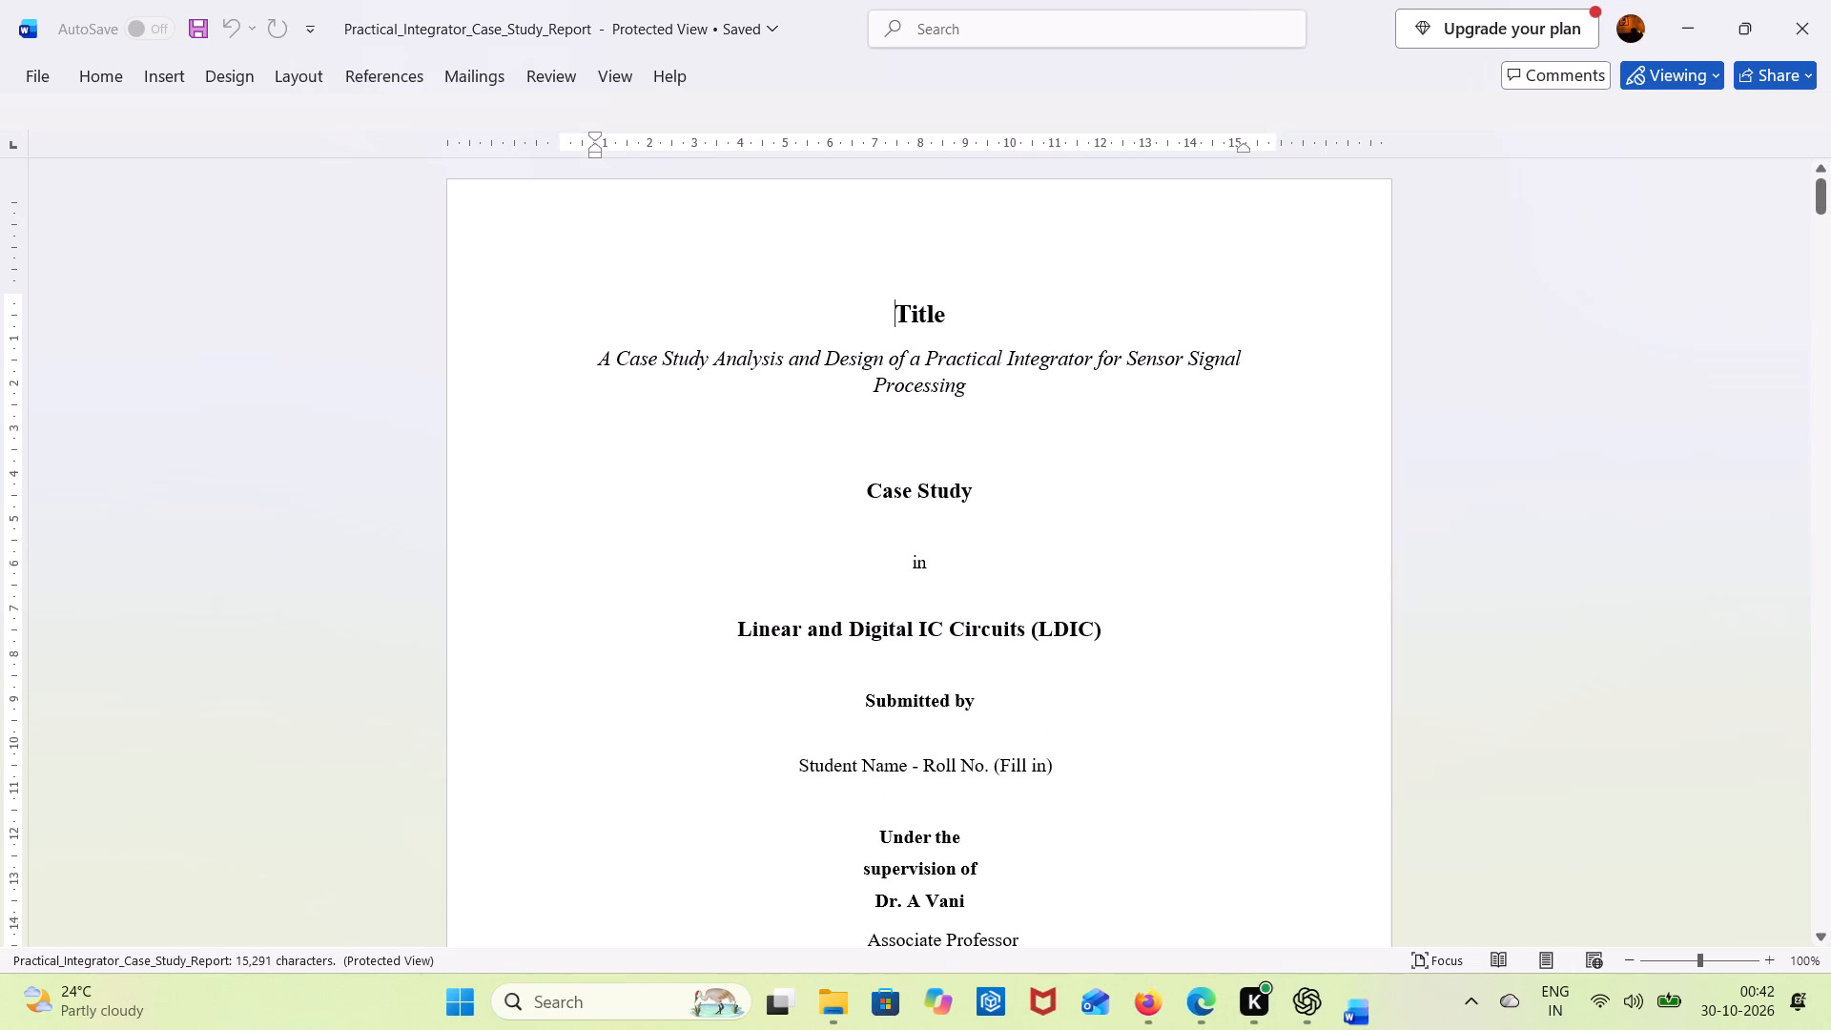
Look over the front page of the Word report, from the title to the academic year.
{"action": "scroll", "coordinate": [880, 556], "scroll_direction": "down", "scroll_amount": 1}
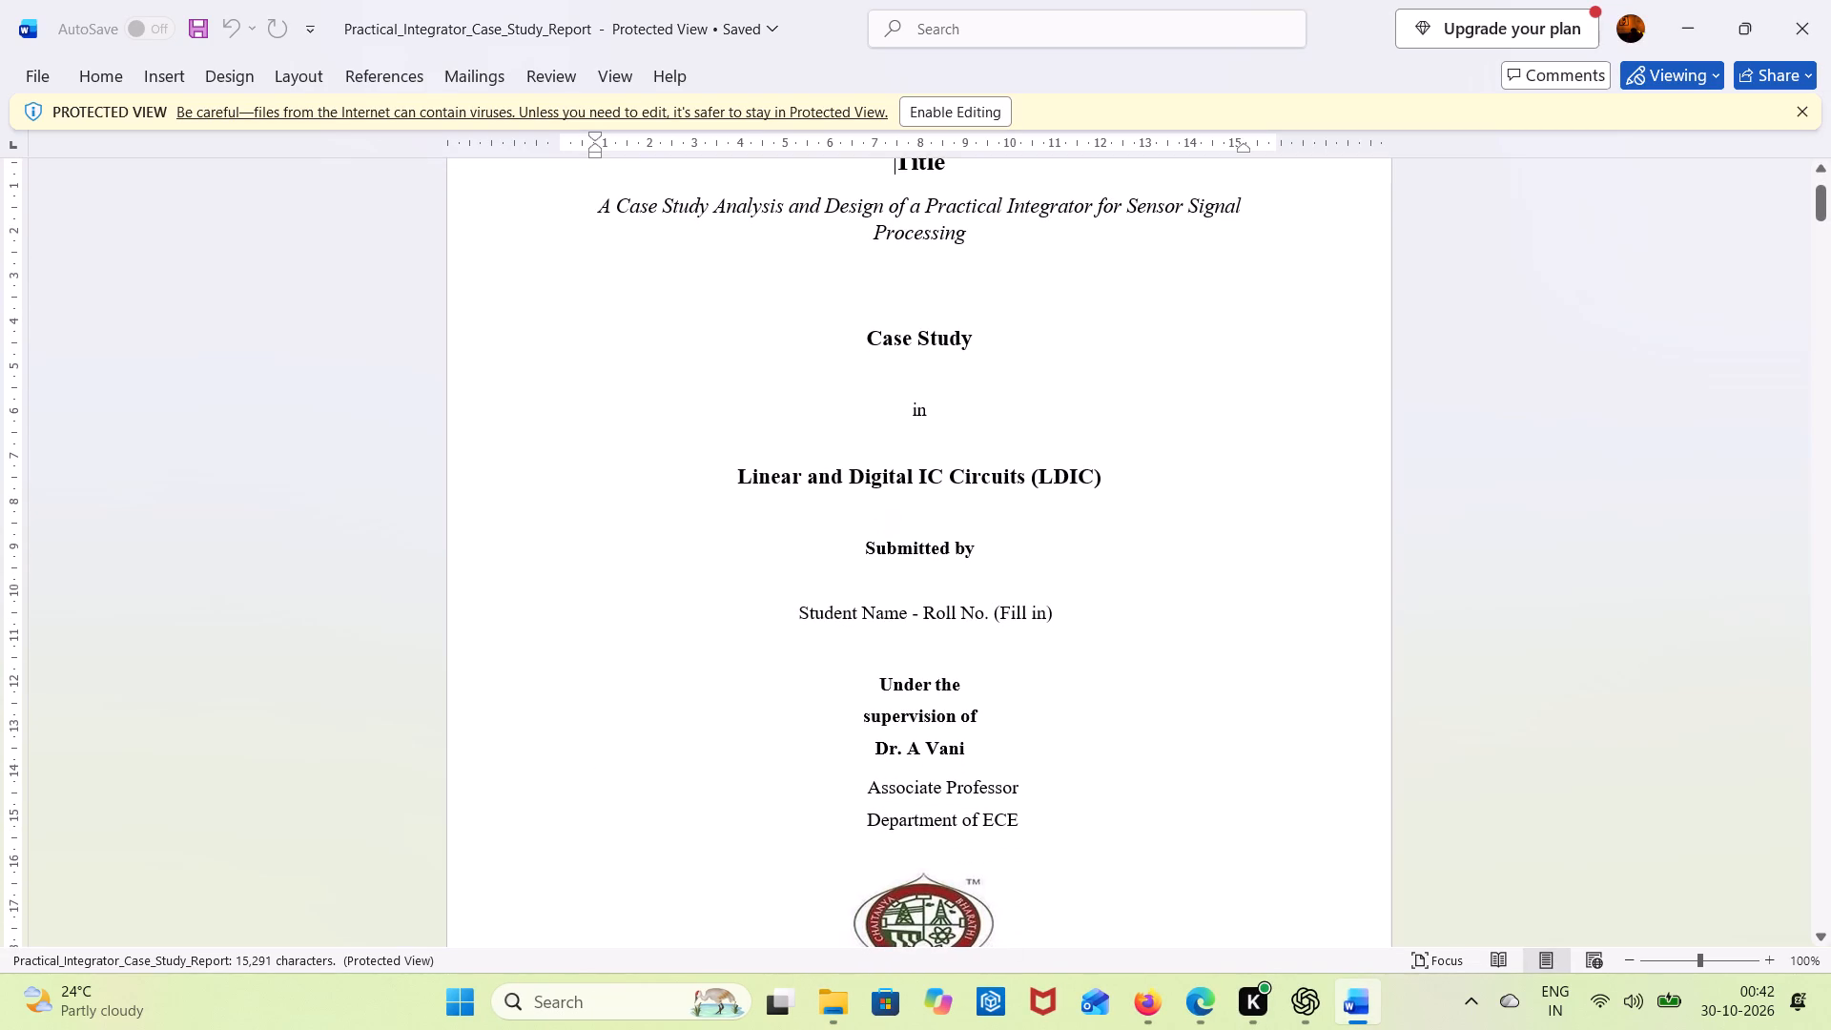
{"action": "scroll", "coordinate": [1006, 612], "scroll_direction": "down", "scroll_amount": 1}
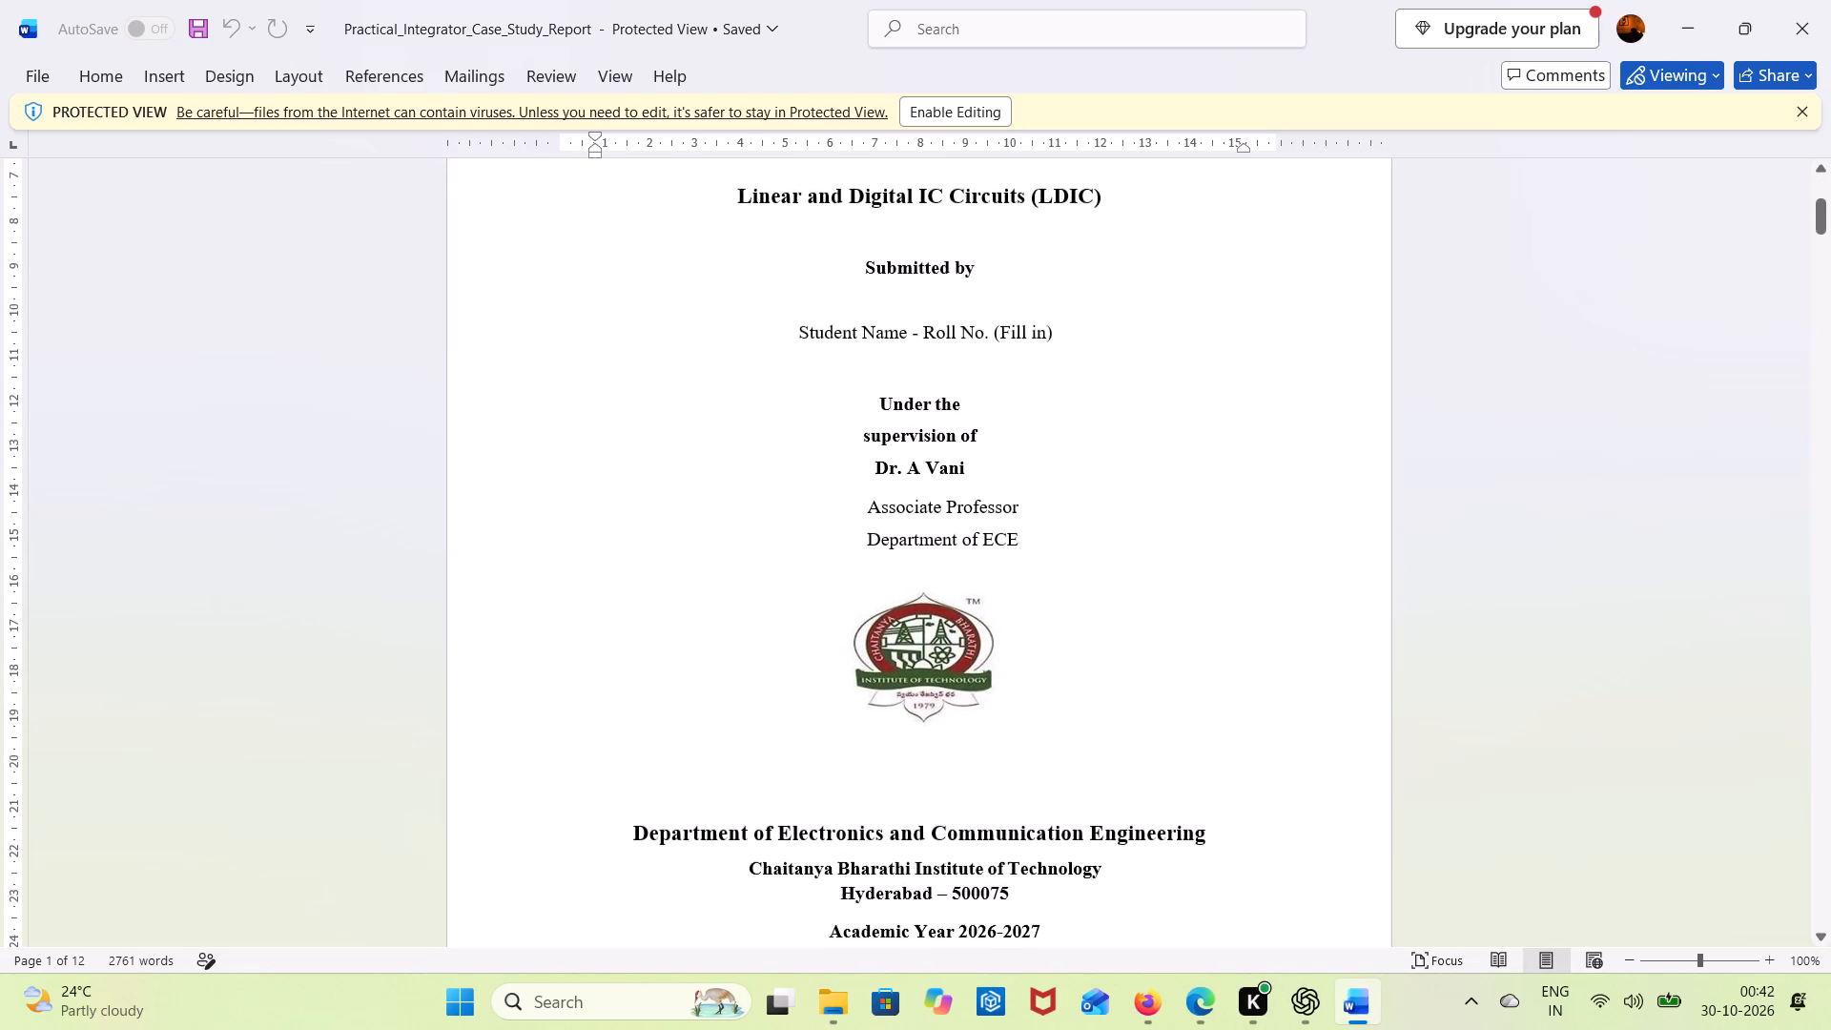
{"action": "scroll", "coordinate": [1006, 612], "scroll_direction": "down", "scroll_amount": 2}
{"action": "scroll", "coordinate": [1006, 612], "scroll_direction": "up", "scroll_amount": 1}
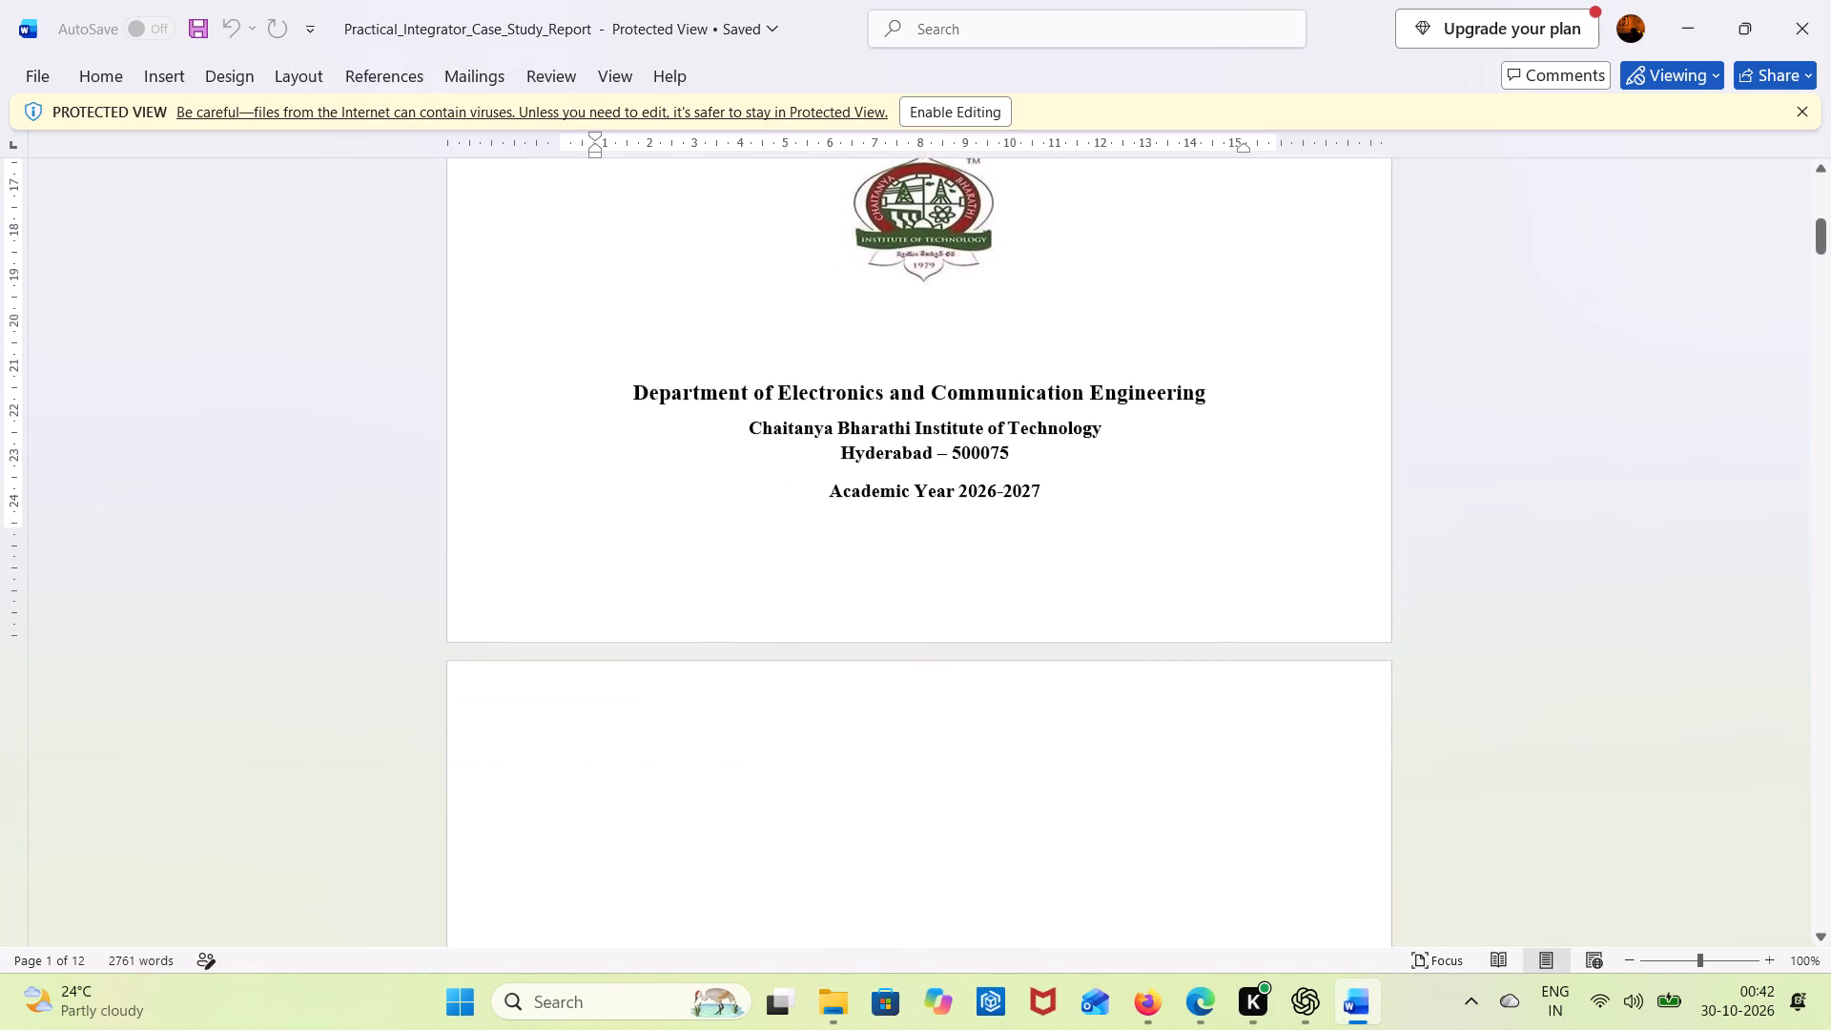
{"action": "scroll", "coordinate": [1006, 612], "scroll_direction": "up", "scroll_amount": 3}
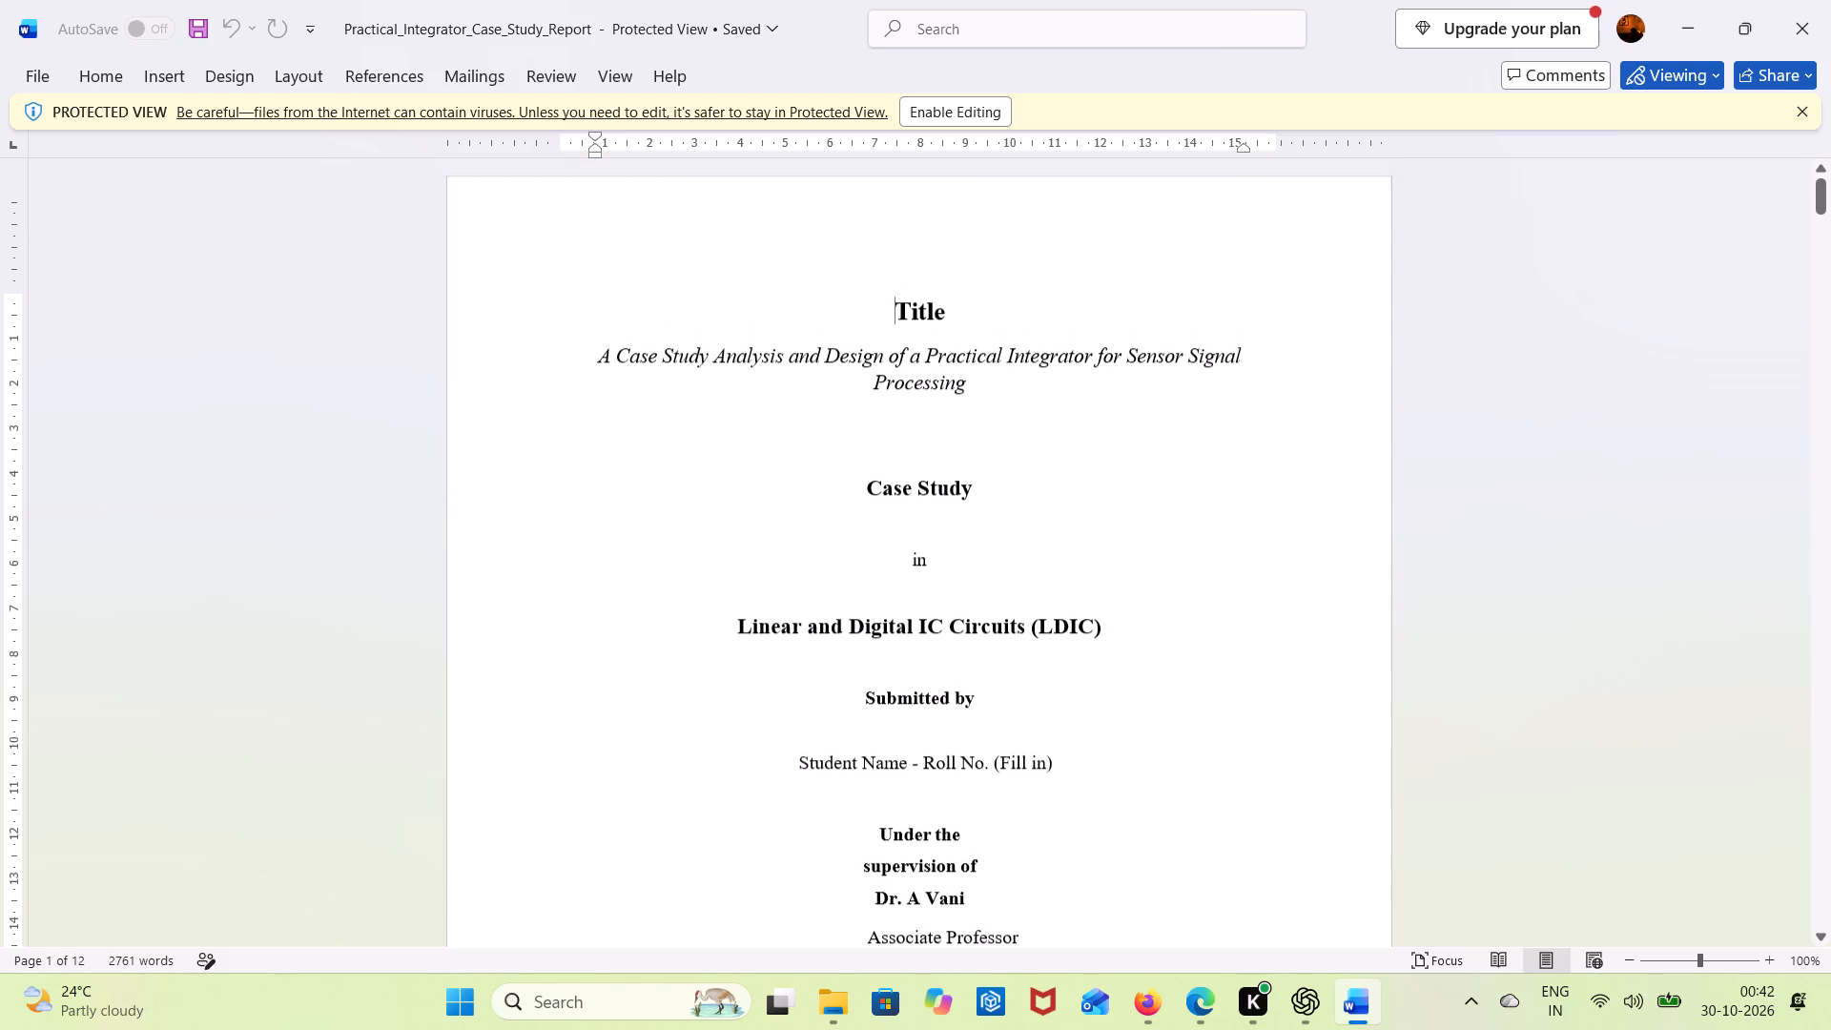
{"action": "scroll", "coordinate": [1006, 612], "scroll_direction": "down", "scroll_amount": 1}
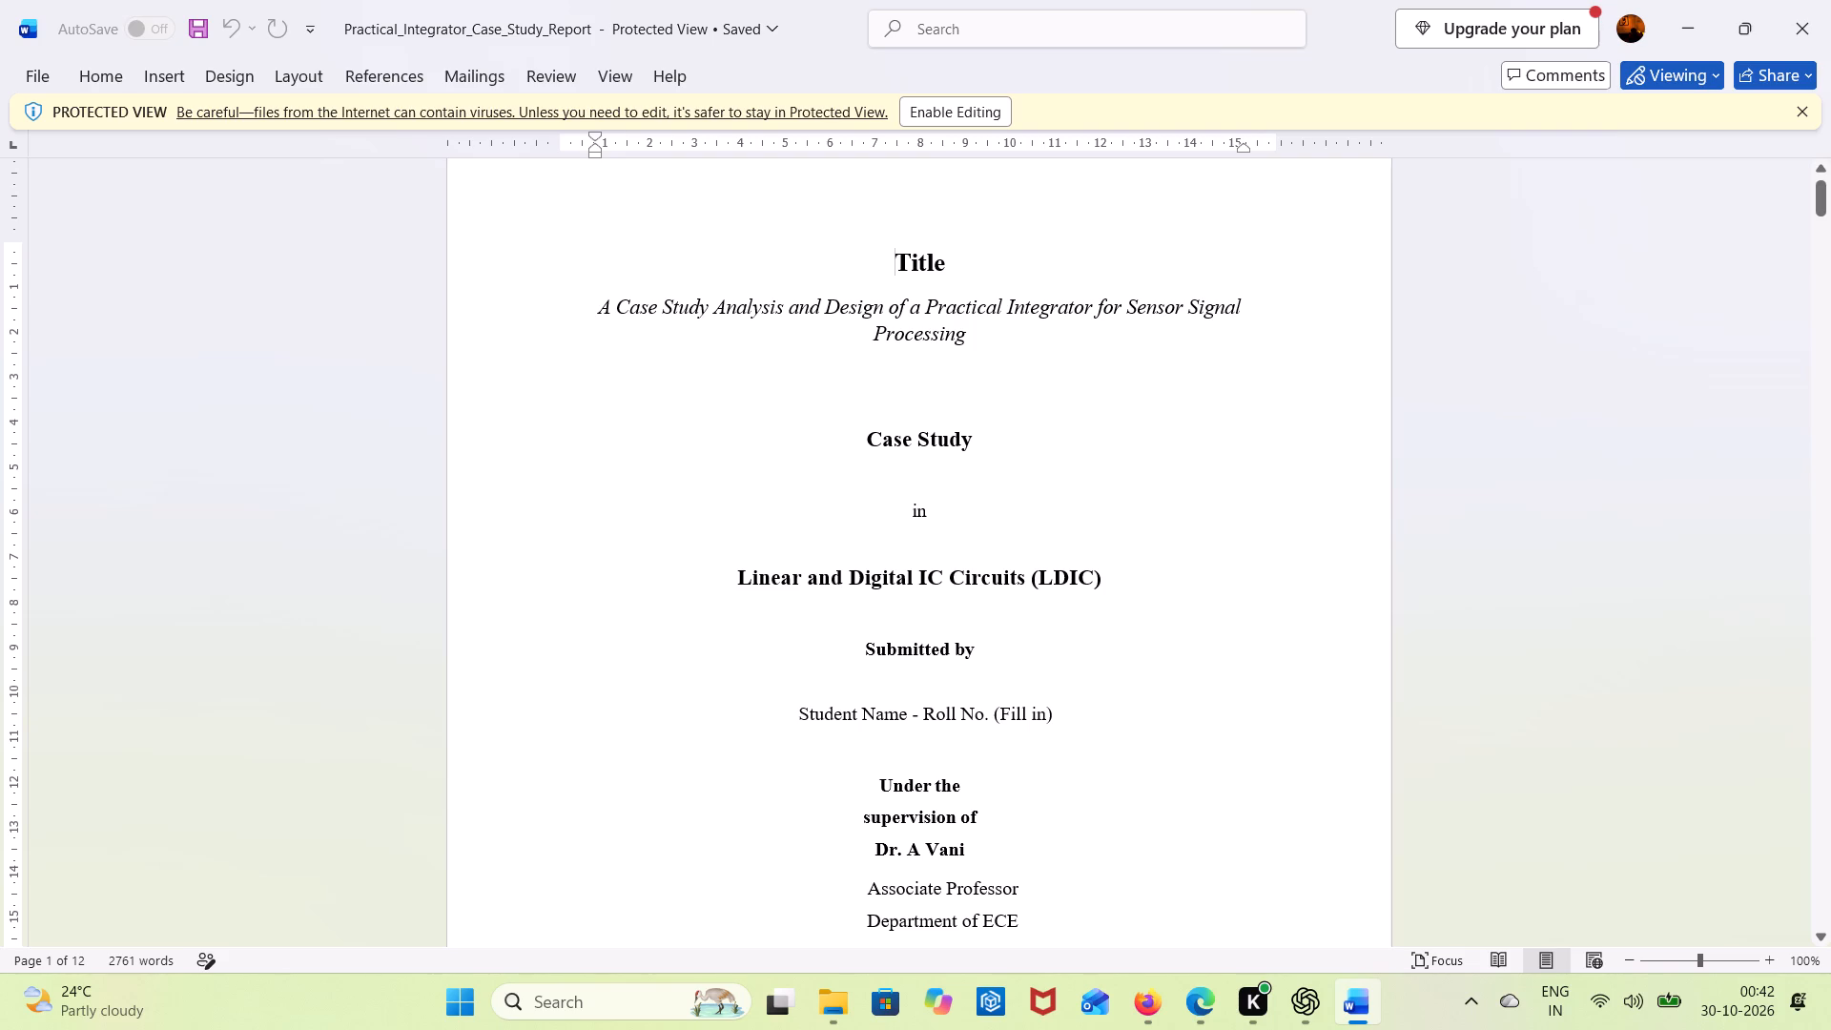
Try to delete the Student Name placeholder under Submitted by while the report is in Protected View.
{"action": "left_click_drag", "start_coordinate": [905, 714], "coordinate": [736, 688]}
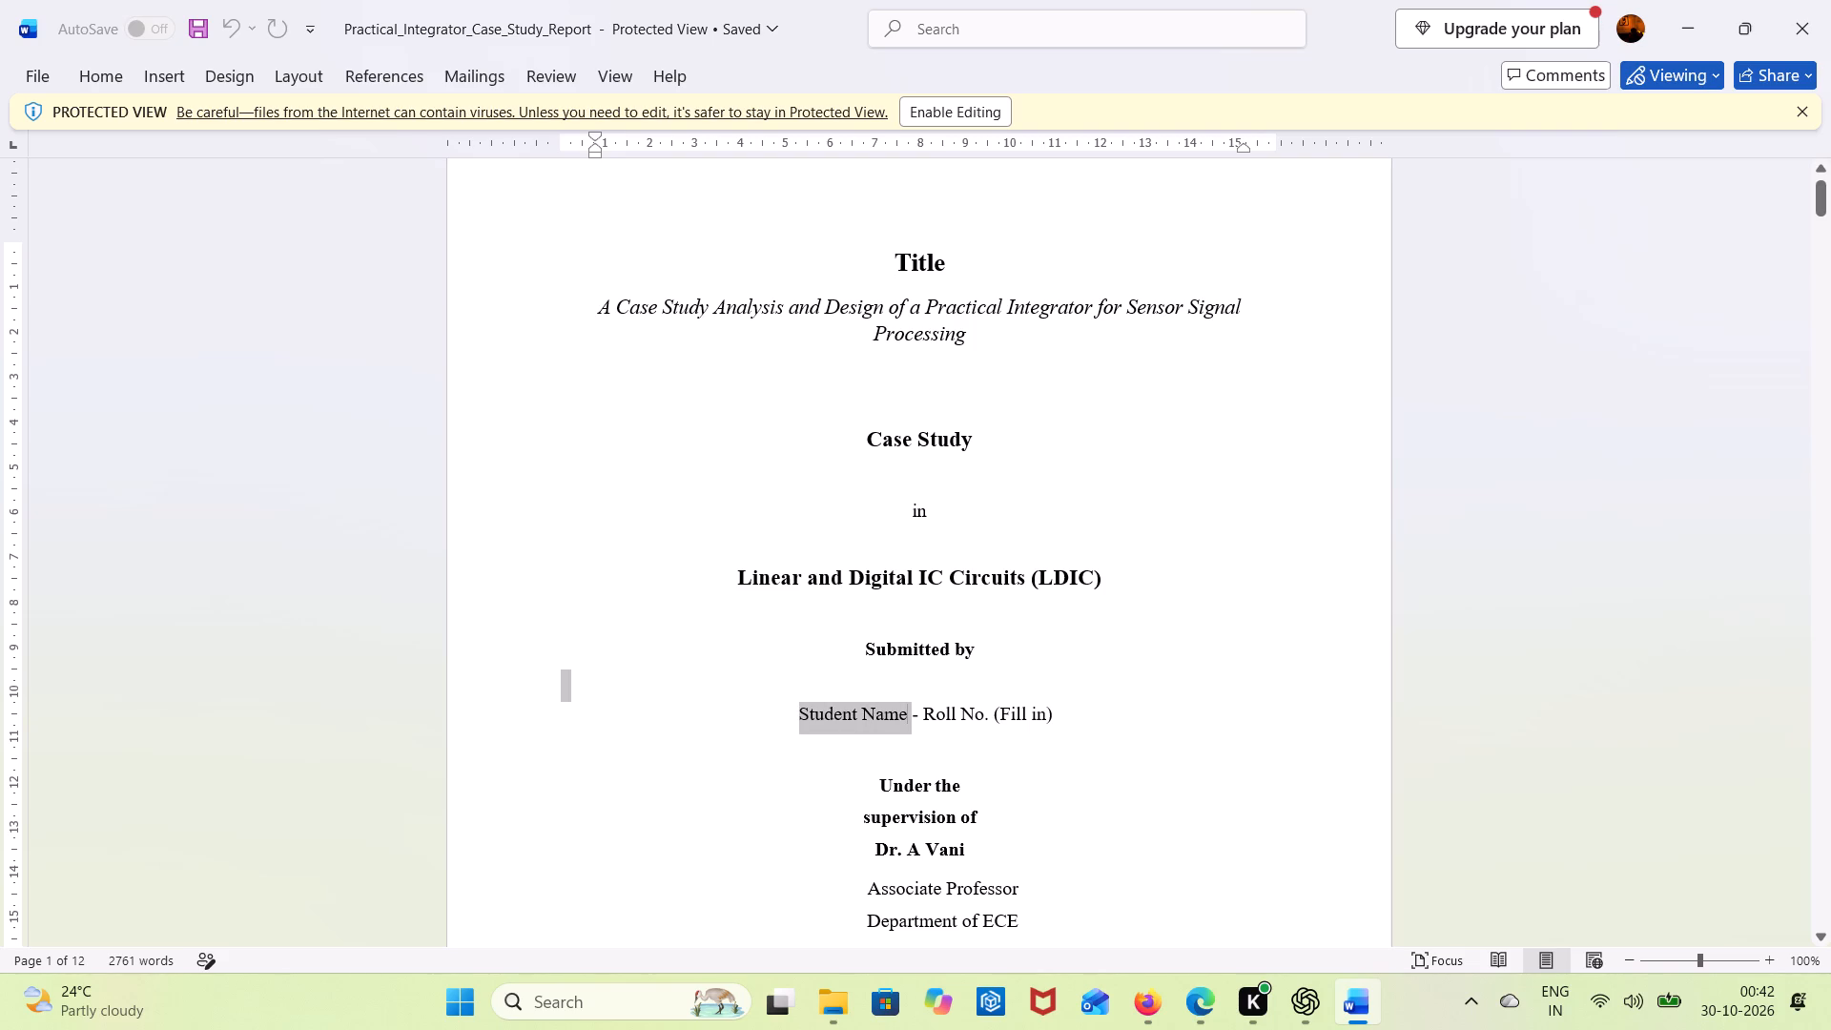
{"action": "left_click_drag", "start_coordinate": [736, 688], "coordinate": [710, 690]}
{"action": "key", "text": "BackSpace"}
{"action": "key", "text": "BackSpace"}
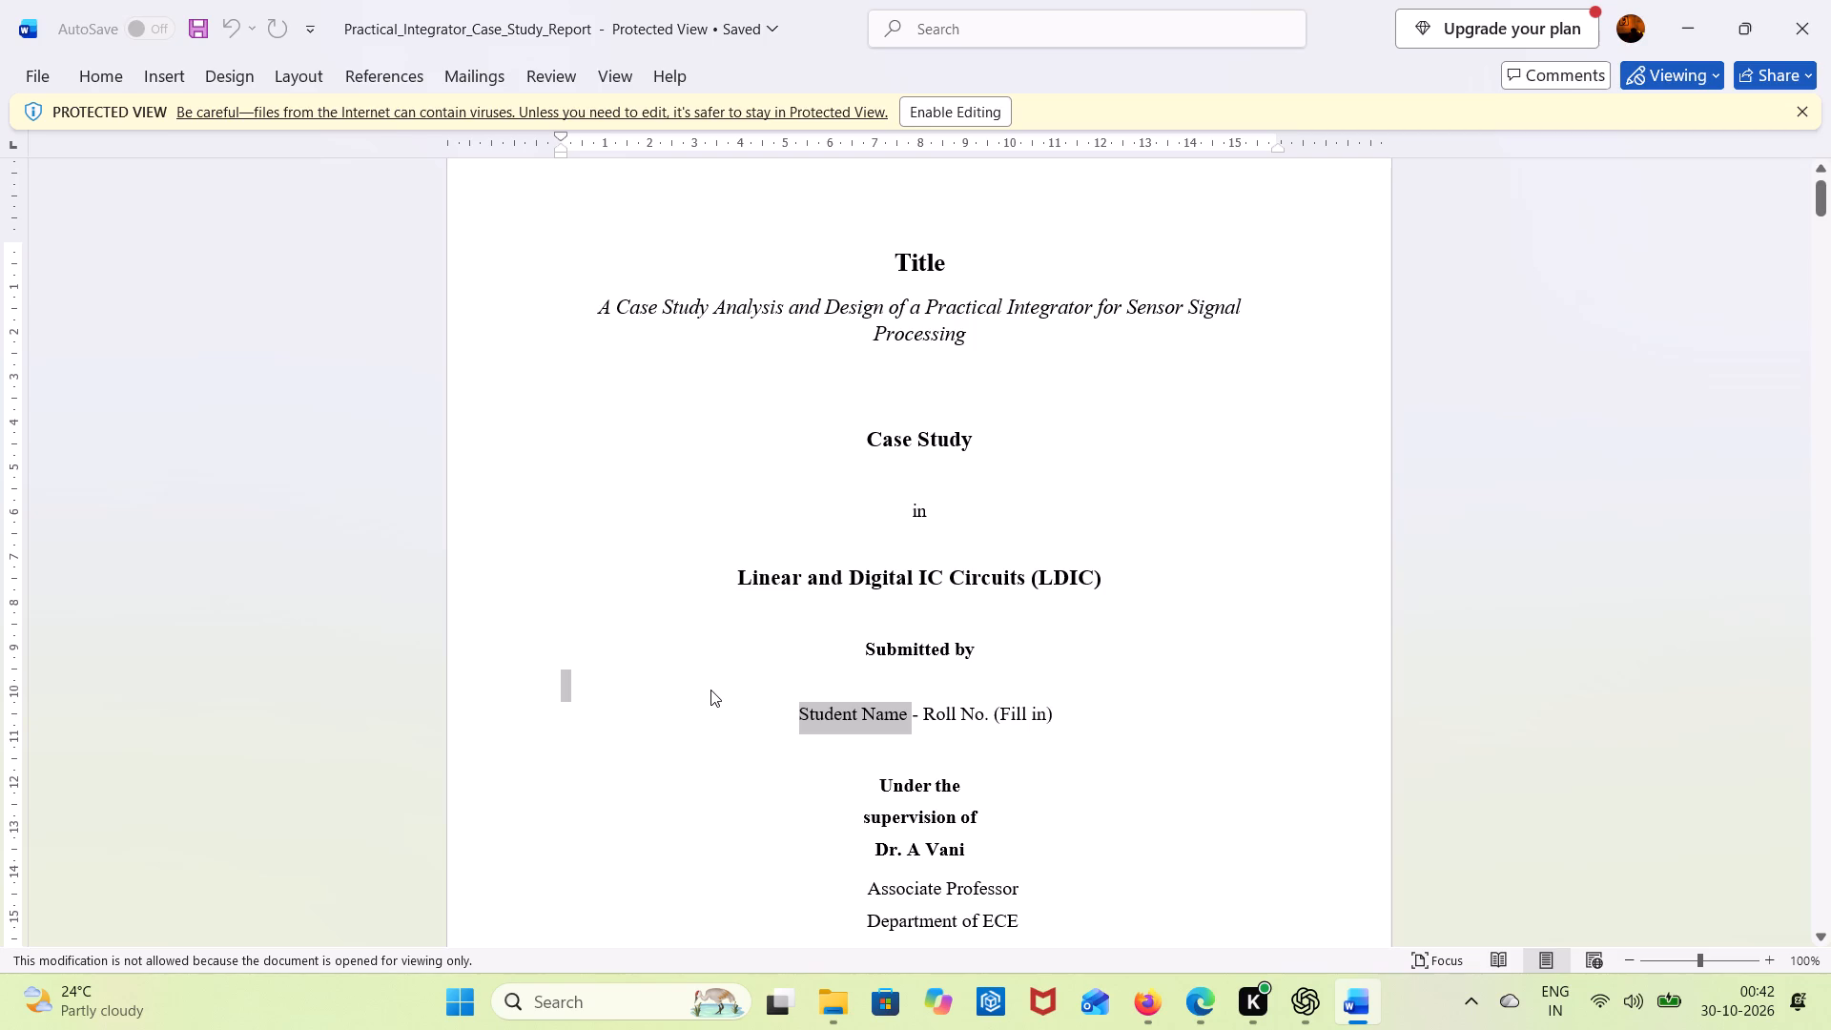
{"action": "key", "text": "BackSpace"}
Enable editing for the protected Word report.
{"action": "left_click", "coordinate": [991, 108]}
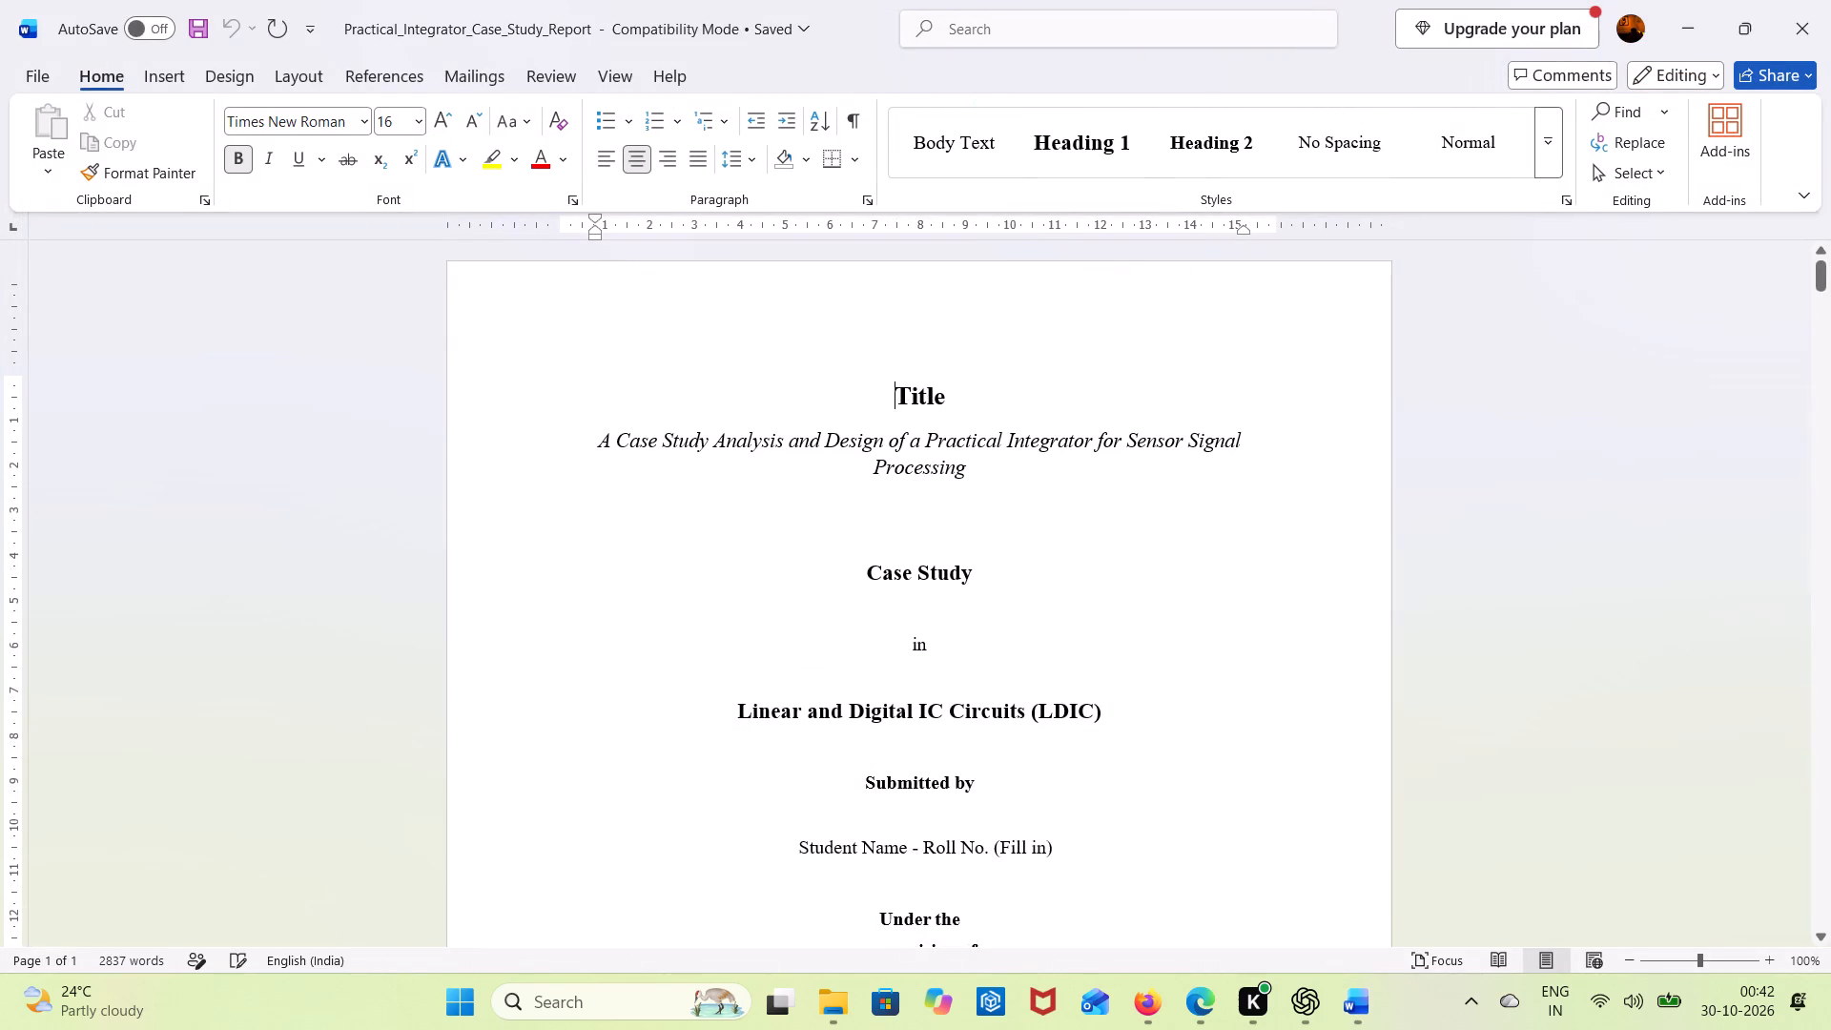
Replace the Student Name placeholder under Submitted by with the student's name, leaving a space before the dash.
{"action": "left_click_drag", "start_coordinate": [912, 848], "coordinate": [922, 829]}
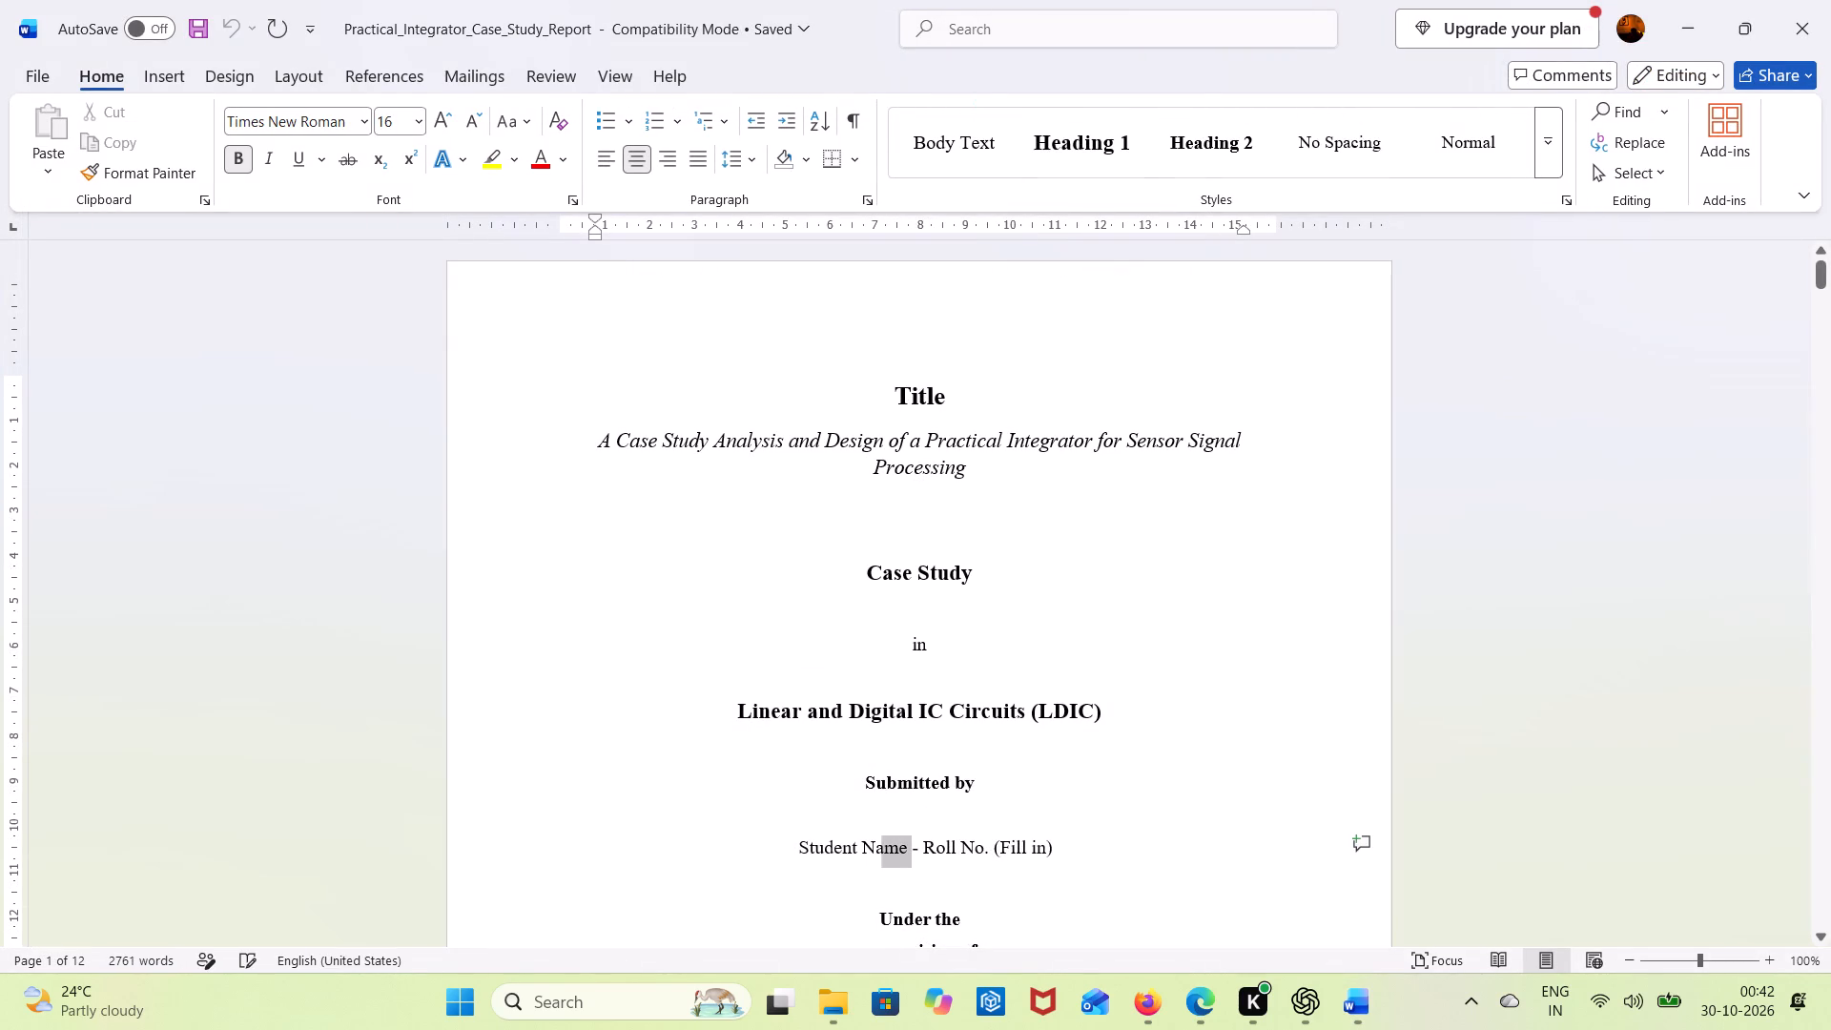
{"action": "left_click_drag", "start_coordinate": [922, 829], "coordinate": [811, 860]}
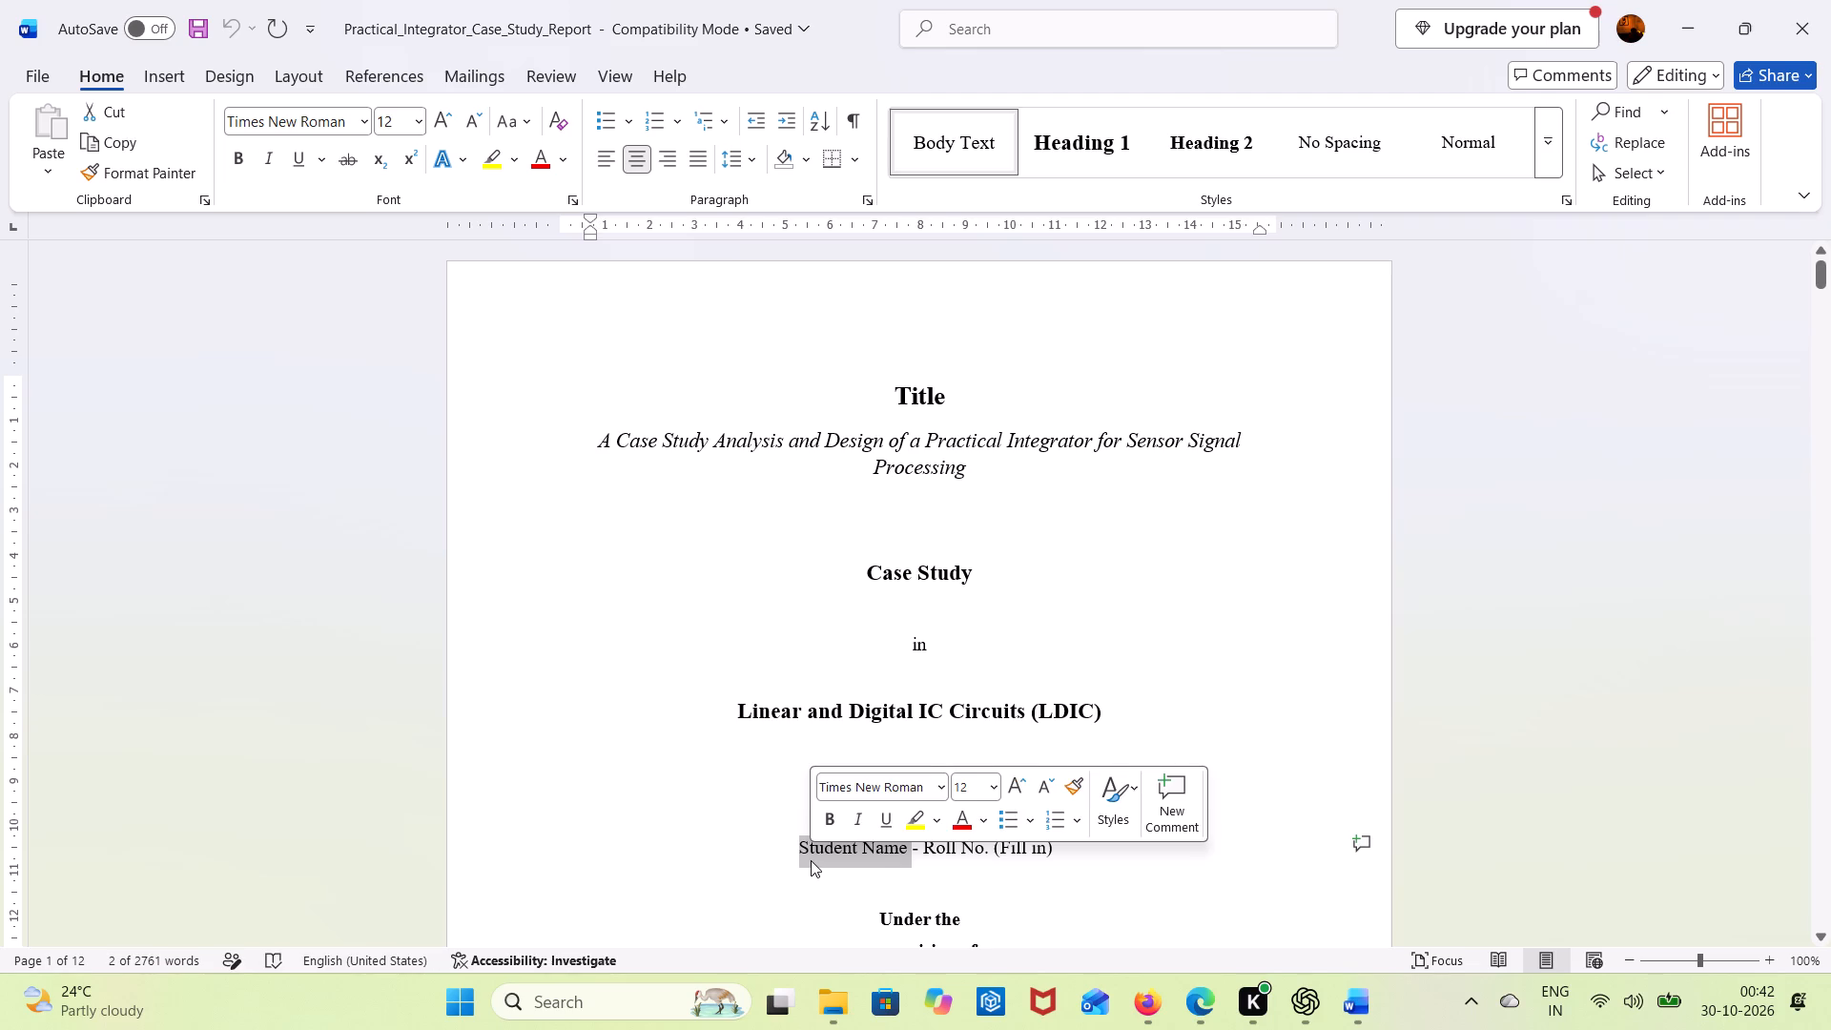
{"action": "key", "text": "BackSpace"}
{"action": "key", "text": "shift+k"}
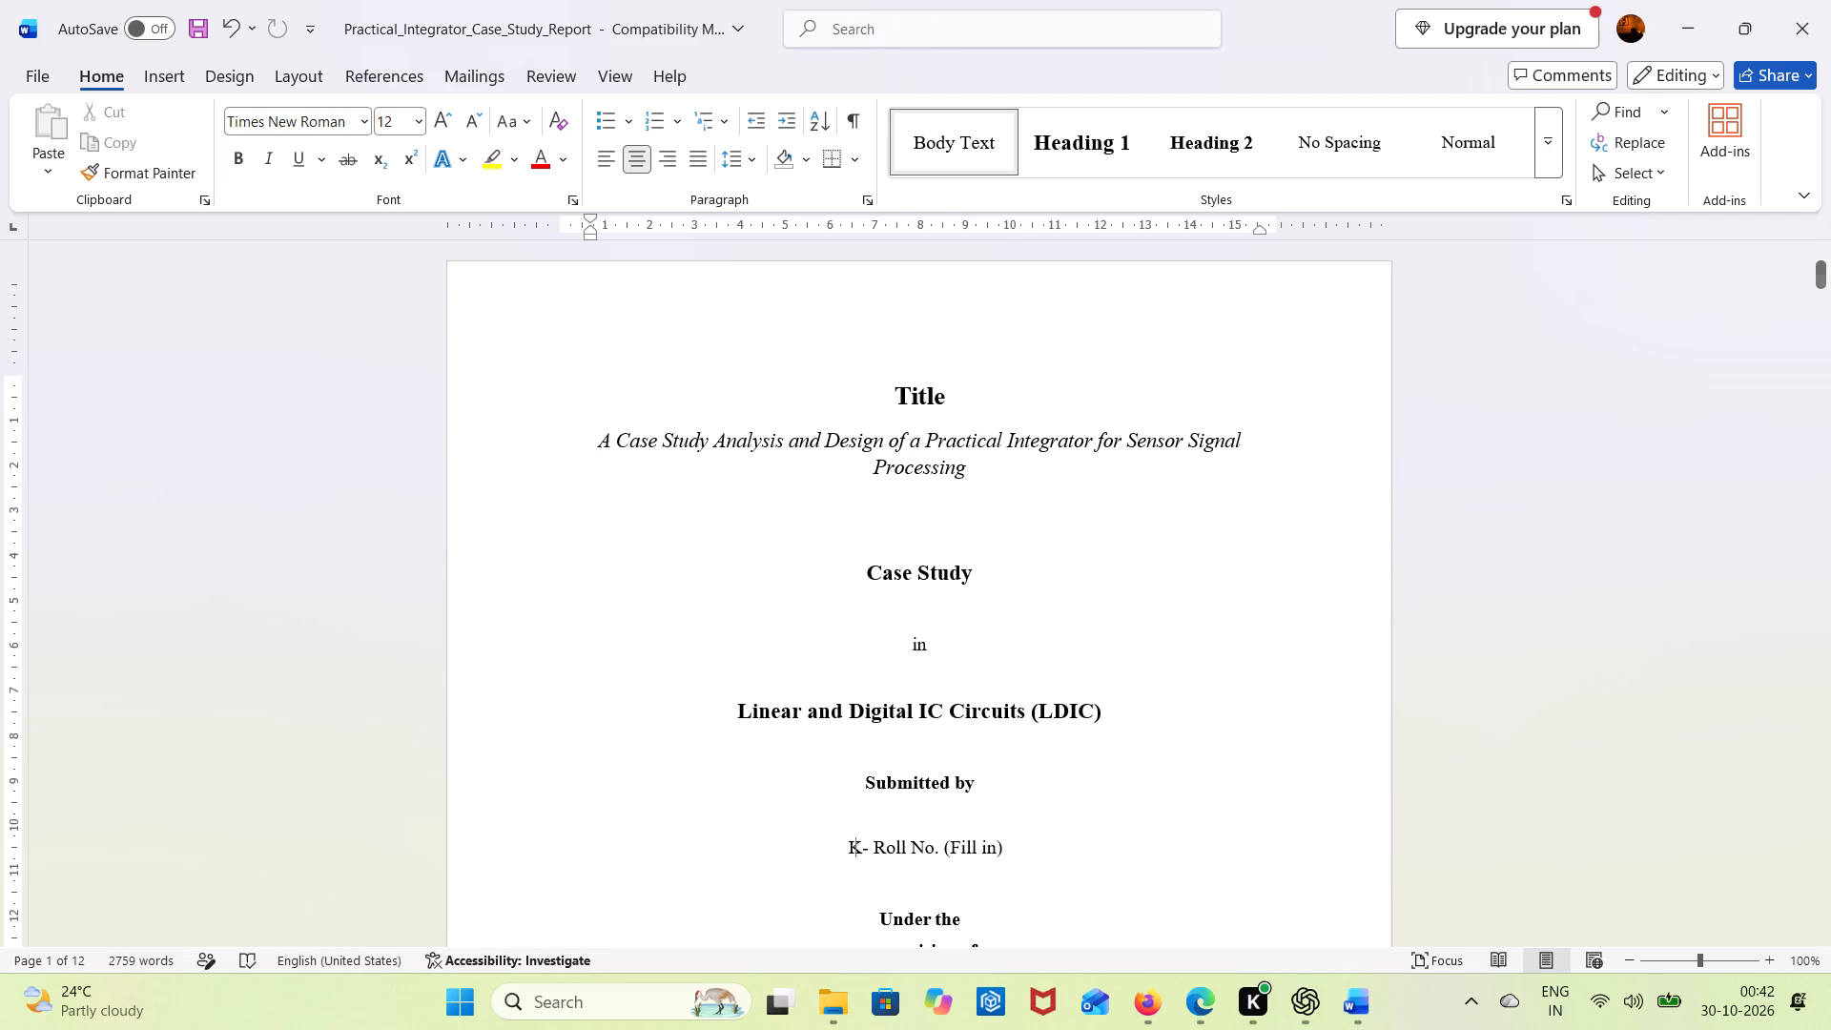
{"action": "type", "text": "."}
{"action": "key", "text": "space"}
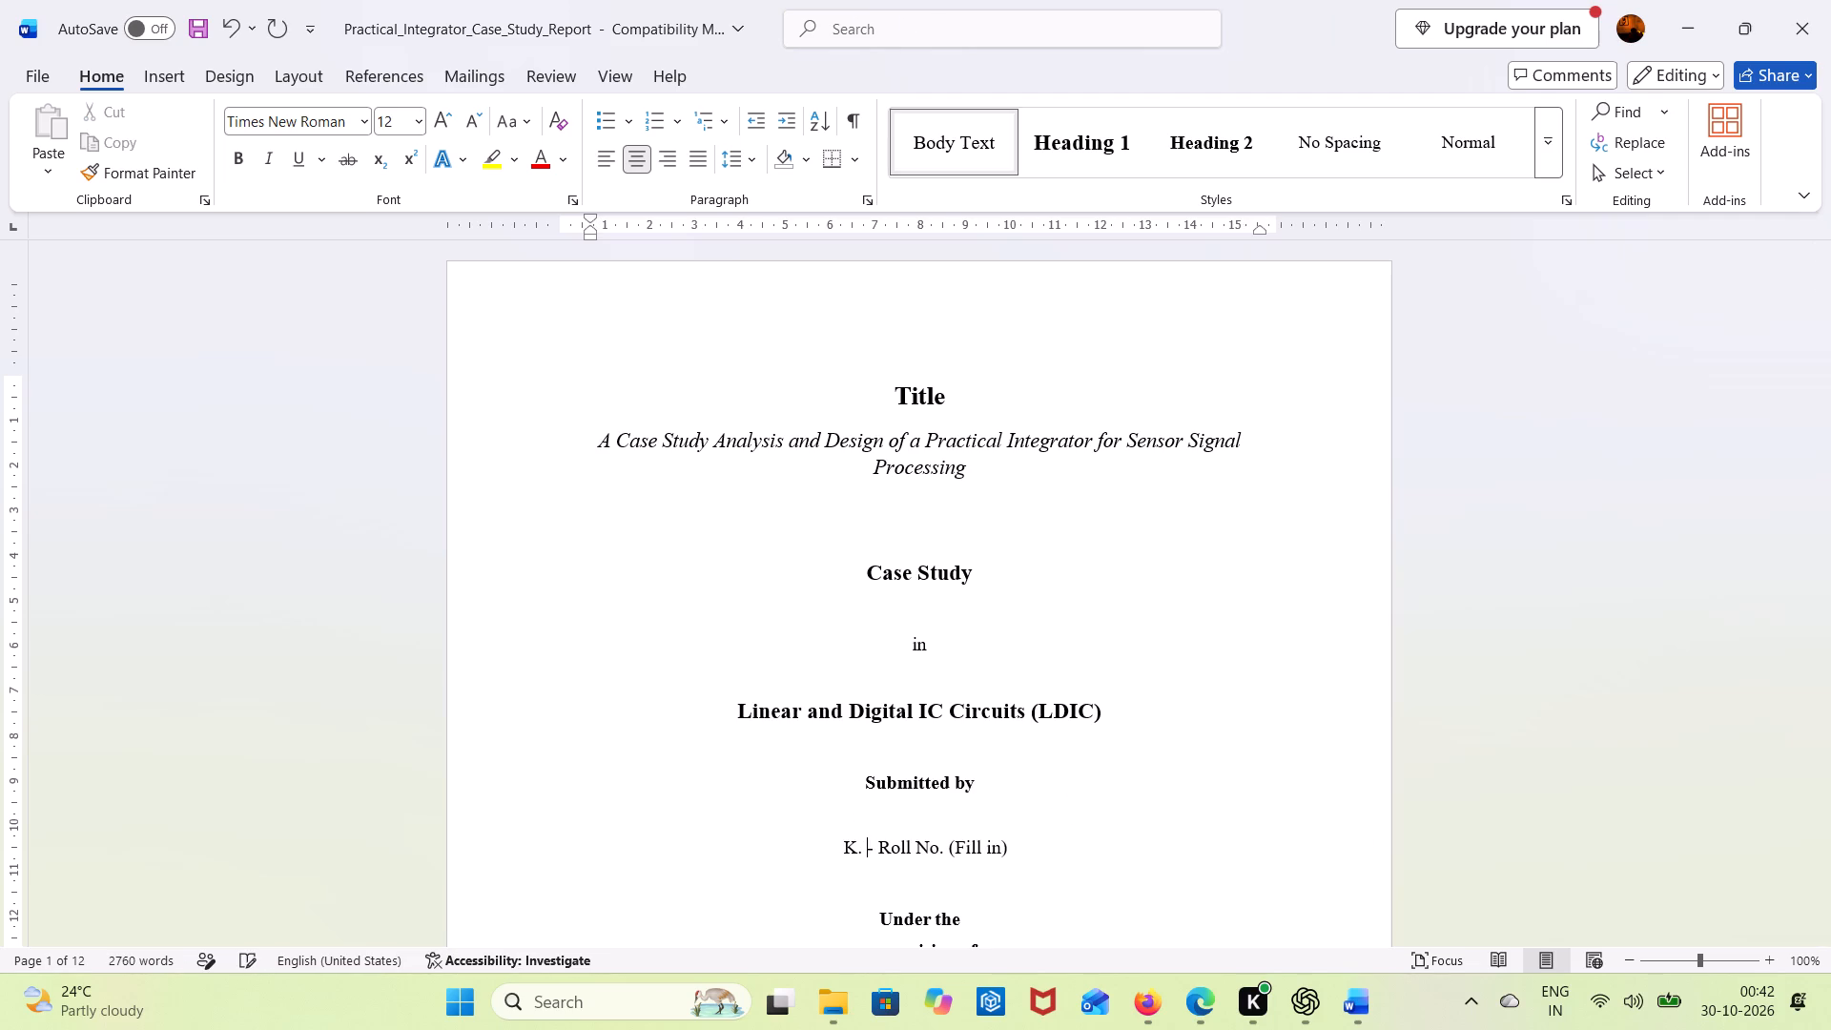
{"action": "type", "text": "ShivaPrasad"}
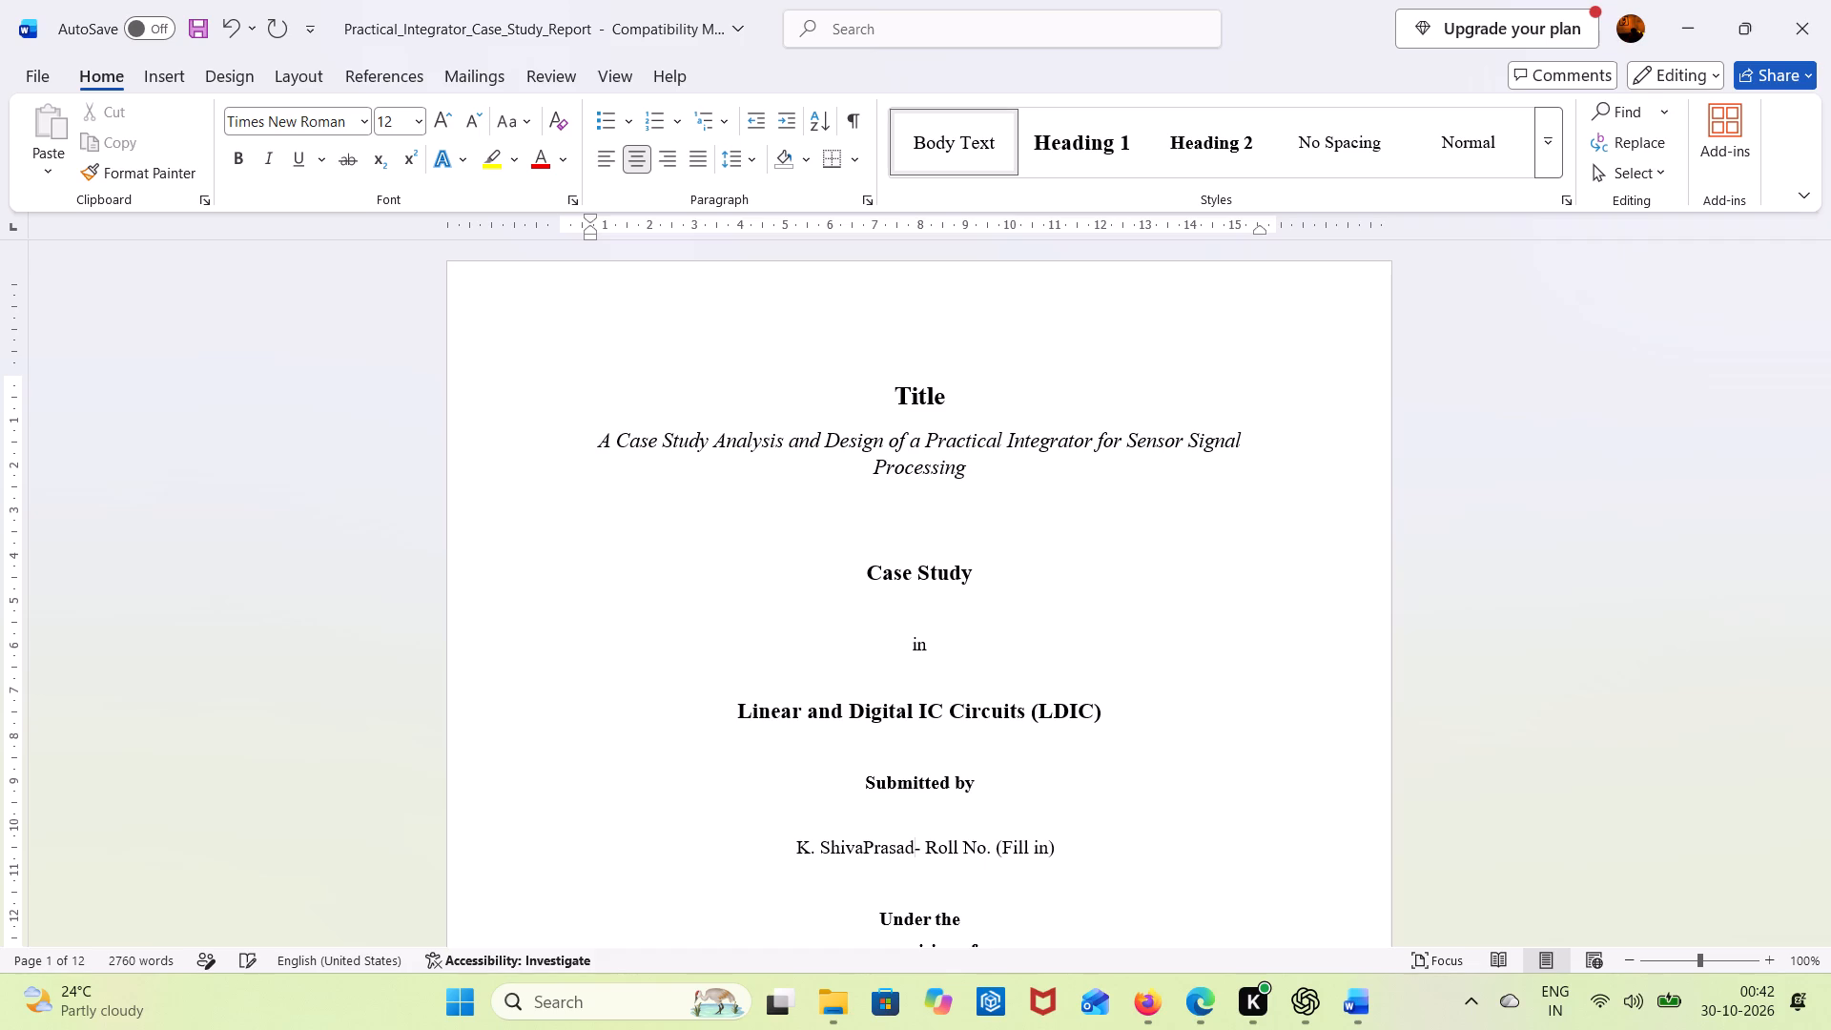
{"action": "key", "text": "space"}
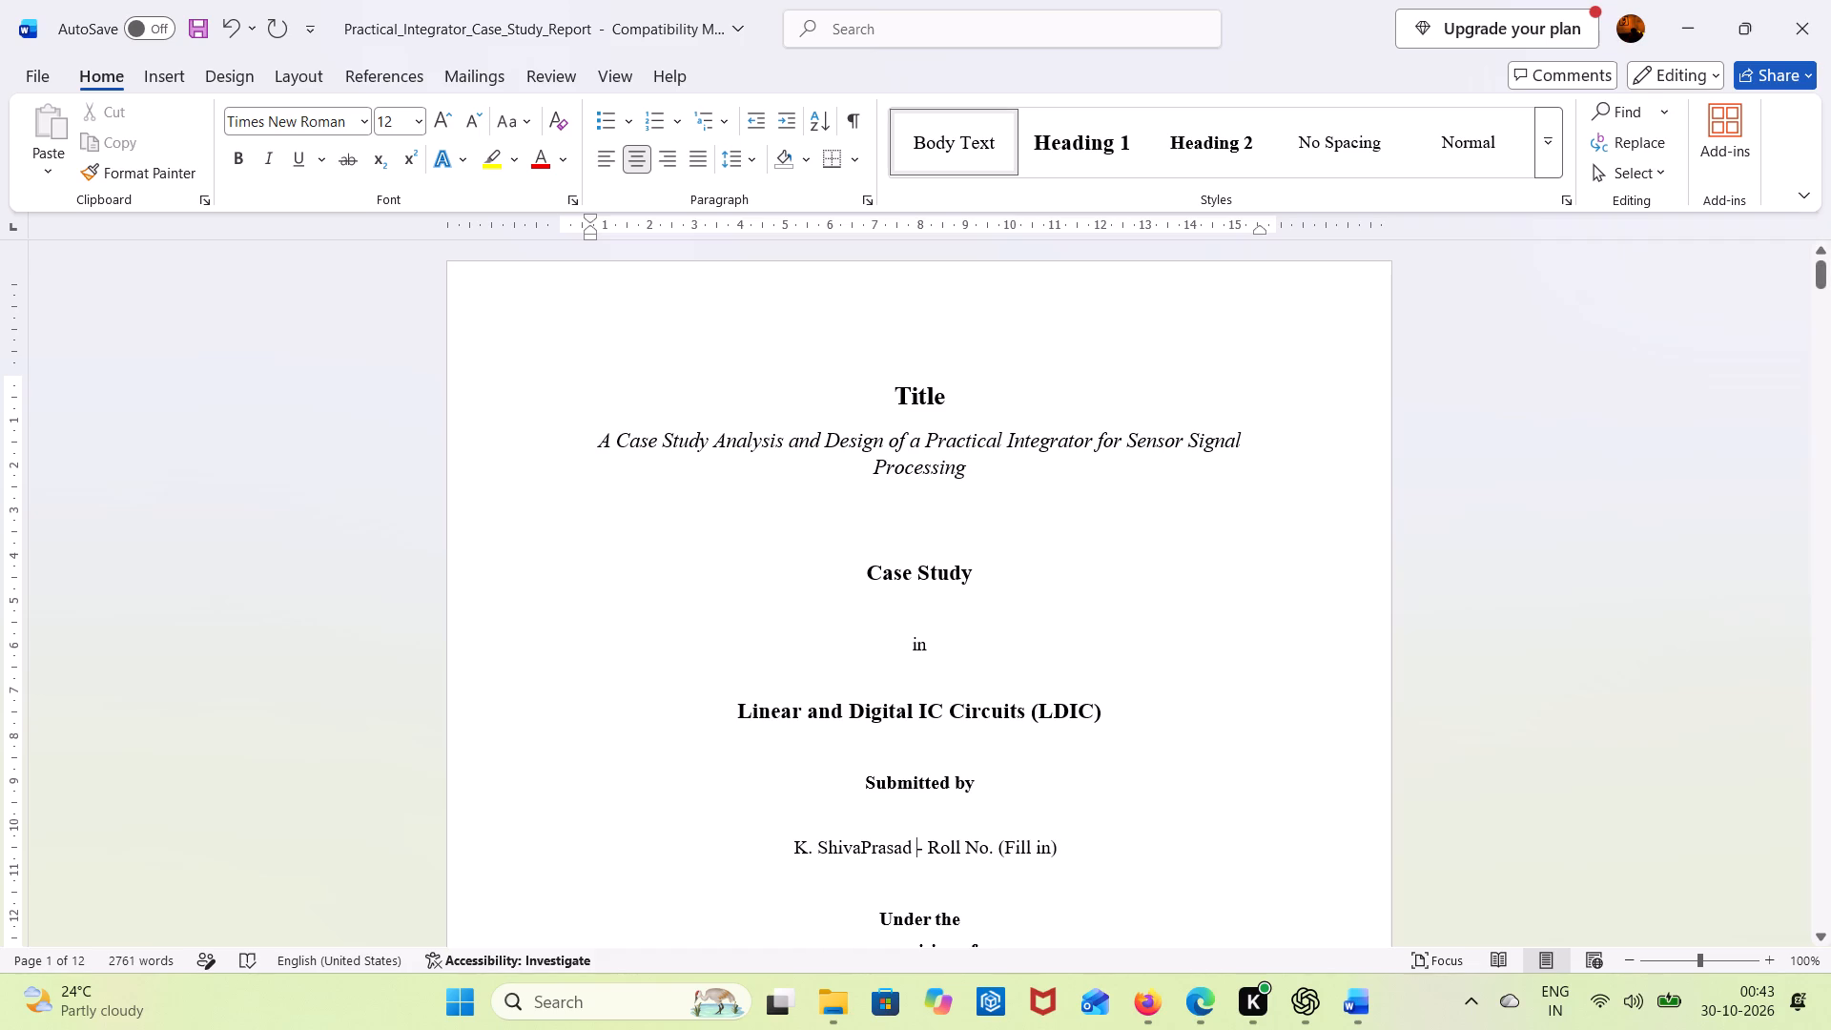
Replace the Fill in text inside the parentheses after Roll No. with the student's roll number.
{"action": "left_click_drag", "start_coordinate": [1051, 846], "coordinate": [1017, 842]}
{"action": "key", "text": "BackSpace"}
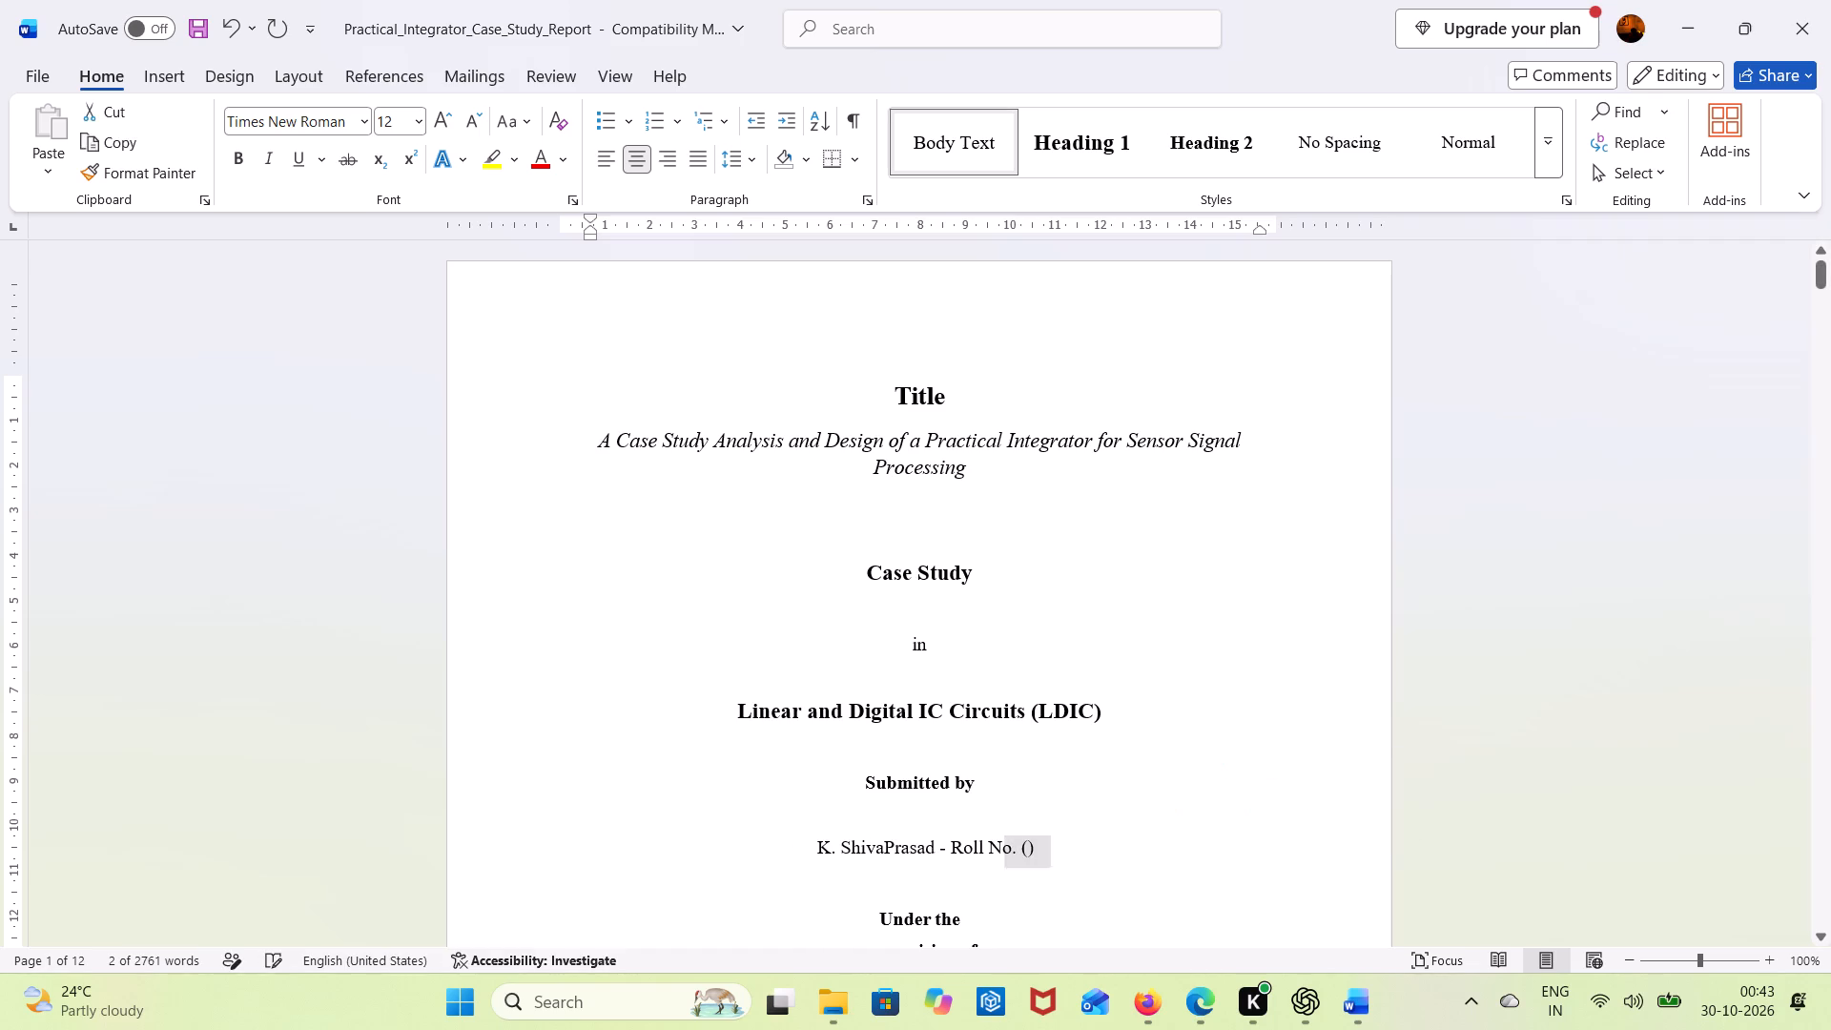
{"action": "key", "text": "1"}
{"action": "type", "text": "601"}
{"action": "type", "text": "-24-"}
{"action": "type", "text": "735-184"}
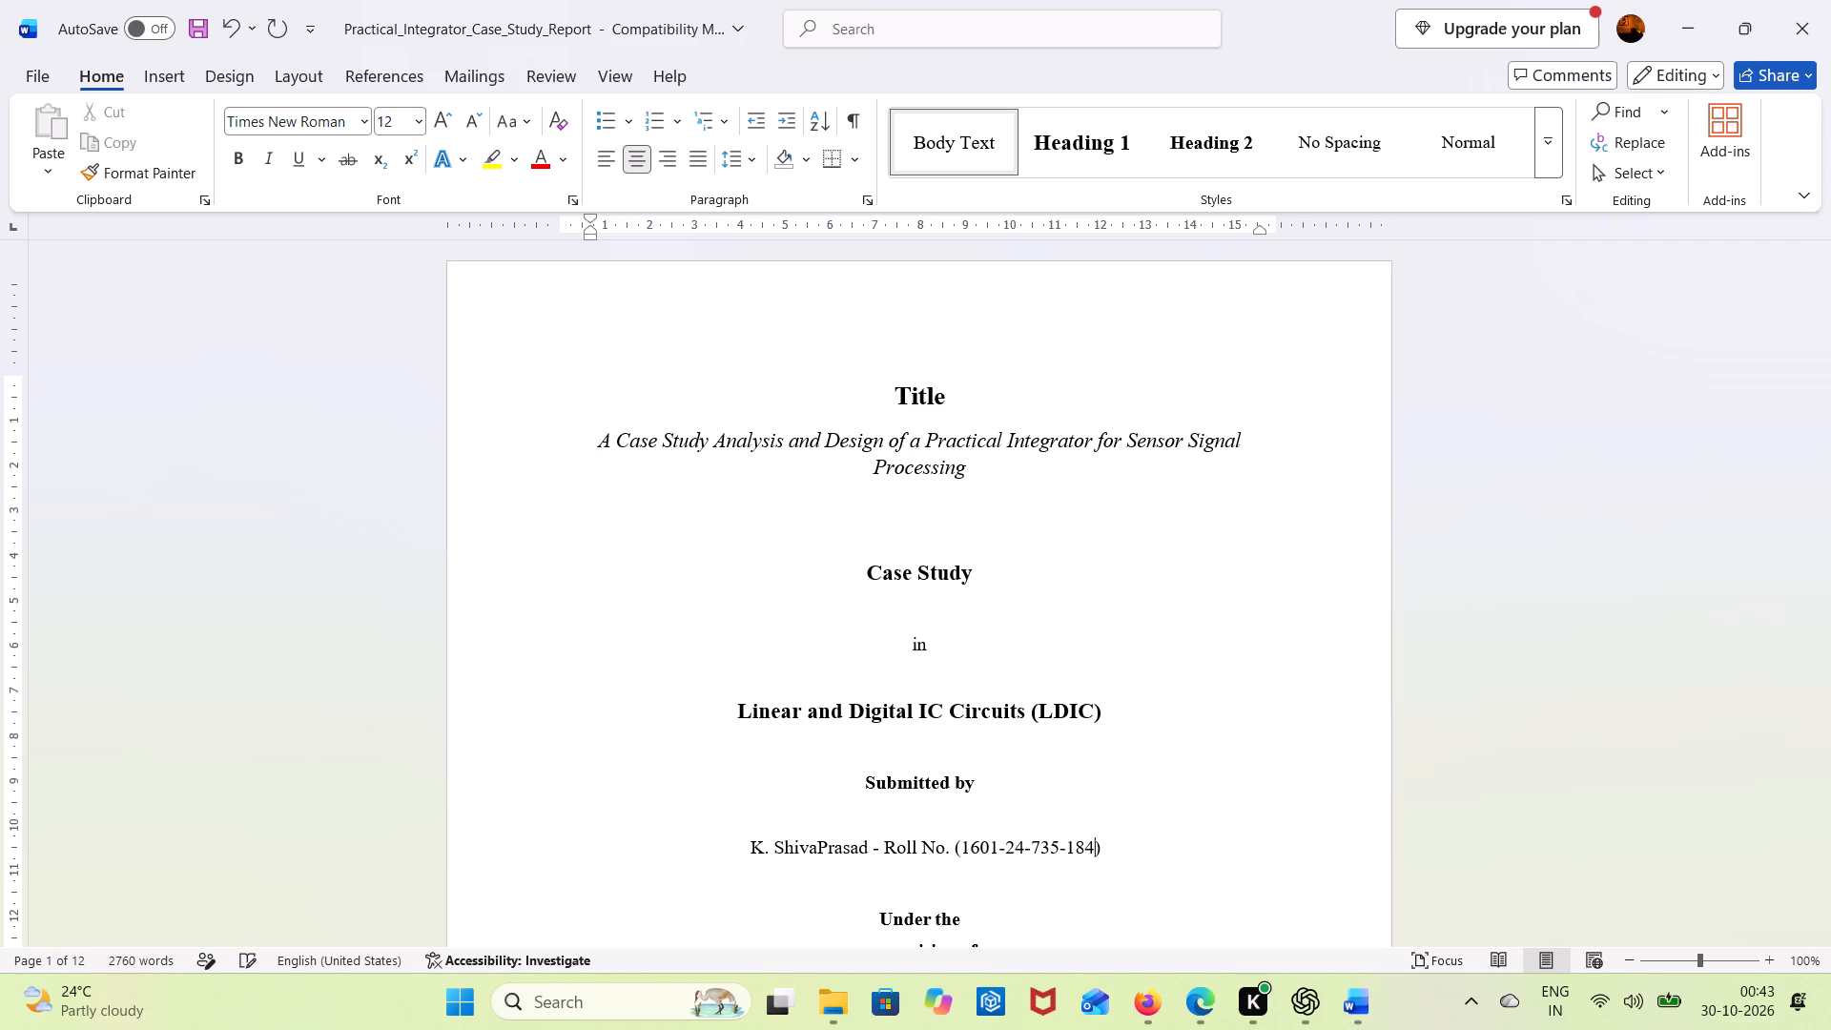
Look through the pages after the front page, examining the blank page and the index page.
{"action": "scroll", "coordinate": [1017, 842], "scroll_direction": "down", "scroll_amount": 1}
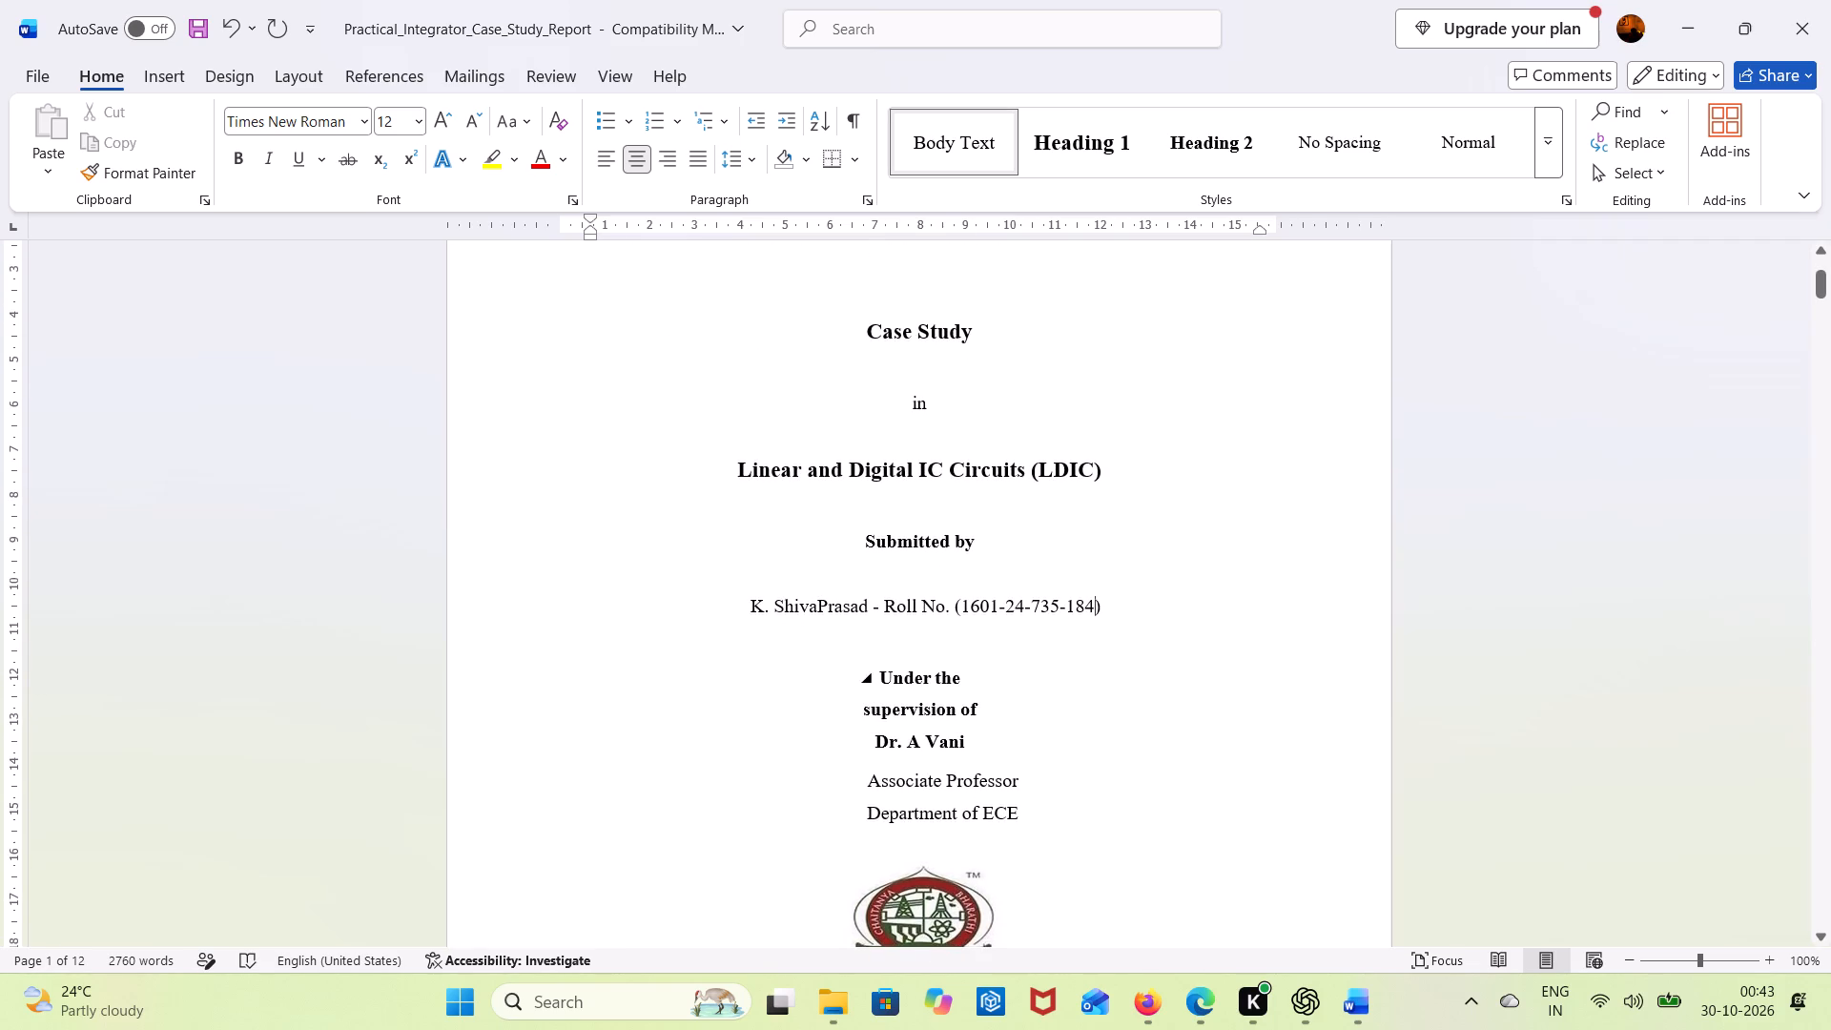
{"action": "scroll", "coordinate": [1110, 686], "scroll_direction": "down", "scroll_amount": 6}
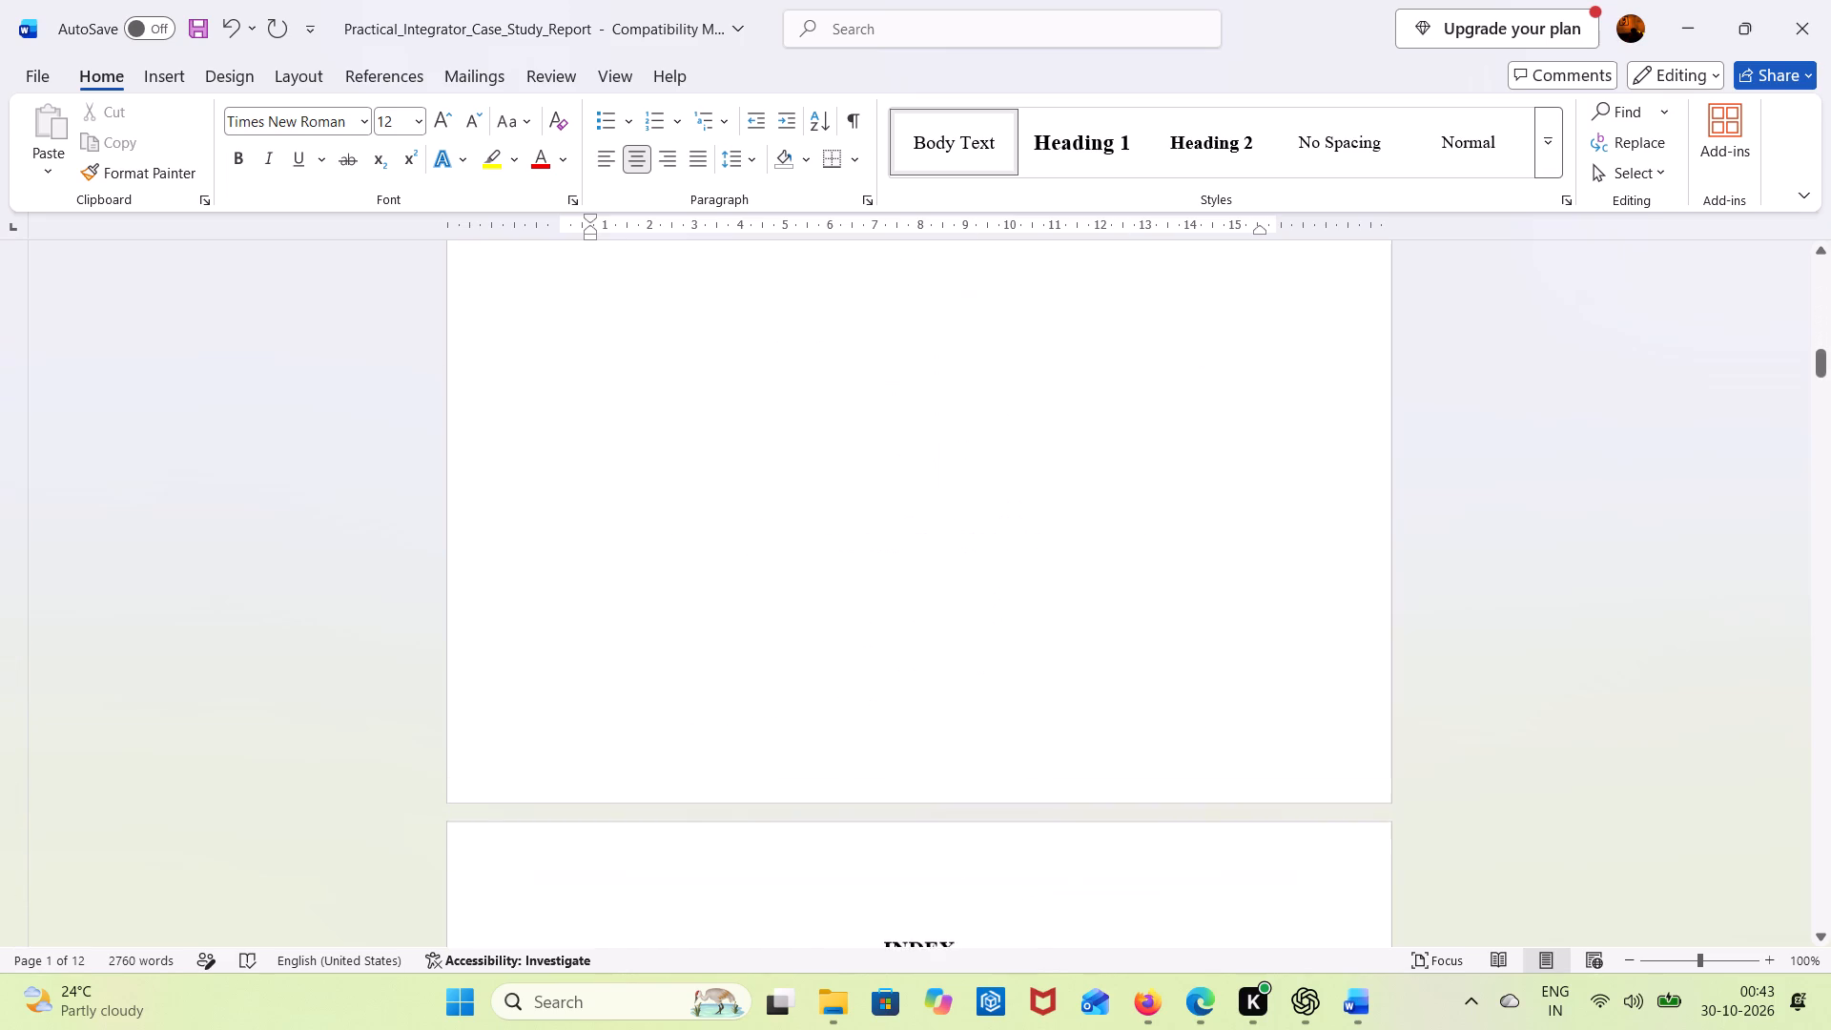
{"action": "scroll", "coordinate": [1110, 686], "scroll_direction": "up", "scroll_amount": 1}
{"action": "scroll", "coordinate": [1110, 686], "scroll_direction": "down", "scroll_amount": 4}
{"action": "scroll", "coordinate": [1110, 686], "scroll_direction": "up", "scroll_amount": 2}
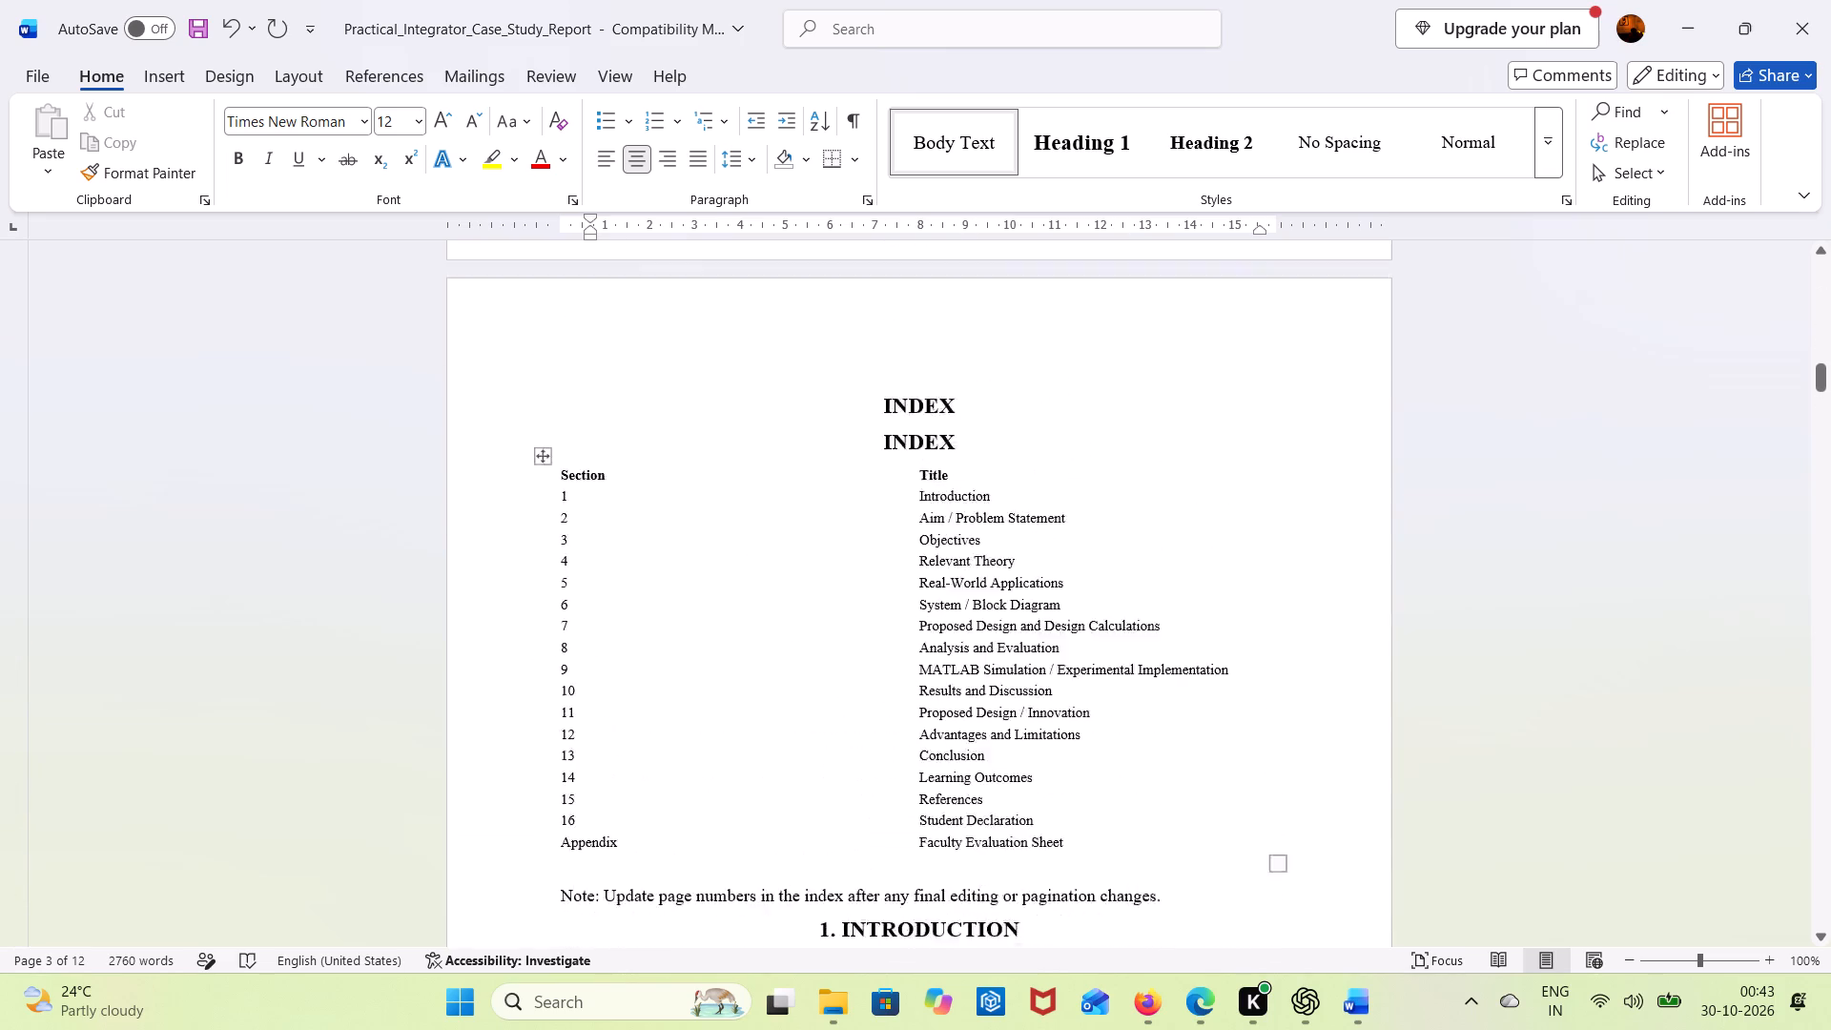
{"action": "scroll", "coordinate": [1110, 686], "scroll_direction": "up", "scroll_amount": 2}
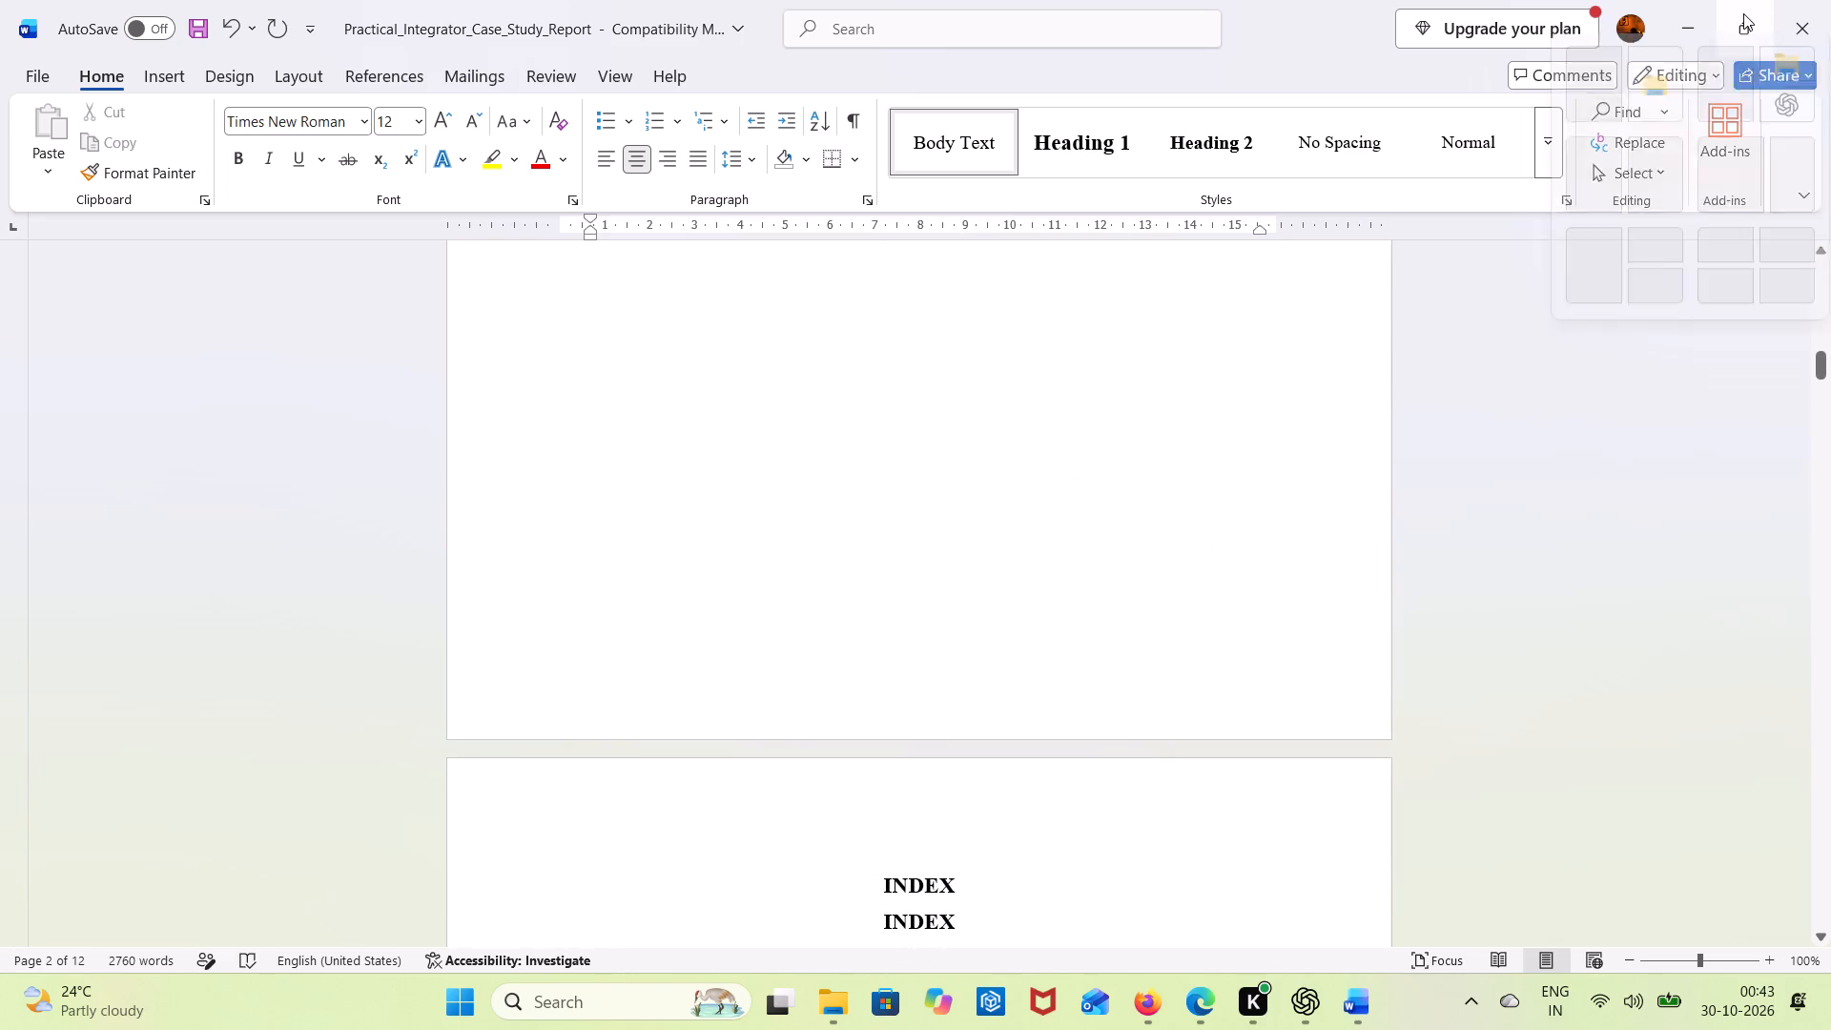
Switch to the PDF version of the report in Microsoft Edge and place it side by side with the Word report.
{"action": "left_click", "coordinate": [1614, 89]}
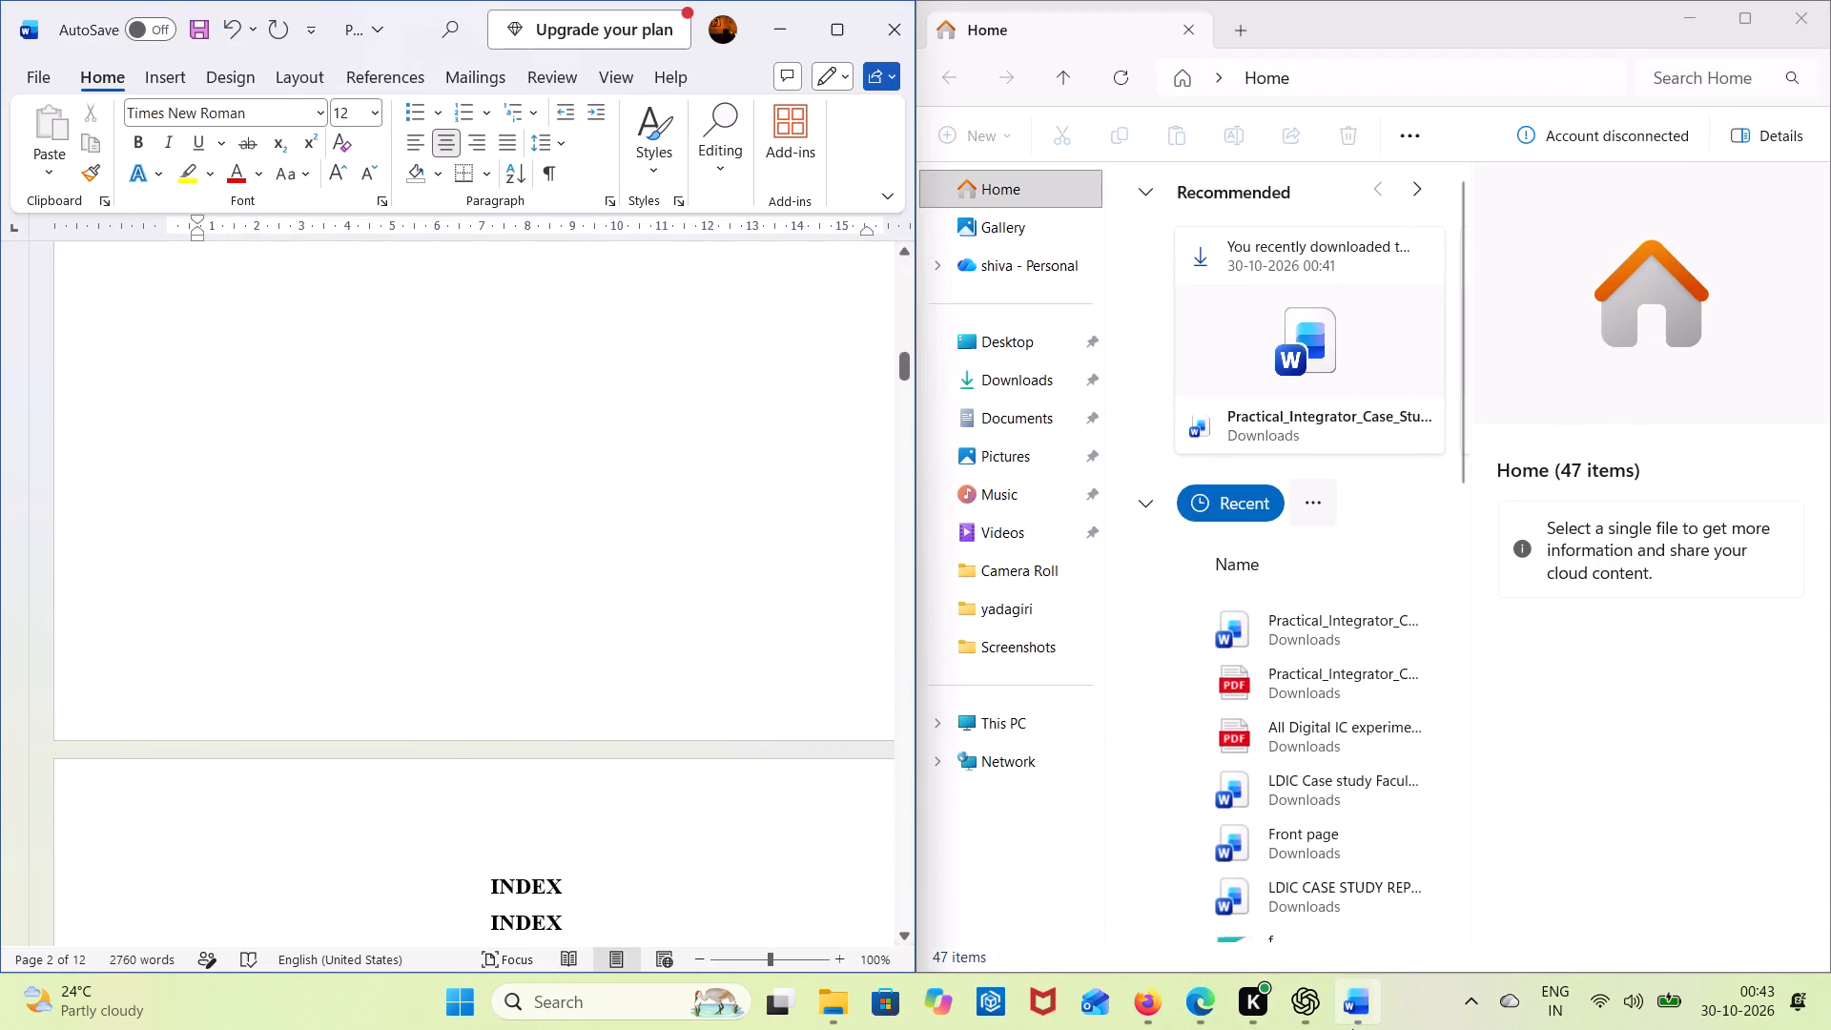
{"action": "left_click", "coordinate": [1211, 1025]}
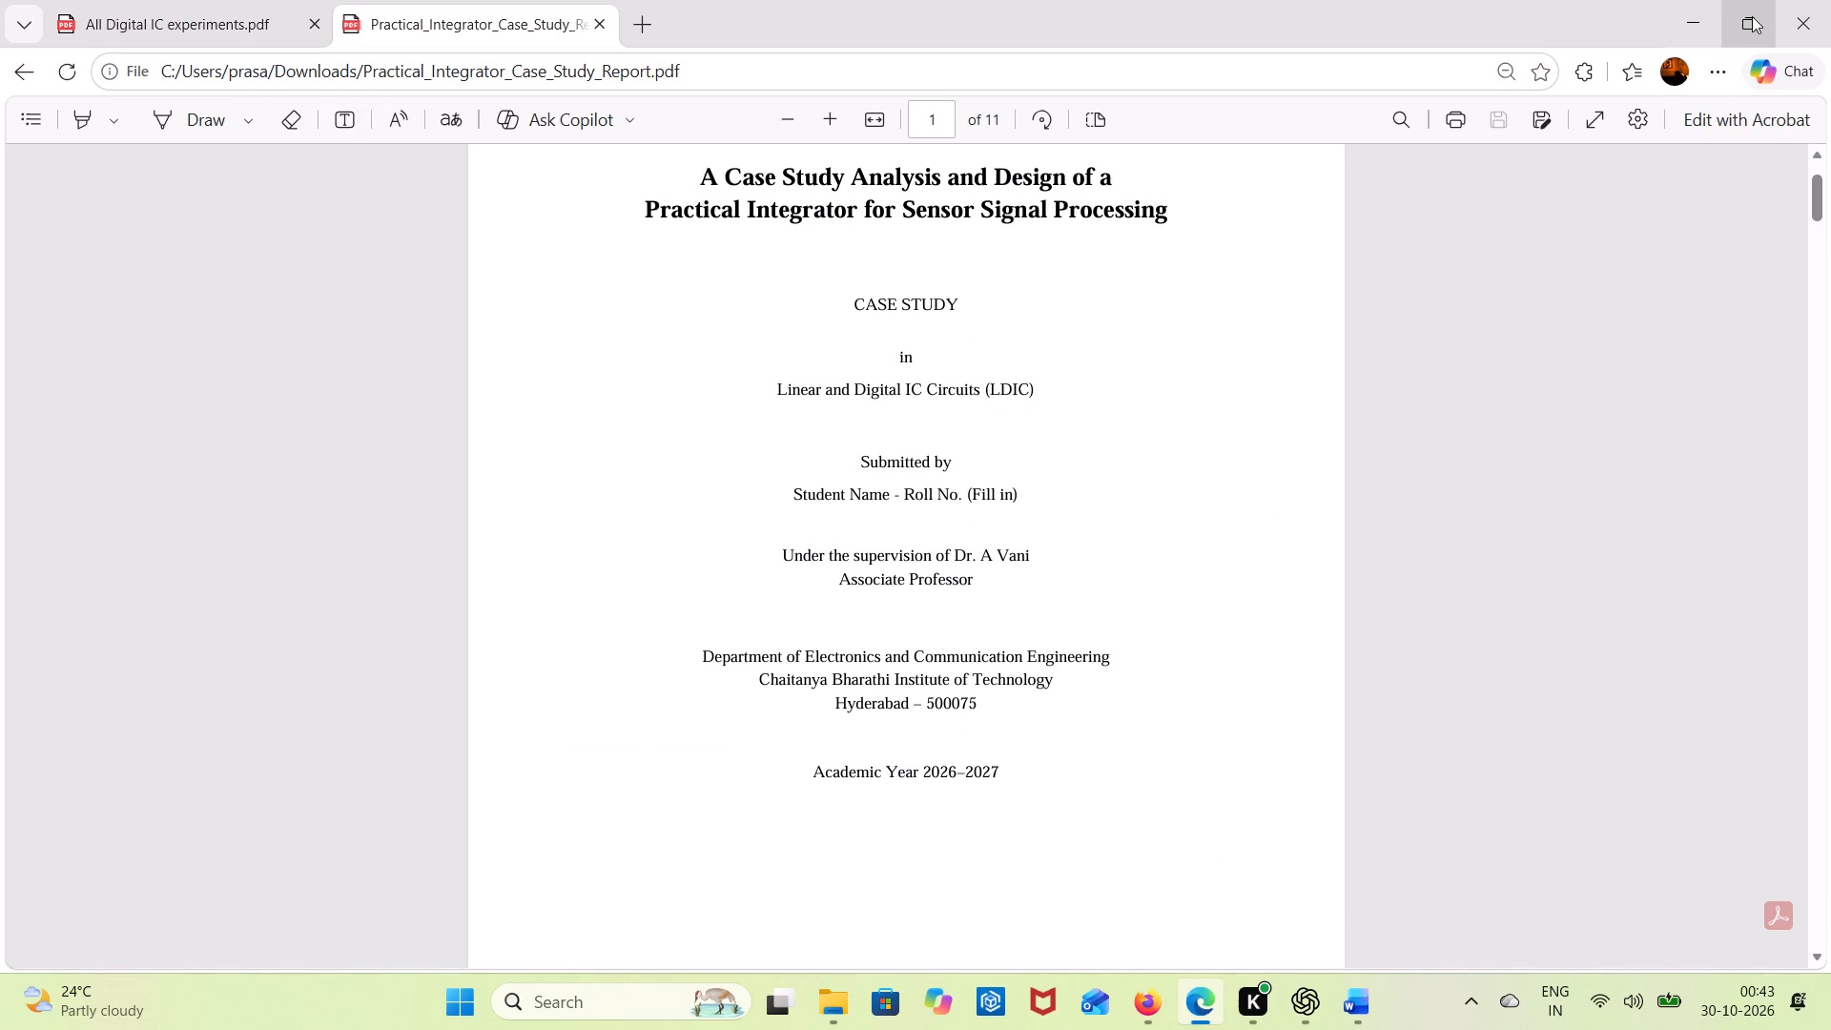
{"action": "left_click", "coordinate": [1591, 89]}
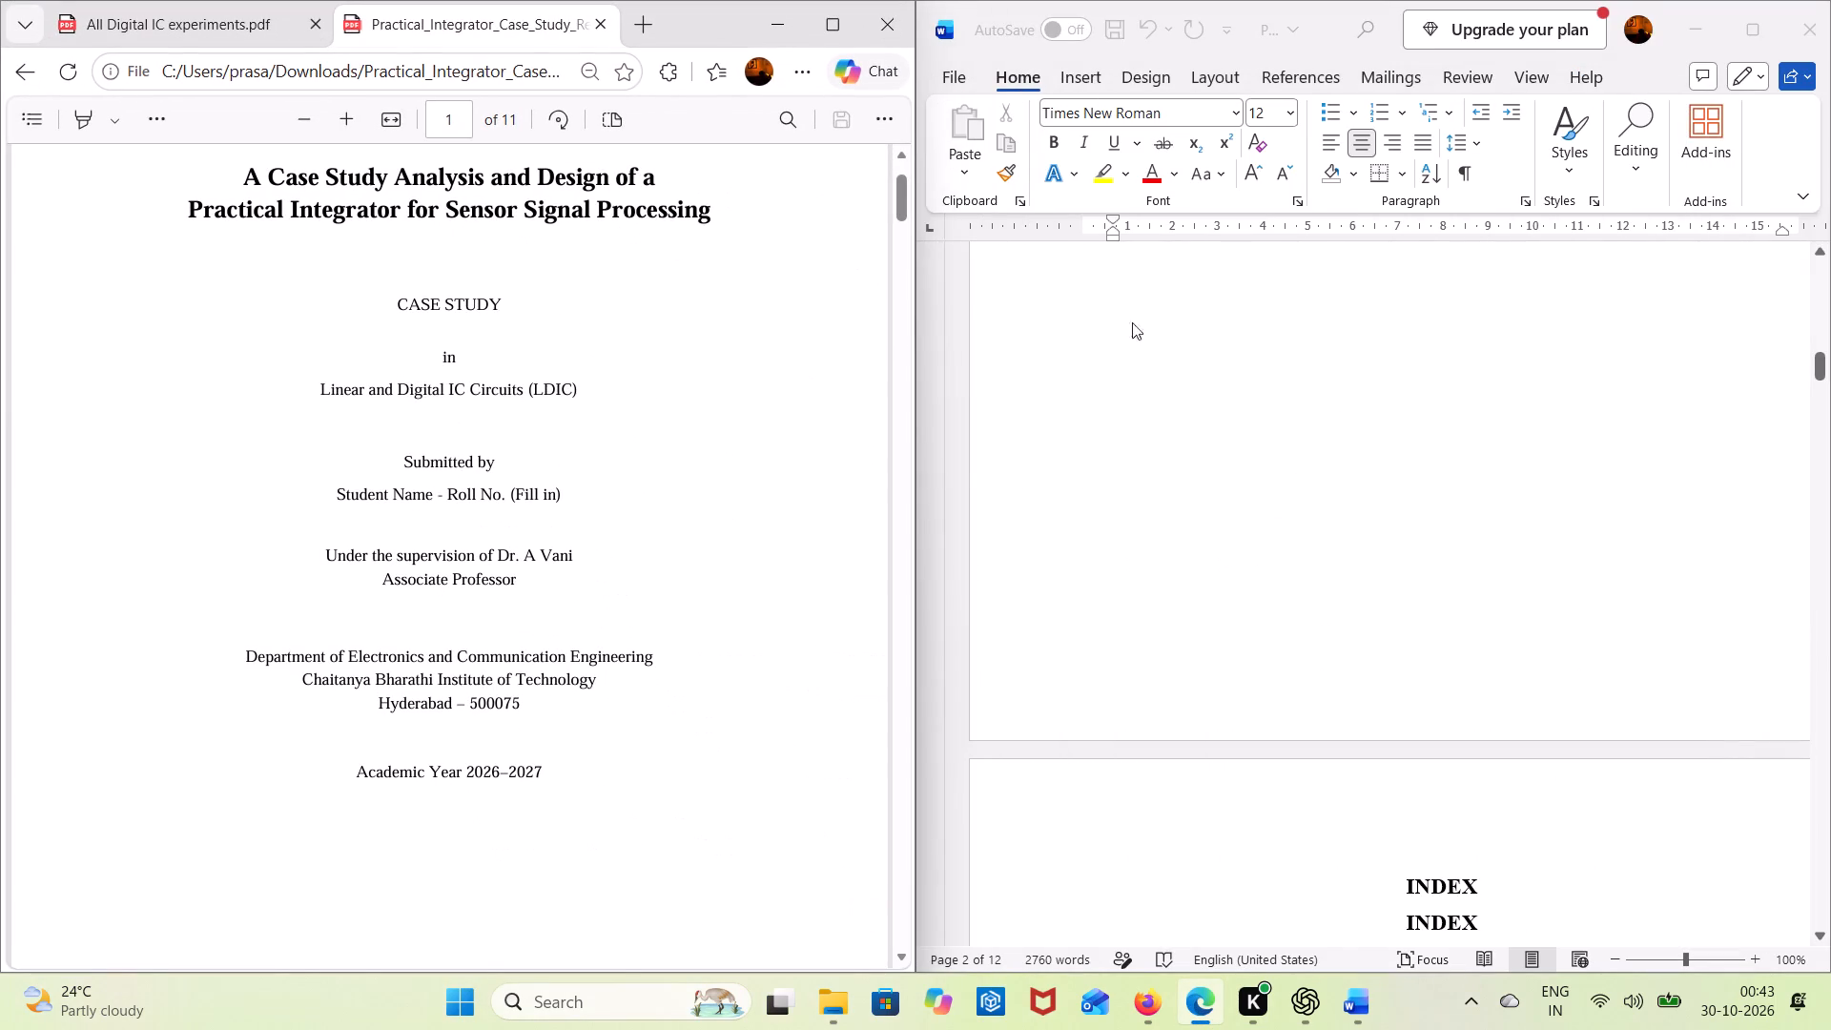
Bring both versions to the index page and compare the index table in the PDF with the one in Word.
{"action": "scroll", "coordinate": [701, 545], "scroll_direction": "down", "scroll_amount": 7}
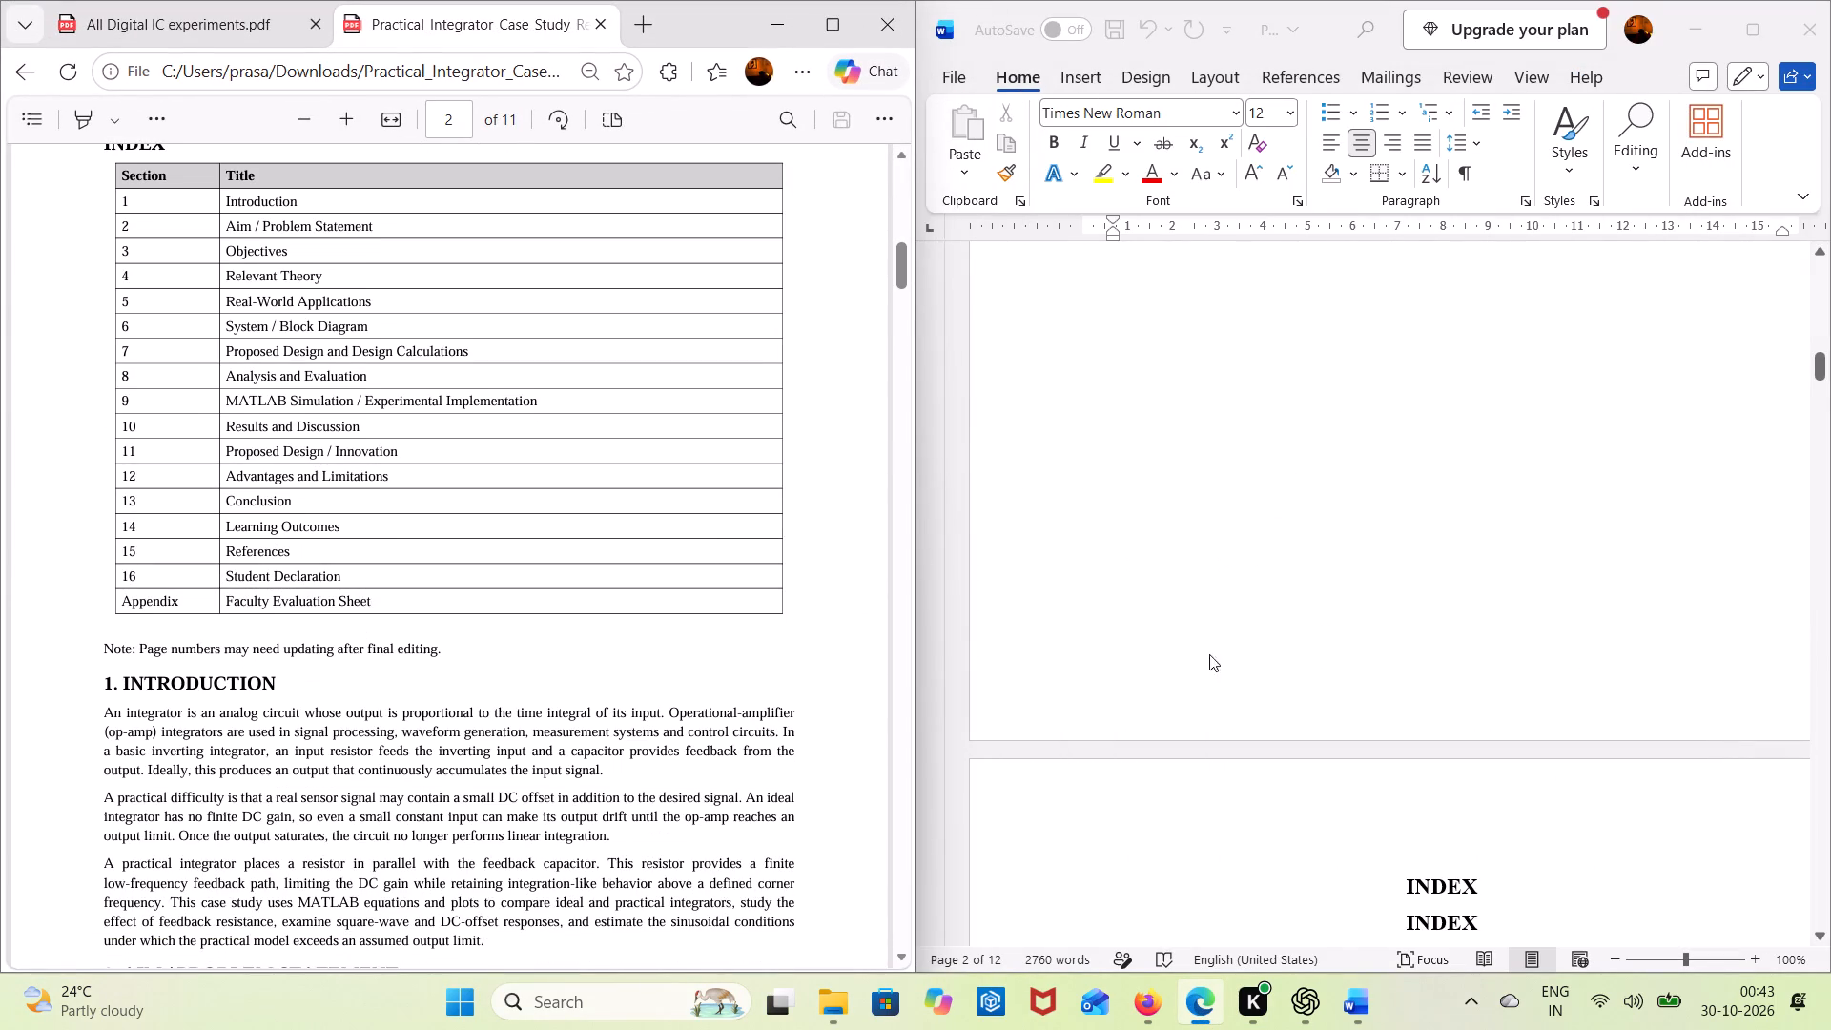
{"action": "scroll", "coordinate": [1219, 649], "scroll_direction": "up", "scroll_amount": 1}
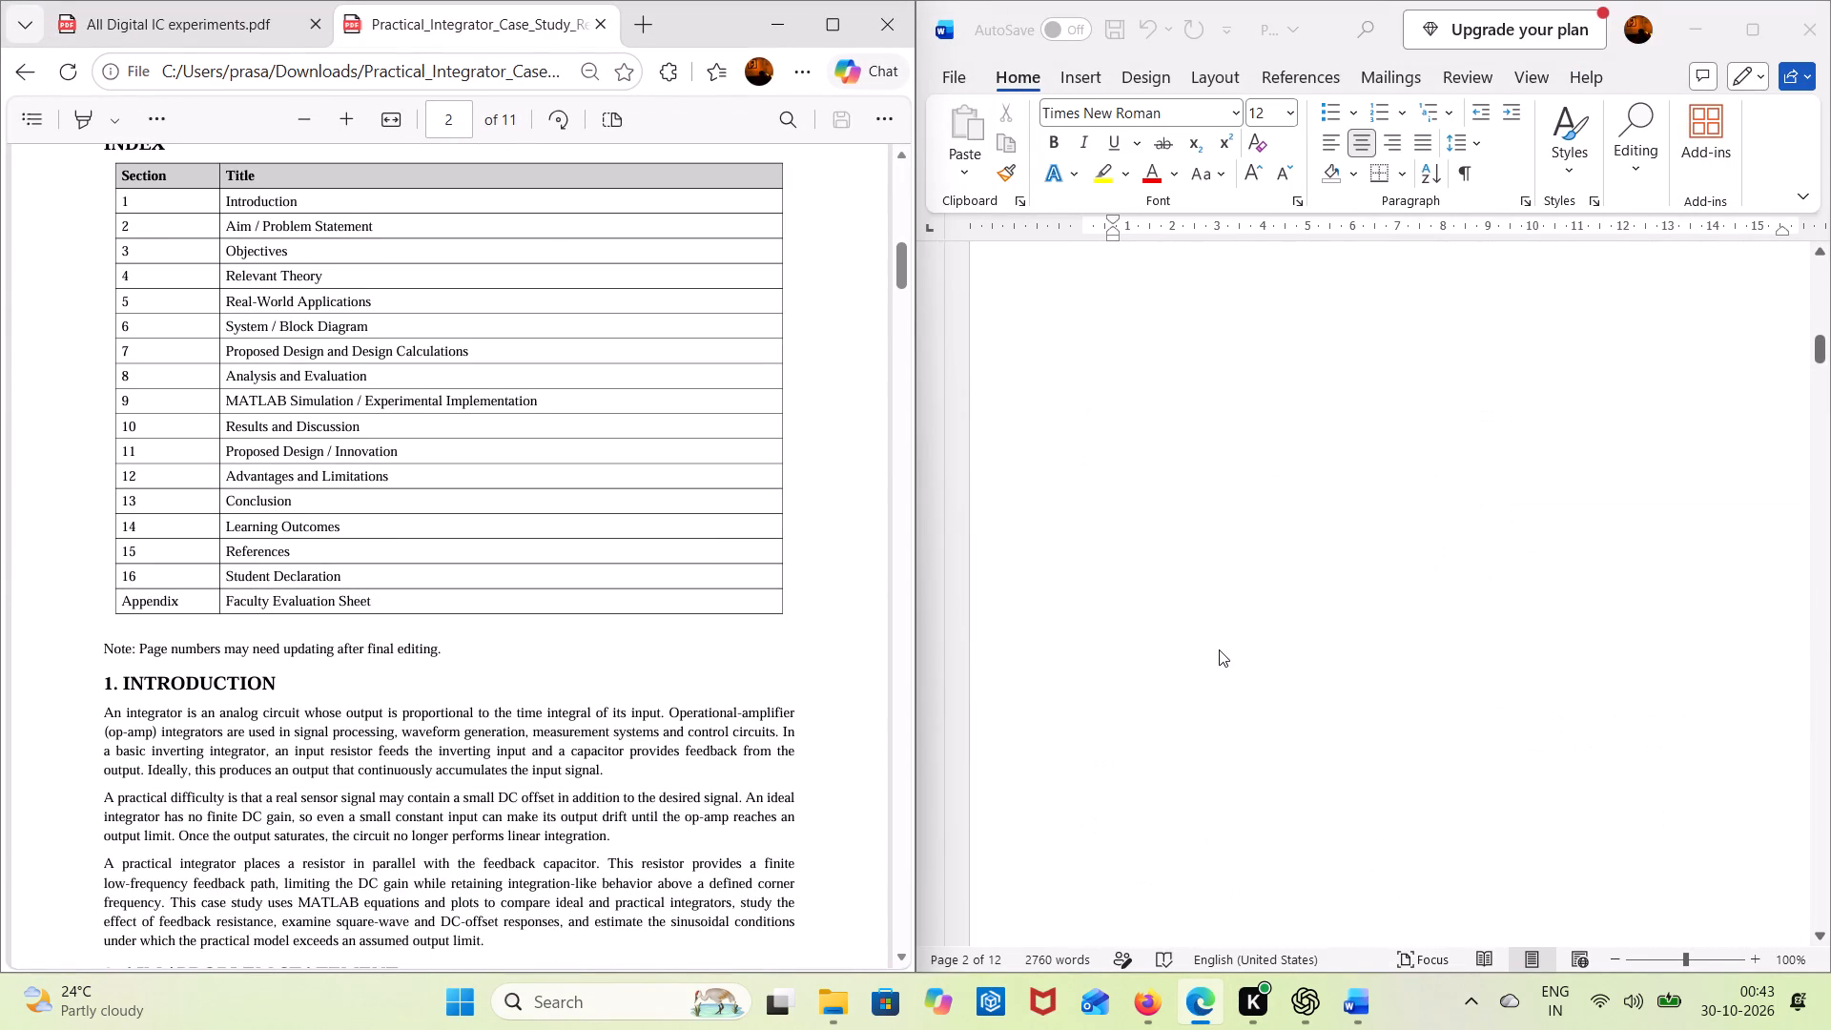
{"action": "scroll", "coordinate": [1219, 649], "scroll_direction": "up", "scroll_amount": 6}
{"action": "scroll", "coordinate": [1219, 649], "scroll_direction": "down", "scroll_amount": 10}
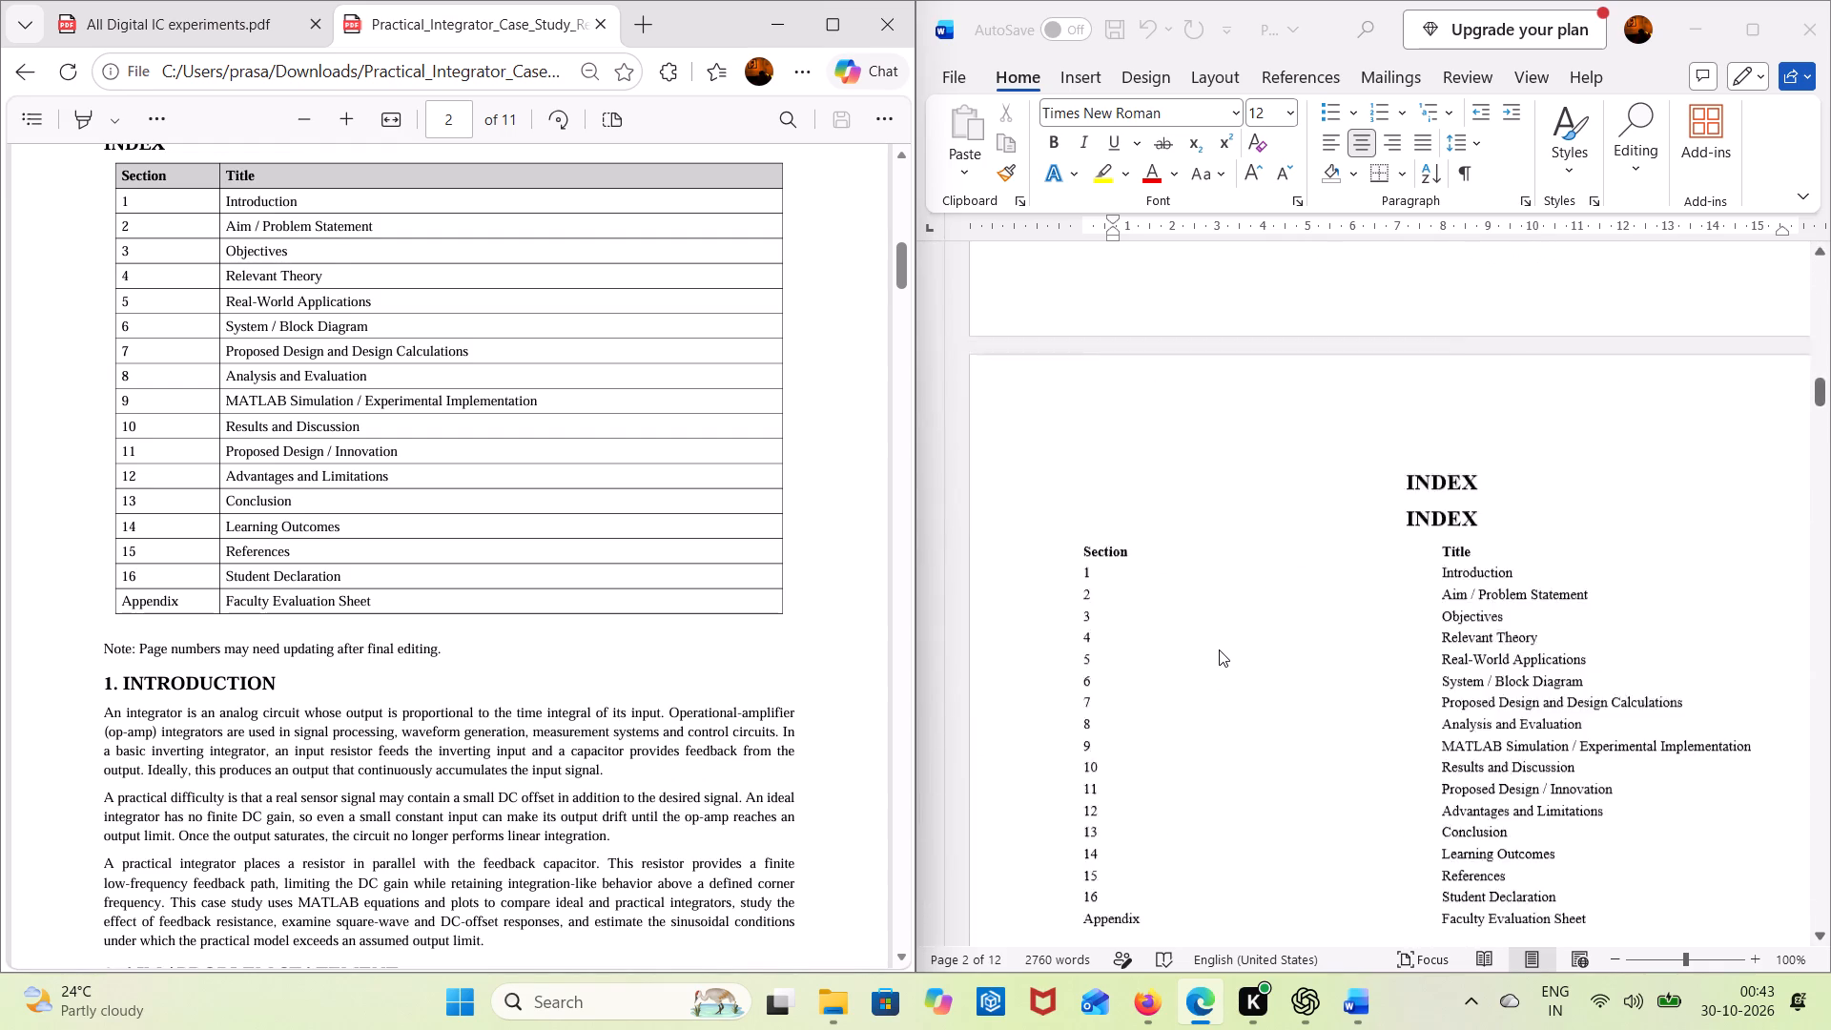
{"action": "scroll", "coordinate": [1219, 649], "scroll_direction": "down", "scroll_amount": 2}
{"action": "scroll", "coordinate": [1219, 649], "scroll_direction": "up", "scroll_amount": 1}
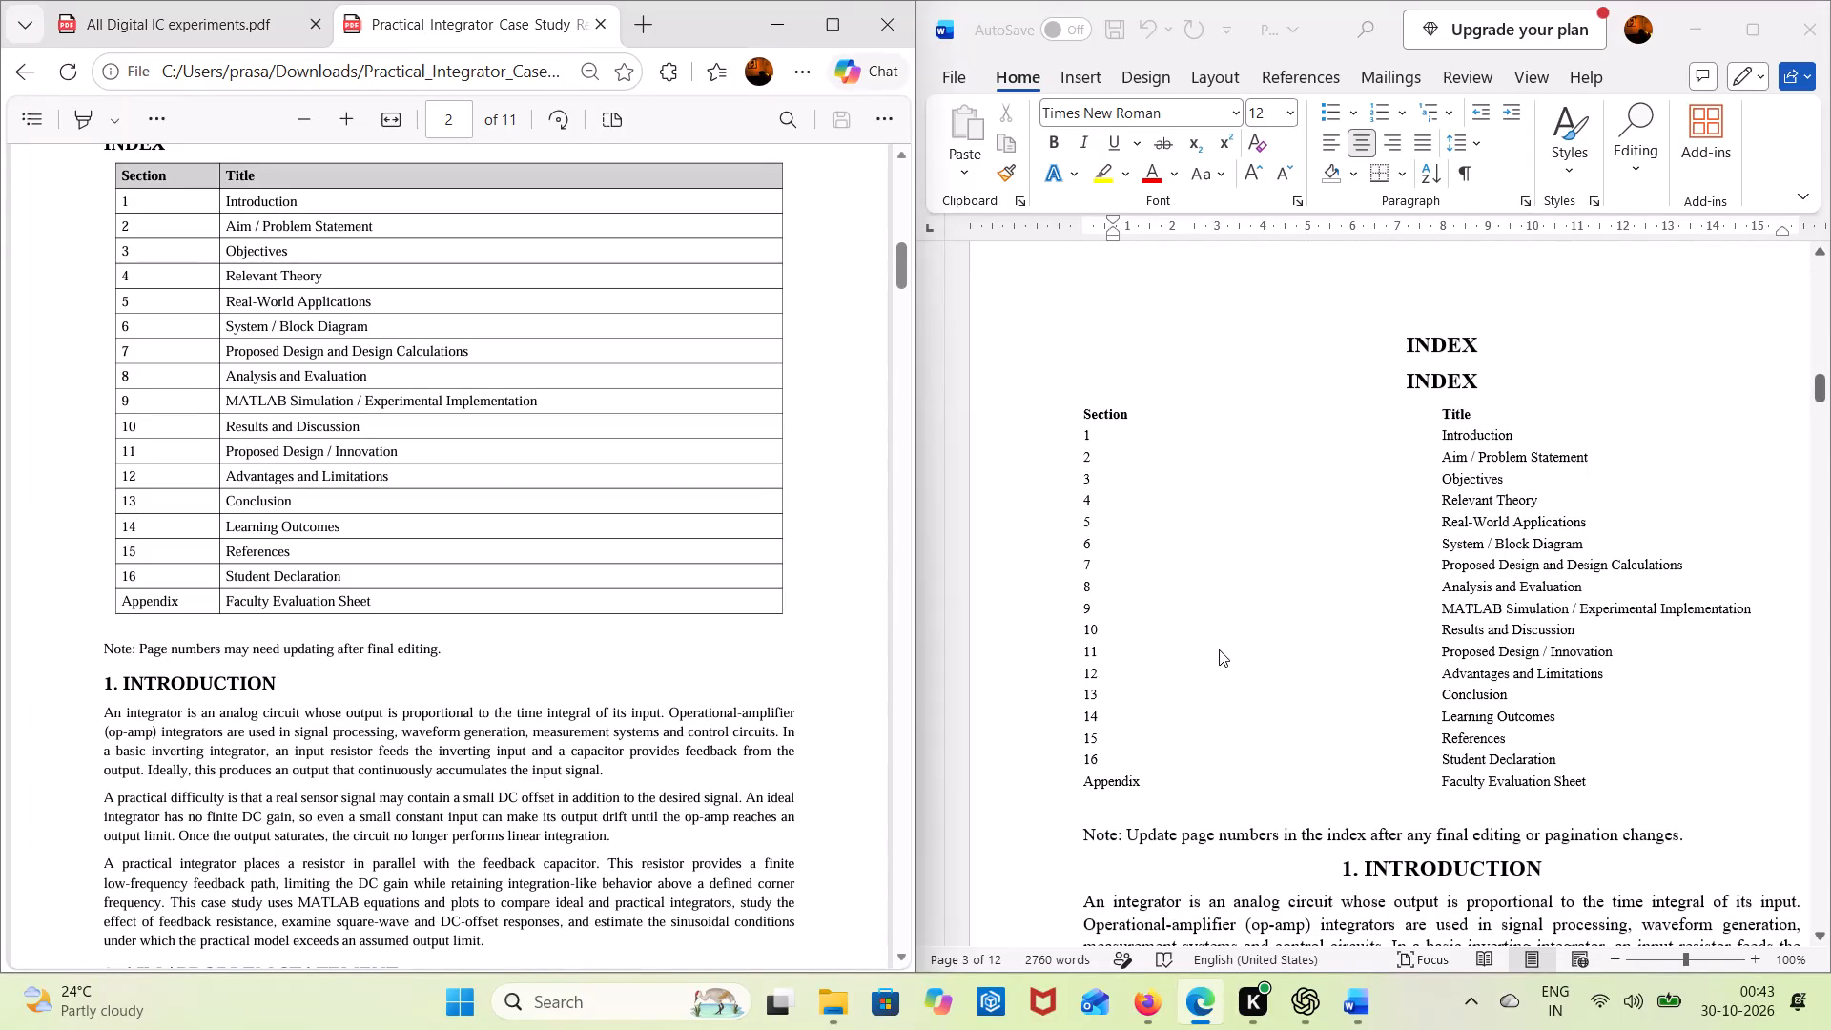
{"action": "scroll", "coordinate": [1219, 649], "scroll_direction": "up", "scroll_amount": 1}
{"action": "scroll", "coordinate": [754, 655], "scroll_direction": "right", "scroll_amount": 1}
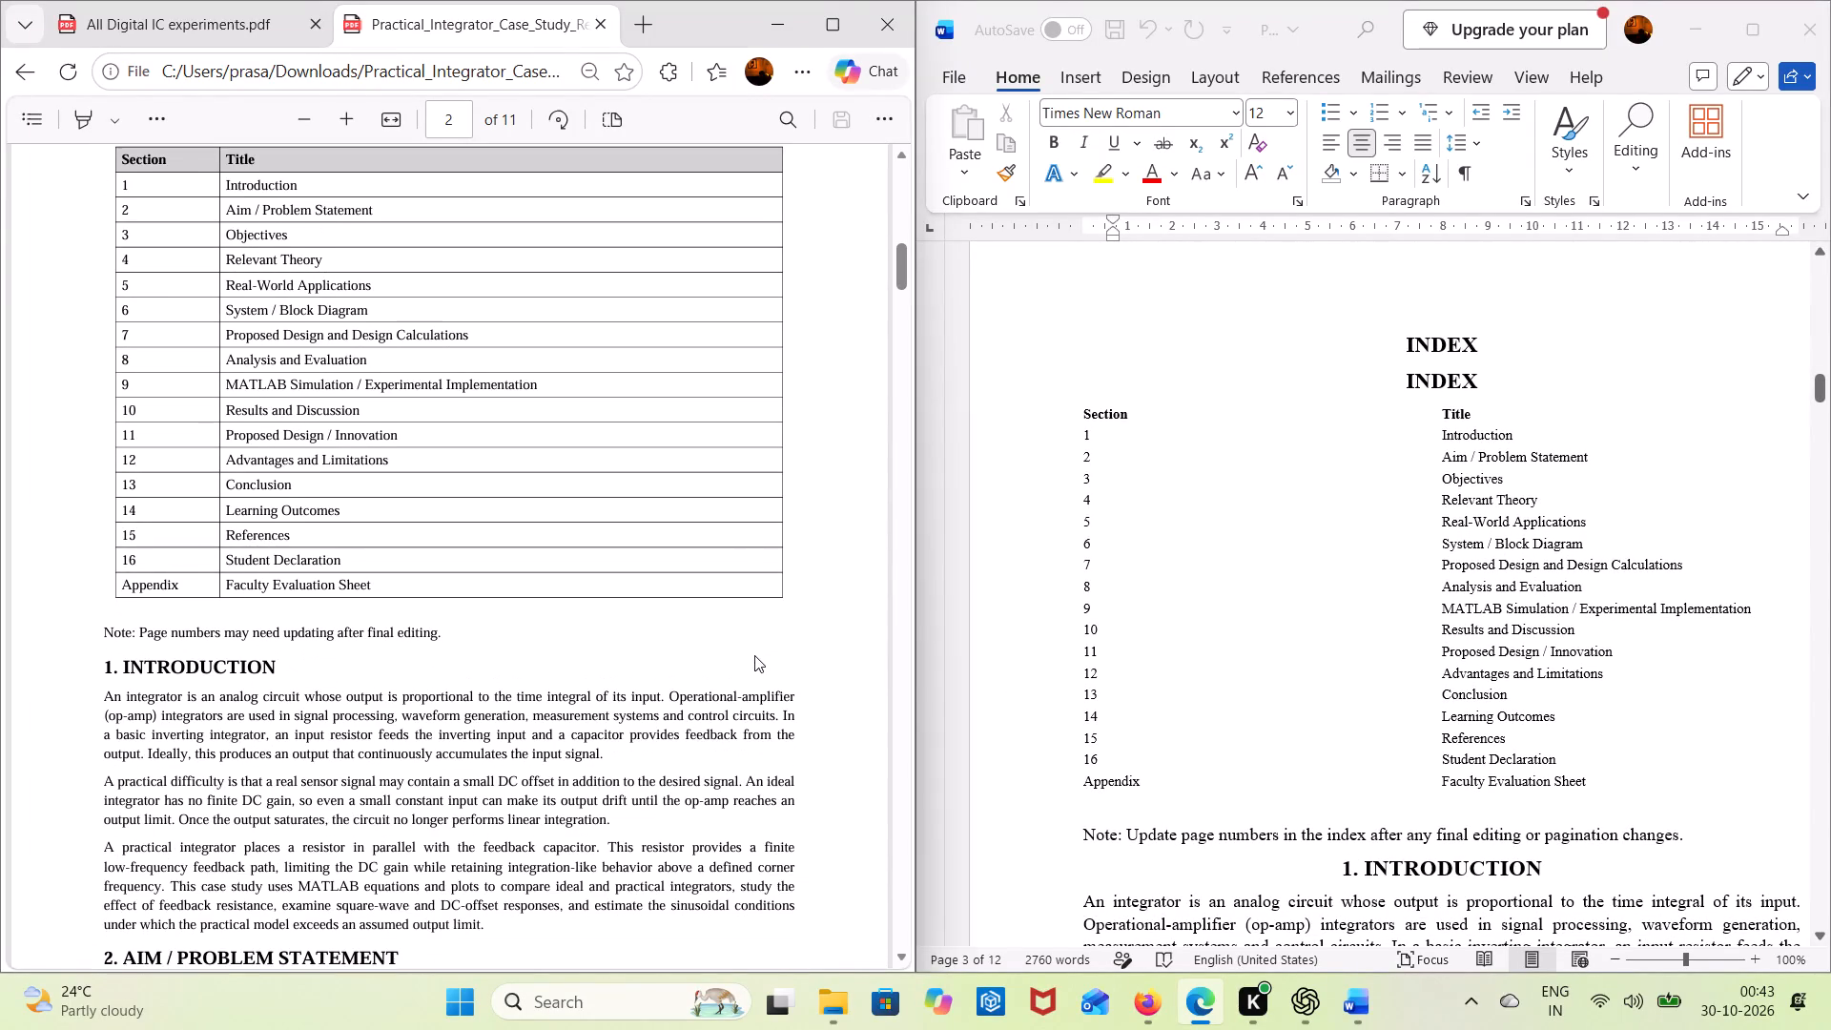
{"action": "scroll", "coordinate": [754, 655], "scroll_direction": "right", "scroll_amount": 1}
Read through the Word report from the index to section 7, examining the introduction, objectives, theory and block diagram sections.
{"action": "scroll", "coordinate": [1384, 751], "scroll_direction": "down", "scroll_amount": 2}
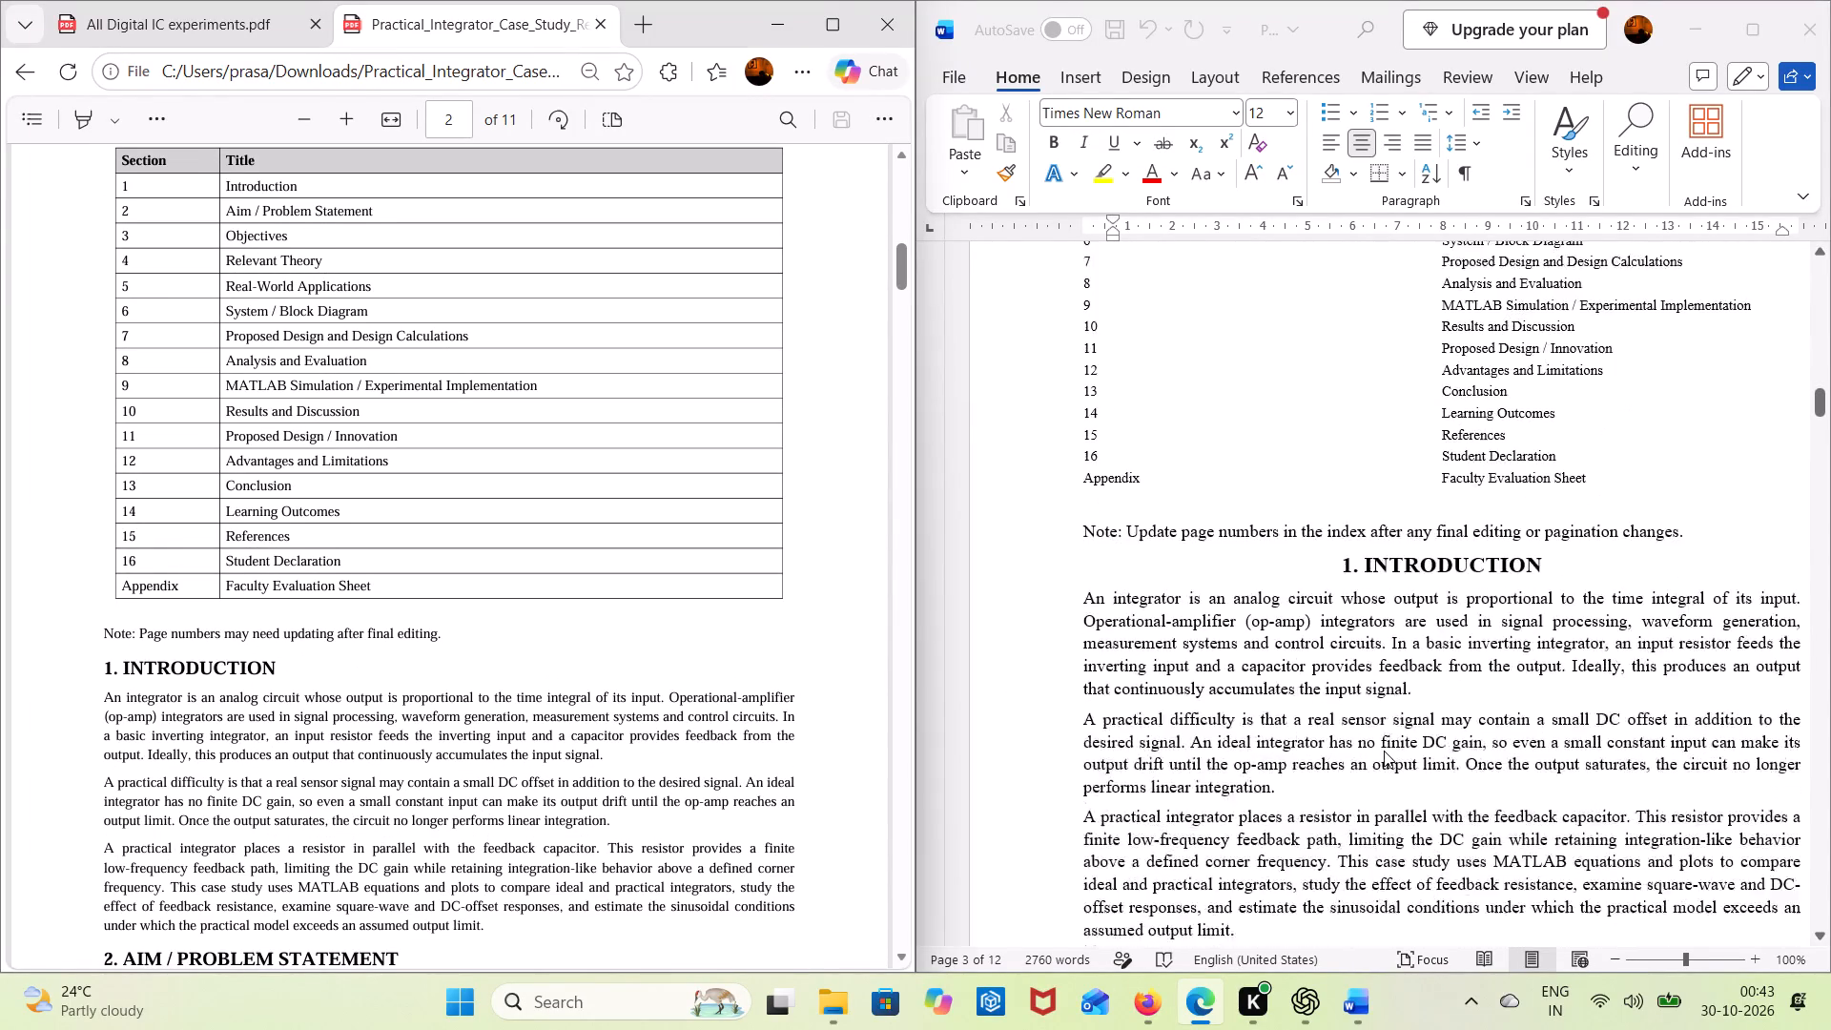
{"action": "scroll", "coordinate": [1384, 751], "scroll_direction": "down", "scroll_amount": 2}
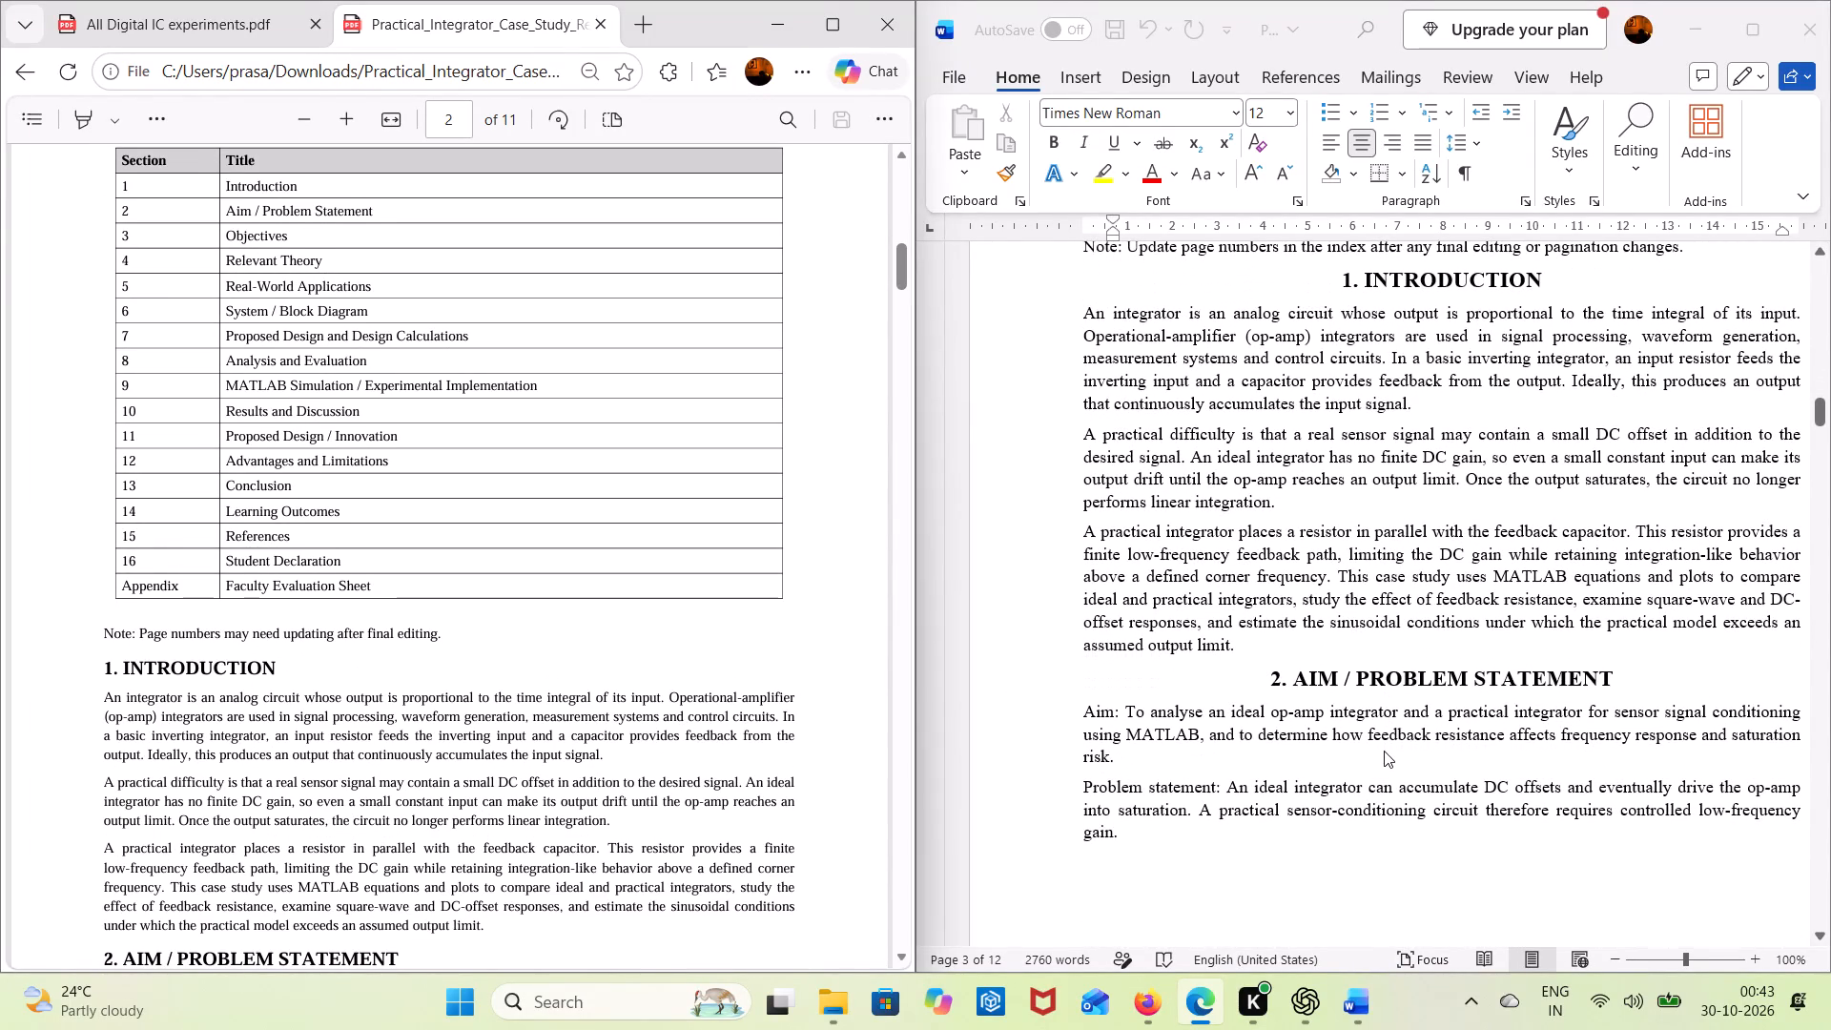
{"action": "scroll", "coordinate": [1384, 751], "scroll_direction": "down", "scroll_amount": 2}
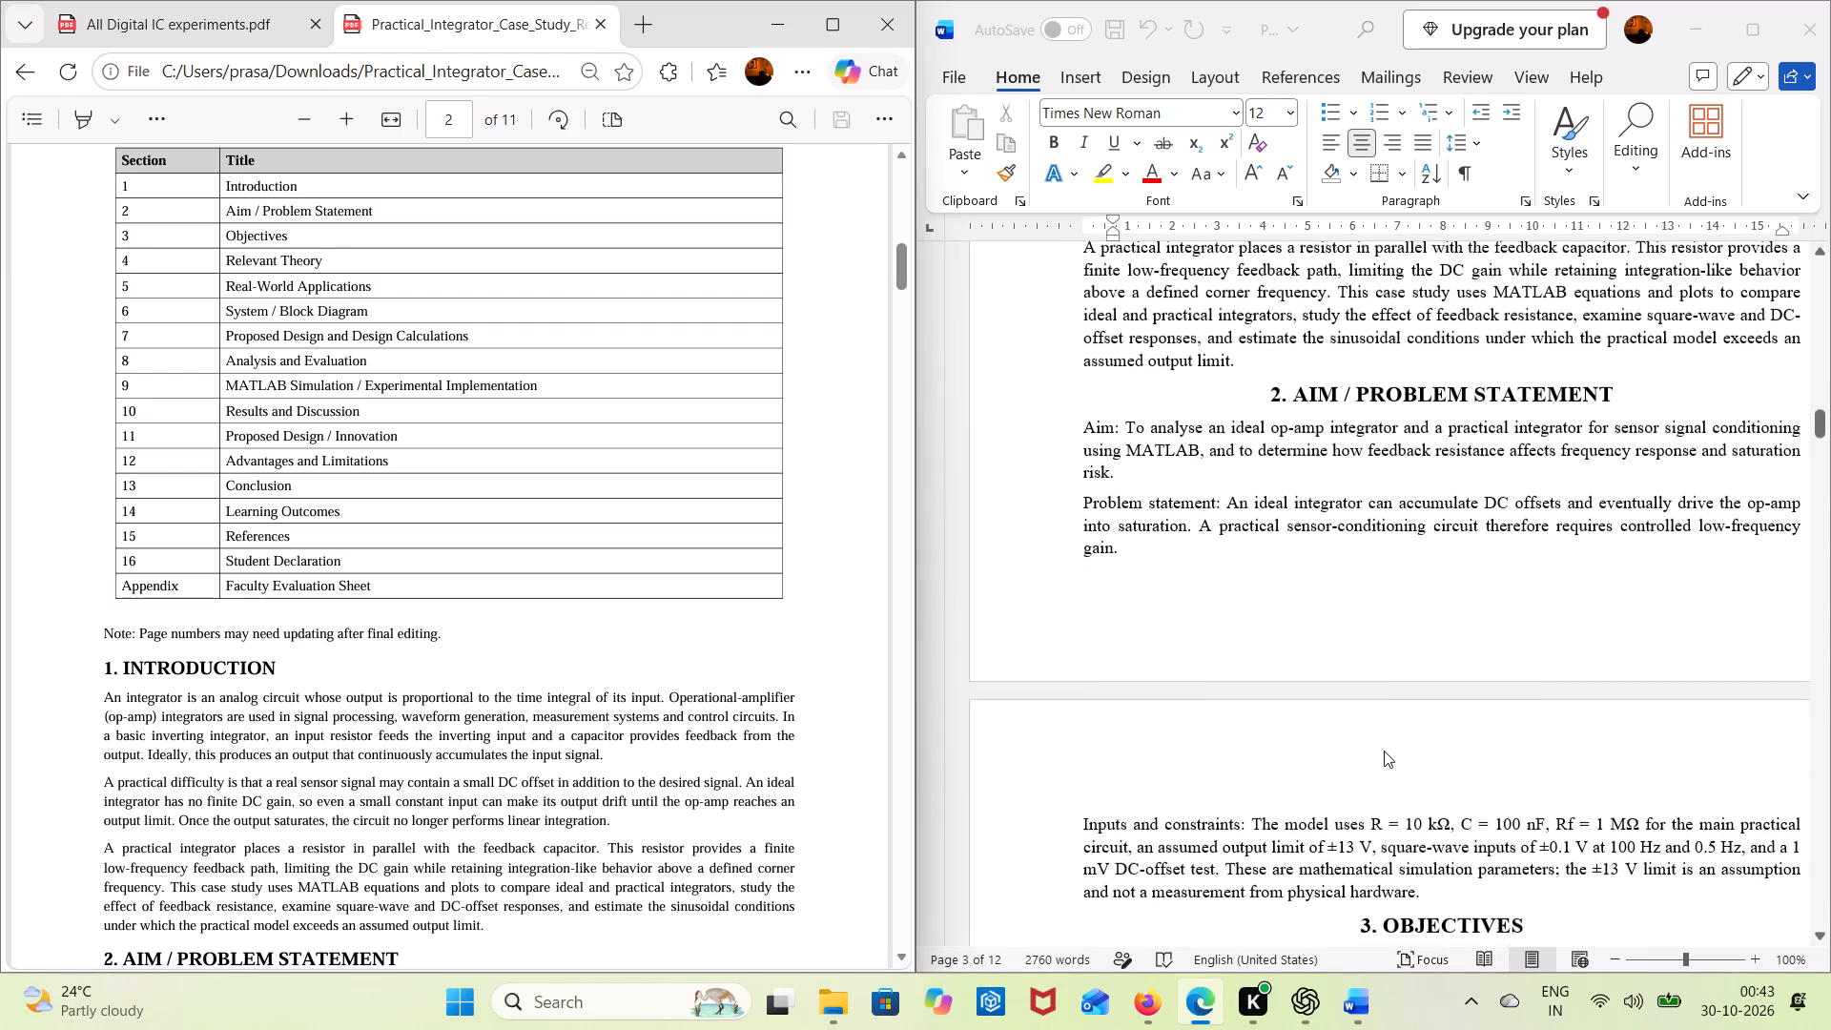
{"action": "scroll", "coordinate": [1384, 751], "scroll_direction": "down", "scroll_amount": 4}
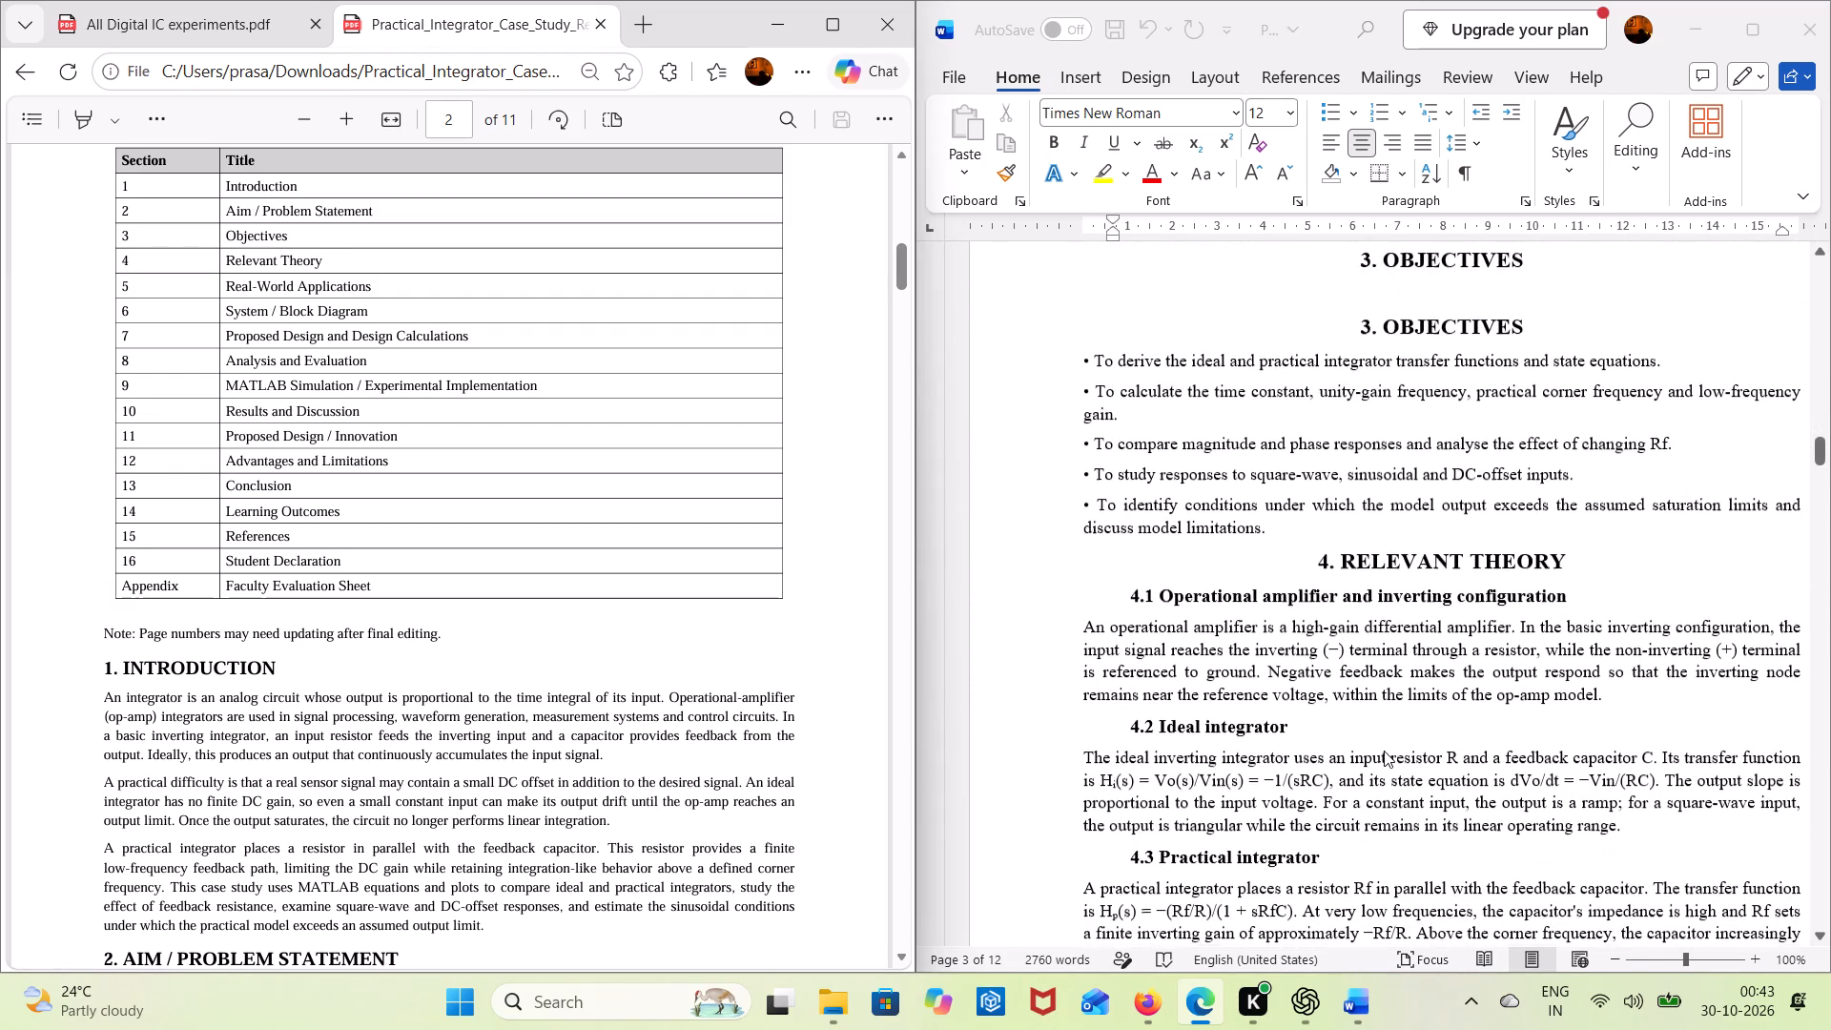
{"action": "scroll", "coordinate": [1384, 751], "scroll_direction": "down", "scroll_amount": 1}
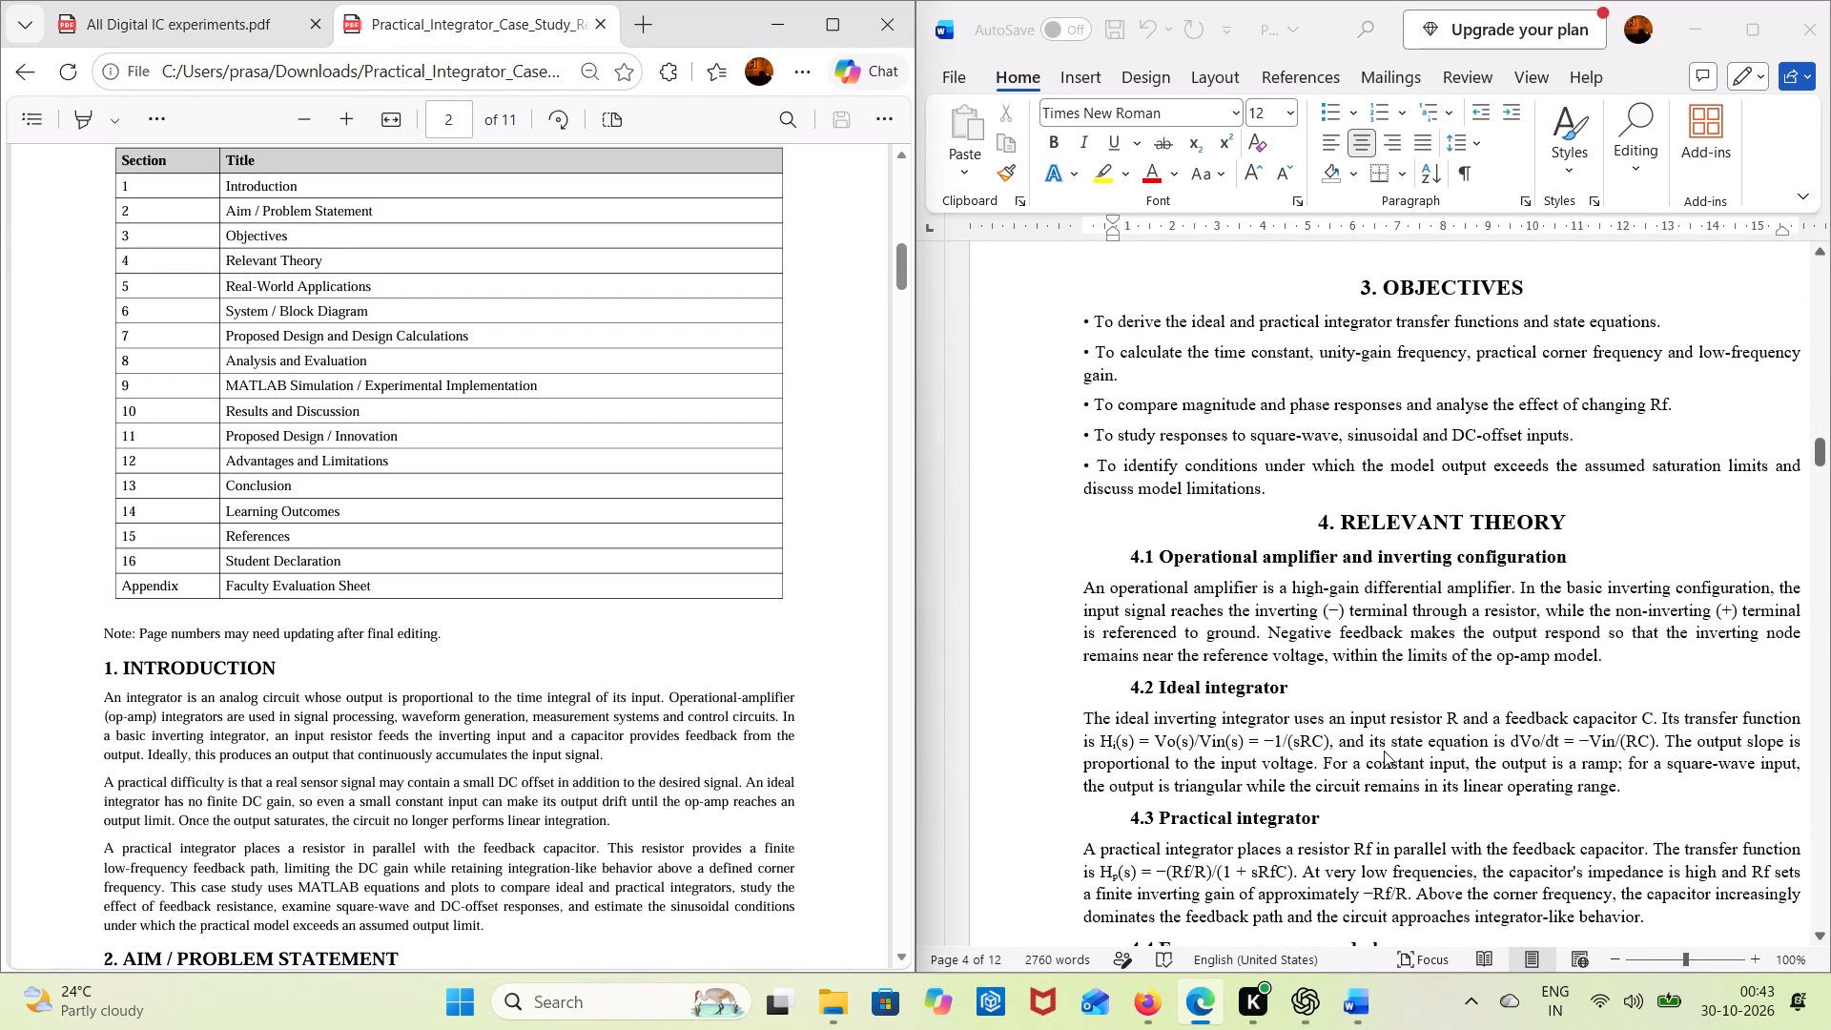
{"action": "scroll", "coordinate": [1384, 751], "scroll_direction": "down", "scroll_amount": 6}
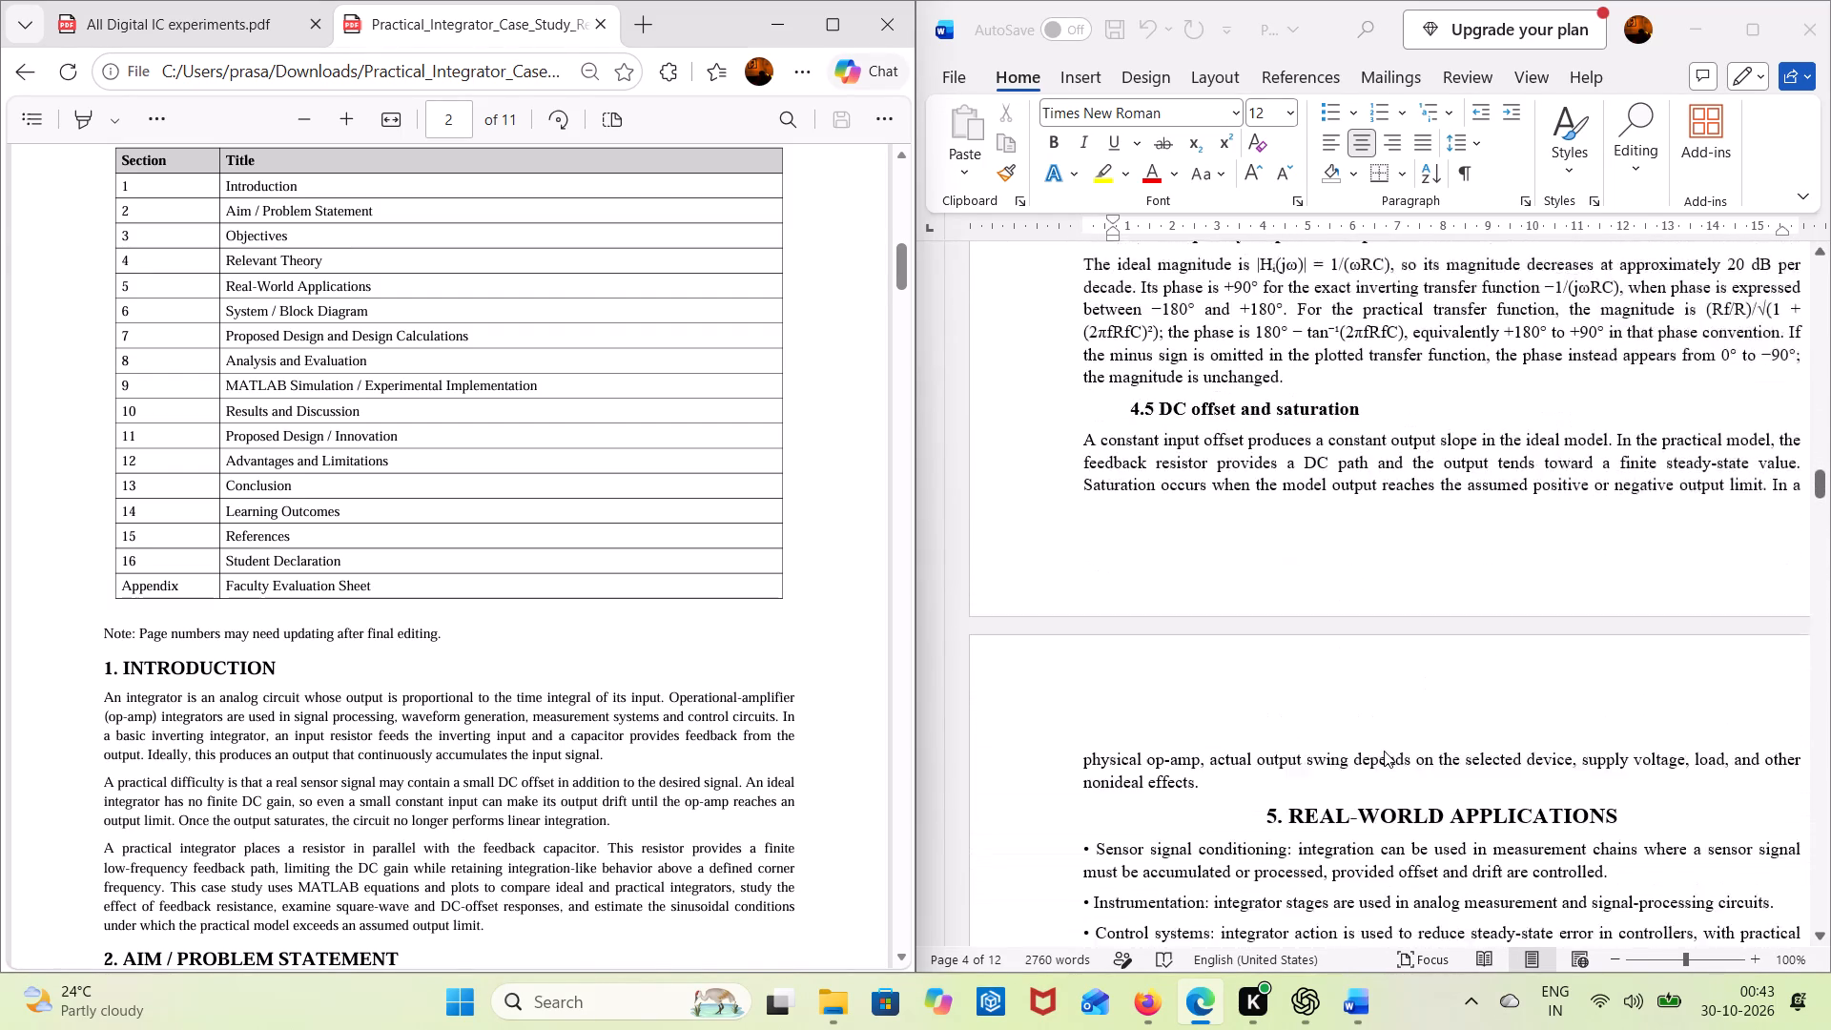
{"action": "scroll", "coordinate": [1384, 751], "scroll_direction": "down", "scroll_amount": 2}
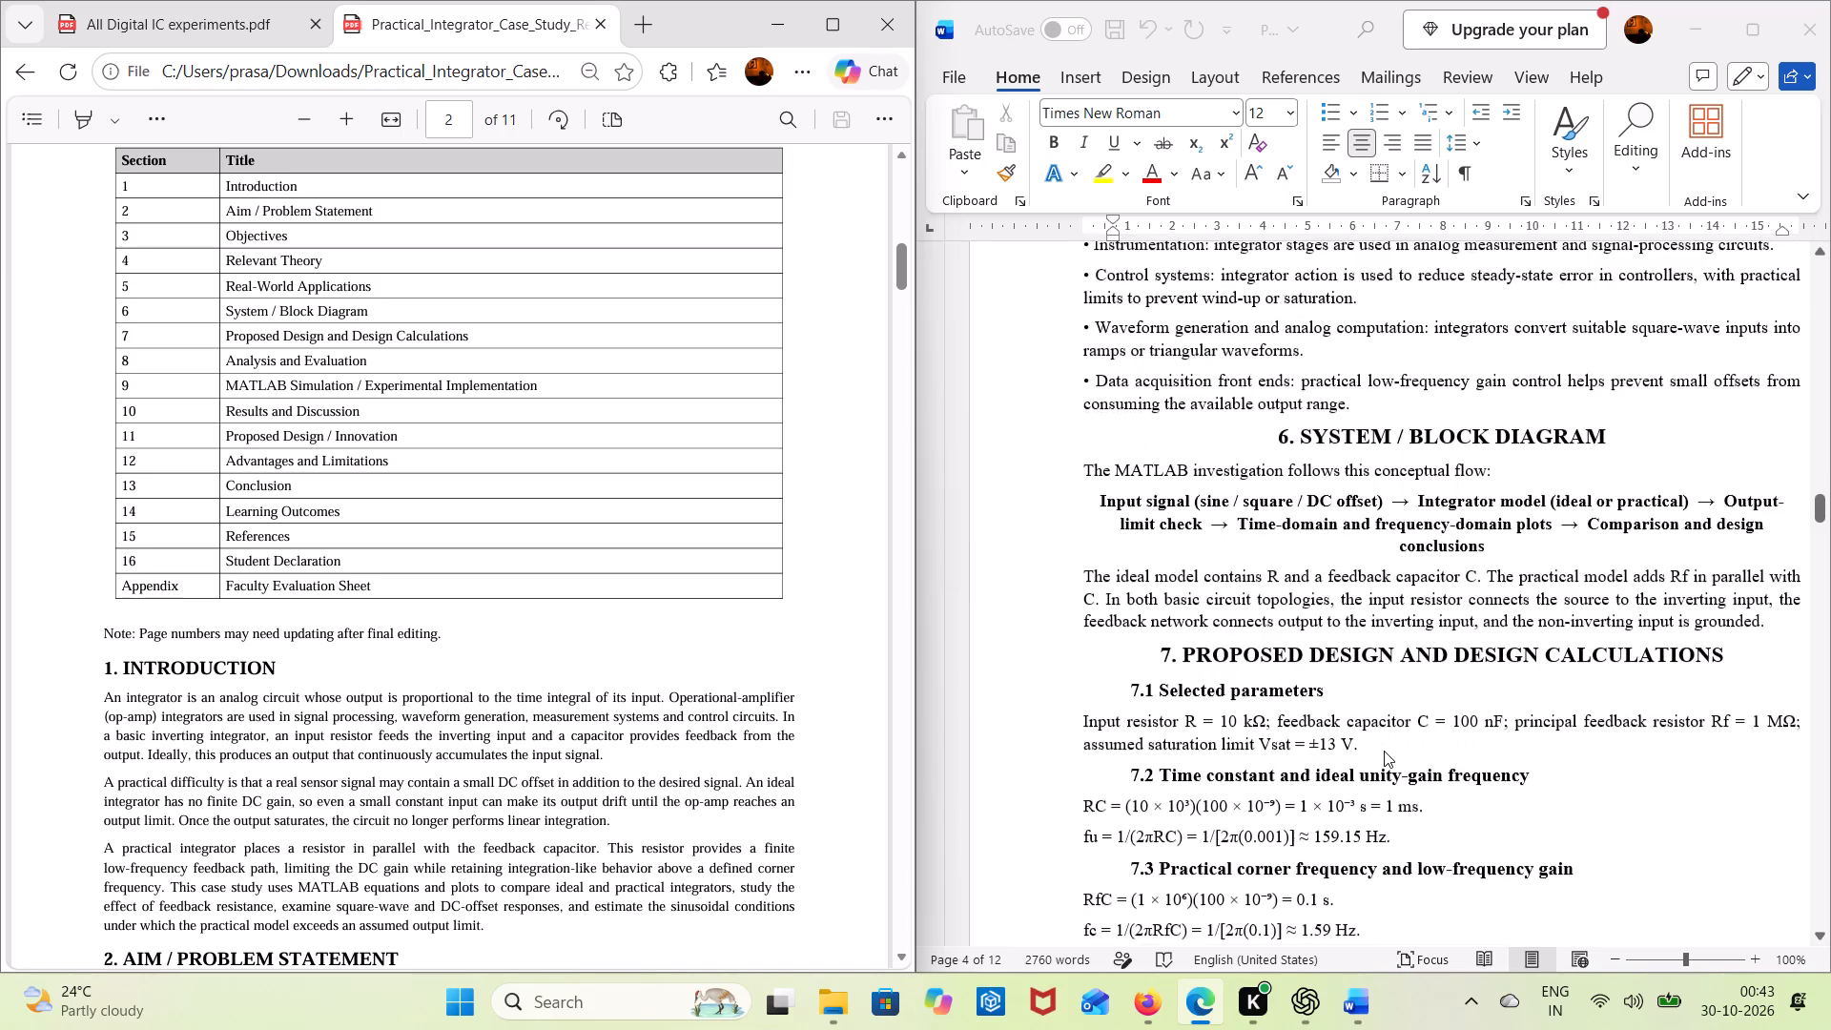
{"action": "scroll", "coordinate": [1384, 751], "scroll_direction": "up", "scroll_amount": 1}
{"action": "scroll", "coordinate": [1384, 751], "scroll_direction": "down", "scroll_amount": 1}
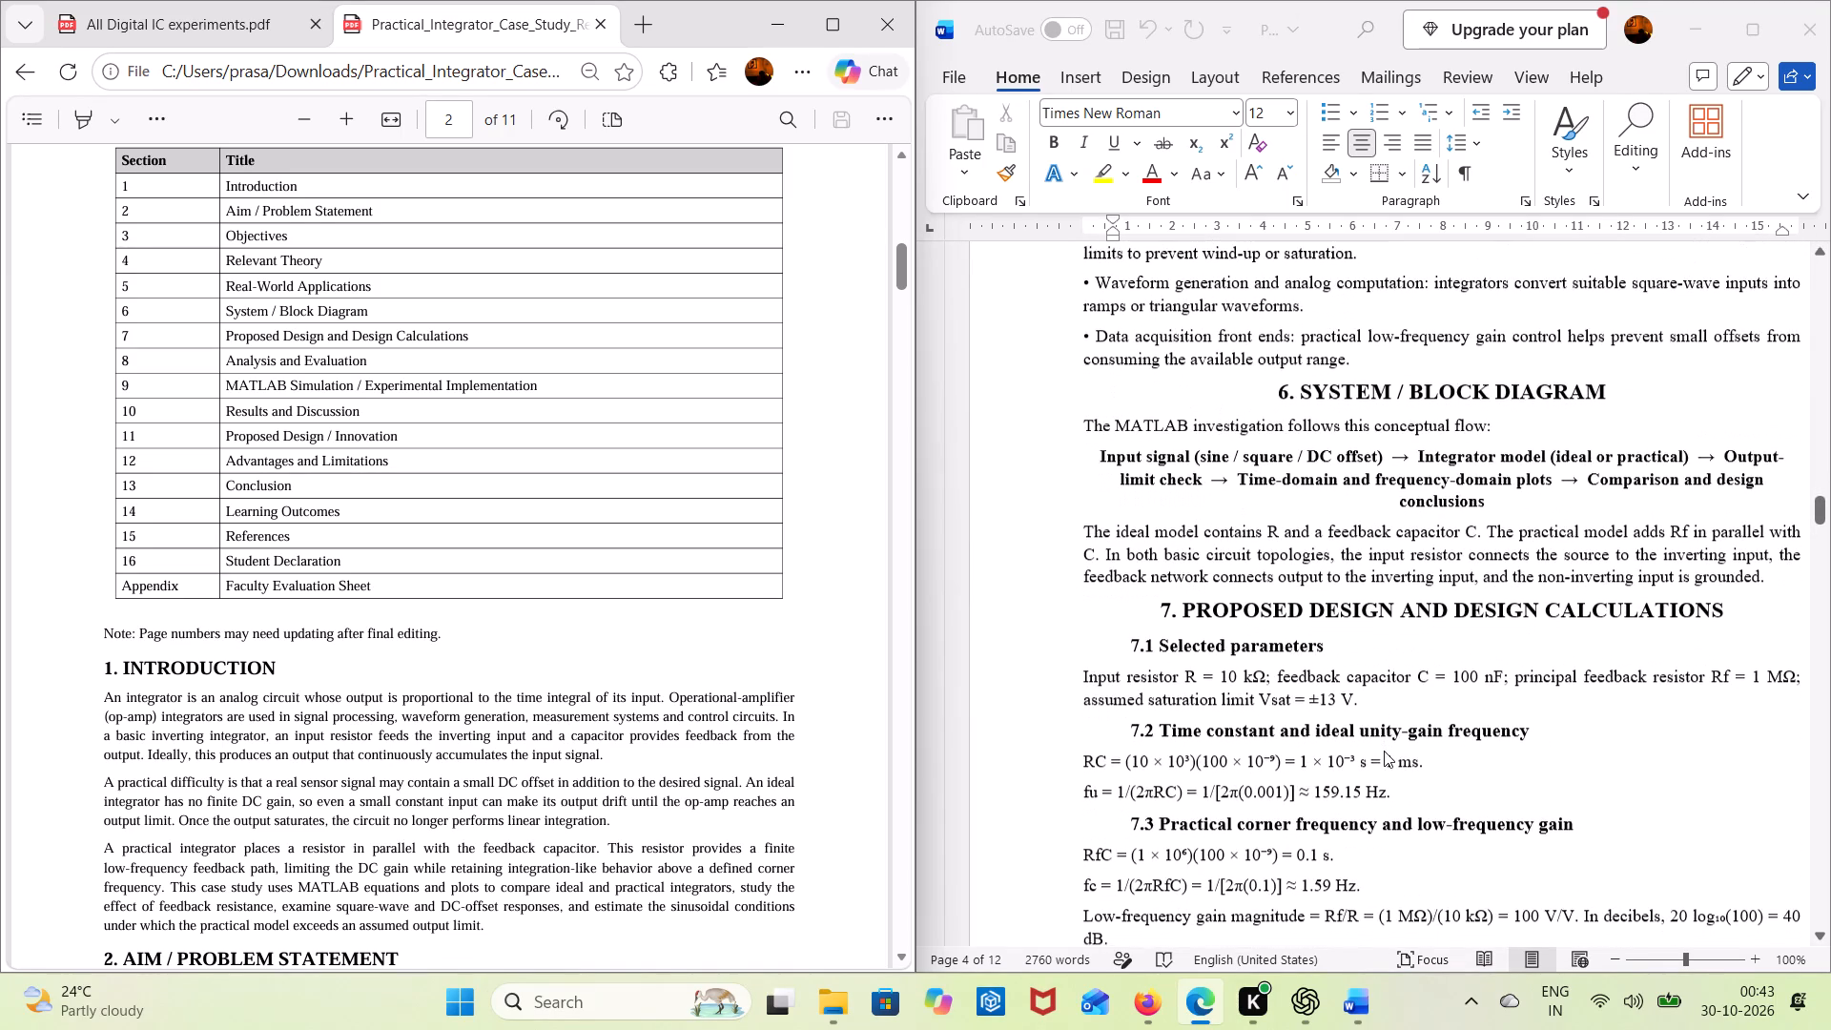
{"action": "scroll", "coordinate": [1384, 751], "scroll_direction": "down", "scroll_amount": 1}
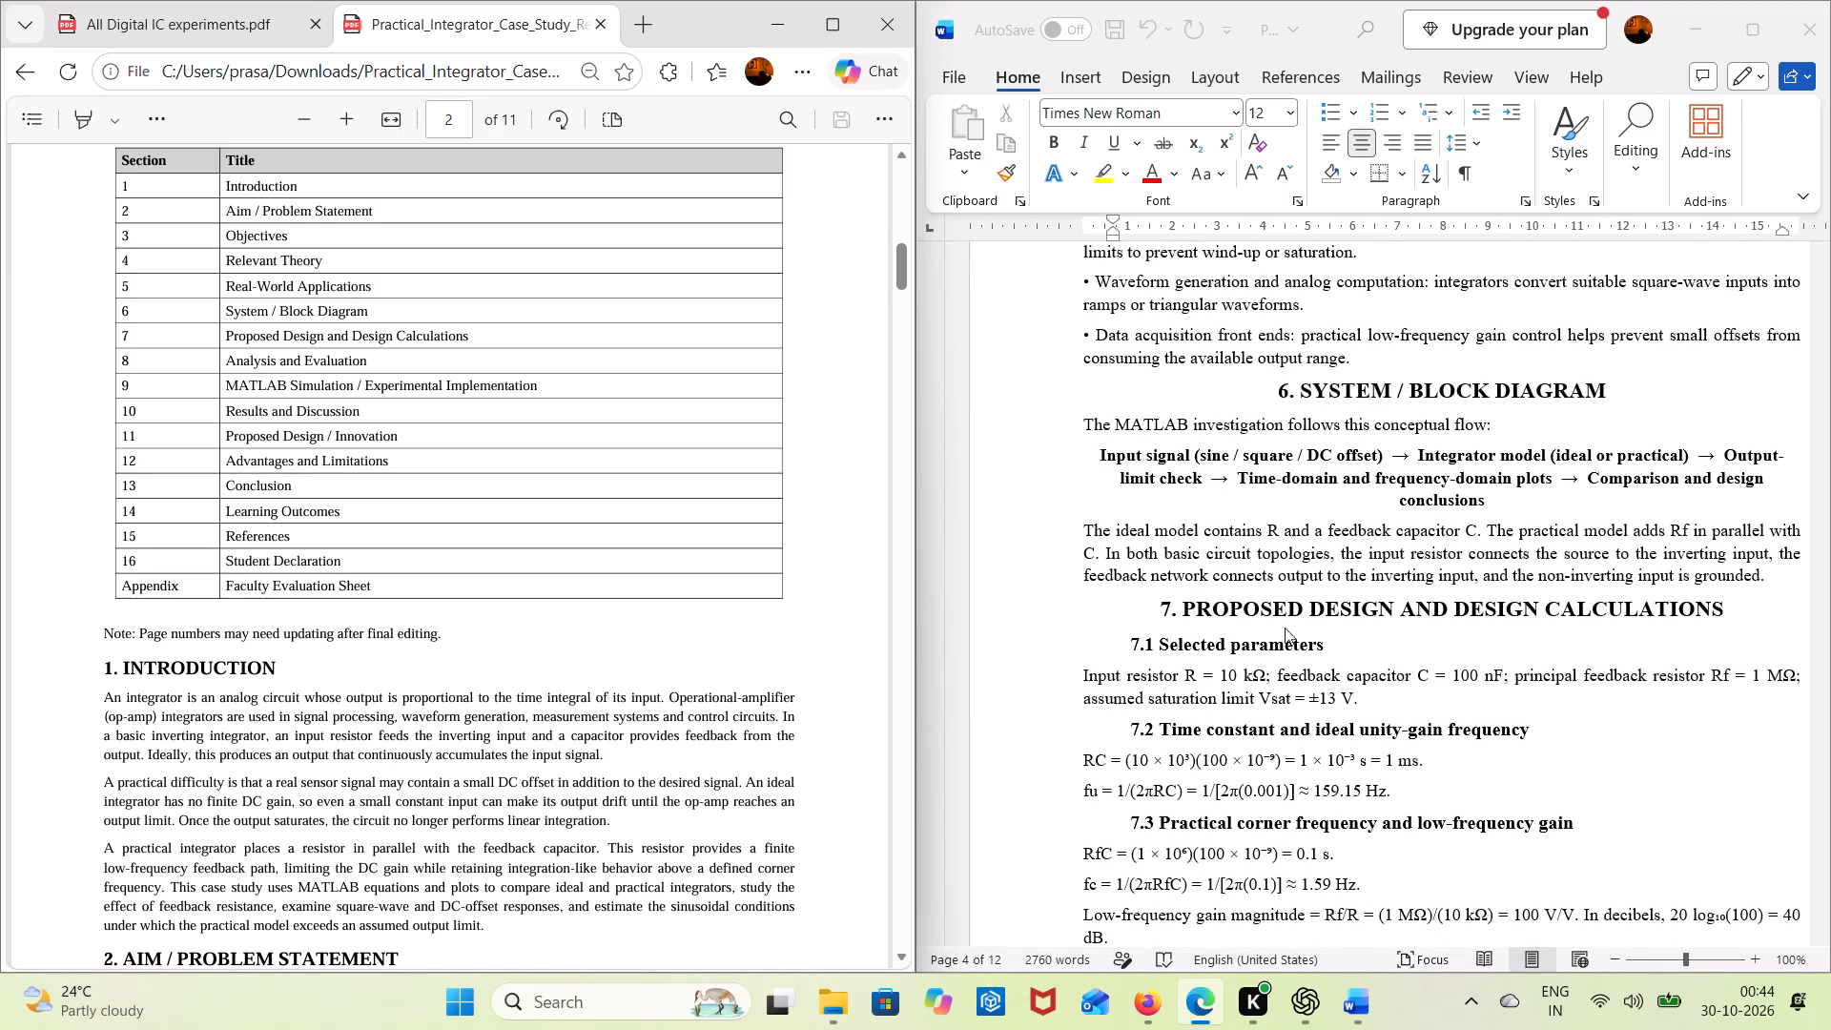
{"action": "scroll", "coordinate": [693, 619], "scroll_direction": "down", "scroll_amount": 7}
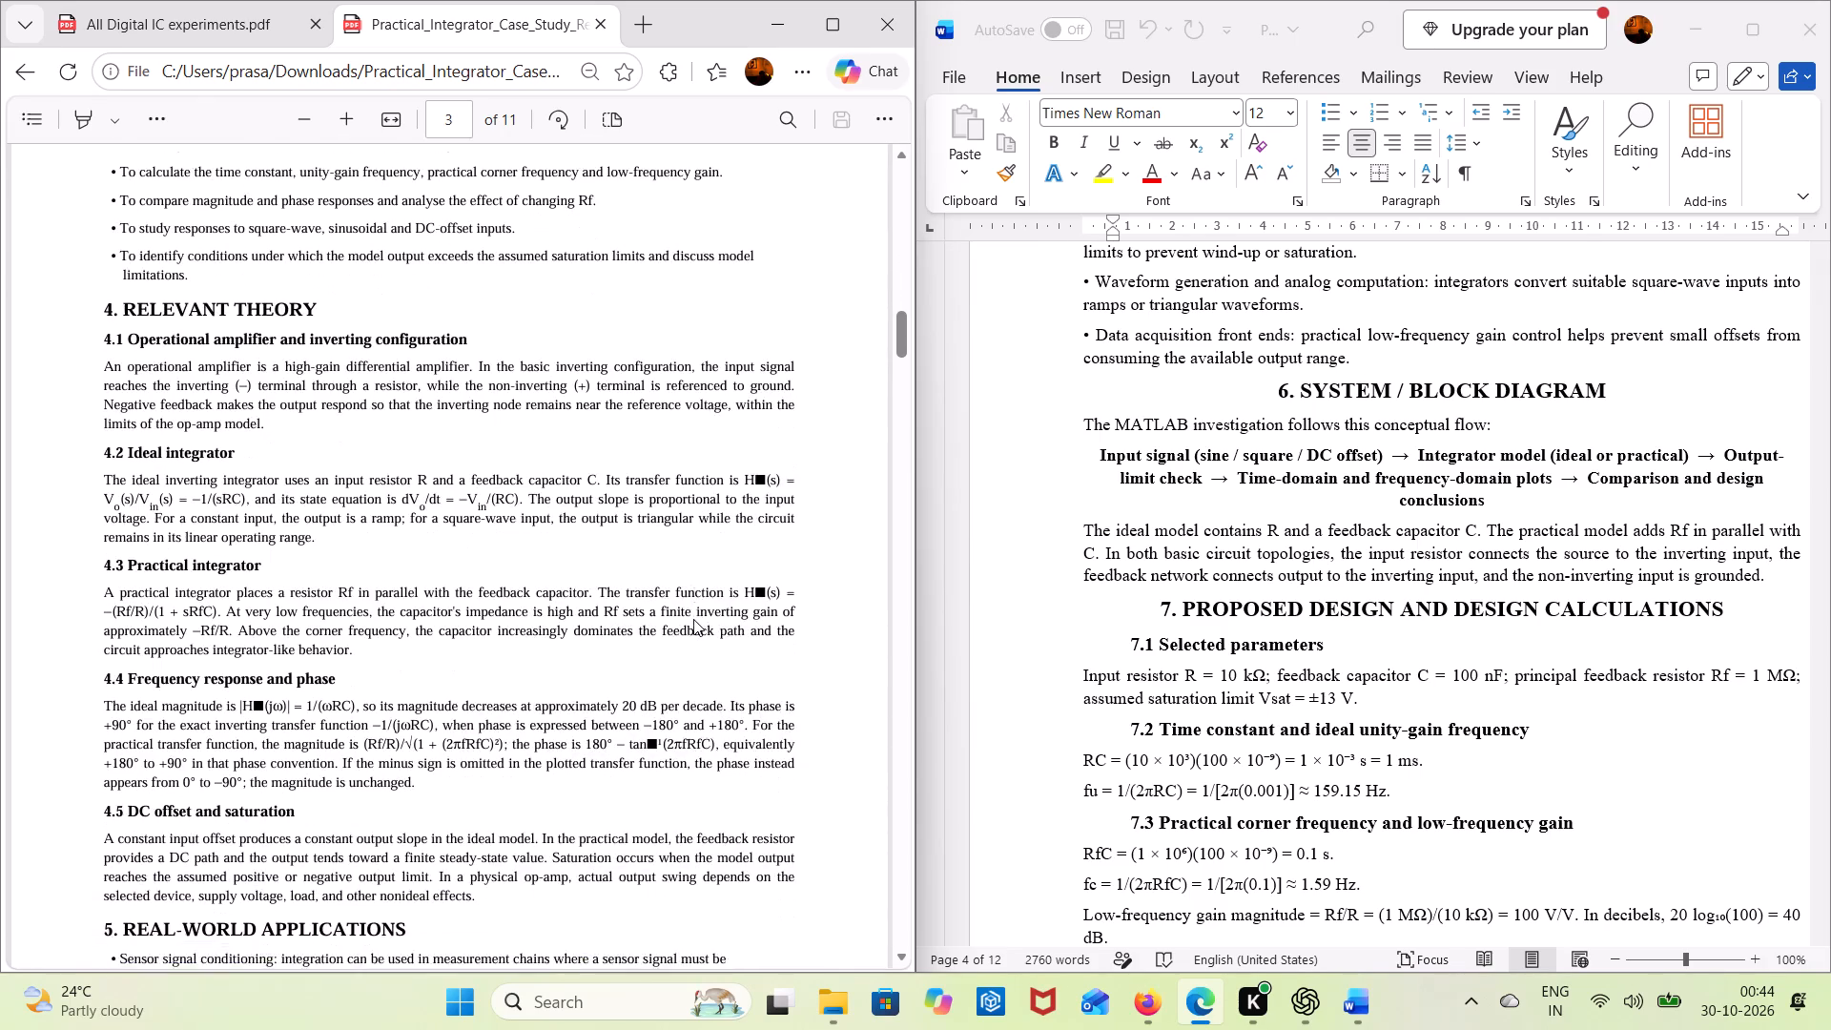
{"action": "scroll", "coordinate": [693, 619], "scroll_direction": "down", "scroll_amount": 3}
{"action": "scroll", "coordinate": [693, 619], "scroll_direction": "up", "scroll_amount": 4}
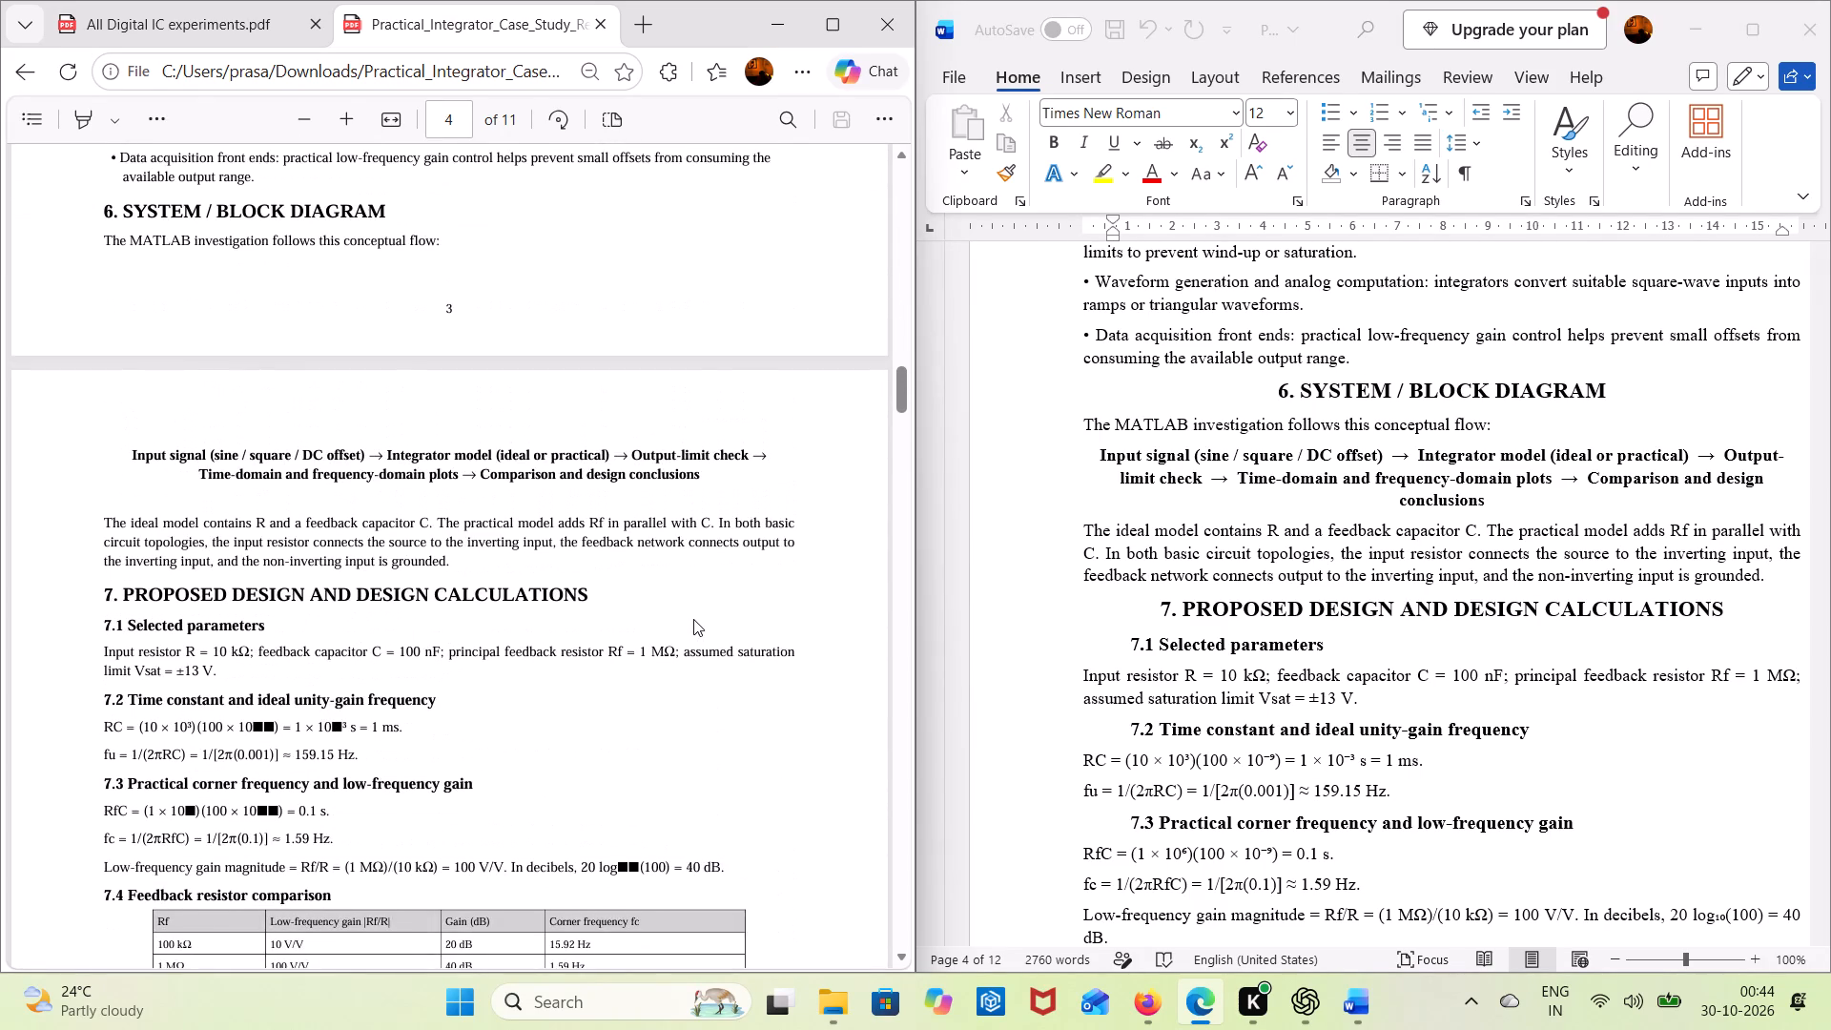
{"action": "scroll", "coordinate": [693, 619], "scroll_direction": "up", "scroll_amount": 5}
{"action": "scroll", "coordinate": [693, 619], "scroll_direction": "down", "scroll_amount": 1}
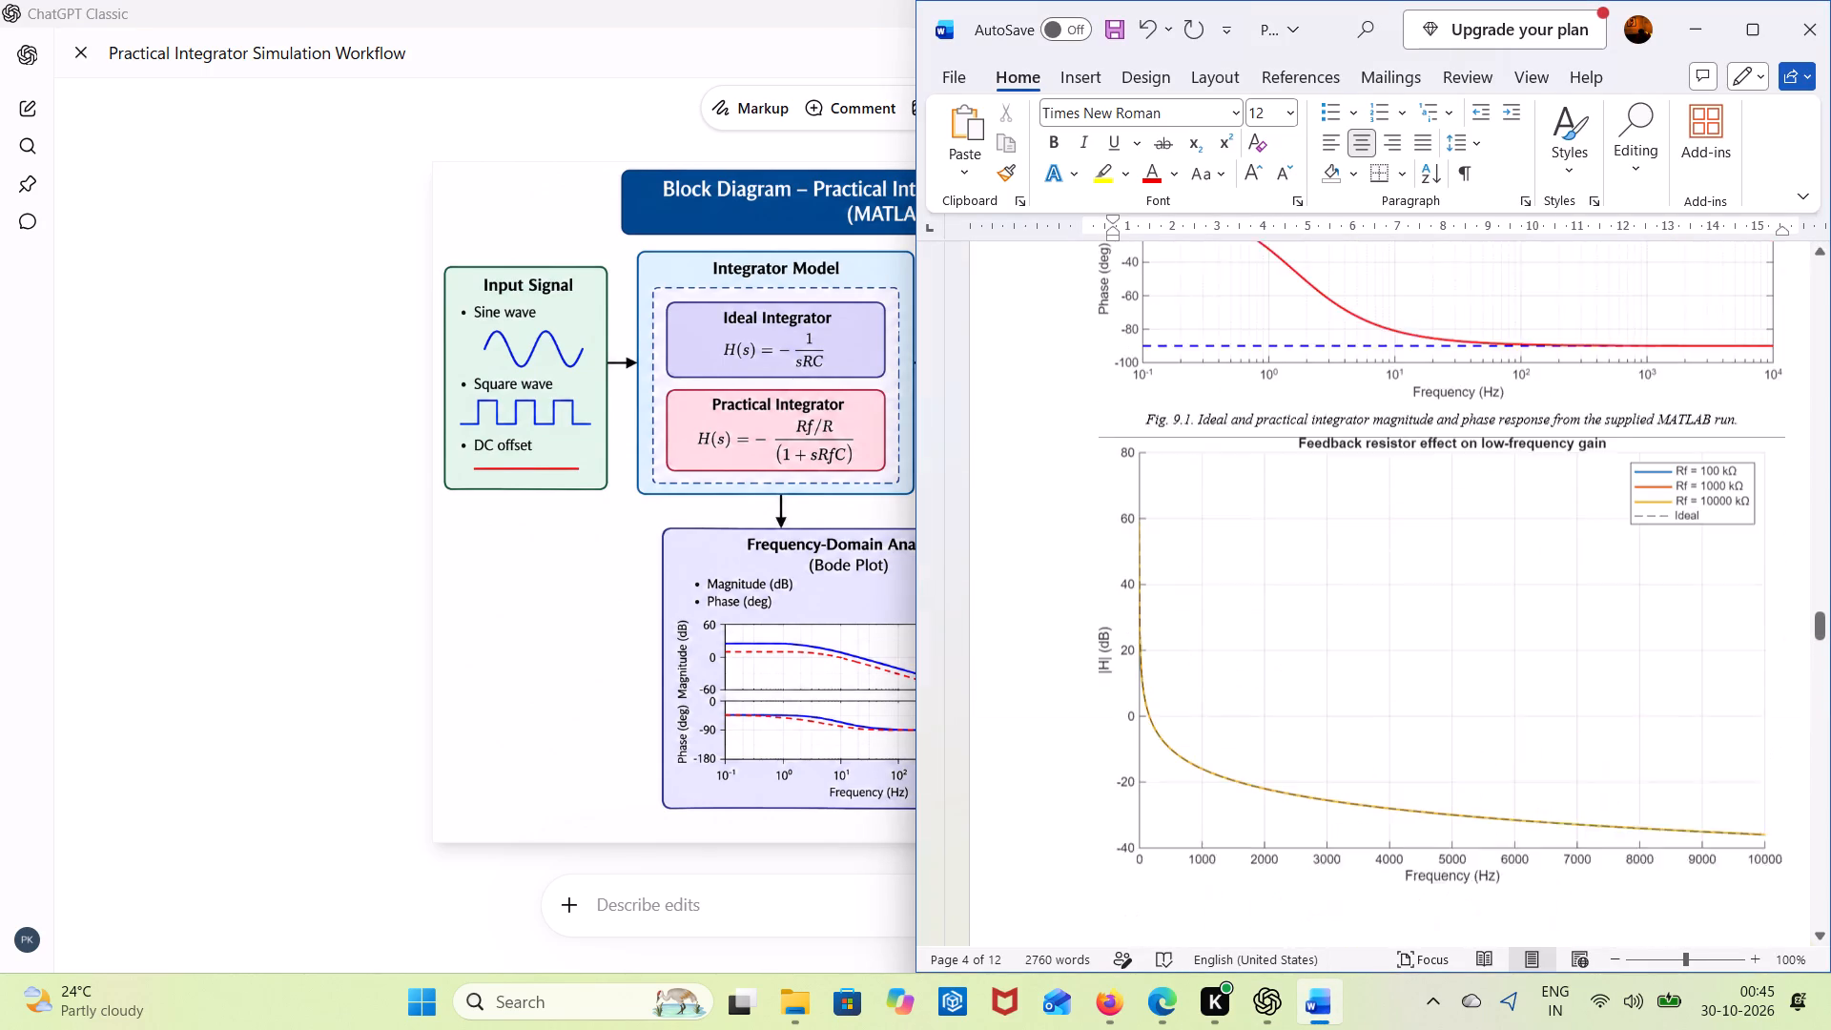
{"action": "scroll", "coordinate": [1254, 565], "scroll_direction": "up", "scroll_amount": 2}
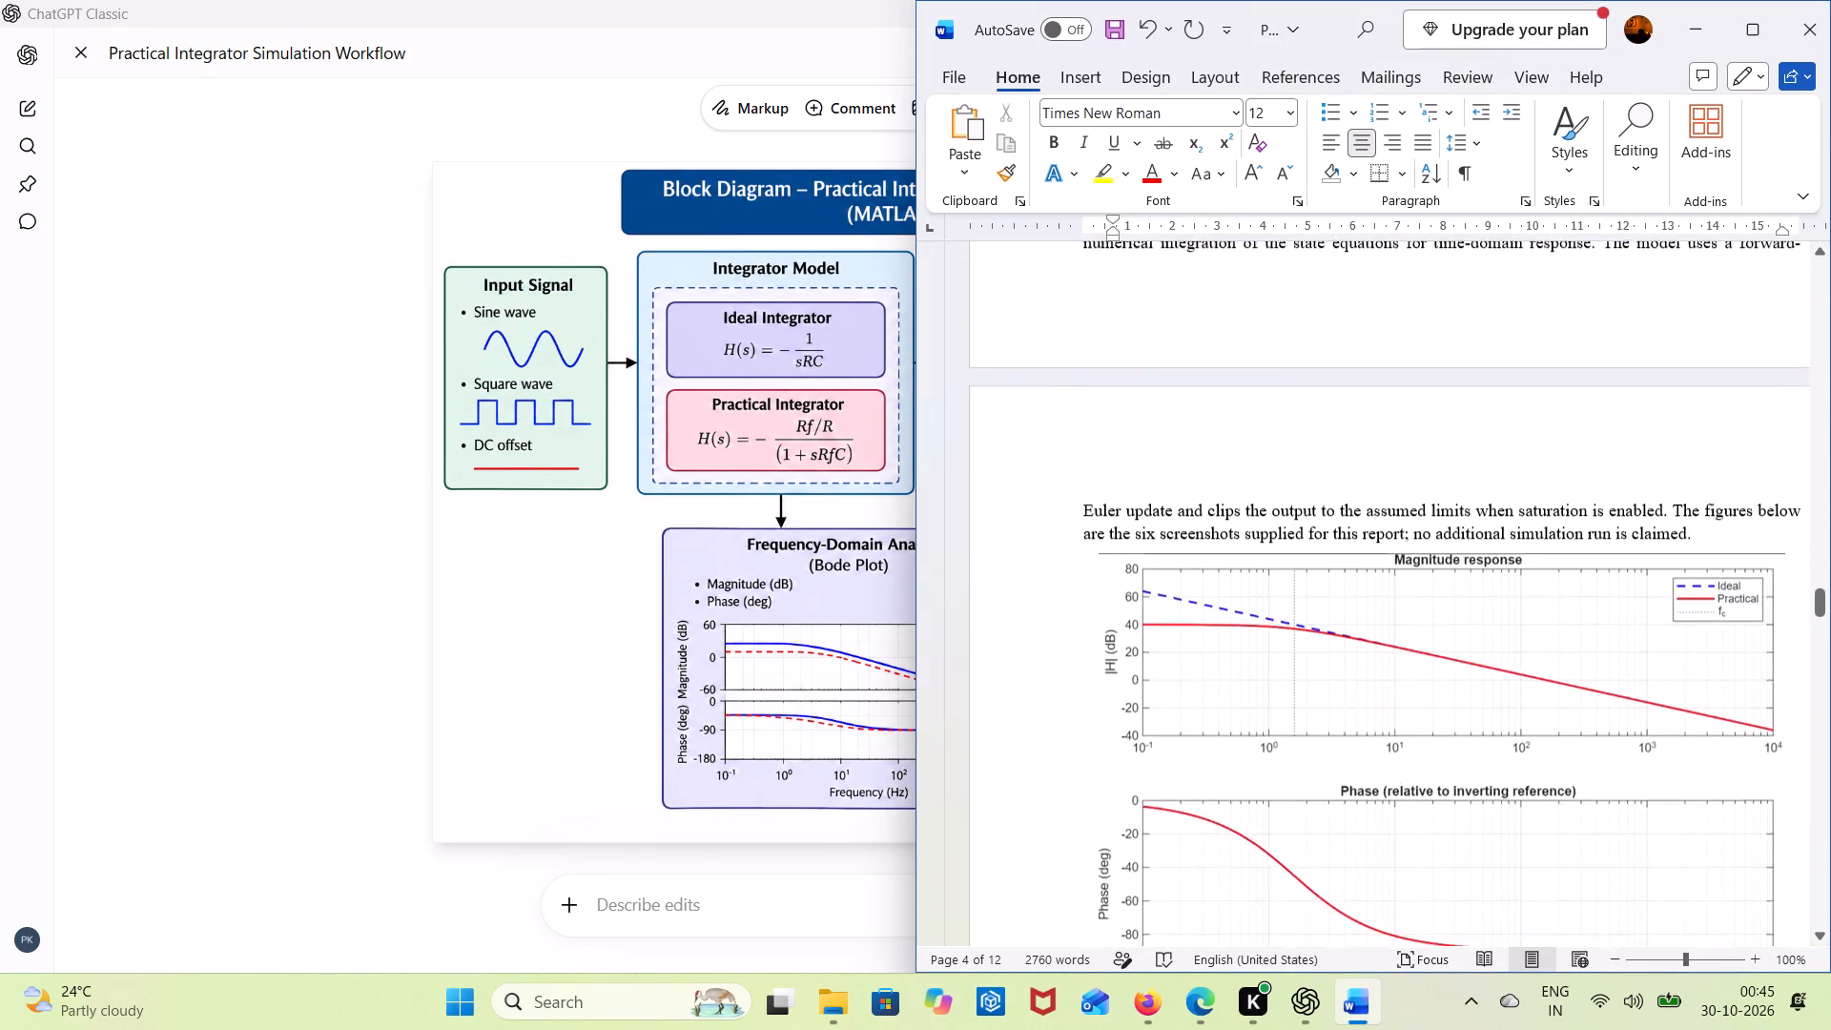
{"action": "scroll", "coordinate": [1254, 565], "scroll_direction": "up", "scroll_amount": 2}
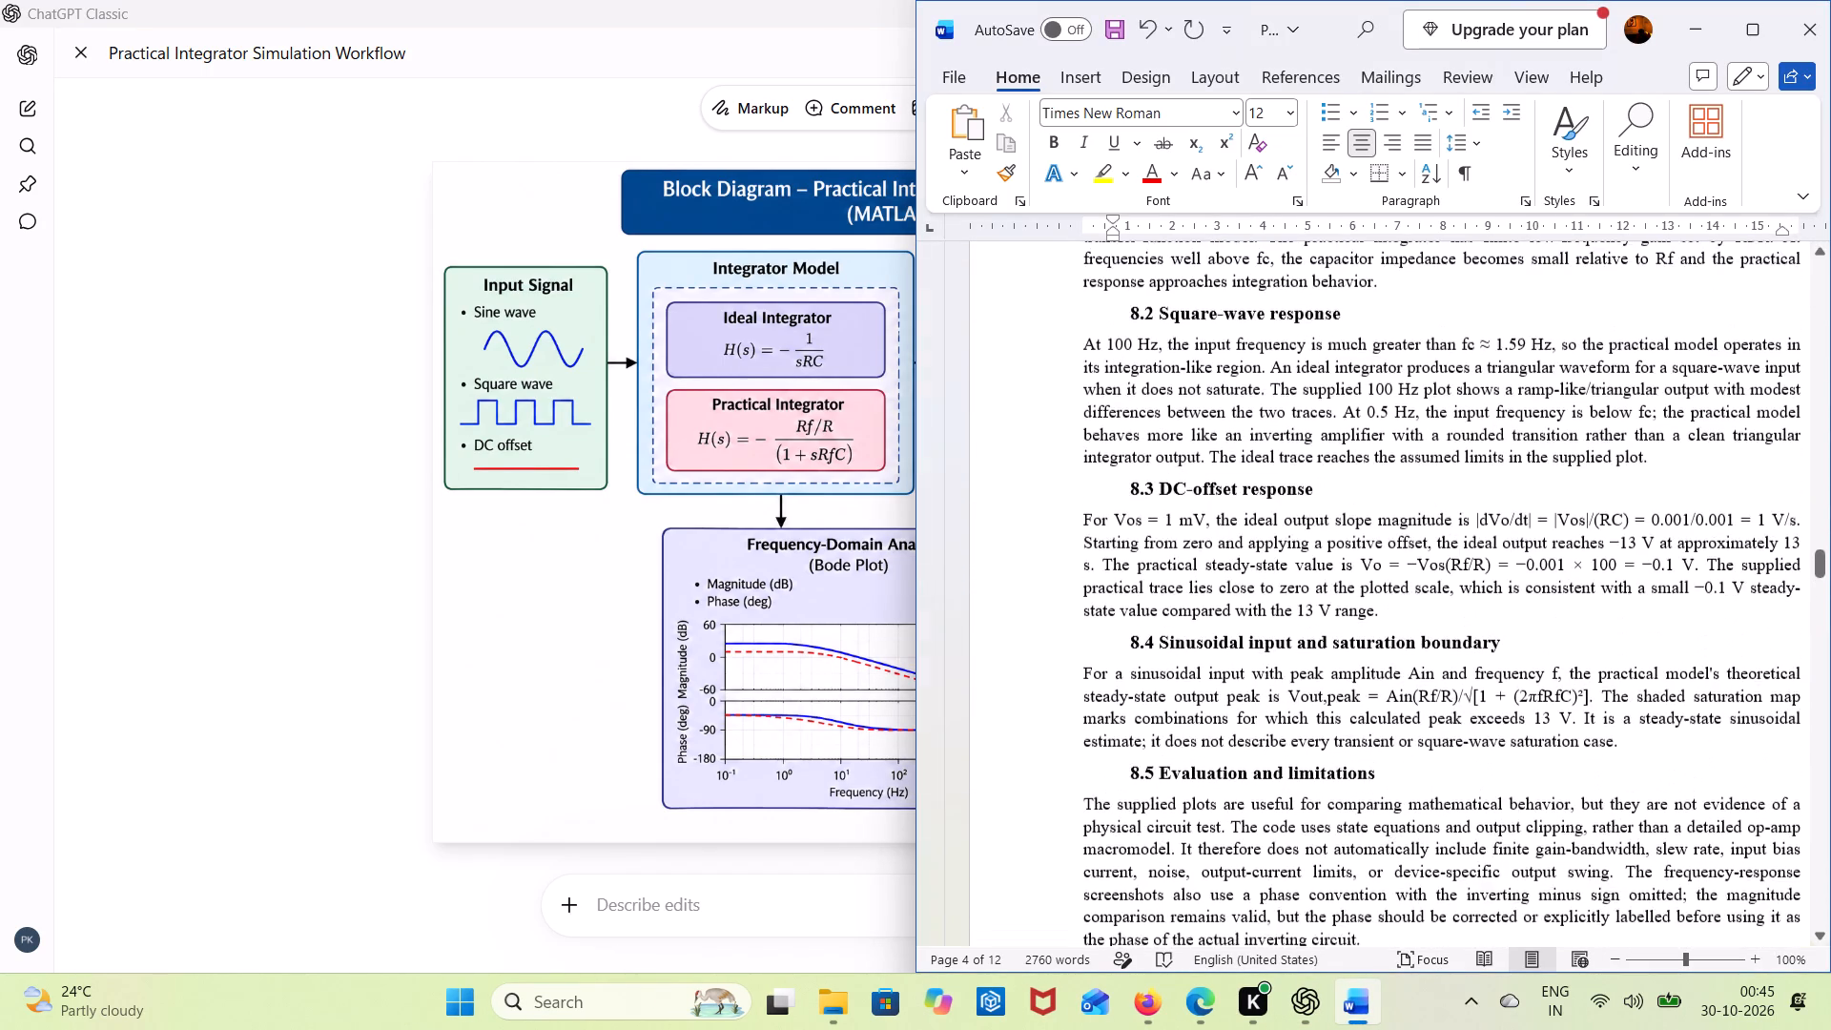
{"action": "scroll", "coordinate": [1254, 565], "scroll_direction": "up", "scroll_amount": 4}
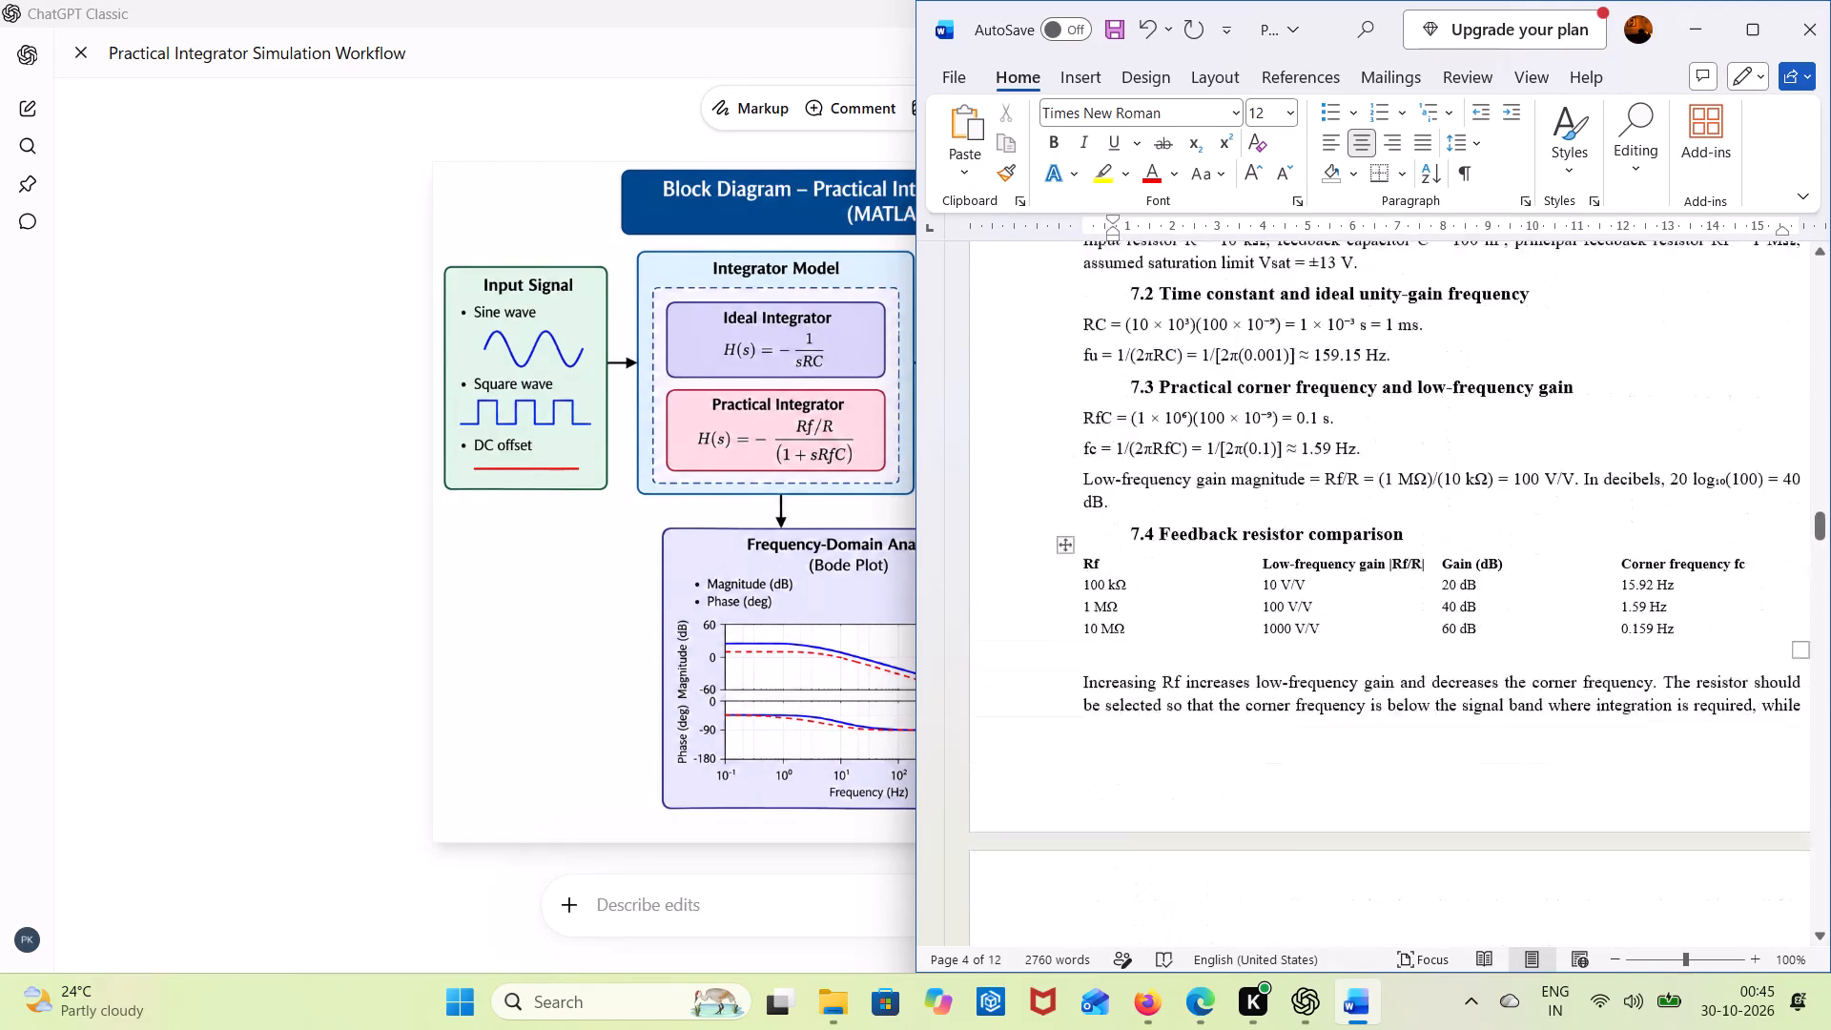
{"action": "scroll", "coordinate": [1254, 565], "scroll_direction": "up", "scroll_amount": 3}
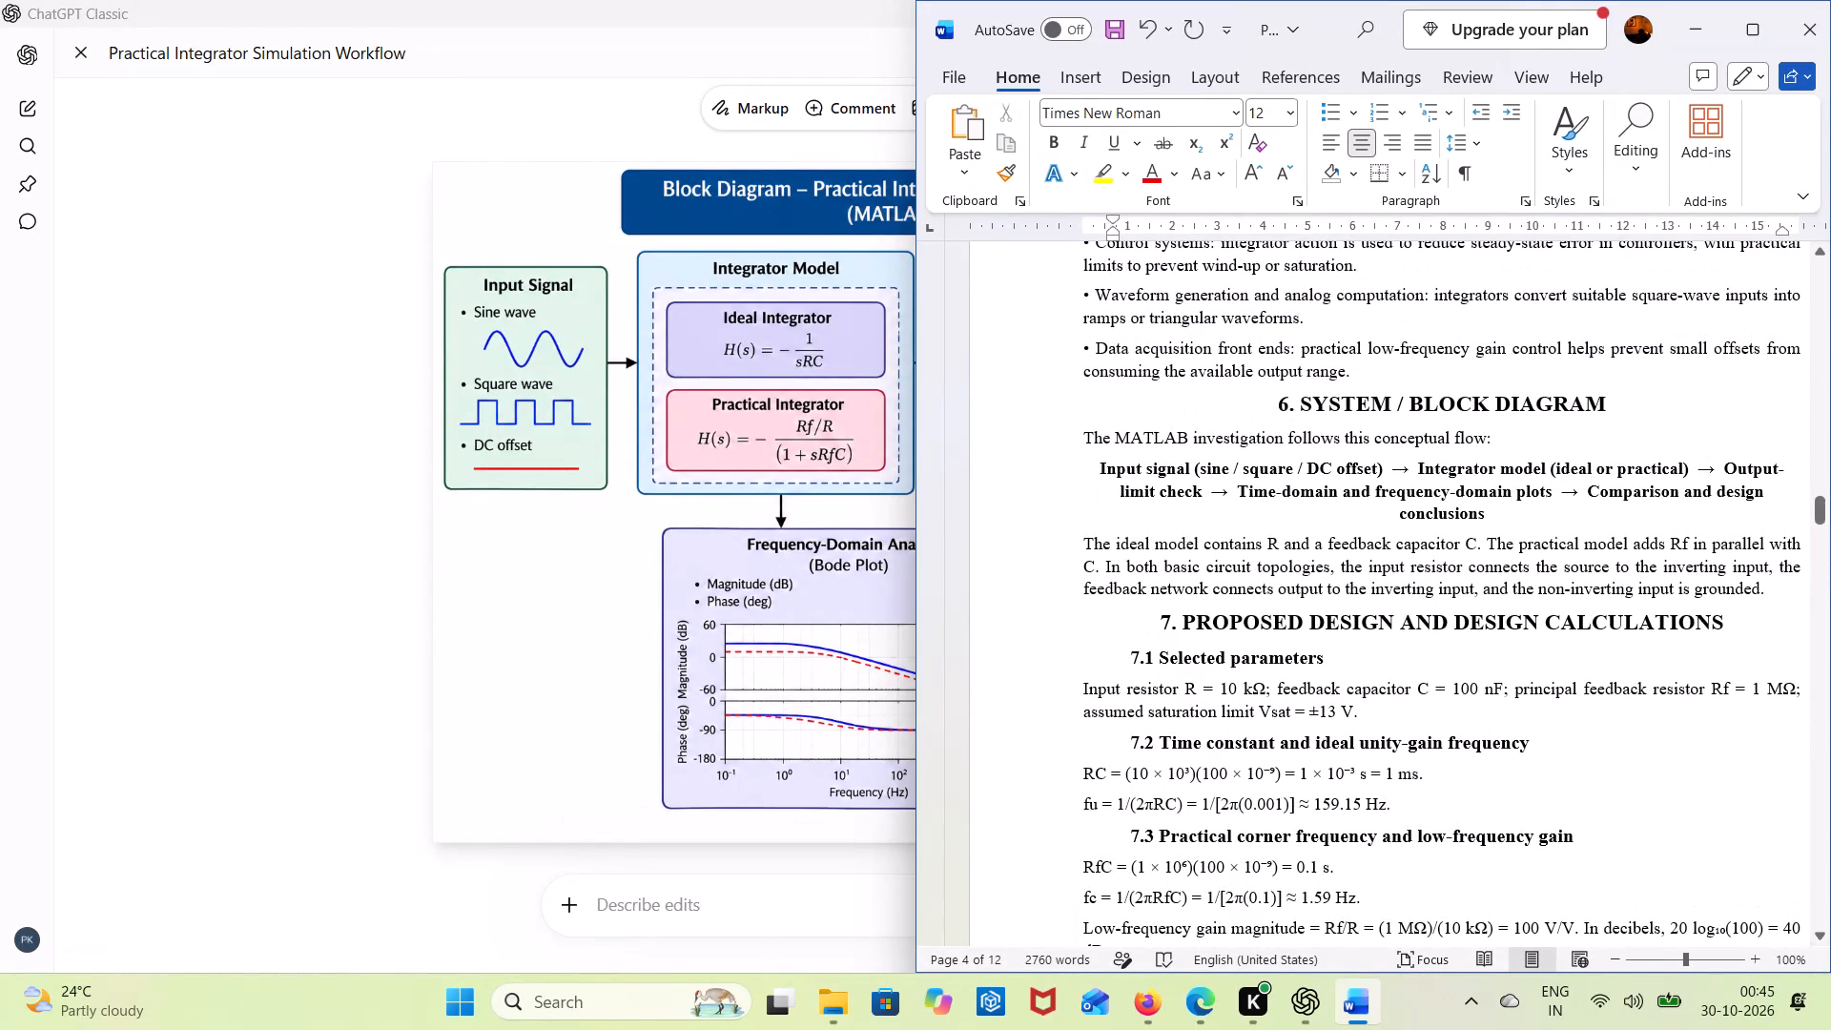
{"action": "left_click", "coordinate": [1499, 443]}
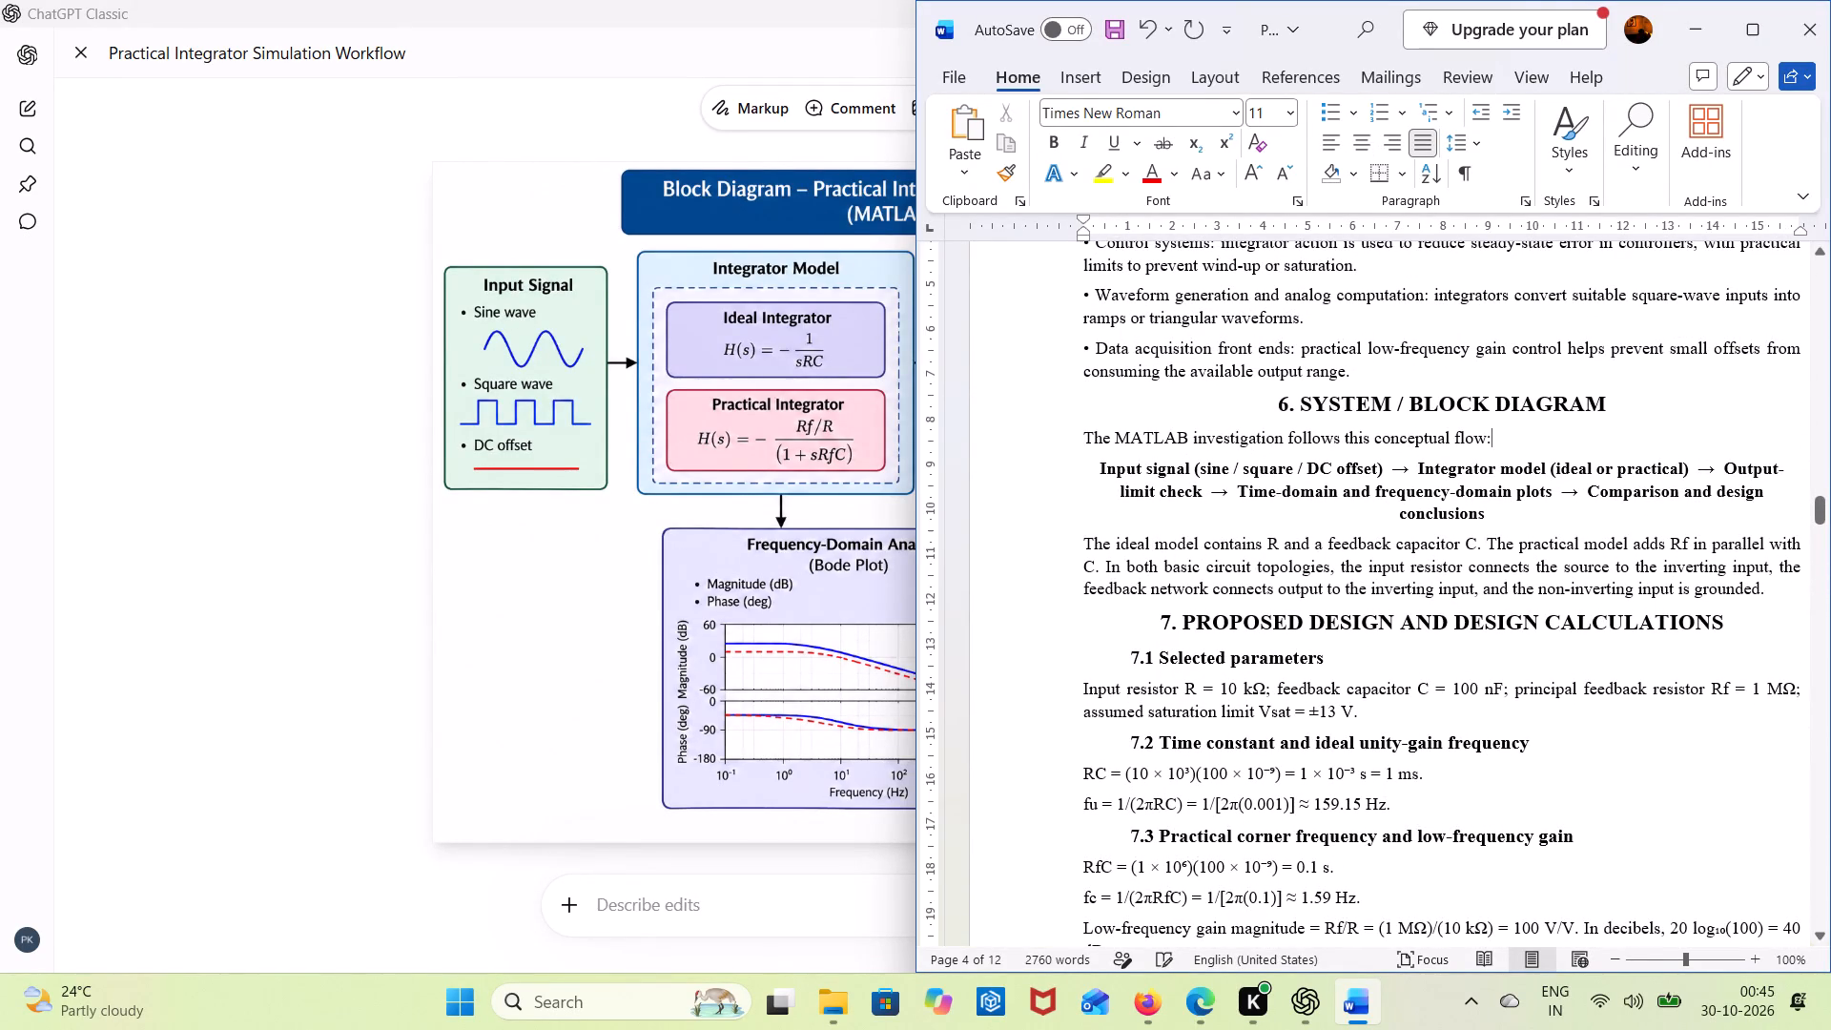
{"action": "left_click", "coordinate": [1739, 26]}
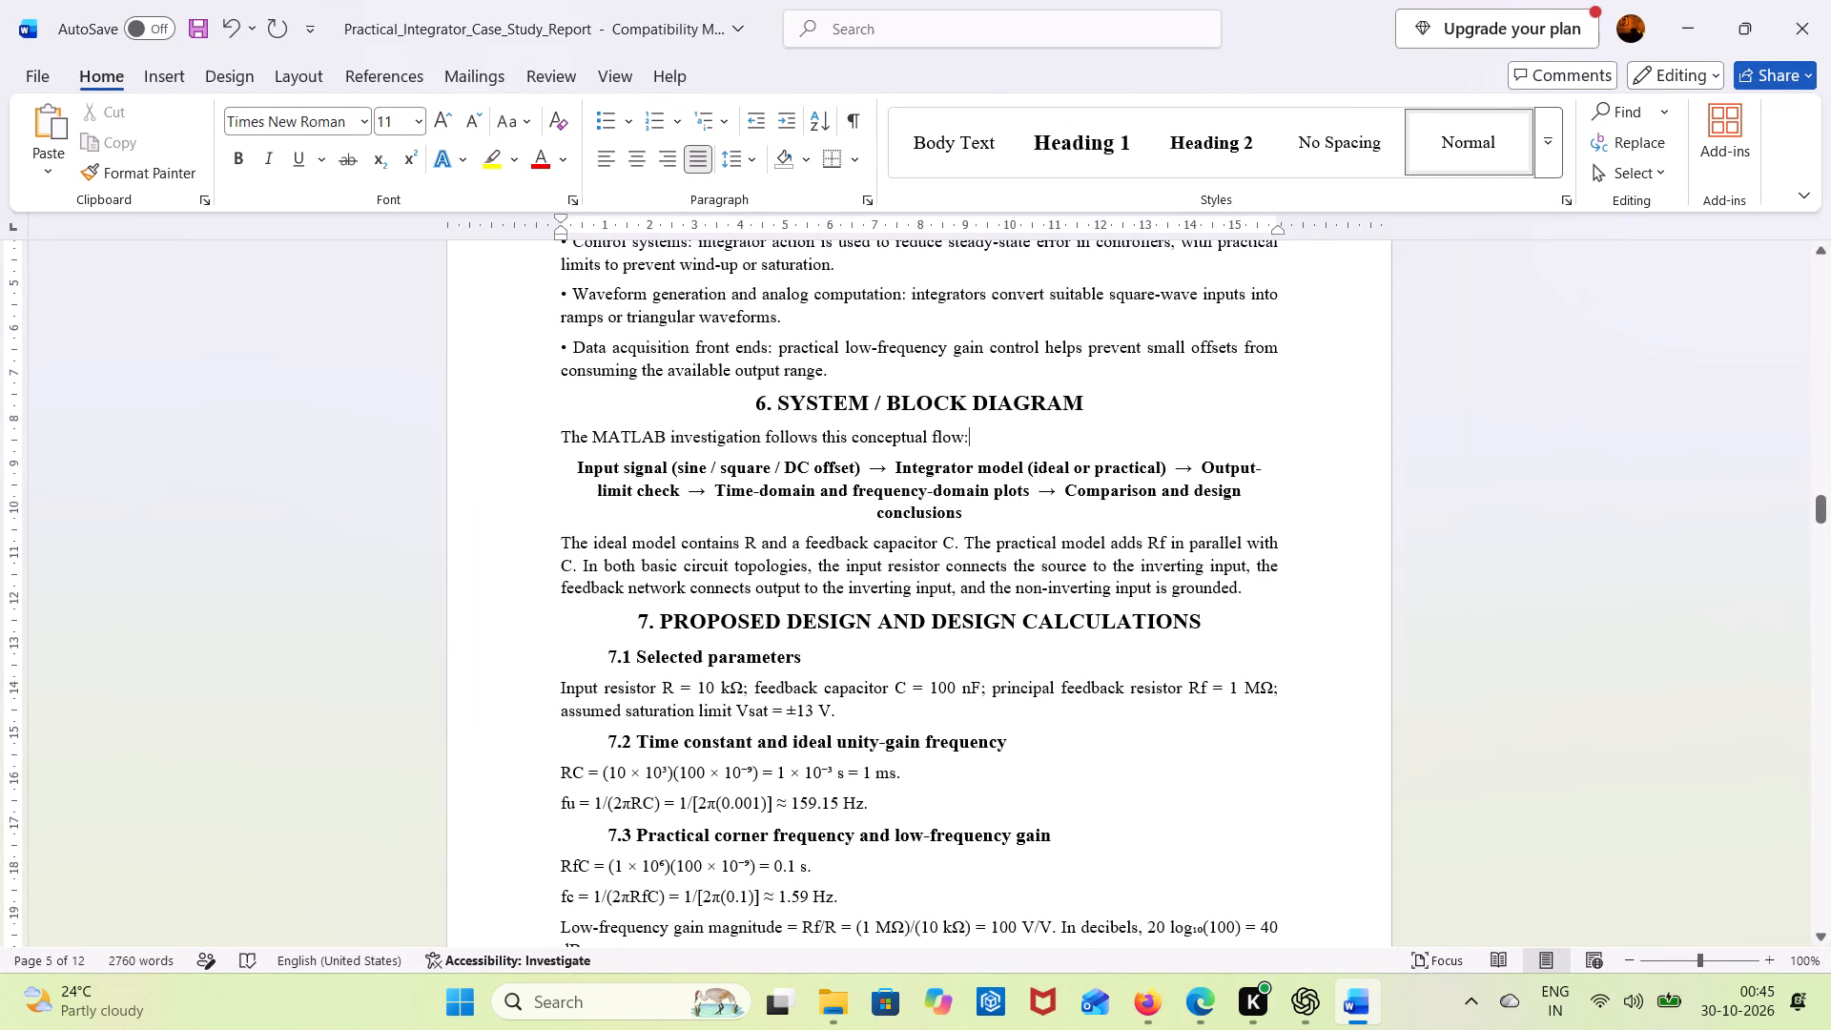
{"action": "key", "text": "Return"}
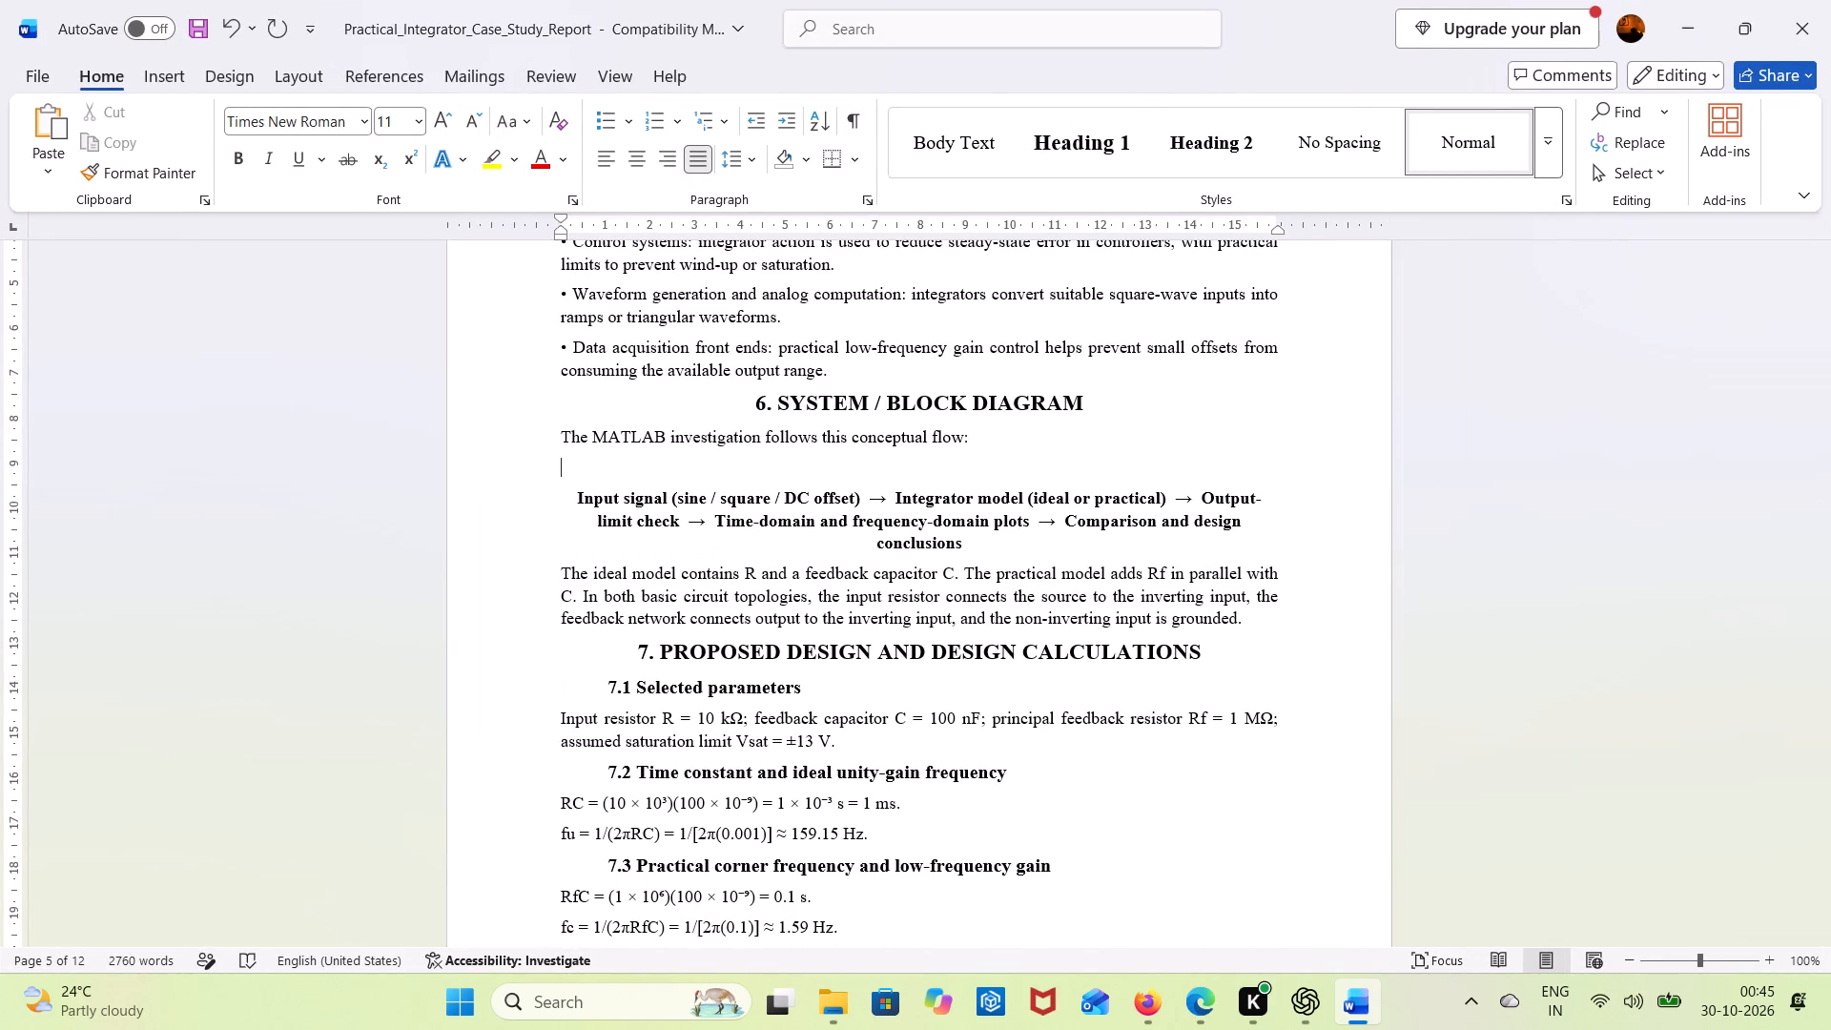
Insert the saved picture "Practical Integrator Simulation Workflow" from this device on the empty line in section 6.
{"action": "left_click", "coordinate": [165, 72]}
{"action": "left_click", "coordinate": [273, 147]}
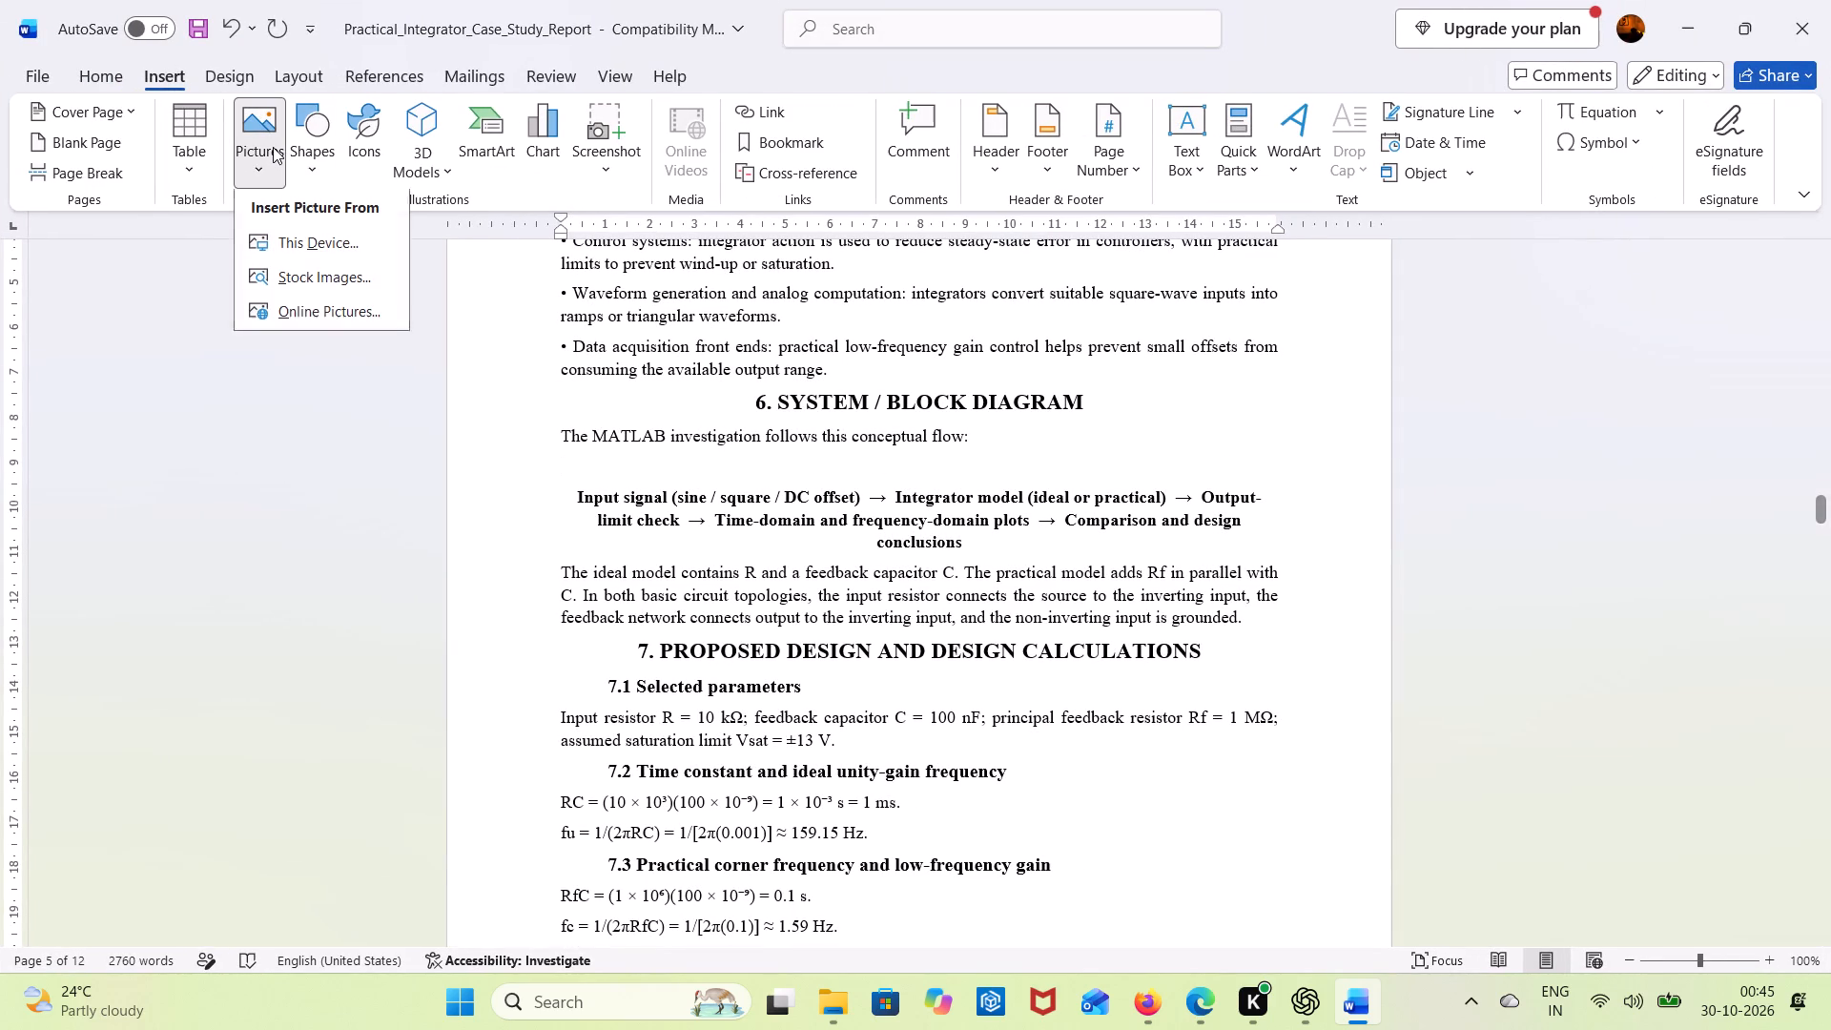
{"action": "left_click", "coordinate": [348, 246]}
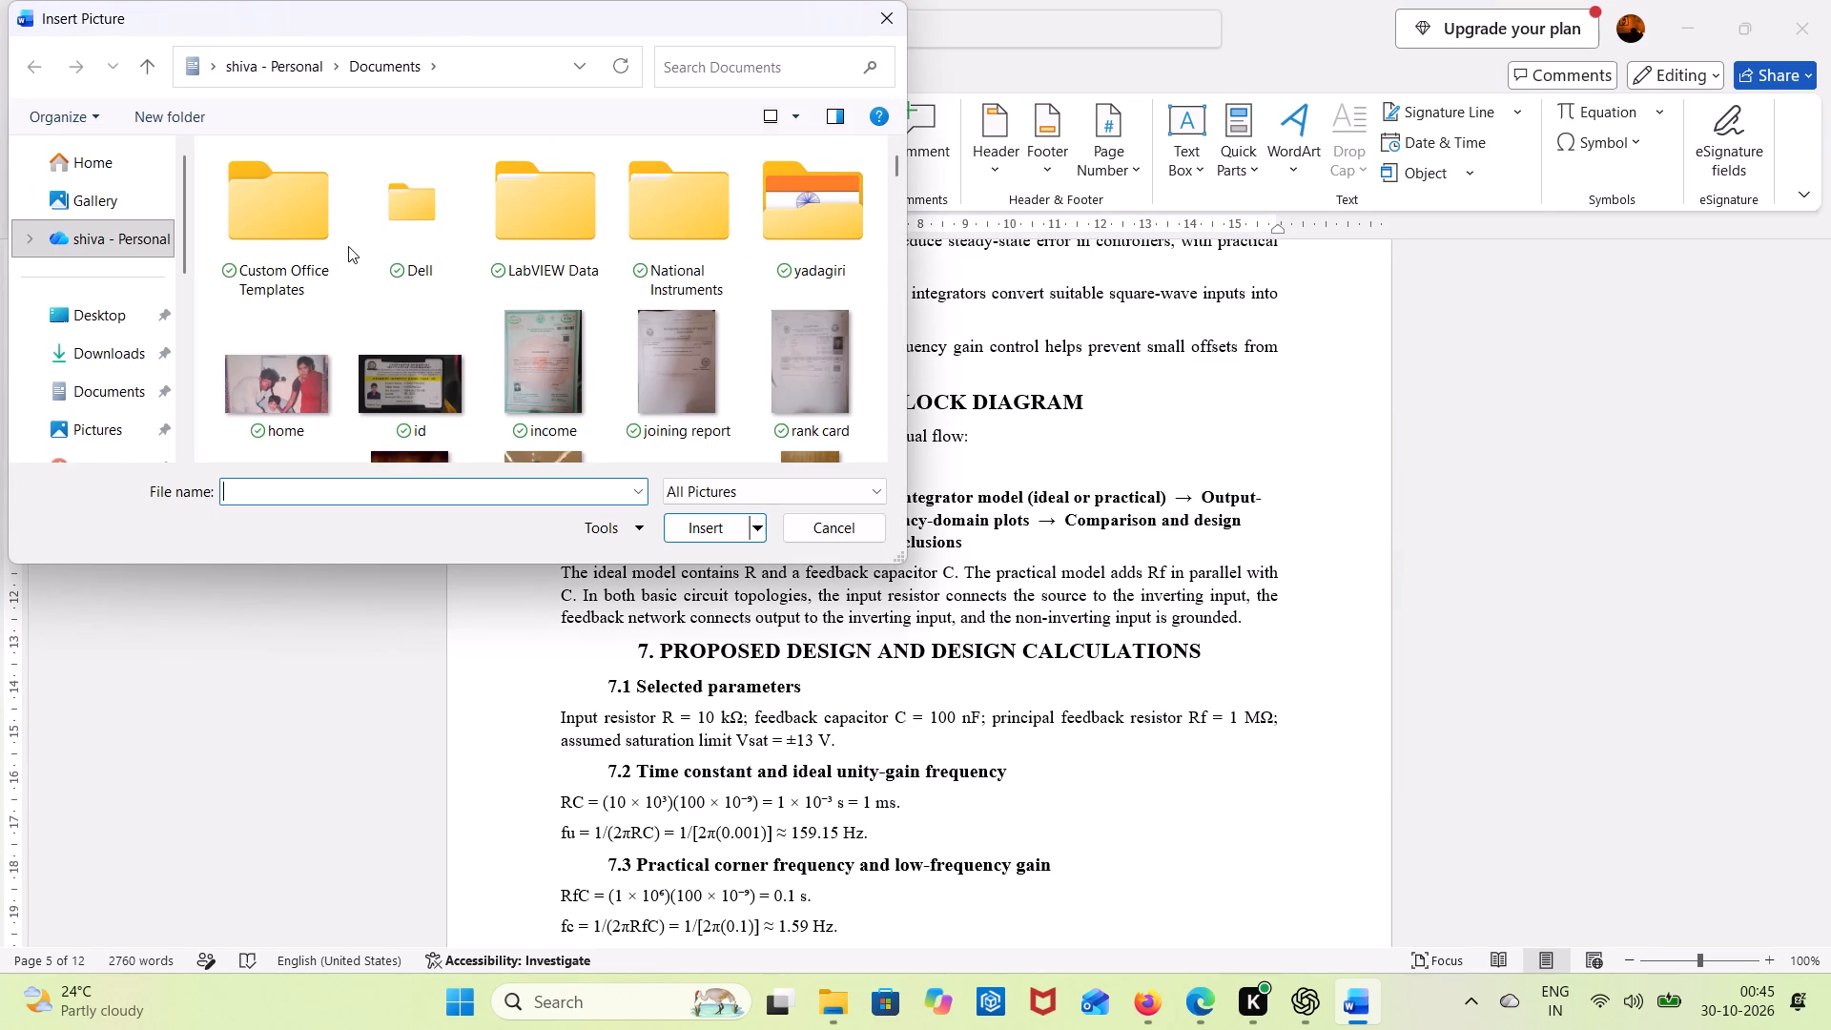
{"action": "left_click", "coordinate": [115, 159]}
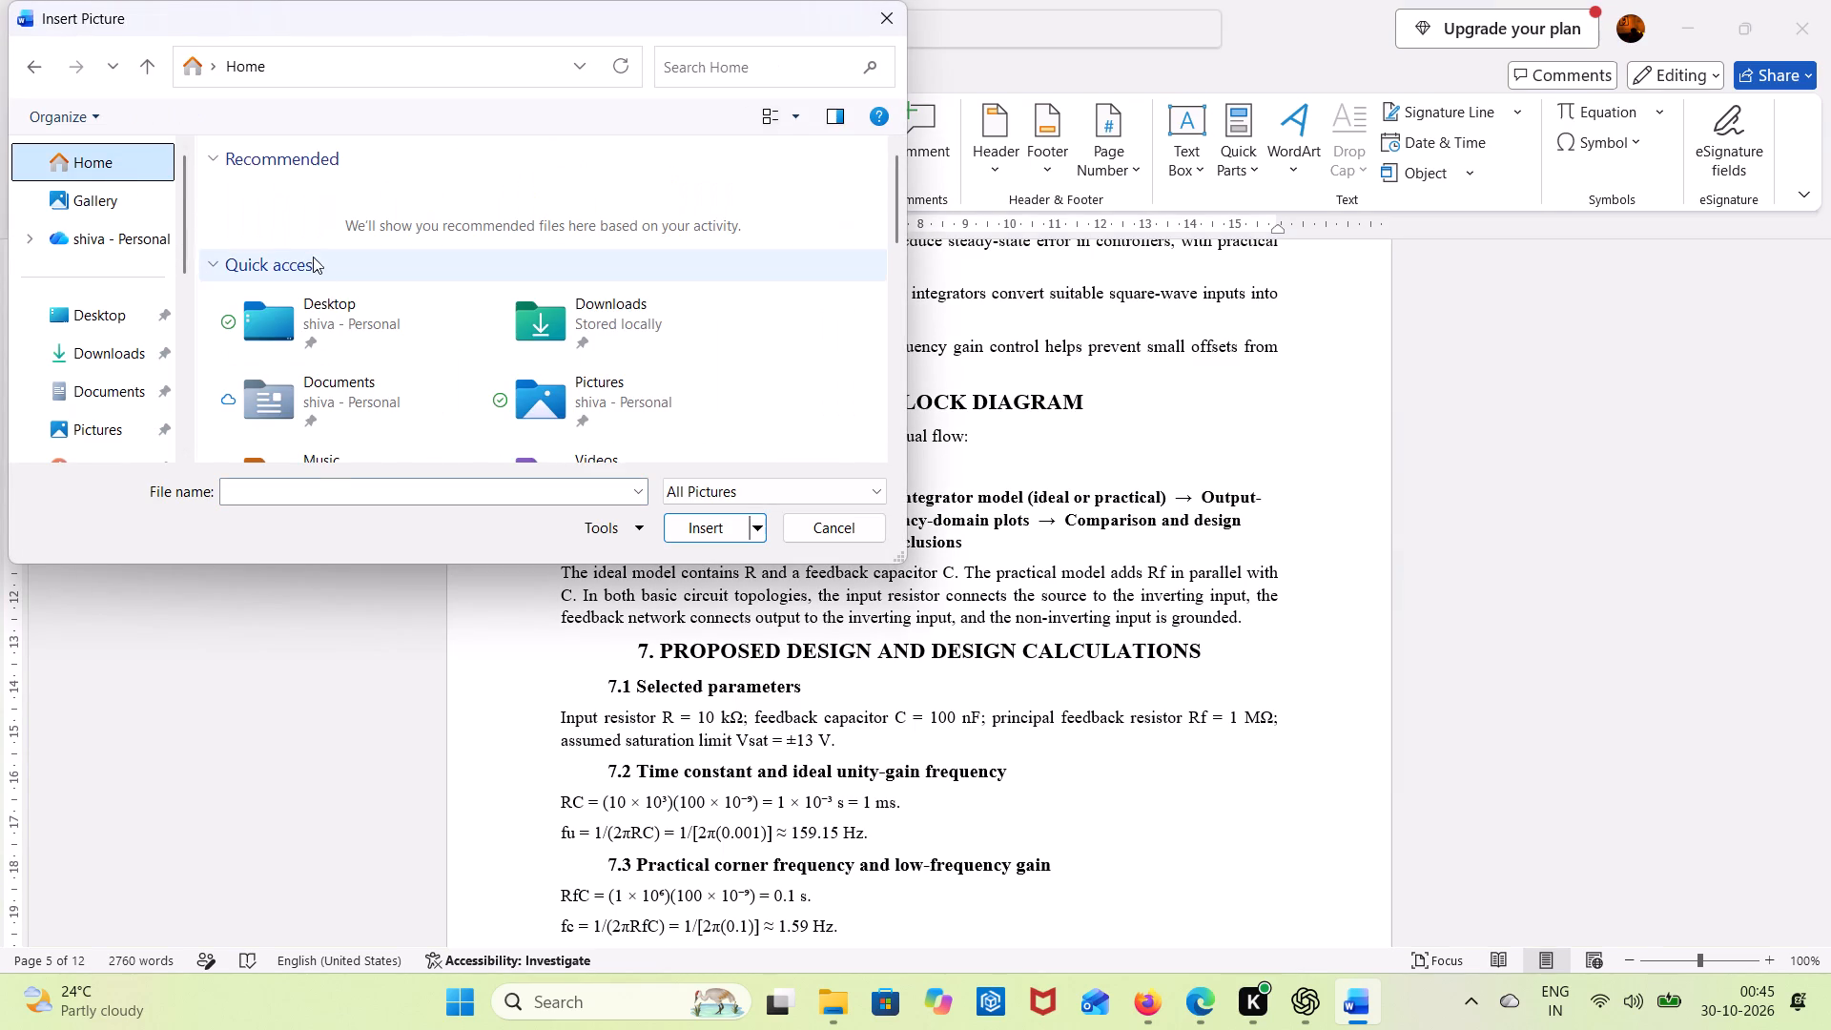
{"action": "scroll", "coordinate": [327, 300], "scroll_direction": "down", "scroll_amount": 1}
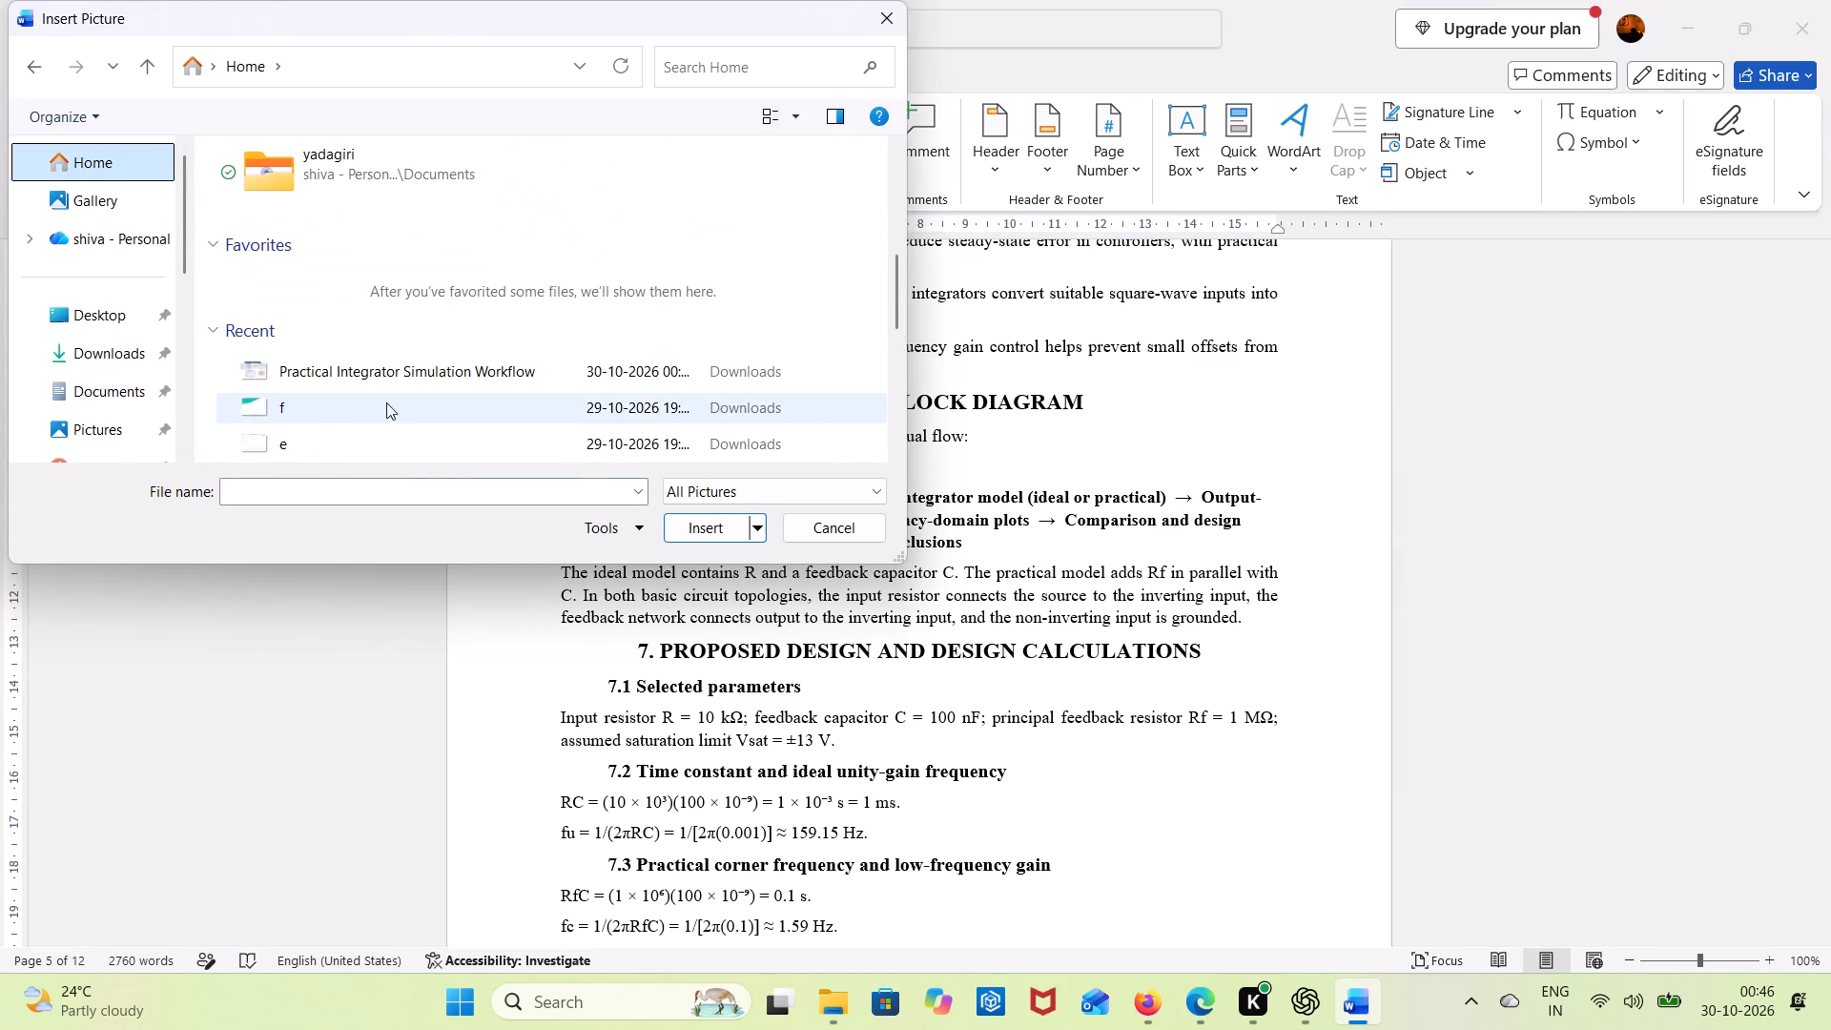
{"action": "double_click", "coordinate": [427, 368]}
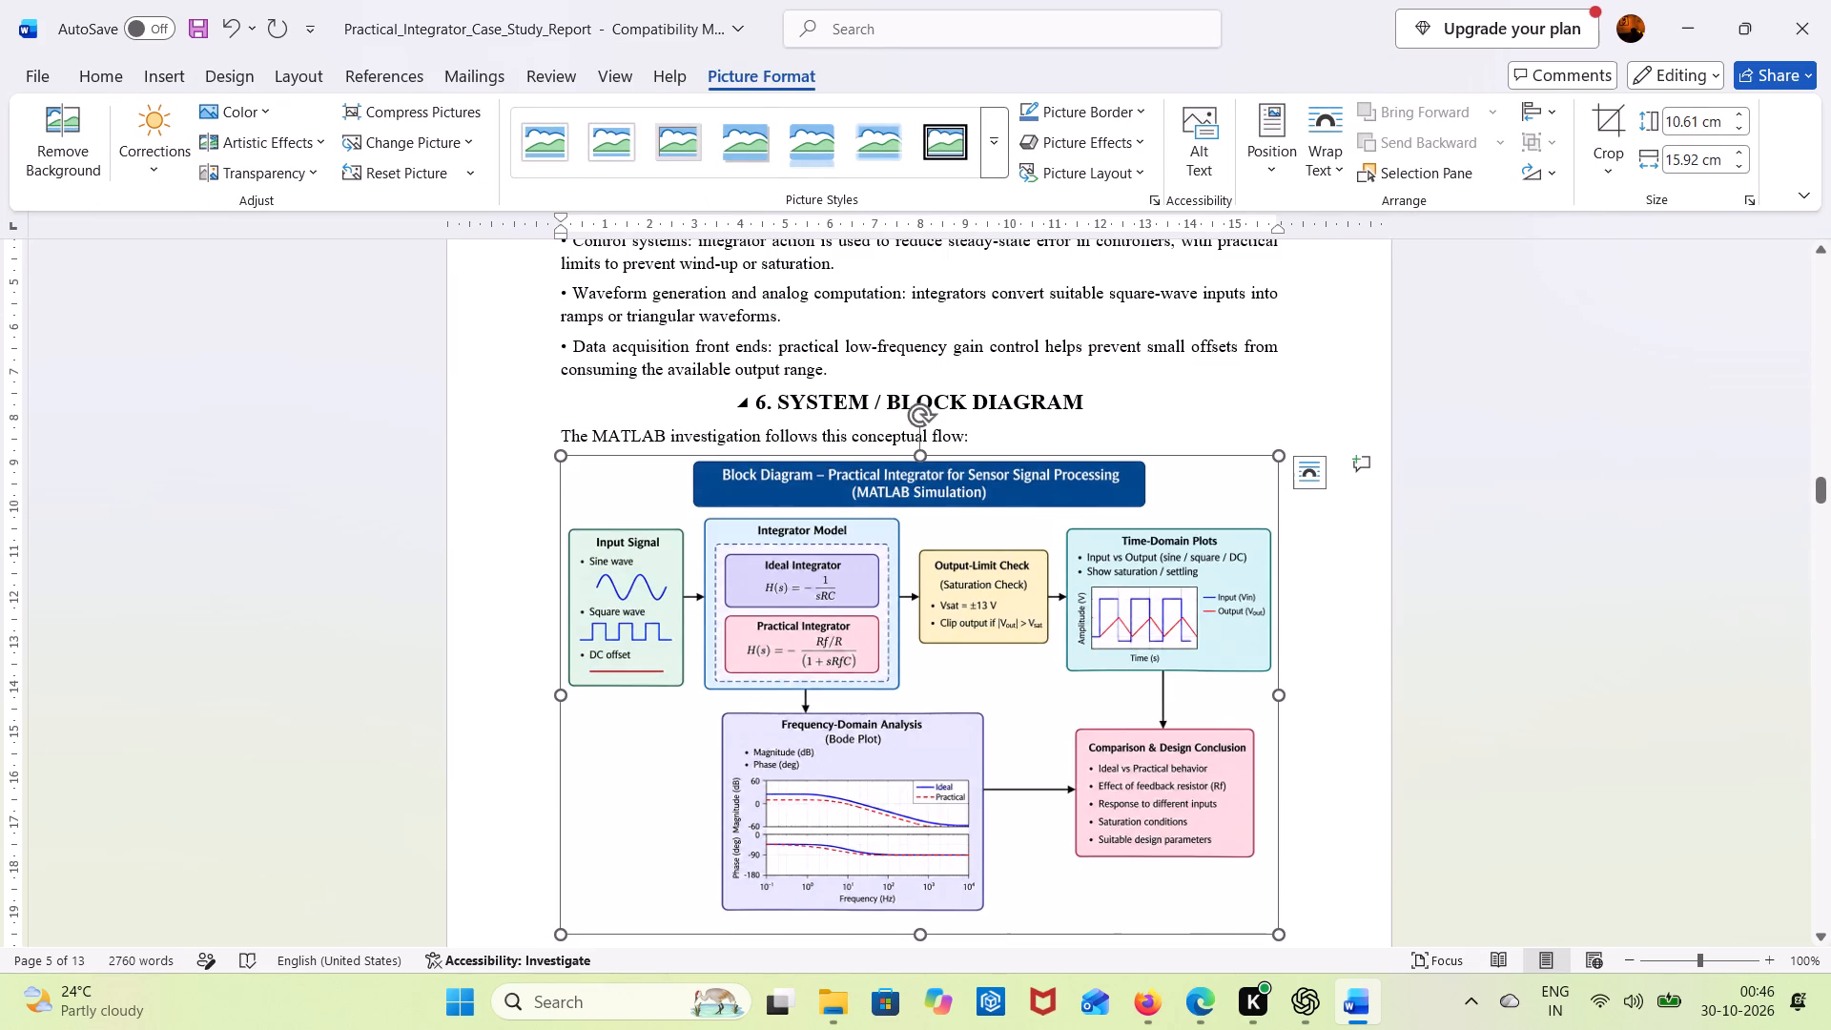
Add an empty line between the section 6 introductory sentence and the block diagram.
{"action": "left_click", "coordinate": [1265, 427]}
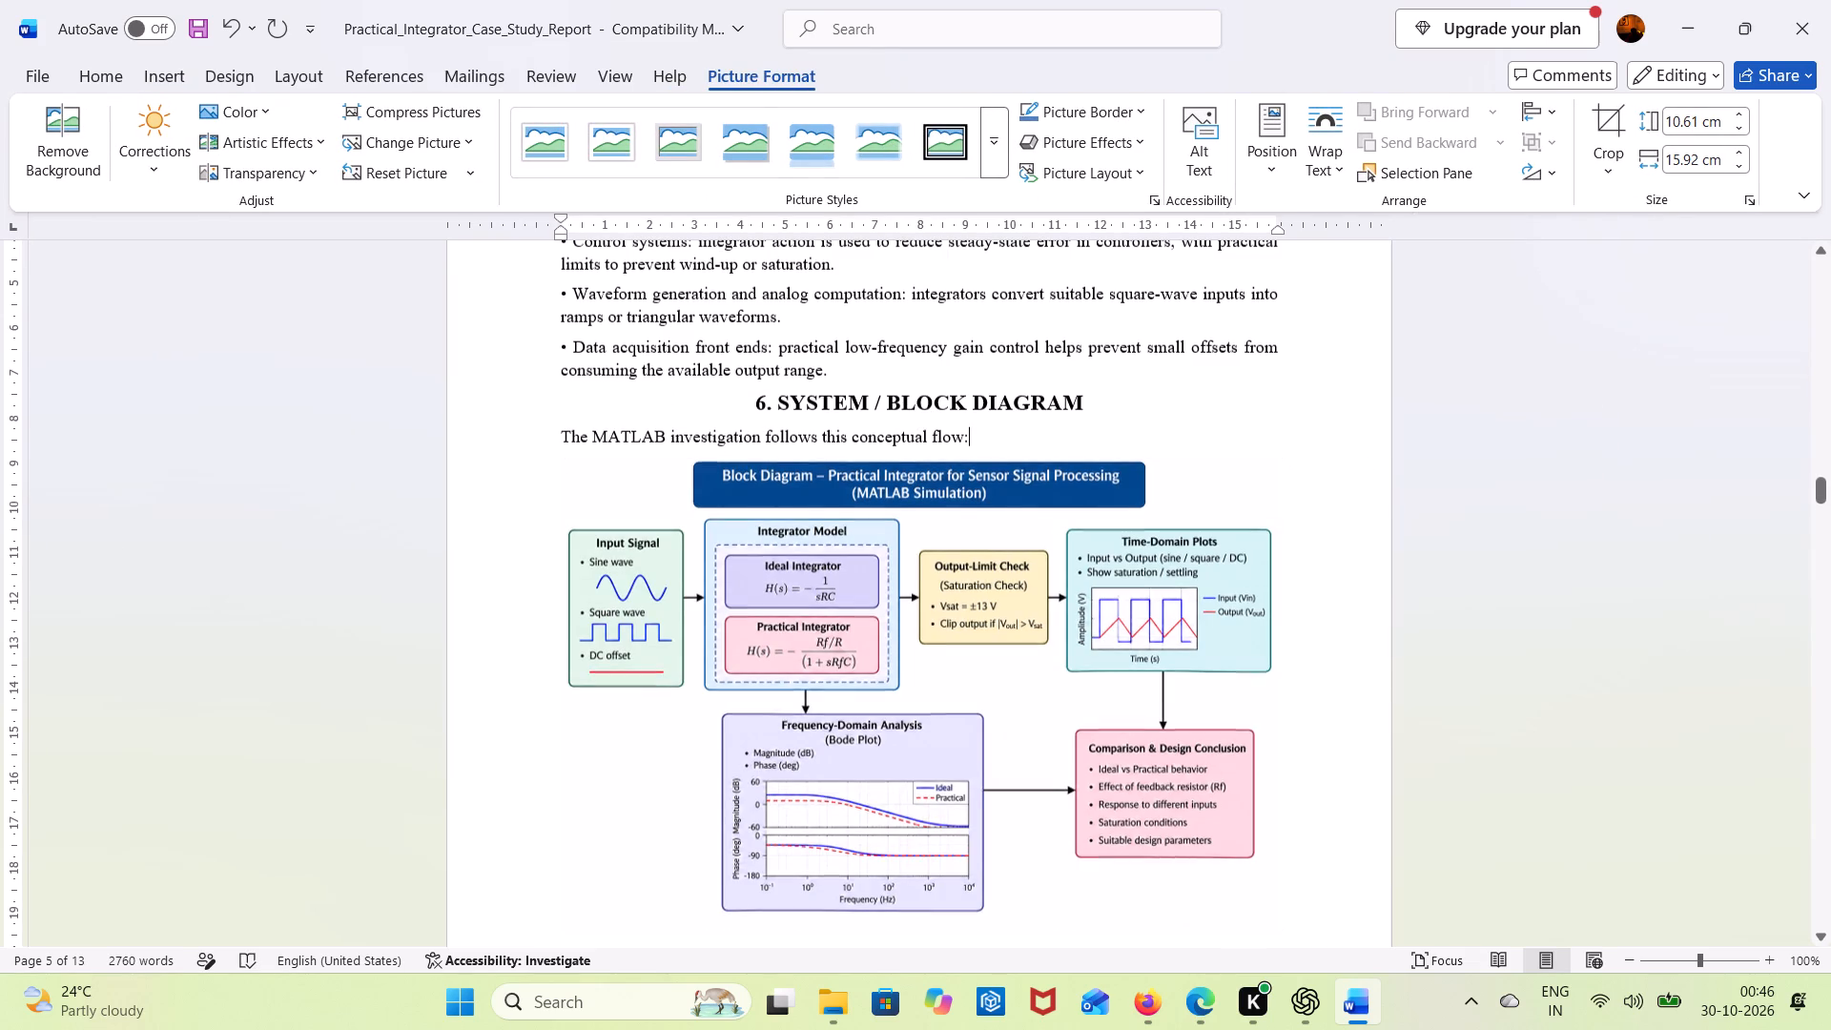
{"action": "key", "text": "Return"}
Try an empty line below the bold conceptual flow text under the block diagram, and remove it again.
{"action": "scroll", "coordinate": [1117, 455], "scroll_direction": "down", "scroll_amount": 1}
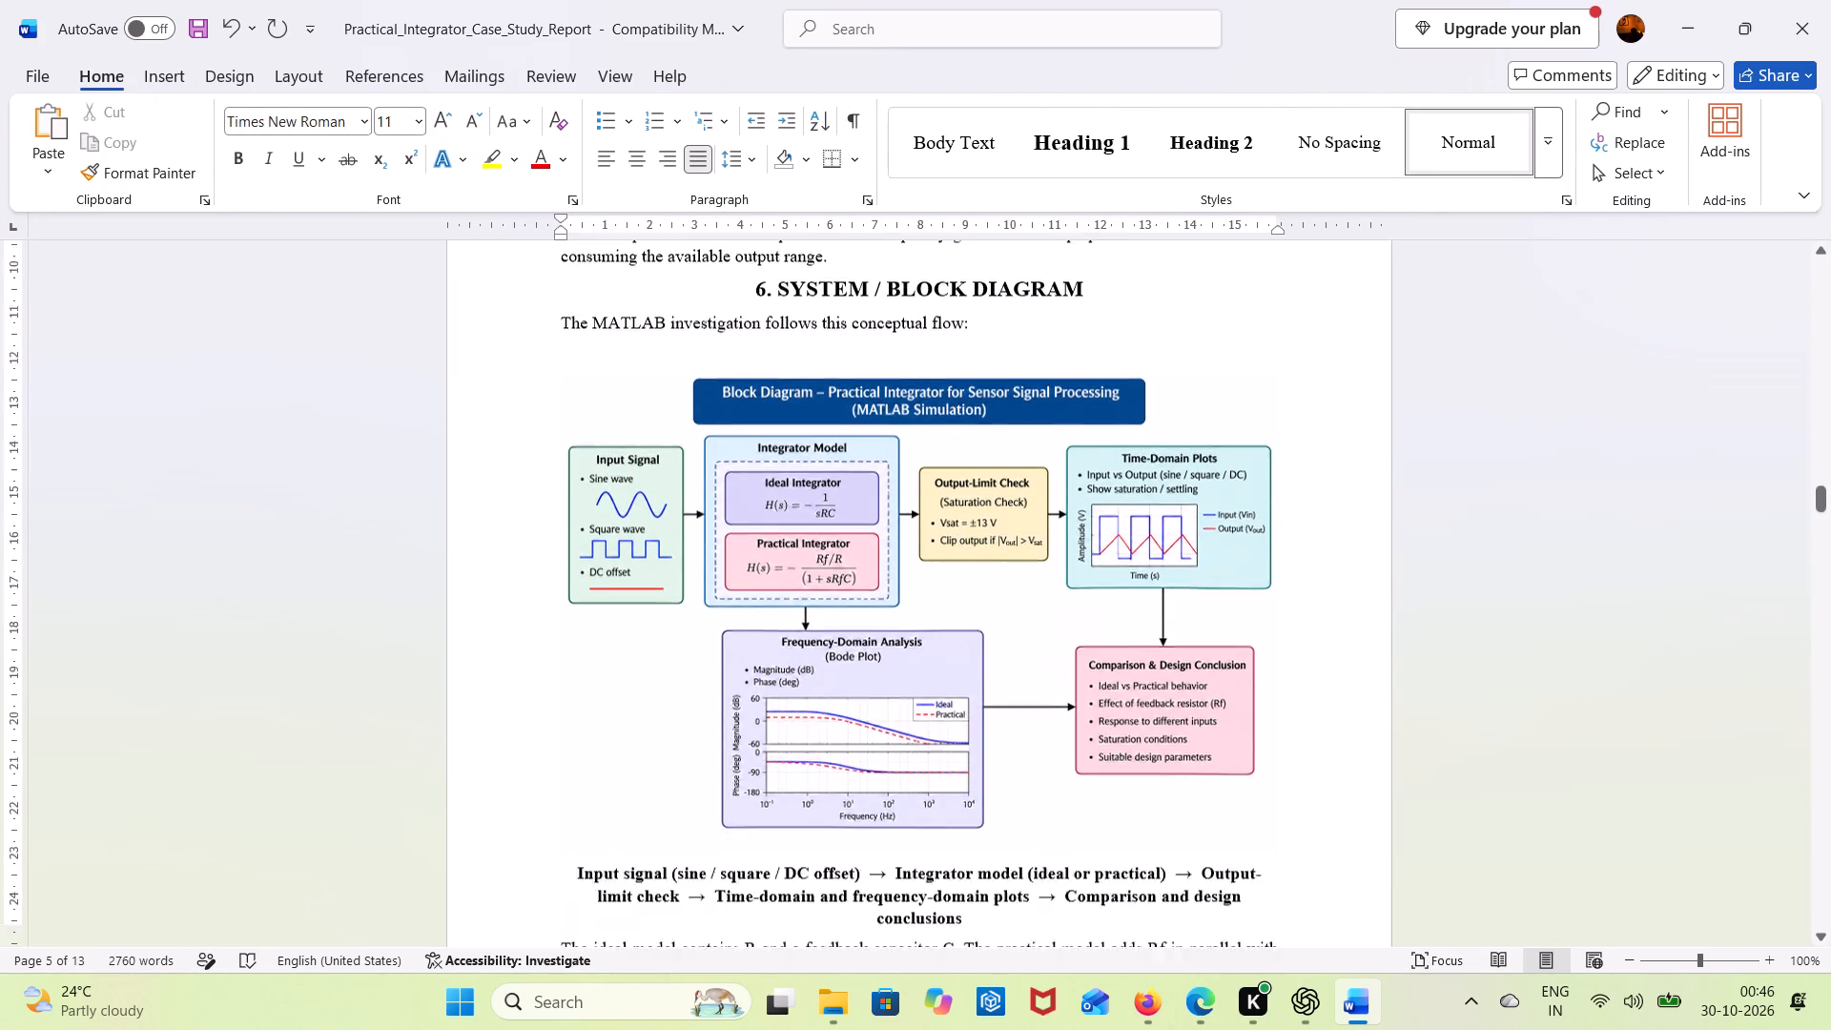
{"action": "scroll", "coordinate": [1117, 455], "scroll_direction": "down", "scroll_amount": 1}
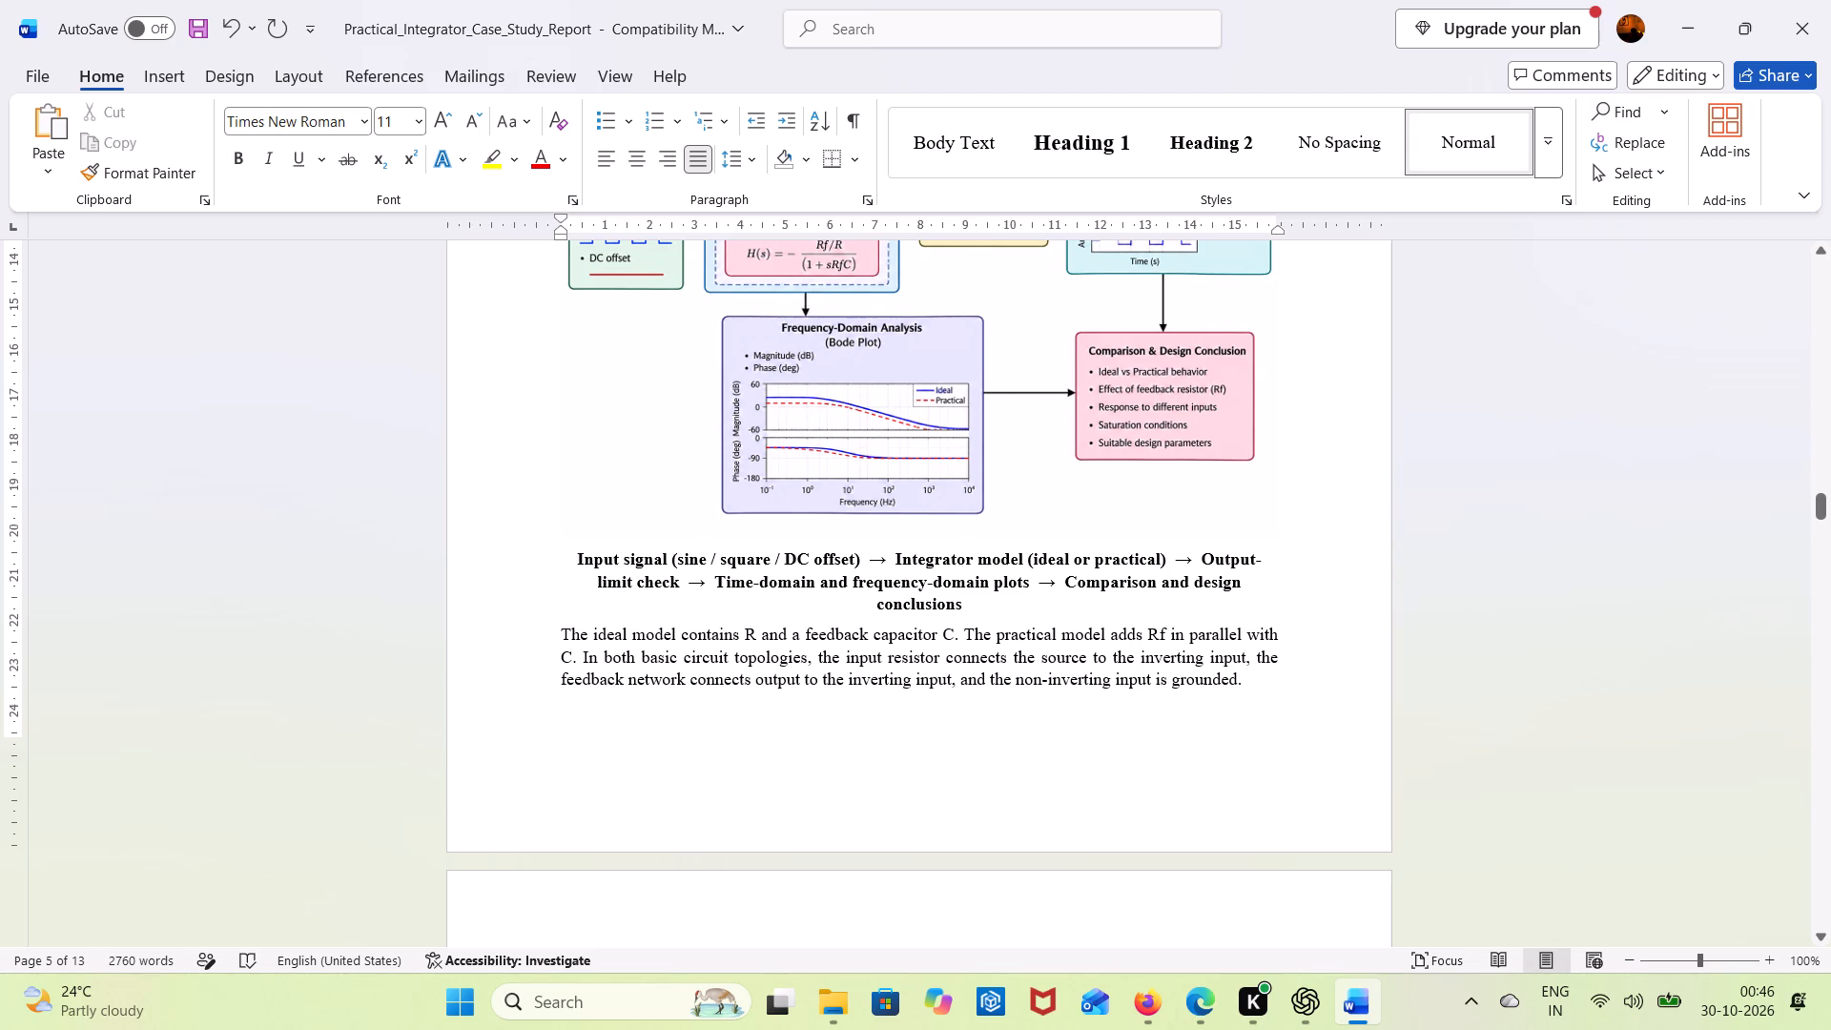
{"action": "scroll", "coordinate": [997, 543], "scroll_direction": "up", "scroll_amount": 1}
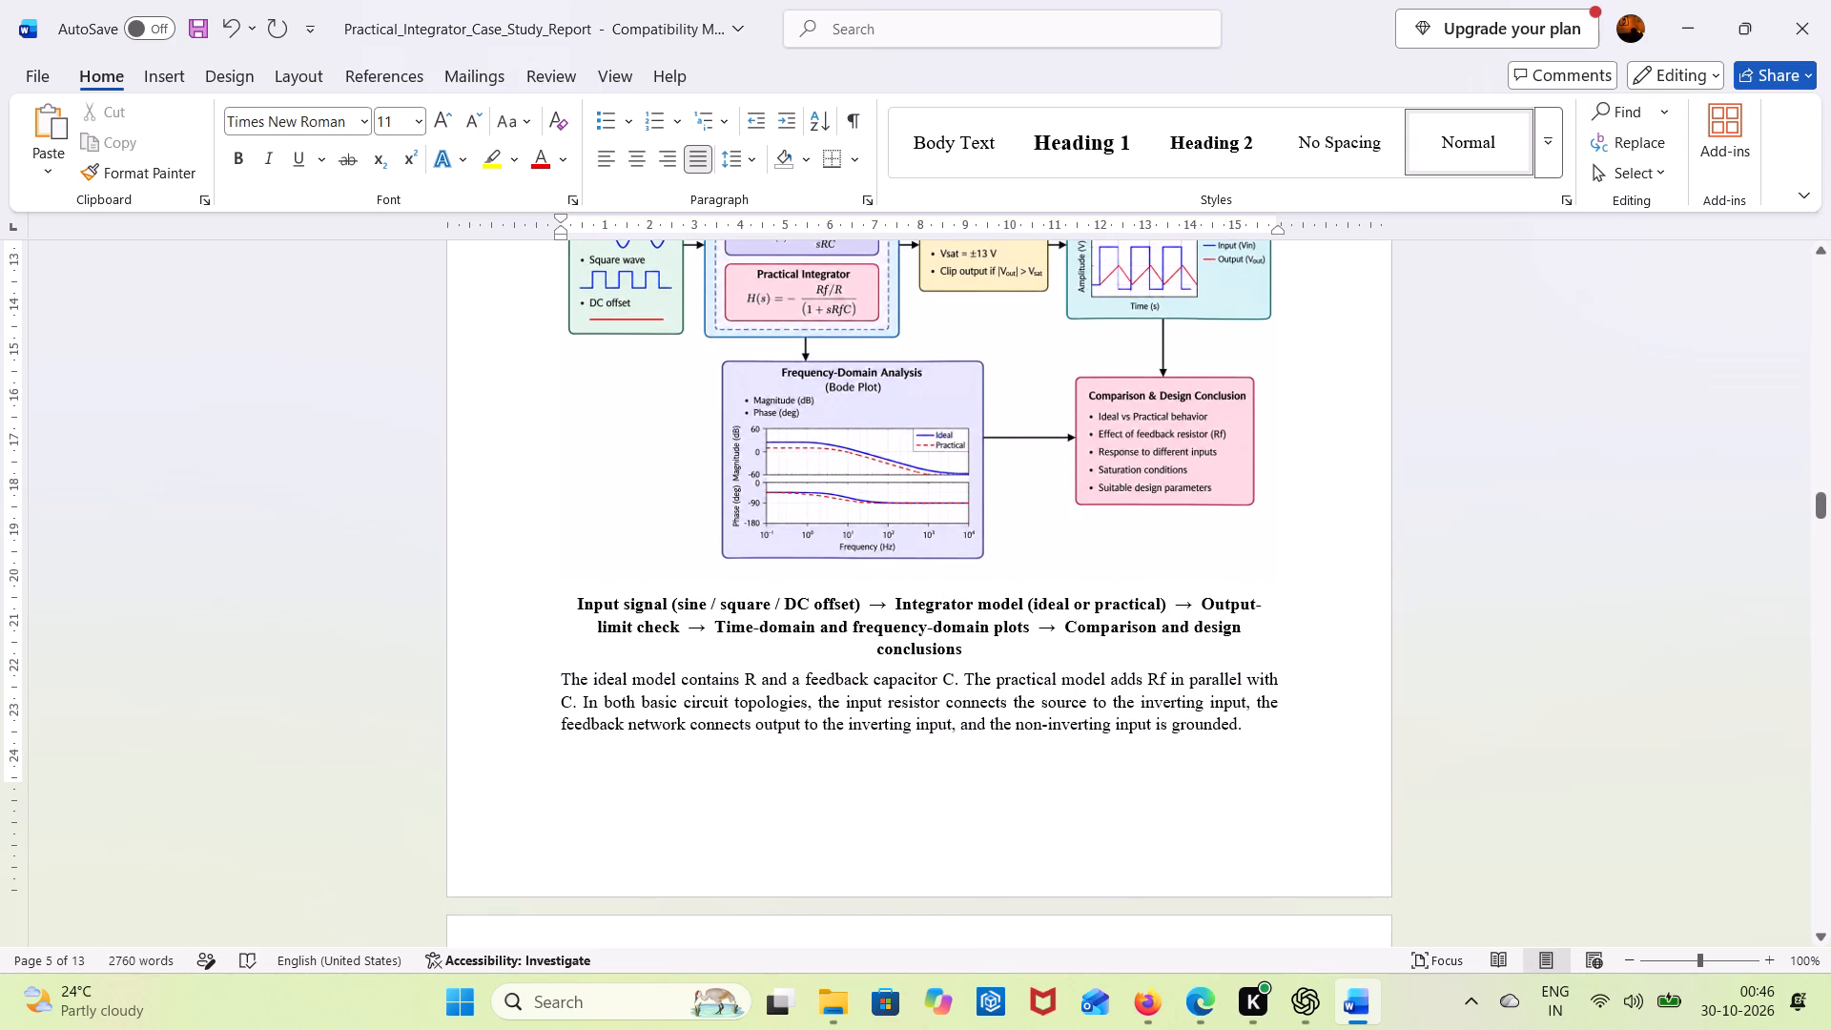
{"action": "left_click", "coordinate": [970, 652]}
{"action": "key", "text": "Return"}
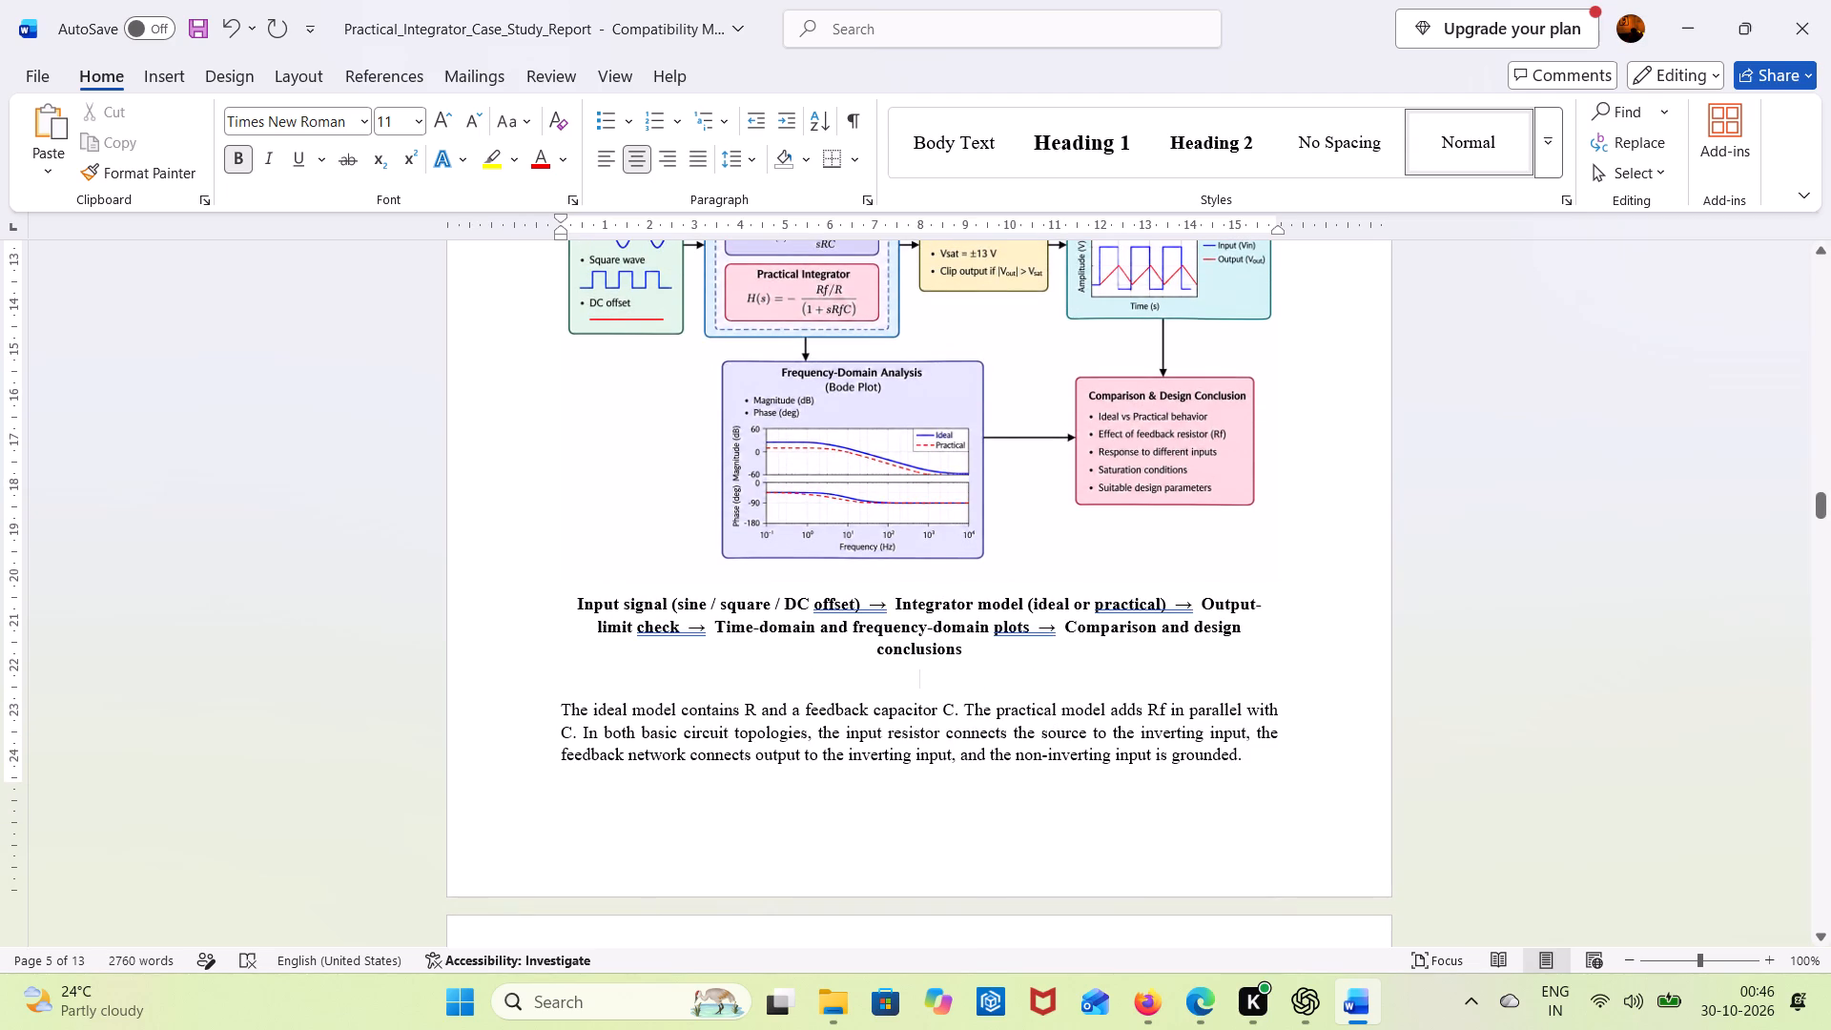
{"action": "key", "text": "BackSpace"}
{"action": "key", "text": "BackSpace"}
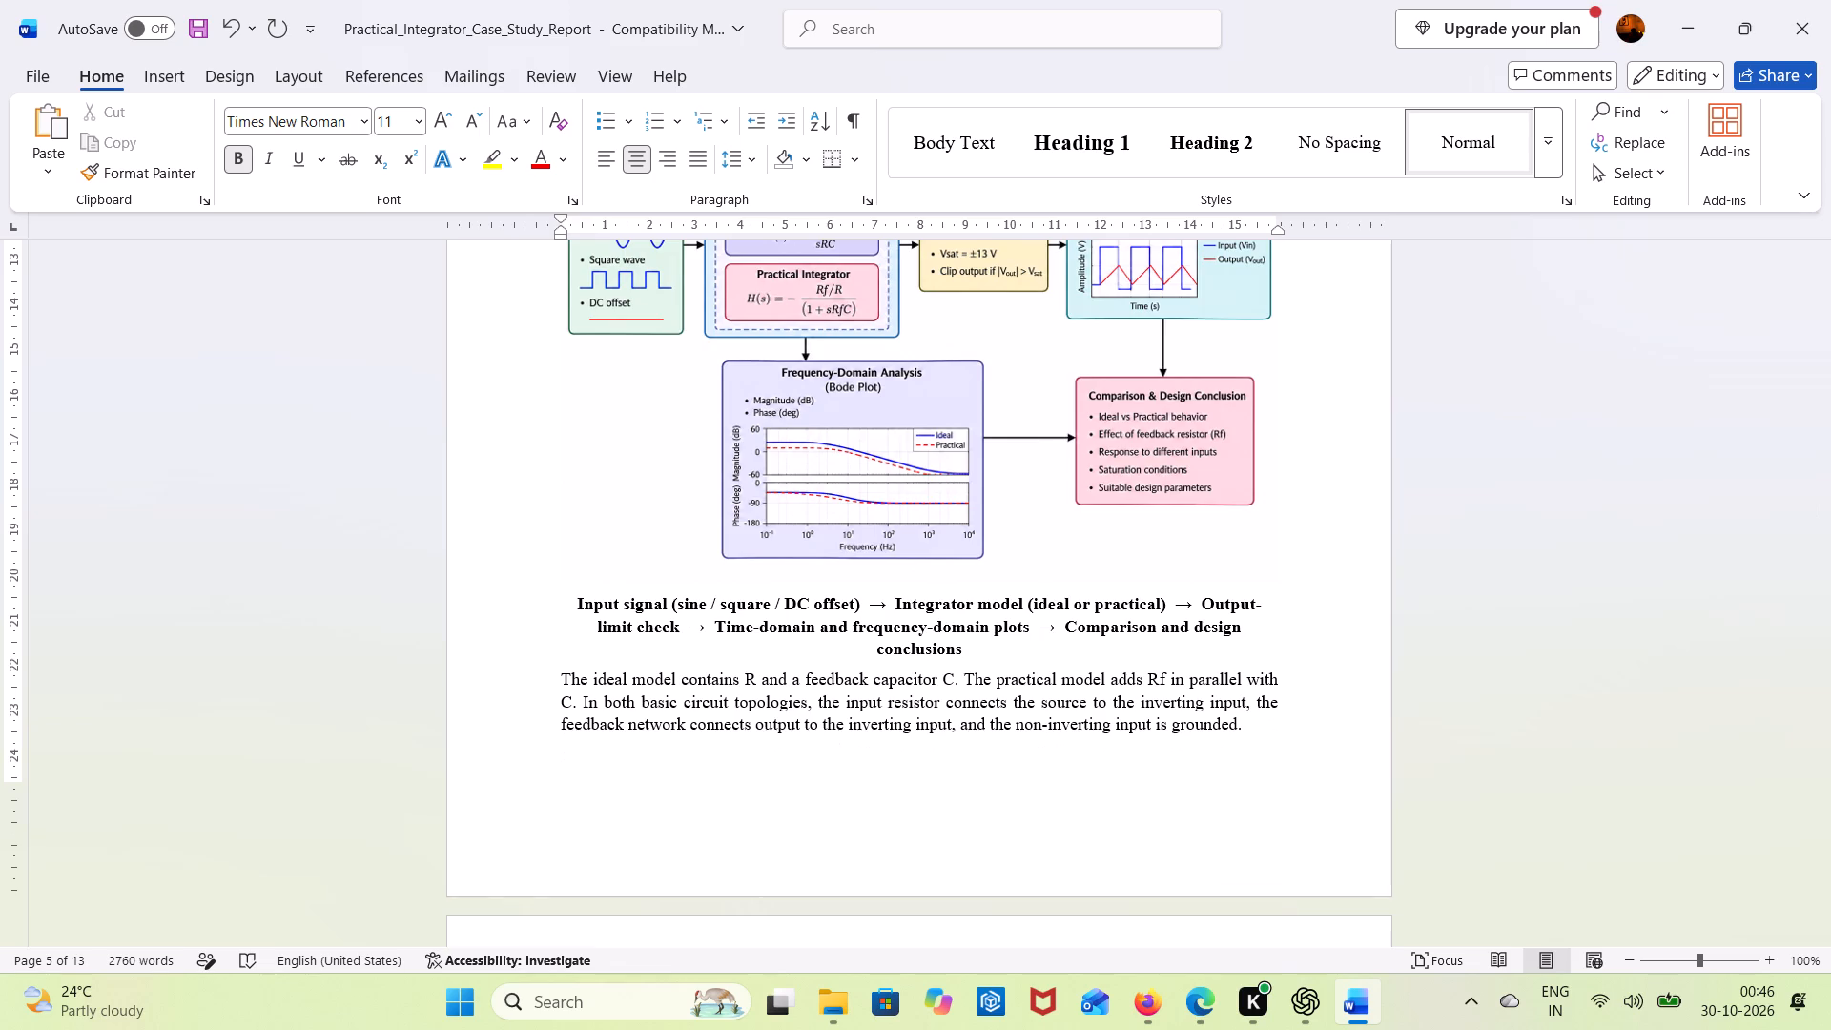
Look through sections 7 and 8 of the Word report, checking the layout of the calculations and resistor comparison table.
{"action": "scroll", "coordinate": [982, 661], "scroll_direction": "down", "scroll_amount": 5}
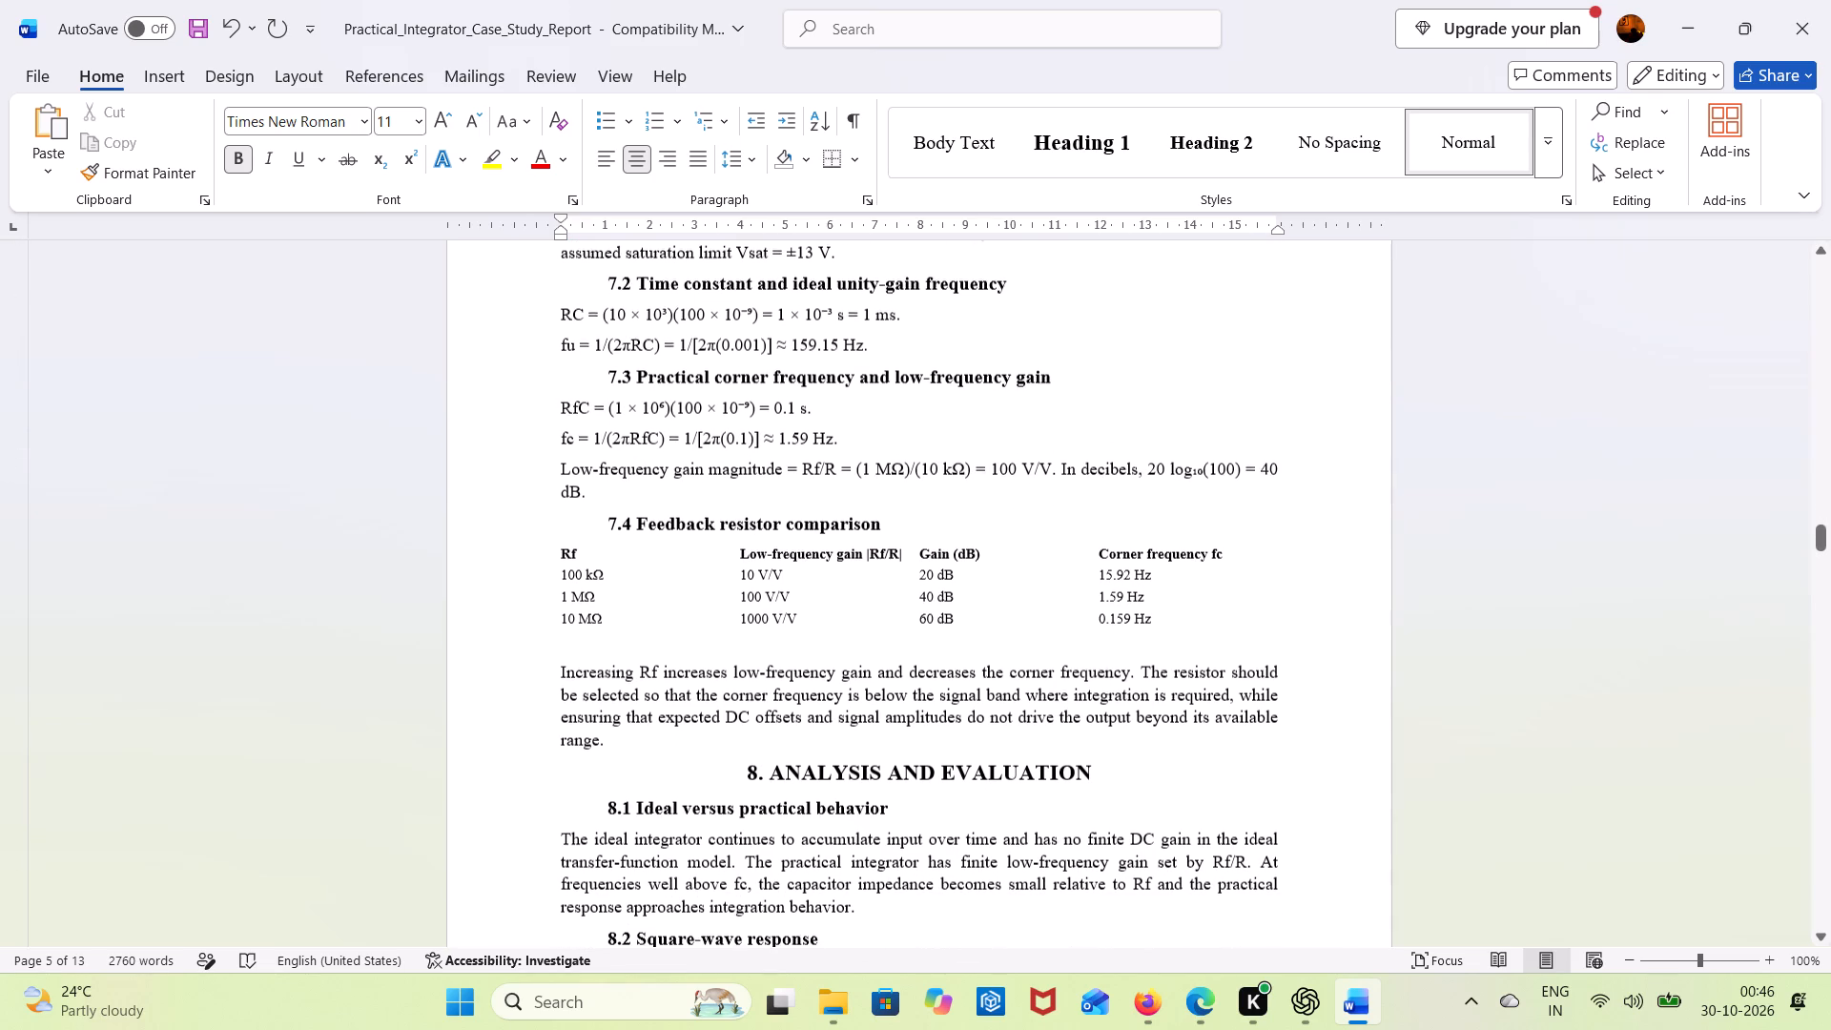
{"action": "scroll", "coordinate": [982, 661], "scroll_direction": "down", "scroll_amount": 3}
{"action": "scroll", "coordinate": [982, 661], "scroll_direction": "up", "scroll_amount": 1}
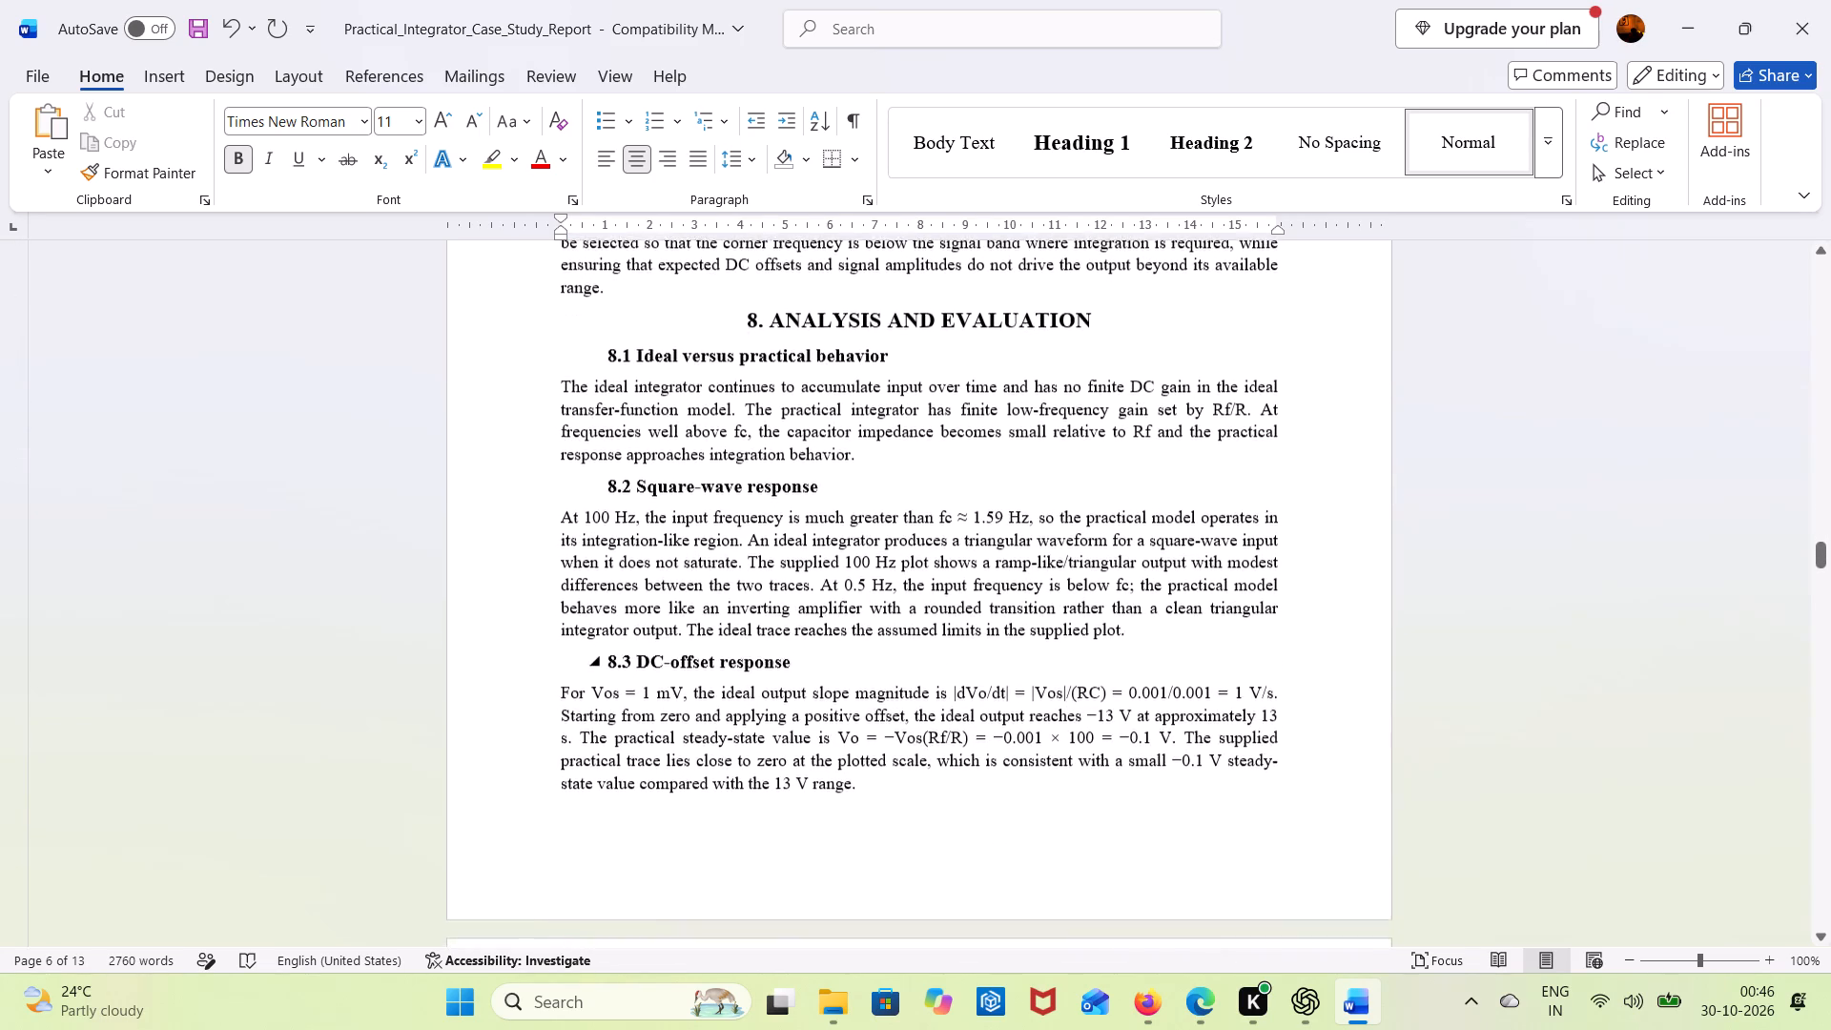
{"action": "scroll", "coordinate": [982, 661], "scroll_direction": "up", "scroll_amount": 1}
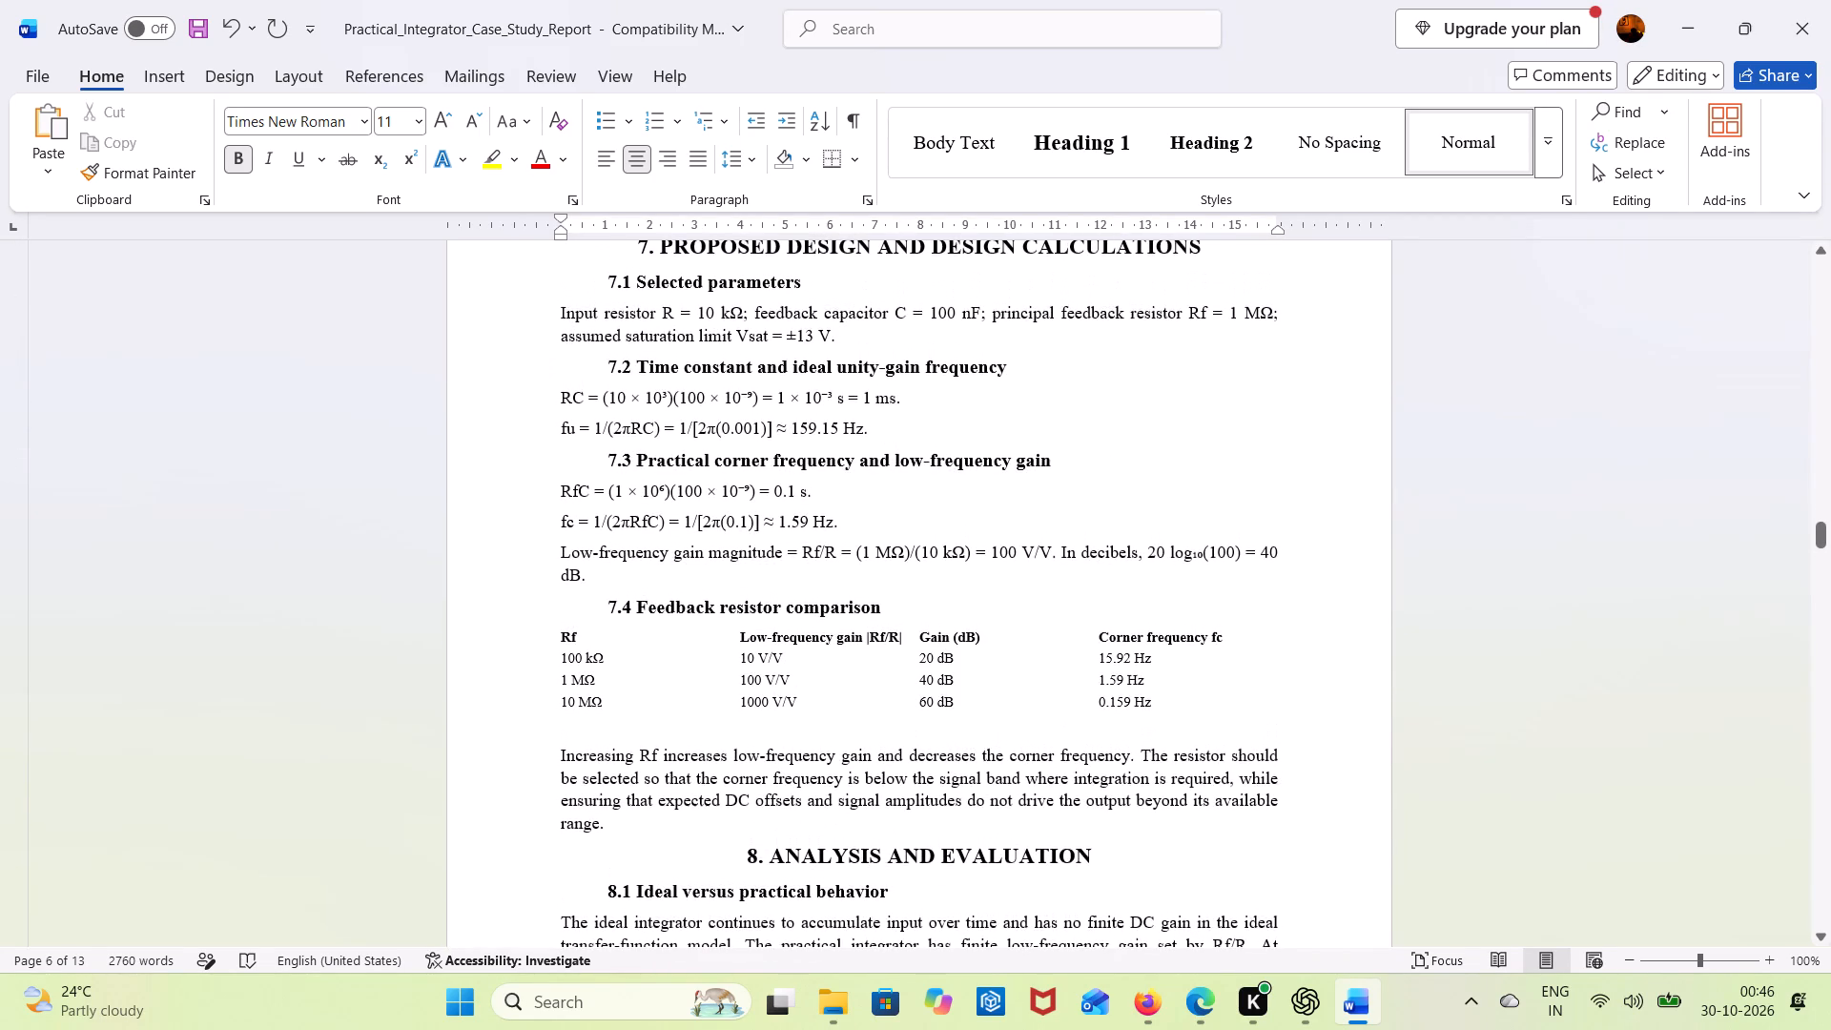
{"action": "scroll", "coordinate": [982, 661], "scroll_direction": "down", "scroll_amount": 1}
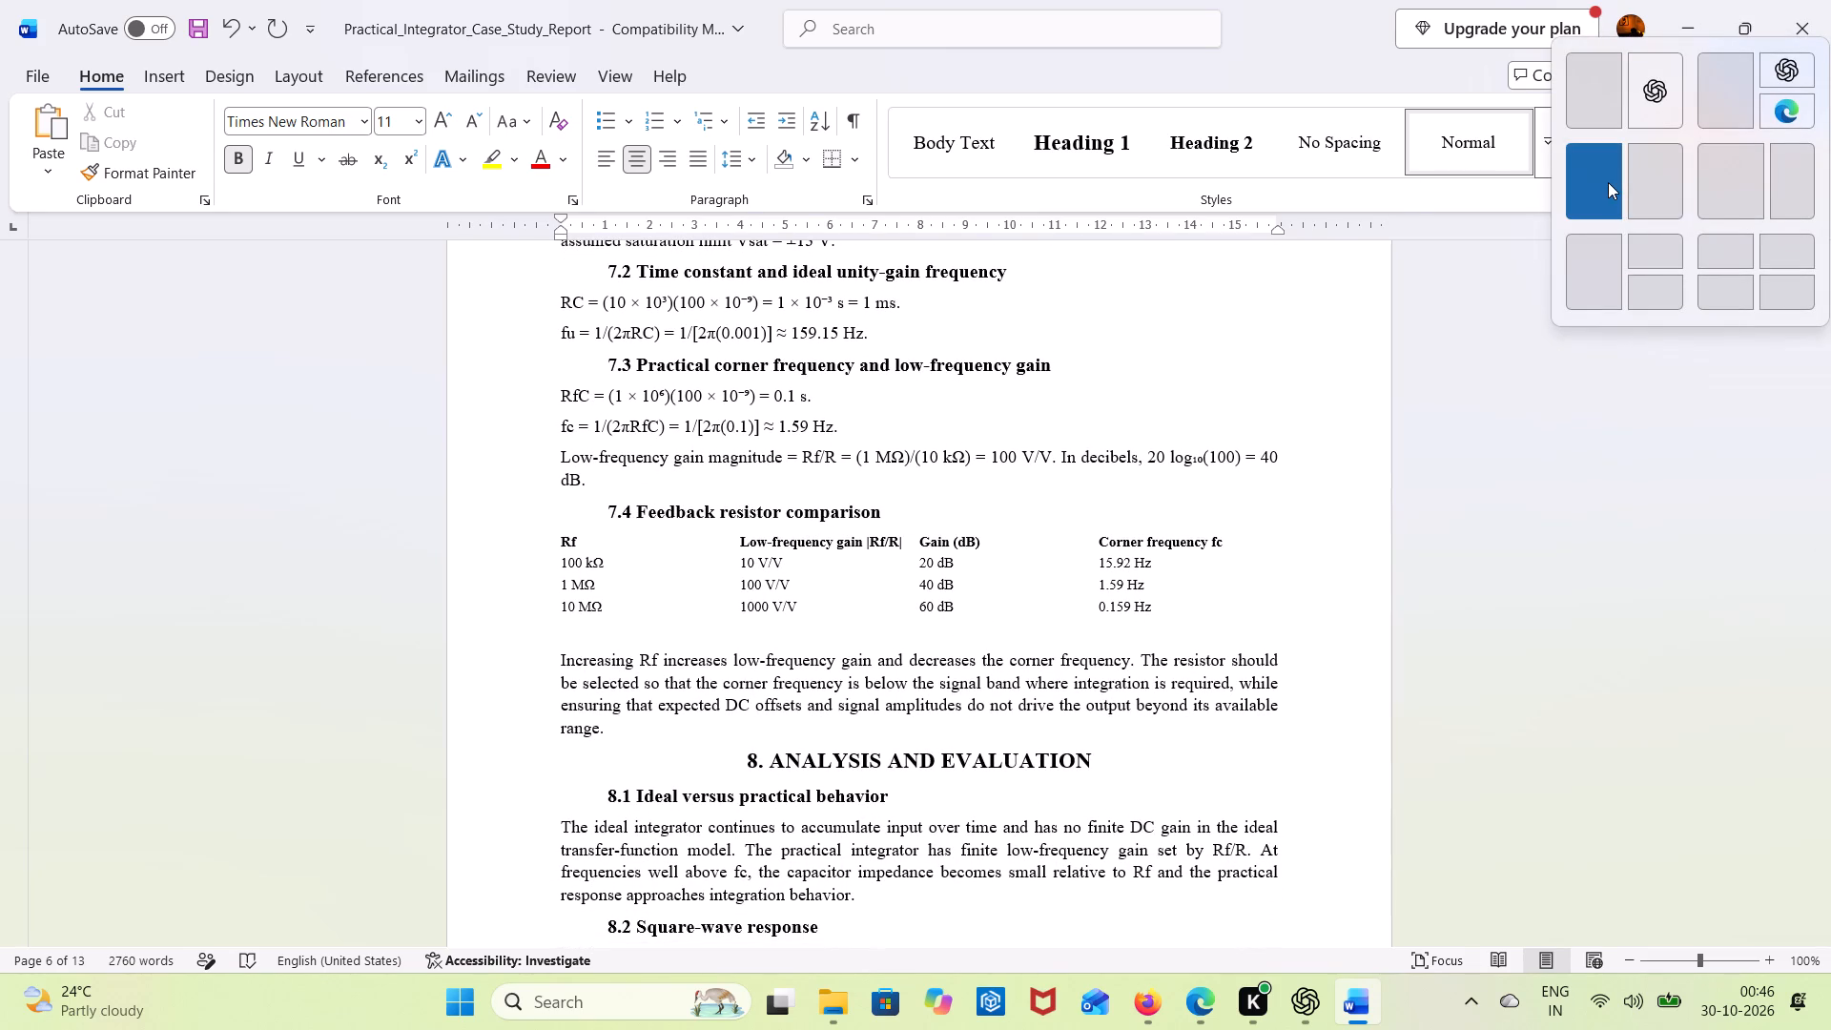
Arrange the Word report and the PDF version of the case study report side by side on the screen.
{"action": "left_click", "coordinate": [1608, 182]}
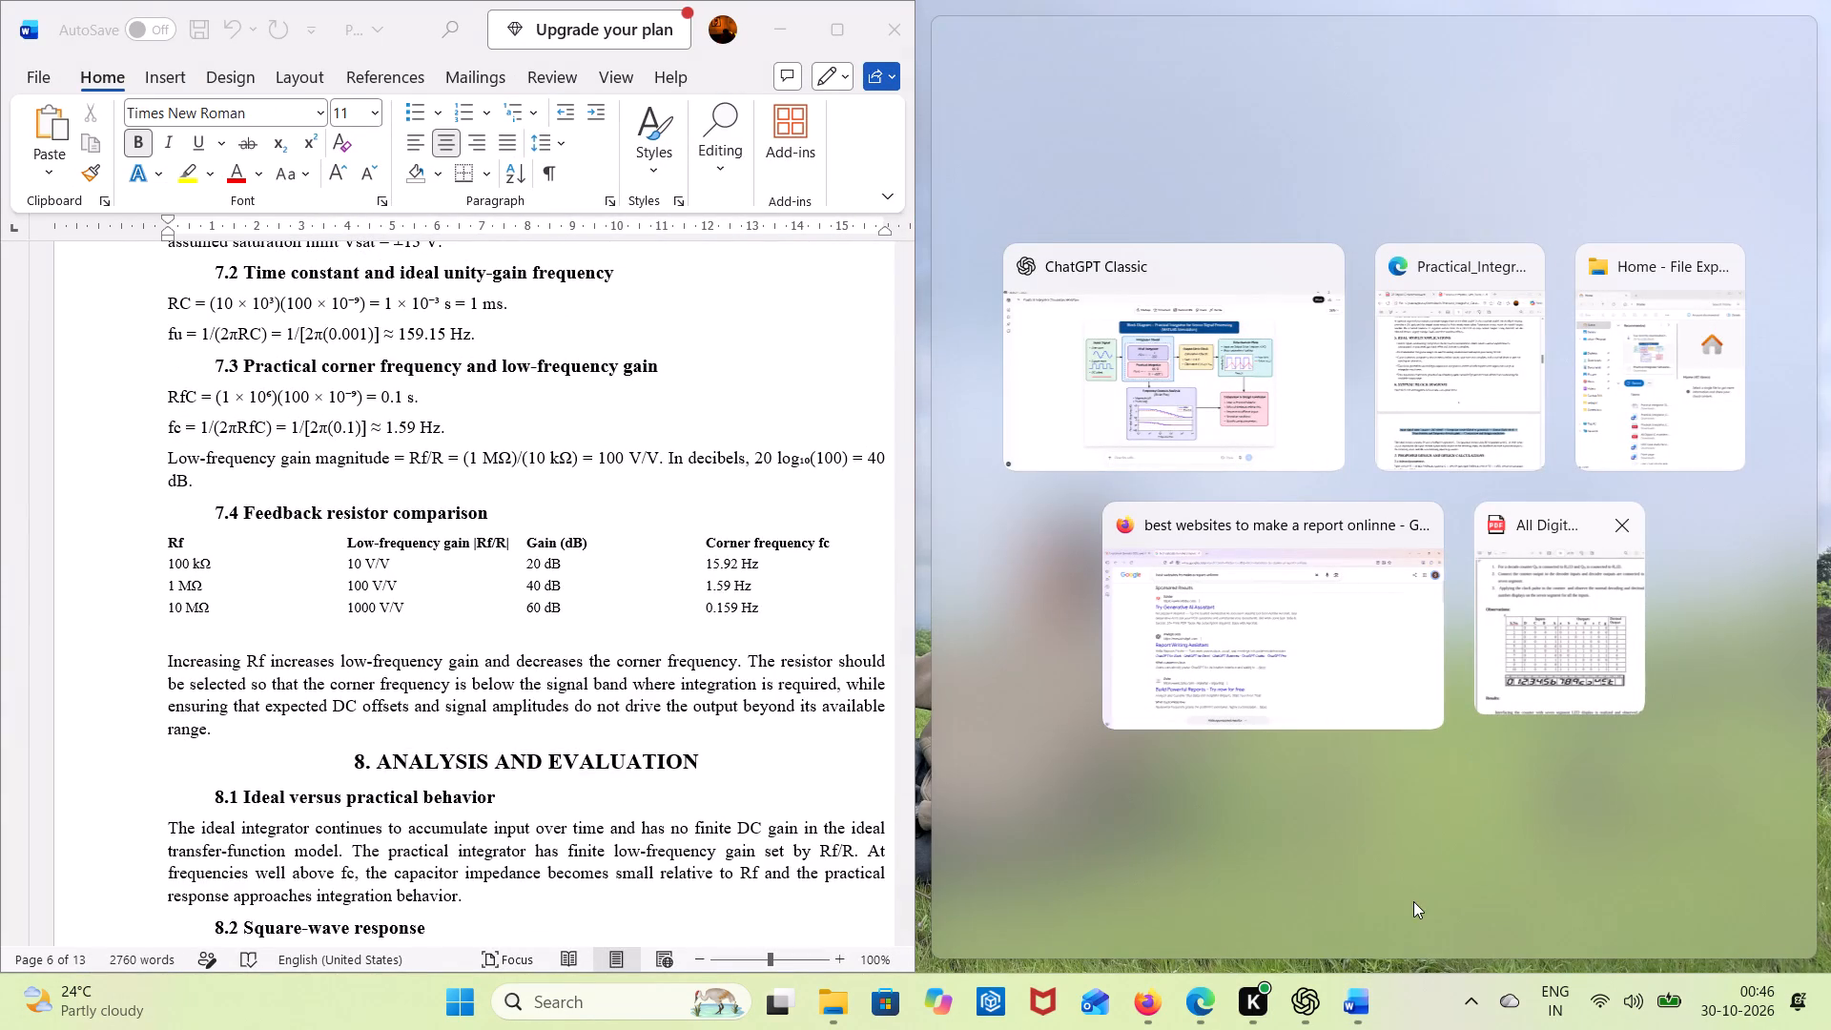
{"action": "left_click", "coordinate": [1463, 377]}
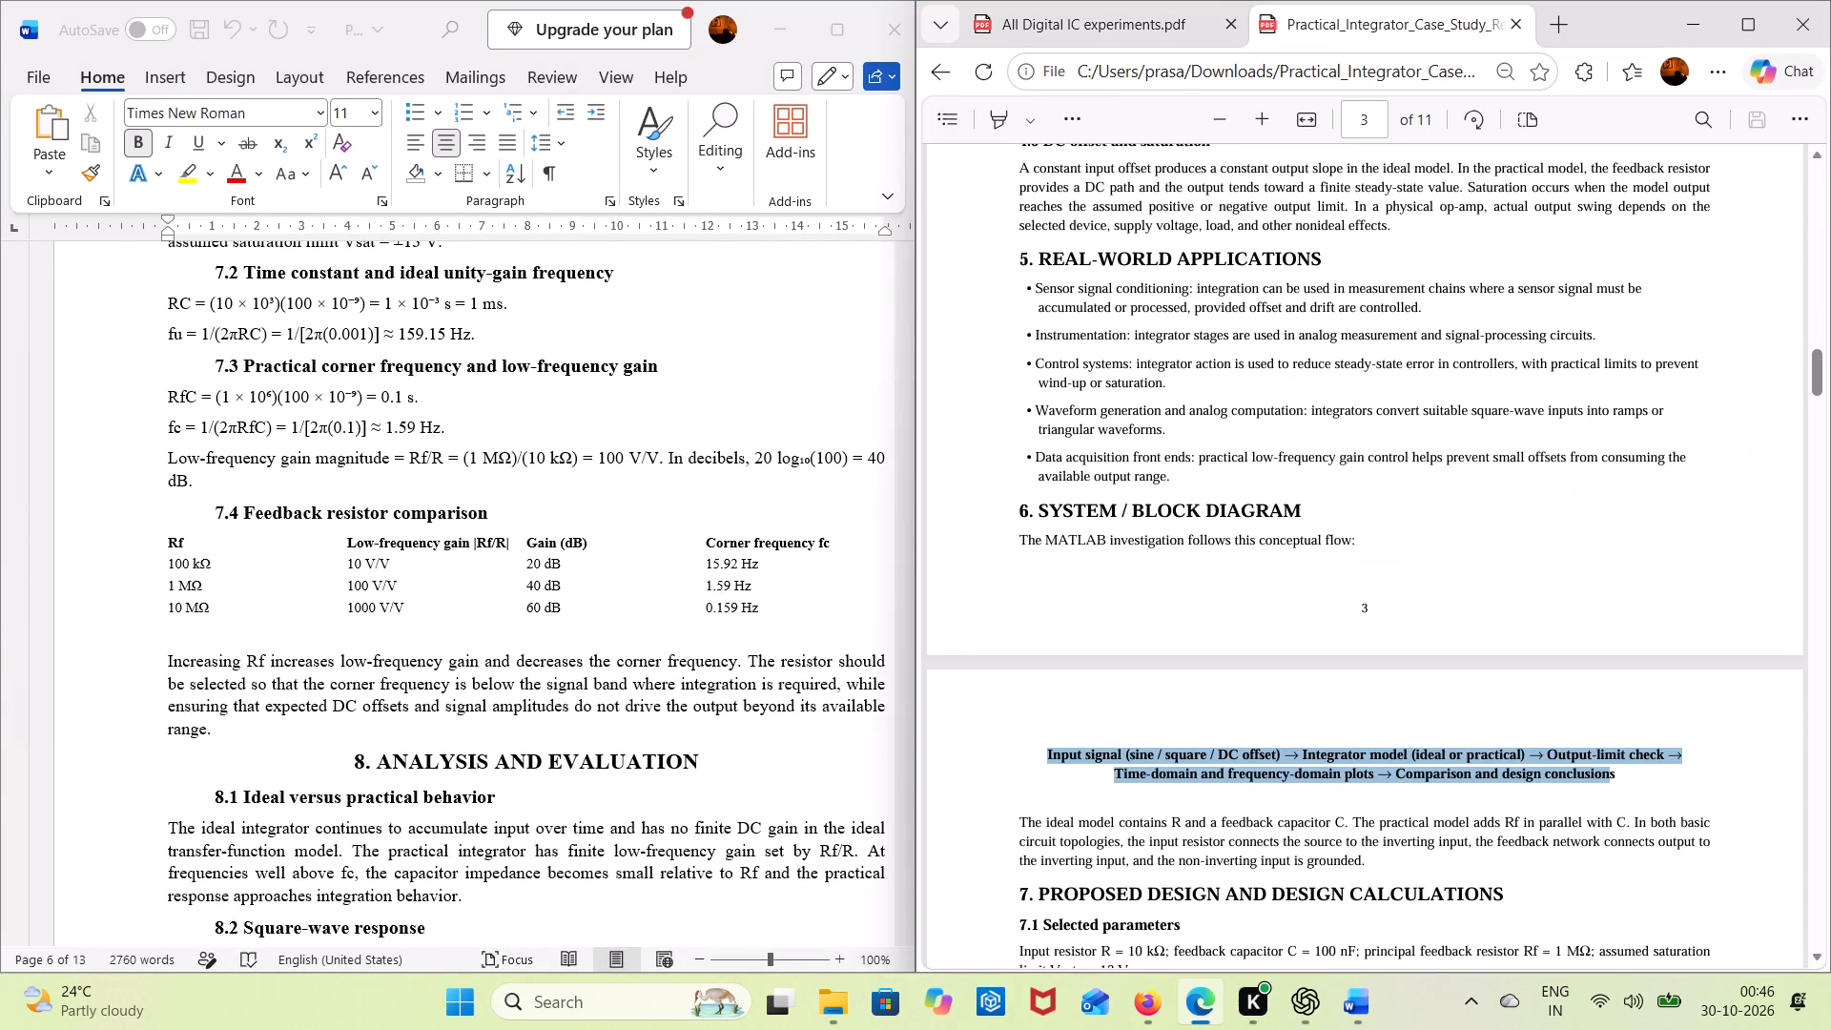
Compare the calculations, feedback resistor table and analysis text of sections 7 and 8 between the PDF and the Word report.
{"action": "scroll", "coordinate": [1373, 426], "scroll_direction": "down", "scroll_amount": 6}
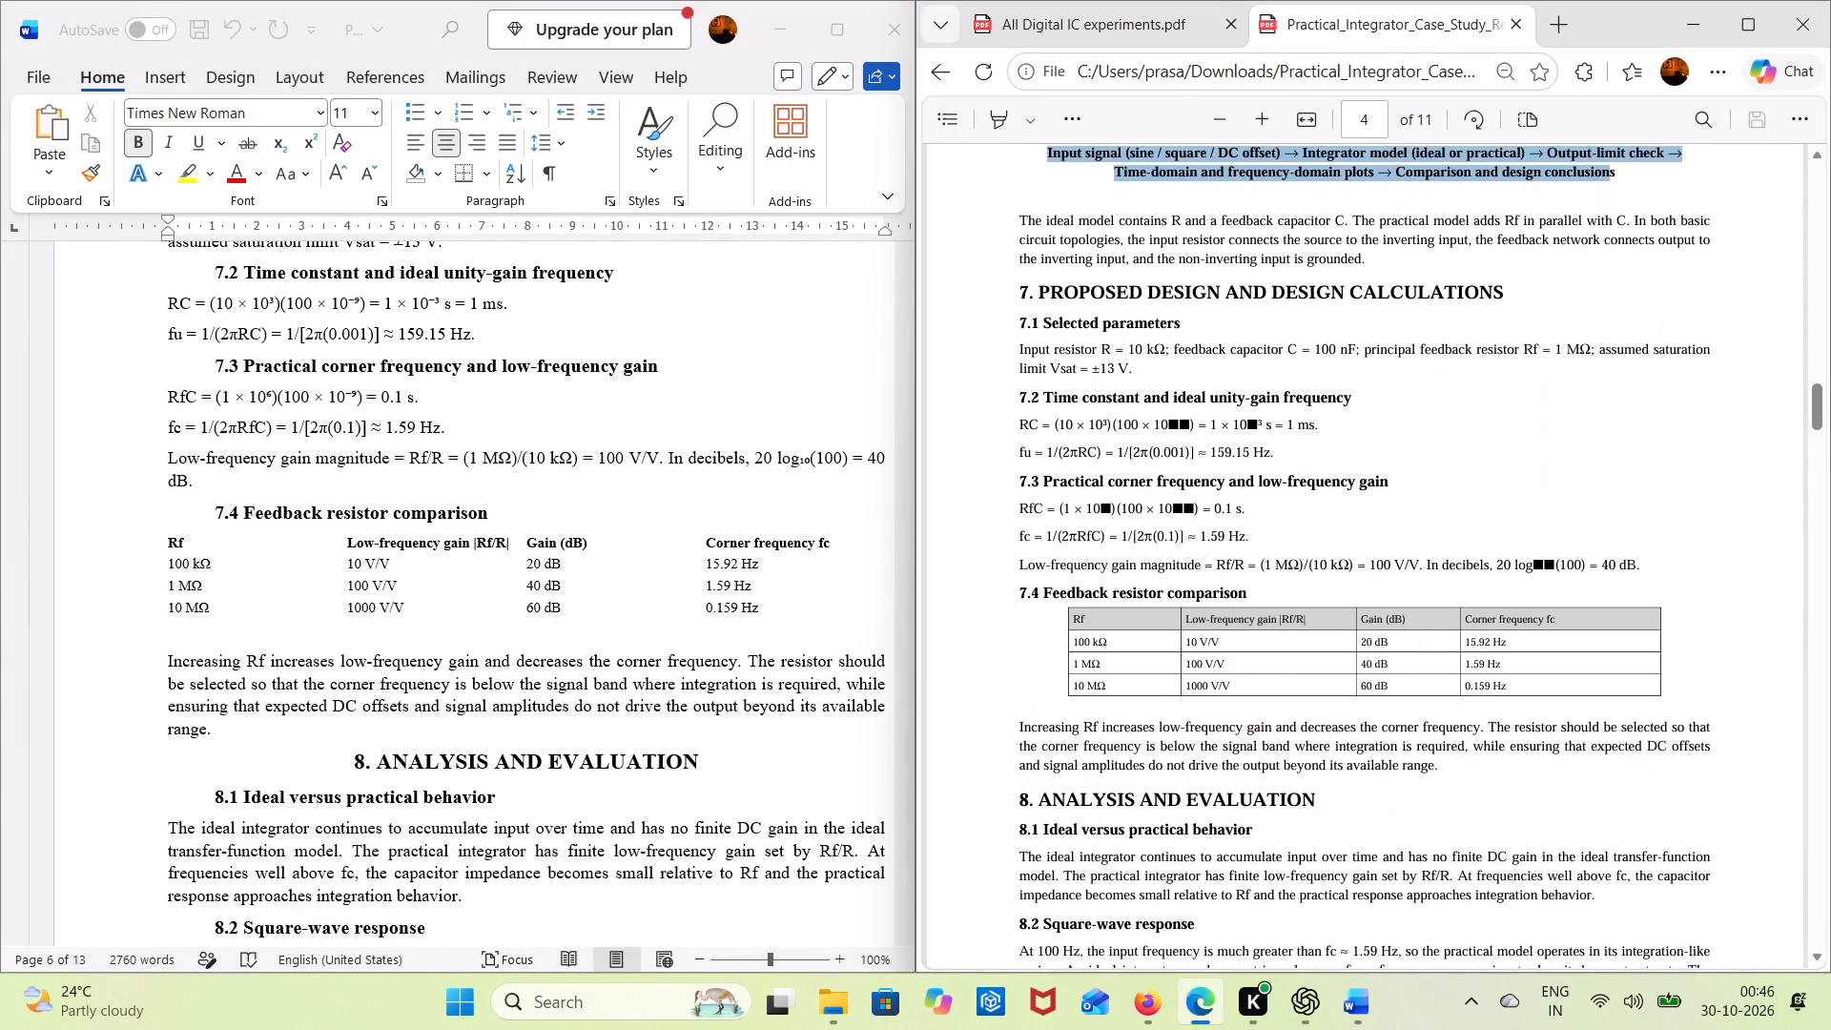
{"action": "scroll", "coordinate": [1373, 426], "scroll_direction": "down", "scroll_amount": 2}
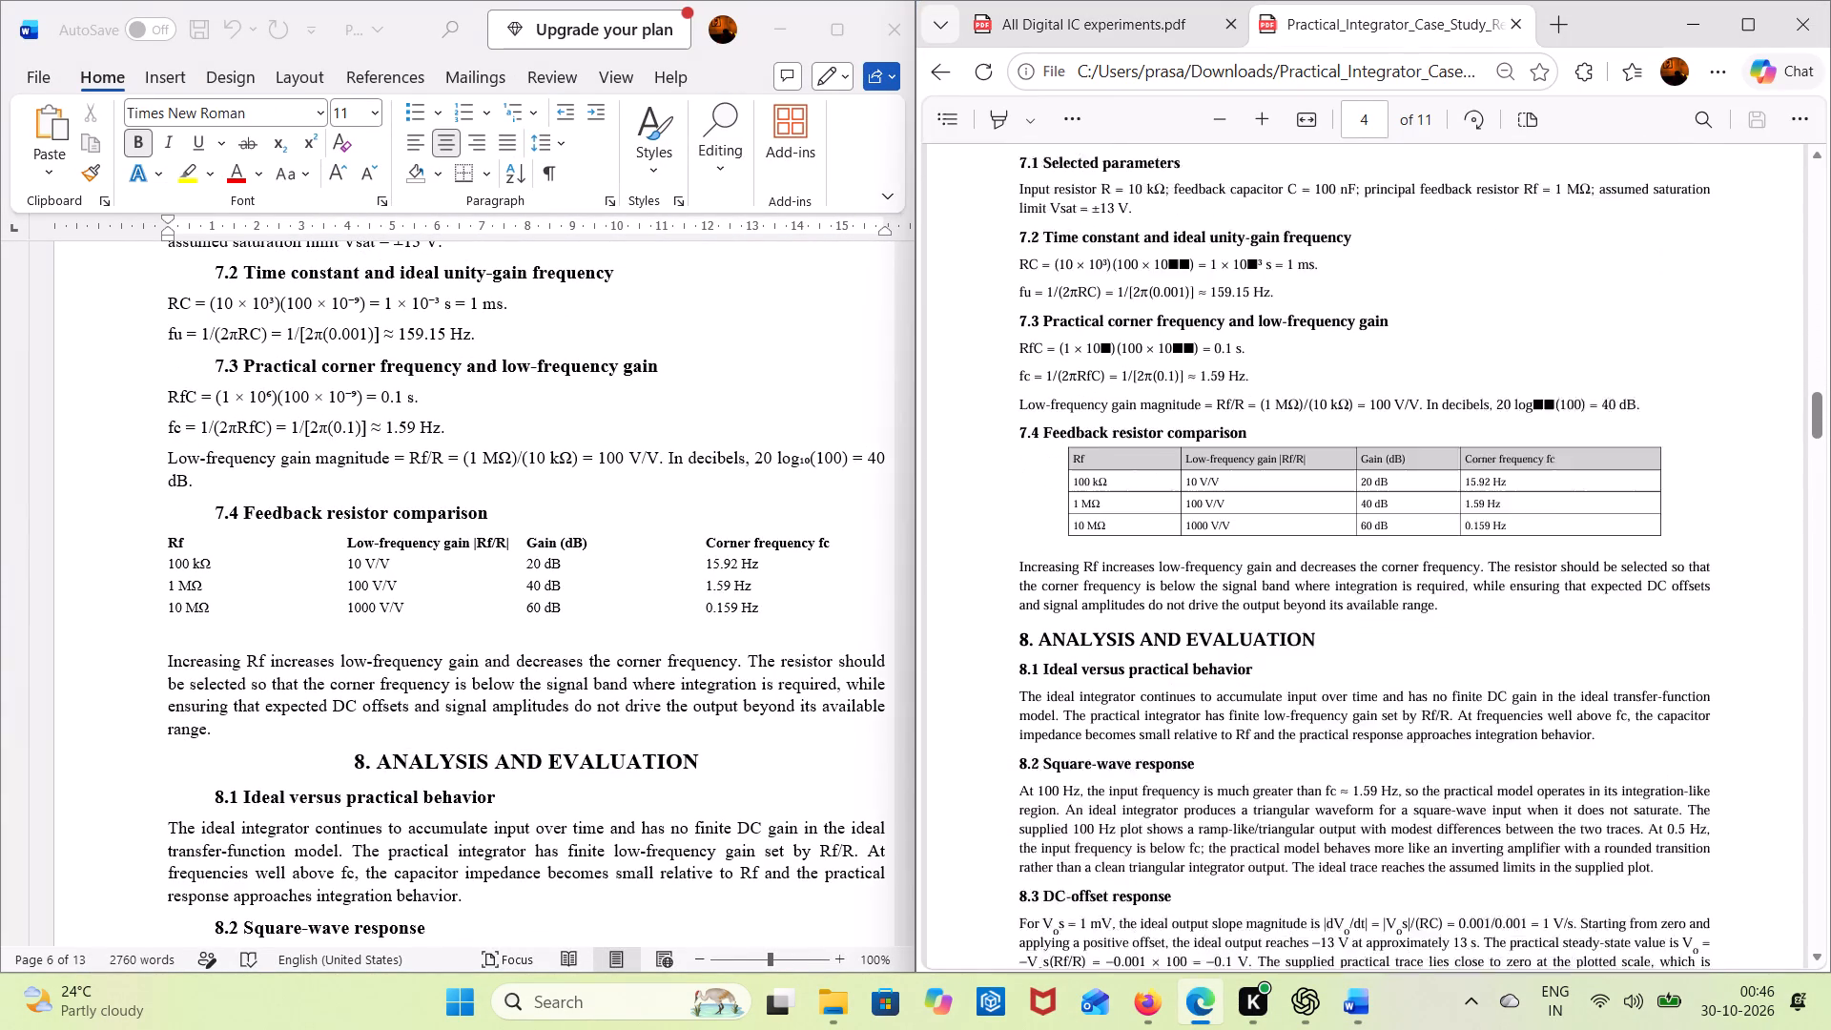
{"action": "scroll", "coordinate": [1373, 426], "scroll_direction": "down", "scroll_amount": 2}
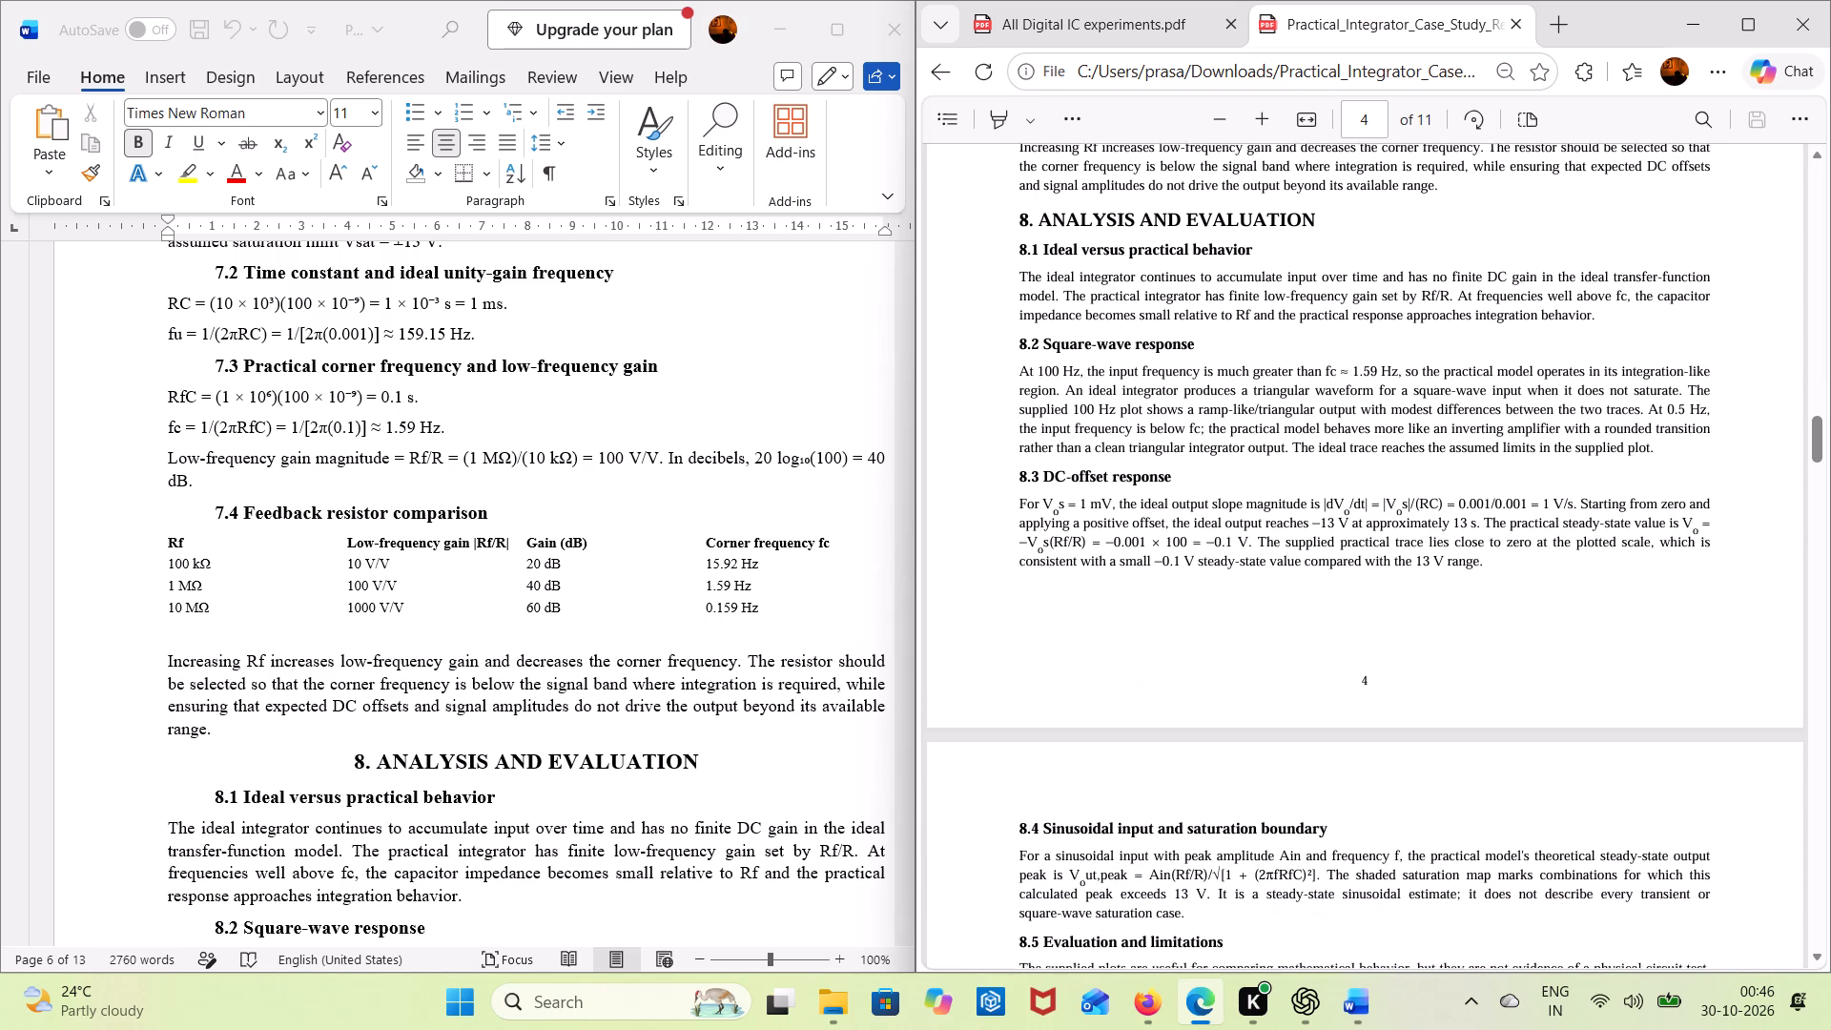
{"action": "scroll", "coordinate": [1373, 426], "scroll_direction": "down", "scroll_amount": 2}
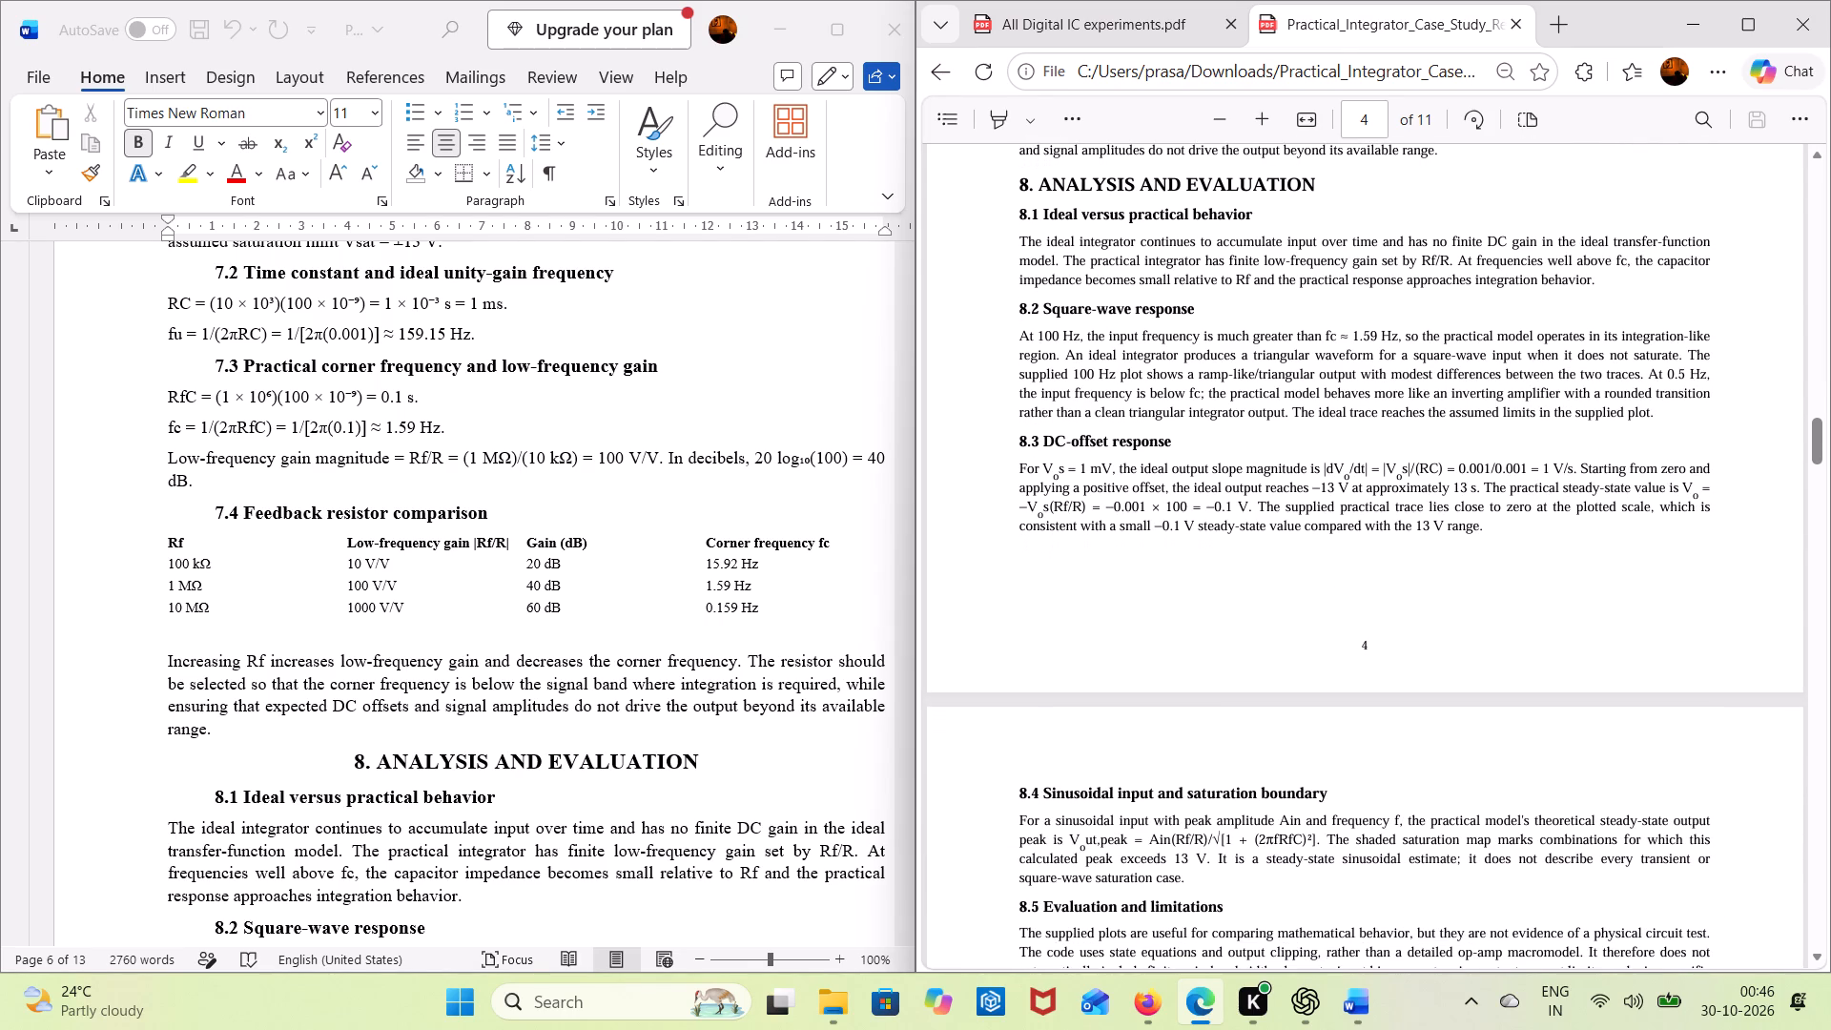
{"action": "scroll", "coordinate": [1373, 426], "scroll_direction": "down", "scroll_amount": 1}
{"action": "scroll", "coordinate": [794, 370], "scroll_direction": "down", "scroll_amount": 1}
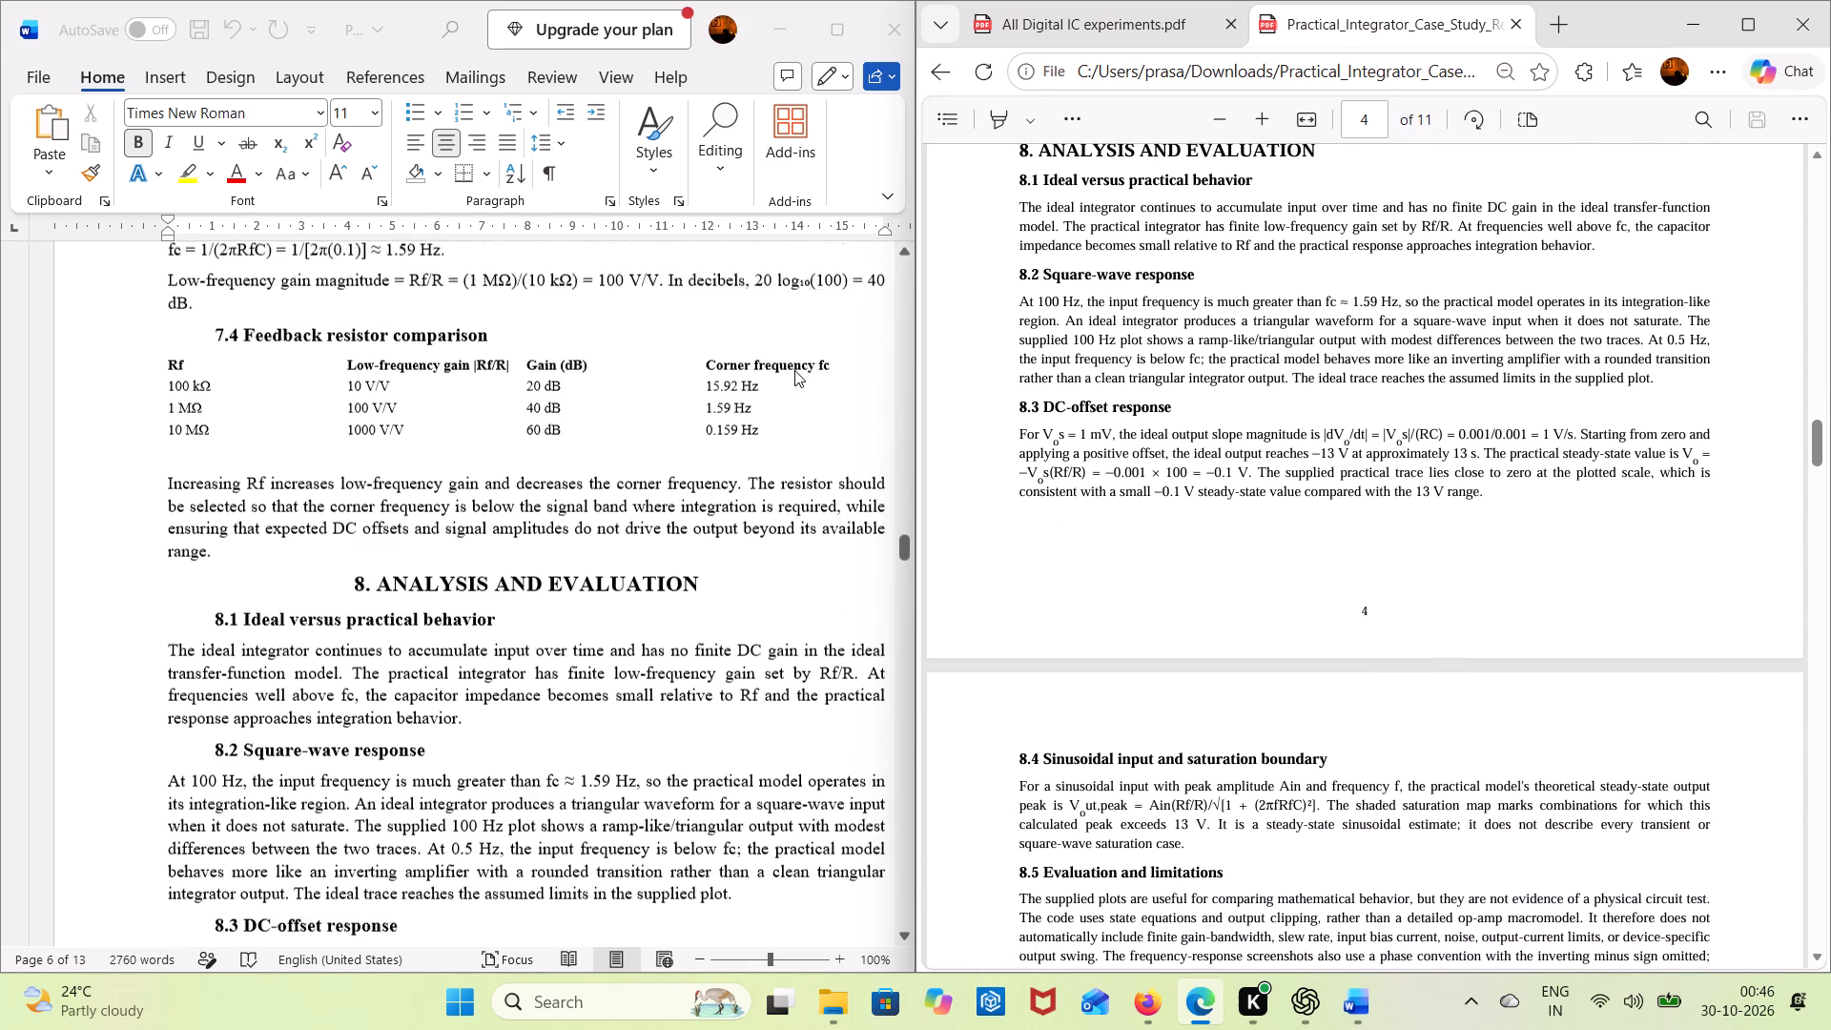
{"action": "scroll", "coordinate": [794, 370], "scroll_direction": "down", "scroll_amount": 3}
{"action": "scroll", "coordinate": [1169, 589], "scroll_direction": "down", "scroll_amount": 1}
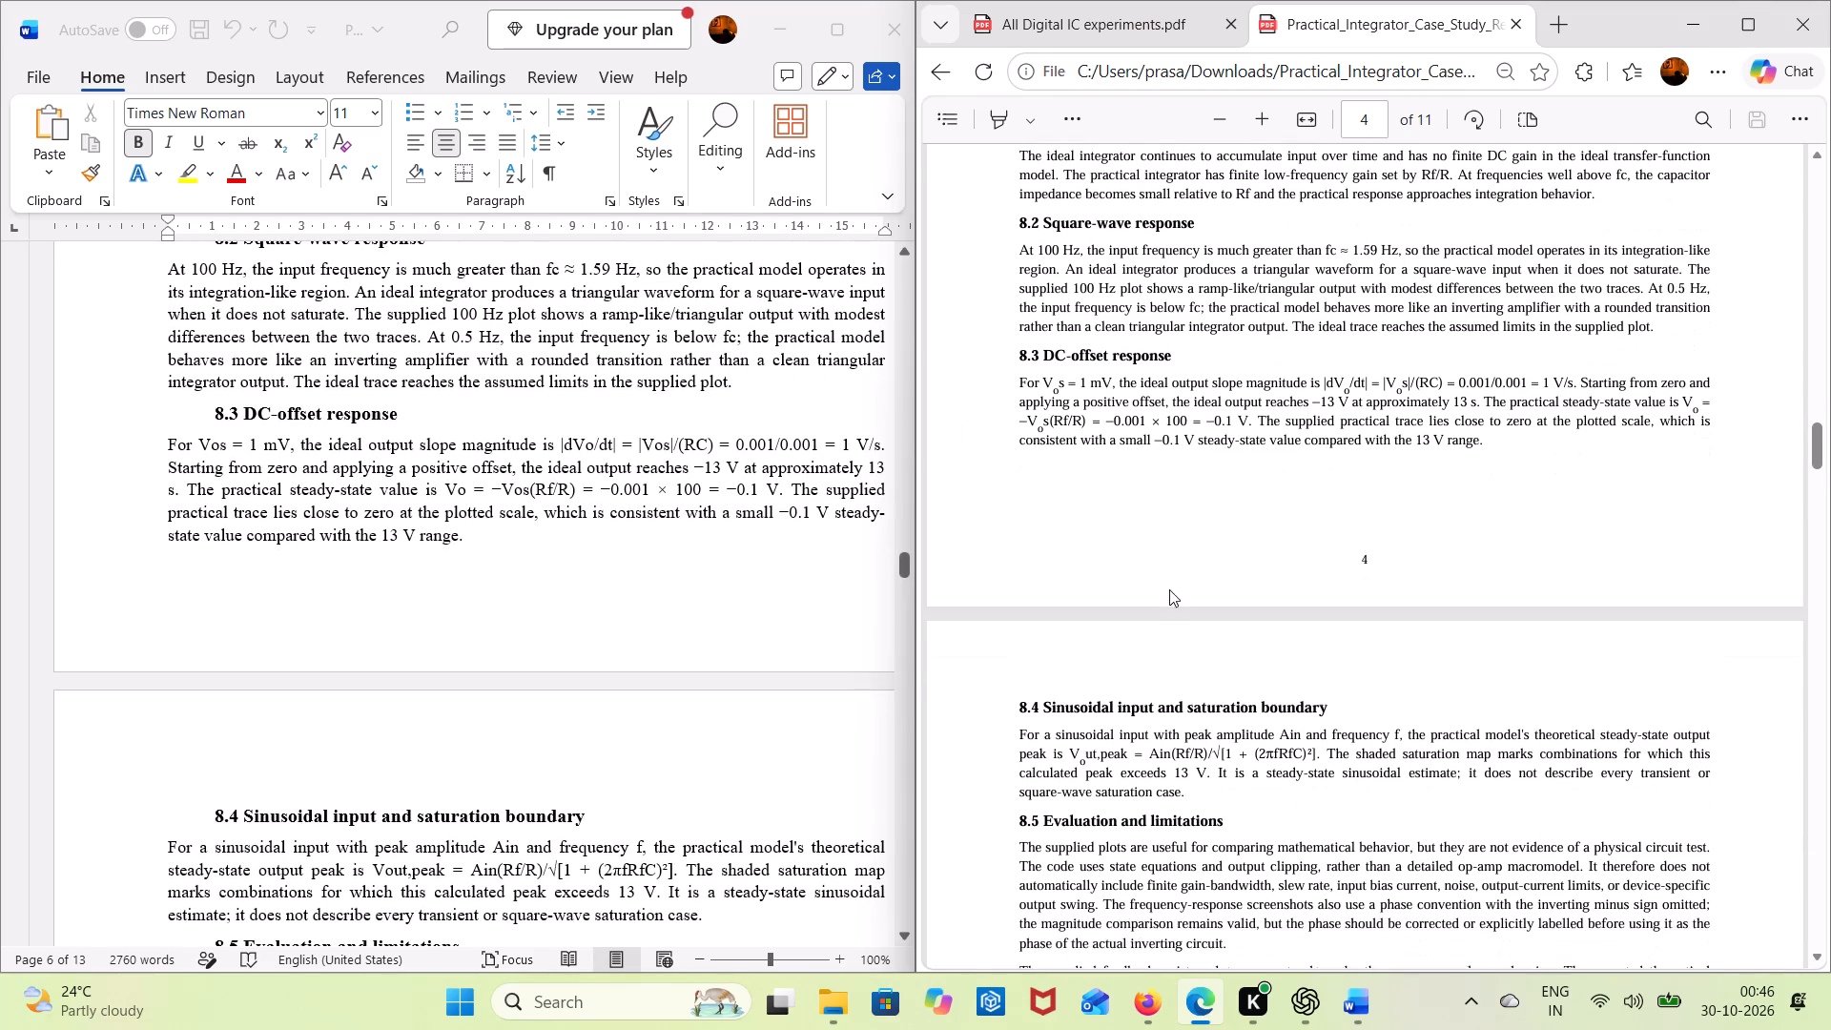
Look through the section 9 MATLAB figures and the sections following them in both the PDF and the Word report.
{"action": "scroll", "coordinate": [1169, 589], "scroll_direction": "down", "scroll_amount": 7}
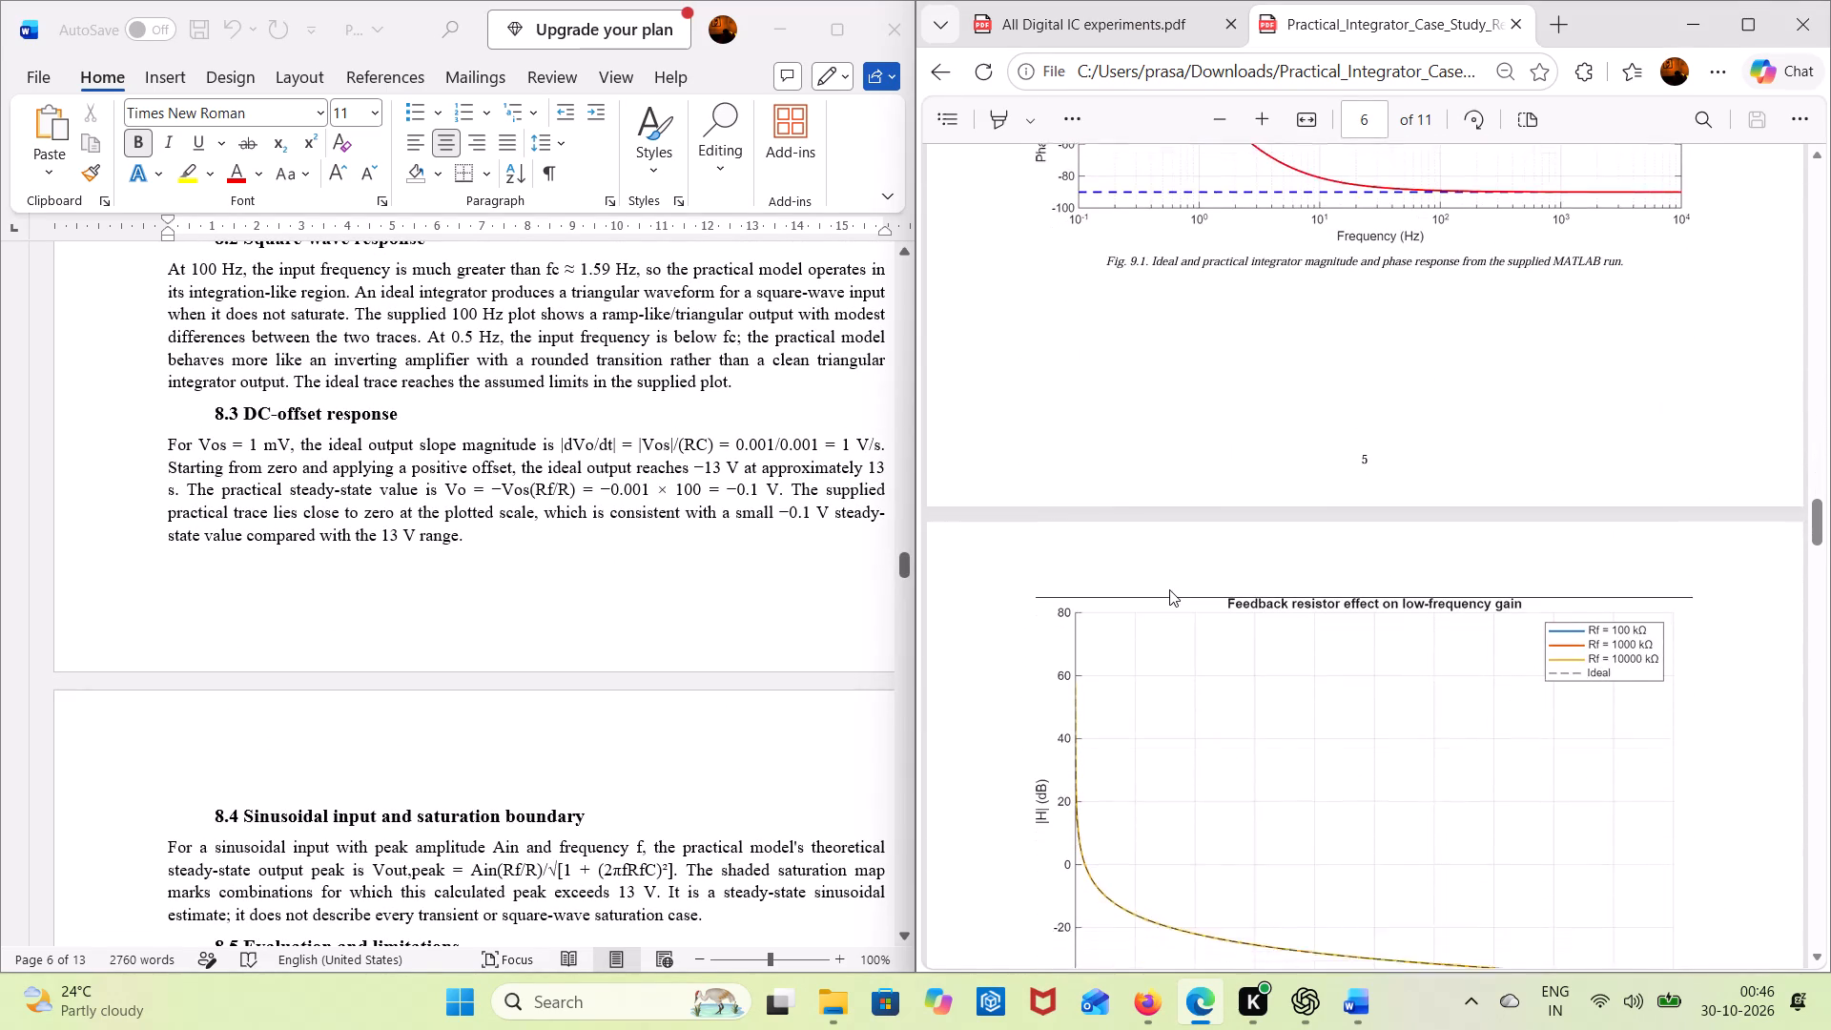
{"action": "scroll", "coordinate": [1169, 589], "scroll_direction": "down", "scroll_amount": 1}
{"action": "scroll", "coordinate": [807, 690], "scroll_direction": "down", "scroll_amount": 3}
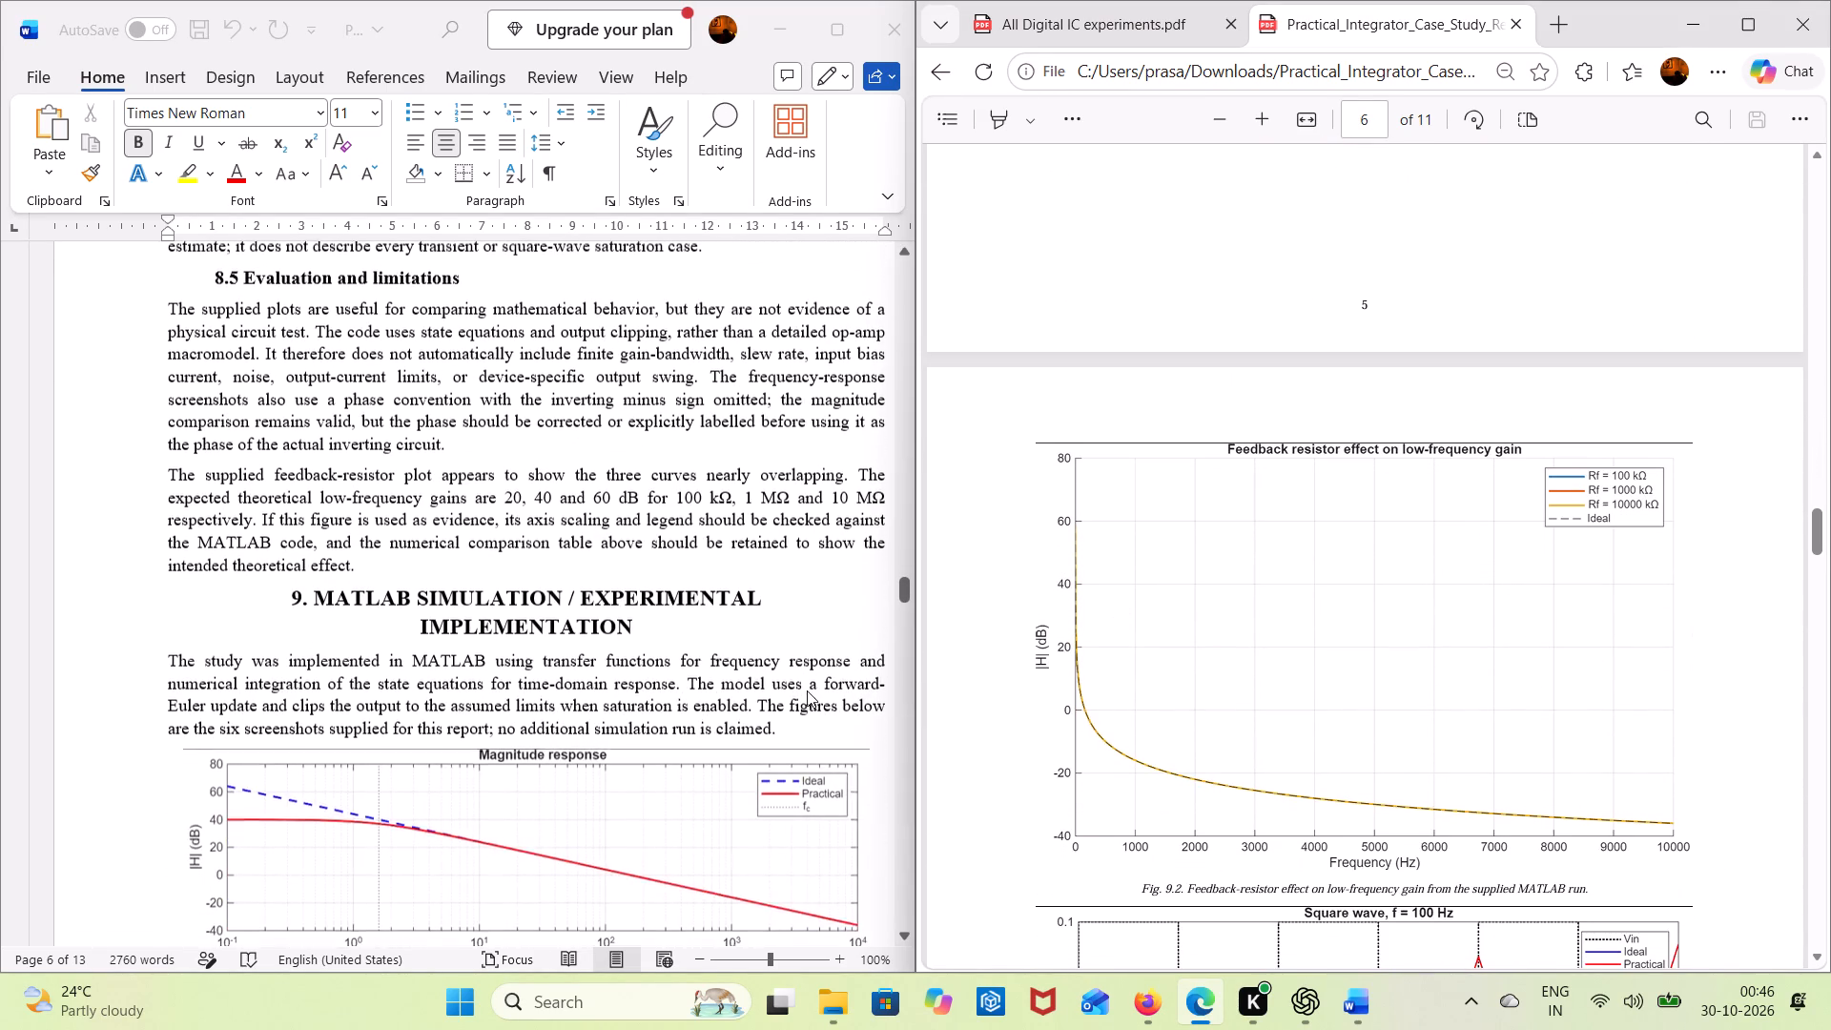
{"action": "scroll", "coordinate": [807, 690], "scroll_direction": "down", "scroll_amount": 6}
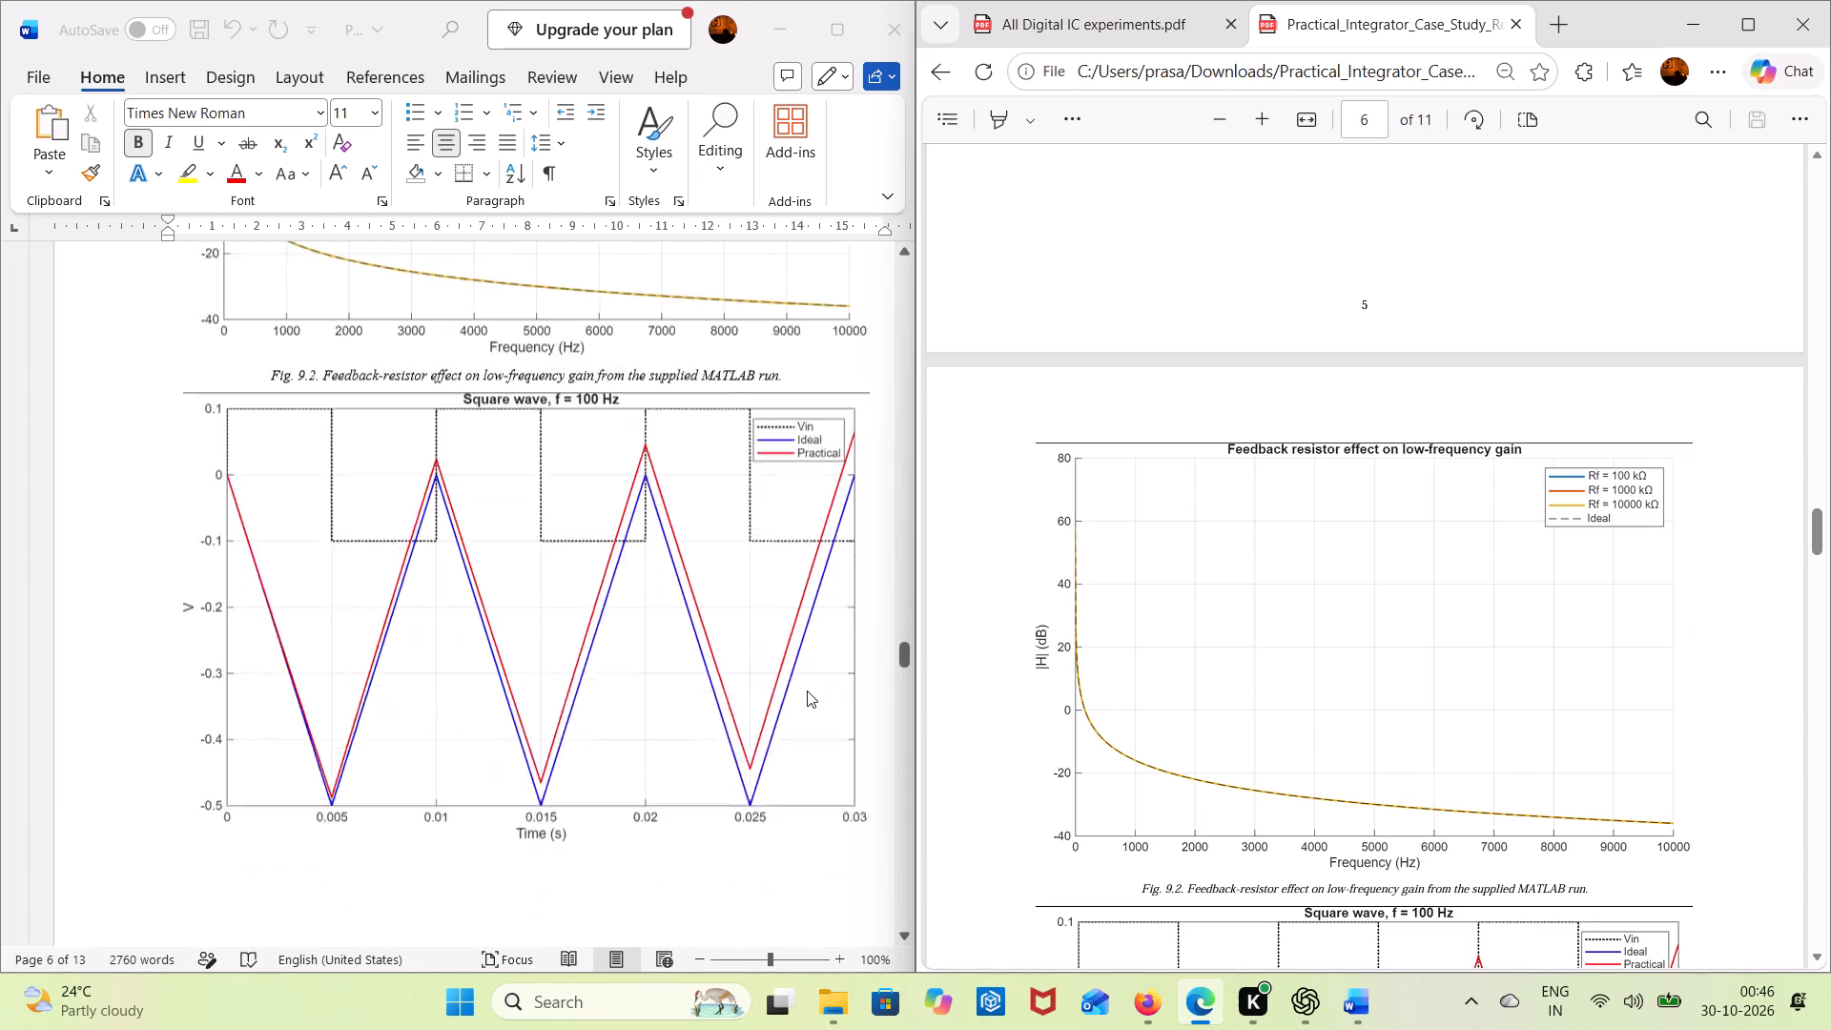
{"action": "scroll", "coordinate": [807, 690], "scroll_direction": "down", "scroll_amount": 5}
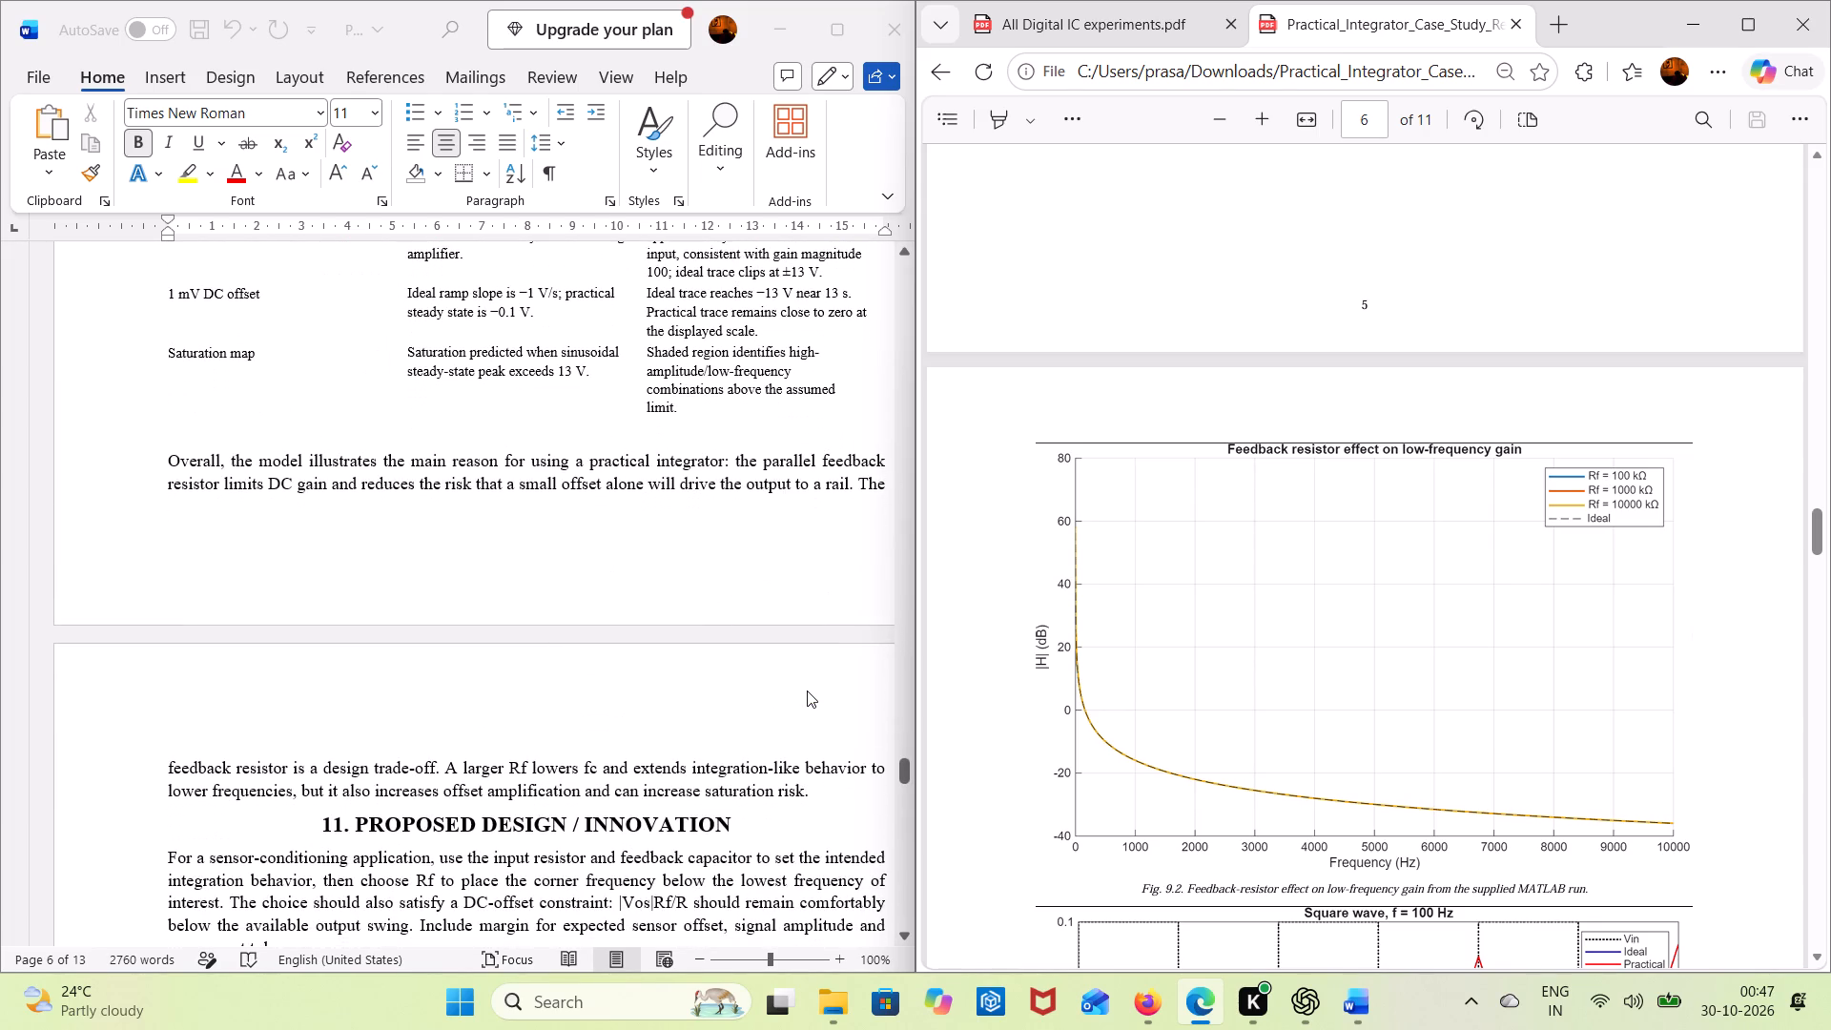
Compare the section 10 results table and its surrounding text between the Word report and the PDF.
{"action": "scroll", "coordinate": [807, 690], "scroll_direction": "up", "scroll_amount": 1}
{"action": "scroll", "coordinate": [1181, 668], "scroll_direction": "down", "scroll_amount": 2}
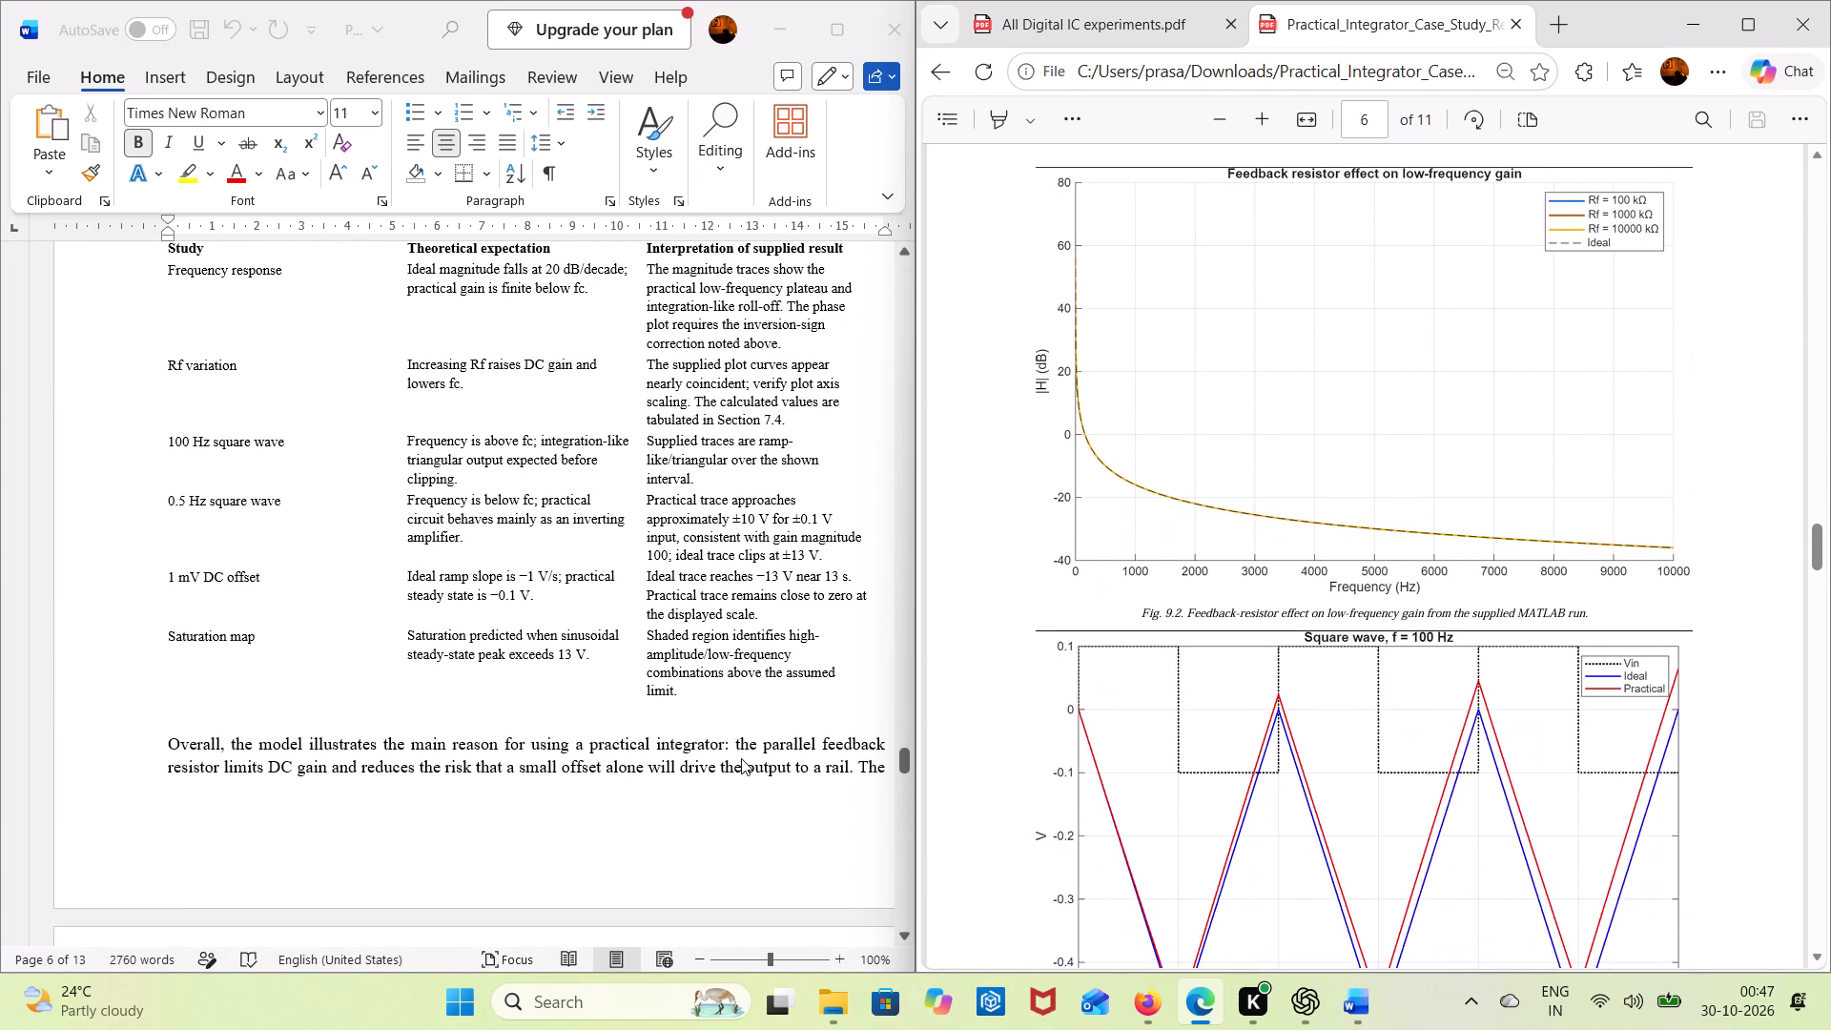
{"action": "scroll", "coordinate": [1228, 741], "scroll_direction": "down", "scroll_amount": 10}
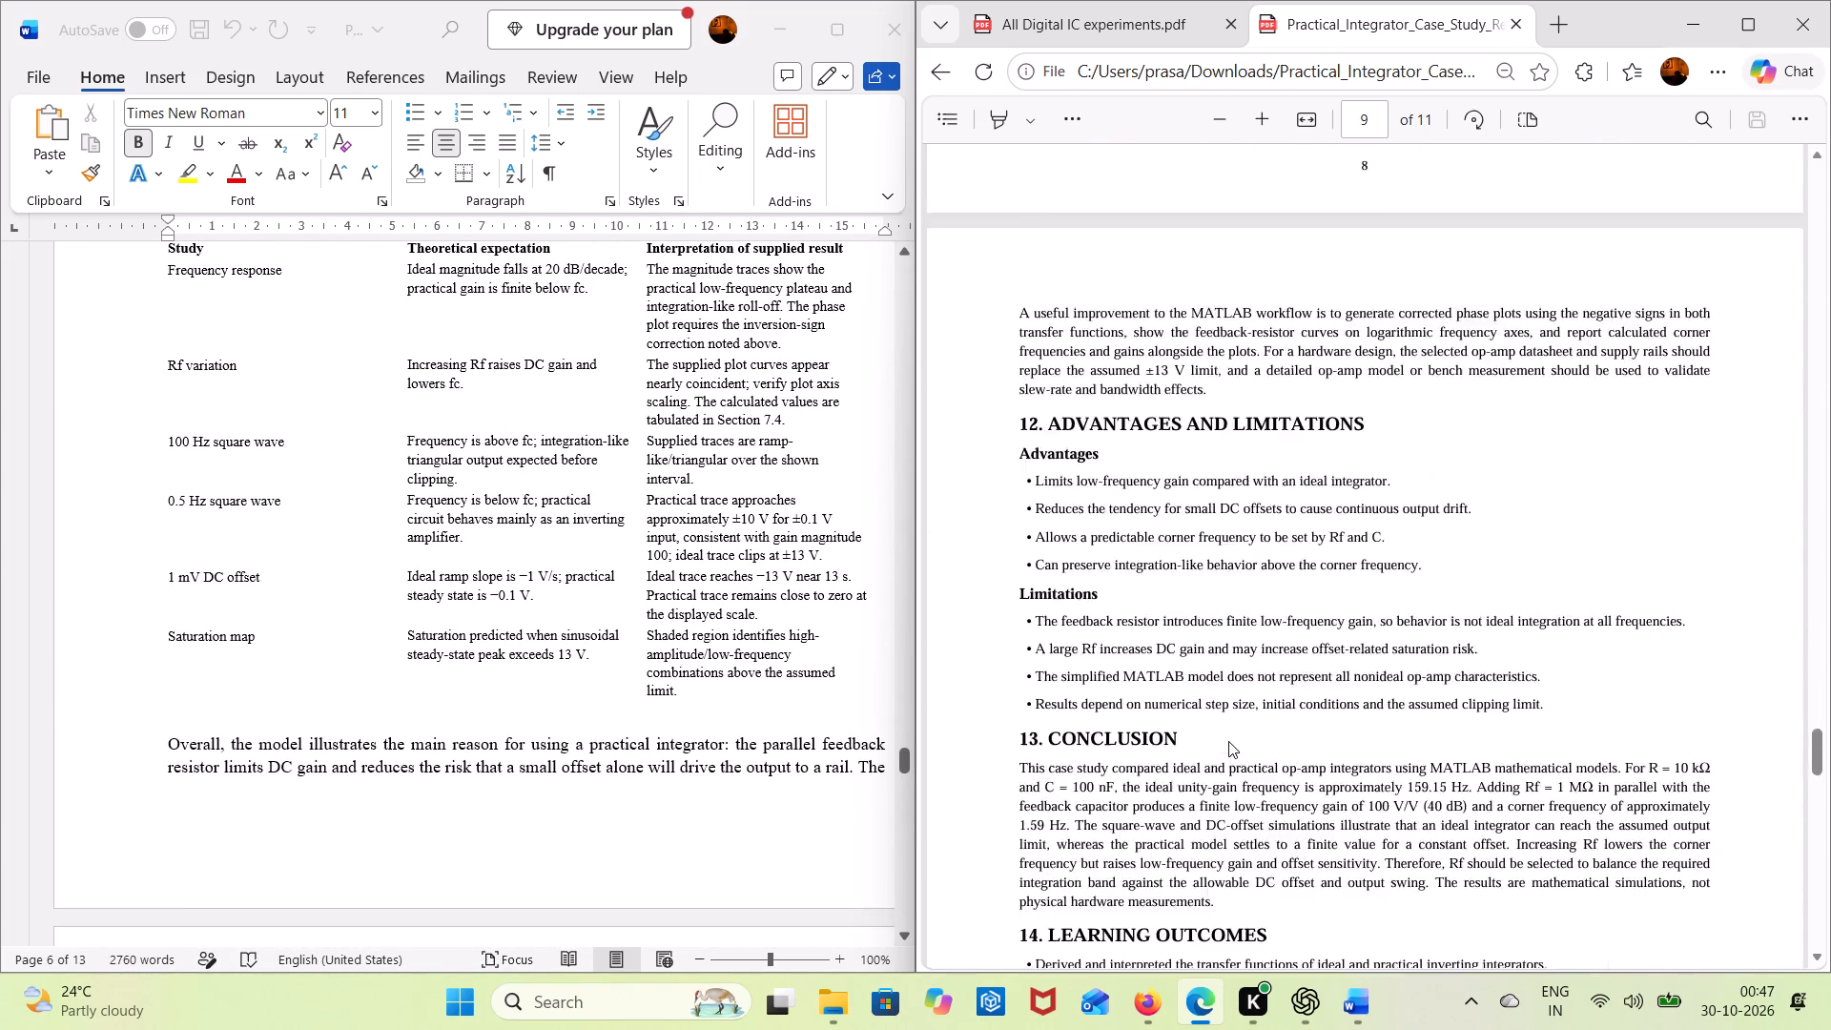
{"action": "scroll", "coordinate": [1228, 741], "scroll_direction": "up", "scroll_amount": 8}
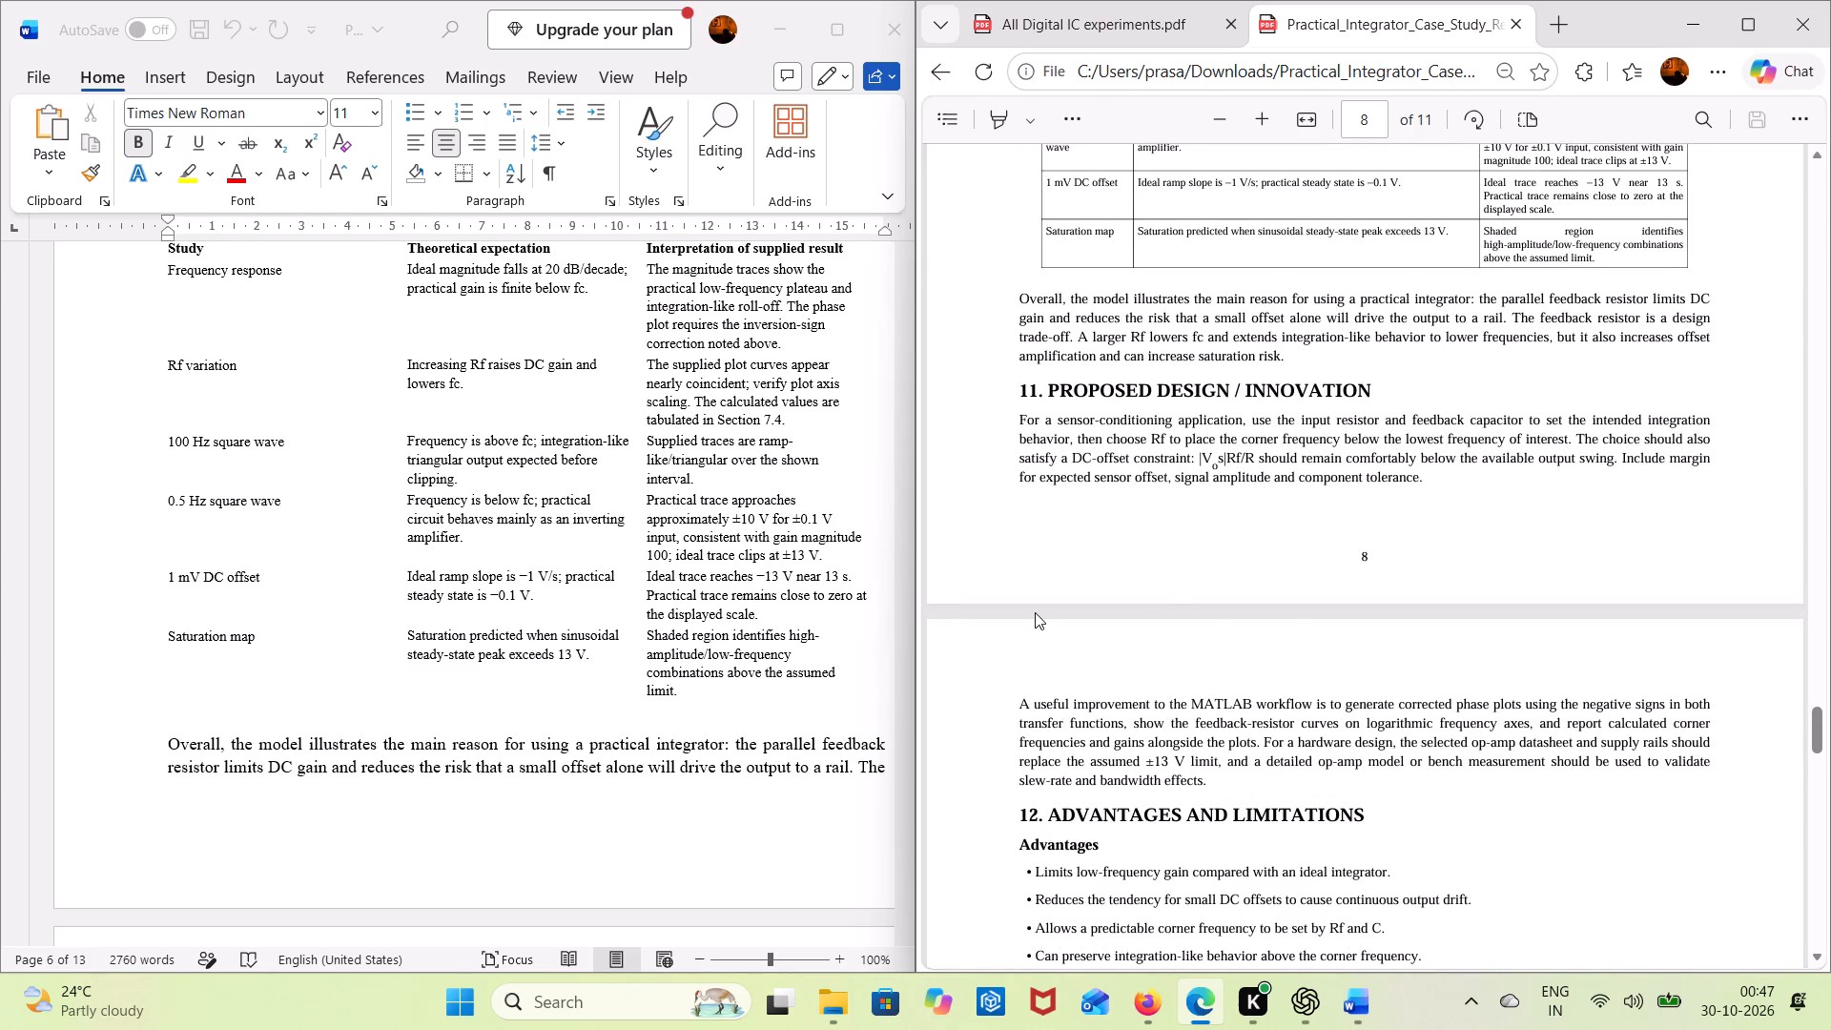
{"action": "scroll", "coordinate": [1167, 582], "scroll_direction": "up", "scroll_amount": 5}
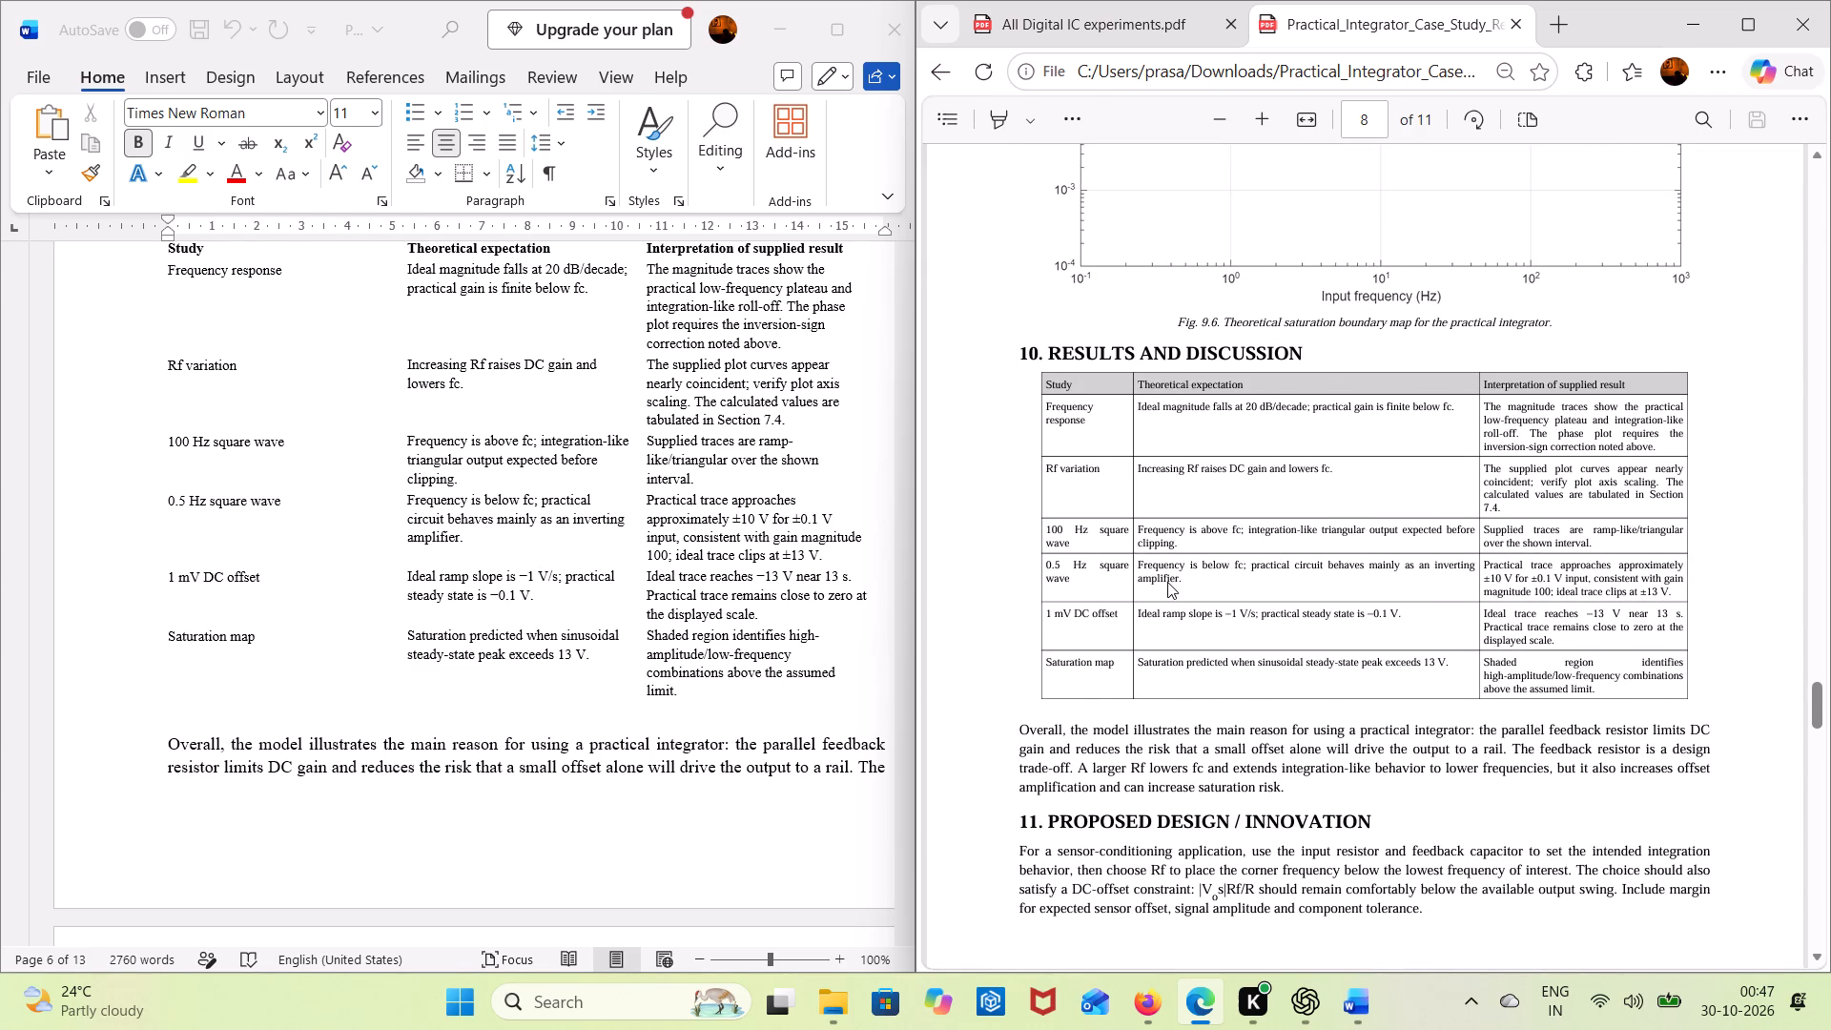
{"action": "scroll", "coordinate": [1167, 582], "scroll_direction": "up", "scroll_amount": 4}
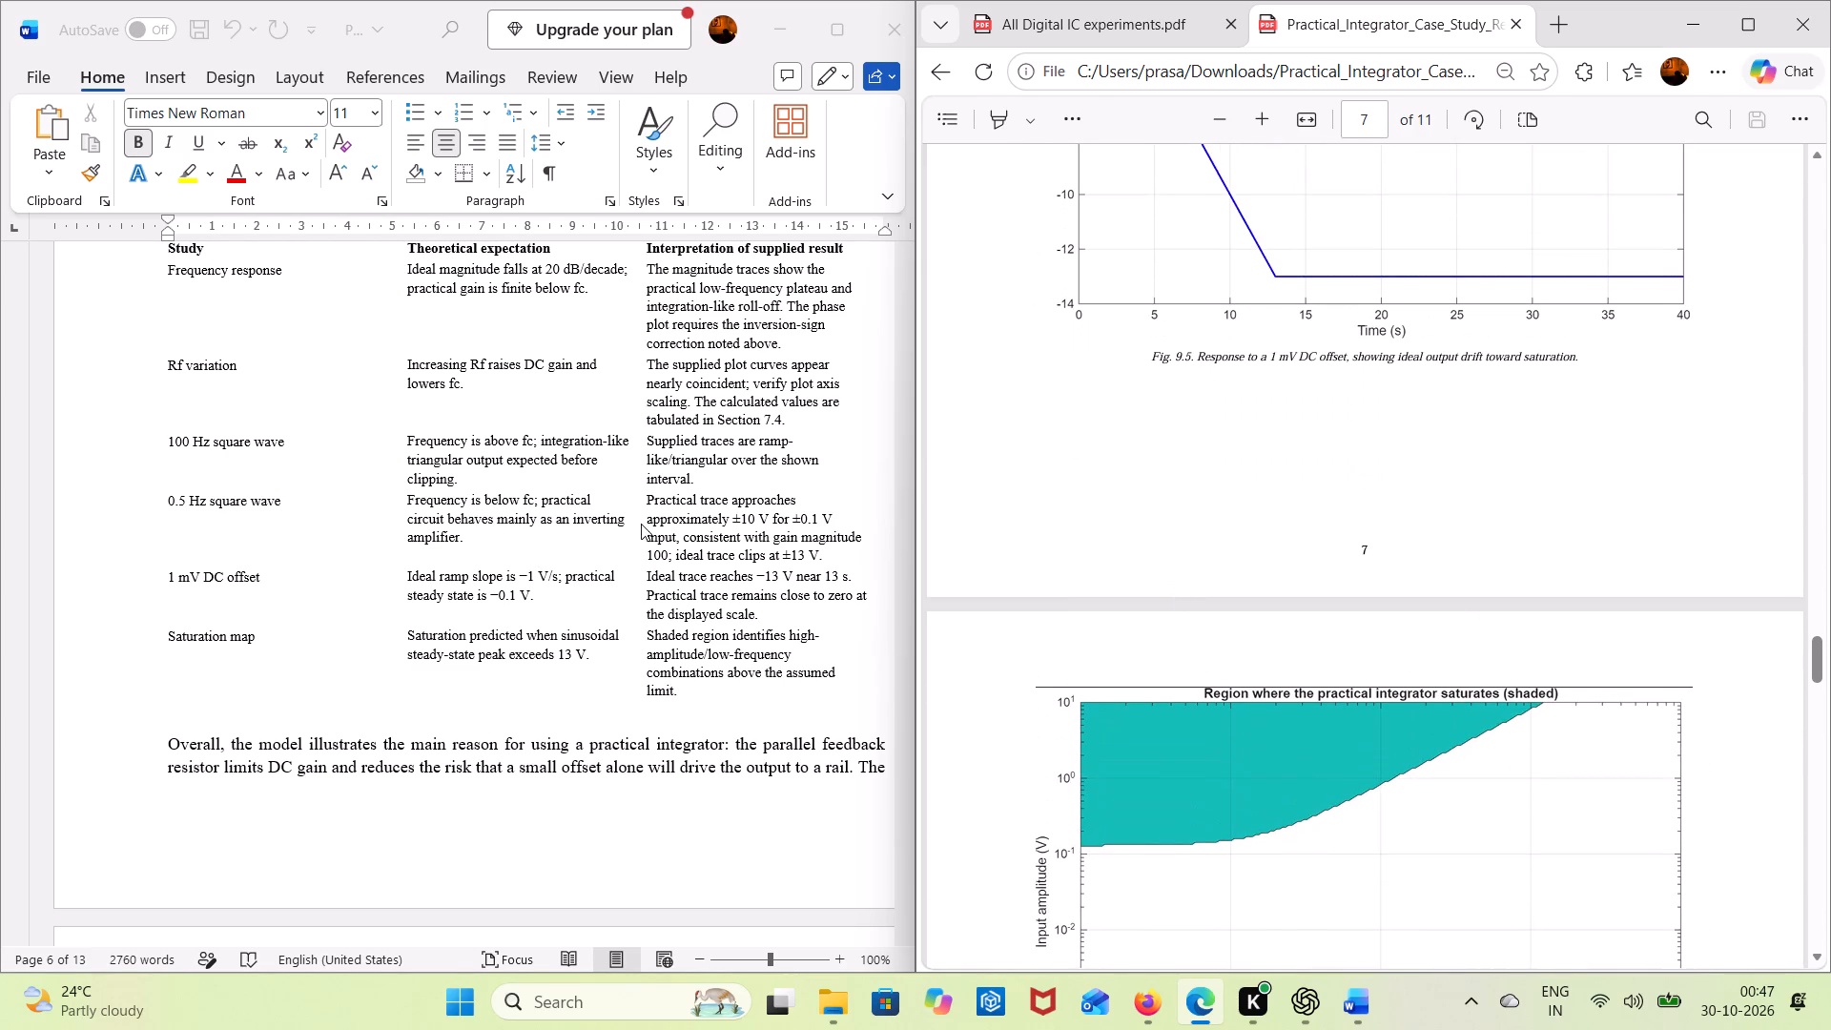
Review the Word report backwards from section 10 to the introduction, checking the layout of headings, page breaks and the block diagram.
{"action": "scroll", "coordinate": [641, 524], "scroll_direction": "up", "scroll_amount": 13}
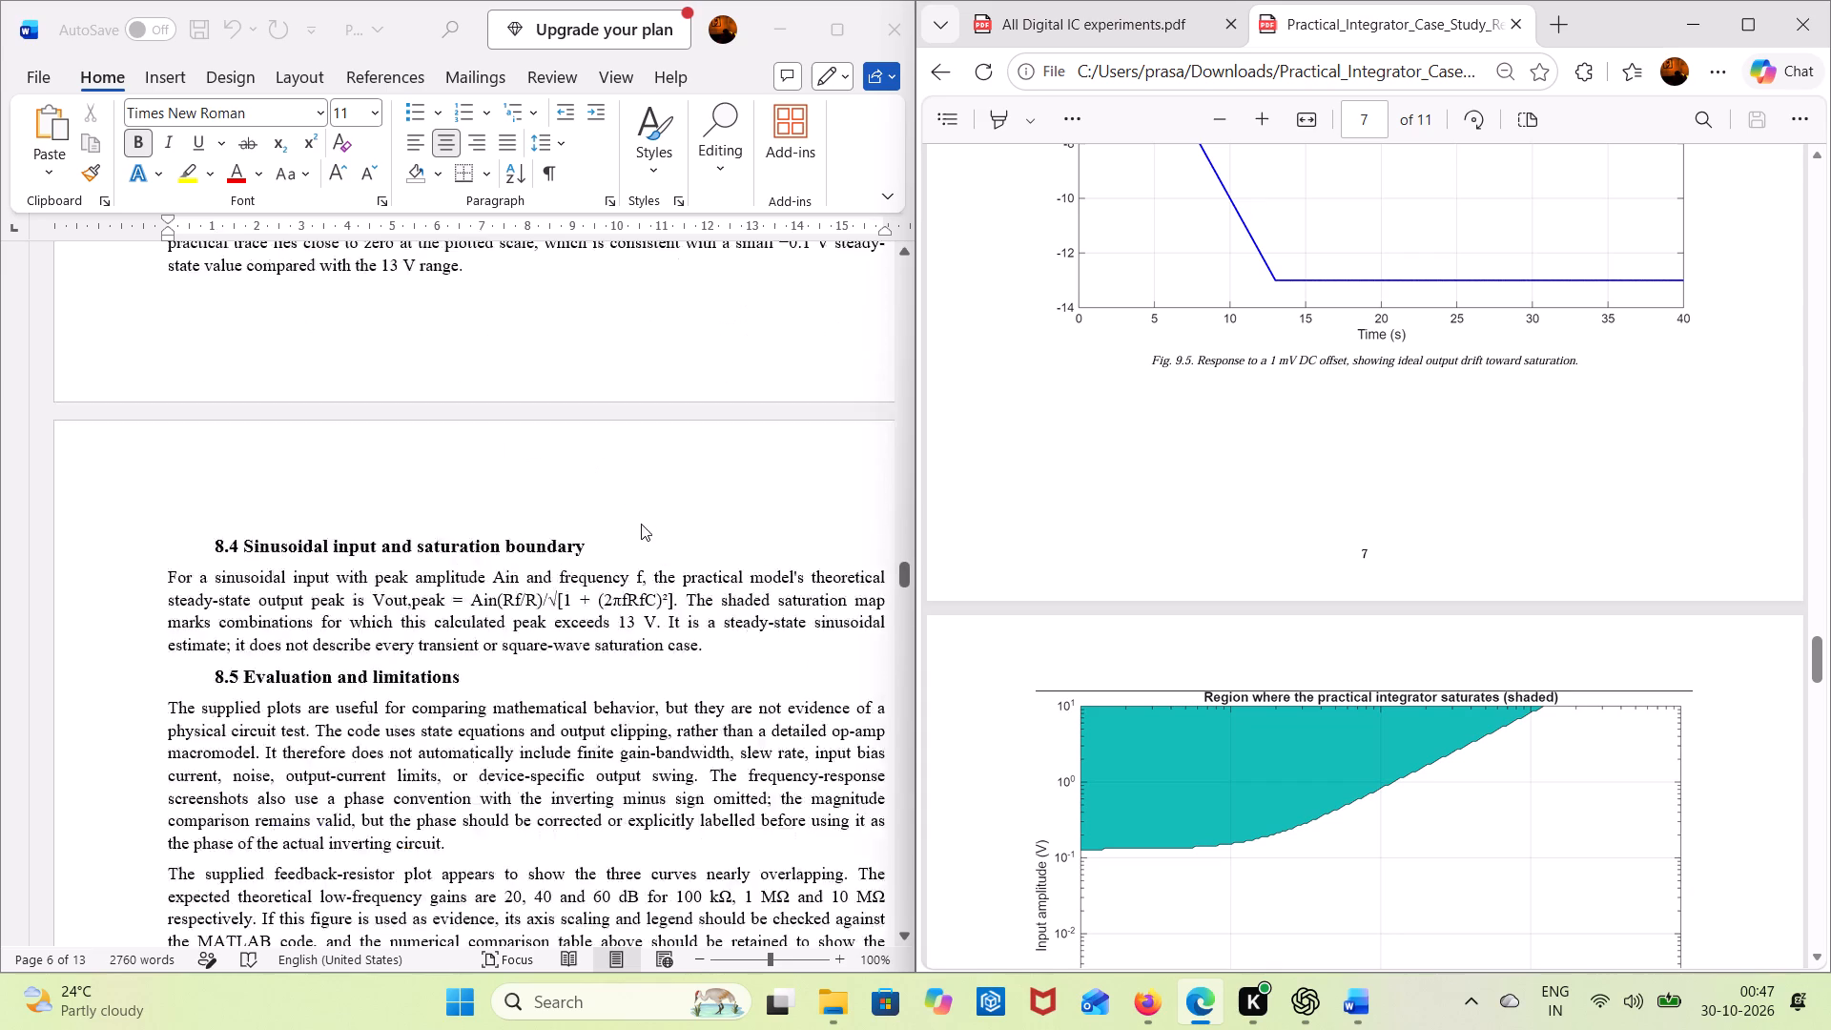
{"action": "scroll", "coordinate": [641, 524], "scroll_direction": "up", "scroll_amount": 6}
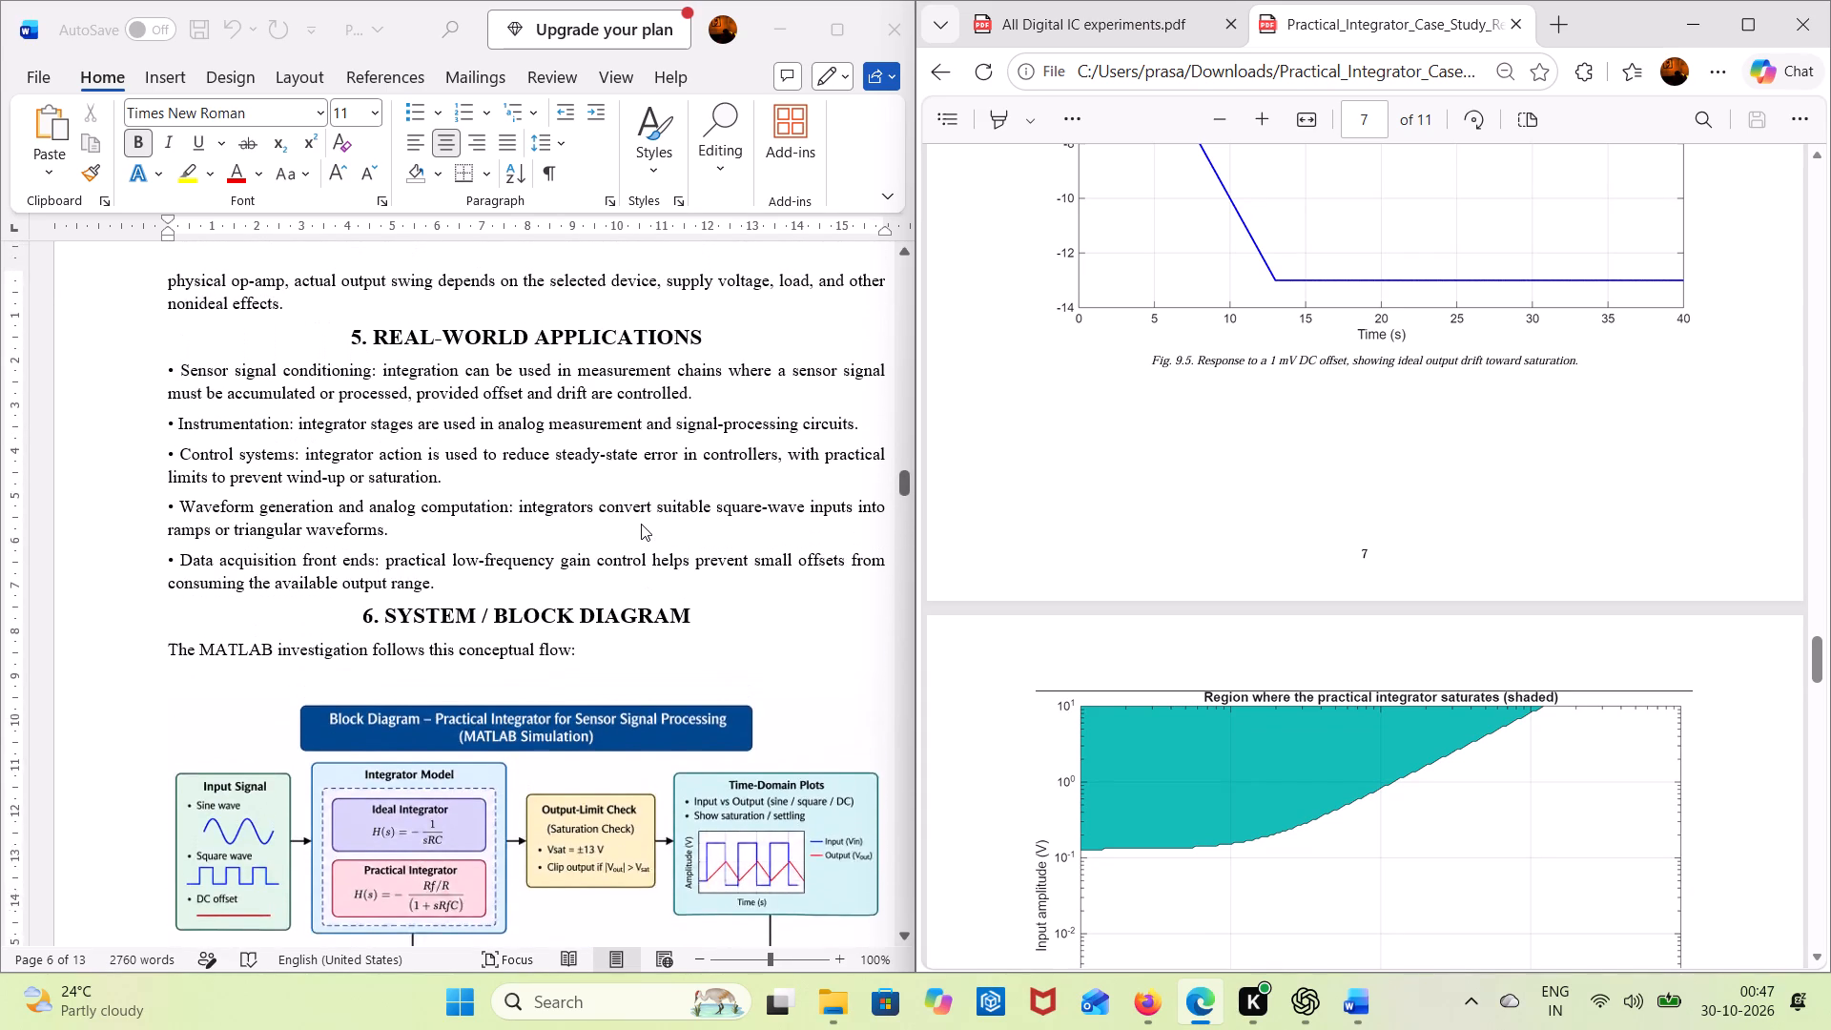
{"action": "scroll", "coordinate": [641, 524], "scroll_direction": "up", "scroll_amount": 1}
{"action": "scroll", "coordinate": [419, 498], "scroll_direction": "up", "scroll_amount": 3}
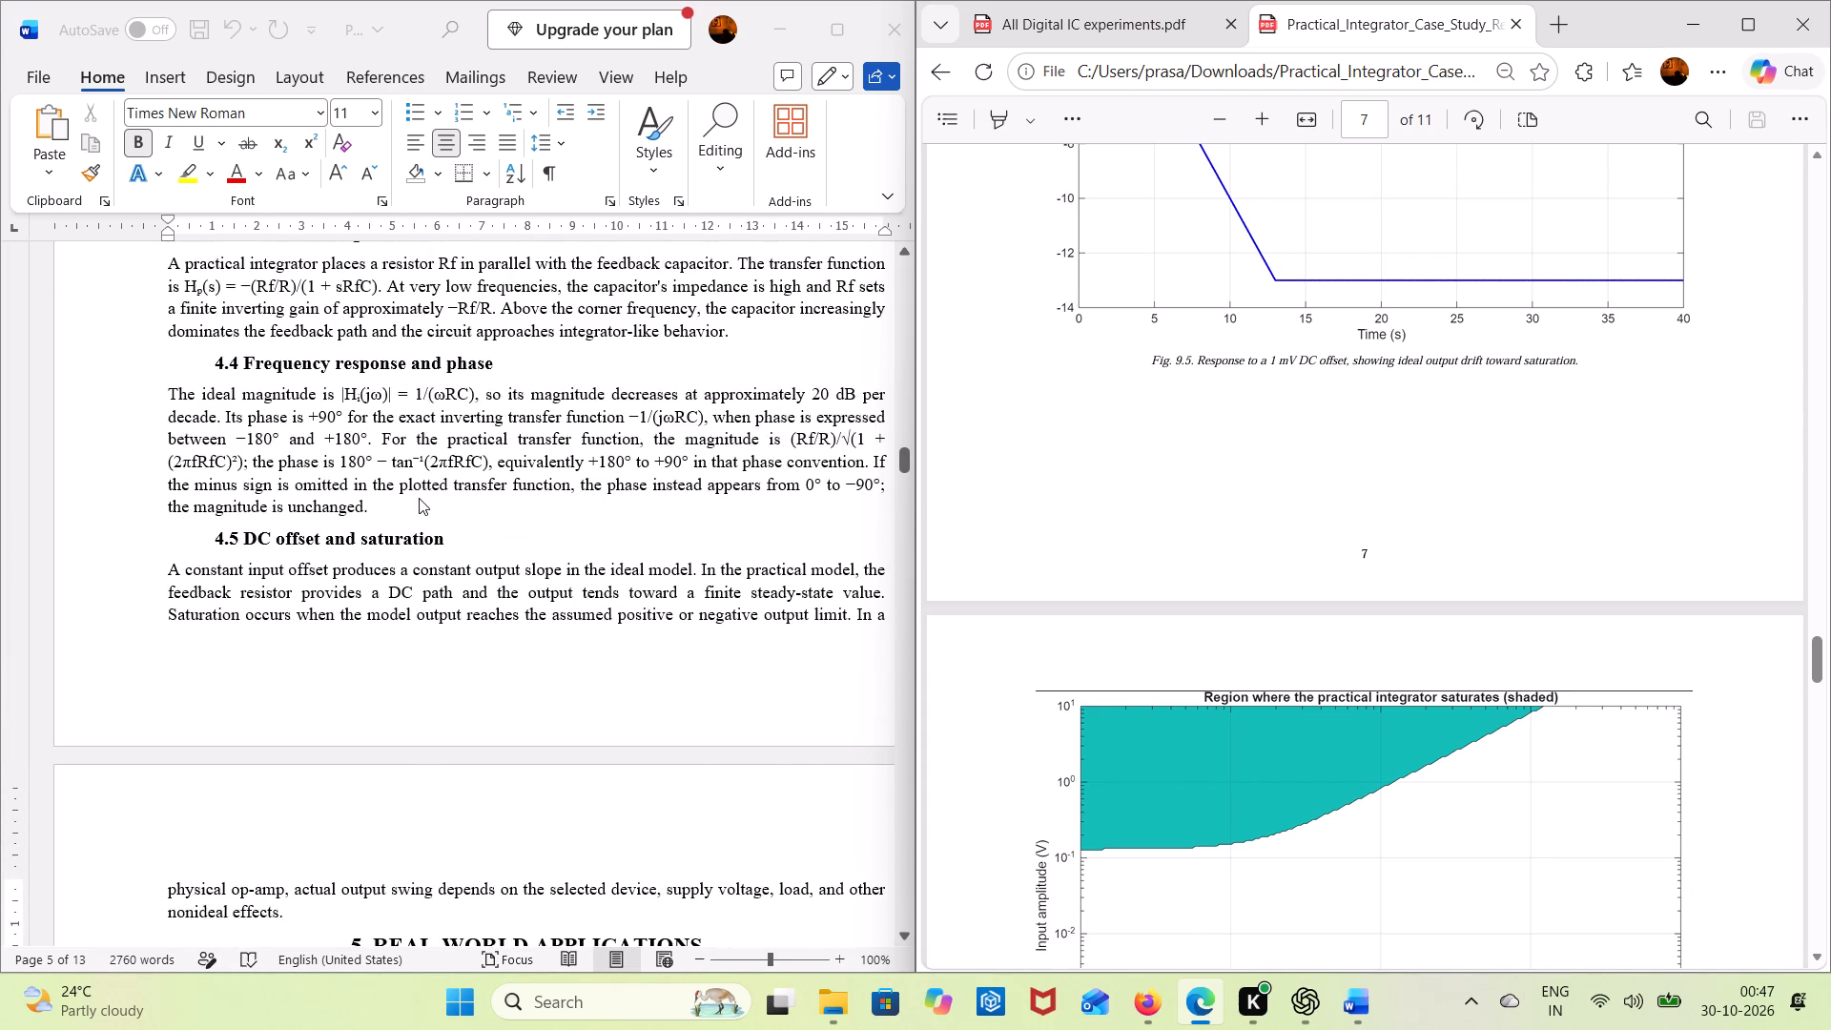
{"action": "scroll", "coordinate": [419, 498], "scroll_direction": "up", "scroll_amount": 5}
{"action": "scroll", "coordinate": [419, 498], "scroll_direction": "down", "scroll_amount": 1}
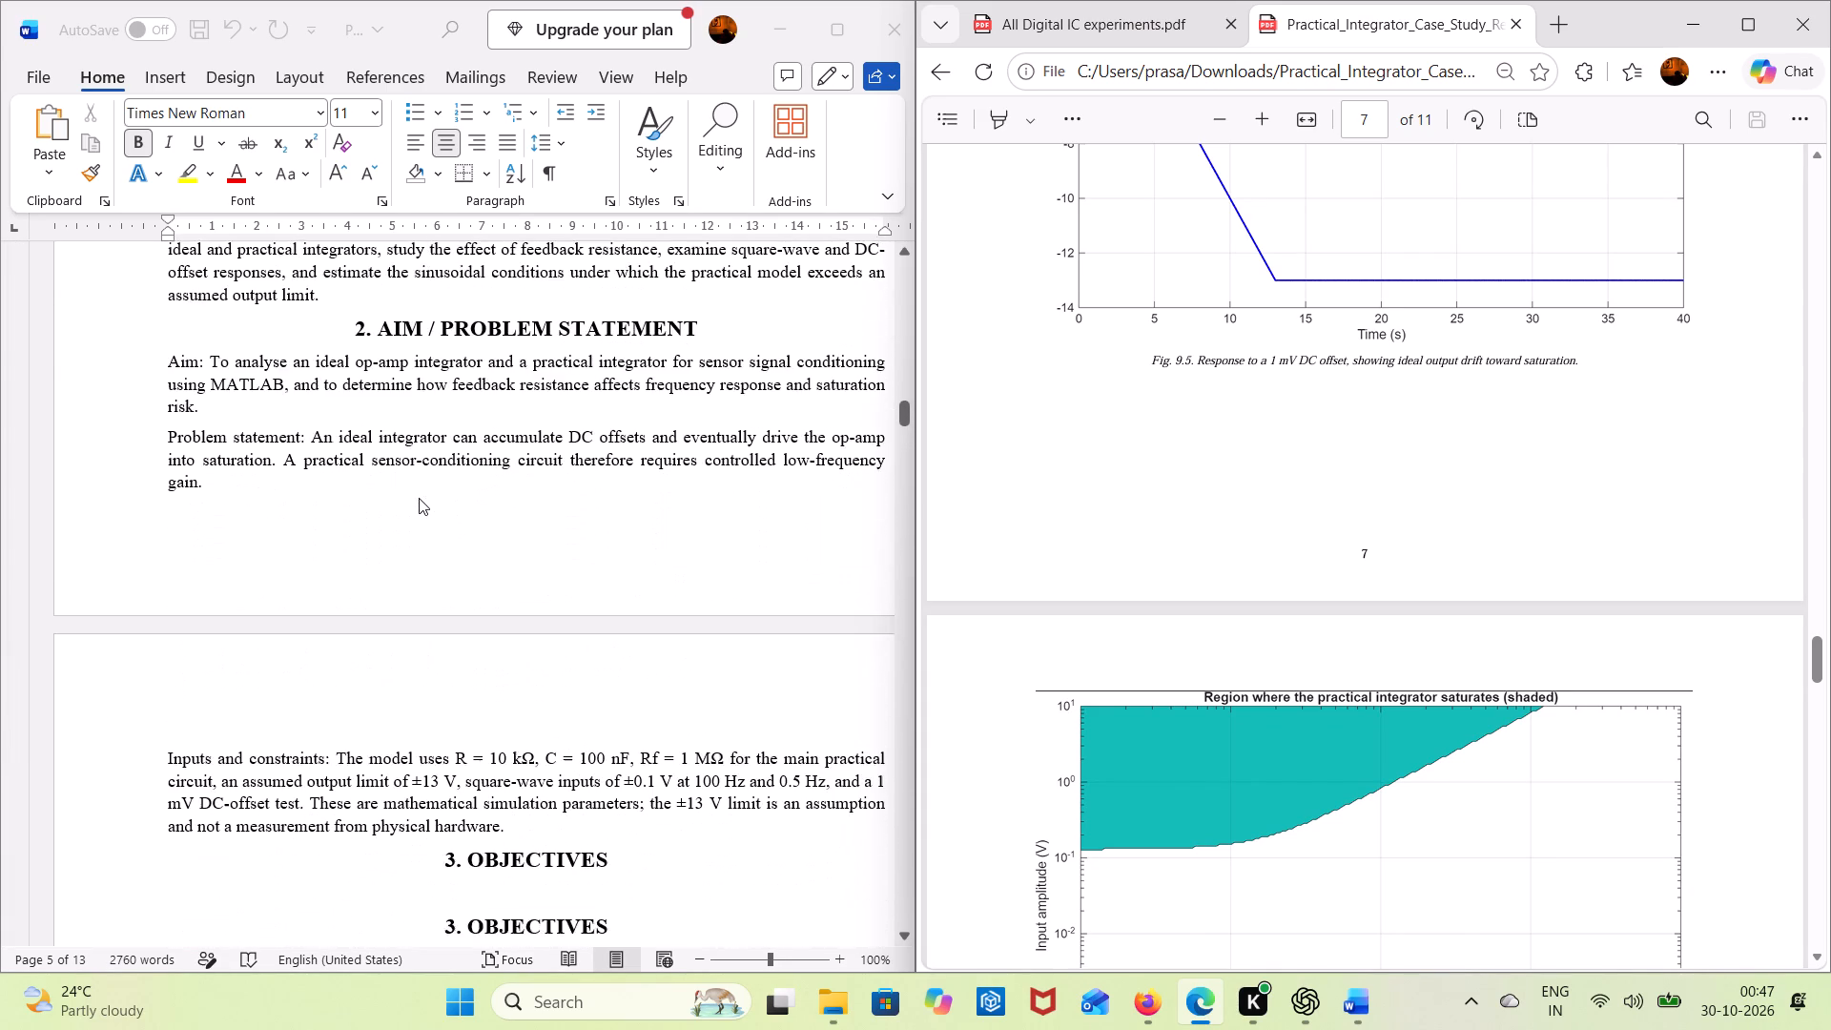
{"action": "scroll", "coordinate": [419, 498], "scroll_direction": "down", "scroll_amount": 1}
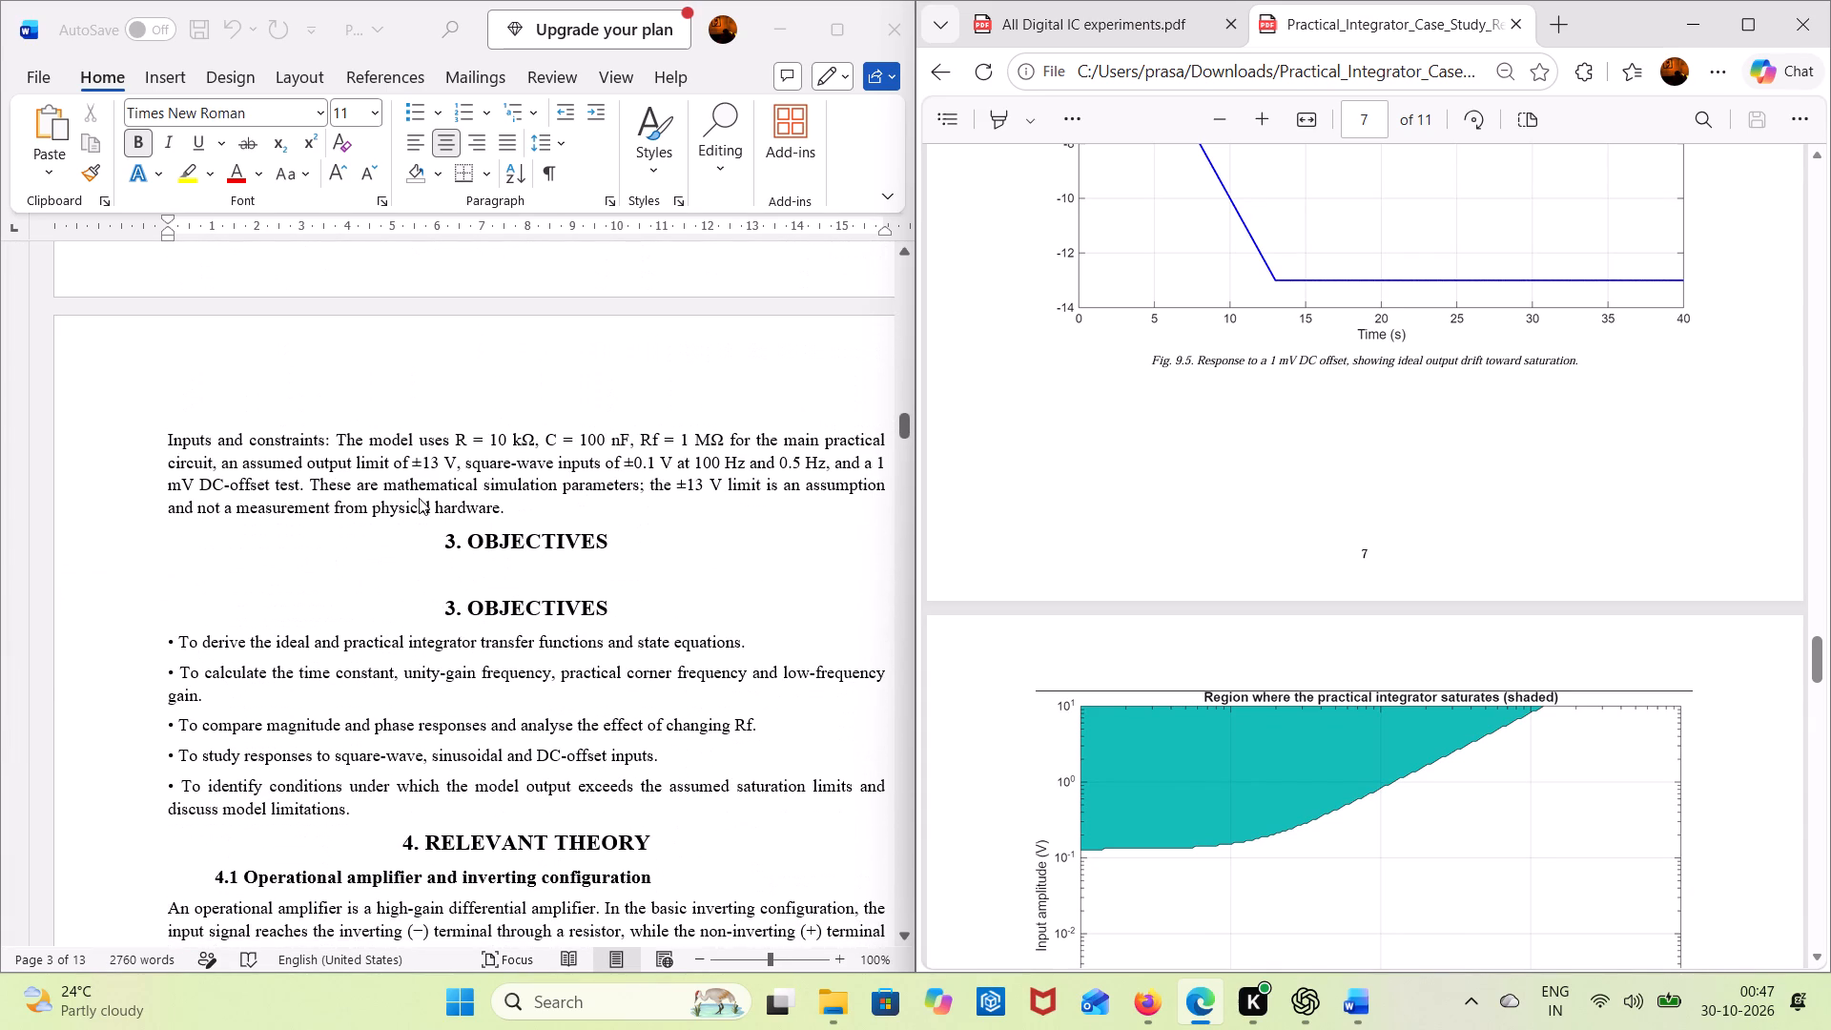
{"action": "scroll", "coordinate": [419, 498], "scroll_direction": "up", "scroll_amount": 1}
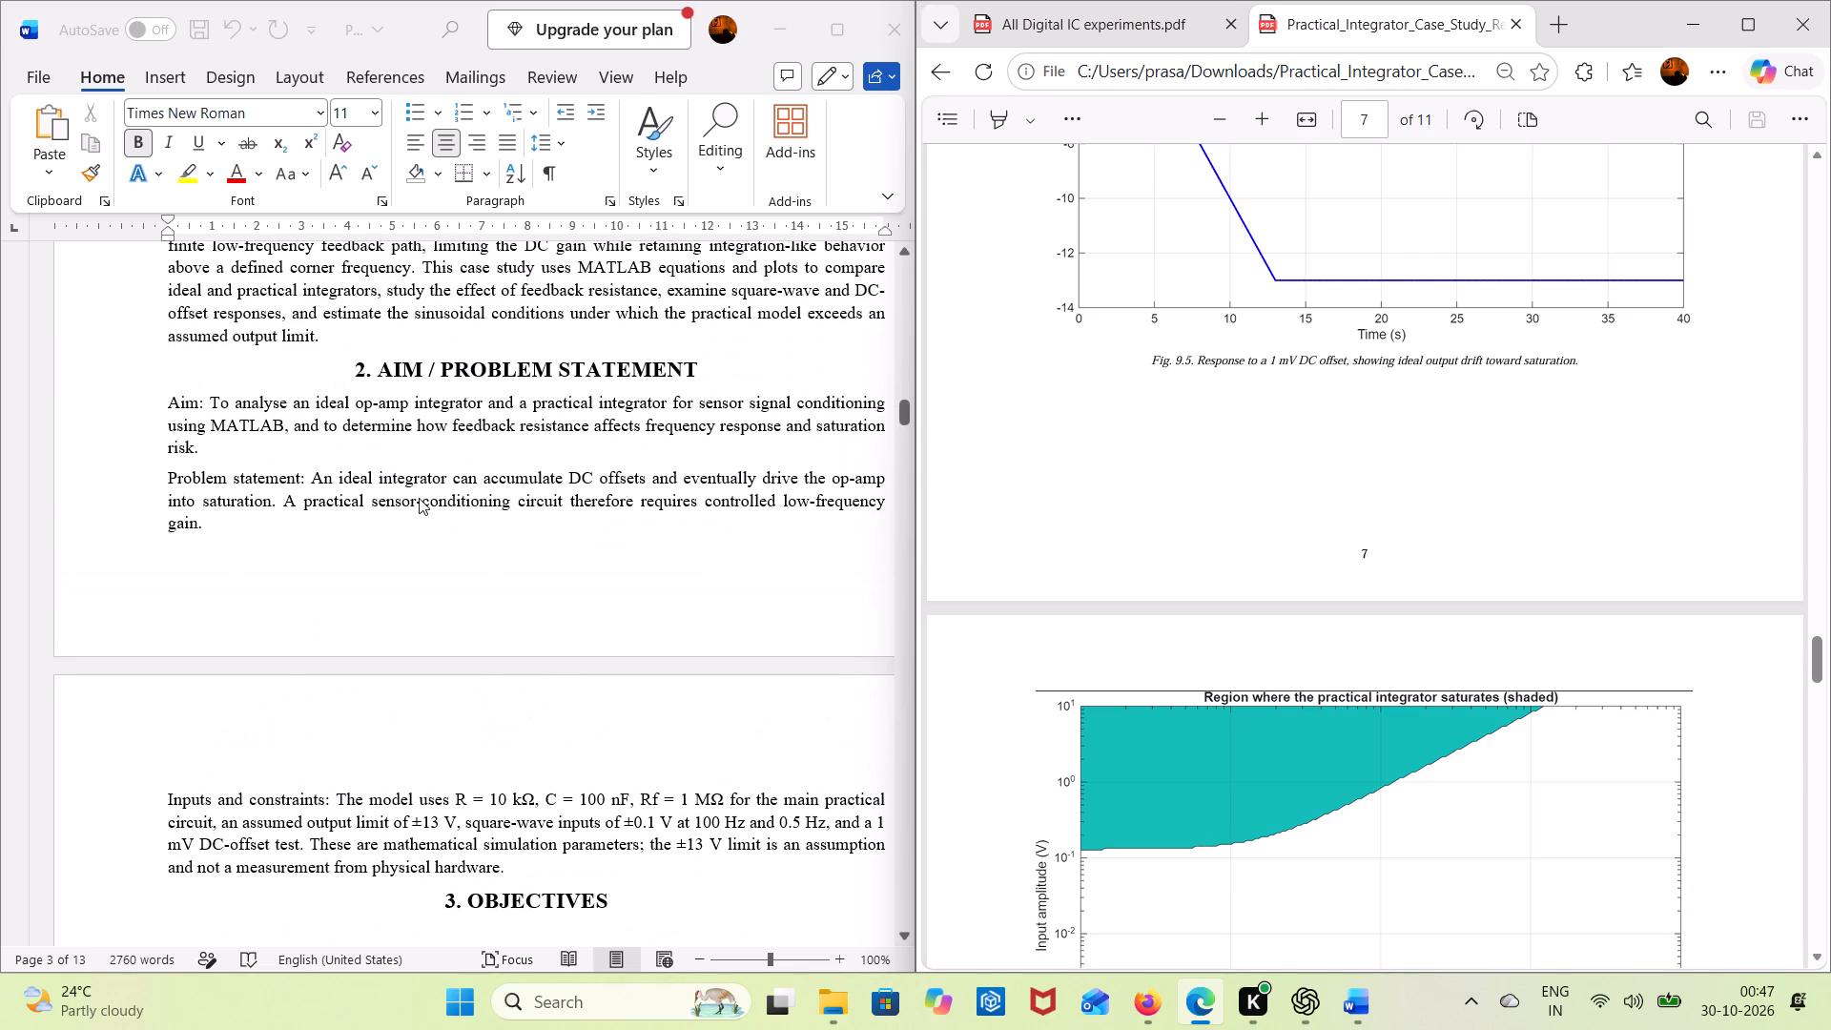
{"action": "scroll", "coordinate": [419, 498], "scroll_direction": "up", "scroll_amount": 1}
{"action": "scroll", "coordinate": [419, 498], "scroll_direction": "down", "scroll_amount": 1}
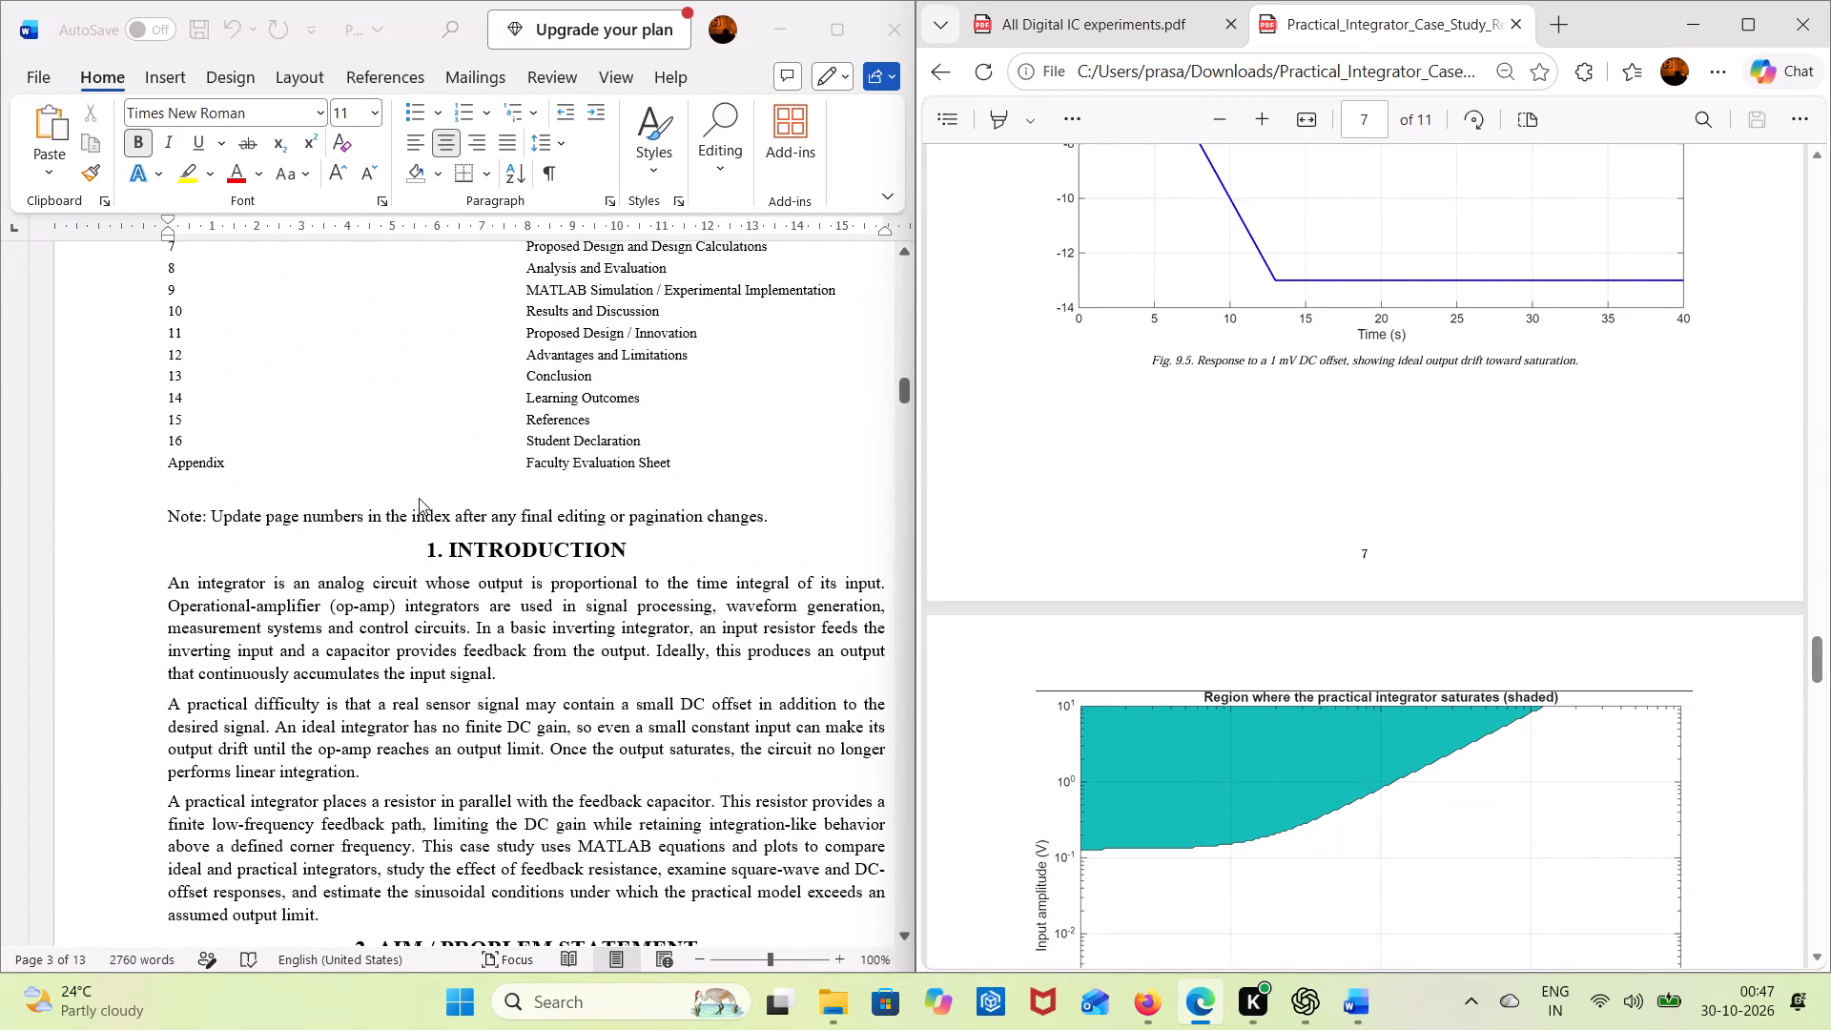
Examine the Relevant Theory section of the Word report, checking the formatting of subsections 4.1 to 4.5.
{"action": "scroll", "coordinate": [419, 498], "scroll_direction": "down", "scroll_amount": 2}
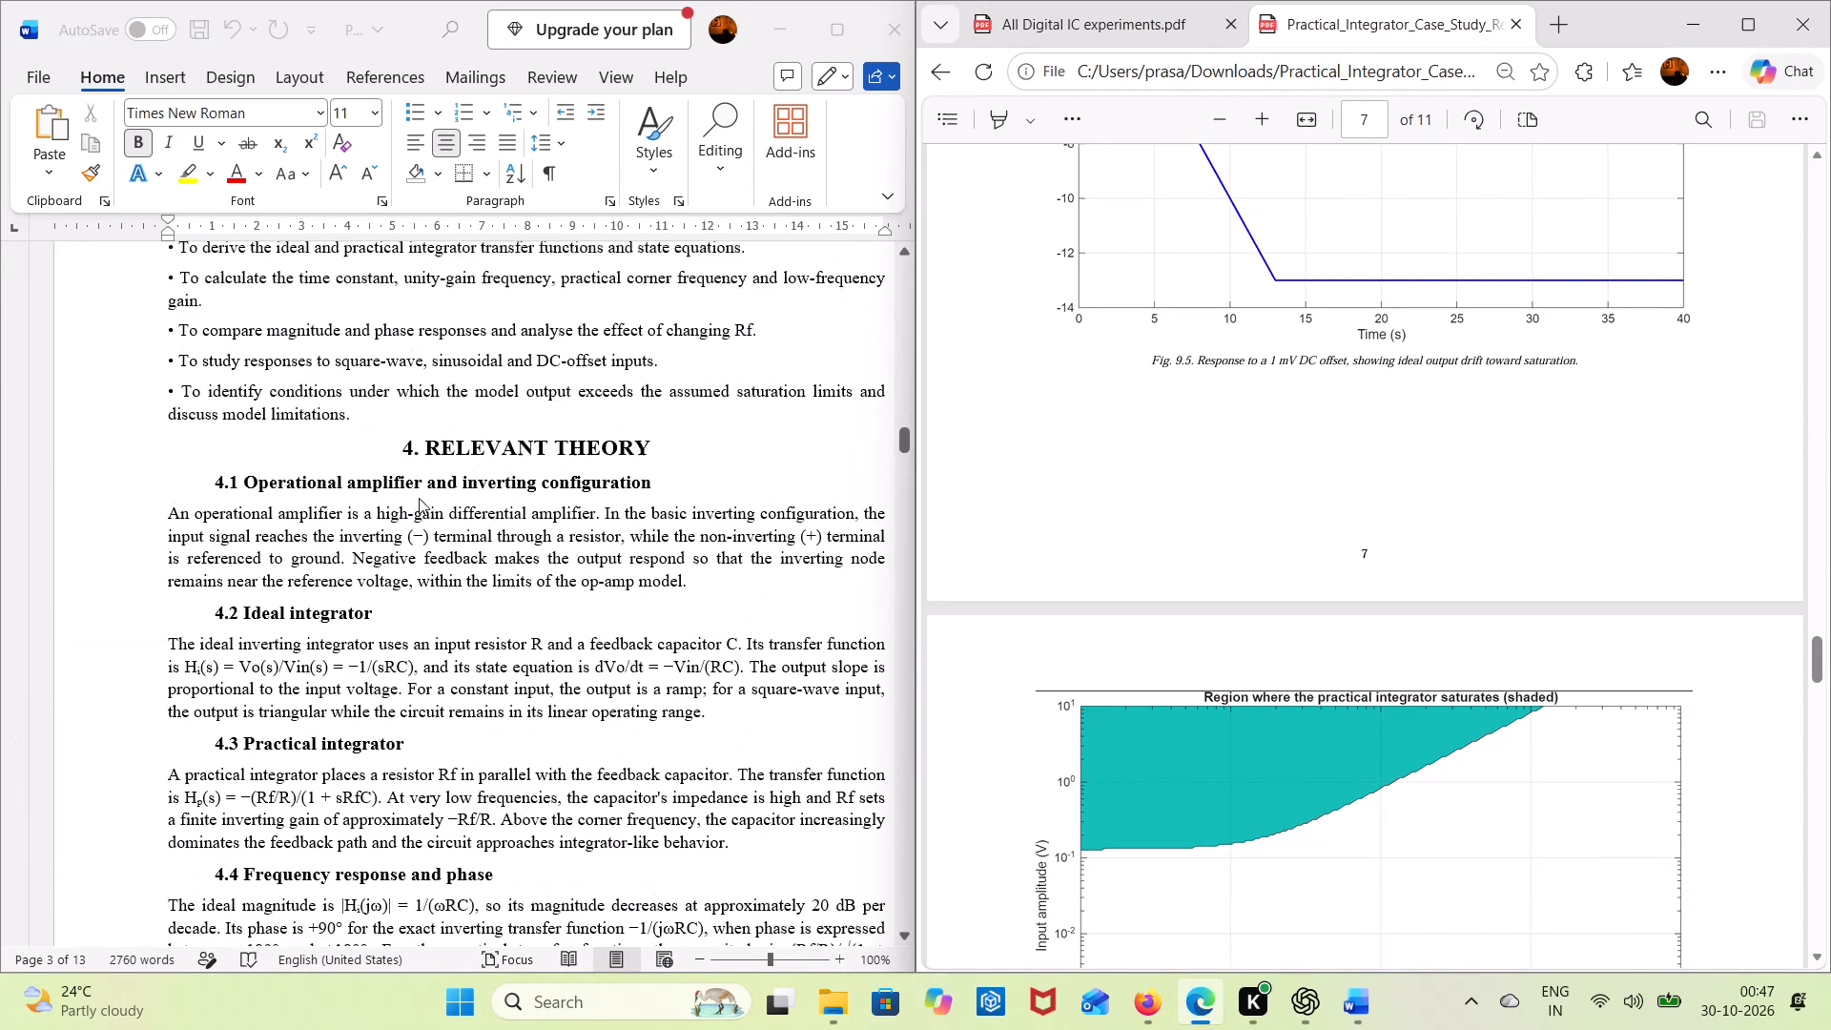
{"action": "scroll", "coordinate": [419, 498], "scroll_direction": "down", "scroll_amount": 1}
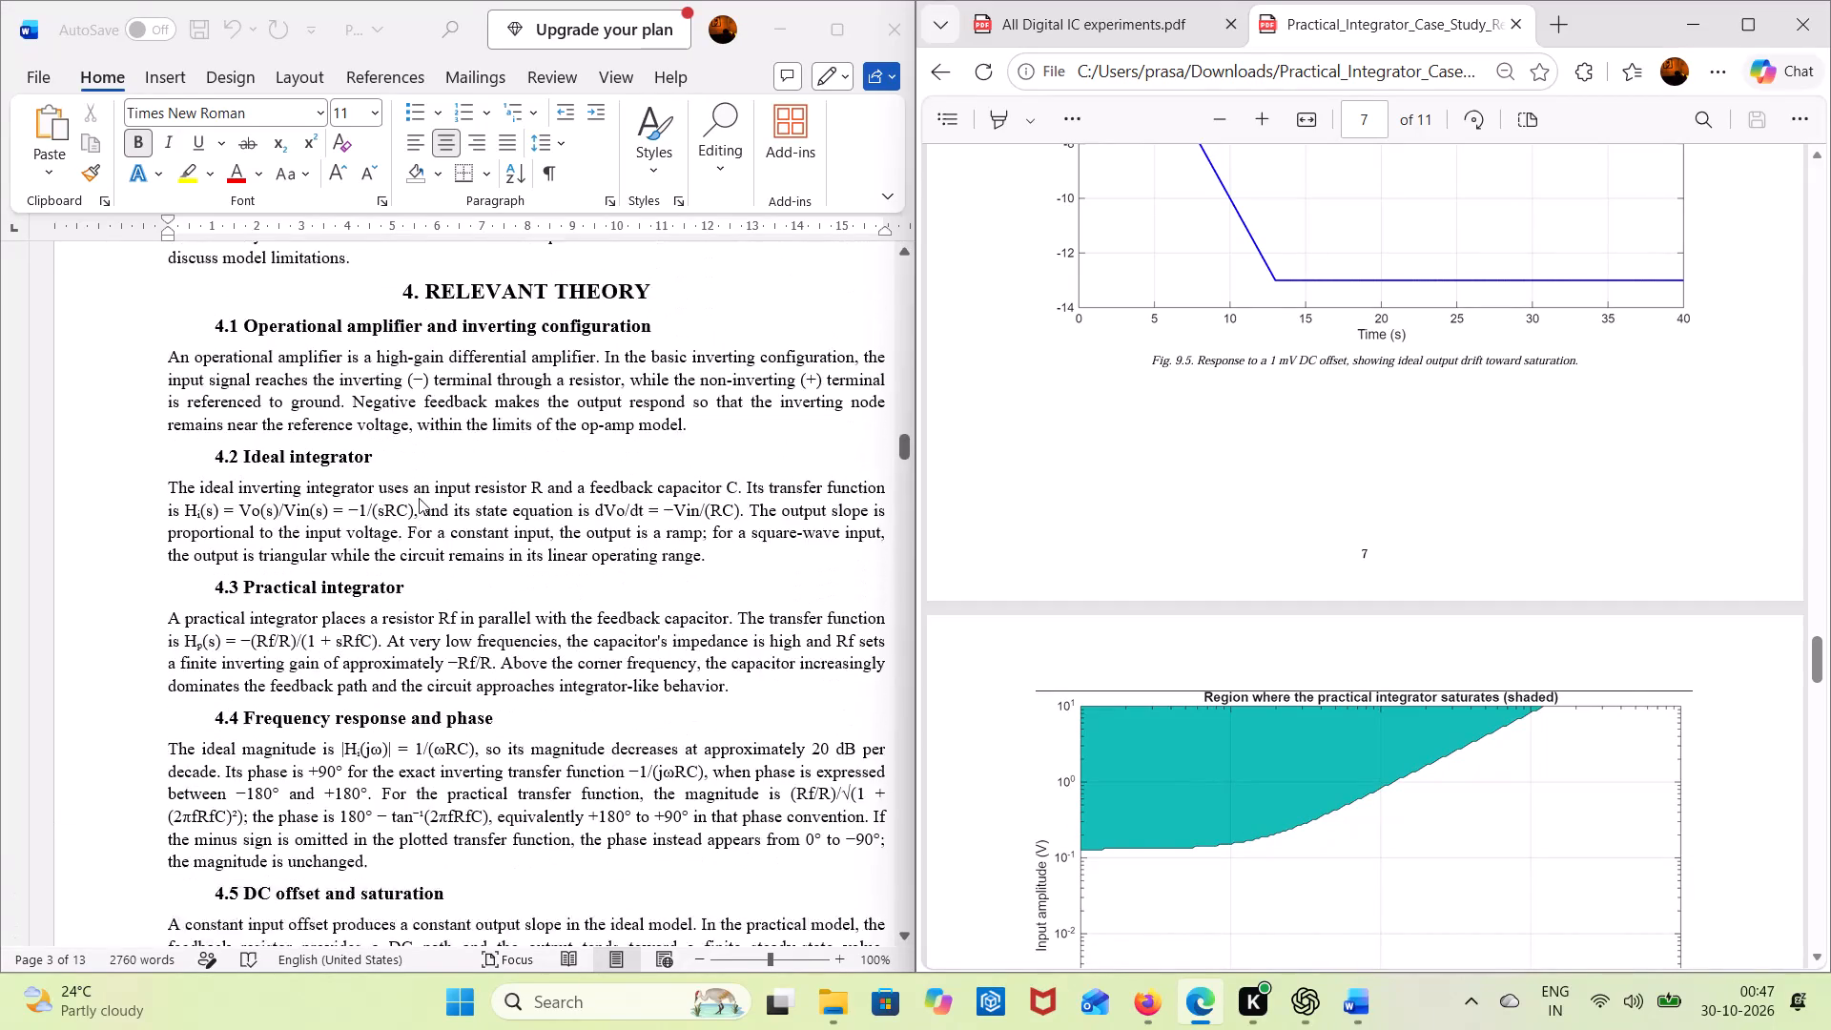
{"action": "scroll", "coordinate": [419, 498], "scroll_direction": "down", "scroll_amount": 1}
{"action": "scroll", "coordinate": [419, 498], "scroll_direction": "up", "scroll_amount": 1}
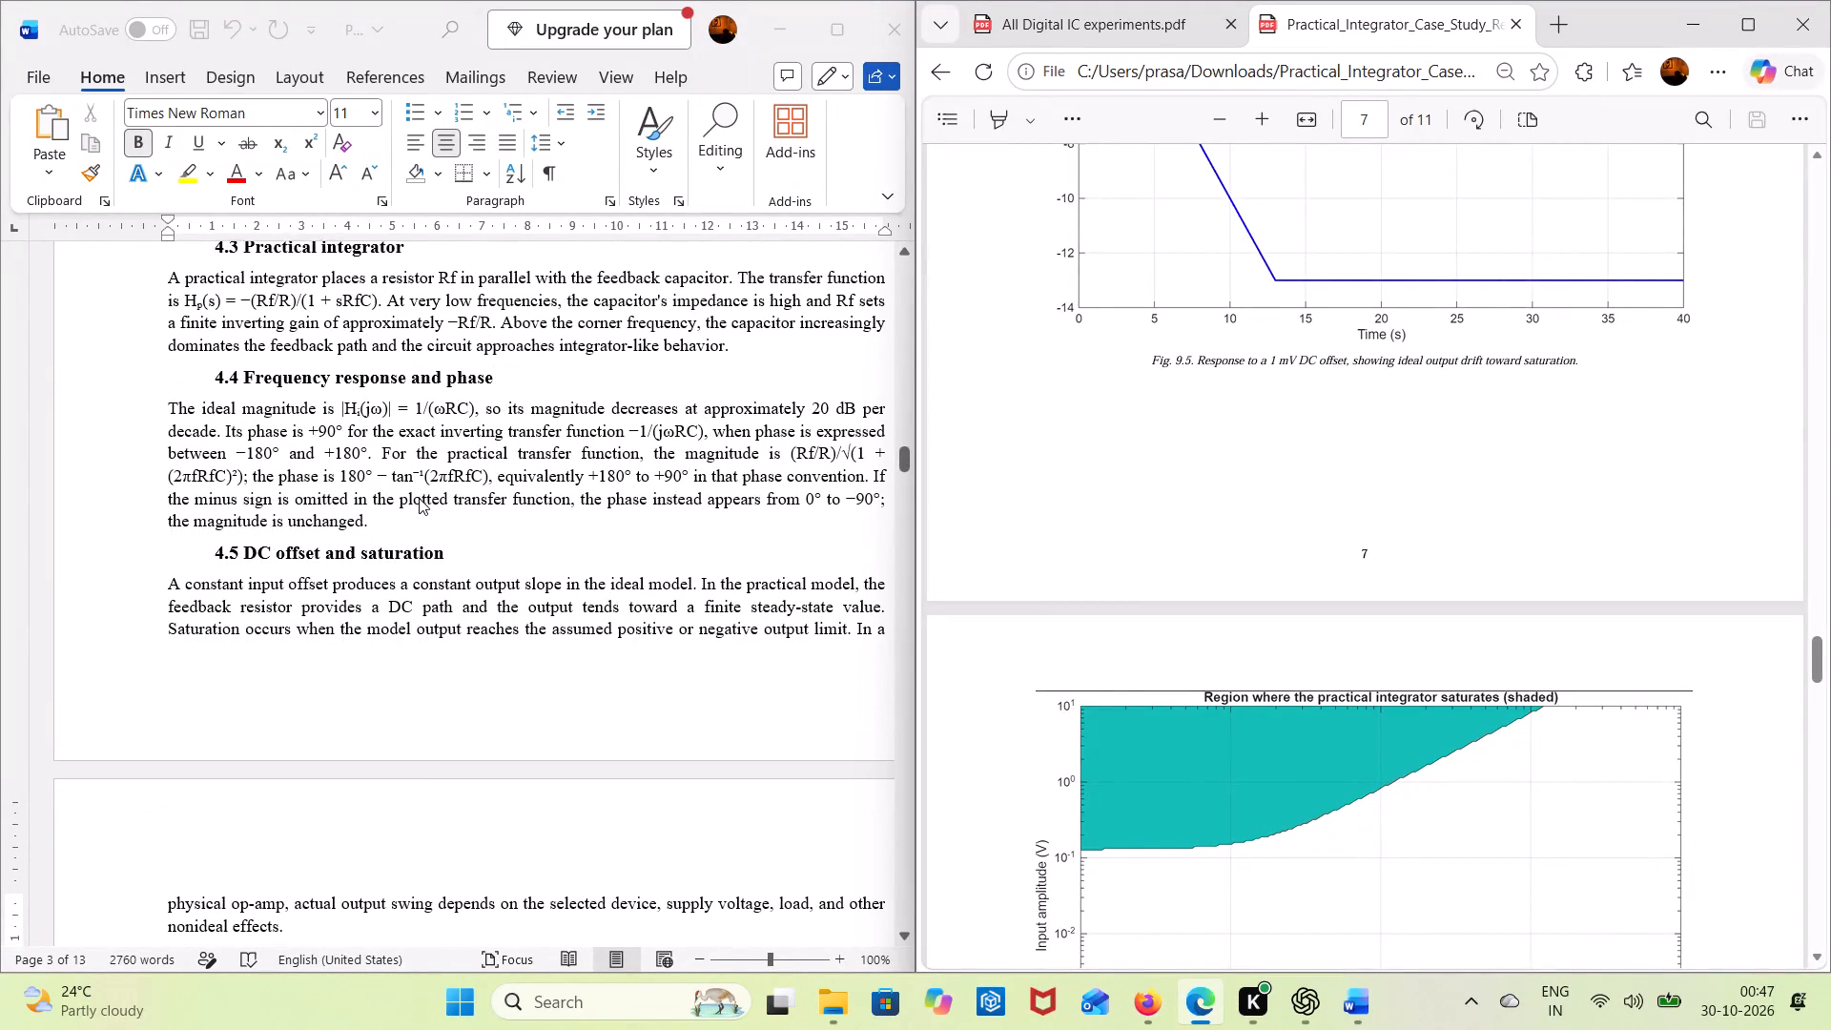
{"action": "scroll", "coordinate": [419, 498], "scroll_direction": "up", "scroll_amount": 1}
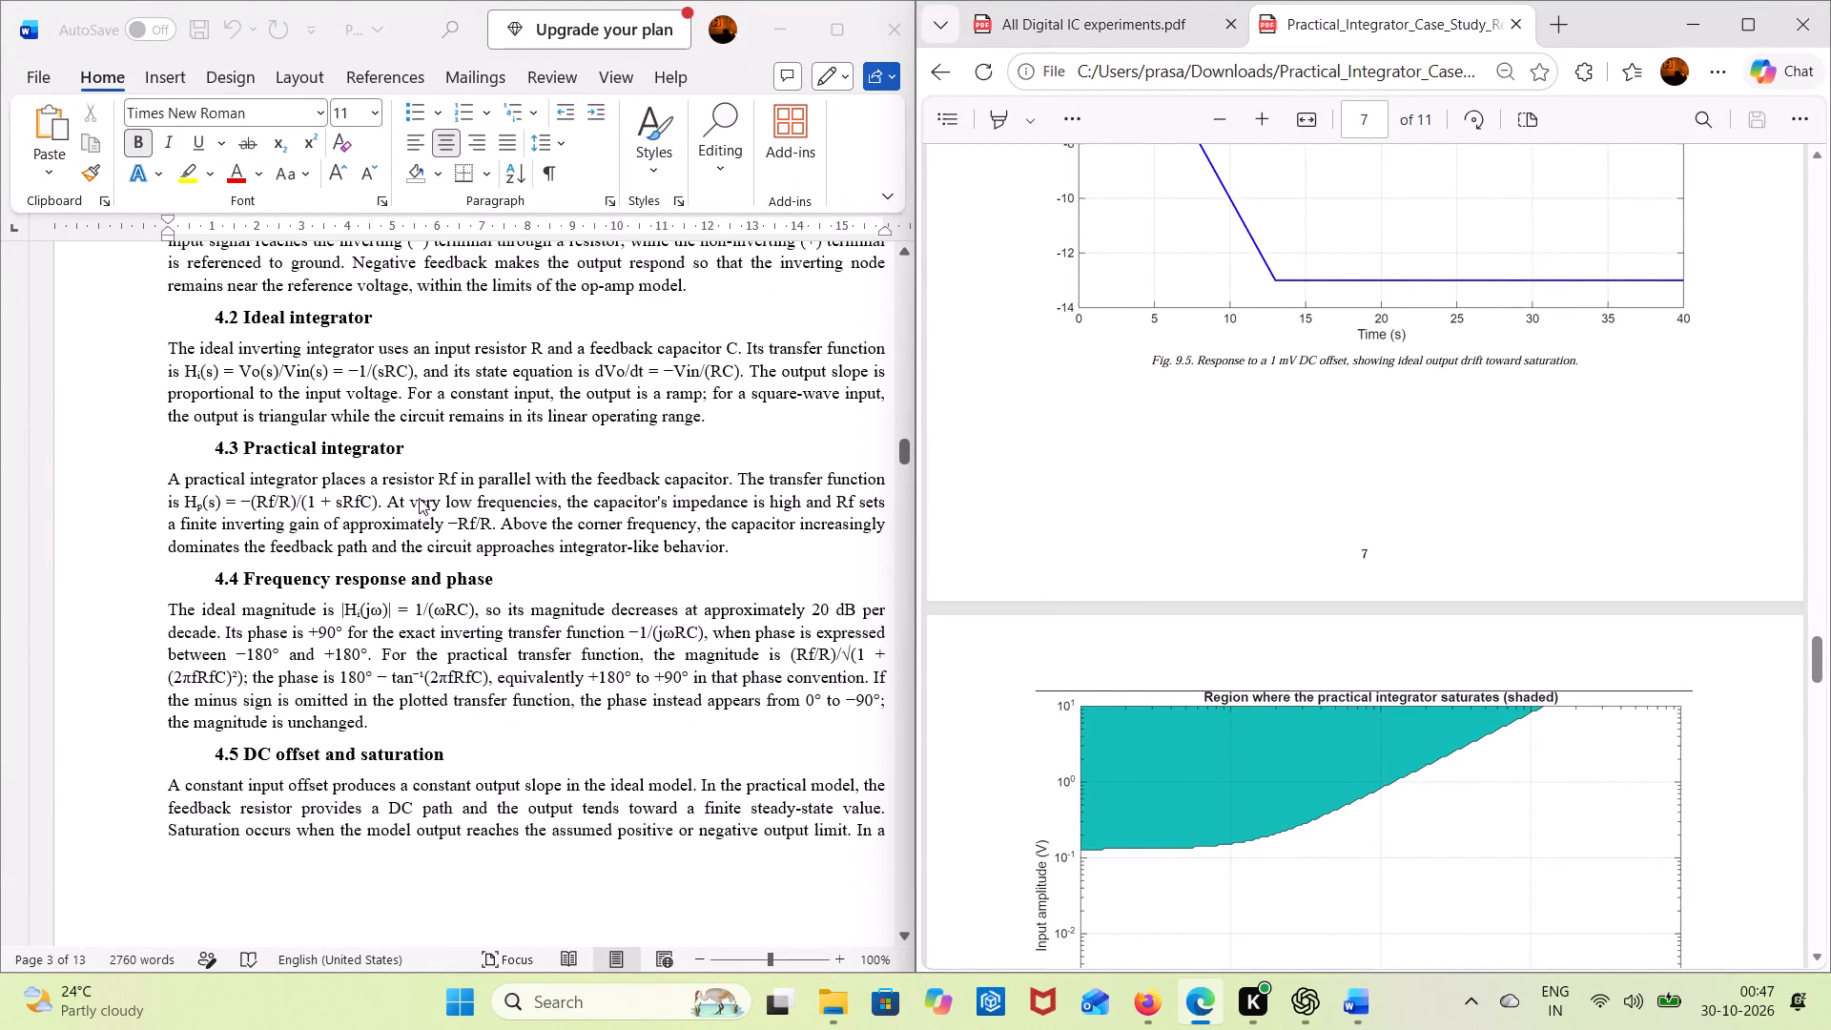
{"action": "scroll", "coordinate": [419, 498], "scroll_direction": "up", "scroll_amount": 1}
{"action": "scroll", "coordinate": [252, 412], "scroll_direction": "up", "scroll_amount": 1}
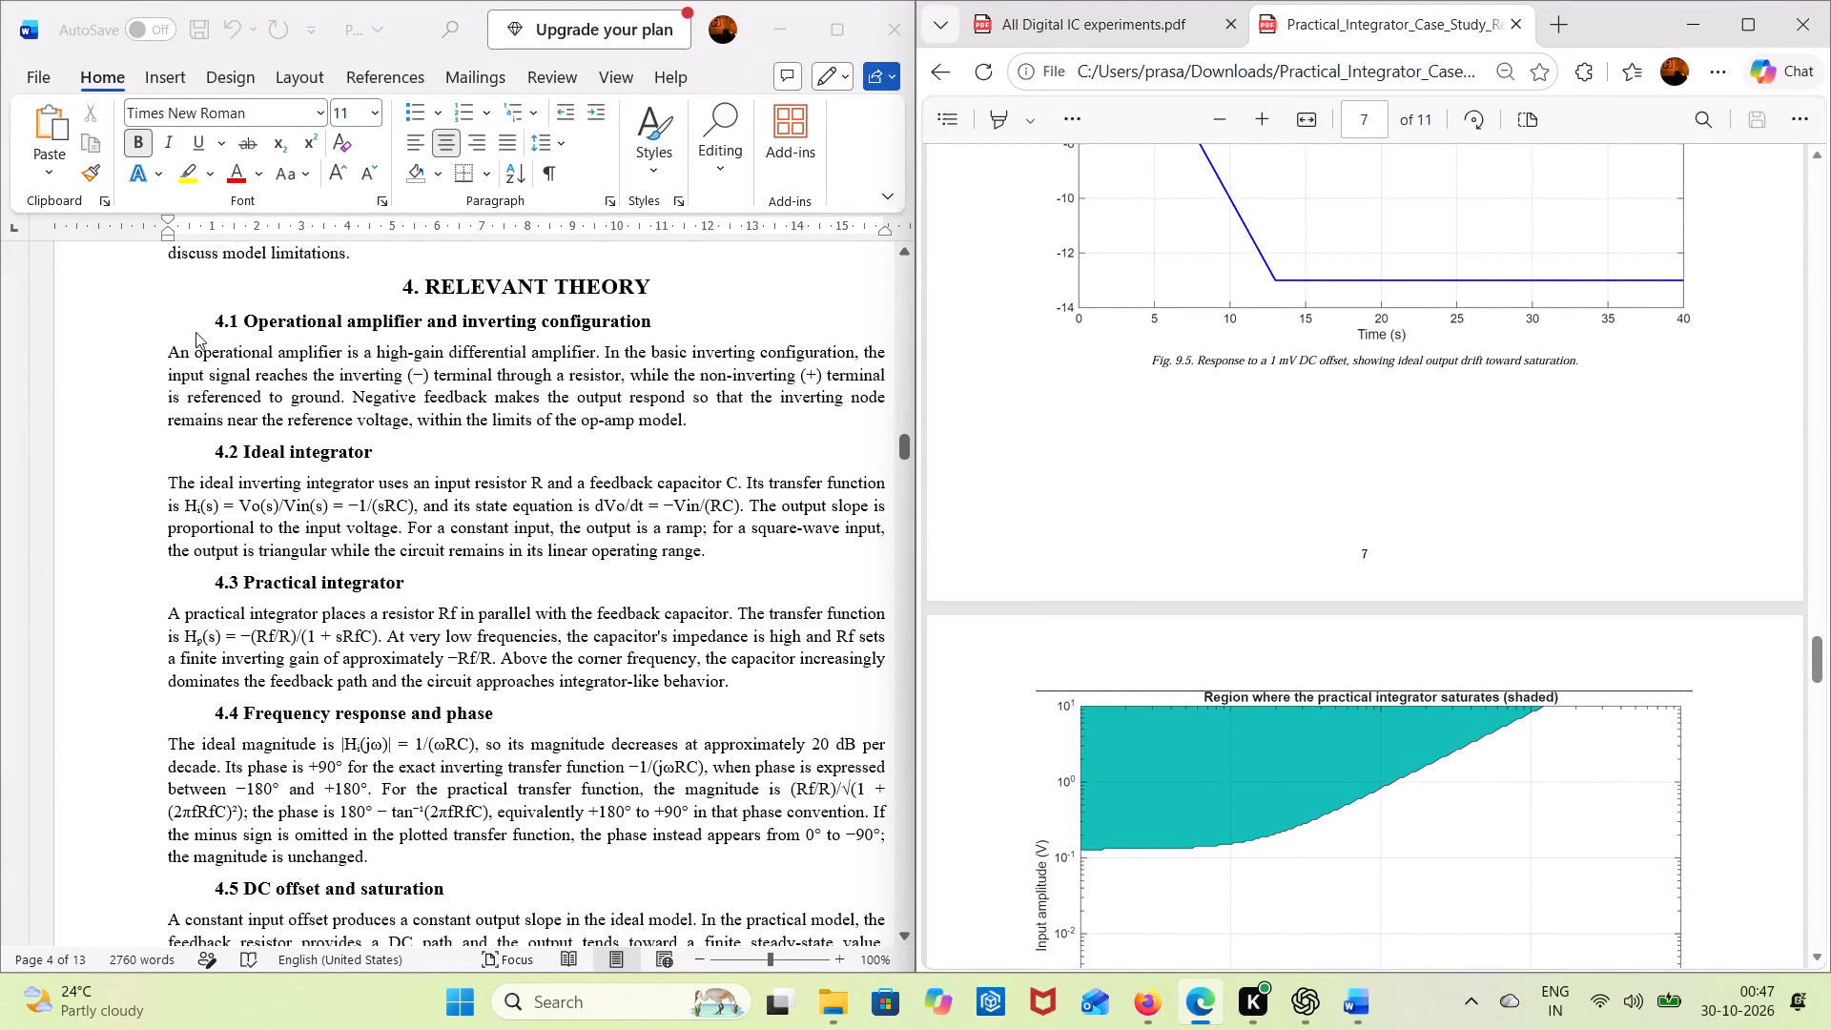
{"action": "left_click", "coordinate": [221, 320]}
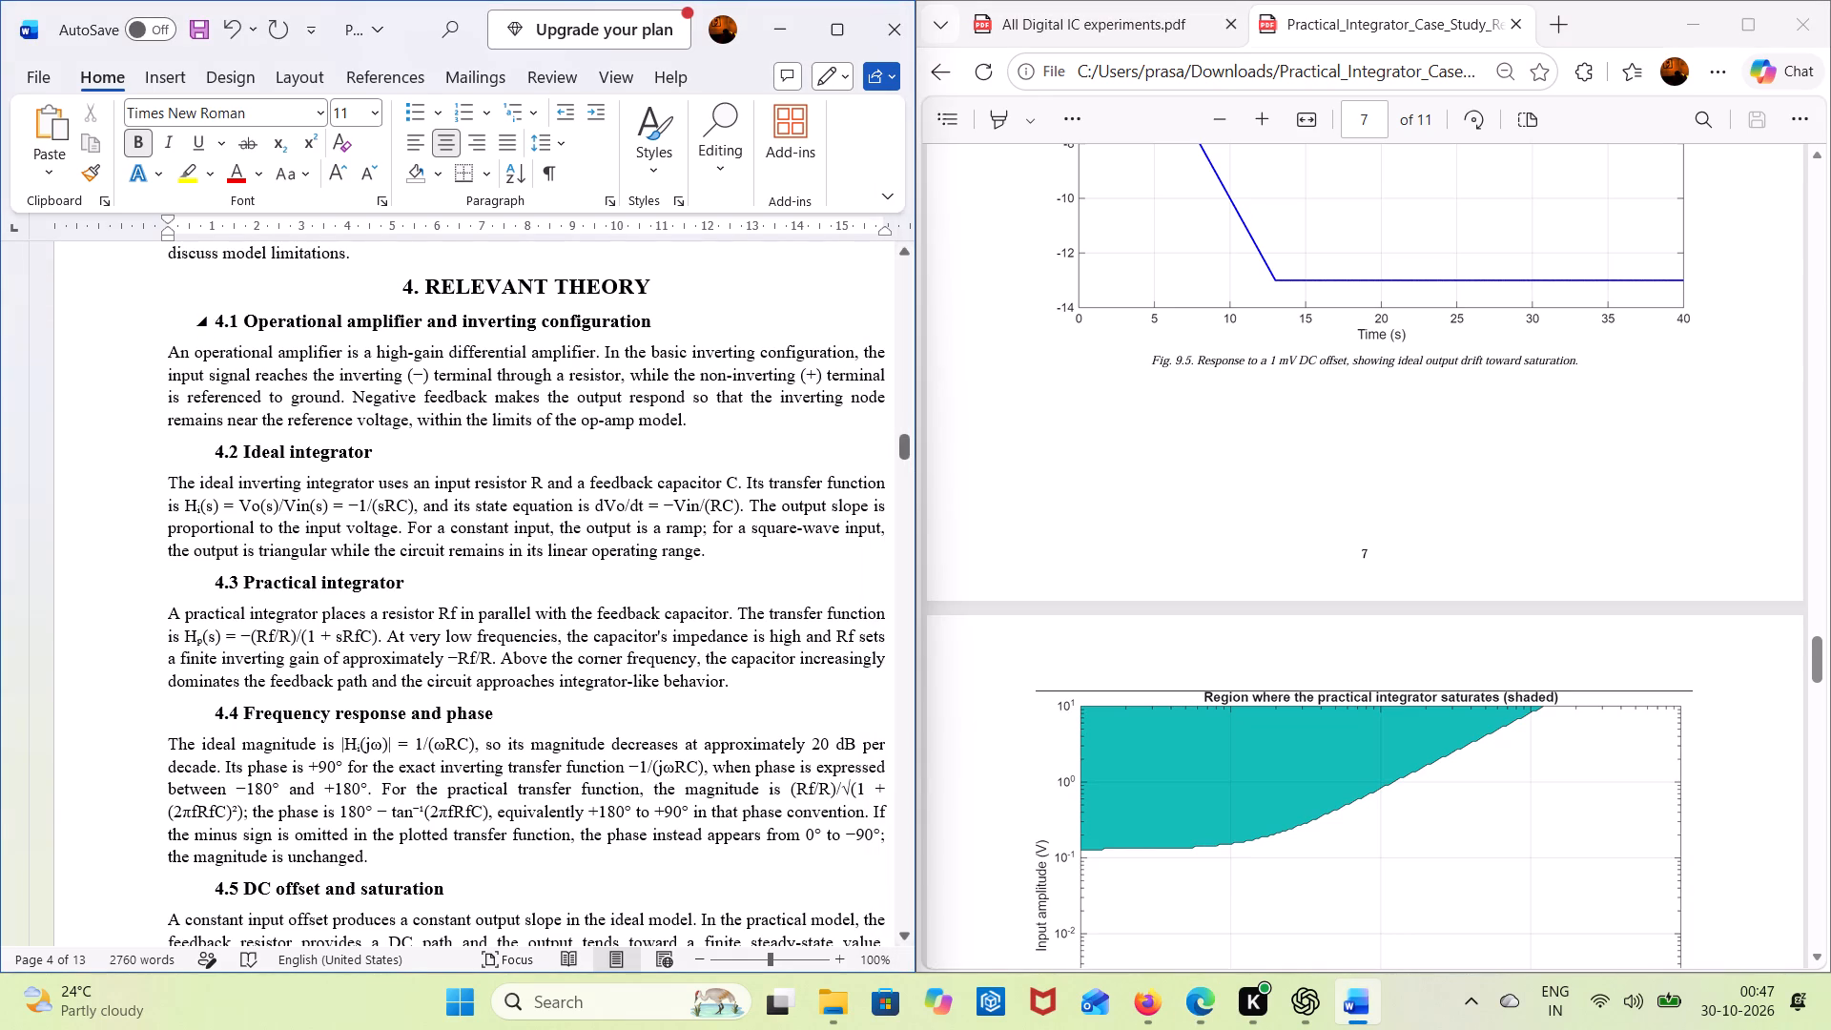
{"action": "left_click_drag", "start_coordinate": [213, 315], "coordinate": [279, 443]}
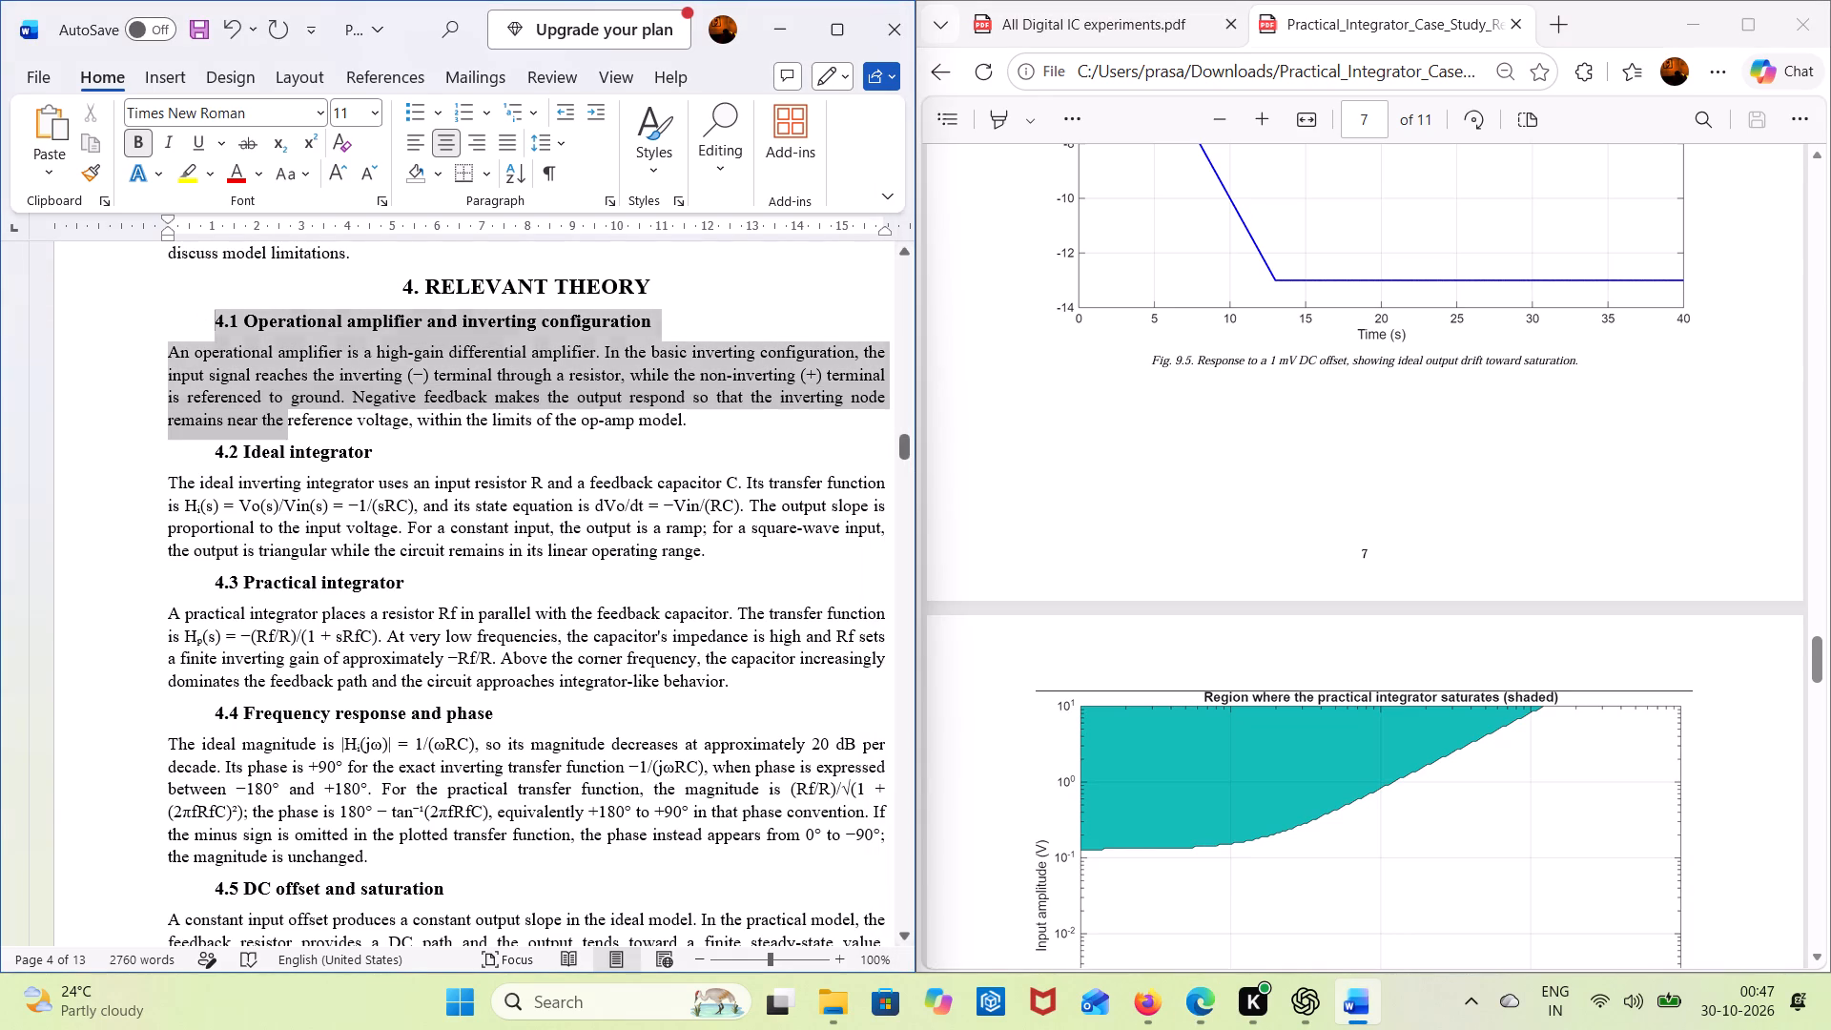
{"action": "left_click_drag", "start_coordinate": [279, 443], "coordinate": [365, 725]}
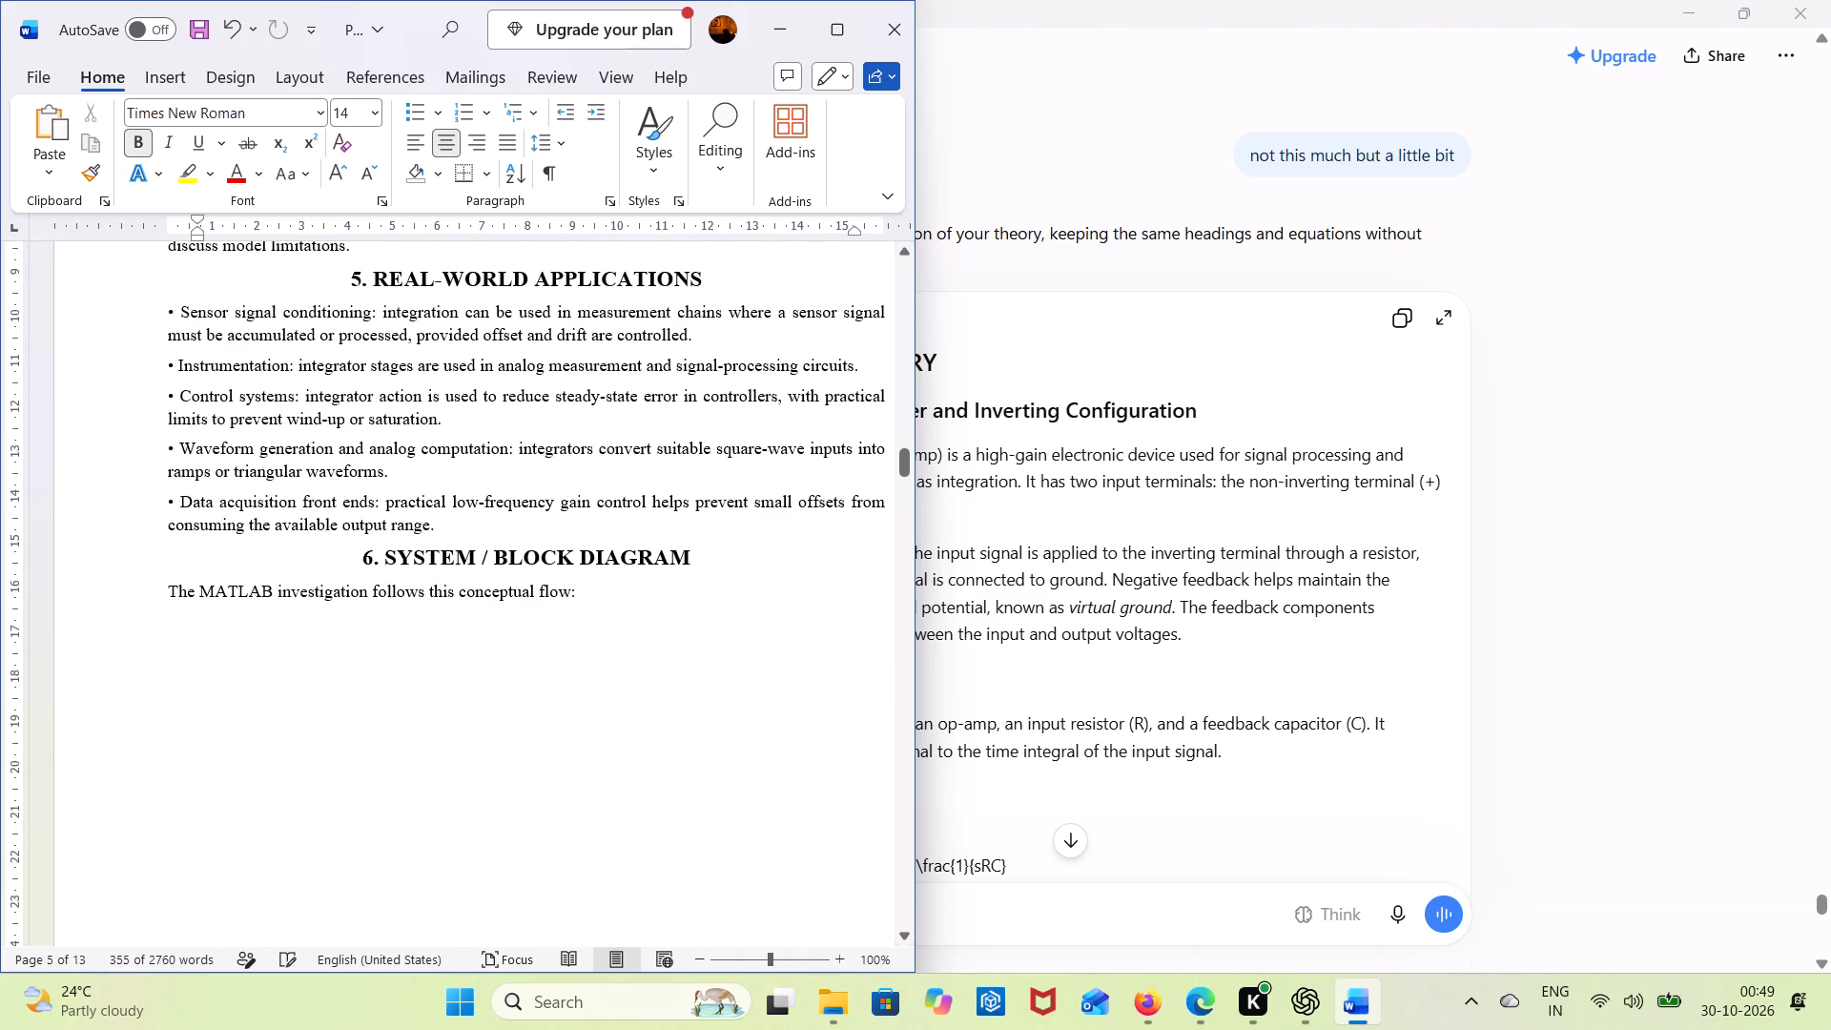
Paste the copied Relevant Theory text, subsections 4.1 to 4.5, directly before the "5. REAL-WORLD APPLICATIONS" heading.
{"action": "scroll", "coordinate": [357, 703], "scroll_direction": "up", "scroll_amount": 2}
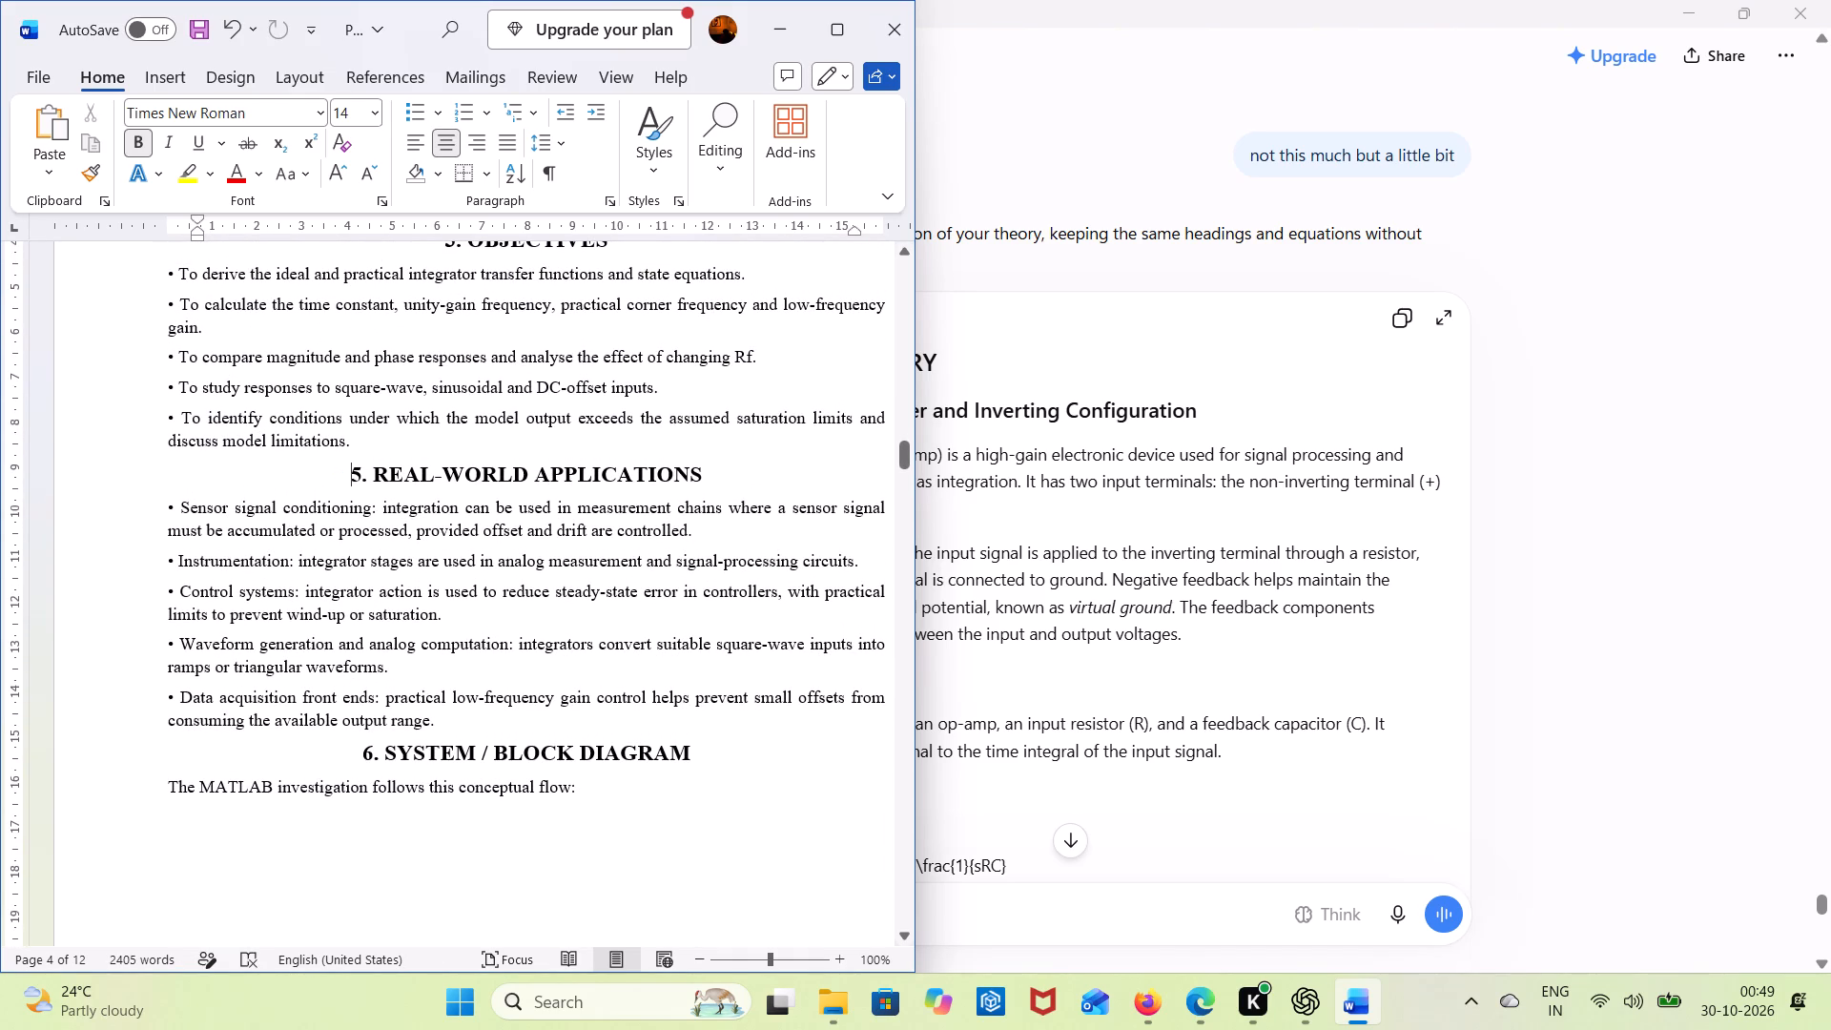
{"action": "key", "text": "ctrl+v"}
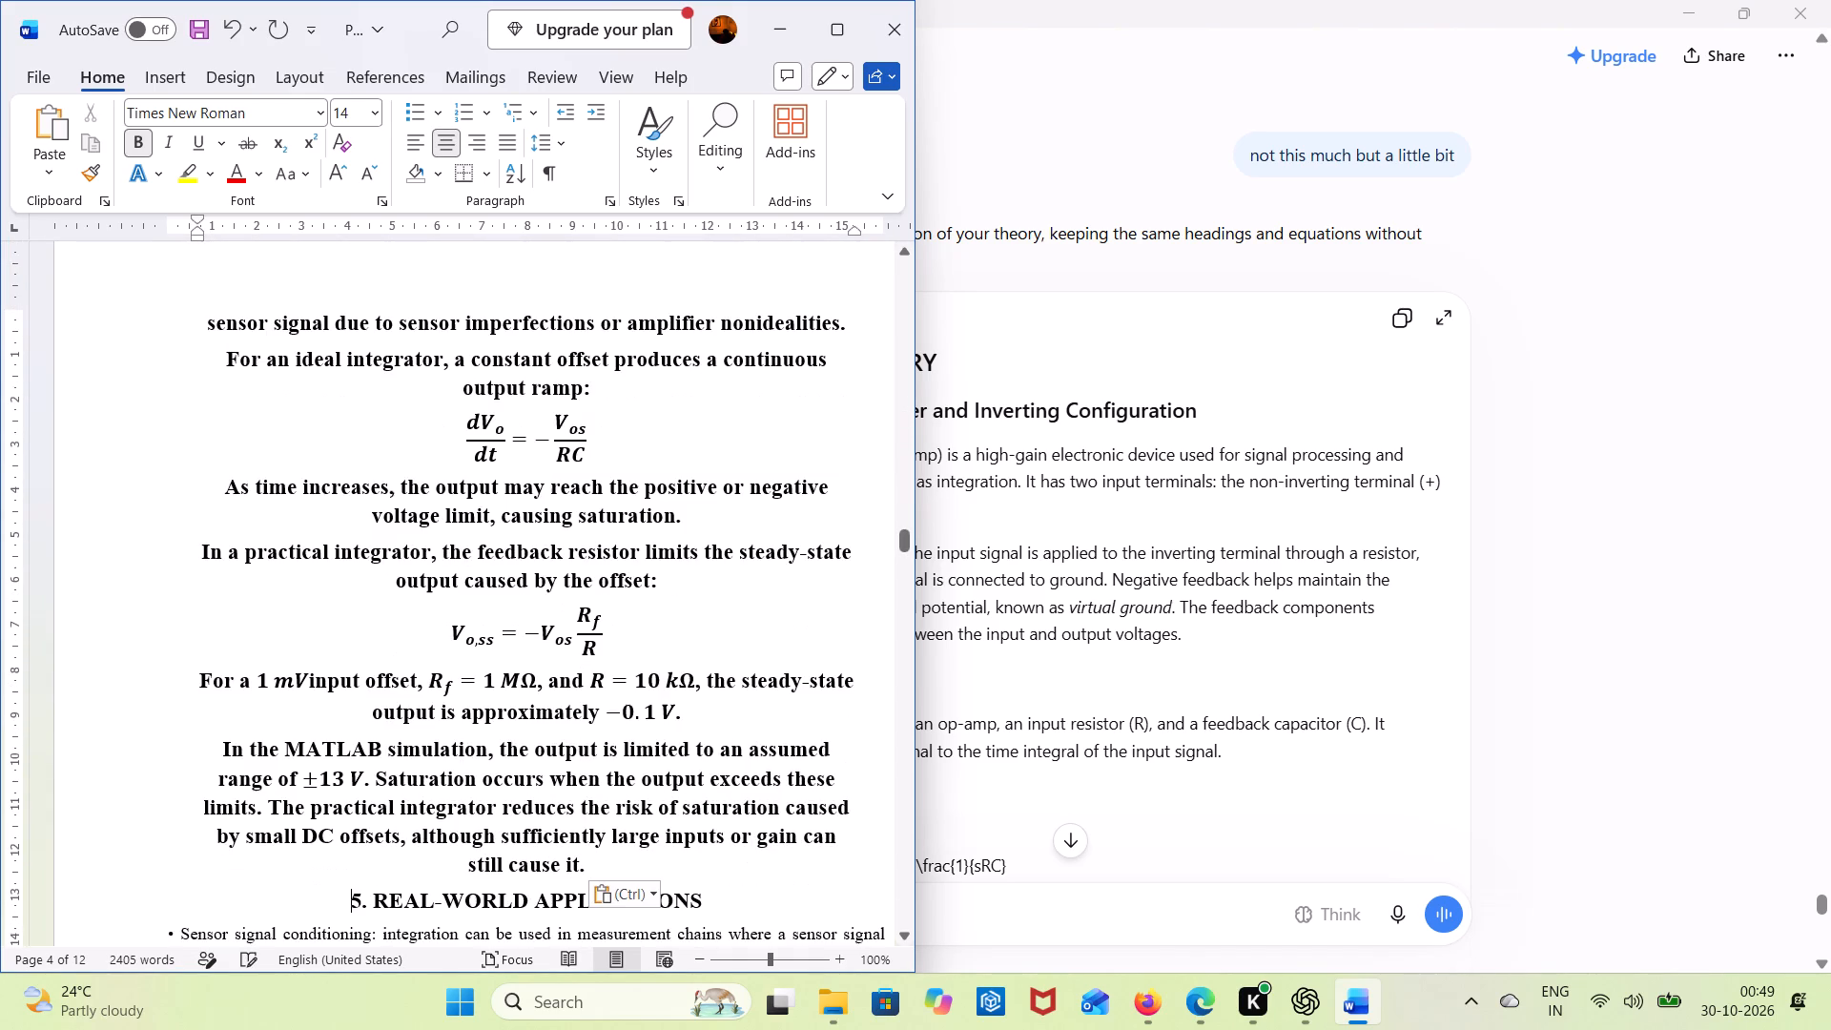
Review the pasted Relevant Theory section and compare its formatting with the Objectives, cover, index and Introduction pages.
{"action": "scroll", "coordinate": [337, 442], "scroll_direction": "up", "scroll_amount": 6}
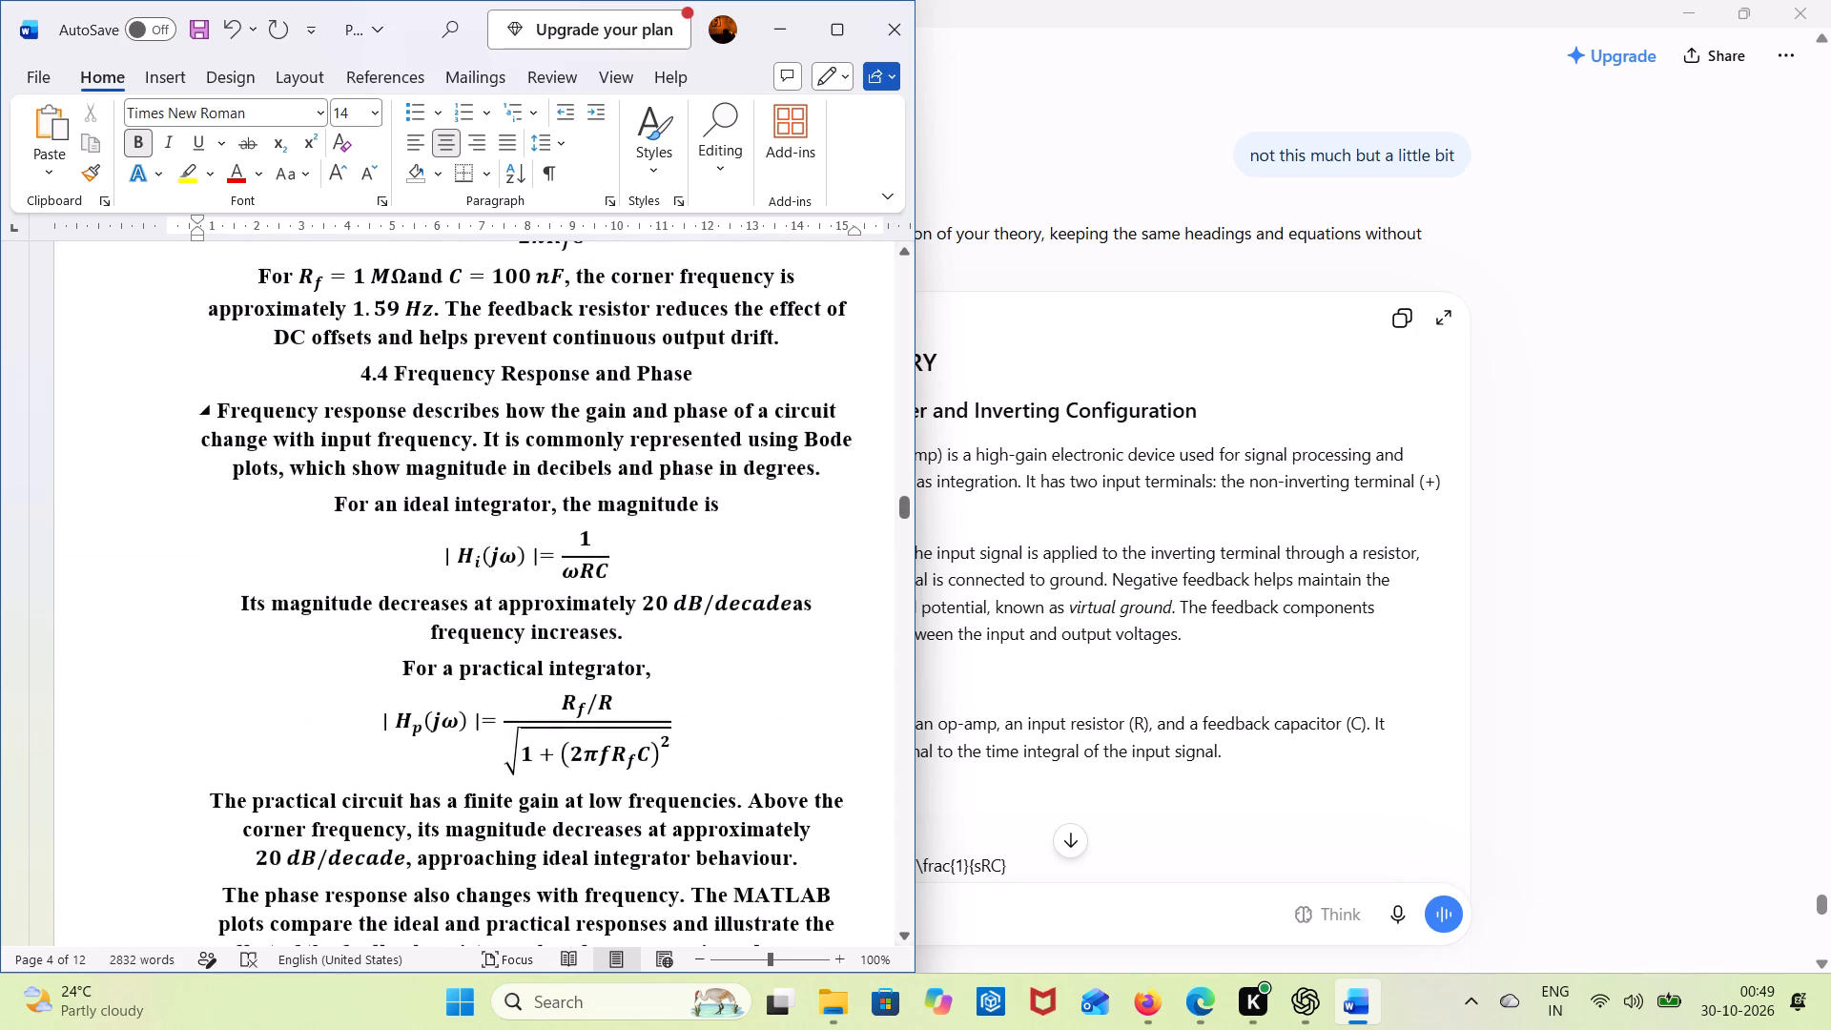
{"action": "scroll", "coordinate": [337, 442], "scroll_direction": "up", "scroll_amount": 4}
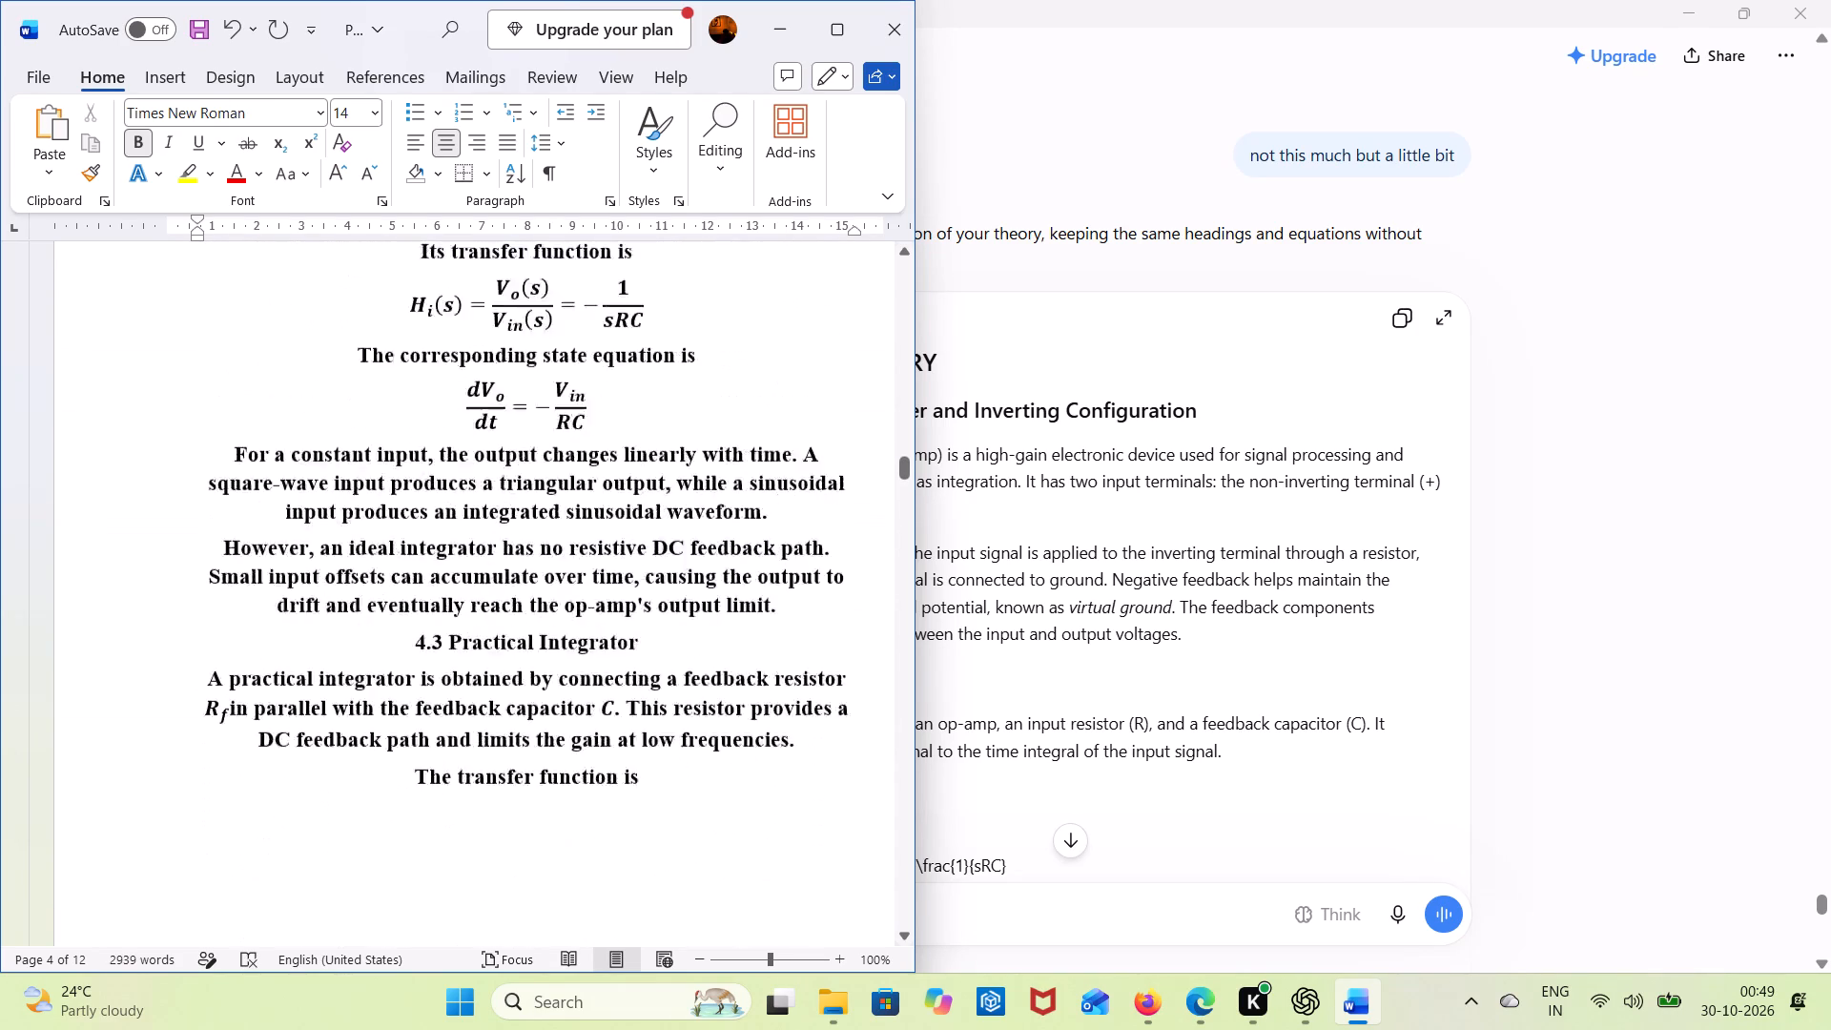
{"action": "scroll", "coordinate": [337, 442], "scroll_direction": "up", "scroll_amount": 2}
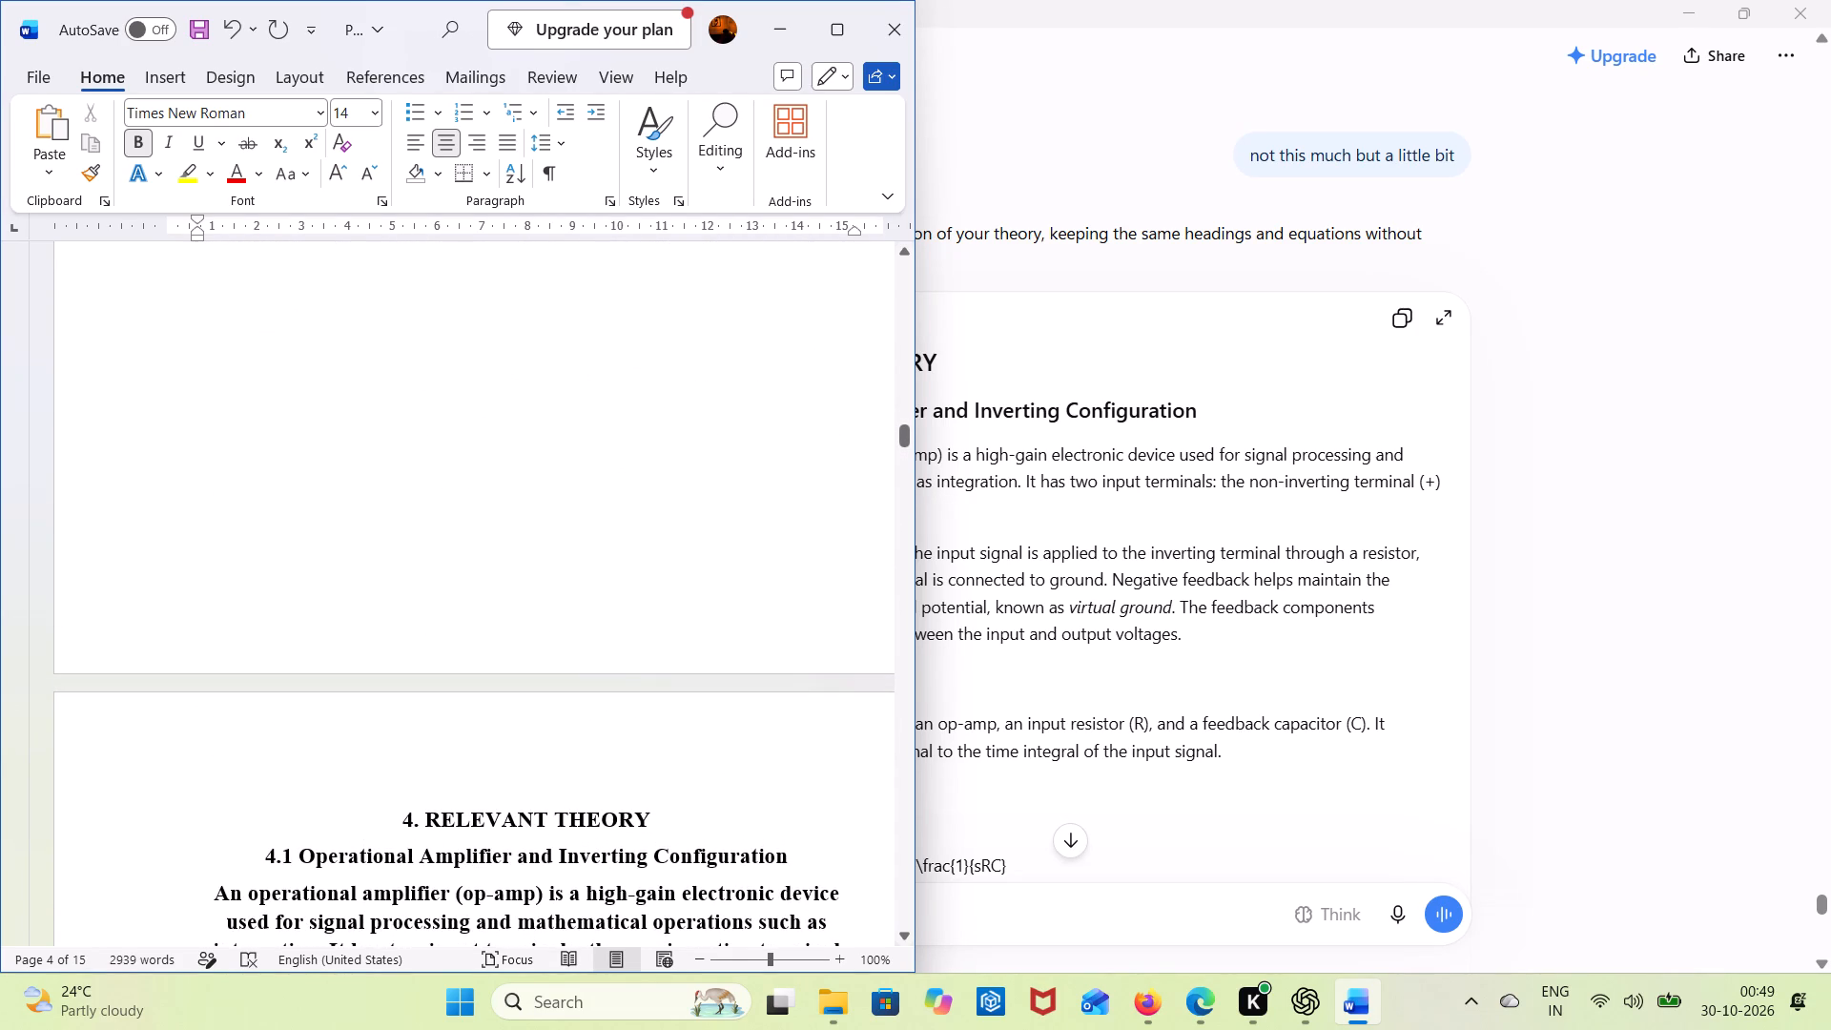
{"action": "scroll", "coordinate": [339, 502], "scroll_direction": "up", "scroll_amount": 6}
{"action": "scroll", "coordinate": [339, 502], "scroll_direction": "down", "scroll_amount": 1}
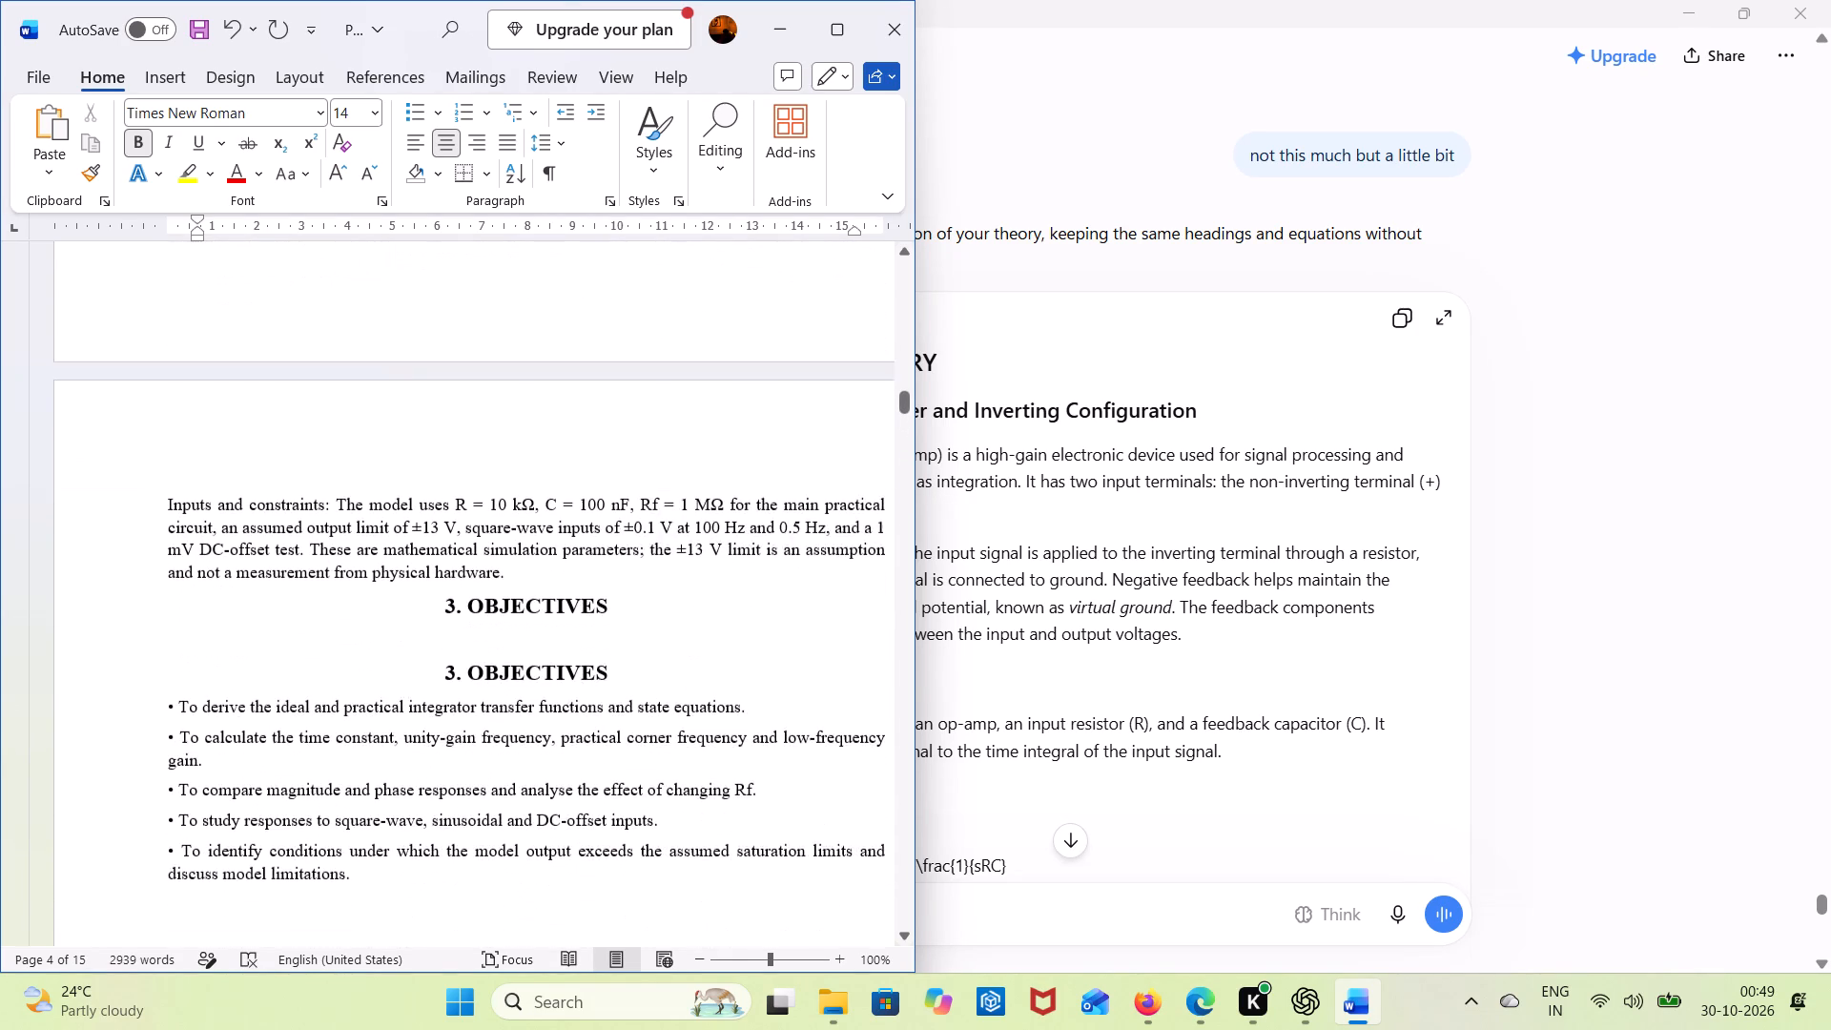
{"action": "scroll", "coordinate": [339, 502], "scroll_direction": "down", "scroll_amount": 1}
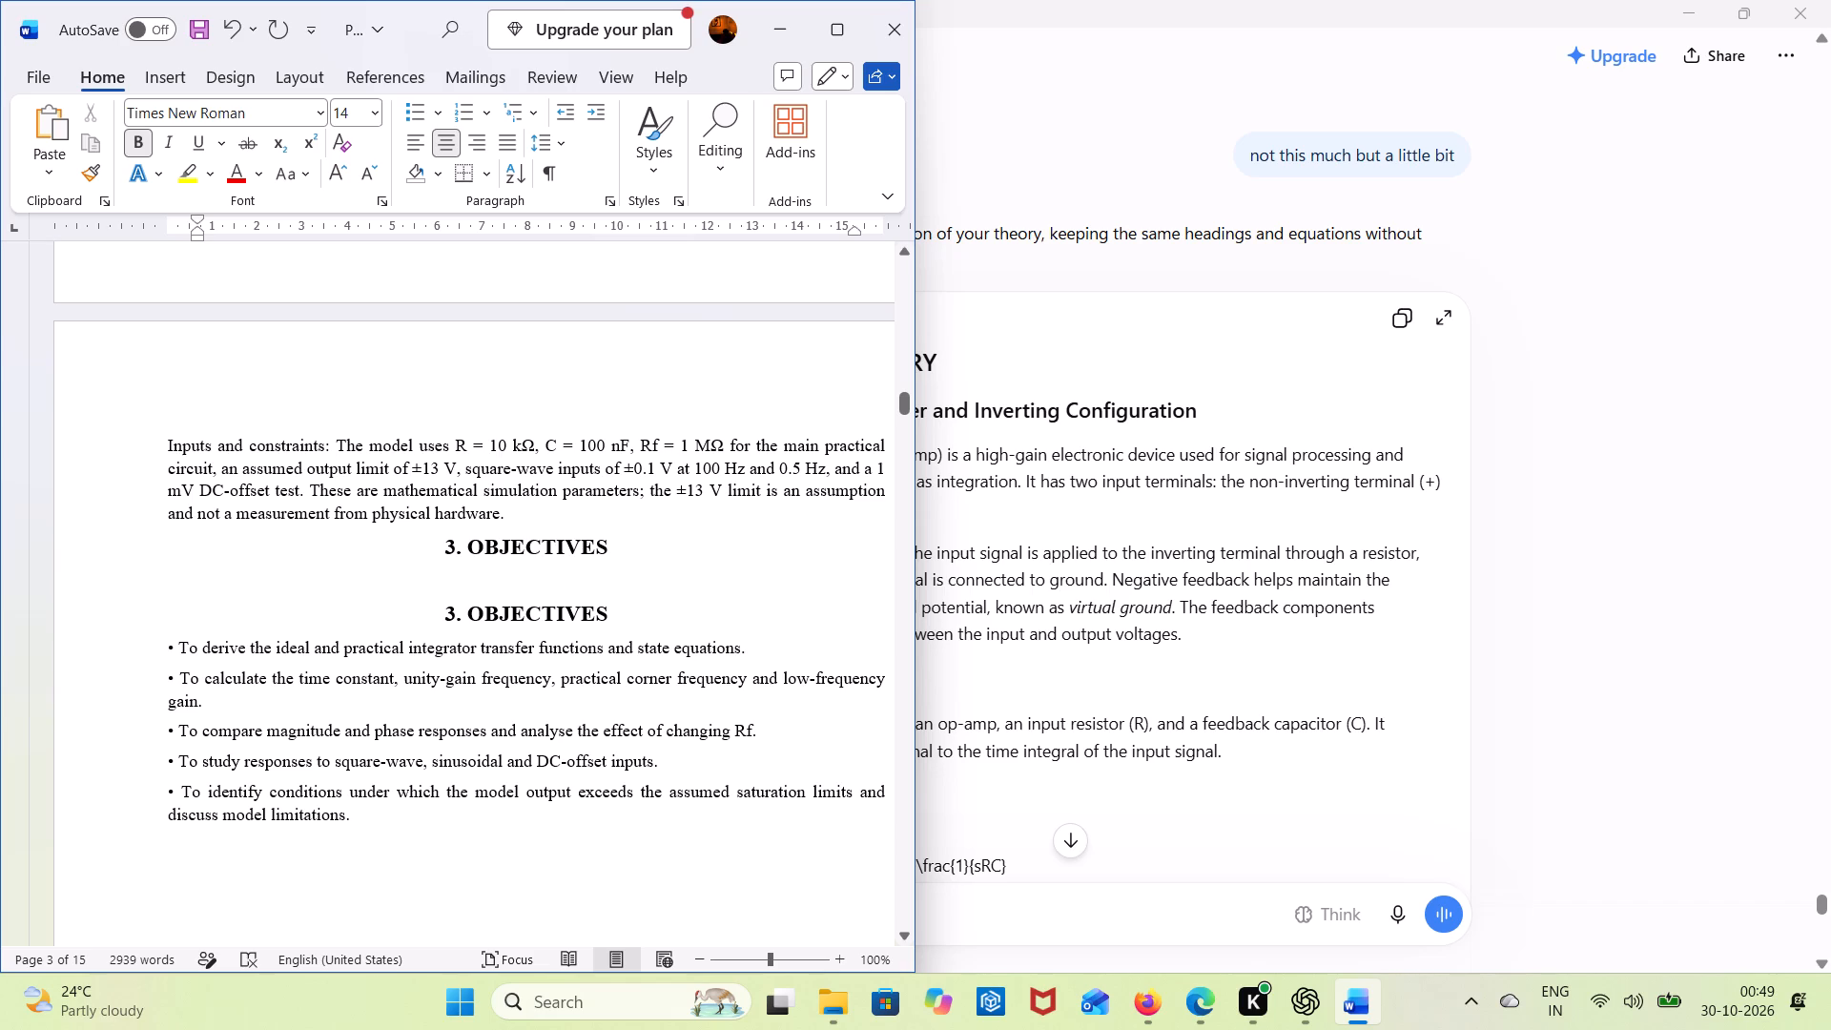
{"action": "left_click_drag", "start_coordinate": [336, 649], "coordinate": [497, 668]}
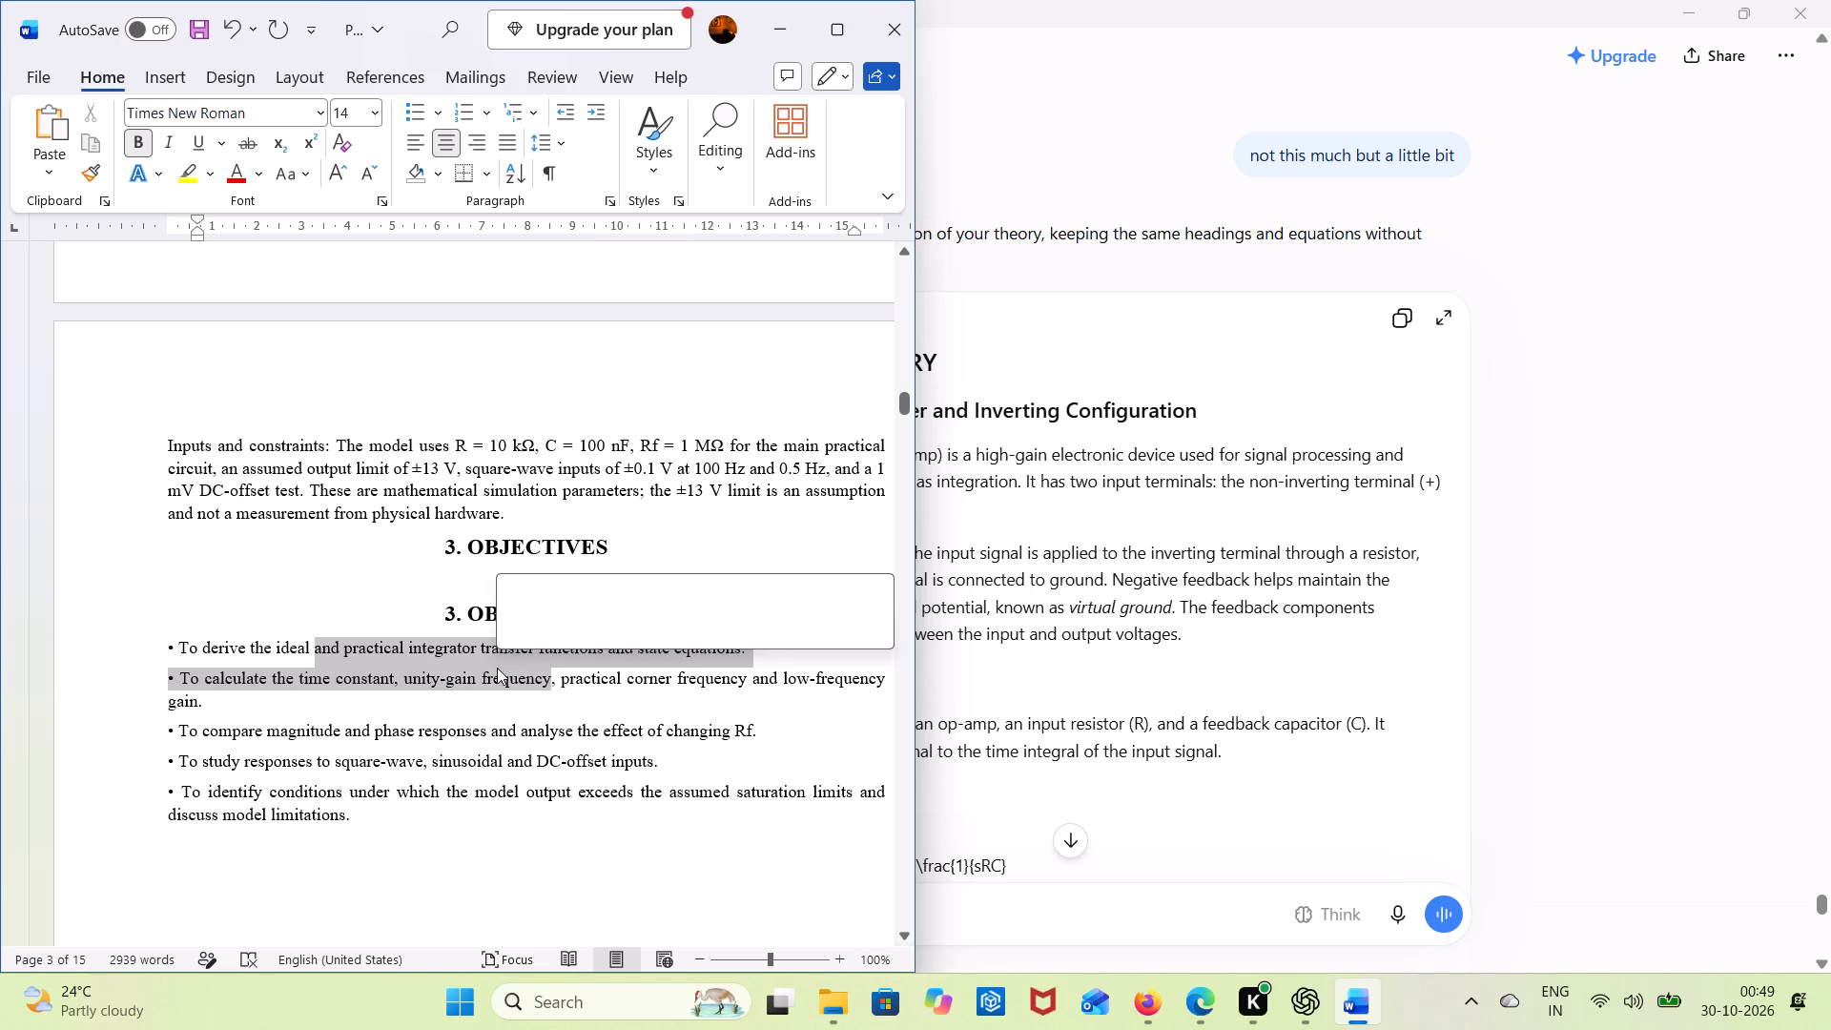
{"action": "left_click", "coordinate": [305, 563]}
{"action": "scroll", "coordinate": [305, 563], "scroll_direction": "up", "scroll_amount": 4}
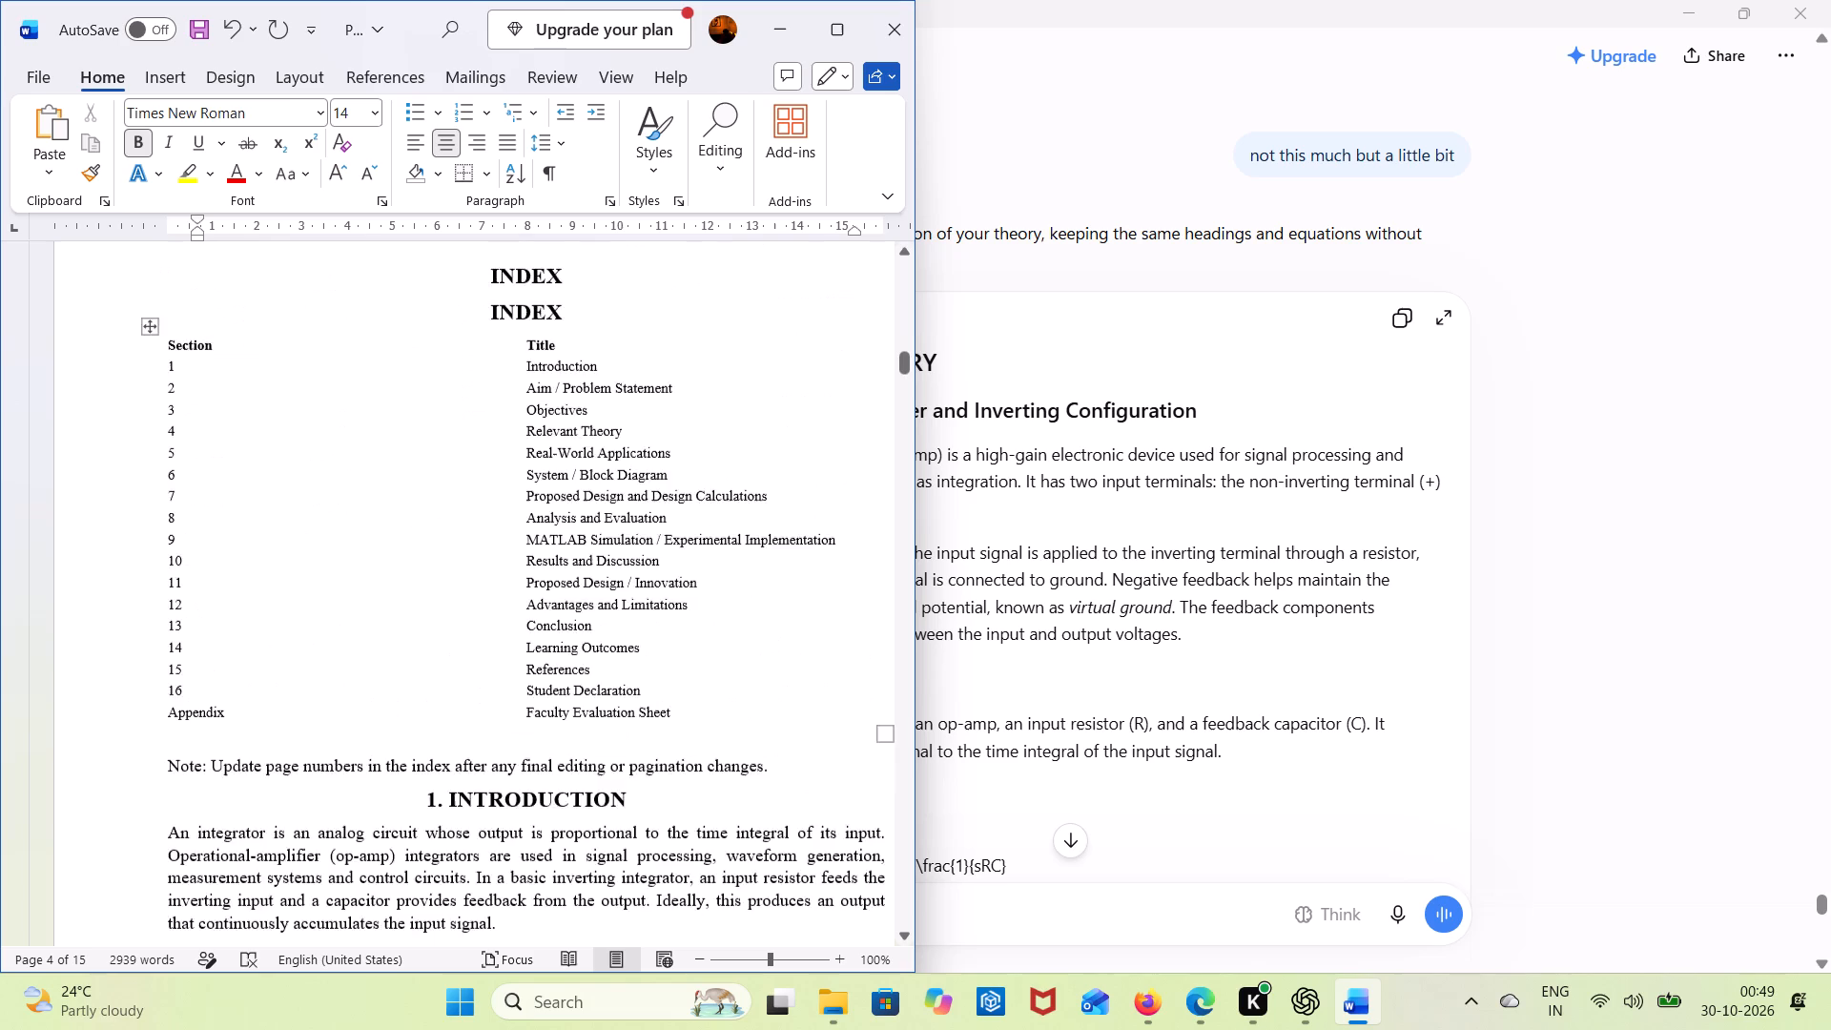
{"action": "scroll", "coordinate": [305, 563], "scroll_direction": "down", "scroll_amount": 5}
{"action": "scroll", "coordinate": [305, 563], "scroll_direction": "up", "scroll_amount": 4}
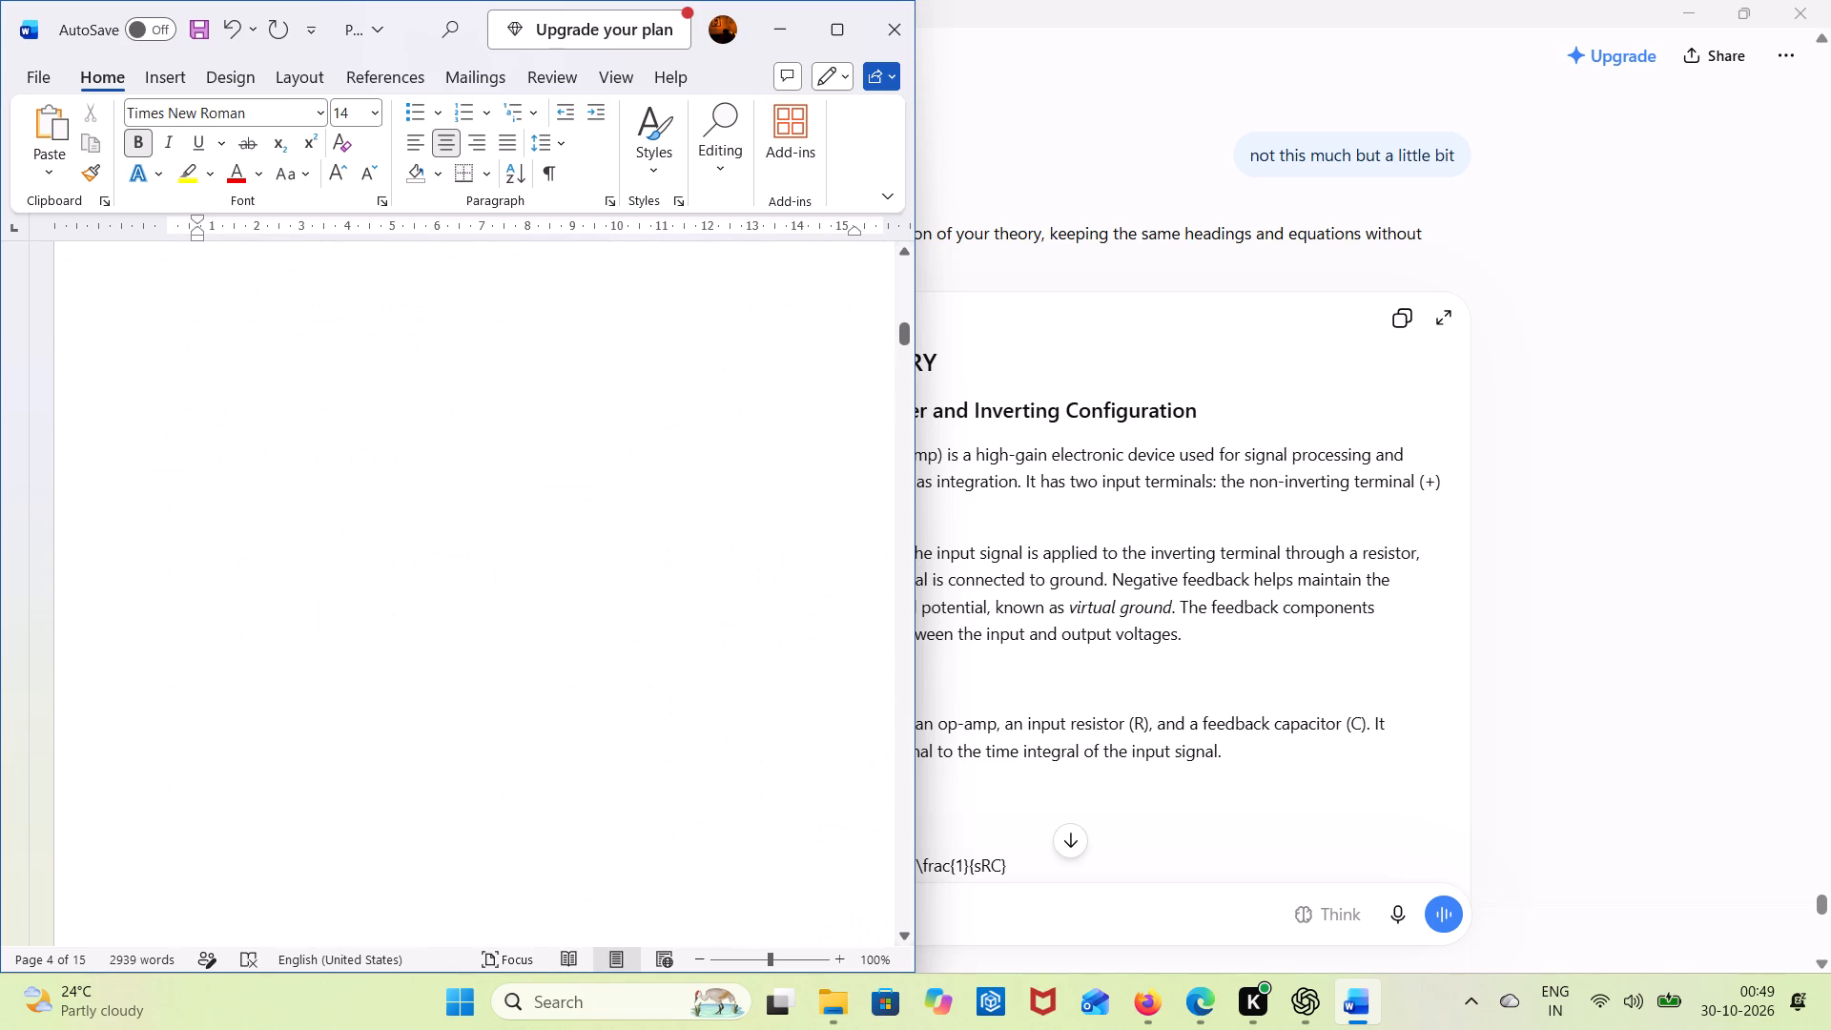
{"action": "scroll", "coordinate": [310, 575], "scroll_direction": "up", "scroll_amount": 4}
{"action": "scroll", "coordinate": [310, 575], "scroll_direction": "down", "scroll_amount": 1}
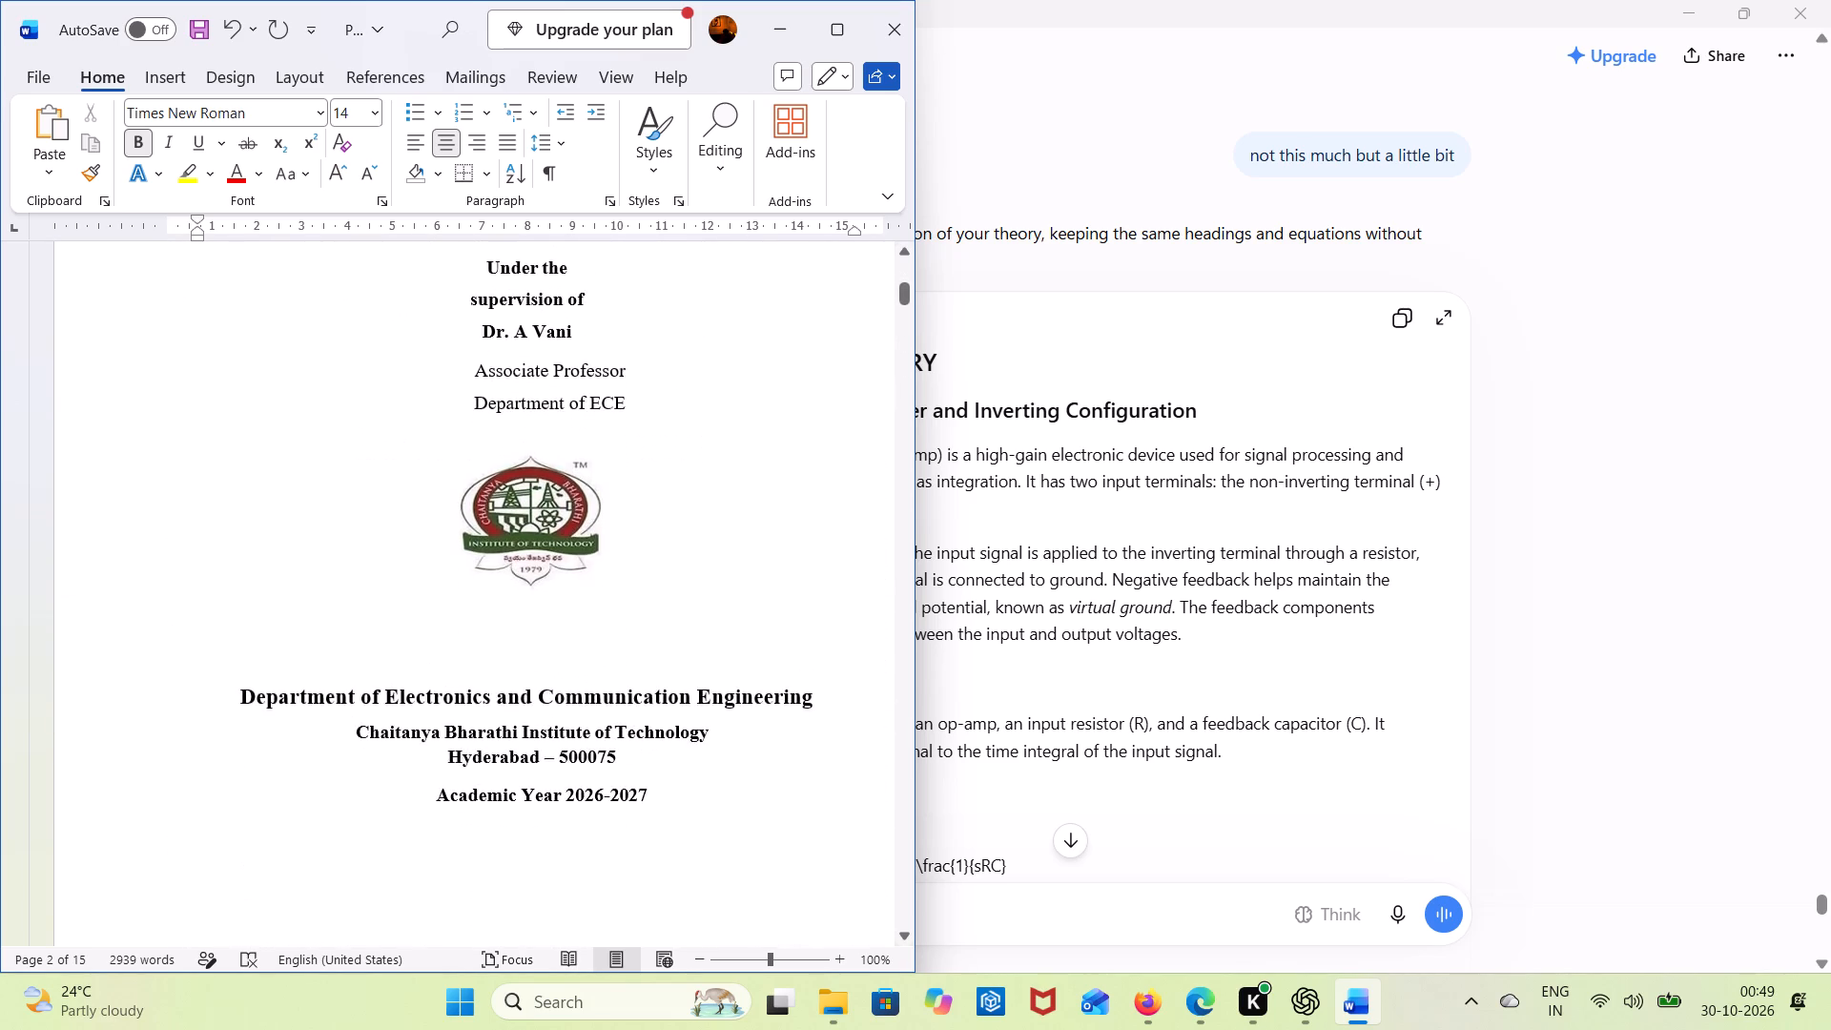
{"action": "scroll", "coordinate": [310, 575], "scroll_direction": "down", "scroll_amount": 2}
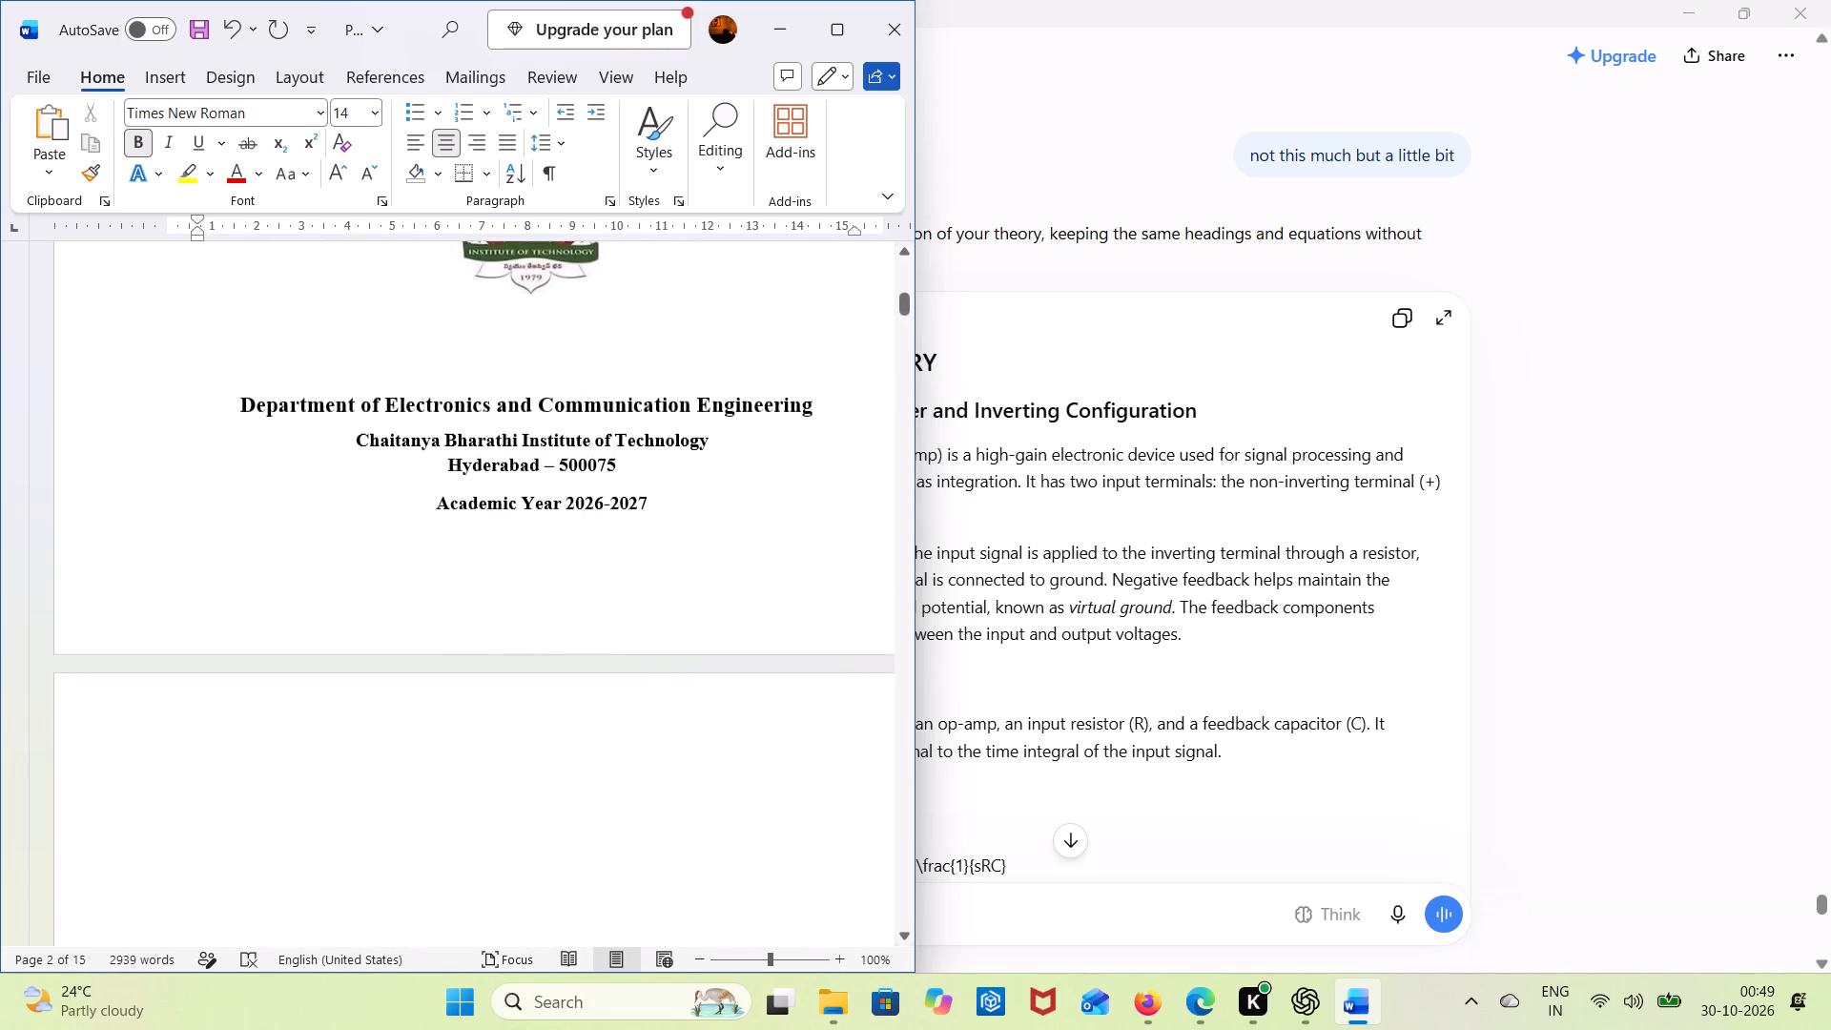
{"action": "scroll", "coordinate": [310, 575], "scroll_direction": "down", "scroll_amount": 2}
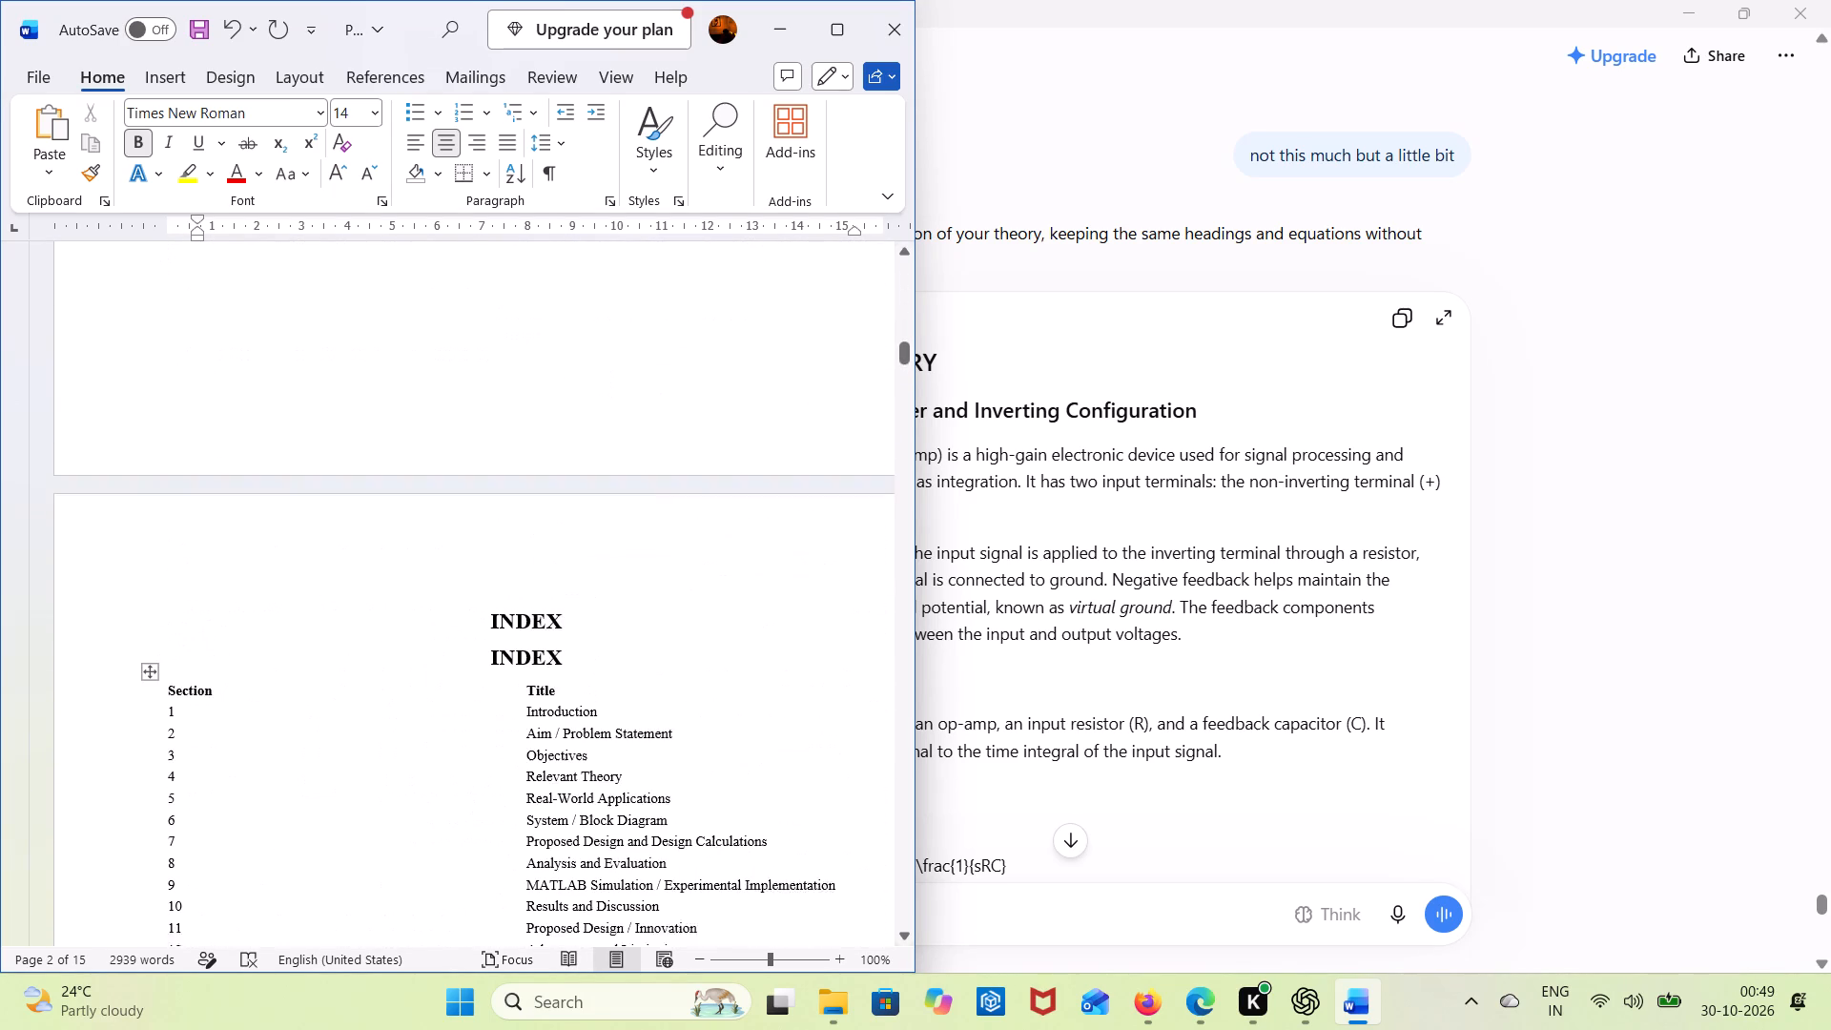
{"action": "scroll", "coordinate": [285, 700], "scroll_direction": "down", "scroll_amount": 1}
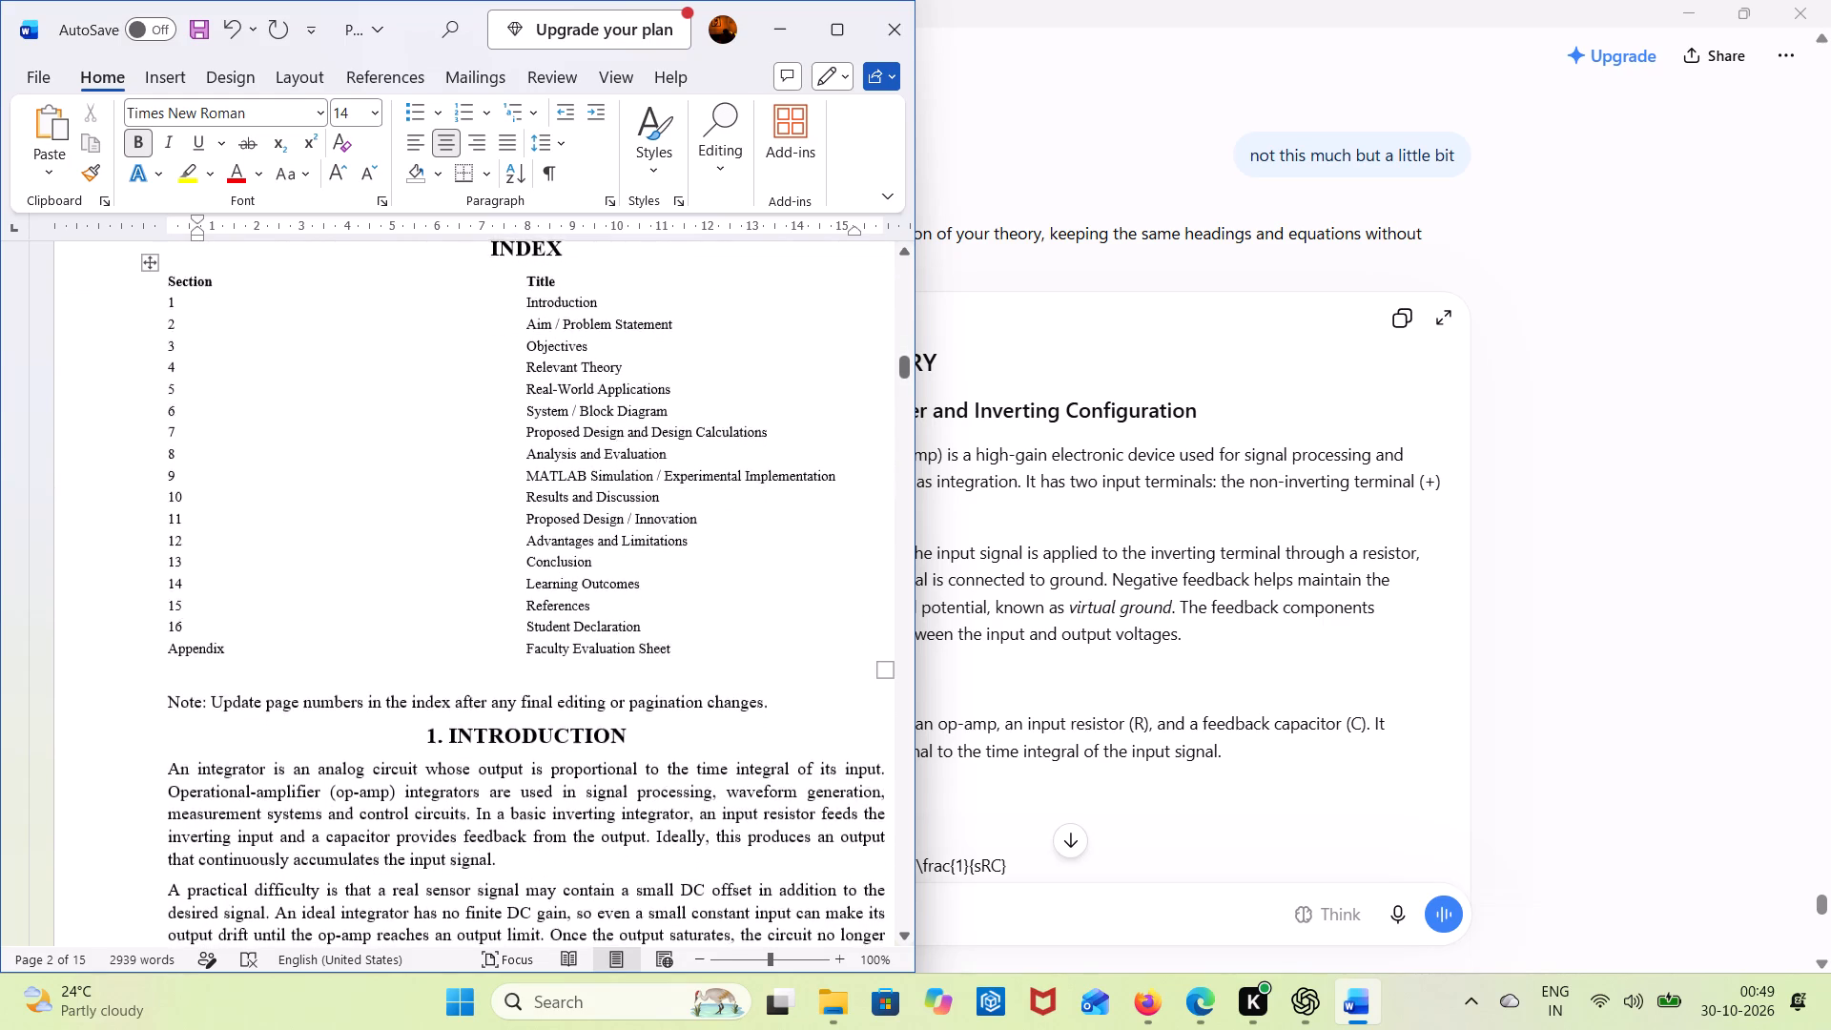
{"action": "scroll", "coordinate": [285, 700], "scroll_direction": "down", "scroll_amount": 1}
{"action": "scroll", "coordinate": [285, 700], "scroll_direction": "up", "scroll_amount": 4}
Set the whole document's text to Times New Roman at size 14.
{"action": "key", "text": "ctrl+a"}
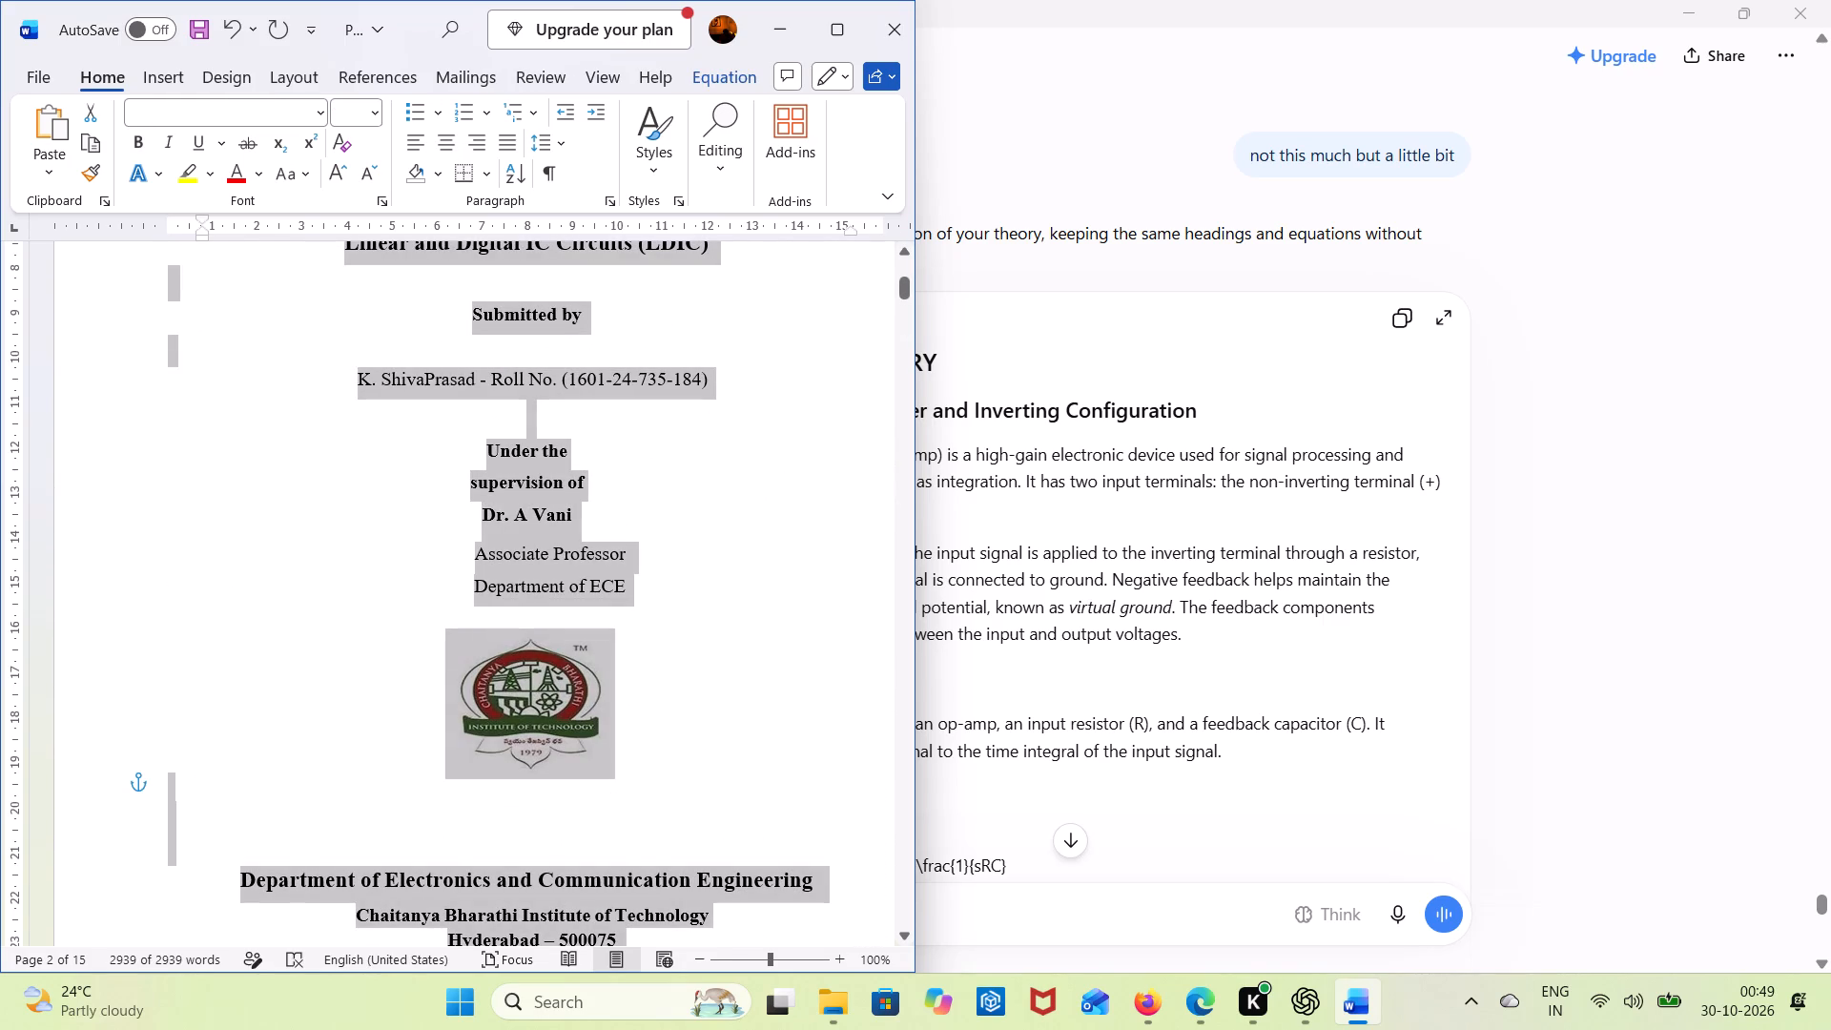
{"action": "left_click", "coordinate": [312, 118]}
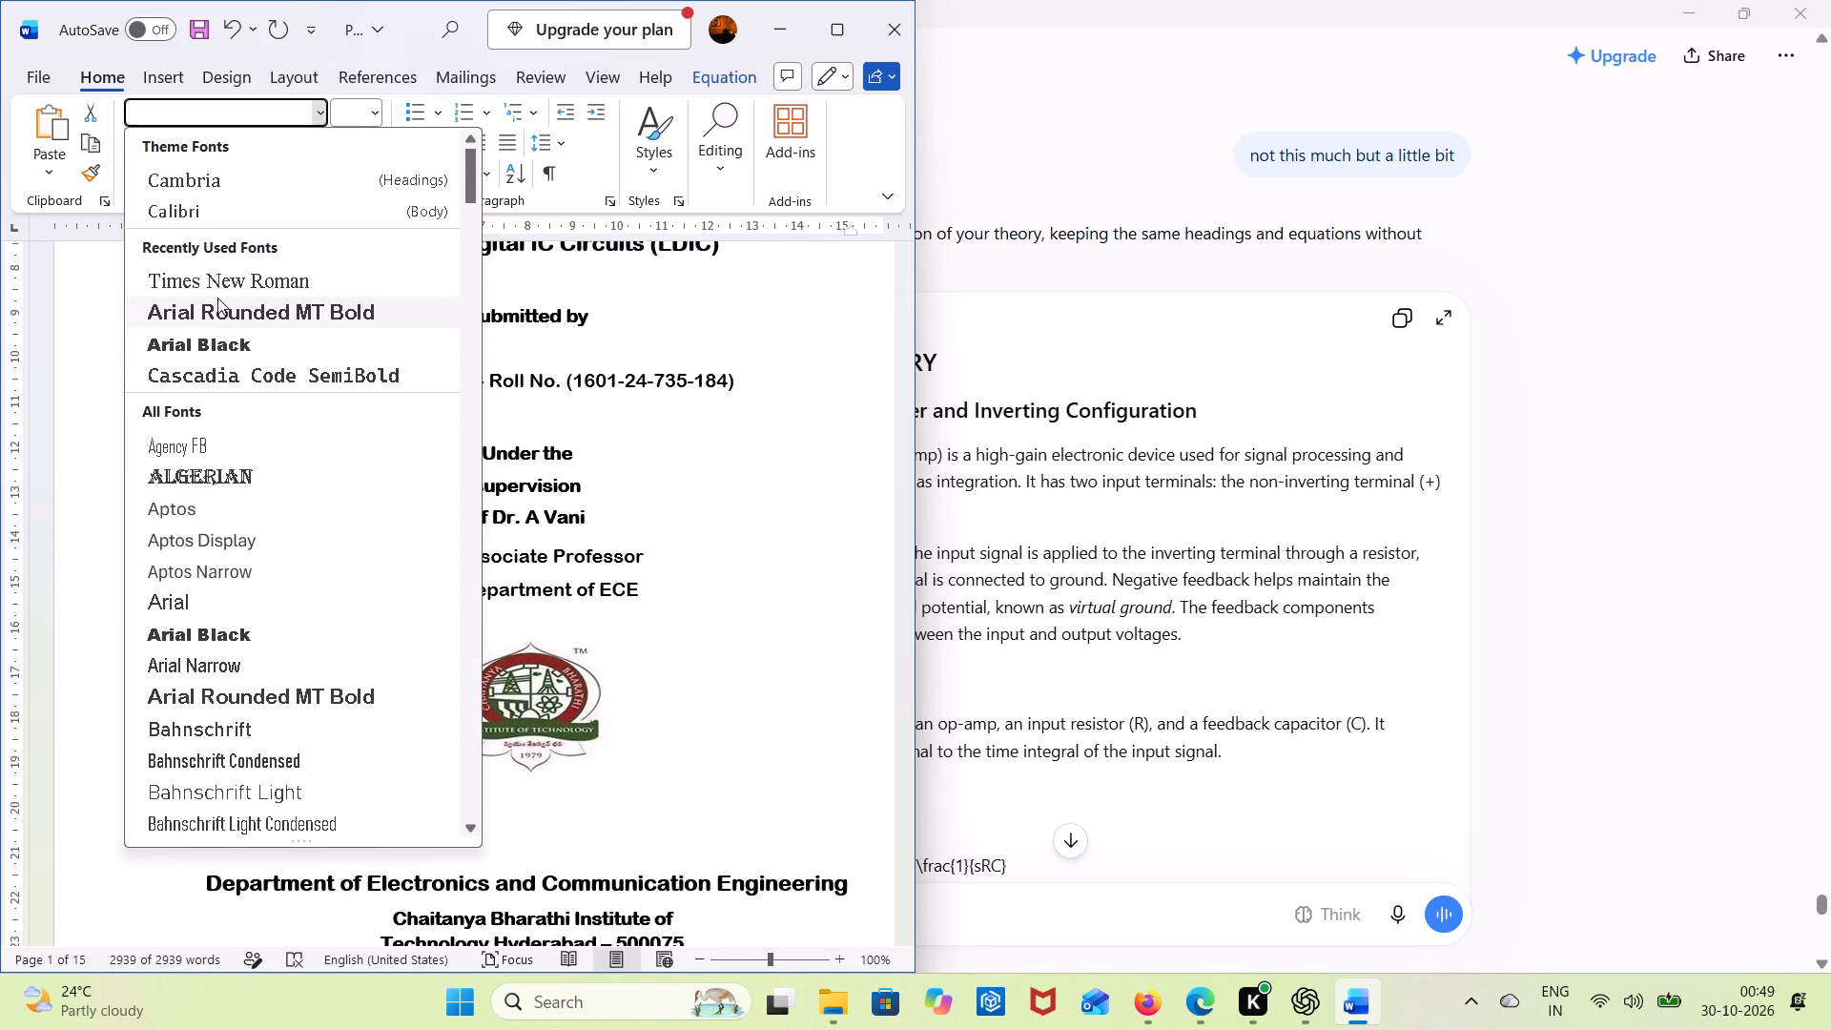
{"action": "left_click", "coordinate": [235, 286]}
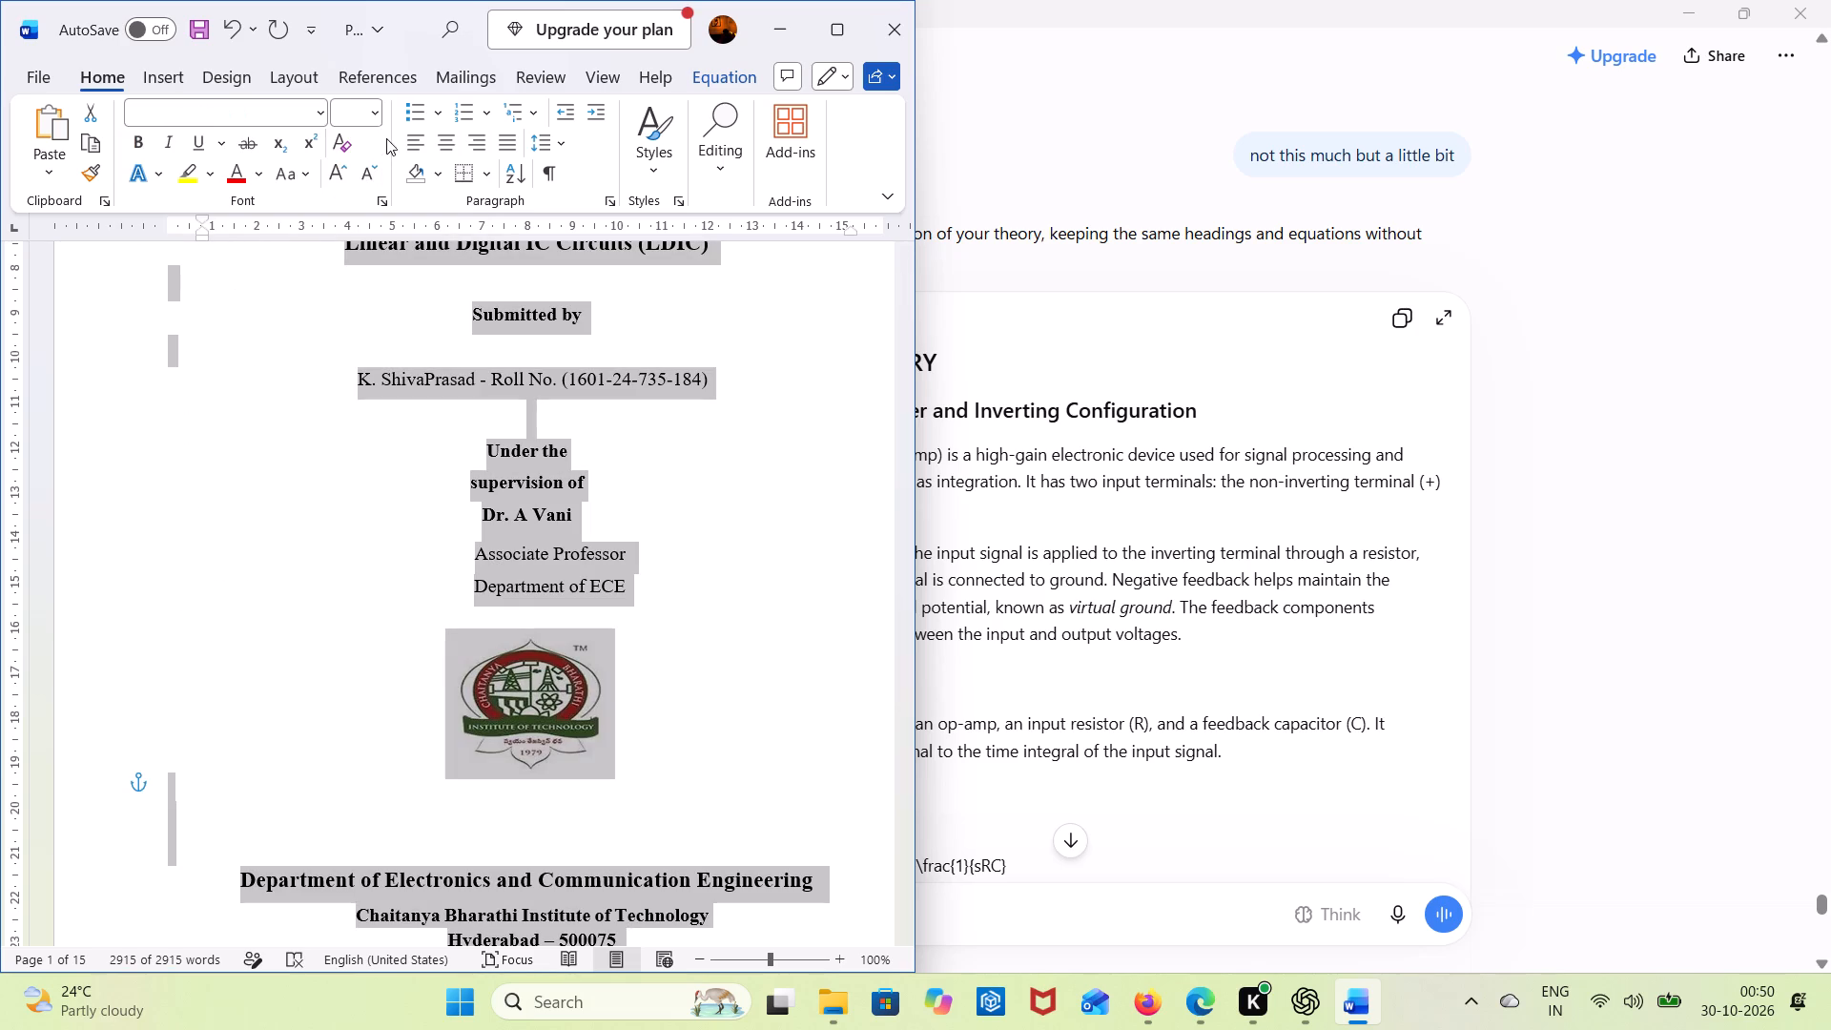
{"action": "left_click", "coordinate": [371, 112]}
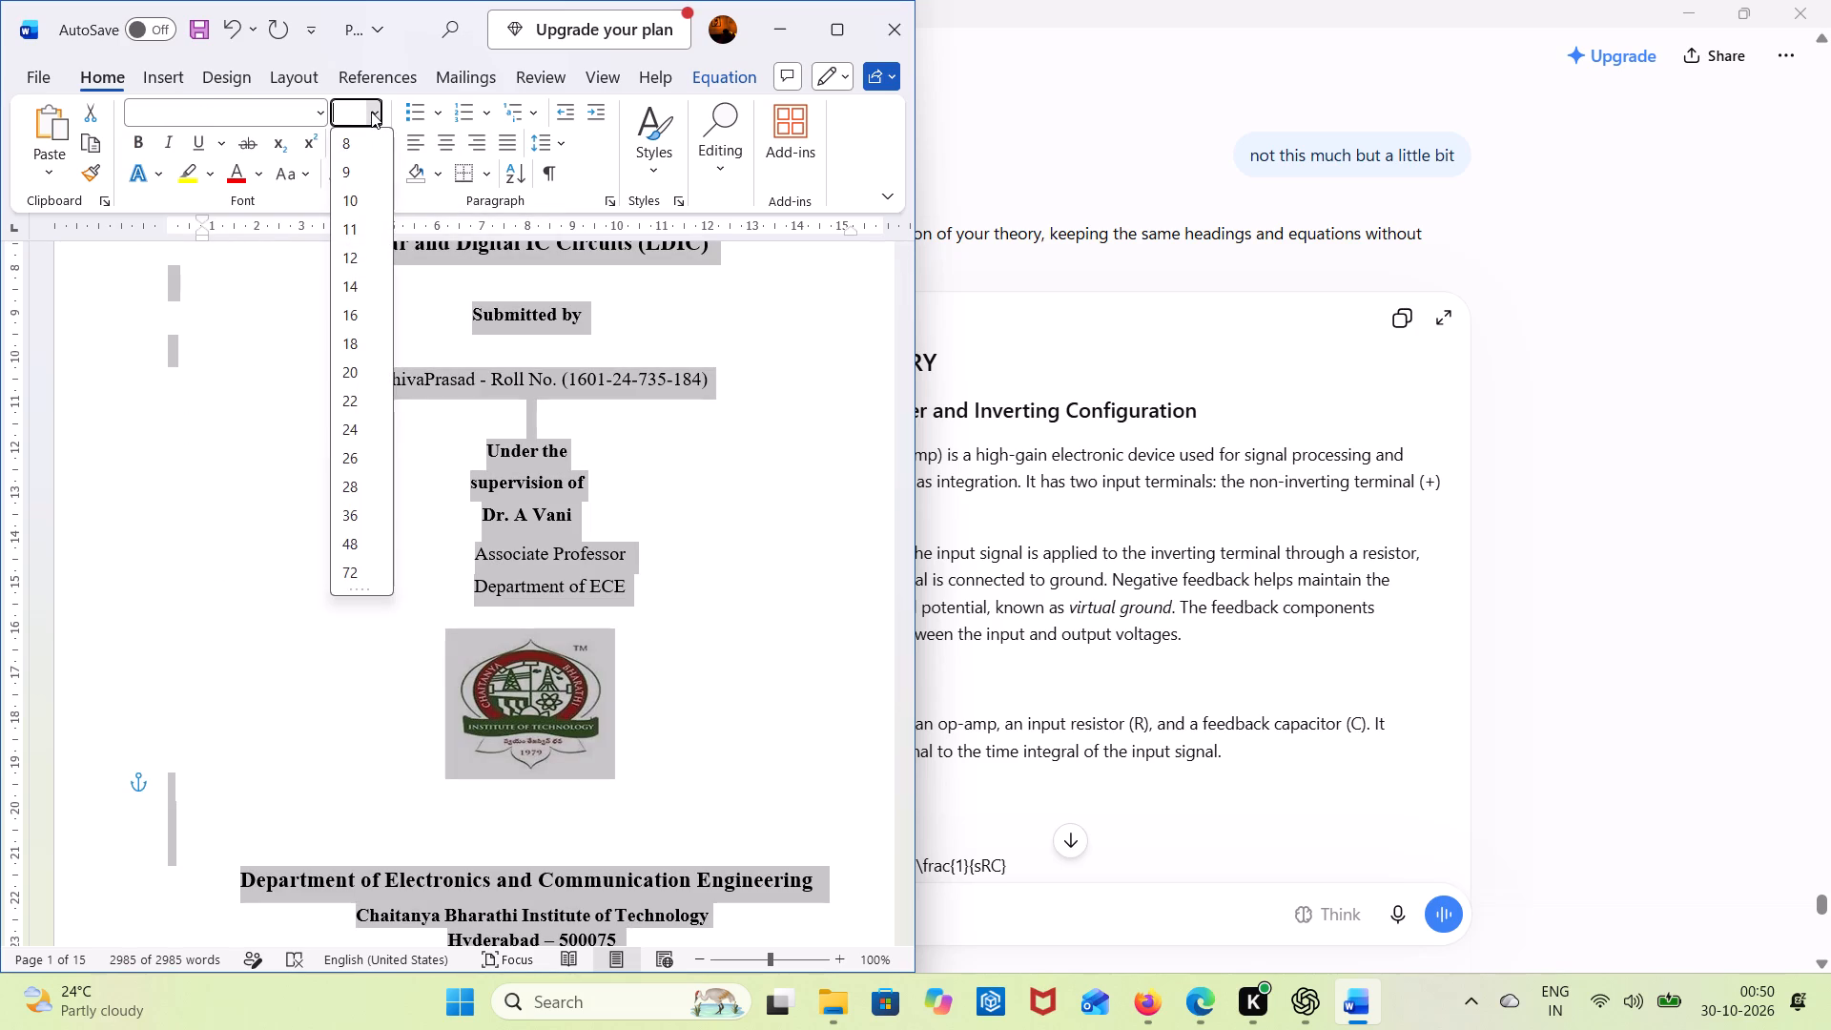
{"action": "left_click", "coordinate": [351, 292]}
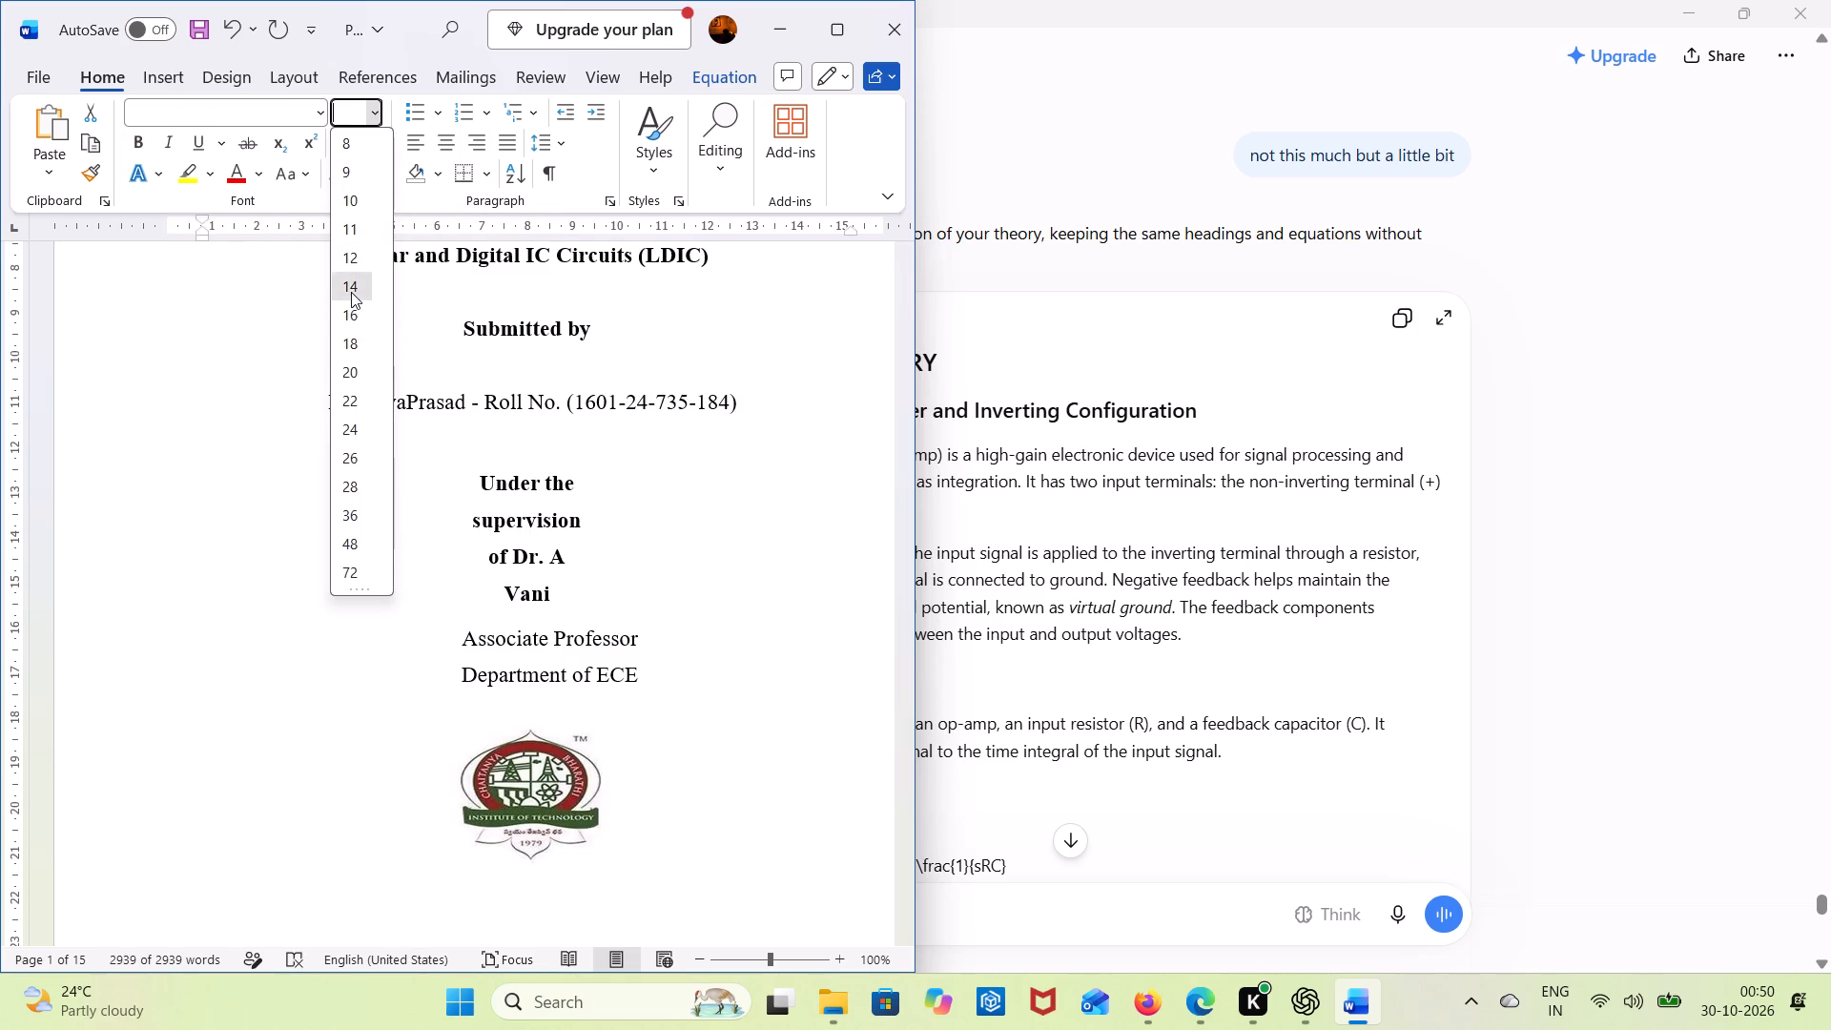
{"action": "left_click", "coordinate": [316, 115]}
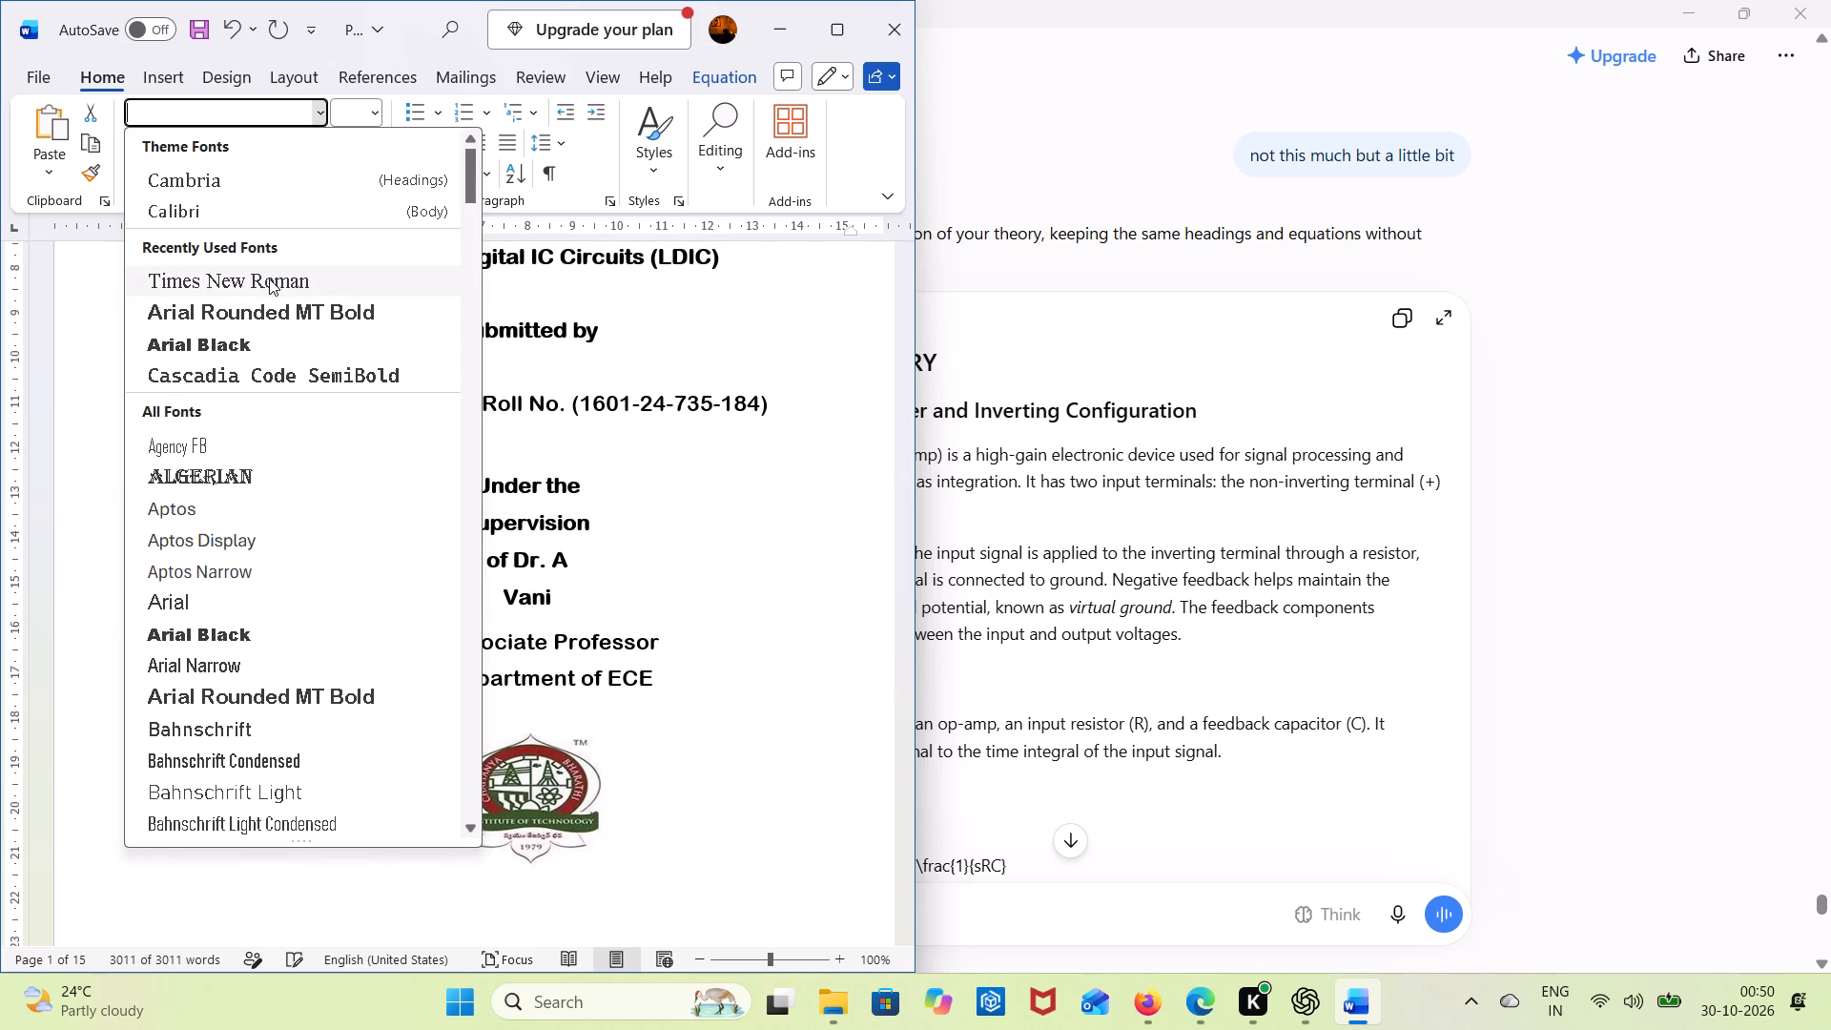
{"action": "left_click", "coordinate": [270, 278]}
{"action": "left_click", "coordinate": [673, 575]}
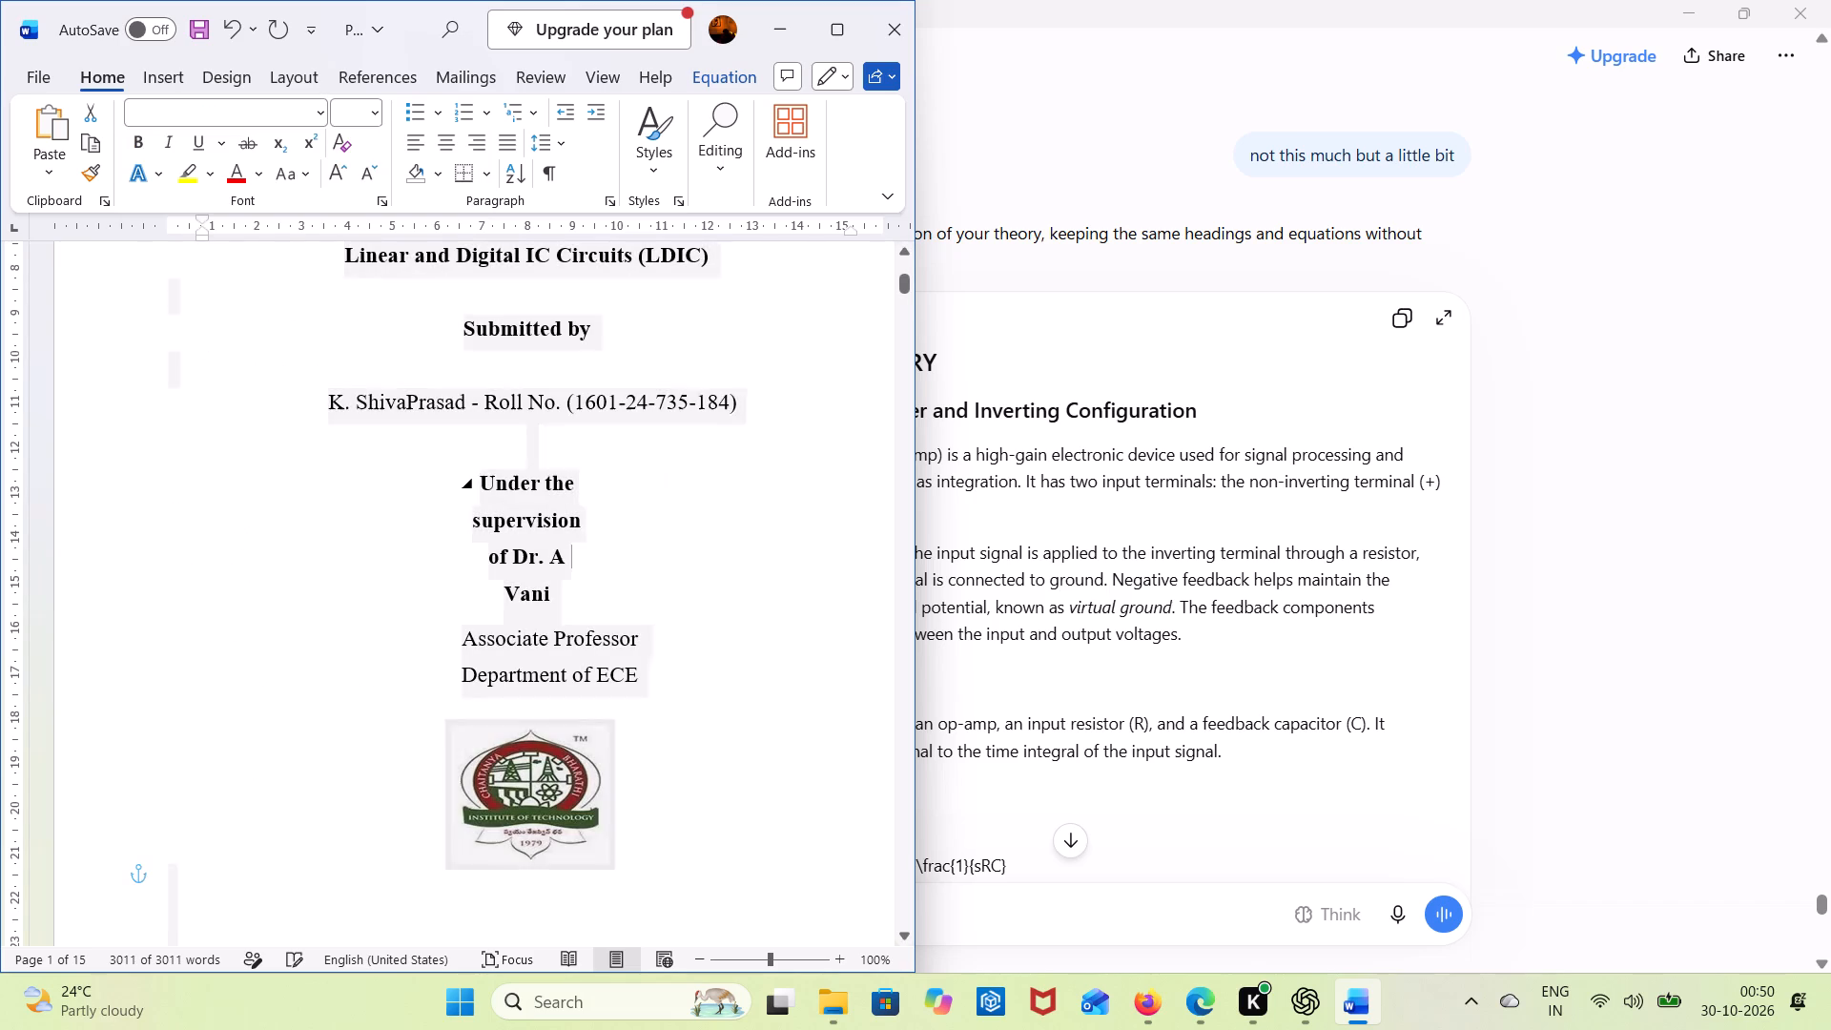
Check the reformatted report's layout from the cover page through the Introduction and Objectives to the Relevant Theory section.
{"action": "scroll", "coordinate": [673, 575], "scroll_direction": "down", "scroll_amount": 4}
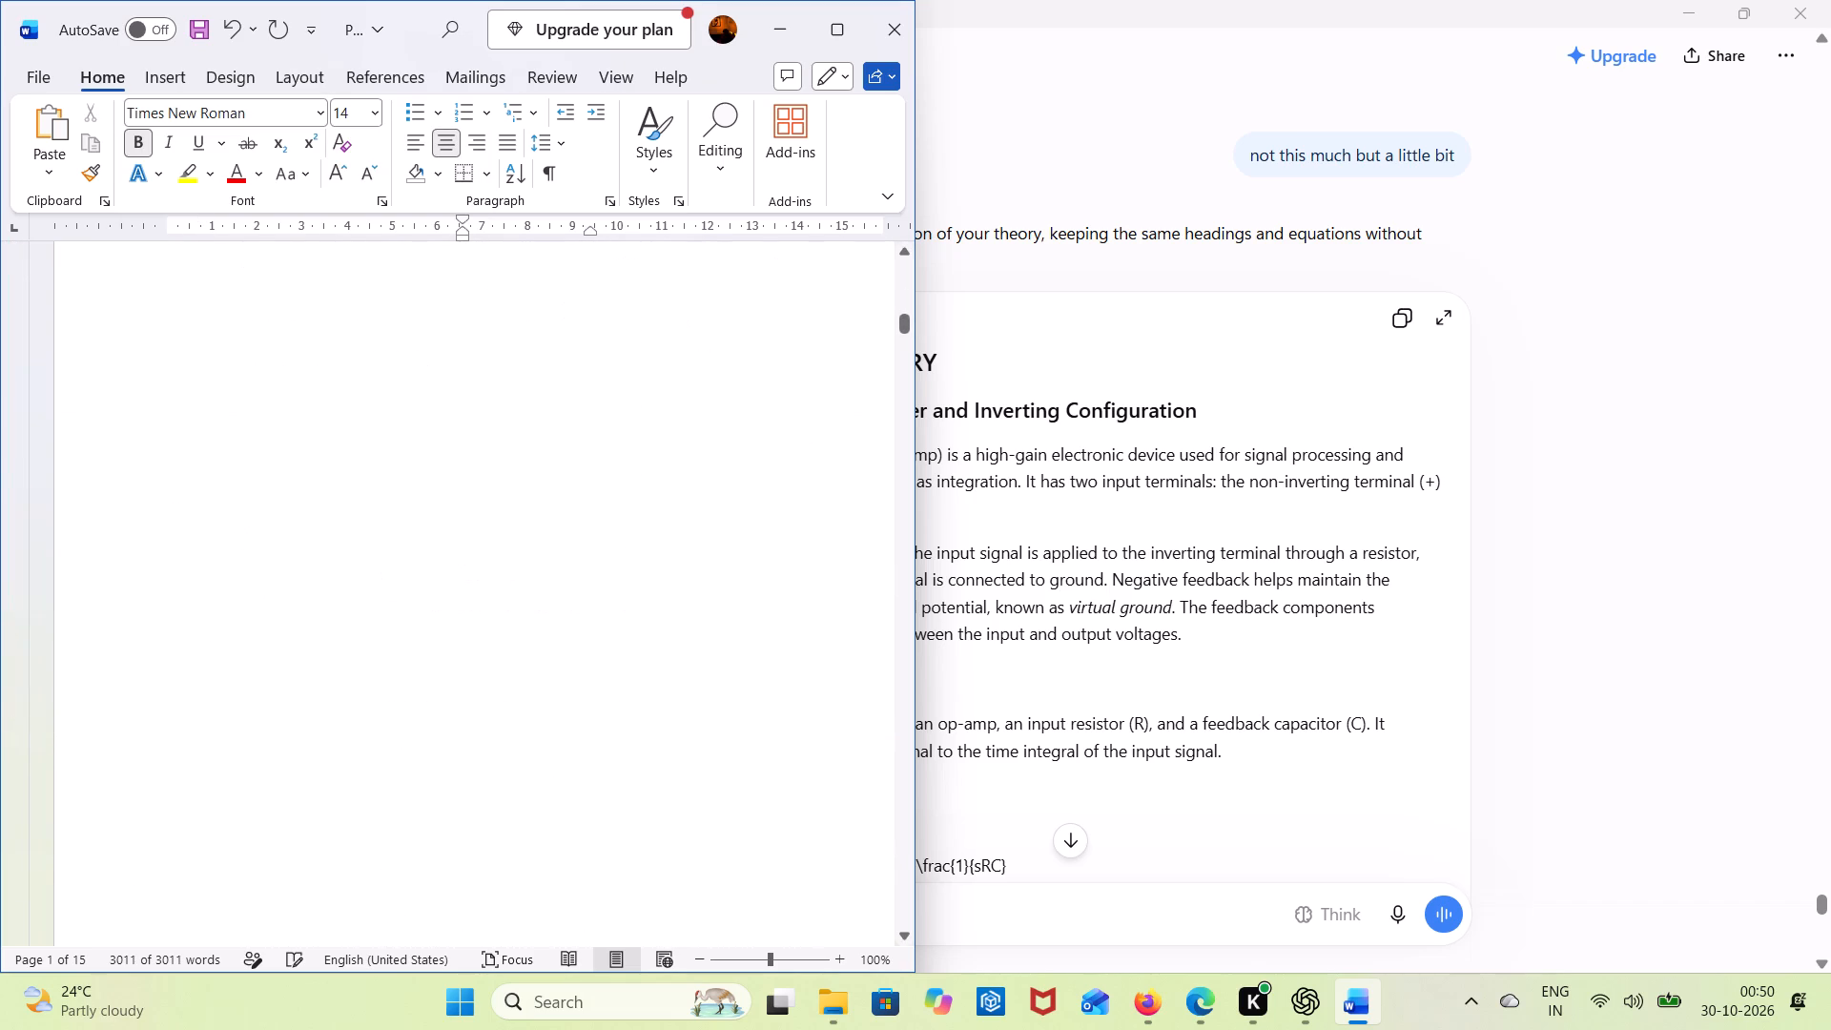
{"action": "scroll", "coordinate": [673, 575], "scroll_direction": "down", "scroll_amount": 5}
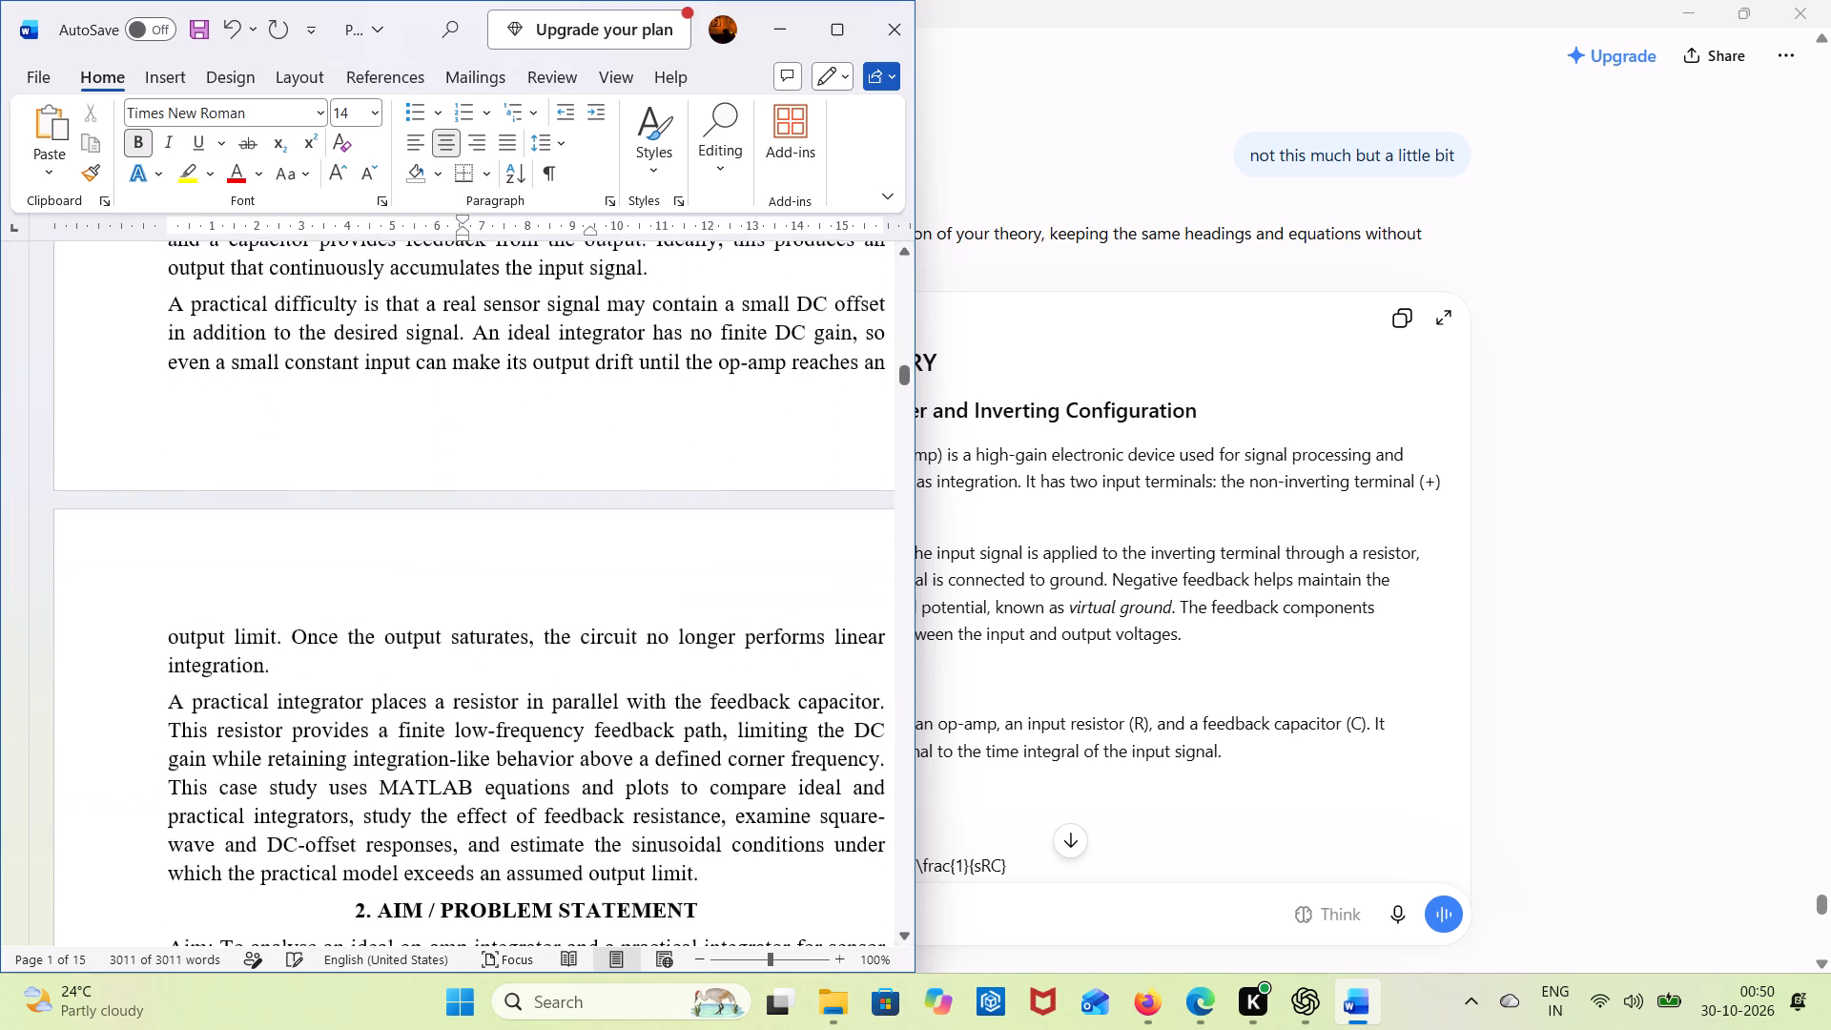
{"action": "left_click", "coordinate": [673, 575]}
{"action": "scroll", "coordinate": [673, 575], "scroll_direction": "down", "scroll_amount": 4}
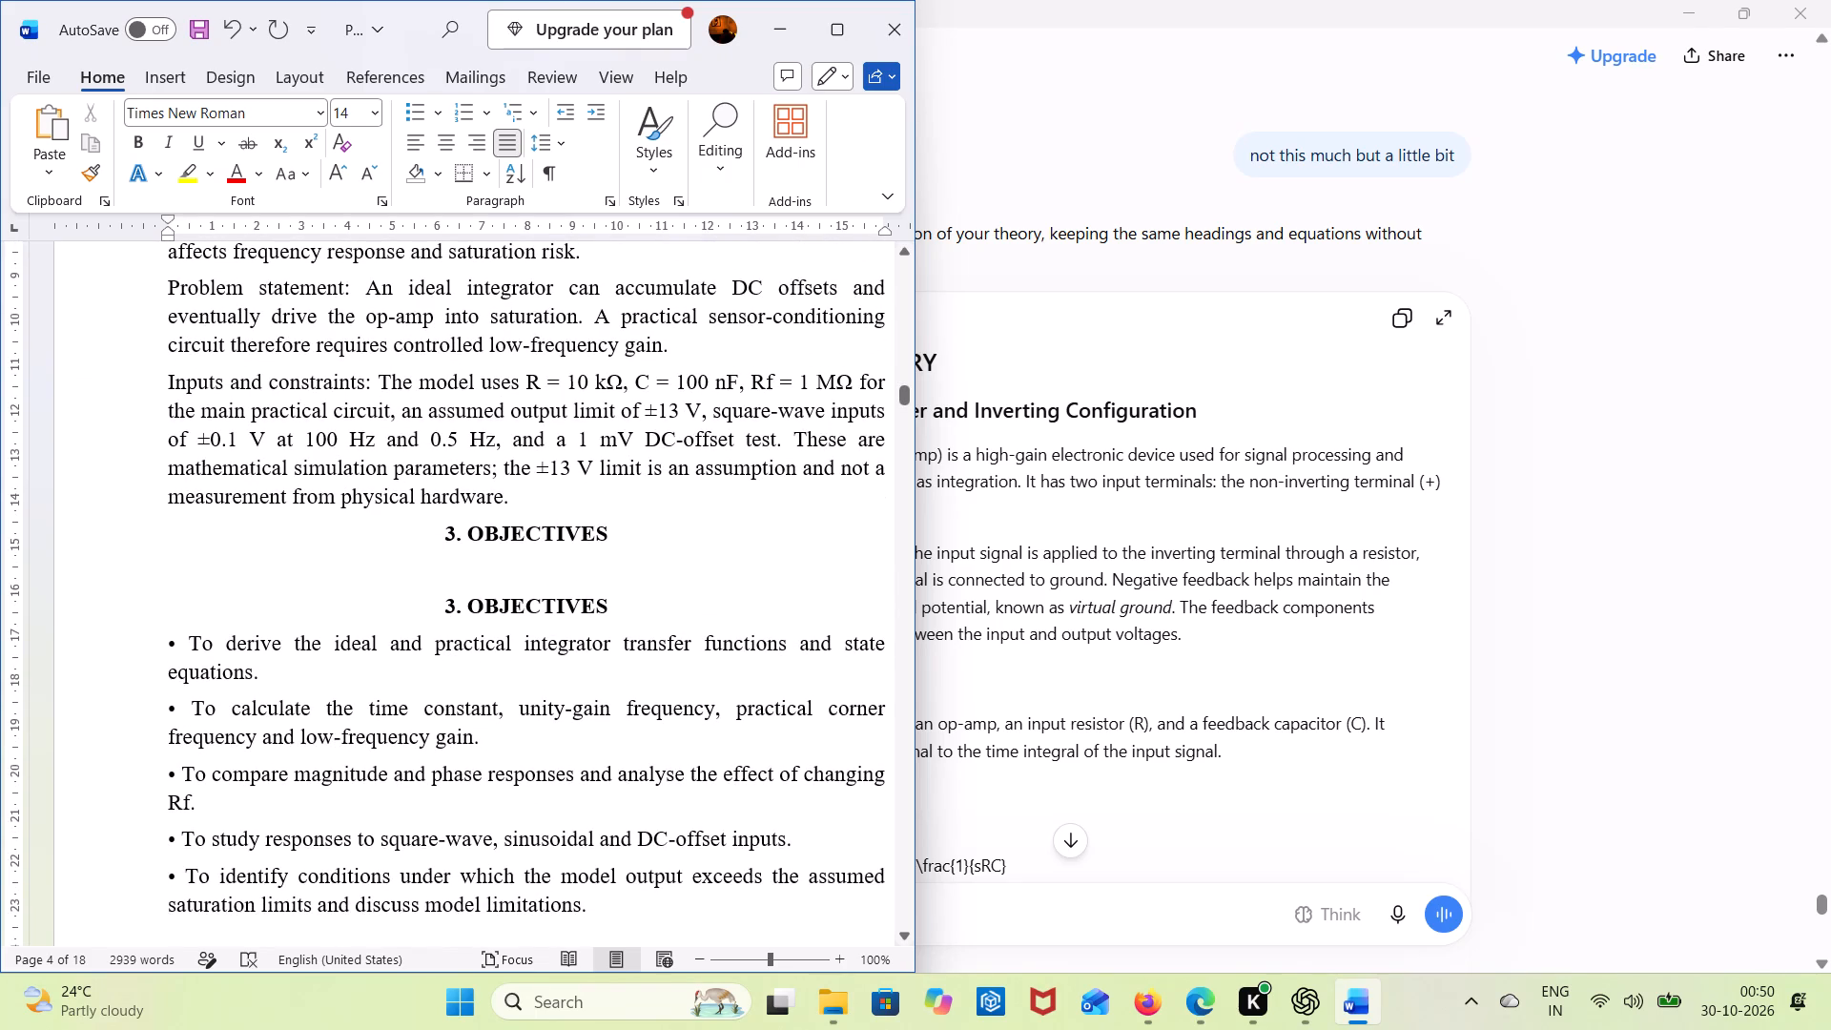
{"action": "scroll", "coordinate": [381, 351], "scroll_direction": "down", "scroll_amount": 2}
{"action": "scroll", "coordinate": [381, 351], "scroll_direction": "up", "scroll_amount": 2}
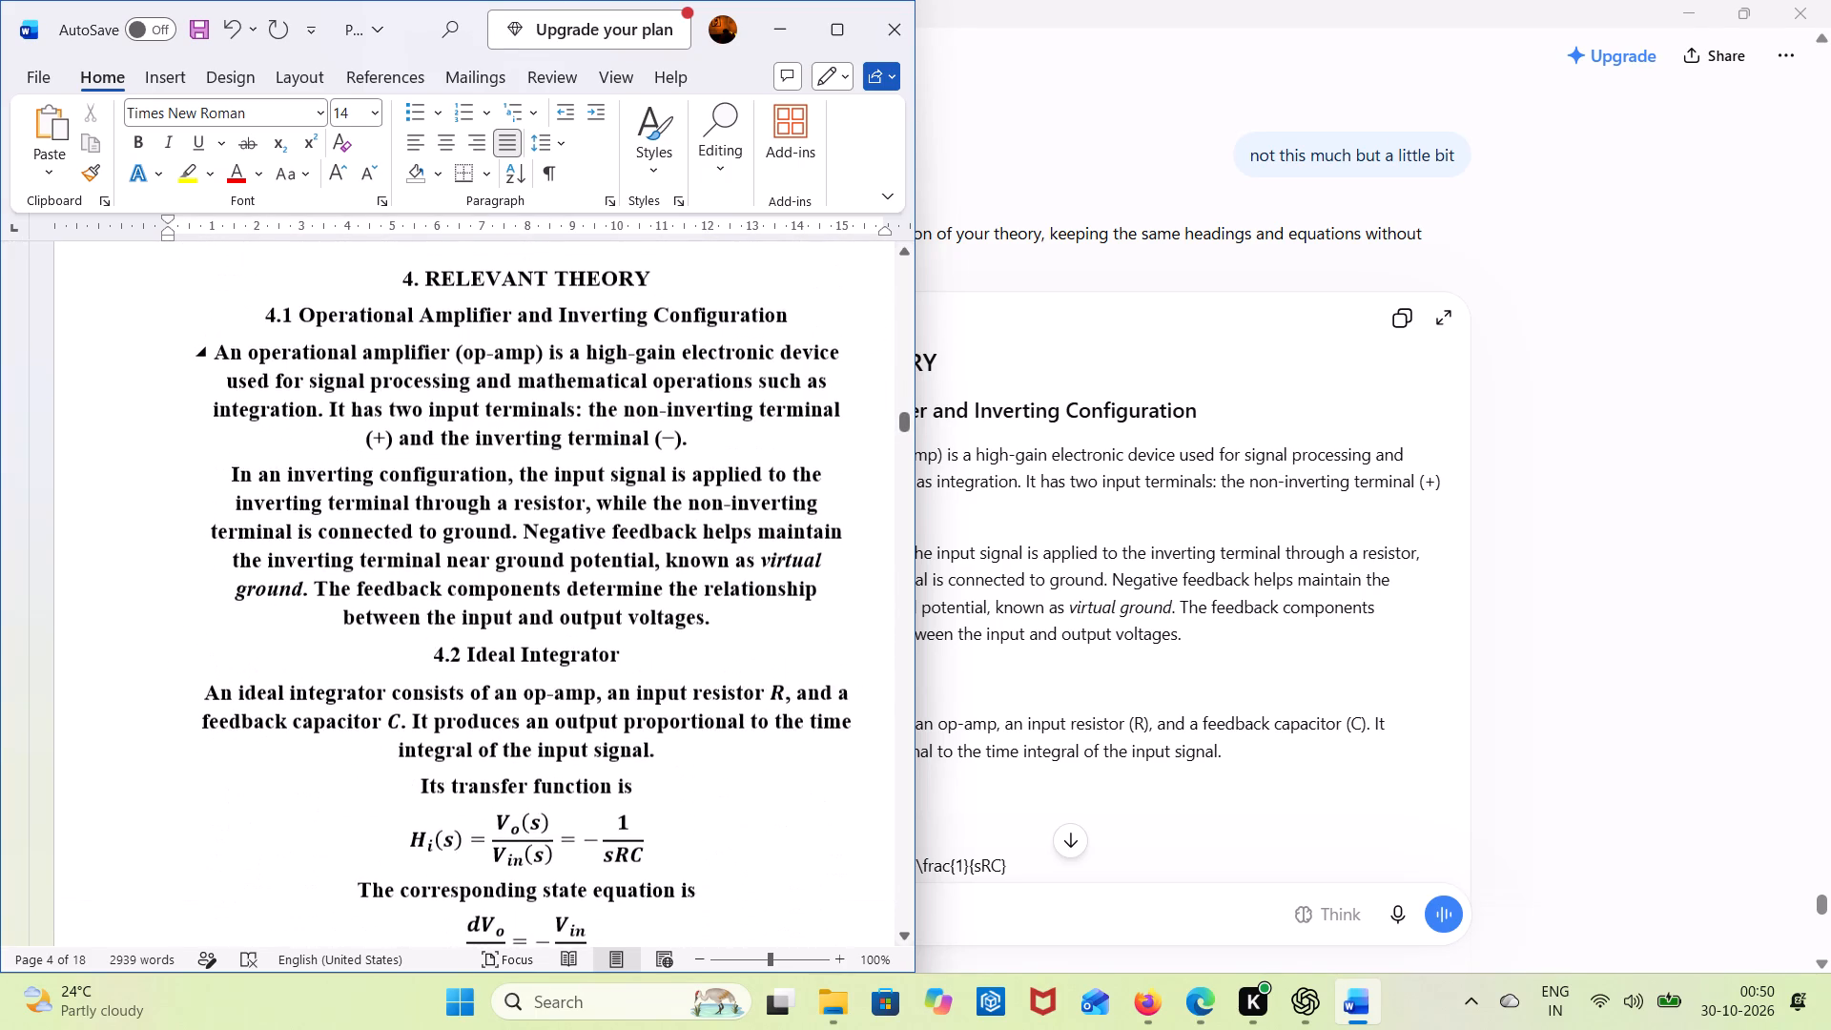
{"action": "scroll", "coordinate": [381, 351], "scroll_direction": "up", "scroll_amount": 2}
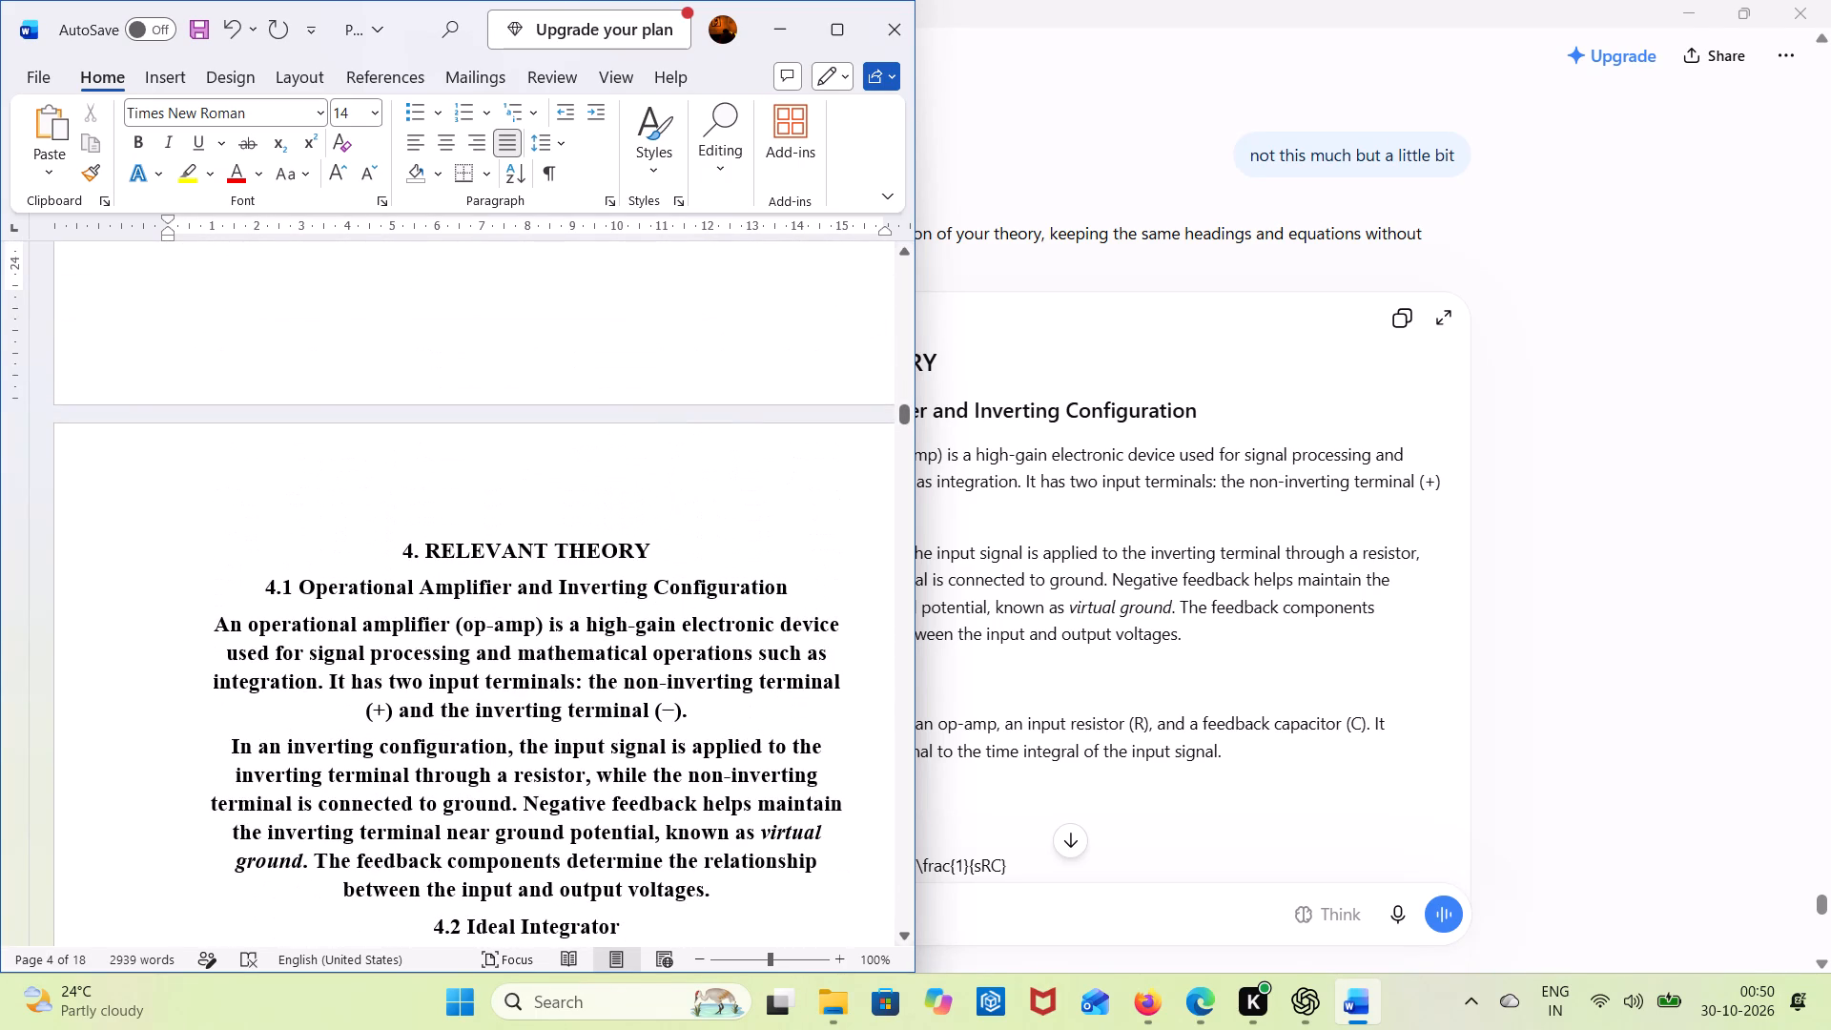
{"action": "scroll", "coordinate": [307, 619], "scroll_direction": "up", "scroll_amount": 1}
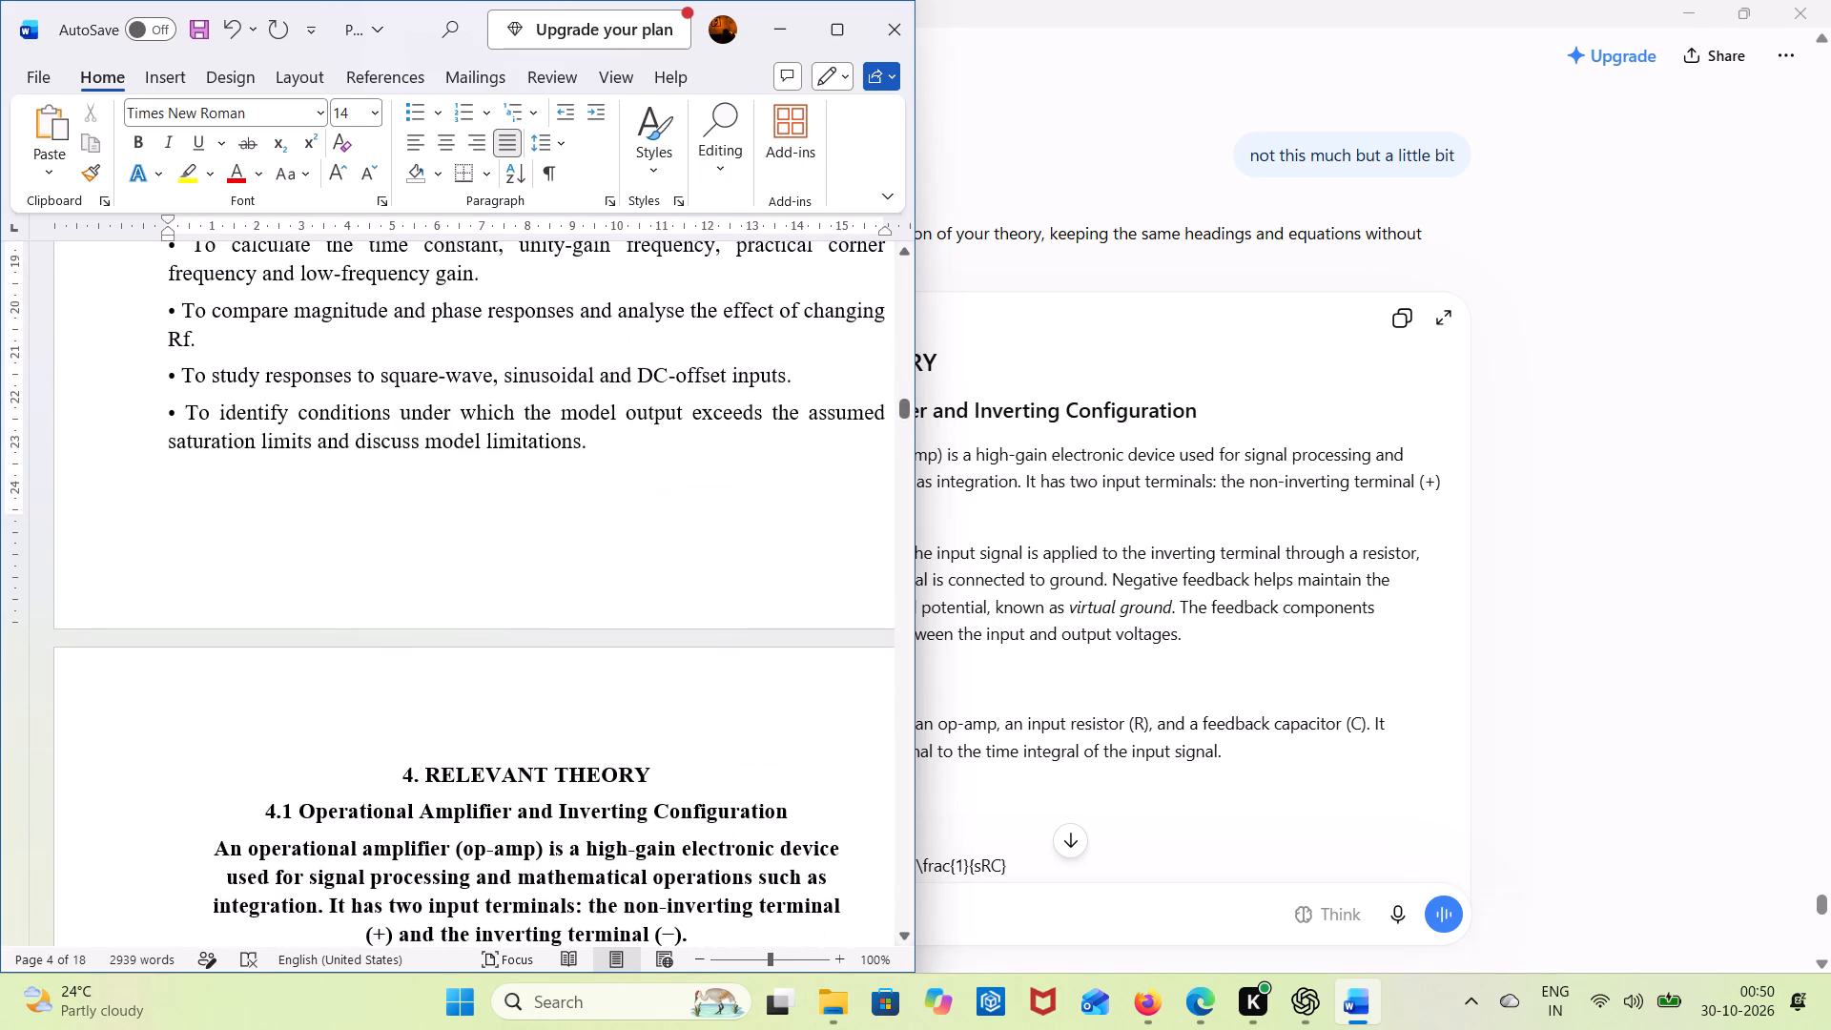
{"action": "scroll", "coordinate": [307, 619], "scroll_direction": "down", "scroll_amount": 1}
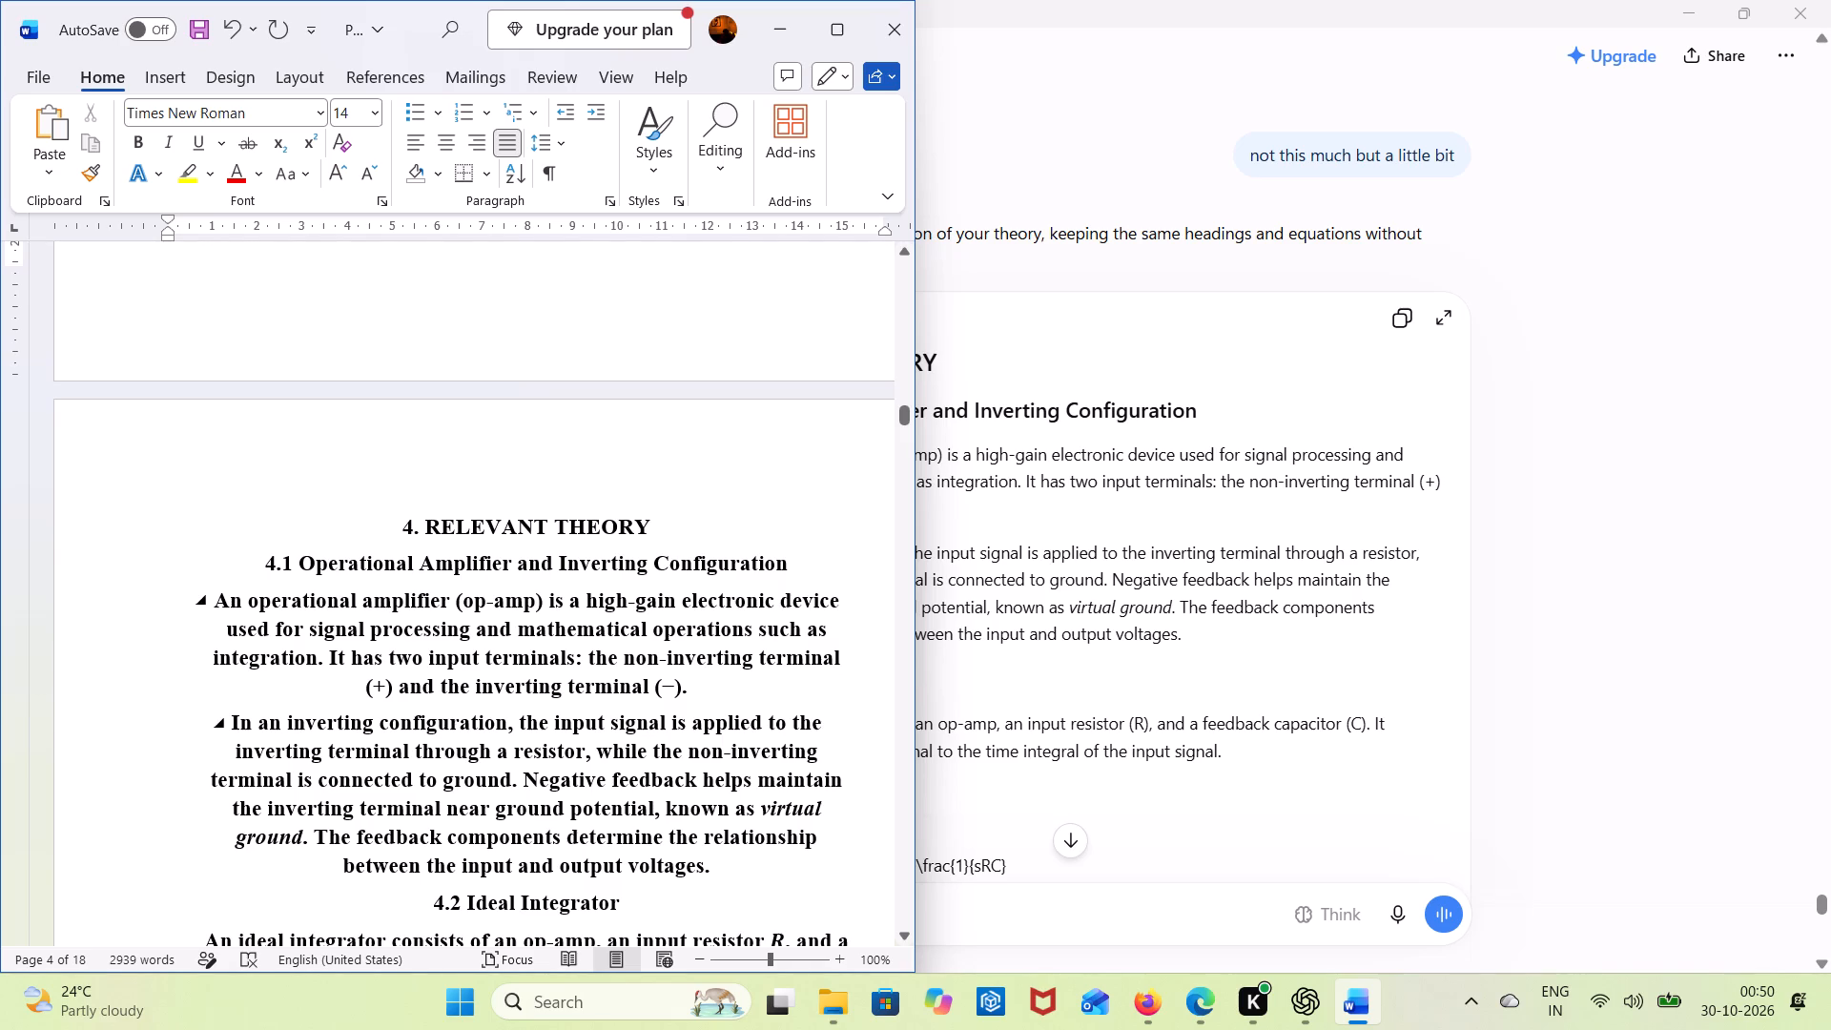
{"action": "left_click", "coordinate": [257, 566]}
{"action": "left_click", "coordinate": [257, 566]}
{"action": "scroll", "coordinate": [257, 566], "scroll_direction": "down", "scroll_amount": 1}
{"action": "scroll", "coordinate": [321, 677], "scroll_direction": "down", "scroll_amount": 1}
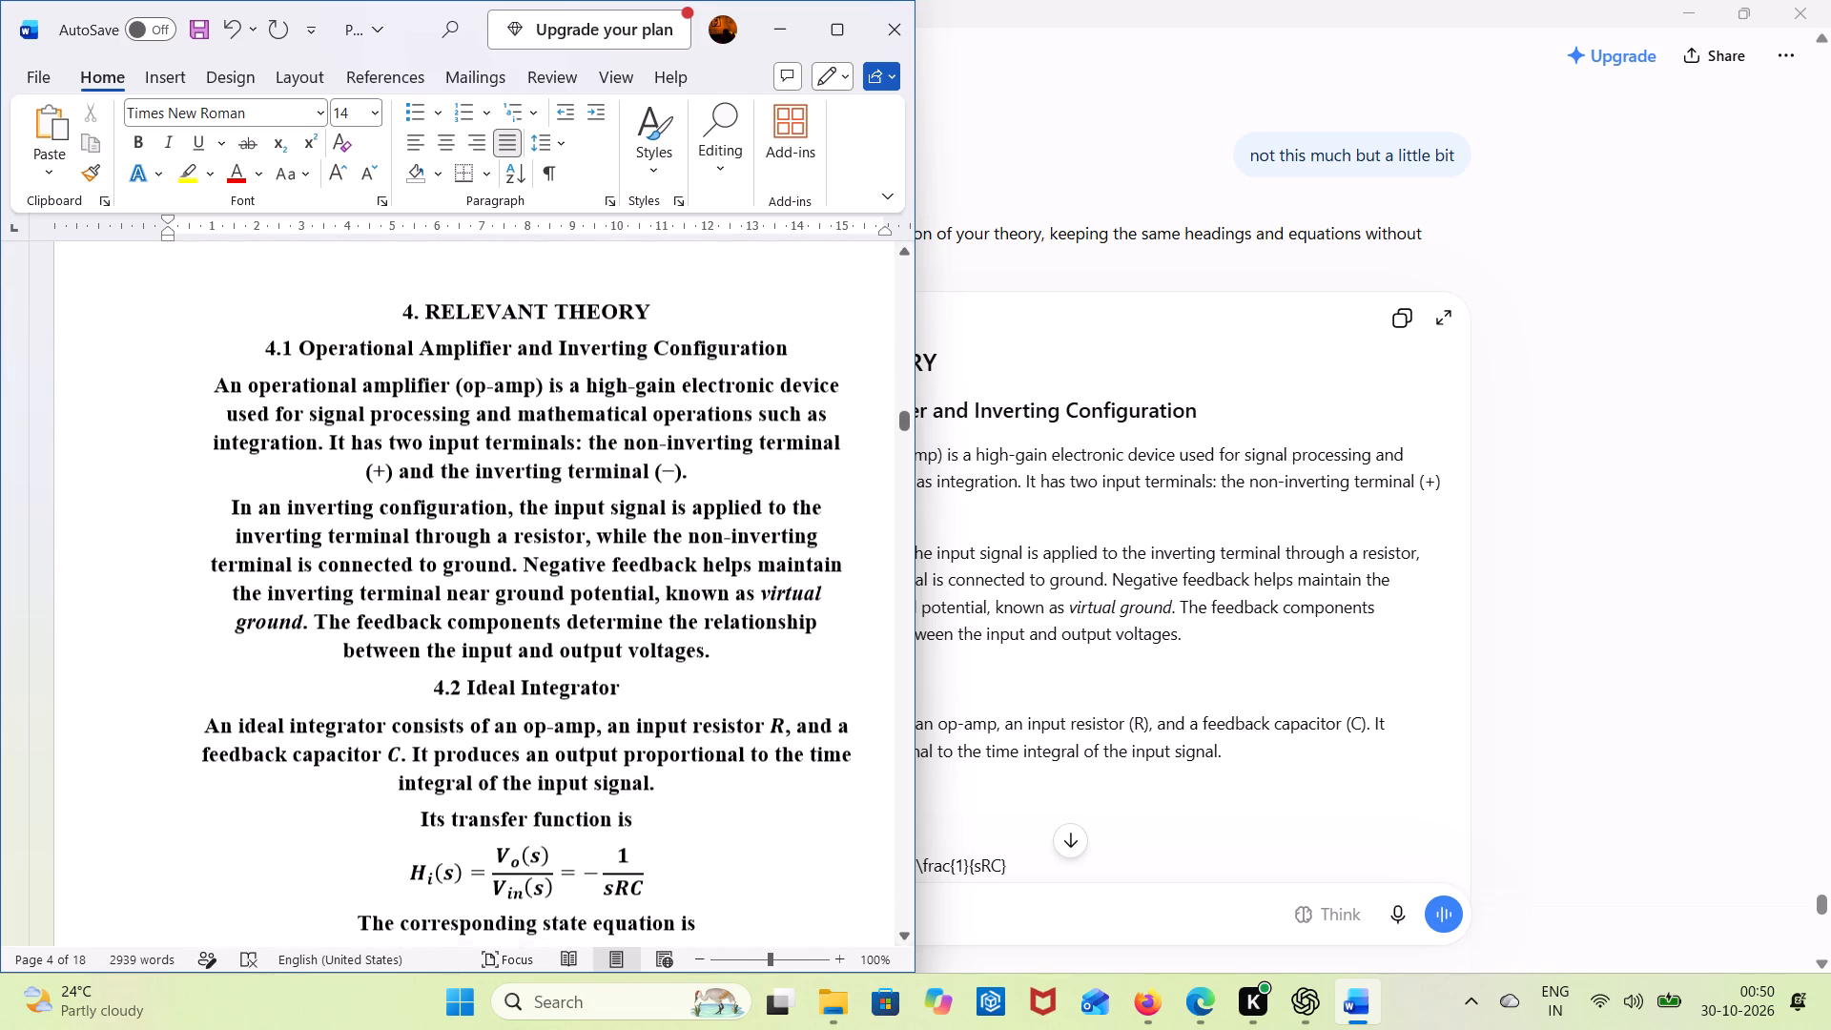
{"action": "scroll", "coordinate": [321, 677], "scroll_direction": "down", "scroll_amount": 1}
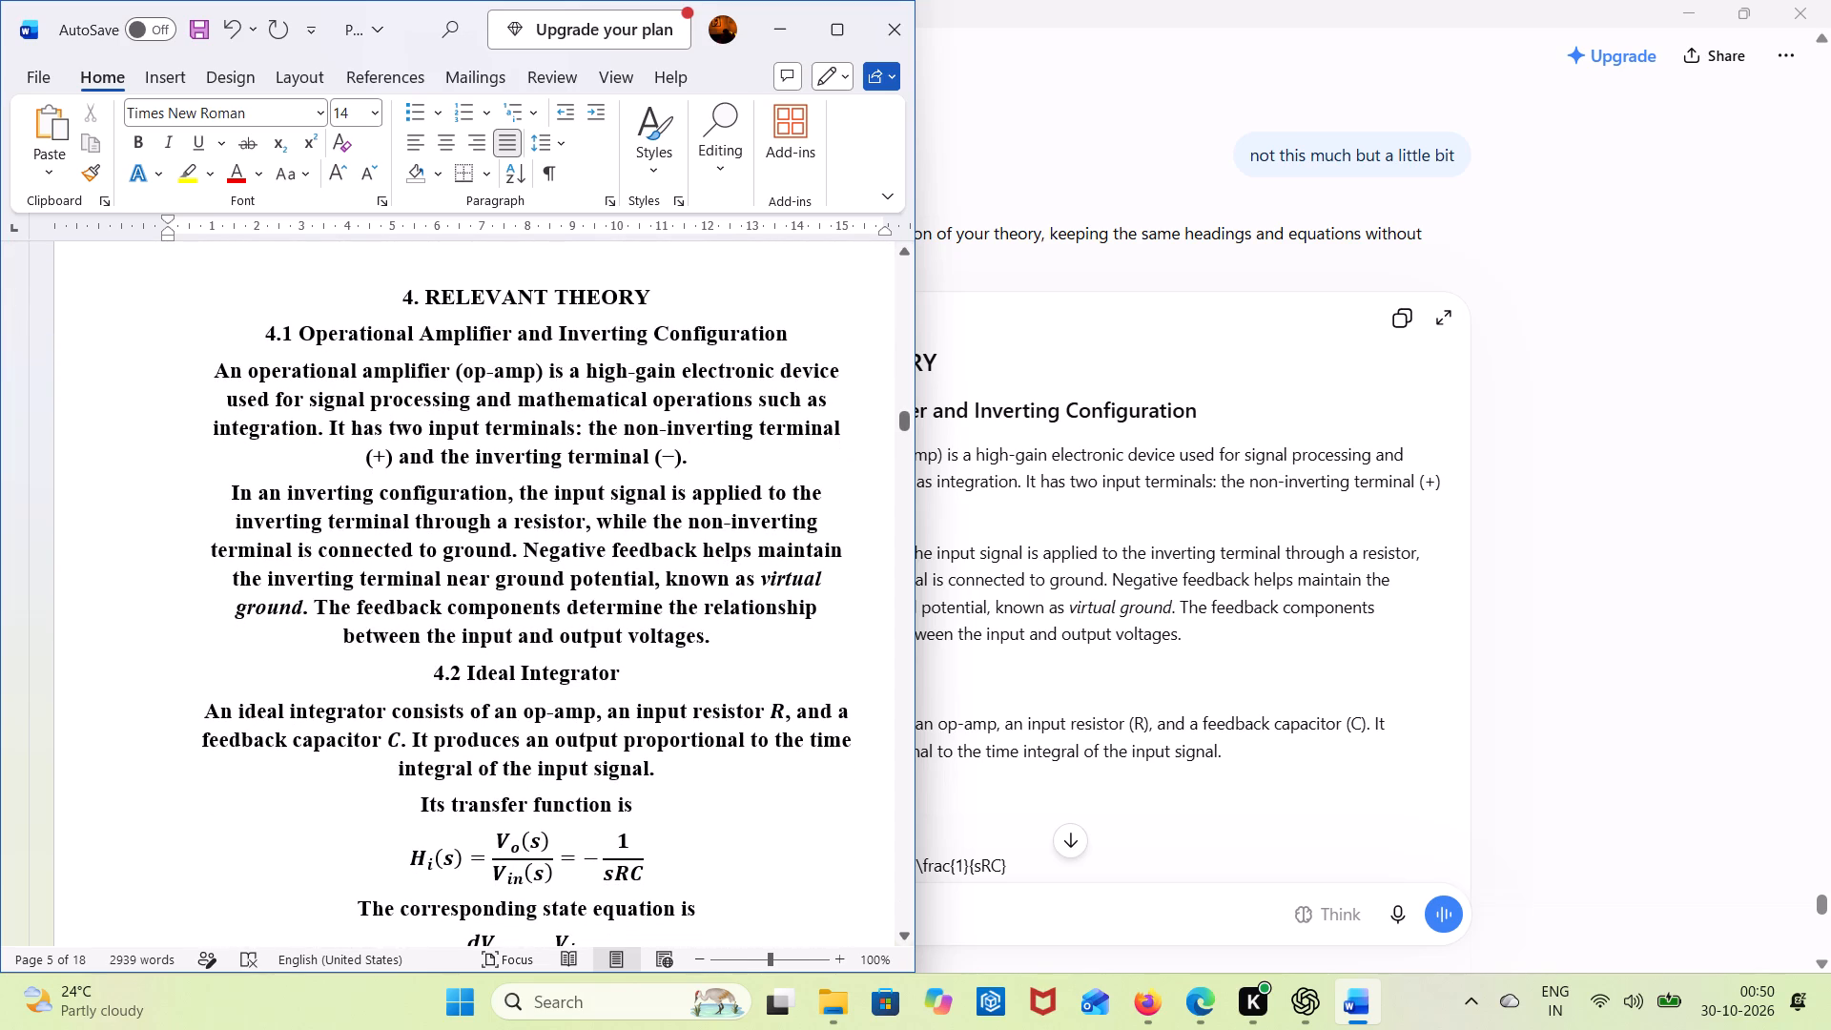
Insert a paragraph break in the Introduction after "Once the output saturates, the circuit no" and return to the Relevant Theory section.
{"action": "key", "text": "Return"}
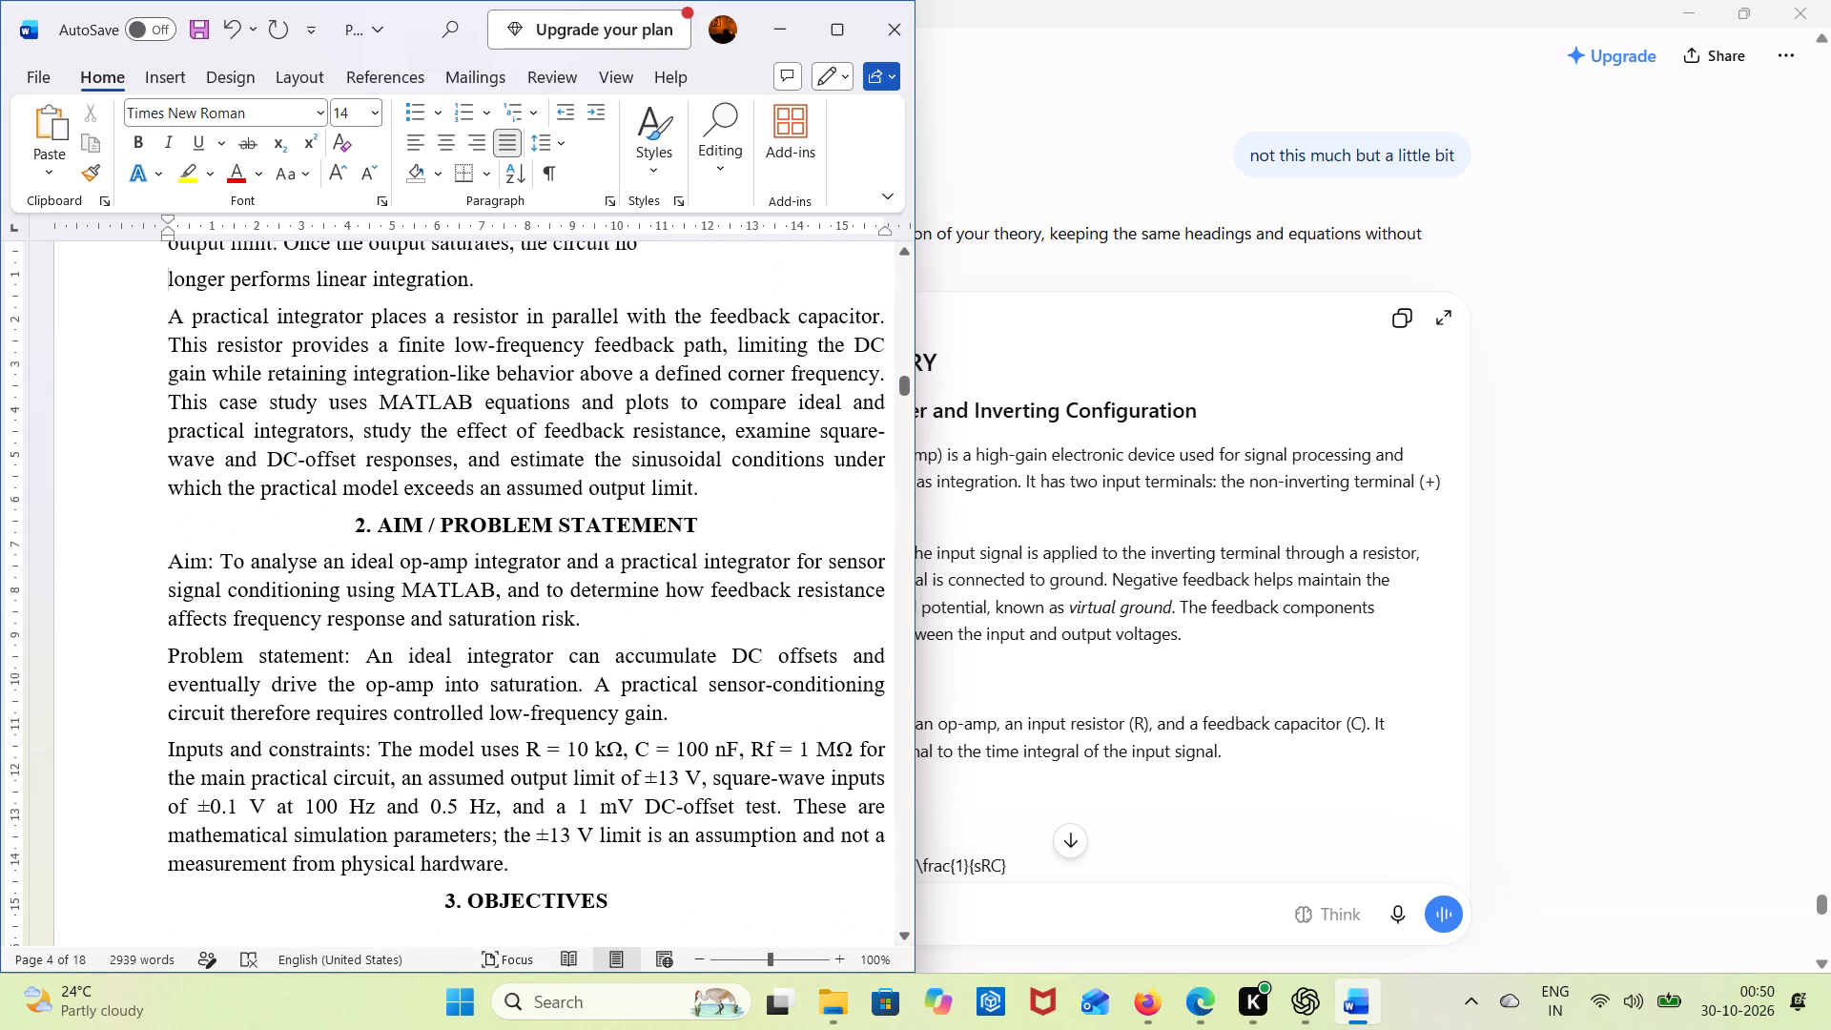
{"action": "scroll", "coordinate": [304, 602], "scroll_direction": "down", "scroll_amount": 2}
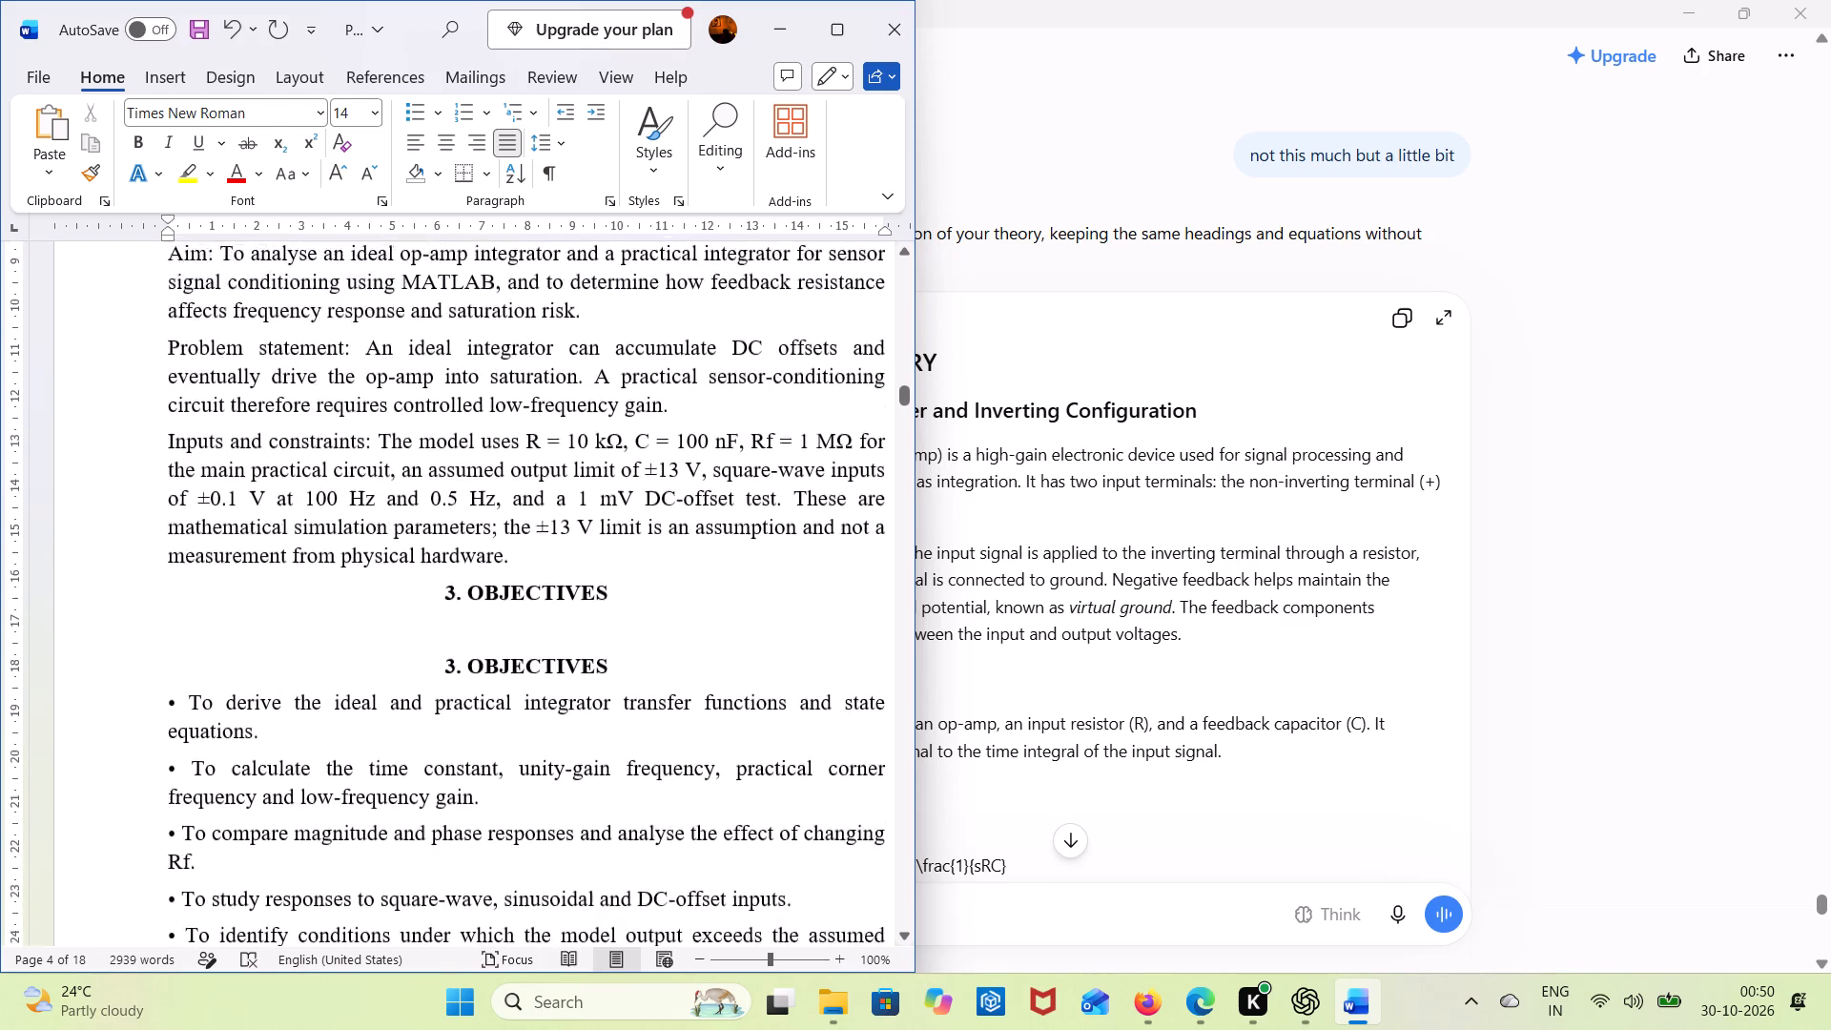
{"action": "scroll", "coordinate": [304, 602], "scroll_direction": "down", "scroll_amount": 3}
{"action": "scroll", "coordinate": [304, 602], "scroll_direction": "up", "scroll_amount": 1}
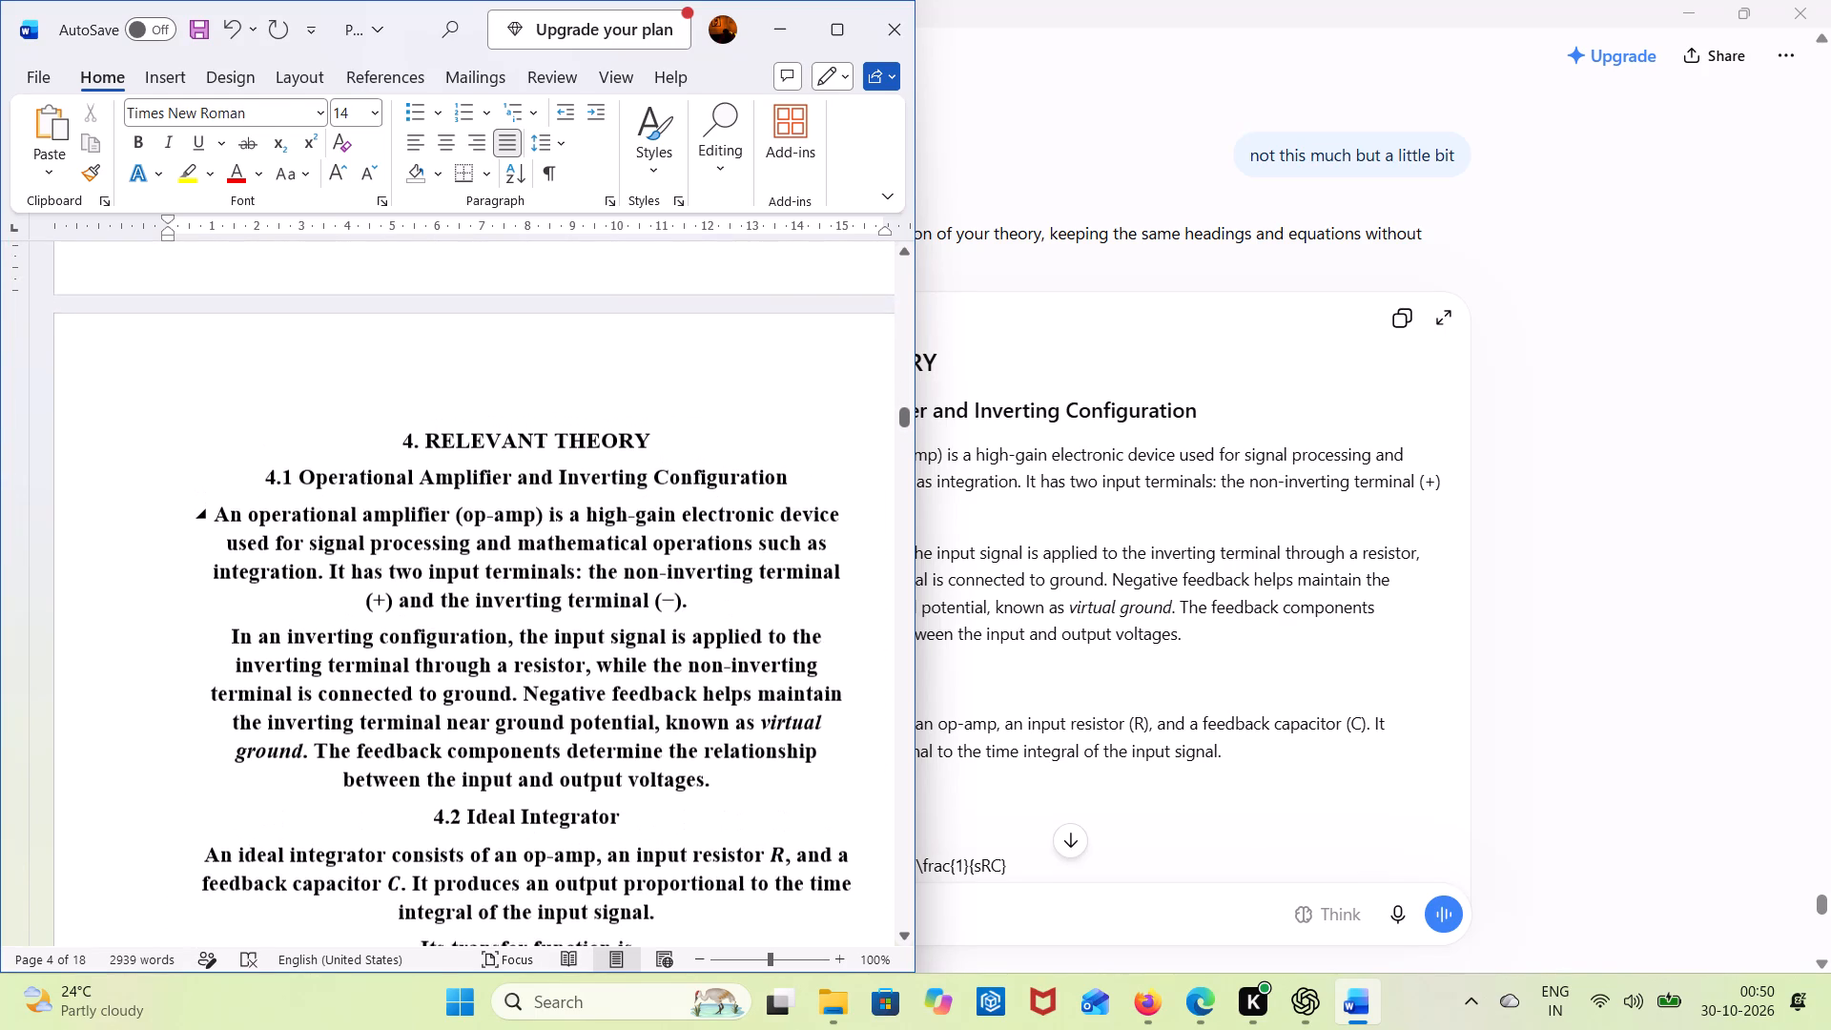
{"action": "scroll", "coordinate": [304, 602], "scroll_direction": "up", "scroll_amount": 1}
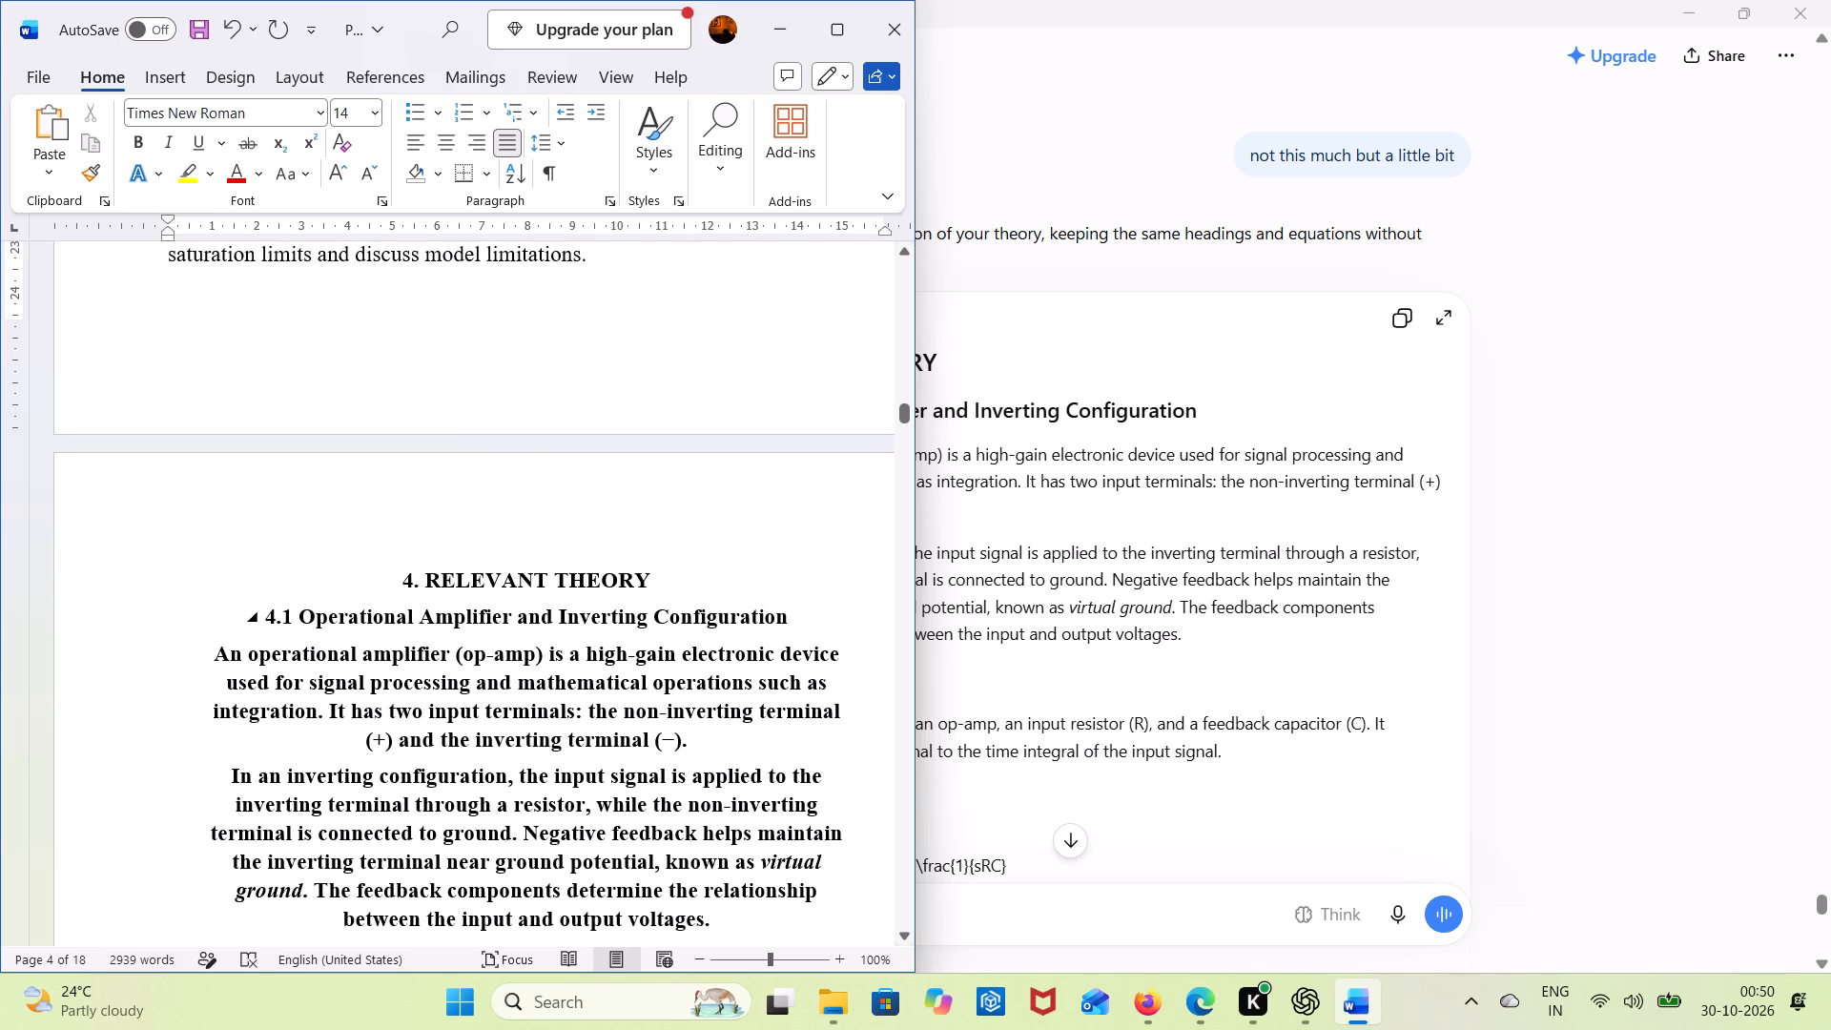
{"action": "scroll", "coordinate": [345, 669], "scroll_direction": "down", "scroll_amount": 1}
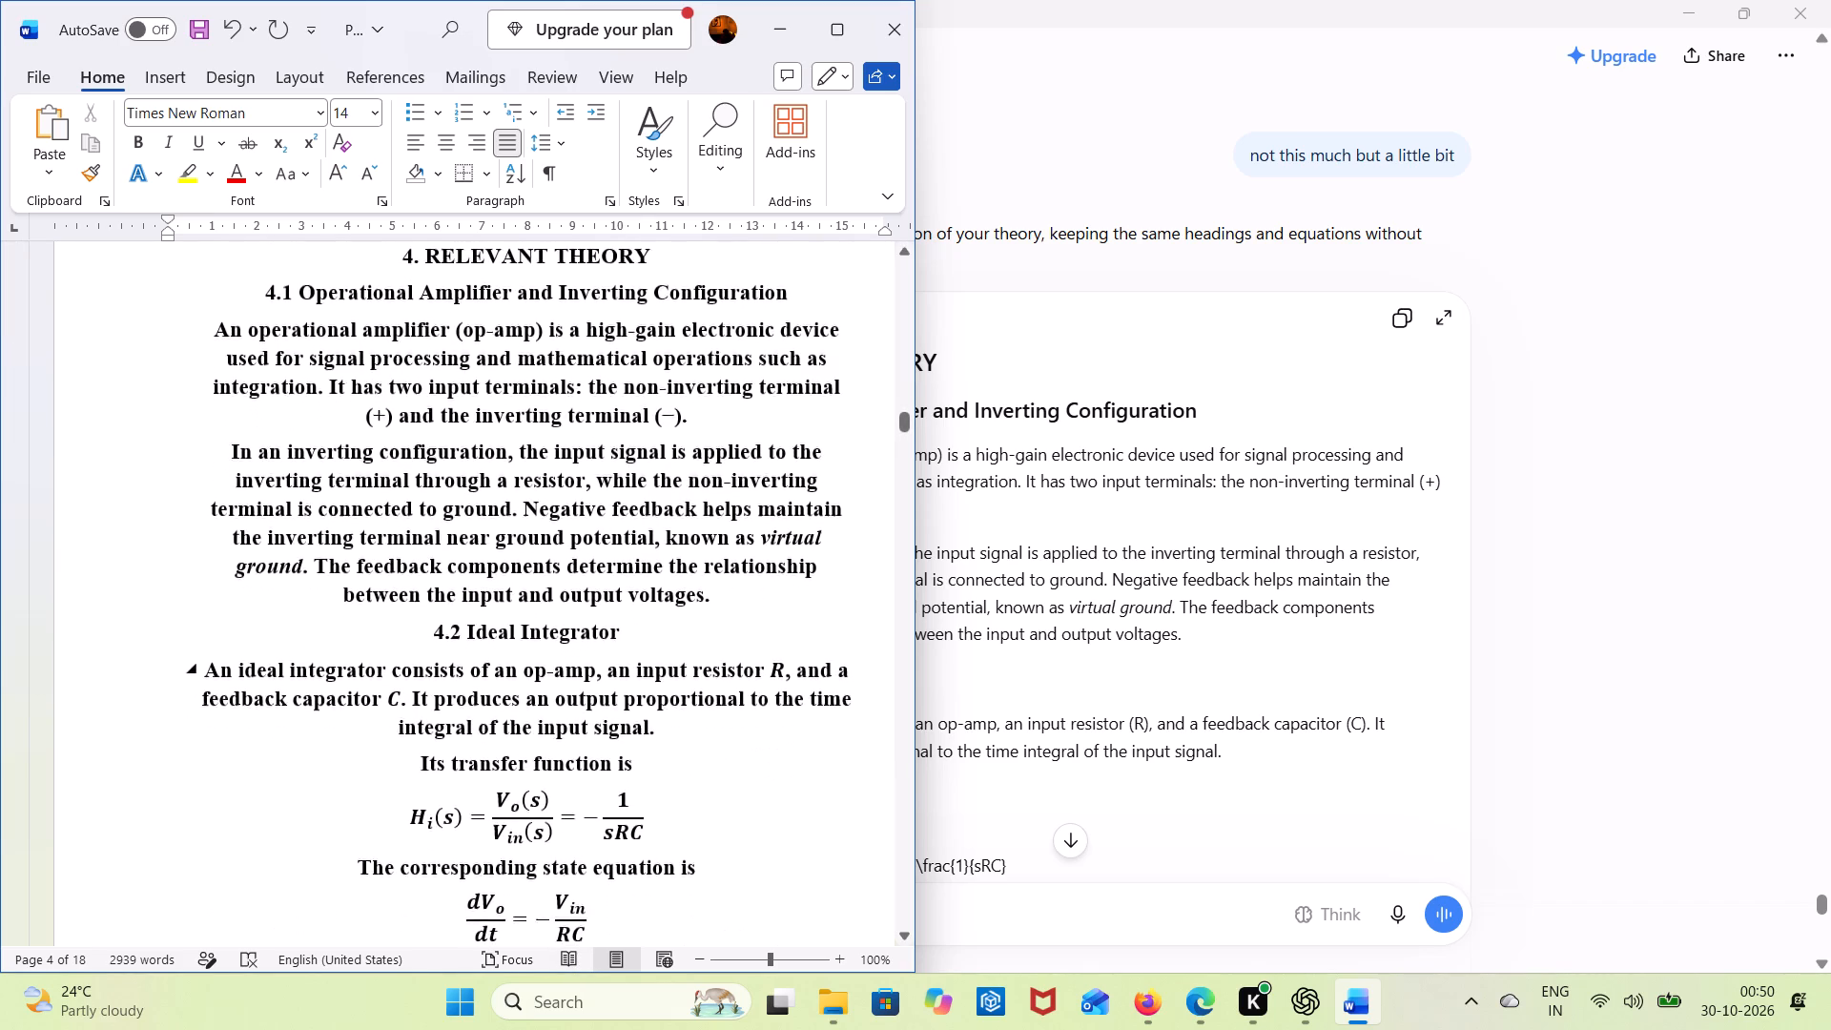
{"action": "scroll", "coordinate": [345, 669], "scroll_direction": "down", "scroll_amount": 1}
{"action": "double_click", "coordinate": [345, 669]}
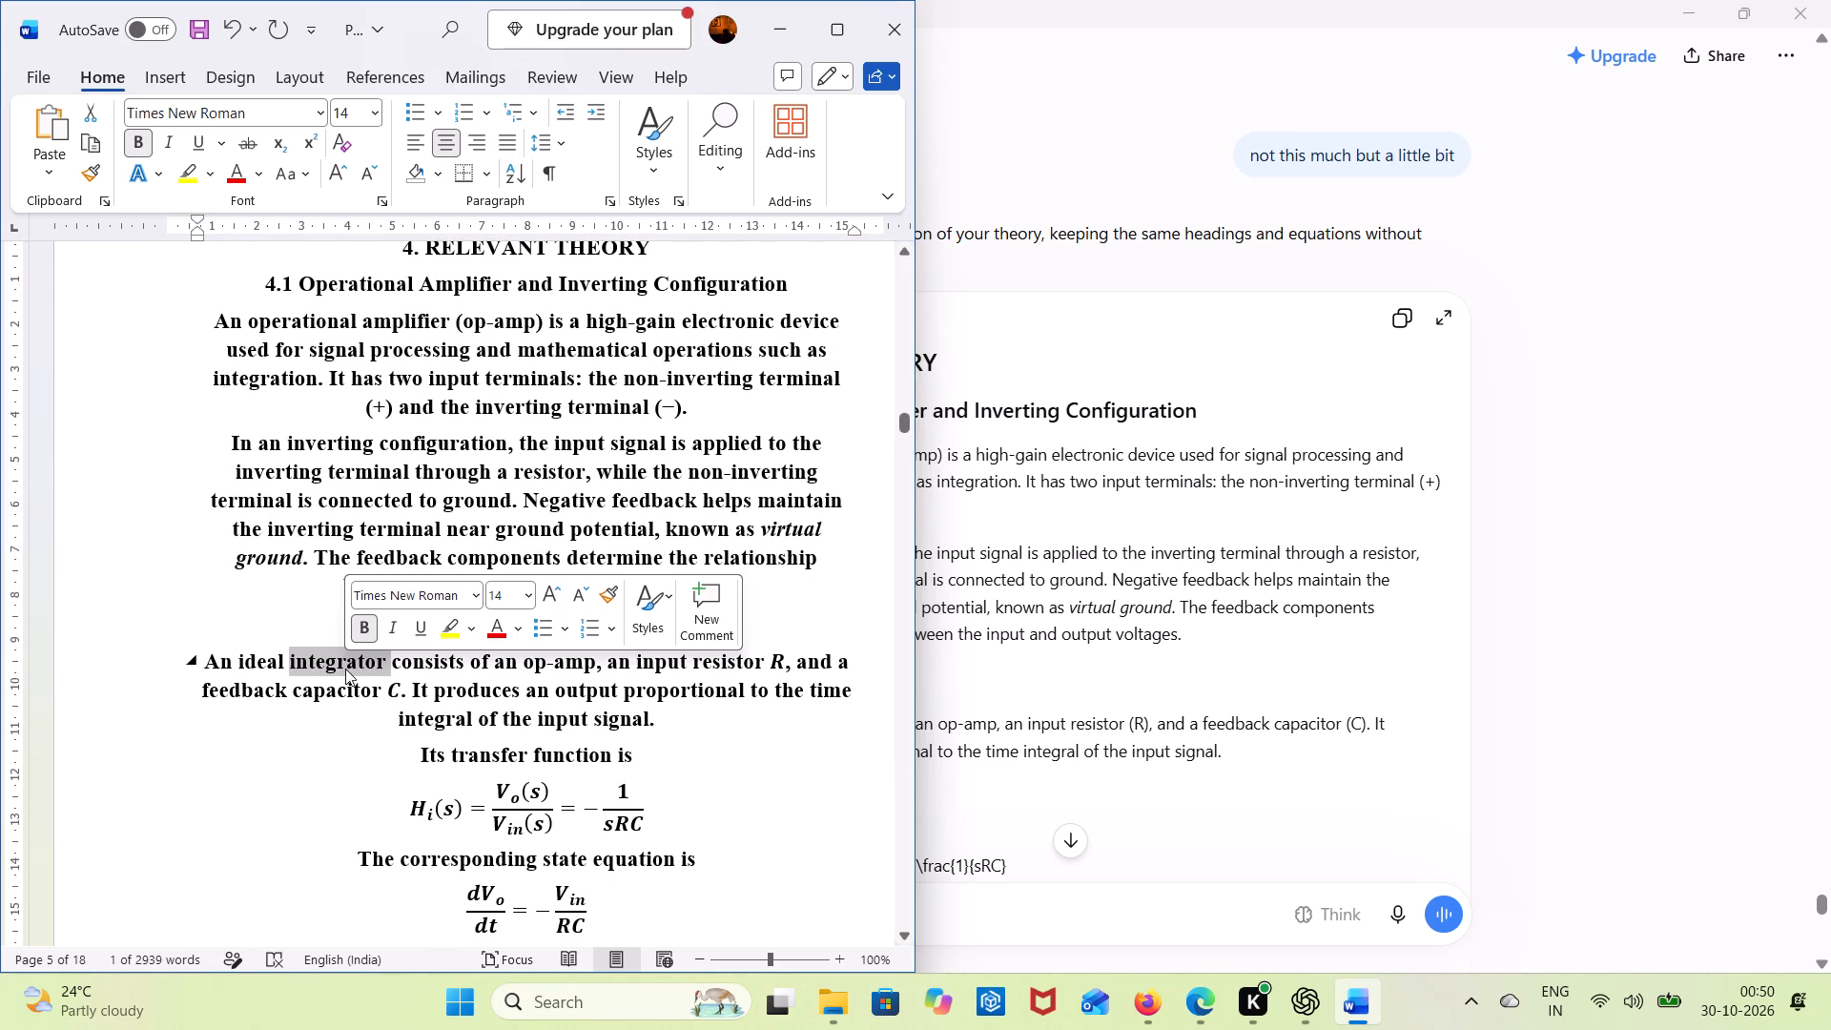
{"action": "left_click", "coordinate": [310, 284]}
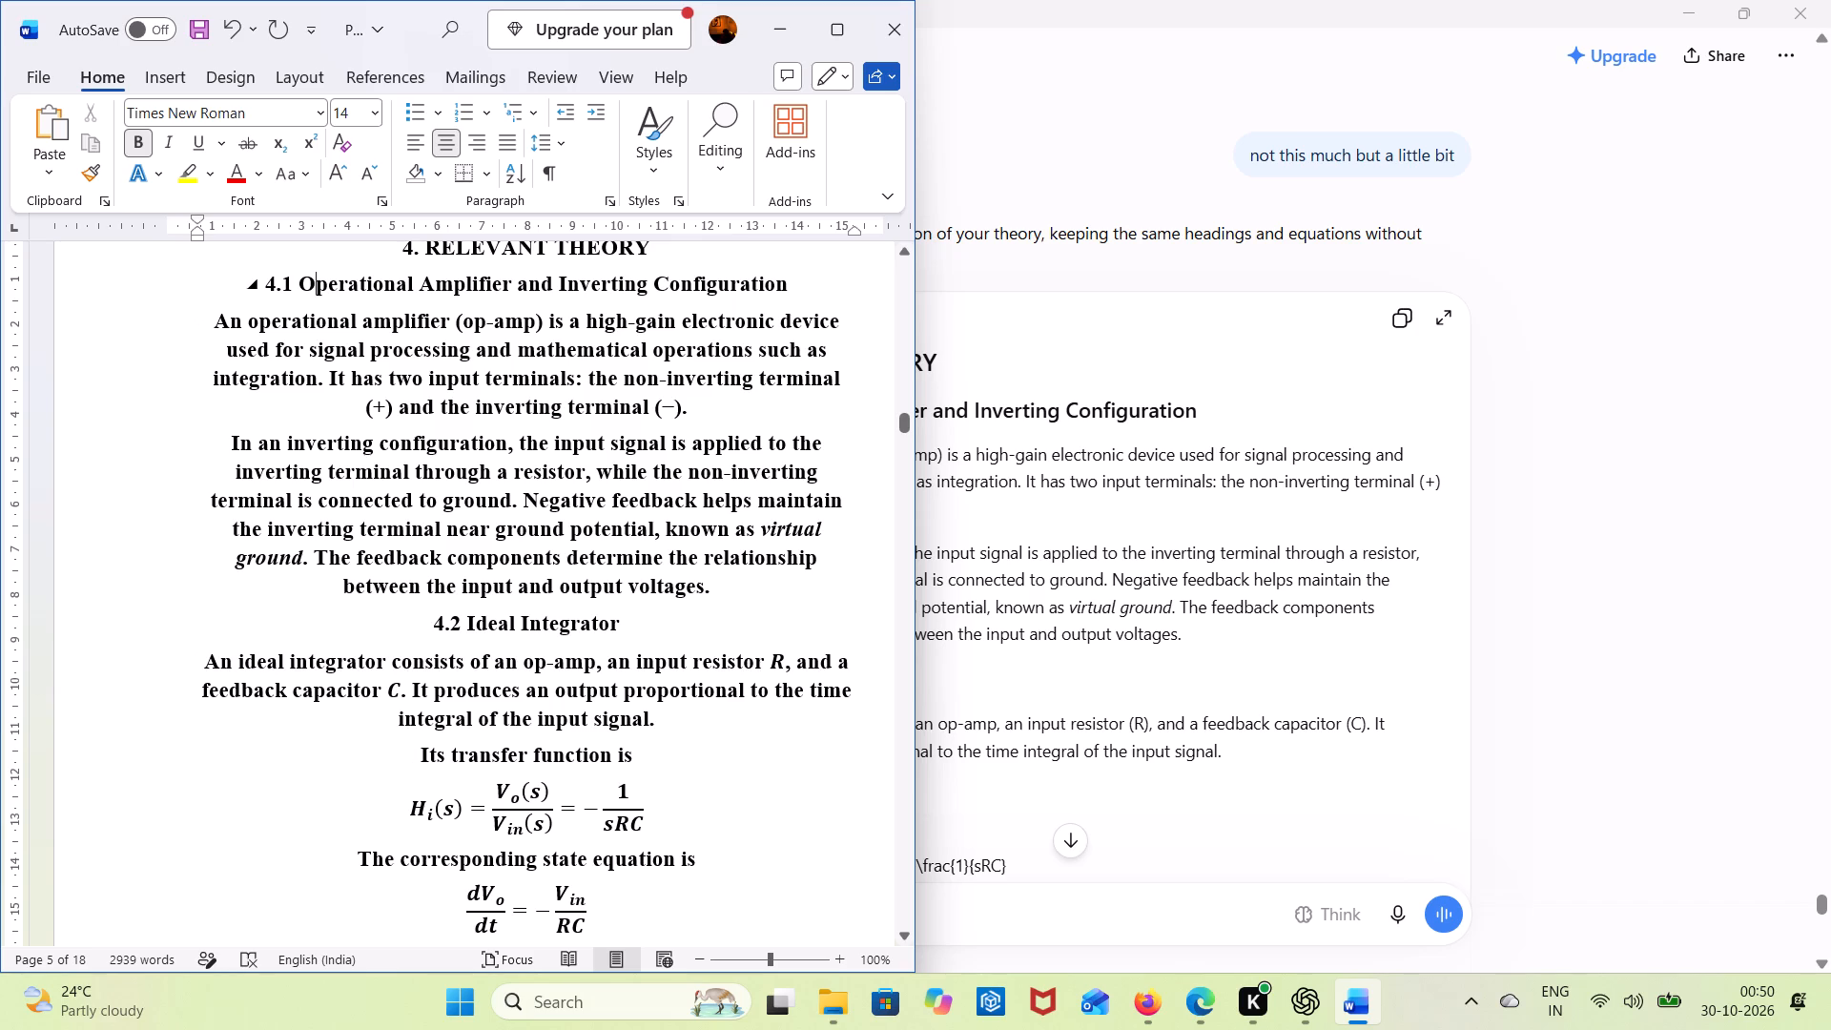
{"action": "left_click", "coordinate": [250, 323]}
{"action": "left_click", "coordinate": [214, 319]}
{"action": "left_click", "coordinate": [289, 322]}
Remove the bold formatting from the "4. RELEVANT THEORY" heading through the start of the "Control systems" bullet in Real-World Applications.
{"action": "scroll", "coordinate": [339, 343], "scroll_direction": "up", "scroll_amount": 1}
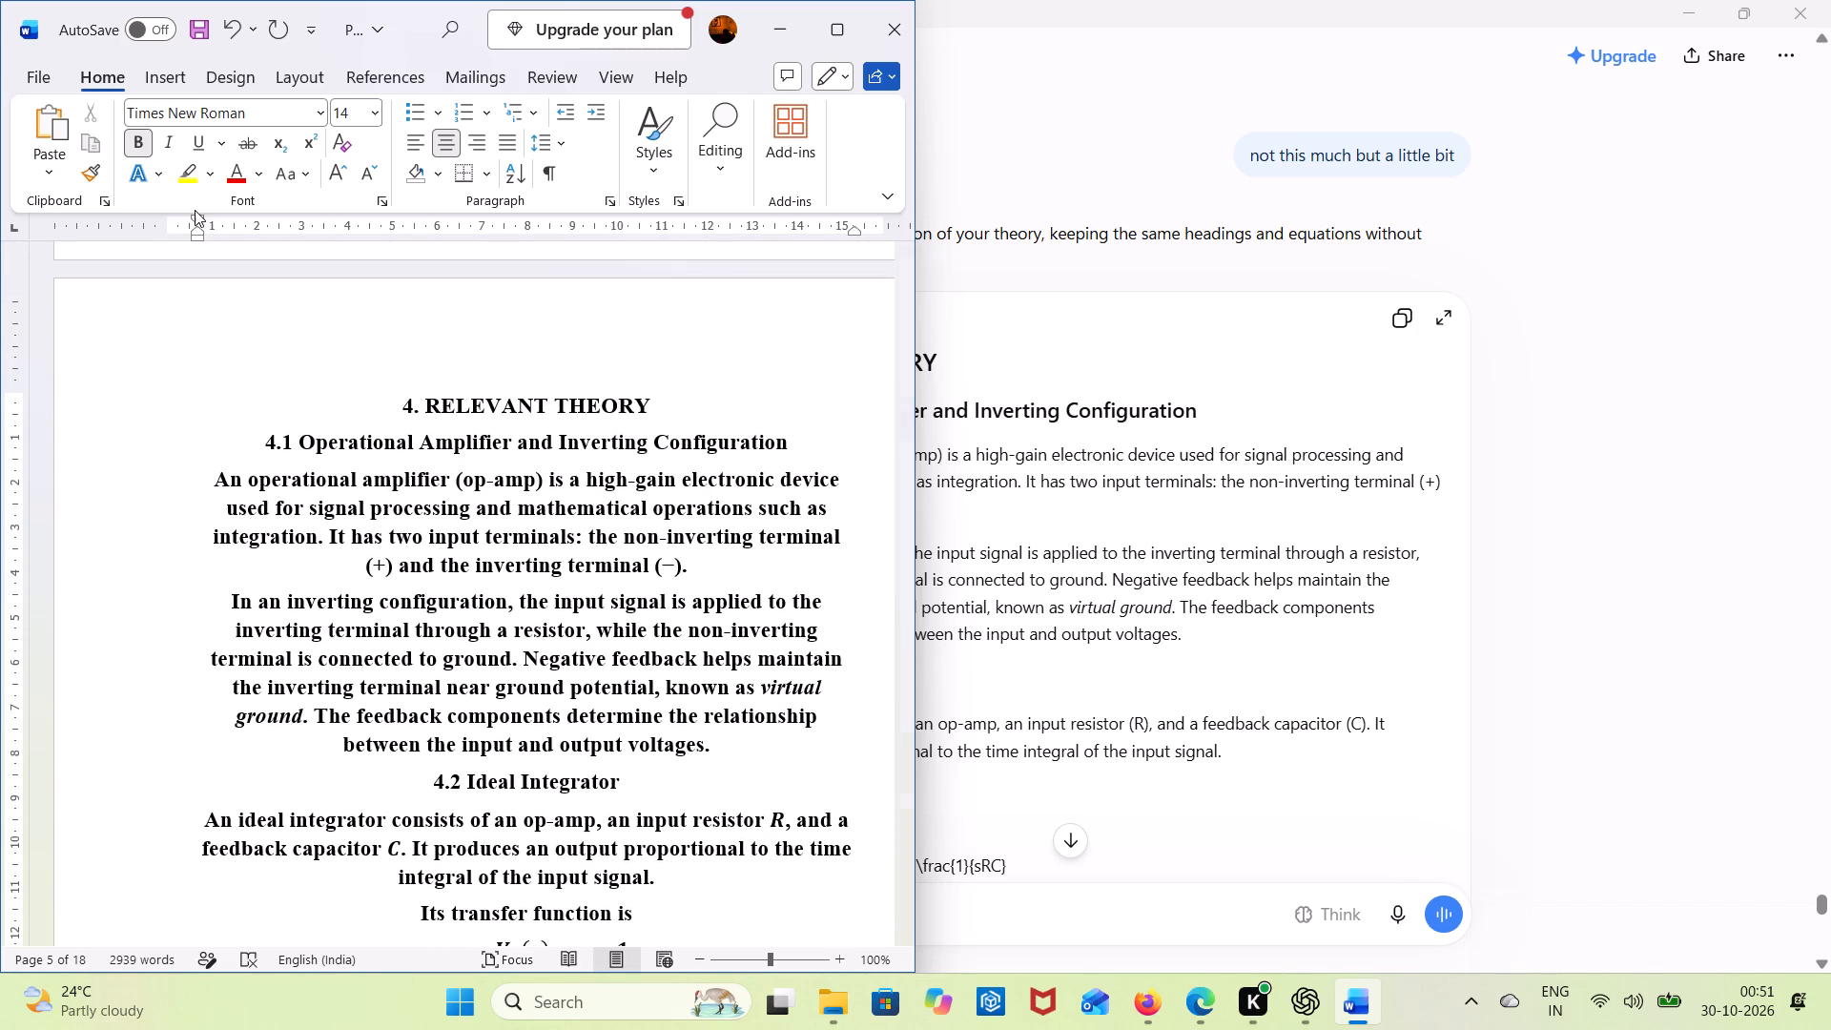
{"action": "left_click_drag", "start_coordinate": [404, 412], "coordinate": [585, 677]}
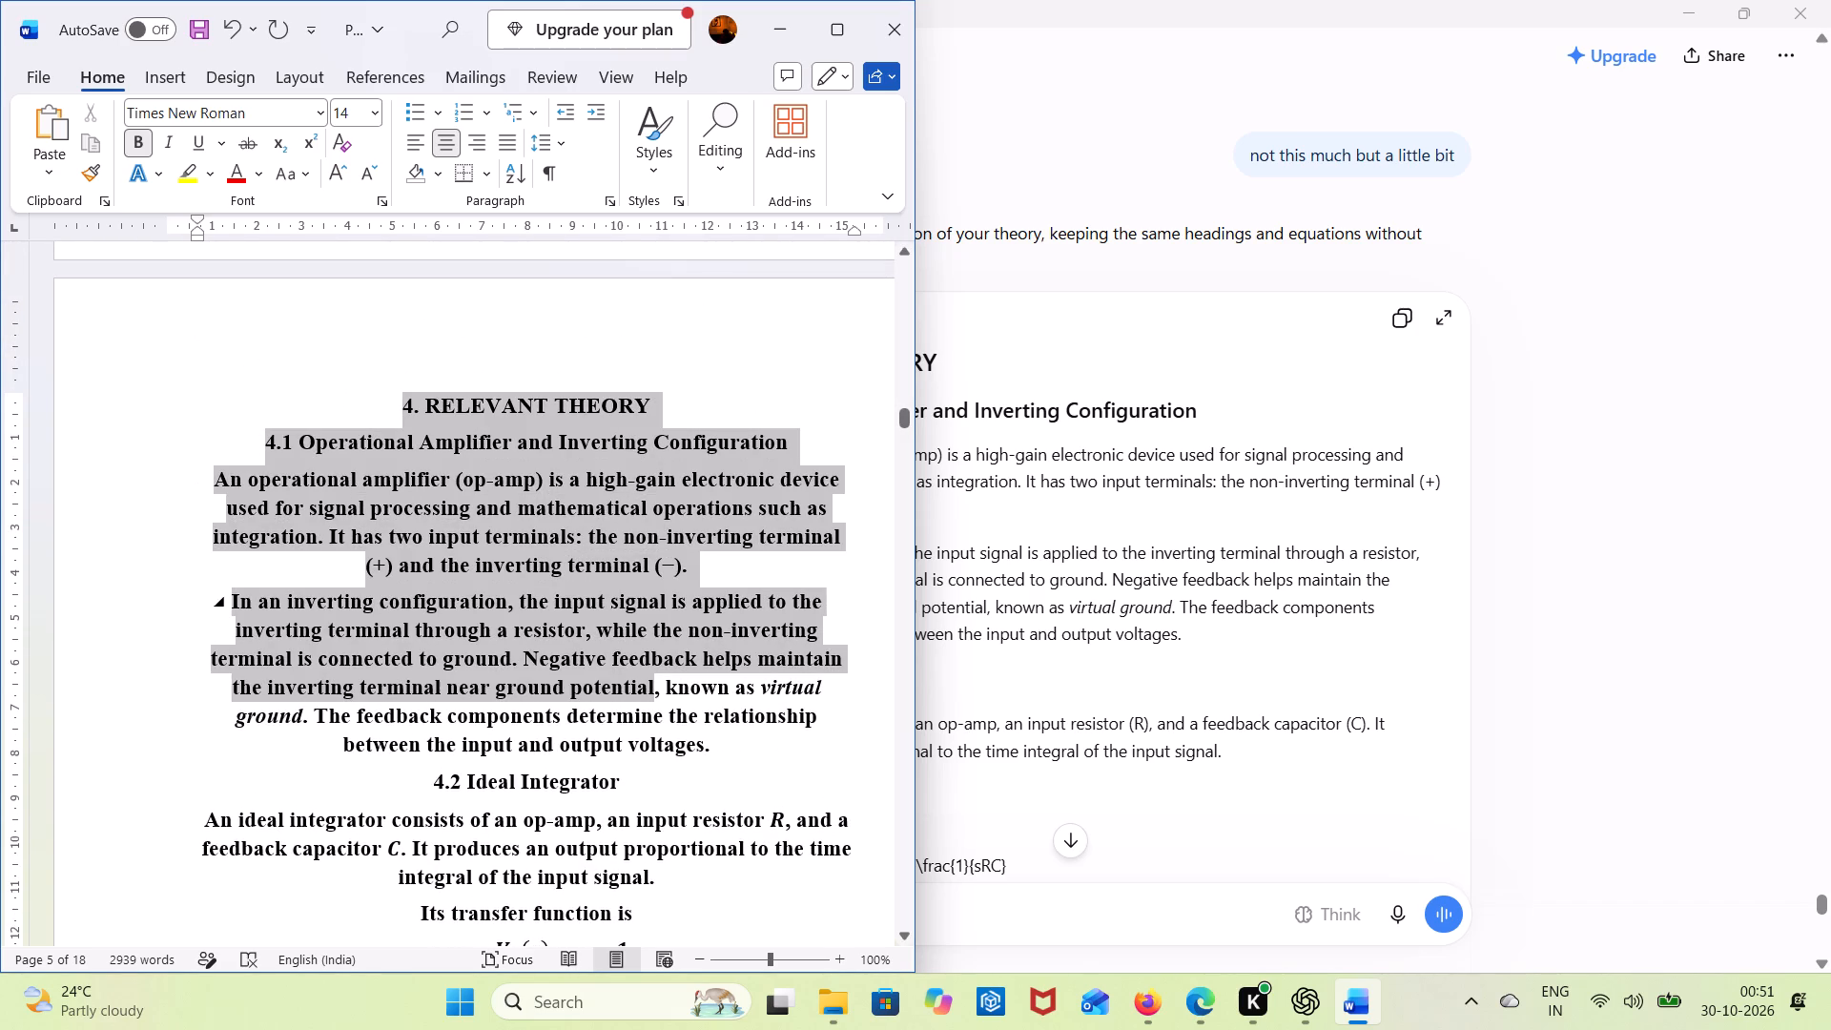
{"action": "left_click_drag", "start_coordinate": [585, 677], "coordinate": [672, 972]}
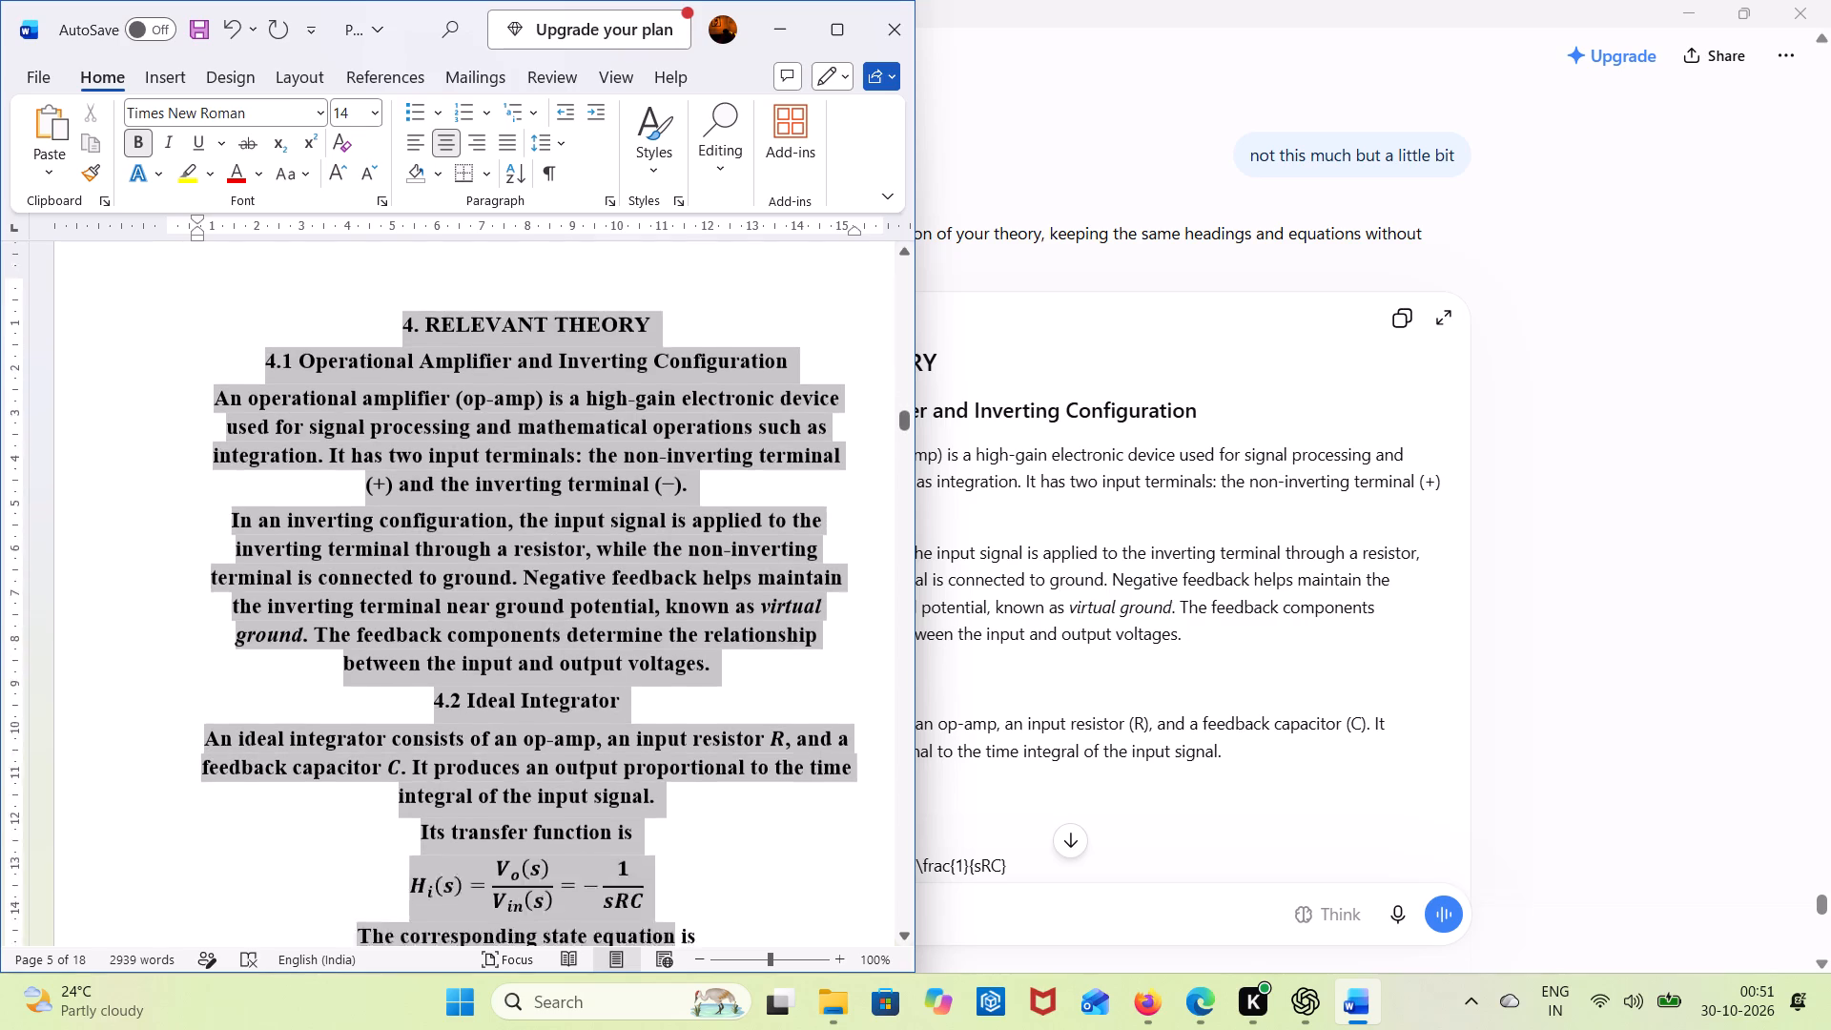
{"action": "left_click_drag", "start_coordinate": [672, 972], "coordinate": [693, 959]}
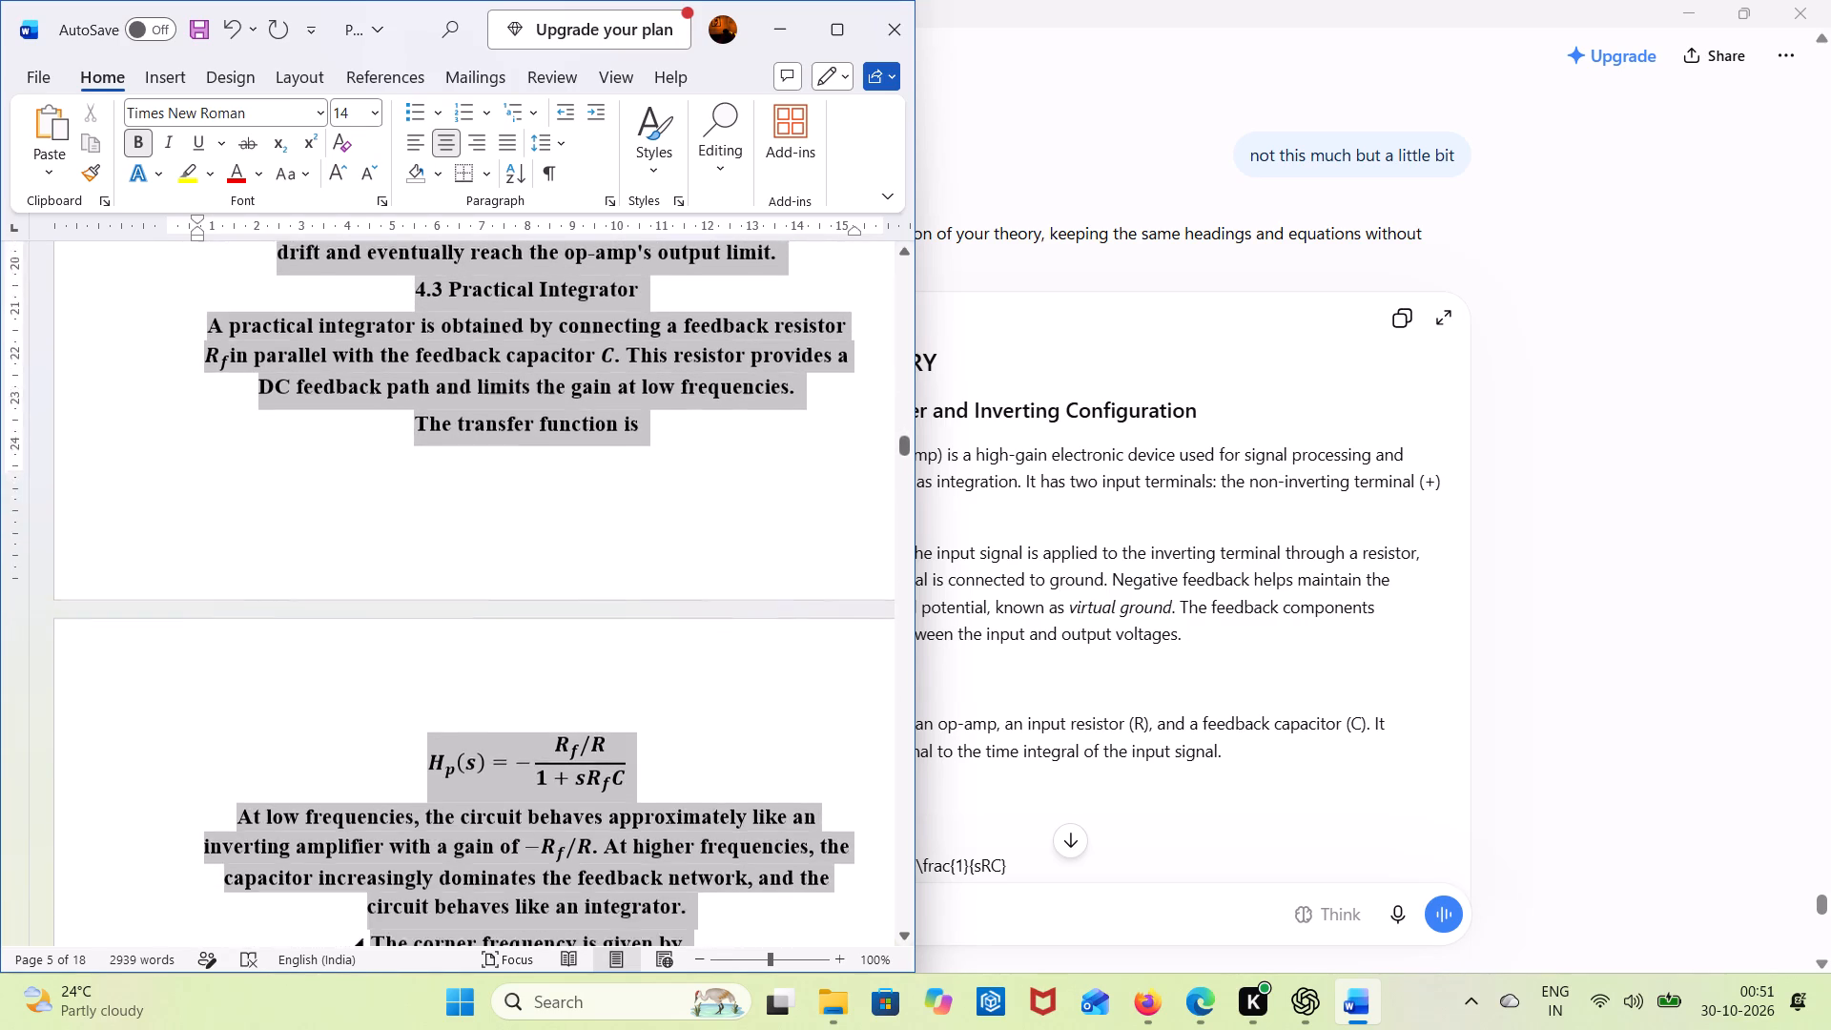
{"action": "left_click_drag", "start_coordinate": [693, 959], "coordinate": [667, 927]}
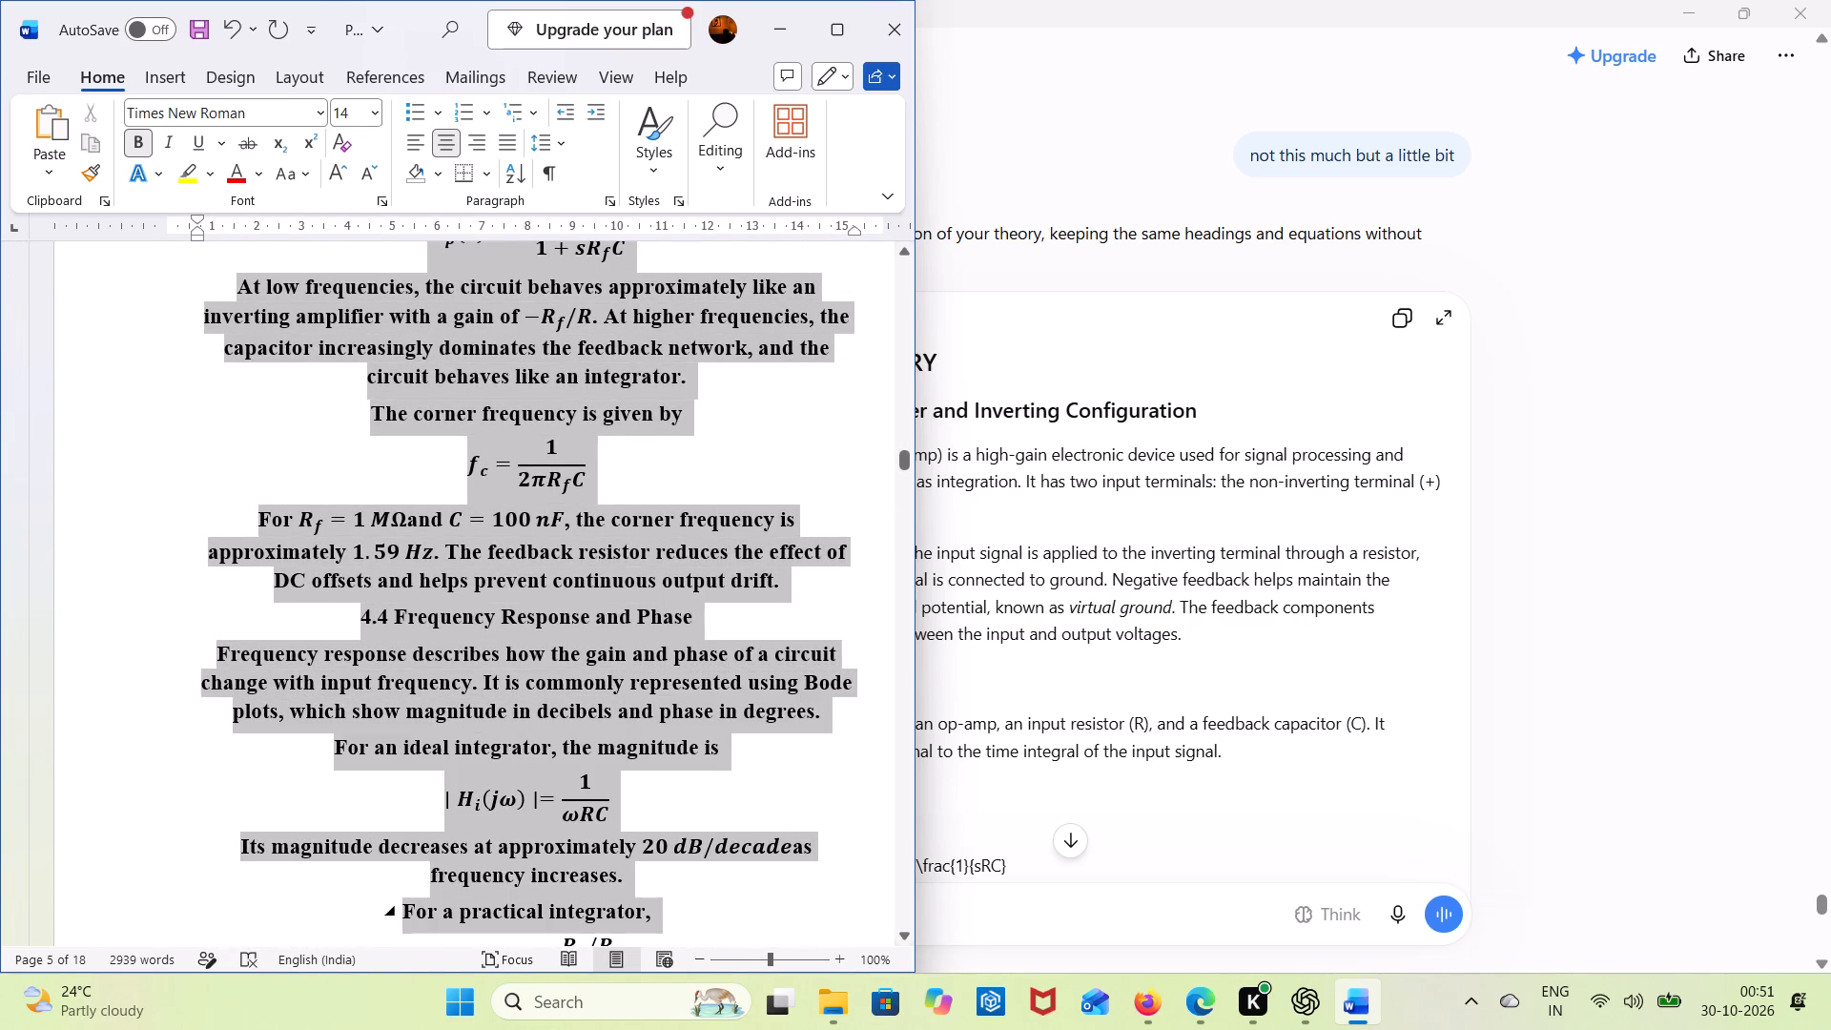
{"action": "left_click_drag", "start_coordinate": [667, 927], "coordinate": [712, 1023]}
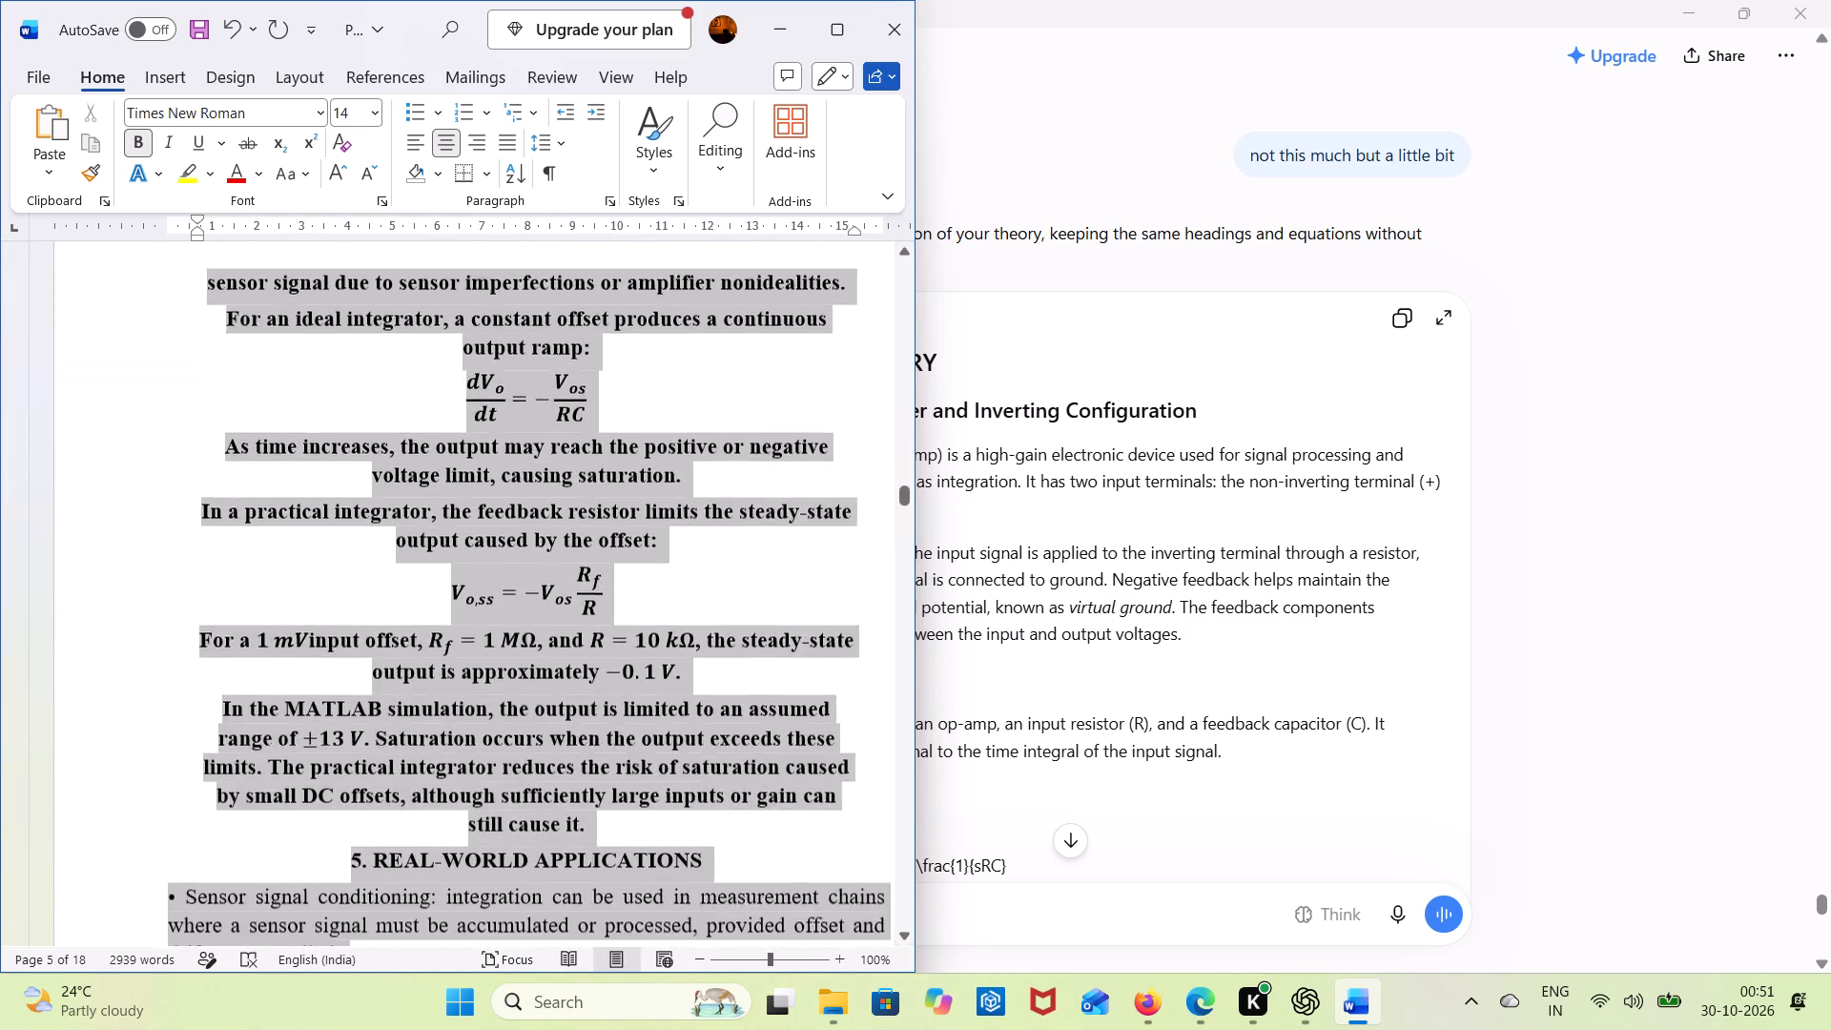
{"action": "left_click_drag", "start_coordinate": [712, 1023], "coordinate": [580, 371]}
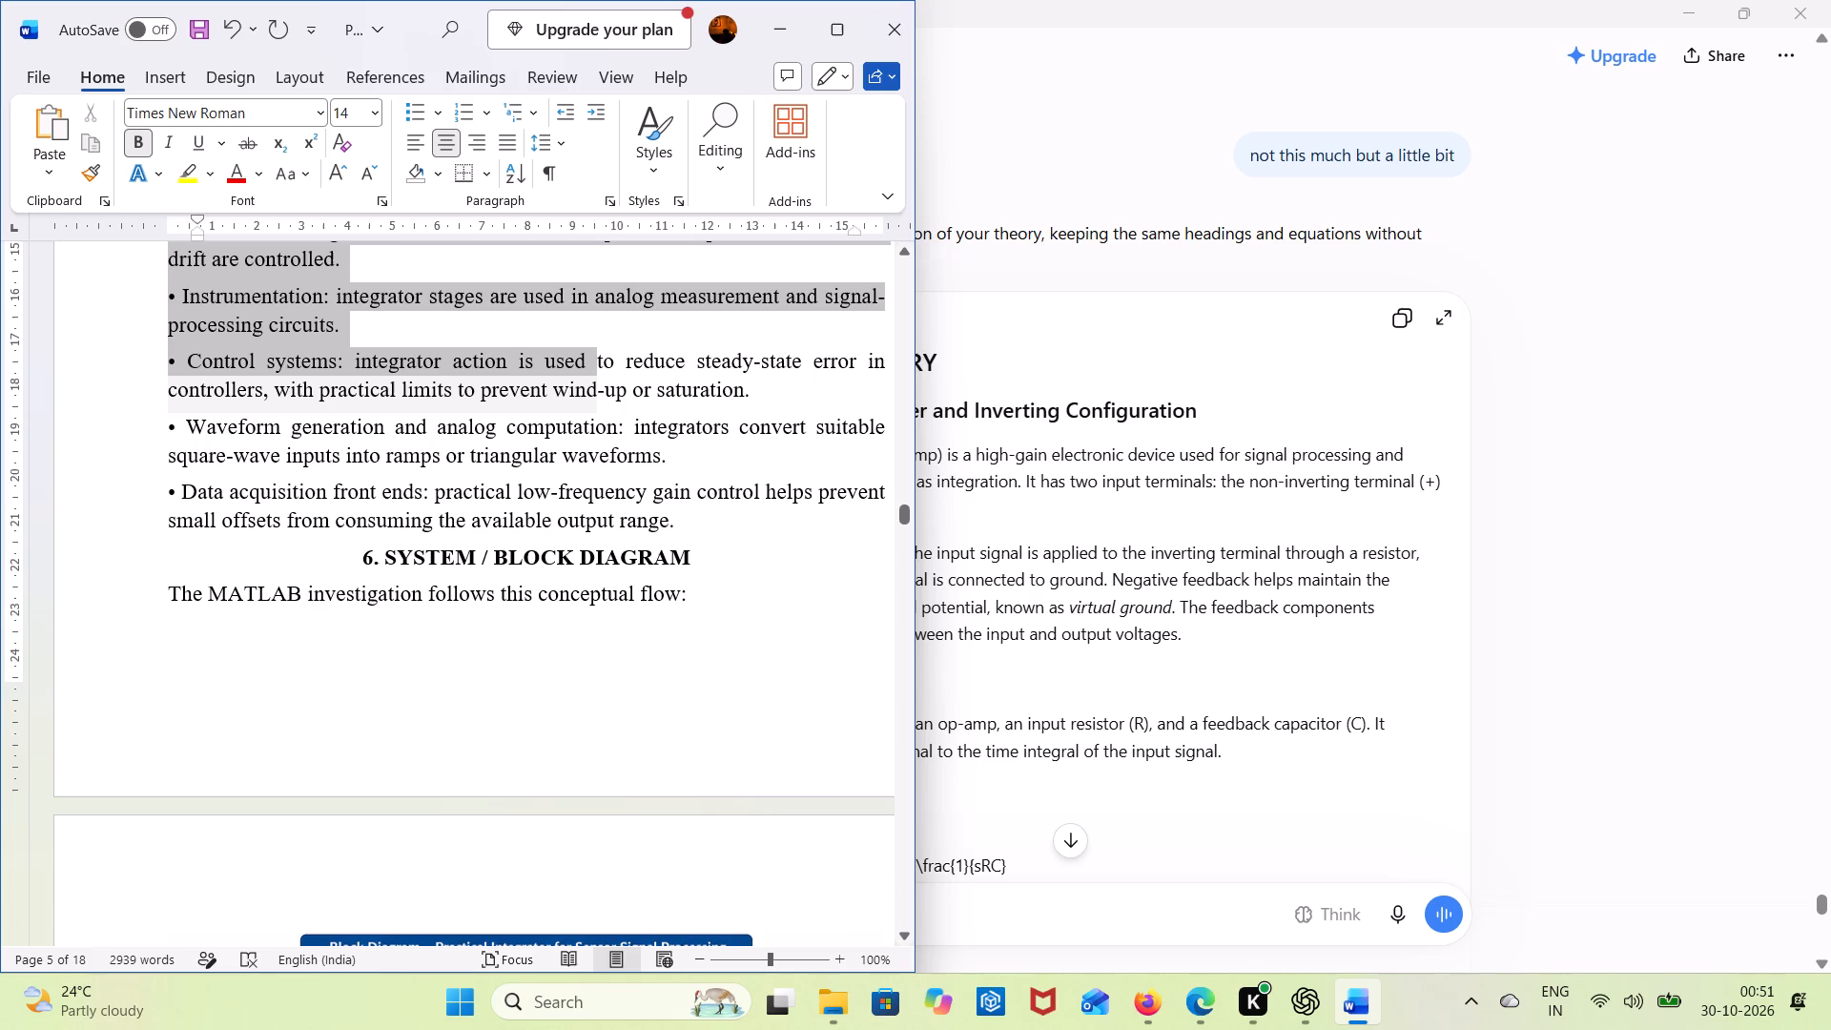
{"action": "left_click_drag", "start_coordinate": [580, 371], "coordinate": [580, 347]}
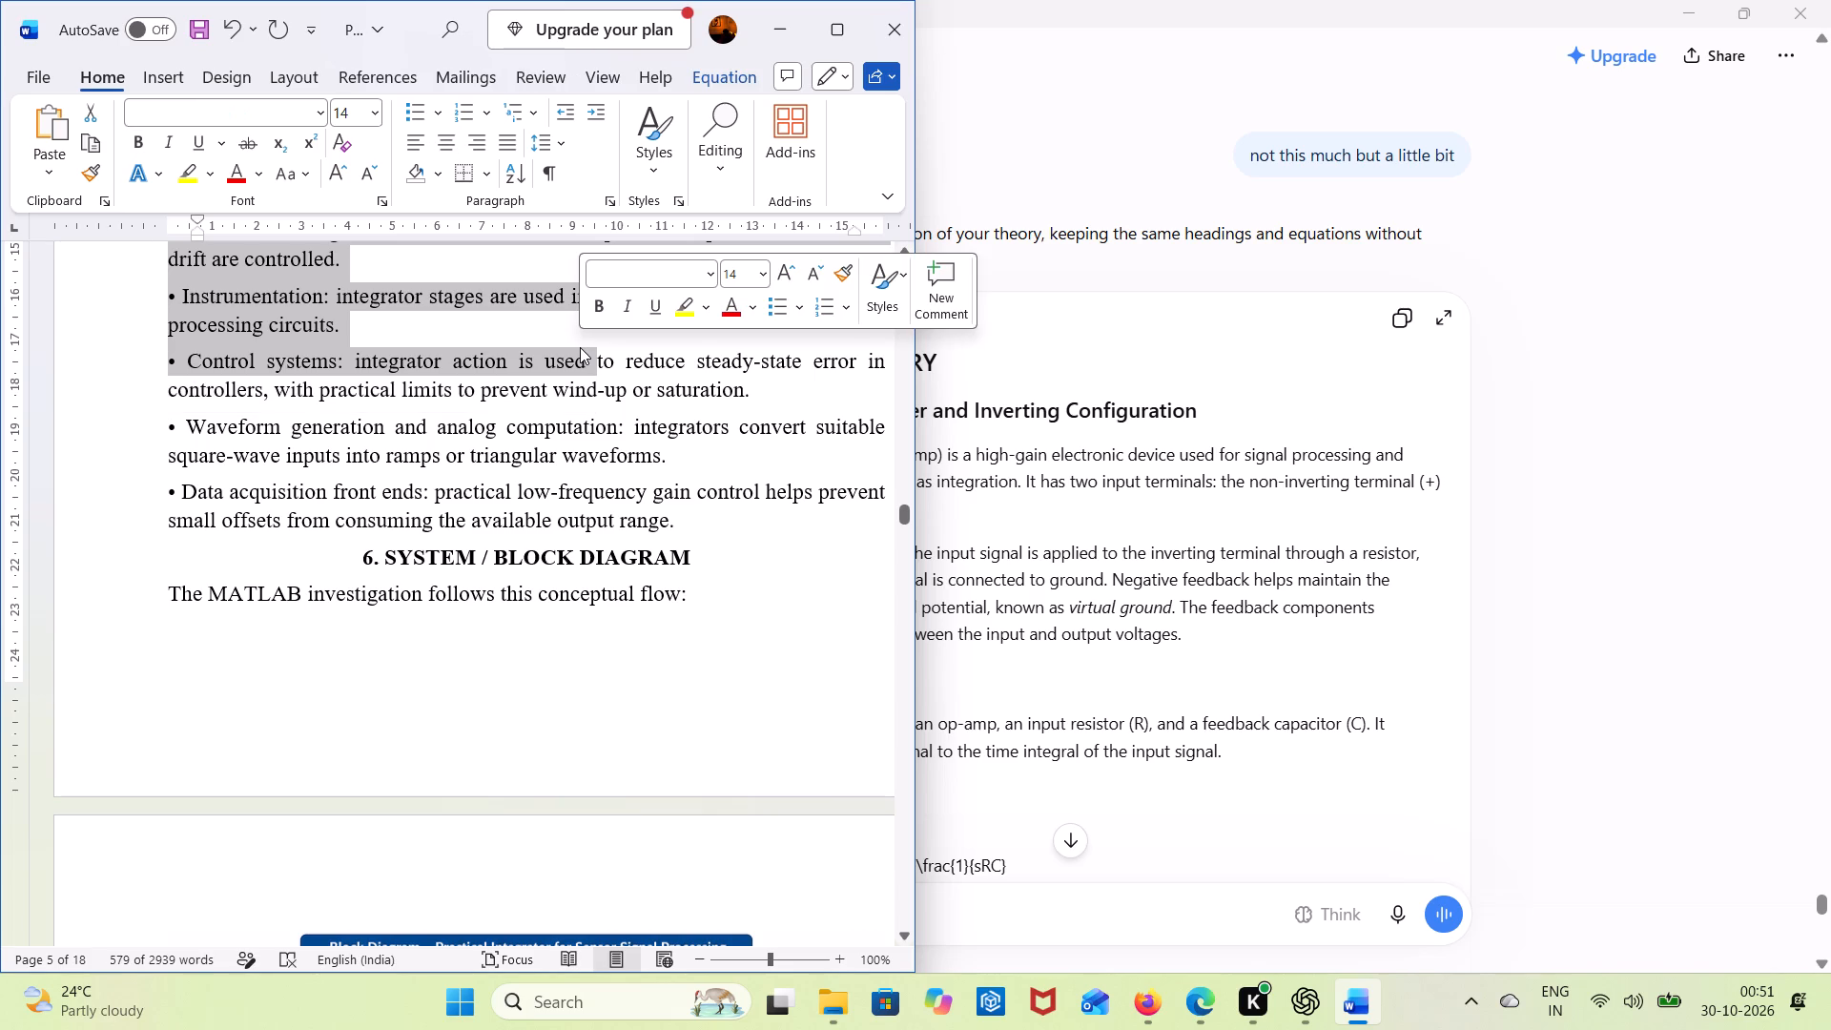
{"action": "left_click", "coordinate": [594, 298]}
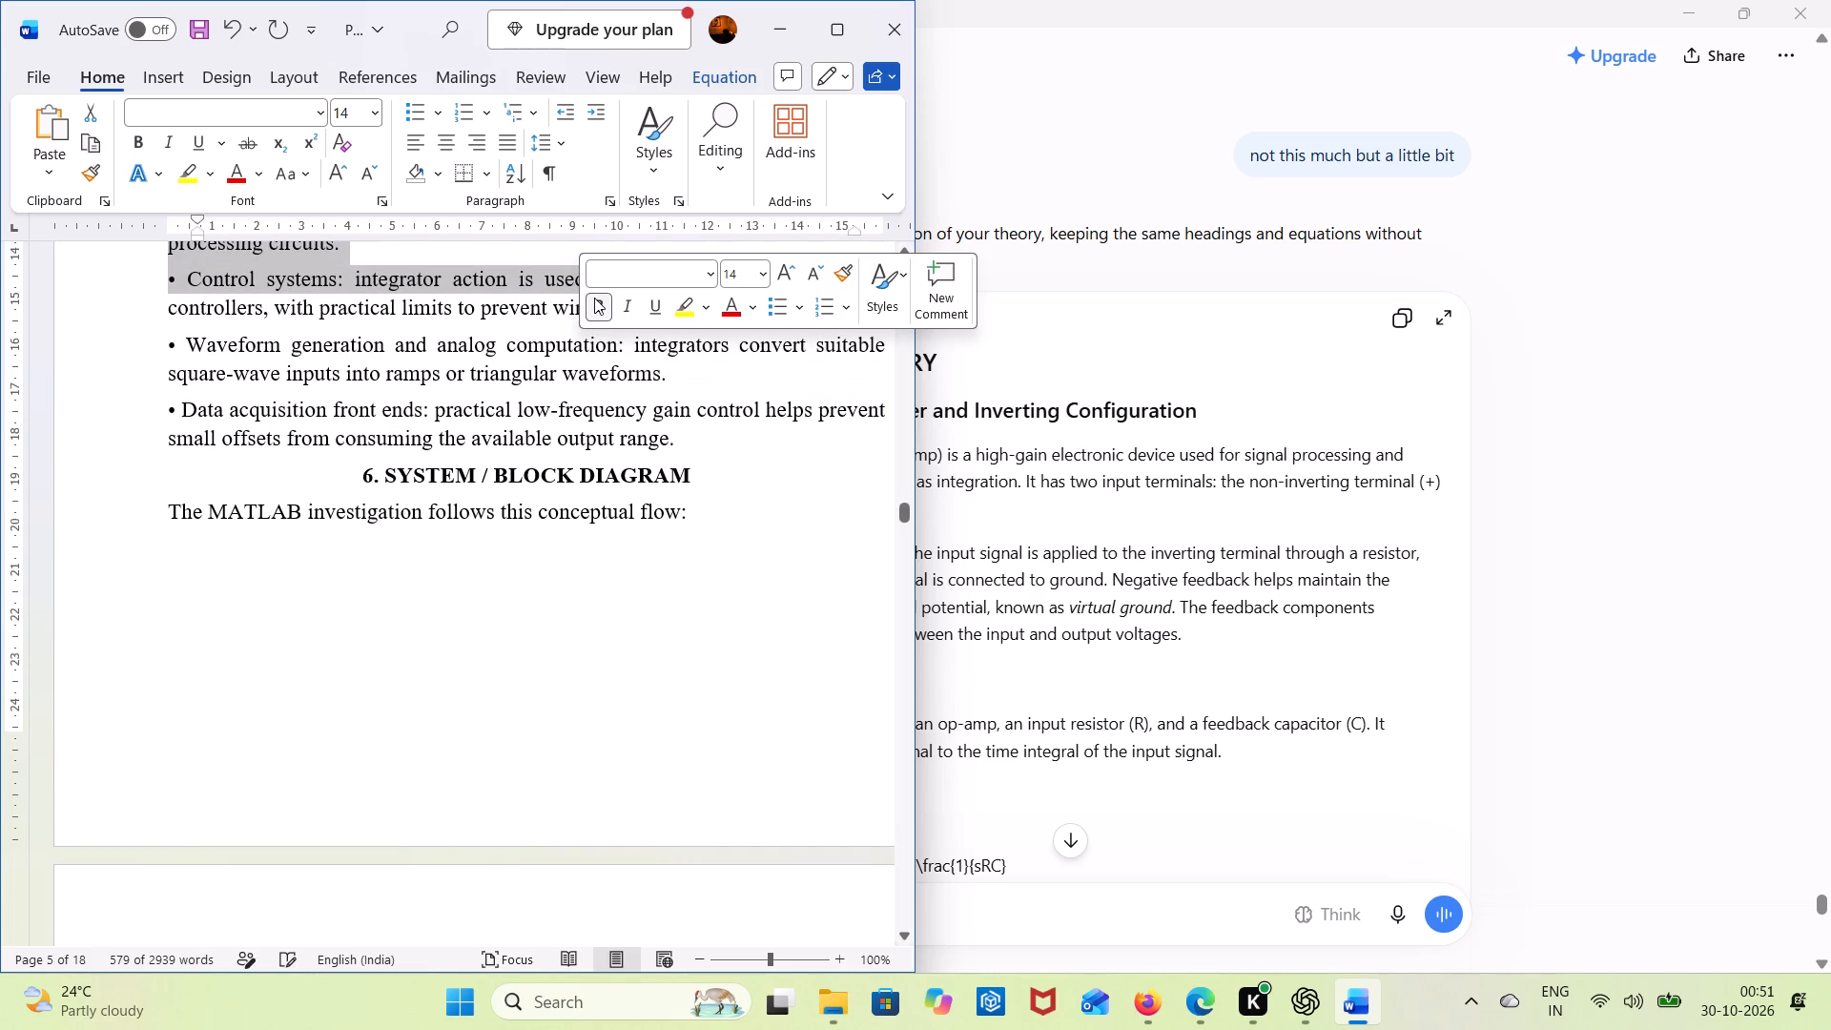
Check the text weight back through the Relevant Theory section and compare it with the Objectives section.
{"action": "scroll", "coordinate": [670, 624], "scroll_direction": "up", "scroll_amount": 4}
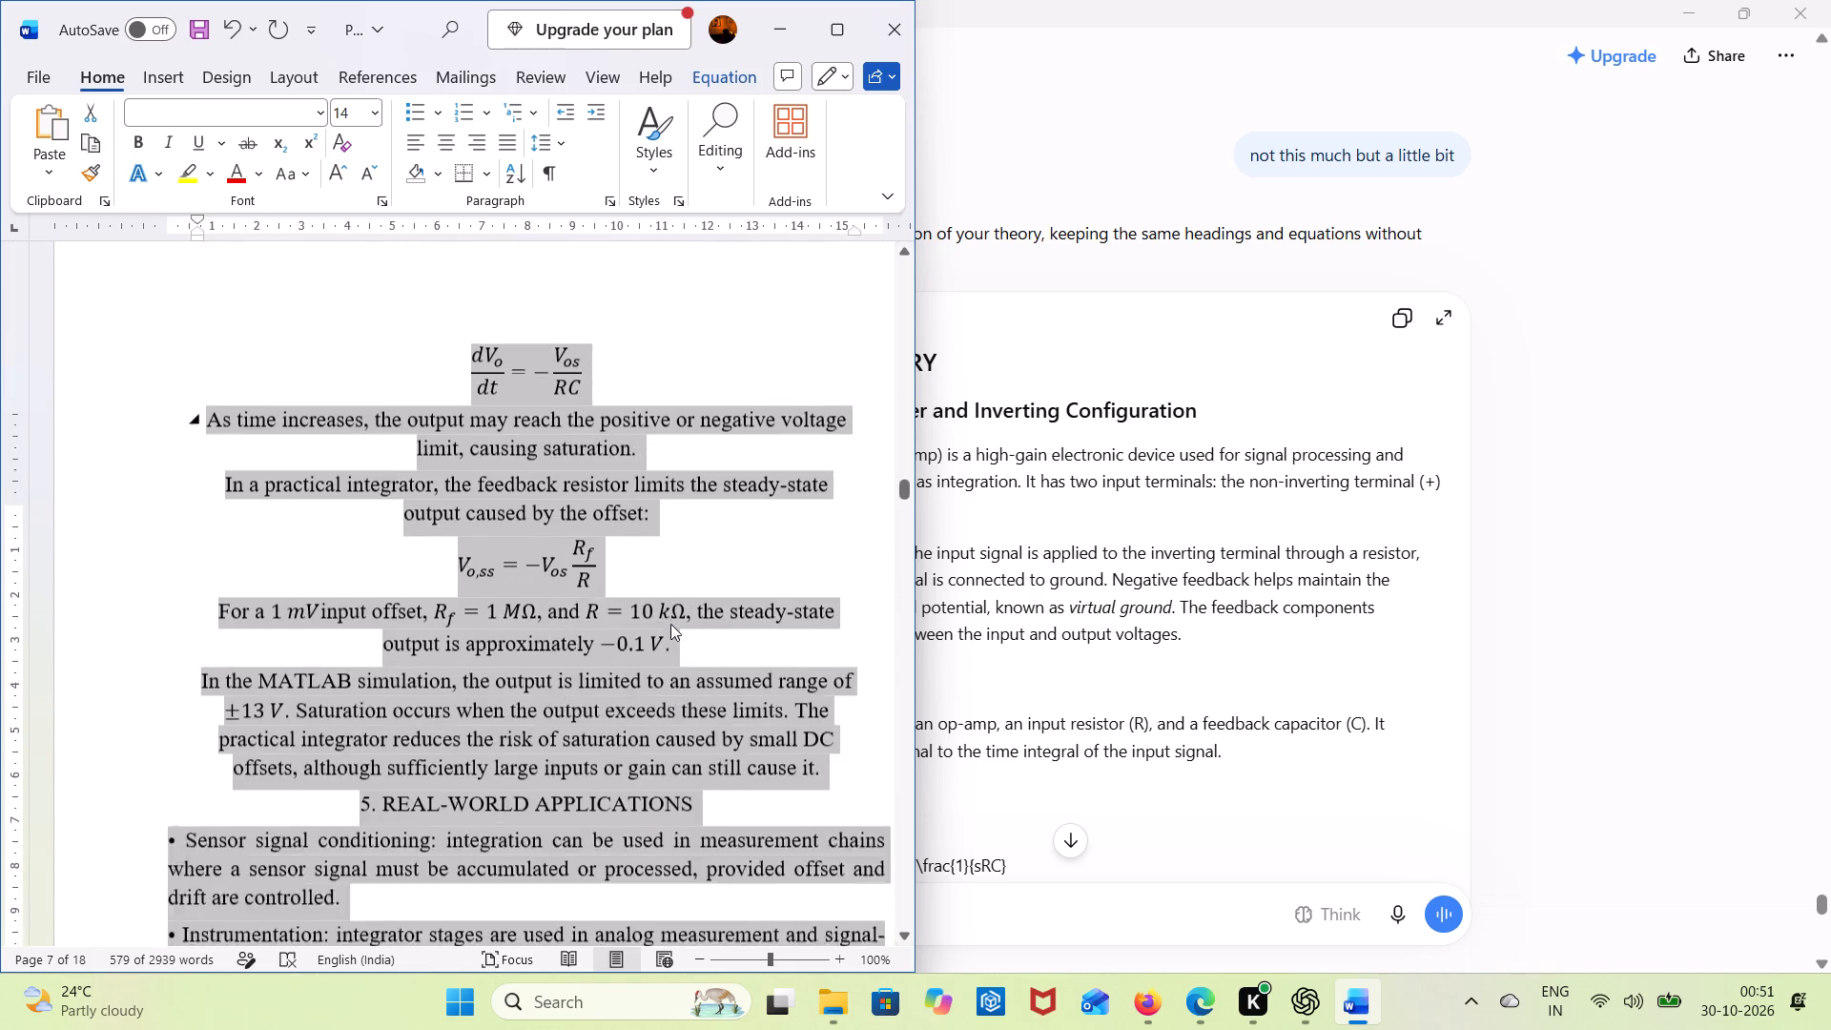
{"action": "scroll", "coordinate": [670, 624], "scroll_direction": "up", "scroll_amount": 1}
{"action": "left_click", "coordinate": [731, 501]}
{"action": "scroll", "coordinate": [731, 501], "scroll_direction": "up", "scroll_amount": 1}
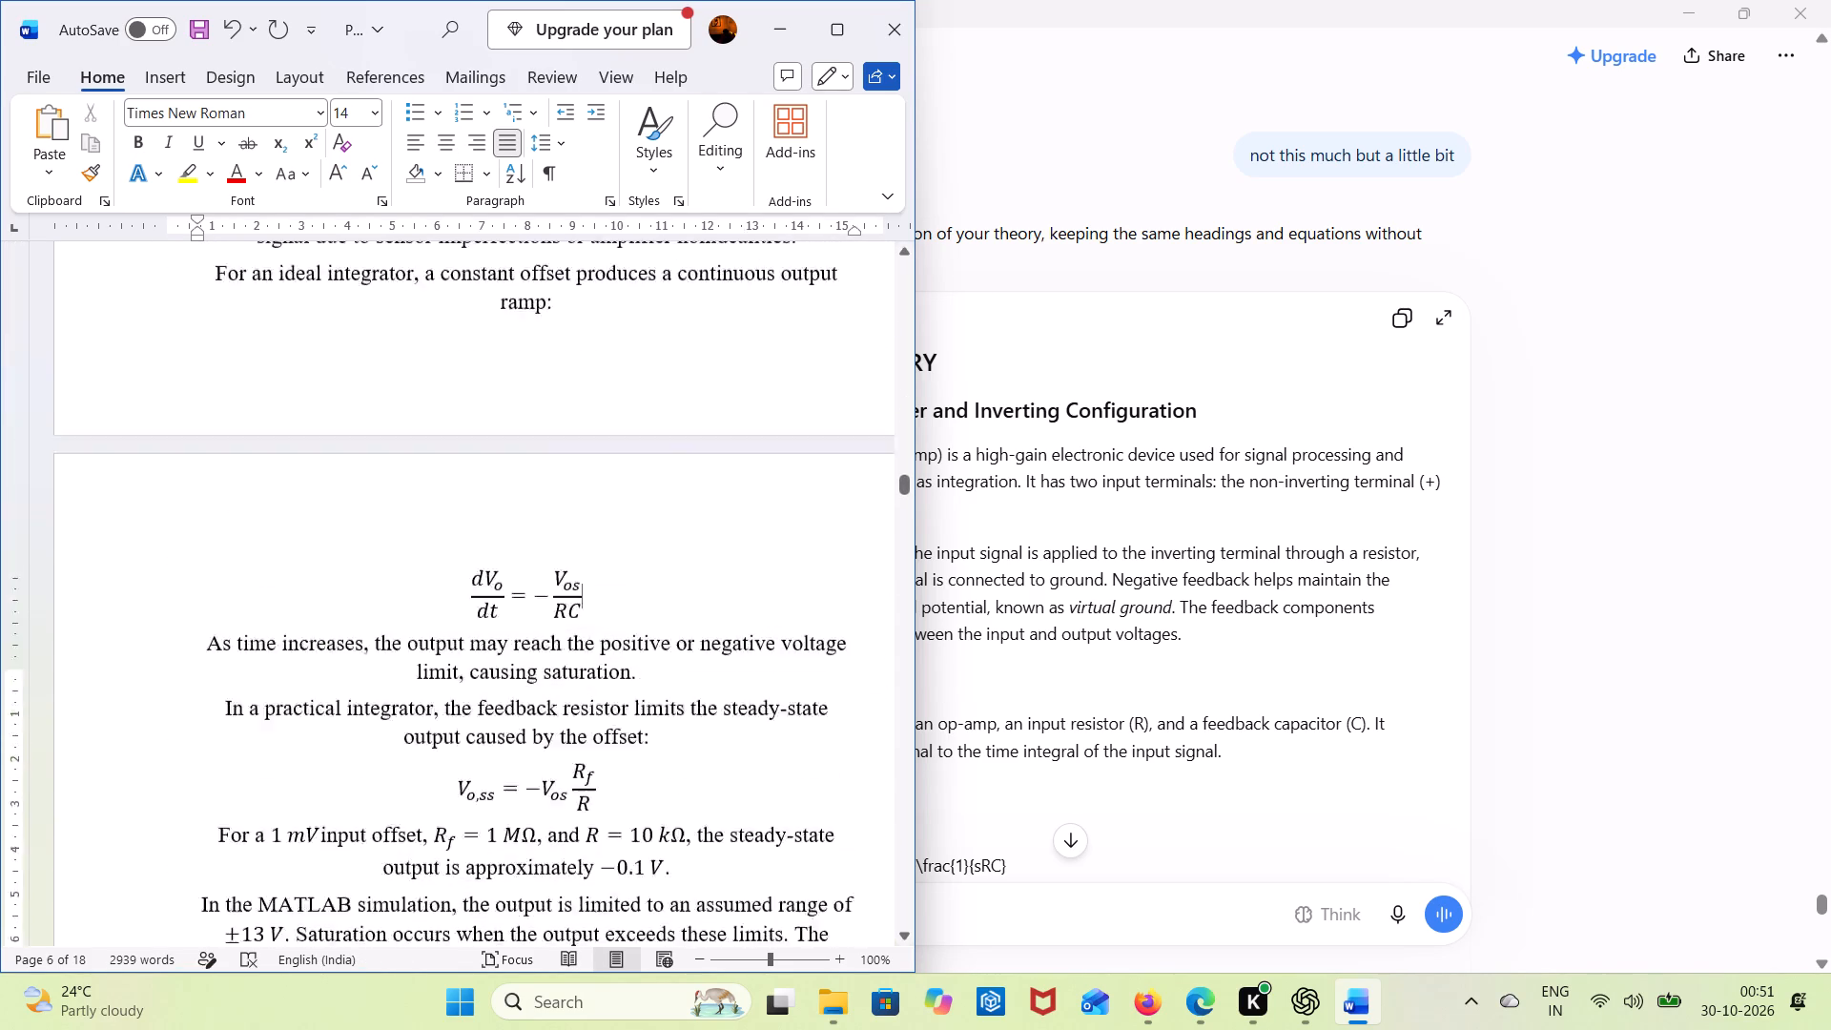
{"action": "scroll", "coordinate": [731, 501], "scroll_direction": "up", "scroll_amount": 5}
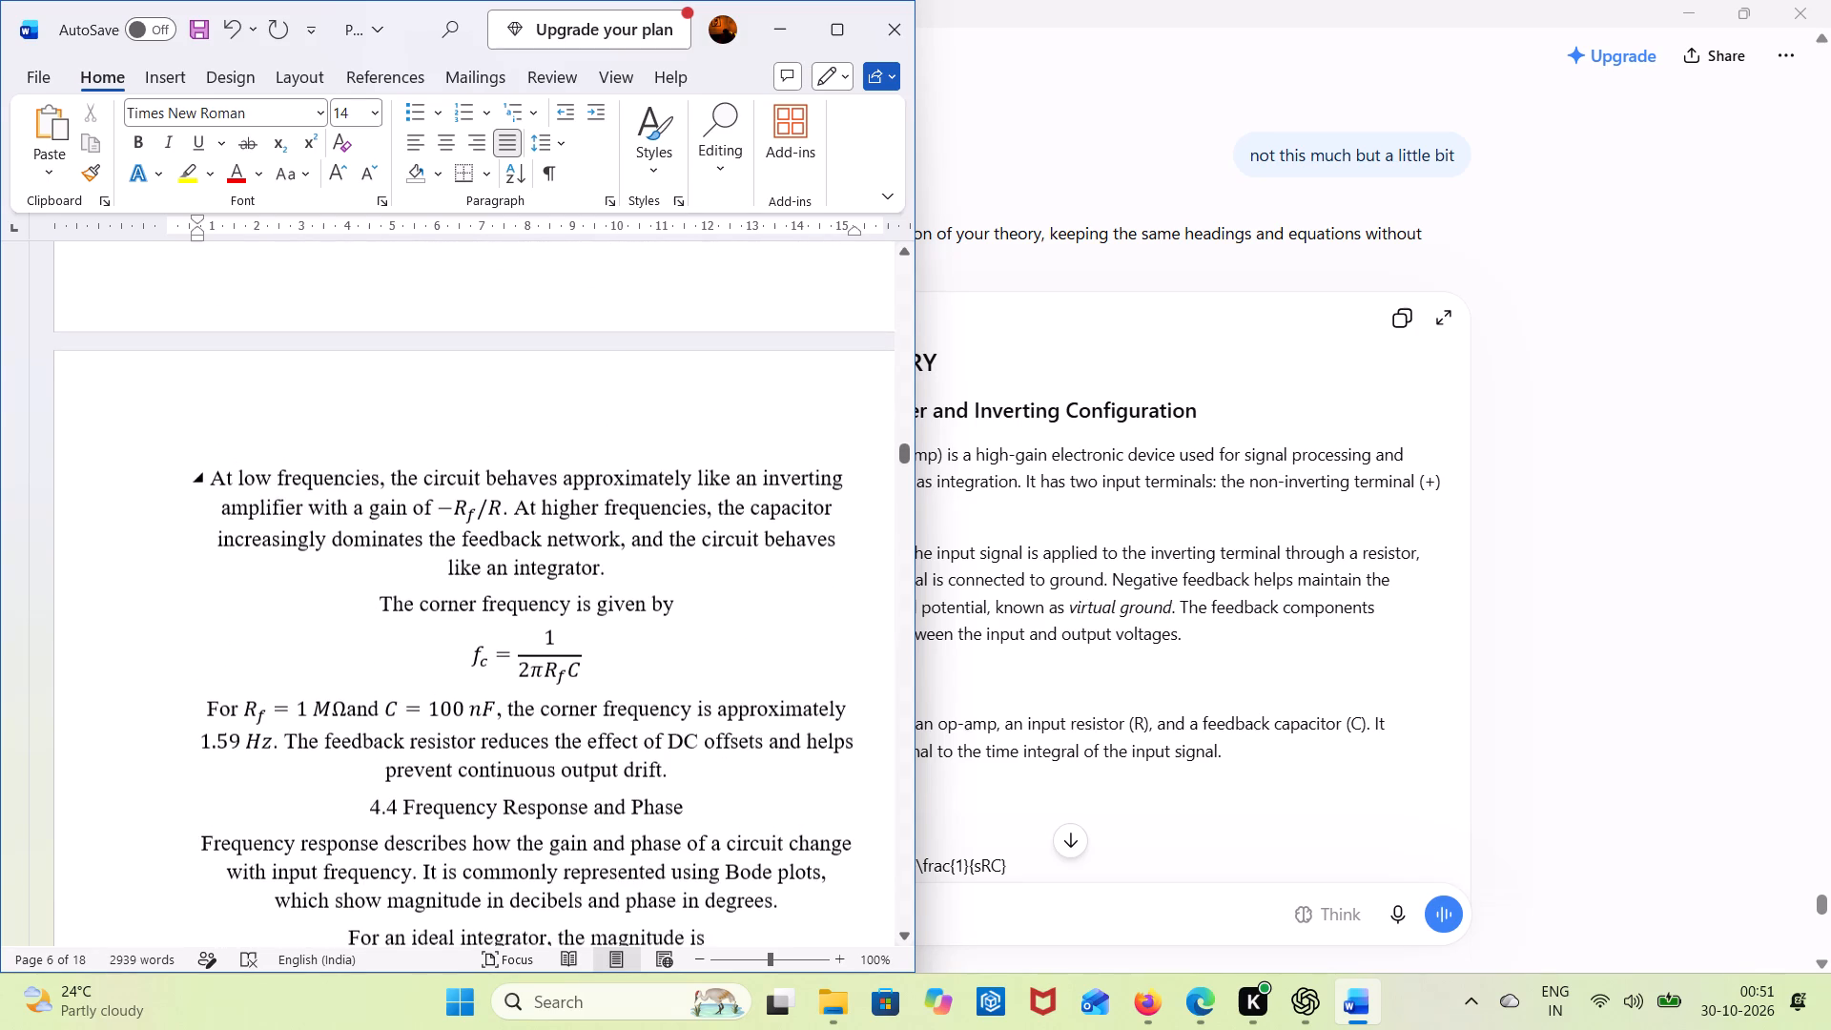
{"action": "scroll", "coordinate": [731, 501], "scroll_direction": "up", "scroll_amount": 5}
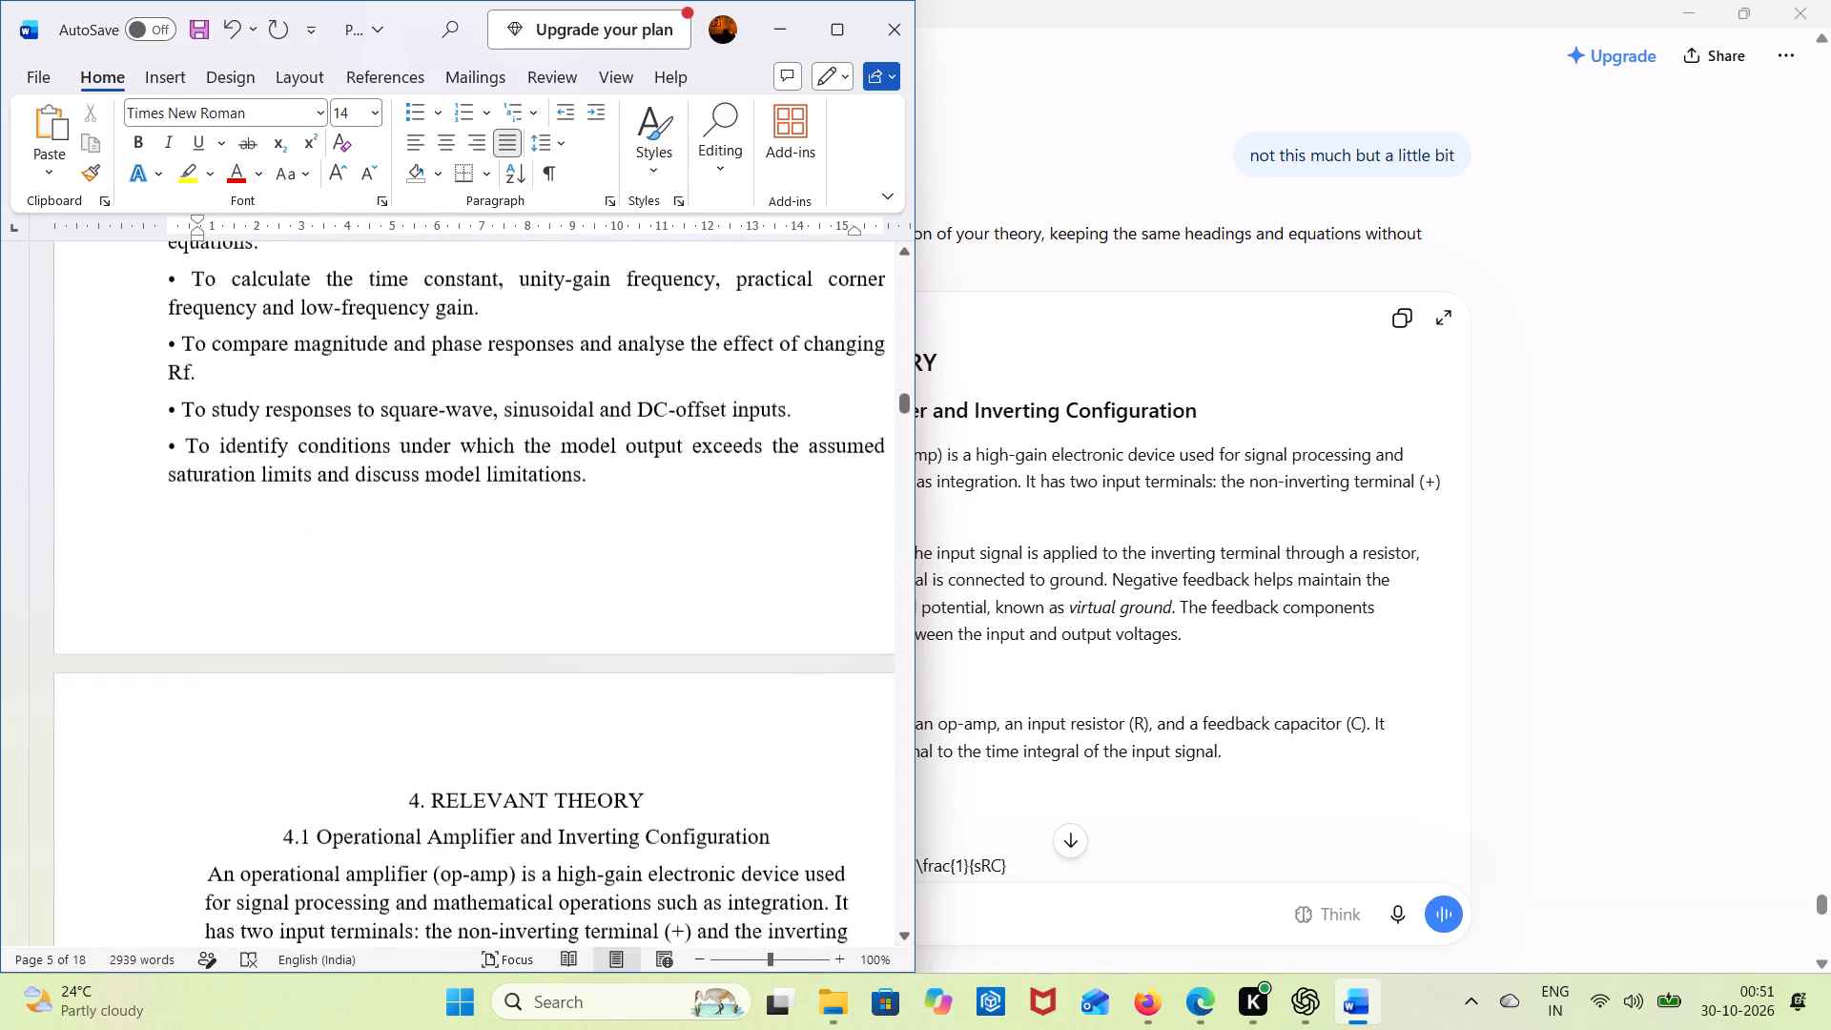
{"action": "scroll", "coordinate": [731, 501], "scroll_direction": "up", "scroll_amount": 1}
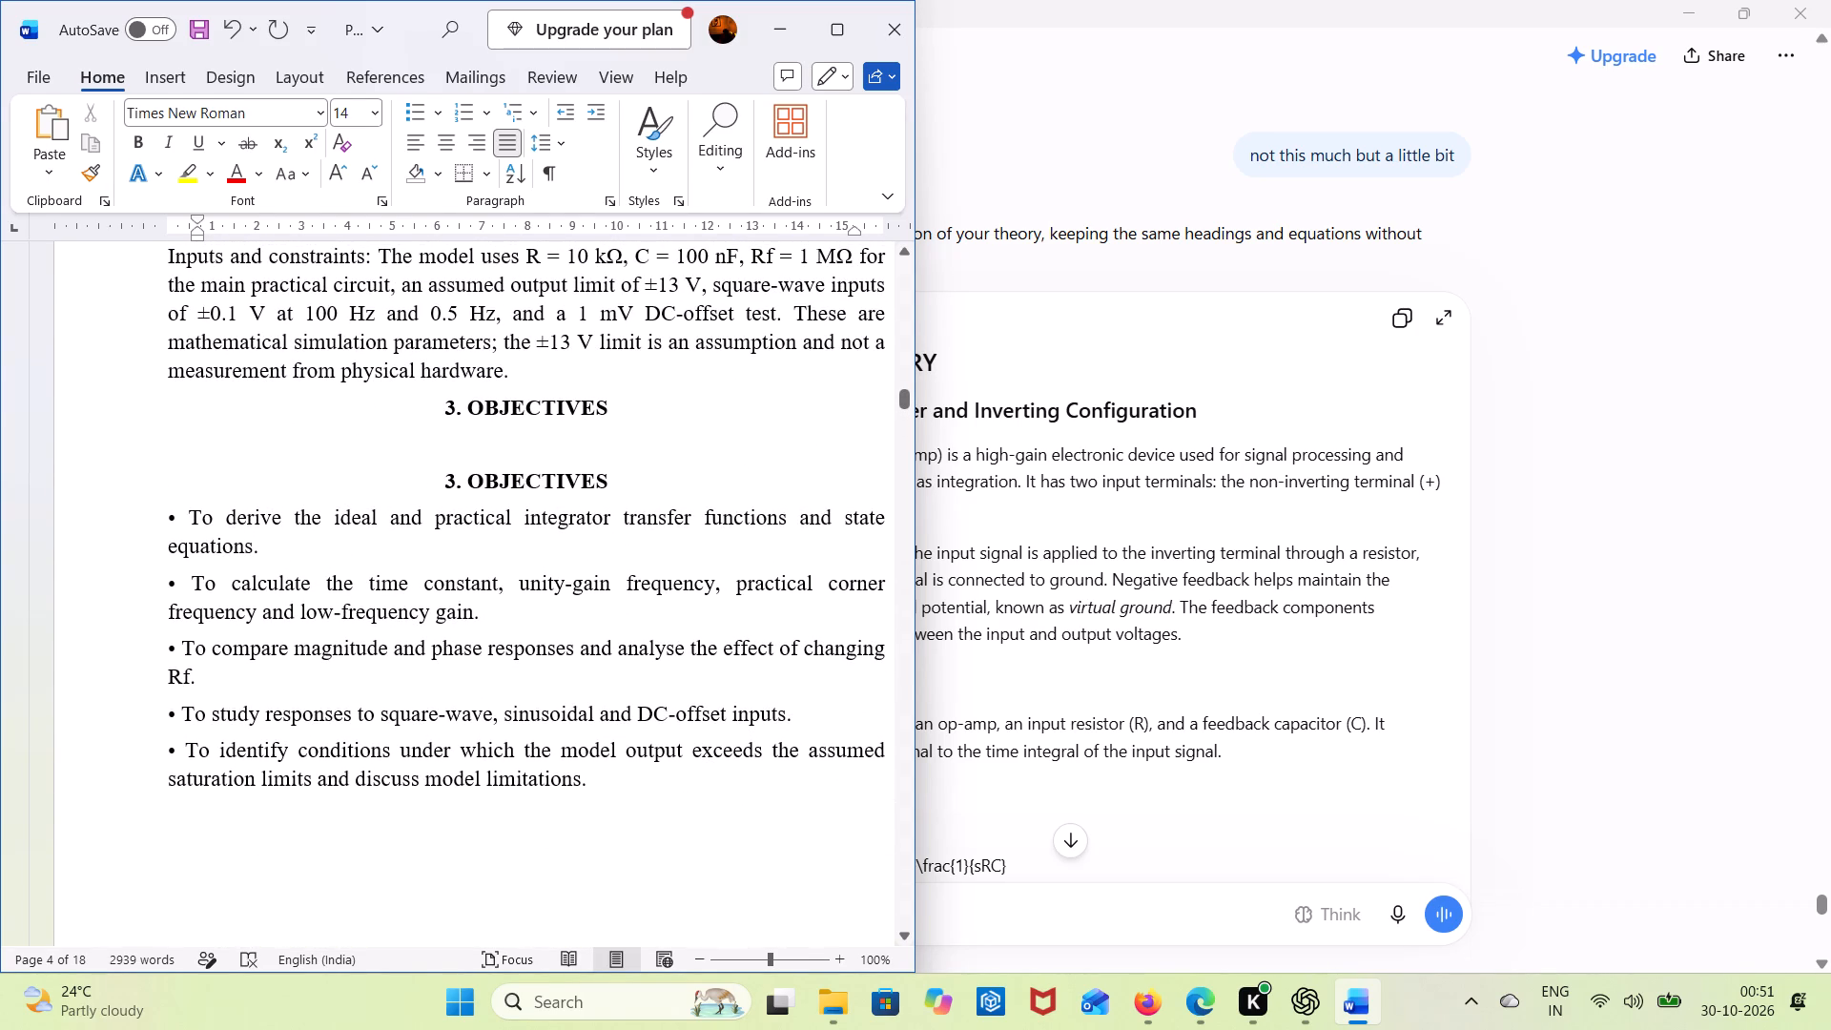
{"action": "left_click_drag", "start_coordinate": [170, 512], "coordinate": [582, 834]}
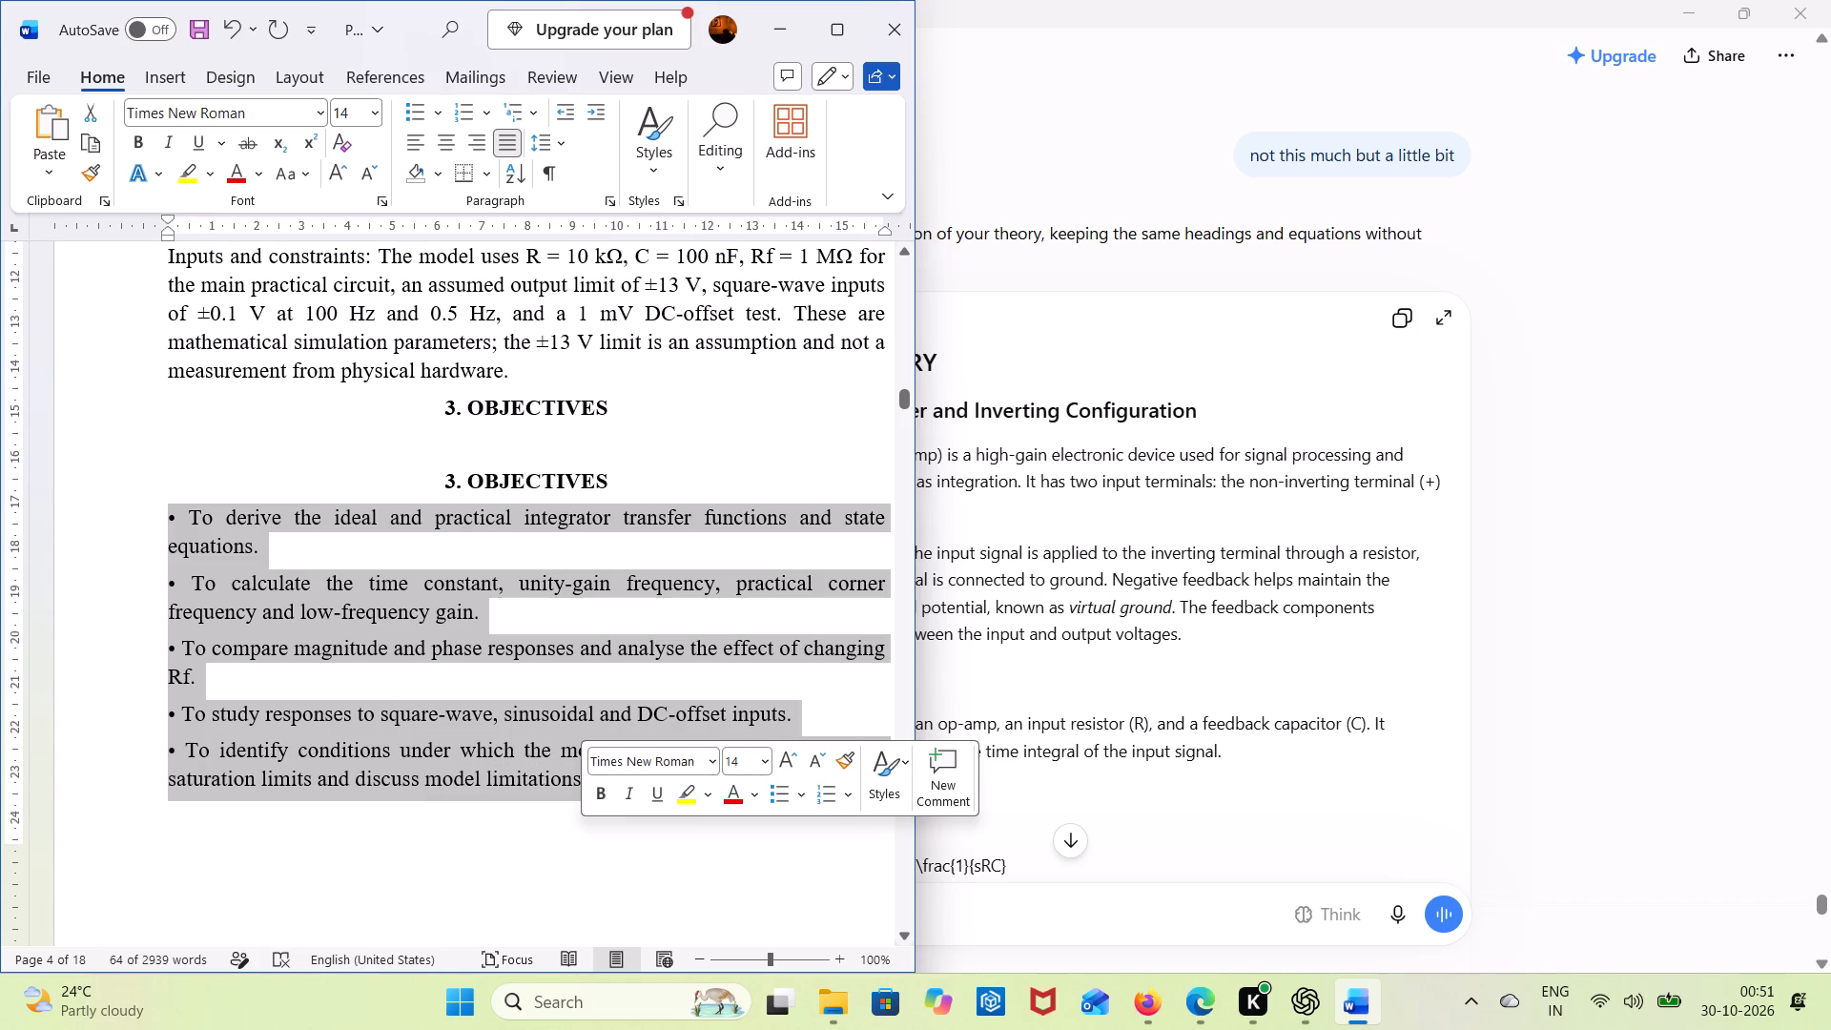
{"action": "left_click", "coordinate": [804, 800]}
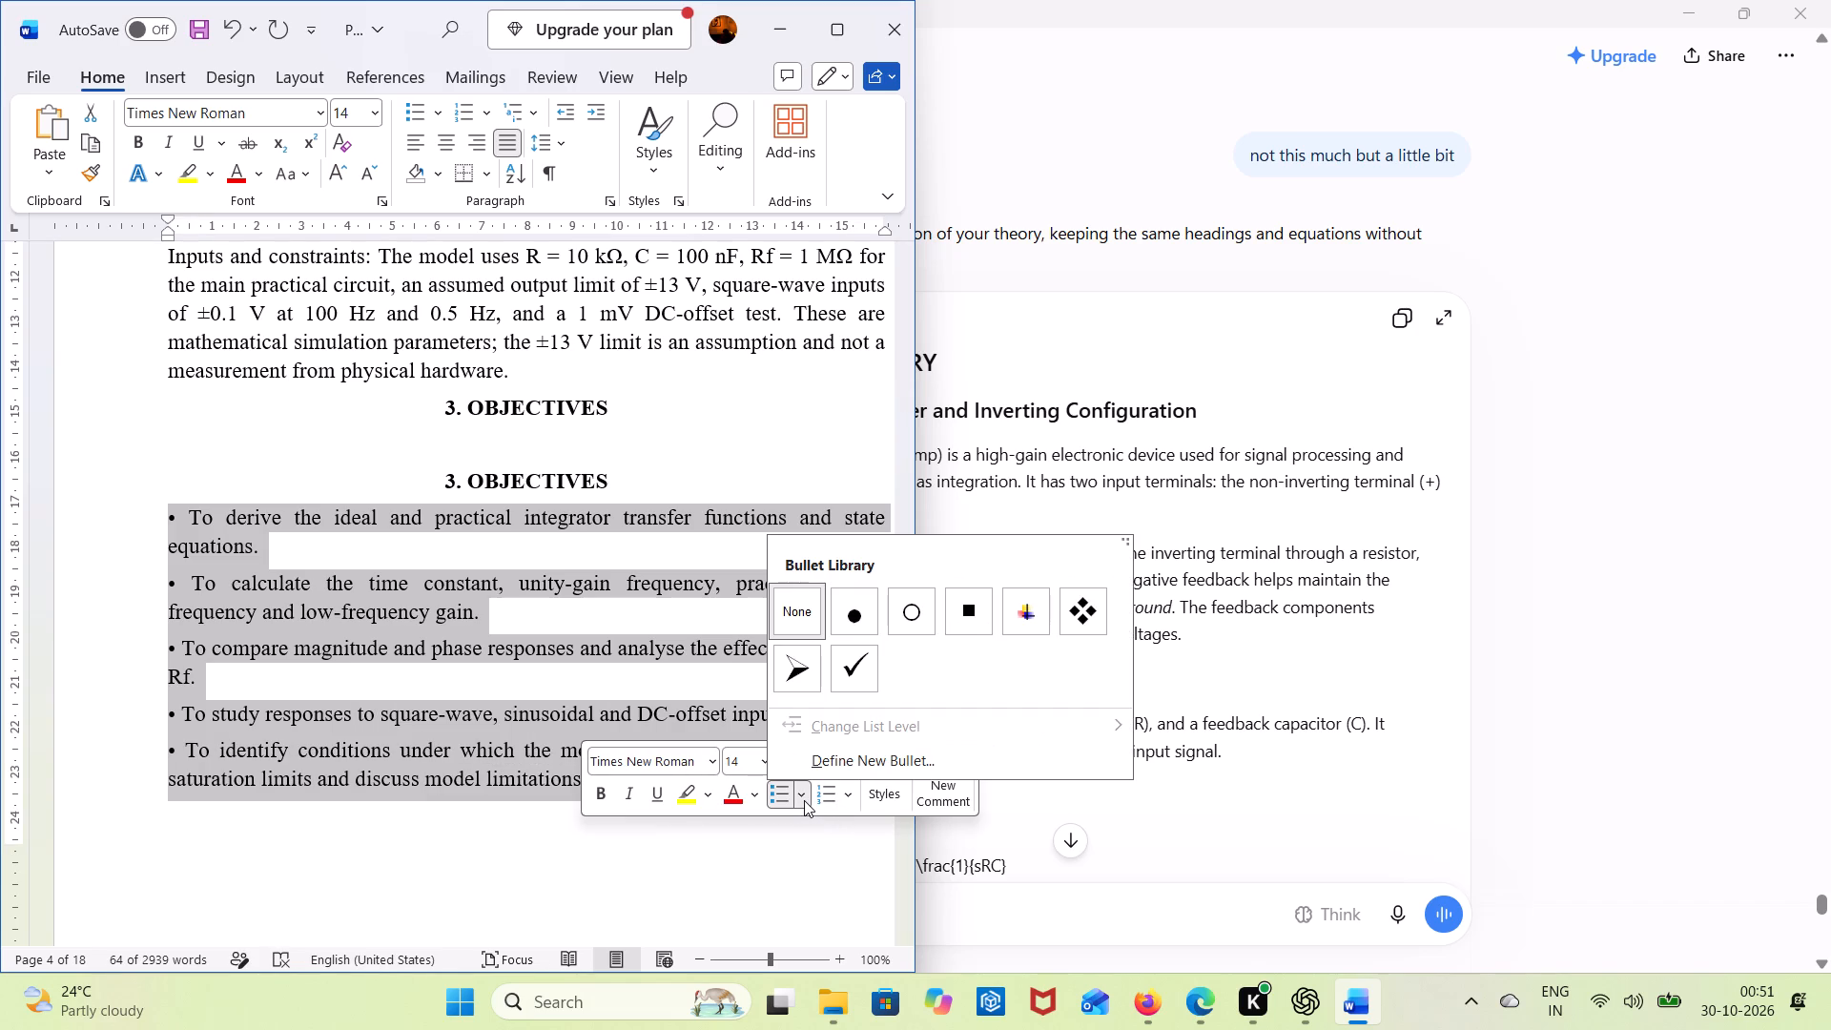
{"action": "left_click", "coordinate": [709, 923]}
Justify the whole Relevant Theory section, from its "4. RELEVANT THEORY" heading to the paragraph before the Real-World Applications heading.
{"action": "scroll", "coordinate": [709, 923], "scroll_direction": "down", "scroll_amount": 1}
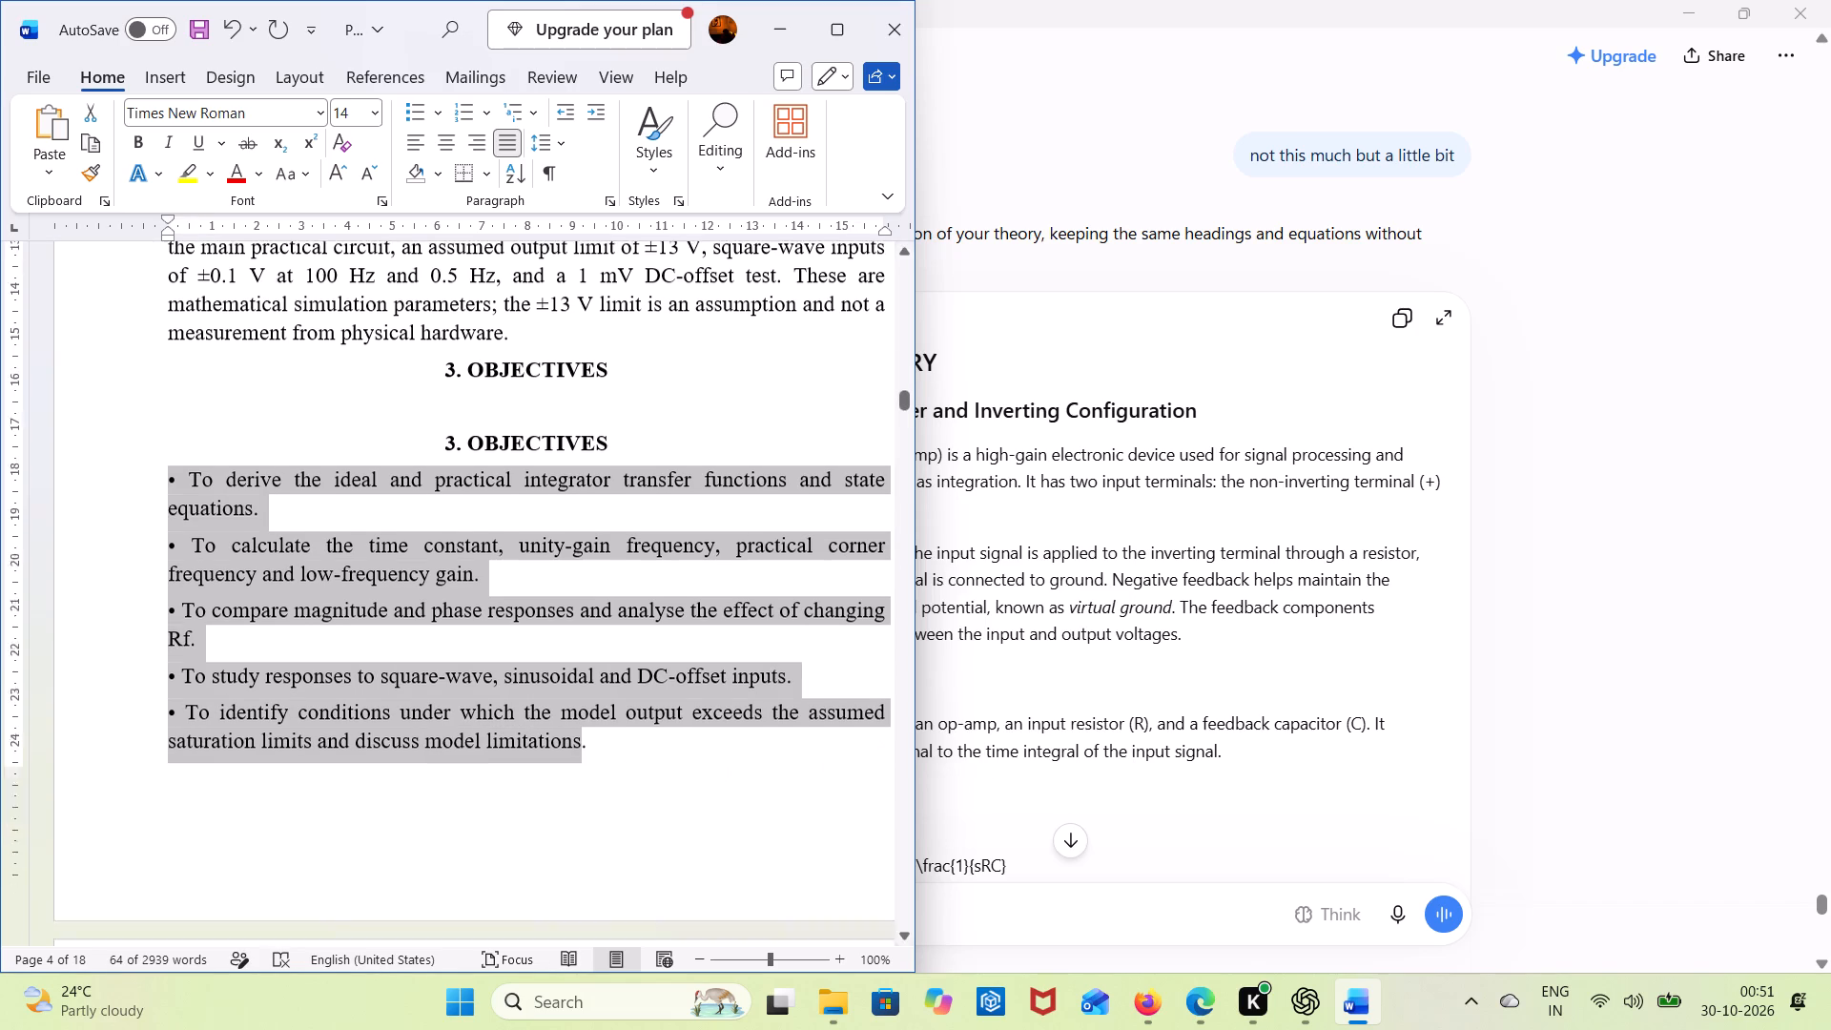
{"action": "scroll", "coordinate": [709, 923], "scroll_direction": "down", "scroll_amount": 4}
{"action": "scroll", "coordinate": [577, 701], "scroll_direction": "up", "scroll_amount": 1}
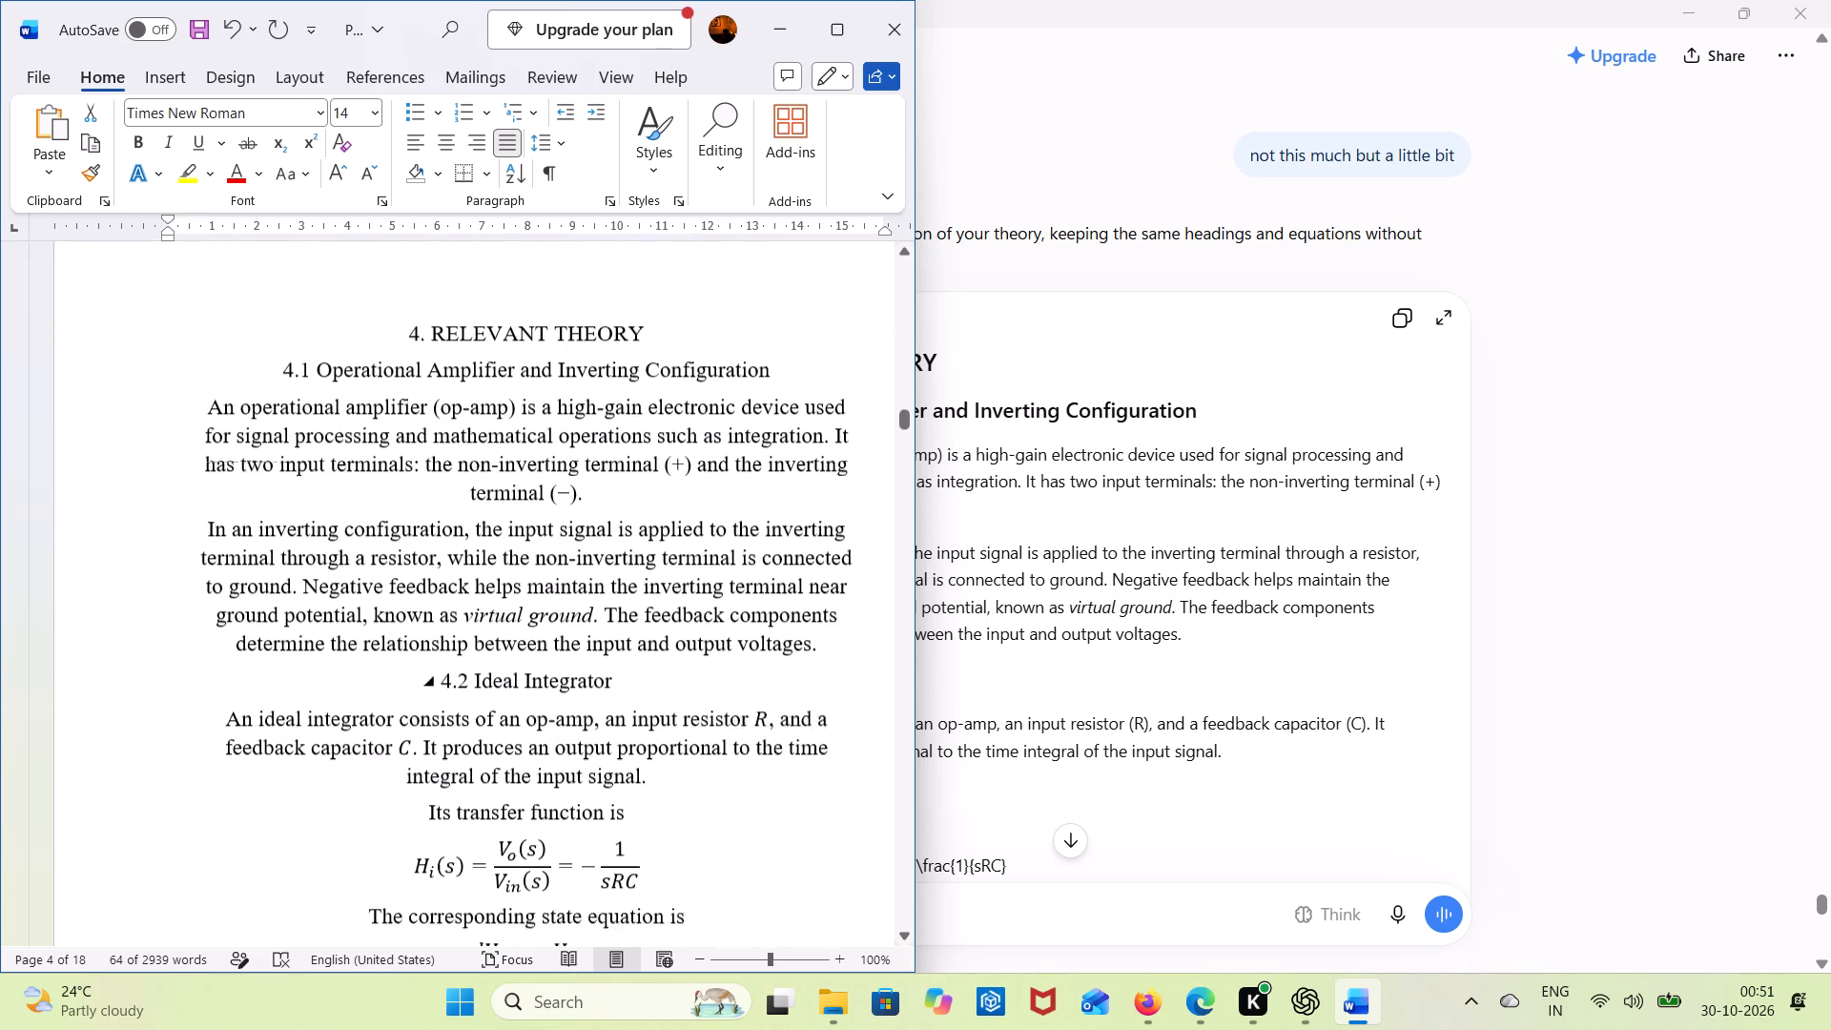
{"action": "scroll", "coordinate": [577, 701], "scroll_direction": "up", "scroll_amount": 1}
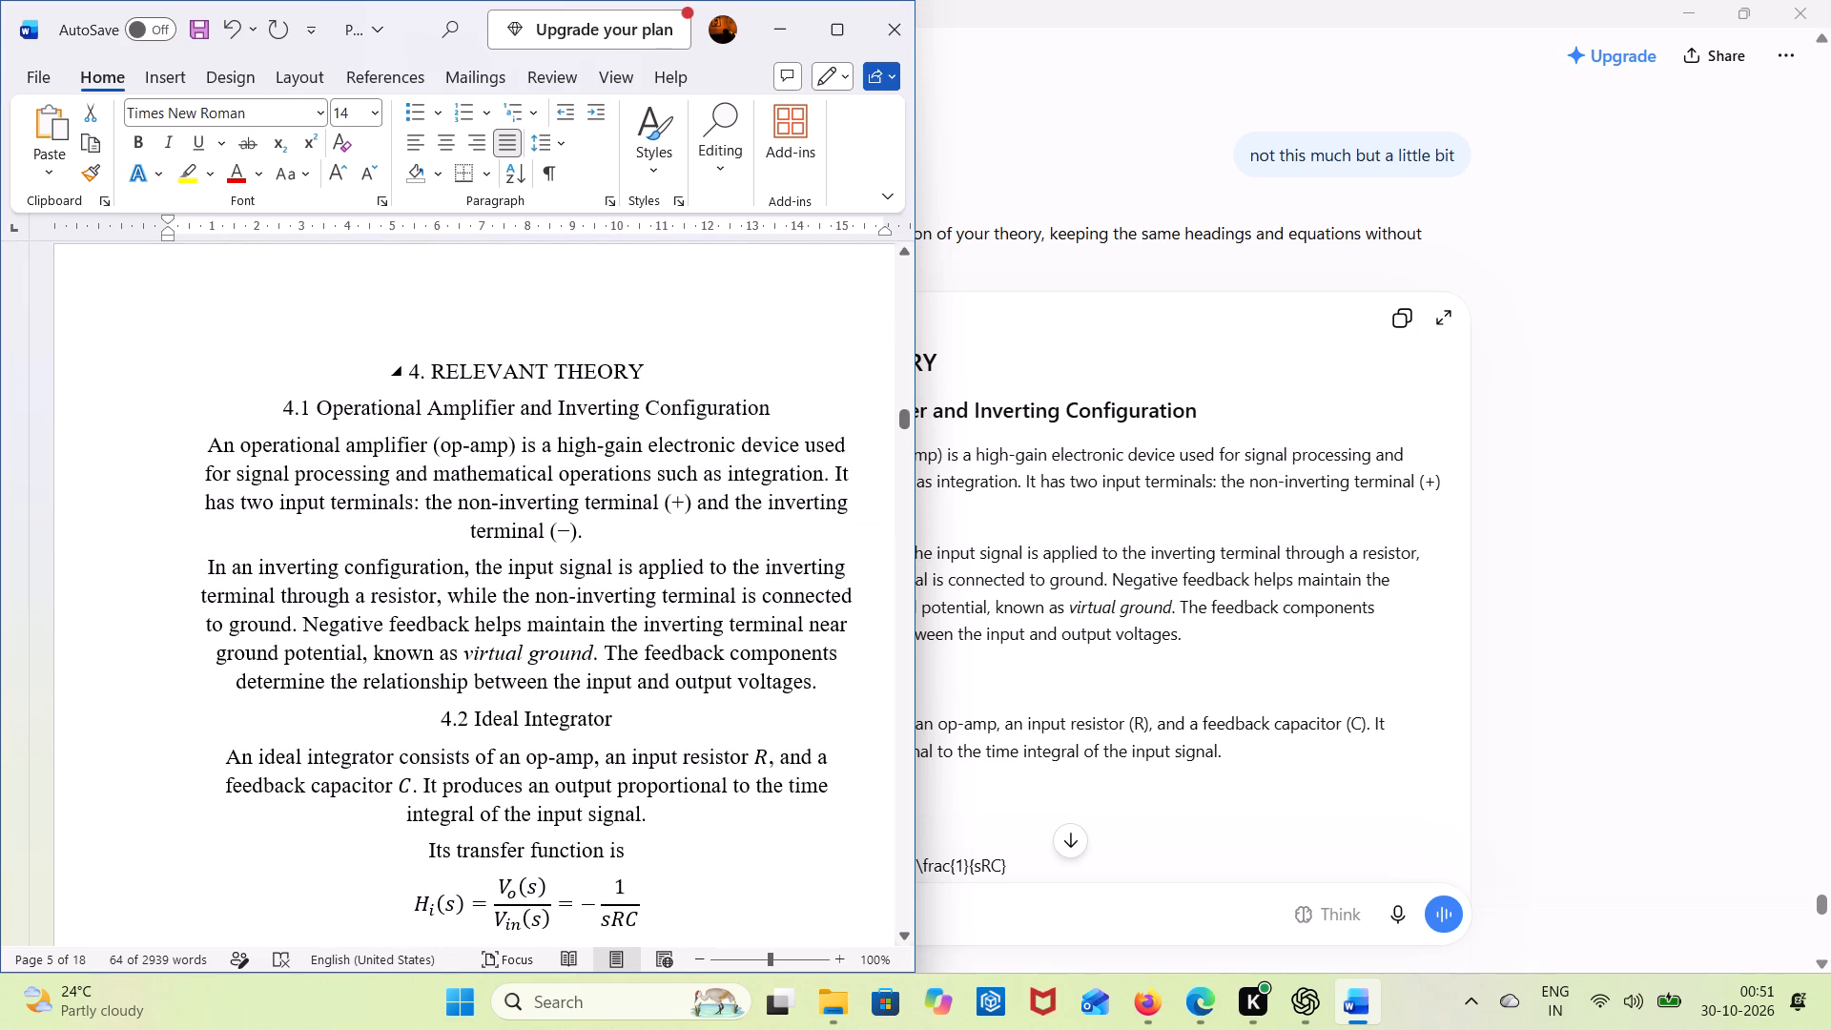
{"action": "left_click_drag", "start_coordinate": [407, 365], "coordinate": [516, 569]}
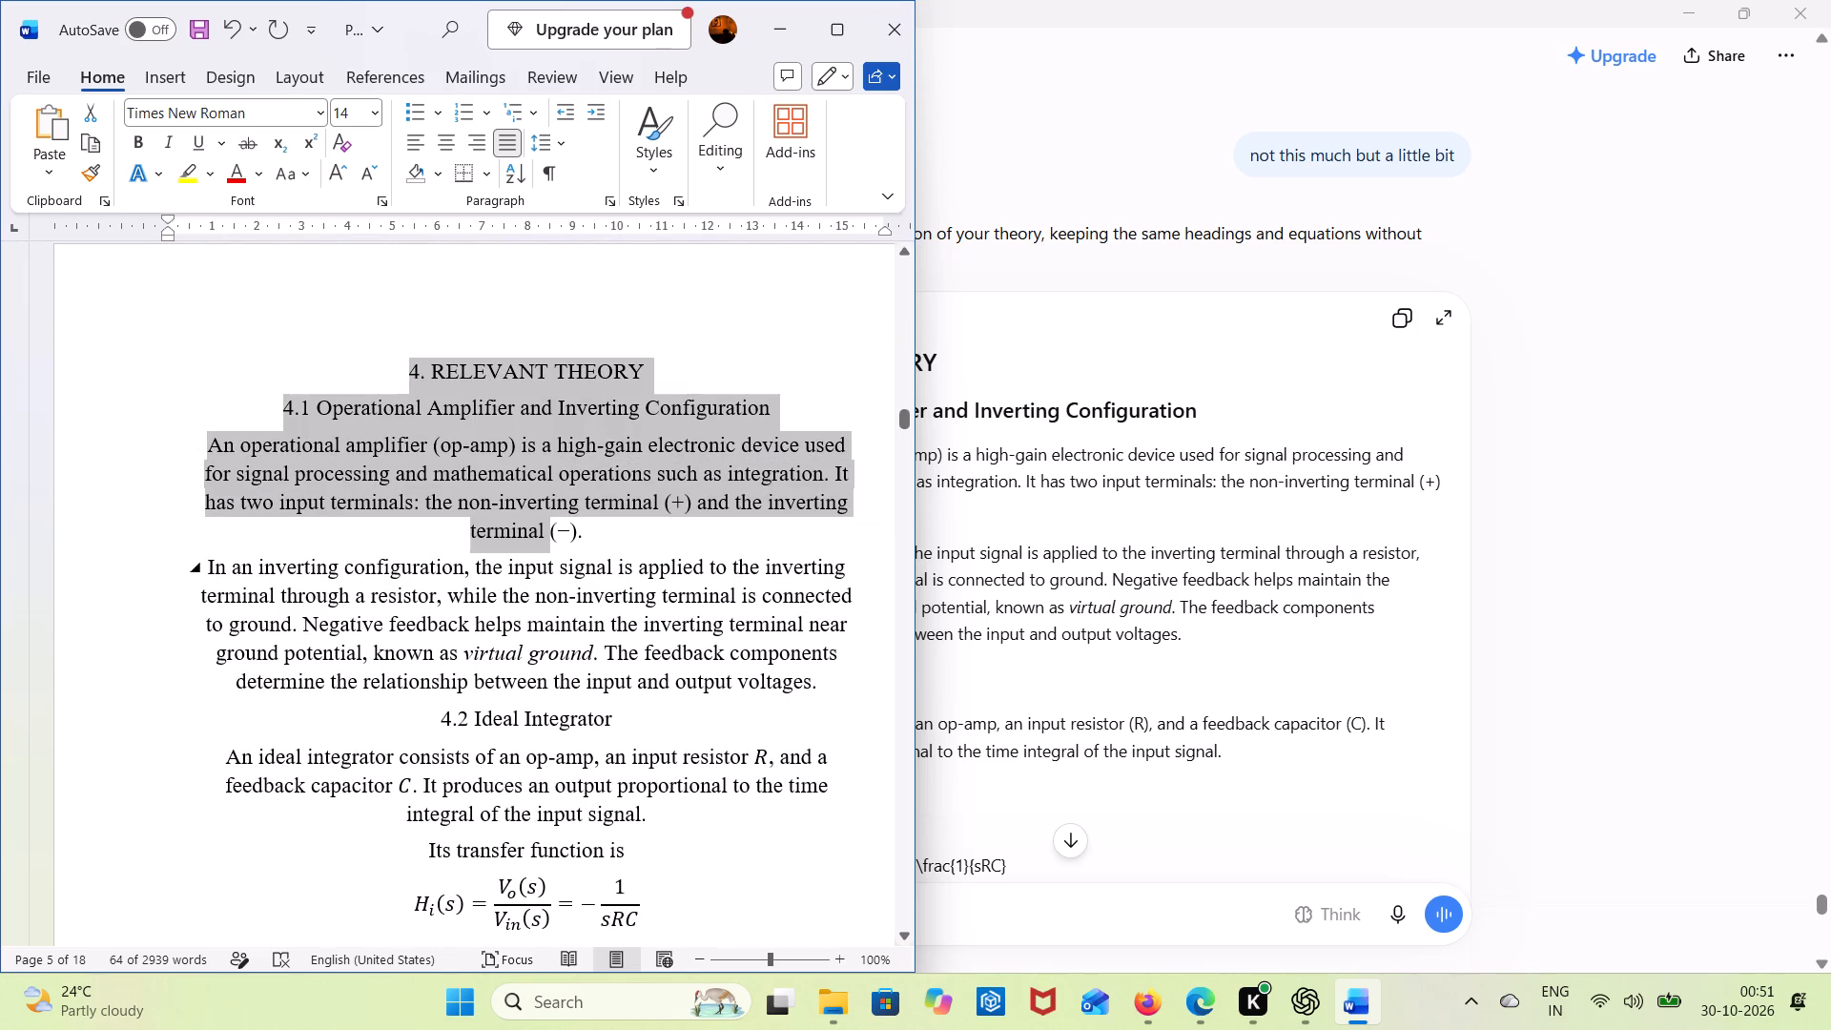
{"action": "left_click_drag", "start_coordinate": [516, 569], "coordinate": [640, 974]}
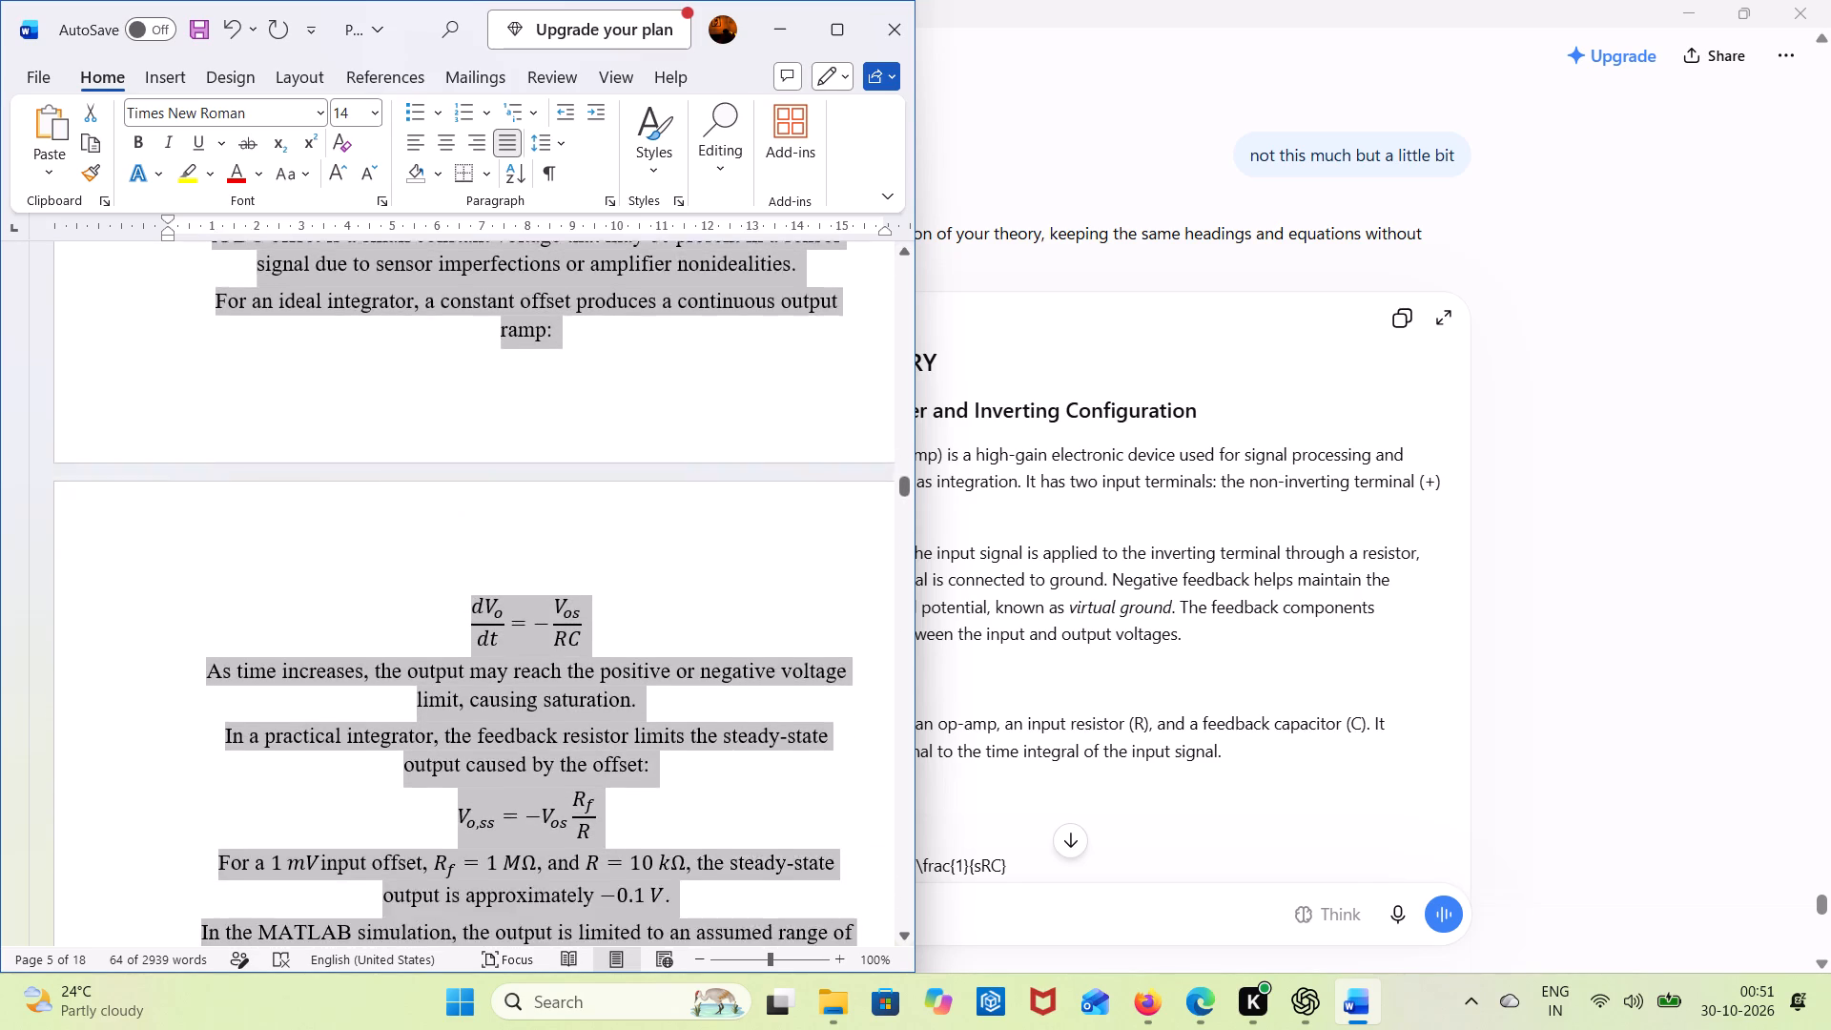
{"action": "left_click_drag", "start_coordinate": [640, 974], "coordinate": [727, 624]}
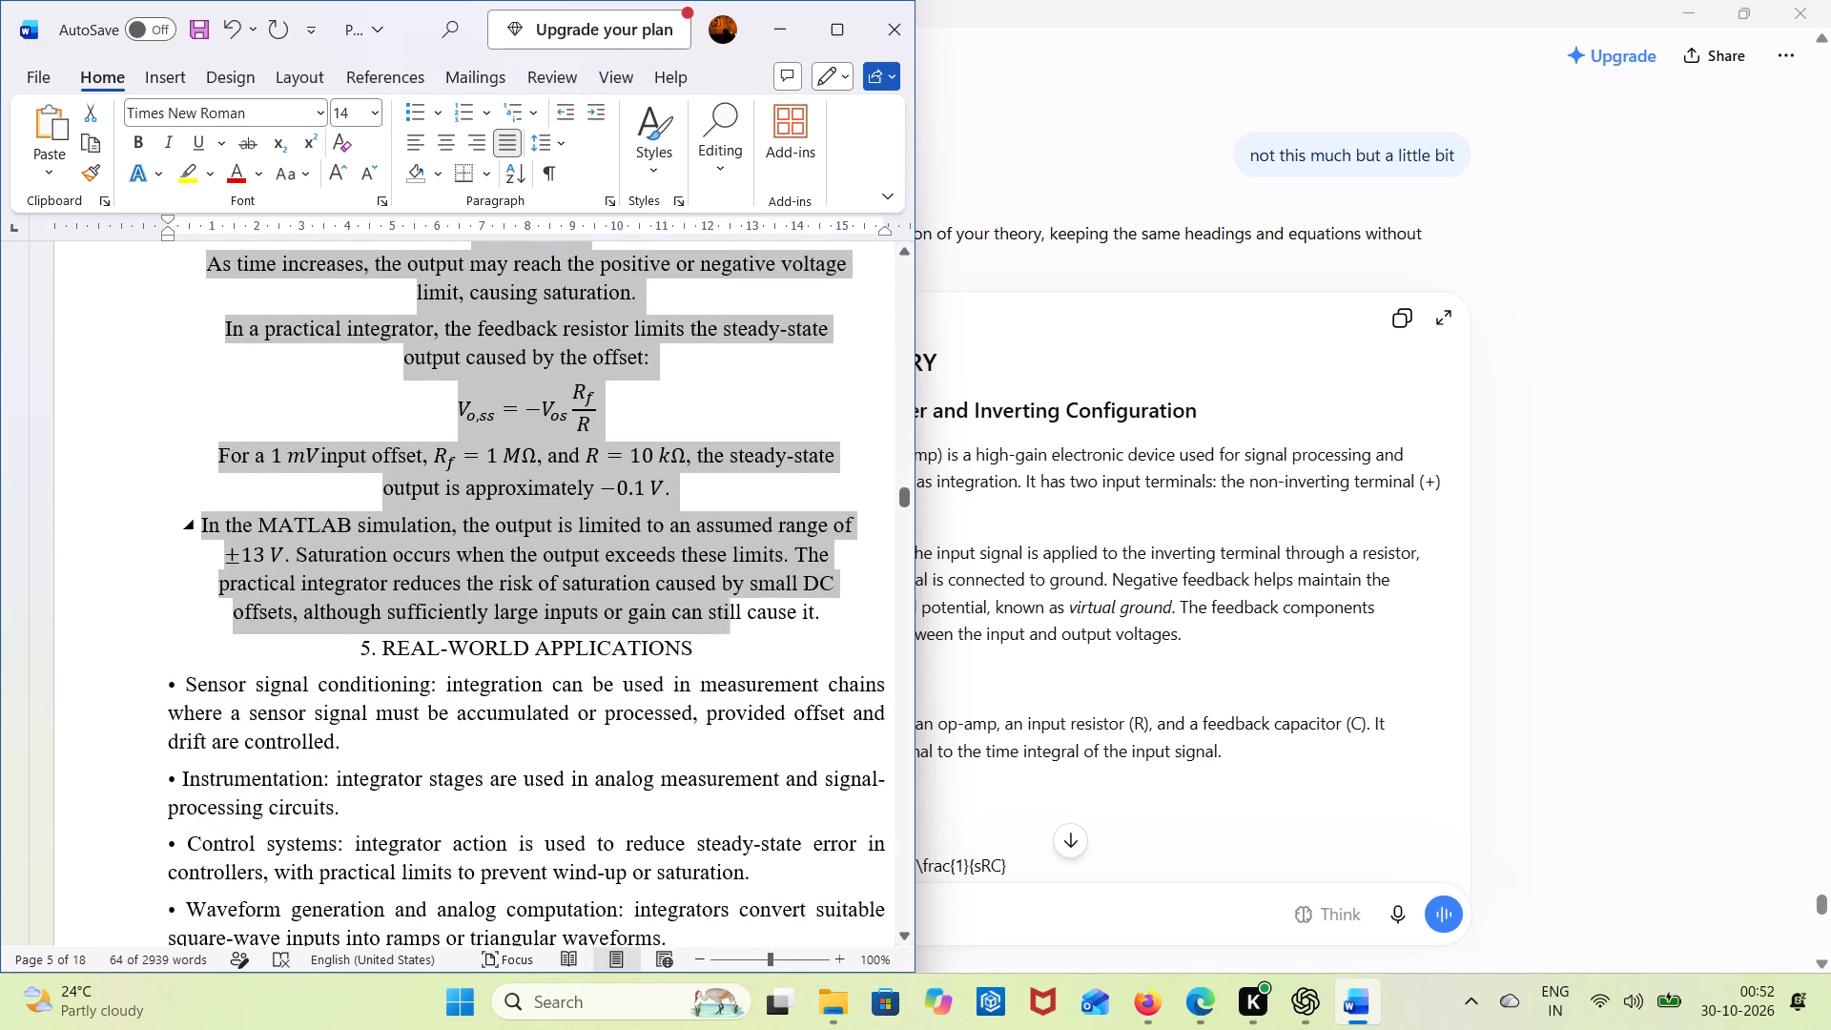
{"action": "left_click_drag", "start_coordinate": [727, 624], "coordinate": [820, 626]}
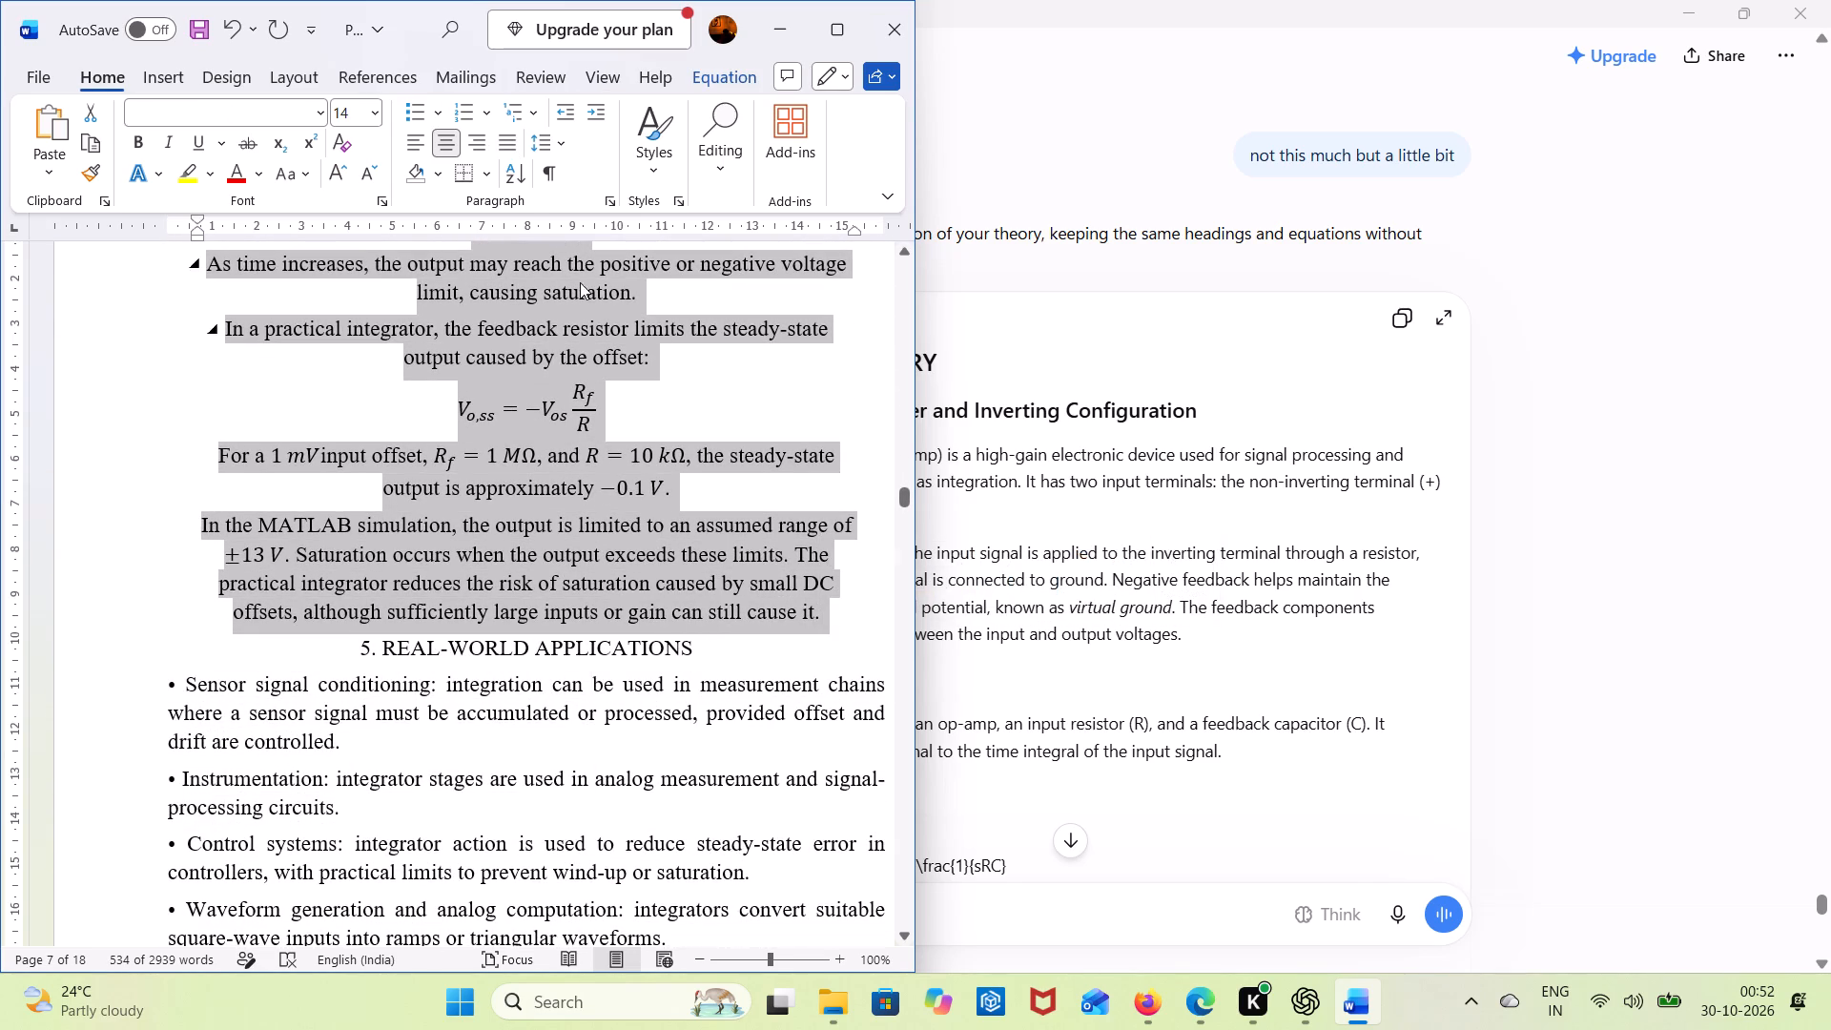
{"action": "left_click", "coordinate": [511, 146]}
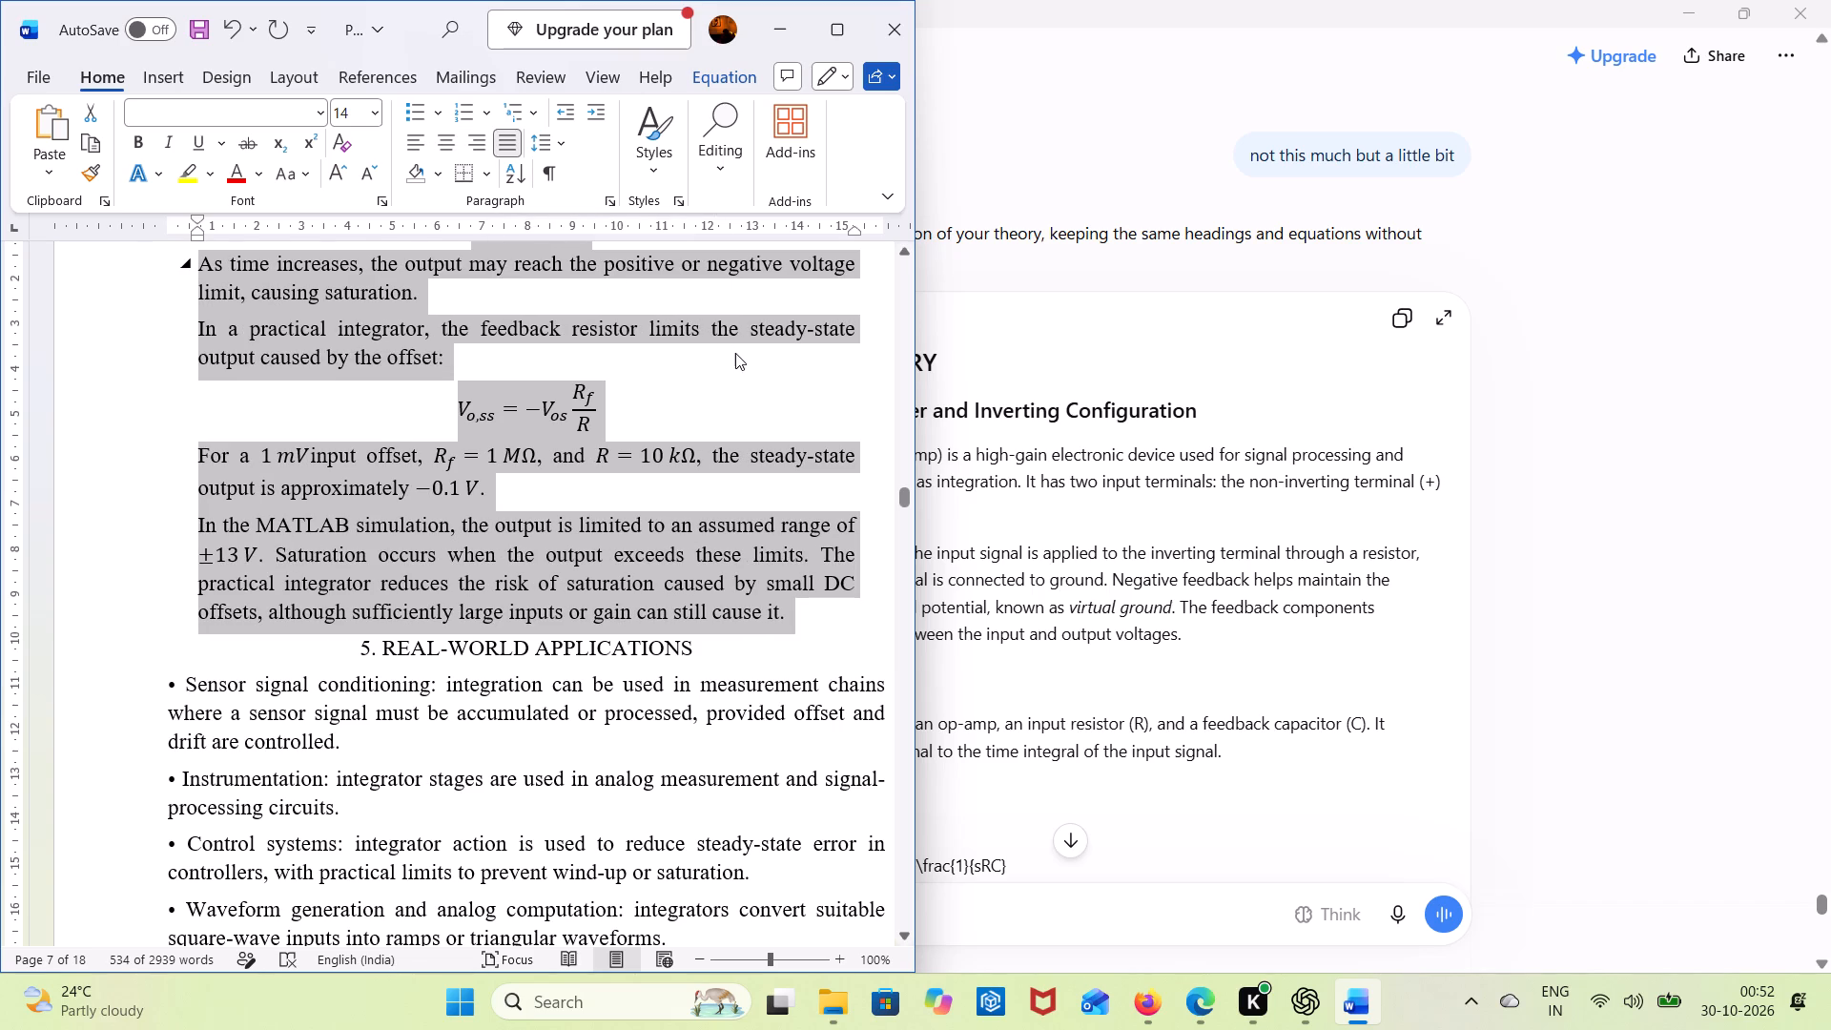
{"action": "left_click", "coordinate": [735, 353]}
Check the alignment of the Relevant Theory section against the Aim and Objectives sections and on to Analysis and Evaluation.
{"action": "scroll", "coordinate": [735, 366], "scroll_direction": "up", "scroll_amount": 1}
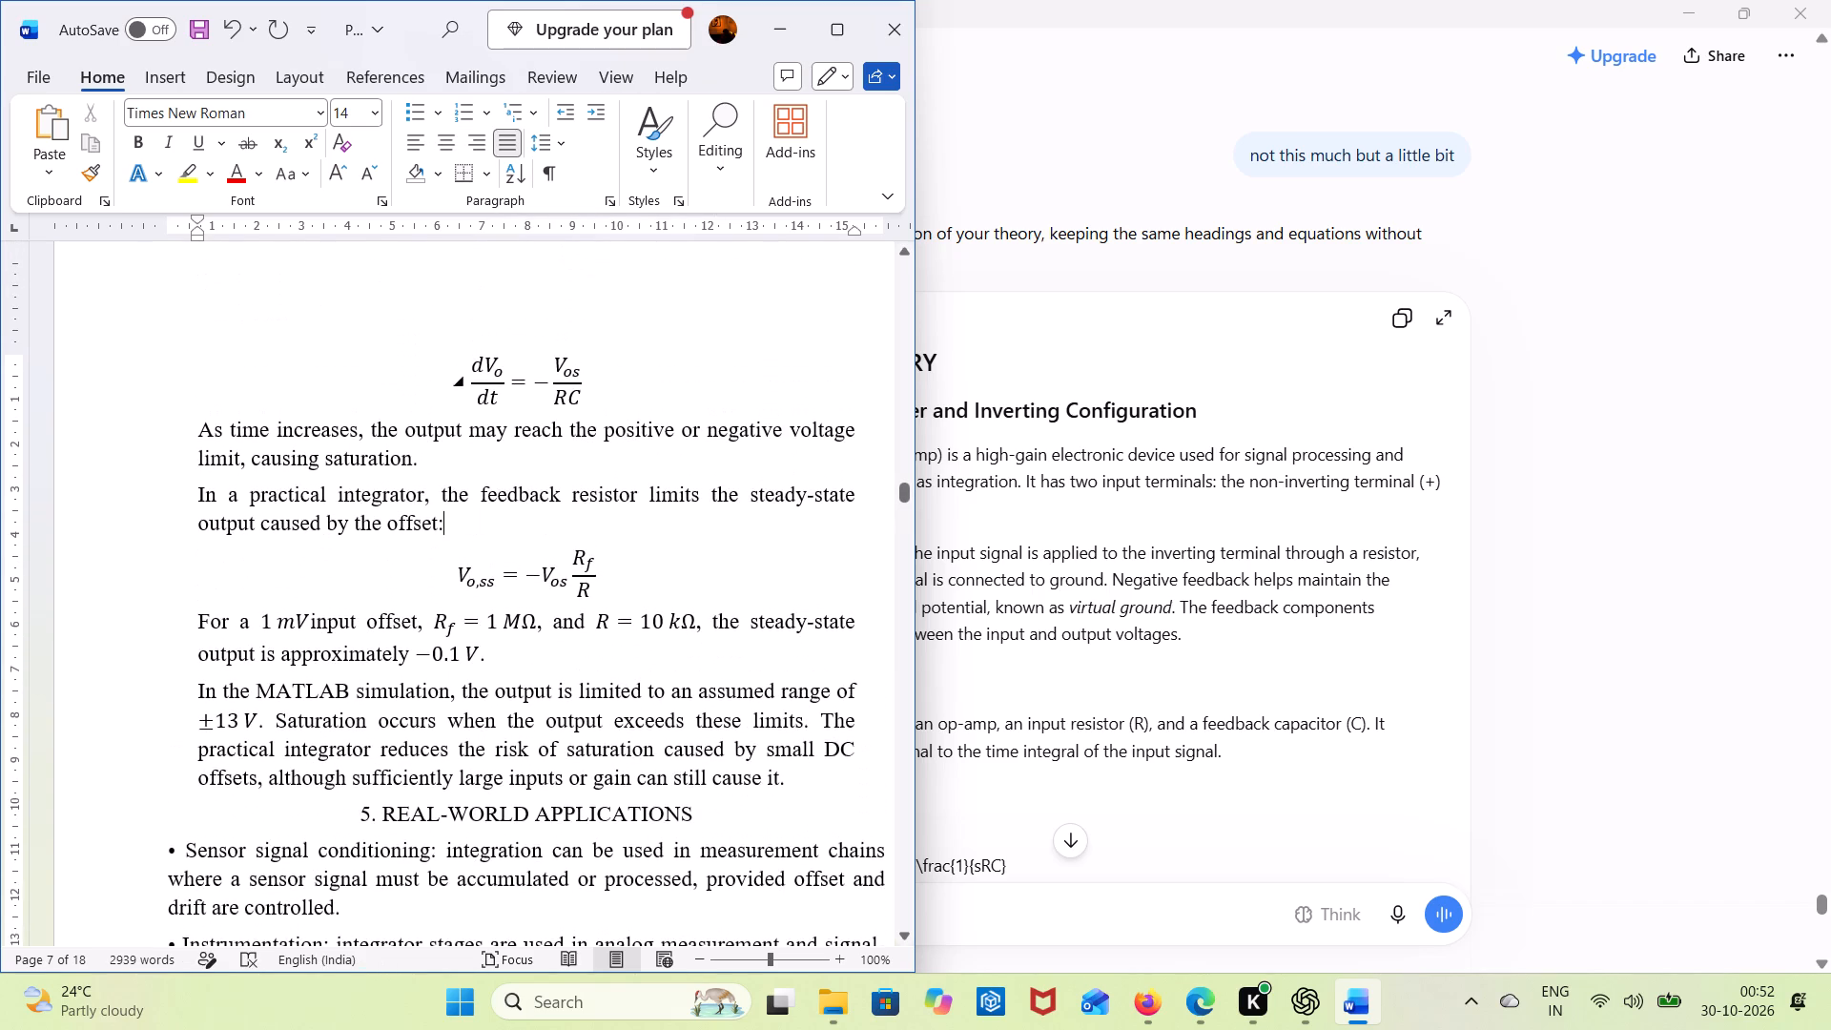
{"action": "scroll", "coordinate": [737, 398], "scroll_direction": "up", "scroll_amount": 4}
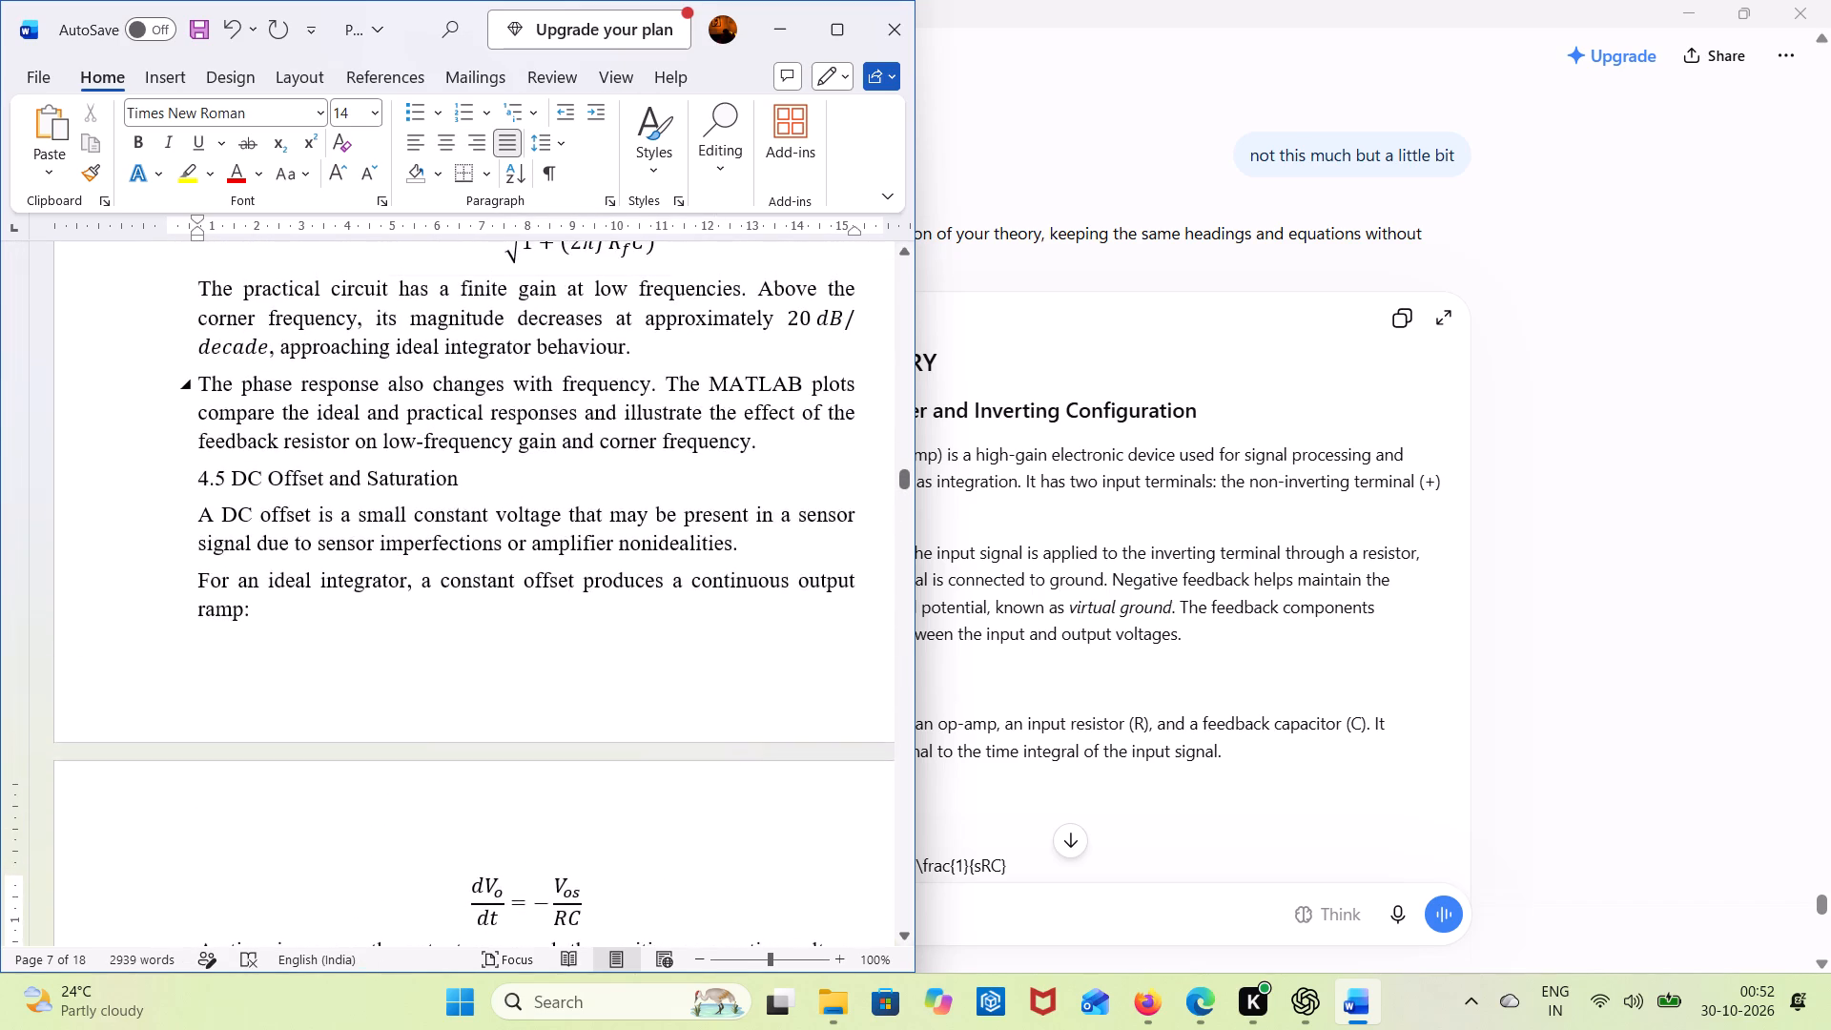
{"action": "scroll", "coordinate": [737, 398], "scroll_direction": "up", "scroll_amount": 4}
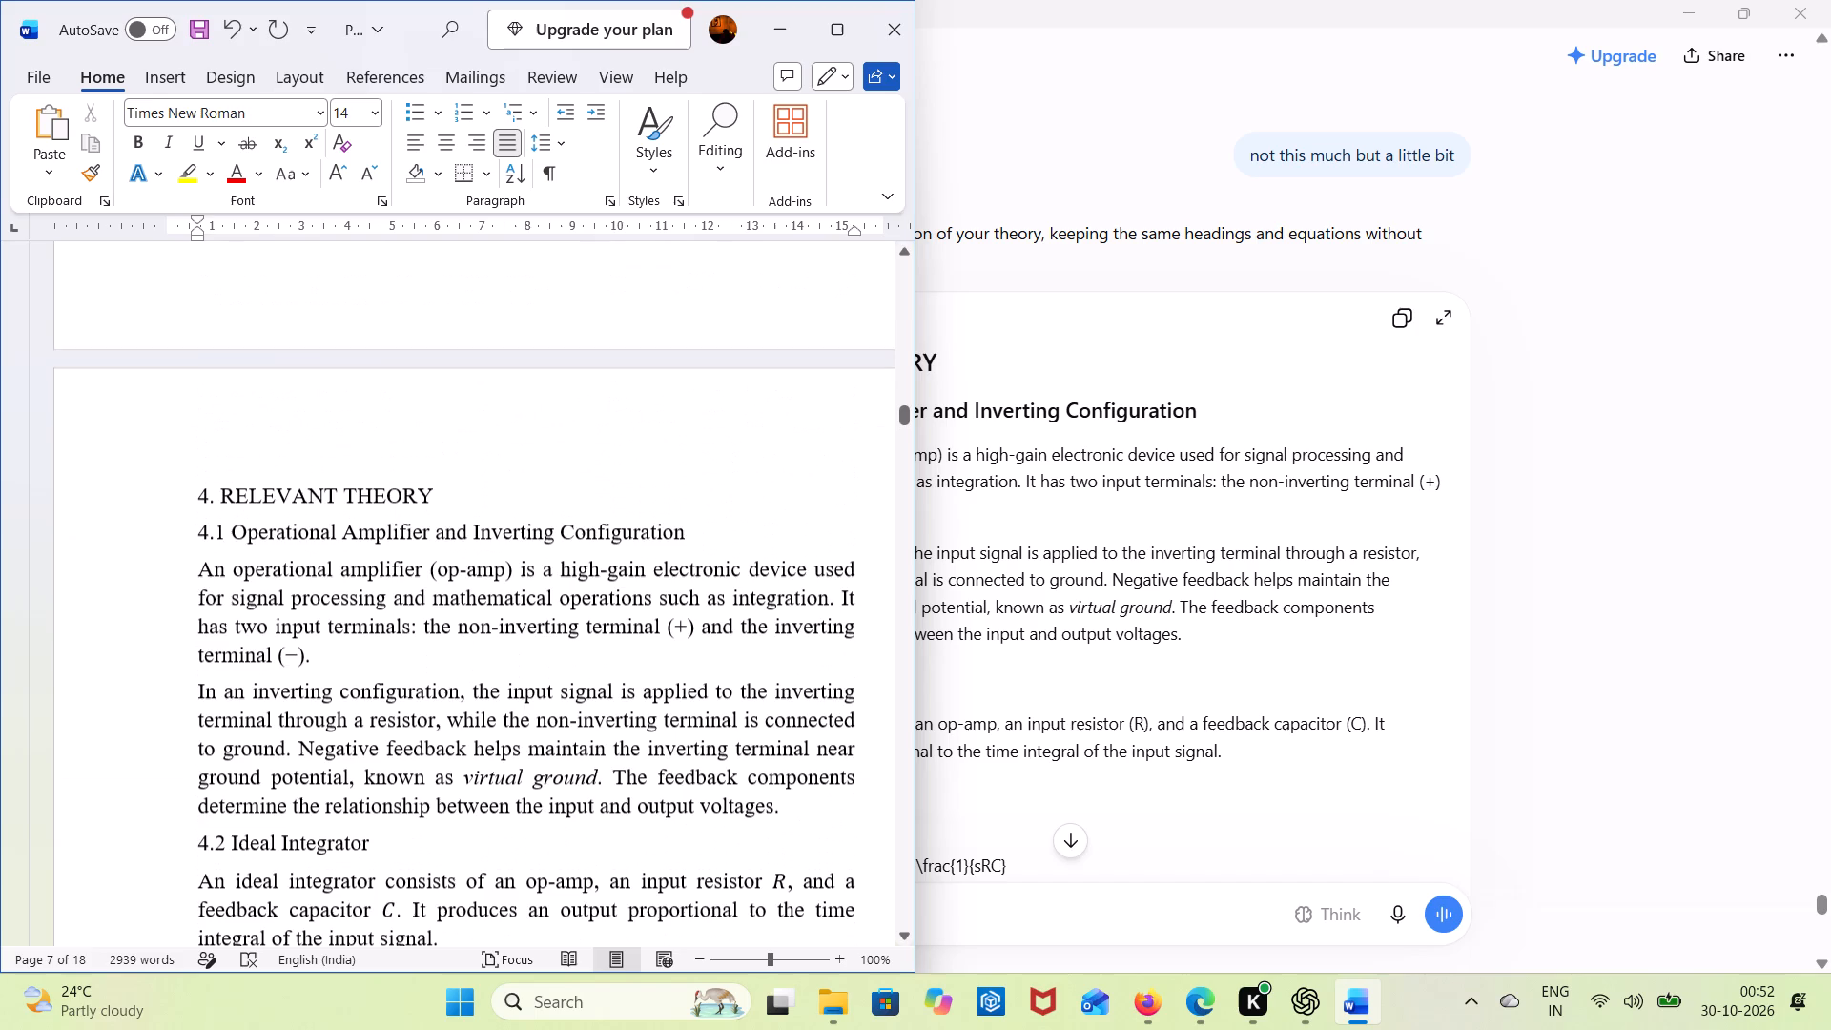
{"action": "scroll", "coordinate": [737, 398], "scroll_direction": "up", "scroll_amount": 4}
{"action": "scroll", "coordinate": [737, 398], "scroll_direction": "down", "scroll_amount": 1}
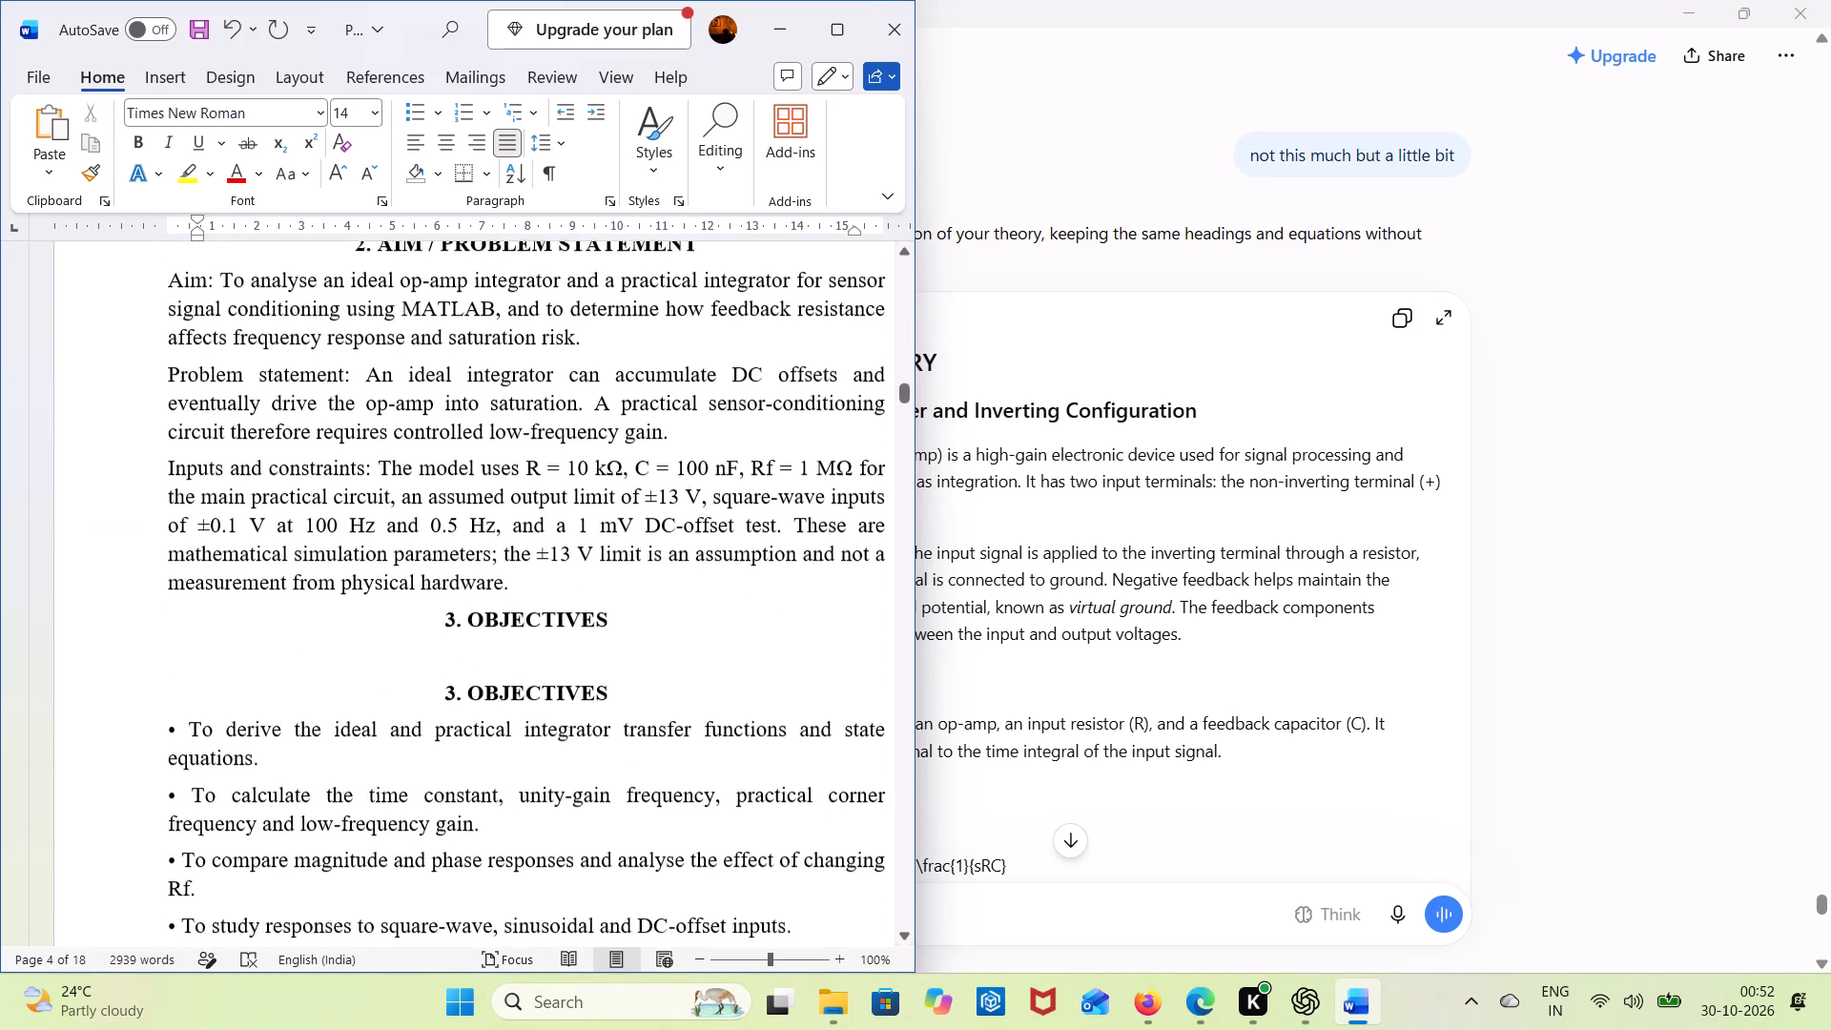
{"action": "scroll", "coordinate": [737, 398], "scroll_direction": "down", "scroll_amount": 2}
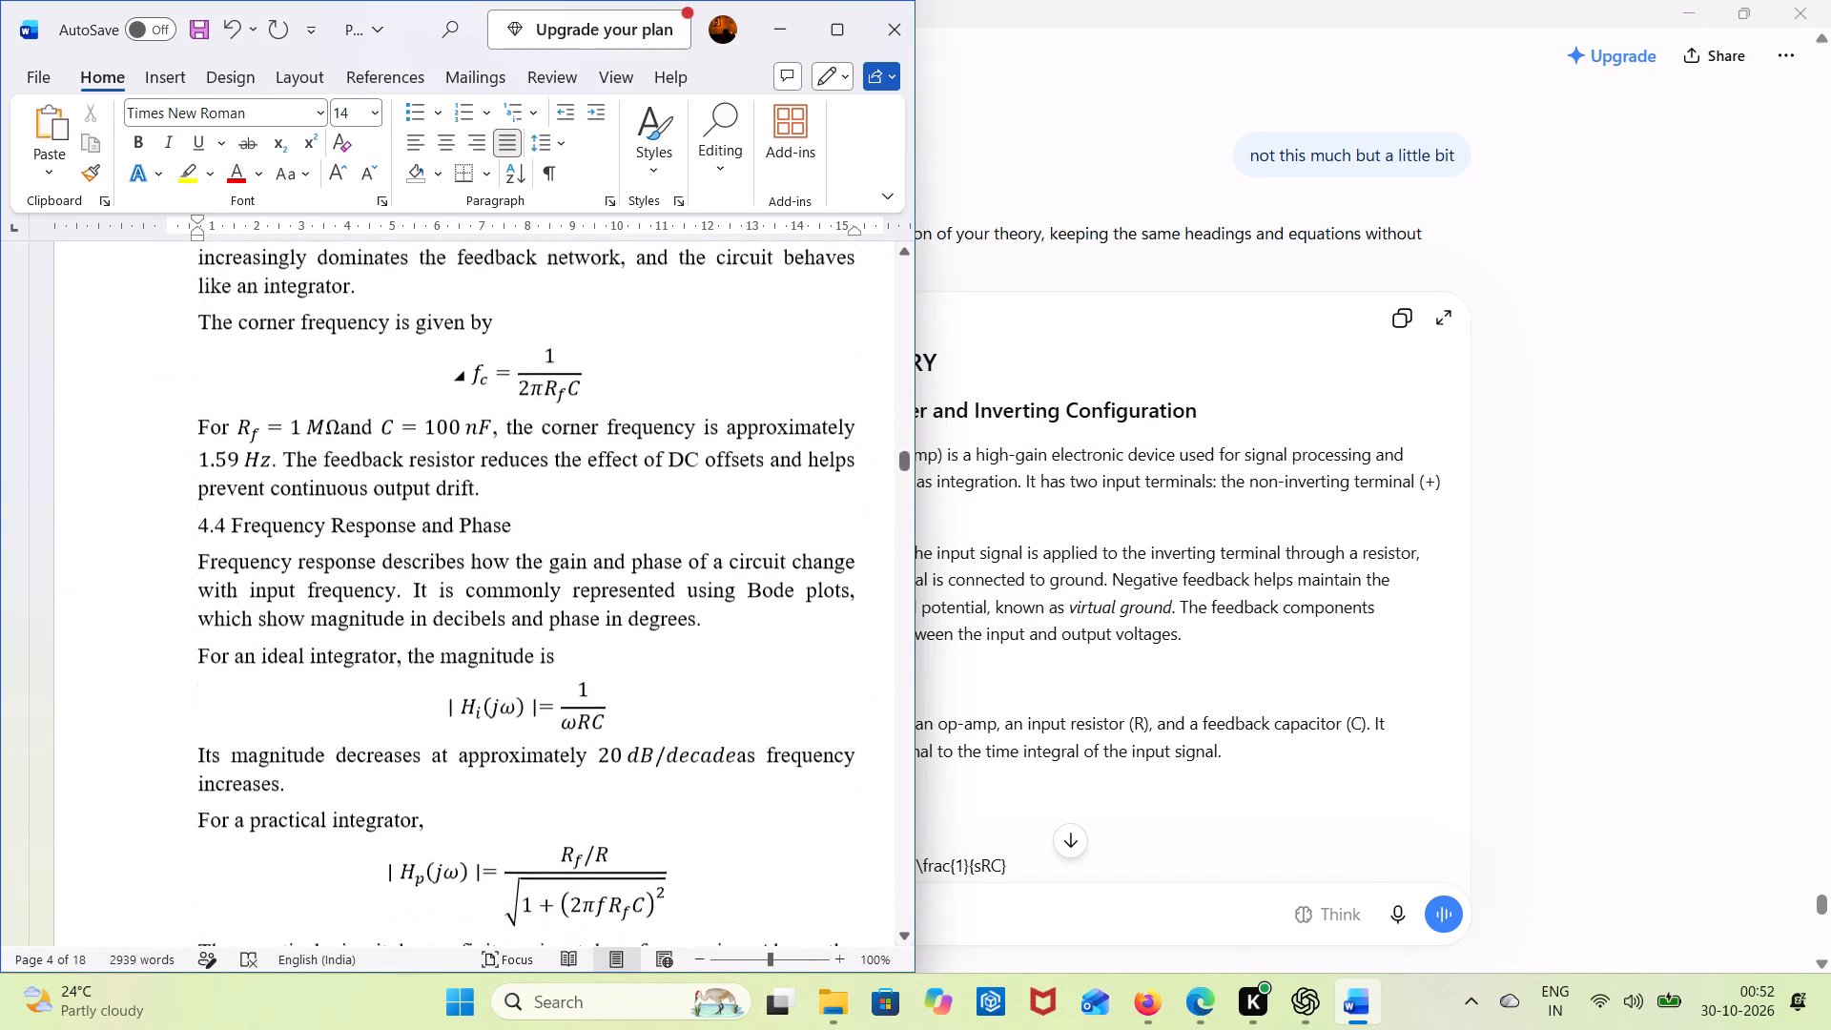
{"action": "scroll", "coordinate": [737, 398], "scroll_direction": "down", "scroll_amount": 11}
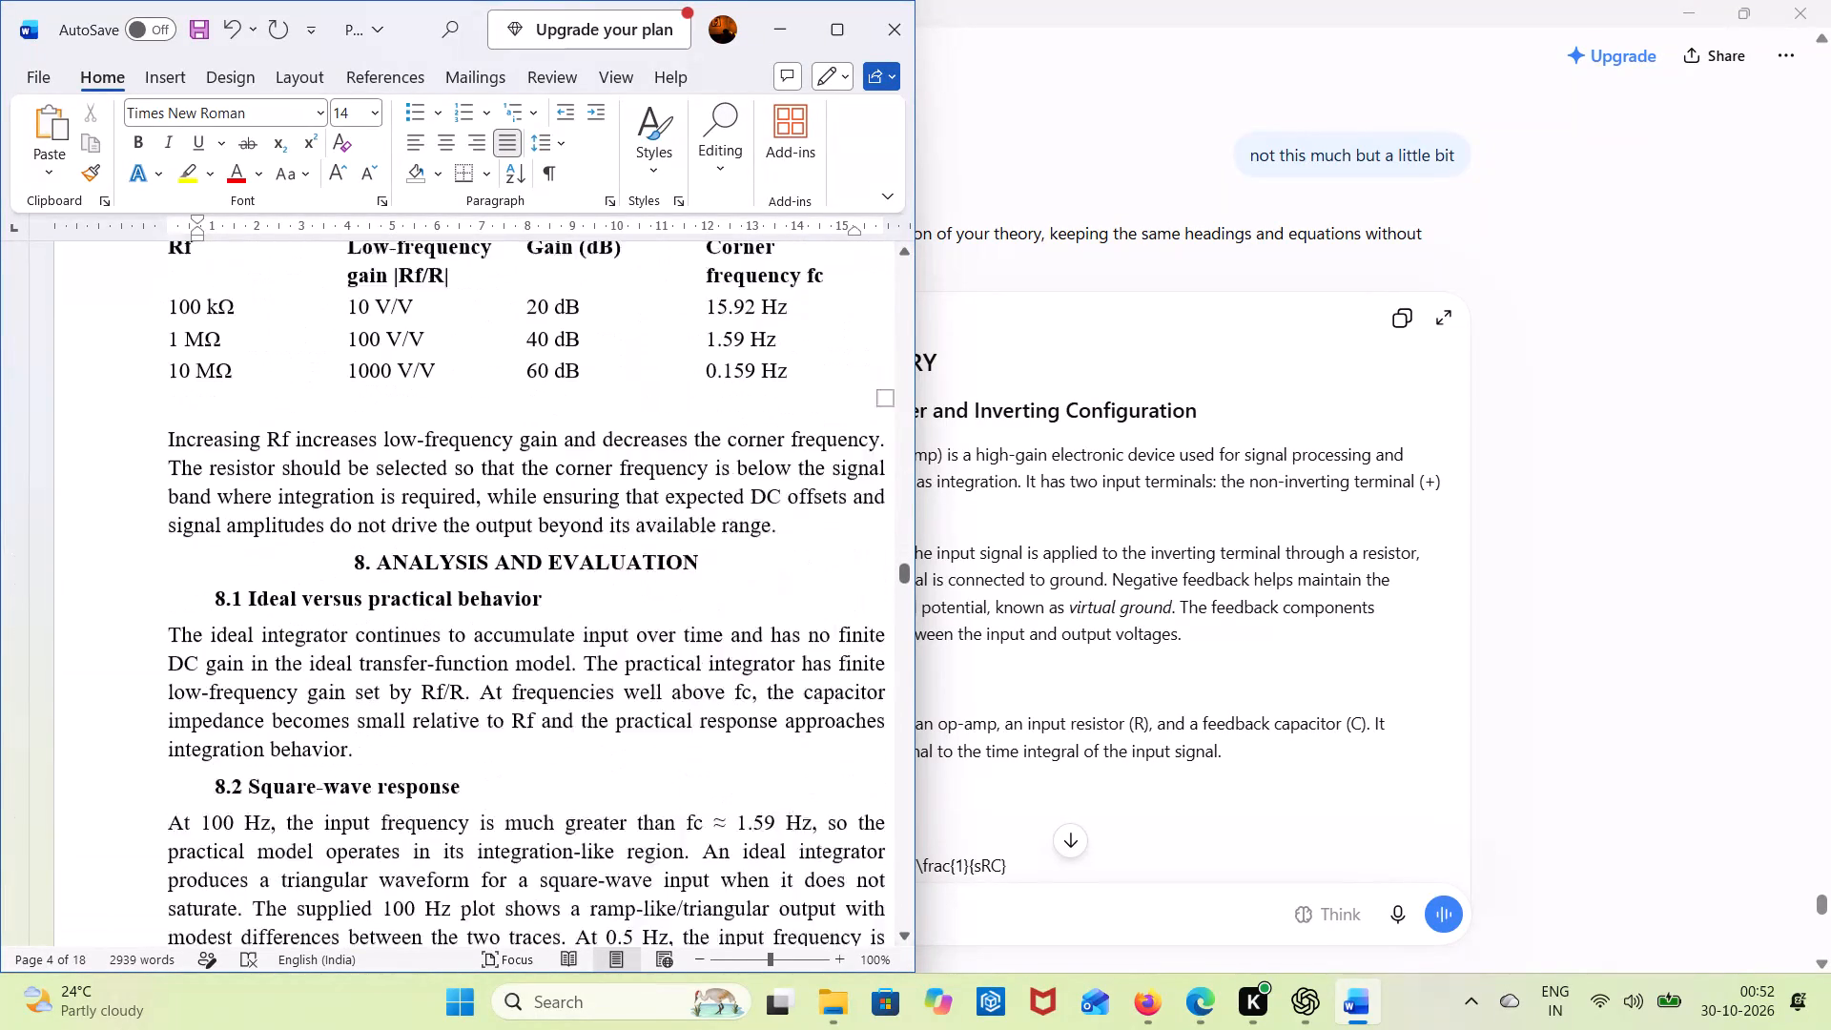
Review the Relevant Theory section's headings back up to the Objectives heading, with the document window maximized.
{"action": "scroll", "coordinate": [737, 398], "scroll_direction": "up", "scroll_amount": 4}
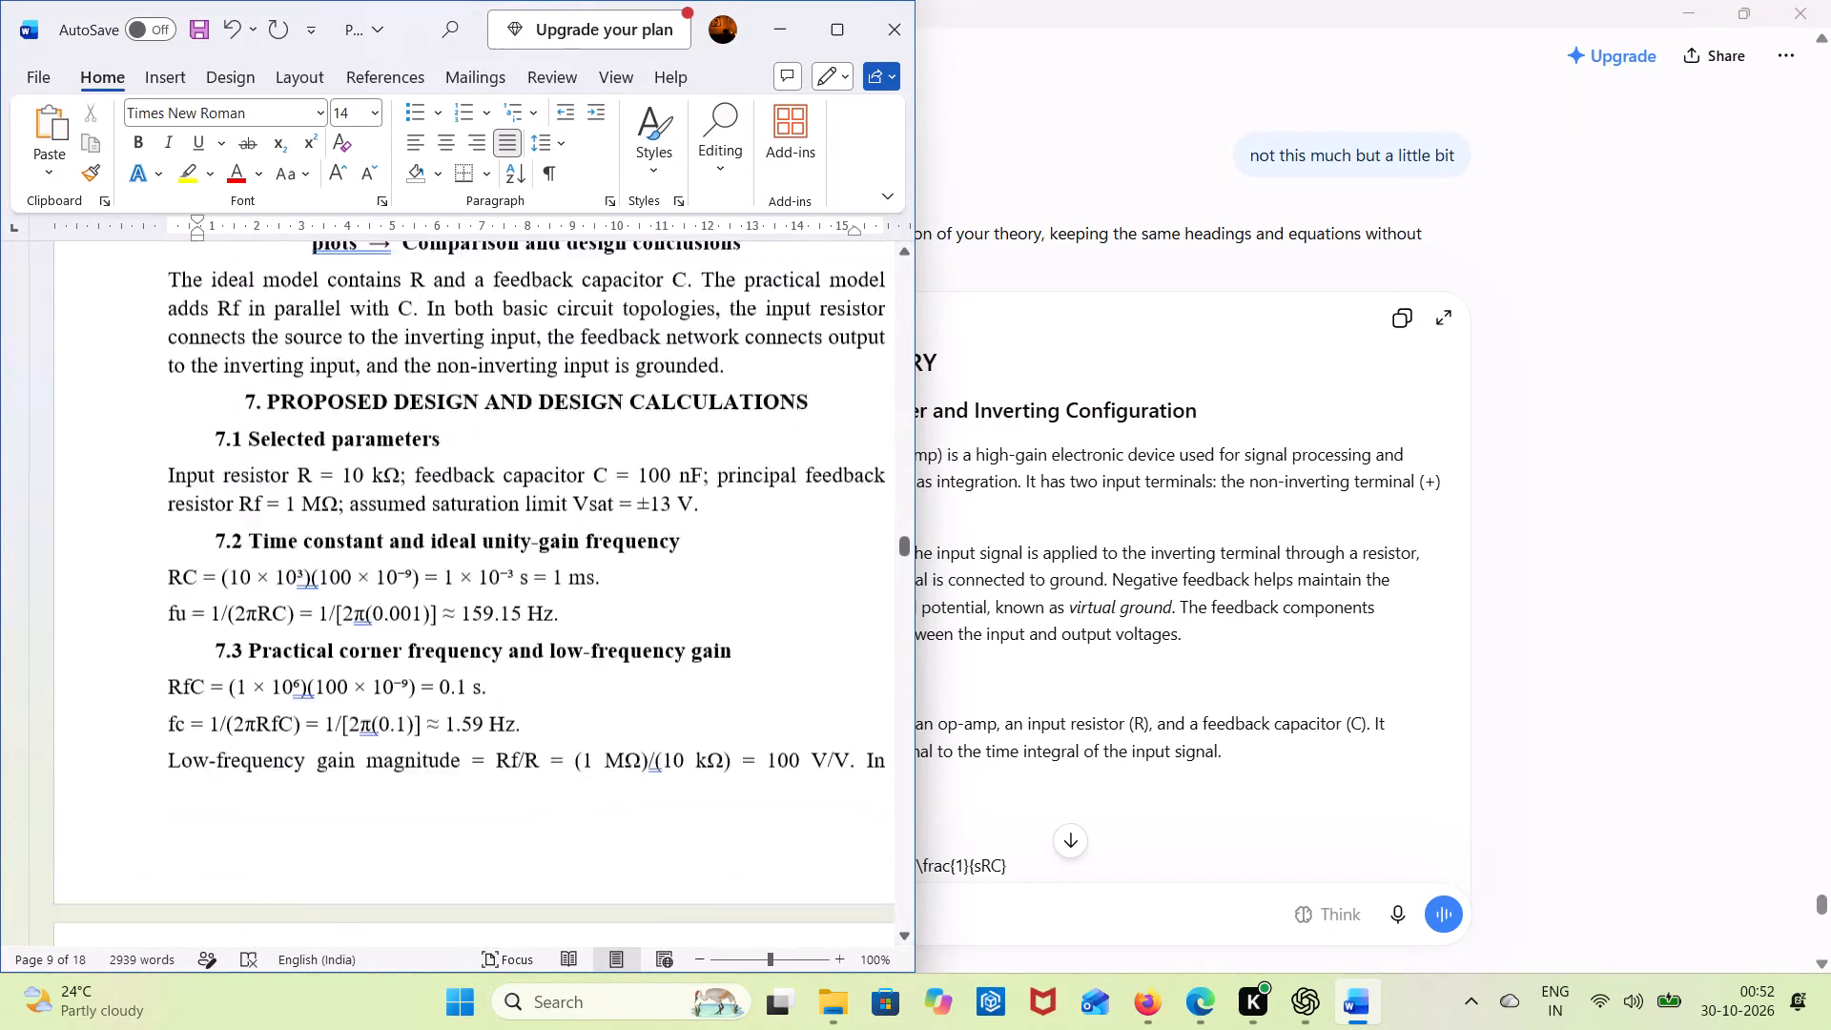
{"action": "scroll", "coordinate": [737, 398], "scroll_direction": "up", "scroll_amount": 6}
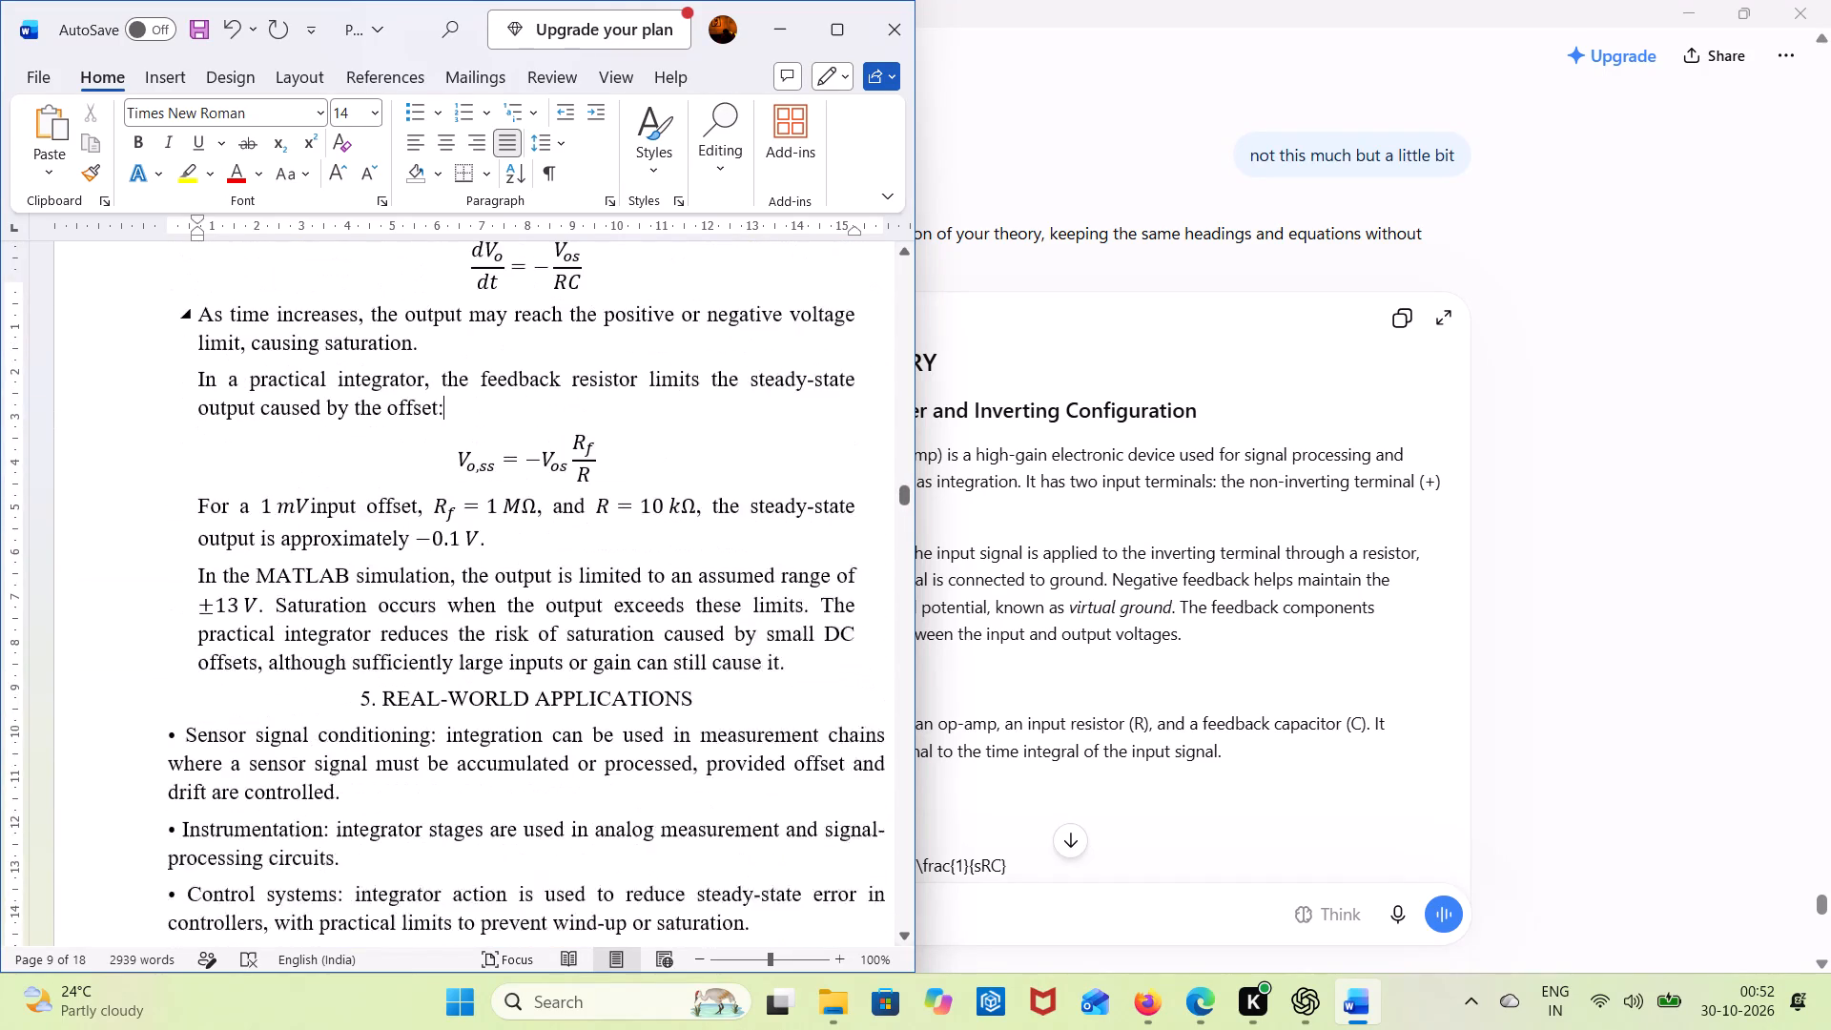
{"action": "scroll", "coordinate": [737, 398], "scroll_direction": "up", "scroll_amount": 5}
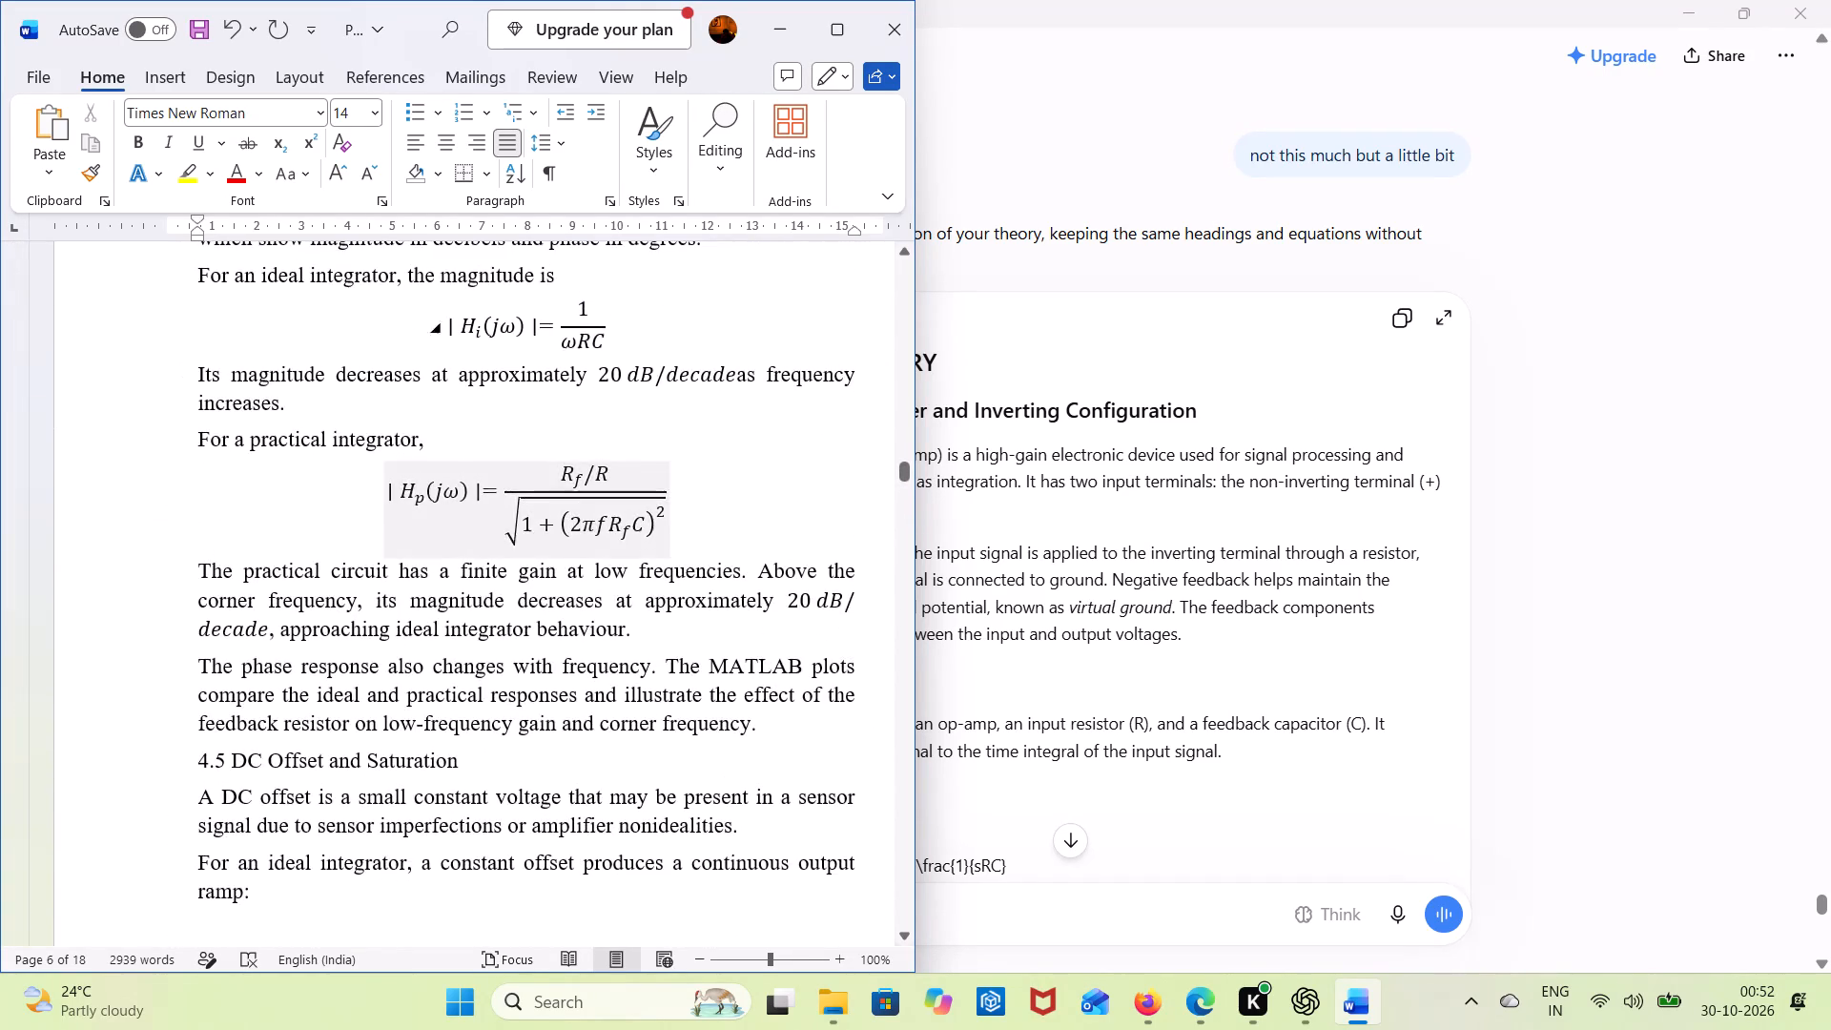
{"action": "scroll", "coordinate": [737, 398], "scroll_direction": "up", "scroll_amount": 7}
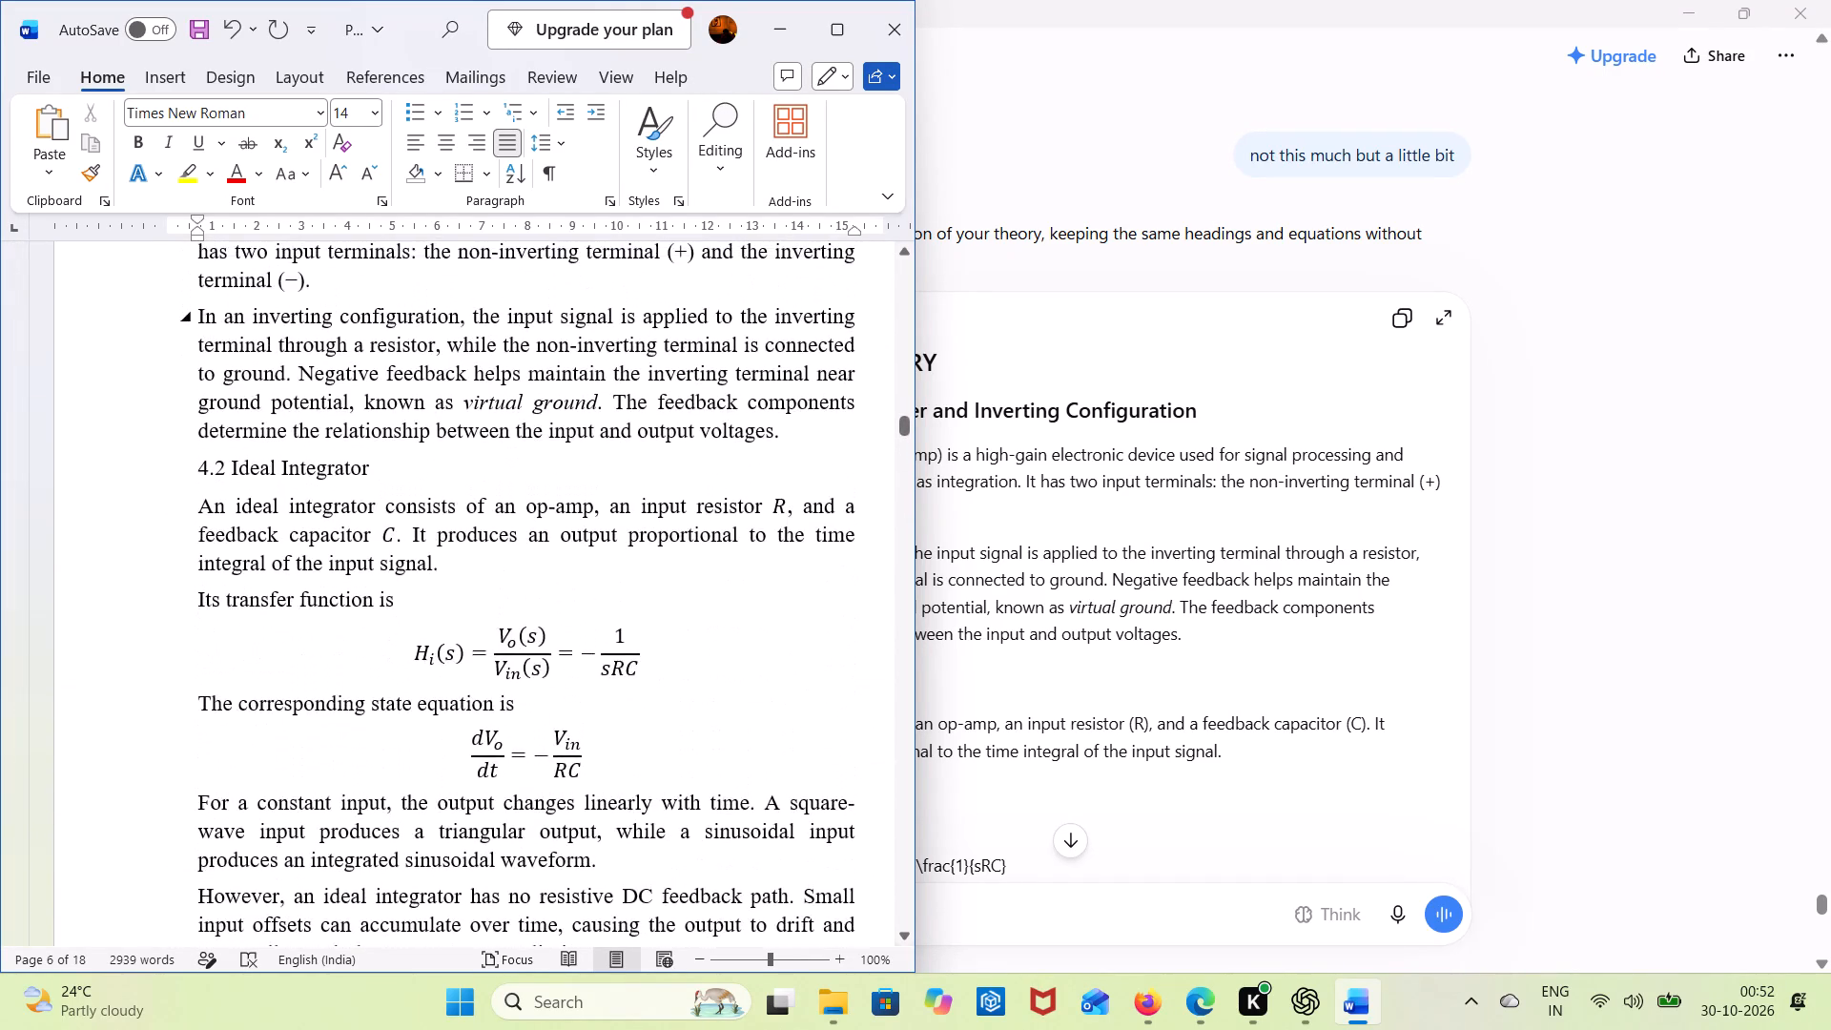
{"action": "scroll", "coordinate": [737, 398], "scroll_direction": "up", "scroll_amount": 2}
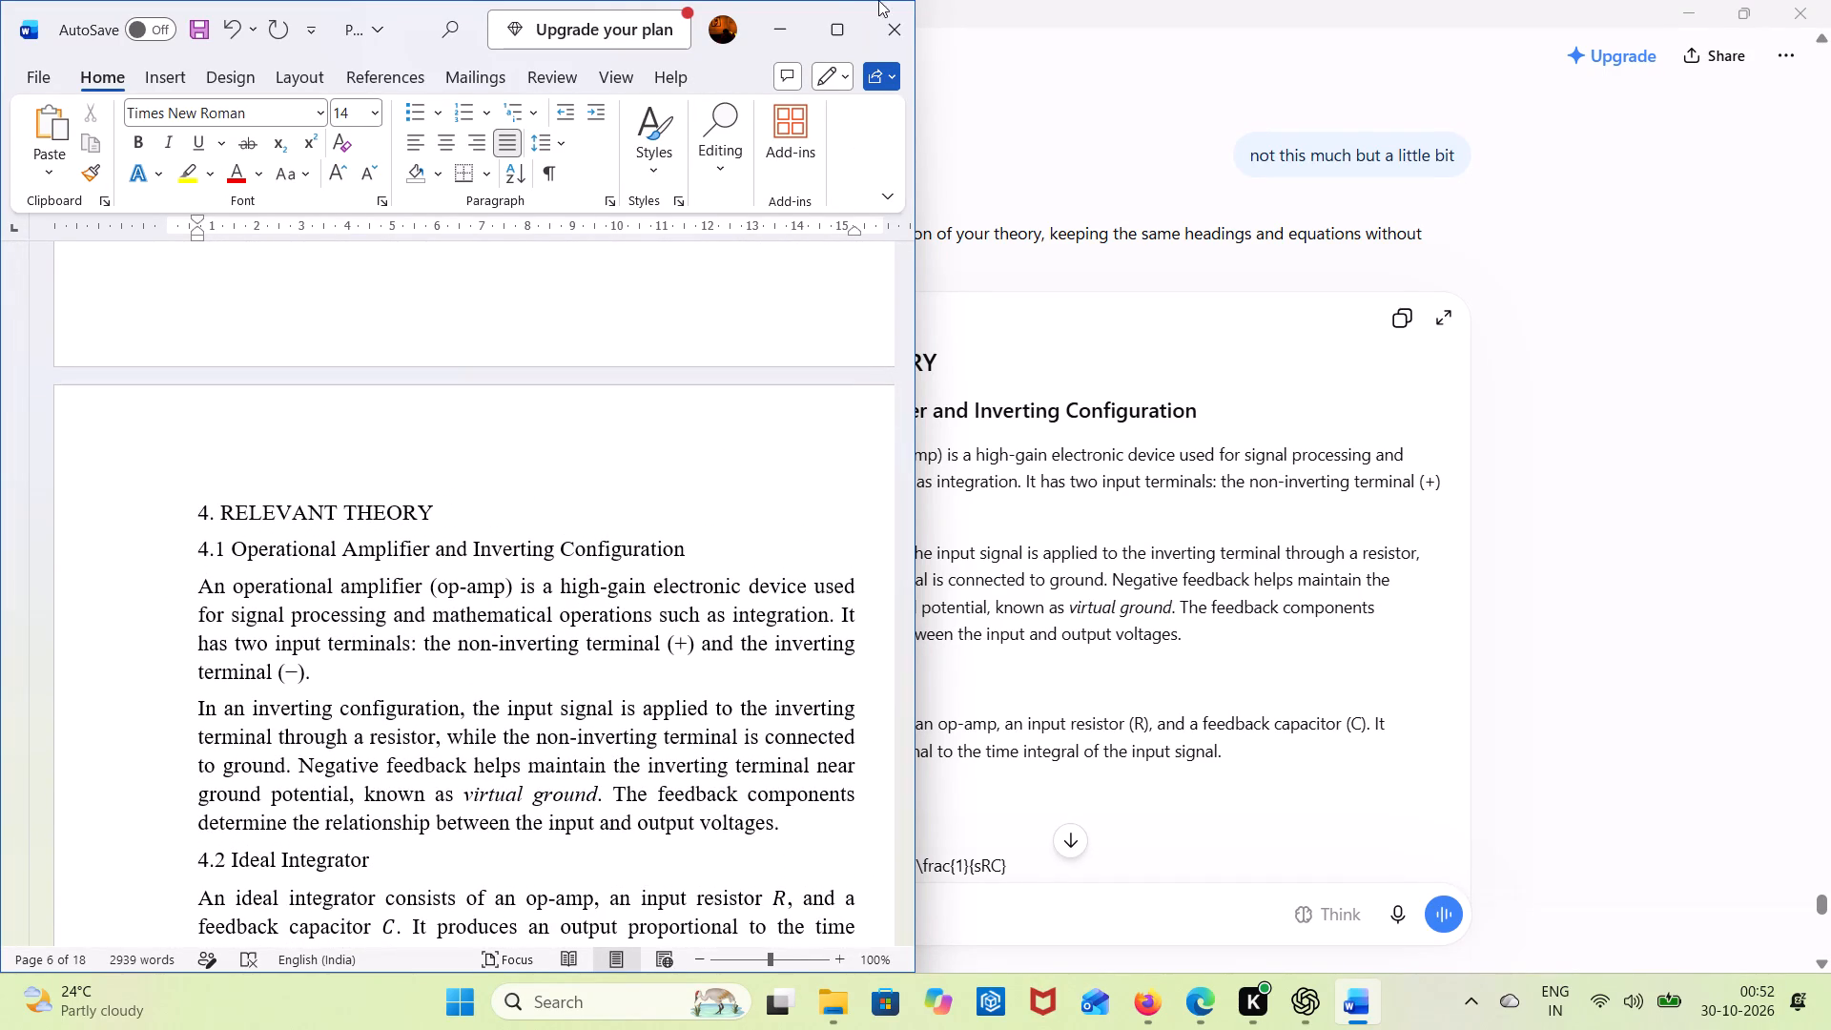
{"action": "left_click", "coordinate": [824, 20]}
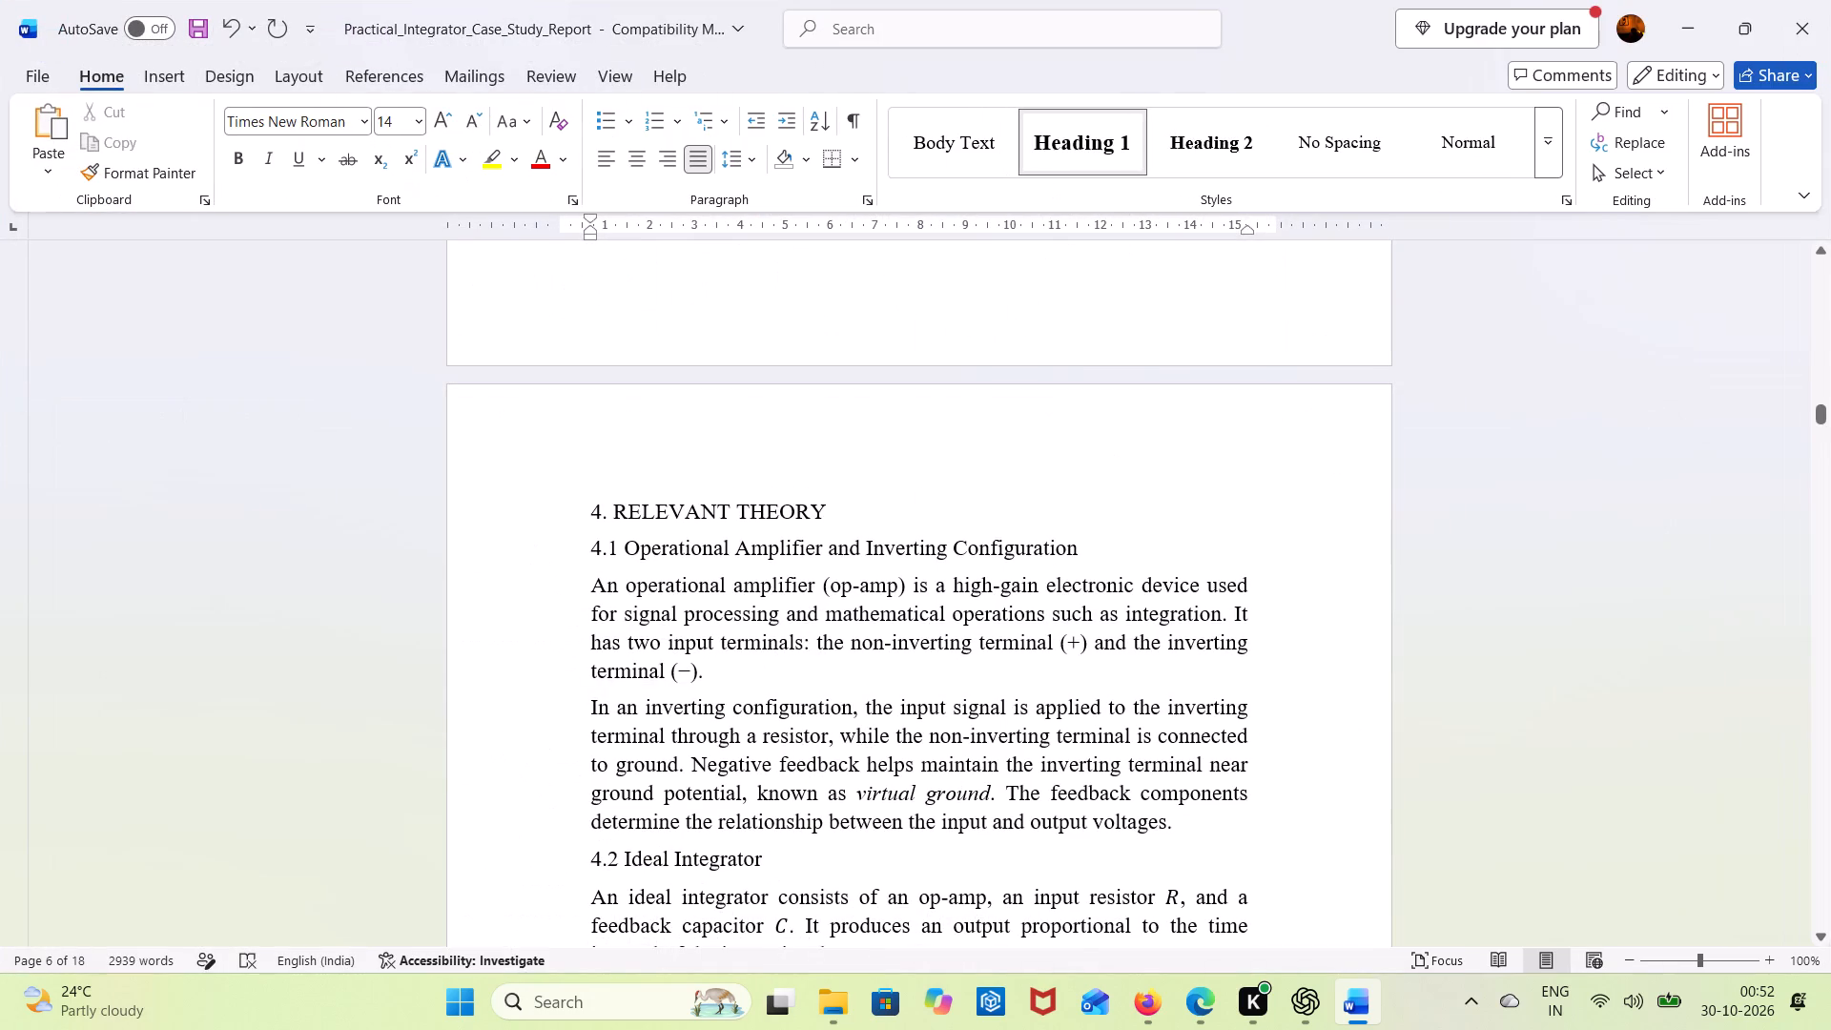
{"action": "scroll", "coordinate": [731, 329], "scroll_direction": "up", "scroll_amount": 1}
{"action": "scroll", "coordinate": [669, 647], "scroll_direction": "right", "scroll_amount": 1}
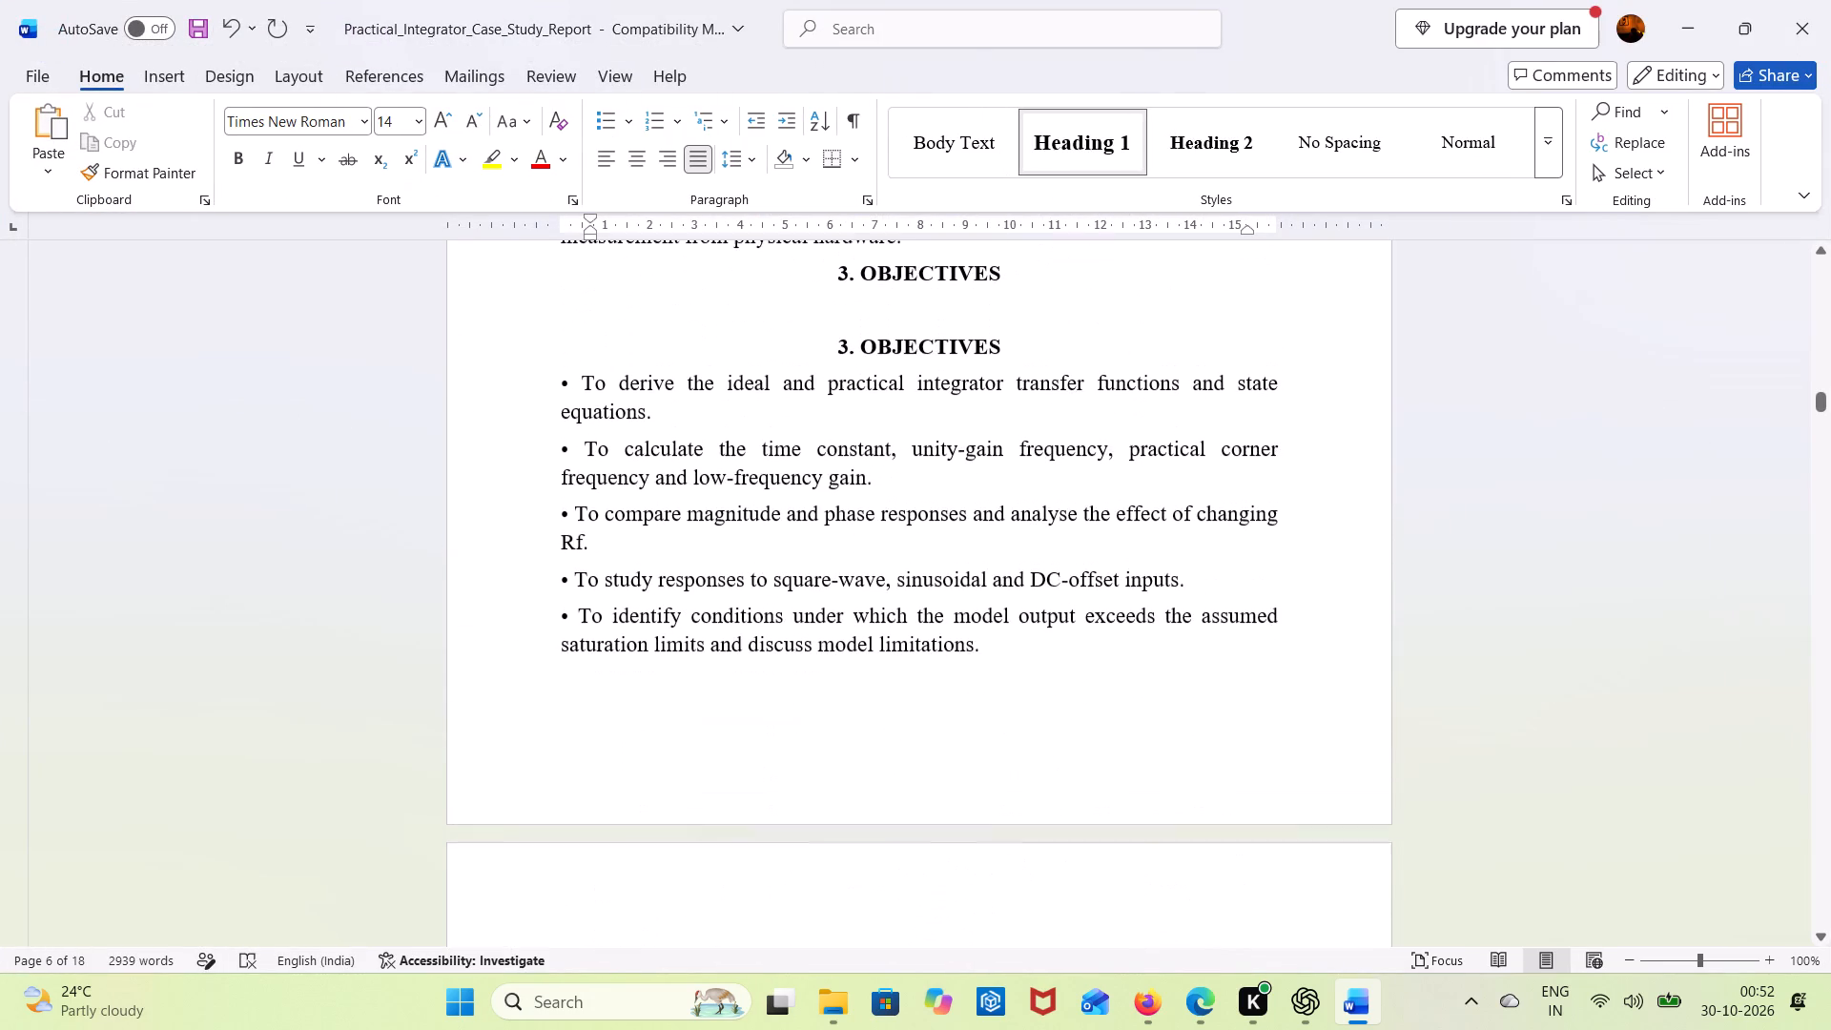
{"action": "scroll", "coordinate": [669, 647], "scroll_direction": "right", "scroll_amount": 1}
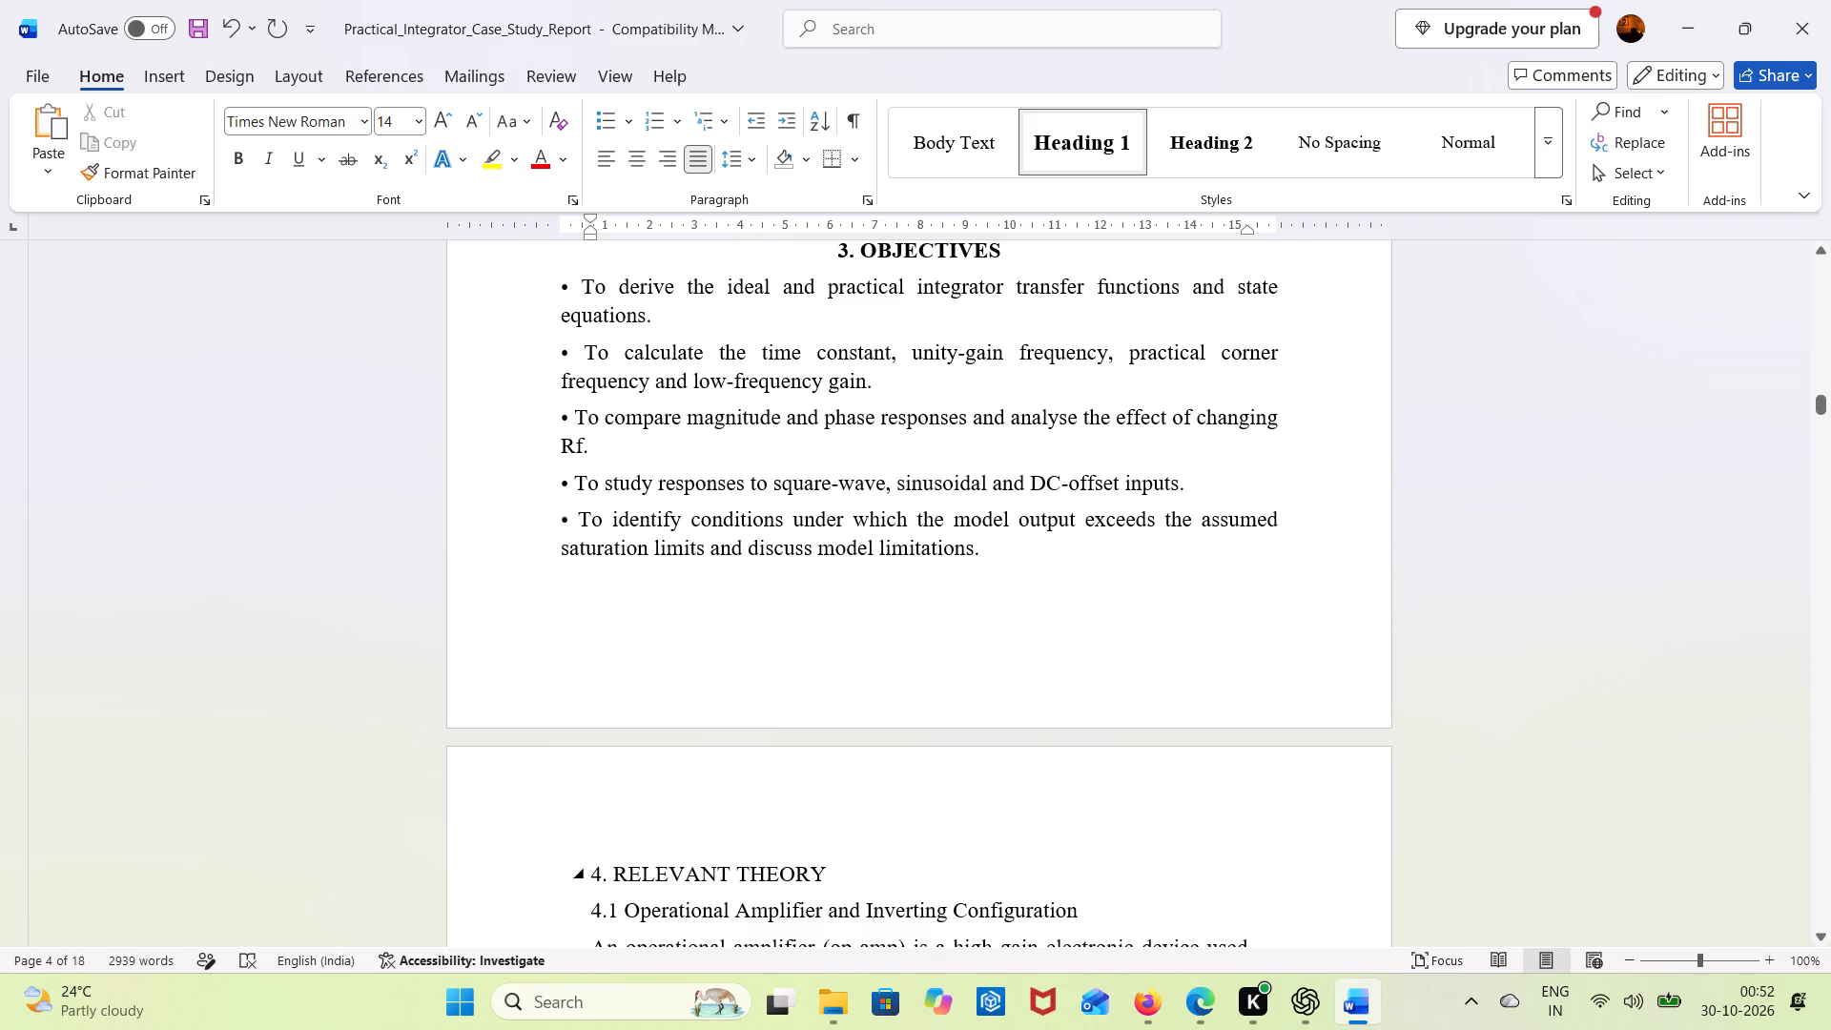
Make the "4. RELEVANT THEORY" heading bold and centre it.
{"action": "left_click", "coordinate": [771, 888]}
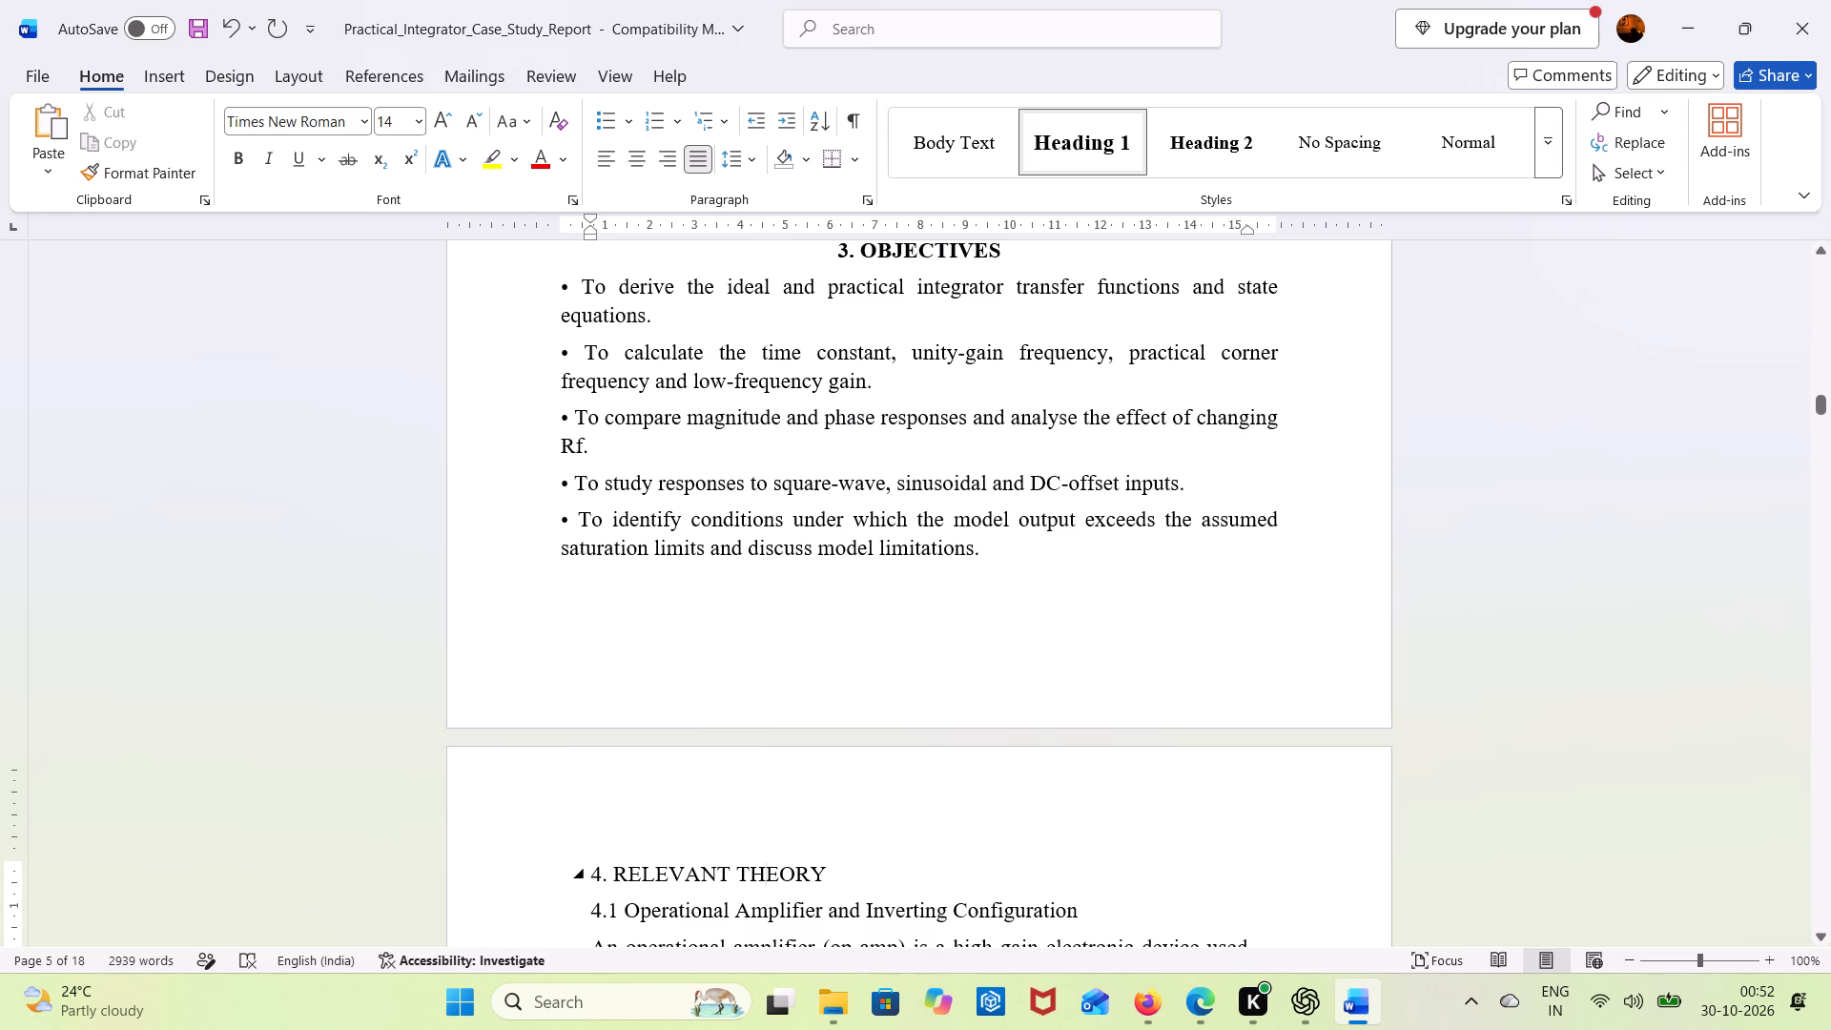
{"action": "scroll", "coordinate": [674, 877], "scroll_direction": "down", "scroll_amount": 1}
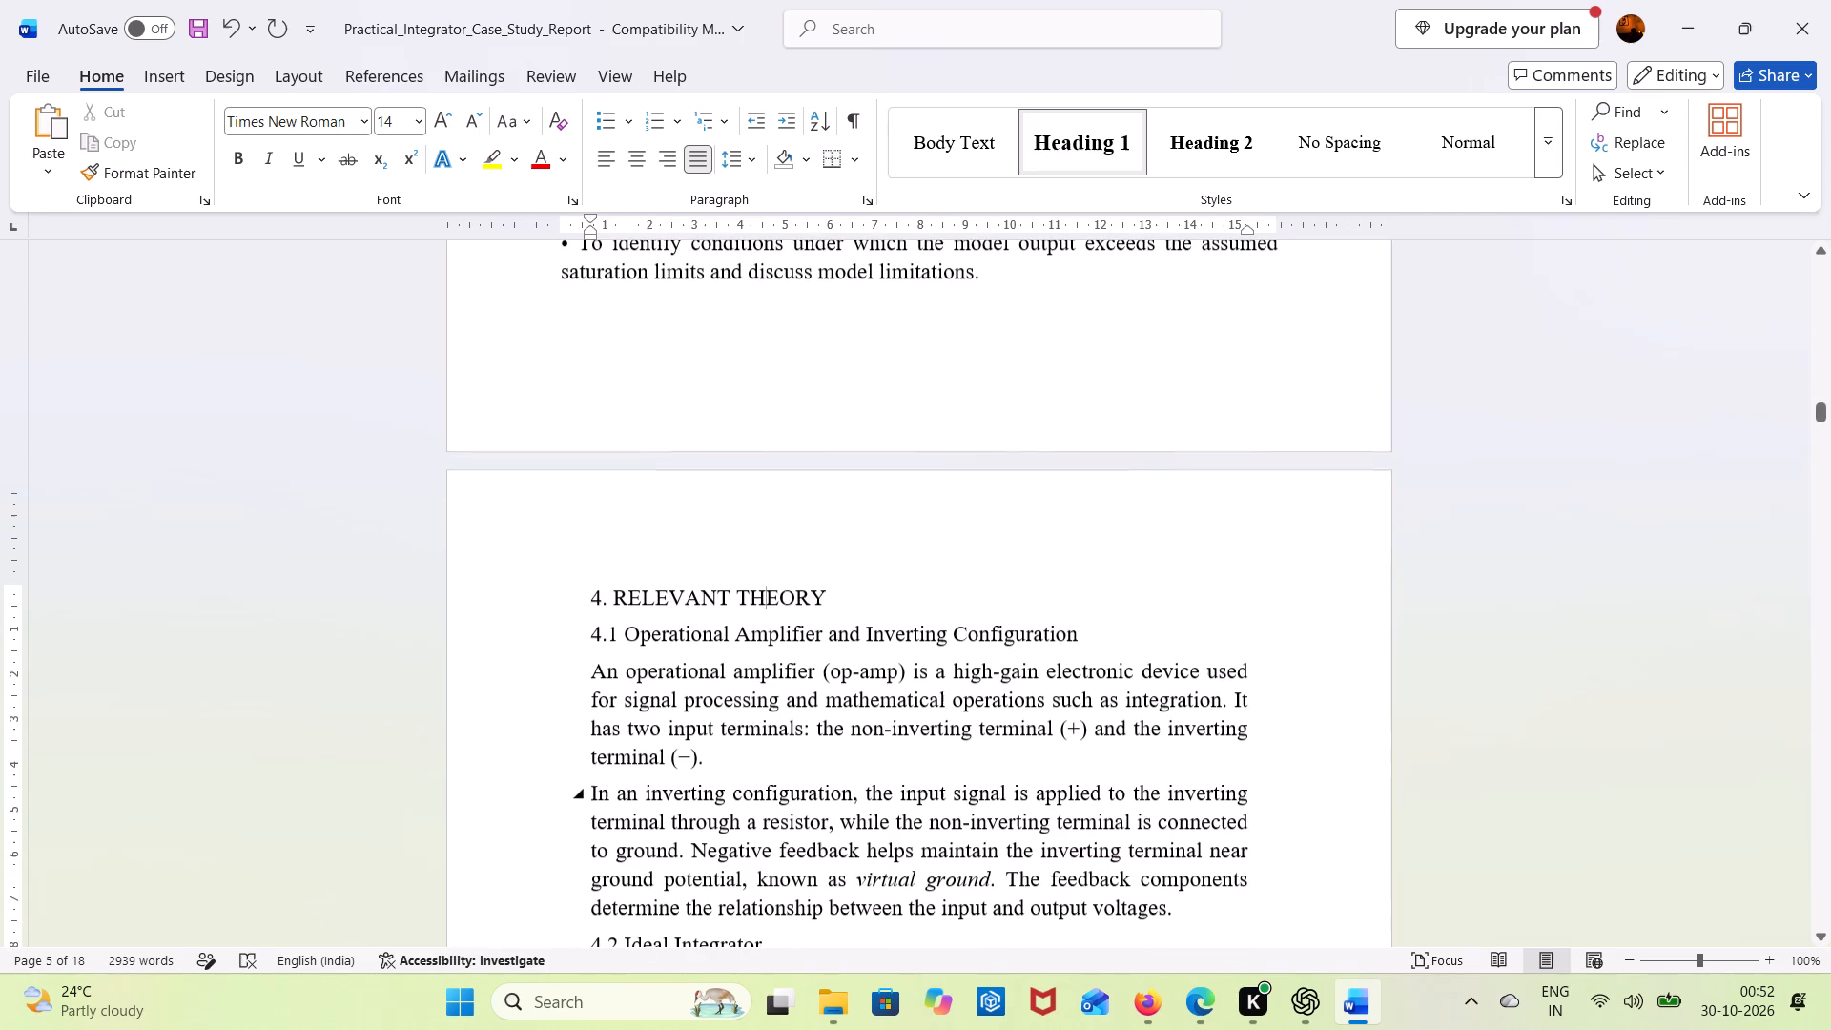
{"action": "right_click_drag", "start_coordinate": [586, 594], "coordinate": [646, 601]}
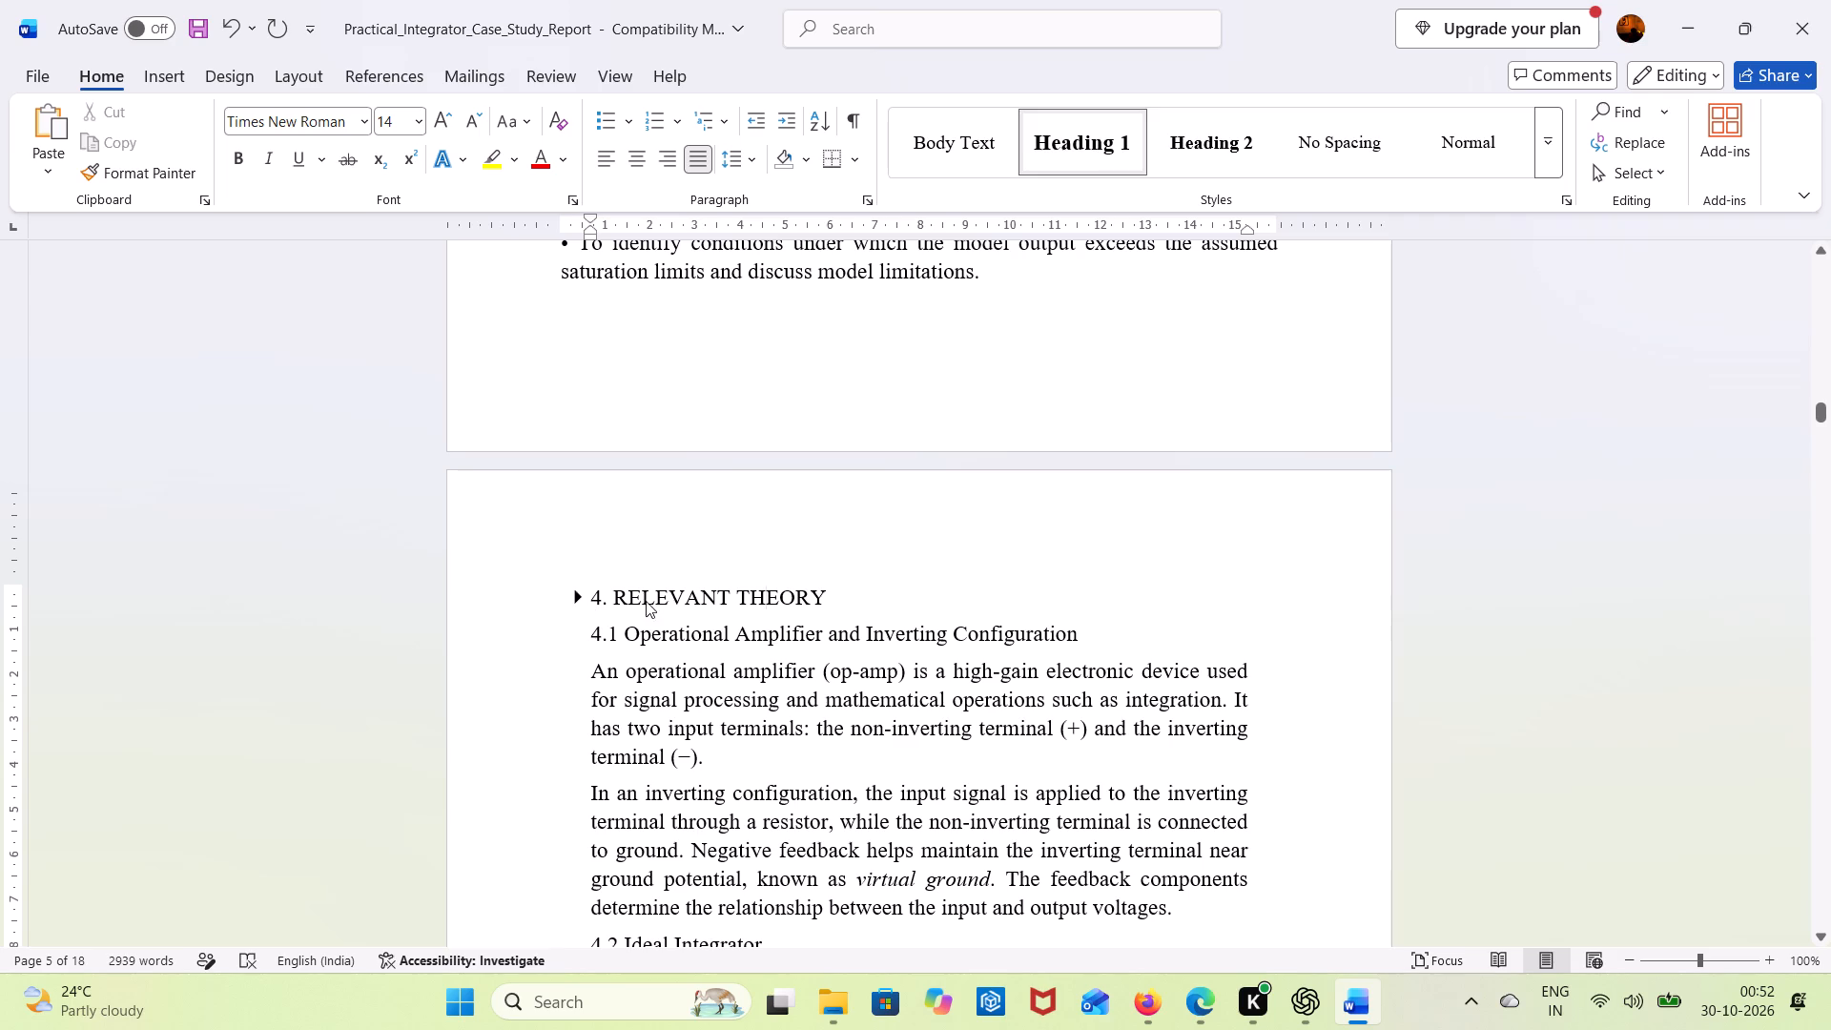
{"action": "right_click_drag", "start_coordinate": [646, 601], "coordinate": [786, 599]}
{"action": "right_click_drag", "start_coordinate": [824, 592], "coordinate": [580, 583]}
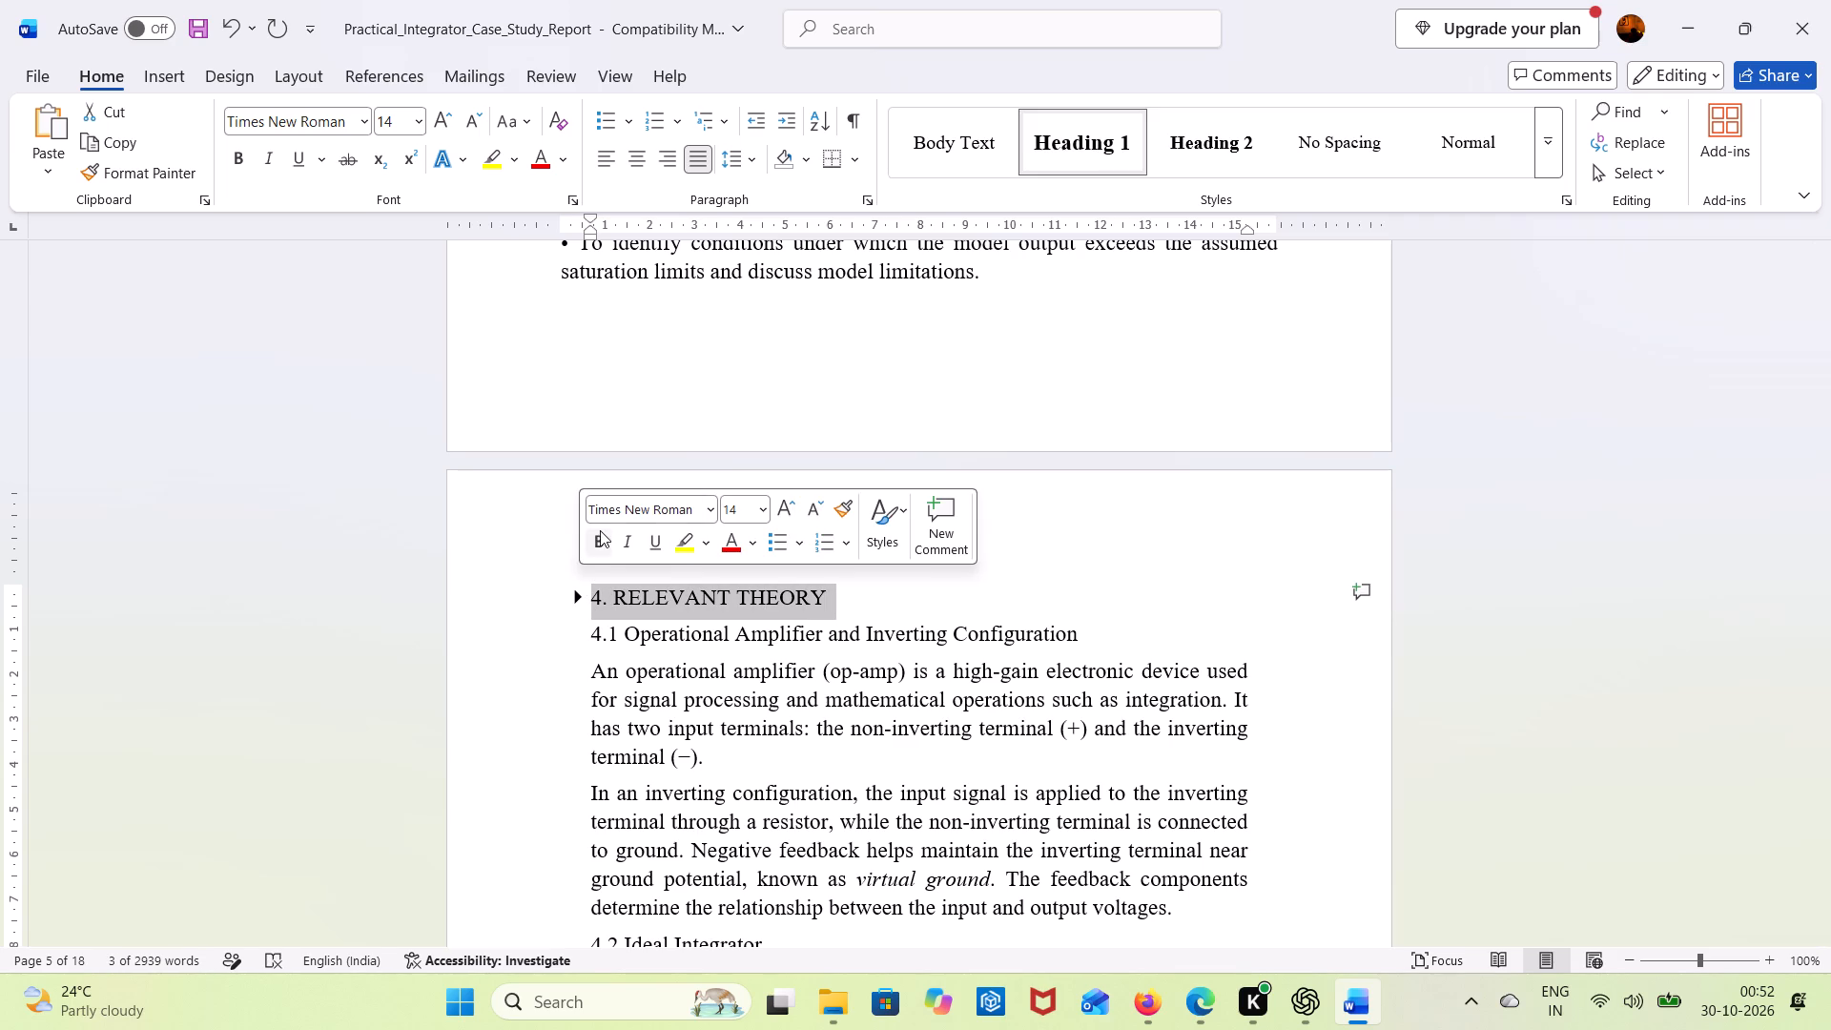
{"action": "left_click", "coordinate": [597, 531]}
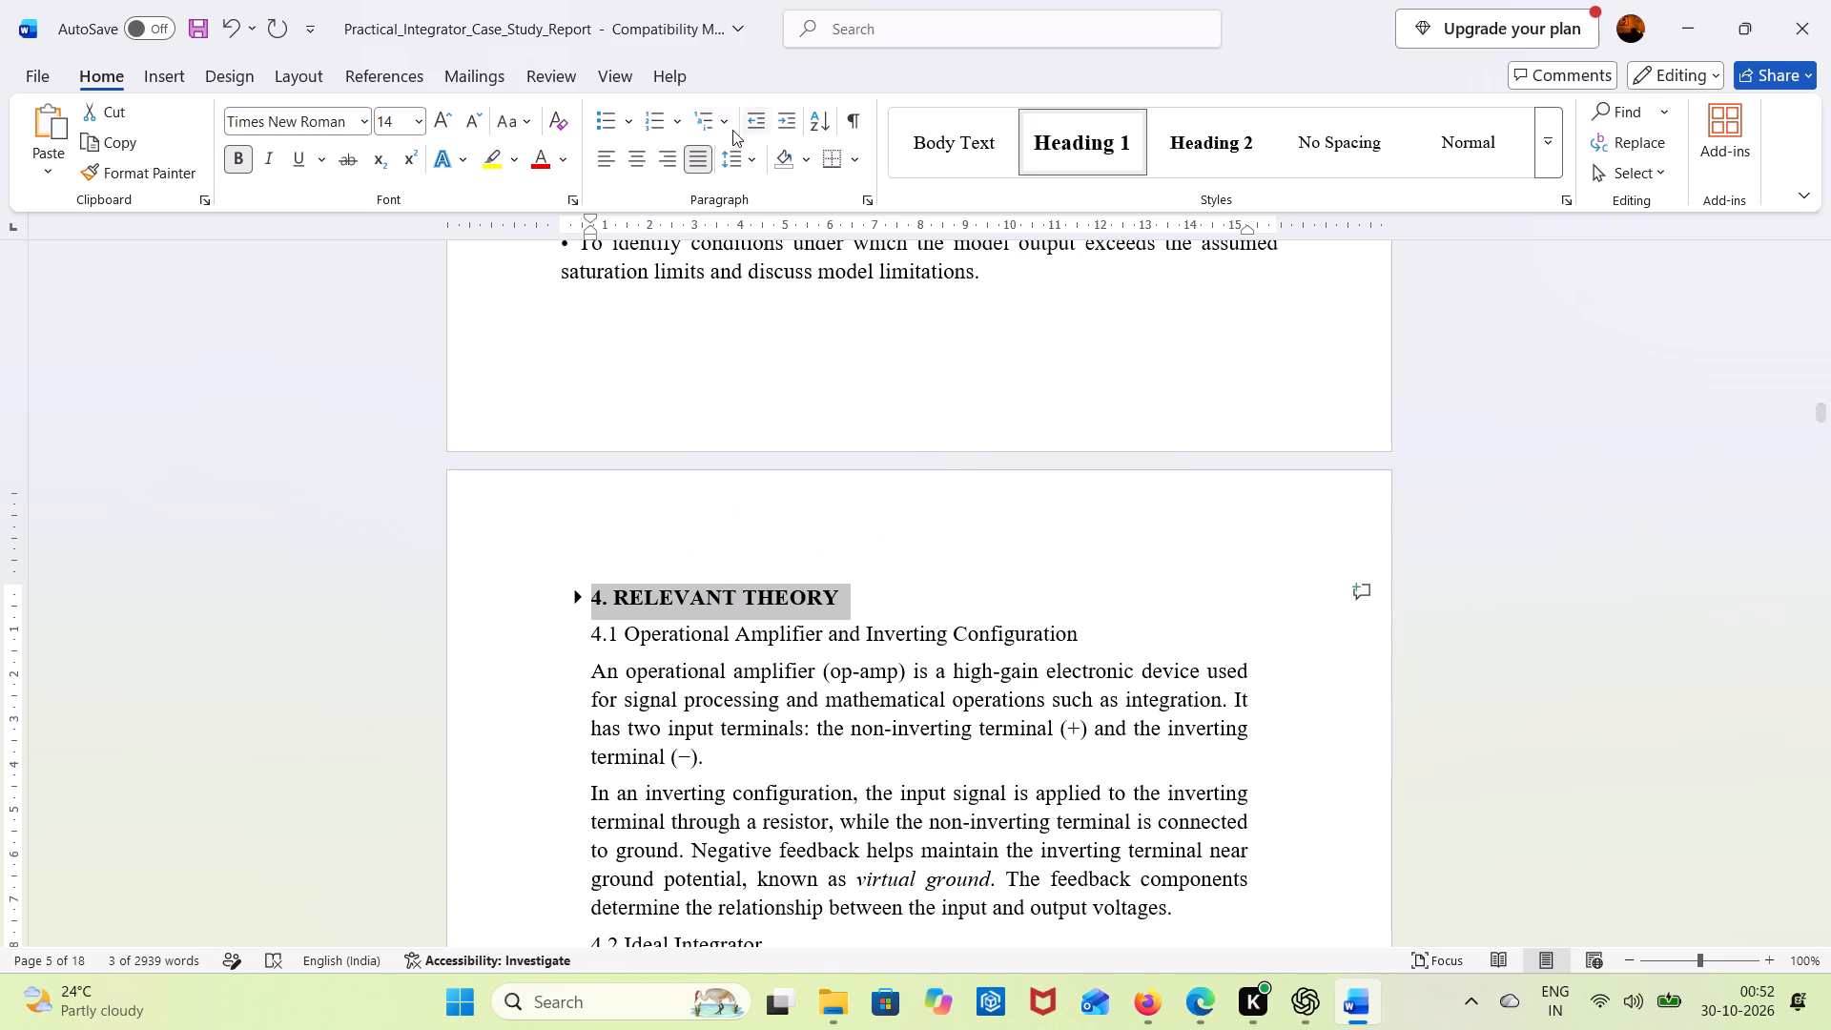
{"action": "left_click", "coordinate": [640, 158]}
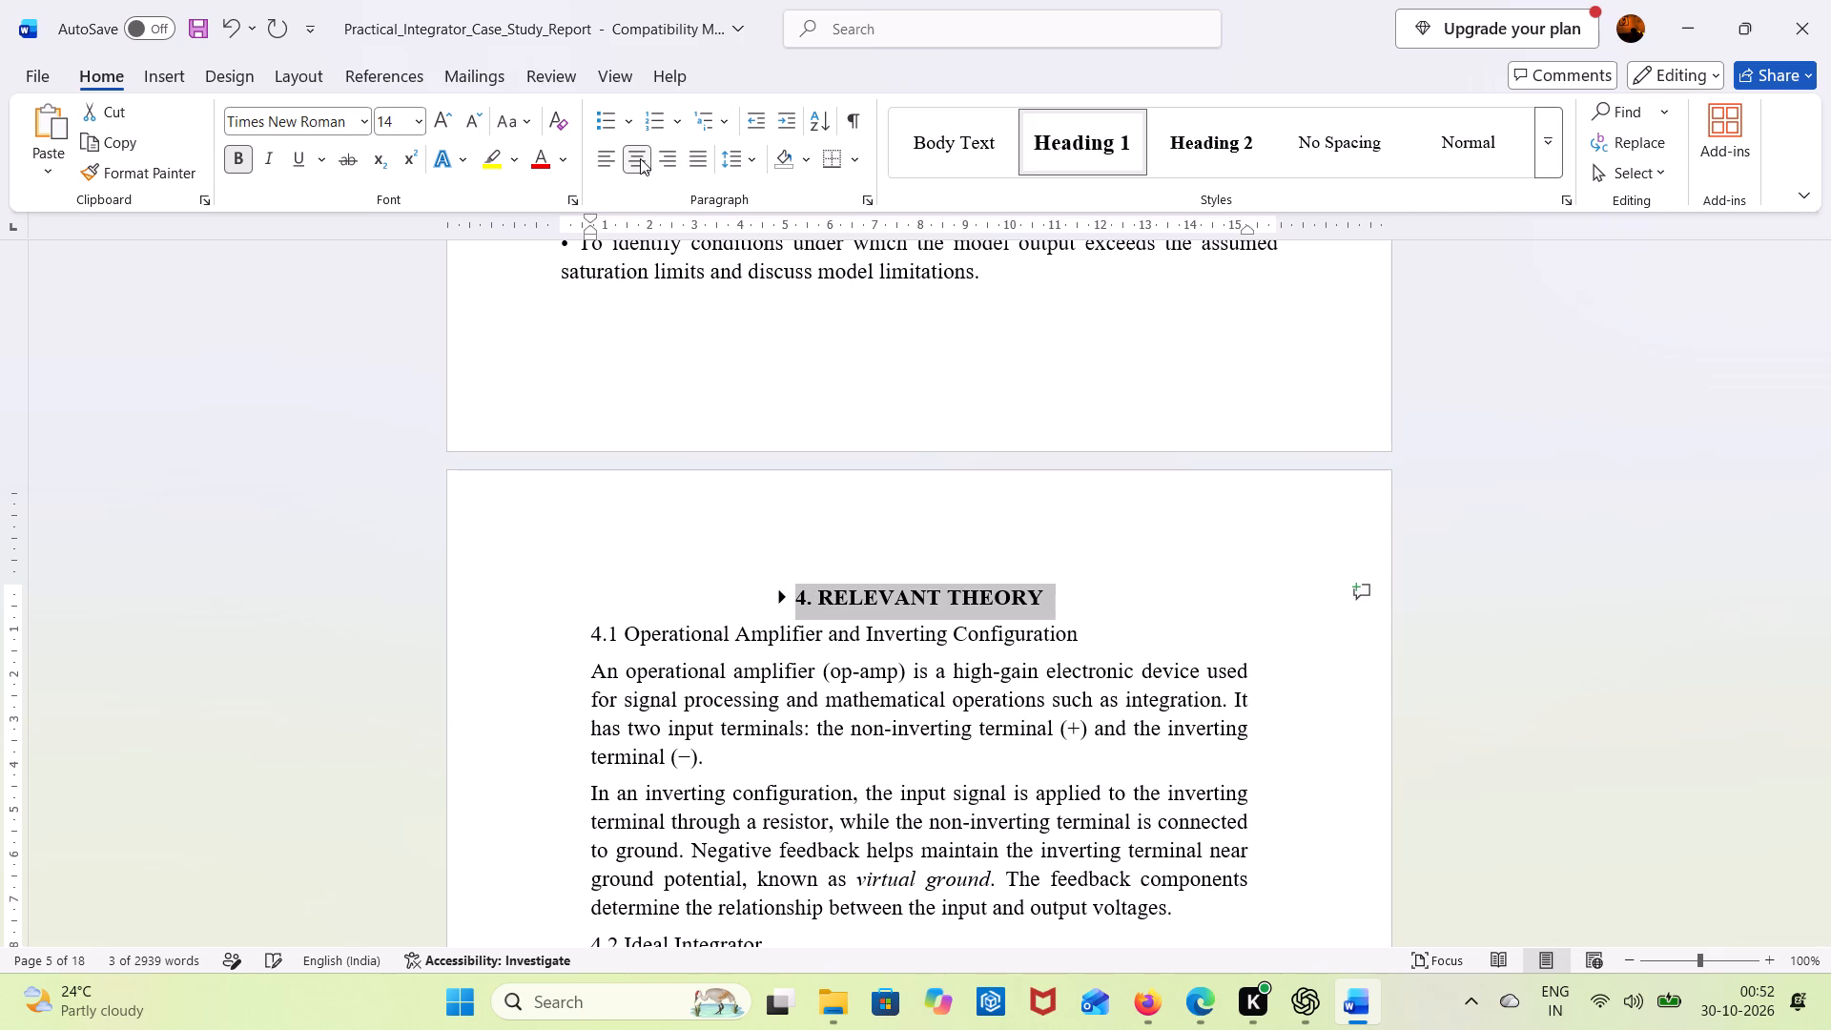
{"action": "left_click", "coordinate": [682, 619]}
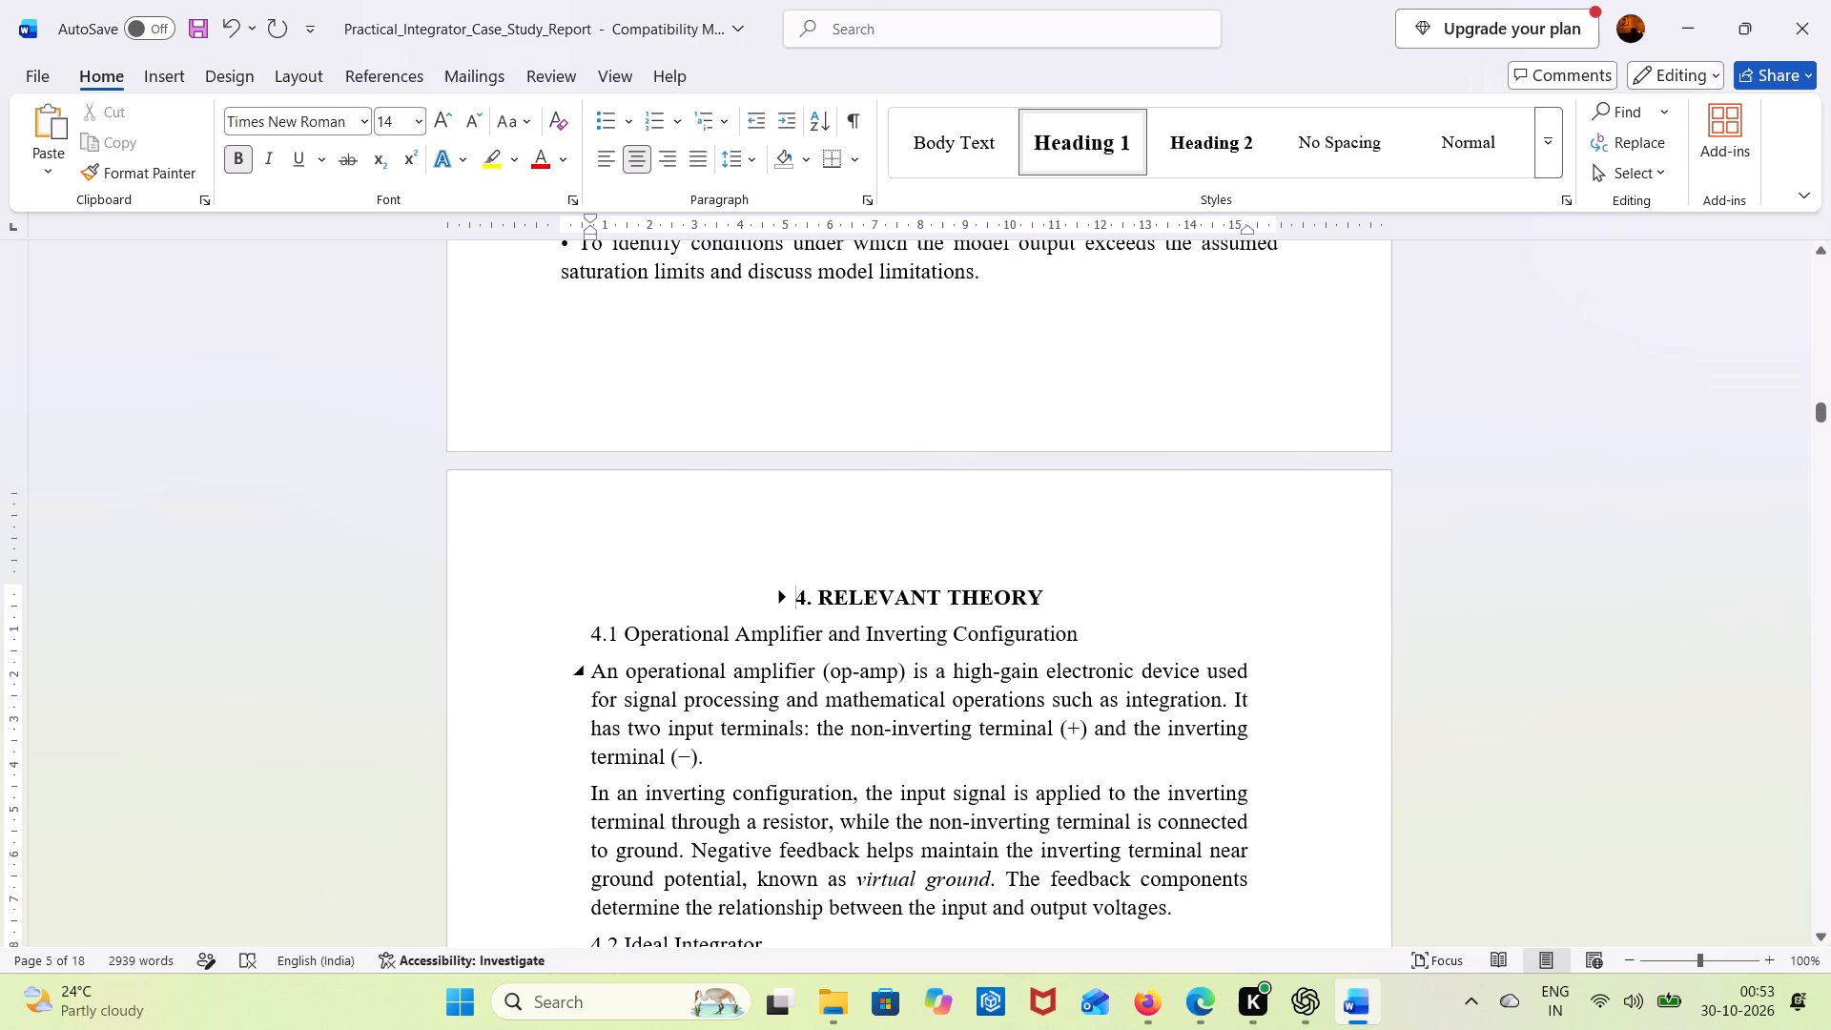
Bold the subheadings "4.1 Operational Amplifier and Inverting Configuration", "4.2 Ideal Integrator" and "4.3 Practical Integrator".
{"action": "left_click_drag", "start_coordinate": [1071, 630], "coordinate": [831, 636]}
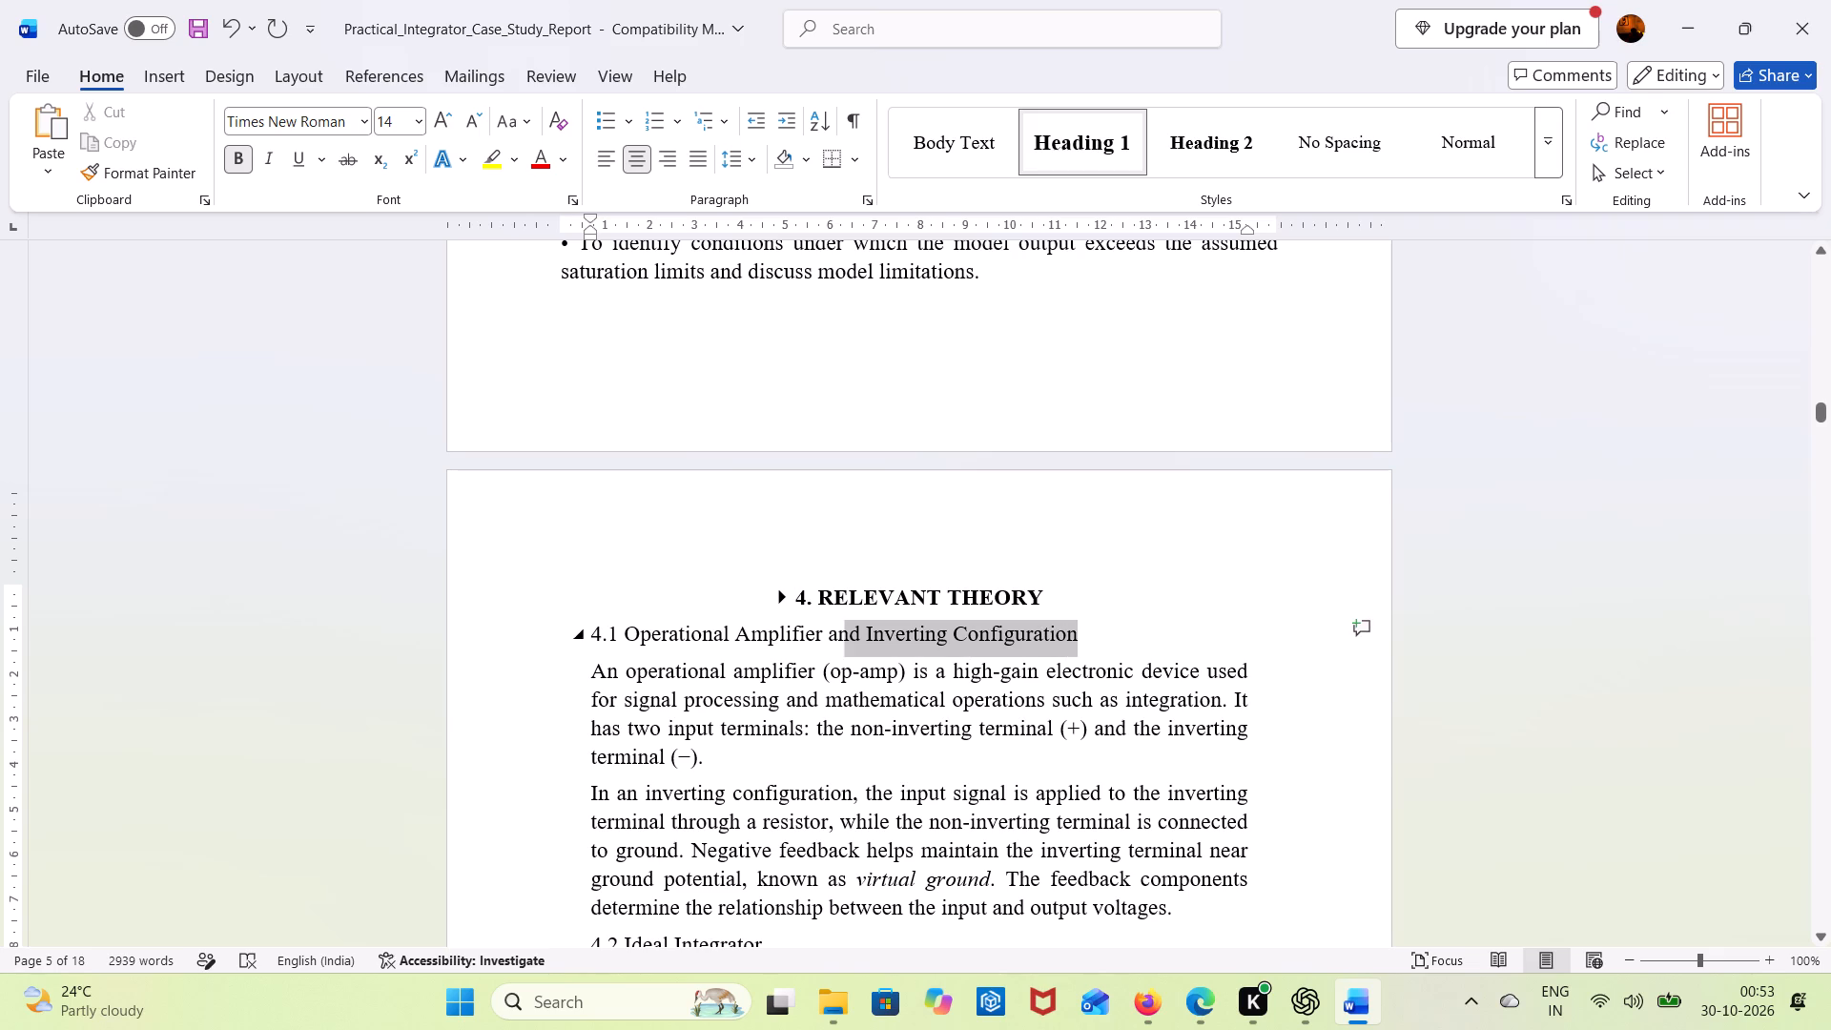
{"action": "left_click_drag", "start_coordinate": [831, 636], "coordinate": [569, 633]}
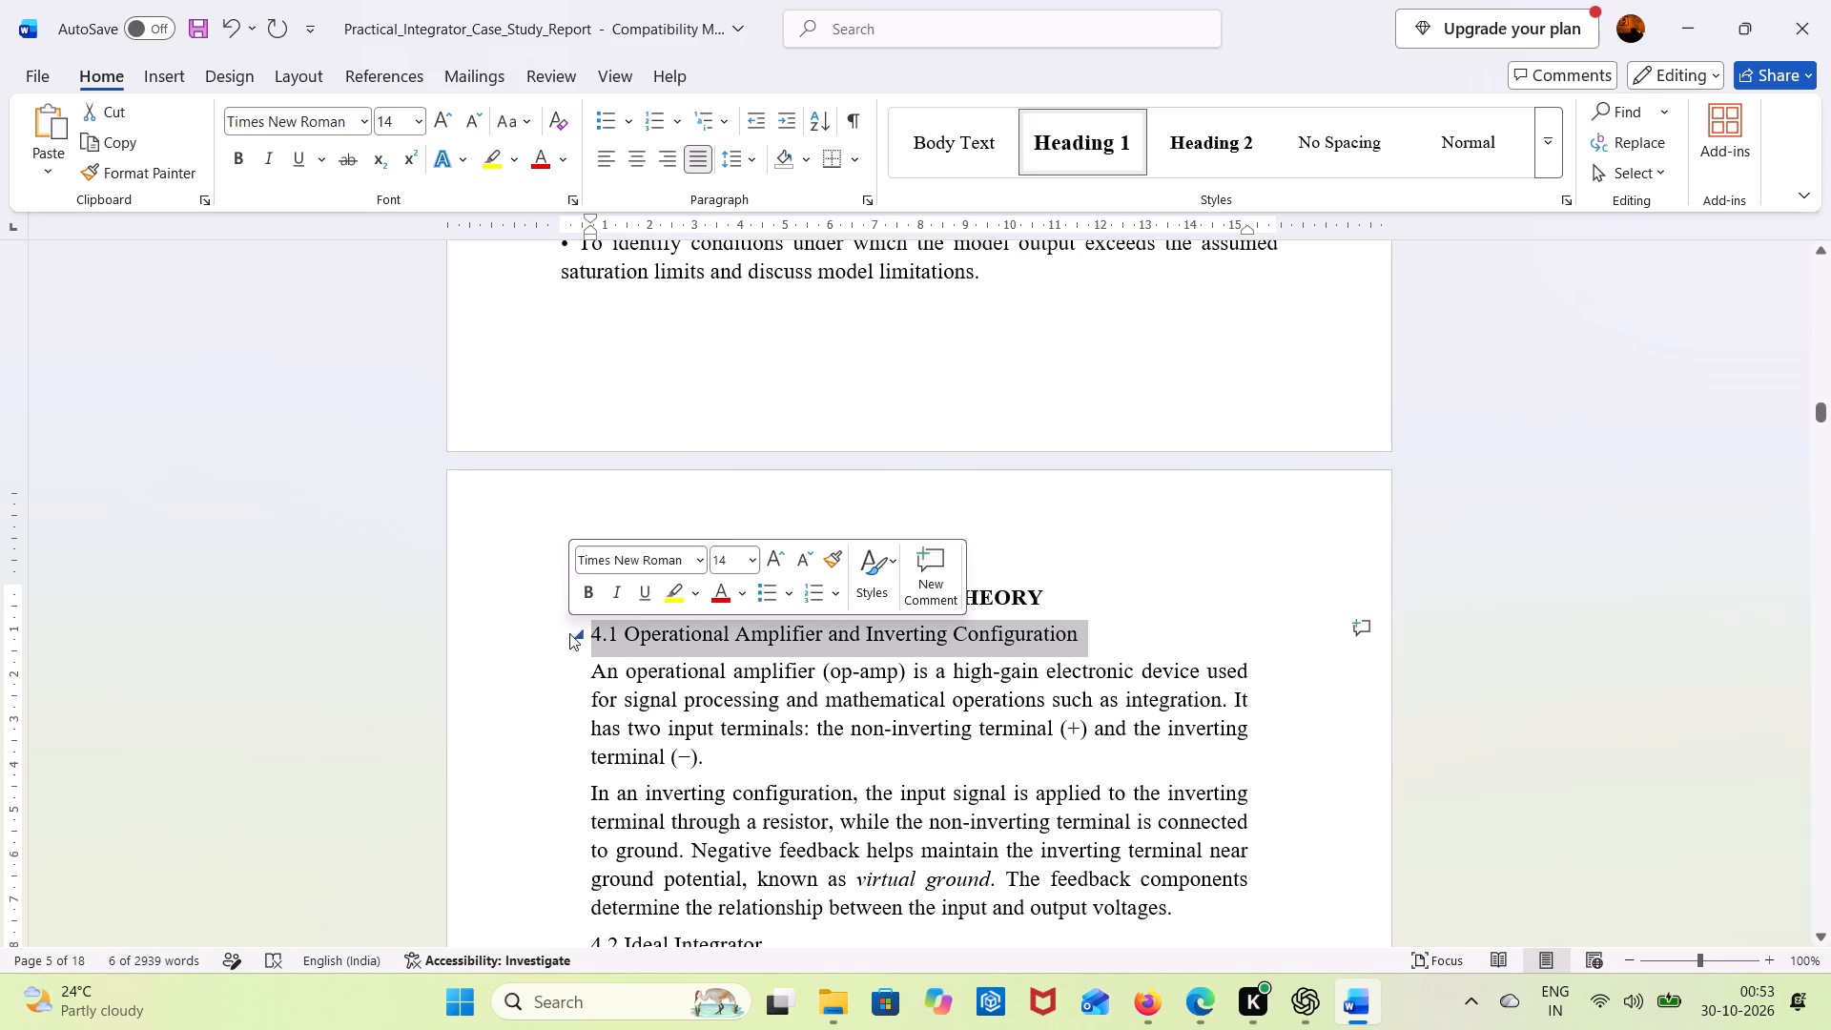
{"action": "left_click", "coordinate": [586, 594]}
{"action": "left_click", "coordinate": [582, 729]}
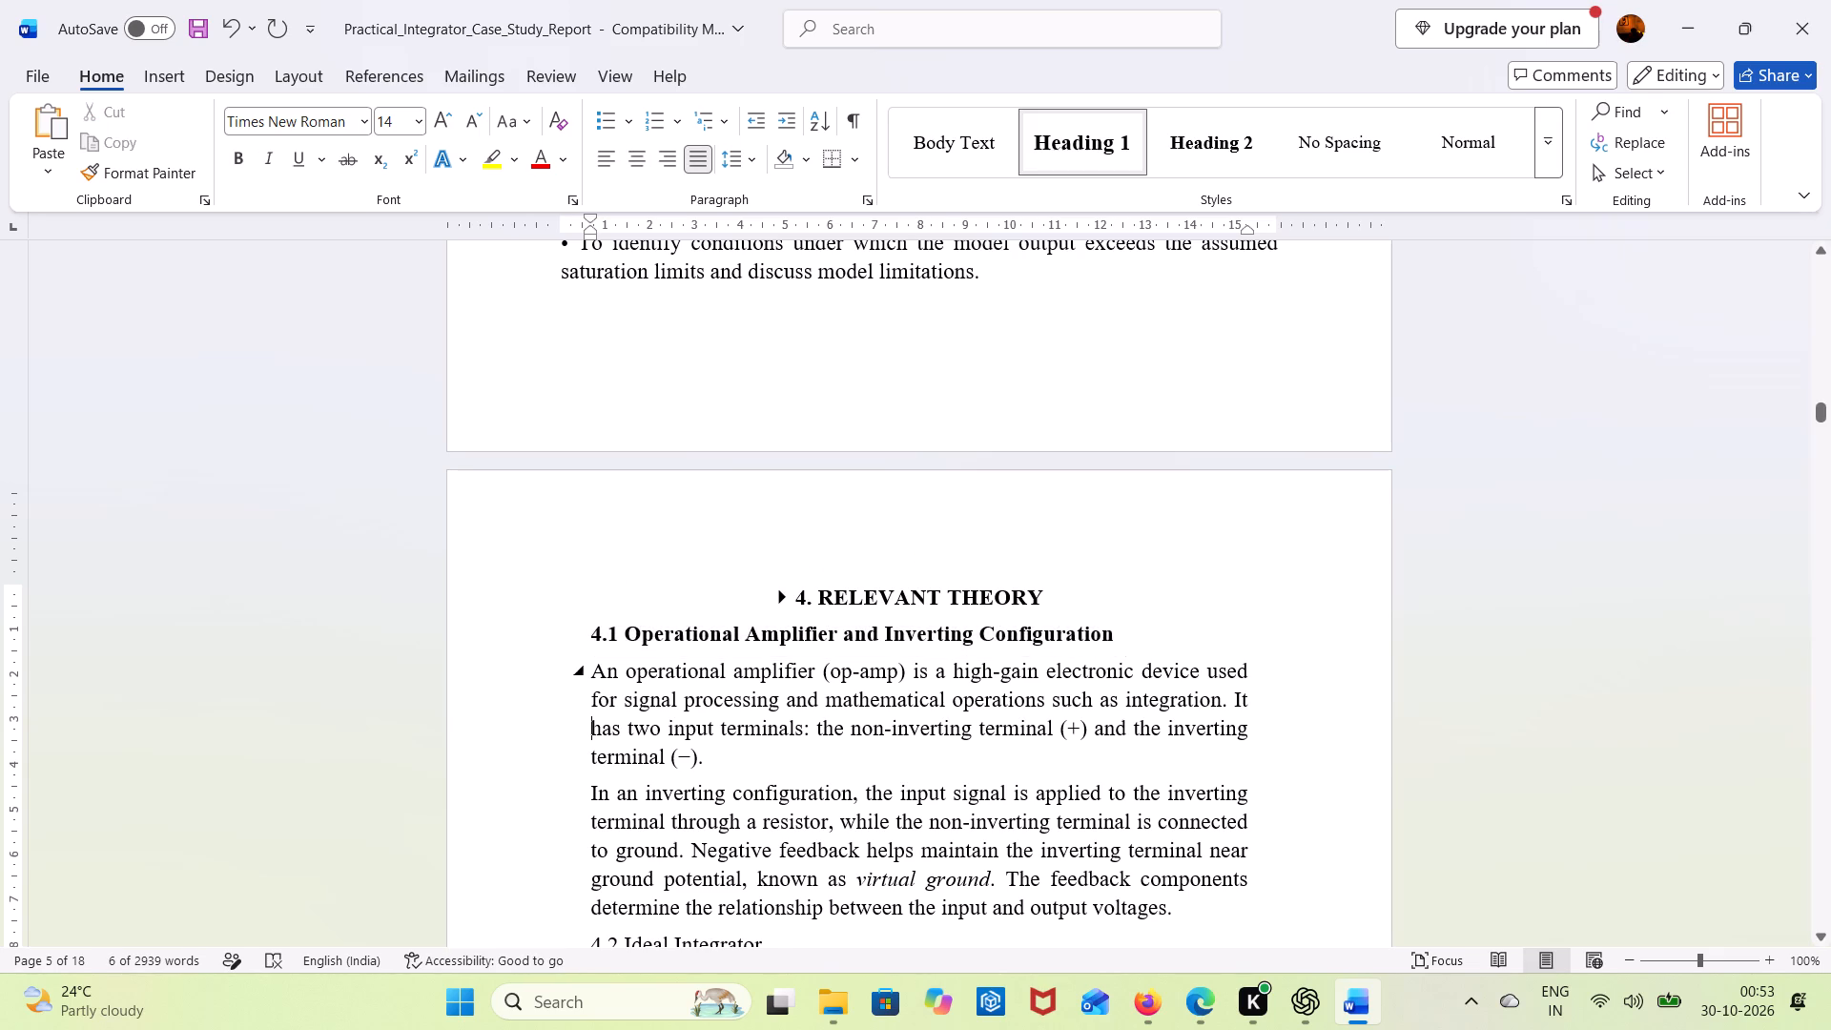
{"action": "scroll", "coordinate": [582, 729], "scroll_direction": "down", "scroll_amount": 5}
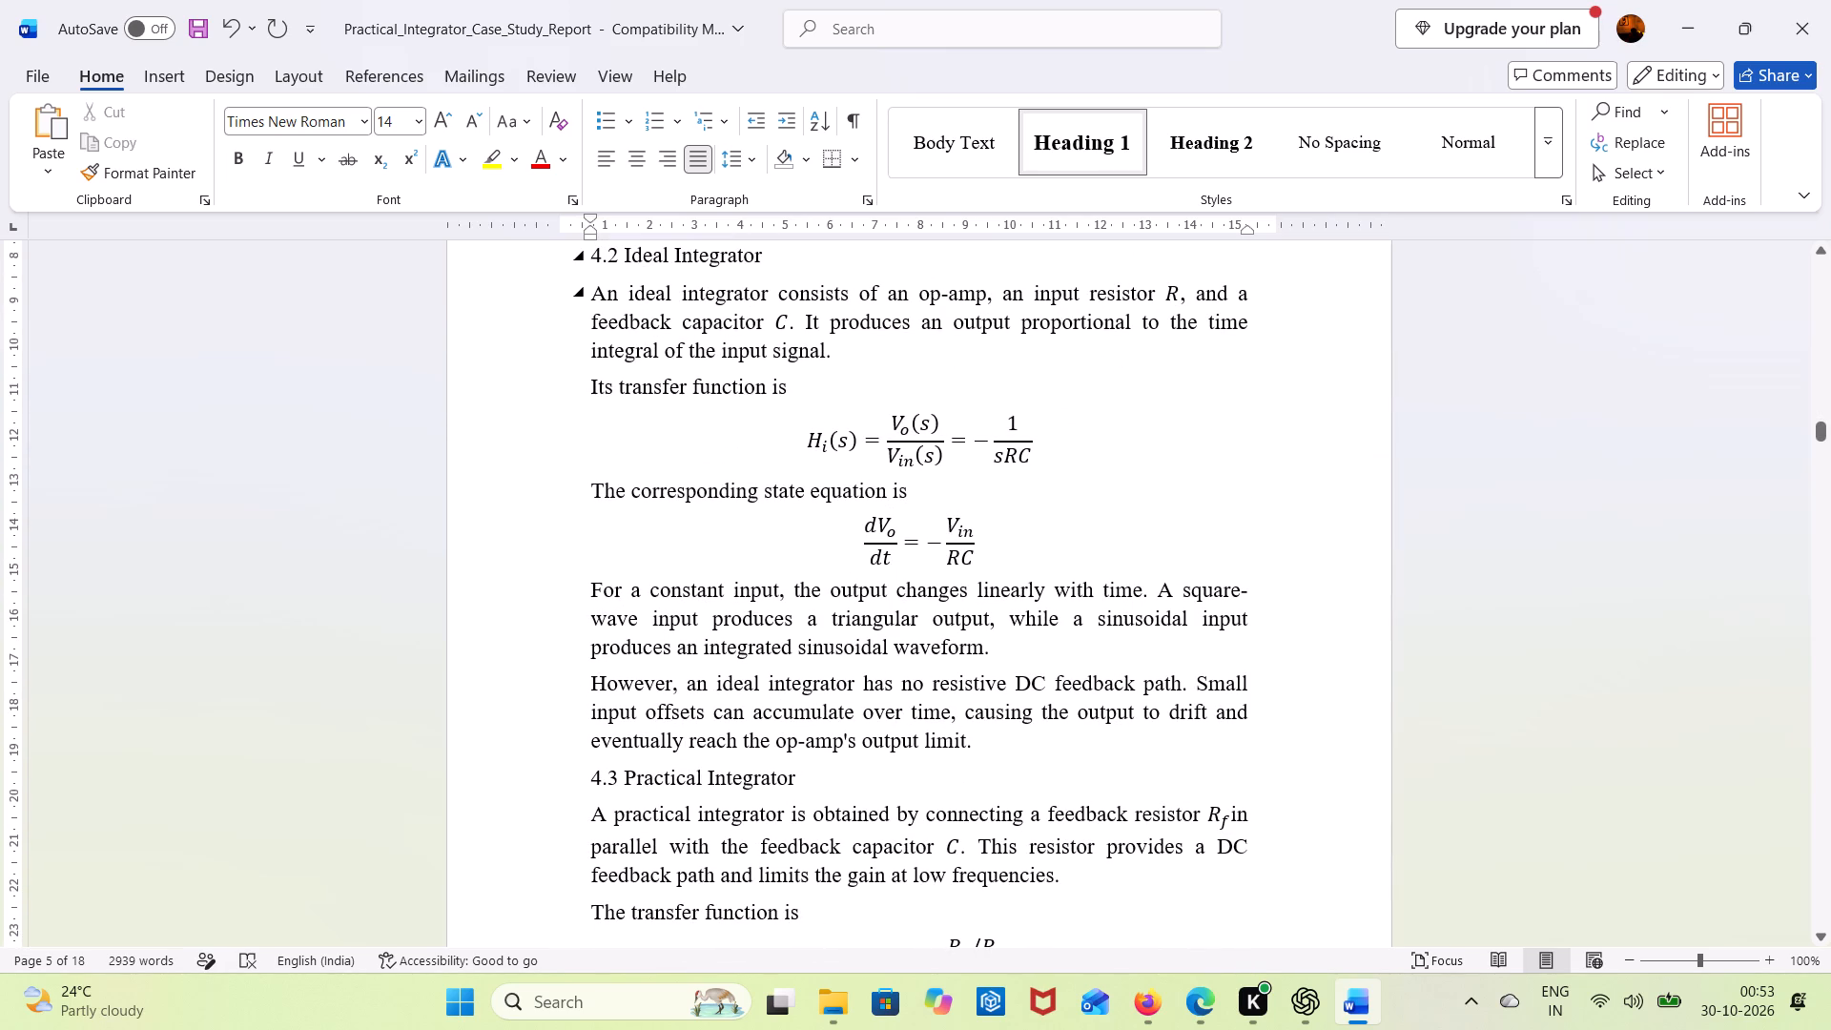
{"action": "left_click_drag", "start_coordinate": [760, 253], "coordinate": [580, 252]}
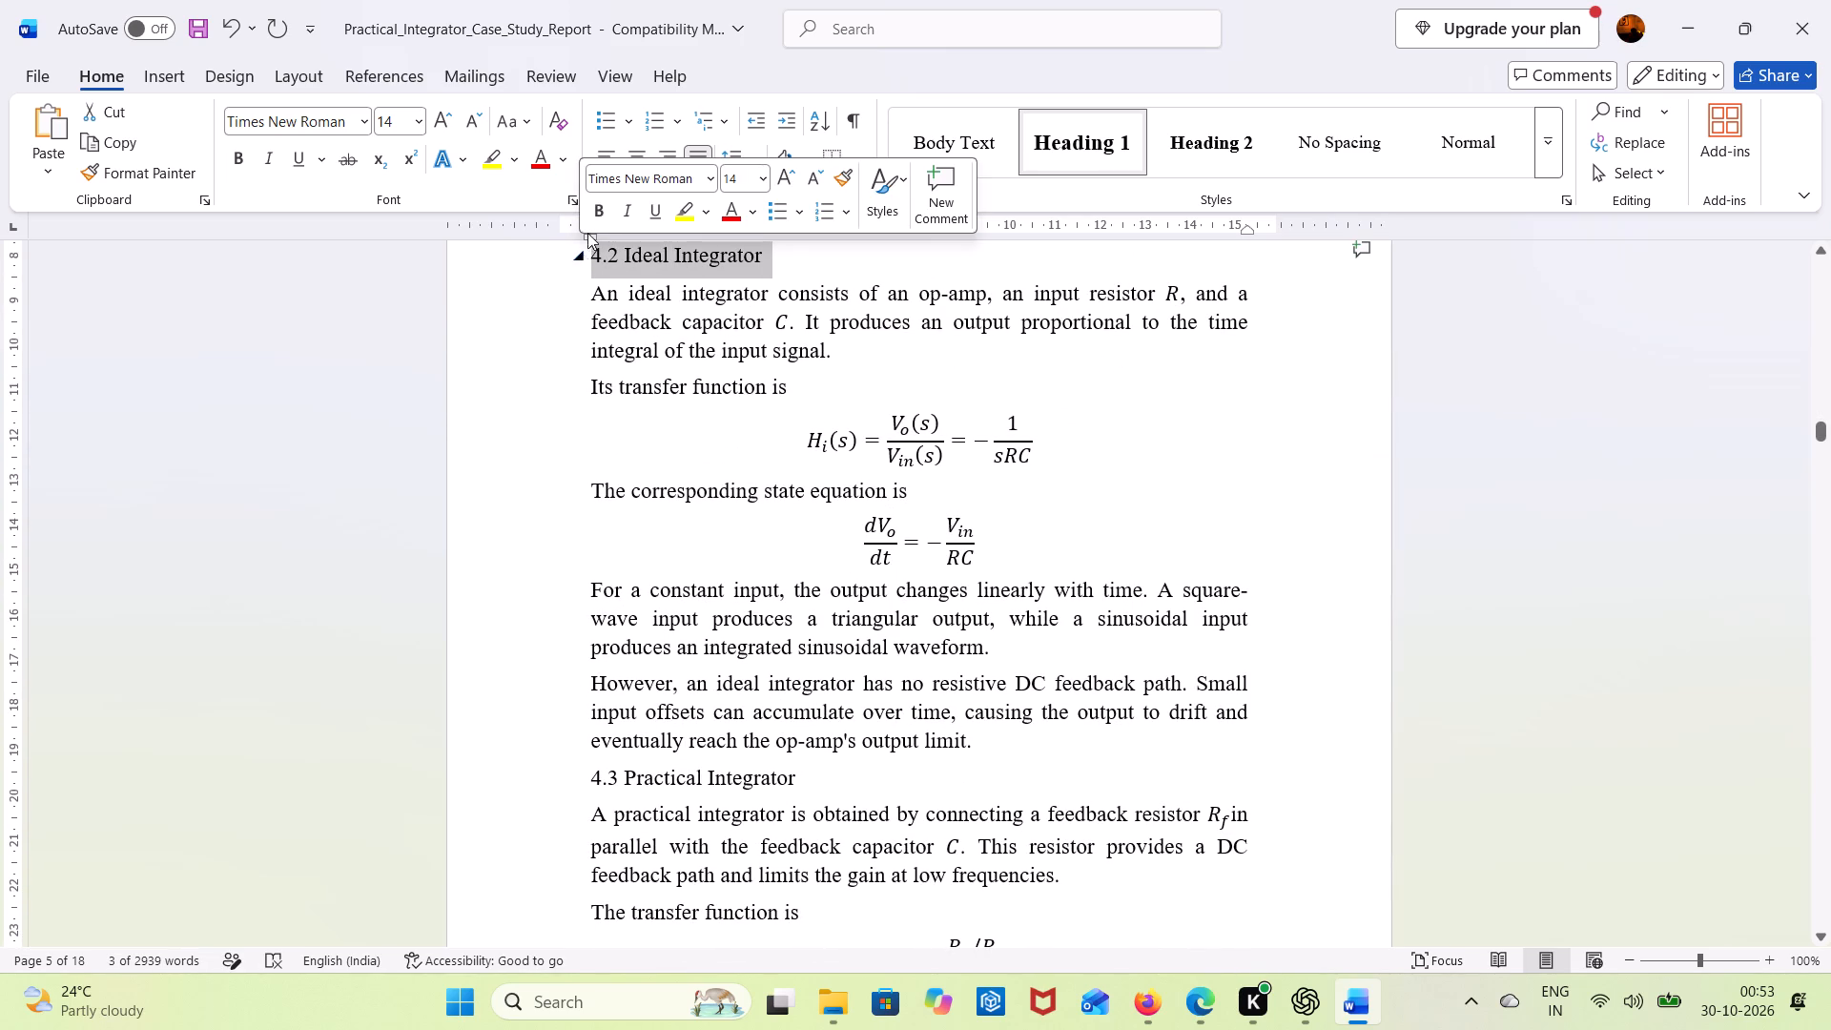
{"action": "left_click", "coordinate": [594, 217]}
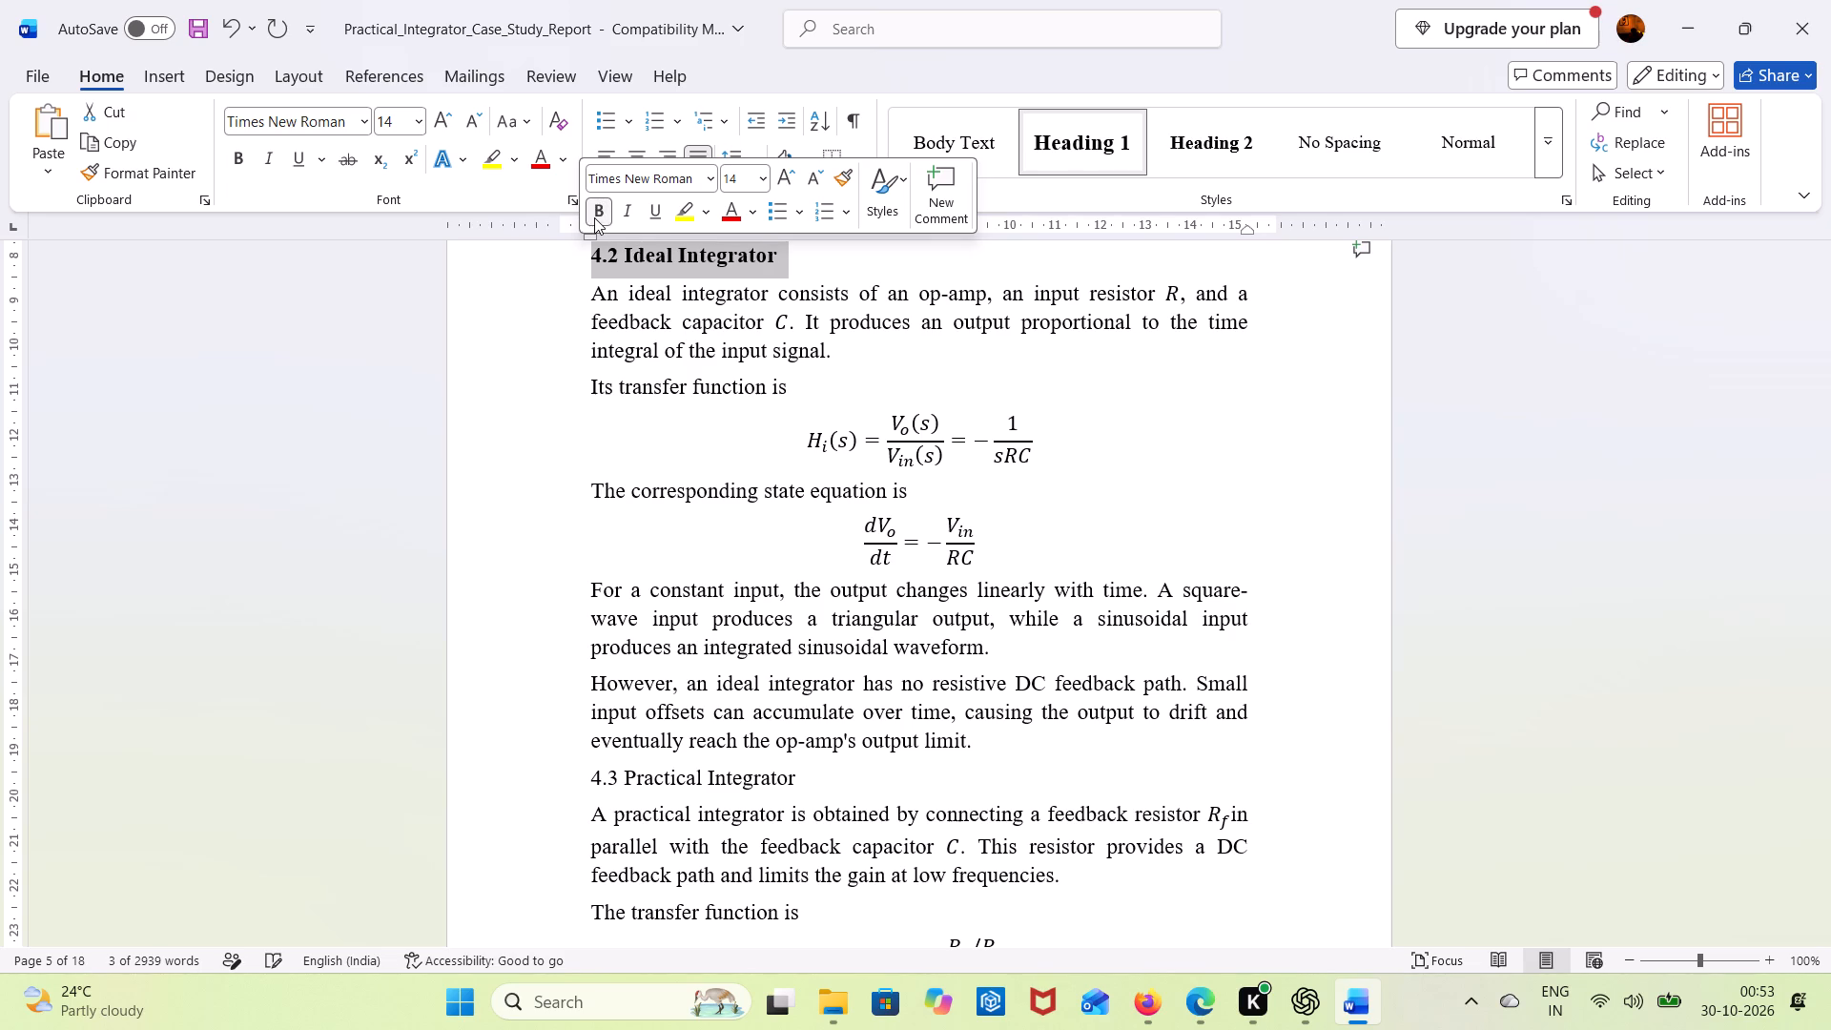
{"action": "scroll", "coordinate": [686, 456], "scroll_direction": "down", "scroll_amount": 5}
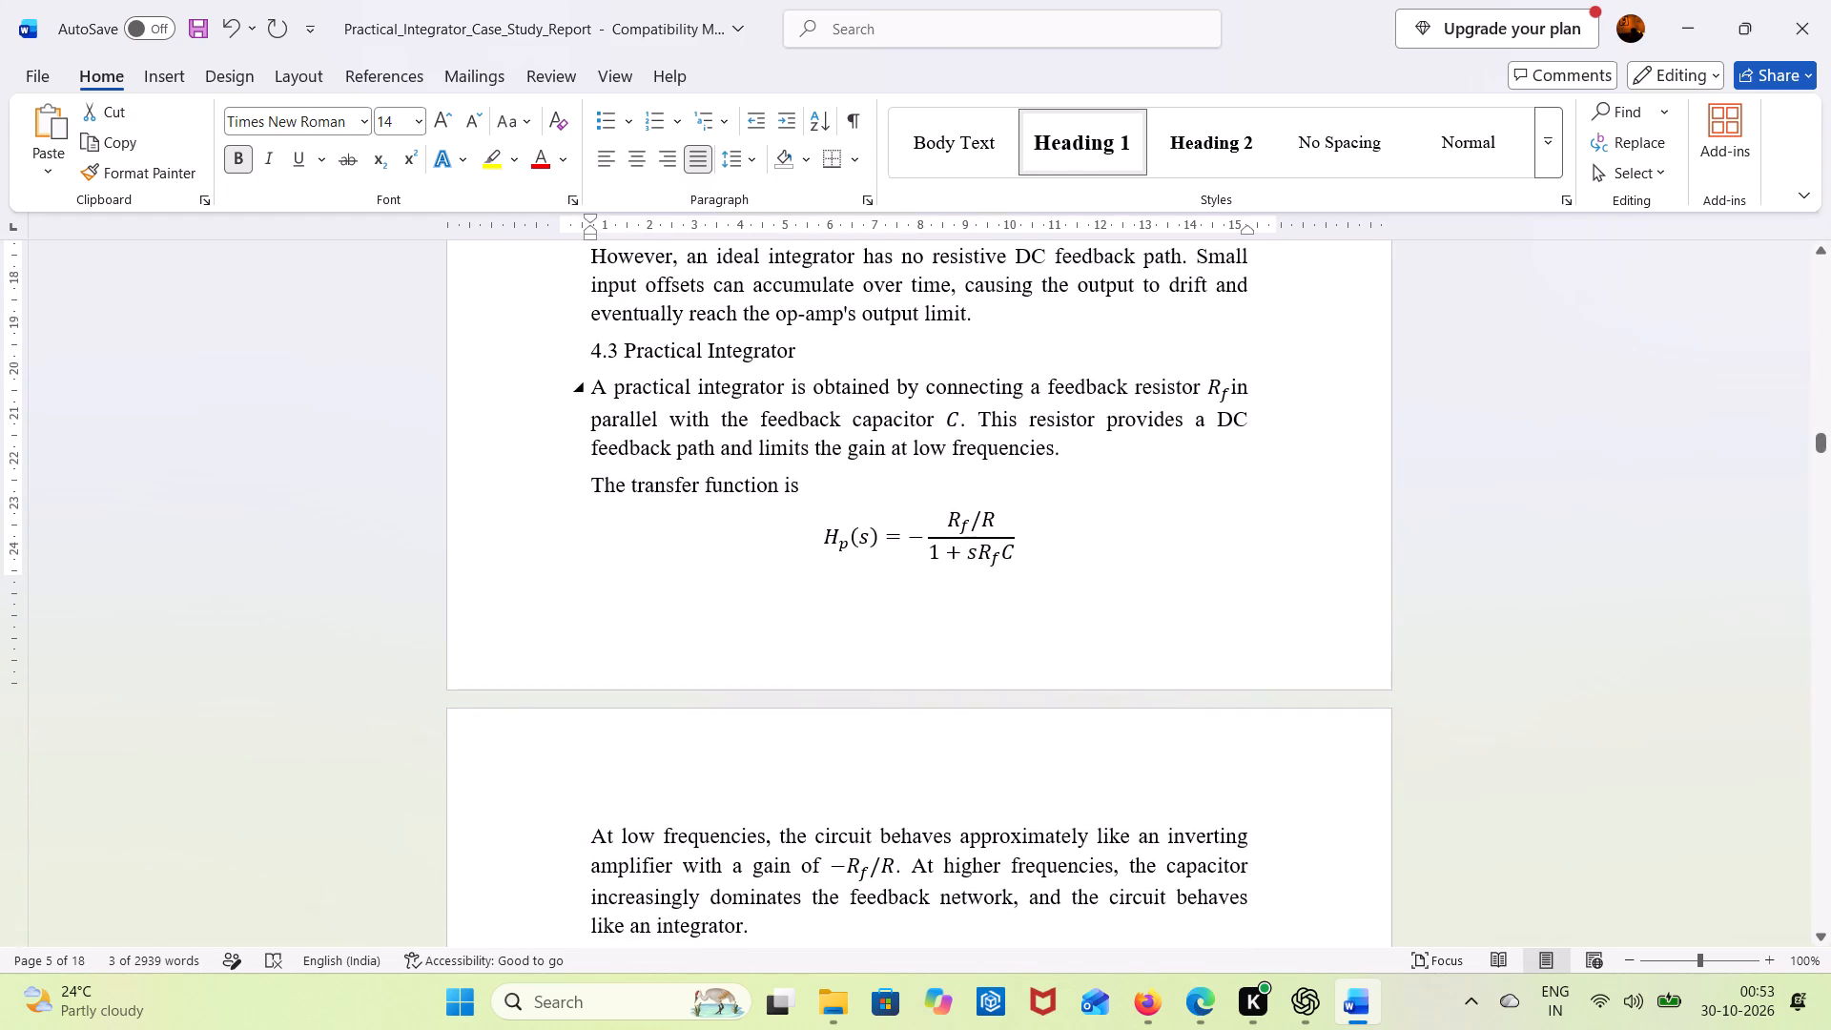
{"action": "left_click_drag", "start_coordinate": [799, 347], "coordinate": [633, 343]}
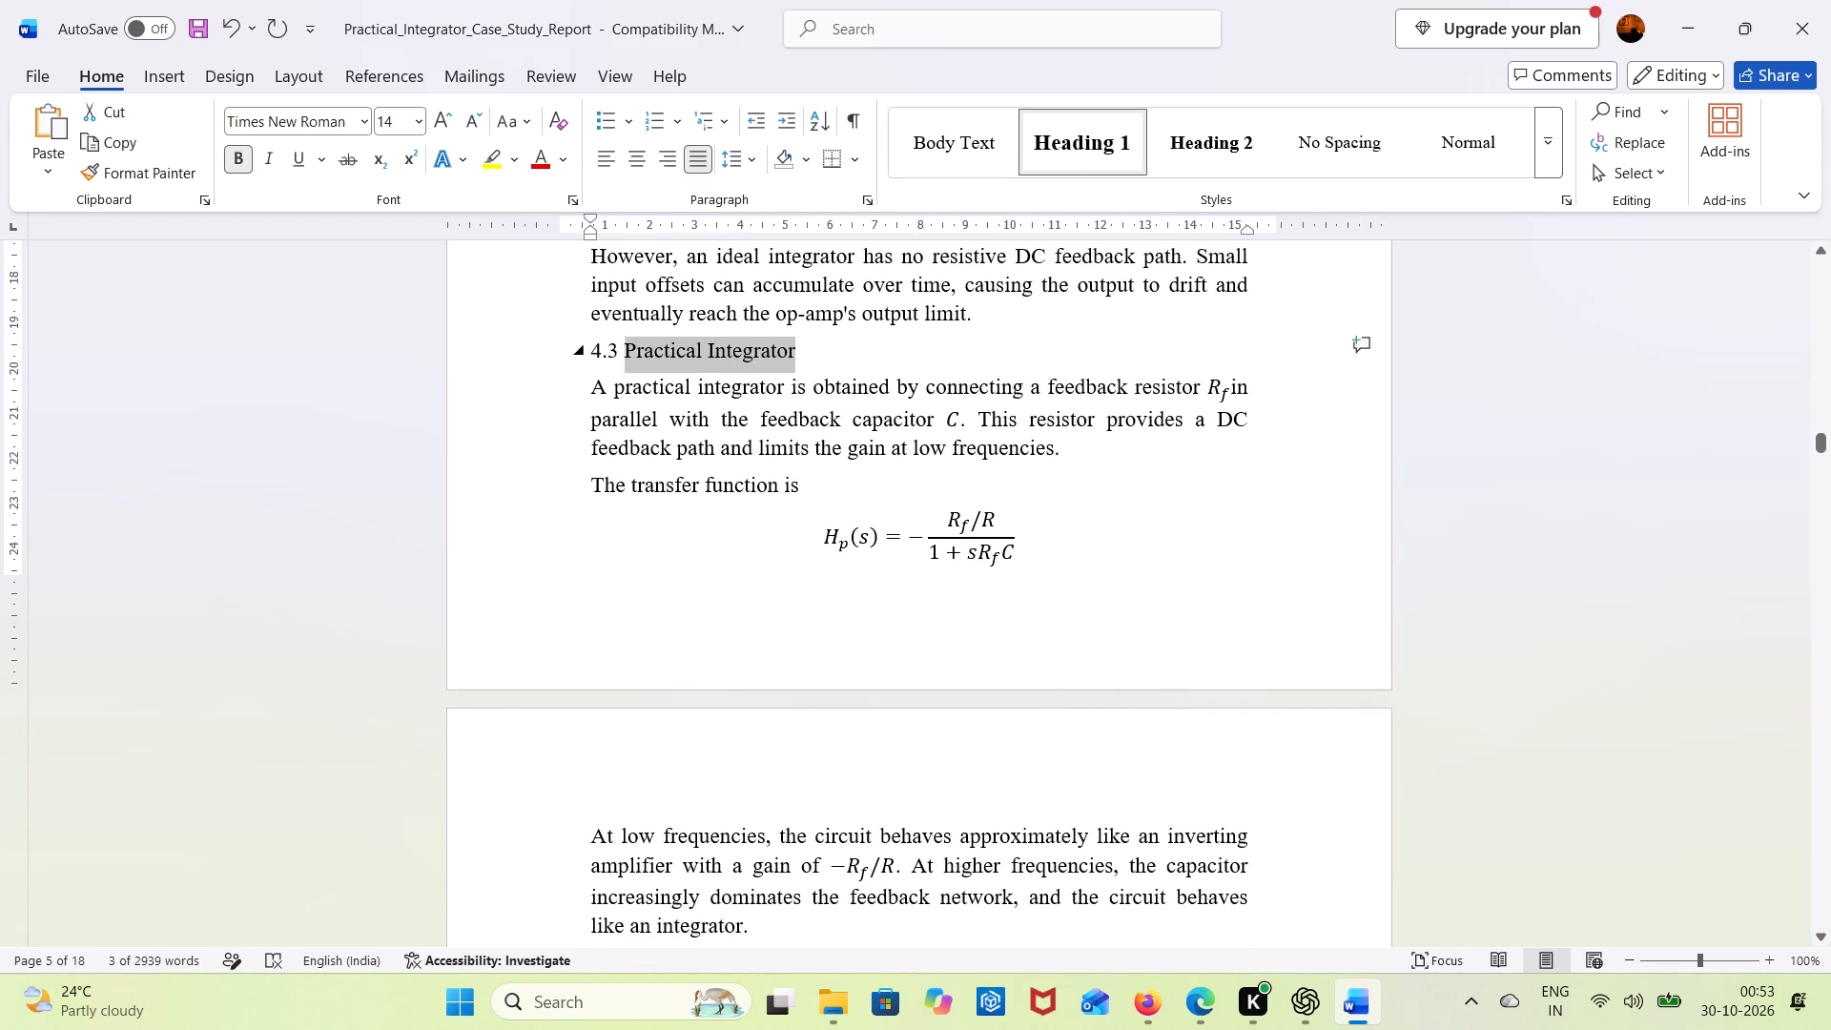
{"action": "left_click_drag", "start_coordinate": [633, 343], "coordinate": [574, 349]}
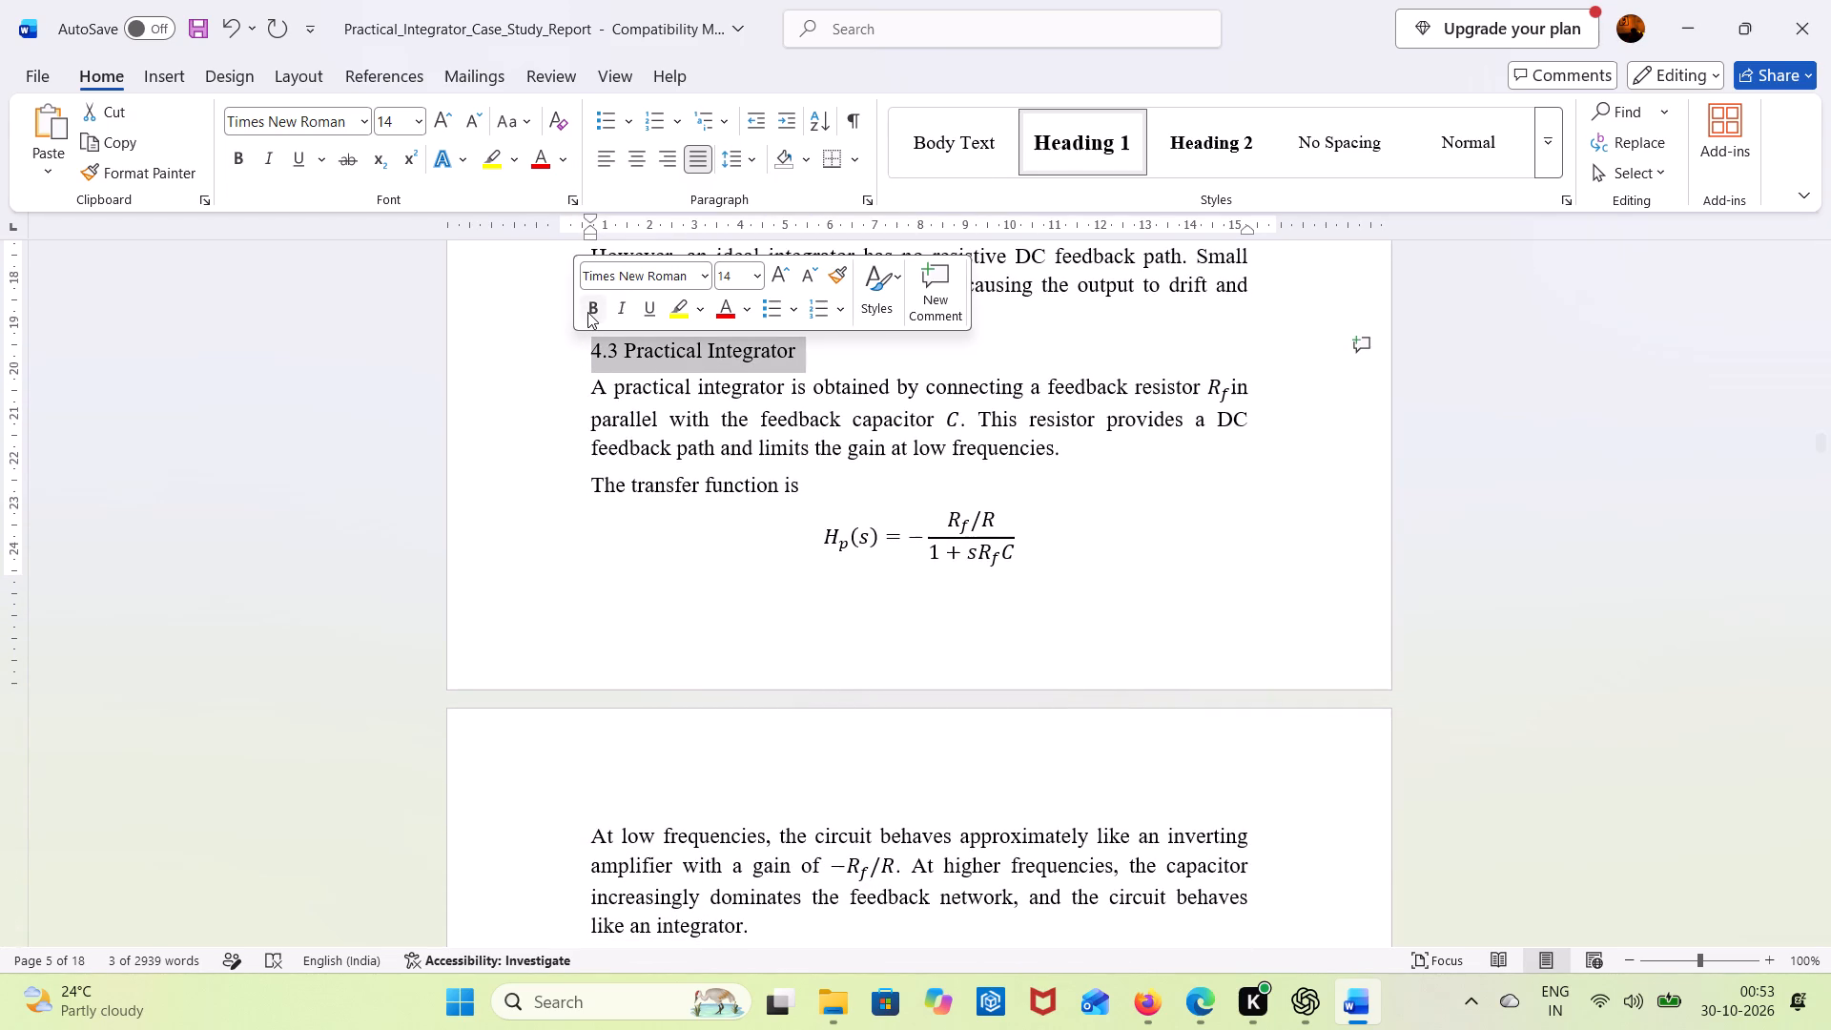
{"action": "left_click", "coordinate": [587, 312]}
Bold the "4.4 Frequency Response and Phase" subheading in the Relevant Theory section.
{"action": "scroll", "coordinate": [646, 492], "scroll_direction": "down", "scroll_amount": 2}
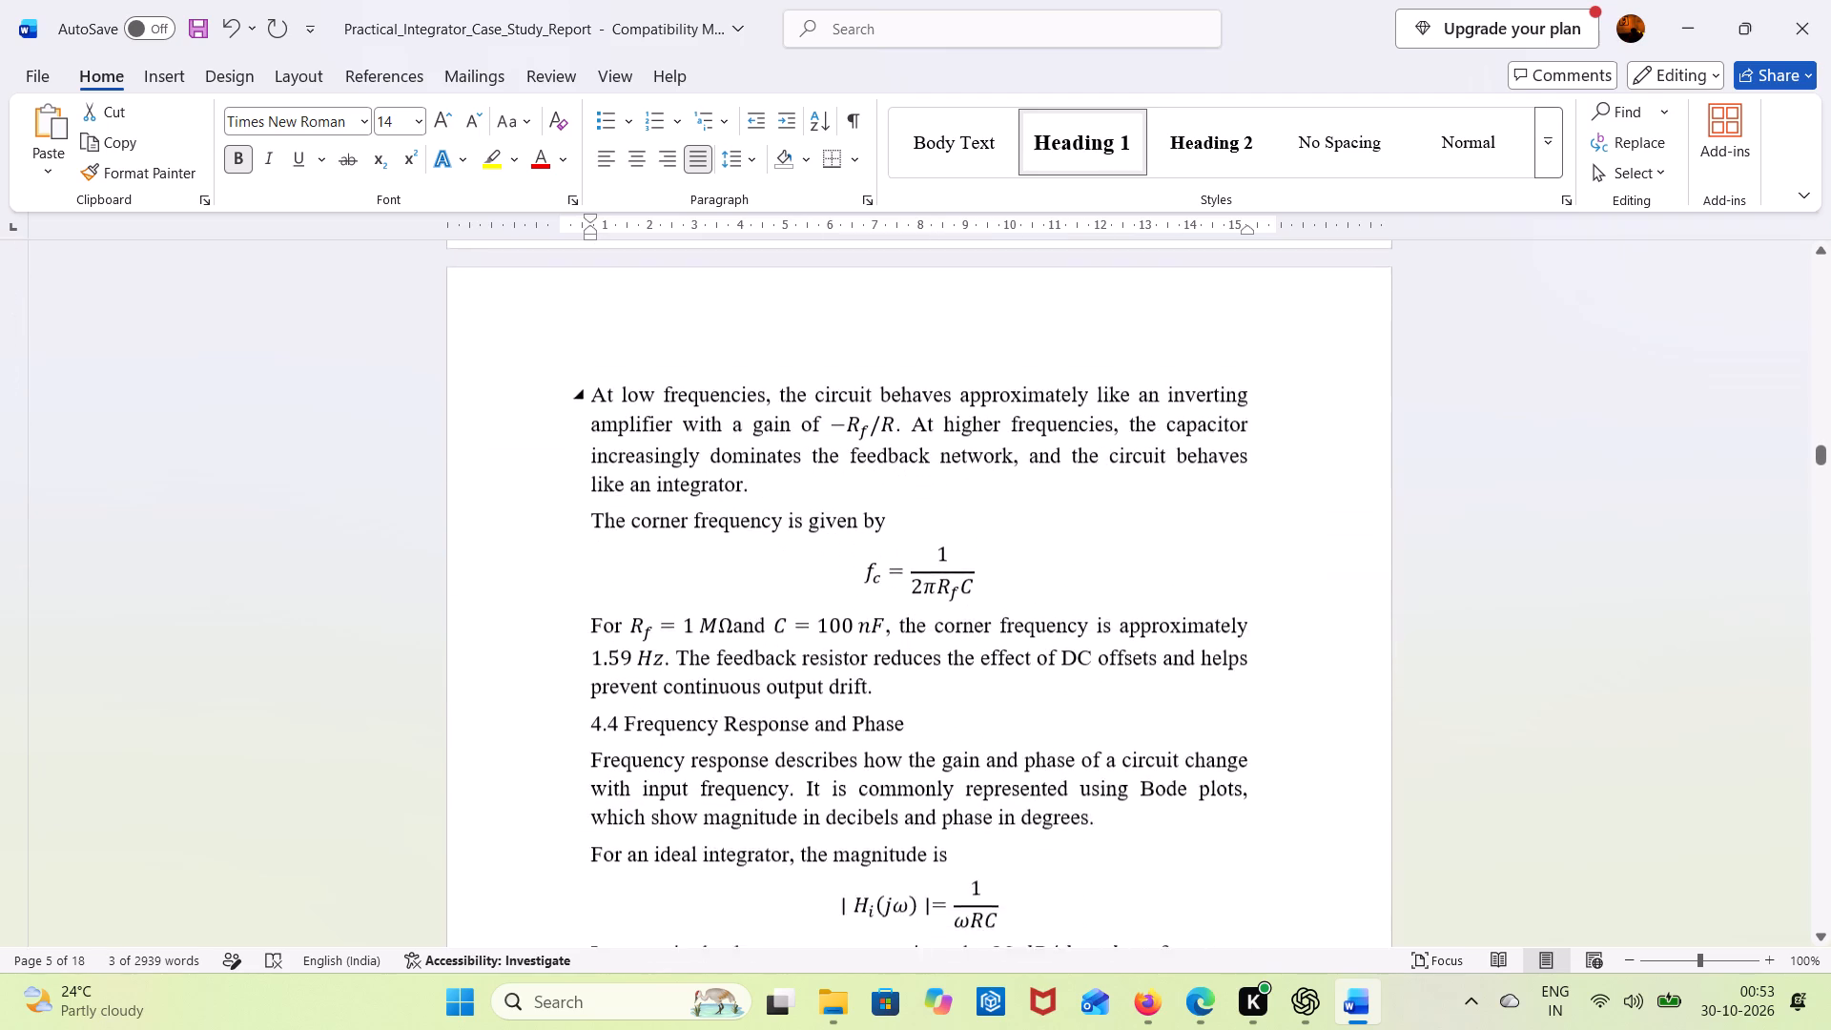
{"action": "scroll", "coordinate": [646, 492], "scroll_direction": "down", "scroll_amount": 5}
{"action": "scroll", "coordinate": [646, 492], "scroll_direction": "up", "scroll_amount": 1}
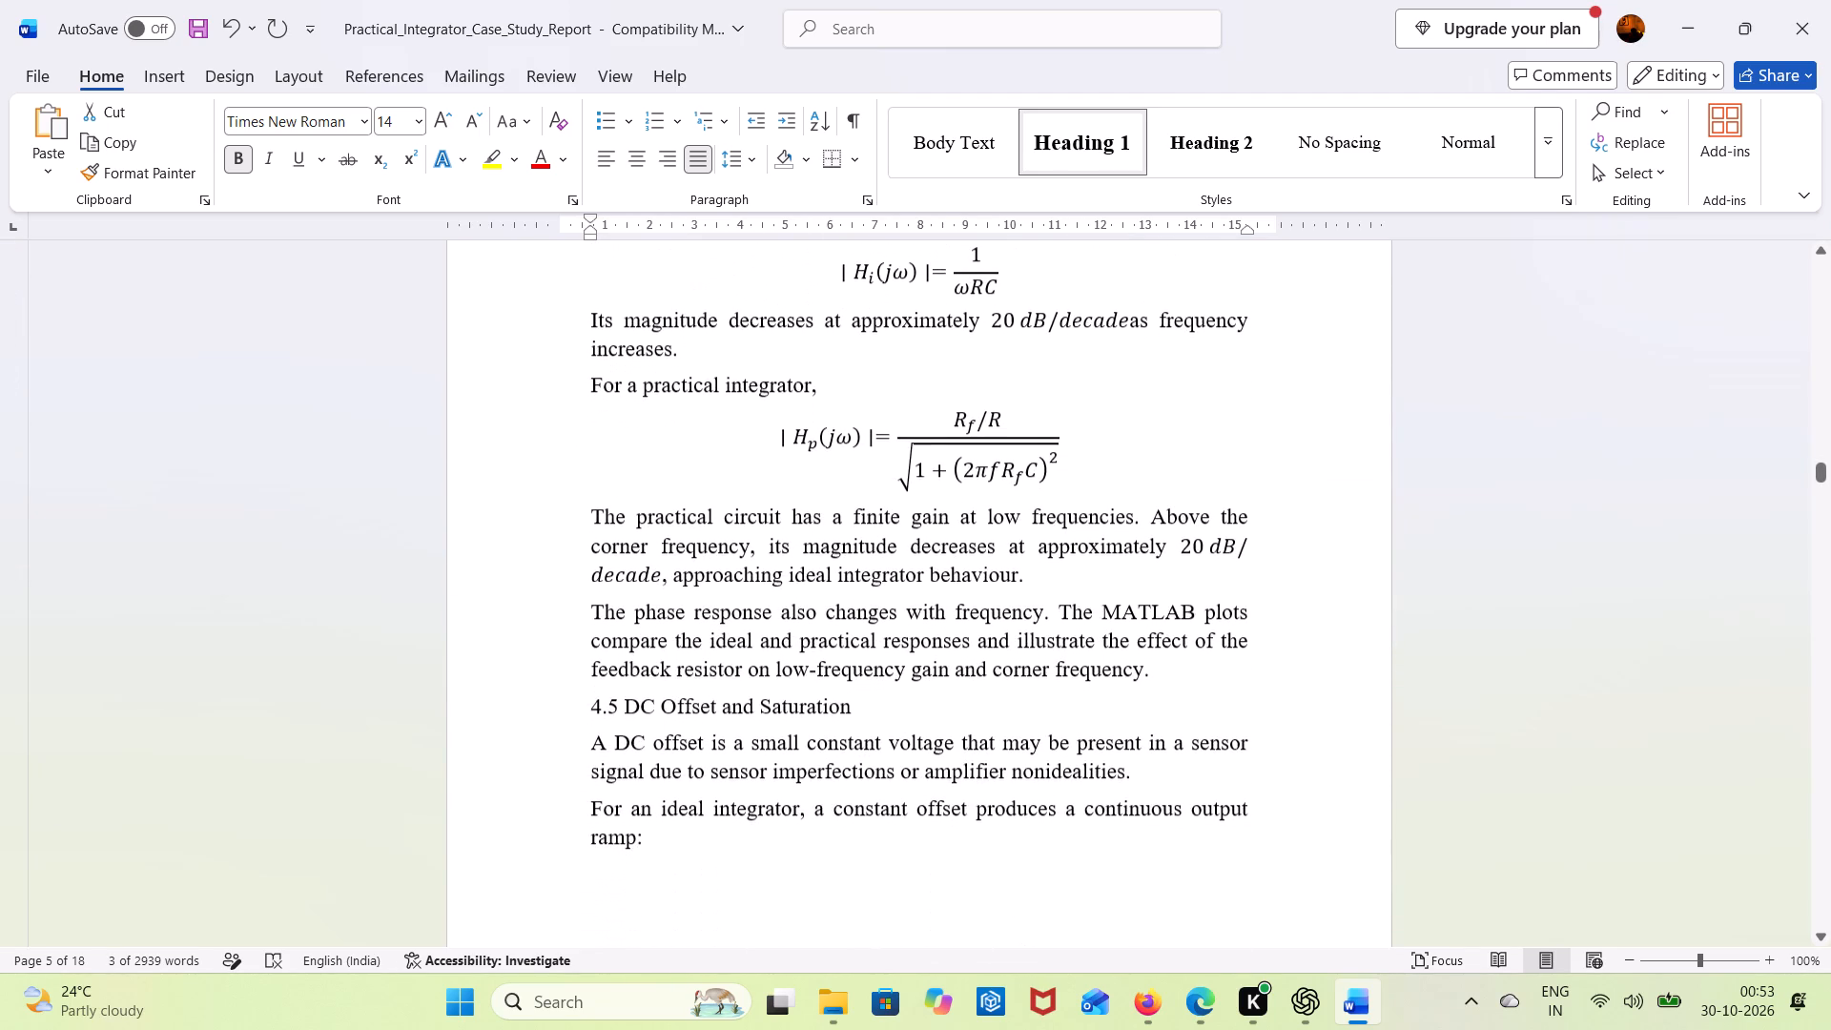
{"action": "scroll", "coordinate": [646, 492], "scroll_direction": "up", "scroll_amount": 2}
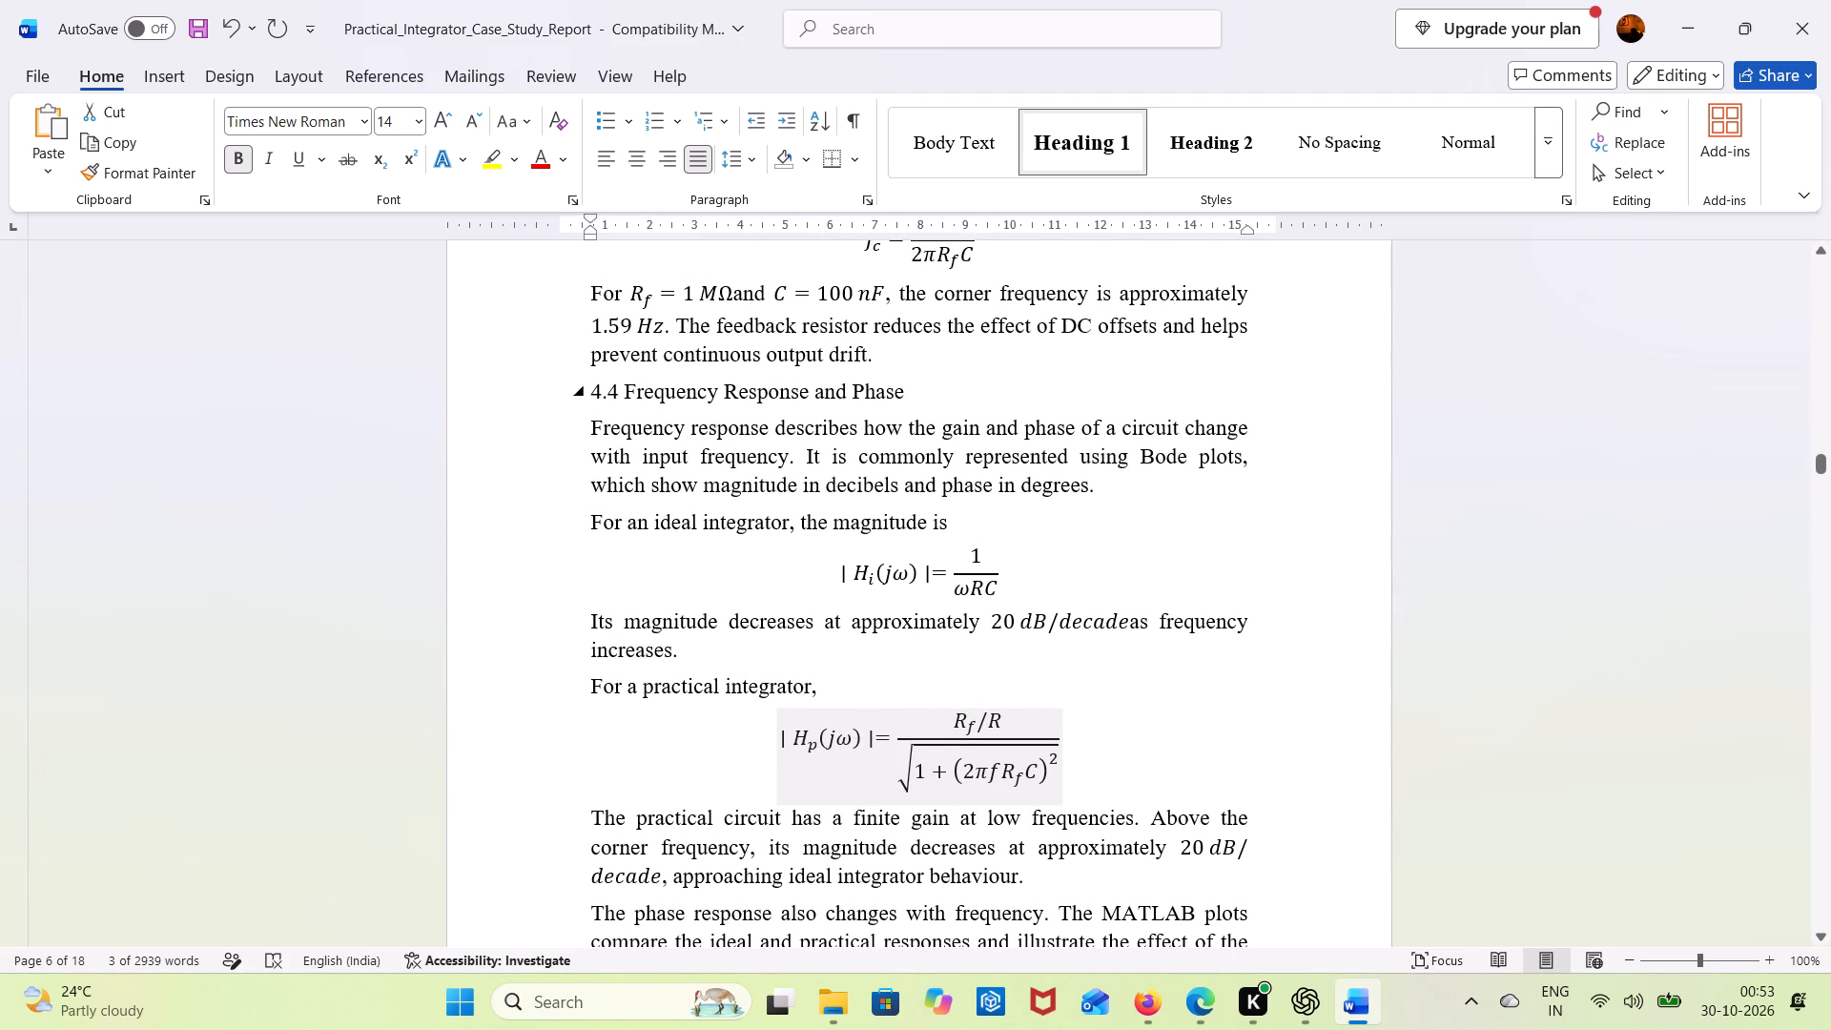
{"action": "left_click_drag", "start_coordinate": [899, 384], "coordinate": [530, 402]}
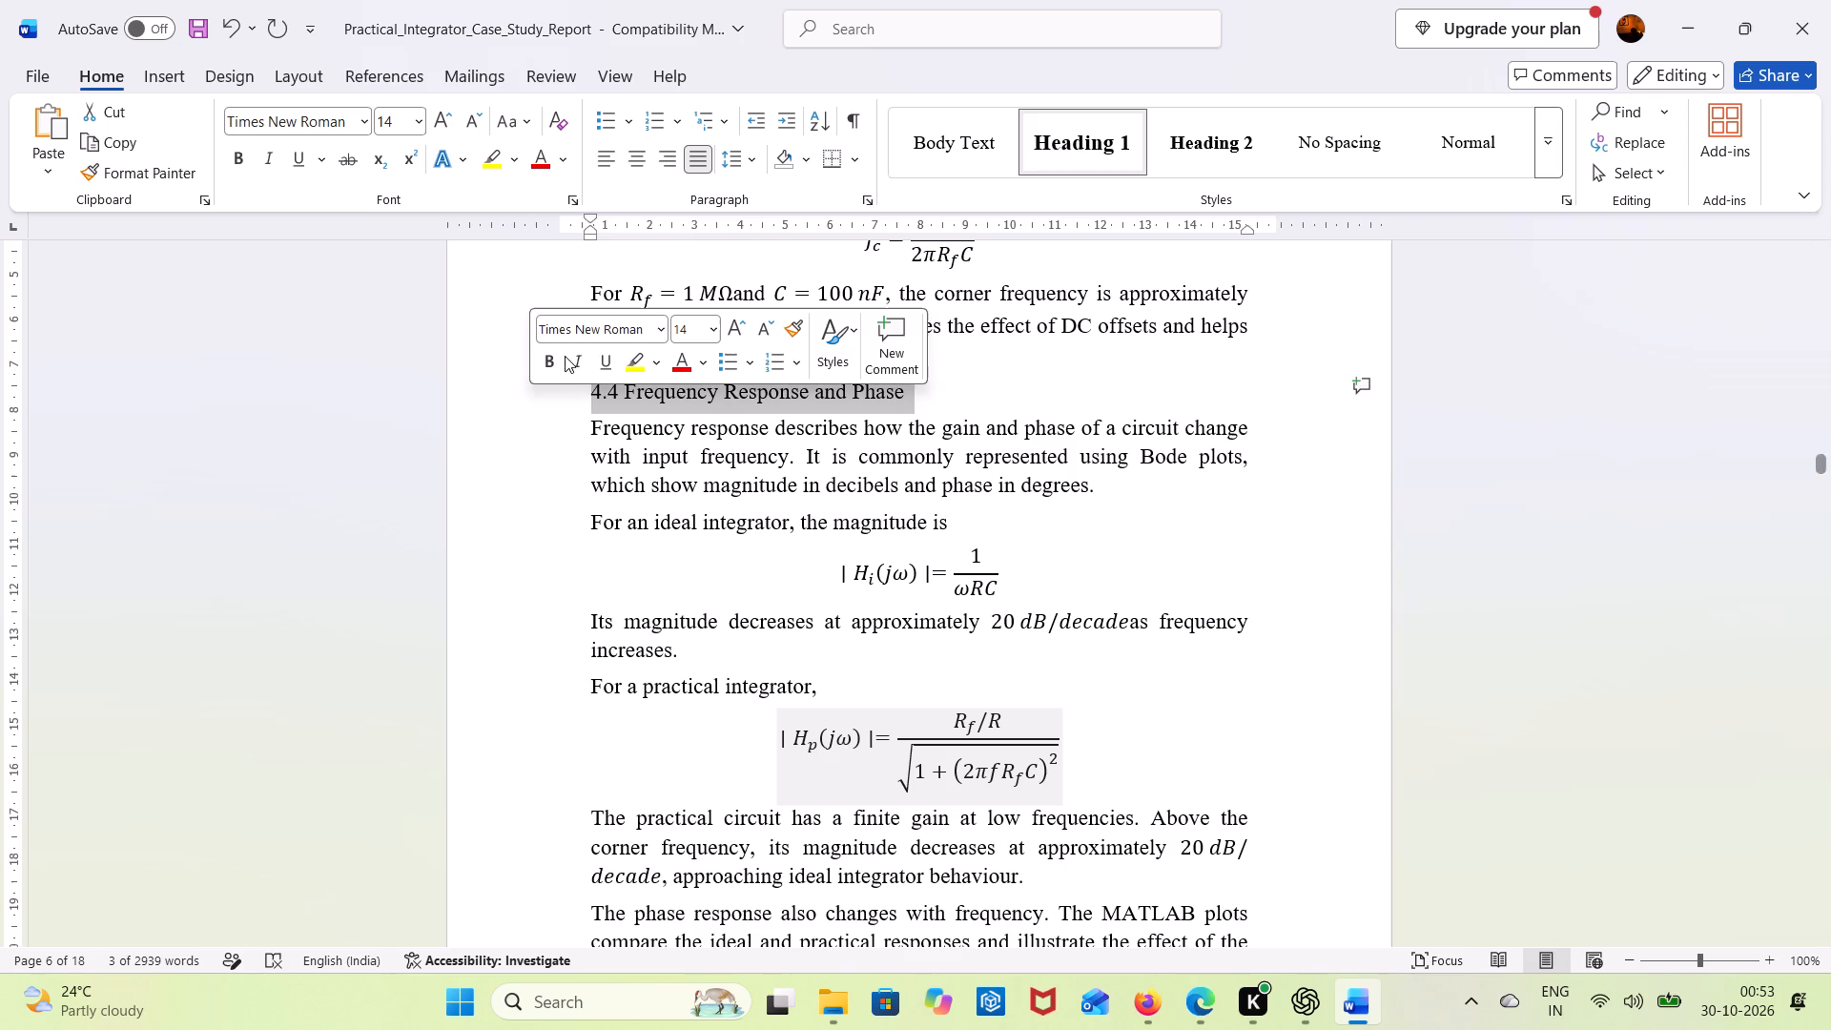
{"action": "left_click", "coordinate": [553, 358]}
Bold the "4.5 DC Offset and Saturation" subheading in the Relevant Theory section.
{"action": "scroll", "coordinate": [553, 358], "scroll_direction": "down", "scroll_amount": 1}
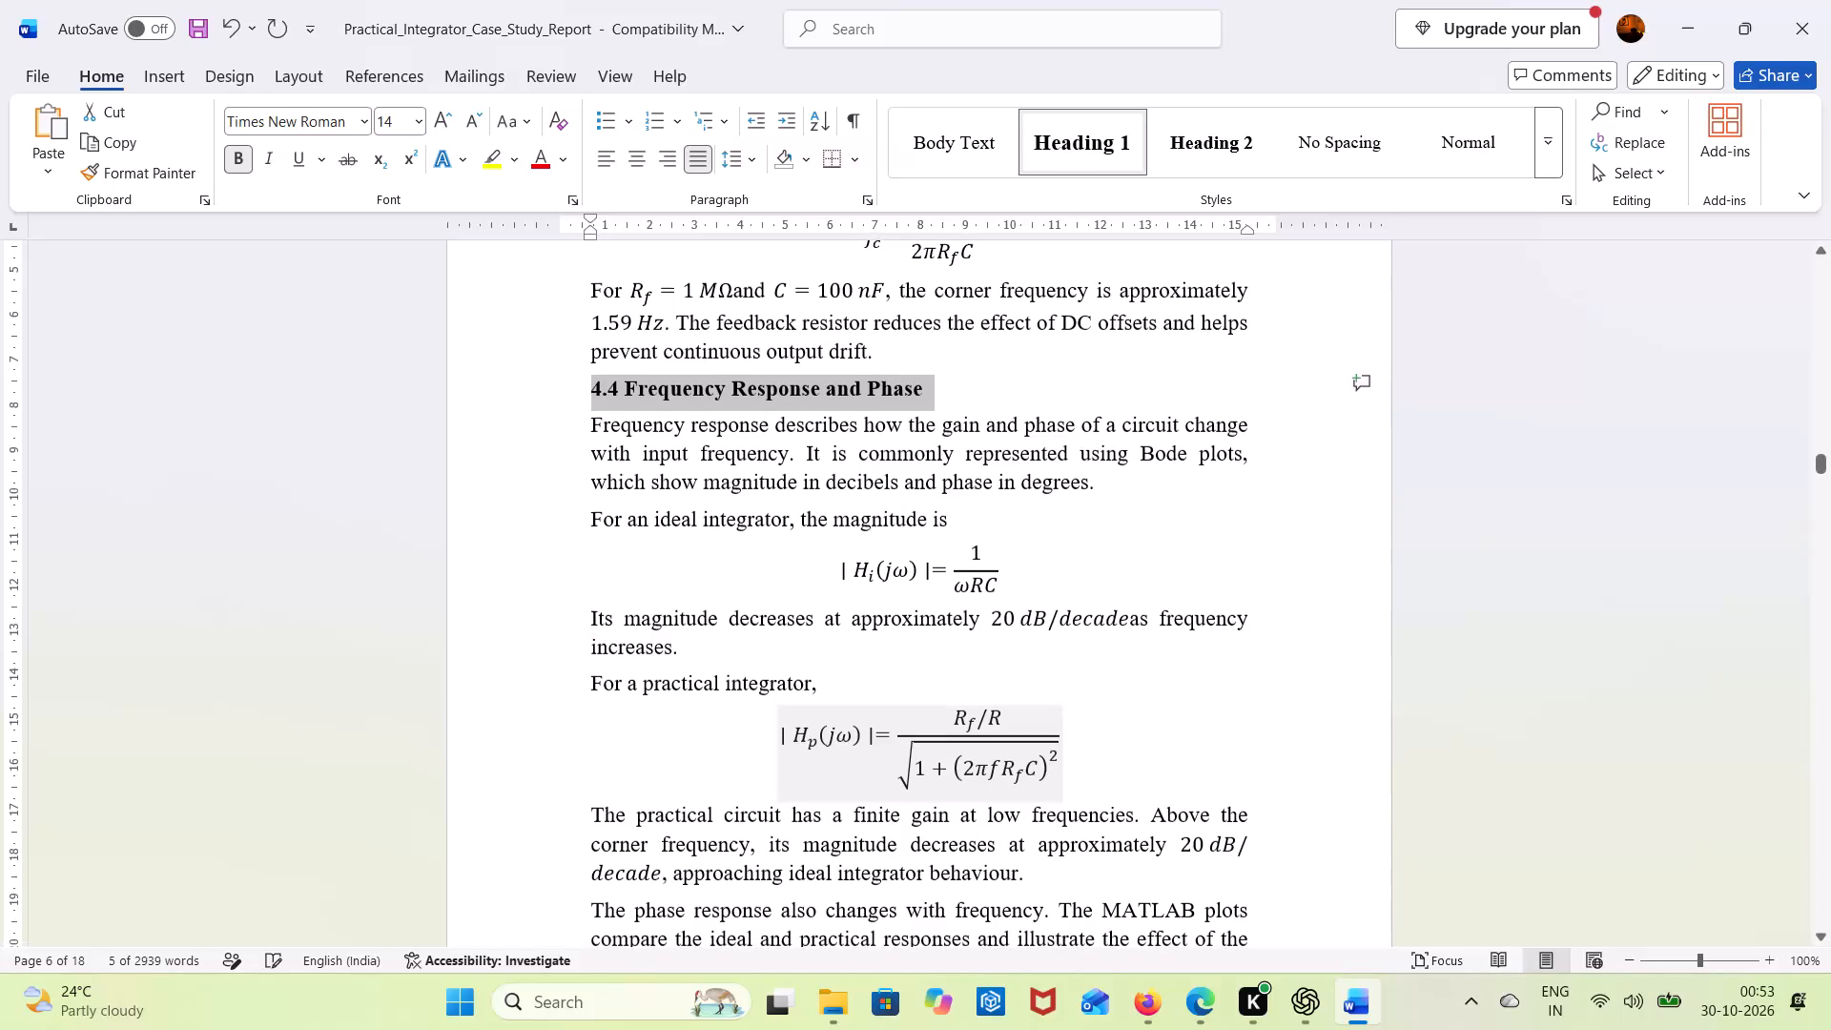
{"action": "scroll", "coordinate": [553, 358], "scroll_direction": "down", "scroll_amount": 5}
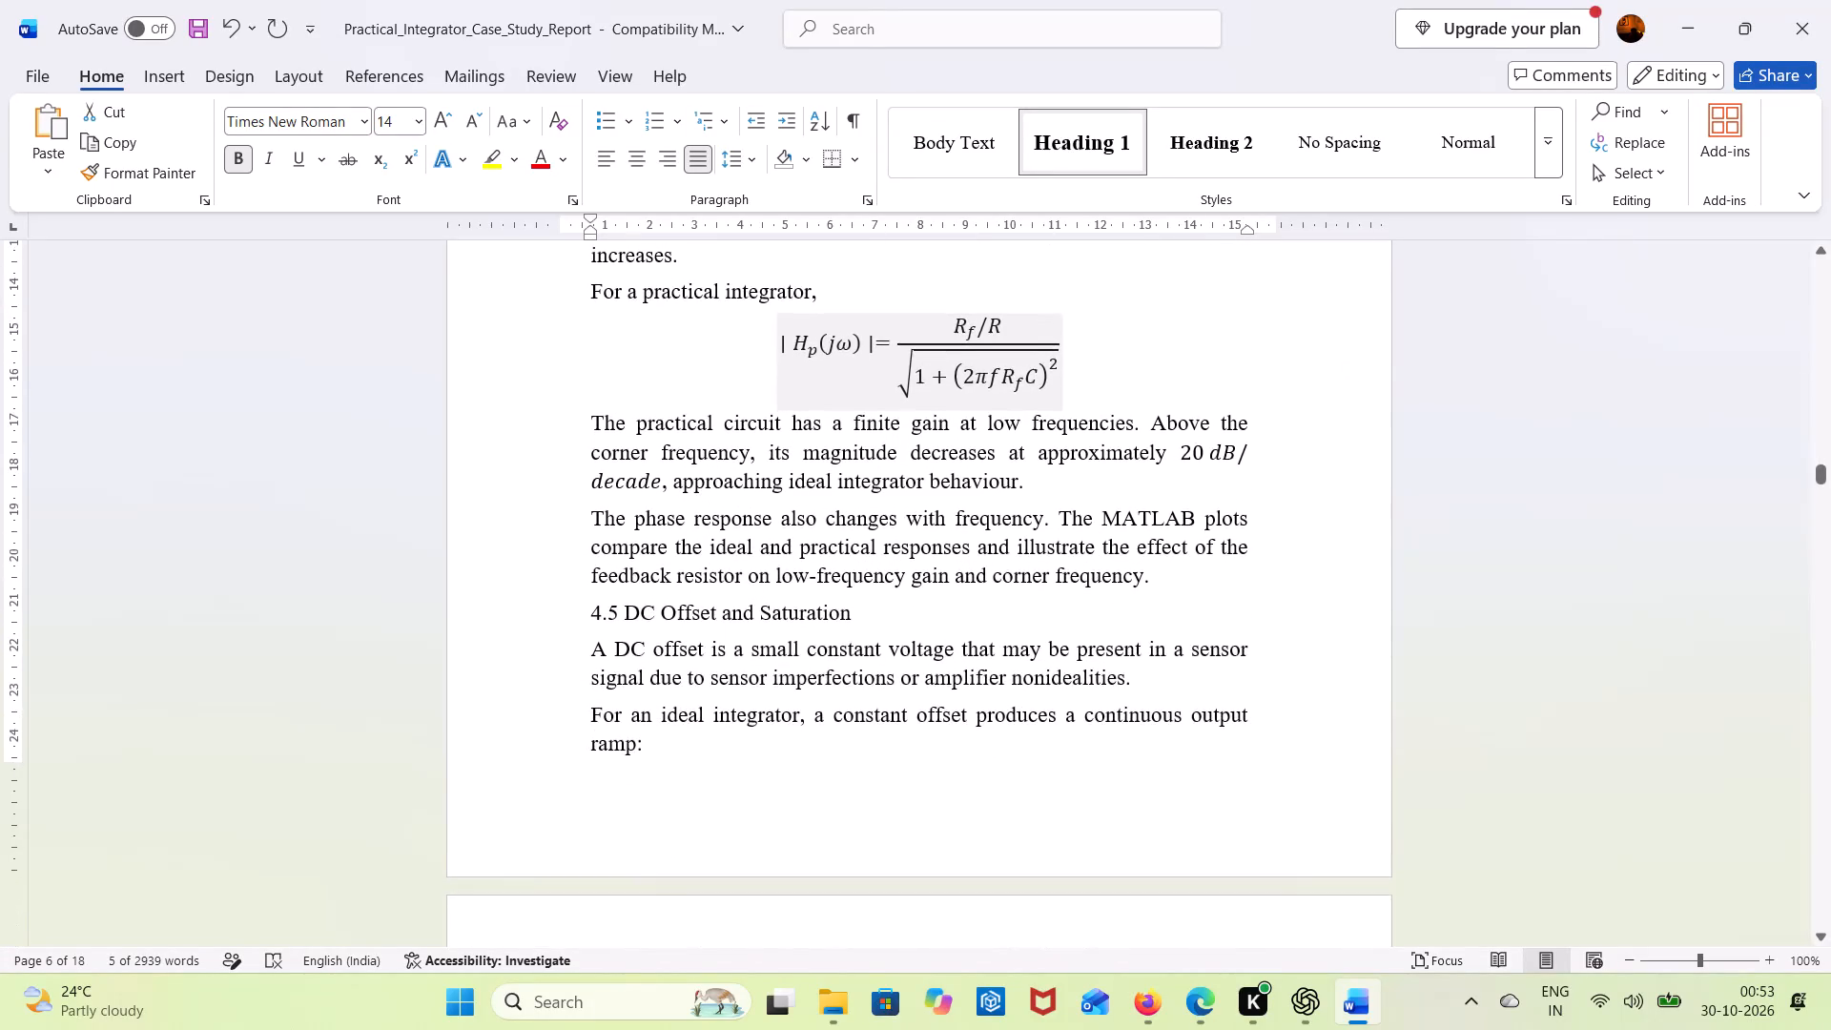
{"action": "scroll", "coordinate": [553, 358], "scroll_direction": "down", "scroll_amount": 1}
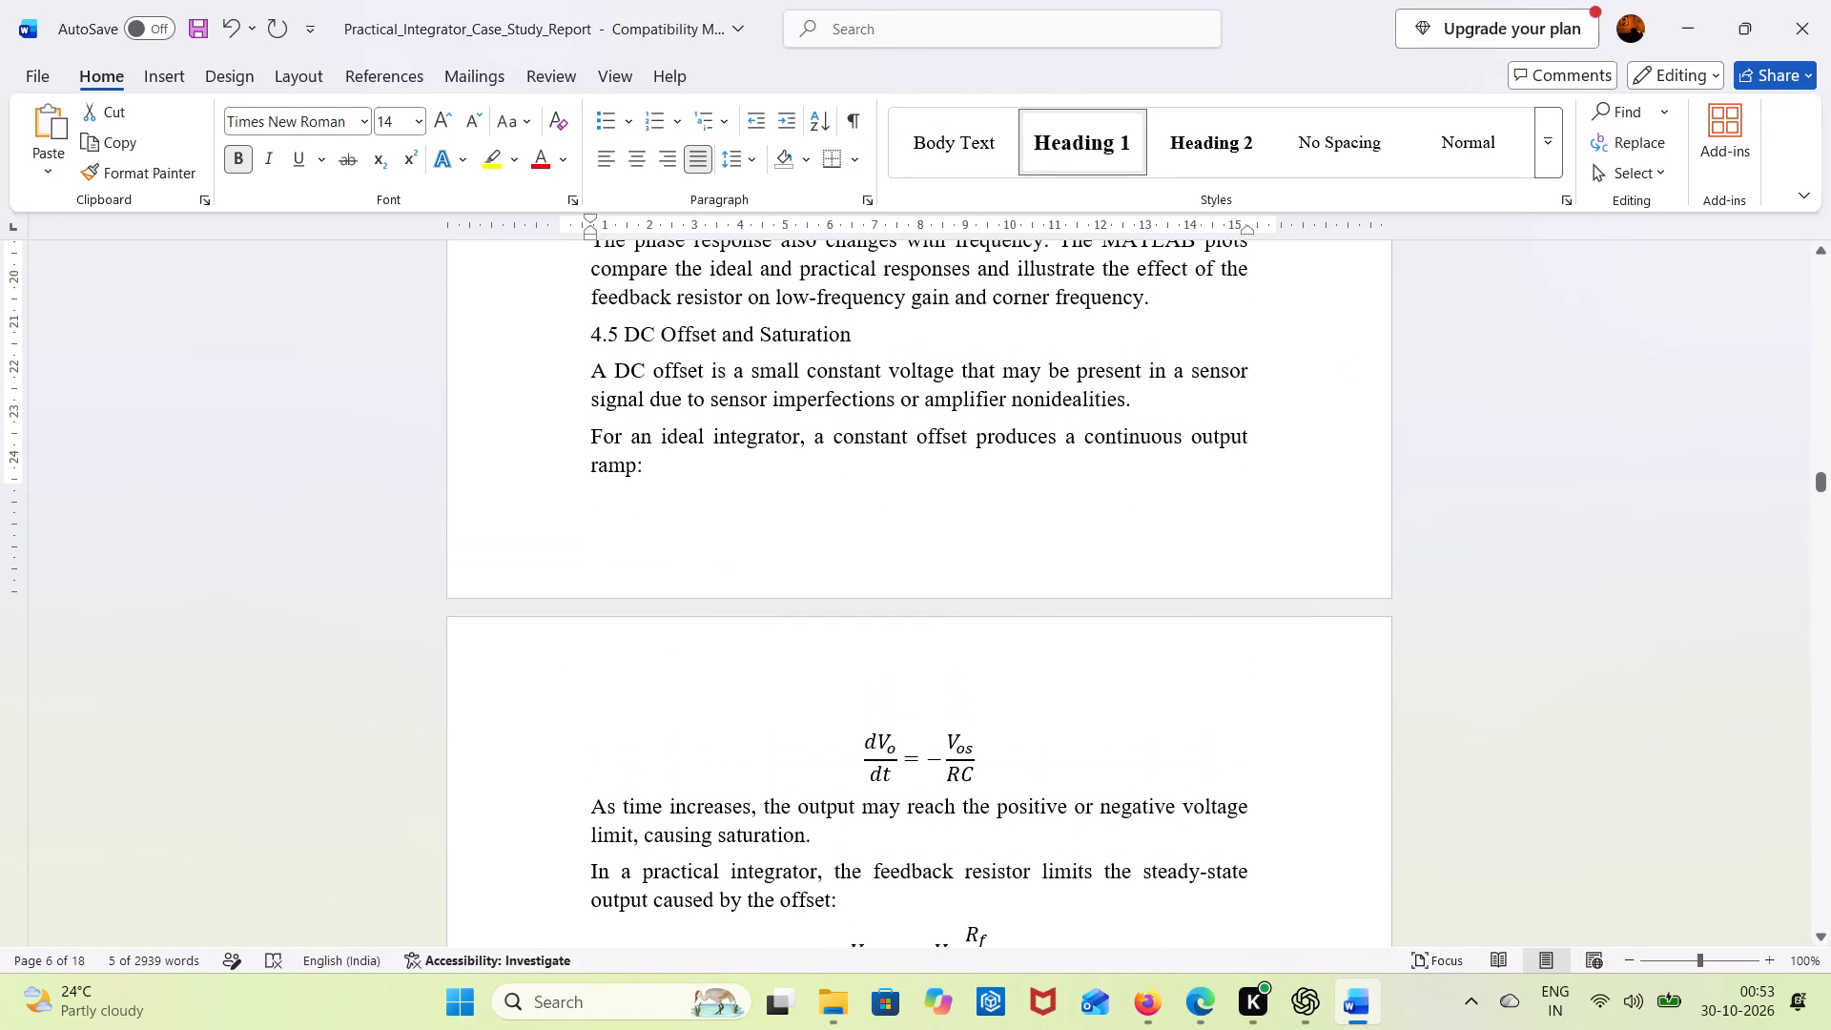
{"action": "left_click", "coordinate": [593, 342]}
{"action": "left_click_drag", "start_coordinate": [593, 342], "coordinate": [762, 352]}
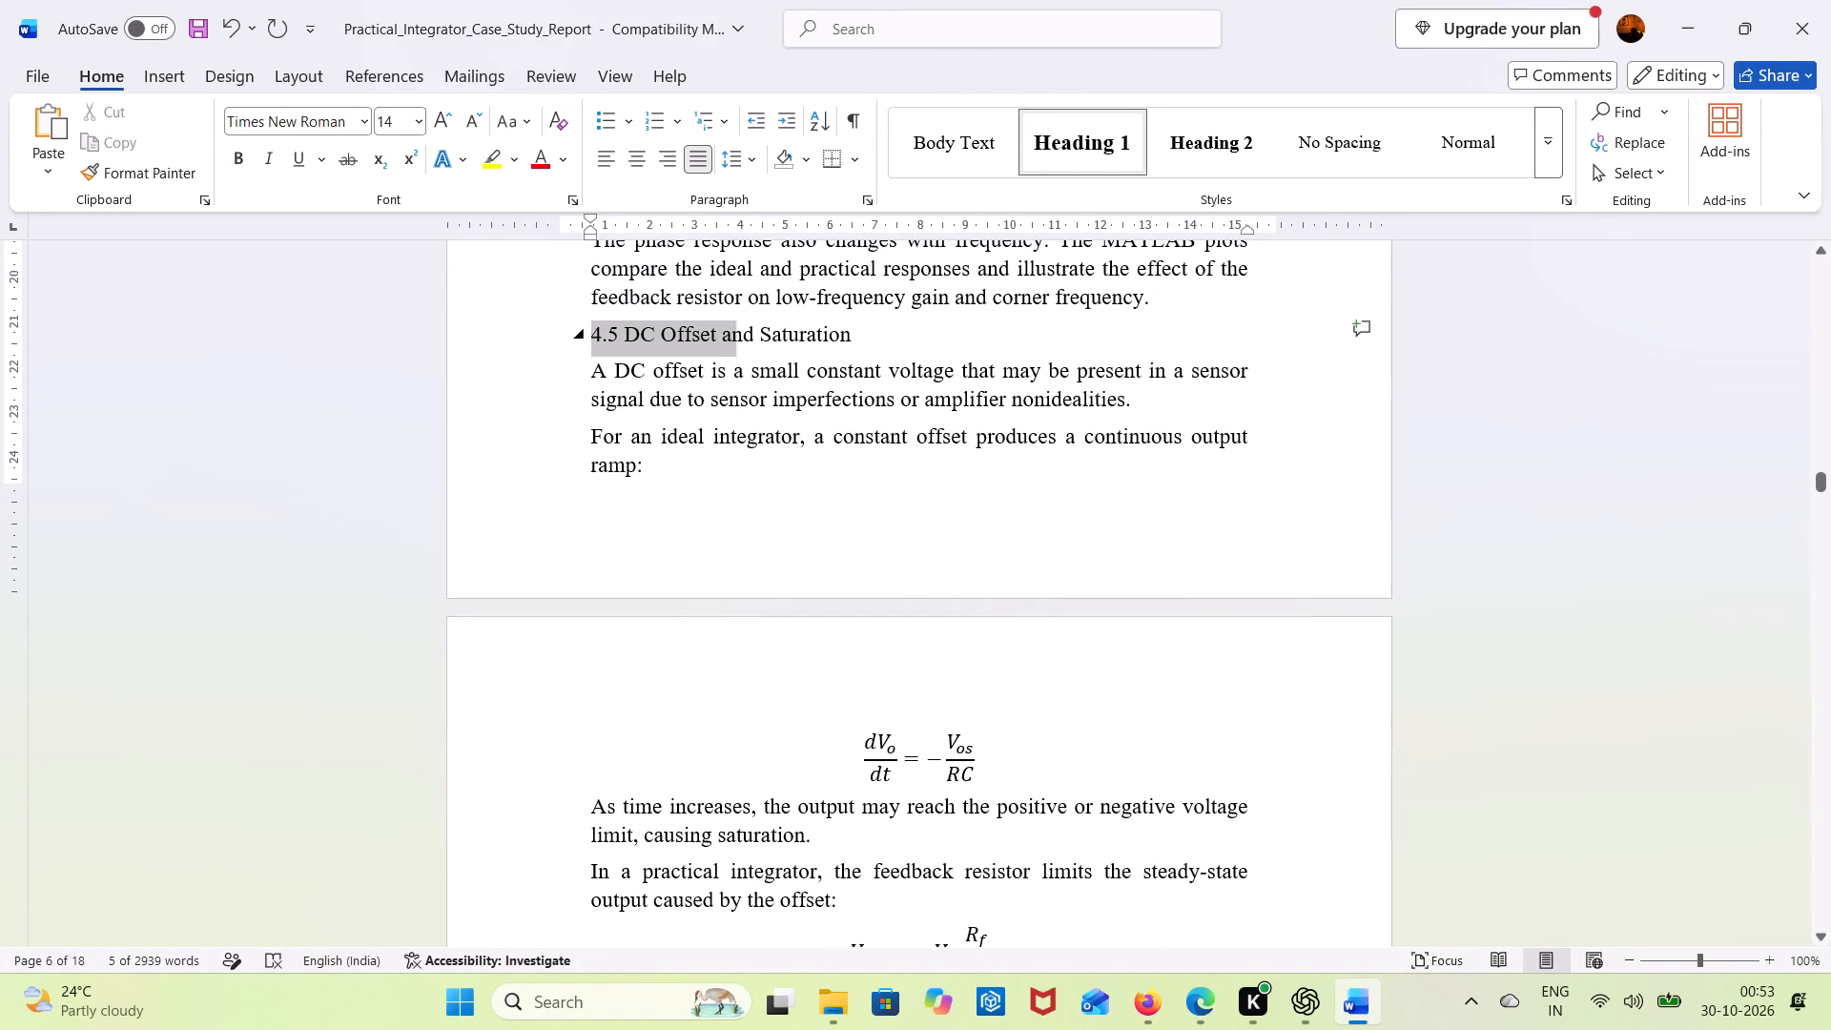
{"action": "left_click_drag", "start_coordinate": [762, 352], "coordinate": [826, 350]}
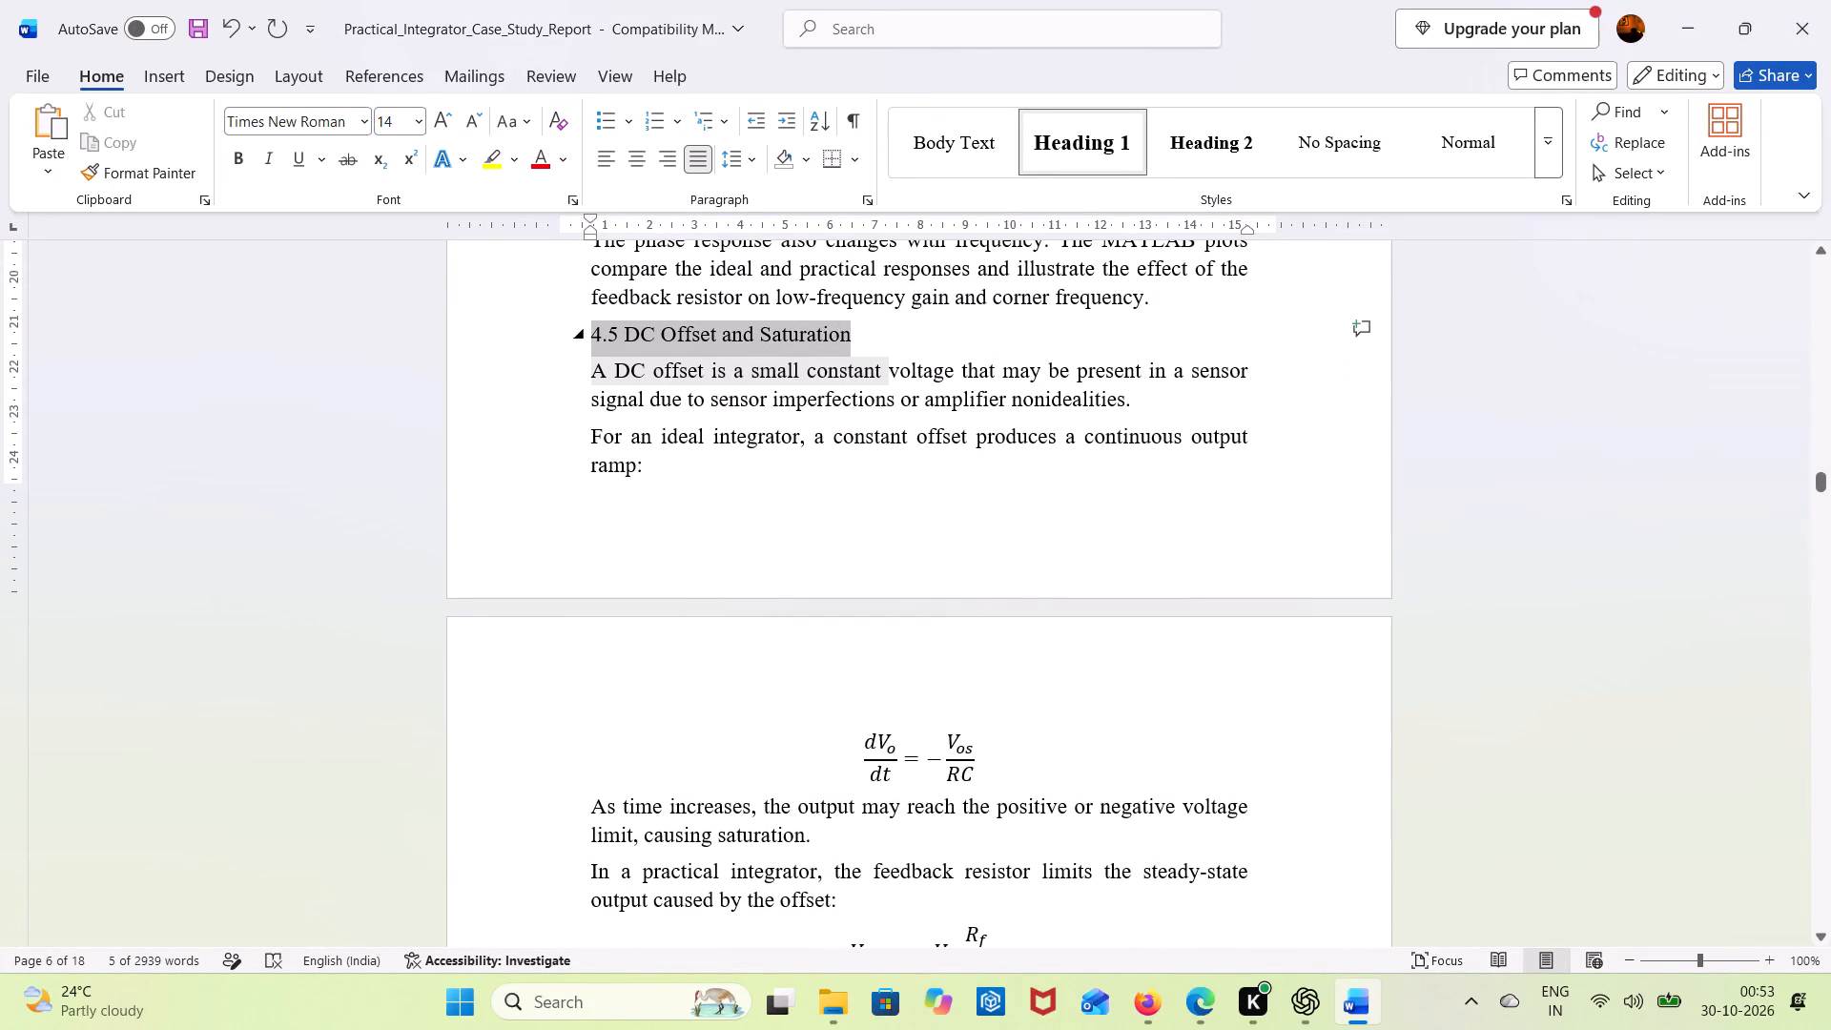
{"action": "left_click_drag", "start_coordinate": [826, 350], "coordinate": [826, 349]}
{"action": "left_click", "coordinate": [838, 310]}
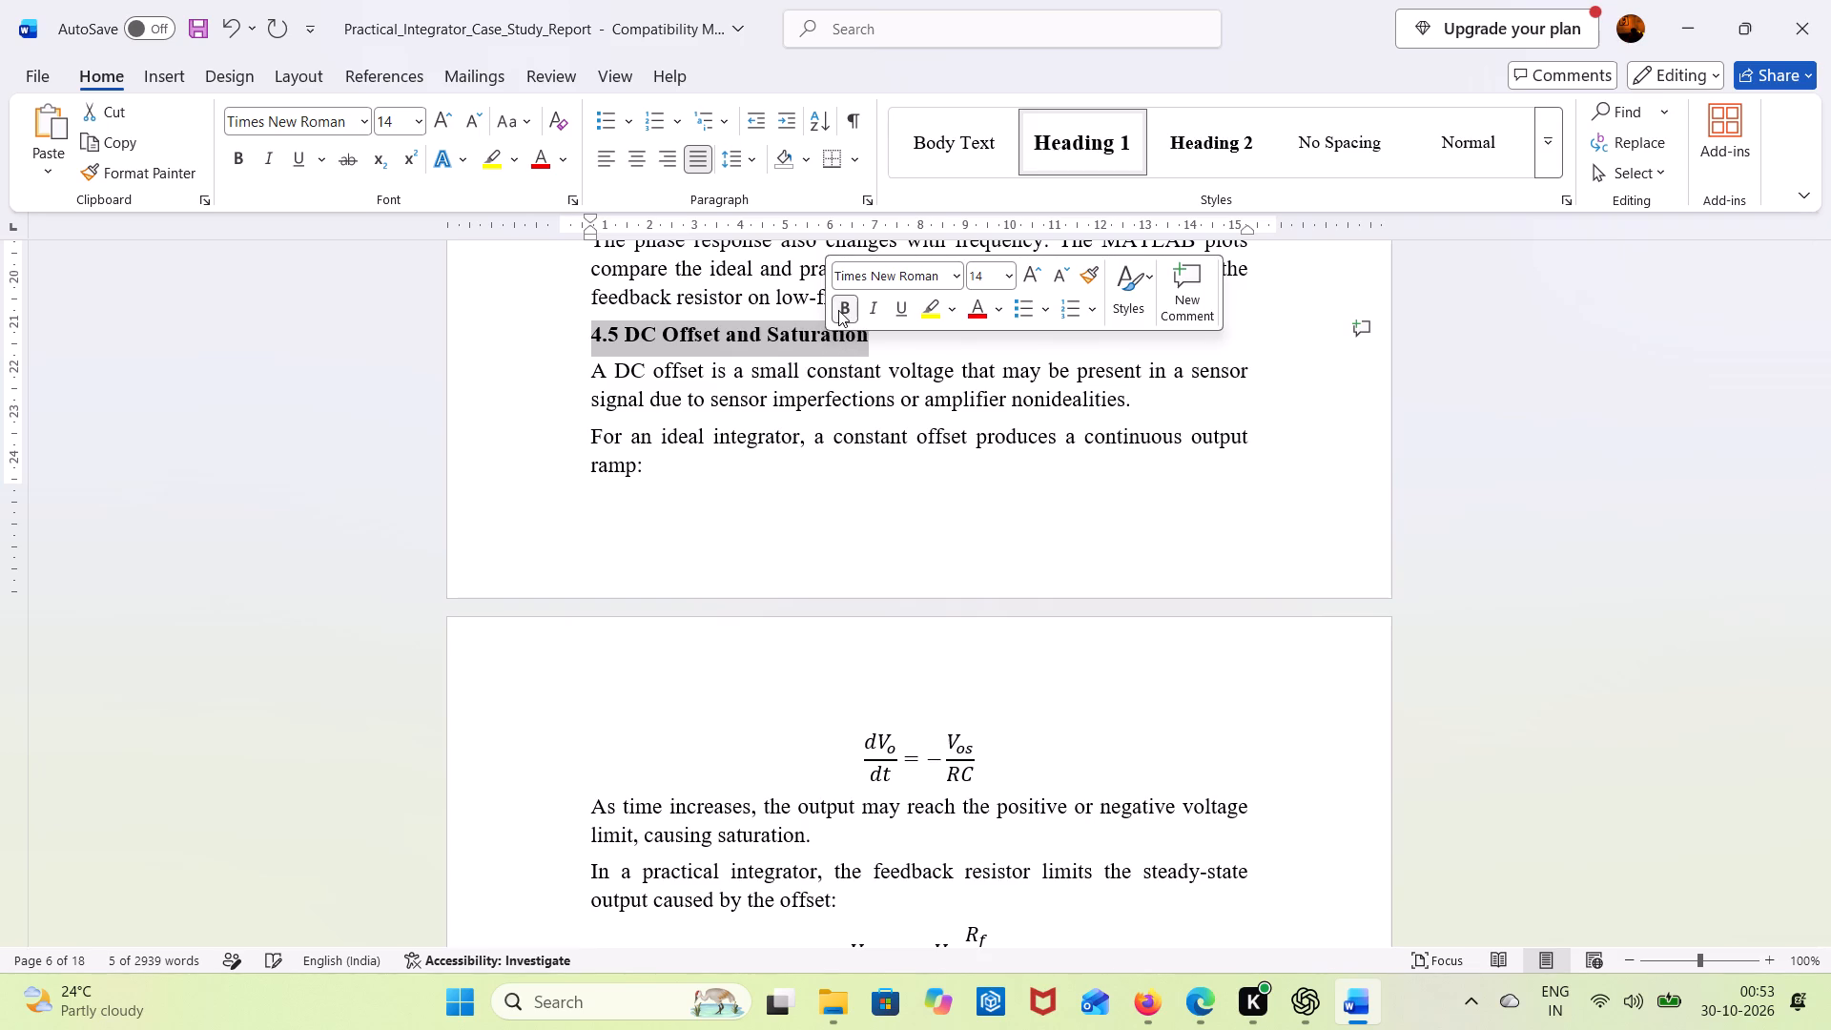
Bold the "5. REAL-WORLD APPLICATIONS" heading.
{"action": "scroll", "coordinate": [838, 310], "scroll_direction": "down", "scroll_amount": 3}
{"action": "scroll", "coordinate": [822, 528], "scroll_direction": "down", "scroll_amount": 2}
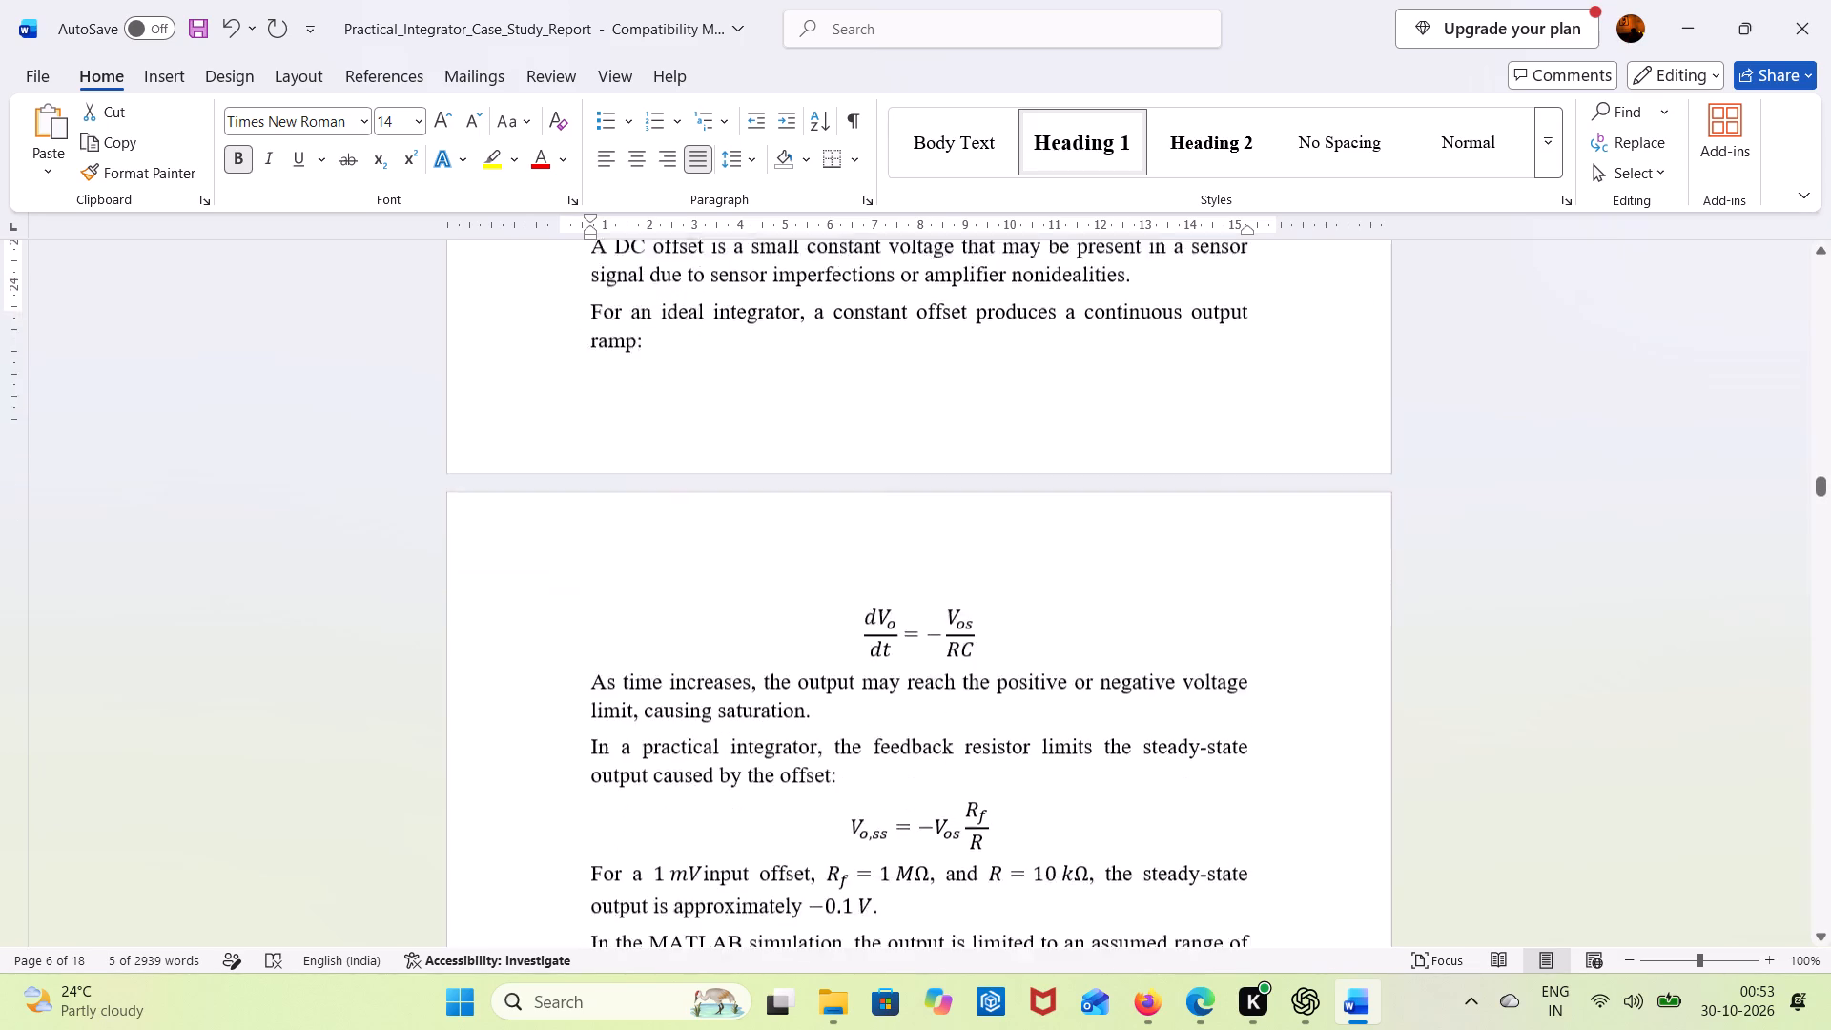
{"action": "scroll", "coordinate": [822, 528], "scroll_direction": "down", "scroll_amount": 2}
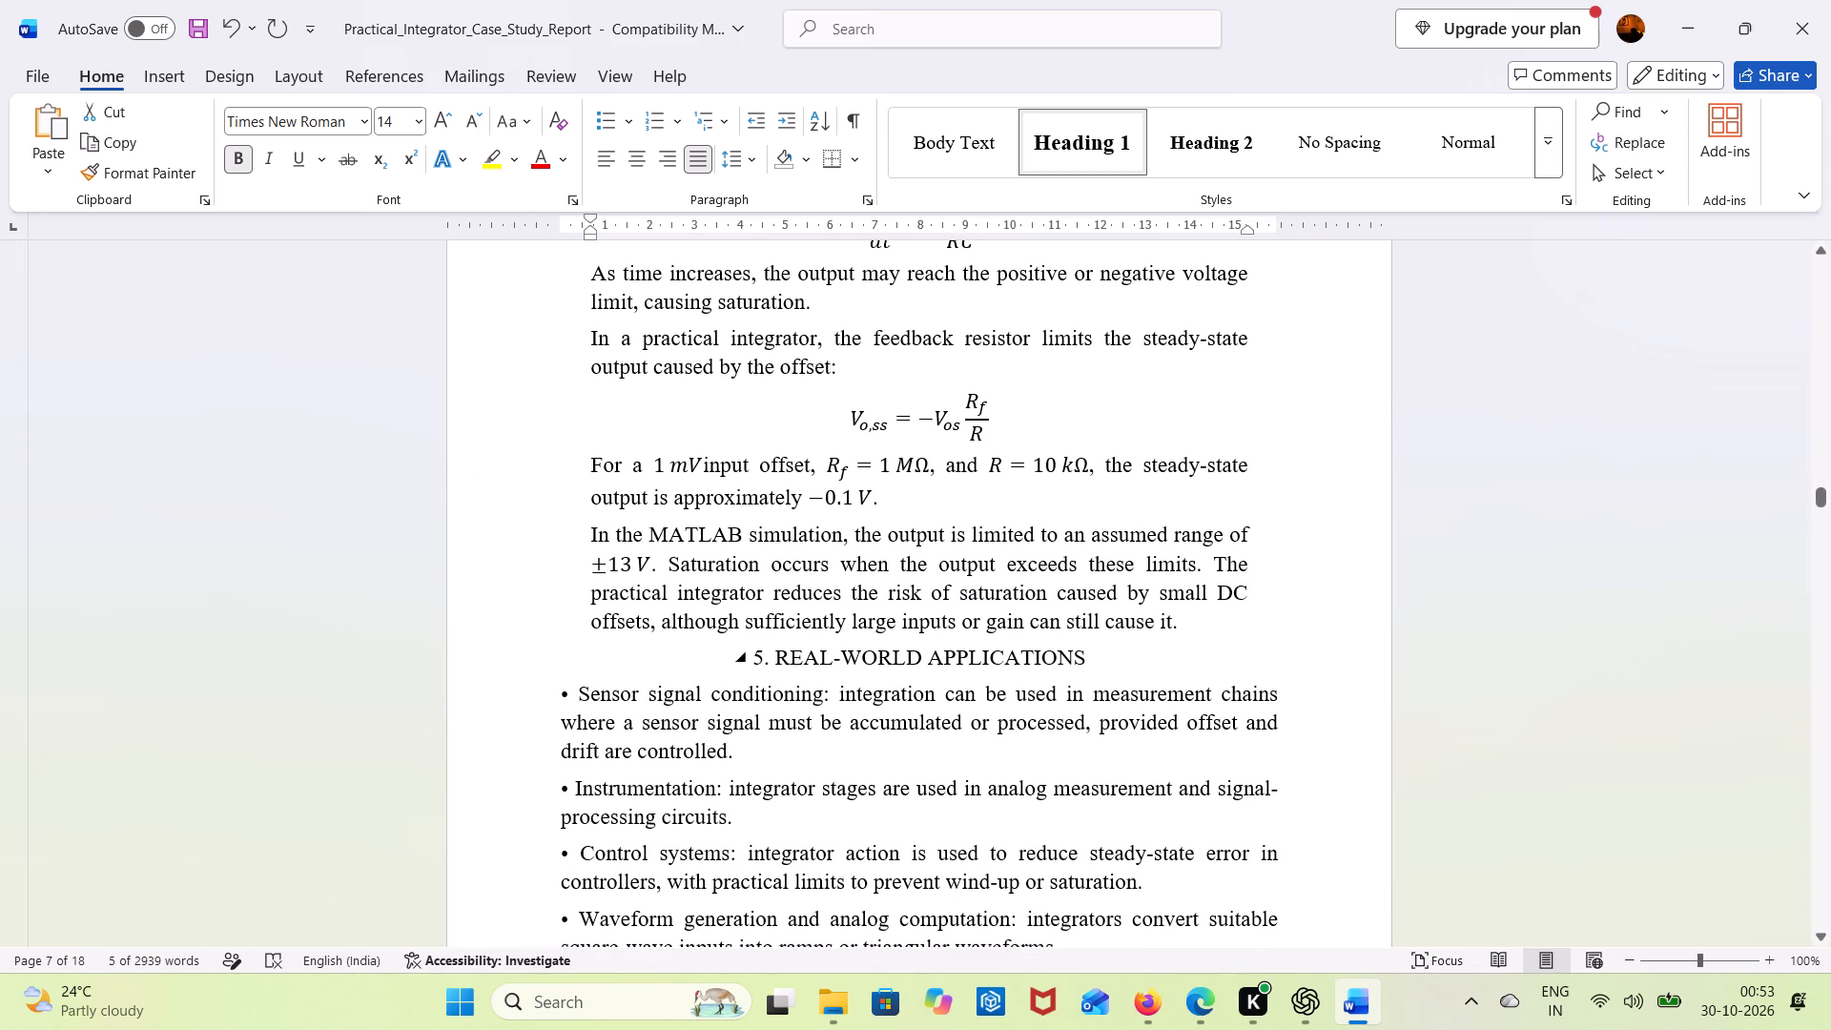
{"action": "left_click_drag", "start_coordinate": [1080, 669], "coordinate": [770, 723]}
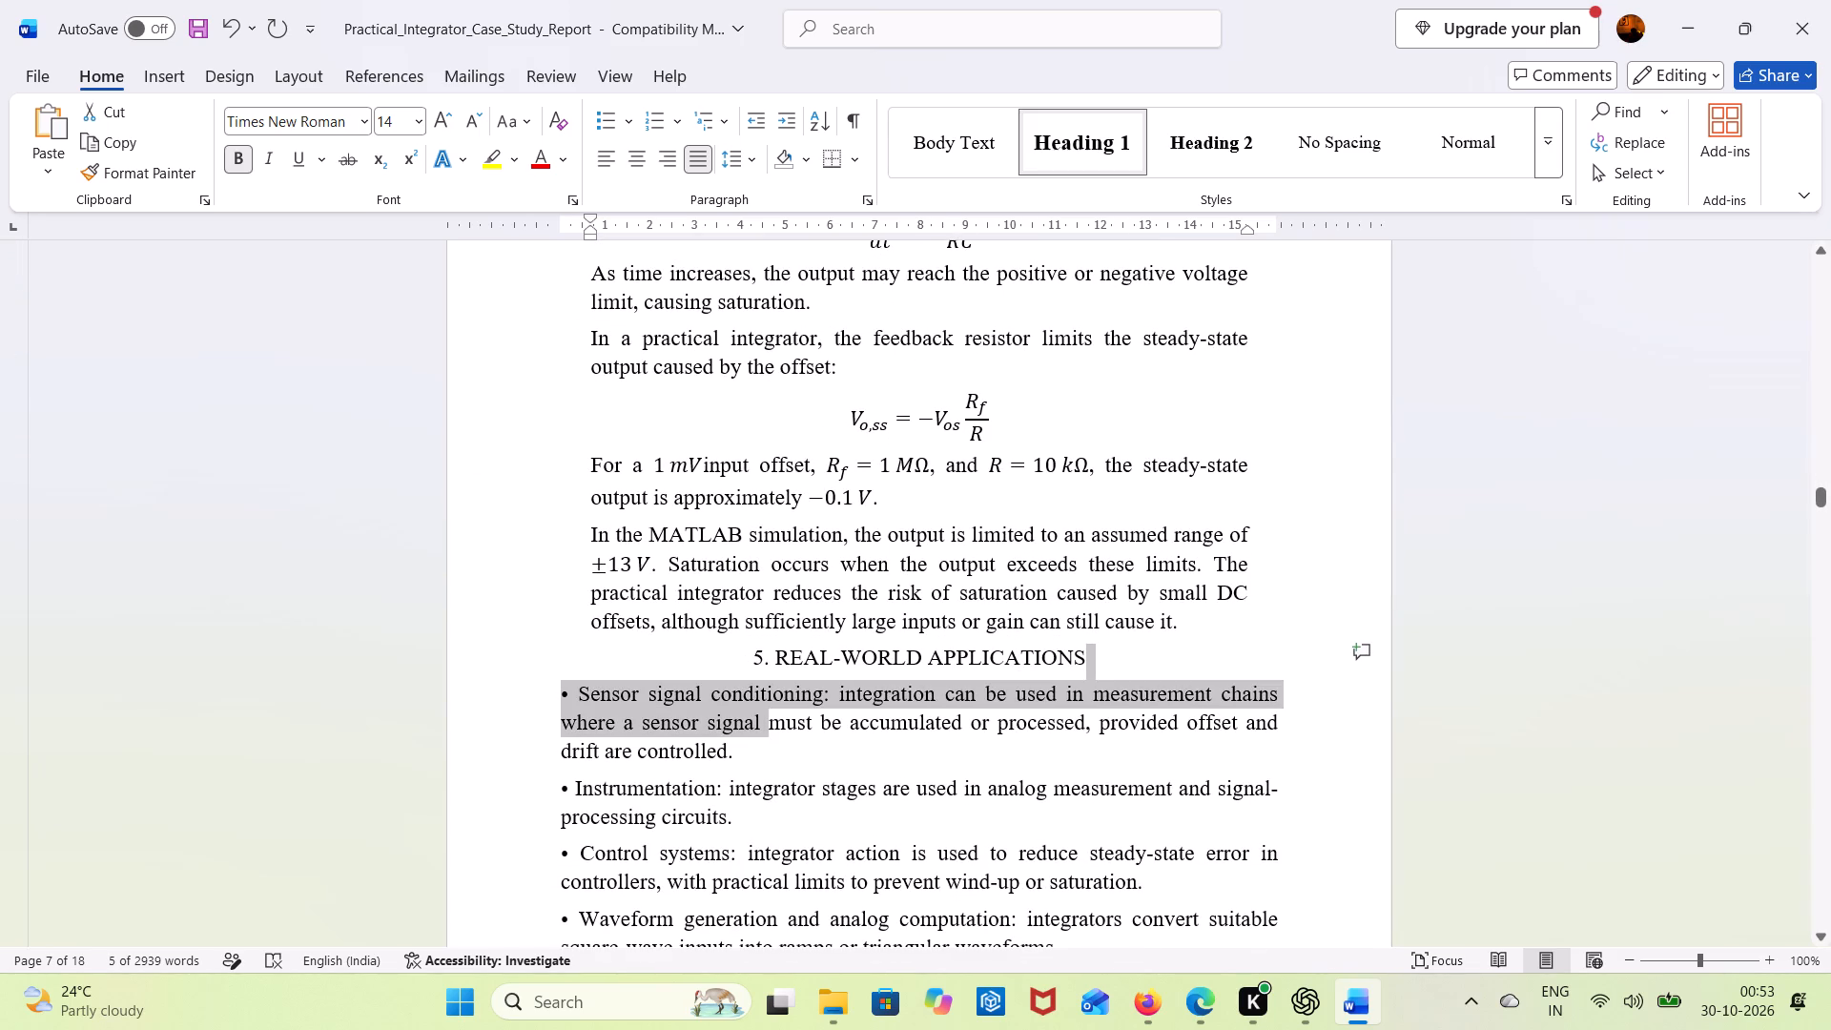
{"action": "left_click_drag", "start_coordinate": [770, 723], "coordinate": [739, 640]}
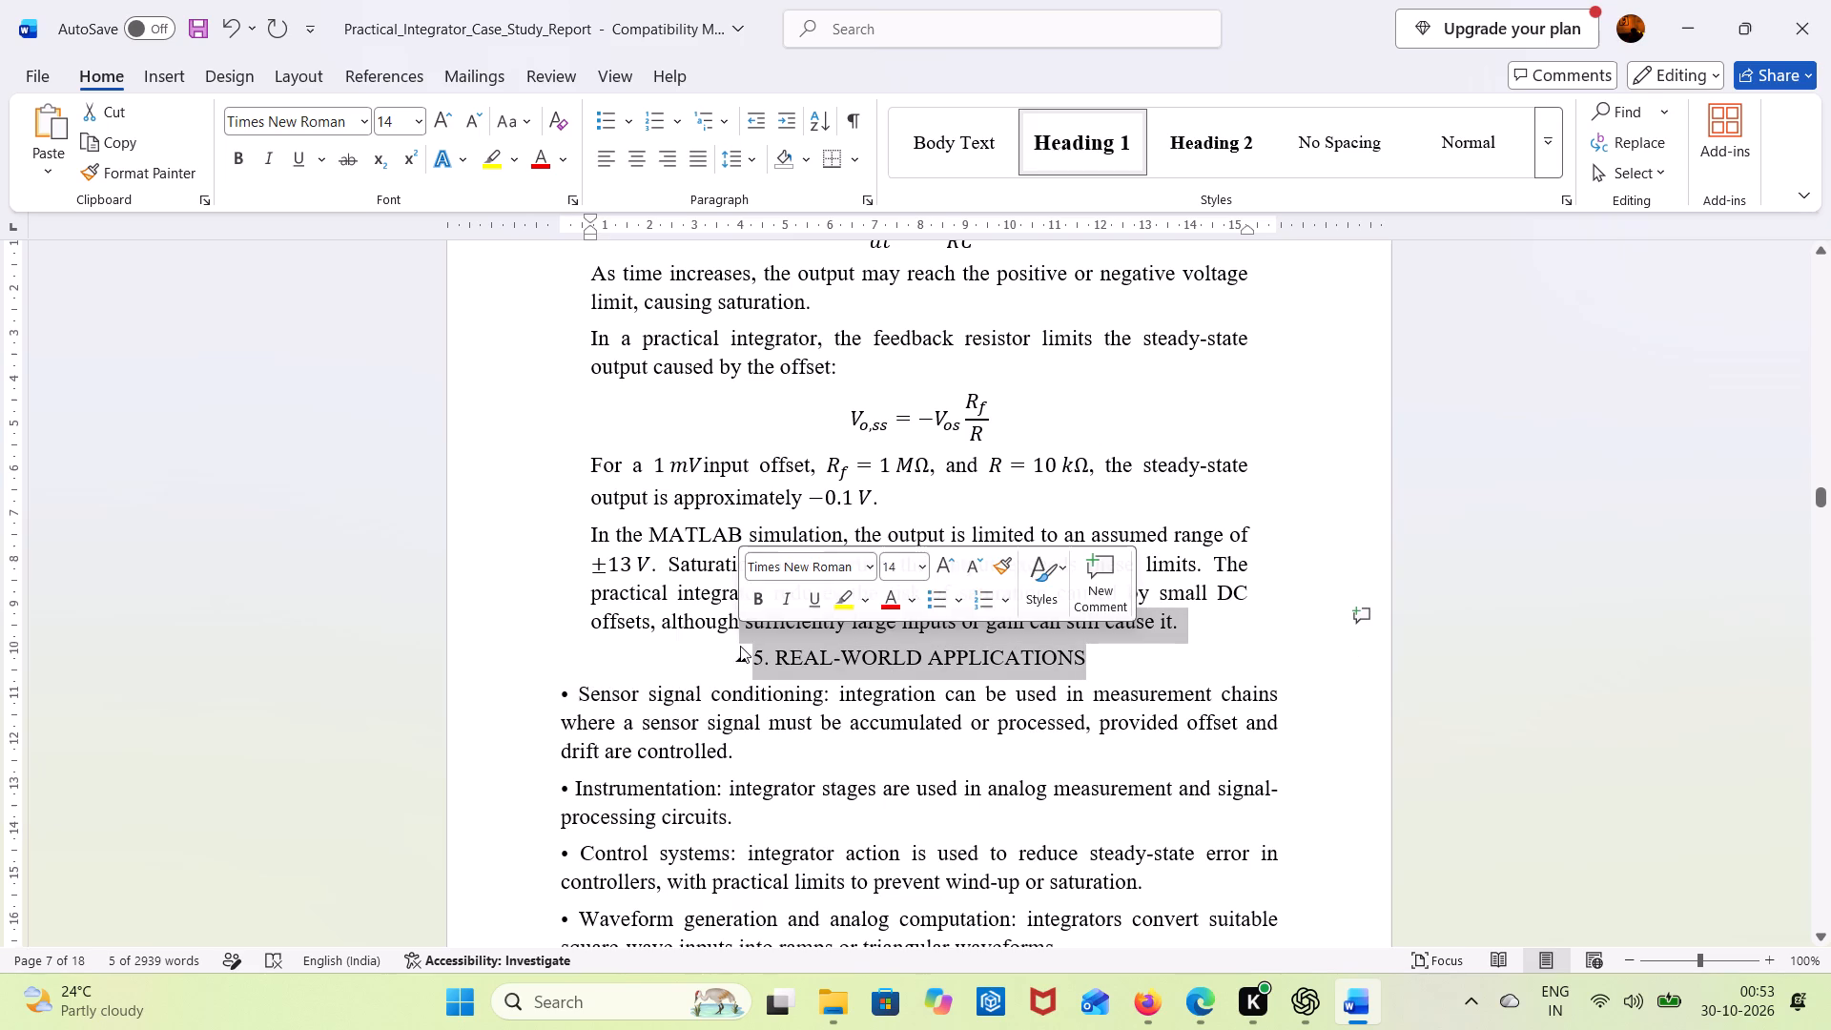
{"action": "left_click", "coordinate": [743, 667]}
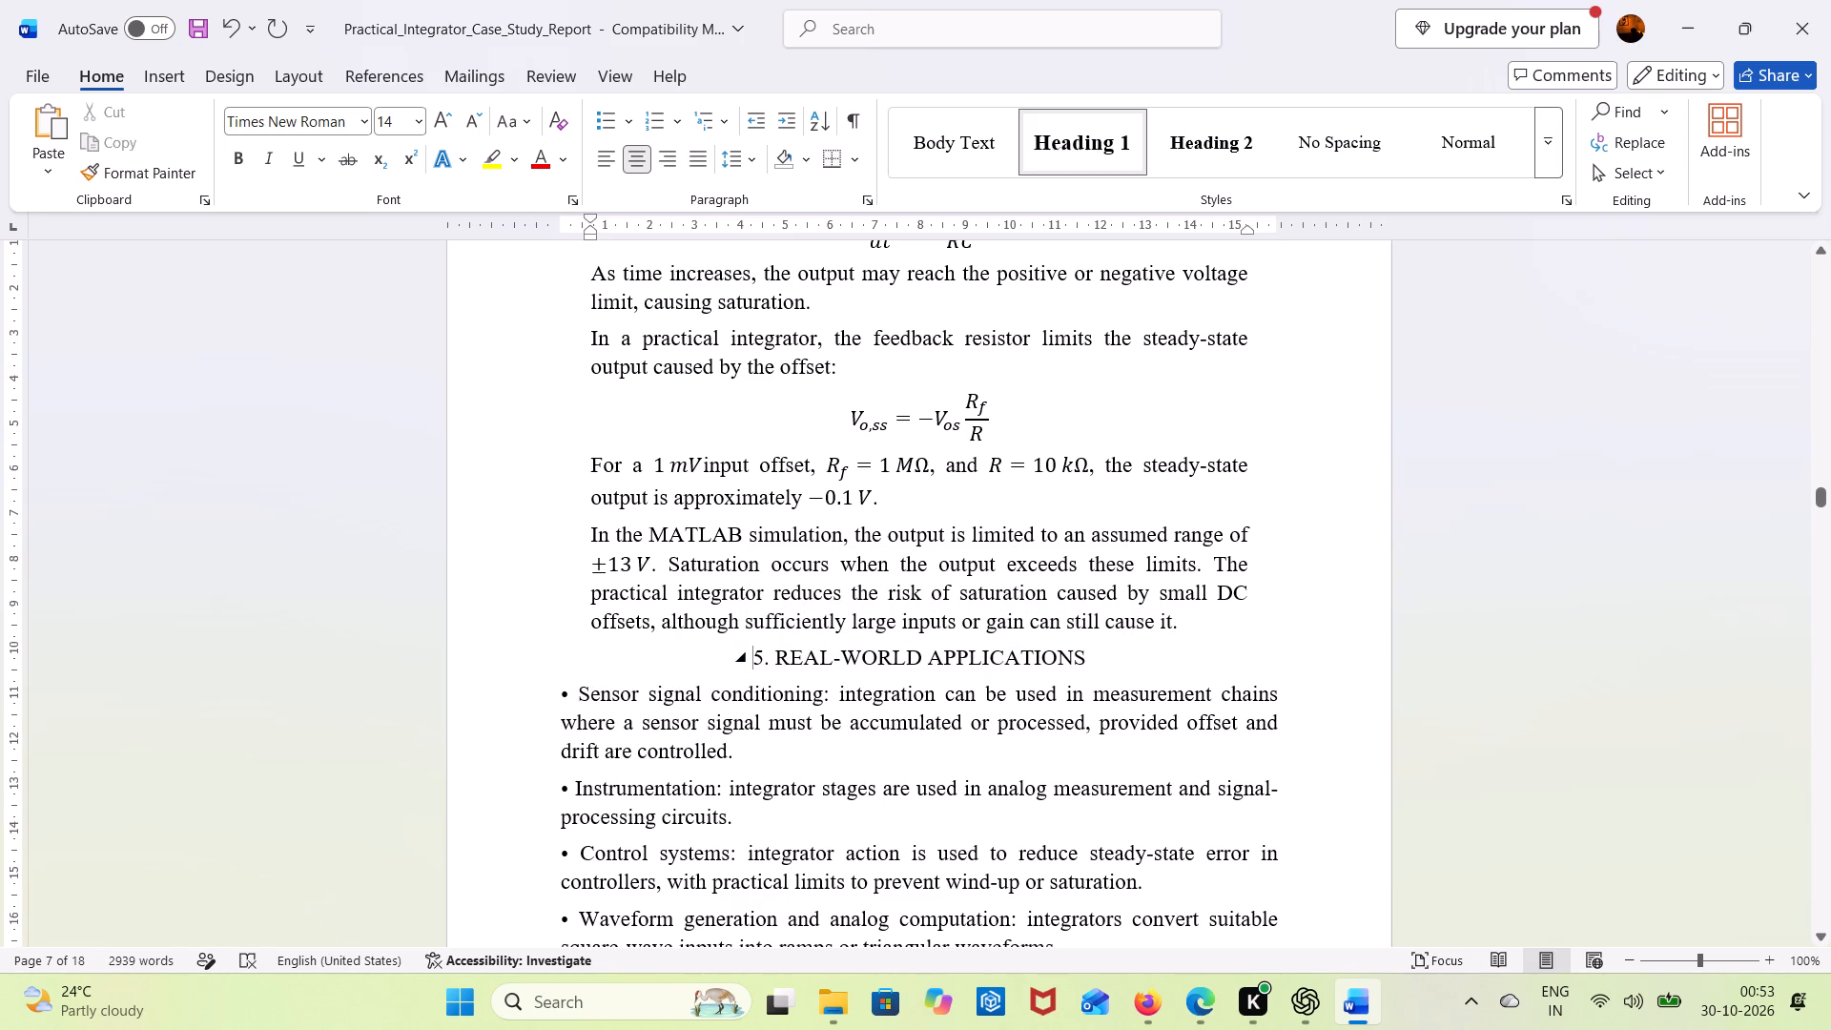
{"action": "left_click_drag", "start_coordinate": [1090, 661], "coordinate": [993, 665]}
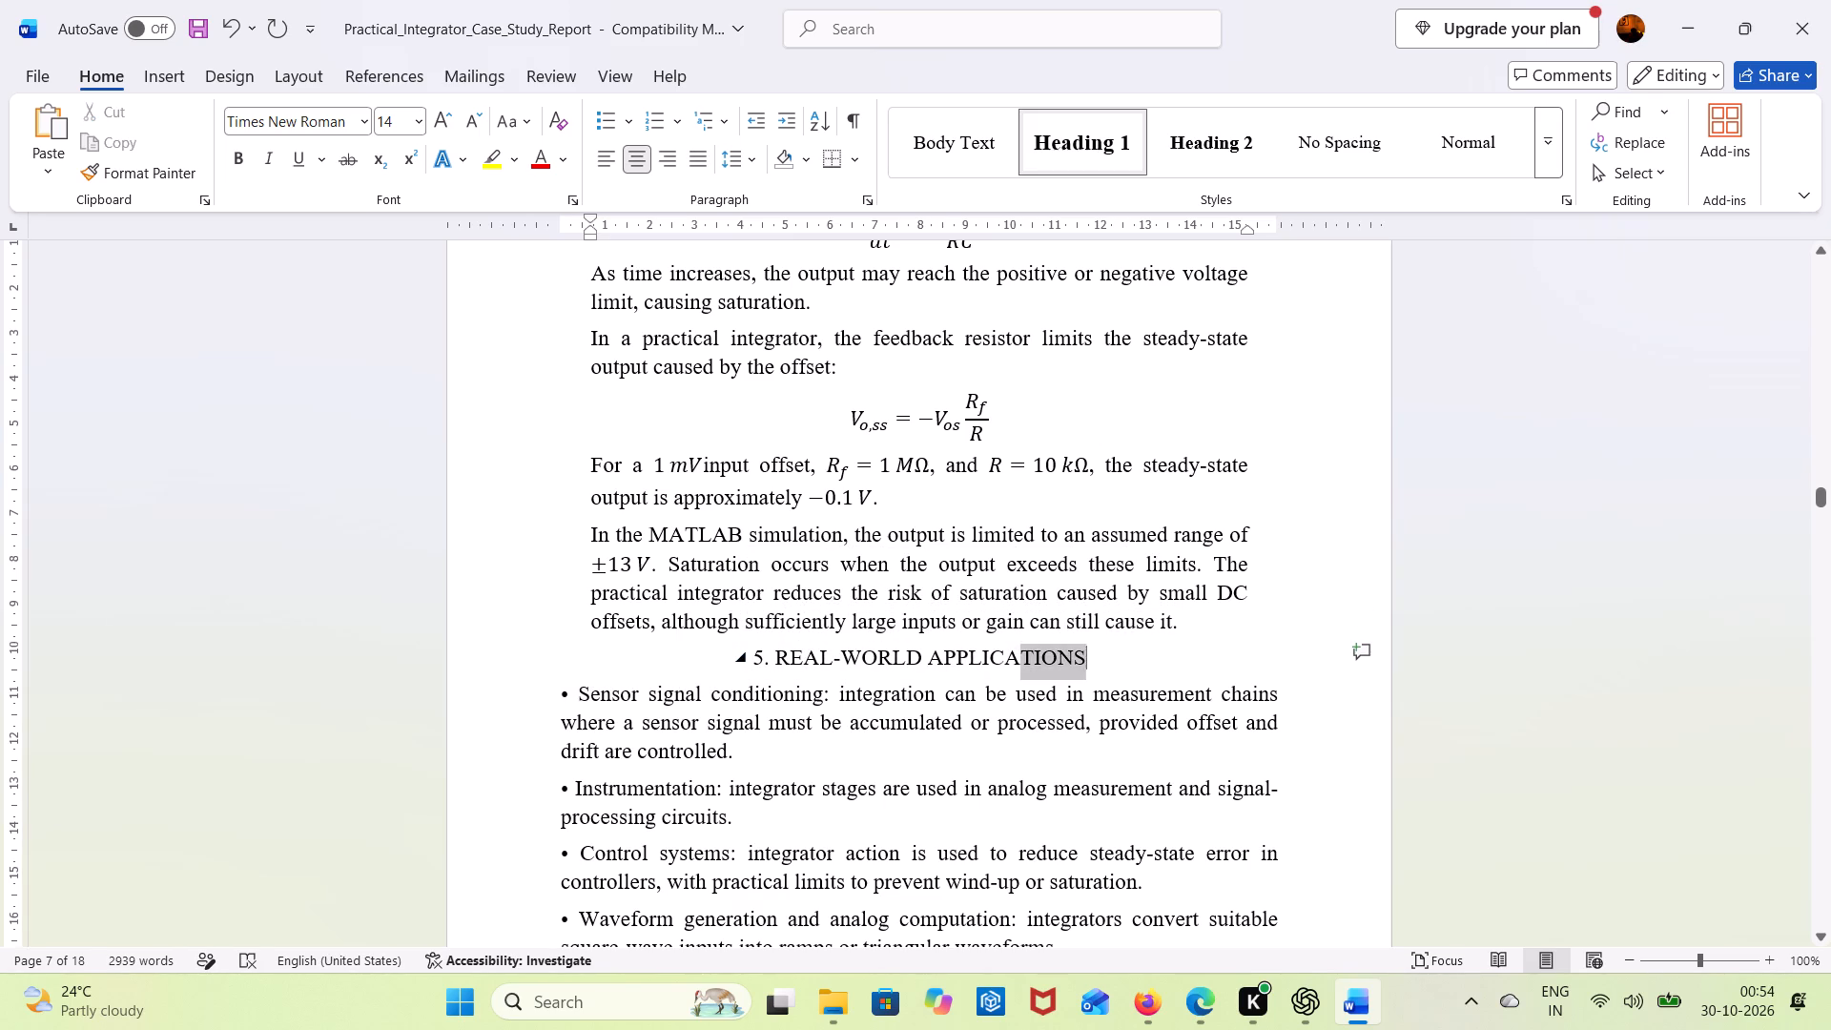
{"action": "left_click_drag", "start_coordinate": [993, 665], "coordinate": [759, 649]}
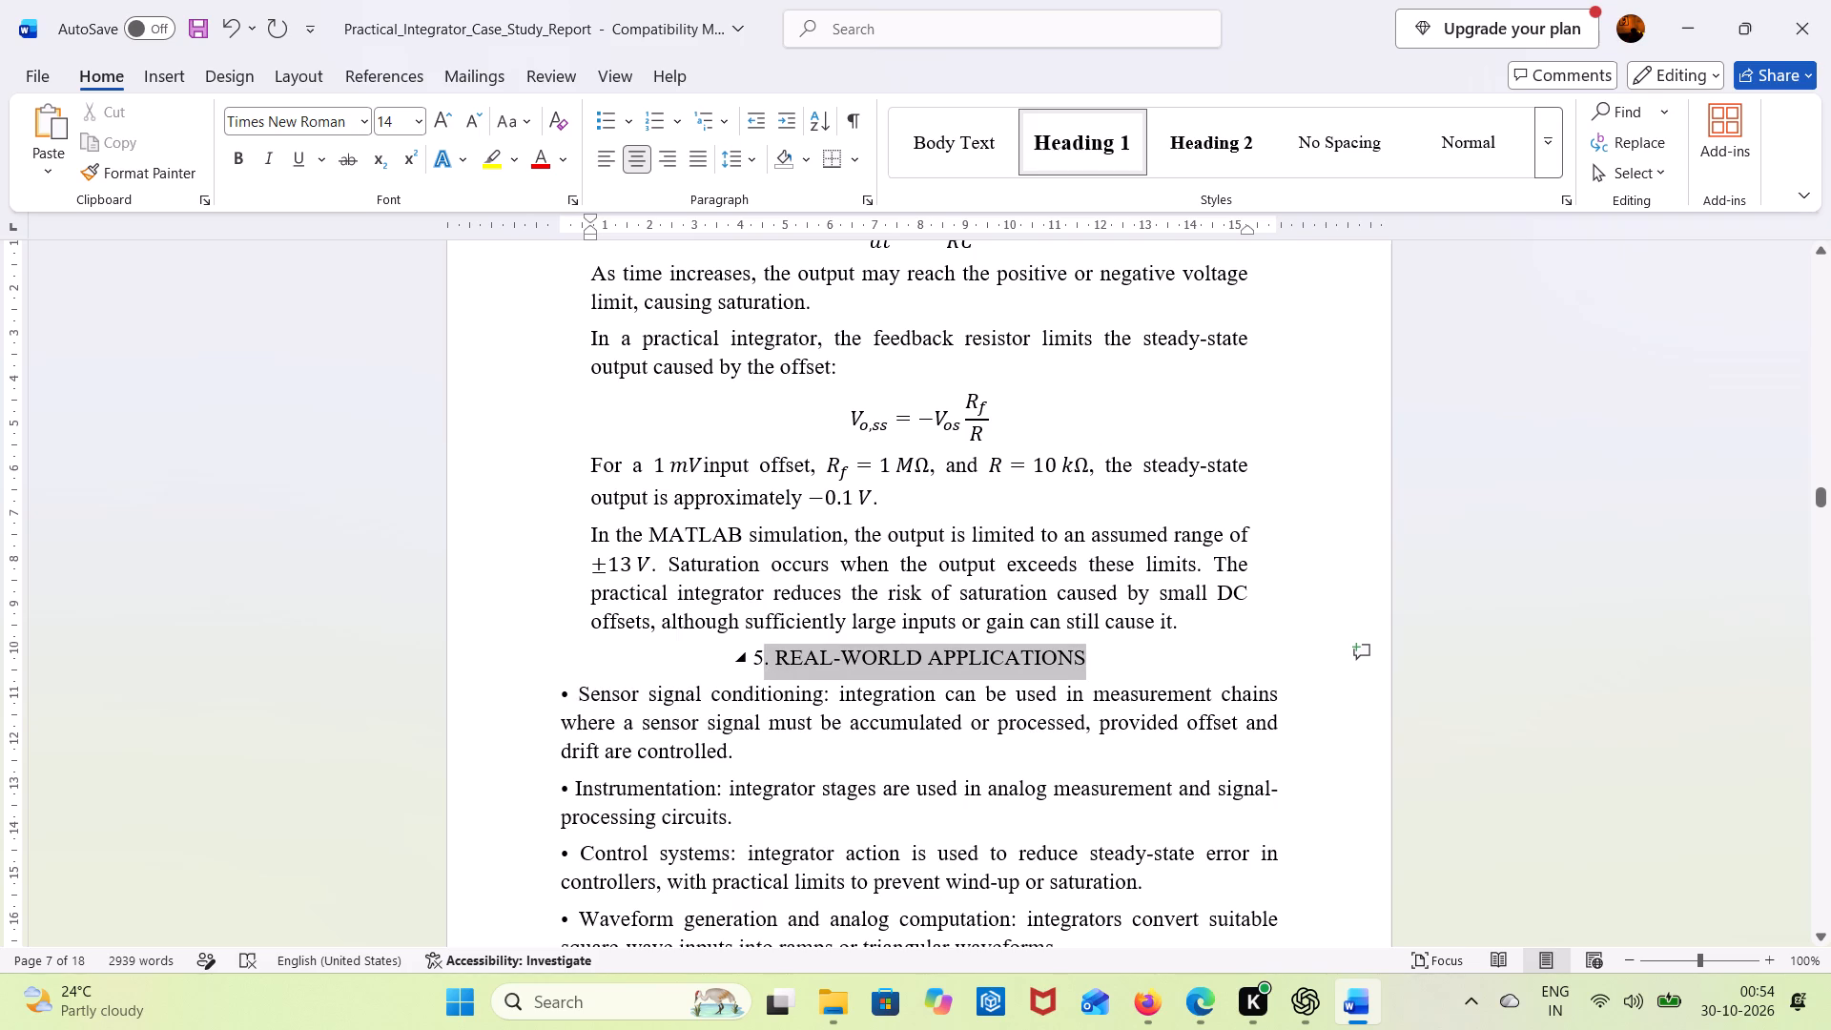
{"action": "left_click_drag", "start_coordinate": [759, 649], "coordinate": [753, 649]}
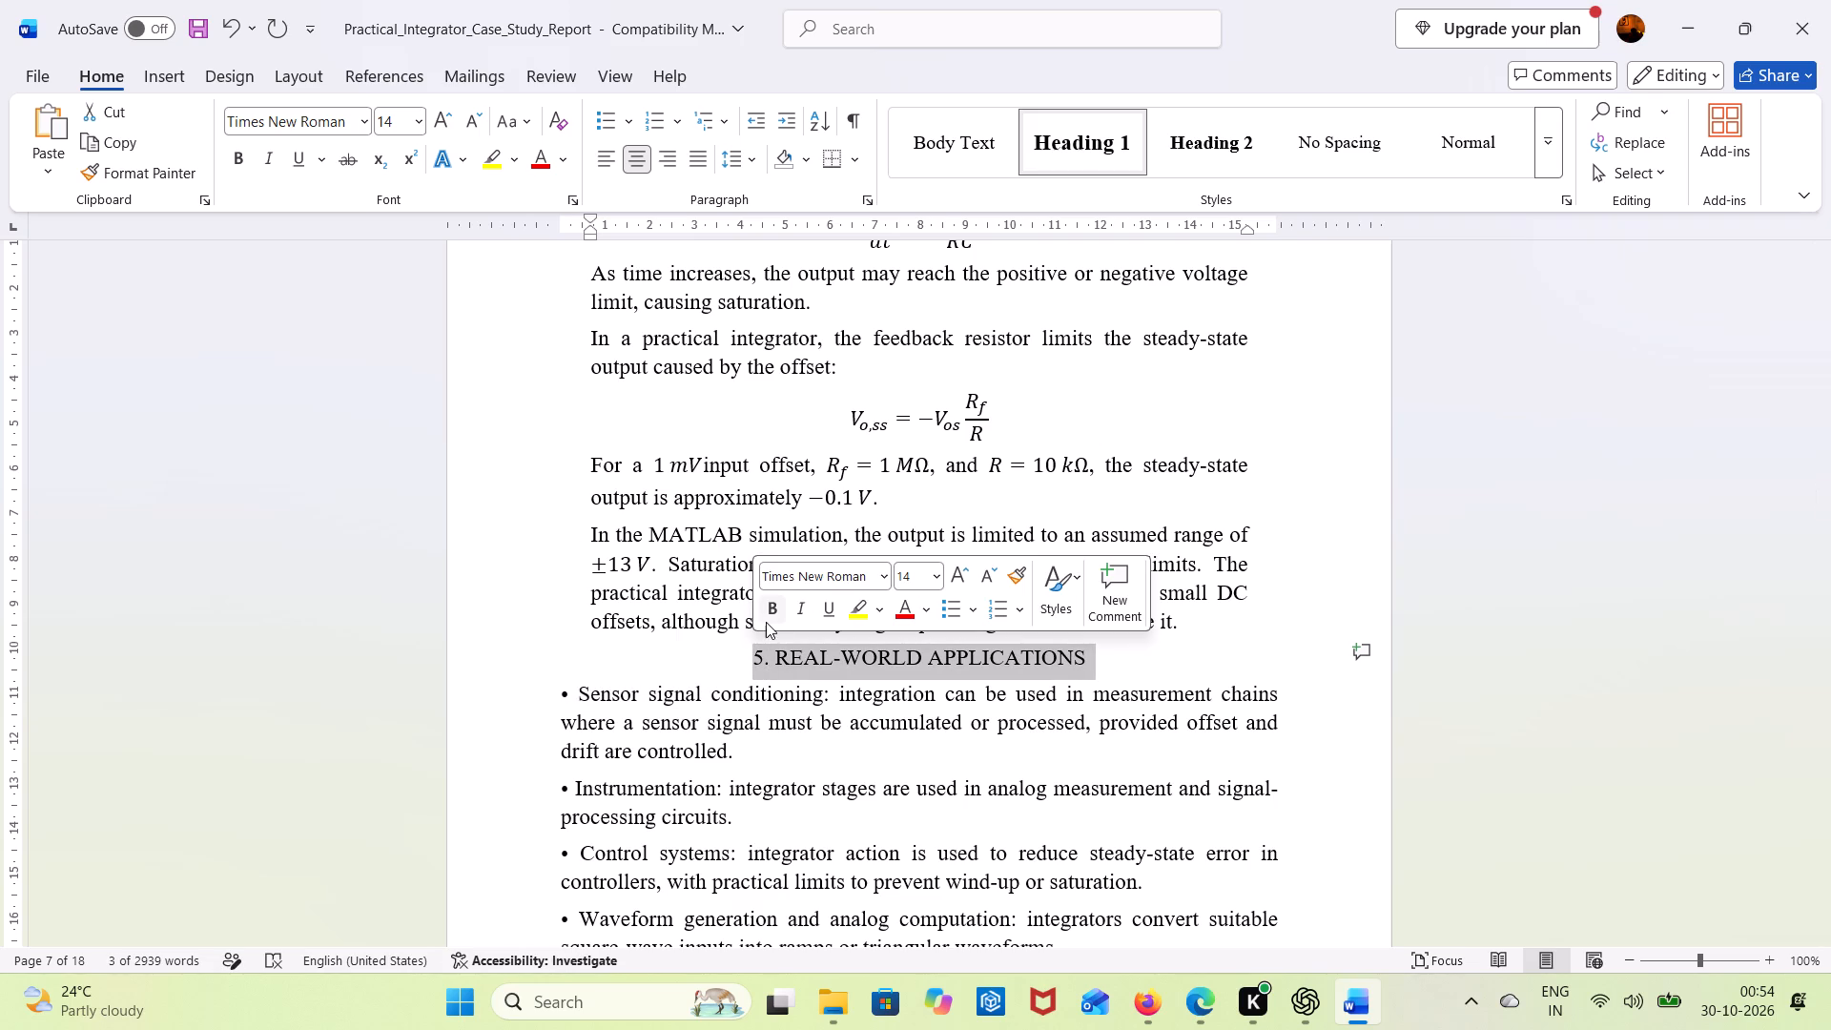
{"action": "left_click", "coordinate": [767, 616]}
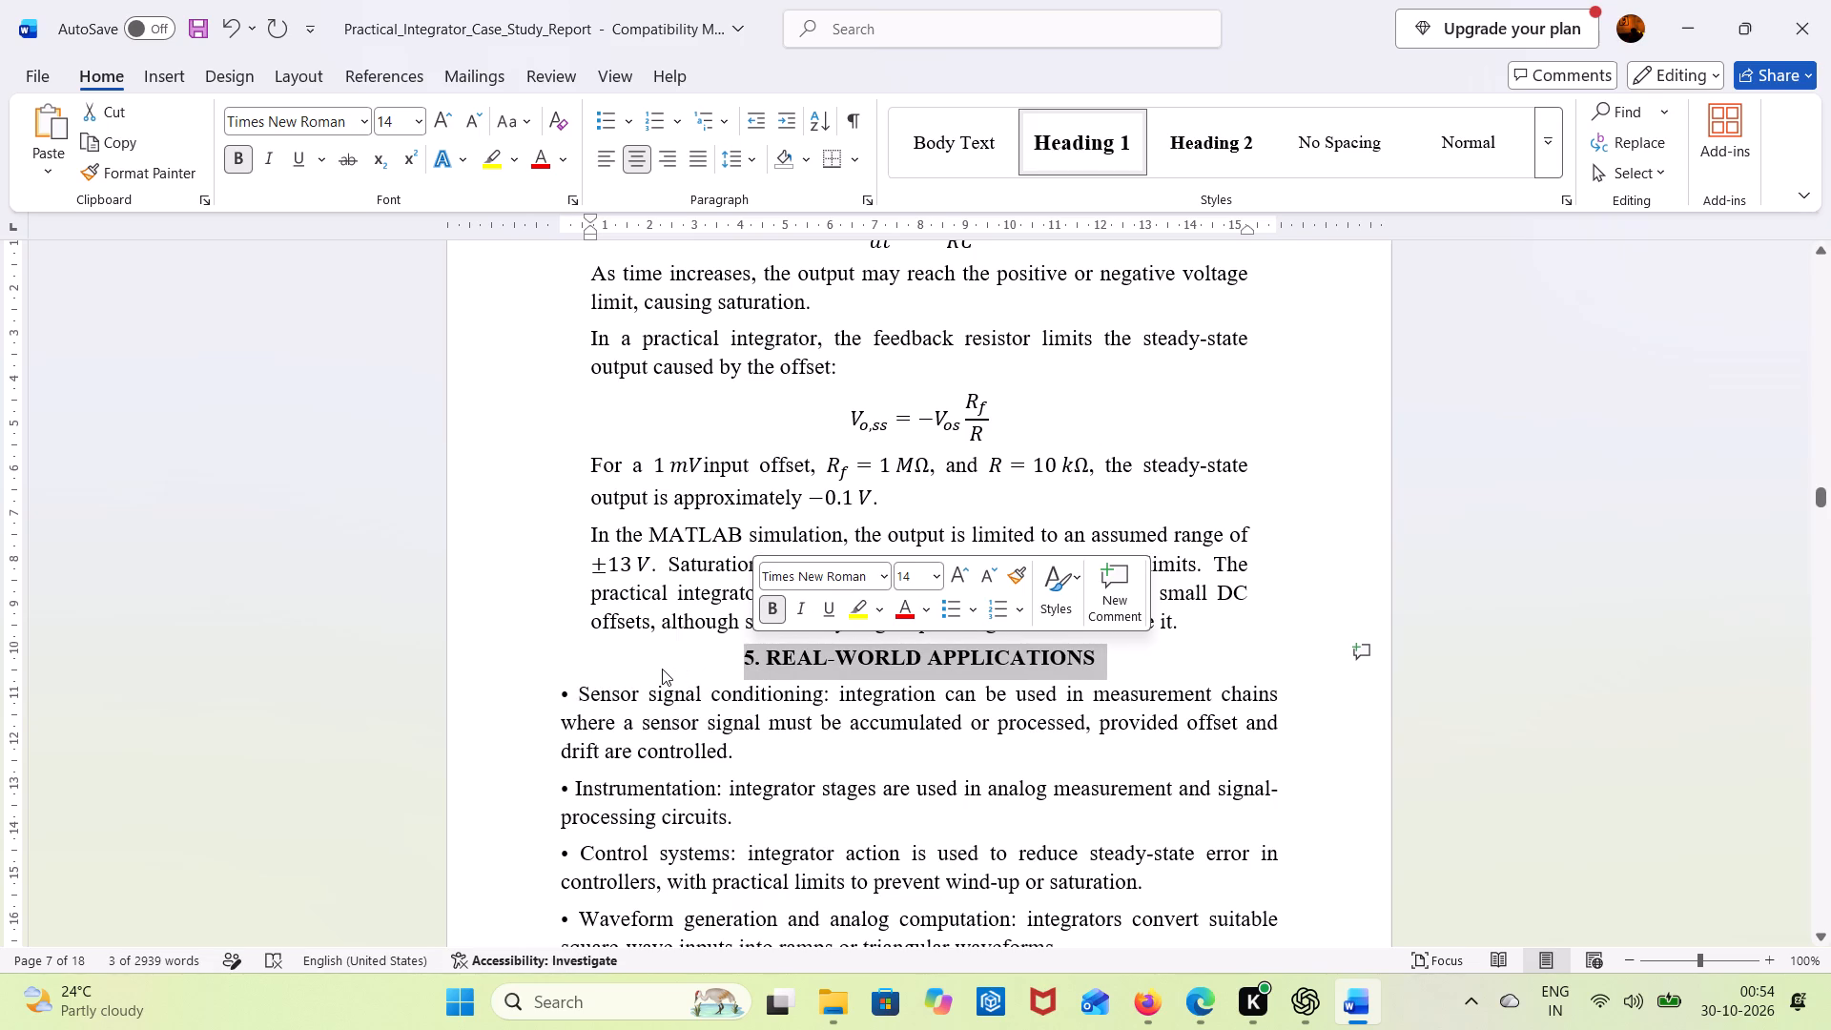
{"action": "left_click", "coordinate": [662, 669]}
Review the headings, figures and tables from the System / Block Diagram section through to the end of the report.
{"action": "scroll", "coordinate": [662, 669], "scroll_direction": "down", "scroll_amount": 3}
{"action": "scroll", "coordinate": [662, 669], "scroll_direction": "up", "scroll_amount": 1}
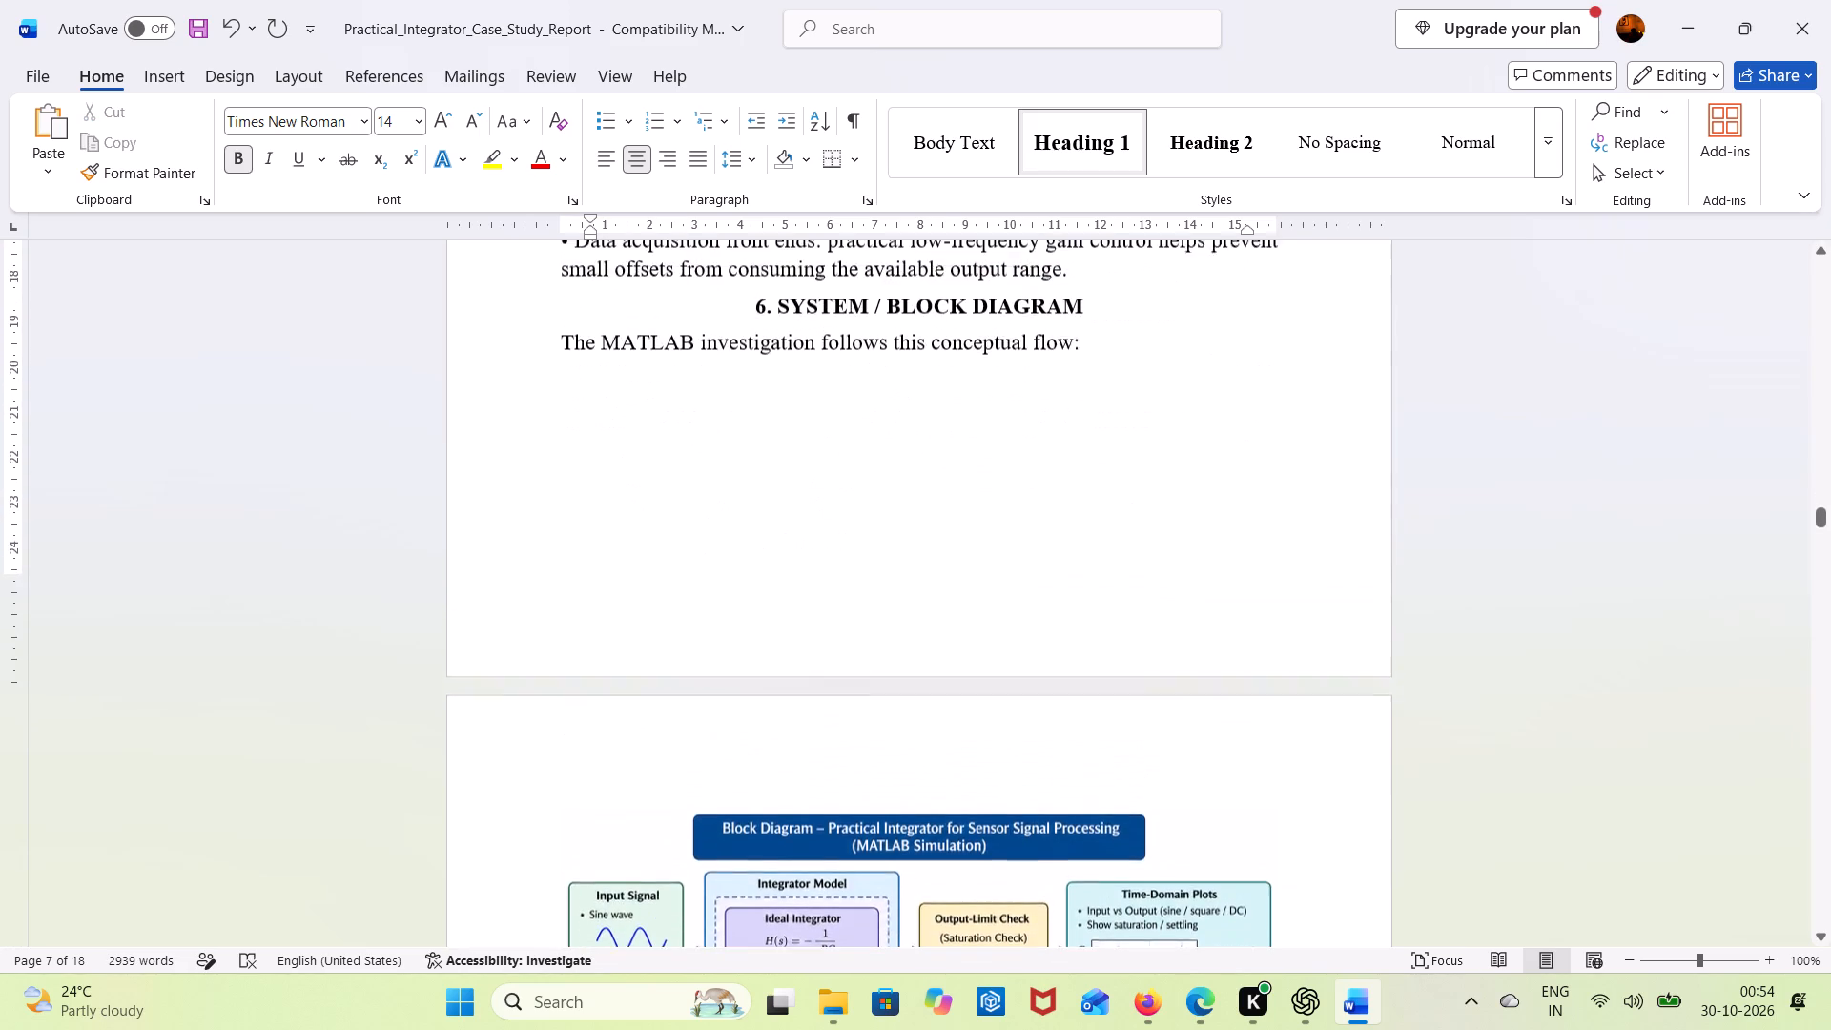
{"action": "scroll", "coordinate": [662, 669], "scroll_direction": "up", "scroll_amount": 1}
{"action": "scroll", "coordinate": [662, 669], "scroll_direction": "down", "scroll_amount": 6}
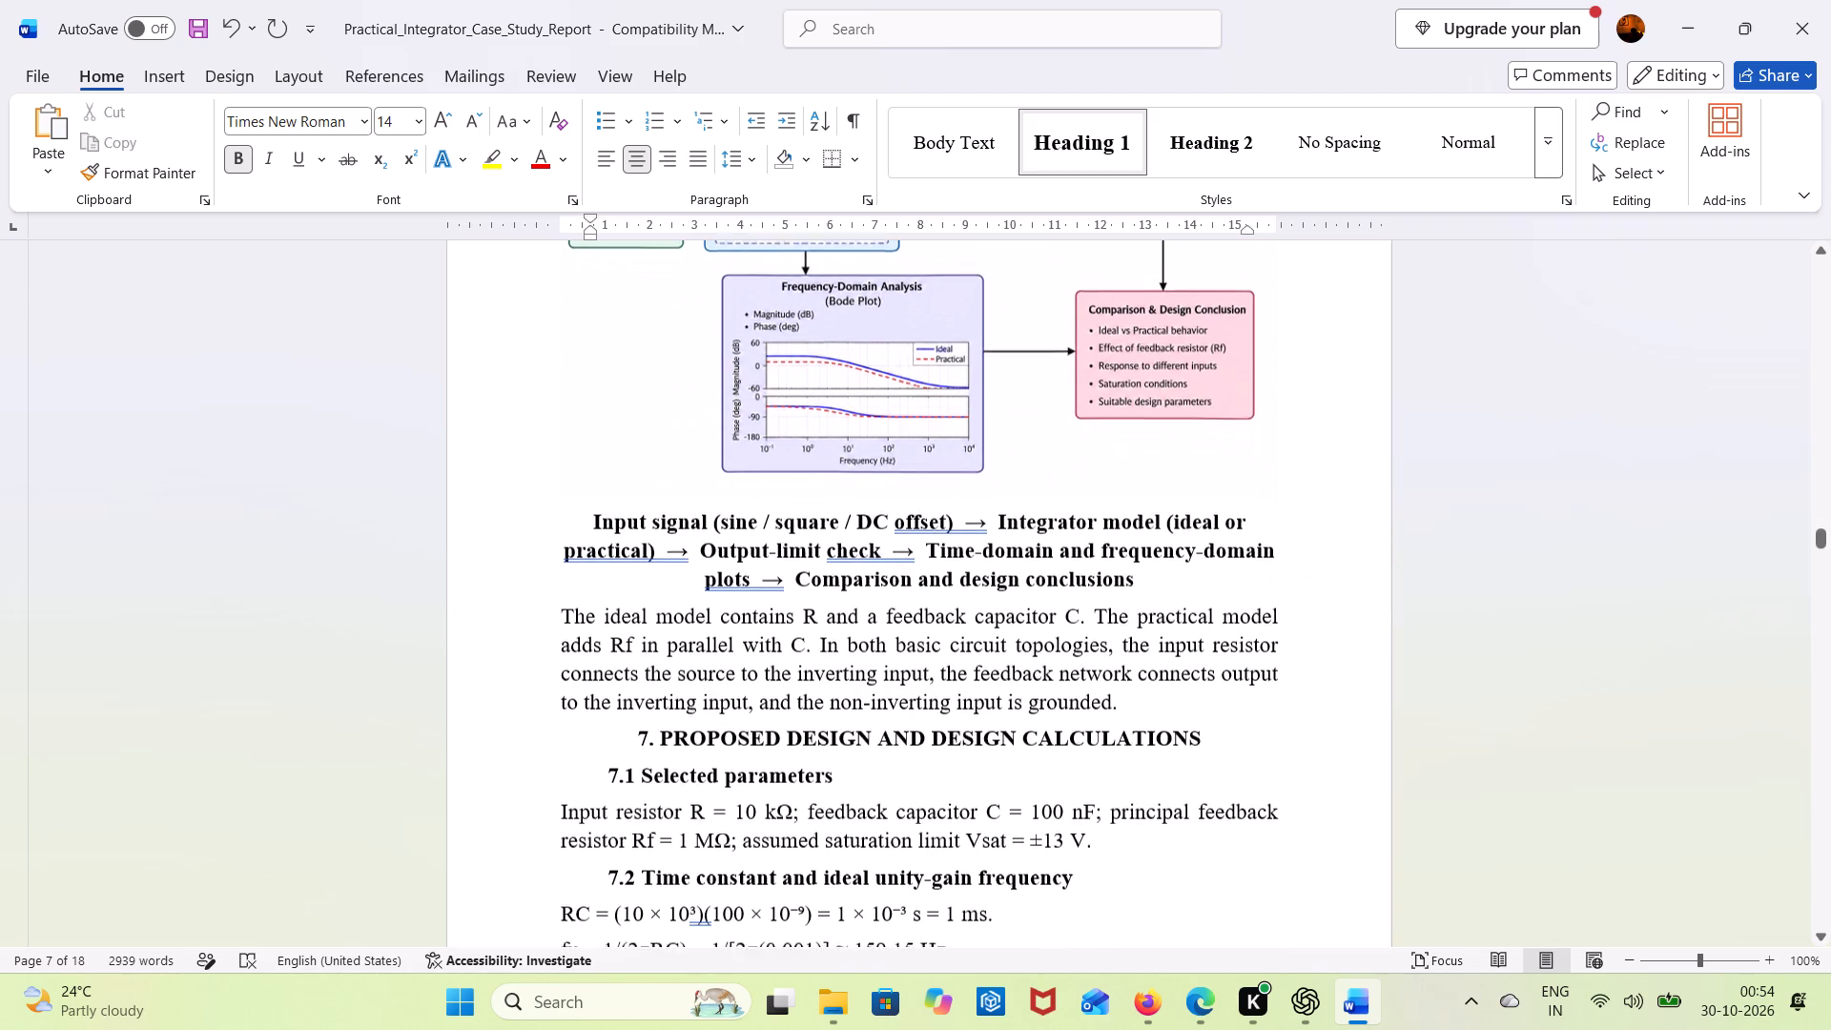
{"action": "scroll", "coordinate": [662, 669], "scroll_direction": "down", "scroll_amount": 5}
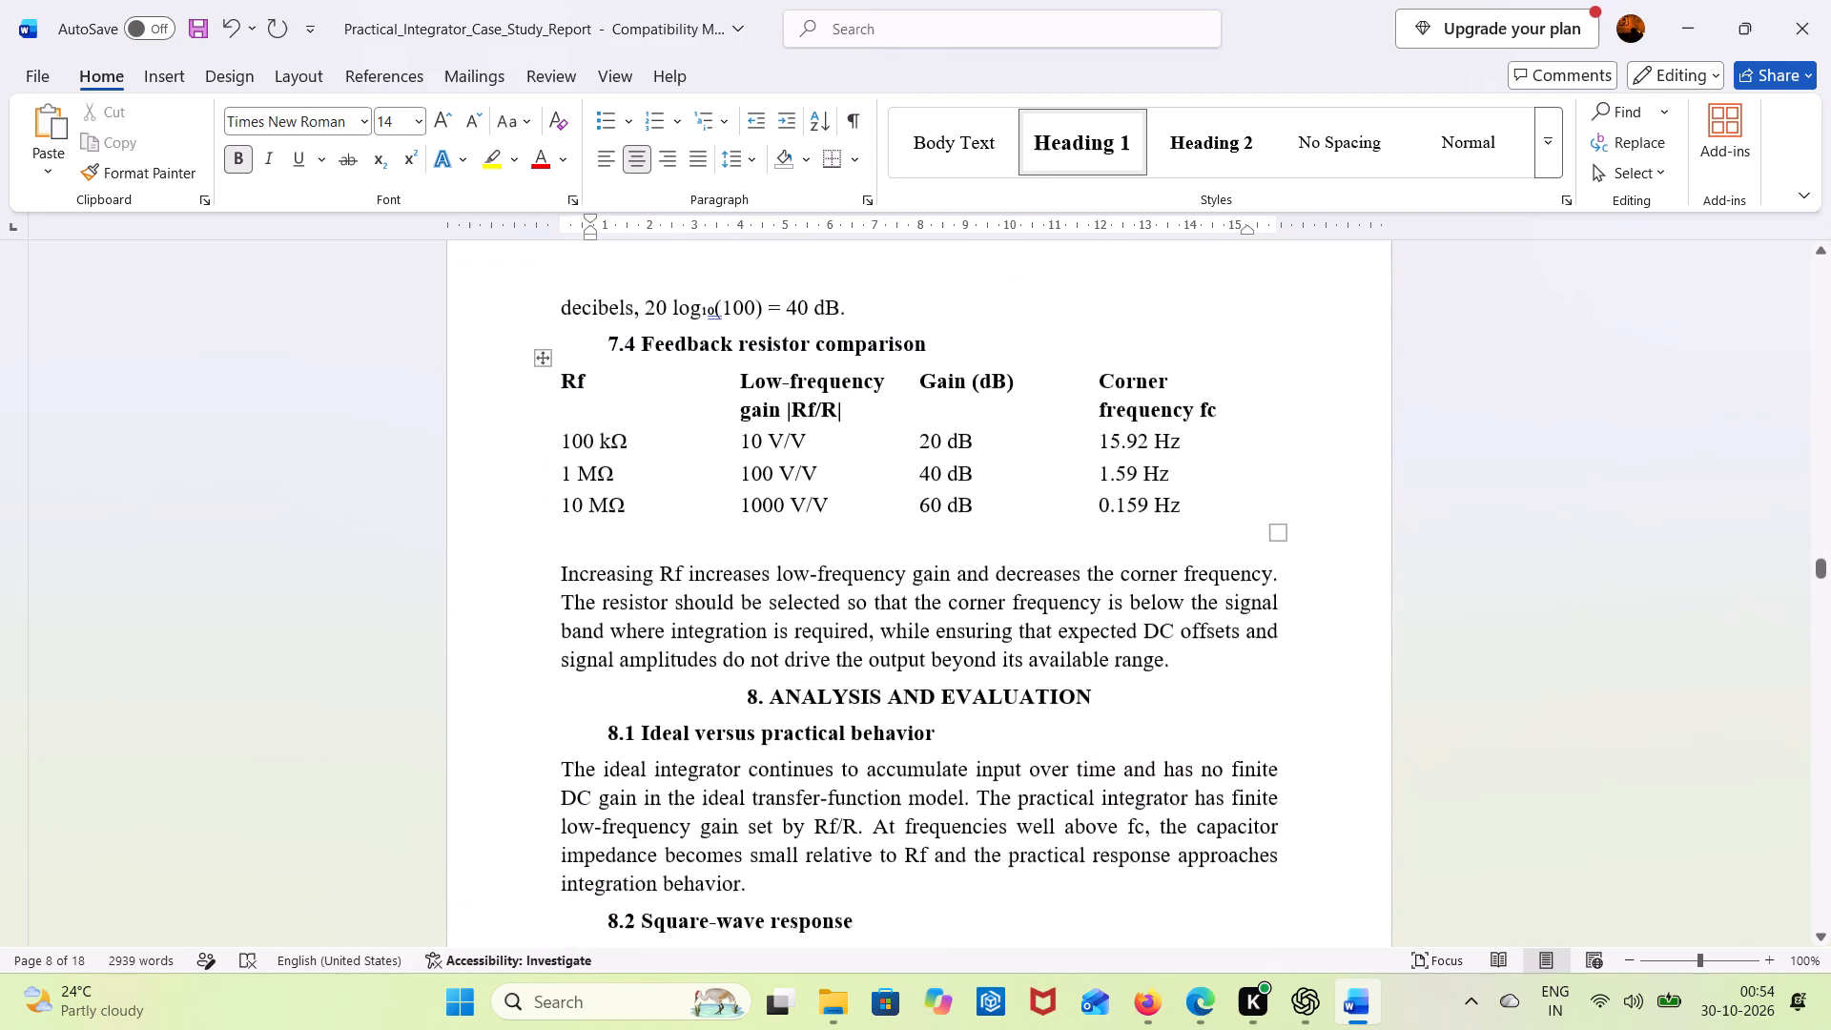
{"action": "scroll", "coordinate": [662, 669], "scroll_direction": "down", "scroll_amount": 6}
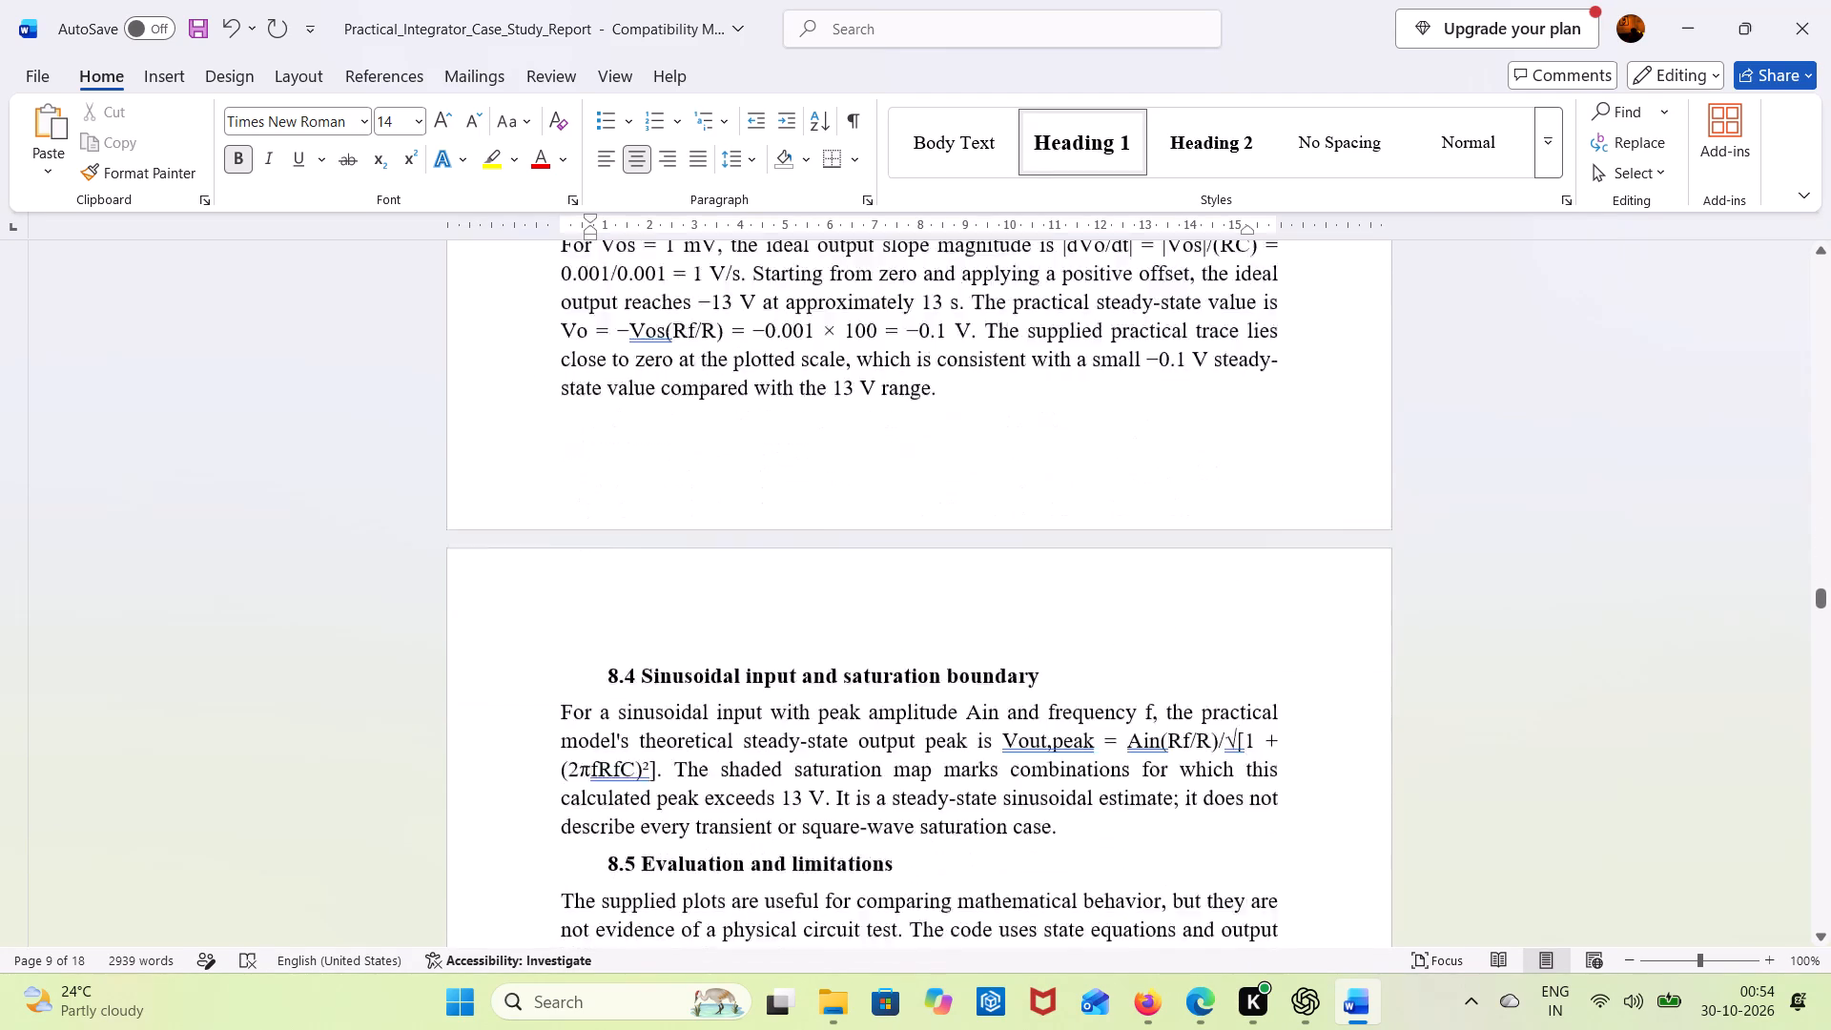
{"action": "scroll", "coordinate": [662, 669], "scroll_direction": "down", "scroll_amount": 6}
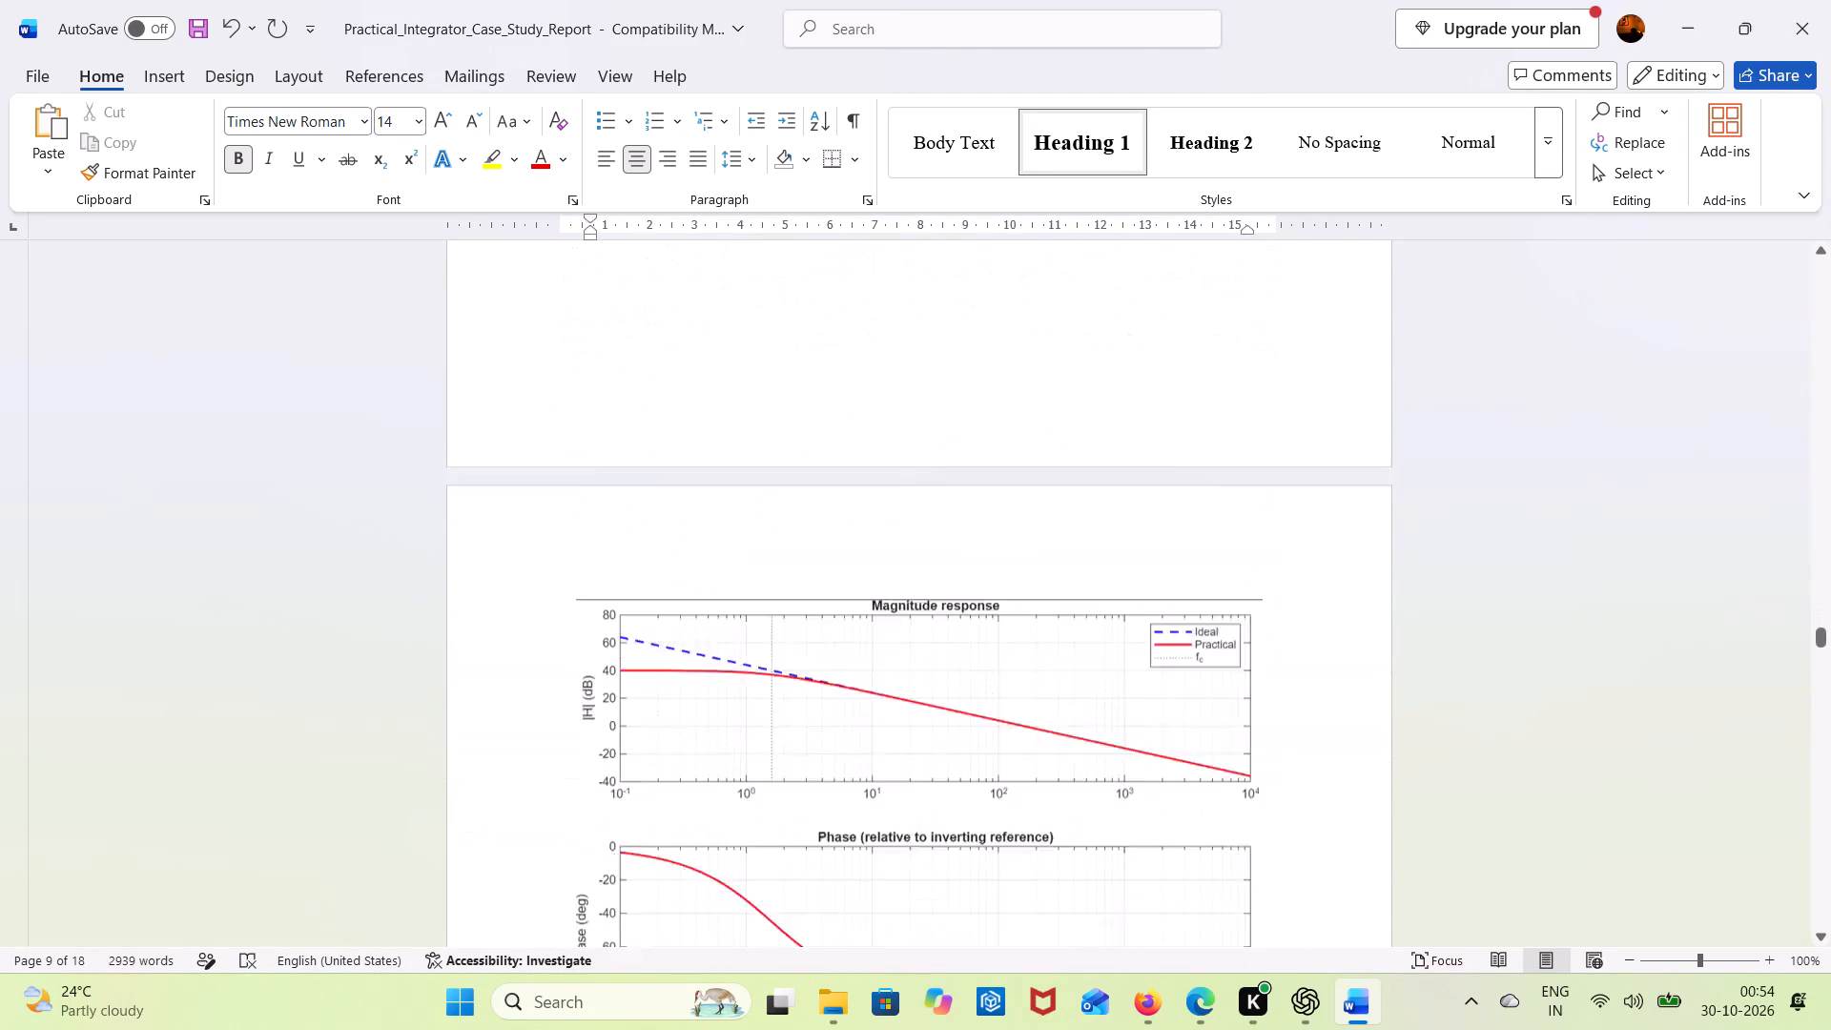
{"action": "scroll", "coordinate": [662, 669], "scroll_direction": "down", "scroll_amount": 5}
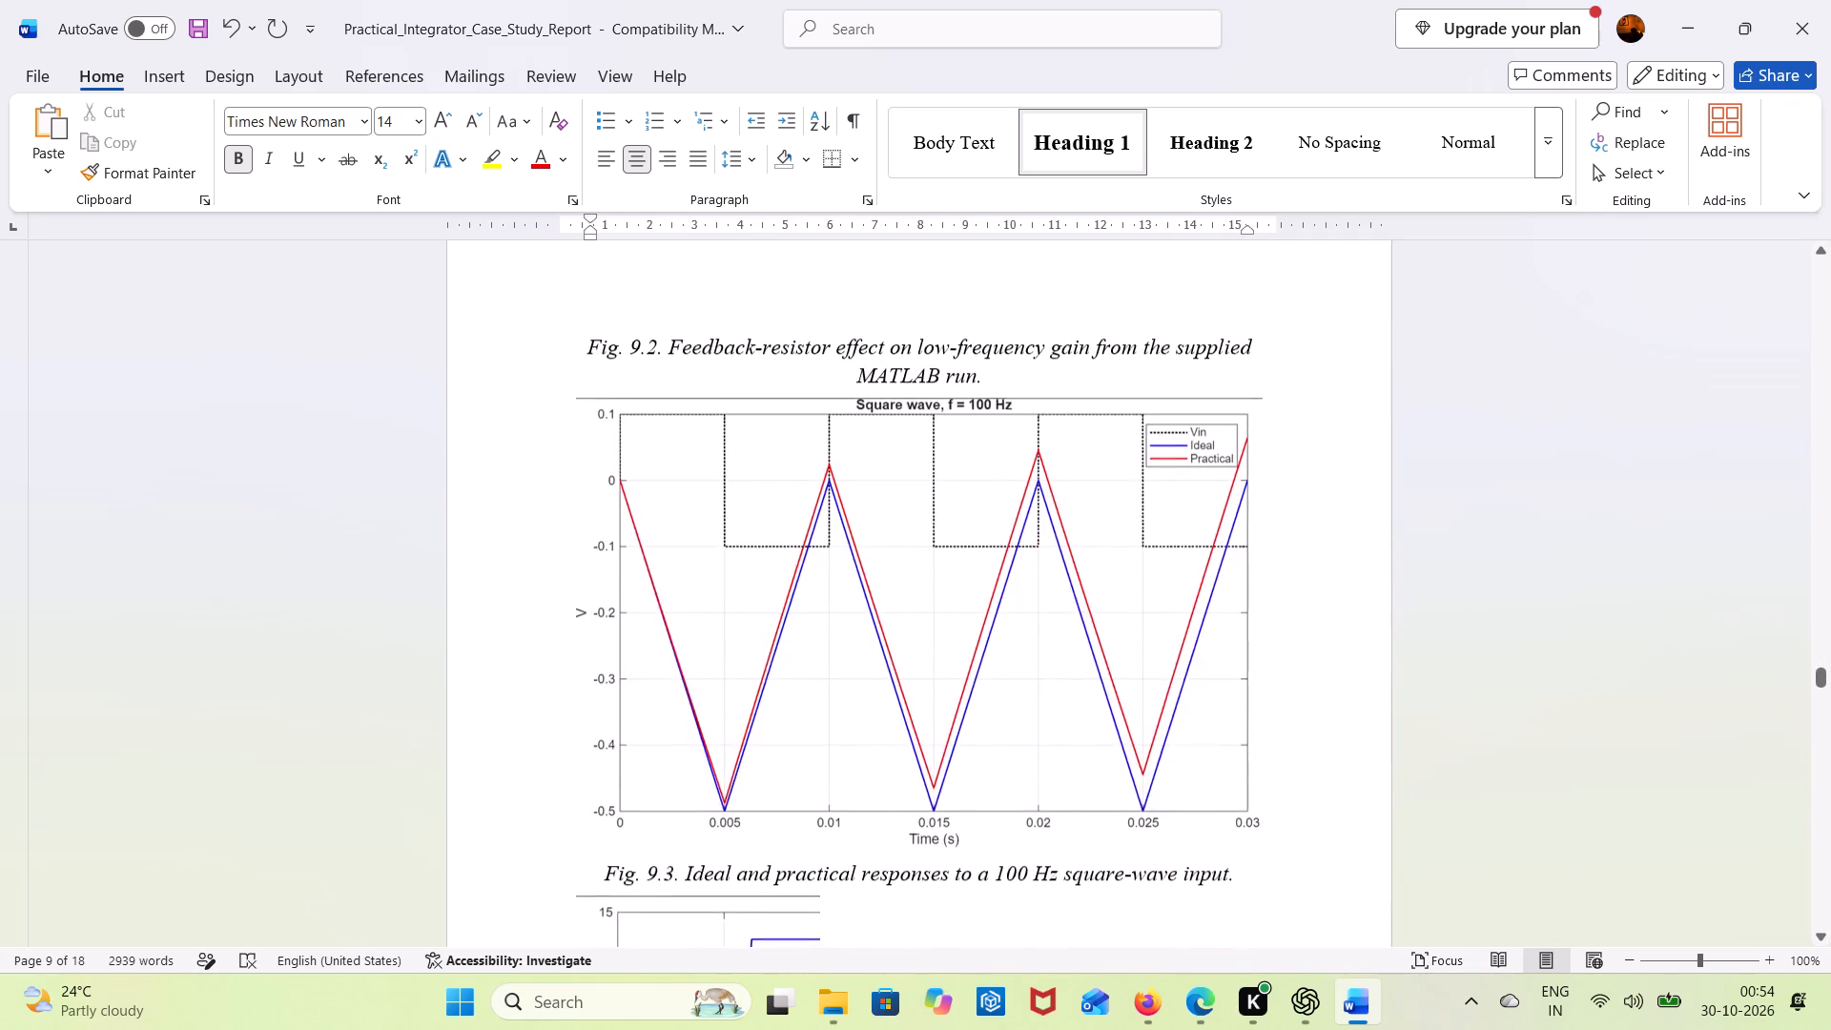
{"action": "scroll", "coordinate": [662, 669], "scroll_direction": "down", "scroll_amount": 9}
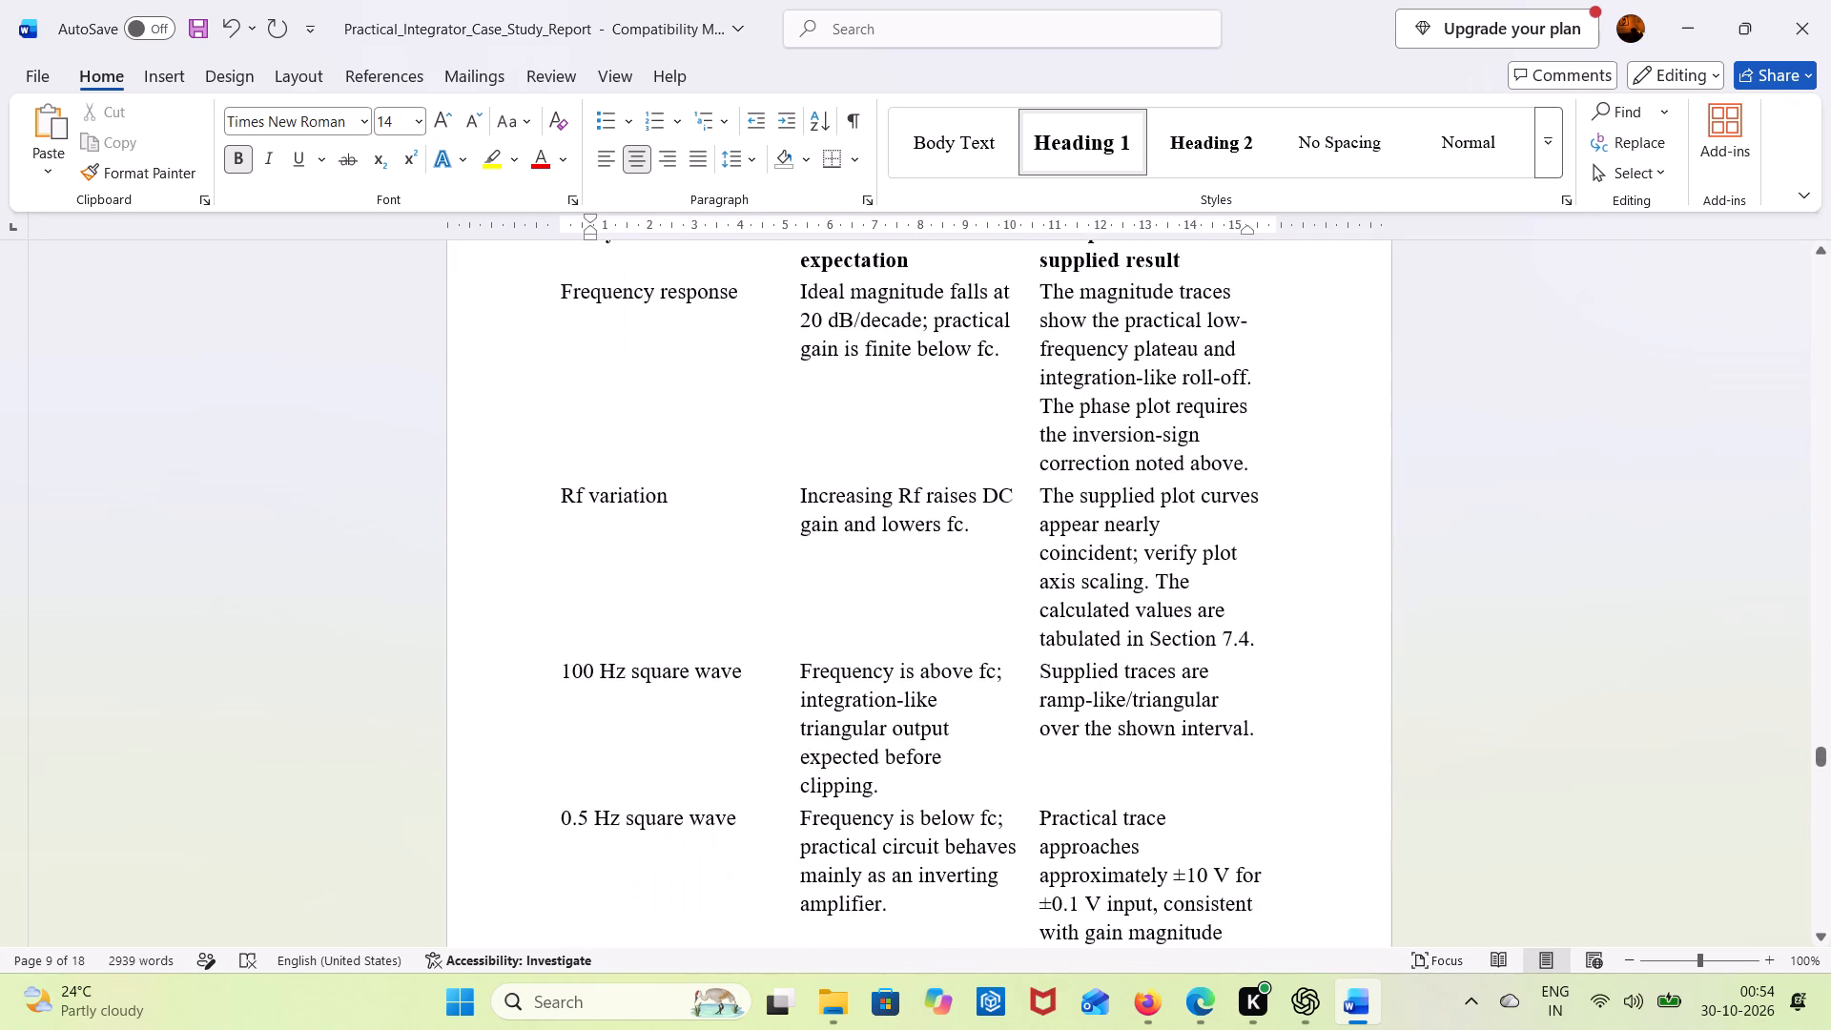
{"action": "scroll", "coordinate": [662, 669], "scroll_direction": "down", "scroll_amount": 7}
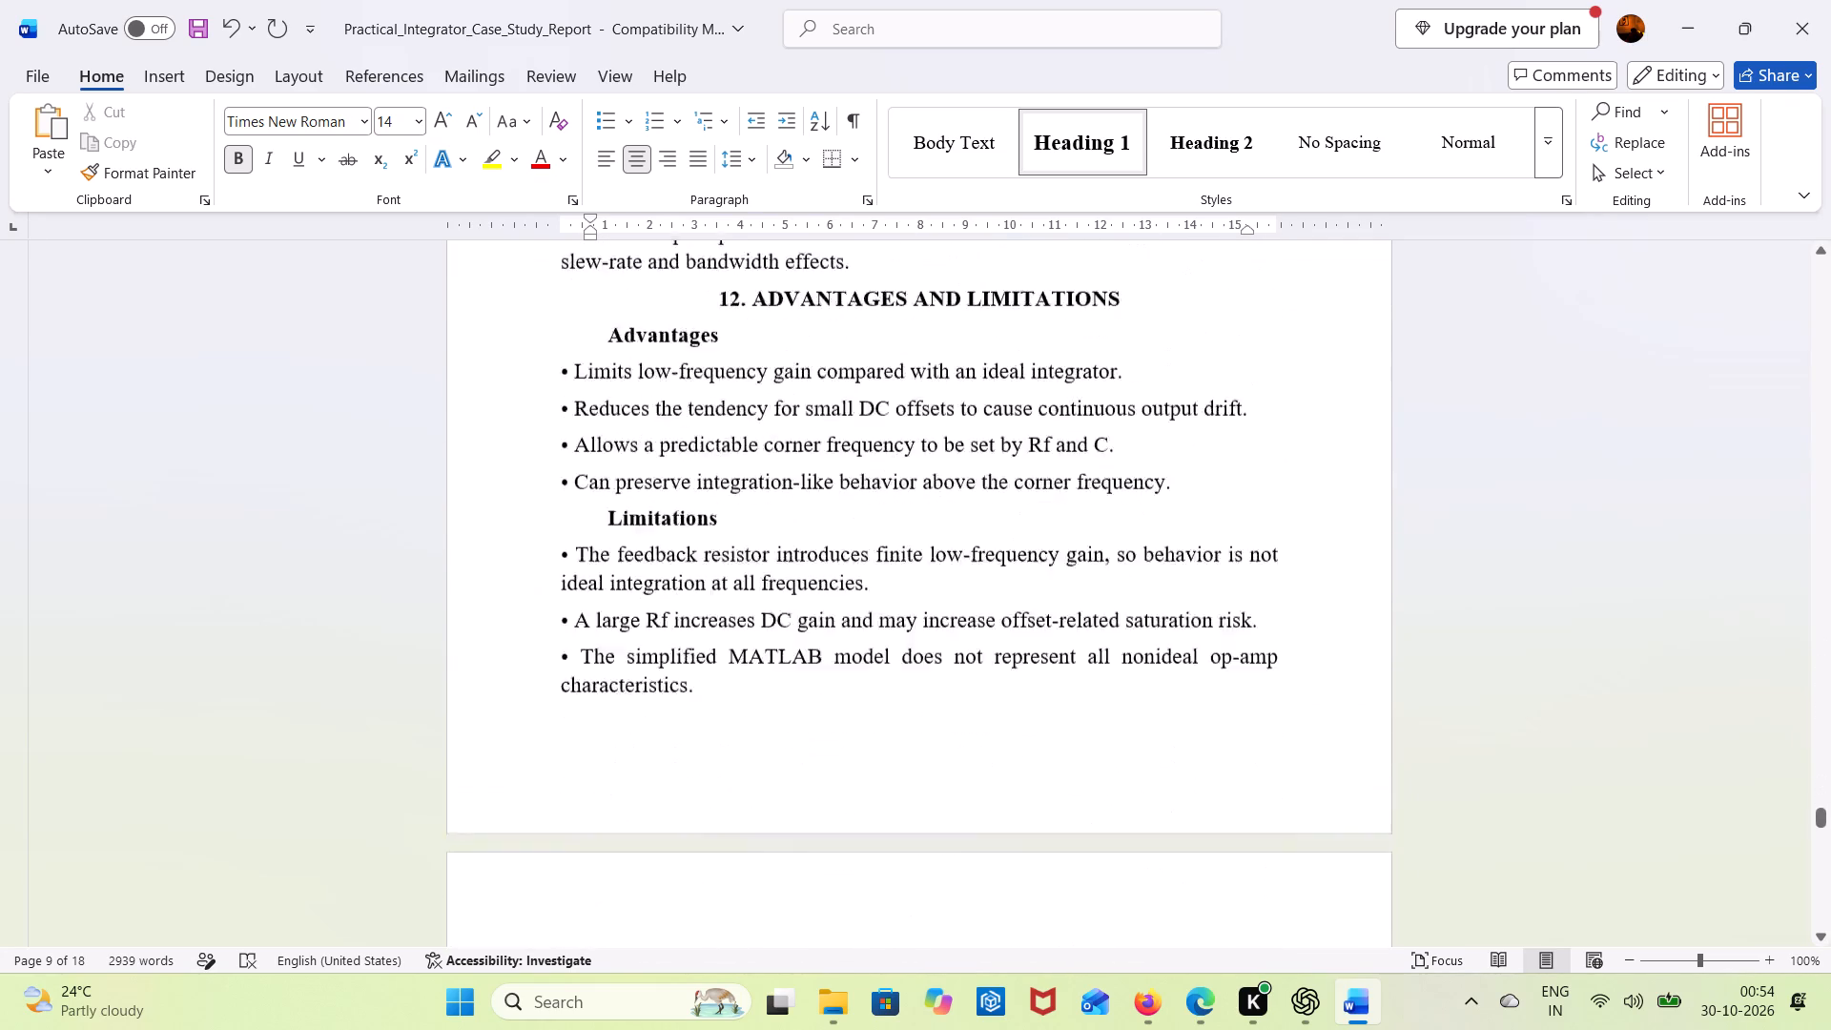
{"action": "scroll", "coordinate": [662, 669], "scroll_direction": "down", "scroll_amount": 8}
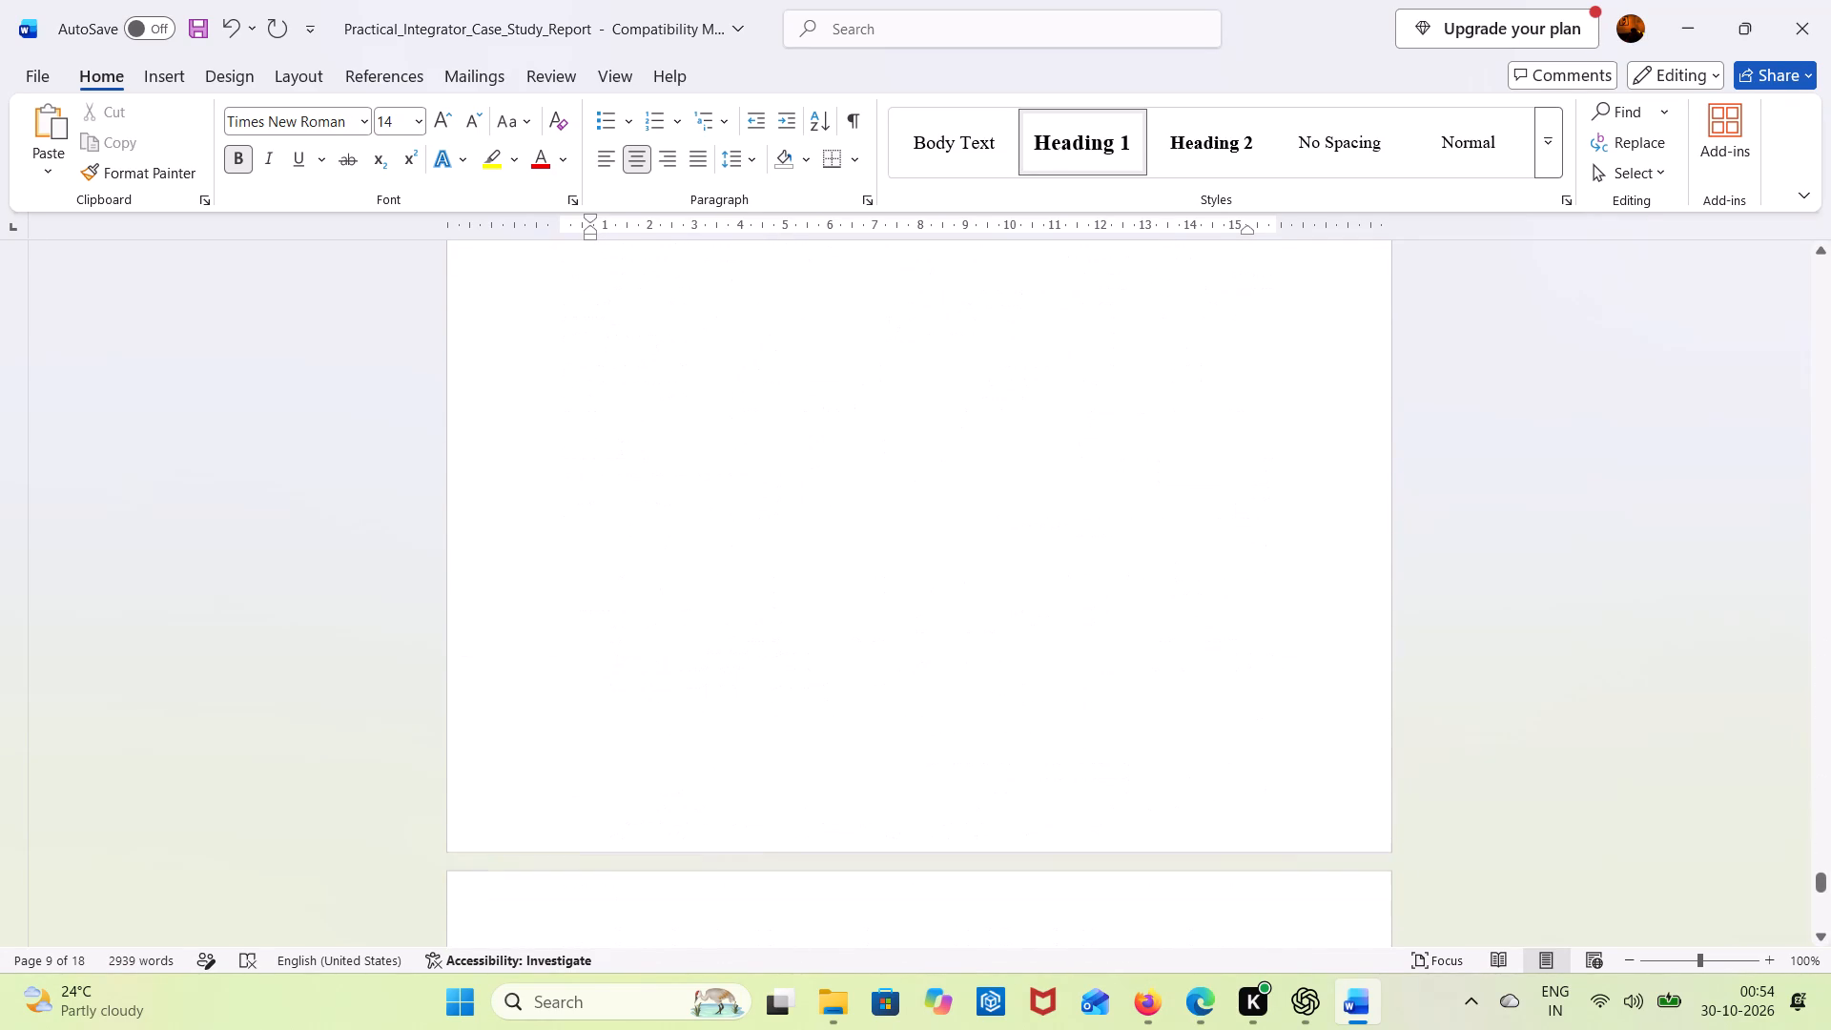
Review the report back up to the System / Block Diagram section, then the feedback resistor comparison in 7.4.
{"action": "scroll", "coordinate": [662, 669], "scroll_direction": "up", "scroll_amount": 14}
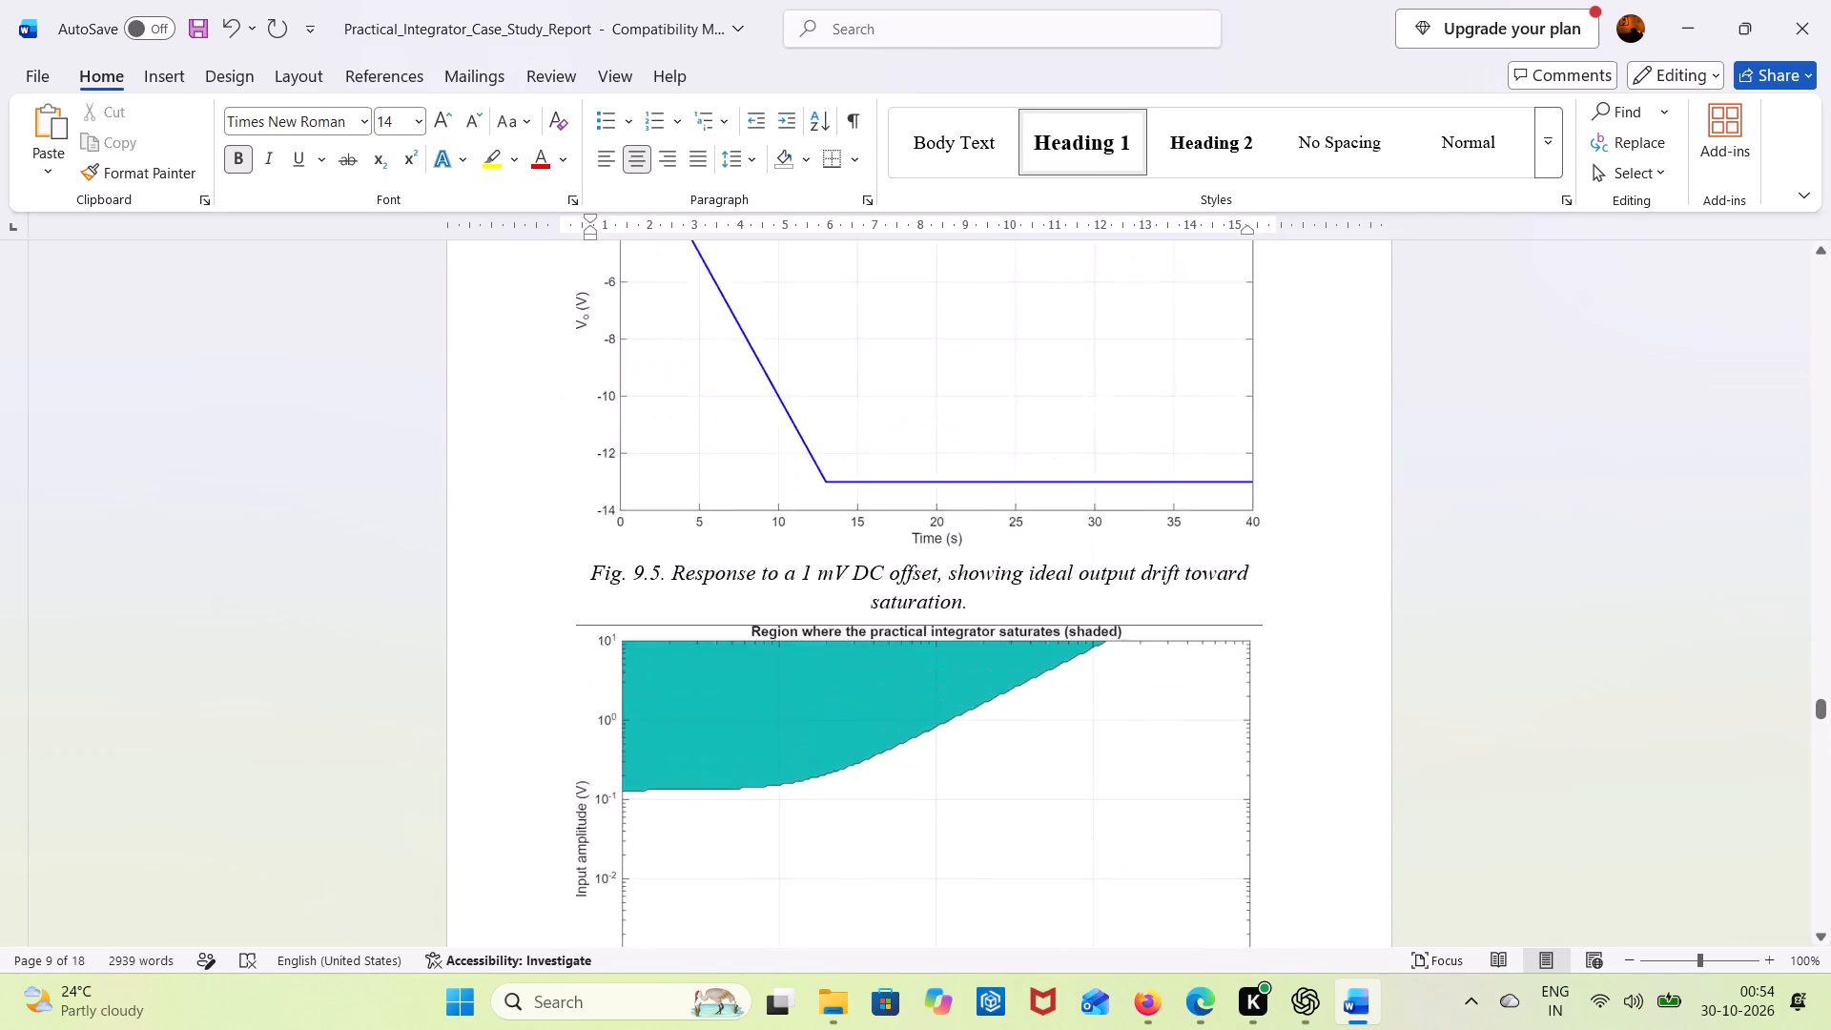
{"action": "scroll", "coordinate": [662, 669], "scroll_direction": "up", "scroll_amount": 3}
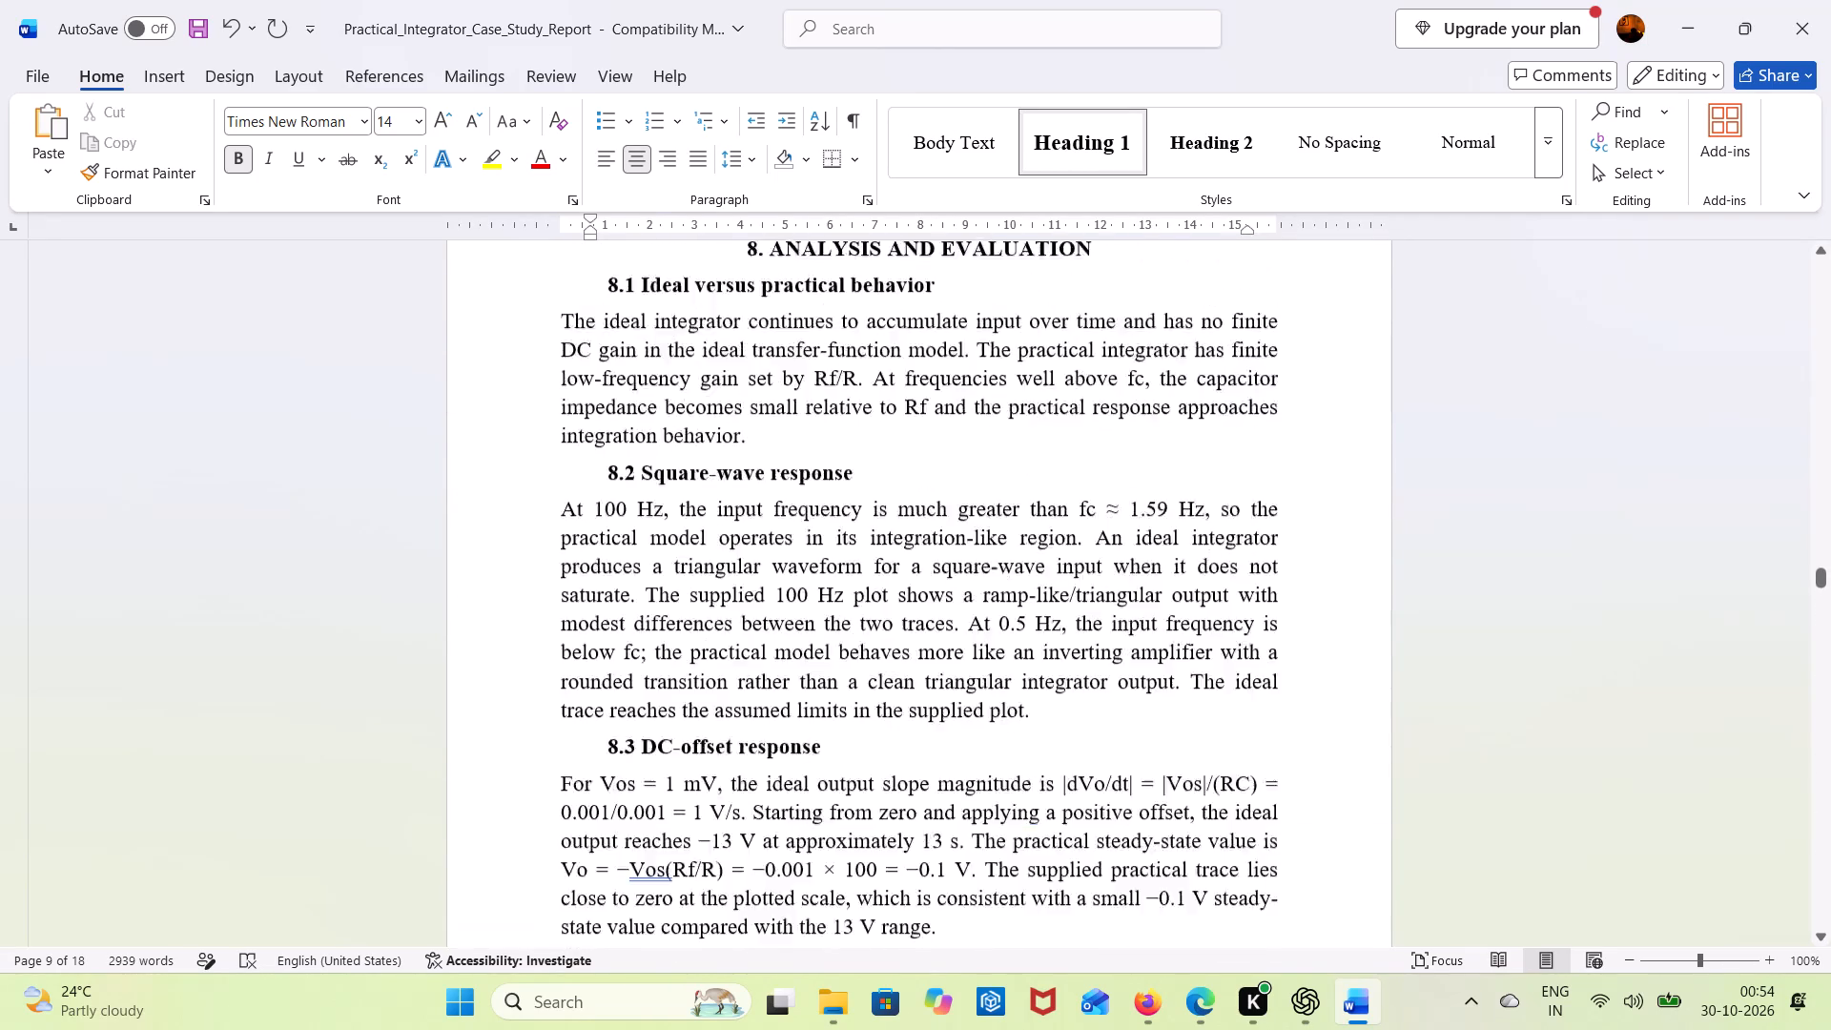
{"action": "scroll", "coordinate": [662, 669], "scroll_direction": "up", "scroll_amount": 4}
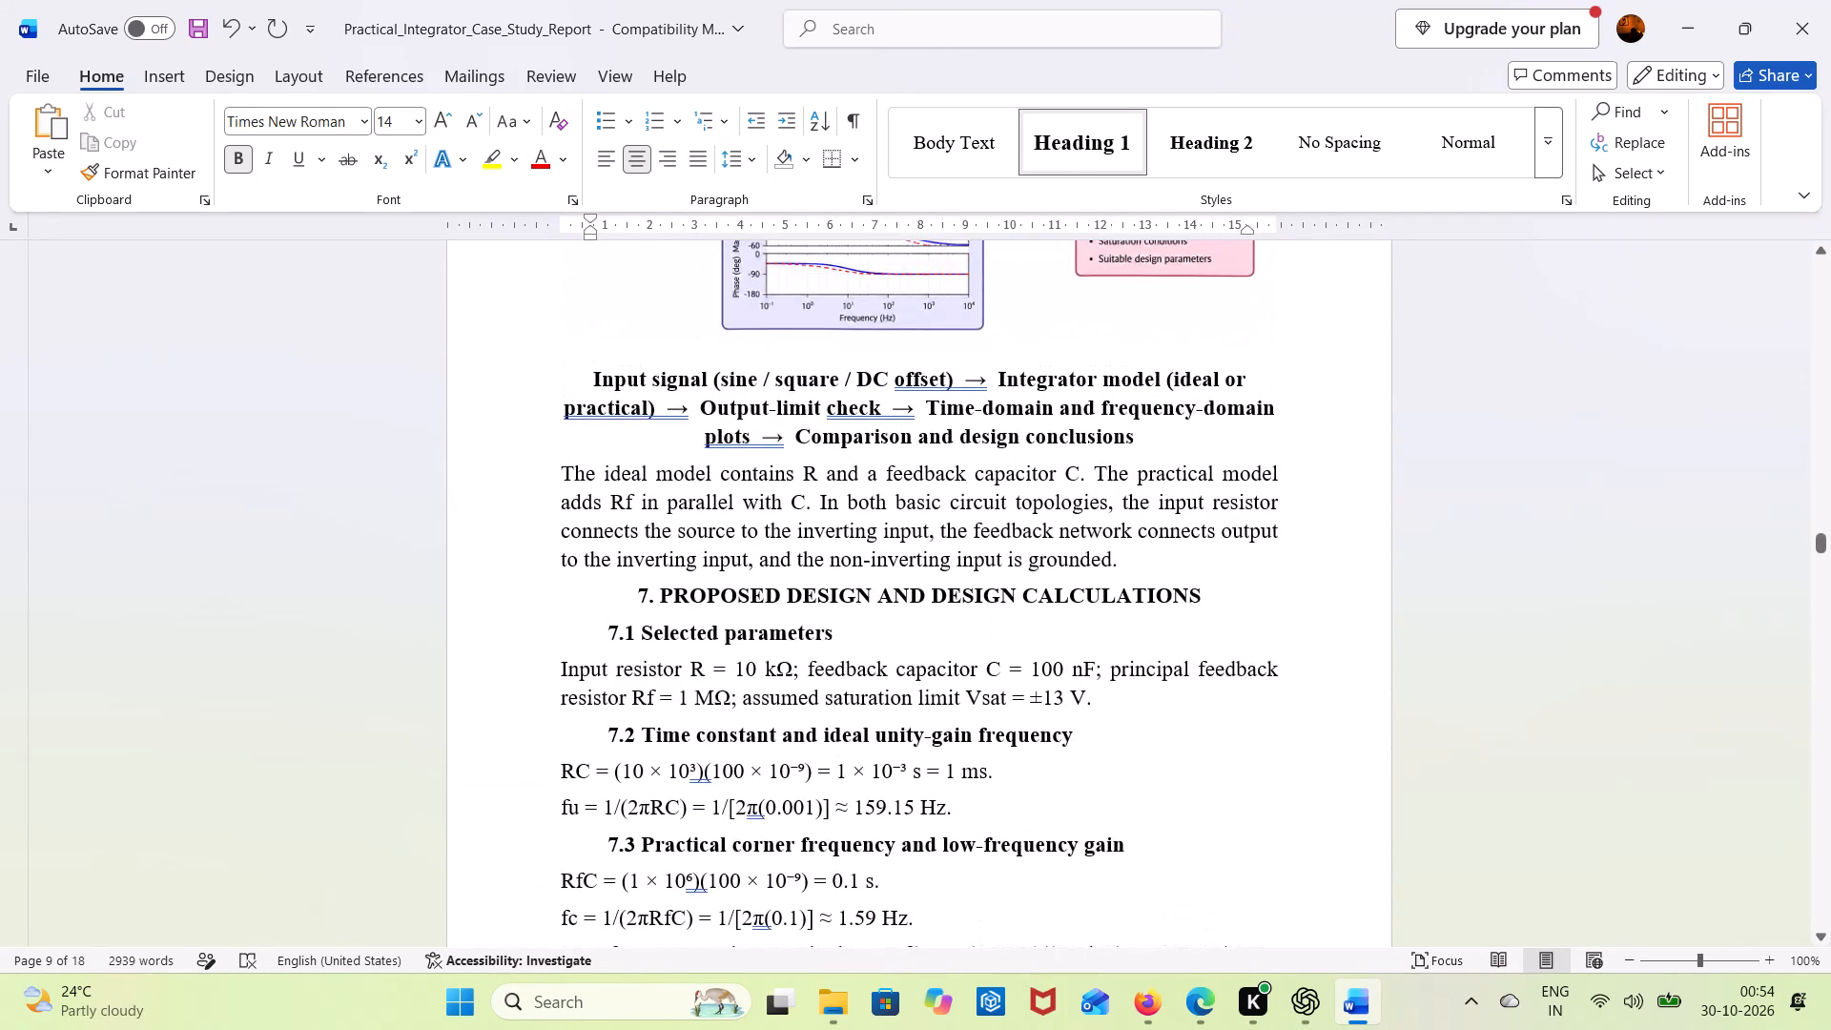
{"action": "scroll", "coordinate": [662, 669], "scroll_direction": "up", "scroll_amount": 4}
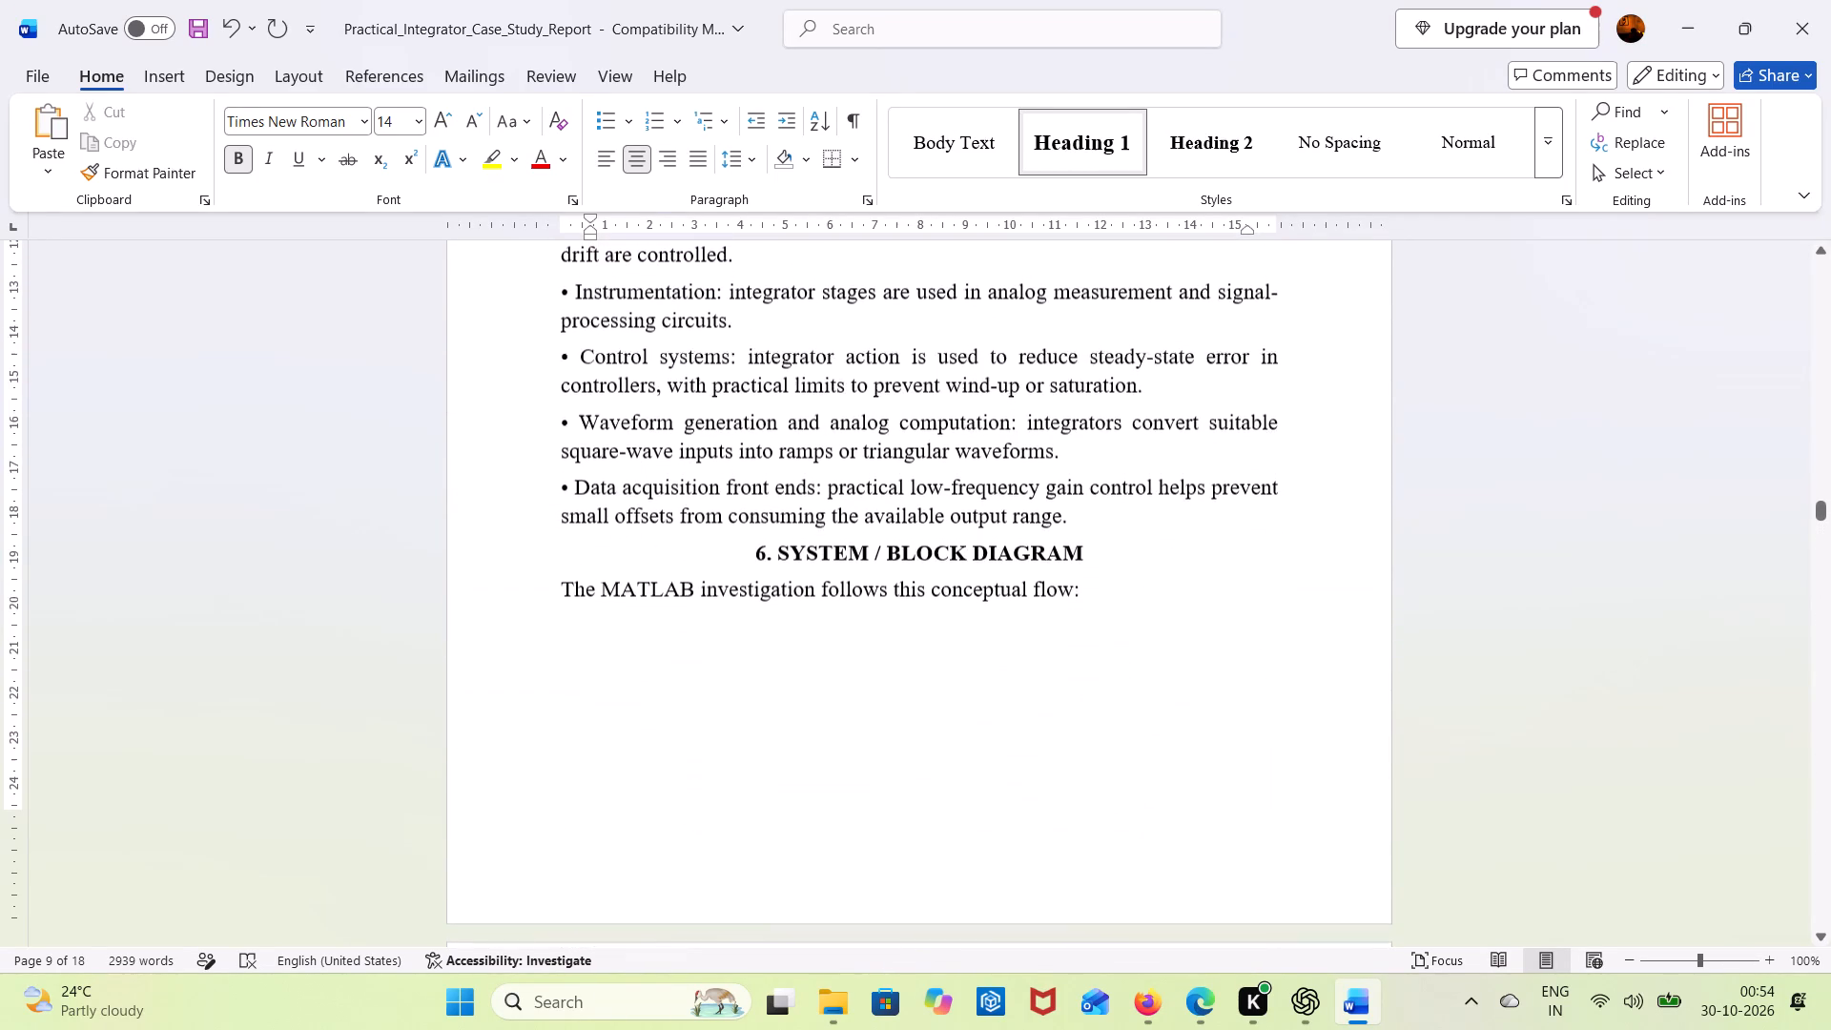
{"action": "scroll", "coordinate": [662, 669], "scroll_direction": "down", "scroll_amount": 9}
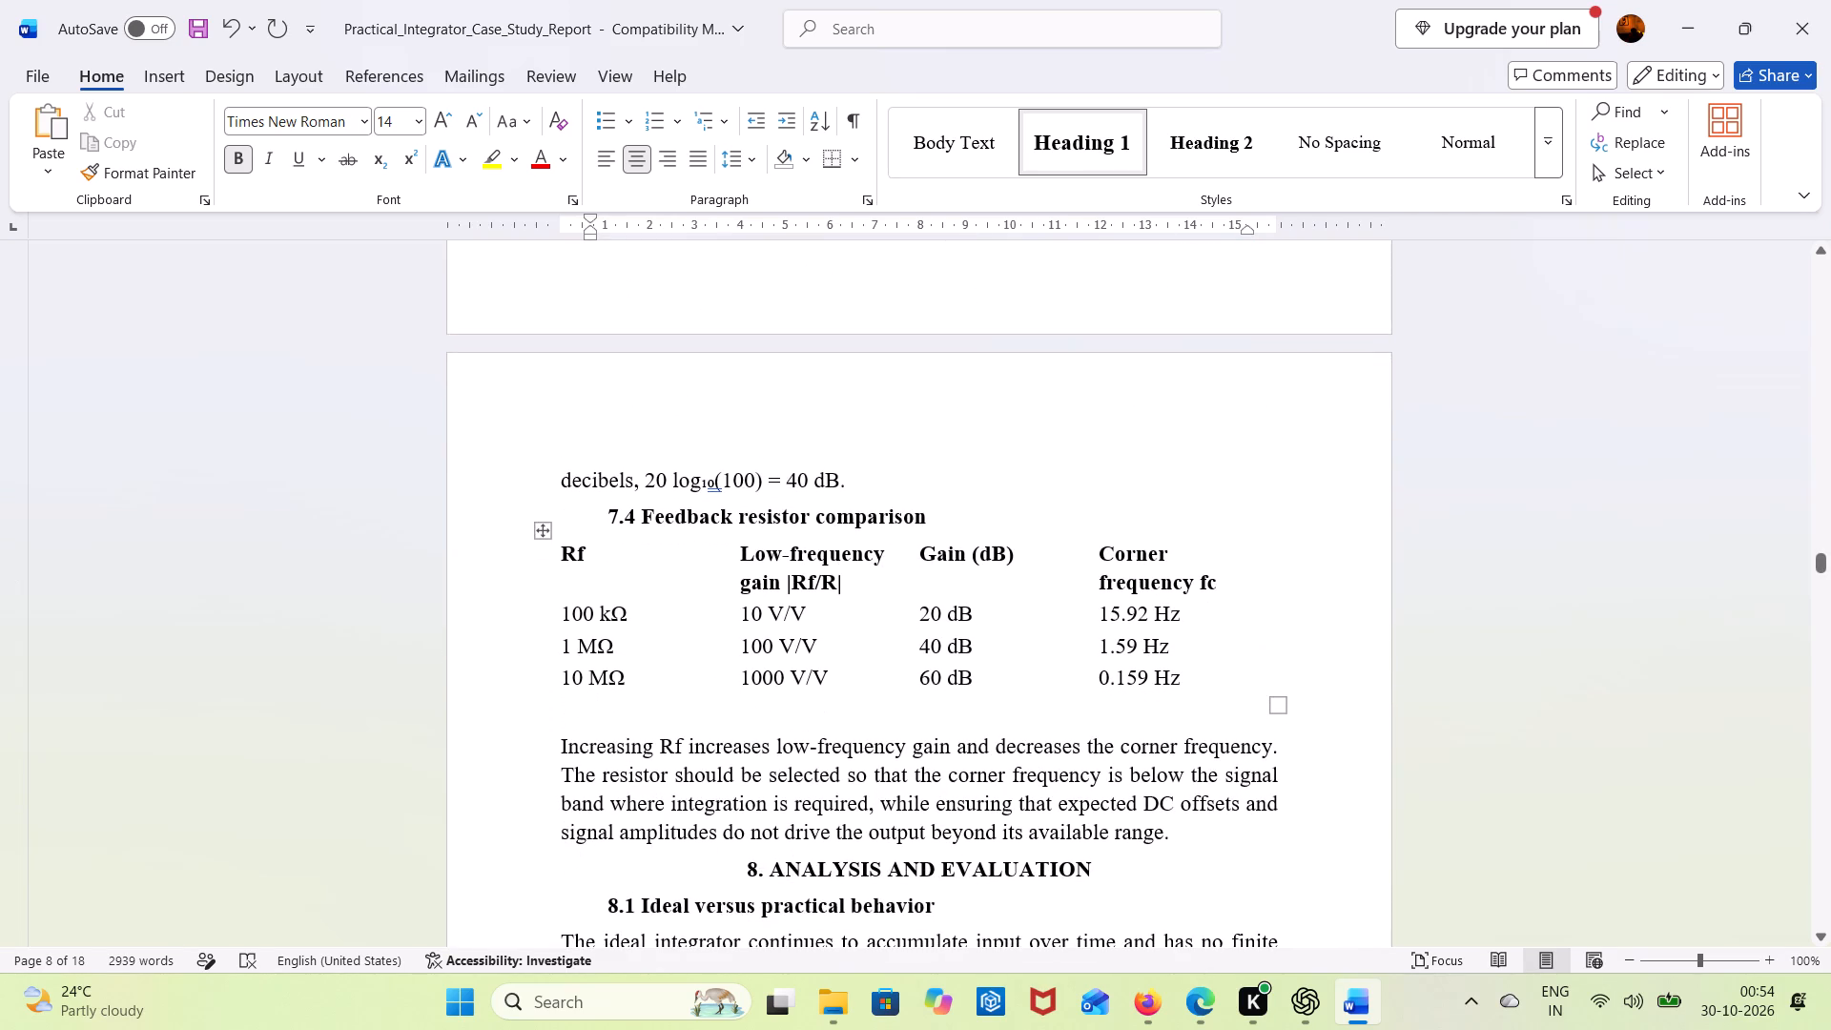
{"action": "scroll", "coordinate": [662, 669], "scroll_direction": "down", "scroll_amount": 1}
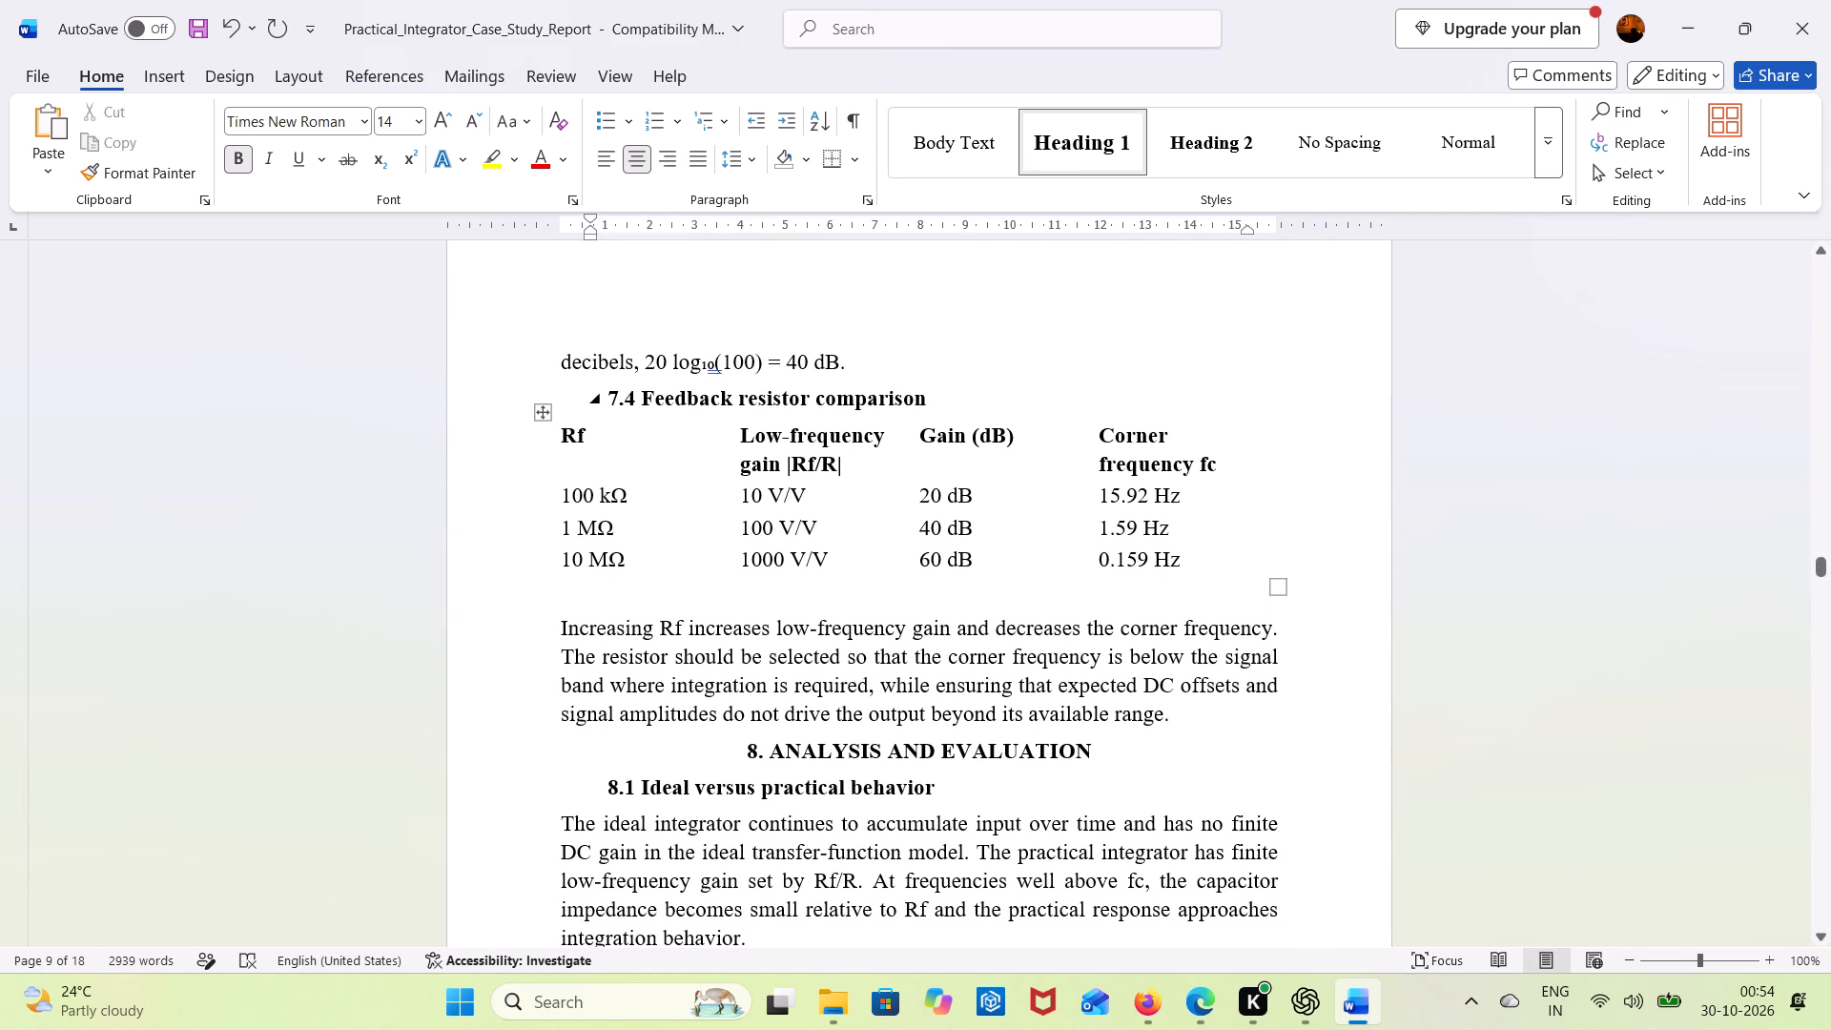
Switch to Firefox, search the web for "editable pdf" in a new tab, and look through the results.
{"action": "left_click", "coordinate": [1153, 1020]}
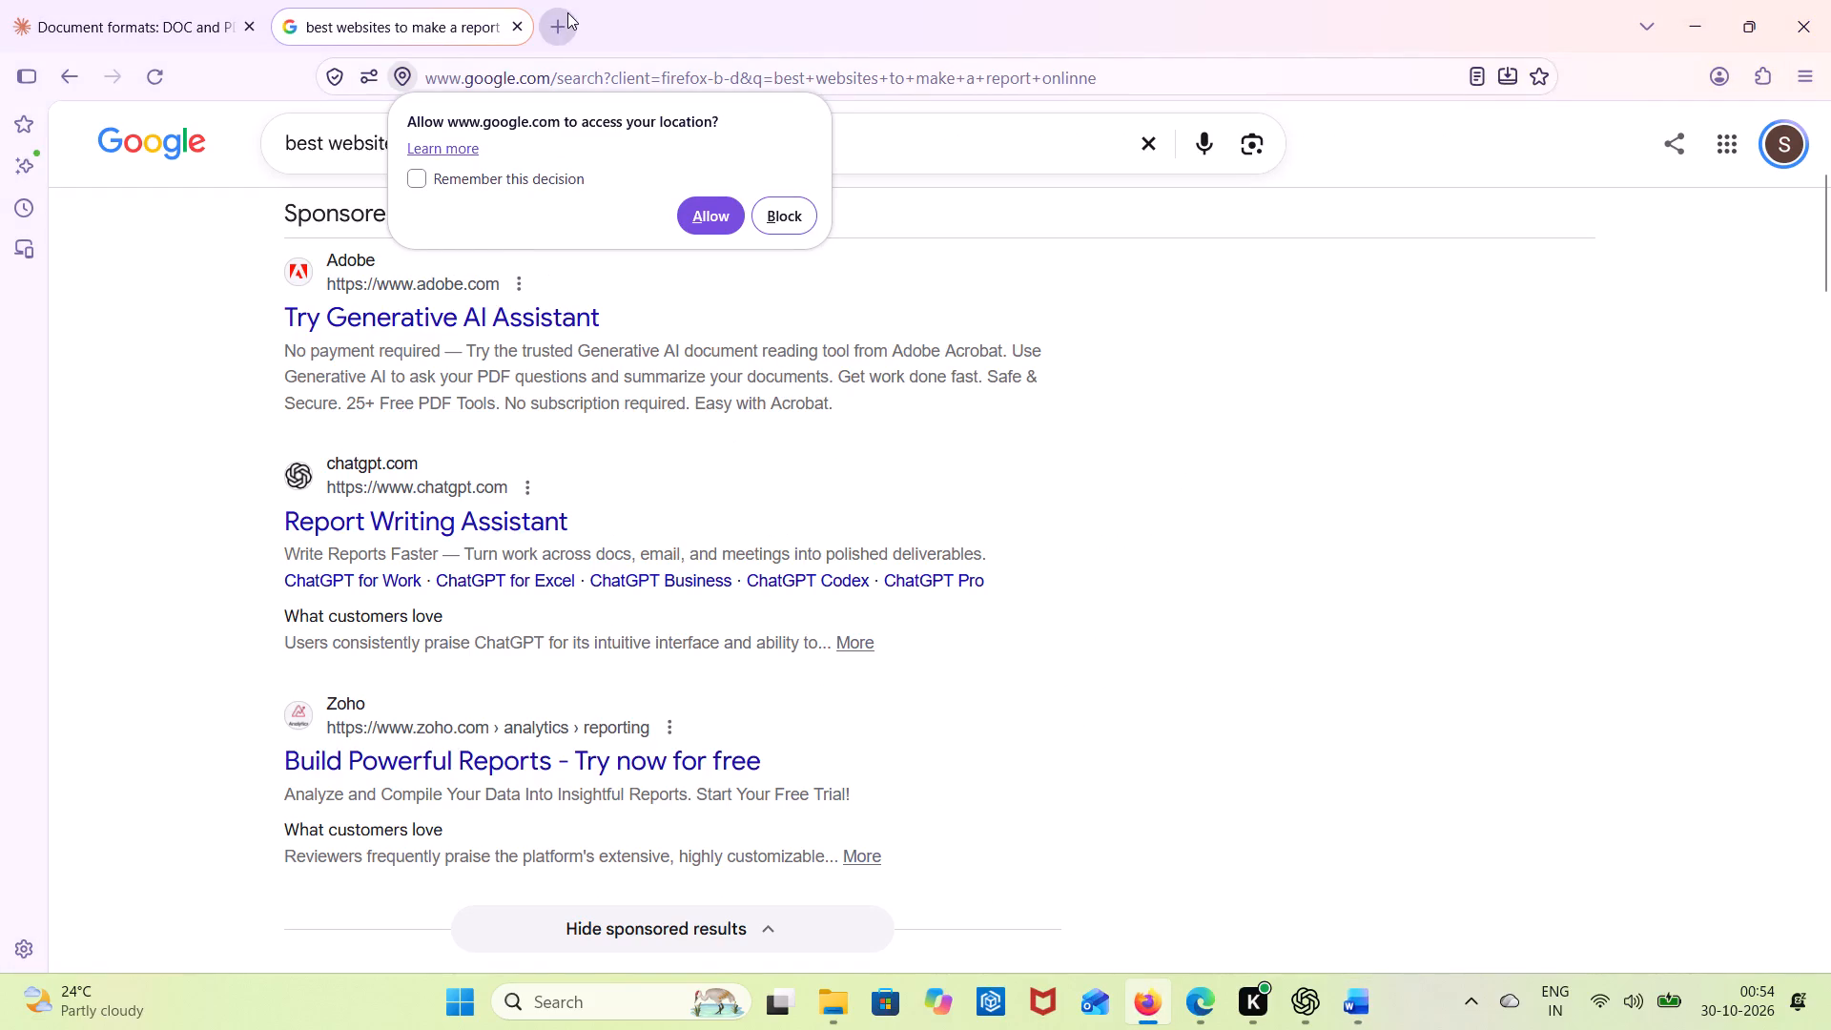
{"action": "left_click", "coordinate": [567, 12]}
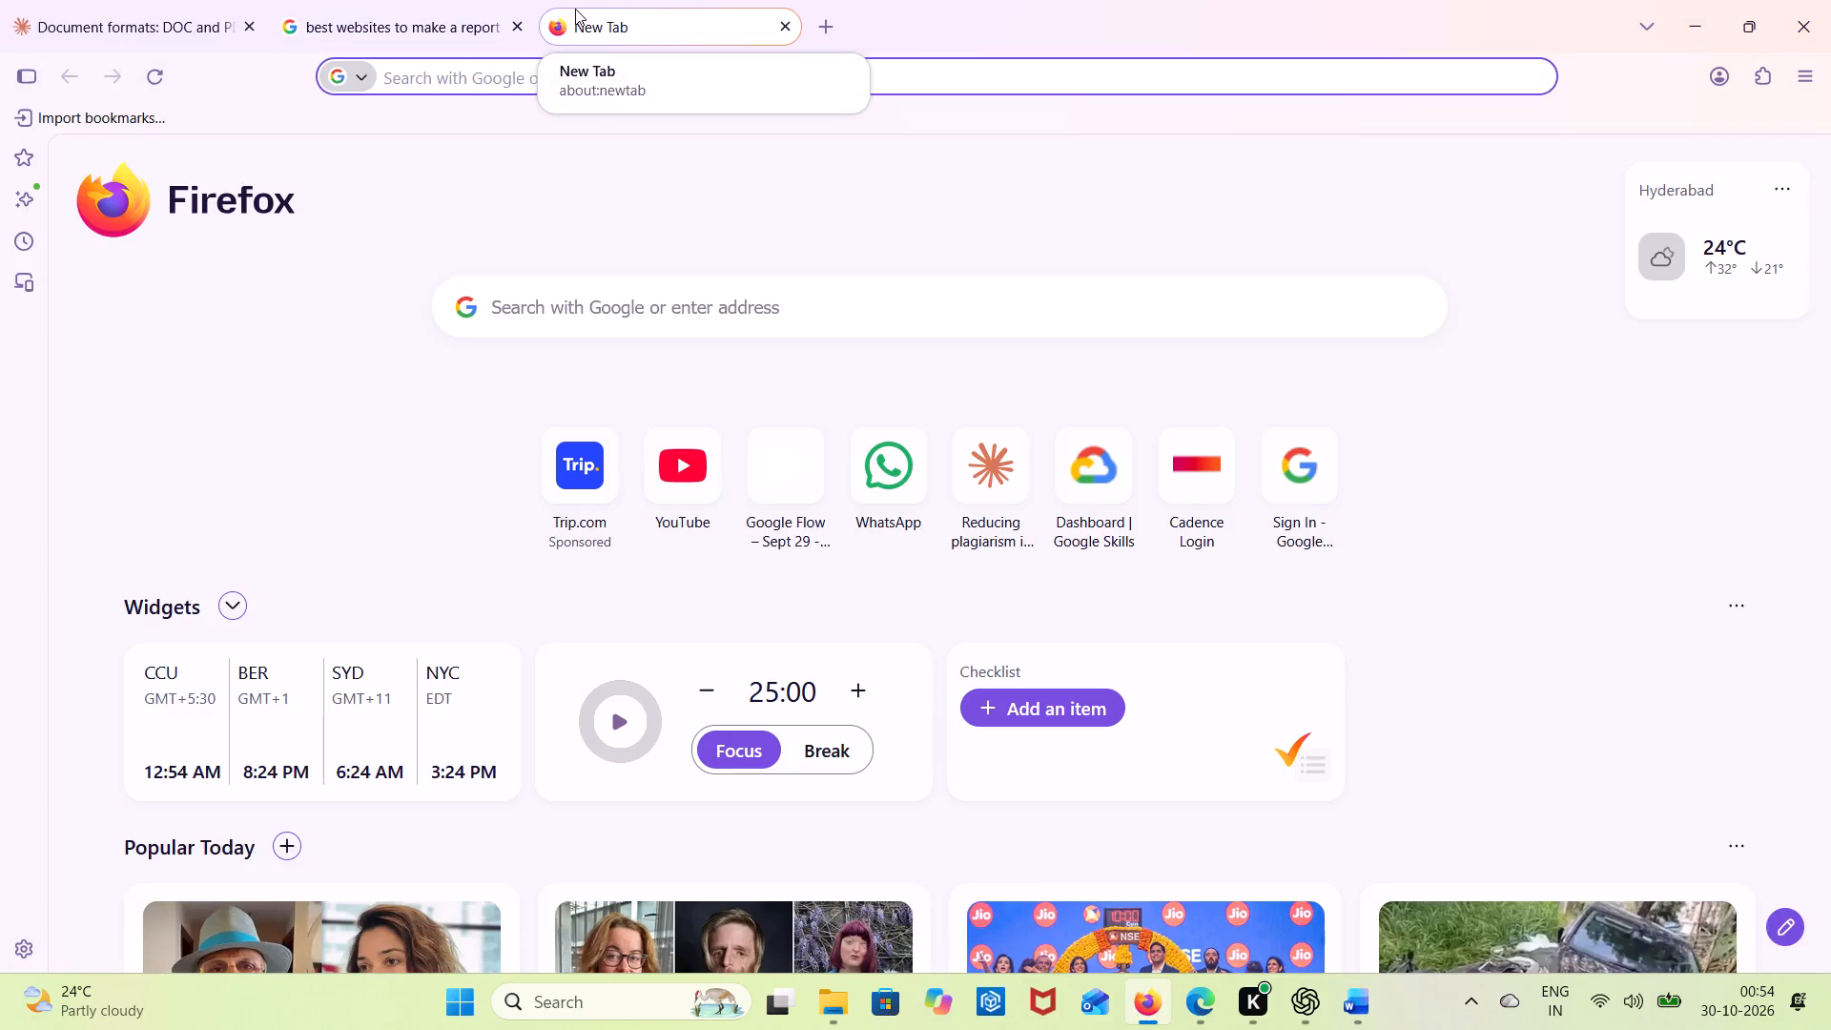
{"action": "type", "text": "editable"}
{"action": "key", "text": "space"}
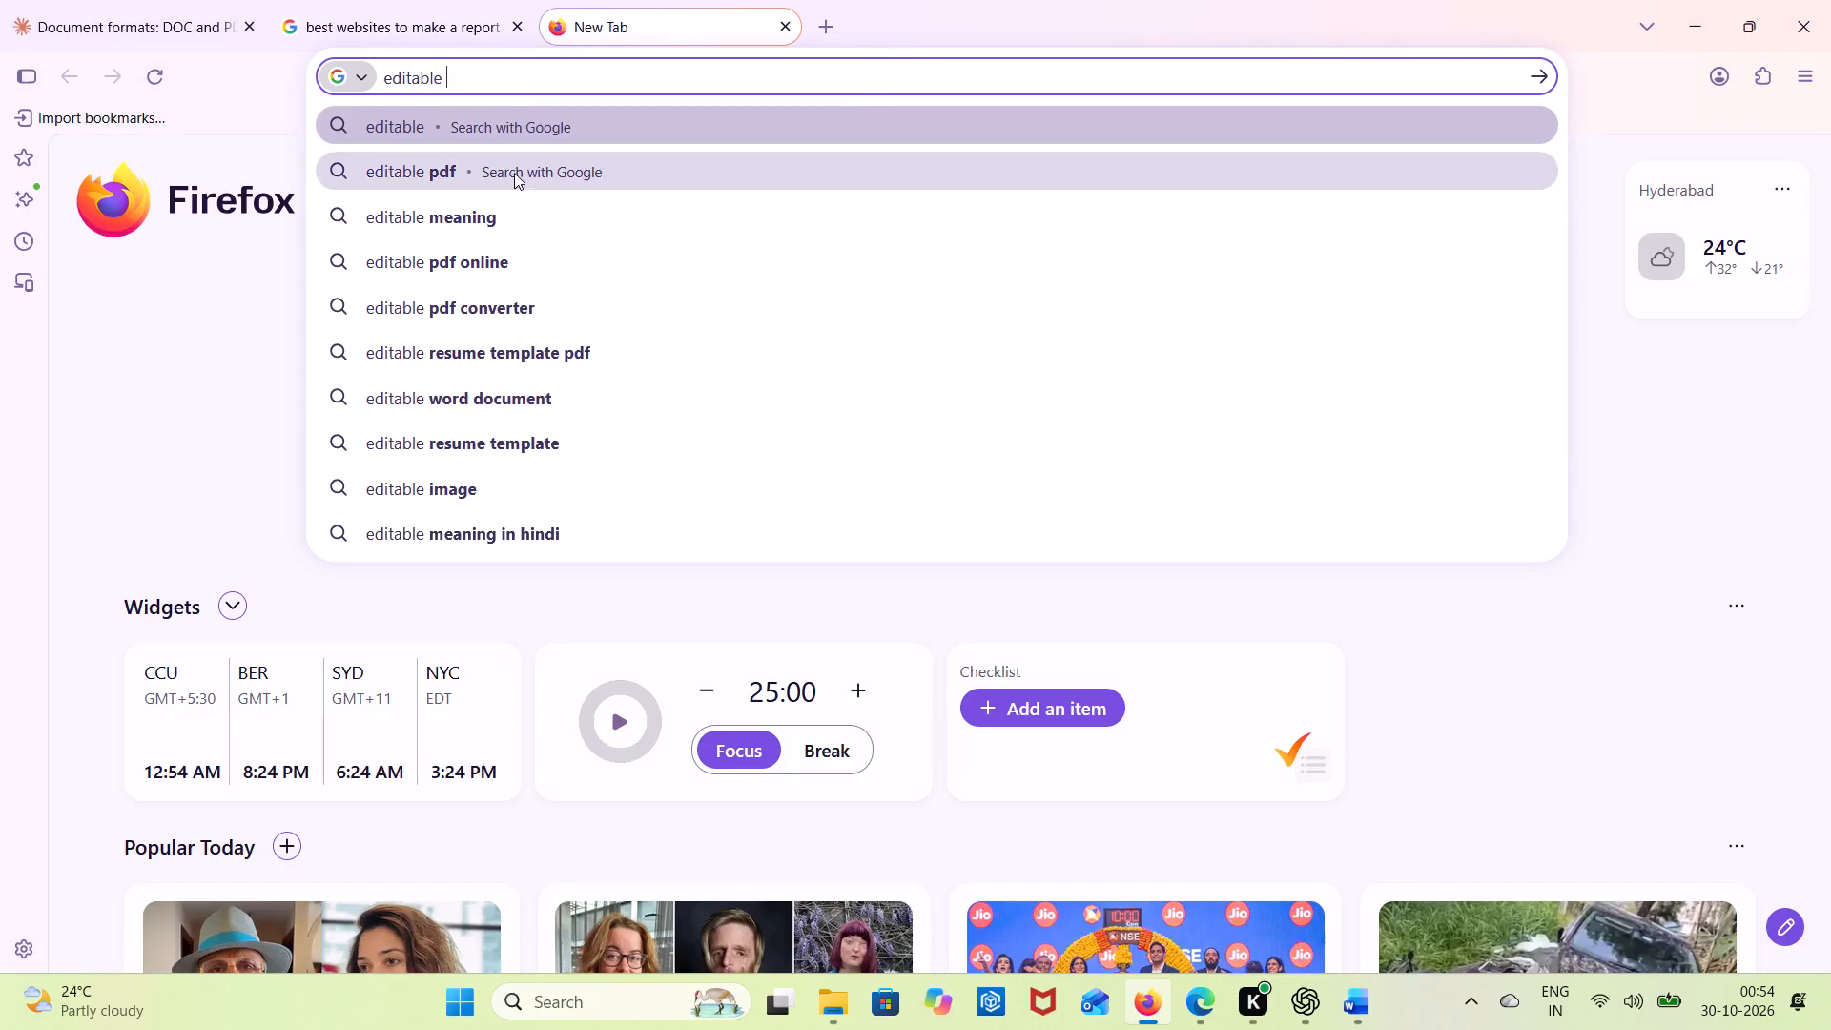
{"action": "left_click", "coordinate": [505, 188]}
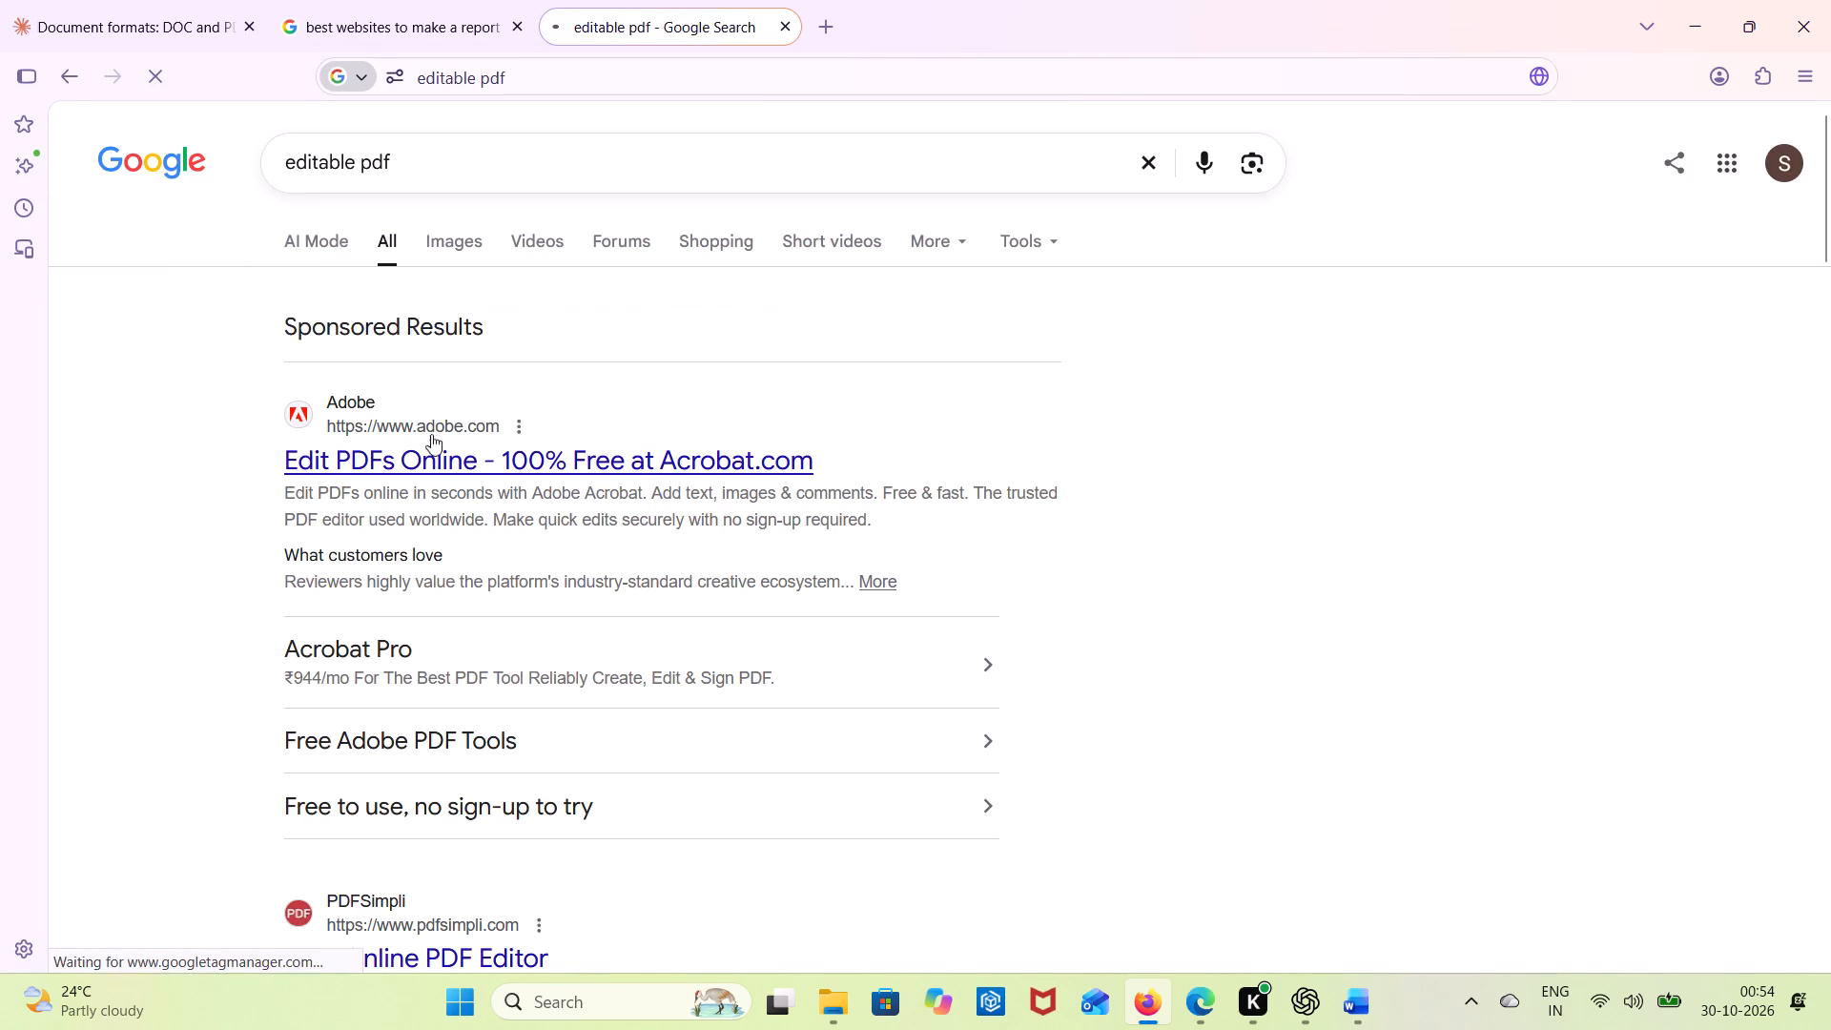
{"action": "scroll", "coordinate": [417, 631], "scroll_direction": "down", "scroll_amount": 2}
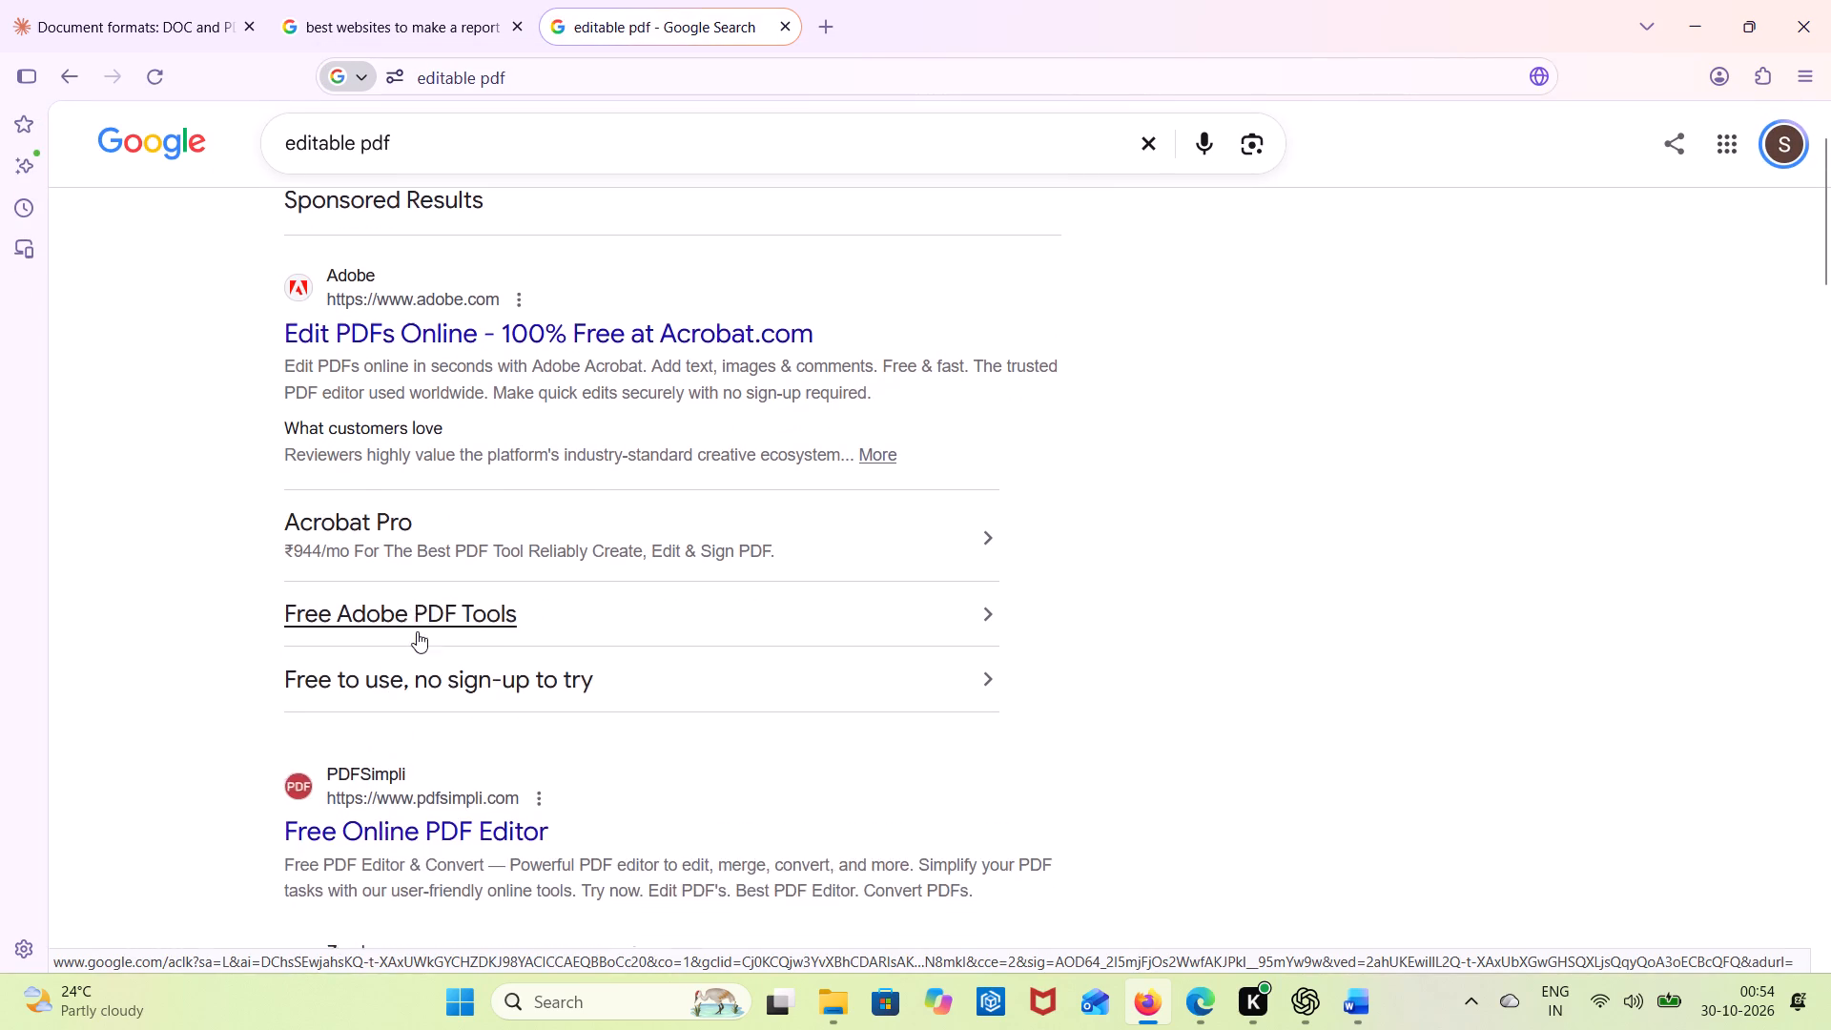
{"action": "scroll", "coordinate": [417, 631], "scroll_direction": "down", "scroll_amount": 2}
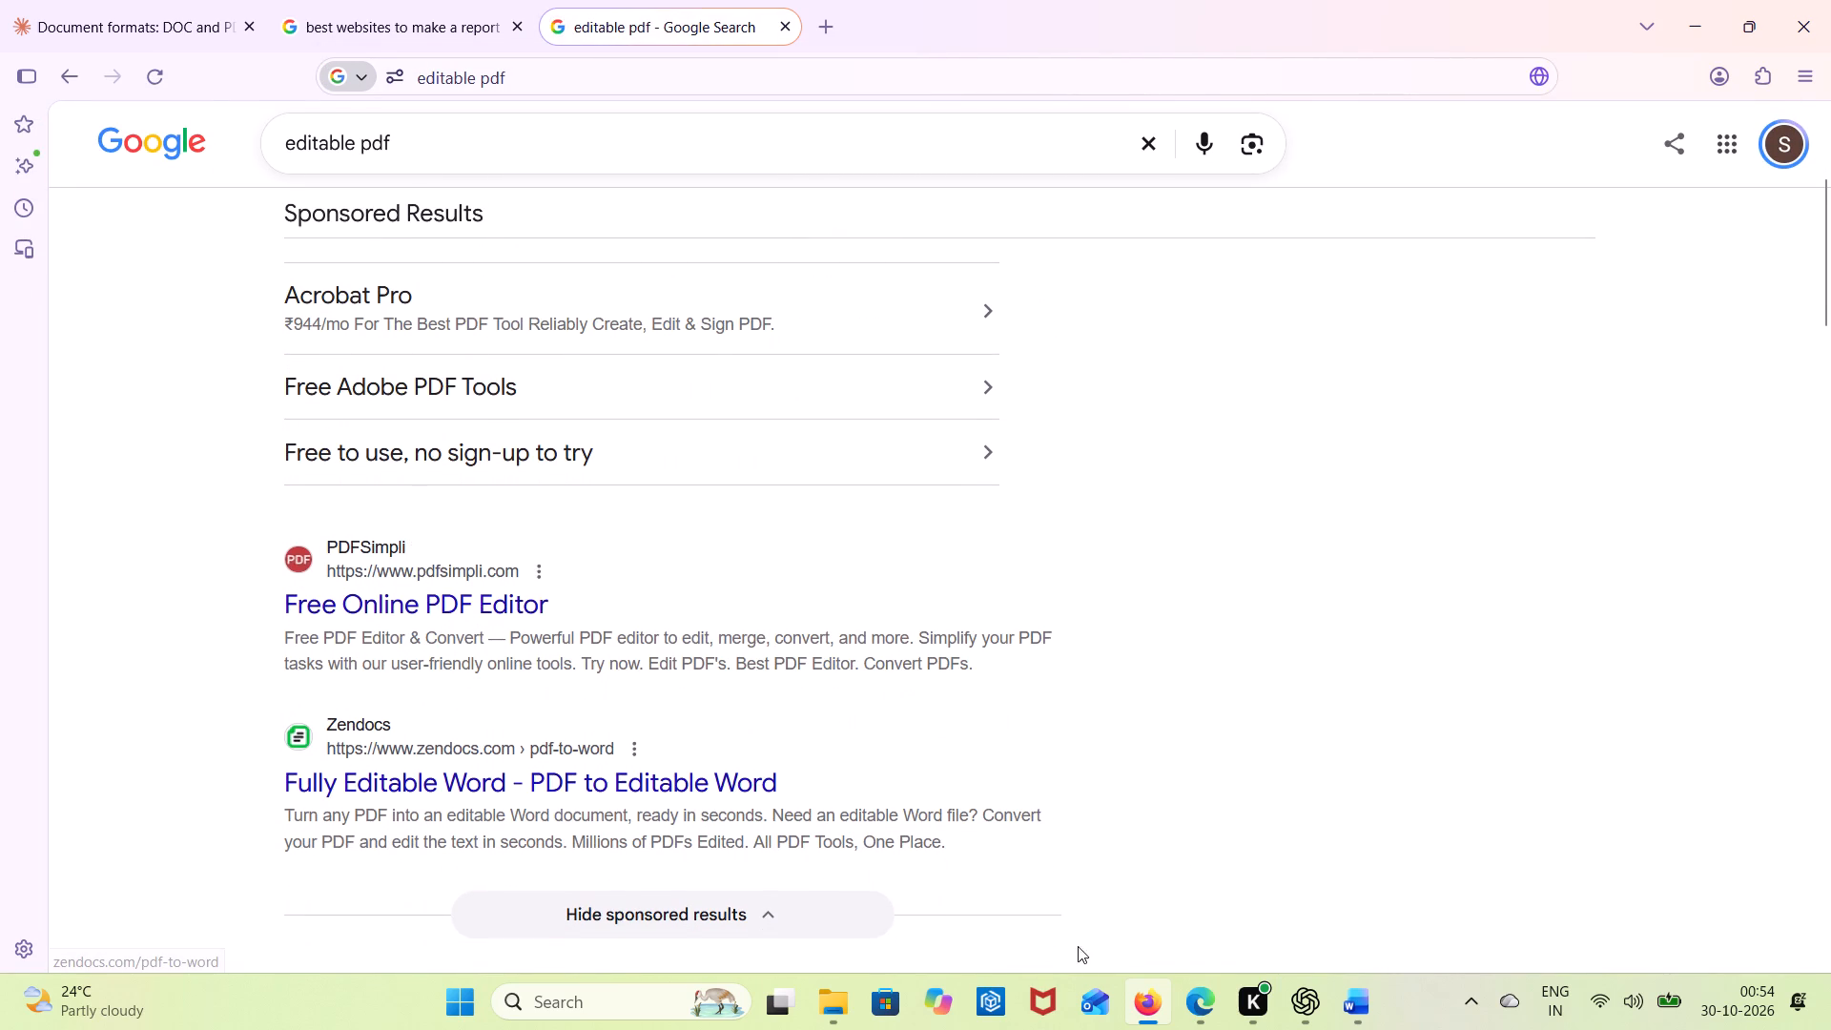
Switch to Edge, maximize the window, and review the integrator case study PDF from Fig. 9.5 back to section 8.4.
{"action": "left_click", "coordinate": [1192, 1023]}
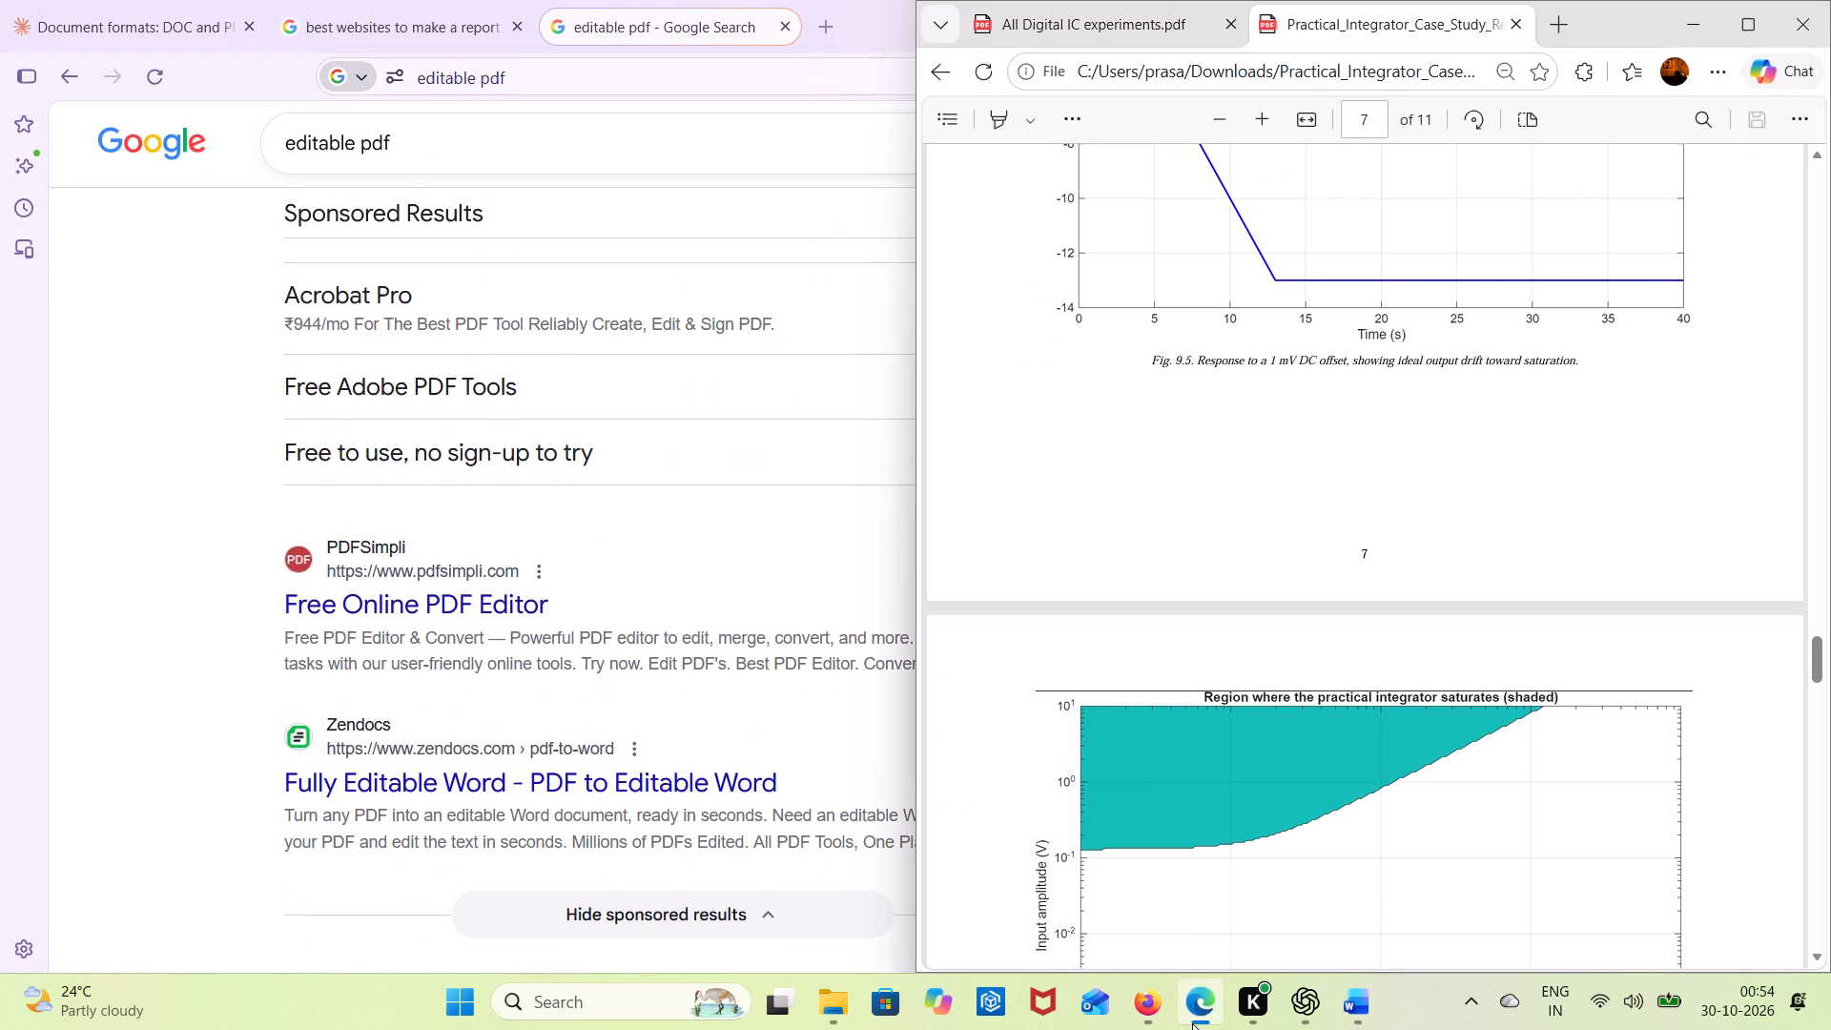
{"action": "left_click", "coordinate": [1743, 14]}
{"action": "left_click", "coordinate": [1098, 257]}
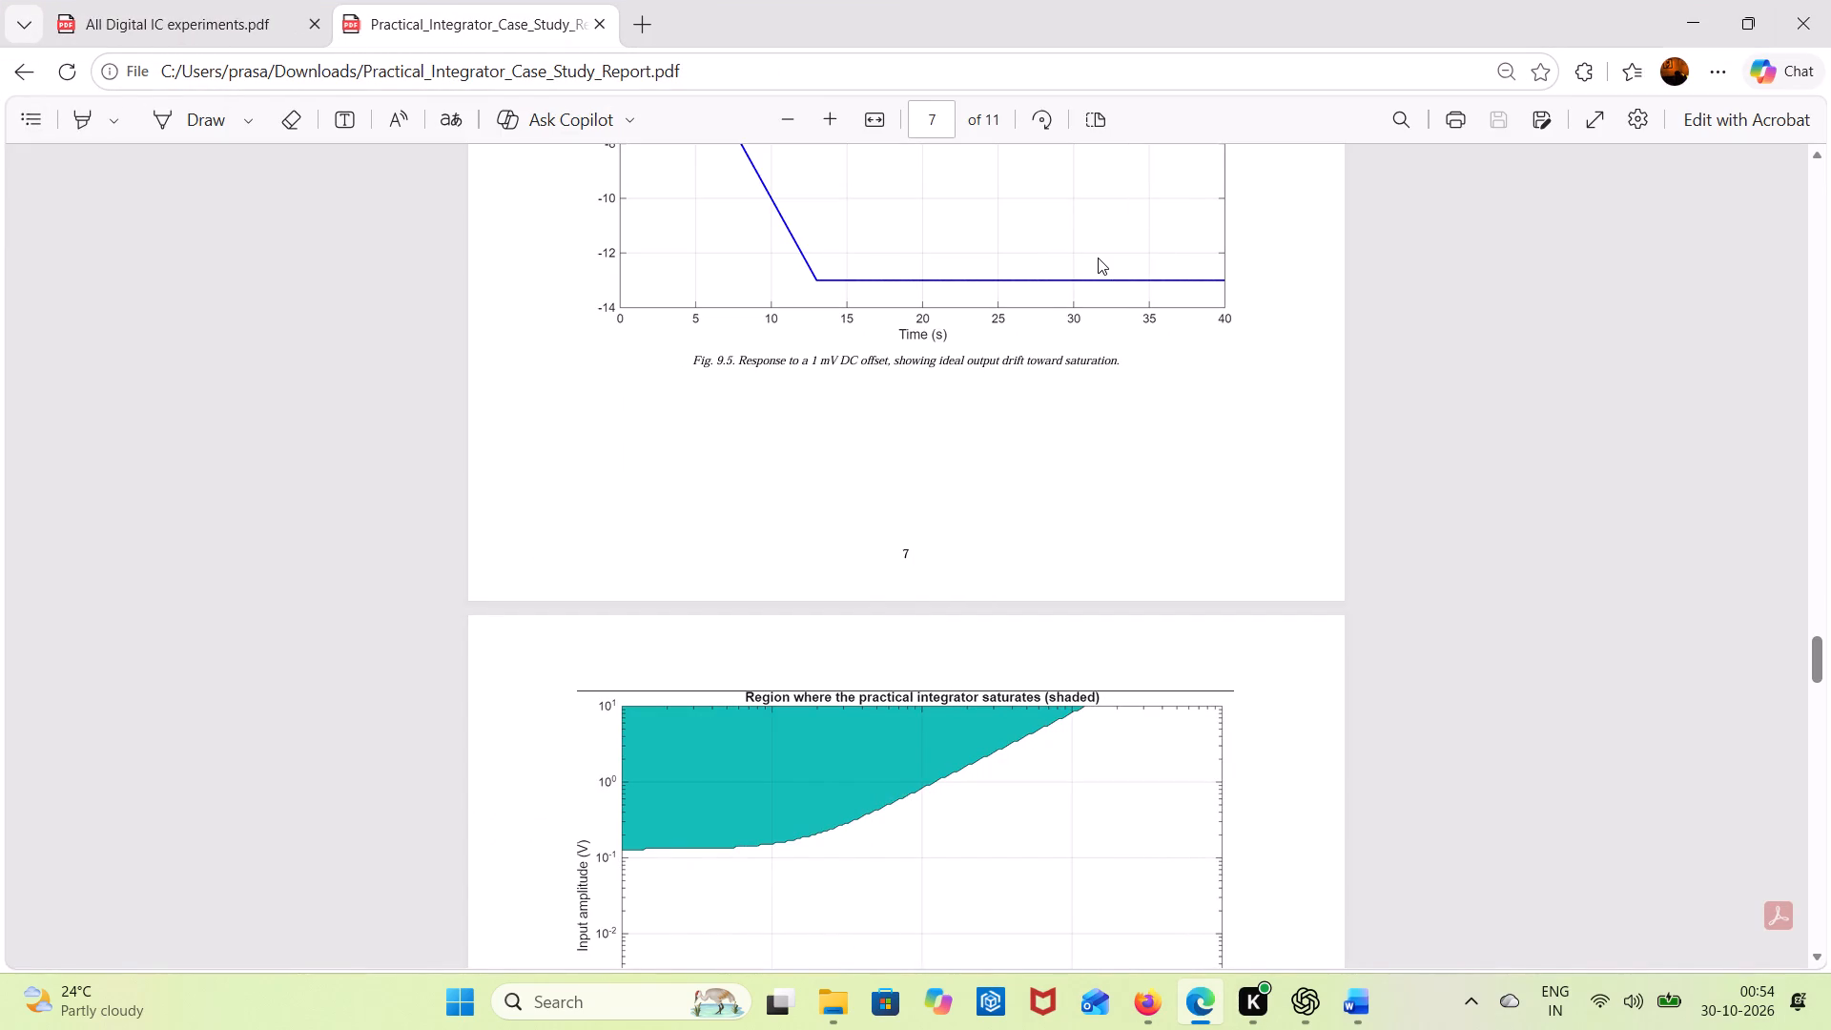
{"action": "scroll", "coordinate": [1098, 257], "scroll_direction": "up", "scroll_amount": 6}
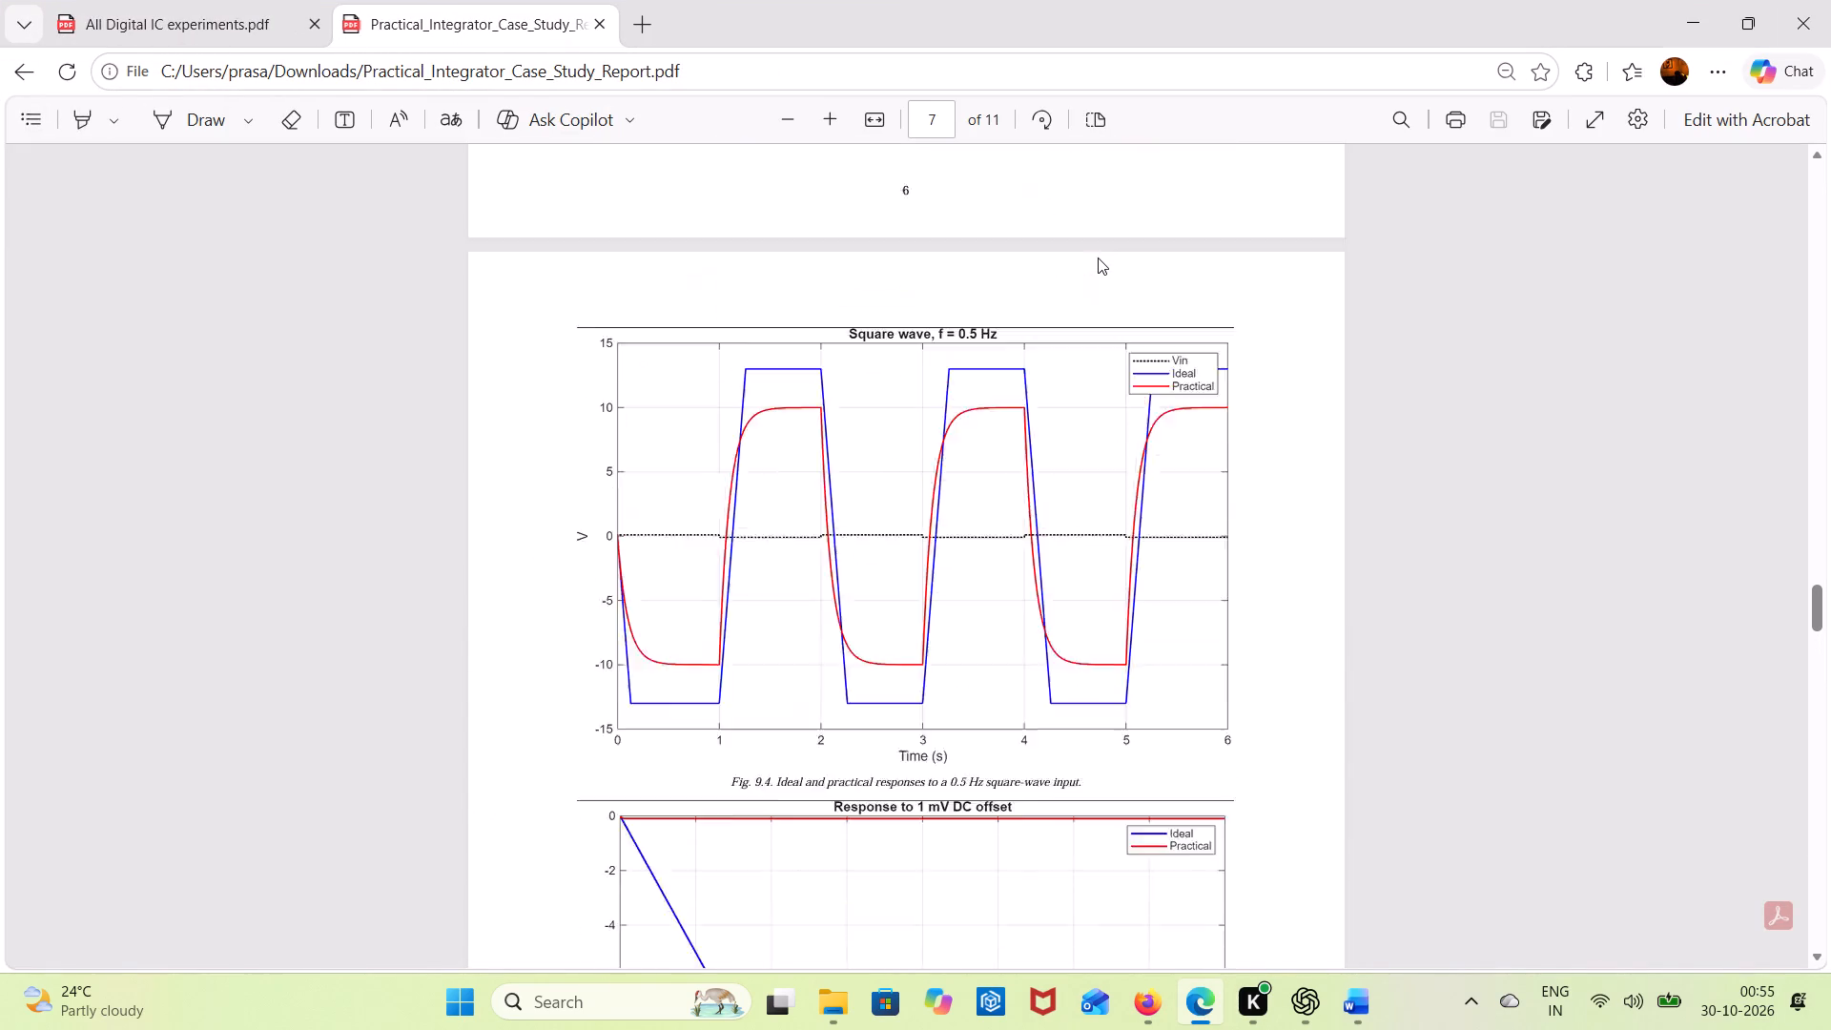
{"action": "scroll", "coordinate": [1098, 257], "scroll_direction": "up", "scroll_amount": 4}
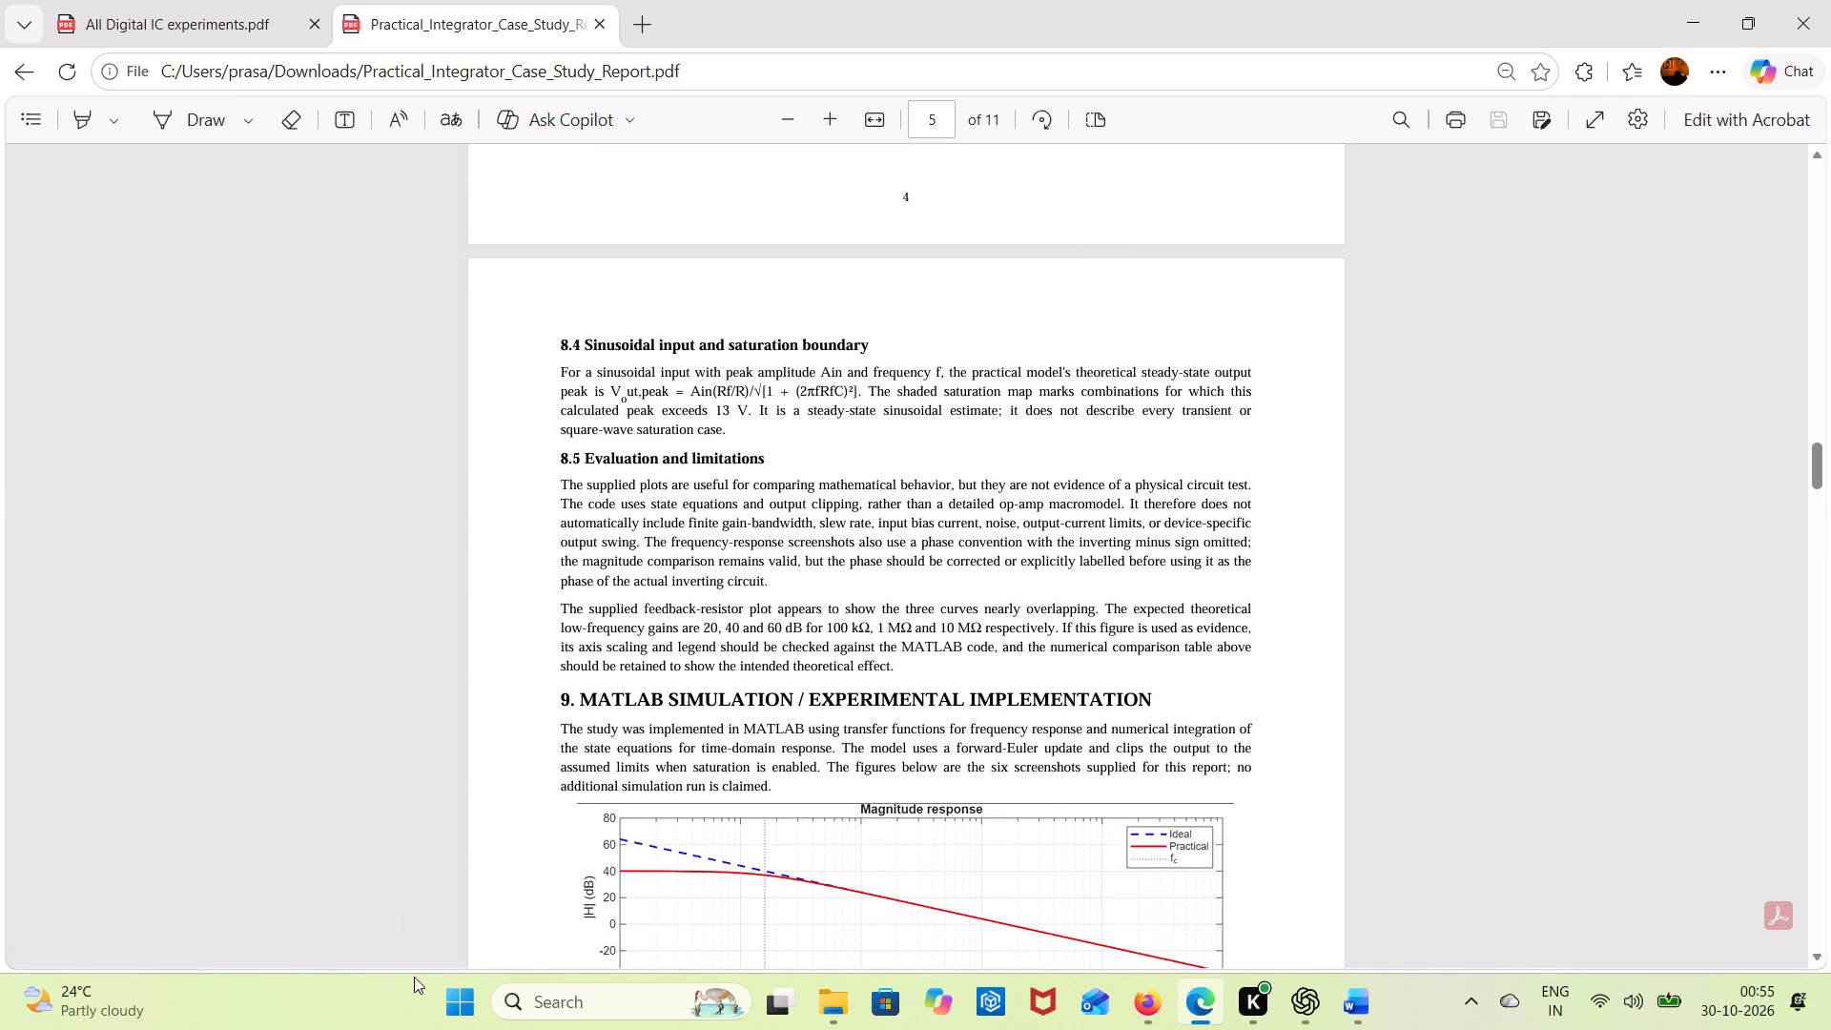
From File Explorer, open the Practical_Integrator_Case_Study_Report PDF in Word and enable editing.
{"action": "left_click", "coordinate": [835, 1008]}
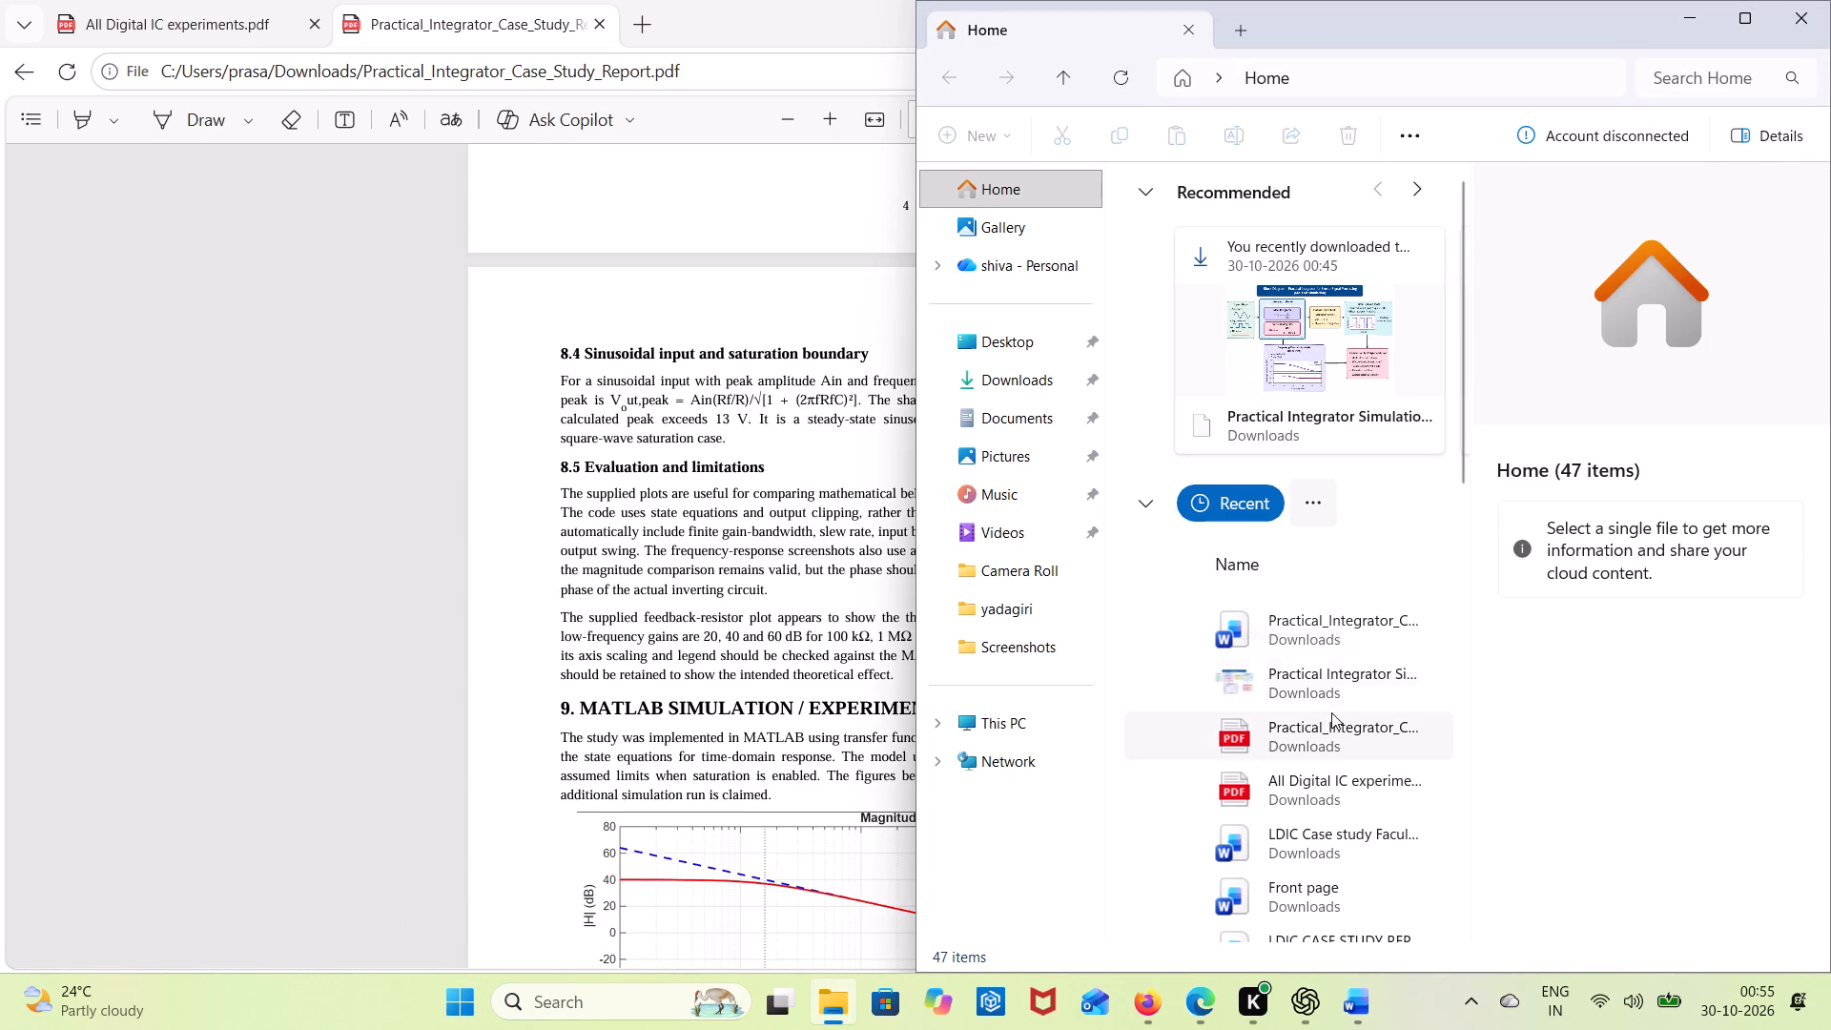
{"action": "right_click", "coordinate": [1335, 712]}
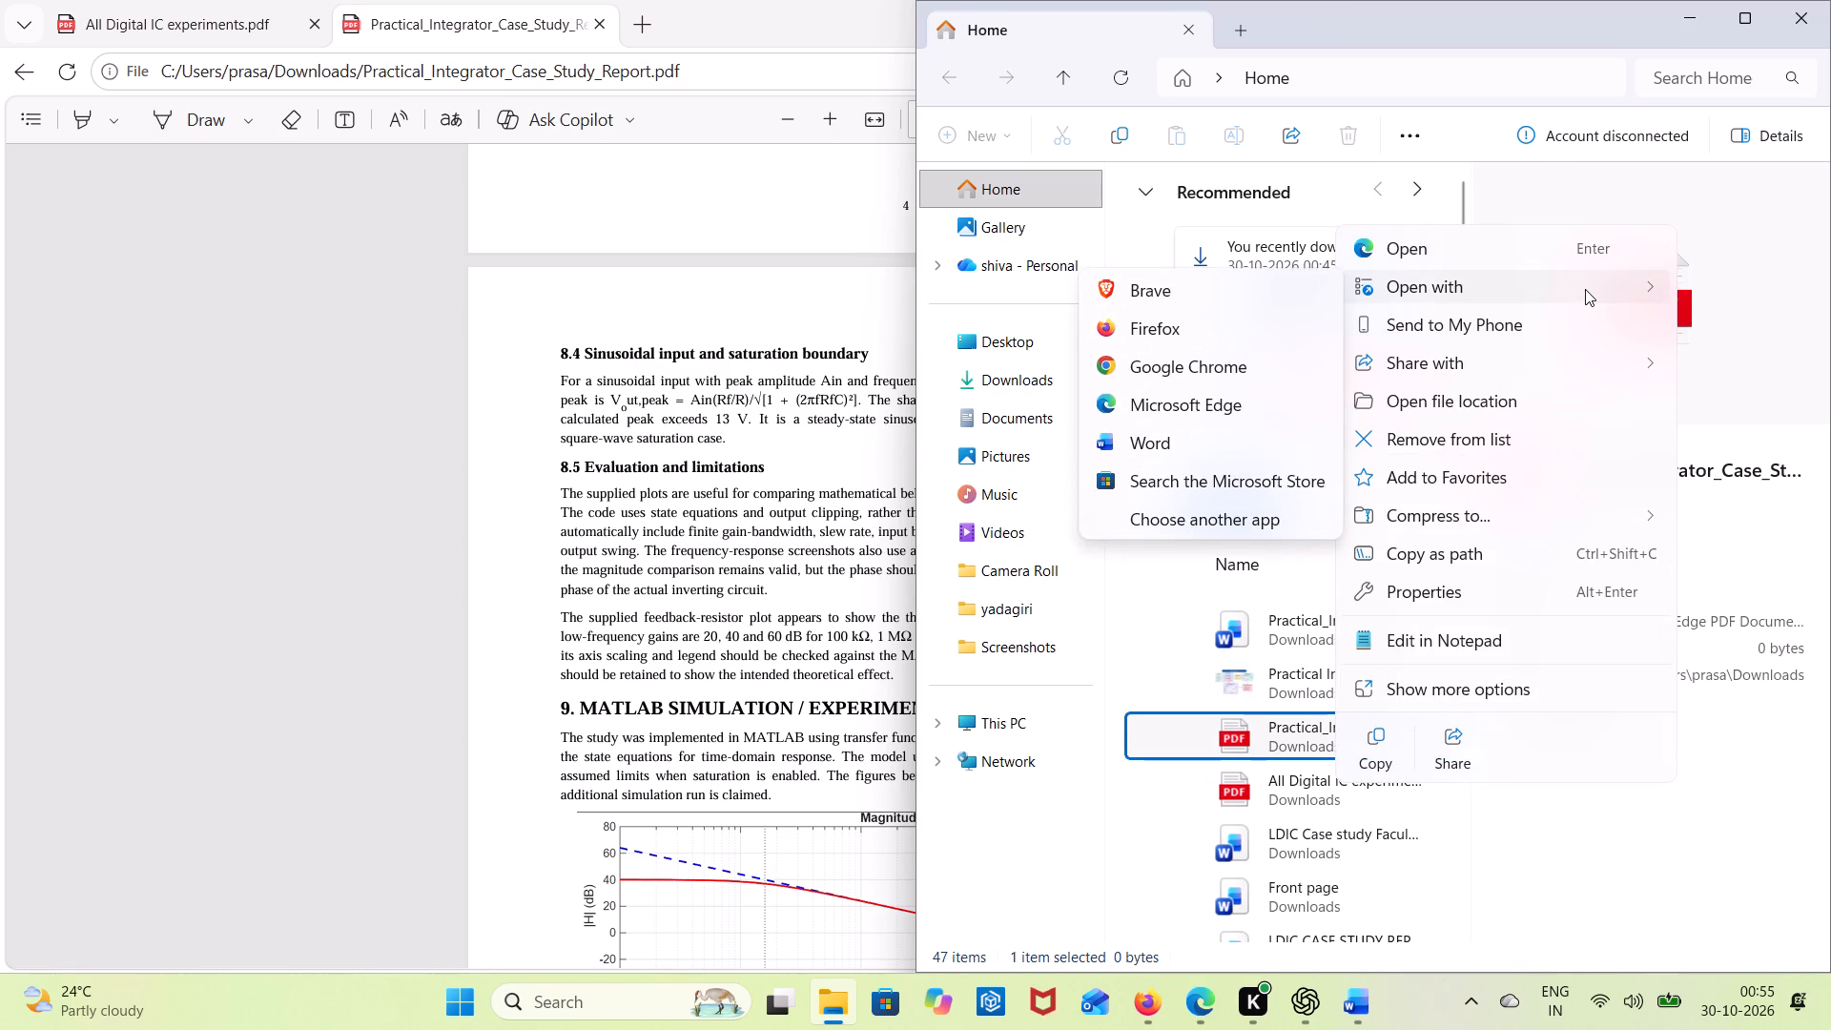
{"action": "left_click", "coordinate": [1246, 448]}
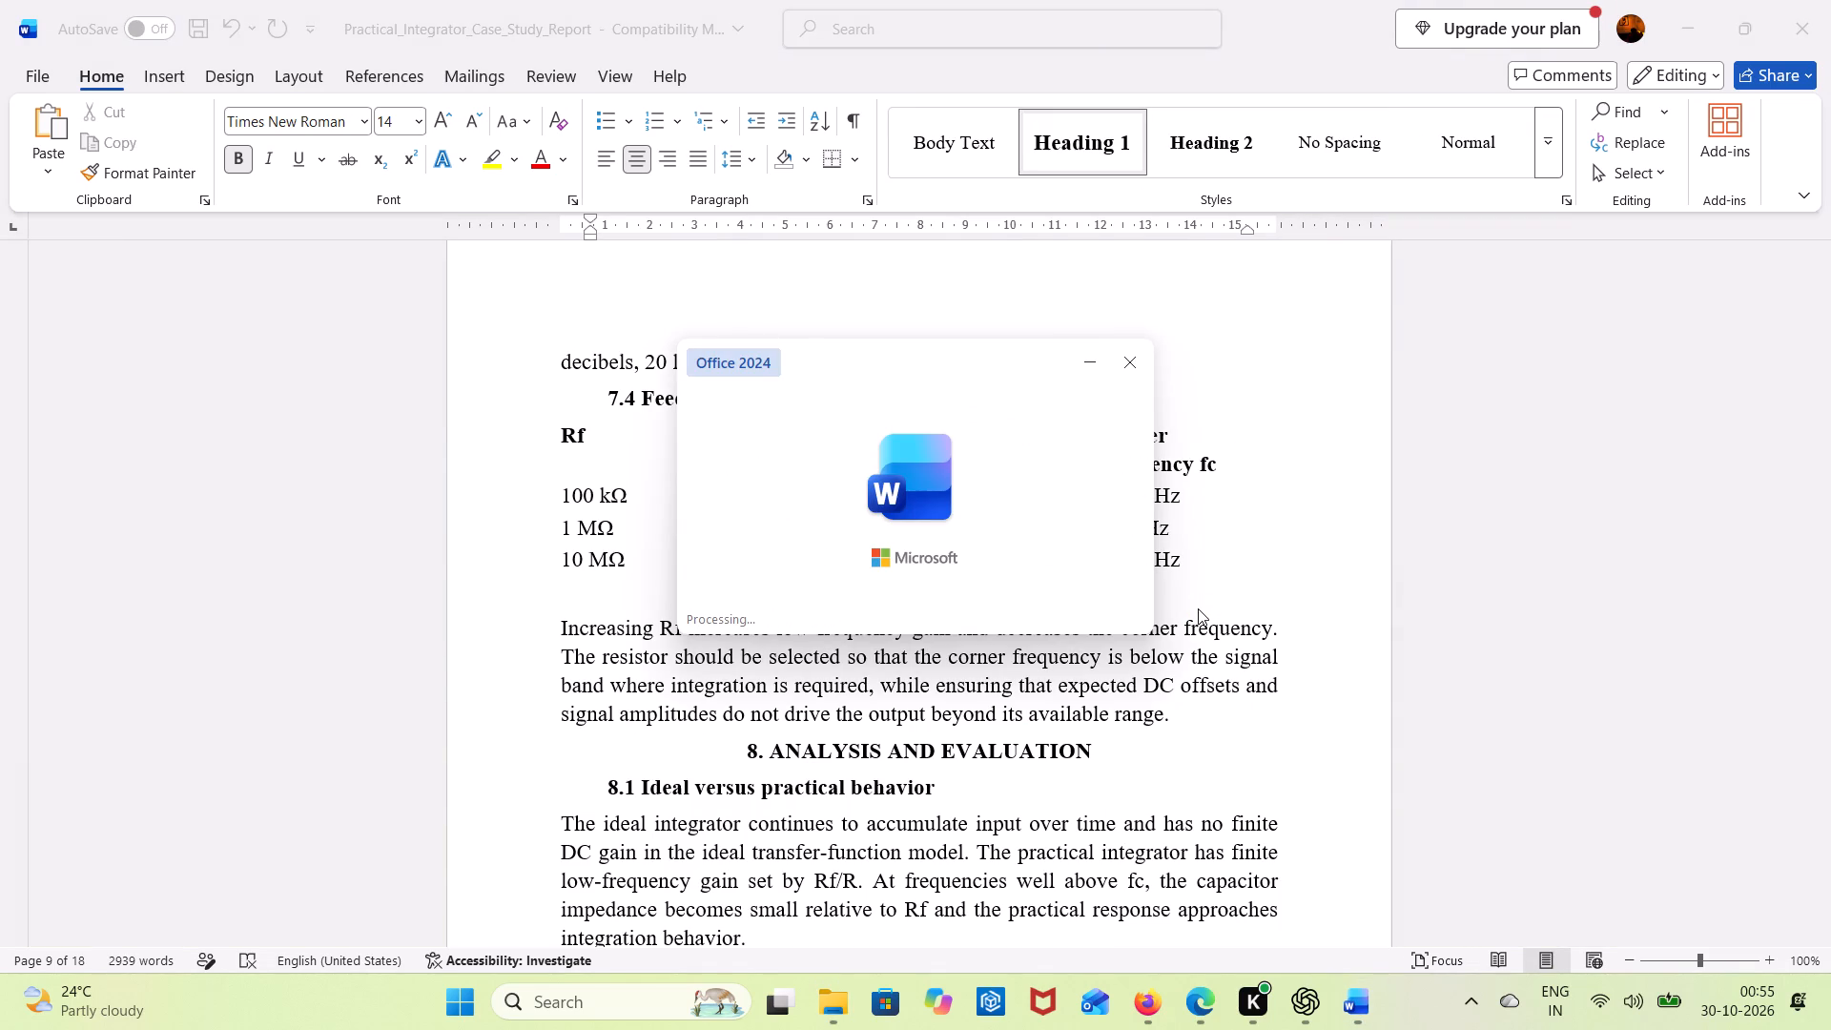
{"action": "scroll", "coordinate": [1059, 590], "scroll_direction": "down", "scroll_amount": 1}
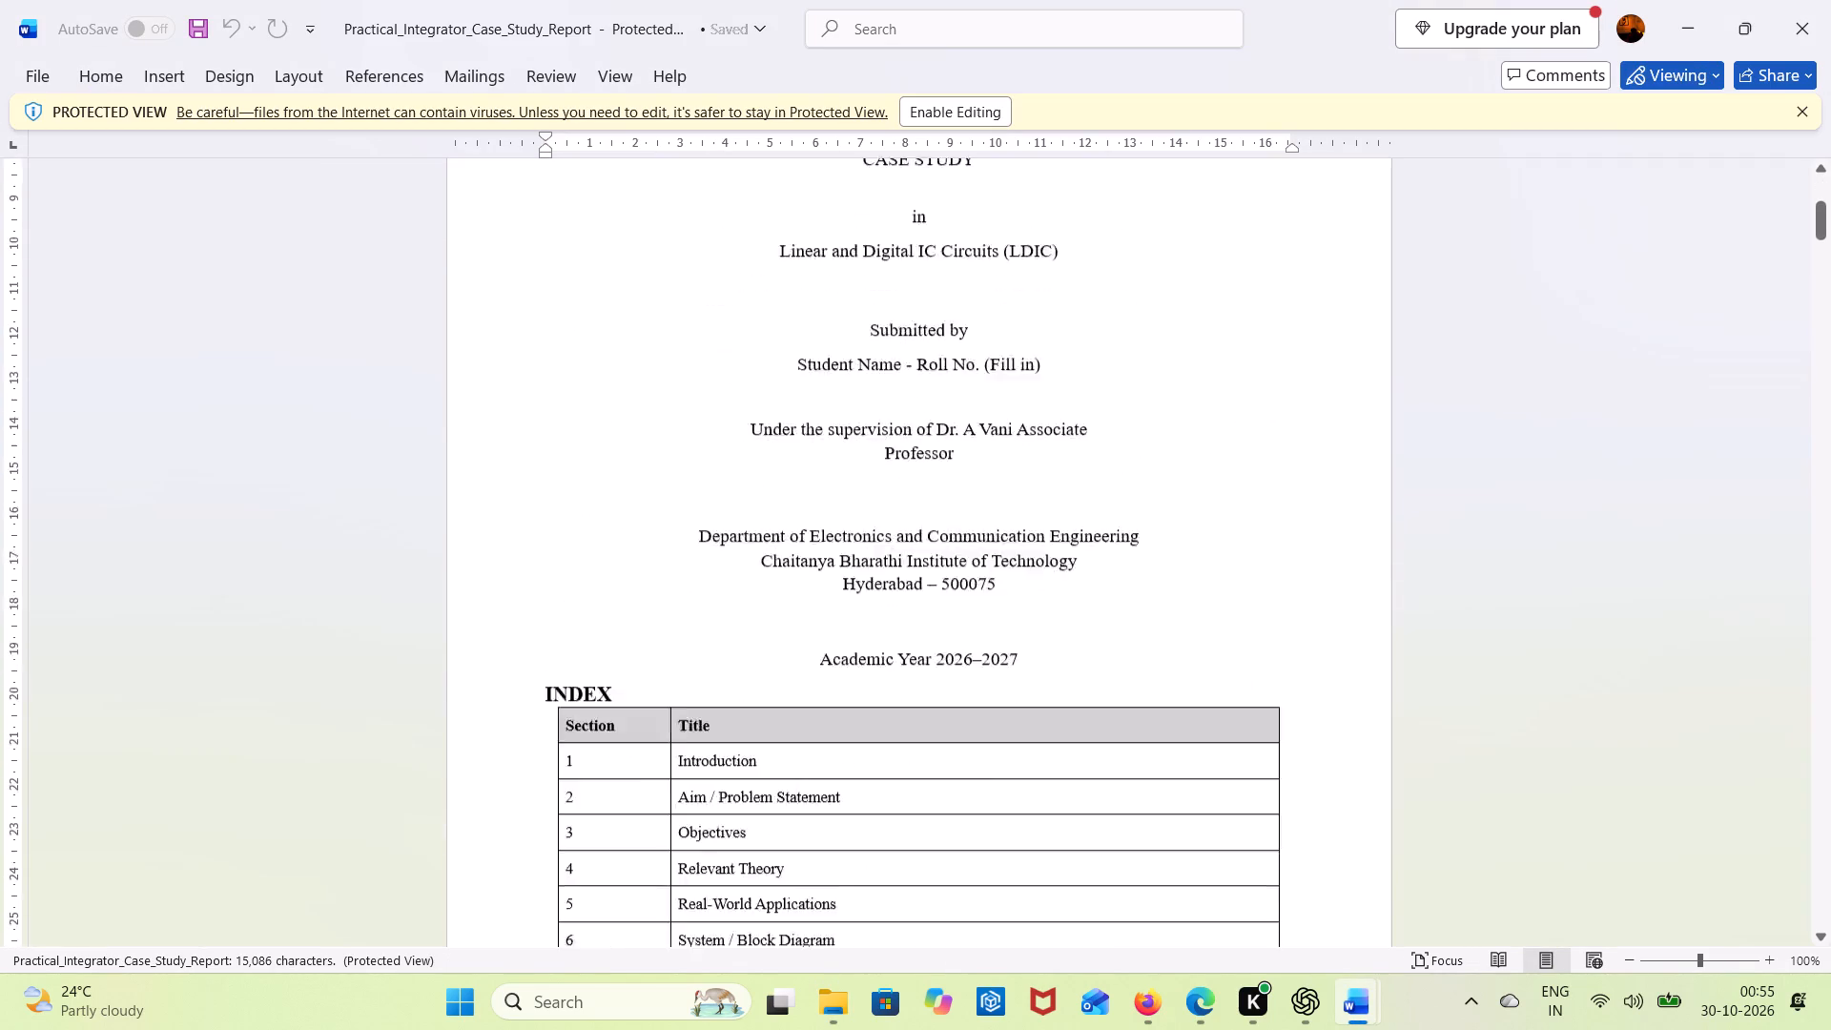
{"action": "scroll", "coordinate": [1059, 590], "scroll_direction": "down", "scroll_amount": 4}
{"action": "scroll", "coordinate": [1059, 590], "scroll_direction": "up", "scroll_amount": 2}
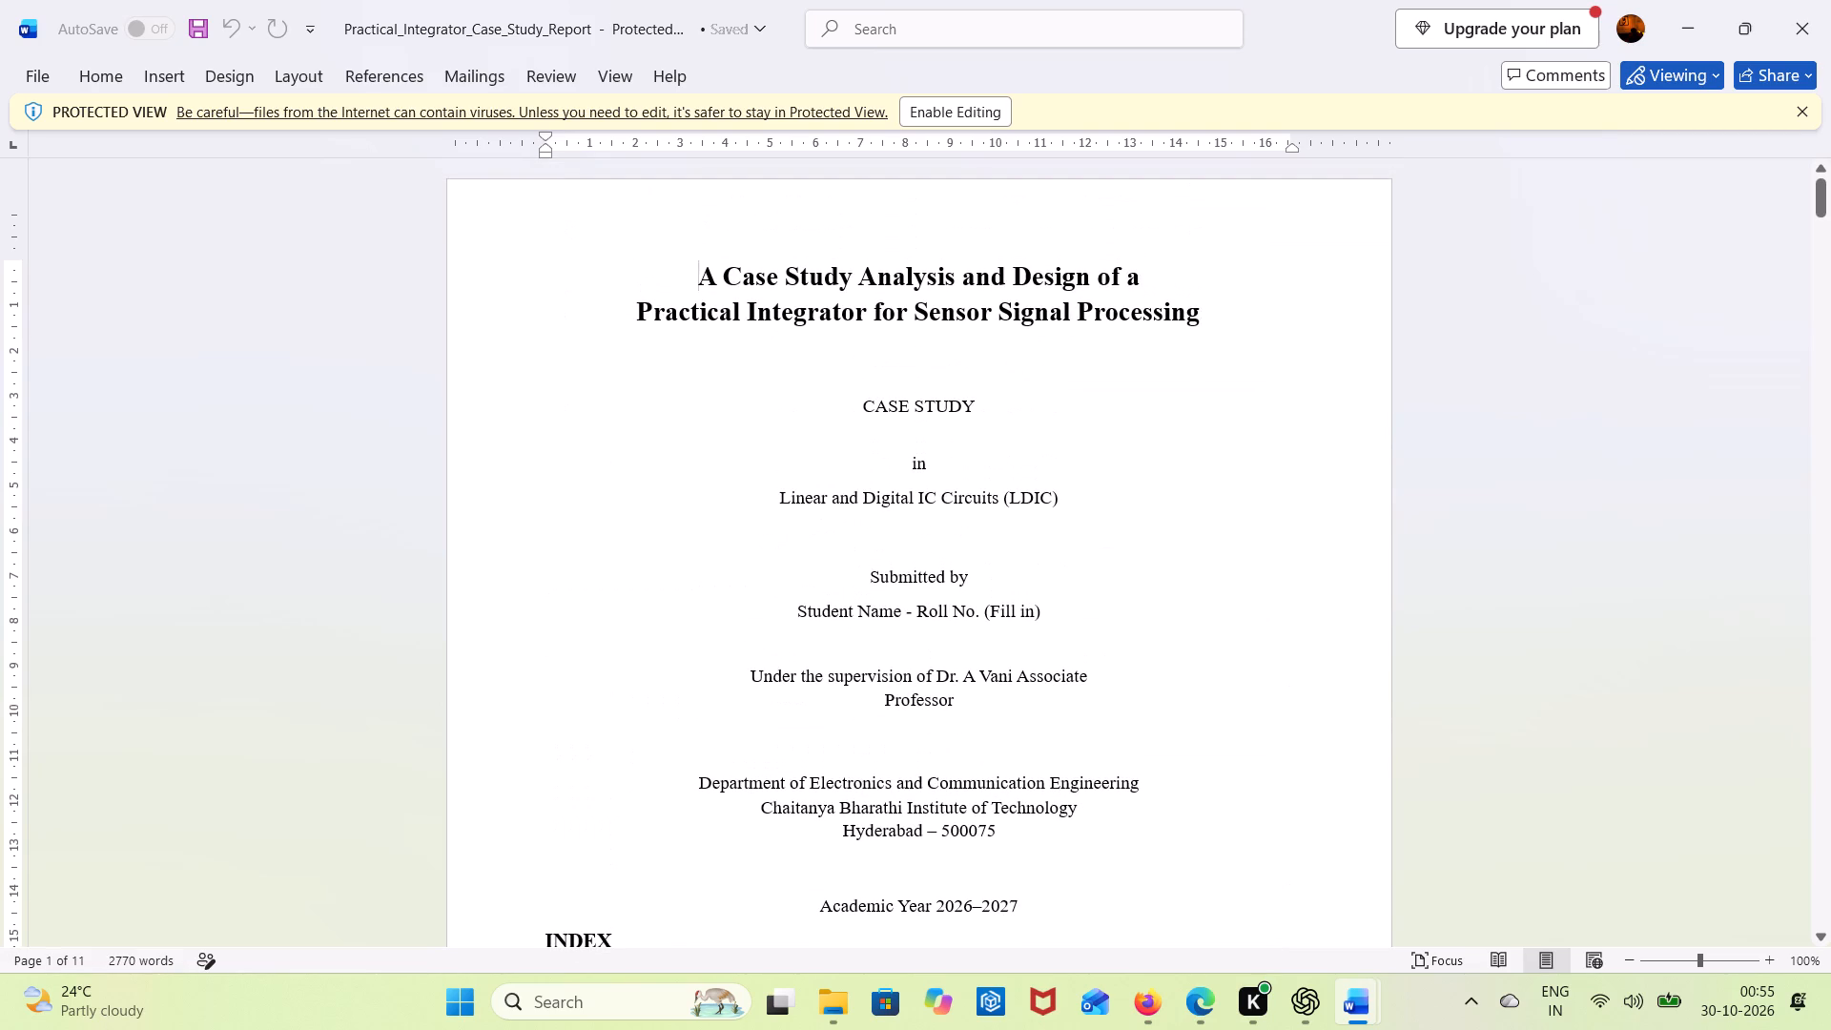
{"action": "left_click", "coordinate": [946, 104]}
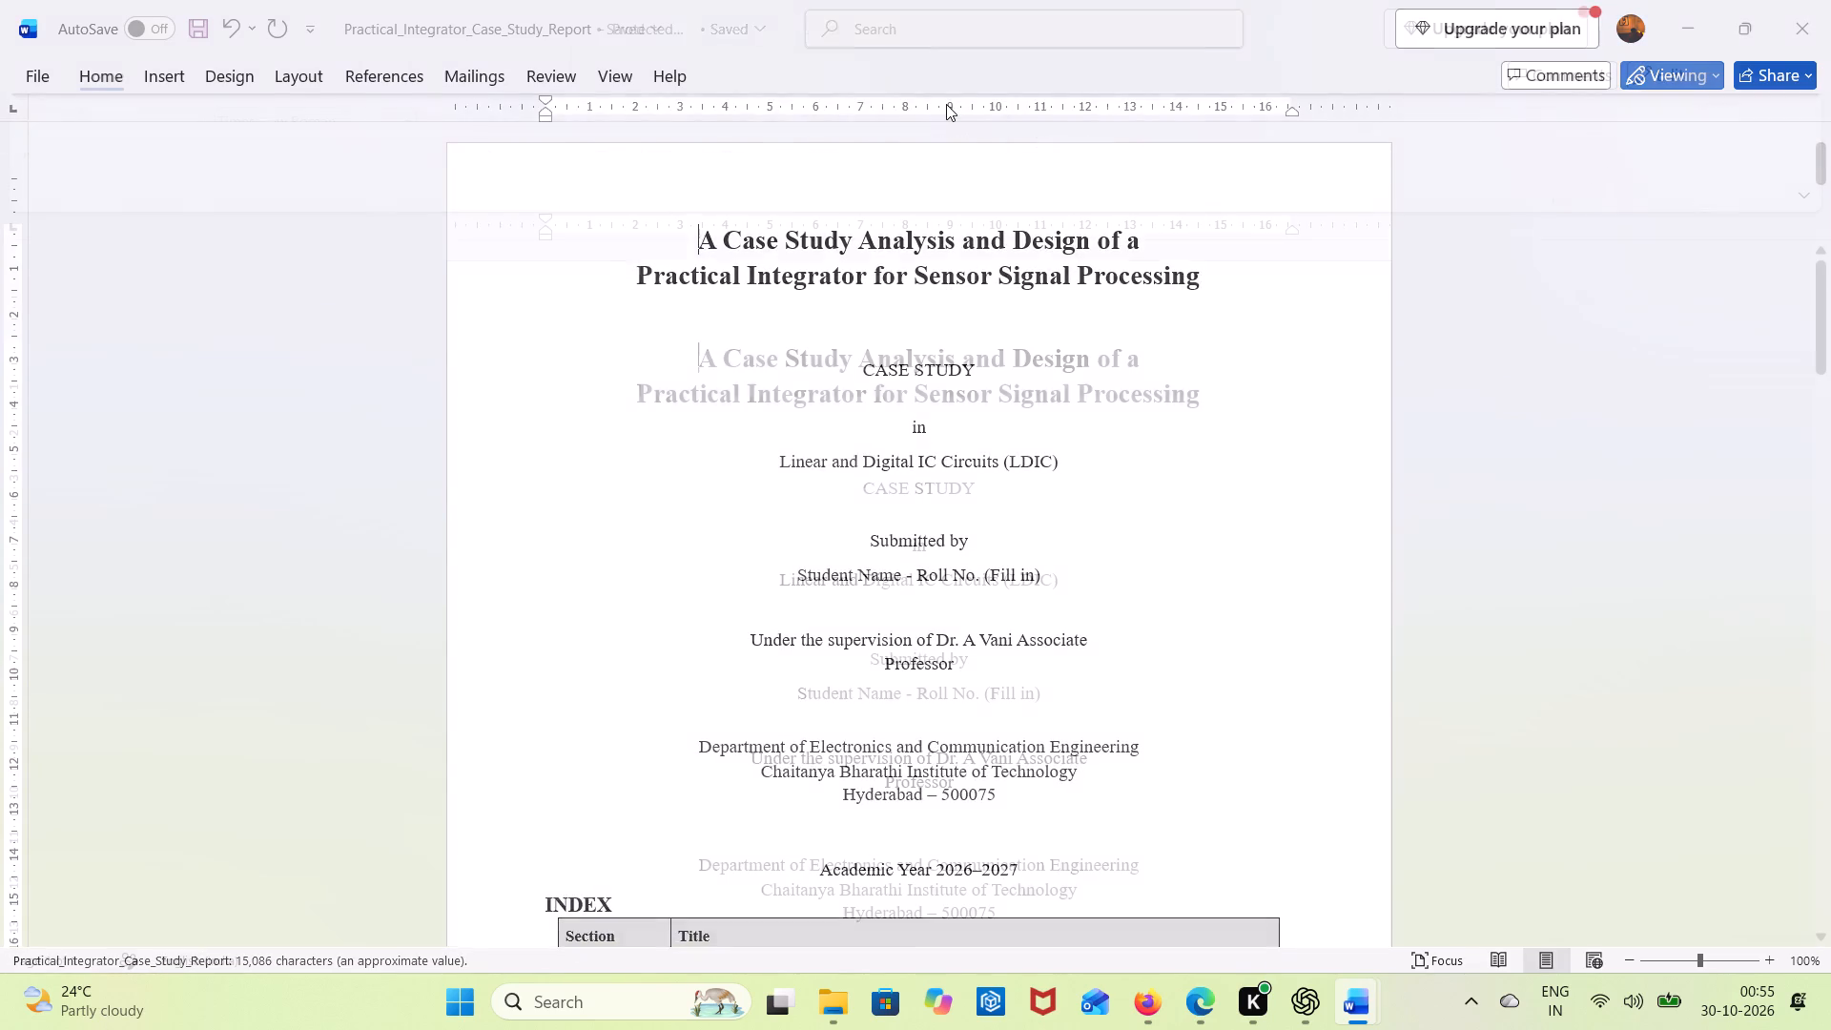
Set all text in the converted report to Times New Roman, size 14.
{"action": "scroll", "coordinate": [1023, 383], "scroll_direction": "down", "scroll_amount": 13}
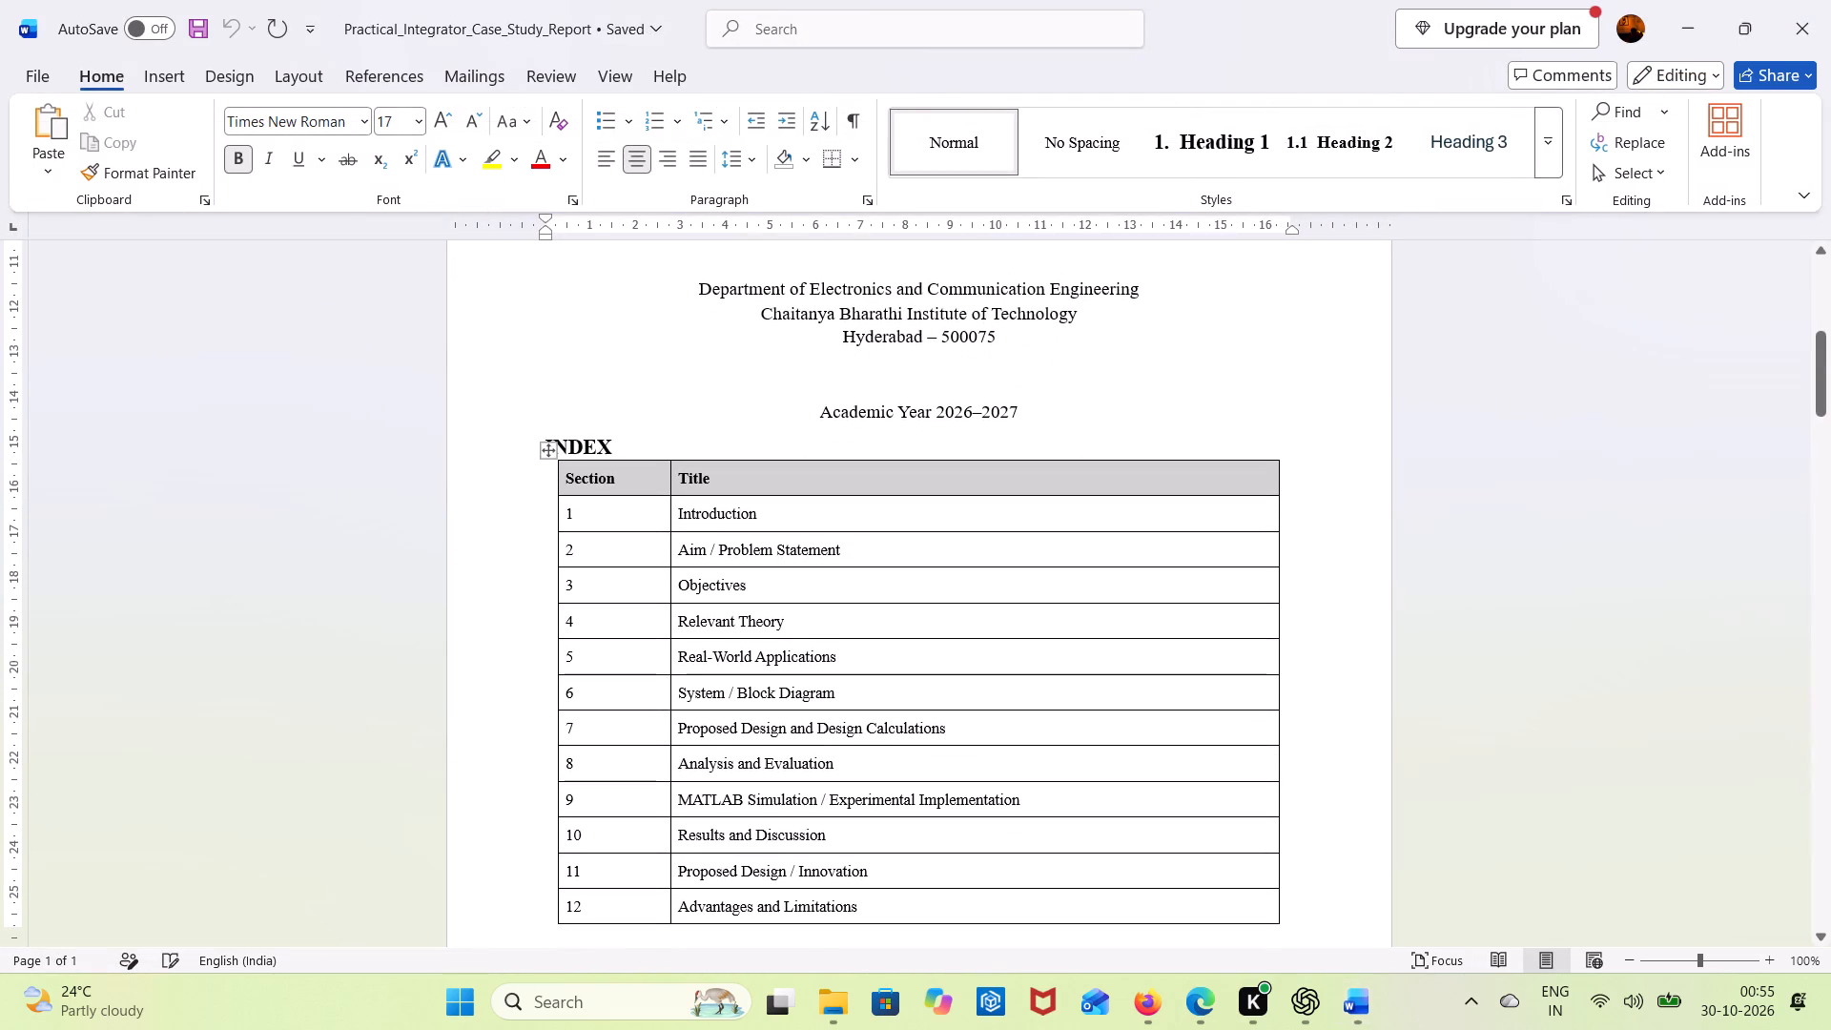
{"action": "scroll", "coordinate": [1103, 503], "scroll_direction": "up", "scroll_amount": 5}
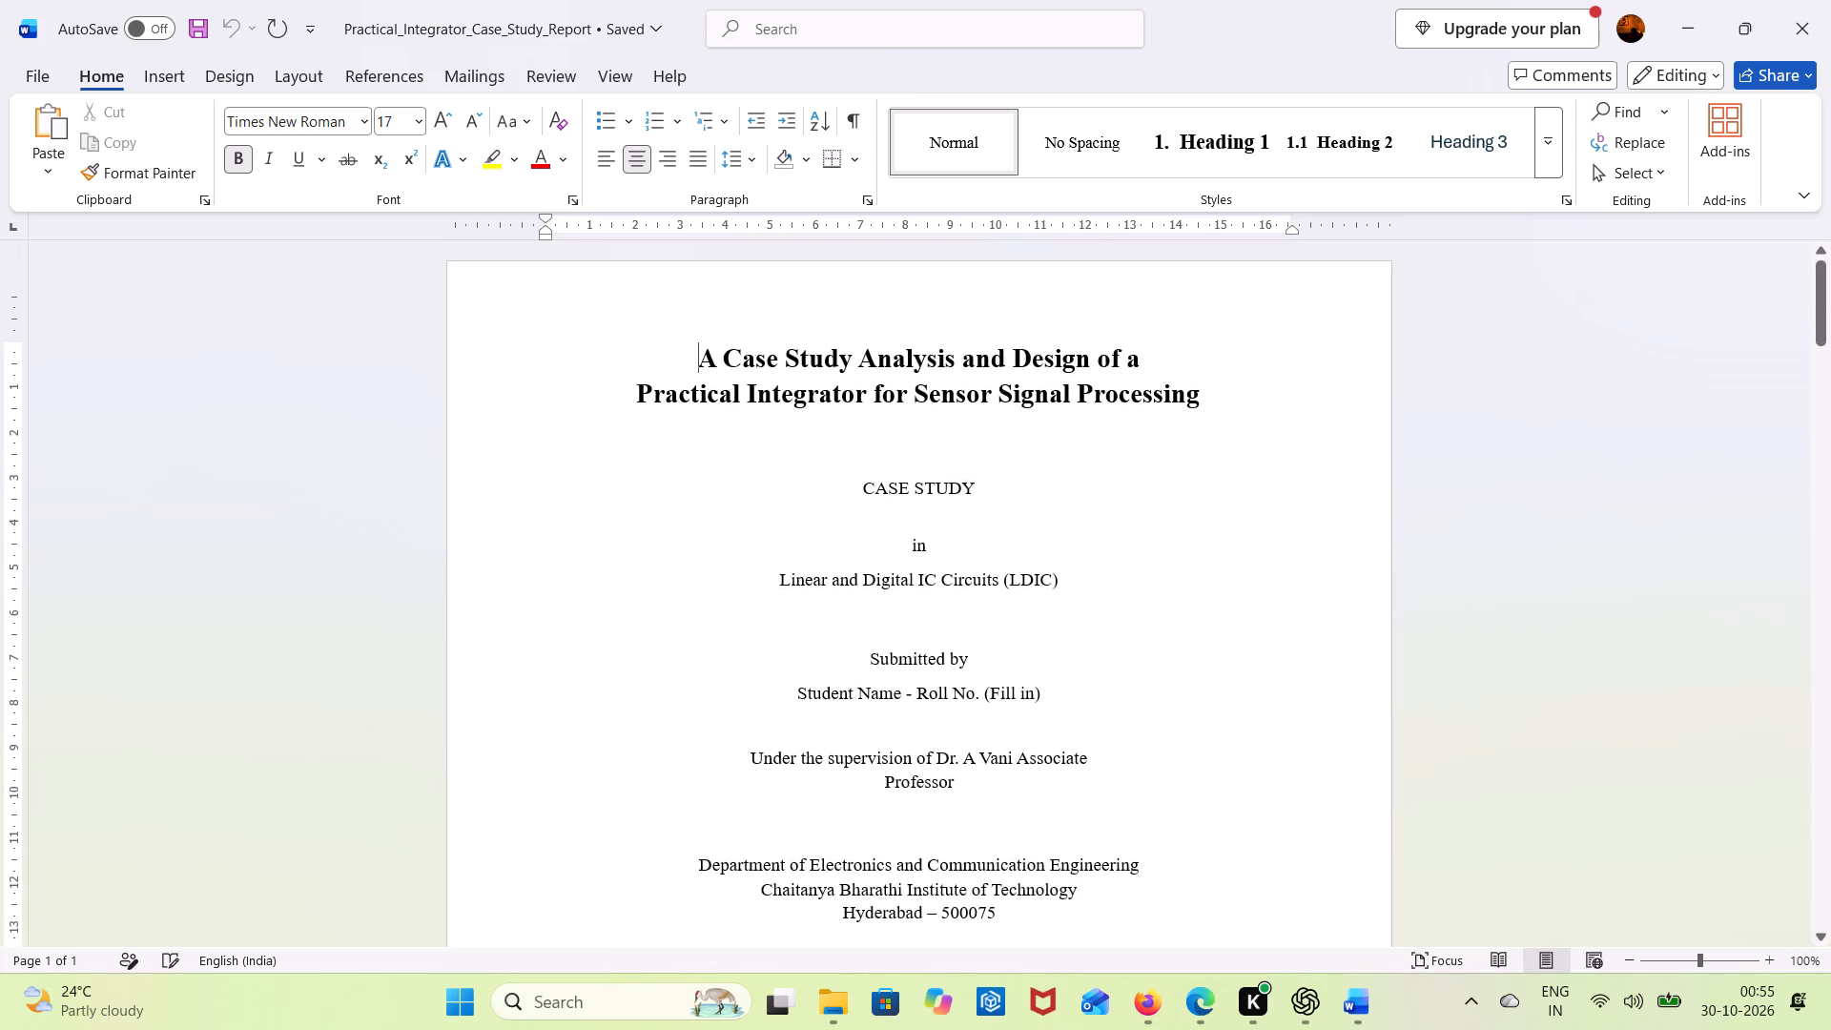
{"action": "scroll", "coordinate": [1103, 503], "scroll_direction": "up", "scroll_amount": 1}
{"action": "key", "text": "ctrl+a"}
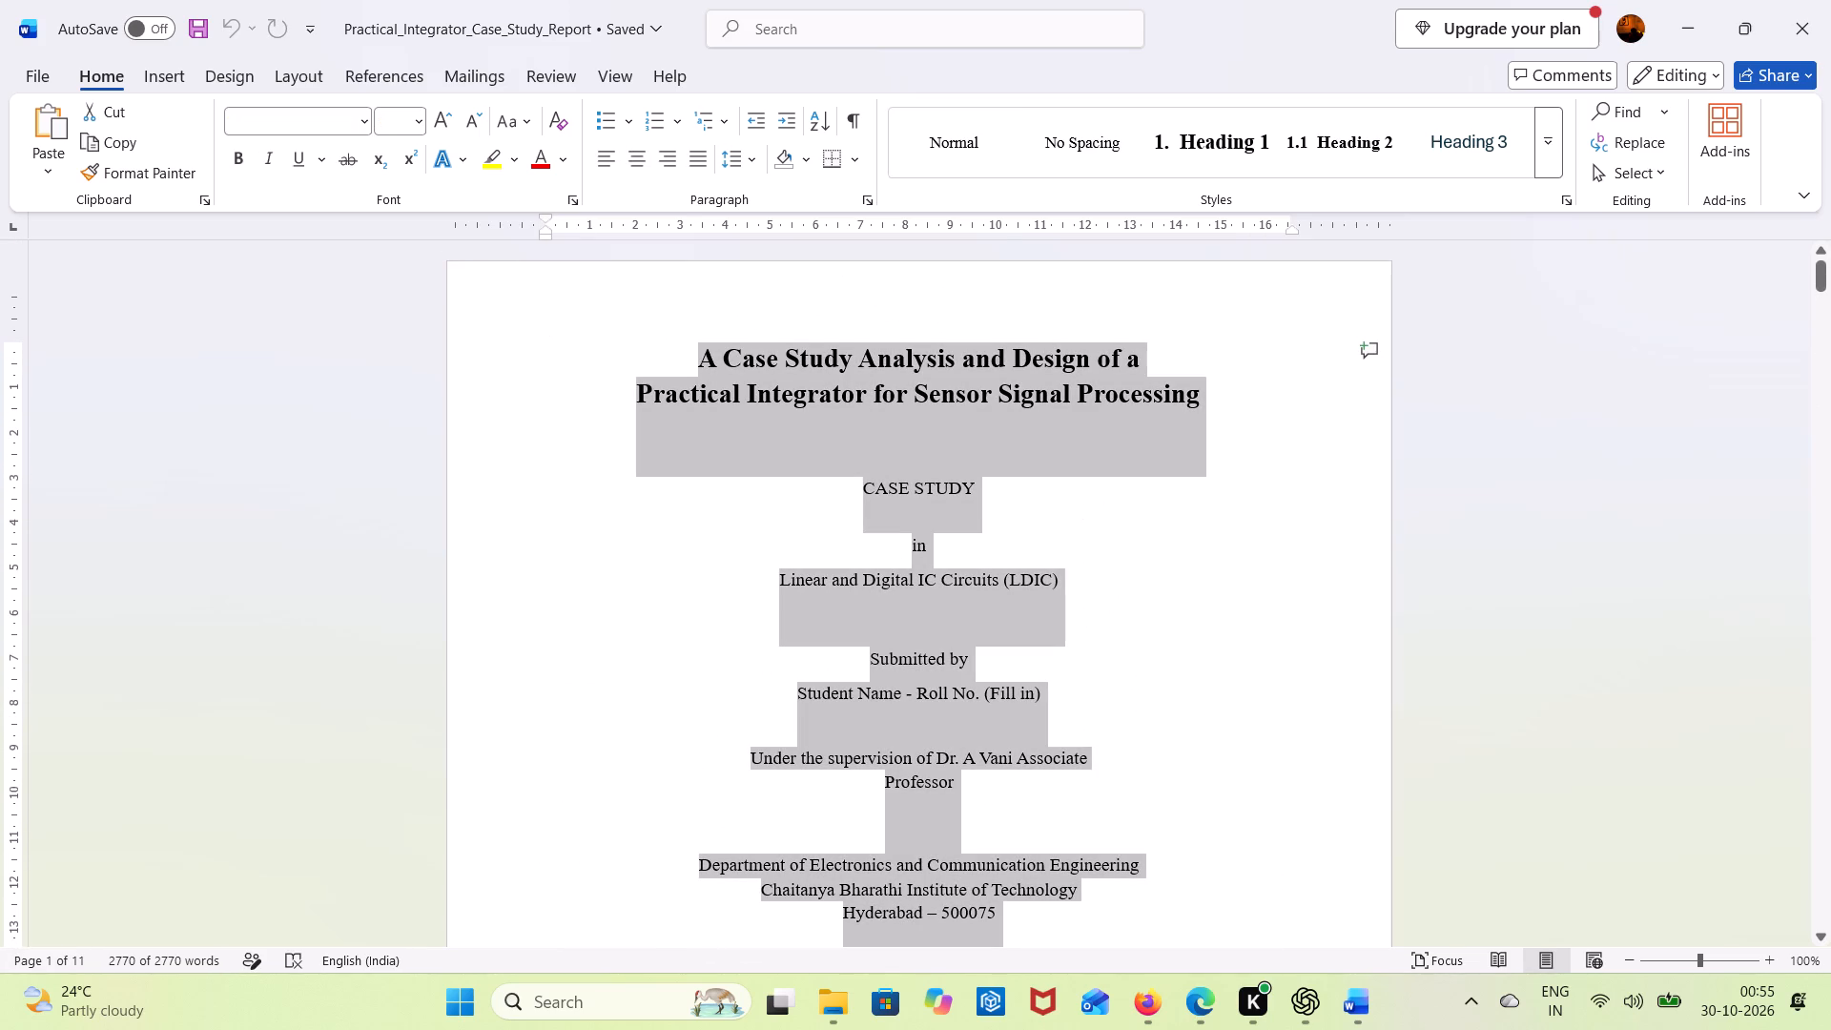
{"action": "left_click", "coordinate": [358, 116]}
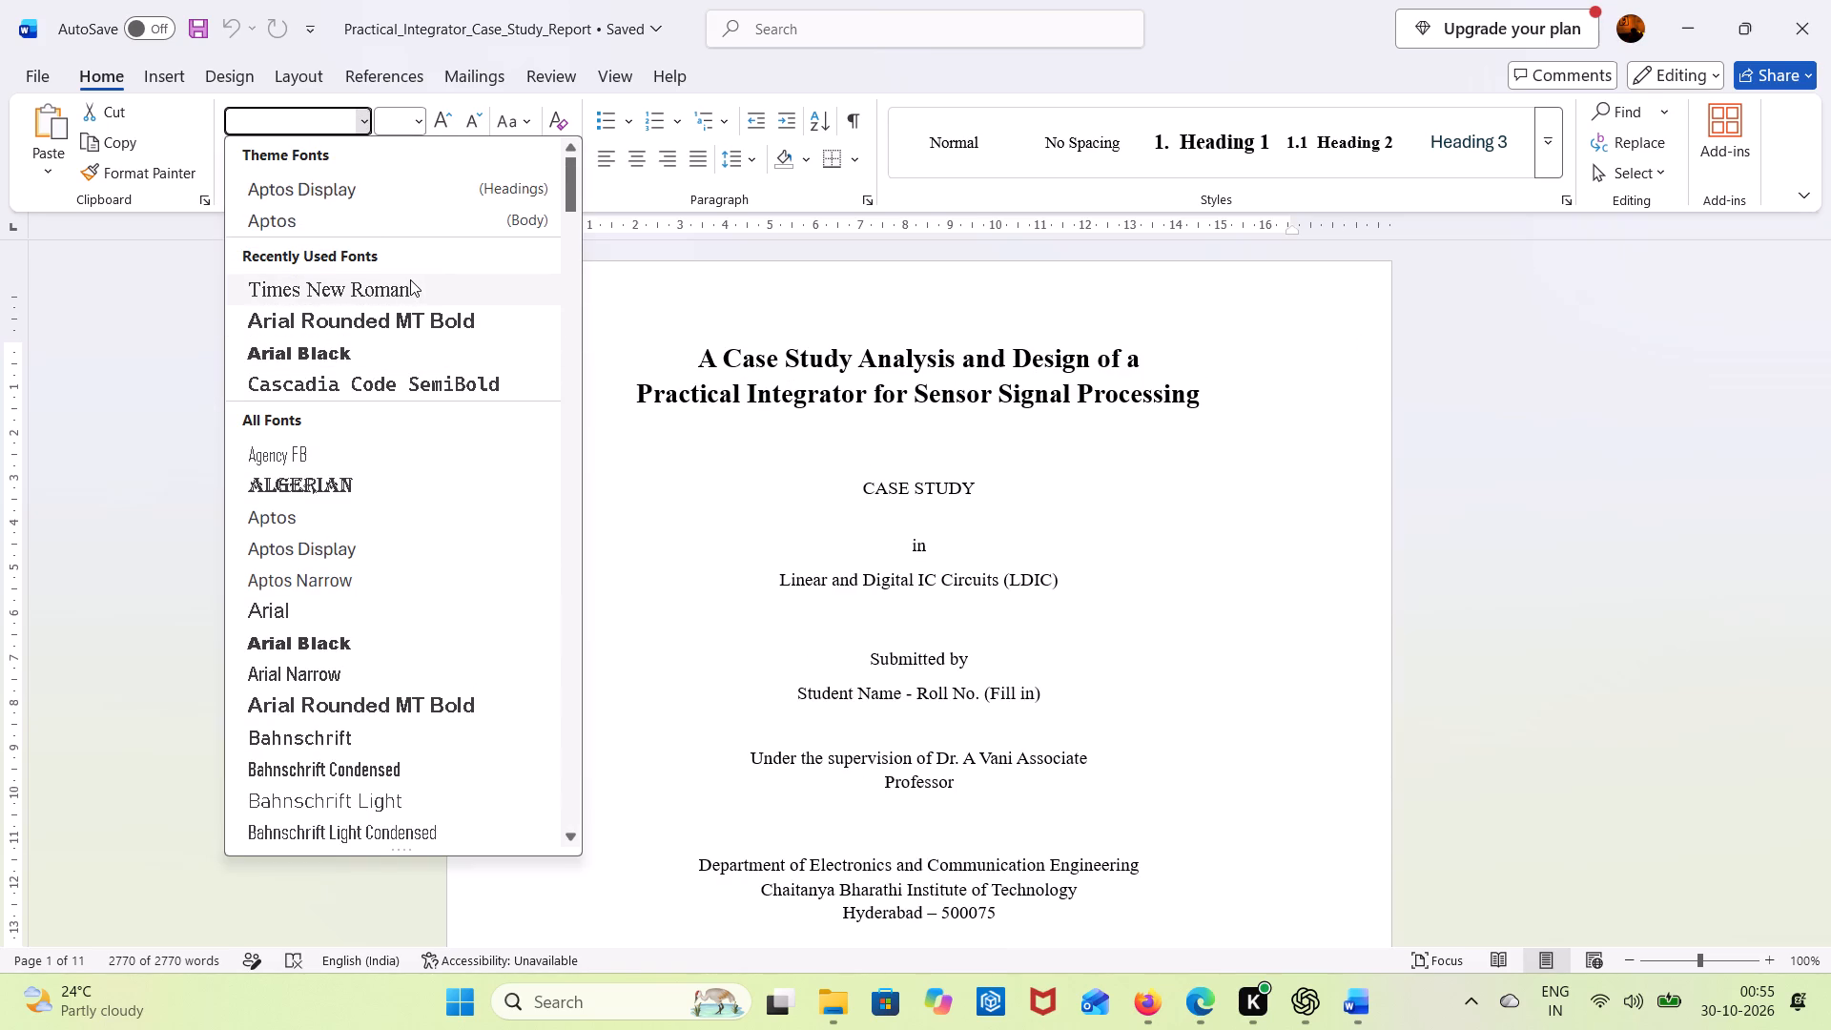
{"action": "left_click", "coordinate": [400, 282]}
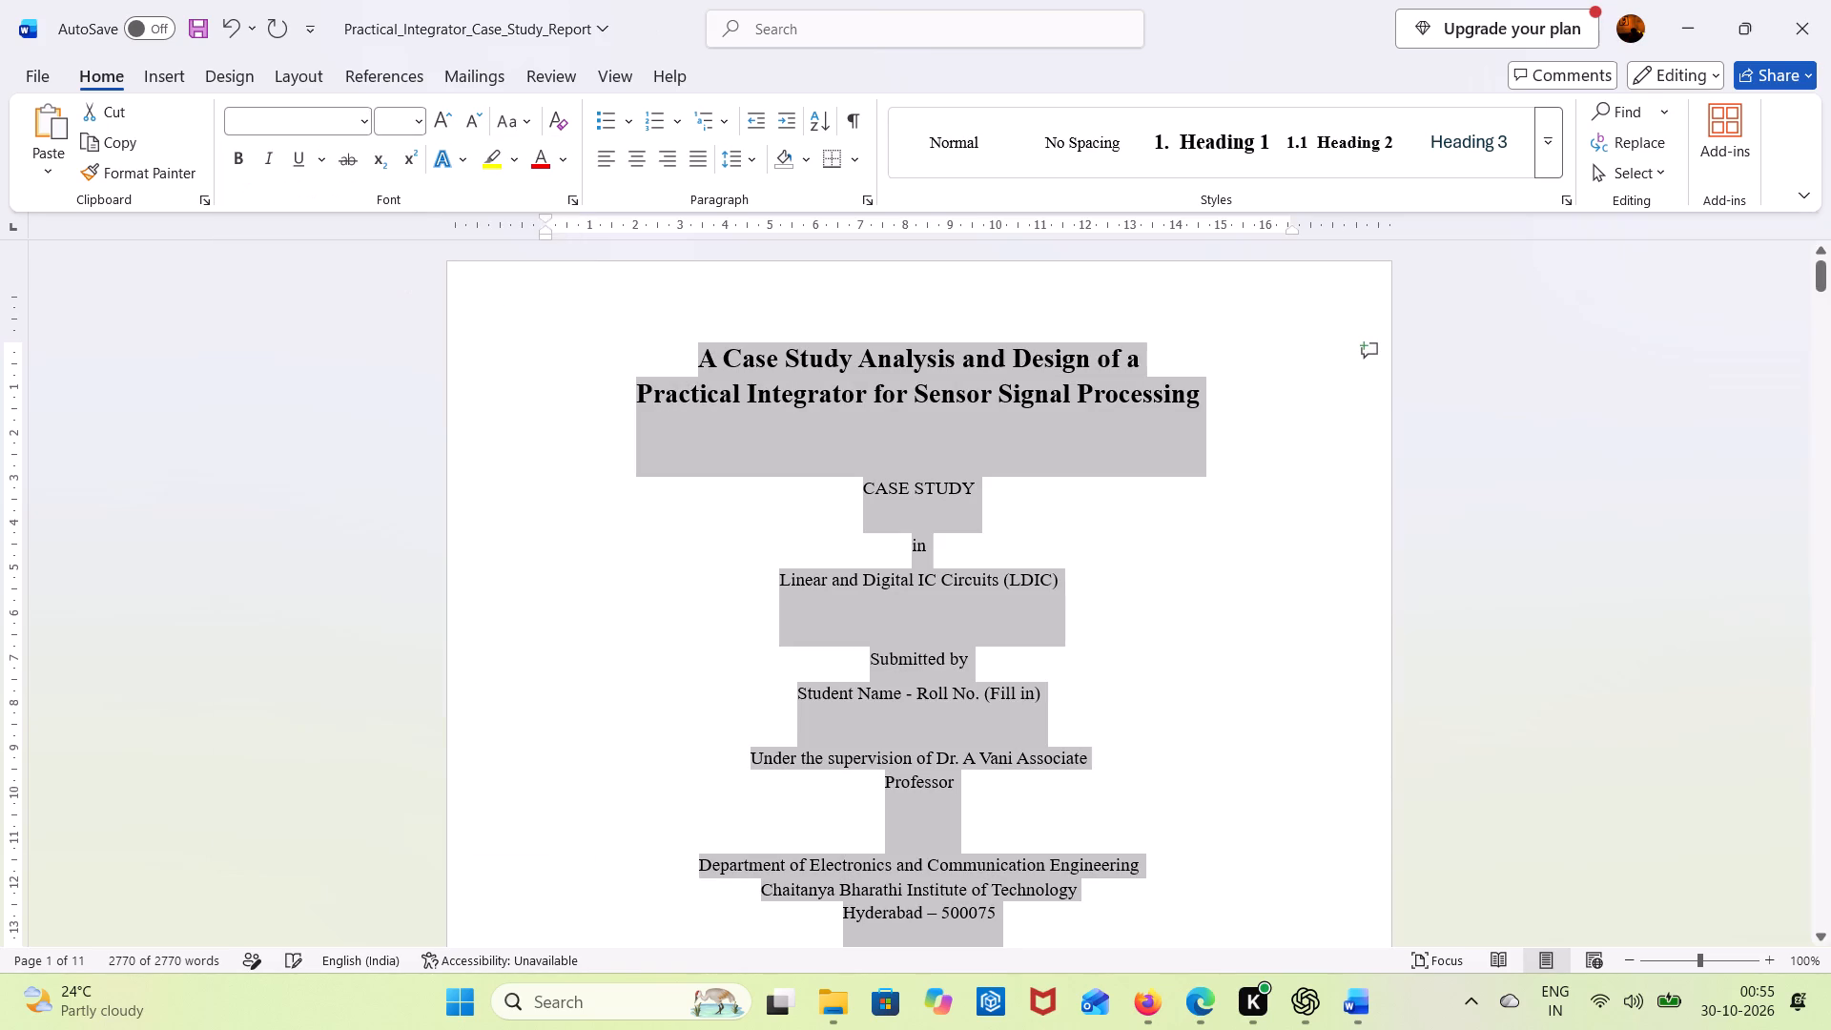
{"action": "left_click", "coordinate": [413, 112]}
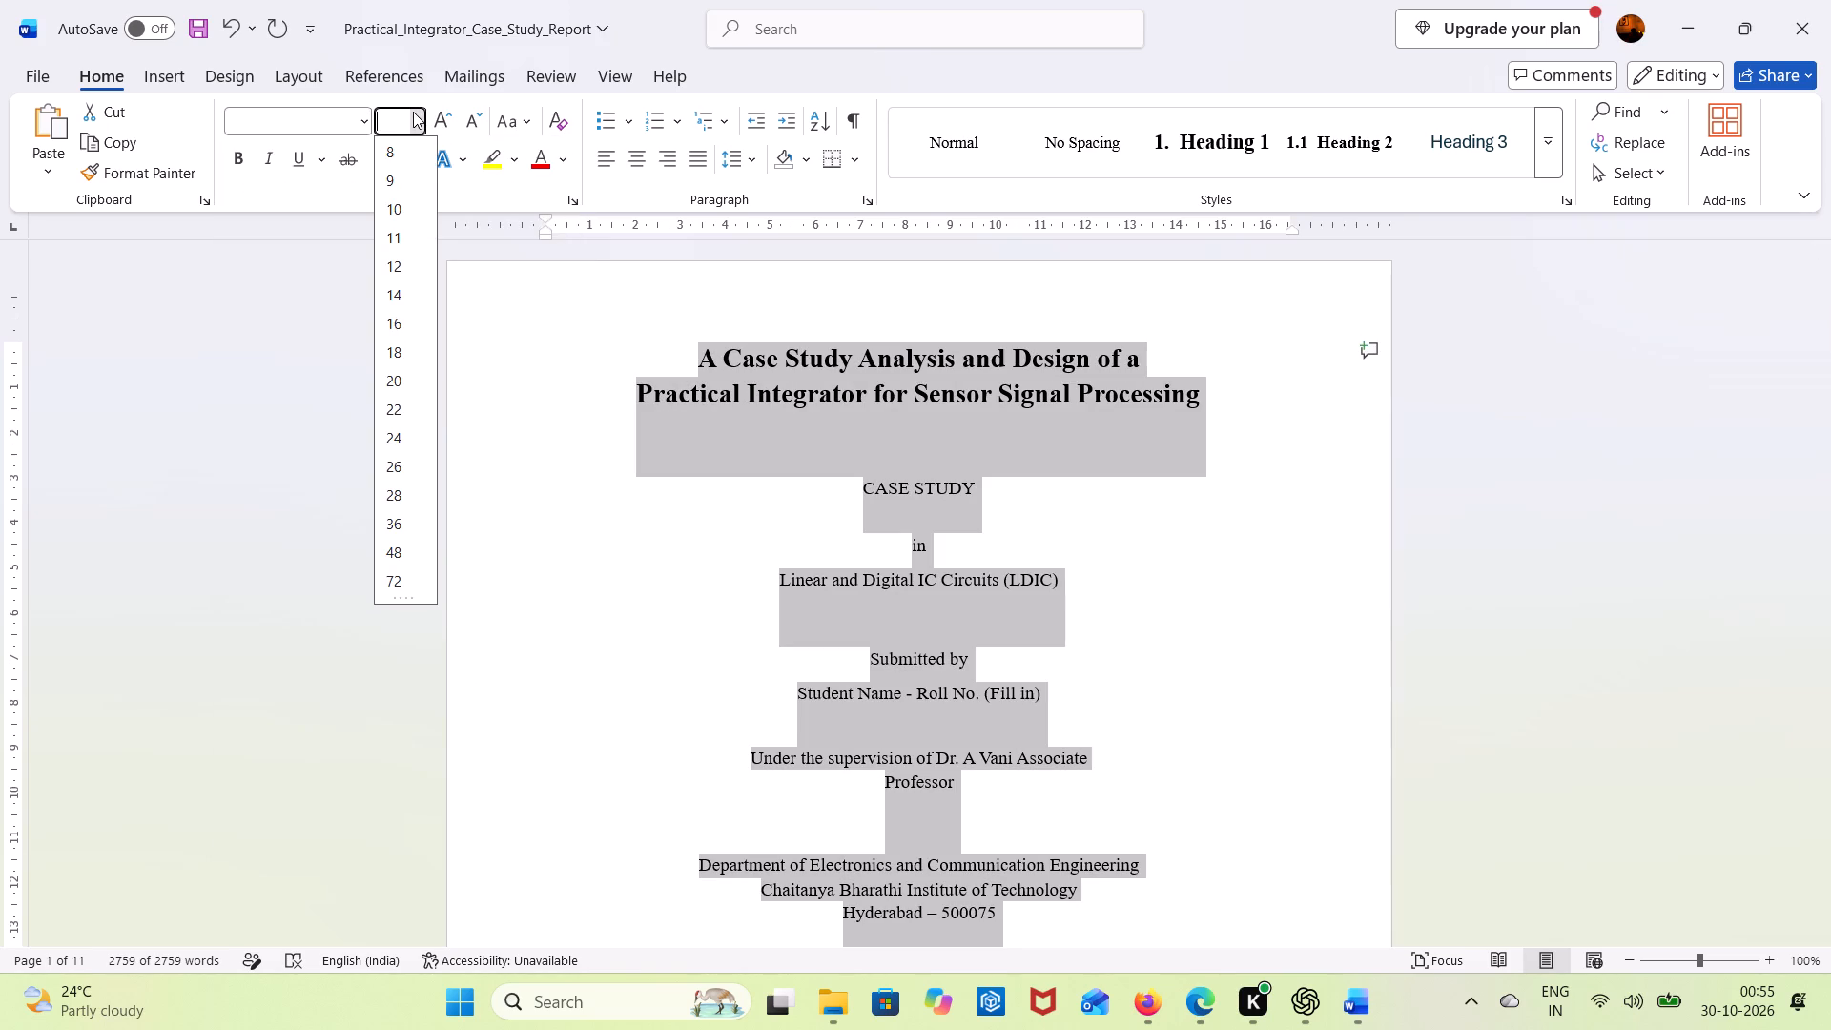
{"action": "left_click", "coordinate": [398, 302]}
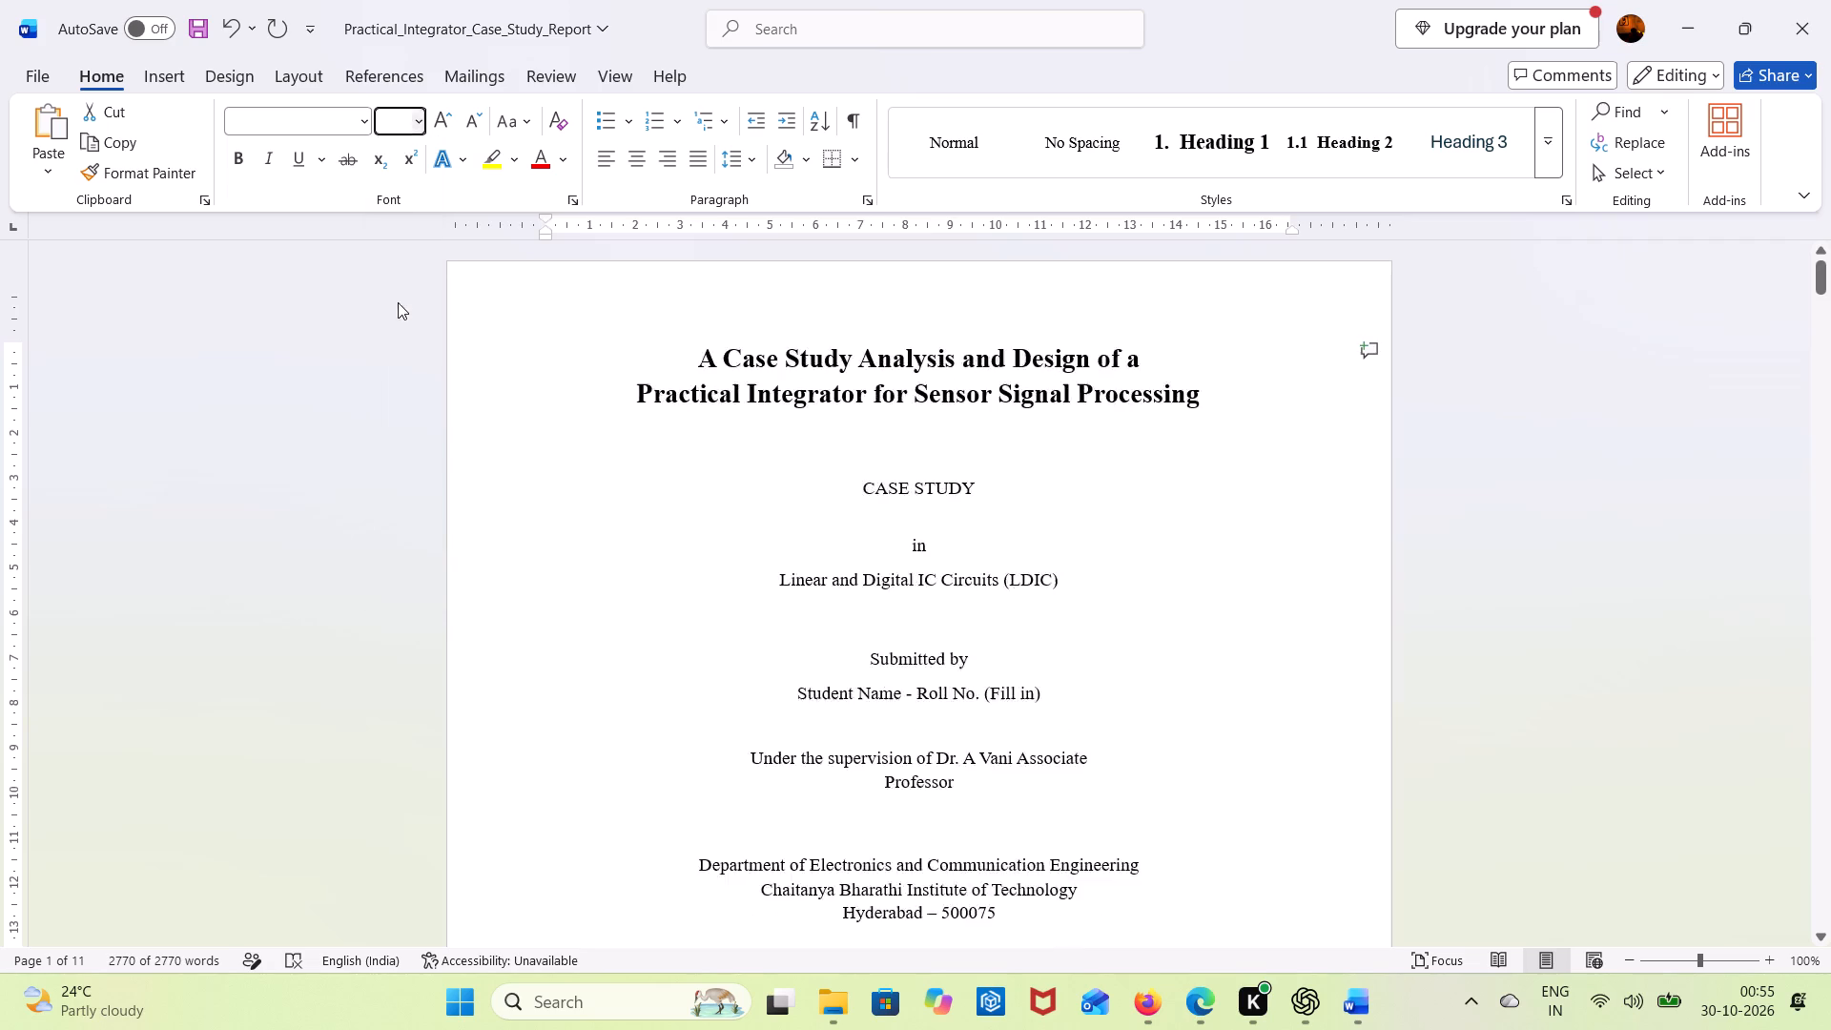
{"action": "left_click", "coordinate": [625, 576]}
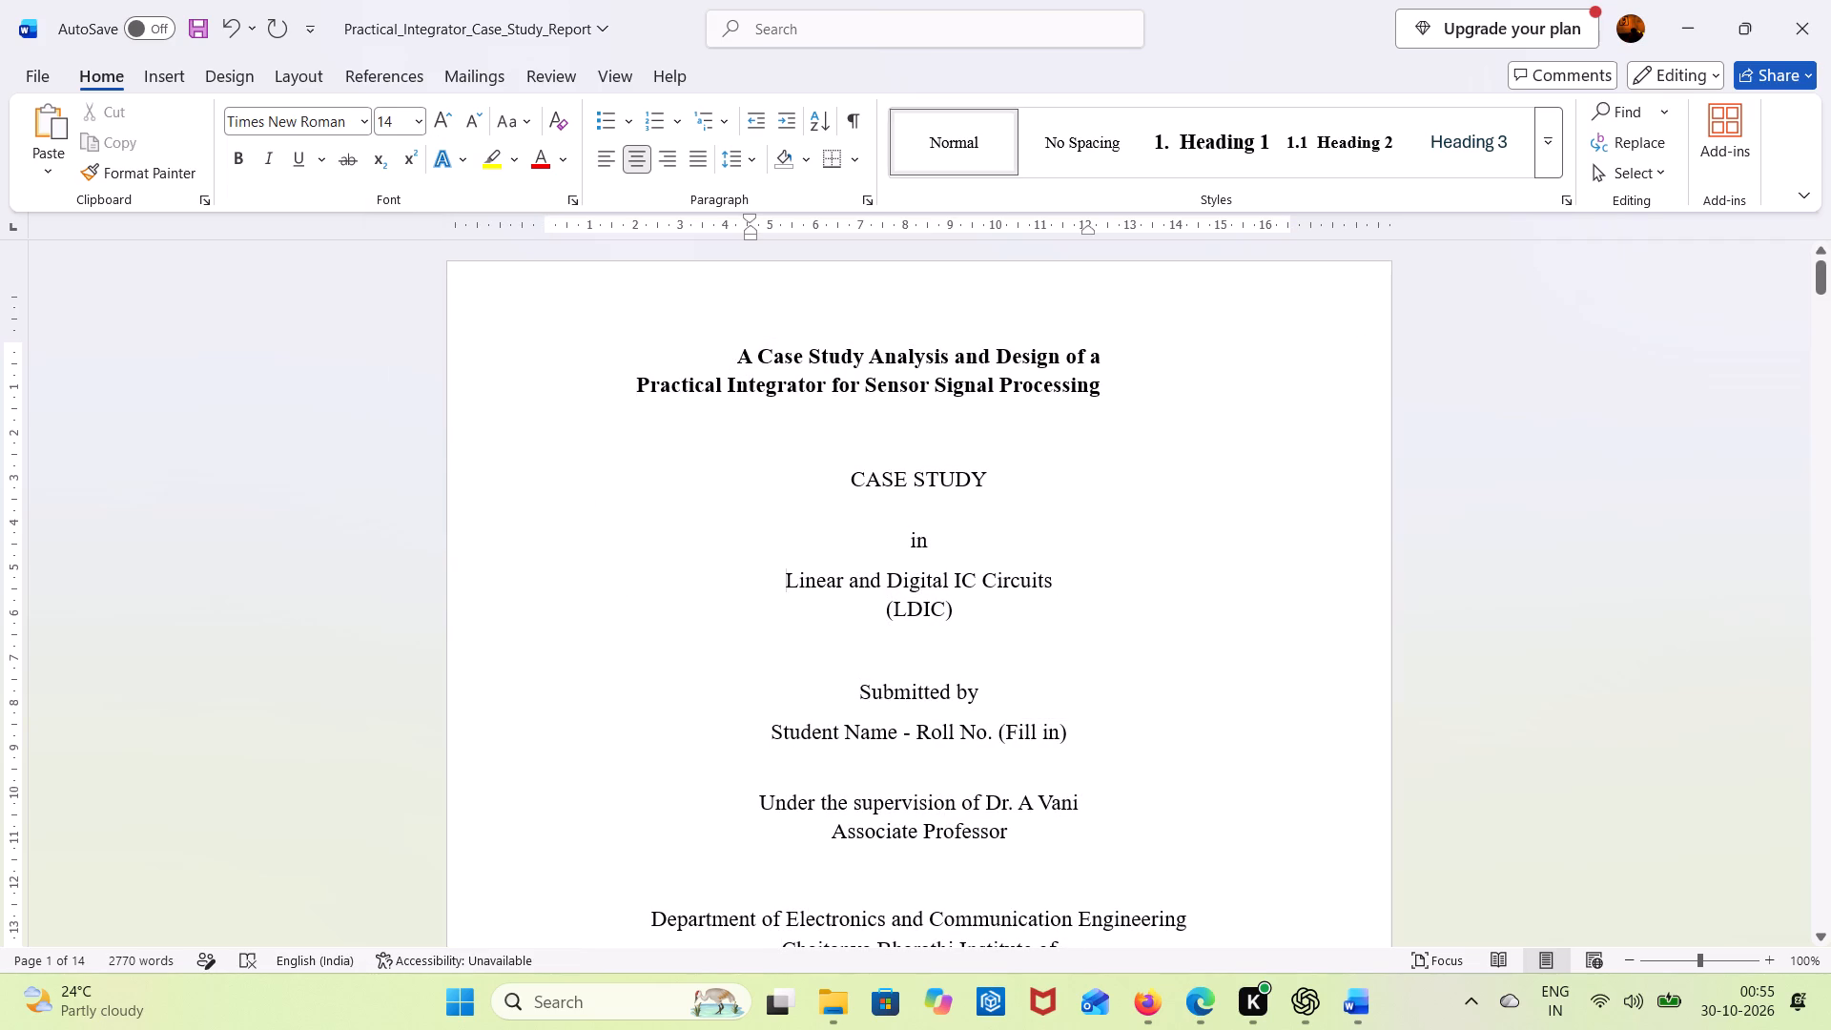
Set the two-line report title on the cover page to Calibri, size 18.
{"action": "left_click_drag", "start_coordinate": [733, 351], "coordinate": [1095, 368]}
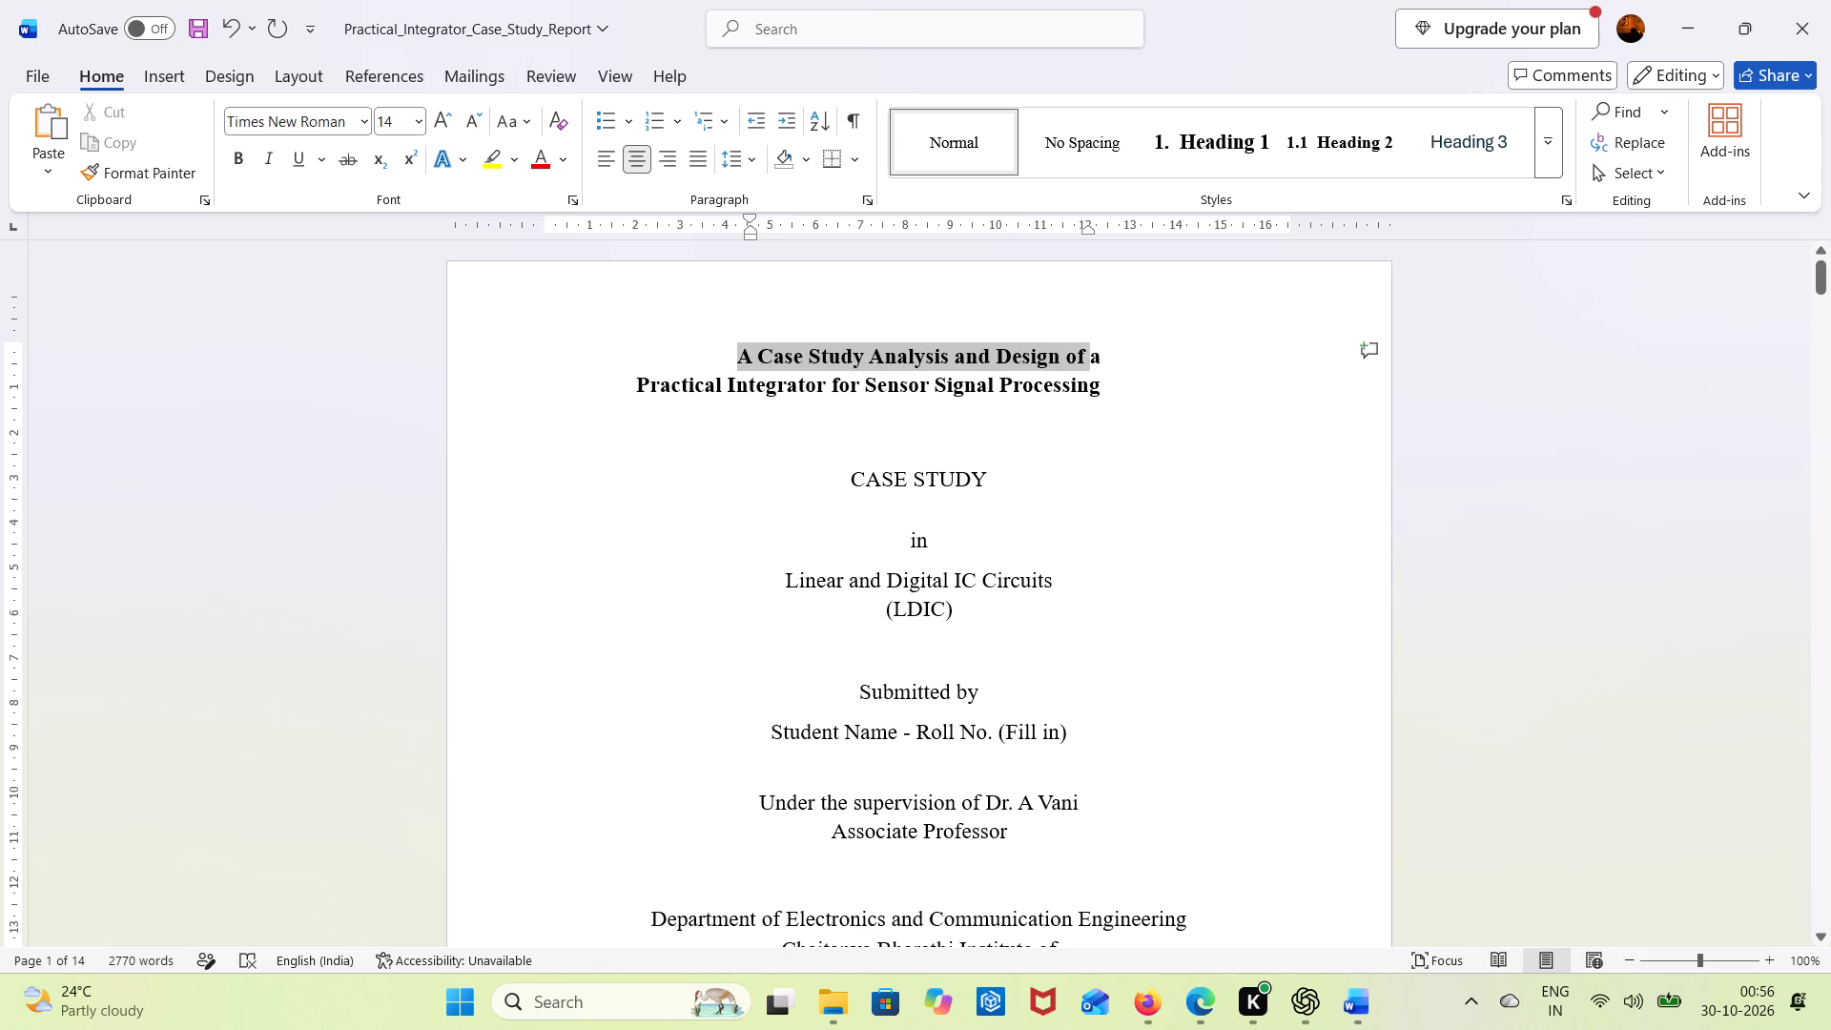
{"action": "left_click_drag", "start_coordinate": [1095, 368], "coordinate": [1105, 404]}
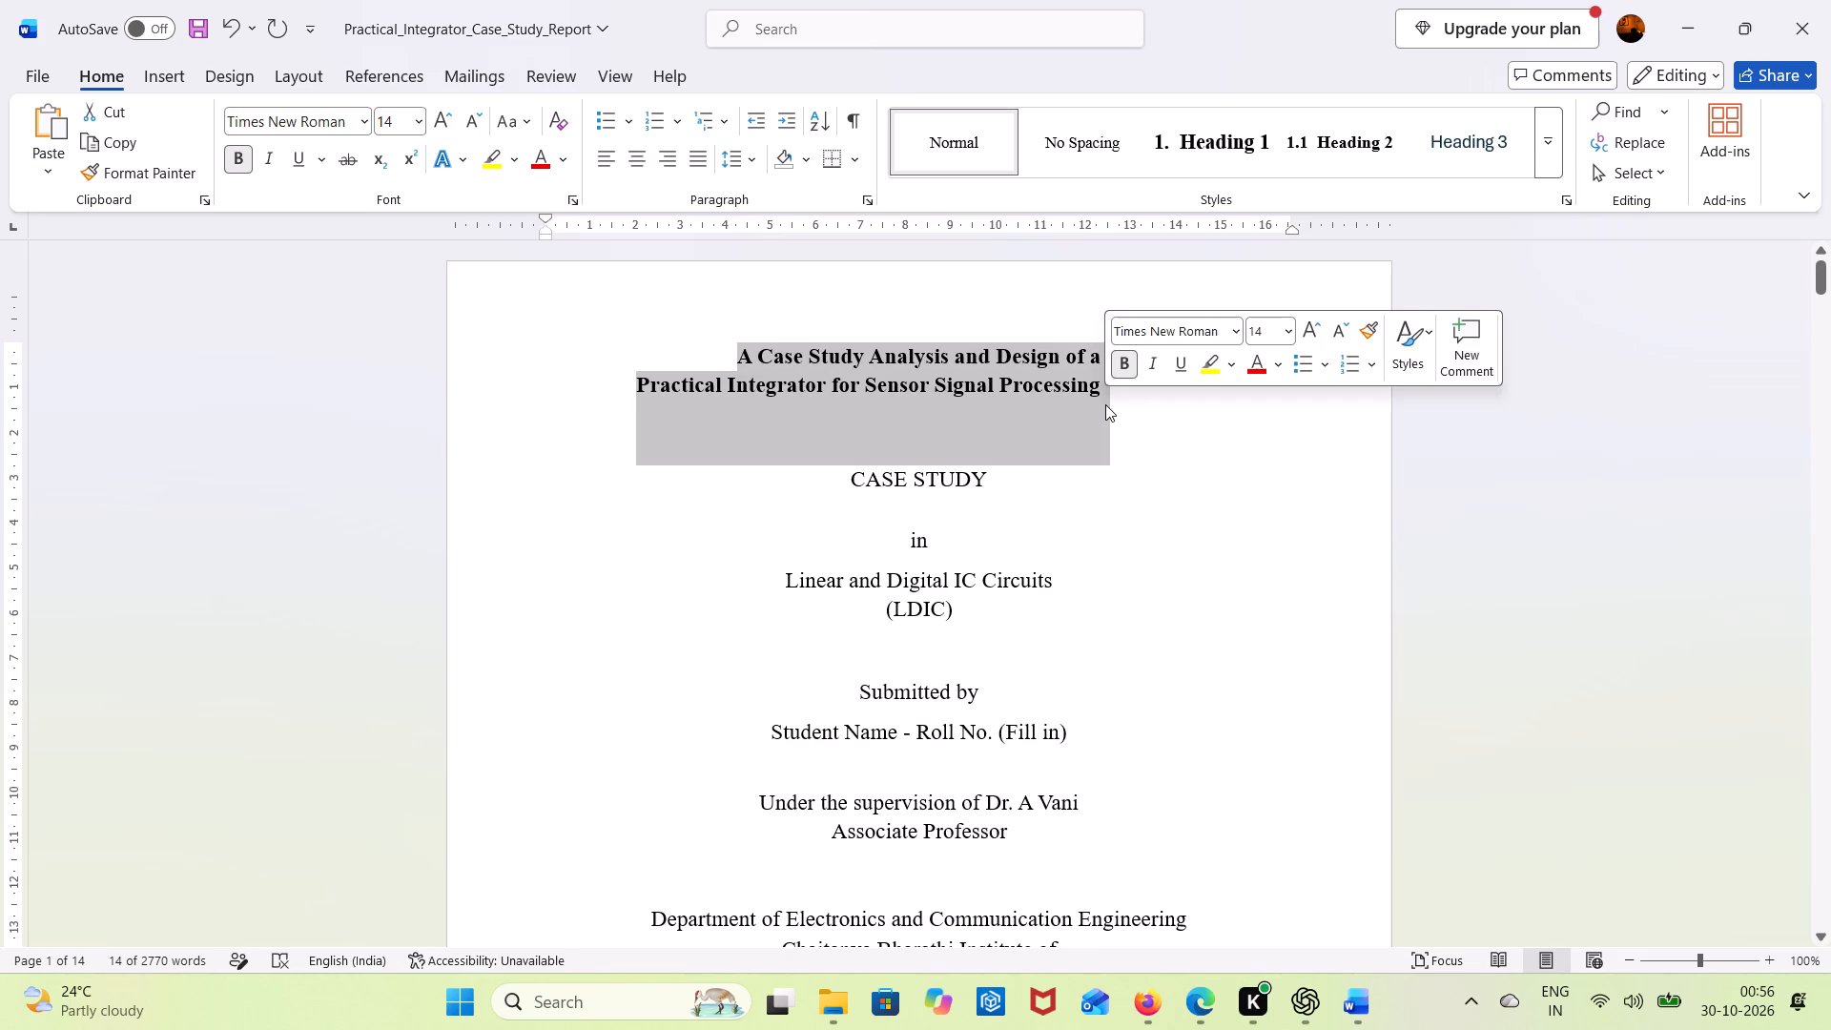
{"action": "left_click", "coordinate": [1235, 335]}
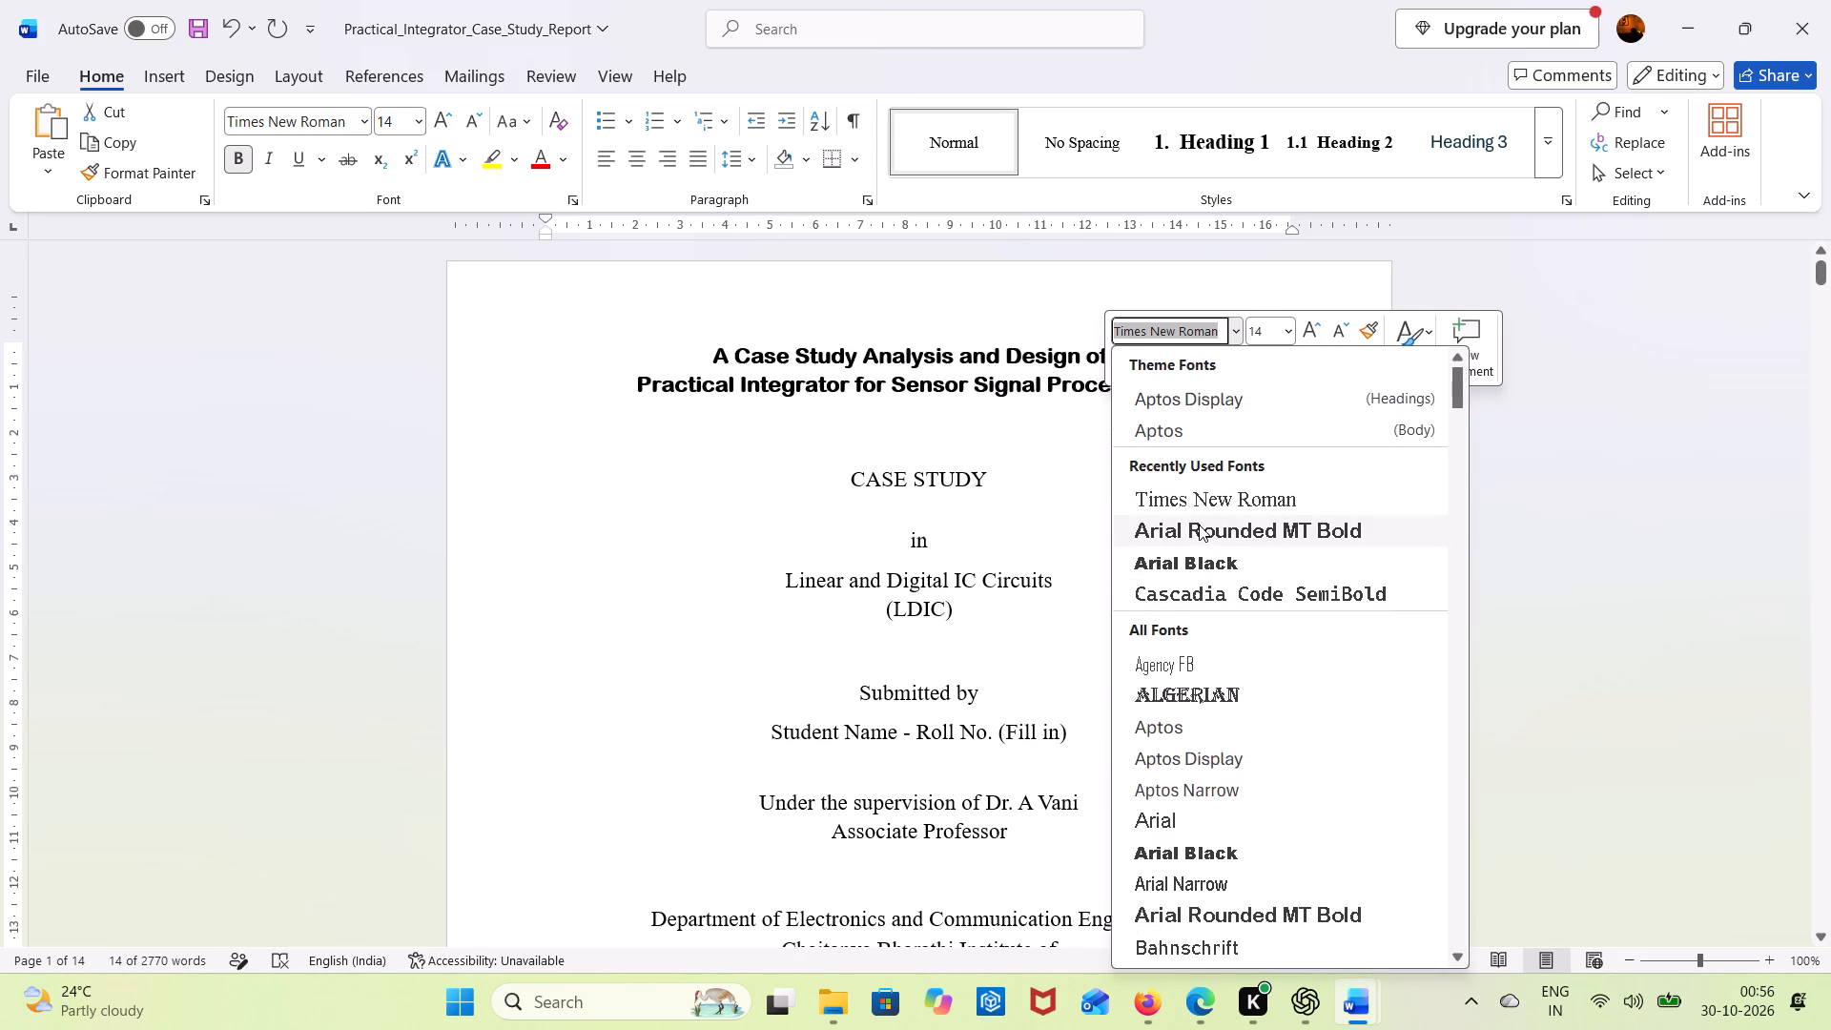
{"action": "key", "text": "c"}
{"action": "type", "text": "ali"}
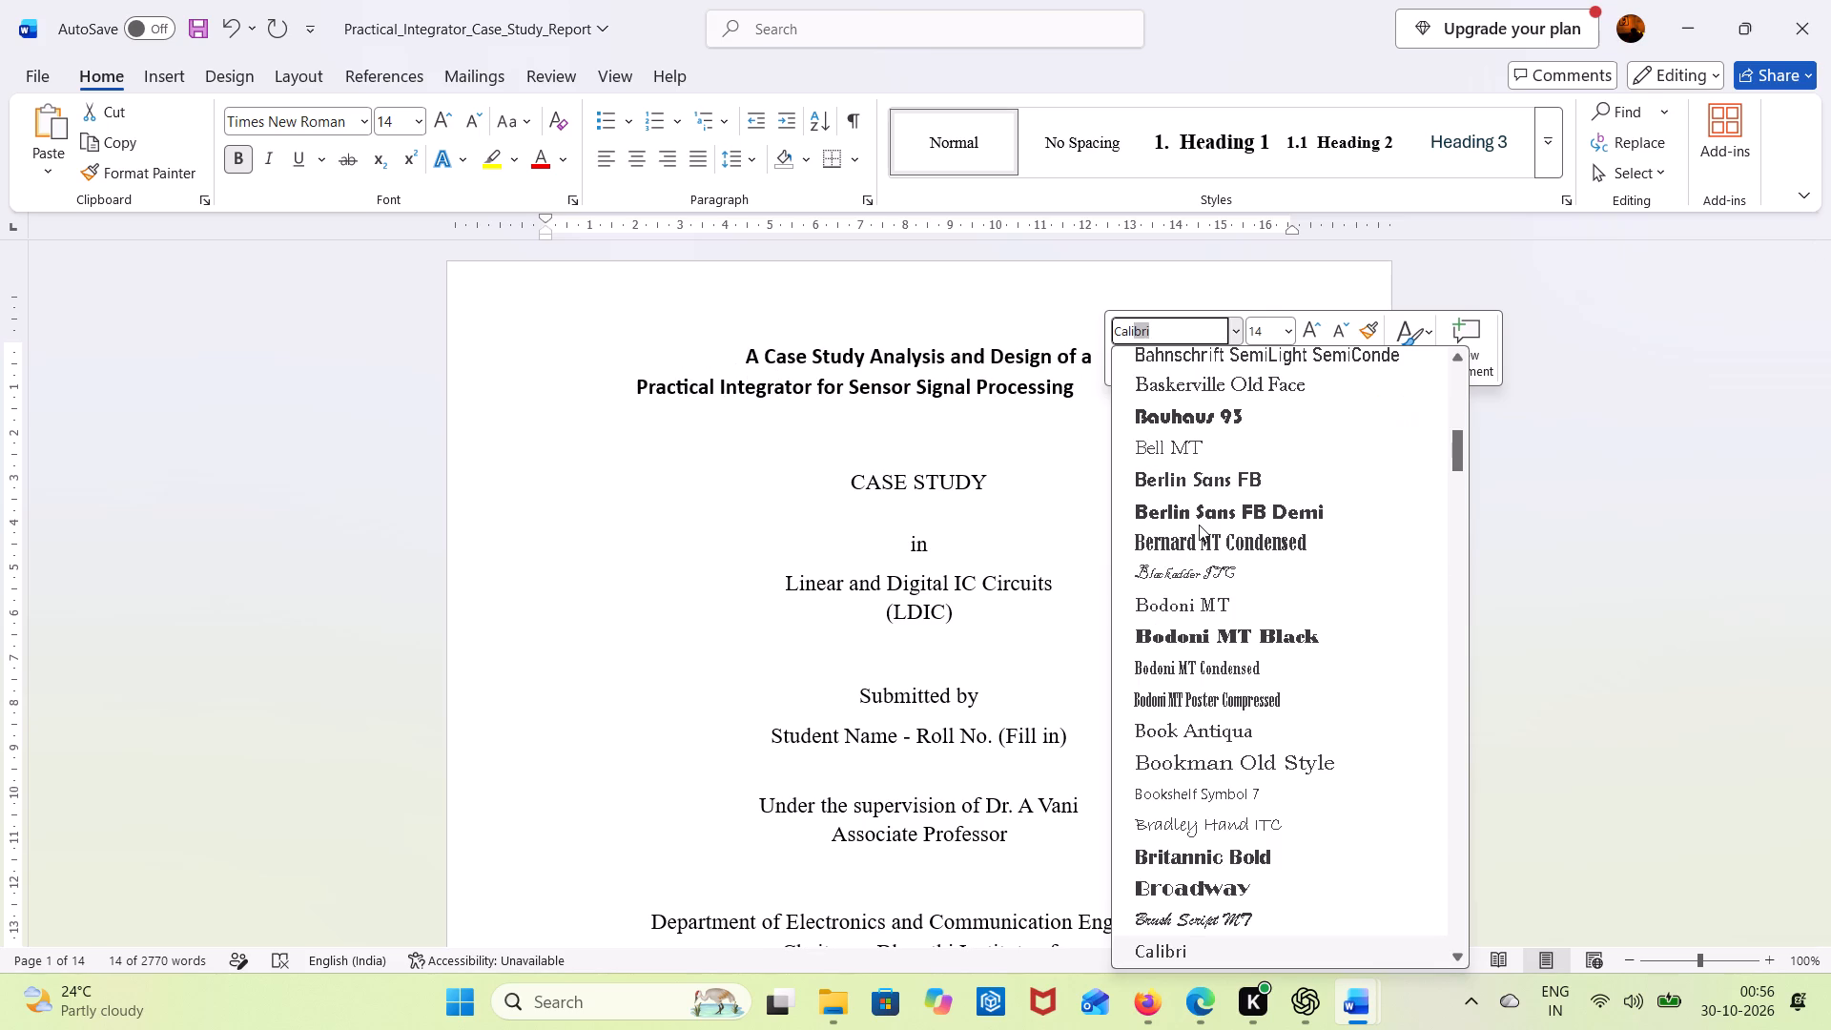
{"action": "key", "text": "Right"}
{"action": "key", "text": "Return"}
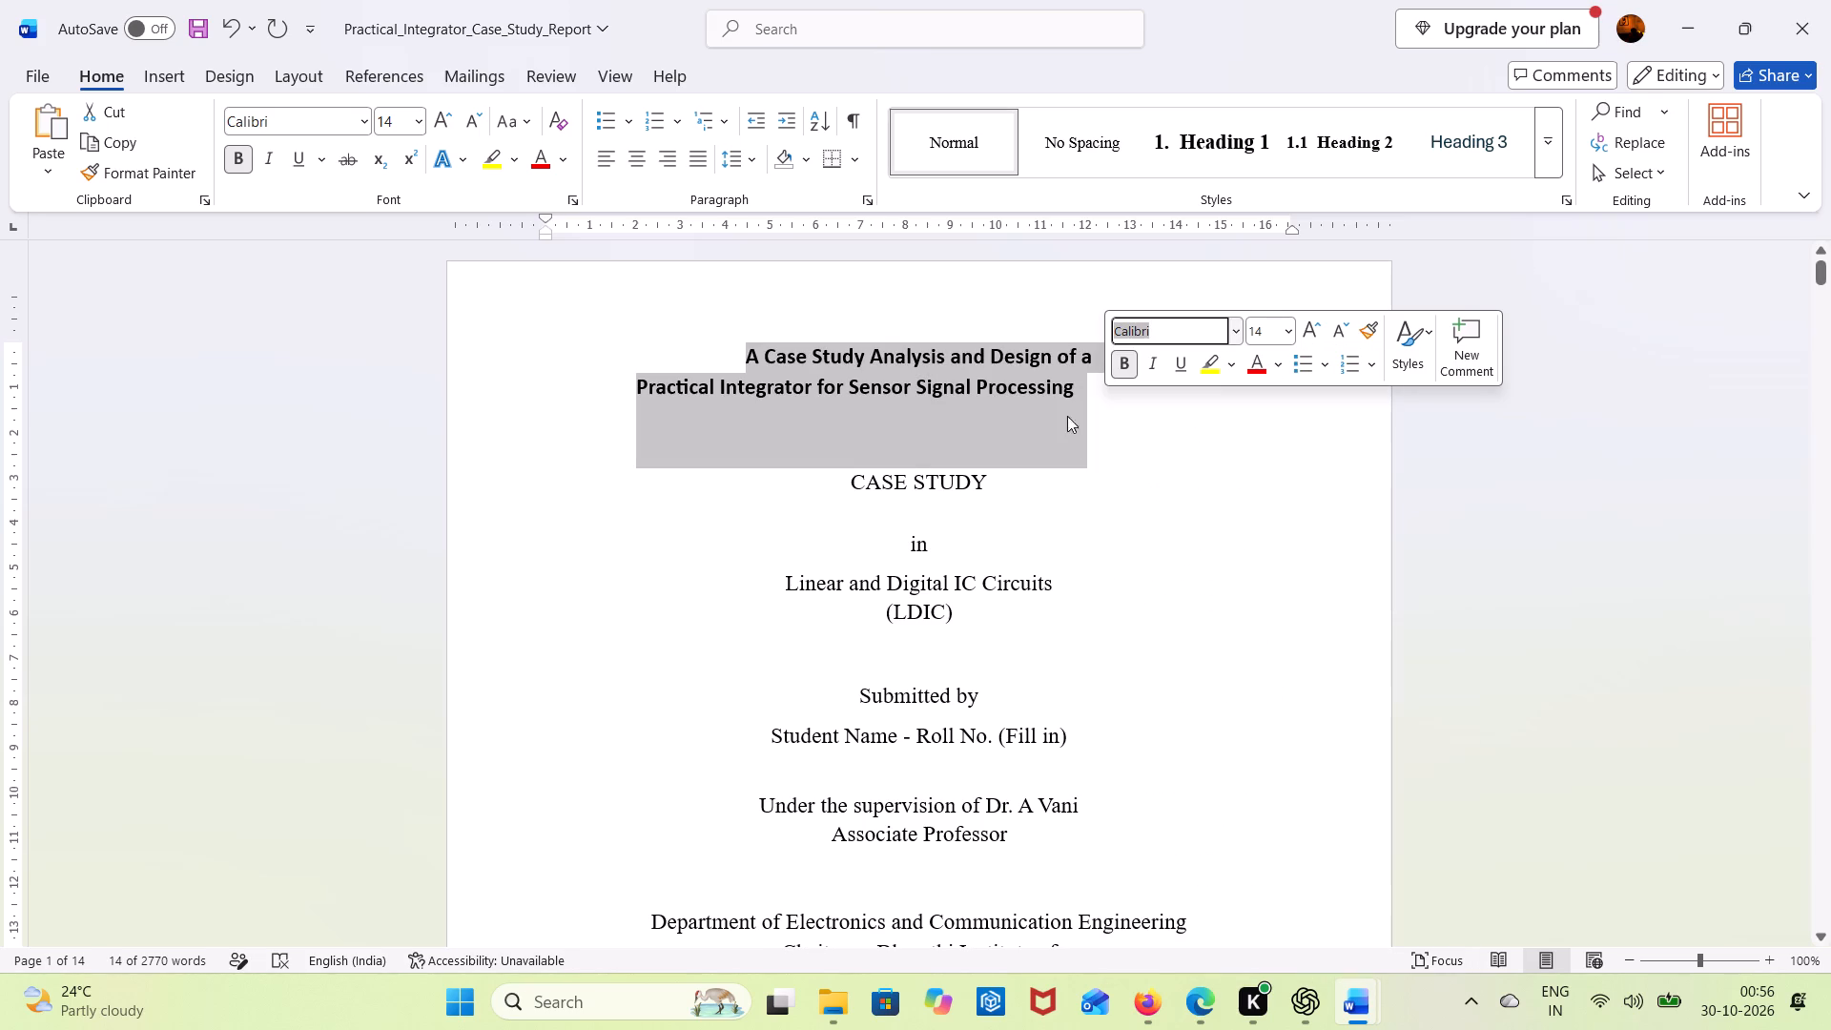
{"action": "left_click", "coordinate": [1291, 332]}
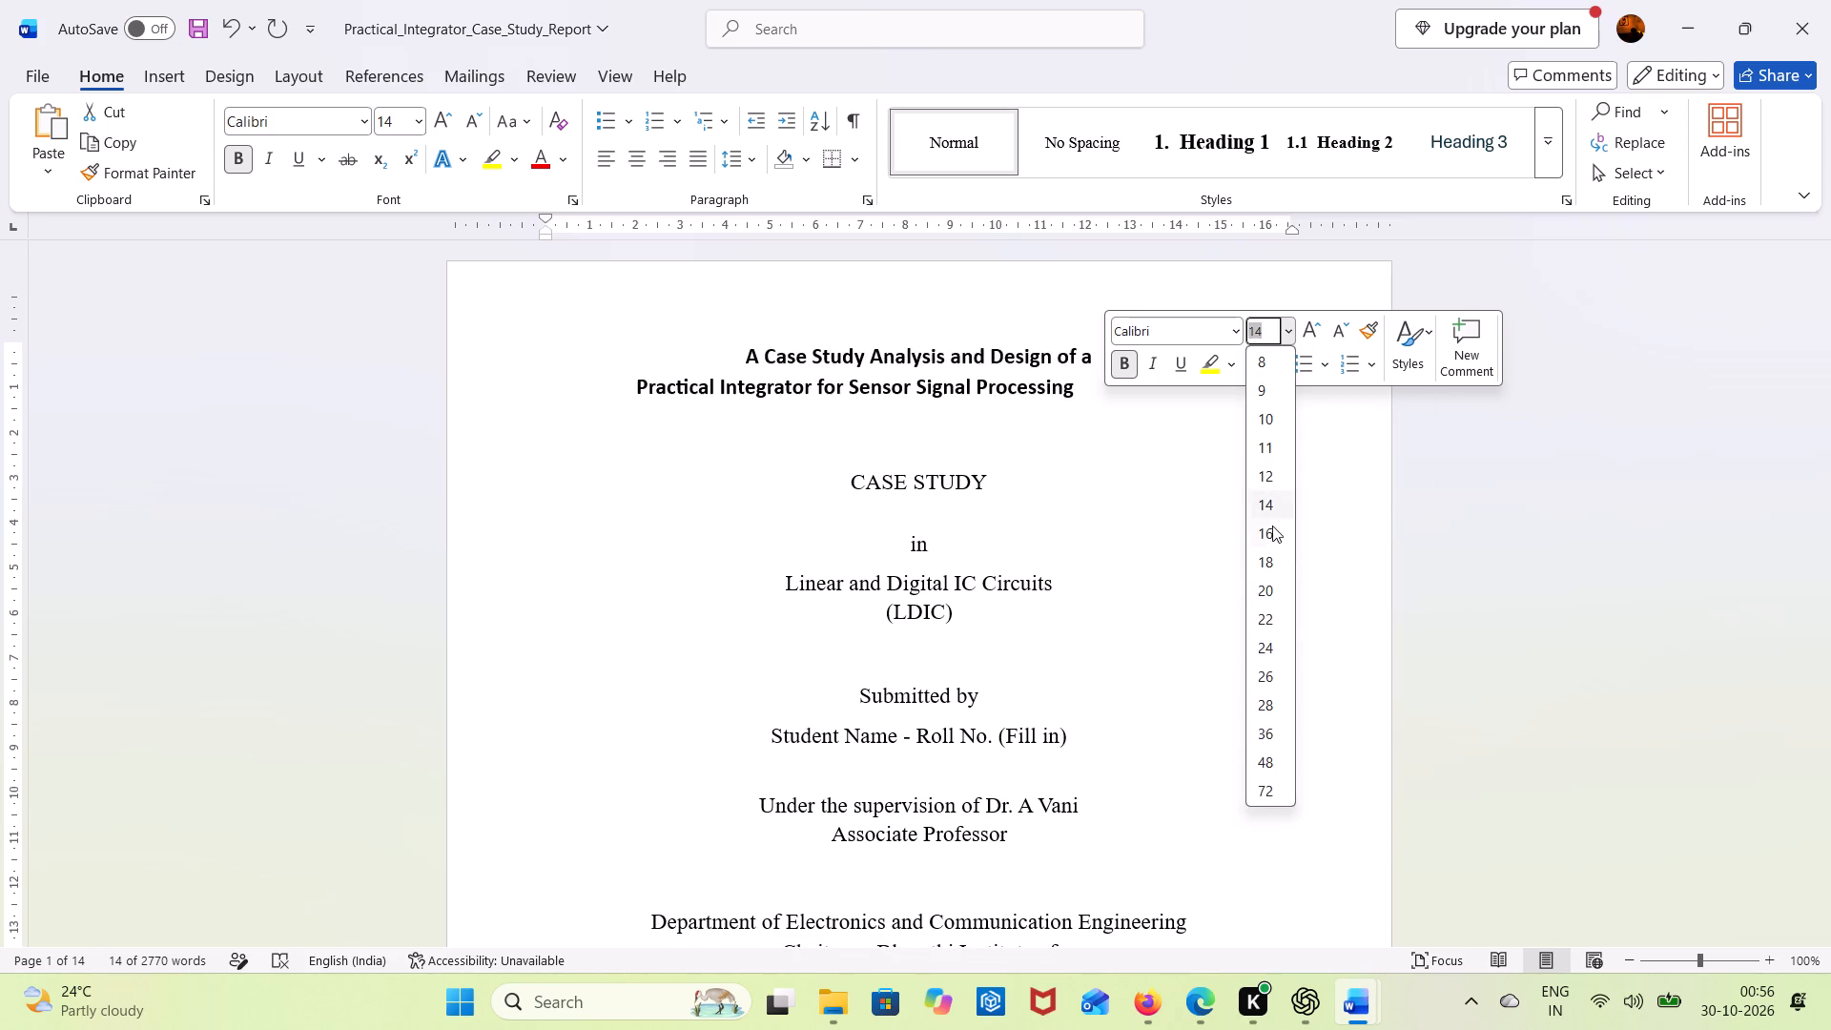
{"action": "left_click", "coordinate": [1267, 554]}
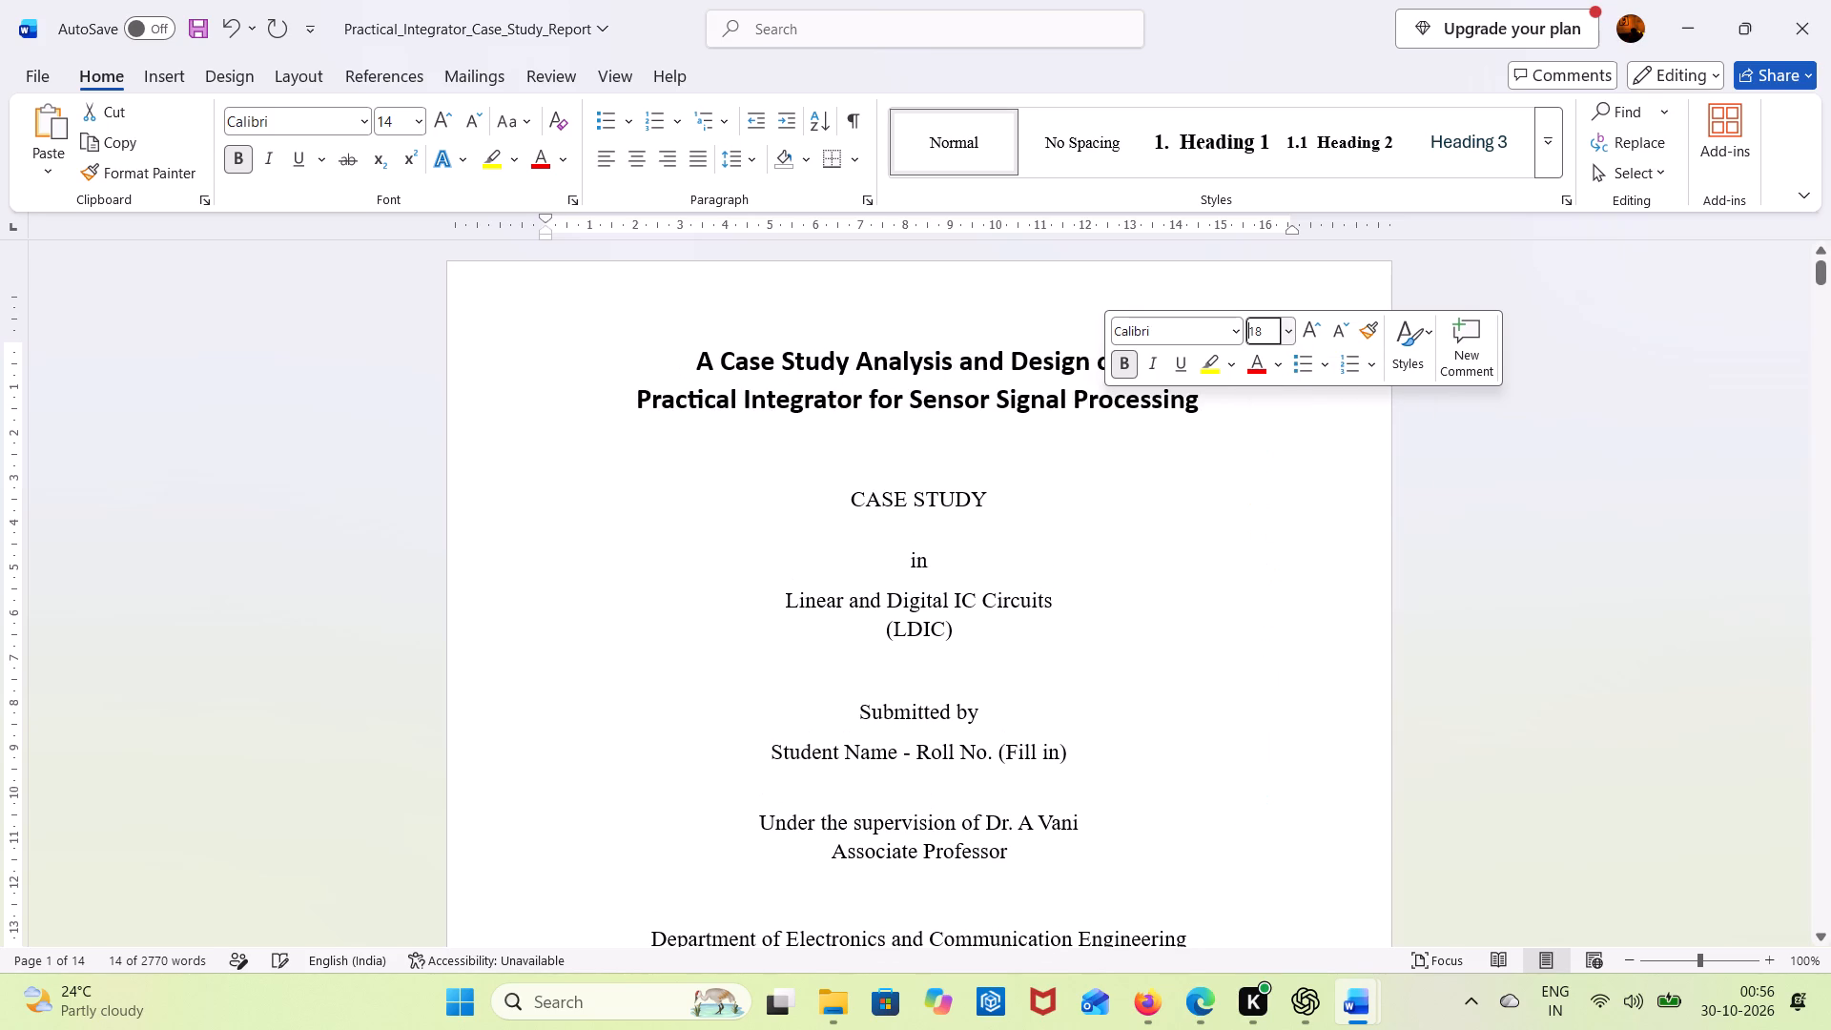
{"action": "left_click", "coordinate": [1255, 565]}
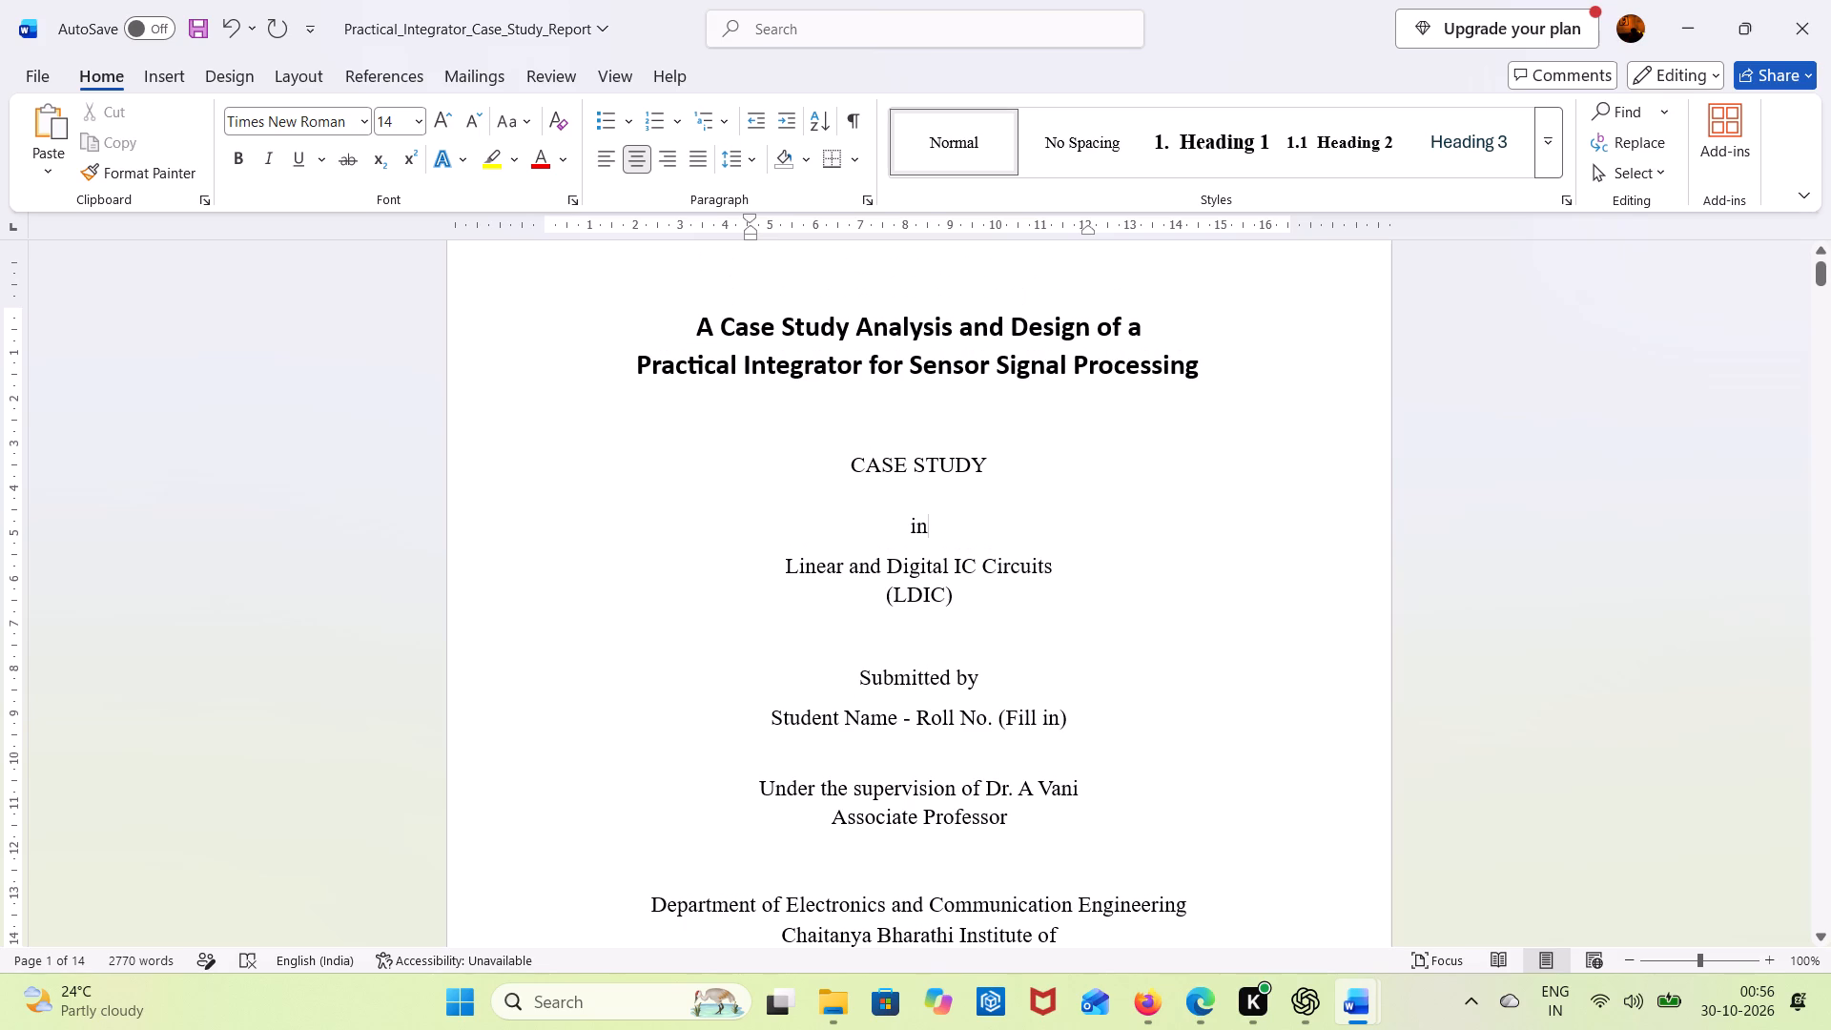
Make the cover page lines "CASE STUDY", "Submitted by" and "Linear and Digital IC Circuits (LDIC)" bold.
{"action": "scroll", "coordinate": [989, 504], "scroll_direction": "down", "scroll_amount": 6}
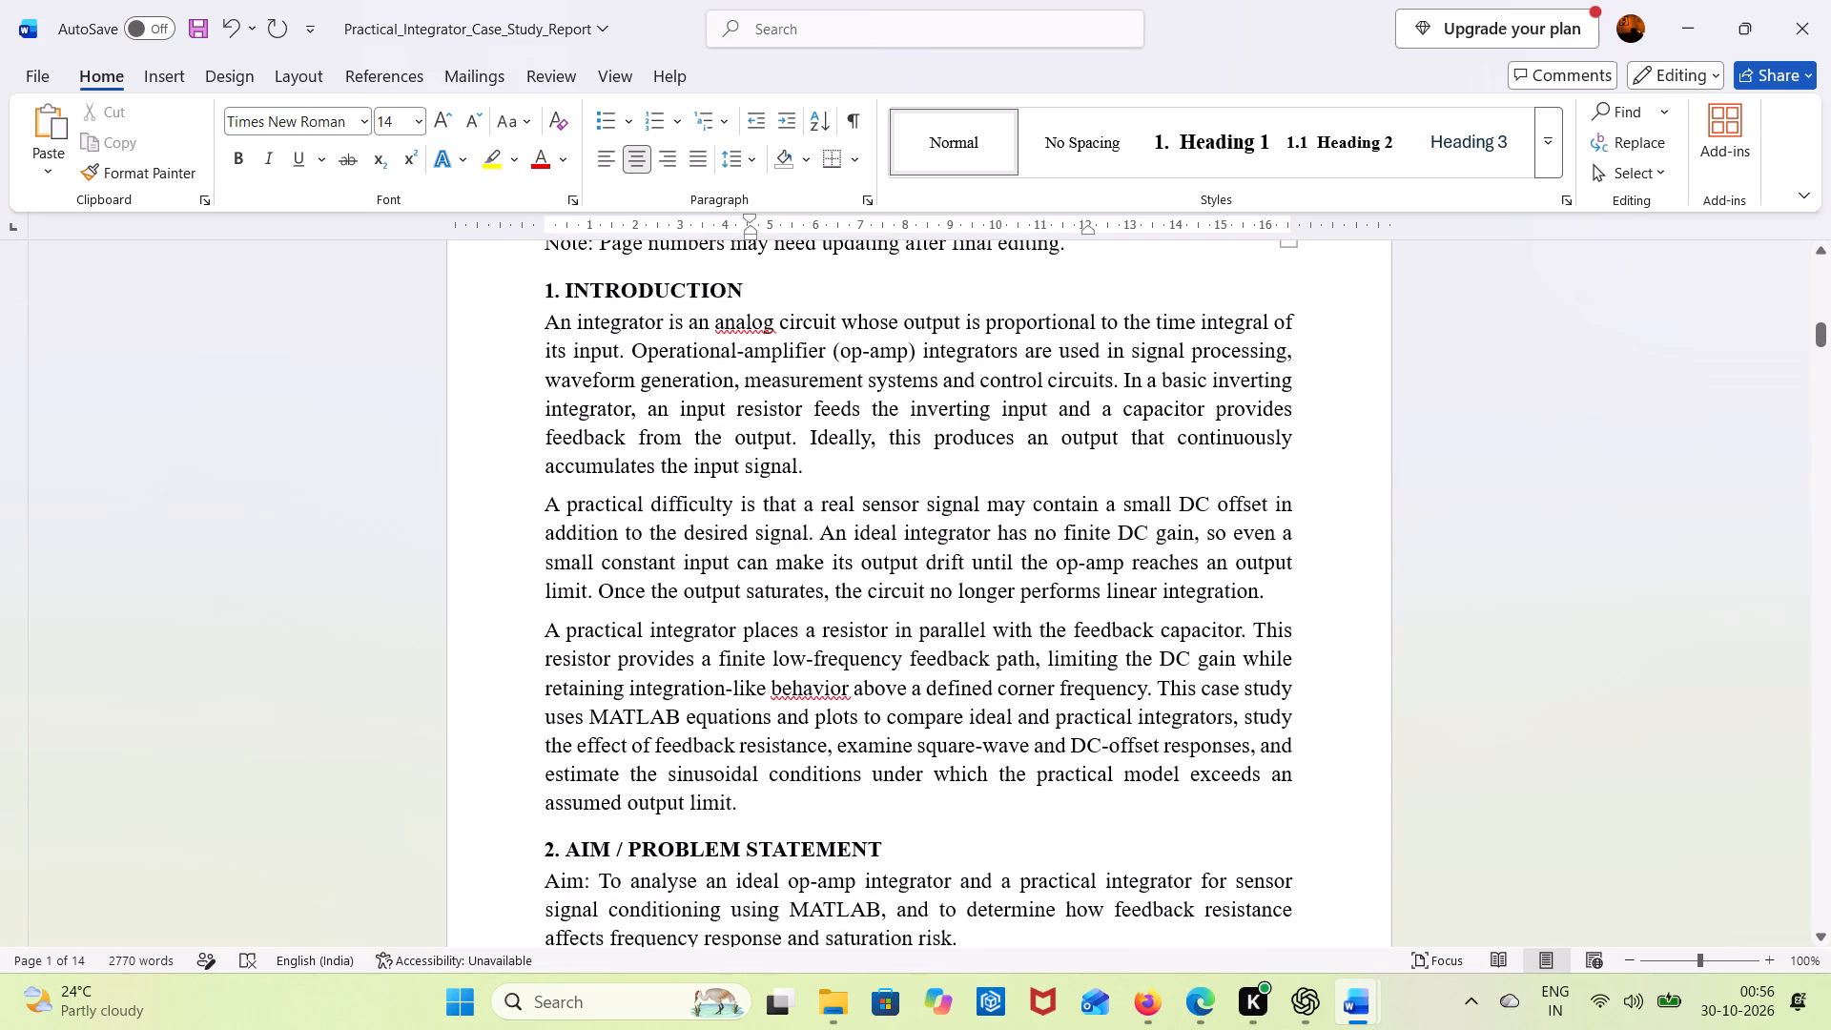
{"action": "scroll", "coordinate": [989, 504], "scroll_direction": "up", "scroll_amount": 5}
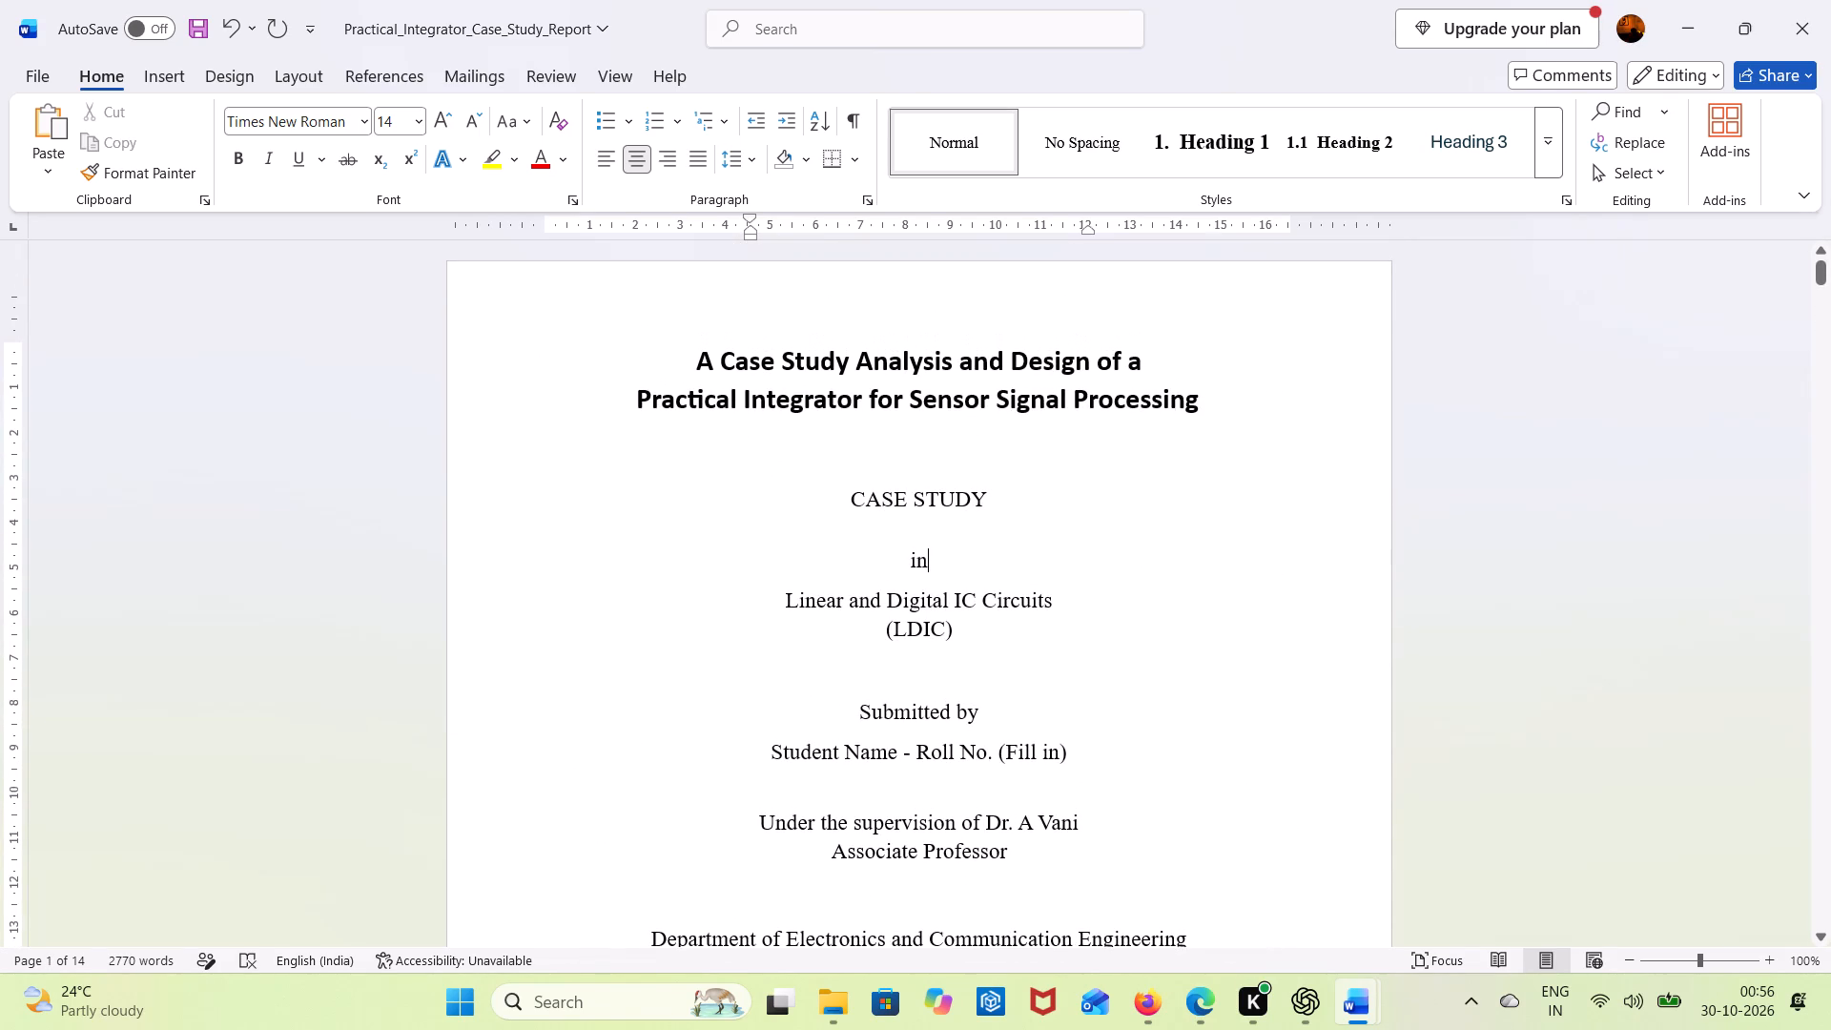
{"action": "left_click_drag", "start_coordinate": [989, 504], "coordinate": [870, 504]}
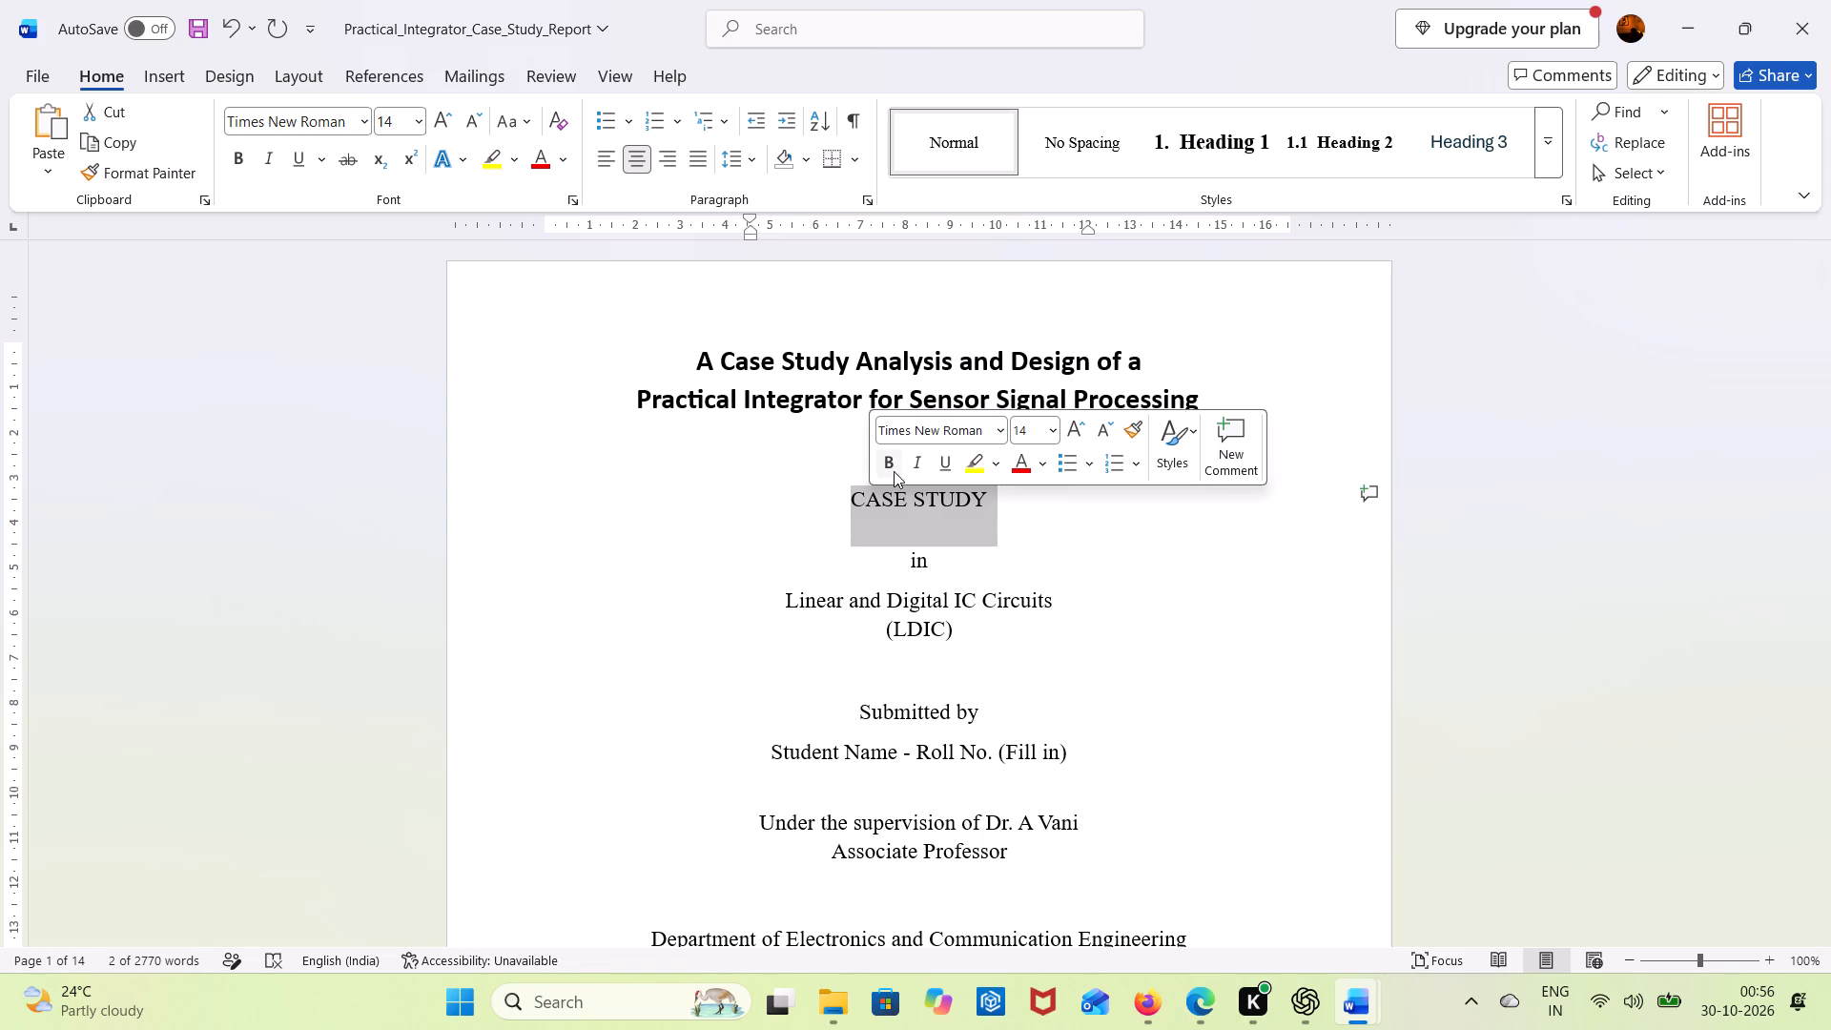
{"action": "left_click", "coordinate": [892, 471]}
{"action": "left_click", "coordinate": [1105, 717]}
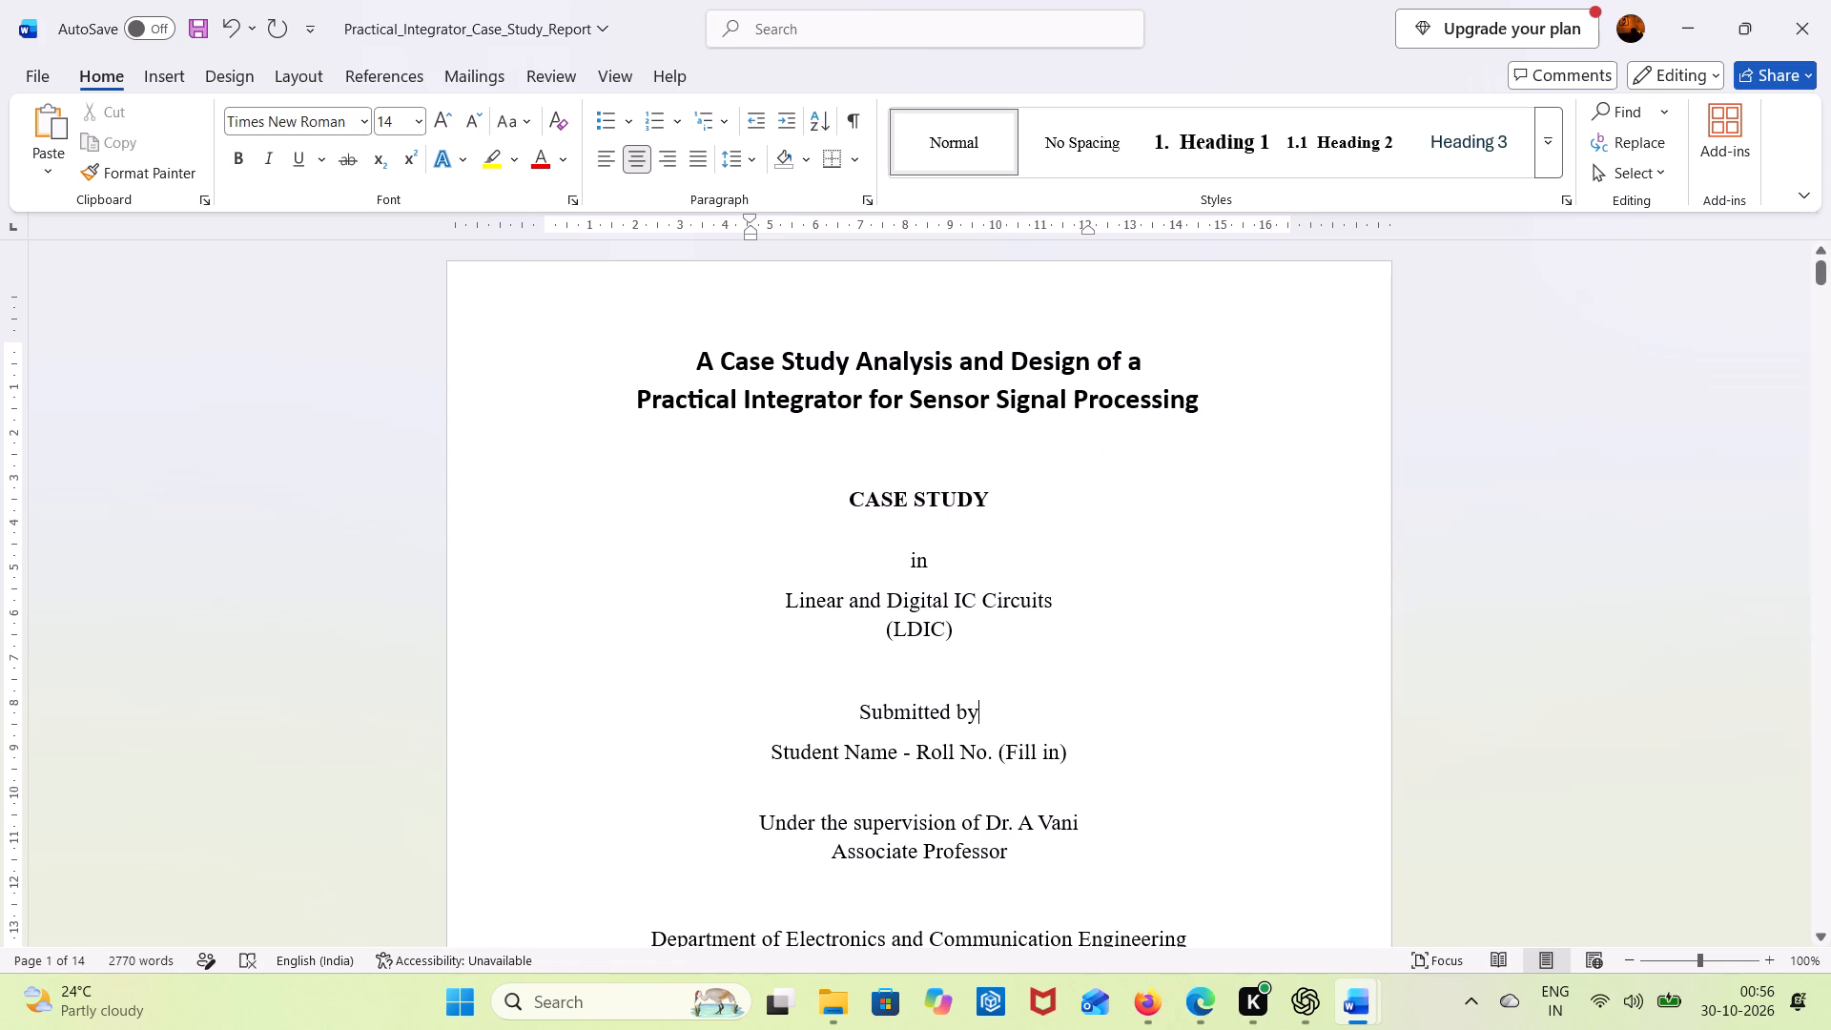
{"action": "left_click_drag", "start_coordinate": [980, 710], "coordinate": [824, 707]}
{"action": "left_click", "coordinate": [838, 670]}
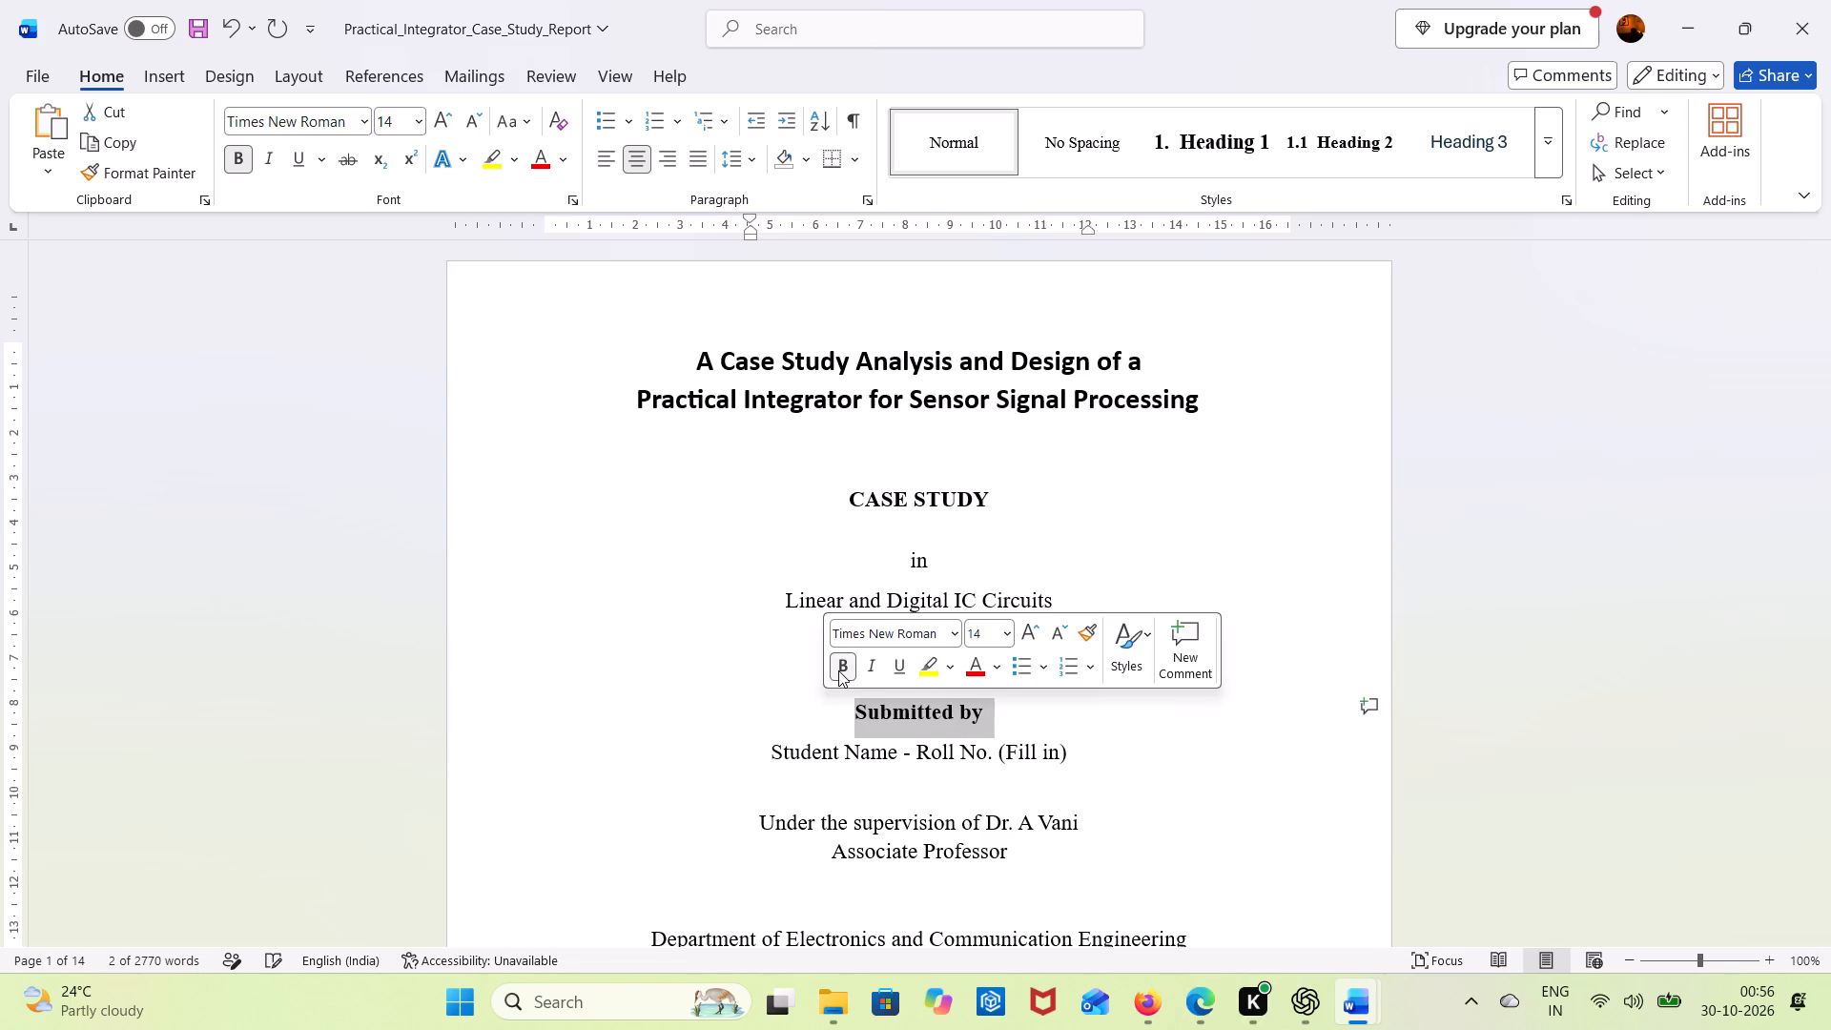
{"action": "left_click_drag", "start_coordinate": [782, 603], "coordinate": [967, 633]}
{"action": "left_click", "coordinate": [988, 603]}
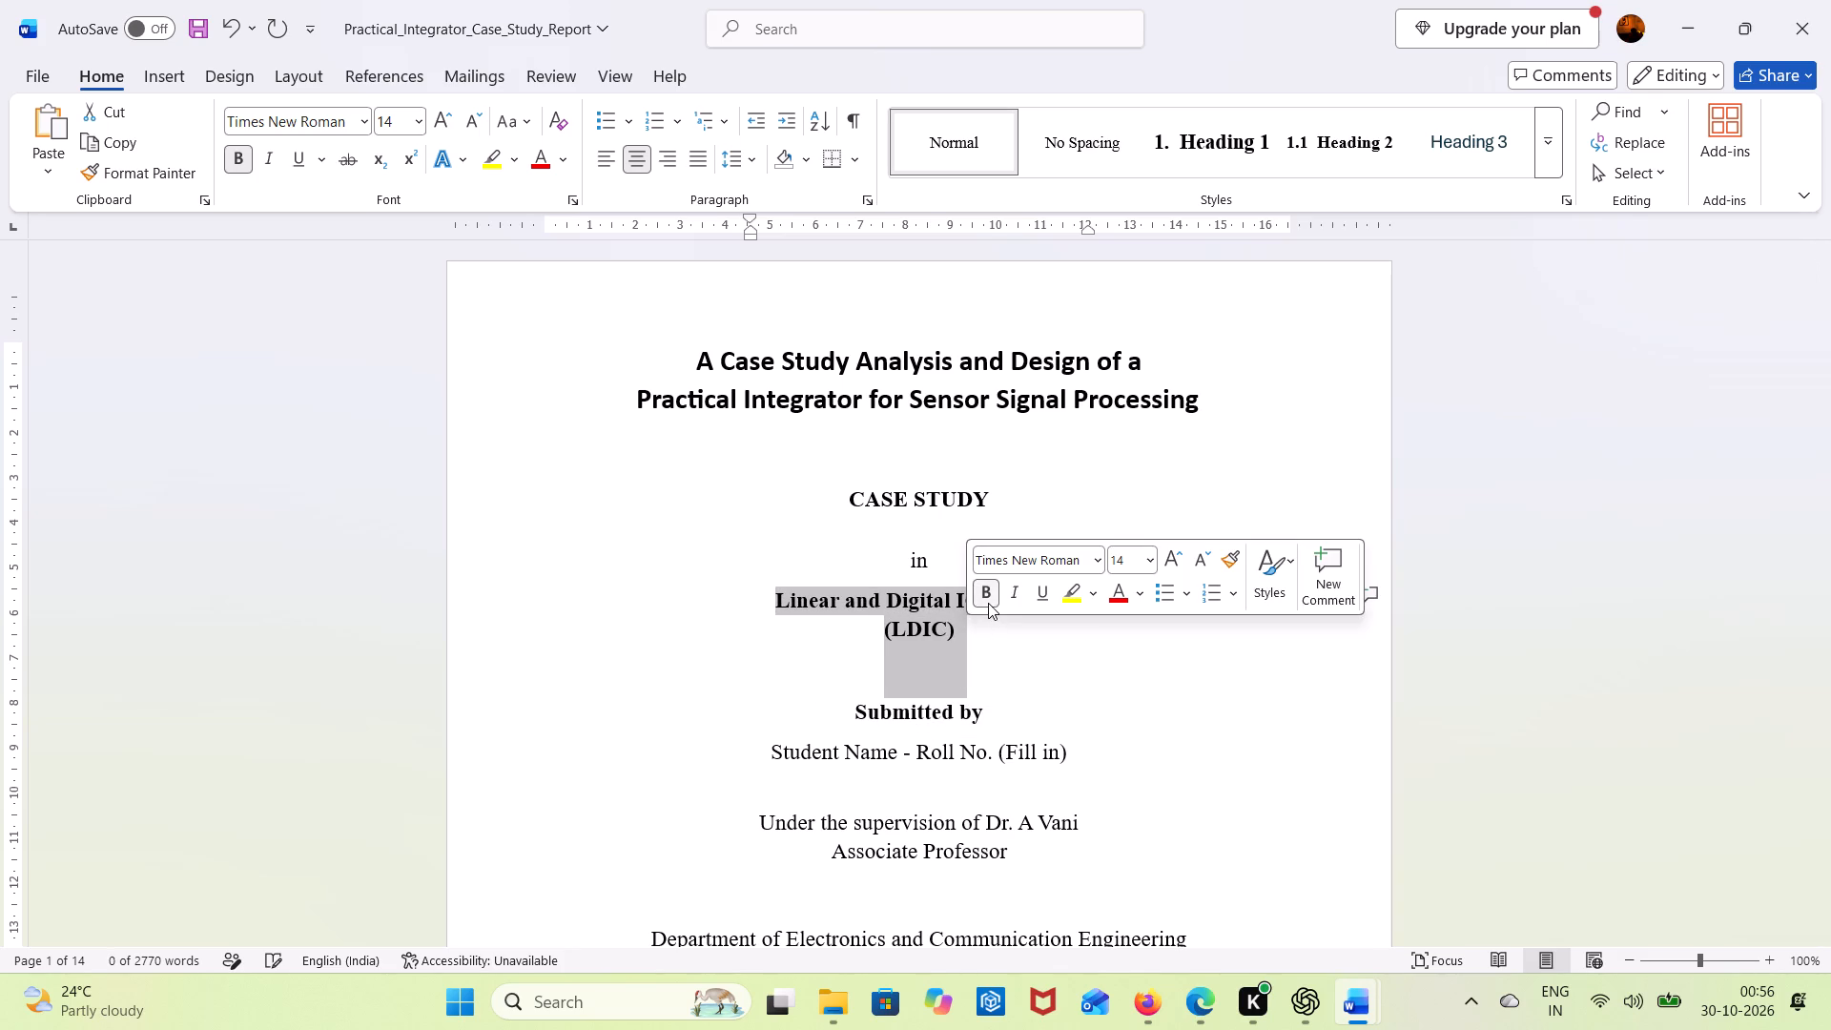
{"action": "left_click", "coordinate": [1046, 688]}
Select the supervisor's name in the "Under the supervision of" line on the cover page.
{"action": "scroll", "coordinate": [1046, 688], "scroll_direction": "down", "scroll_amount": 1}
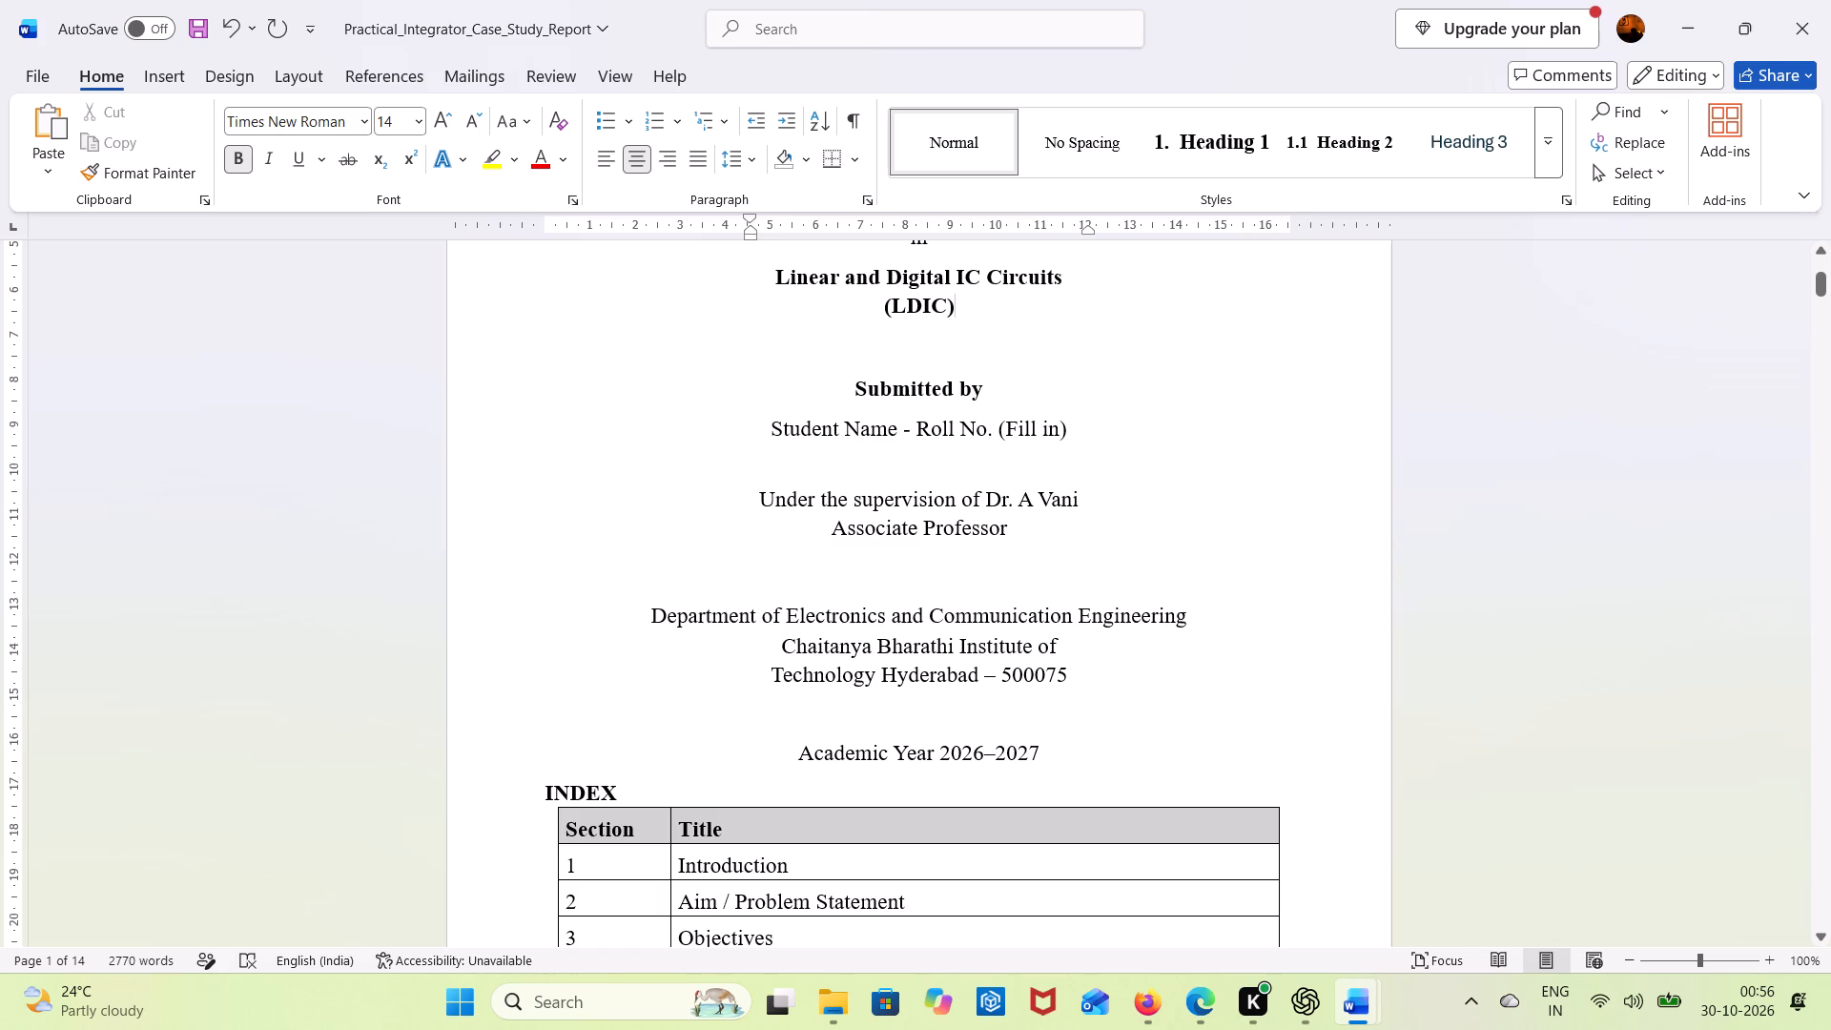
{"action": "left_click_drag", "start_coordinate": [982, 504], "coordinate": [1015, 505]}
Make the supervisor's name and the student name and roll number line bold on the cover page.
{"action": "left_click_drag", "start_coordinate": [1015, 505], "coordinate": [1067, 503]}
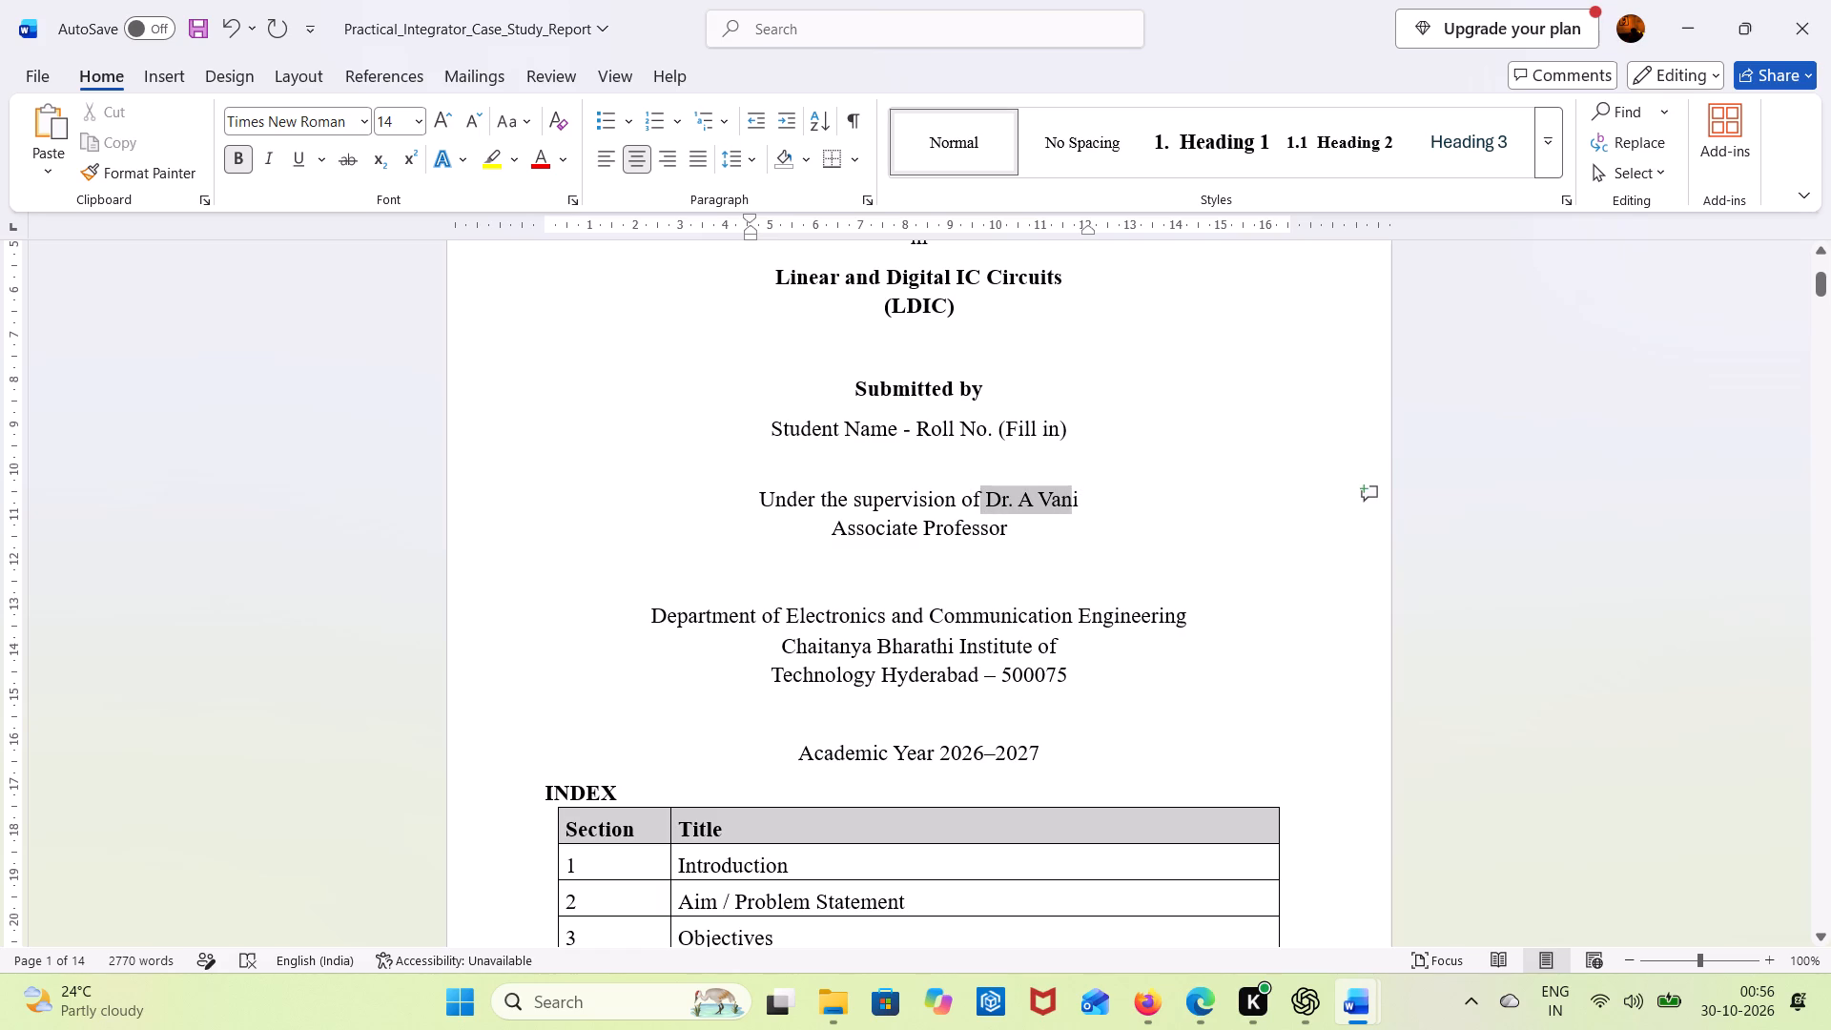
{"action": "left_click_drag", "start_coordinate": [1067, 503], "coordinate": [1080, 504]}
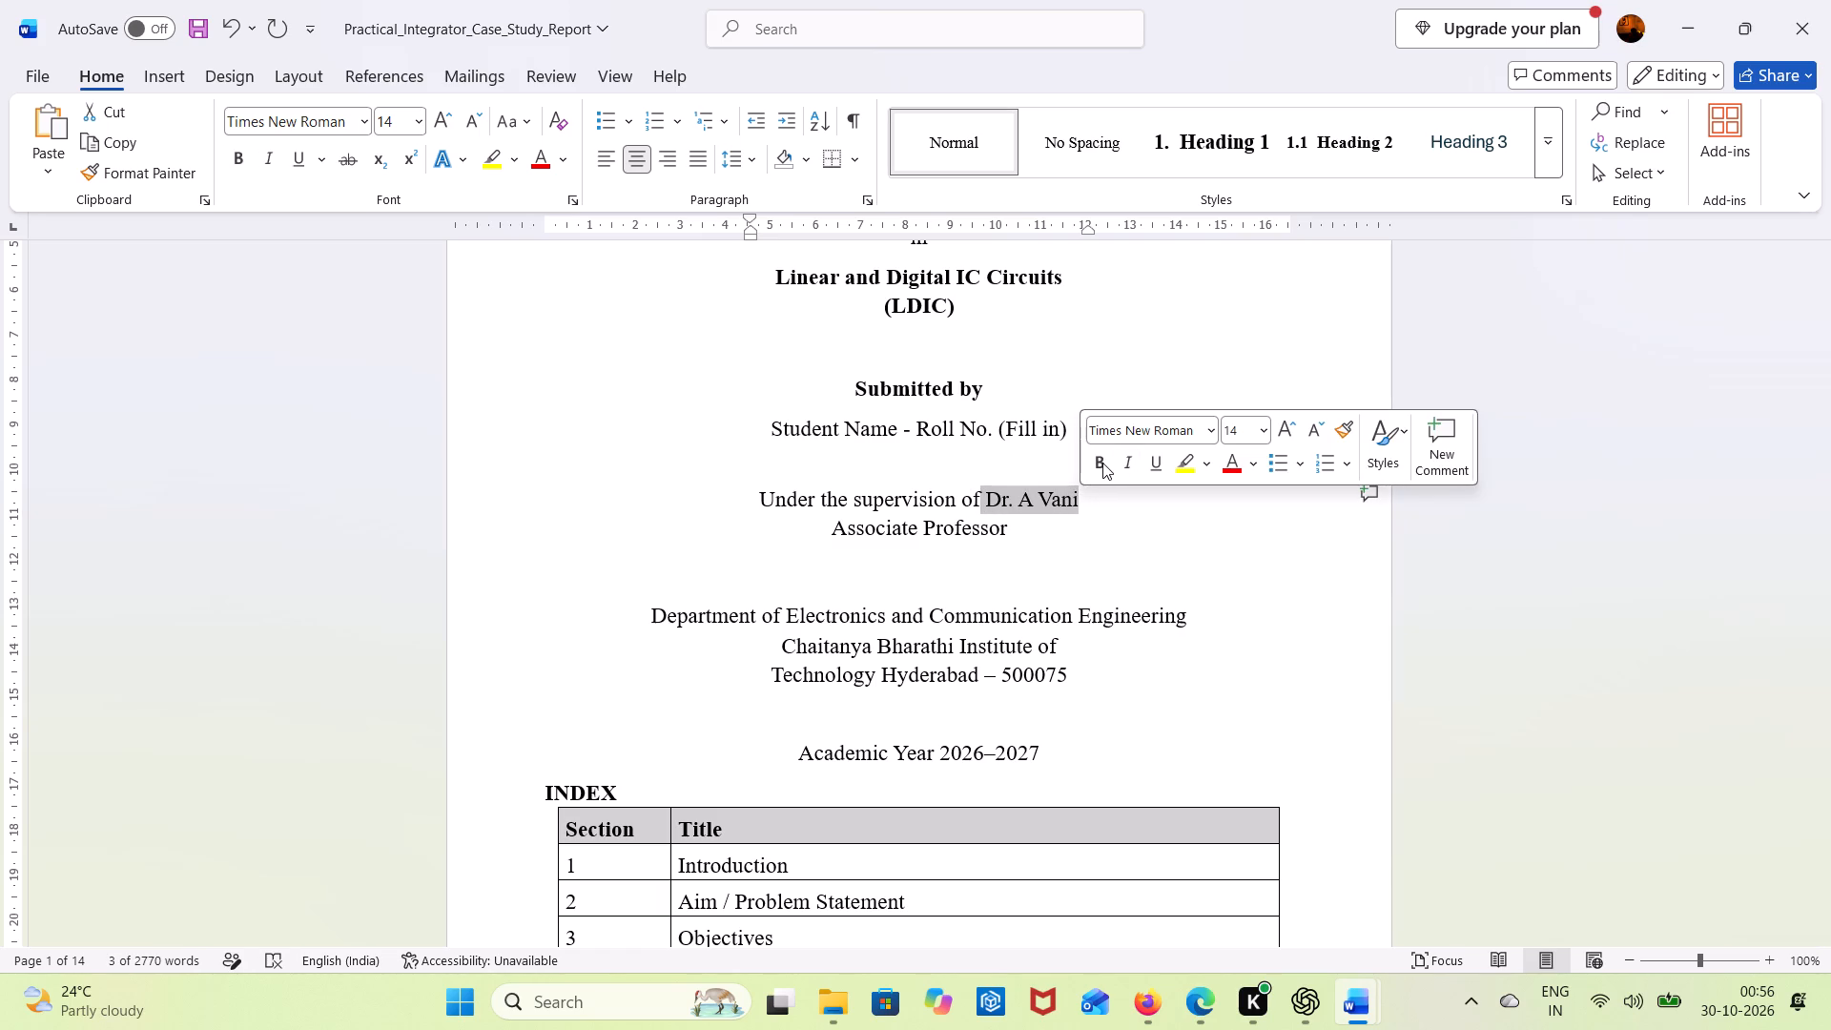
{"action": "left_click", "coordinate": [1102, 463]}
{"action": "left_click_drag", "start_coordinate": [1063, 432], "coordinate": [813, 426]}
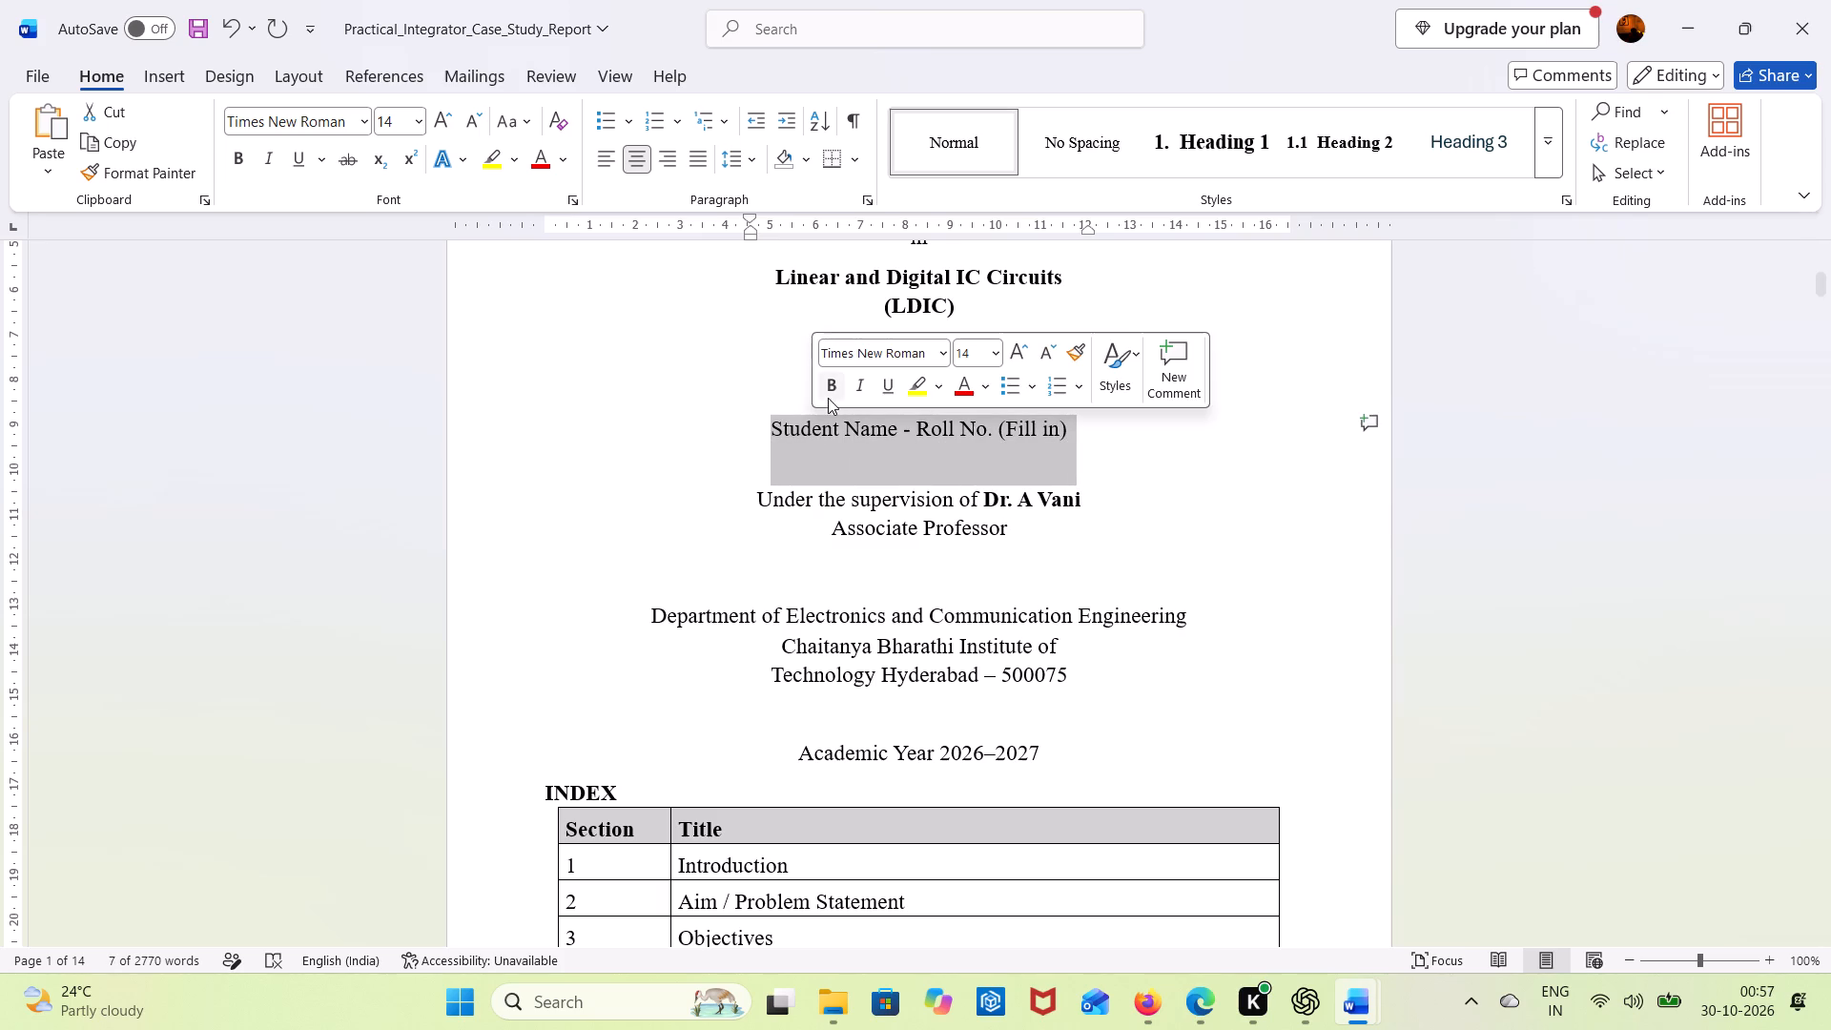
{"action": "left_click", "coordinate": [830, 397]}
{"action": "left_click", "coordinate": [1173, 440]}
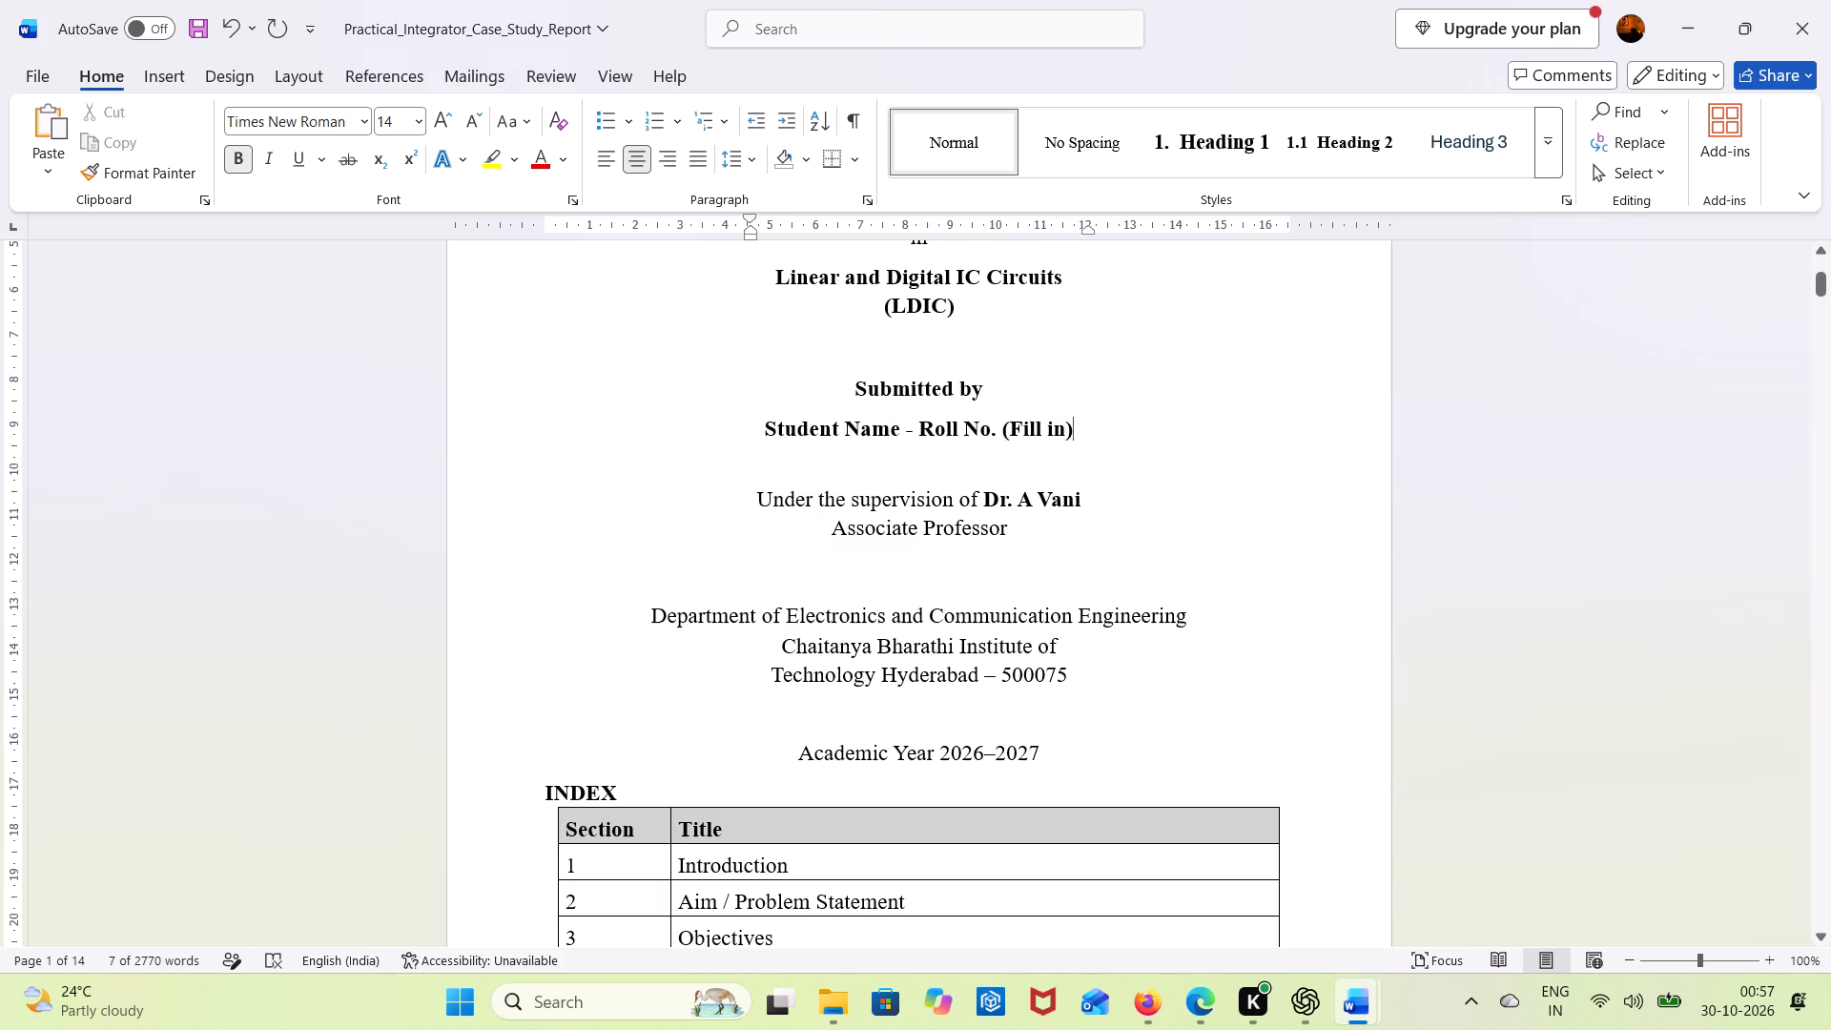
Remove the bold formatting from the "Submitted by" line on the cover page.
{"action": "left_click_drag", "start_coordinate": [987, 385], "coordinate": [838, 397]}
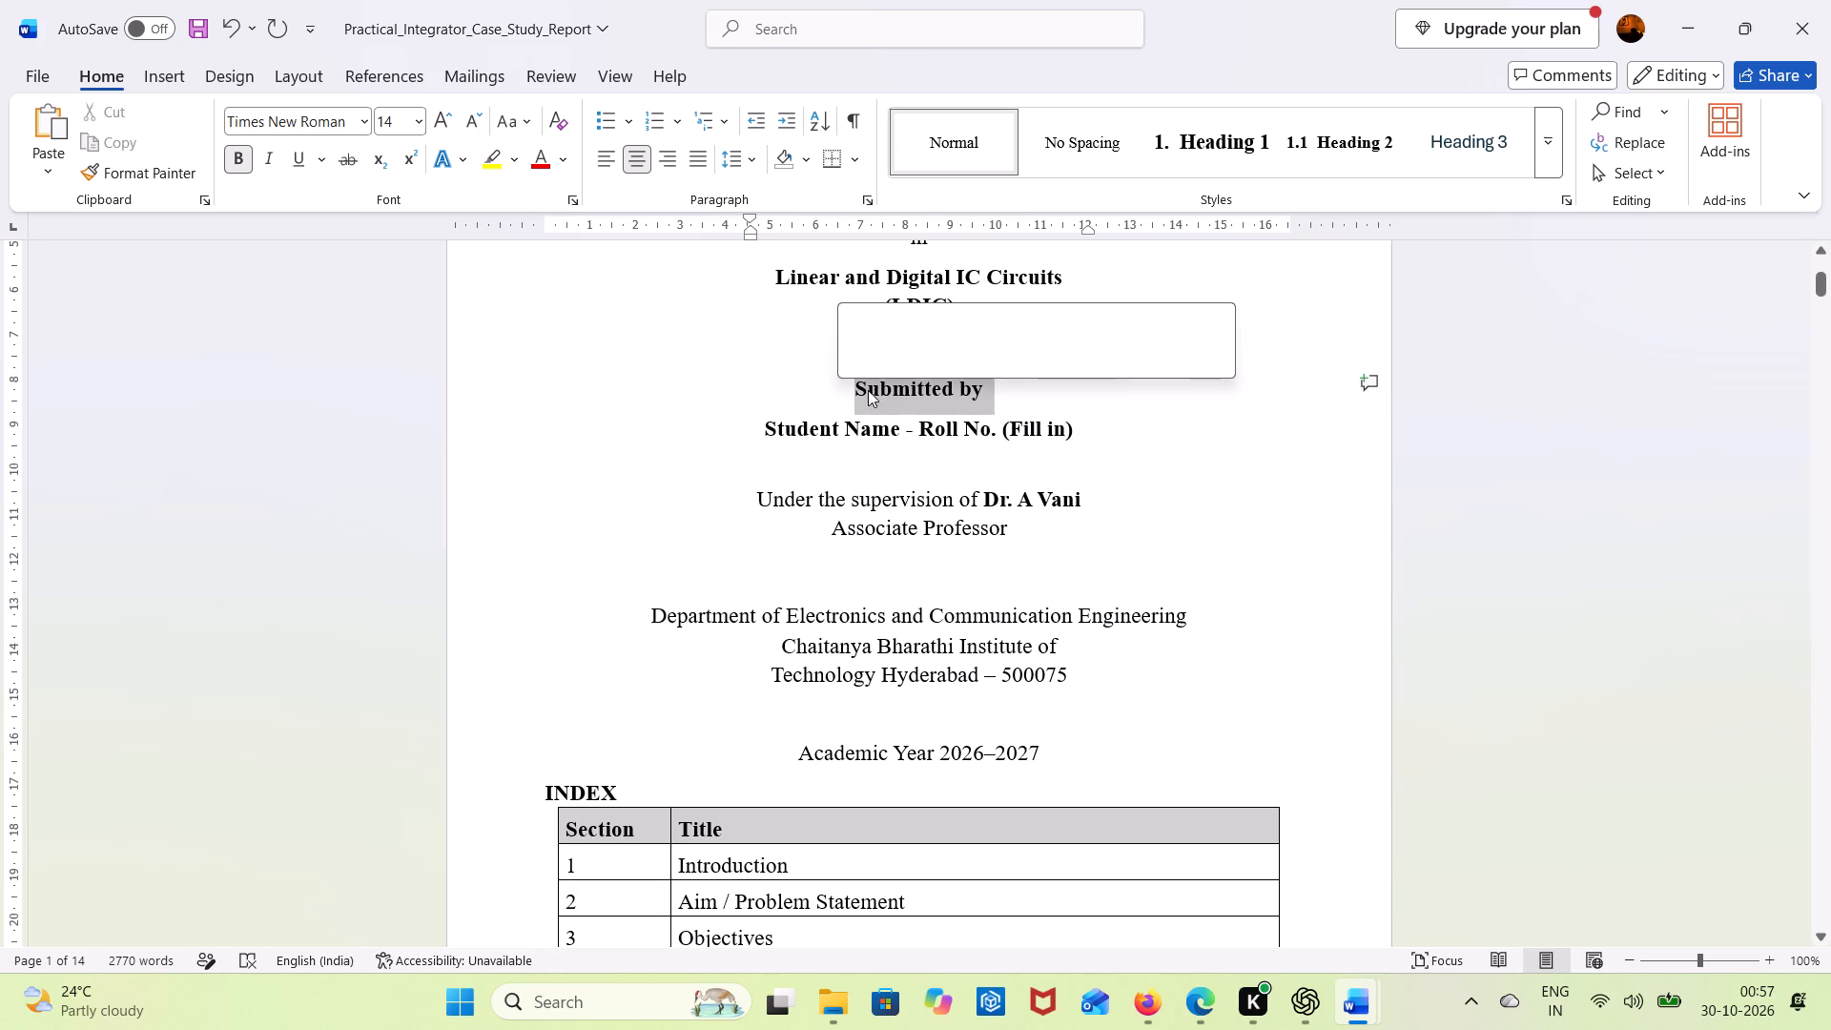
{"action": "left_click", "coordinate": [858, 358]}
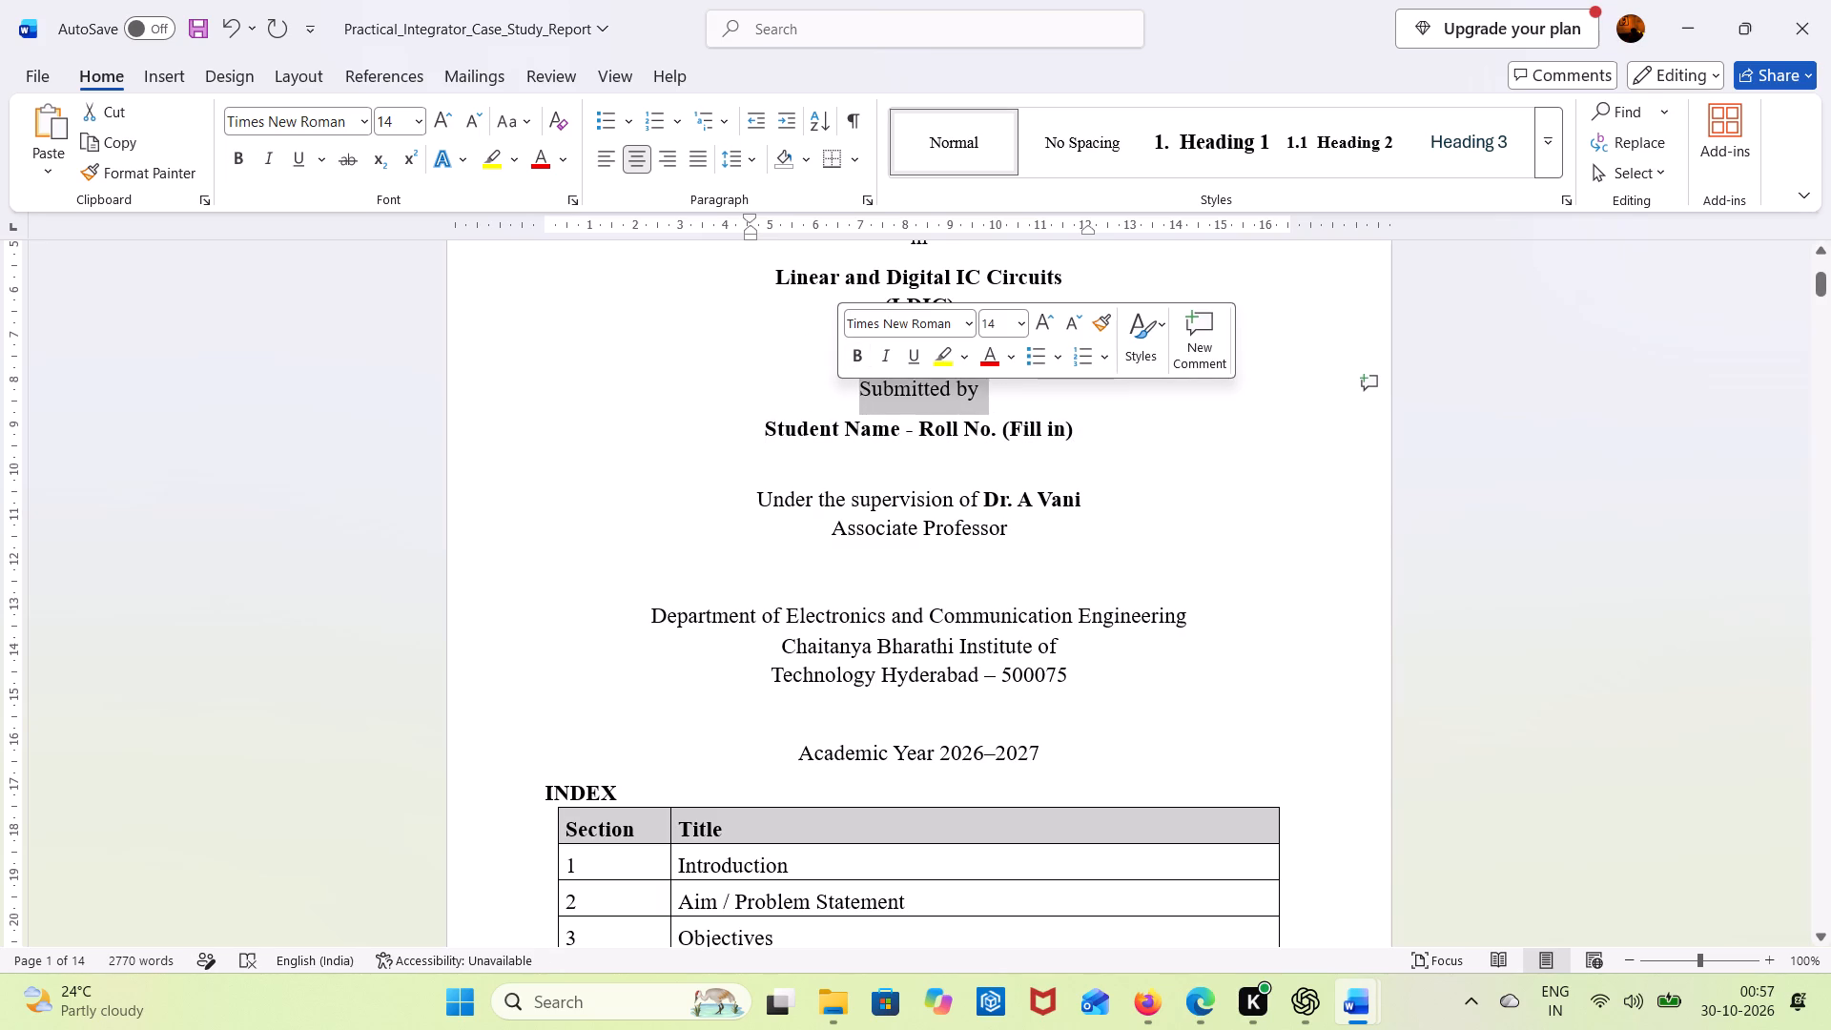
Replace the "Student Name" and "Fill in" placeholders on the cover page with the student's name and roll number.
{"action": "left_click_drag", "start_coordinate": [901, 436], "coordinate": [763, 441]}
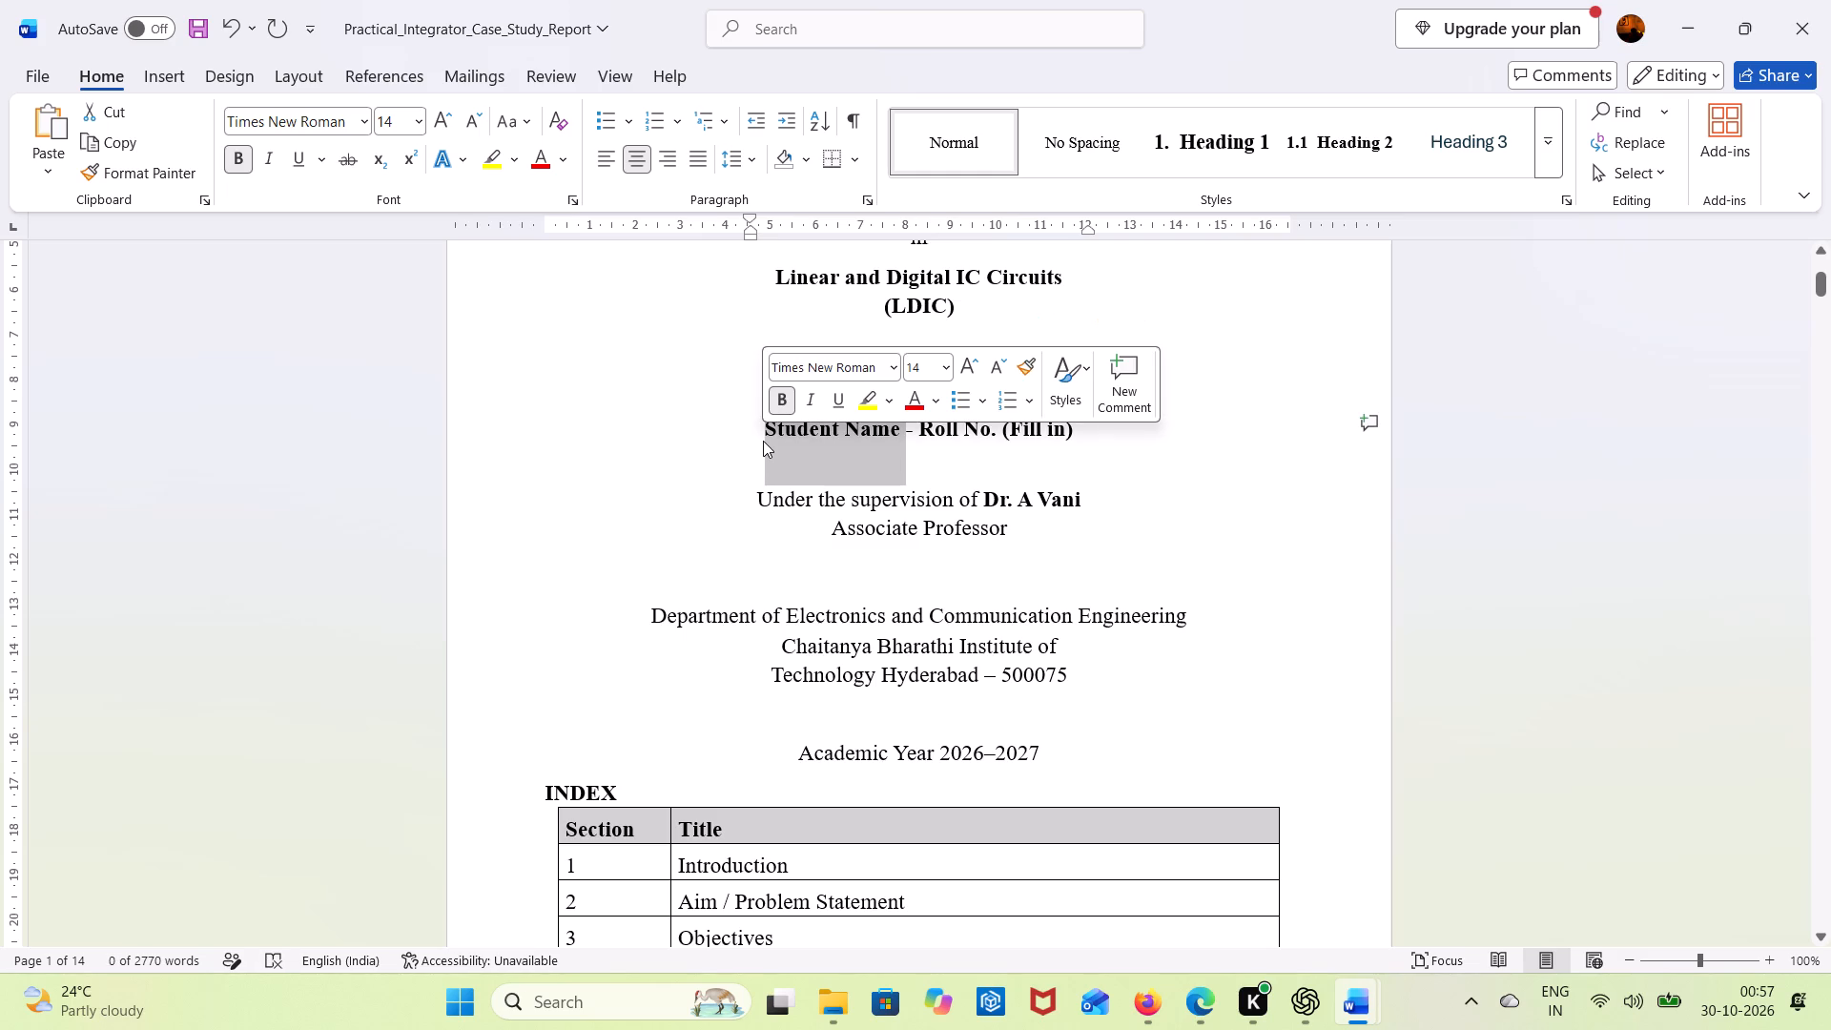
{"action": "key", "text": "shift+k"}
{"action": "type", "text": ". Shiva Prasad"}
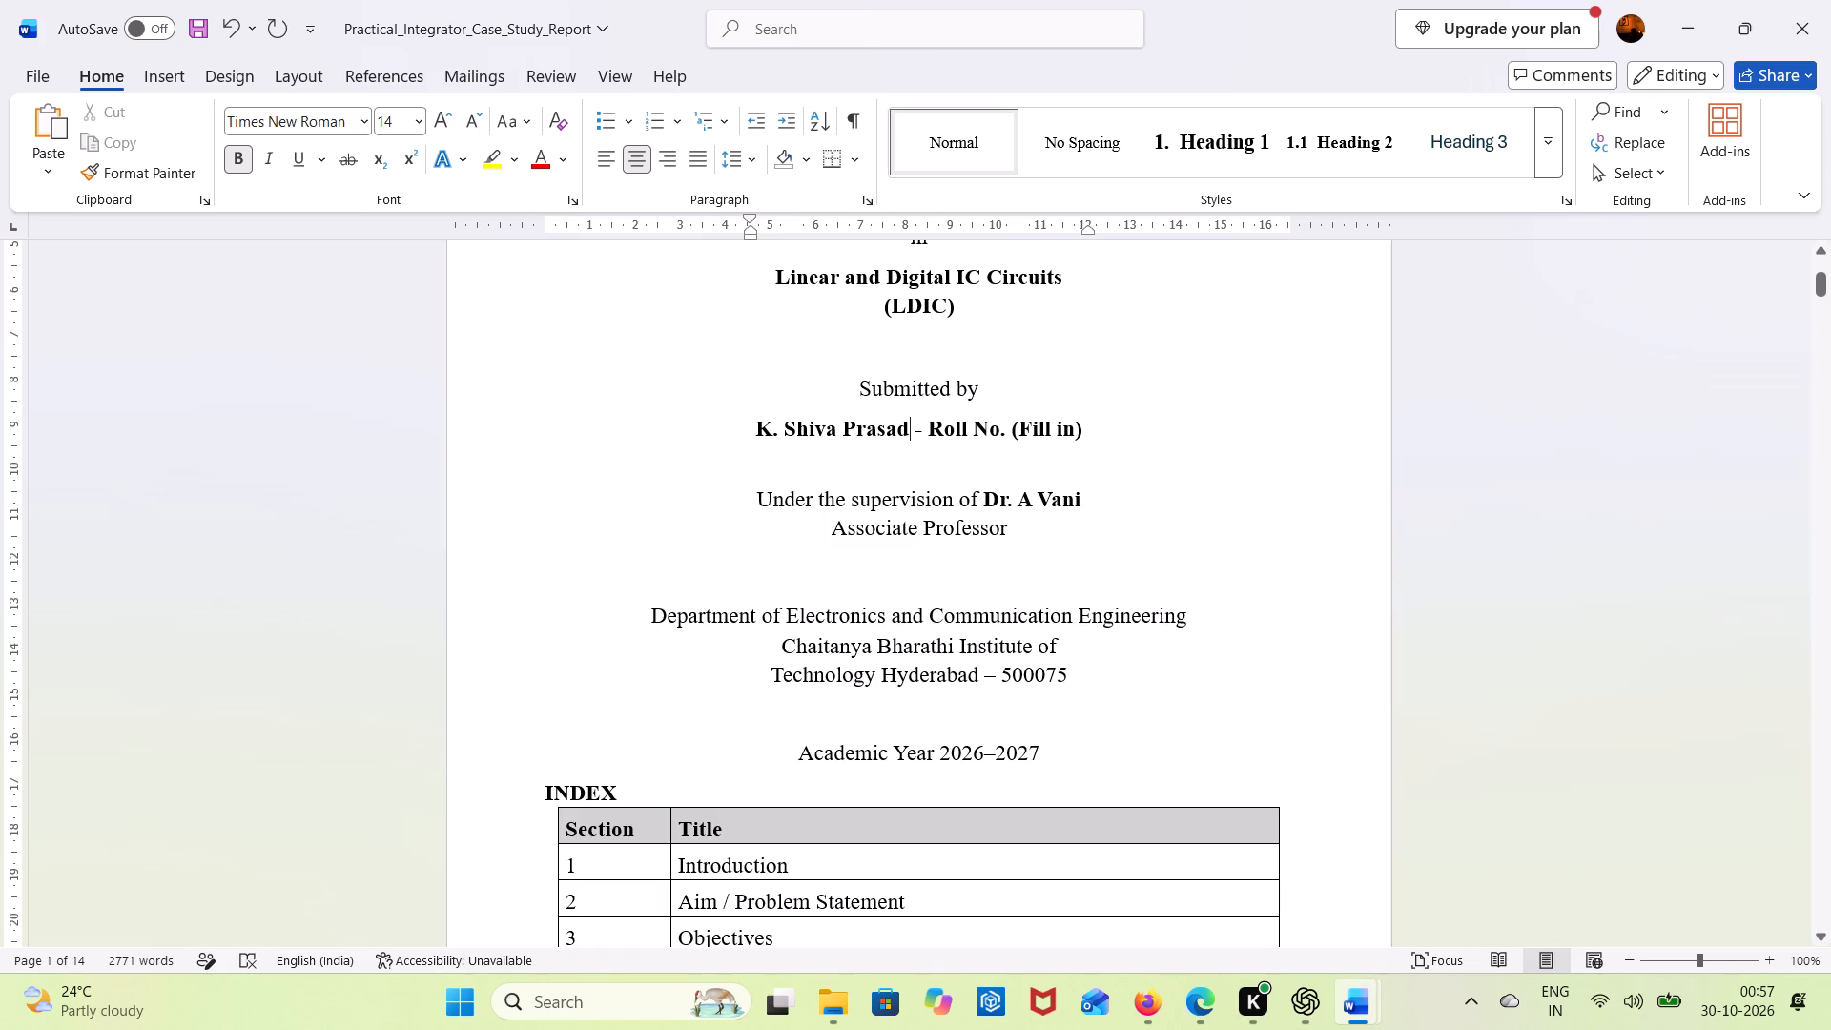
{"action": "left_click_drag", "start_coordinate": [1069, 426], "coordinate": [1028, 430]}
{"action": "left_click_drag", "start_coordinate": [1028, 430], "coordinate": [1021, 425]}
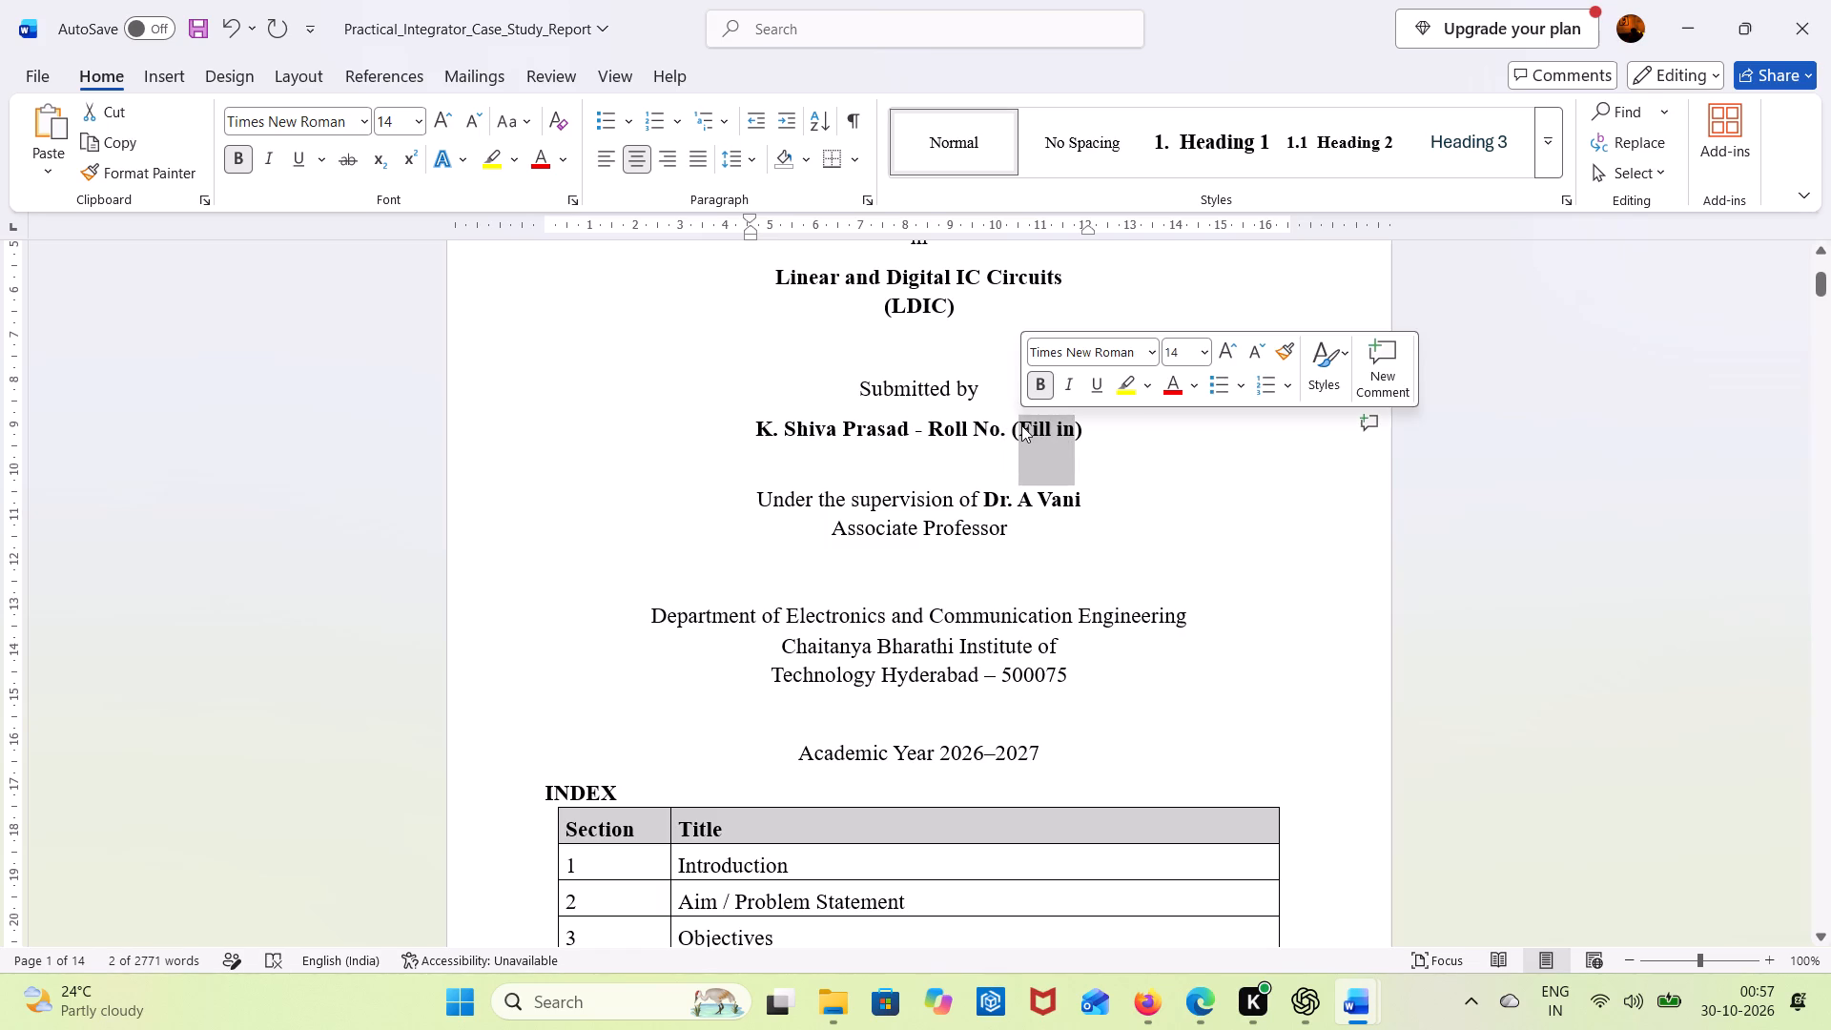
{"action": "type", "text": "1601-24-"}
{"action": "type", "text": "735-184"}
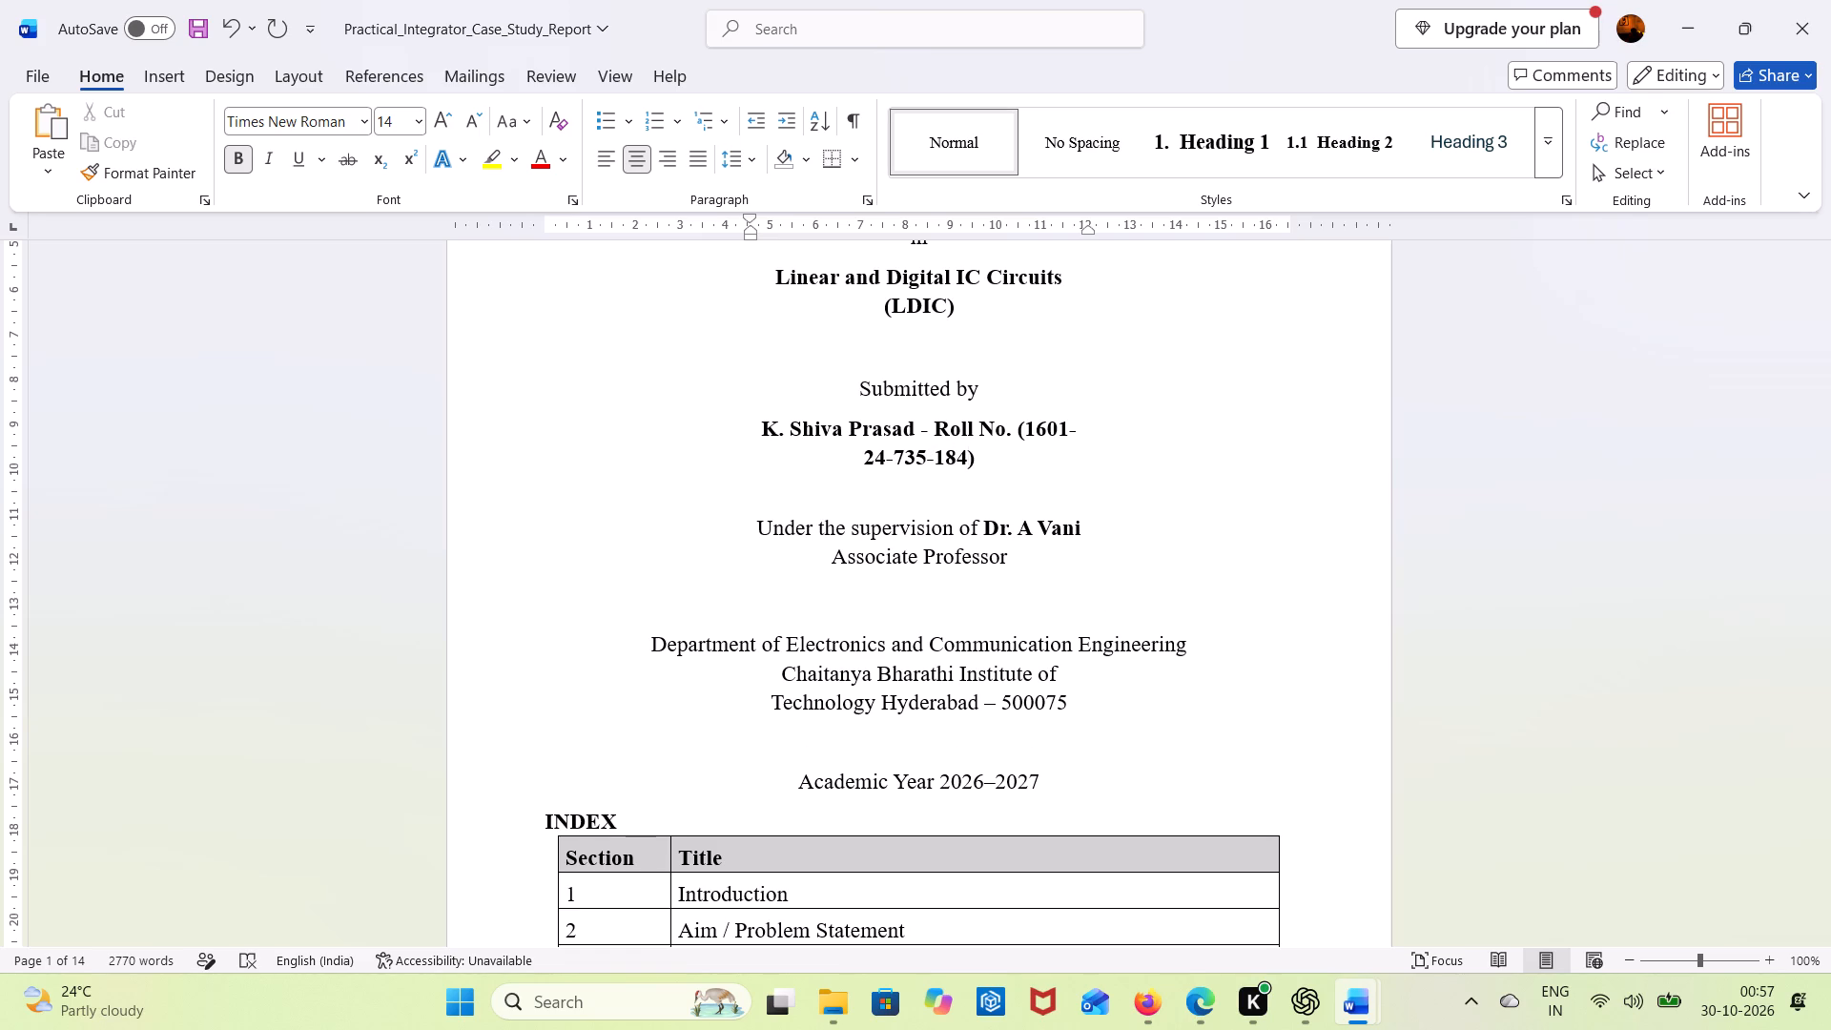
{"action": "left_click", "coordinate": [1043, 460]}
Look over the index table and sections 1 to 3, and return to the cover page.
{"action": "scroll", "coordinate": [1101, 570], "scroll_direction": "down", "scroll_amount": 3}
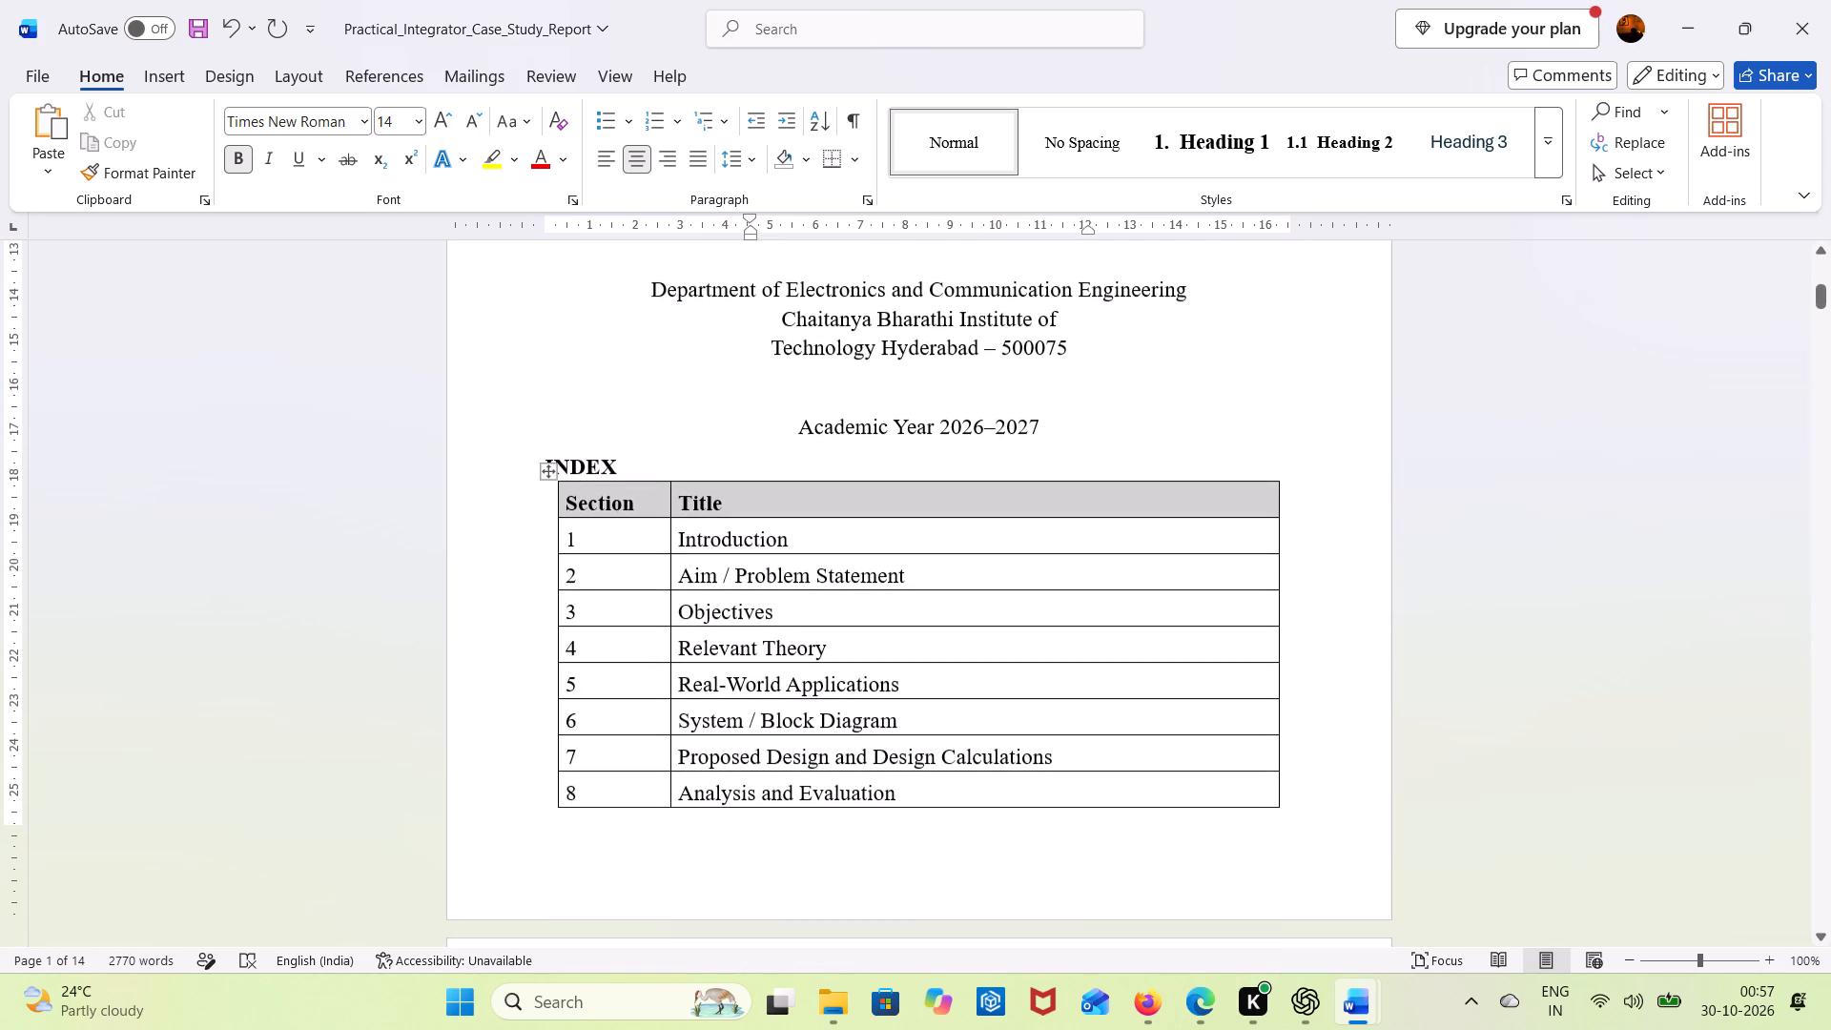
{"action": "scroll", "coordinate": [1101, 570], "scroll_direction": "down", "scroll_amount": 4}
{"action": "scroll", "coordinate": [1101, 570], "scroll_direction": "up", "scroll_amount": 1}
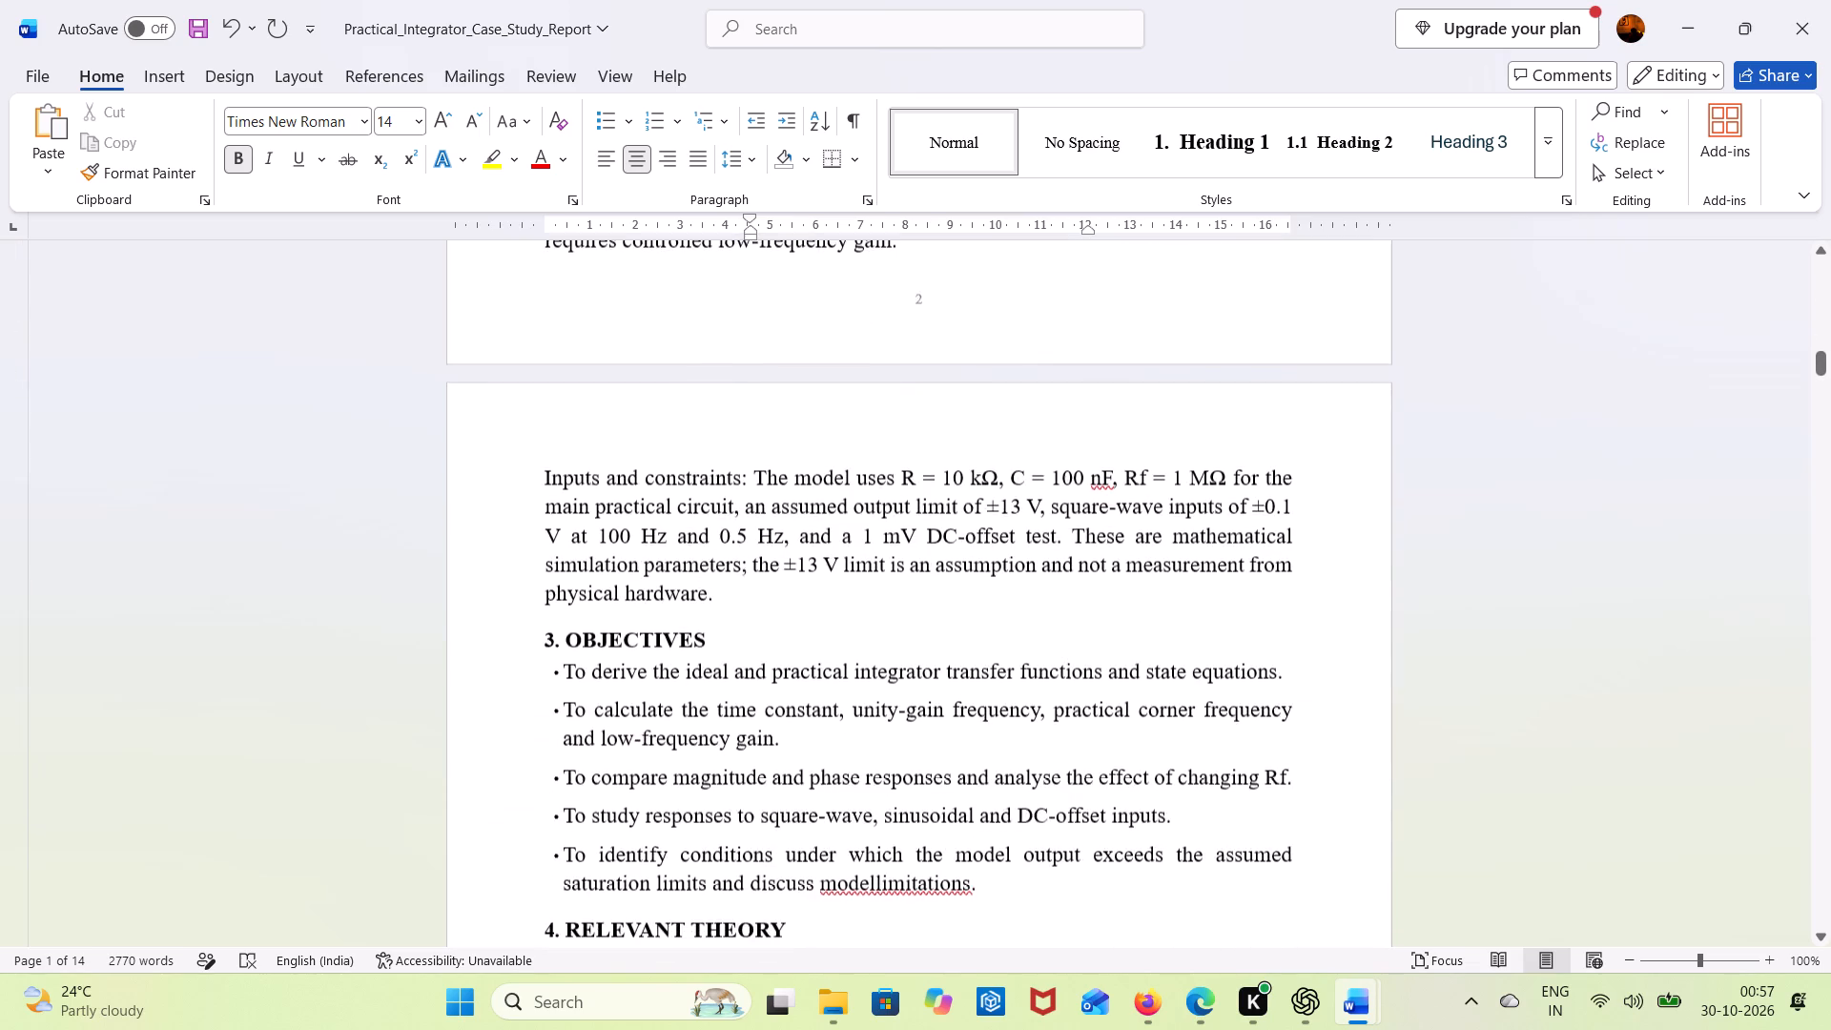
{"action": "scroll", "coordinate": [1101, 570], "scroll_direction": "up", "scroll_amount": 5}
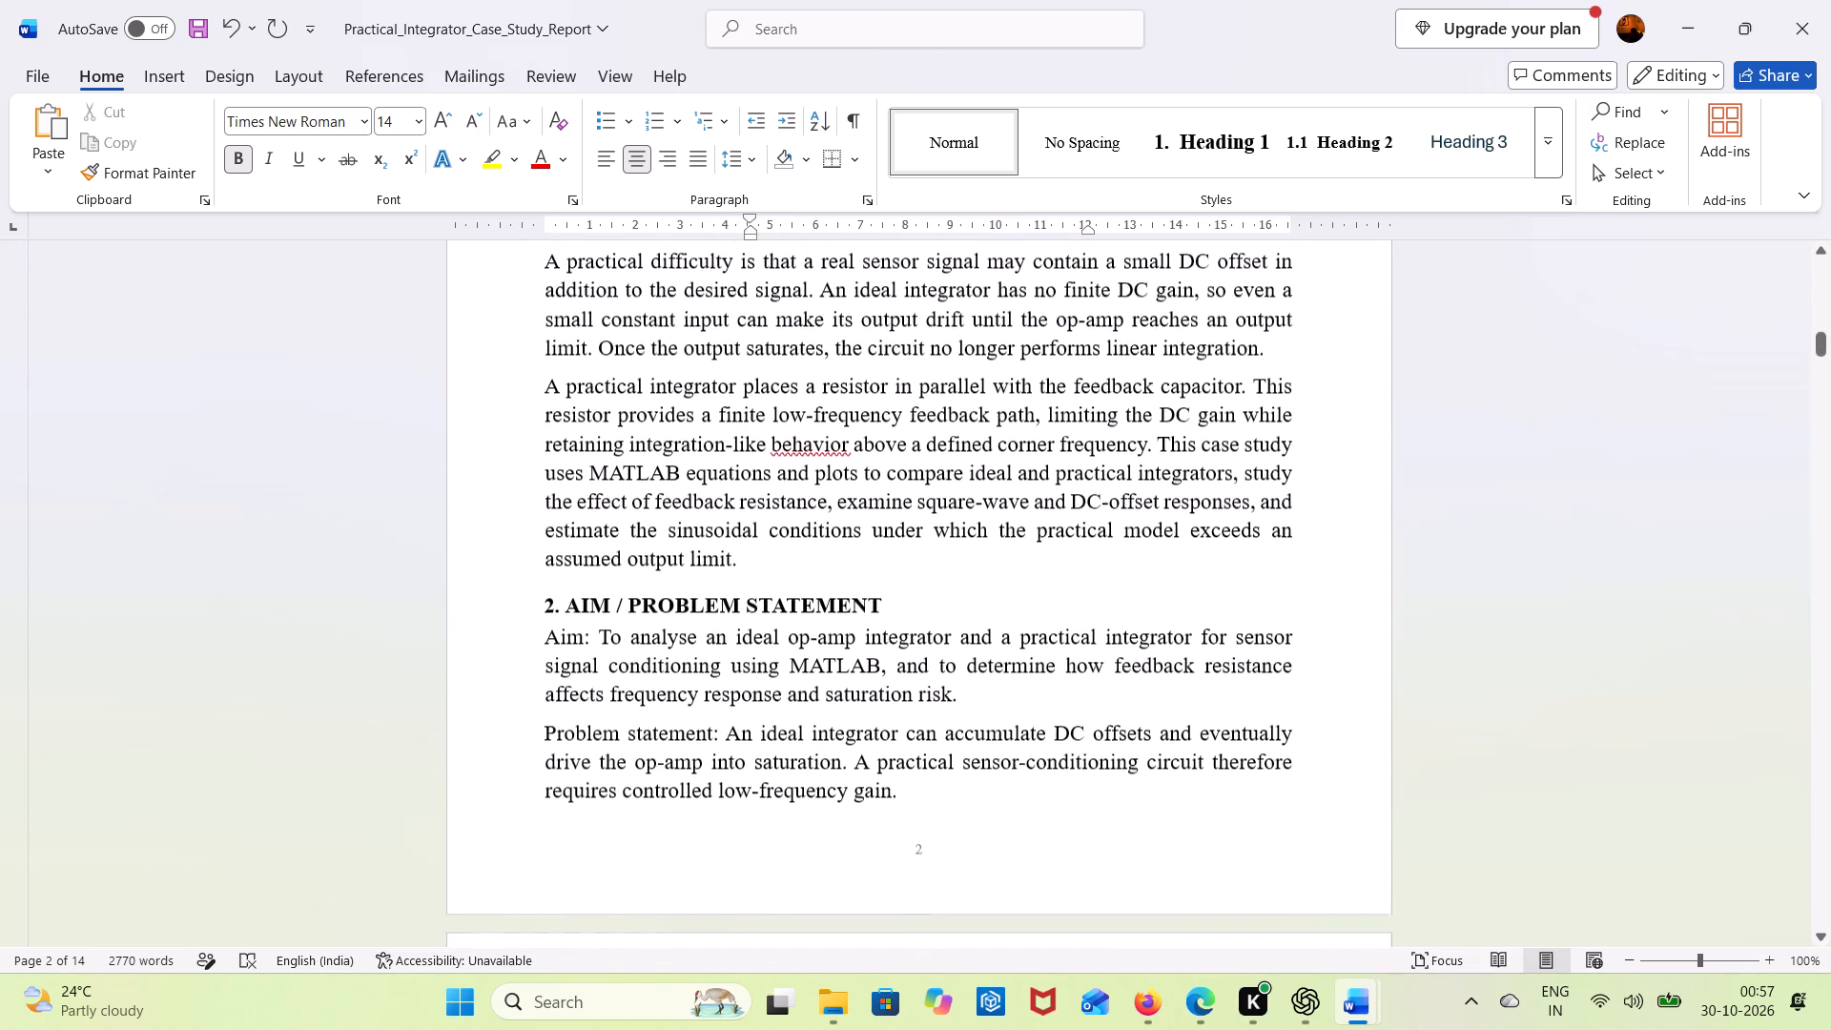
{"action": "scroll", "coordinate": [1101, 570], "scroll_direction": "up", "scroll_amount": 4}
{"action": "scroll", "coordinate": [1101, 570], "scroll_direction": "down", "scroll_amount": 1}
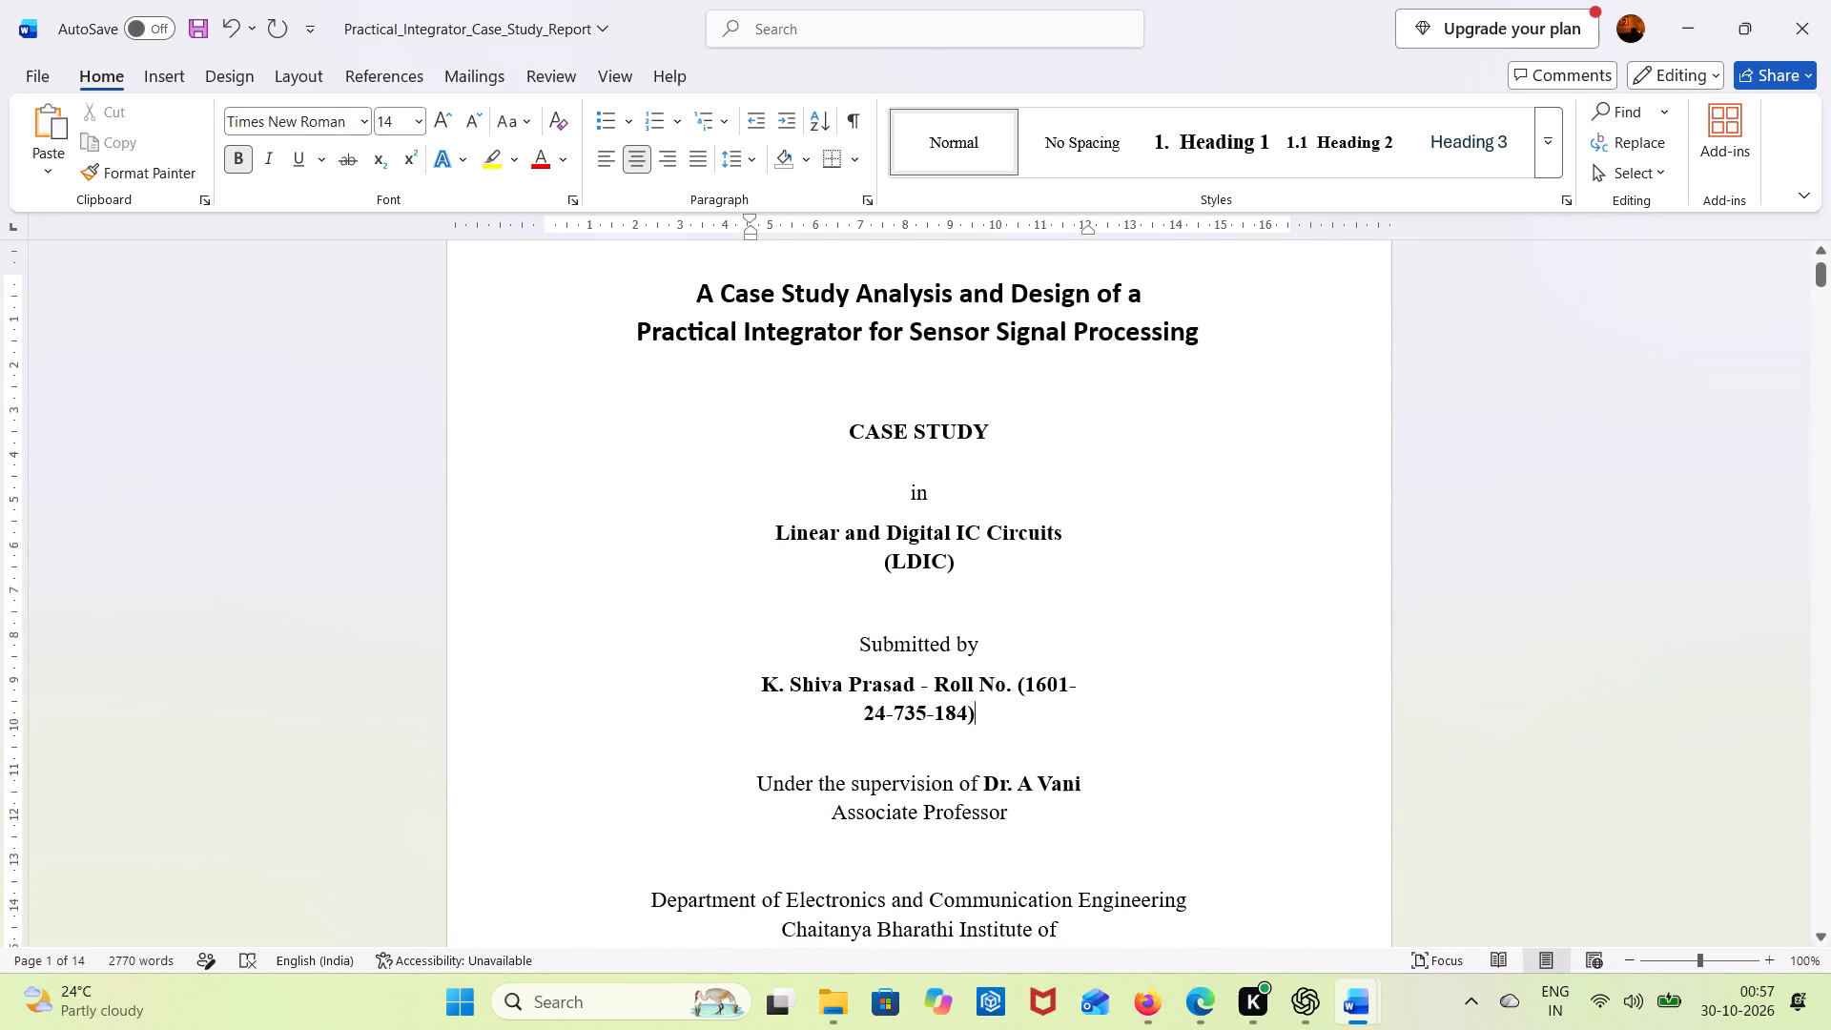
Delete the hyphen after the student's name and move the roll number onto its own line.
{"action": "left_click", "coordinate": [935, 688]}
{"action": "key", "text": "BackSpace"}
{"action": "key", "text": "BackSpace"}
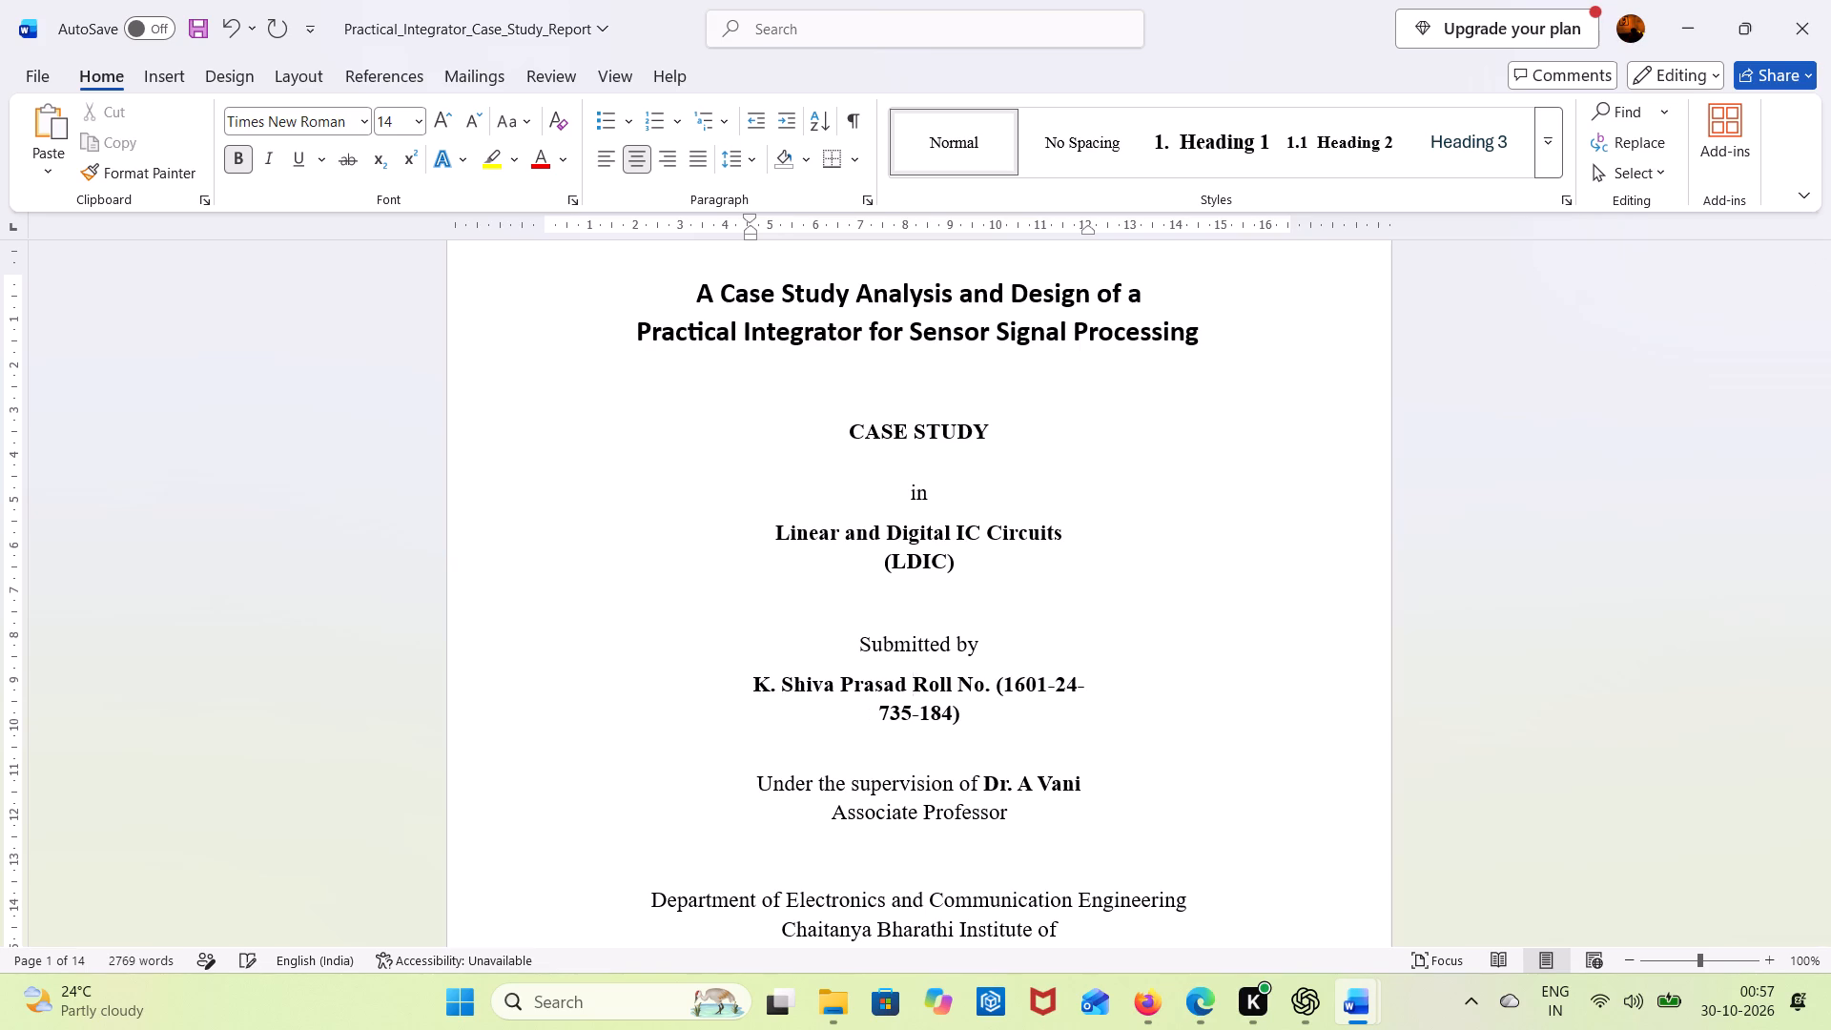
{"action": "key", "text": "Return"}
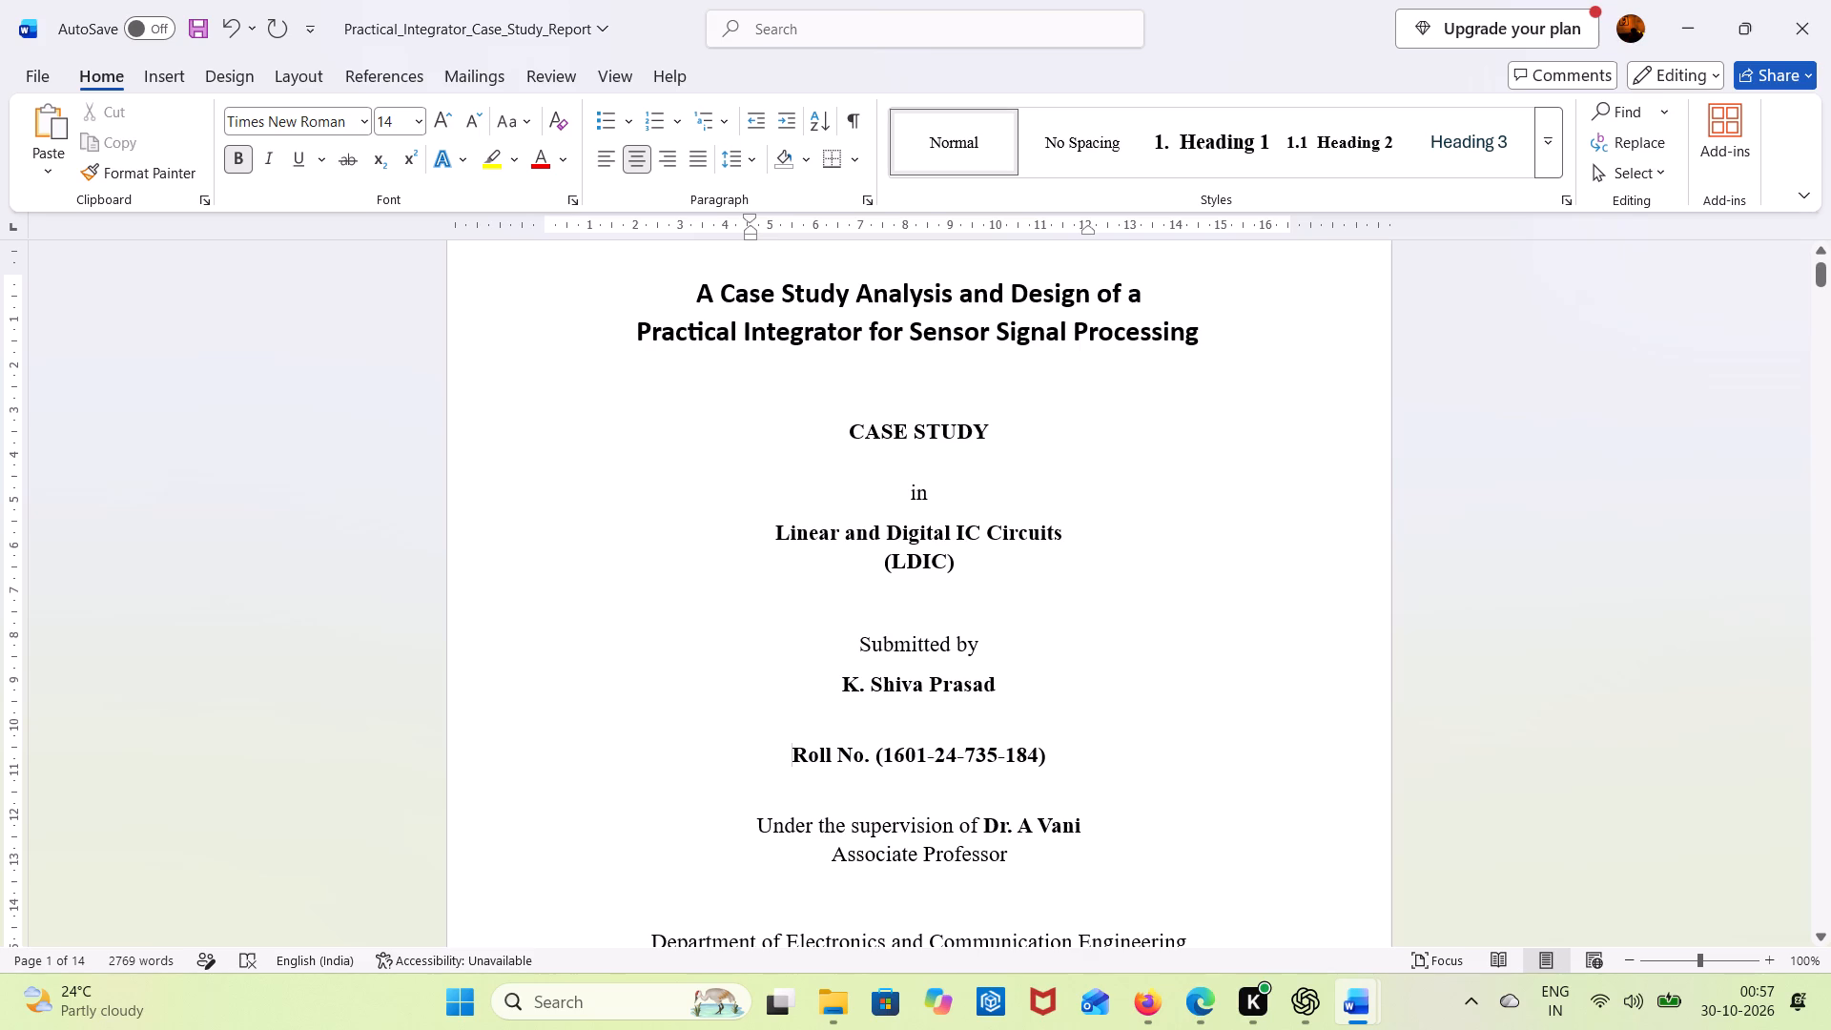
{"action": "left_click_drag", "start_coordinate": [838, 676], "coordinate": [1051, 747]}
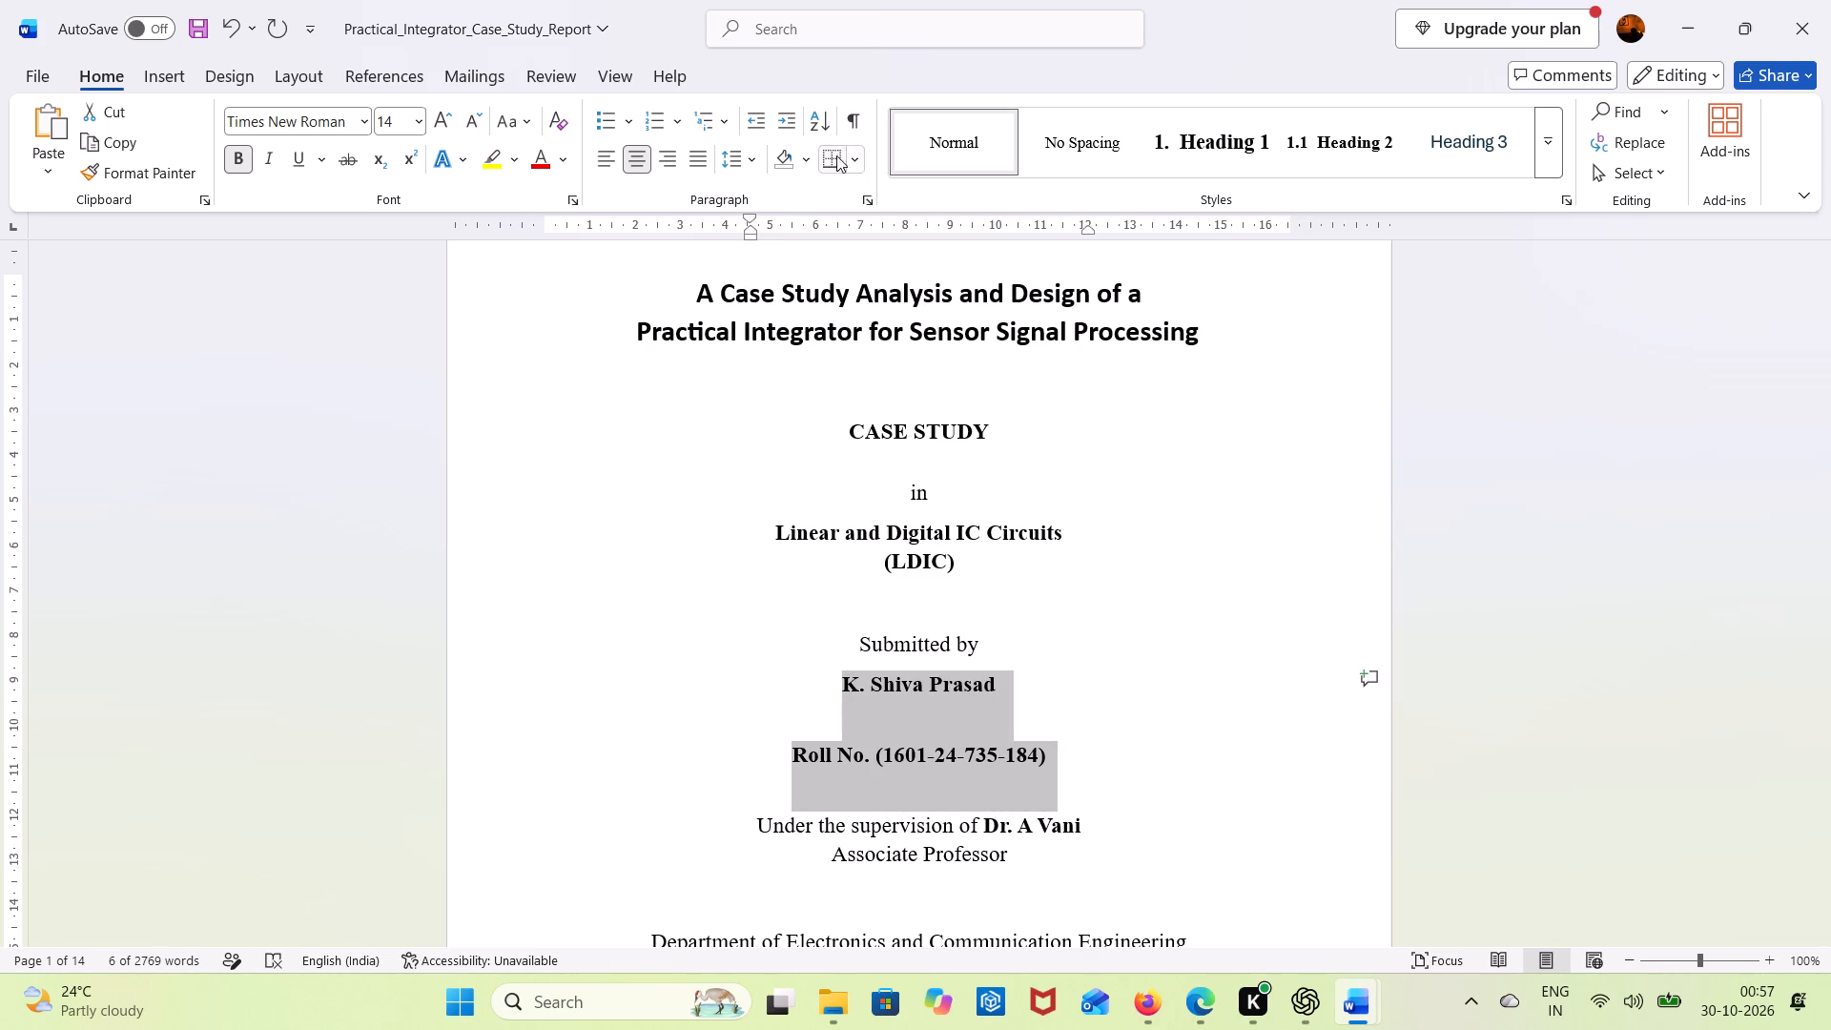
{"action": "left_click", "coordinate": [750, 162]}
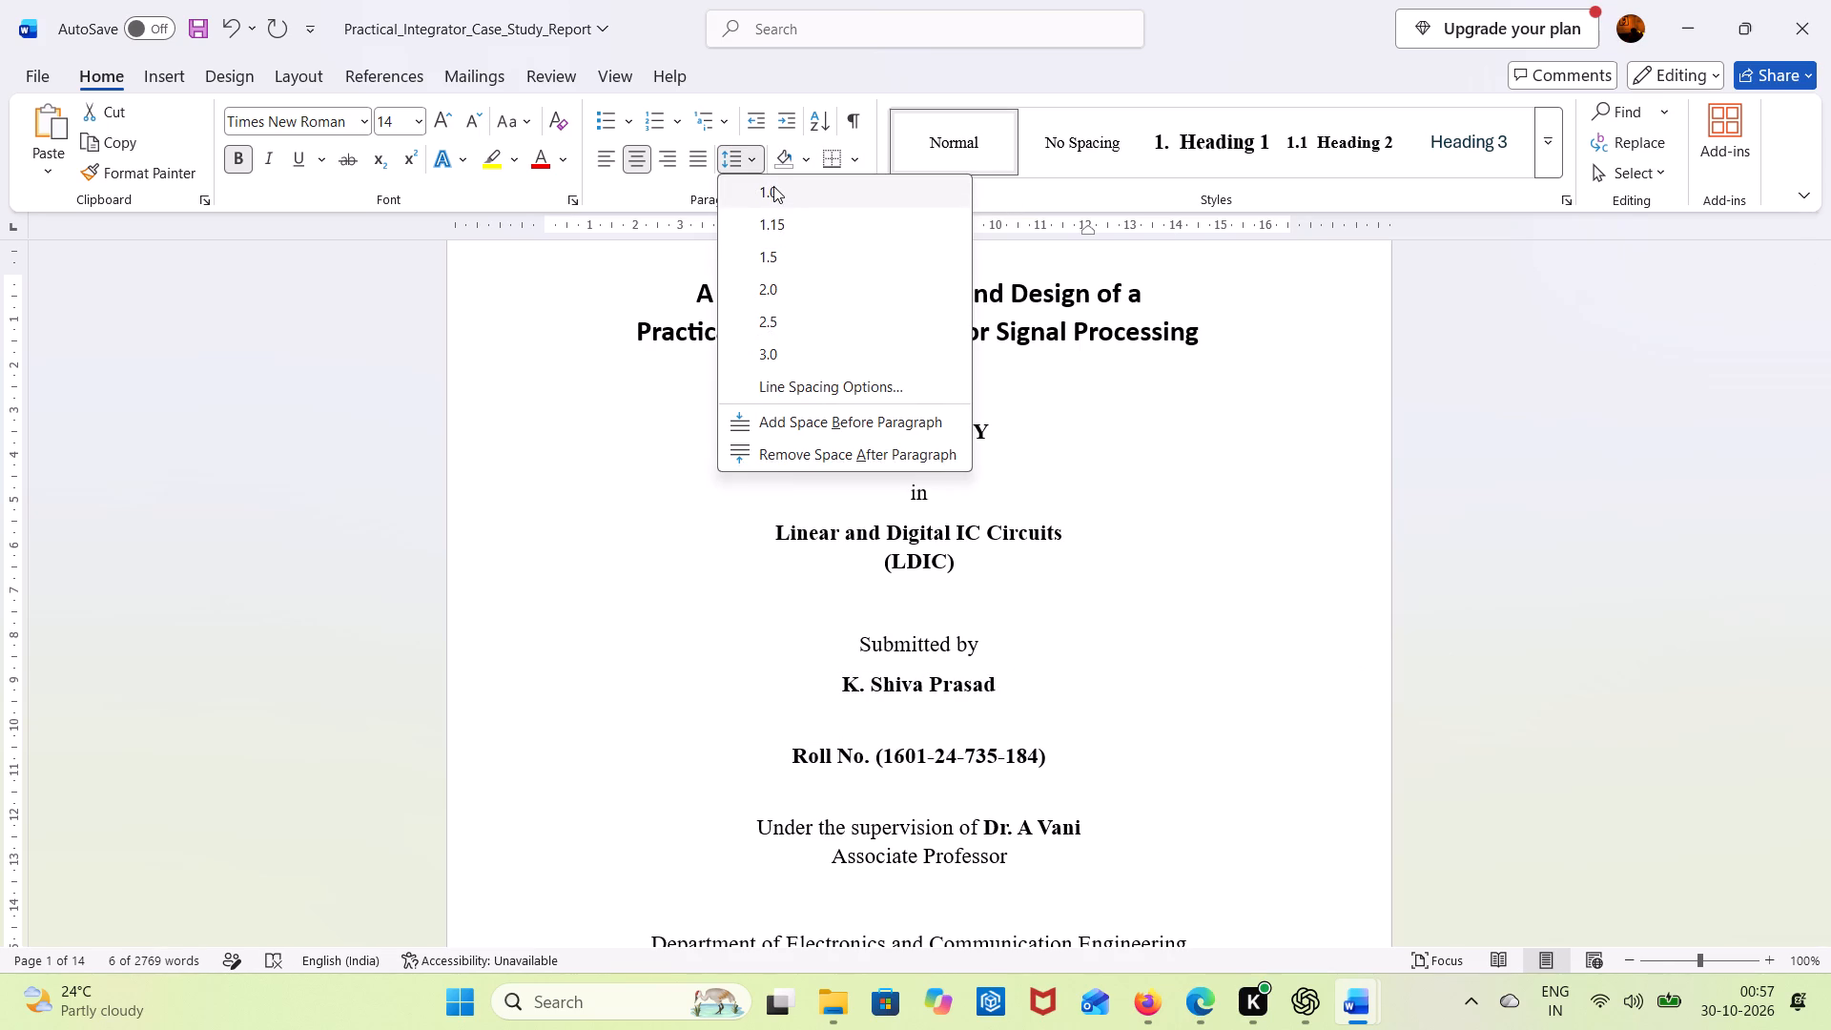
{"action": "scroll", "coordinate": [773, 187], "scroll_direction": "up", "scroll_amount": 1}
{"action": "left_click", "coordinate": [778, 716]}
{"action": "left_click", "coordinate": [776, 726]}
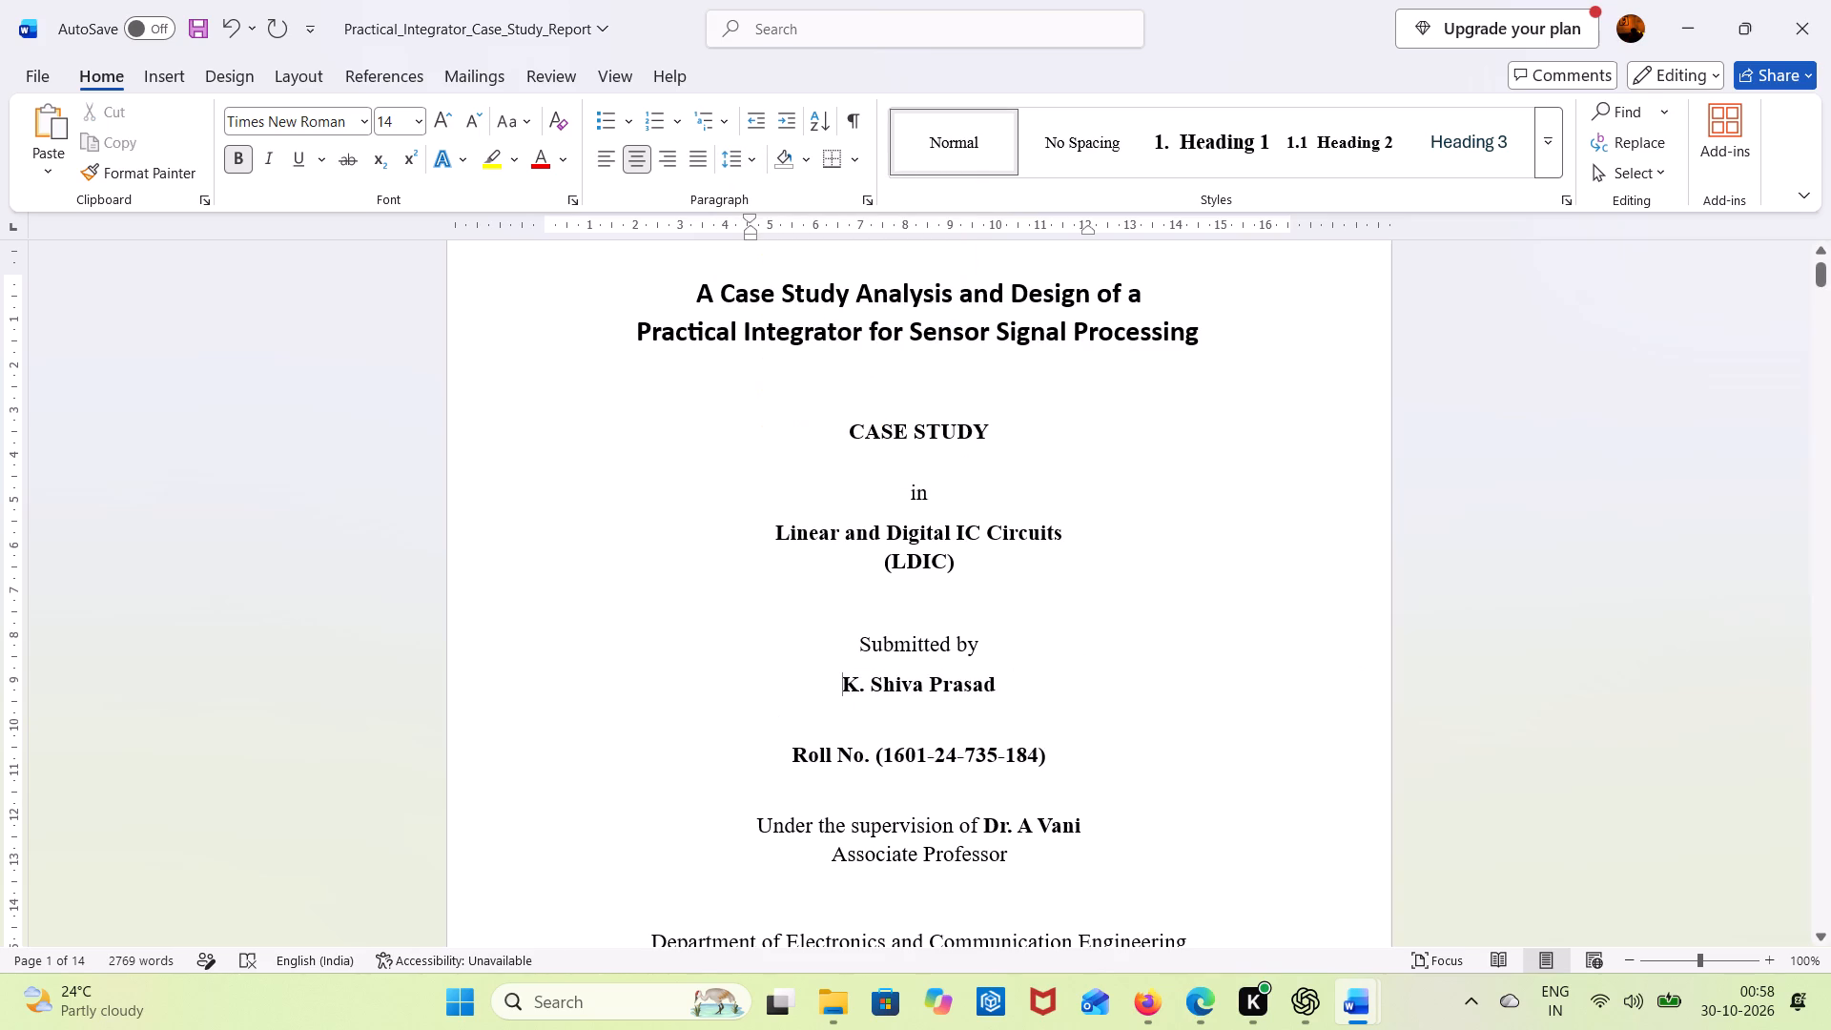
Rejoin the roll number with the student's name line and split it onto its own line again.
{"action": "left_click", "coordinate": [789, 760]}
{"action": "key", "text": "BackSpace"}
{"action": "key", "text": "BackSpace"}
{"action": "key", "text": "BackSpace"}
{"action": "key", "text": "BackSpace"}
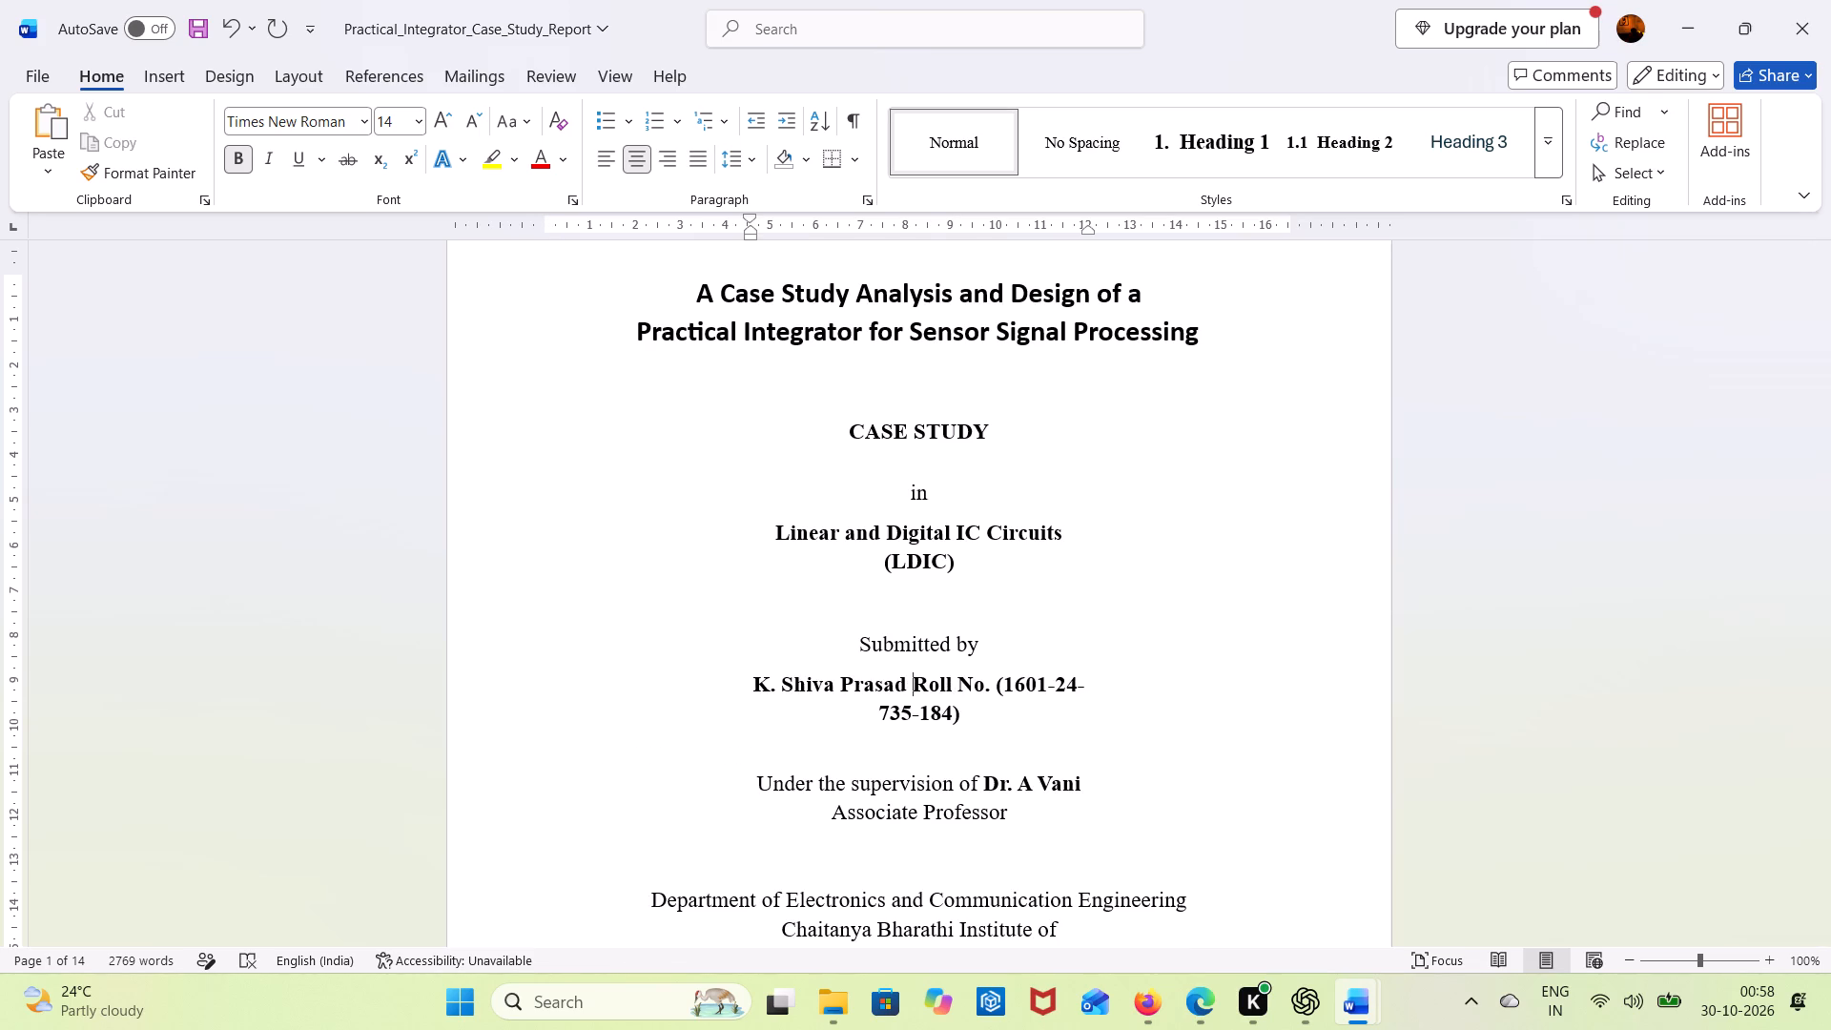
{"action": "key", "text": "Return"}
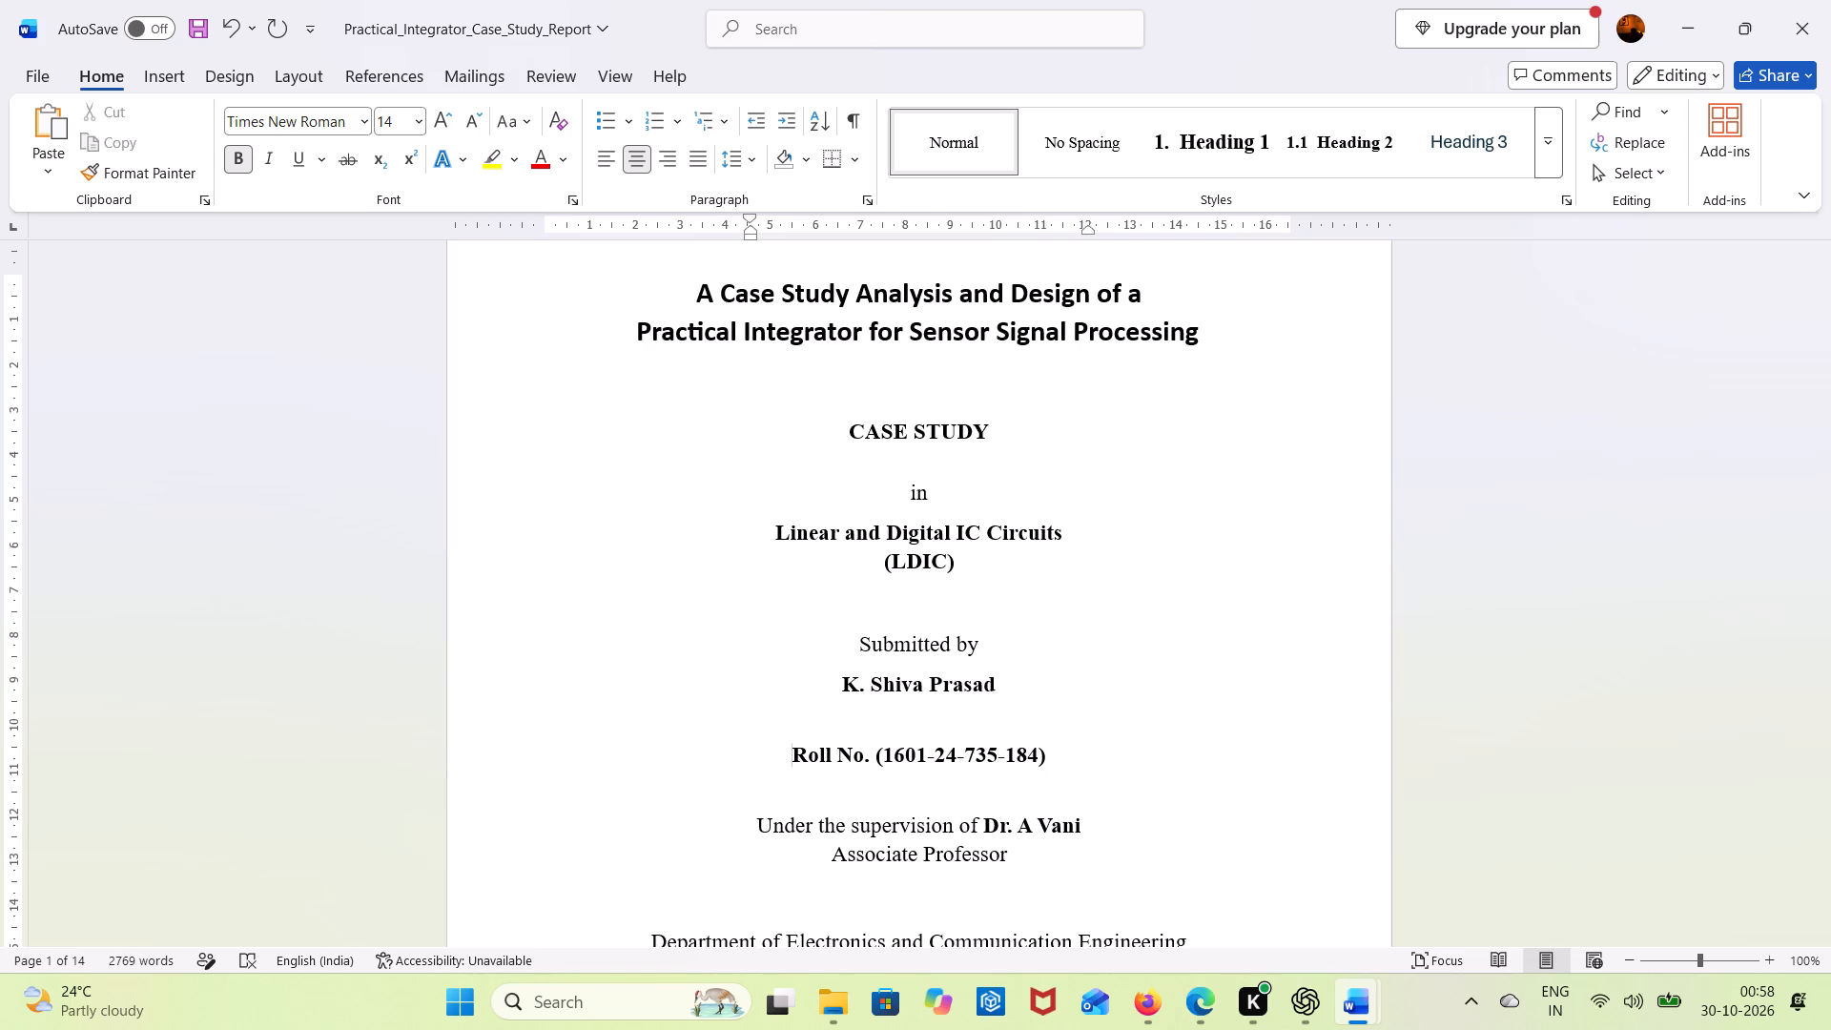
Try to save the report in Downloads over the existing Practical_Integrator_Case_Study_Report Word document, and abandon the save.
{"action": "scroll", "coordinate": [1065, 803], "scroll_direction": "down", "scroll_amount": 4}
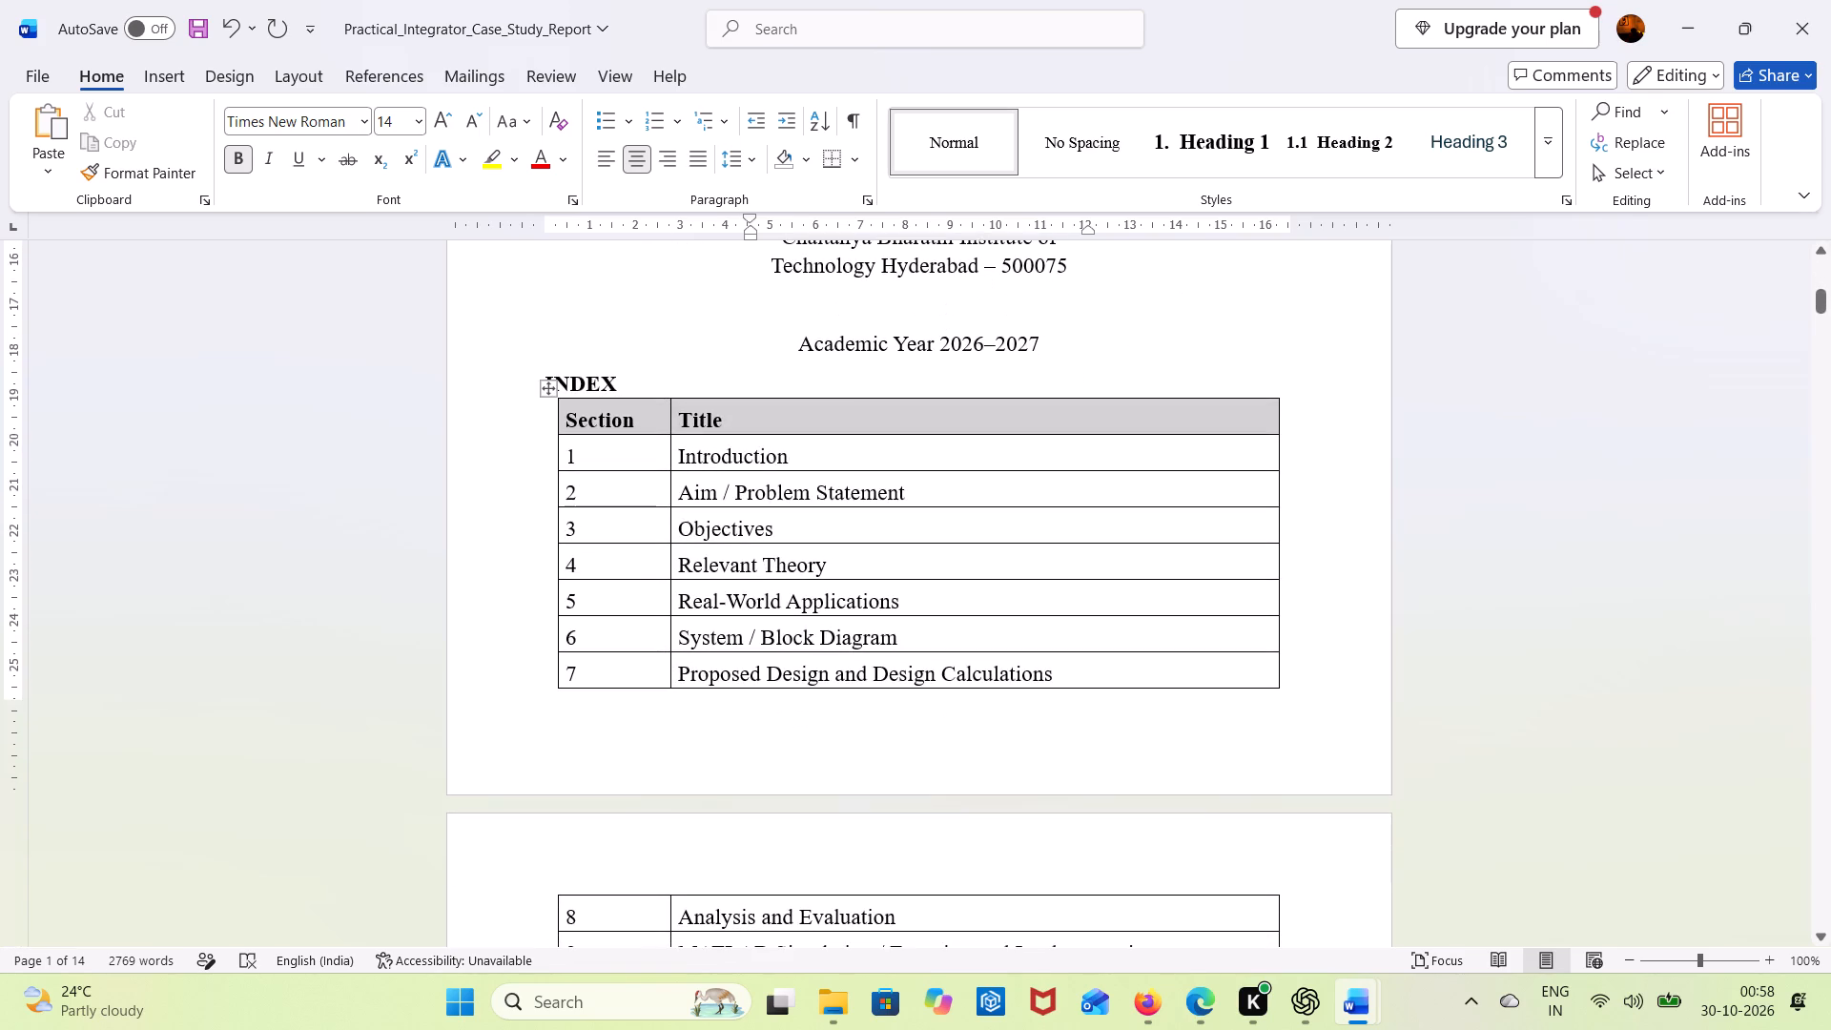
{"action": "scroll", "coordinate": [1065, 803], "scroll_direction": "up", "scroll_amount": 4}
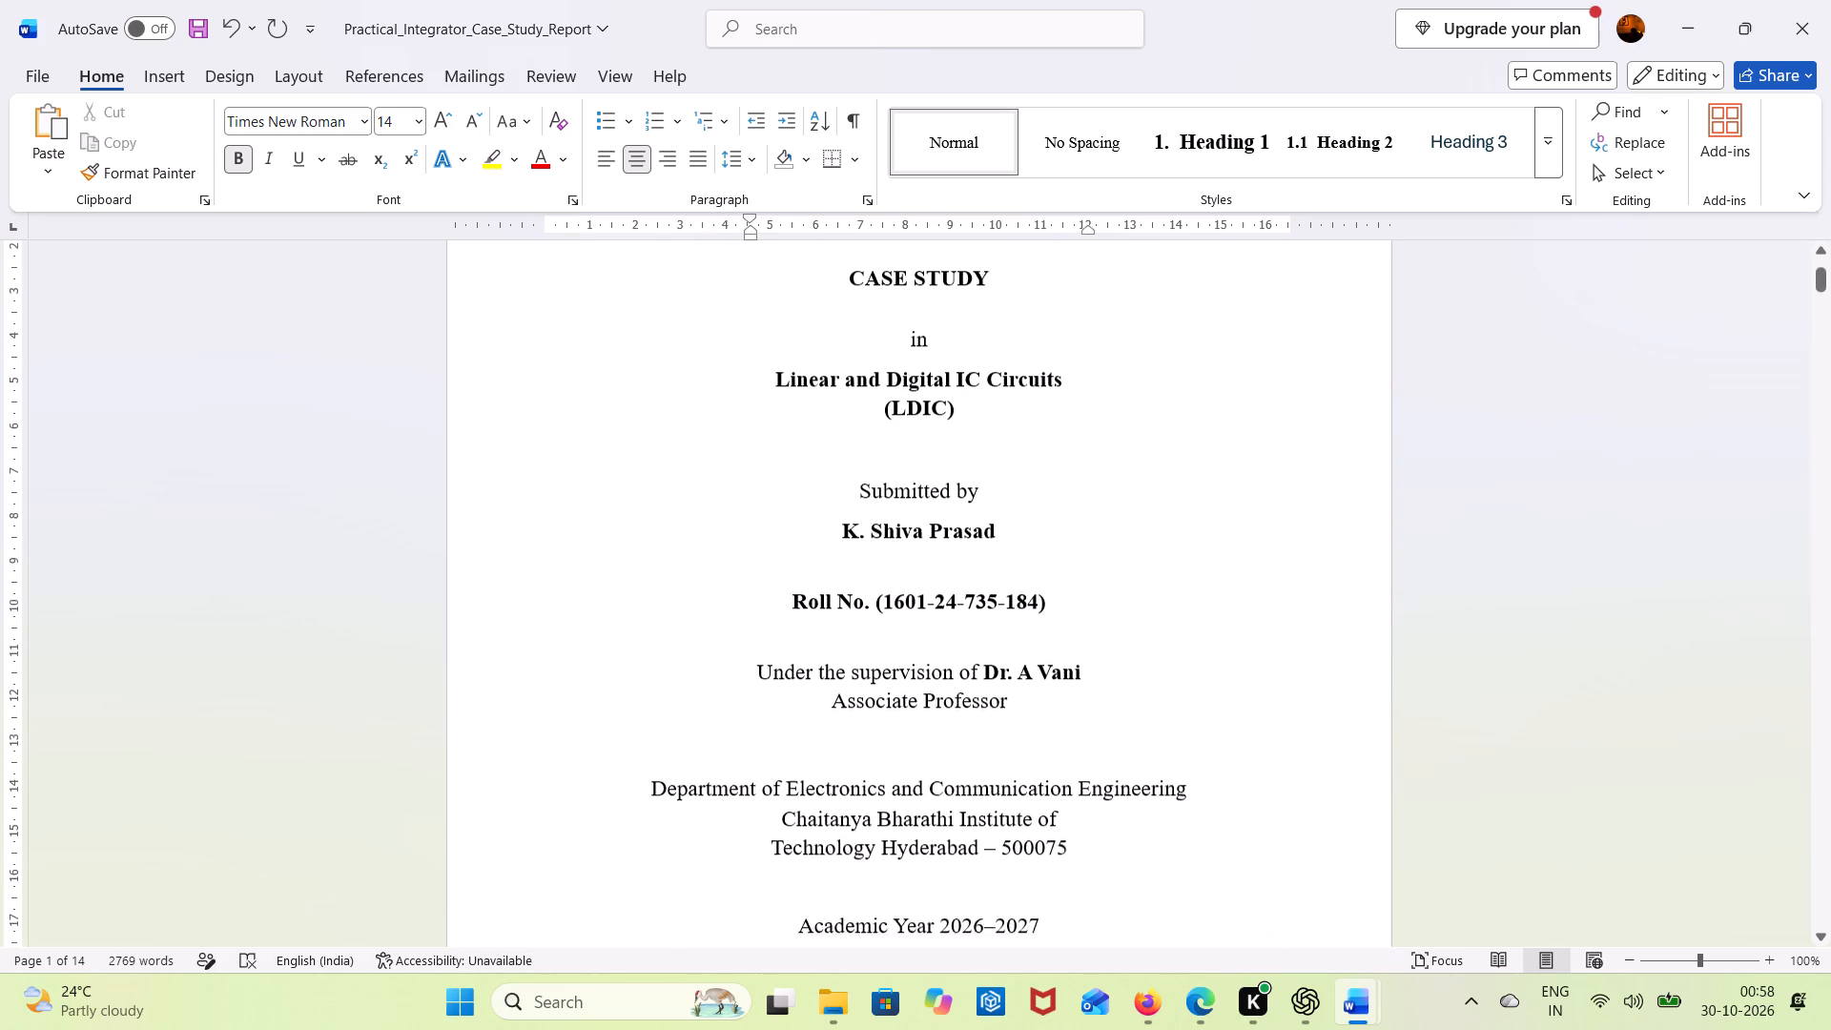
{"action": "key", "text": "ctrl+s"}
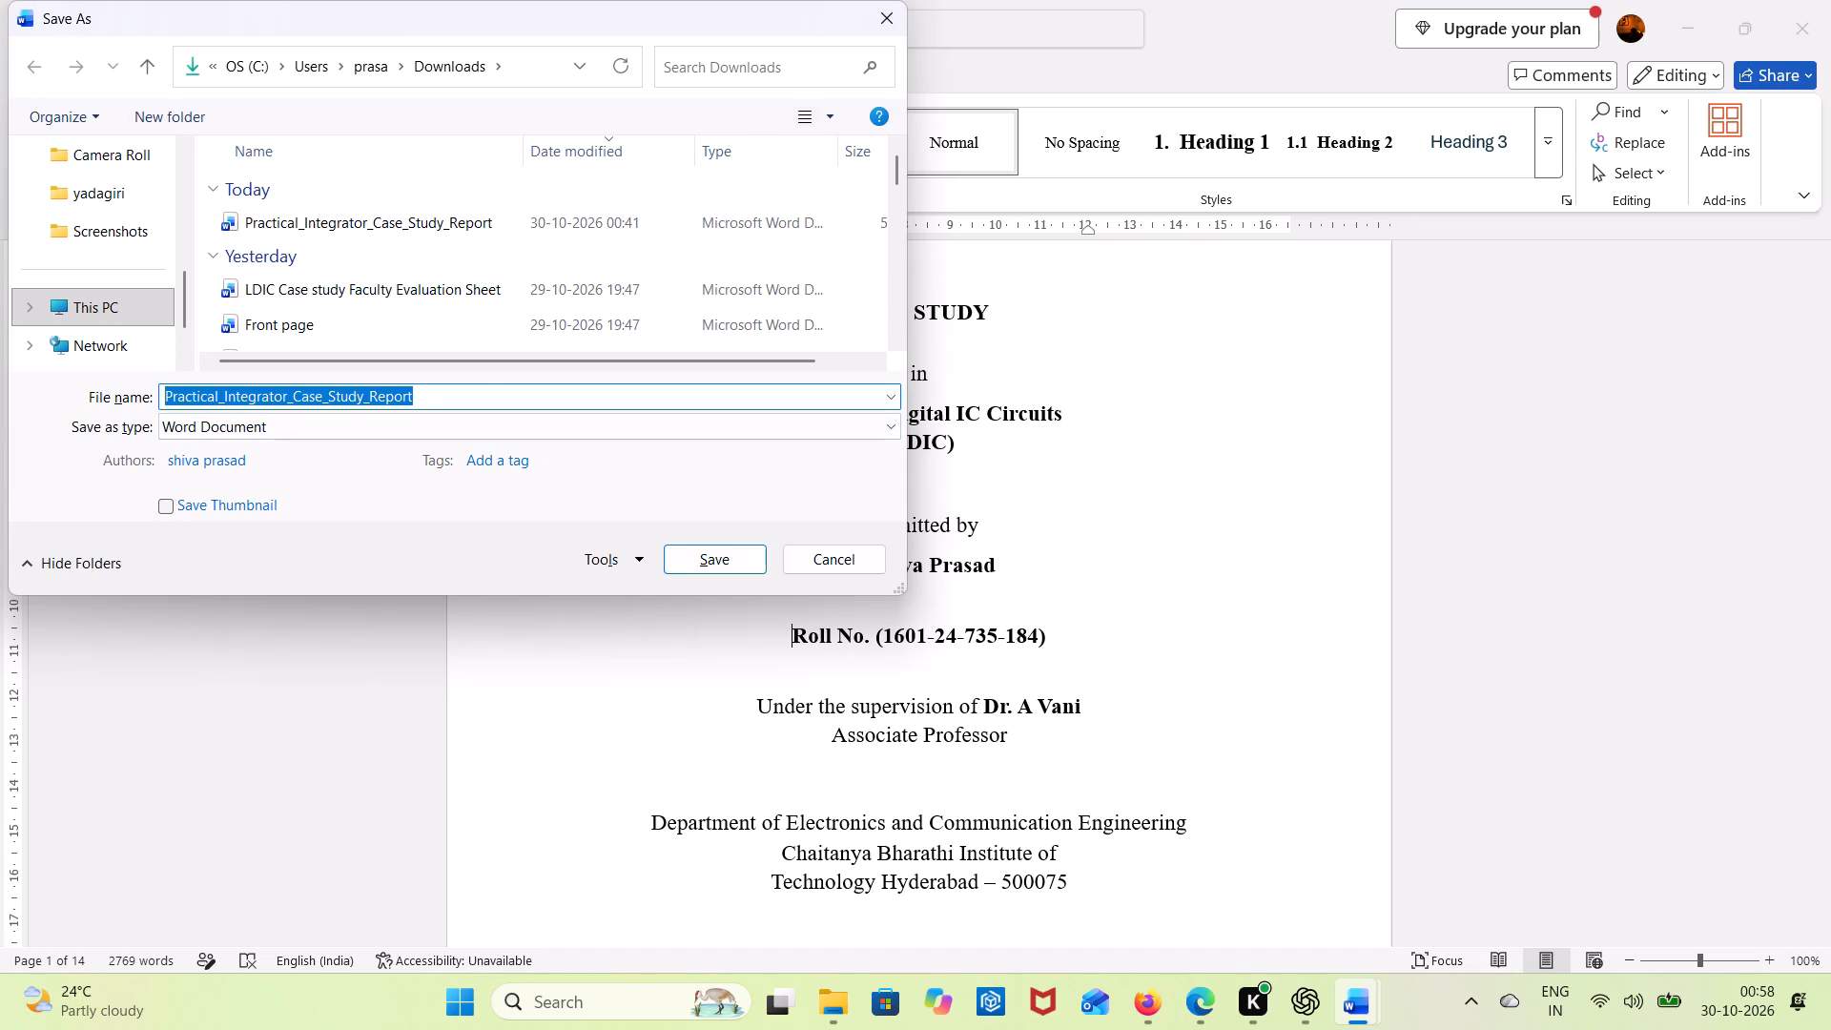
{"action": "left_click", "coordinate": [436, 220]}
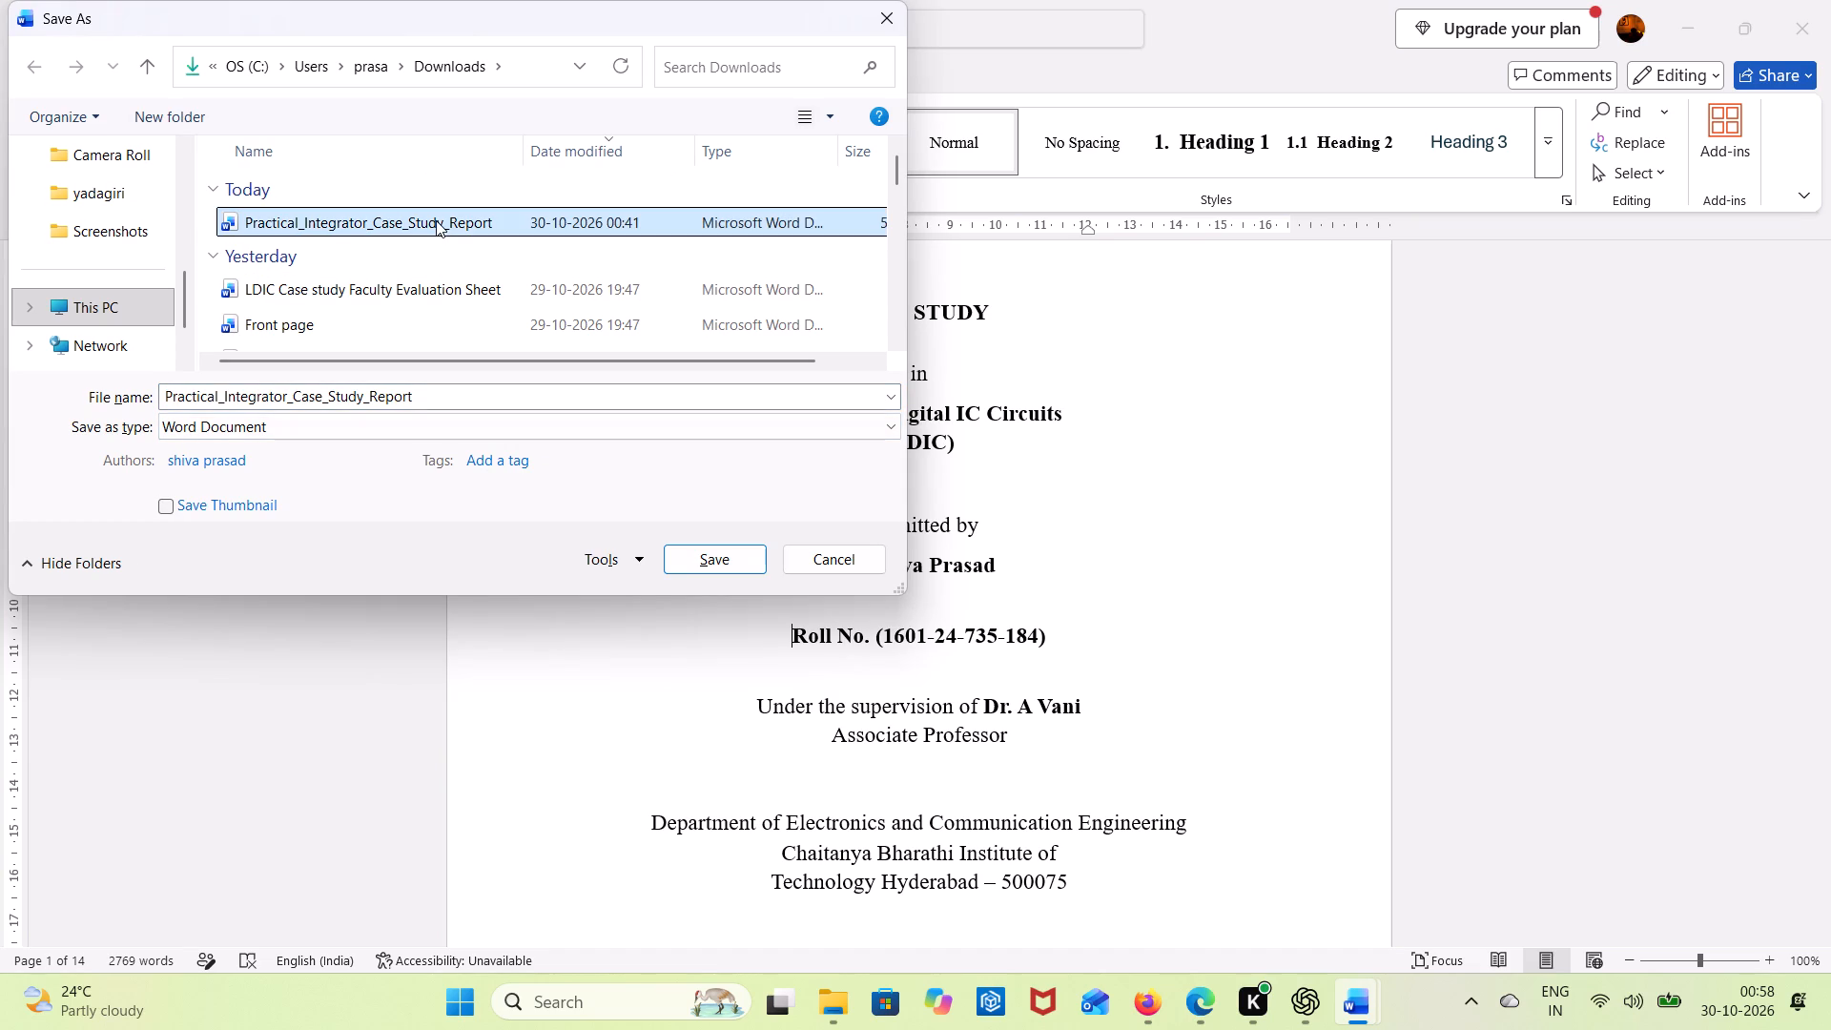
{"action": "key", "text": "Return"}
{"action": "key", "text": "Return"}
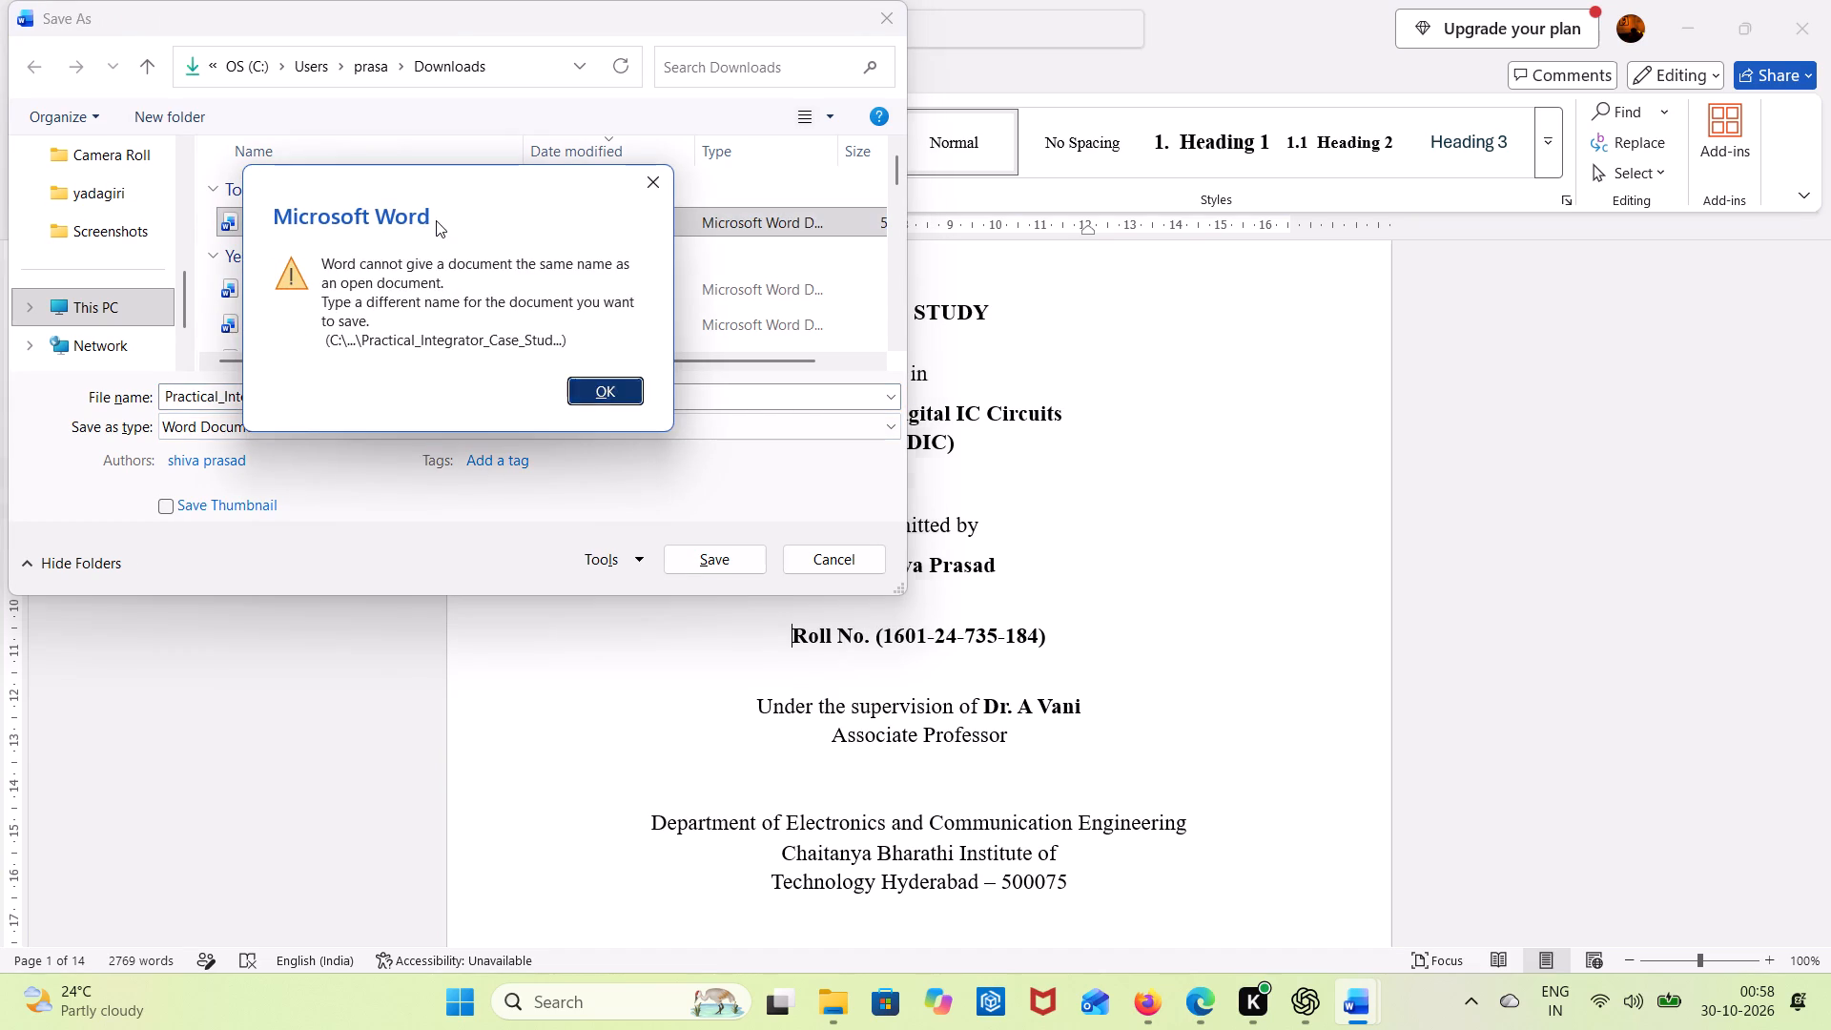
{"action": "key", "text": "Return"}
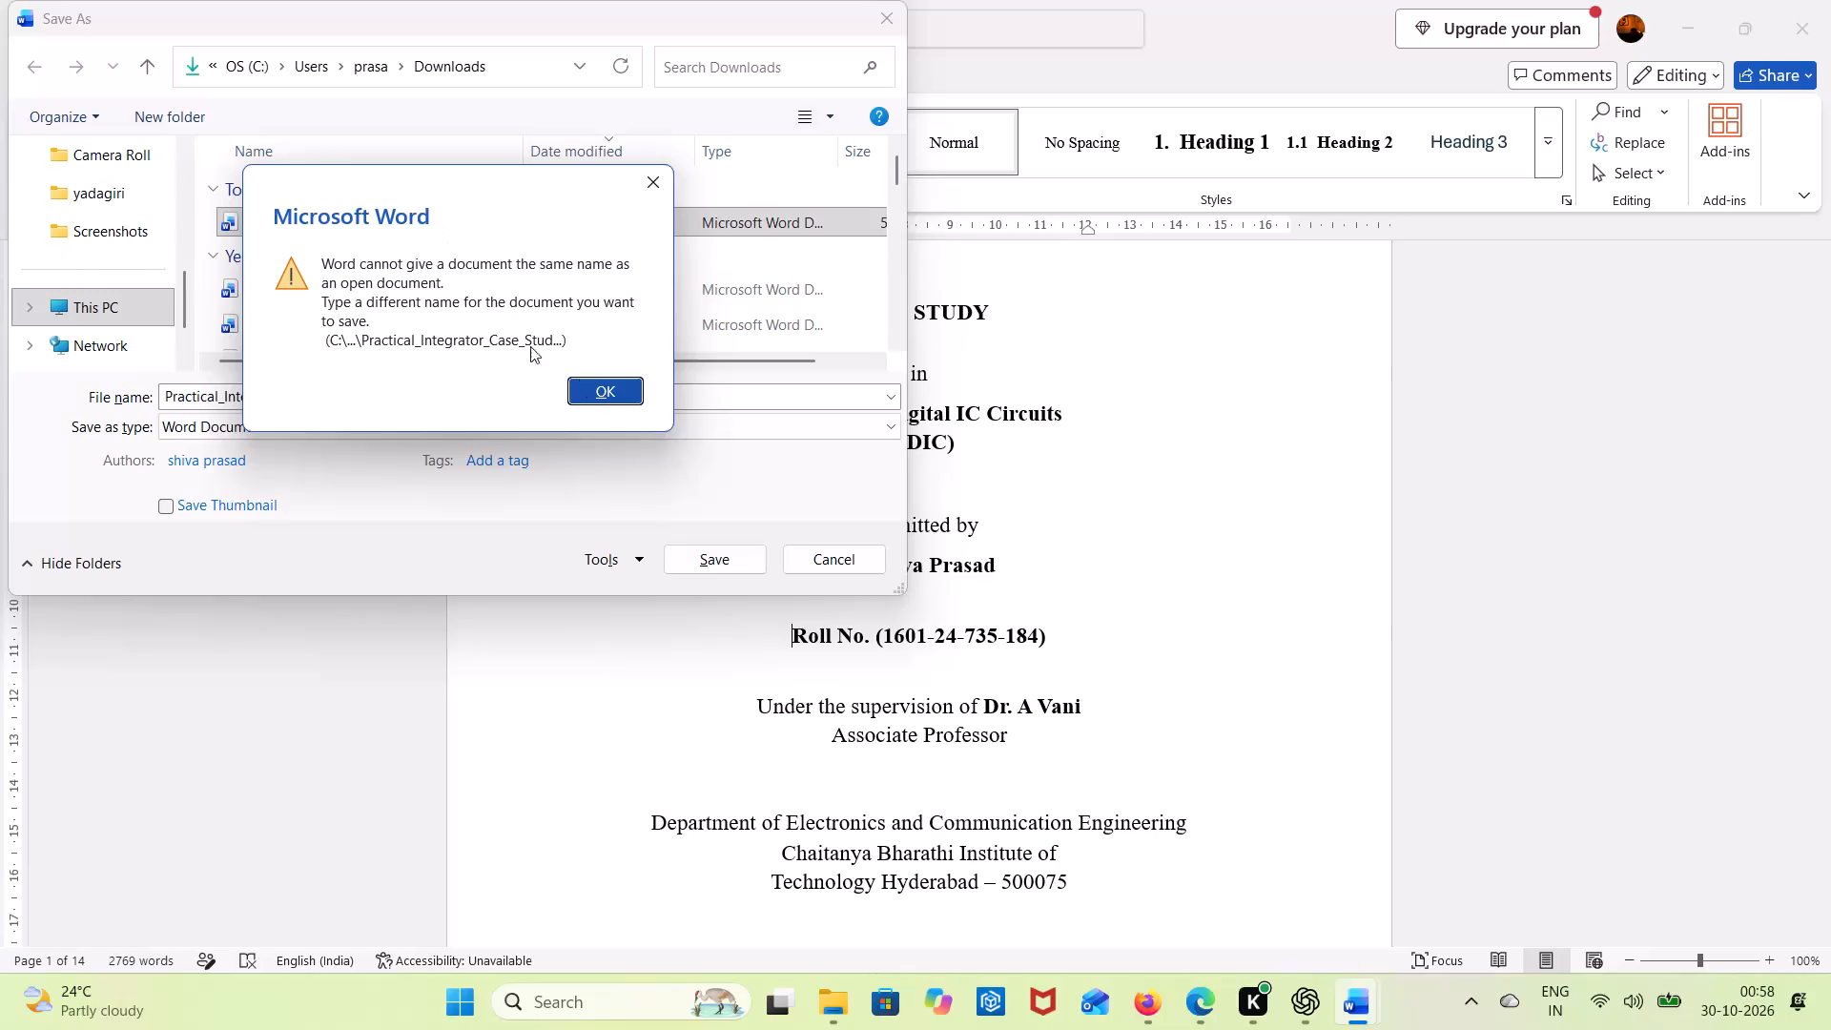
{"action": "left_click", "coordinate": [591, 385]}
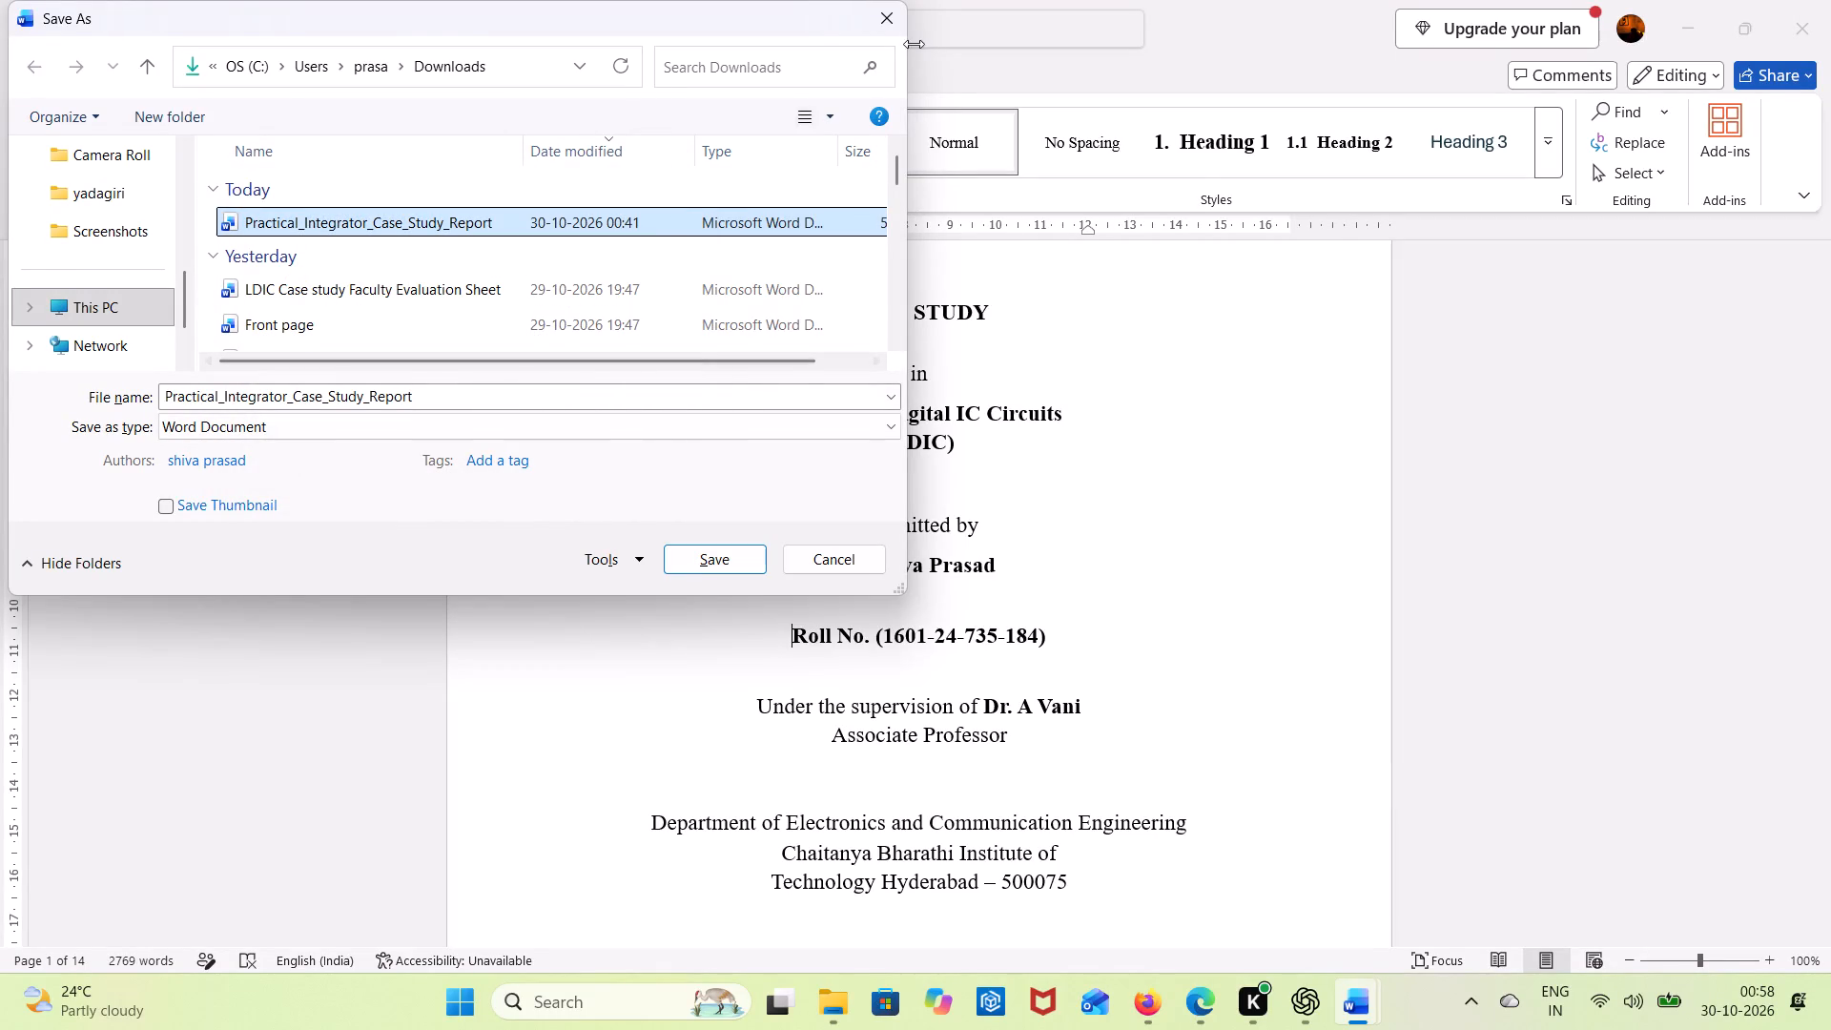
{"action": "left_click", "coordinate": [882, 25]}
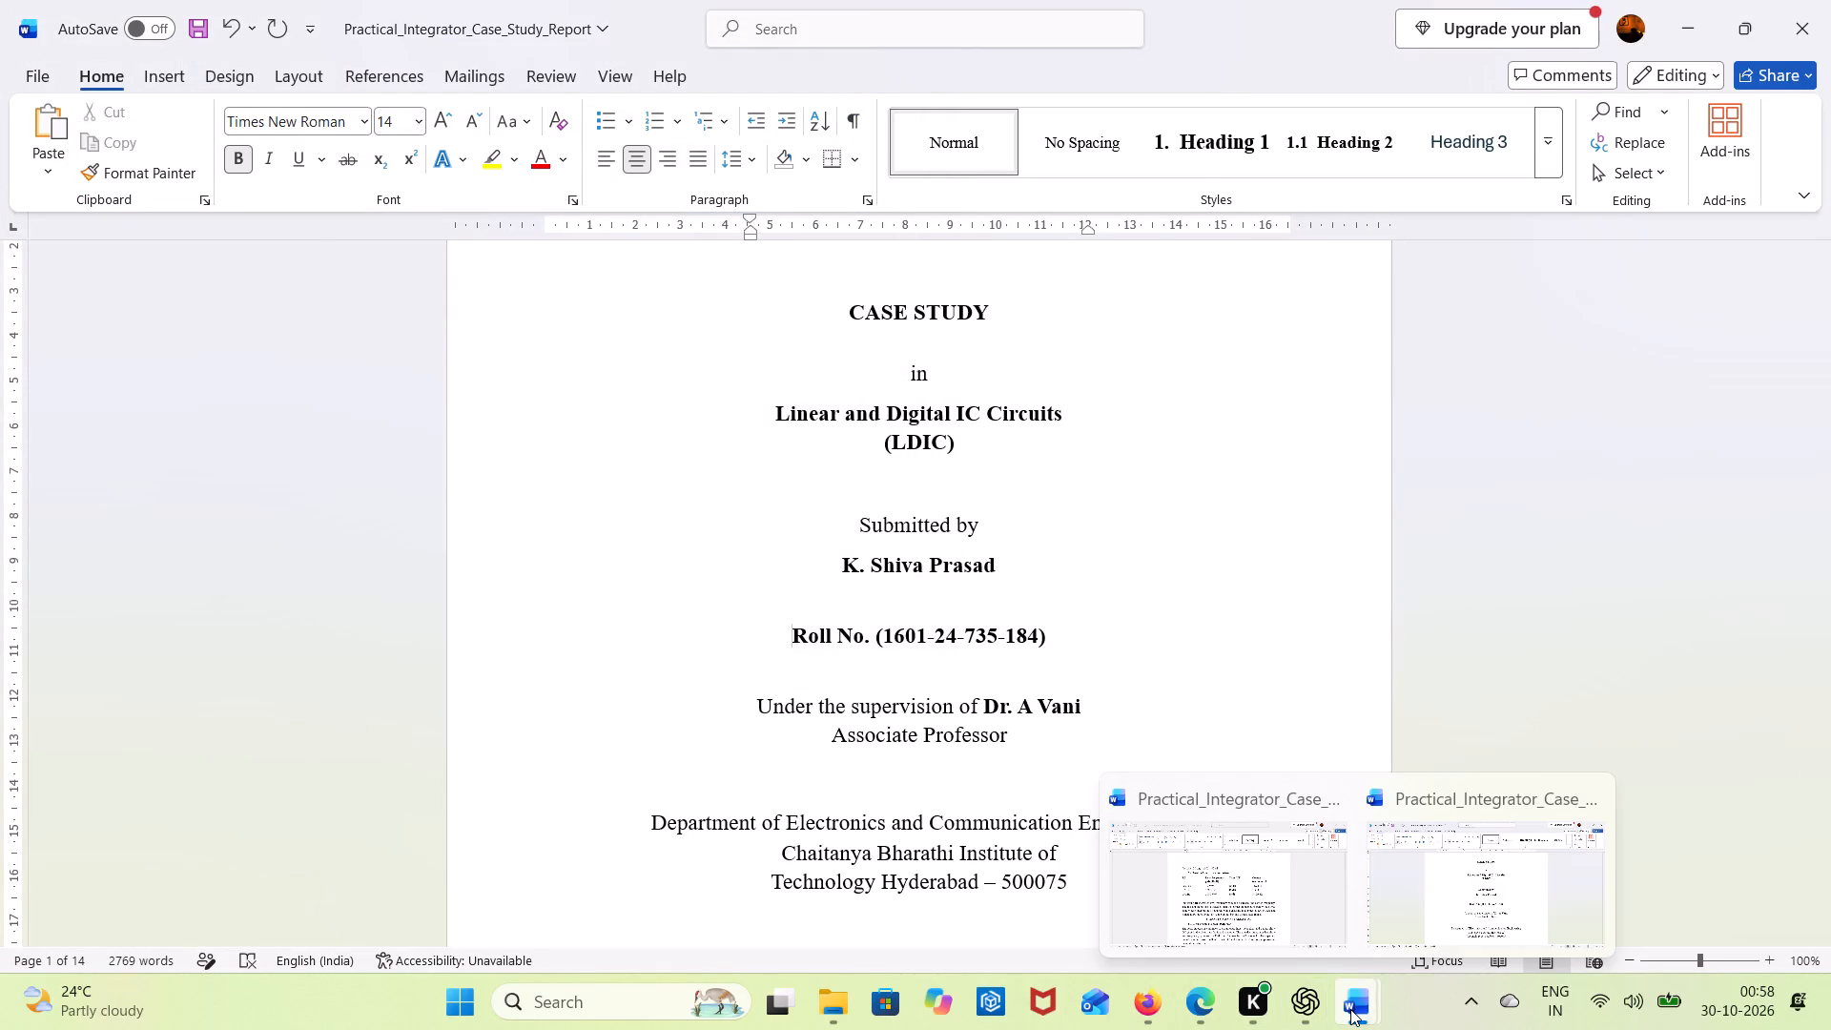
Compare the two open versions of the report, examining their objectives, relevant theory and block diagram sections.
{"action": "scroll", "coordinate": [1107, 502], "scroll_direction": "down", "scroll_amount": 4}
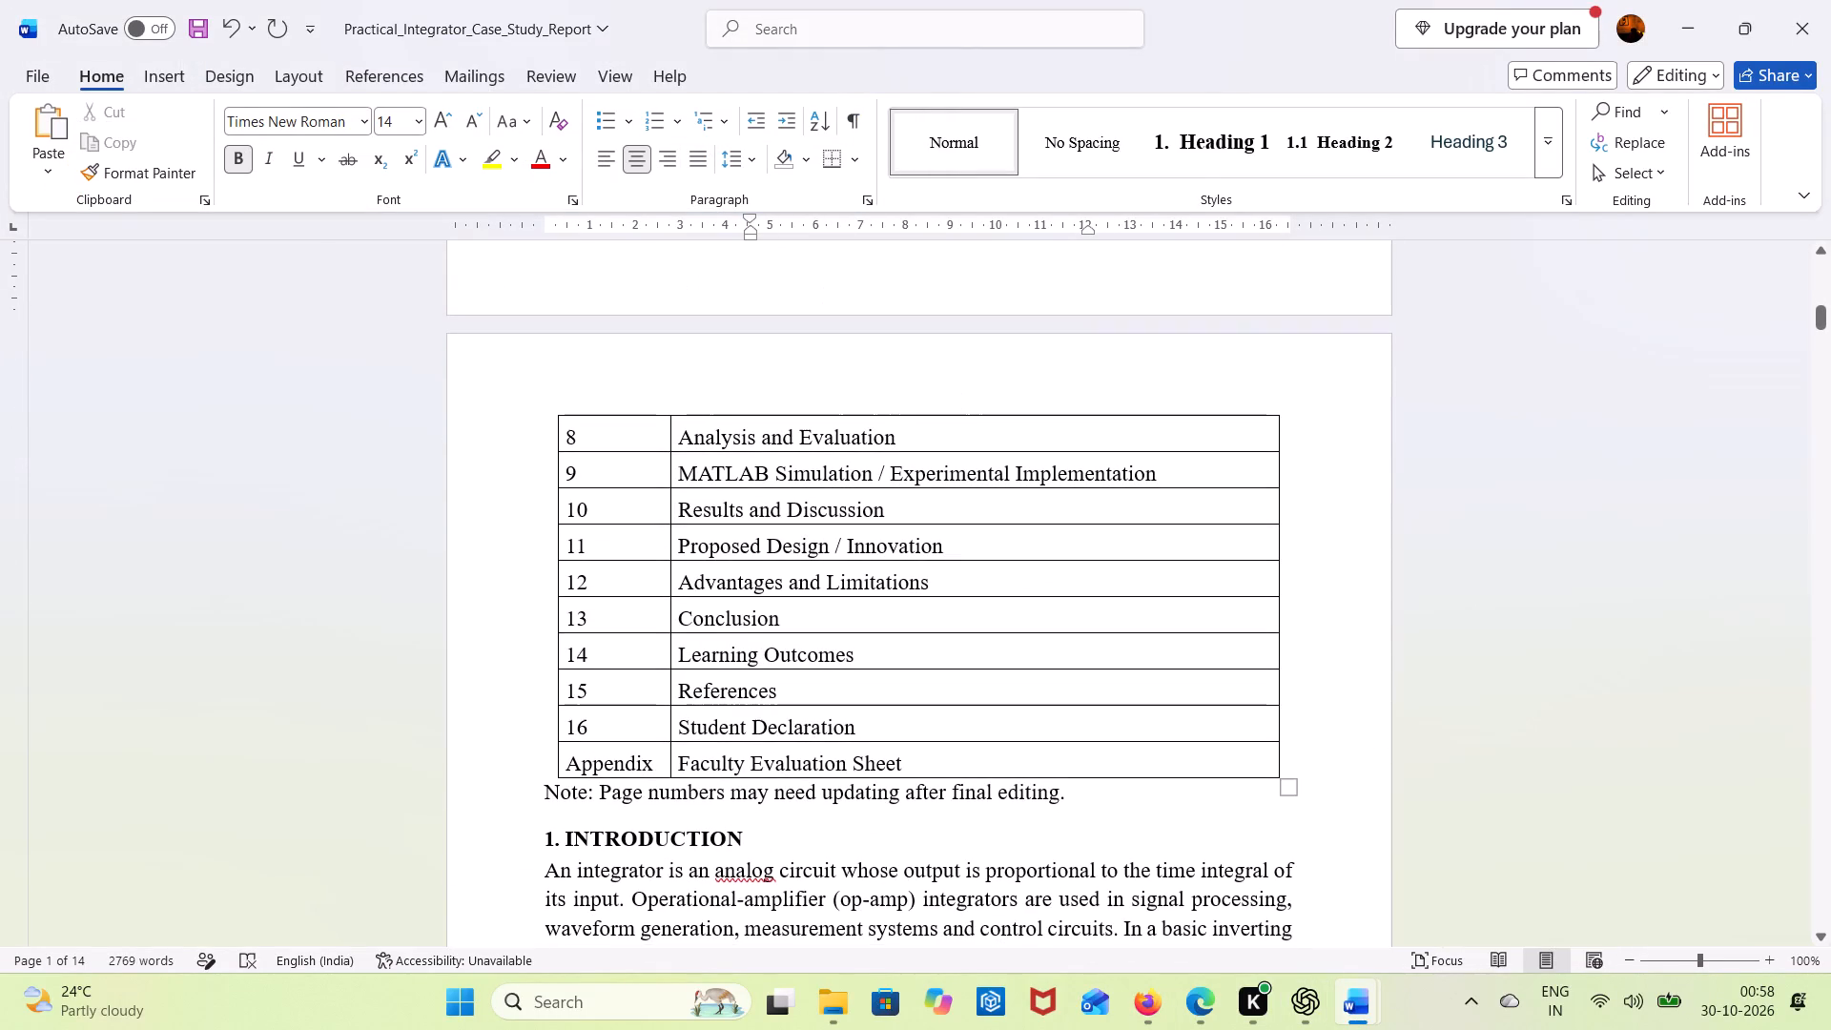
{"action": "scroll", "coordinate": [1314, 1002], "scroll_direction": "up", "scroll_amount": 1}
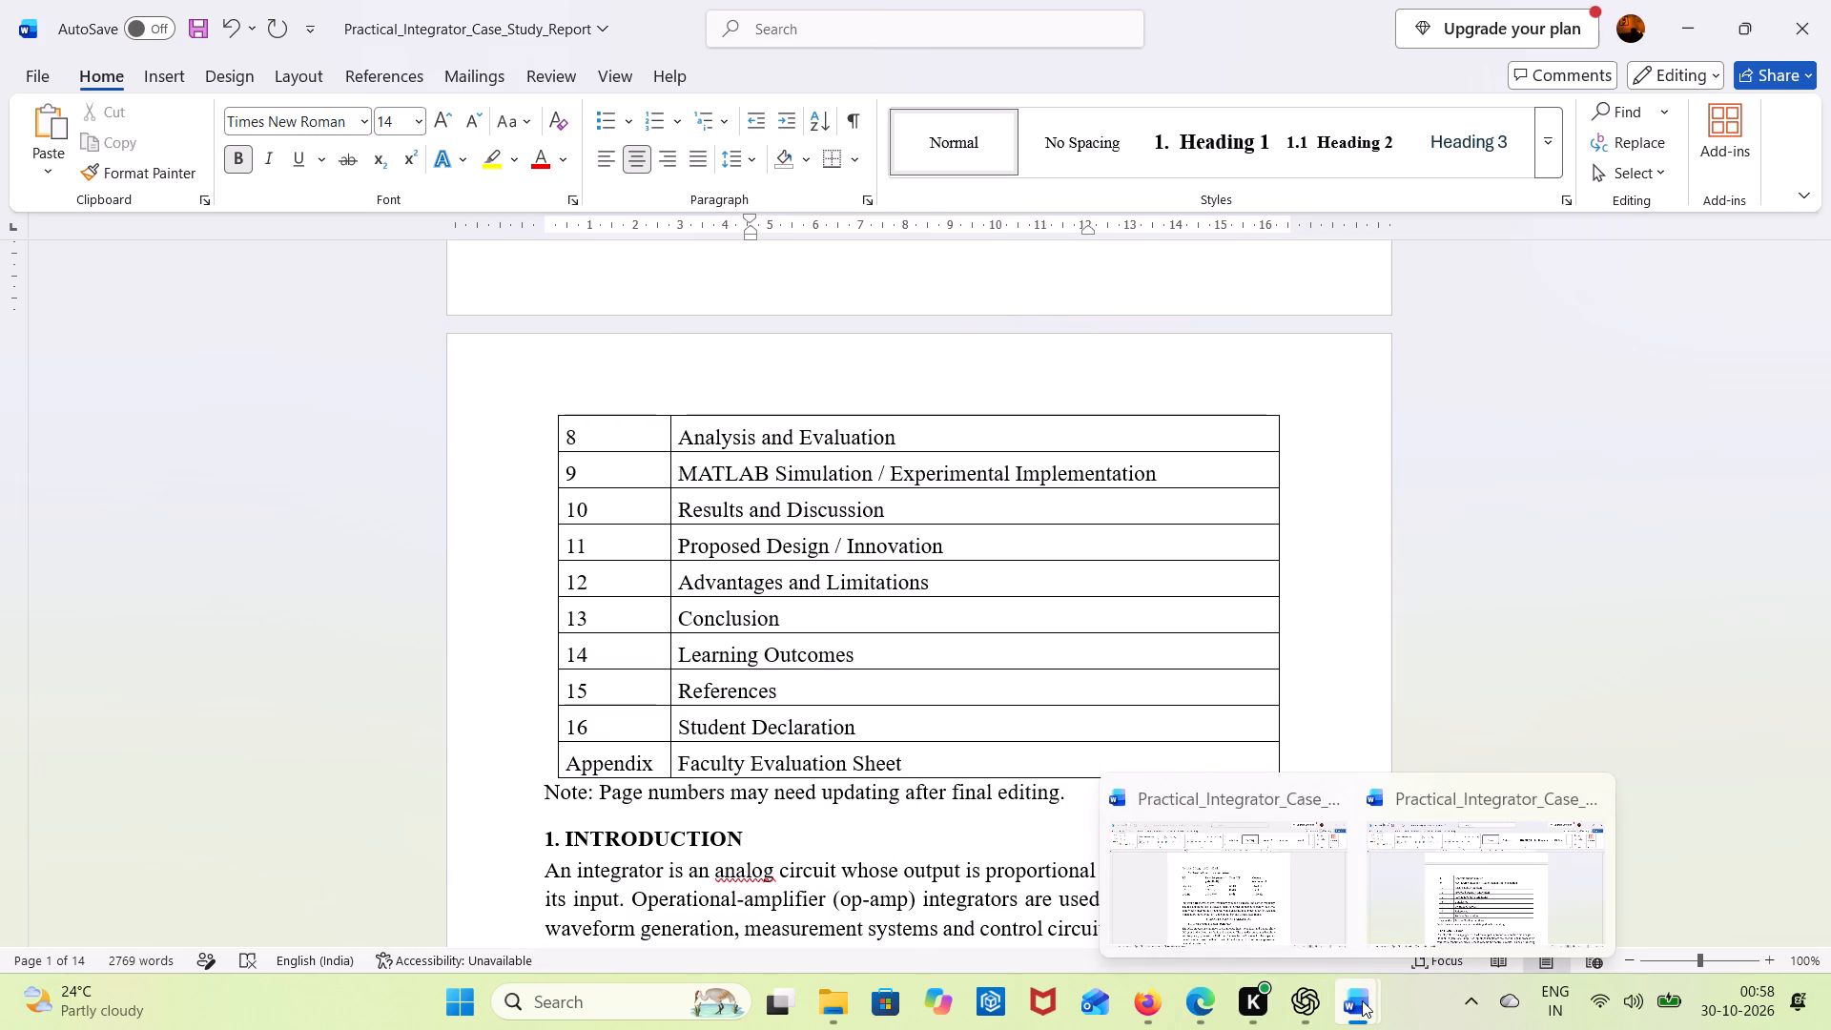
{"action": "scroll", "coordinate": [1065, 400], "scroll_direction": "down", "scroll_amount": 6}
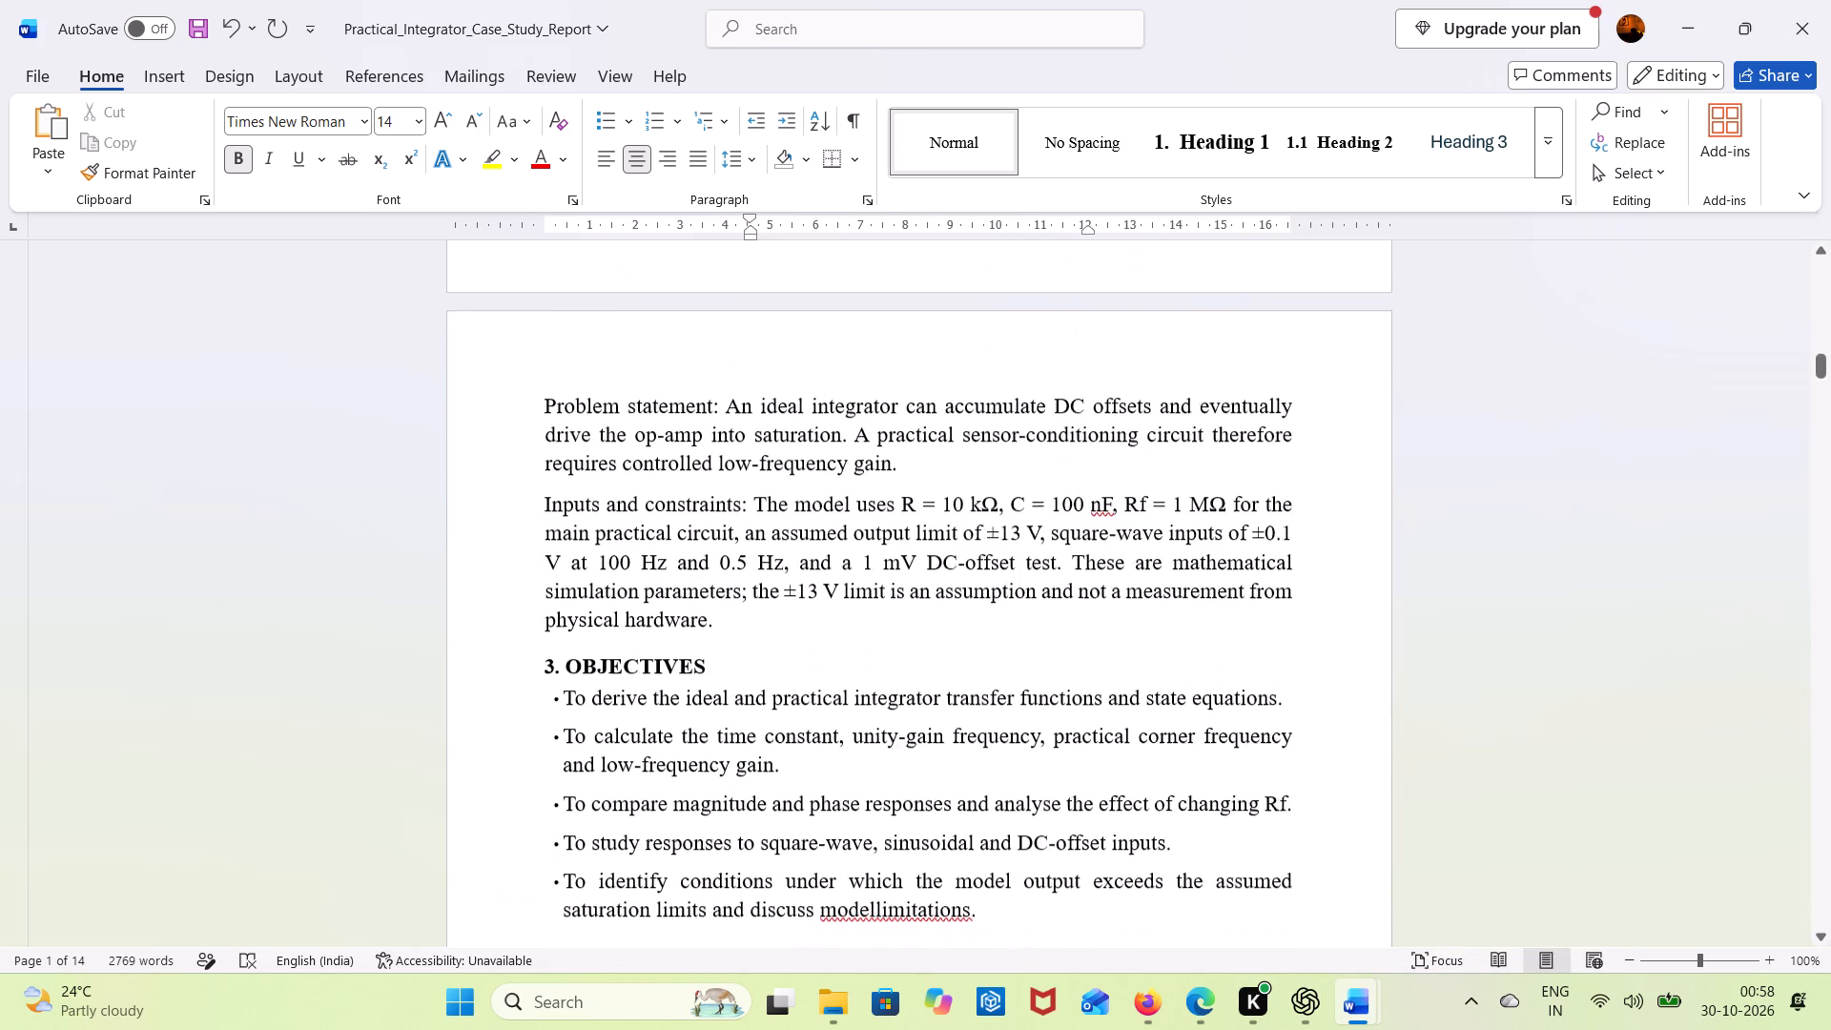
{"action": "scroll", "coordinate": [1065, 400], "scroll_direction": "down", "scroll_amount": 2}
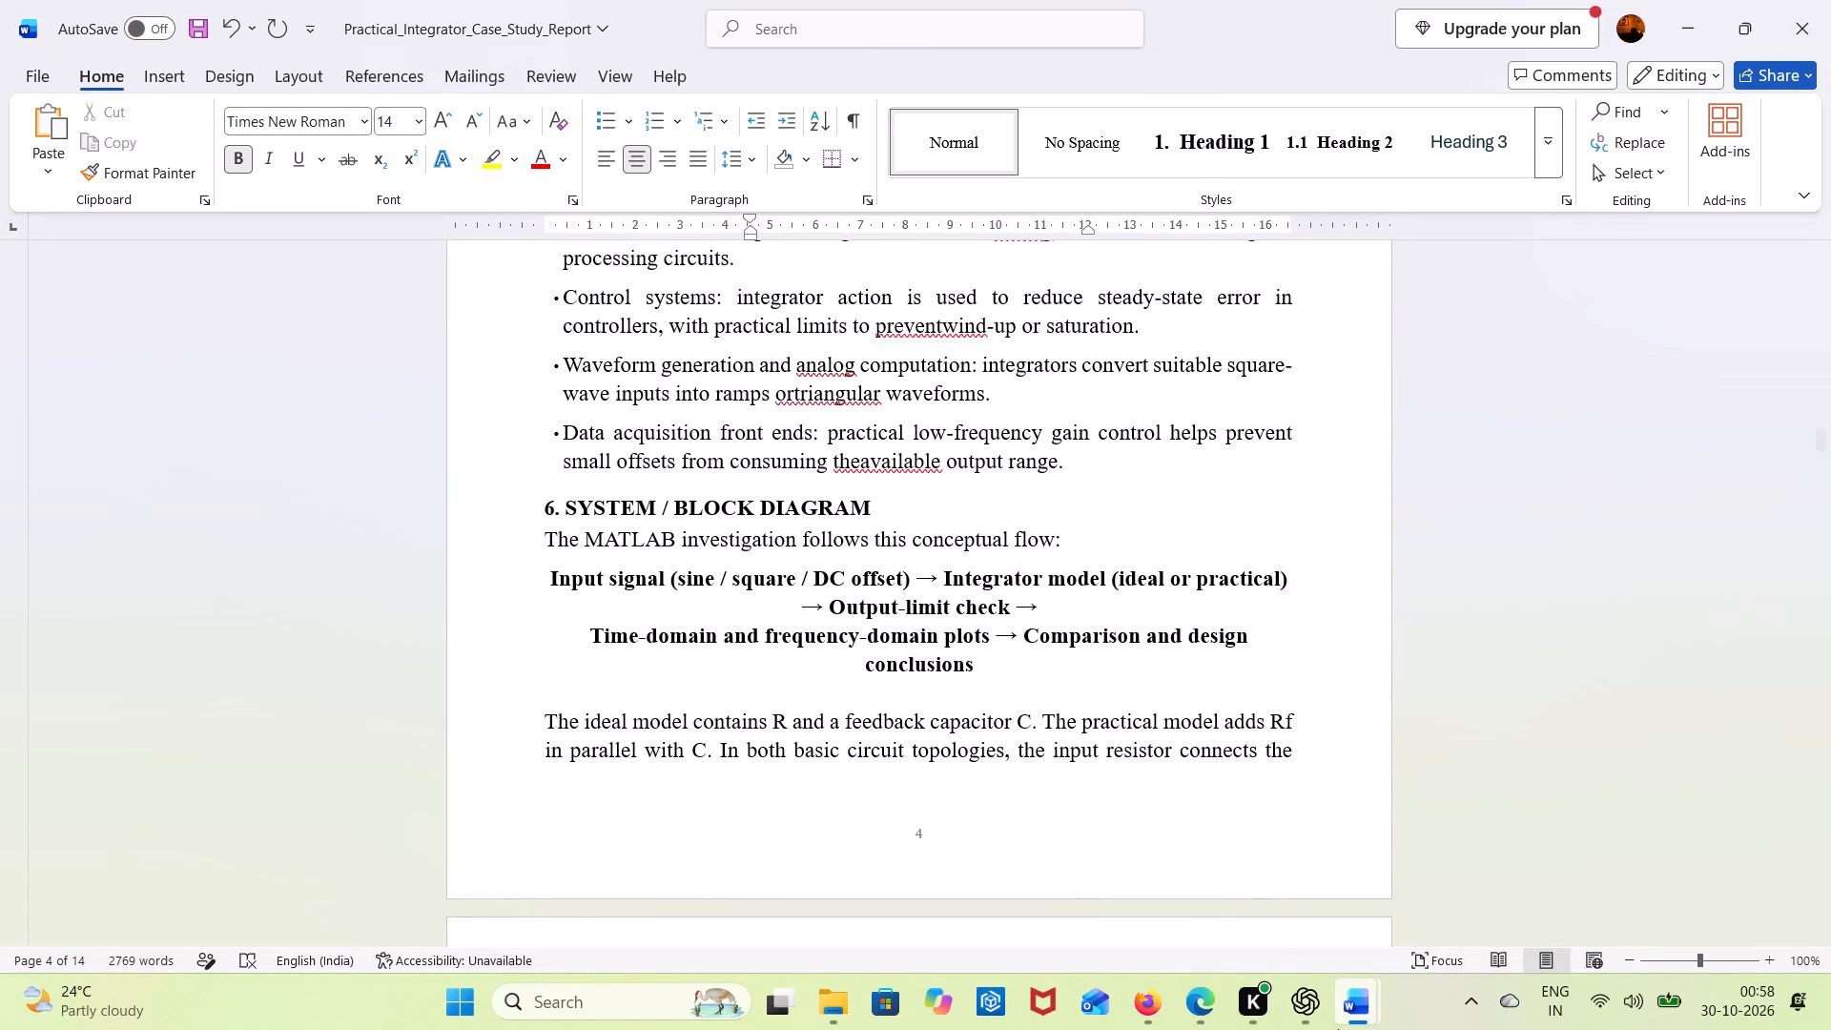
{"action": "left_click", "coordinate": [1289, 930]}
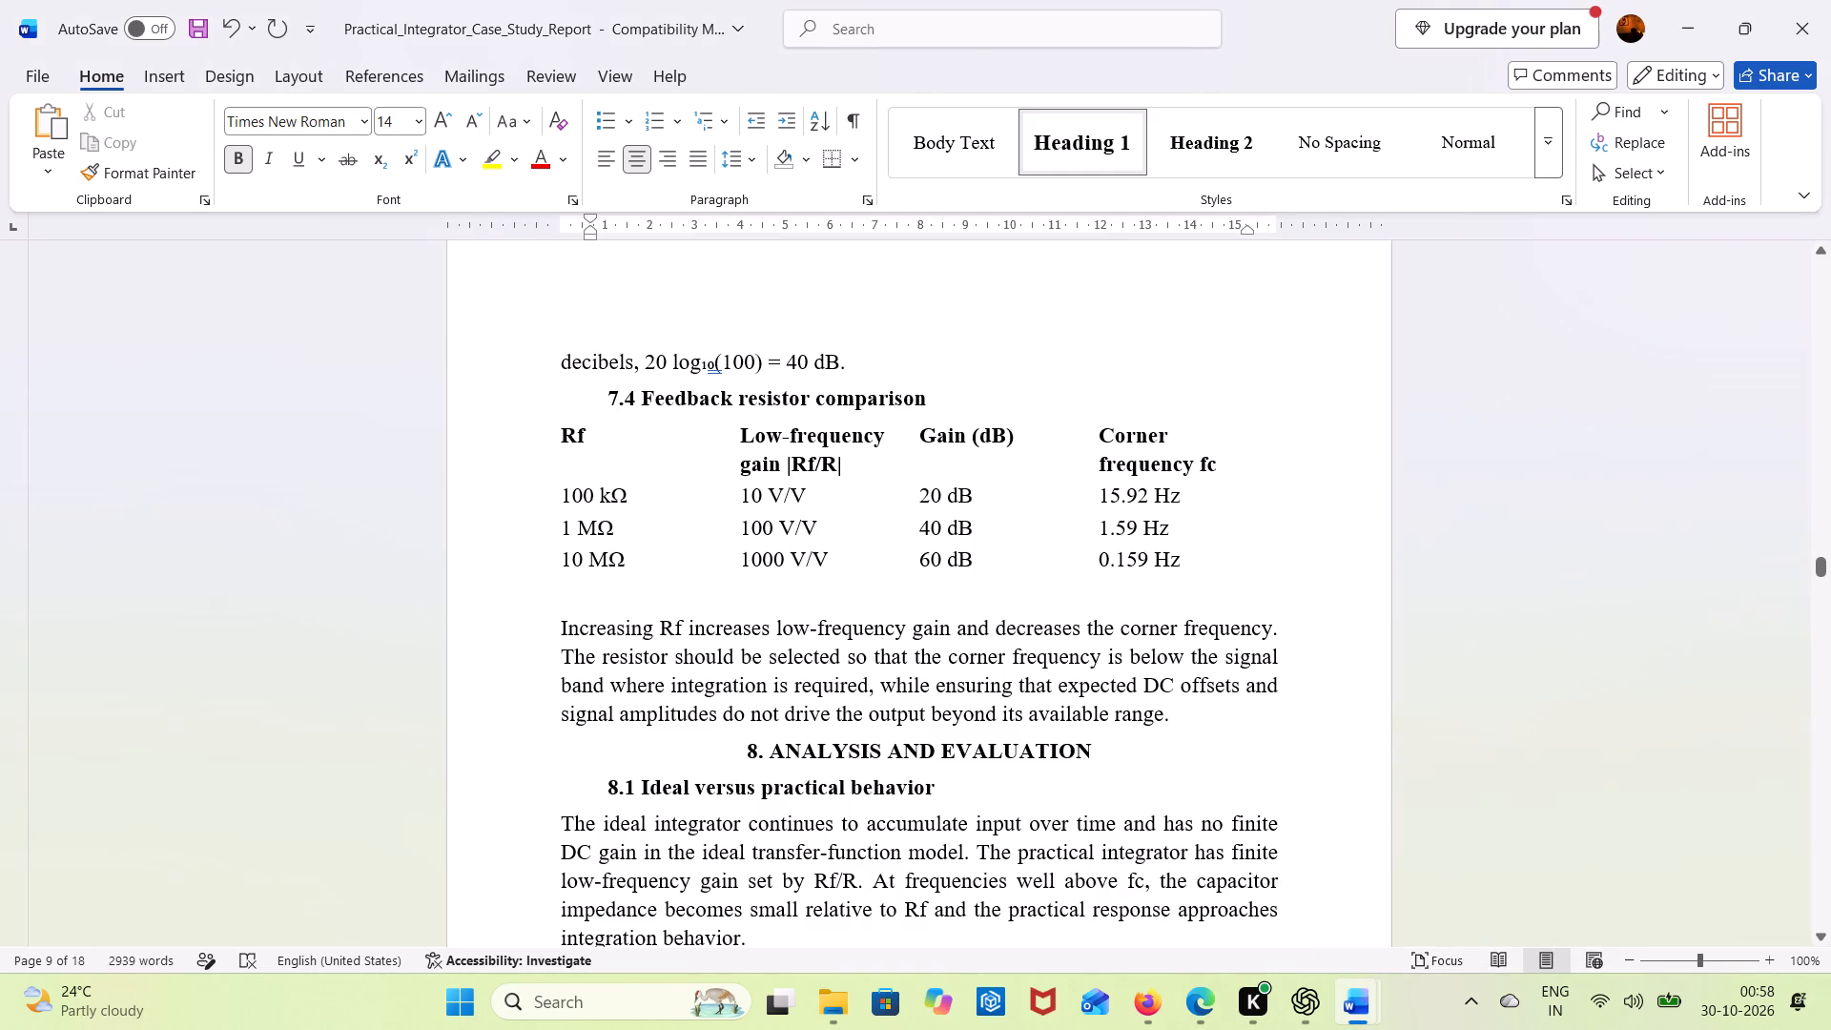
{"action": "scroll", "coordinate": [1055, 674], "scroll_direction": "up", "scroll_amount": 9}
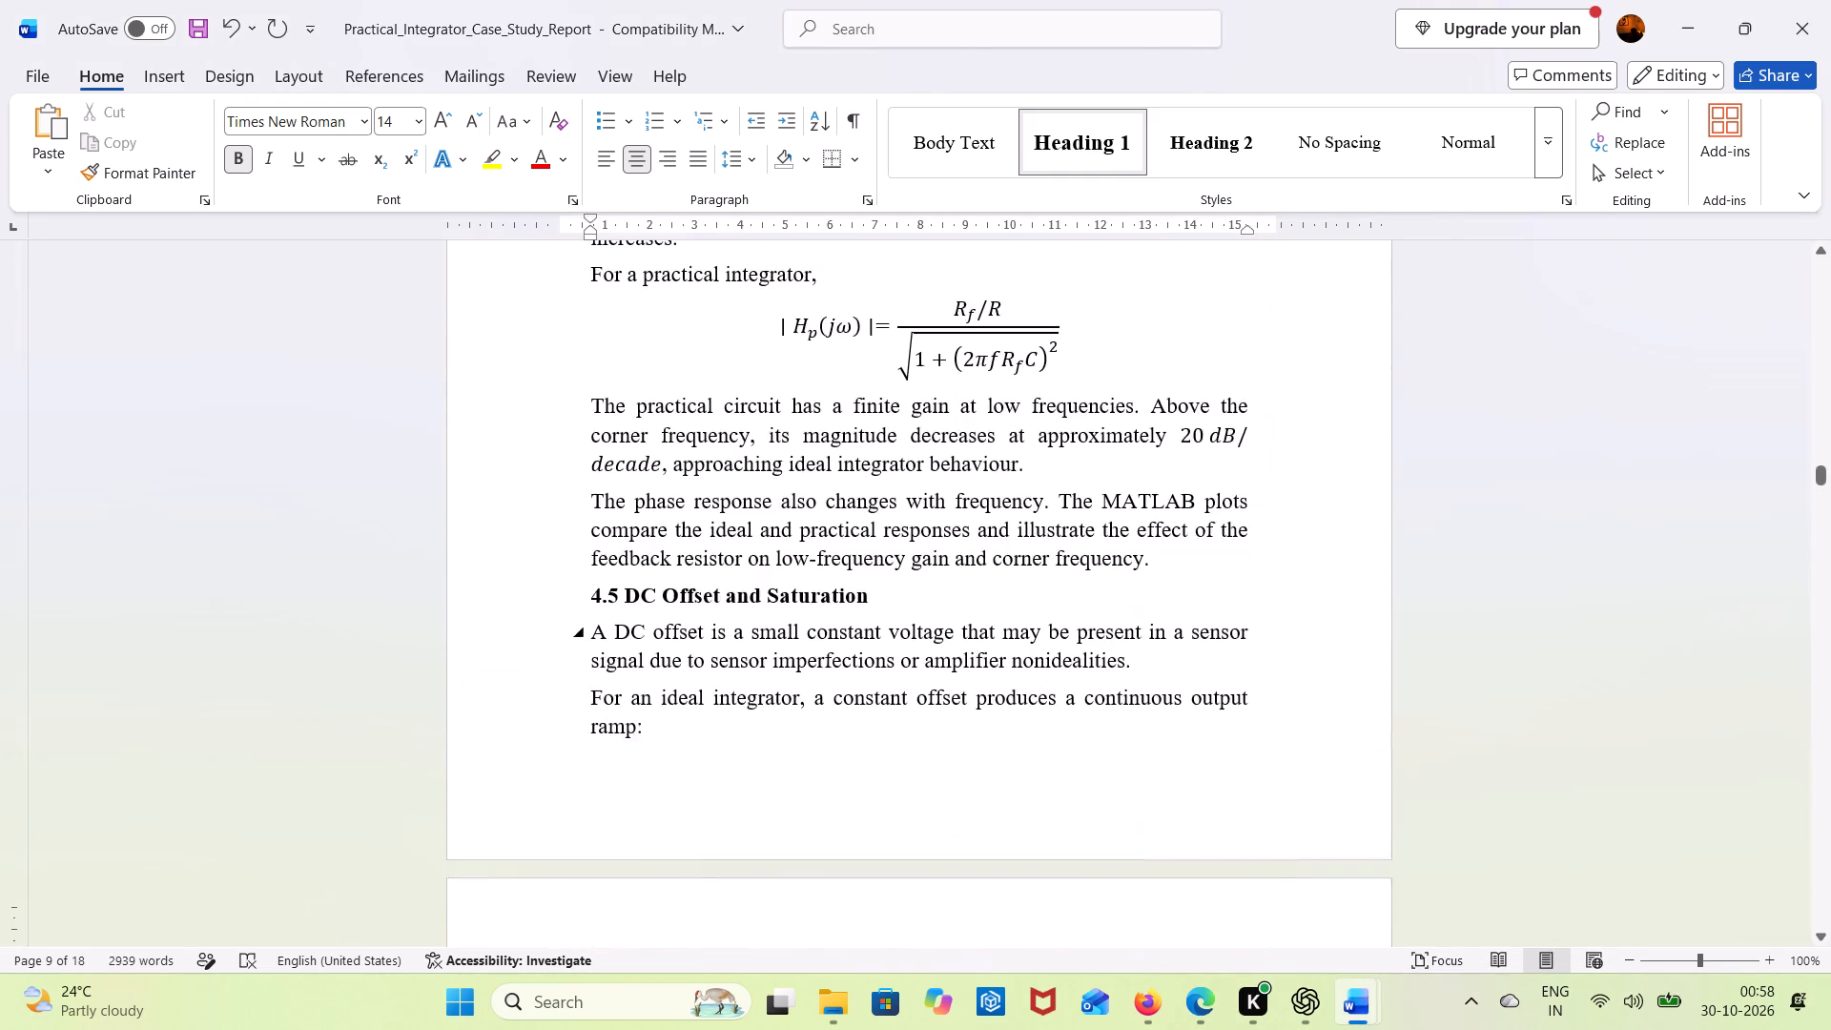
{"action": "scroll", "coordinate": [1055, 674], "scroll_direction": "up", "scroll_amount": 1}
{"action": "scroll", "coordinate": [1055, 674], "scroll_direction": "down", "scroll_amount": 3}
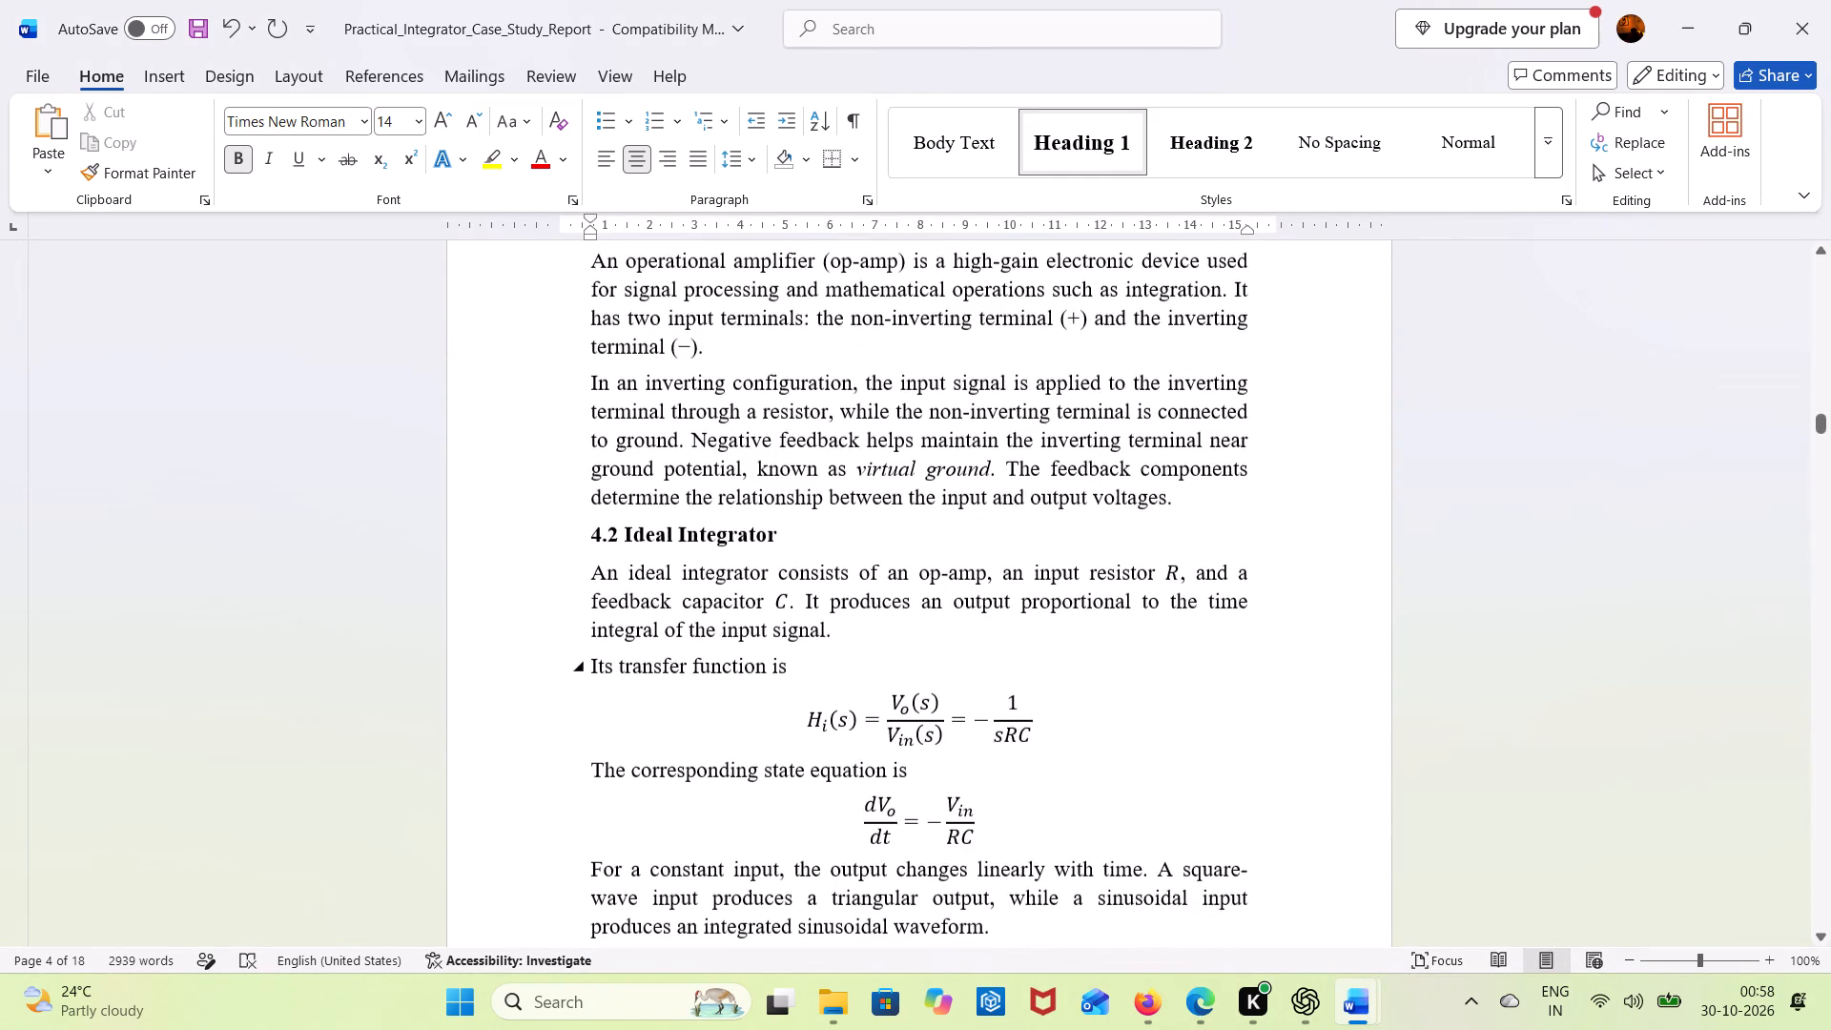
{"action": "scroll", "coordinate": [1055, 674], "scroll_direction": "down", "scroll_amount": 4}
{"action": "scroll", "coordinate": [1055, 674], "scroll_direction": "up", "scroll_amount": 6}
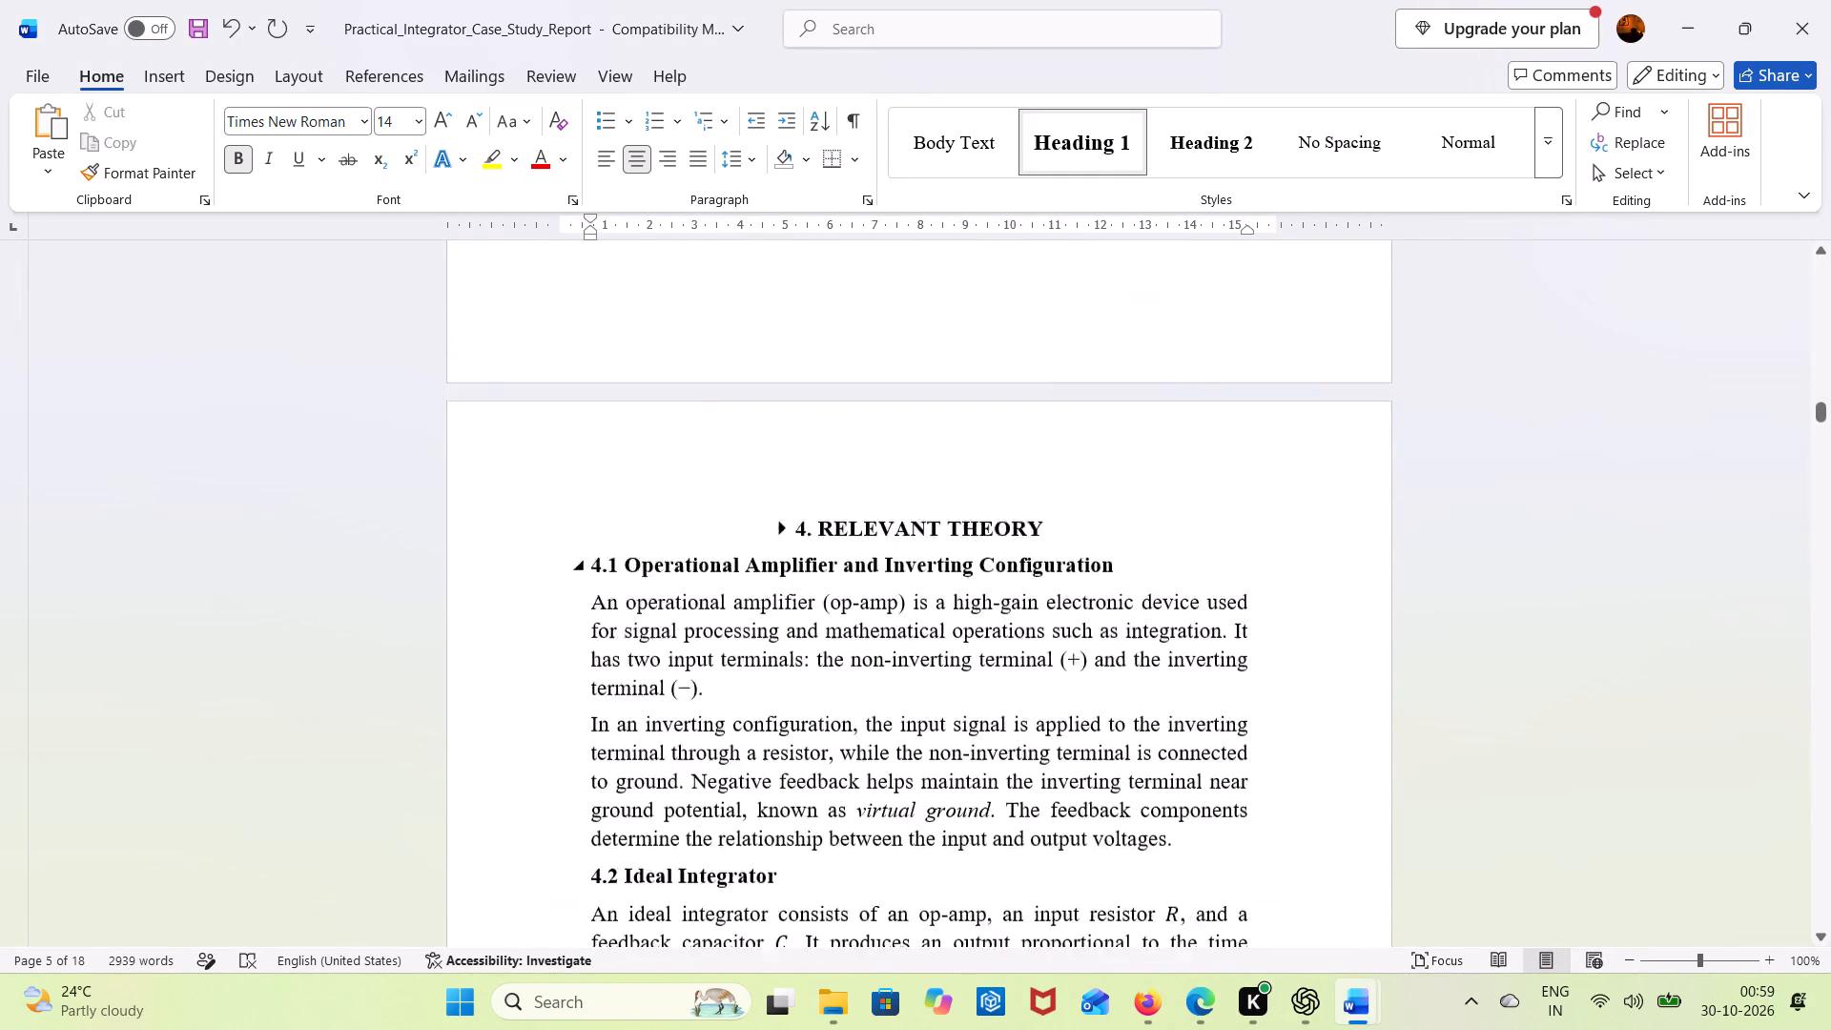
{"action": "scroll", "coordinate": [1055, 674], "scroll_direction": "up", "scroll_amount": 1}
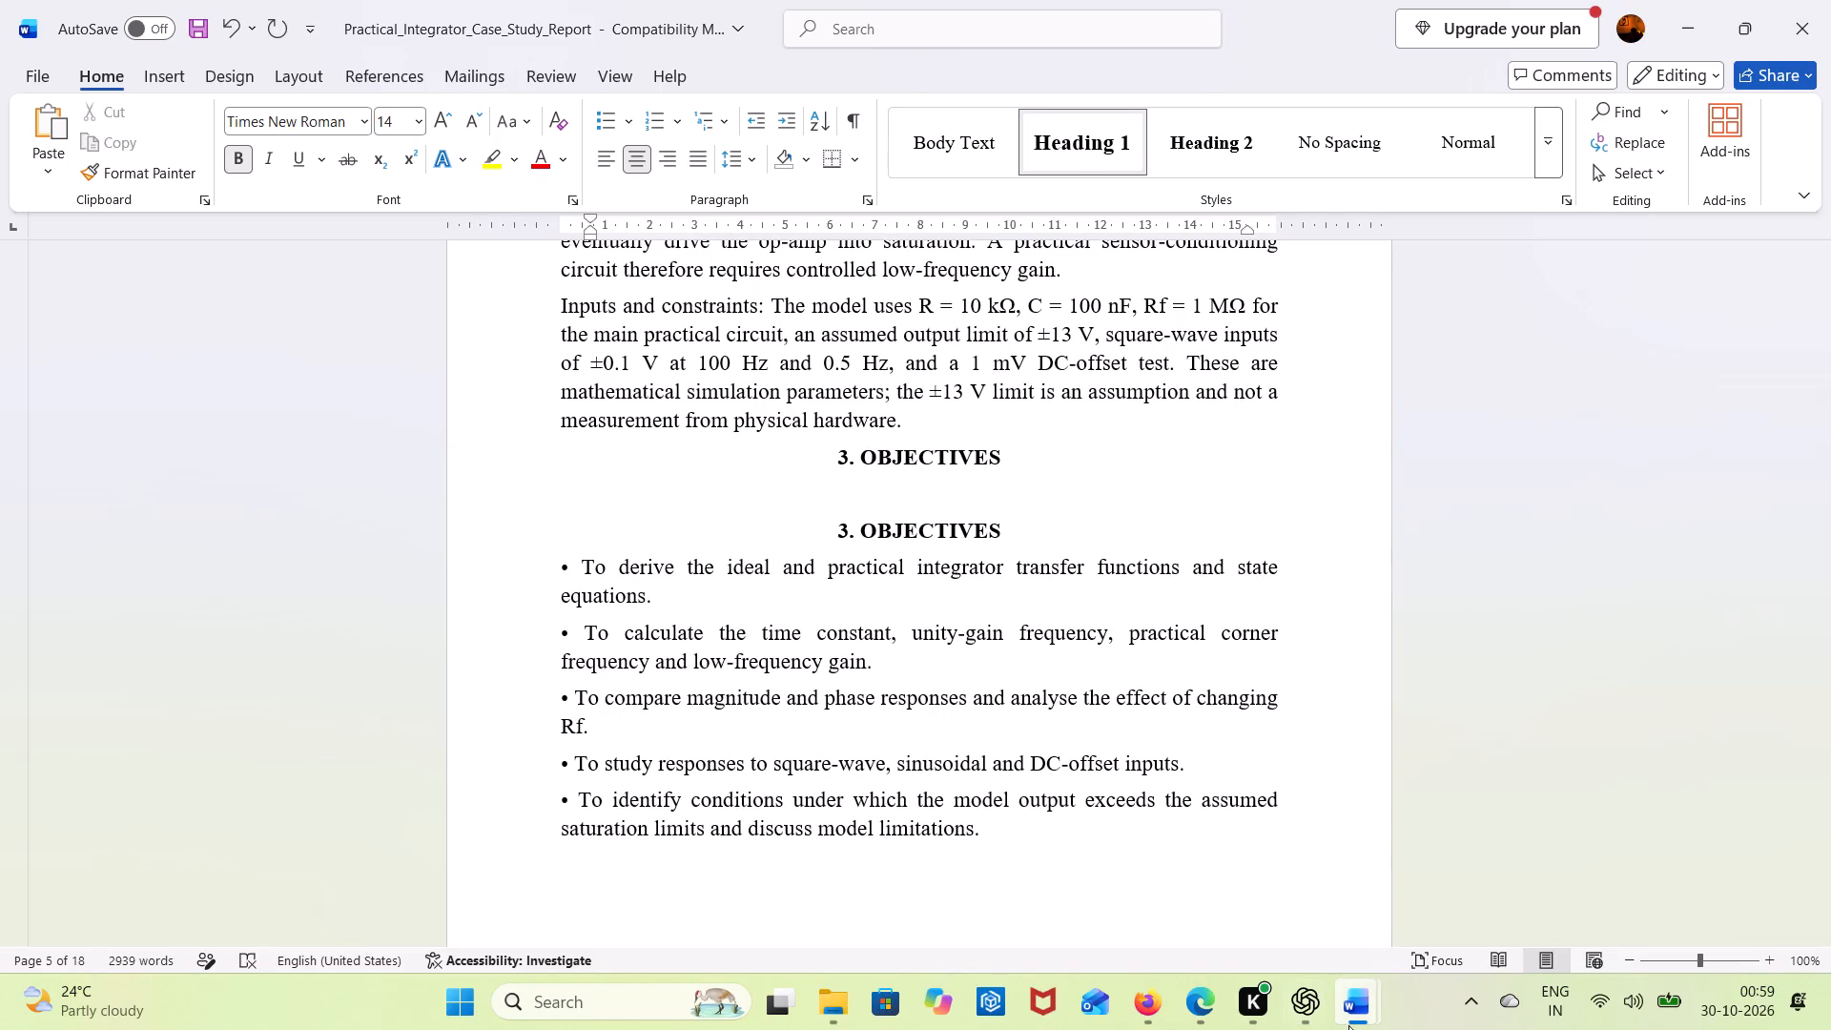
{"action": "left_click", "coordinate": [1451, 914]}
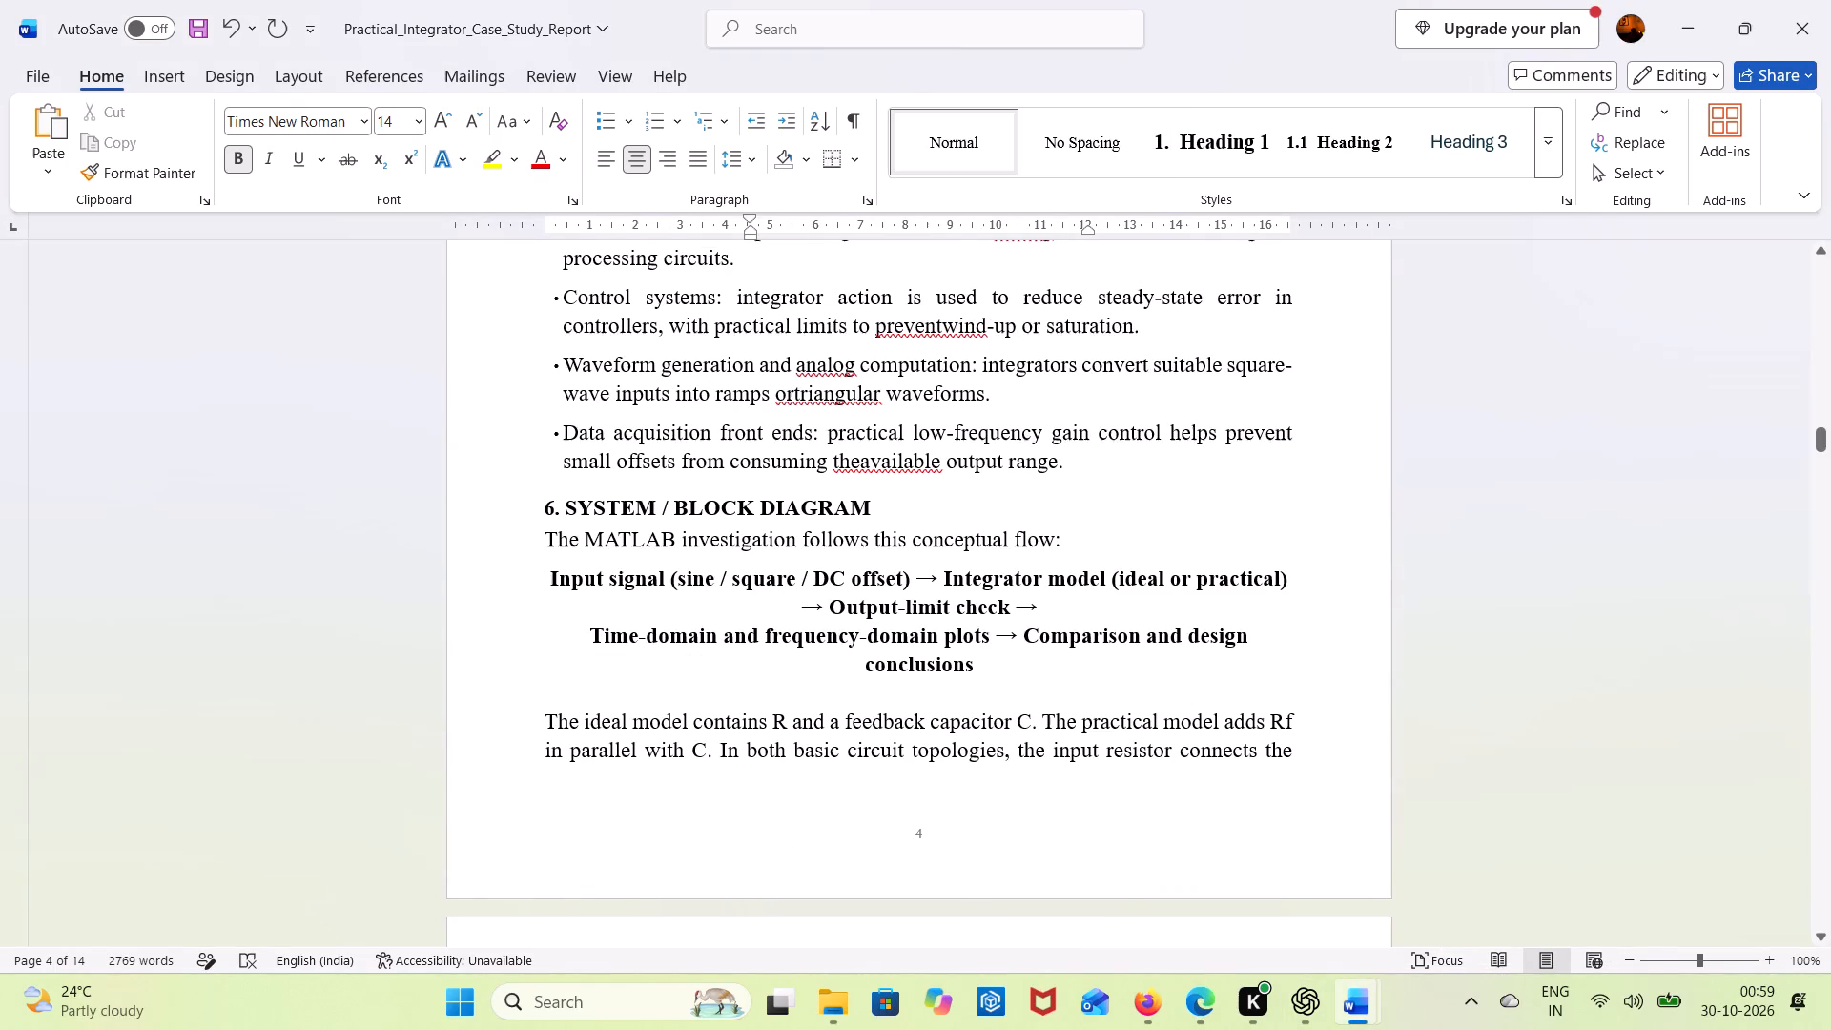
{"action": "scroll", "coordinate": [1054, 672], "scroll_direction": "up", "scroll_amount": 5}
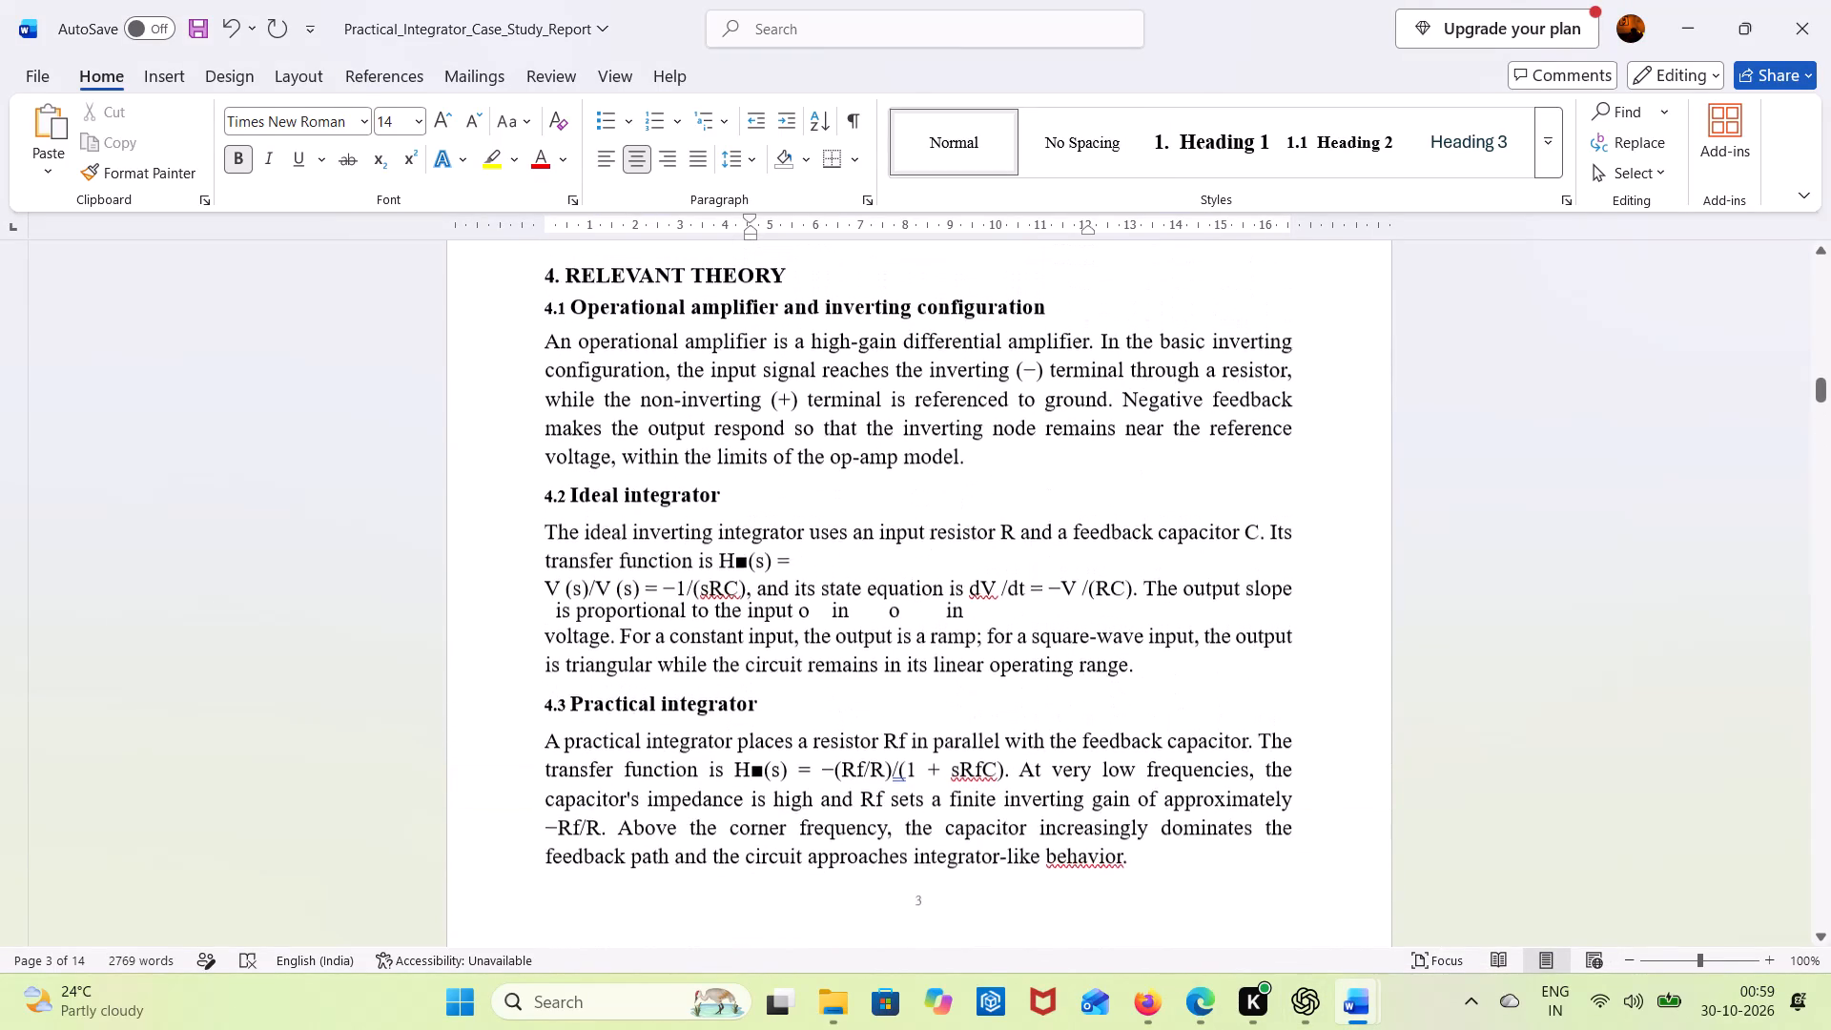
{"action": "scroll", "coordinate": [1054, 672], "scroll_direction": "up", "scroll_amount": 1}
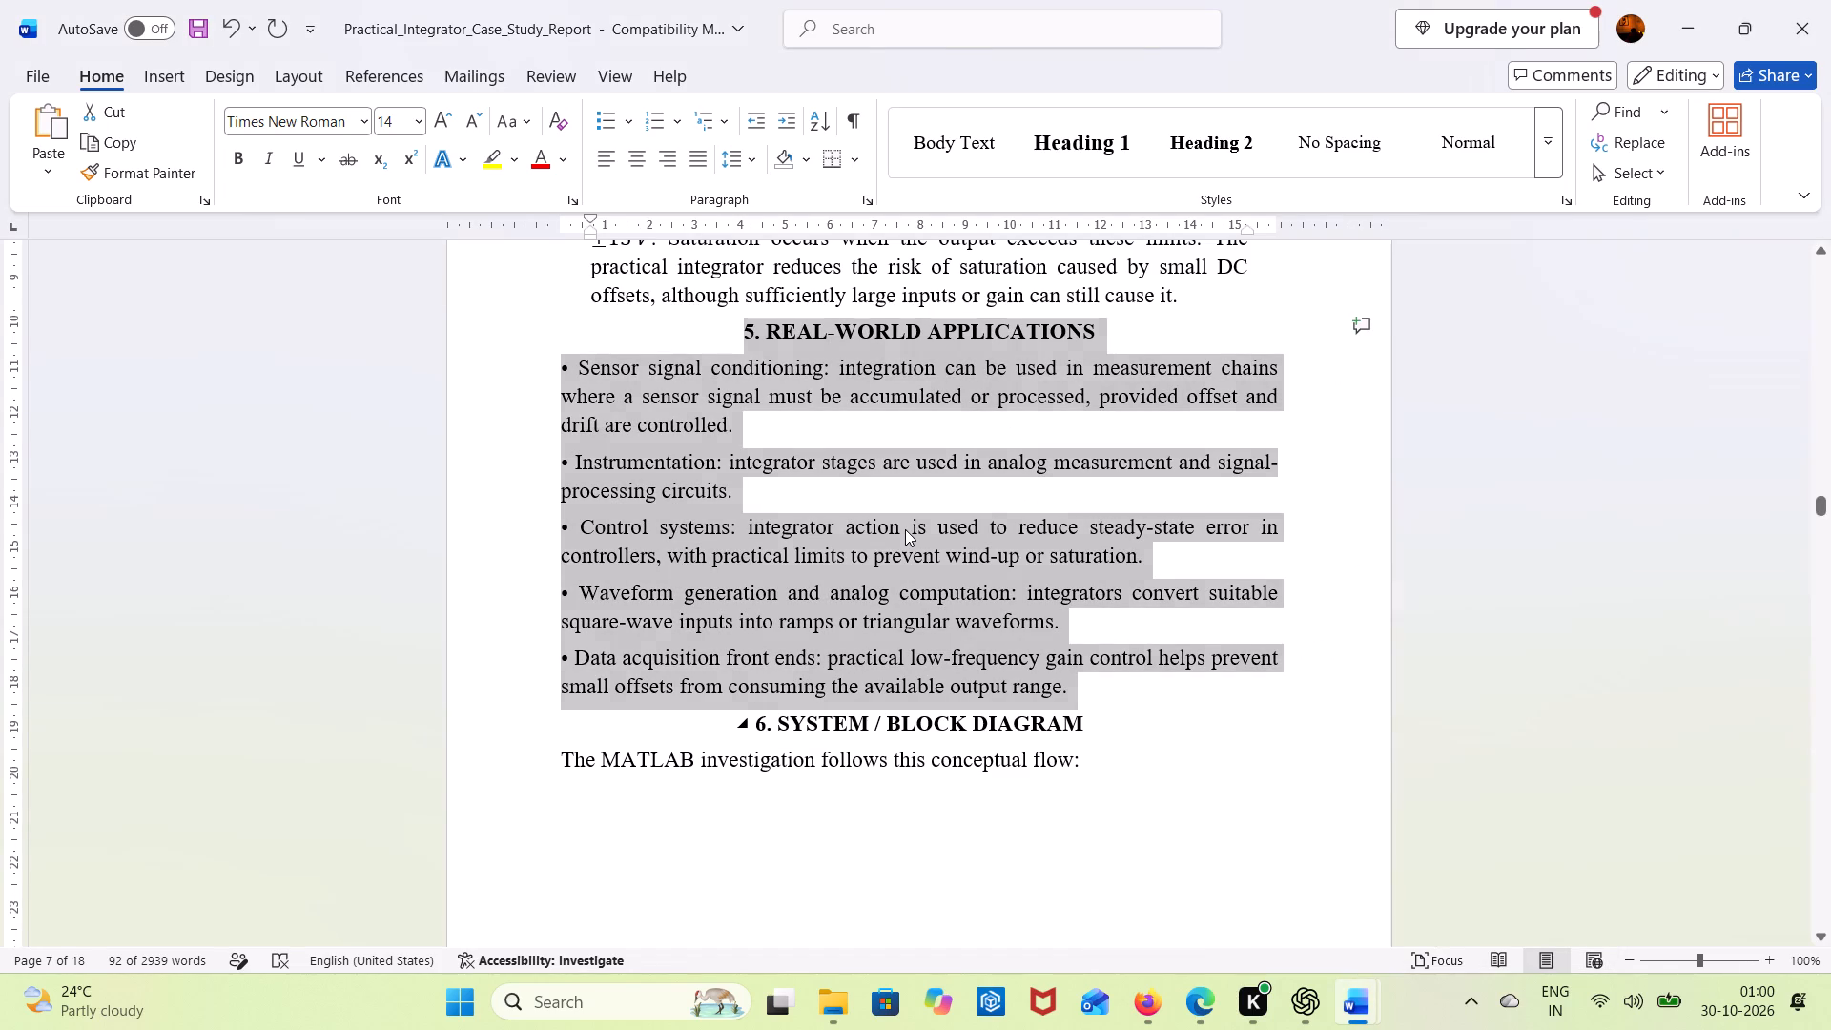
{"action": "key", "text": "BackSpace"}
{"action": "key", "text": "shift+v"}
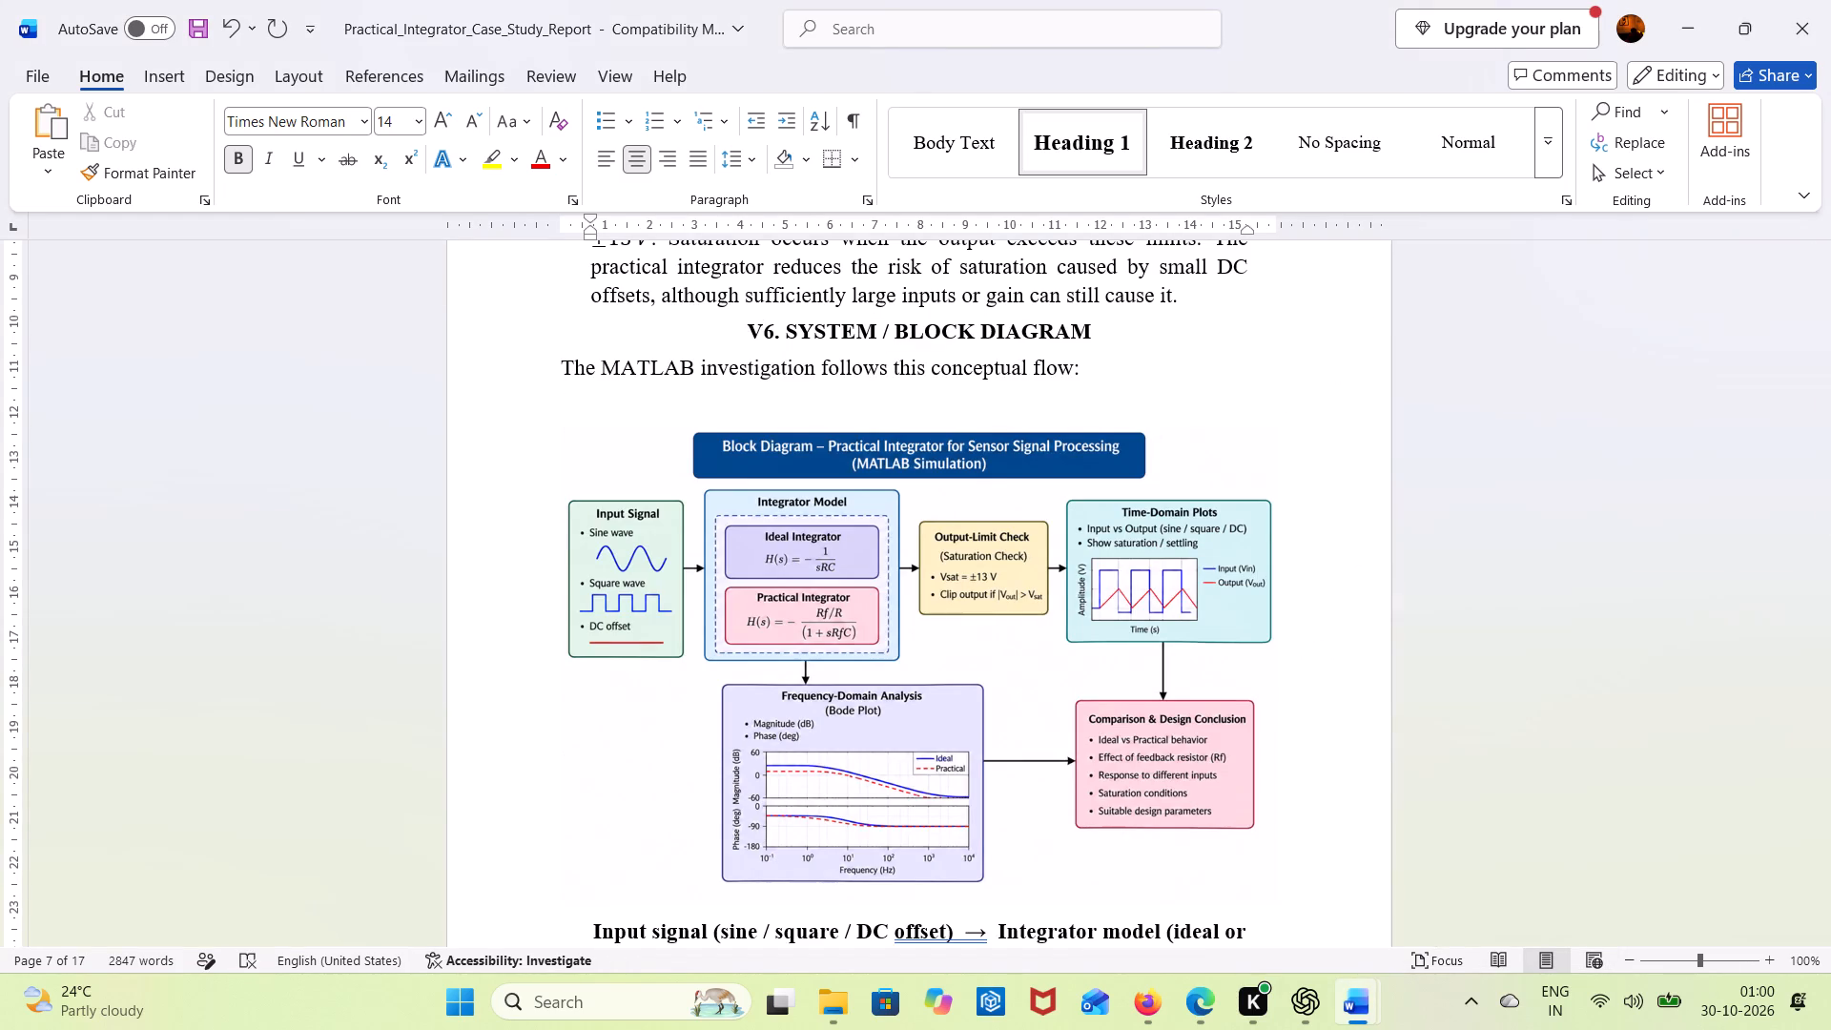
{"action": "key", "text": "BackSpace"}
{"action": "key", "text": "ctrl+v"}
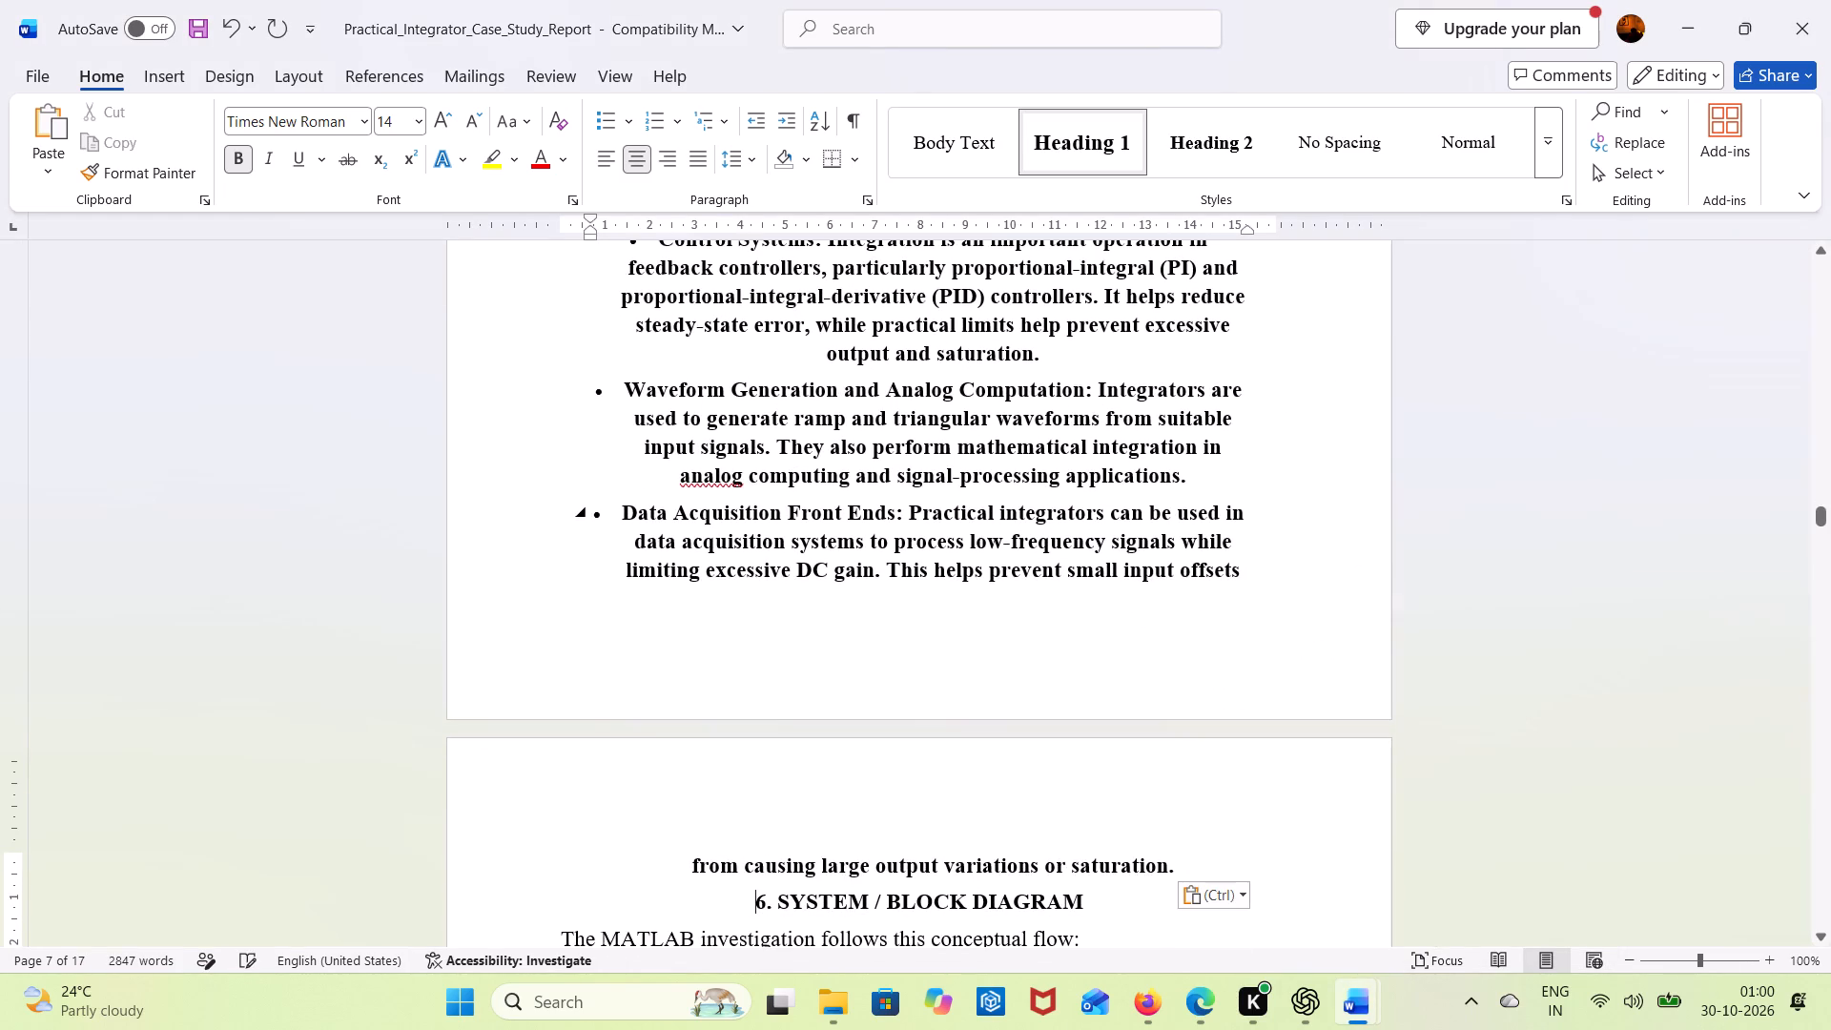
Remove the bold formatting from all of section 5, Real-World Applications, including its heading and five bullet points.
{"action": "scroll", "coordinate": [905, 529], "scroll_direction": "up", "scroll_amount": 2}
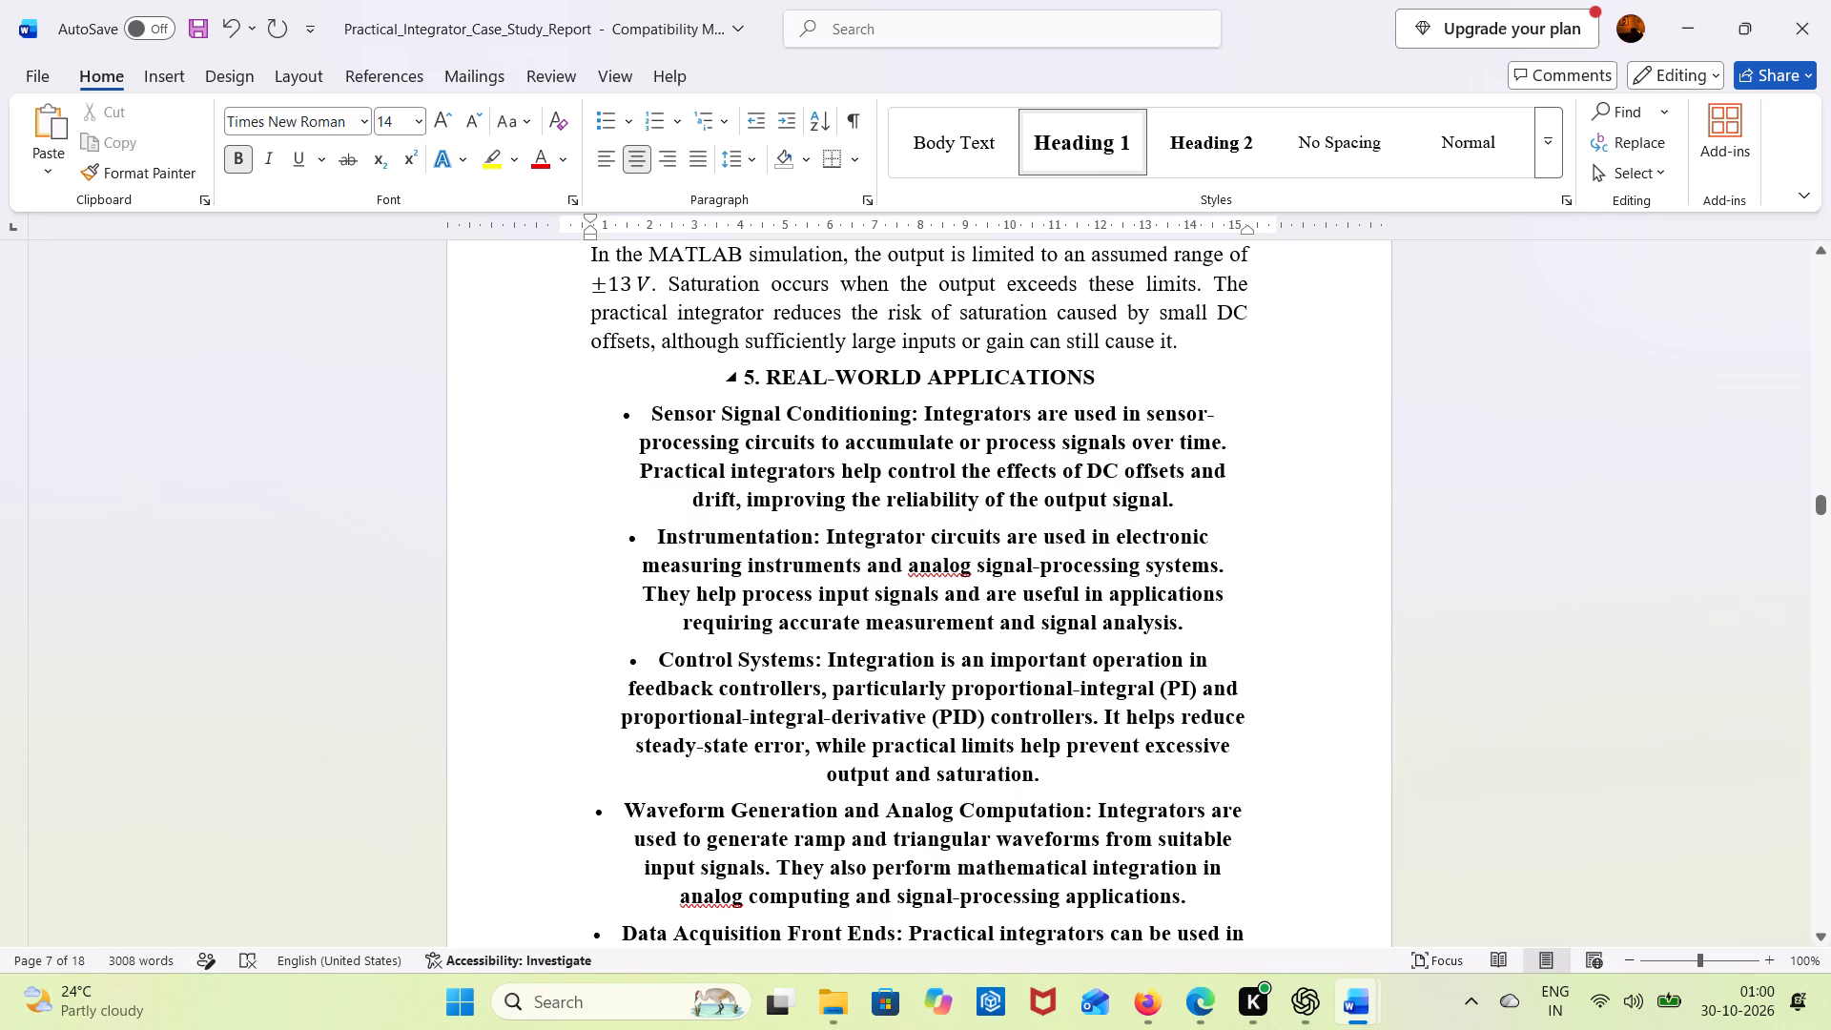
{"action": "left_click_drag", "start_coordinate": [745, 379], "coordinate": [1057, 853]}
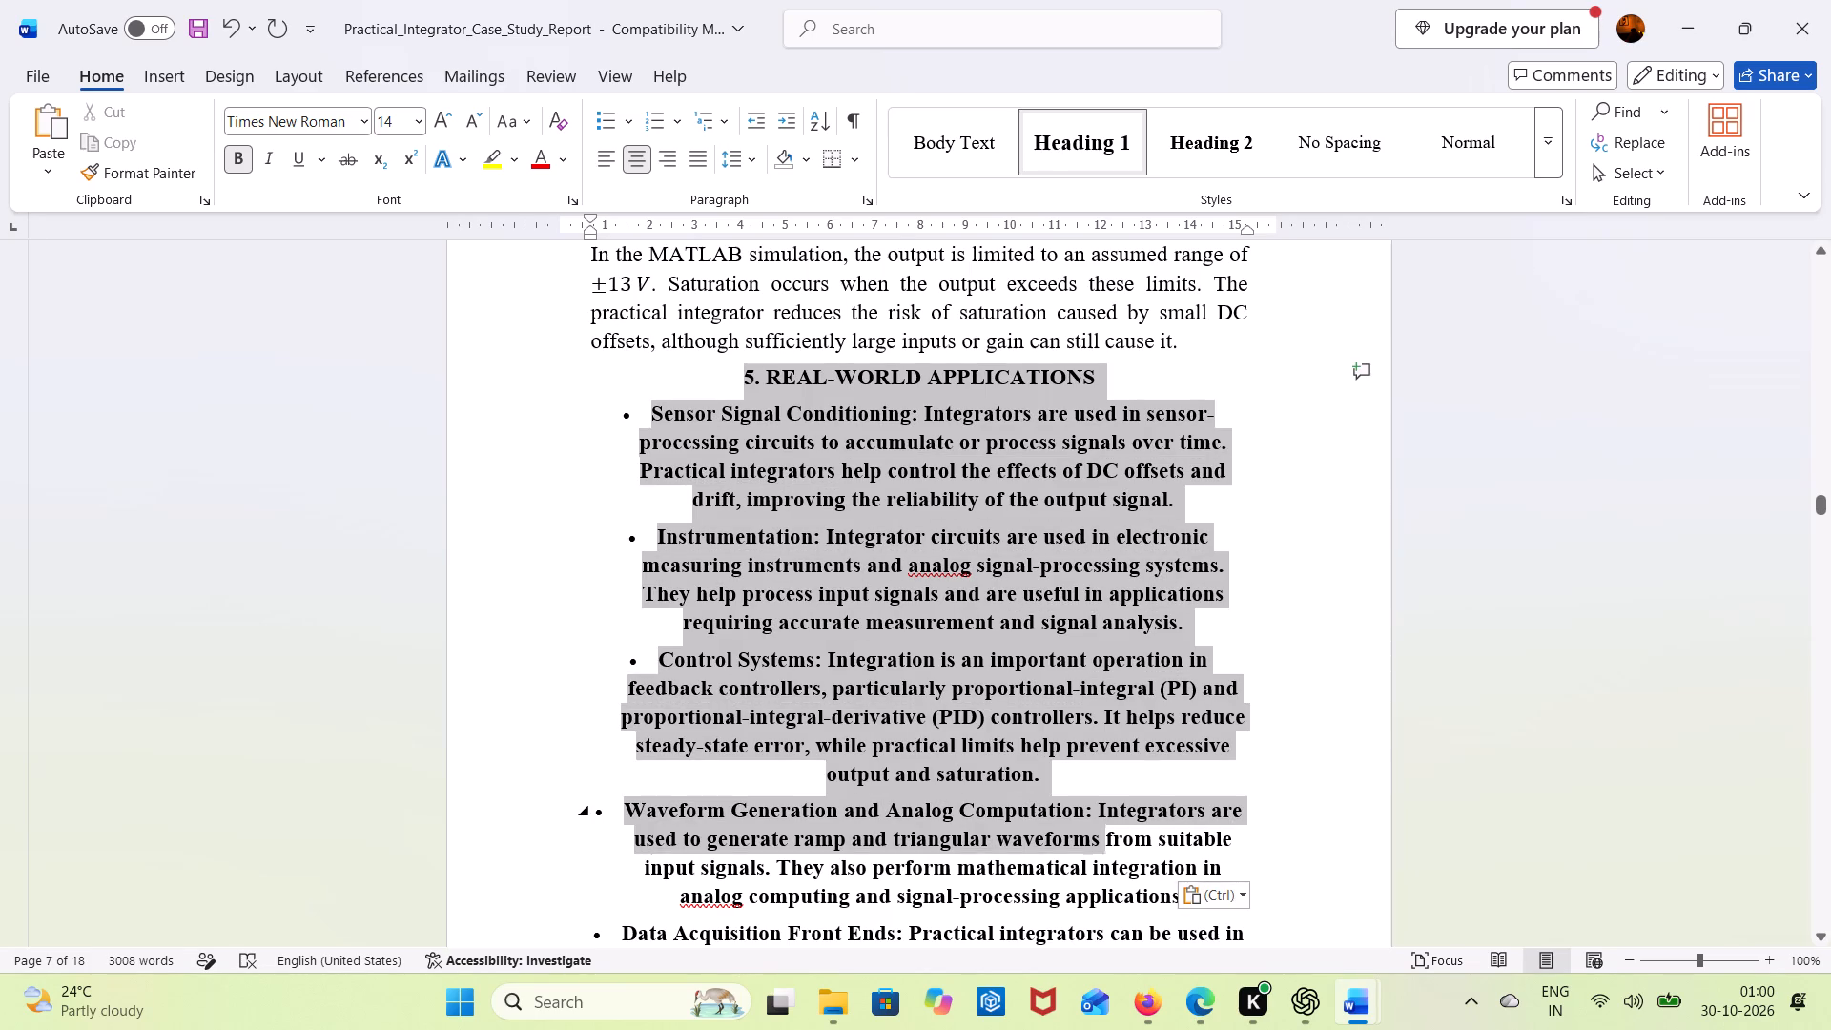
{"action": "left_click_drag", "start_coordinate": [1057, 853], "coordinate": [1223, 956]}
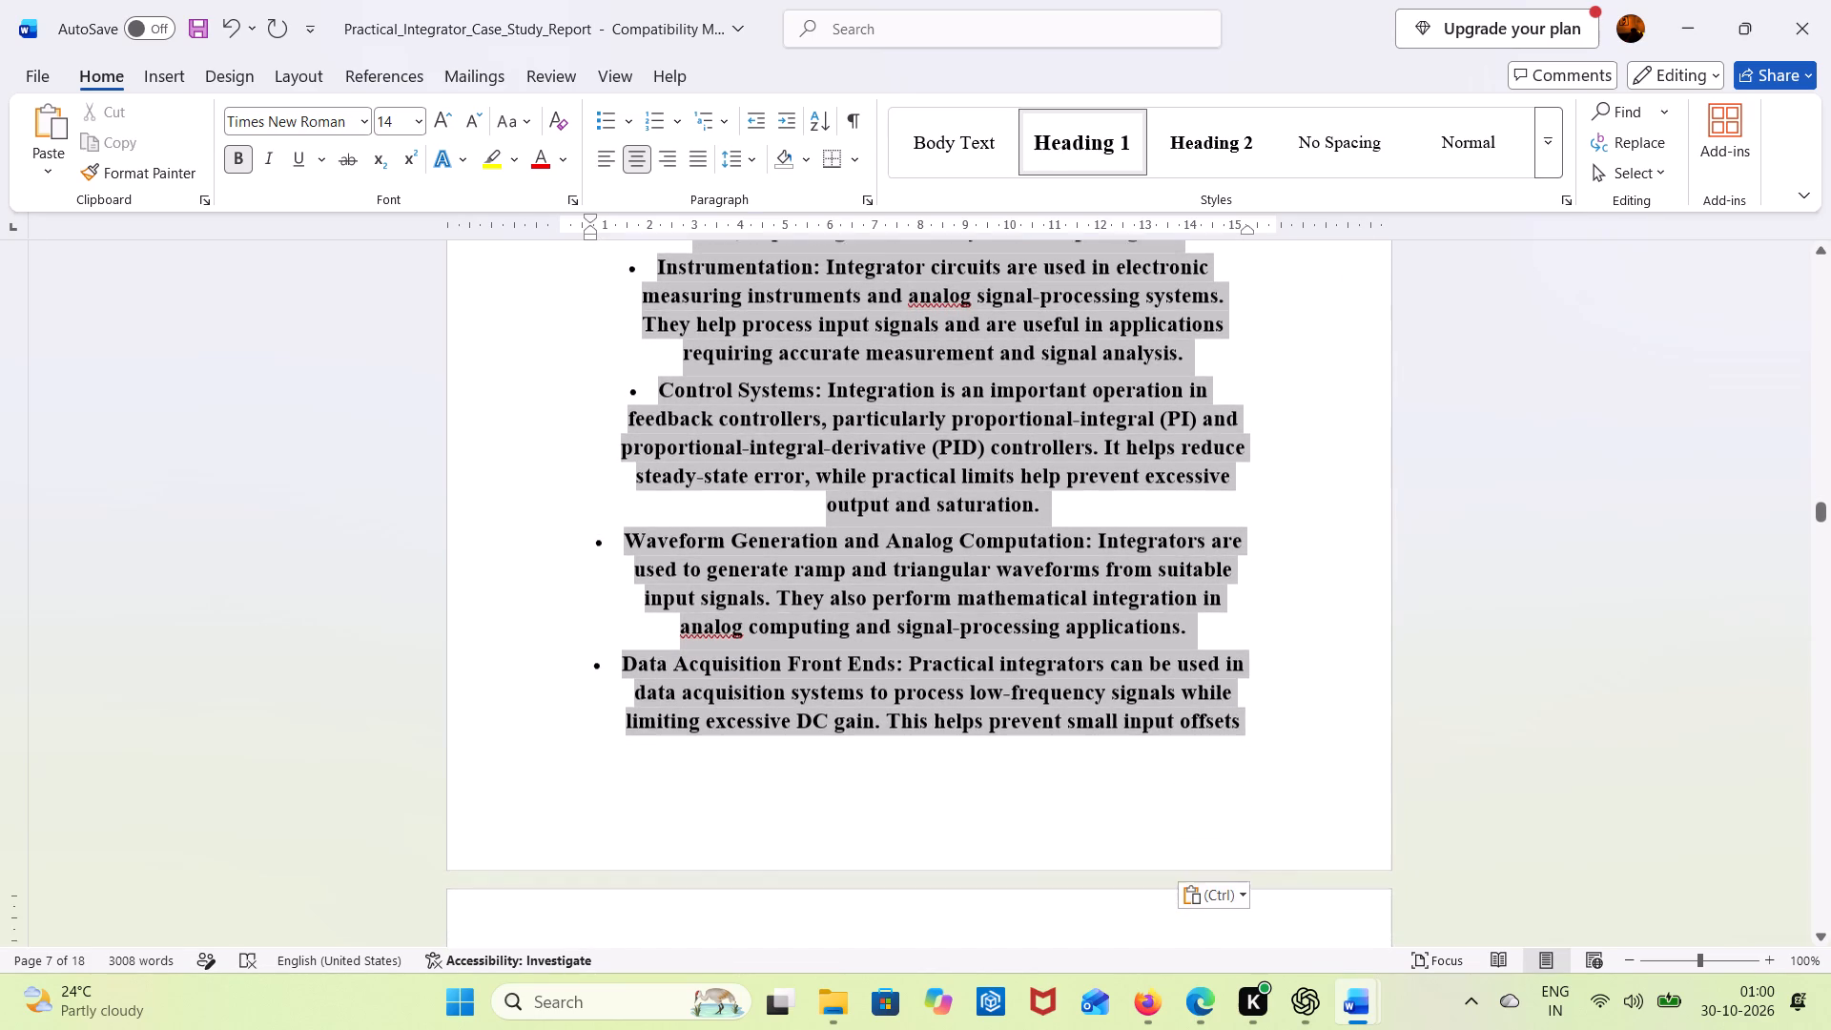
{"action": "left_click_drag", "start_coordinate": [1223, 956], "coordinate": [1181, 777]}
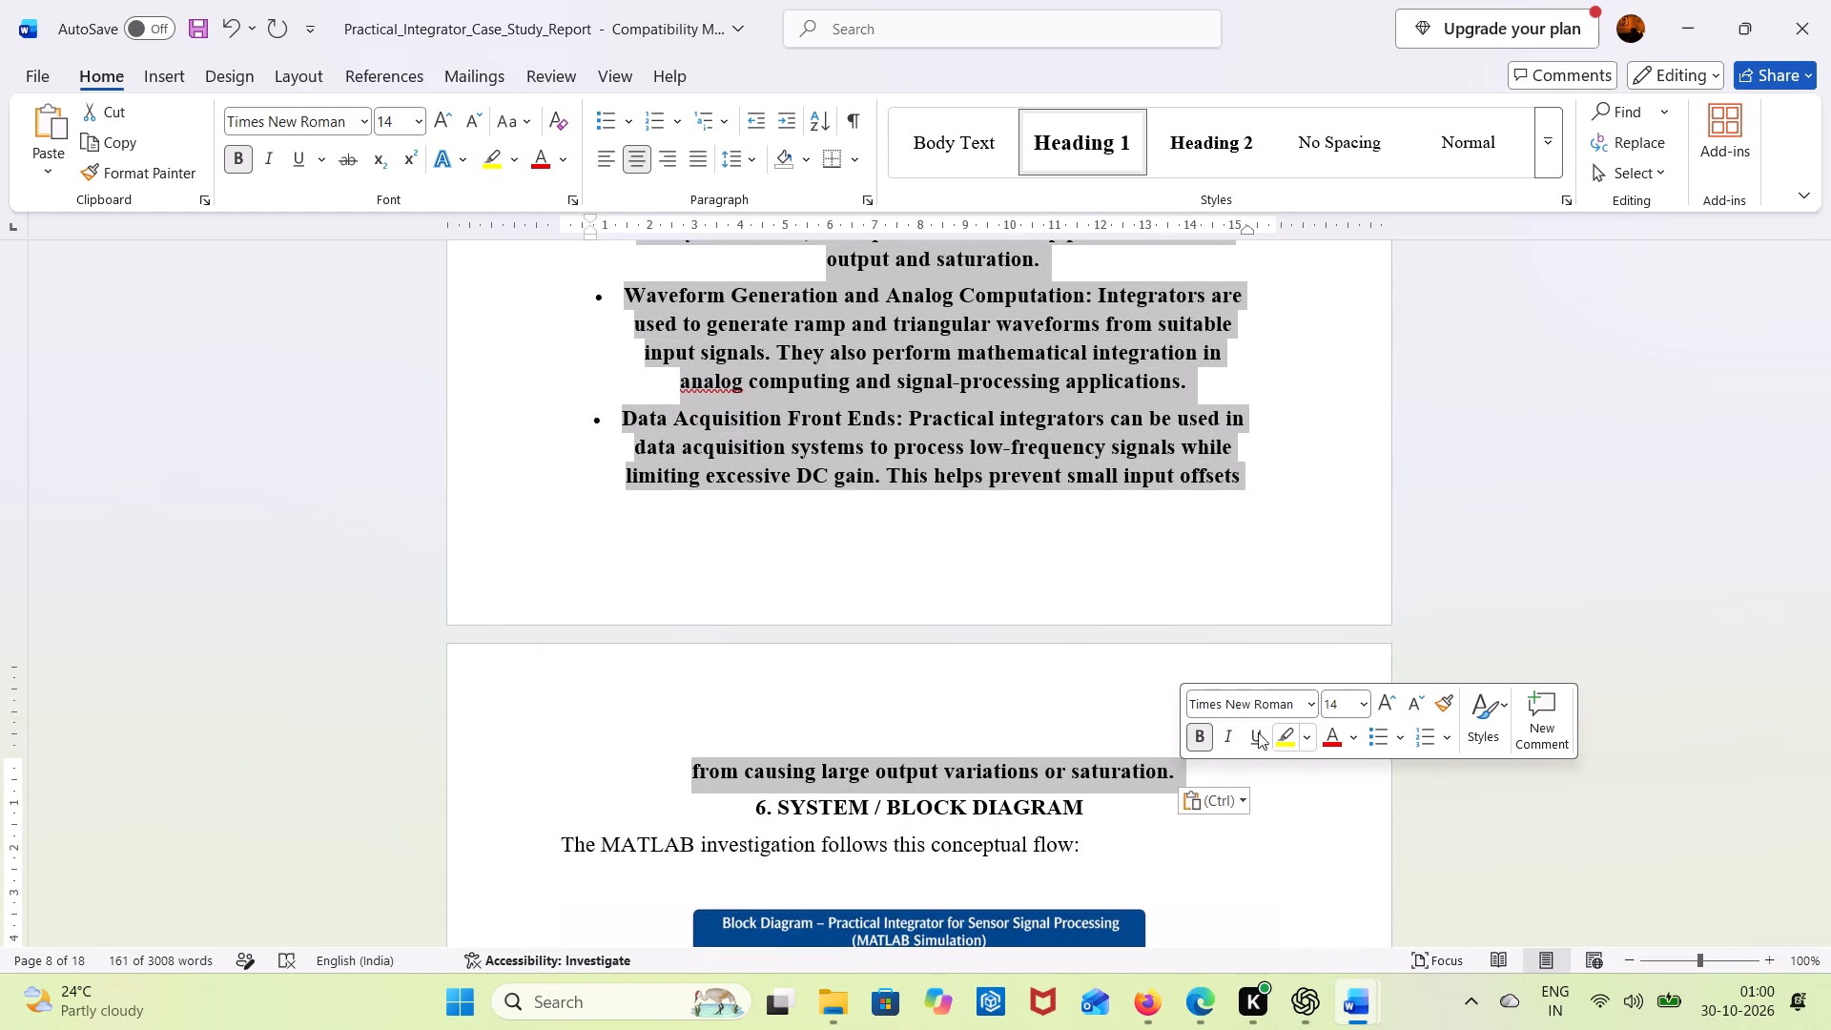
{"action": "left_click", "coordinate": [1206, 739]}
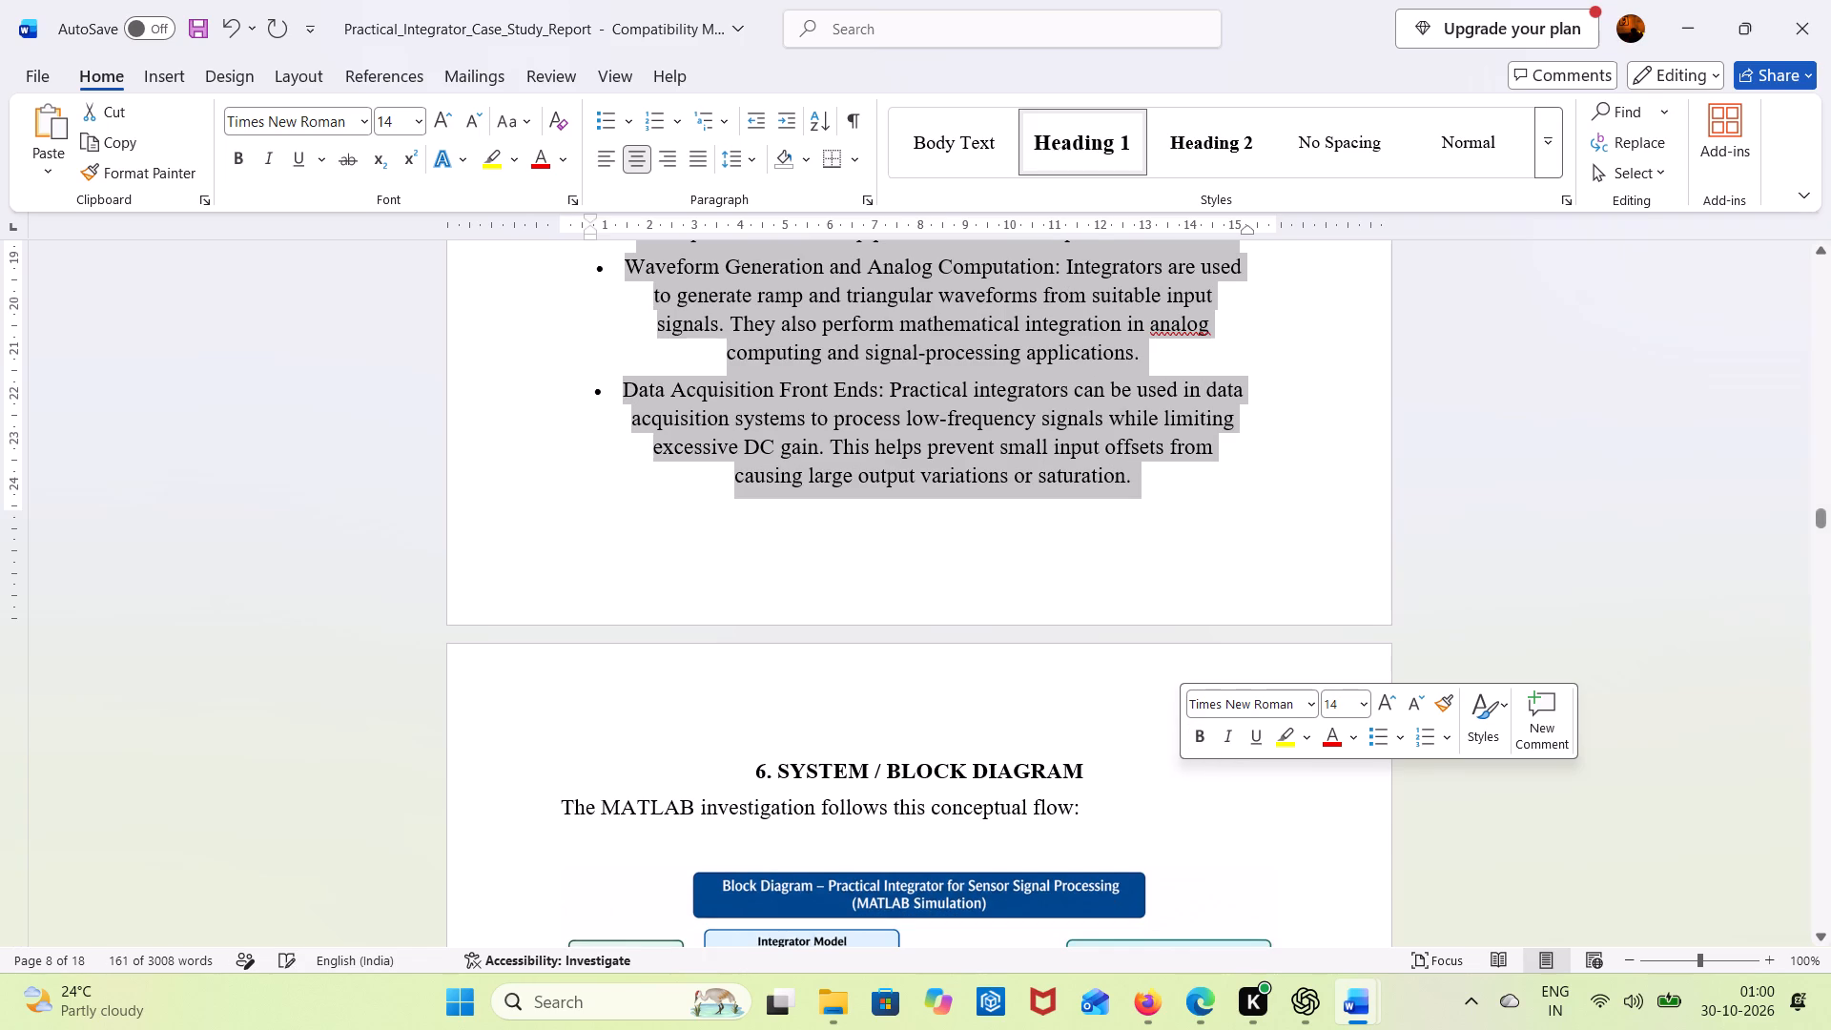
{"action": "left_click", "coordinate": [1189, 556]}
Justify the whole of section 5, Real-World Applications, from the heading to the Data Acquisition Front Ends bullet.
{"action": "scroll", "coordinate": [1189, 556], "scroll_direction": "up", "scroll_amount": 1}
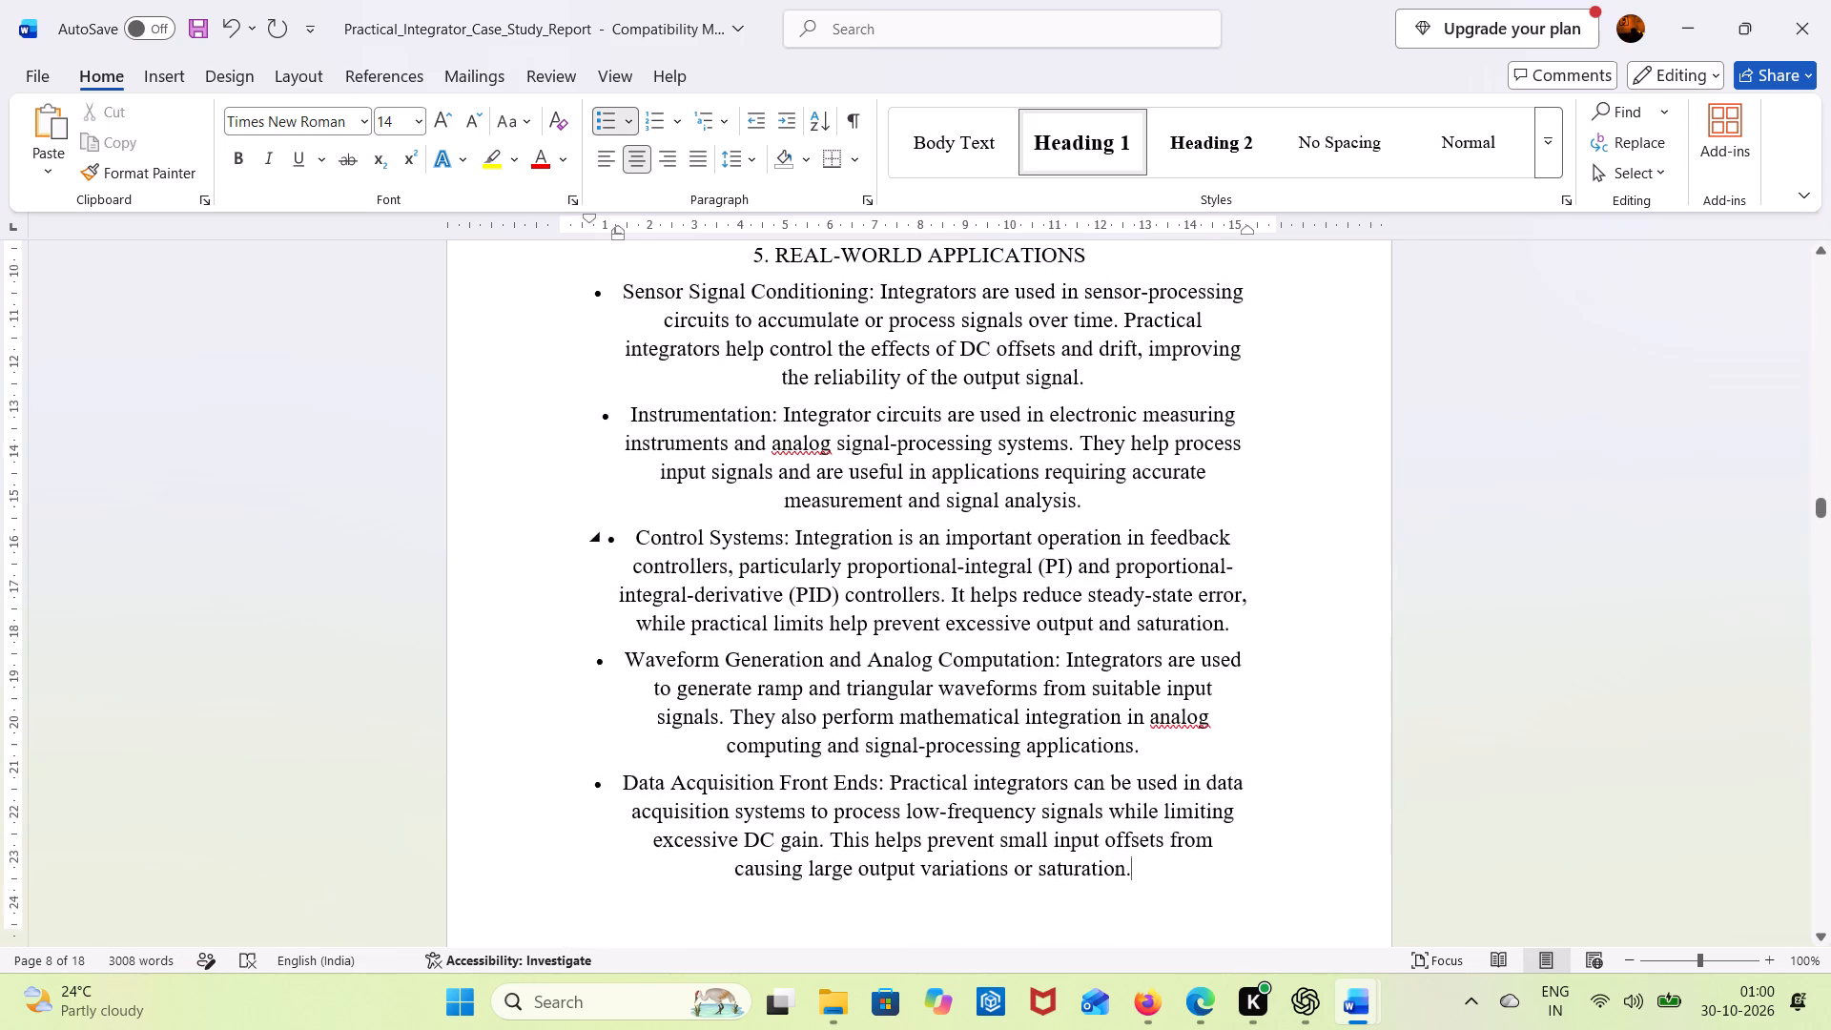
{"action": "scroll", "coordinate": [1189, 556], "scroll_direction": "up", "scroll_amount": 1}
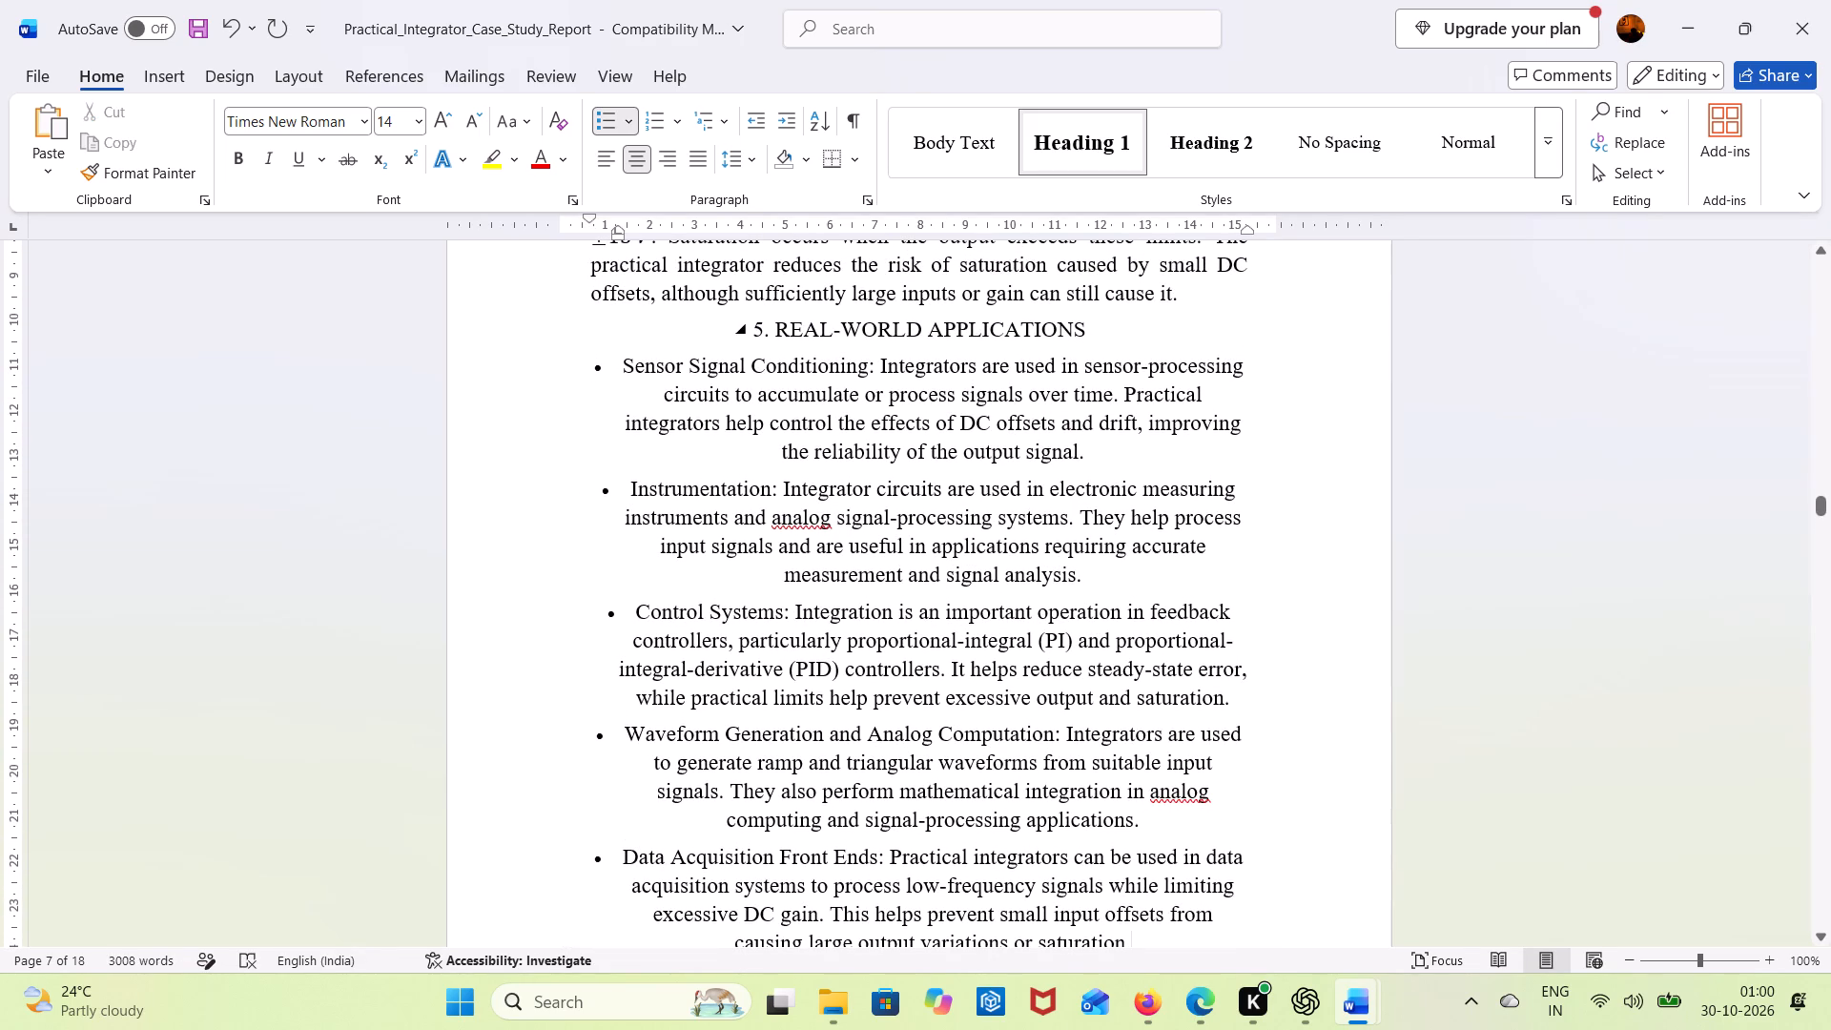
{"action": "left_click_drag", "start_coordinate": [753, 326], "coordinate": [1125, 926]}
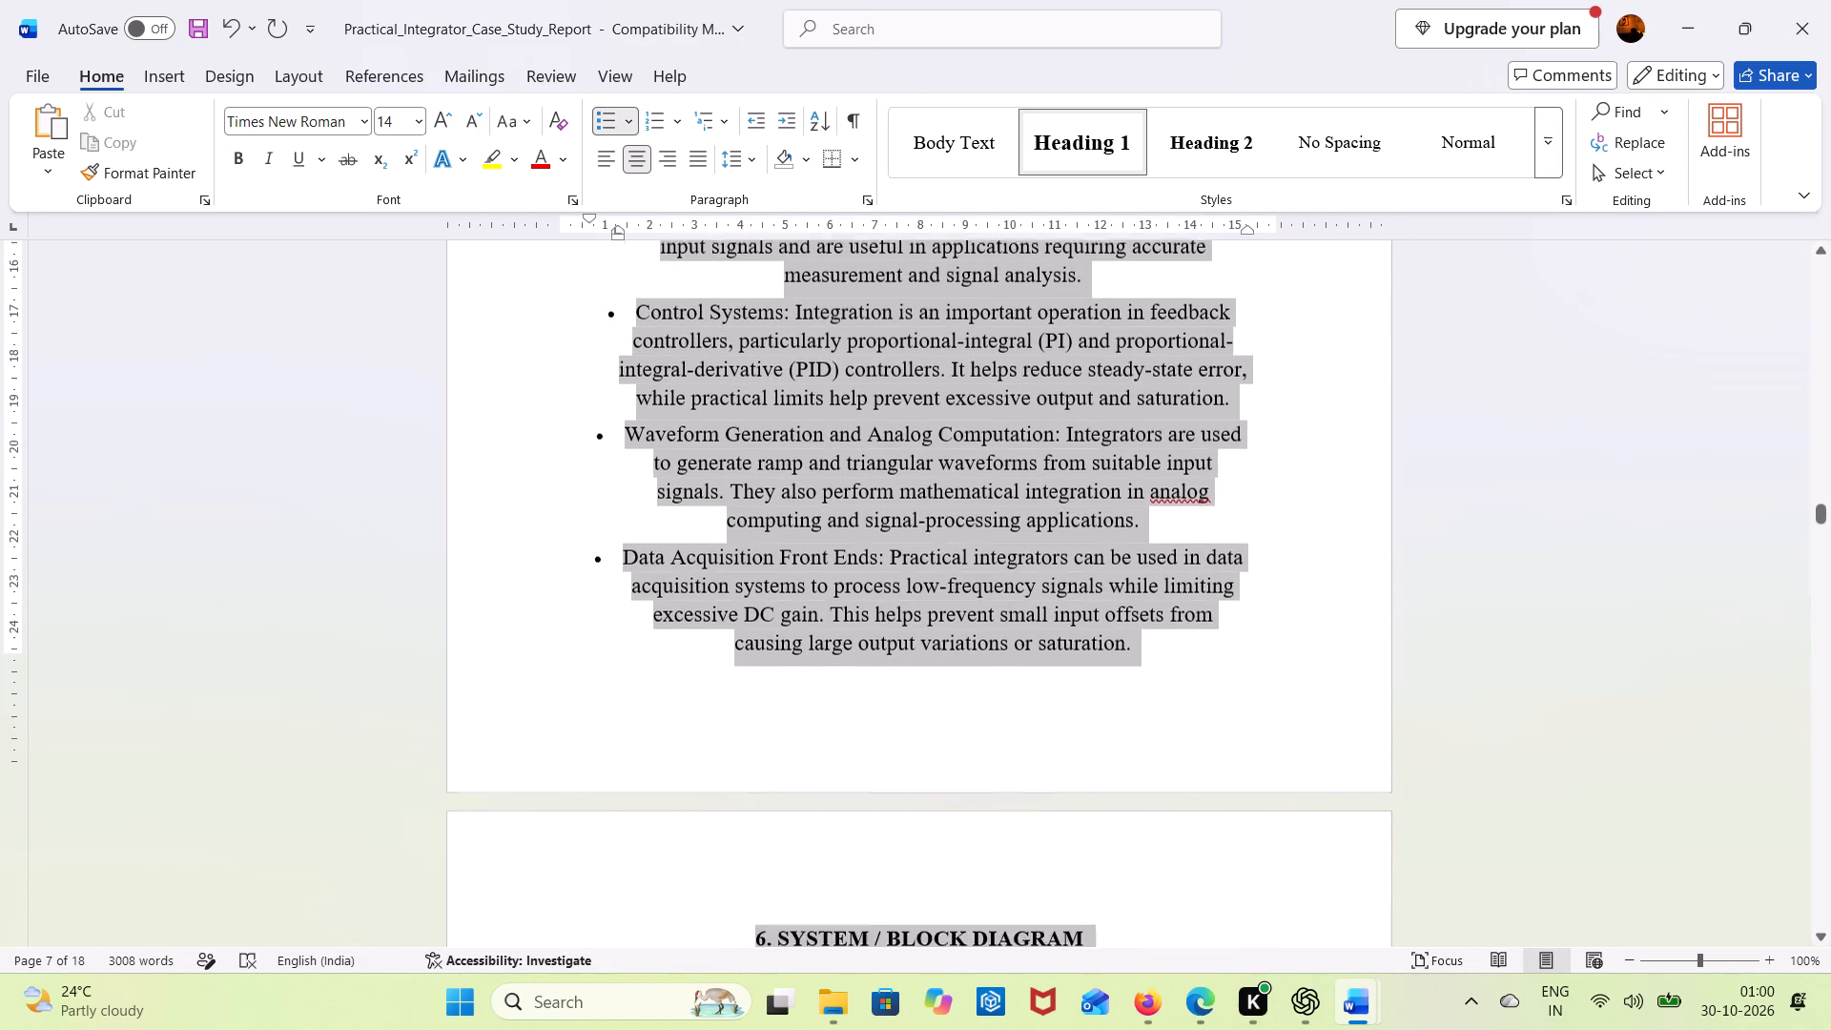
{"action": "left_click_drag", "start_coordinate": [1125, 926], "coordinate": [1156, 674]}
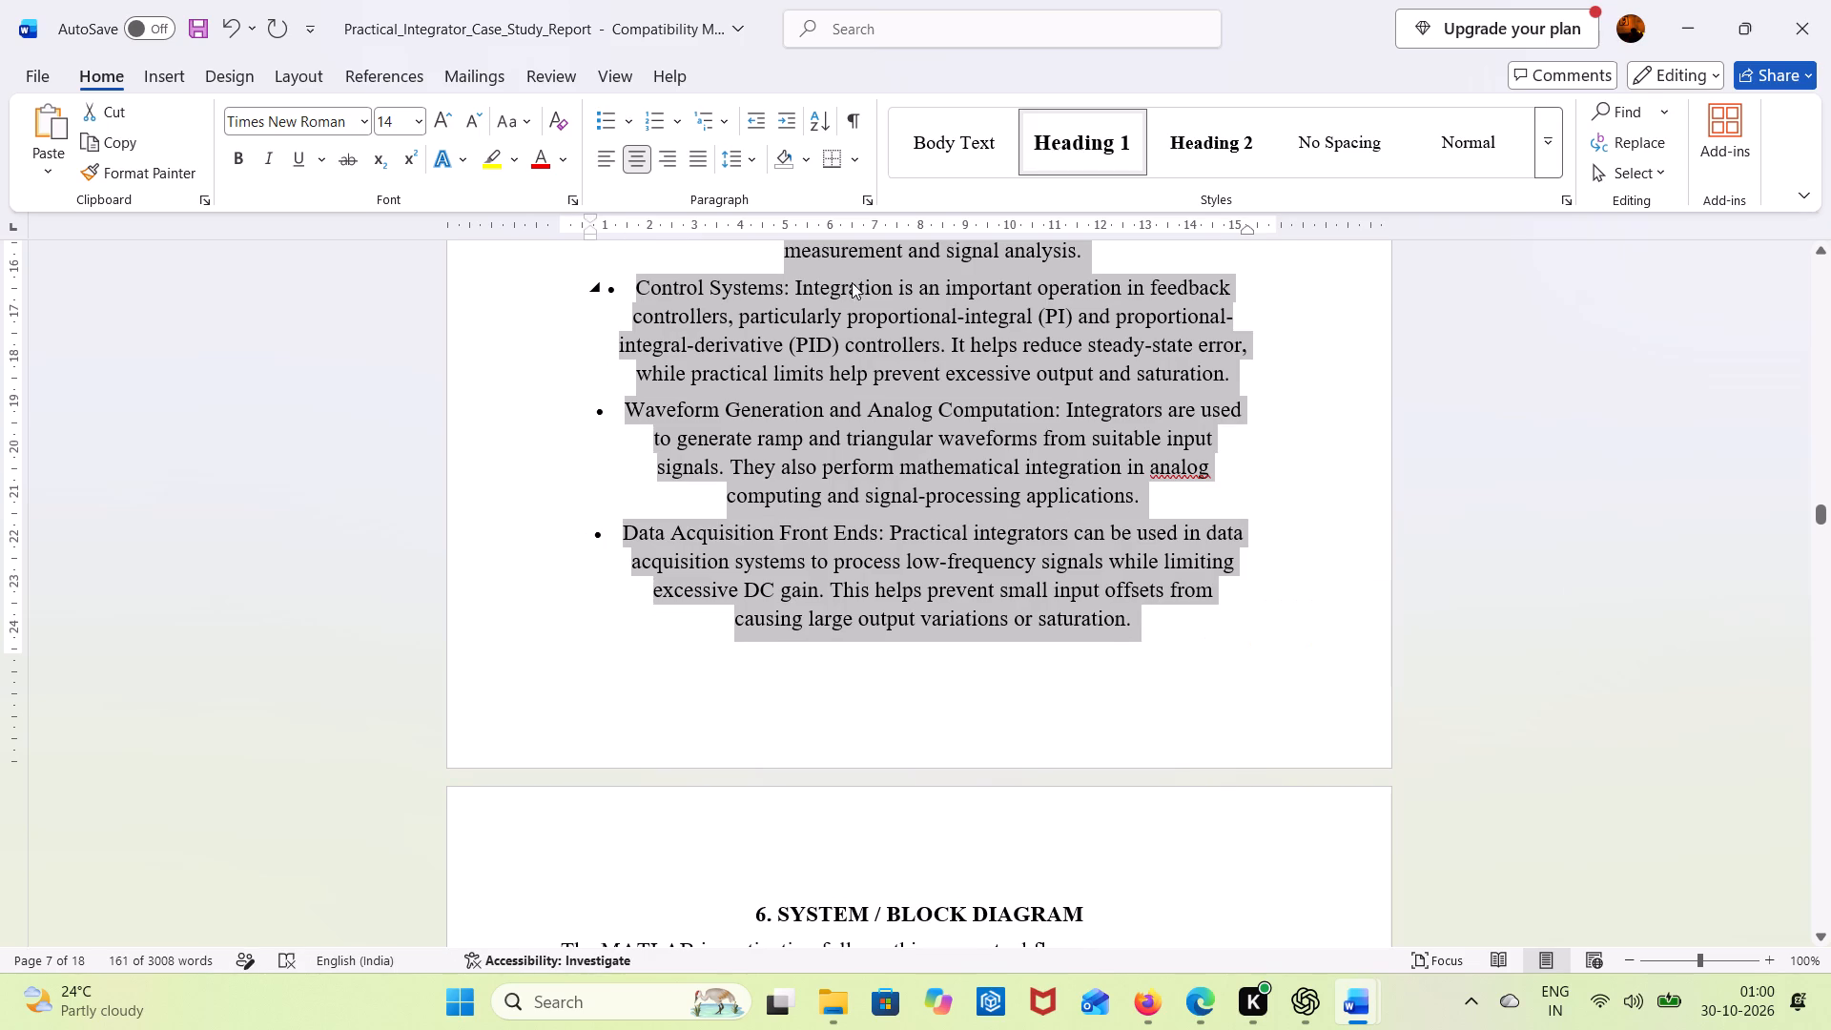
{"action": "left_click", "coordinate": [699, 148]}
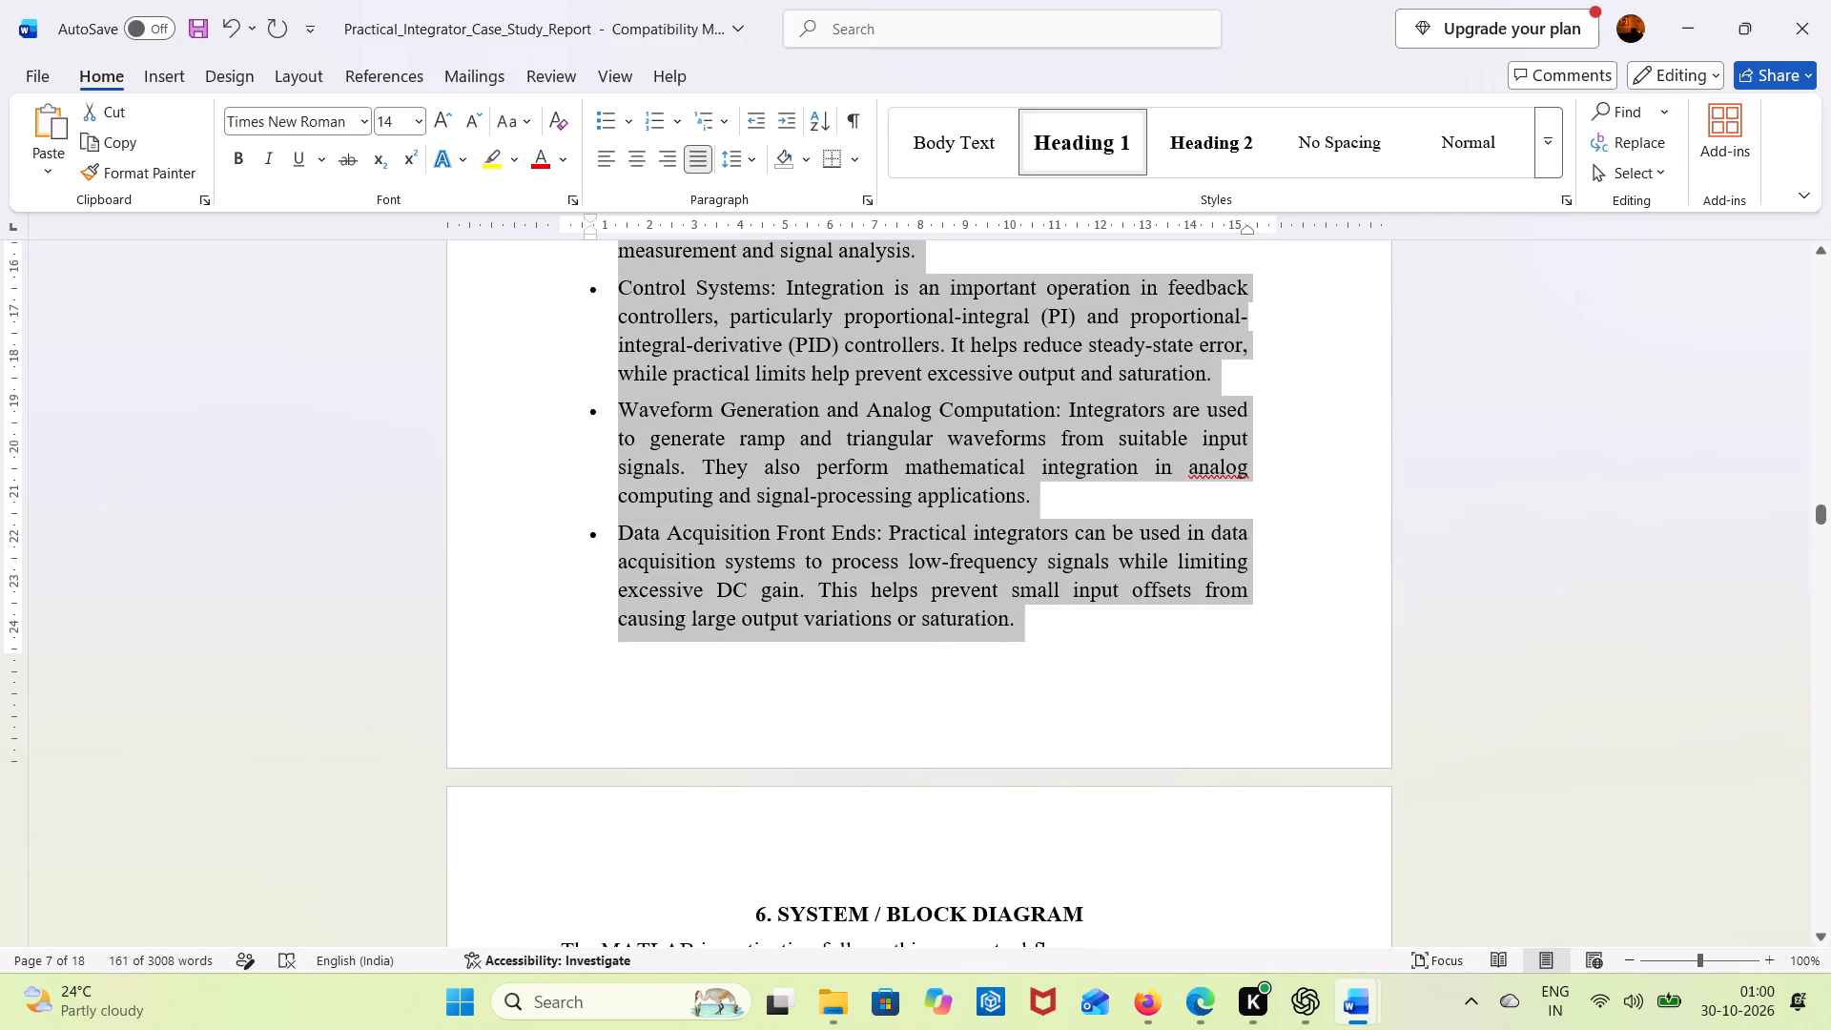
Make the heading "5. REAL-WORLD APPLICATIONS" bold and centre it.
{"action": "scroll", "coordinate": [1039, 719], "scroll_direction": "up", "scroll_amount": 2}
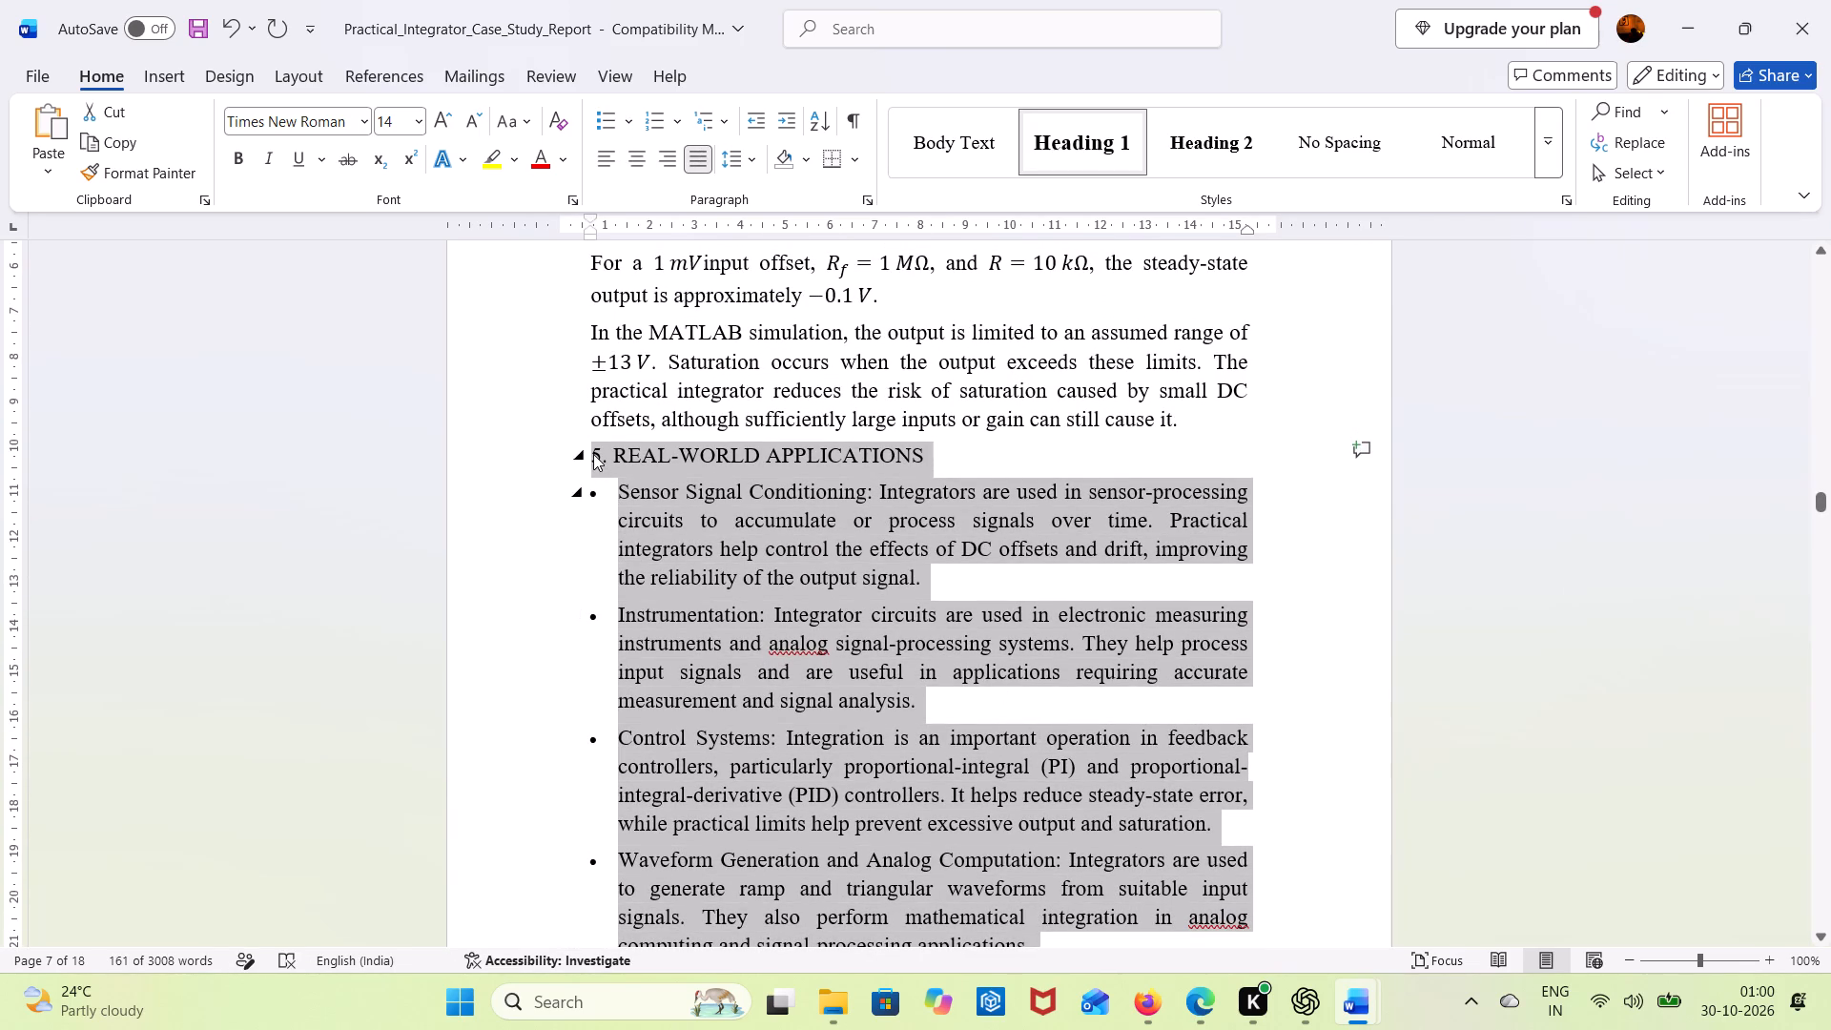
{"action": "left_click", "coordinate": [529, 467]}
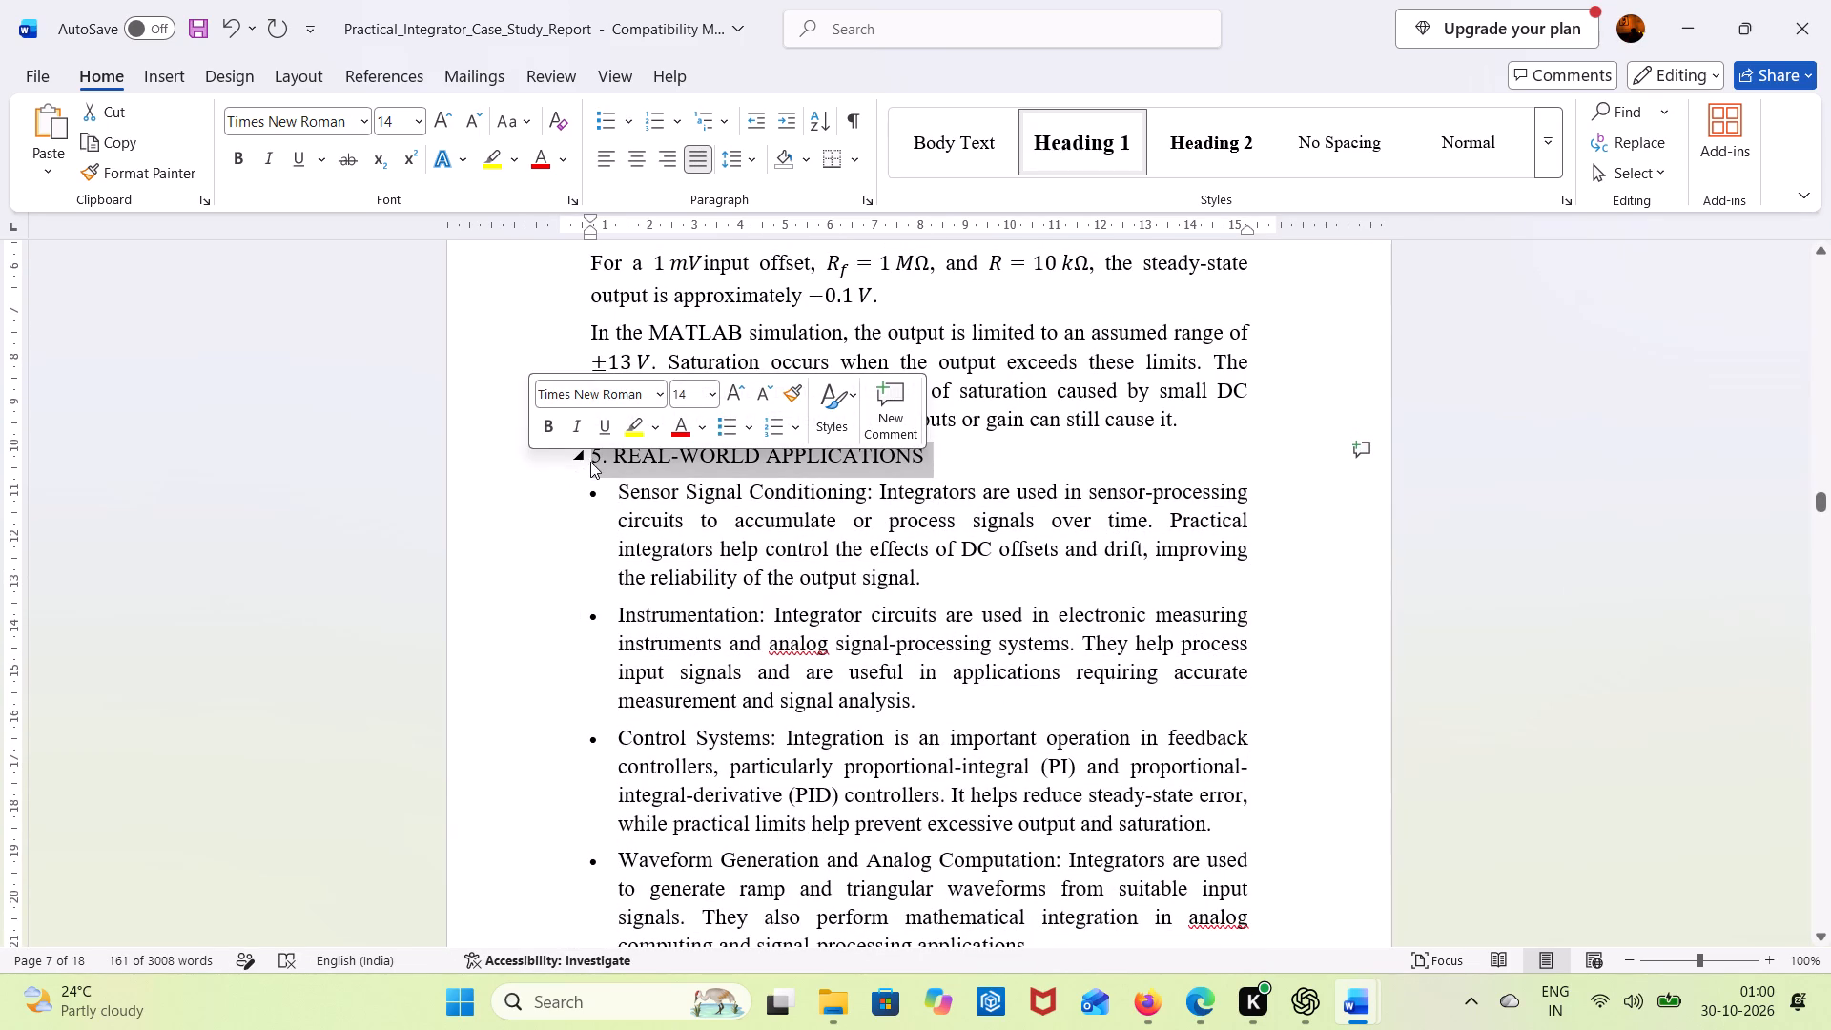
{"action": "left_click", "coordinate": [547, 427]}
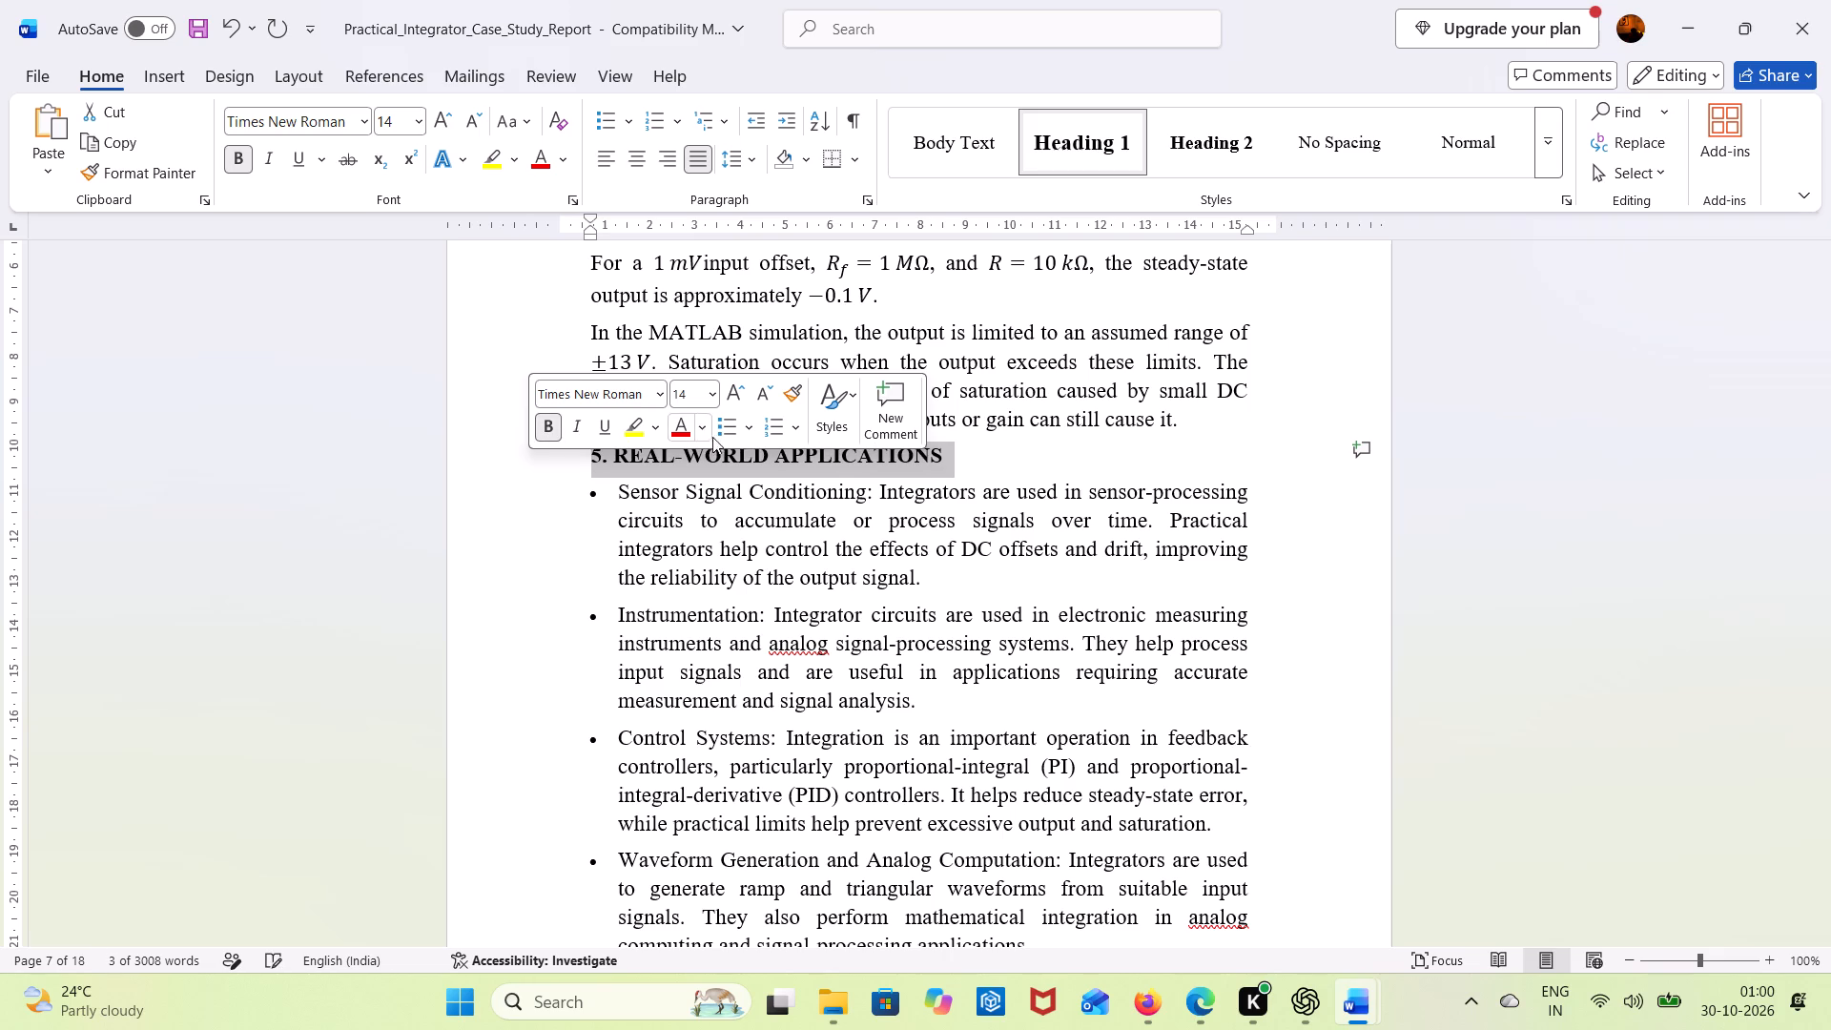
{"action": "left_click", "coordinate": [636, 159]}
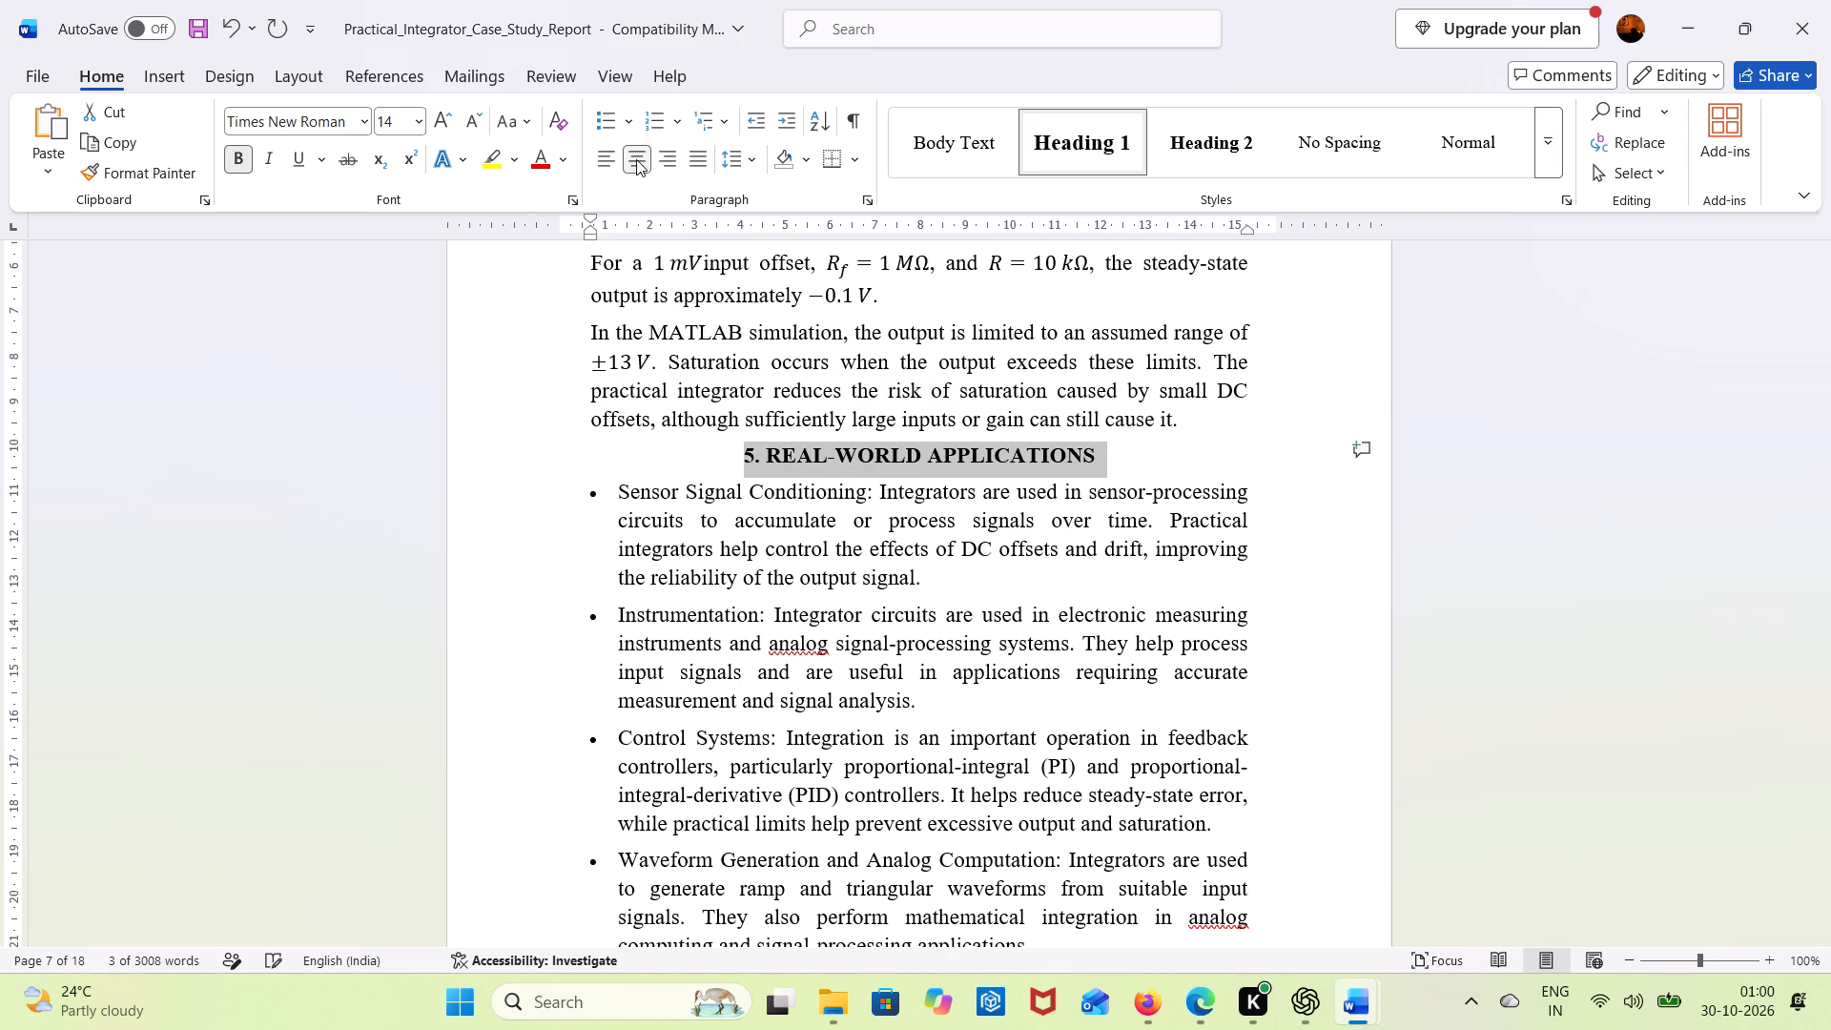
{"action": "left_click", "coordinate": [560, 463]}
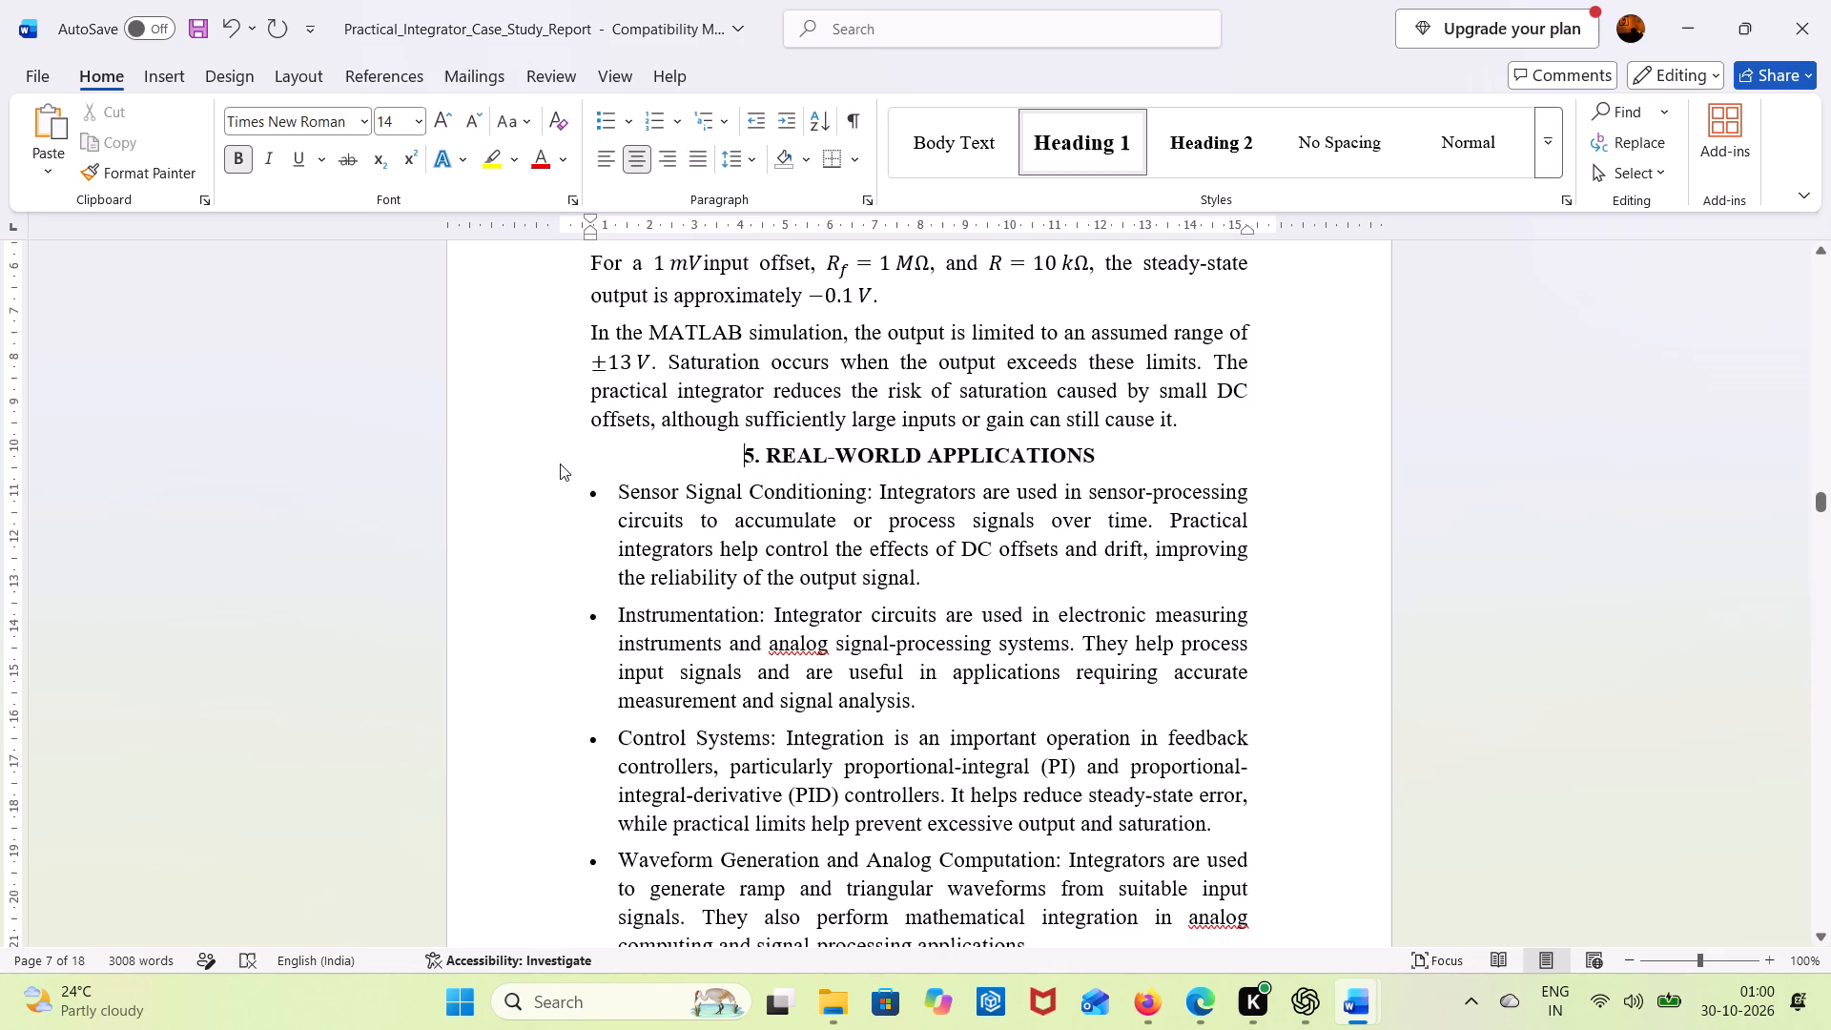
Look through the report from section 5 to the section 10 results table, checking text, tables and figures.
{"action": "scroll", "coordinate": [560, 463], "scroll_direction": "down", "scroll_amount": 1}
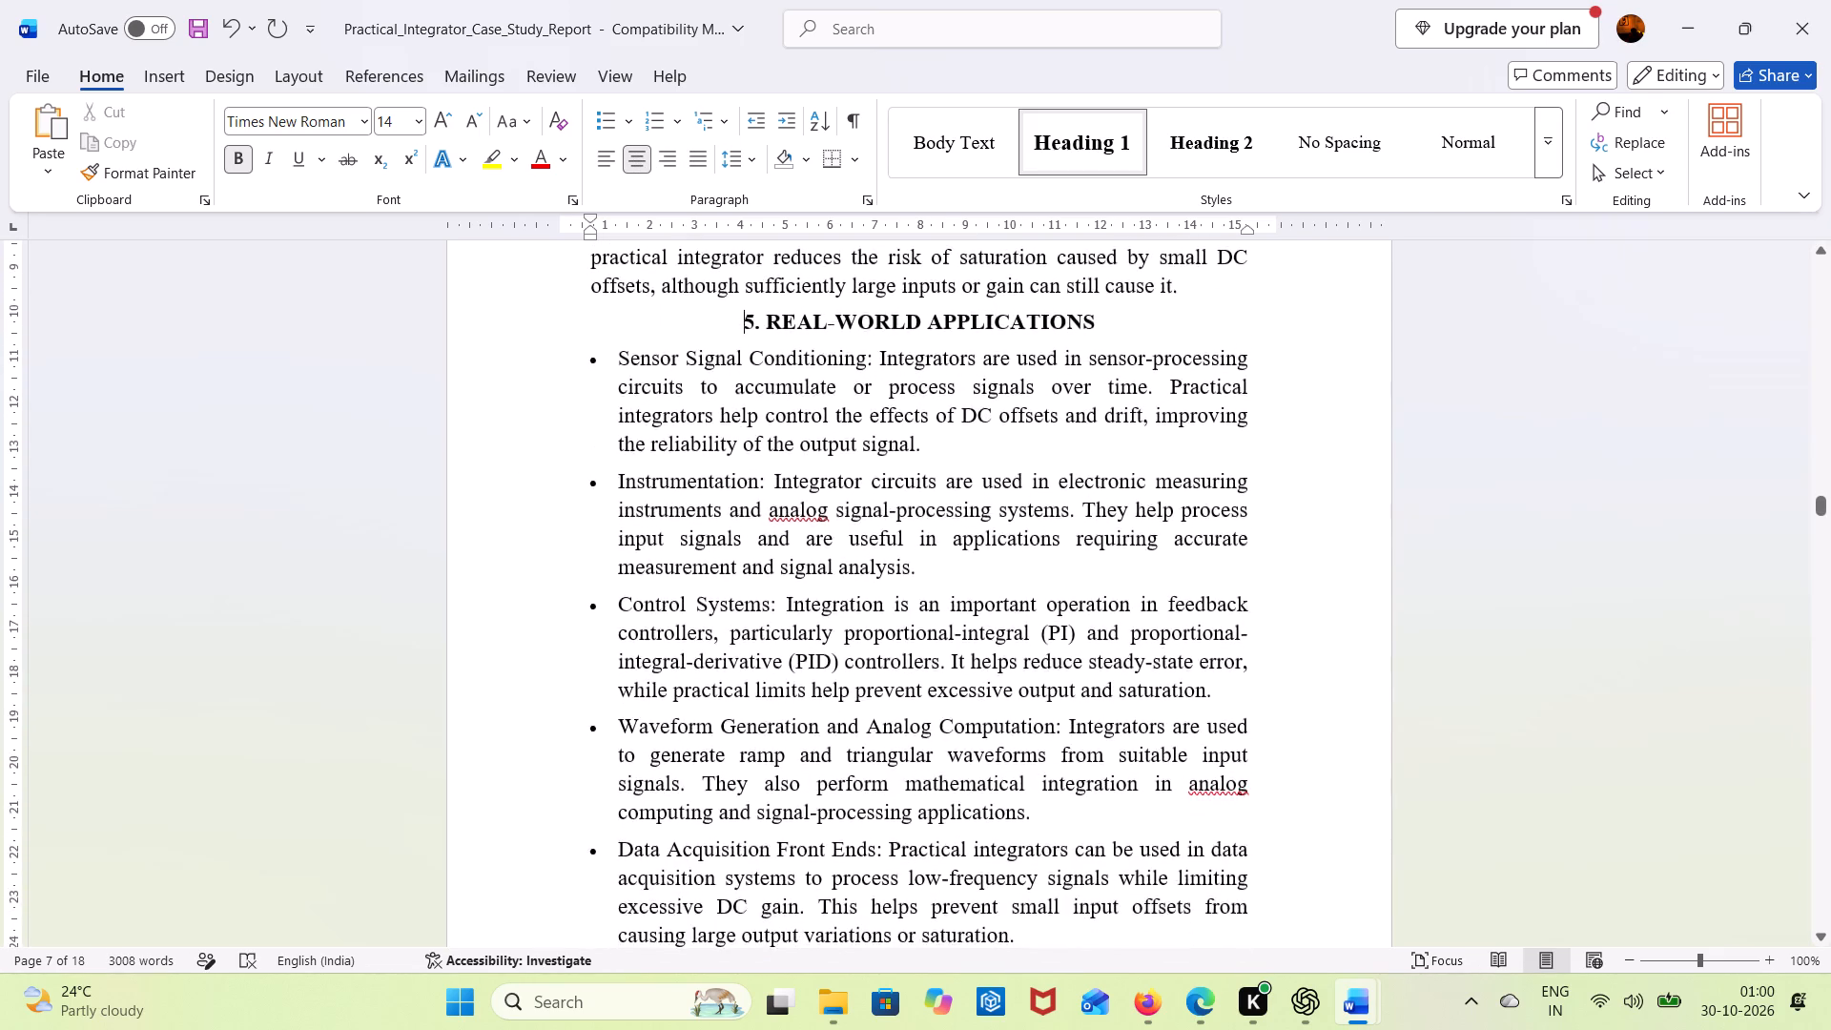
{"action": "scroll", "coordinate": [560, 463], "scroll_direction": "down", "scroll_amount": 3}
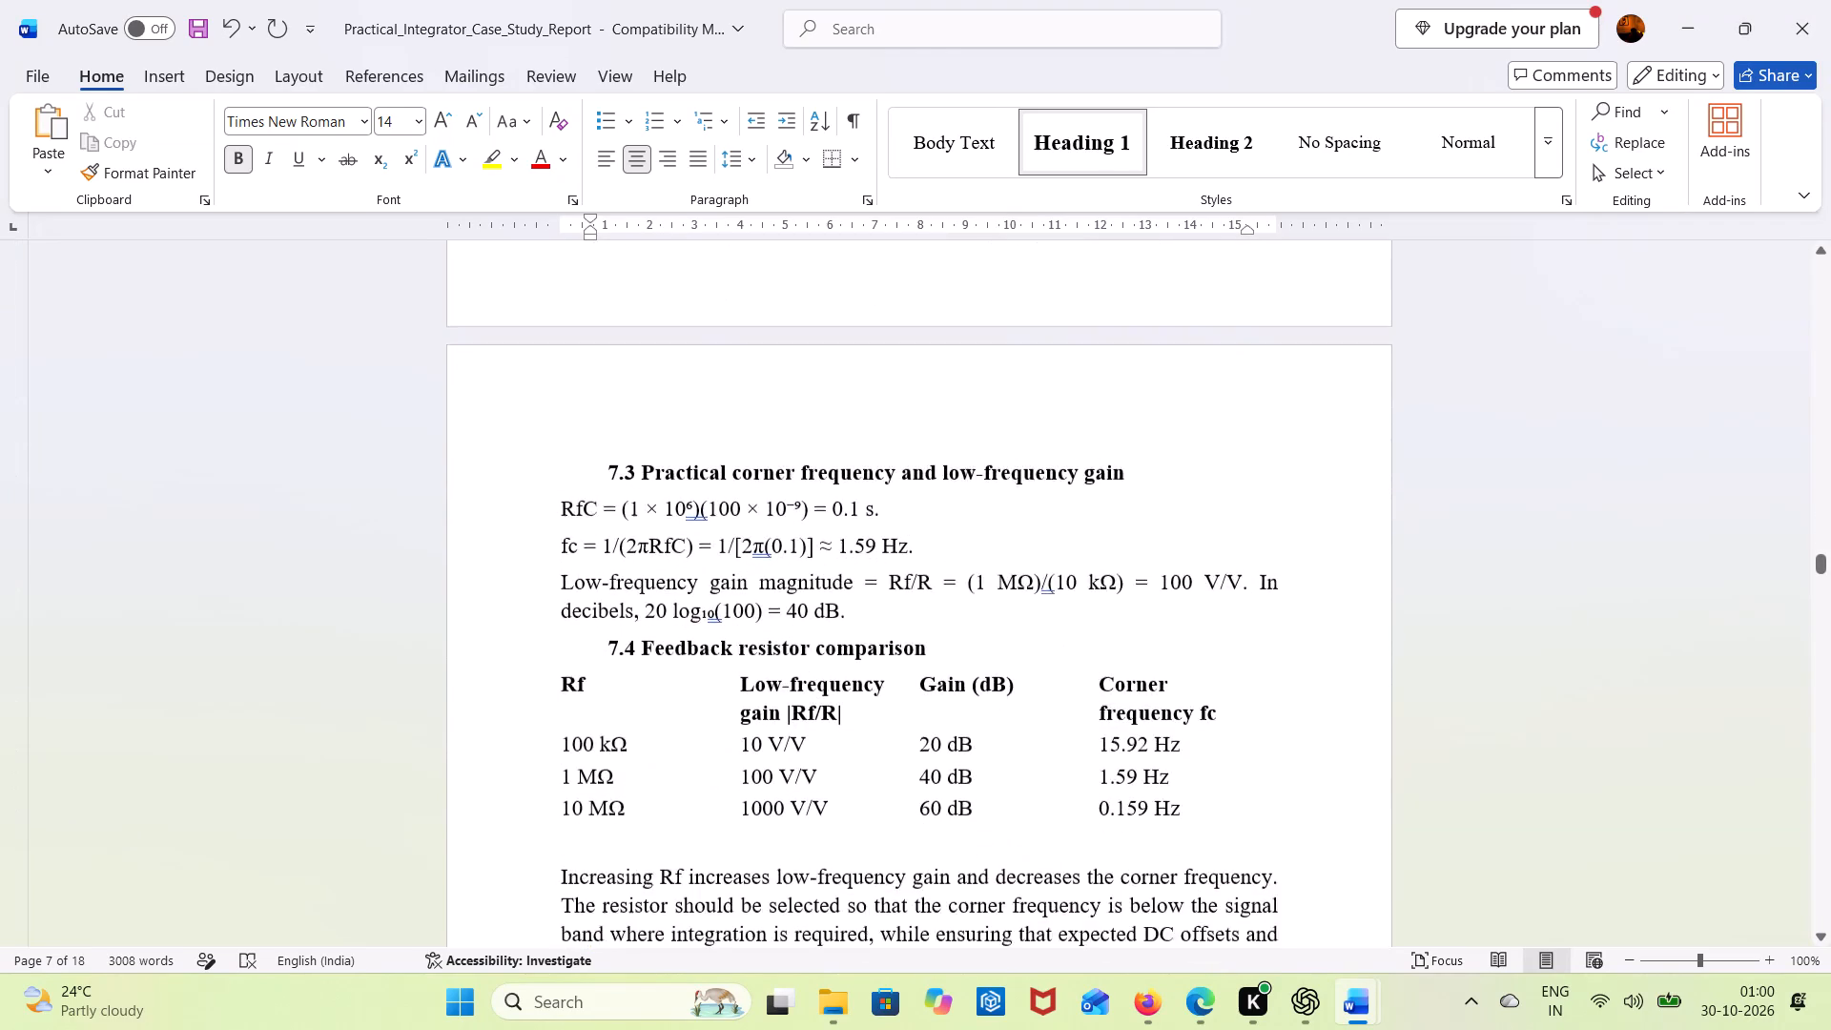
{"action": "scroll", "coordinate": [560, 463], "scroll_direction": "down", "scroll_amount": 1}
{"action": "scroll", "coordinate": [560, 463], "scroll_direction": "up", "scroll_amount": 1}
{"action": "scroll", "coordinate": [560, 463], "scroll_direction": "down", "scroll_amount": 1}
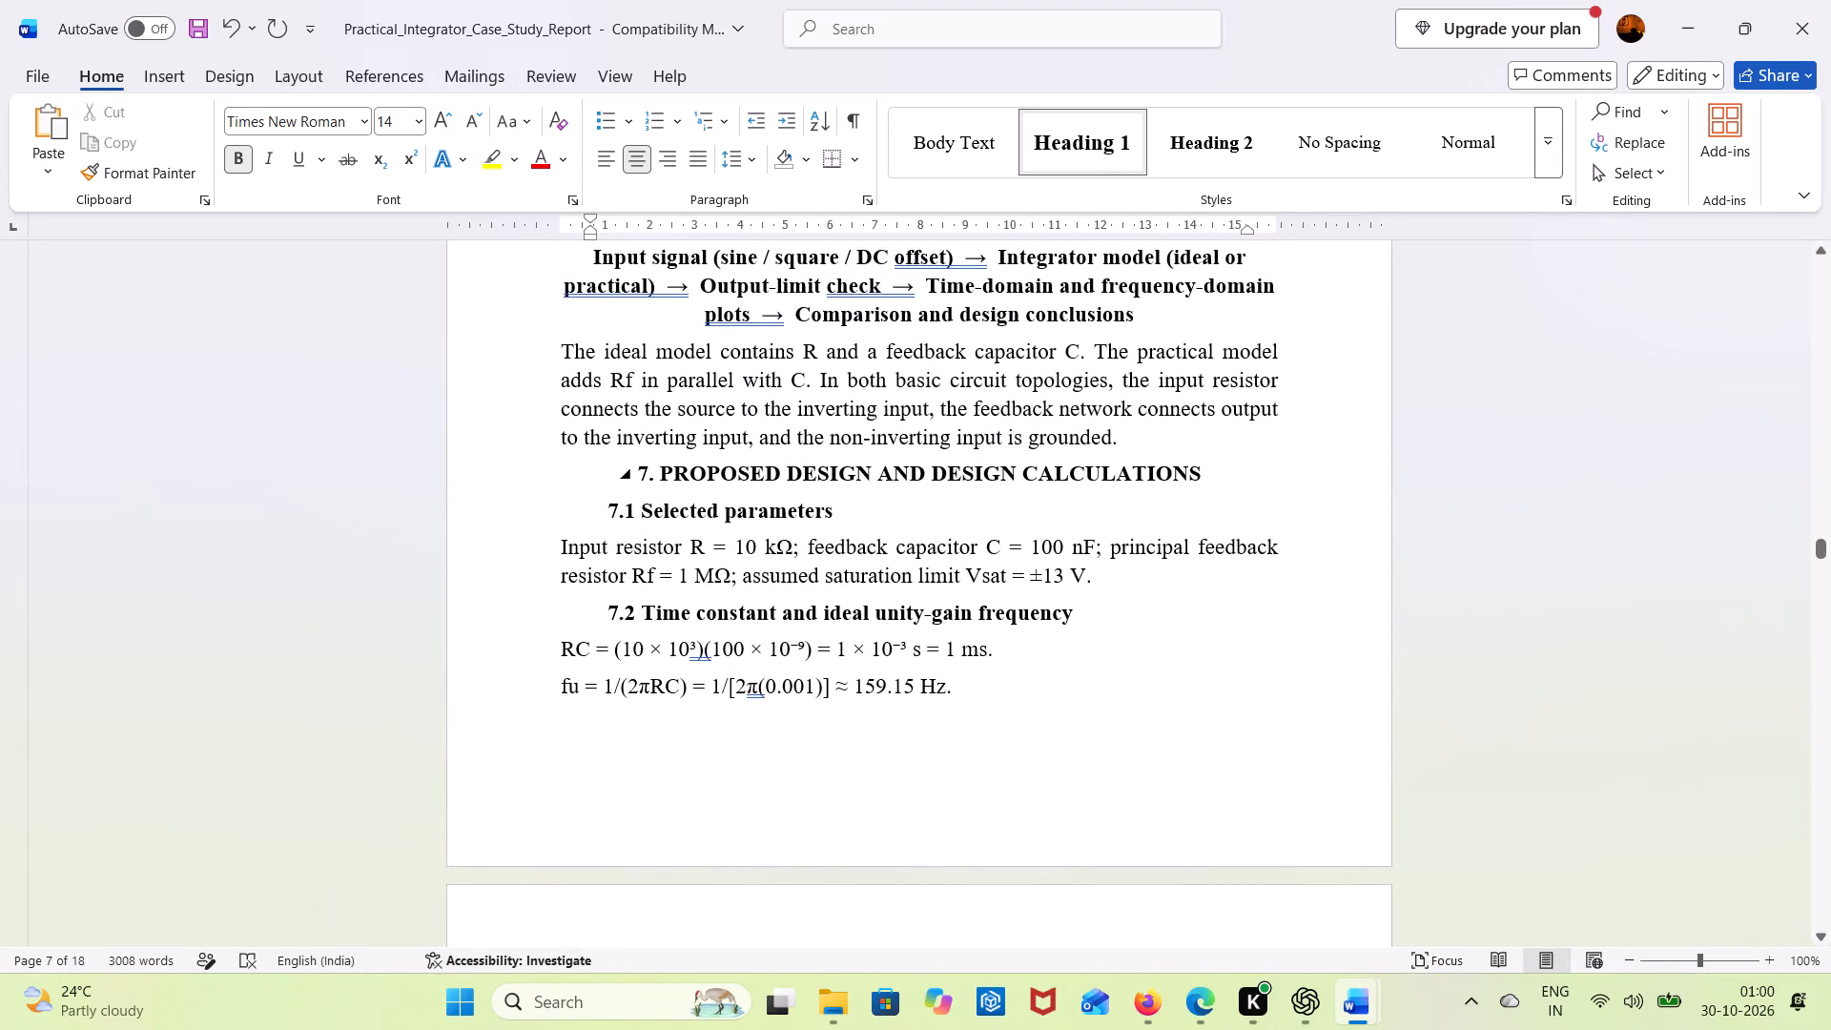
{"action": "scroll", "coordinate": [683, 571], "scroll_direction": "down", "scroll_amount": 4}
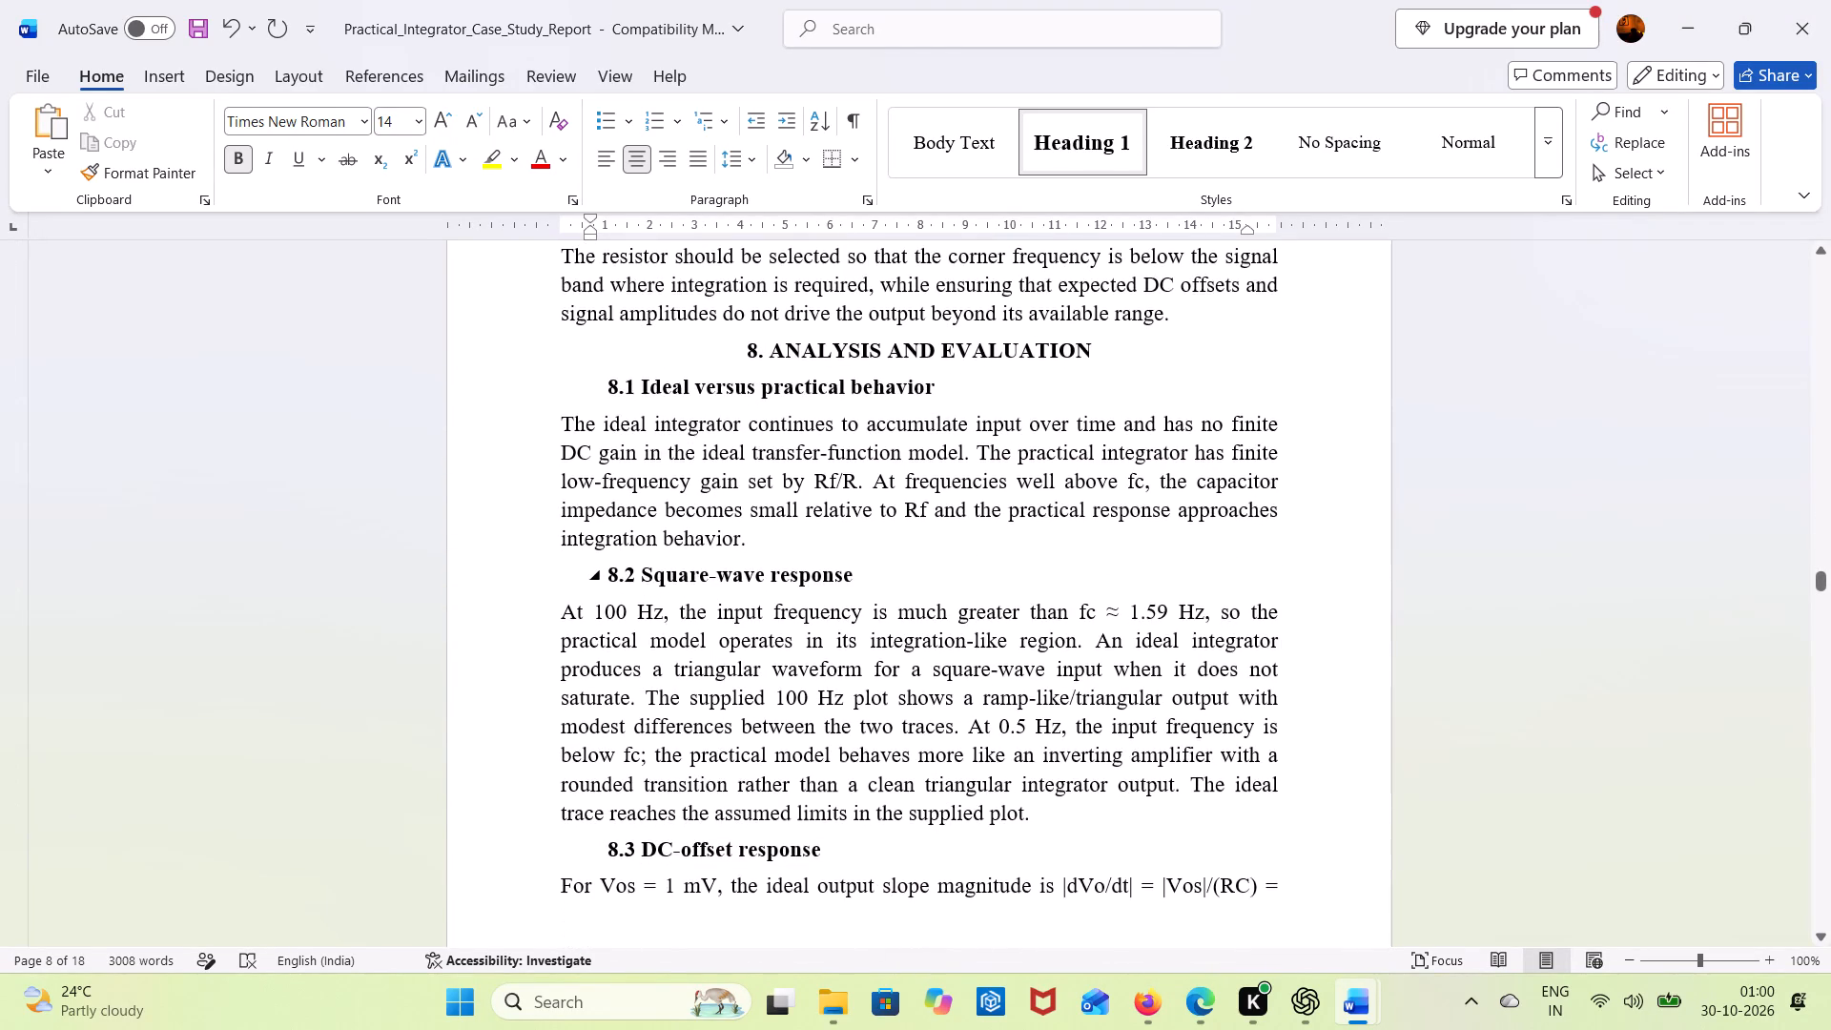
{"action": "scroll", "coordinate": [683, 571], "scroll_direction": "down", "scroll_amount": 6}
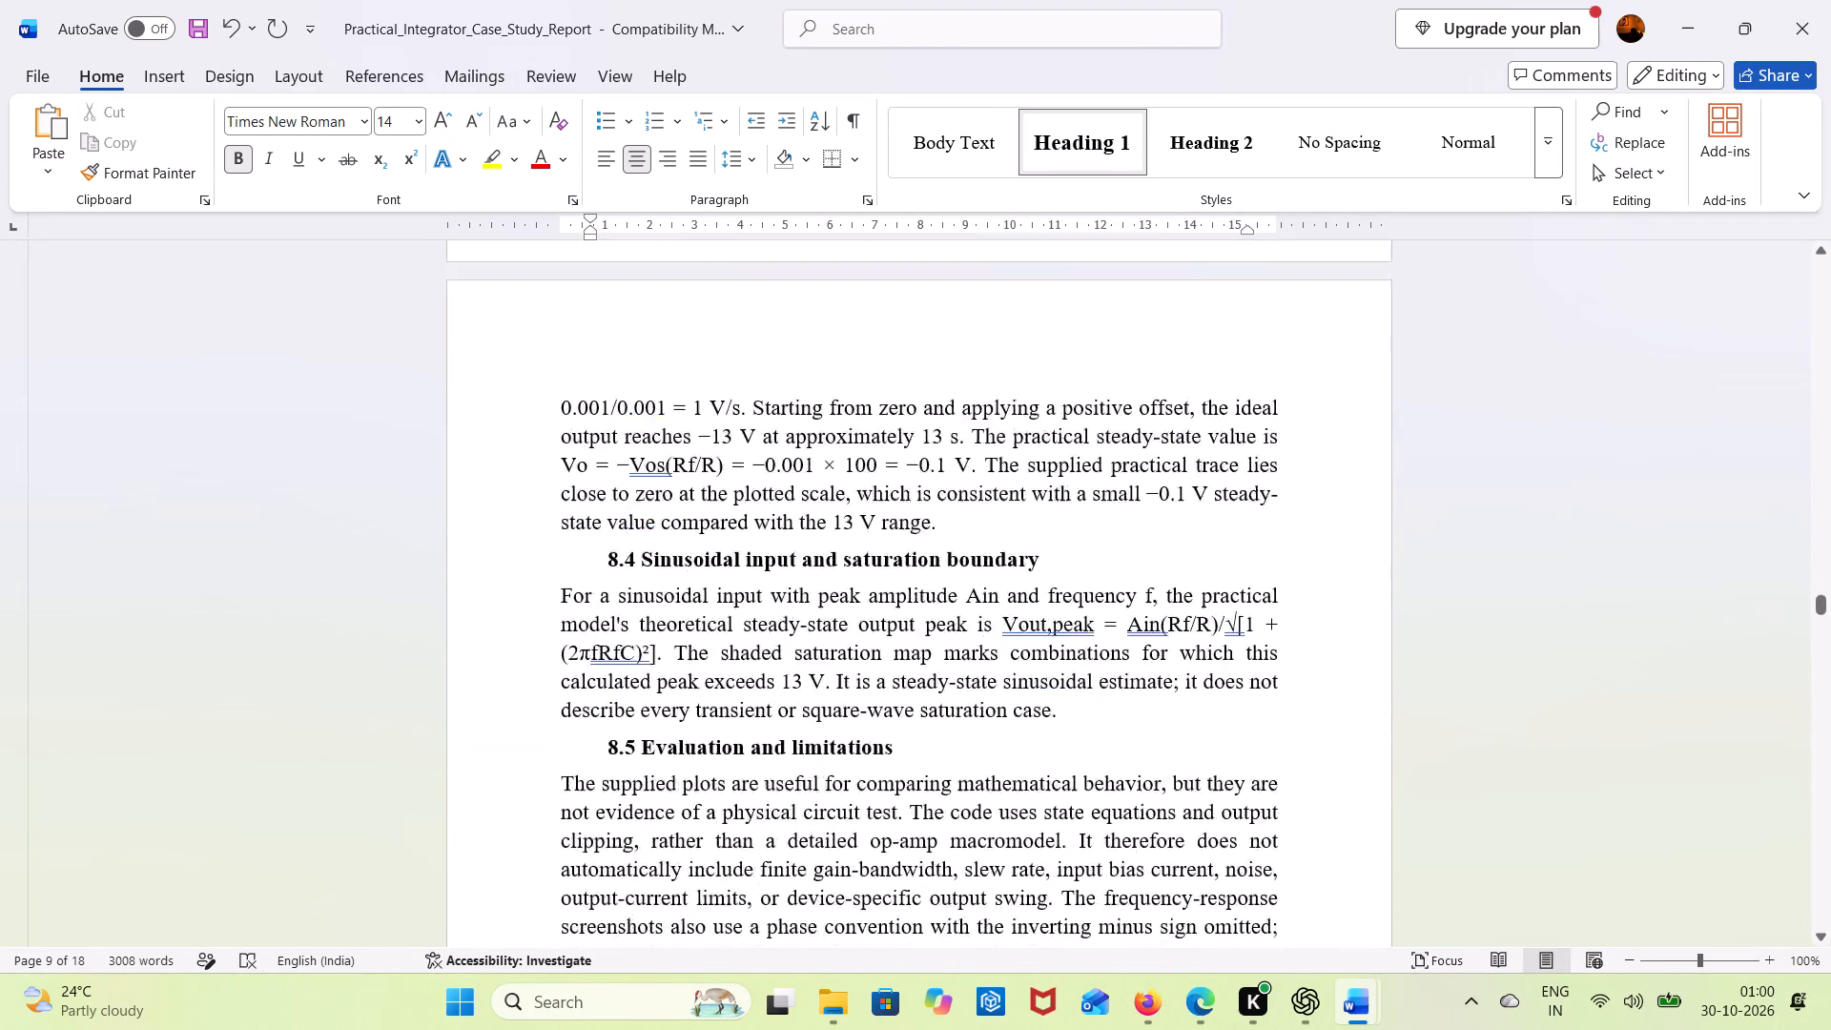
{"action": "scroll", "coordinate": [683, 571], "scroll_direction": "down", "scroll_amount": 7}
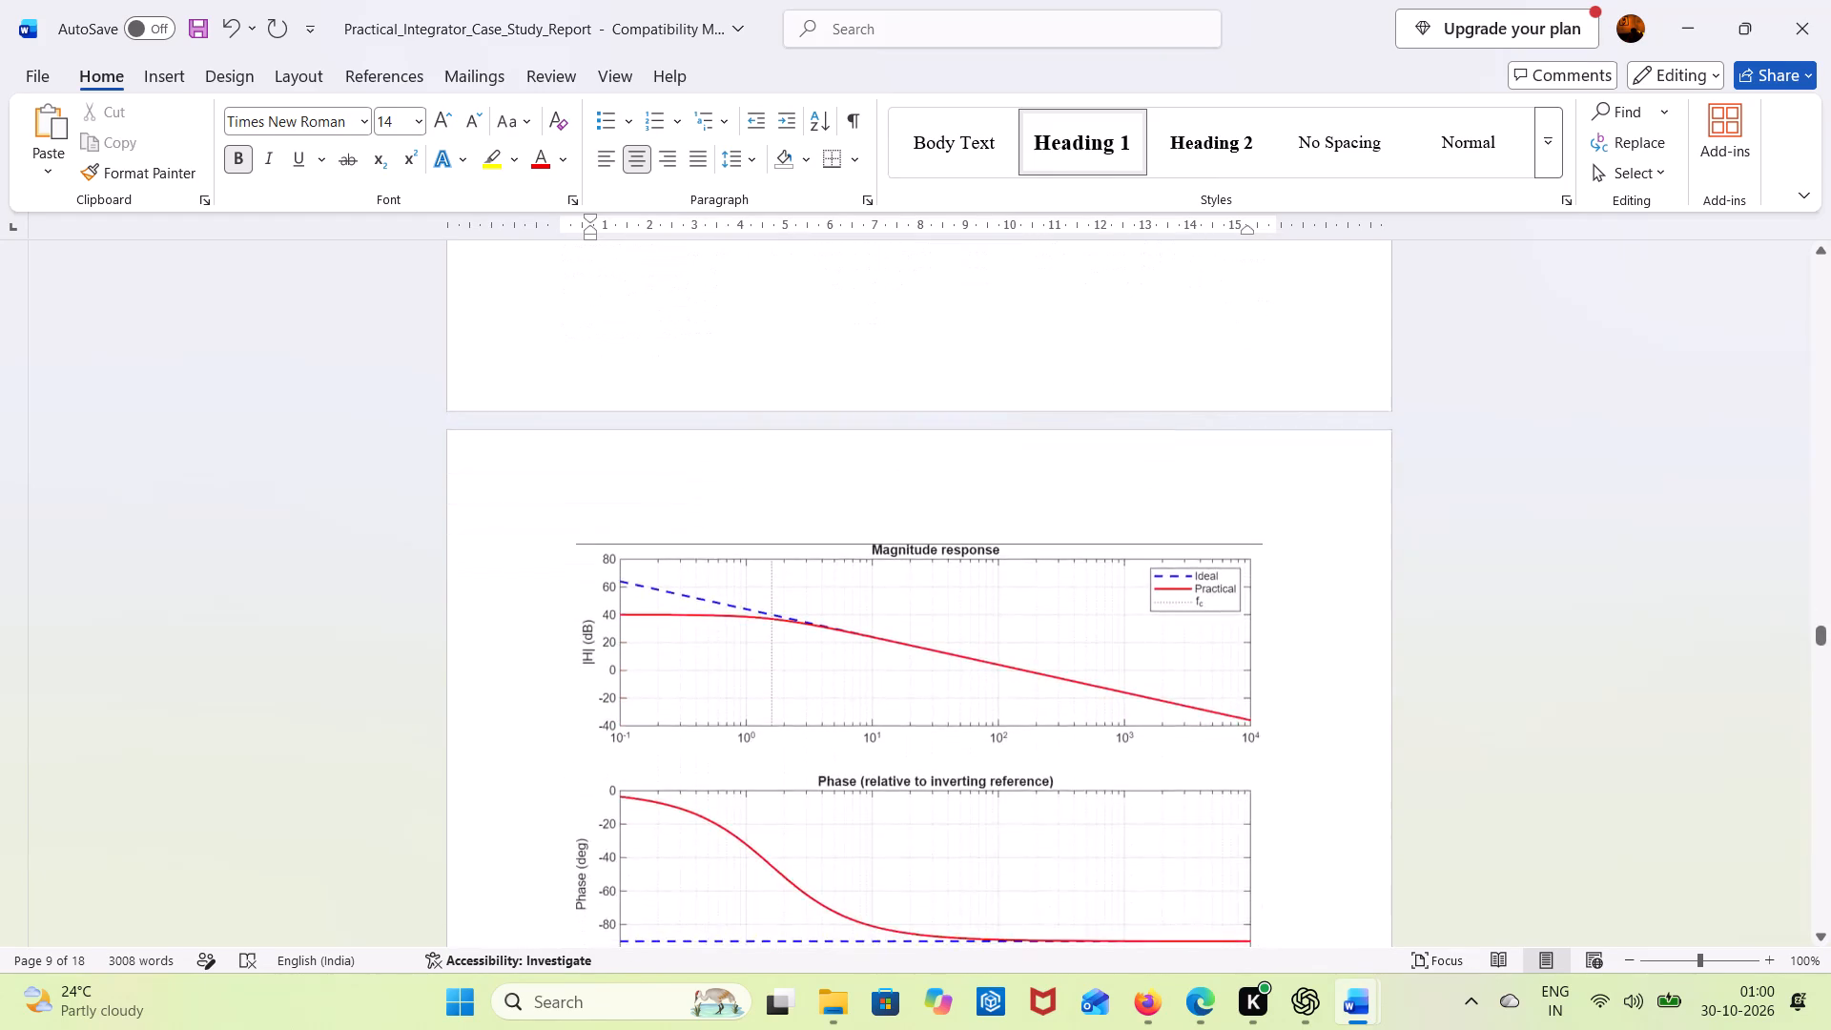
{"action": "scroll", "coordinate": [683, 571], "scroll_direction": "up", "scroll_amount": 1}
{"action": "scroll", "coordinate": [683, 571], "scroll_direction": "down", "scroll_amount": 8}
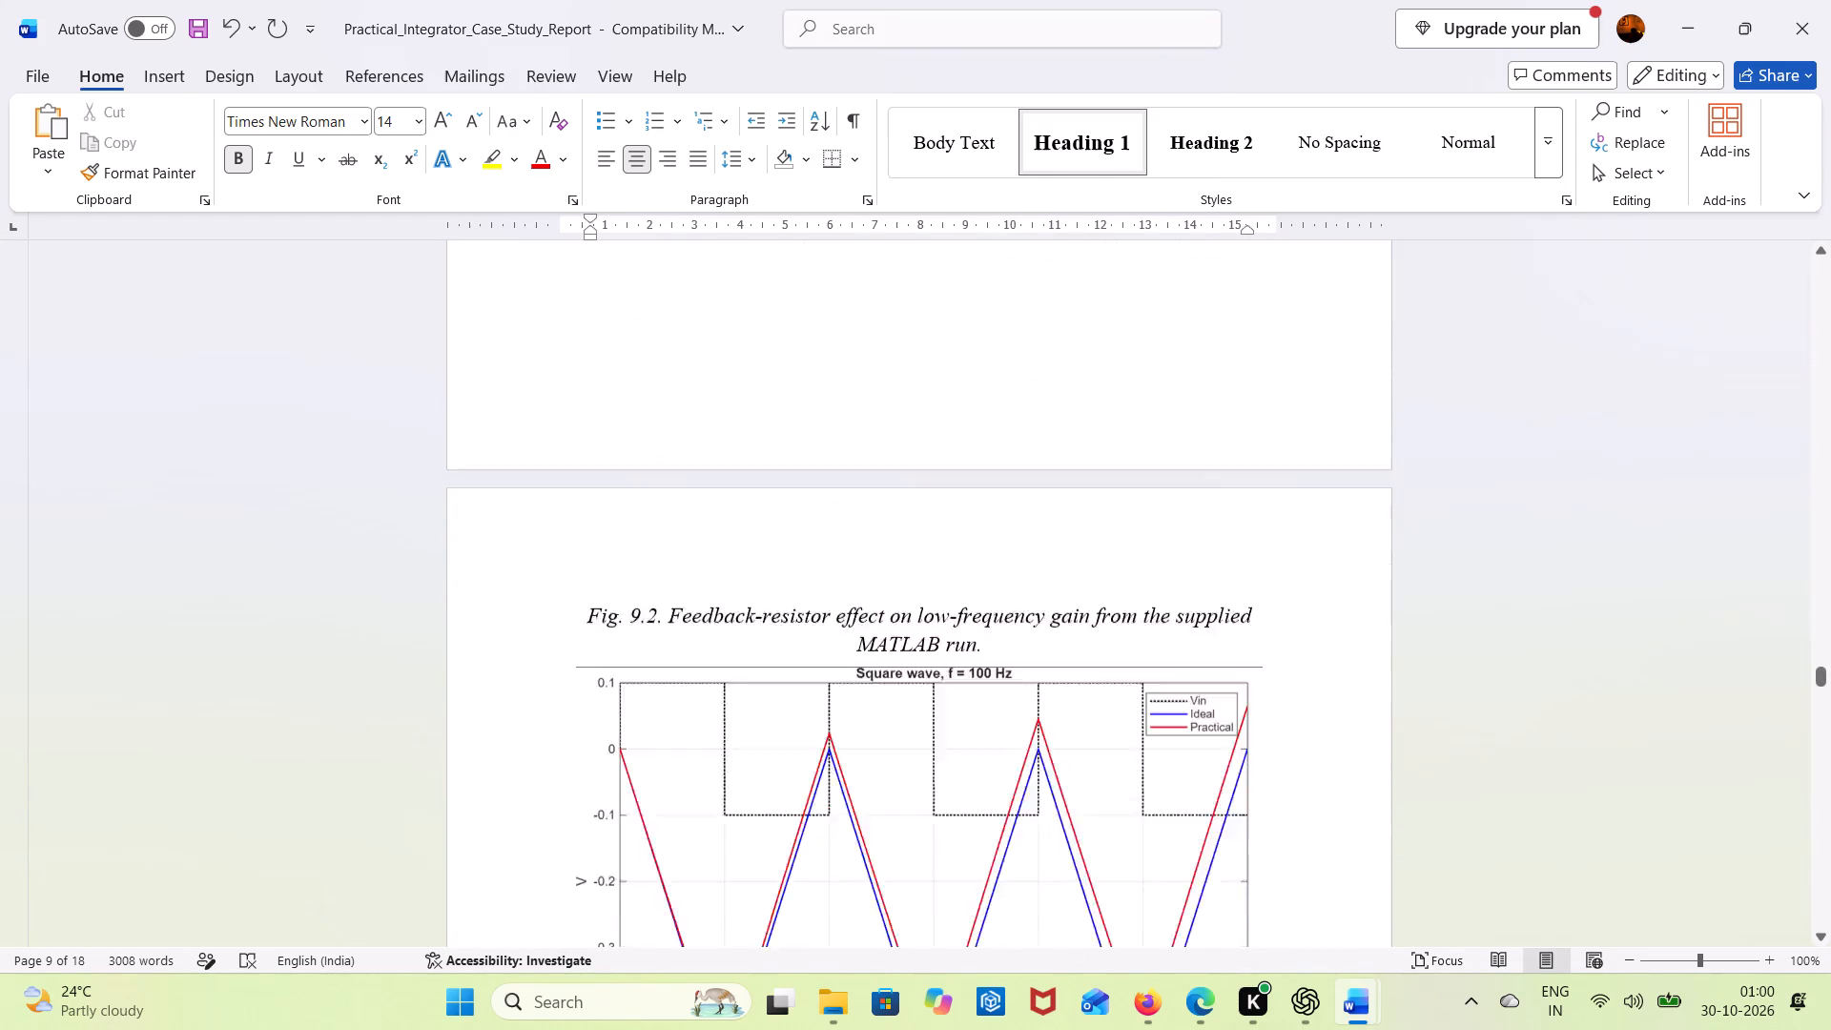
{"action": "scroll", "coordinate": [683, 571], "scroll_direction": "down", "scroll_amount": 1}
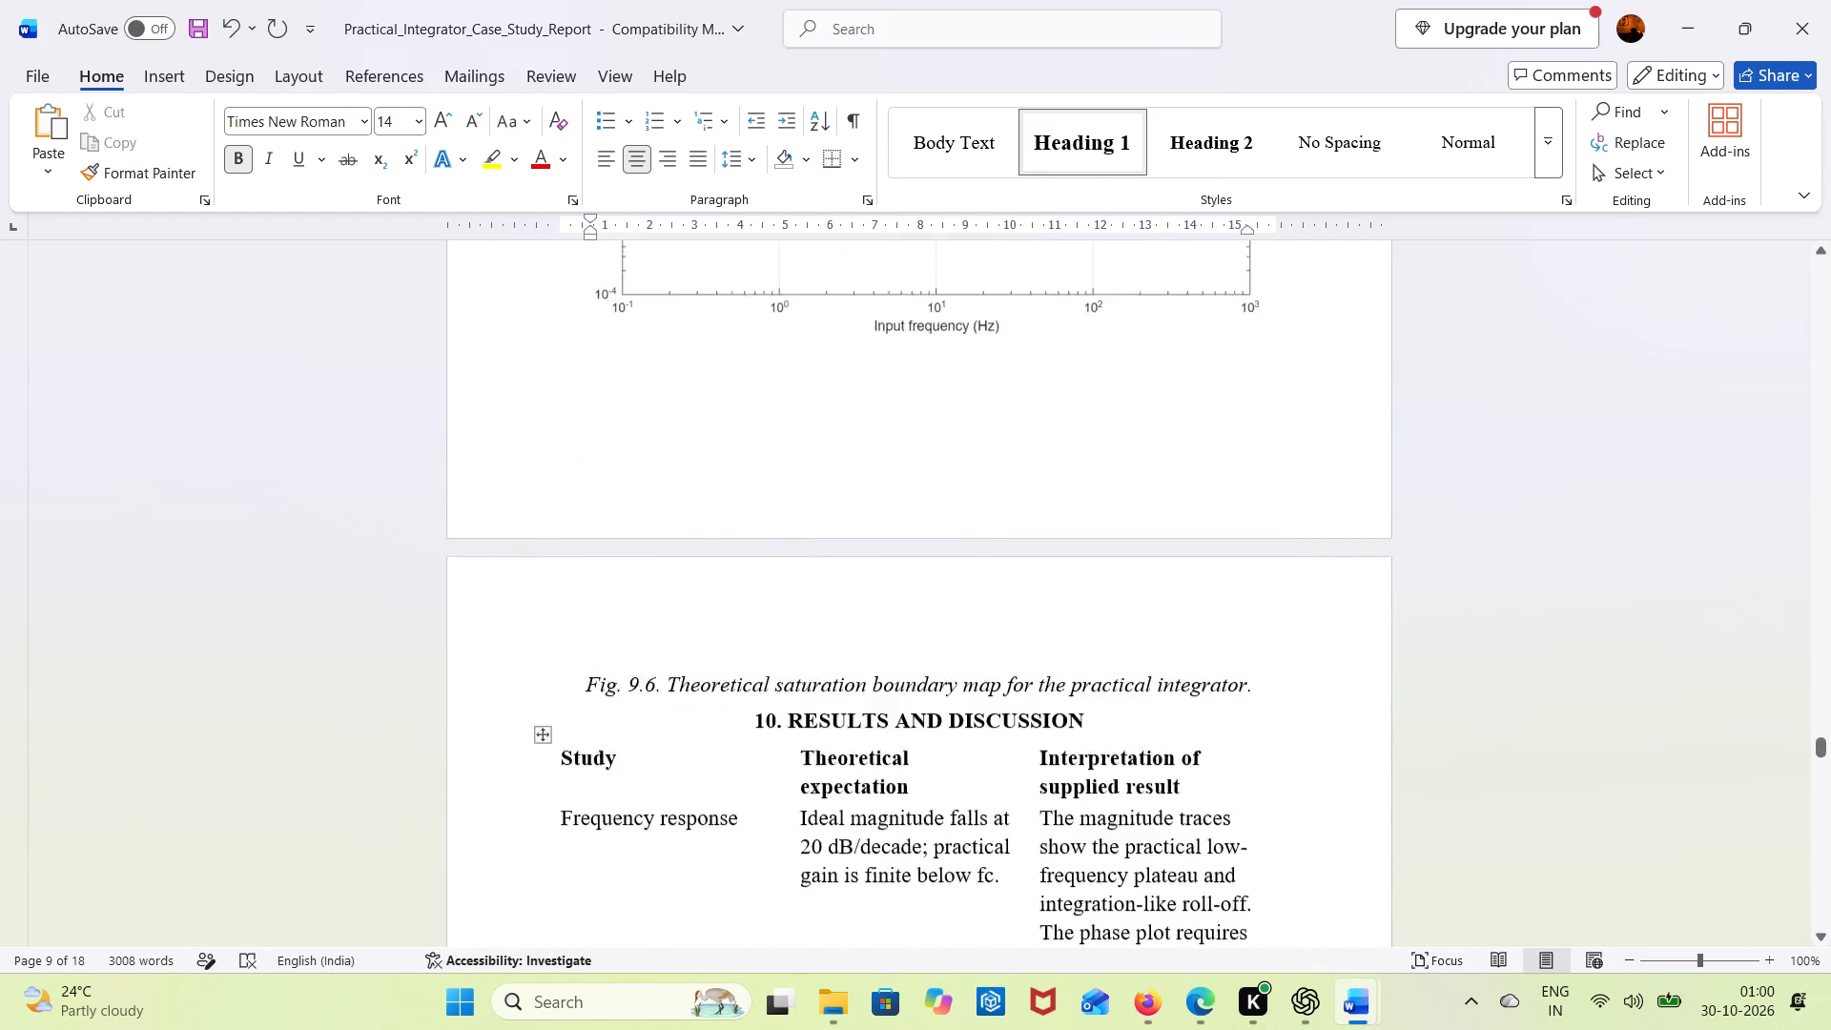
{"action": "scroll", "coordinate": [683, 571], "scroll_direction": "down", "scroll_amount": 3}
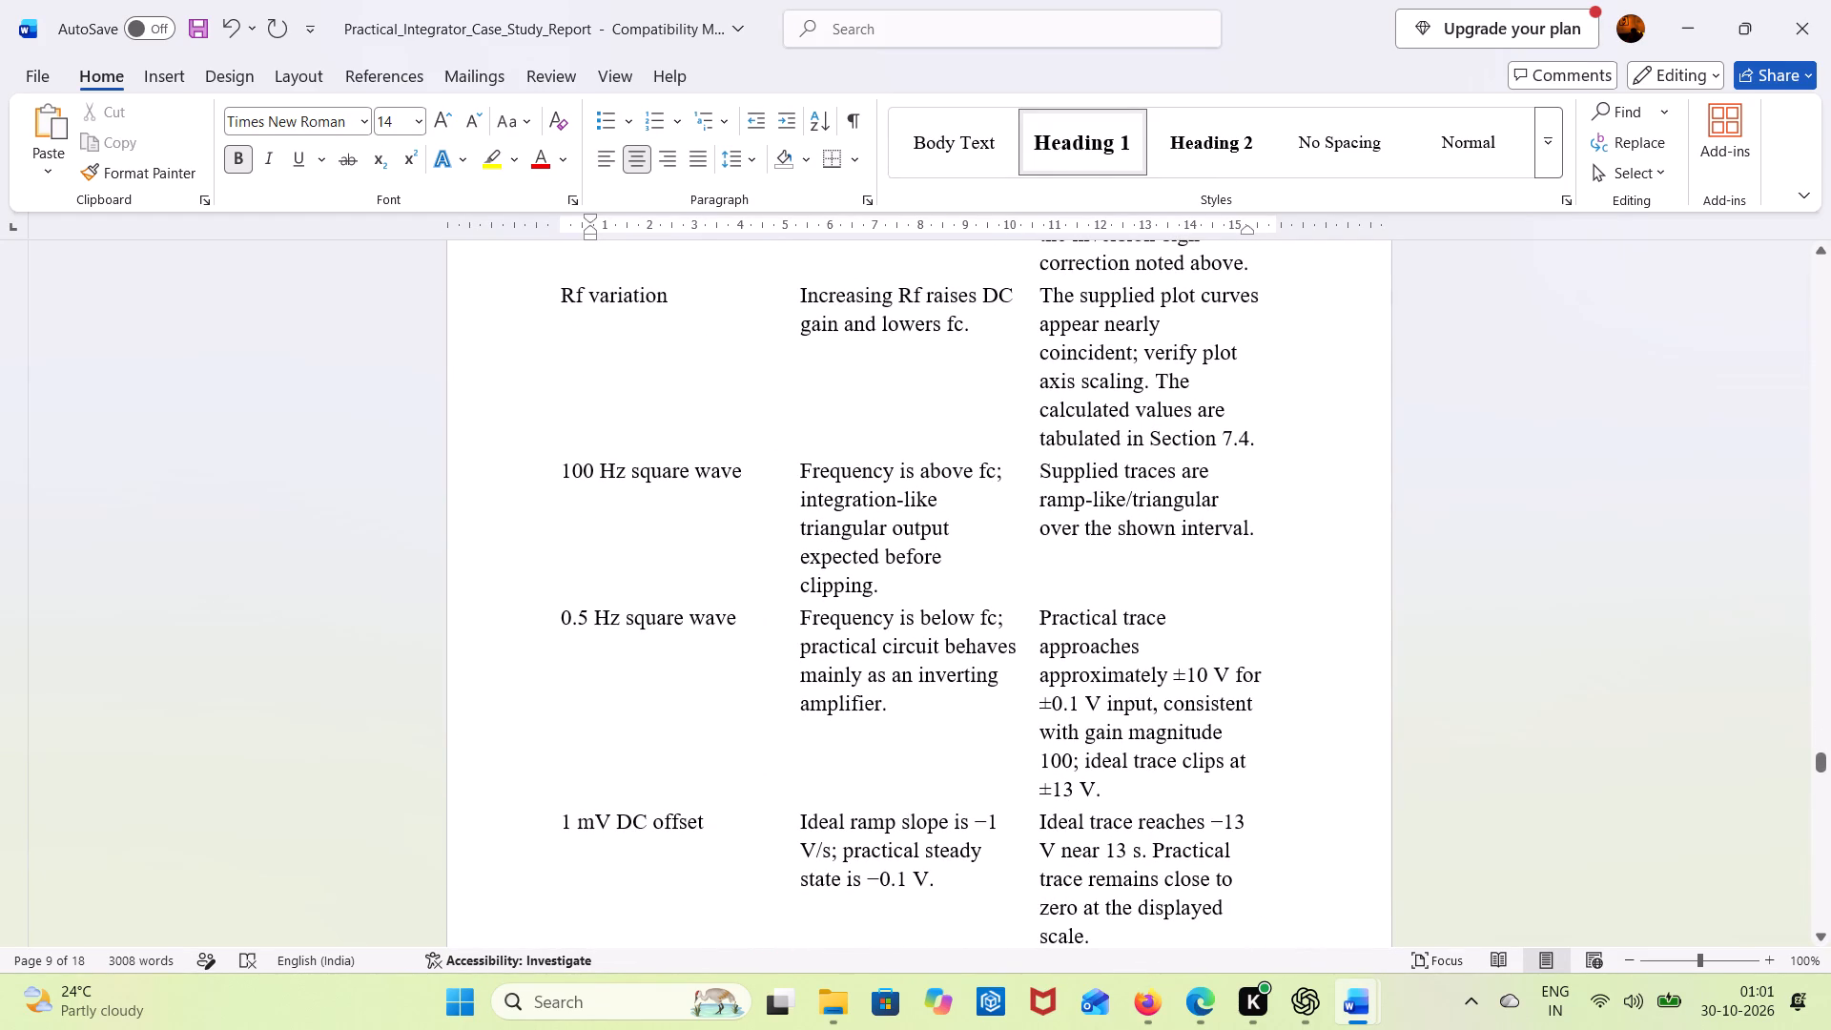
Apply all borders to the entire Results and Discussion table in section 10.
{"action": "left_click", "coordinate": [683, 571]}
{"action": "scroll", "coordinate": [683, 571], "scroll_direction": "up", "scroll_amount": 3}
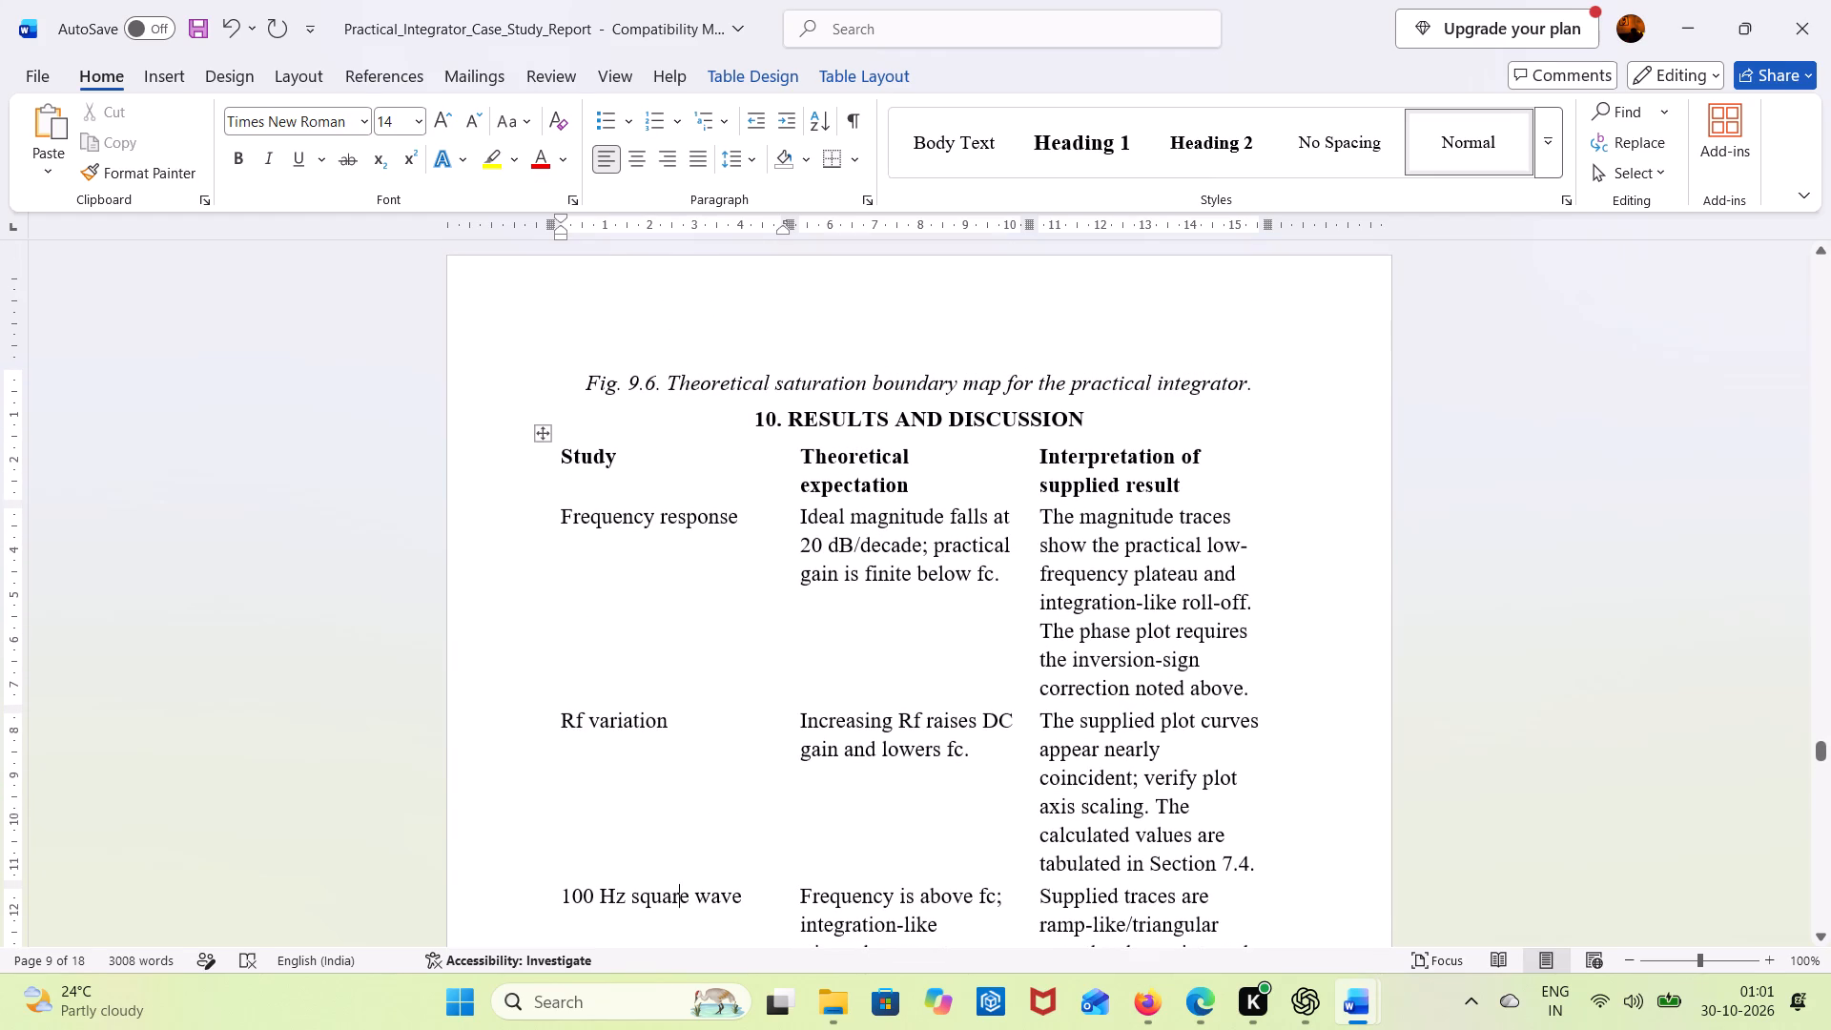
{"action": "left_click_drag", "start_coordinate": [562, 455], "coordinate": [841, 872]}
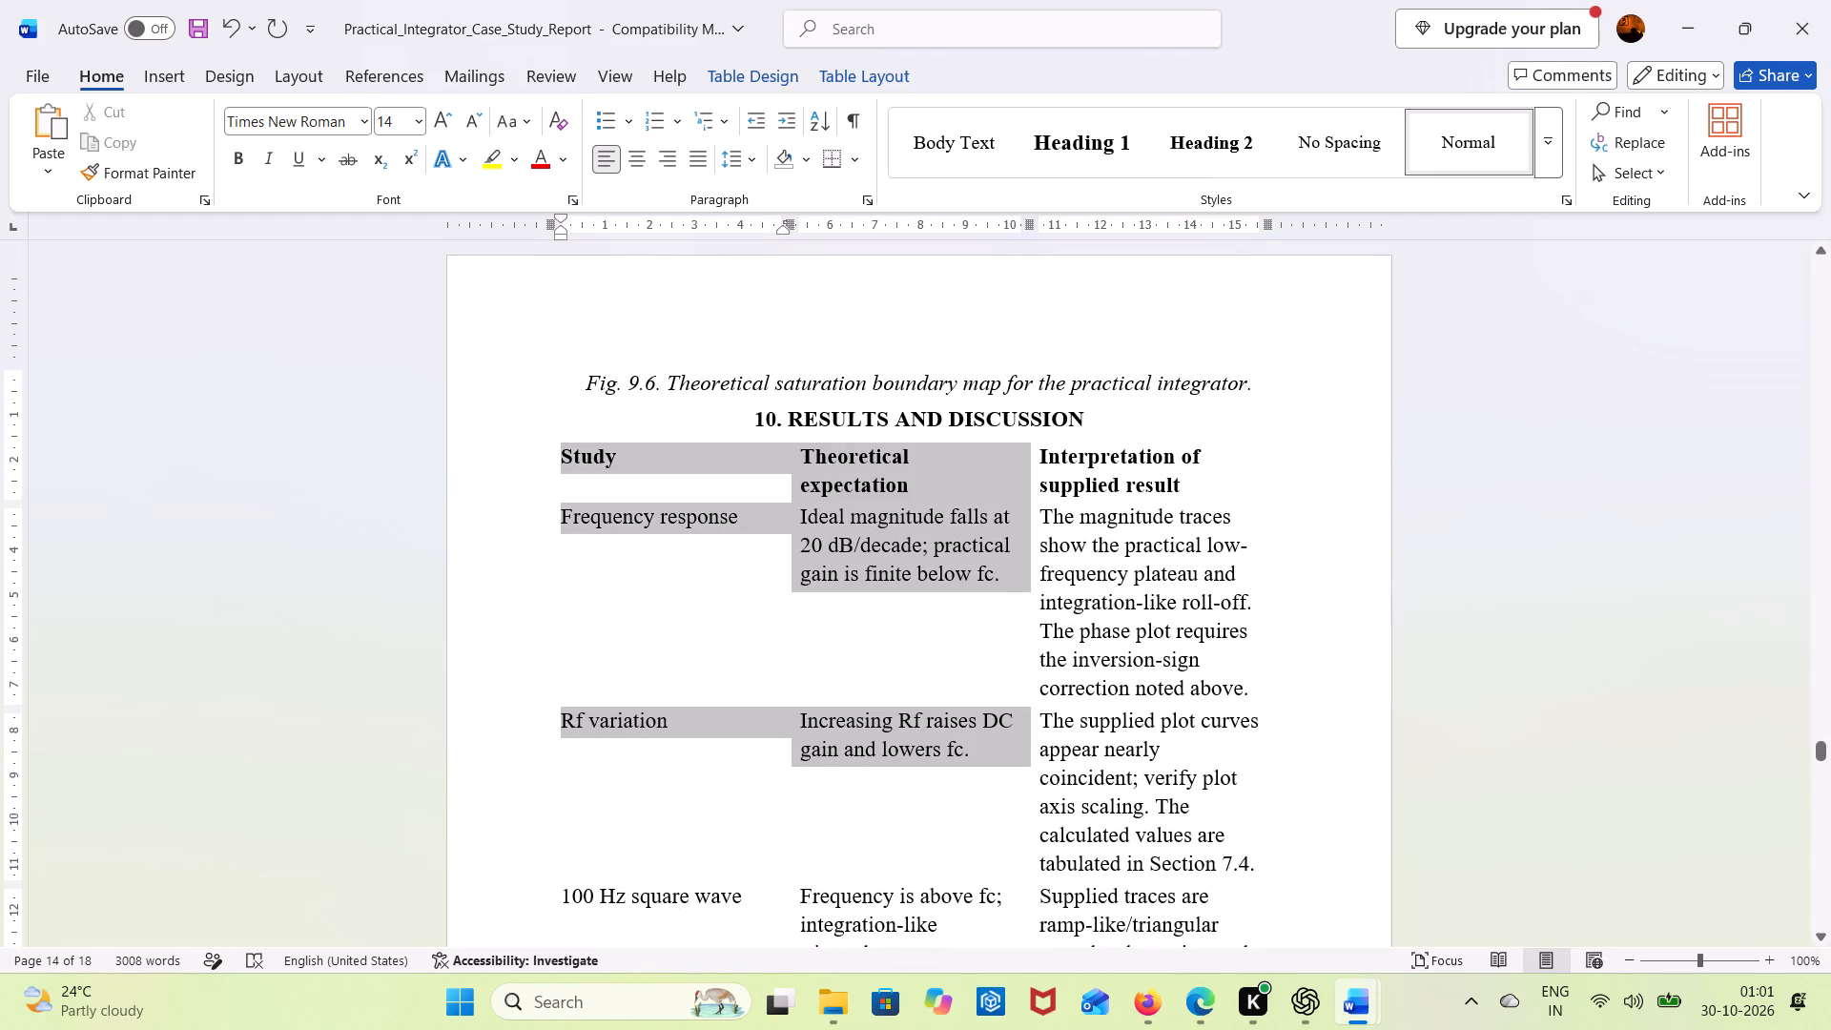
{"action": "left_click_drag", "start_coordinate": [841, 872], "coordinate": [1040, 764]}
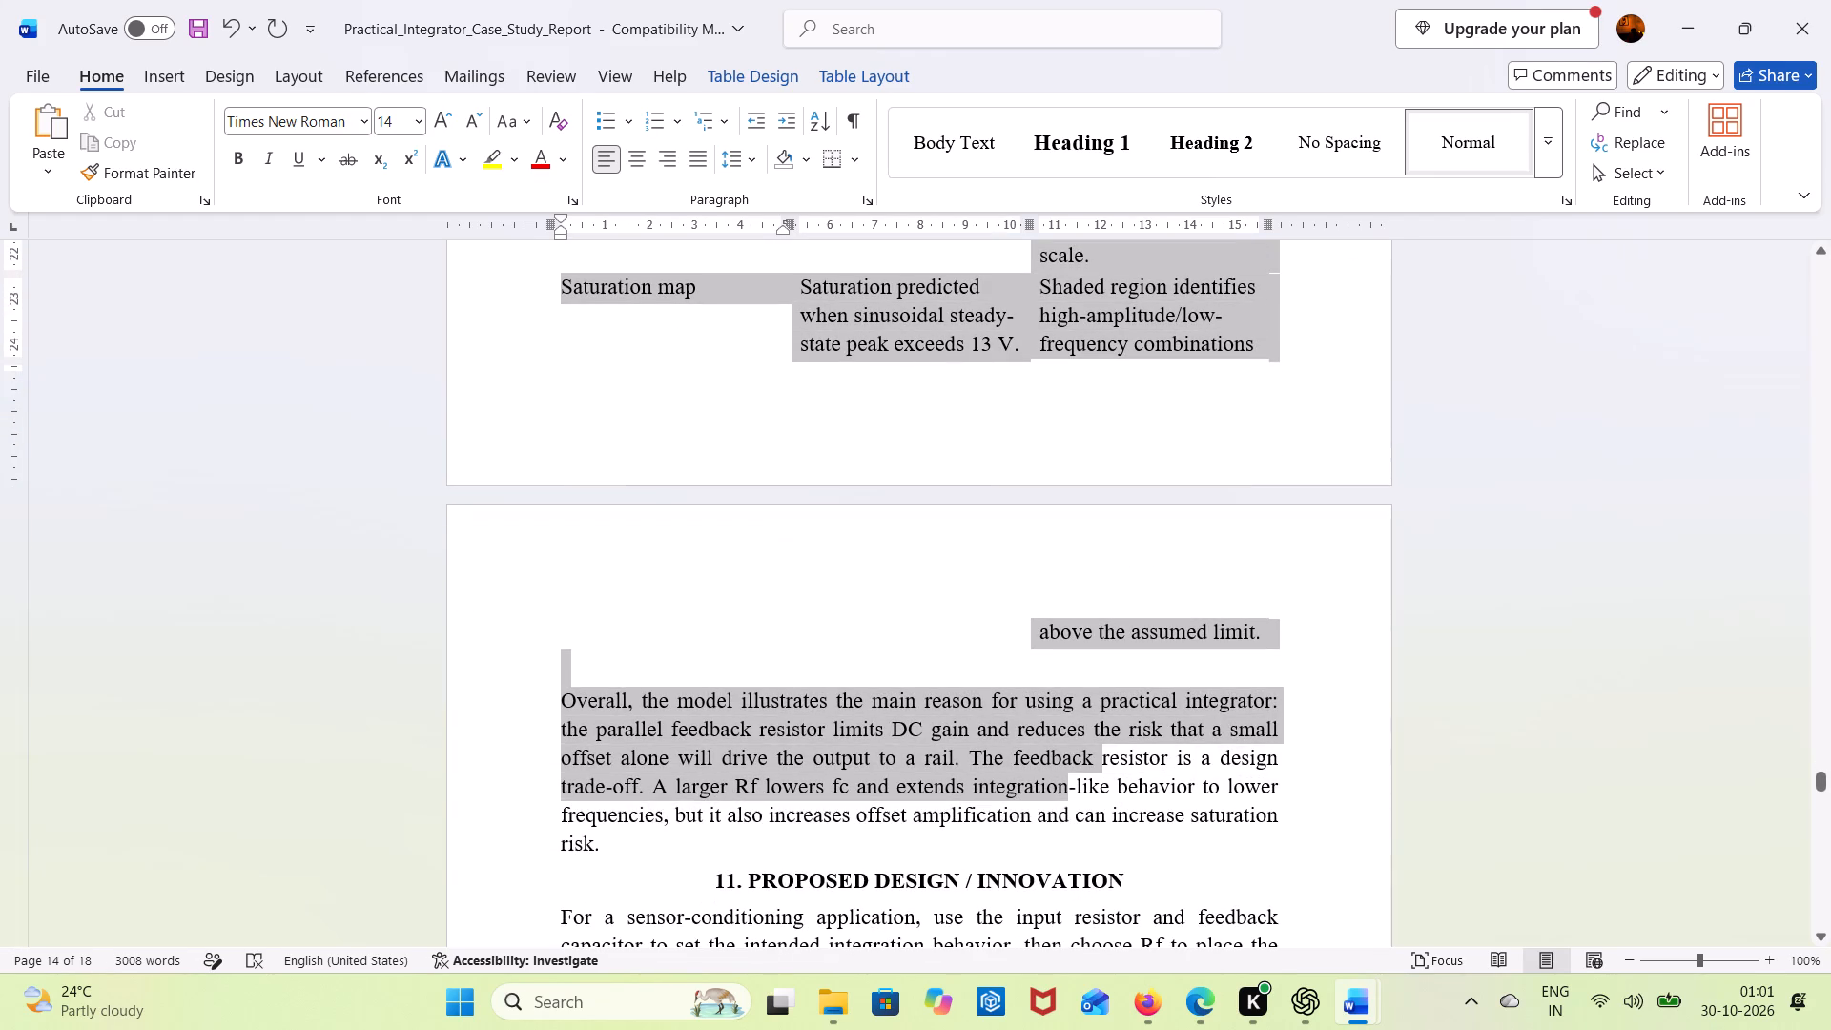
{"action": "left_click_drag", "start_coordinate": [1040, 764], "coordinate": [1162, 437]}
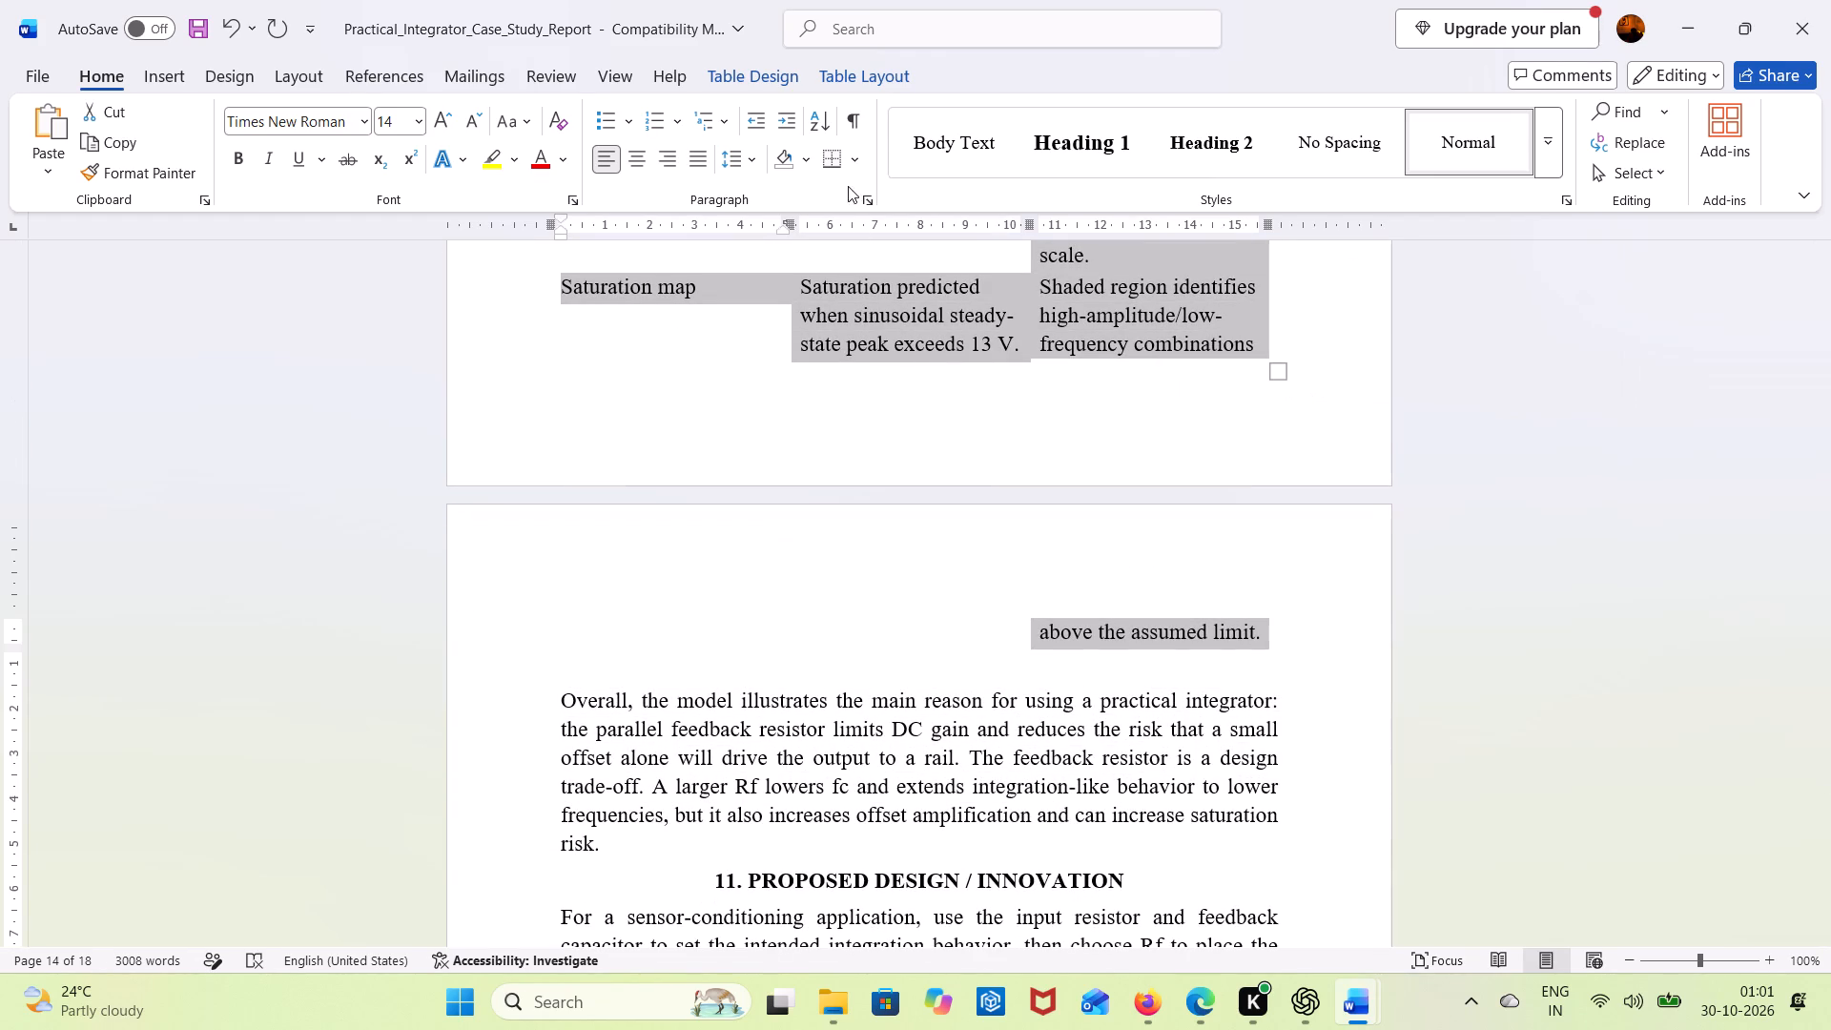
{"action": "left_click", "coordinate": [851, 162]}
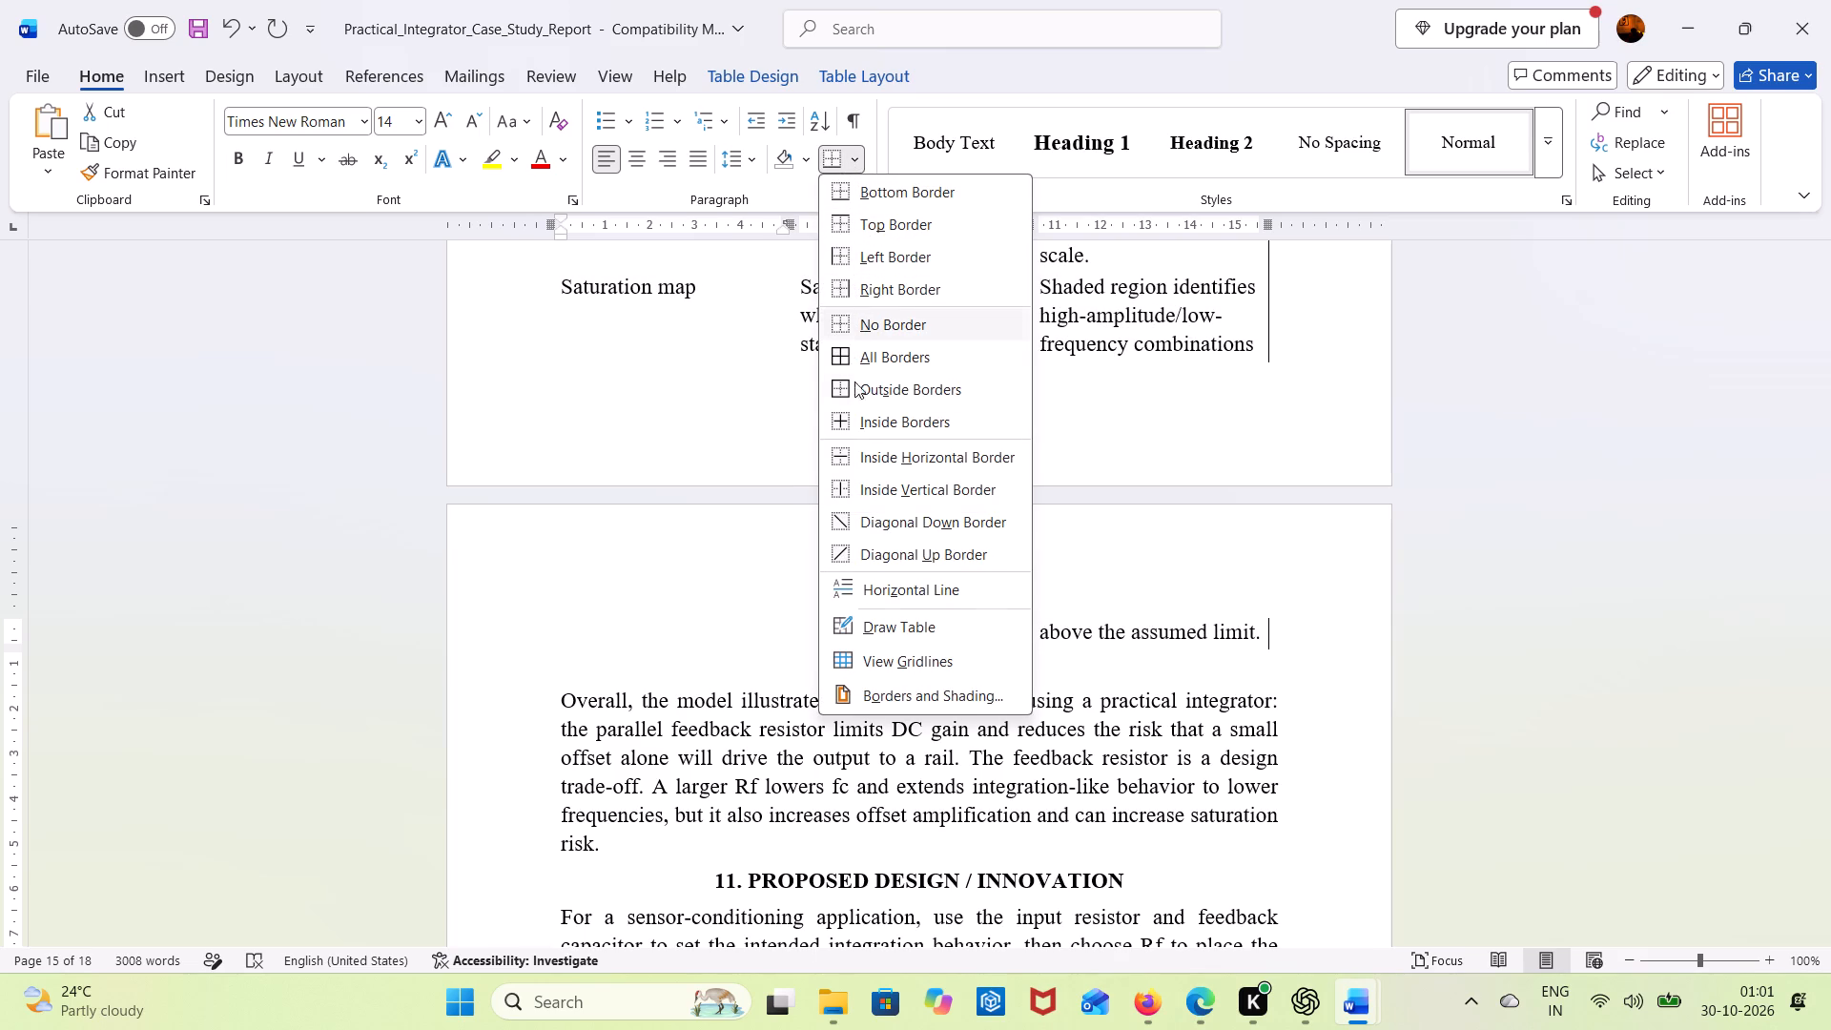
{"action": "left_click", "coordinate": [840, 360]}
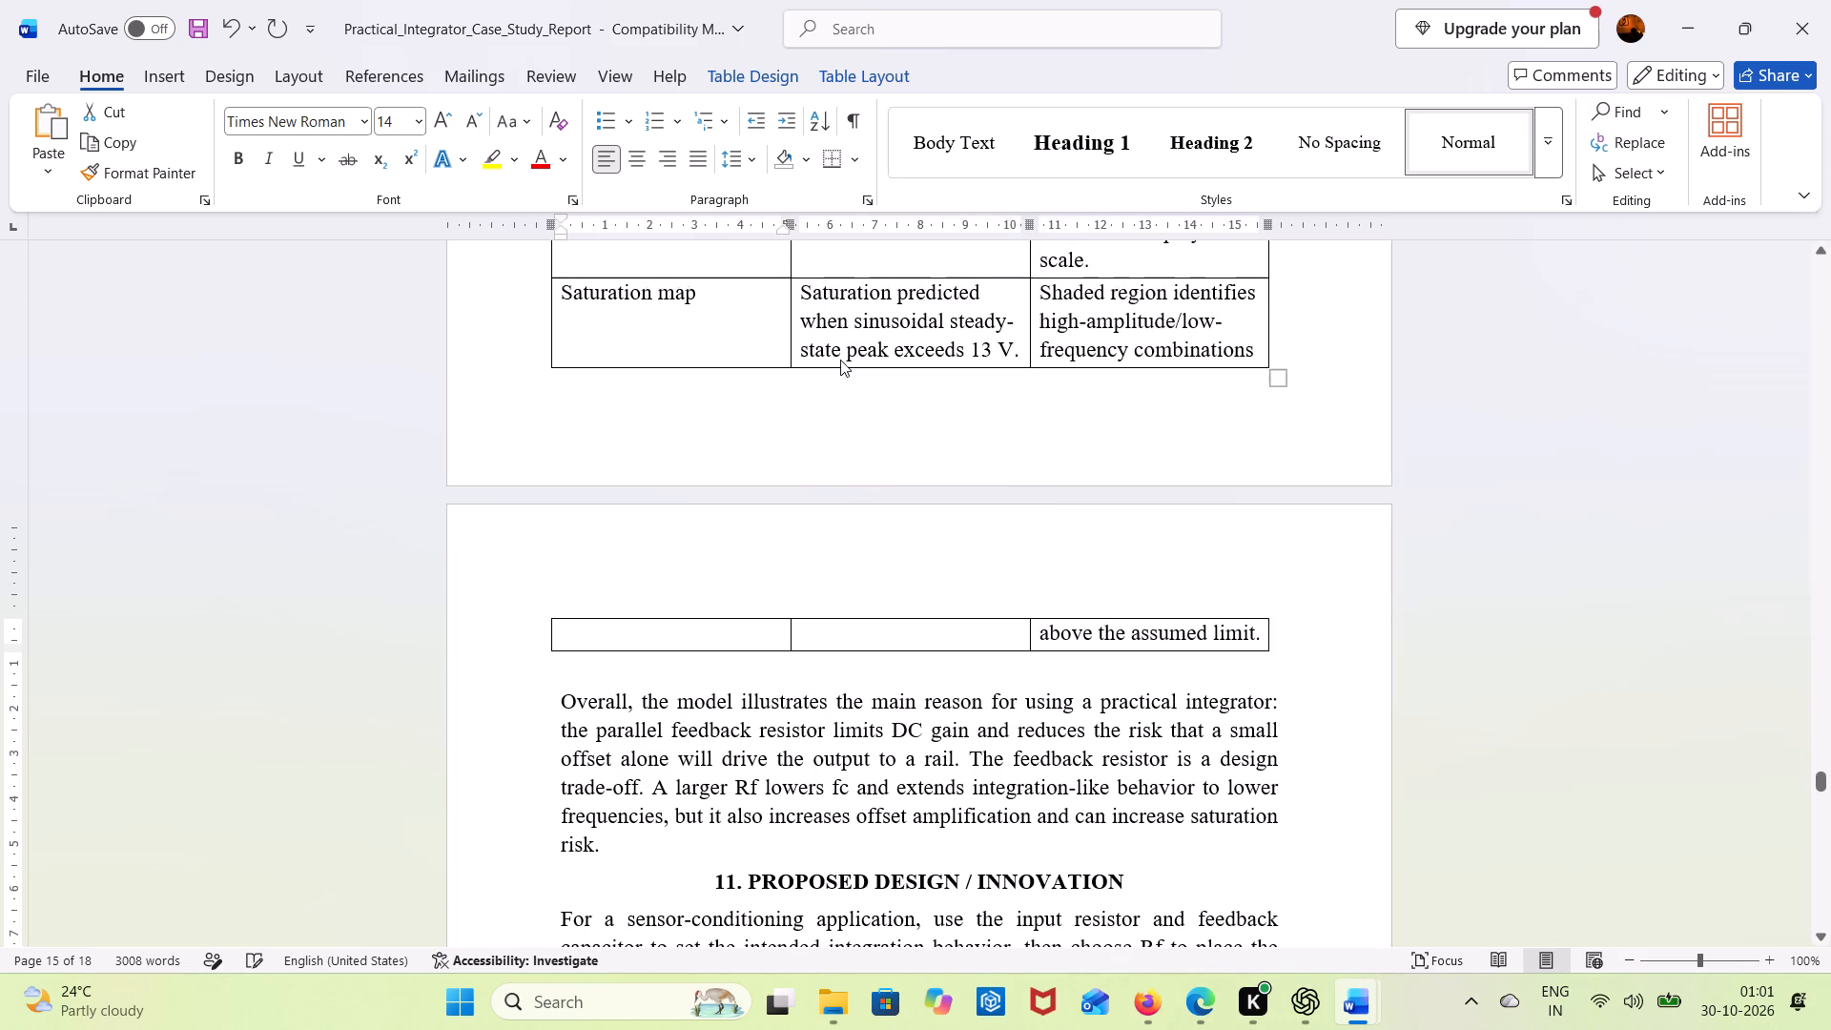
{"action": "left_click", "coordinate": [853, 445]}
{"action": "scroll", "coordinate": [853, 445], "scroll_direction": "up", "scroll_amount": 2}
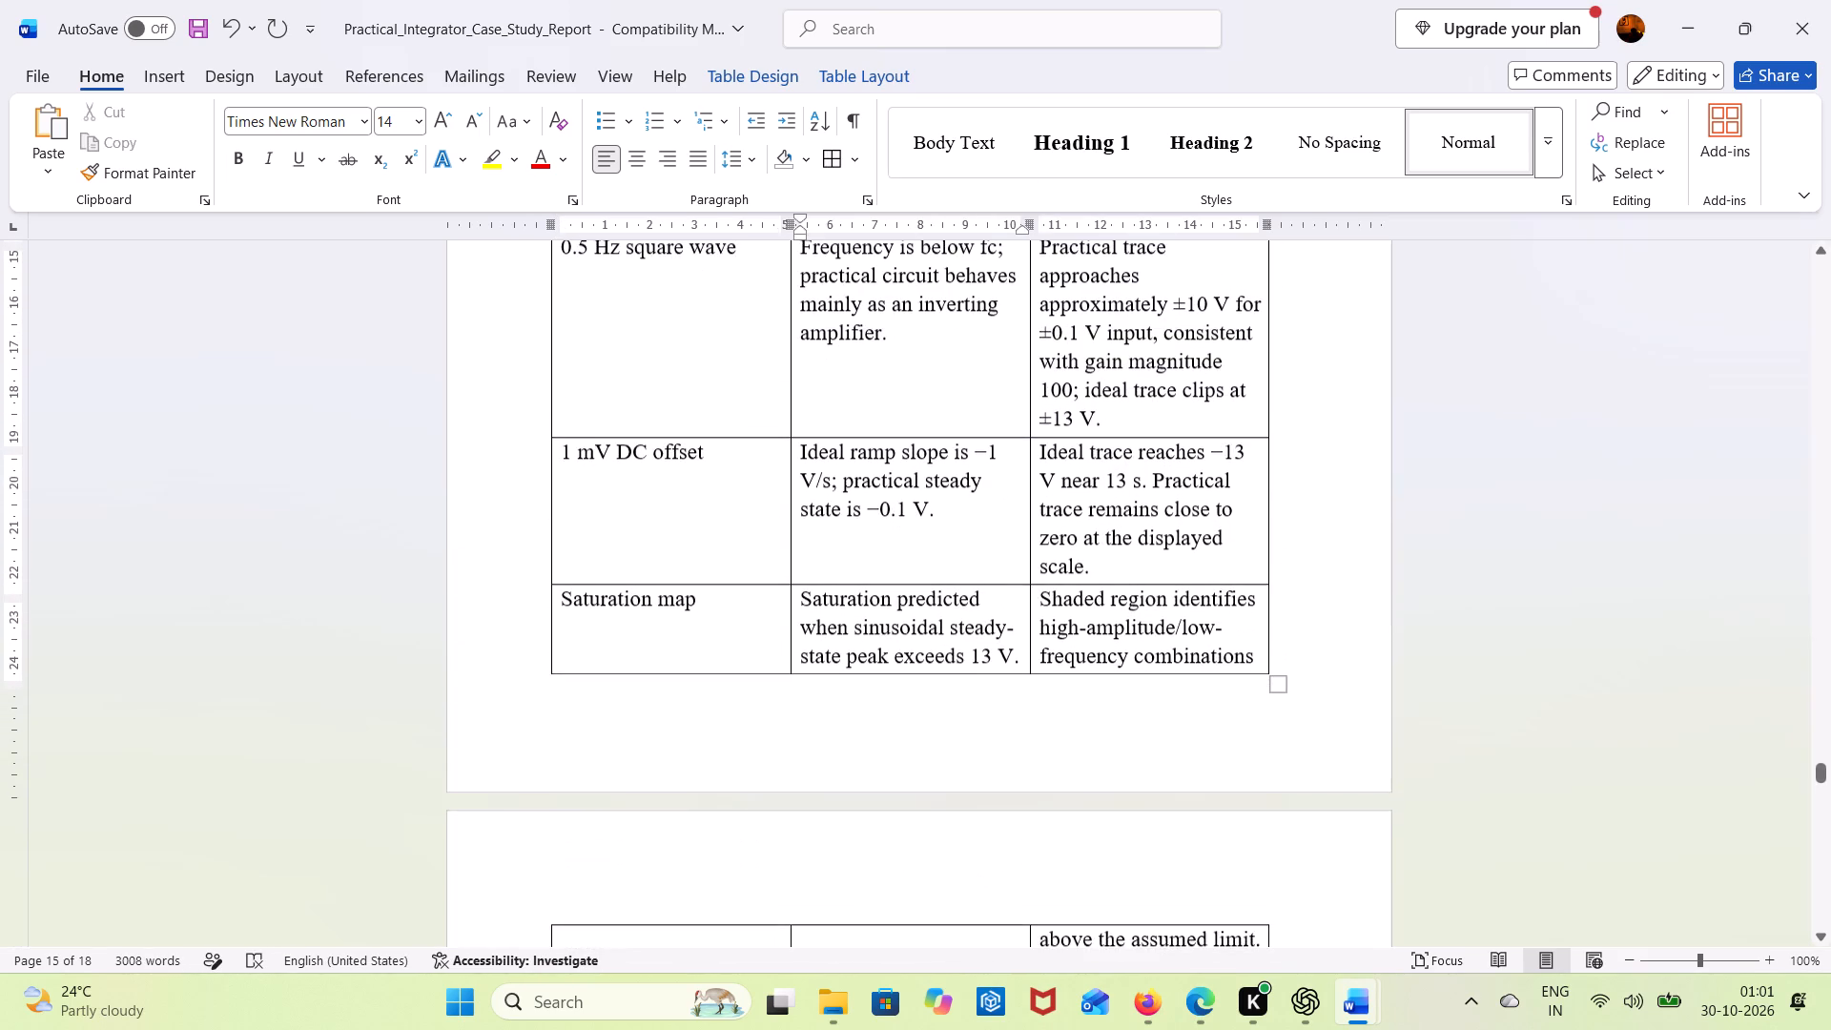
{"action": "scroll", "coordinate": [853, 445], "scroll_direction": "up", "scroll_amount": 3}
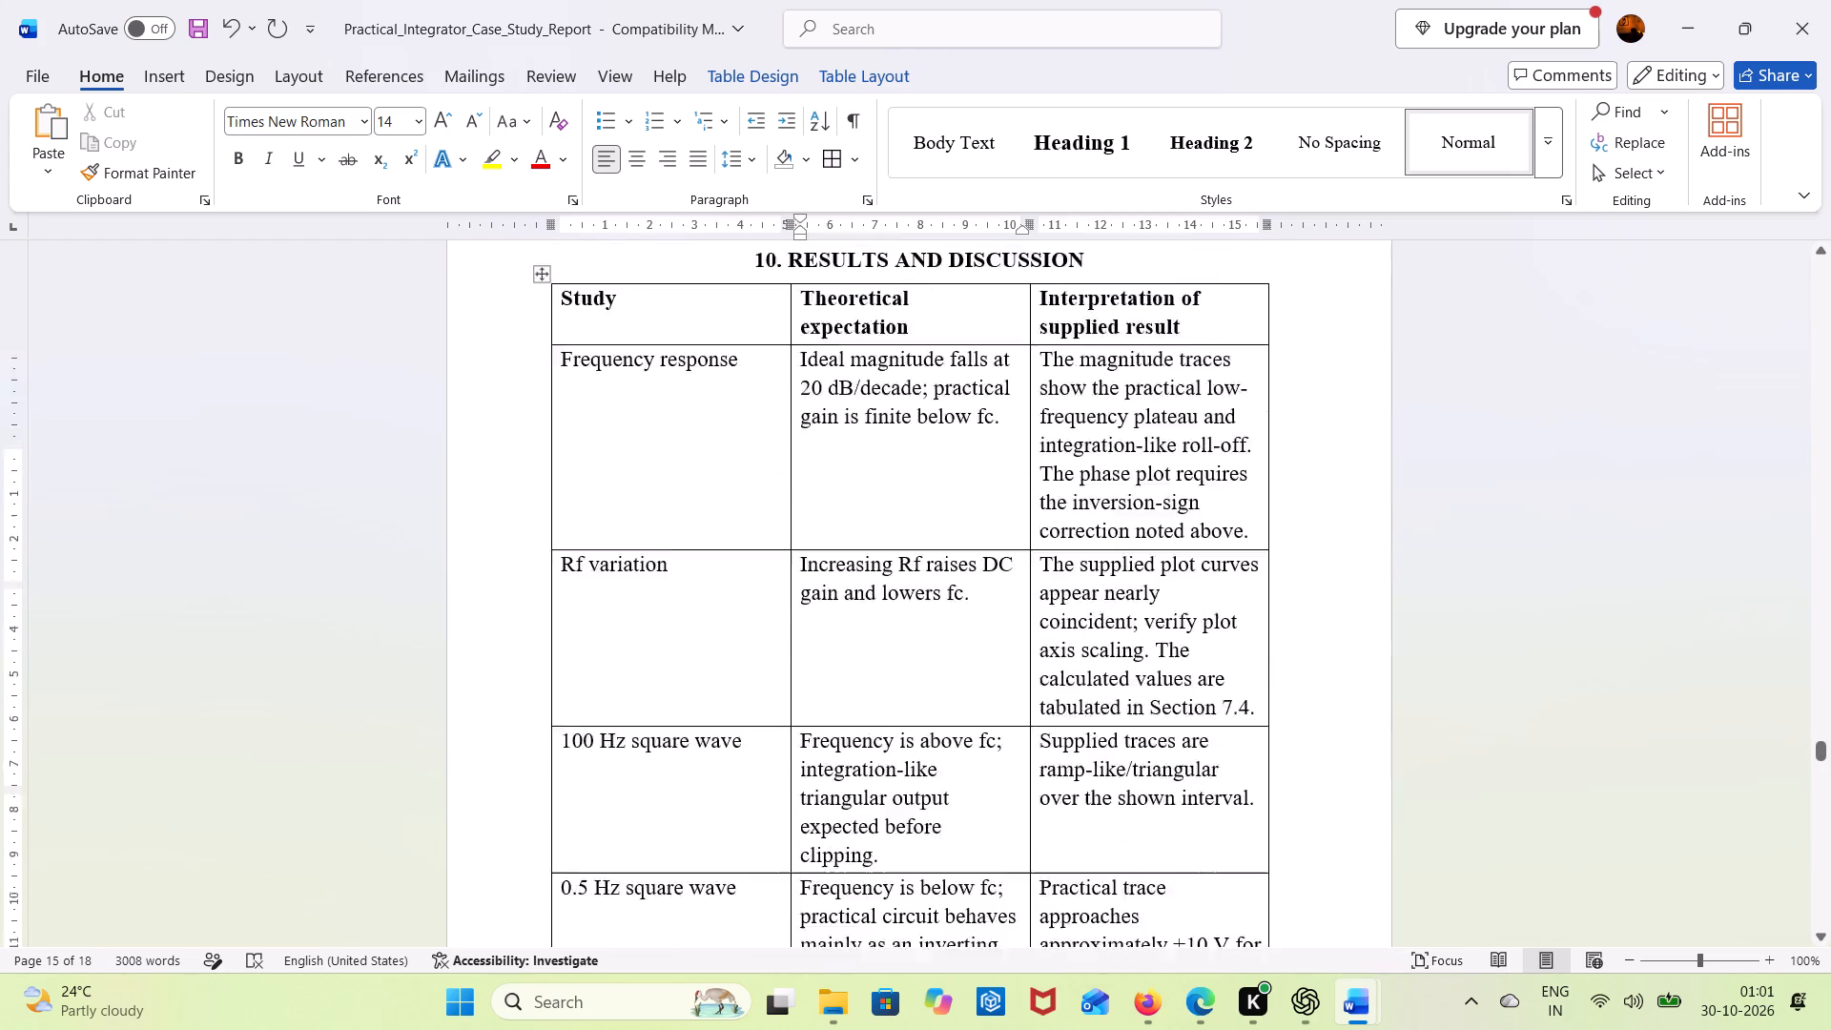
Remove the blank paragraphs before the Fig. 9.6 caption so it moves up to the page holding its graph.
{"action": "scroll", "coordinate": [853, 445], "scroll_direction": "up", "scroll_amount": 1}
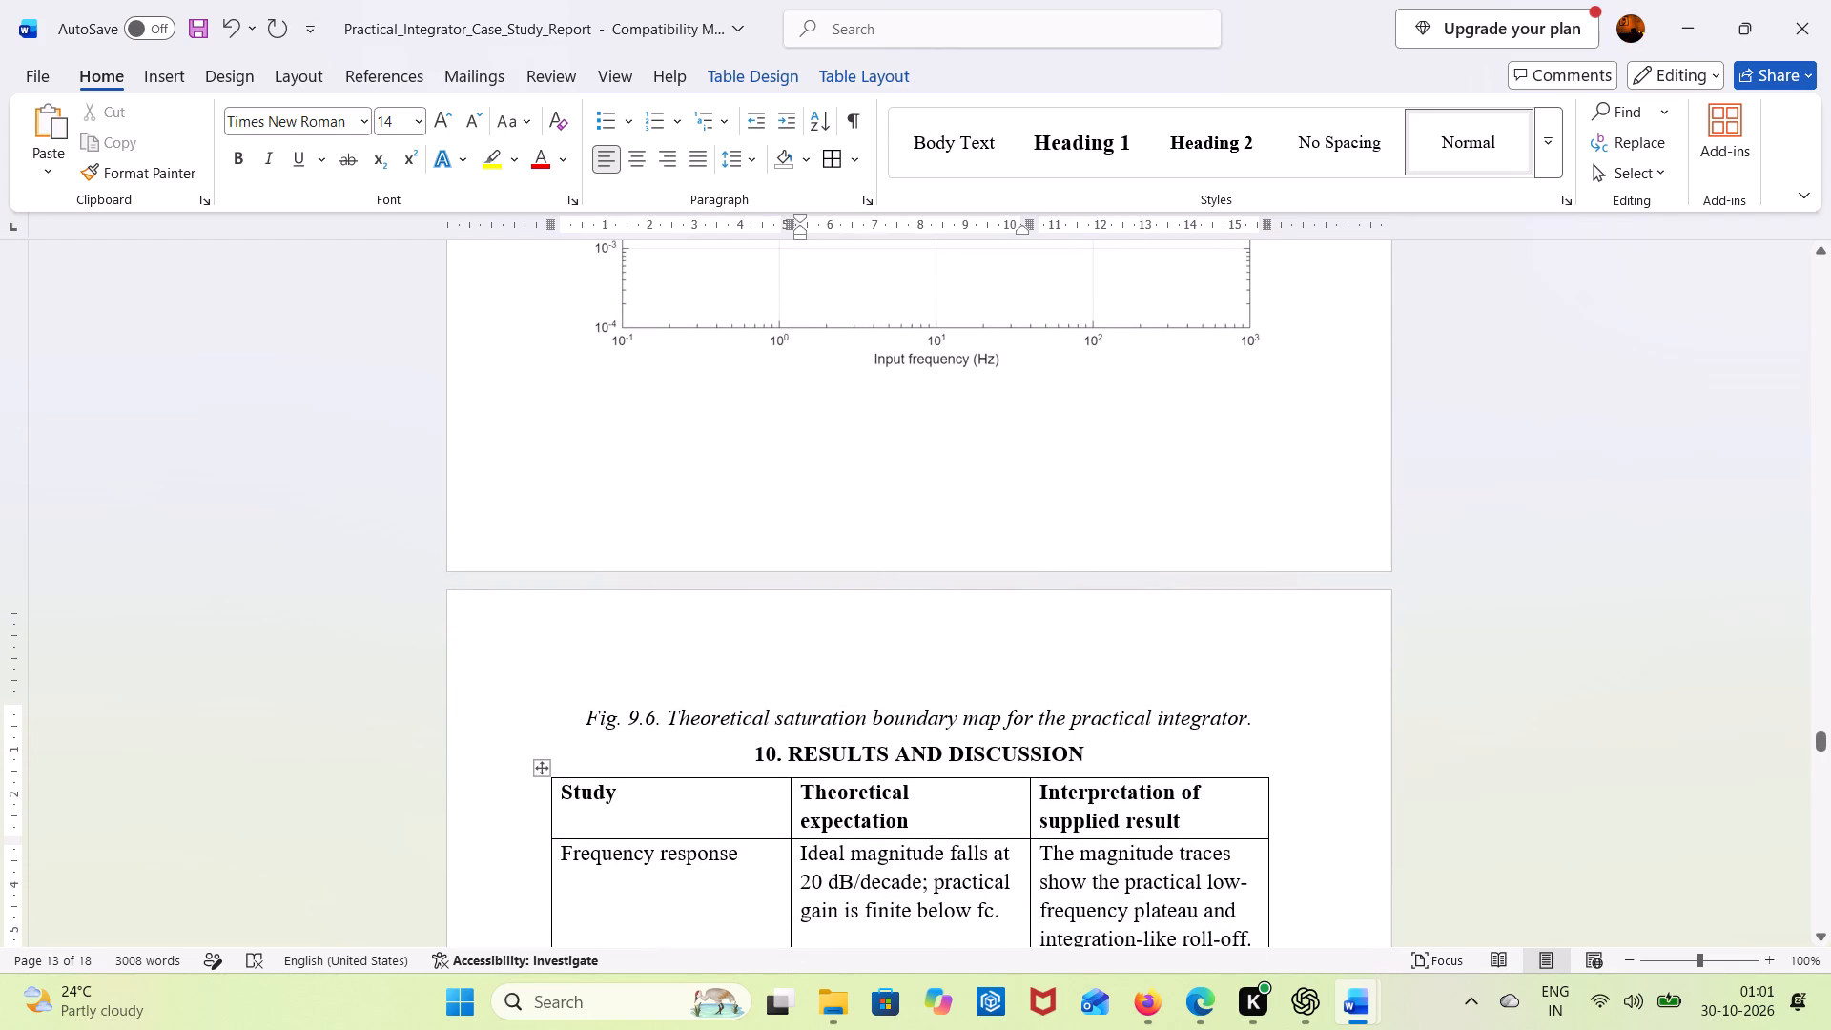
{"action": "left_click_drag", "start_coordinate": [582, 719], "coordinate": [817, 719]}
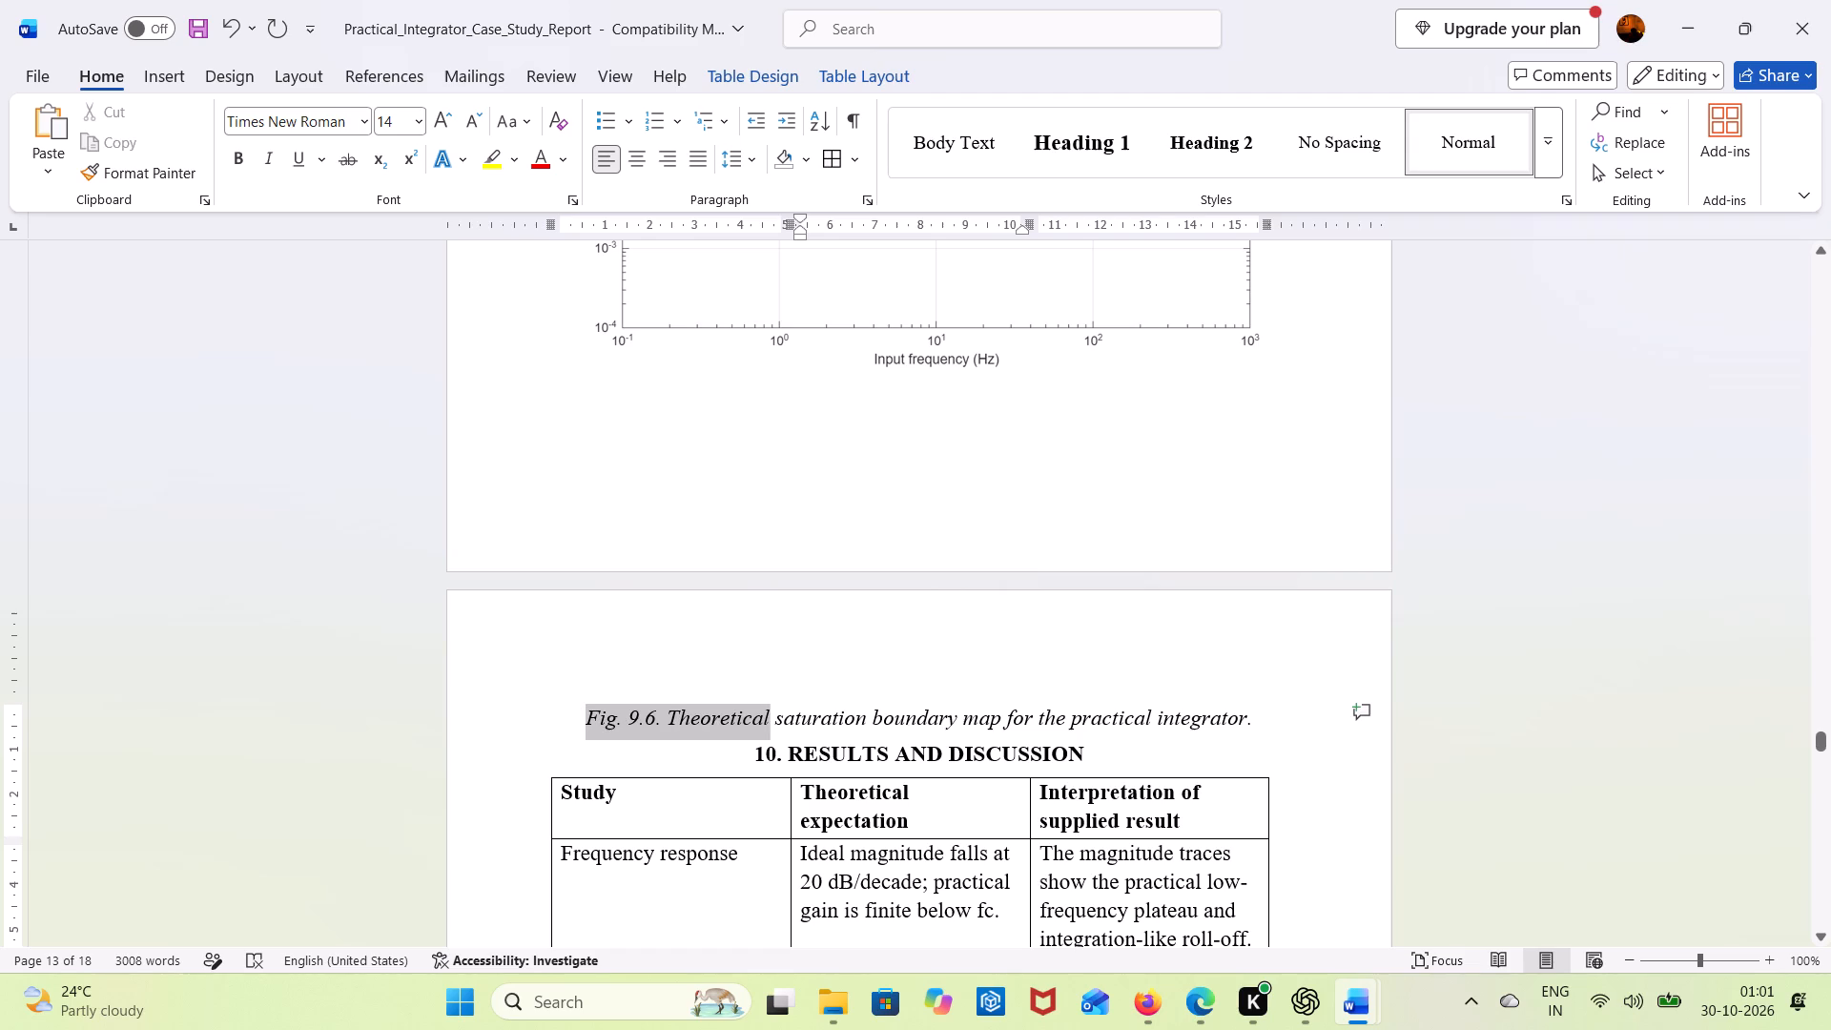
{"action": "left_click_drag", "start_coordinate": [817, 719], "coordinate": [476, 728]}
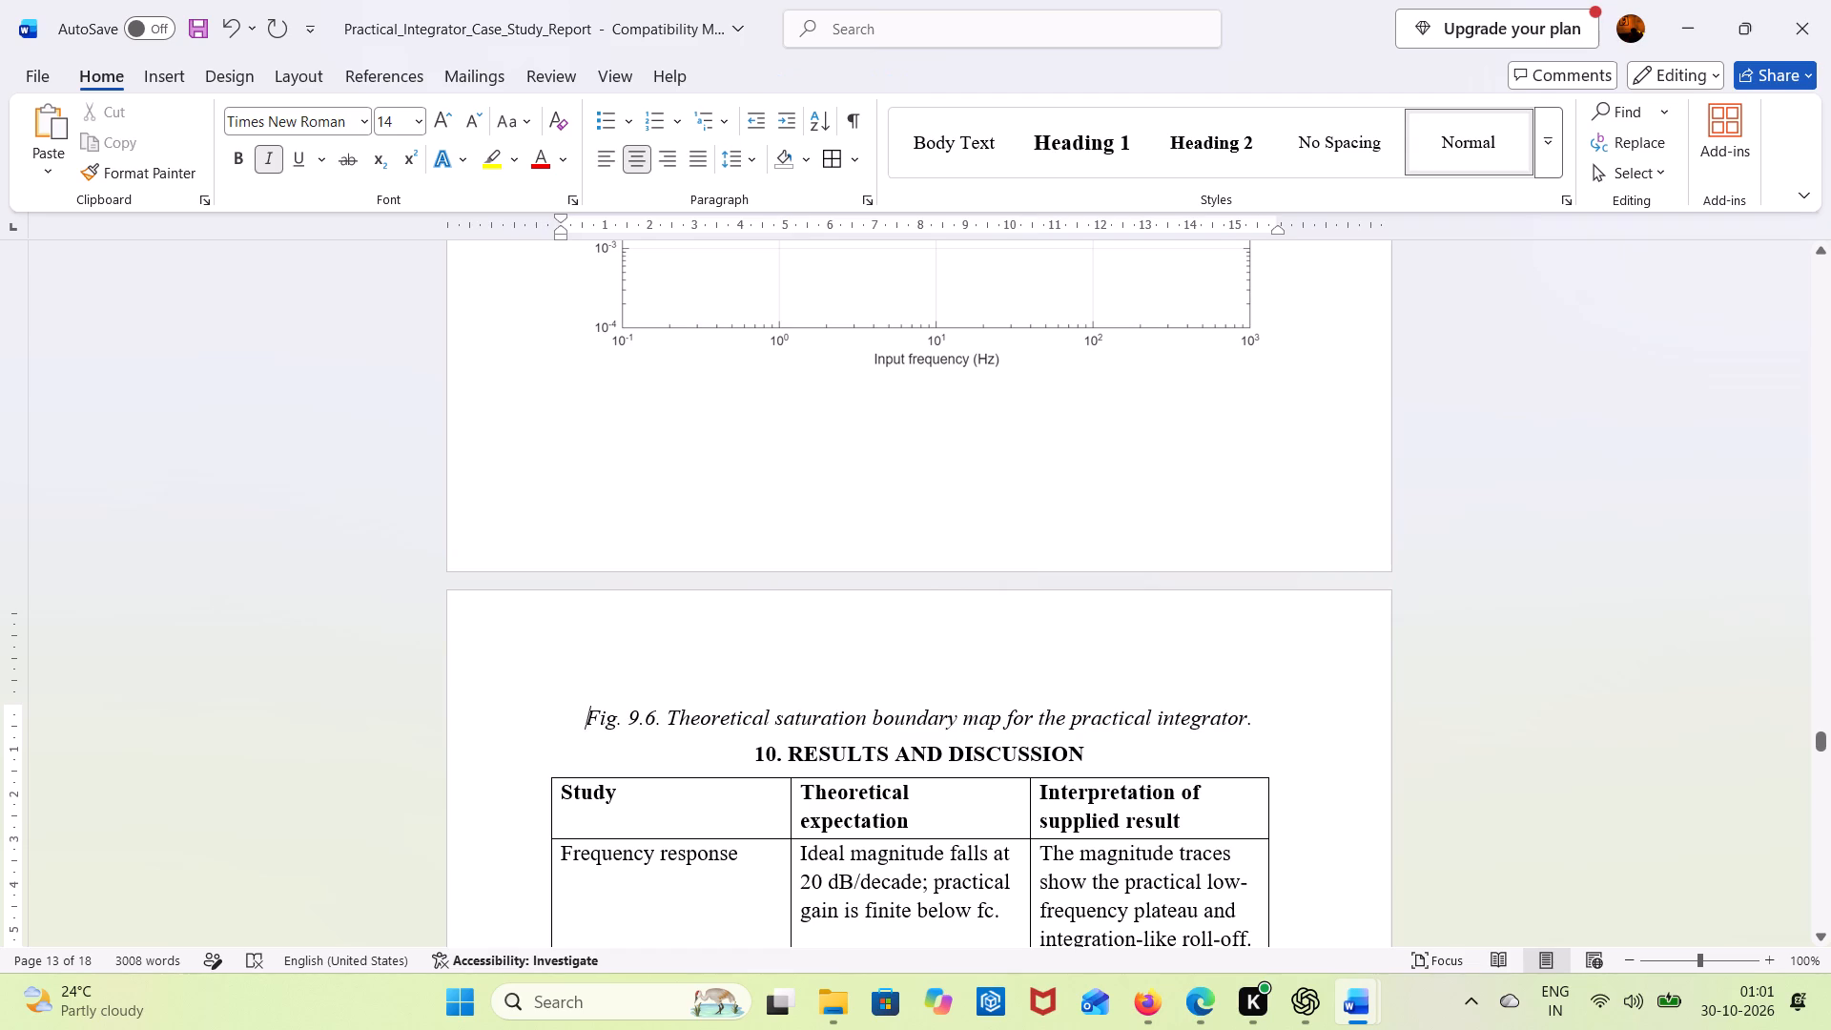
{"action": "key", "text": "BackSpace"}
{"action": "key", "text": "BackSpace"}
Check the section 10 results table's layout, and review the cover page from the title to the institute logo.
{"action": "scroll", "coordinate": [476, 728], "scroll_direction": "down", "scroll_amount": 2}
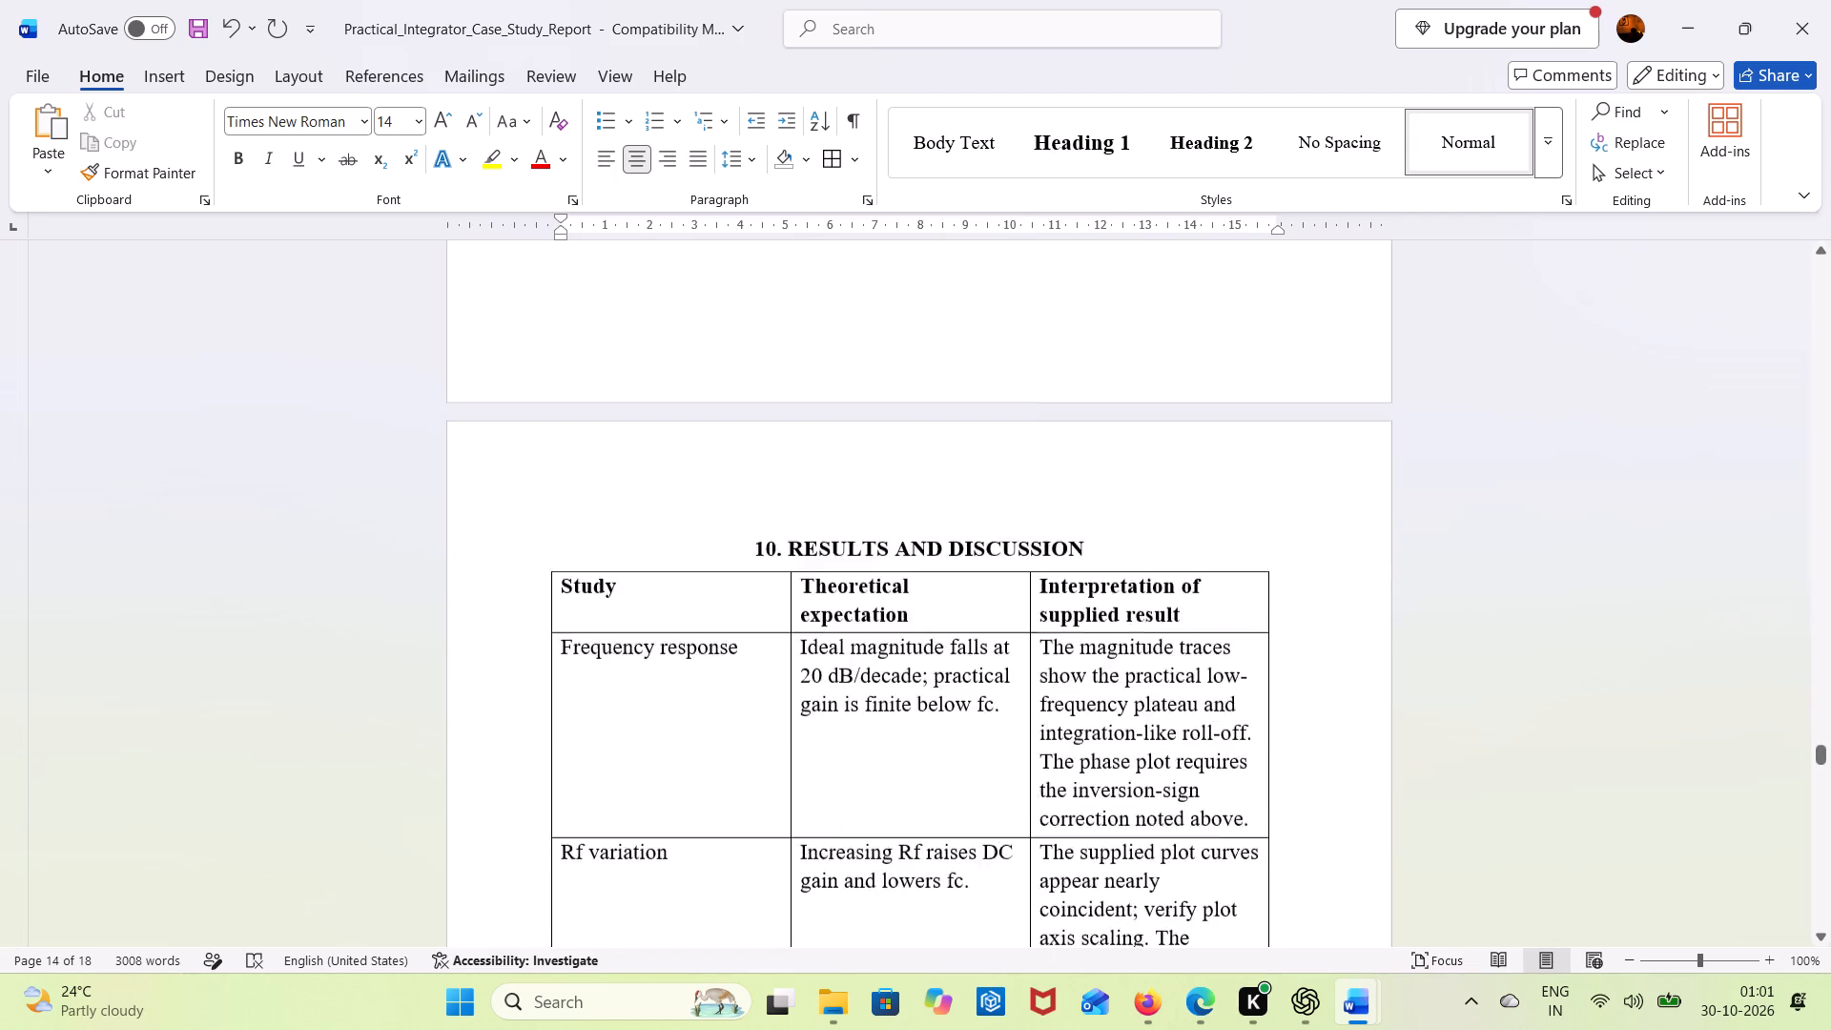
{"action": "scroll", "coordinate": [476, 728], "scroll_direction": "down", "scroll_amount": 2}
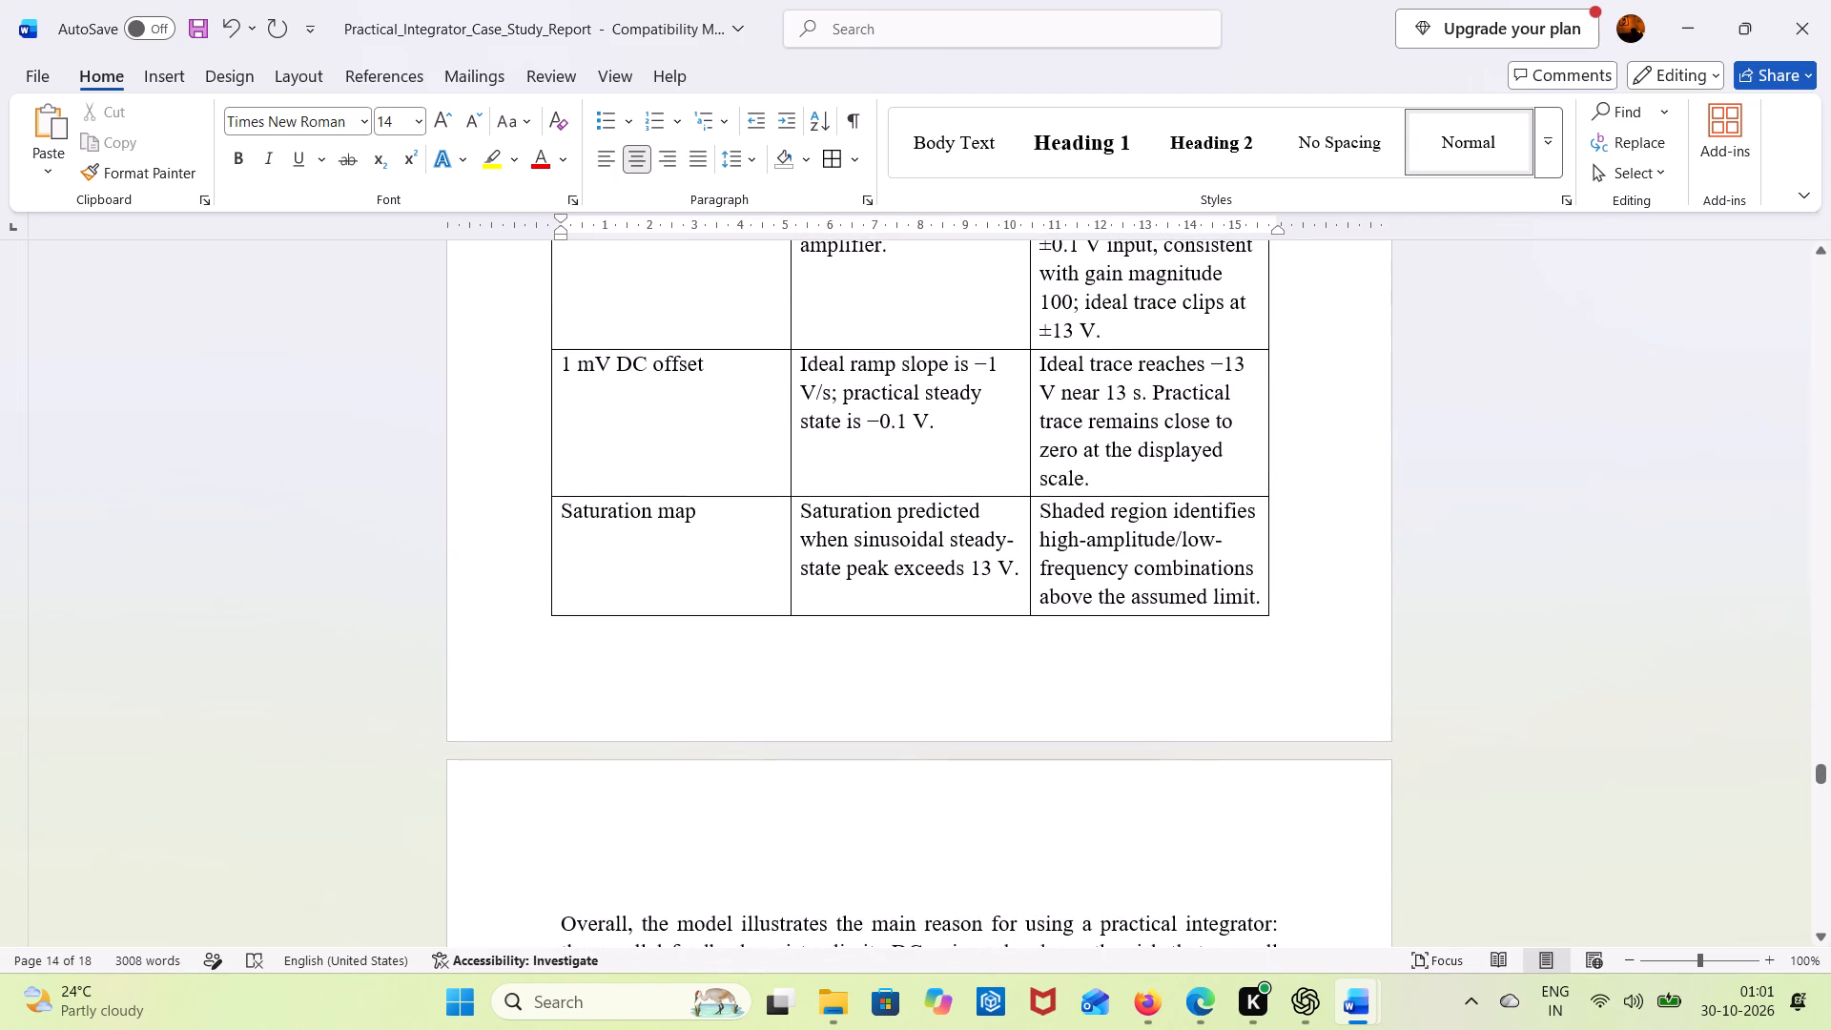
{"action": "scroll", "coordinate": [754, 721], "scroll_direction": "up", "scroll_amount": 14}
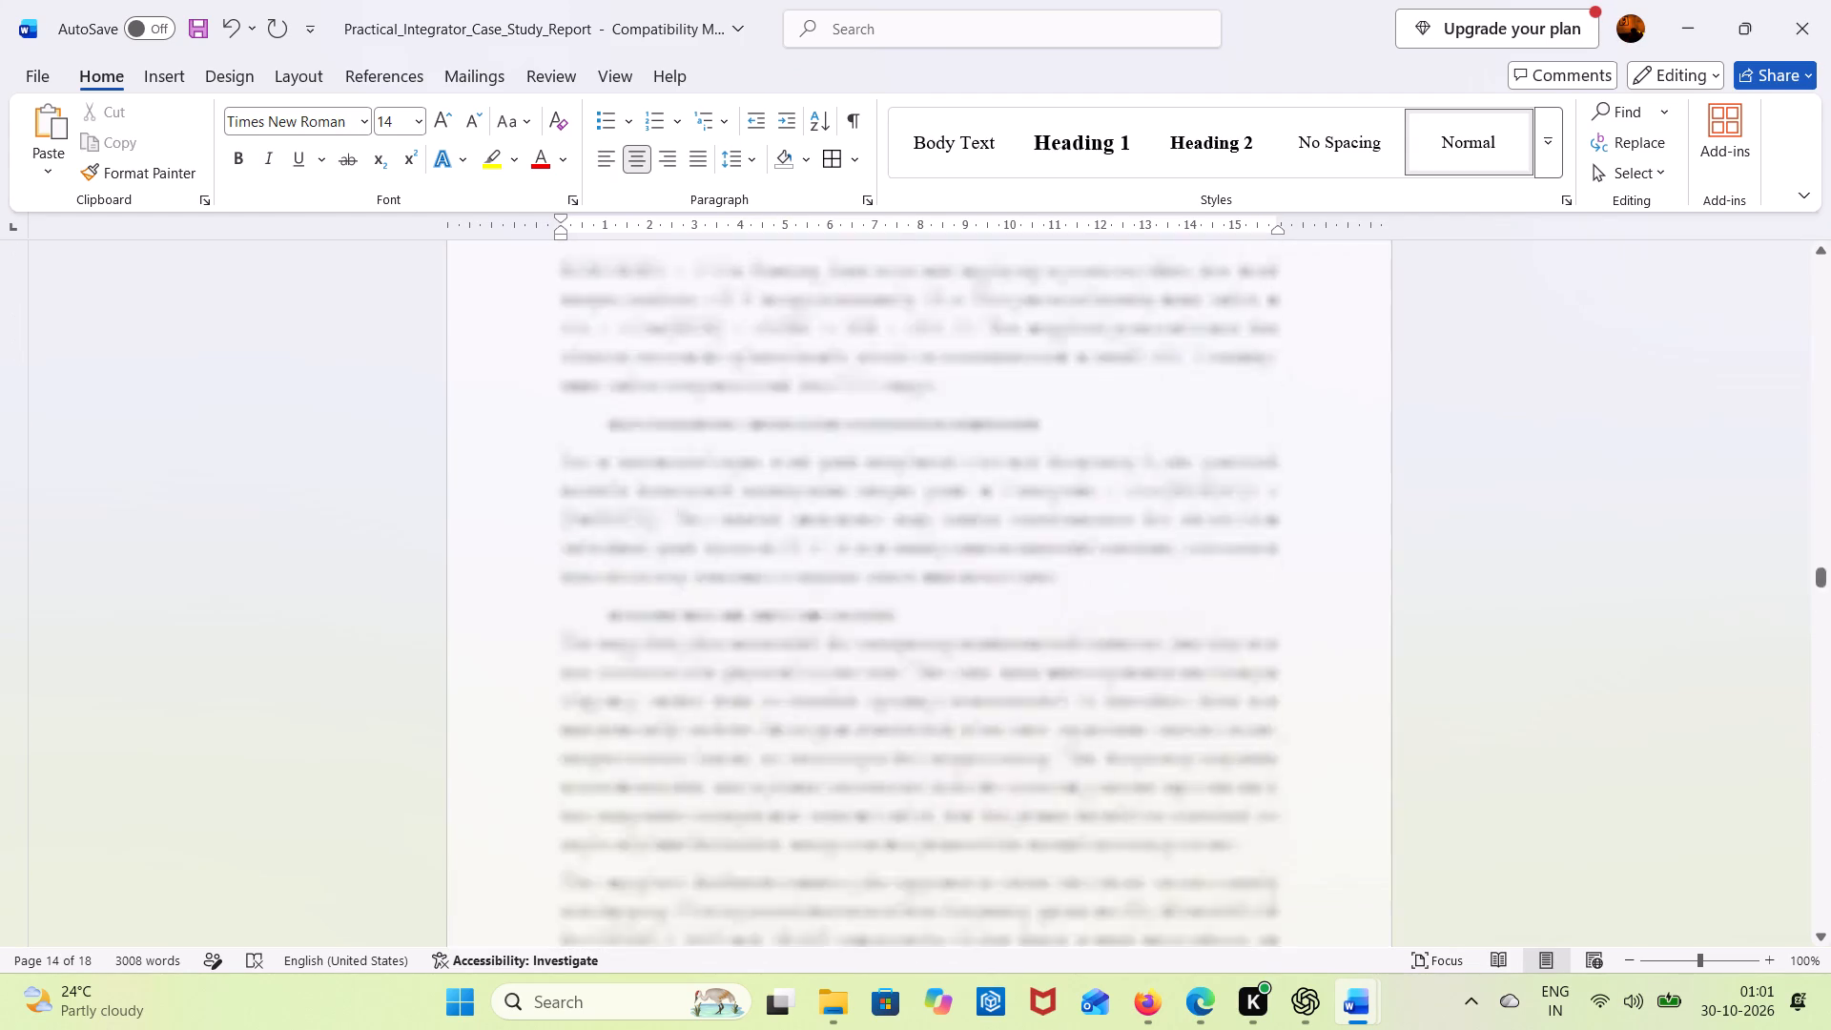
{"action": "scroll", "coordinate": [754, 721], "scroll_direction": "up", "scroll_amount": 10}
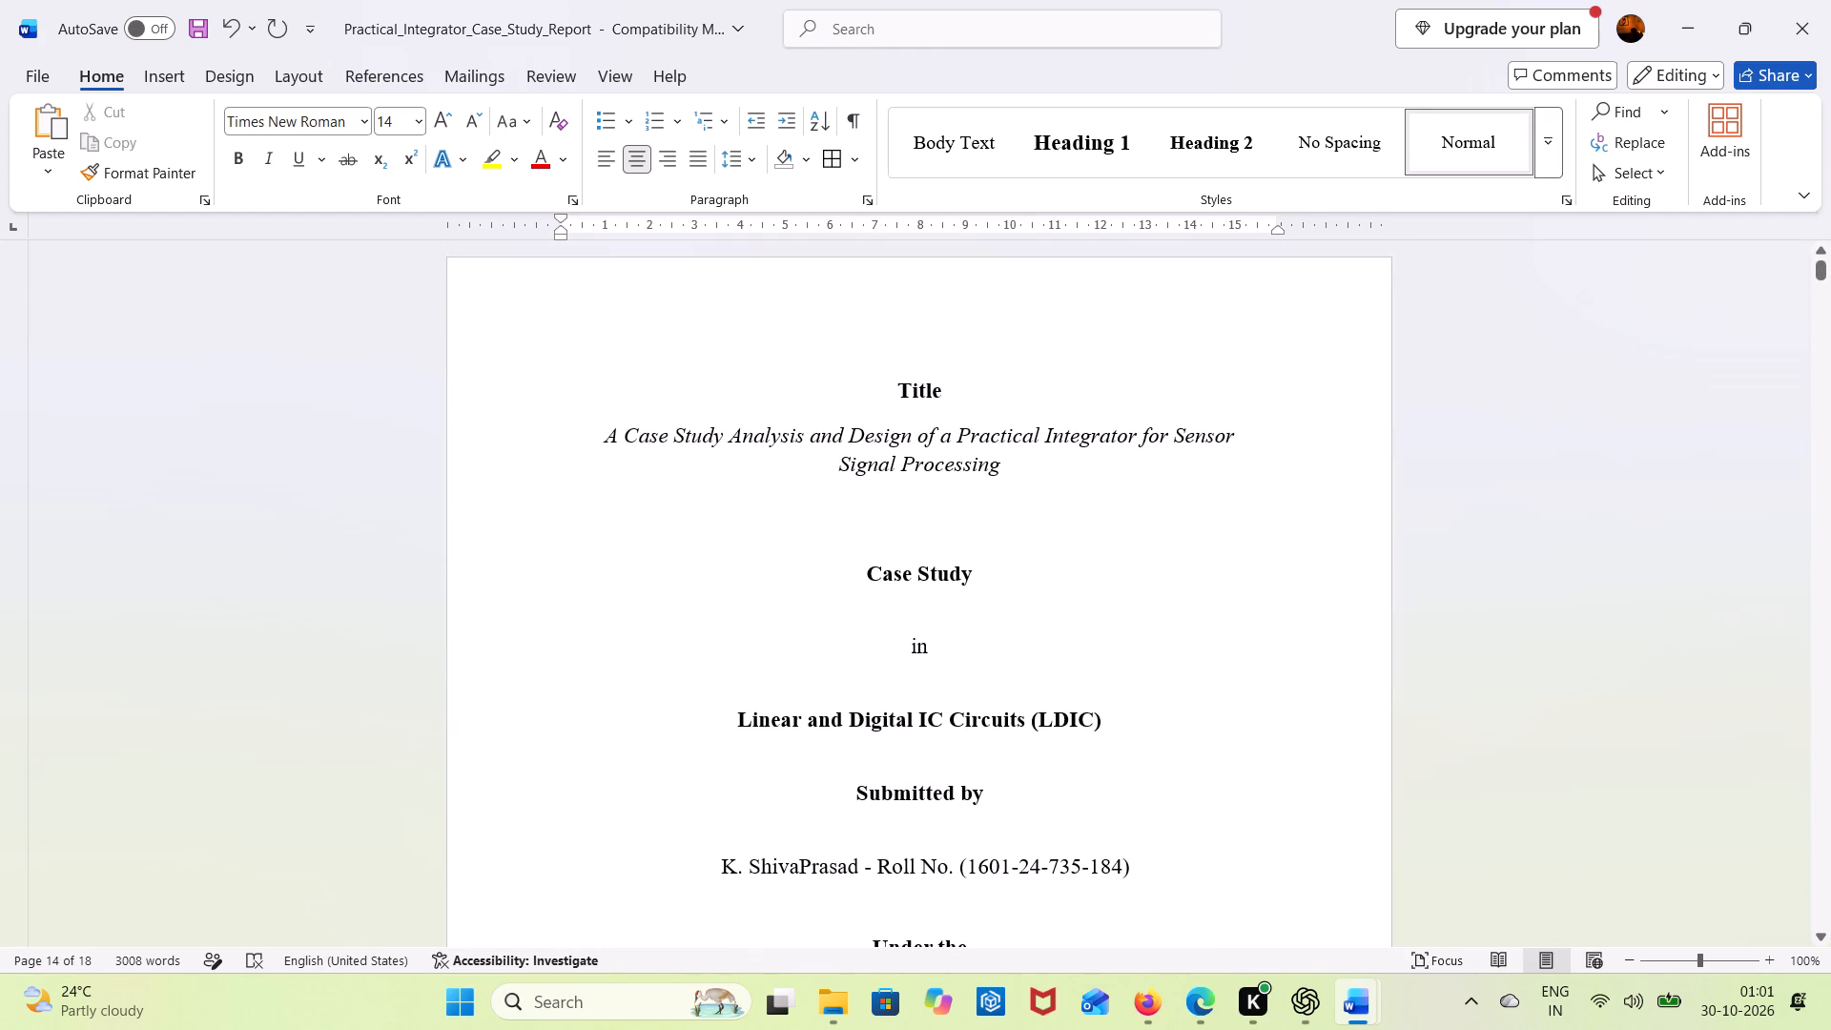
{"action": "scroll", "coordinate": [974, 608], "scroll_direction": "down", "scroll_amount": 1}
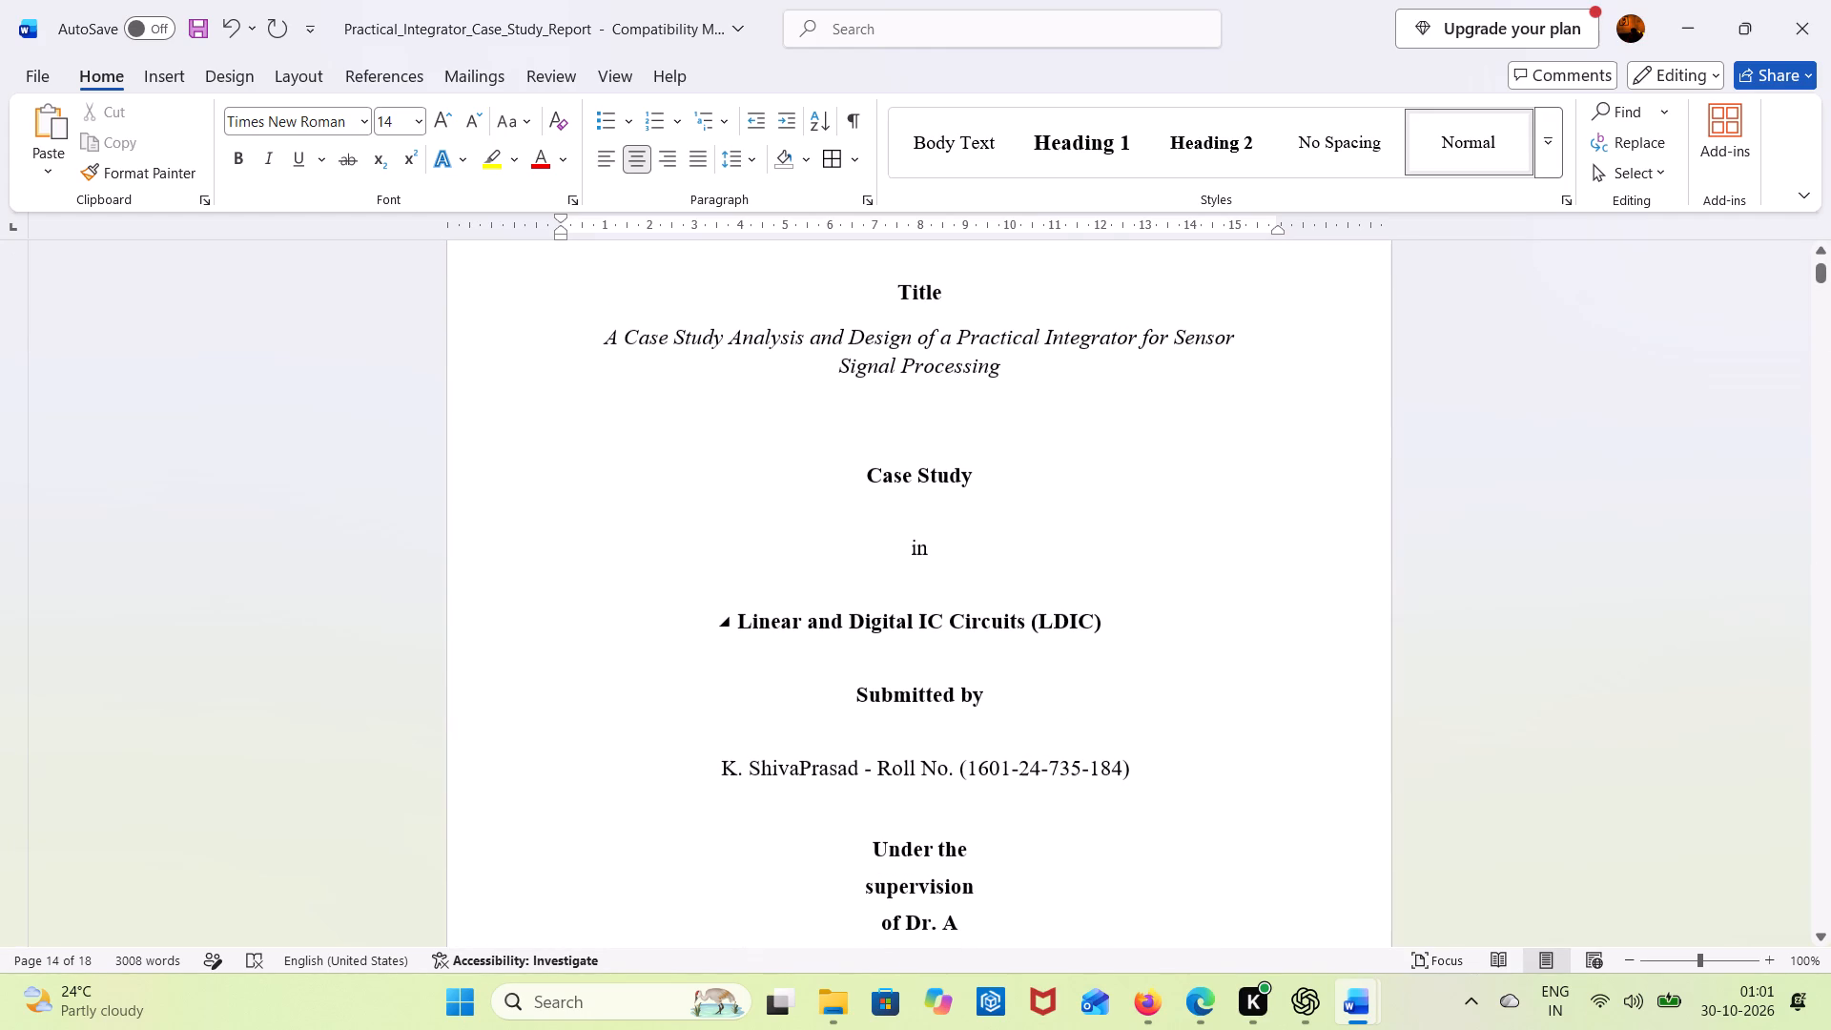
{"action": "scroll", "coordinate": [974, 608], "scroll_direction": "down", "scroll_amount": 1}
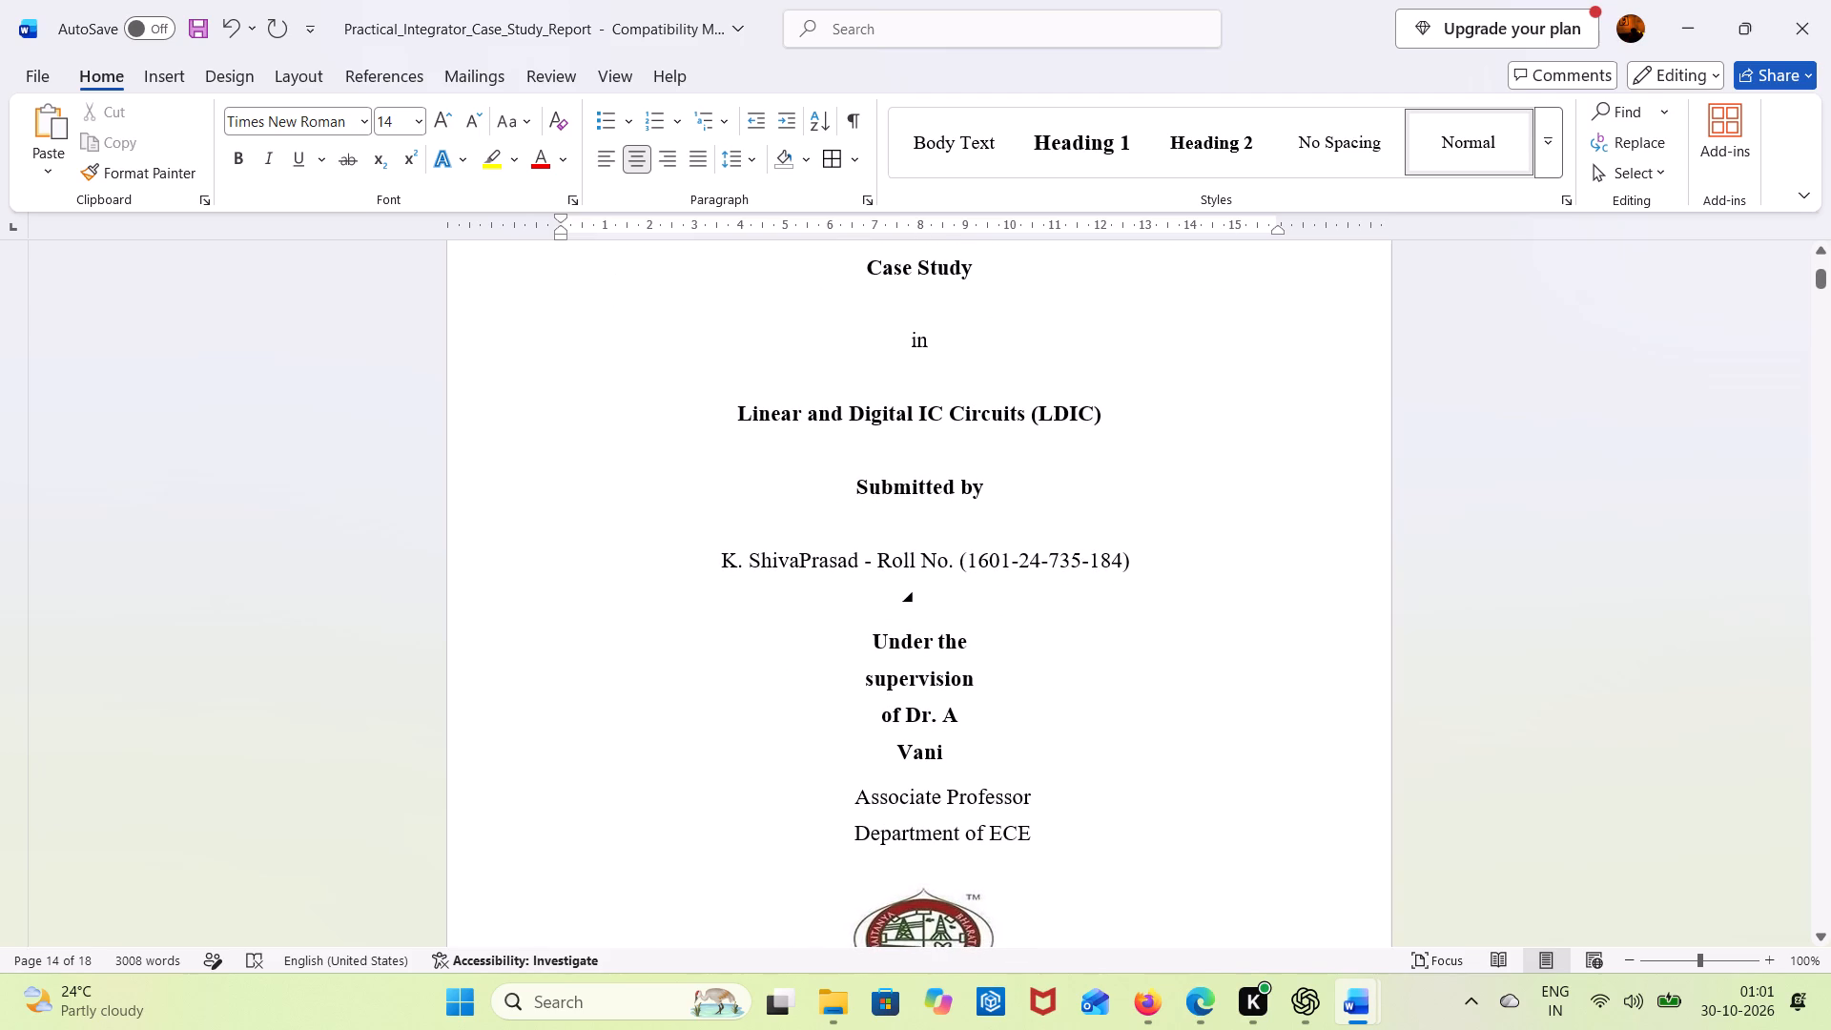
{"action": "scroll", "coordinate": [974, 608], "scroll_direction": "down", "scroll_amount": 1}
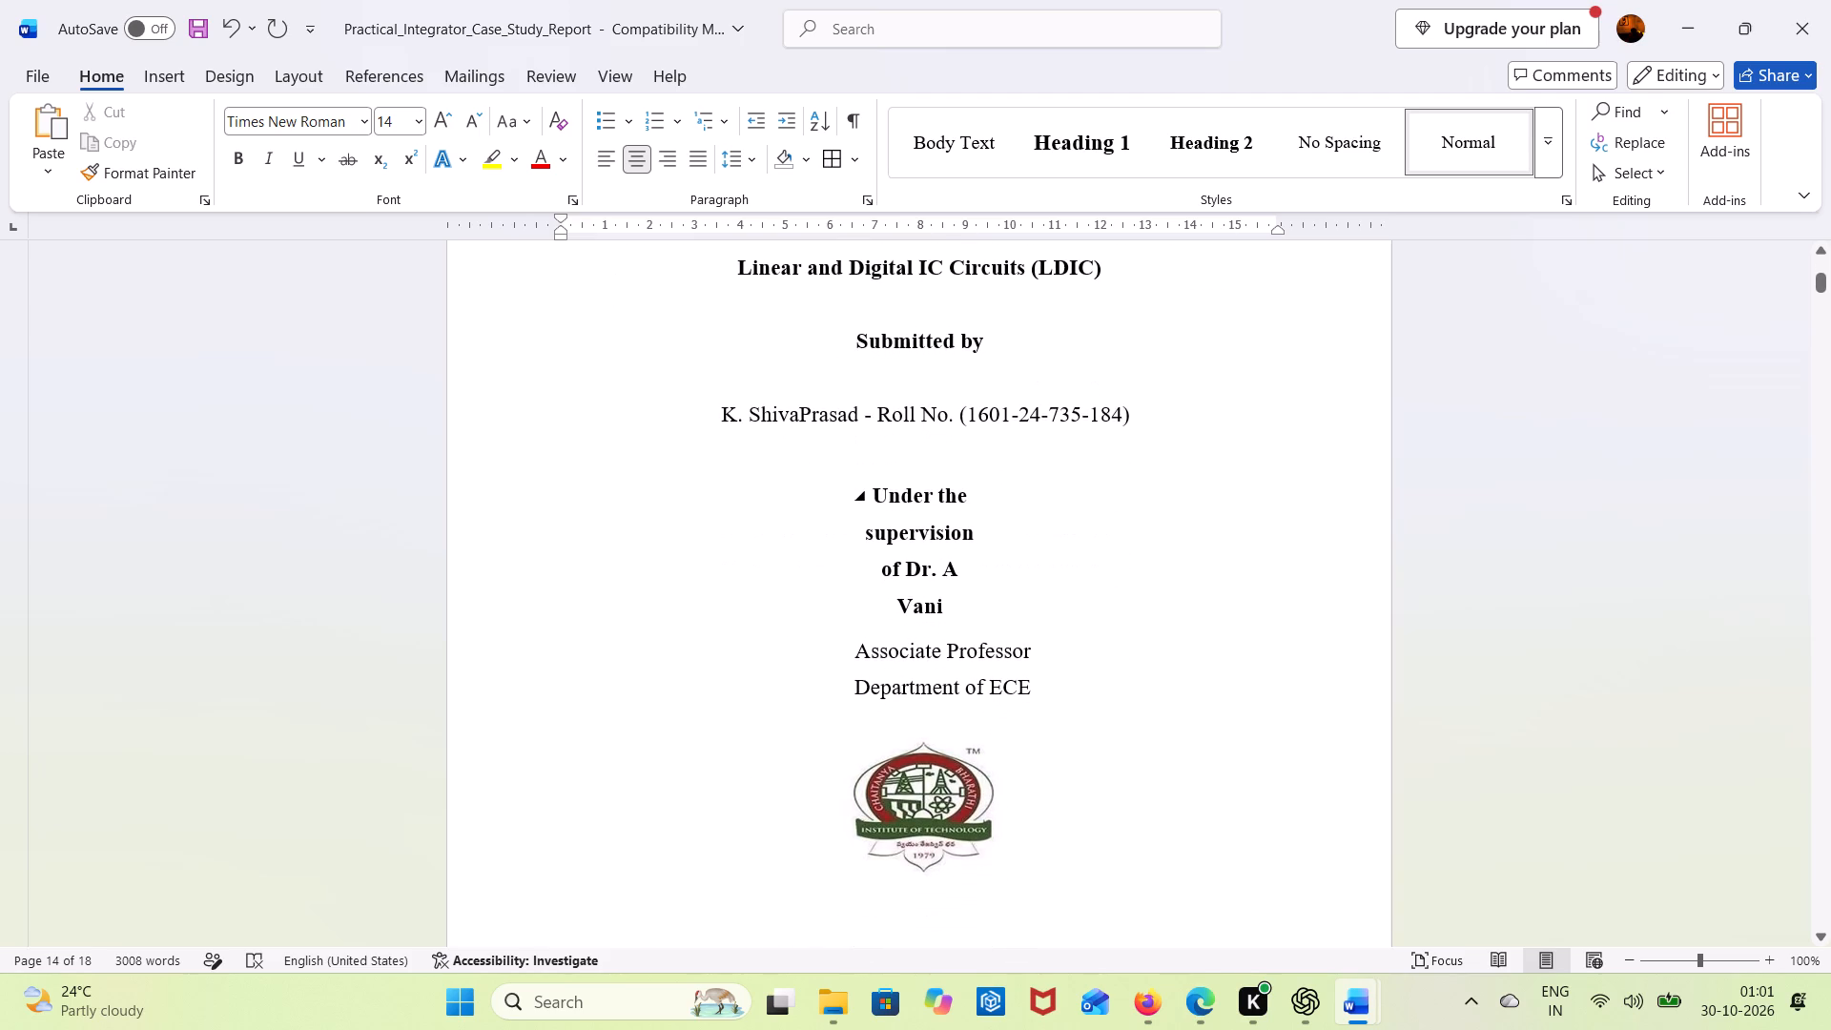
{"action": "scroll", "coordinate": [974, 608], "scroll_direction": "down", "scroll_amount": 1}
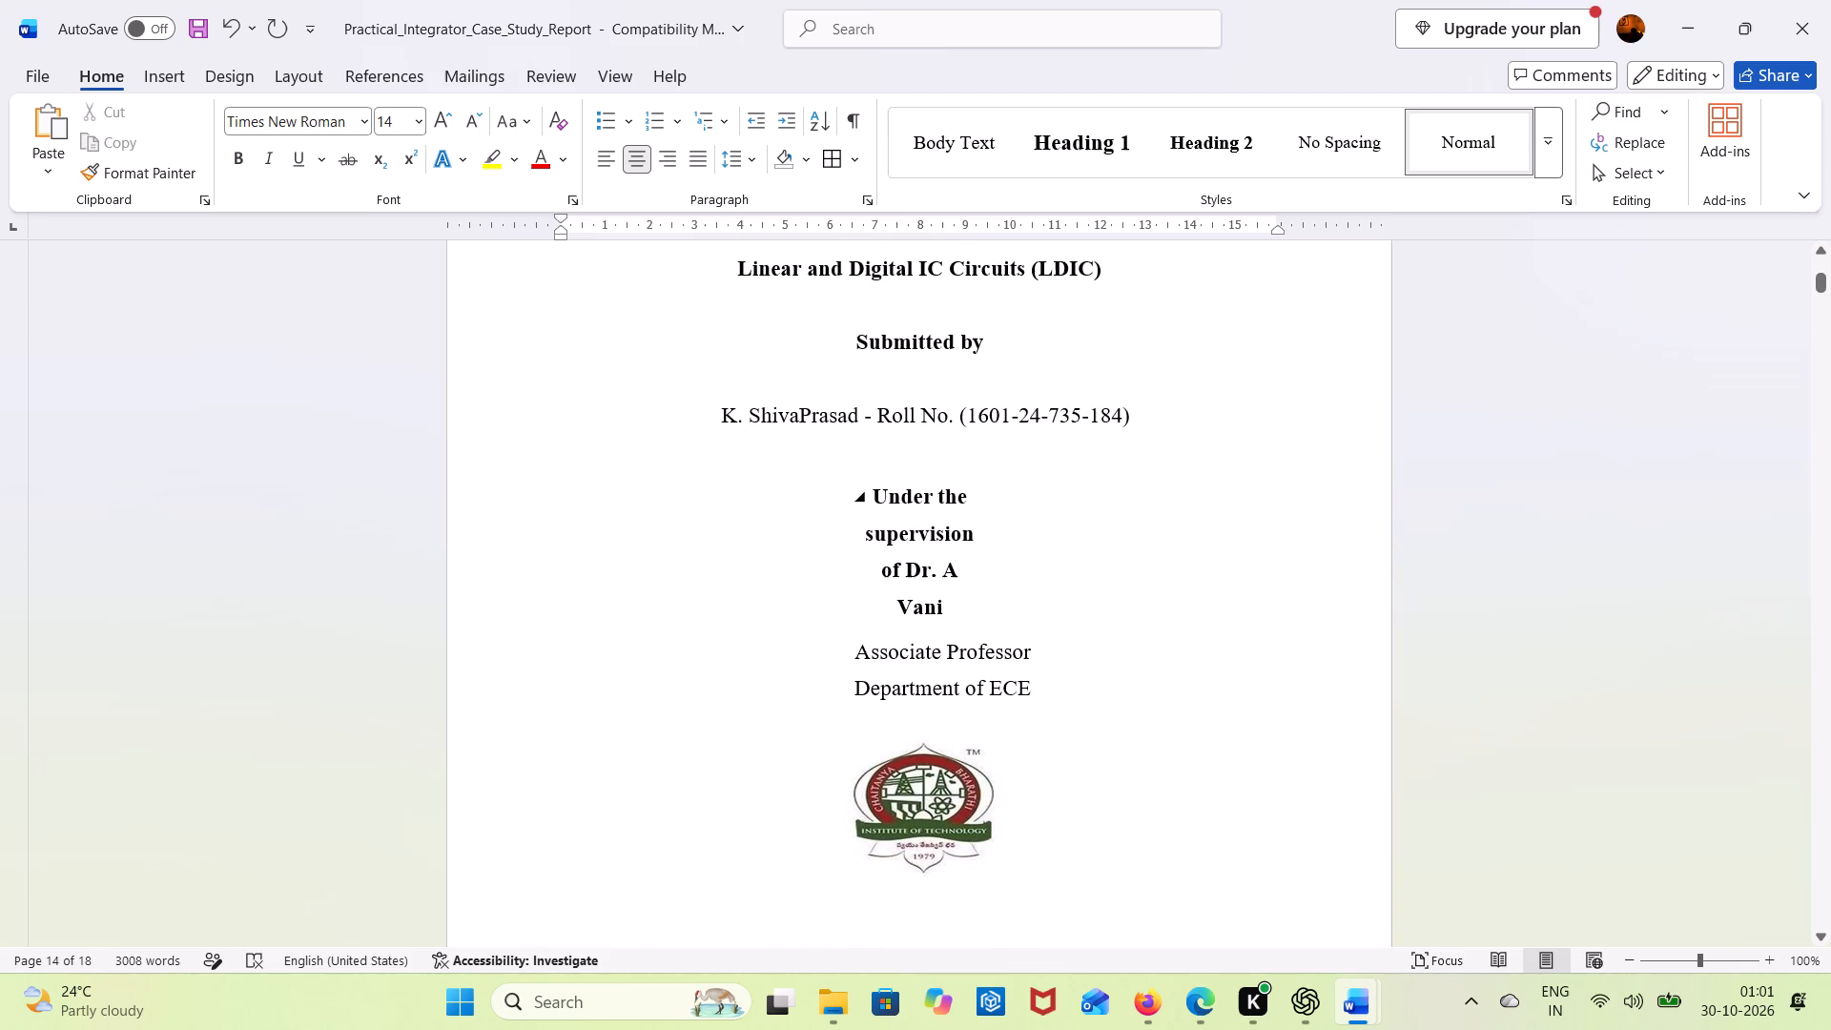
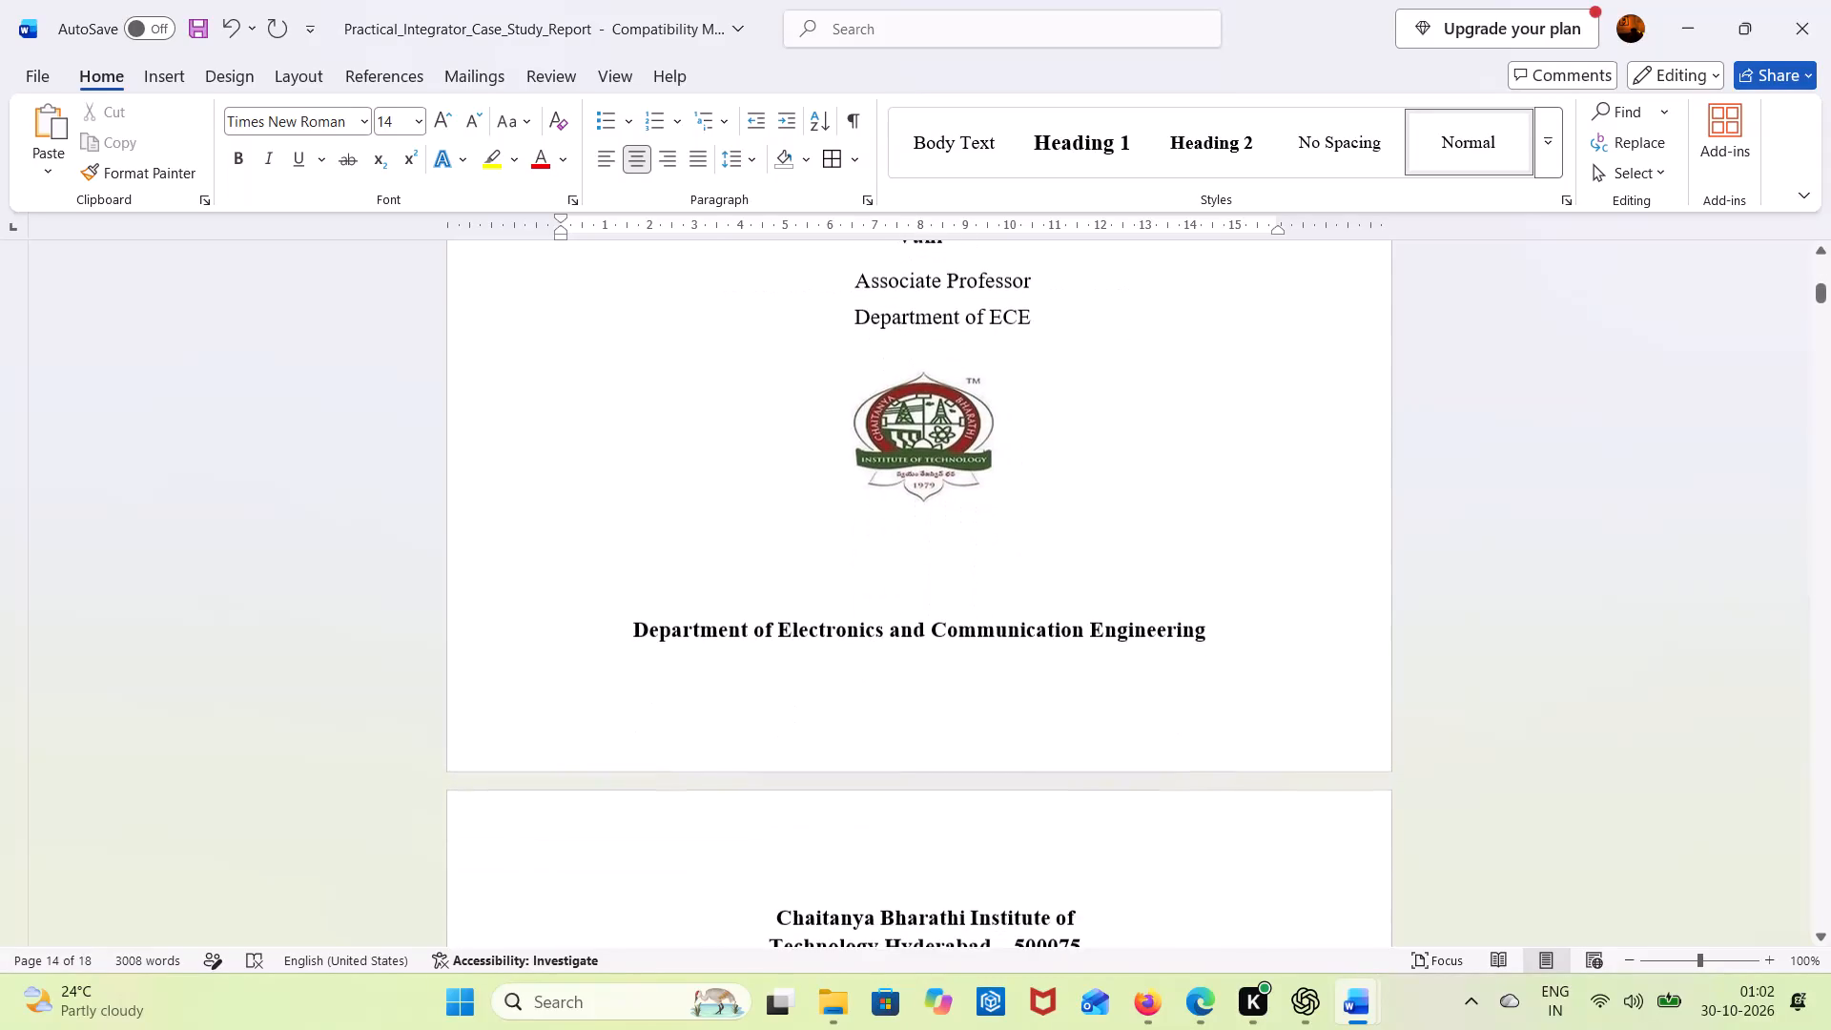
Review the cover page layout from the title to the academic year, including the lines spilling onto the second page.
{"action": "scroll", "coordinate": [974, 608], "scroll_direction": "down", "scroll_amount": 3}
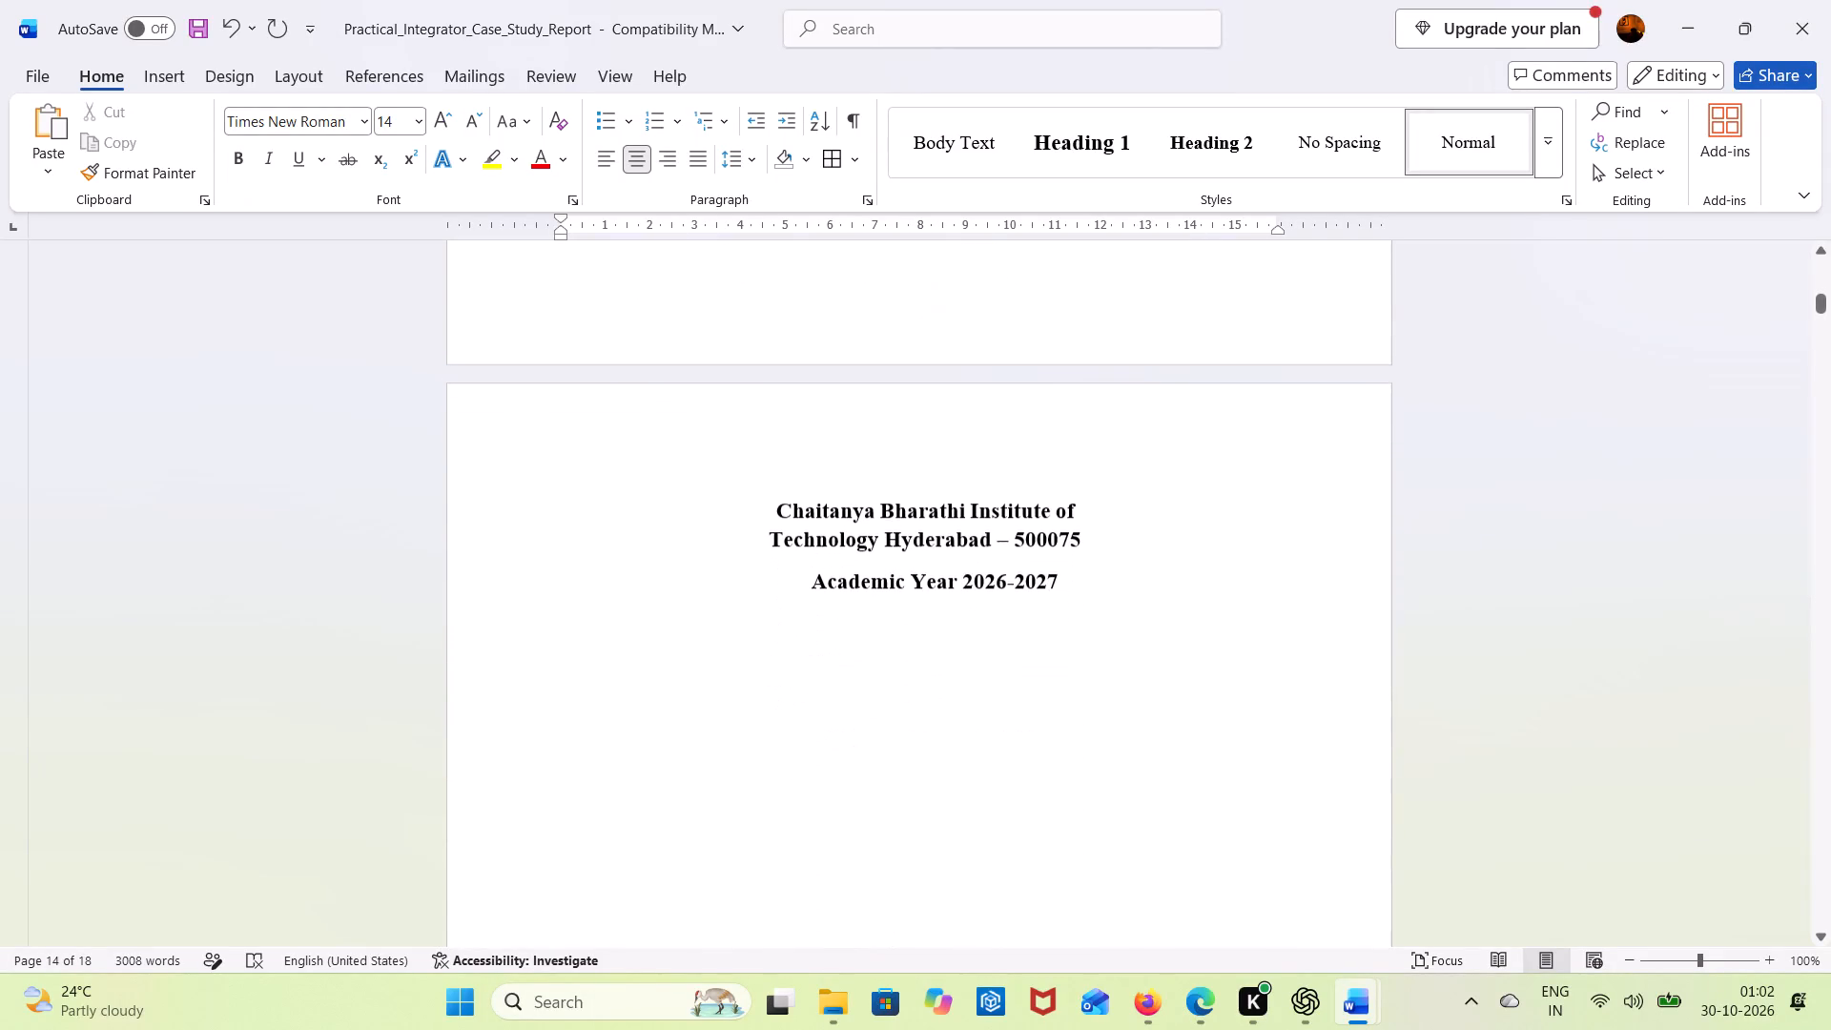
{"action": "scroll", "coordinate": [974, 608], "scroll_direction": "down", "scroll_amount": 7}
{"action": "scroll", "coordinate": [974, 608], "scroll_direction": "up", "scroll_amount": 3}
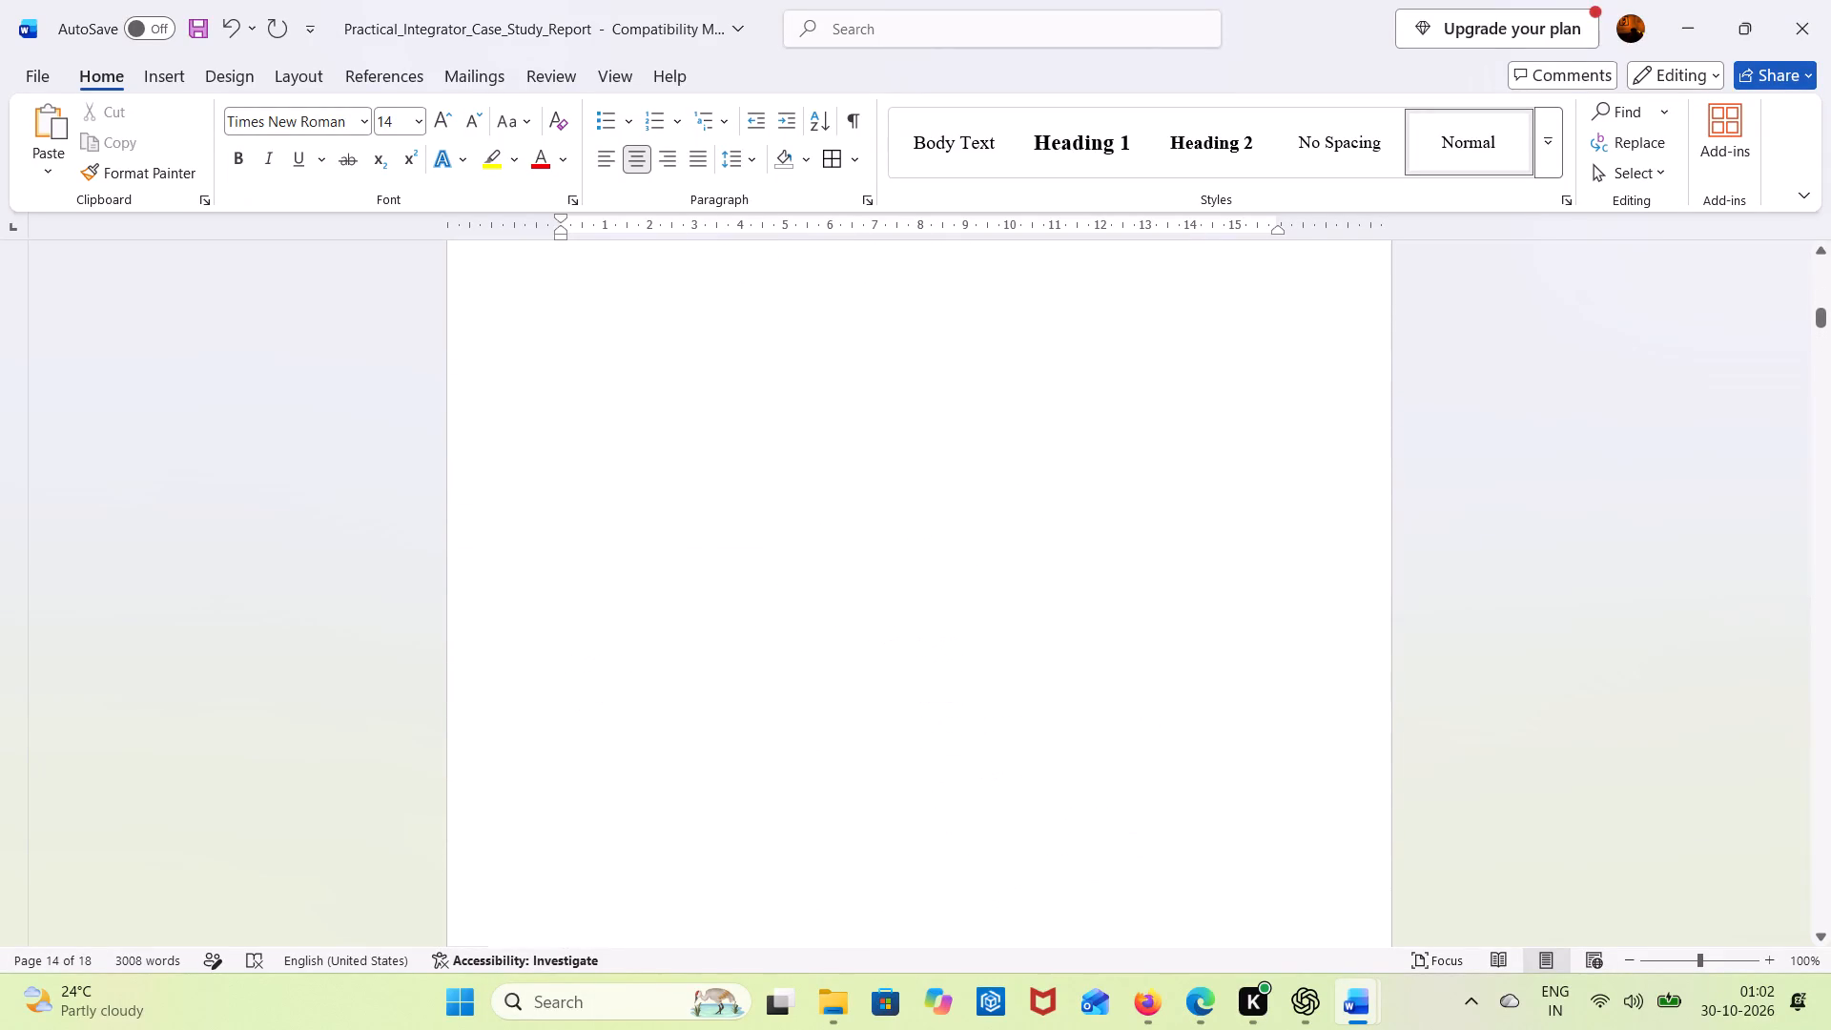
{"action": "scroll", "coordinate": [974, 608], "scroll_direction": "up", "scroll_amount": 7}
{"action": "scroll", "coordinate": [973, 608], "scroll_direction": "down", "scroll_amount": 1}
{"action": "scroll", "coordinate": [973, 608], "scroll_direction": "up", "scroll_amount": 1}
{"action": "scroll", "coordinate": [973, 608], "scroll_direction": "down", "scroll_amount": 1}
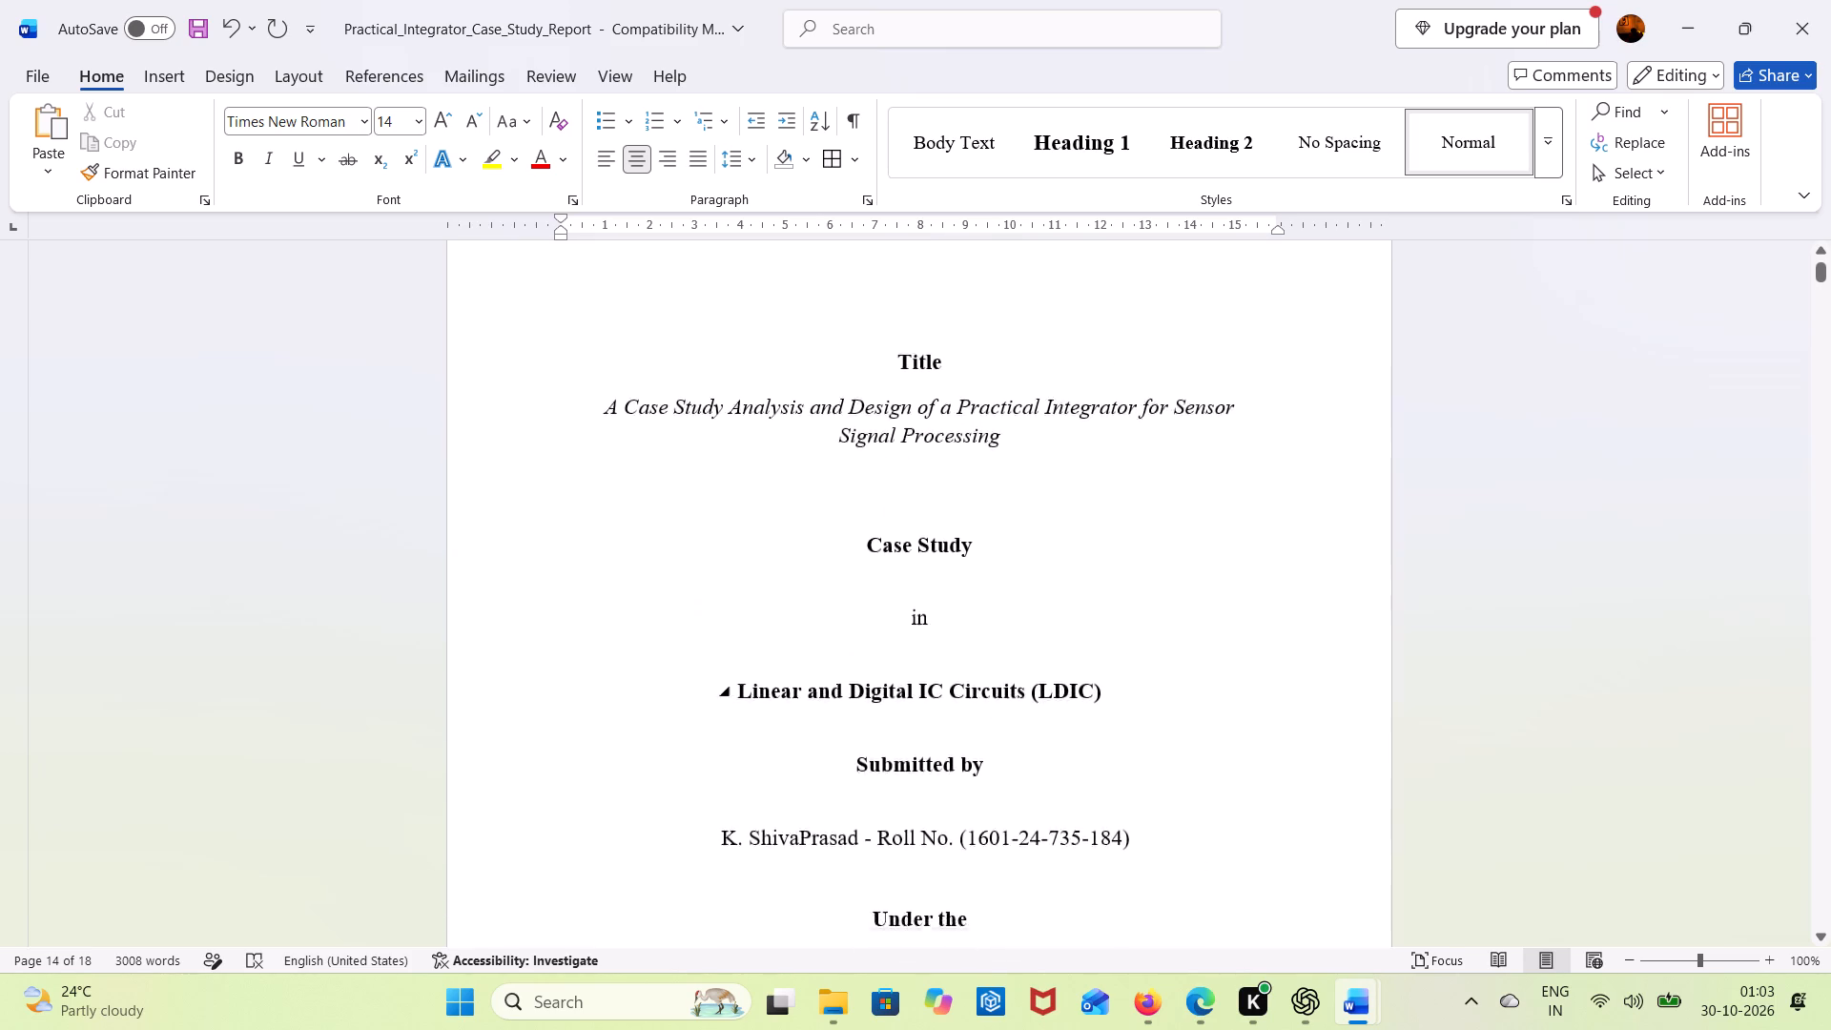
{"action": "scroll", "coordinate": [973, 608], "scroll_direction": "down", "scroll_amount": 1}
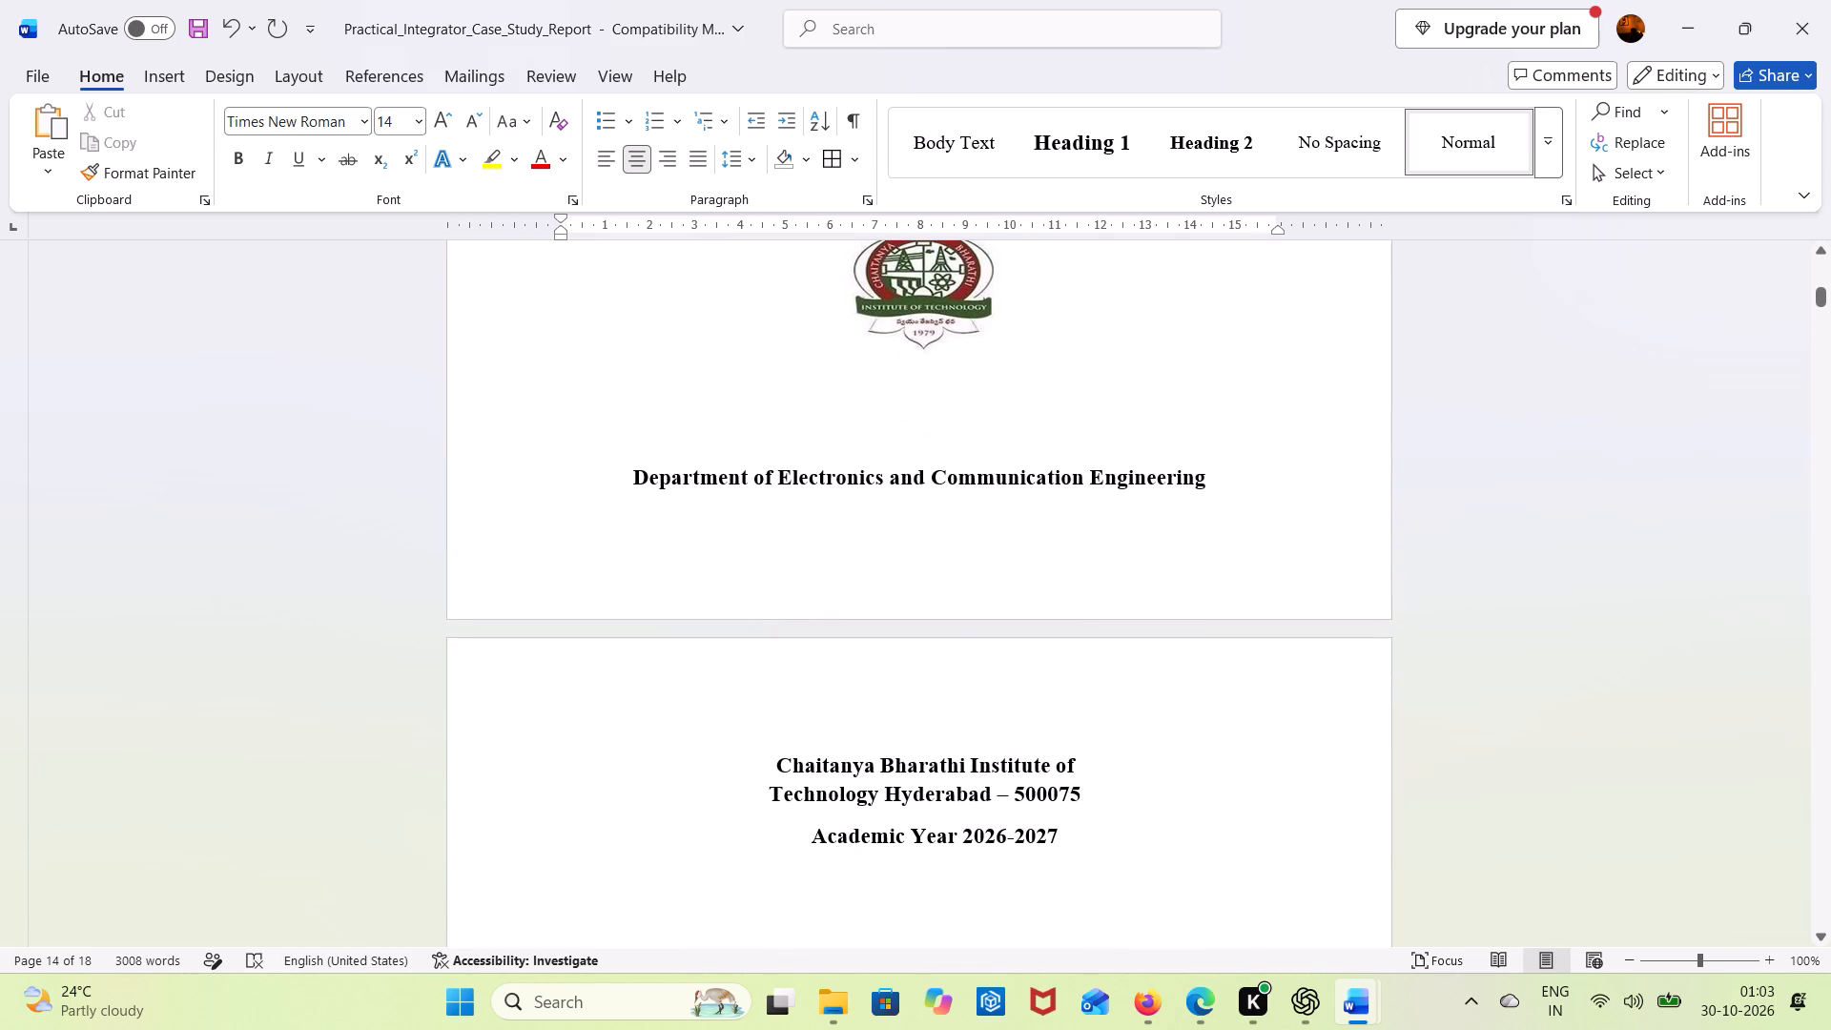
{"action": "scroll", "coordinate": [973, 608], "scroll_direction": "up", "scroll_amount": 2}
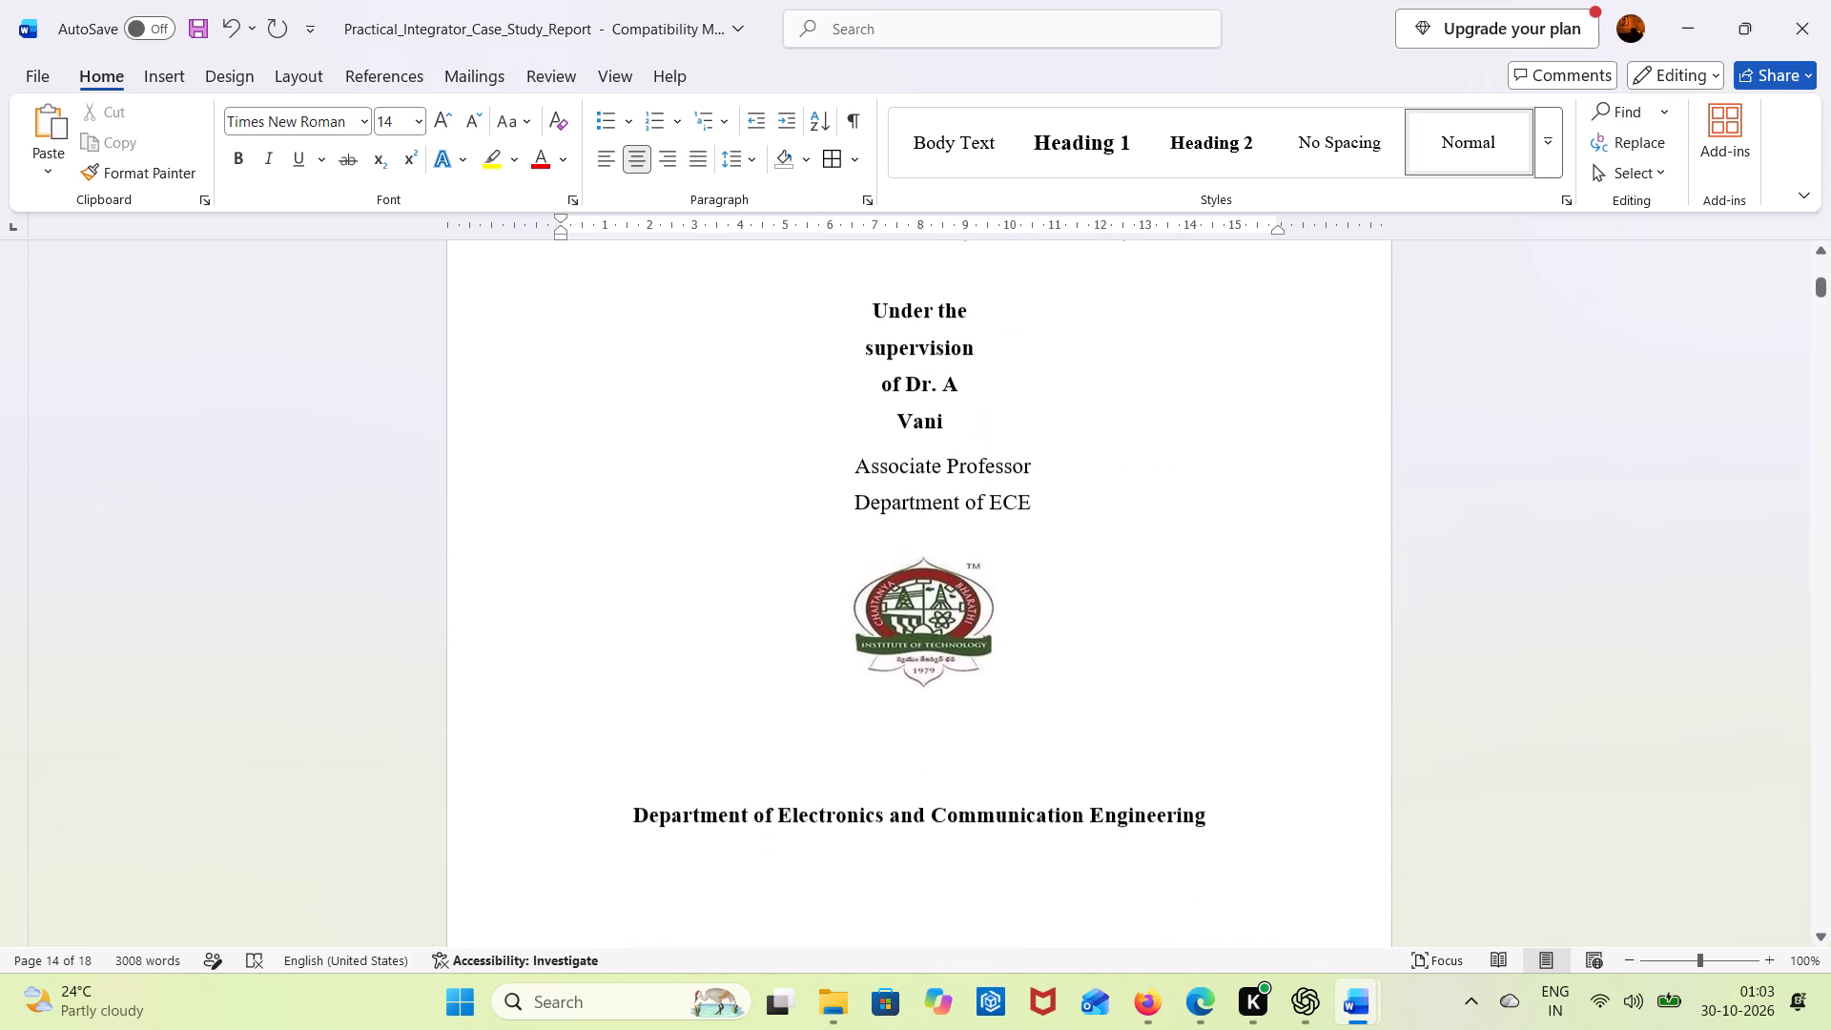
{"action": "scroll", "coordinate": [973, 608], "scroll_direction": "up", "scroll_amount": 1}
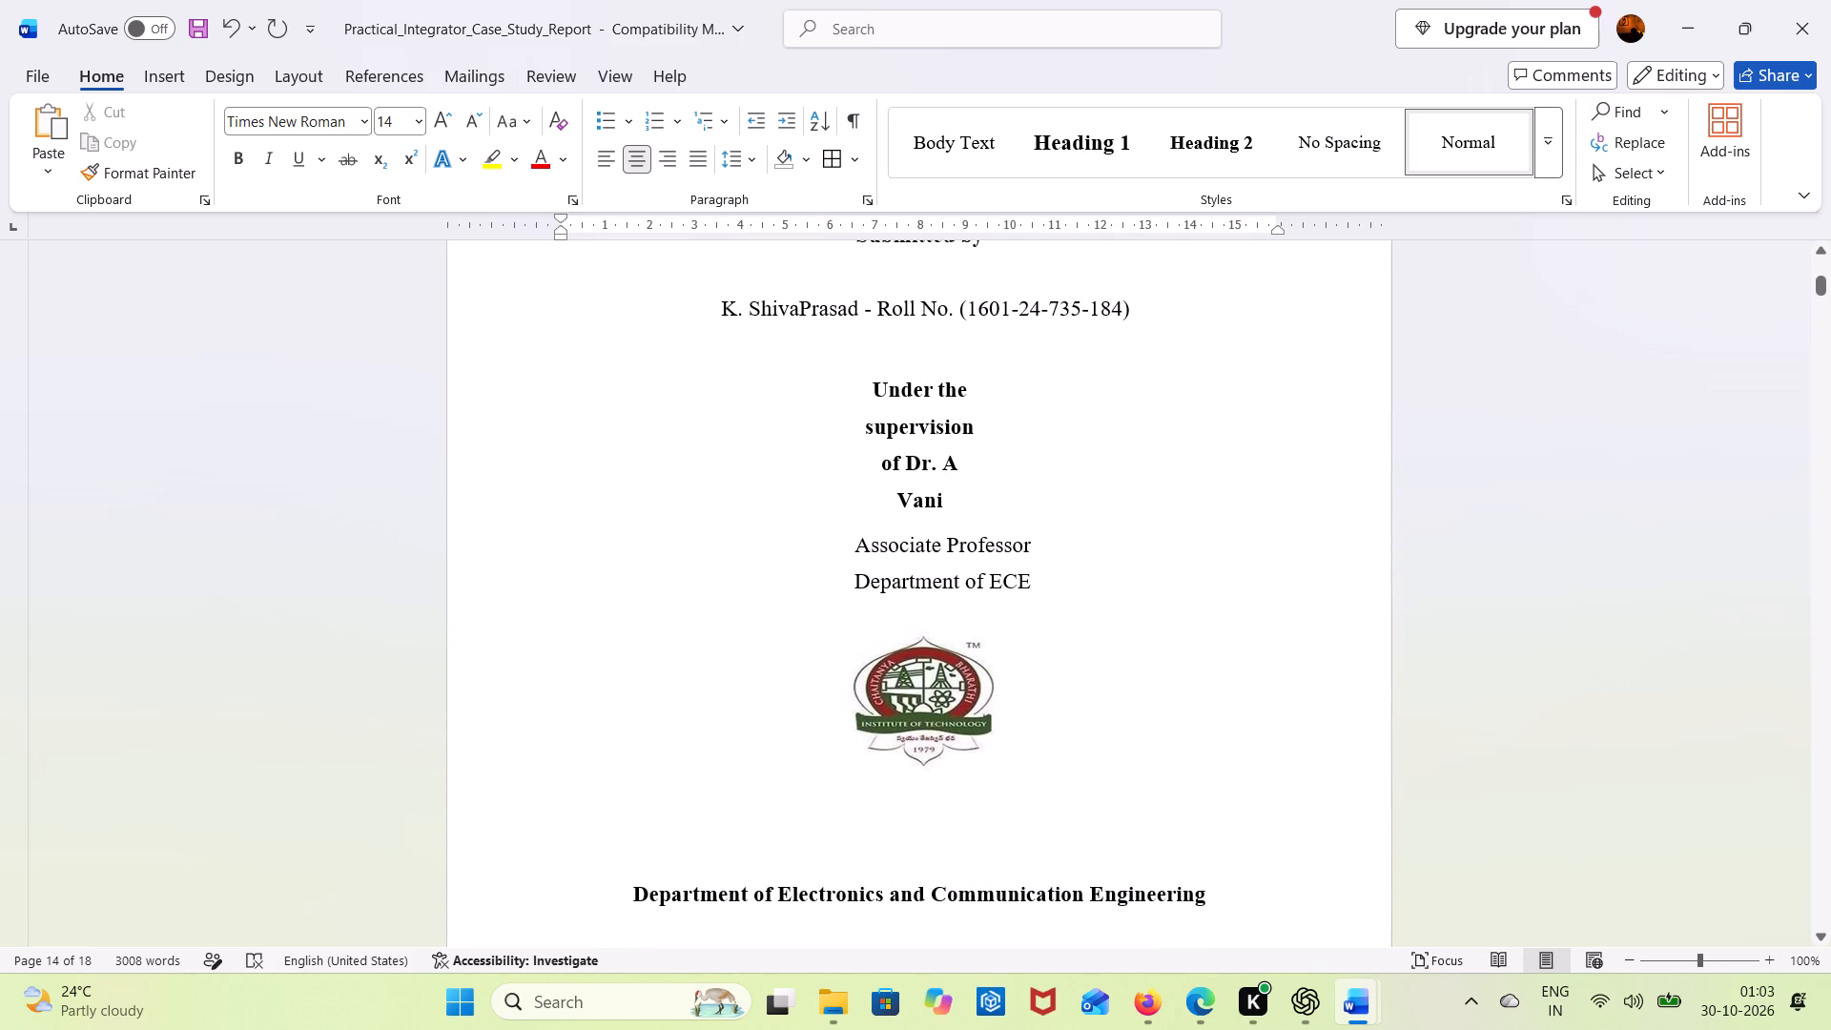
{"action": "scroll", "coordinate": [973, 608], "scroll_direction": "up", "scroll_amount": 1}
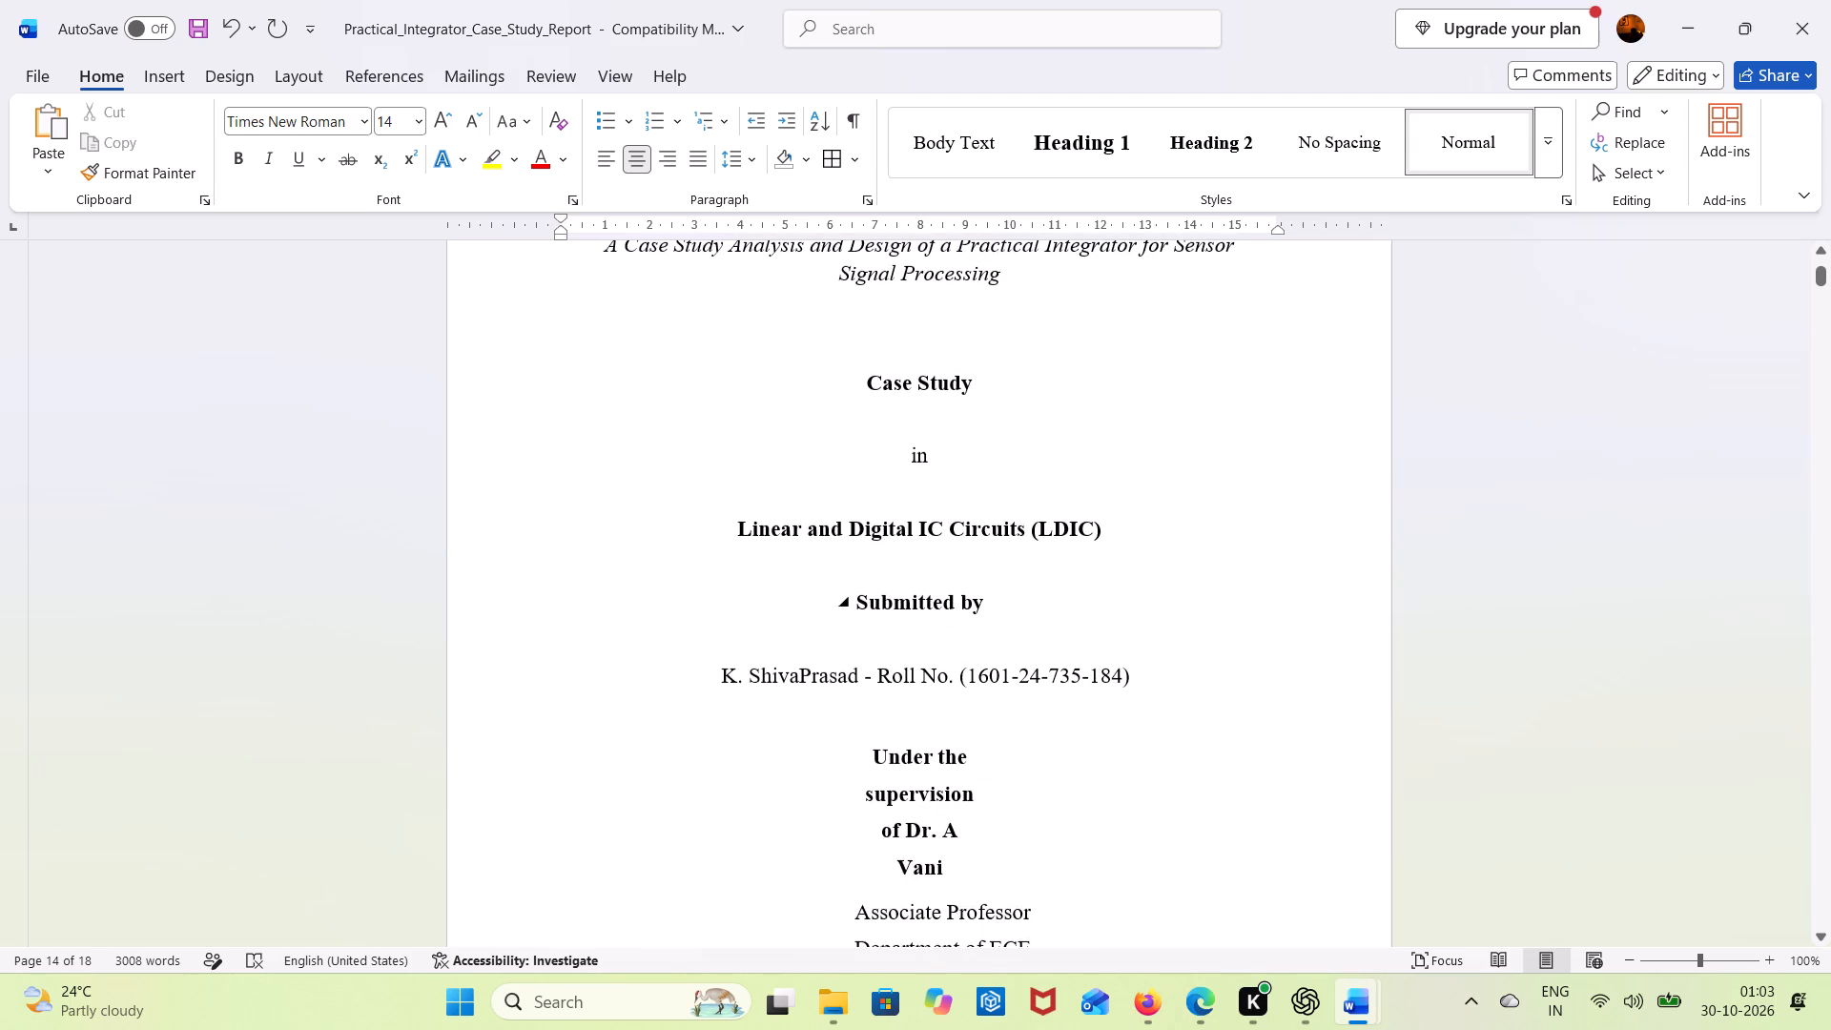
{"action": "scroll", "coordinate": [973, 608], "scroll_direction": "up", "scroll_amount": 1}
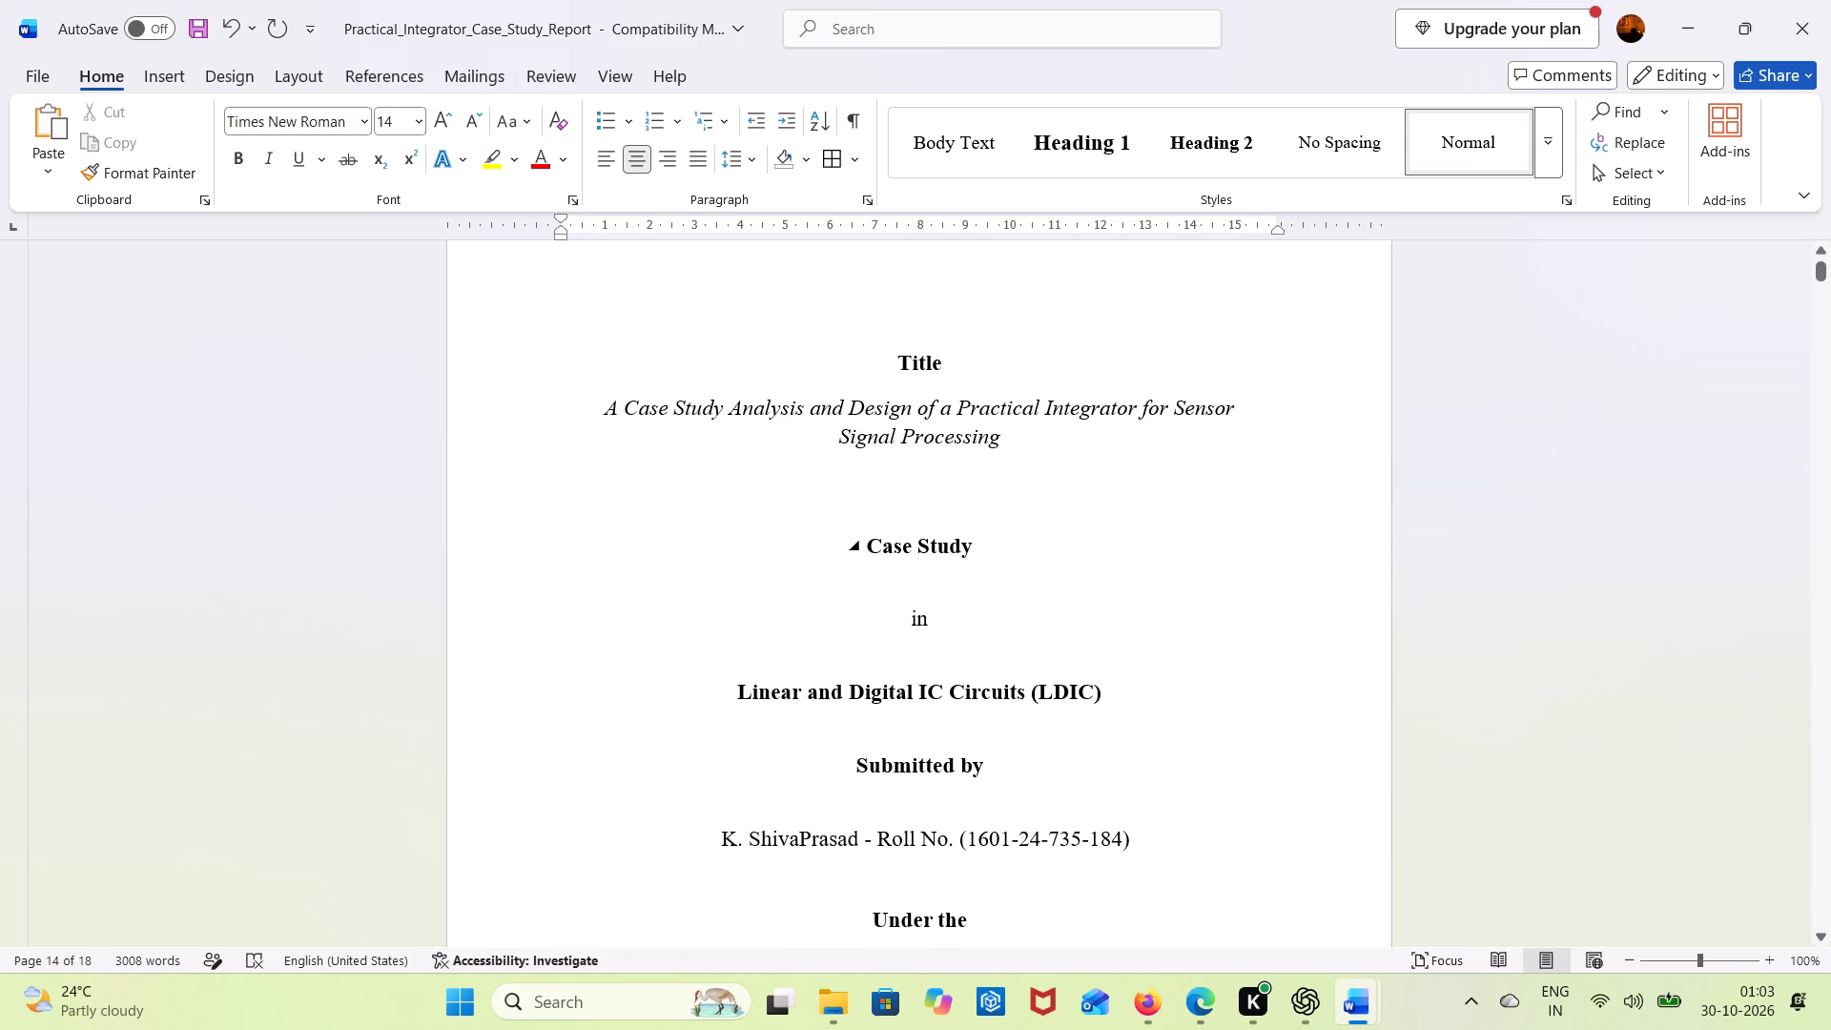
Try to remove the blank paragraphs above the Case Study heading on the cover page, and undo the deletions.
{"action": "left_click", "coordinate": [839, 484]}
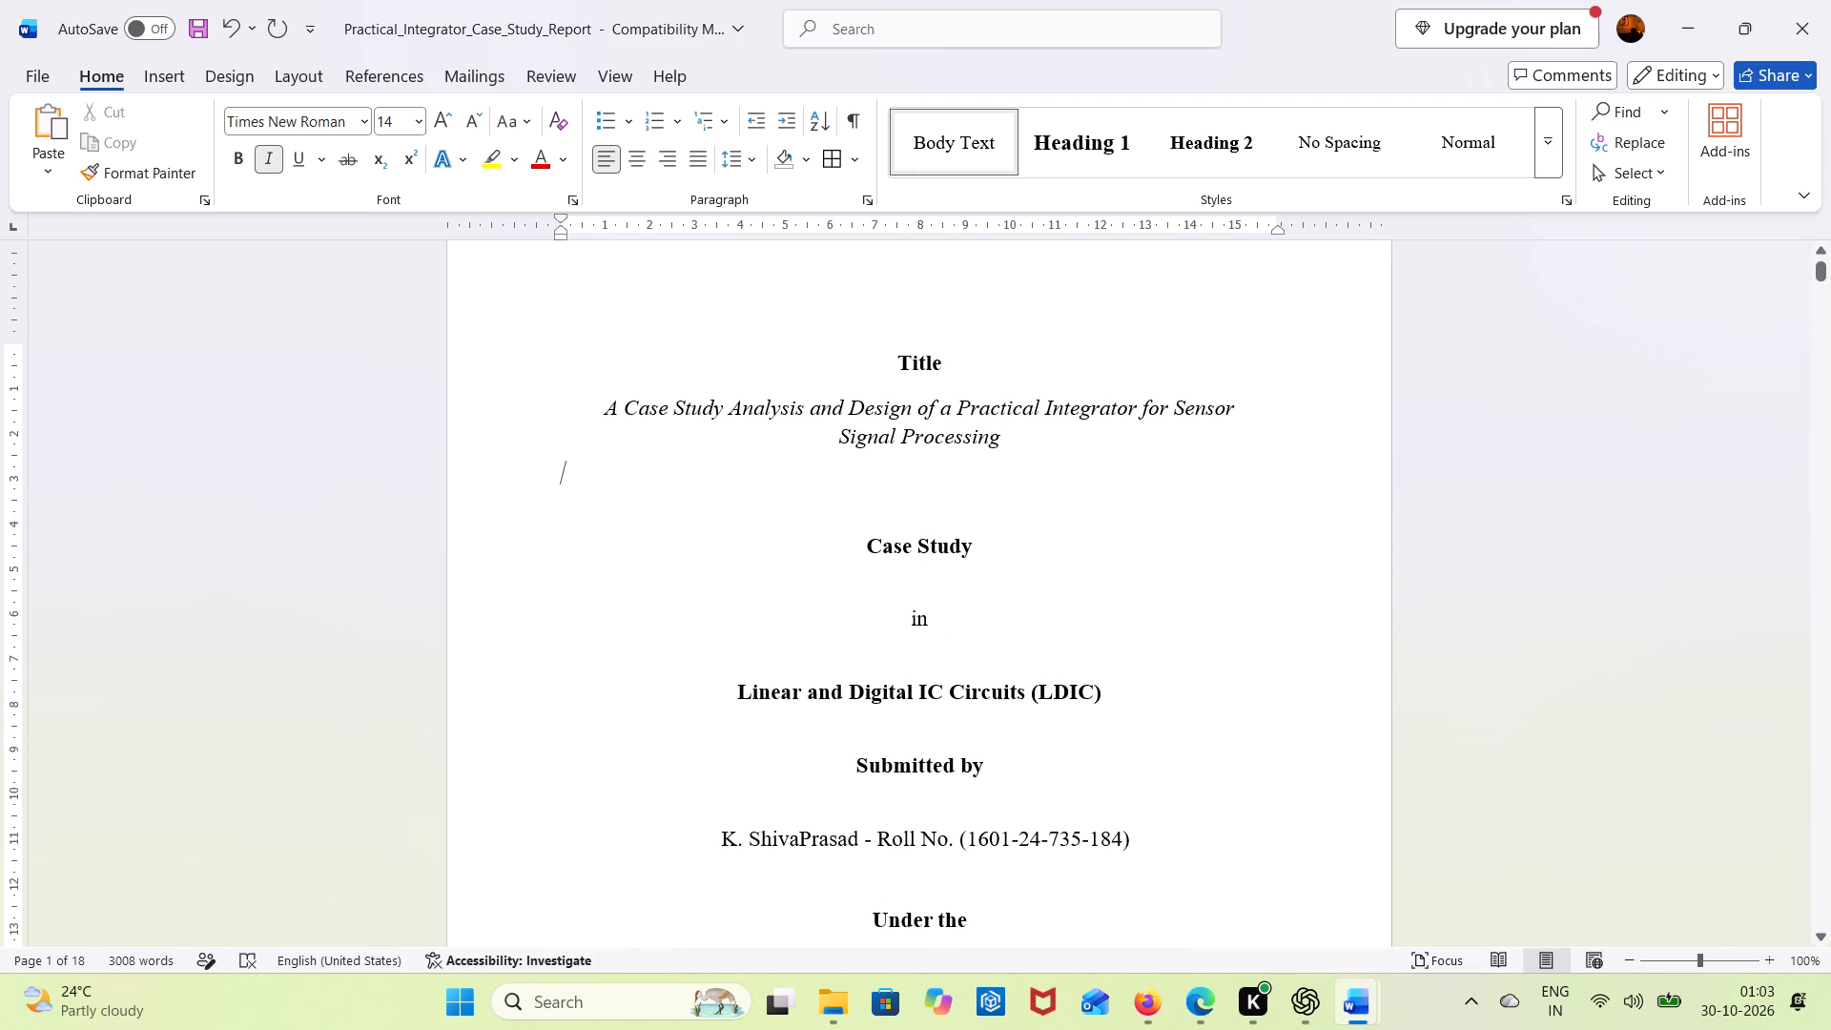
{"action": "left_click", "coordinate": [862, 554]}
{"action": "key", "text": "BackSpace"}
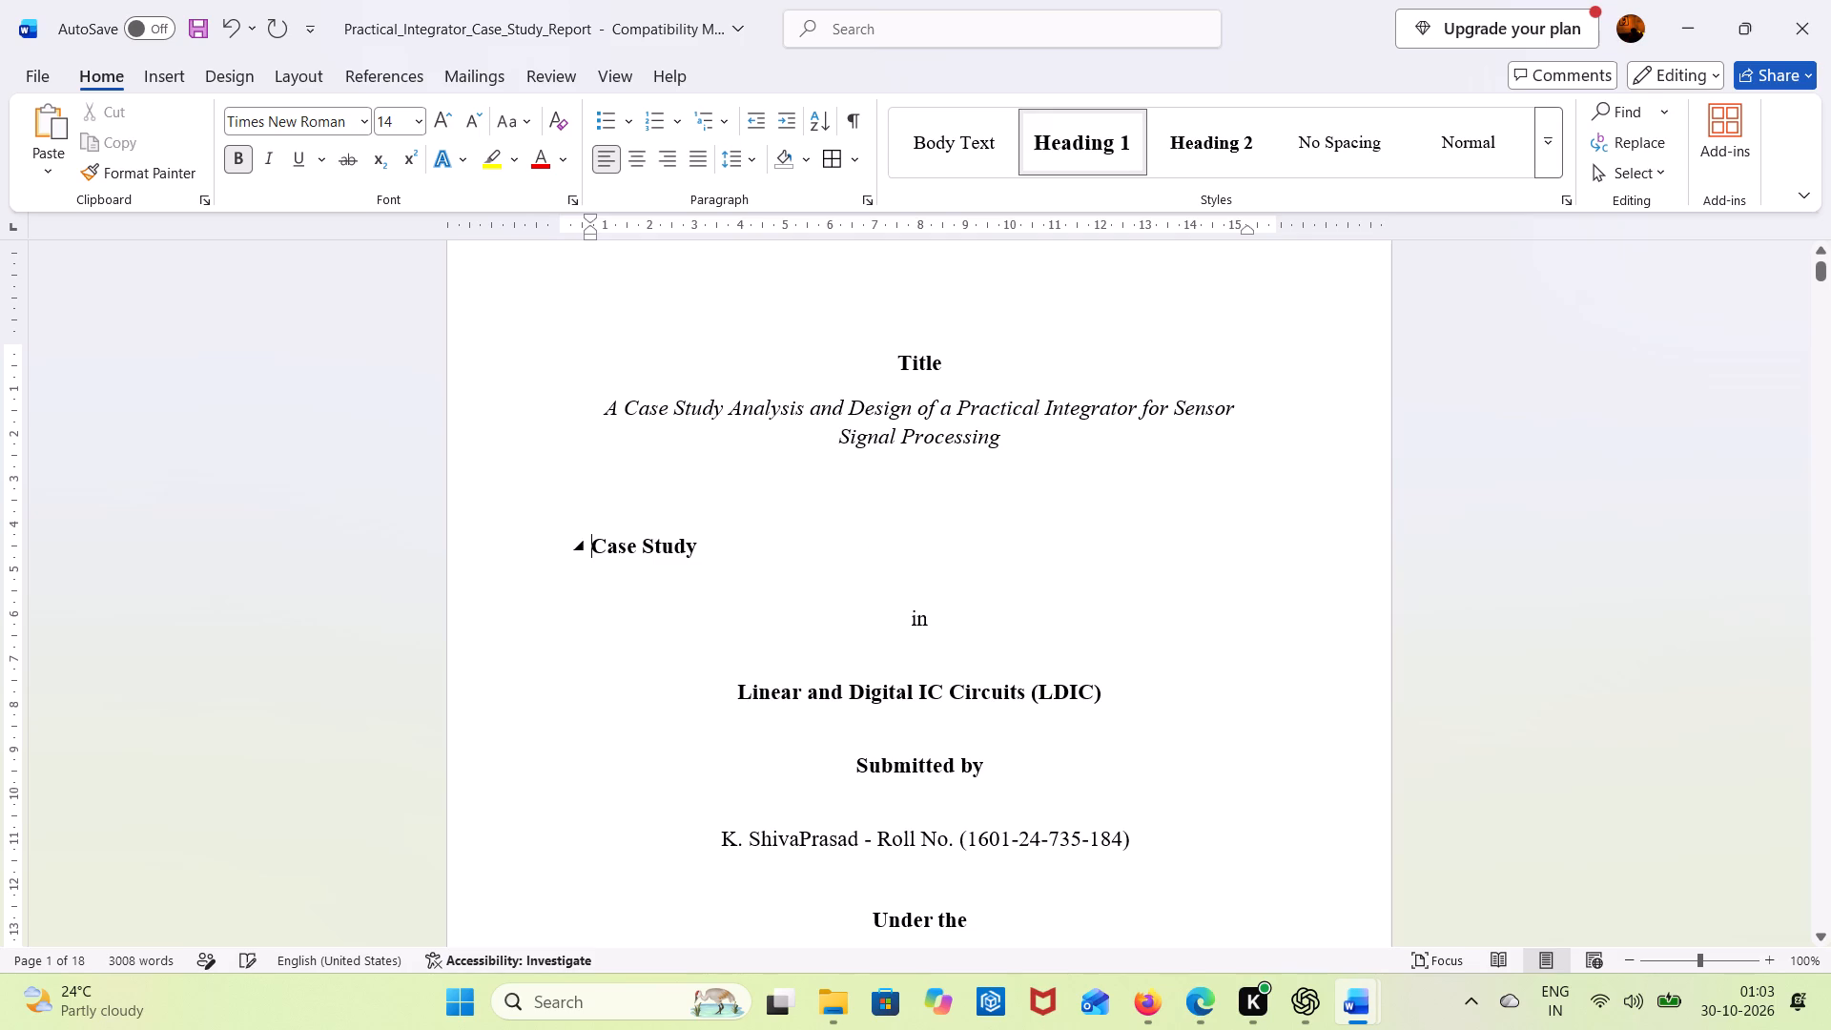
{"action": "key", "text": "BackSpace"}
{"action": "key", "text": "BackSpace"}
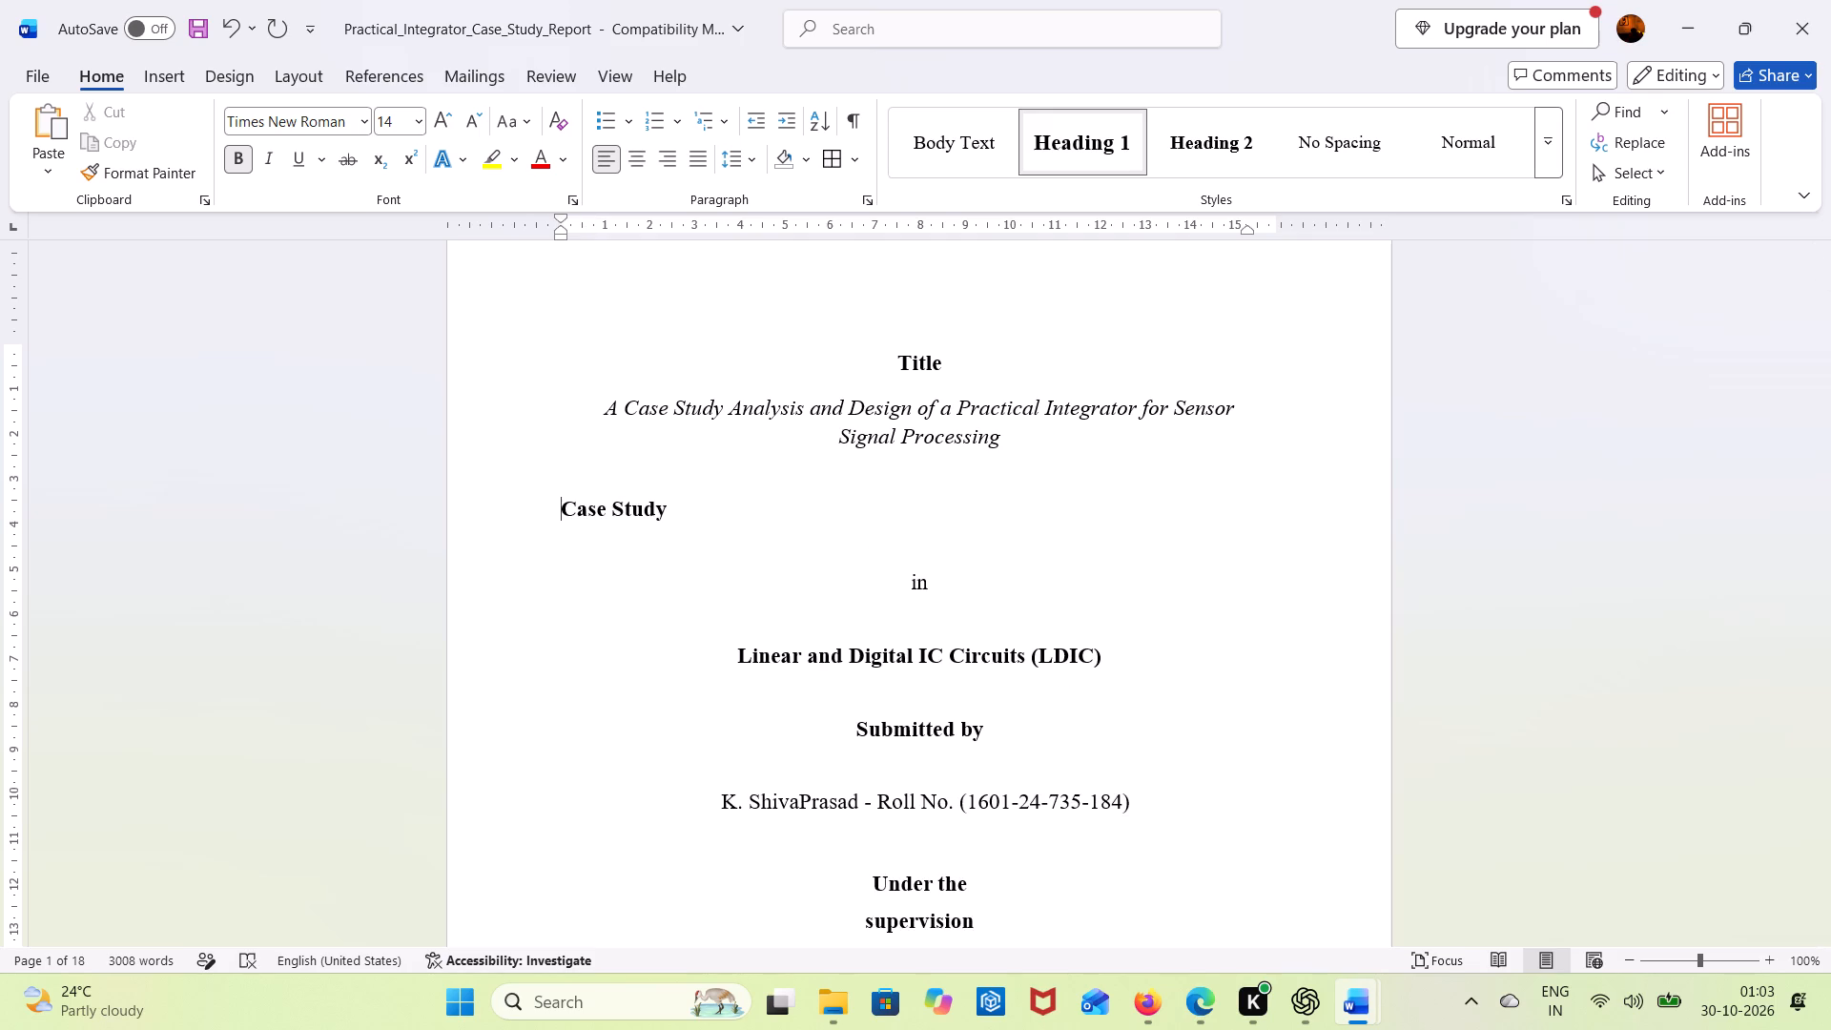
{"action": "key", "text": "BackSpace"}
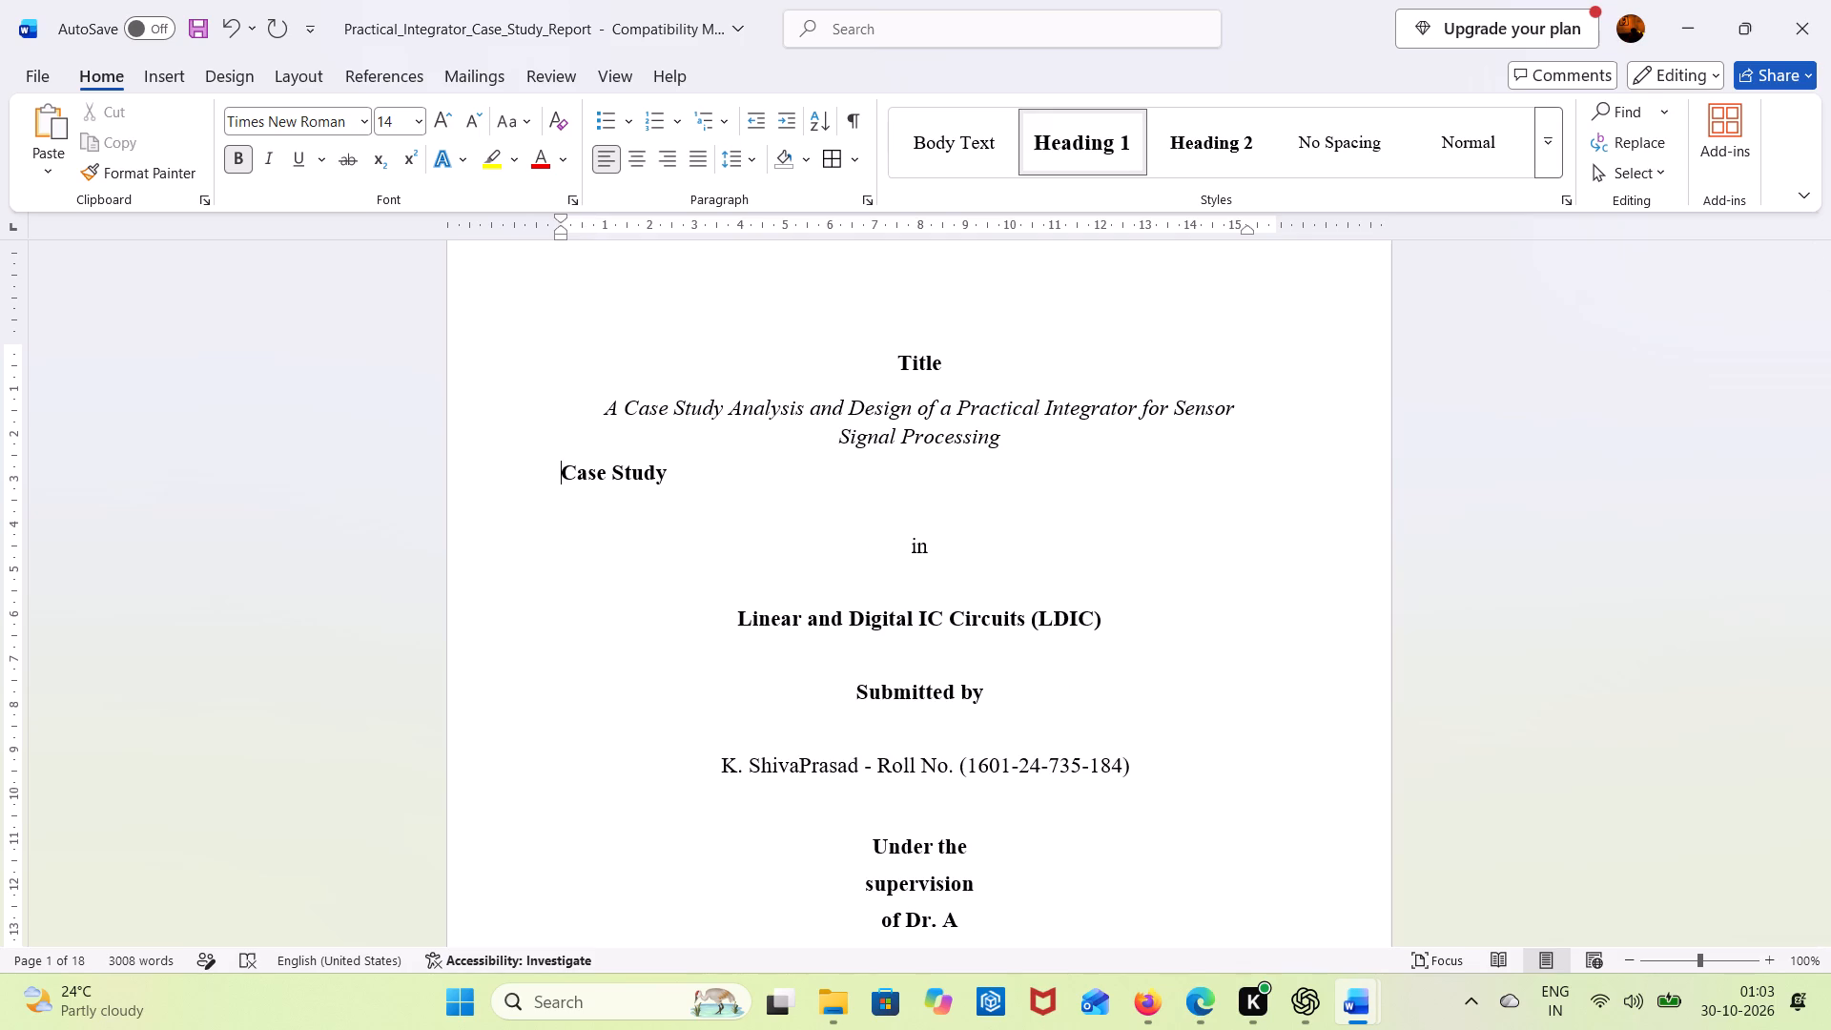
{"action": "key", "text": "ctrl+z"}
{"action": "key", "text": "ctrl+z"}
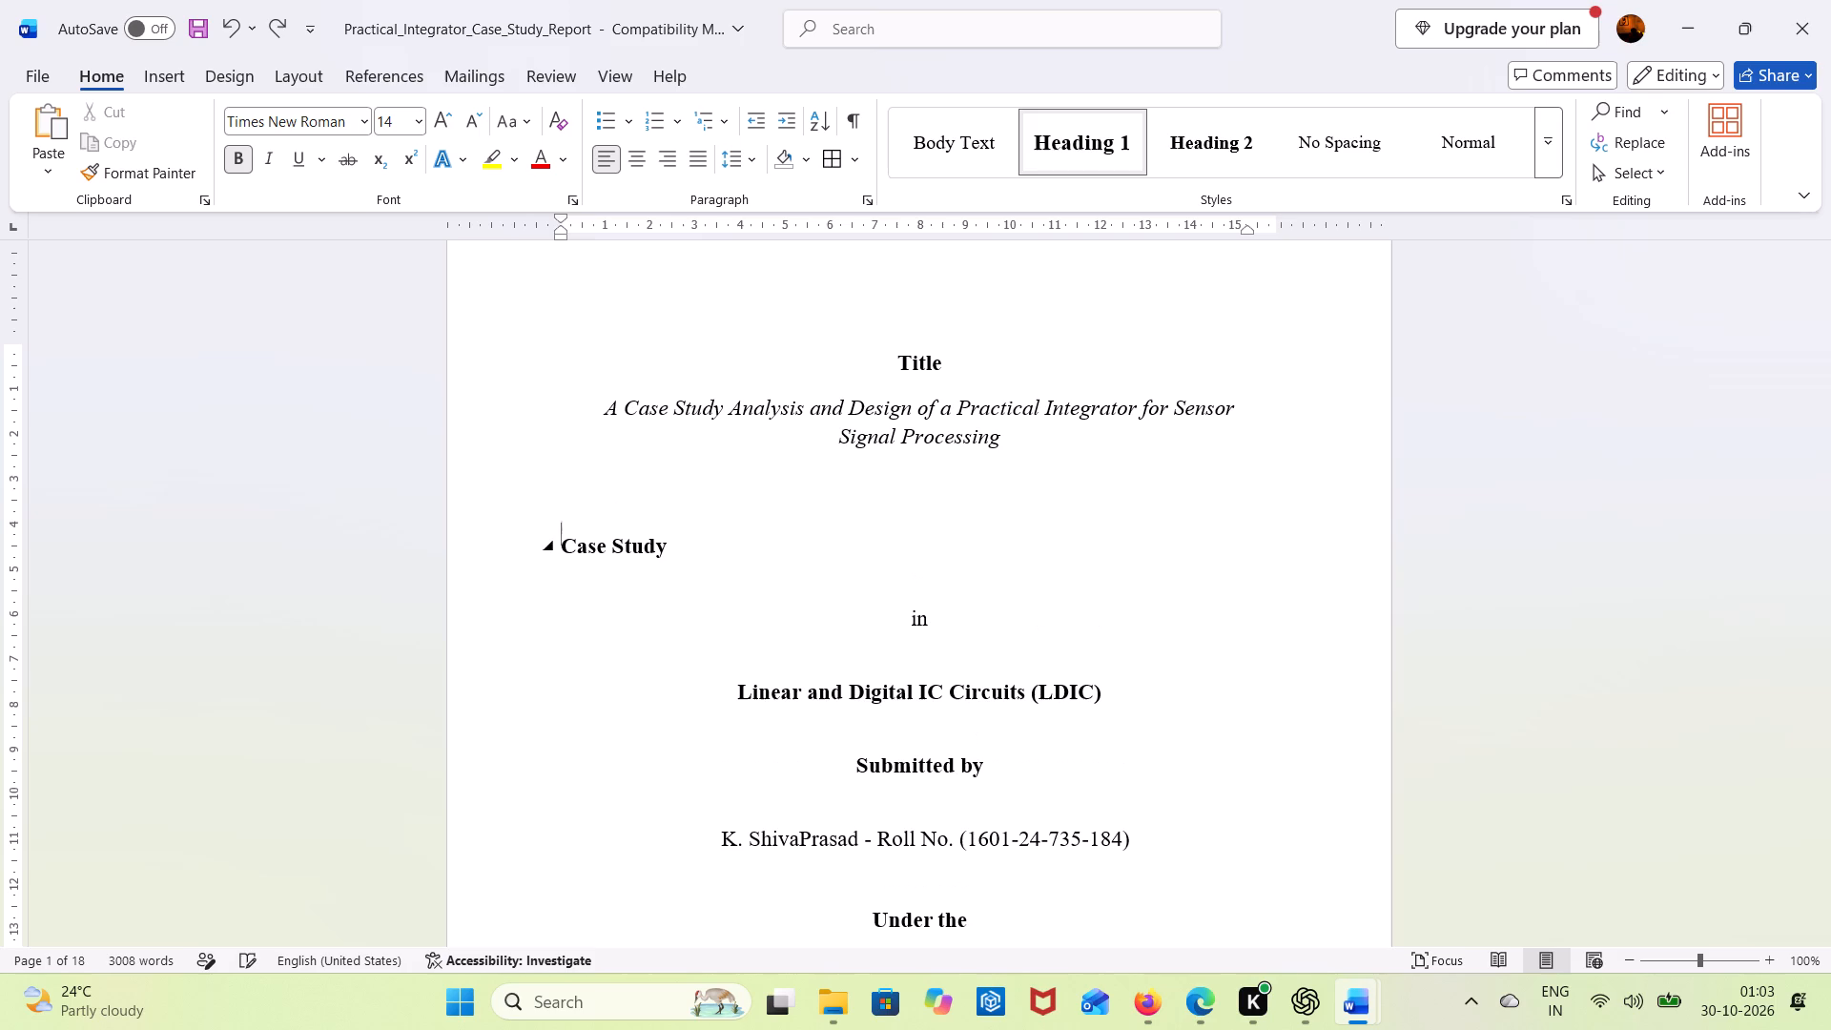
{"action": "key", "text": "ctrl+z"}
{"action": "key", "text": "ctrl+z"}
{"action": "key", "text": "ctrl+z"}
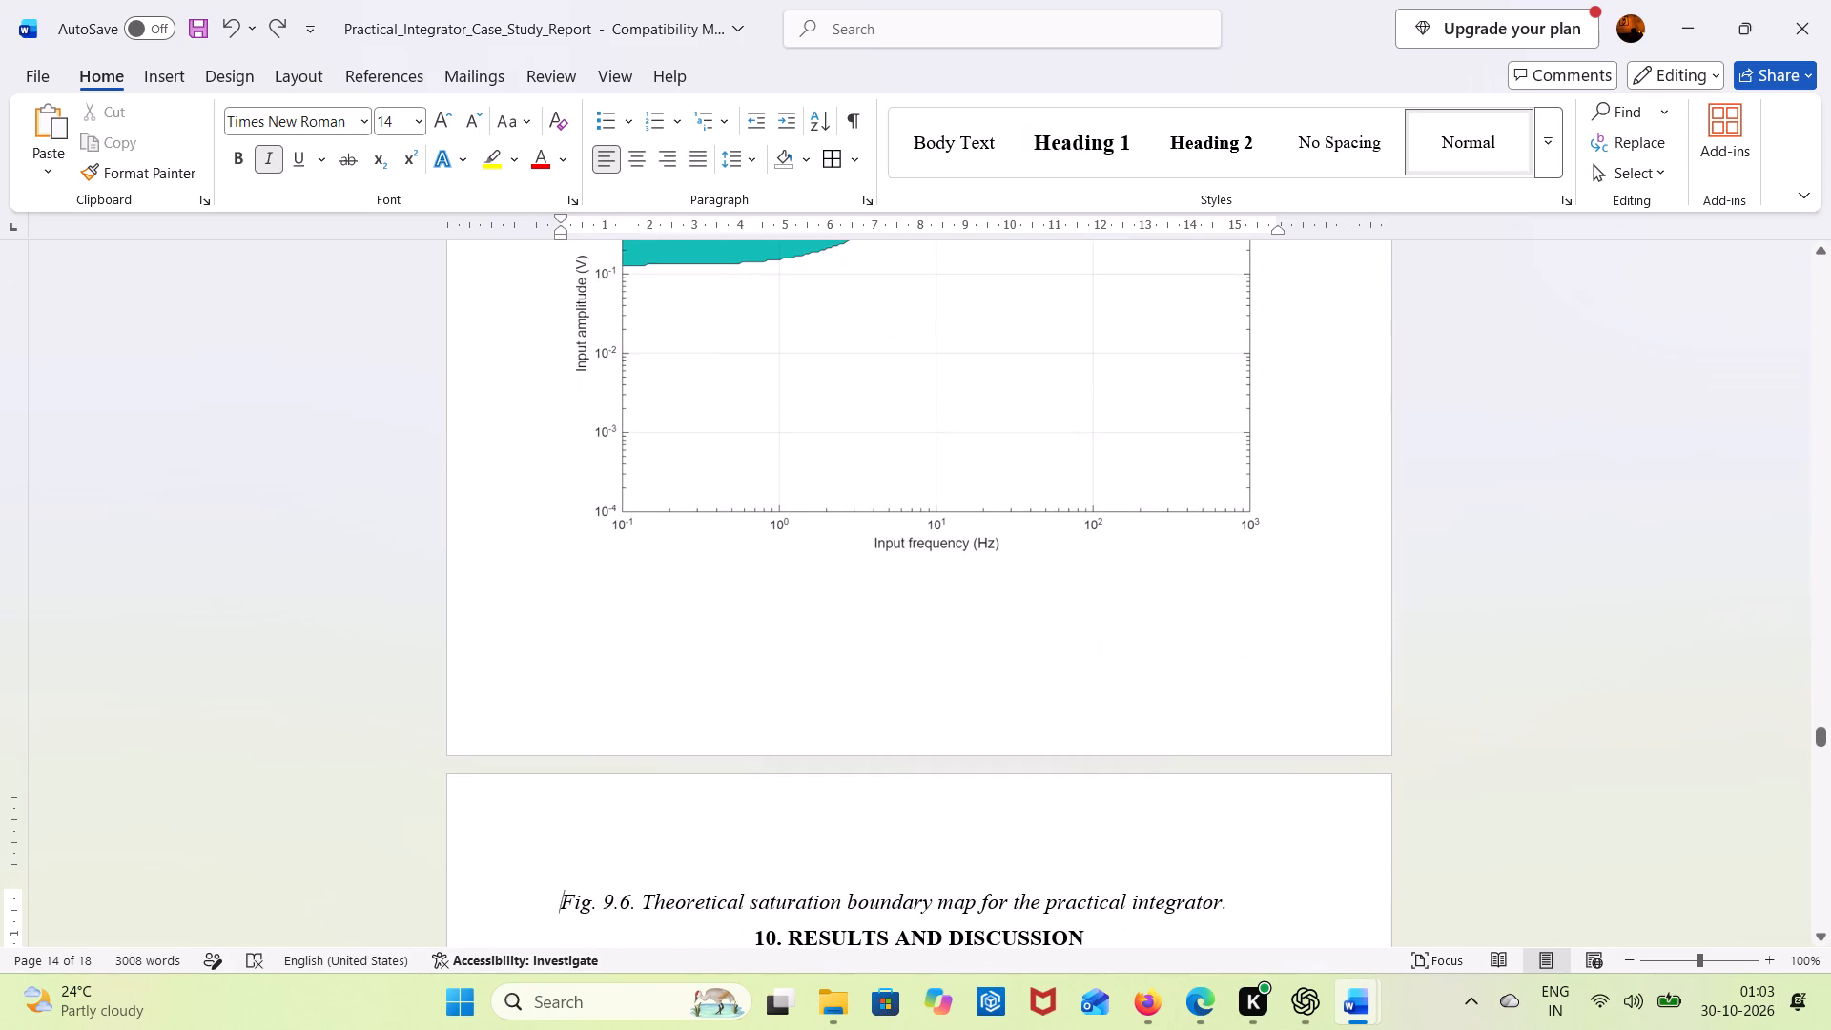
Remove the blank paragraph before the Fig. 9.6 caption so it sits directly under its graph.
{"action": "key", "text": "BackSpace"}
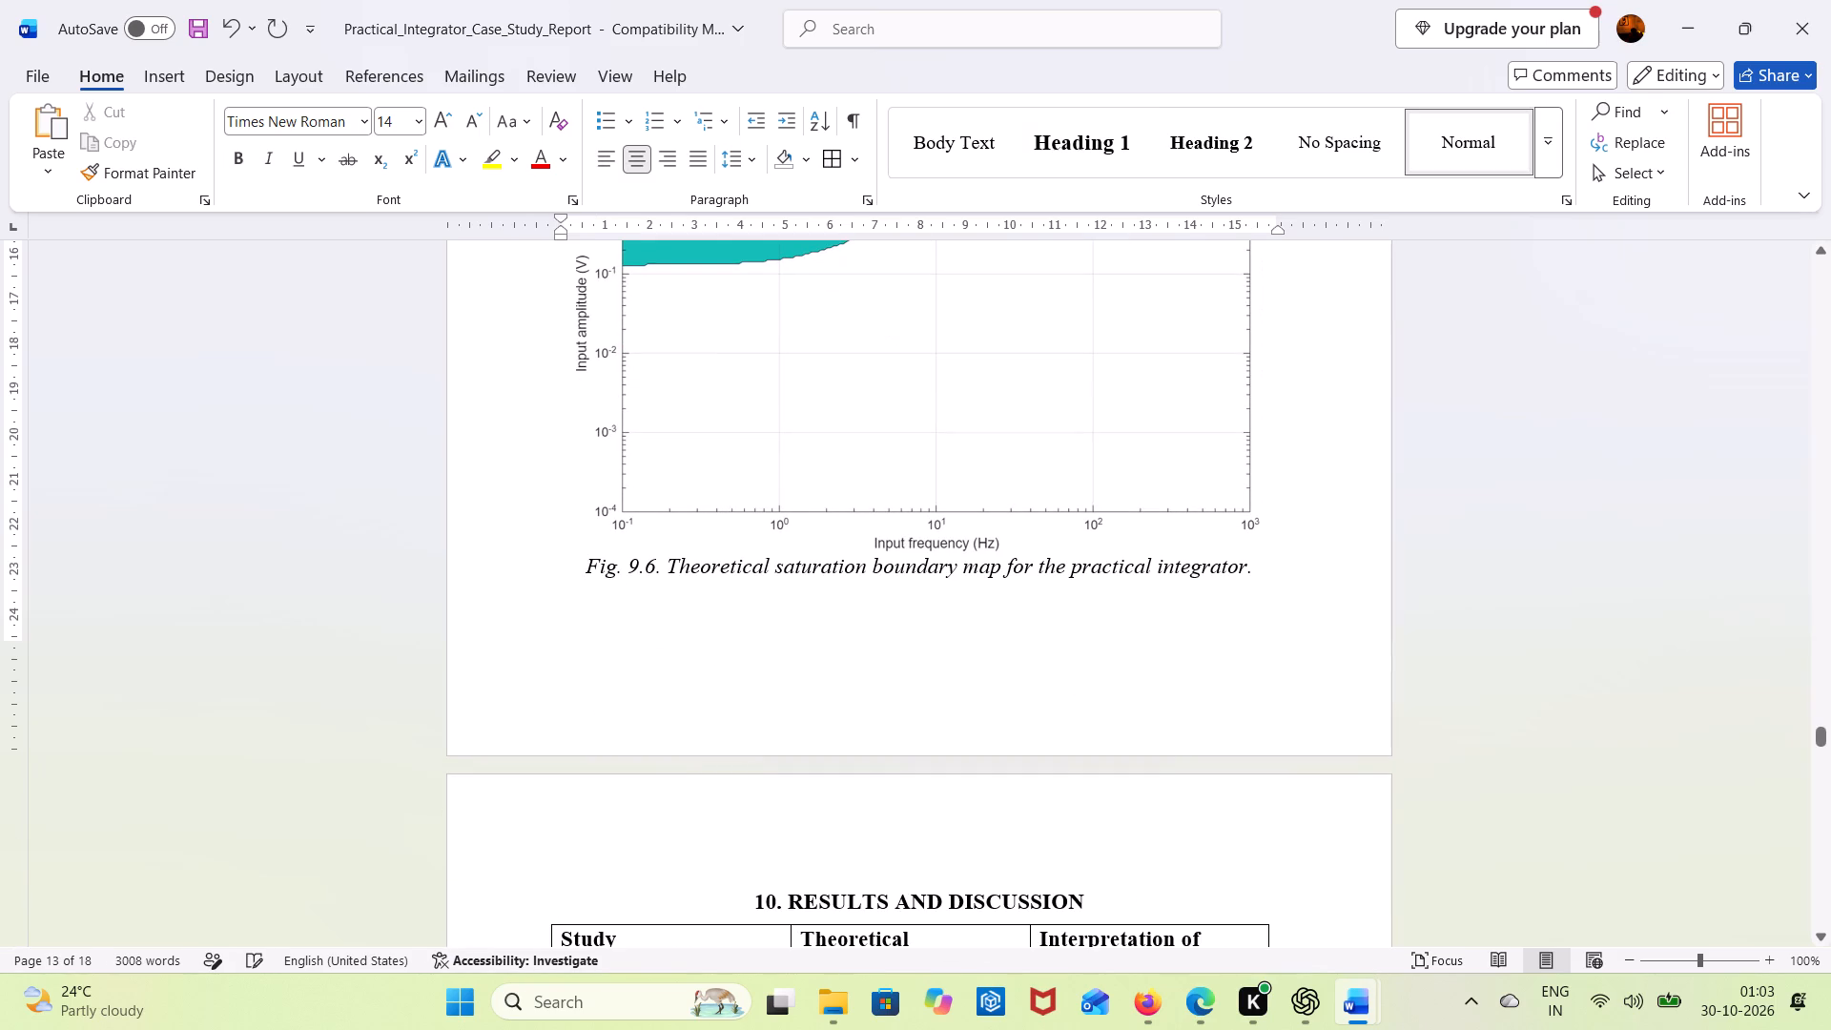
Set the line spacing to 1.0 for the cover content from below the title down to the Academic Year line.
{"action": "scroll", "coordinate": [1039, 804], "scroll_direction": "up", "scroll_amount": 18}
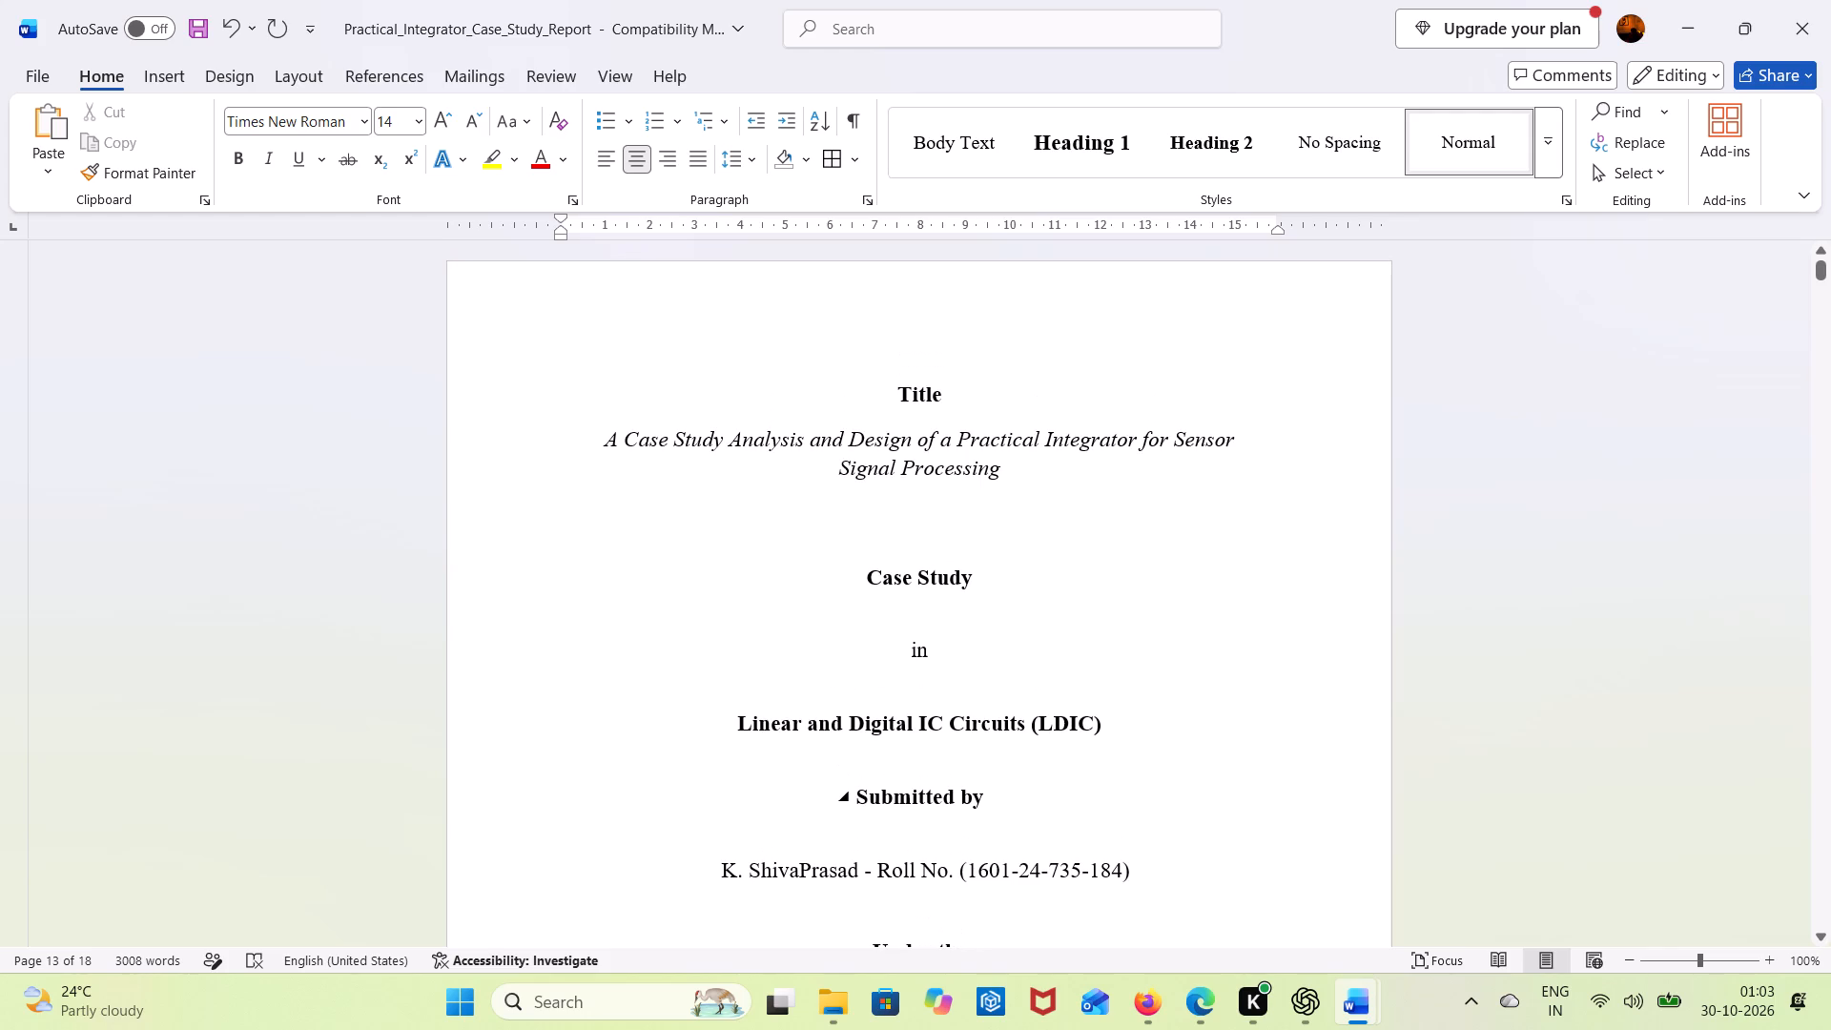
{"action": "left_click", "coordinate": [1039, 806]}
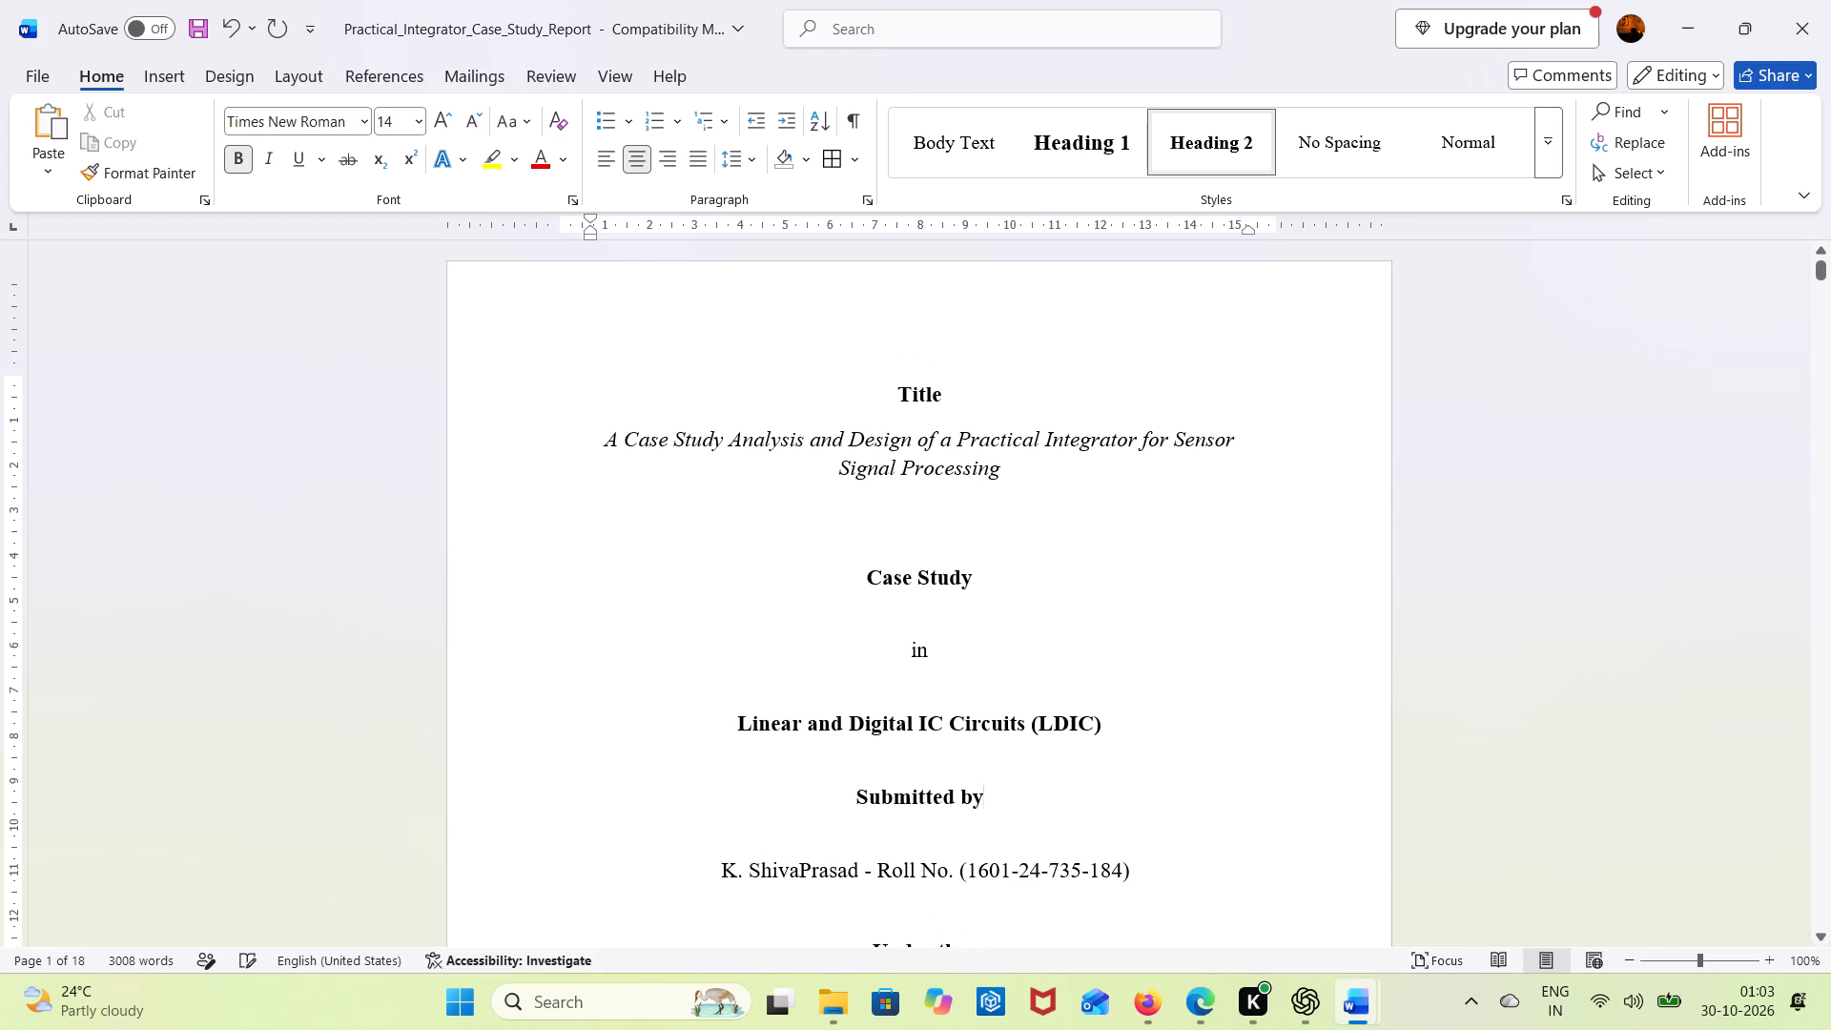
{"action": "left_click_drag", "start_coordinate": [839, 502], "coordinate": [1018, 905]}
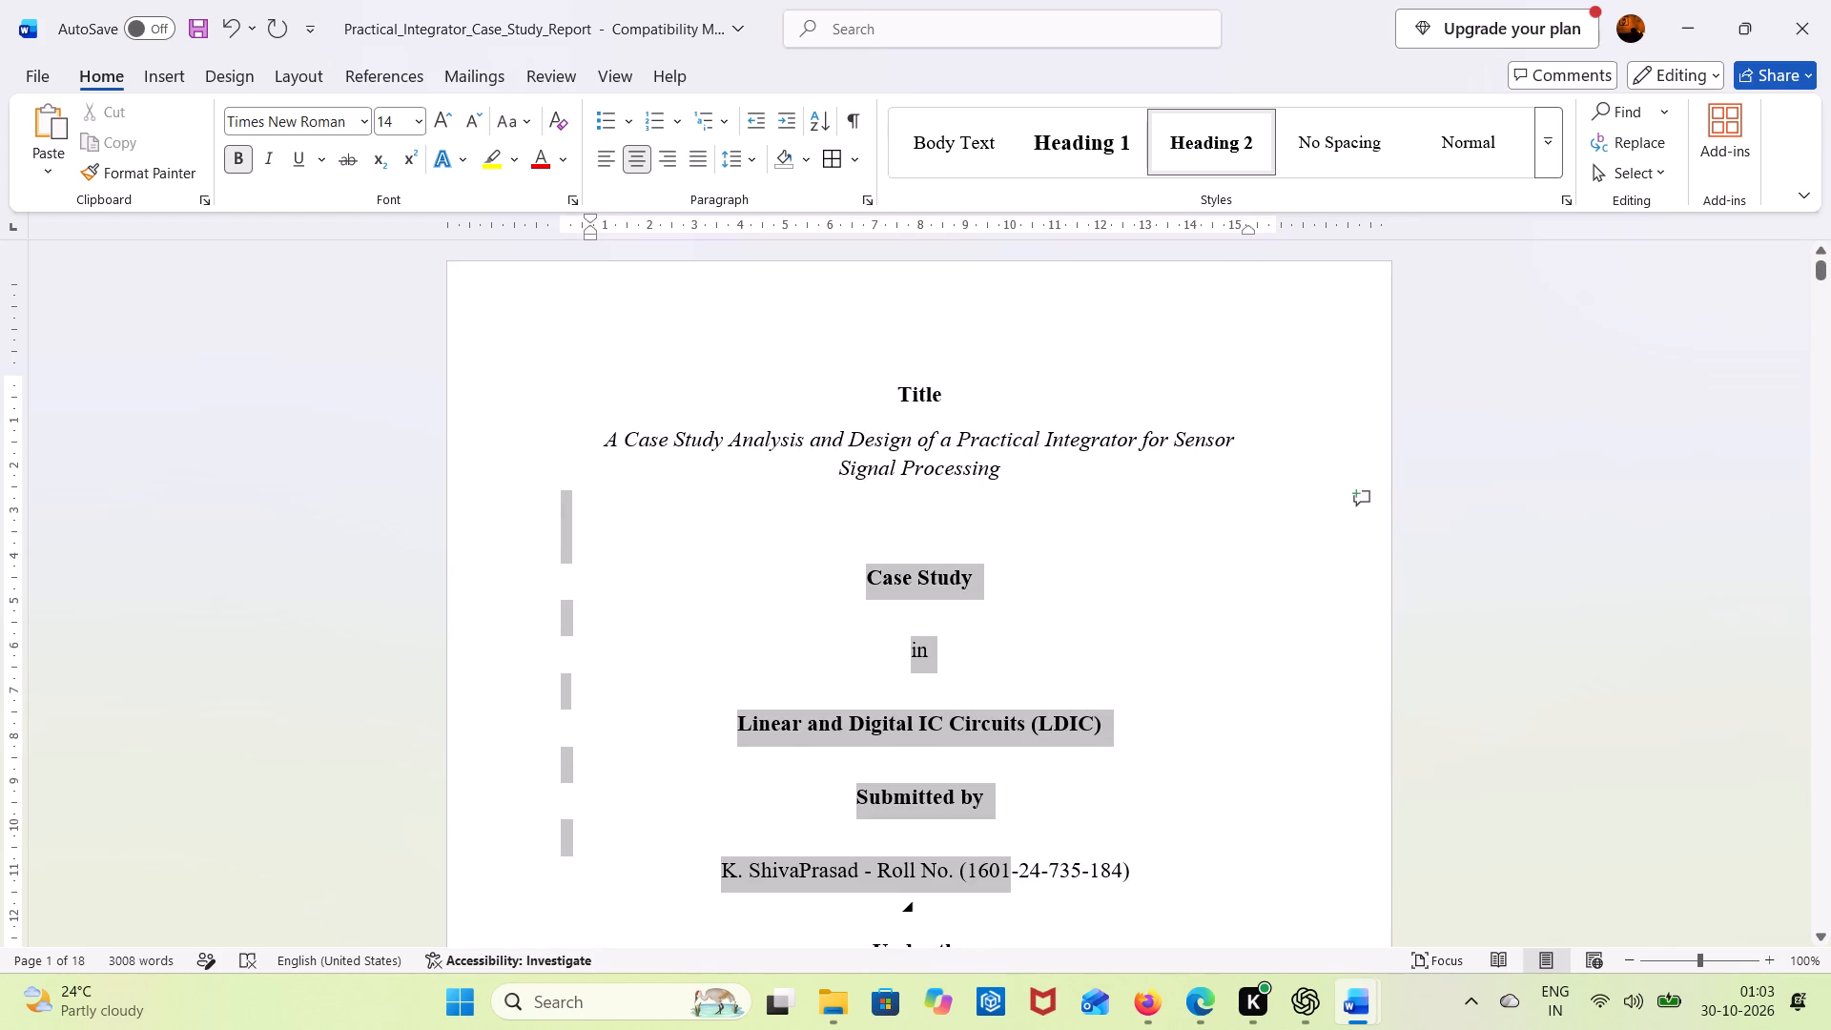
{"action": "left_click_drag", "start_coordinate": [1018, 905], "coordinate": [1122, 933]}
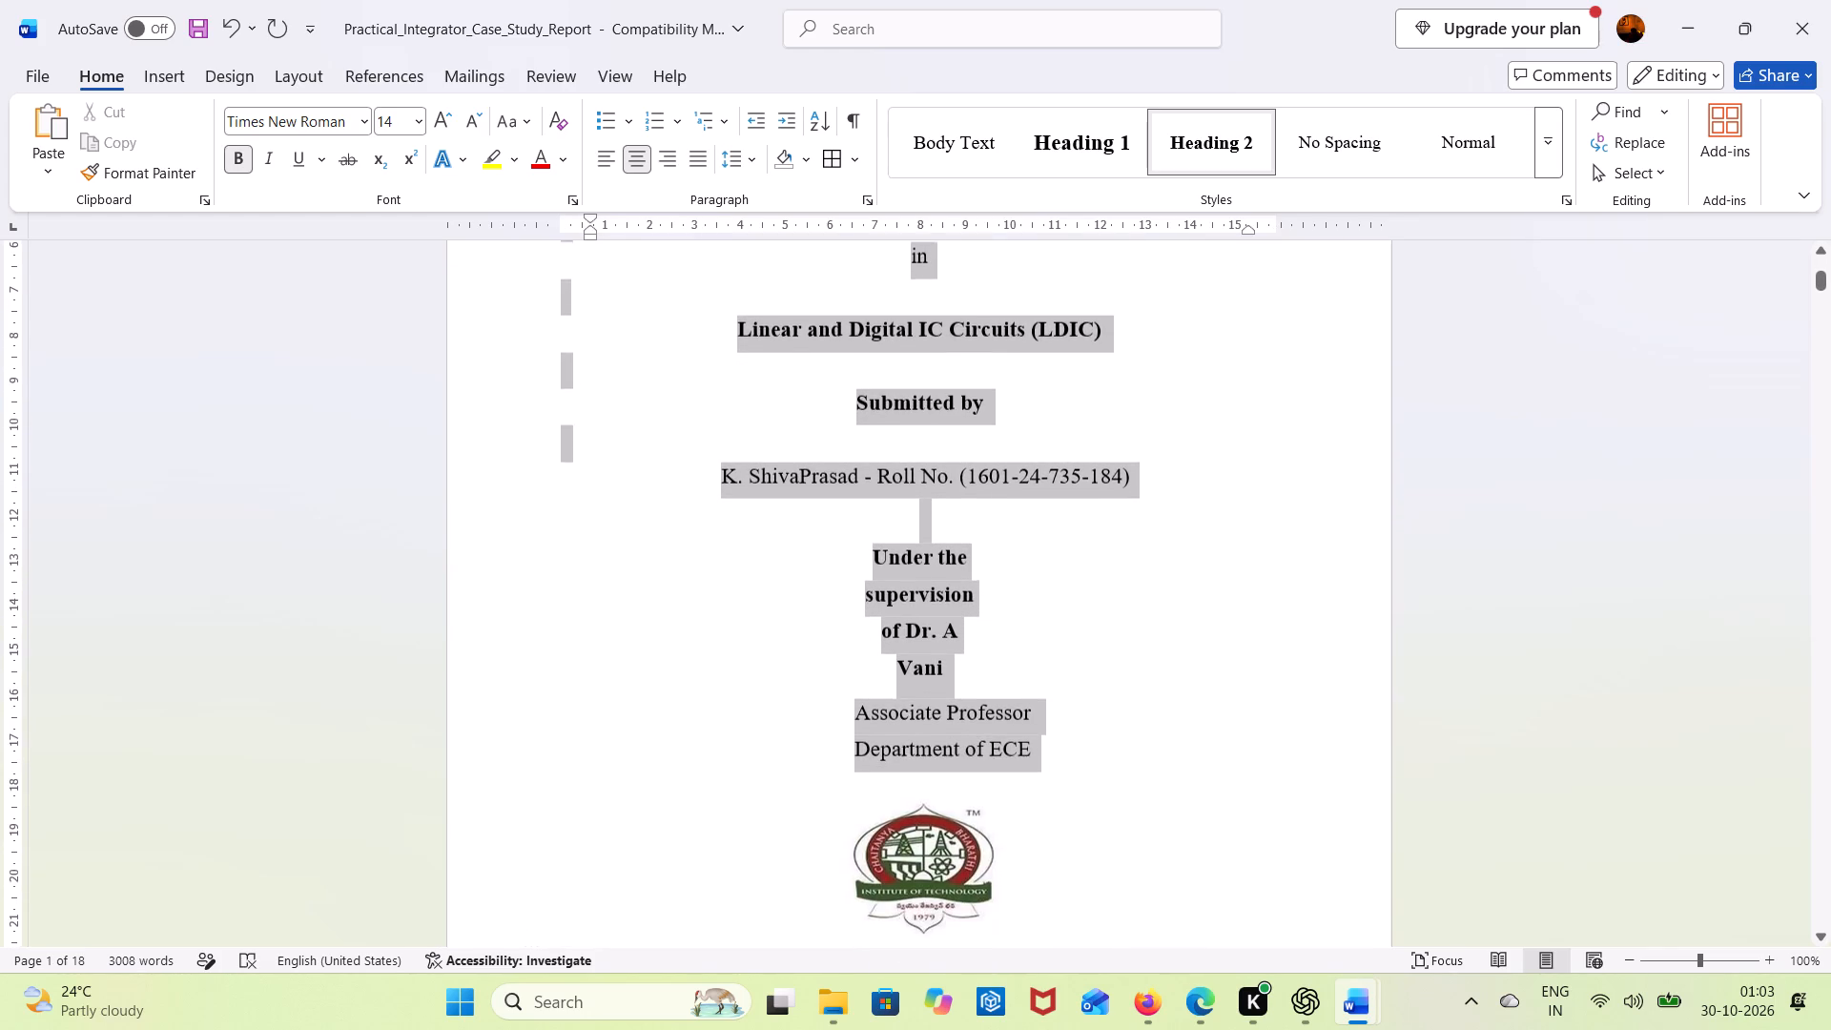
{"action": "left_click_drag", "start_coordinate": [1122, 933], "coordinate": [1137, 900]}
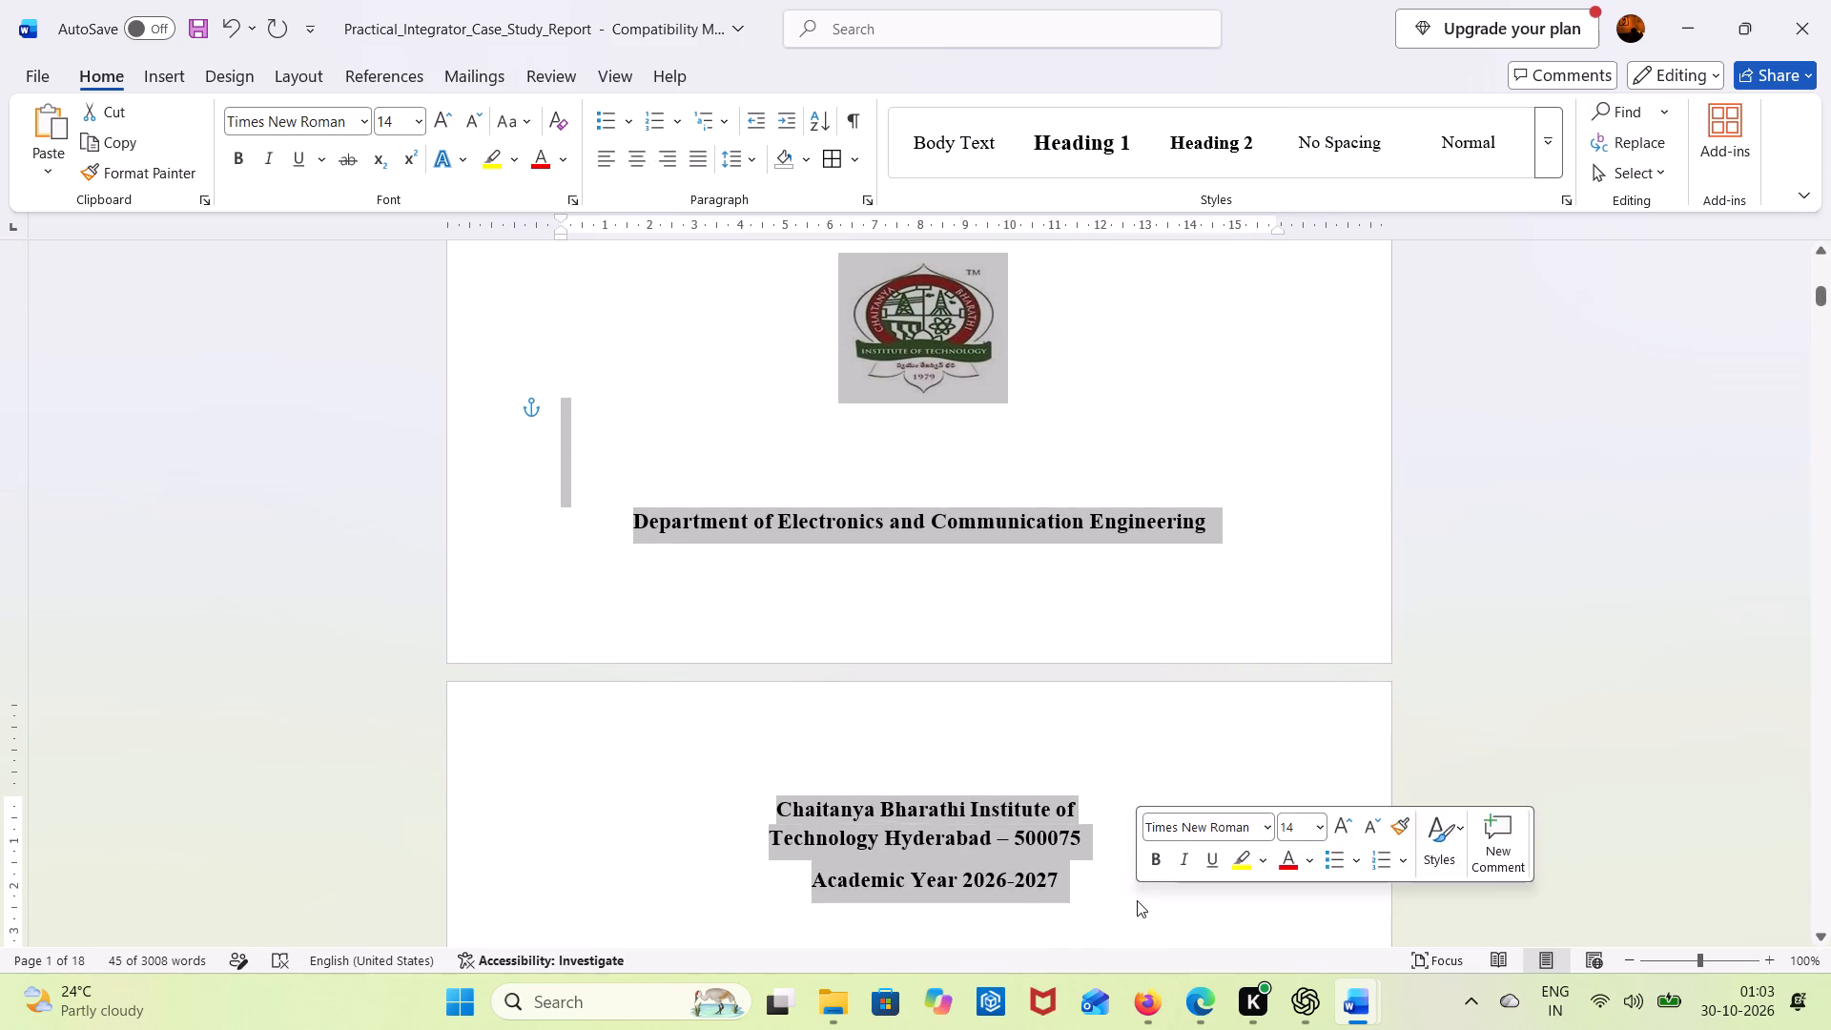
{"action": "left_click", "coordinate": [756, 163]}
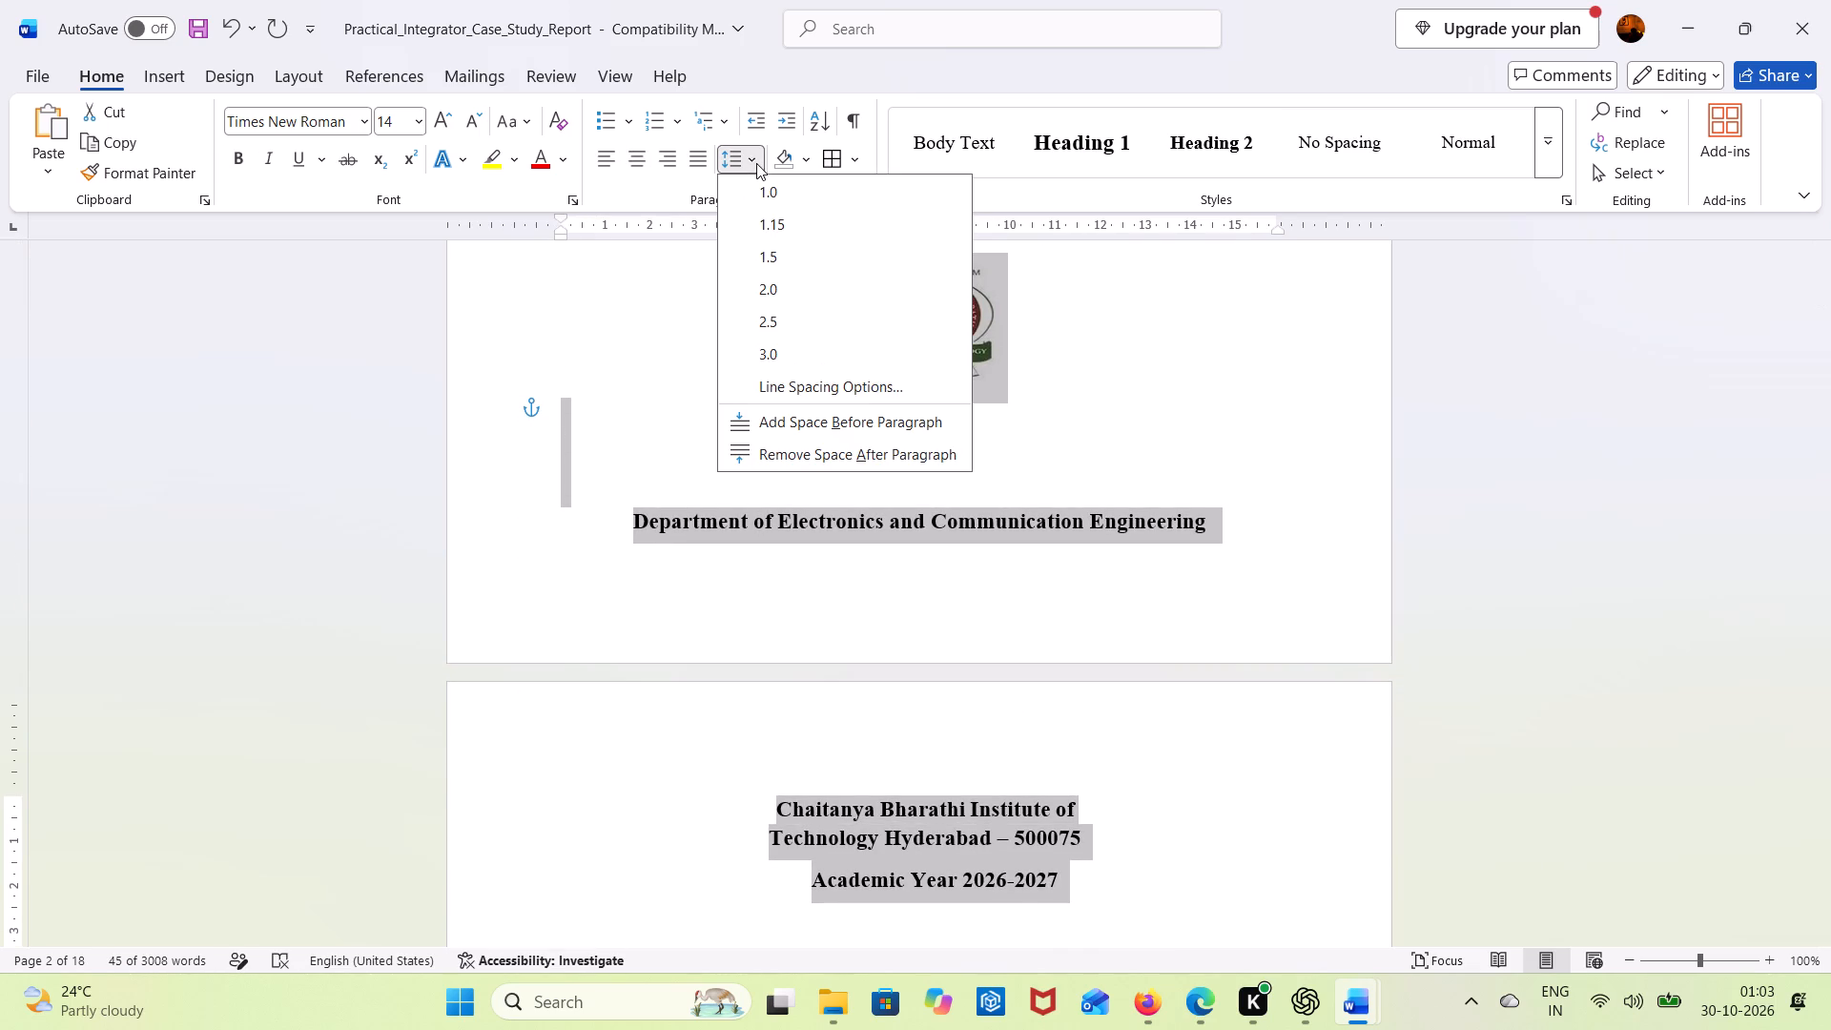
{"action": "left_click", "coordinate": [774, 196]}
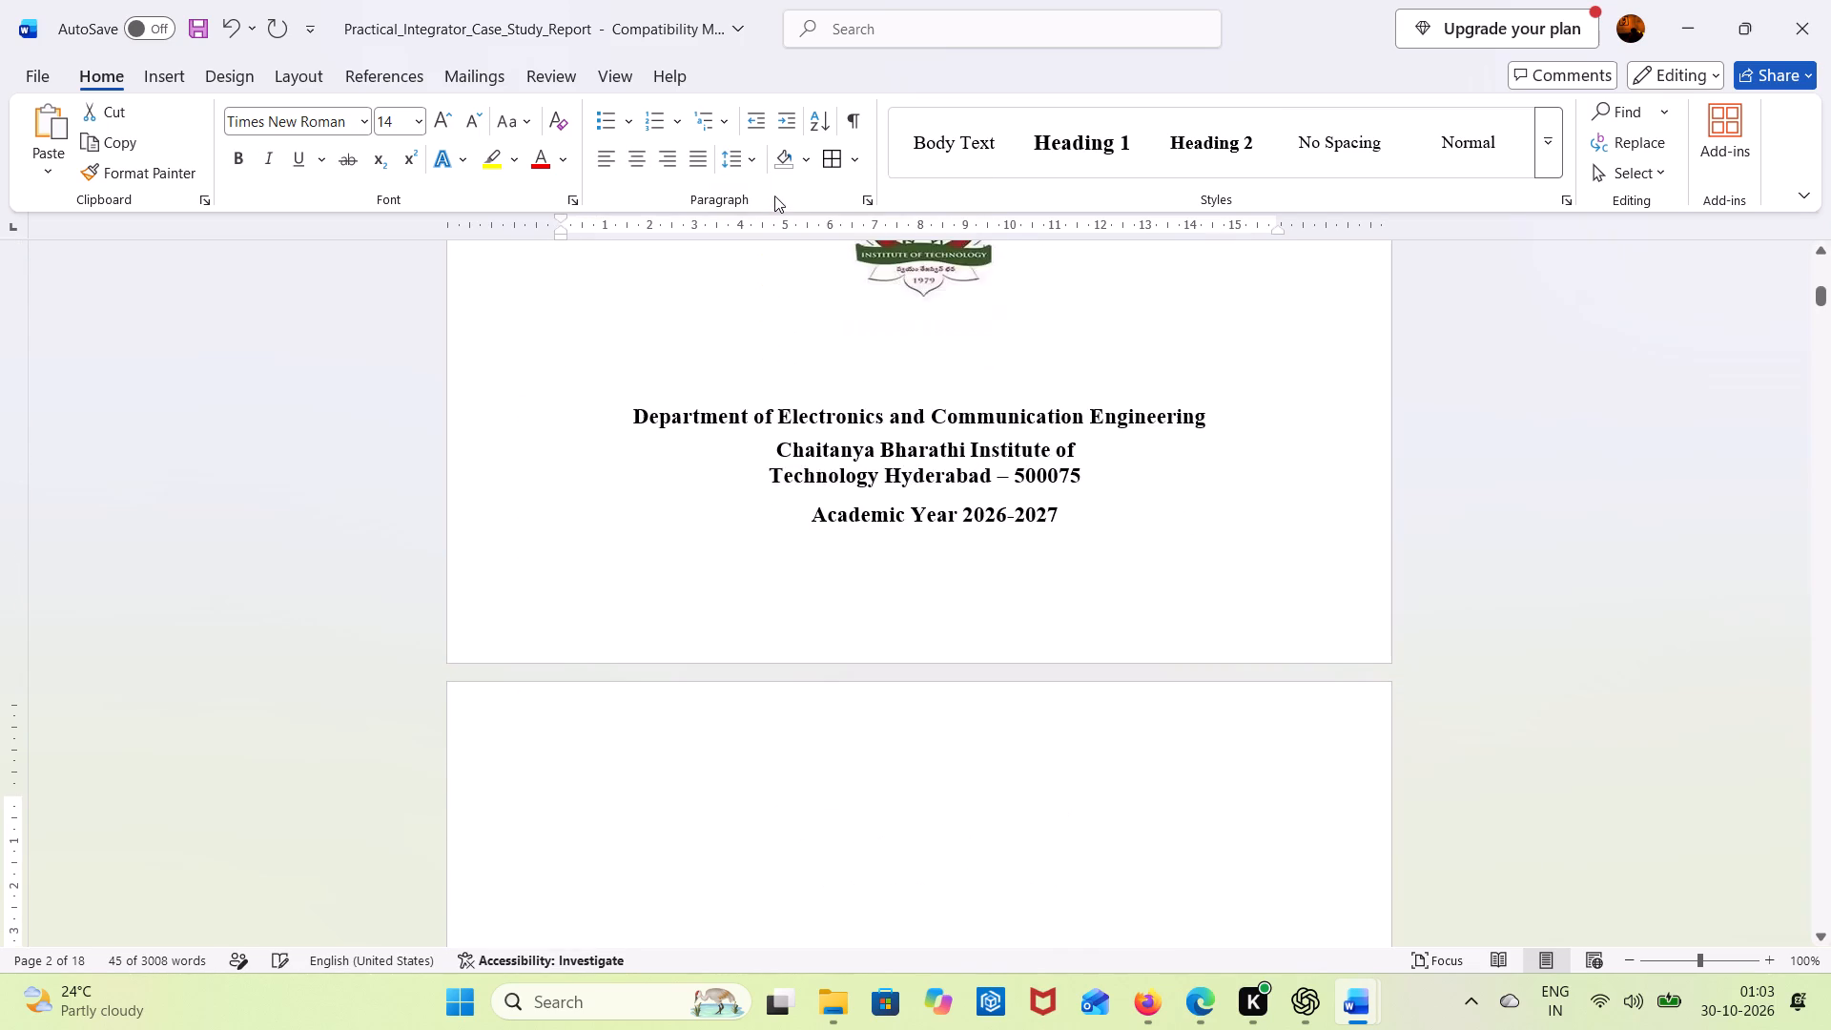
{"action": "left_click", "coordinate": [1147, 525]}
Remove the blank page between the cover page and the first INDEX heading by deleting the breaks before that heading.
{"action": "scroll", "coordinate": [1147, 525], "scroll_direction": "up", "scroll_amount": 3}
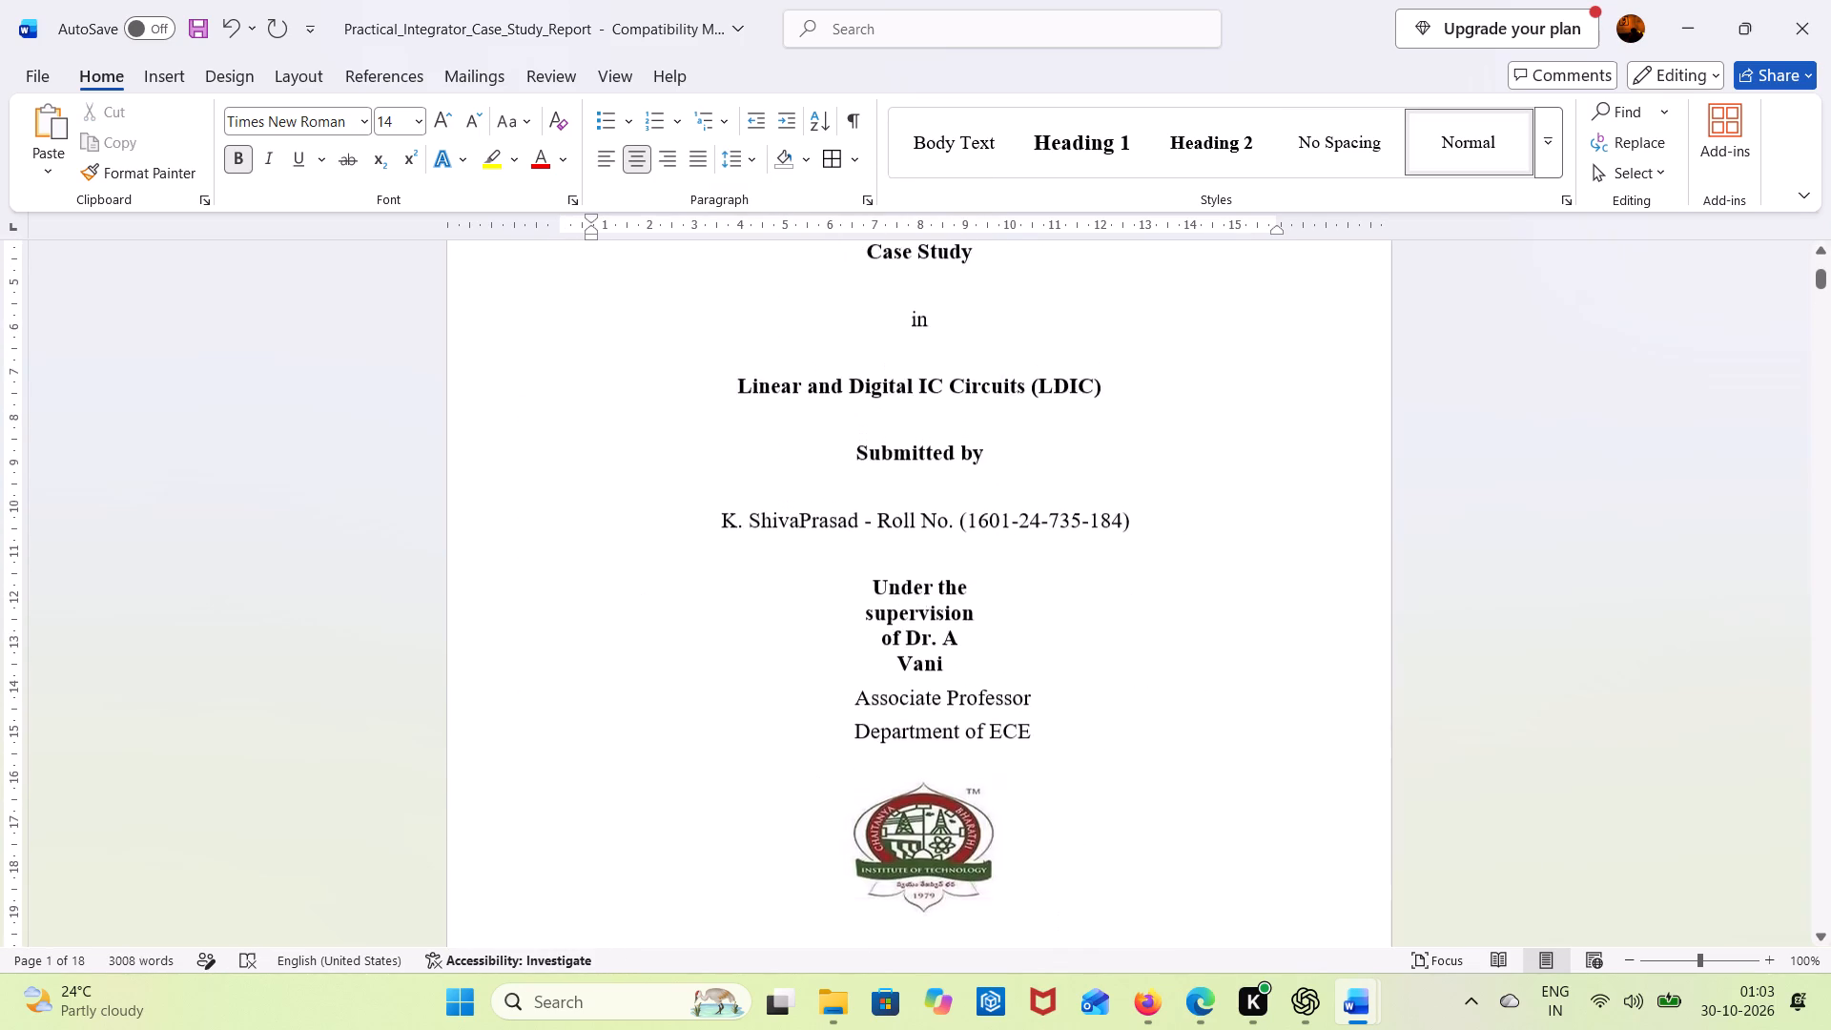
{"action": "scroll", "coordinate": [1147, 525], "scroll_direction": "up", "scroll_amount": 1}
{"action": "scroll", "coordinate": [1147, 525], "scroll_direction": "down", "scroll_amount": 5}
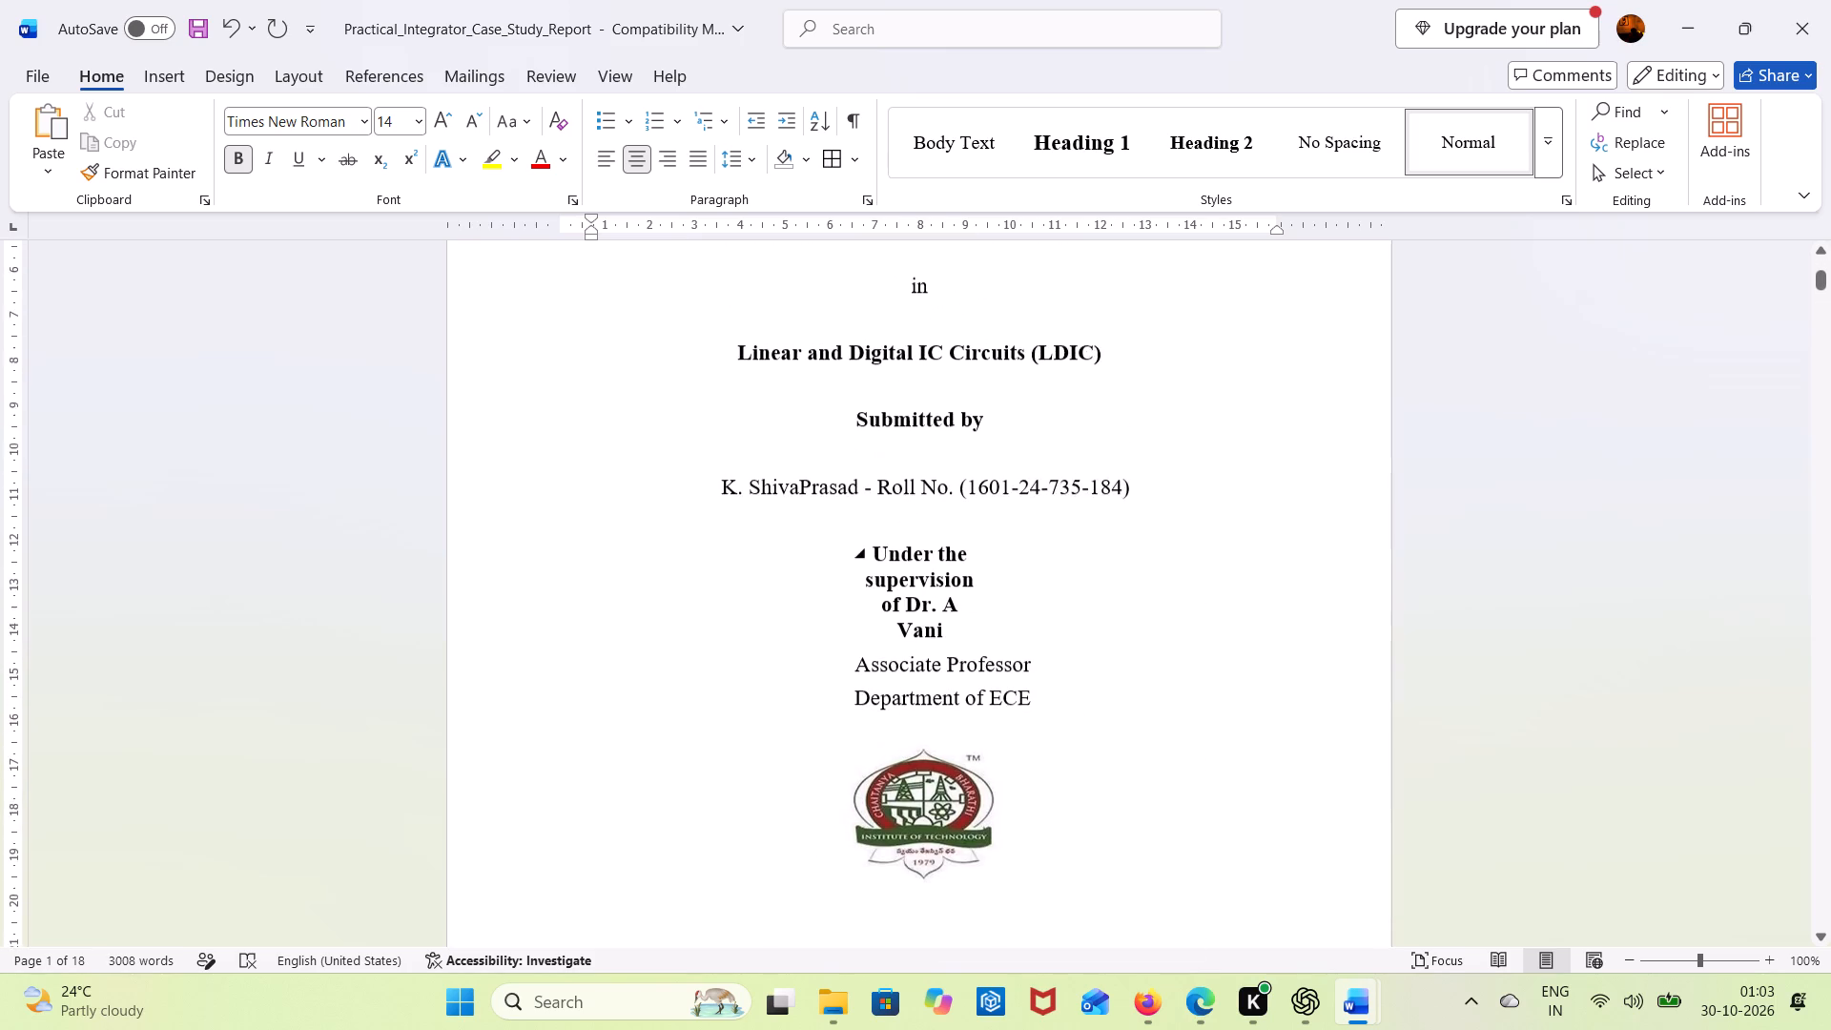
{"action": "scroll", "coordinate": [1147, 525], "scroll_direction": "down", "scroll_amount": 8}
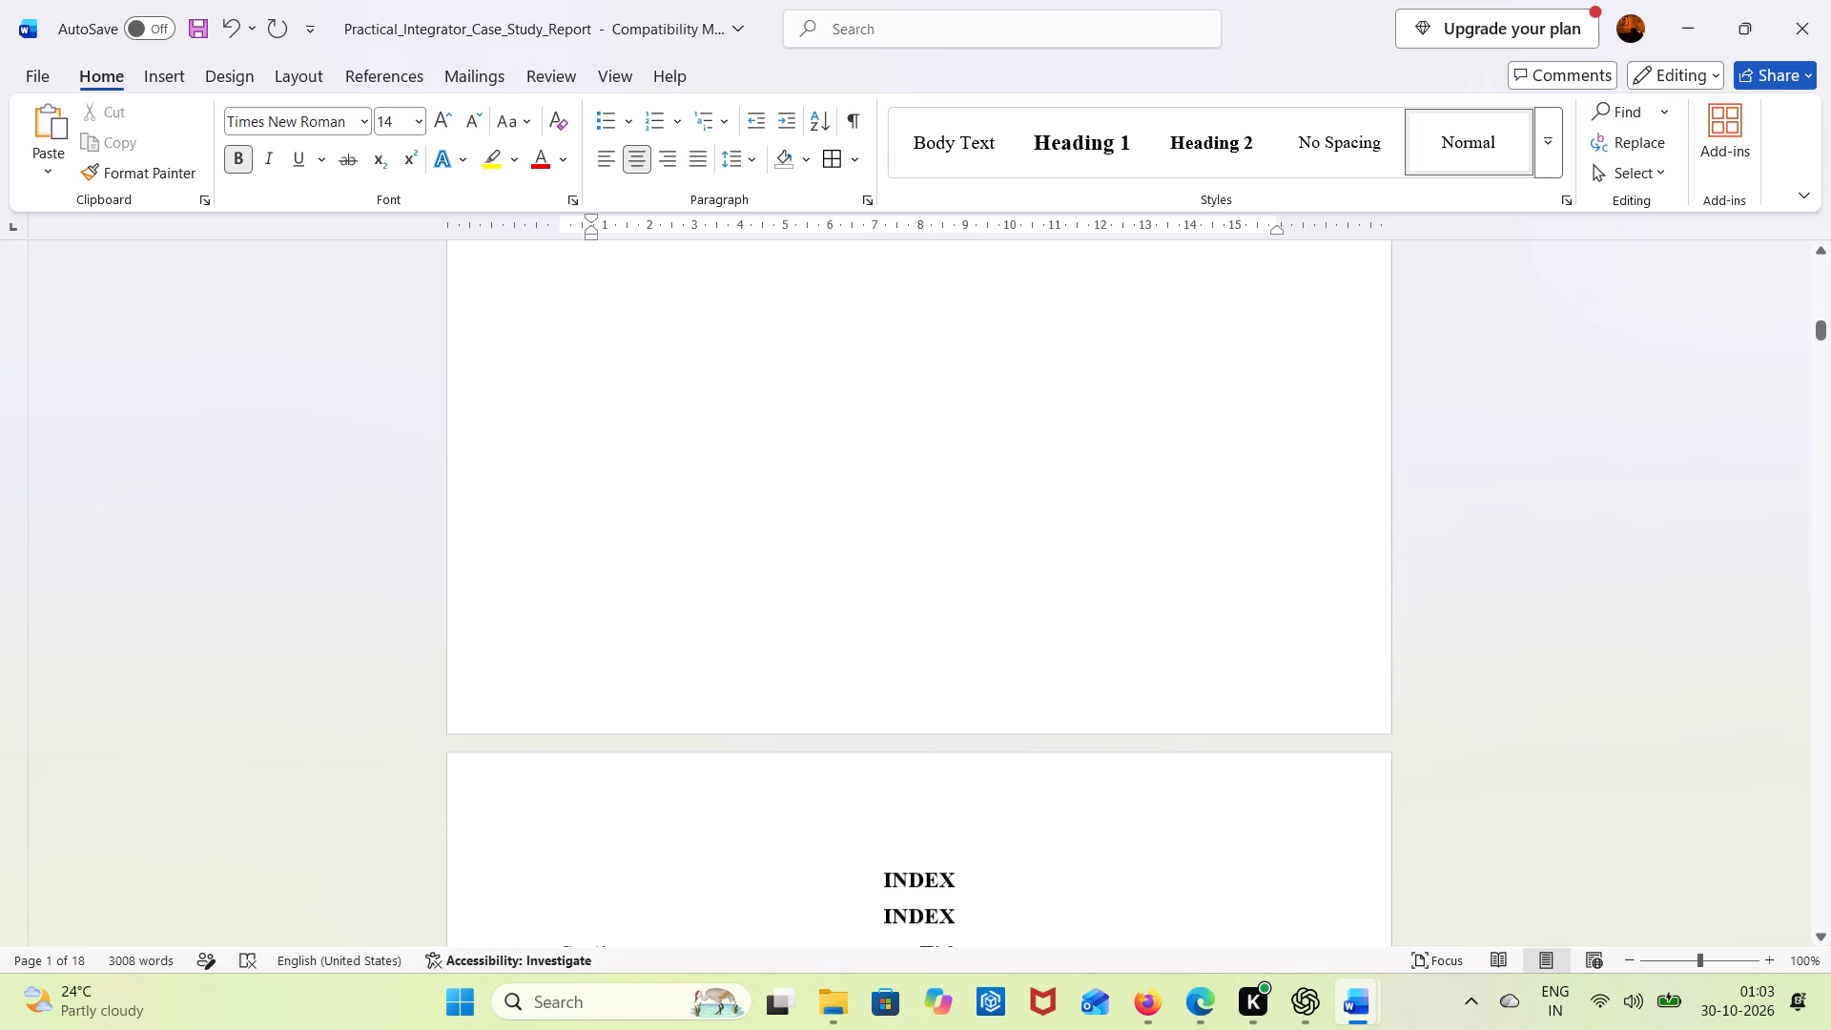
{"action": "left_click", "coordinate": [1147, 525]}
{"action": "scroll", "coordinate": [1147, 525], "scroll_direction": "down", "scroll_amount": 1}
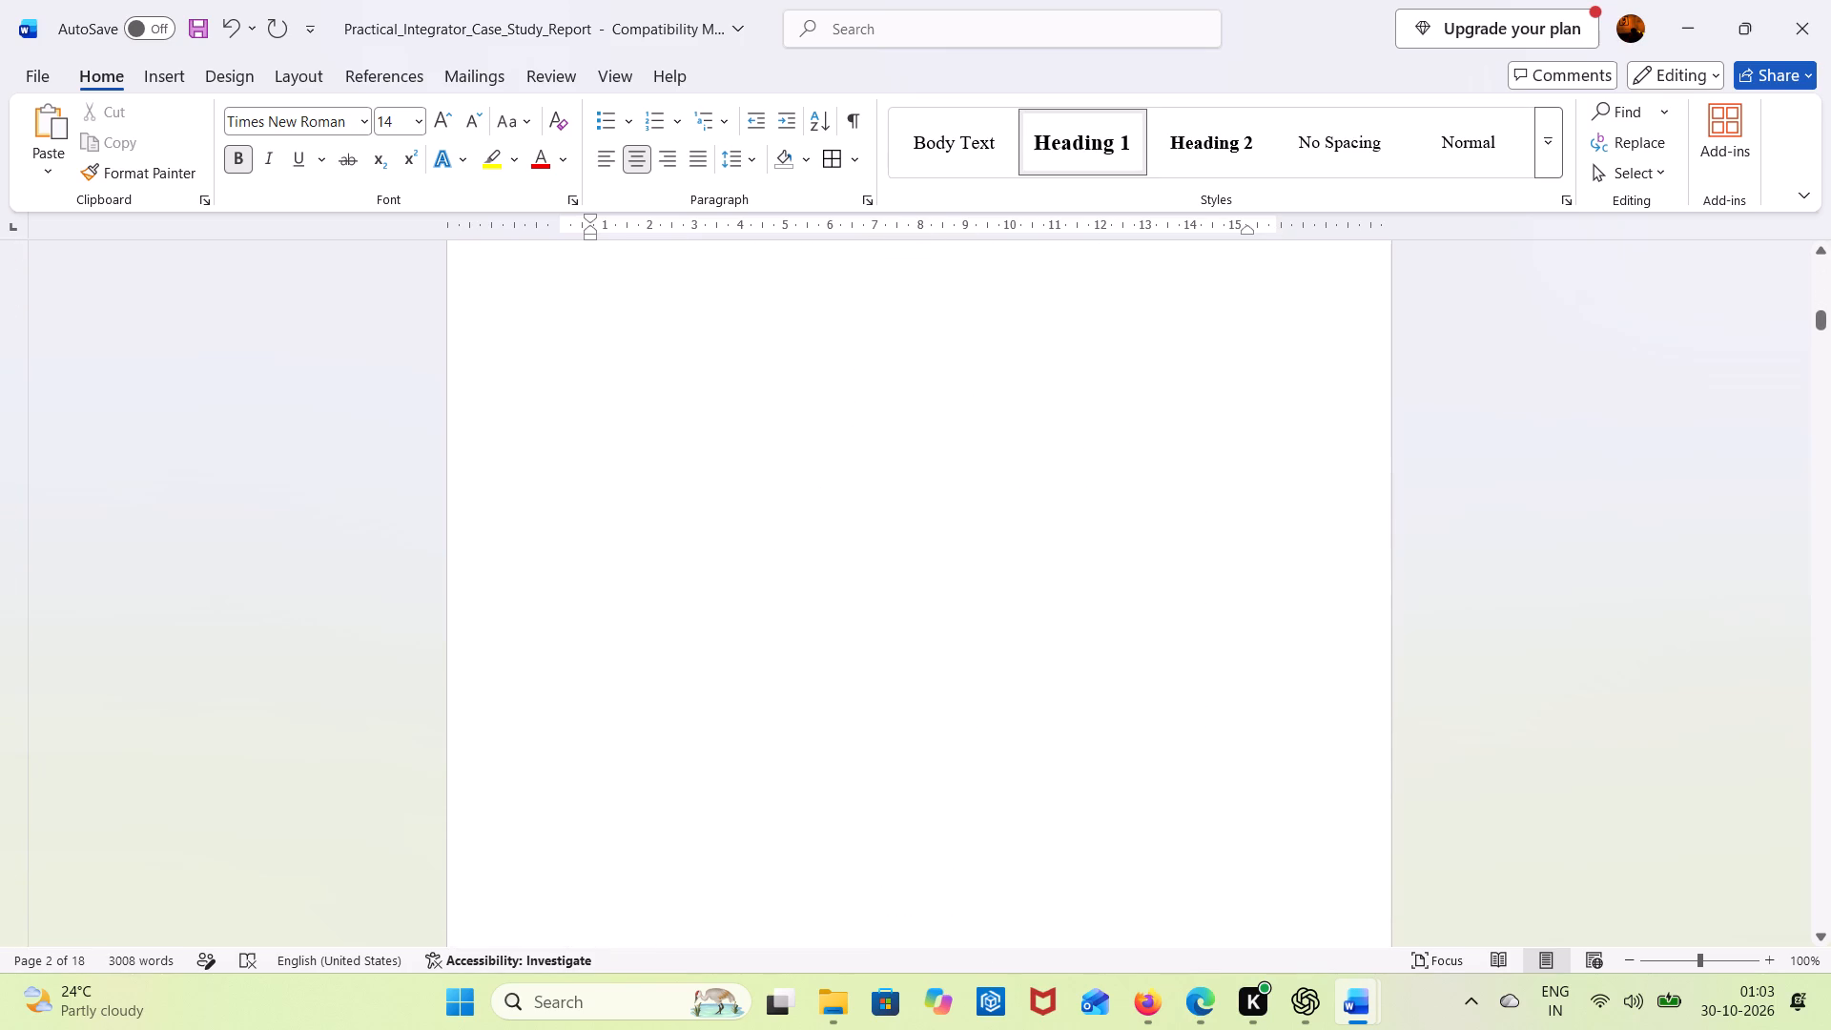
{"action": "scroll", "coordinate": [1147, 525], "scroll_direction": "down", "scroll_amount": 4}
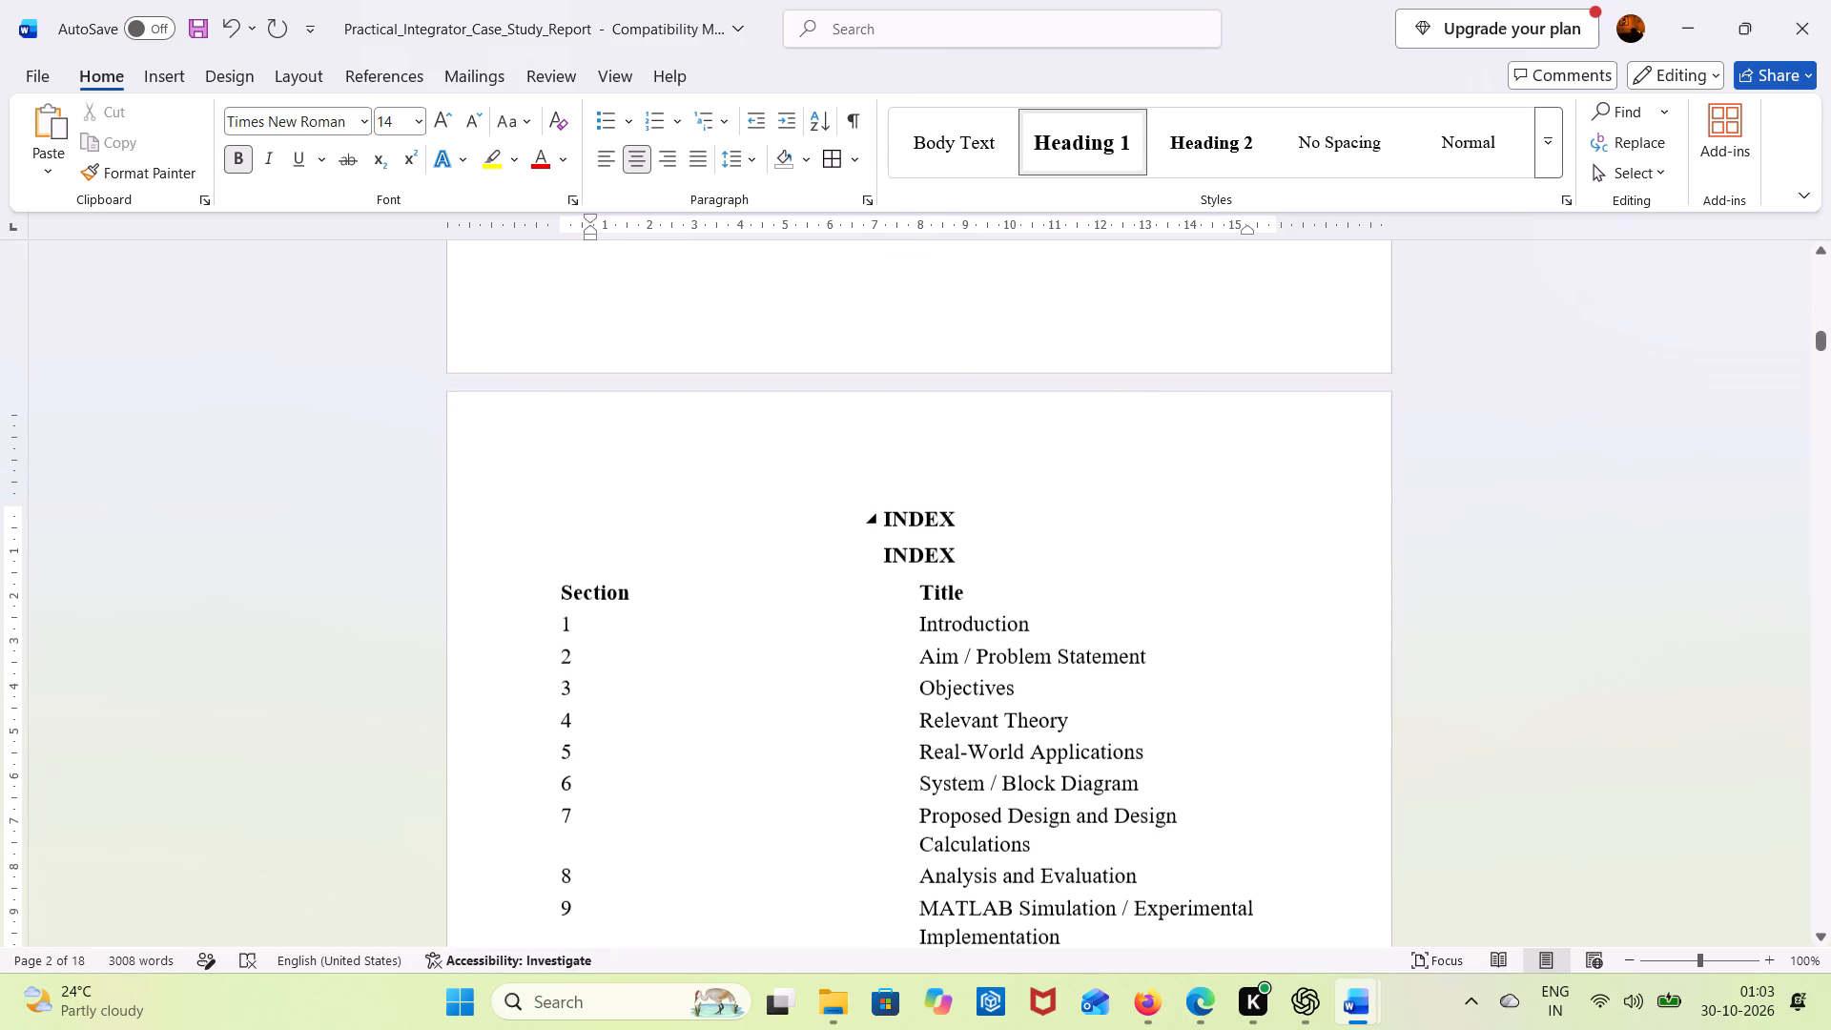
{"action": "scroll", "coordinate": [1147, 525], "scroll_direction": "down", "scroll_amount": 1}
{"action": "left_click", "coordinate": [884, 360]}
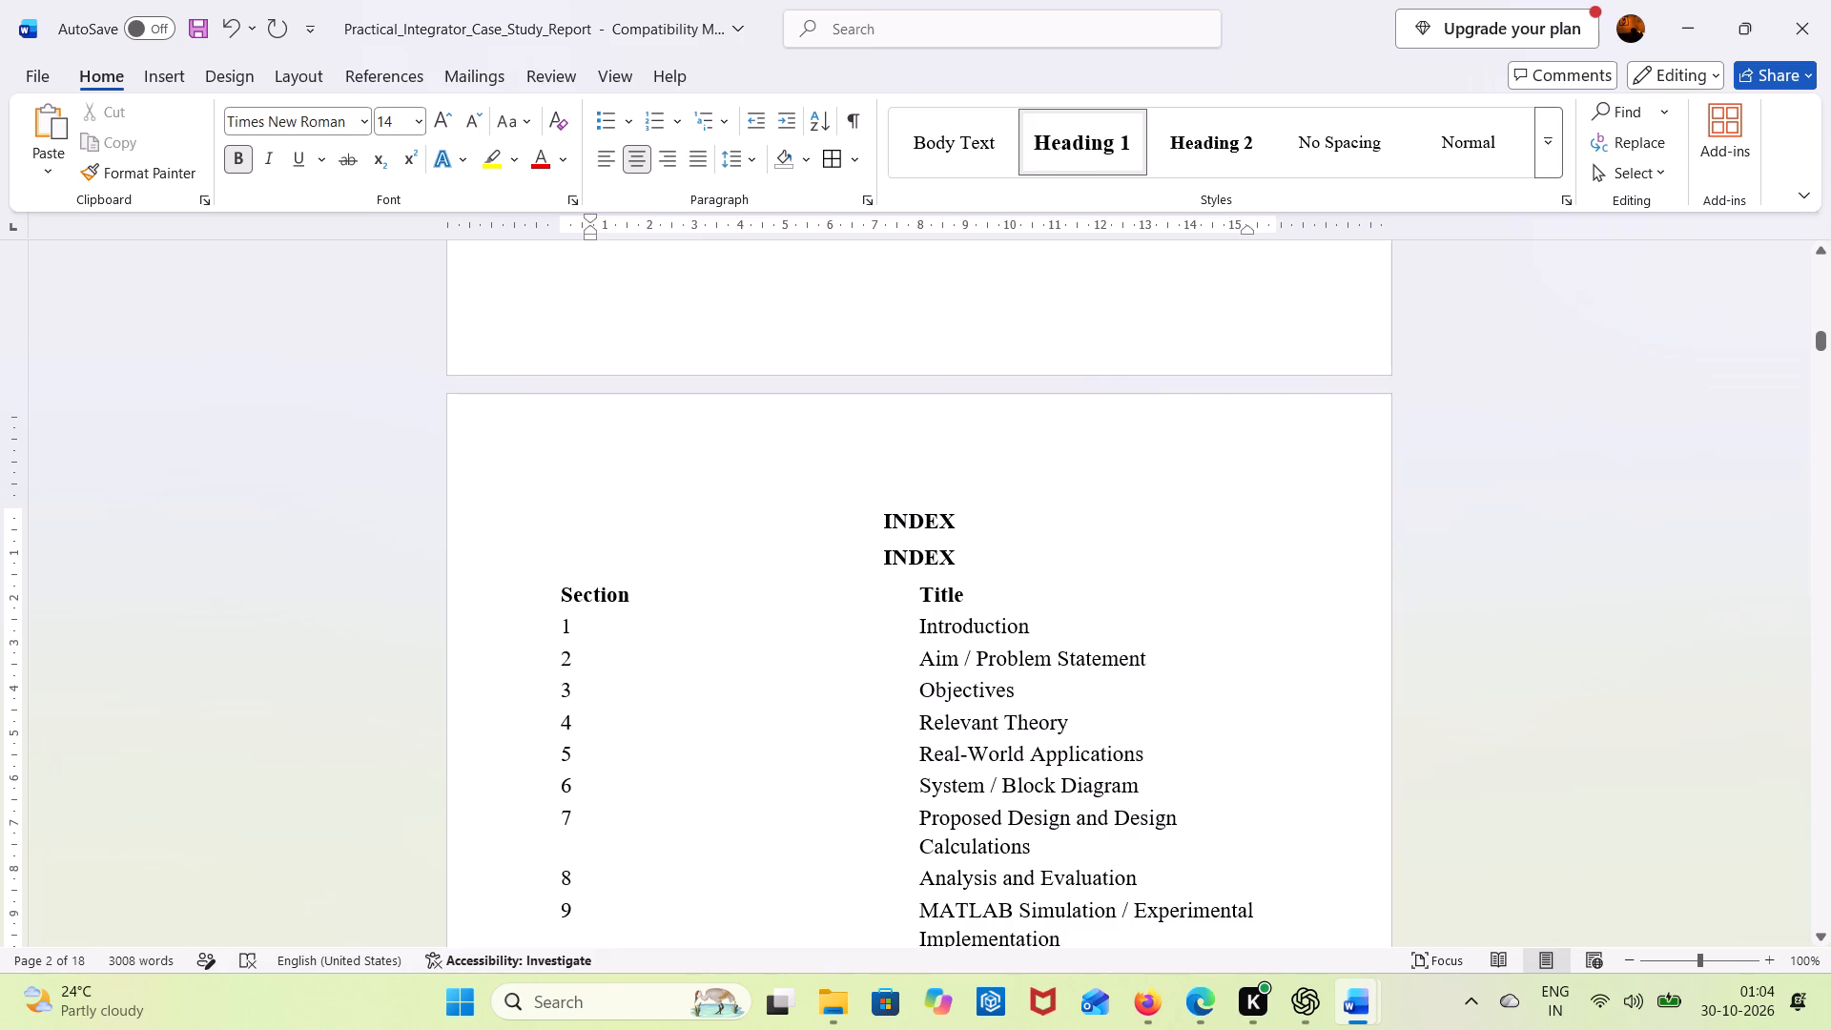
{"action": "scroll", "coordinate": [884, 360], "scroll_direction": "up", "scroll_amount": 1}
{"action": "left_click", "coordinate": [879, 727]}
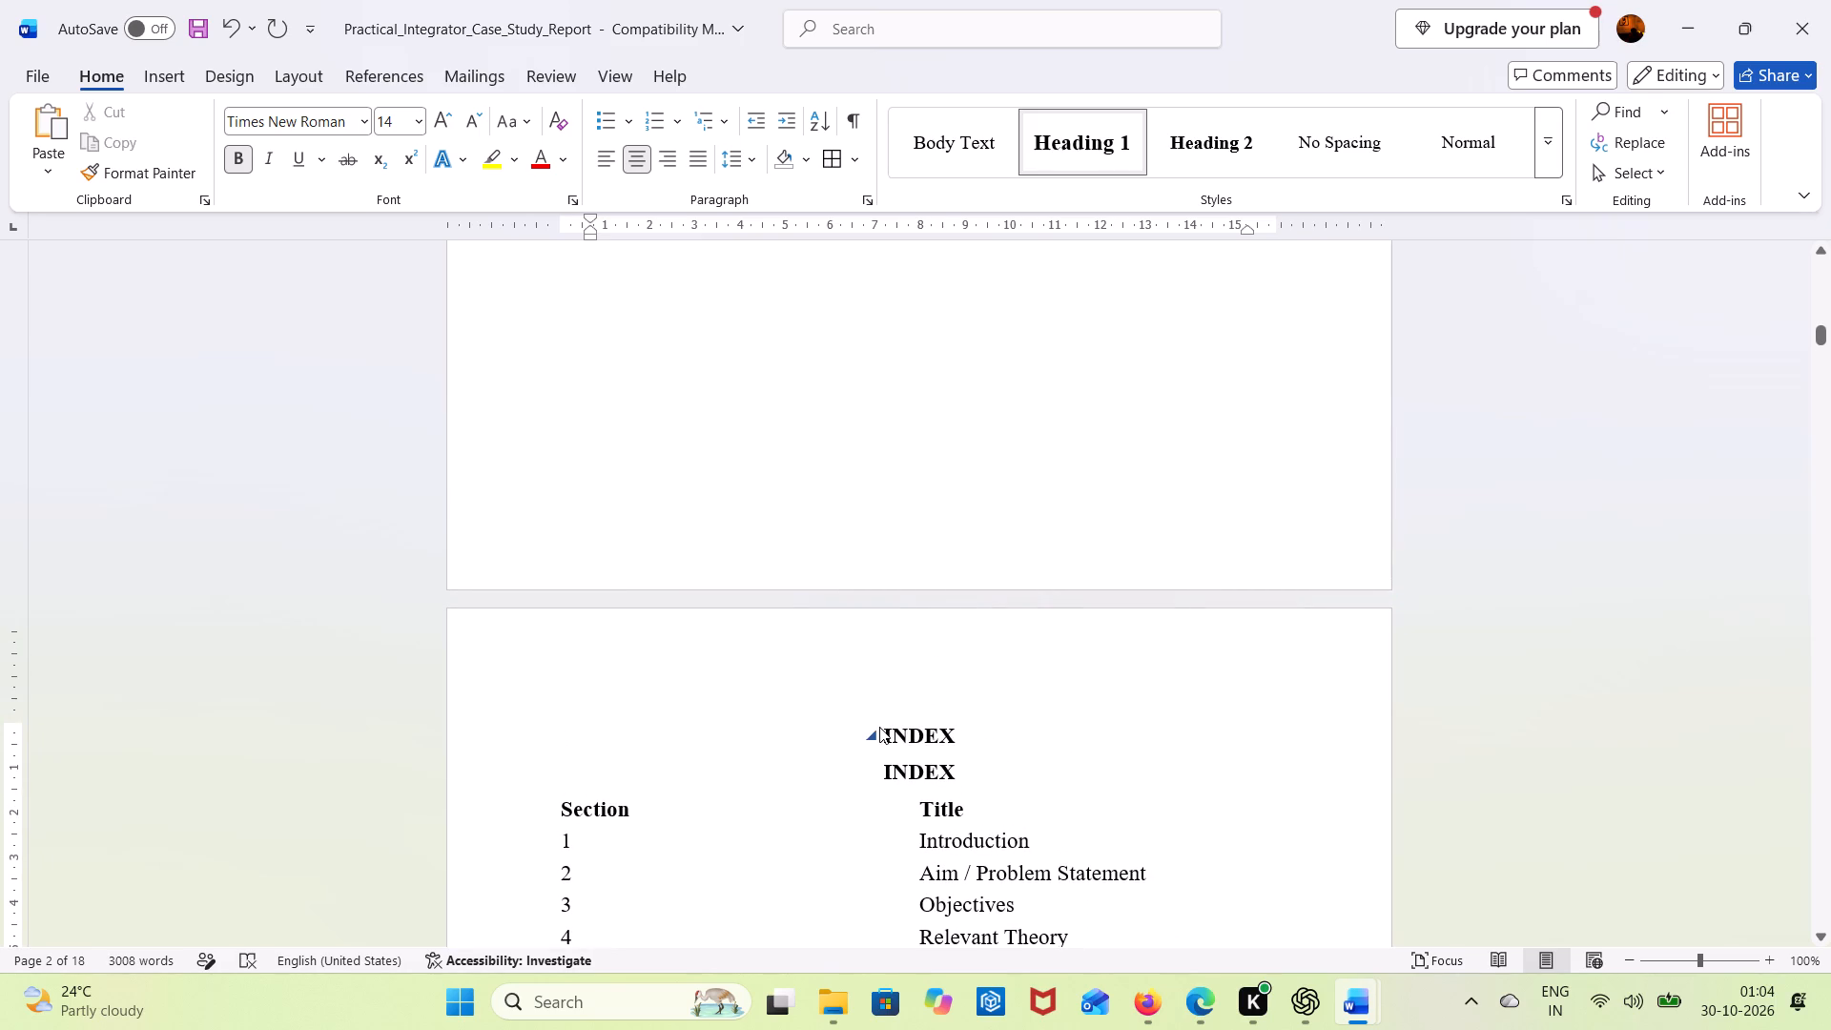
{"action": "left_click", "coordinate": [879, 727]}
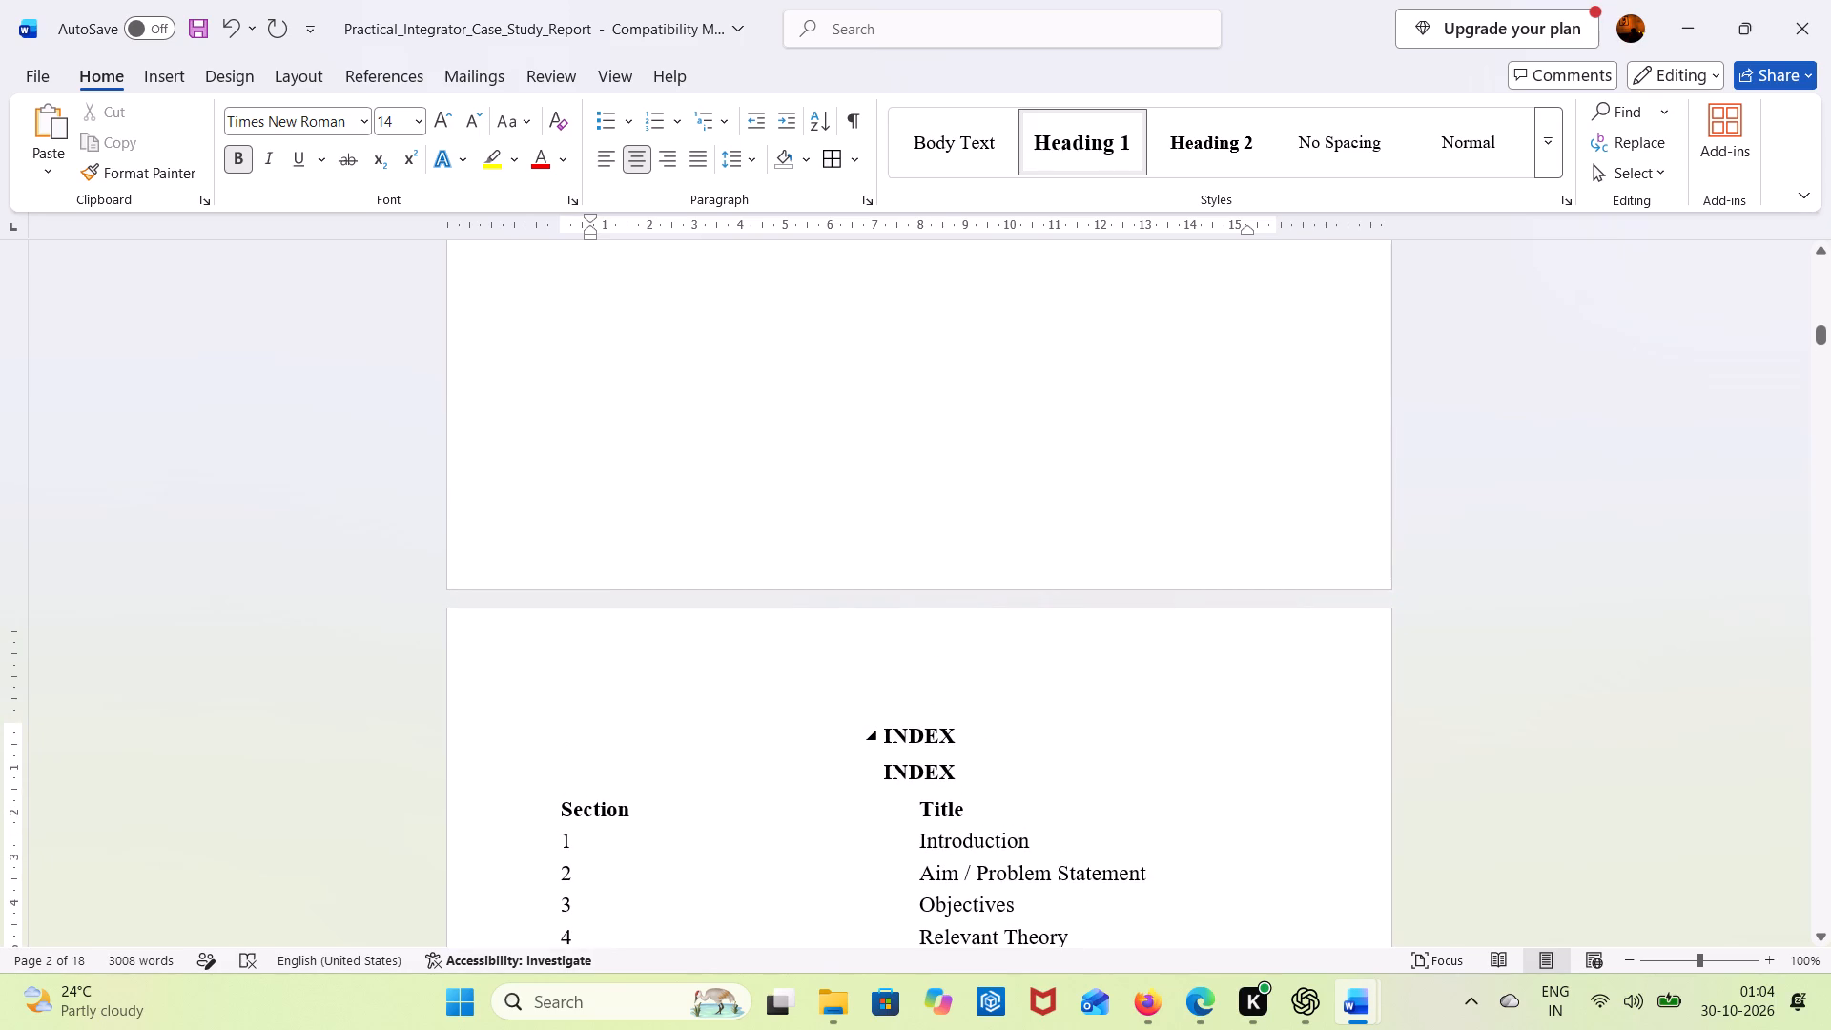
{"action": "left_click", "coordinate": [883, 737]}
{"action": "key", "text": "BackSpace"}
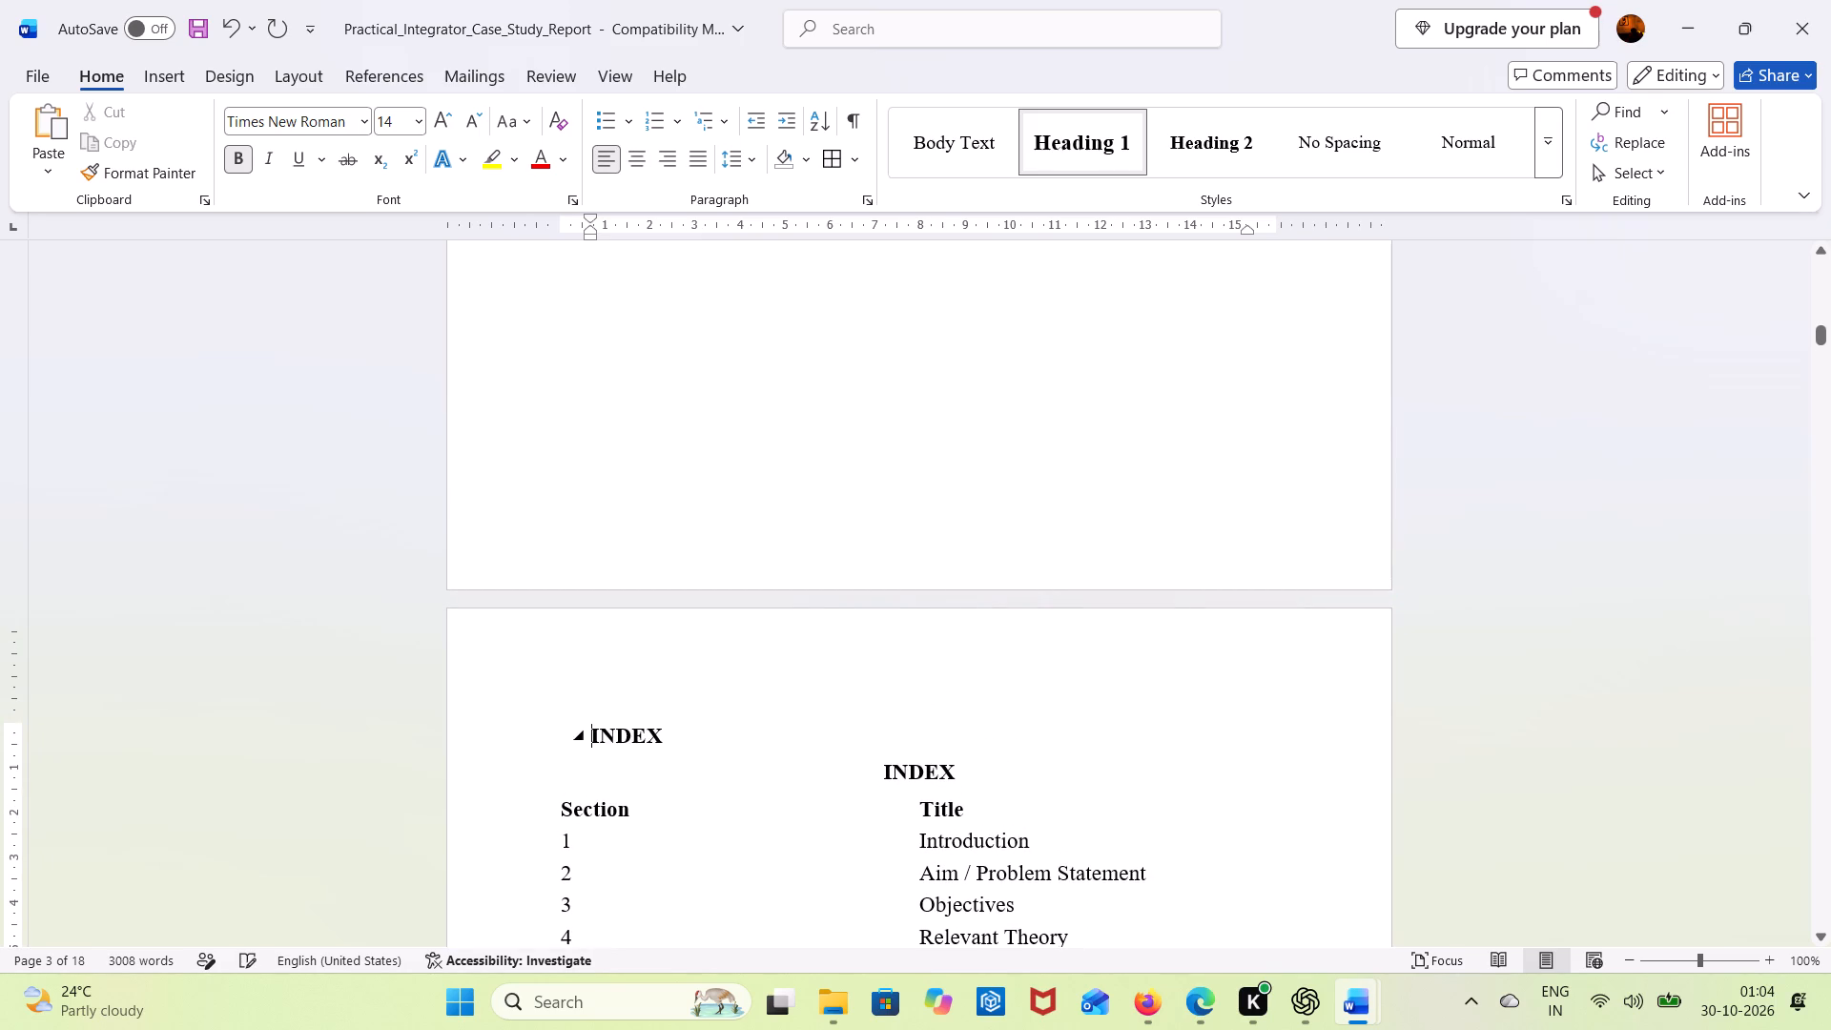
{"action": "key", "text": "BackSpace"}
{"action": "key", "text": "BackSpace"}
{"action": "key", "text": "BackSpace"}
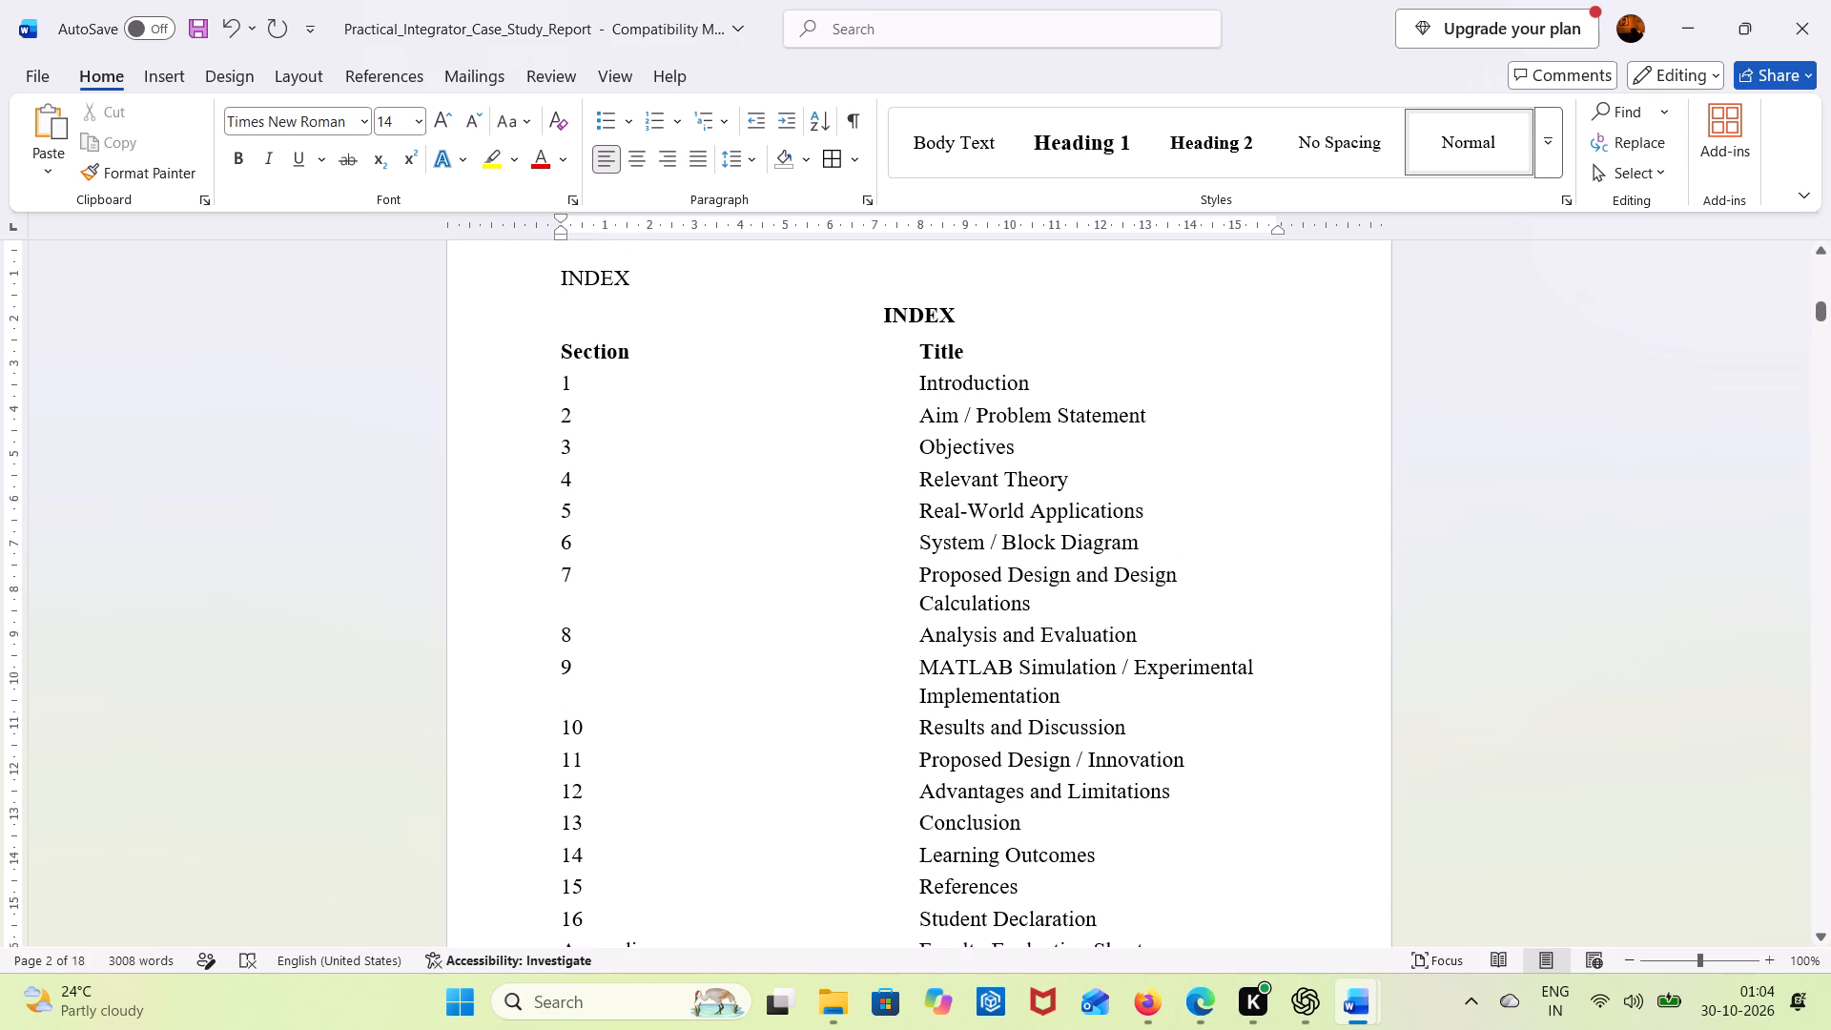
{"action": "scroll", "coordinate": [883, 737], "scroll_direction": "up", "scroll_amount": 1}
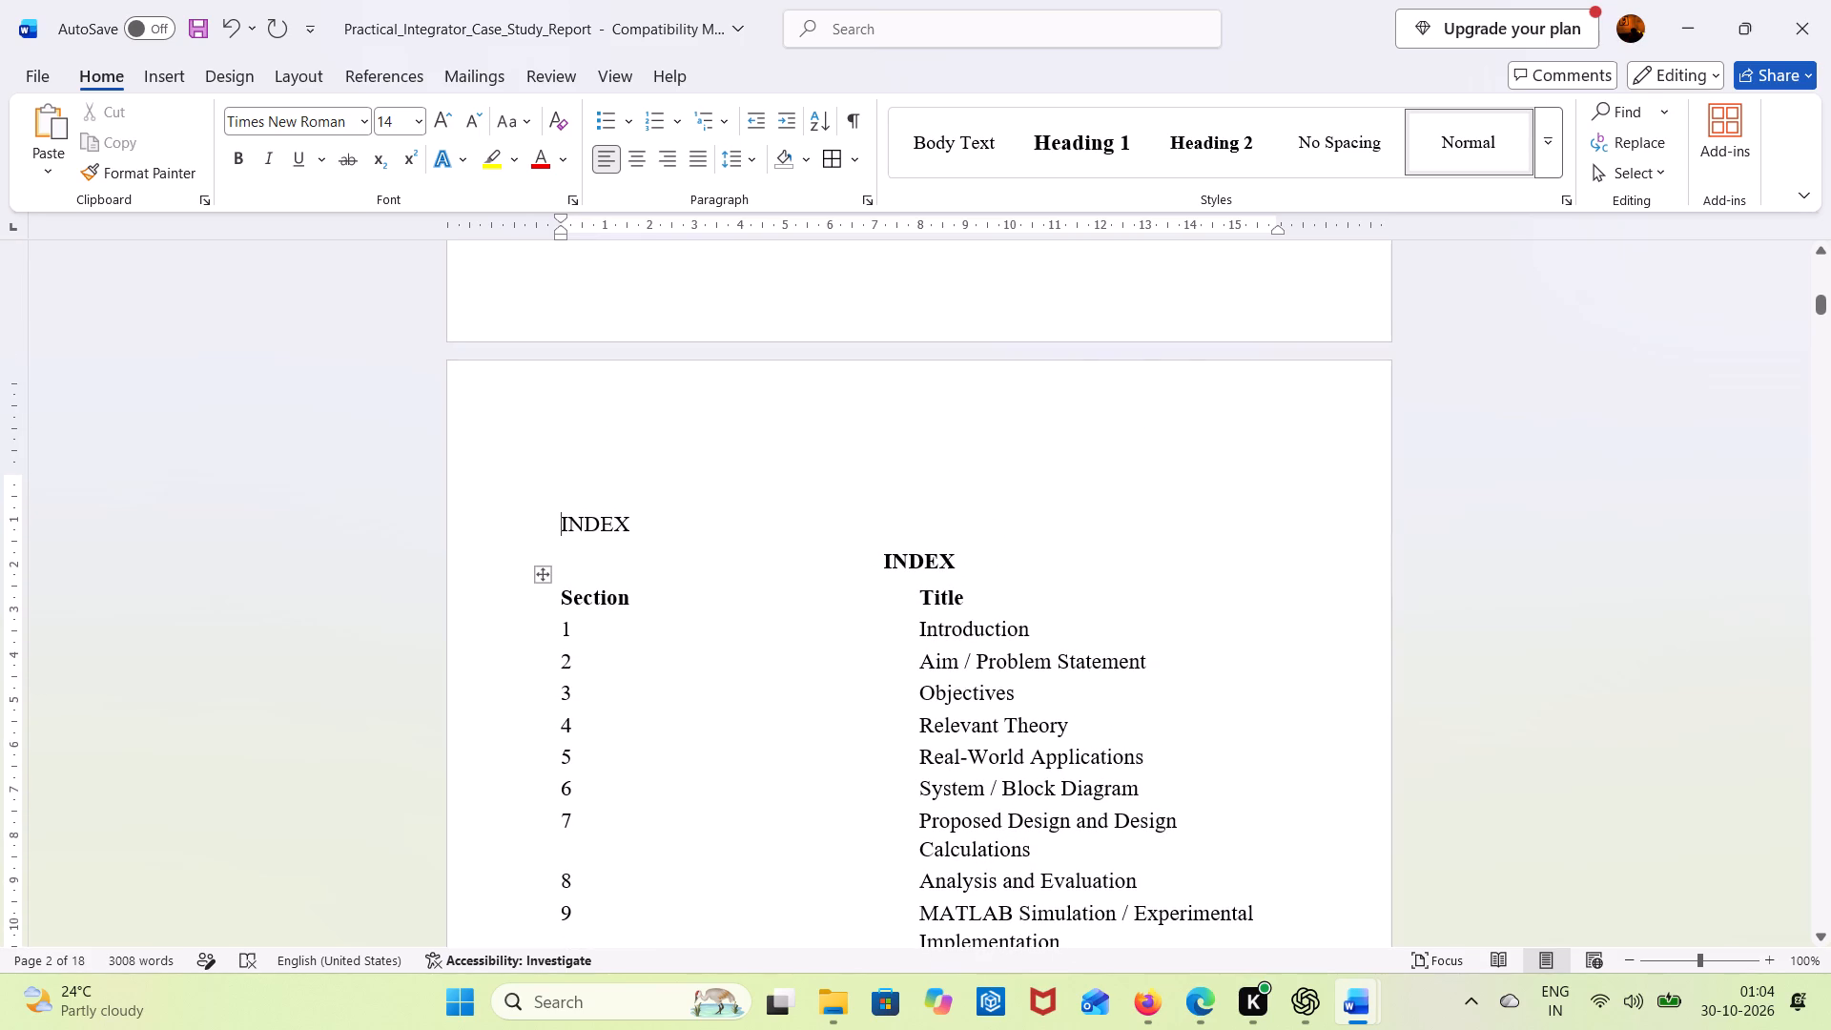
{"action": "key", "text": "ctrl+z"}
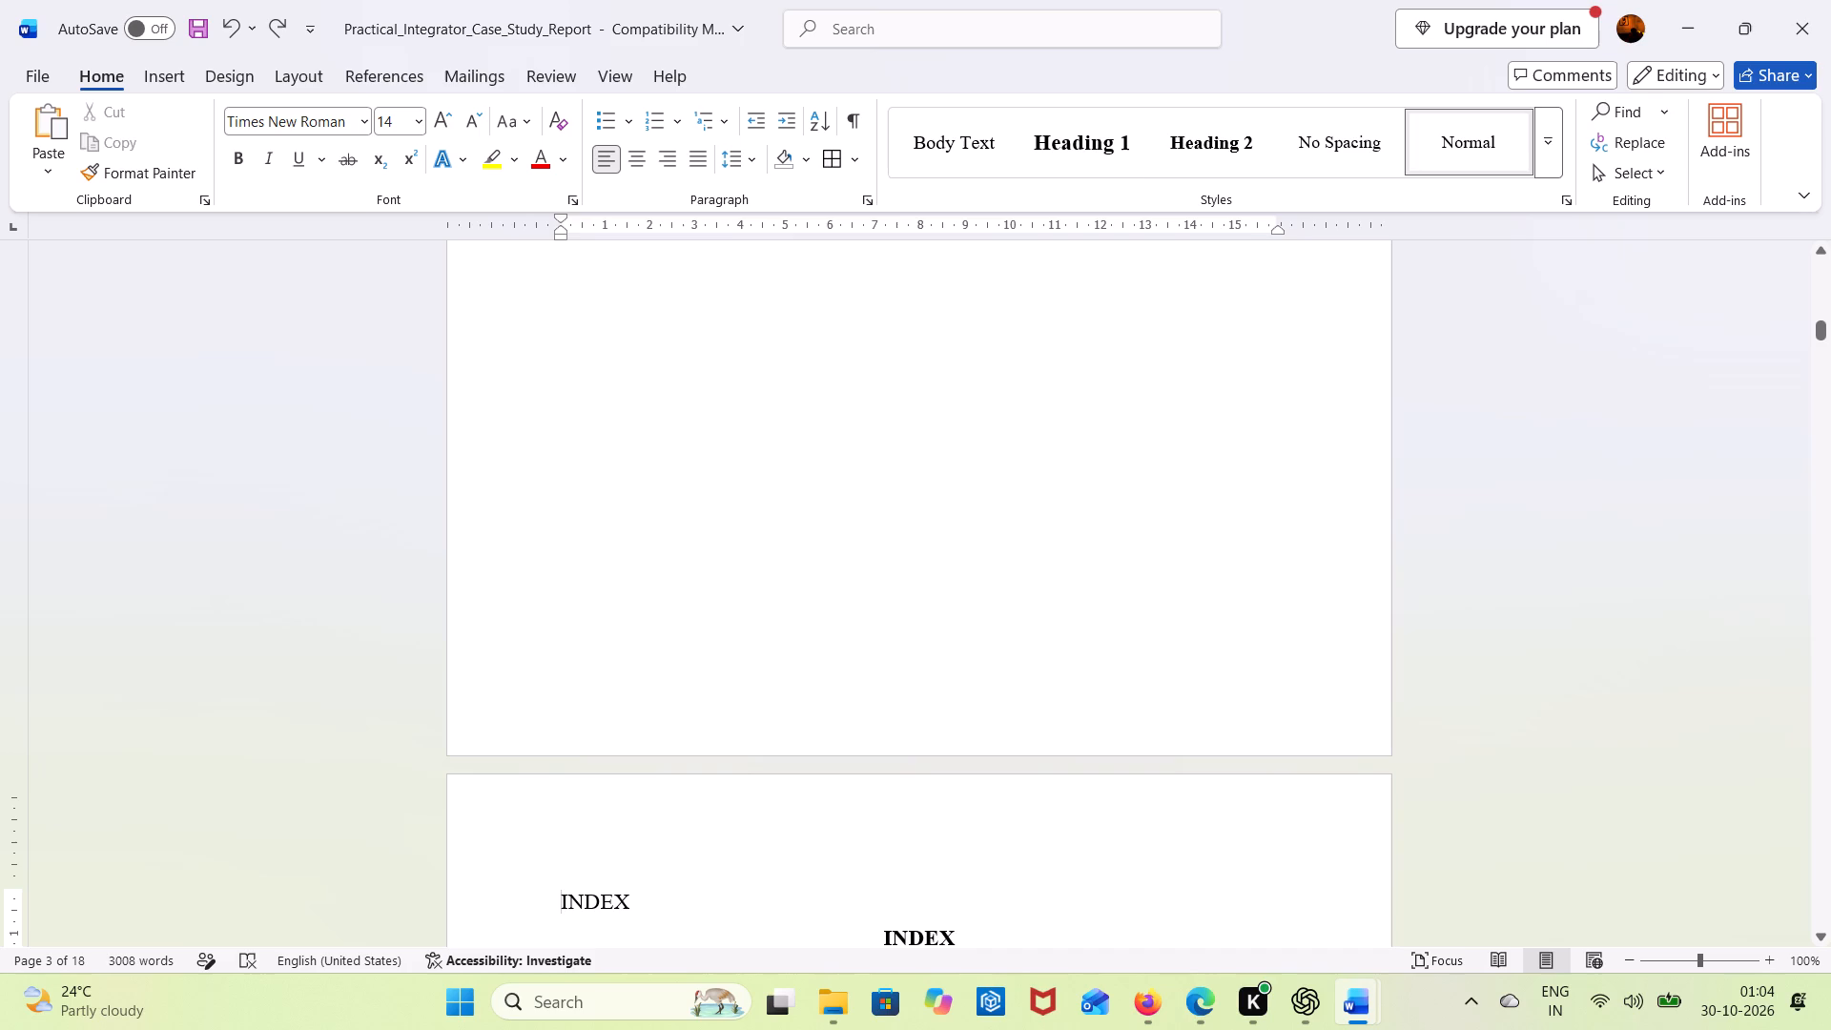
{"action": "key", "text": "ctrl+z"}
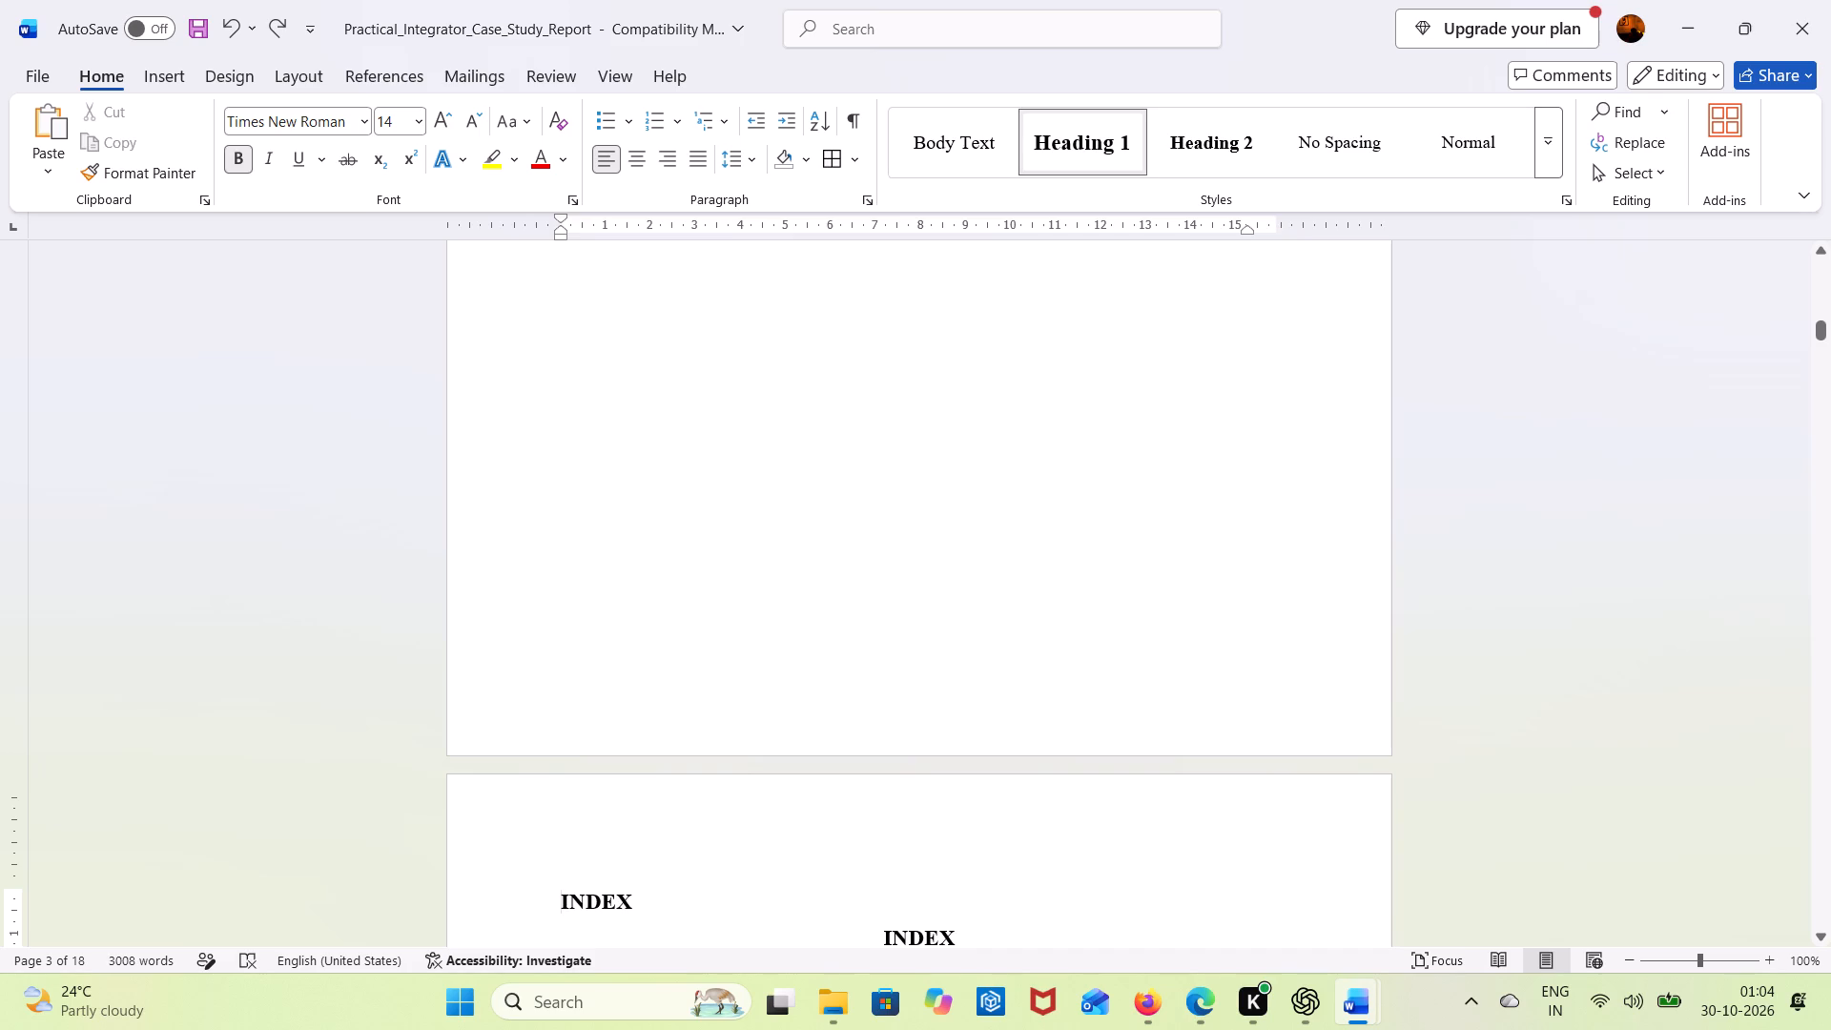
{"action": "key", "text": "BackSpace"}
{"action": "key", "text": "BackSpace"}
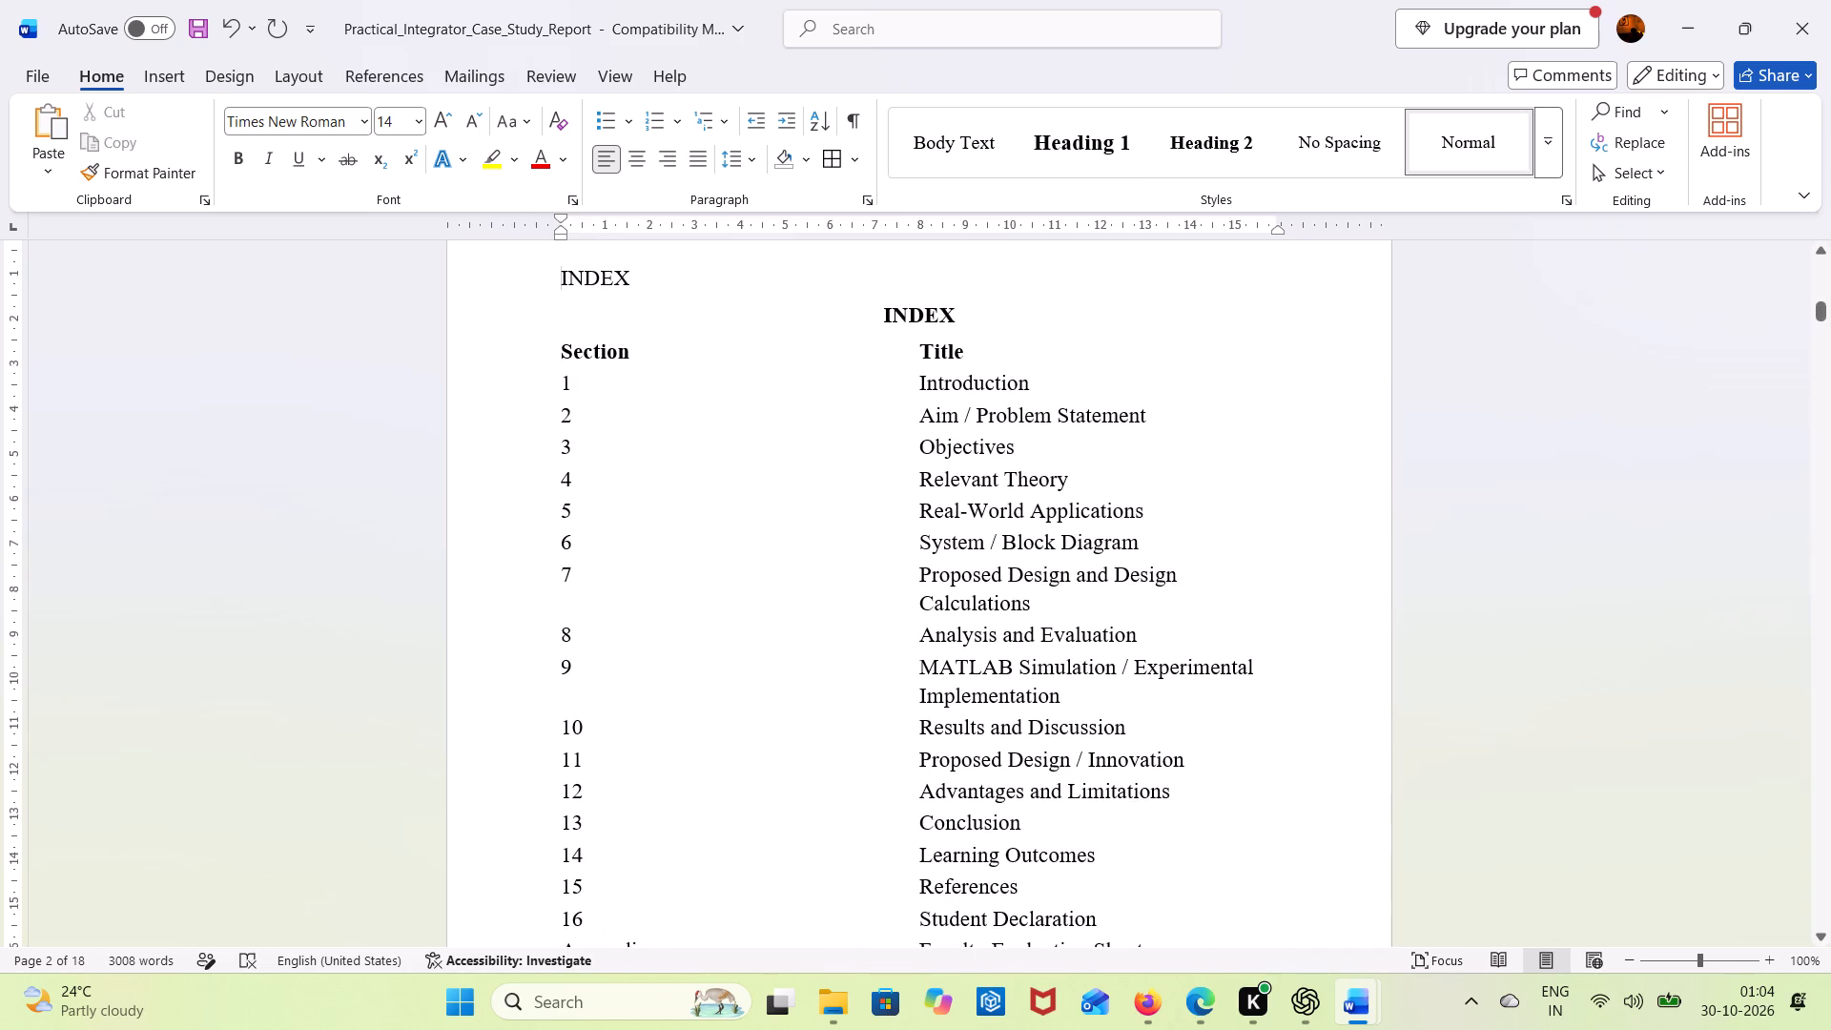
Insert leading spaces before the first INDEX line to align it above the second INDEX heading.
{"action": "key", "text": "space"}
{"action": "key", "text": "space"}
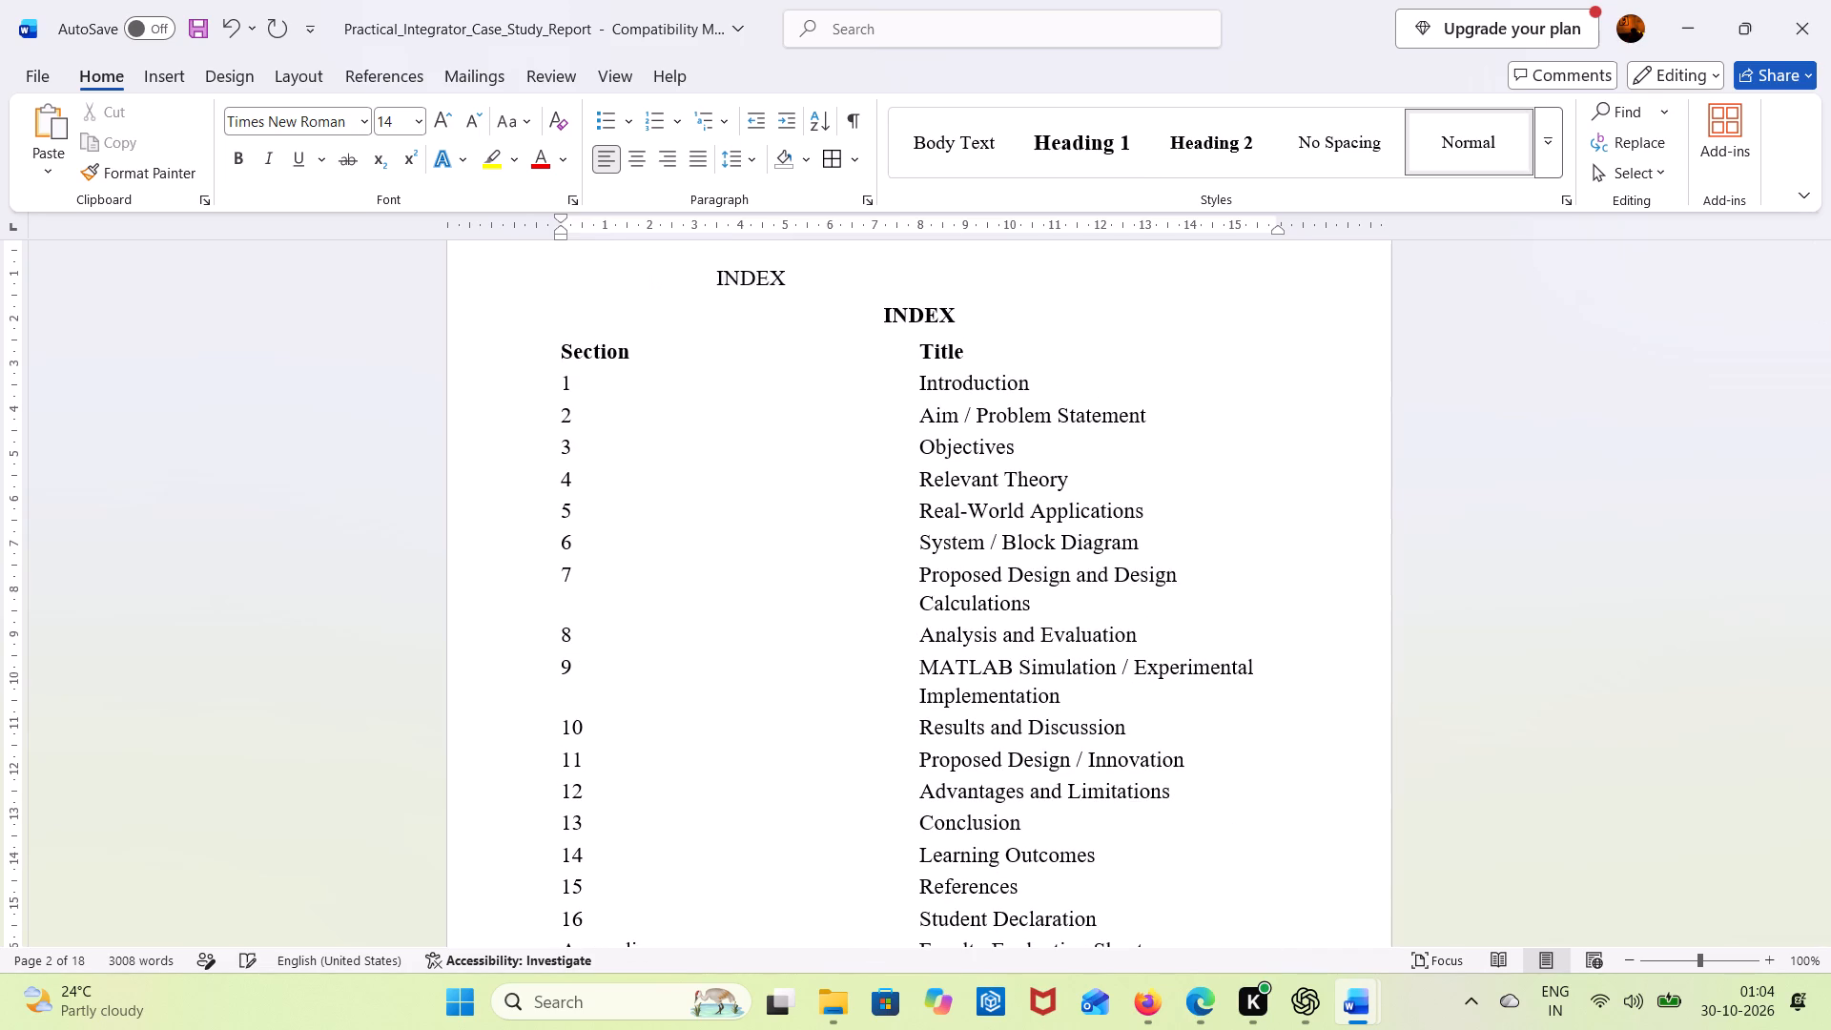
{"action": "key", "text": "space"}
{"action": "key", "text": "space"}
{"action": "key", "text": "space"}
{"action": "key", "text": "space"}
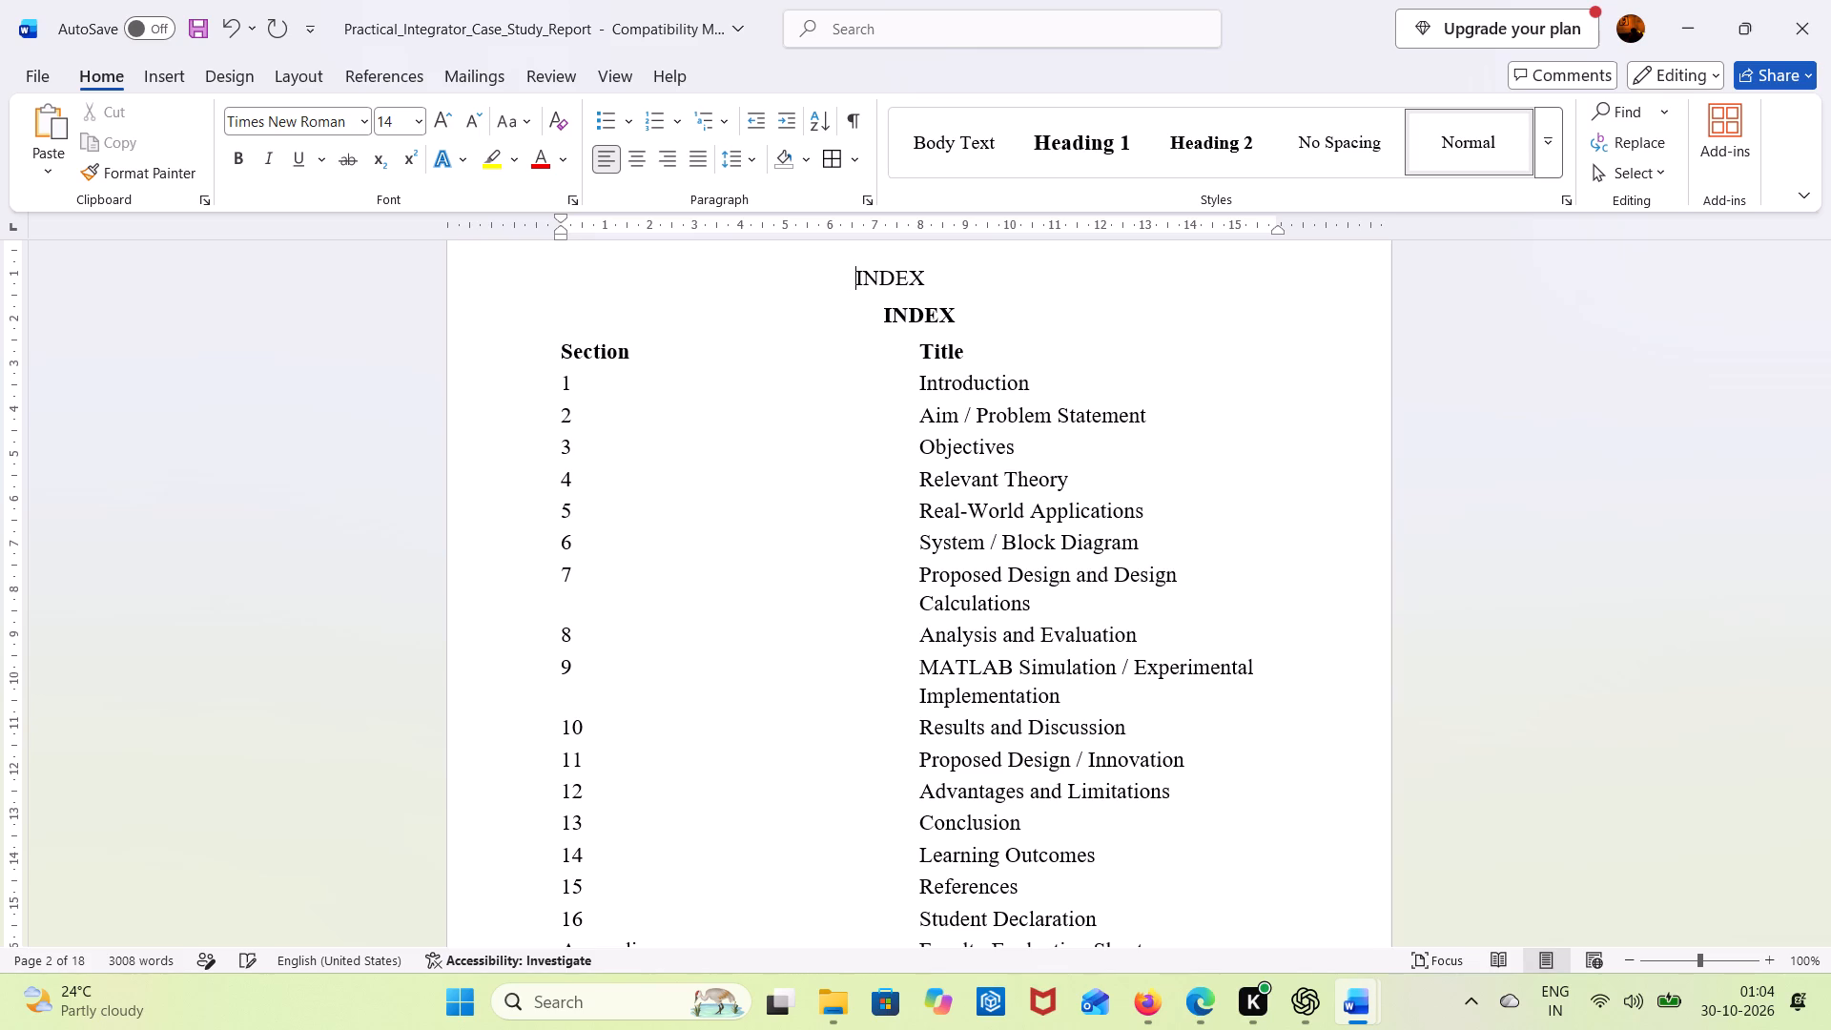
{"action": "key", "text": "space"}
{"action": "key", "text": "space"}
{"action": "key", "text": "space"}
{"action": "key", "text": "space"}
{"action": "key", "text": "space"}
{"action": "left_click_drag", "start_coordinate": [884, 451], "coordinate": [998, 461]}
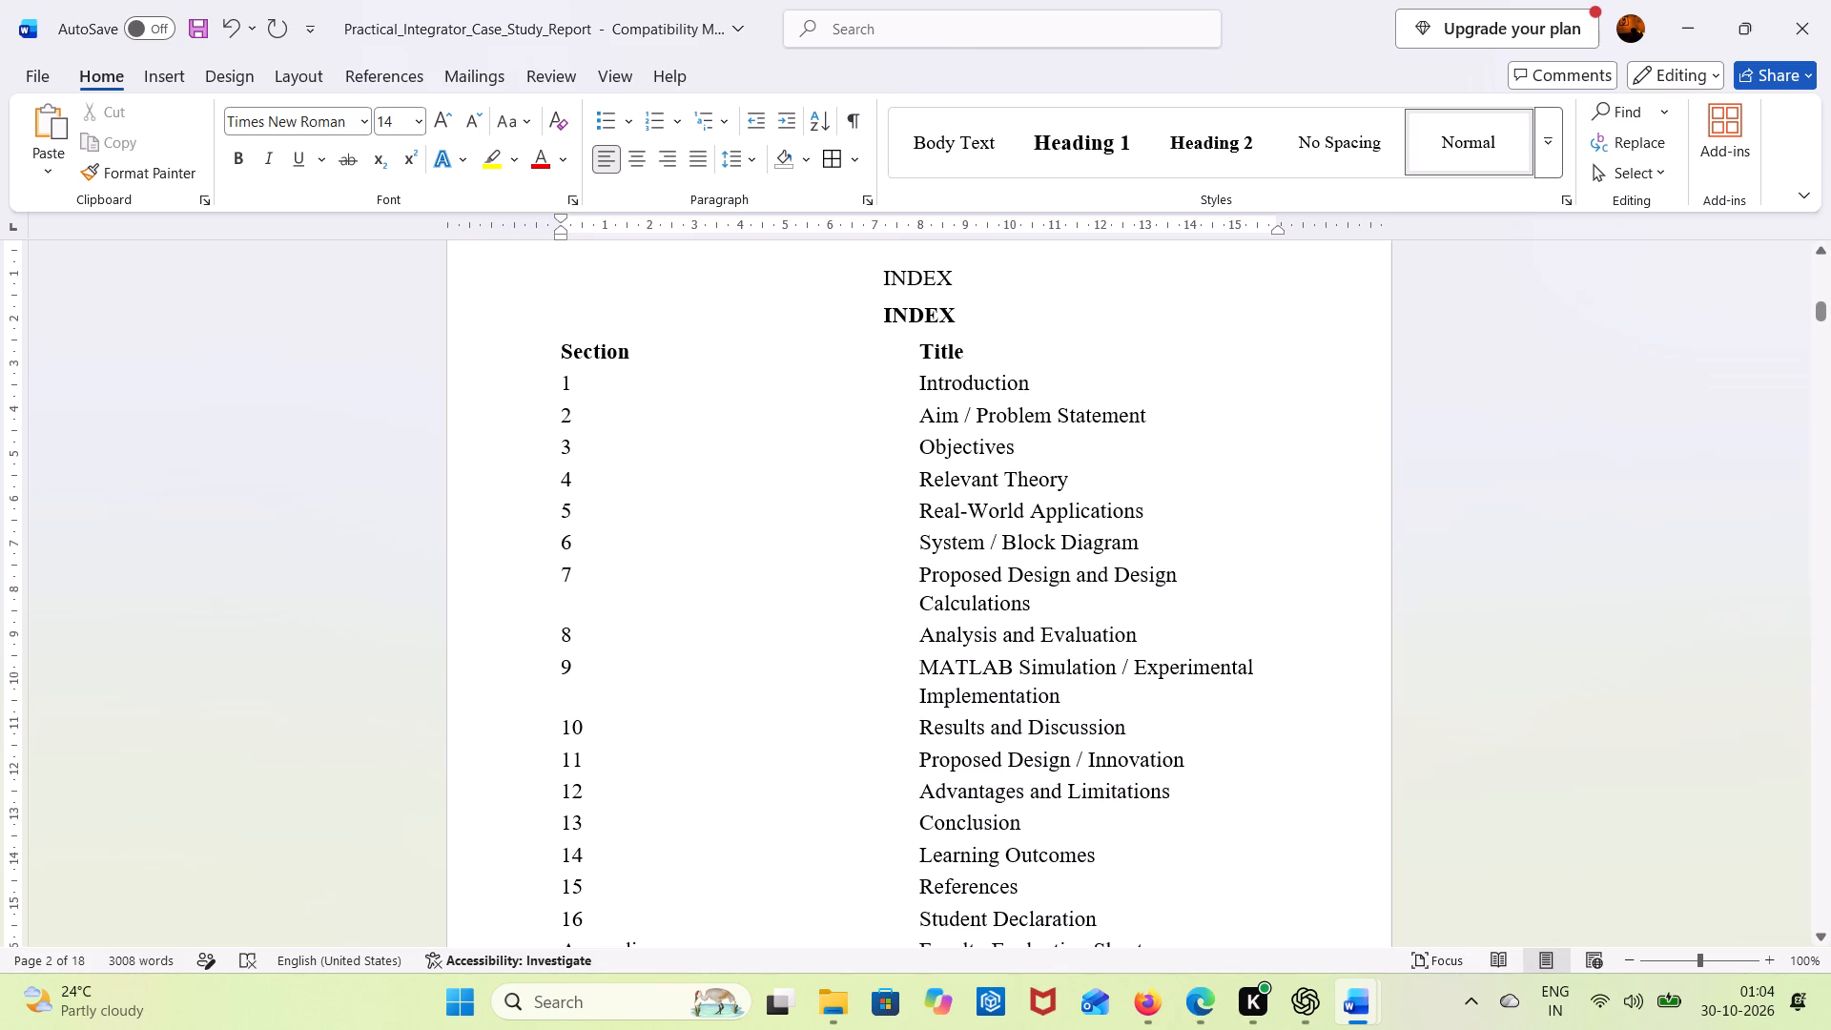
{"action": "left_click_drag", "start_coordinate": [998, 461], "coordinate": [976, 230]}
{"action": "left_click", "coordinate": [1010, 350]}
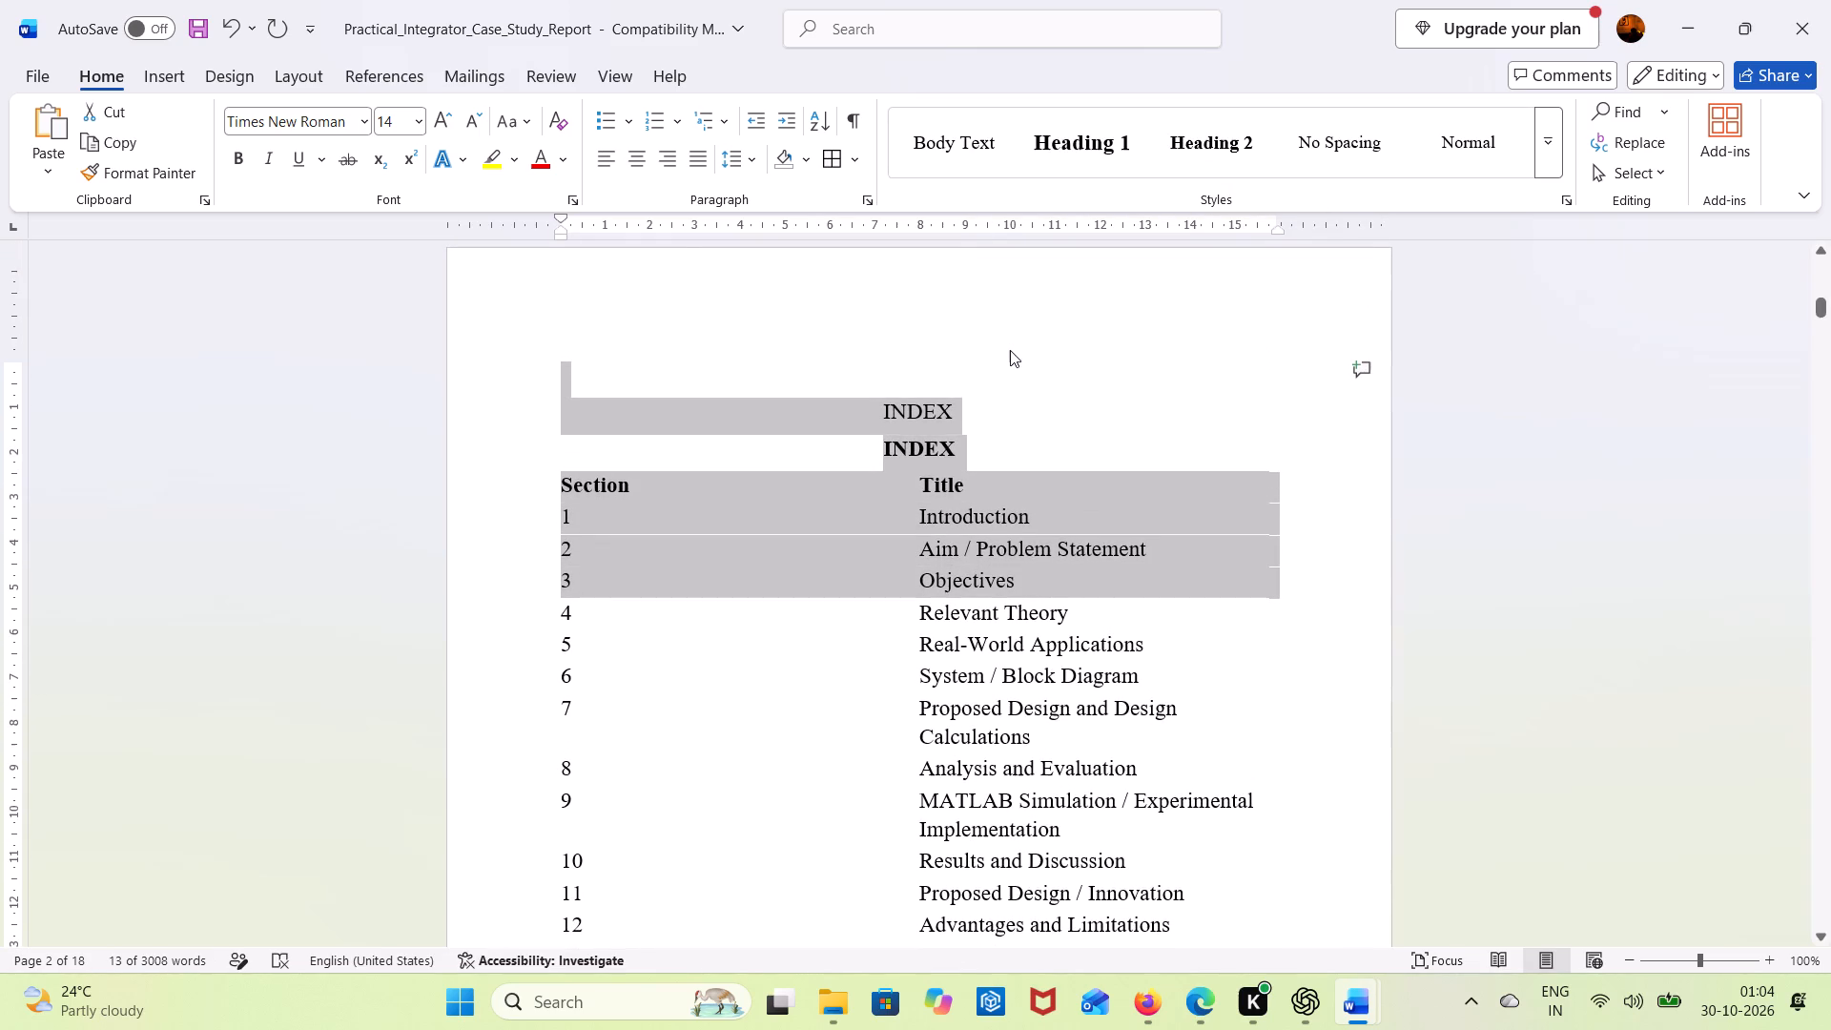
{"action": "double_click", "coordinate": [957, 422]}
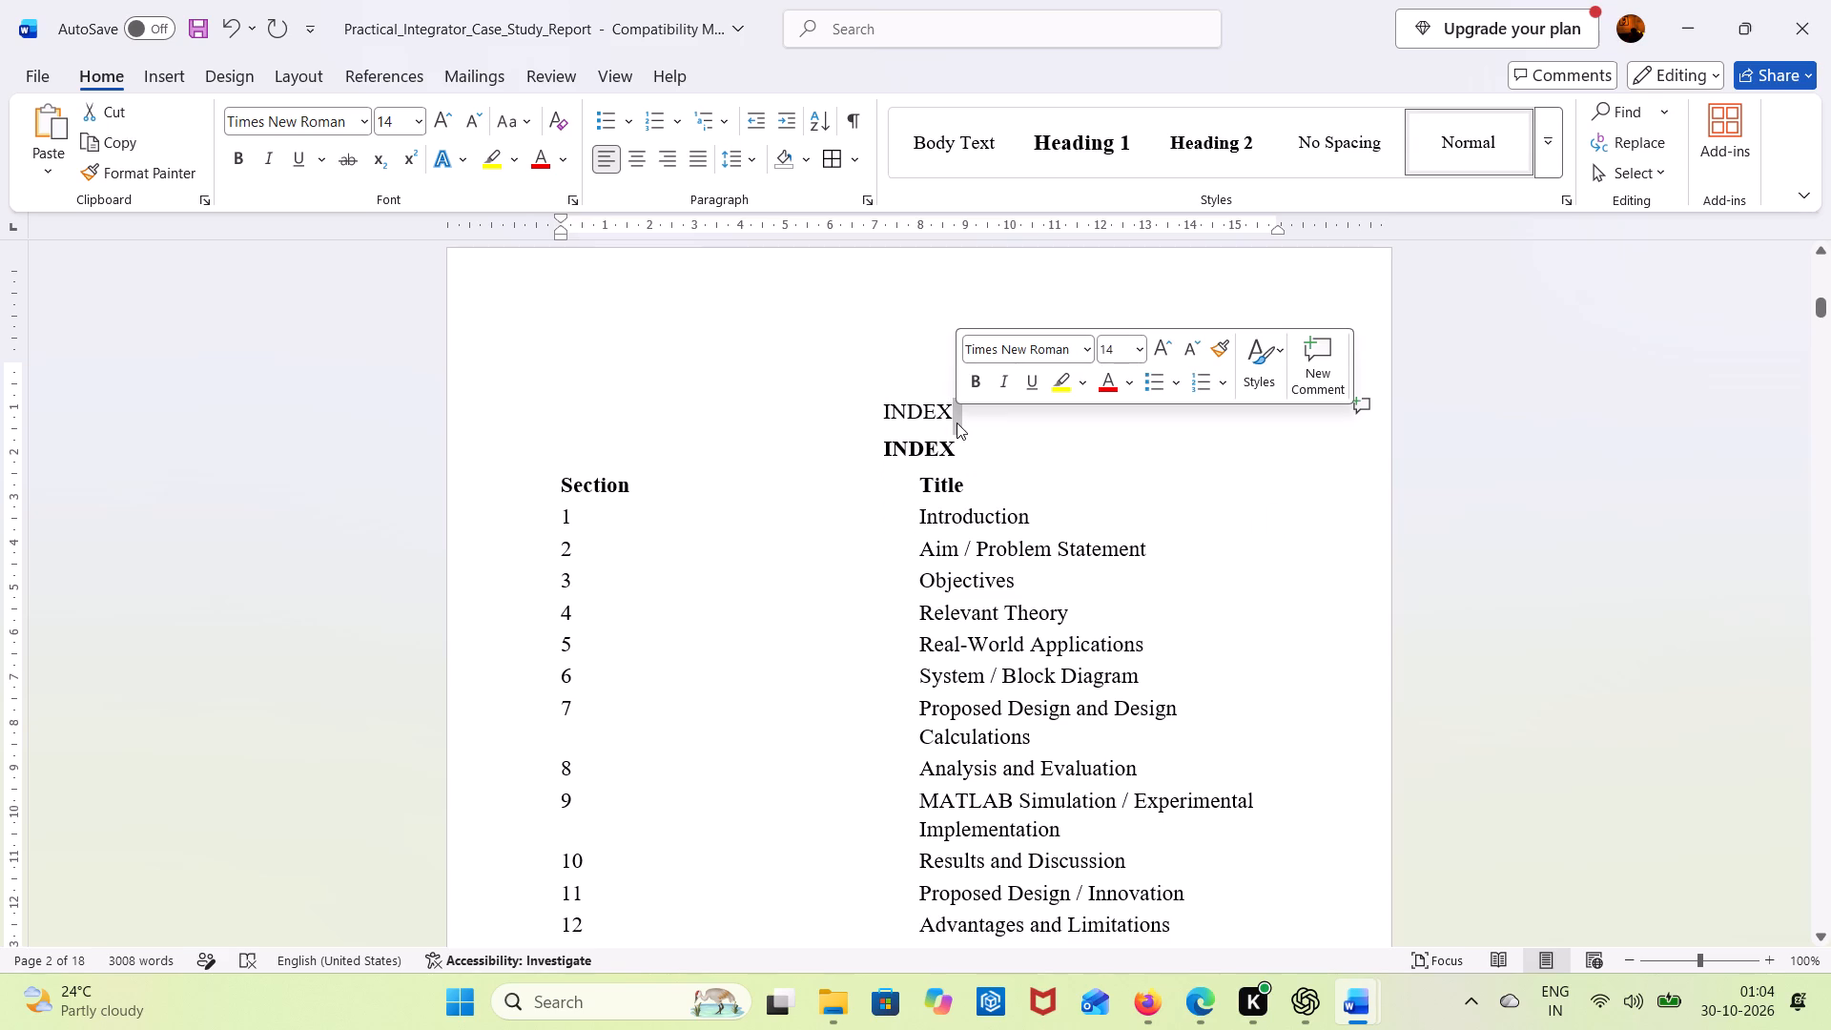
Delete the leading spaces of the first INDEX line and the blank paragraph above it.
{"action": "scroll", "coordinate": [713, 319], "scroll_direction": "up", "scroll_amount": 1}
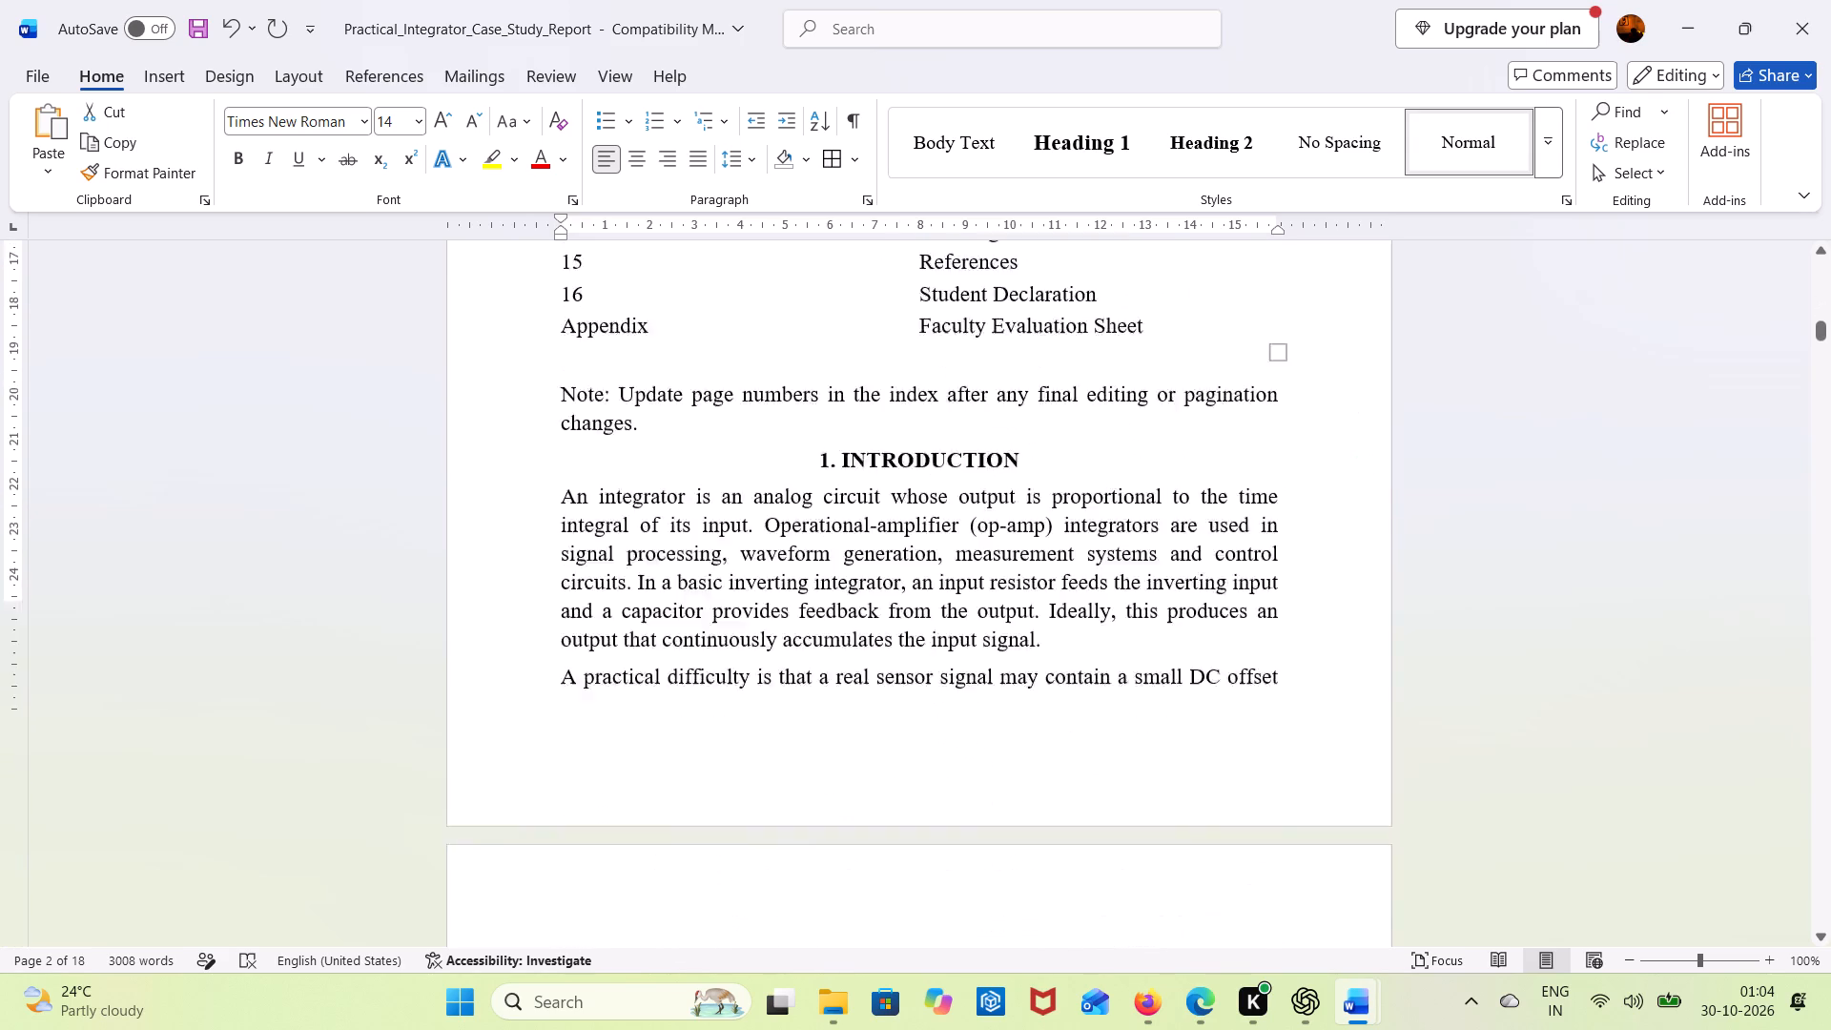
{"action": "scroll", "coordinate": [713, 319], "scroll_direction": "up", "scroll_amount": 3}
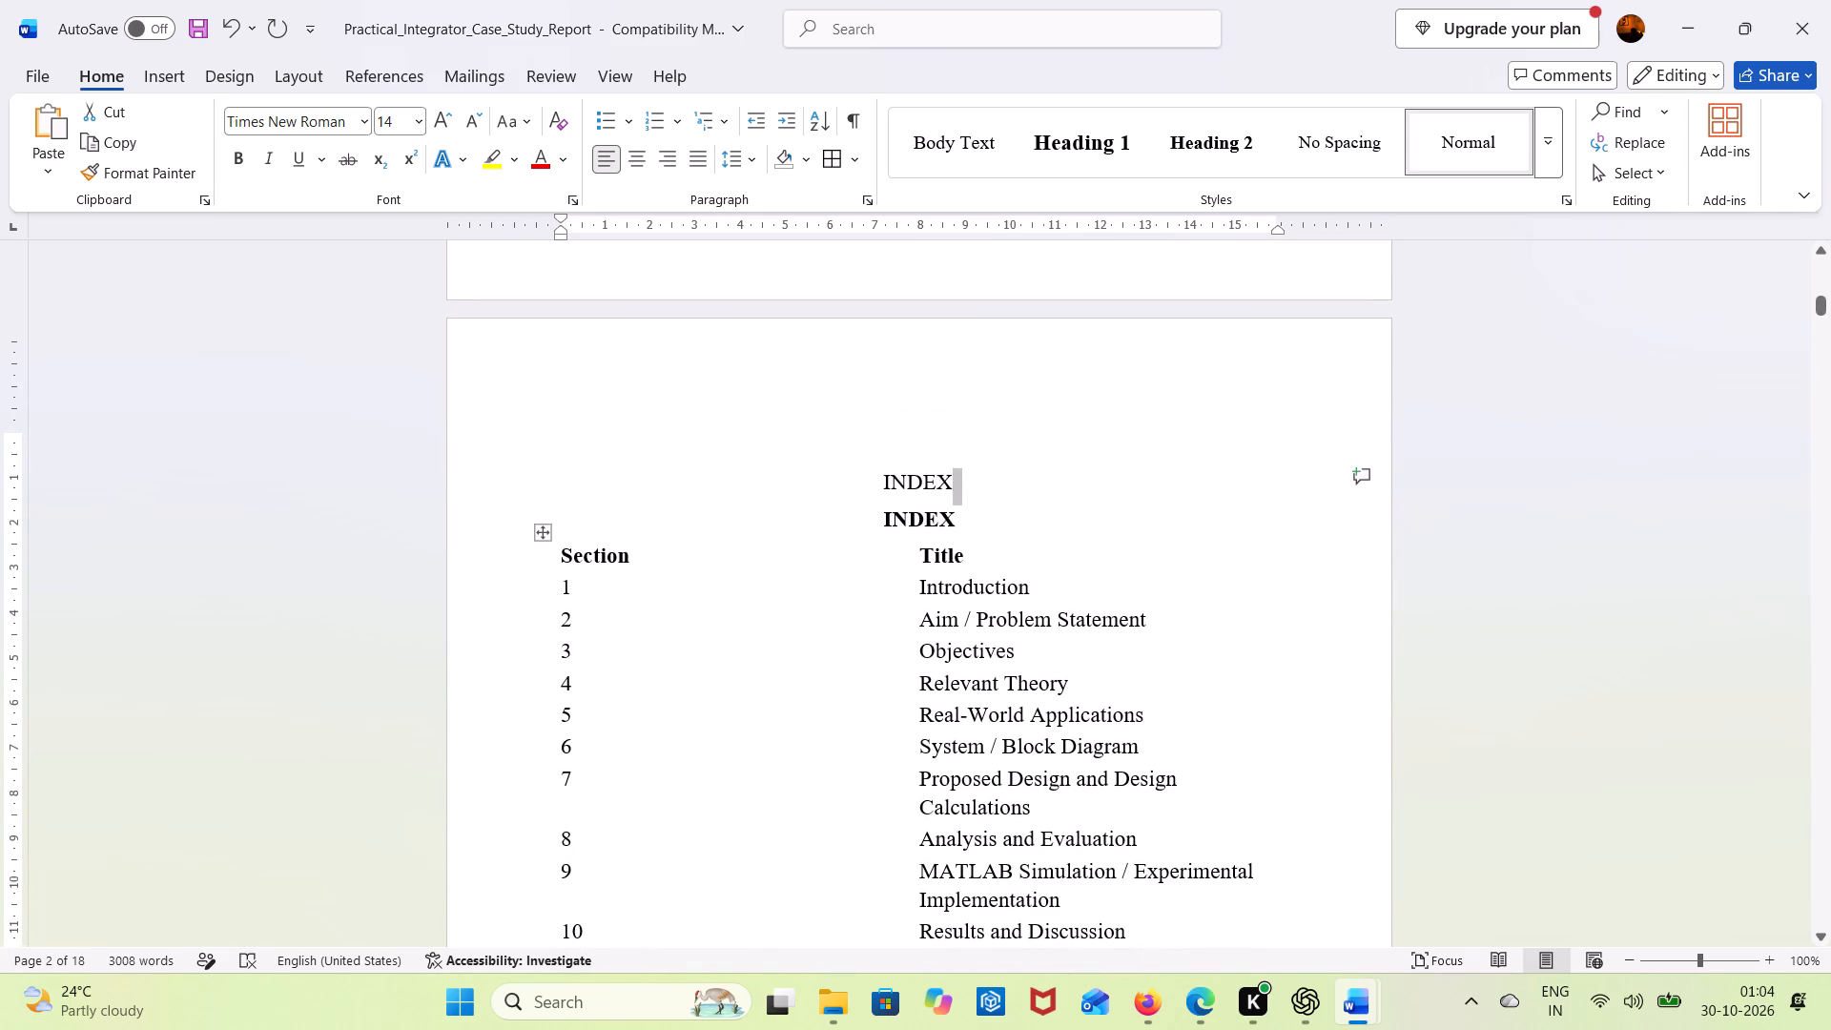
{"action": "left_click", "coordinate": [877, 490]}
{"action": "key", "text": "BackSpace"}
{"action": "key", "text": "BackSpace"}
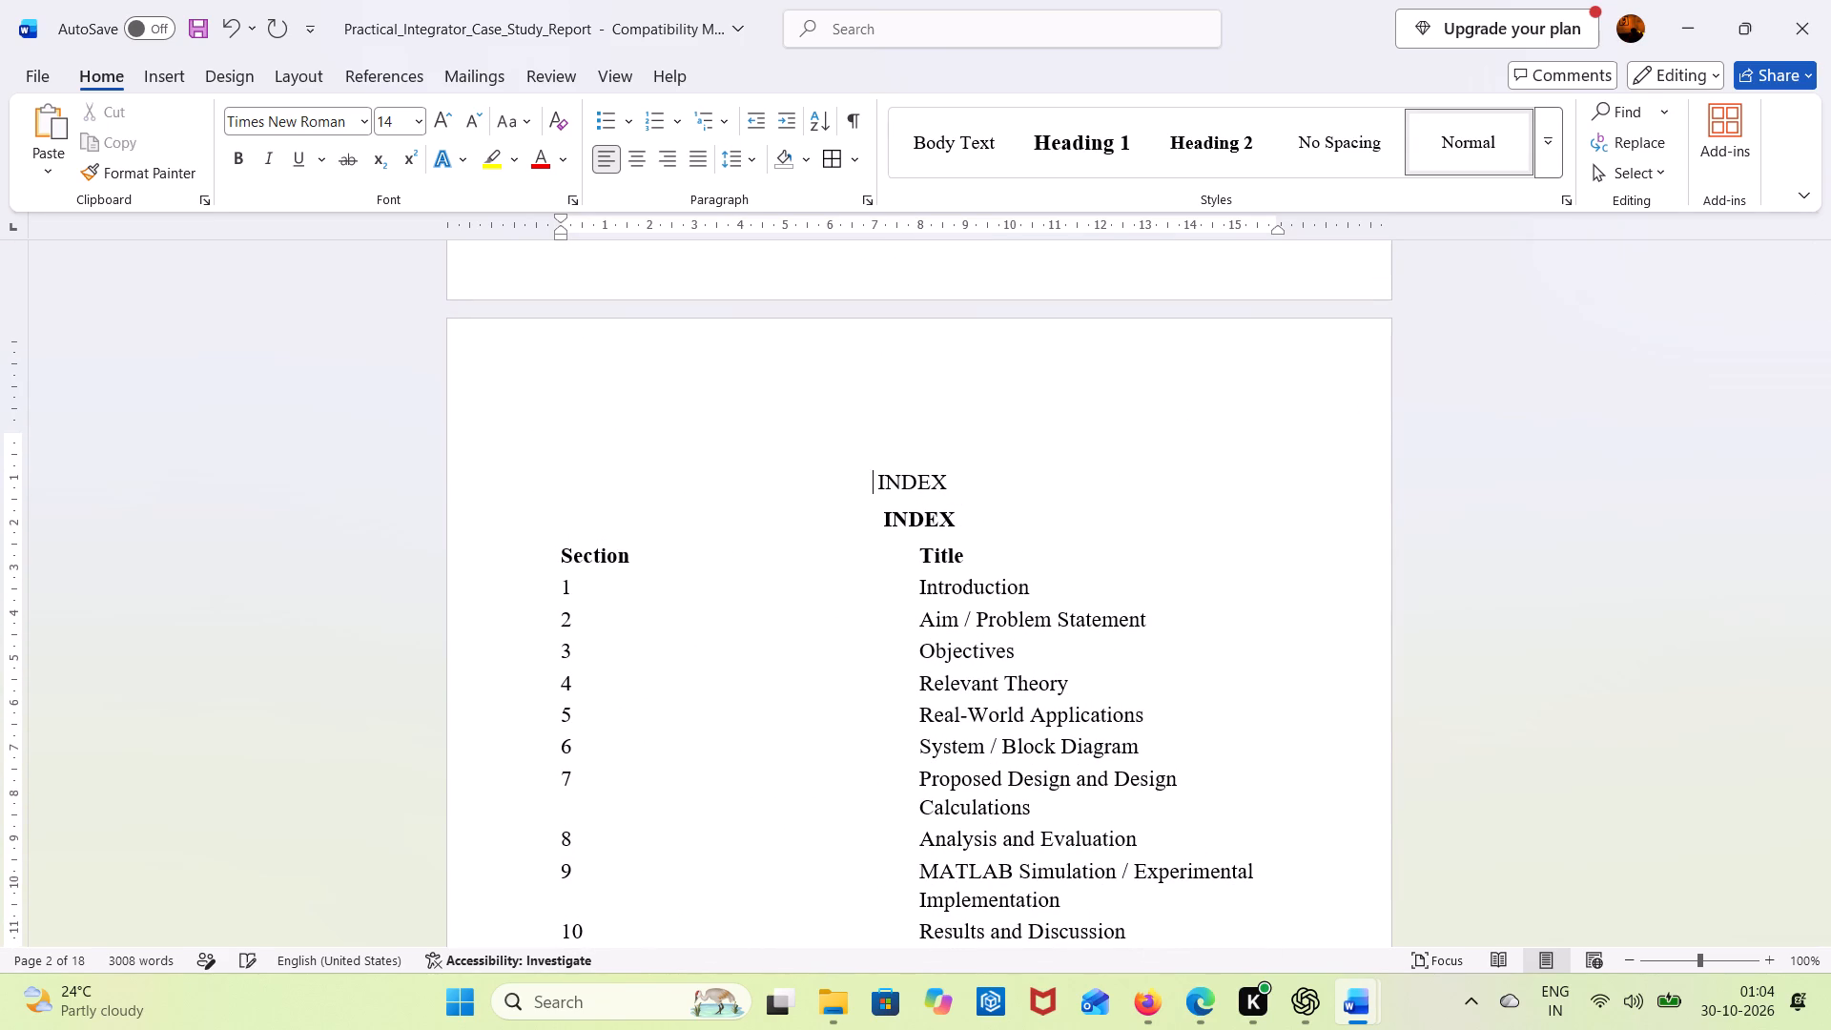
{"action": "key", "text": "BackSpace"}
{"action": "key", "text": "BackSpace"}
{"action": "key", "text": "BackSpace"}
{"action": "key", "text": "BackSpace"}
{"action": "key", "text": "BackSpace"}
{"action": "key", "text": "BackSpace"}
{"action": "key", "text": "BackSpace"}
{"action": "key", "text": "BackSpace"}
{"action": "key", "text": "BackSpace"}
{"action": "key", "text": "BackSpace"}
{"action": "key", "text": "BackSpace"}
{"action": "key", "text": "BackSpace"}
{"action": "key", "text": "BackSpace"}
{"action": "key", "text": "BackSpace"}
{"action": "key", "text": "BackSpace"}
{"action": "key", "text": "BackSpace"}
{"action": "key", "text": "BackSpace"}
{"action": "key", "text": "BackSpace"}
{"action": "key", "text": "BackSpace"}
{"action": "key", "text": "BackSpace"}
{"action": "key", "text": "BackSpace"}
{"action": "key", "text": "BackSpace"}
{"action": "key", "text": "BackSpace"}
{"action": "key", "text": "BackSpace"}
{"action": "key", "text": "BackSpace"}
{"action": "key", "text": "BackSpace"}
{"action": "key", "text": "BackSpace"}
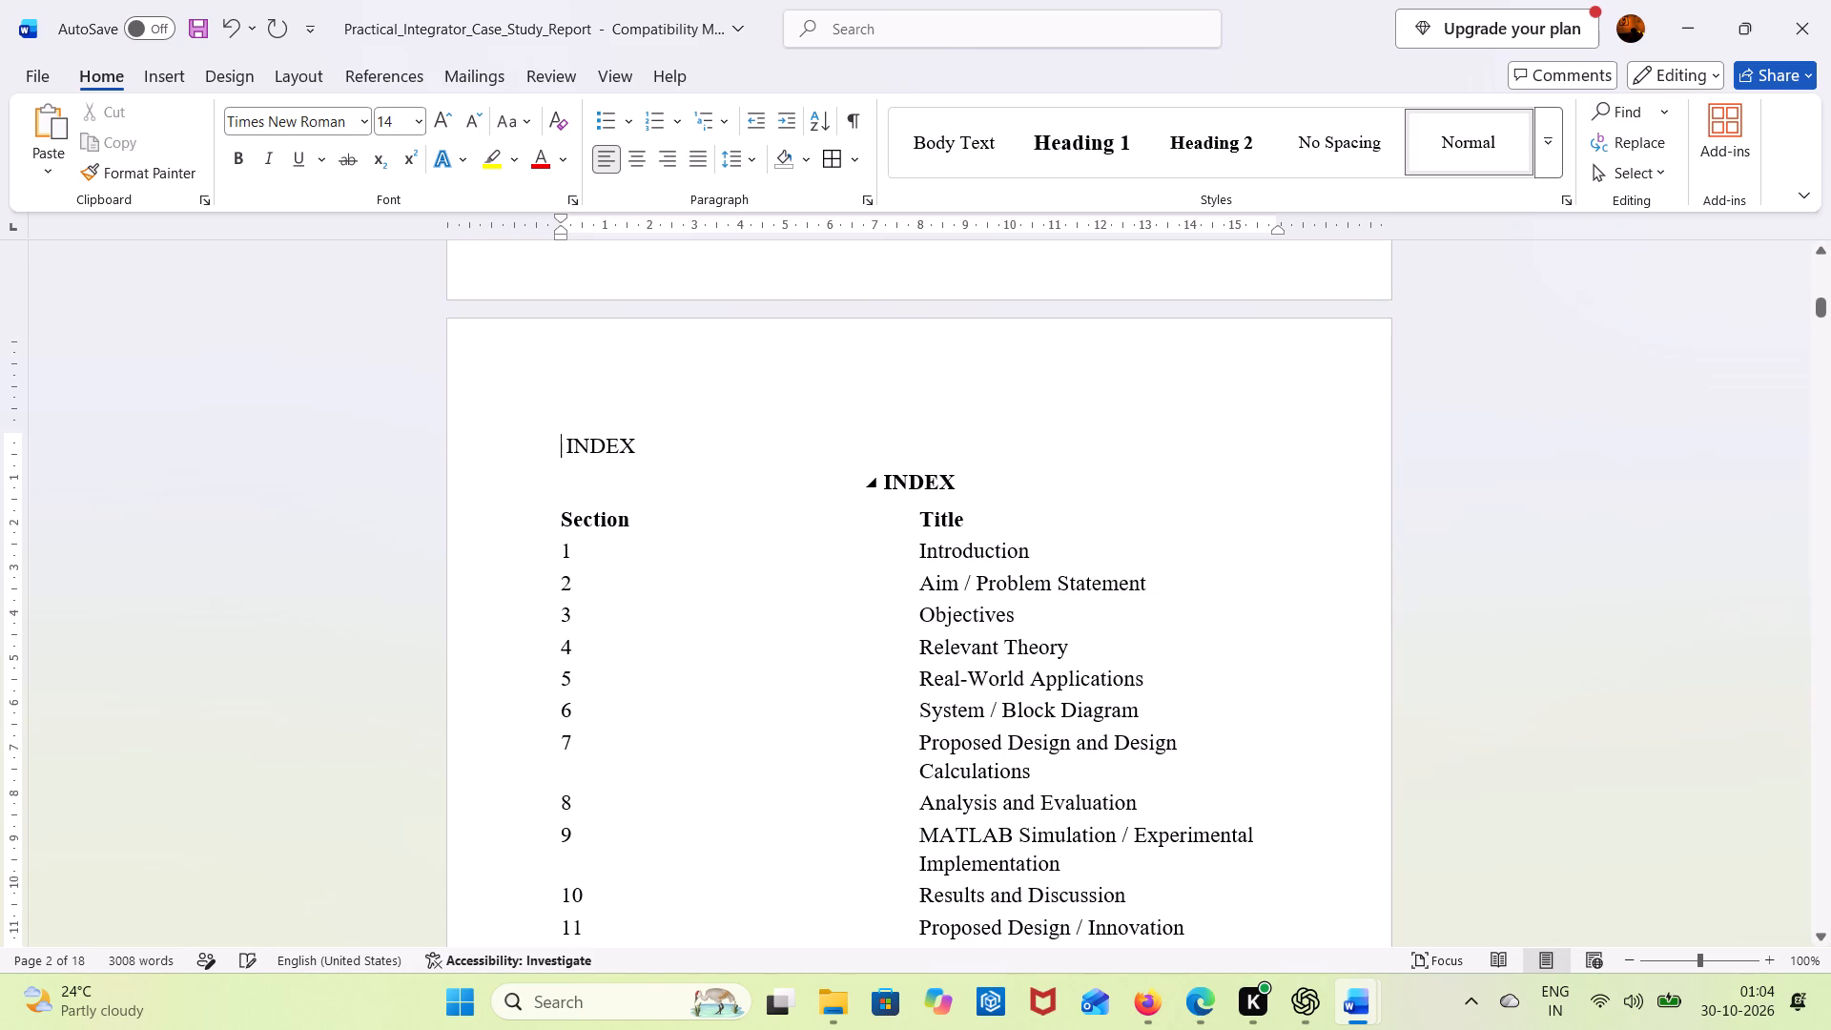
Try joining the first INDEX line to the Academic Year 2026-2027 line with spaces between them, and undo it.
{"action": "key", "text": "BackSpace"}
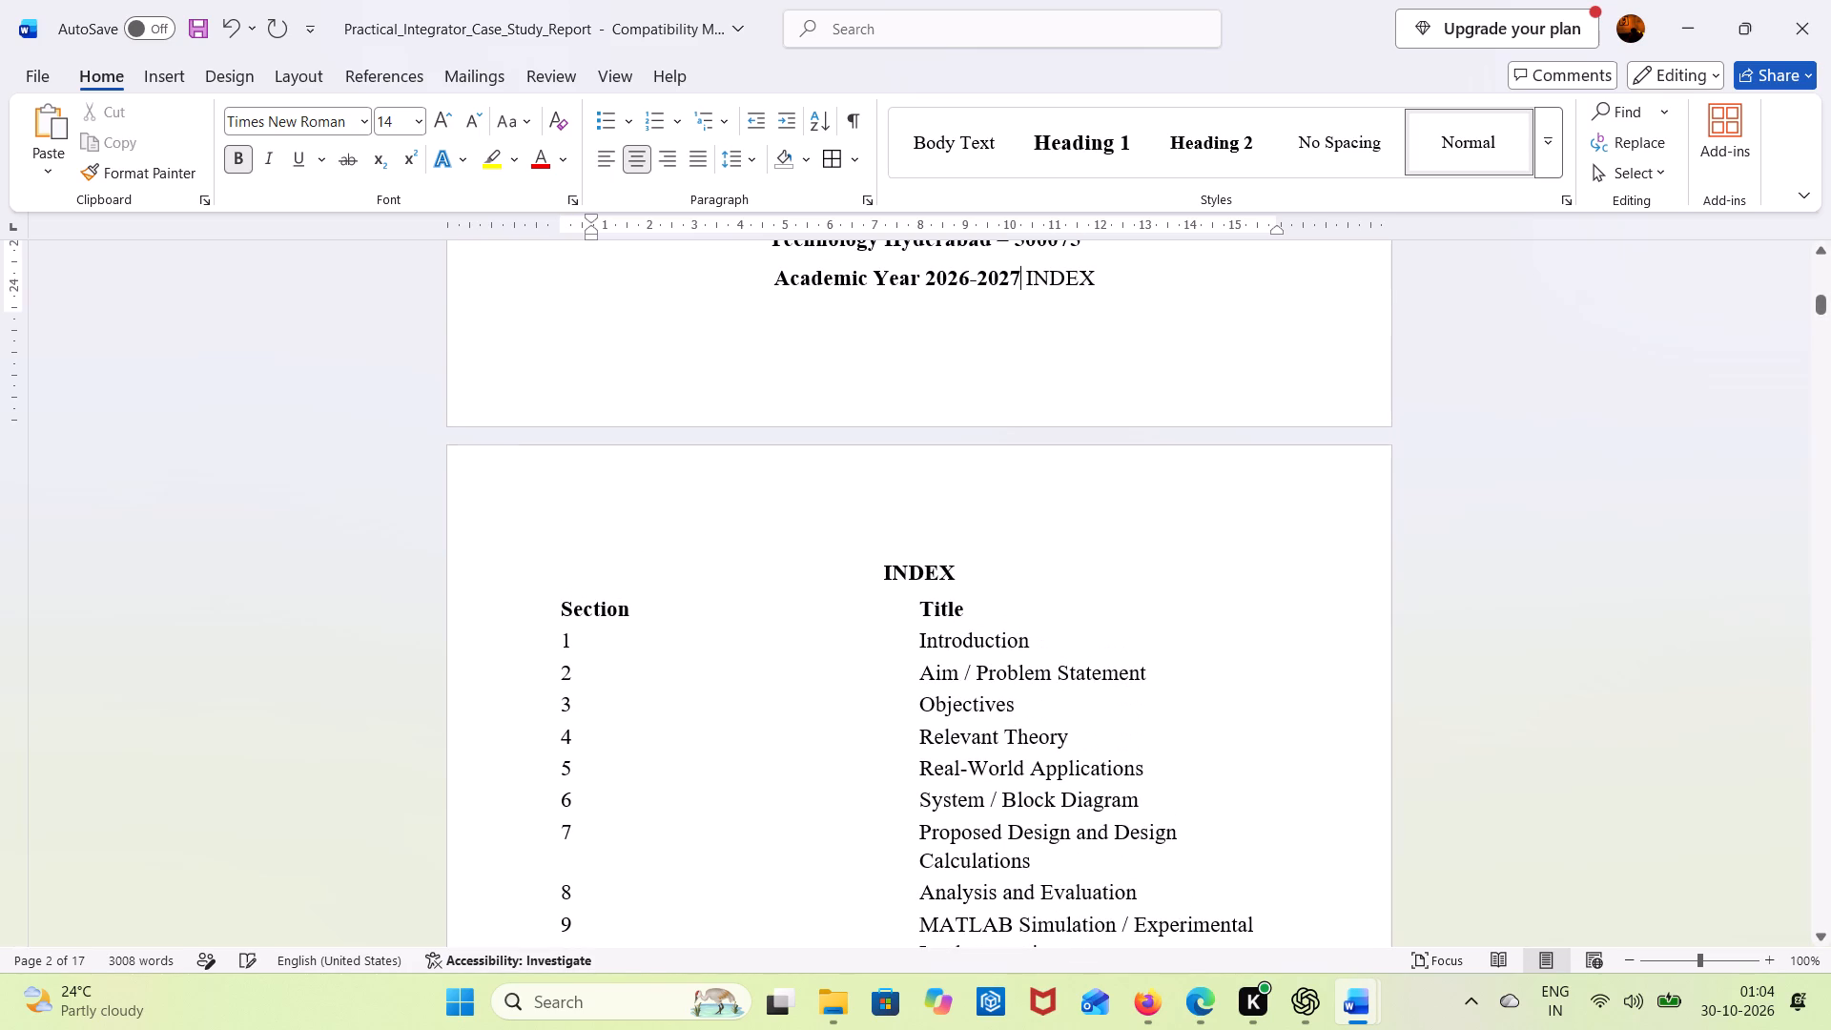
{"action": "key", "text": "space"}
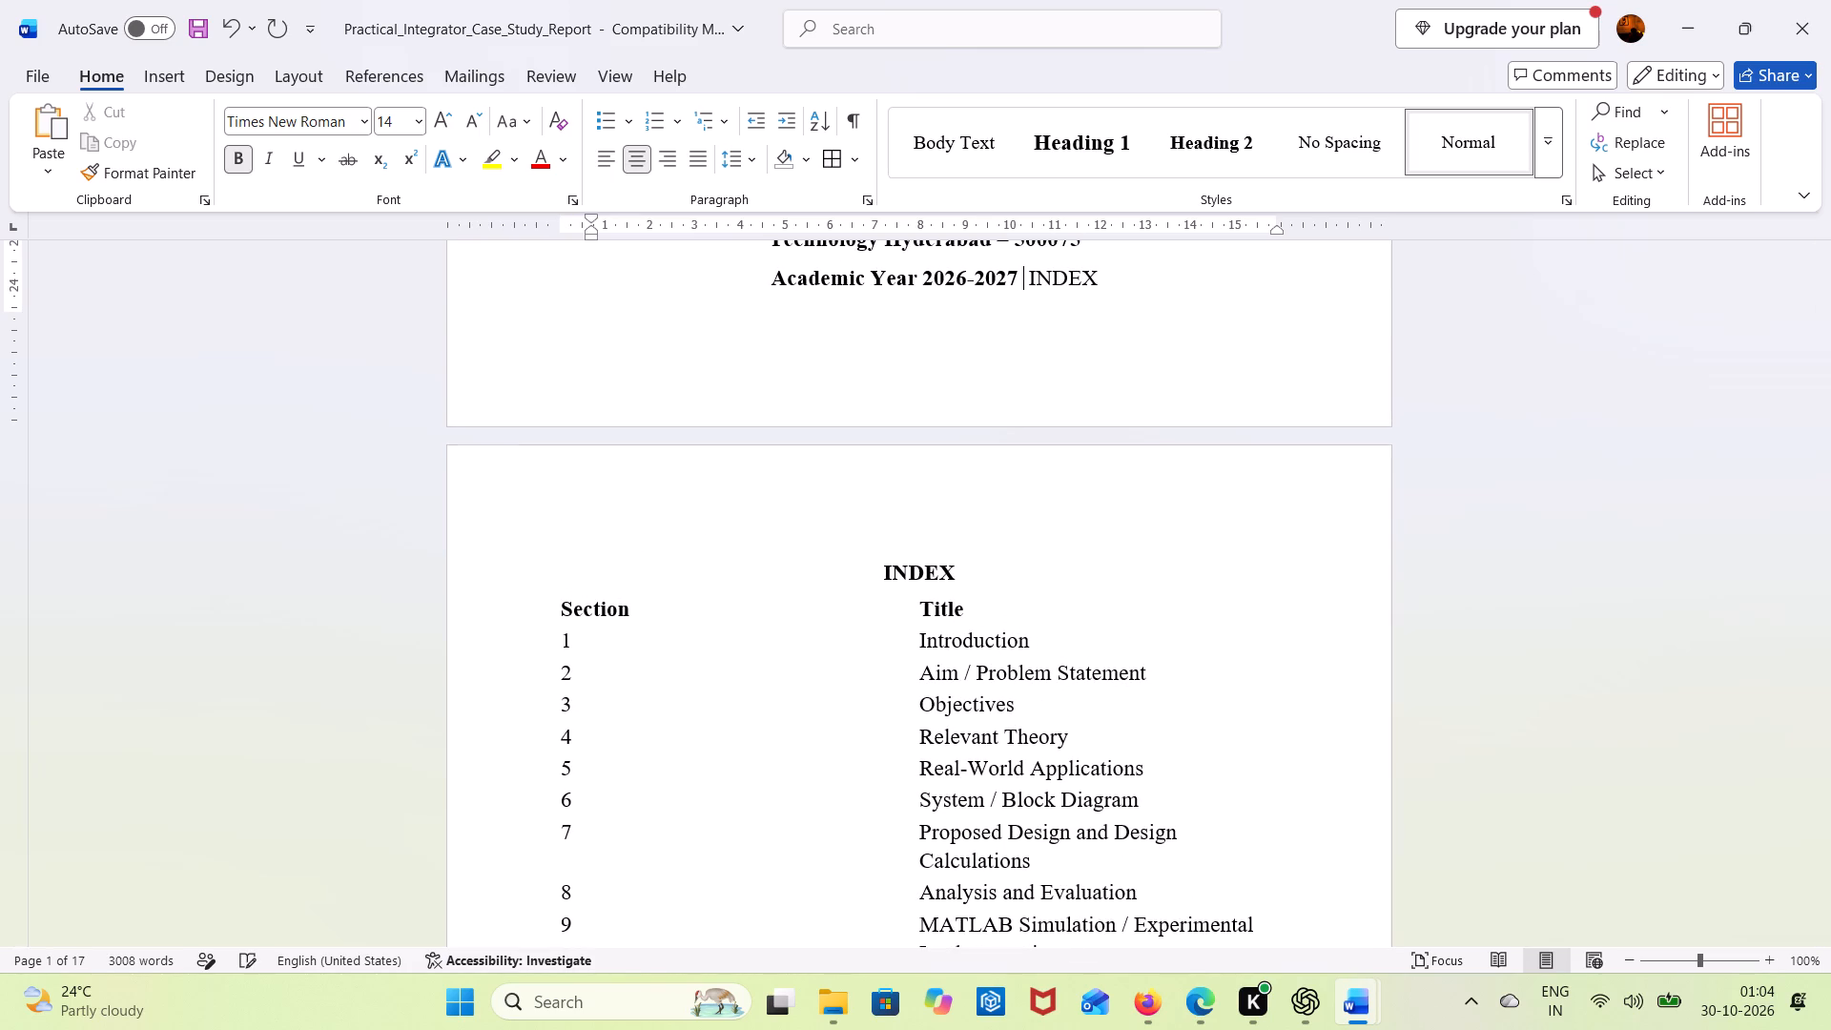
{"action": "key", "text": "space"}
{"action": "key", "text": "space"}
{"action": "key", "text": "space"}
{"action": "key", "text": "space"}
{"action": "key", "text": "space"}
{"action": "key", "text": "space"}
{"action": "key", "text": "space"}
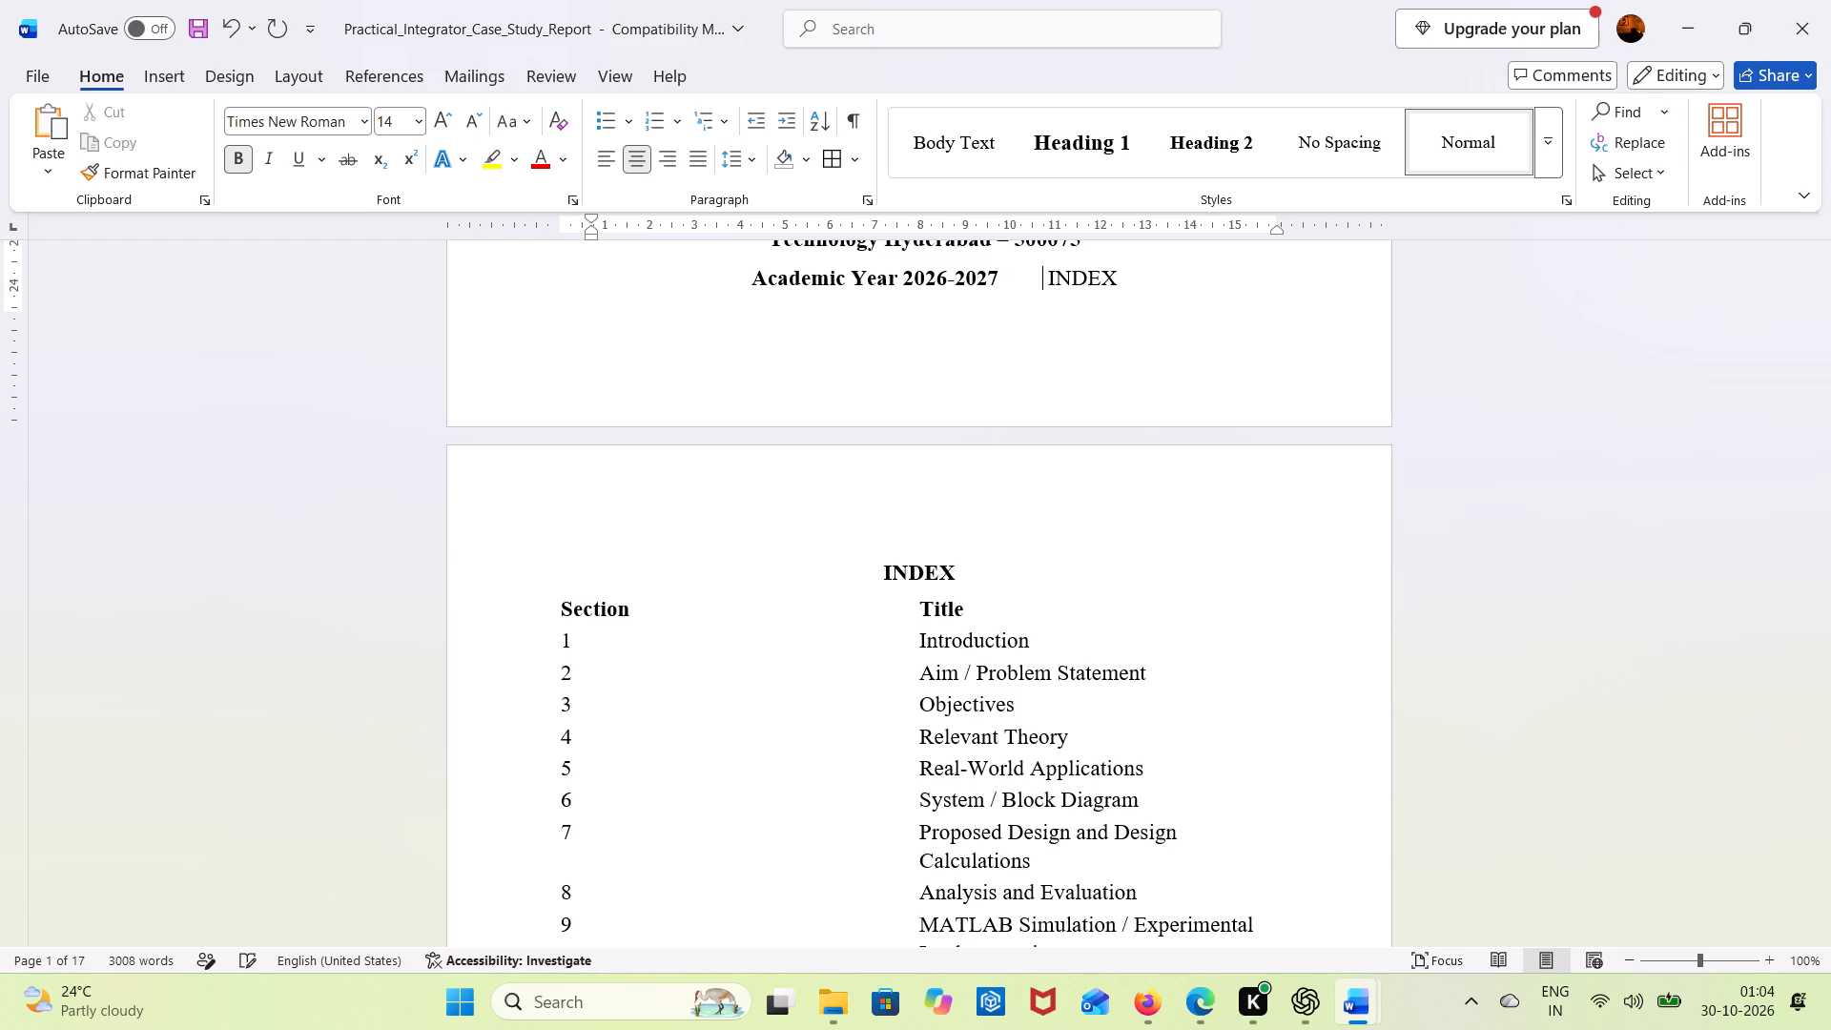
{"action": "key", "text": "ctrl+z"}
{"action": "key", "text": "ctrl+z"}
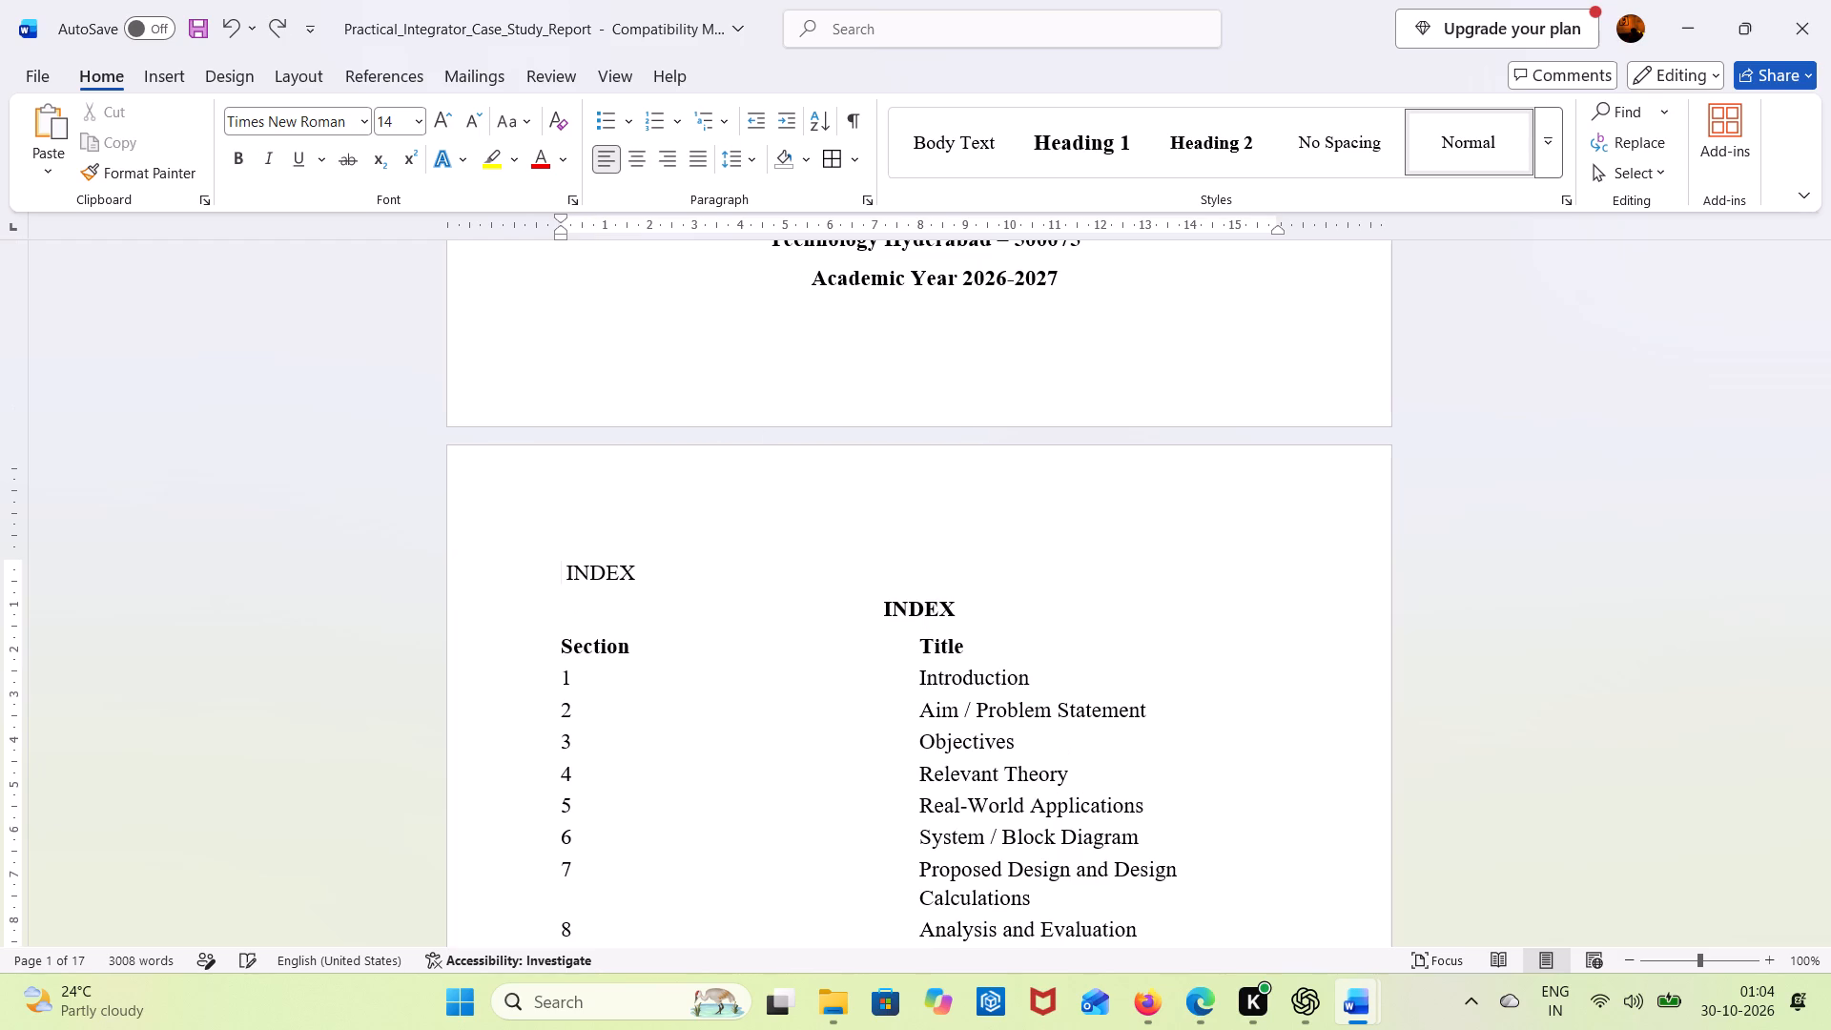
Shift the first INDEX line with leading spaces until it sits directly above the second INDEX heading.
{"action": "key", "text": "space"}
{"action": "key", "text": "space"}
{"action": "key", "text": "space"}
{"action": "key", "text": "space"}
{"action": "key", "text": "space"}
{"action": "key", "text": "space"}
{"action": "key", "text": "space"}
{"action": "key", "text": "space"}
{"action": "key", "text": "space"}
{"action": "key", "text": "space"}
{"action": "key", "text": "space"}
{"action": "key", "text": "space"}
{"action": "key", "text": "space"}
{"action": "key", "text": "space"}
{"action": "key", "text": "space"}
{"action": "key", "text": "space"}
{"action": "key", "text": "space"}
{"action": "key", "text": "space"}
{"action": "key", "text": "space"}
{"action": "key", "text": "space"}
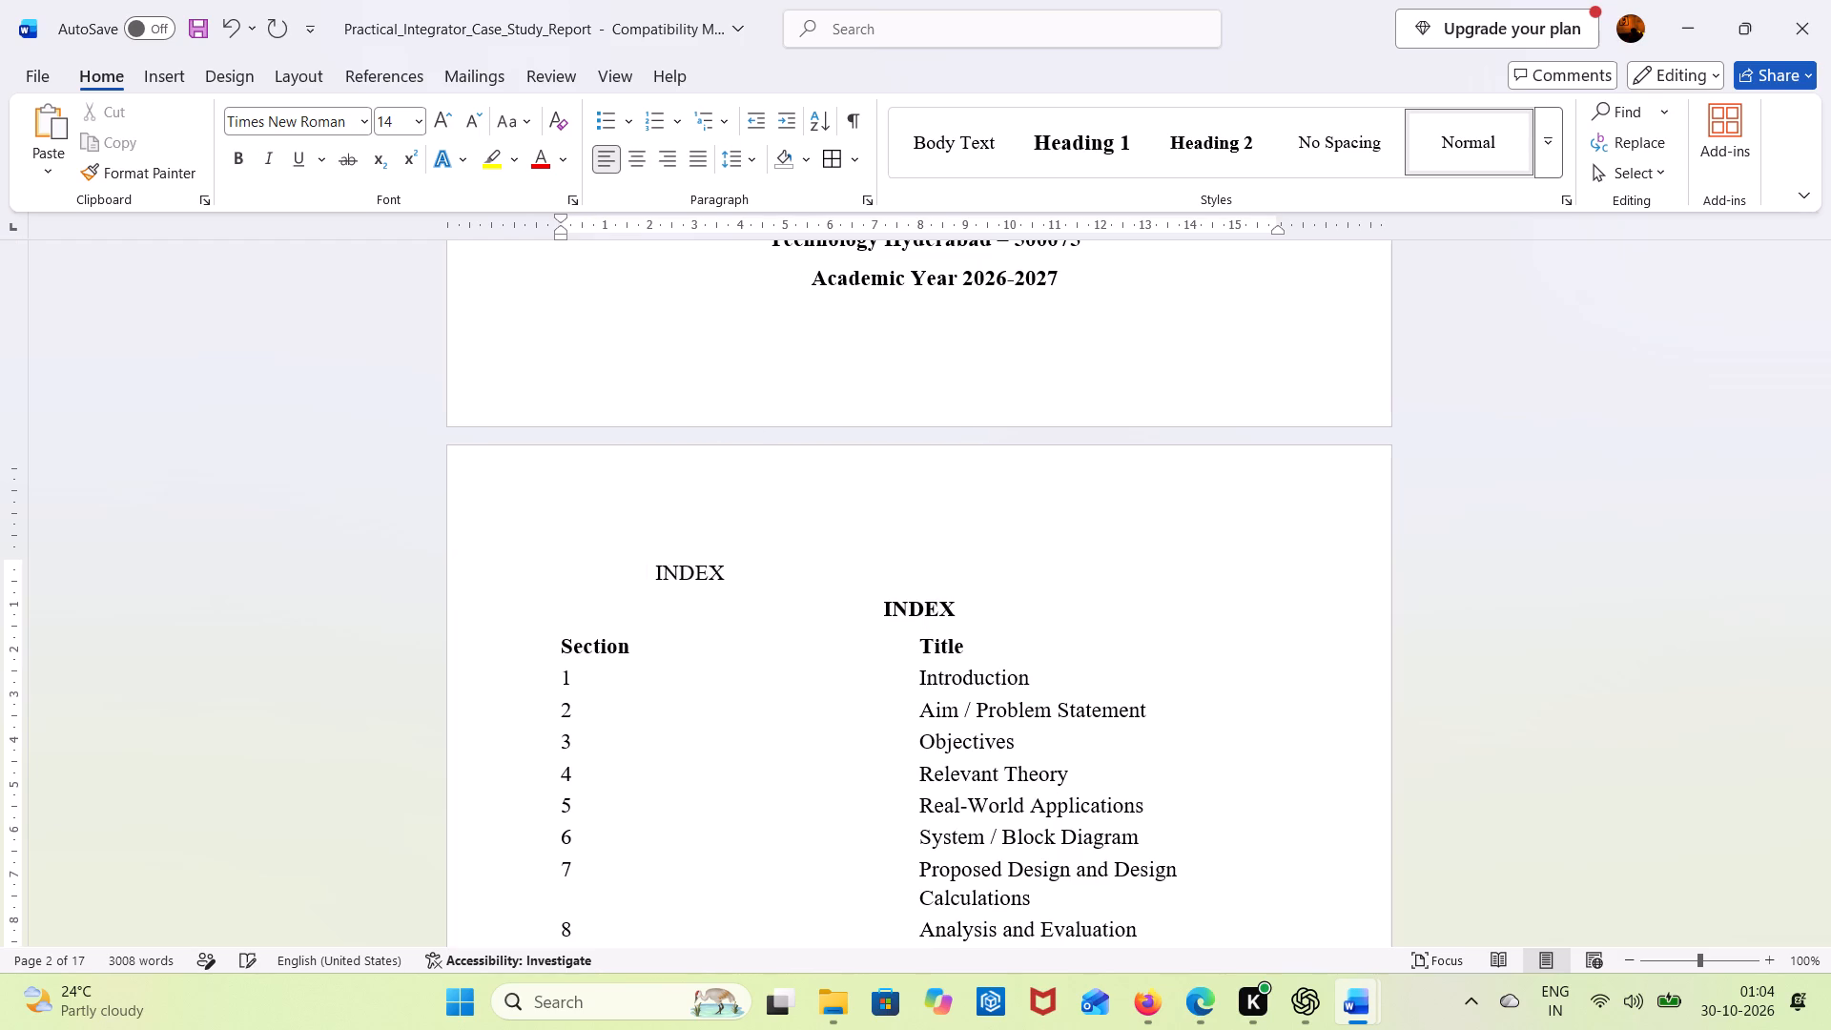
{"action": "key", "text": "space"}
{"action": "key", "text": "space"}
{"action": "key", "text": "space"}
{"action": "key", "text": "space"}
{"action": "key", "text": "space"}
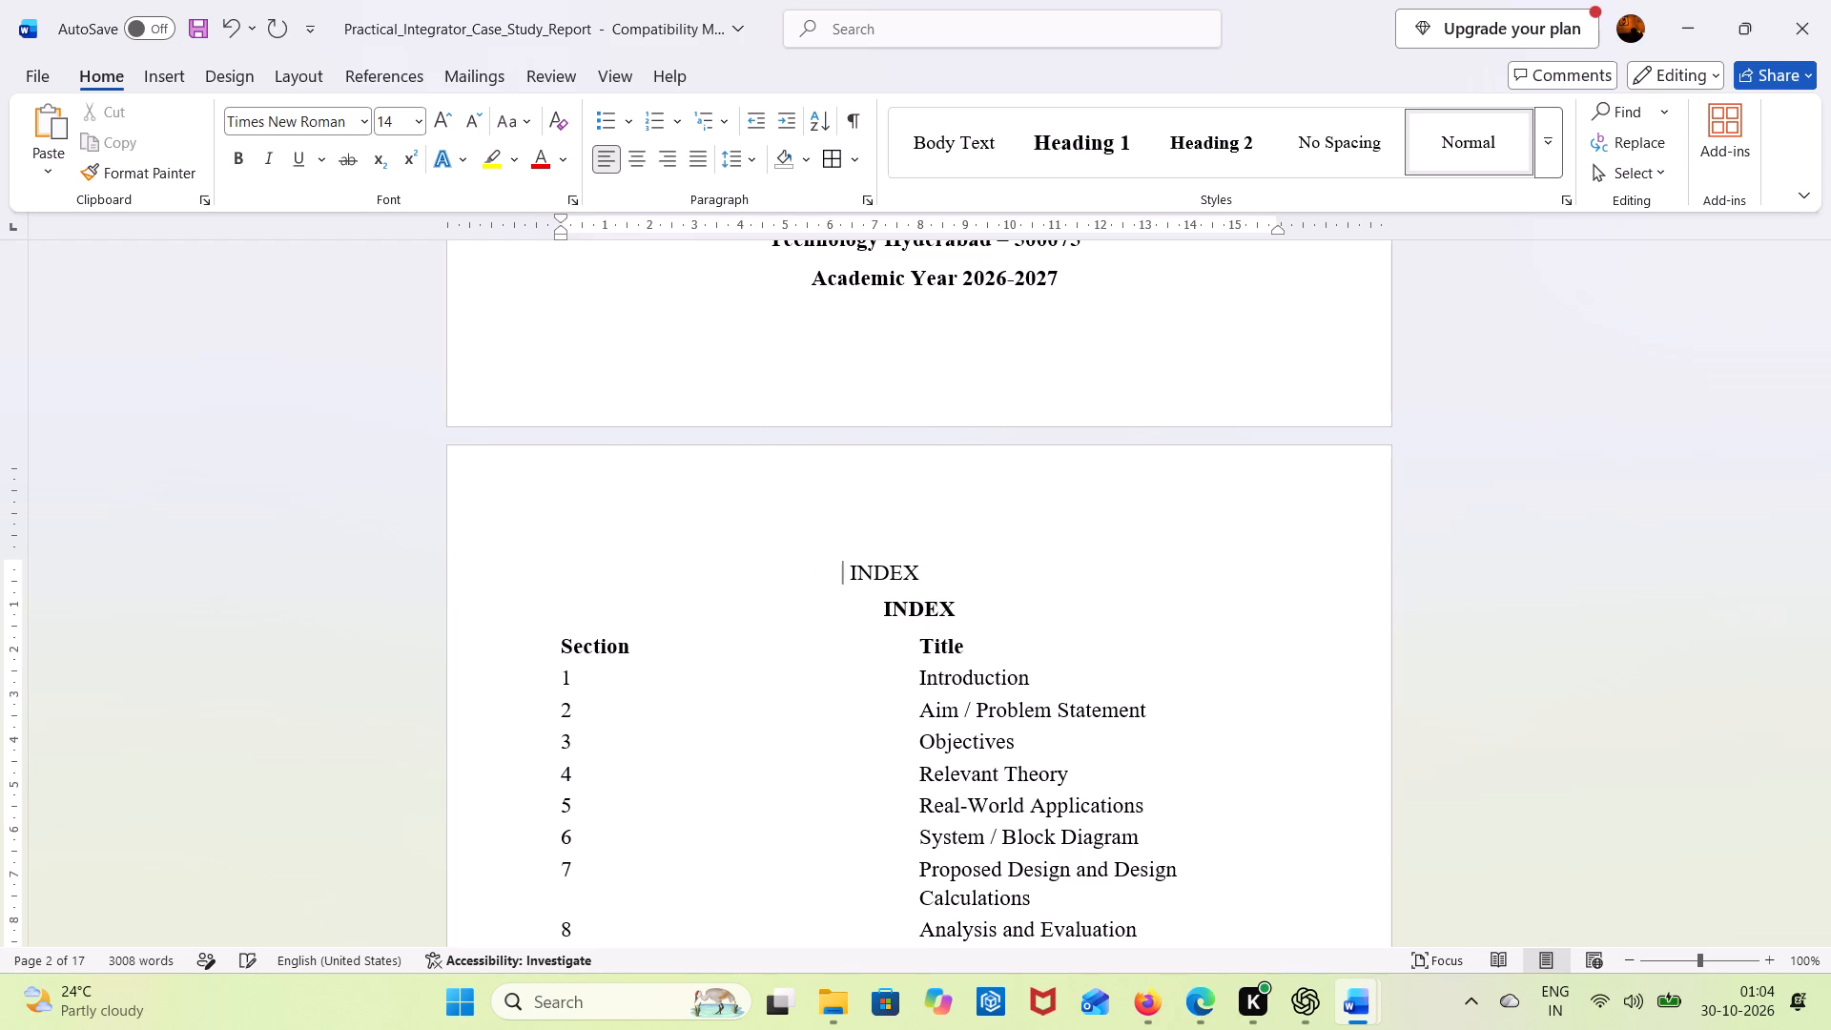
{"action": "key", "text": "space"}
{"action": "key", "text": "space"}
{"action": "key", "text": "space"}
{"action": "key", "text": "space"}
{"action": "key", "text": "space"}
{"action": "key", "text": "space"}
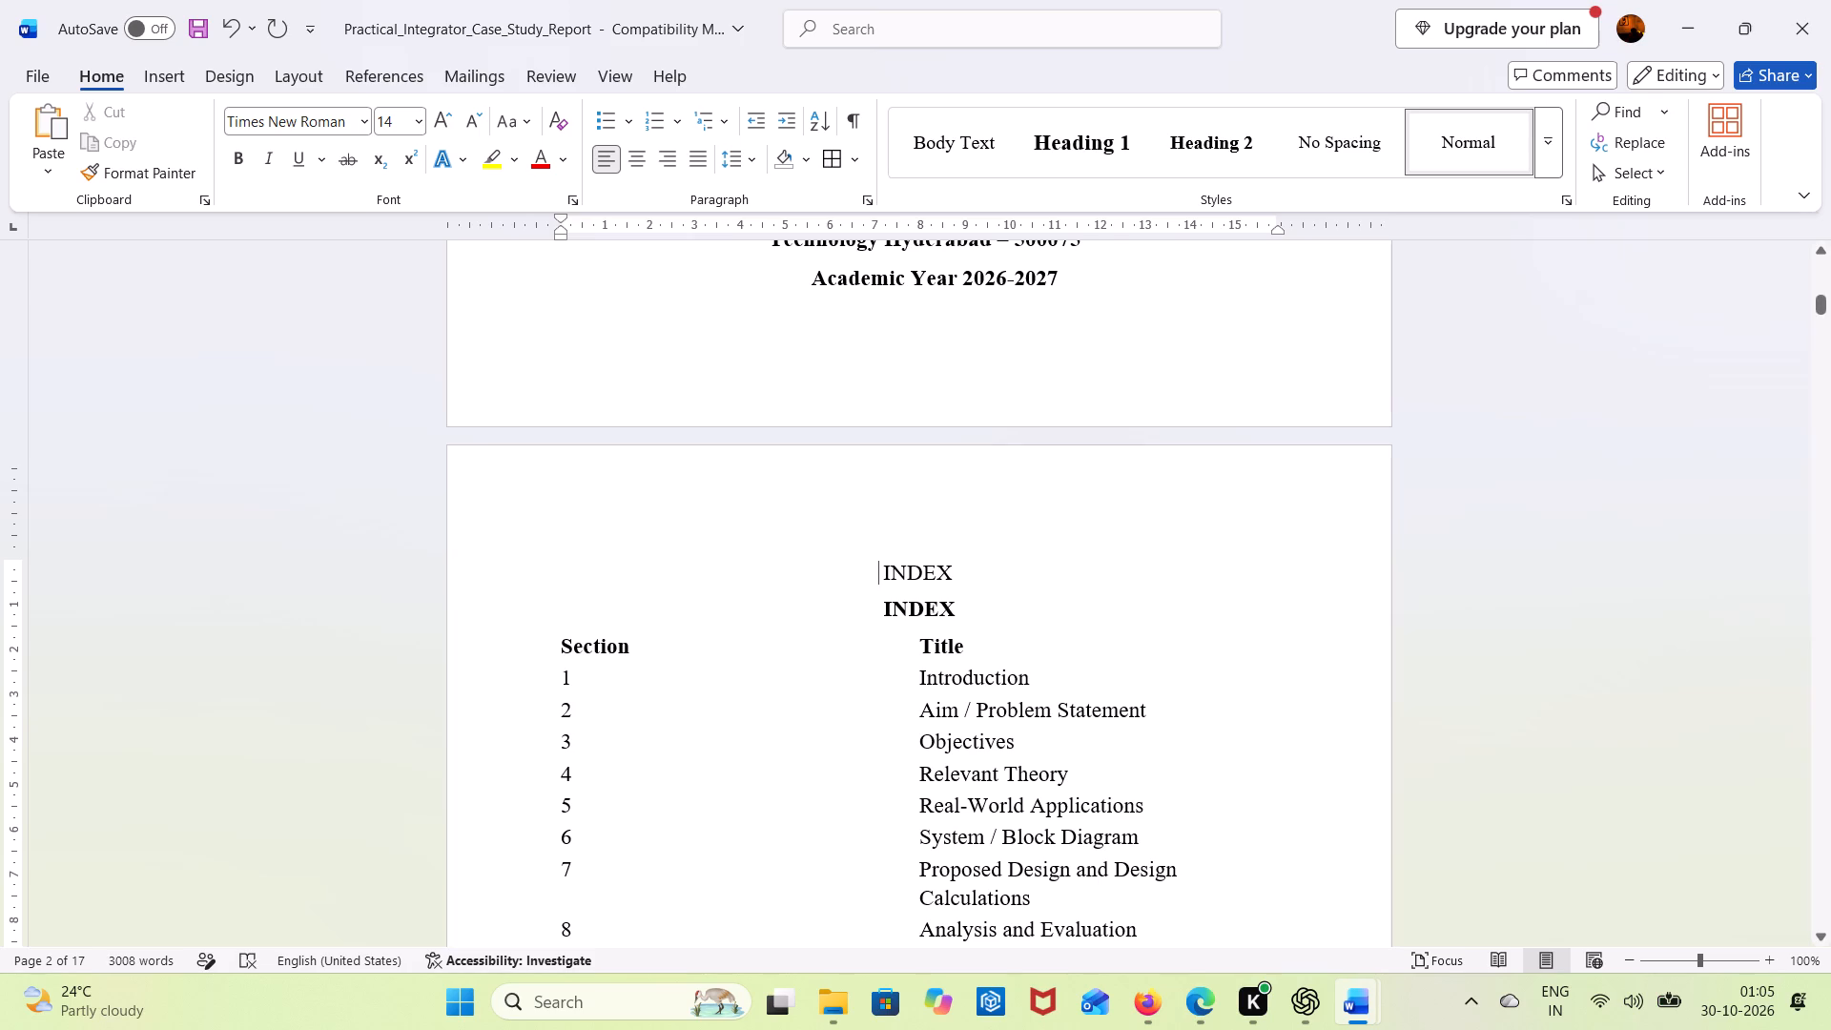
Make the first INDEX line bold.
{"action": "left_click_drag", "start_coordinate": [885, 576], "coordinate": [970, 585]}
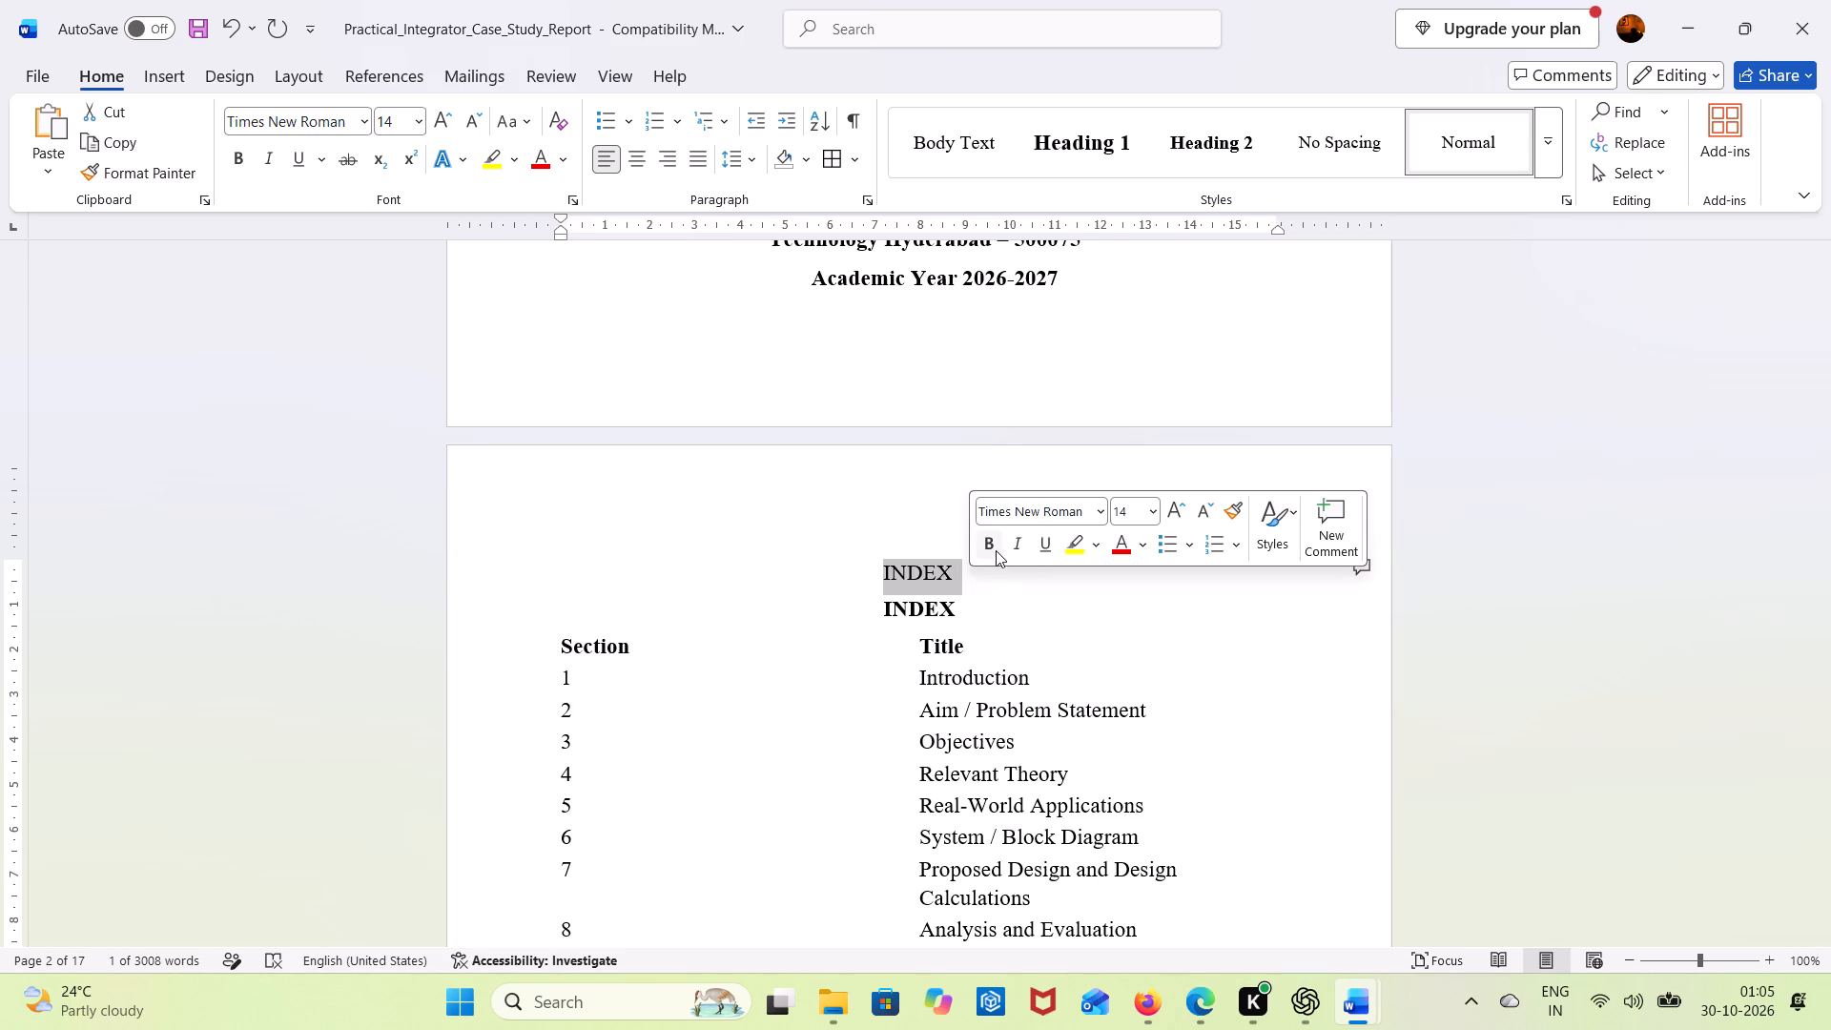
{"action": "left_click", "coordinate": [994, 546]}
{"action": "left_click", "coordinate": [992, 608]}
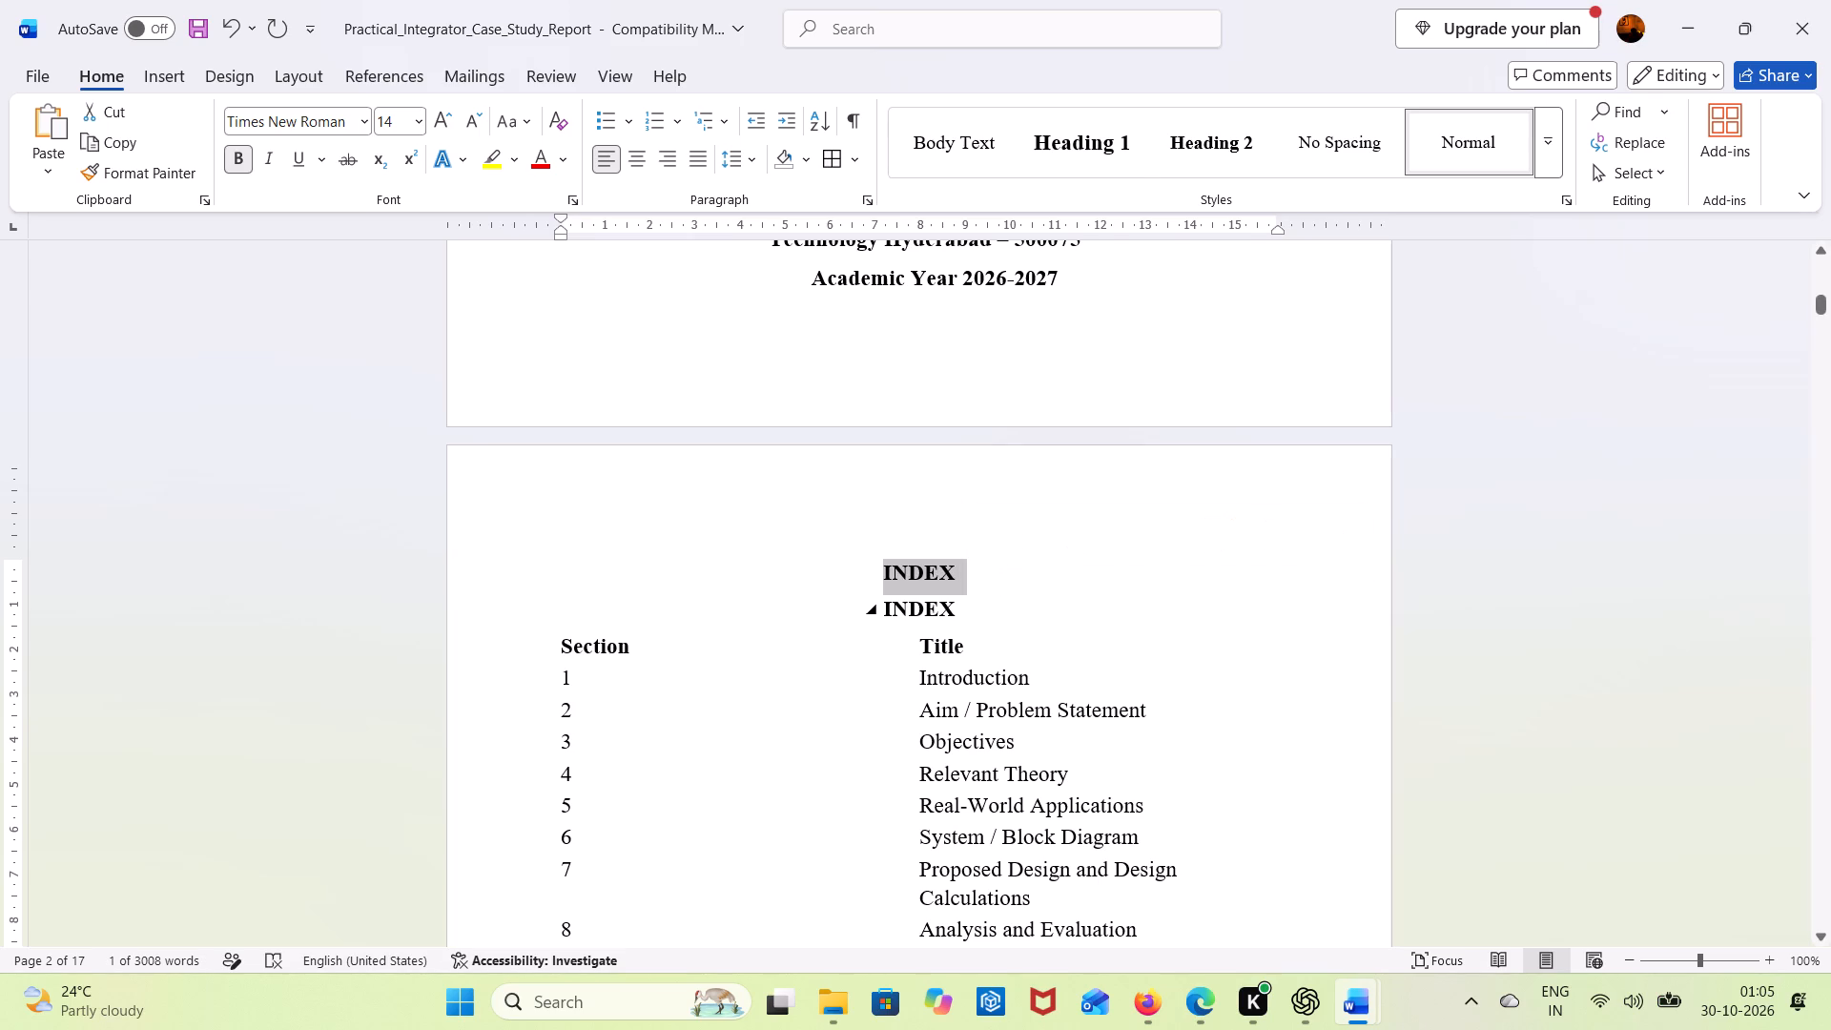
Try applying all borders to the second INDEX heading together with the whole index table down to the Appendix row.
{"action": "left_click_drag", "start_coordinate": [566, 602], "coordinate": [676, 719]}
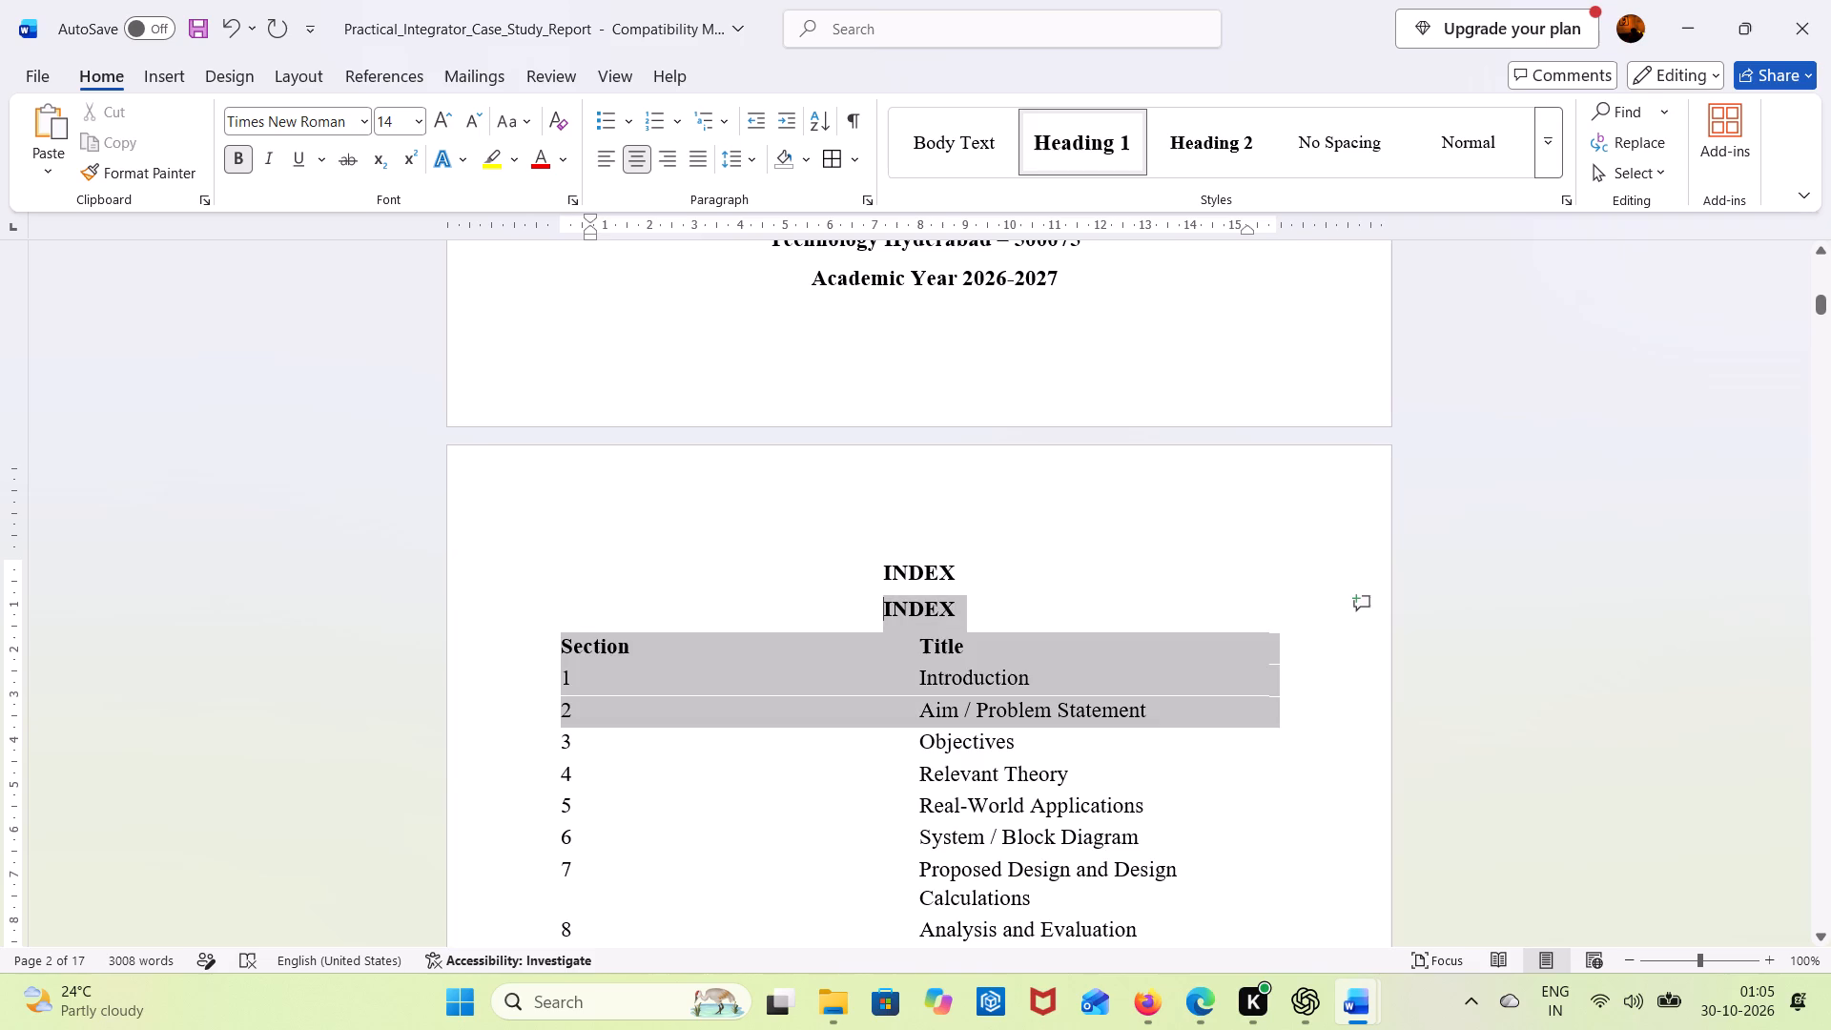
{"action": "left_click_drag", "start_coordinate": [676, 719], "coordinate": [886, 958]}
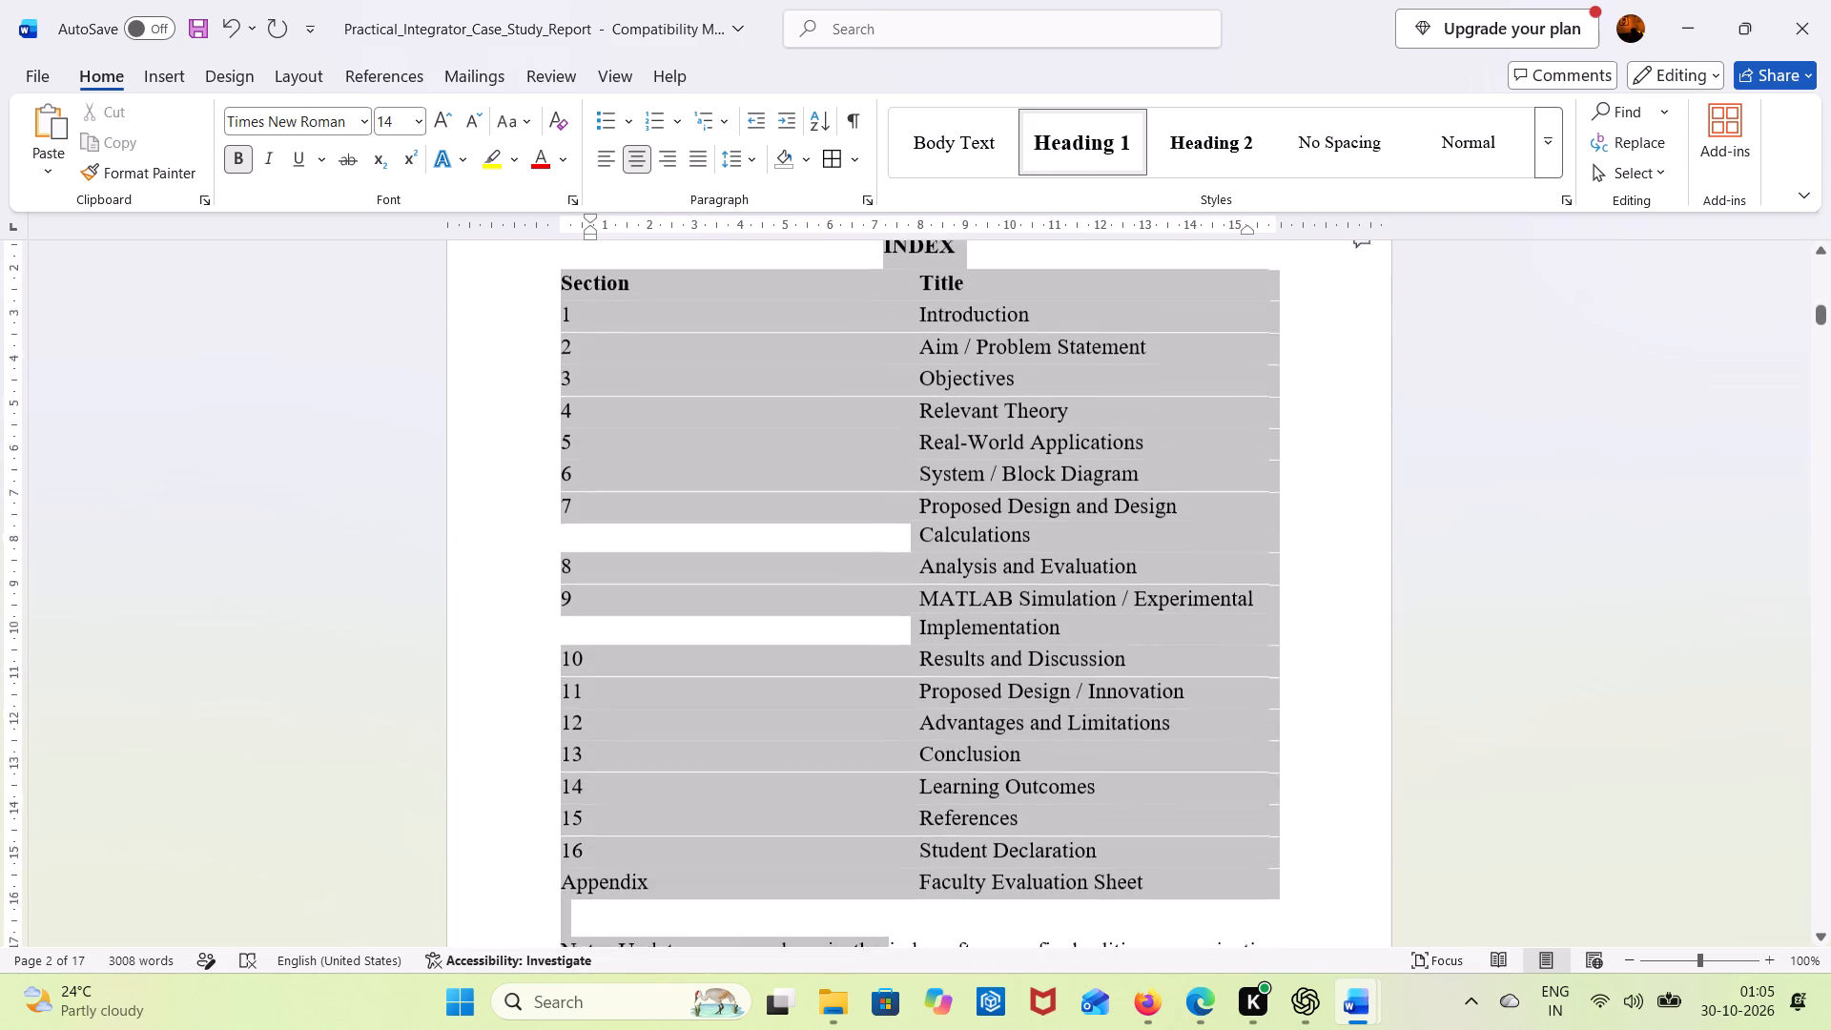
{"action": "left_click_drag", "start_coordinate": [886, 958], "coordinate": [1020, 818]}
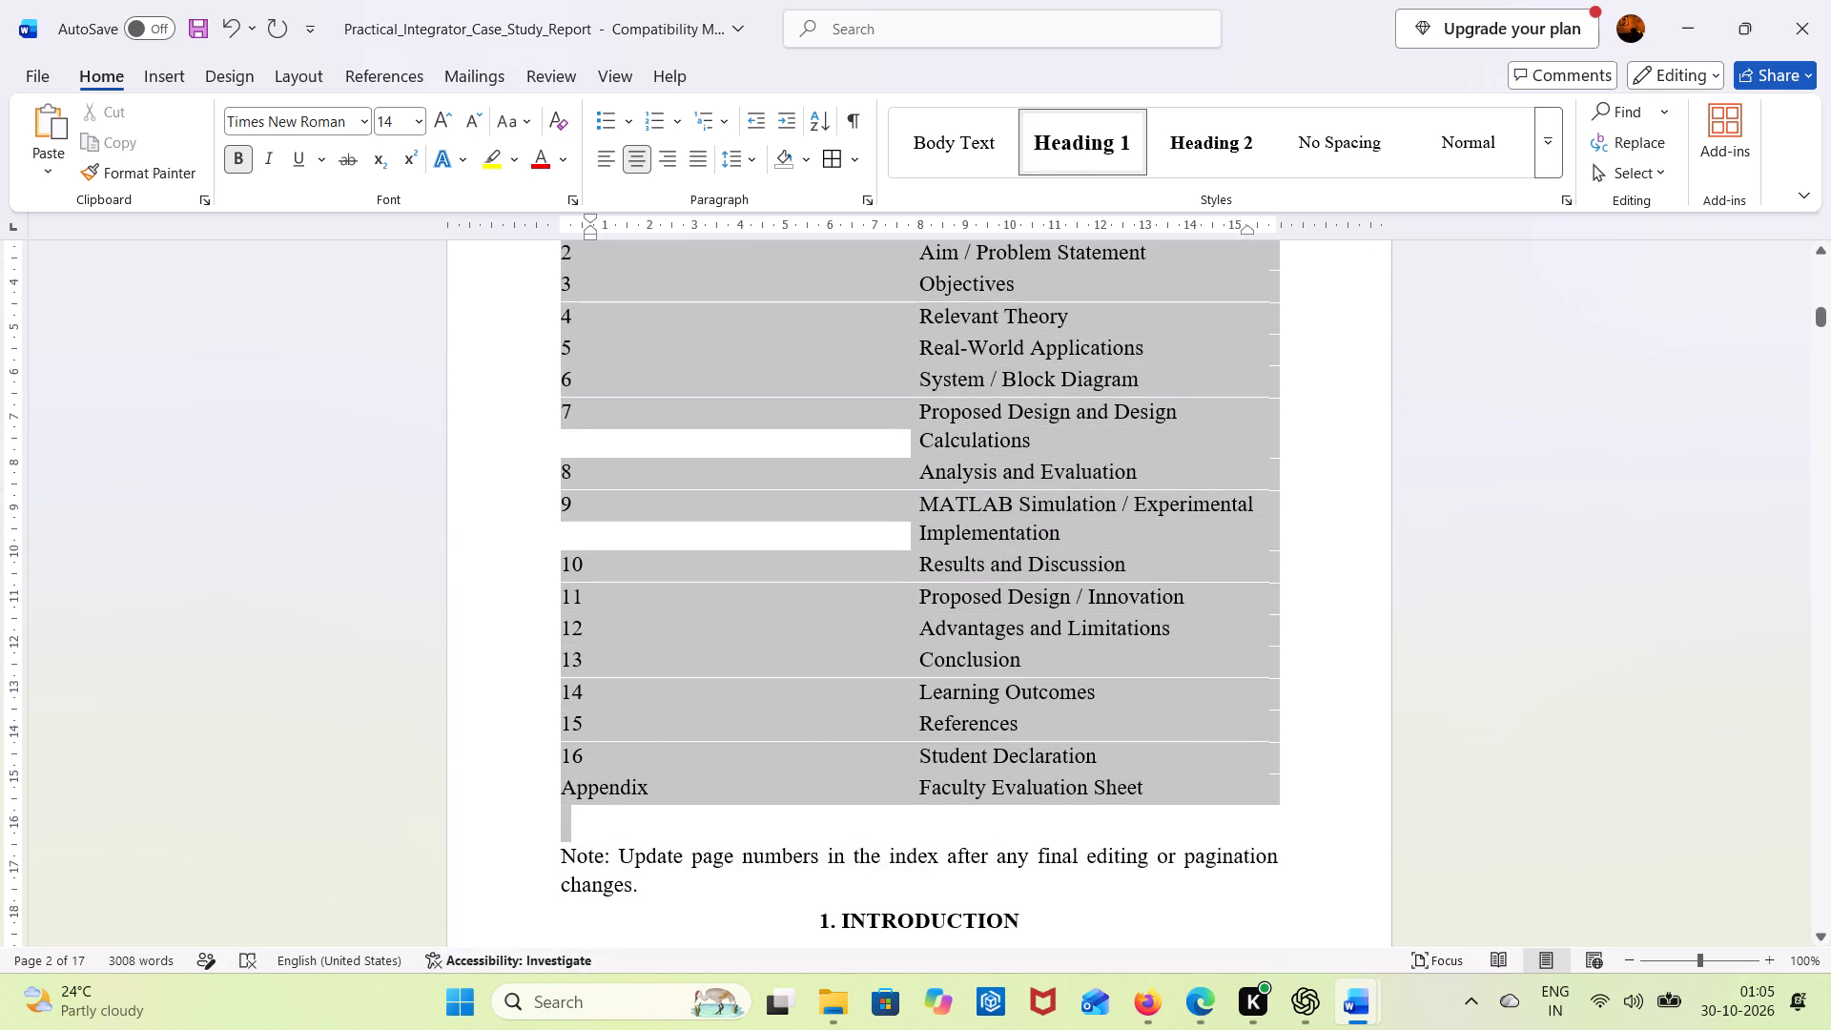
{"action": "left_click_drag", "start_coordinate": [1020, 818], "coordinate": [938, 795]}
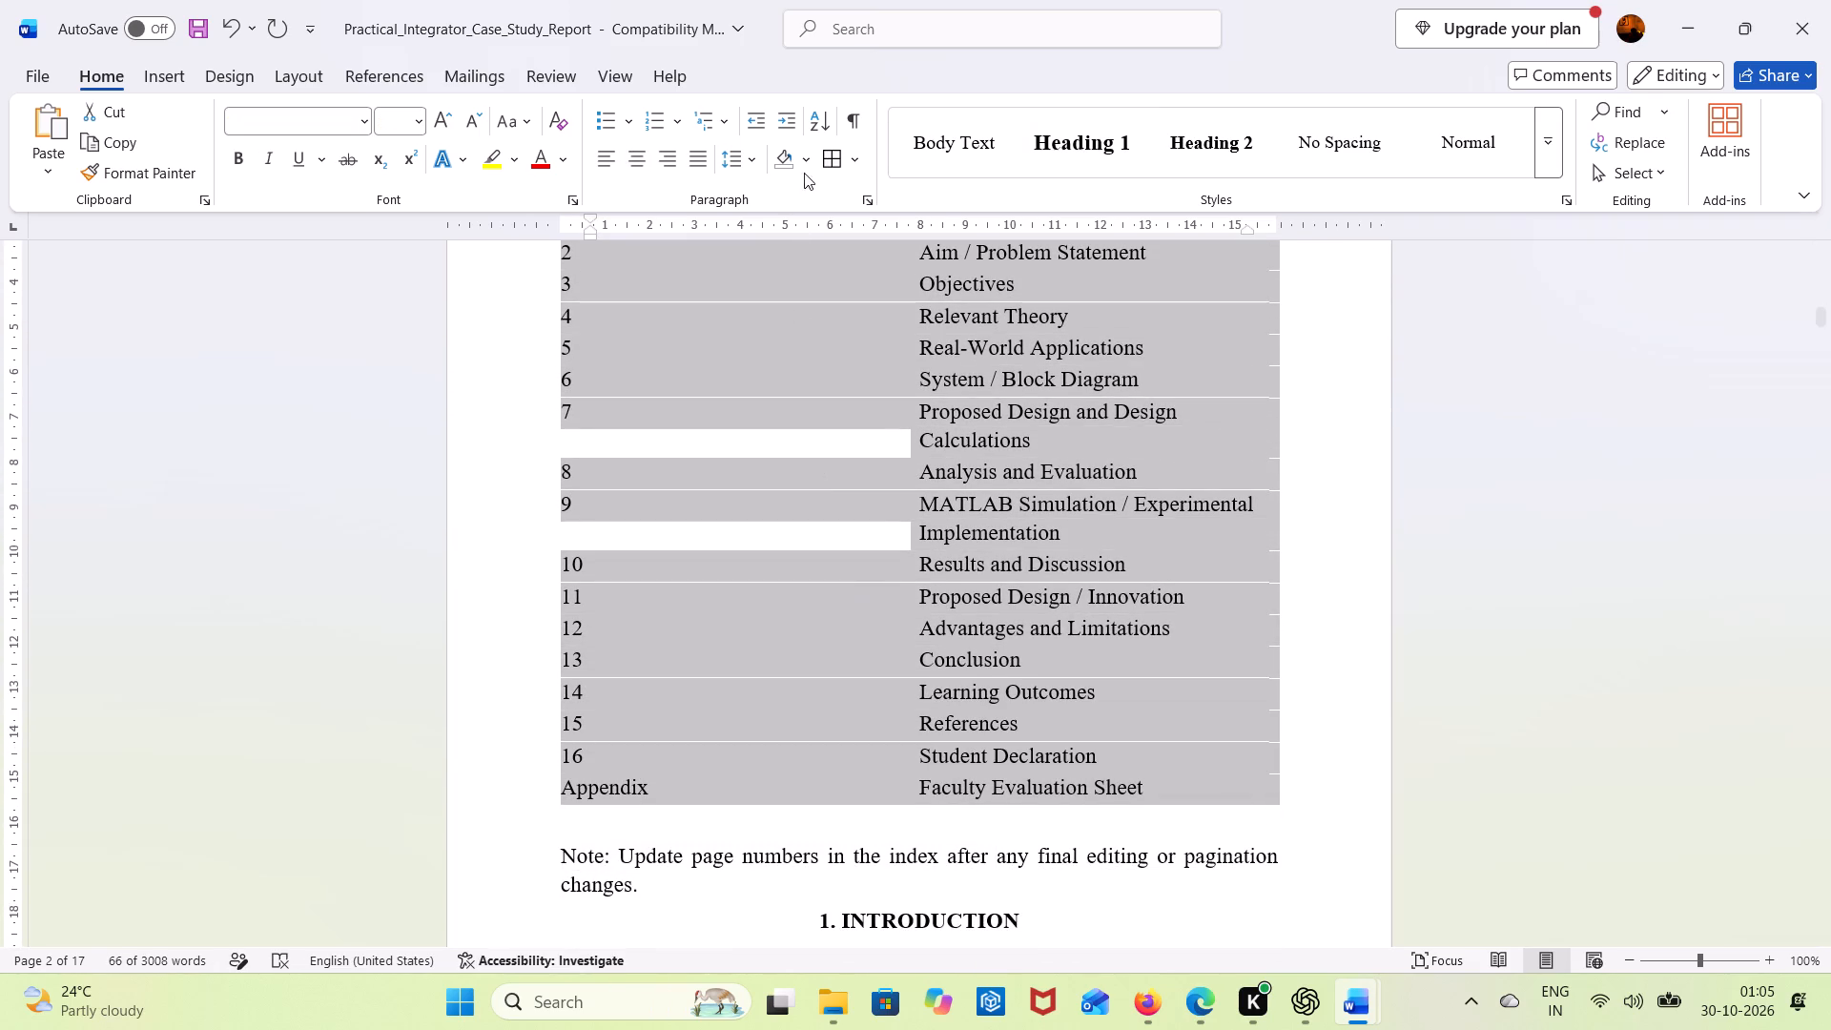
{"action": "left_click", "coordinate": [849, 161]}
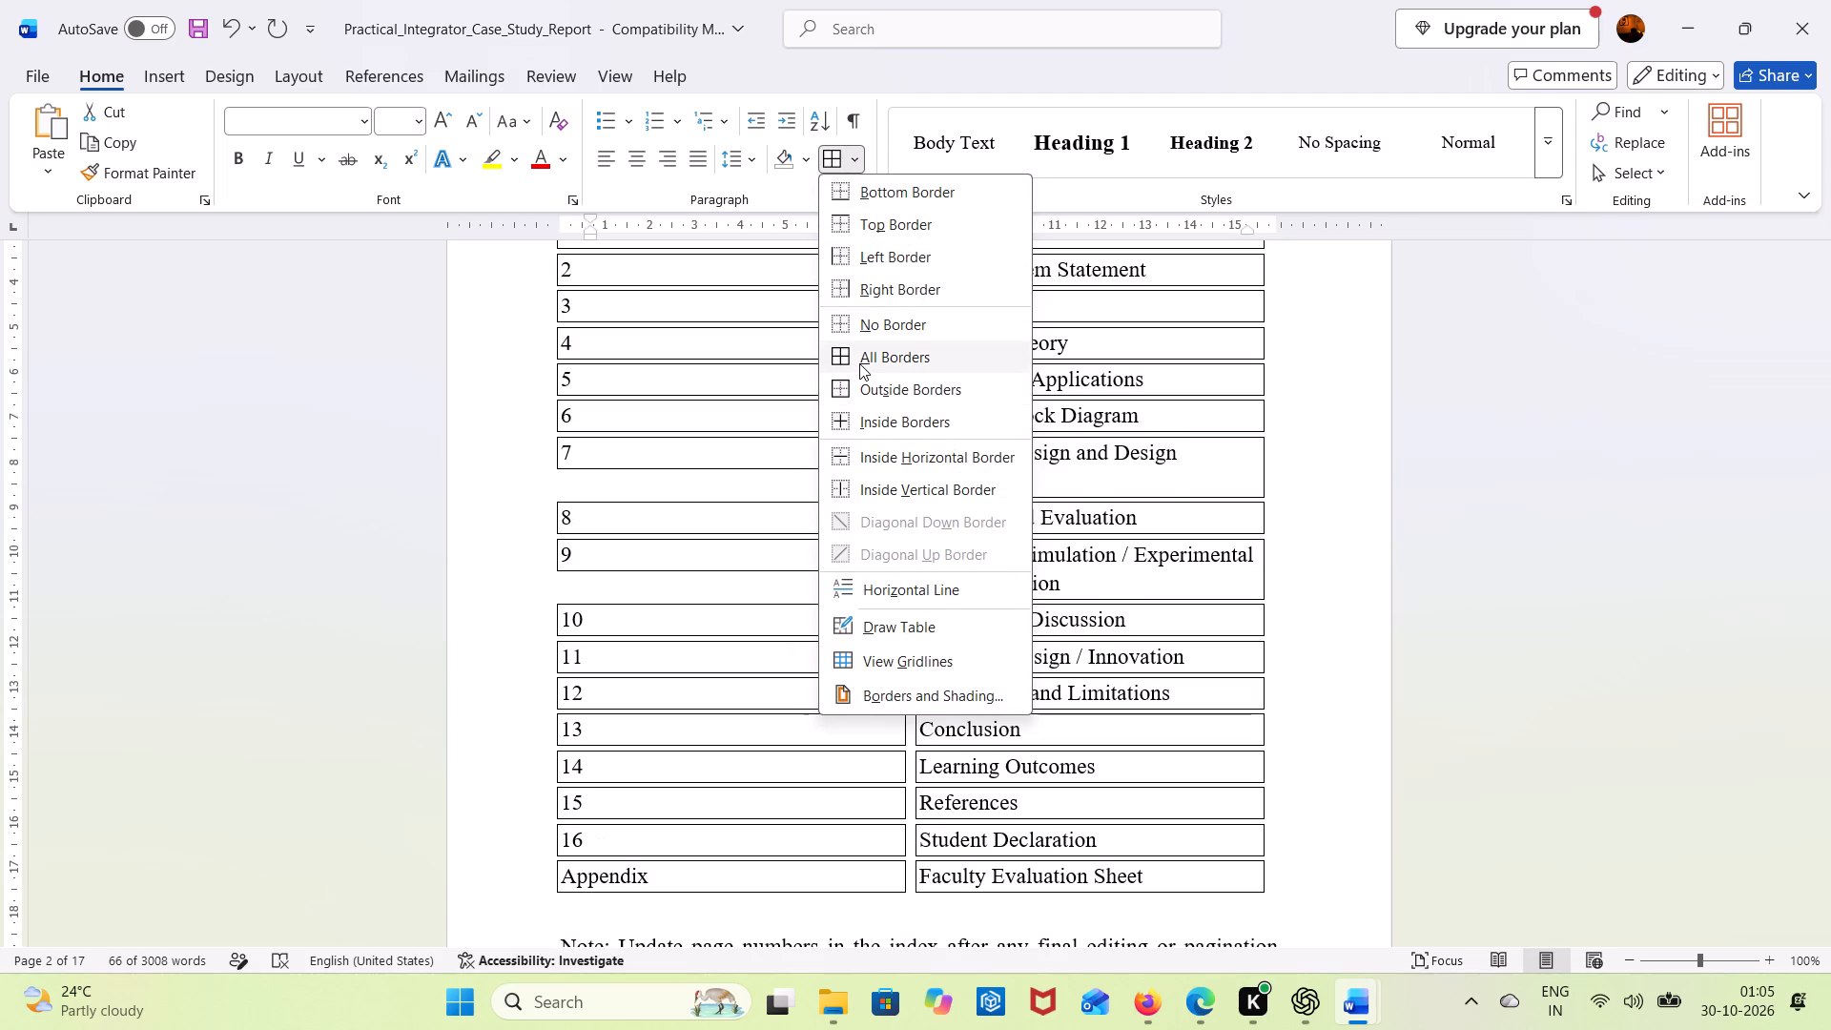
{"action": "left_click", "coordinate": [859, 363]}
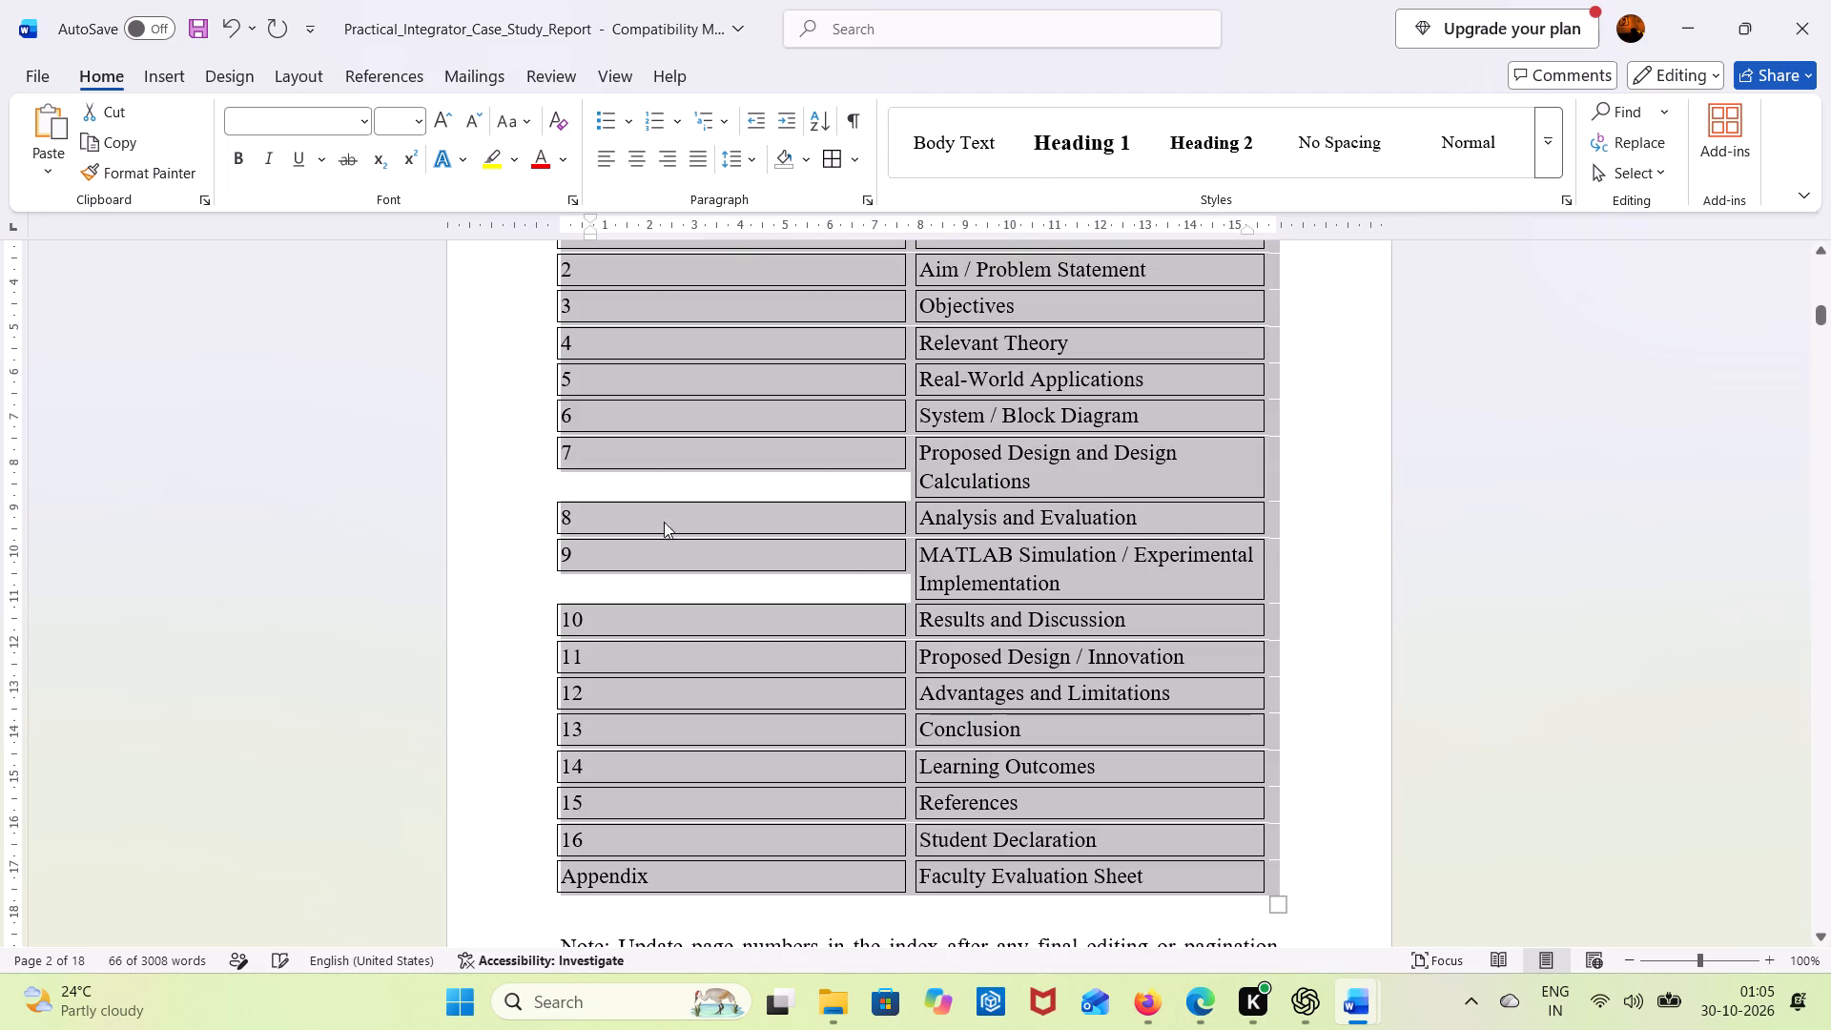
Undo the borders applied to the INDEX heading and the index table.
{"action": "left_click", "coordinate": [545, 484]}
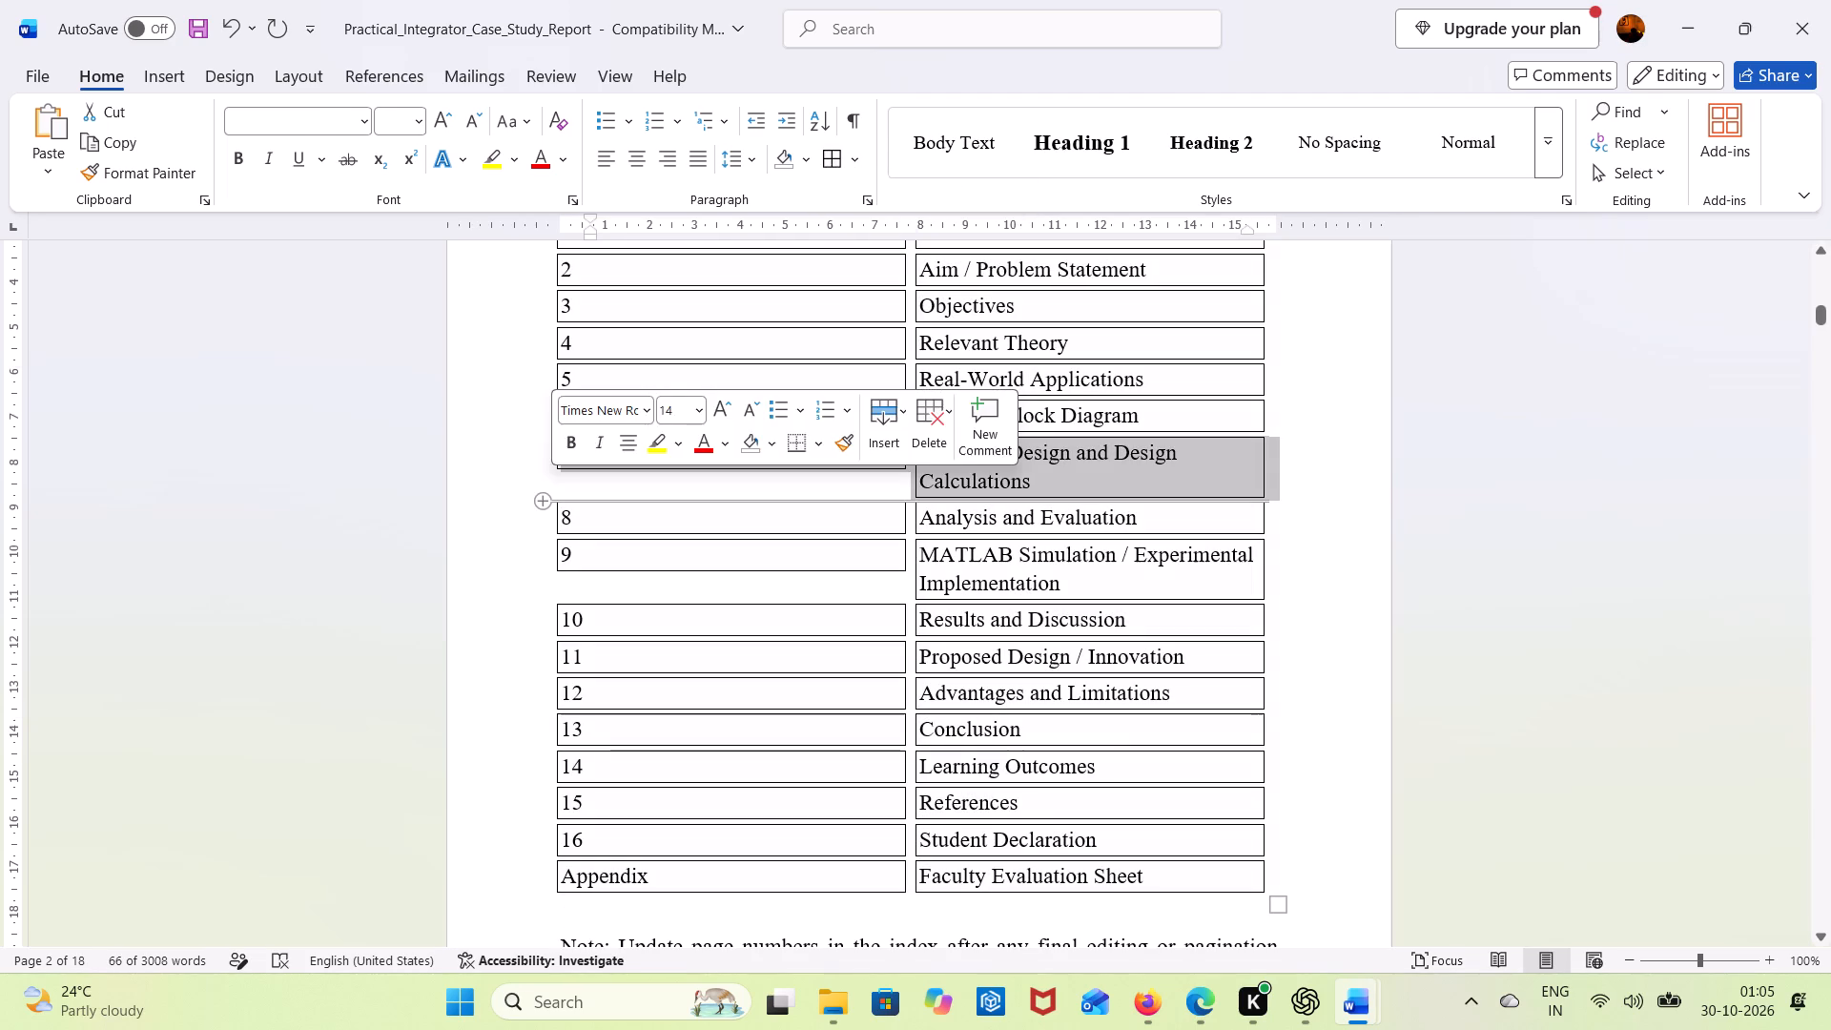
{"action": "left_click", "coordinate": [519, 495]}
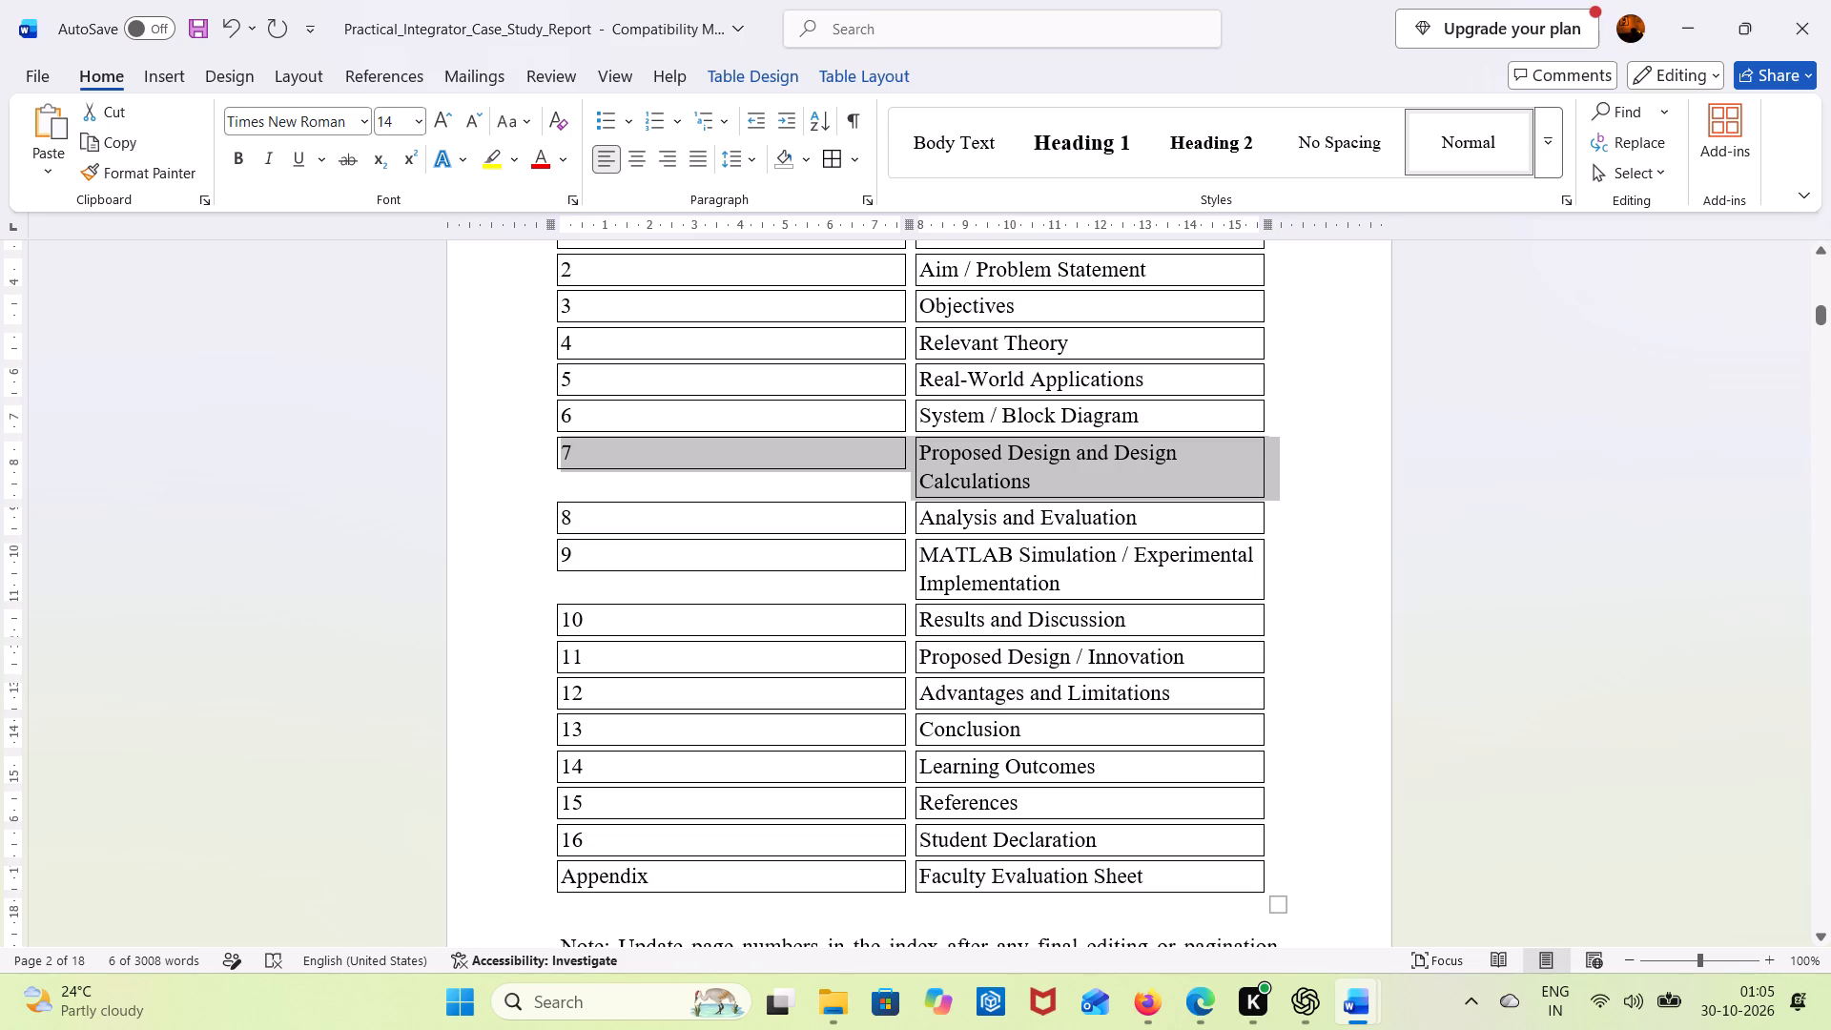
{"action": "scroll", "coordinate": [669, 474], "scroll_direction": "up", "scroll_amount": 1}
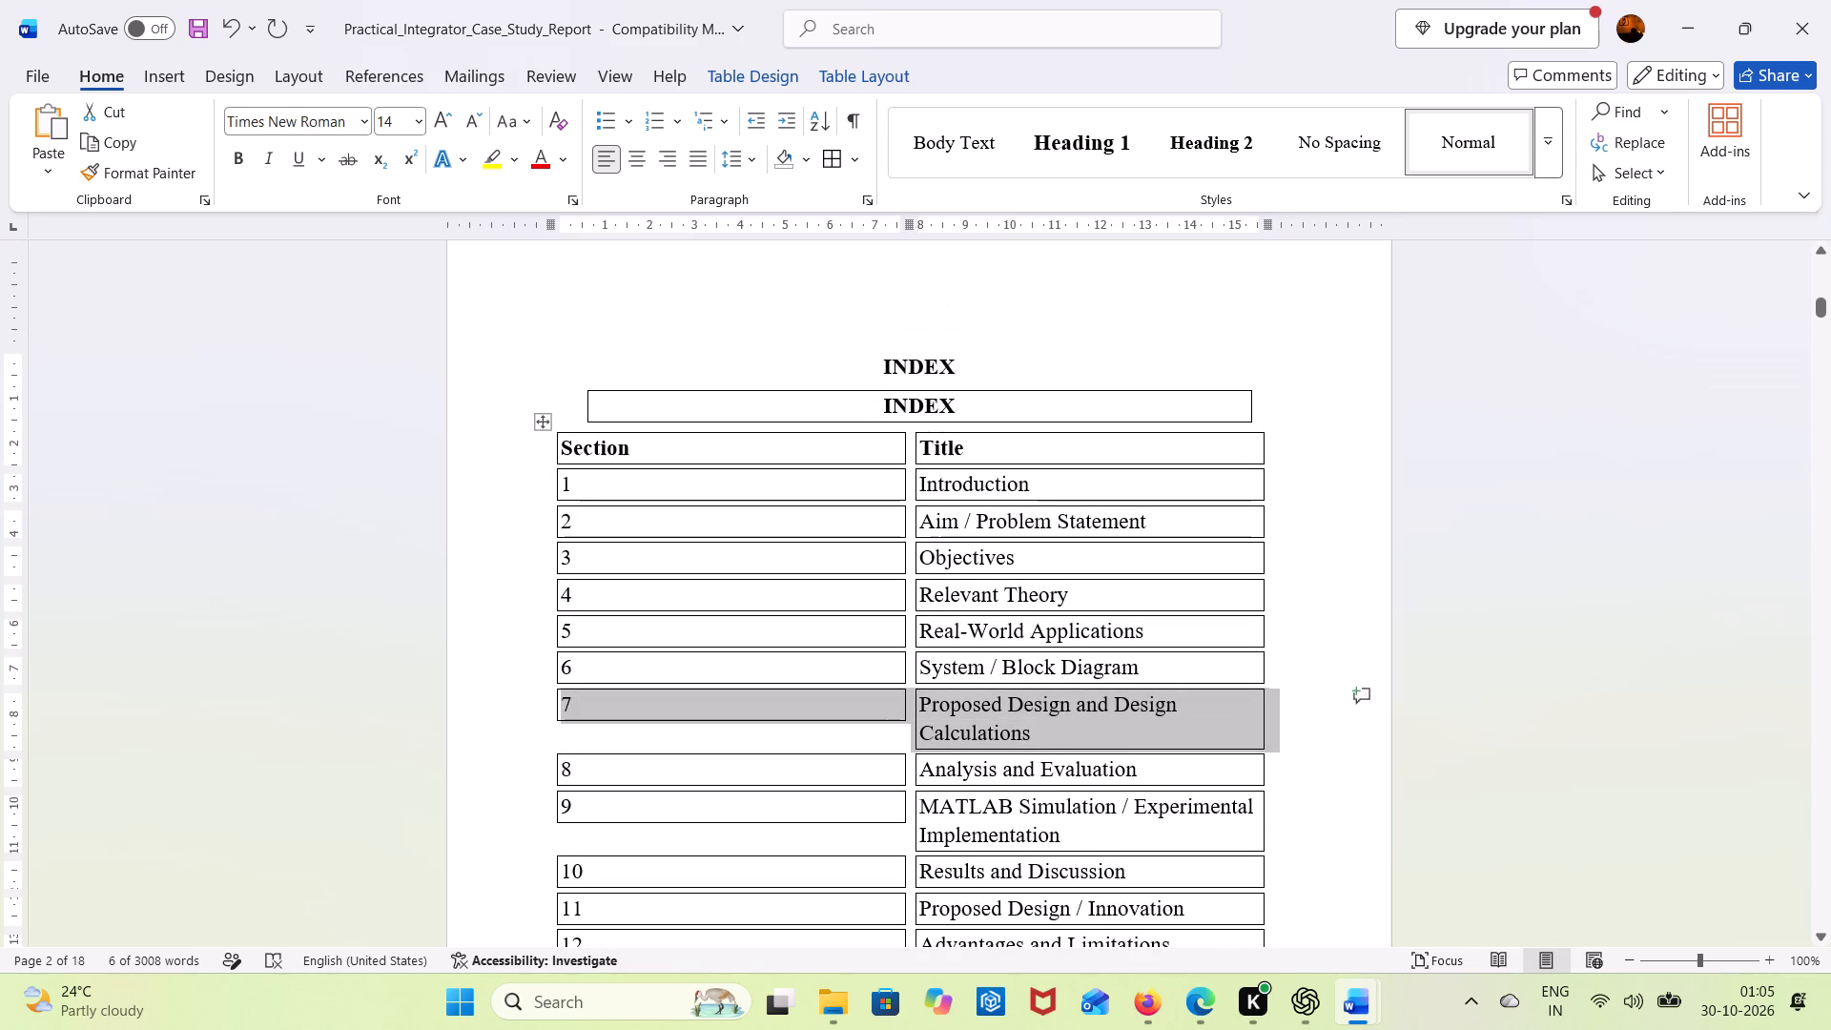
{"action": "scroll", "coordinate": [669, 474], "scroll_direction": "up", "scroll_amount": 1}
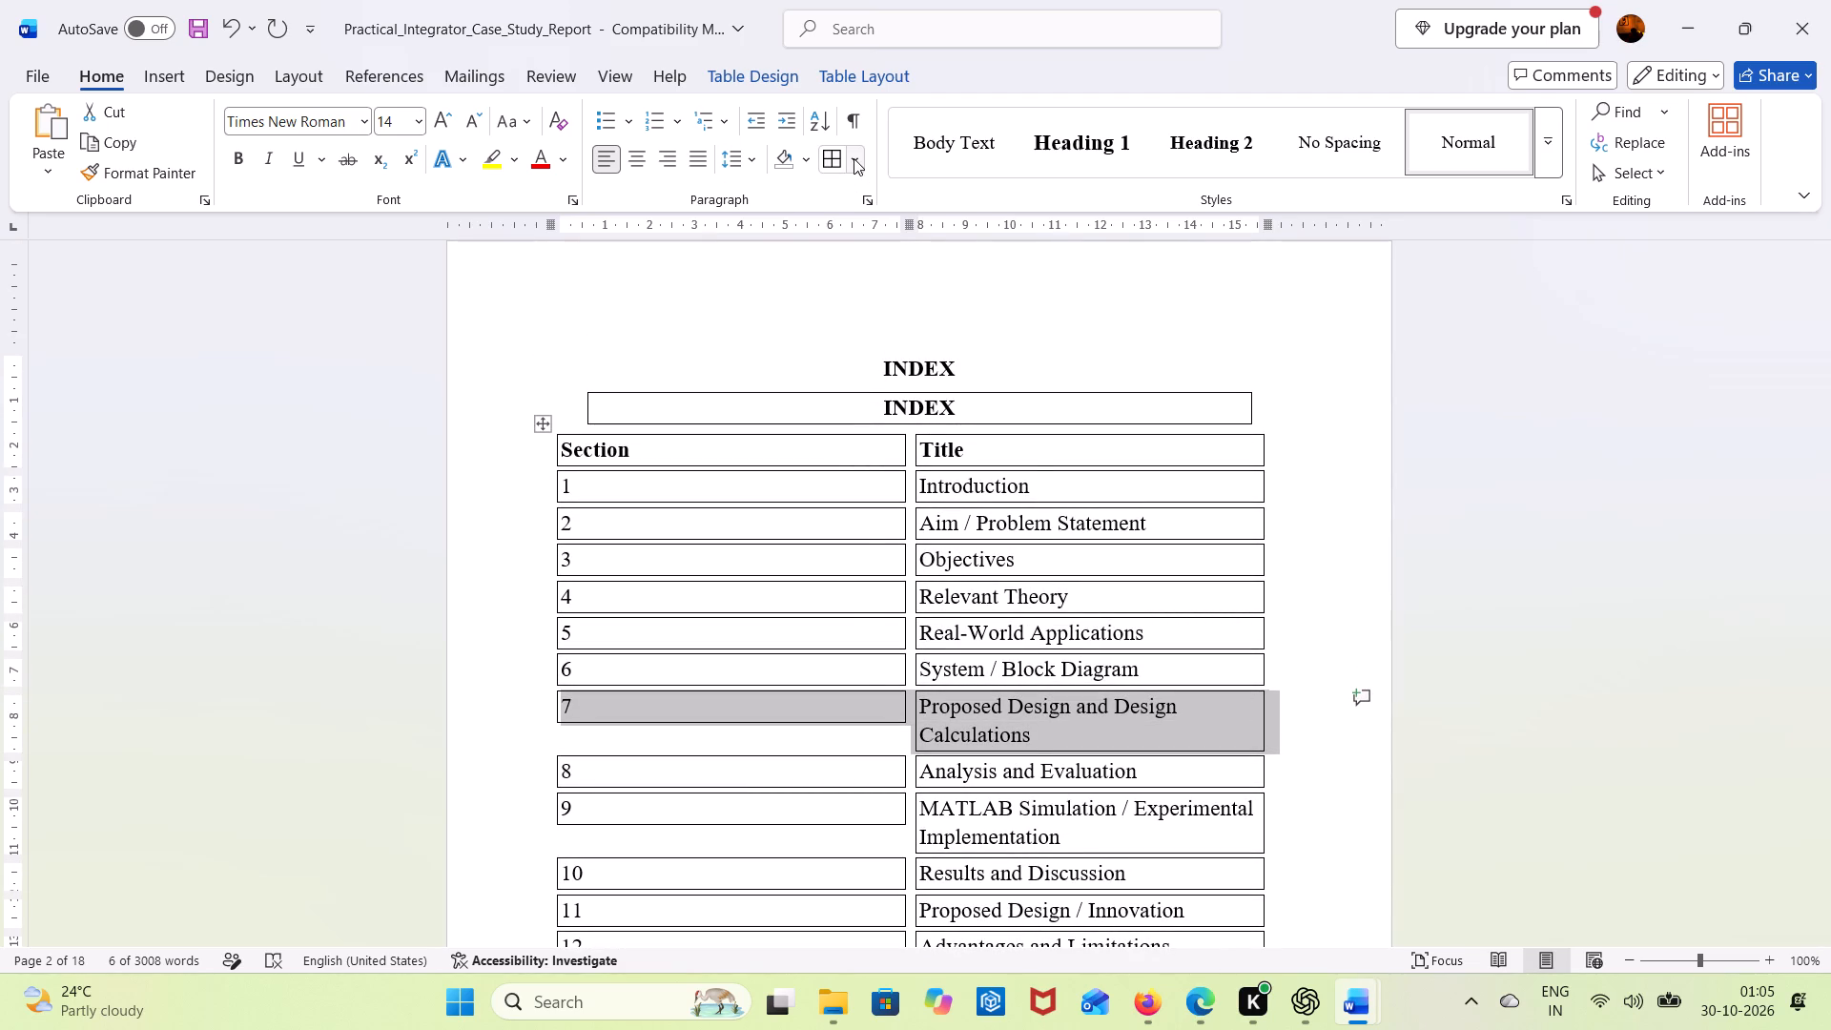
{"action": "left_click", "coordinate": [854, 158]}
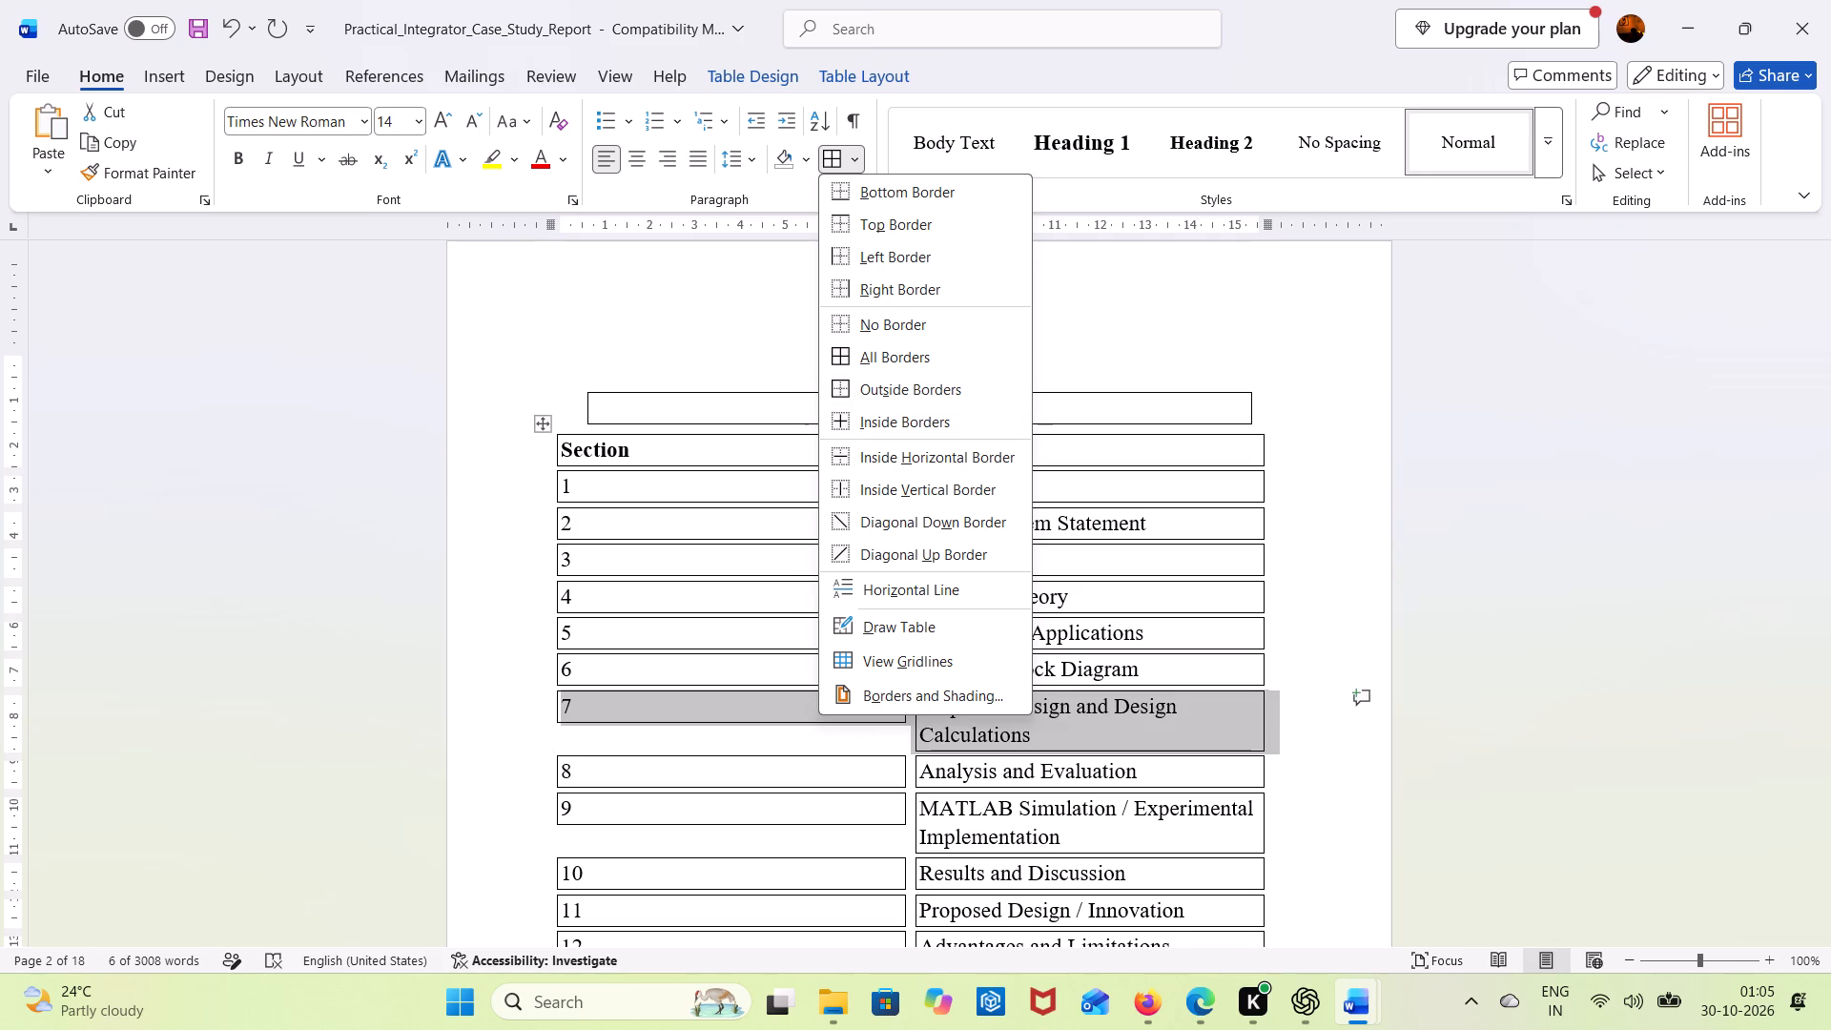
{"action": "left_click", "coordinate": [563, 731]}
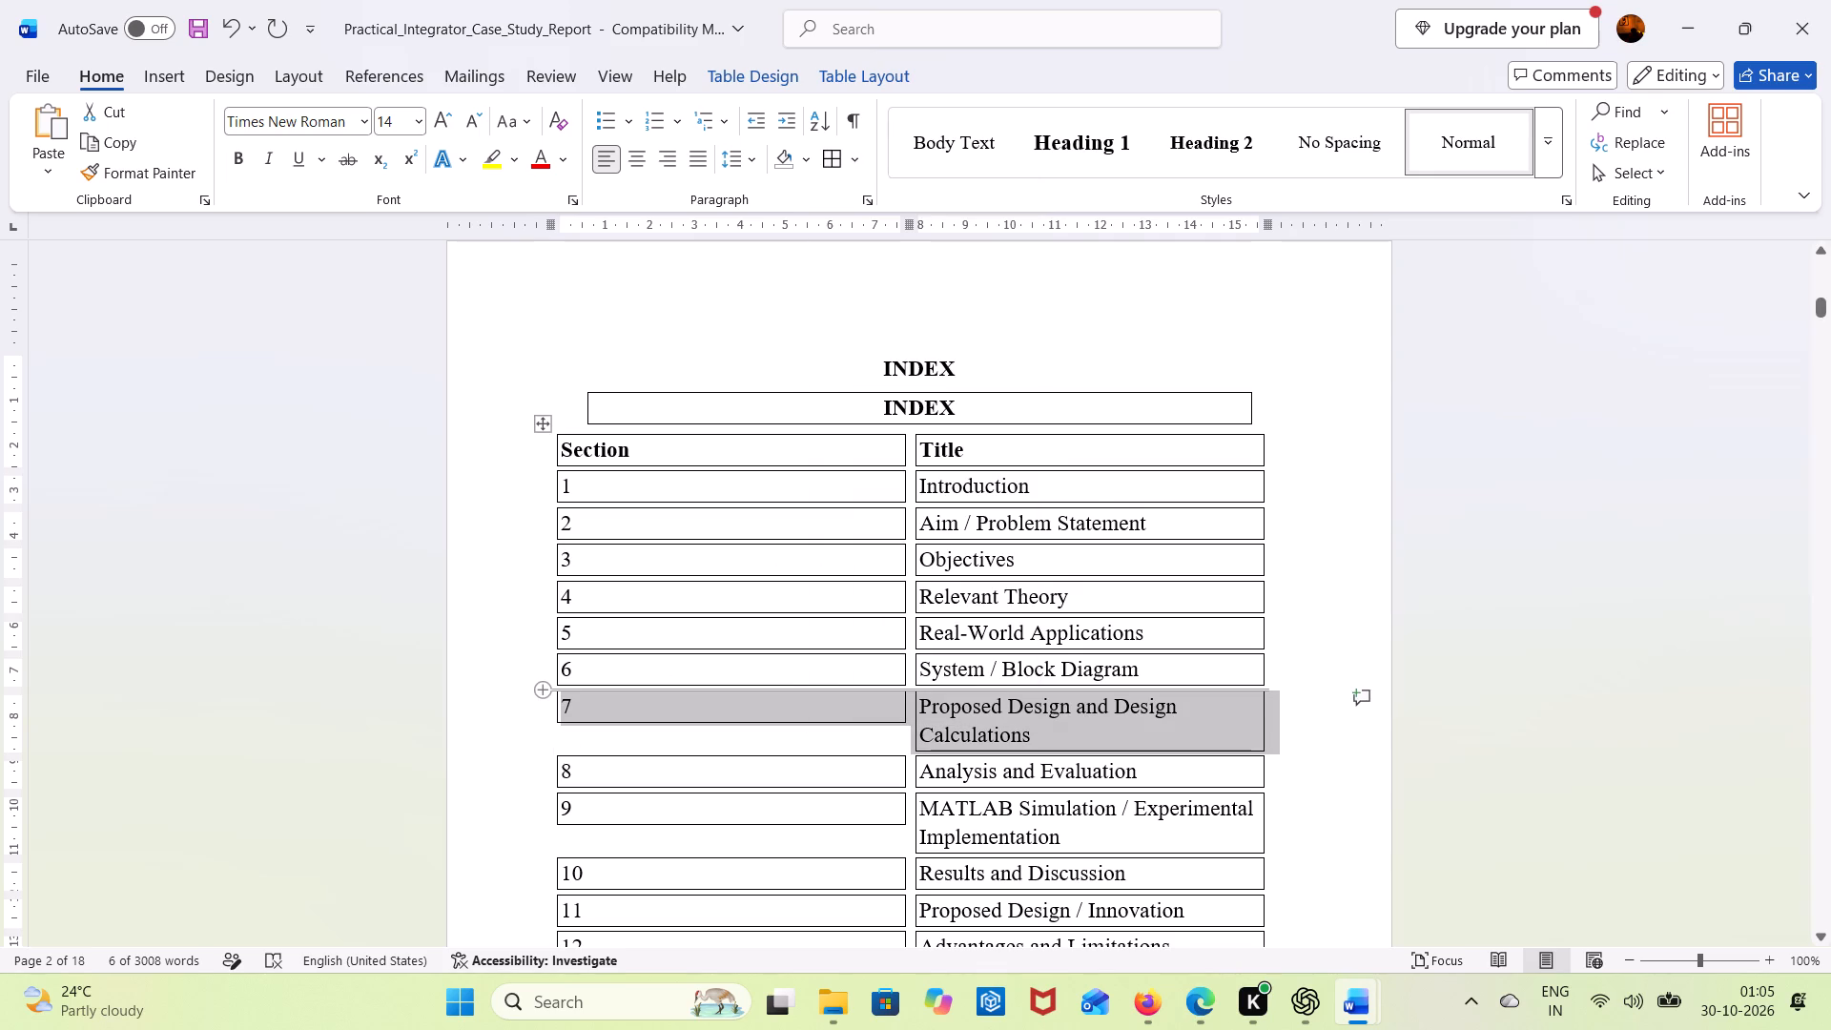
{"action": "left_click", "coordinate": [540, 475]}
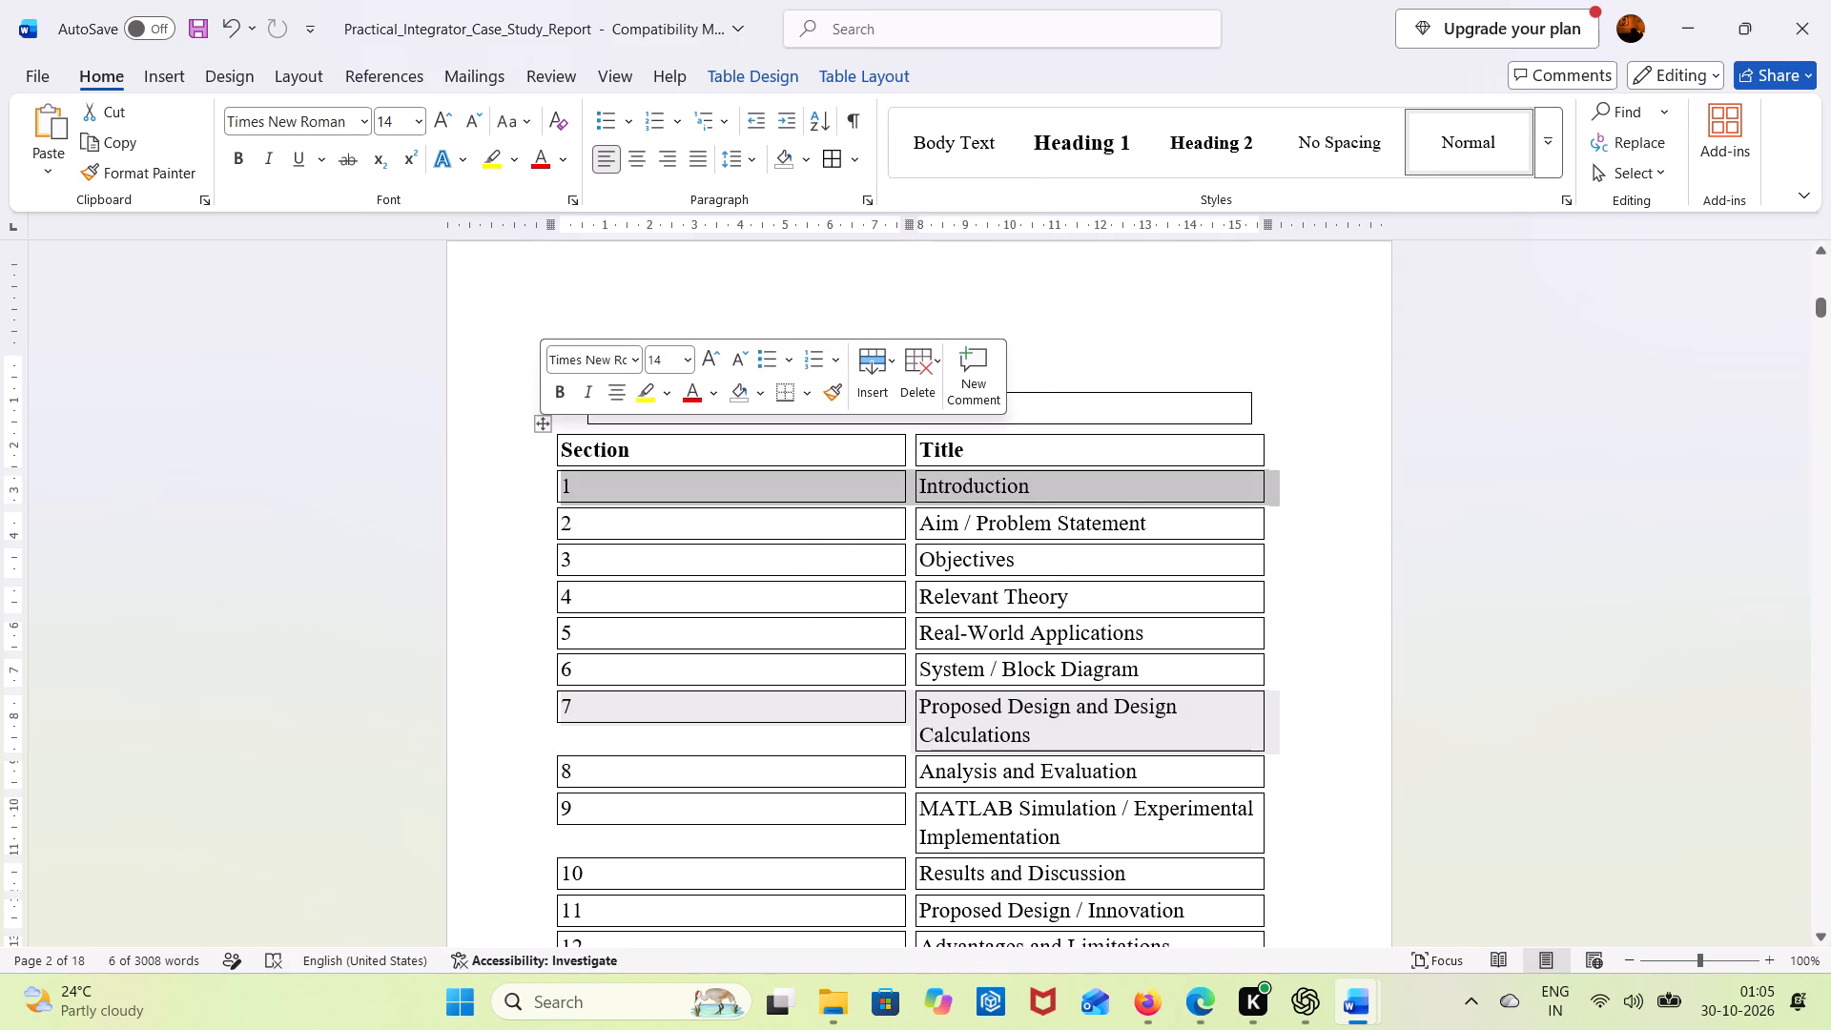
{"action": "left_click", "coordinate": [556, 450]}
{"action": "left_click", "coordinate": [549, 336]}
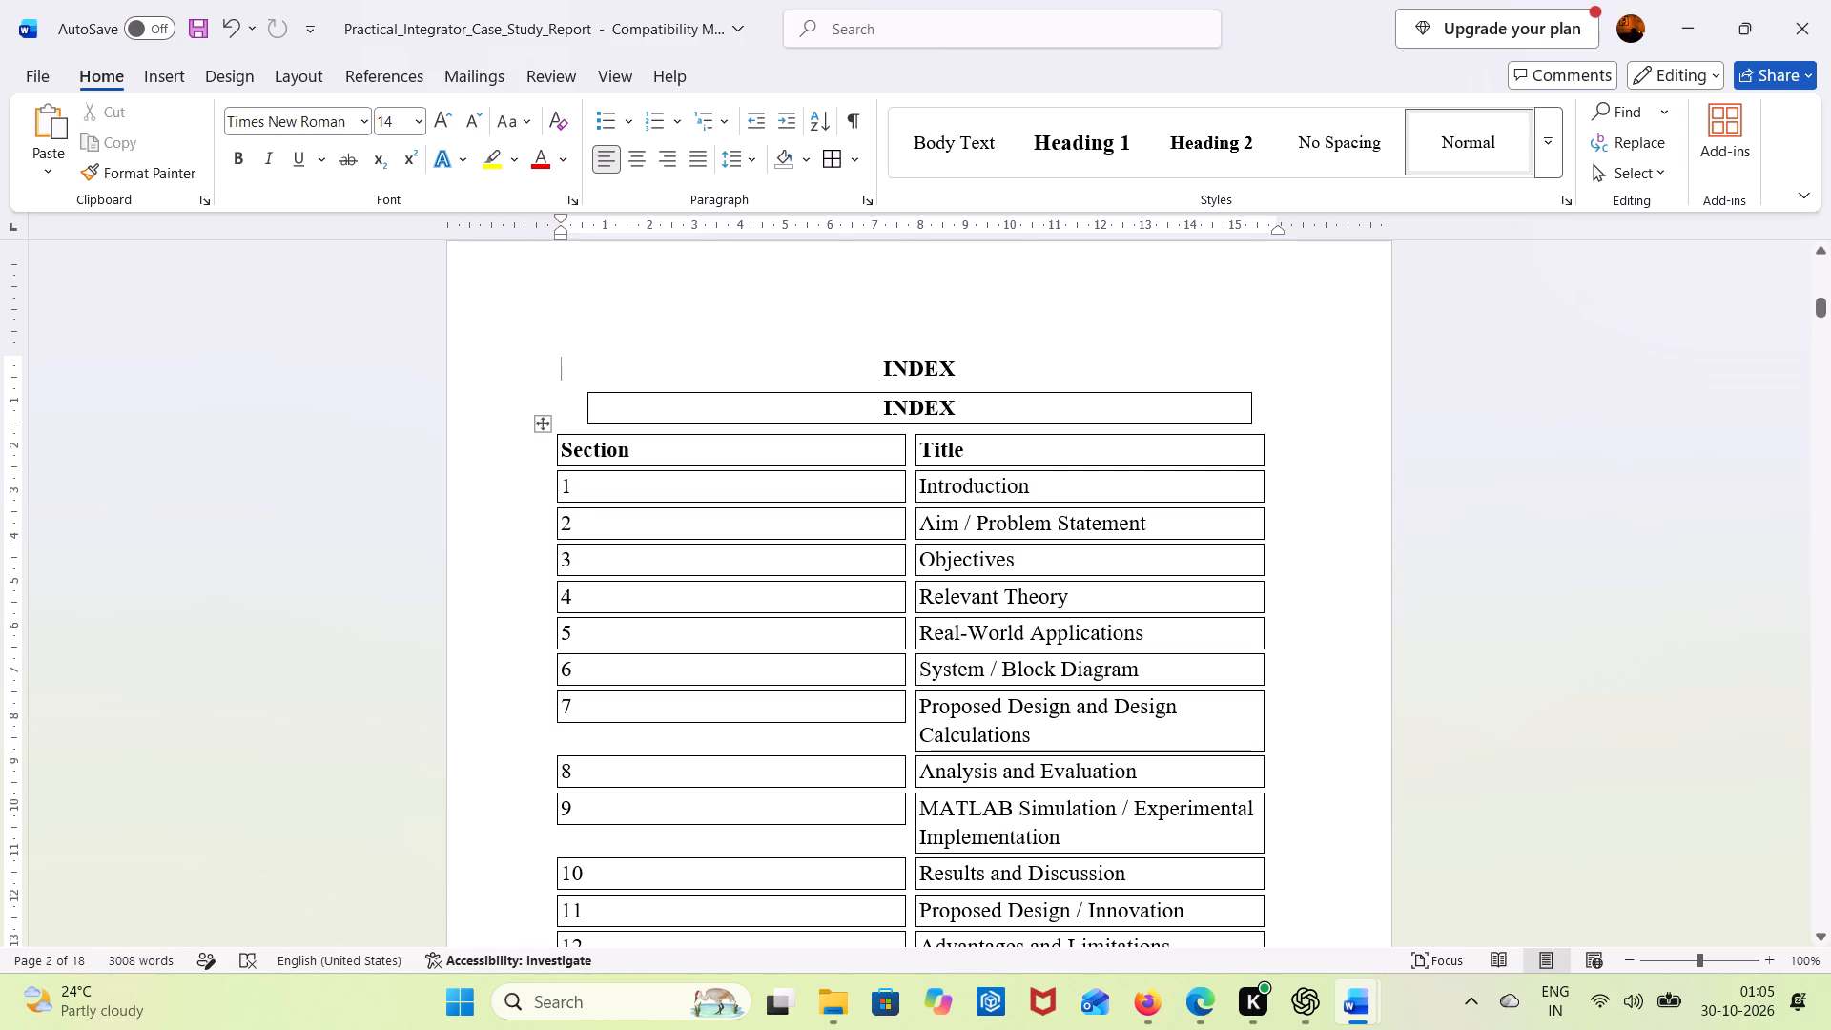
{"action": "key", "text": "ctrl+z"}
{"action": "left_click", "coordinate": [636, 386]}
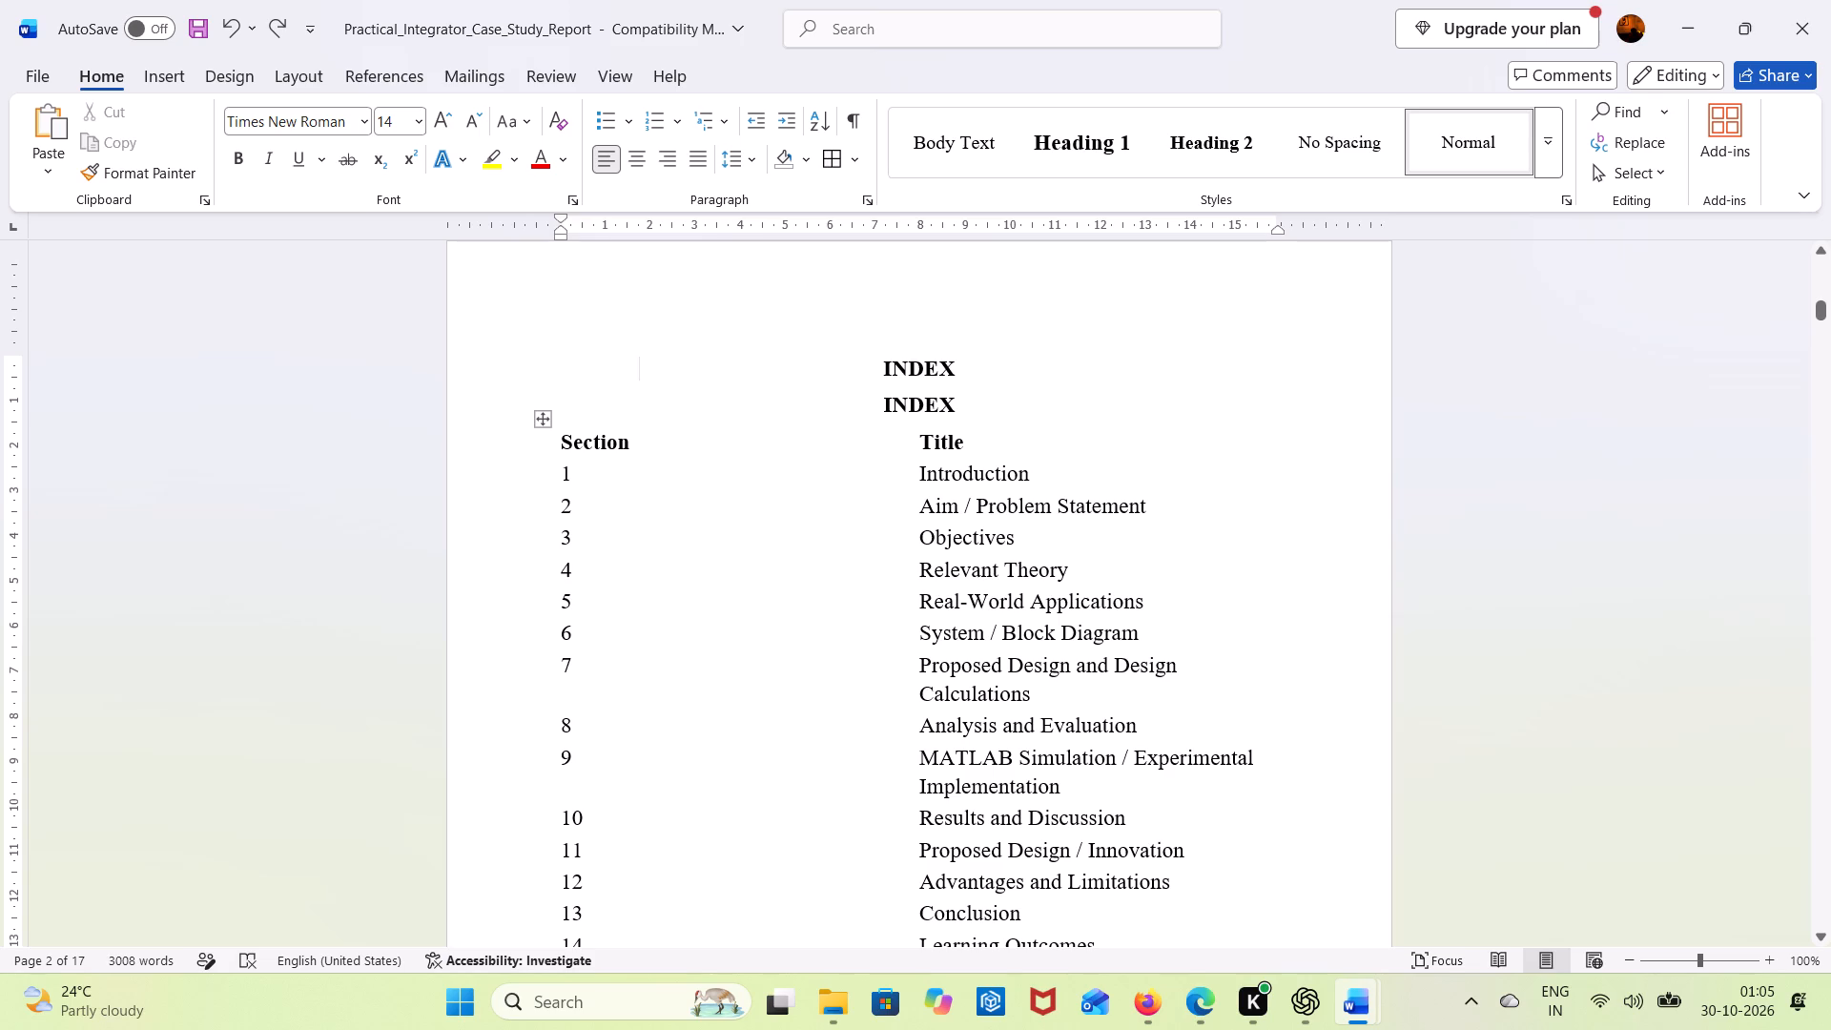
Apply all borders to the index table alone, from the Section/Title header row to the Appendix row.
{"action": "left_click_drag", "start_coordinate": [566, 441], "coordinate": [1081, 842]}
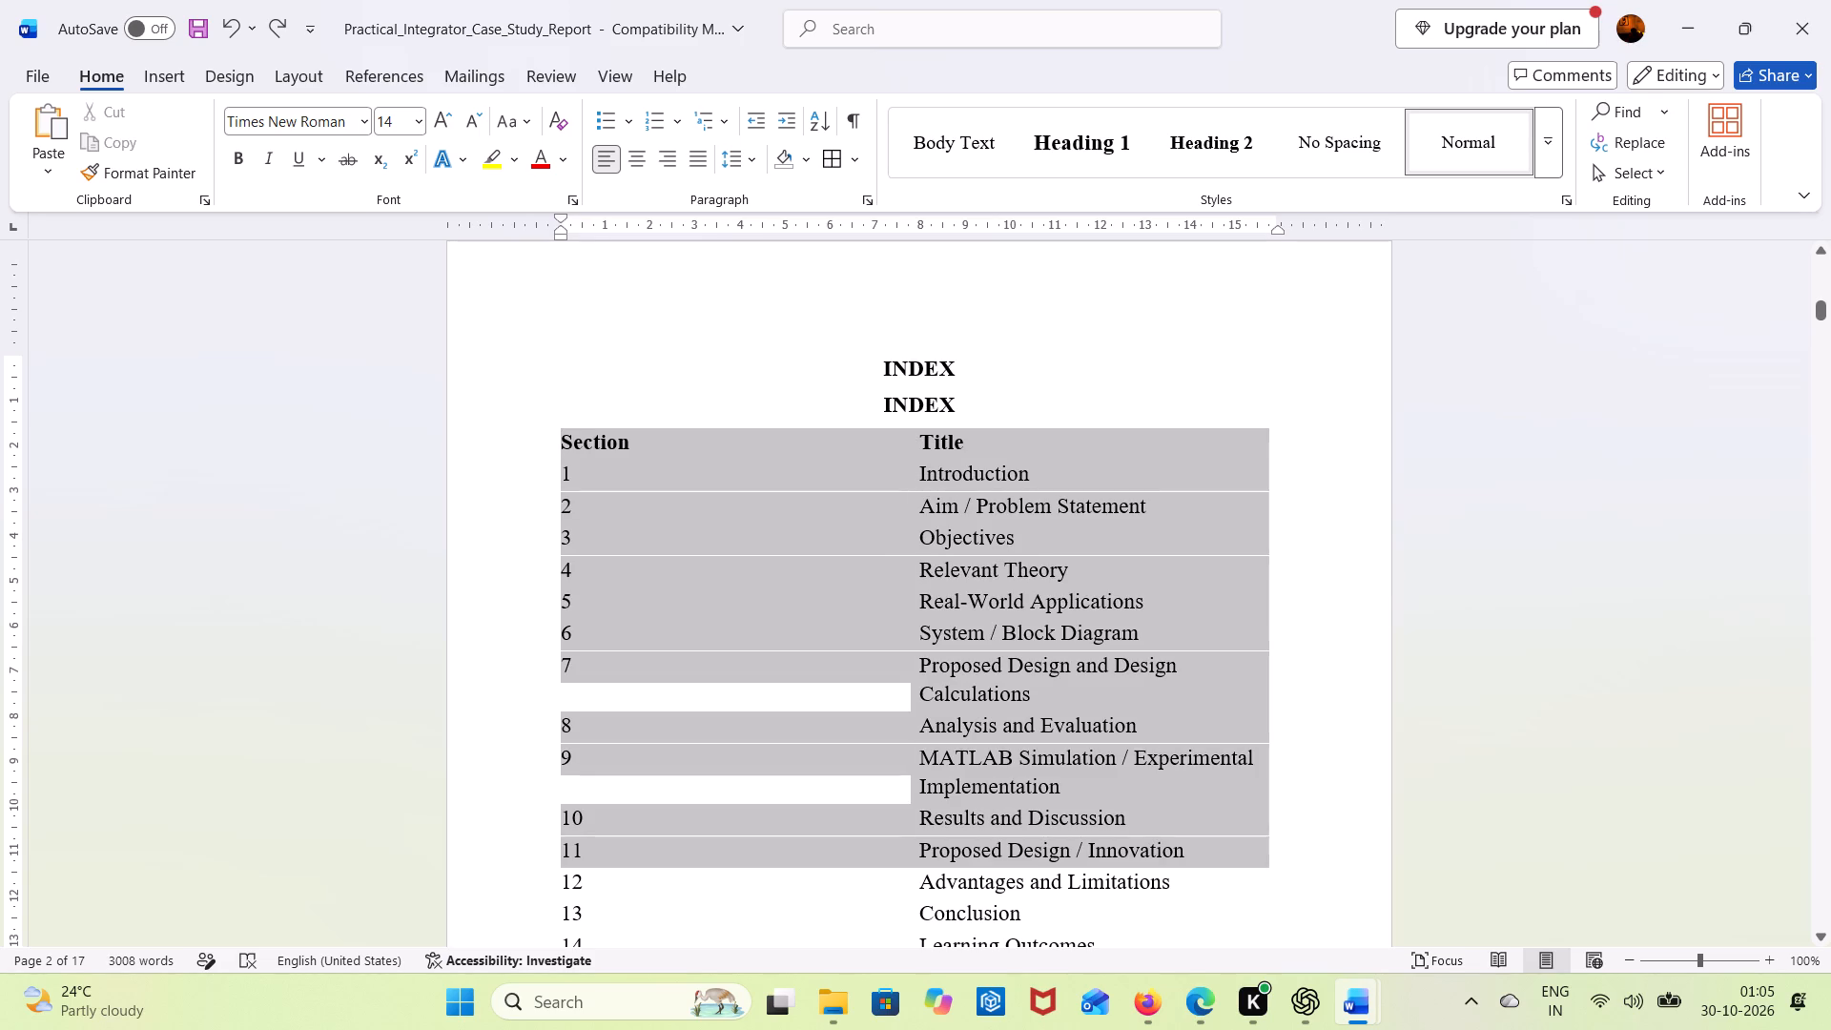
{"action": "left_click_drag", "start_coordinate": [1081, 842], "coordinate": [1018, 463]}
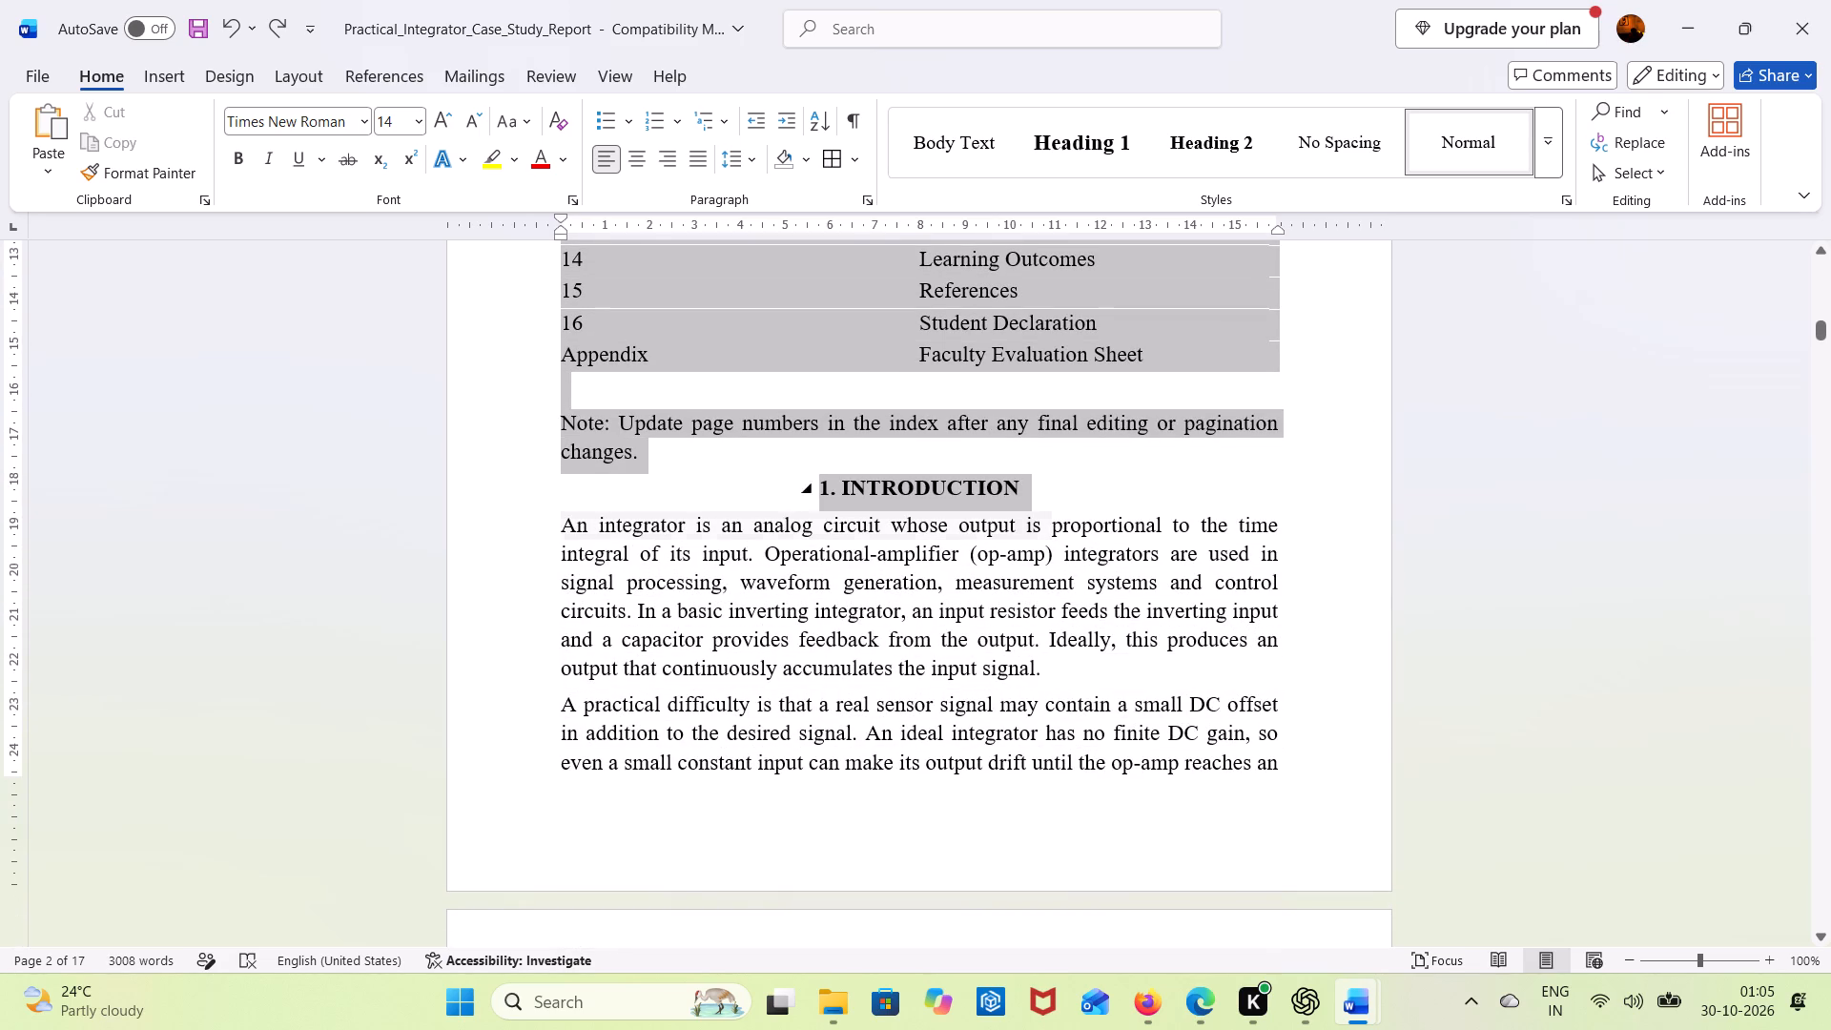
{"action": "left_click_drag", "start_coordinate": [1018, 463], "coordinate": [1021, 362]}
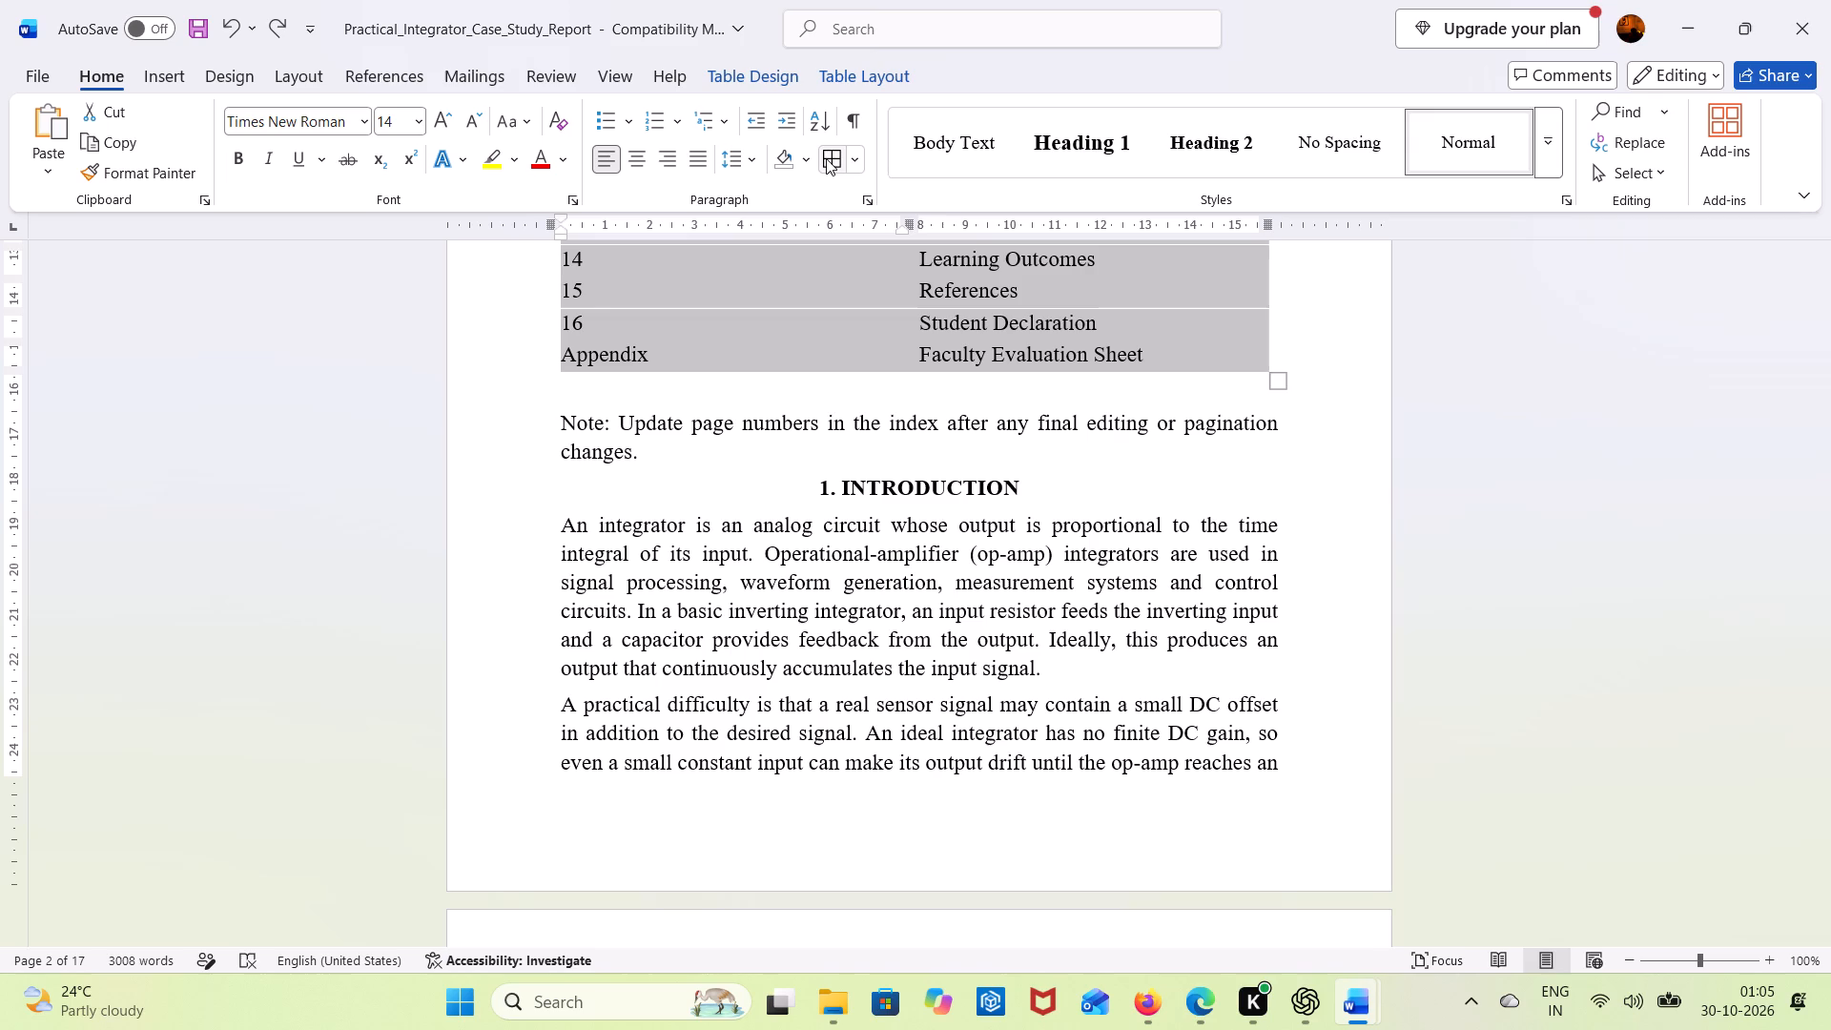
{"action": "left_click", "coordinate": [826, 158]}
{"action": "scroll", "coordinate": [857, 347], "scroll_direction": "up", "scroll_amount": 1}
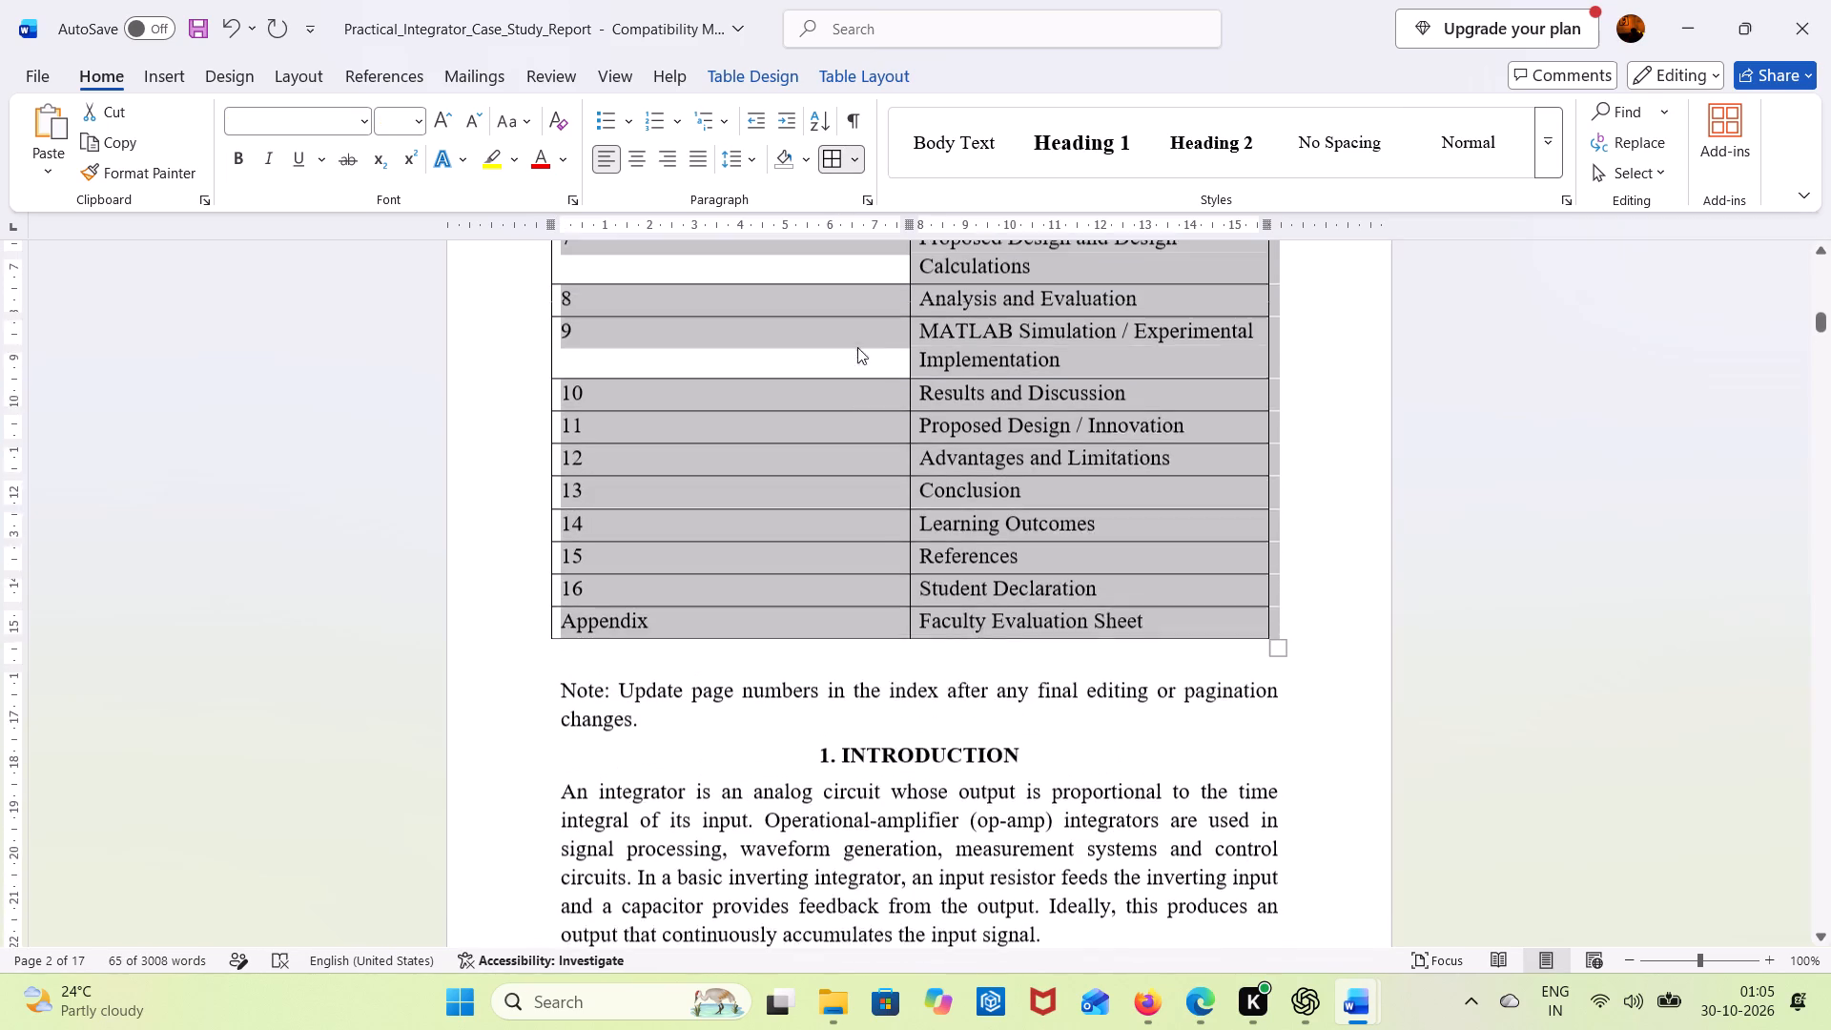
{"action": "scroll", "coordinate": [857, 347], "scroll_direction": "up", "scroll_amount": 1}
{"action": "left_click", "coordinate": [537, 424]}
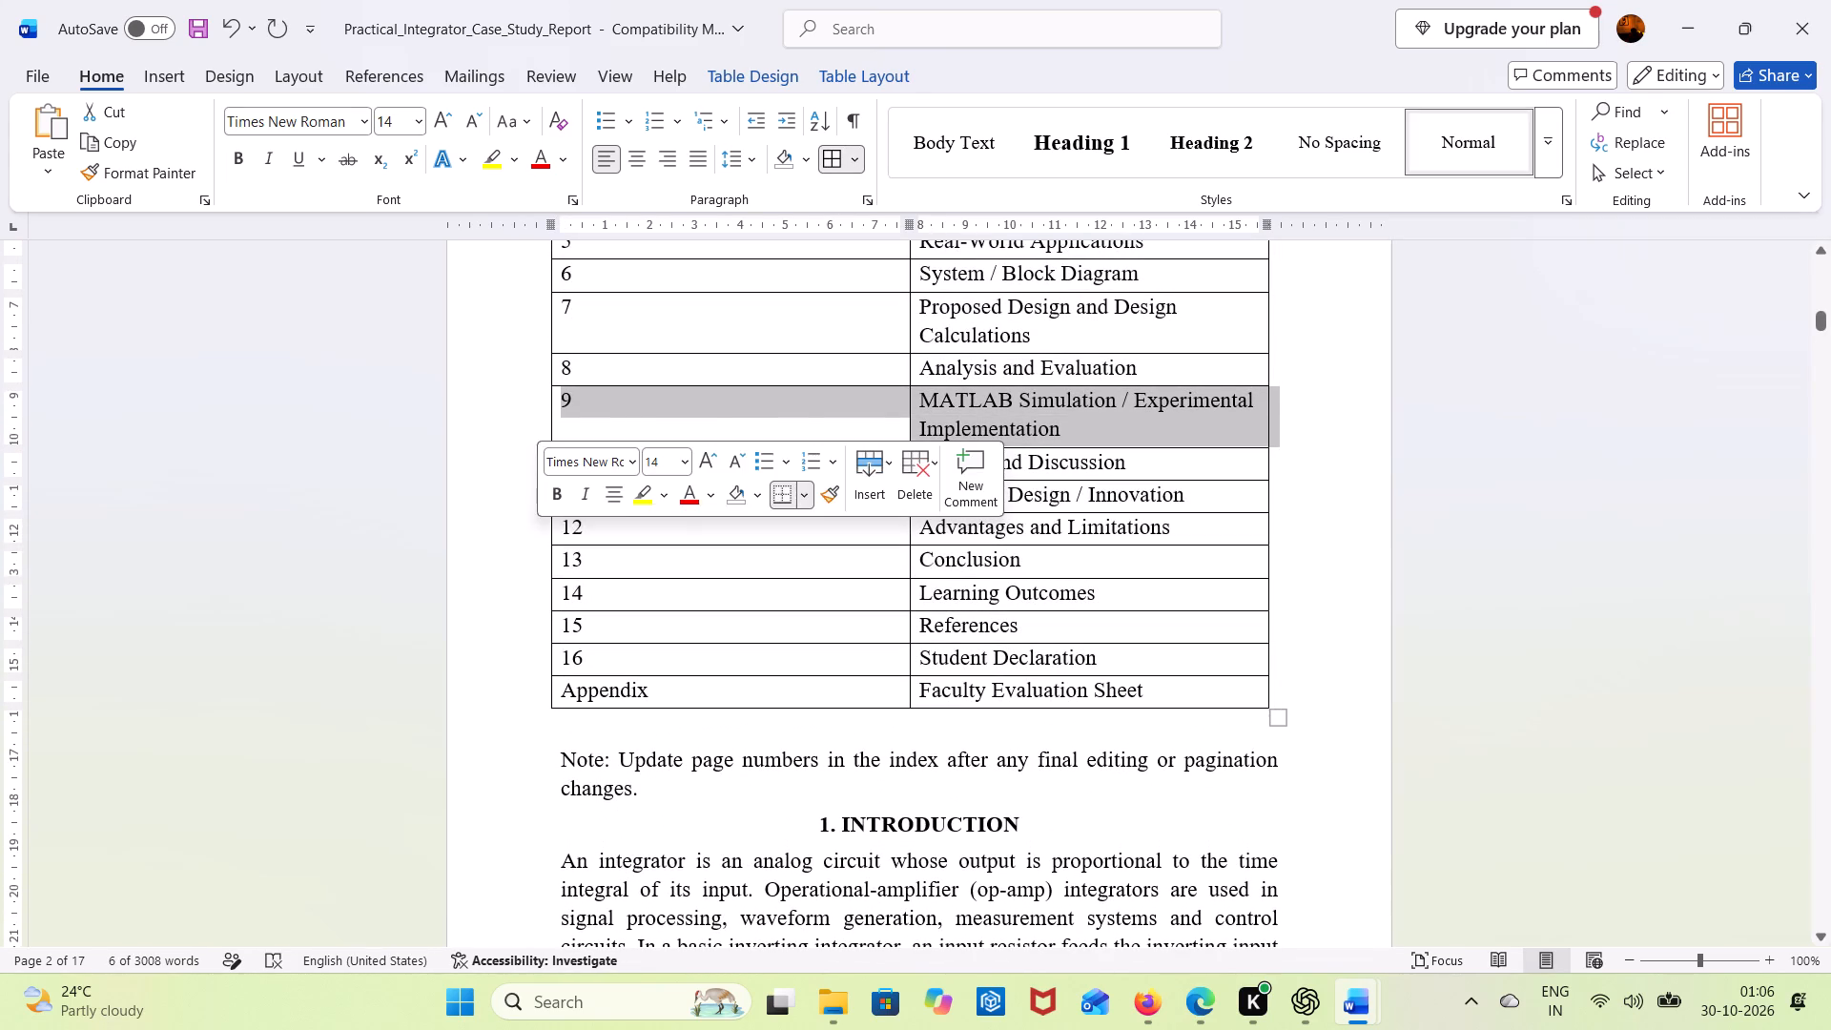
{"action": "scroll", "coordinate": [925, 350], "scroll_direction": "up", "scroll_amount": 2}
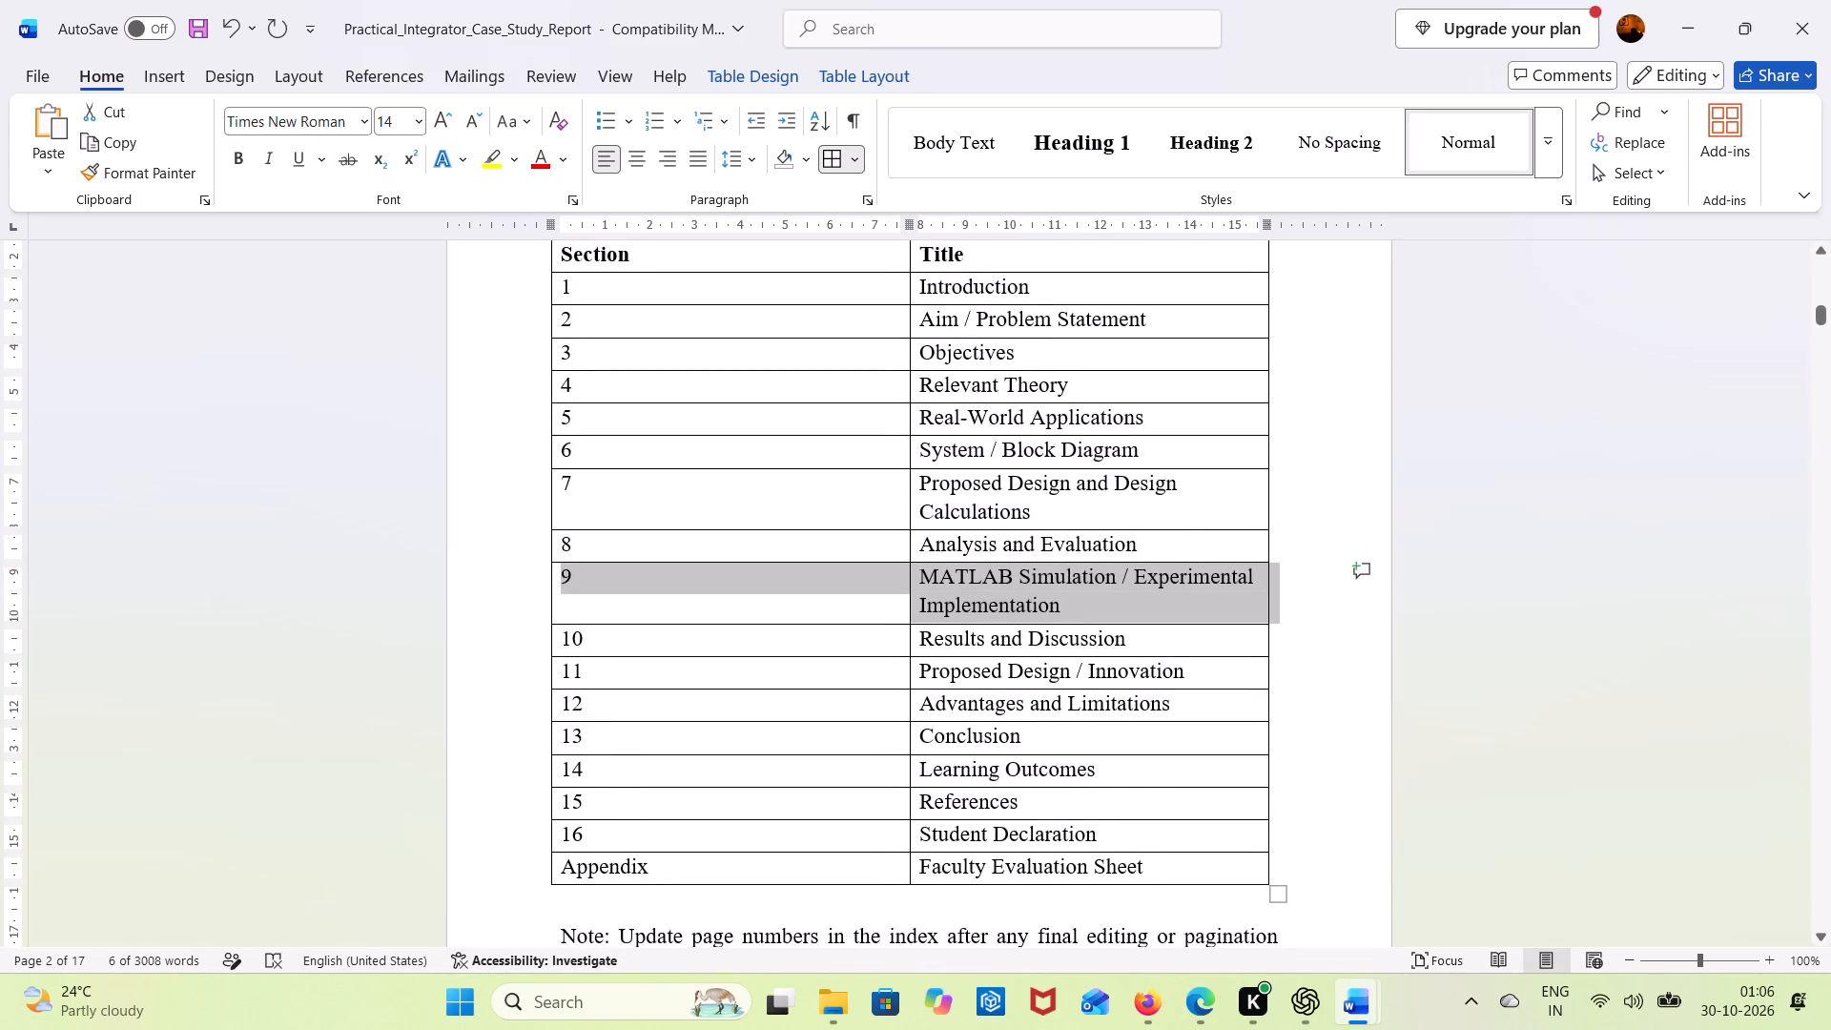
{"action": "left_click", "coordinate": [1308, 422]}
Delete the duplicate first INDEX line so only the heading directly above the index table is kept.
{"action": "scroll", "coordinate": [1308, 422], "scroll_direction": "up", "scroll_amount": 1}
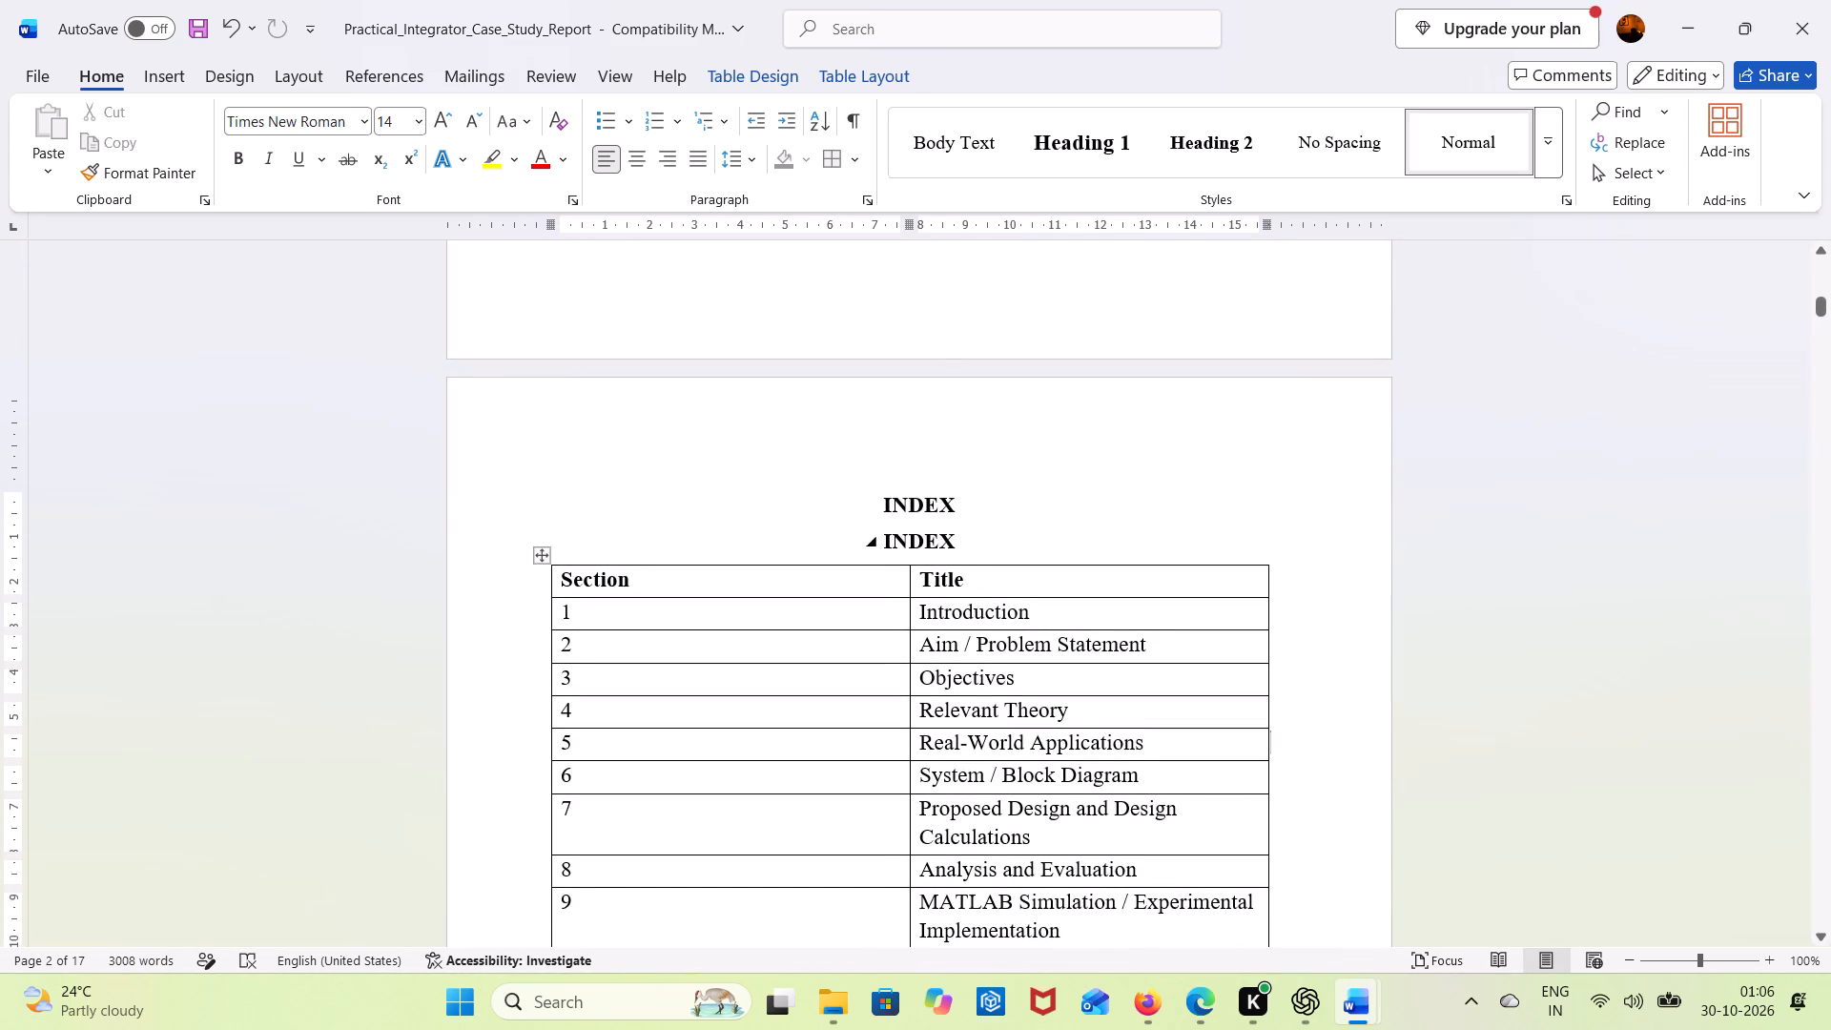
{"action": "left_click_drag", "start_coordinate": [957, 501], "coordinate": [885, 513]}
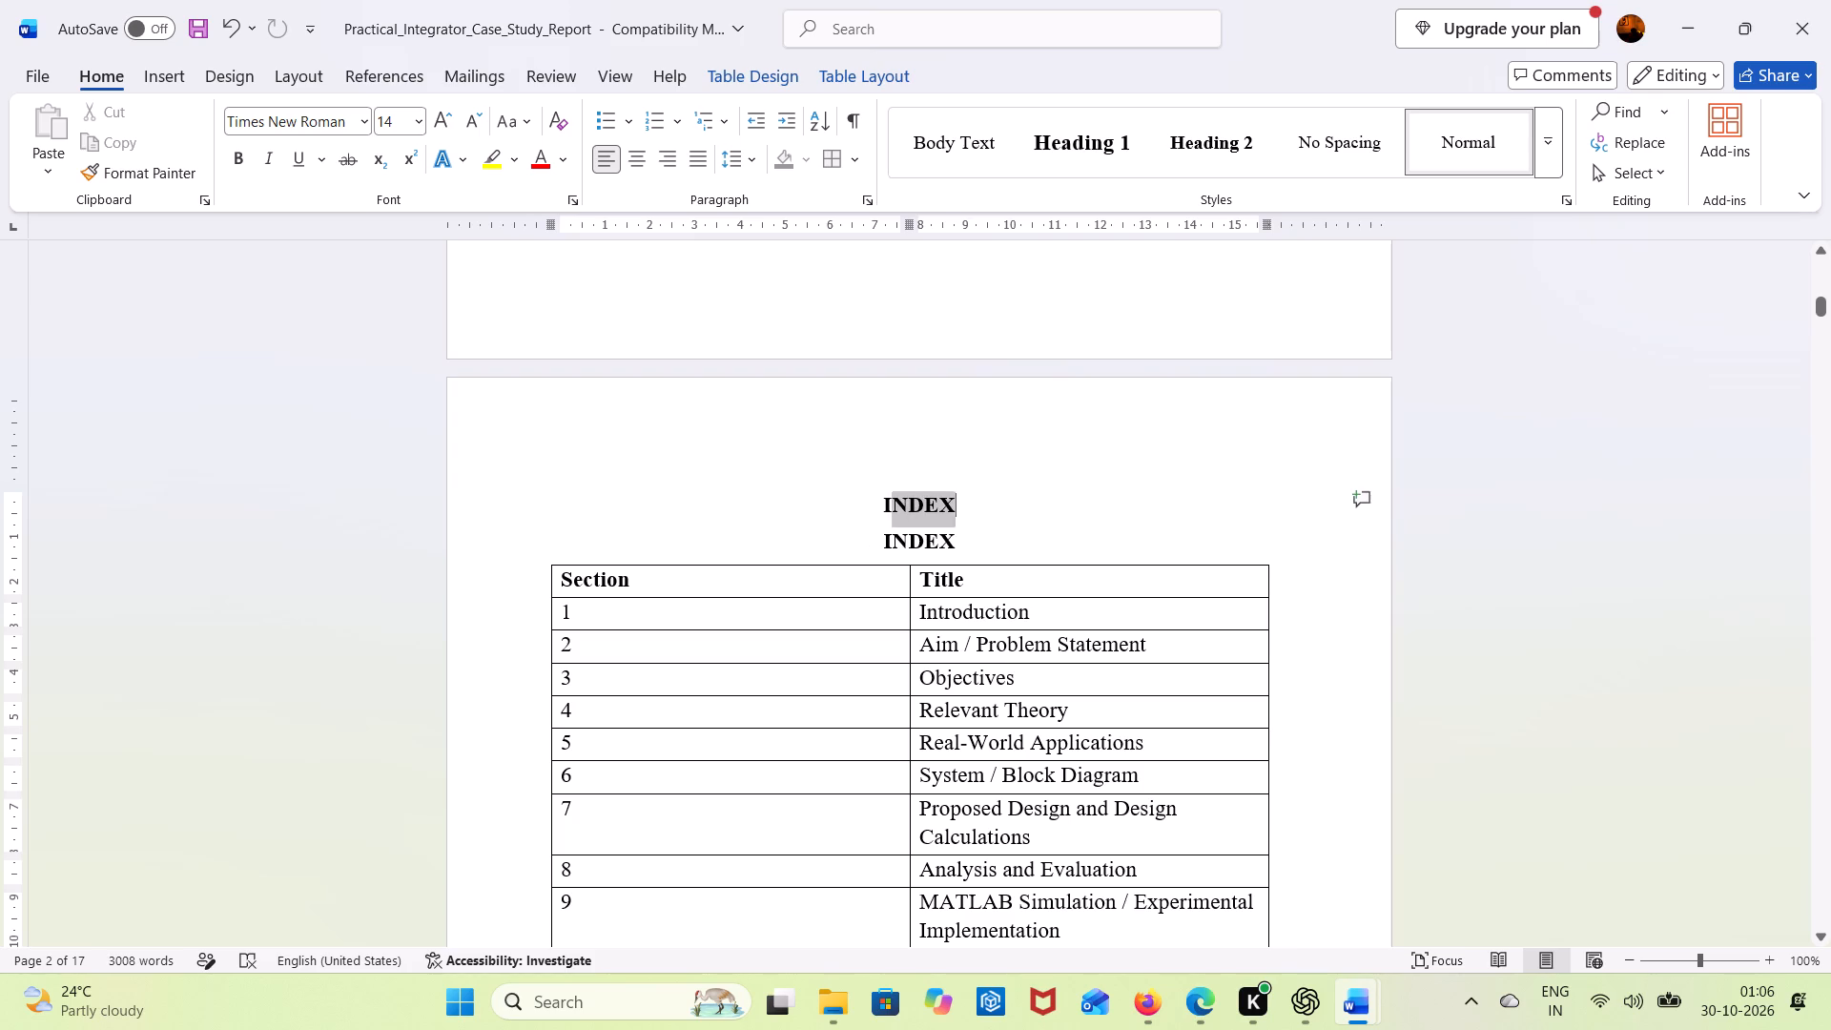
{"action": "left_click_drag", "start_coordinate": [885, 513], "coordinate": [851, 518]}
{"action": "key", "text": "BackSpace"}
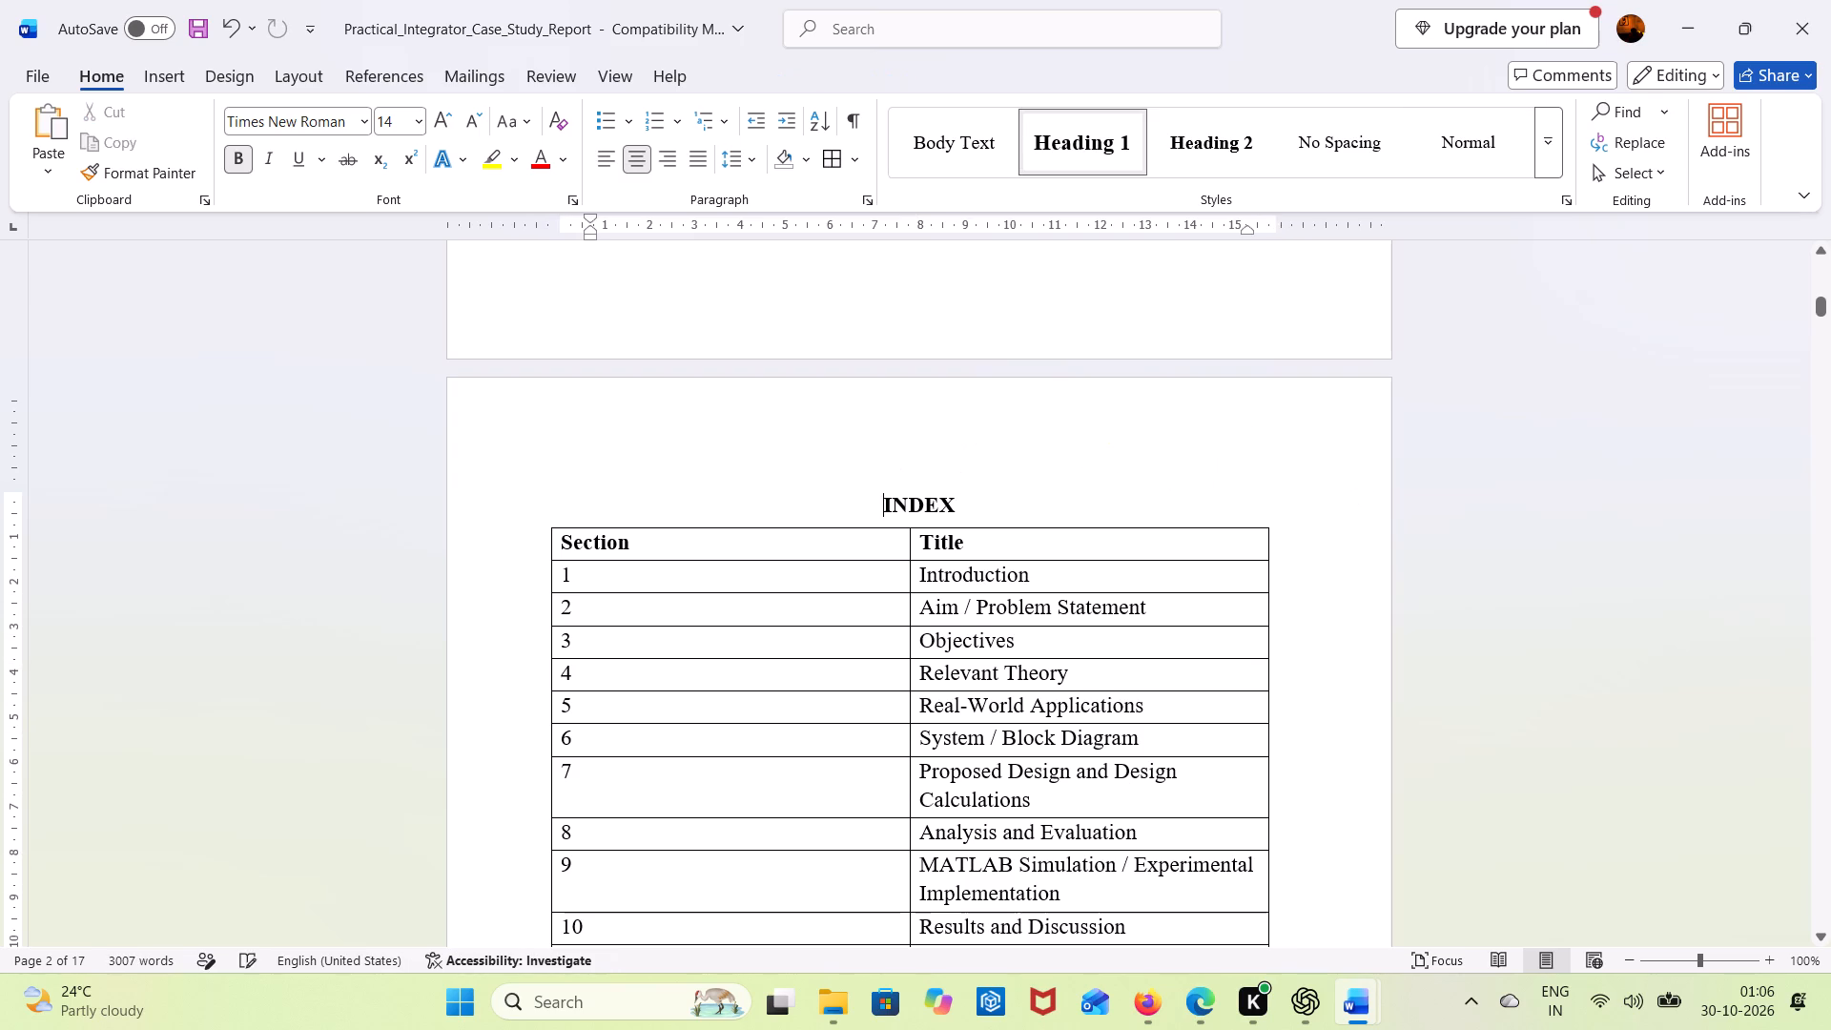
Insert blank paragraphs before the 1. INTRODUCTION heading to push it off the index page onto page 3.
{"action": "scroll", "coordinate": [828, 471], "scroll_direction": "down", "scroll_amount": 5}
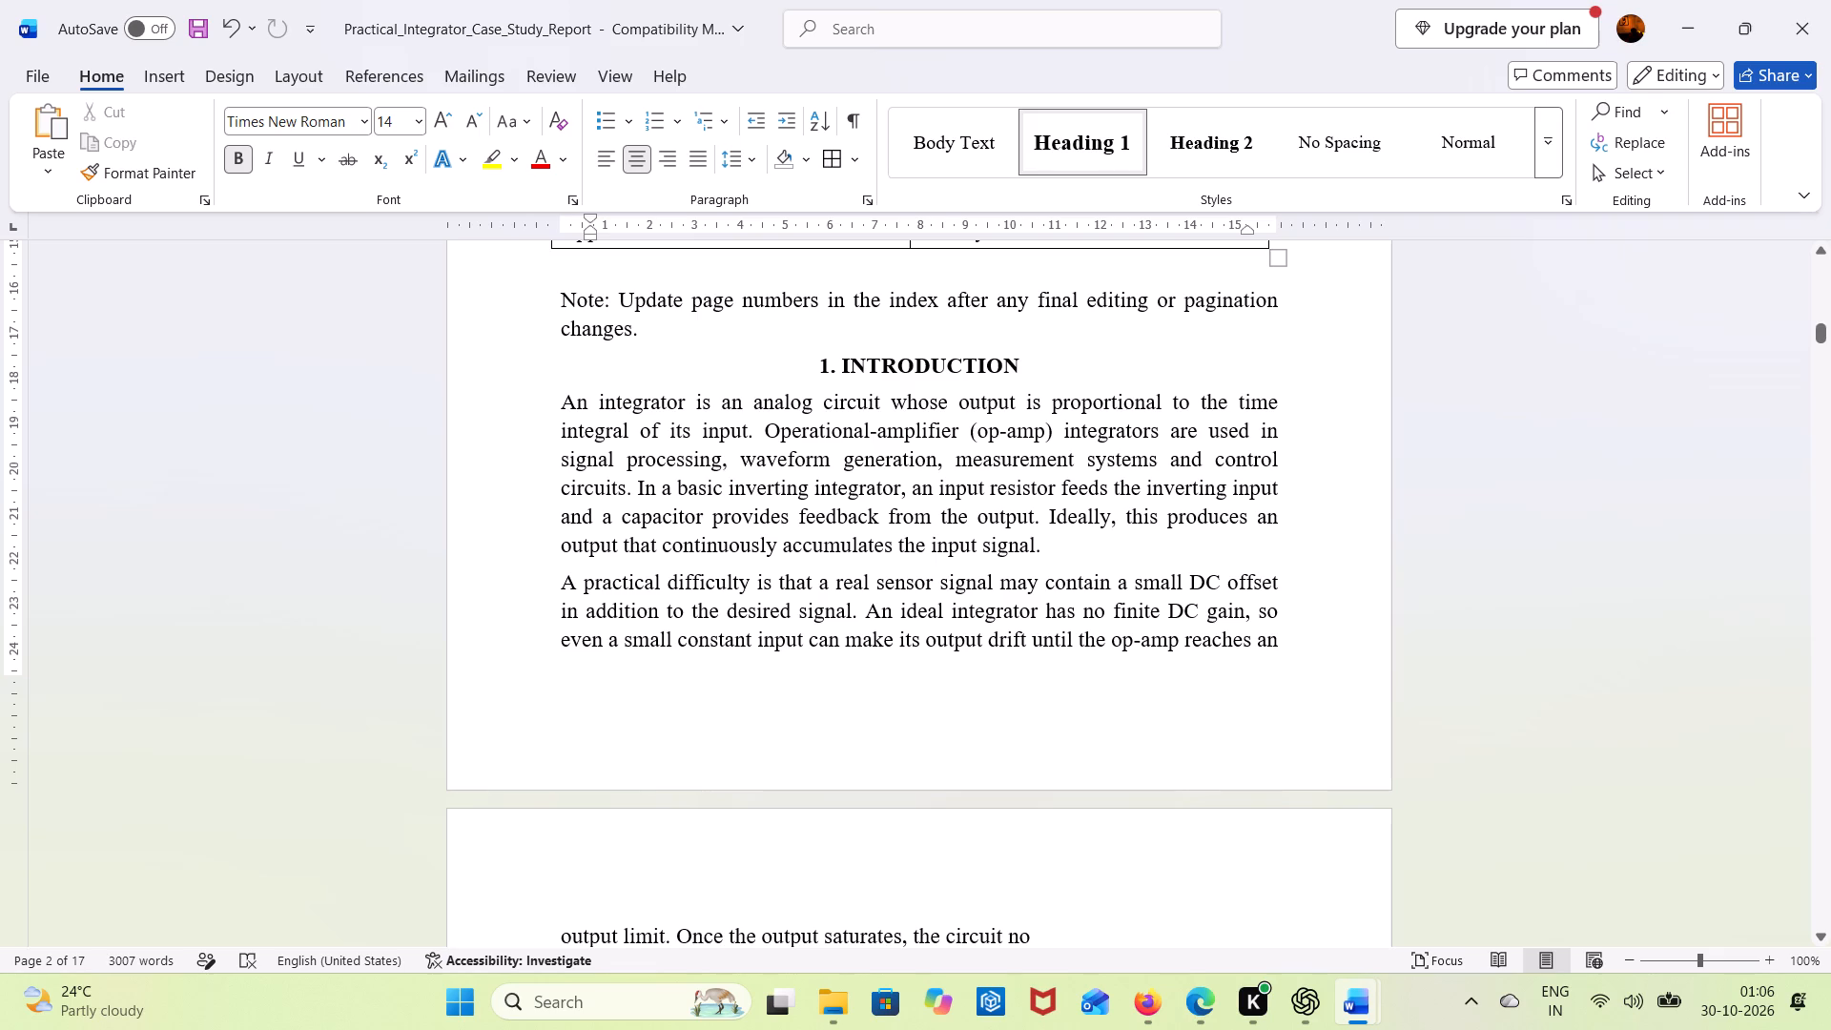
{"action": "left_click", "coordinate": [818, 361]}
{"action": "key", "text": "Return"}
{"action": "key", "text": "Return"}
{"action": "key", "text": "Return"}
{"action": "key", "text": "Return"}
{"action": "key", "text": "Return"}
{"action": "key", "text": "Return"}
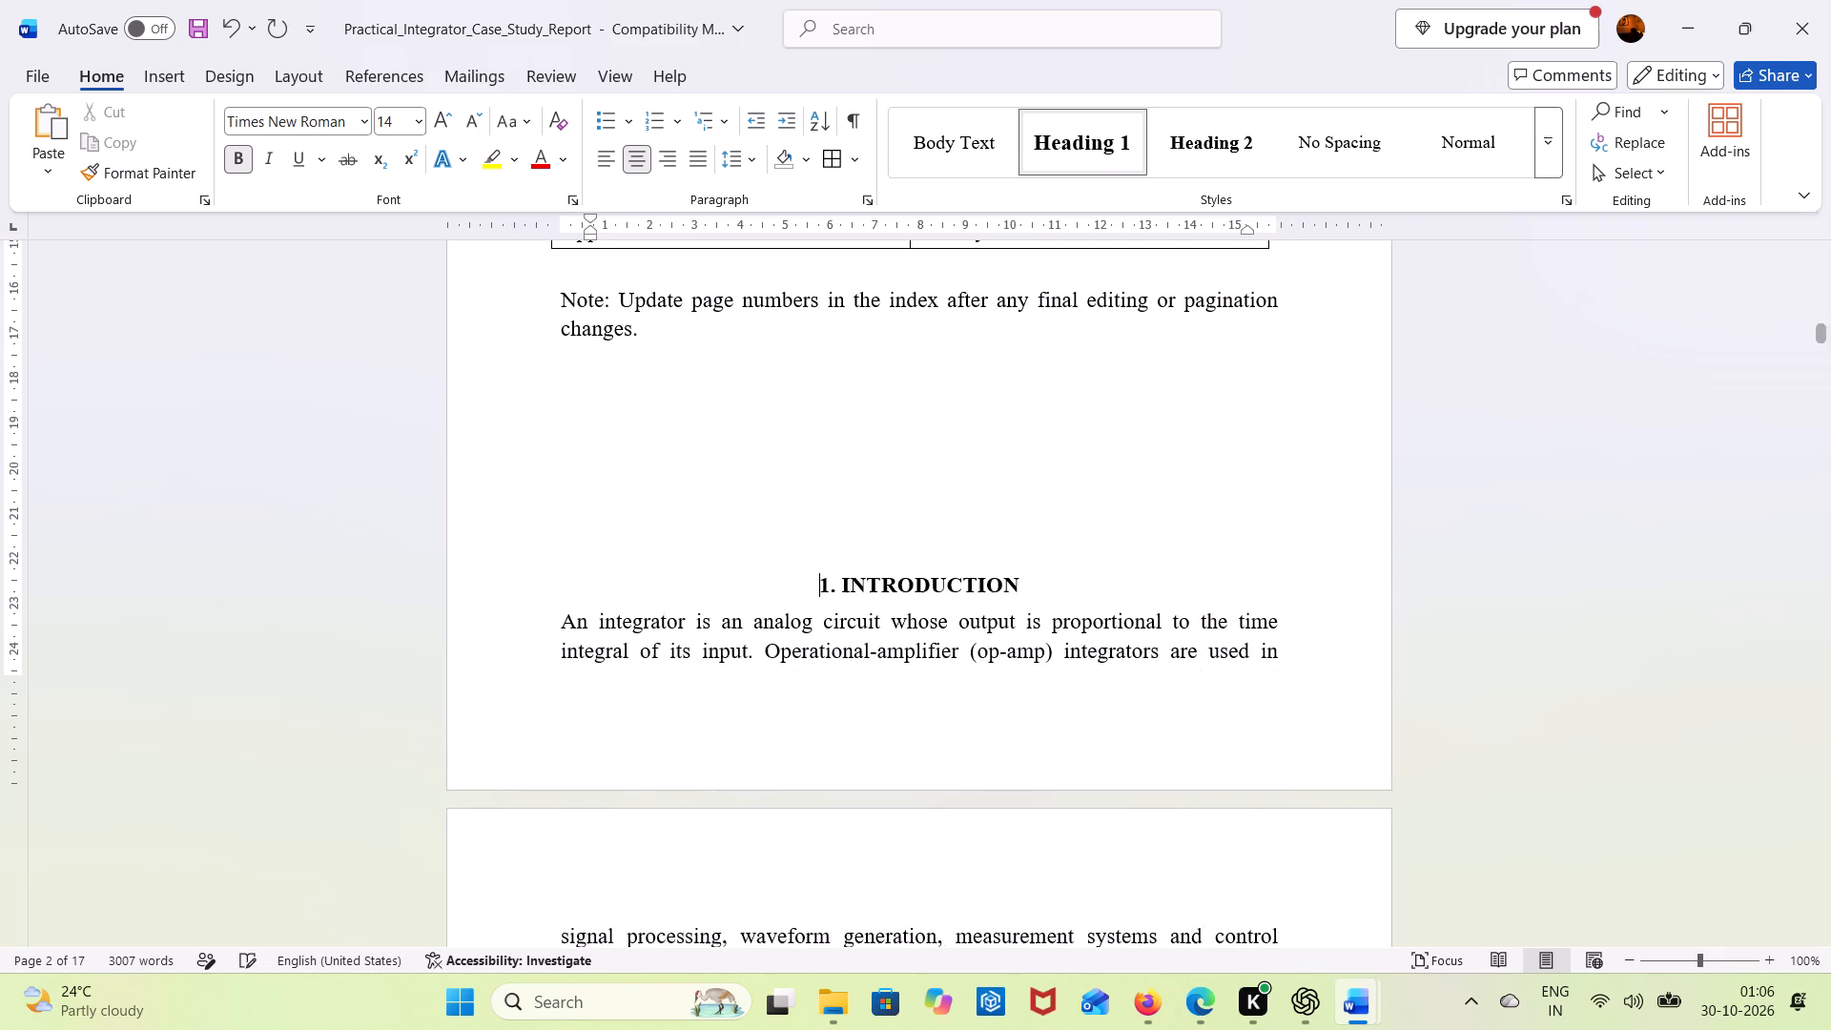
{"action": "key", "text": "Return"}
{"action": "key", "text": "Return"}
{"action": "key", "text": "BackSpace"}
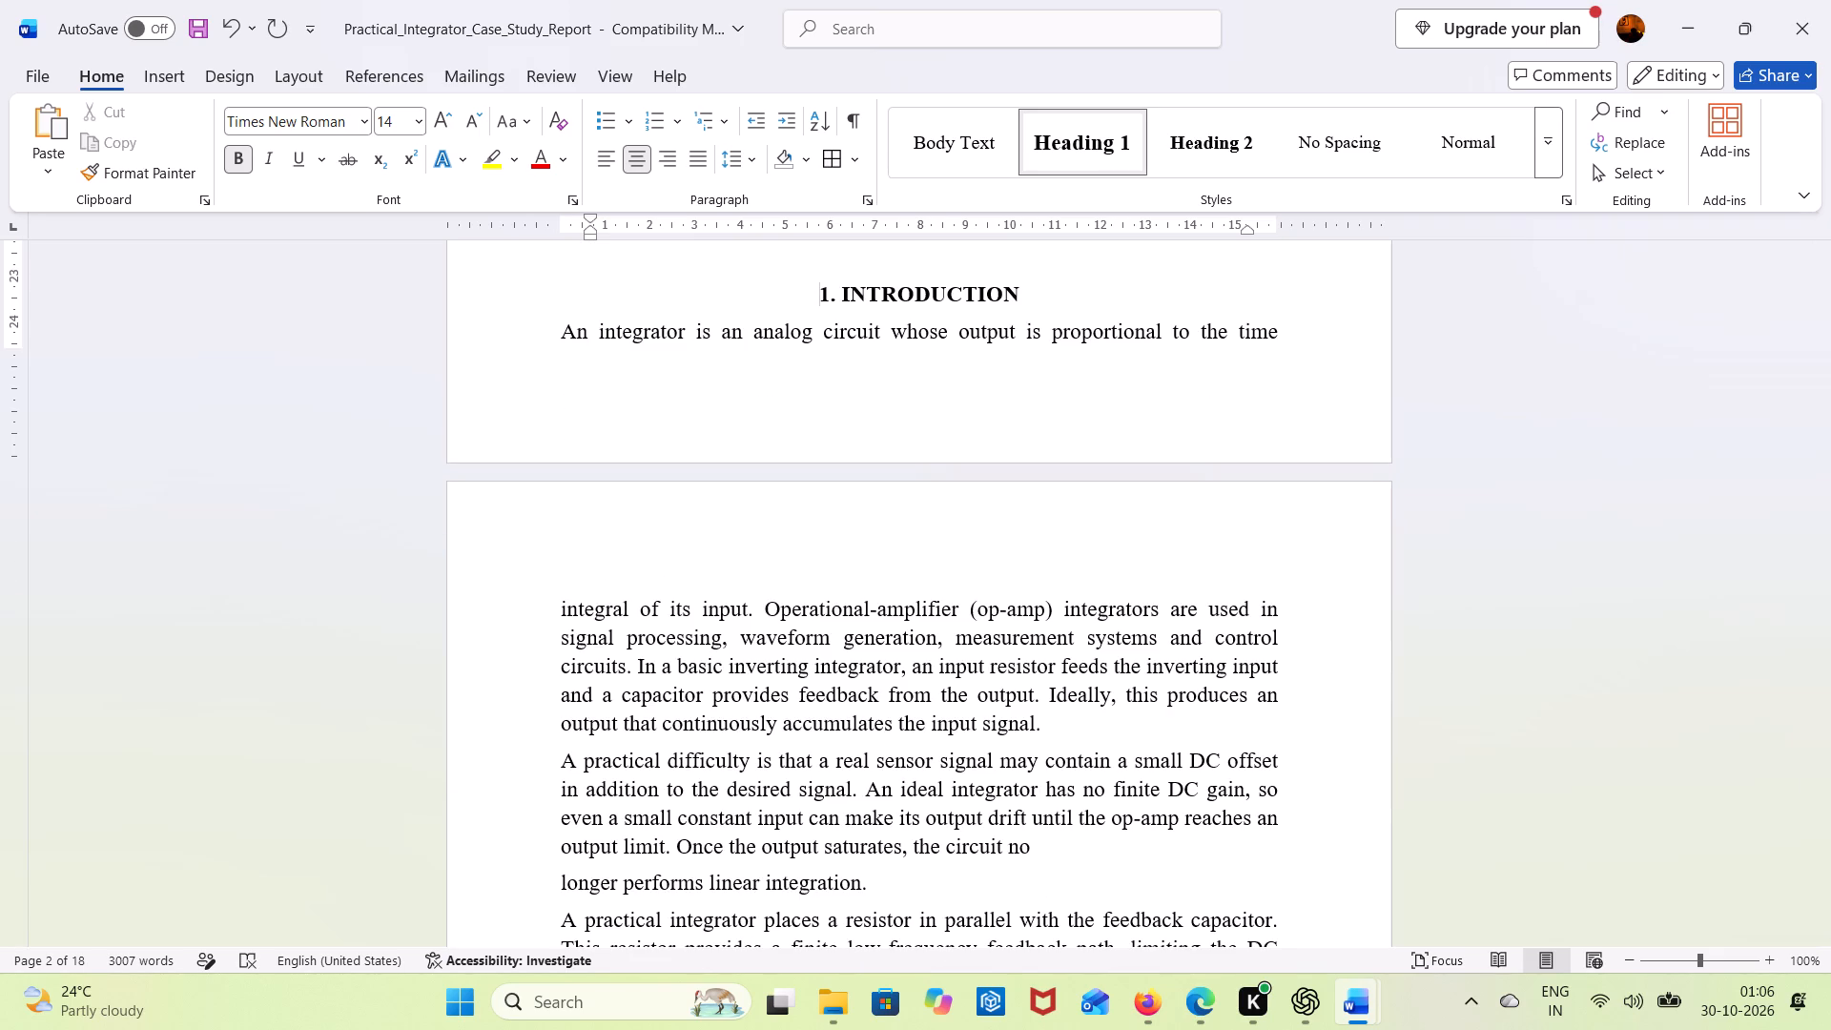
{"action": "key", "text": "Return"}
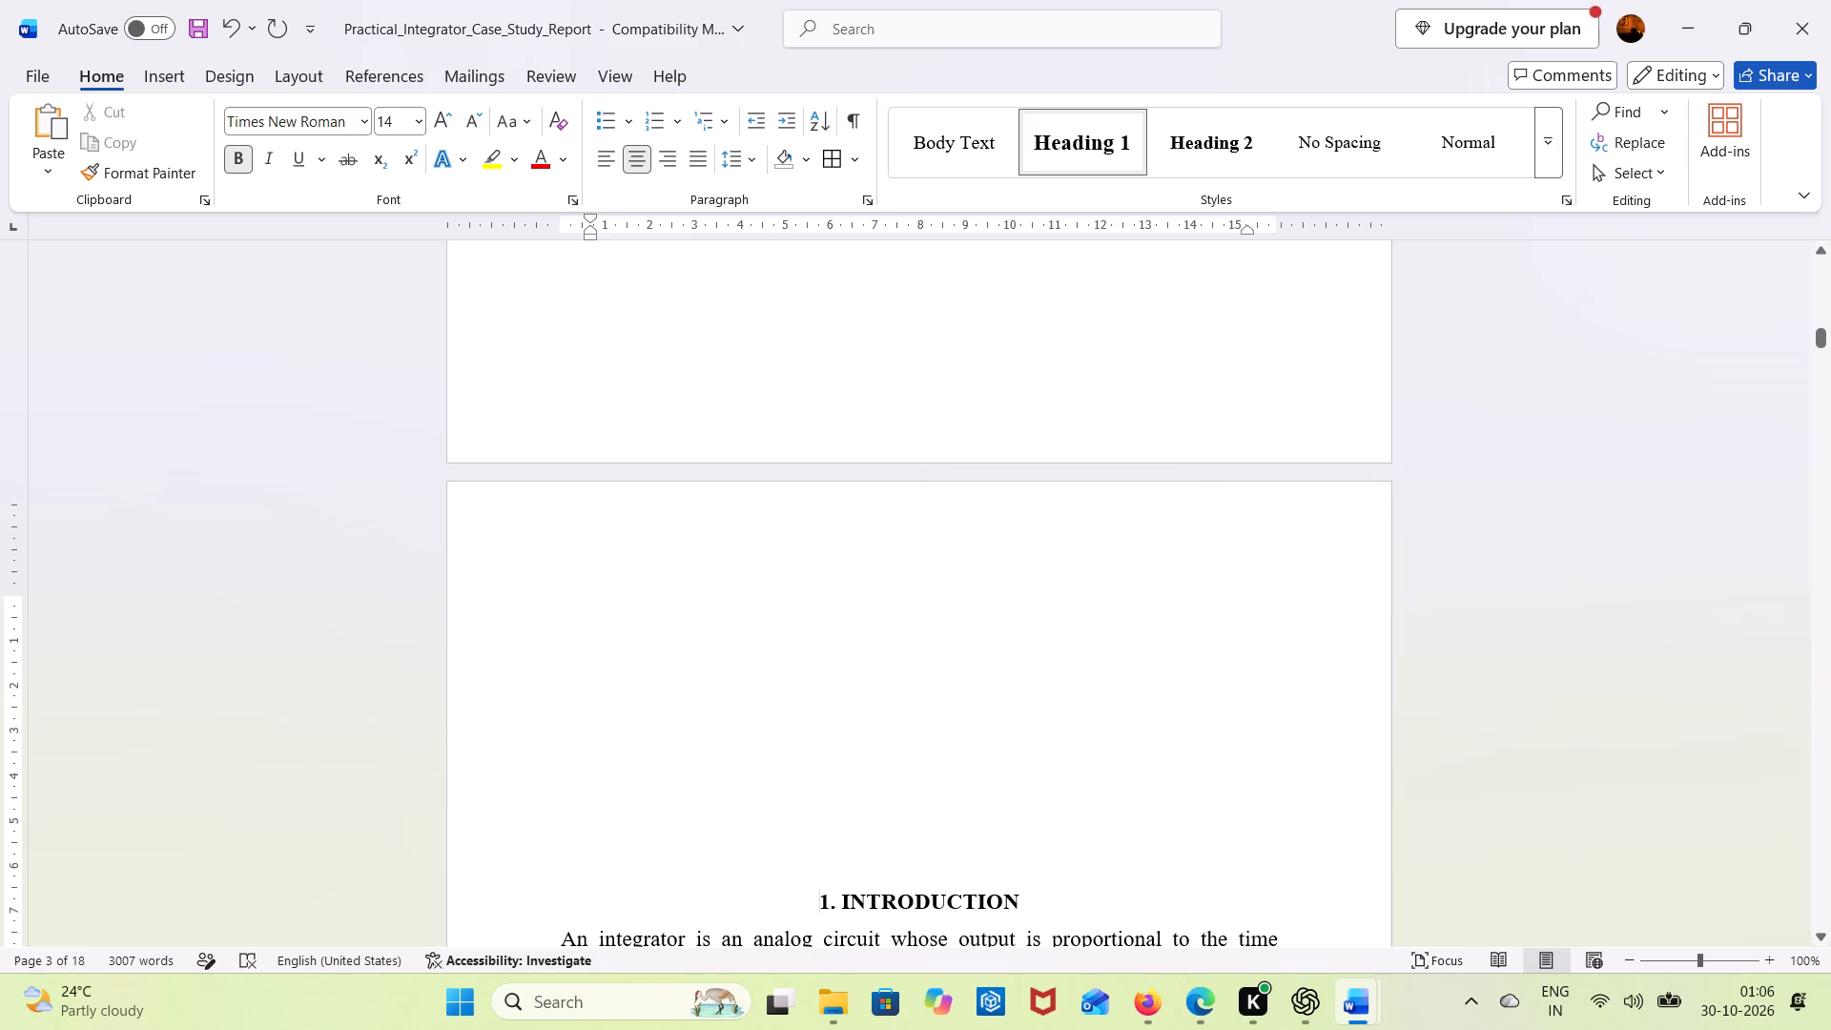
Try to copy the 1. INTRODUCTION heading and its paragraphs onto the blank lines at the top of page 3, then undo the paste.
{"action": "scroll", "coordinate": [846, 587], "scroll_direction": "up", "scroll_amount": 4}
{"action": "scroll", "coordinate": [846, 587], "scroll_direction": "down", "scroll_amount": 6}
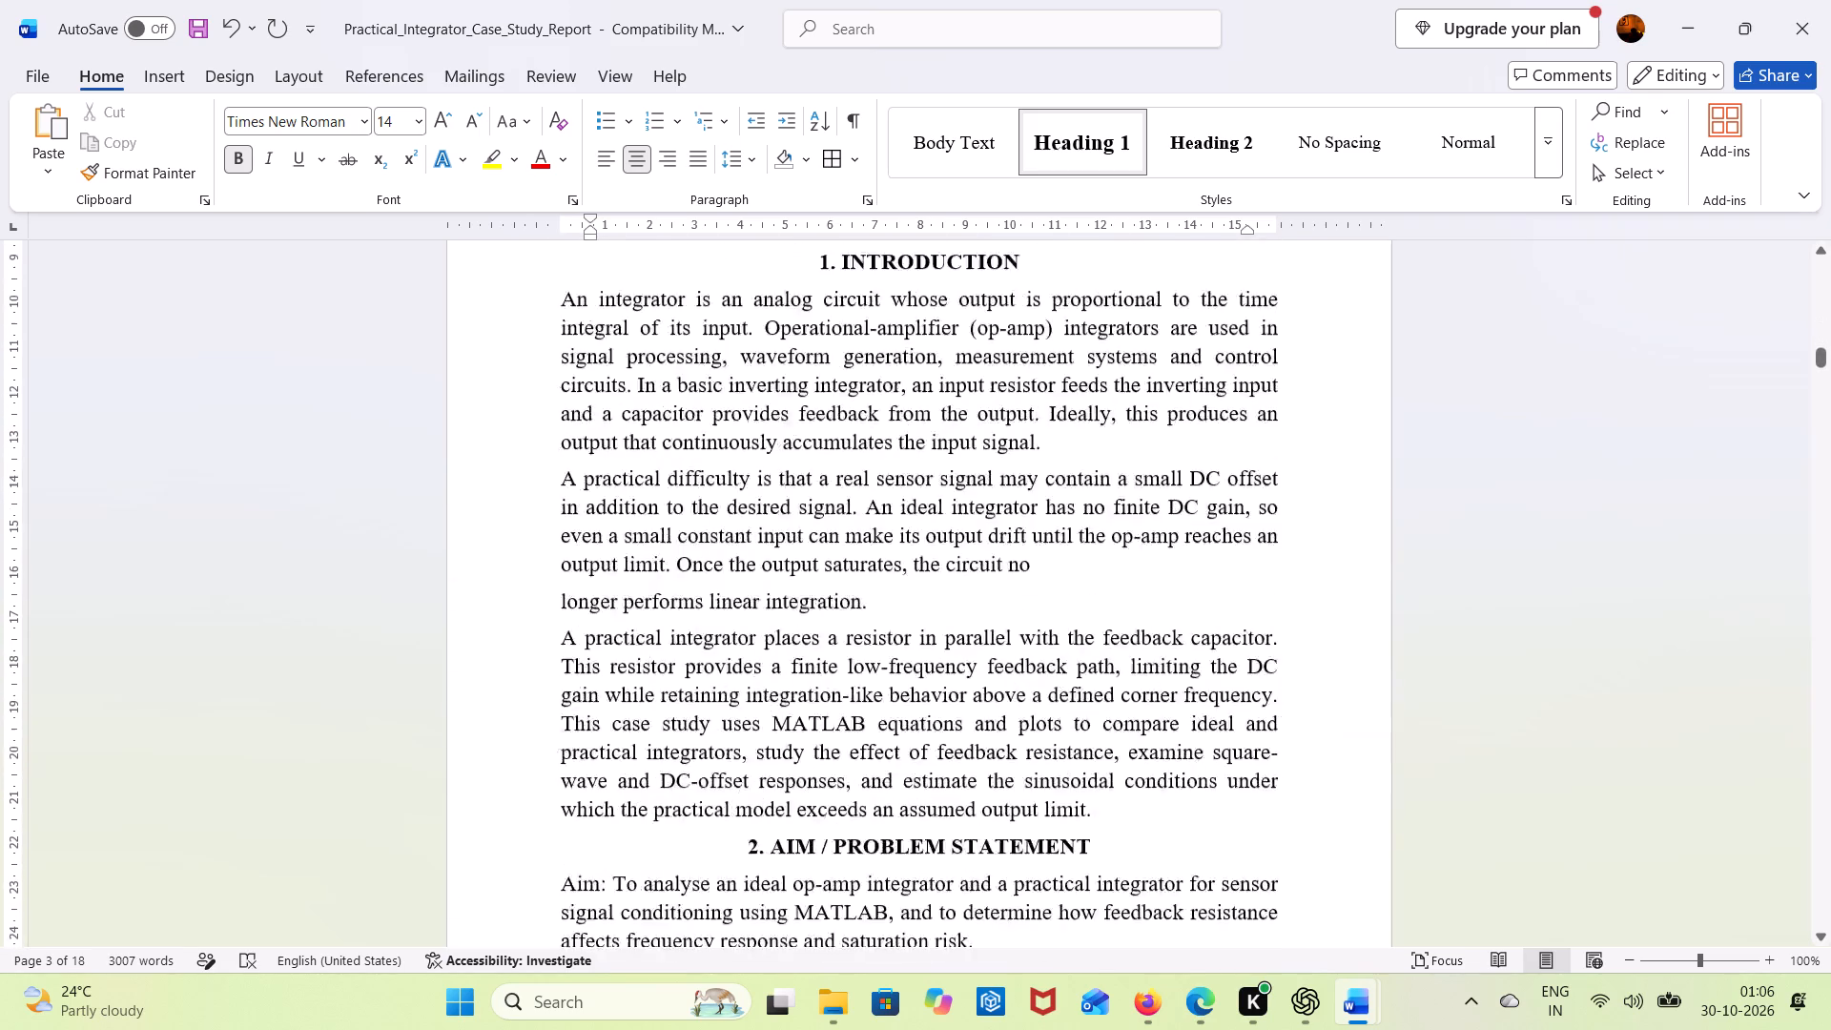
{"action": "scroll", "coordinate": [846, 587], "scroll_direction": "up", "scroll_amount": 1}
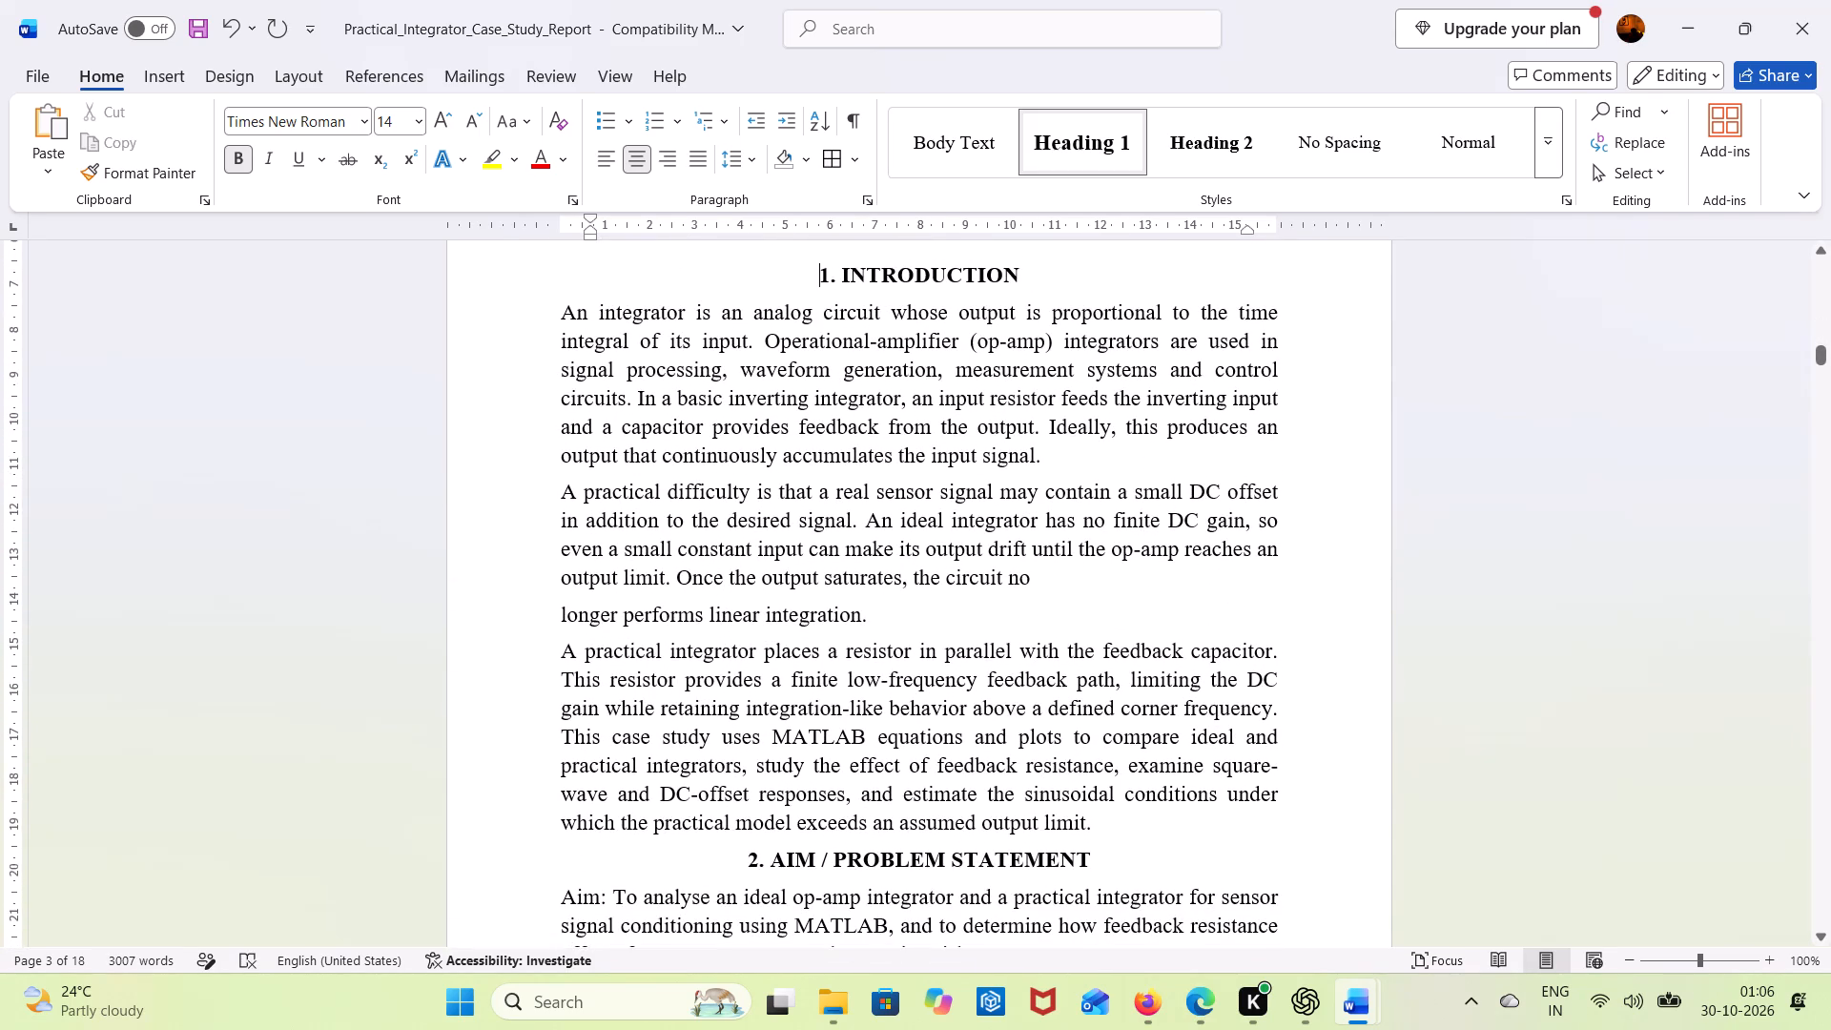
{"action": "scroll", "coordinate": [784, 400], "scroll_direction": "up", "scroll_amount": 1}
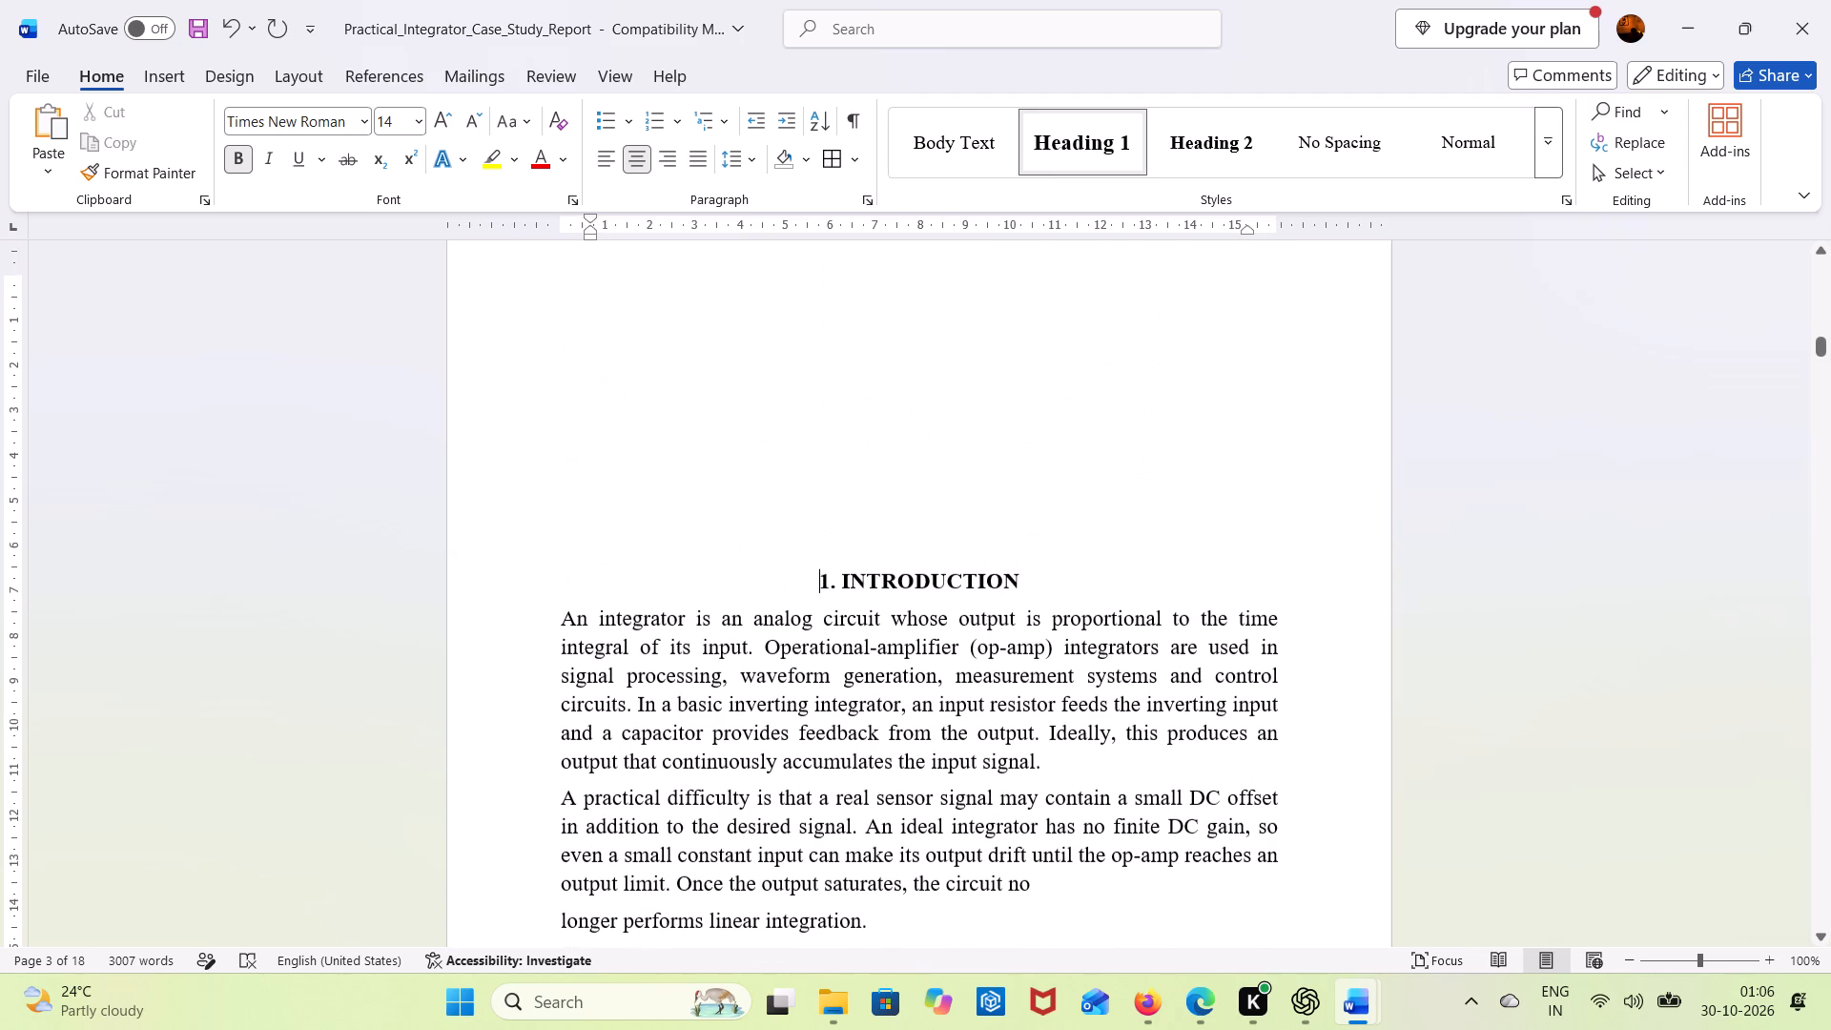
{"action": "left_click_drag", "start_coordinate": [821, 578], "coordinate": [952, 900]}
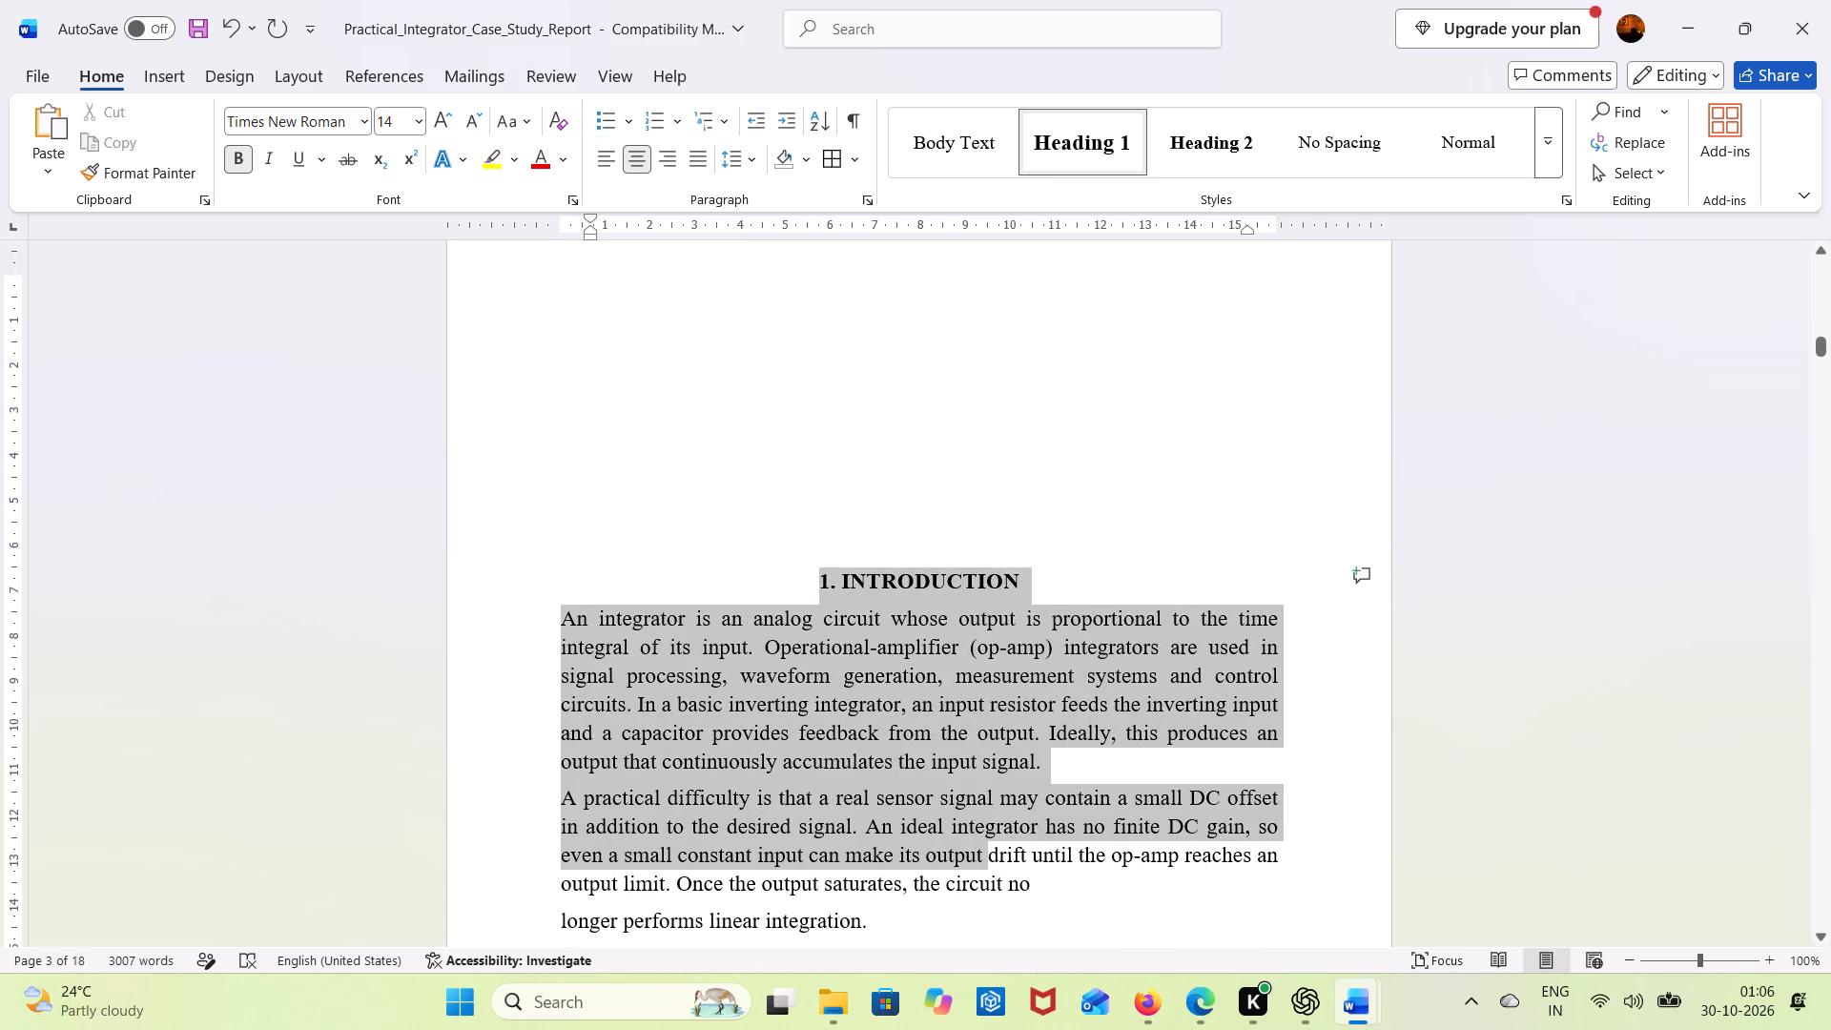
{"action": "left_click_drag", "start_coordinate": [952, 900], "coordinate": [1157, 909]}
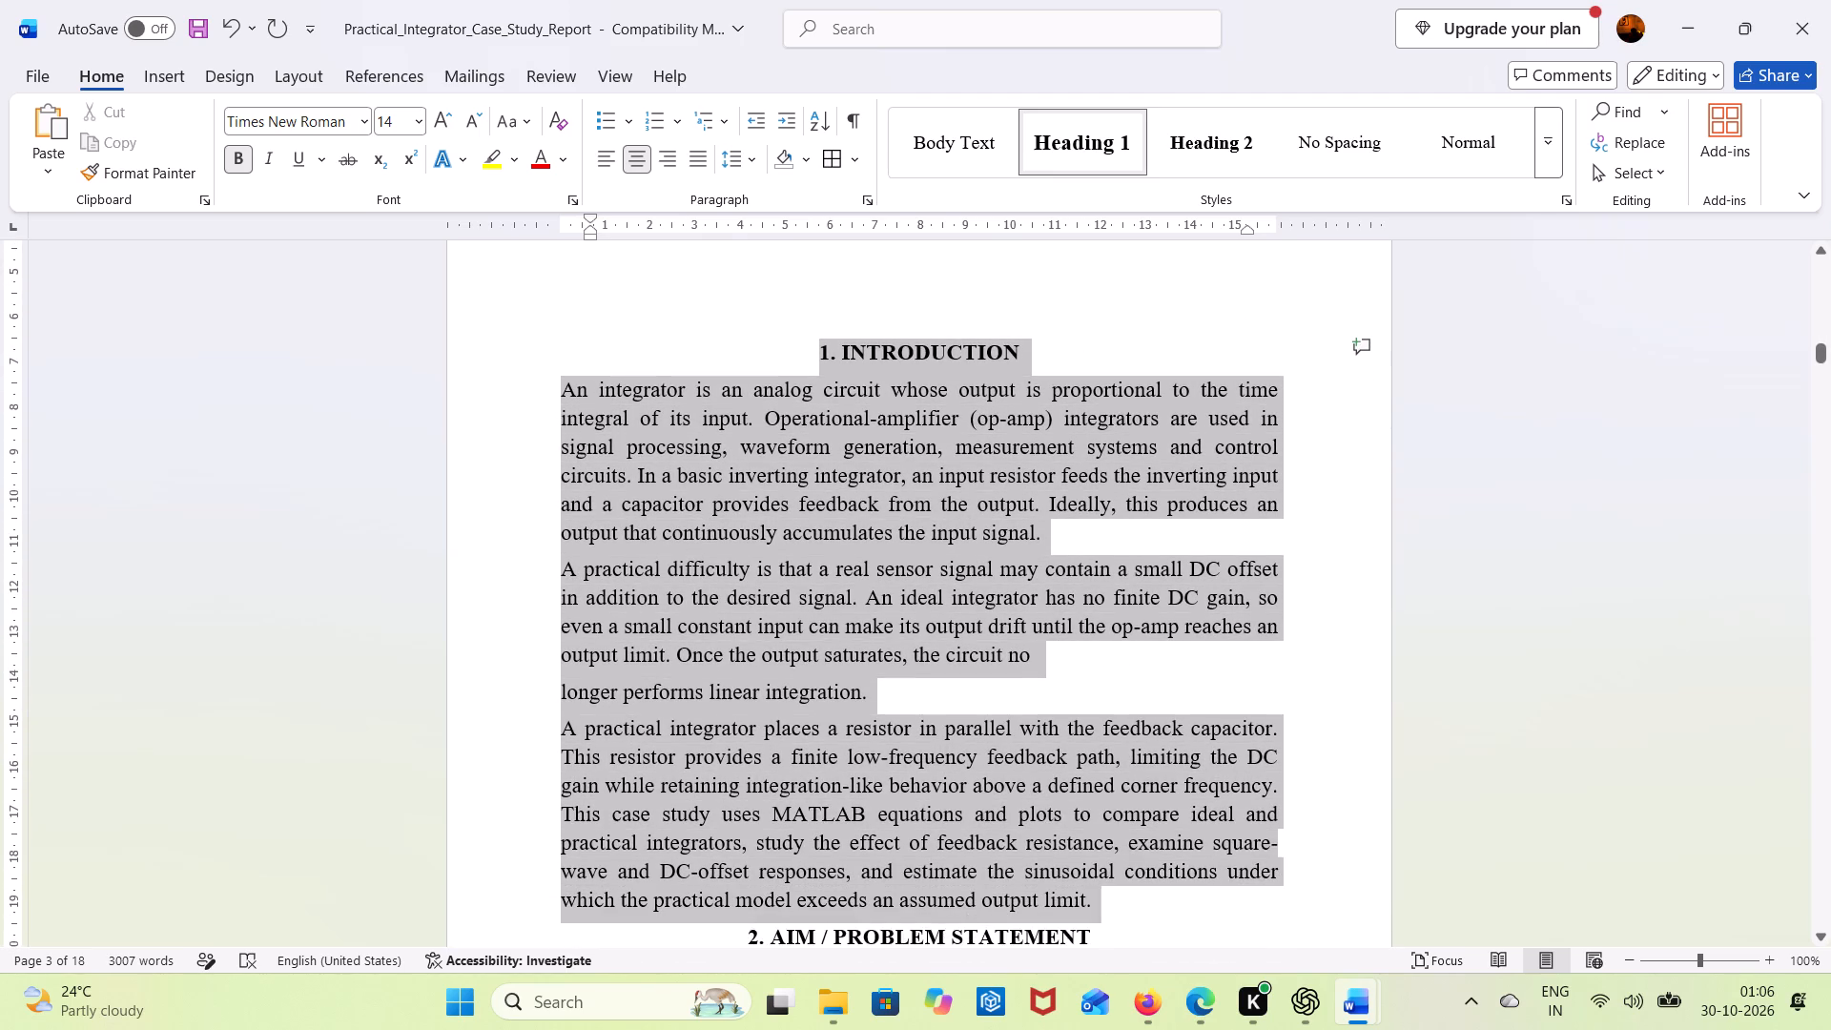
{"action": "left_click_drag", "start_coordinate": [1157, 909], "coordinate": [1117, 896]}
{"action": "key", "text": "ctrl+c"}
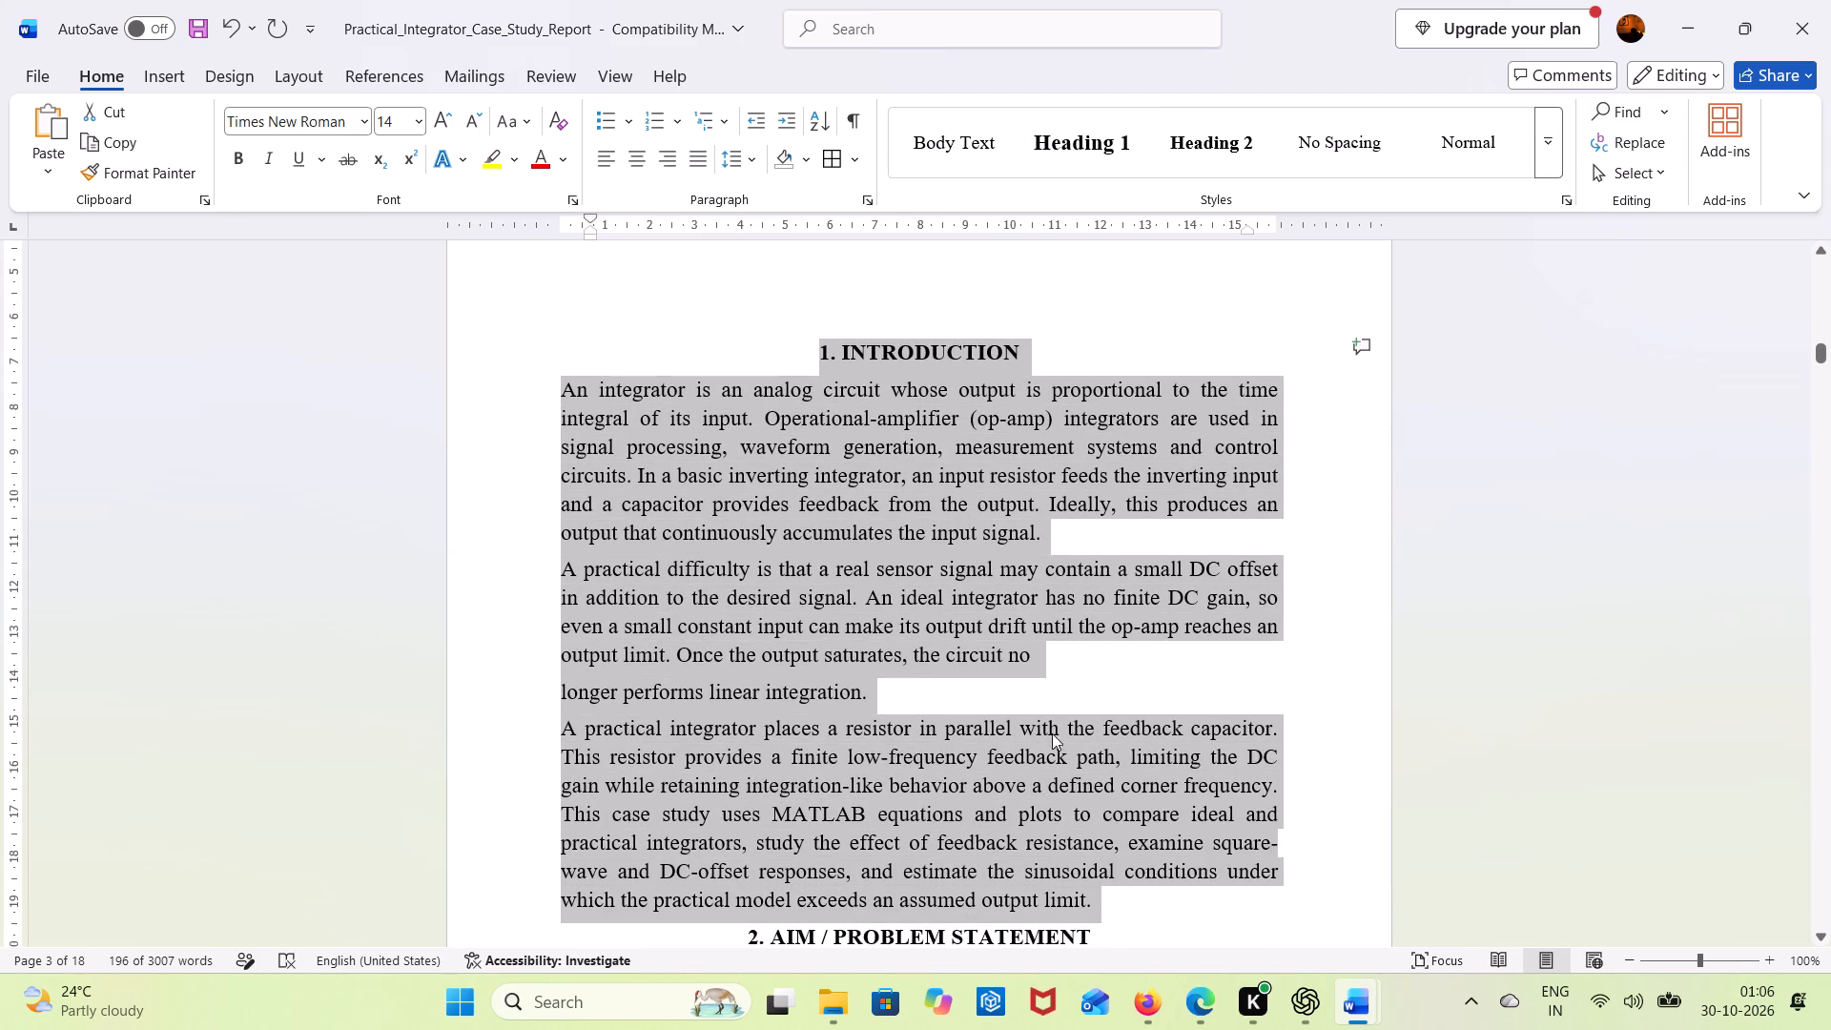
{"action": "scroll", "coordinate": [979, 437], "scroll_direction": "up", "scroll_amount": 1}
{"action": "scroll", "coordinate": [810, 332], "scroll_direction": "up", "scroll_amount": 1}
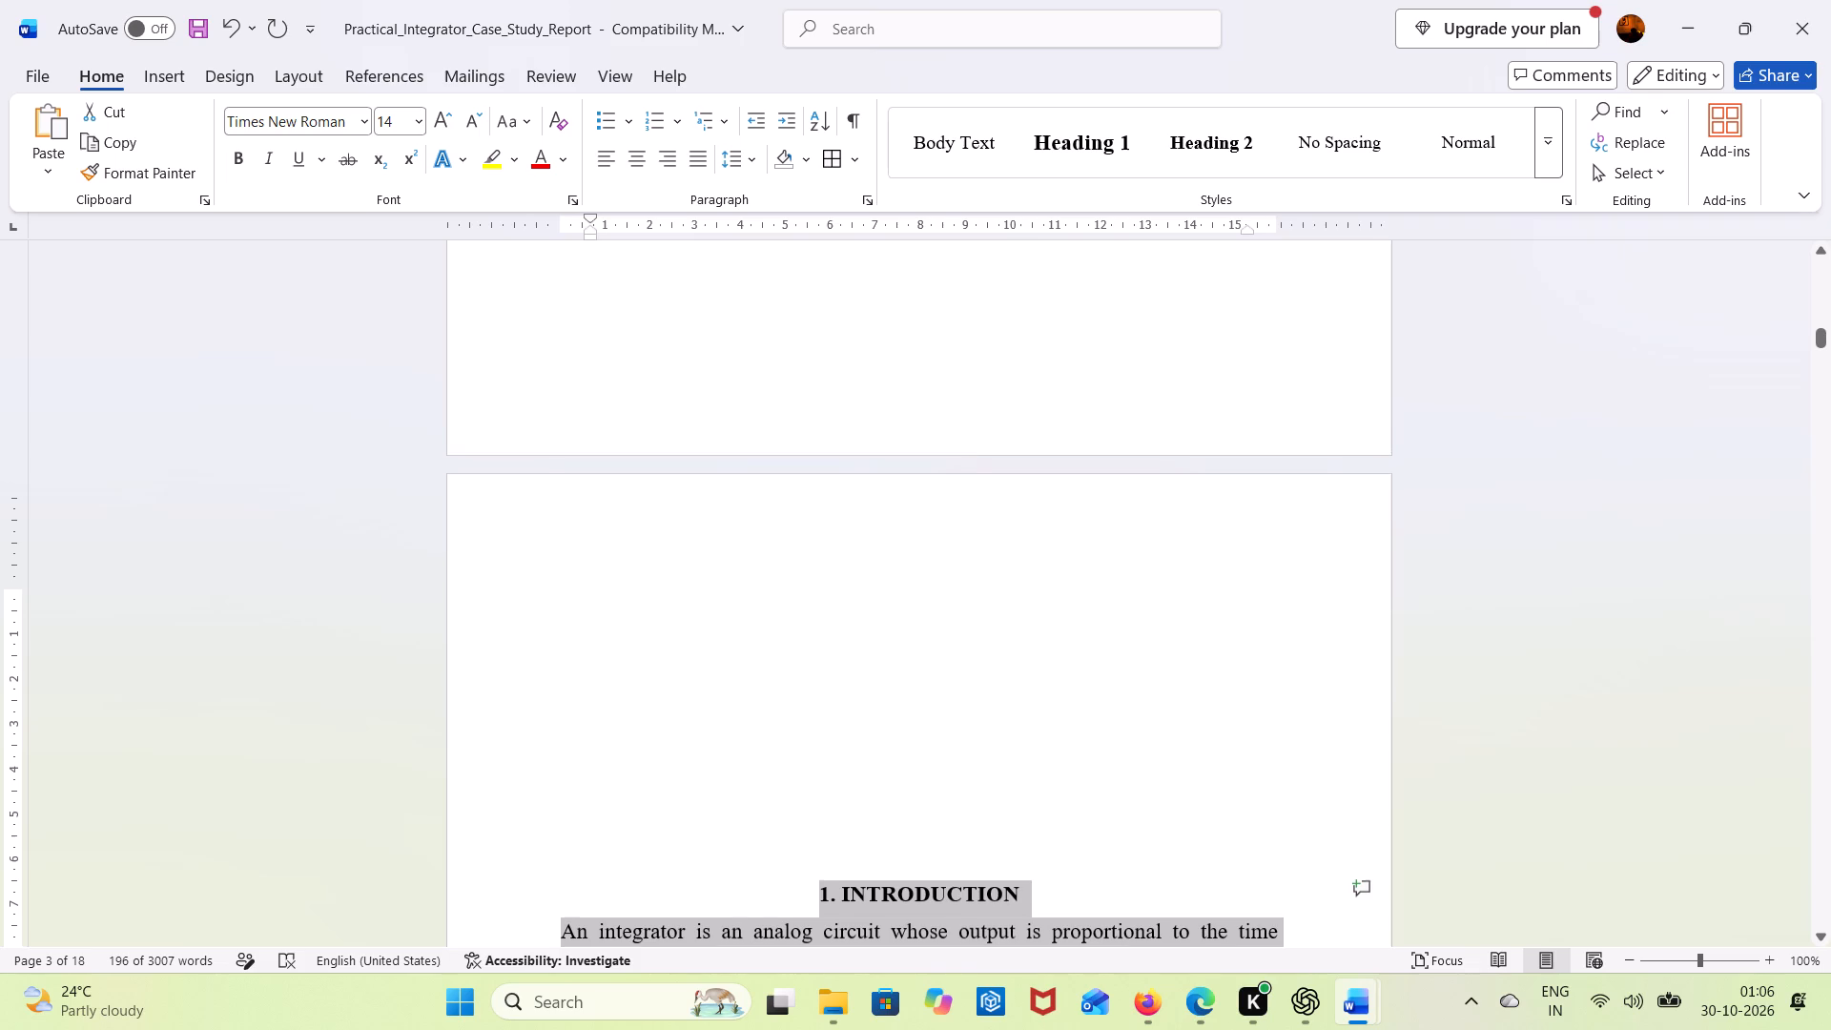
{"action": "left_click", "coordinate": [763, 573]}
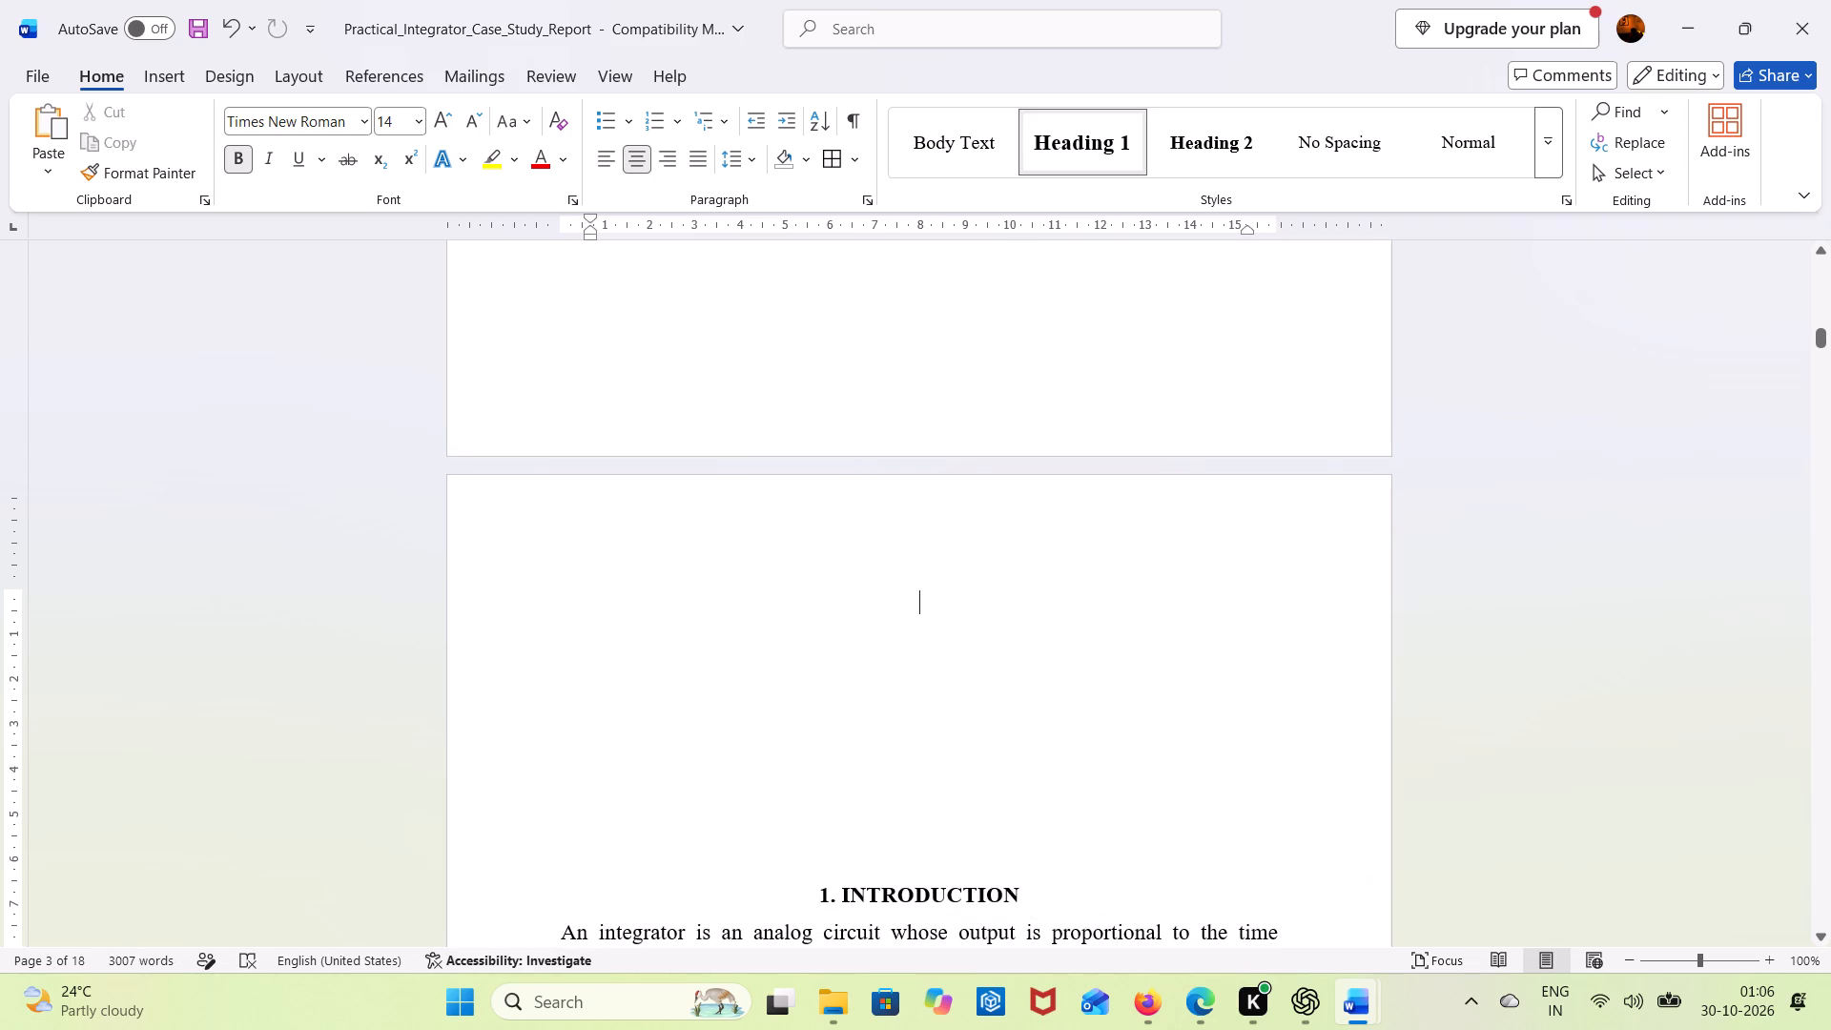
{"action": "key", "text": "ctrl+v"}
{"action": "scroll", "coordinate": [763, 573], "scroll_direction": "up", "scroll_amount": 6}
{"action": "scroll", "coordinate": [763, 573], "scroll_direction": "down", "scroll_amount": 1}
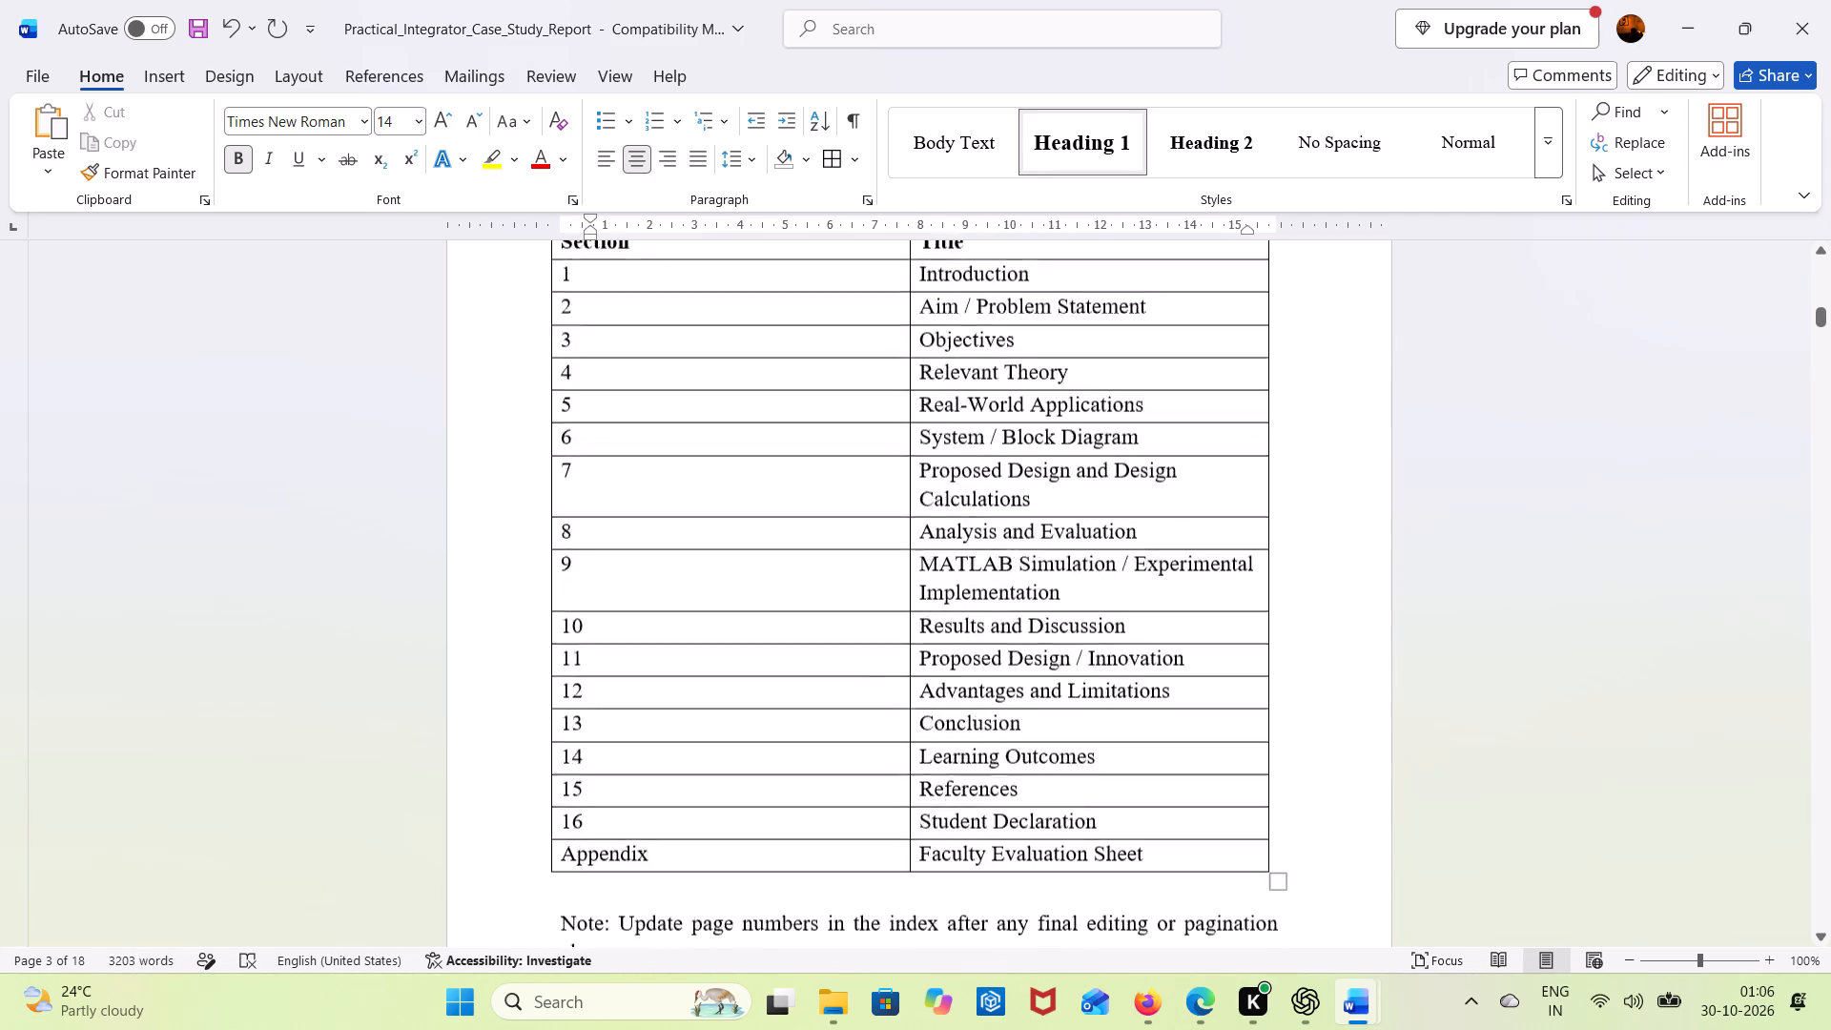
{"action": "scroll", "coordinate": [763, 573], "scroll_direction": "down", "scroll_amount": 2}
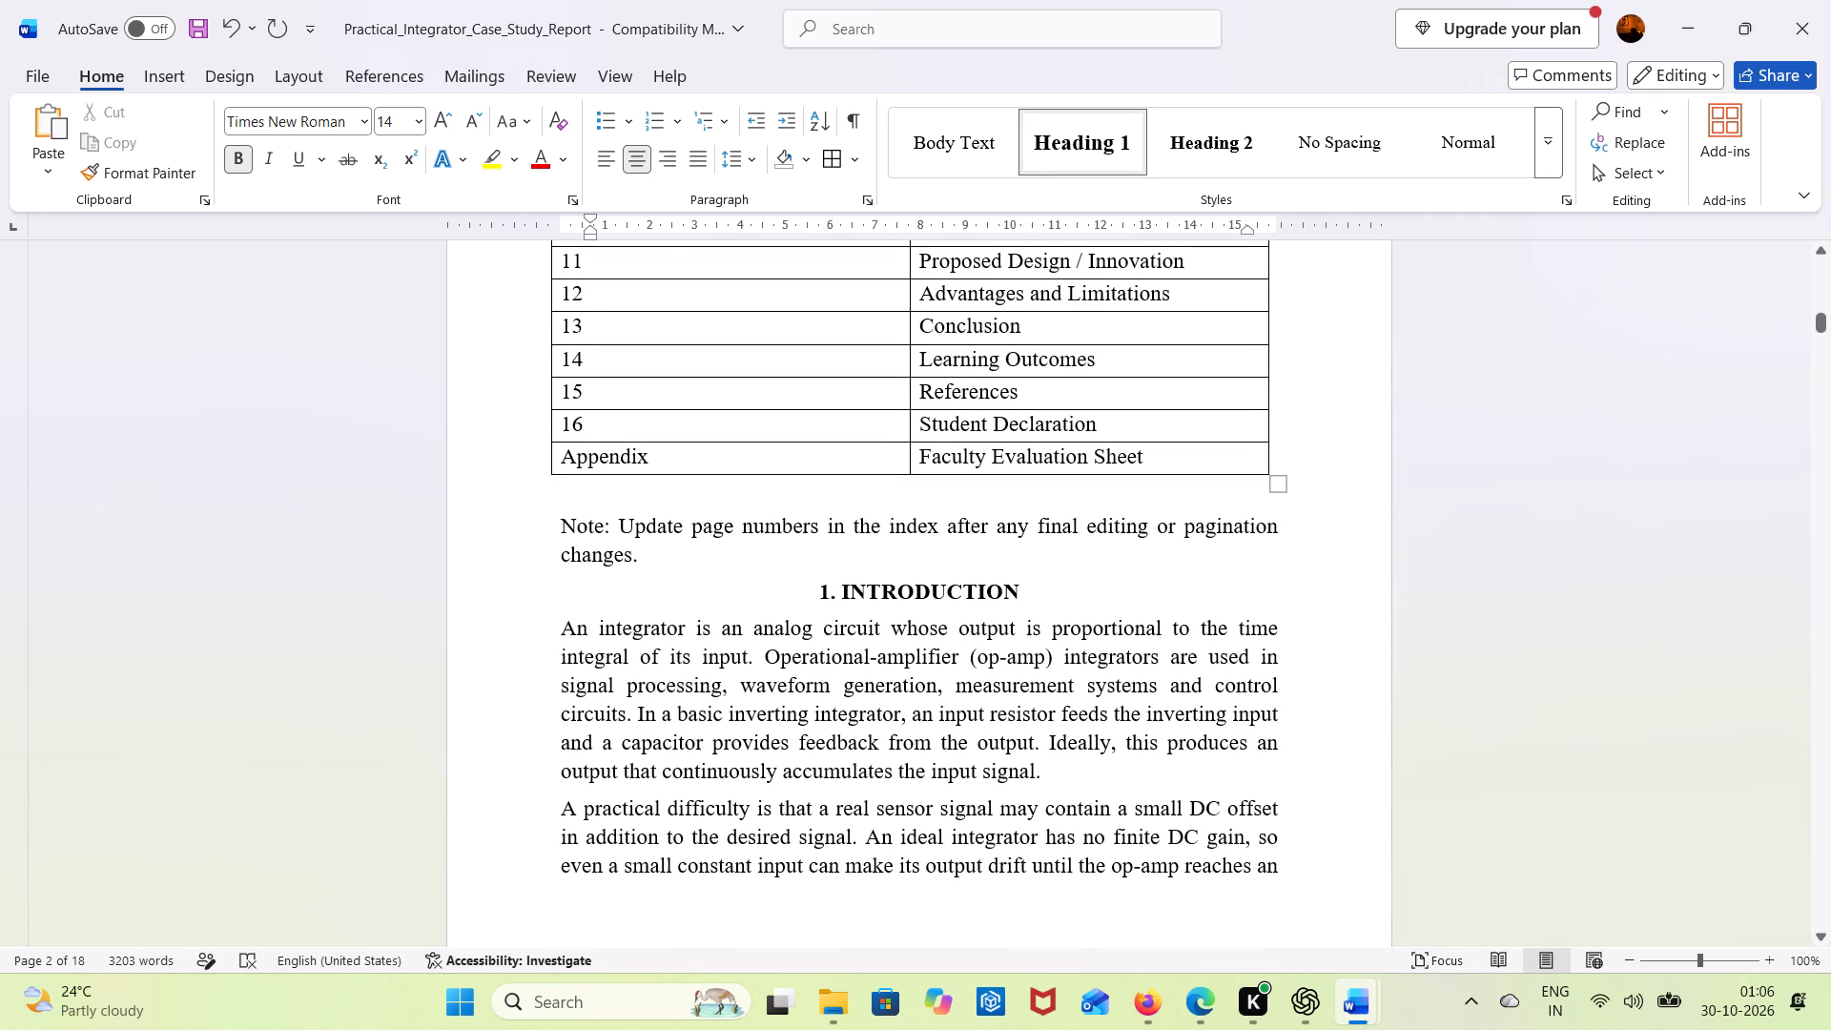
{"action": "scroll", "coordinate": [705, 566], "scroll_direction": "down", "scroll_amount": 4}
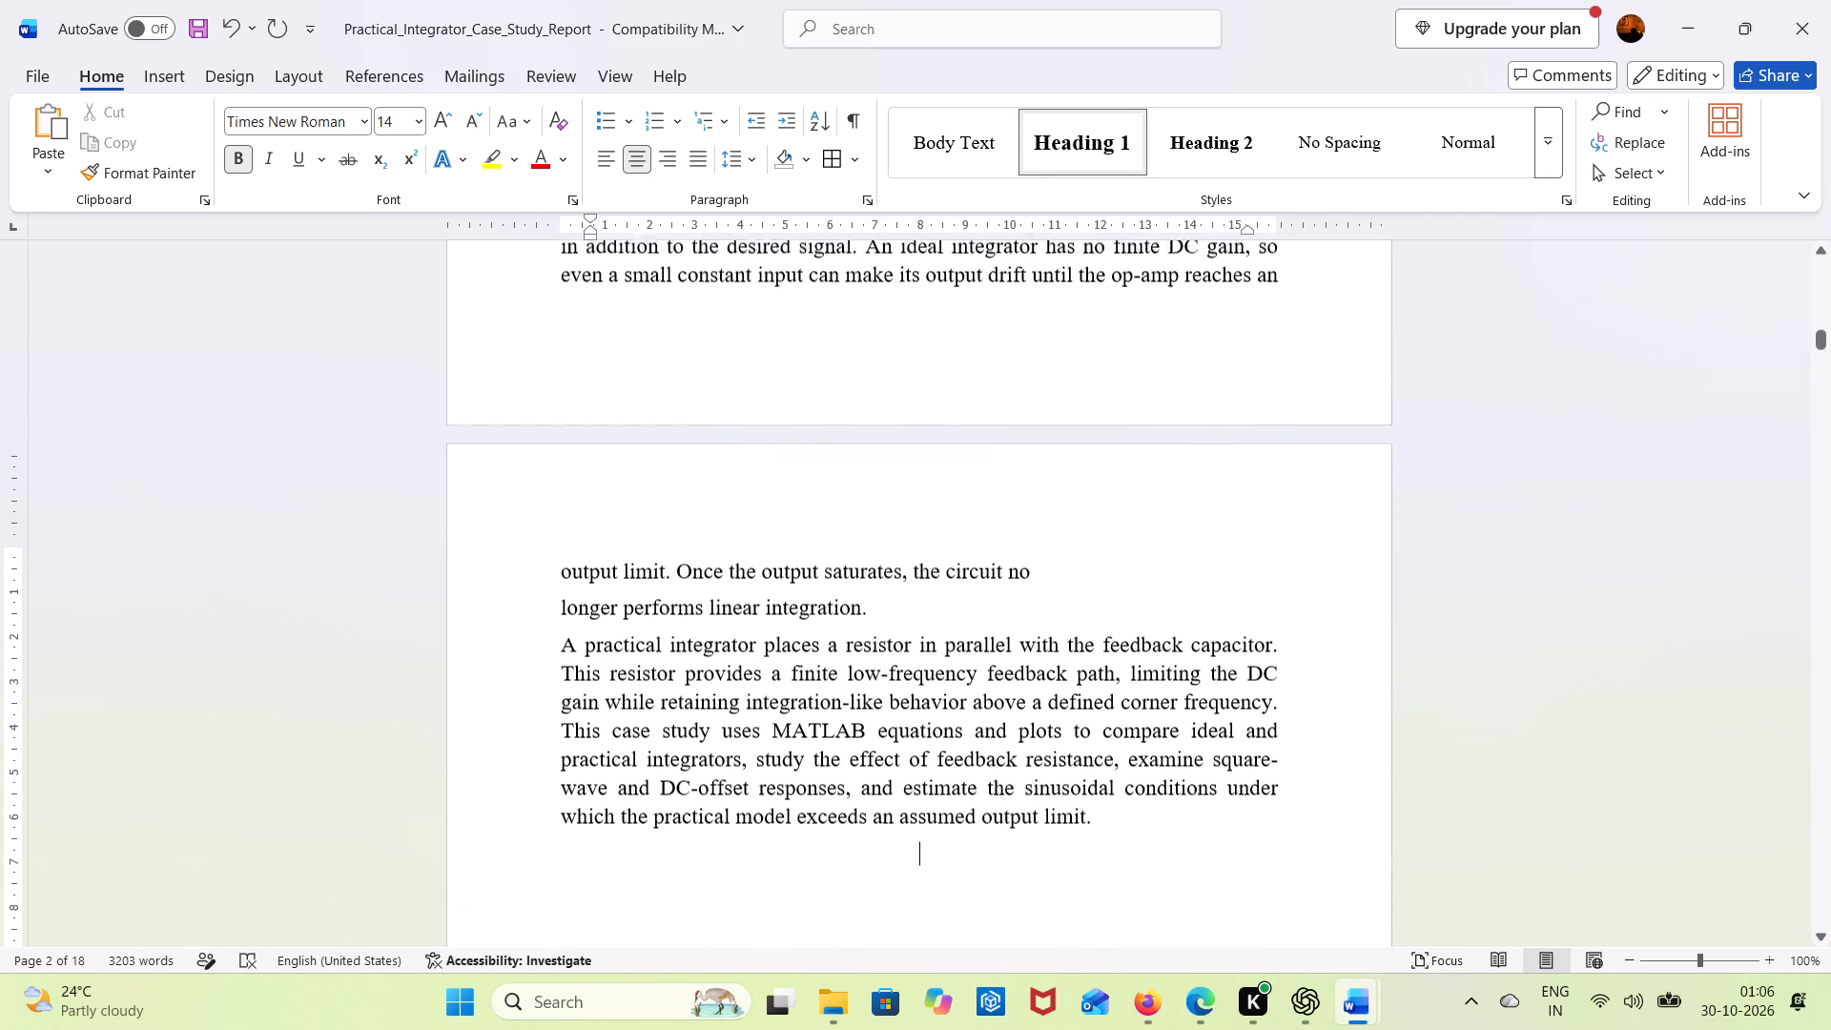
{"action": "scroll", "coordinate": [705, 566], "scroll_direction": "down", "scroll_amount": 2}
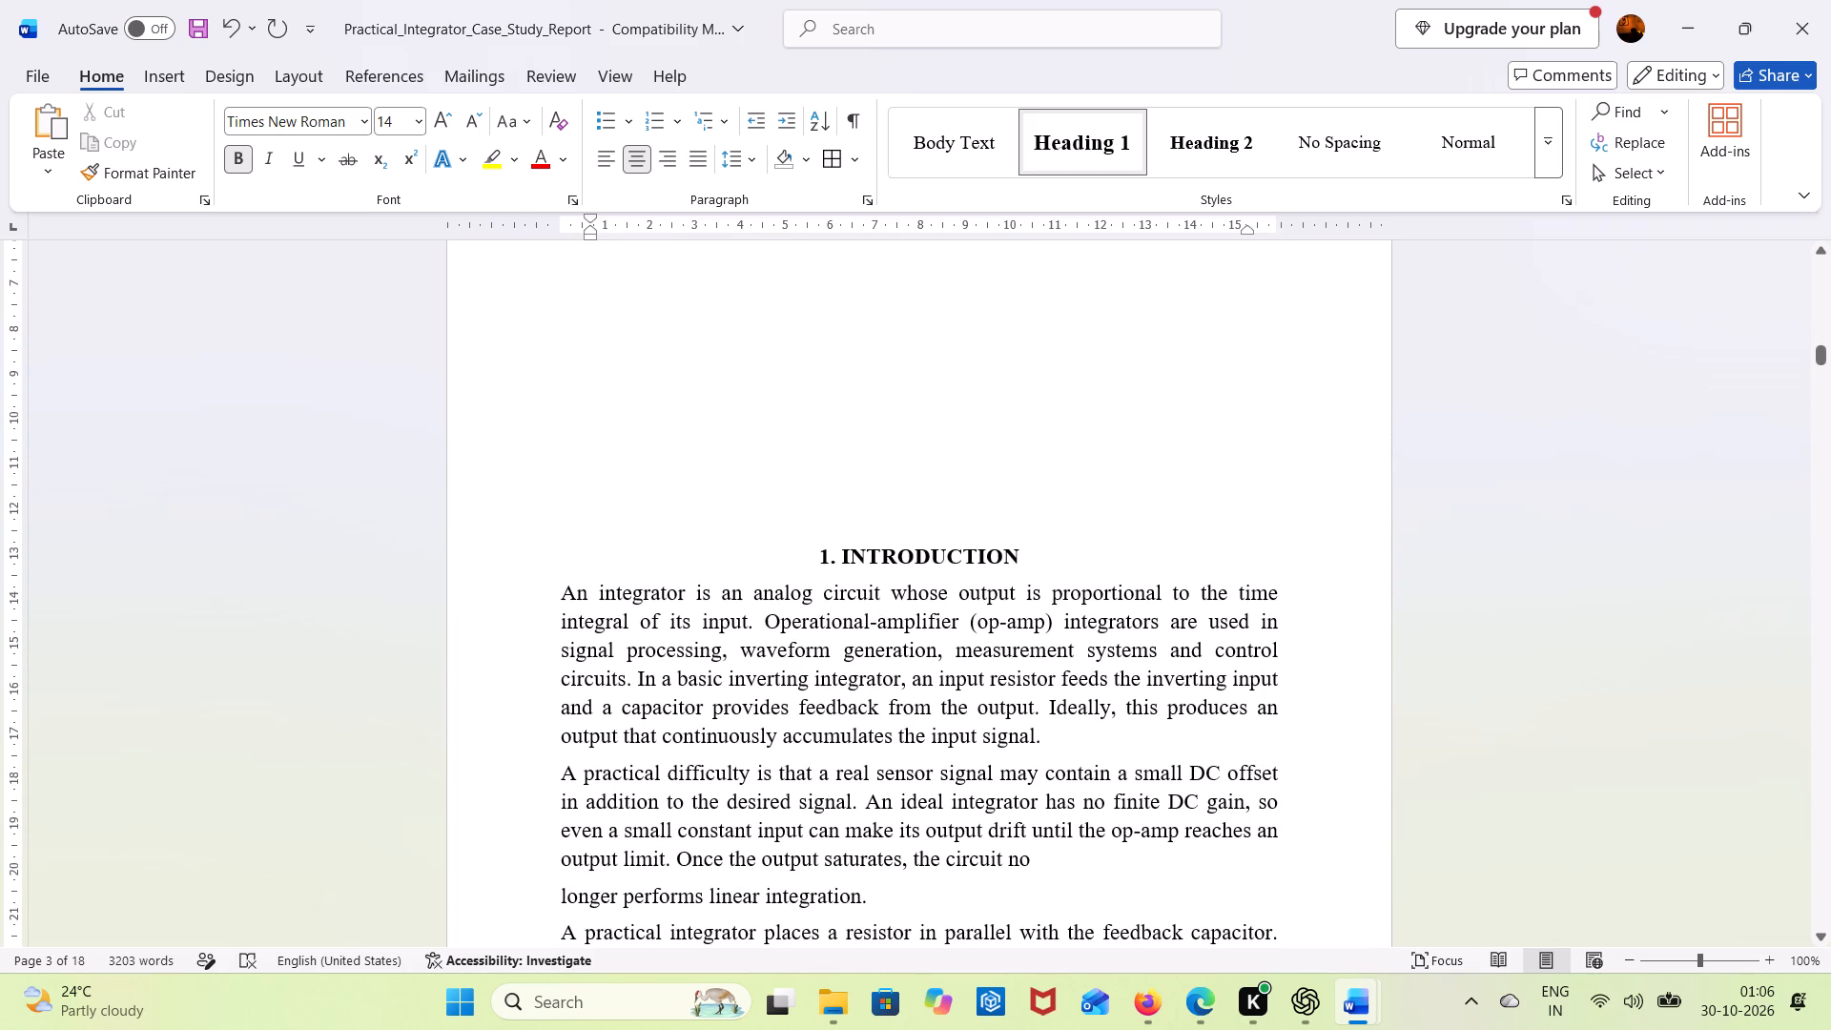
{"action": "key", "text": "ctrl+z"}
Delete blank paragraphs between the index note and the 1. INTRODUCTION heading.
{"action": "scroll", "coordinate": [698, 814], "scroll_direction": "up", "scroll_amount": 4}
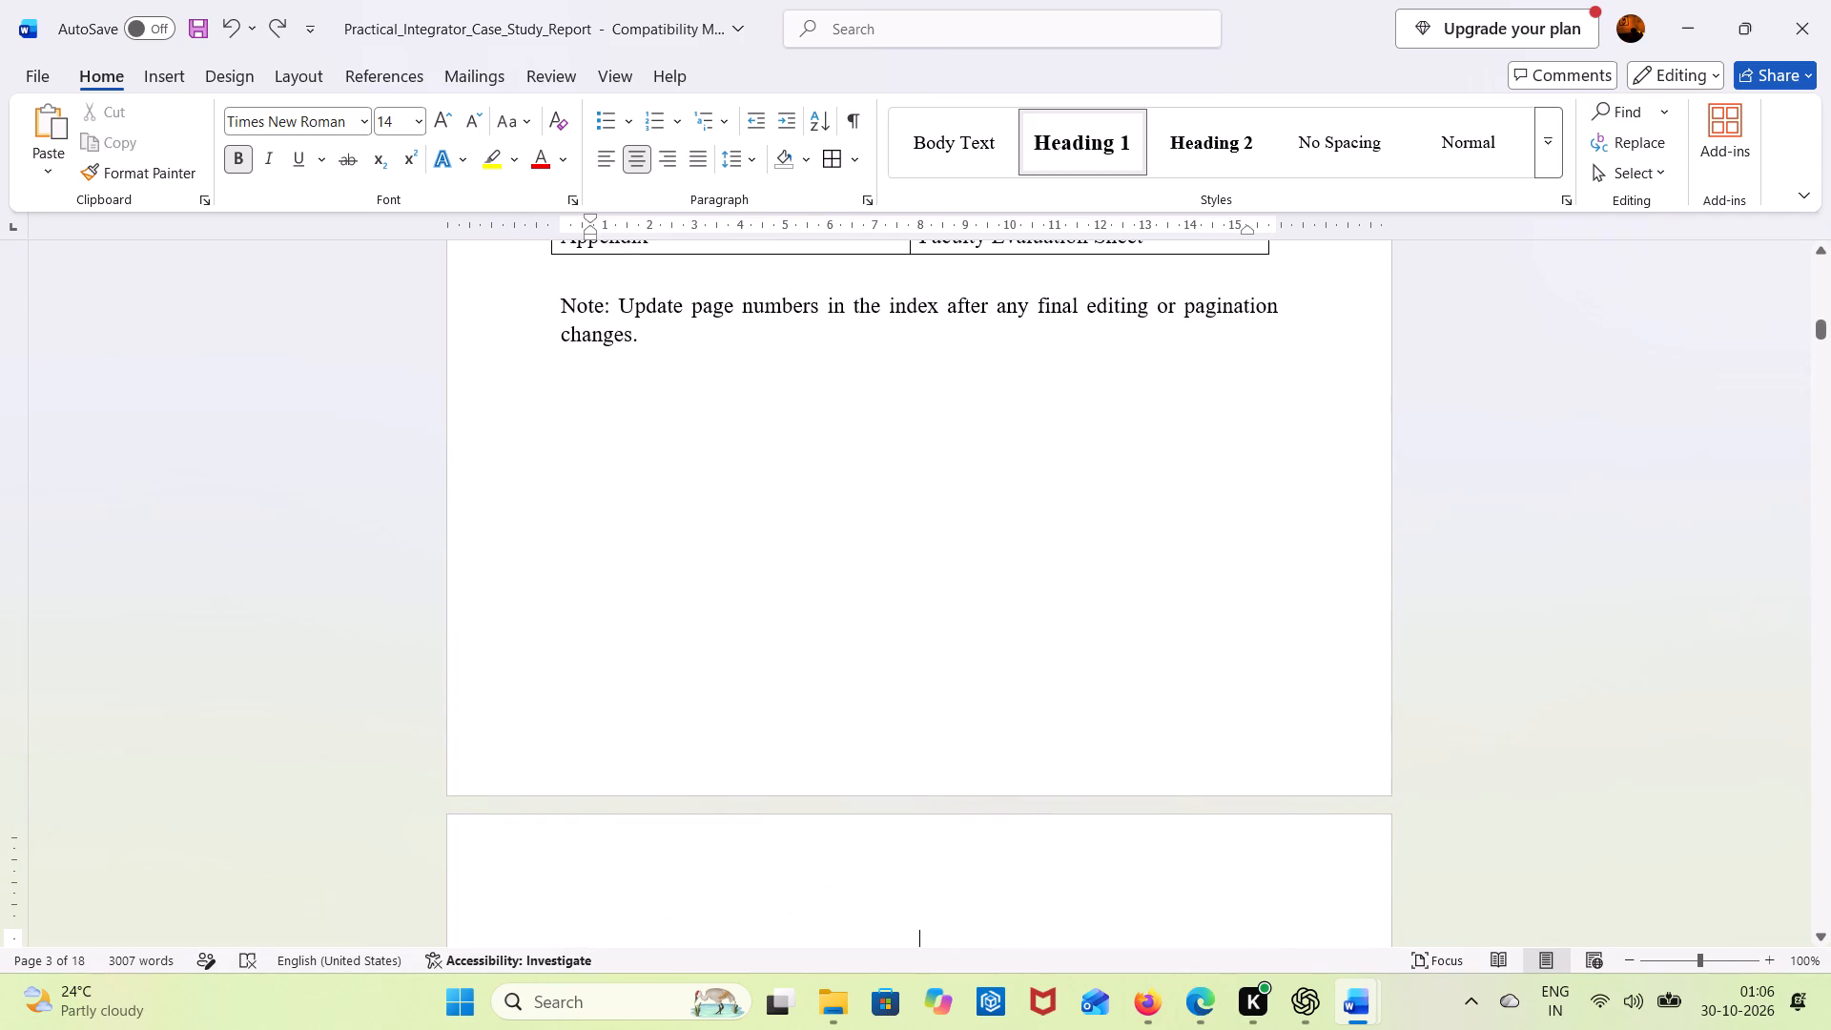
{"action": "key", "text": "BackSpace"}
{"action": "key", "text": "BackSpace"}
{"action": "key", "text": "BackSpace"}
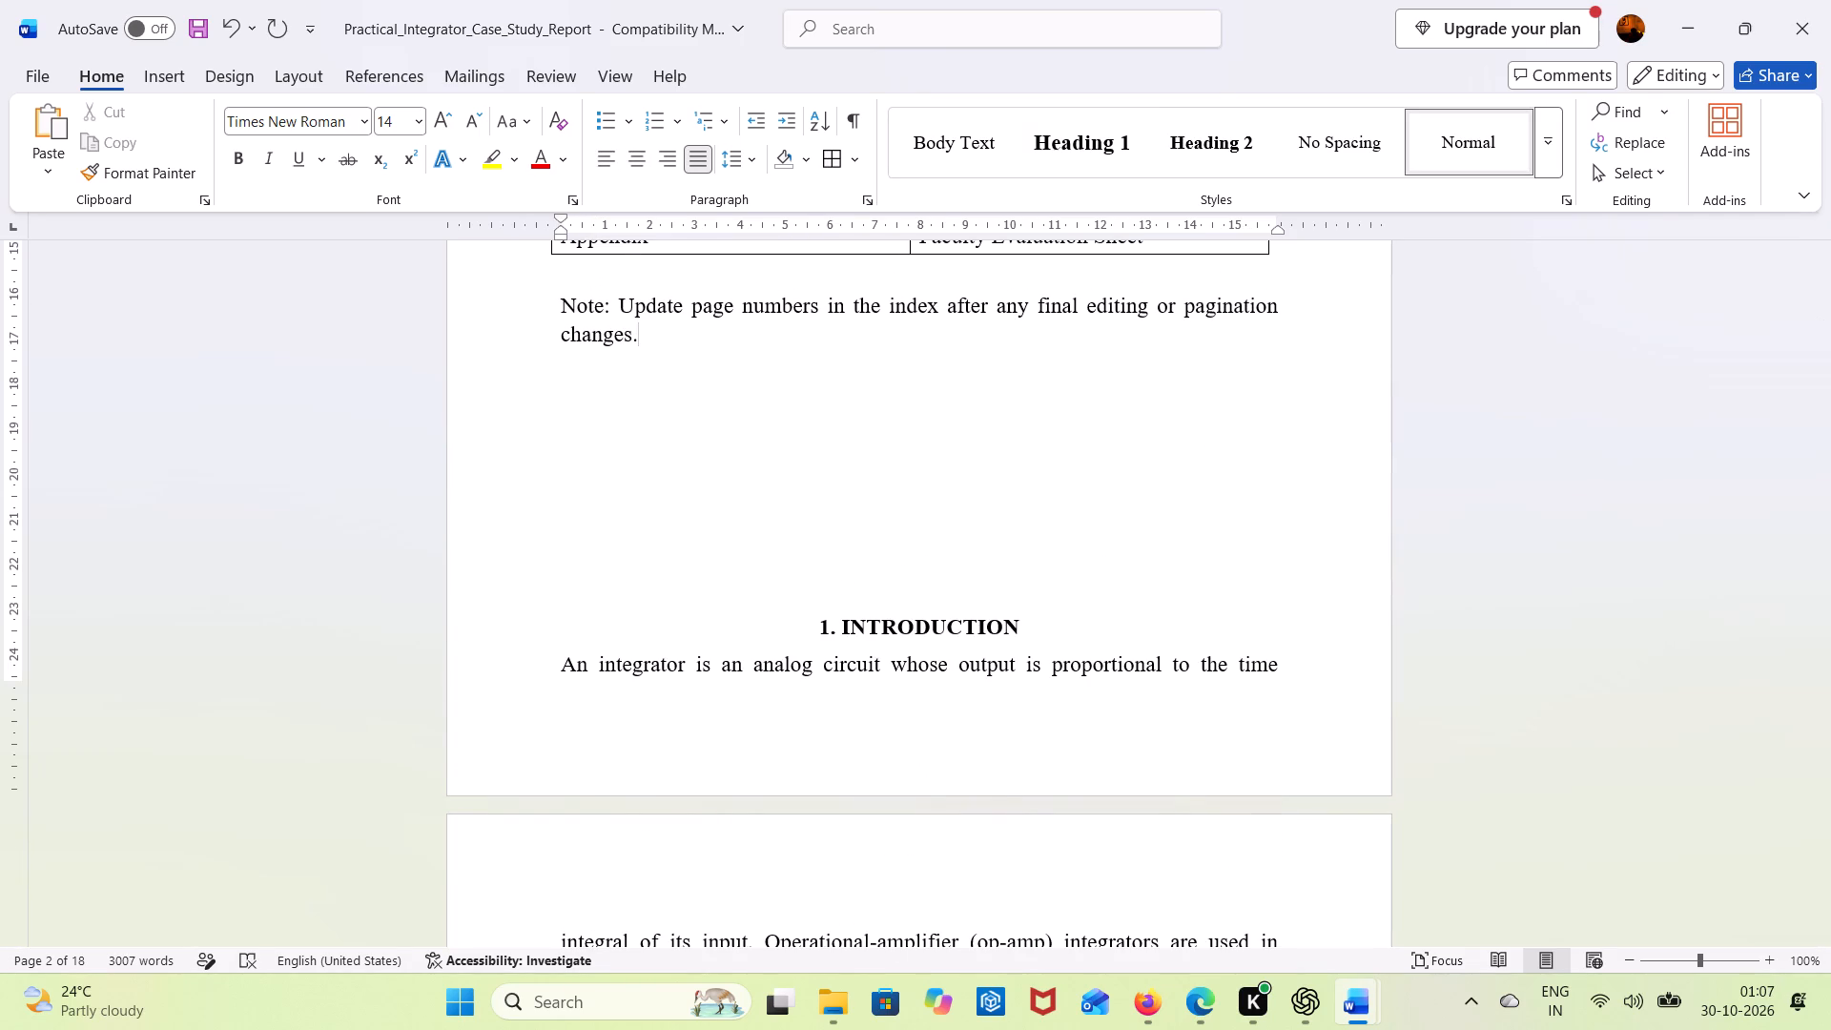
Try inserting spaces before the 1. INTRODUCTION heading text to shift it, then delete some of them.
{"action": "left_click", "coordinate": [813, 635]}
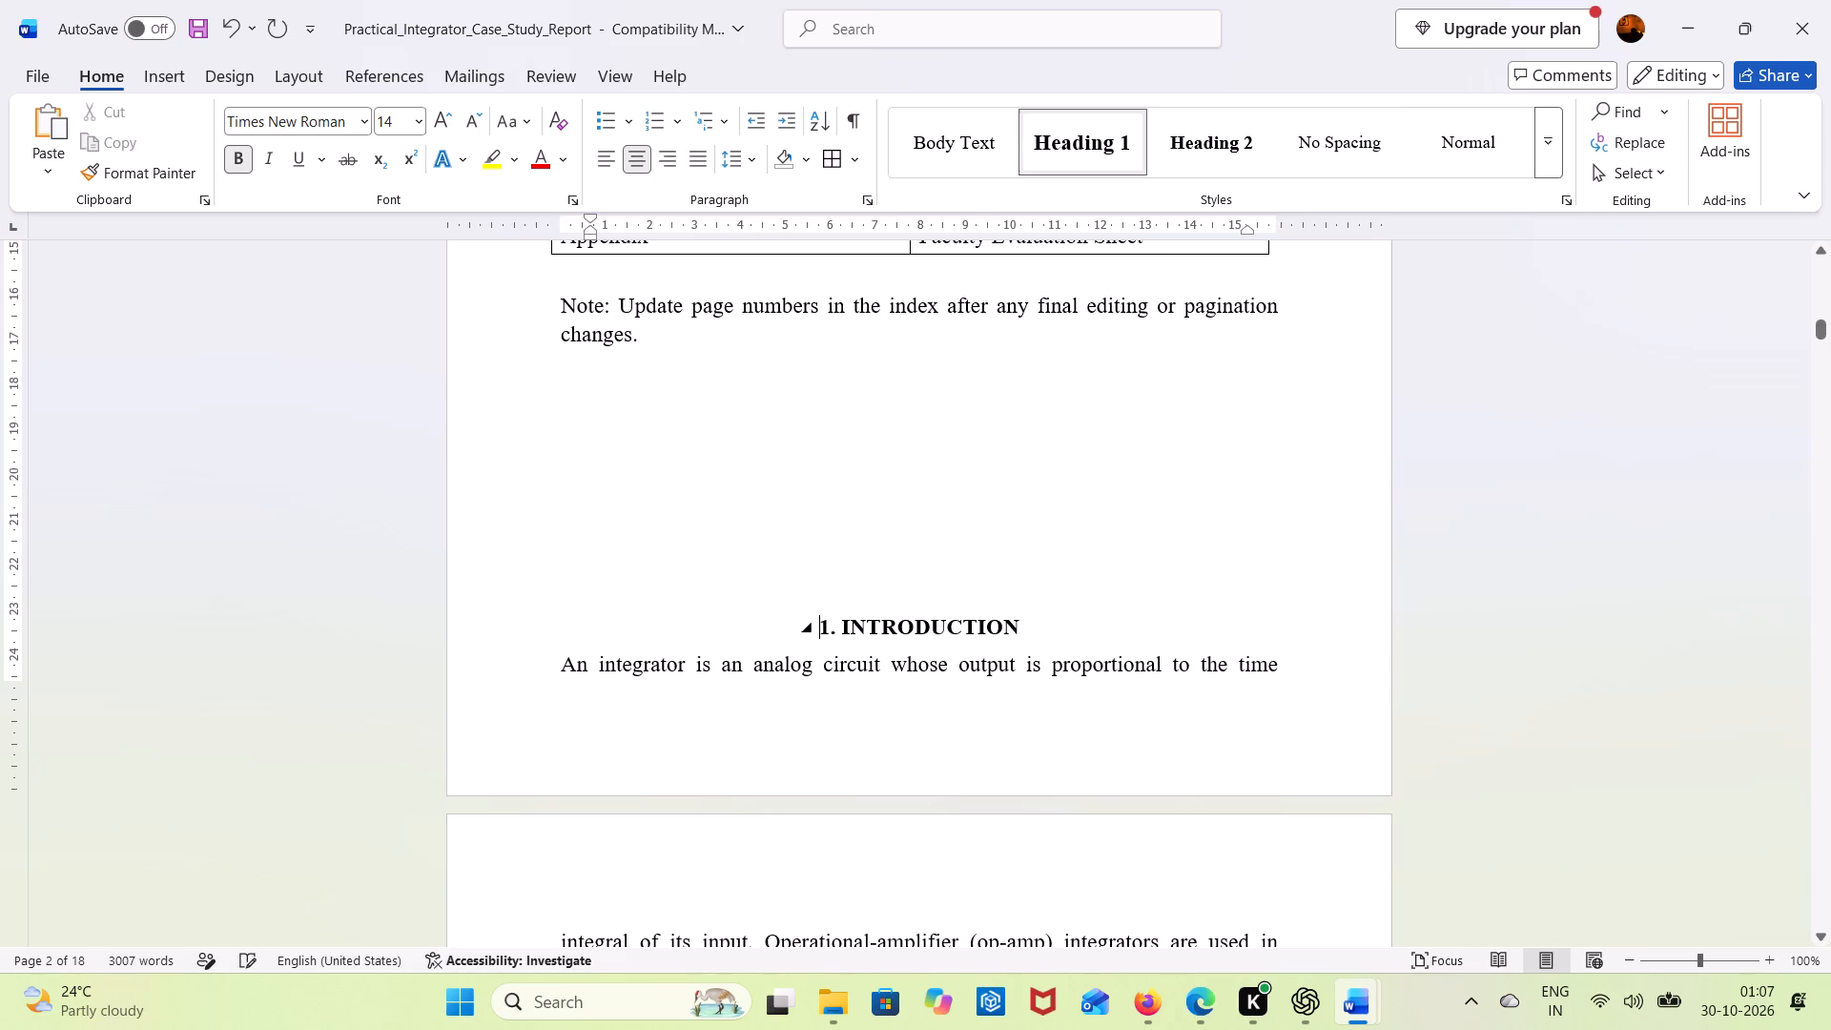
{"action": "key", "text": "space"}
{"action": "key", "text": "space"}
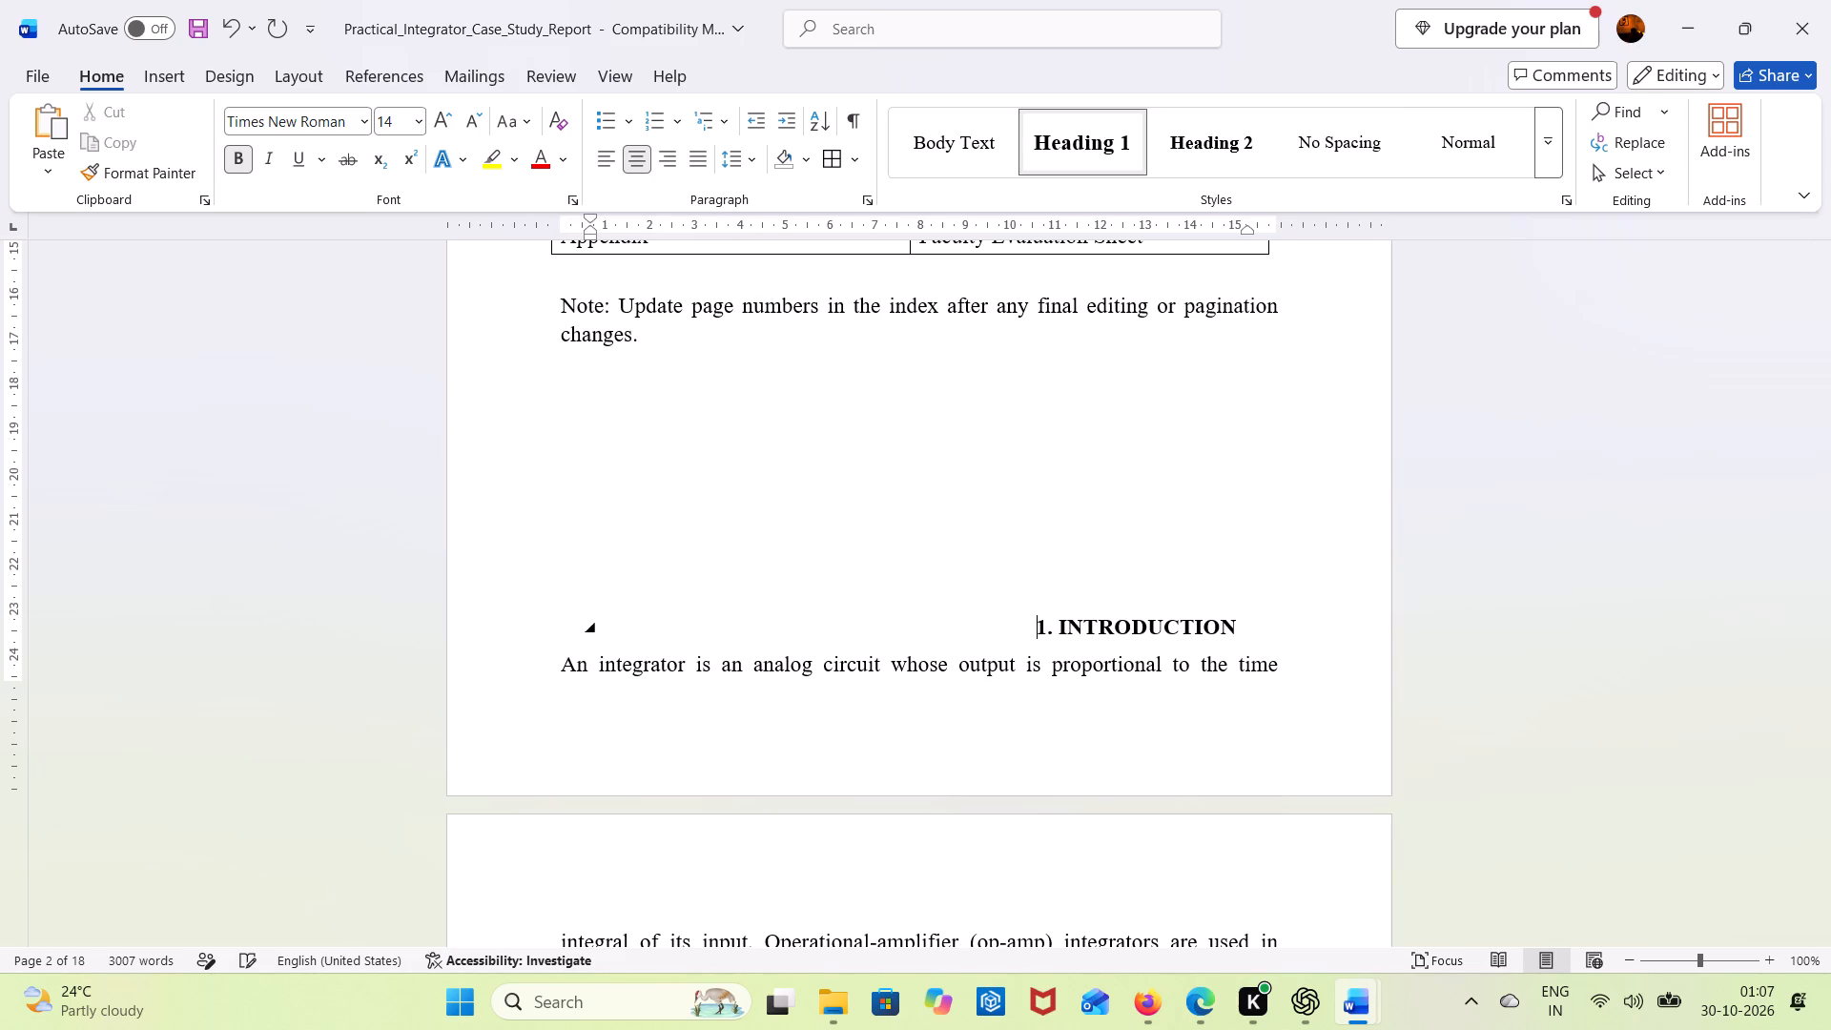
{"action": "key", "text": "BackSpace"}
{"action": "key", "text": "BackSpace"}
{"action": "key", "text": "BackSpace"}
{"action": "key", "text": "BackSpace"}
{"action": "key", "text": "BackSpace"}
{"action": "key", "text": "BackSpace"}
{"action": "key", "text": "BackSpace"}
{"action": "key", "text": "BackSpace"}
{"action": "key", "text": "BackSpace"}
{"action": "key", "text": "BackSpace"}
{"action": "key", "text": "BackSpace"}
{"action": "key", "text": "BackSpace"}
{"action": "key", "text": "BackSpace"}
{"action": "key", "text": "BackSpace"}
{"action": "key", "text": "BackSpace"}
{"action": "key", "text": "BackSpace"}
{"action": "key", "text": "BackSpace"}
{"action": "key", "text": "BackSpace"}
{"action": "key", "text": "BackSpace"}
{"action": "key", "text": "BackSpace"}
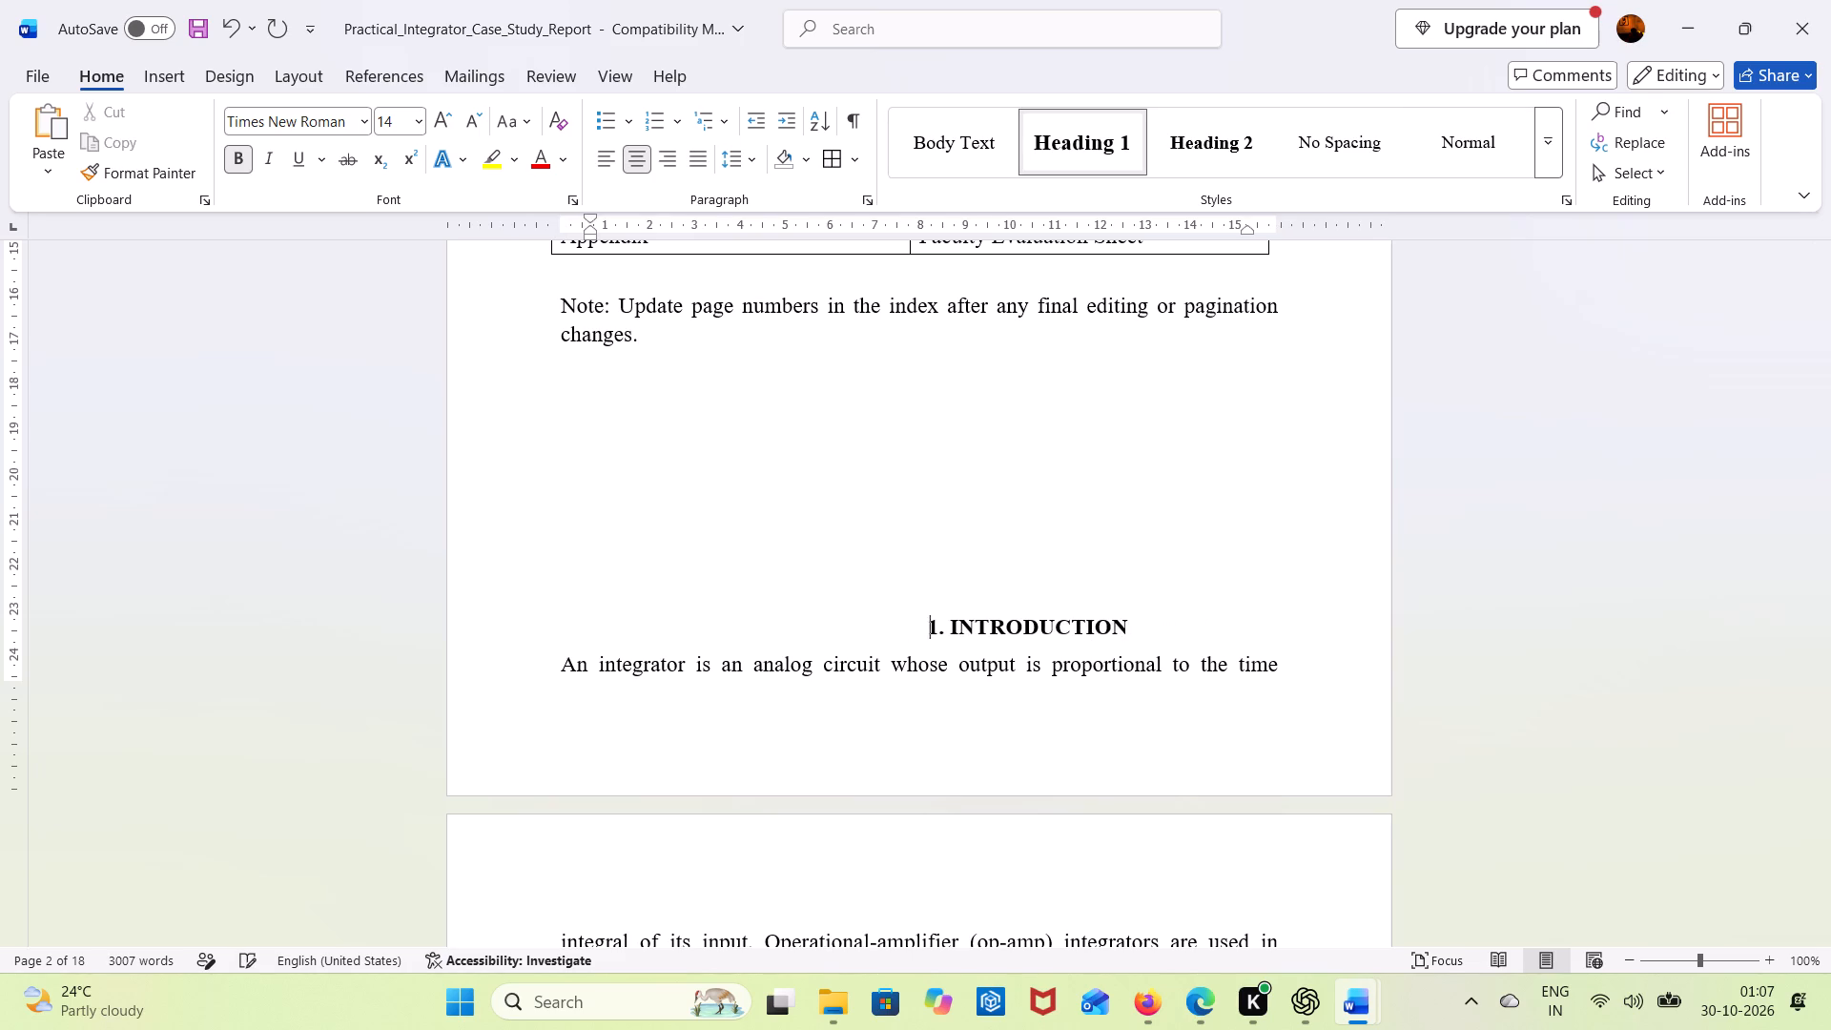
Undo the recent edits back to the state before the index table received its borders.
{"action": "key", "text": "ctrl+z"}
{"action": "key", "text": "ctrl+z"}
{"action": "key", "text": "ctrl+z"}
{"action": "key", "text": "ctrl+z"}
{"action": "key", "text": "ctrl+z"}
{"action": "key", "text": "ctrl+z"}
{"action": "key", "text": "ctrl+z"}
{"action": "key", "text": "ctrl+z"}
{"action": "key", "text": "ctrl+z"}
{"action": "key", "text": "ctrl+z"}
{"action": "key", "text": "ctrl+z"}
{"action": "key", "text": "ctrl+z"}
{"action": "key", "text": "ctrl+z"}
{"action": "key", "text": "ctrl+z"}
{"action": "key", "text": "ctrl+z"}
{"action": "key", "text": "ctrl+z"}
{"action": "key", "text": "ctrl+z"}
{"action": "key", "text": "ctrl+z"}
{"action": "key", "text": "ctrl+z"}
{"action": "key", "text": "ctrl+z"}
{"action": "key", "text": "ctrl+z"}
{"action": "key", "text": "ctrl+z"}
{"action": "key", "text": "ctrl+z"}
{"action": "key", "text": "ctrl+z"}
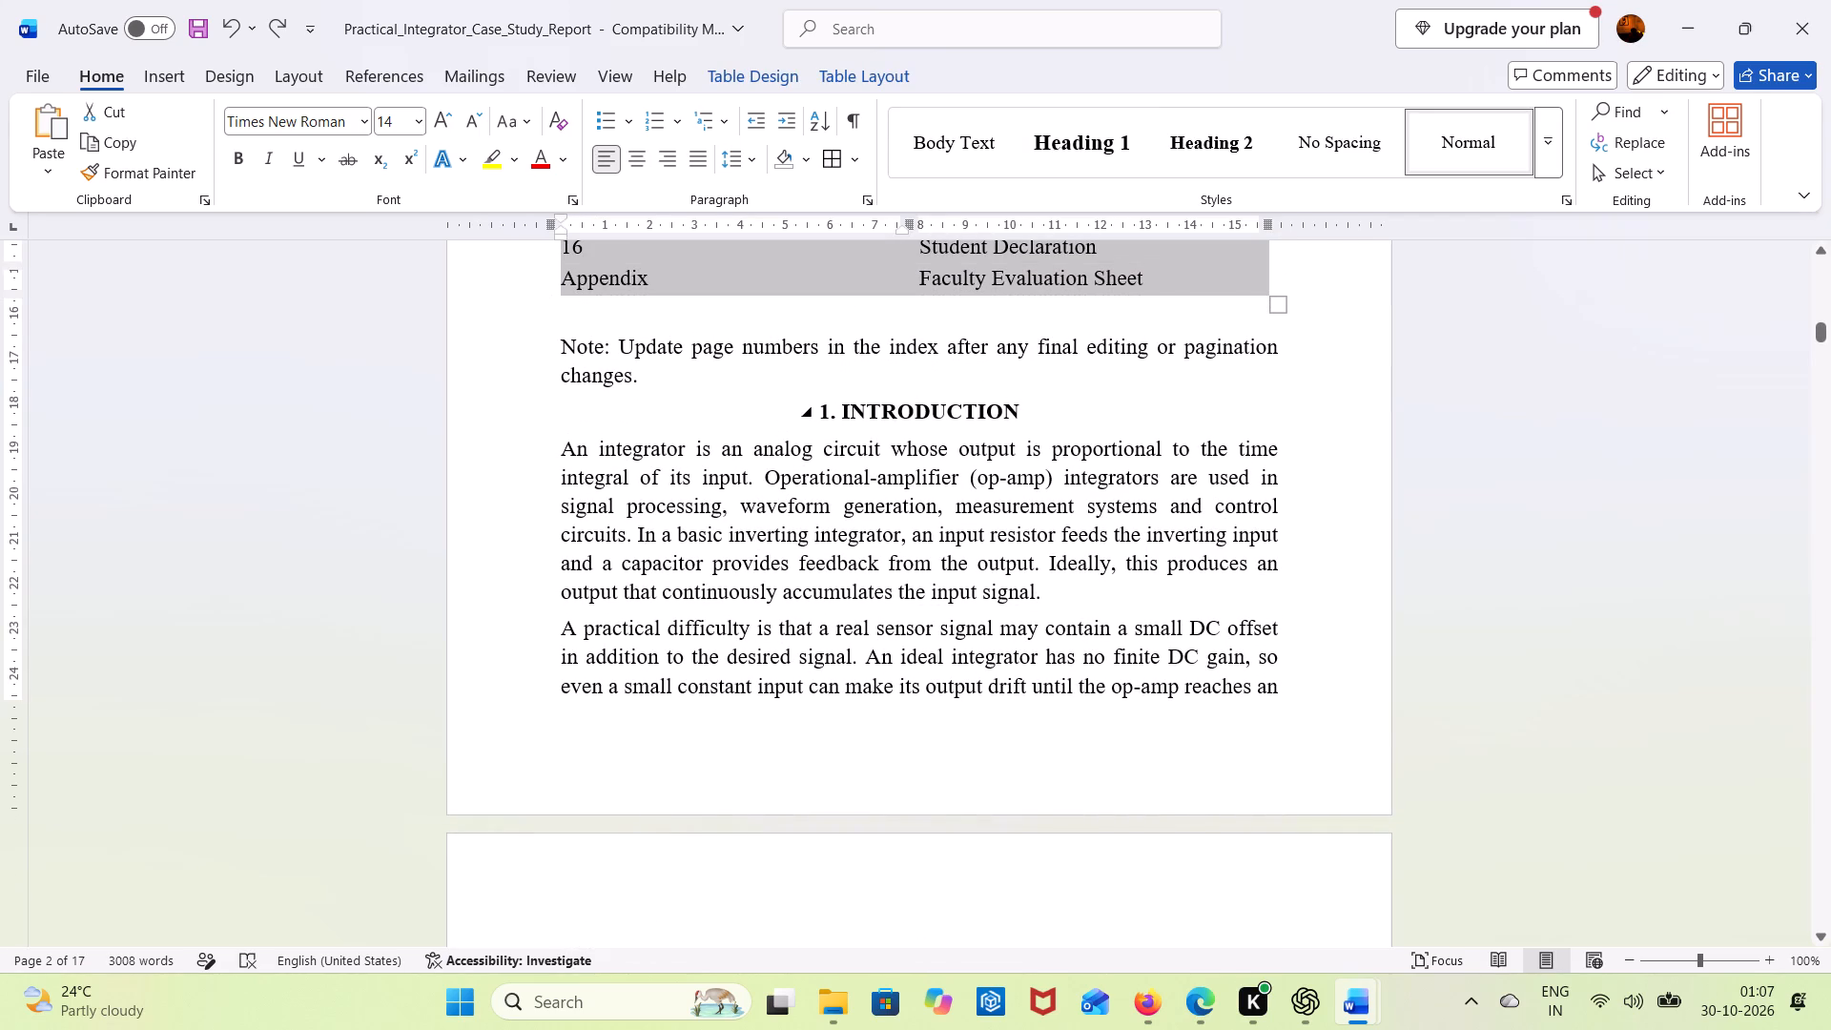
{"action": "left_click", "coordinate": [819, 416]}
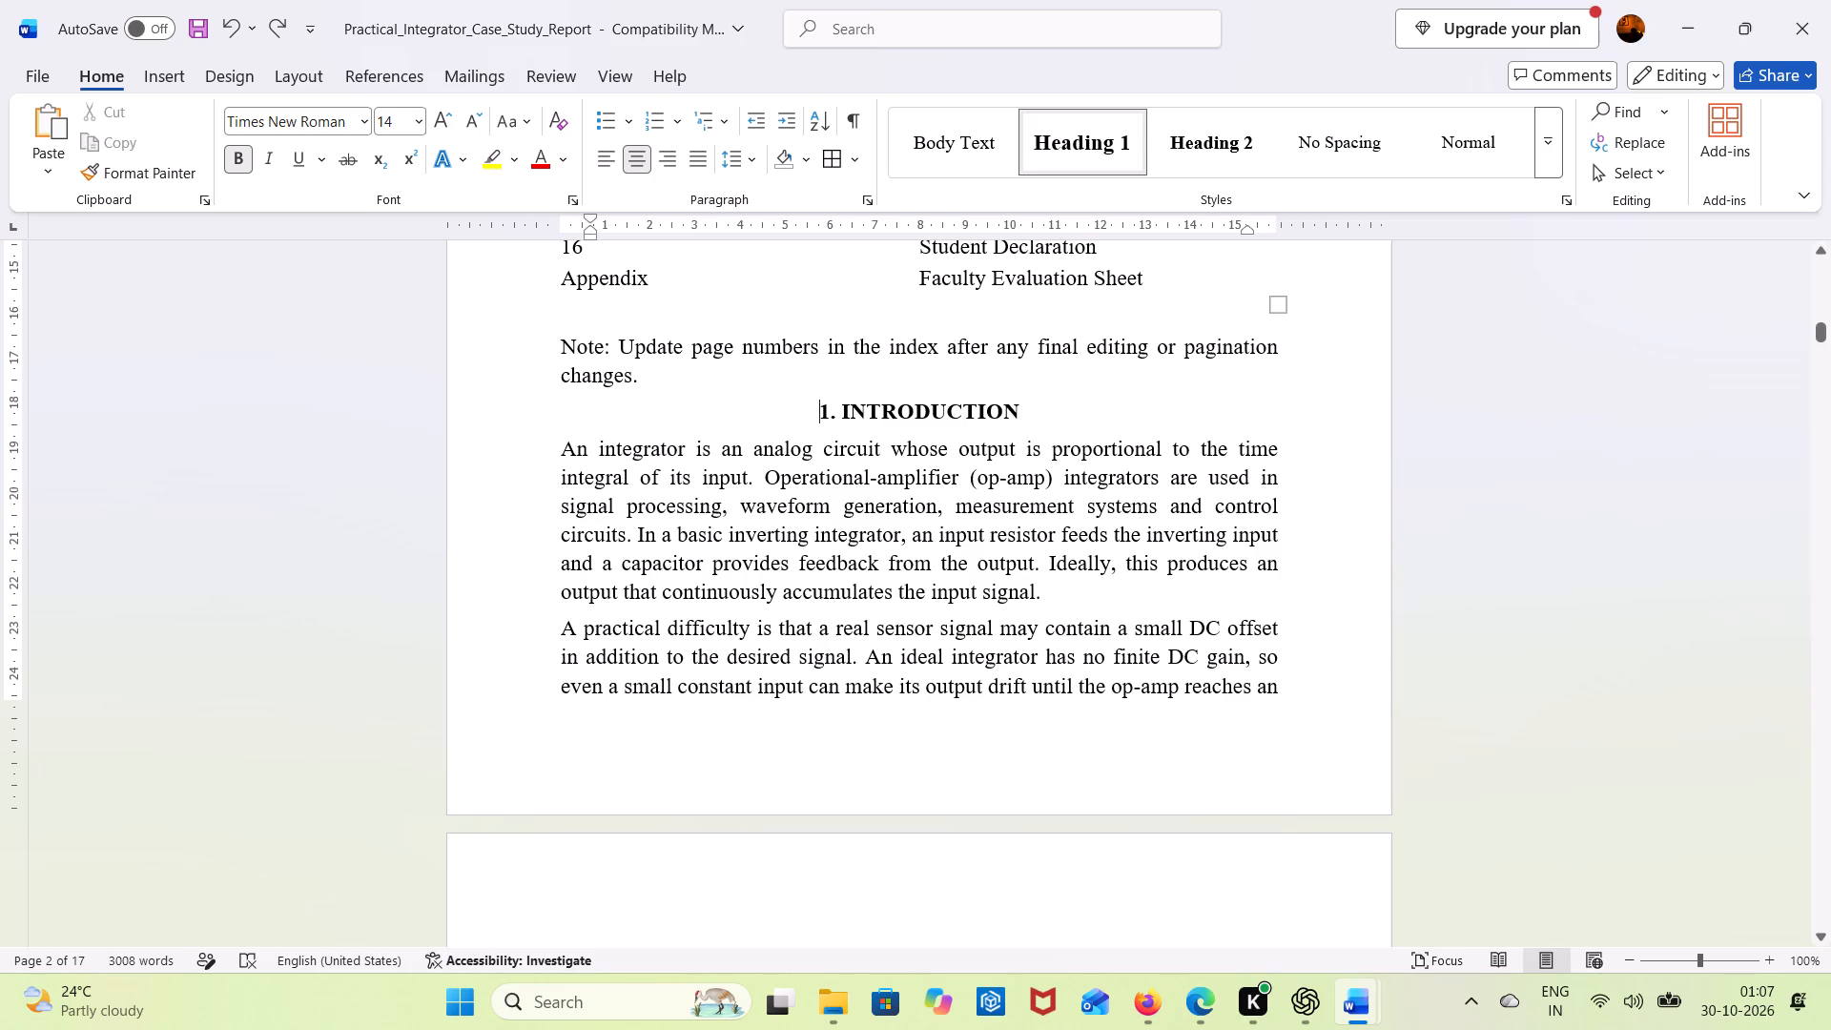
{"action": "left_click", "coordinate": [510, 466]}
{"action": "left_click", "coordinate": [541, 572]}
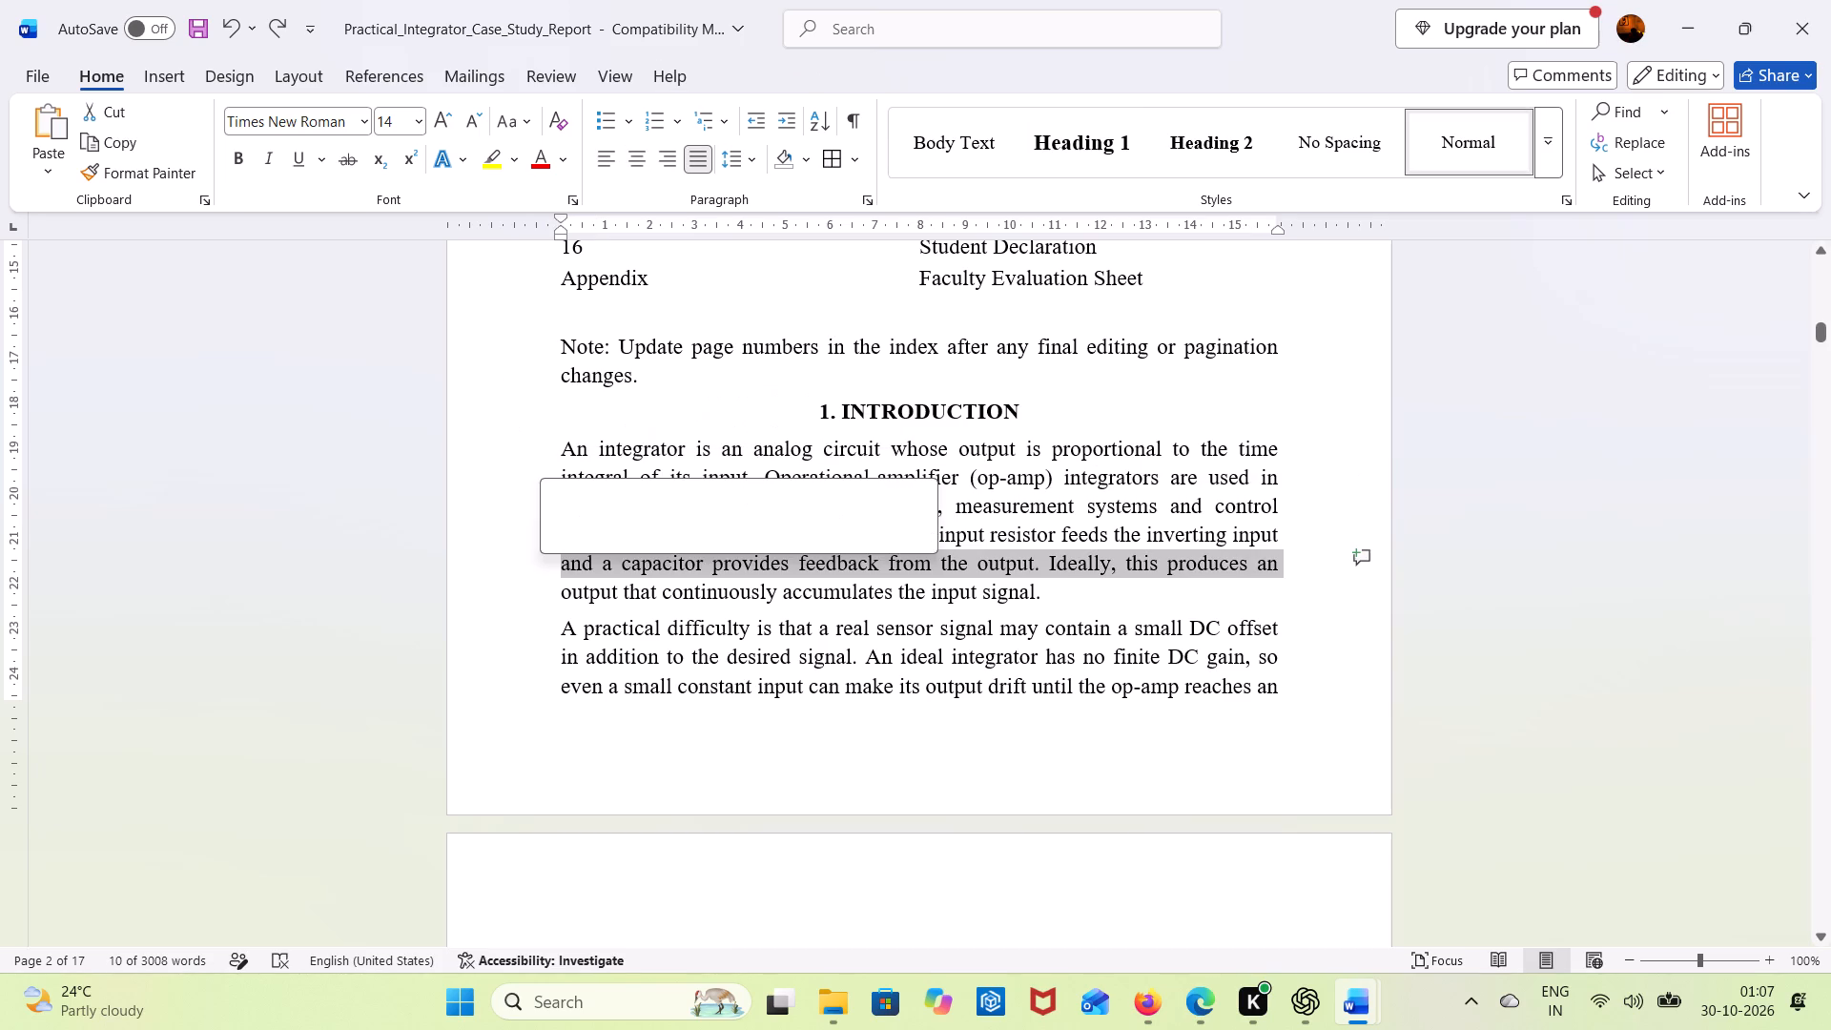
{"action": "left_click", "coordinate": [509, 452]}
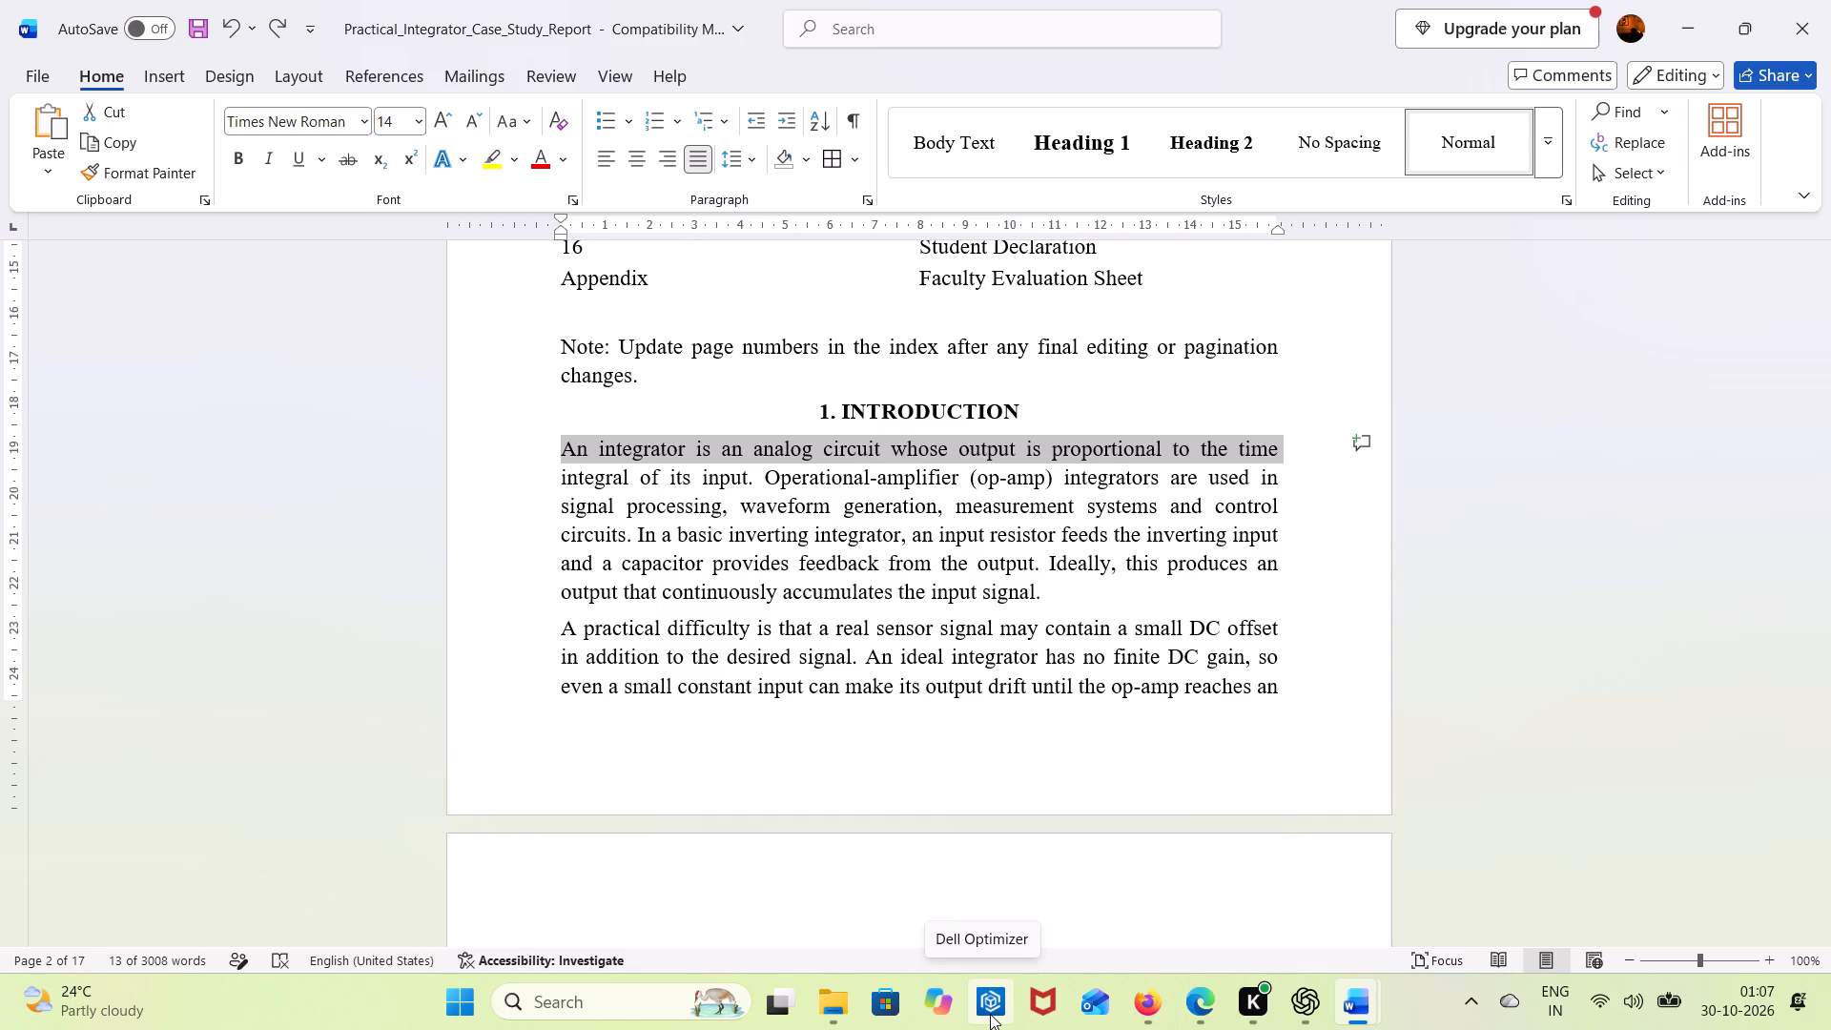
Redo the all-borders formatting on the index table.
{"action": "key", "text": "ctrl+y"}
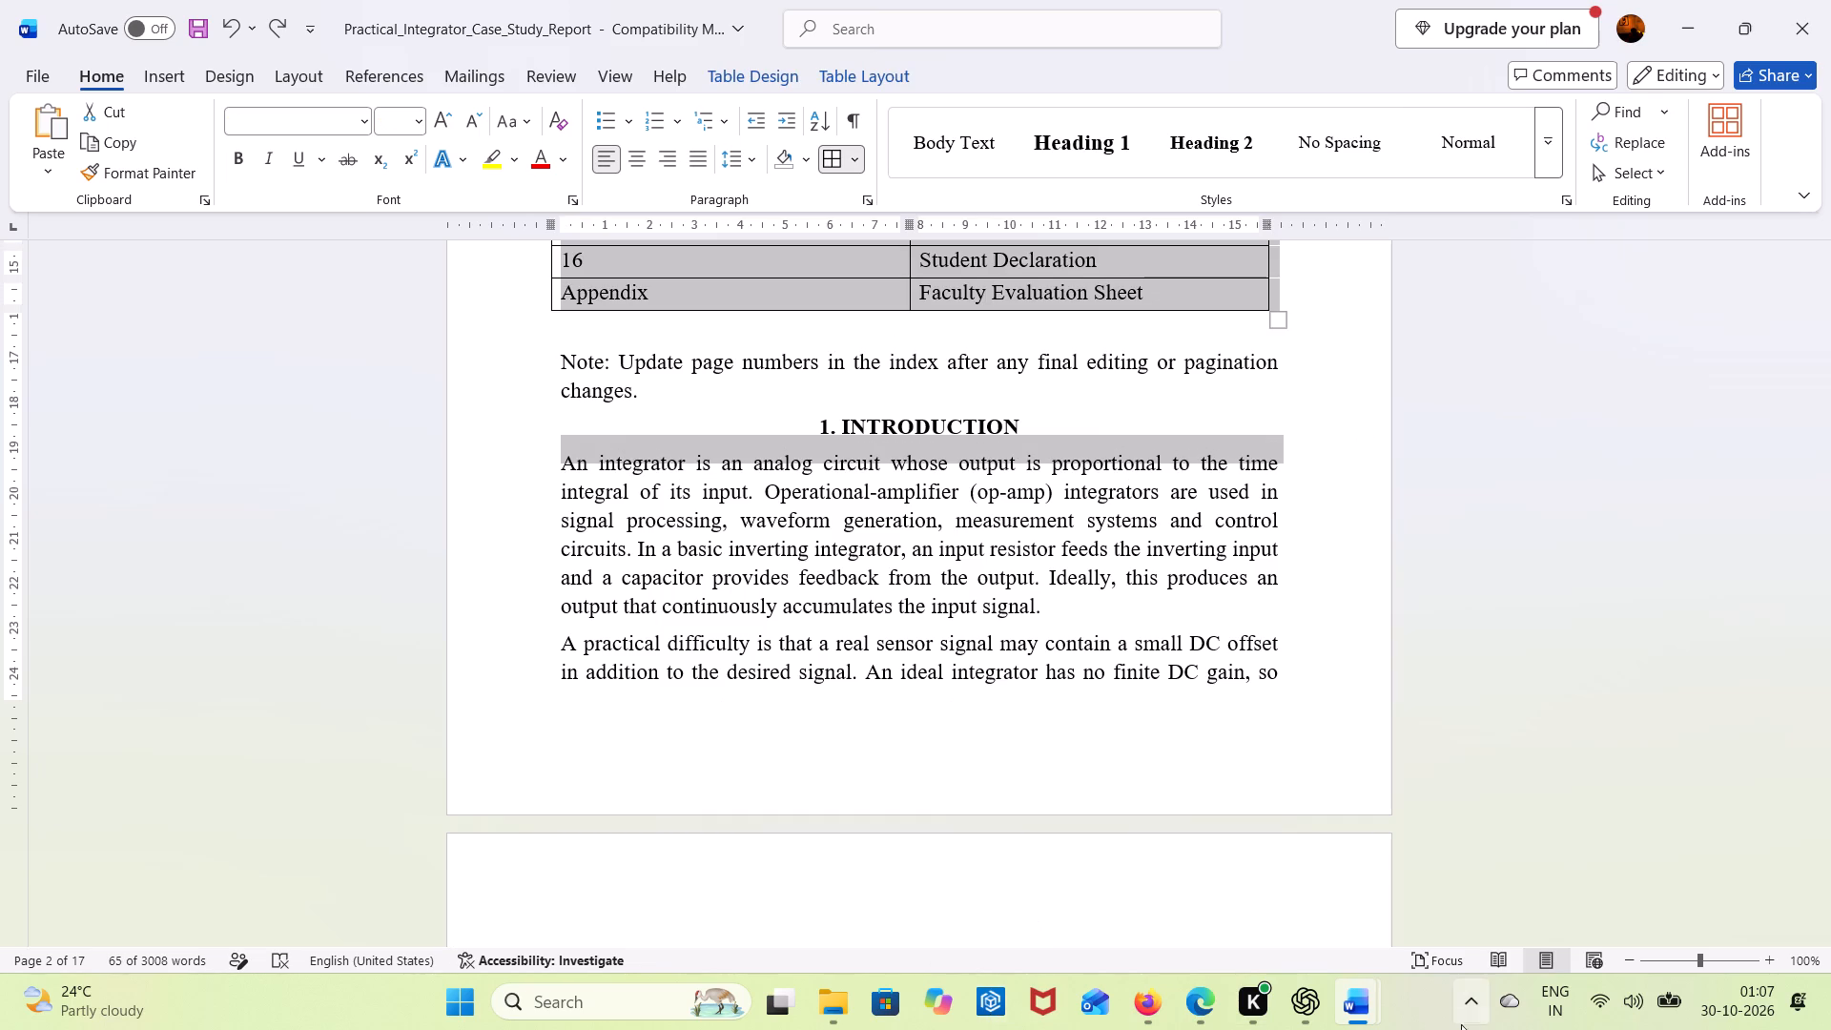
Collapse the 1. INTRODUCTION section, insert blank paragraphs before its heading to move it onto page 3, and expand it again.
{"action": "scroll", "coordinate": [968, 622], "scroll_direction": "up", "scroll_amount": 1}
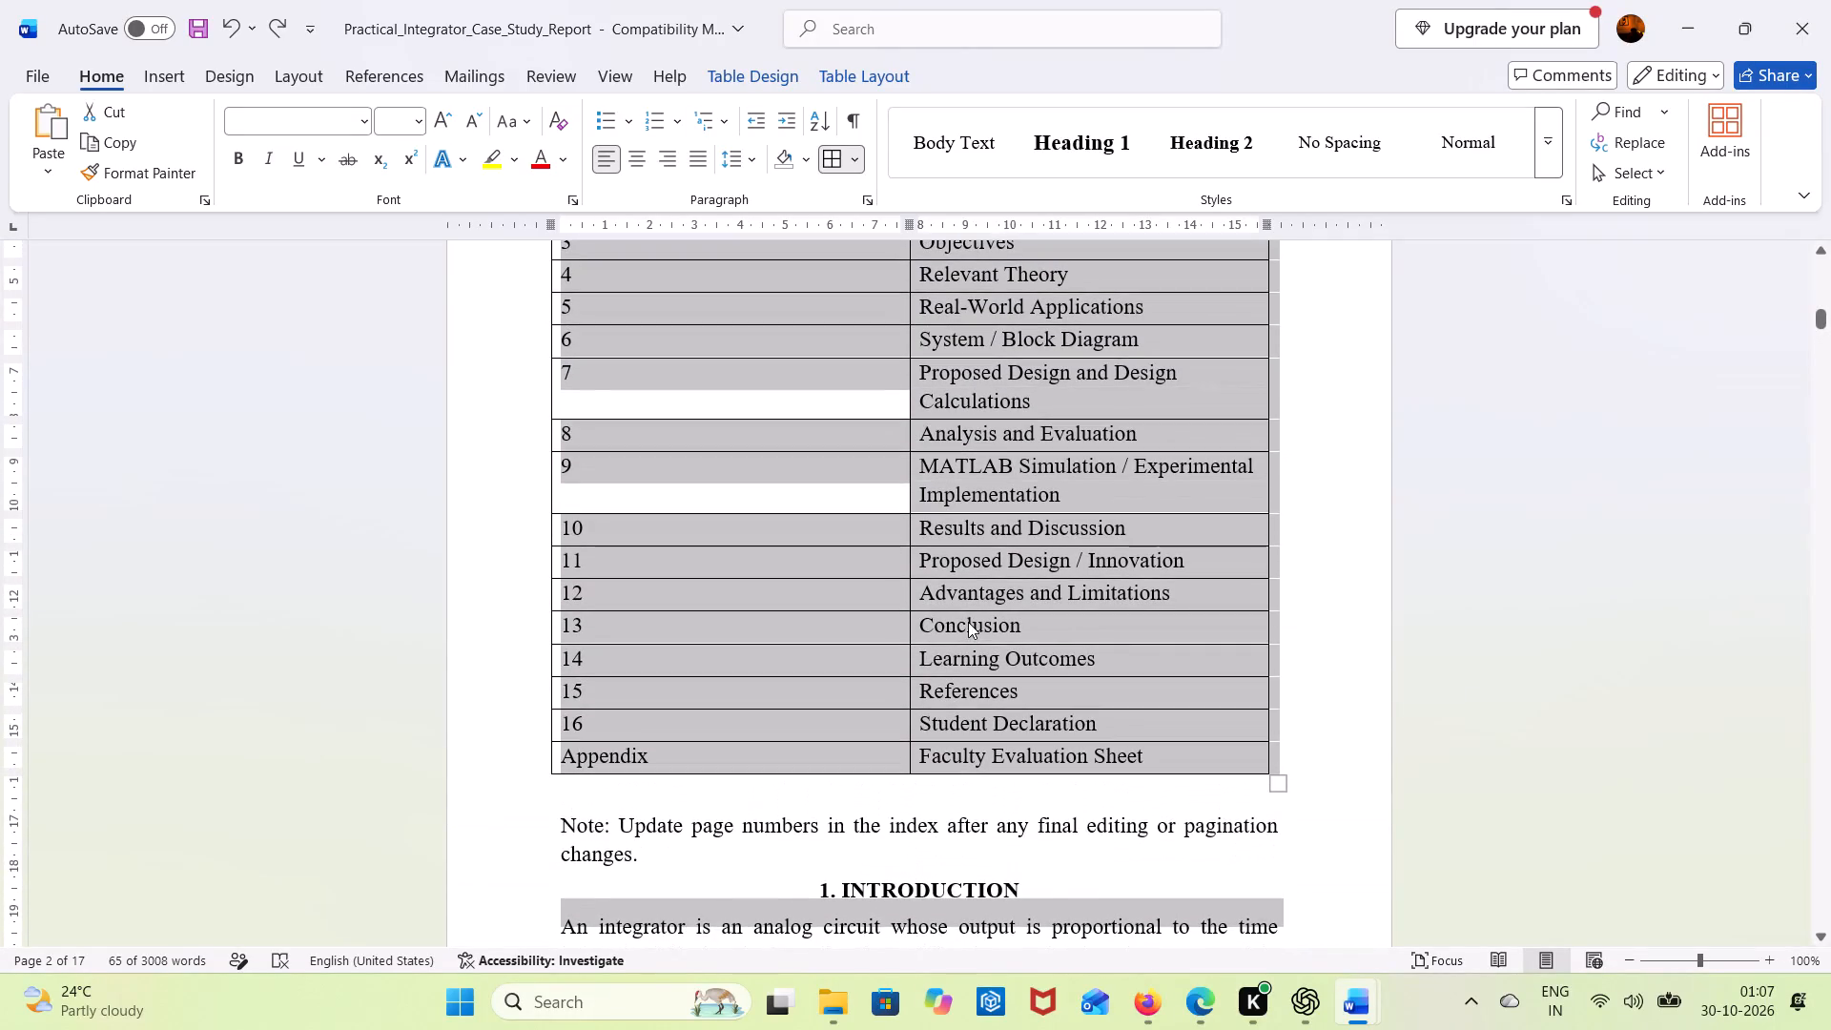
{"action": "scroll", "coordinate": [968, 622], "scroll_direction": "up", "scroll_amount": 1}
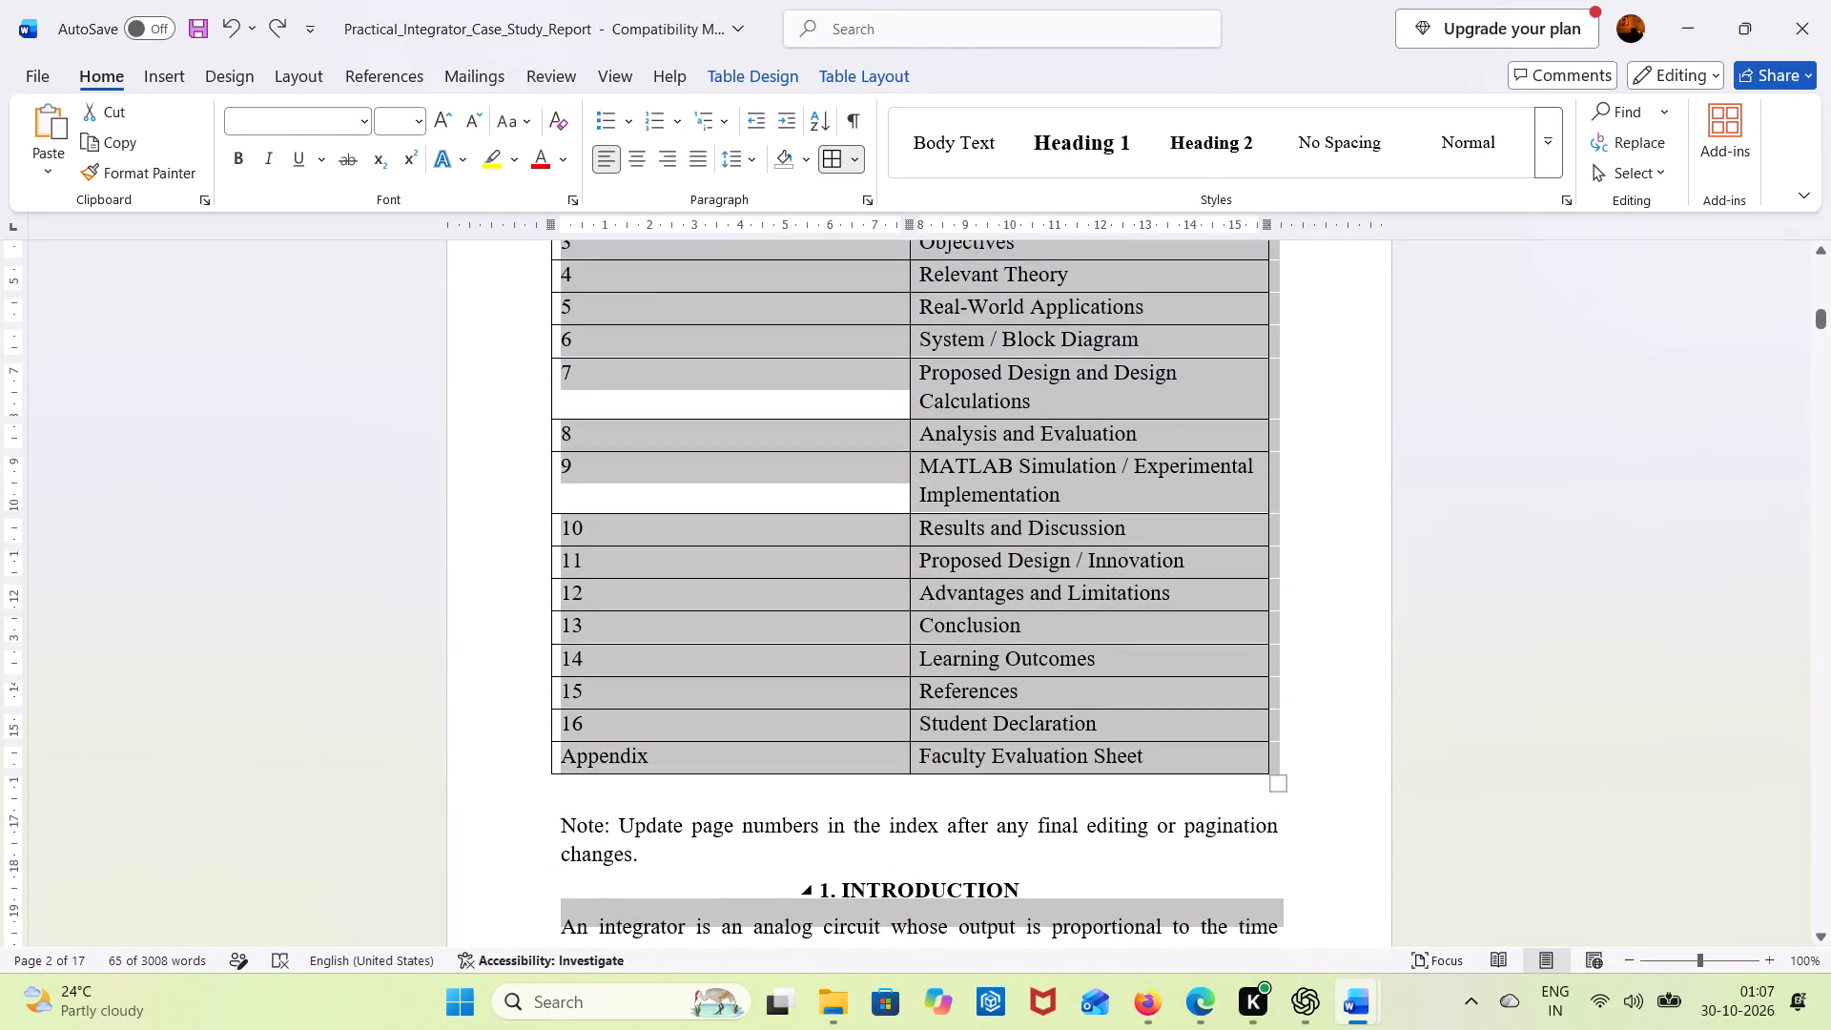
{"action": "left_click", "coordinate": [818, 892]}
{"action": "left_click", "coordinate": [810, 888]}
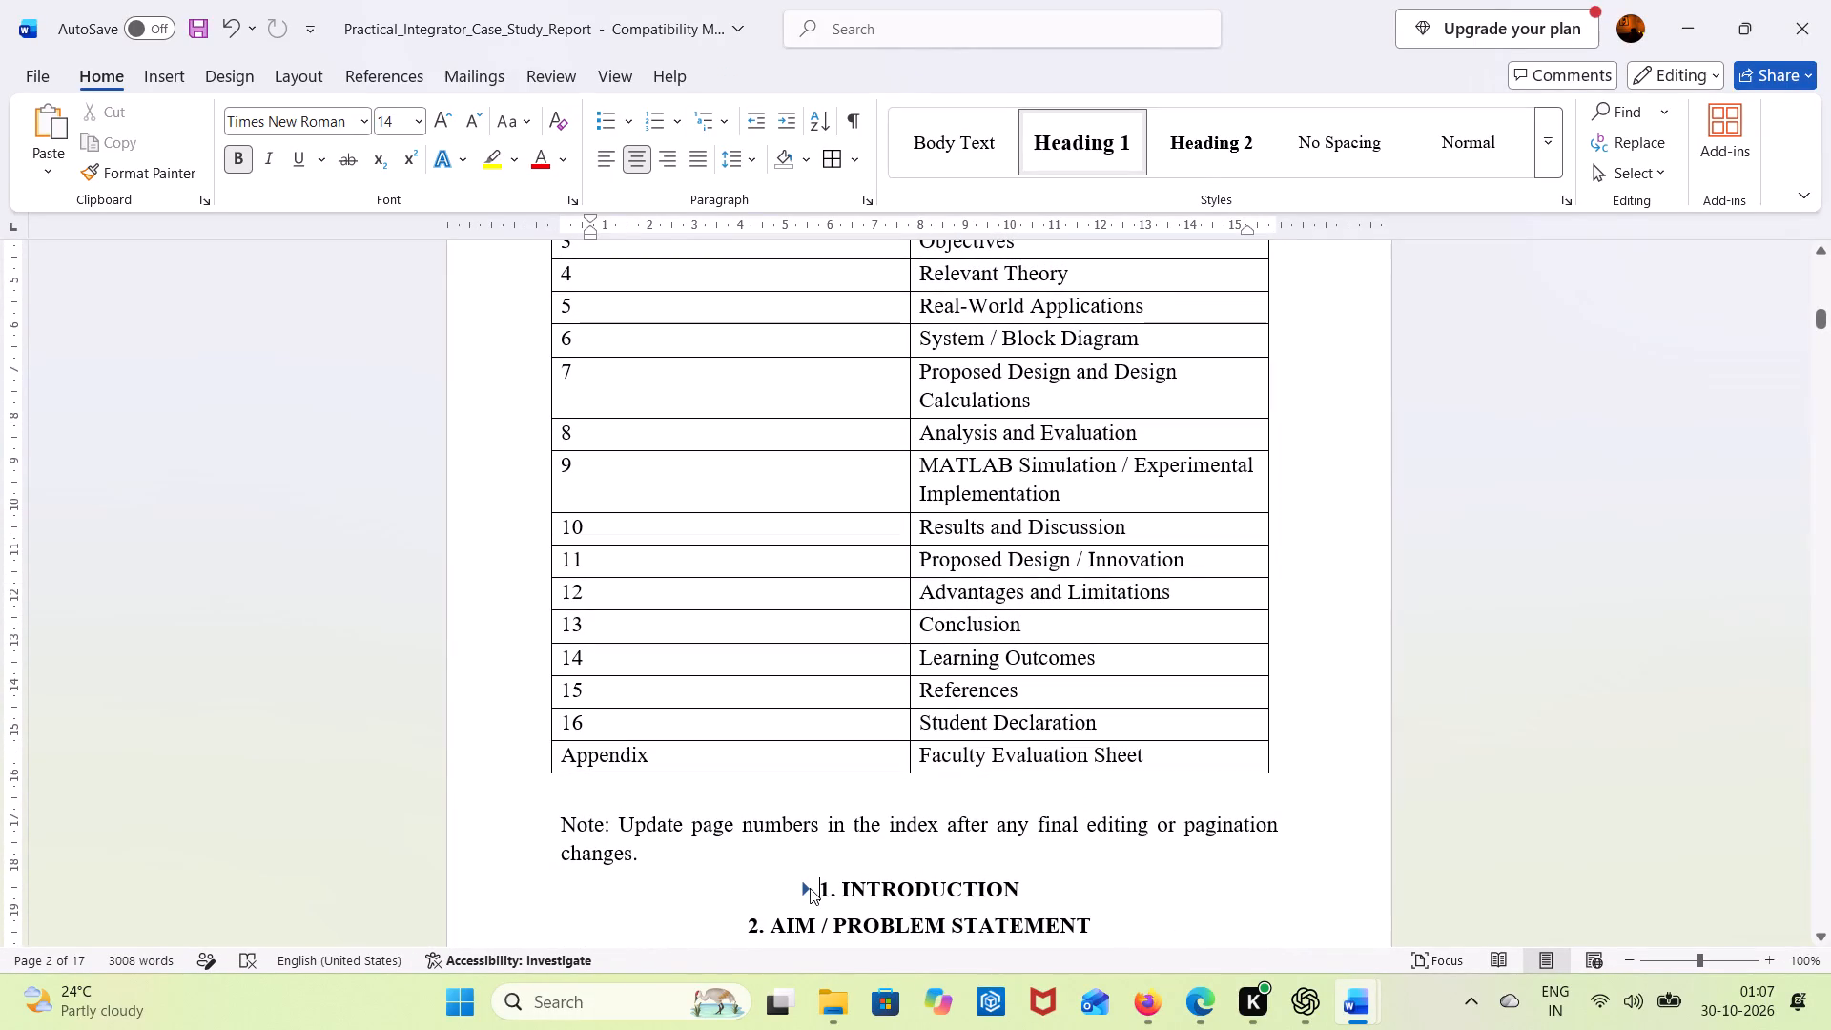
{"action": "key", "text": "Return"}
{"action": "key", "text": "Return"}
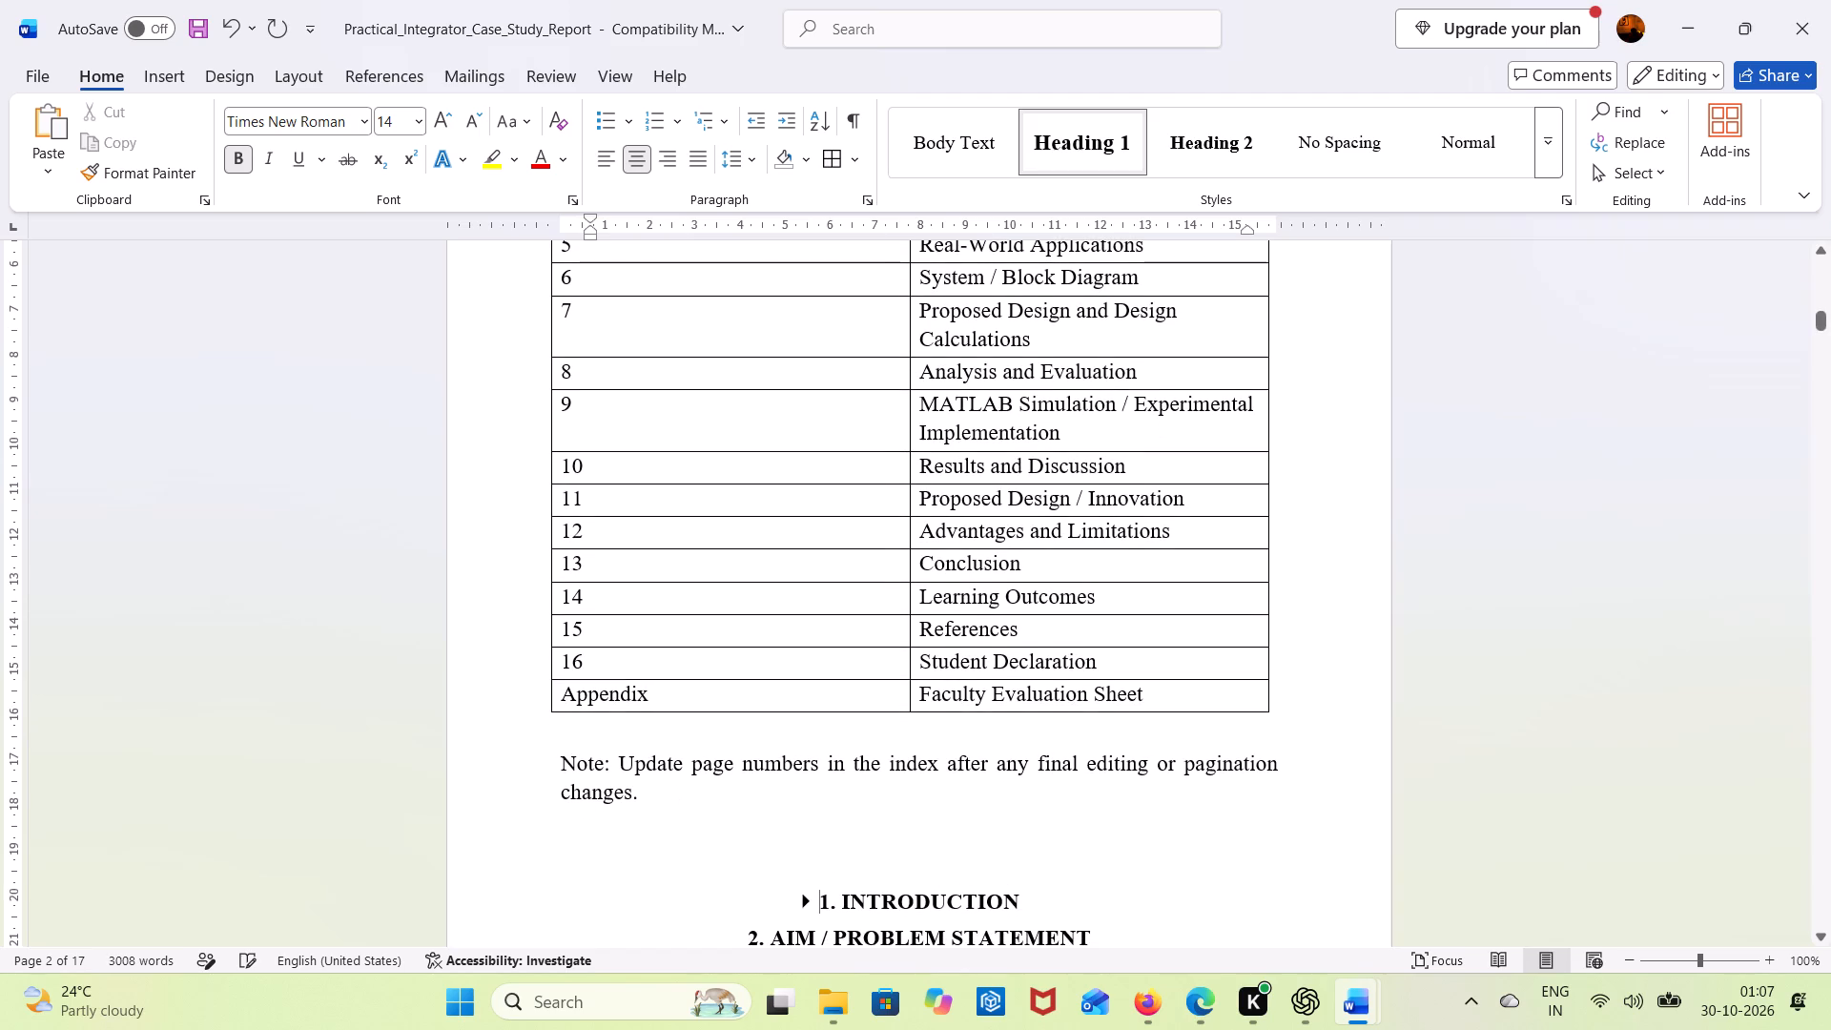
{"action": "key", "text": "Return"}
{"action": "key", "text": "Return"}
{"action": "key", "text": "Return"}
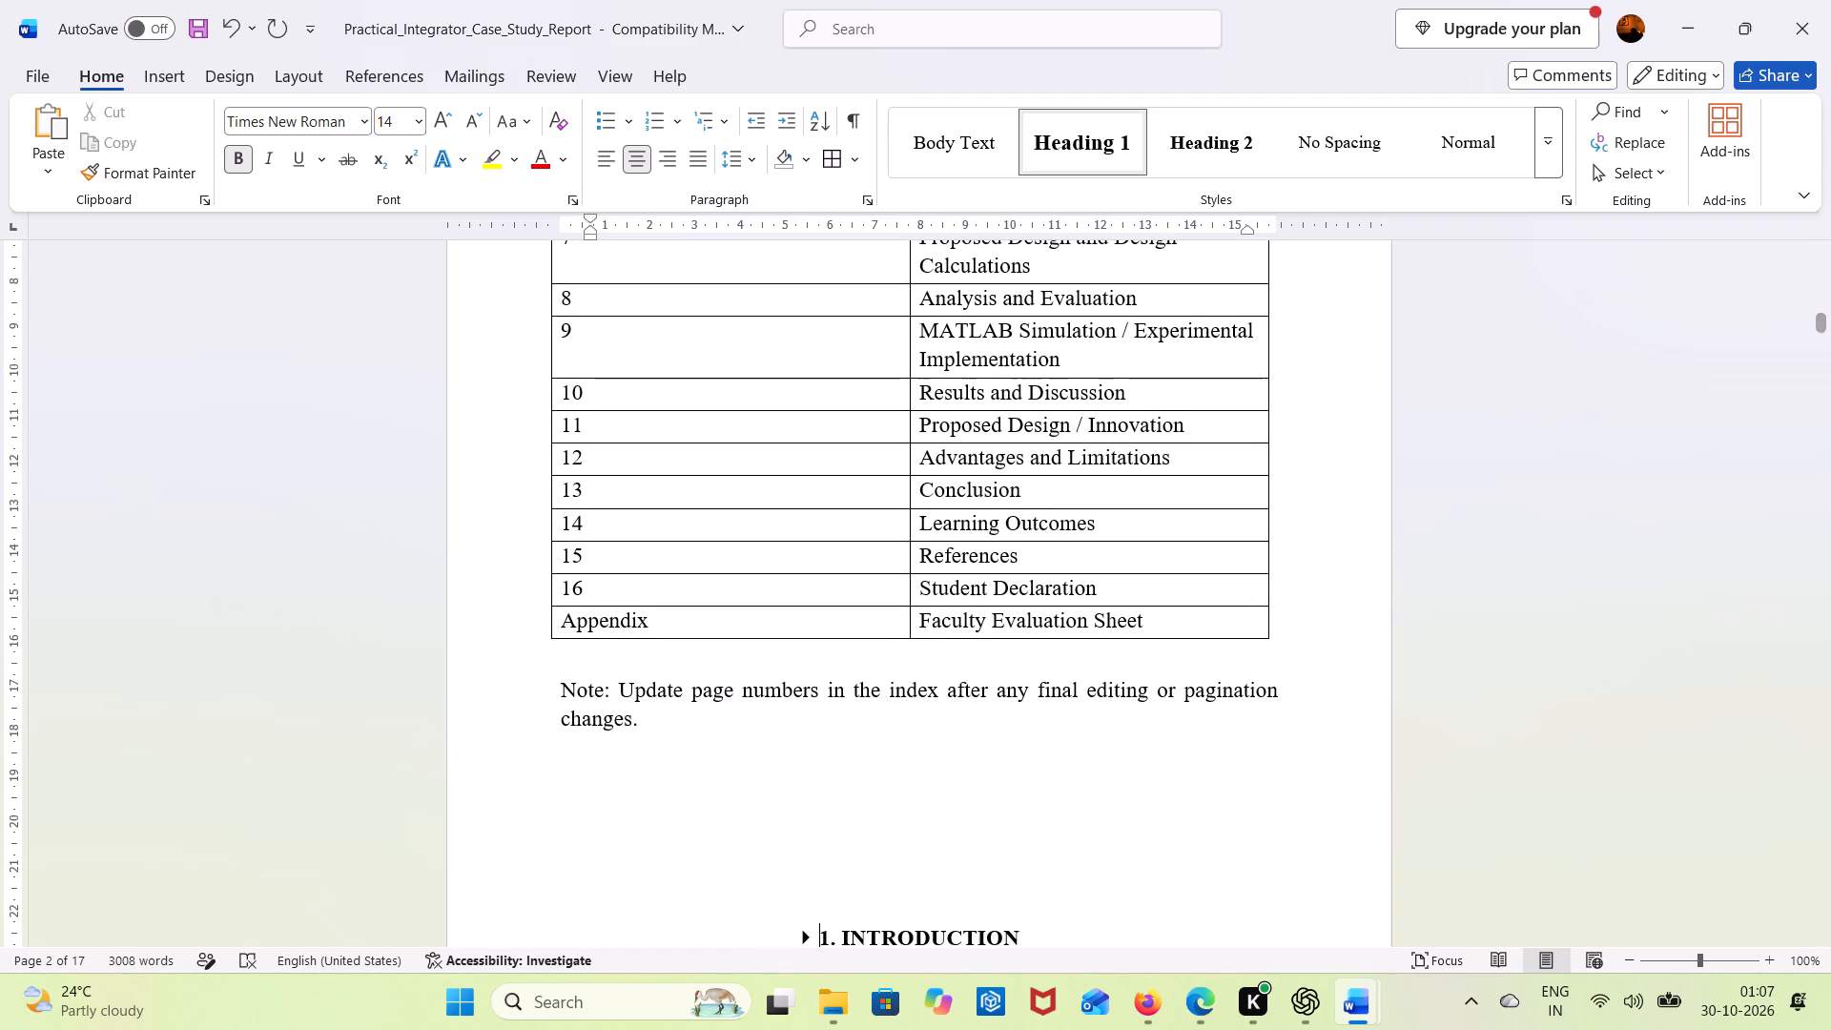
{"action": "key", "text": "Return"}
{"action": "scroll", "coordinate": [810, 888], "scroll_direction": "down", "scroll_amount": 1}
{"action": "scroll", "coordinate": [810, 888], "scroll_direction": "up", "scroll_amount": 1, "text": "ctrl"}
{"action": "scroll", "coordinate": [810, 888], "scroll_direction": "down", "scroll_amount": 2, "text": "ctrl"}
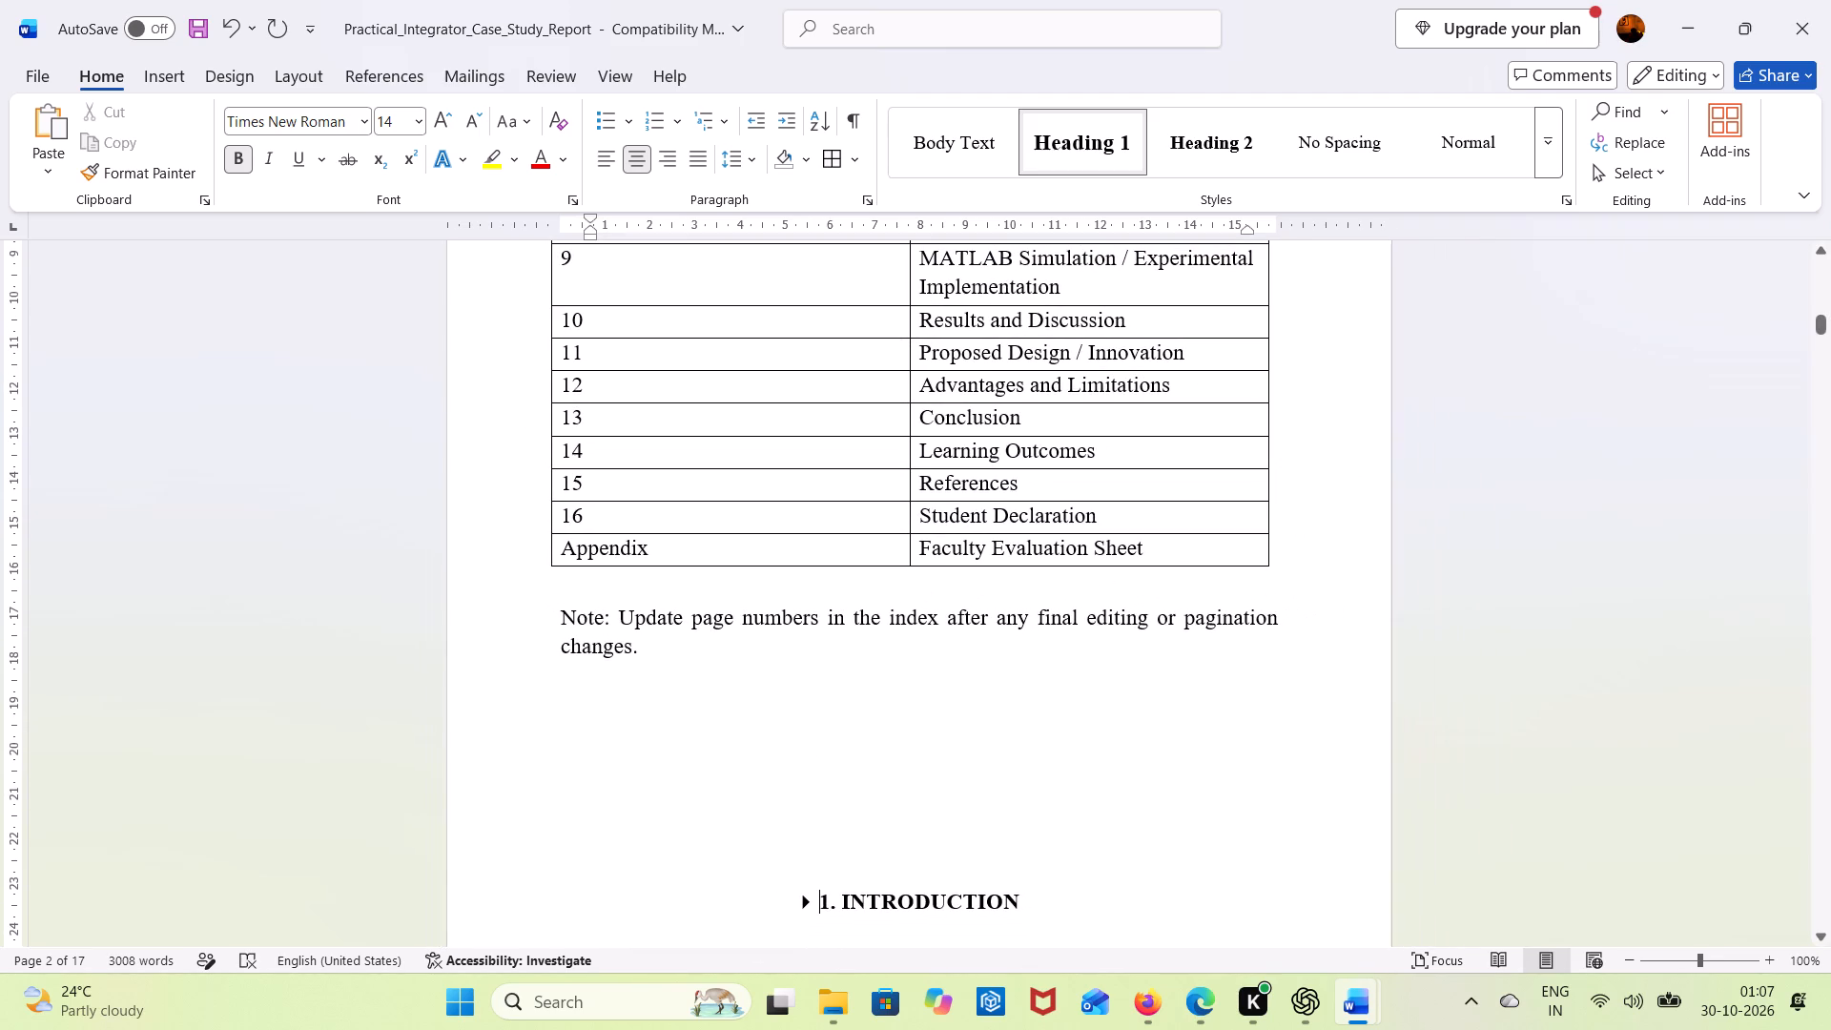
{"action": "scroll", "coordinate": [830, 855], "scroll_direction": "down", "scroll_amount": 2}
{"action": "key", "text": "Return"}
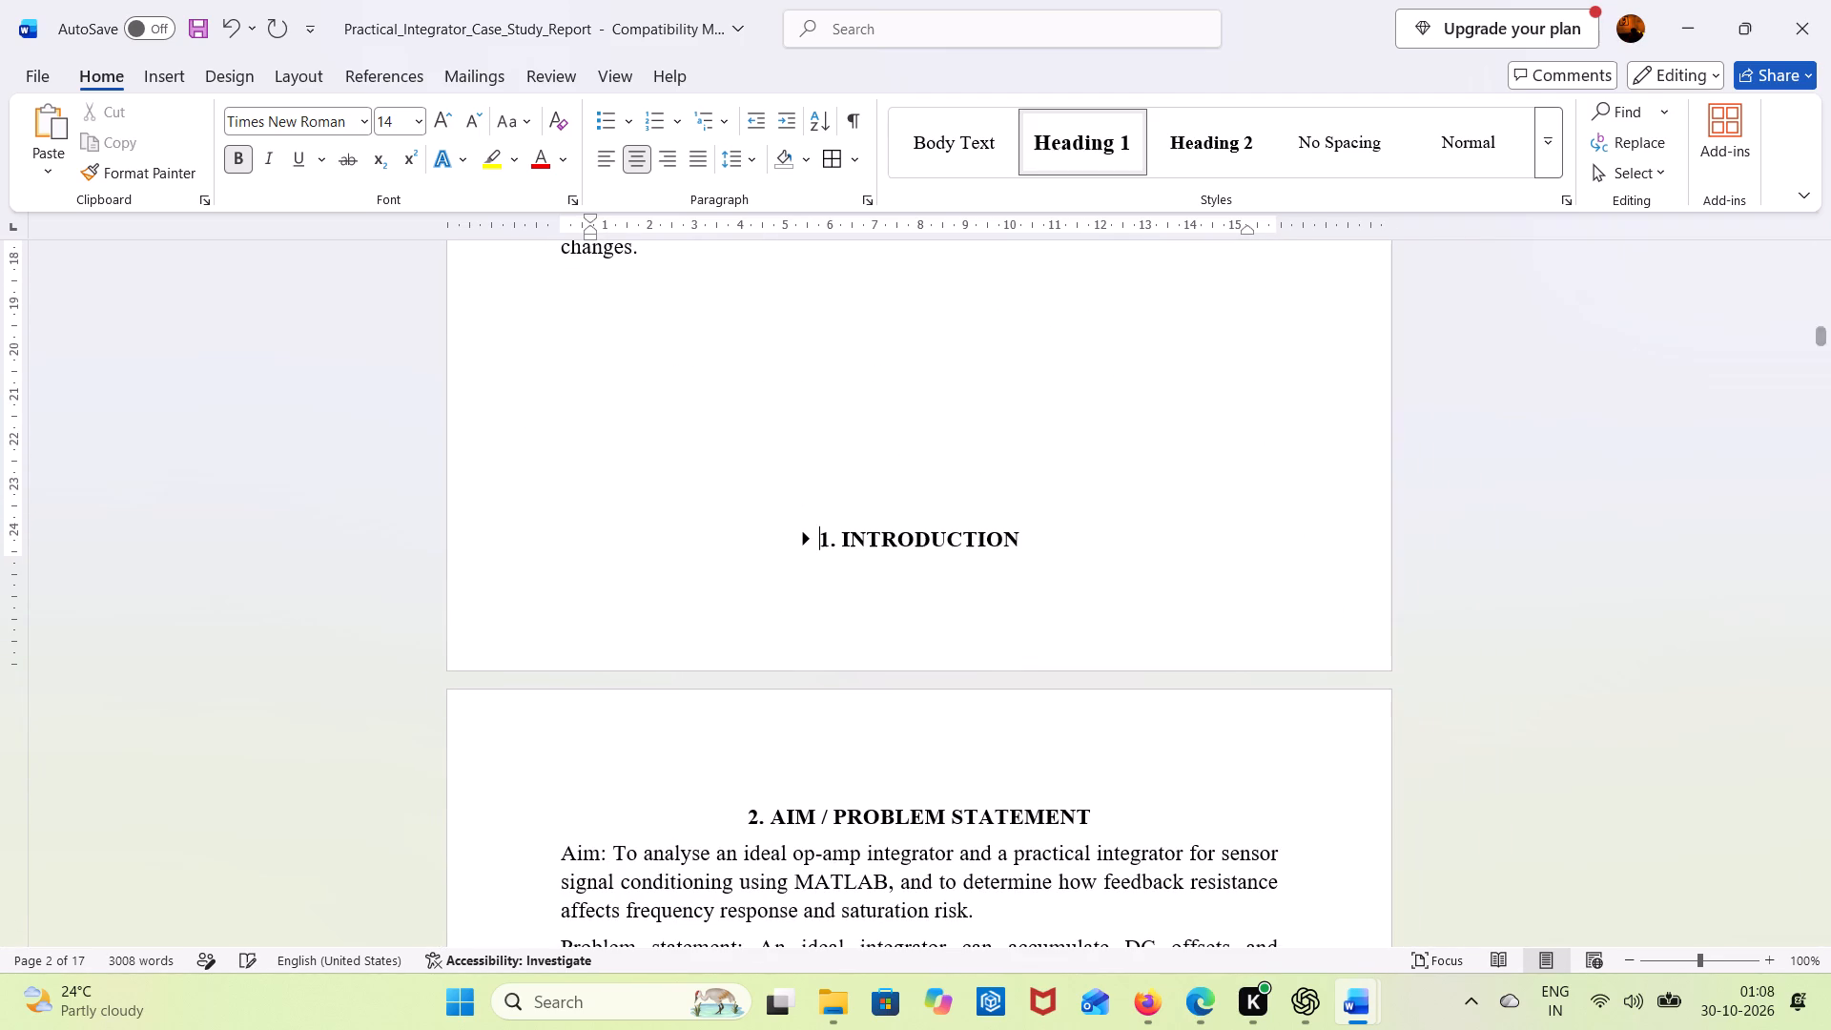
{"action": "key", "text": "Return"}
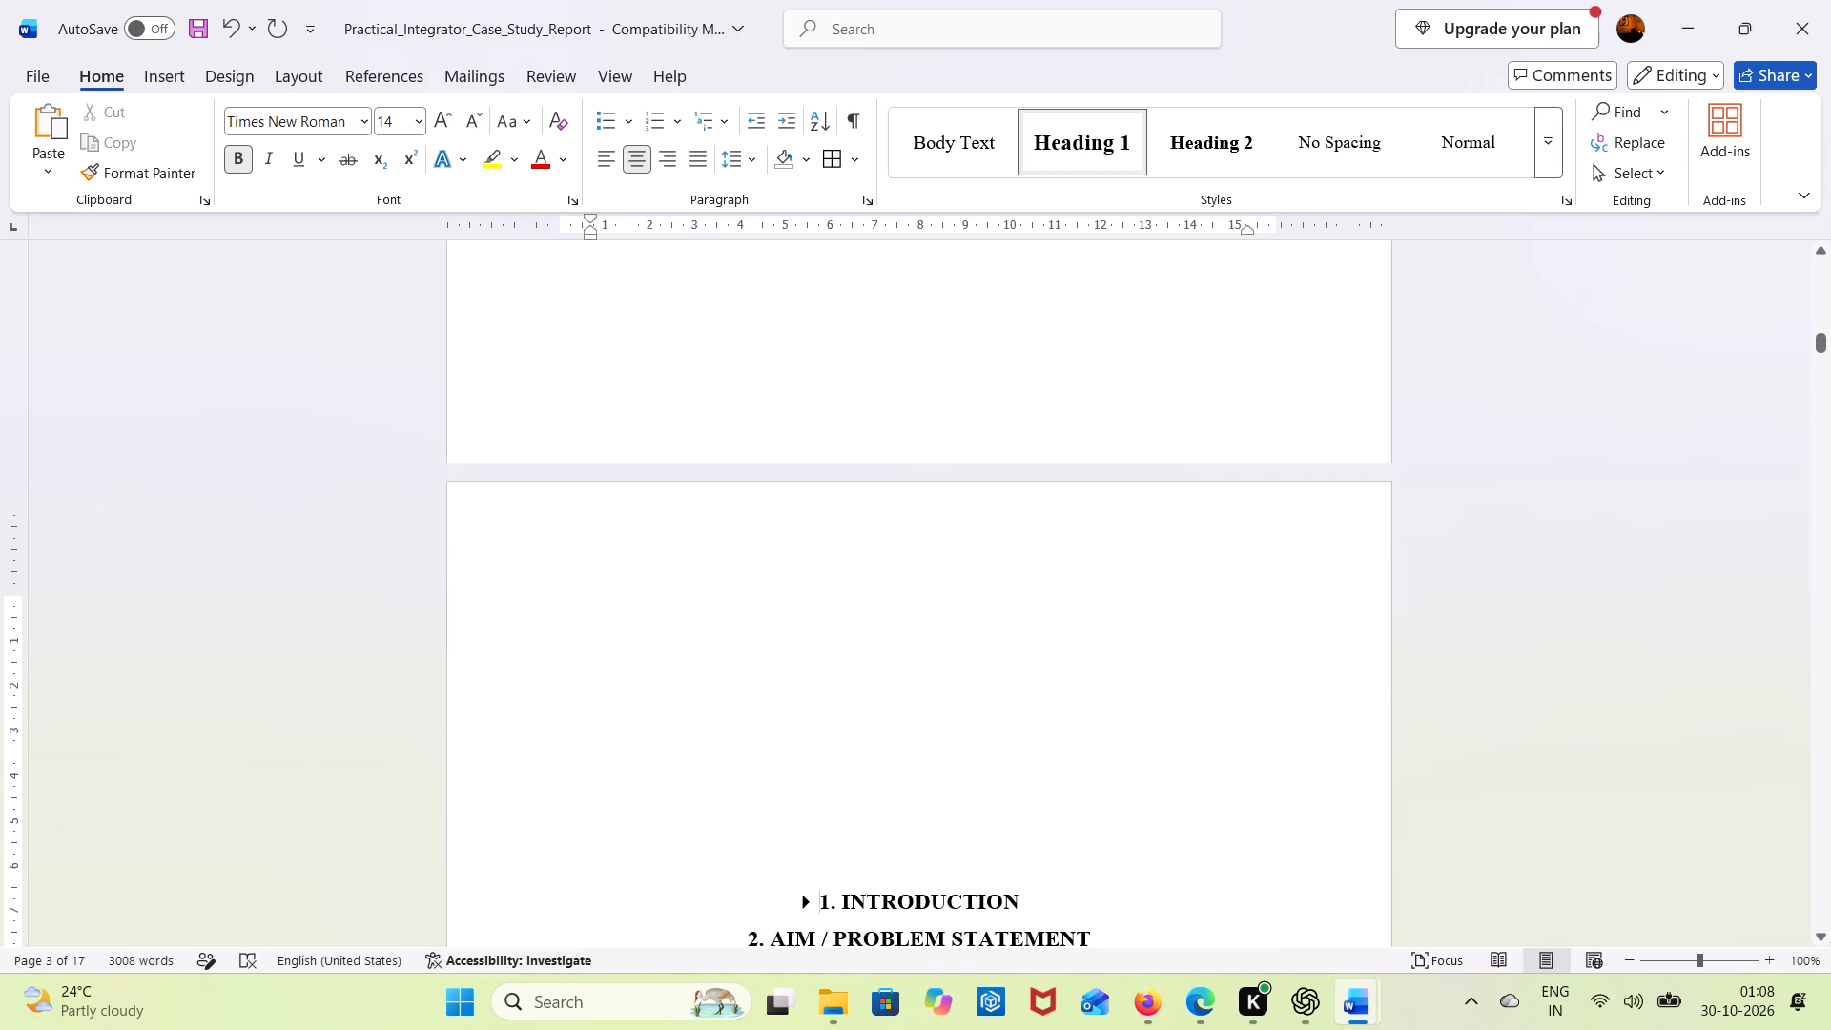
{"action": "left_click", "coordinate": [808, 907]}
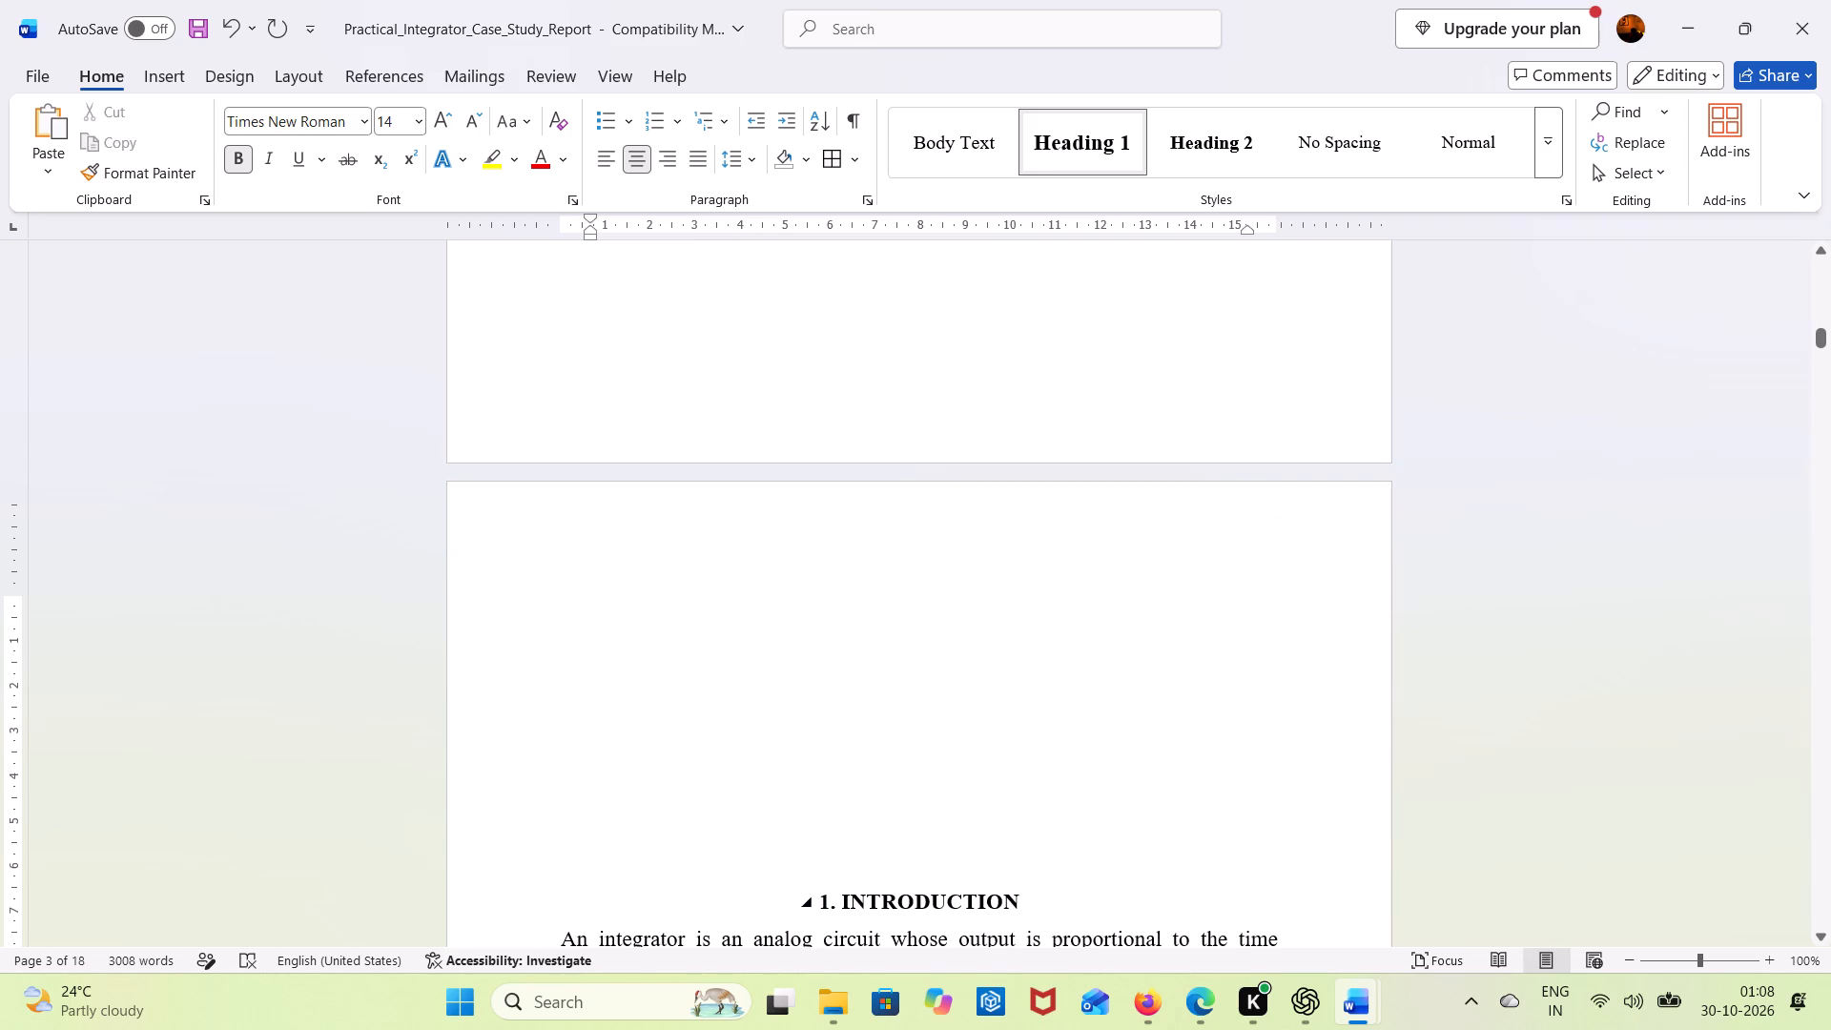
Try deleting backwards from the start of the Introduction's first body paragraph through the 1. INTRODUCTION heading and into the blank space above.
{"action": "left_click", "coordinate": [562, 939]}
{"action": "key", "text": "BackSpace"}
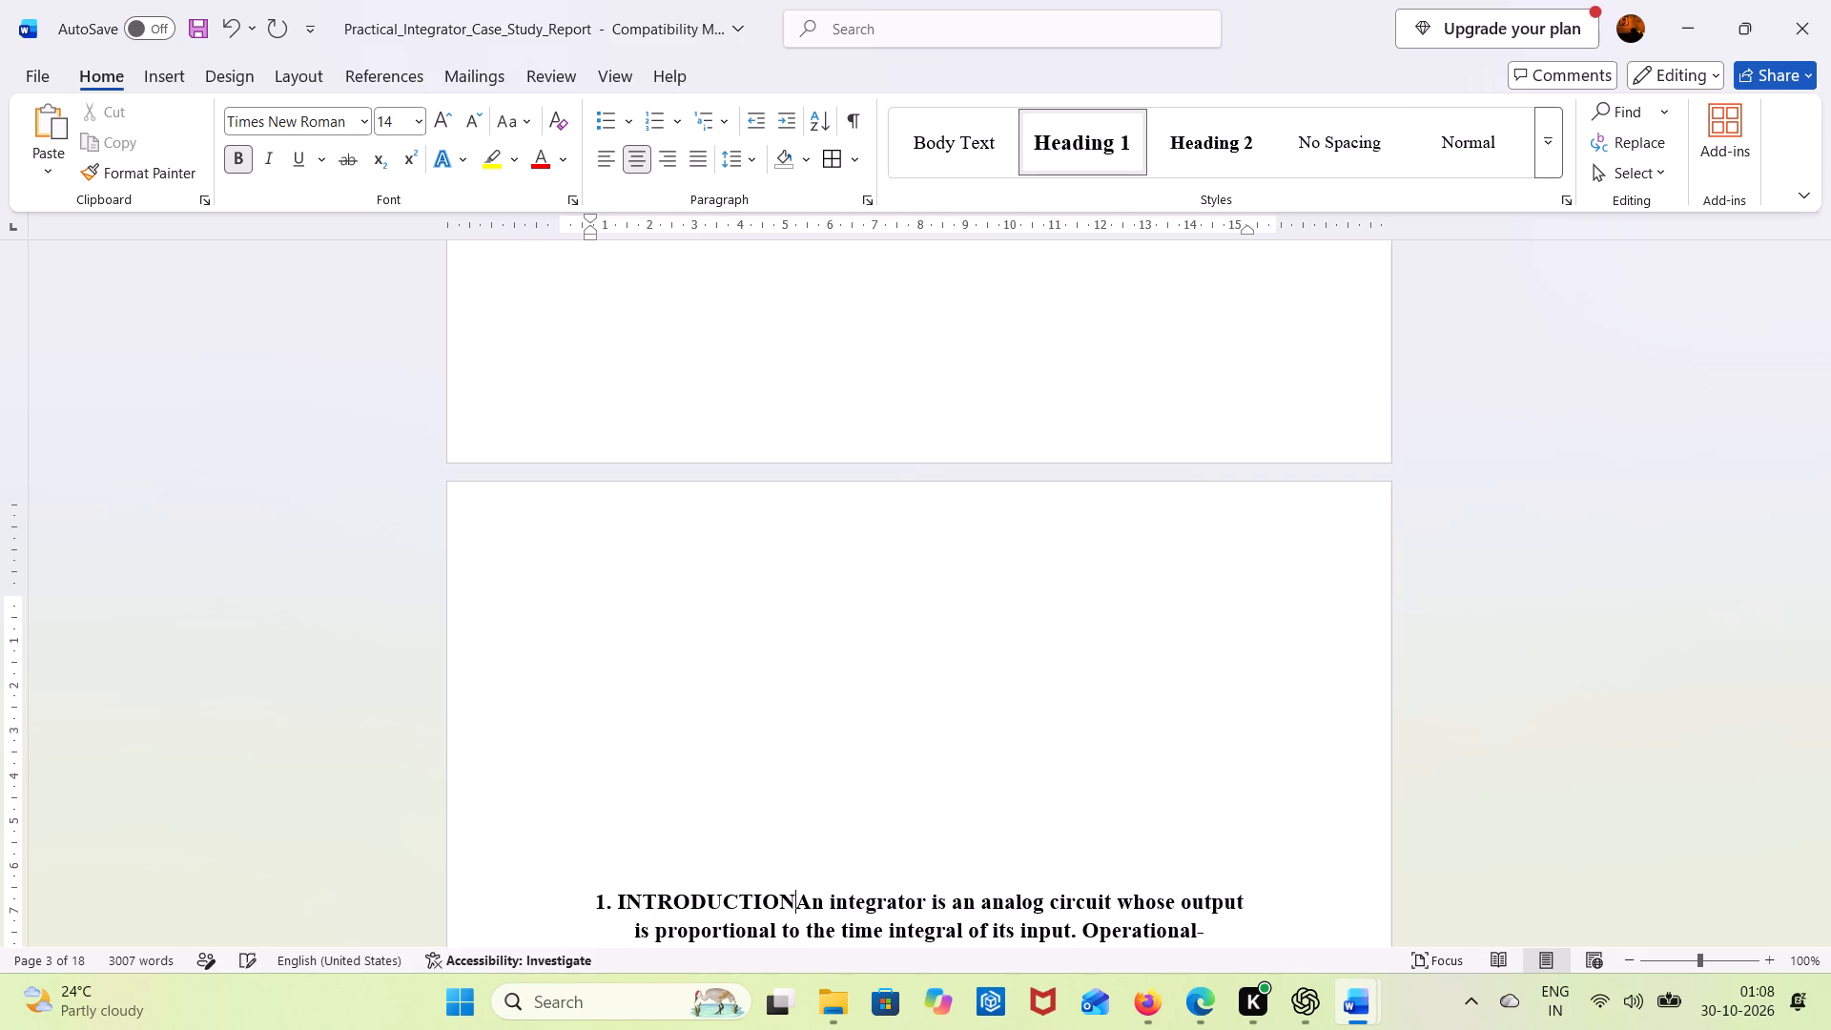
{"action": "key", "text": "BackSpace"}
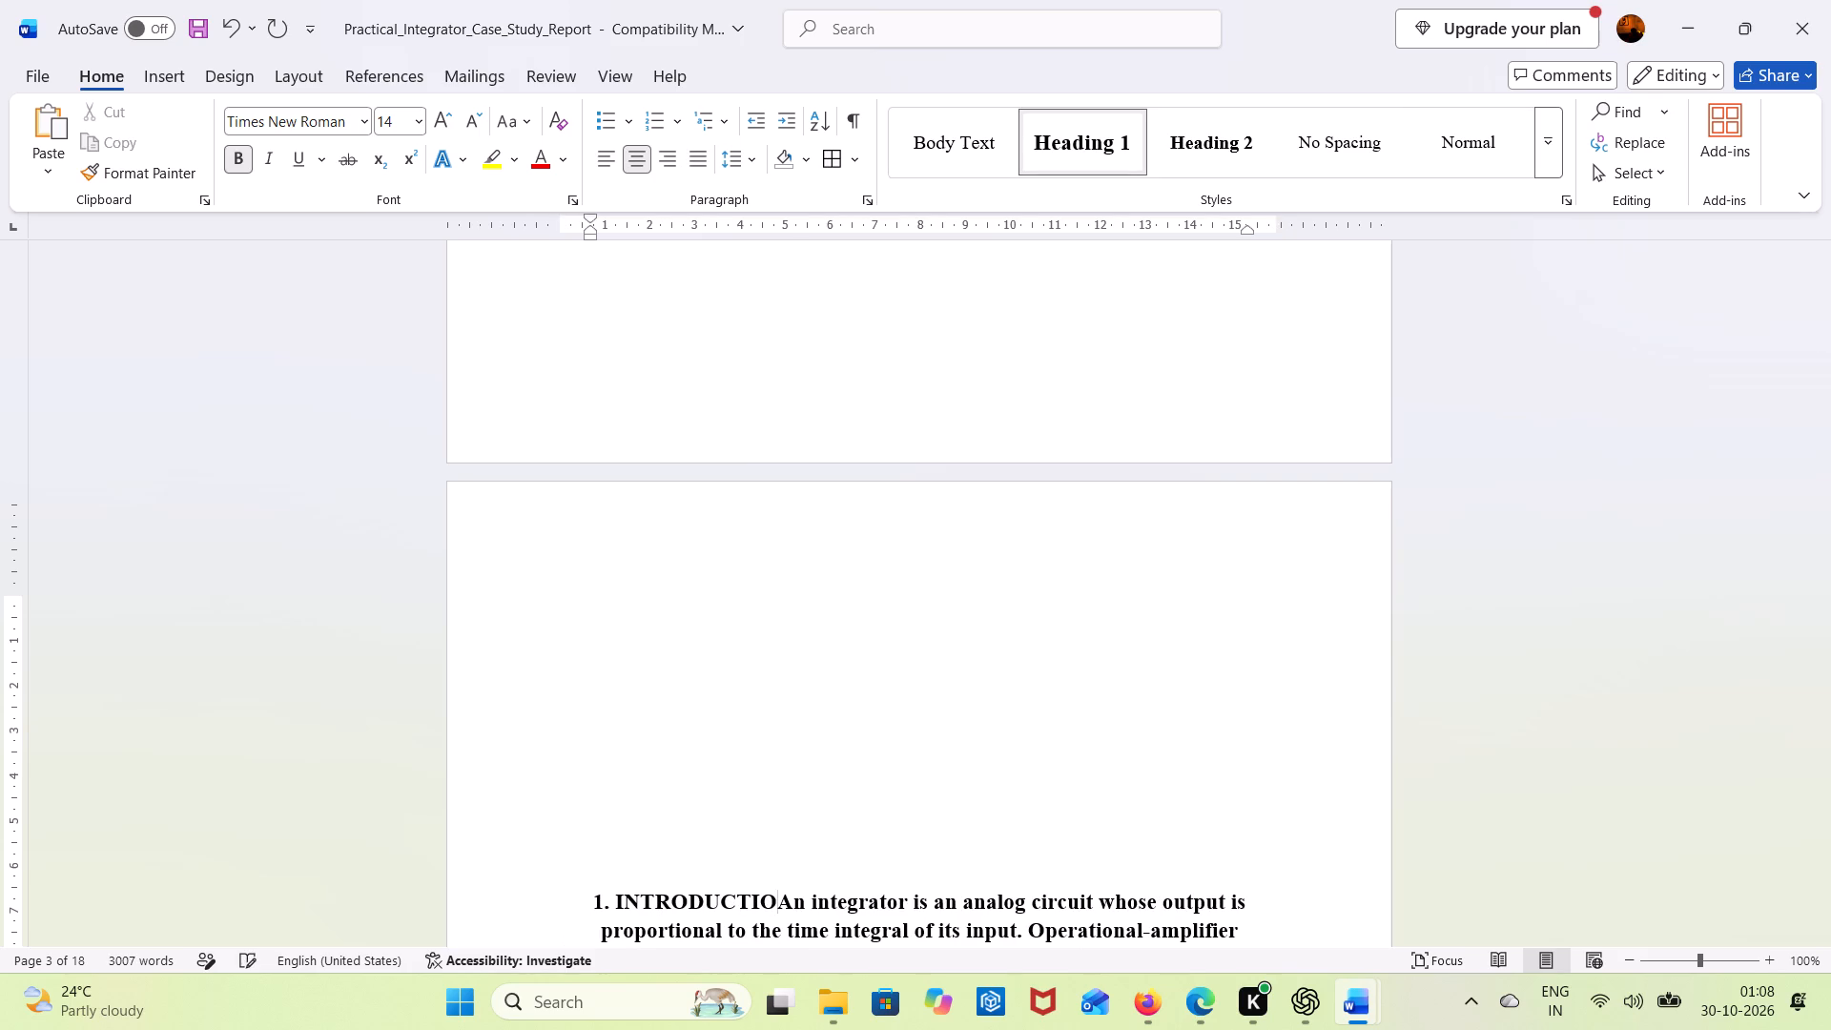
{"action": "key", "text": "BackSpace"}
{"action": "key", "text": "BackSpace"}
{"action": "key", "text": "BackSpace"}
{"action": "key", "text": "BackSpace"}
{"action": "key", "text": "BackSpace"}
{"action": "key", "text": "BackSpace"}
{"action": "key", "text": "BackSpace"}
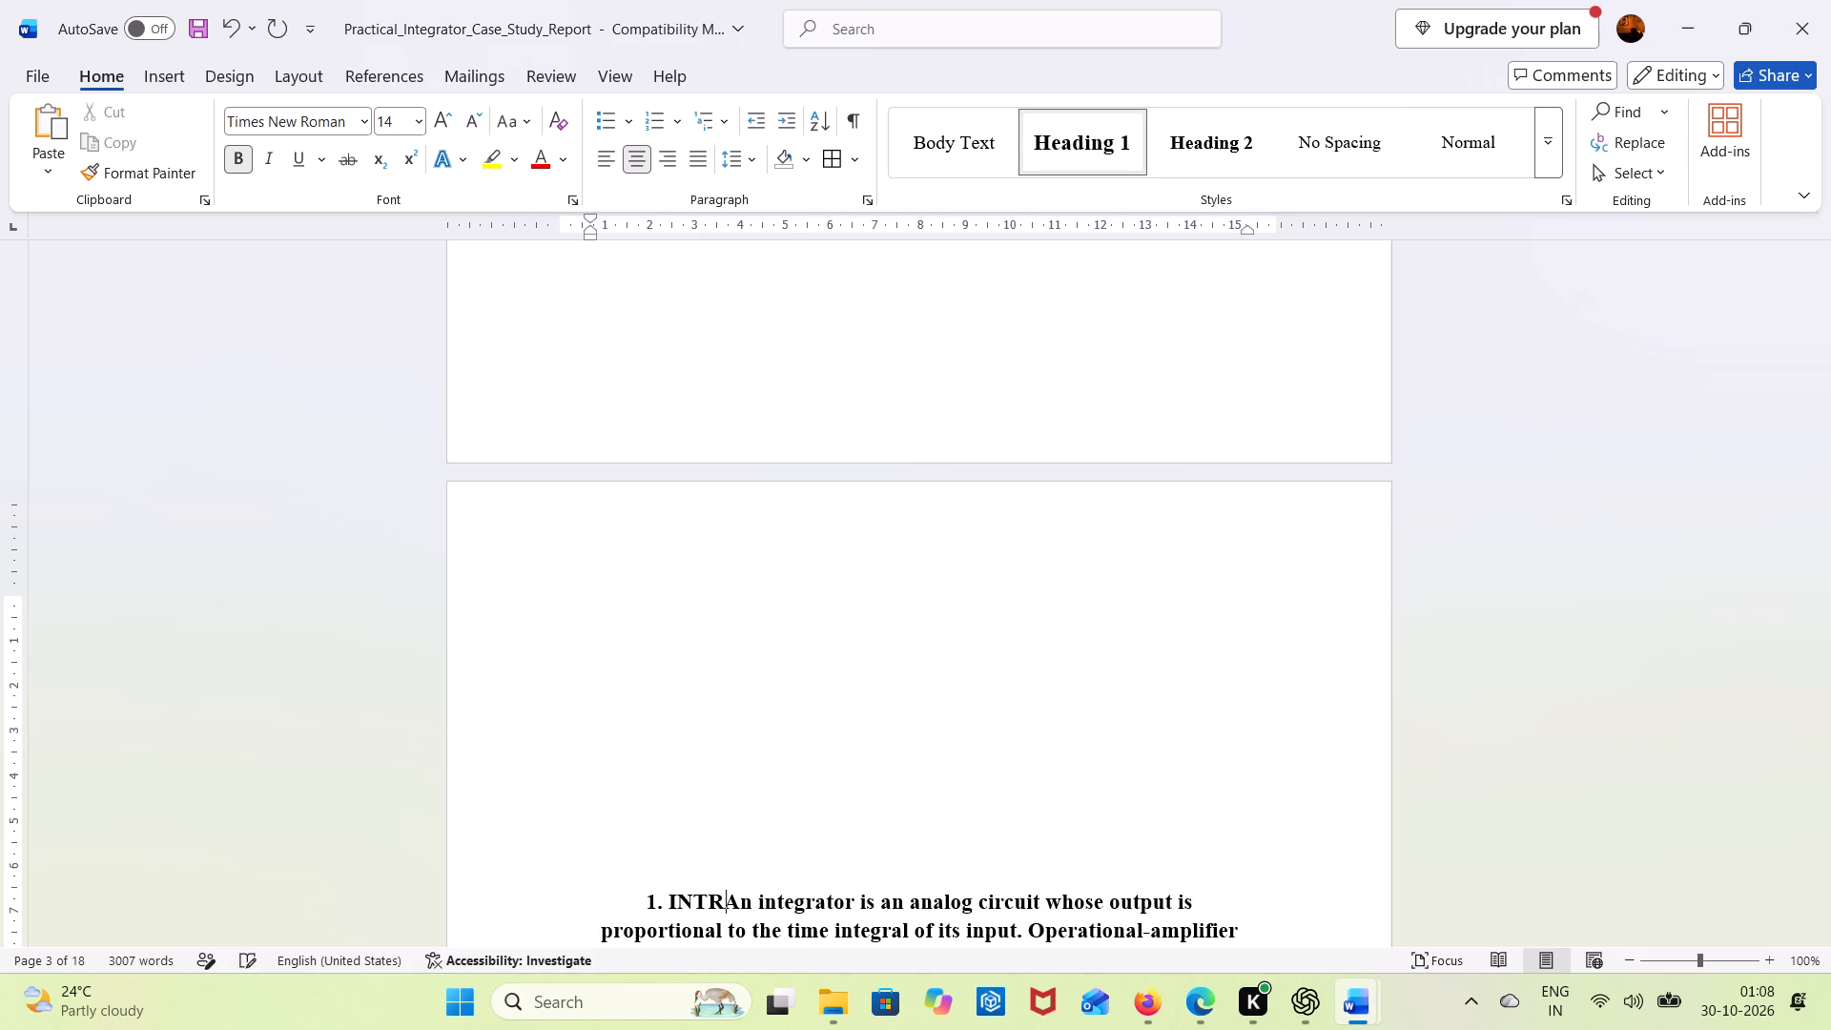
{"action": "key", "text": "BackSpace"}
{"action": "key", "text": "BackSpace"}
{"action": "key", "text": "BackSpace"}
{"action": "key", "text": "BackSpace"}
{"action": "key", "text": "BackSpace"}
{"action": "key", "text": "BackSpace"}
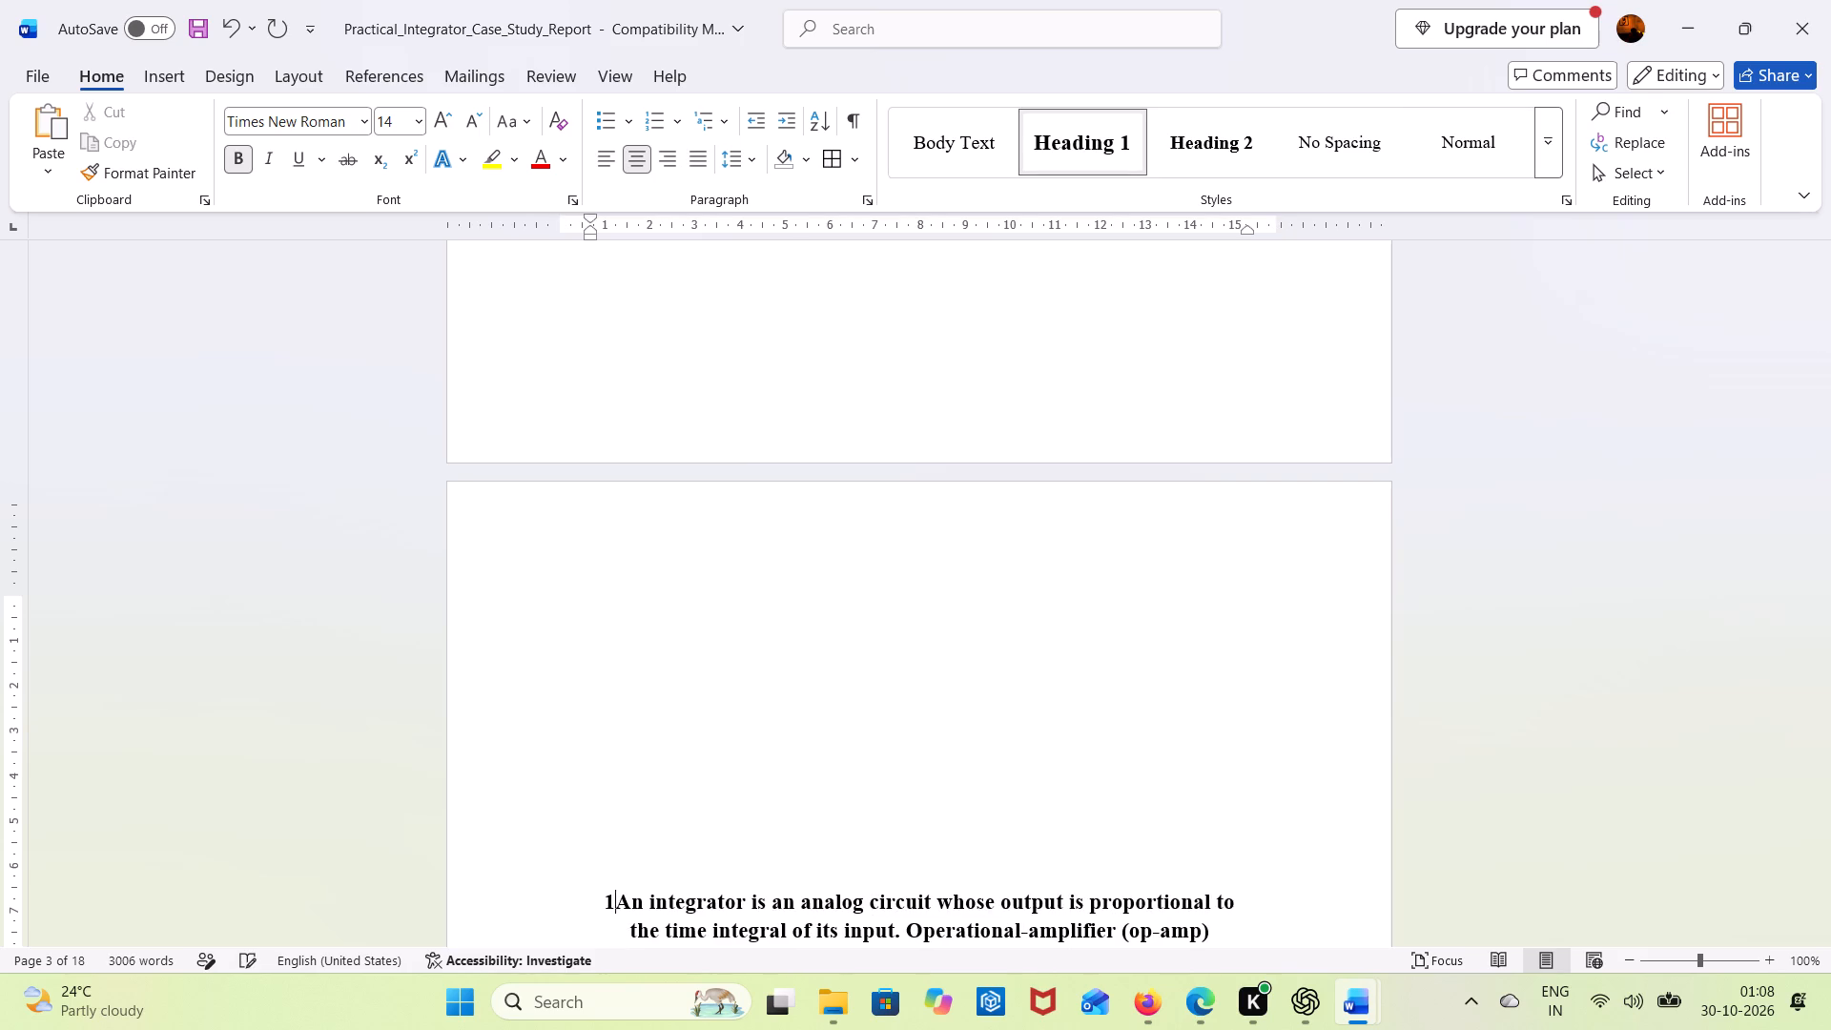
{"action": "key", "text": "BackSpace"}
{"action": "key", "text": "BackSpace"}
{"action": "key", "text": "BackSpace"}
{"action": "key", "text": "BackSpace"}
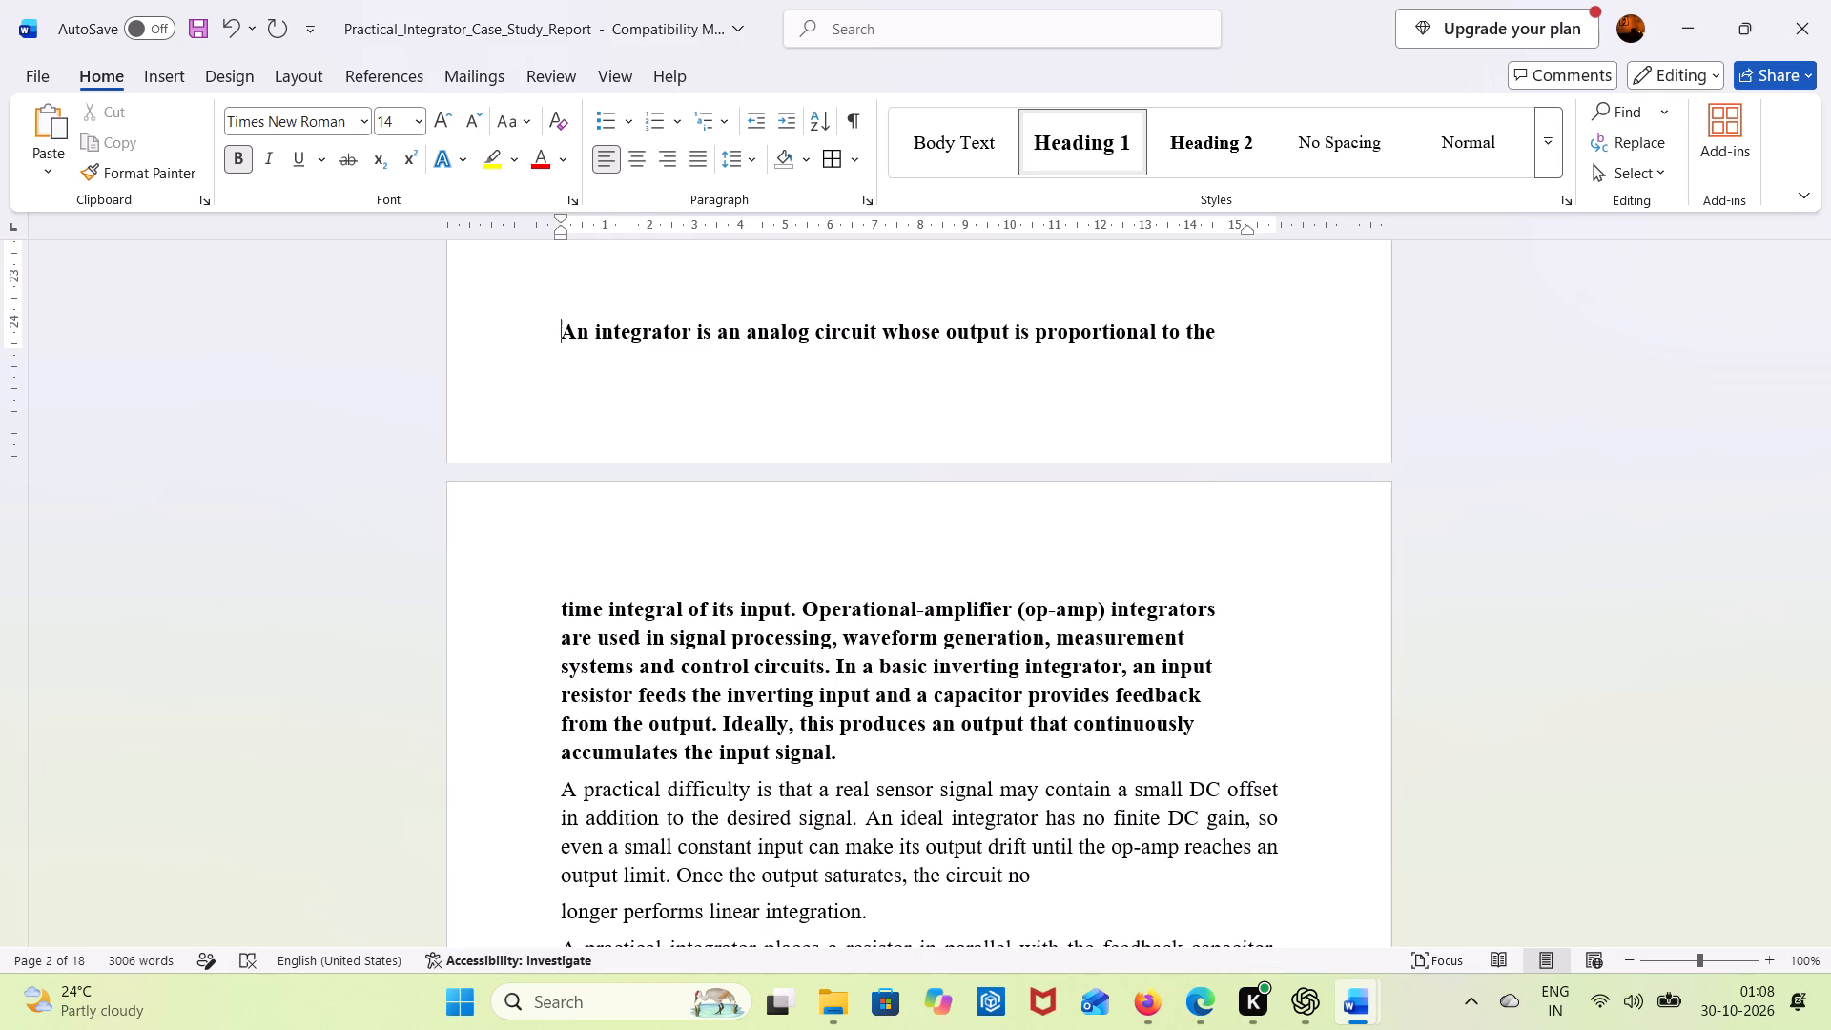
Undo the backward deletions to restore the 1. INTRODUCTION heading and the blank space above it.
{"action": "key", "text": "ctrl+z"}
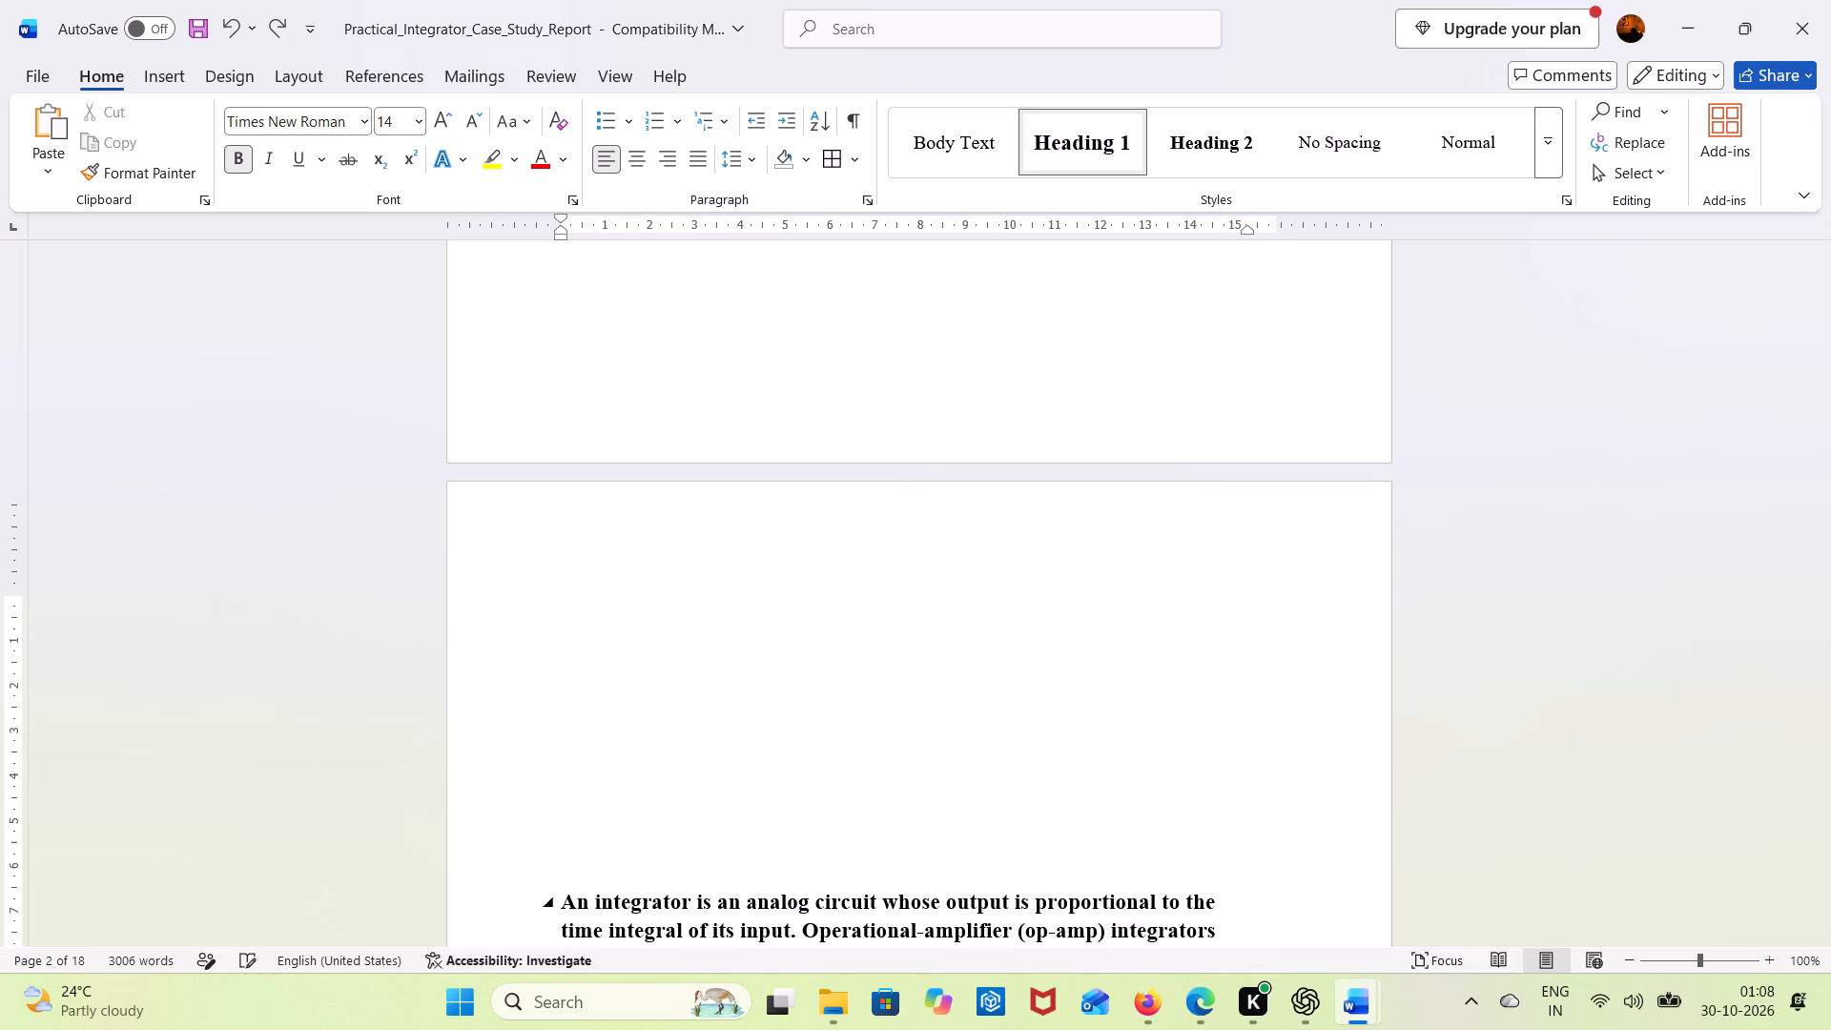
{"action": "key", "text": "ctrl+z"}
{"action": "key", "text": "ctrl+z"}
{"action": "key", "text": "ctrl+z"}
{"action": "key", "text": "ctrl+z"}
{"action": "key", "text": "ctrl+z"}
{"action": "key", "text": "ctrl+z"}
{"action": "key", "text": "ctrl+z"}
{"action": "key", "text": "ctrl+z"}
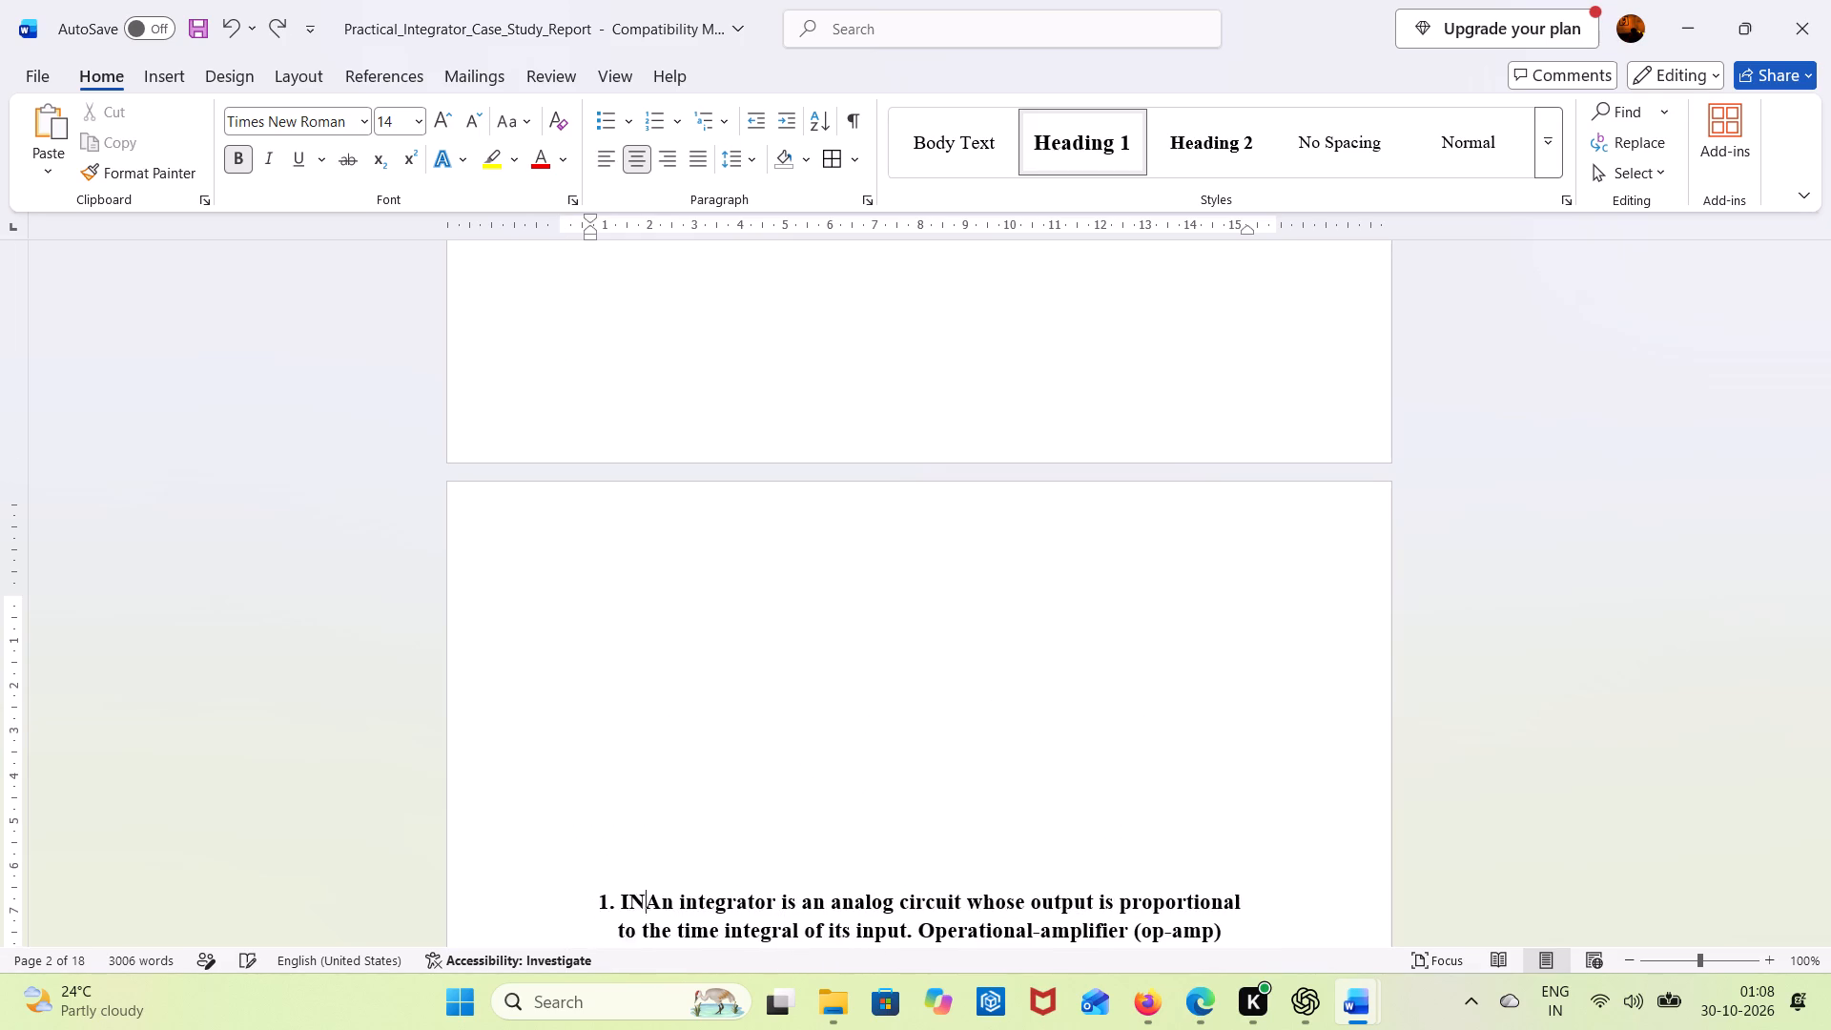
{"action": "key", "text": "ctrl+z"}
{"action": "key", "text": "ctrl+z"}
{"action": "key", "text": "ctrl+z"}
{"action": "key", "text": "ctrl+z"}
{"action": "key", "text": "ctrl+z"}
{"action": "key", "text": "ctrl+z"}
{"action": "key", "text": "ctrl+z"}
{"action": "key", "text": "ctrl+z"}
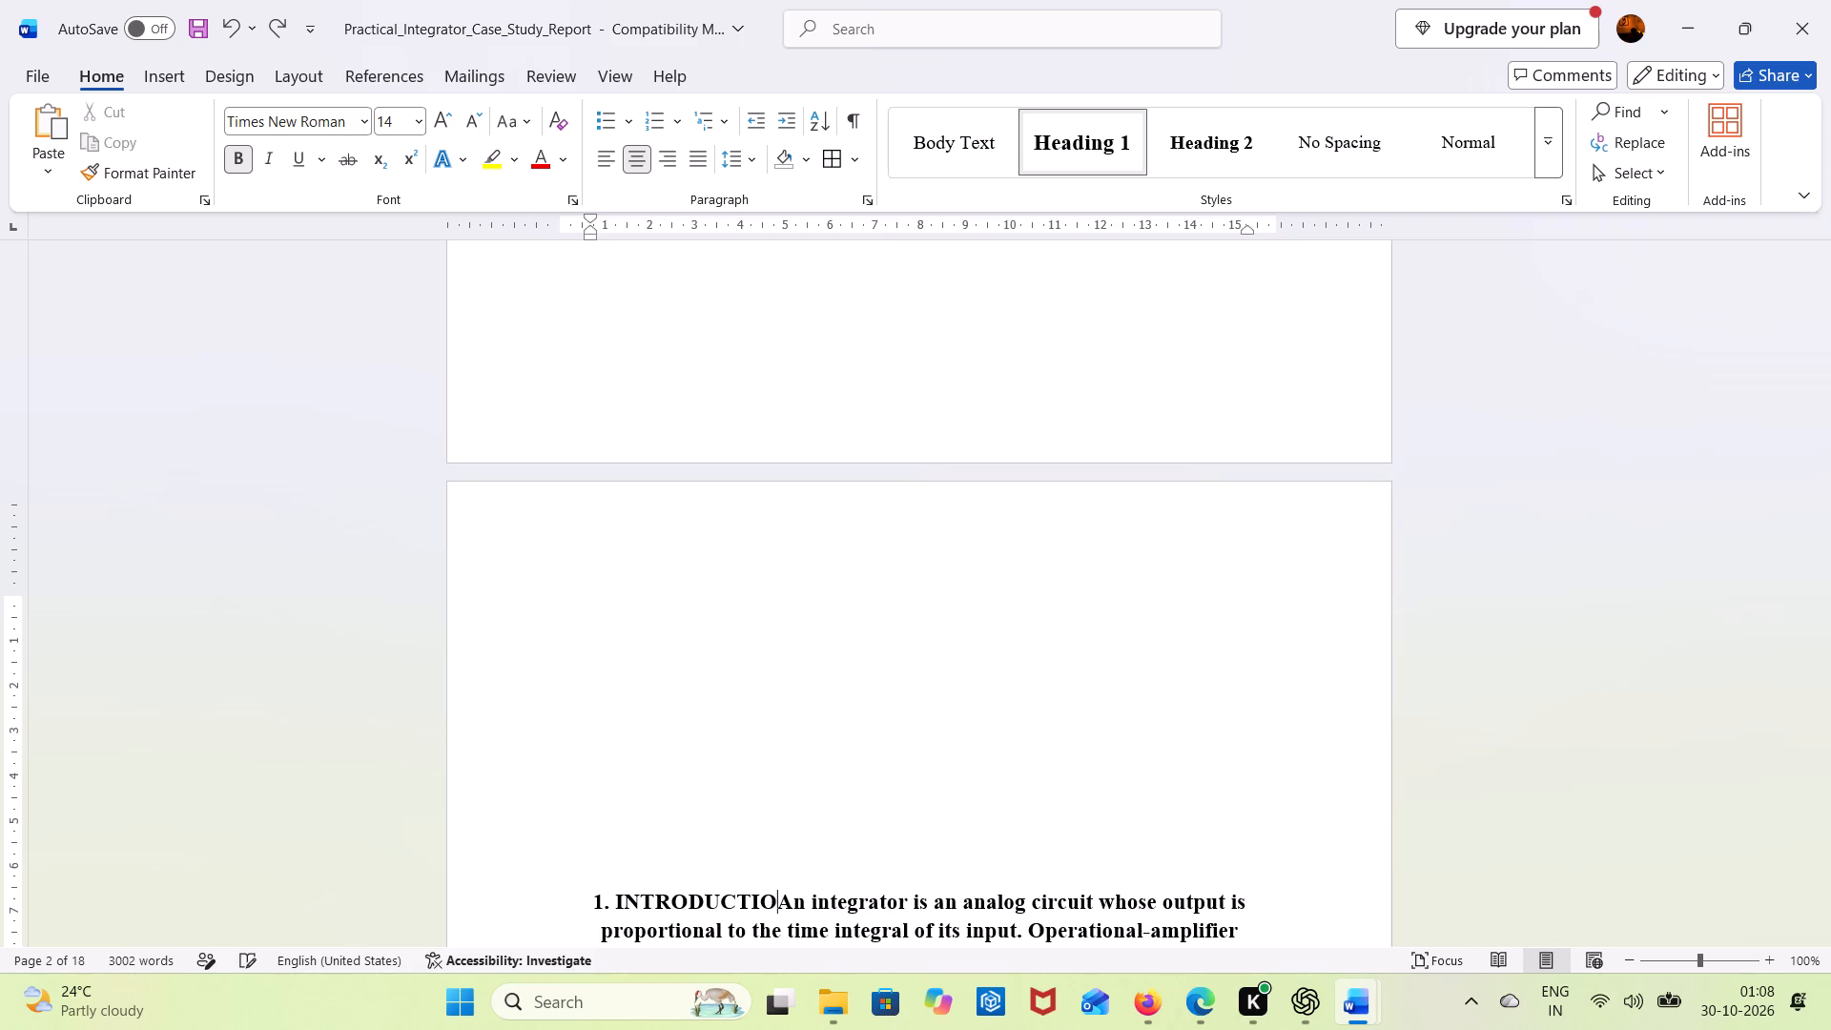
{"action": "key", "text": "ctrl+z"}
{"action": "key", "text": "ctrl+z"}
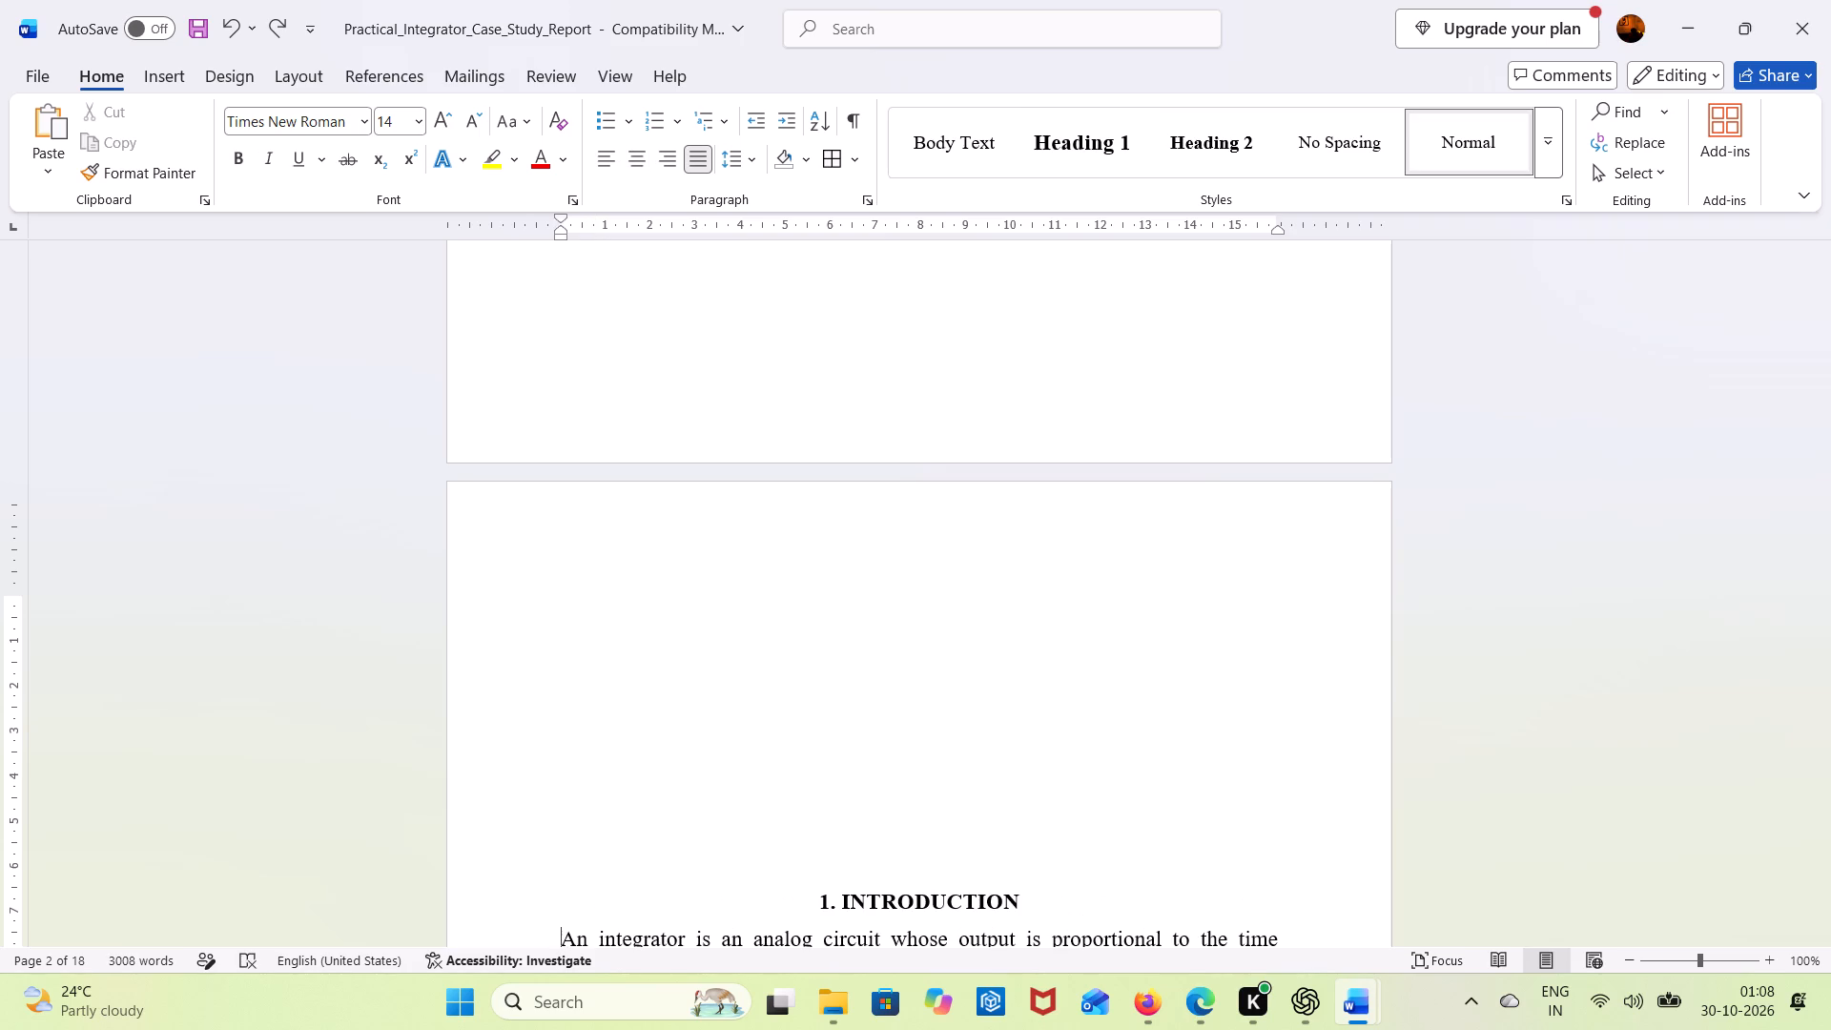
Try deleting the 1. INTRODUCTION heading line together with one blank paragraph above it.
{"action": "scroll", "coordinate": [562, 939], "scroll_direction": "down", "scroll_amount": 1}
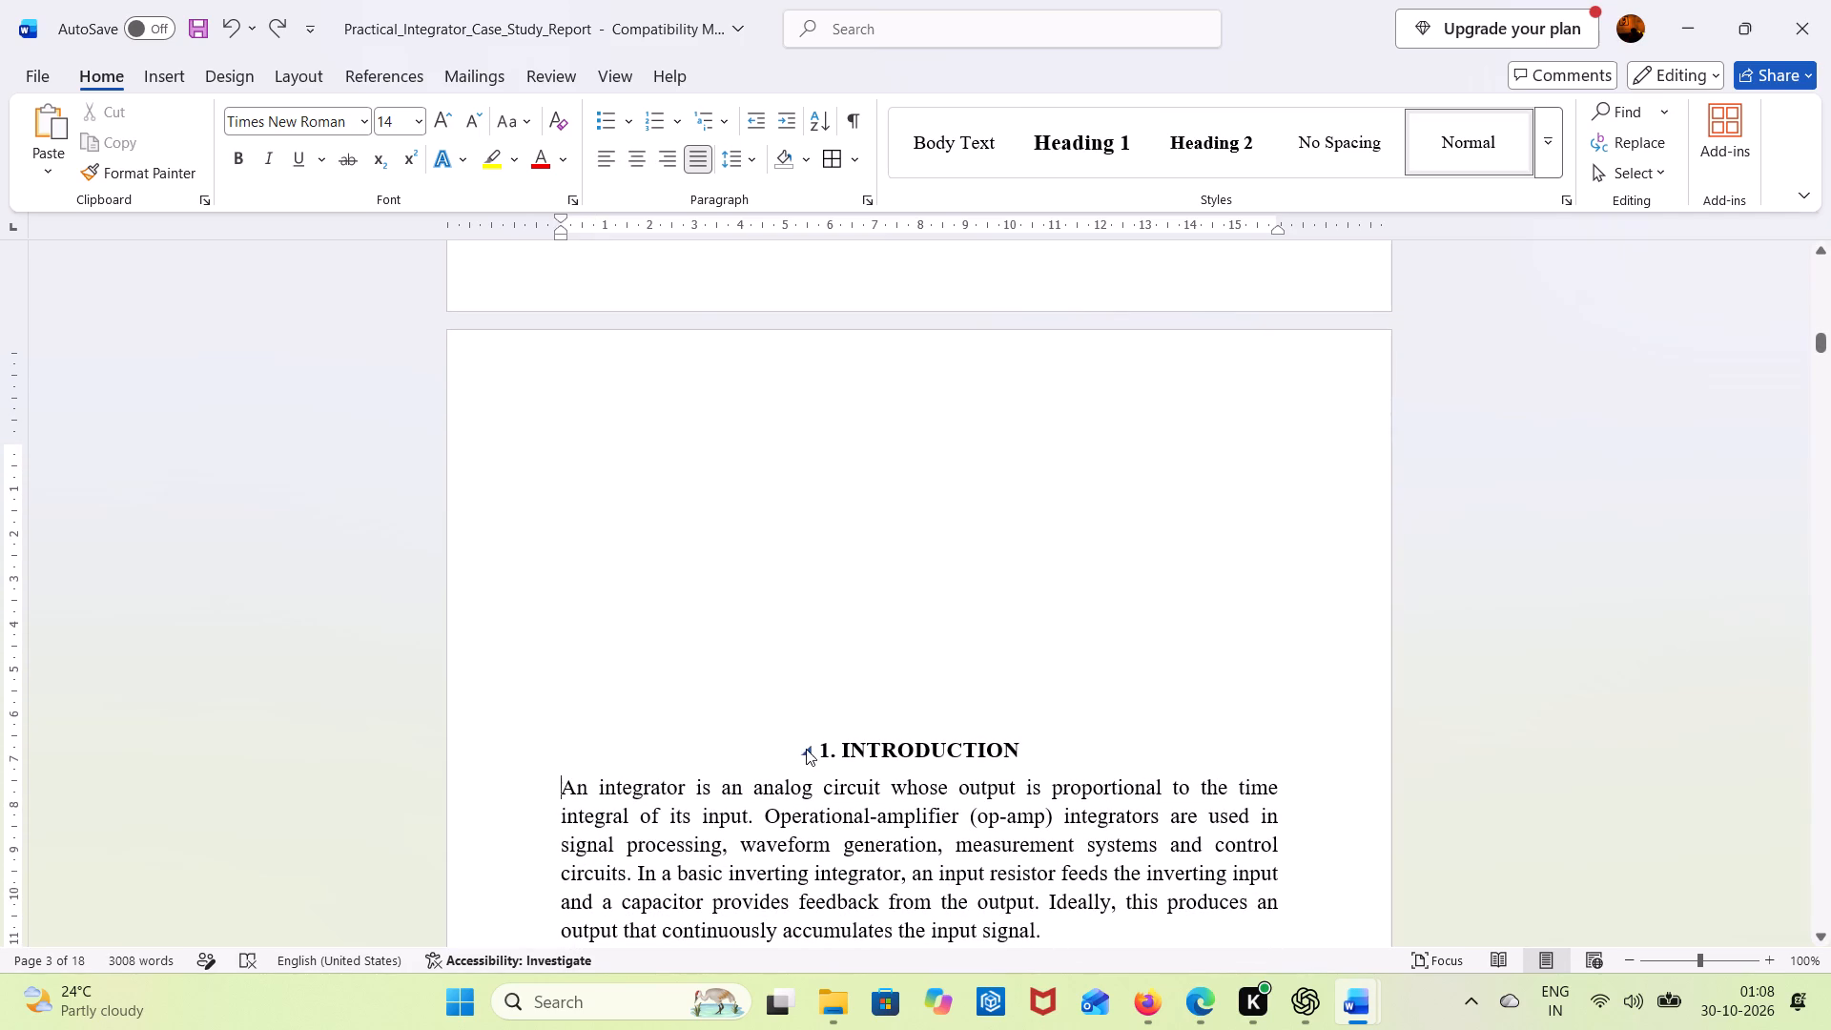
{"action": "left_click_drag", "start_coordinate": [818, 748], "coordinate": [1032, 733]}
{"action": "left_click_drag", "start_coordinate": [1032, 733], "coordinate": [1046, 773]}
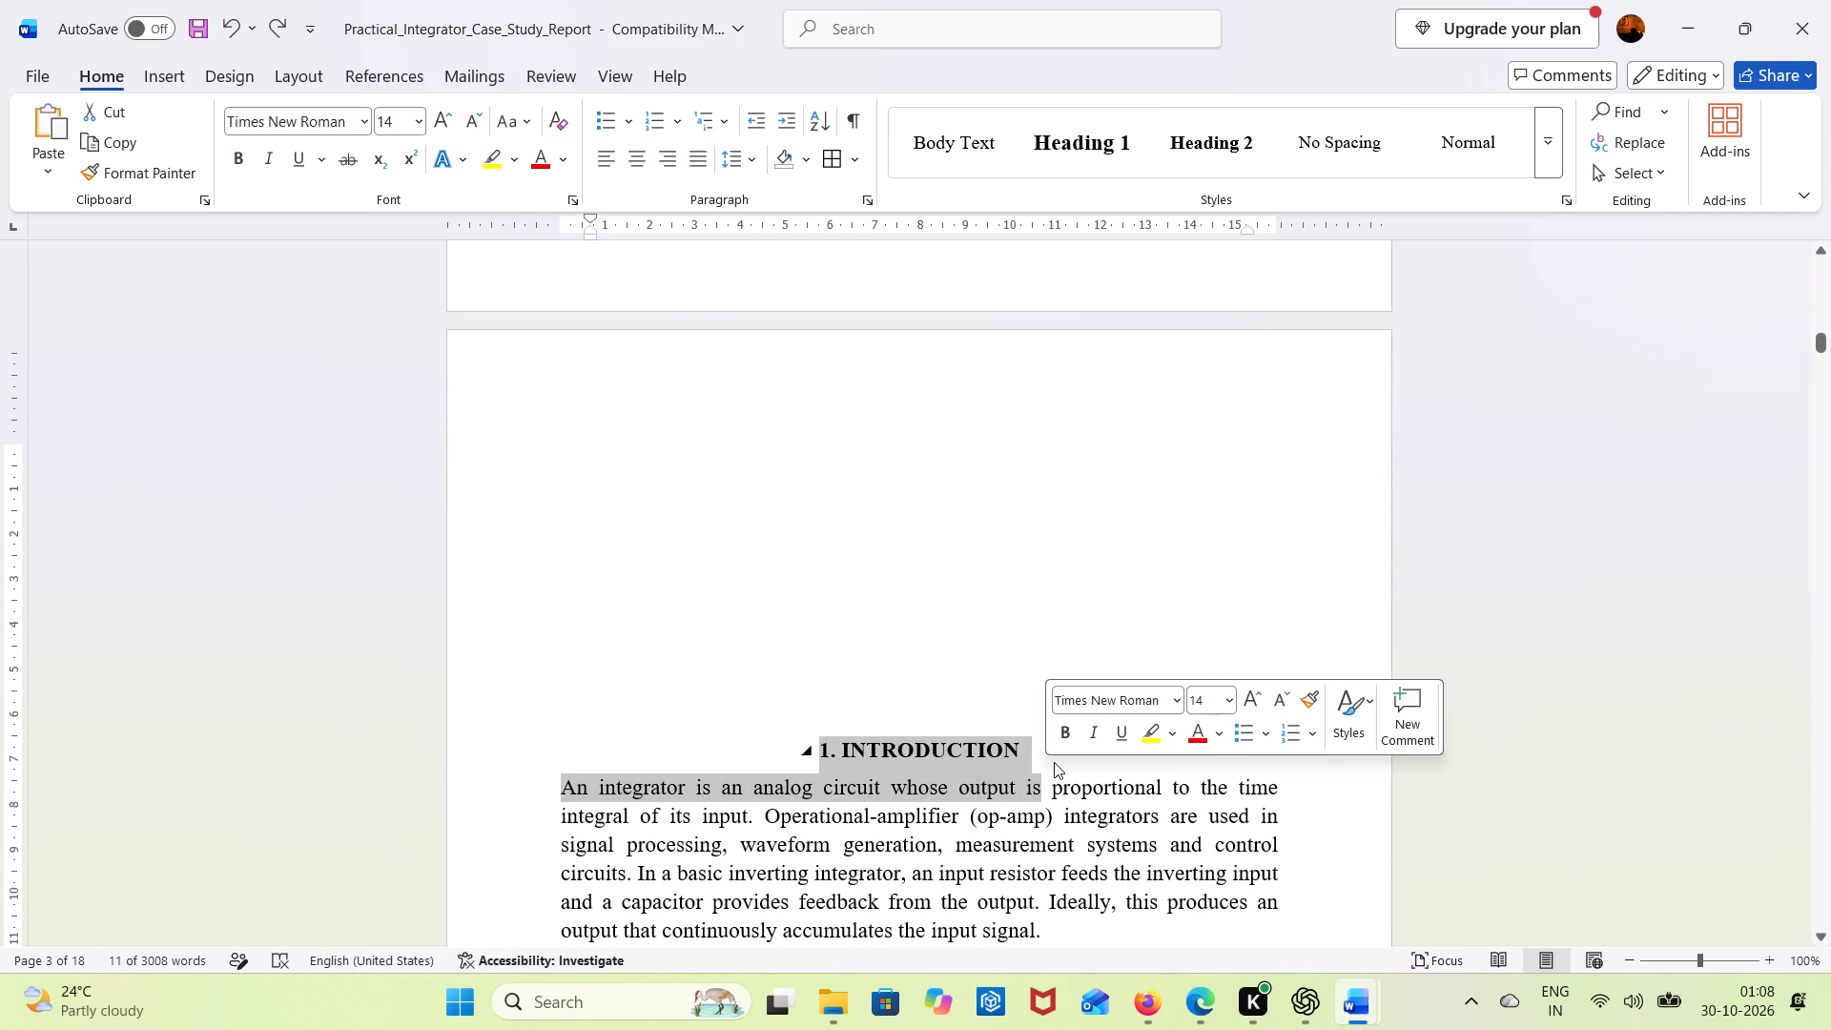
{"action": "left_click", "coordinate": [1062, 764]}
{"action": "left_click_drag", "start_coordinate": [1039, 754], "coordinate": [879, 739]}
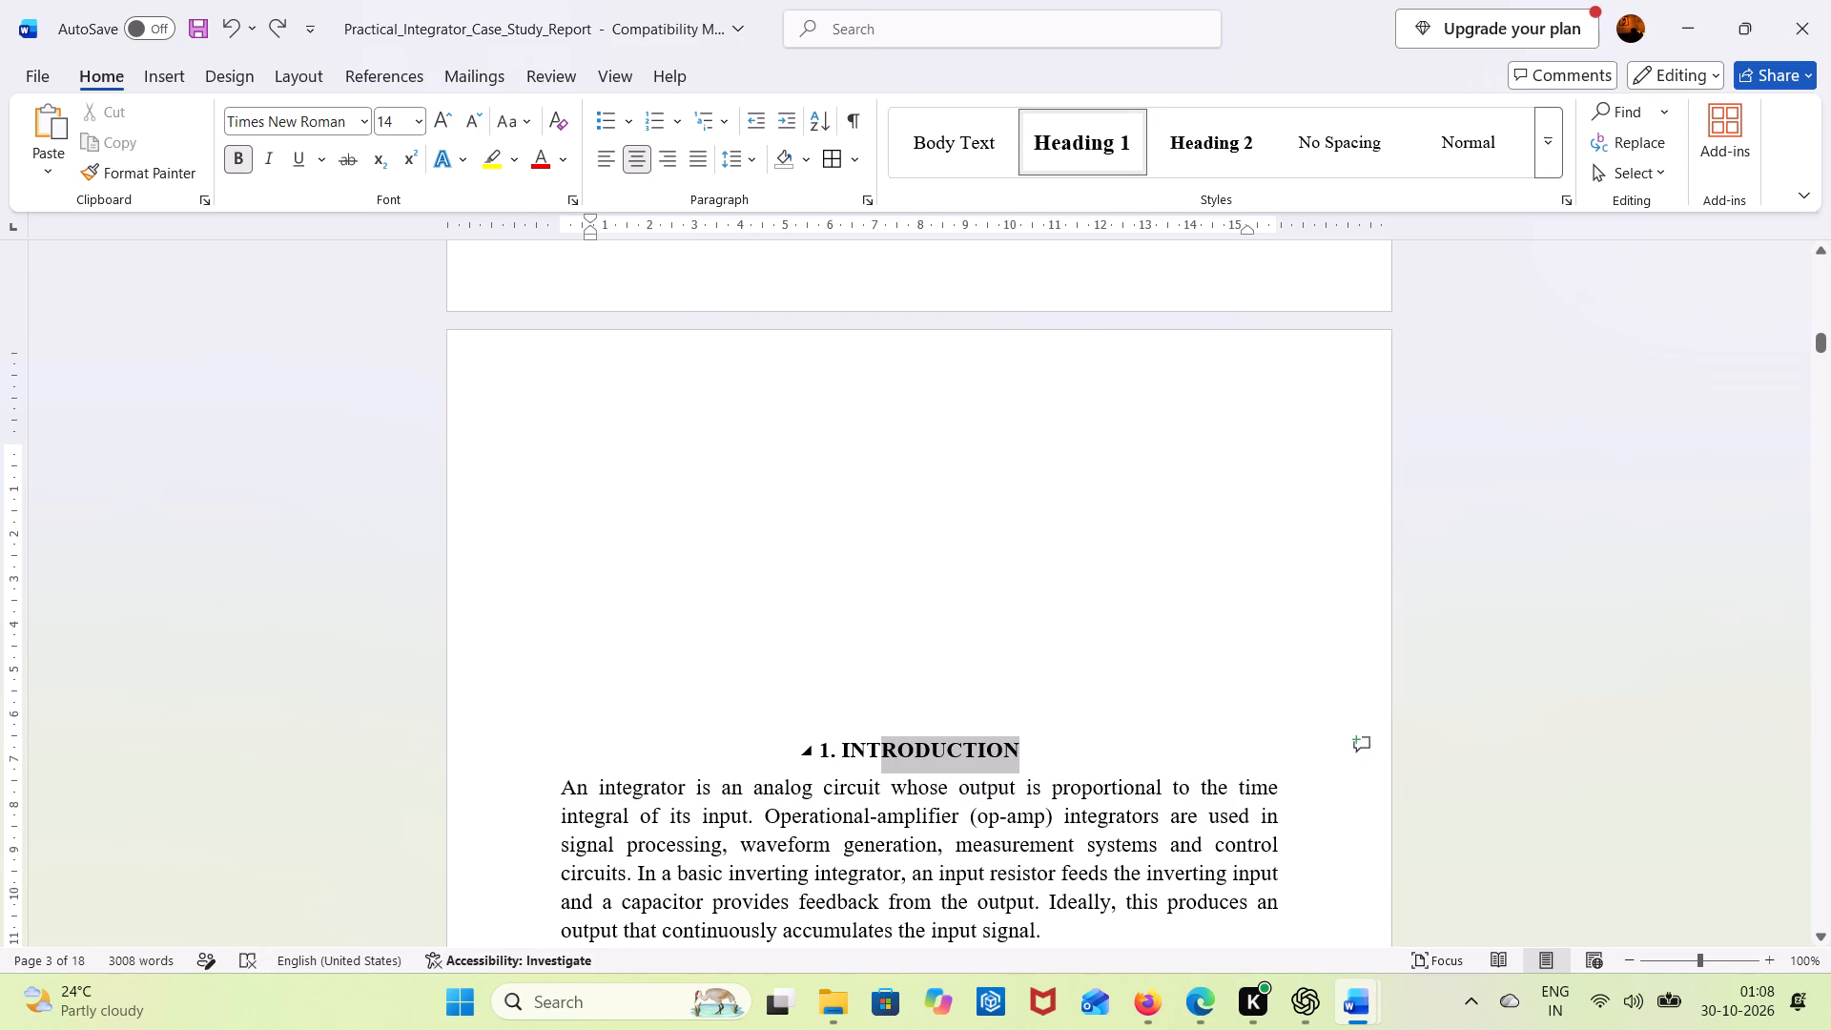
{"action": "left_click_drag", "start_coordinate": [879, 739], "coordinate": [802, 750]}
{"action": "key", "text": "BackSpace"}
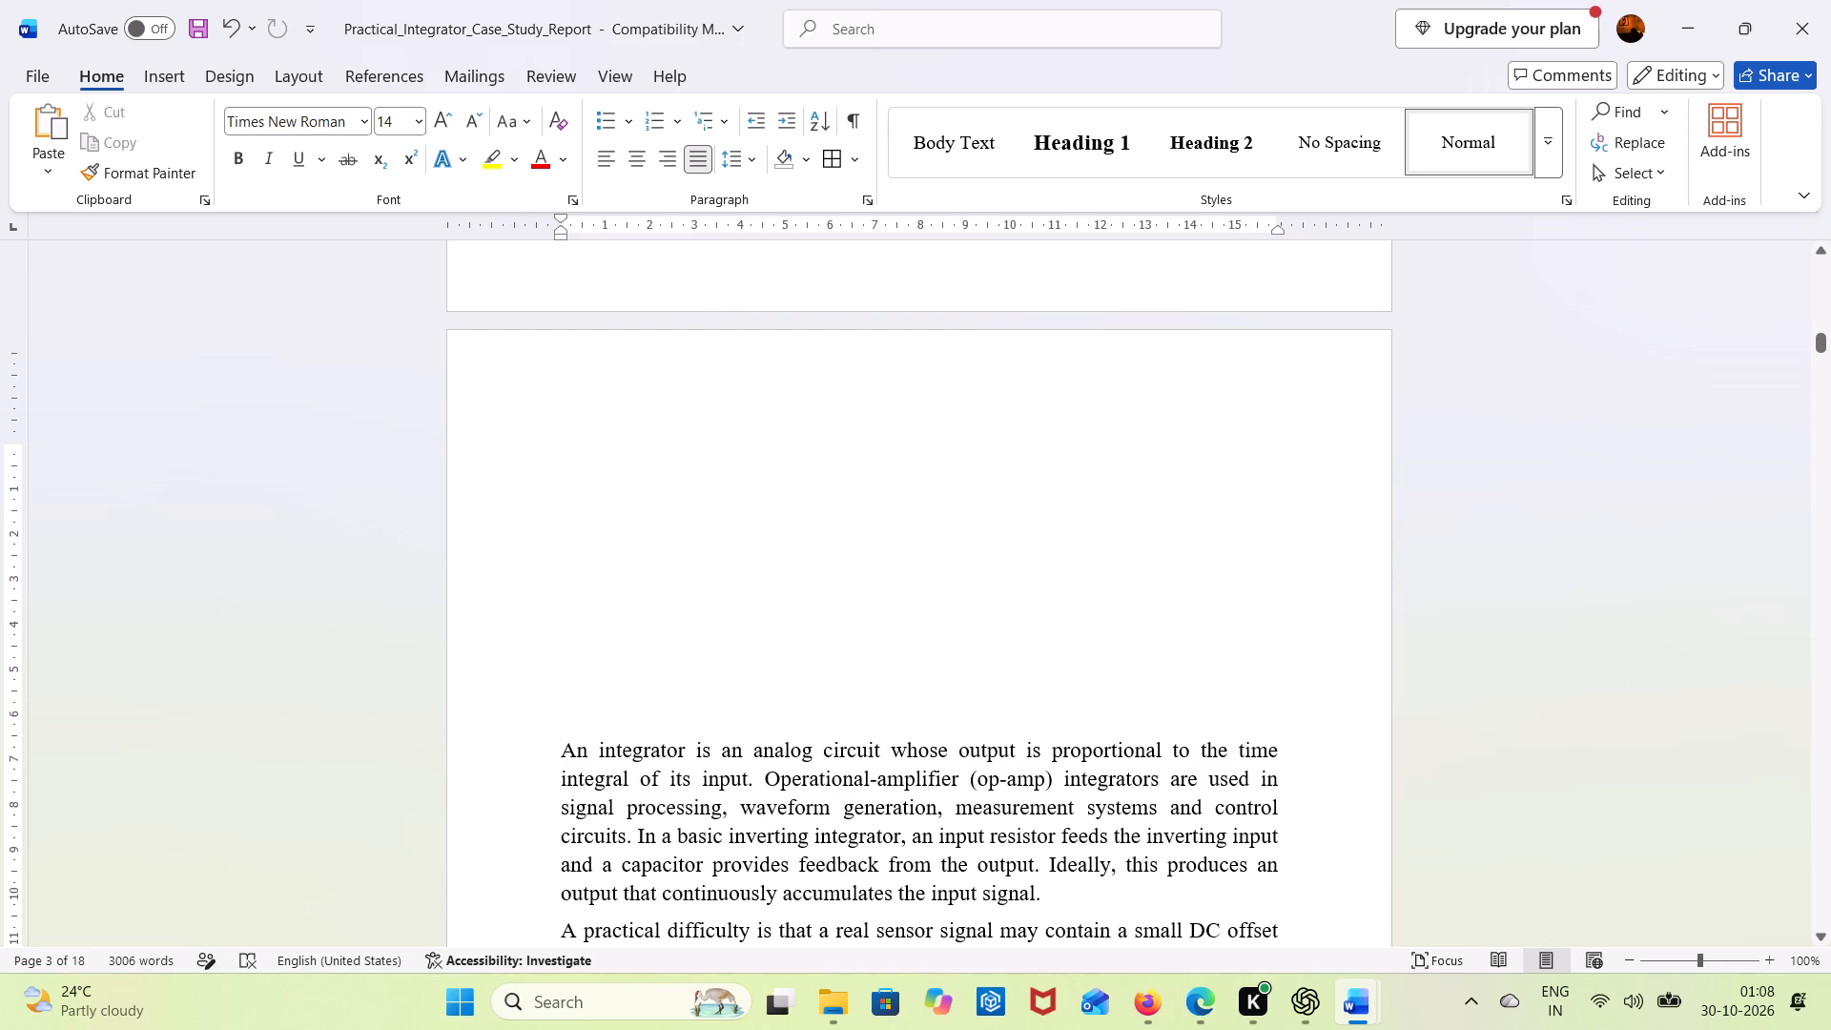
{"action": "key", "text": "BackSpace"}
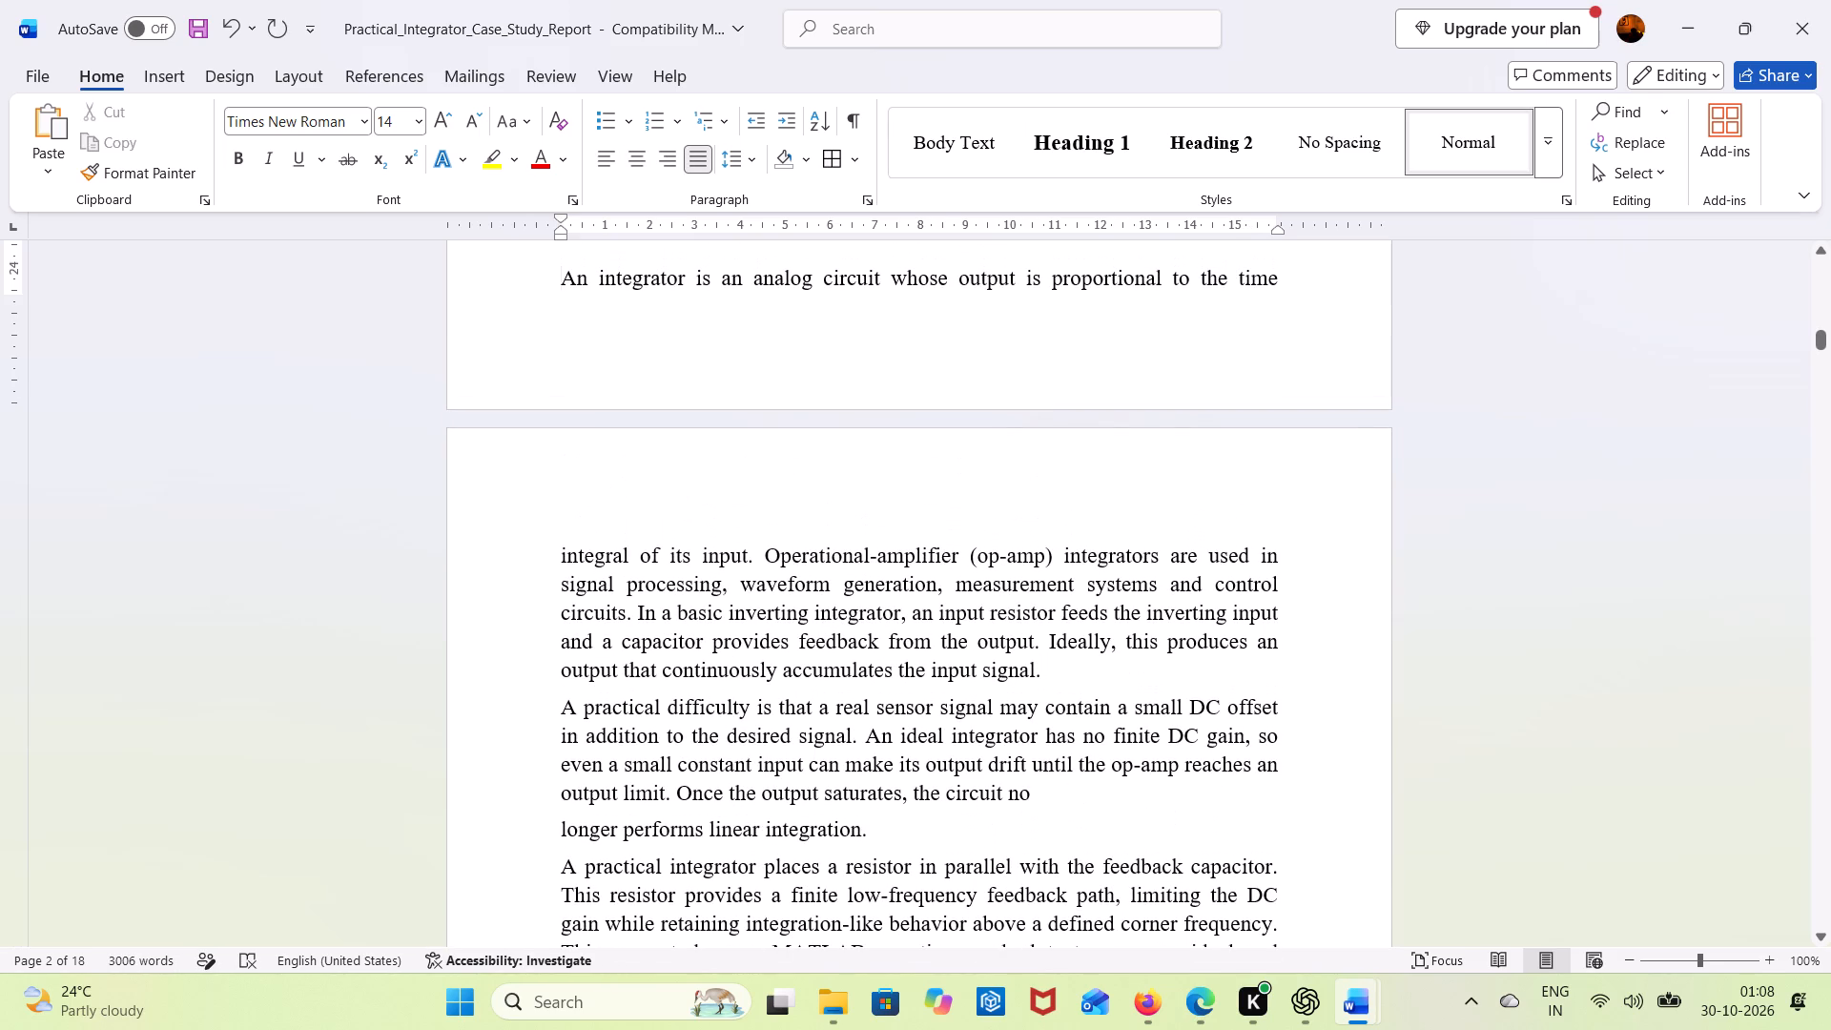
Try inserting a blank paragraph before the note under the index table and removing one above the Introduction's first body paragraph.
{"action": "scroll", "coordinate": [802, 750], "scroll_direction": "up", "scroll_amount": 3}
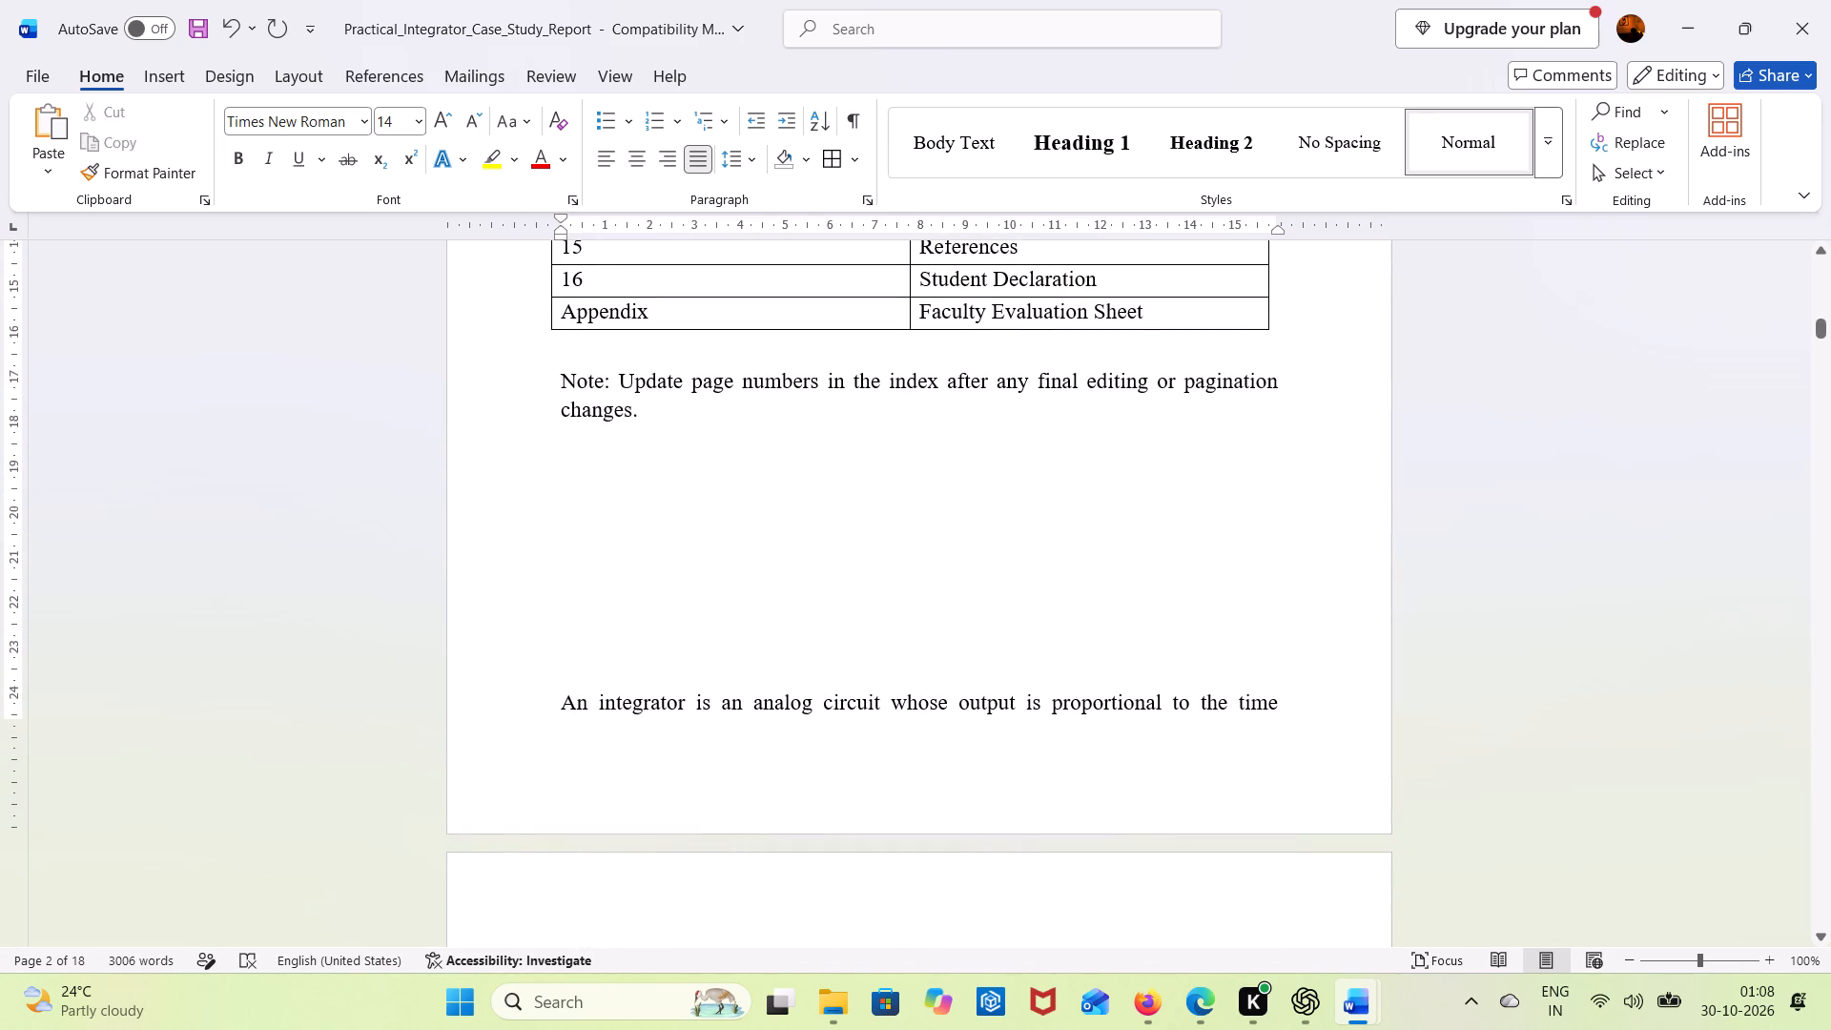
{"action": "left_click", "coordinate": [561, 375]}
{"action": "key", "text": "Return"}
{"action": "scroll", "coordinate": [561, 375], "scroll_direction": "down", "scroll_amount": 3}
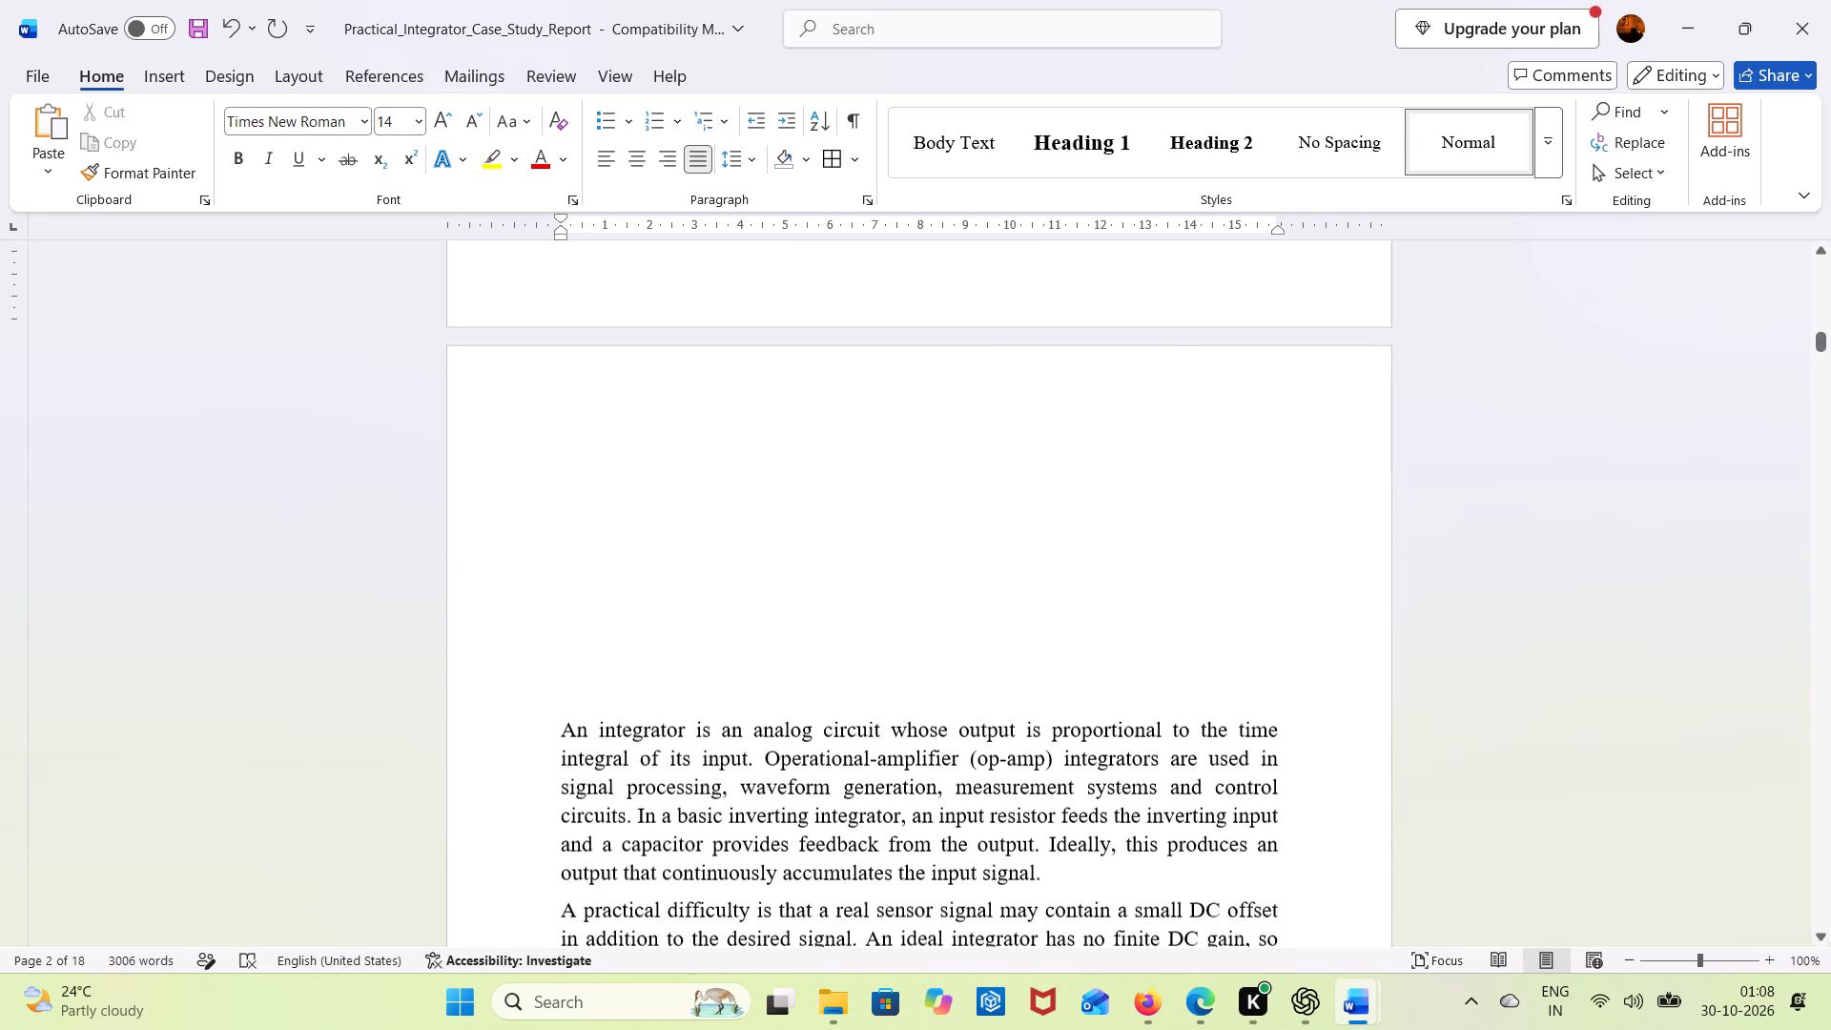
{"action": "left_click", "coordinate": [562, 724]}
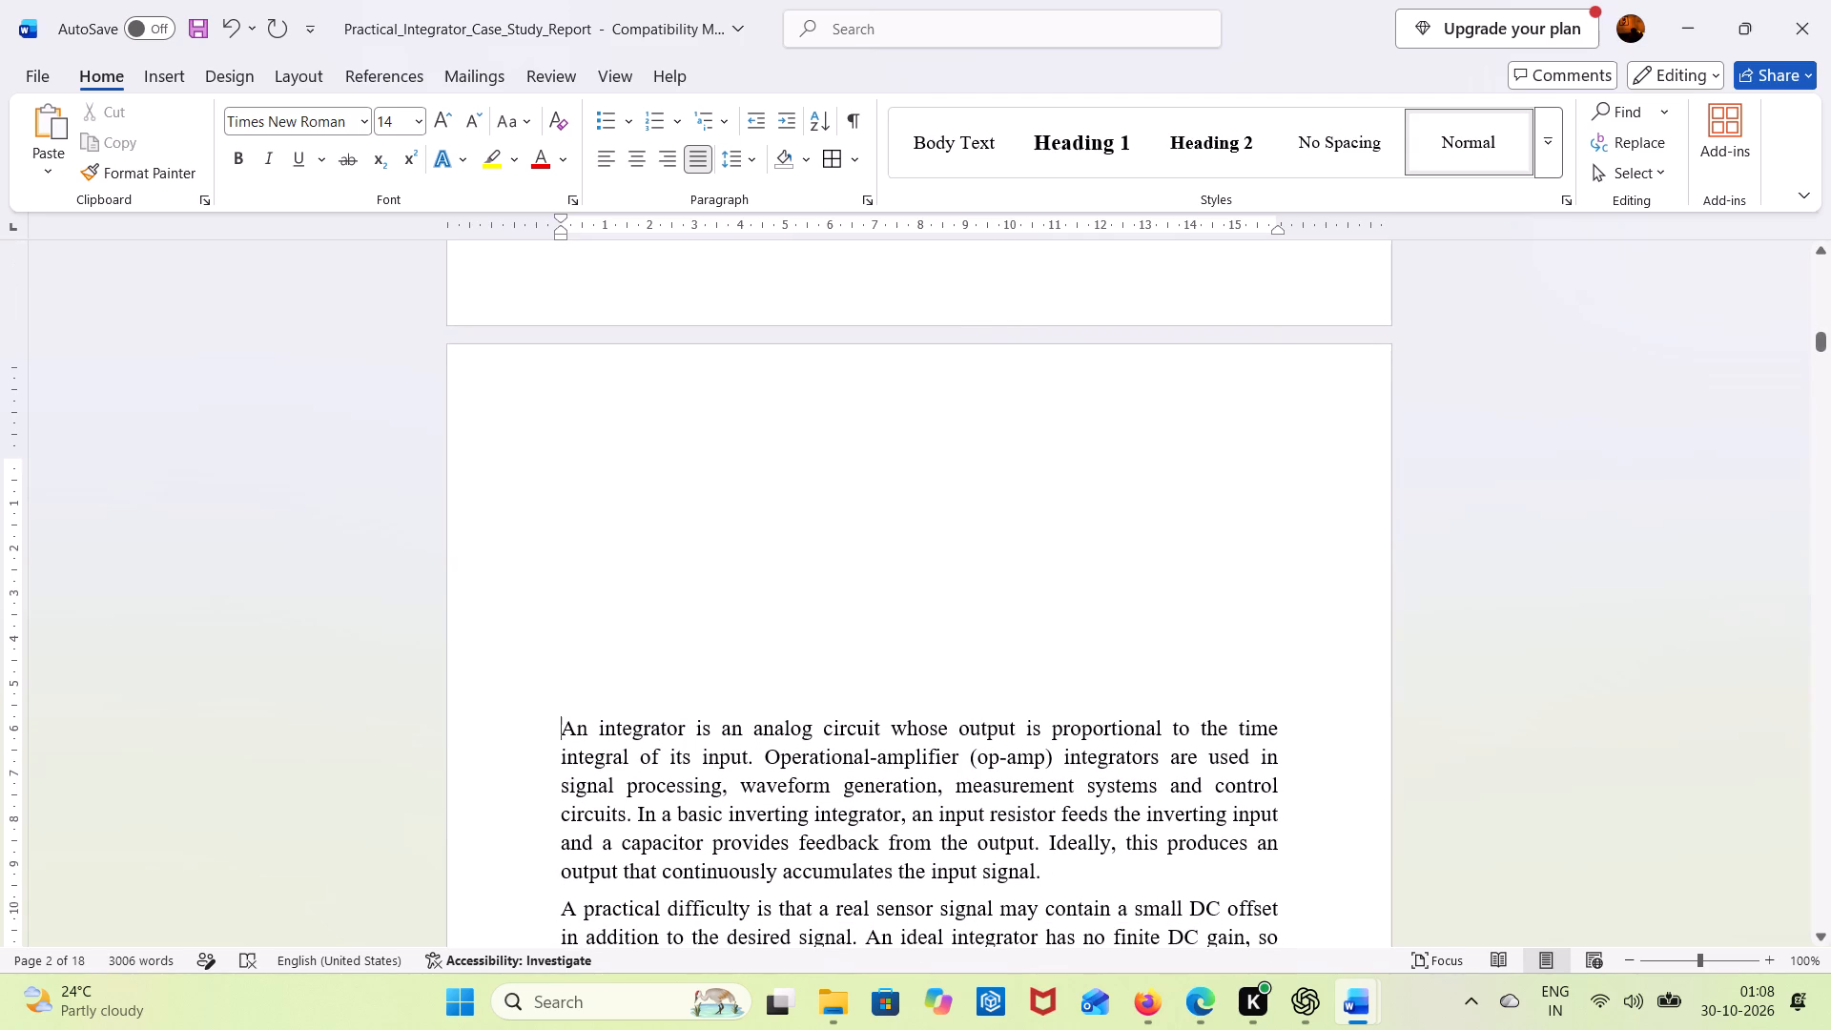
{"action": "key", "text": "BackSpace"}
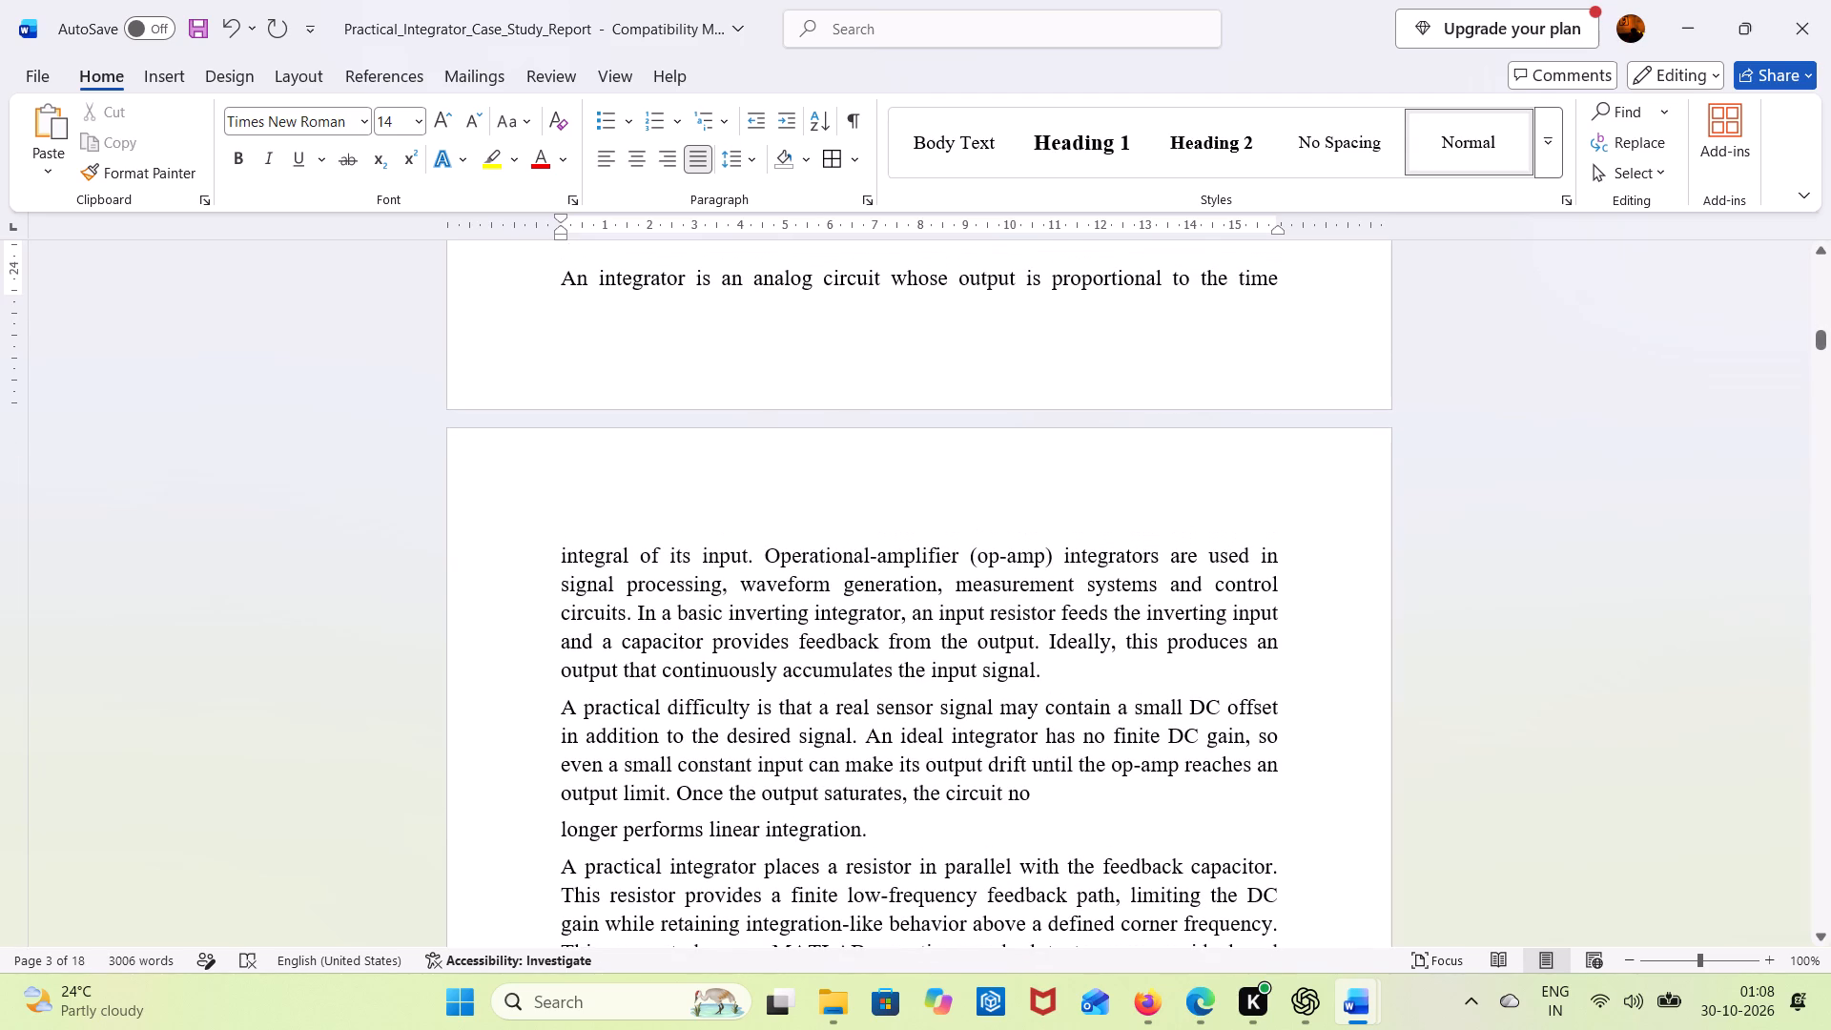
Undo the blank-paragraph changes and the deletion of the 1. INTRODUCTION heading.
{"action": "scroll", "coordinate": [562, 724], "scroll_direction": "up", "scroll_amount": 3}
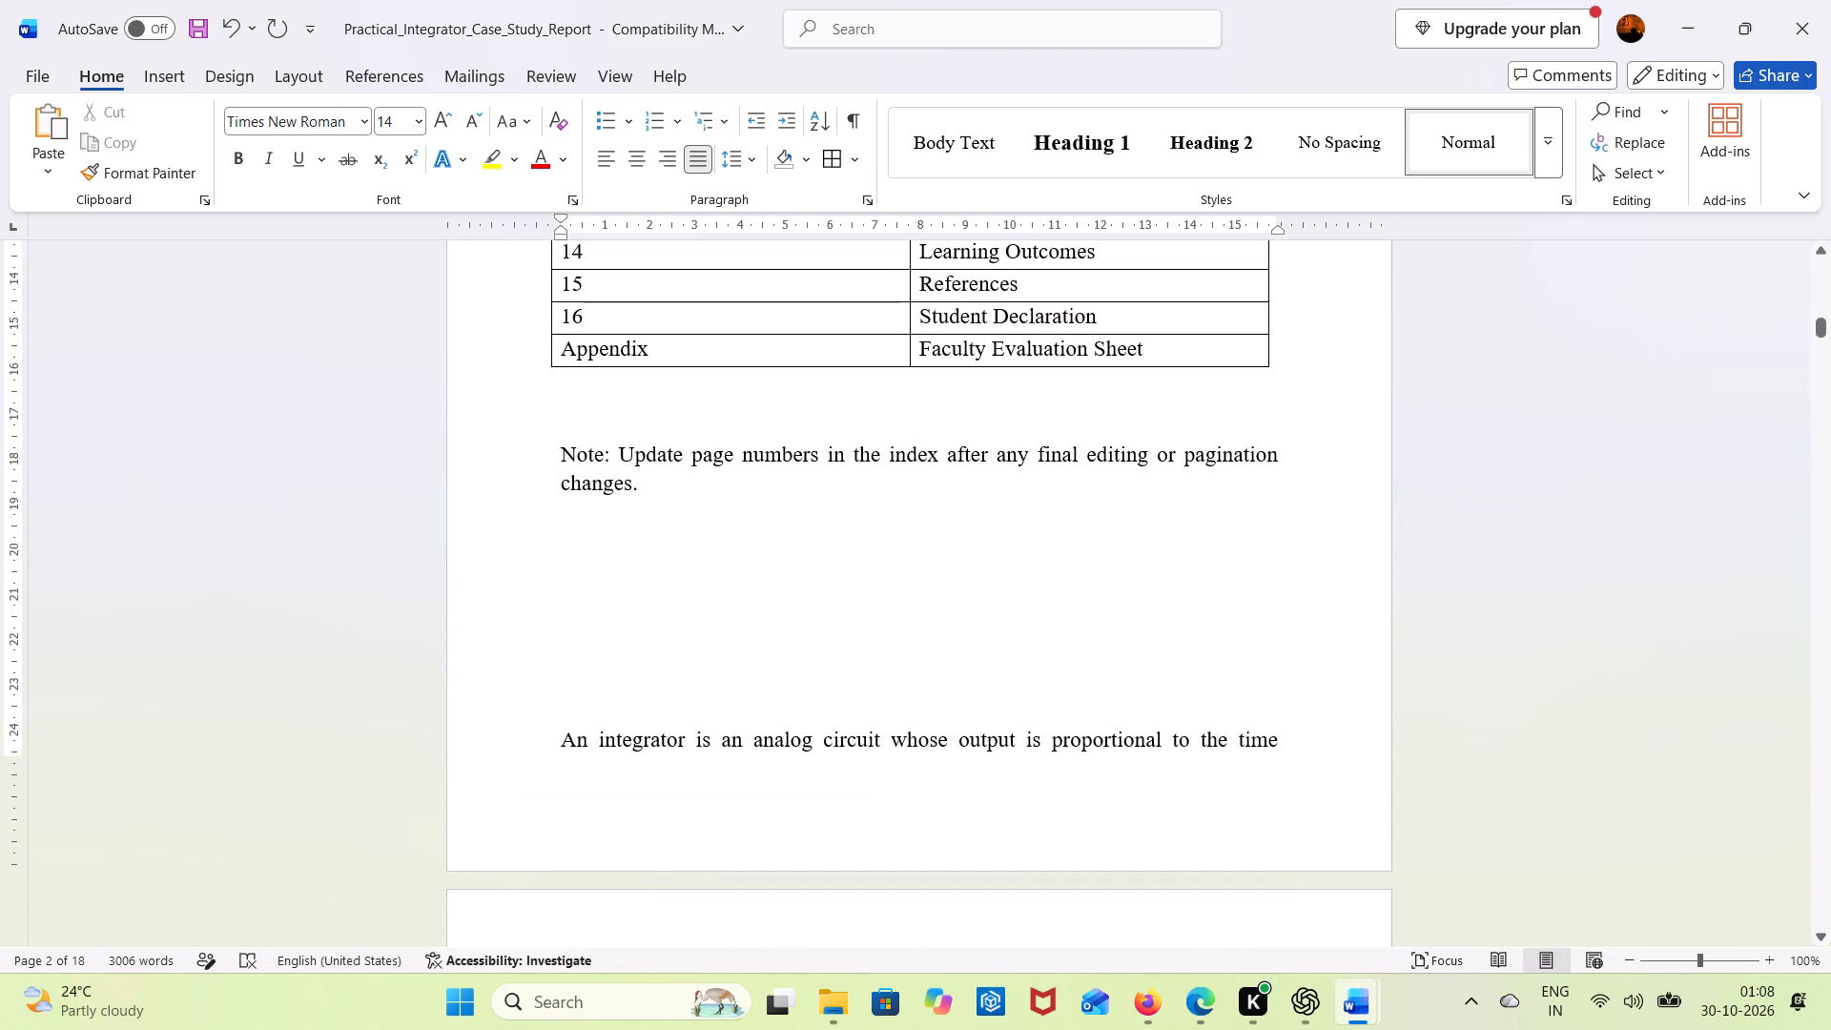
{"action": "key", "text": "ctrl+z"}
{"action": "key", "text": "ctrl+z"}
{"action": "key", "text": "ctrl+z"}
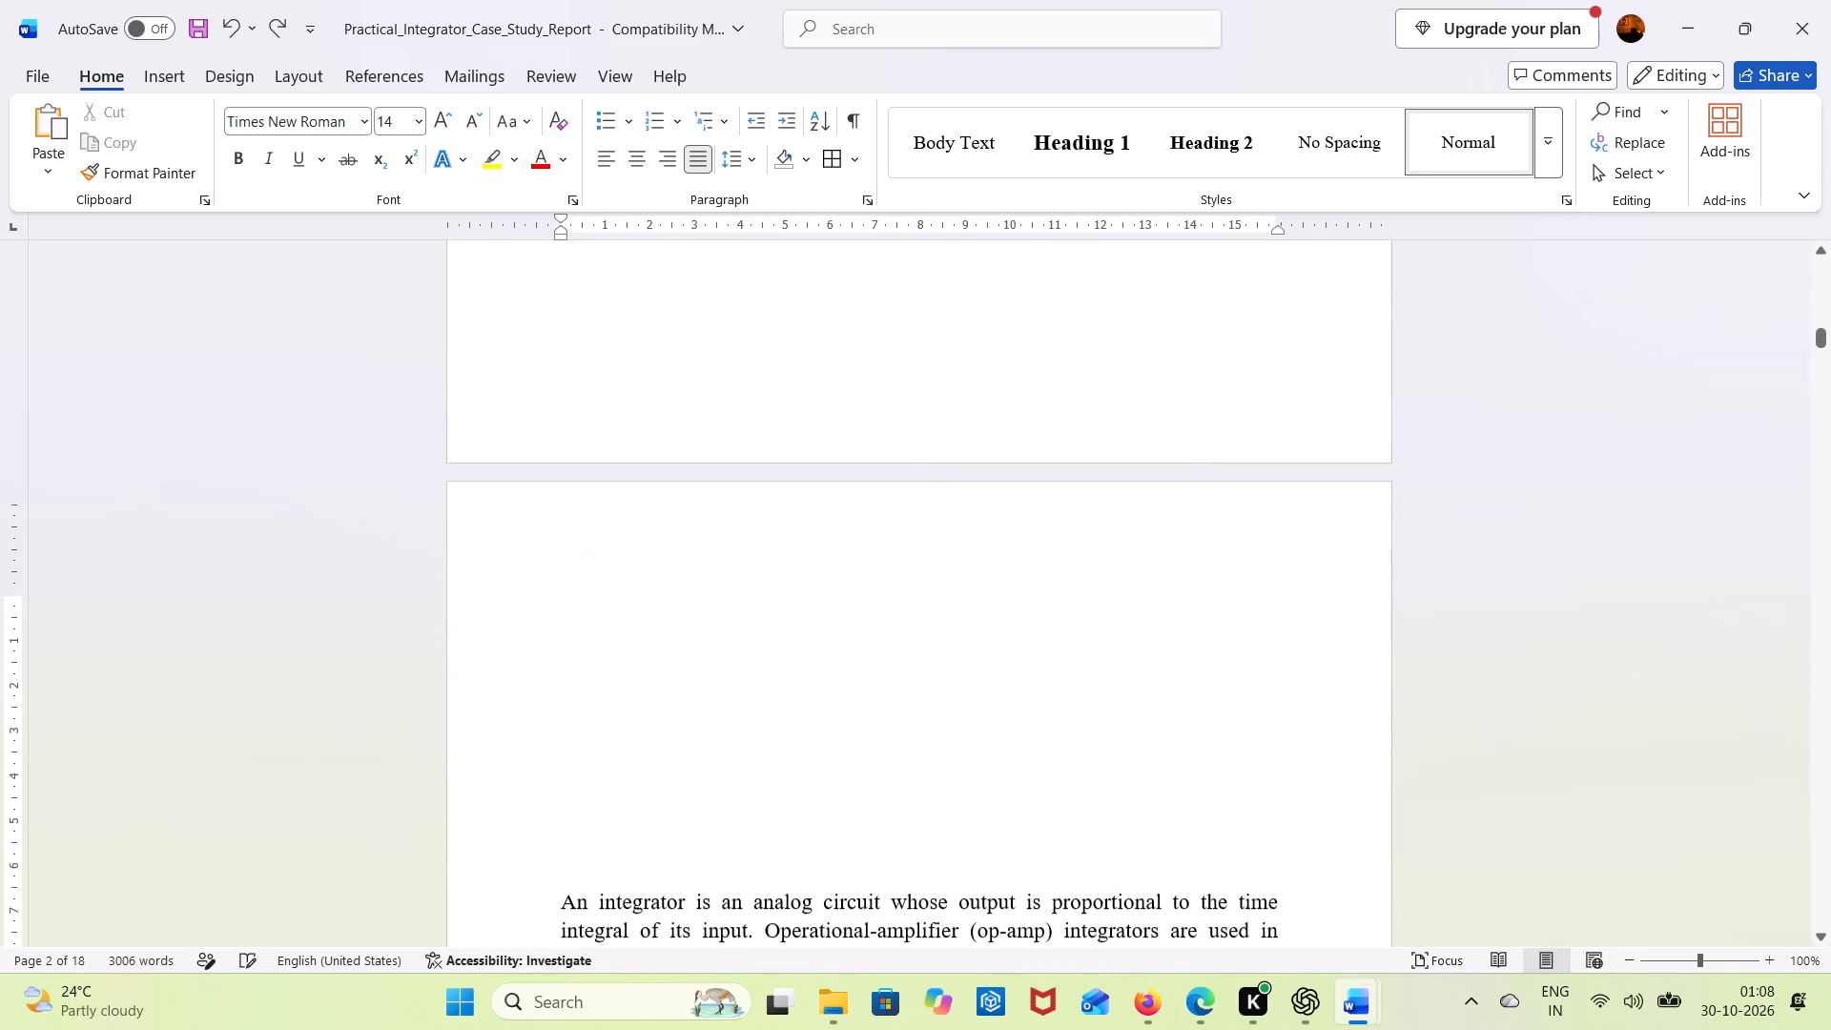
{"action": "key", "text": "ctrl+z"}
Delete the blank paragraphs between the index note and the 1. INTRODUCTION heading.
{"action": "scroll", "coordinate": [562, 724], "scroll_direction": "up", "scroll_amount": 3}
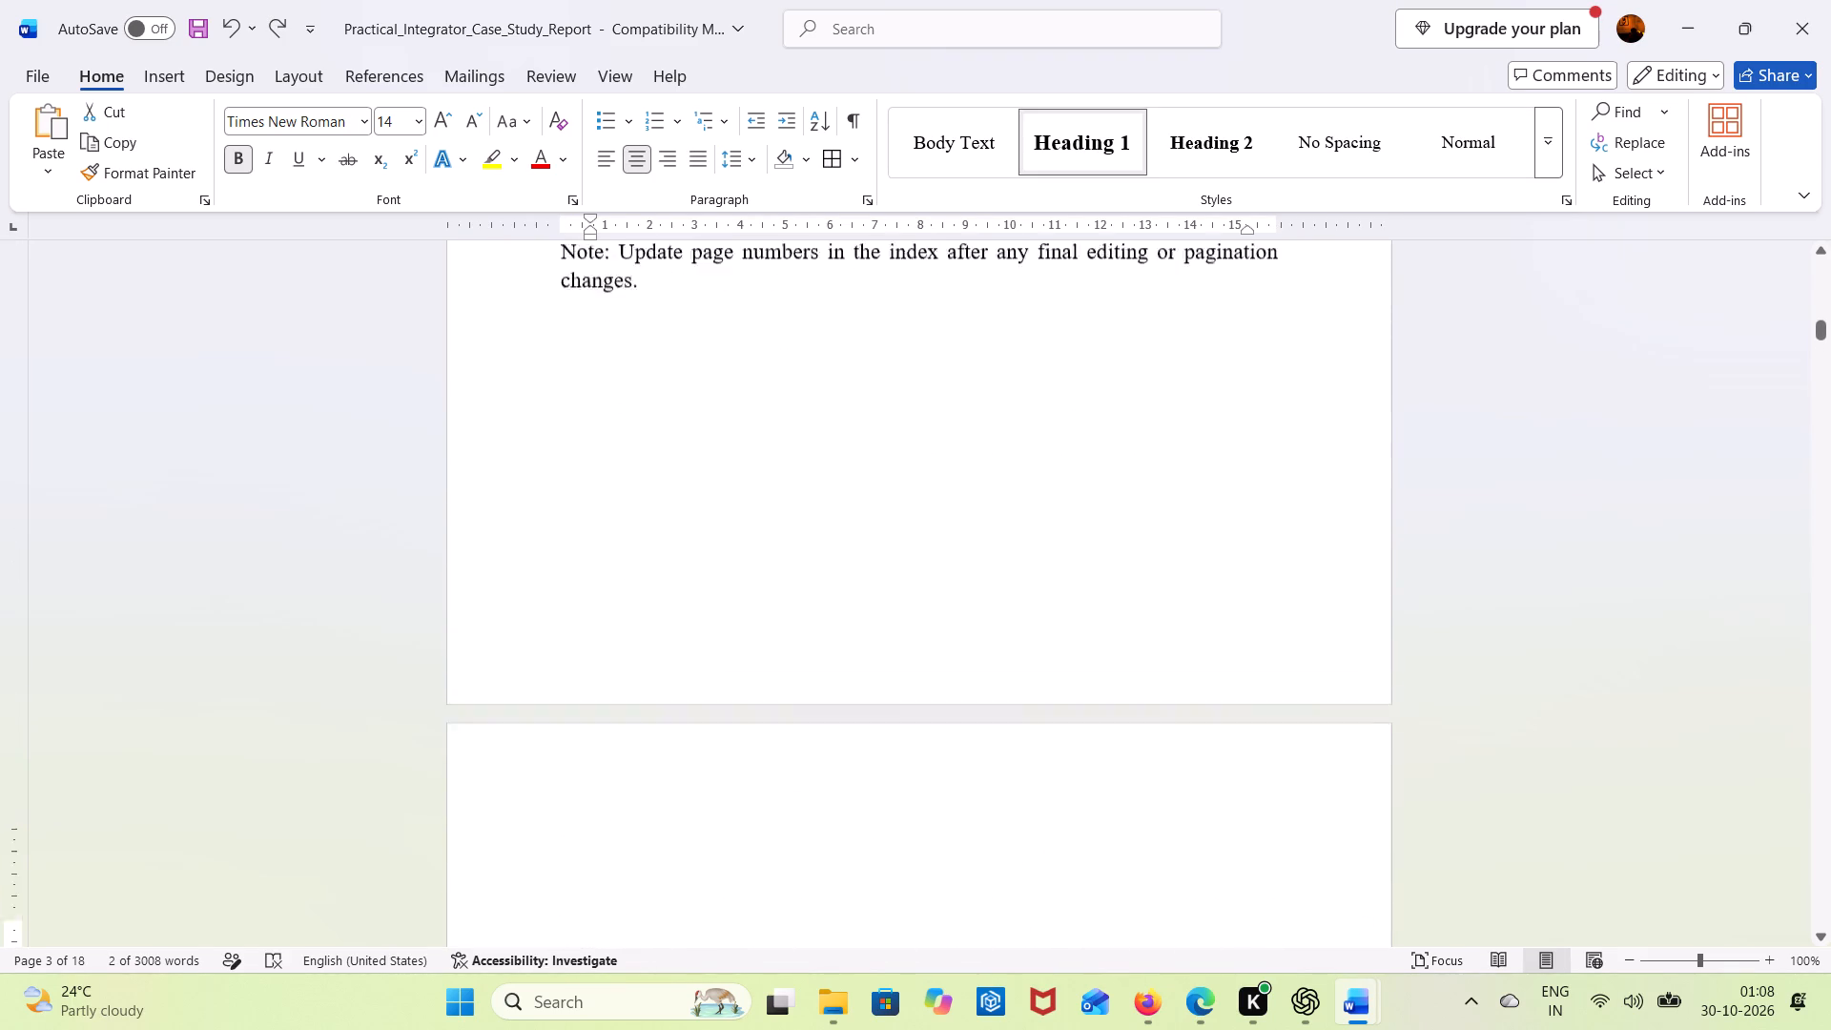
{"action": "scroll", "coordinate": [562, 724], "scroll_direction": "up", "scroll_amount": 1}
{"action": "scroll", "coordinate": [562, 724], "scroll_direction": "down", "scroll_amount": 6}
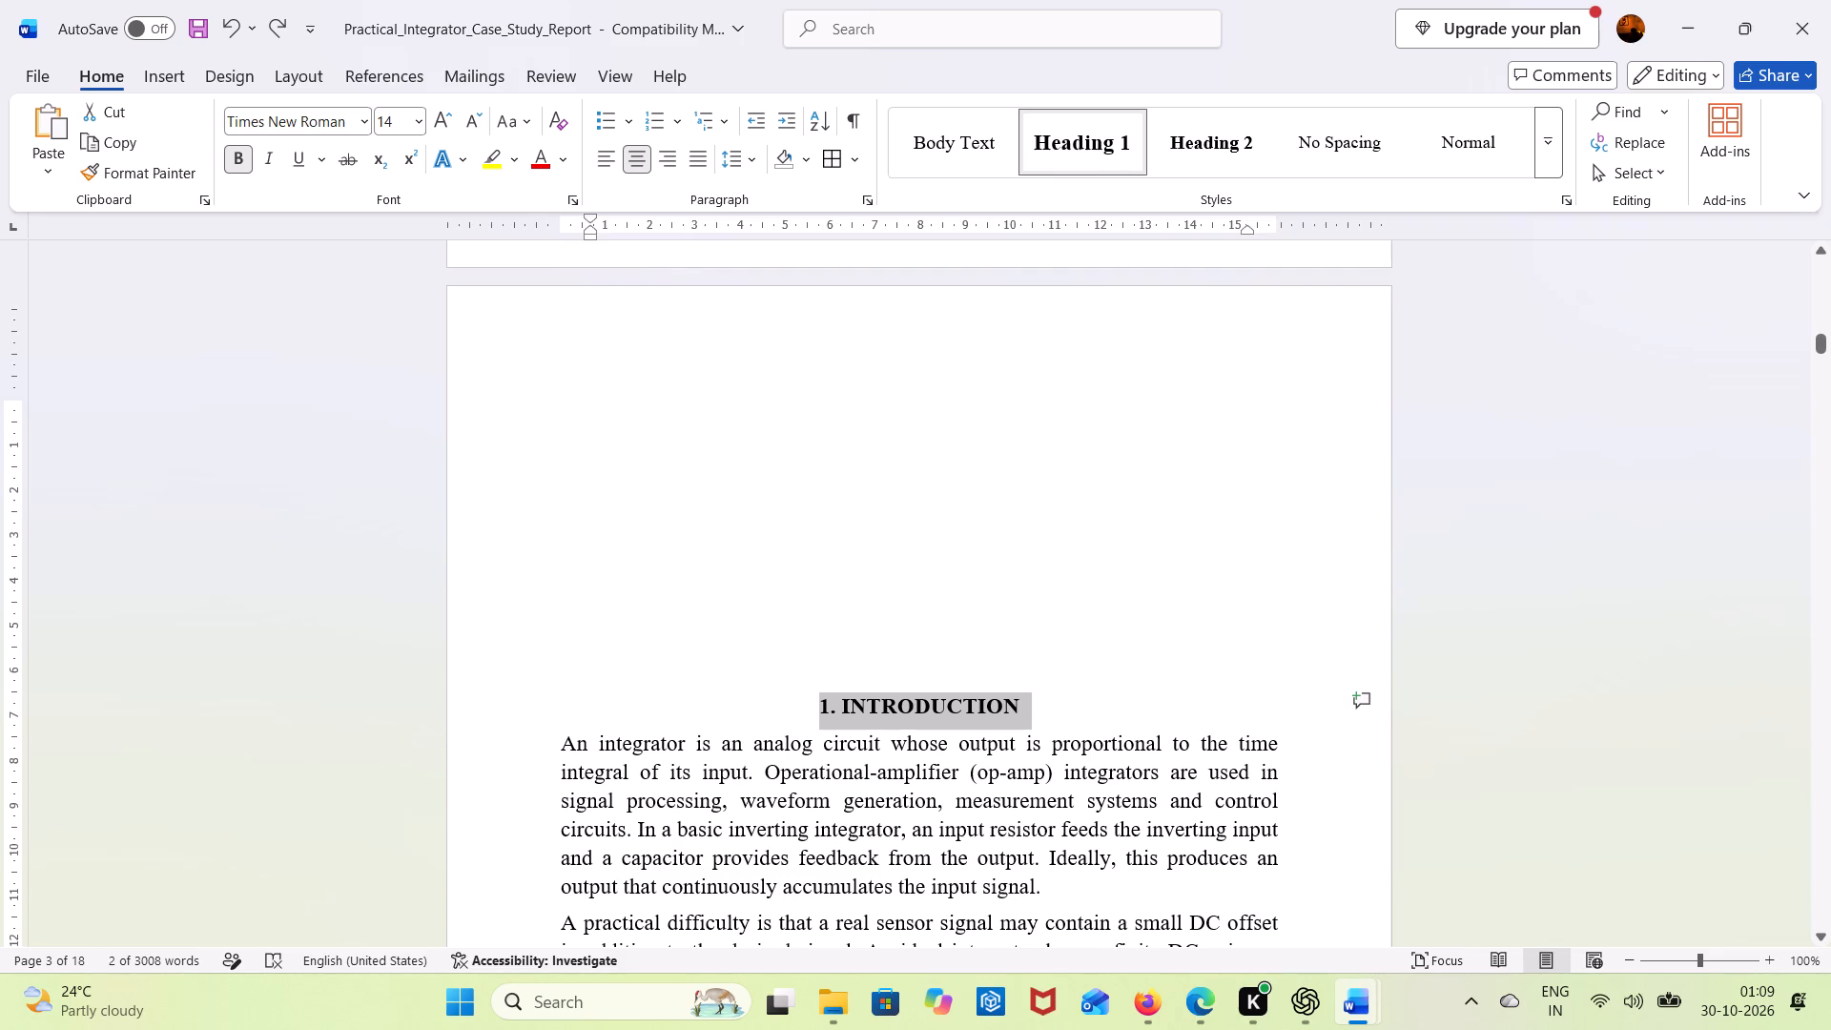
{"action": "left_click", "coordinate": [1038, 521]}
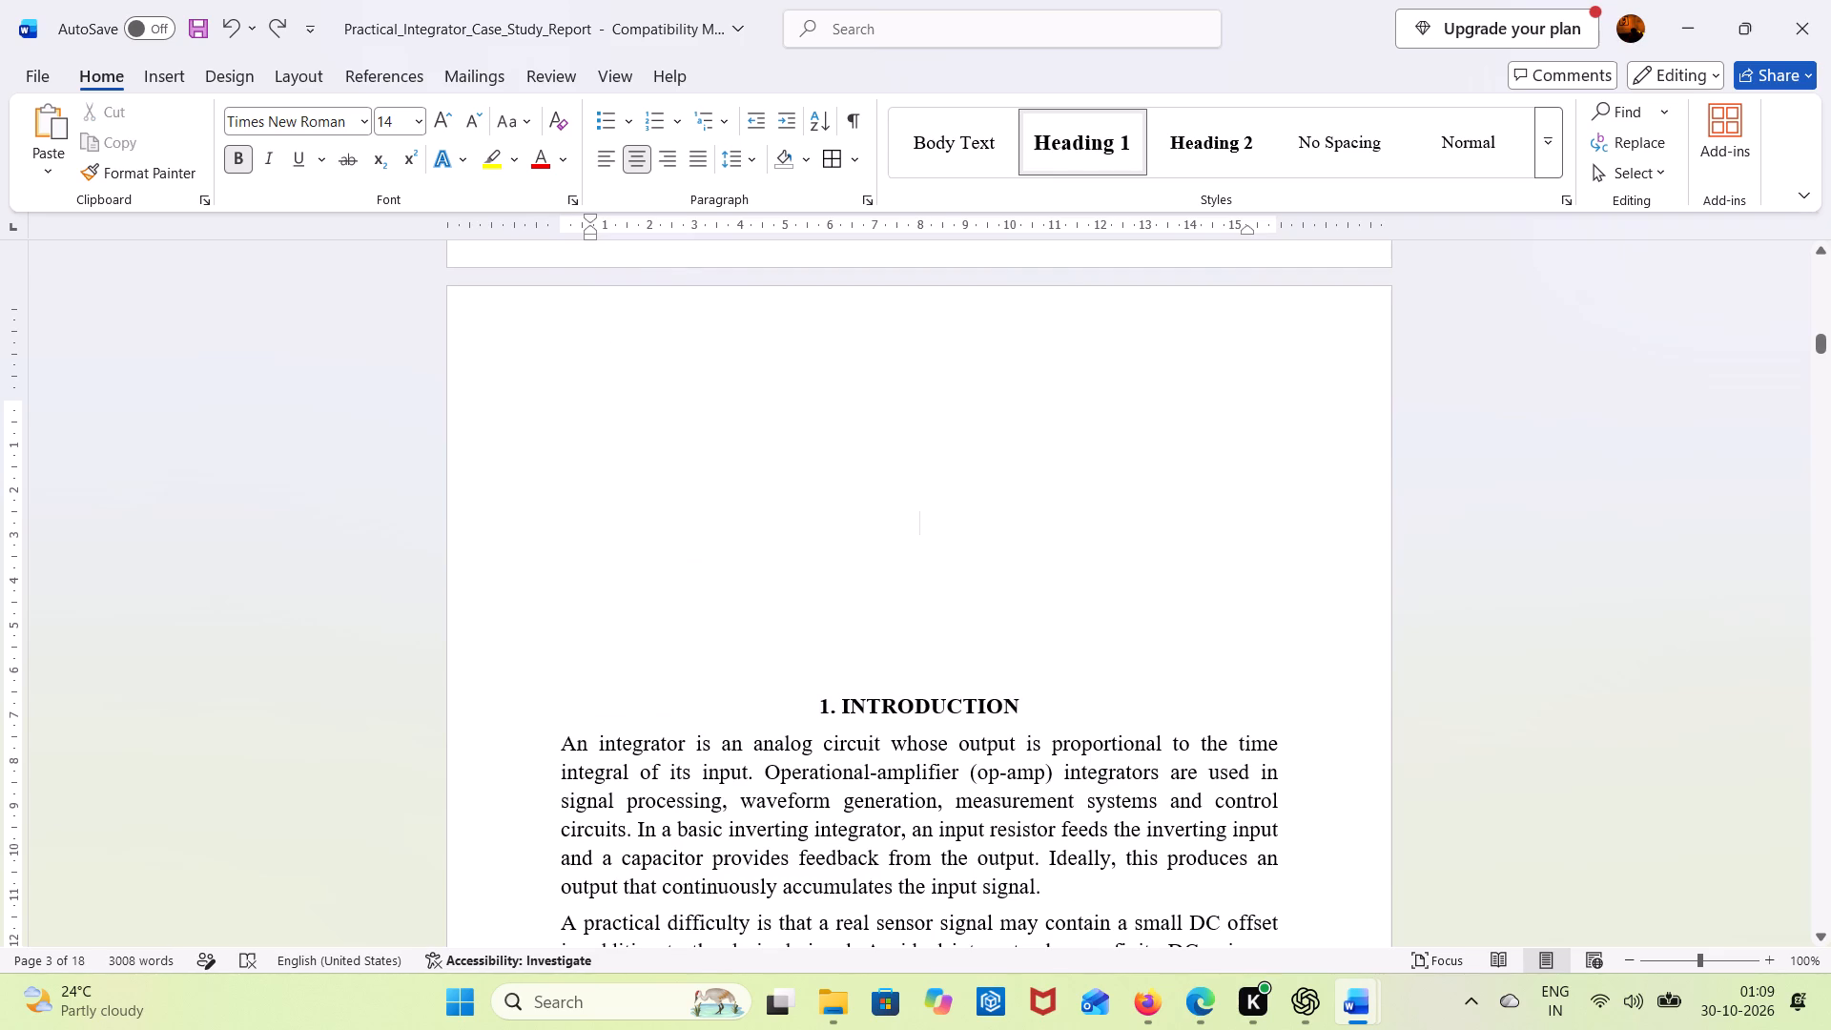
{"action": "left_click_drag", "start_coordinate": [584, 338], "coordinate": [1049, 610]}
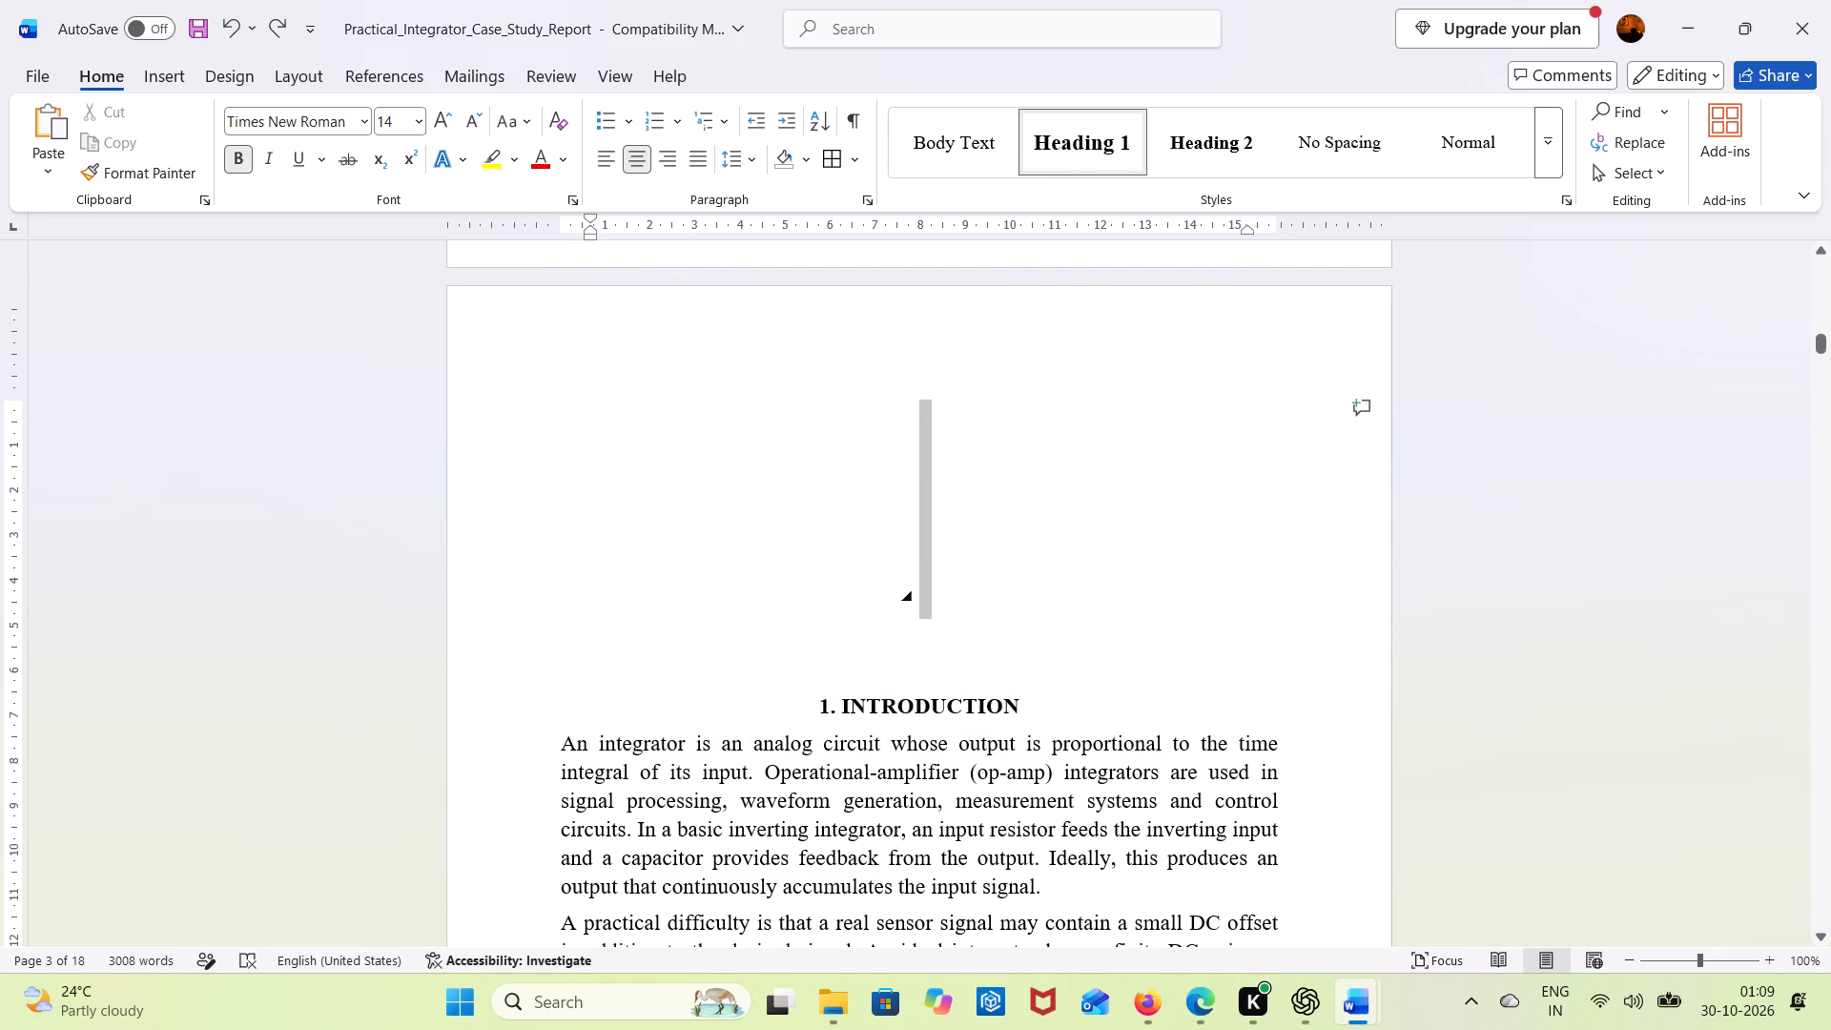
{"action": "left_click_drag", "start_coordinate": [1049, 610], "coordinate": [1051, 661]}
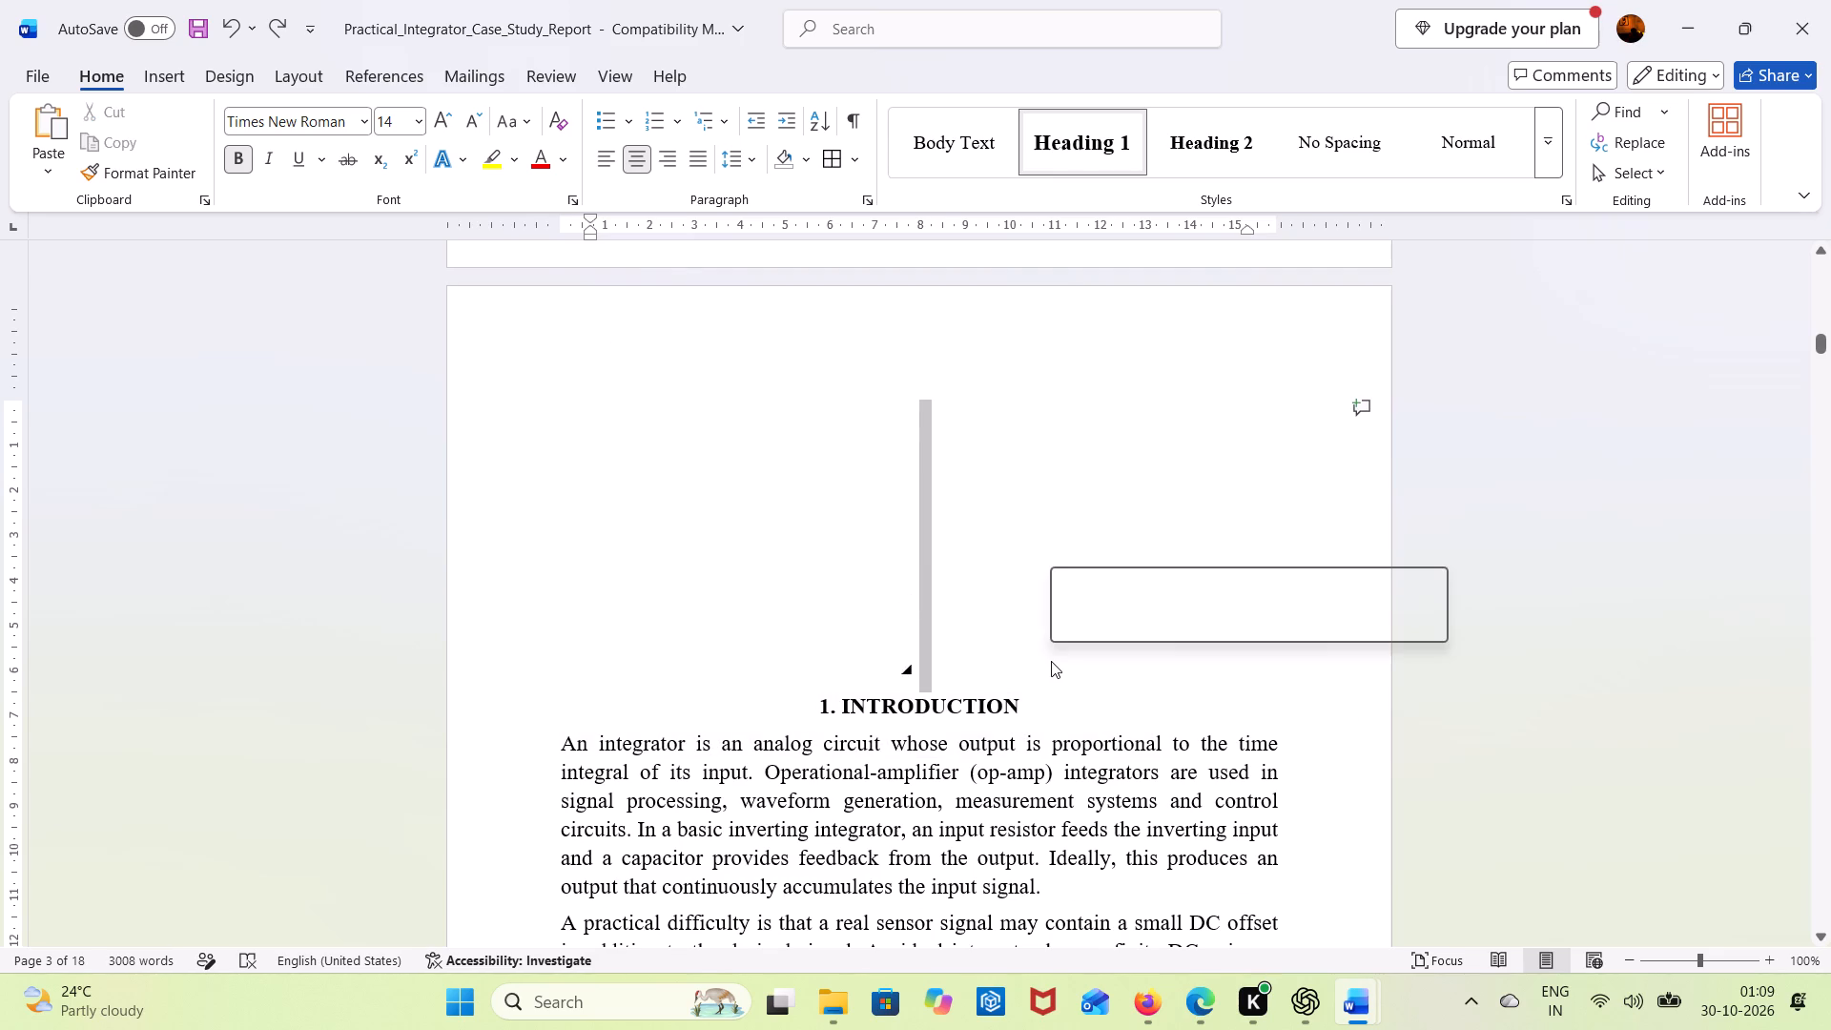
{"action": "key", "text": "Delete"}
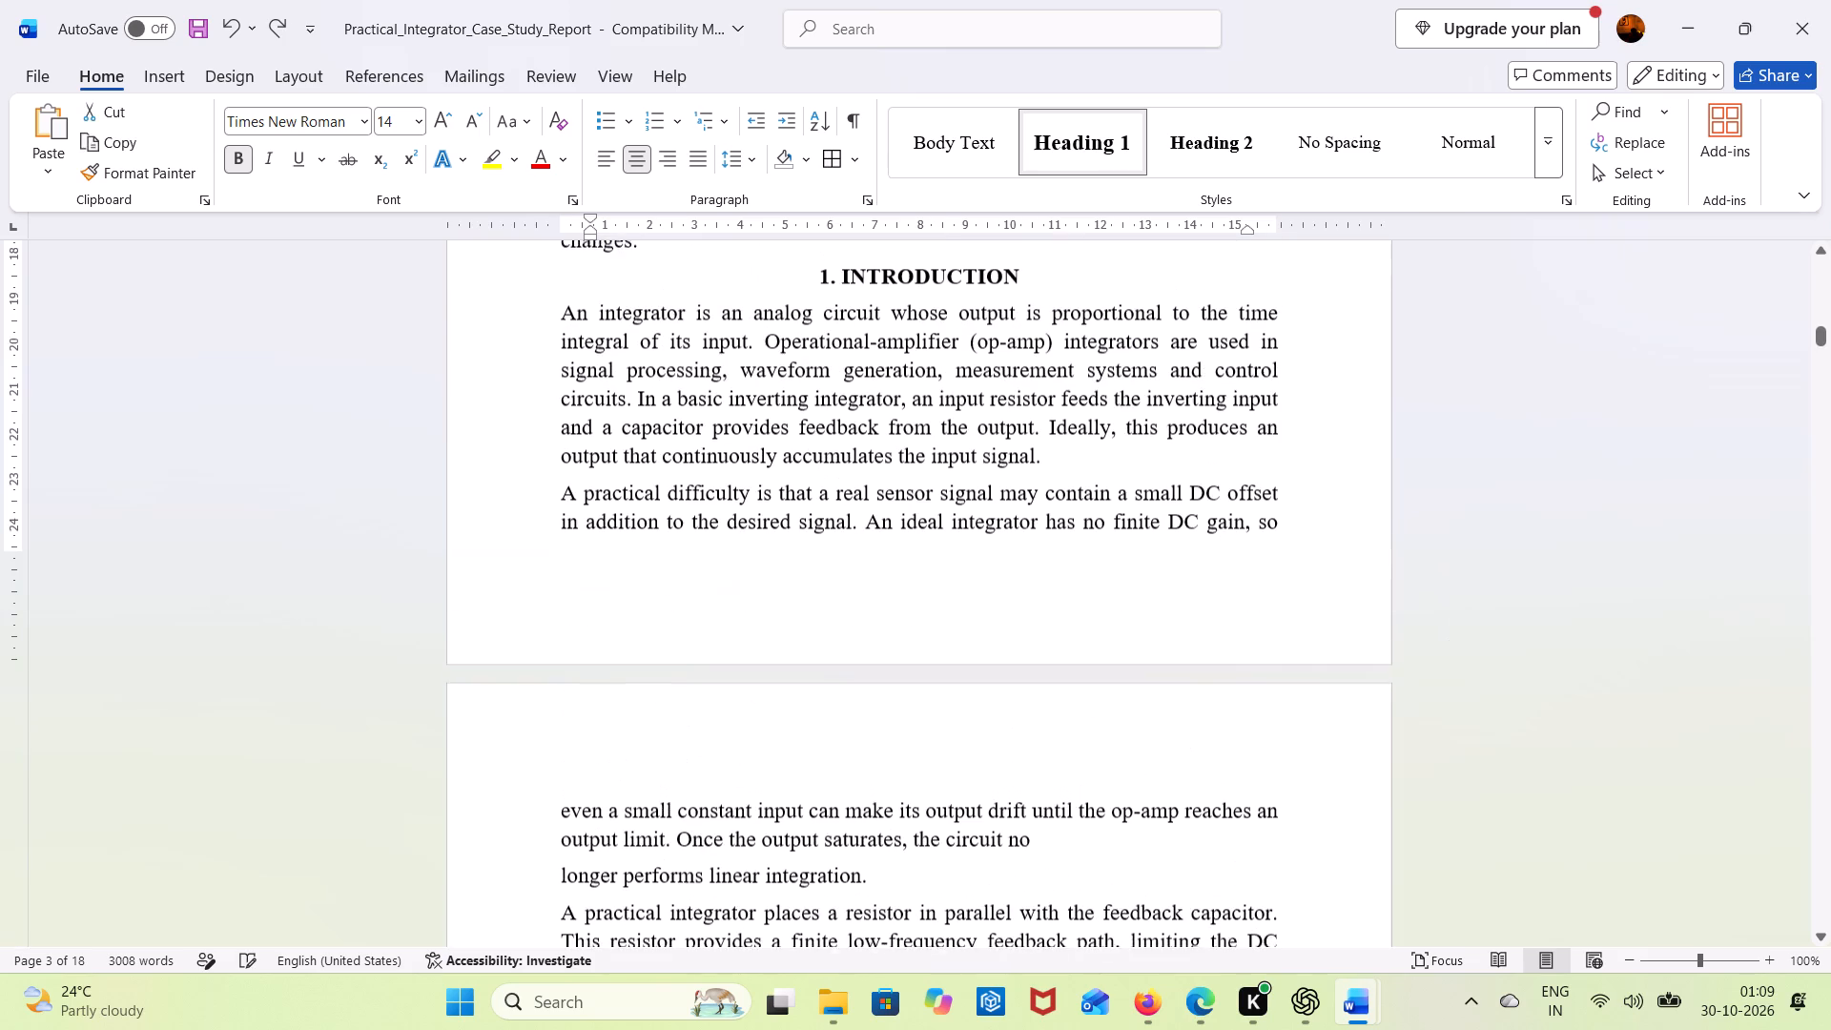
Insert seven blank paragraphs before the 1. INTRODUCTION heading to move it onto page 3.
{"action": "scroll", "coordinate": [1051, 661], "scroll_direction": "up", "scroll_amount": 1}
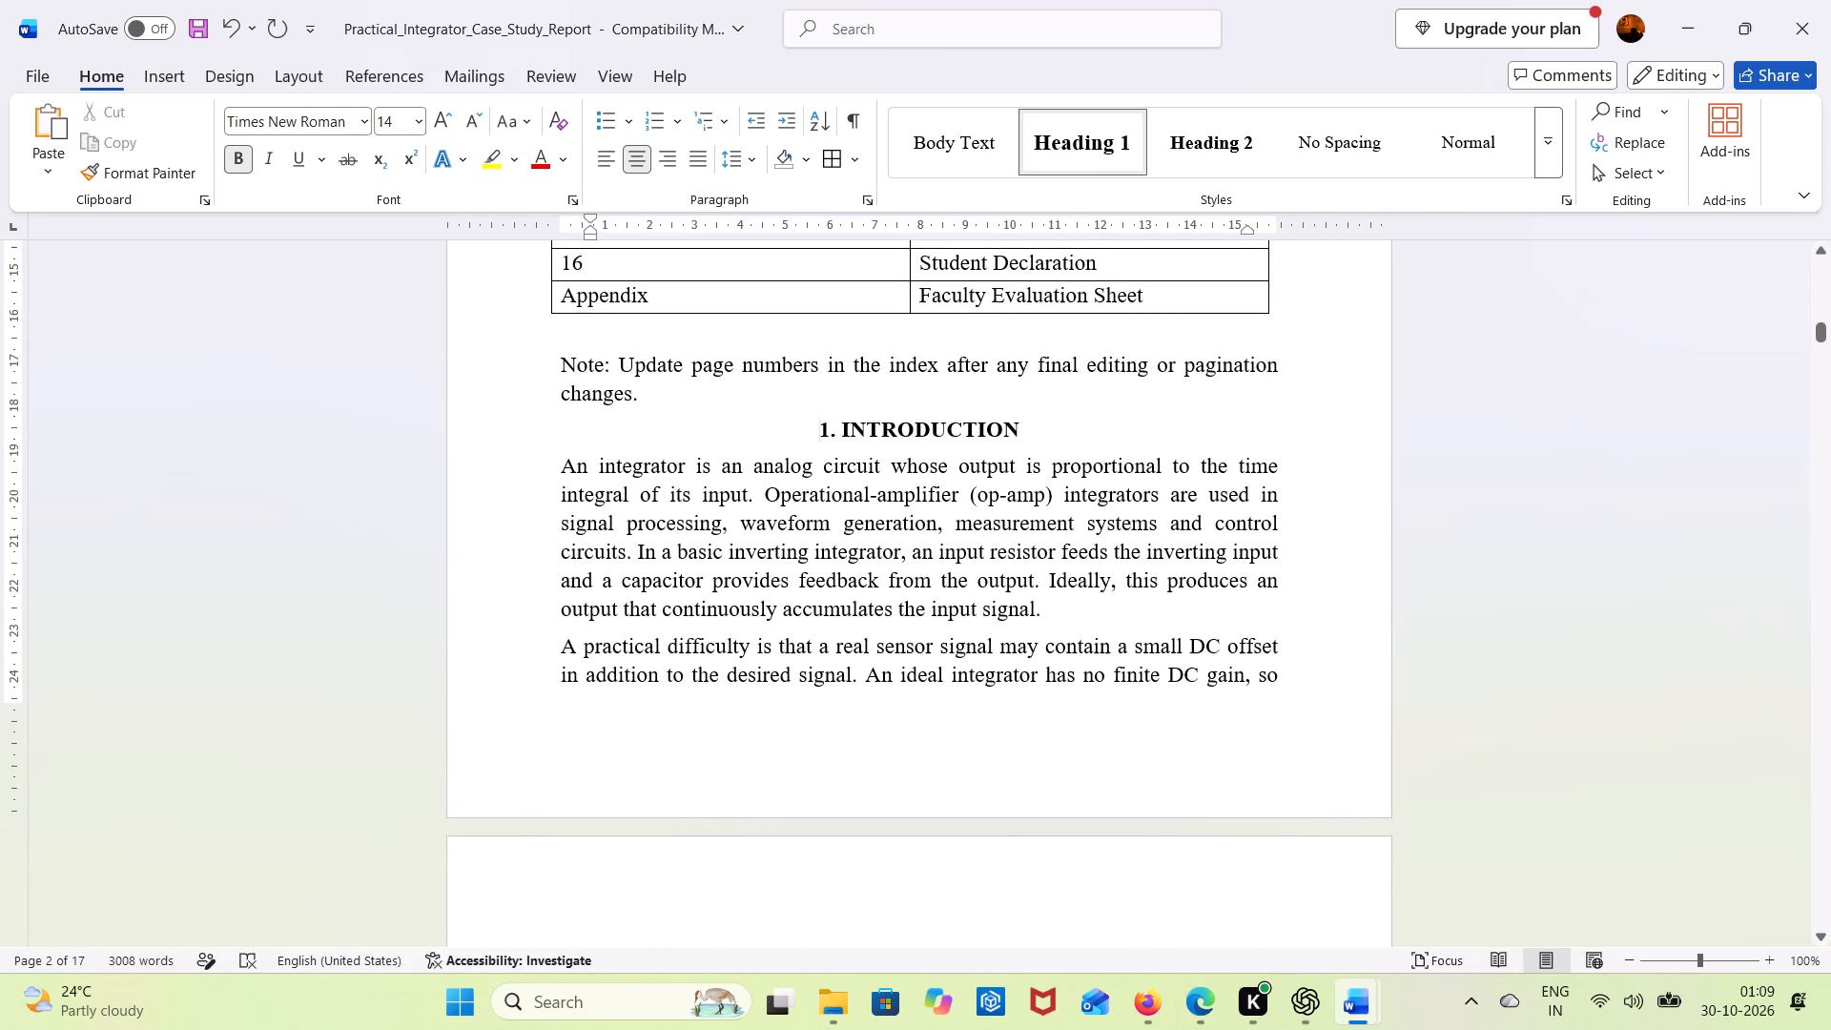
{"action": "key", "text": "Return"}
{"action": "key", "text": "Return"}
{"action": "key", "text": "Return"}
{"action": "key", "text": "Return"}
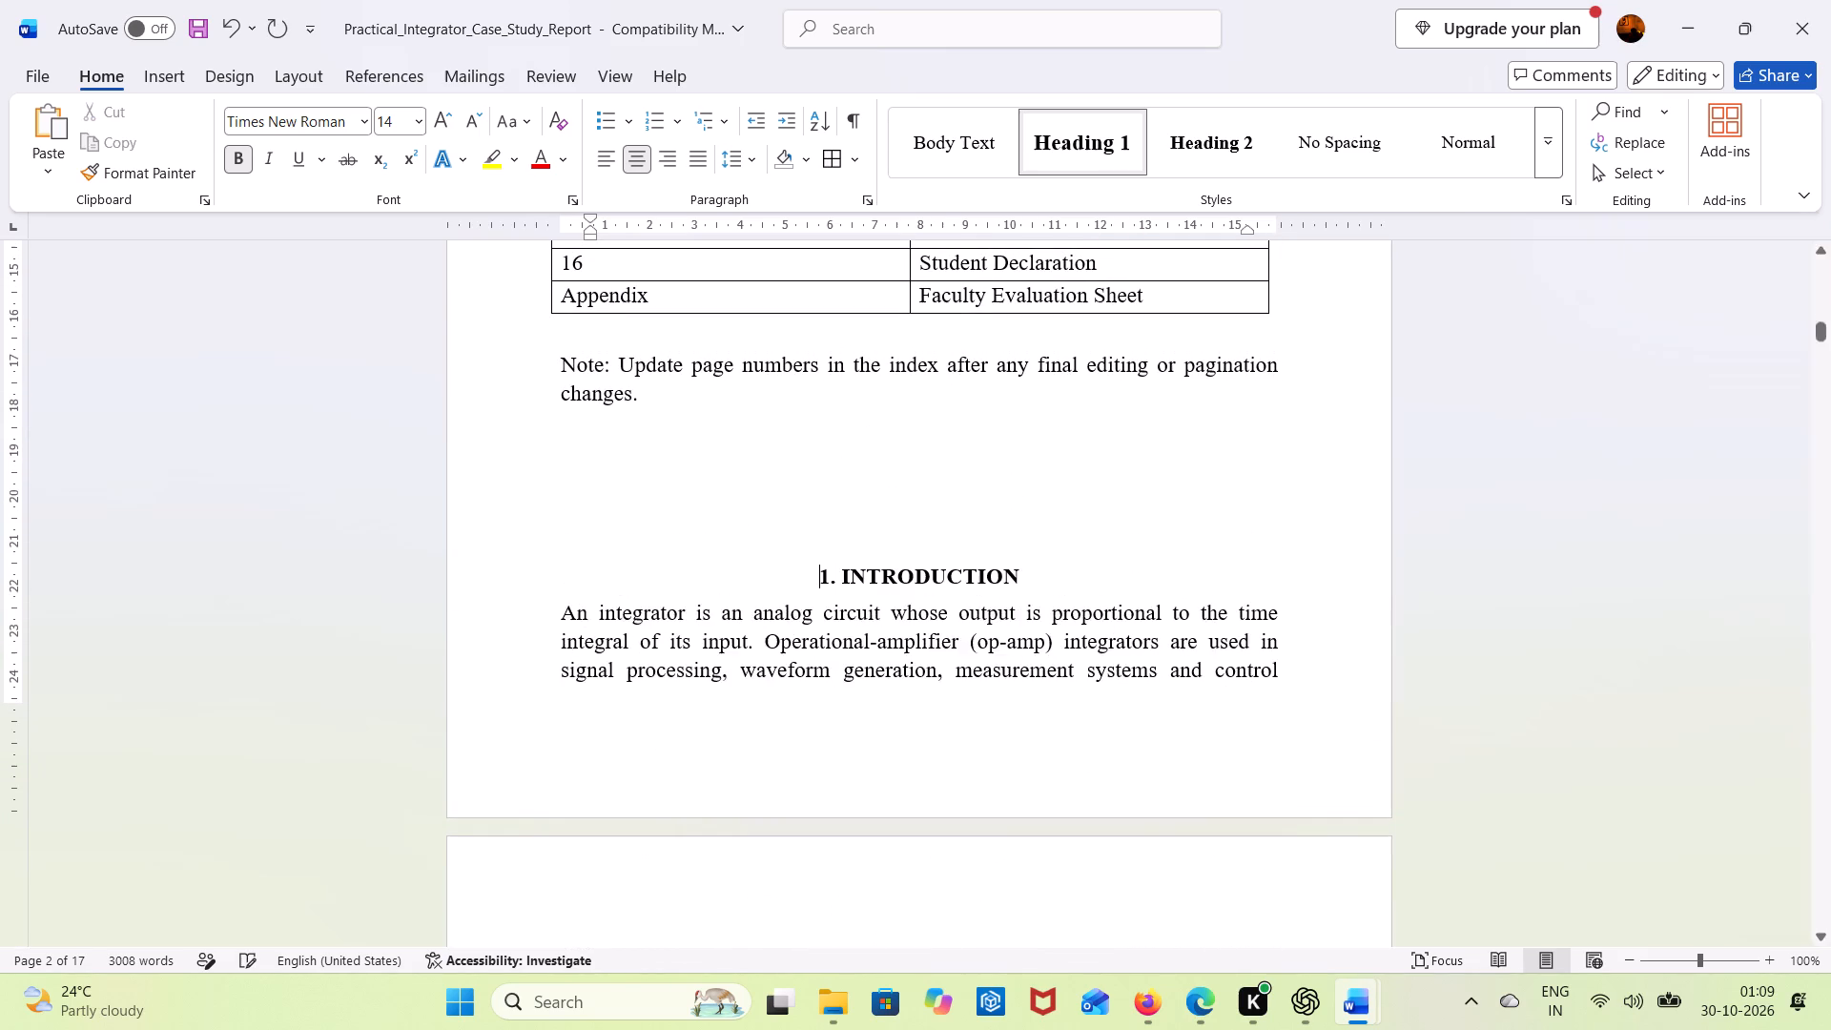
{"action": "key", "text": "Return"}
{"action": "key", "text": "Return"}
{"action": "key", "text": "Return"}
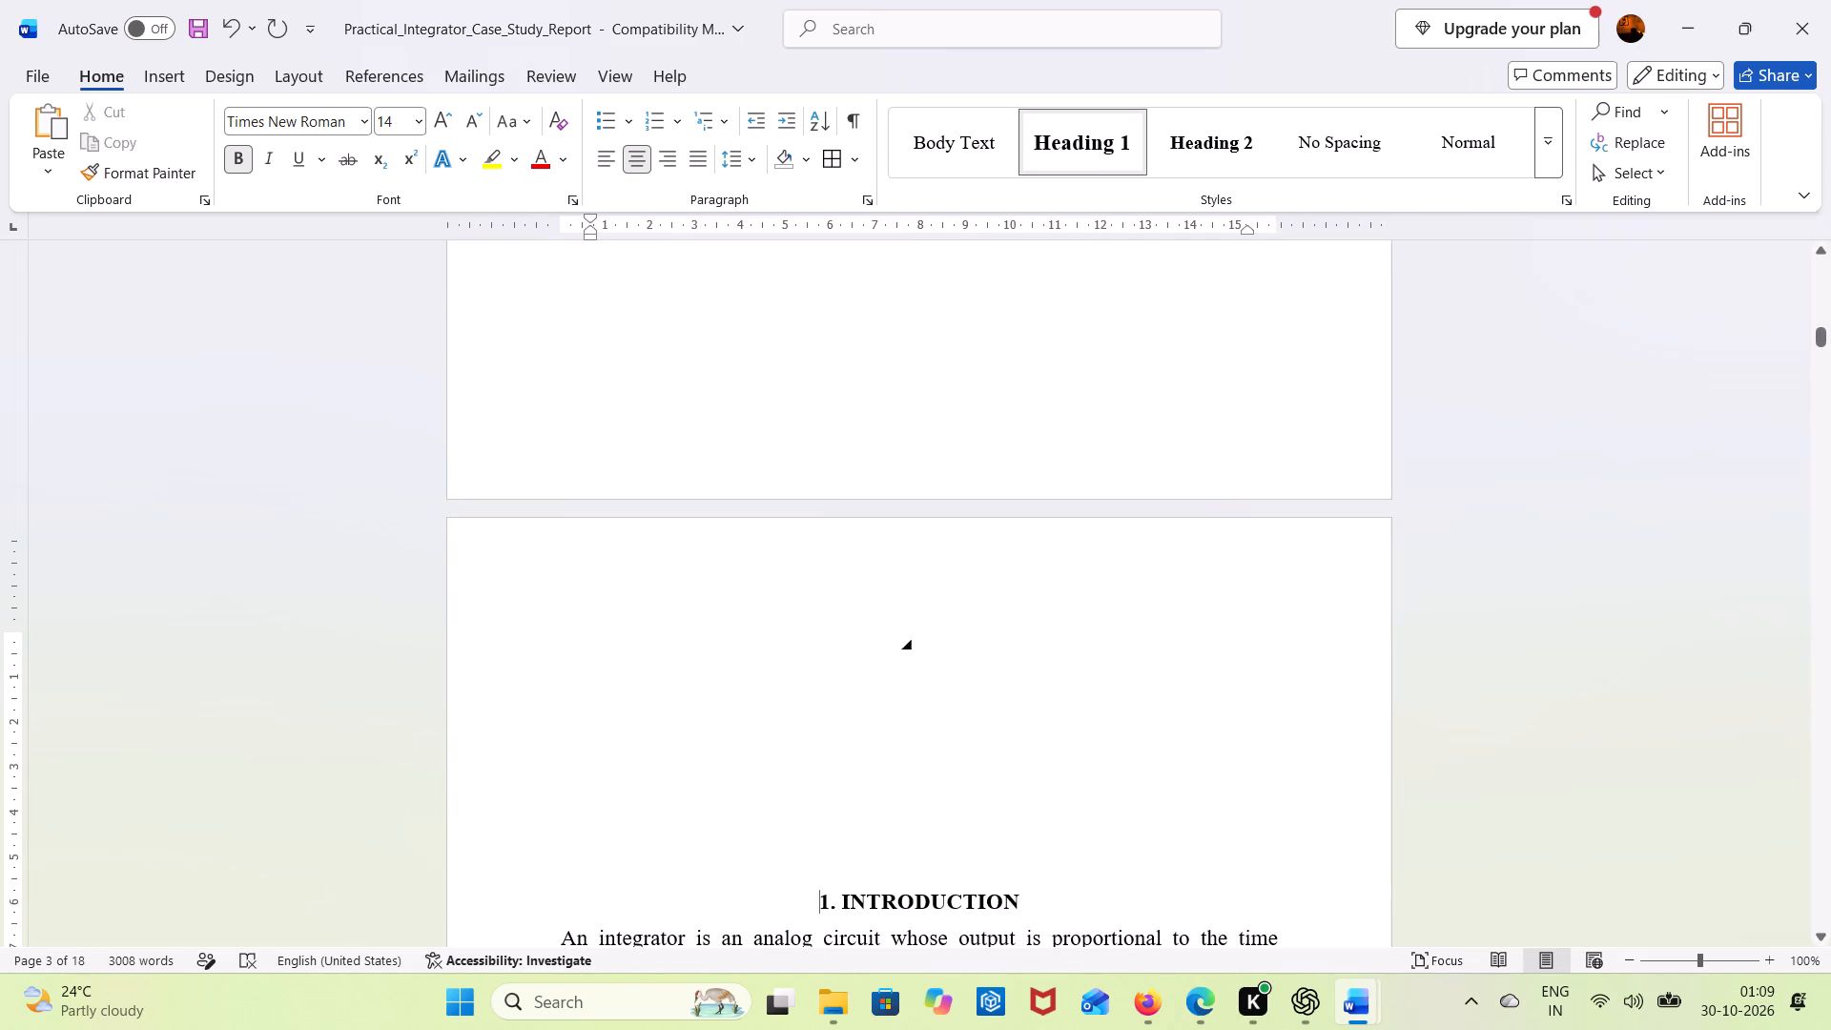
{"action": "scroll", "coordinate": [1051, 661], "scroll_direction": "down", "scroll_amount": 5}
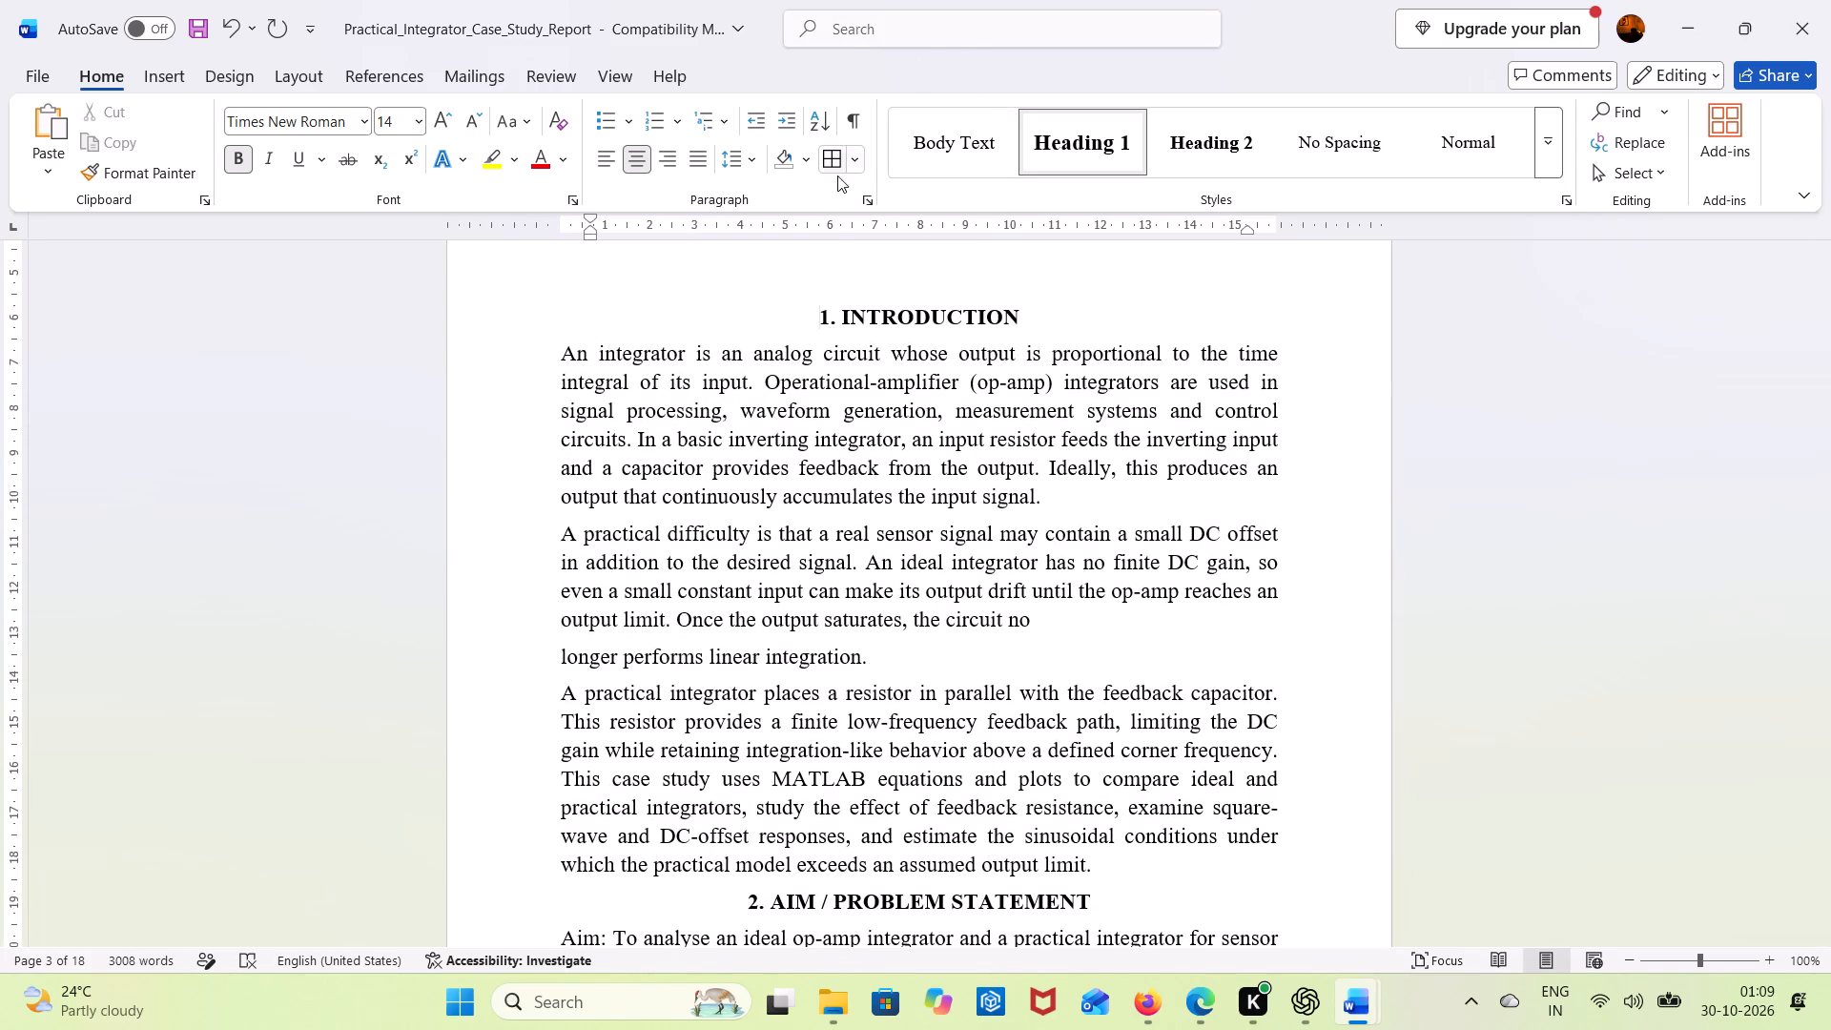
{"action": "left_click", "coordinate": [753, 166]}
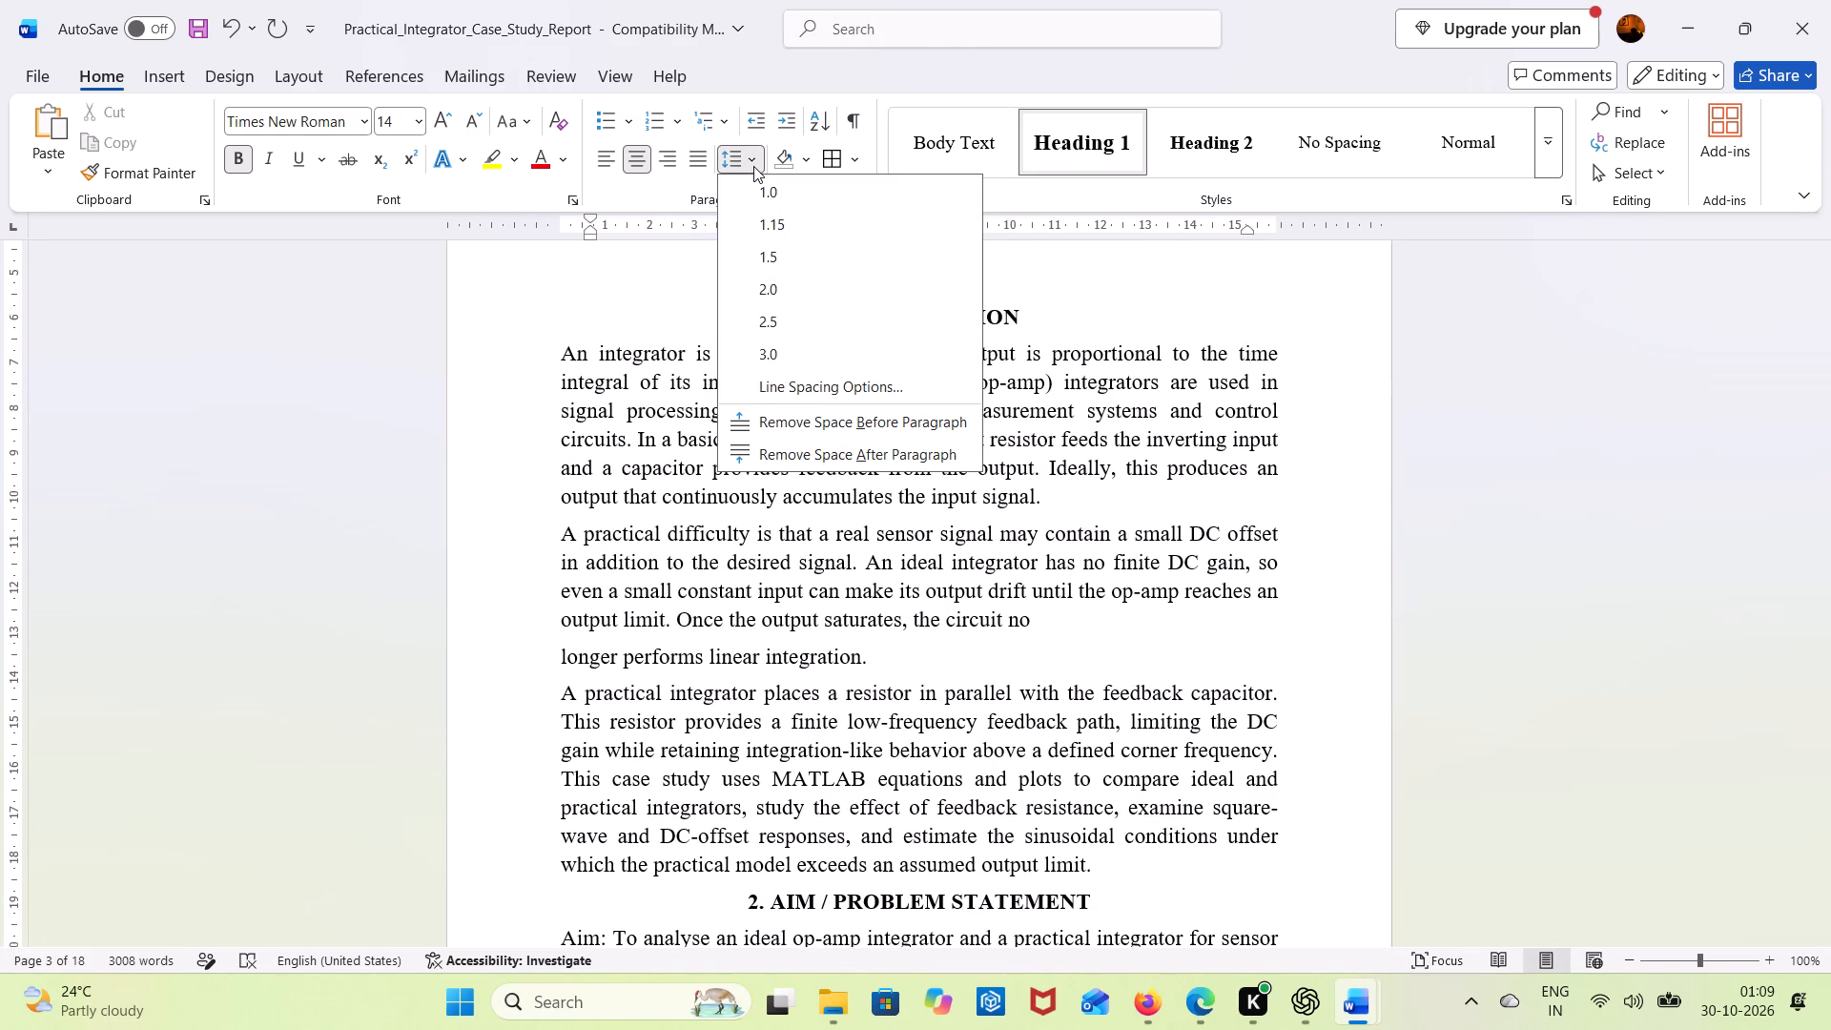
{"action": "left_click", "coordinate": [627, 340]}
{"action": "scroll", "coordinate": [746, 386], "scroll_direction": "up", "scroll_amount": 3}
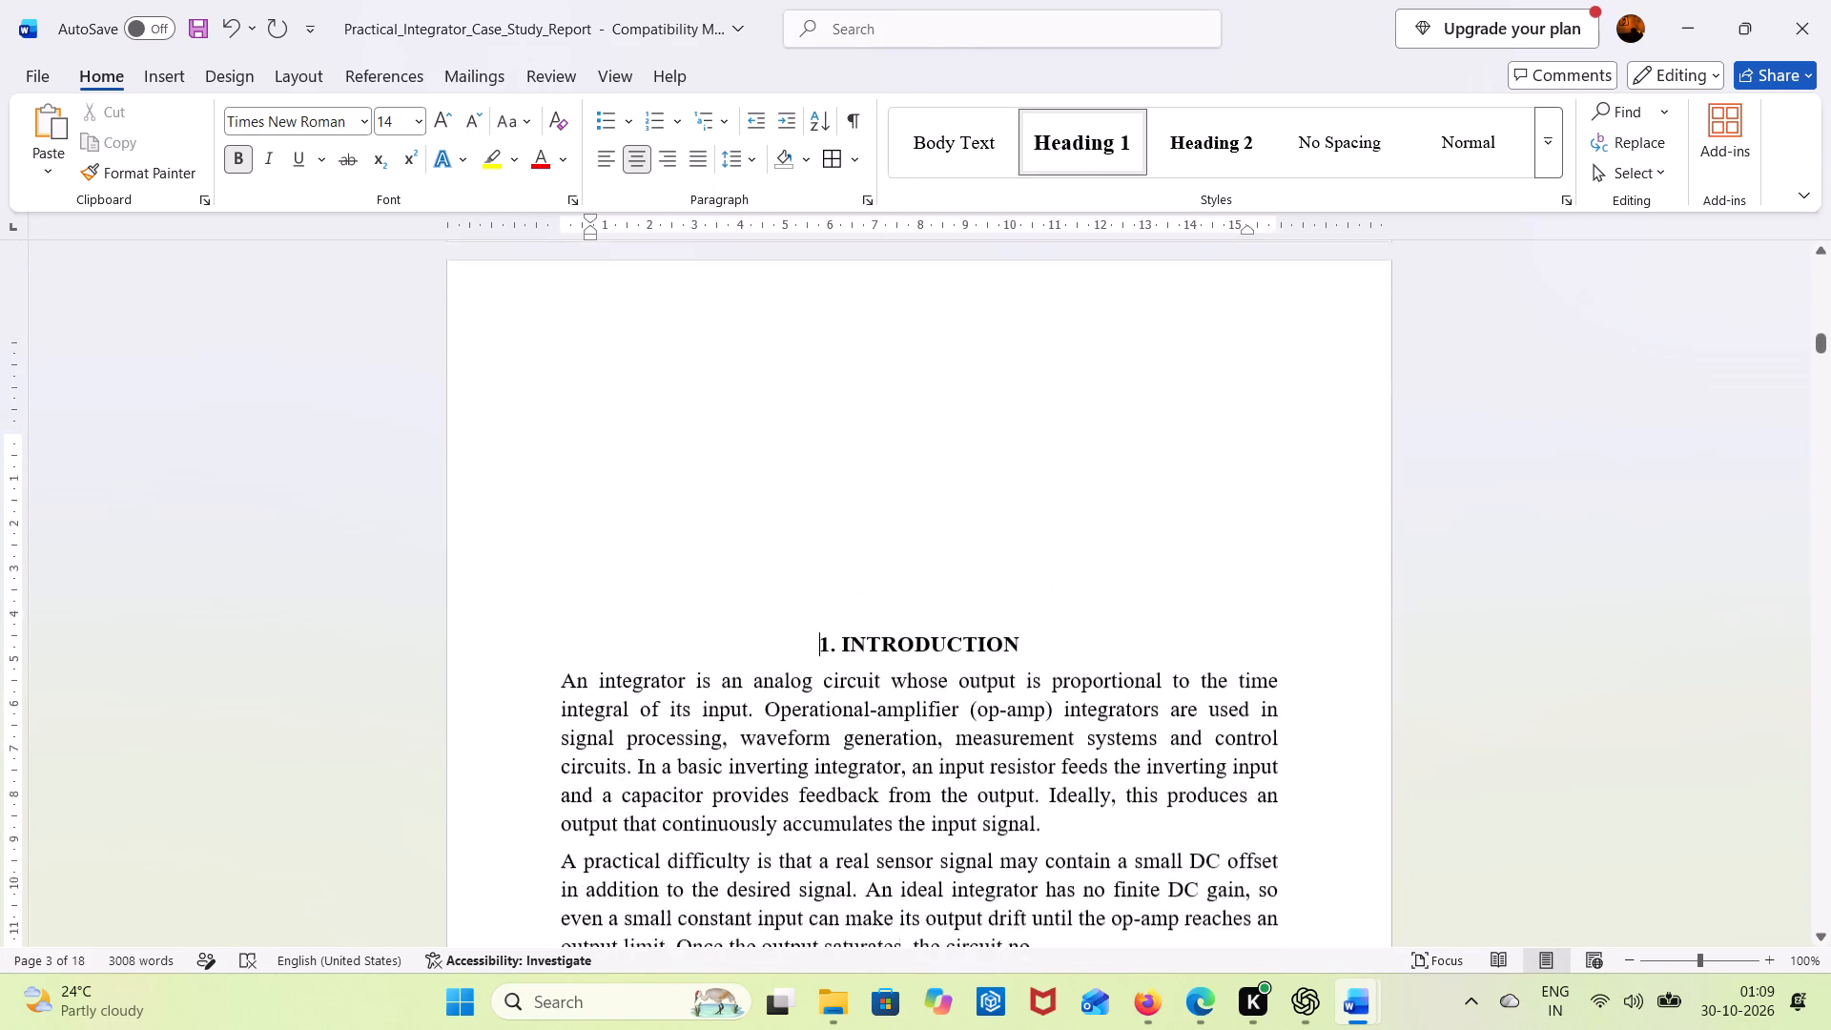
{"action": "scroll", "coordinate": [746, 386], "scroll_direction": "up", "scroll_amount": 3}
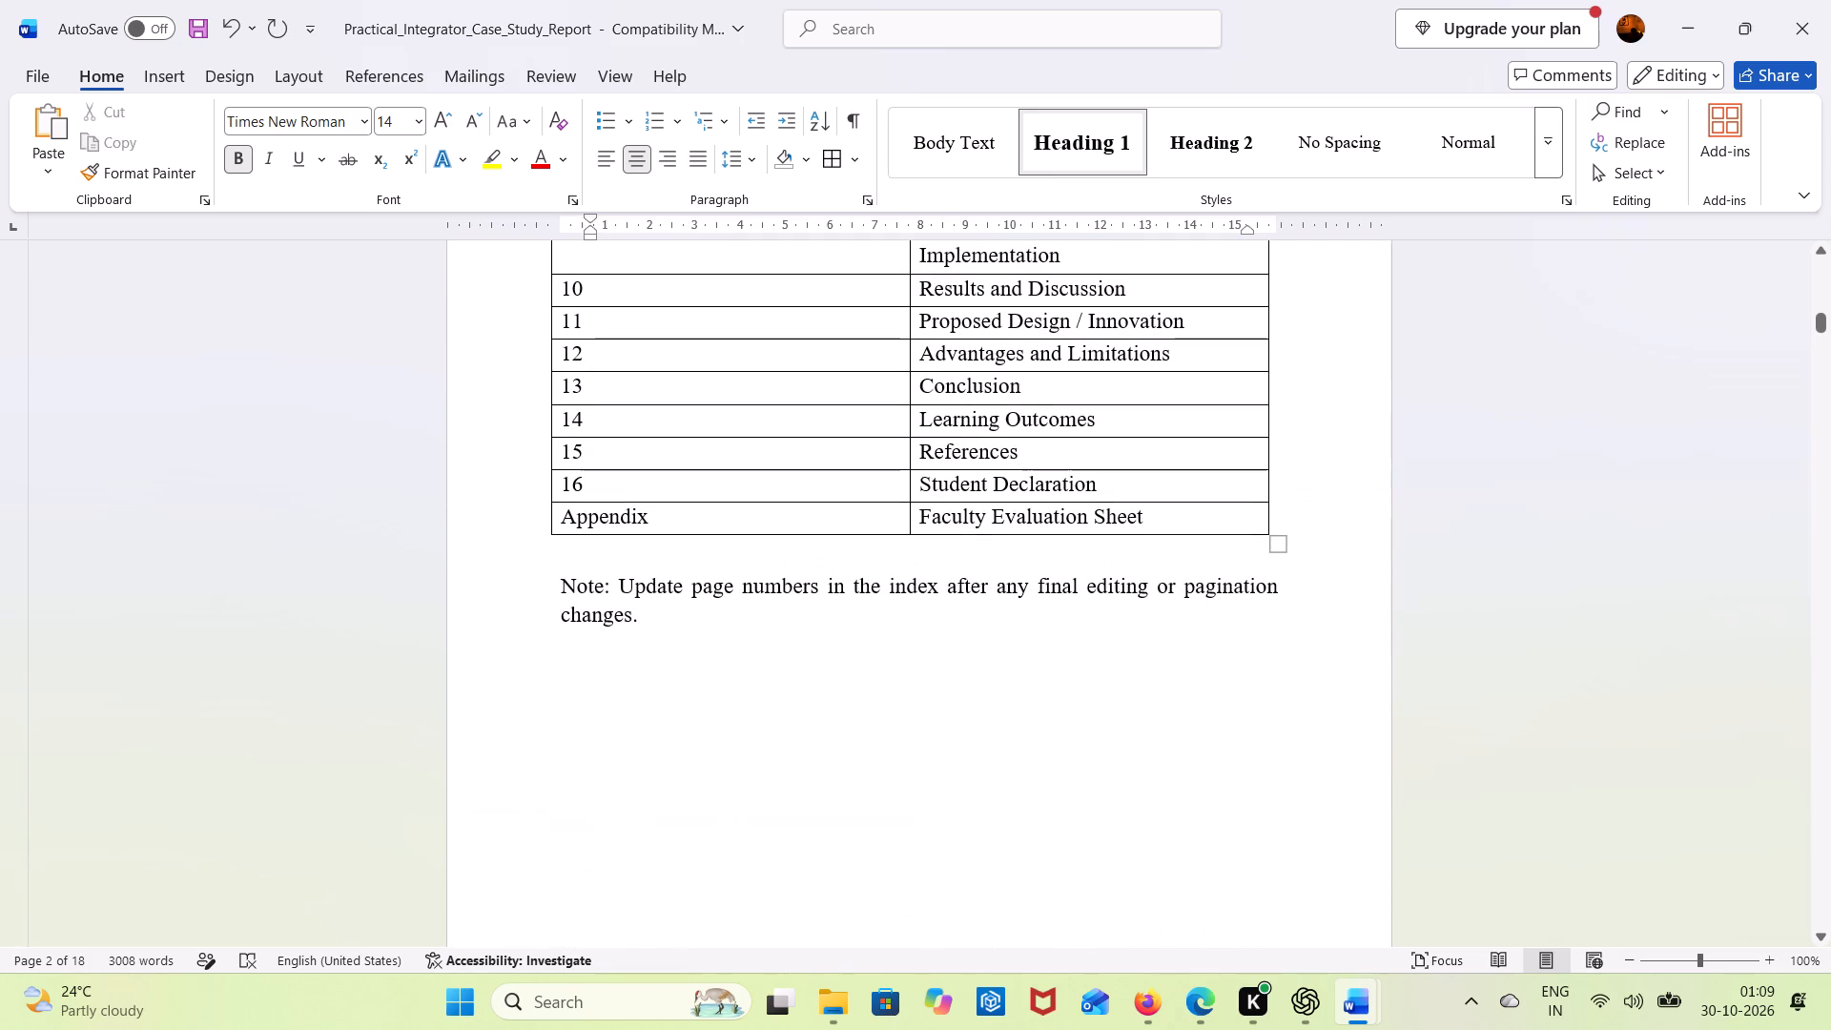
Reduce the gap between the index note and the 1. INTRODUCTION heading to two blank paragraphs.
{"action": "key", "text": "BackSpace"}
{"action": "key", "text": "BackSpace"}
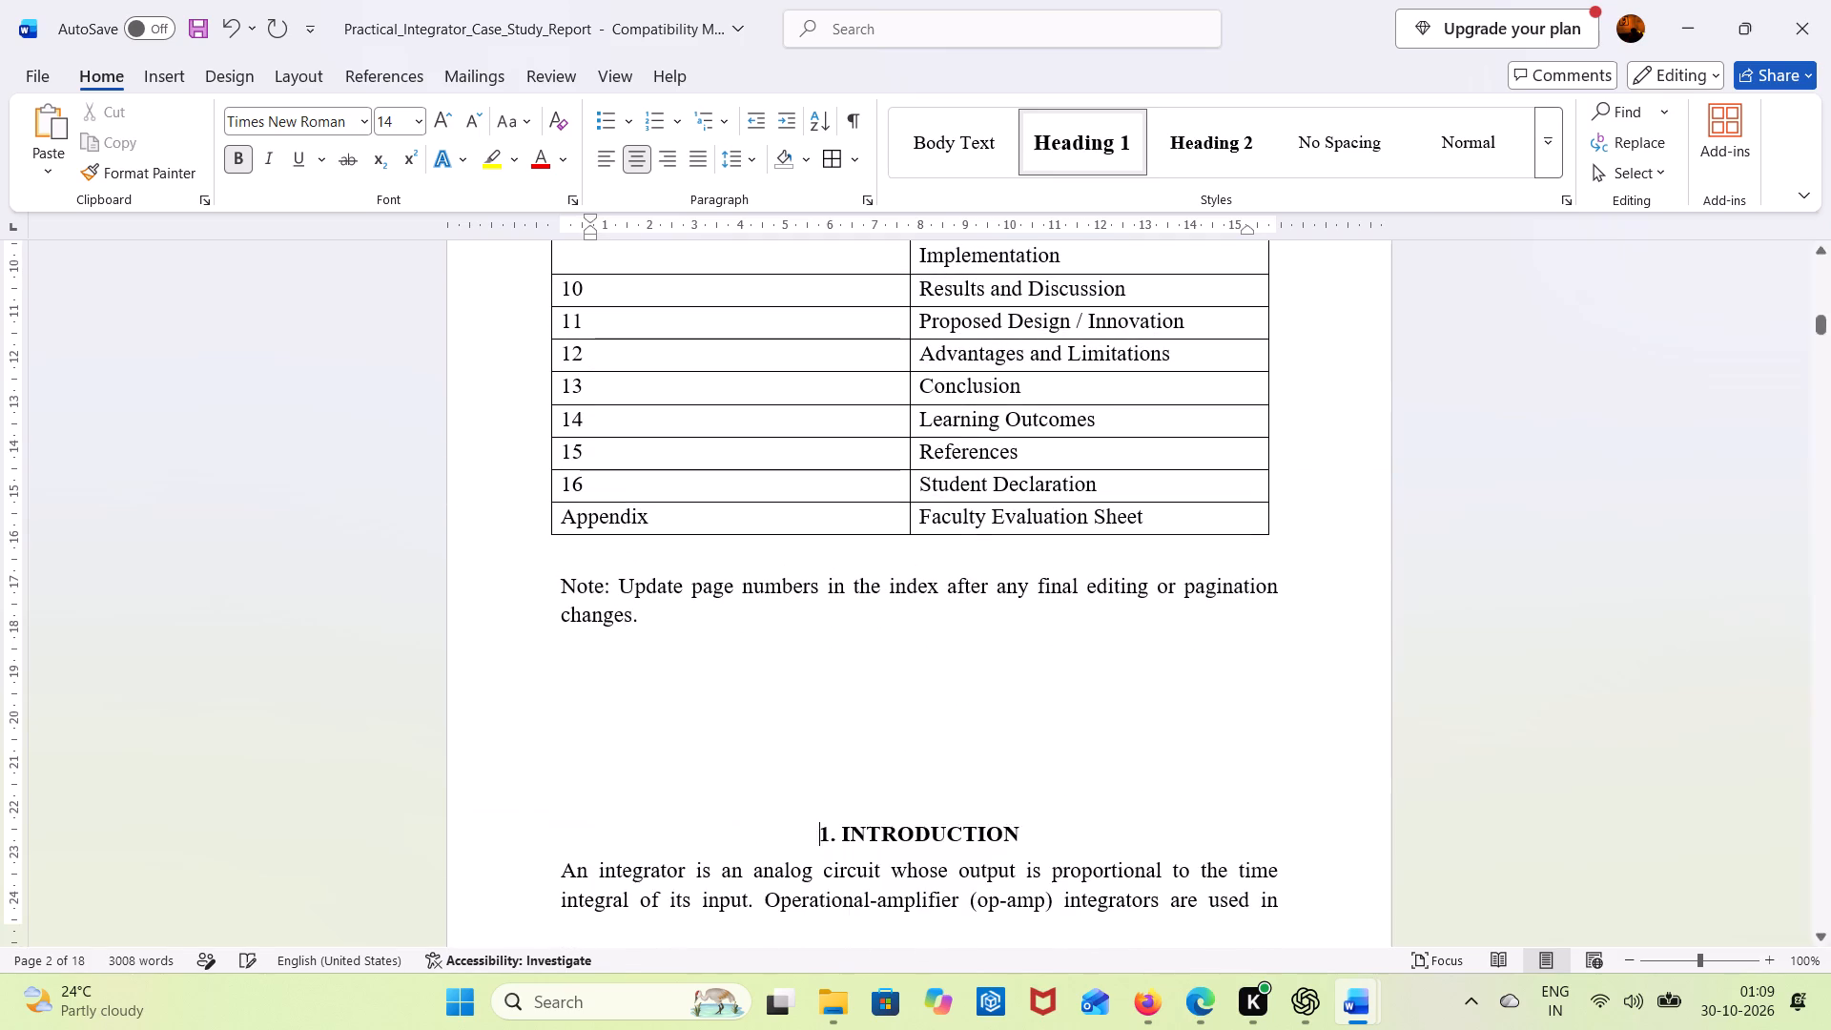
{"action": "key", "text": "BackSpace"}
{"action": "key", "text": "BackSpace"}
{"action": "key", "text": "BackSpace"}
{"action": "key", "text": "BackSpace"}
{"action": "key", "text": "BackSpace"}
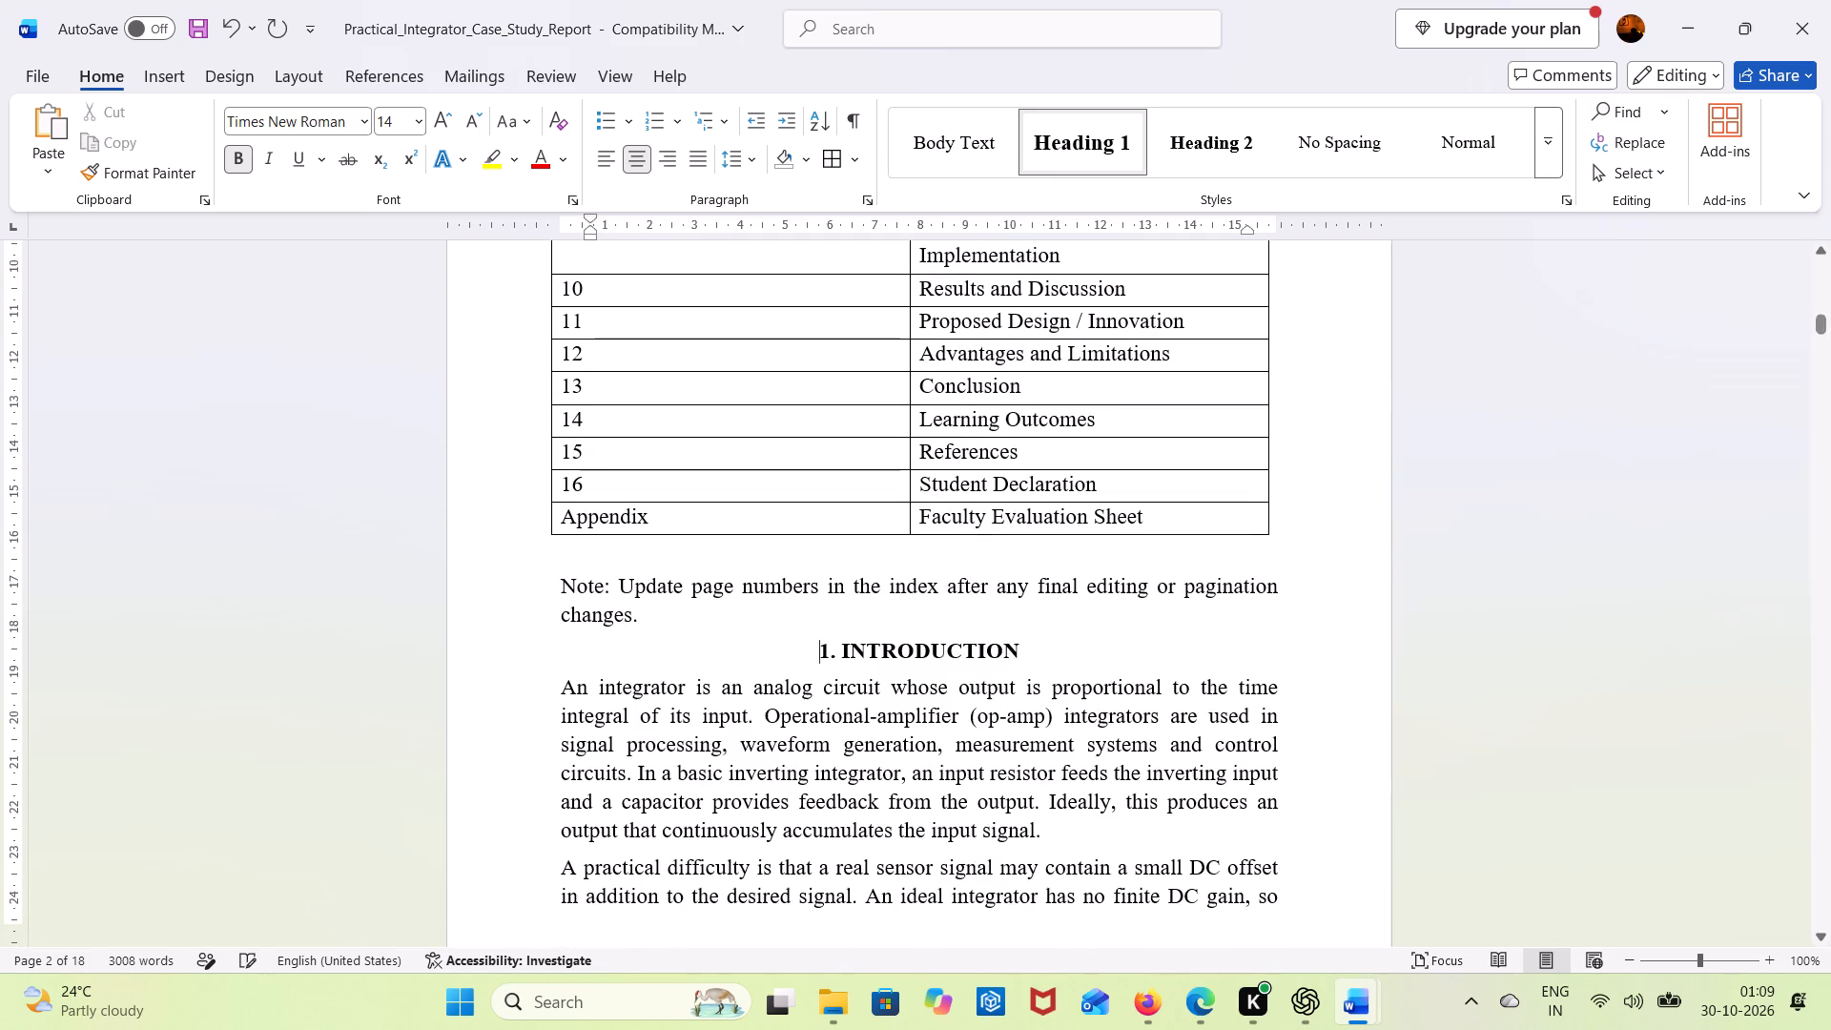
{"action": "key", "text": "Return"}
{"action": "key", "text": "Return"}
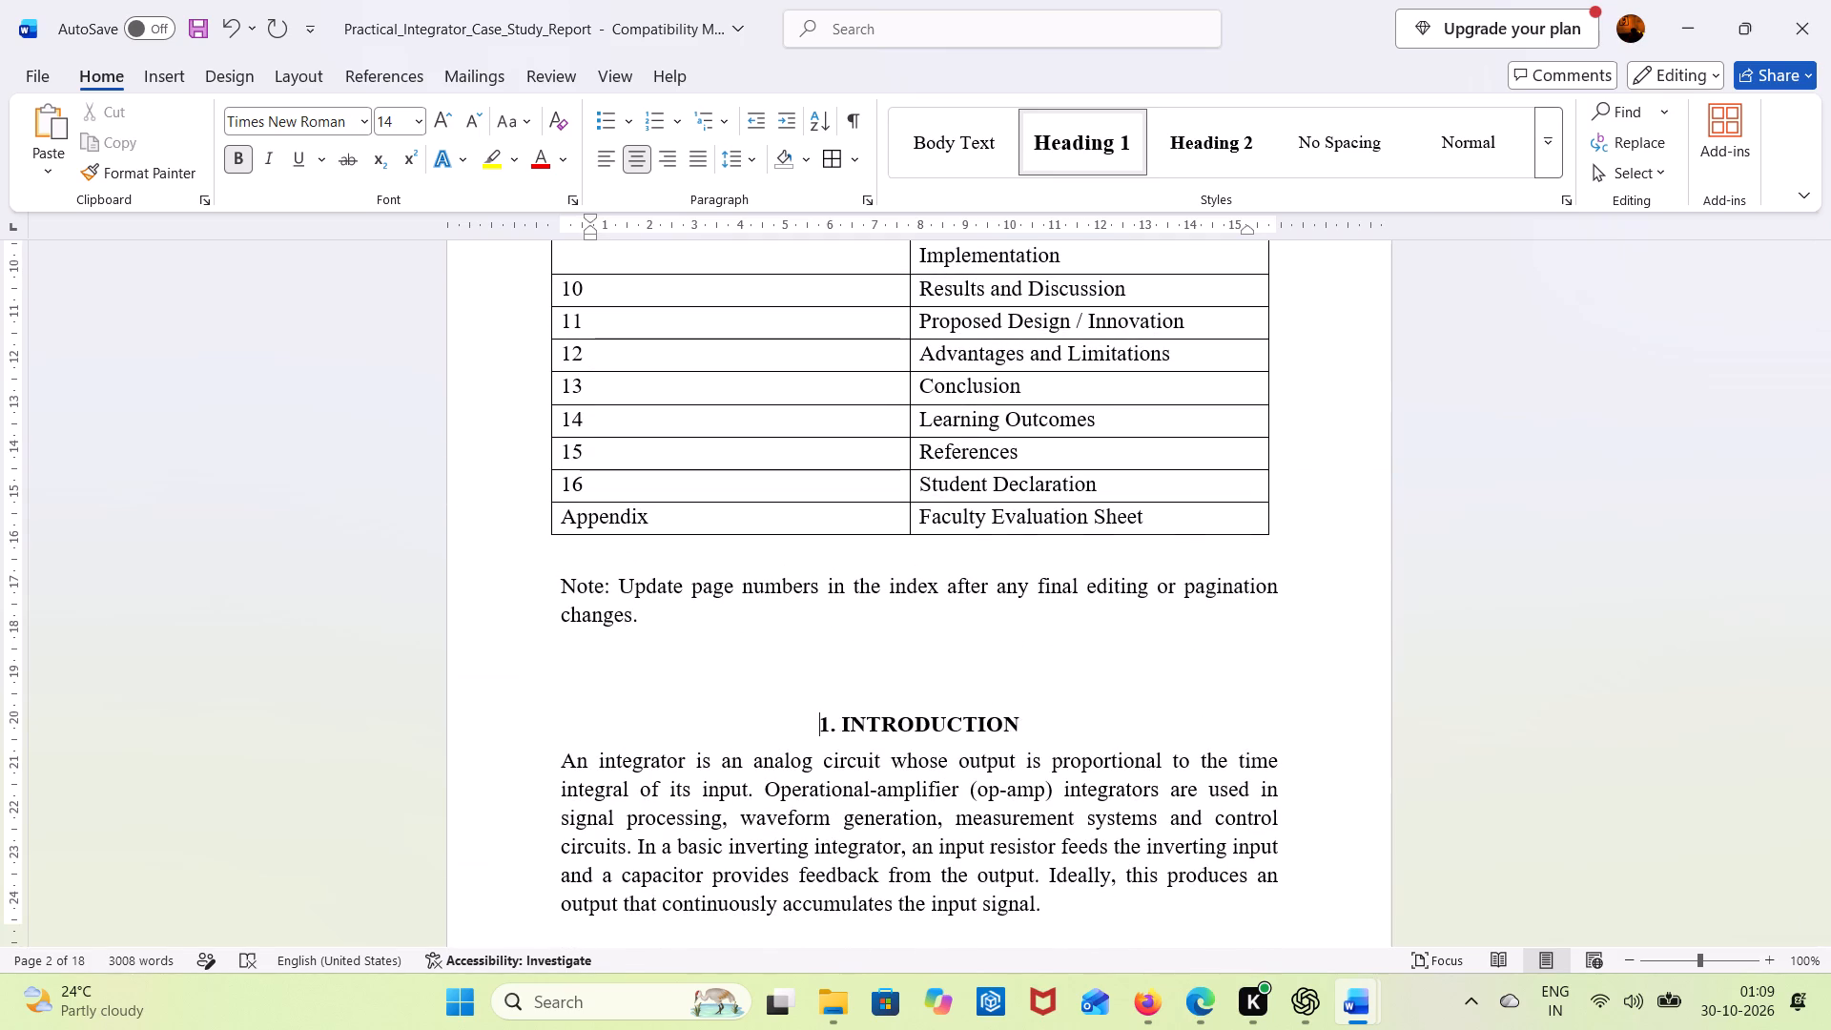
Insert two blank paragraphs before the 2. AIM / PROBLEM STATEMENT heading.
{"action": "scroll", "coordinate": [746, 386], "scroll_direction": "down", "scroll_amount": 7}
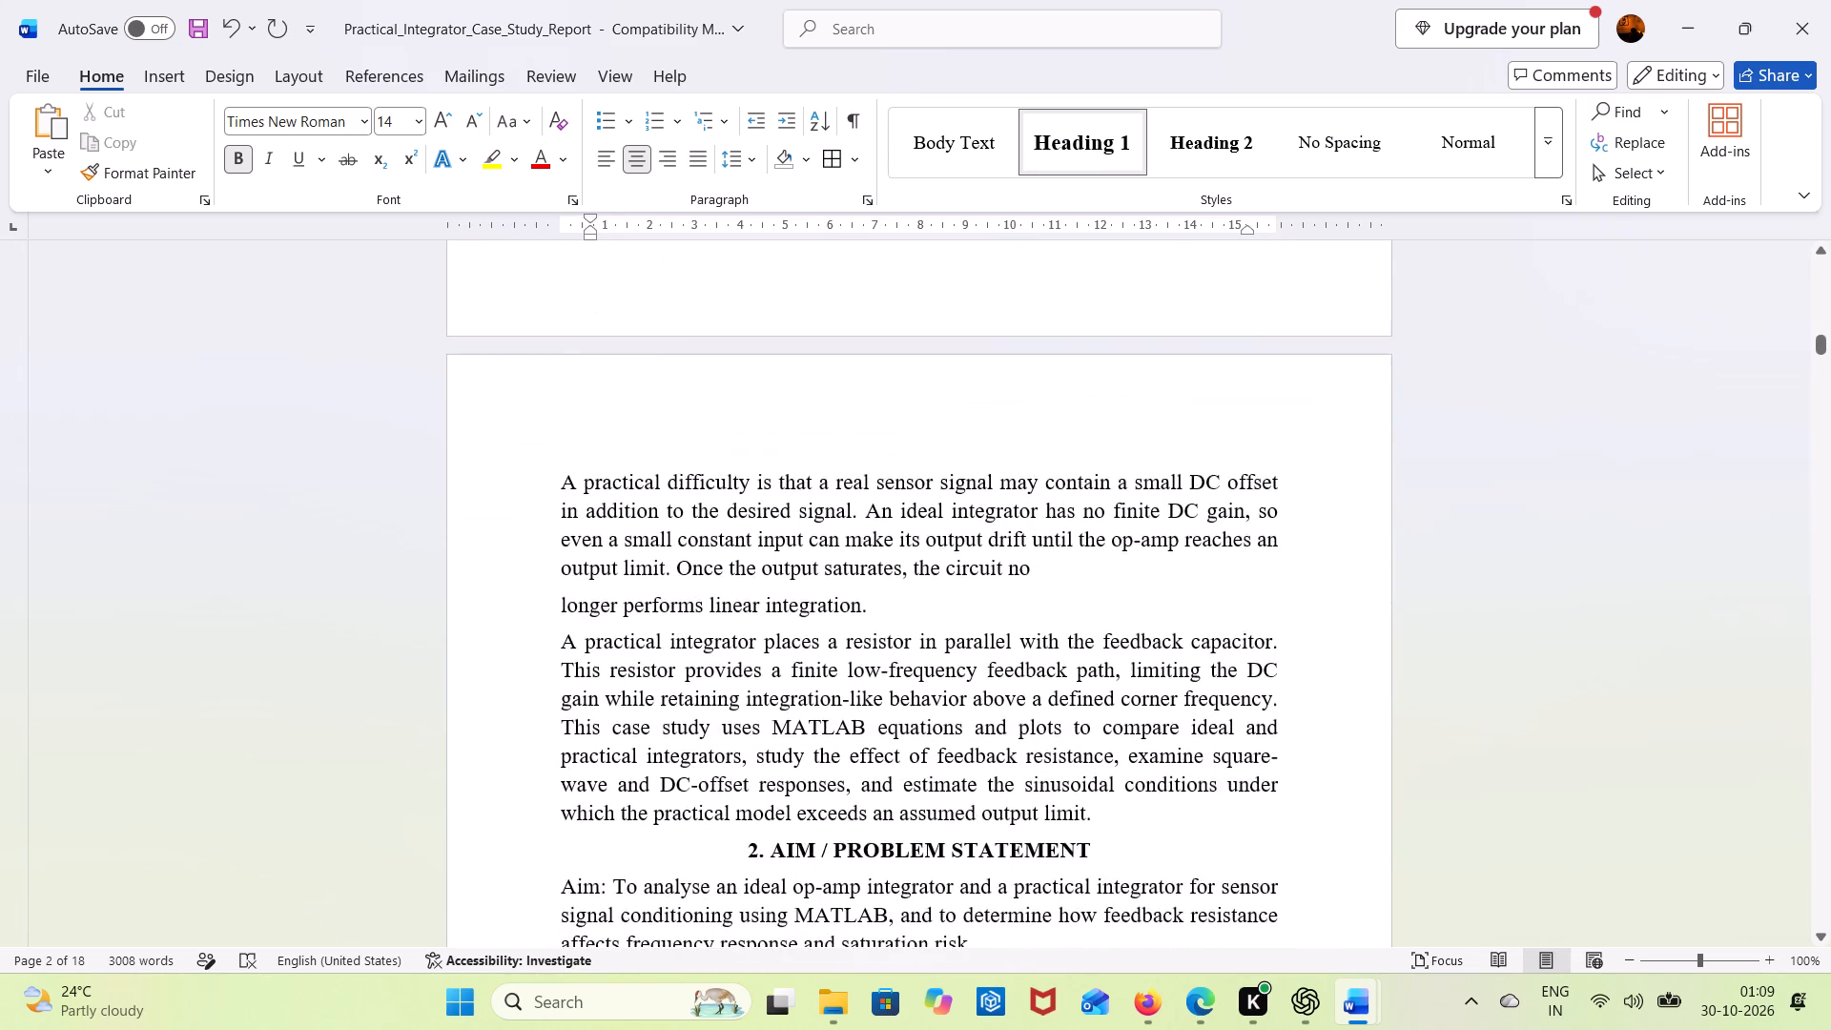
{"action": "scroll", "coordinate": [746, 386], "scroll_direction": "down", "scroll_amount": 1}
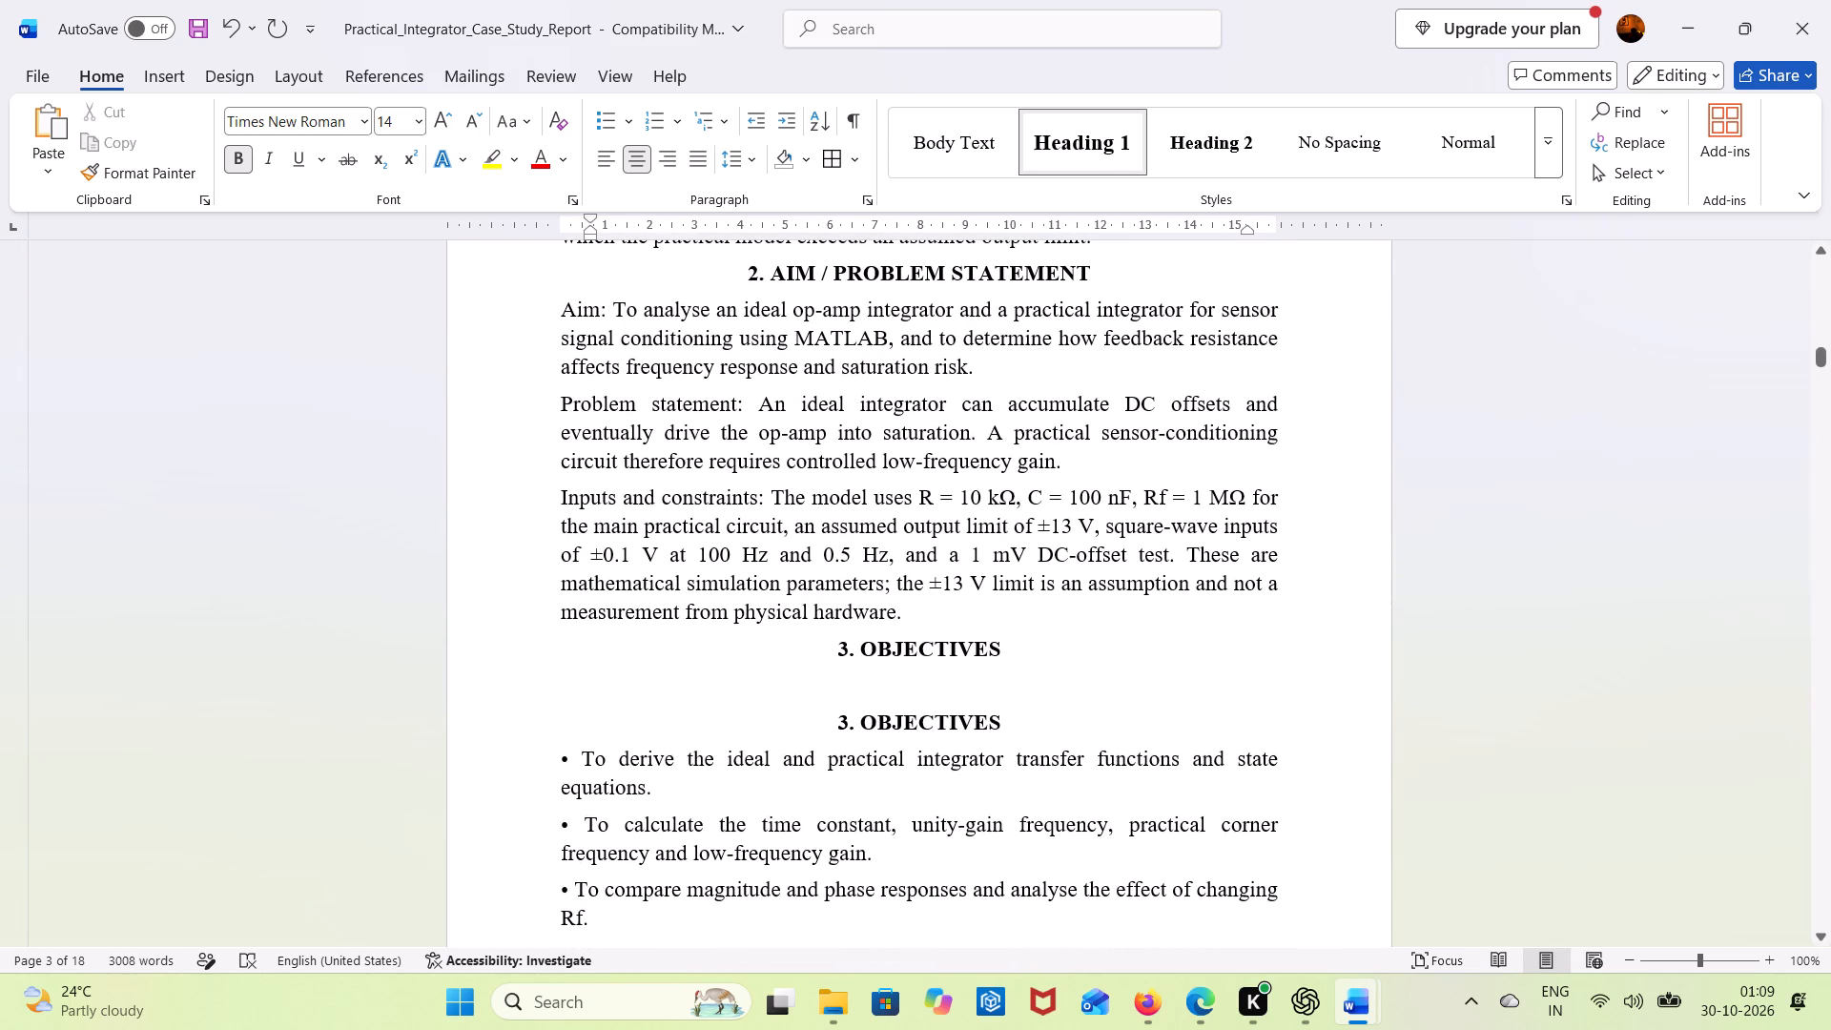
{"action": "left_click", "coordinate": [747, 271]}
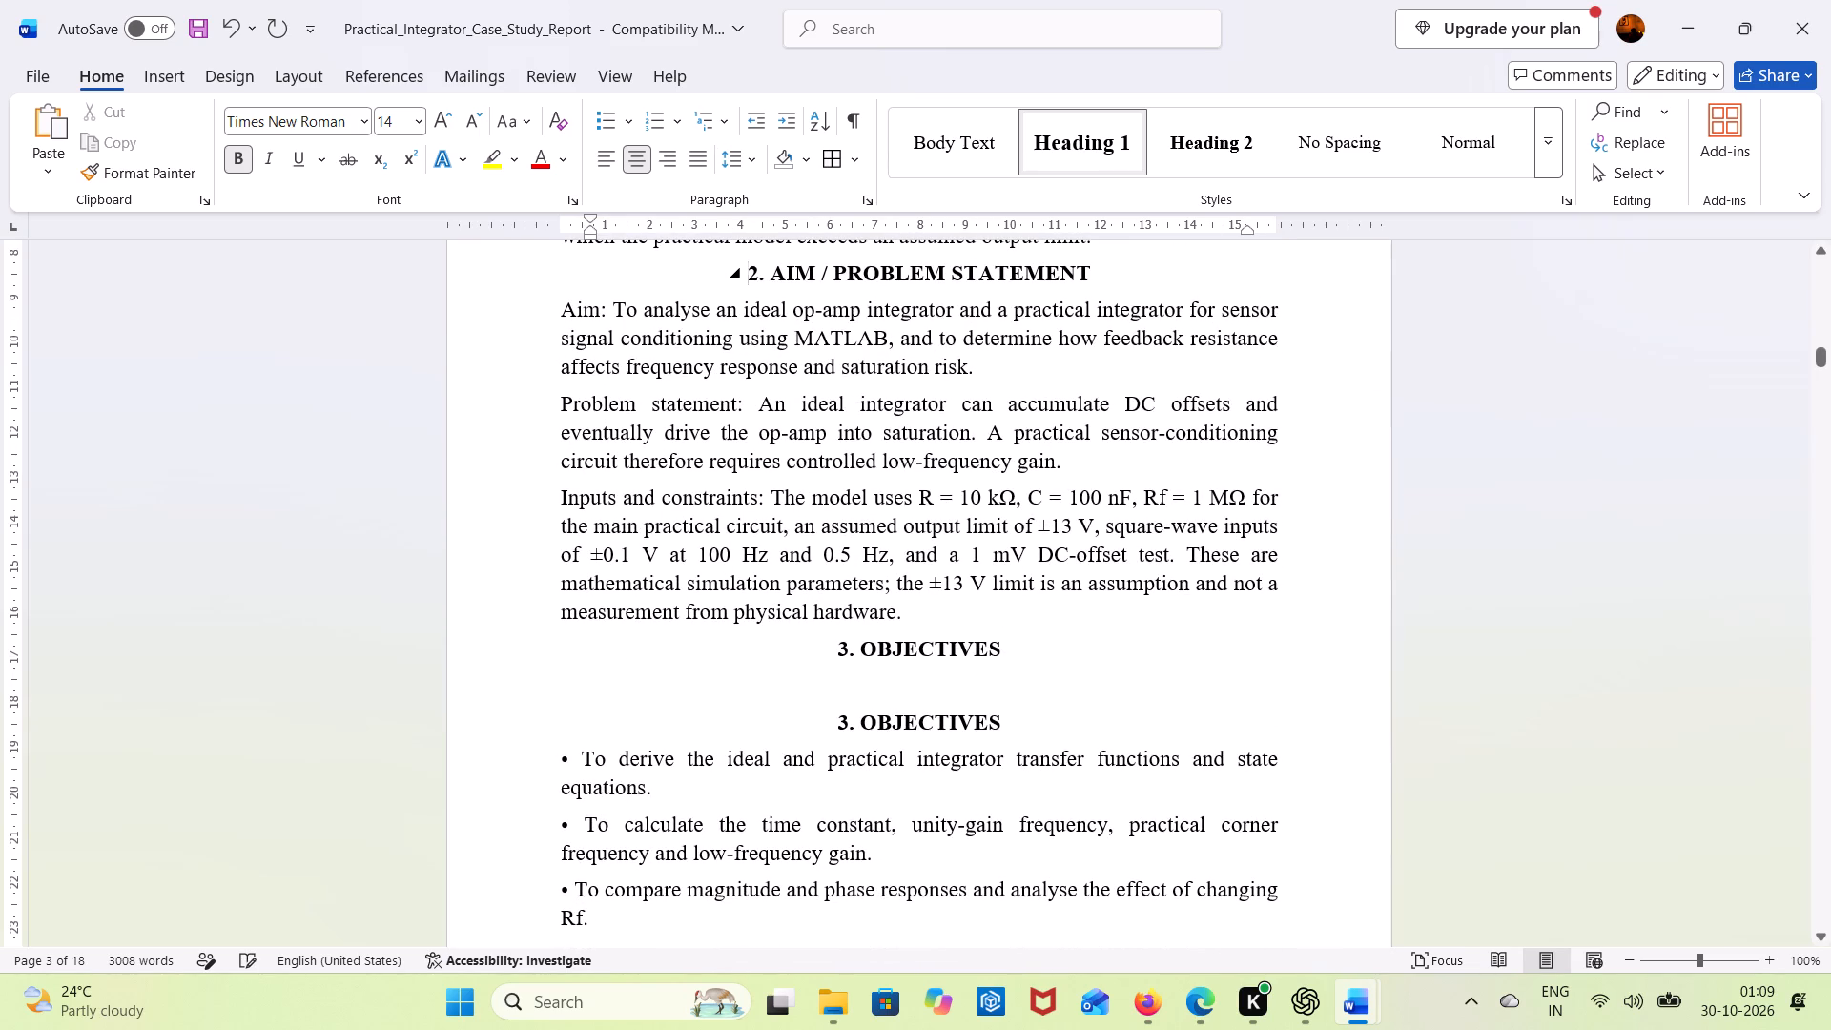
{"action": "key", "text": "Return"}
{"action": "key", "text": "Return"}
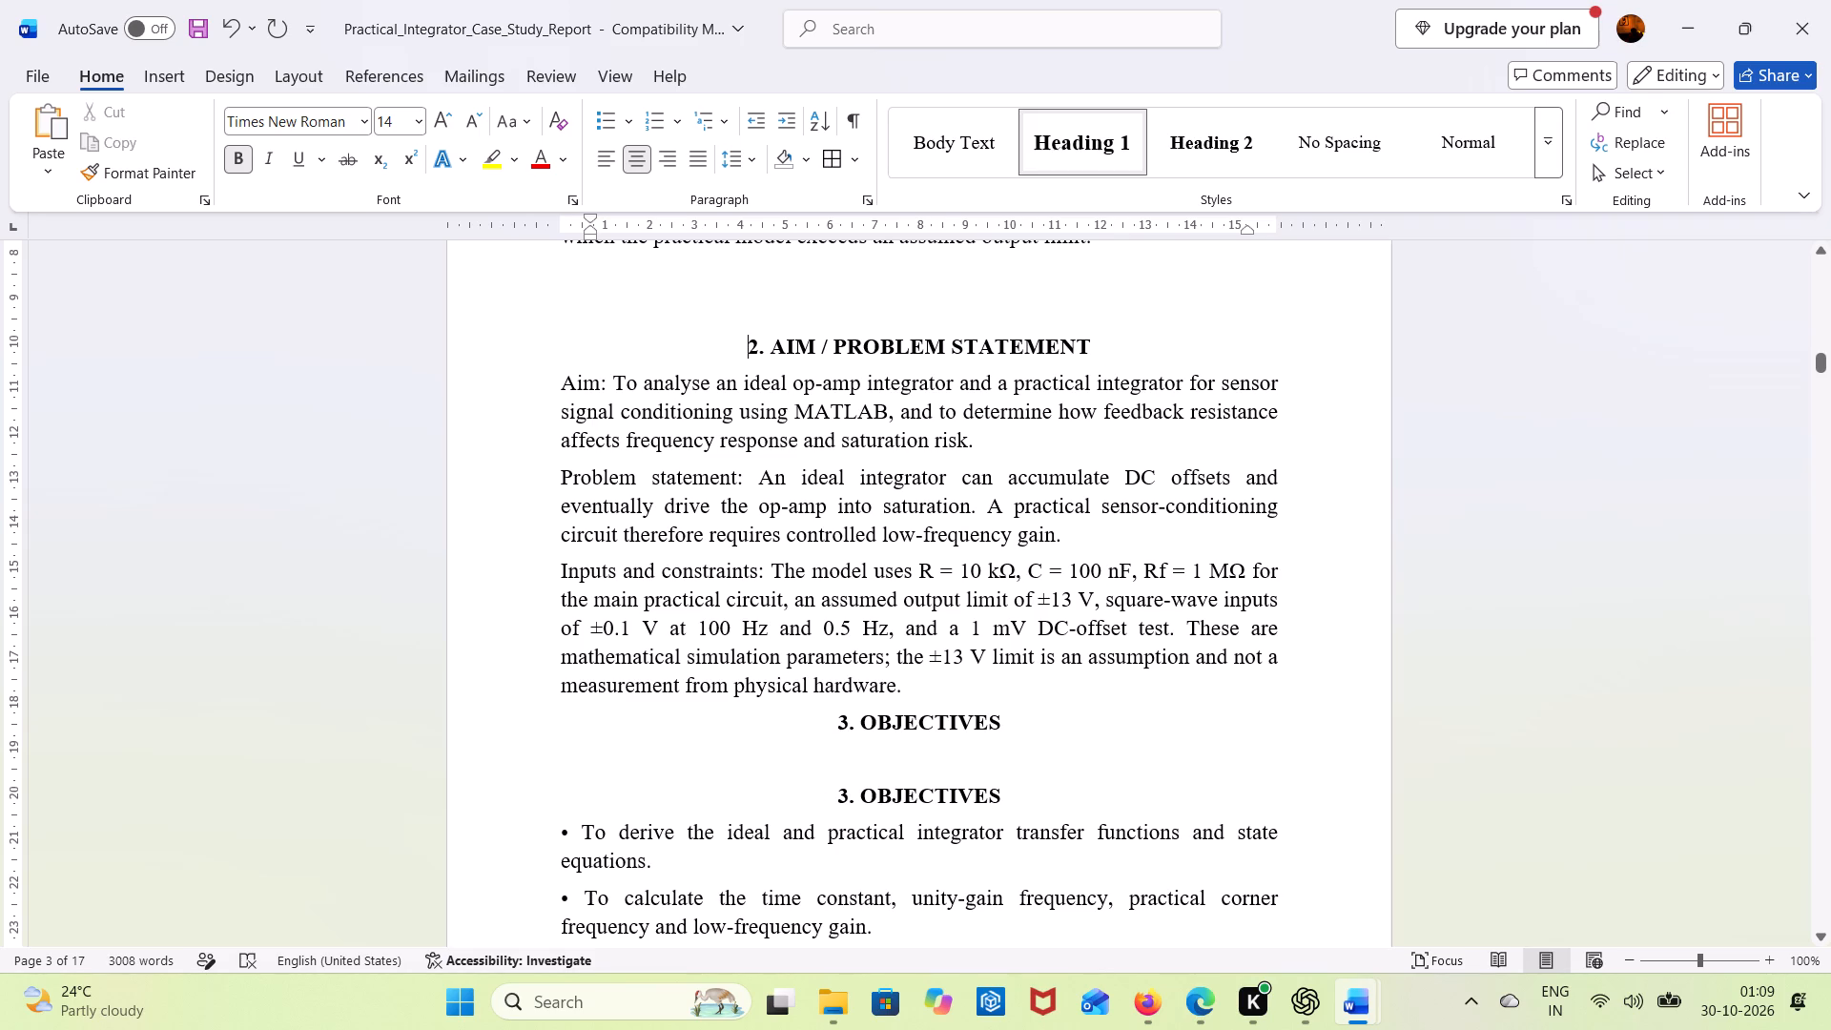
Delete the second, duplicate 3. OBJECTIVES heading and the blank paragraph above the objectives list.
{"action": "left_click_drag", "start_coordinate": [837, 800], "coordinate": [1002, 810]}
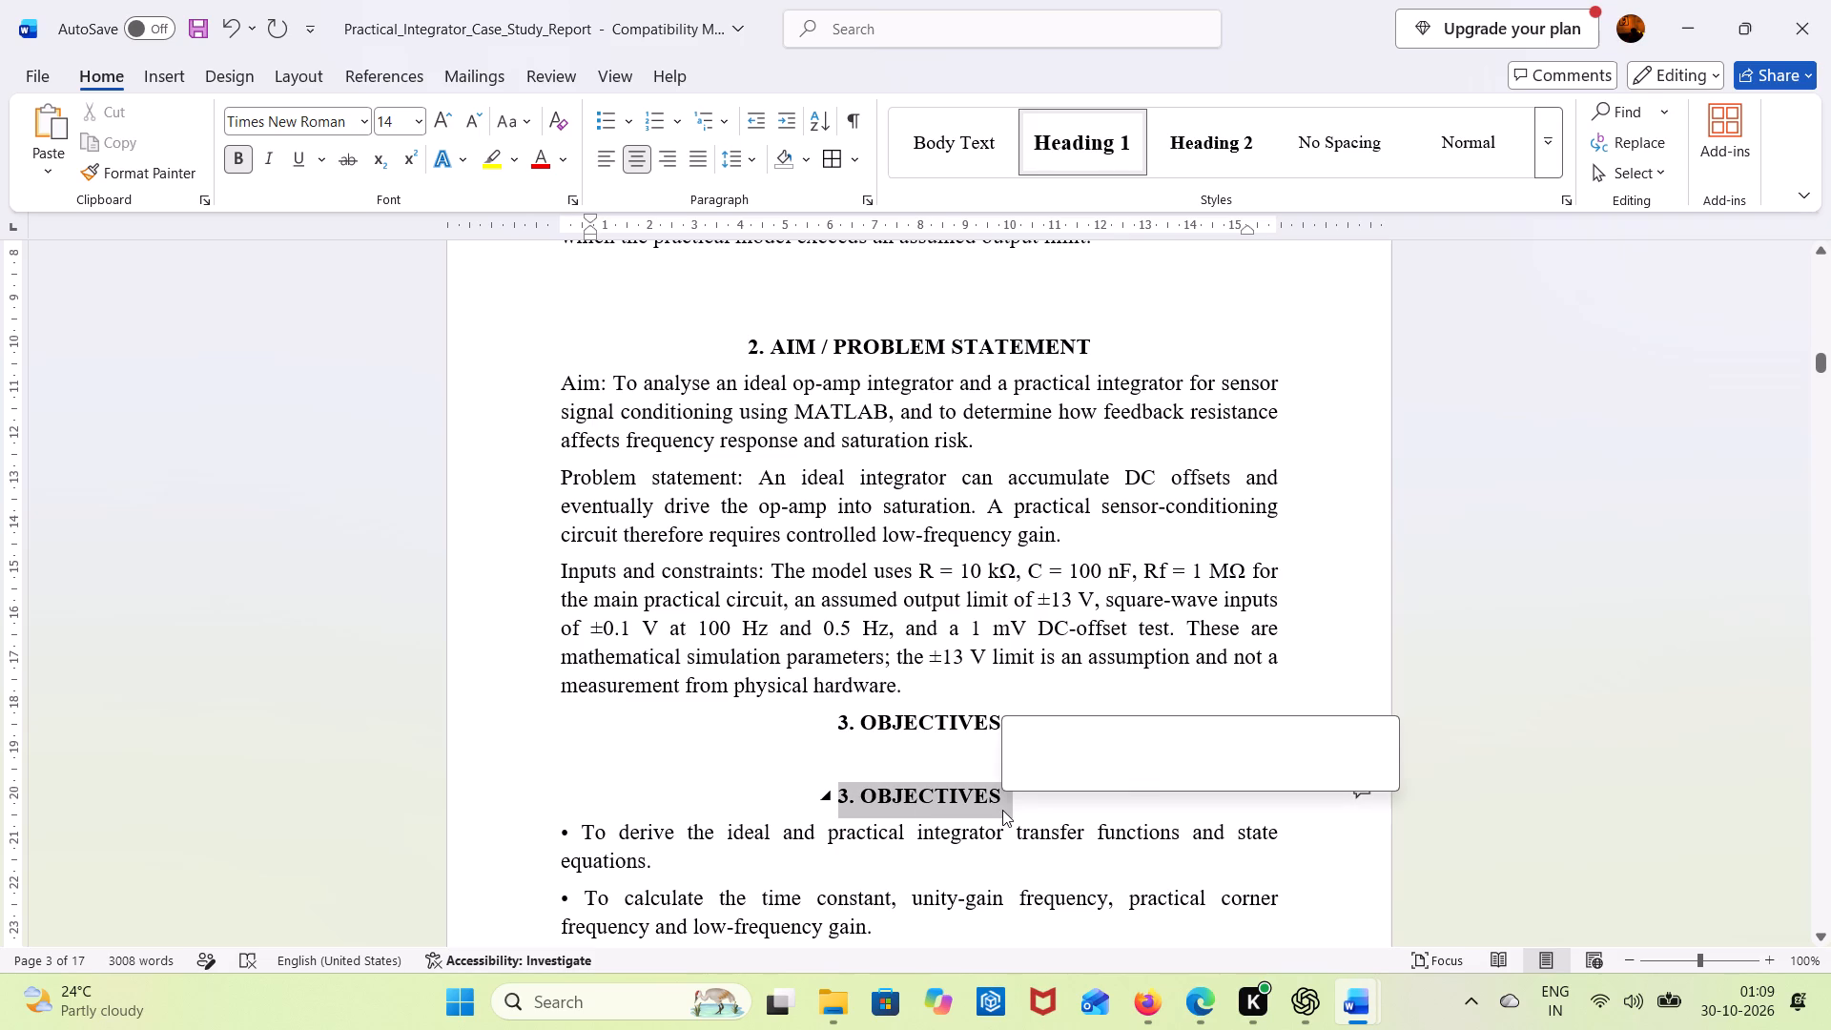
{"action": "key", "text": "BackSpace"}
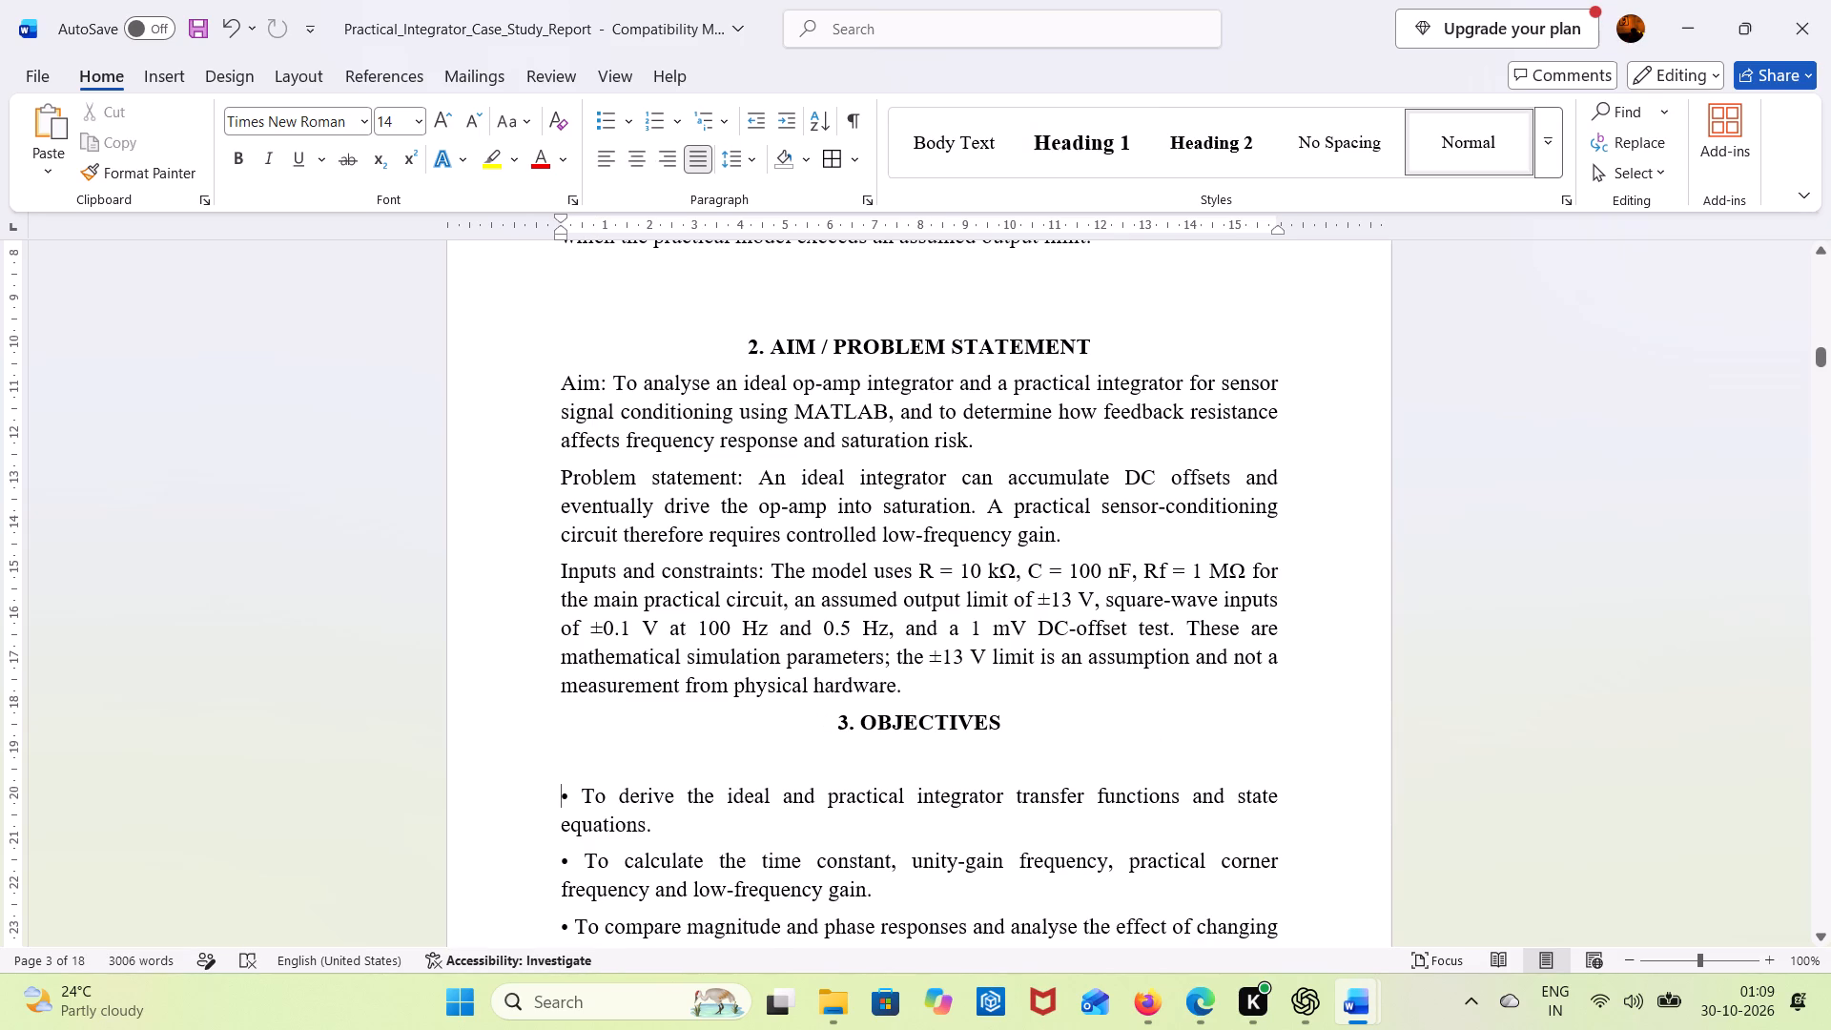
{"action": "key", "text": "BackSpace"}
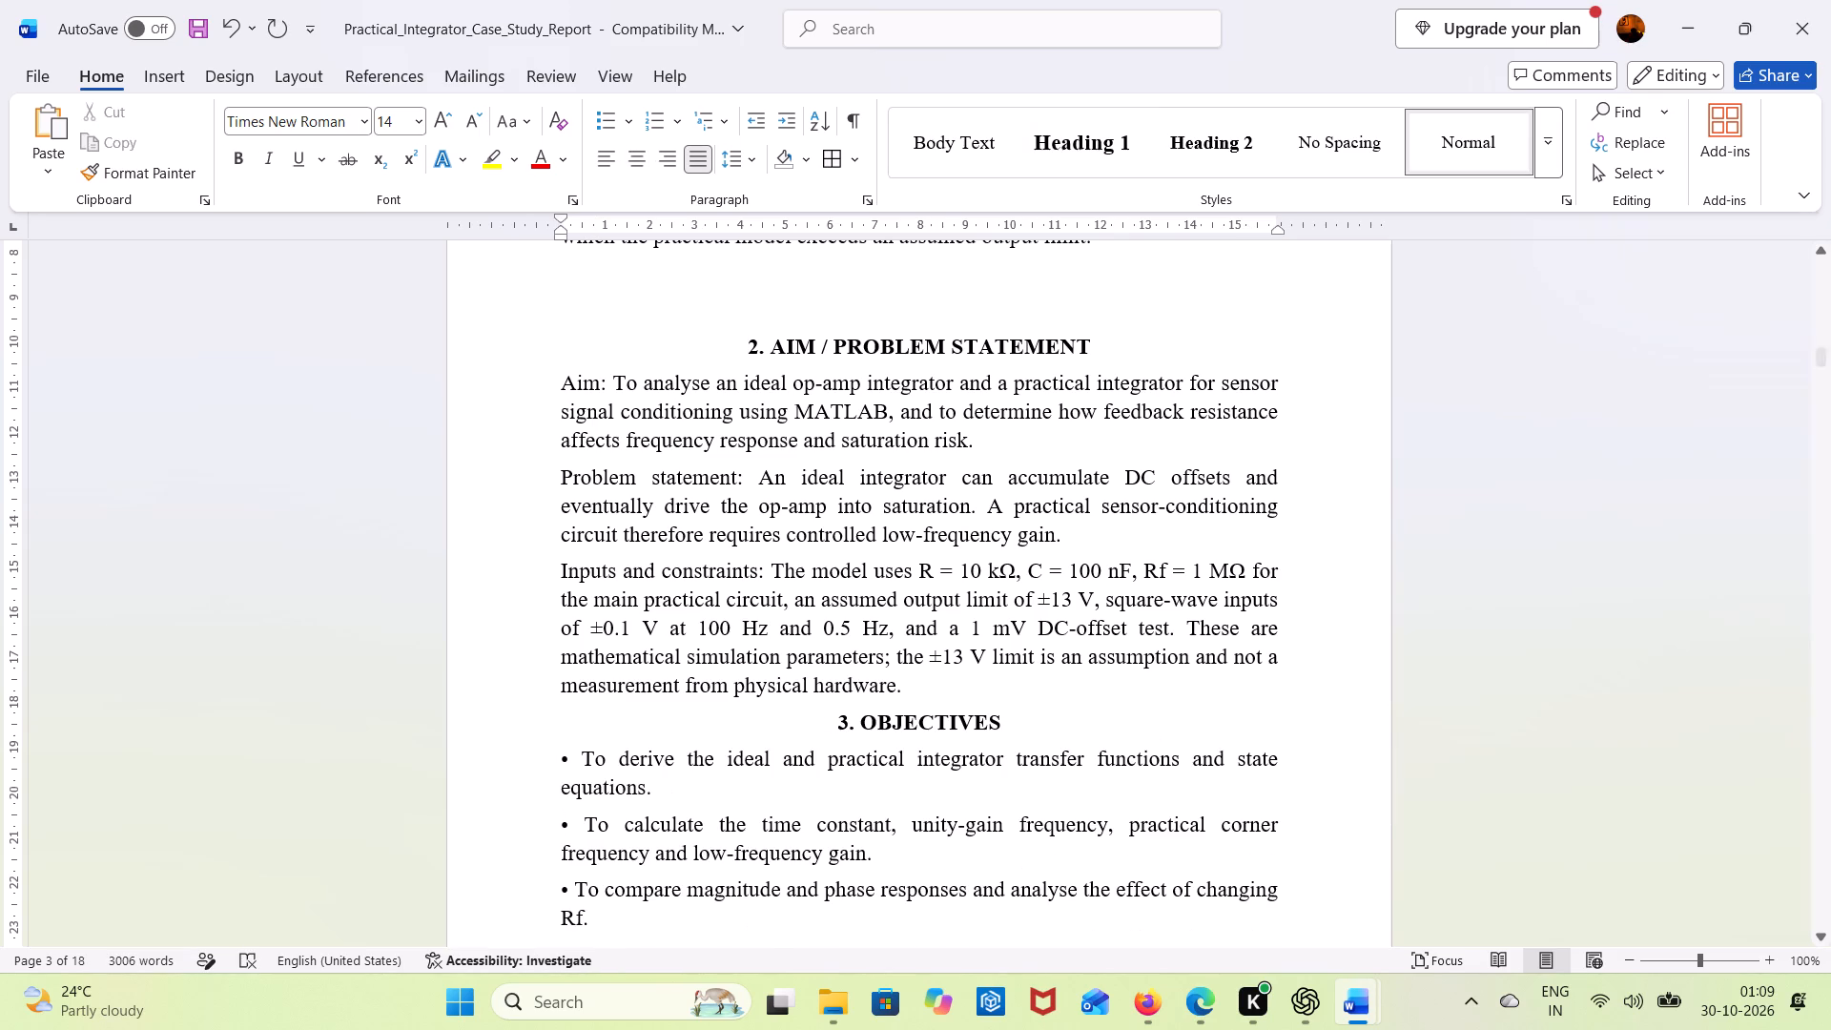
Insert two blank paragraphs before the remaining 3. OBJECTIVES heading.
{"action": "left_click", "coordinate": [840, 720]}
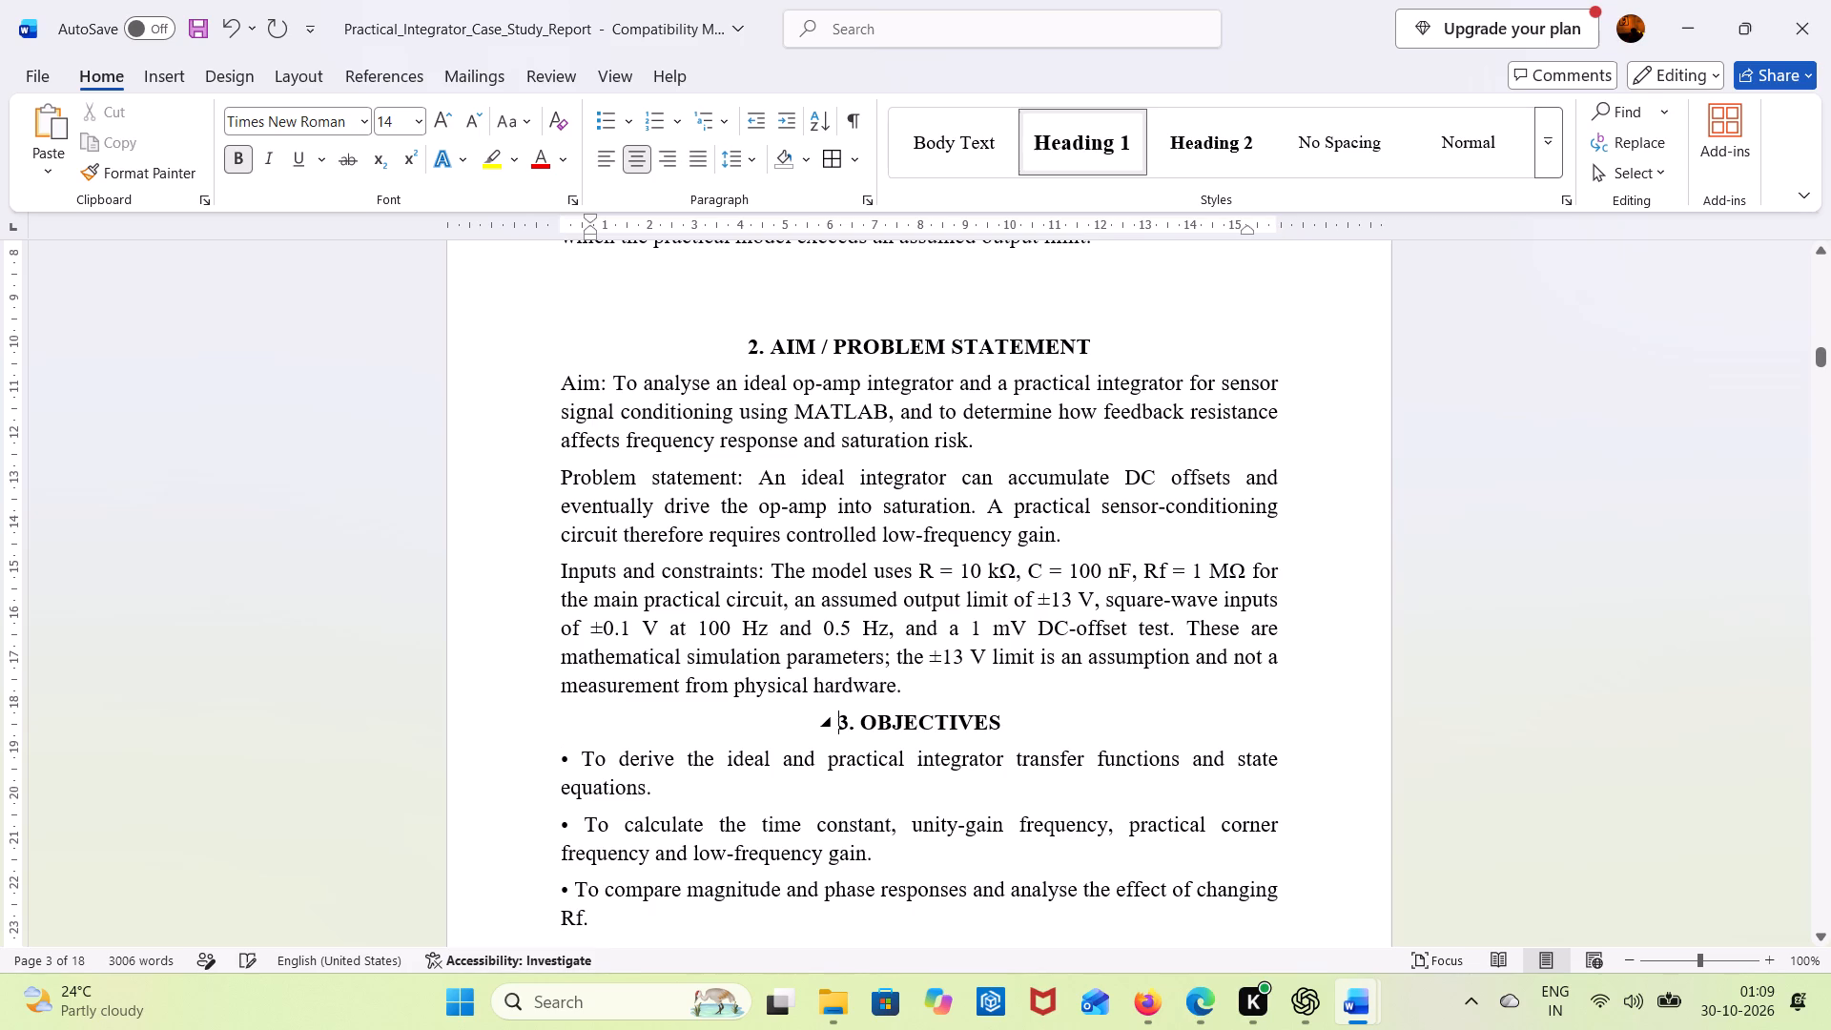
{"action": "key", "text": "Return"}
{"action": "key", "text": "Return"}
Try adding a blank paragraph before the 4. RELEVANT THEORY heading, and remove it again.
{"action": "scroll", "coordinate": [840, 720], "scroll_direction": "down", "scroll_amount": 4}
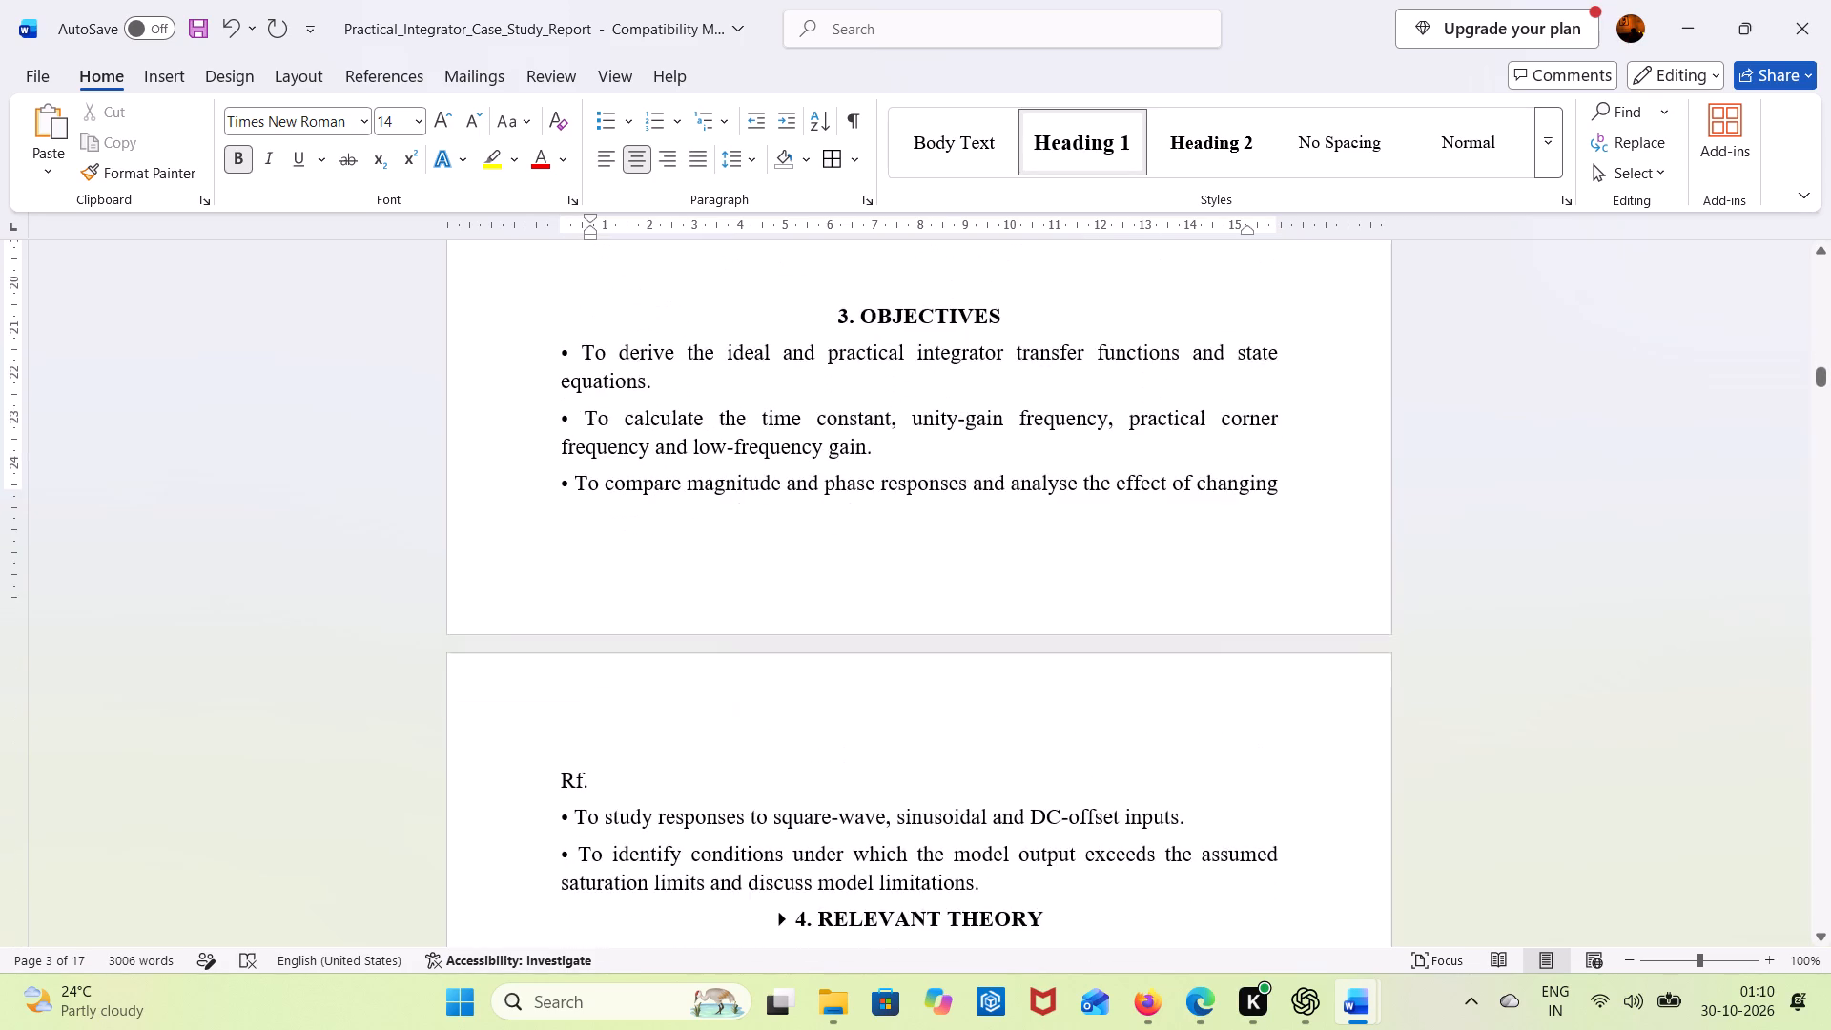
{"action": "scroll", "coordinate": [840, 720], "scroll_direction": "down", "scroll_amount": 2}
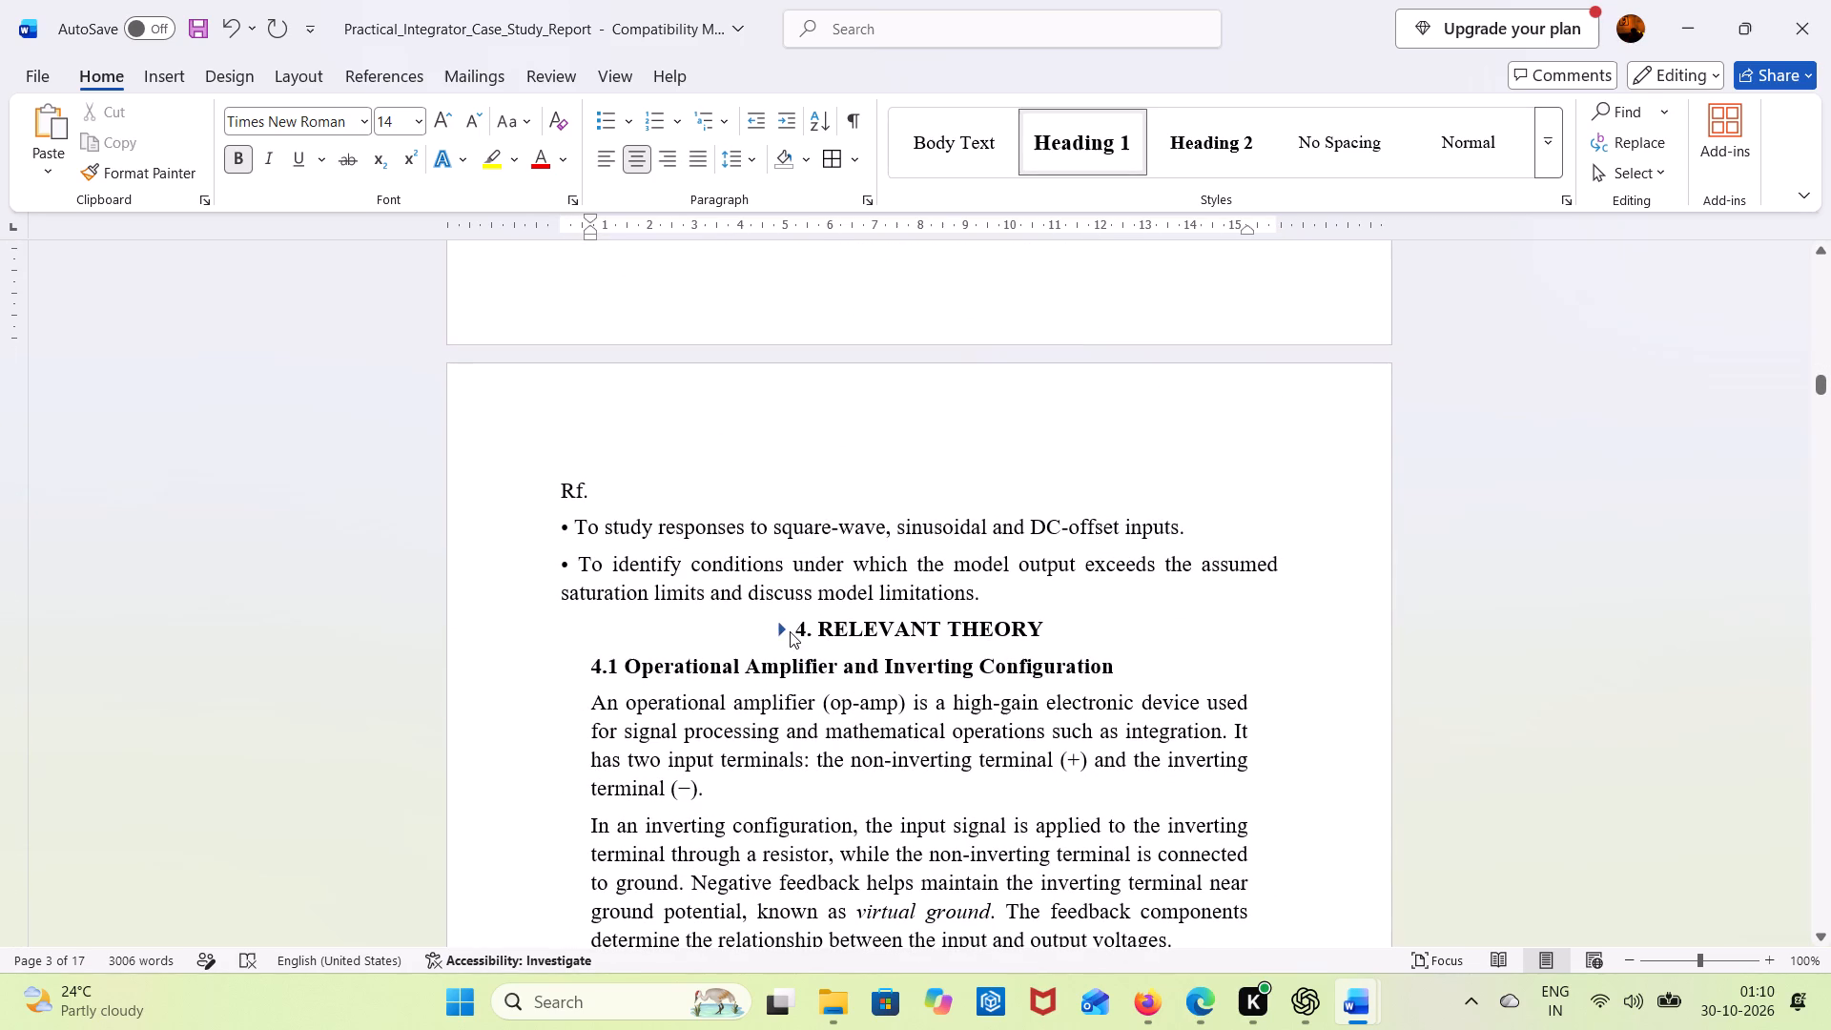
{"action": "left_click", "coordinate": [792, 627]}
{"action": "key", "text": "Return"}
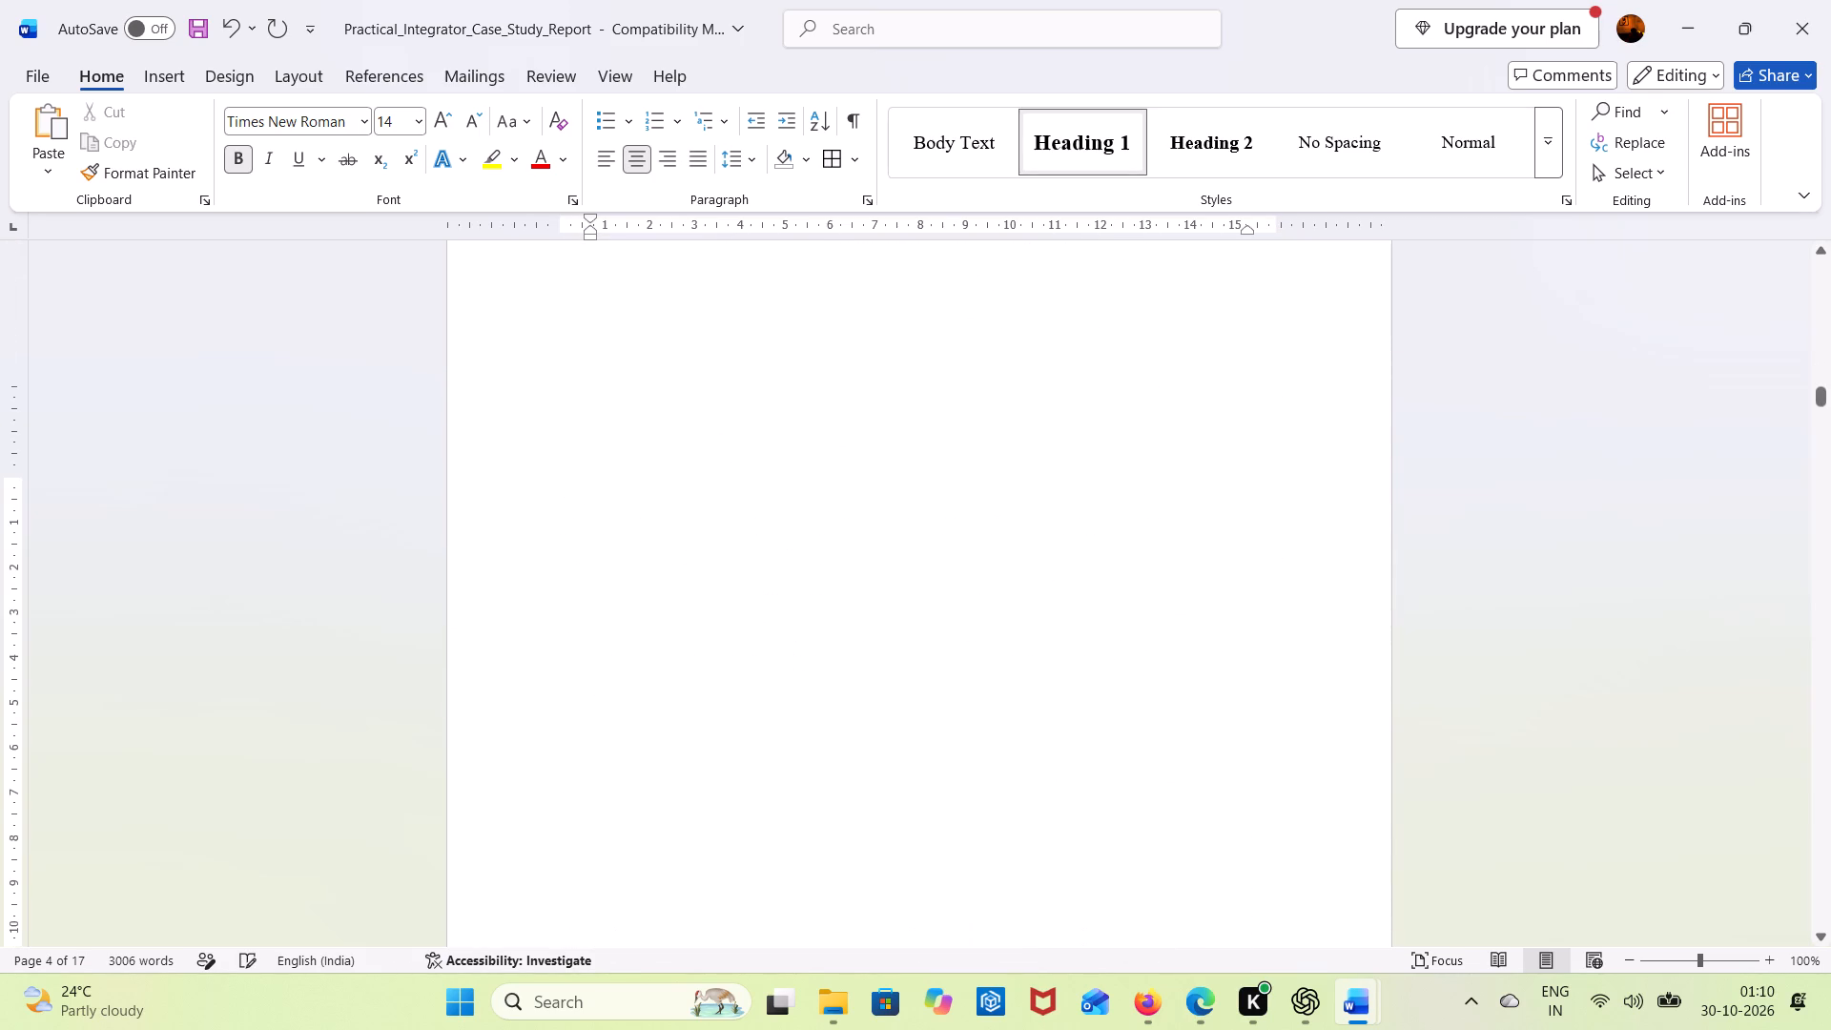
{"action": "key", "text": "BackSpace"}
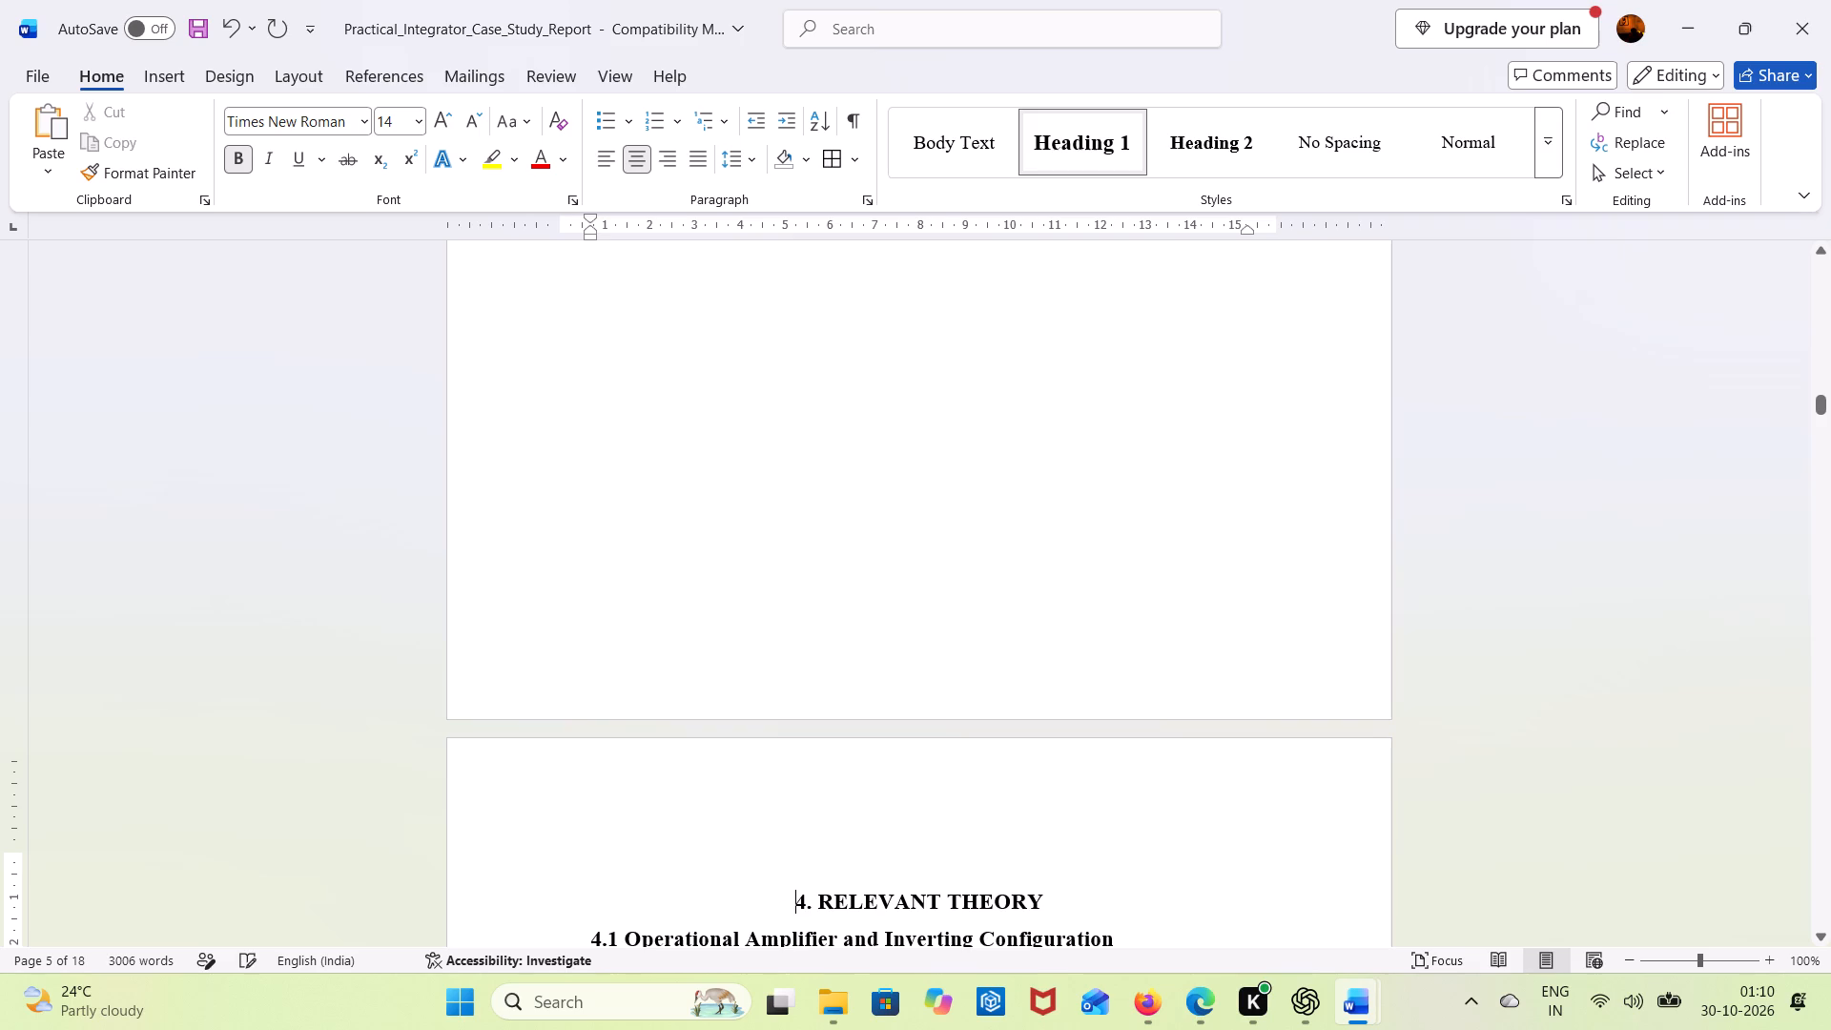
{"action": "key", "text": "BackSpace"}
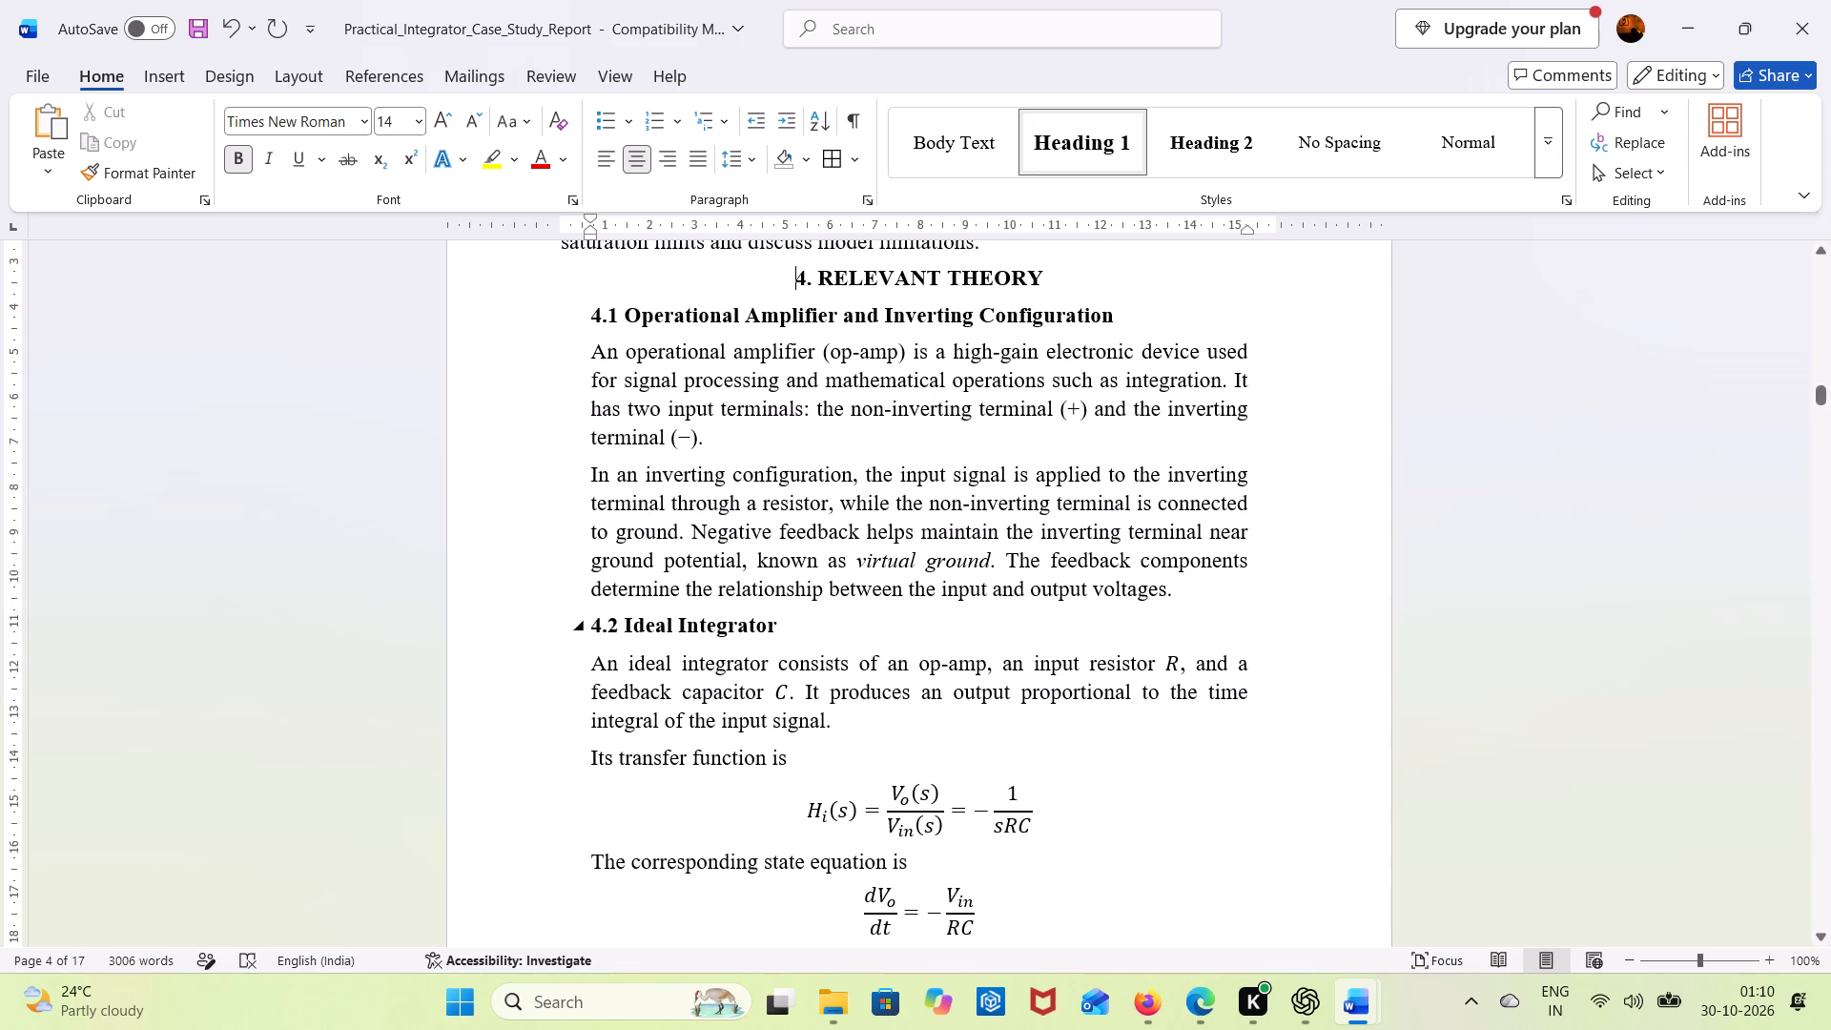
Insert a blank paragraph after the last objectives bullet, above the 4. RELEVANT THEORY heading.
{"action": "scroll", "coordinate": [792, 627], "scroll_direction": "up", "scroll_amount": 1}
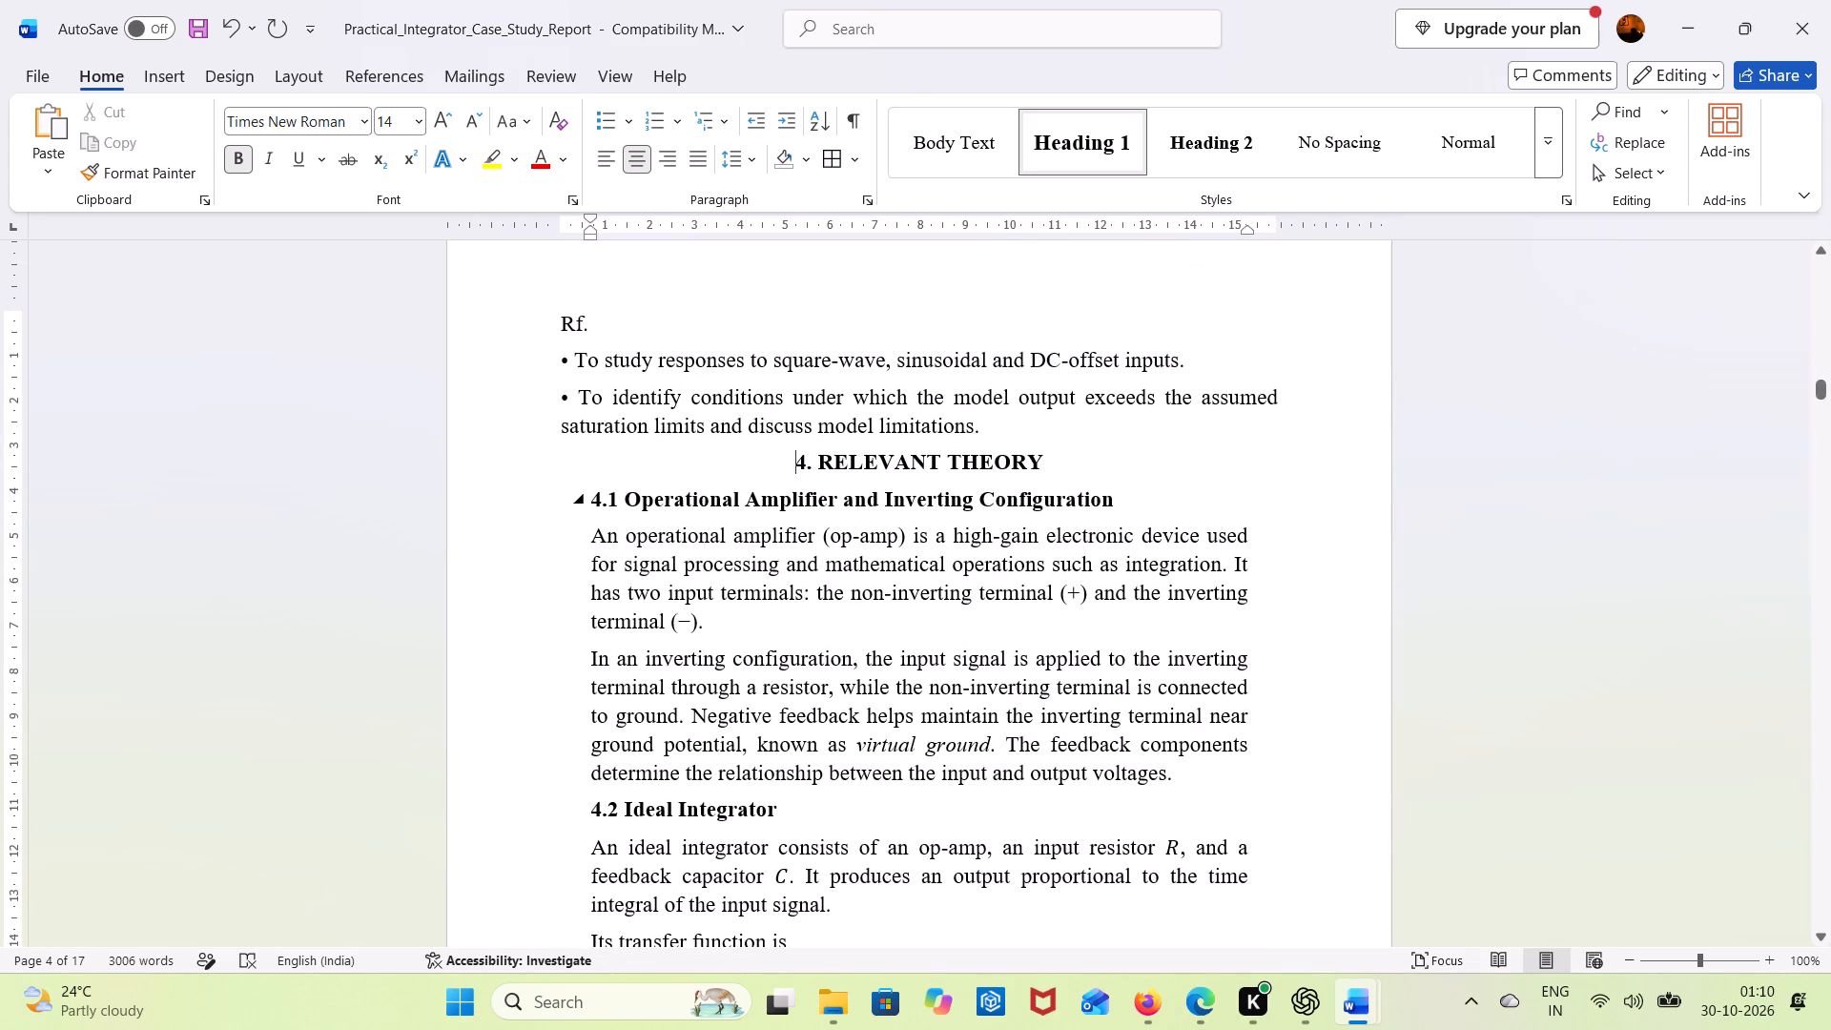
{"action": "scroll", "coordinate": [809, 497], "scroll_direction": "up", "scroll_amount": 1}
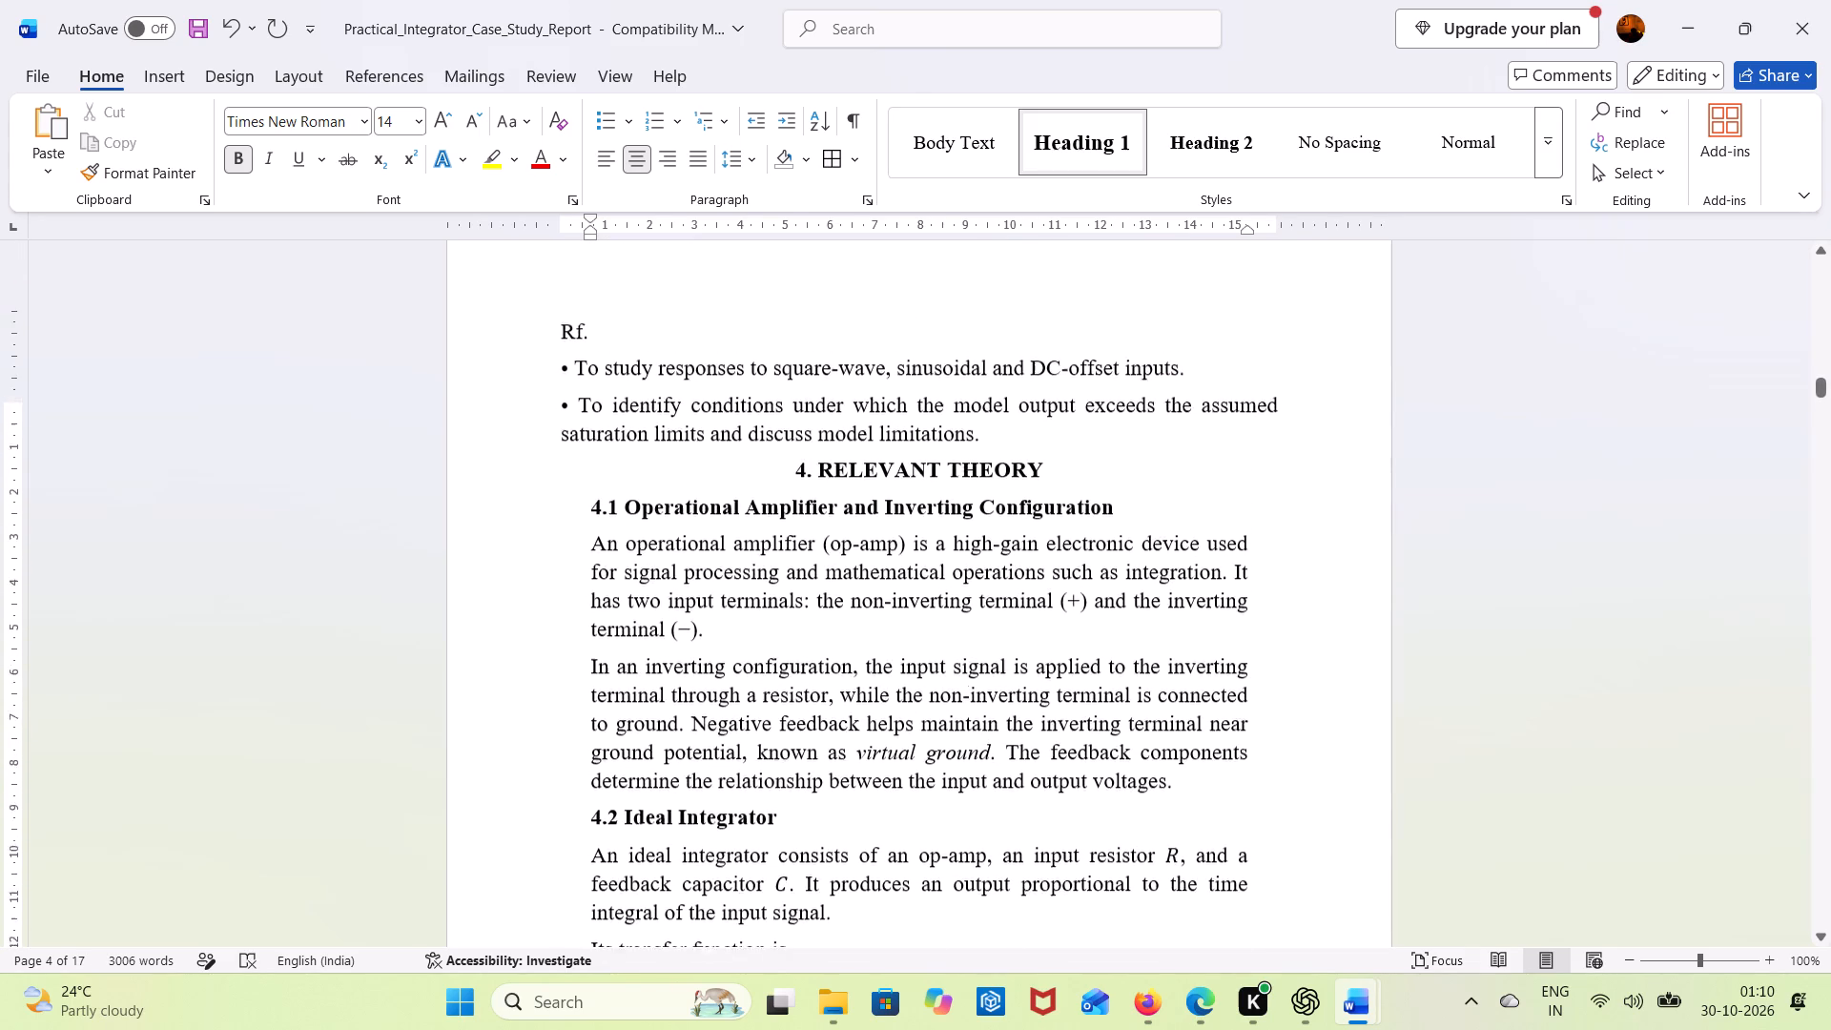
{"action": "scroll", "coordinate": [809, 497], "scroll_direction": "up", "scroll_amount": 4}
{"action": "scroll", "coordinate": [809, 497], "scroll_direction": "down", "scroll_amount": 1}
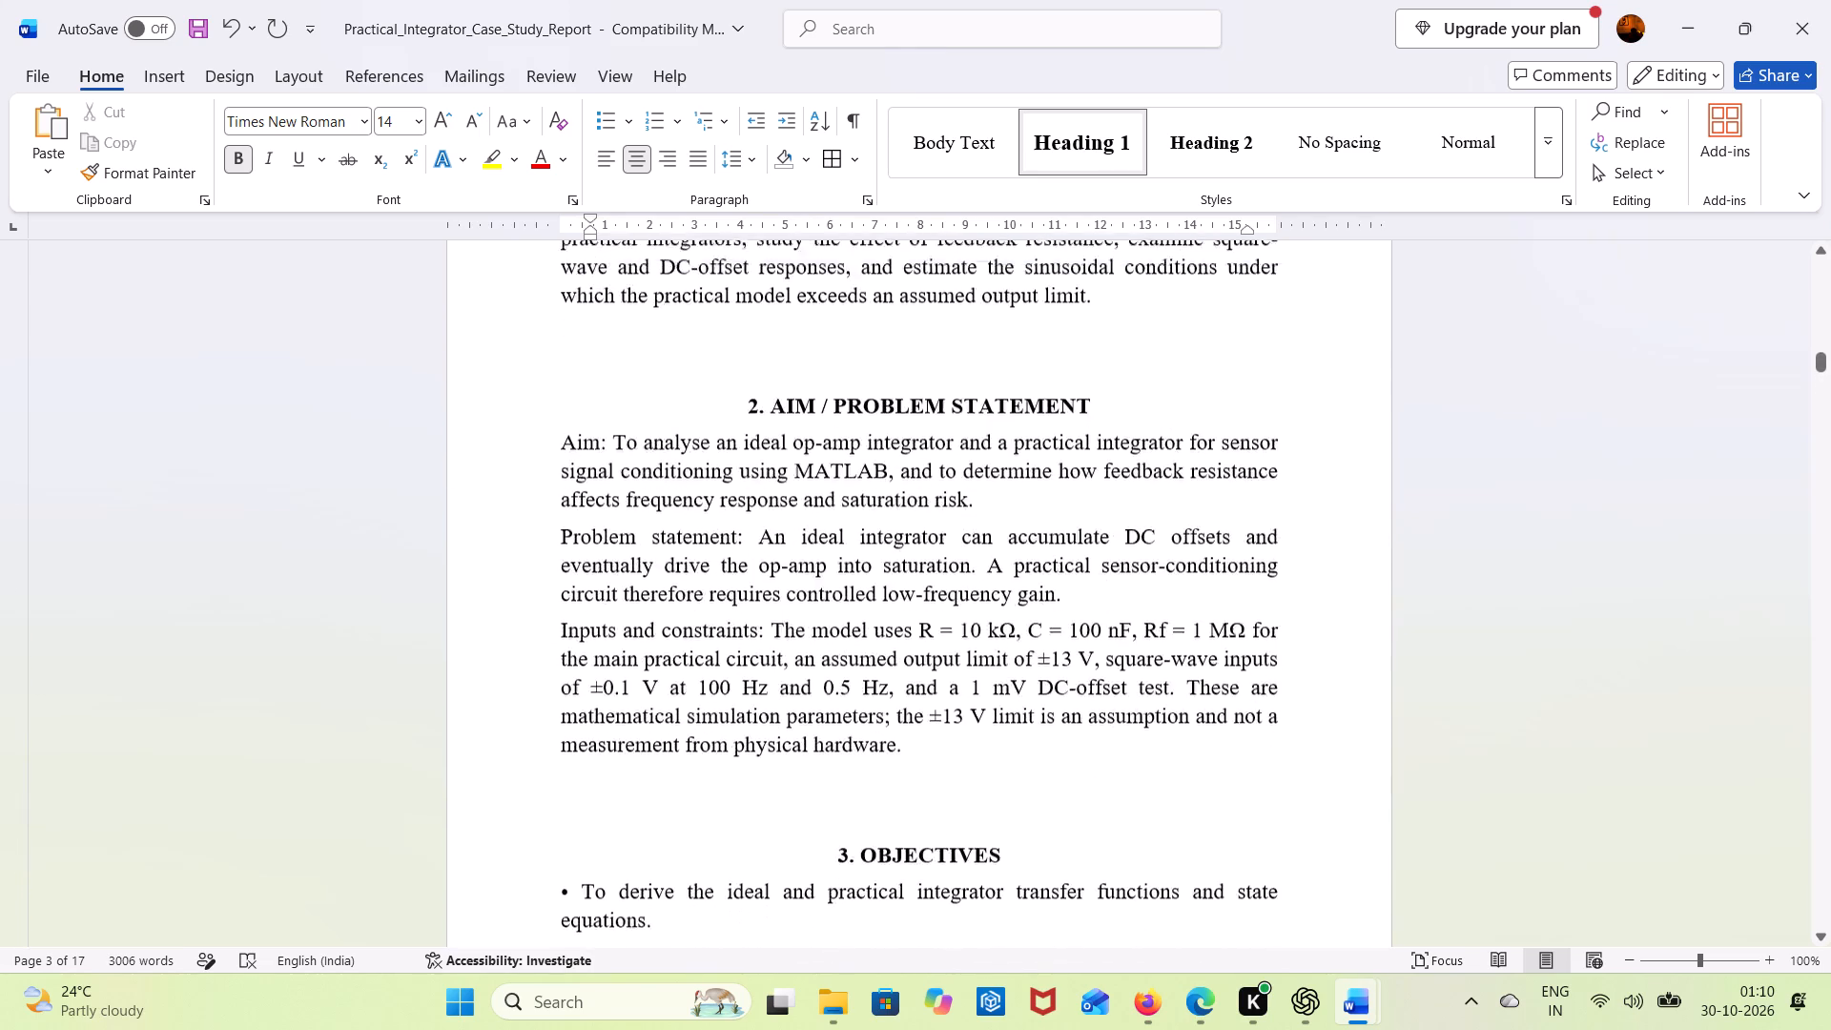
{"action": "scroll", "coordinate": [809, 497], "scroll_direction": "down", "scroll_amount": 5}
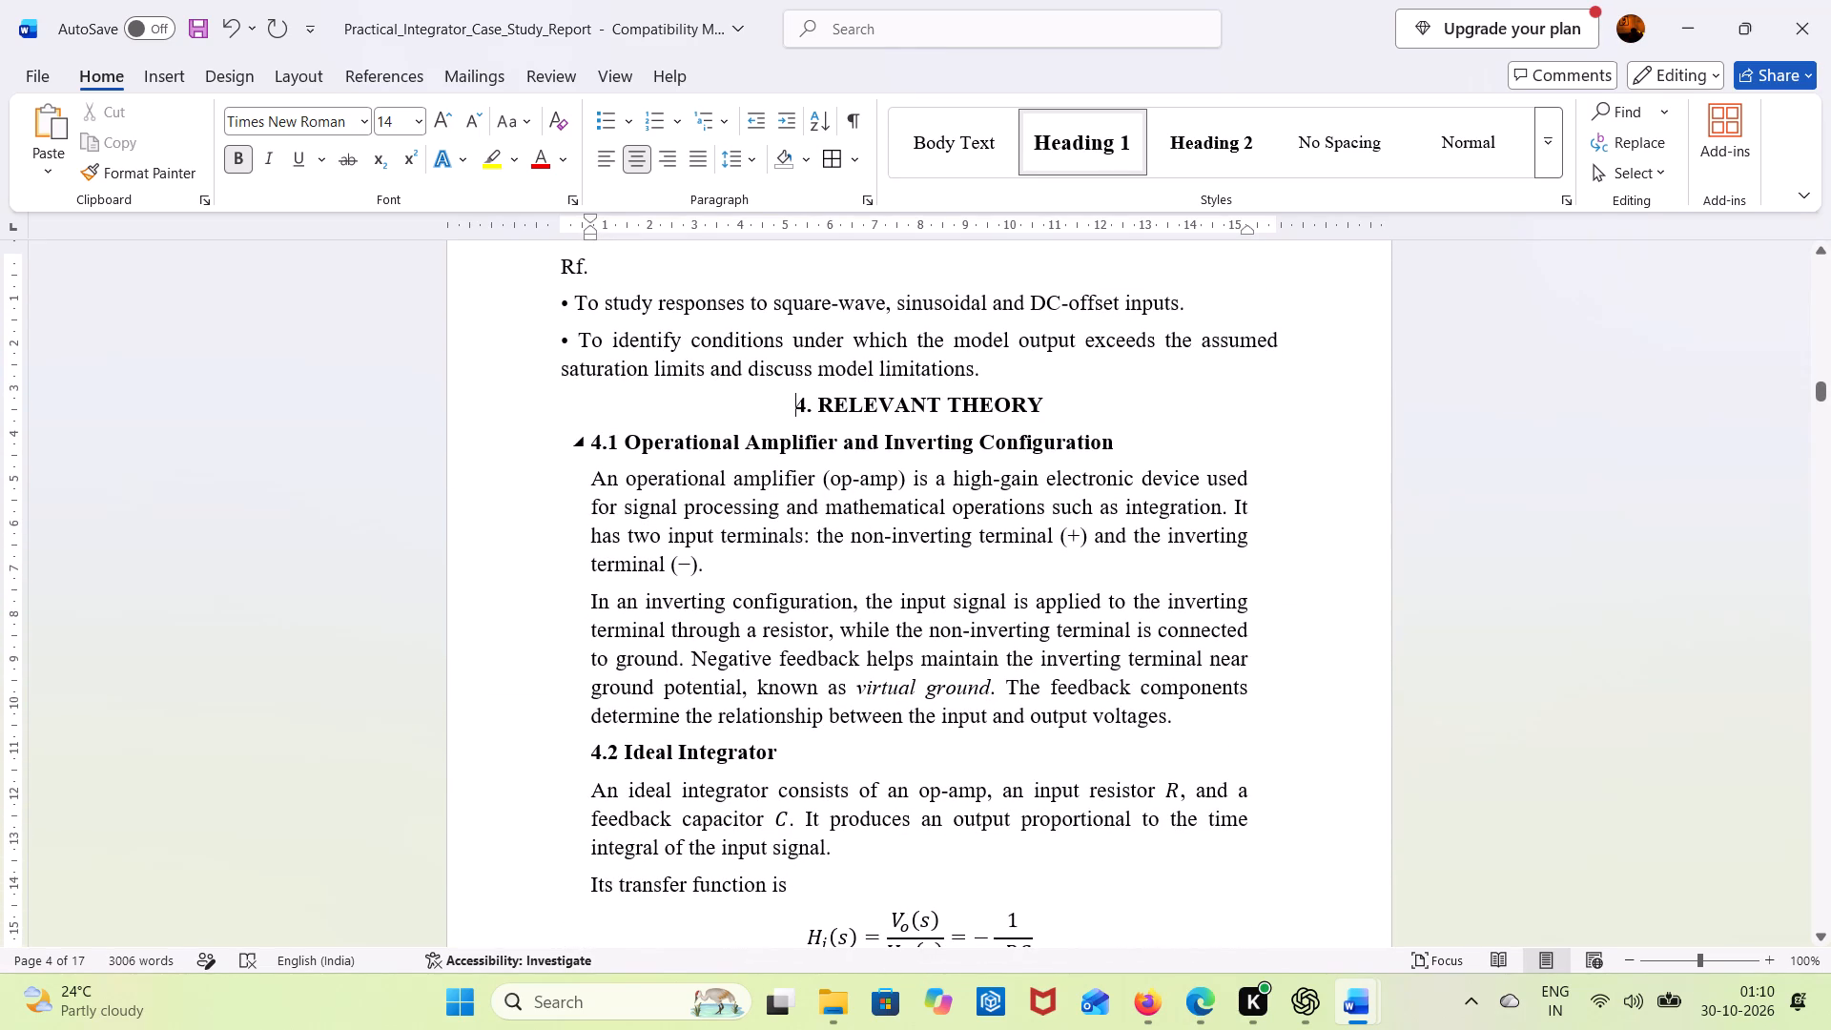
{"action": "left_click", "coordinate": [800, 401]}
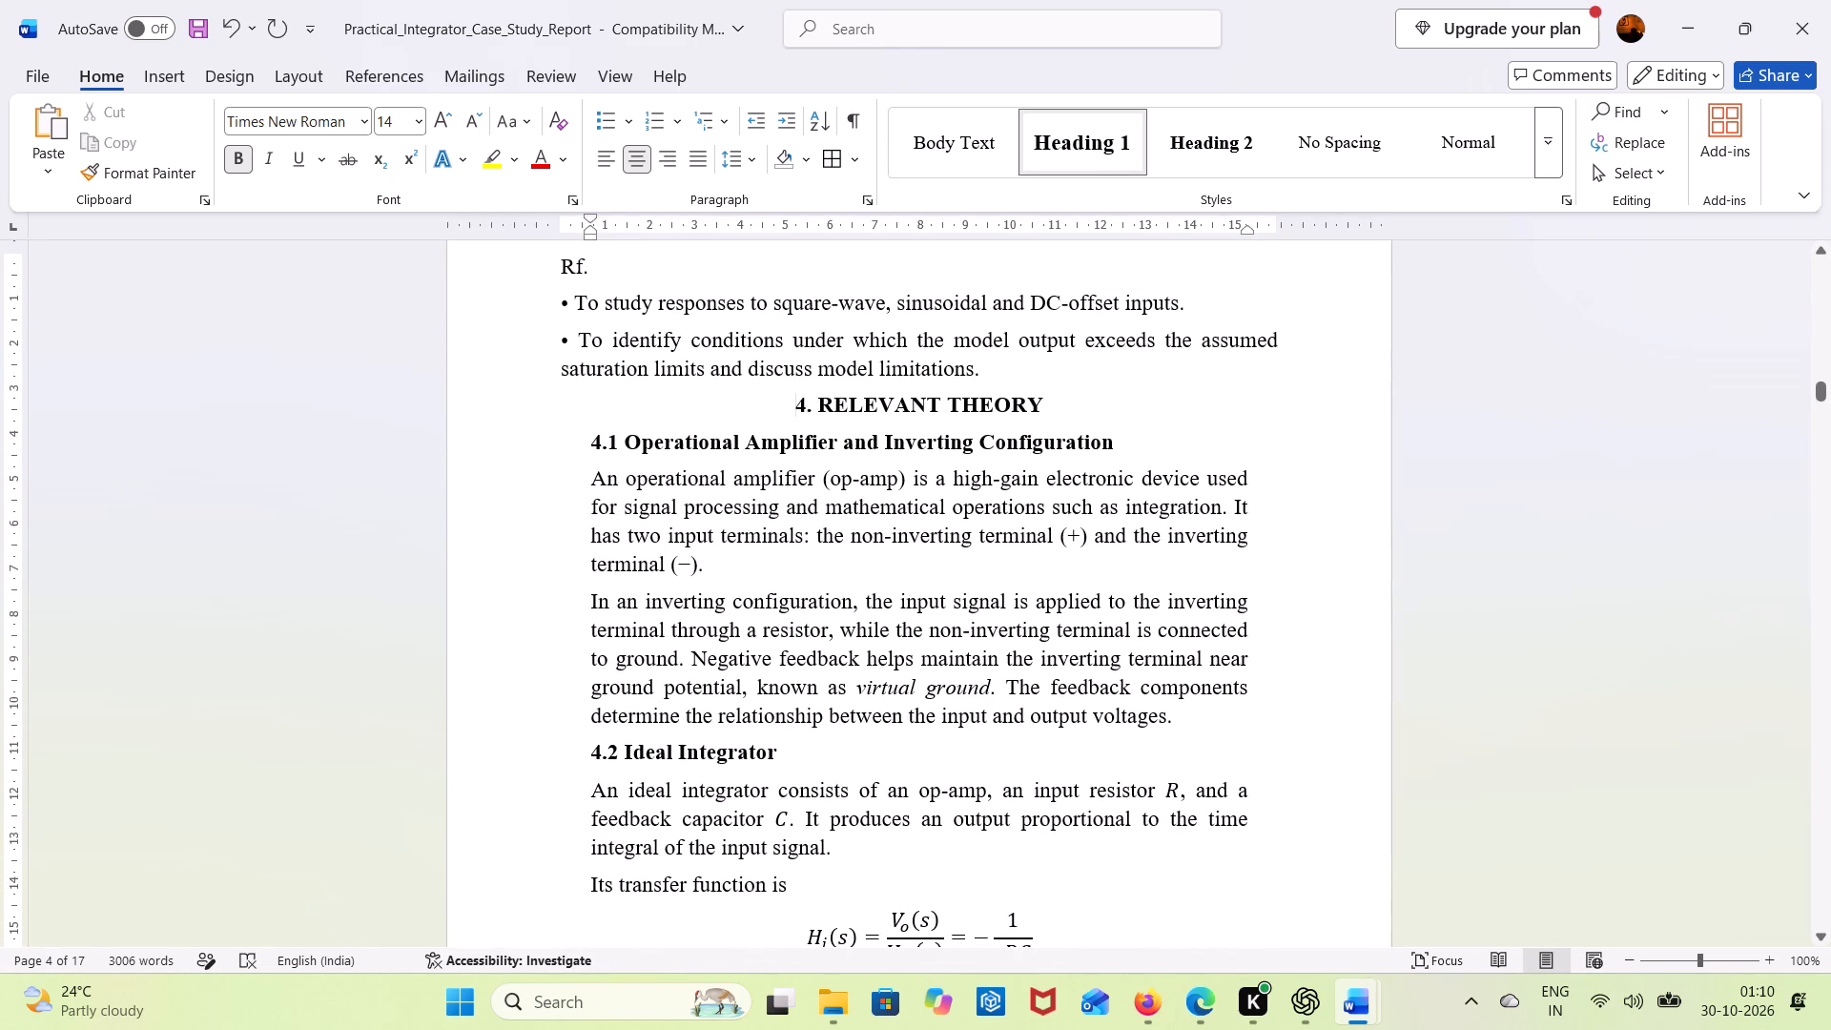
{"action": "left_click", "coordinate": [1015, 368]}
{"action": "key", "text": "Return"}
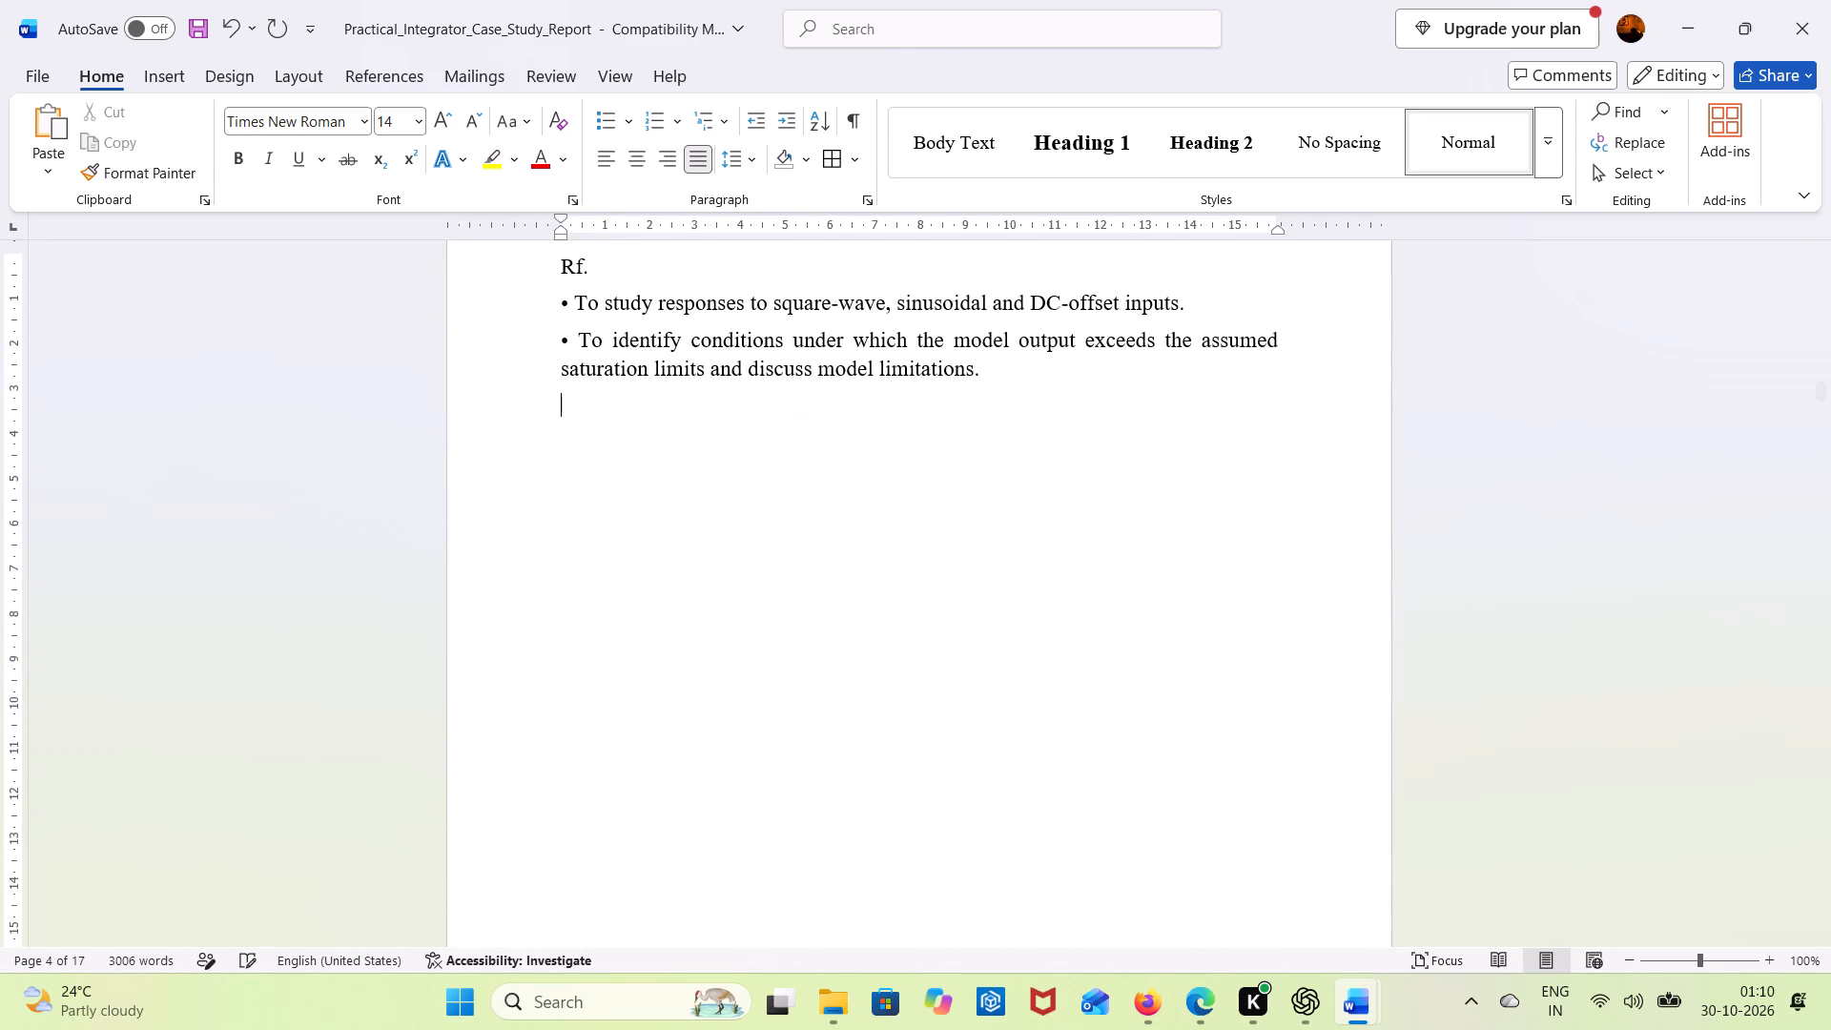
Insert two blank paragraphs before the 5. REAL-WORLD APPLICATIONS heading.
{"action": "scroll", "coordinate": [1015, 368], "scroll_direction": "down", "scroll_amount": 4}
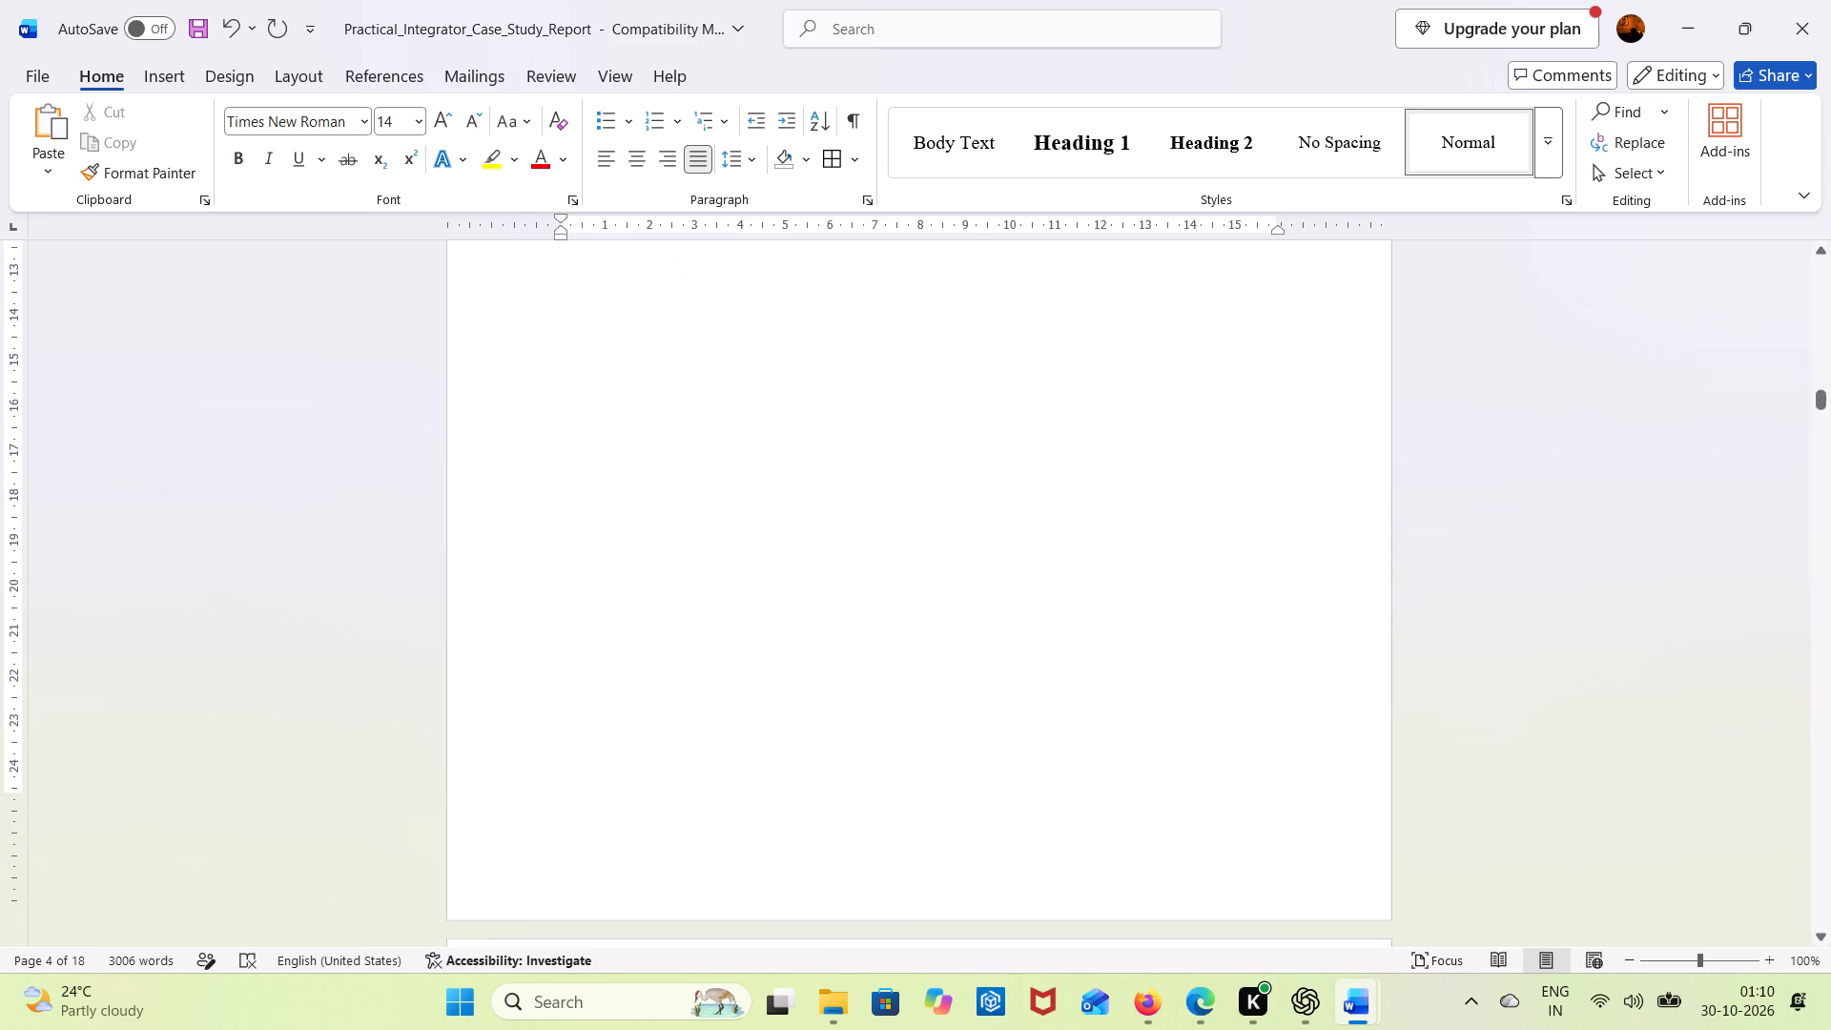
{"action": "scroll", "coordinate": [1015, 368], "scroll_direction": "down", "scroll_amount": 4}
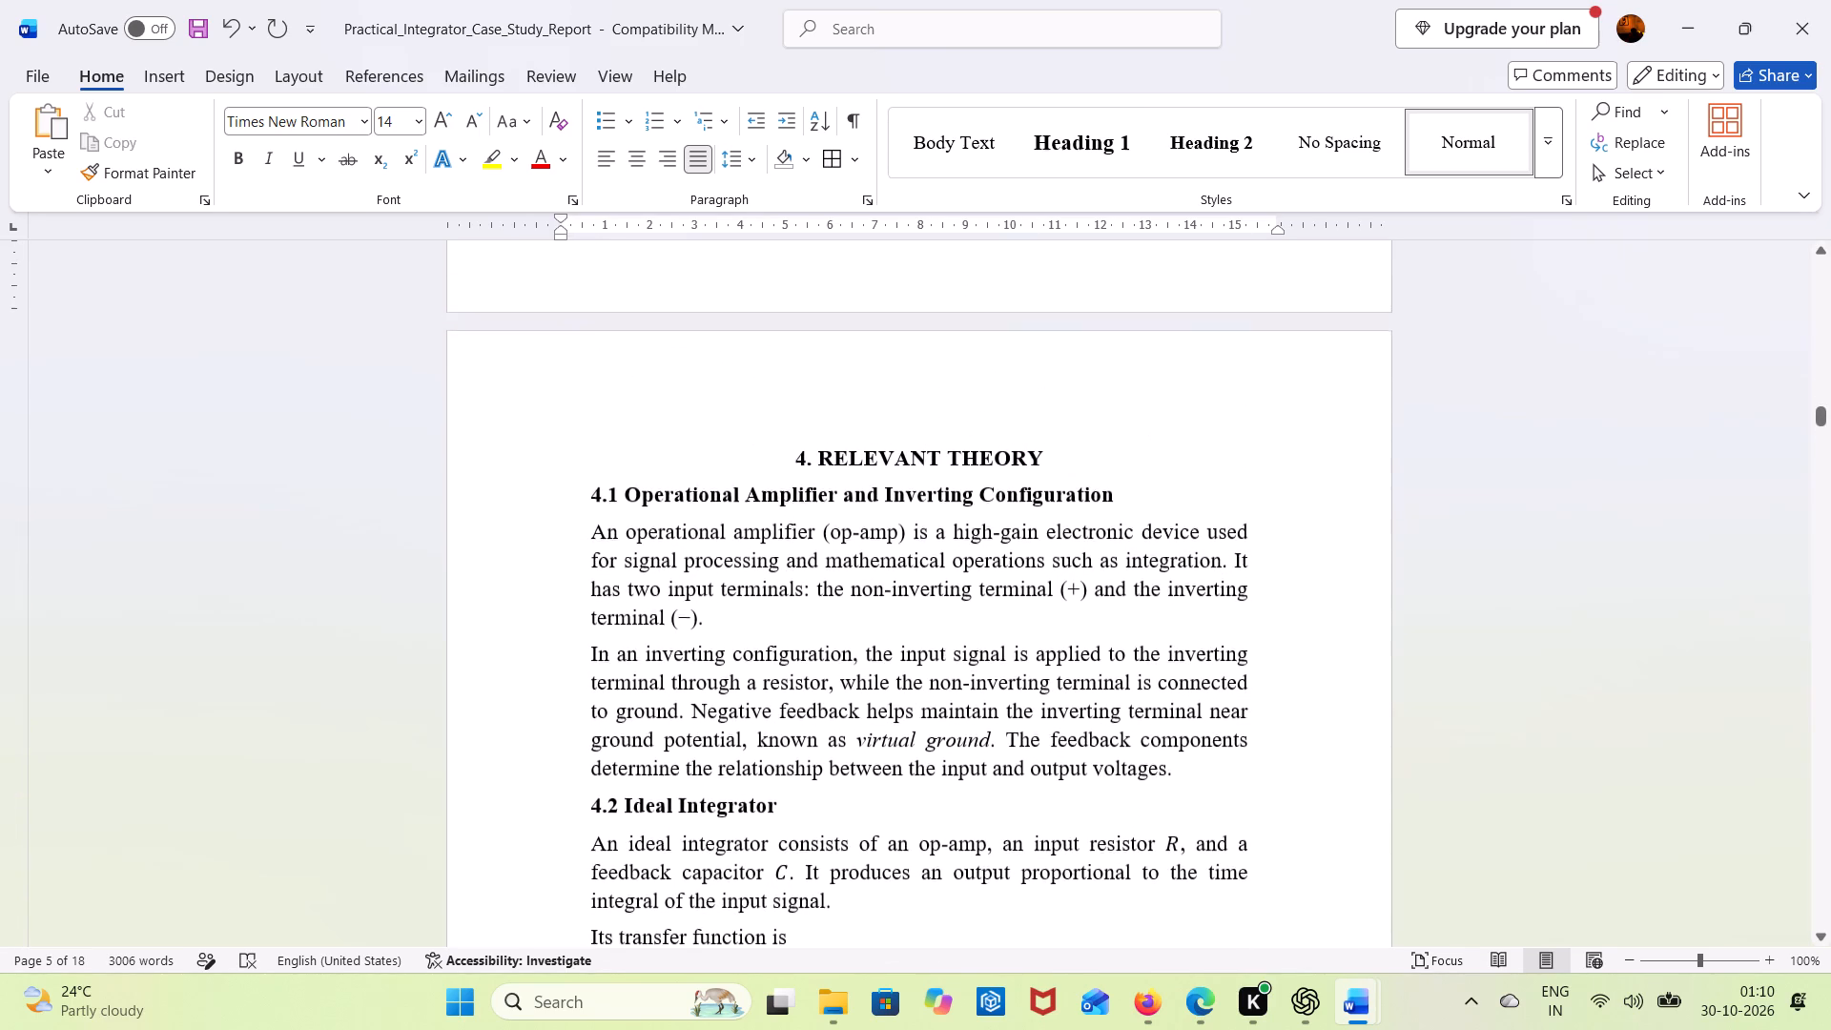
{"action": "scroll", "coordinate": [1015, 368], "scroll_direction": "down", "scroll_amount": 1}
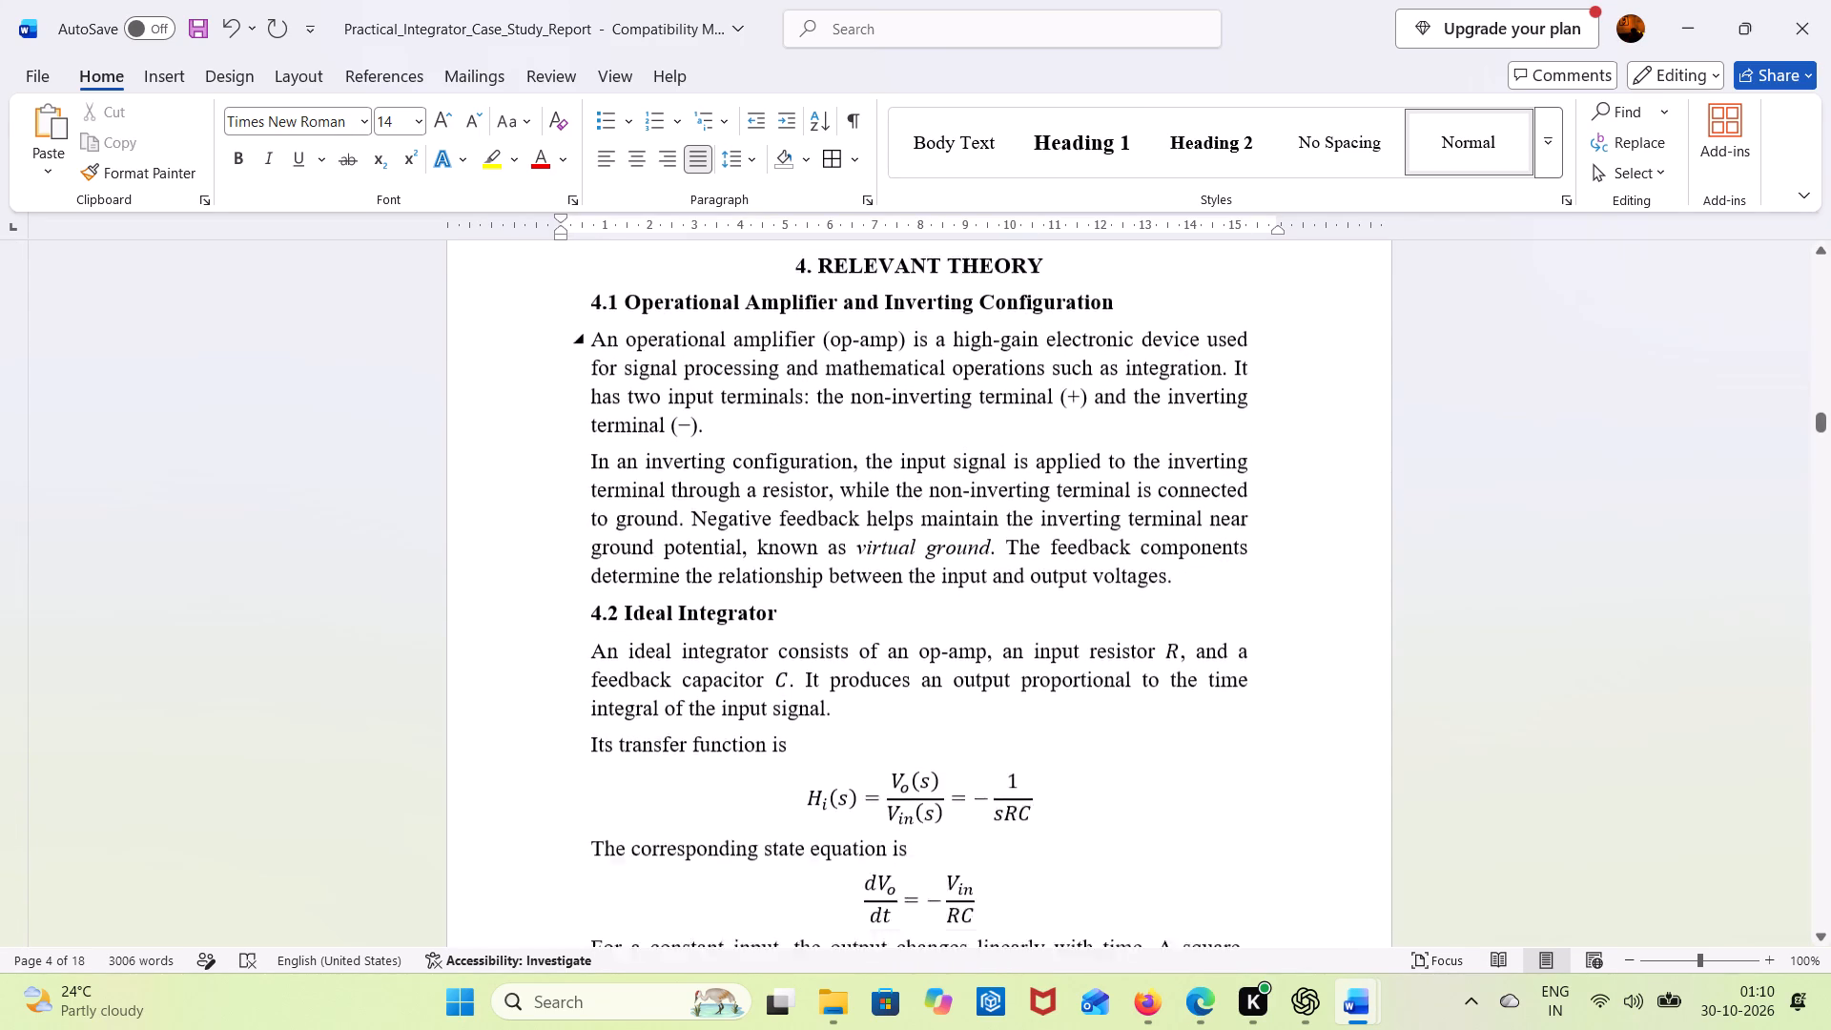
{"action": "scroll", "coordinate": [1015, 368], "scroll_direction": "down", "scroll_amount": 6}
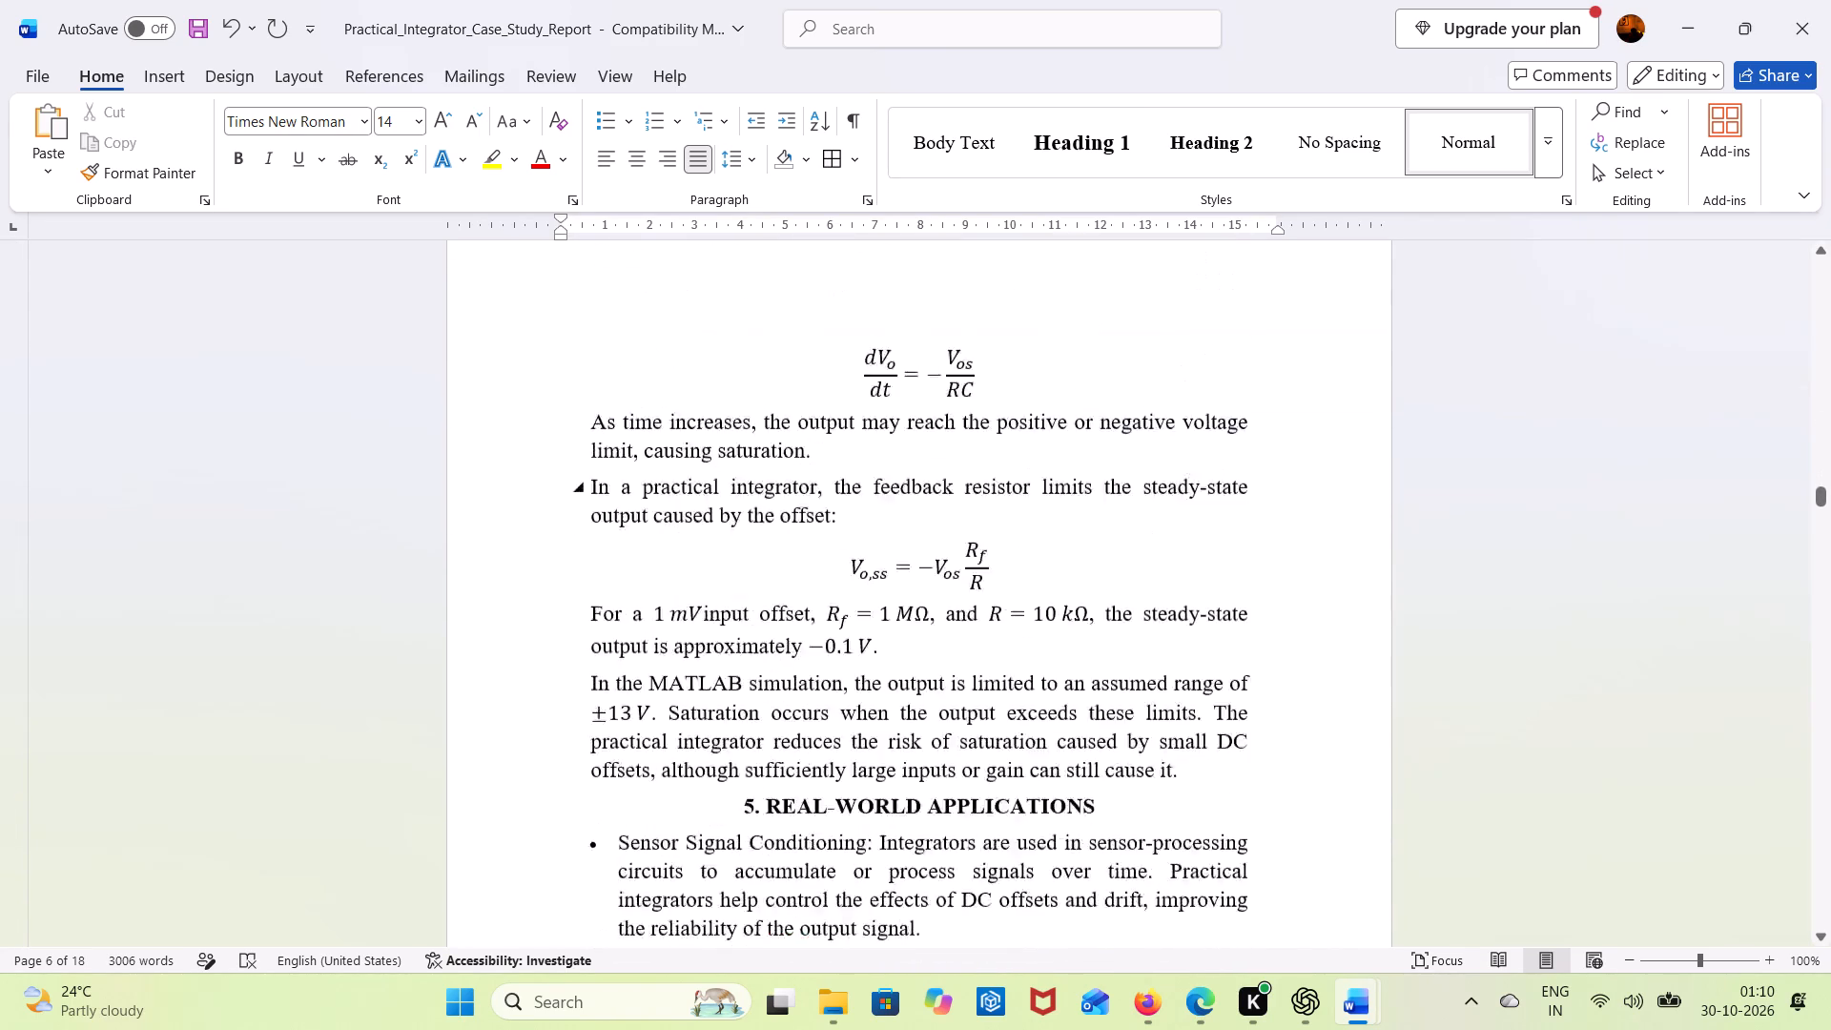
{"action": "scroll", "coordinate": [1015, 368], "scroll_direction": "down", "scroll_amount": 1}
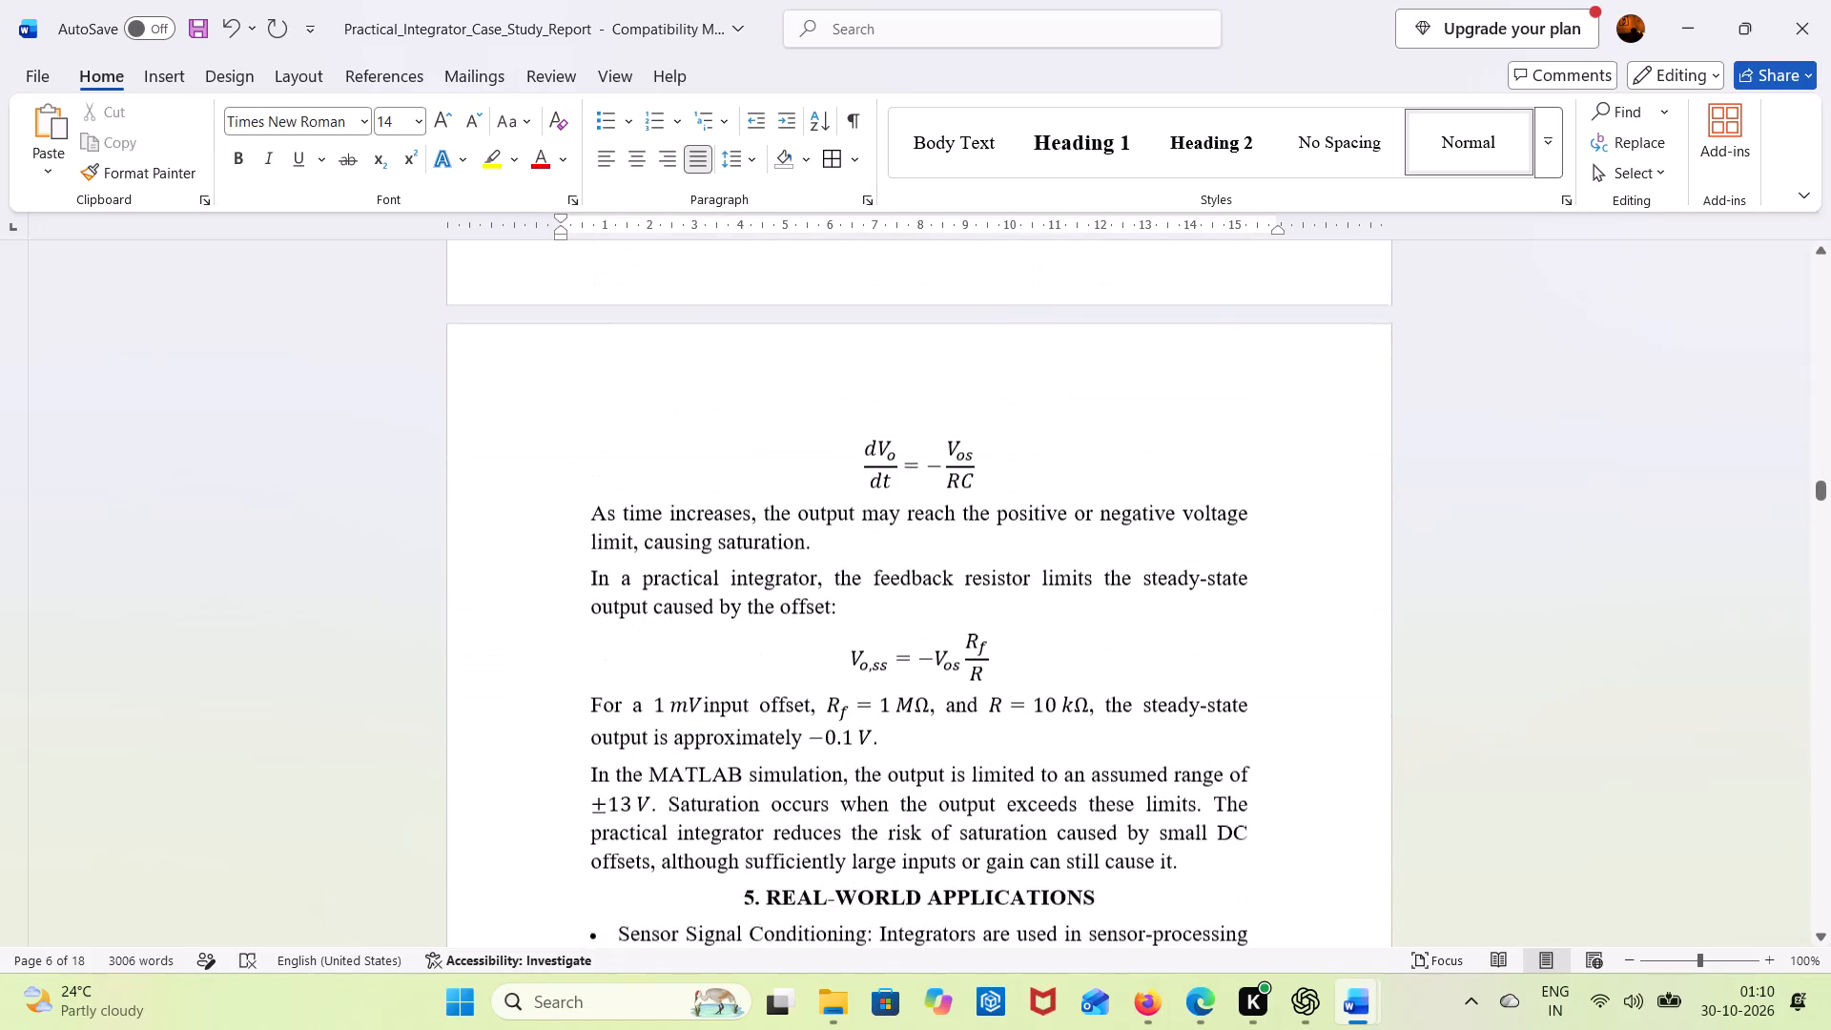
{"action": "scroll", "coordinate": [1015, 368], "scroll_direction": "down", "scroll_amount": 1}
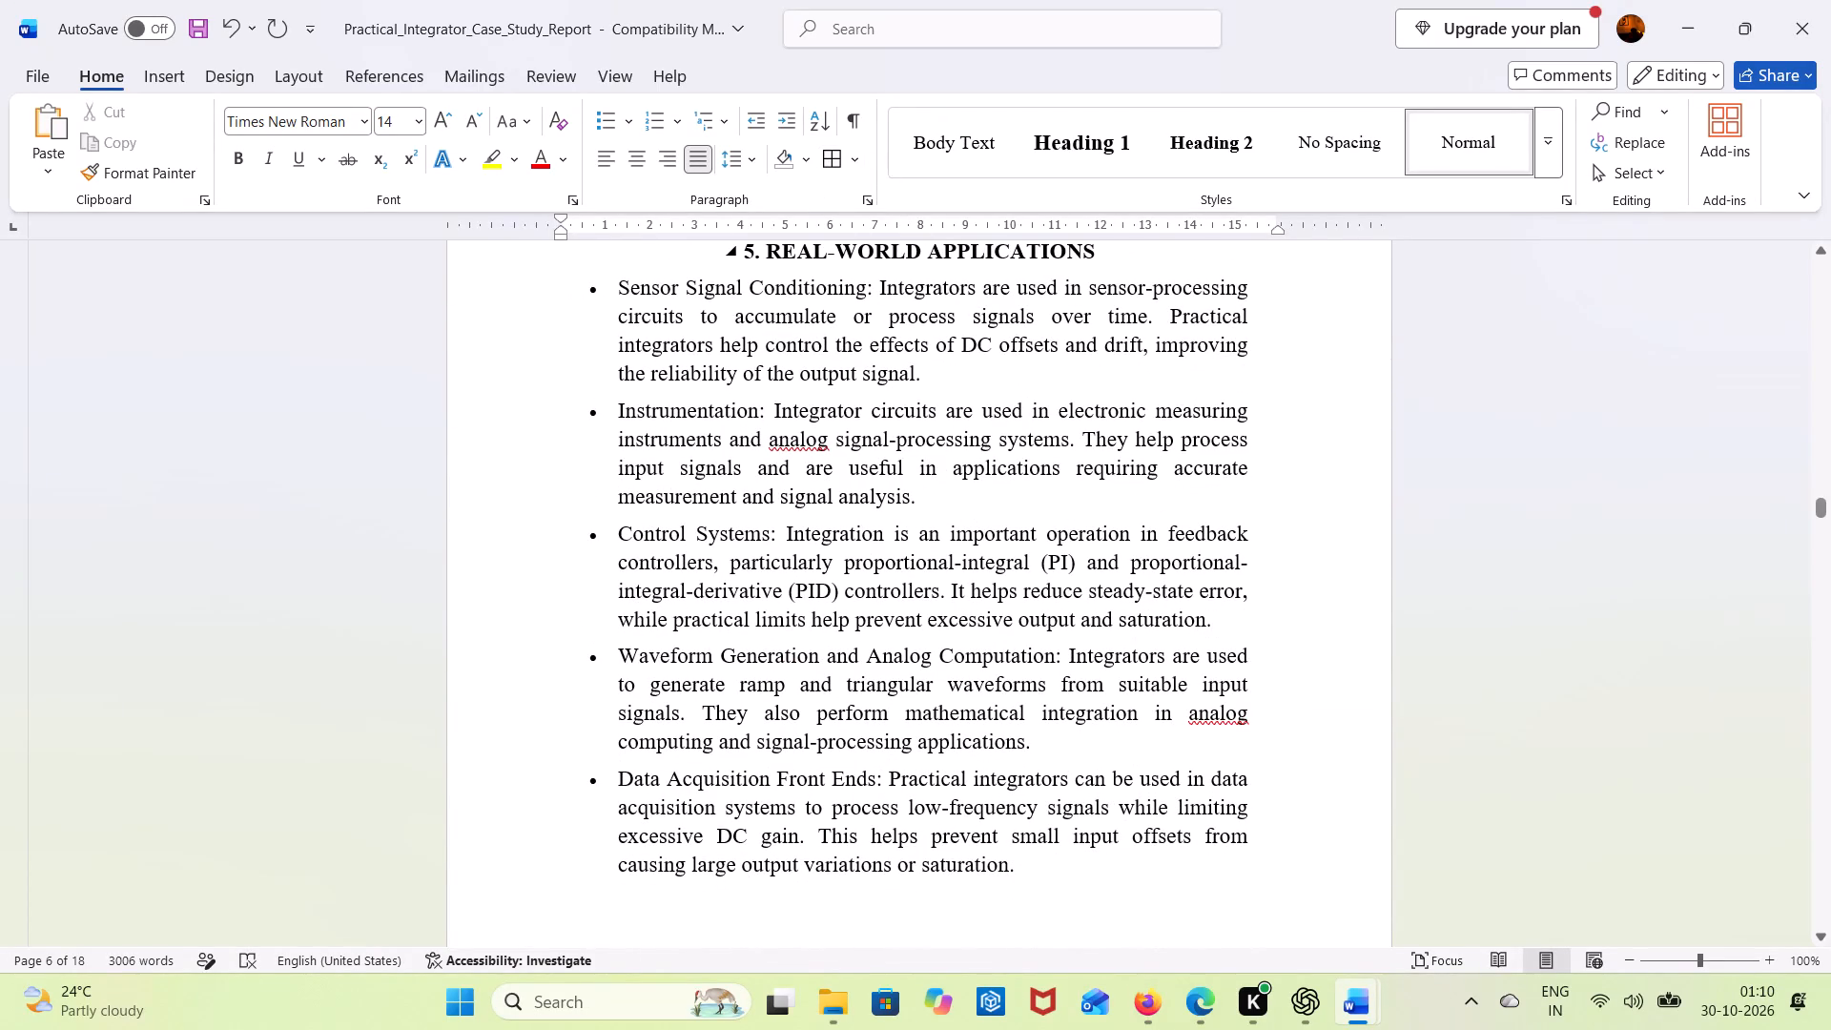
{"action": "left_click", "coordinate": [742, 253]}
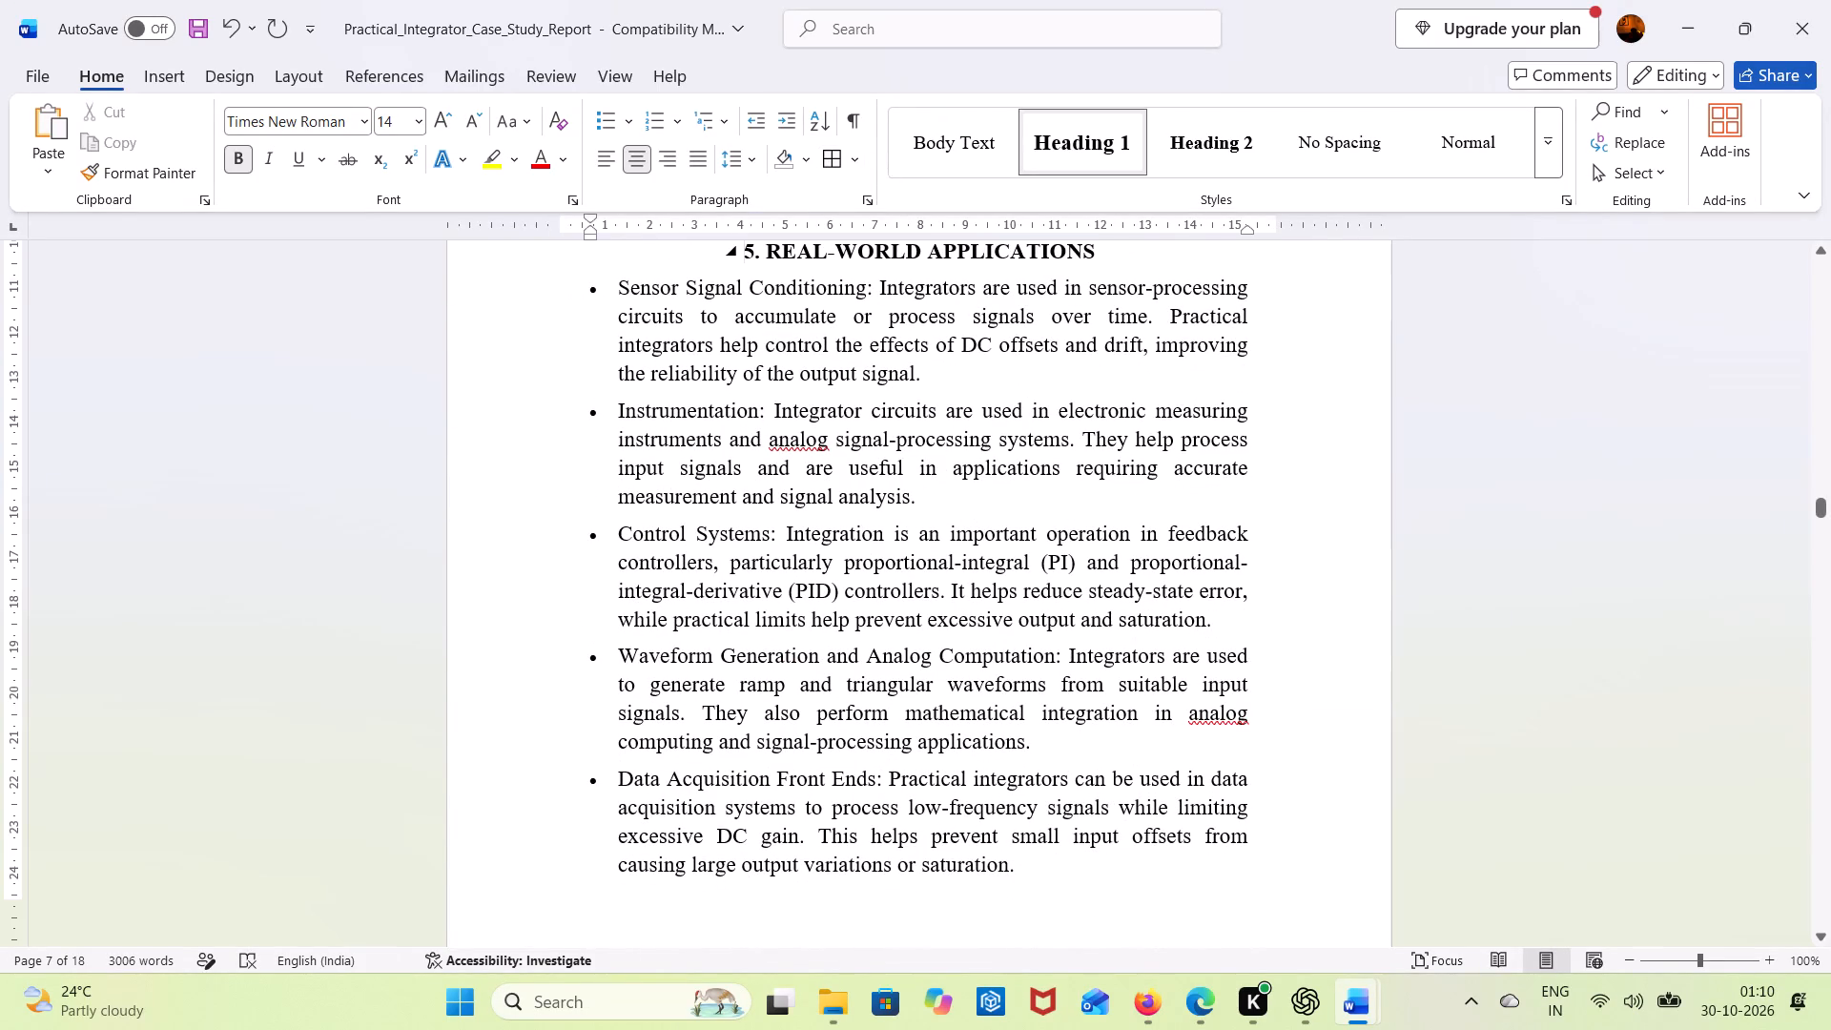
{"action": "key", "text": "Return"}
{"action": "key", "text": "Return"}
Review the spacing and page flow around section 5 and back through the section 4 theory pages.
{"action": "scroll", "coordinate": [742, 253], "scroll_direction": "up", "scroll_amount": 1}
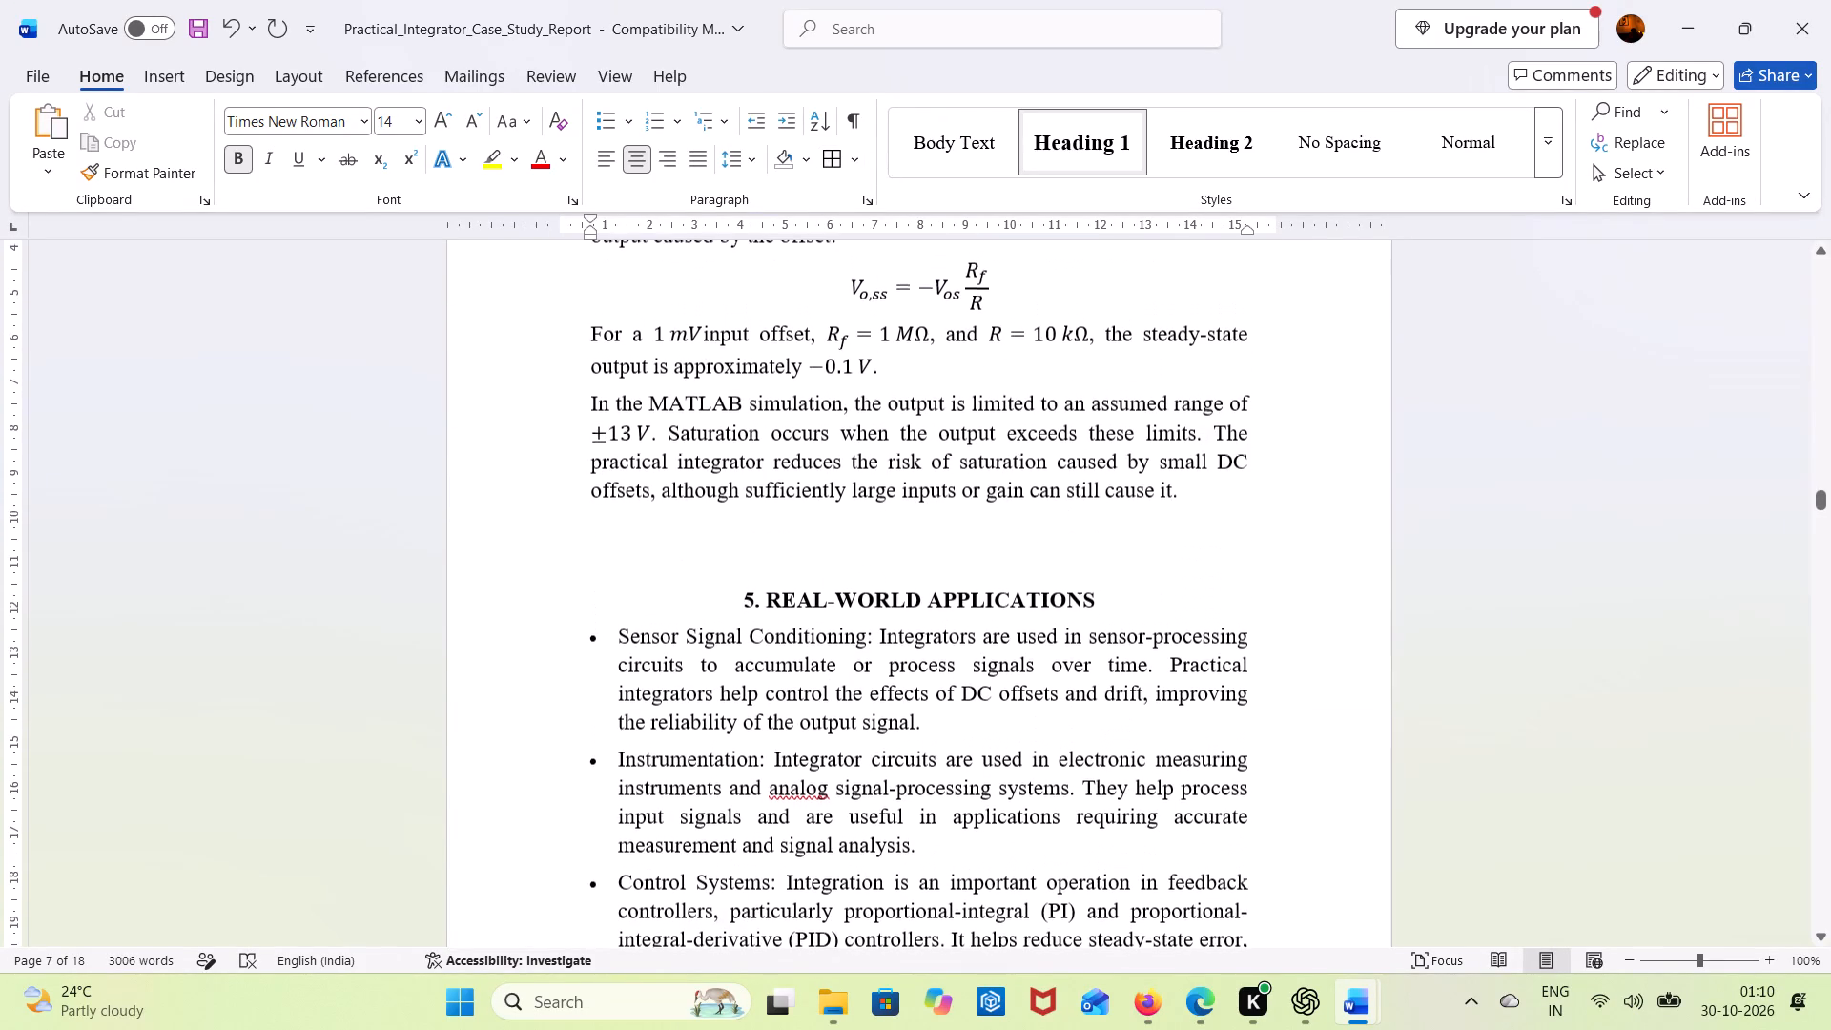
{"action": "scroll", "coordinate": [742, 253], "scroll_direction": "up", "scroll_amount": 1}
{"action": "scroll", "coordinate": [742, 253], "scroll_direction": "down", "scroll_amount": 4}
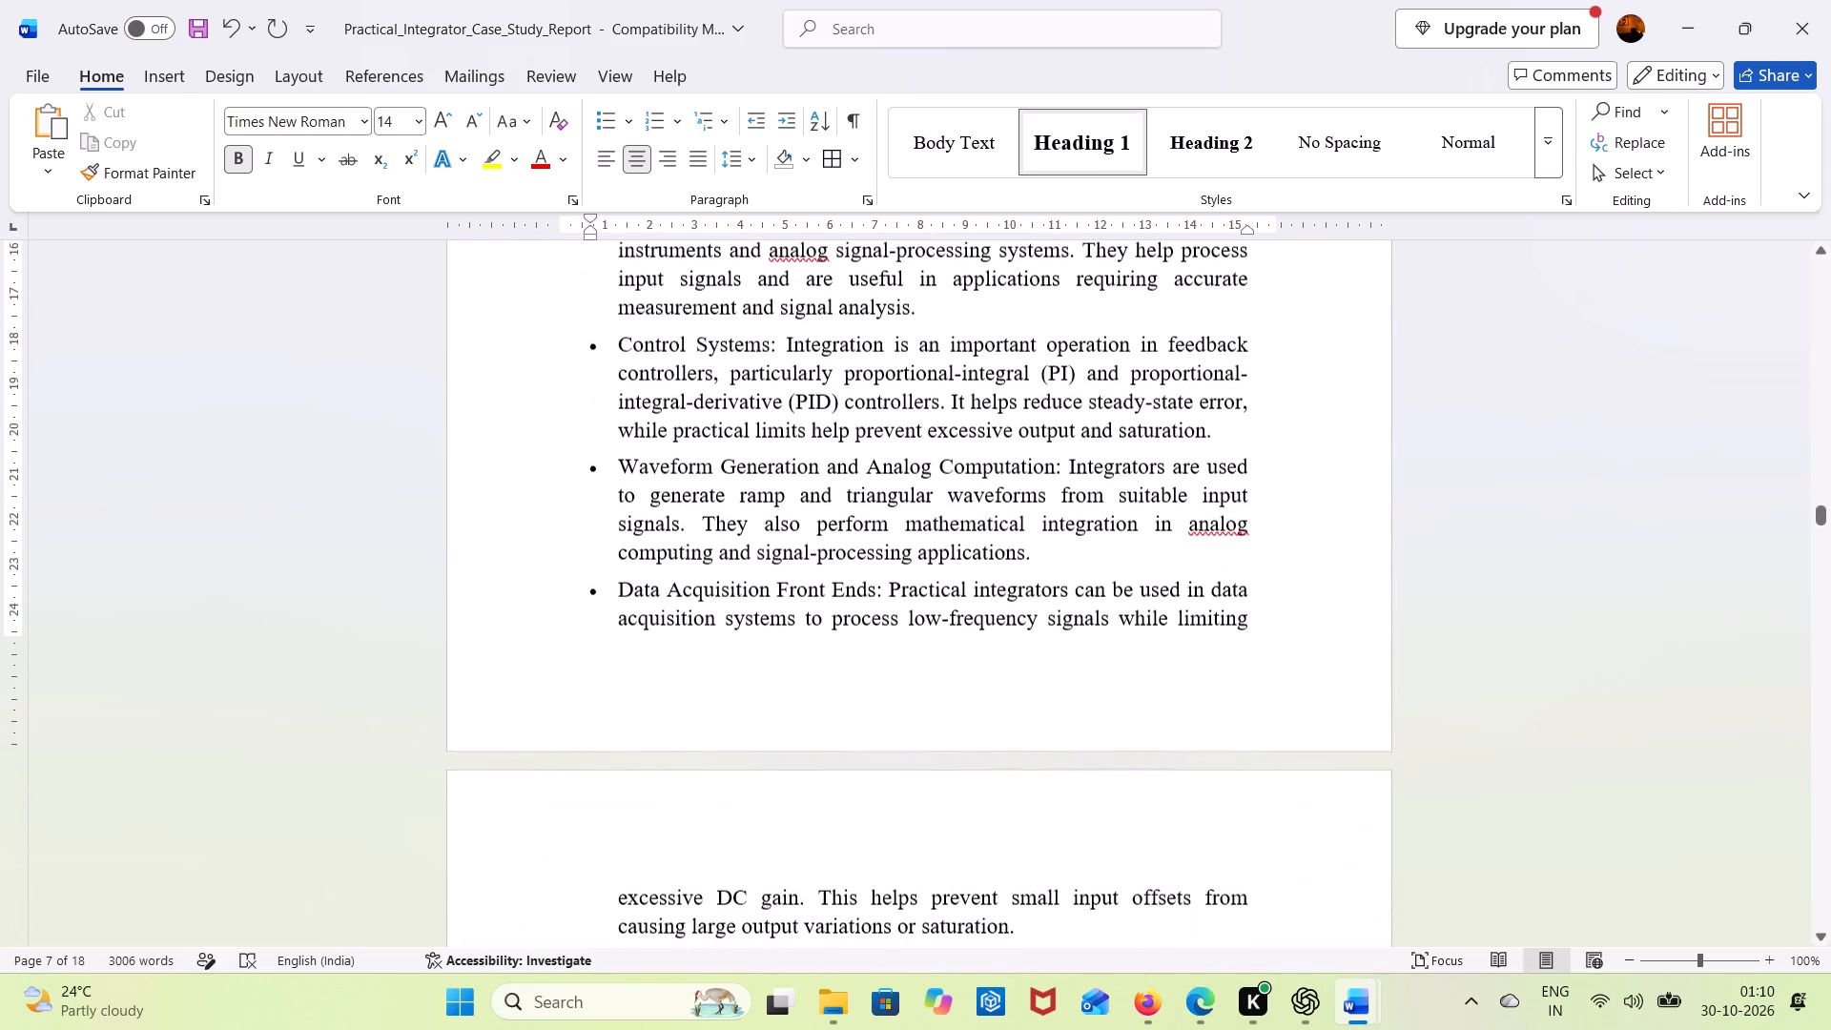
{"action": "scroll", "coordinate": [742, 253], "scroll_direction": "down", "scroll_amount": 1}
{"action": "scroll", "coordinate": [742, 253], "scroll_direction": "up", "scroll_amount": 5}
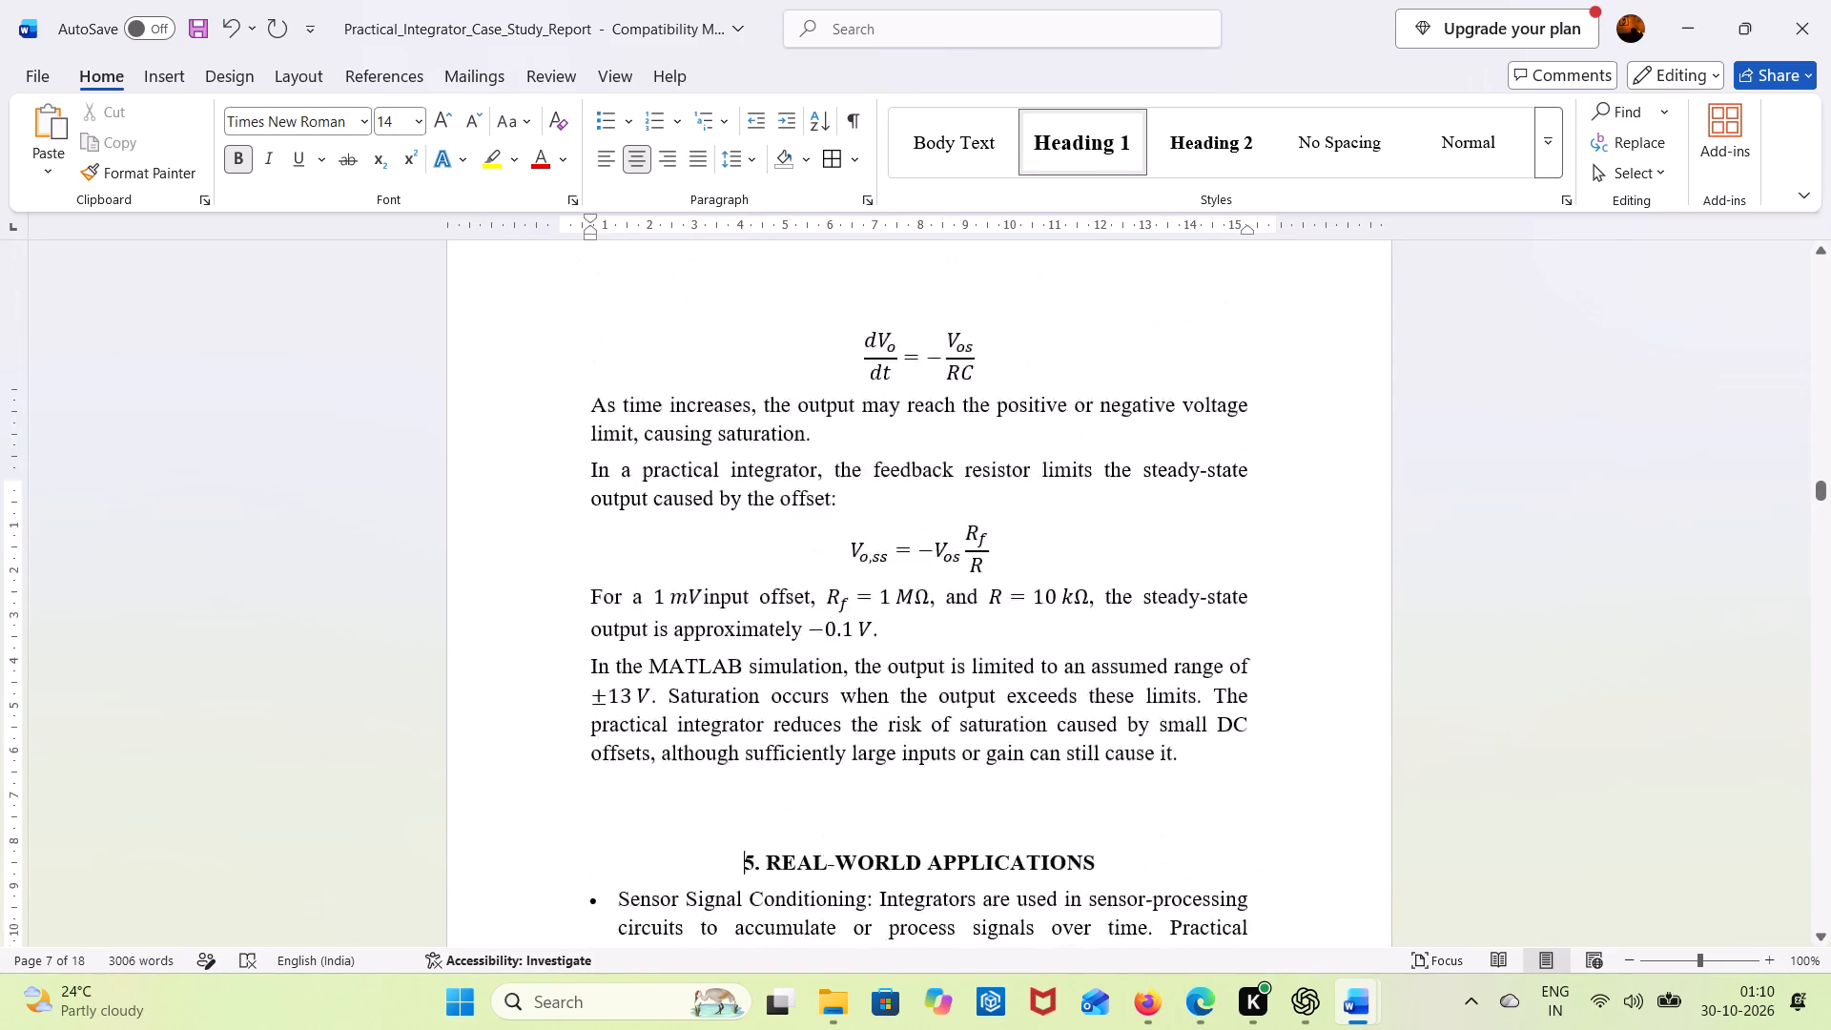
{"action": "scroll", "coordinate": [742, 253], "scroll_direction": "up", "scroll_amount": 3}
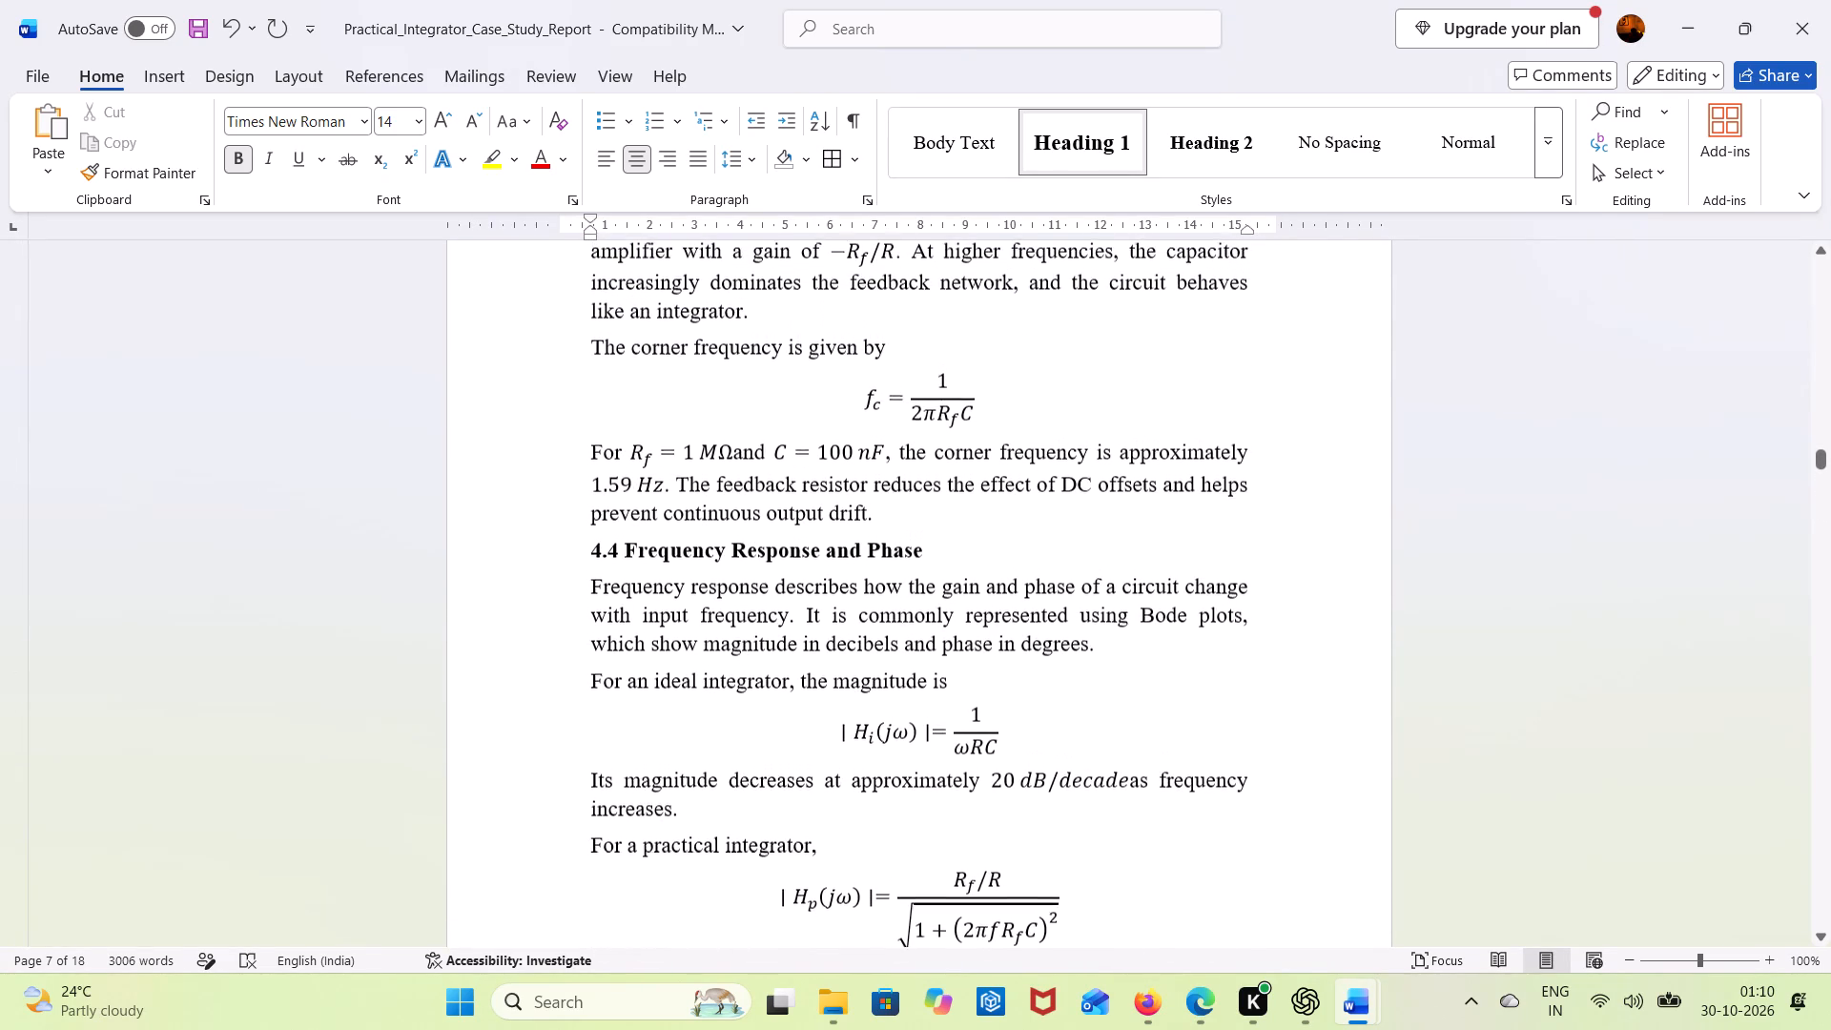
{"action": "scroll", "coordinate": [742, 253], "scroll_direction": "up", "scroll_amount": 3}
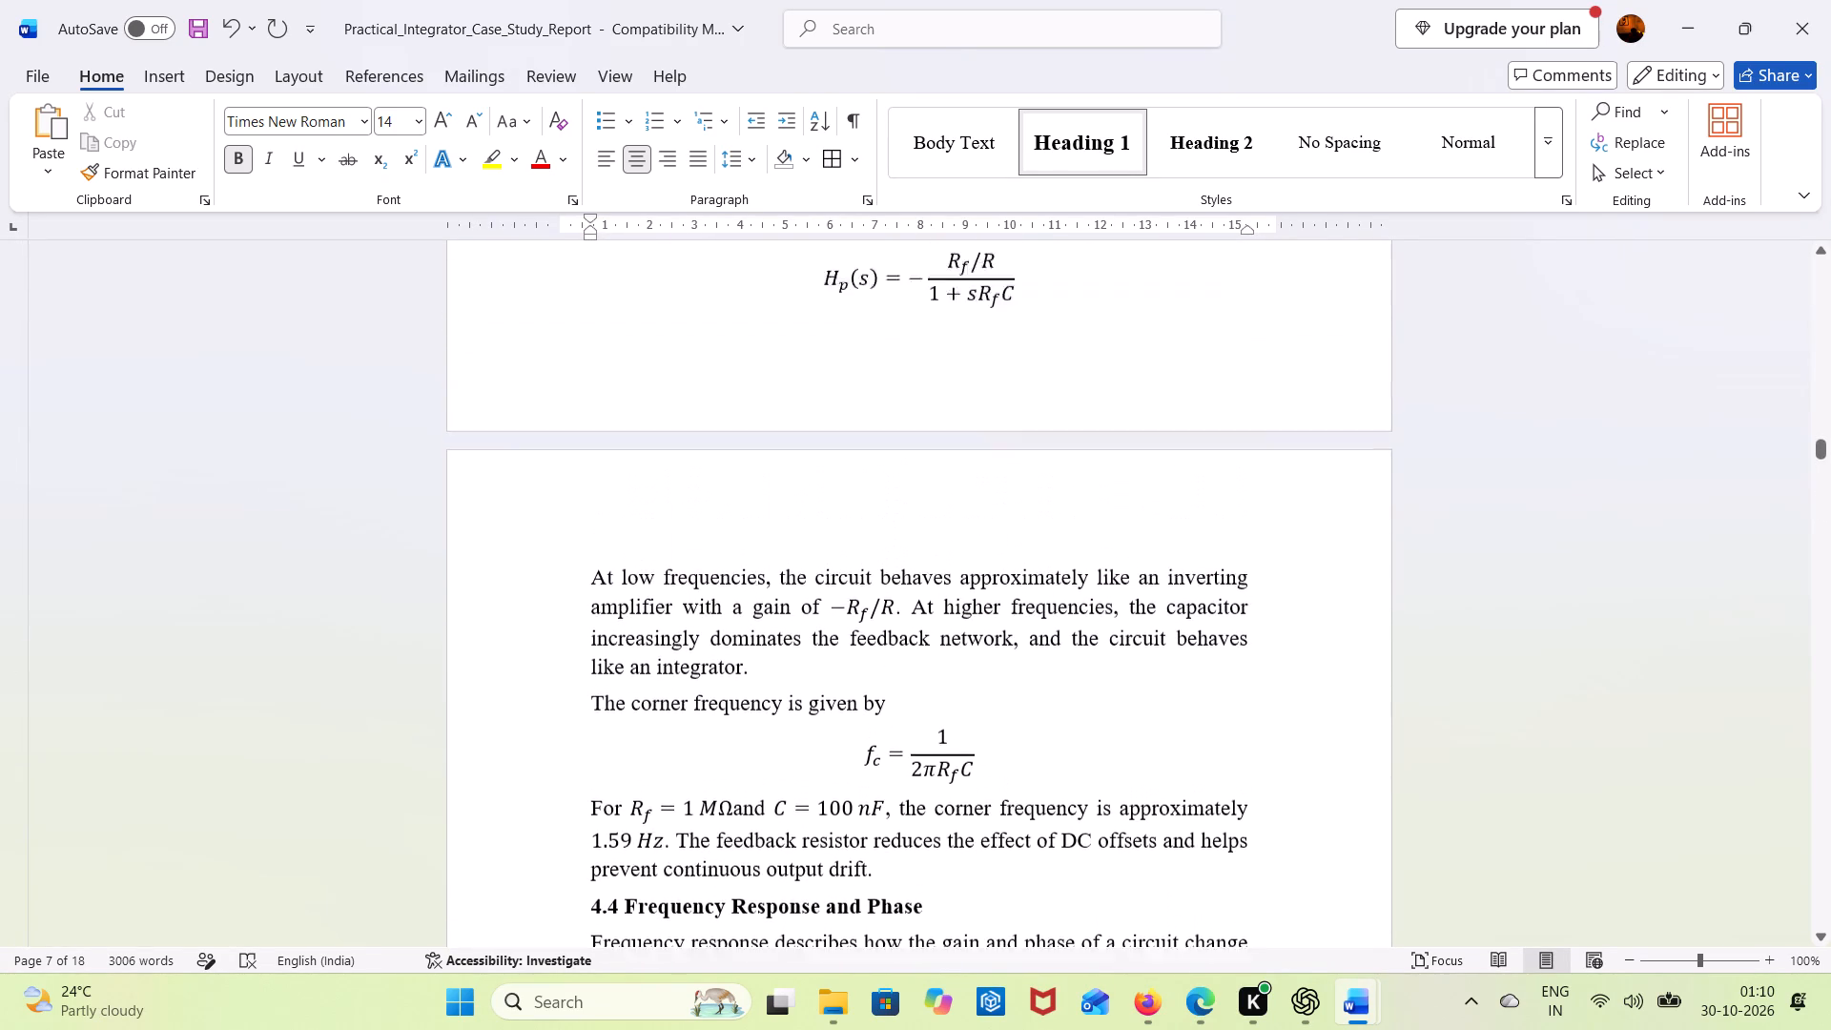
{"action": "scroll", "coordinate": [742, 253], "scroll_direction": "up", "scroll_amount": 4}
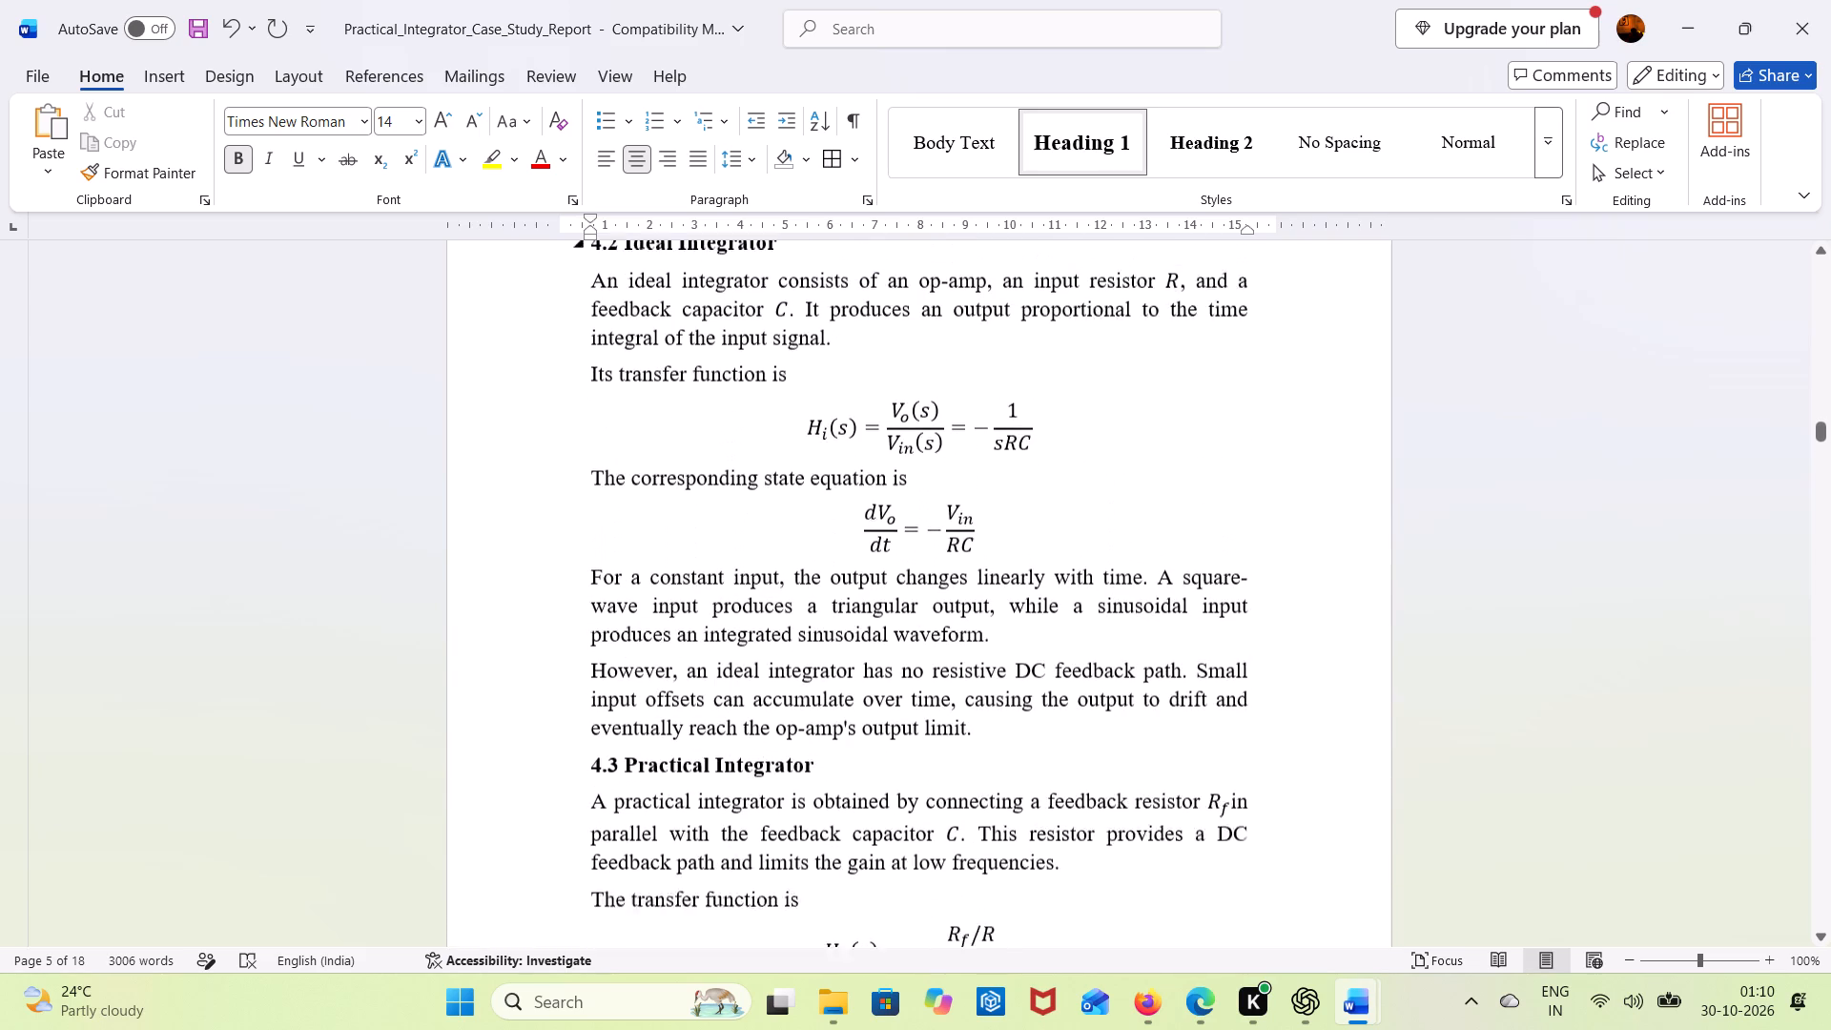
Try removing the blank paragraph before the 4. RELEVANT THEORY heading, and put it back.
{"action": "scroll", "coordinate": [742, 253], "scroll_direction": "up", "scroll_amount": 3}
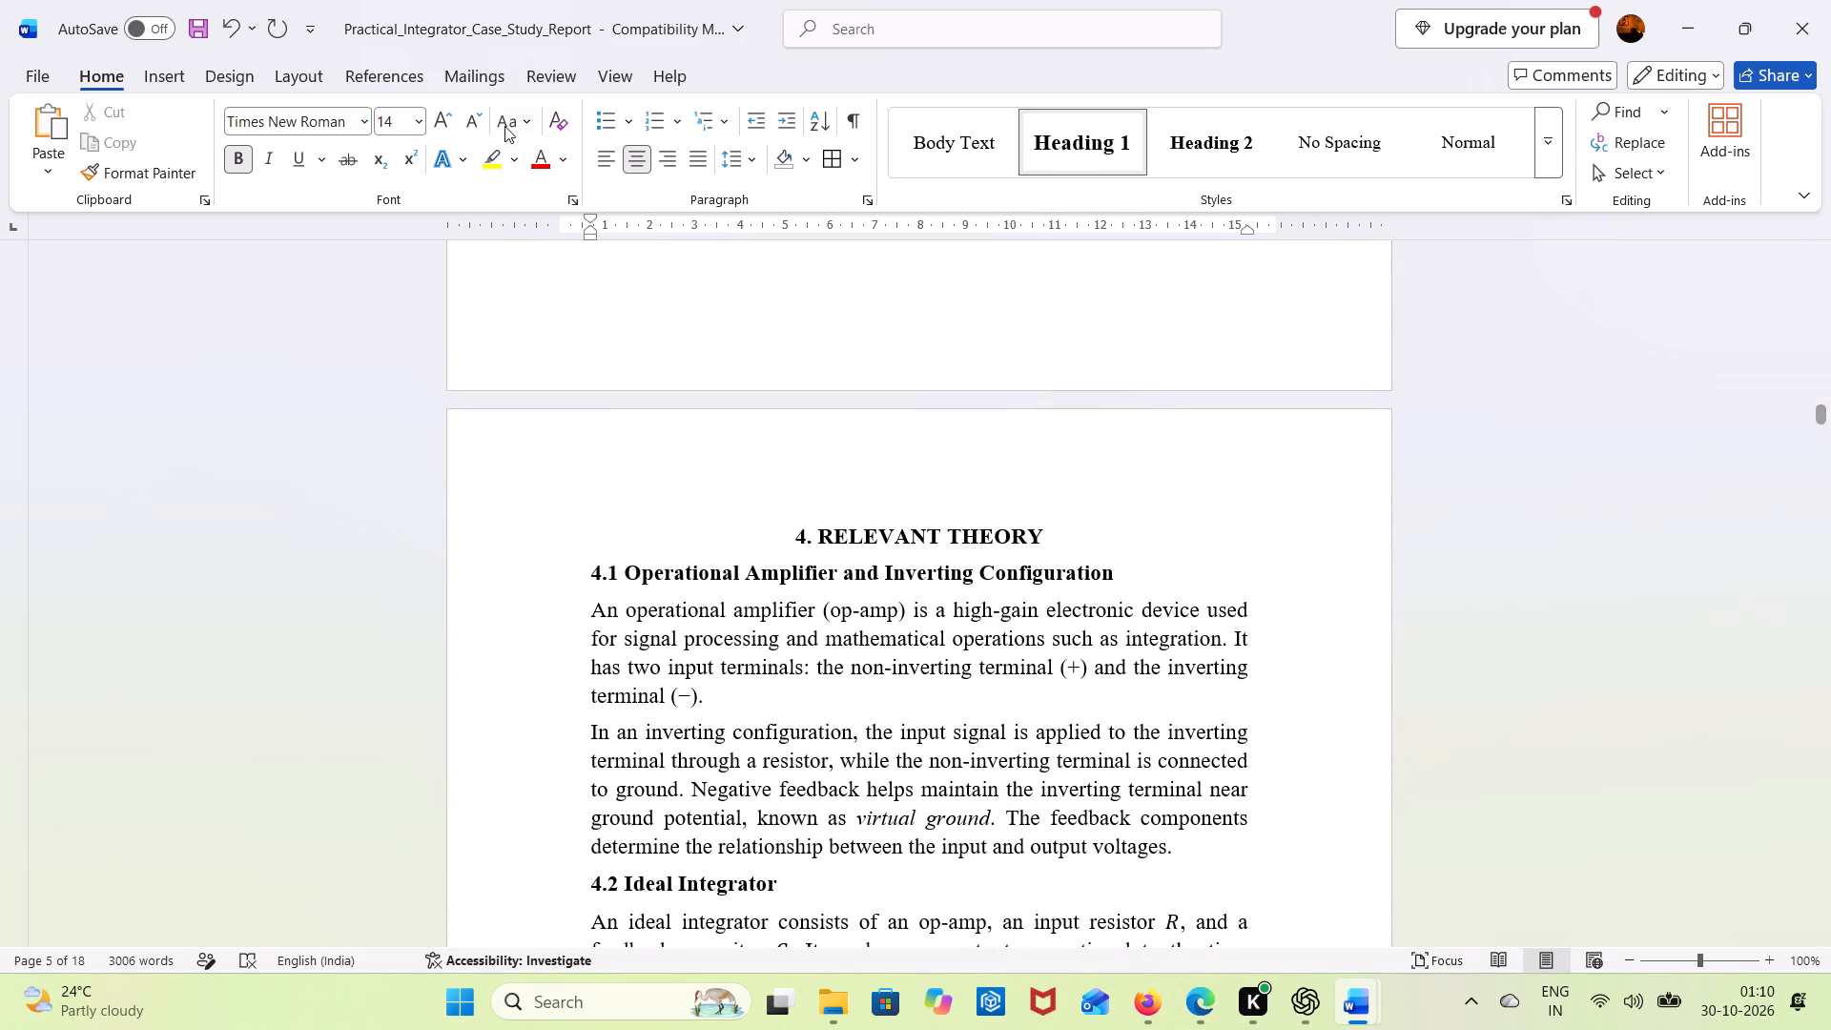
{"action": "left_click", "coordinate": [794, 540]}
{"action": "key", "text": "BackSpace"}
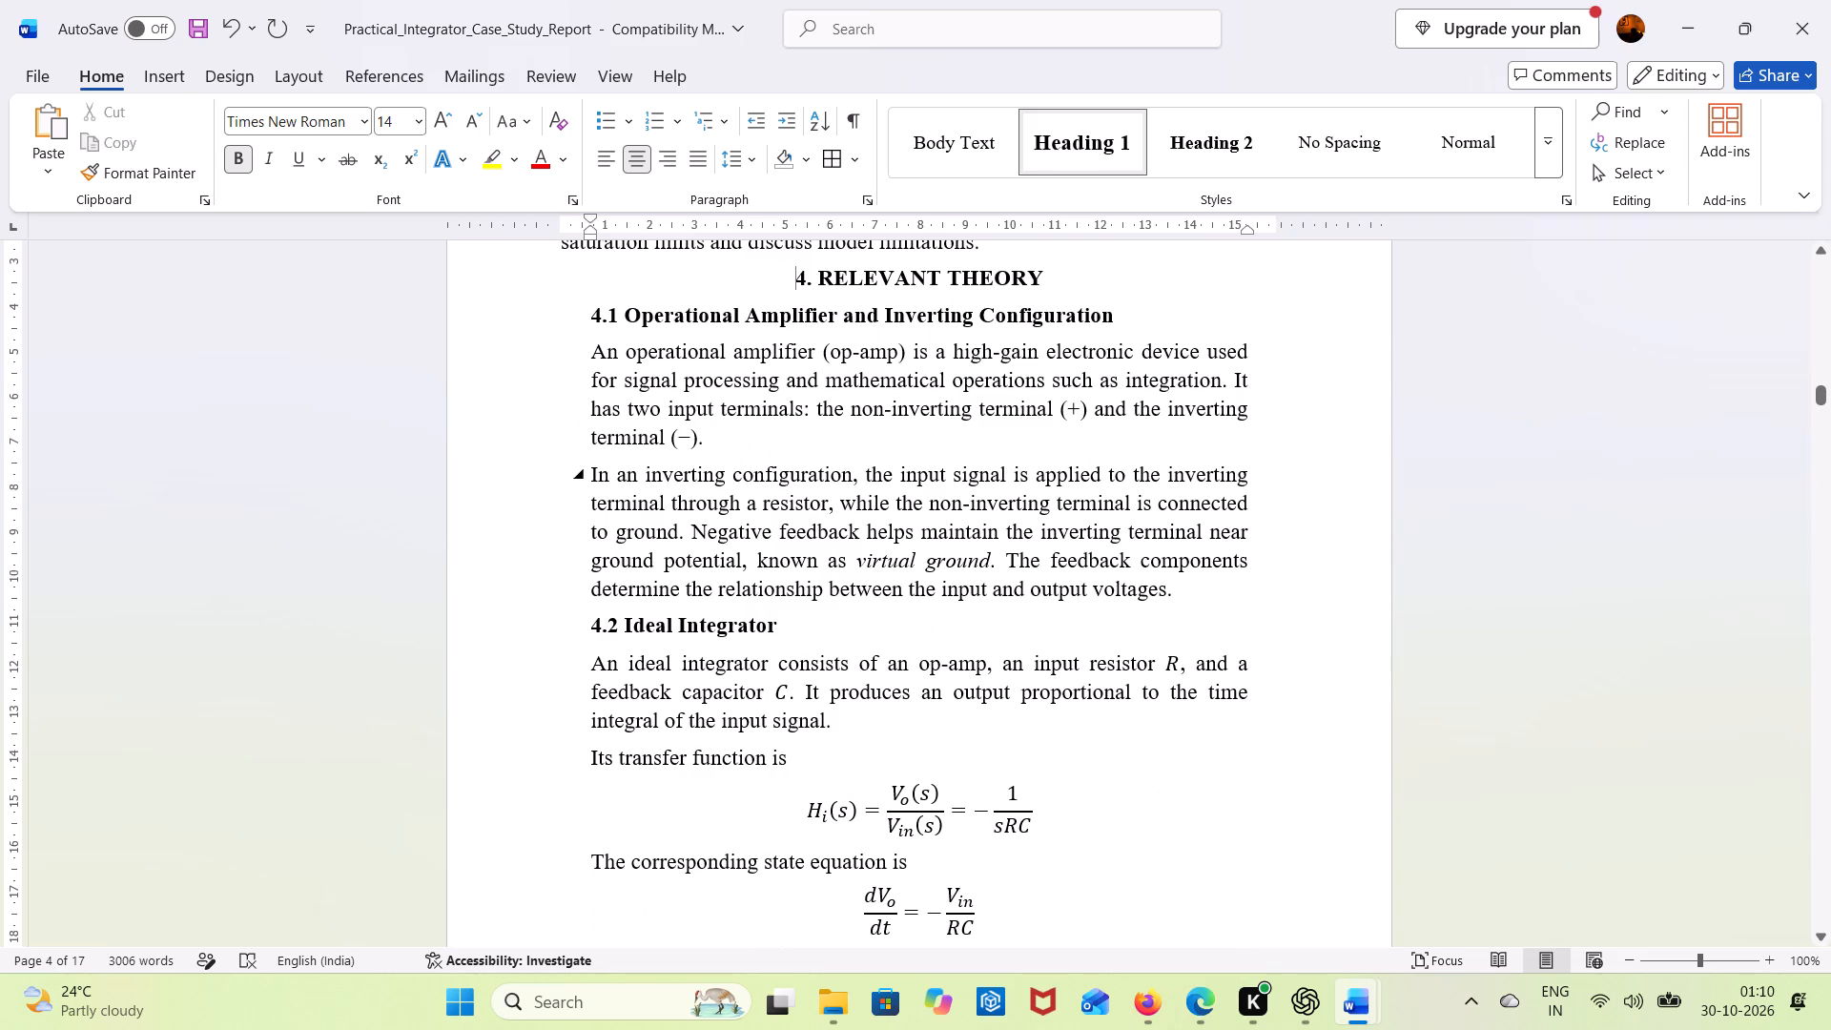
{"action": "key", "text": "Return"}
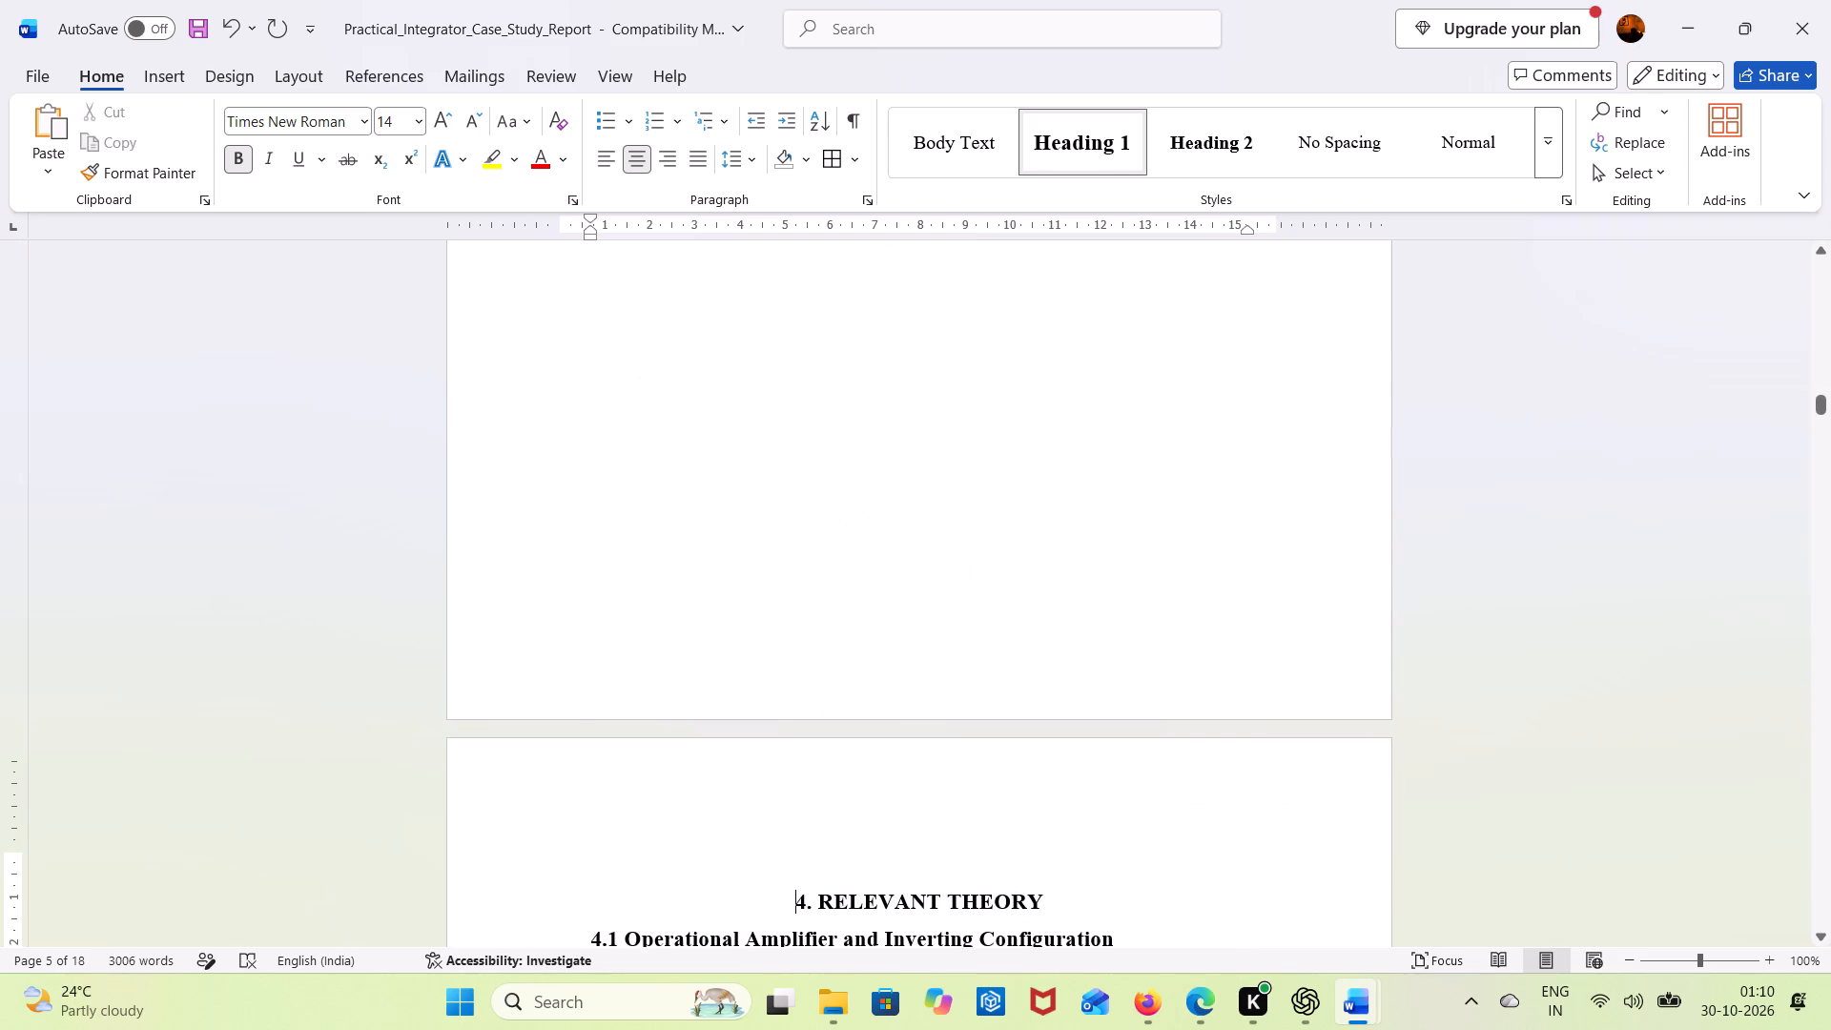
Insert two blank paragraphs before the 6. SYSTEM / BLOCK DIAGRAM heading.
{"action": "scroll", "coordinate": [794, 392], "scroll_direction": "down", "scroll_amount": 2}
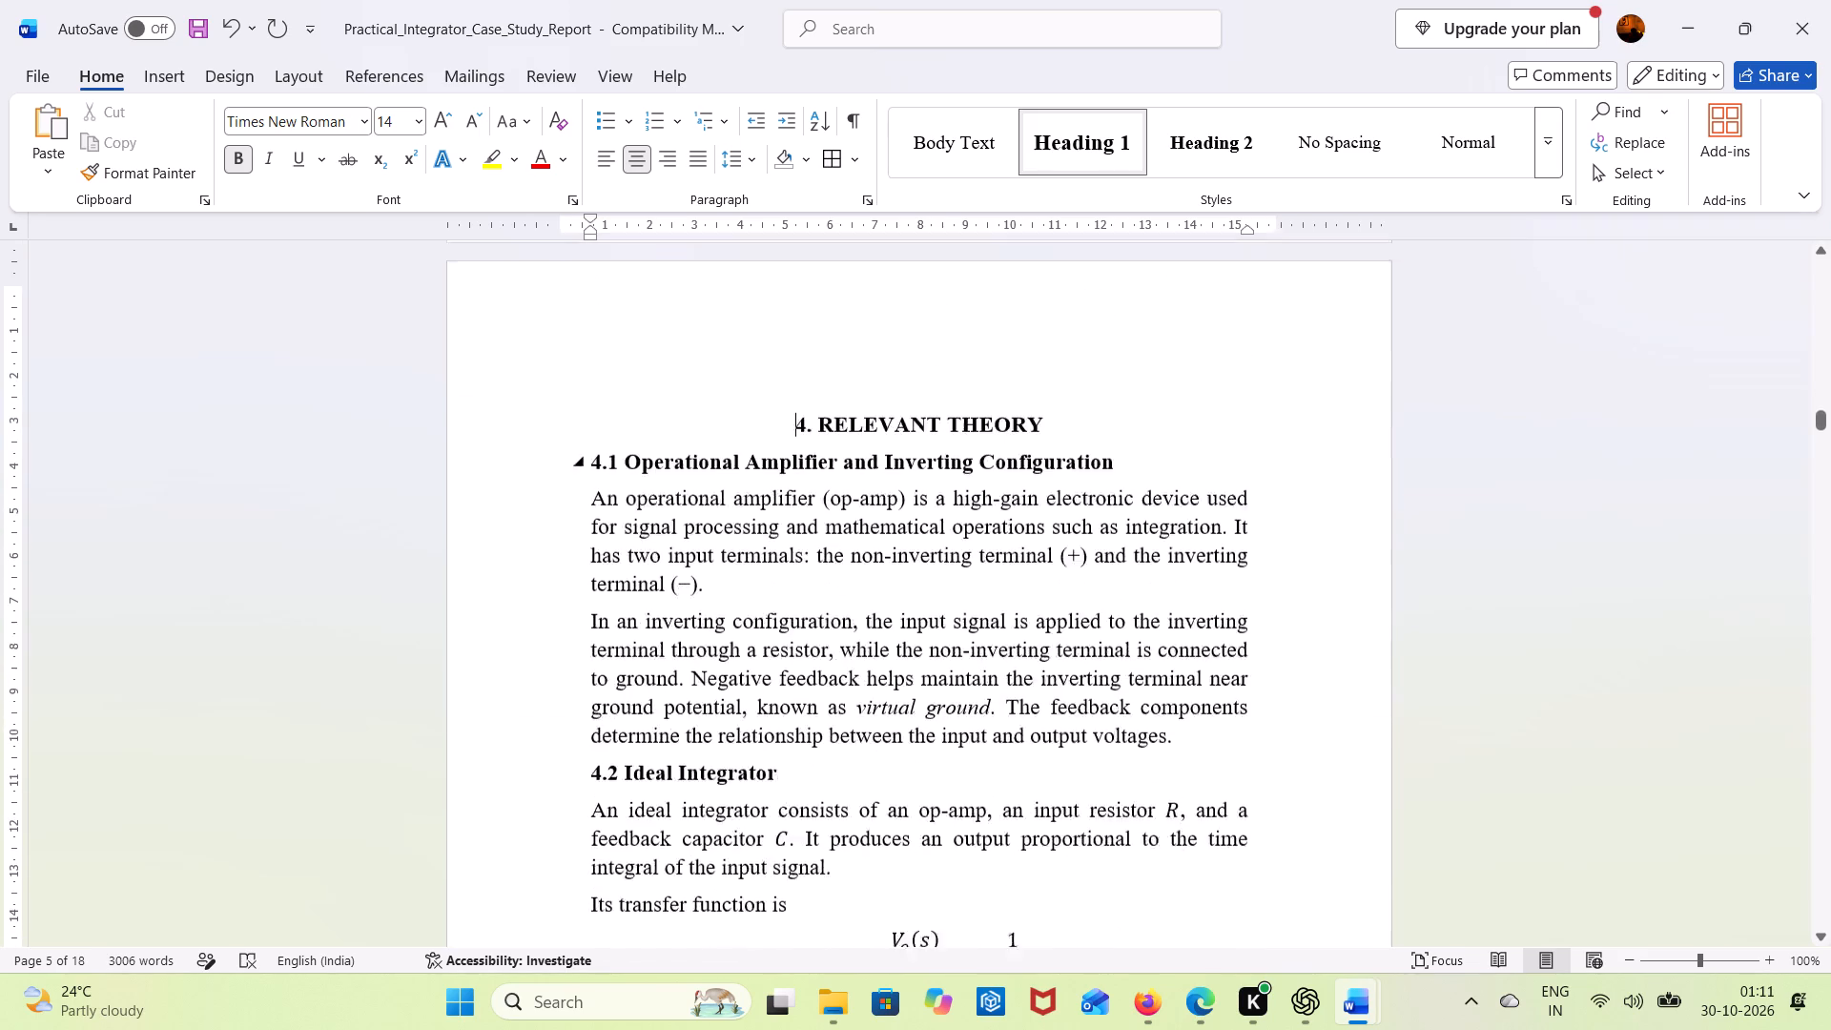
{"action": "scroll", "coordinate": [794, 392], "scroll_direction": "down", "scroll_amount": 4}
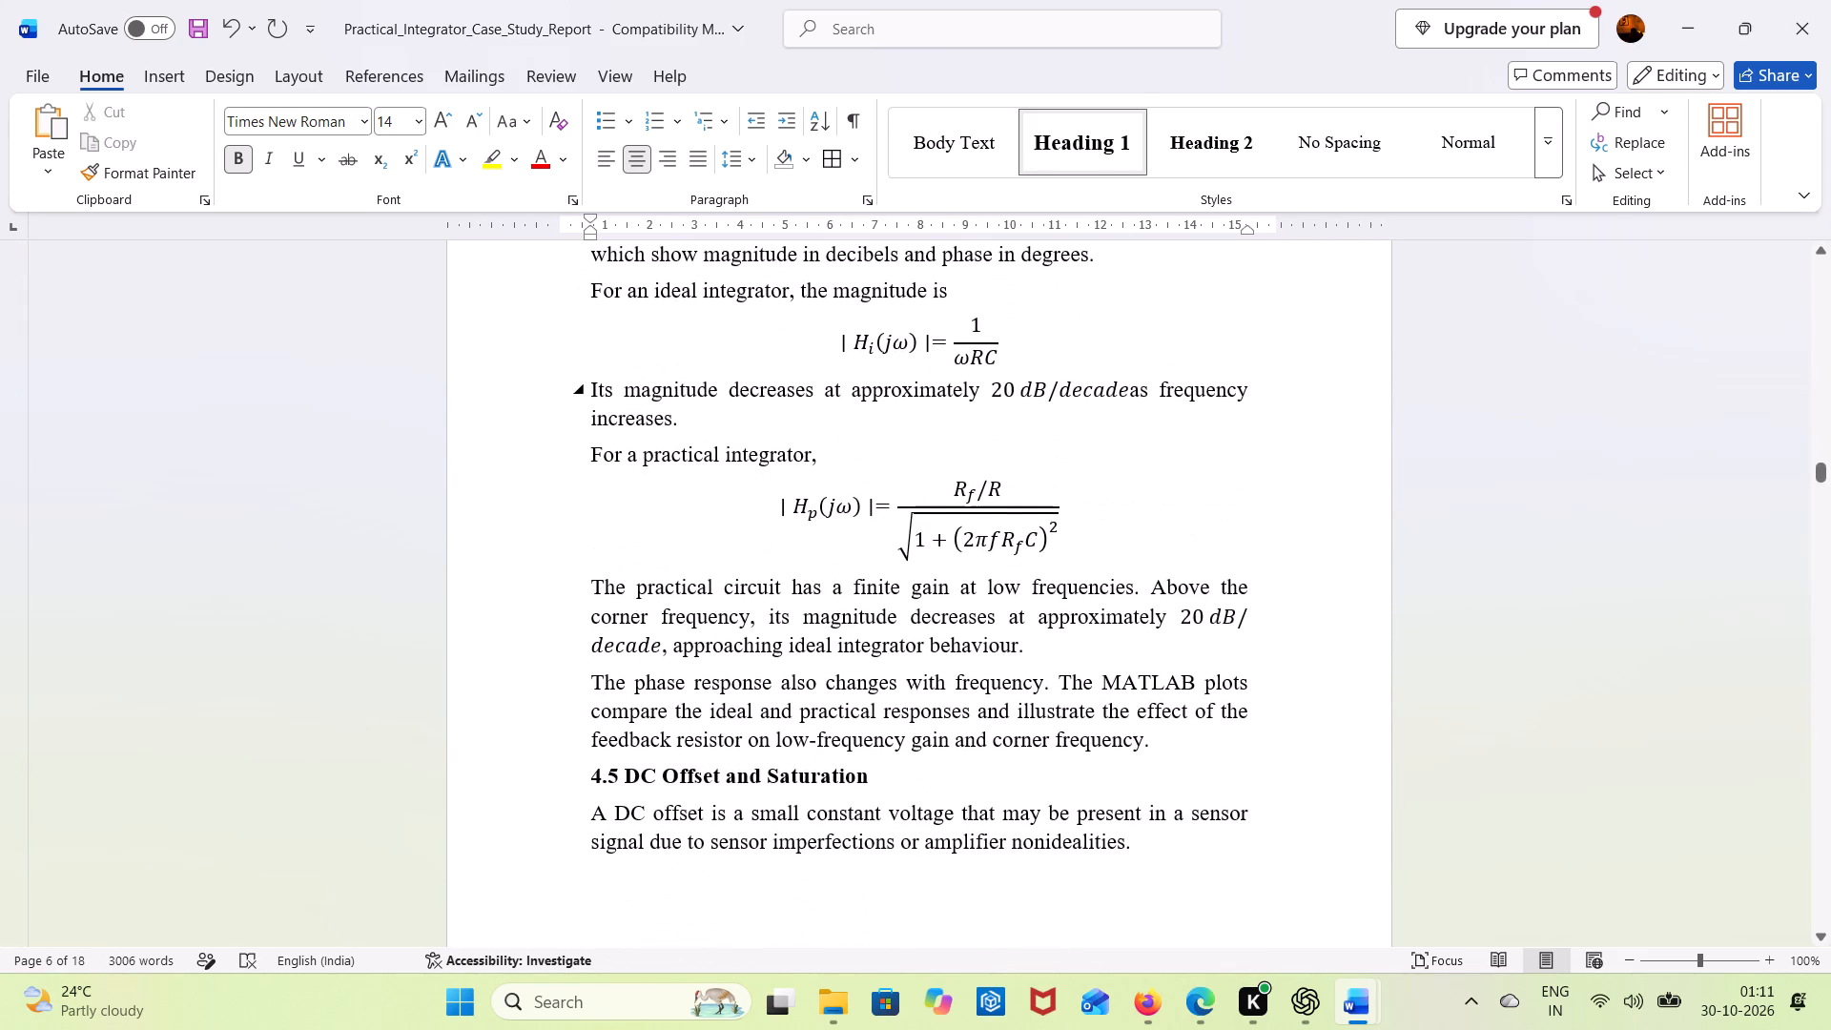
{"action": "scroll", "coordinate": [794, 392], "scroll_direction": "down", "scroll_amount": 7}
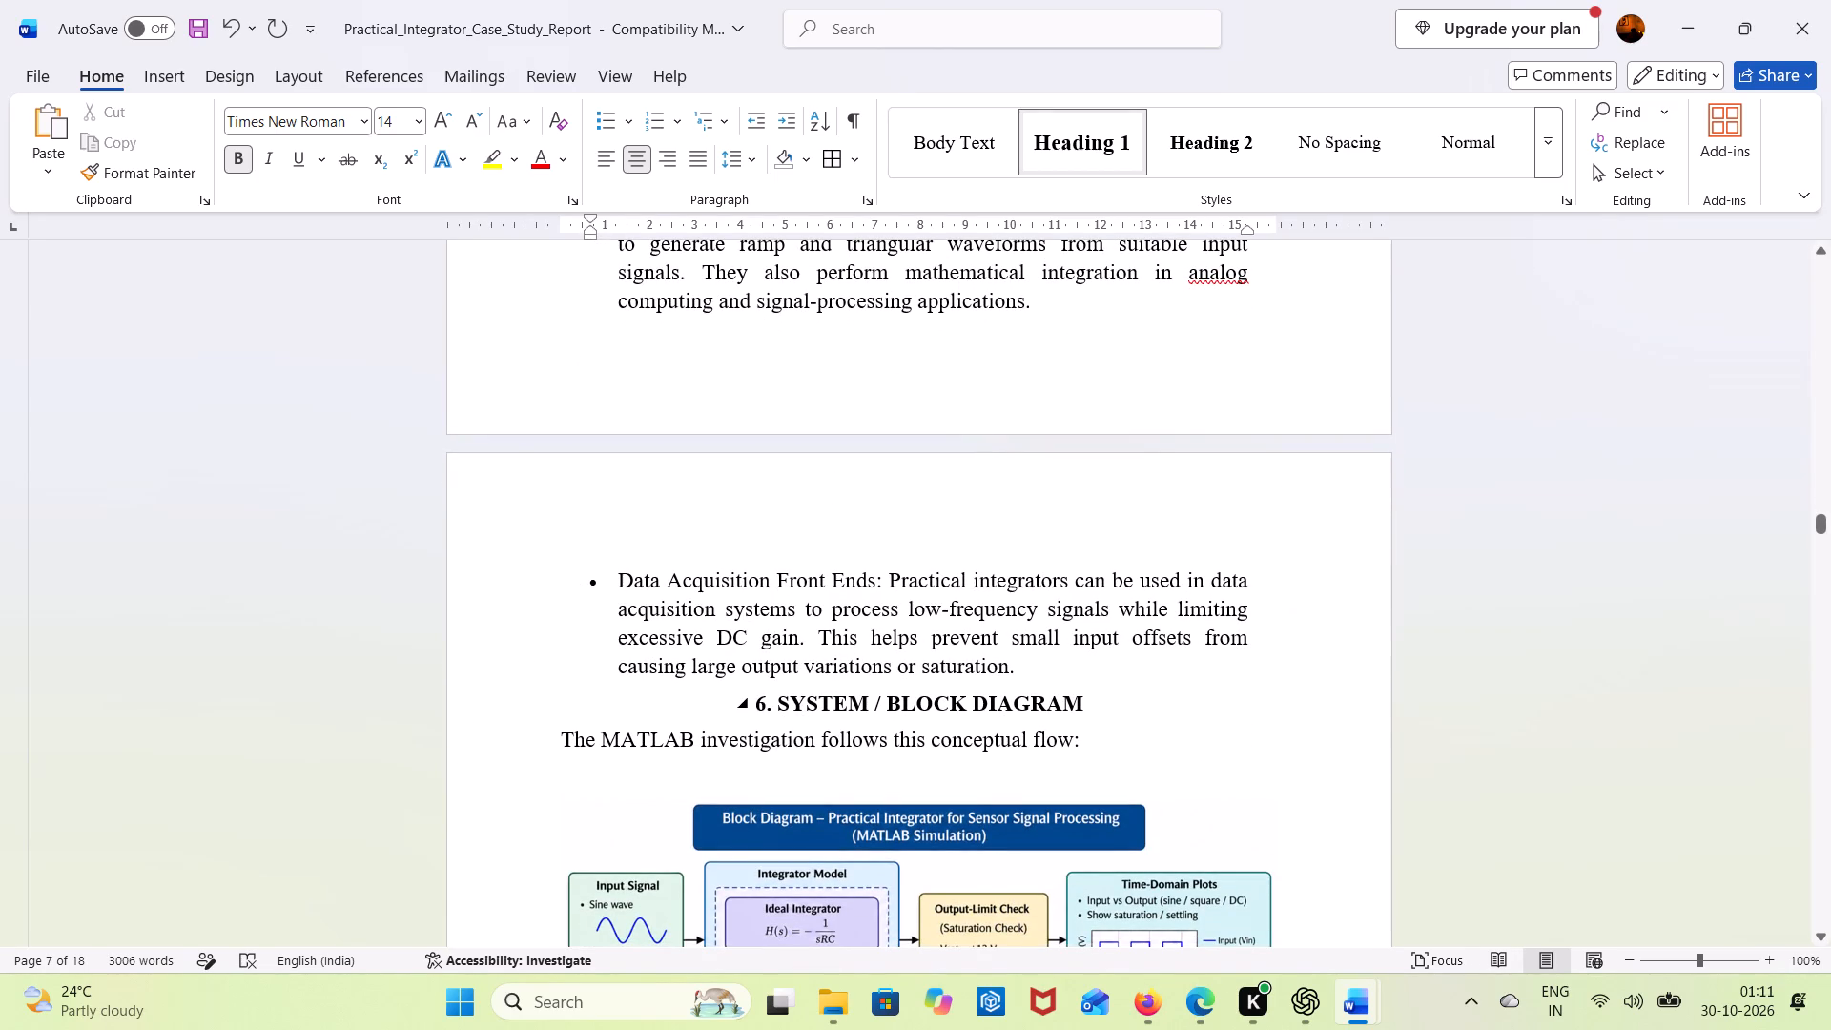
{"action": "left_click", "coordinate": [744, 691]}
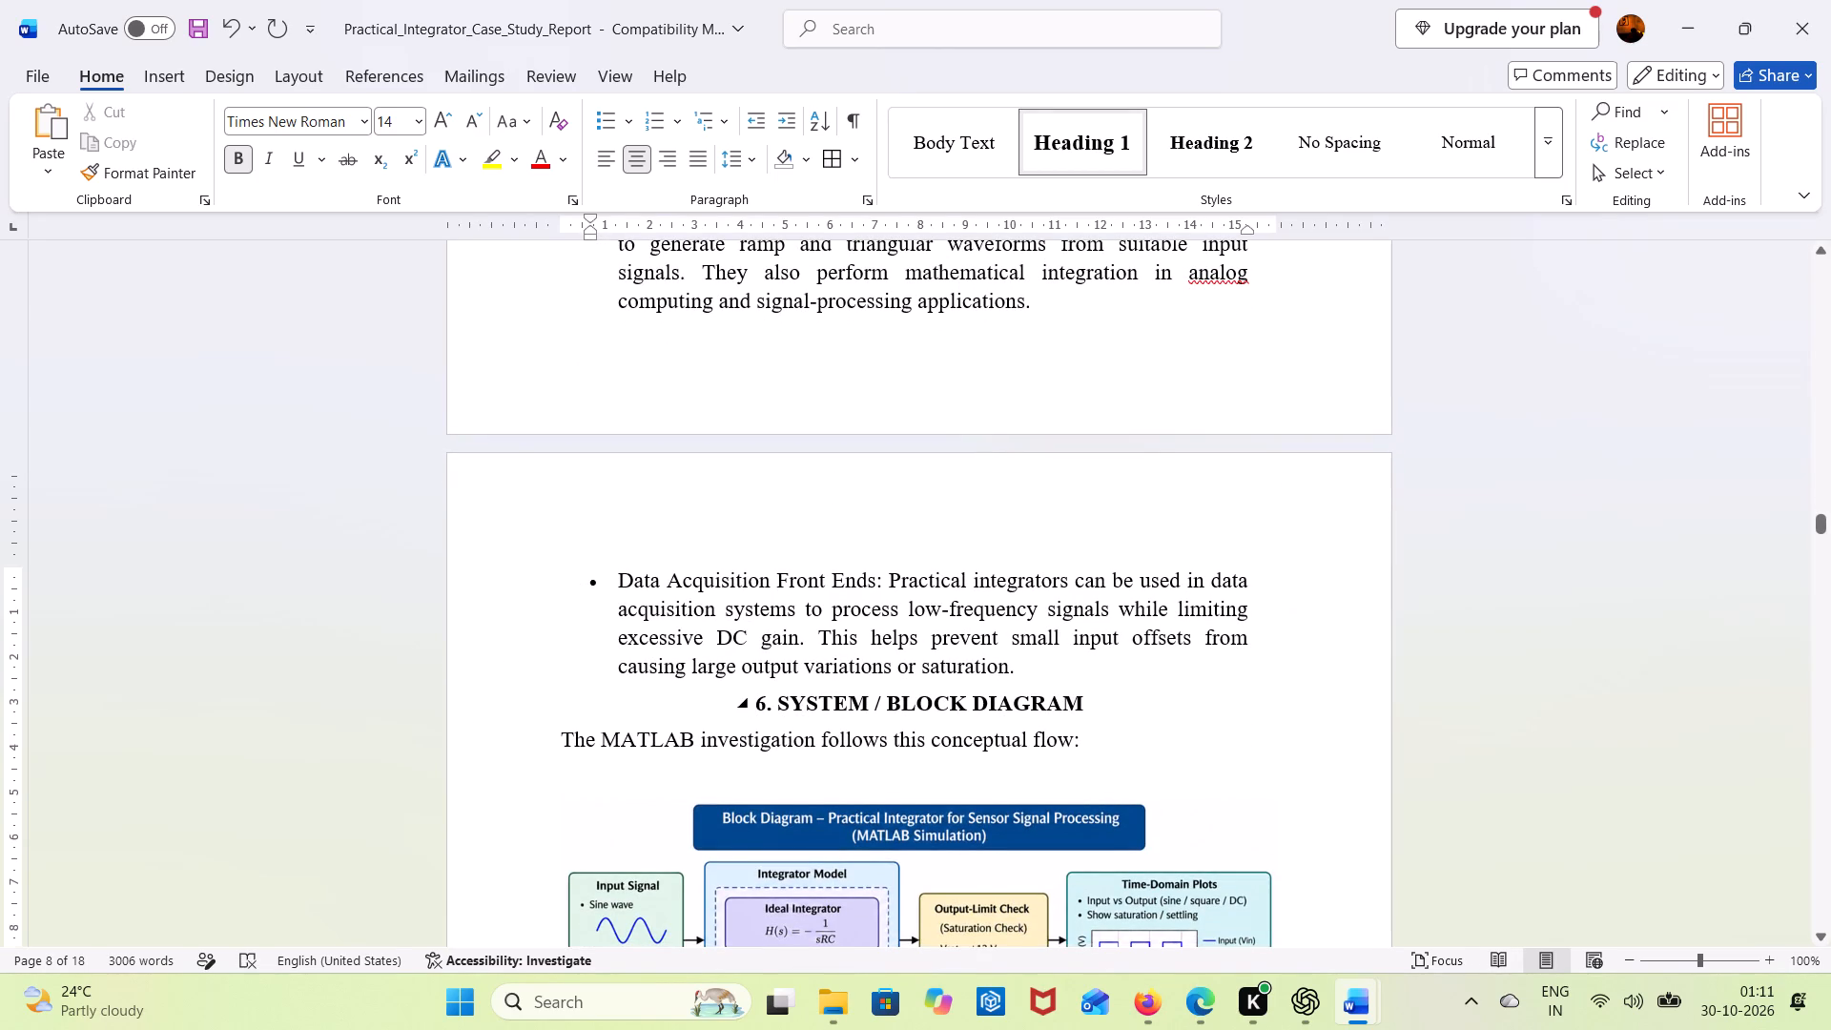
{"action": "key", "text": "Return"}
{"action": "key", "text": "Return"}
Apply borders to all cells of the feedback resistor comparison table in section 7.4.
{"action": "scroll", "coordinate": [744, 691], "scroll_direction": "down", "scroll_amount": 4}
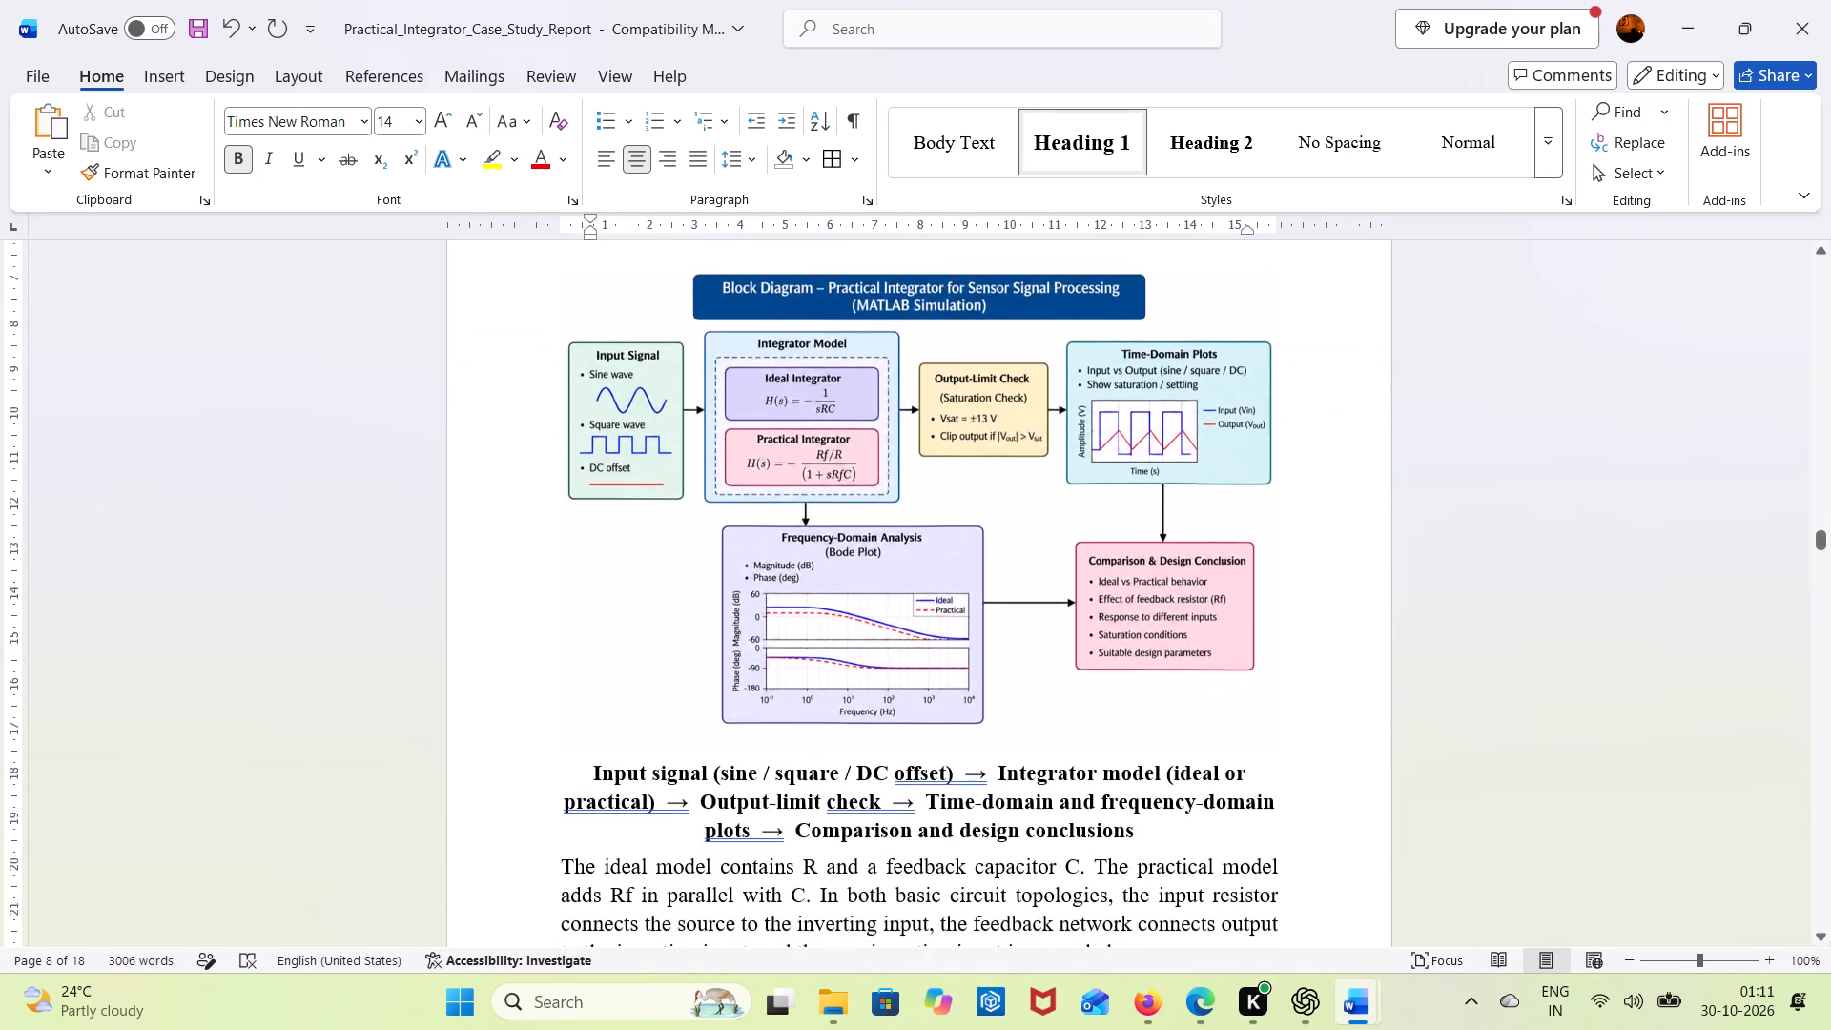
{"action": "scroll", "coordinate": [744, 691], "scroll_direction": "down", "scroll_amount": 2}
{"action": "scroll", "coordinate": [691, 608], "scroll_direction": "down", "scroll_amount": 3}
{"action": "scroll", "coordinate": [691, 608], "scroll_direction": "up", "scroll_amount": 1}
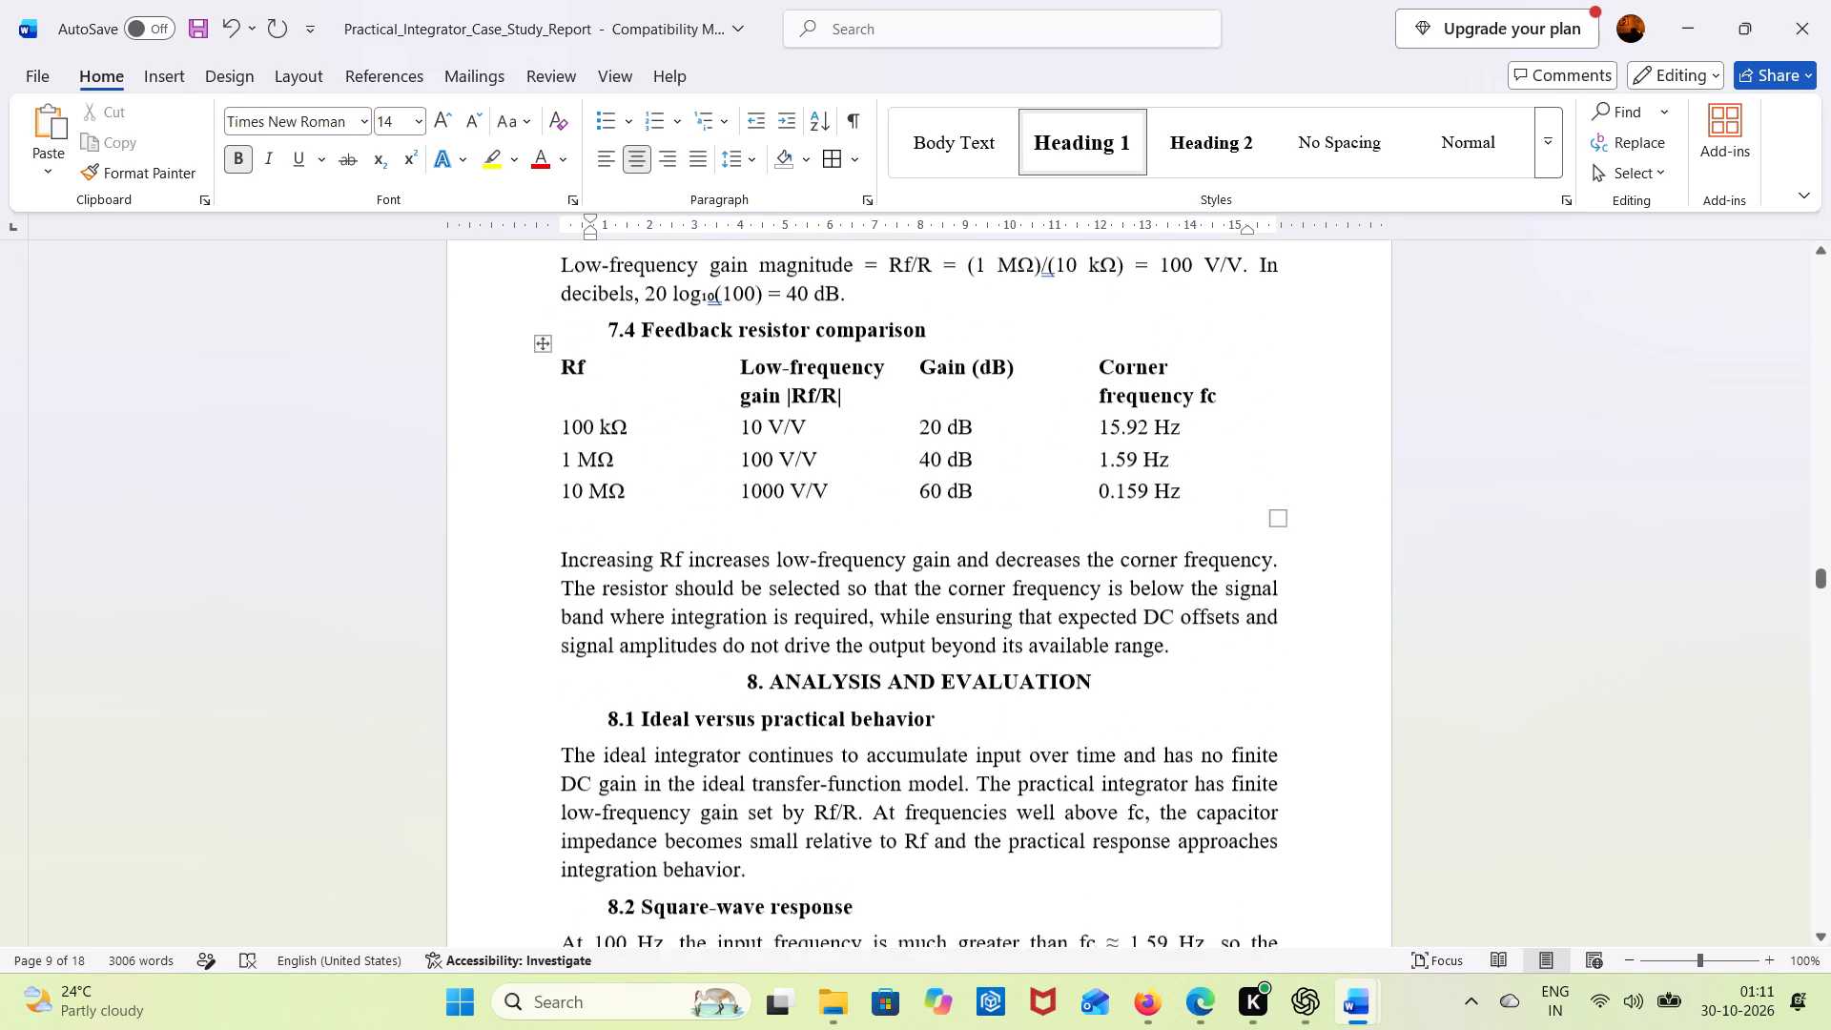
{"action": "scroll", "coordinate": [691, 608], "scroll_direction": "up", "scroll_amount": 1}
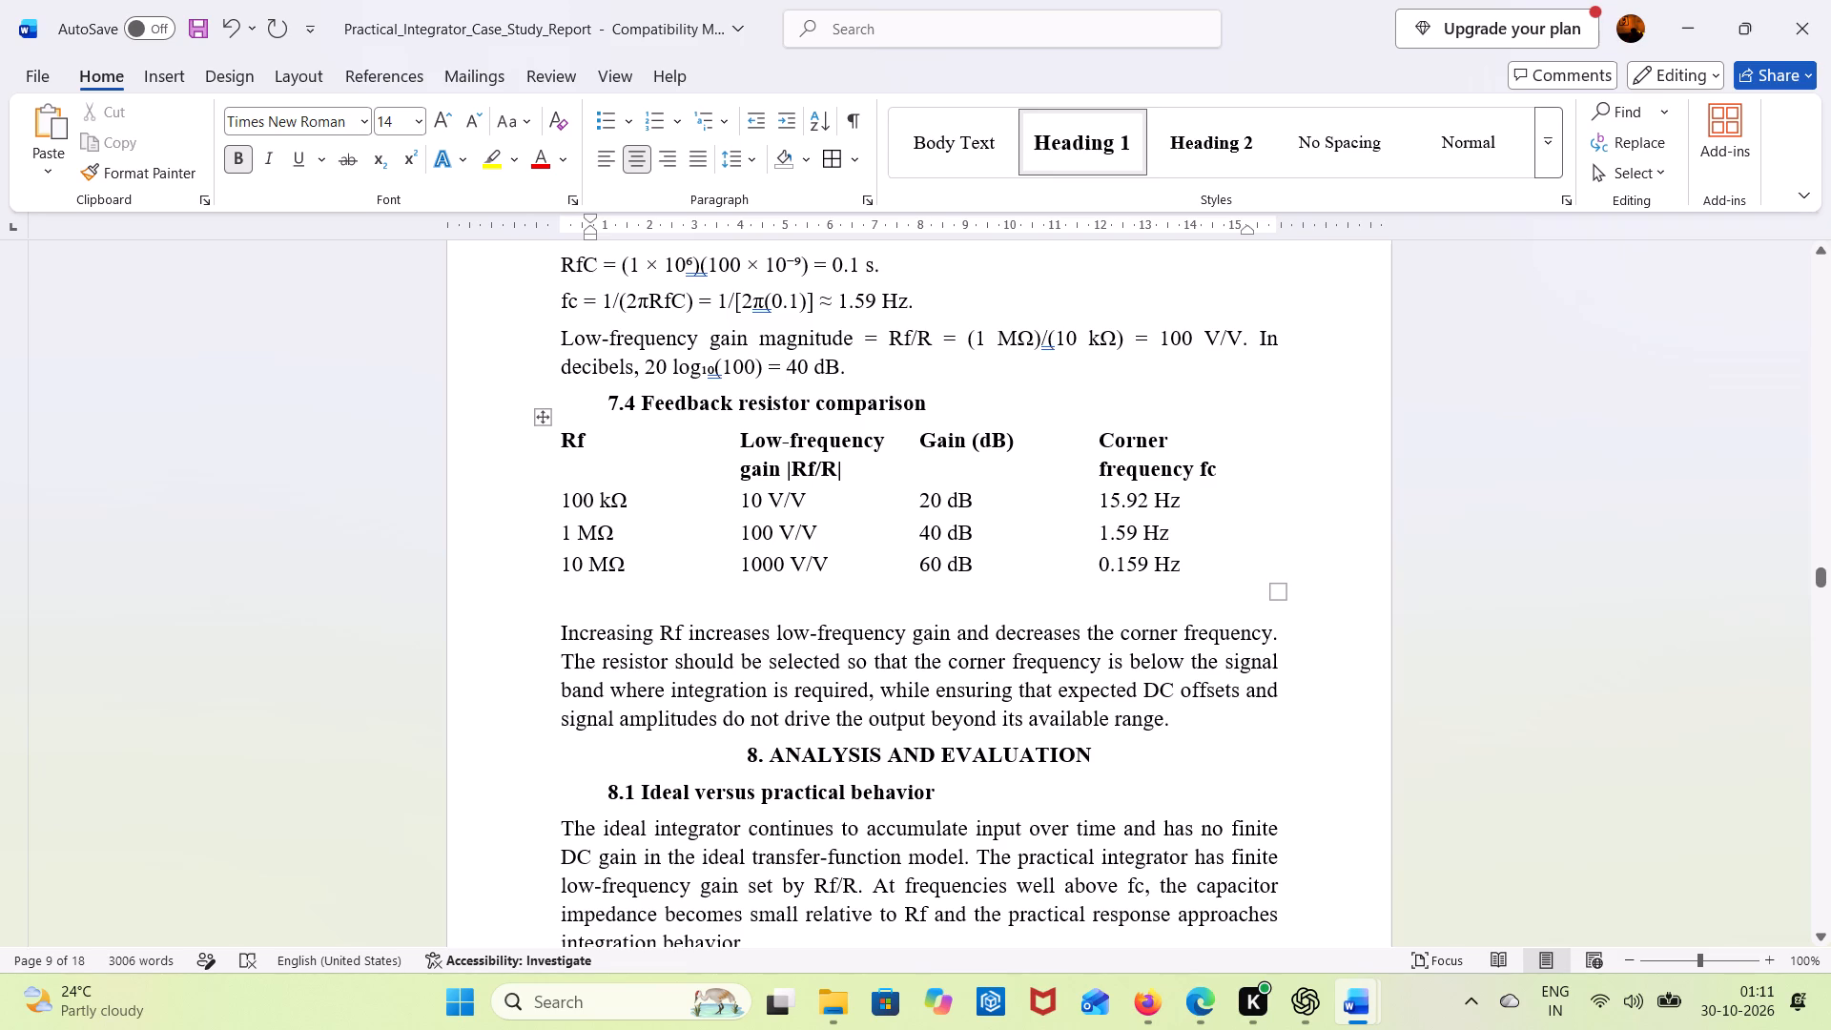
{"action": "left_click_drag", "start_coordinate": [563, 437], "coordinate": [1202, 555]}
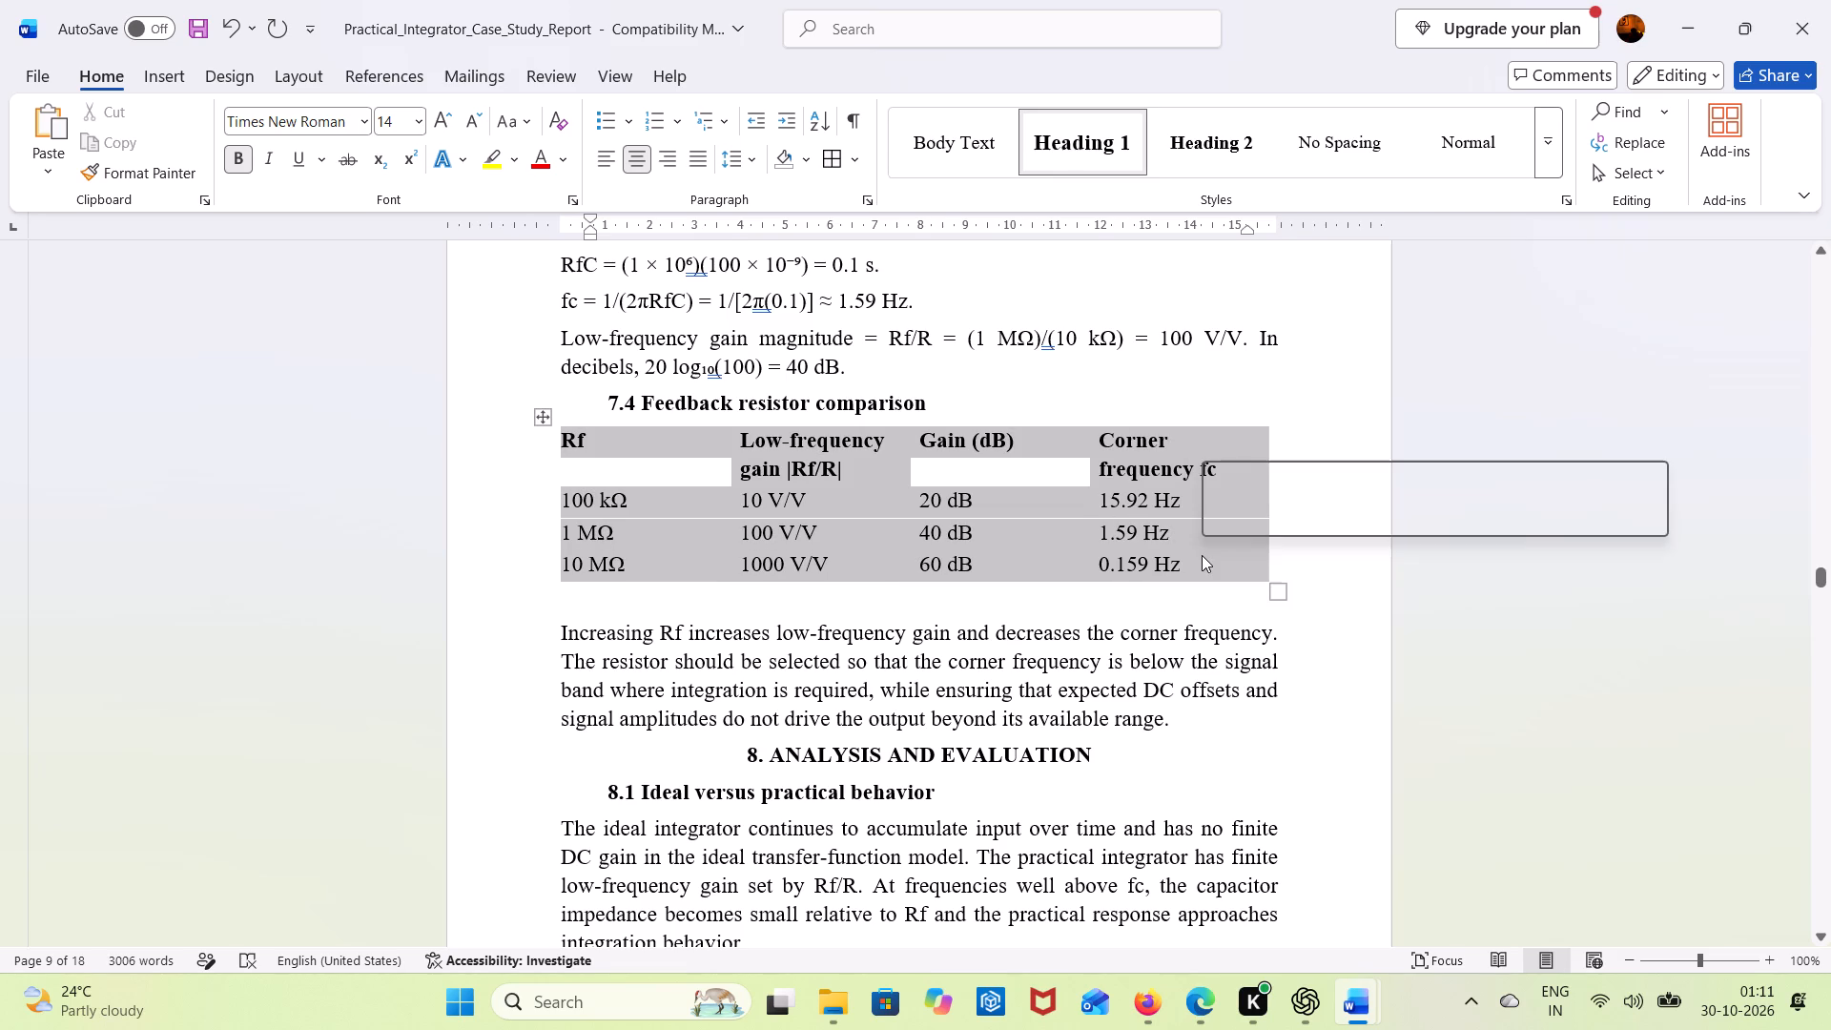
{"action": "left_click", "coordinate": [836, 154]}
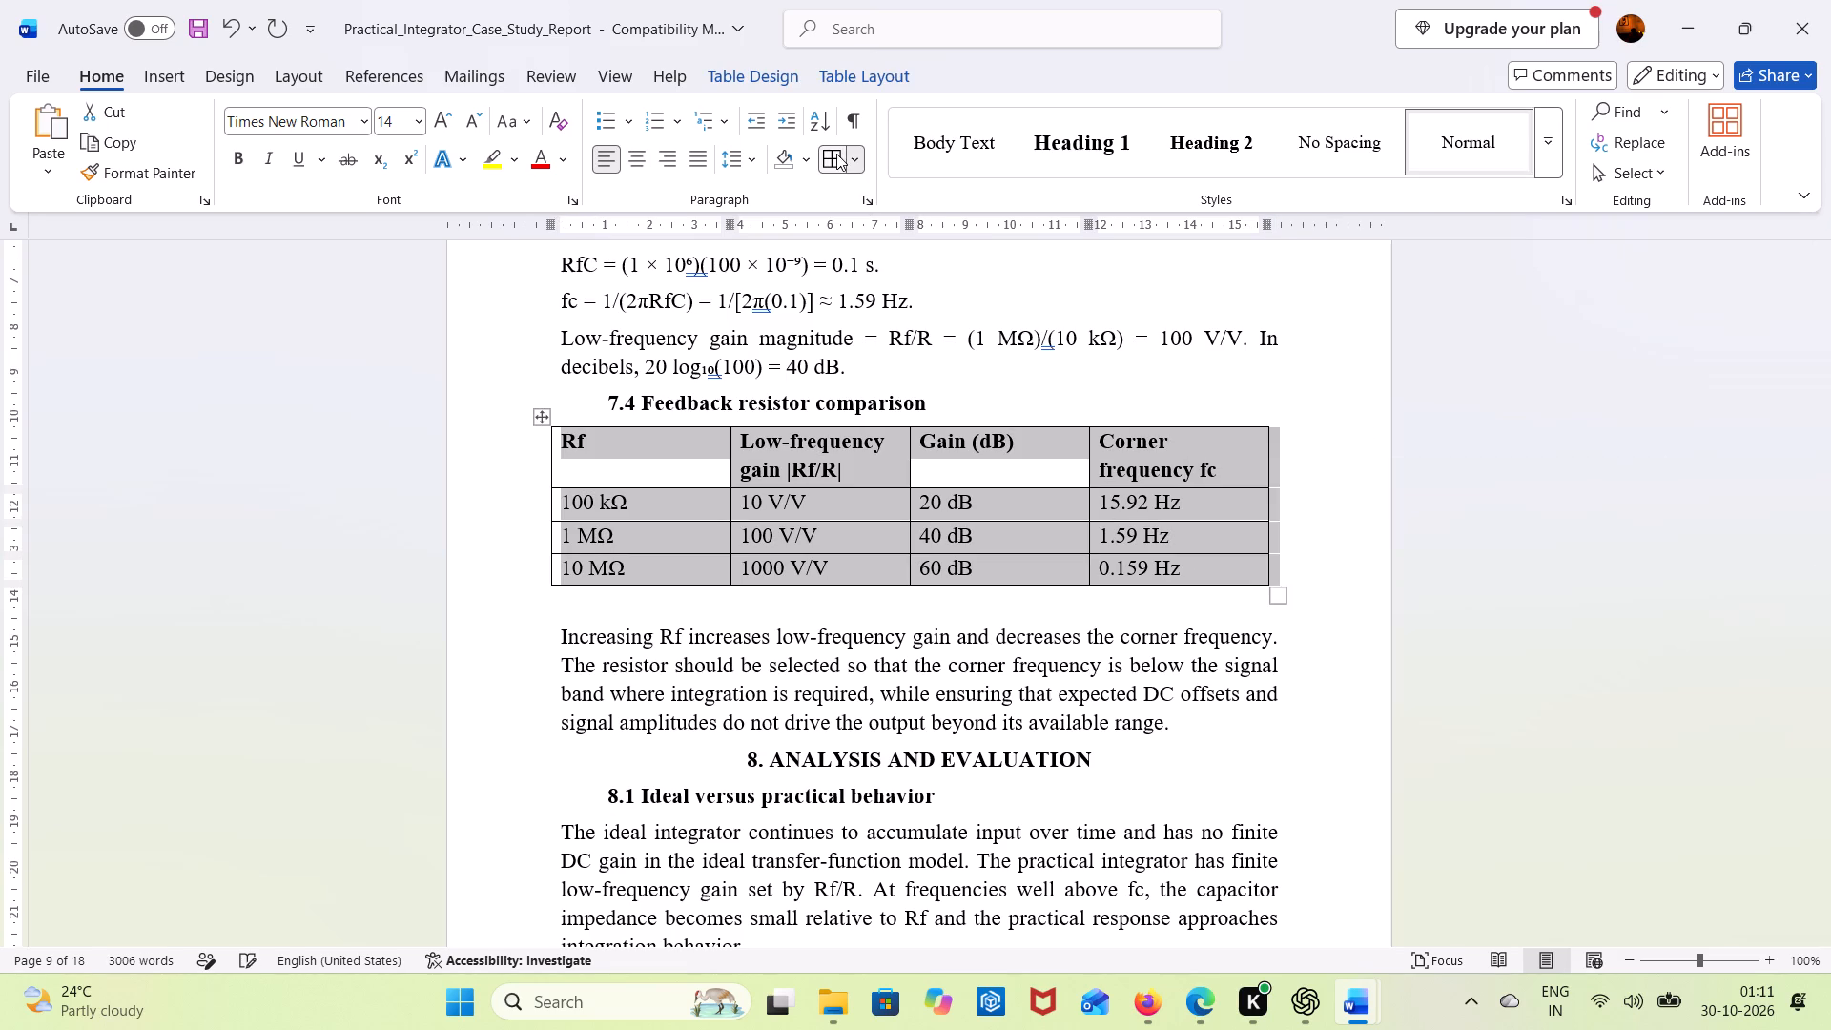
{"action": "left_click", "coordinate": [495, 579]}
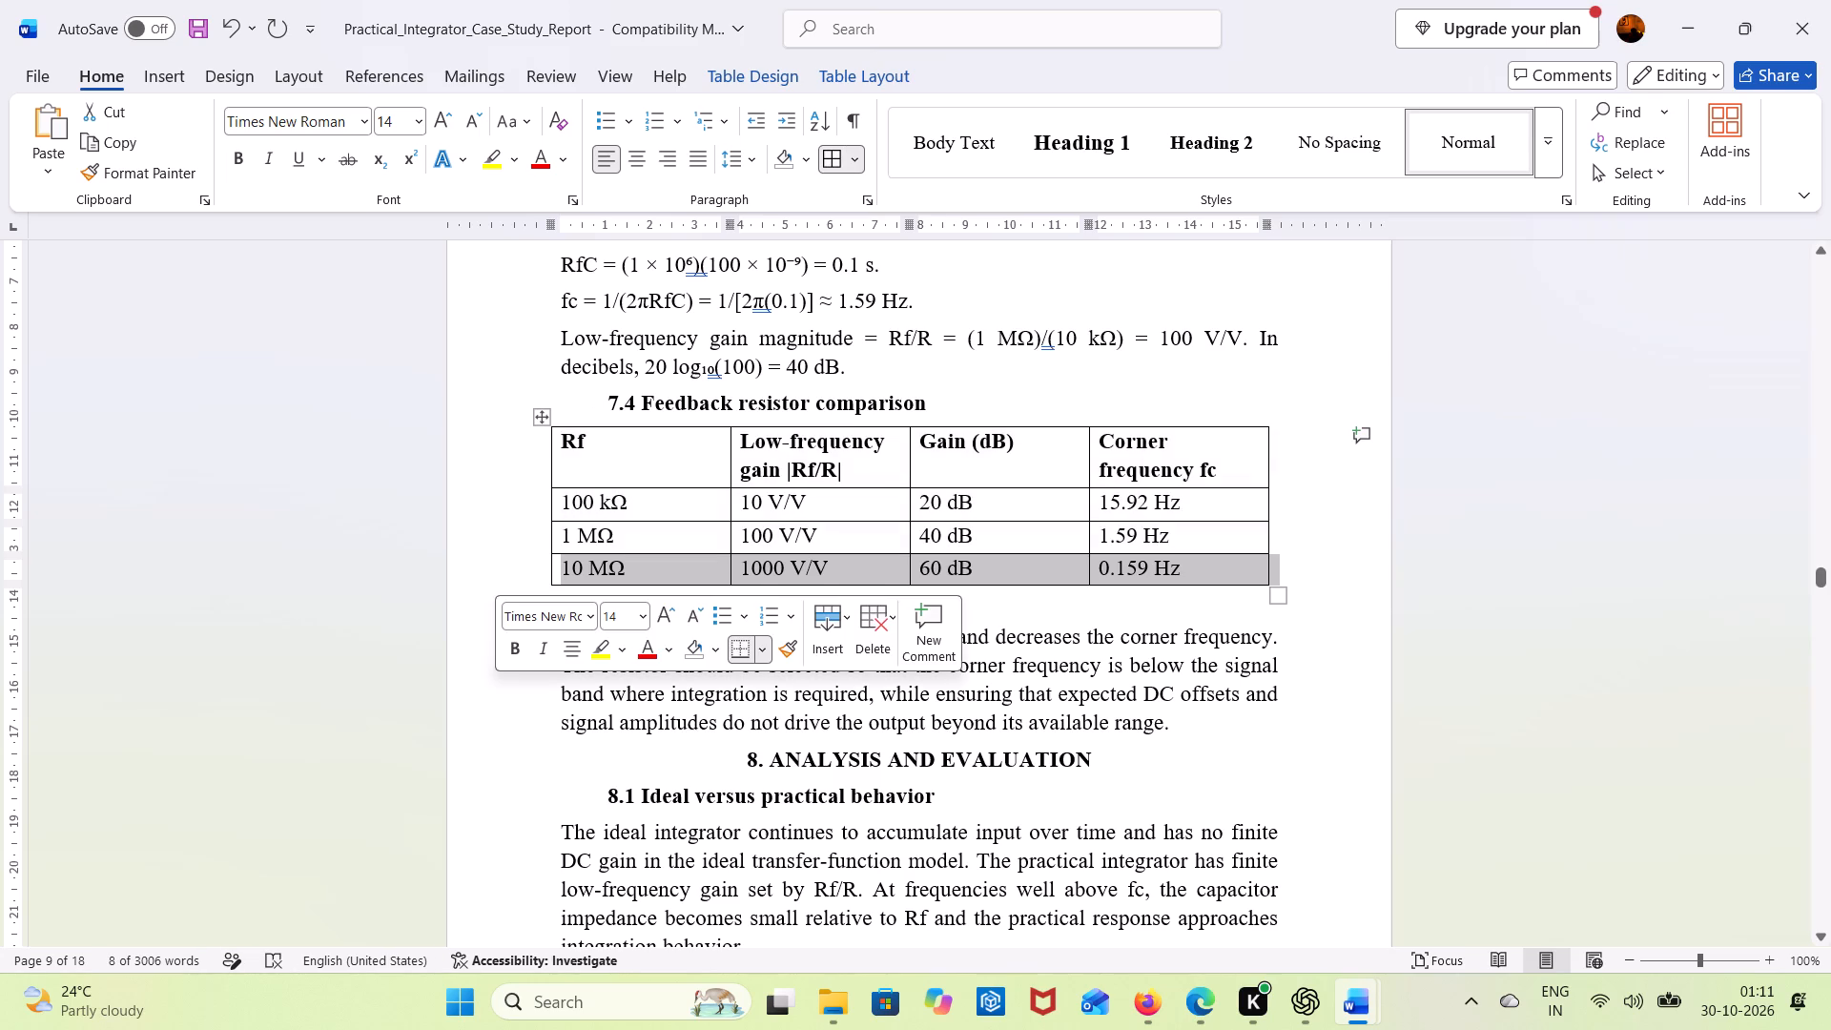
Insert two blank paragraphs before the 8. ANALYSIS AND EVALUATION heading.
{"action": "left_click", "coordinate": [536, 776]}
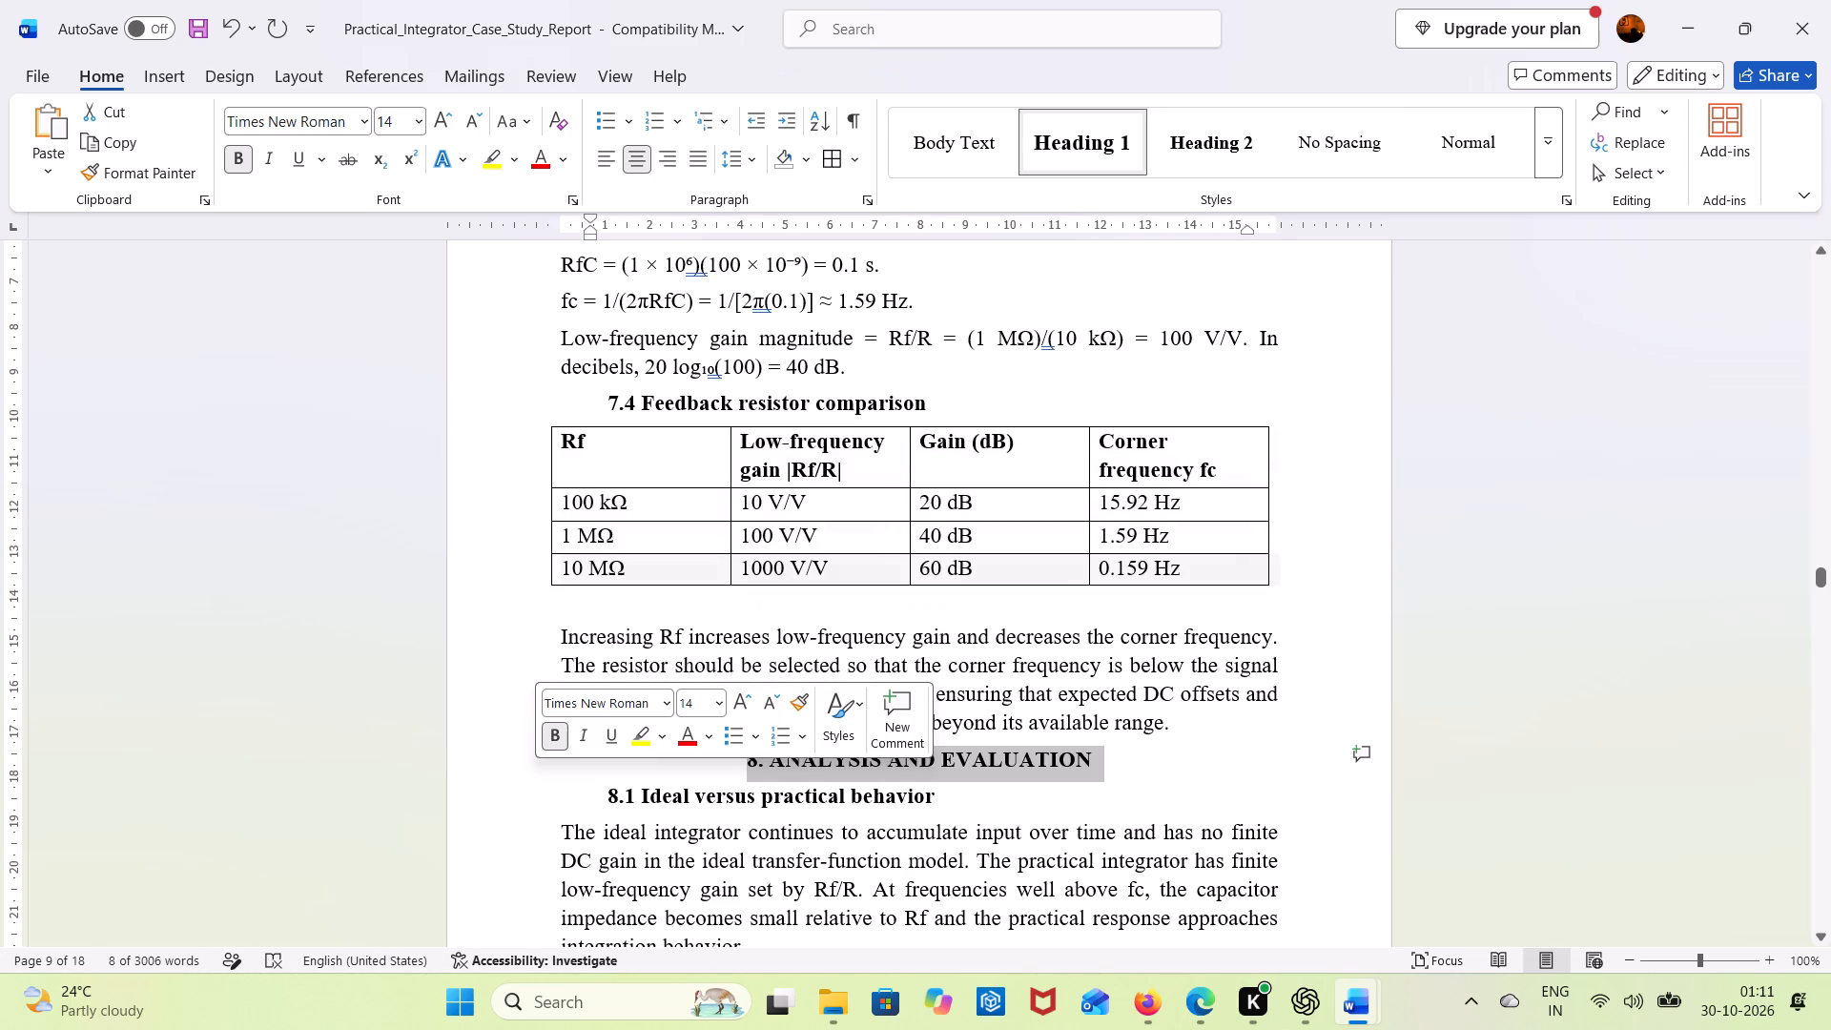
{"action": "left_click", "coordinate": [741, 778]}
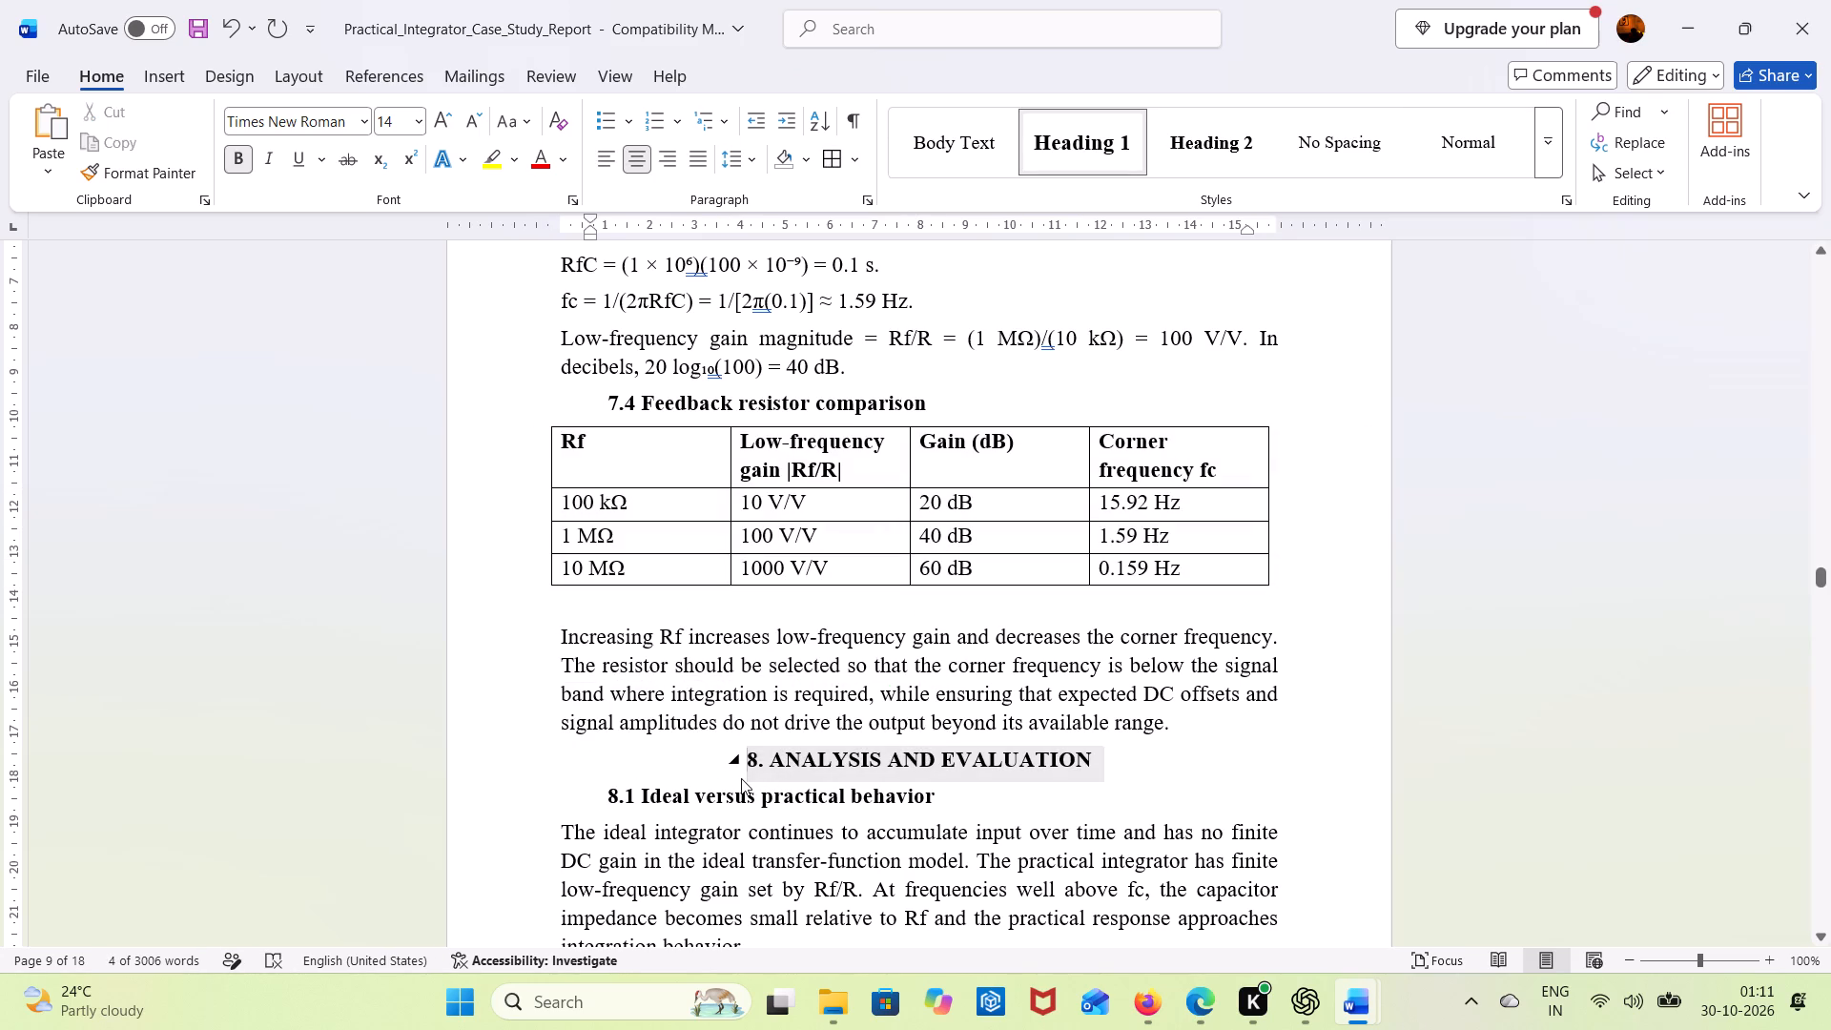
{"action": "key", "text": "Return"}
{"action": "key", "text": "Return"}
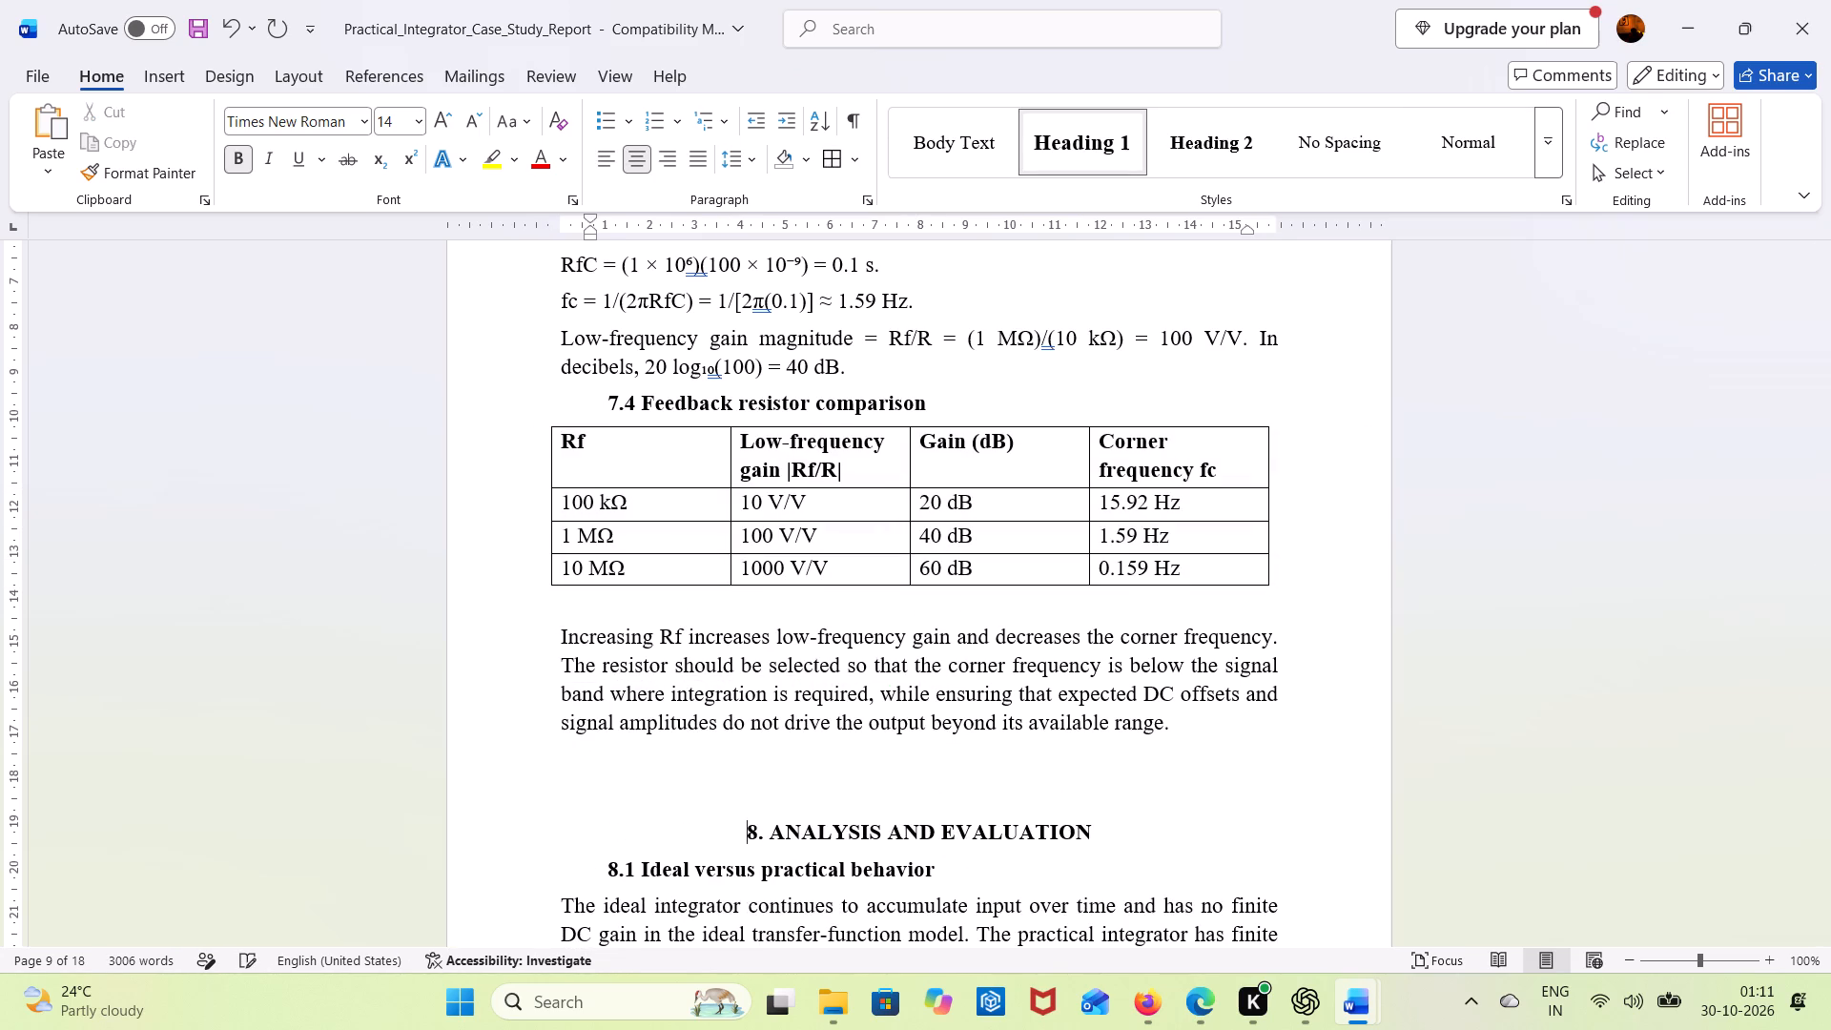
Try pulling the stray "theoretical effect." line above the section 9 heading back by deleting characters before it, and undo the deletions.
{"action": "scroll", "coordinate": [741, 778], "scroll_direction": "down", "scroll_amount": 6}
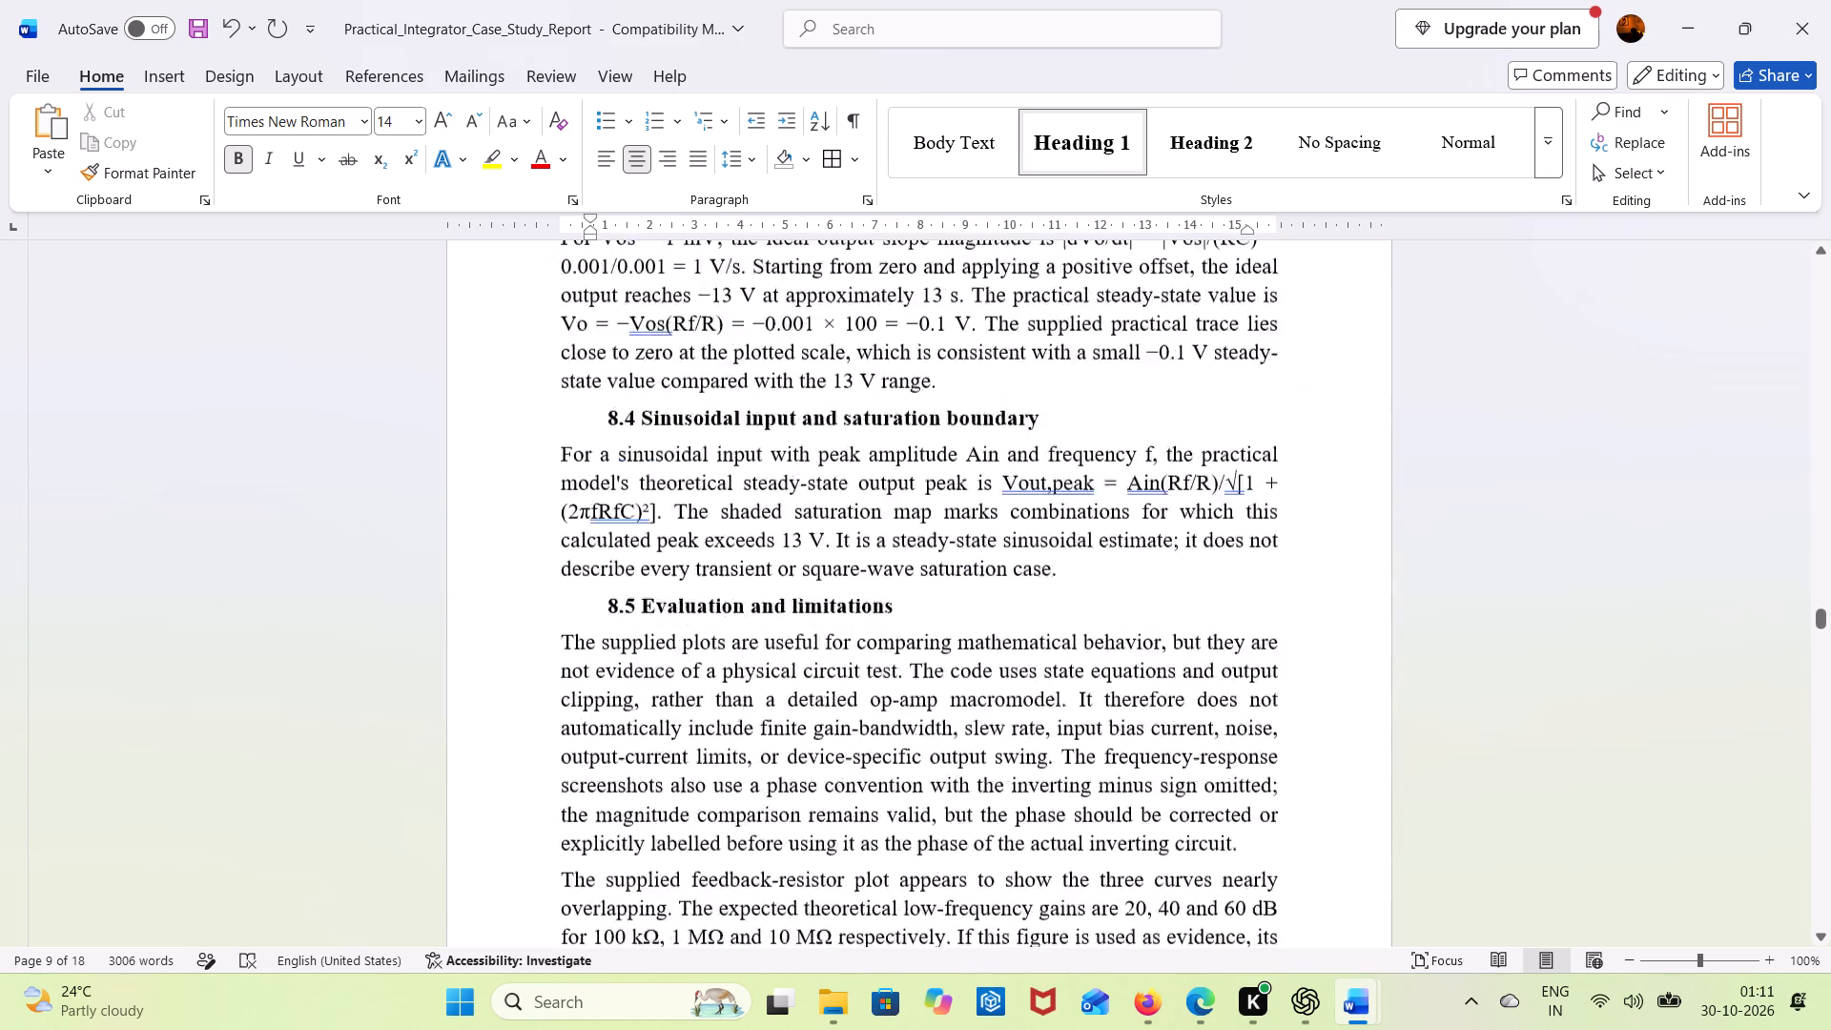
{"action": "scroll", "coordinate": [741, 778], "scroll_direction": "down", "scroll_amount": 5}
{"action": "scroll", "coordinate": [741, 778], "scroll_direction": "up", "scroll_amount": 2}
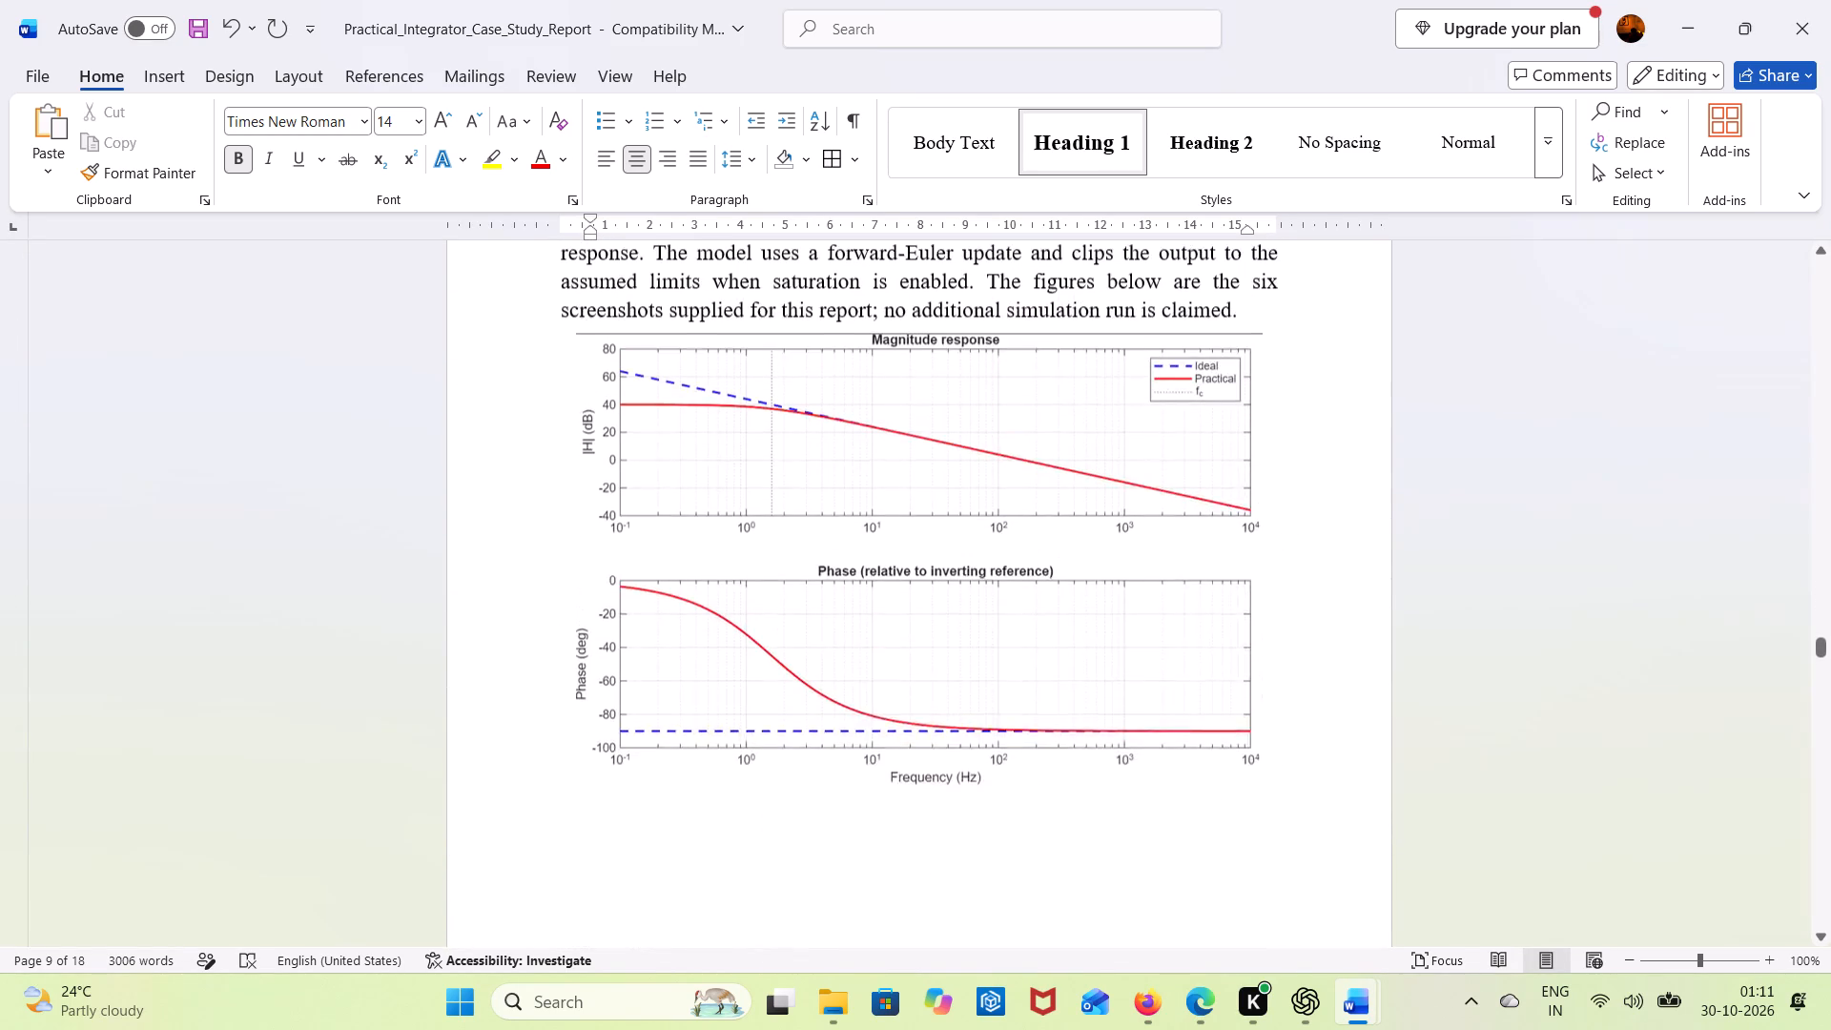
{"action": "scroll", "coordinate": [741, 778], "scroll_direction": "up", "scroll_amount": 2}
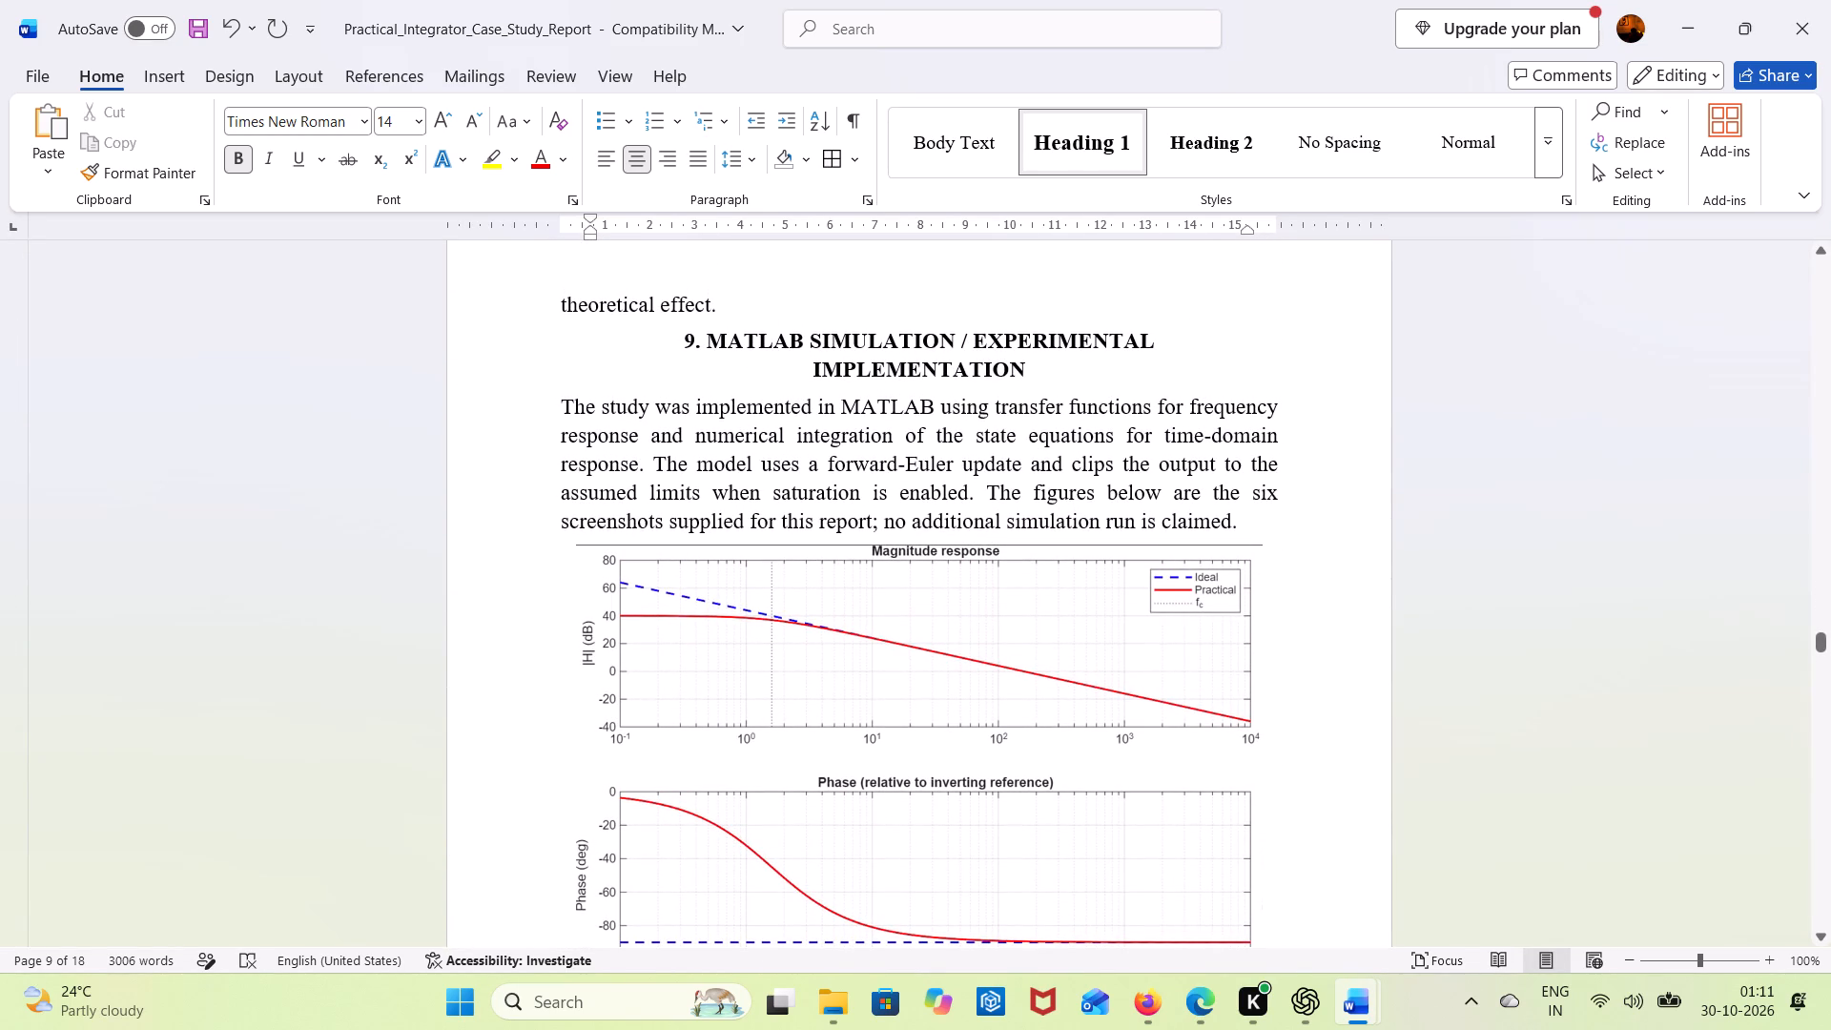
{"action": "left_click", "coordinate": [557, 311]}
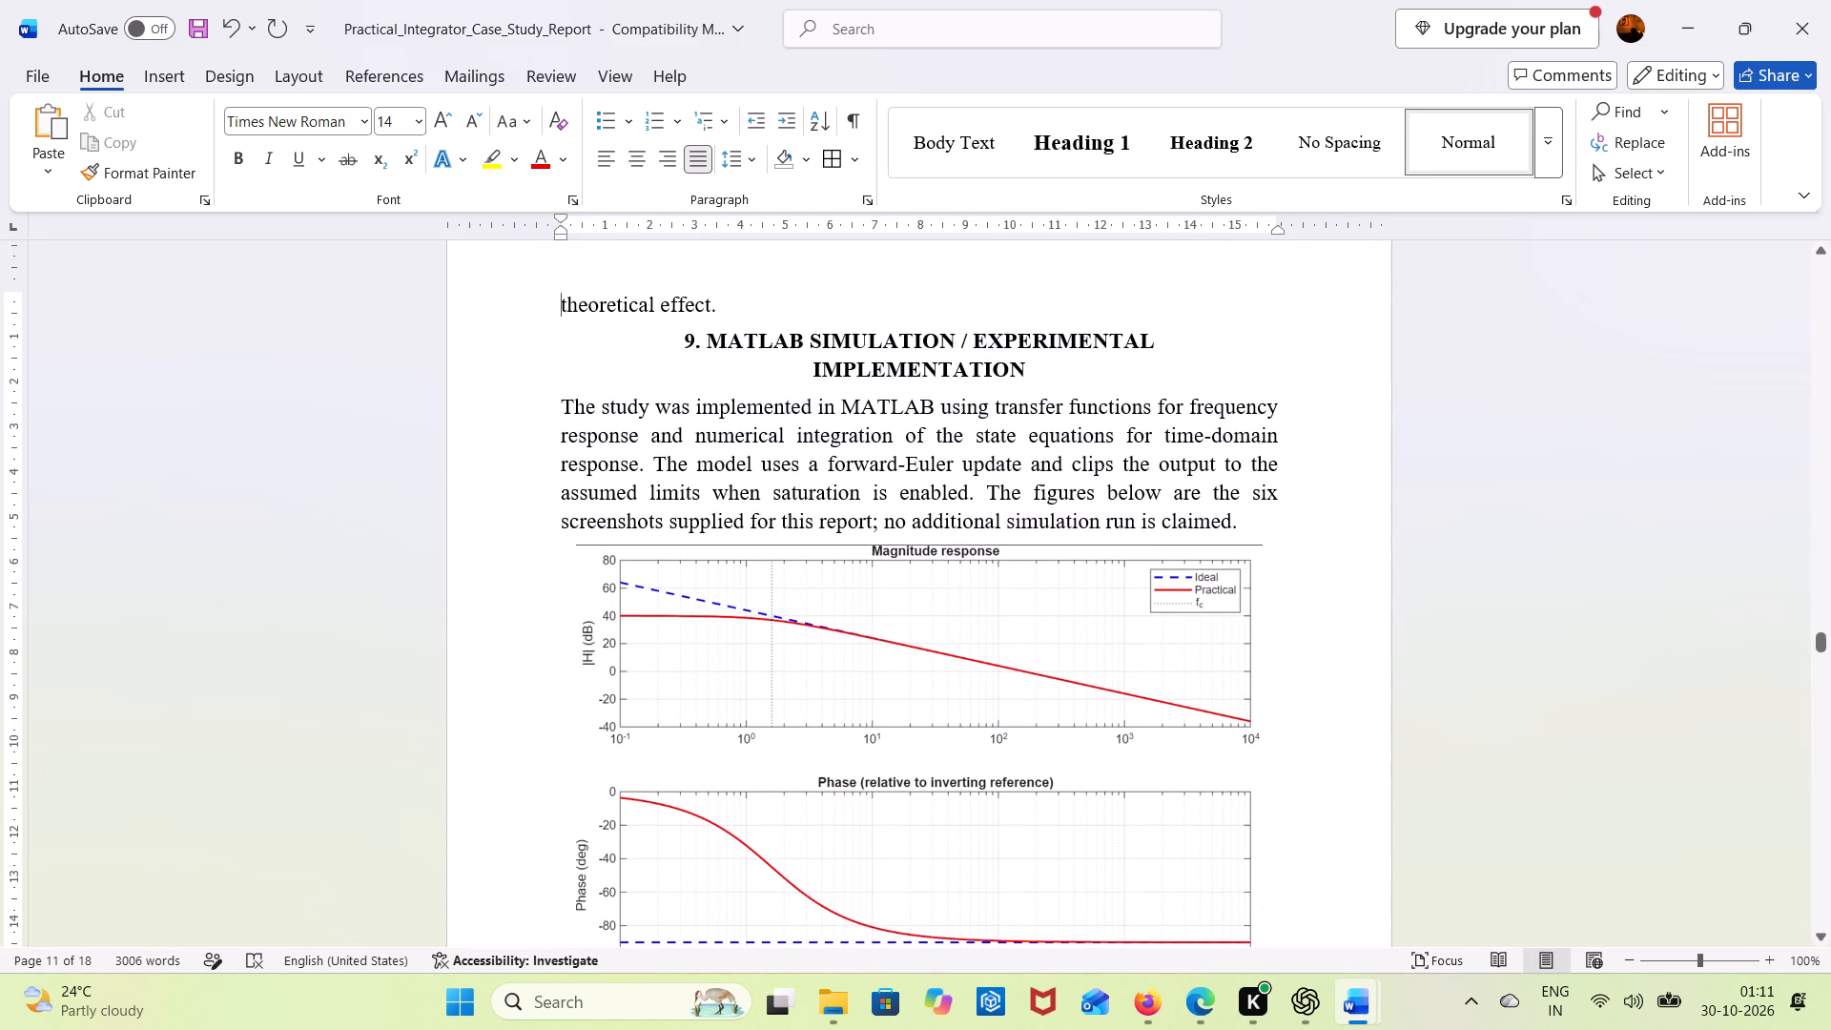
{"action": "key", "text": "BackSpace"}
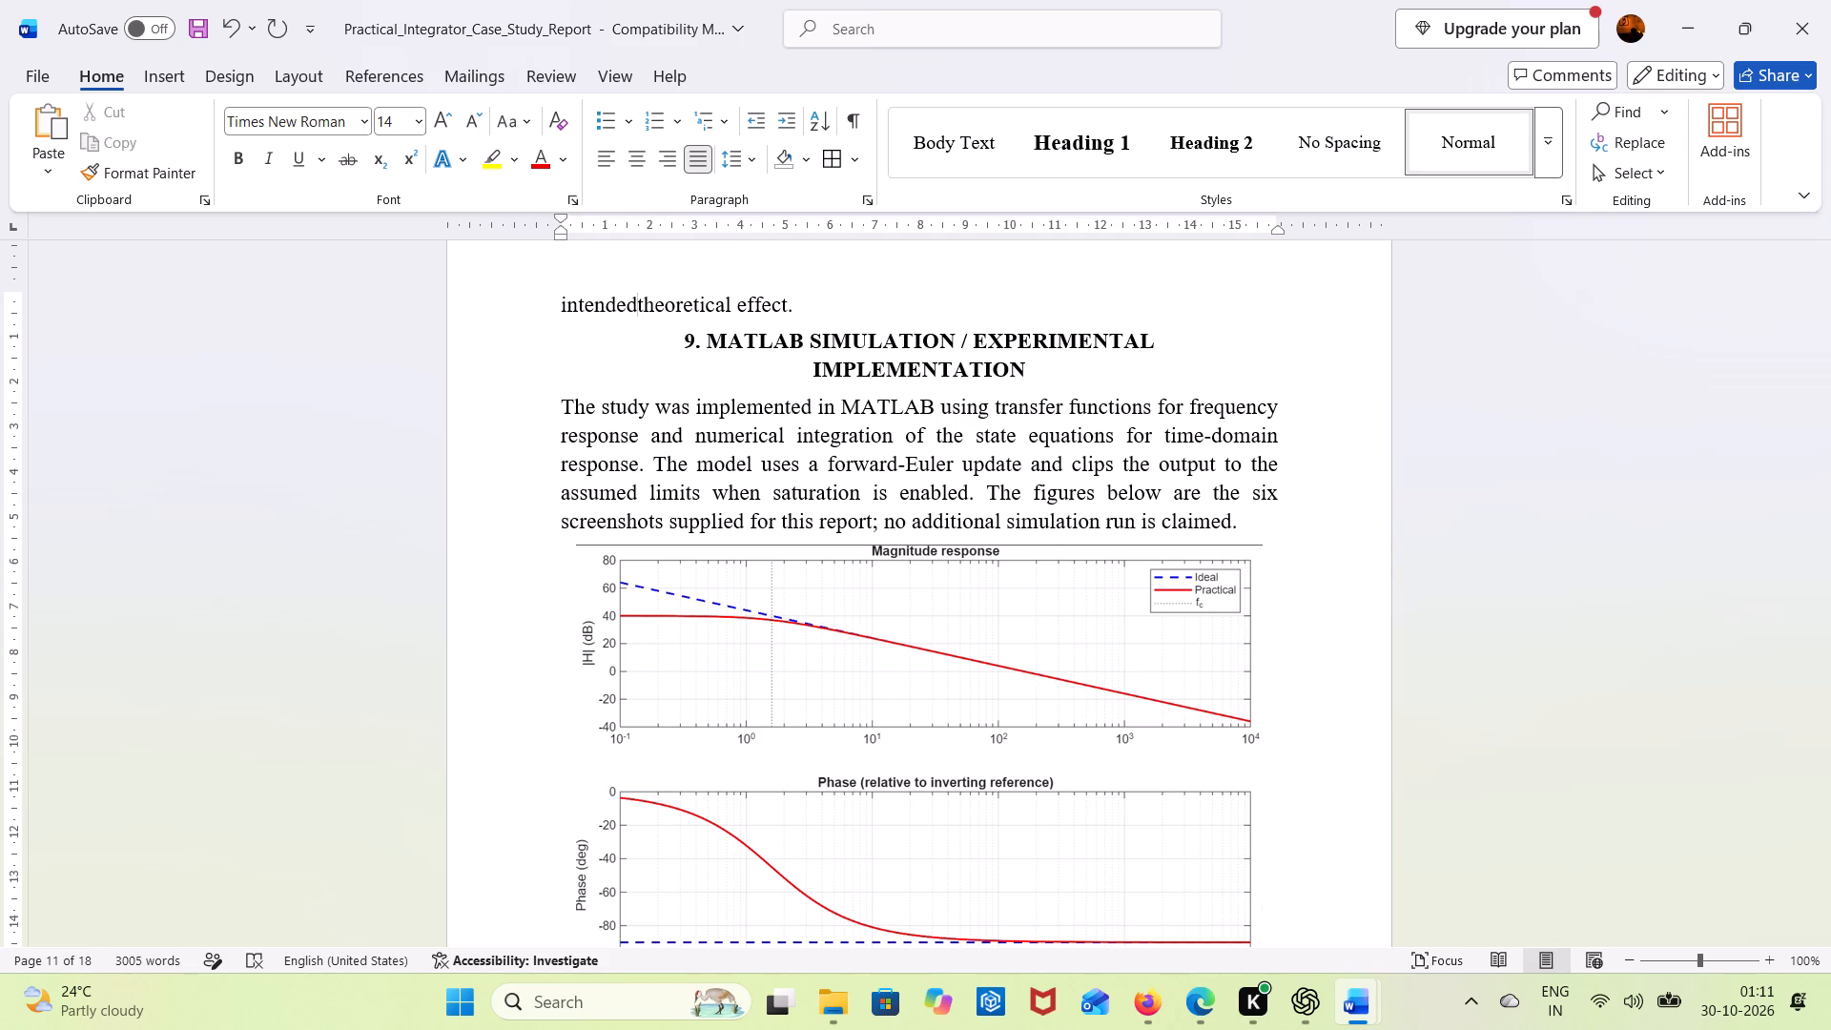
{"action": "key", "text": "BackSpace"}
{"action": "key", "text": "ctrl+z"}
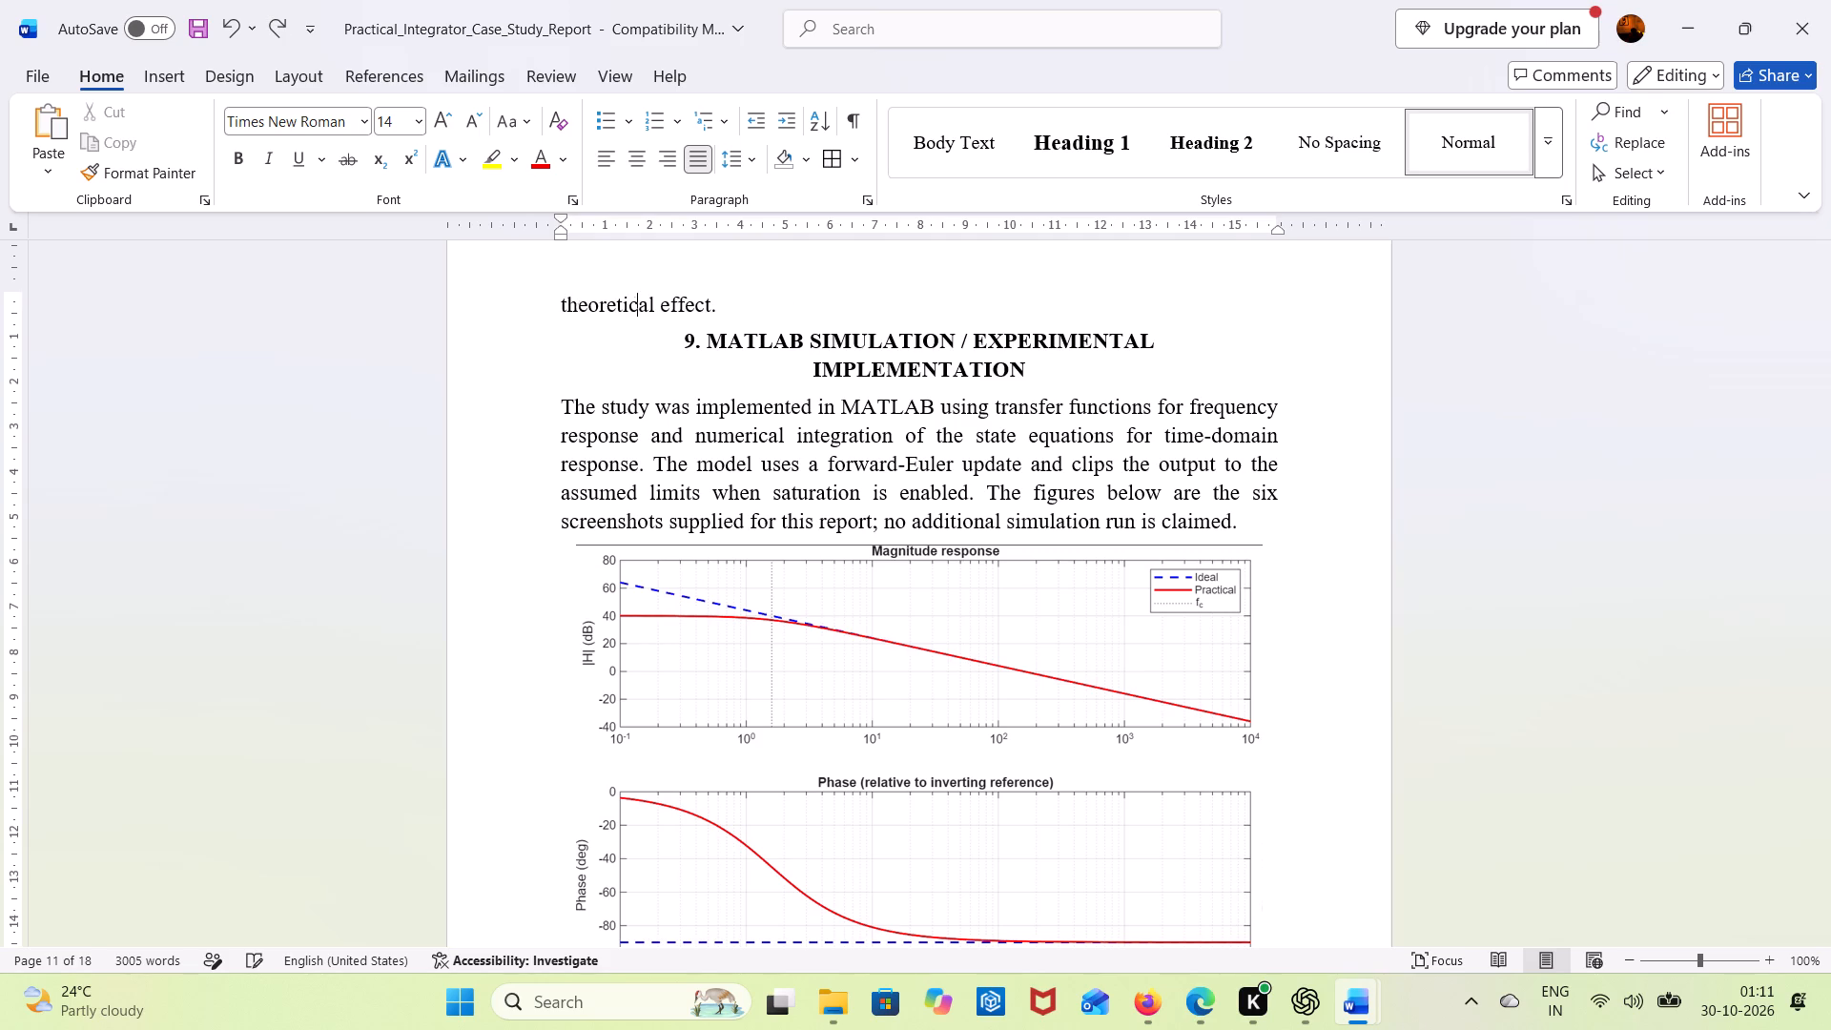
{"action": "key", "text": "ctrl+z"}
Shorten the last paragraph of section 8.5 by deleting "figure is used as evidence" from the sentence starting "If this".
{"action": "scroll", "coordinate": [557, 311], "scroll_direction": "up", "scroll_amount": 1}
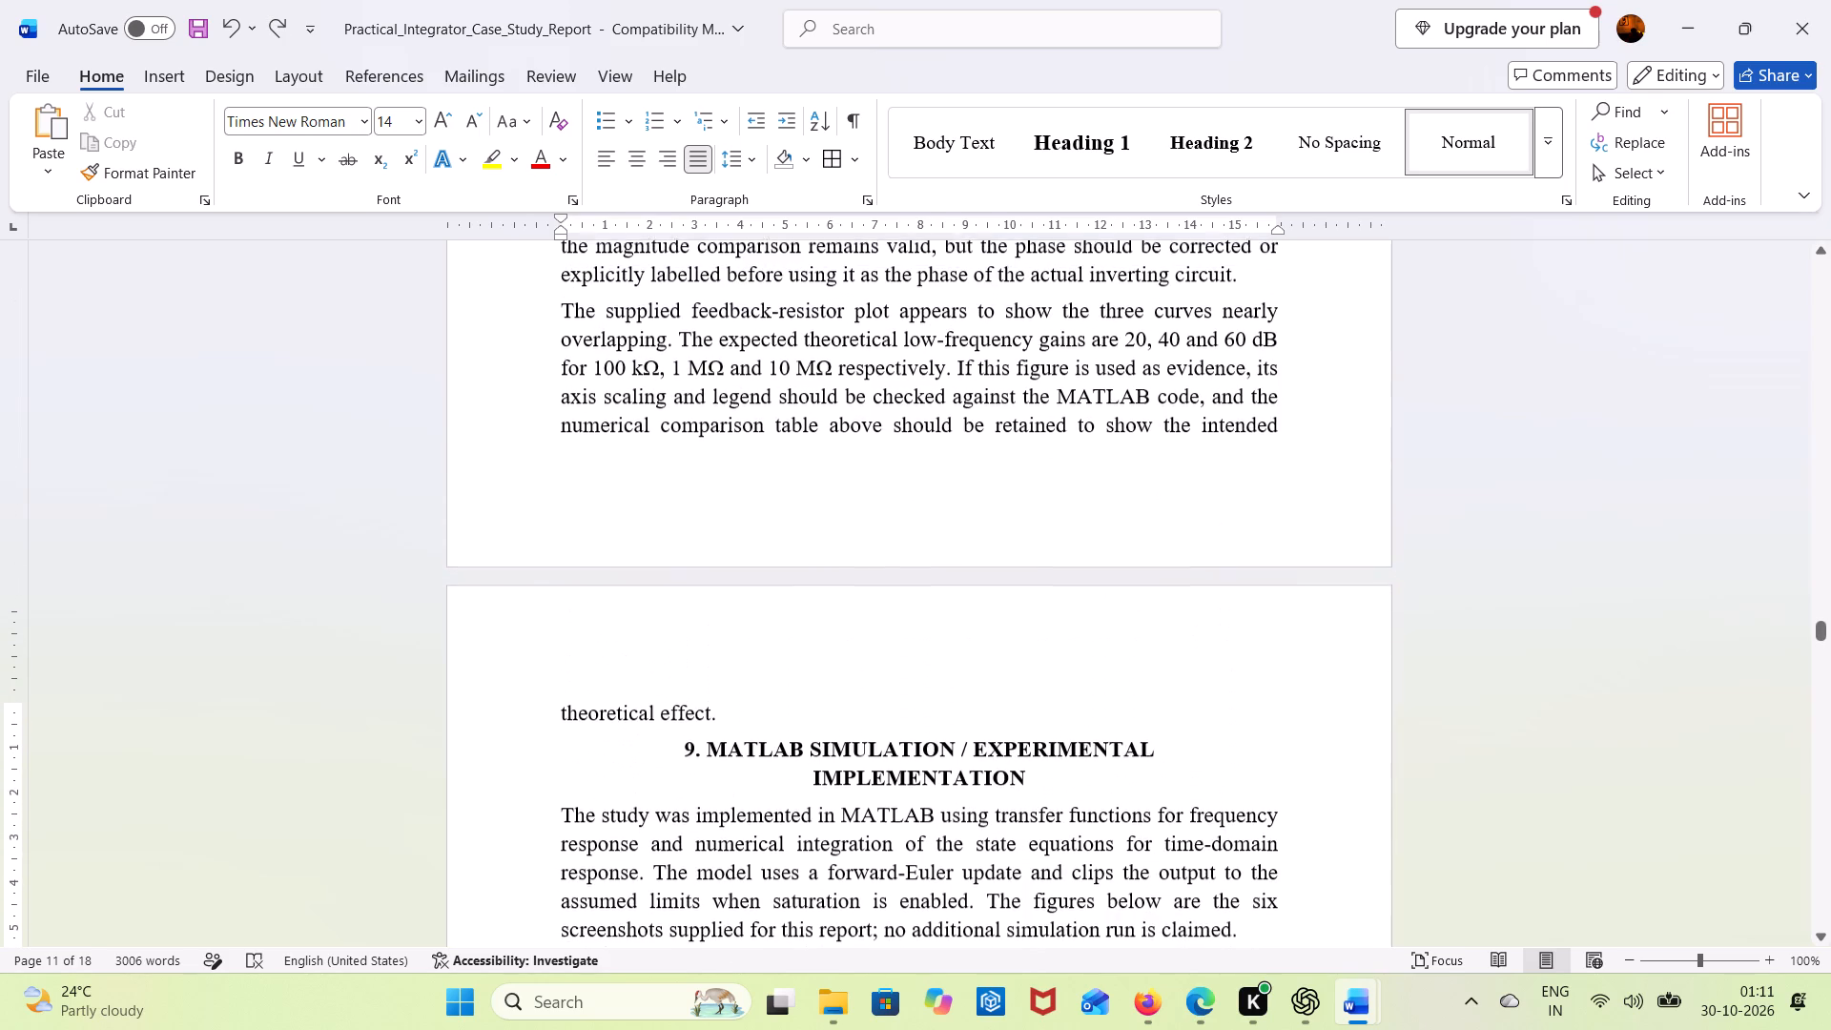
{"action": "scroll", "coordinate": [557, 311], "scroll_direction": "up", "scroll_amount": 6}
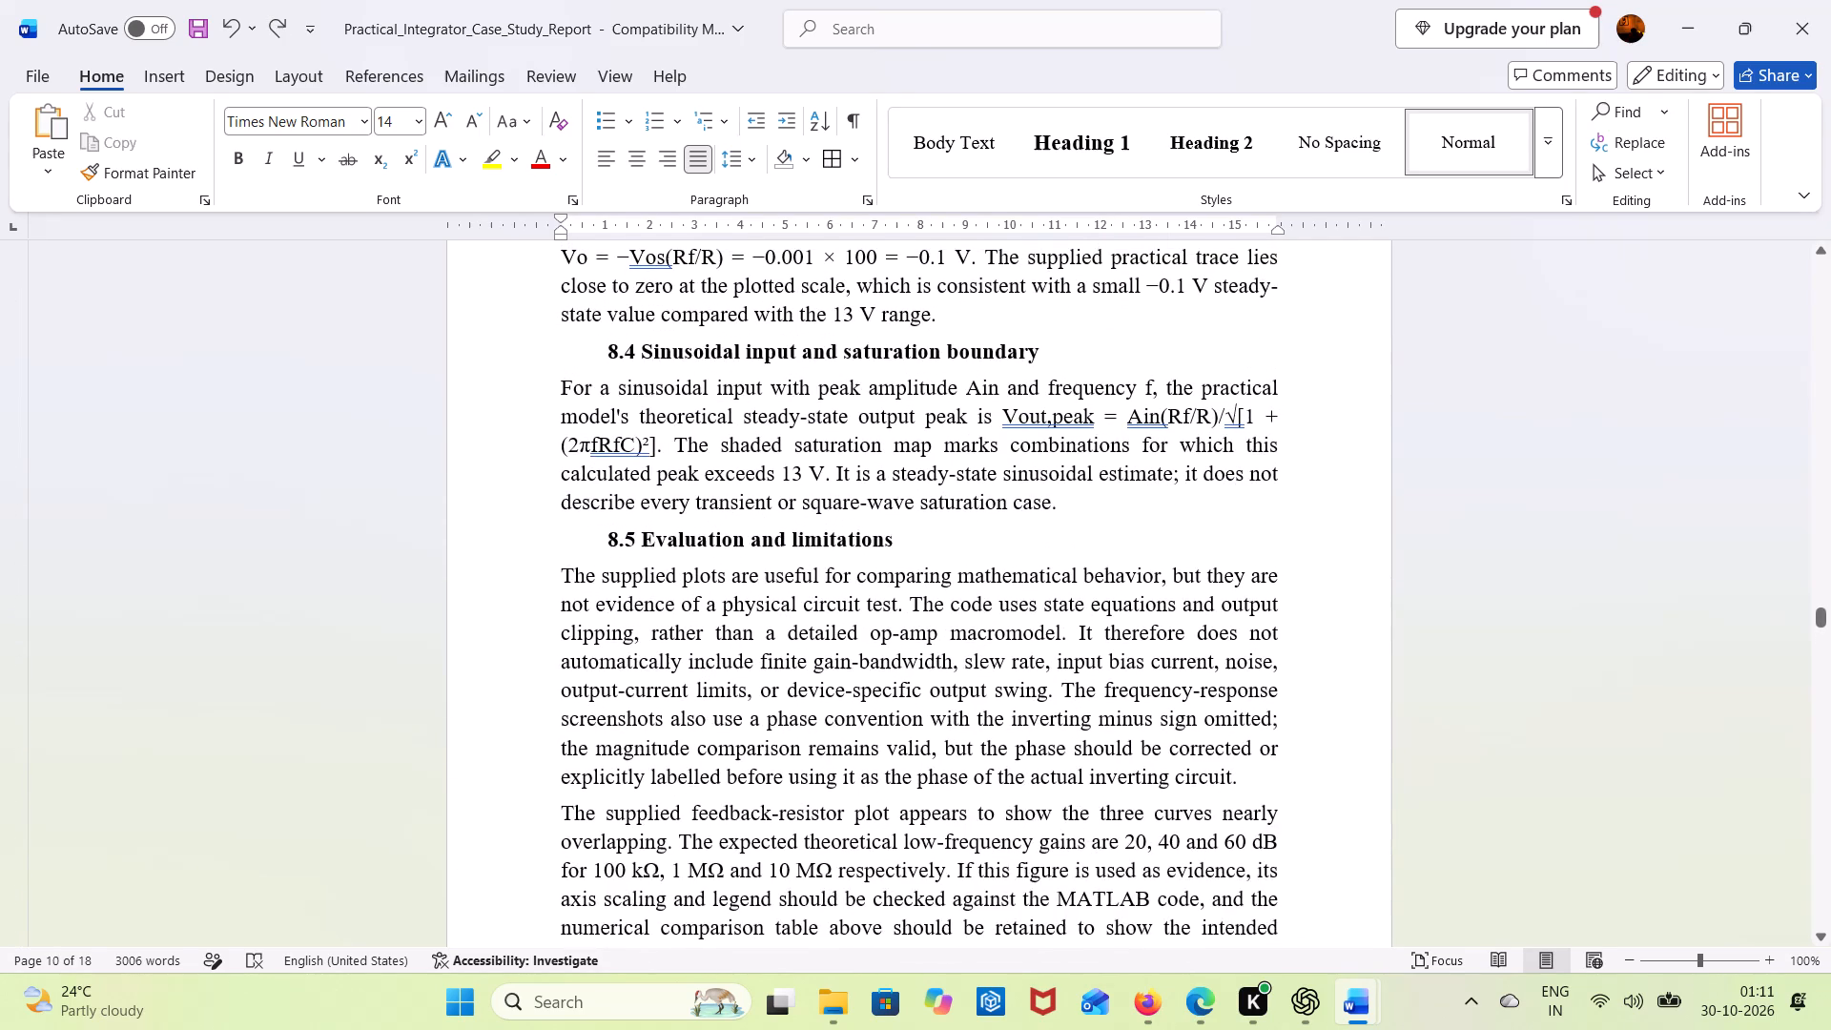
{"action": "scroll", "coordinate": [557, 311], "scroll_direction": "down", "scroll_amount": 2}
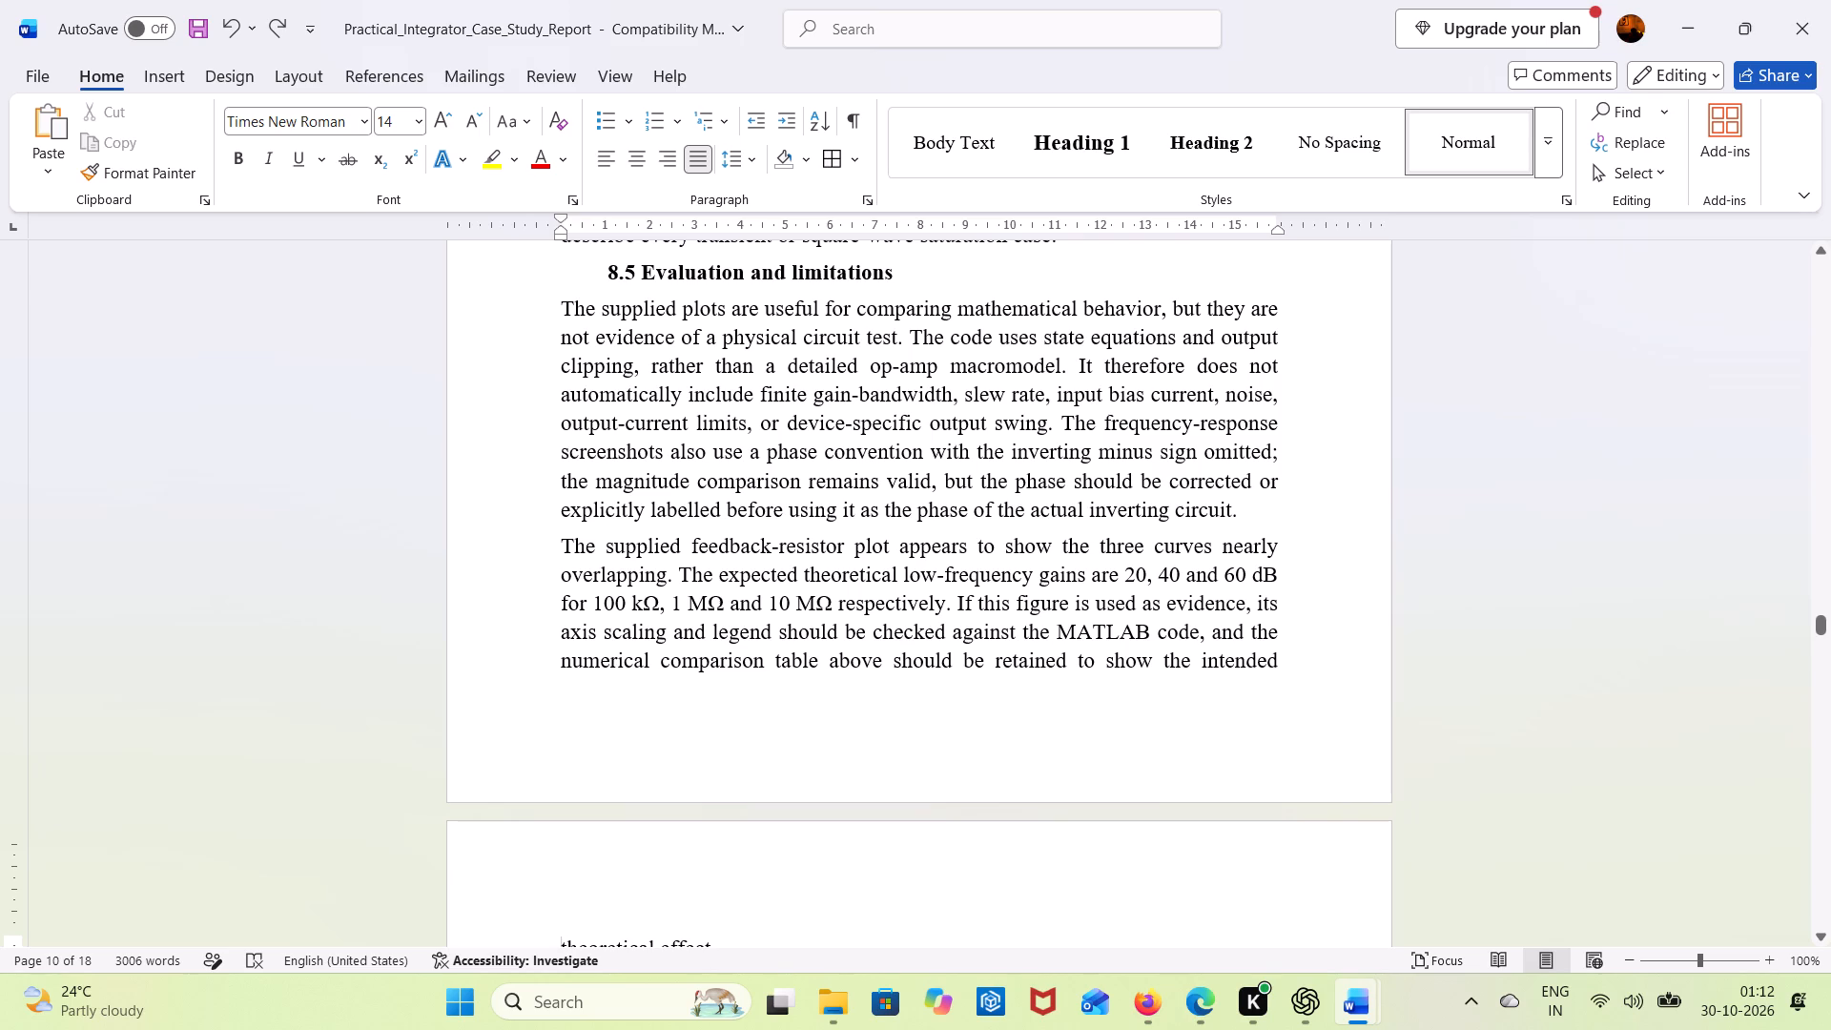
{"action": "left_click_drag", "start_coordinate": [1242, 605], "coordinate": [1112, 608]}
{"action": "key", "text": "BackSpace"}
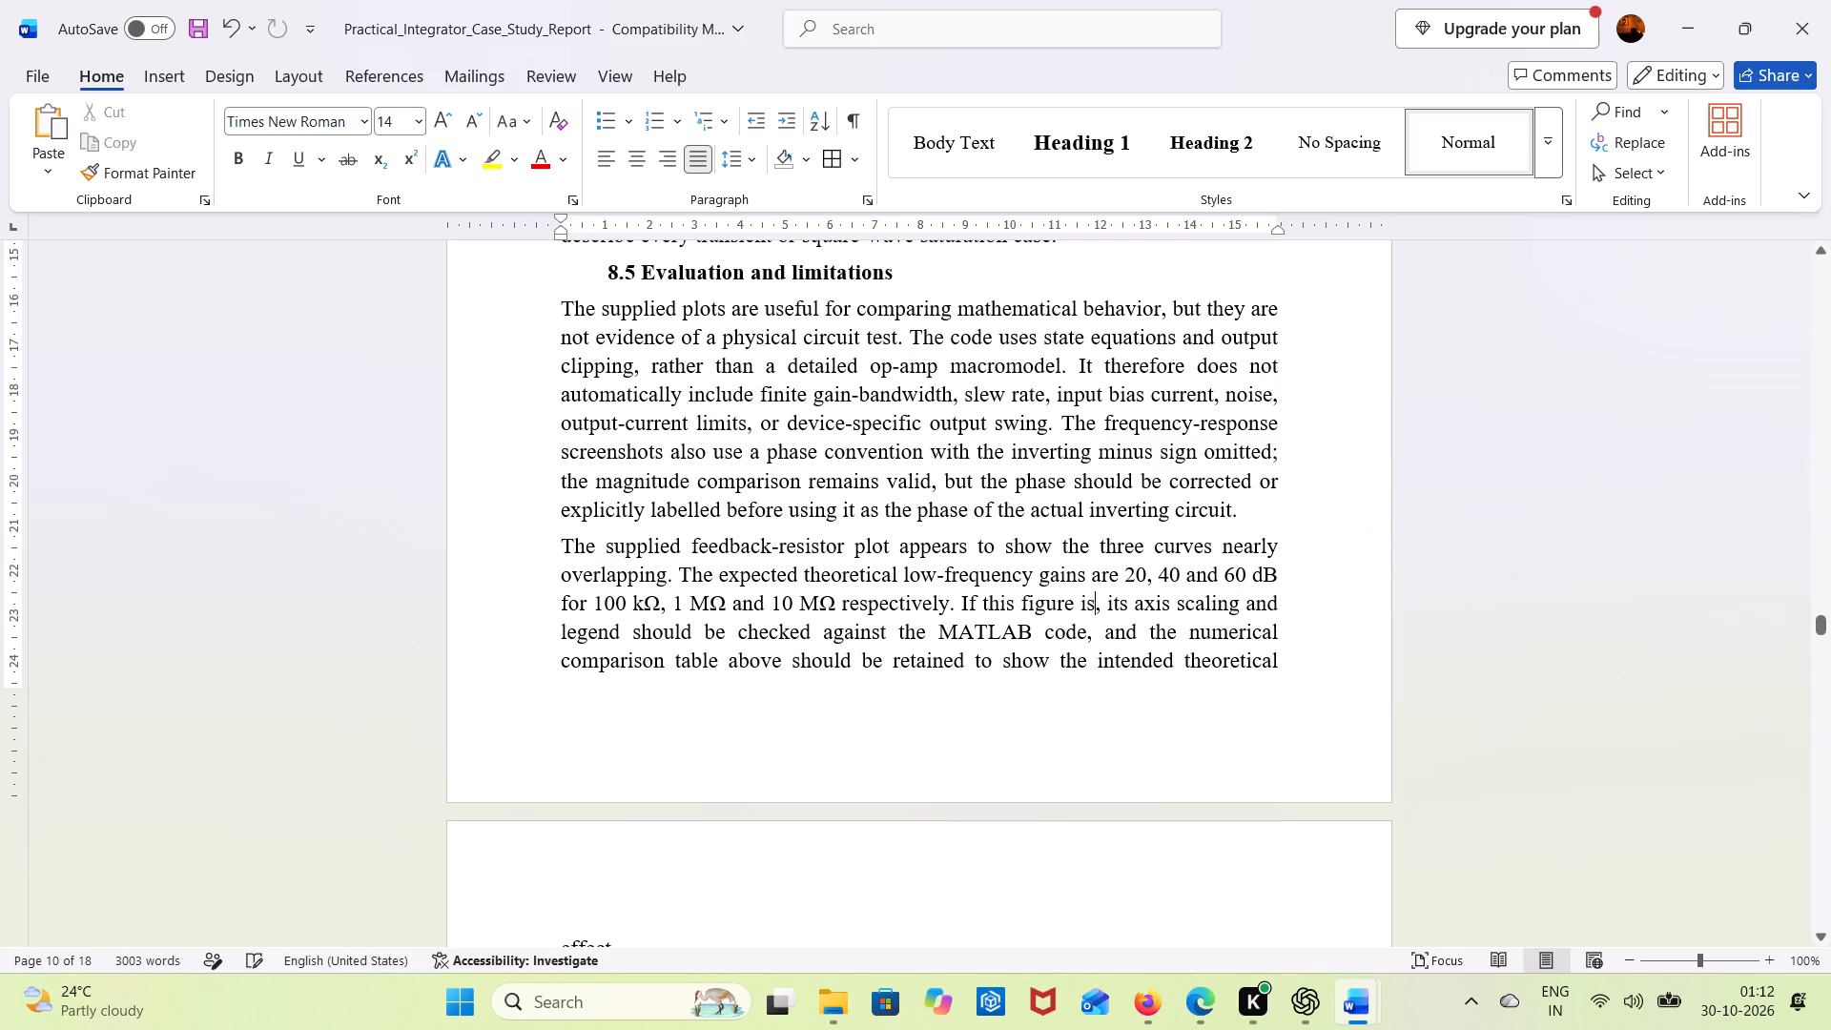
{"action": "scroll", "coordinate": [1112, 608], "scroll_direction": "down", "scroll_amount": 1}
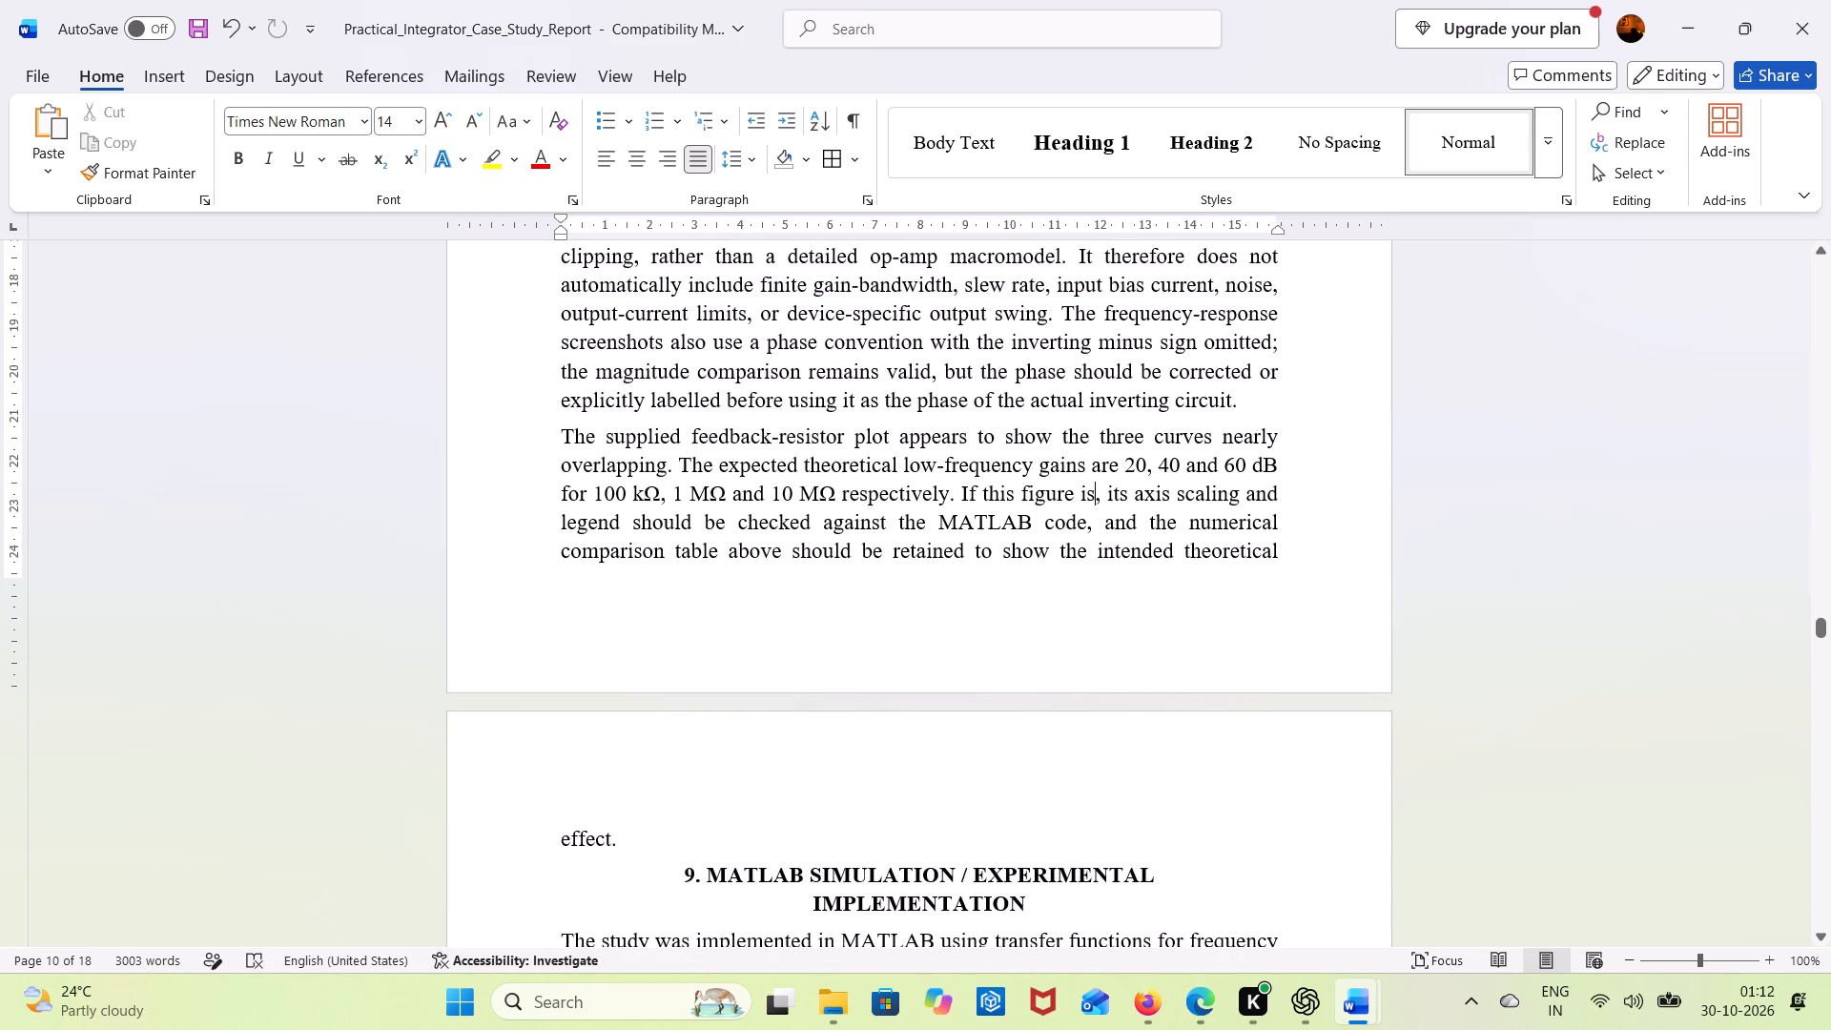
{"action": "key", "text": "BackSpace"}
{"action": "key", "text": "BackSpace"}
{"action": "key", "text": "BackSpace"}
{"action": "key", "text": "BackSpace"}
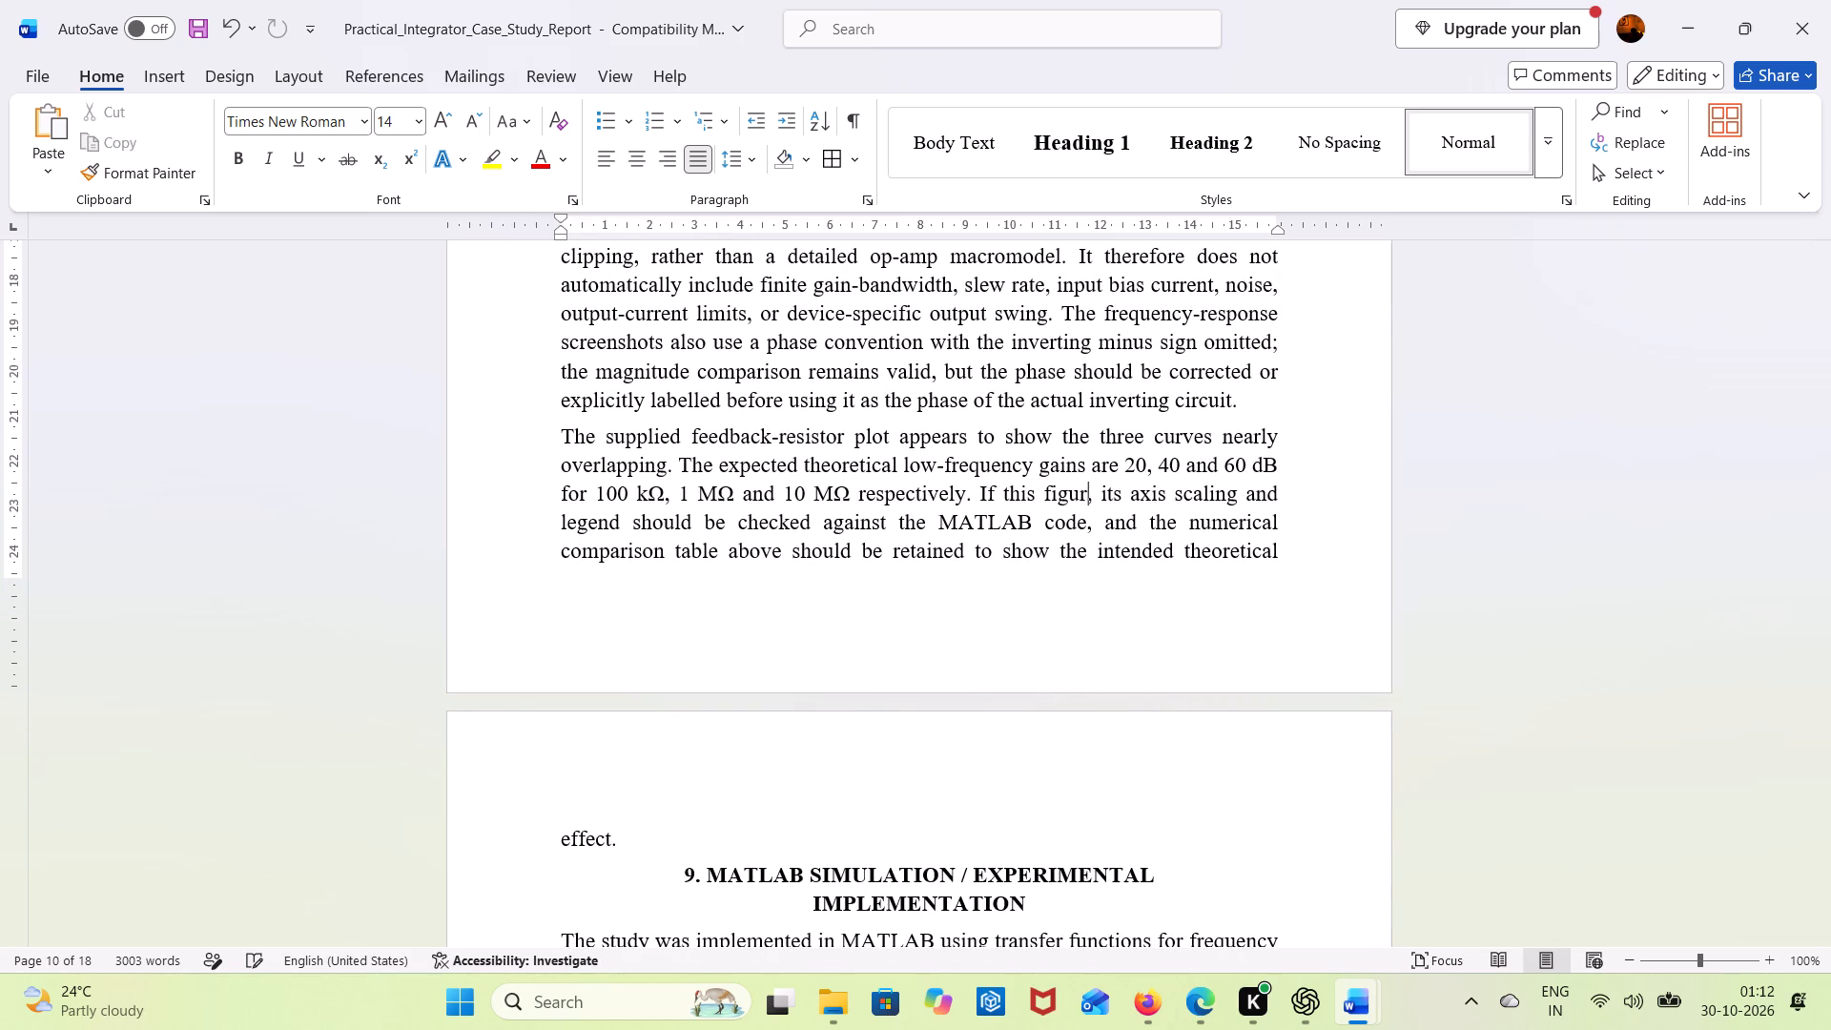
{"action": "key", "text": "BackSpace"}
{"action": "key", "text": "BackSpace"}
{"action": "key", "text": "BackSpace"}
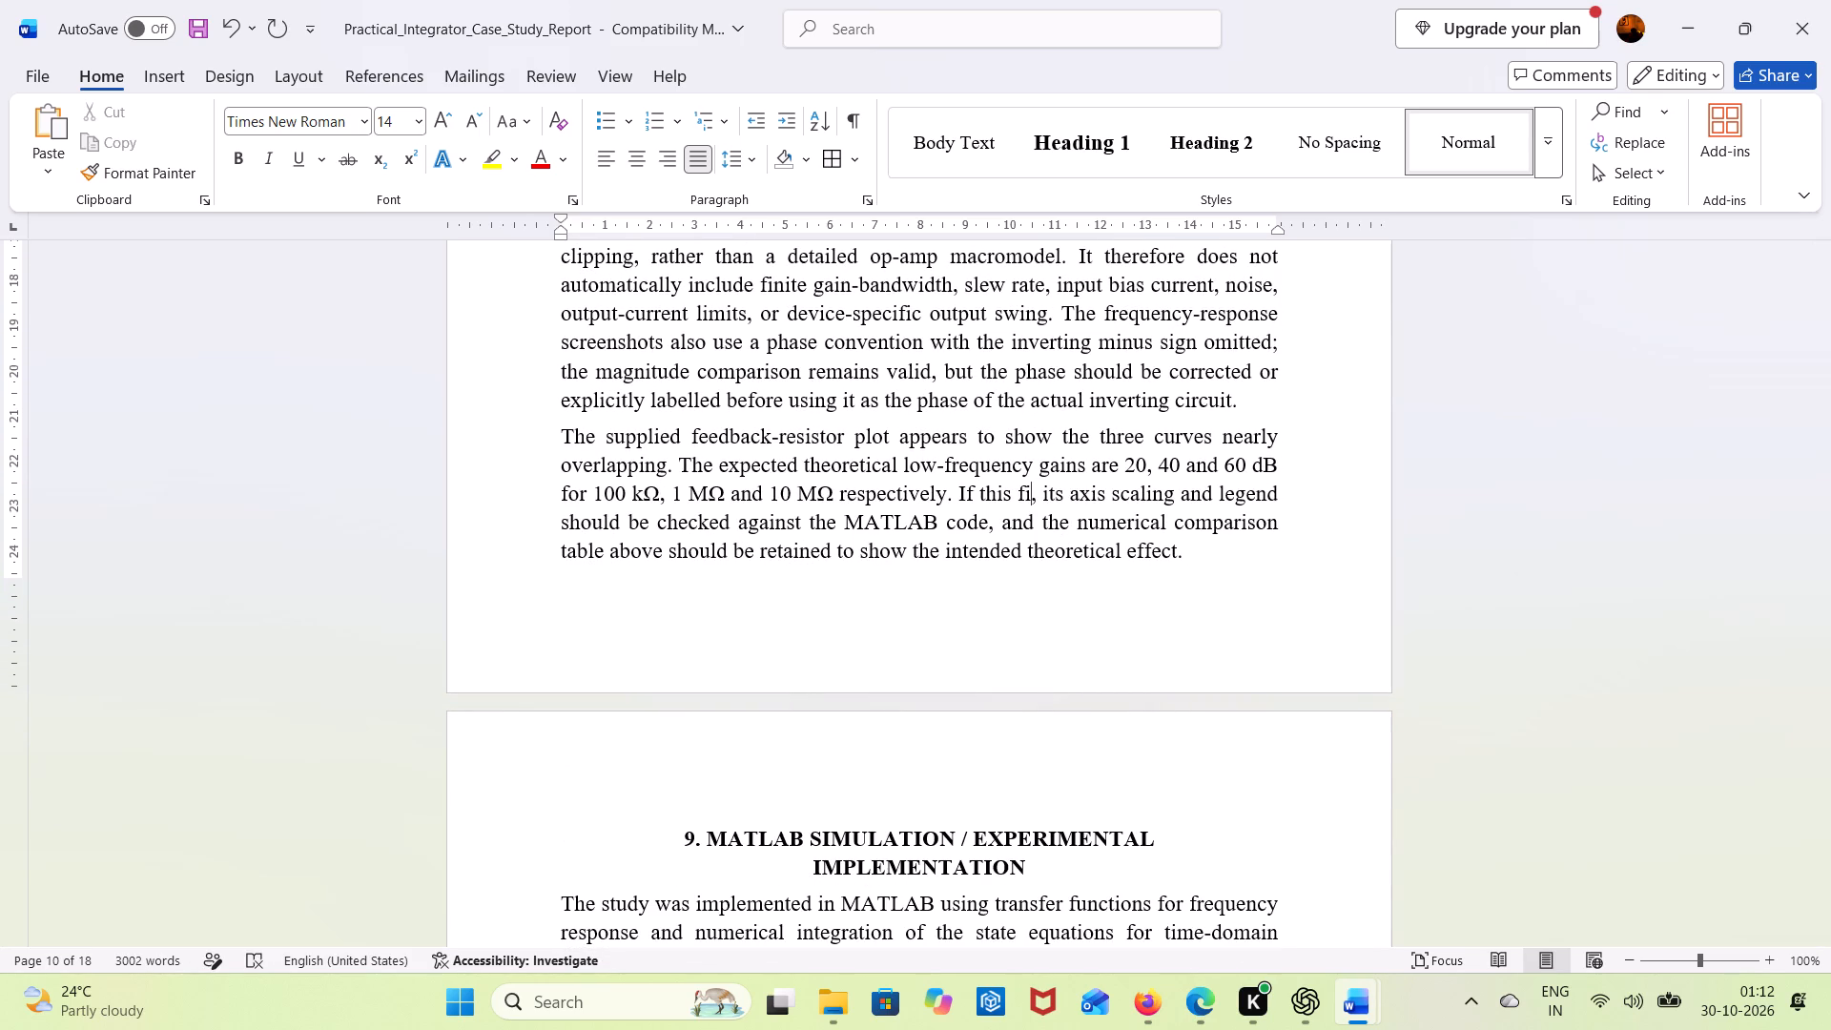
{"action": "key", "text": "BackSpace"}
{"action": "key", "text": "BackSpace"}
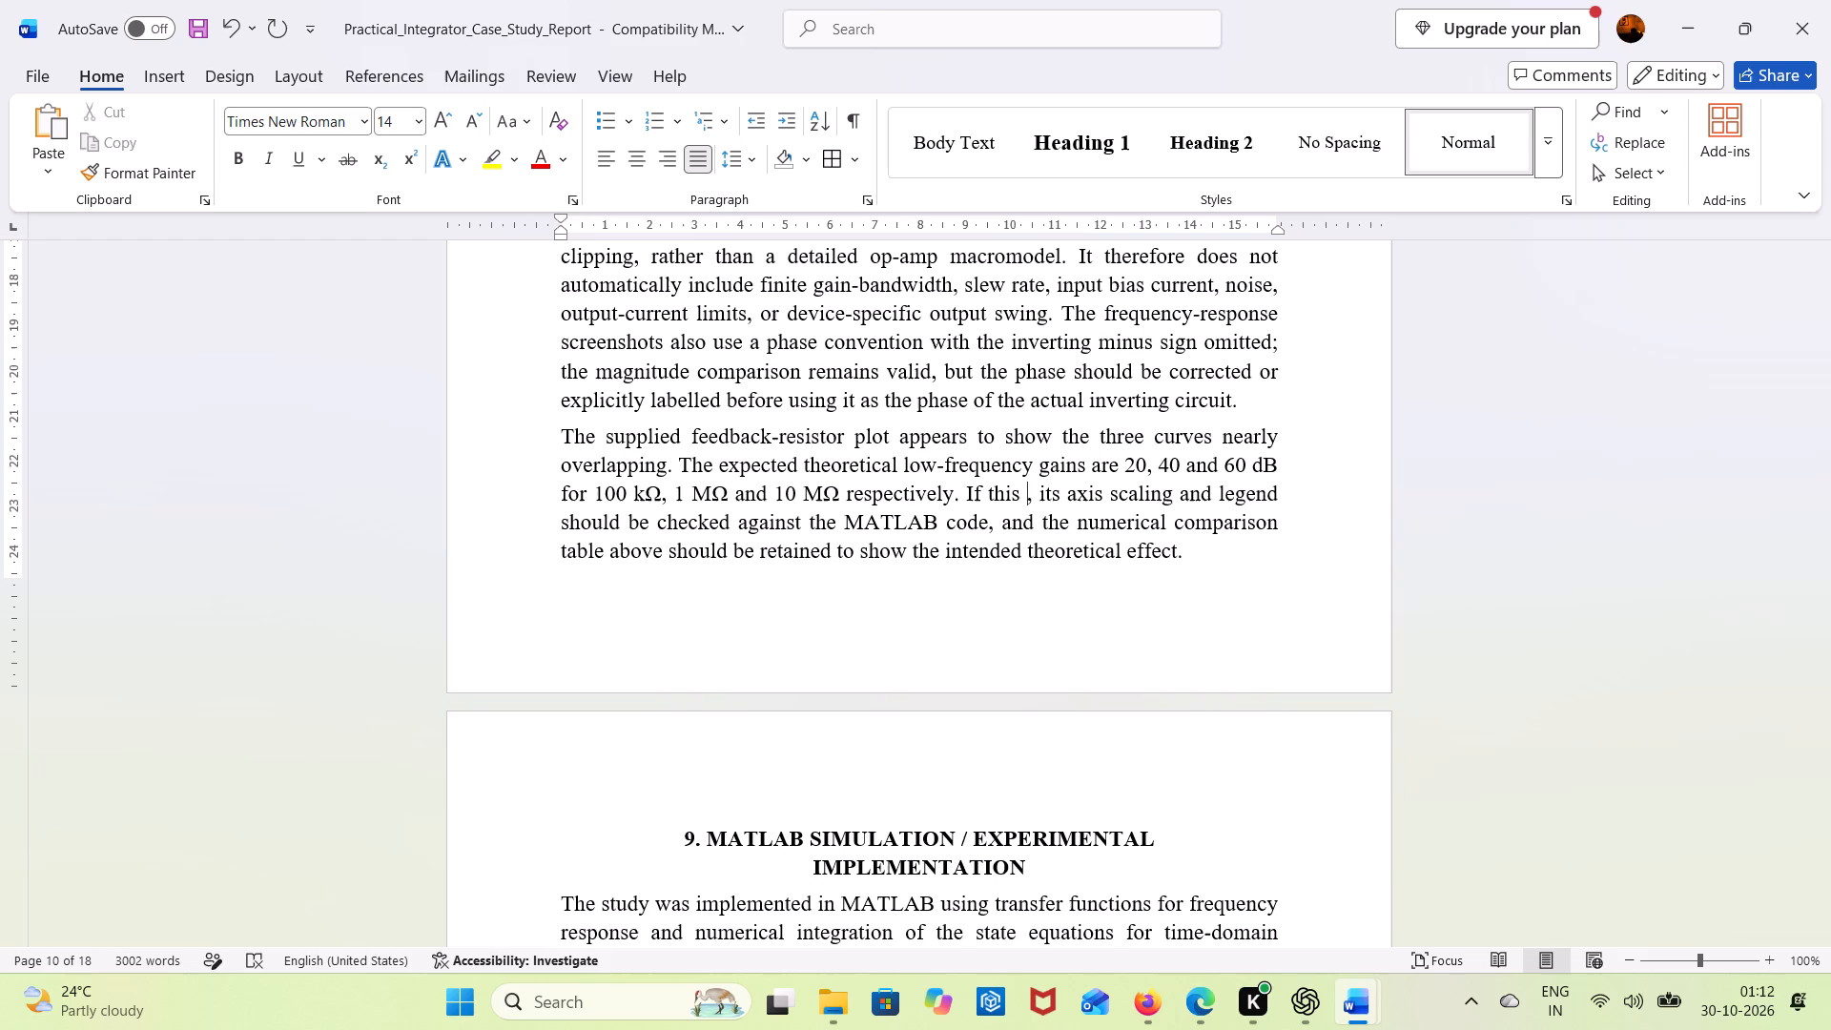
Insert two blank paragraphs between the introductory paragraph of section 9 and the magnitude and phase response figure.
{"action": "scroll", "coordinate": [1188, 746], "scroll_direction": "down", "scroll_amount": 3}
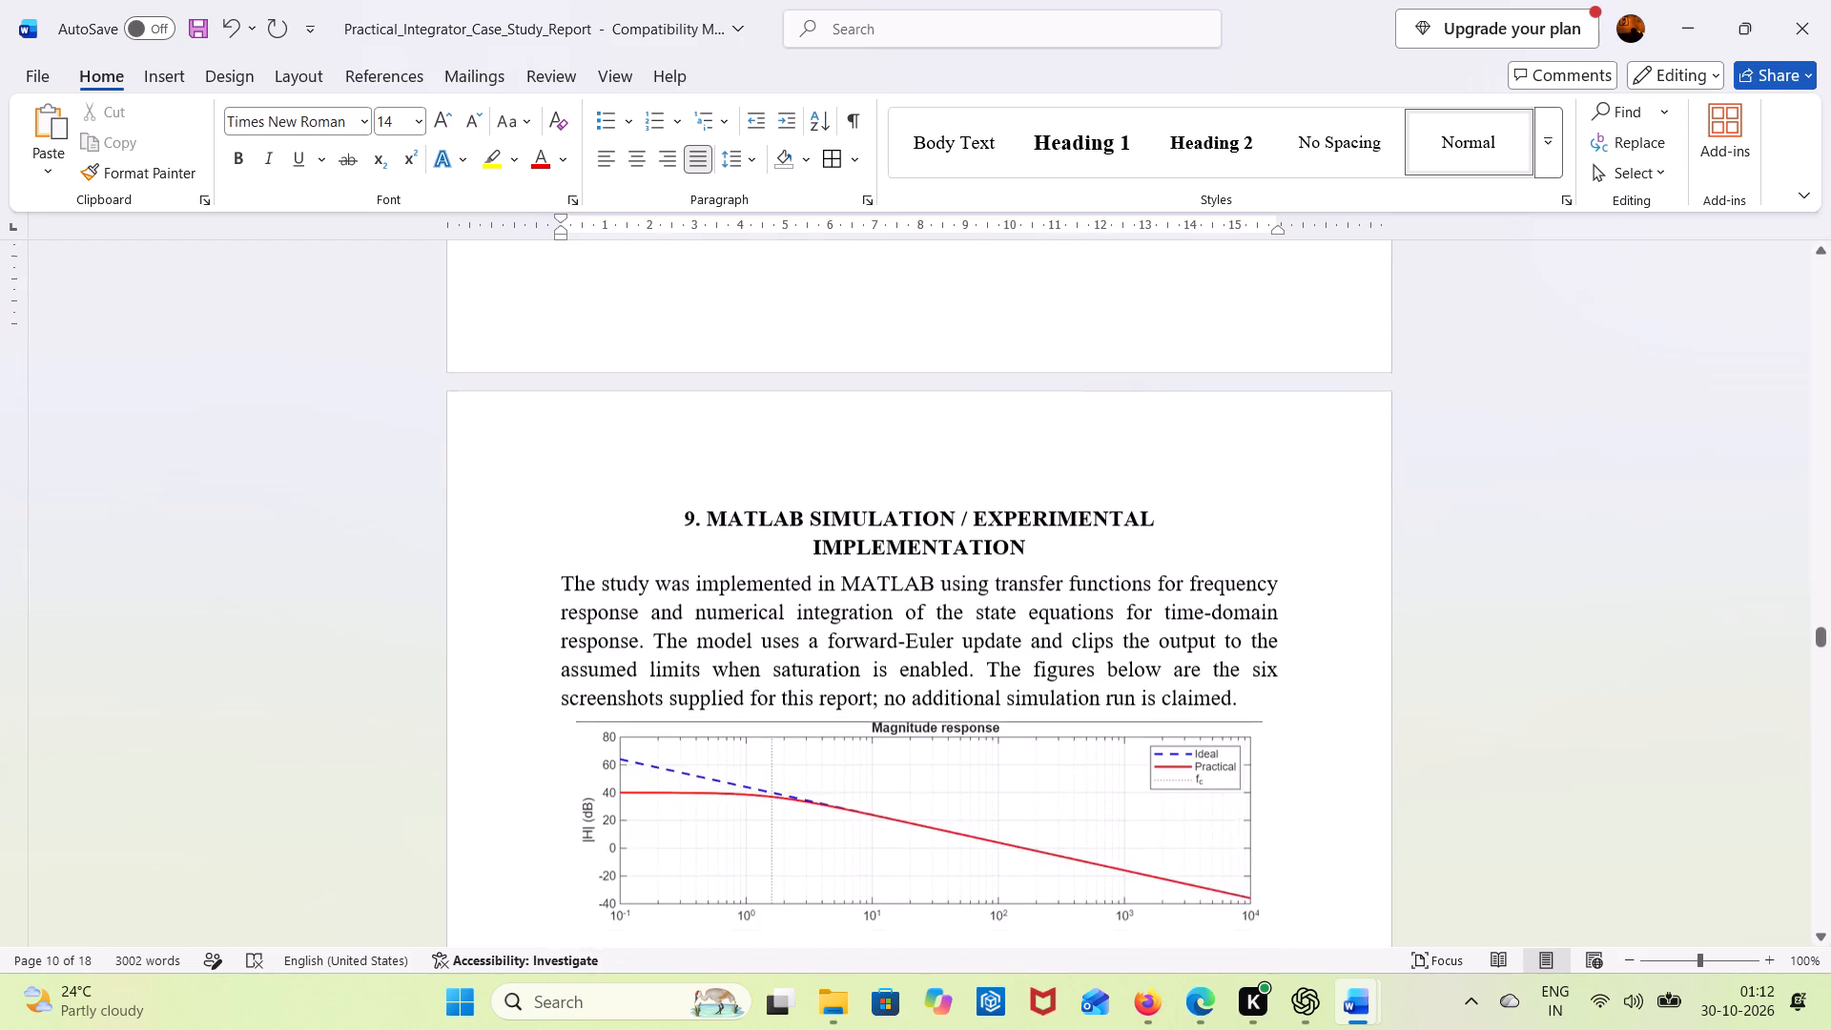
{"action": "scroll", "coordinate": [1188, 746], "scroll_direction": "down", "scroll_amount": 3}
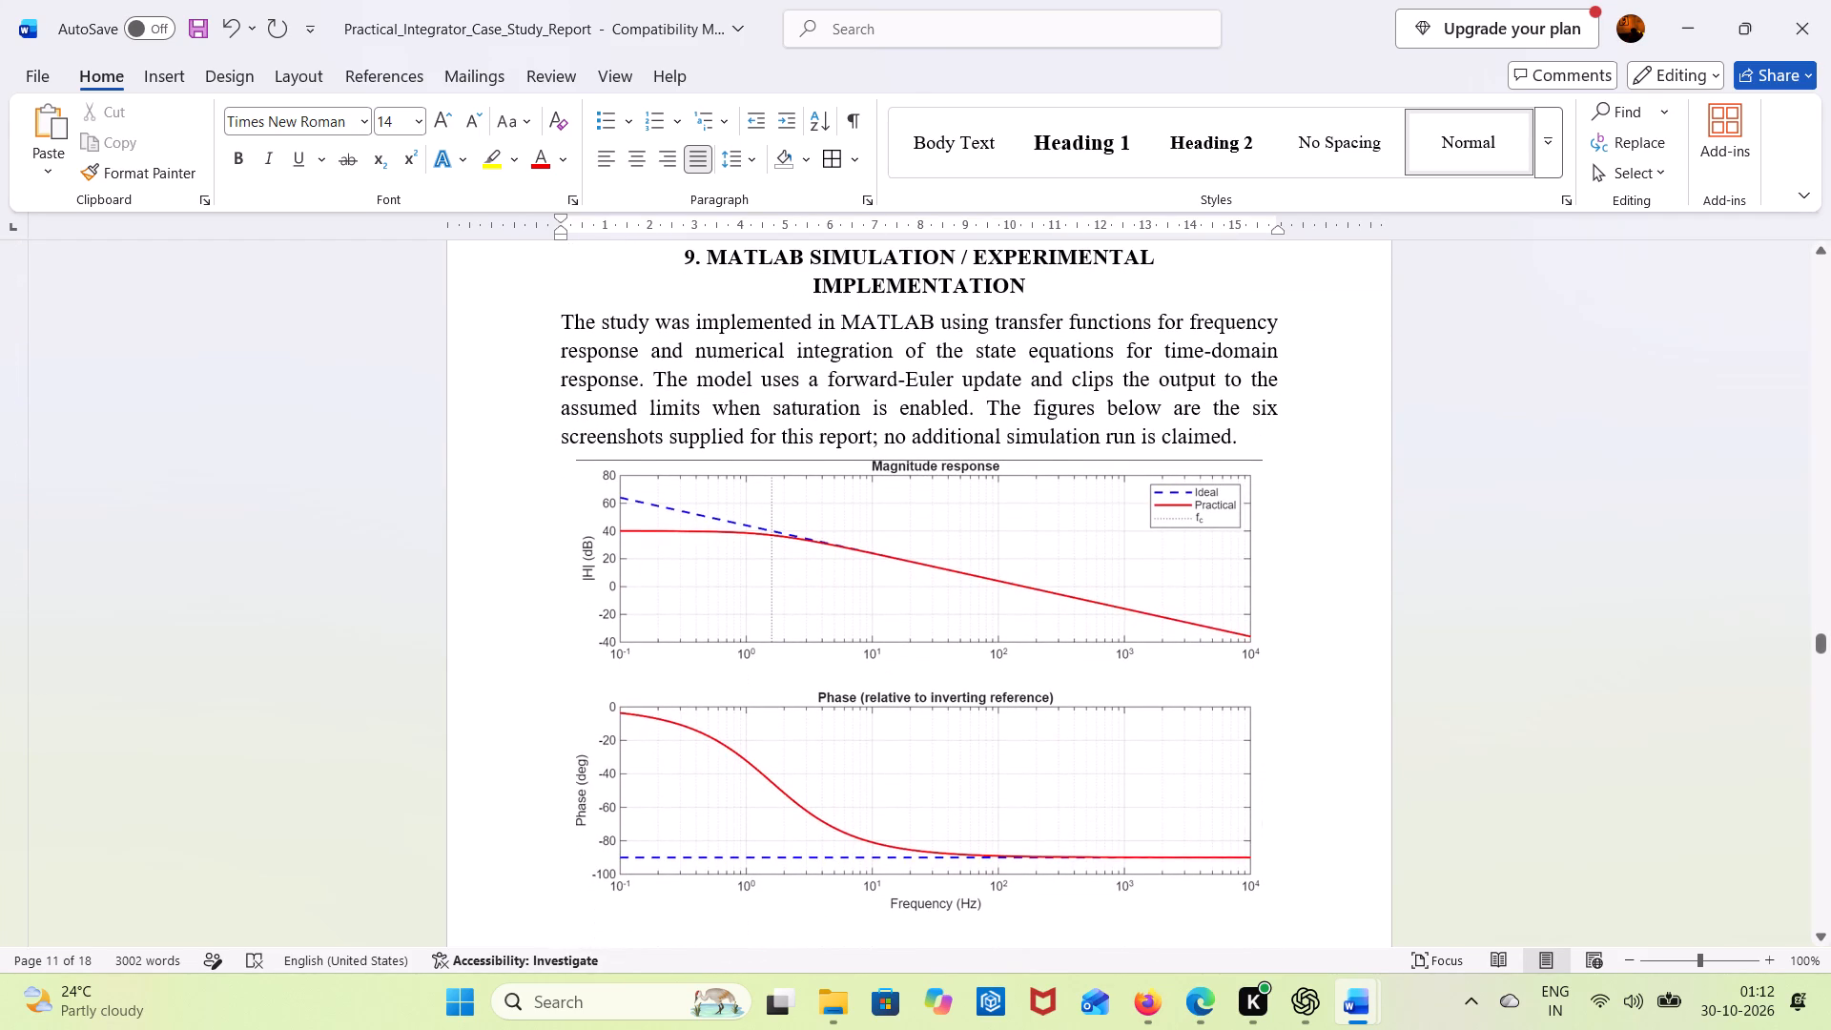
{"action": "scroll", "coordinate": [1188, 746], "scroll_direction": "down", "scroll_amount": 1}
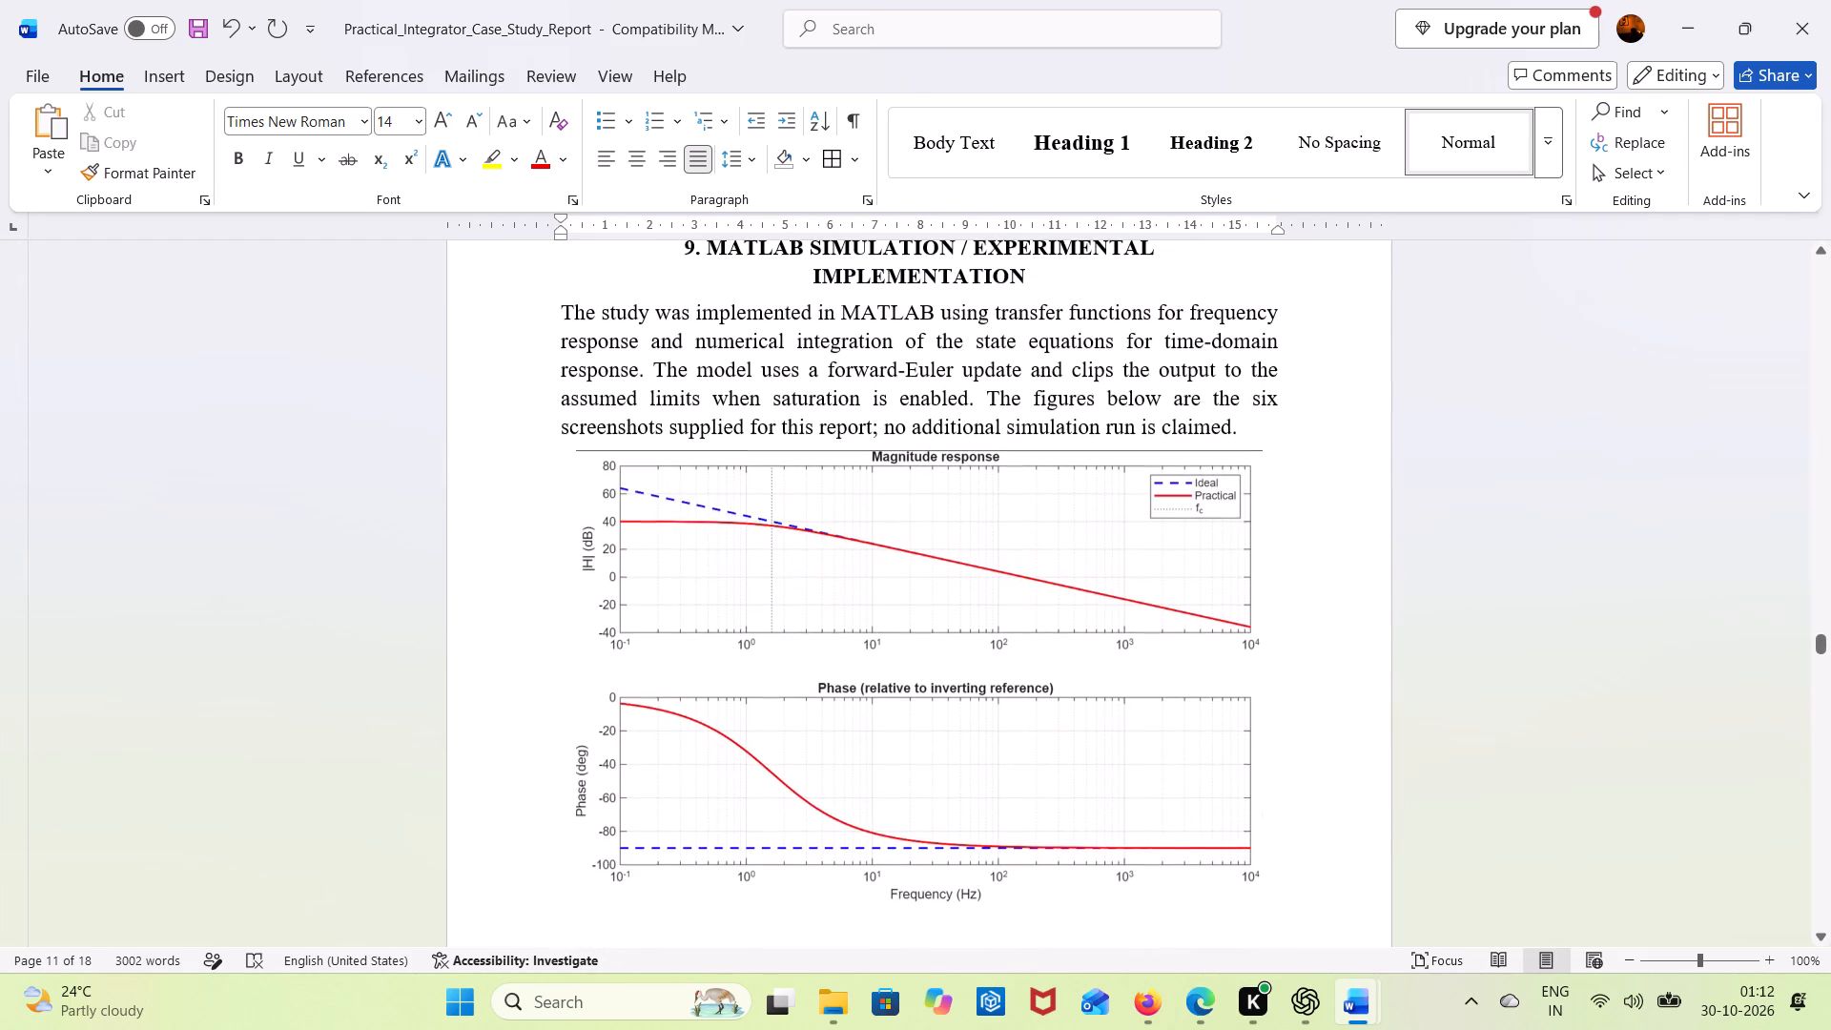
{"action": "scroll", "coordinate": [1188, 746], "scroll_direction": "down", "scroll_amount": 7}
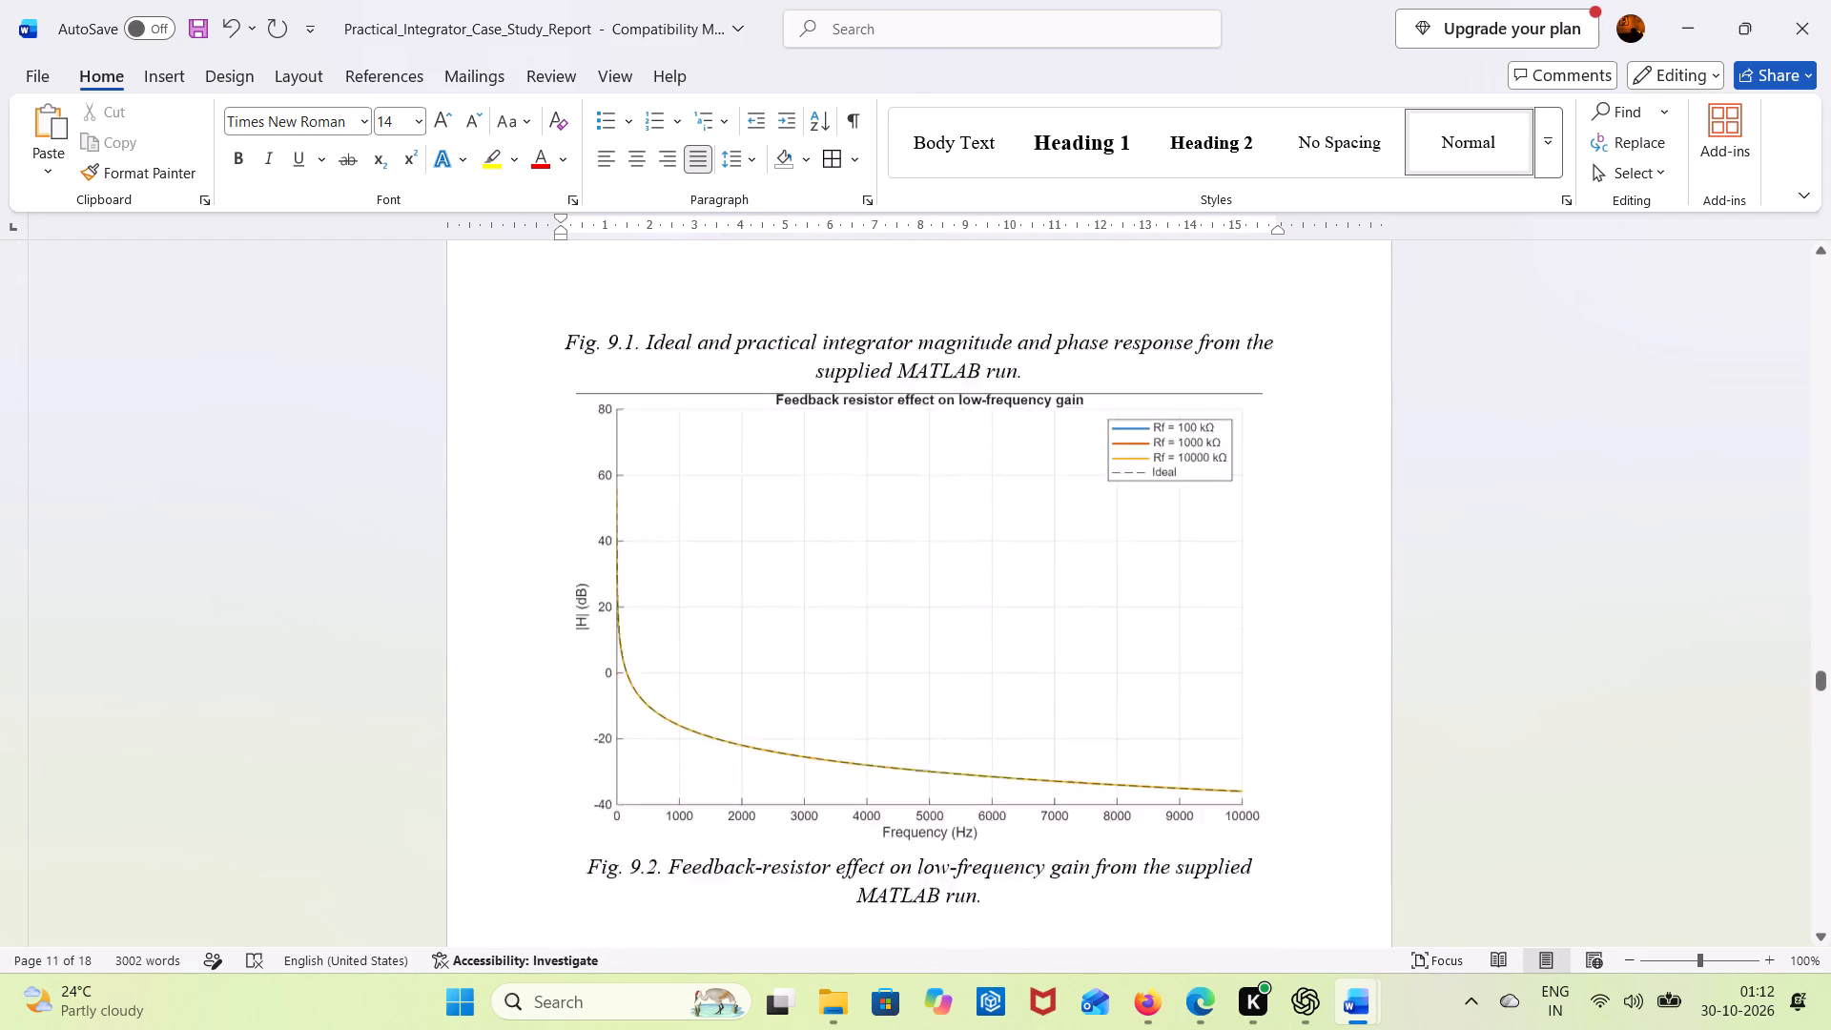
{"action": "scroll", "coordinate": [1188, 746], "scroll_direction": "up", "scroll_amount": 7}
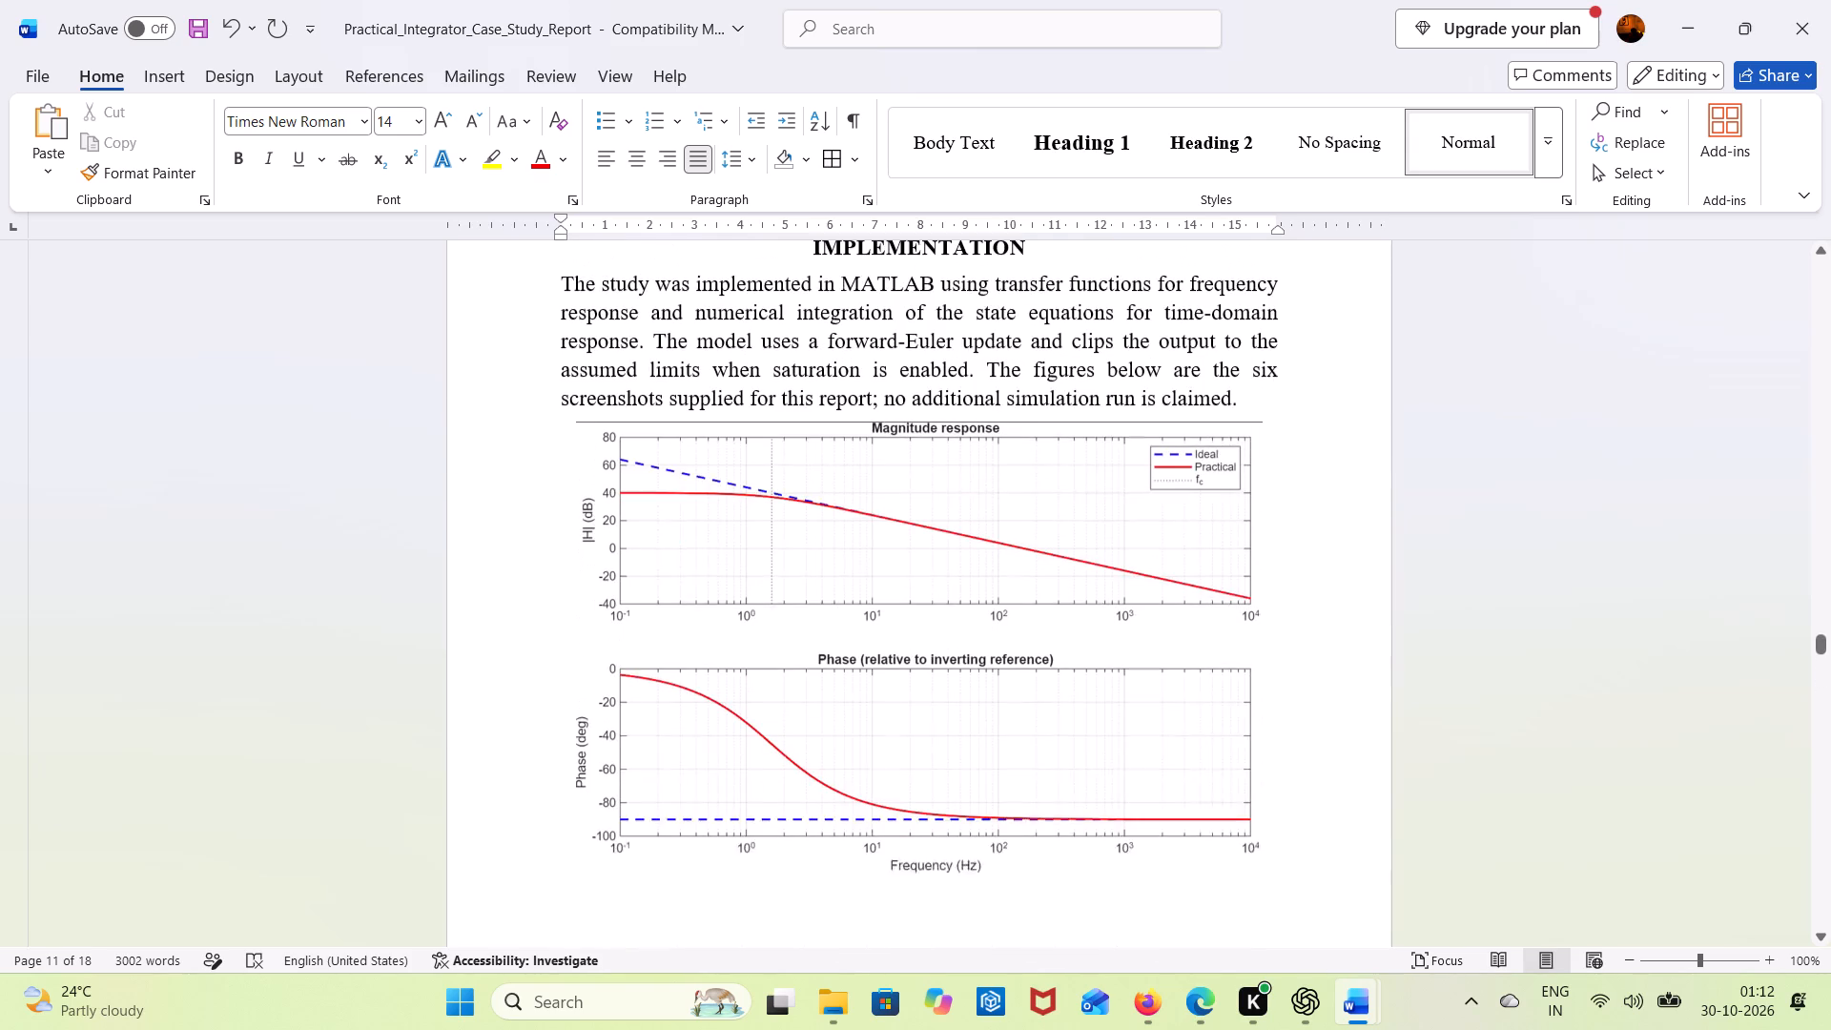
{"action": "left_click", "coordinate": [977, 621]}
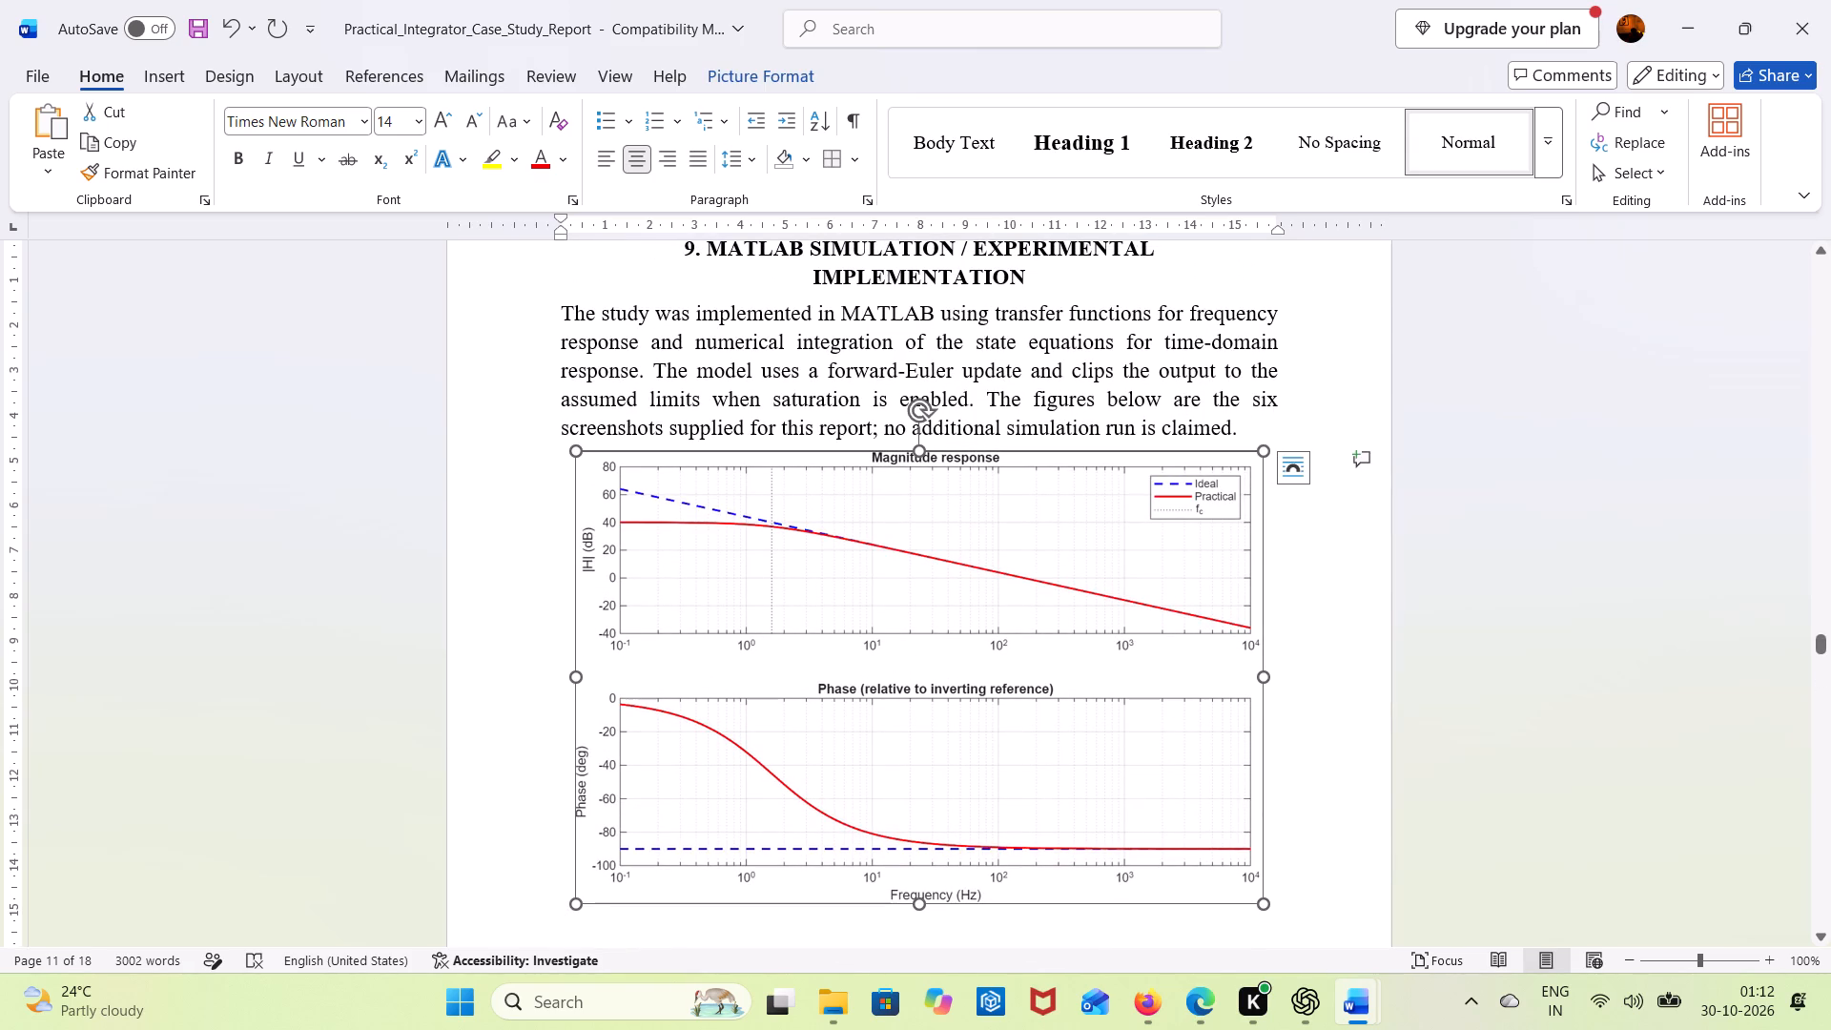
{"action": "left_click_drag", "start_coordinate": [981, 758], "coordinate": [981, 788]}
{"action": "left_click", "coordinate": [981, 788]}
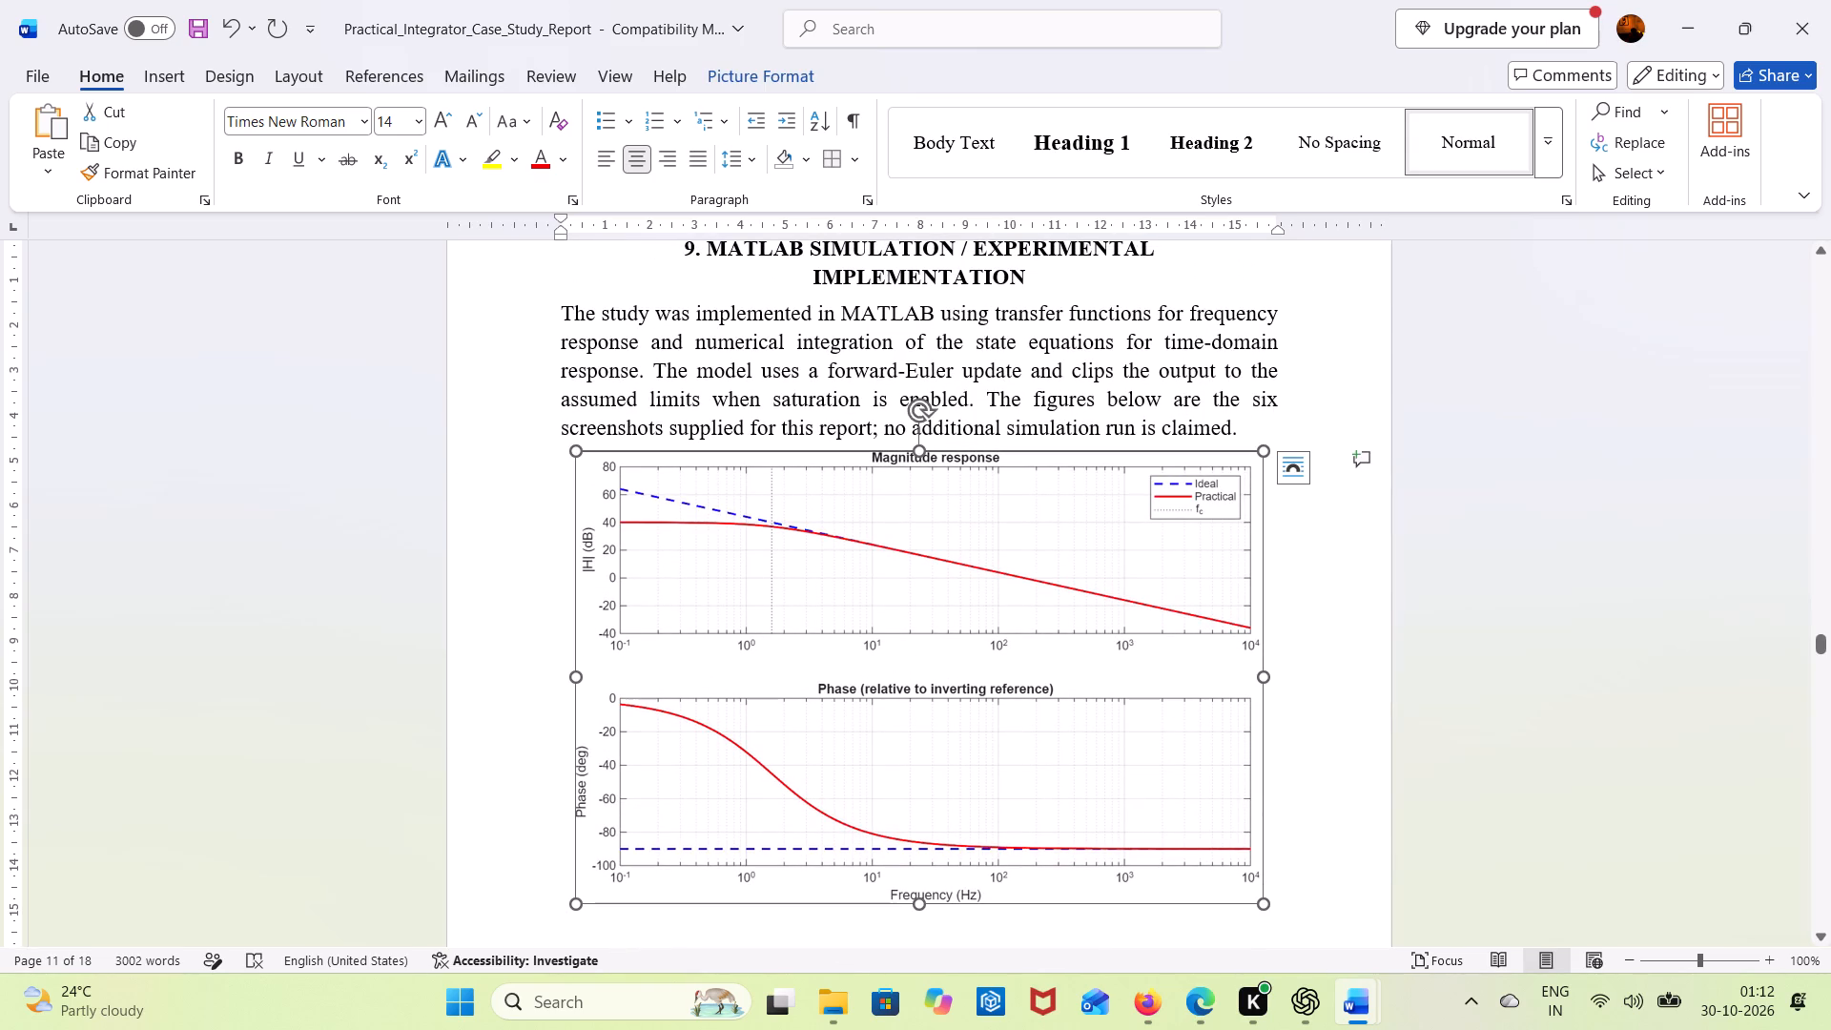
{"action": "left_click", "coordinate": [1245, 430]}
{"action": "key", "text": "Return"}
{"action": "key", "text": "Return"}
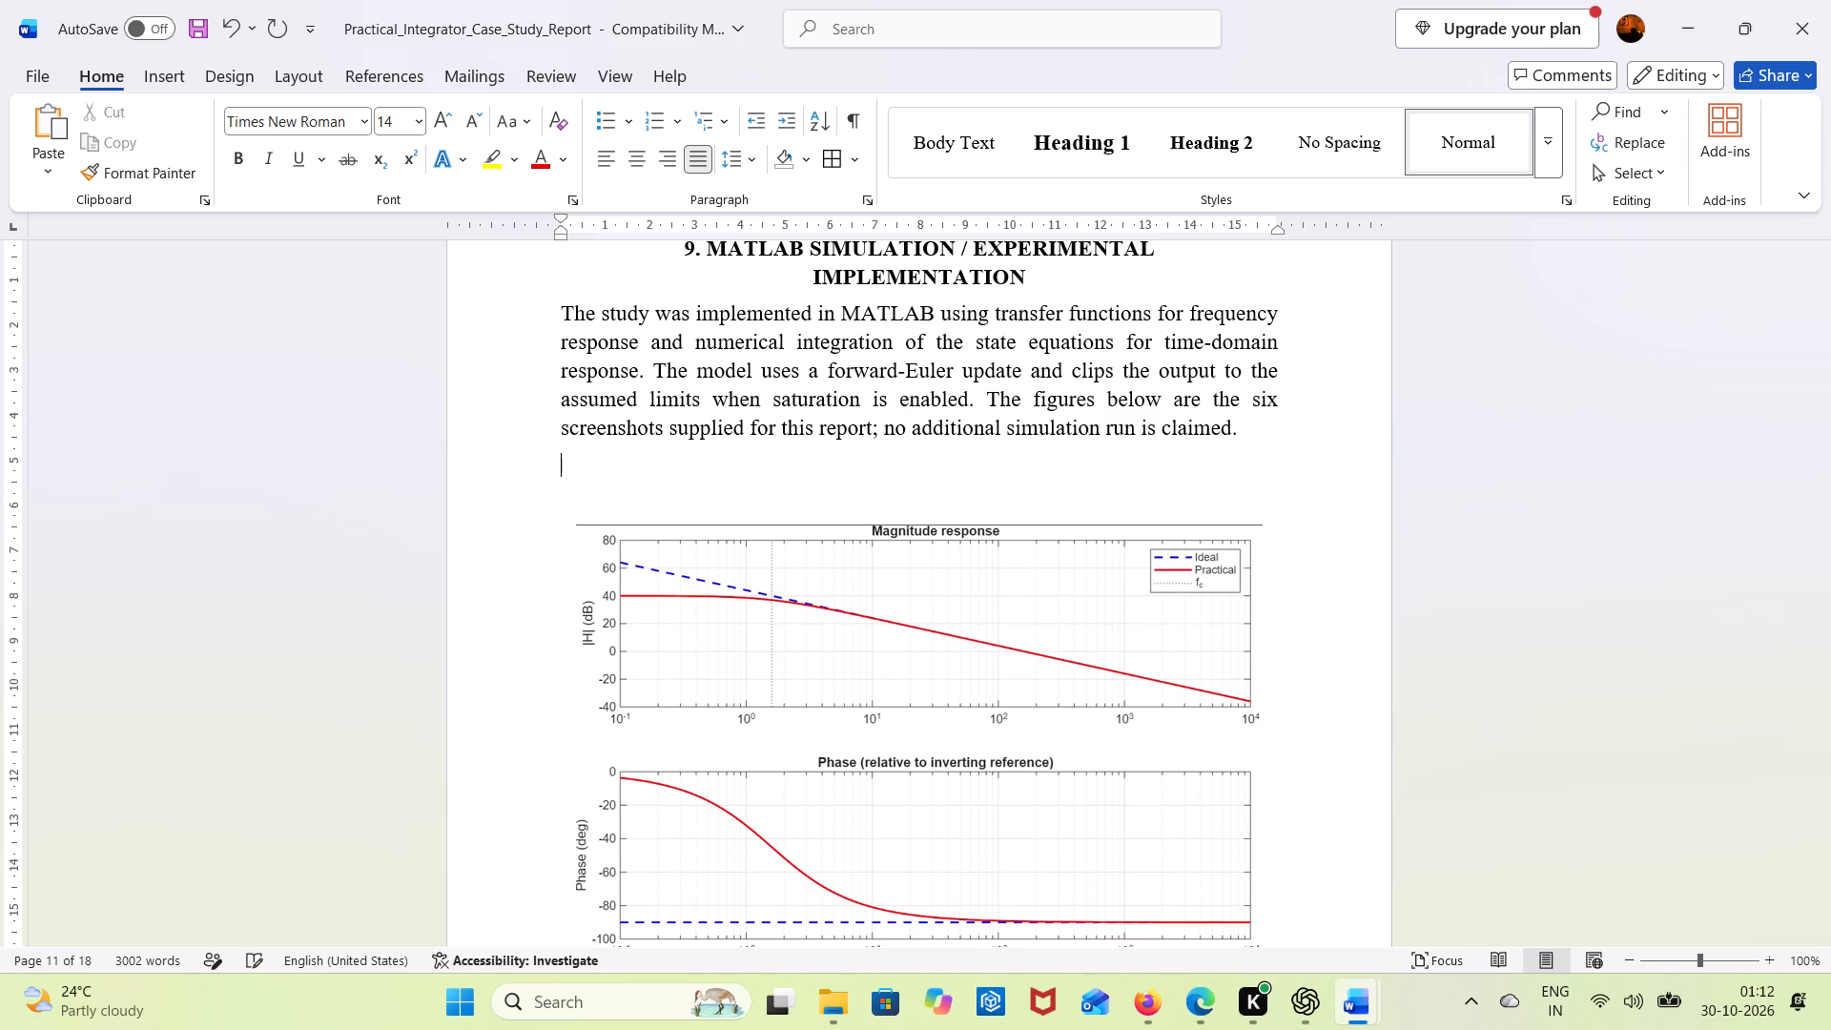
{"action": "scroll", "coordinate": [1245, 430], "scroll_direction": "up", "scroll_amount": 1}
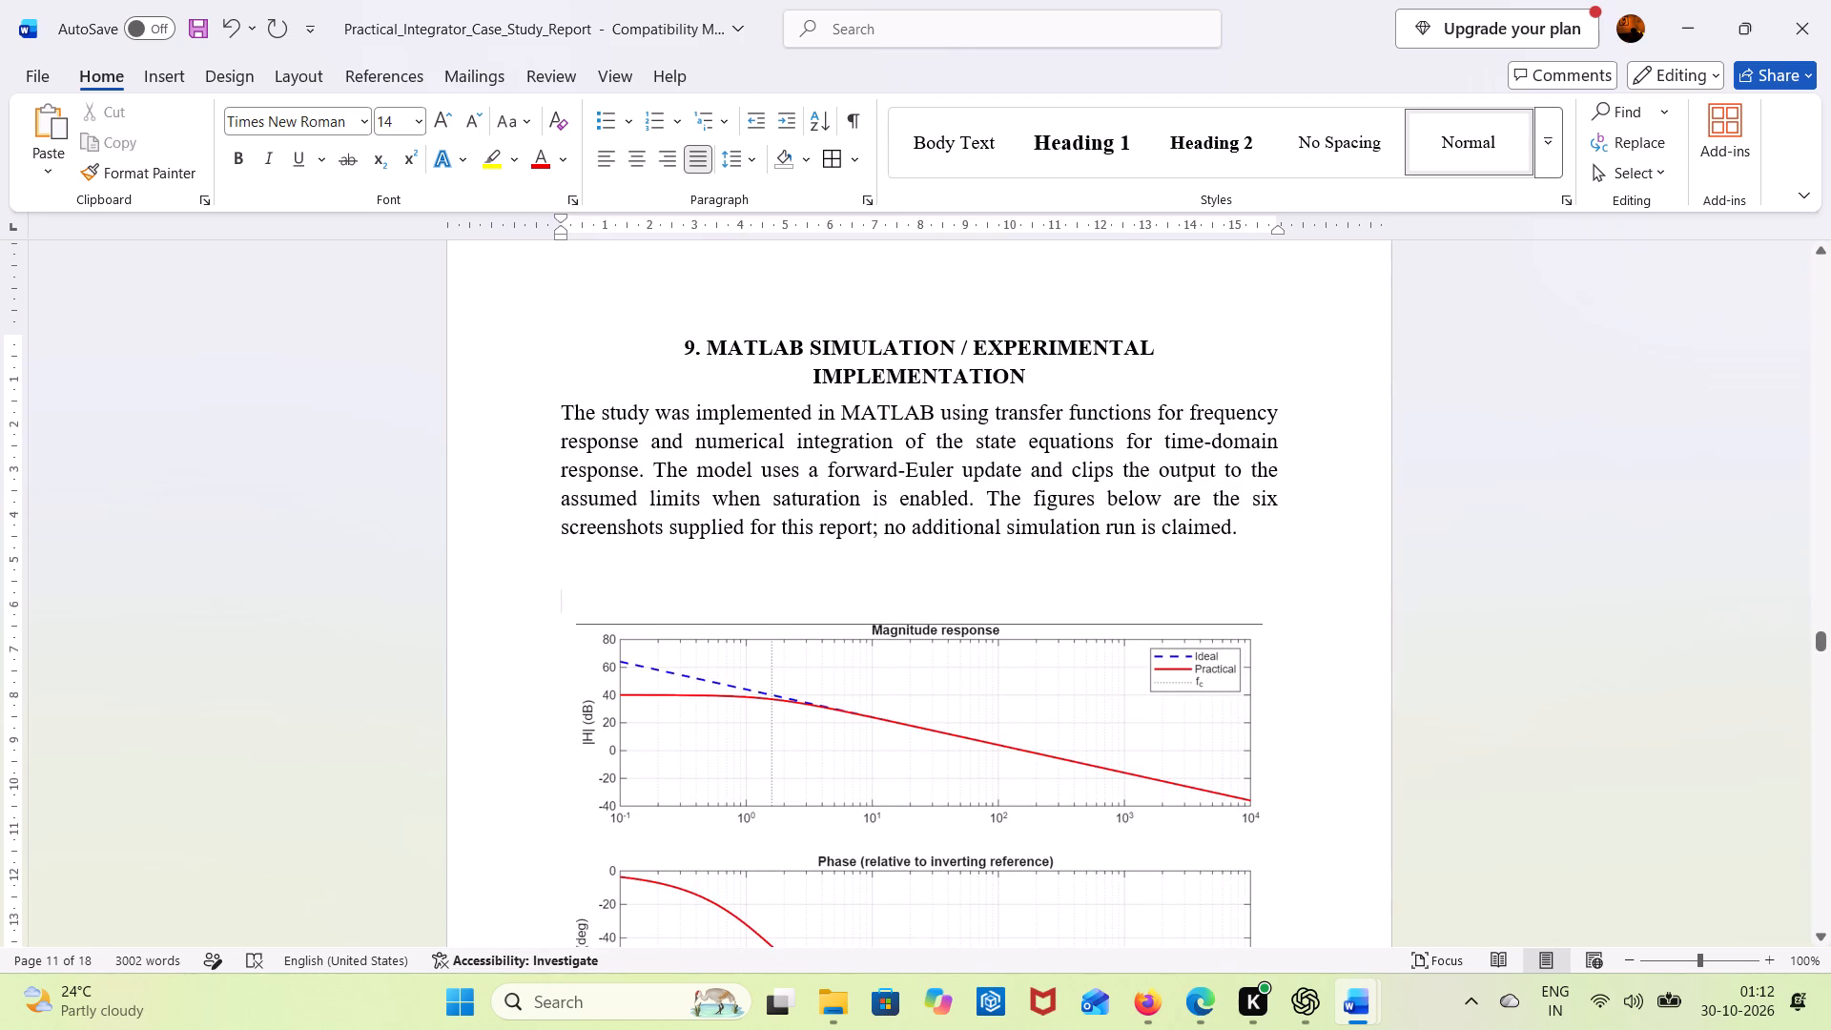
{"action": "scroll", "coordinate": [799, 534], "scroll_direction": "up", "scroll_amount": 4}
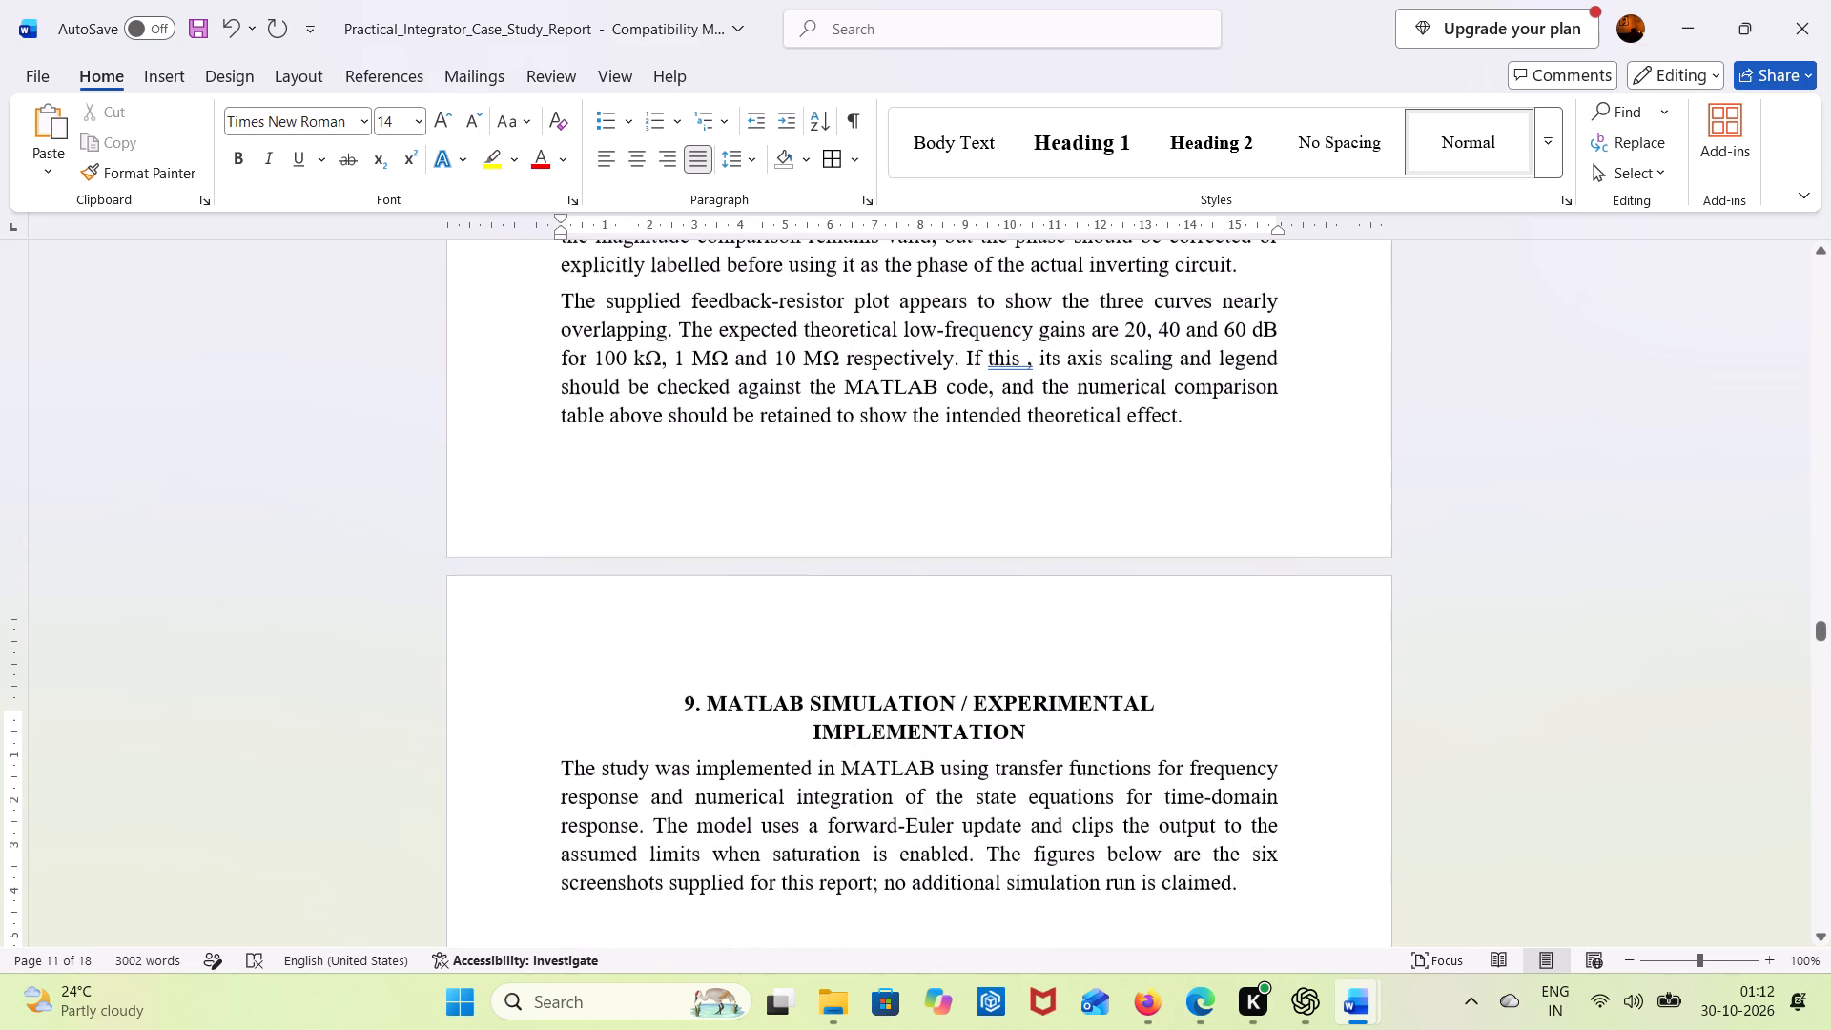
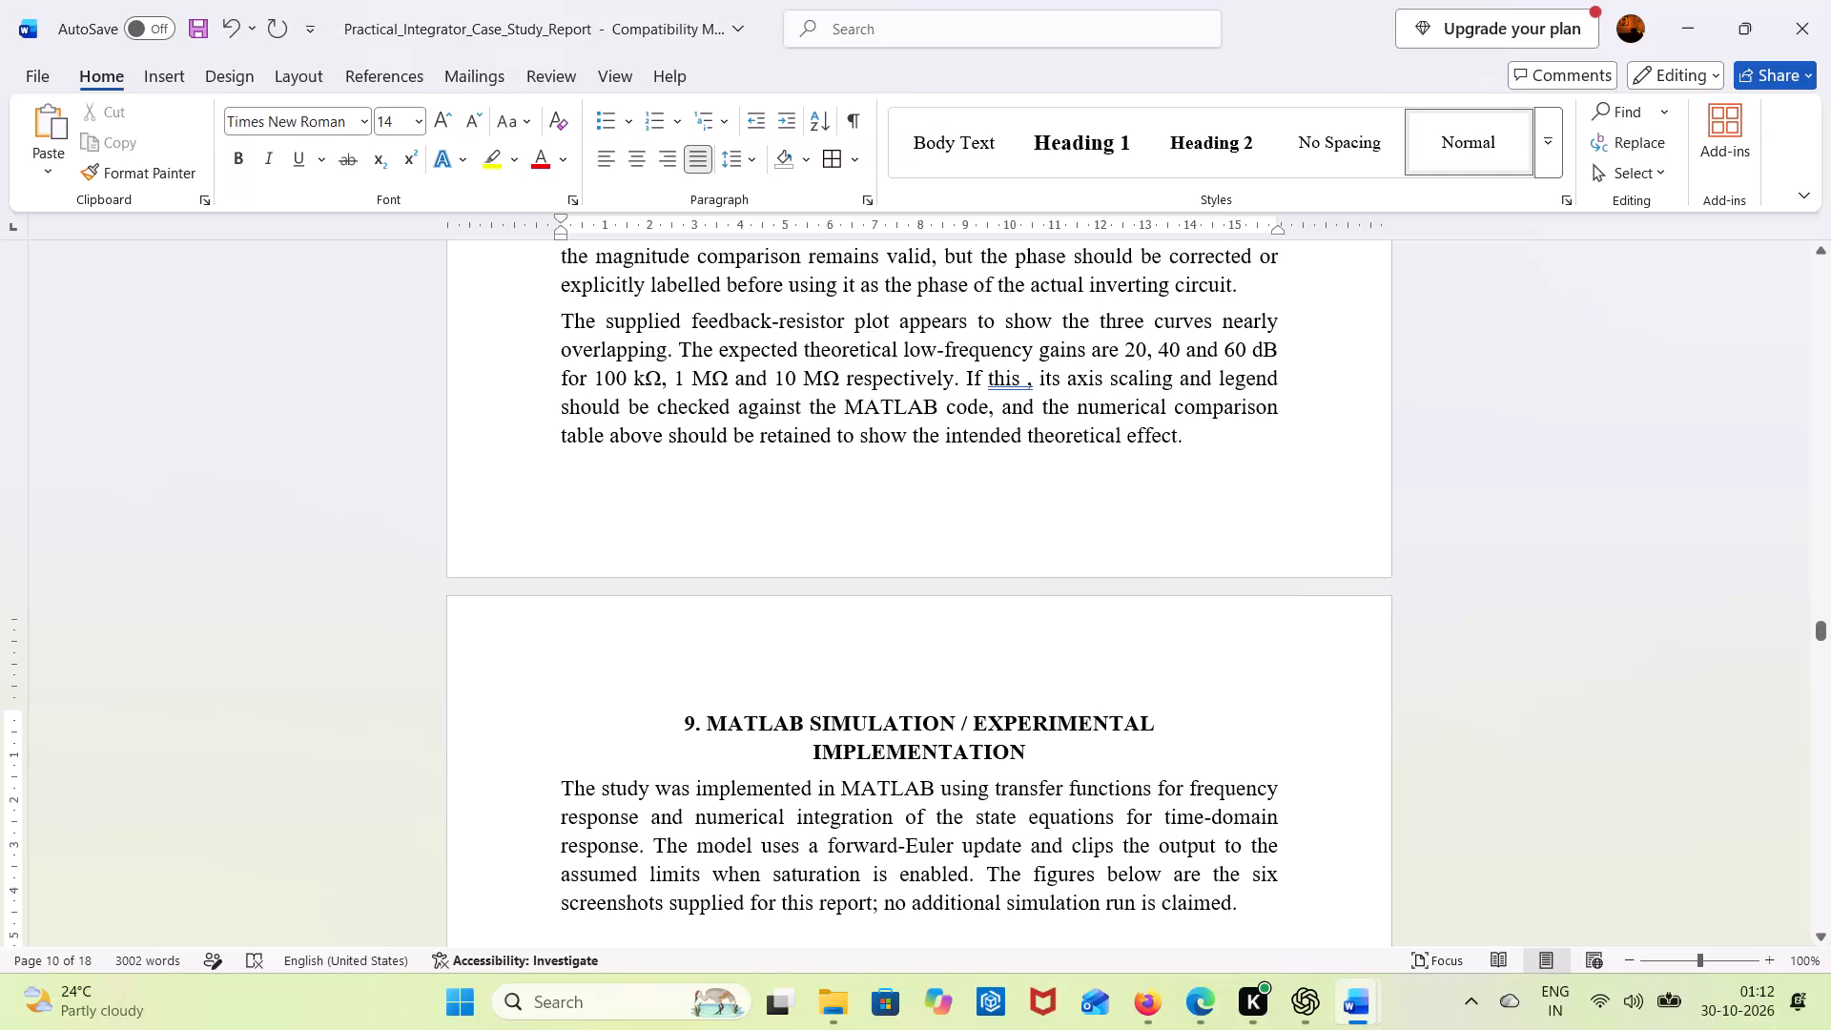
Remove the extra space before the comma after "If this" in the last paragraph of section 8.5.
{"action": "left_click", "coordinate": [1027, 395]}
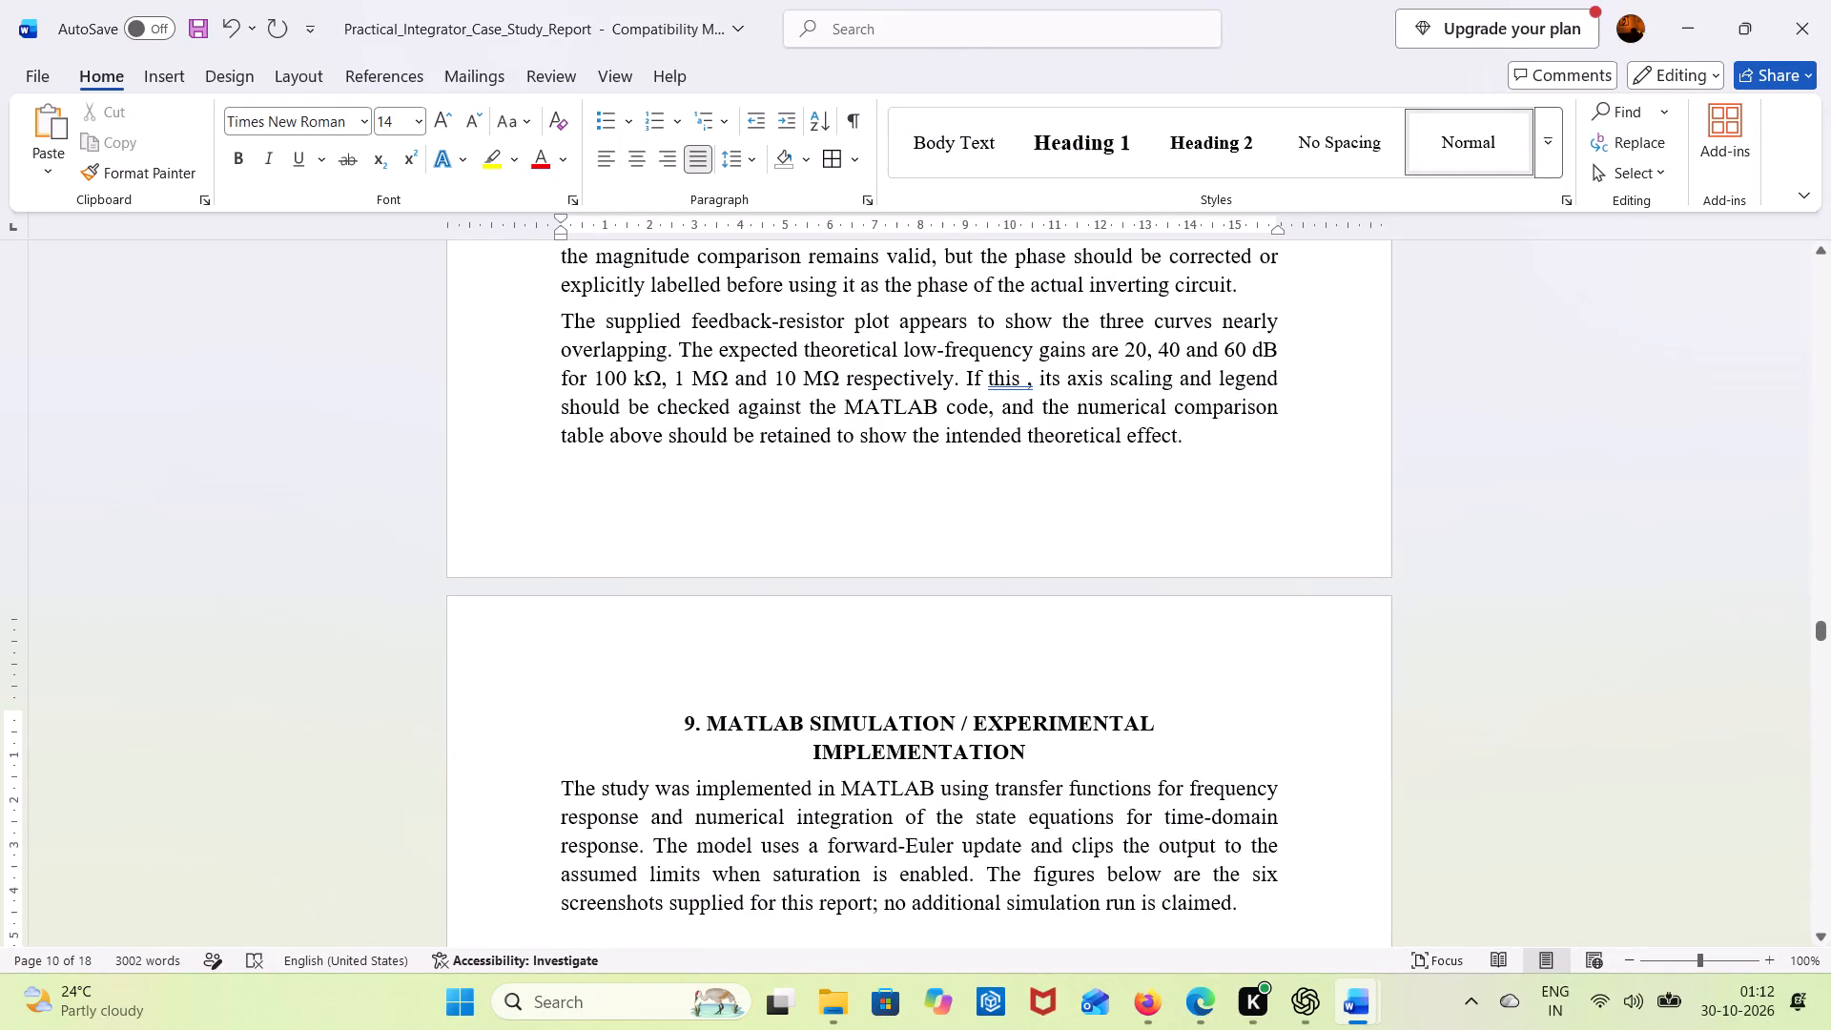
{"action": "left_click", "coordinate": [1024, 381]}
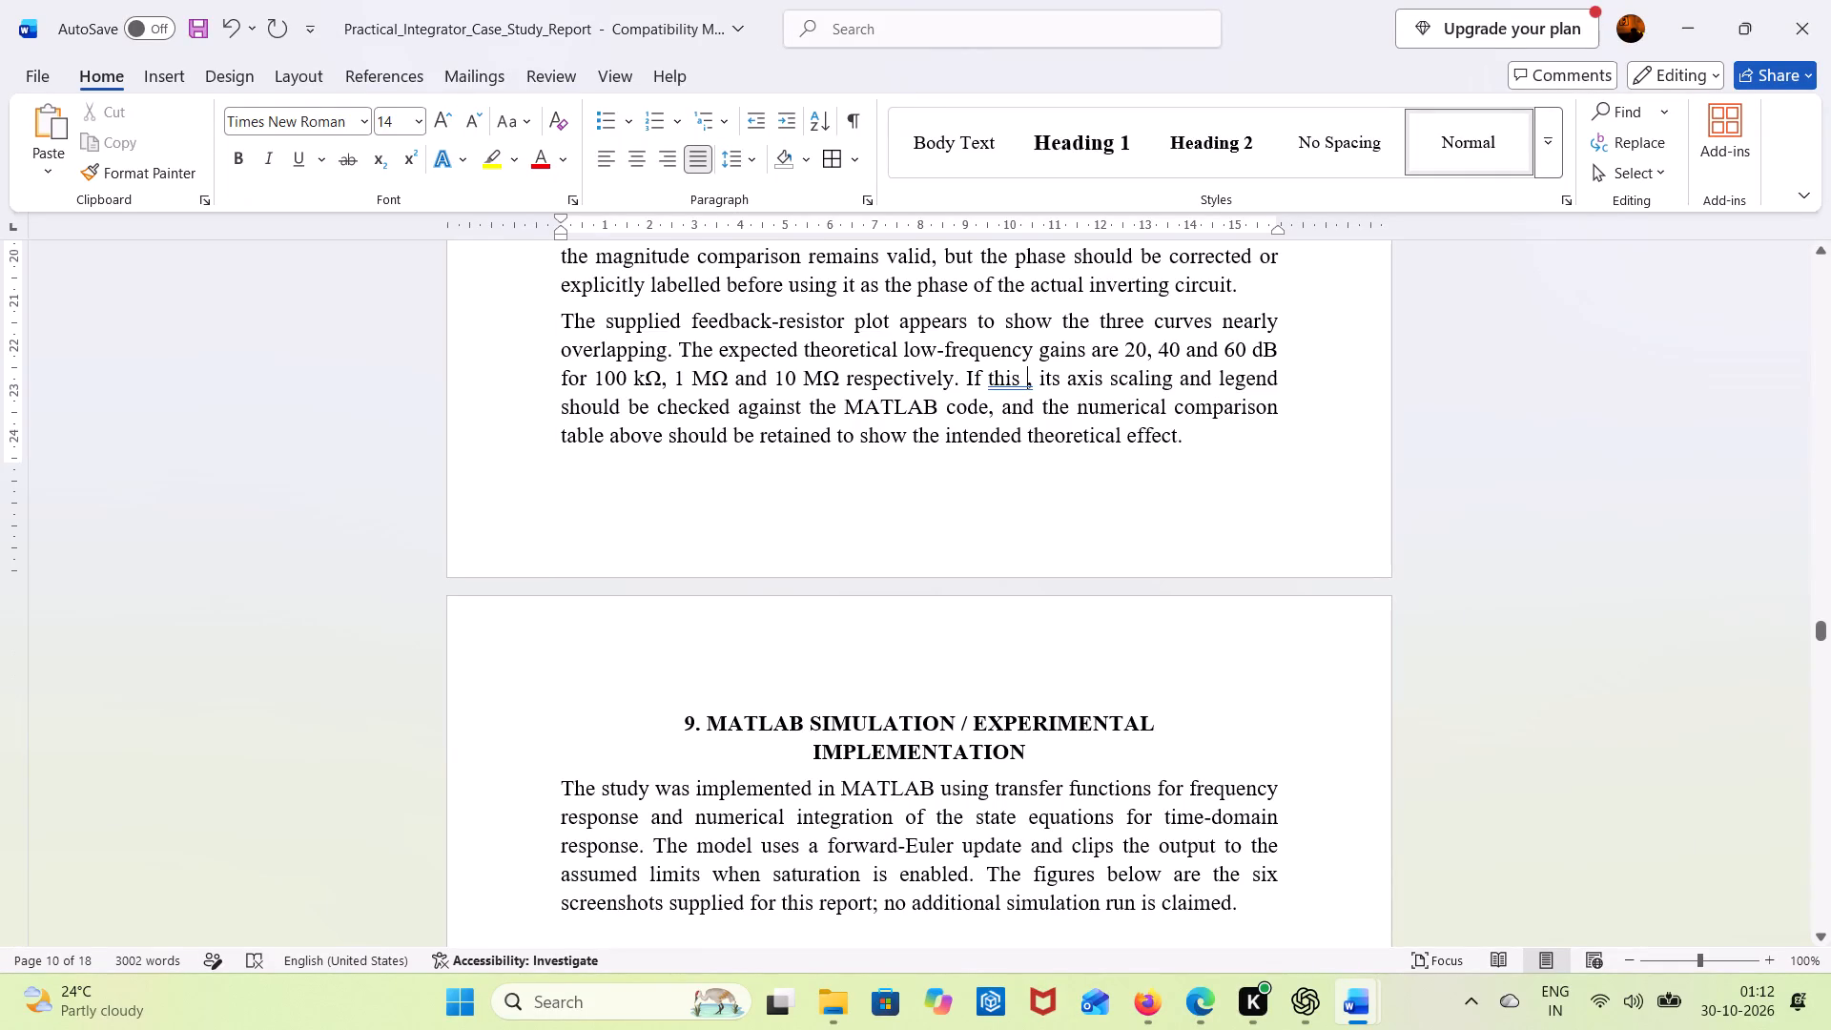
{"action": "key", "text": "BackSpace"}
Pull the Fig. 9.1 caption back onto the page with its phase response plot, leaving one blank paragraph between plot and caption.
{"action": "scroll", "coordinate": [1123, 510], "scroll_direction": "down", "scroll_amount": 1}
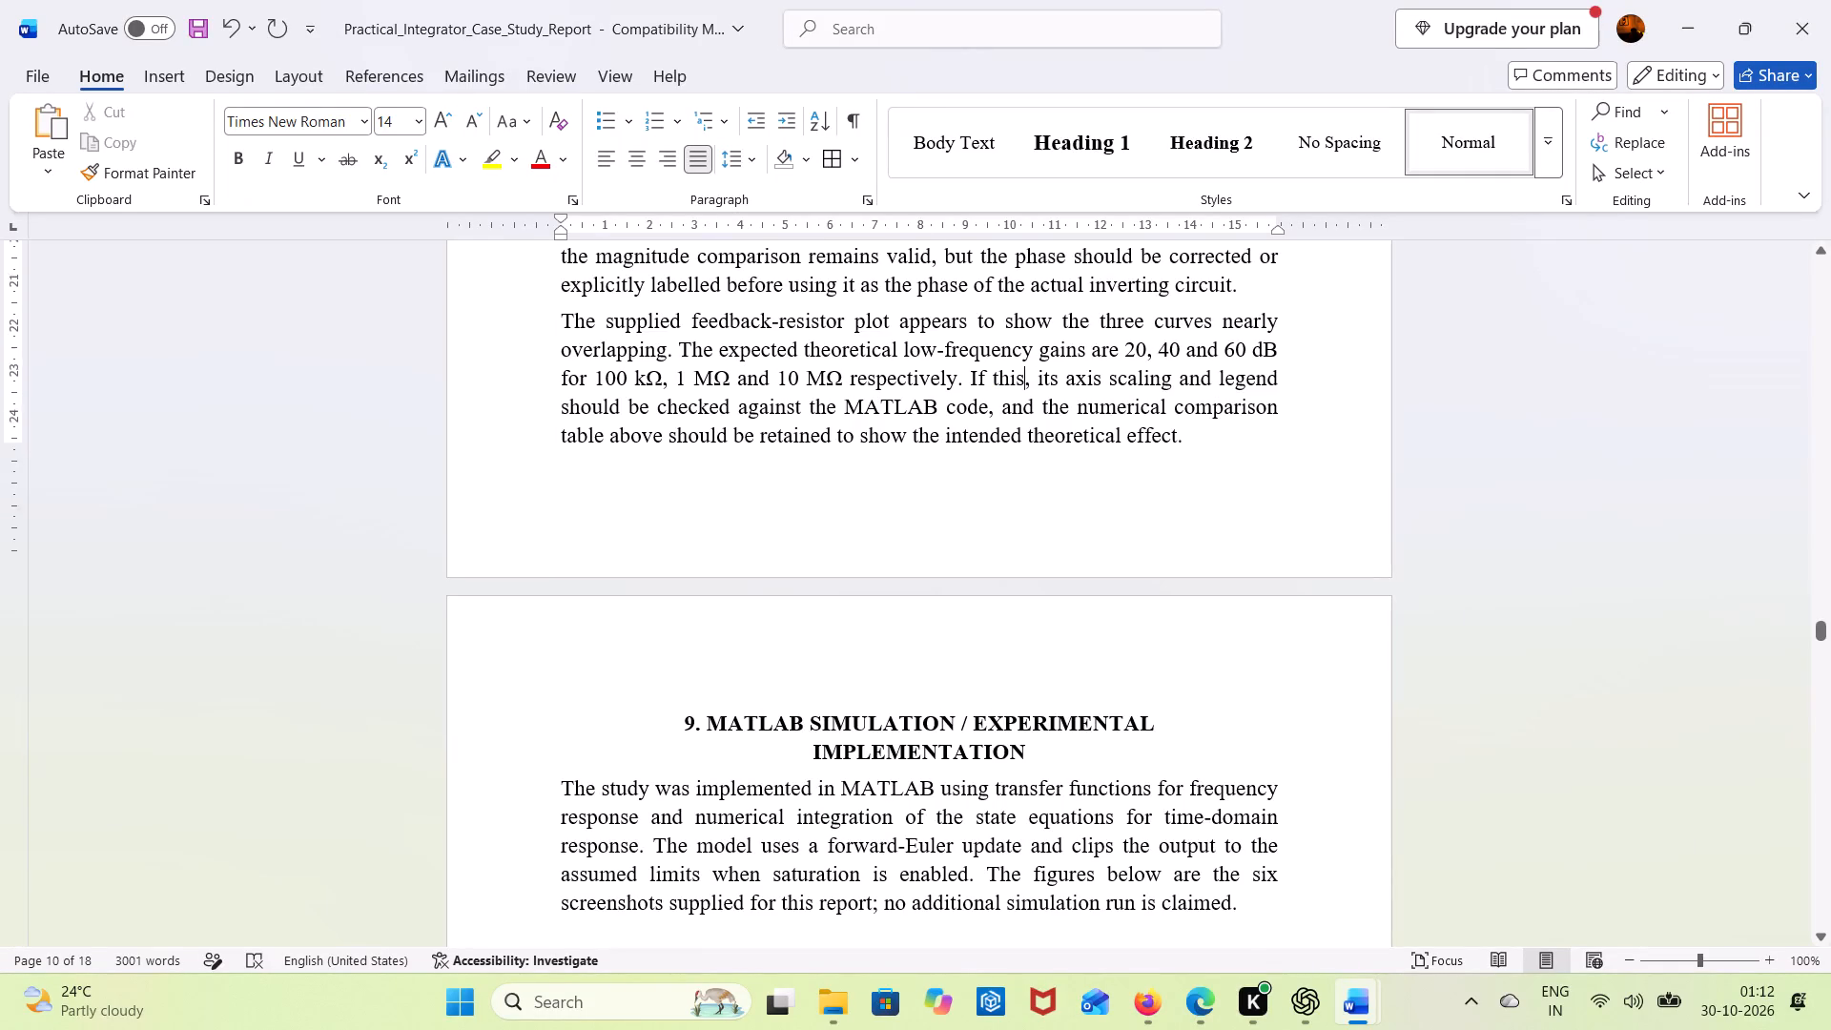
{"action": "scroll", "coordinate": [1123, 510], "scroll_direction": "down", "scroll_amount": 6}
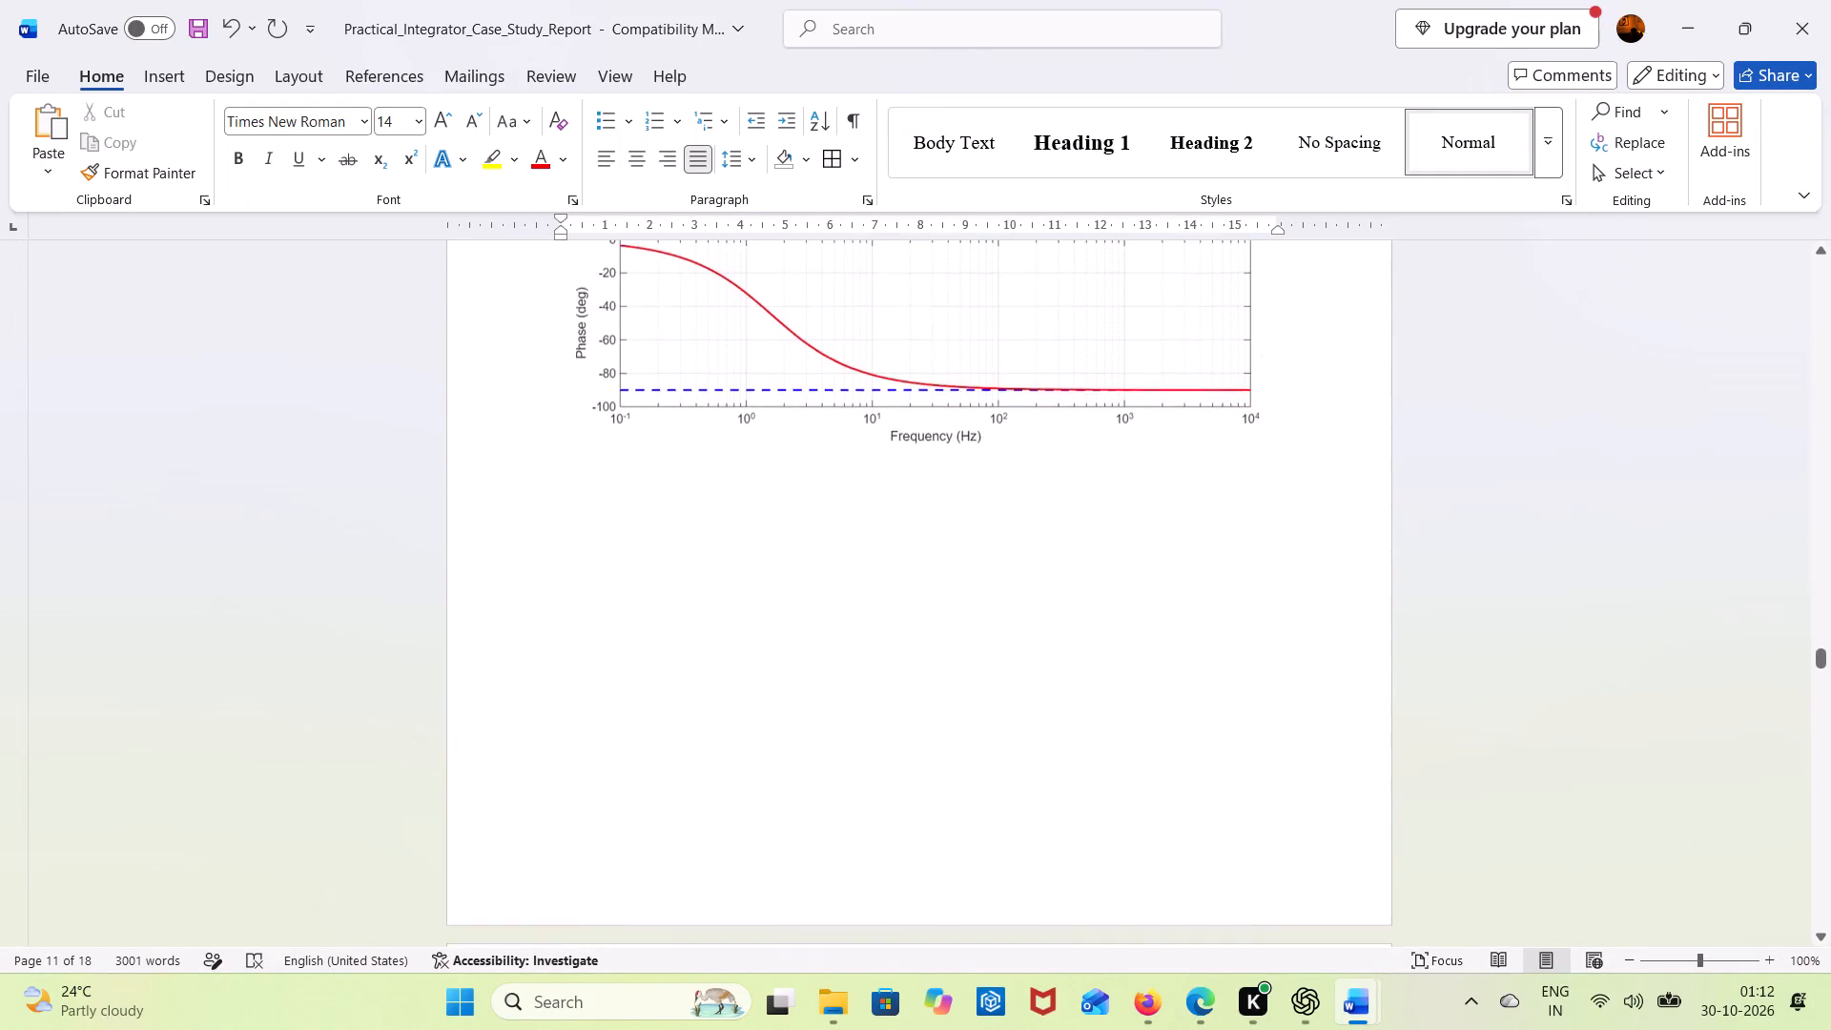
{"action": "scroll", "coordinate": [1124, 509], "scroll_direction": "down", "scroll_amount": 2}
{"action": "scroll", "coordinate": [1124, 510], "scroll_direction": "up", "scroll_amount": 1}
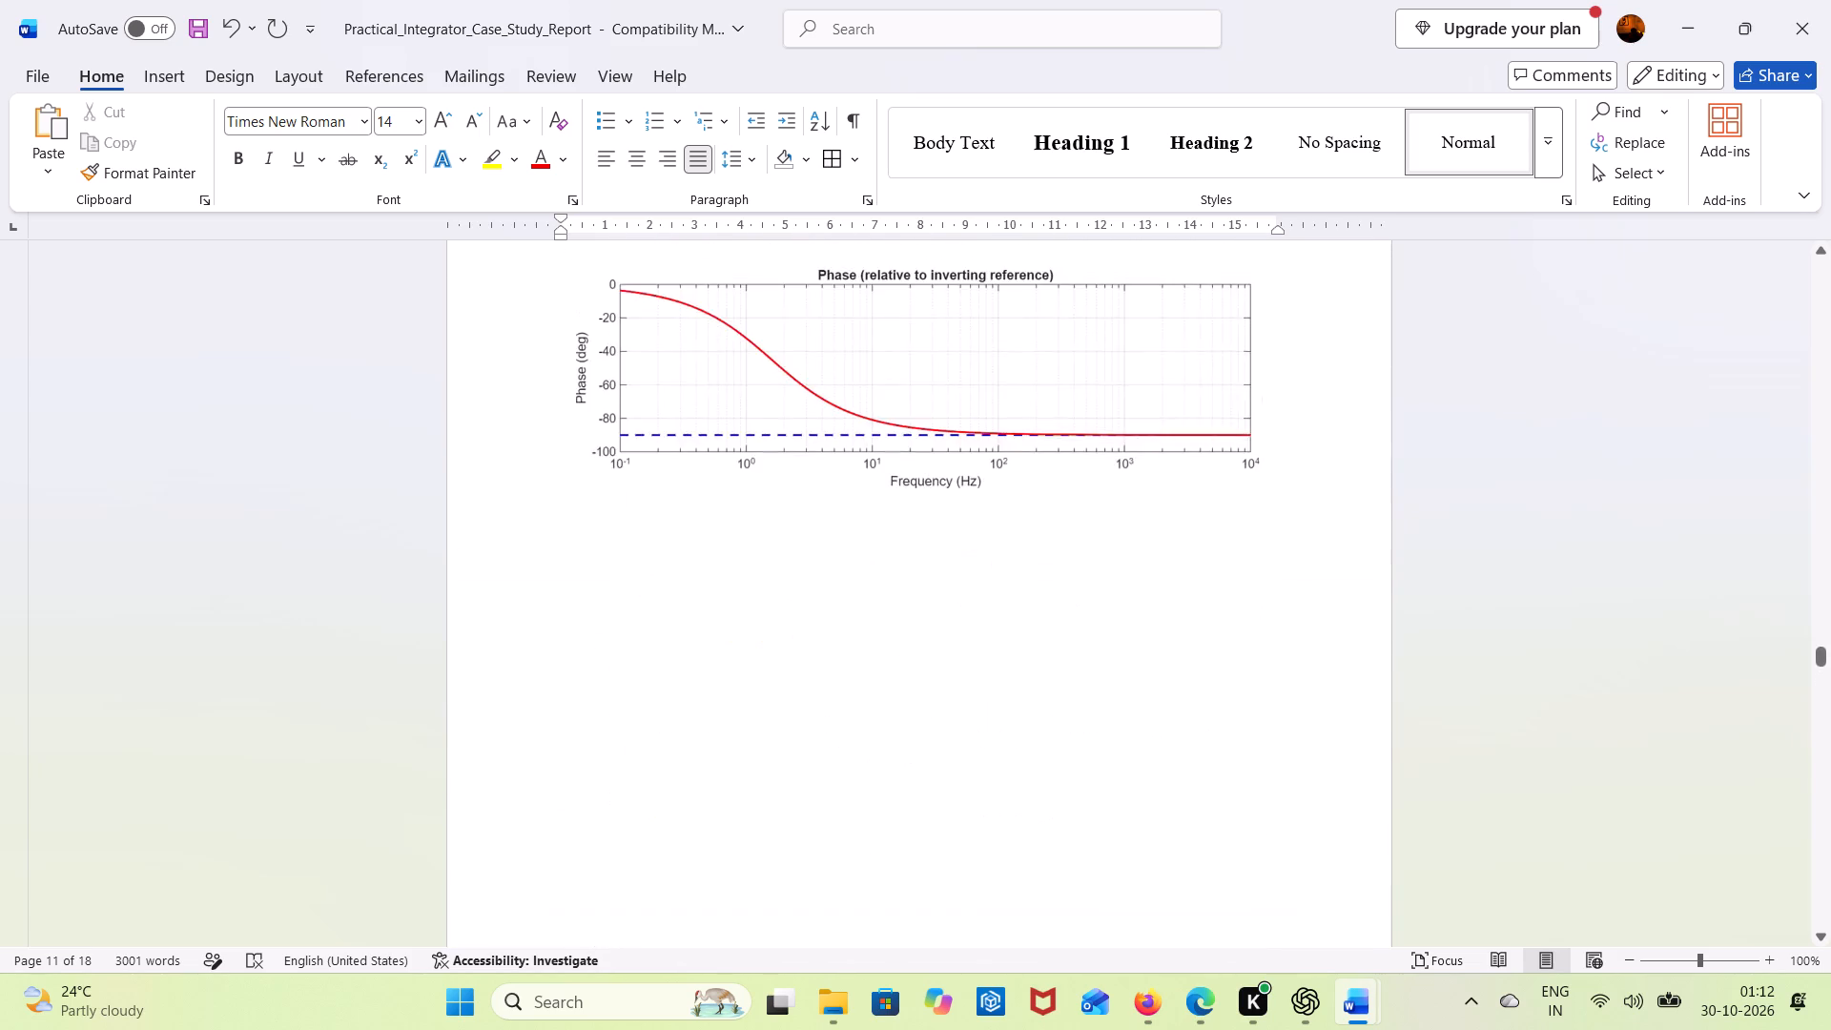
{"action": "scroll", "coordinate": [1124, 510], "scroll_direction": "down", "scroll_amount": 2}
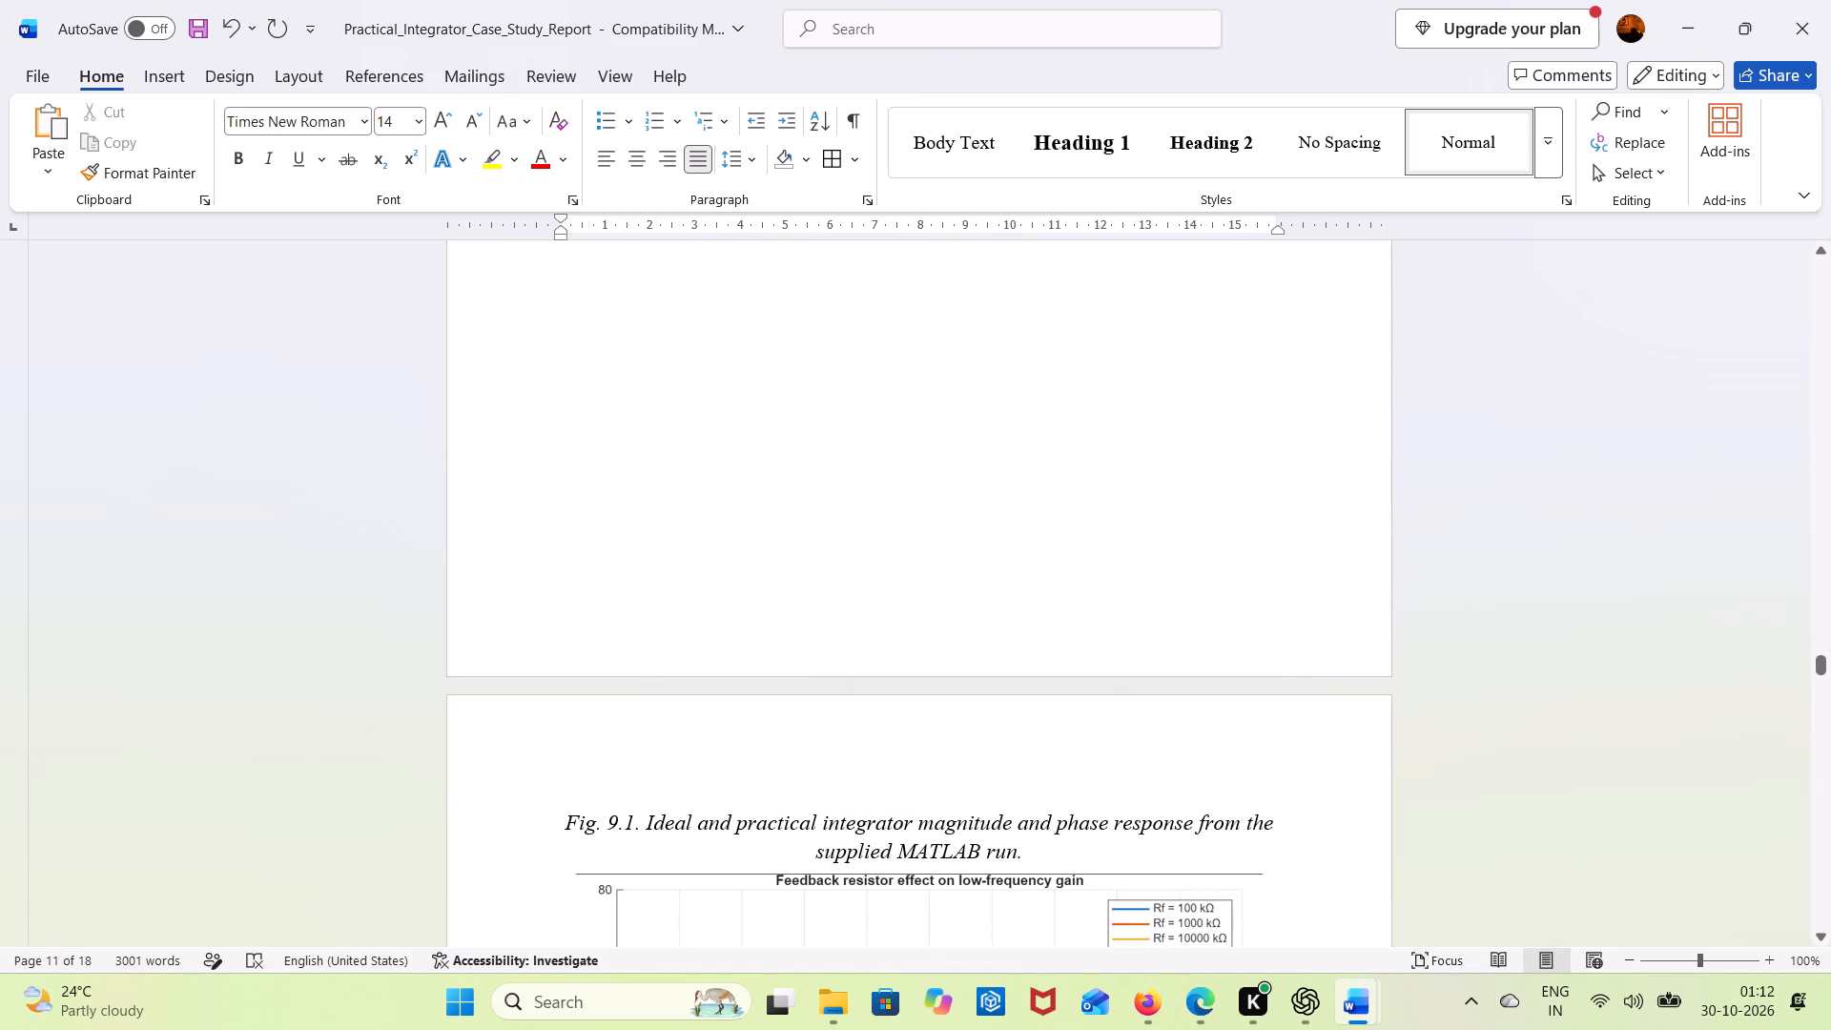
{"action": "left_click", "coordinate": [569, 822]}
{"action": "key", "text": "BackSpace"}
{"action": "key", "text": "BackSpace"}
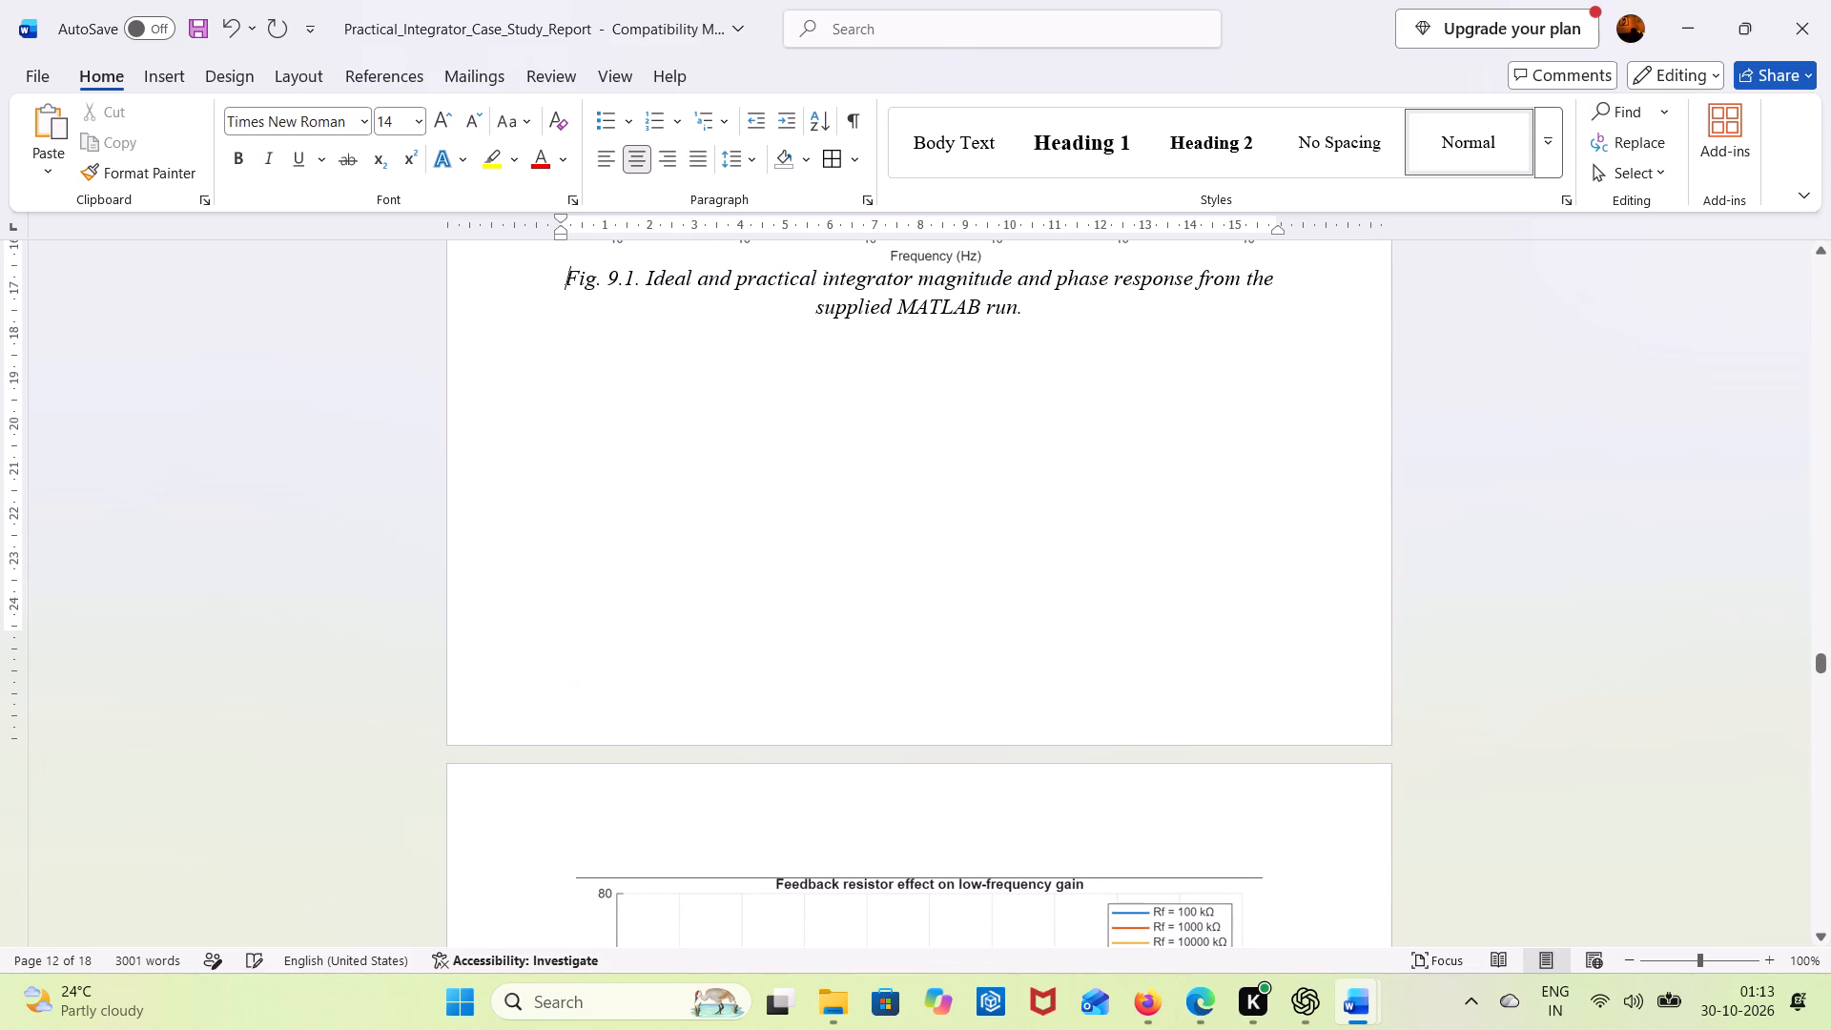
{"action": "key", "text": "Return"}
{"action": "key", "text": "Return"}
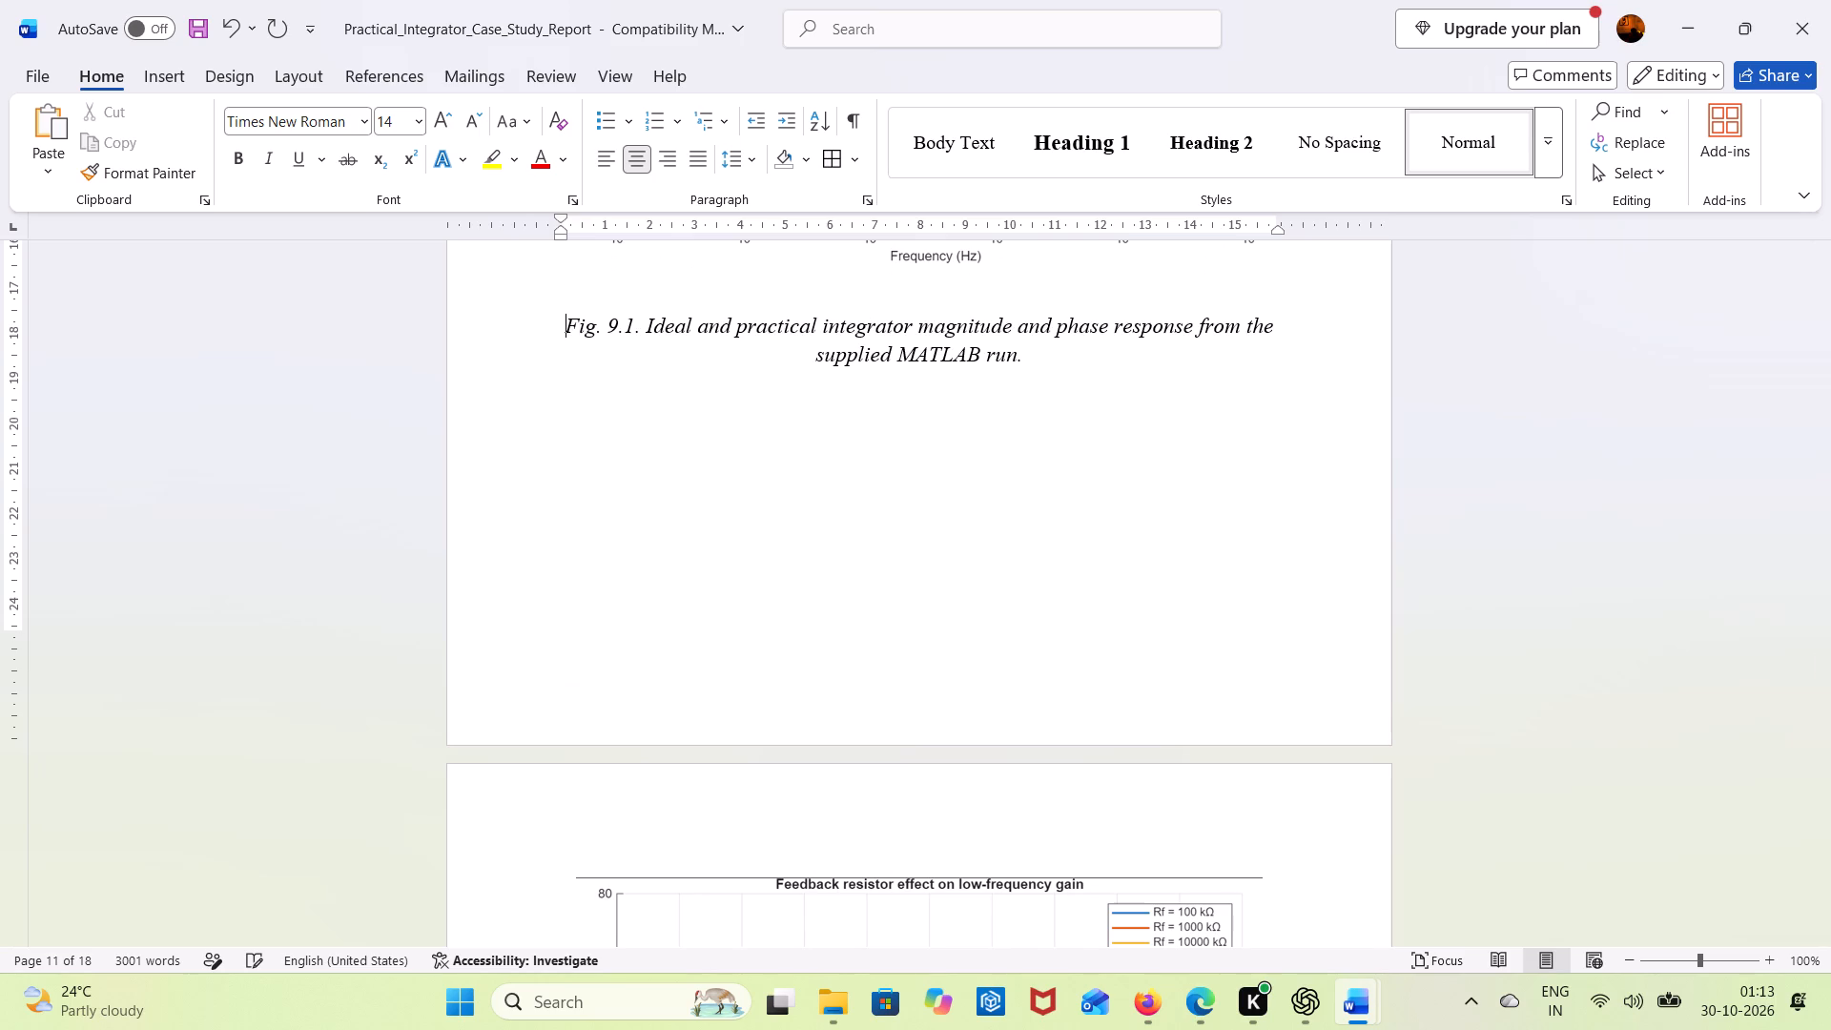
Pull the Fig. 9.3 caption back to directly beneath the 100 Hz square-wave figure.
{"action": "scroll", "coordinate": [569, 822], "scroll_direction": "right", "scroll_amount": 1}
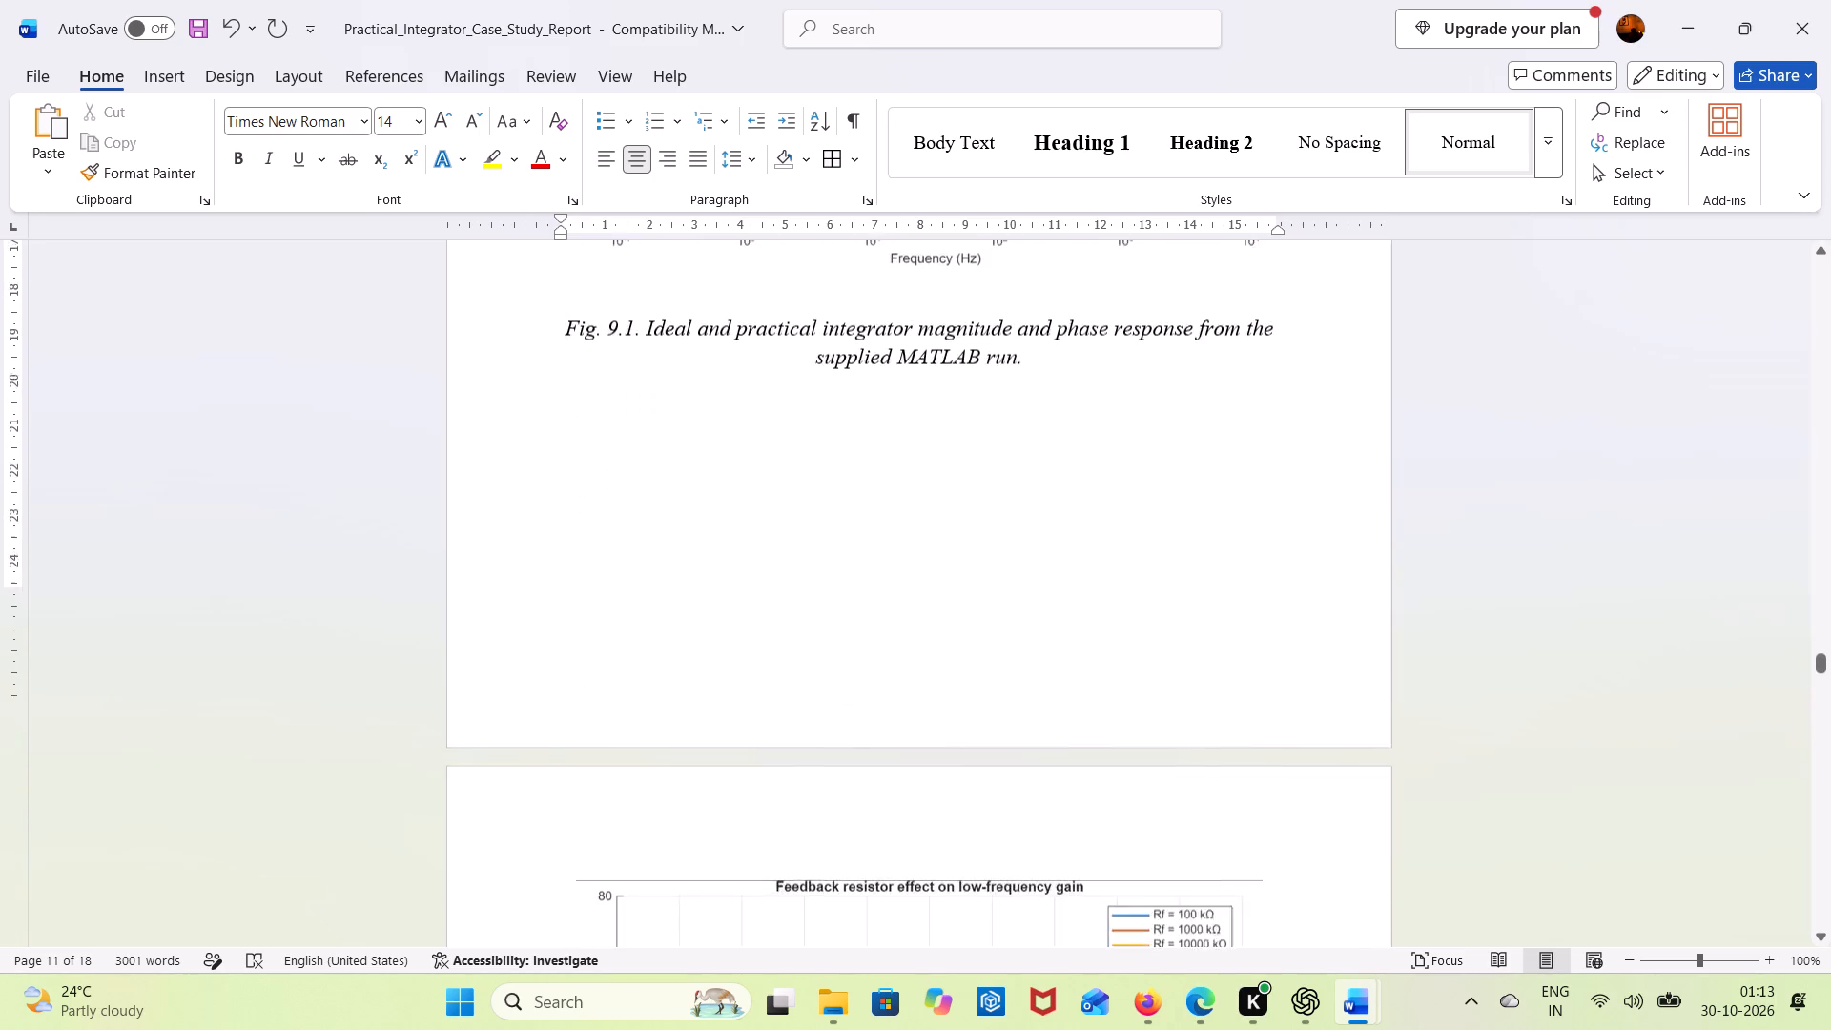
{"action": "scroll", "coordinate": [569, 822], "scroll_direction": "right", "scroll_amount": 1}
{"action": "scroll", "coordinate": [569, 822], "scroll_direction": "down", "scroll_amount": 5}
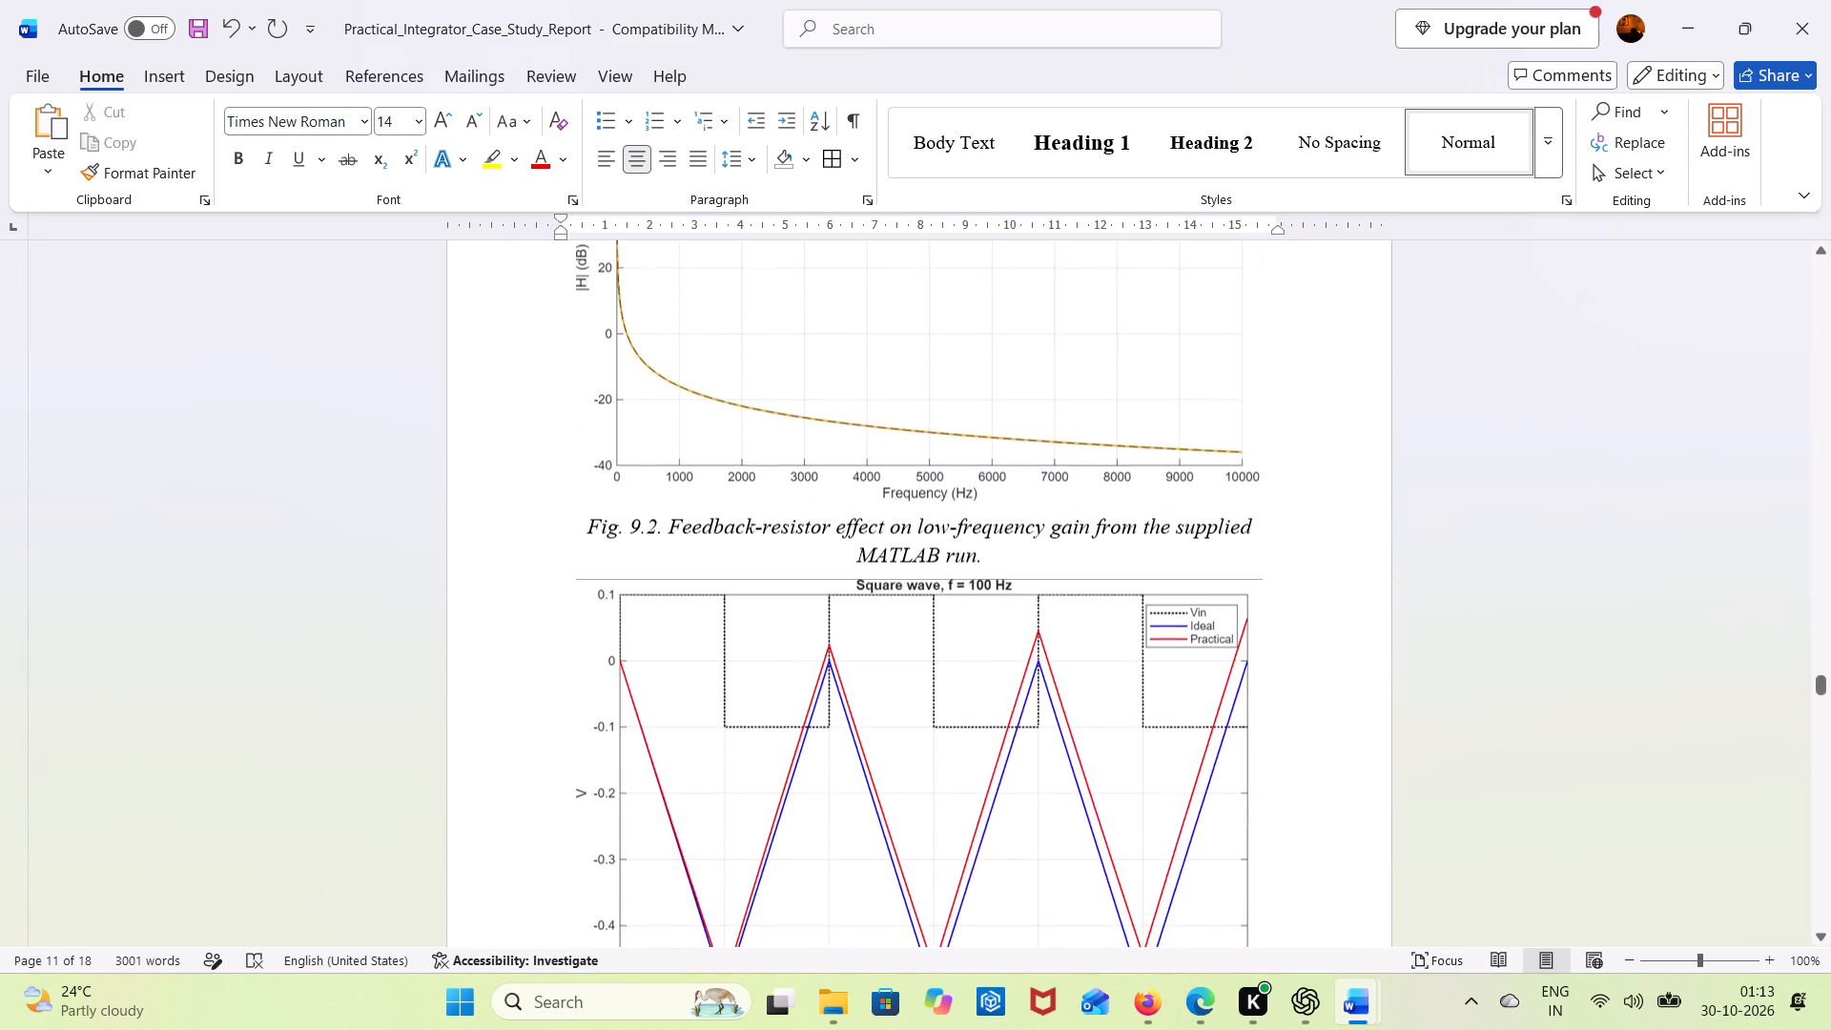
{"action": "scroll", "coordinate": [569, 822], "scroll_direction": "down", "scroll_amount": 1}
{"action": "scroll", "coordinate": [555, 669], "scroll_direction": "down", "scroll_amount": 1}
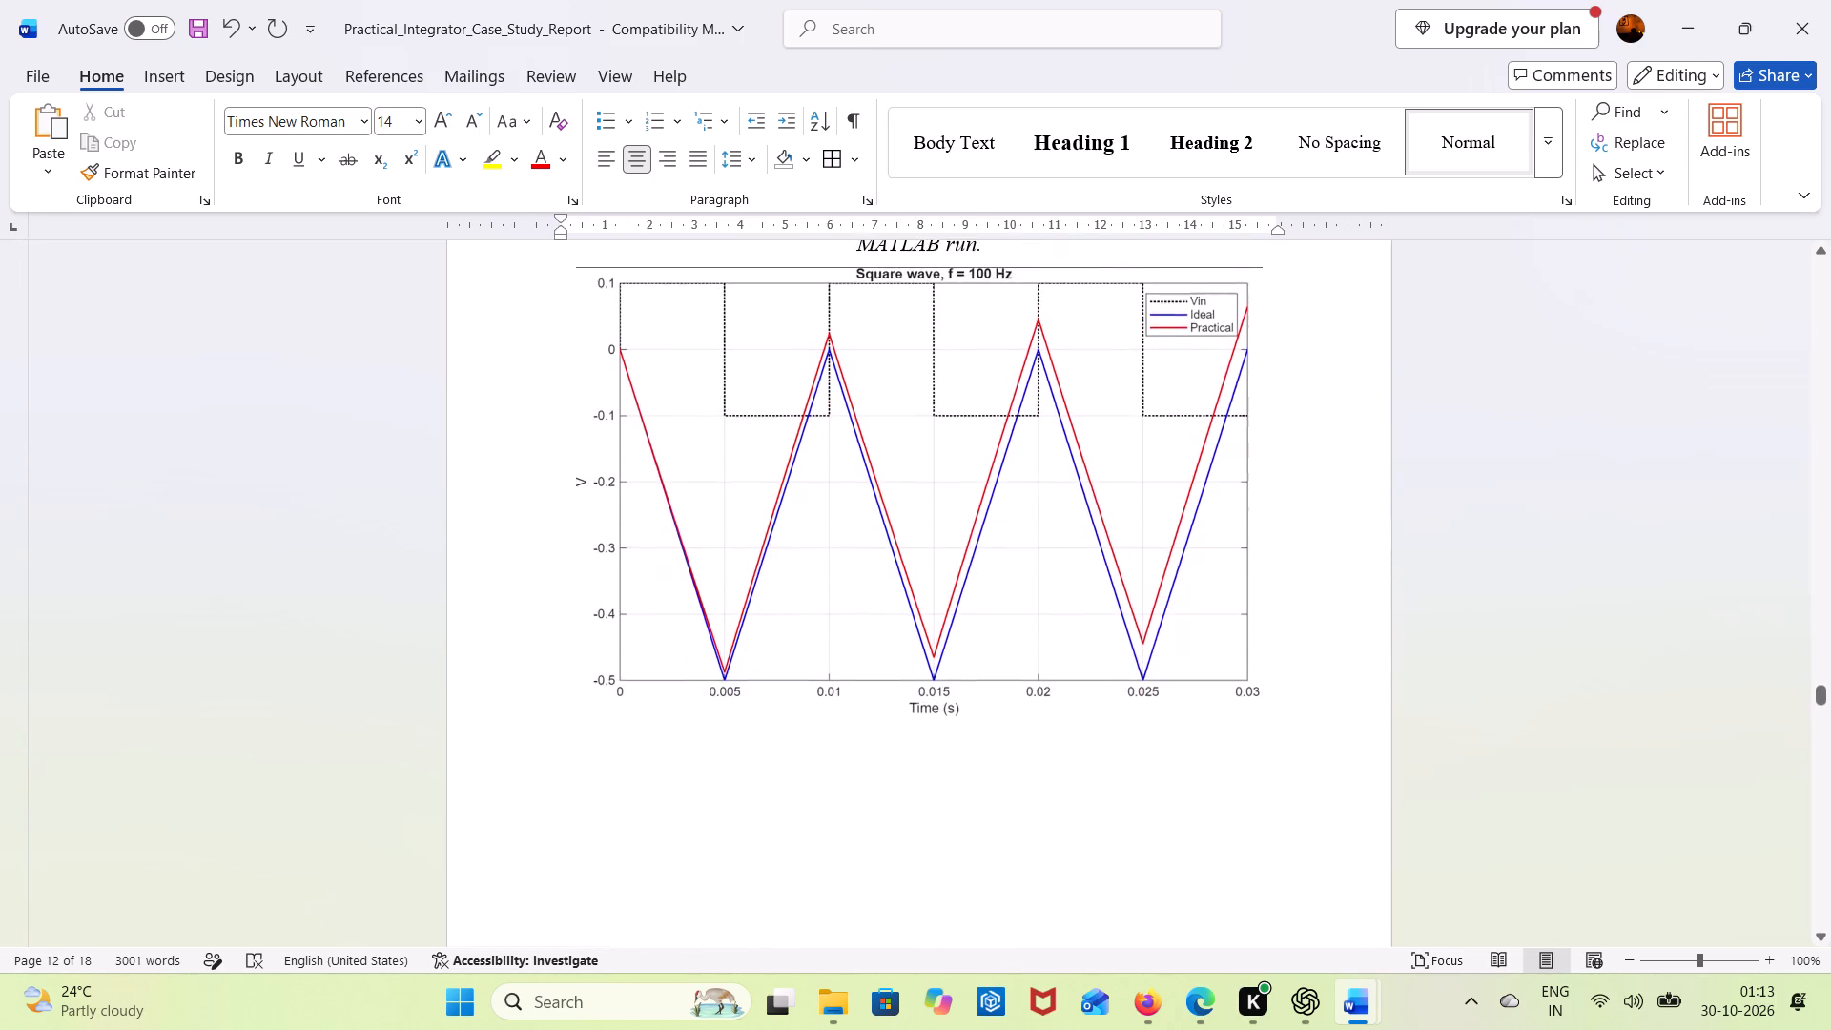
{"action": "scroll", "coordinate": [555, 669], "scroll_direction": "down", "scroll_amount": 1}
{"action": "scroll", "coordinate": [631, 843], "scroll_direction": "down", "scroll_amount": 1}
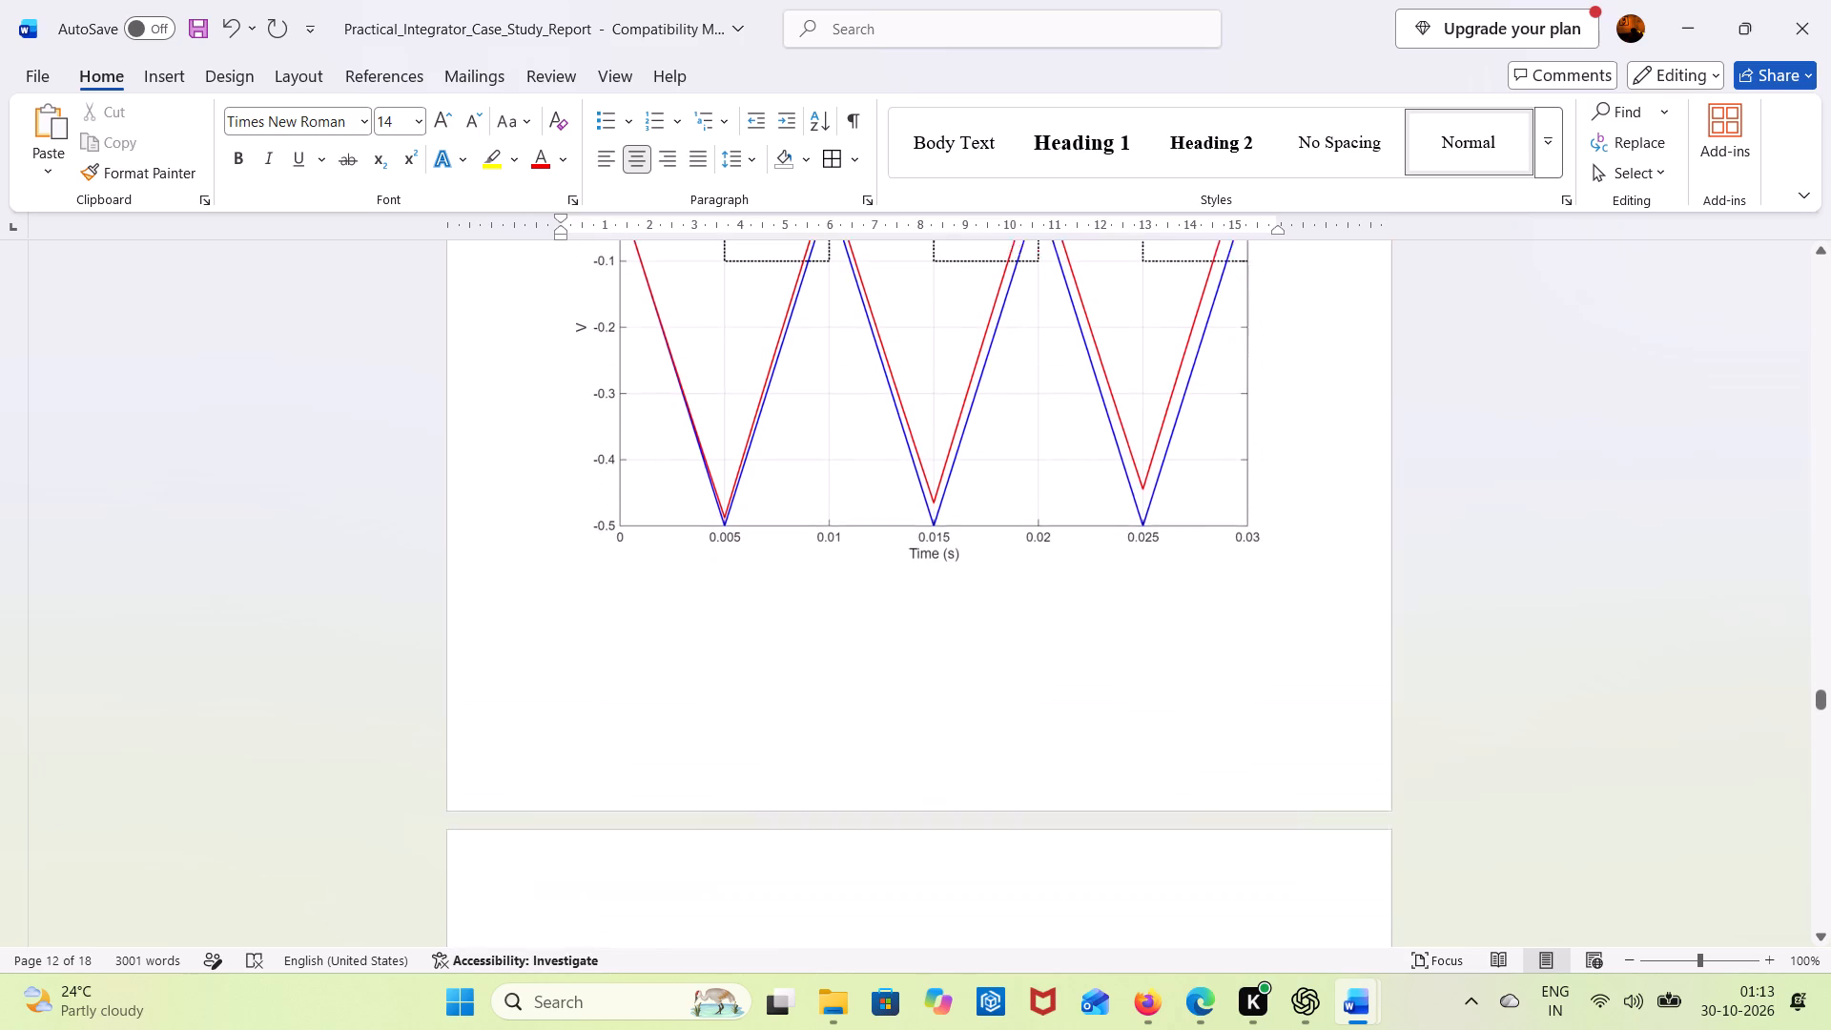
{"action": "scroll", "coordinate": [631, 843], "scroll_direction": "down", "scroll_amount": 1}
{"action": "left_click", "coordinate": [603, 843]}
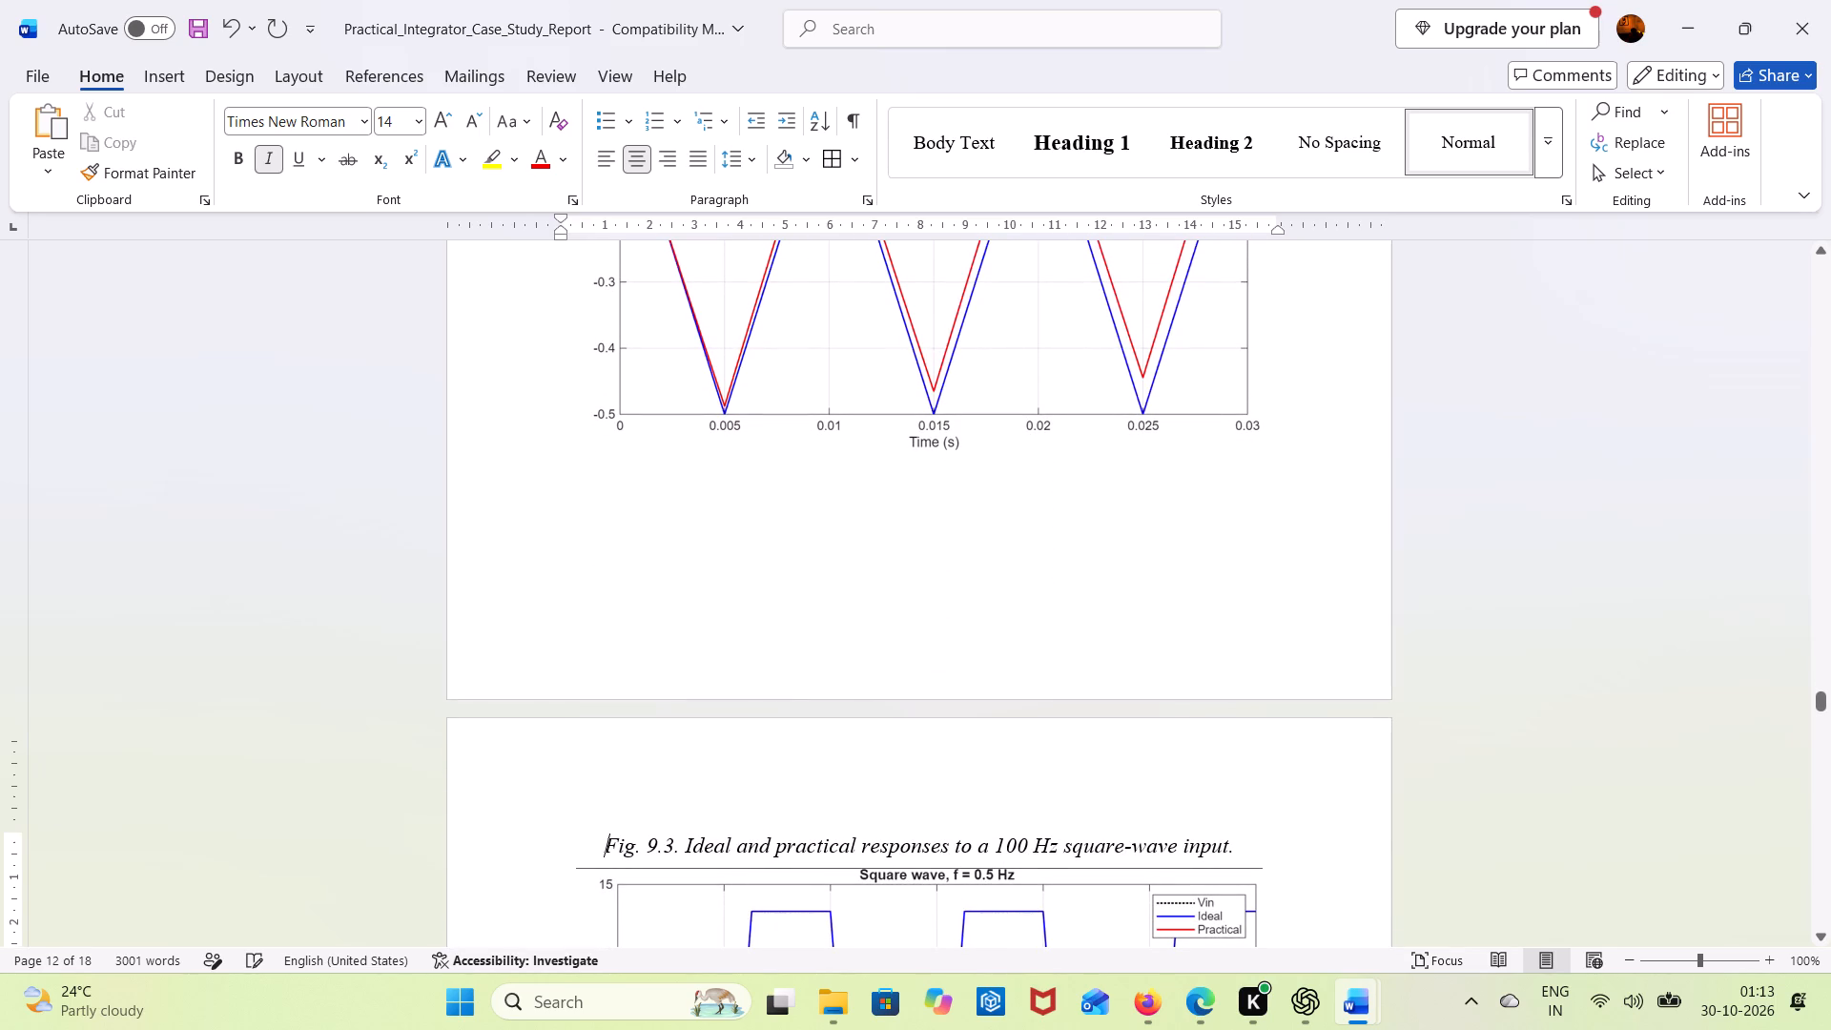
{"action": "key", "text": "BackSpace"}
{"action": "key", "text": "BackSpace"}
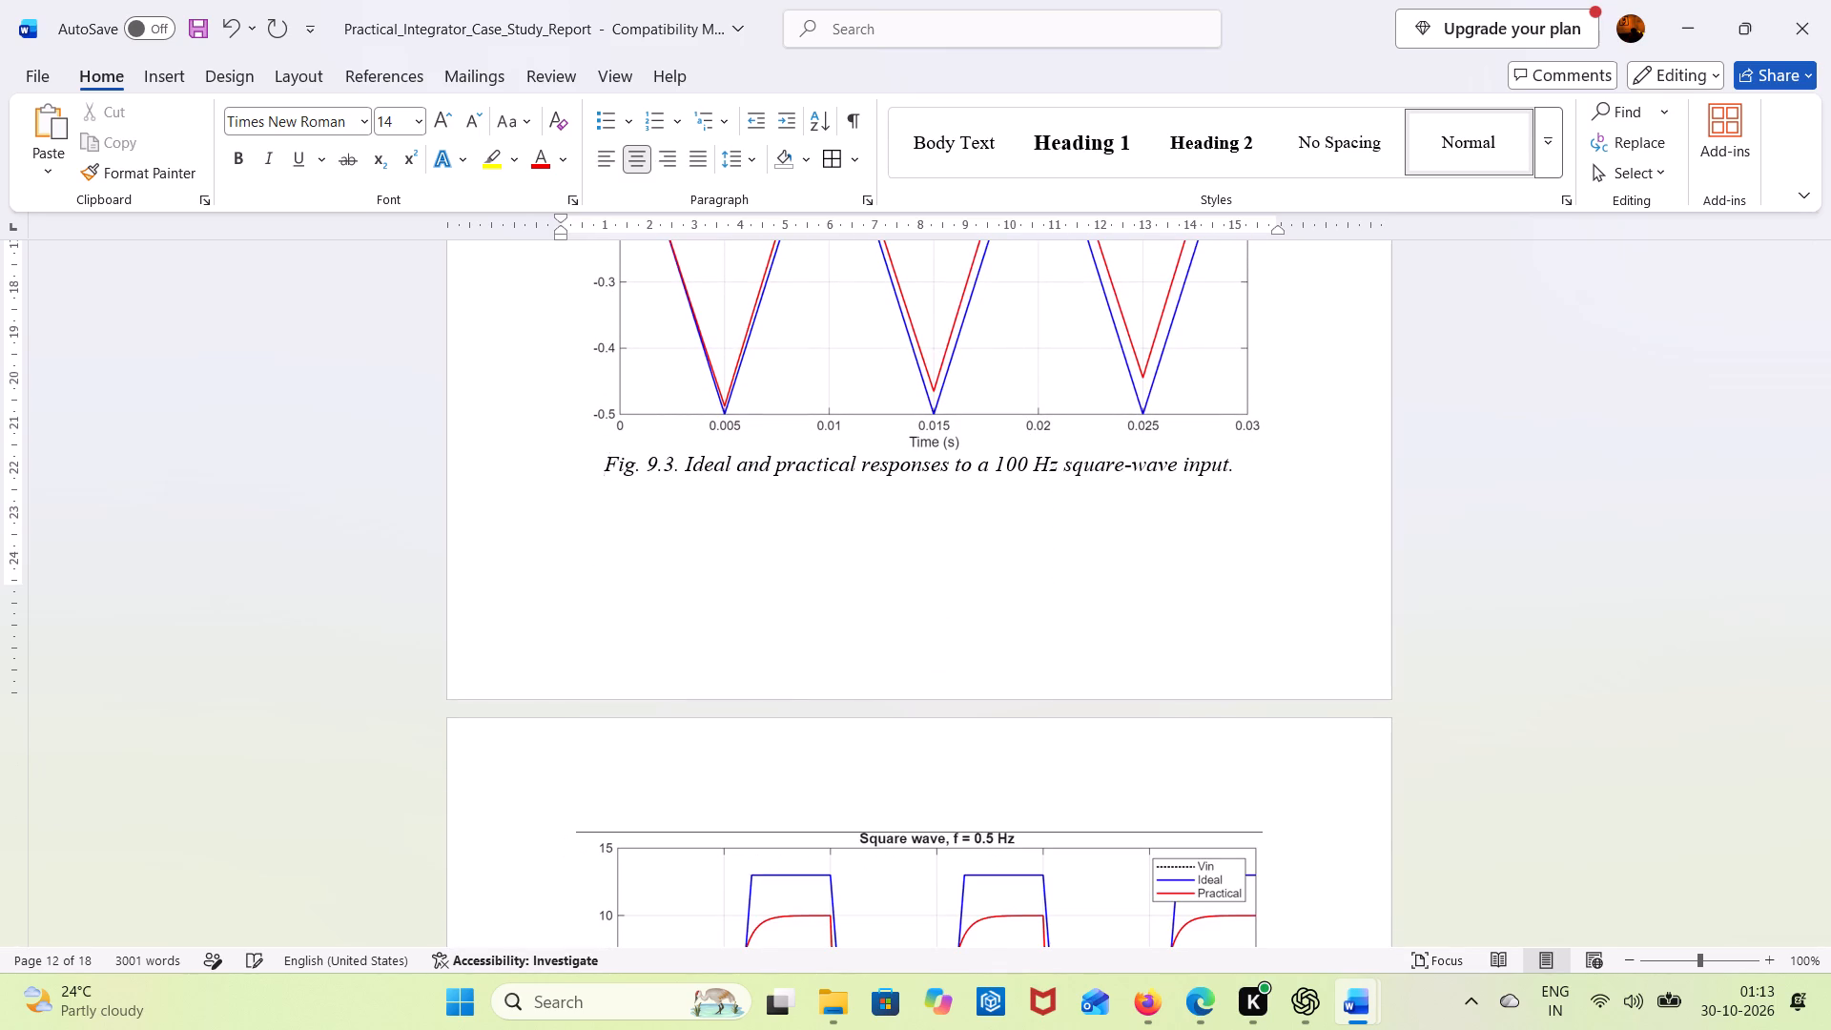
Insert one blank paragraph between the Fig. 9.2 caption and the 100 Hz square-wave figure.
{"action": "scroll", "coordinate": [603, 843], "scroll_direction": "up", "scroll_amount": 3}
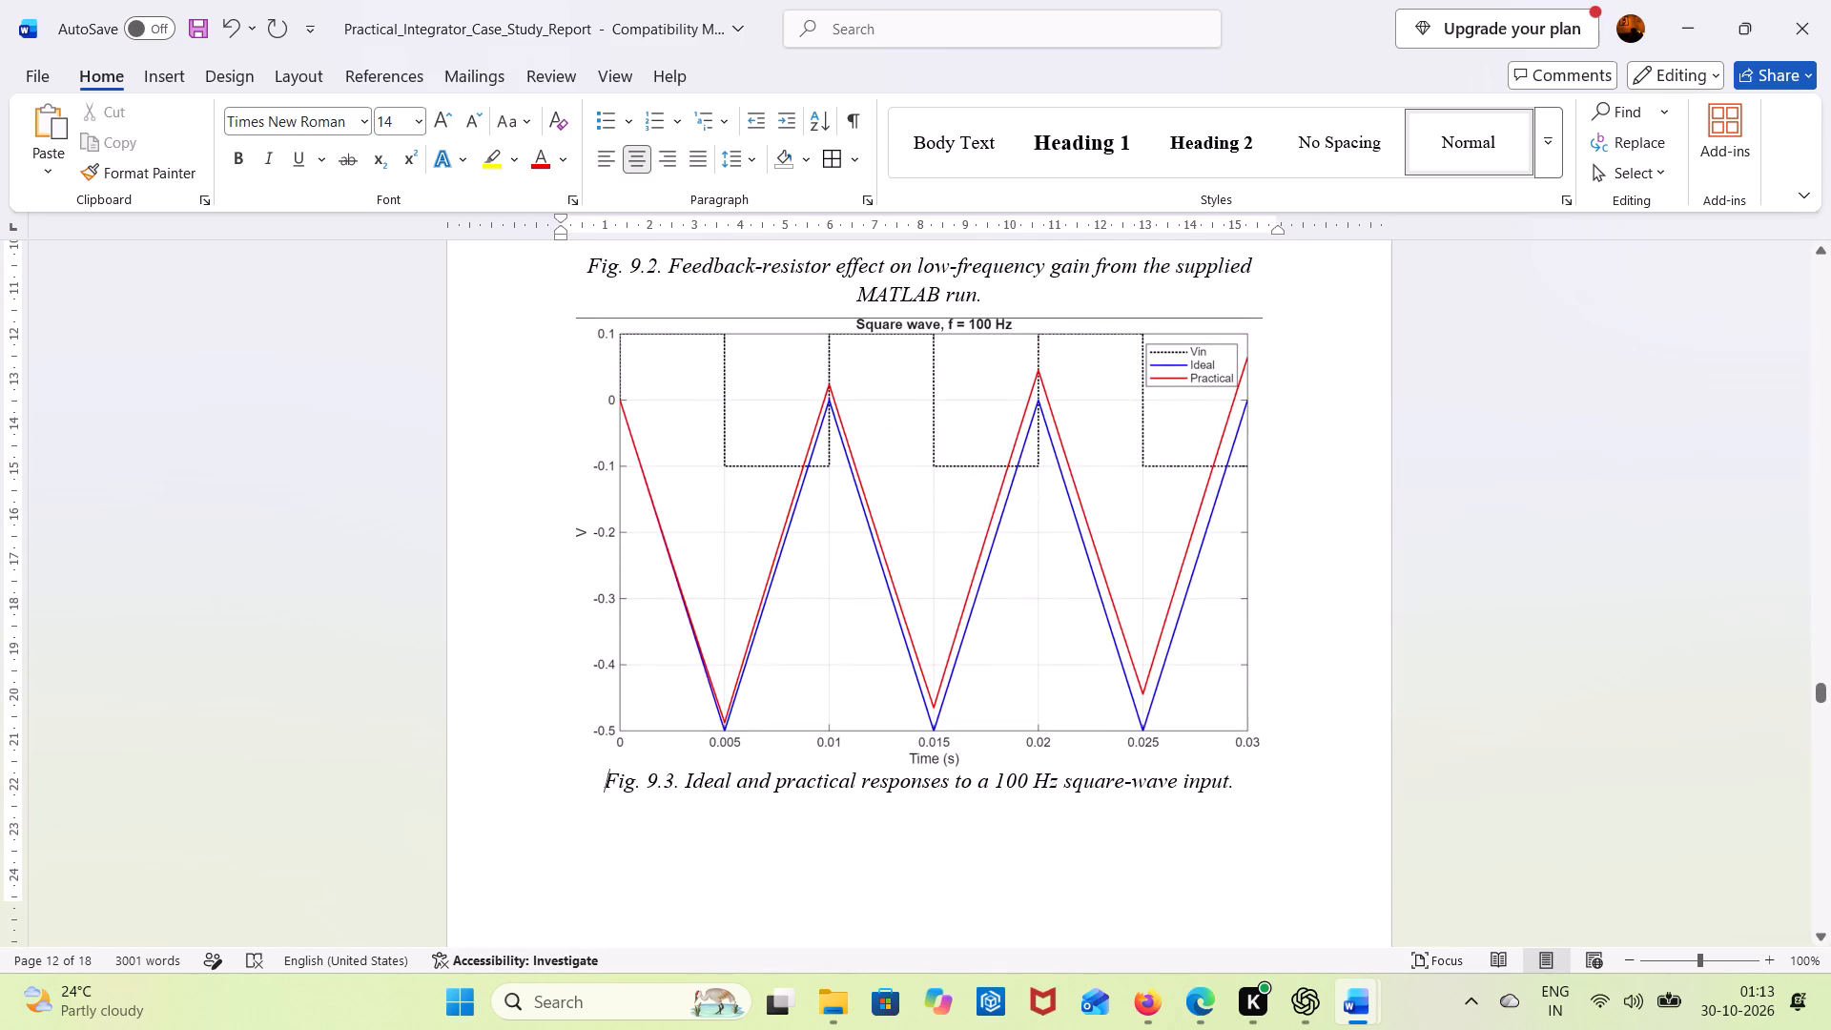
{"action": "left_click", "coordinate": [995, 300]}
{"action": "key", "text": "Return"}
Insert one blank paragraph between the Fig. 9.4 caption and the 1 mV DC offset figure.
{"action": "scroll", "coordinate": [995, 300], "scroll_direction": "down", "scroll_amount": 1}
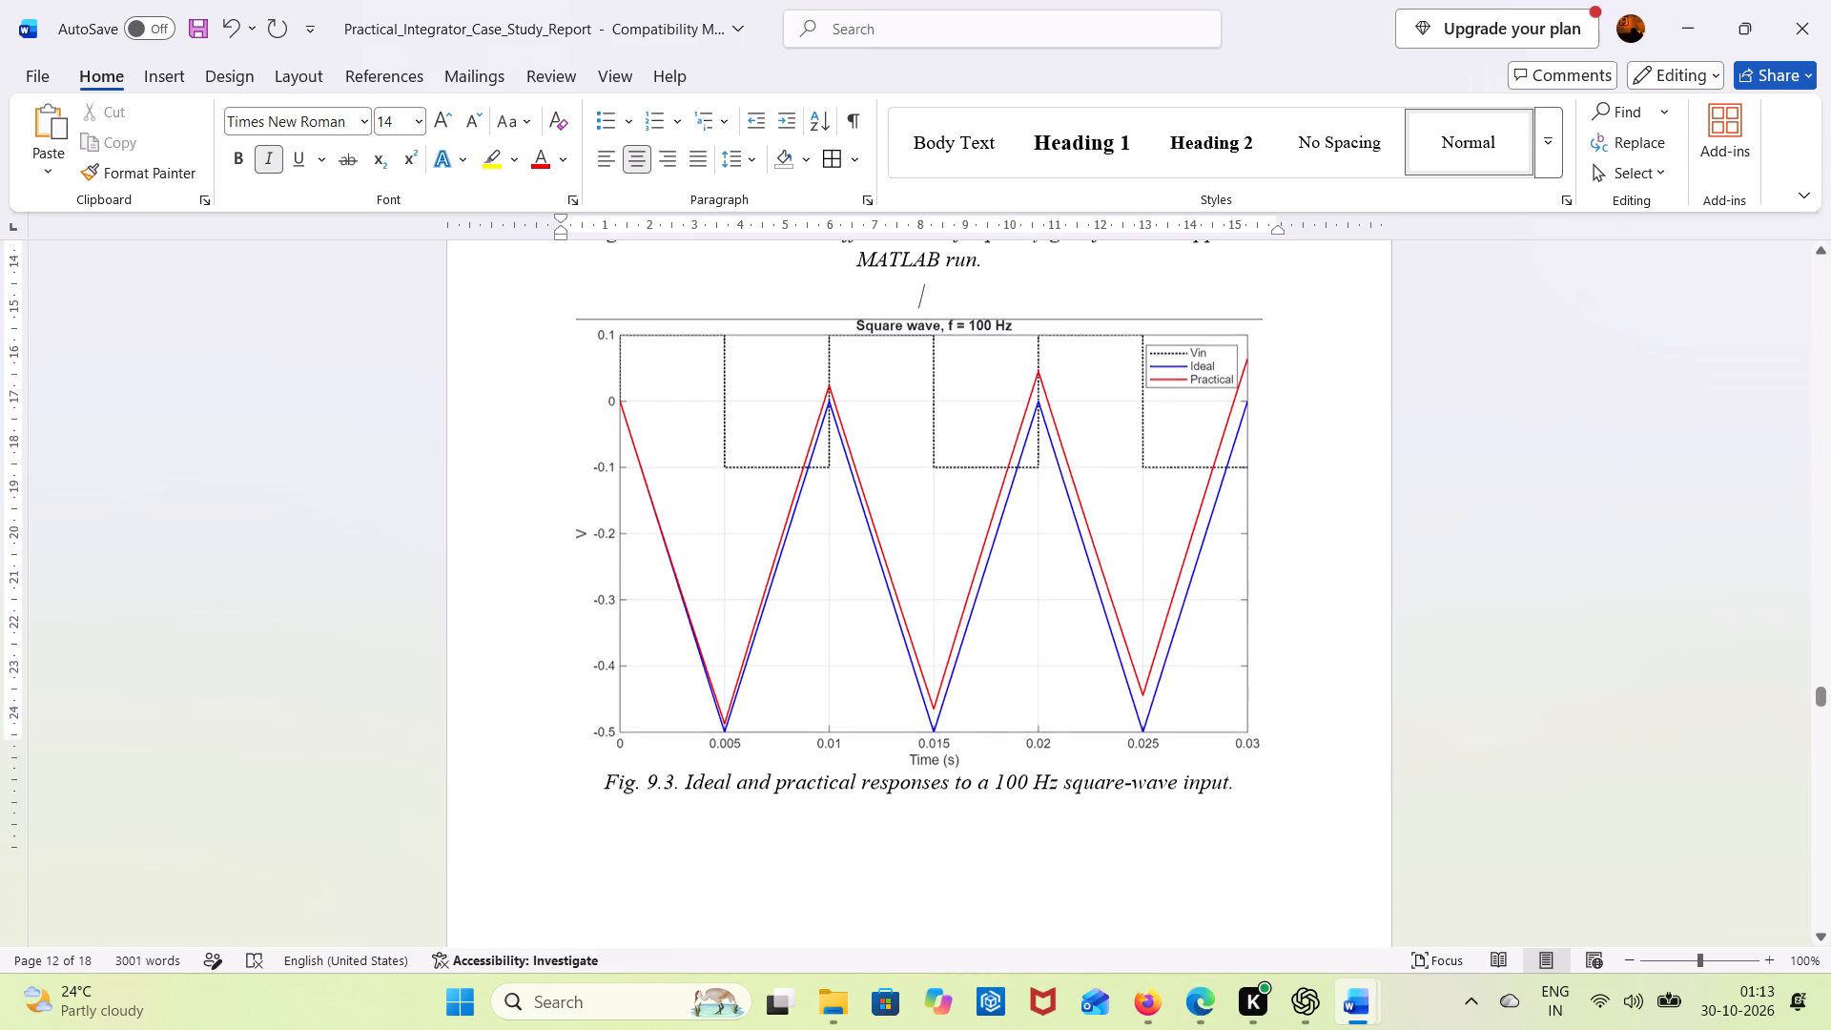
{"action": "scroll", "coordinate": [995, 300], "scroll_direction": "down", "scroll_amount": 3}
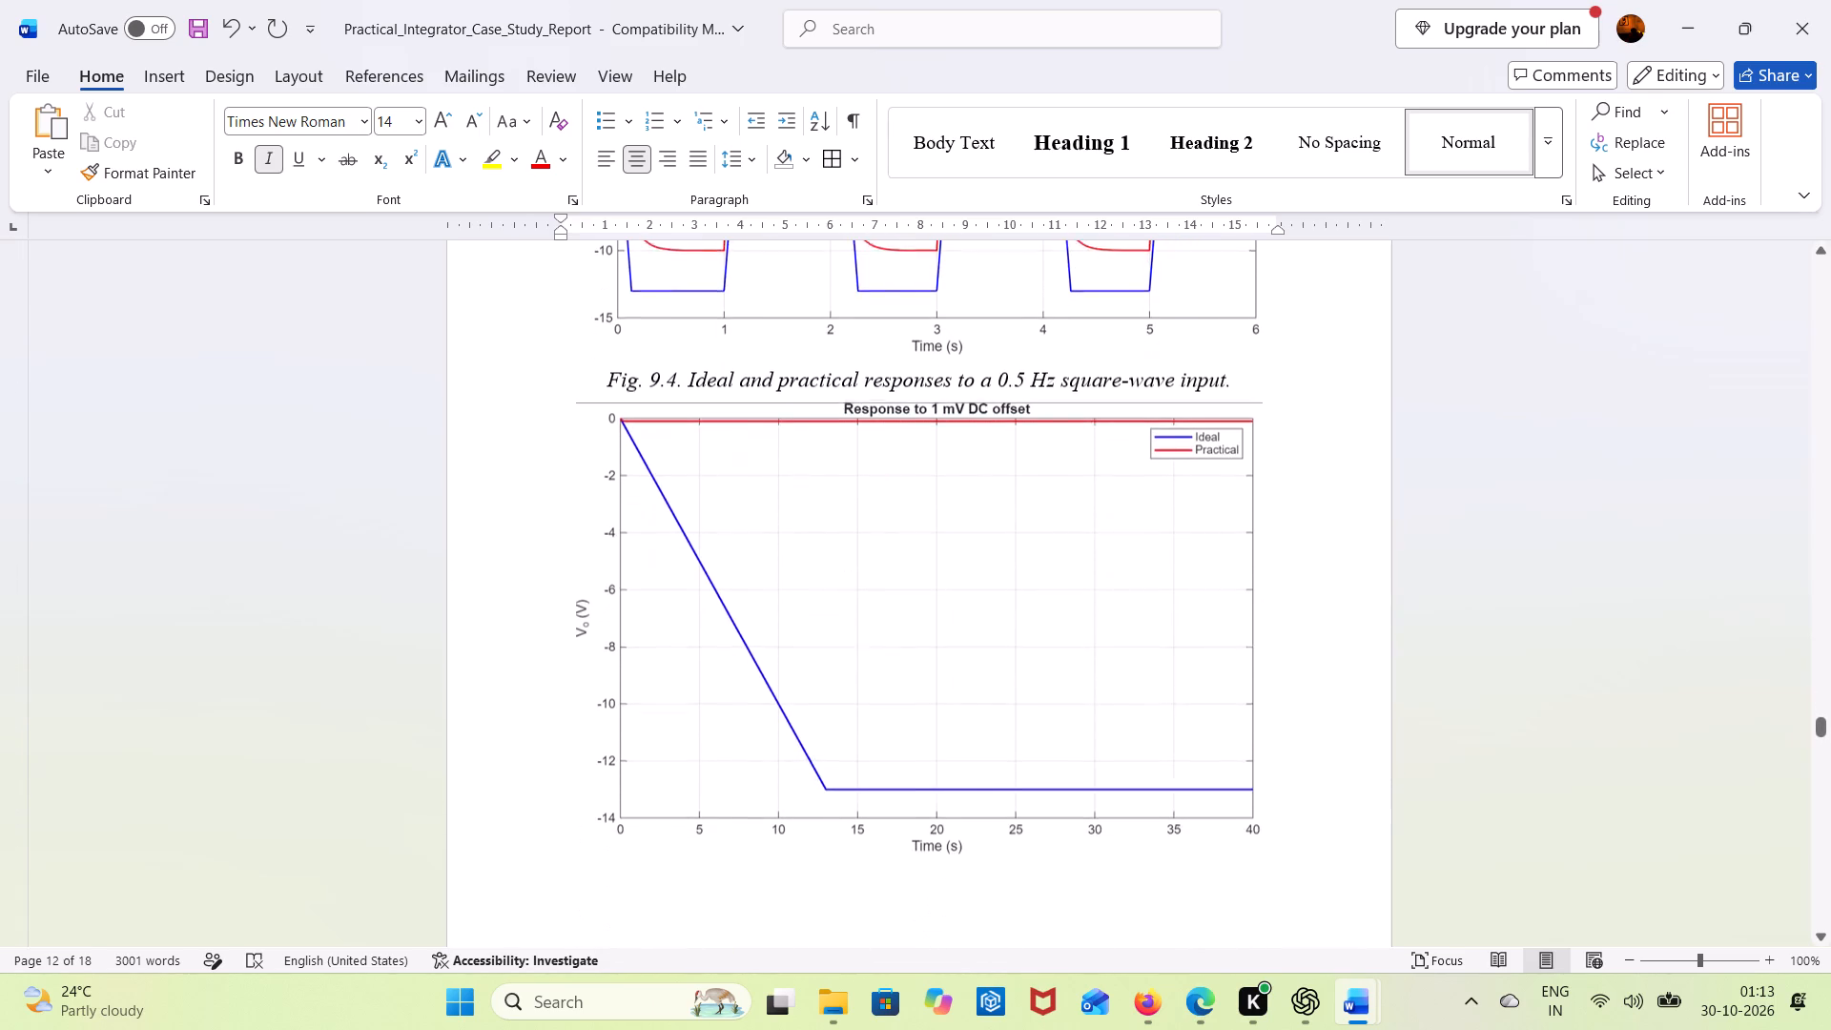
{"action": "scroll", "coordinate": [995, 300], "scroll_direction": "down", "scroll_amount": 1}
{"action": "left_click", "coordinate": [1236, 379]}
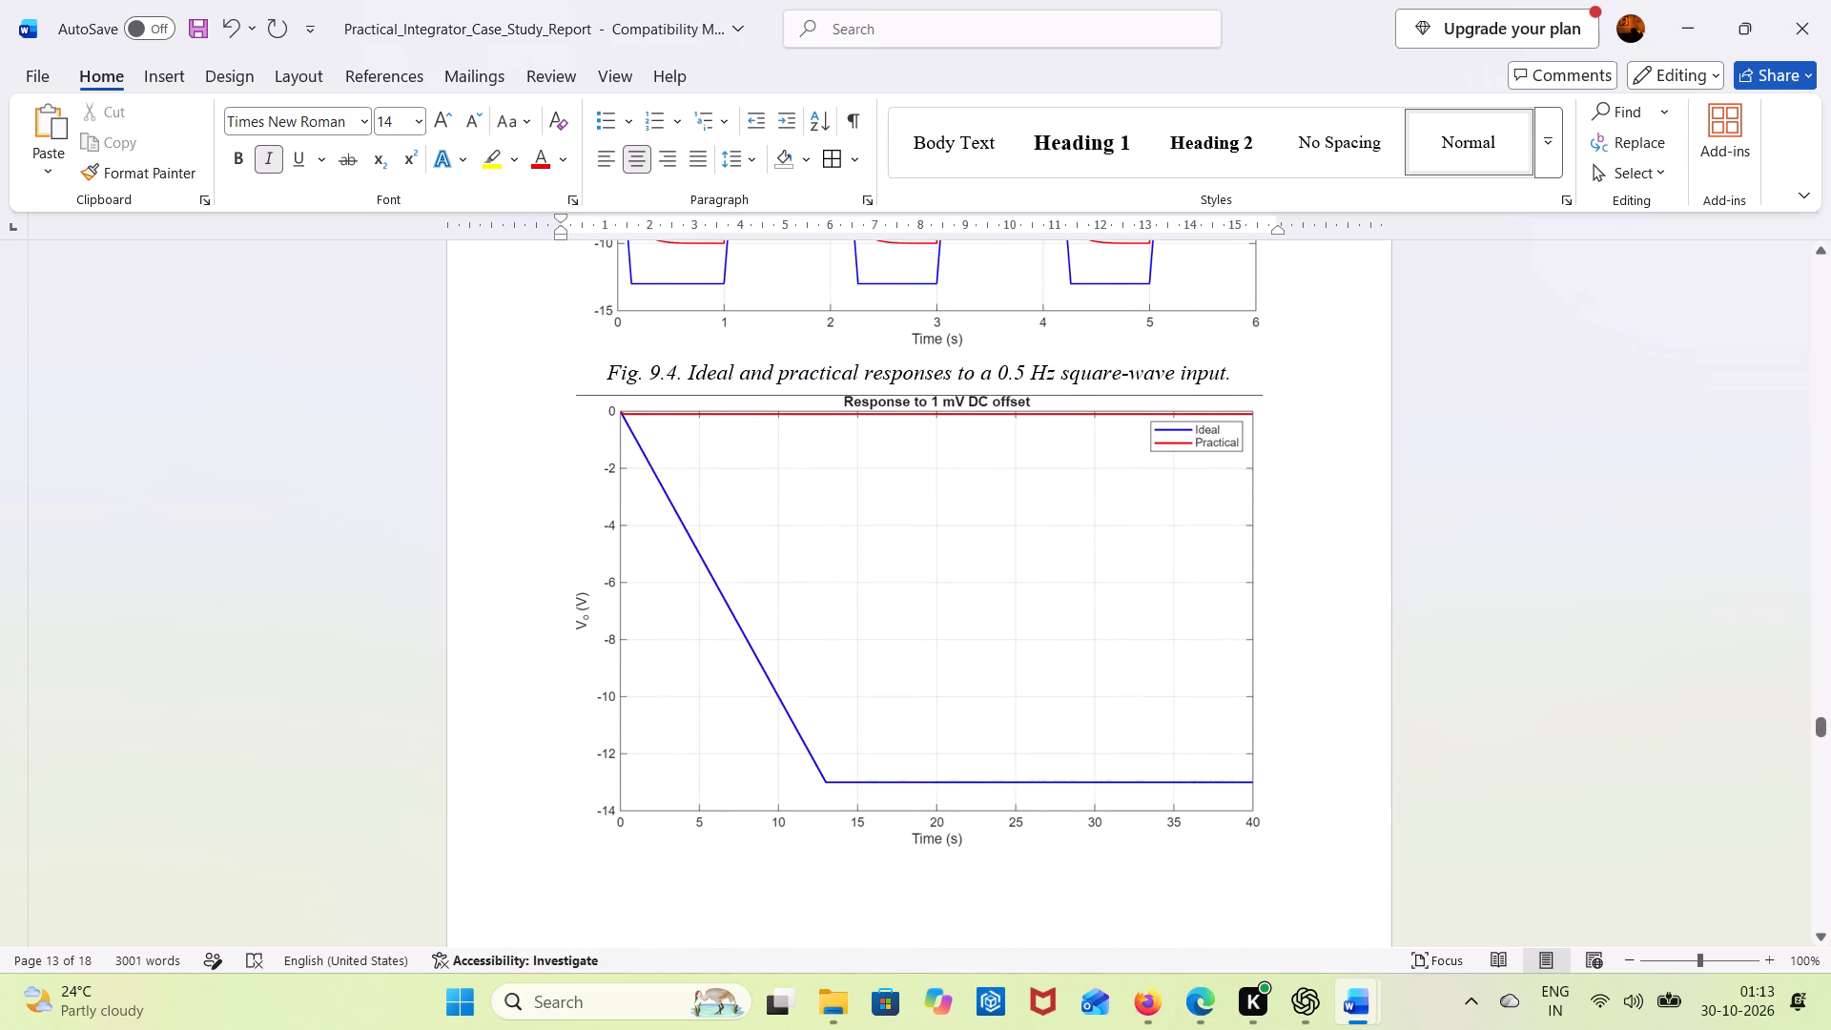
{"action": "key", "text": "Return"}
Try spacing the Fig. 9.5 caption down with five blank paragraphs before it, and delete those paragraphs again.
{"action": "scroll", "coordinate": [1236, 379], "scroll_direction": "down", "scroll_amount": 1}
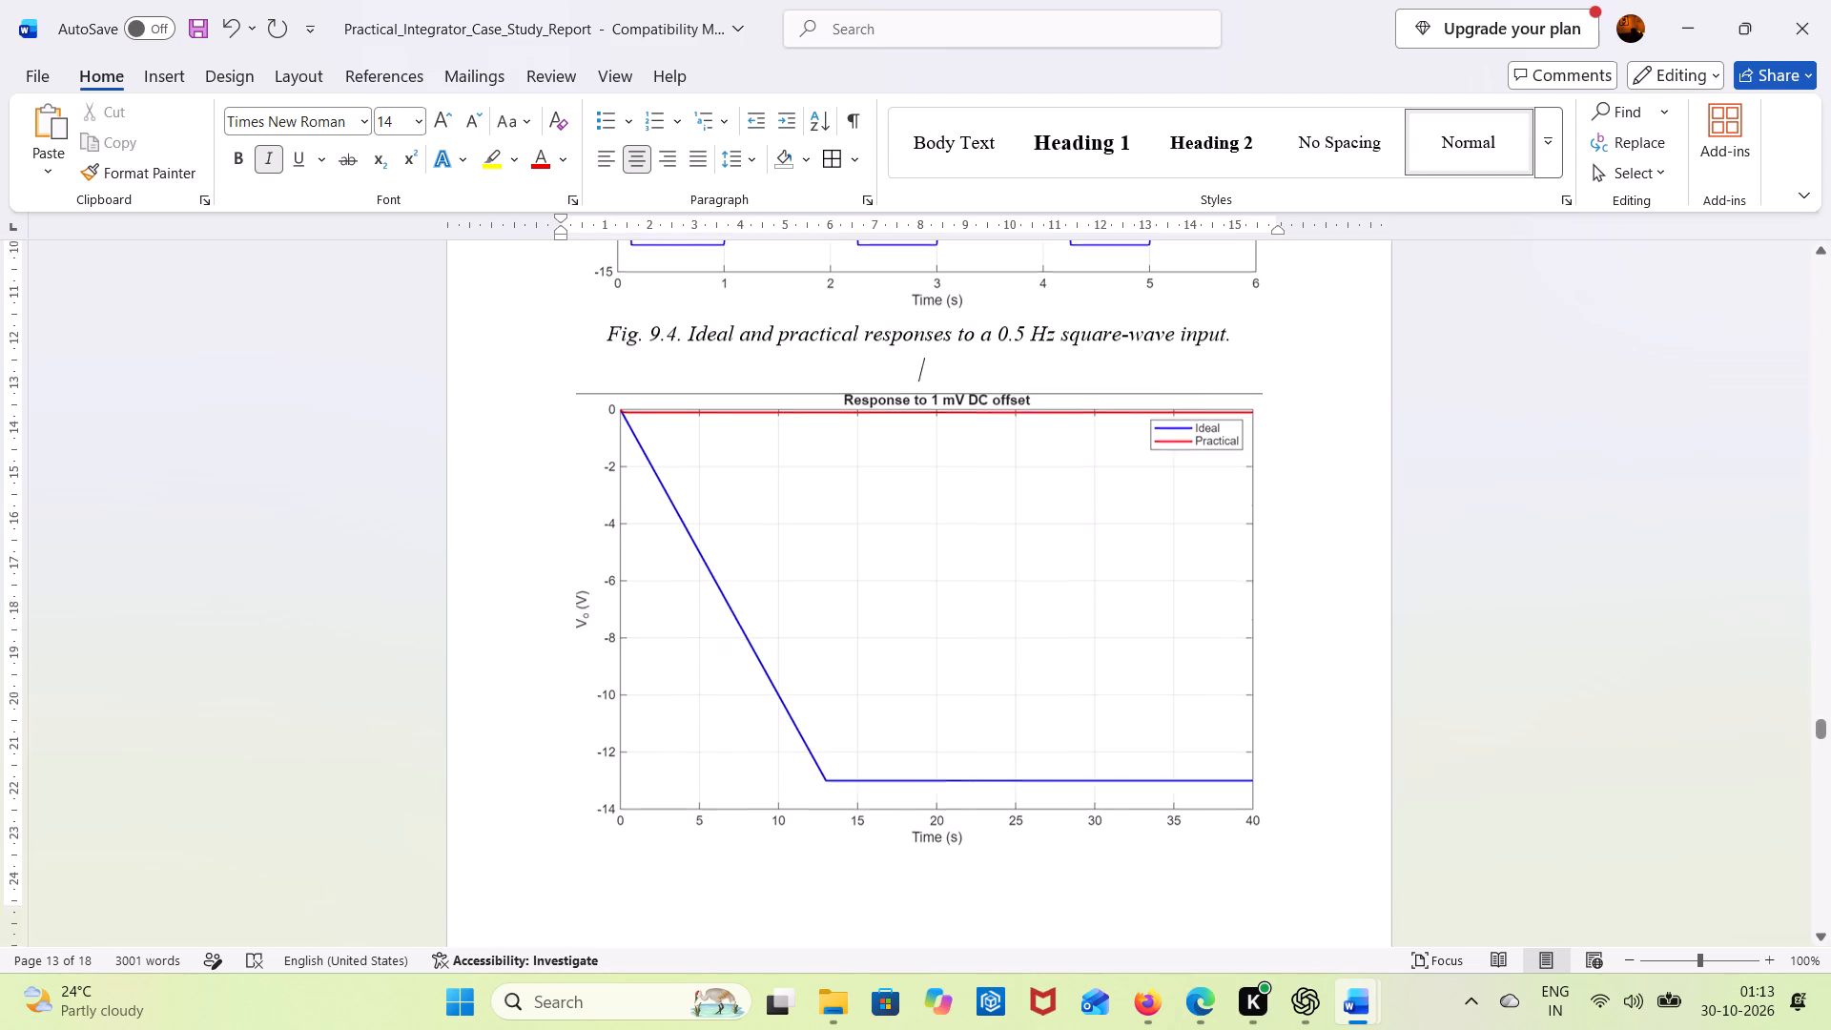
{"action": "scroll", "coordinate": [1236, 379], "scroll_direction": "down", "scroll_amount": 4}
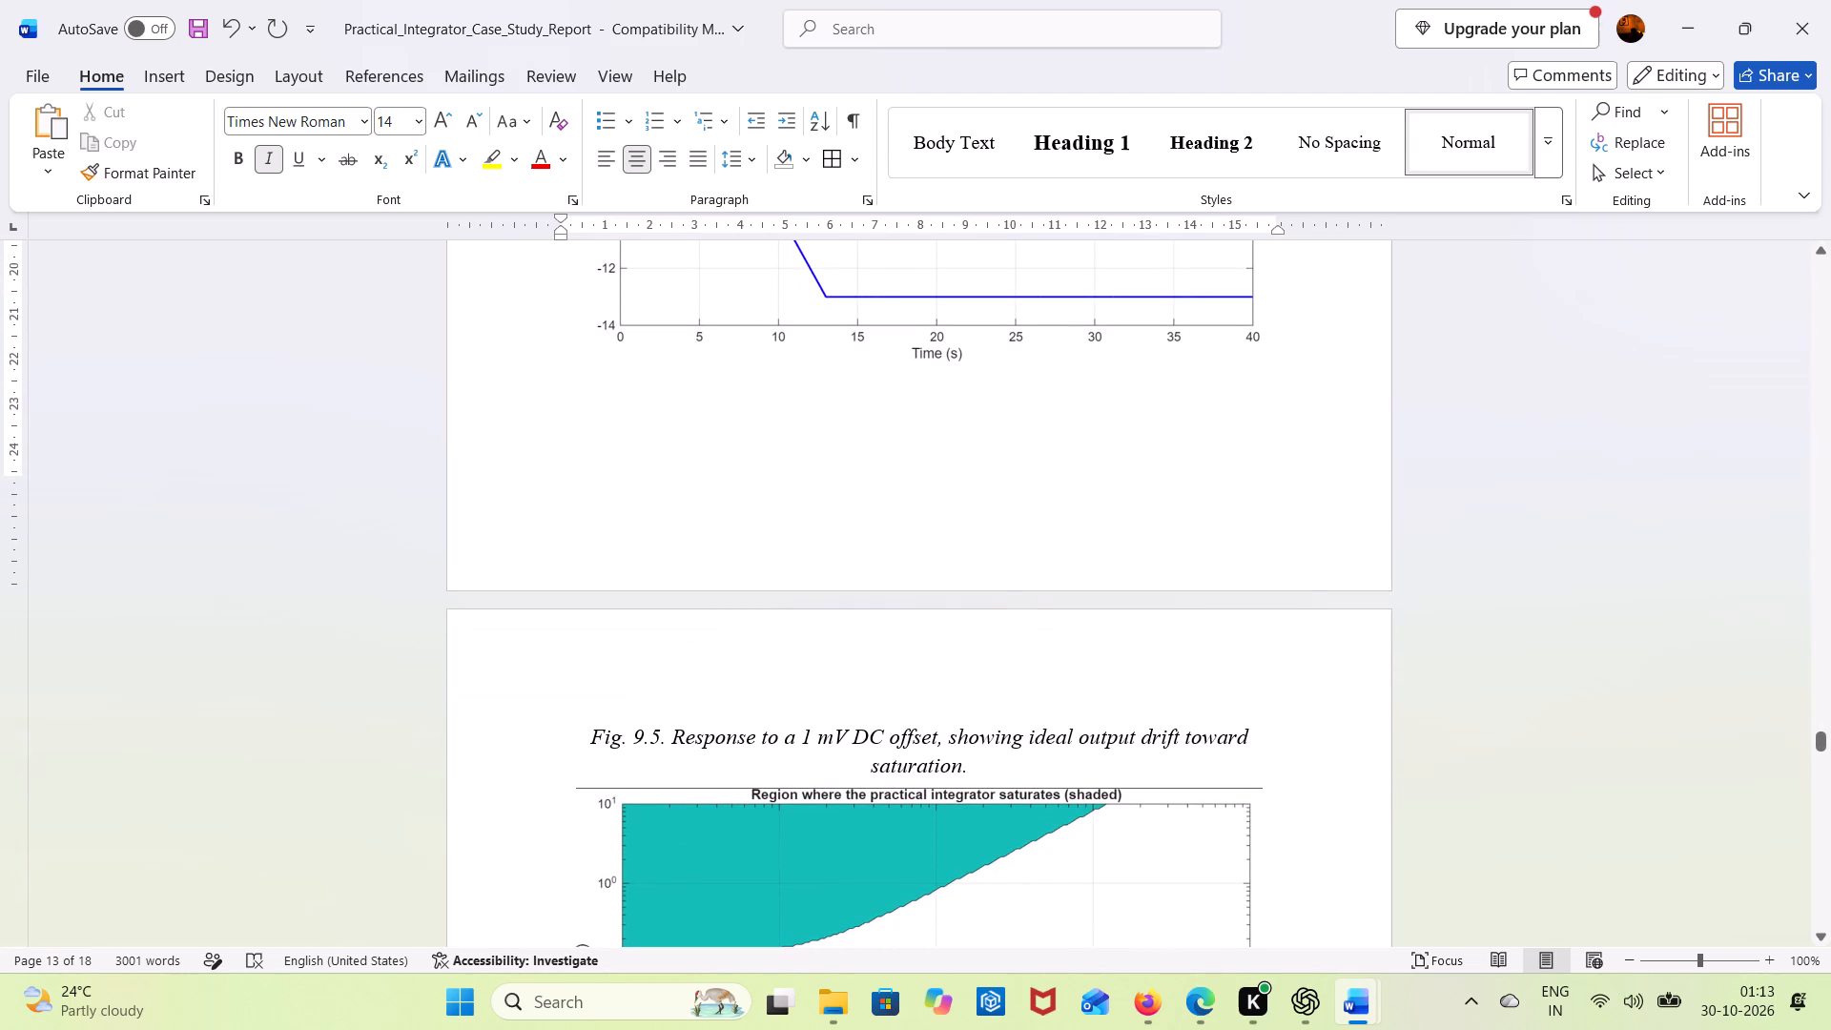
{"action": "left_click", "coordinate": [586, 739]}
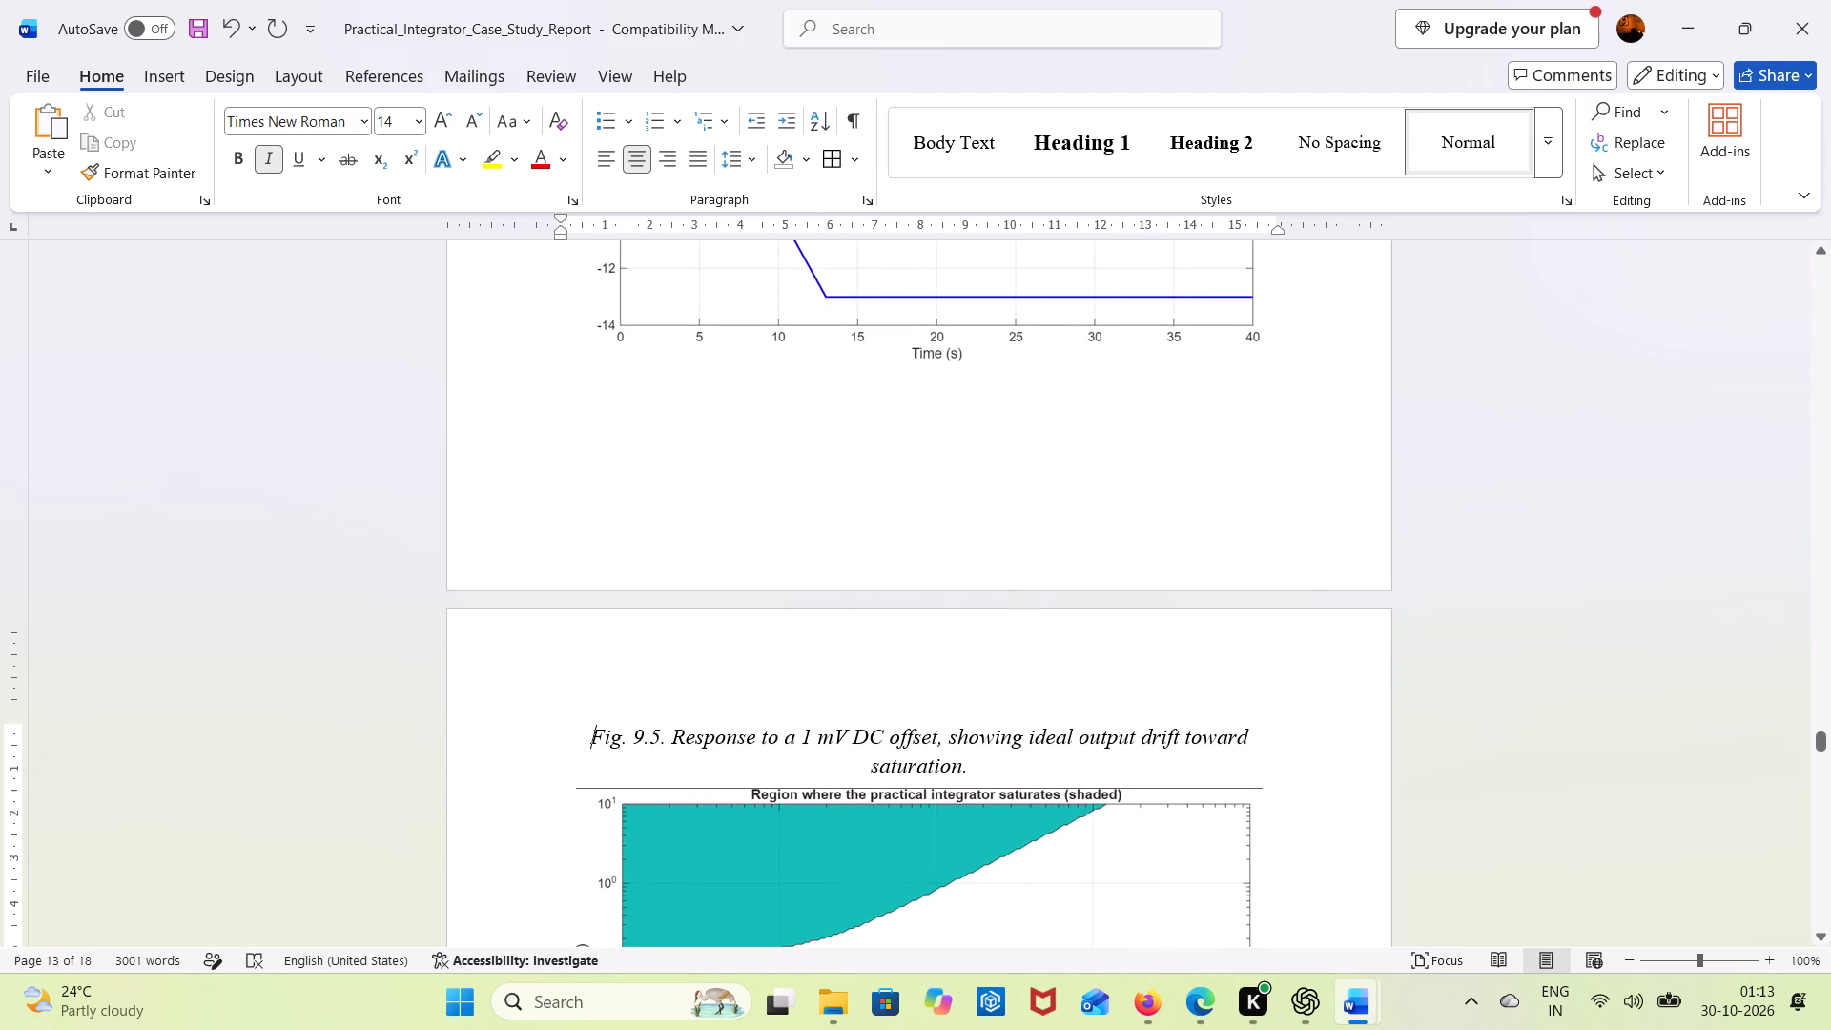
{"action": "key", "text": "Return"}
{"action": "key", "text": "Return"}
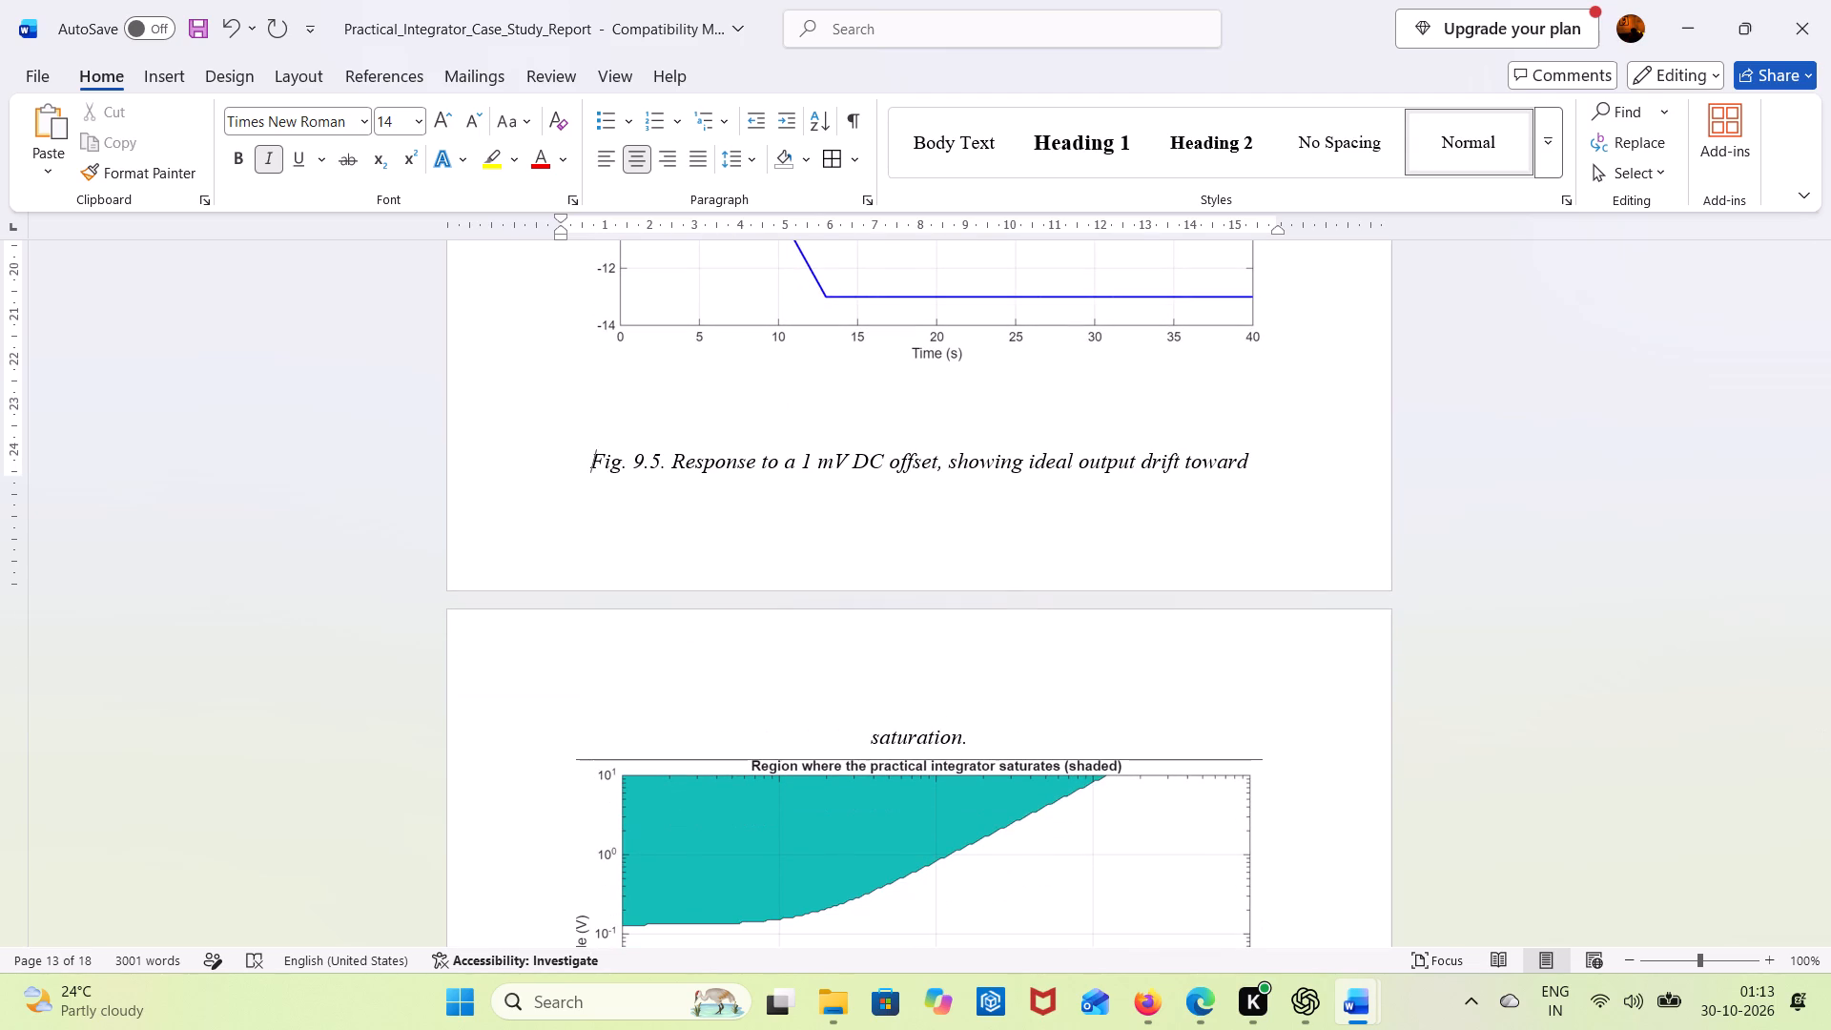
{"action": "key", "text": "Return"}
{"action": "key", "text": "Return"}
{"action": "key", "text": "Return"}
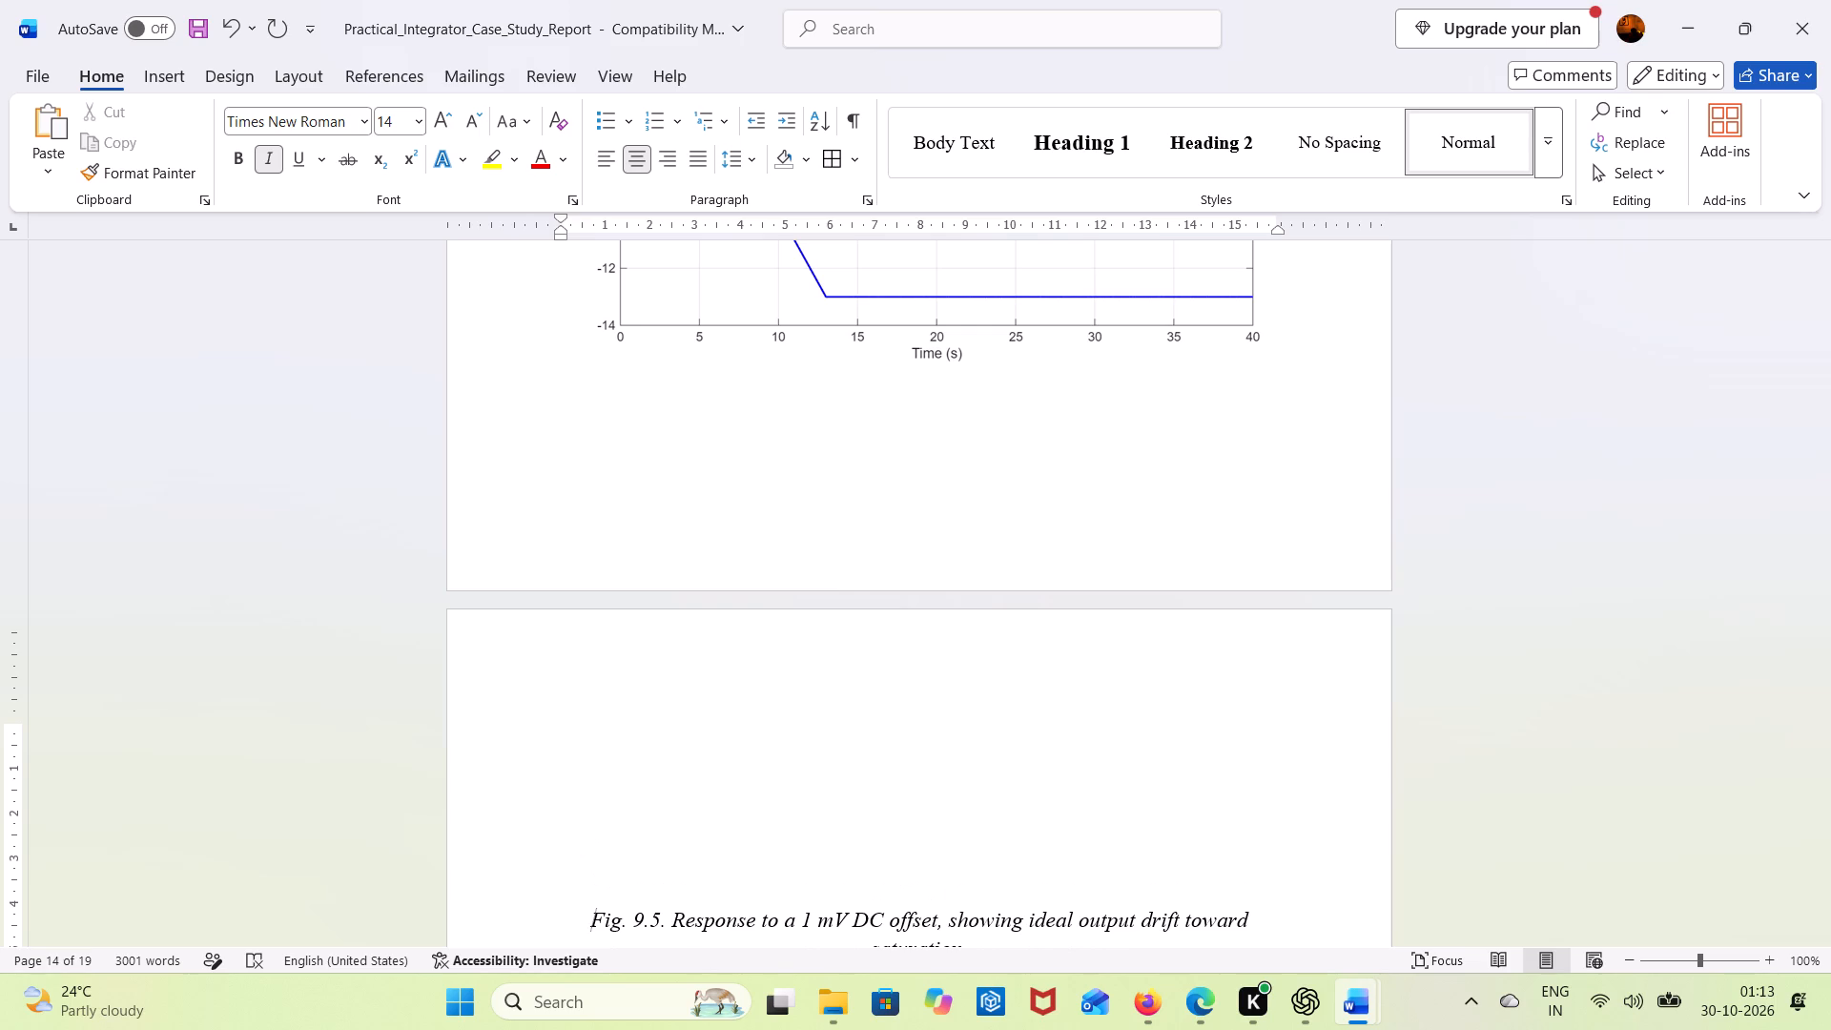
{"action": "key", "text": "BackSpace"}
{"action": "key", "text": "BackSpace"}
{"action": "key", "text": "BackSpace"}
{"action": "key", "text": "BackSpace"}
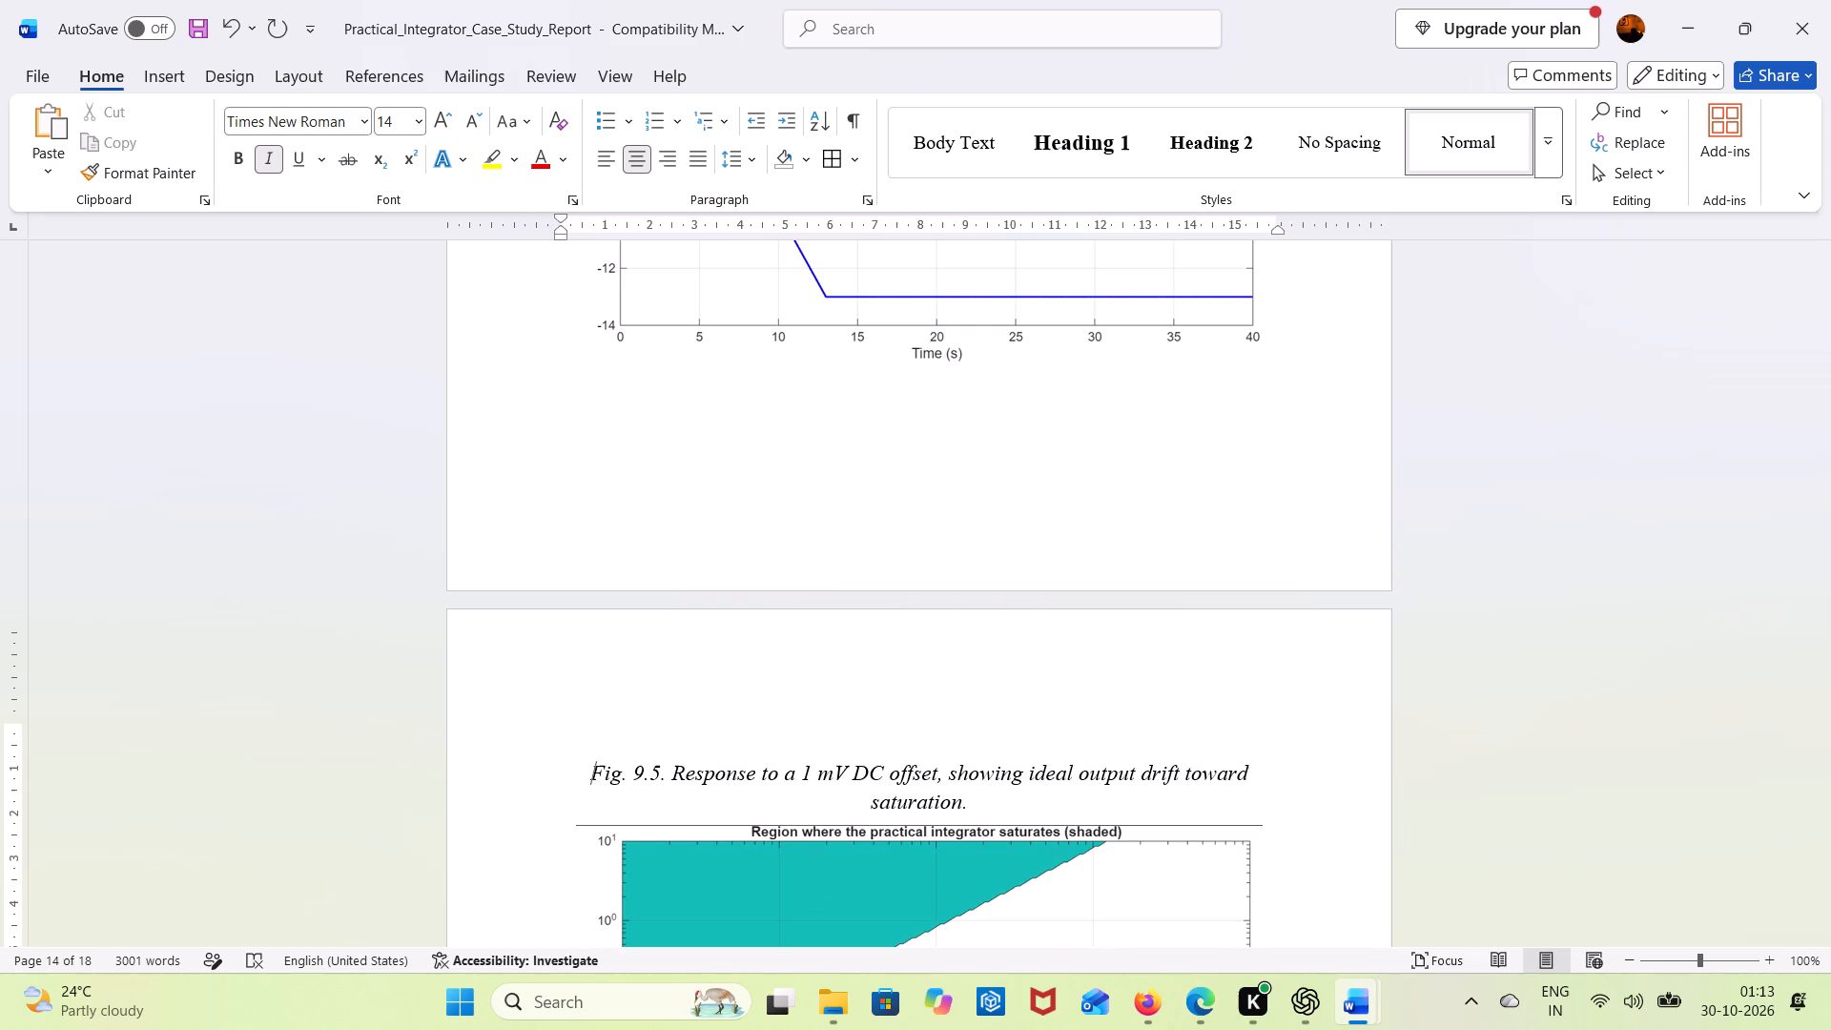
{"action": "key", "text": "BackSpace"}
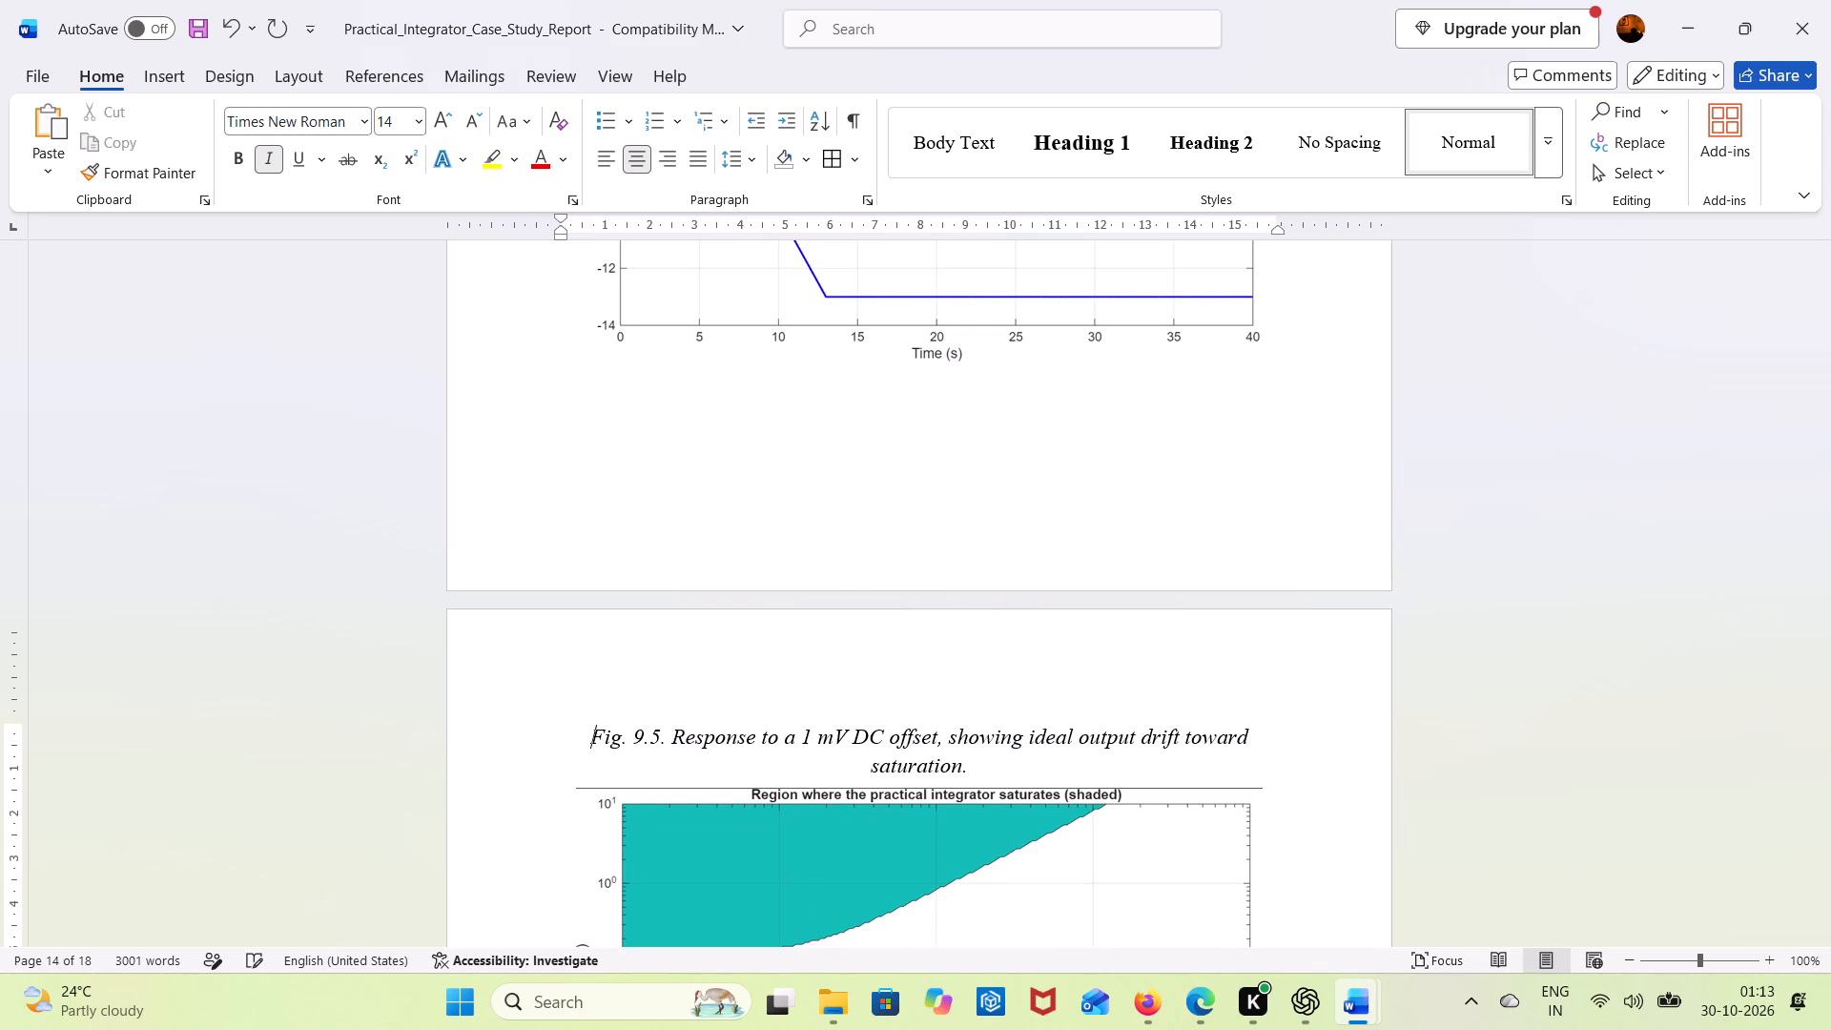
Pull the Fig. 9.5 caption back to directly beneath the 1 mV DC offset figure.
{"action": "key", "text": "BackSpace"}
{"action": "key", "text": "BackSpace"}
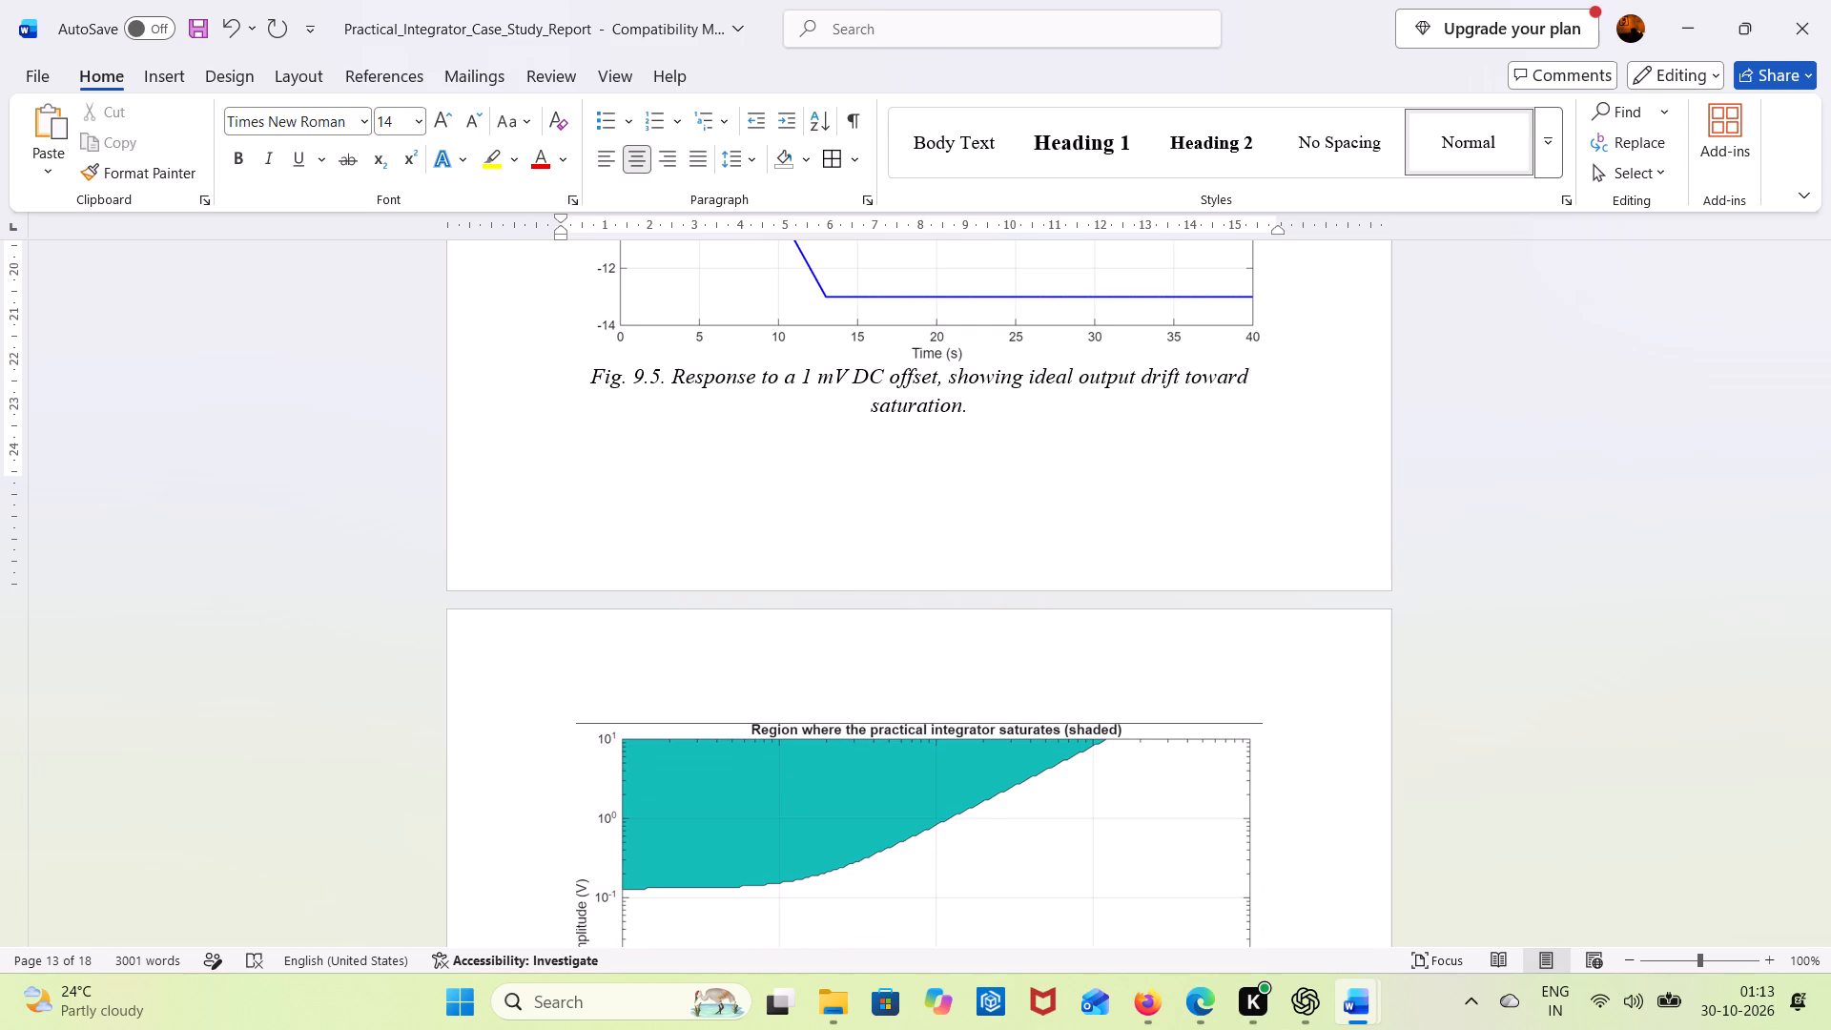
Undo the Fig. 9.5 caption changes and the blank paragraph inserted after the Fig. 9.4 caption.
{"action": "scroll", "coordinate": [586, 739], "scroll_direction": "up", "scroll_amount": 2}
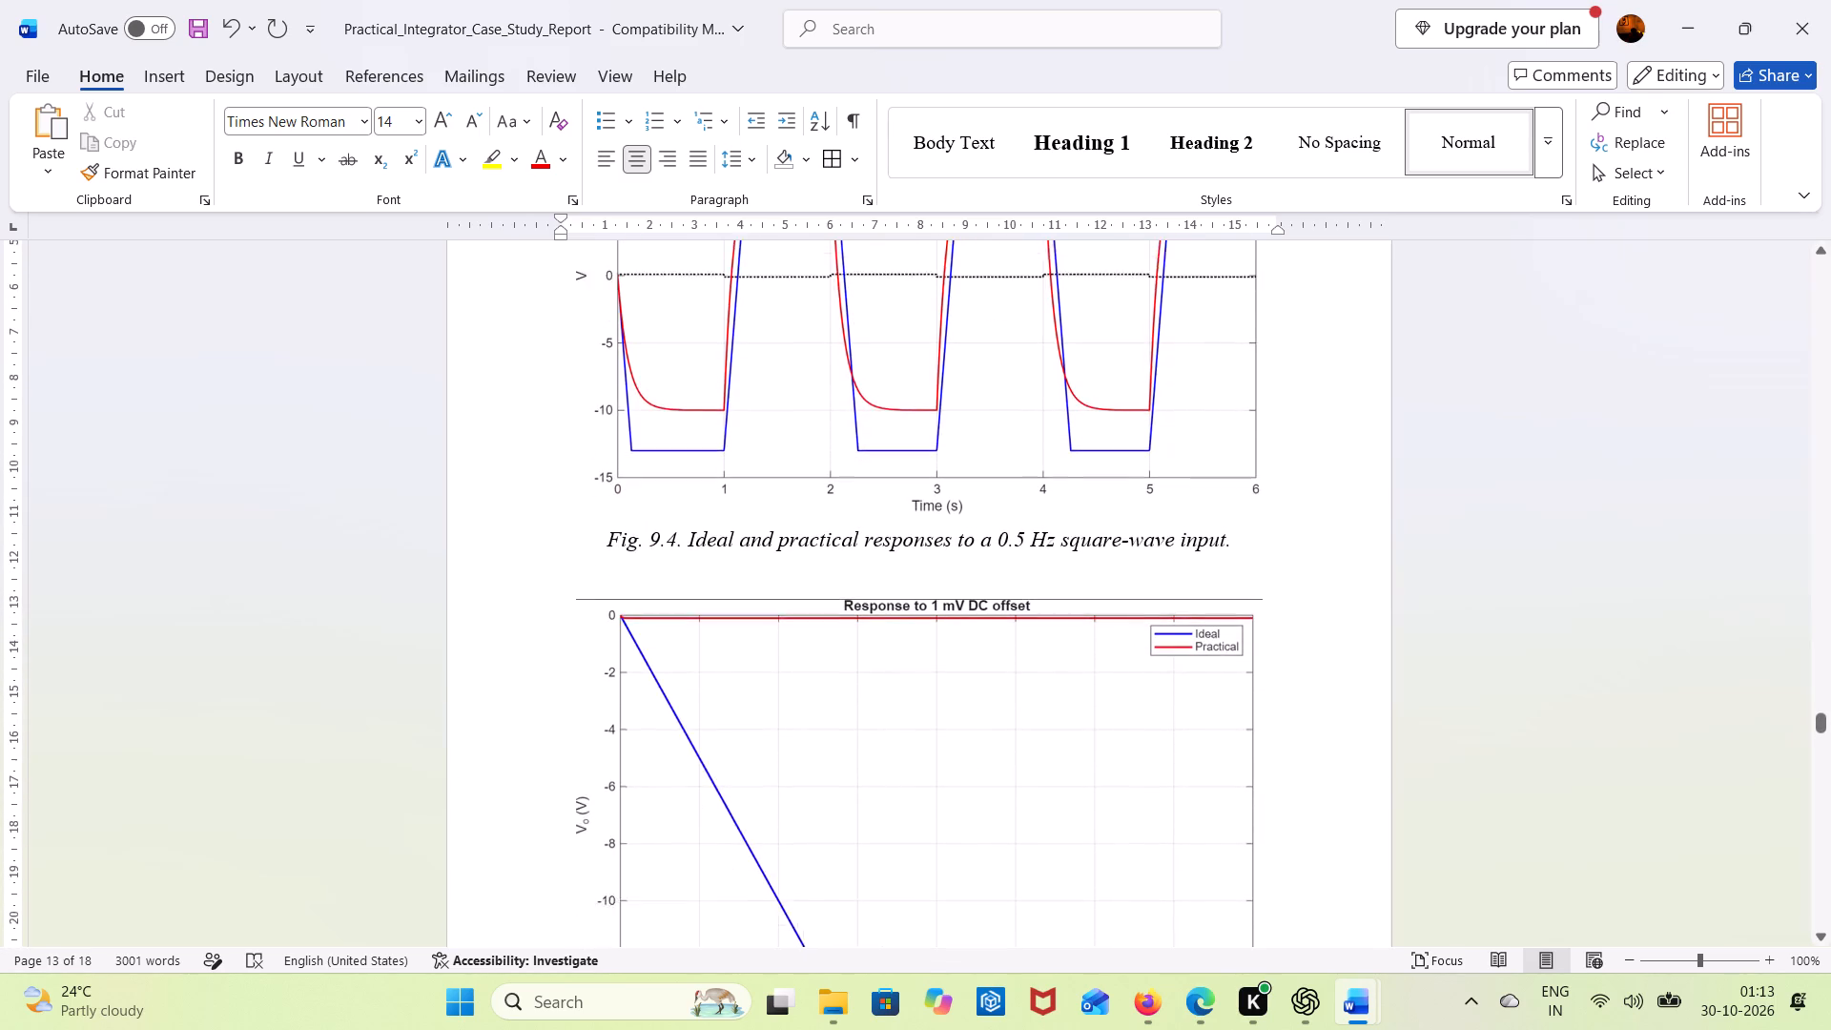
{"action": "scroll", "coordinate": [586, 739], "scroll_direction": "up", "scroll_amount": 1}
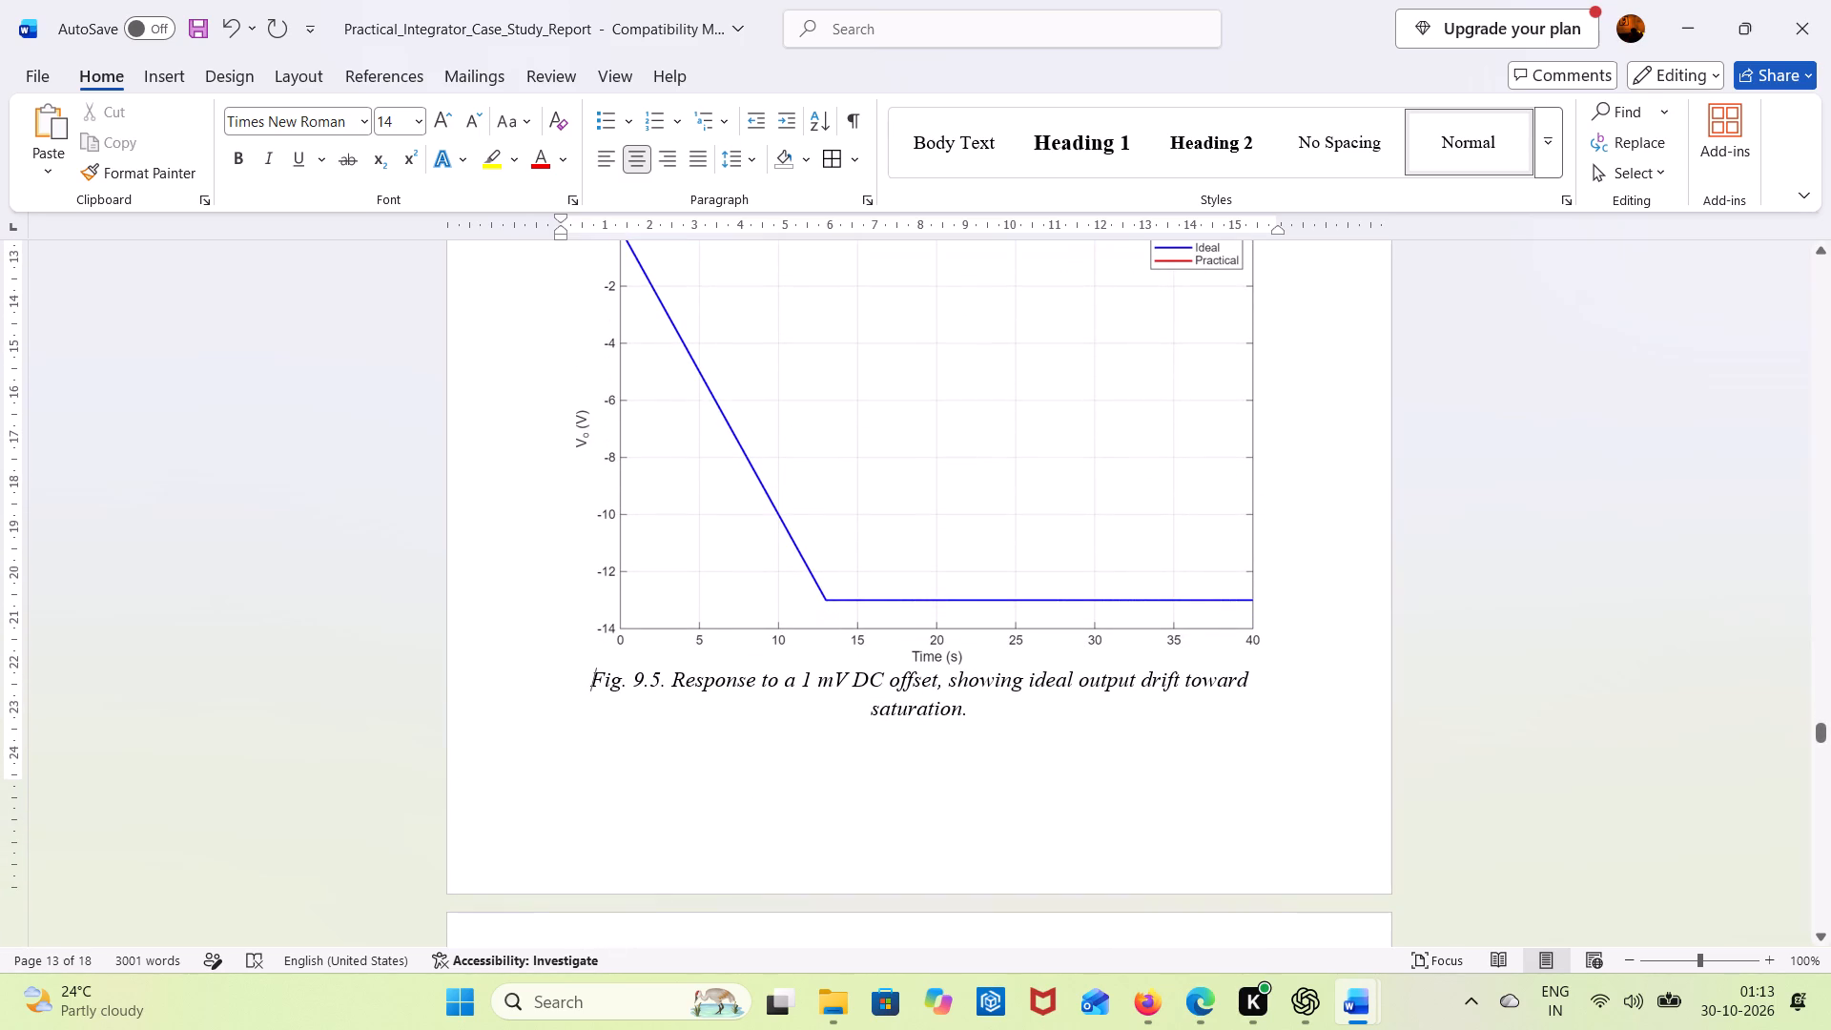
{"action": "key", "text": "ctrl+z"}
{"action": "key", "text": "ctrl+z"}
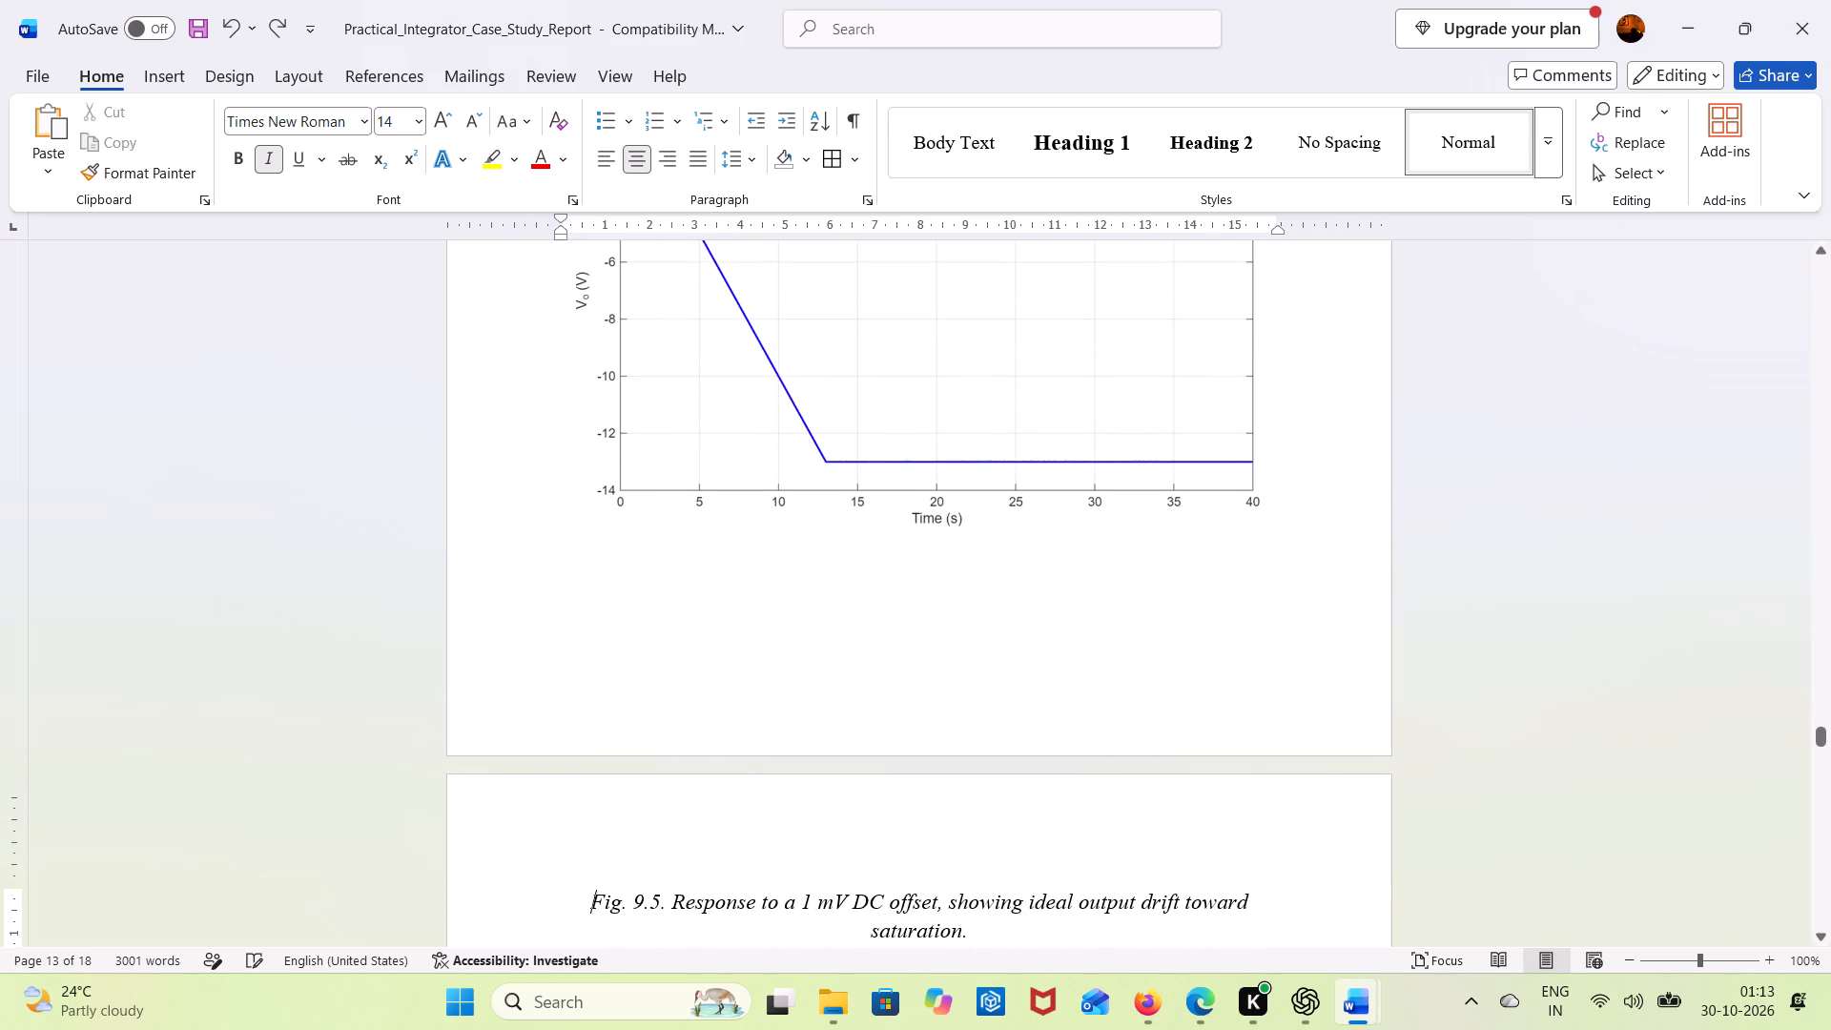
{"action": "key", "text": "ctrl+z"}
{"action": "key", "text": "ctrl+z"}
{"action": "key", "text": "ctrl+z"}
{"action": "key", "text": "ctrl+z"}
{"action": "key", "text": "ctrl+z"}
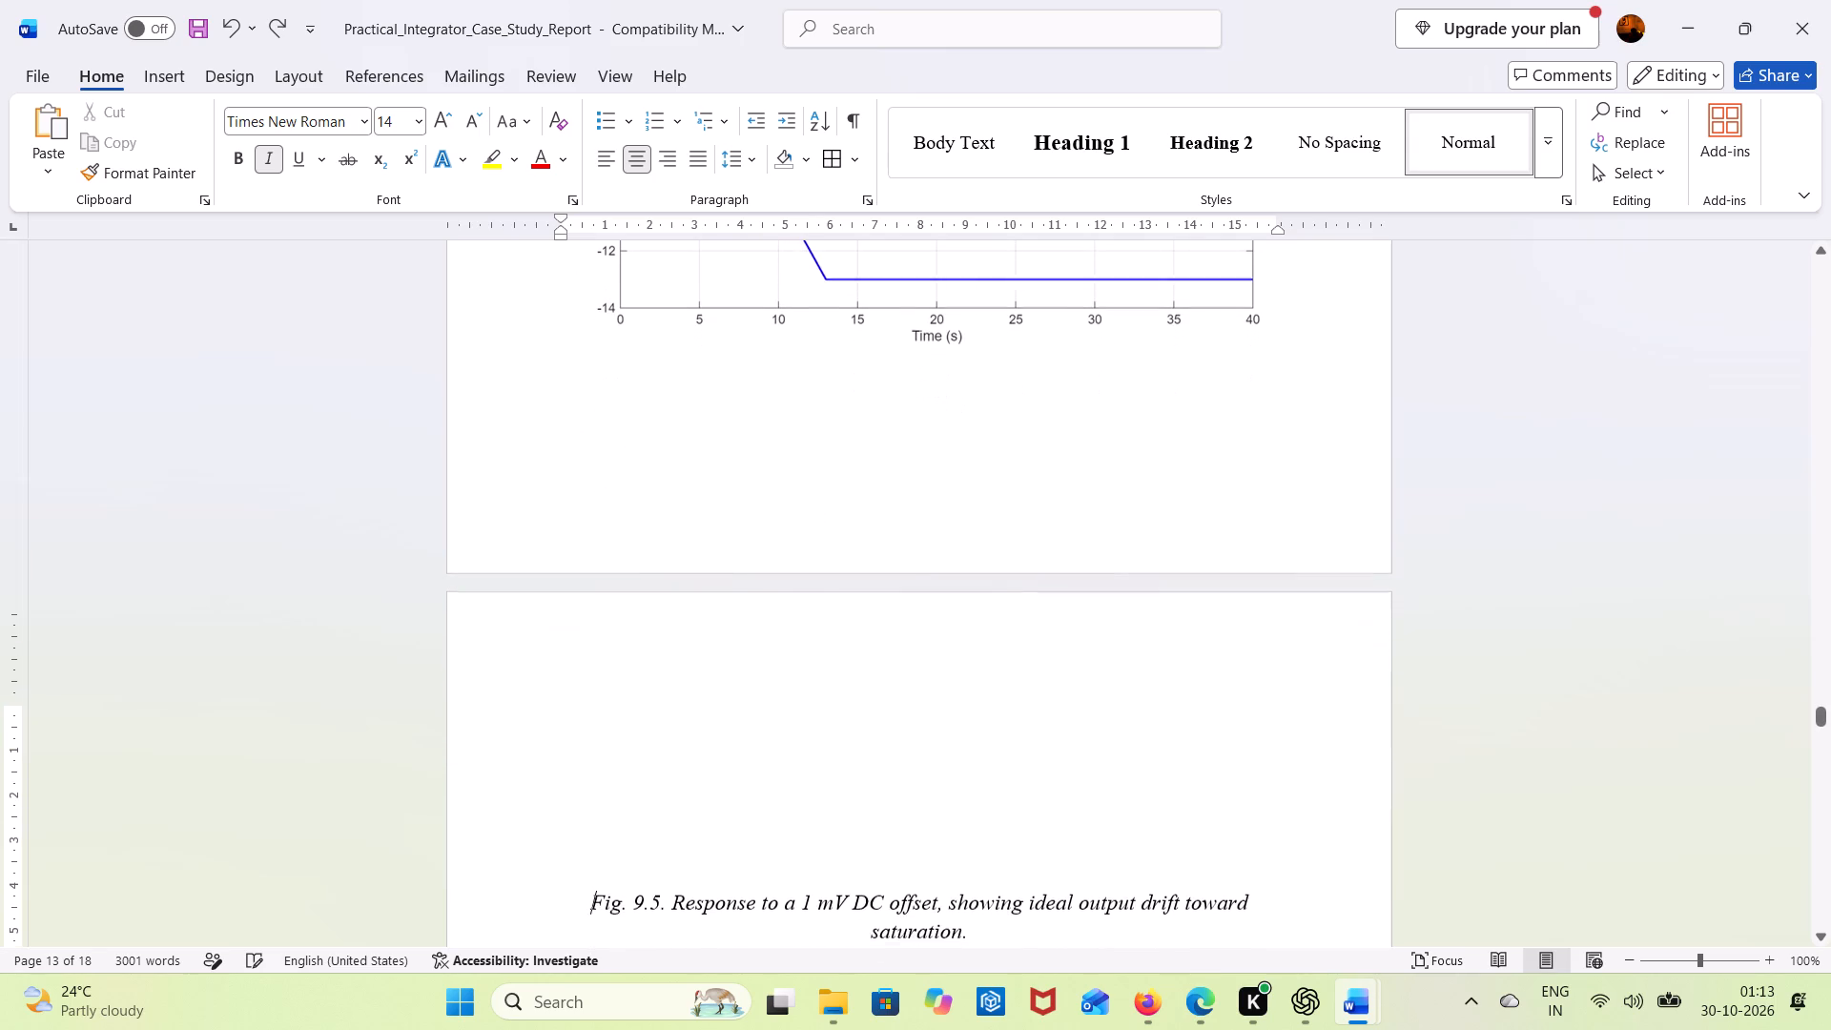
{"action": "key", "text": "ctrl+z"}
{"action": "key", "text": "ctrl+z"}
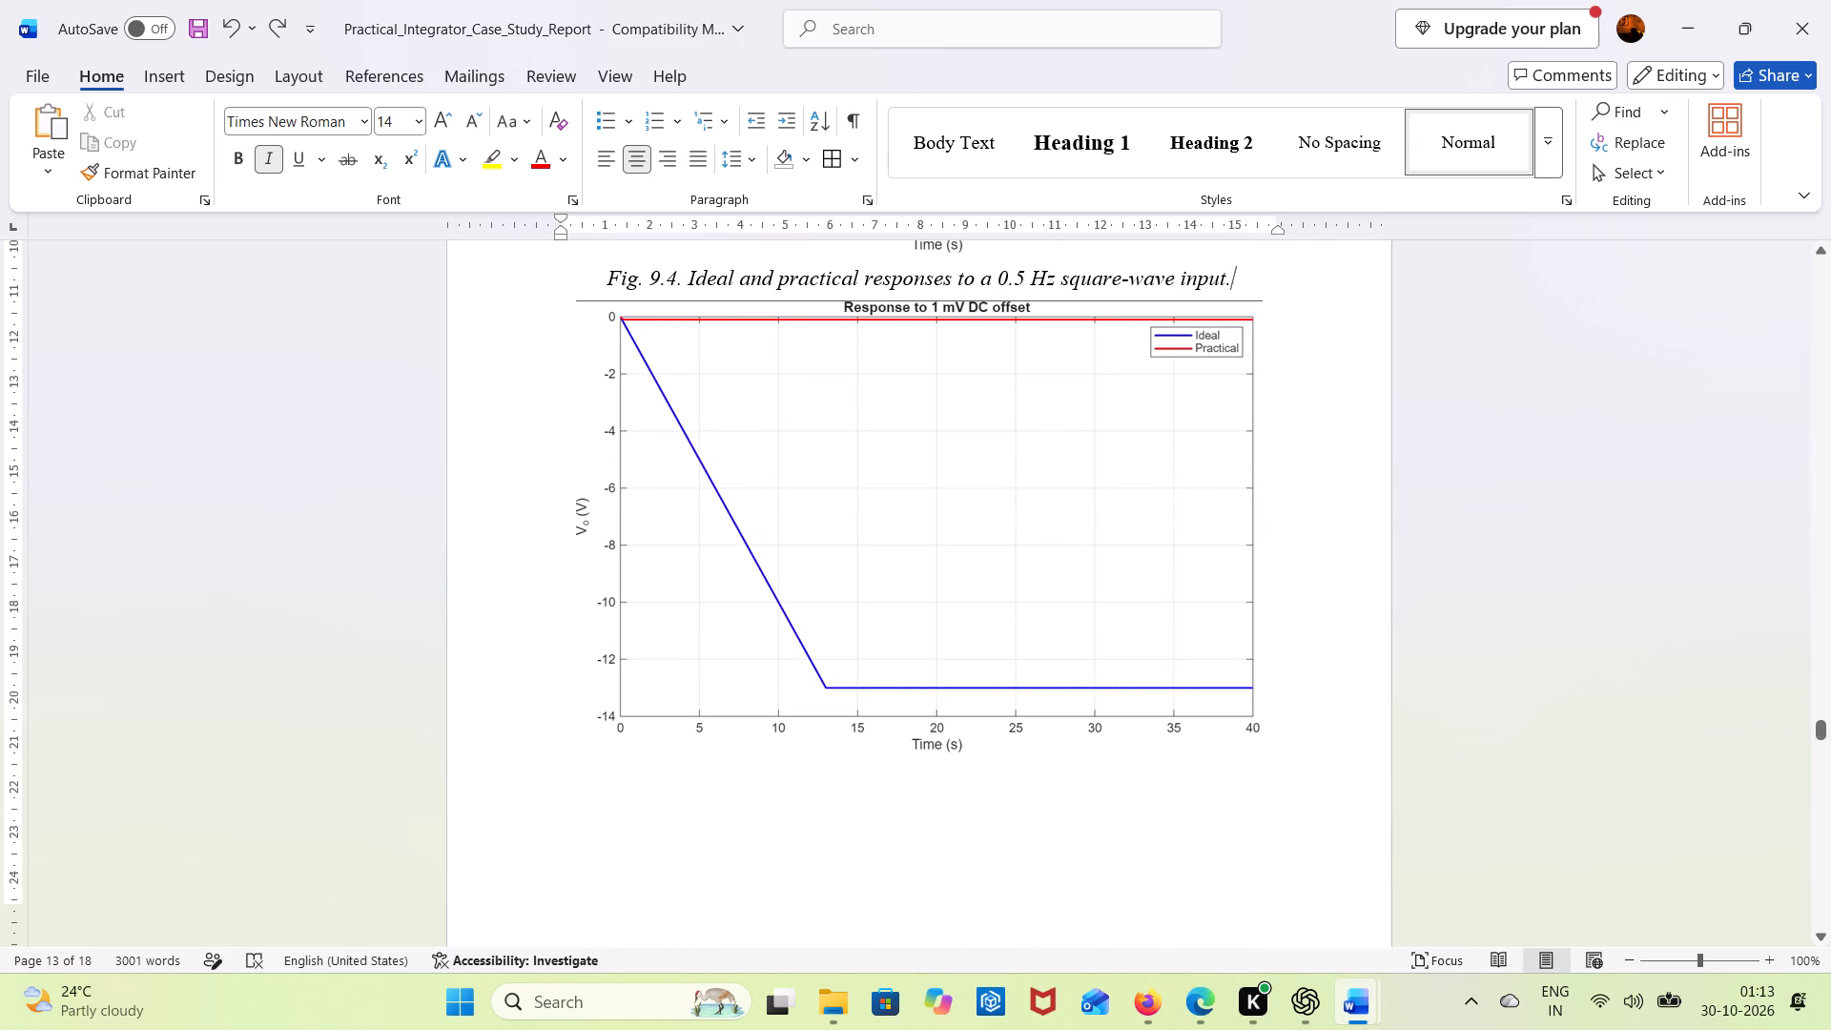
Insert one blank paragraph after the Fig. 9.4 caption, above the 1 mV DC offset figure.
{"action": "key", "text": "Return"}
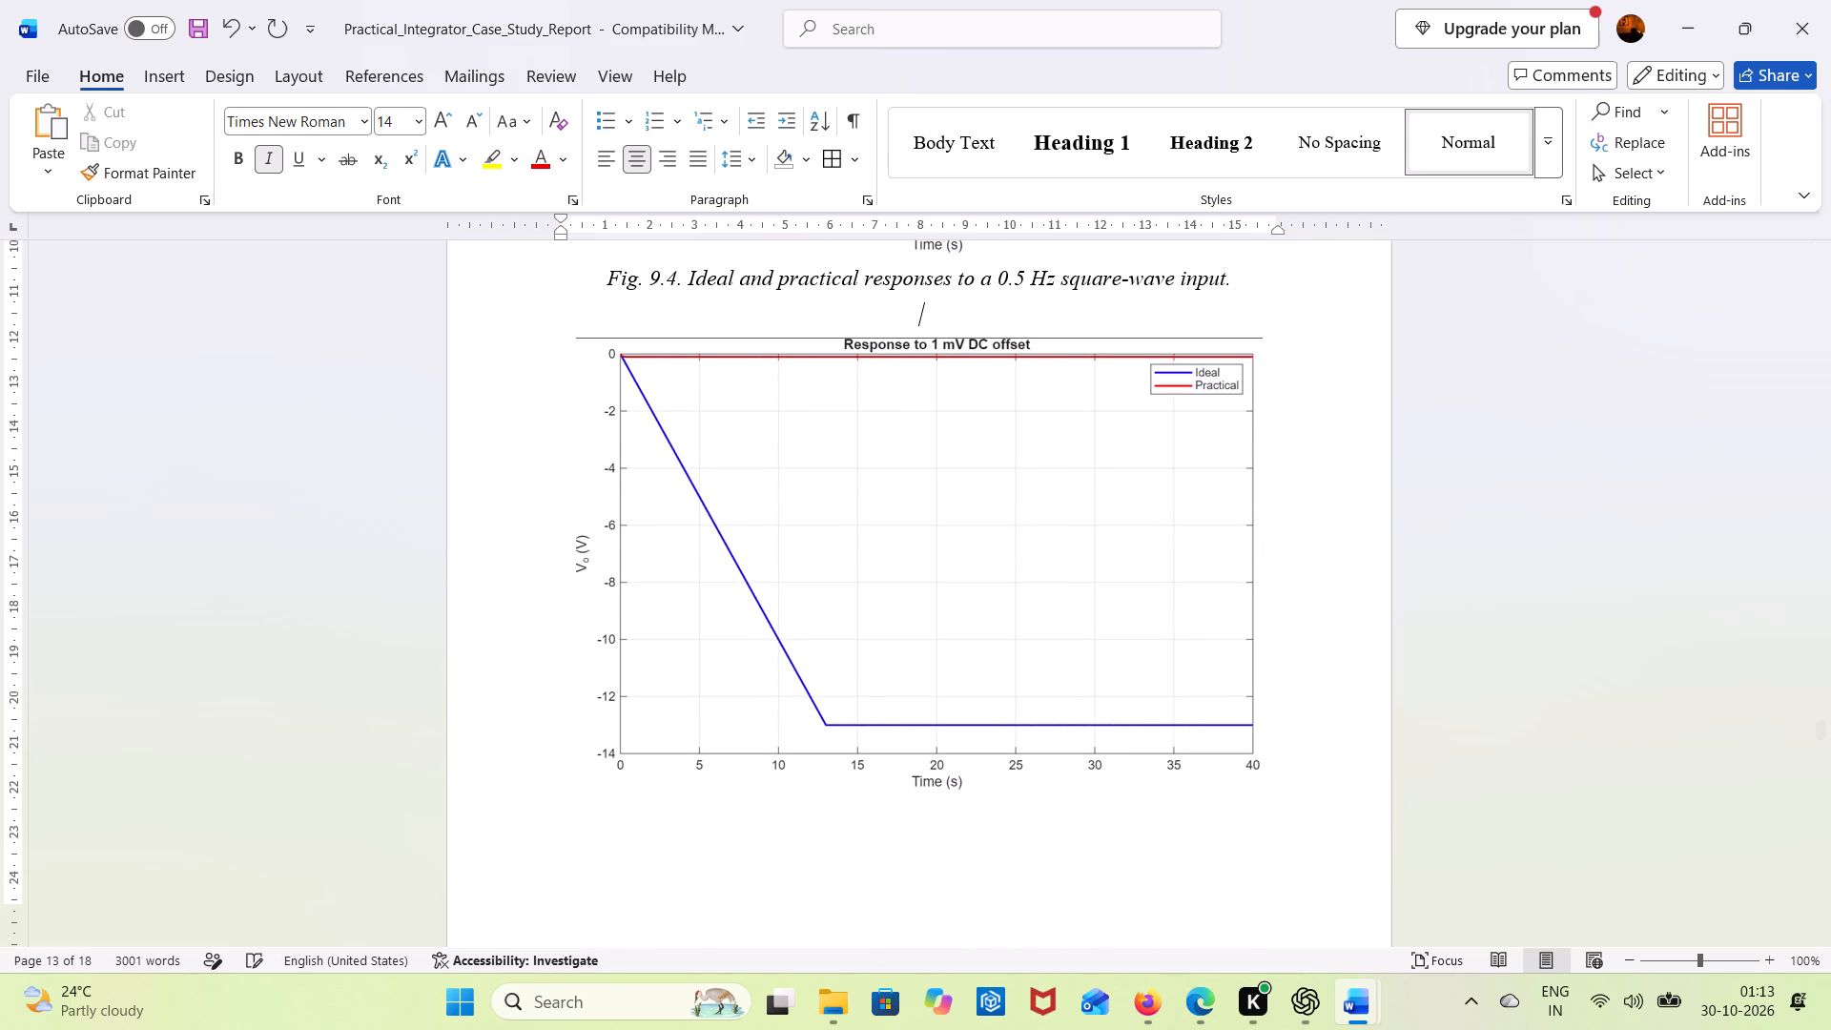
Pull the Fig. 9.5 caption back to directly beneath the 1 mV DC offset figure, centred on the same page.
{"action": "scroll", "coordinate": [650, 844], "scroll_direction": "down", "scroll_amount": 3}
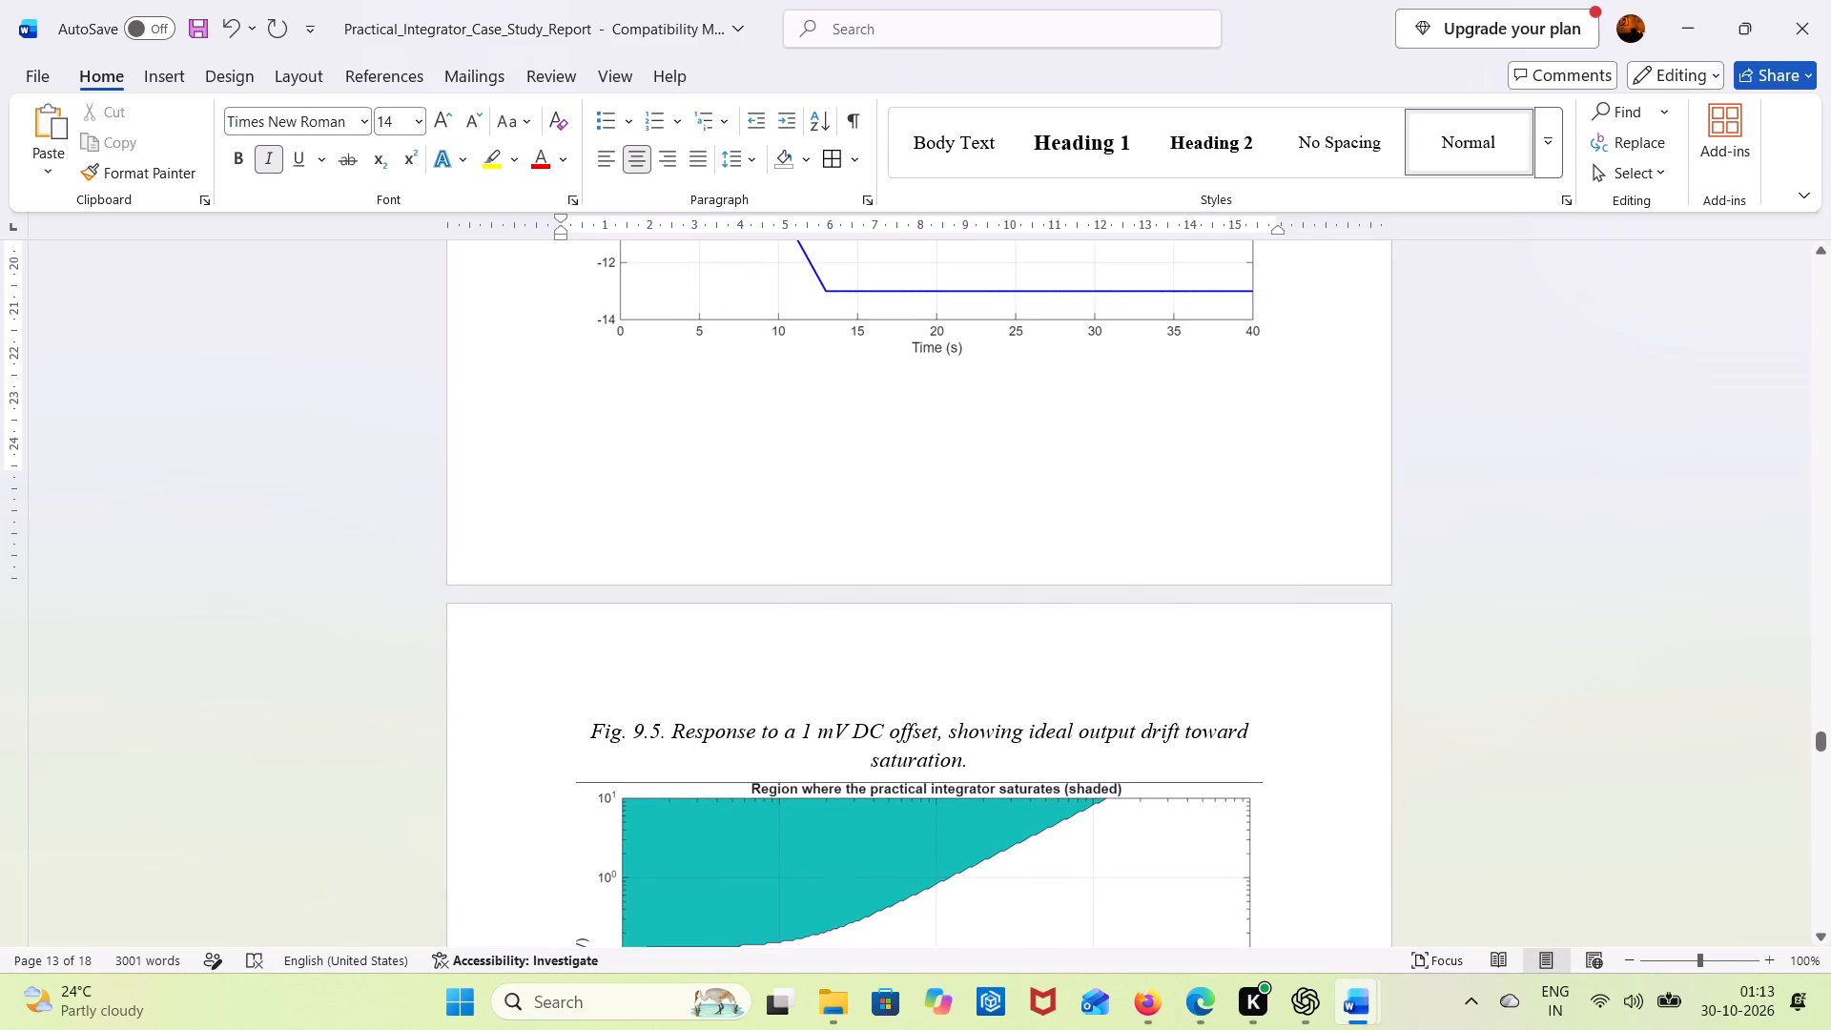
{"action": "left_click", "coordinate": [587, 731]}
{"action": "key", "text": "BackSpace"}
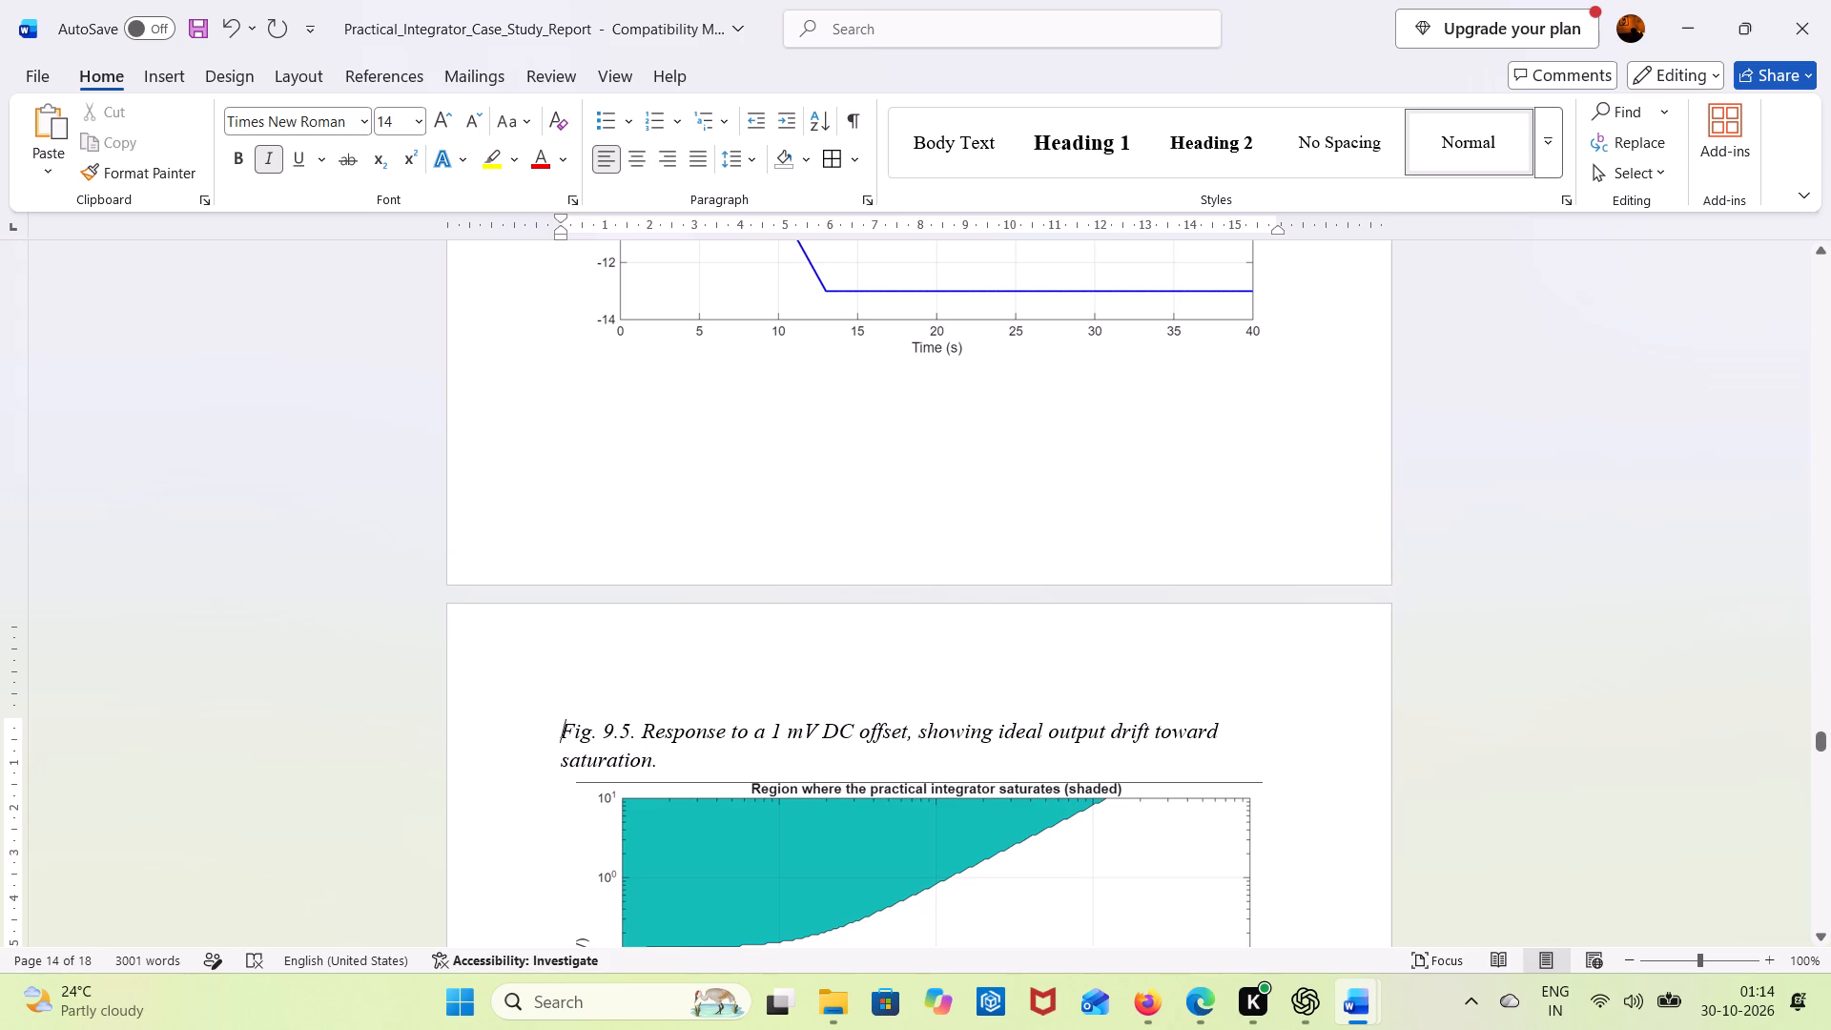
{"action": "key", "text": "BackSpace"}
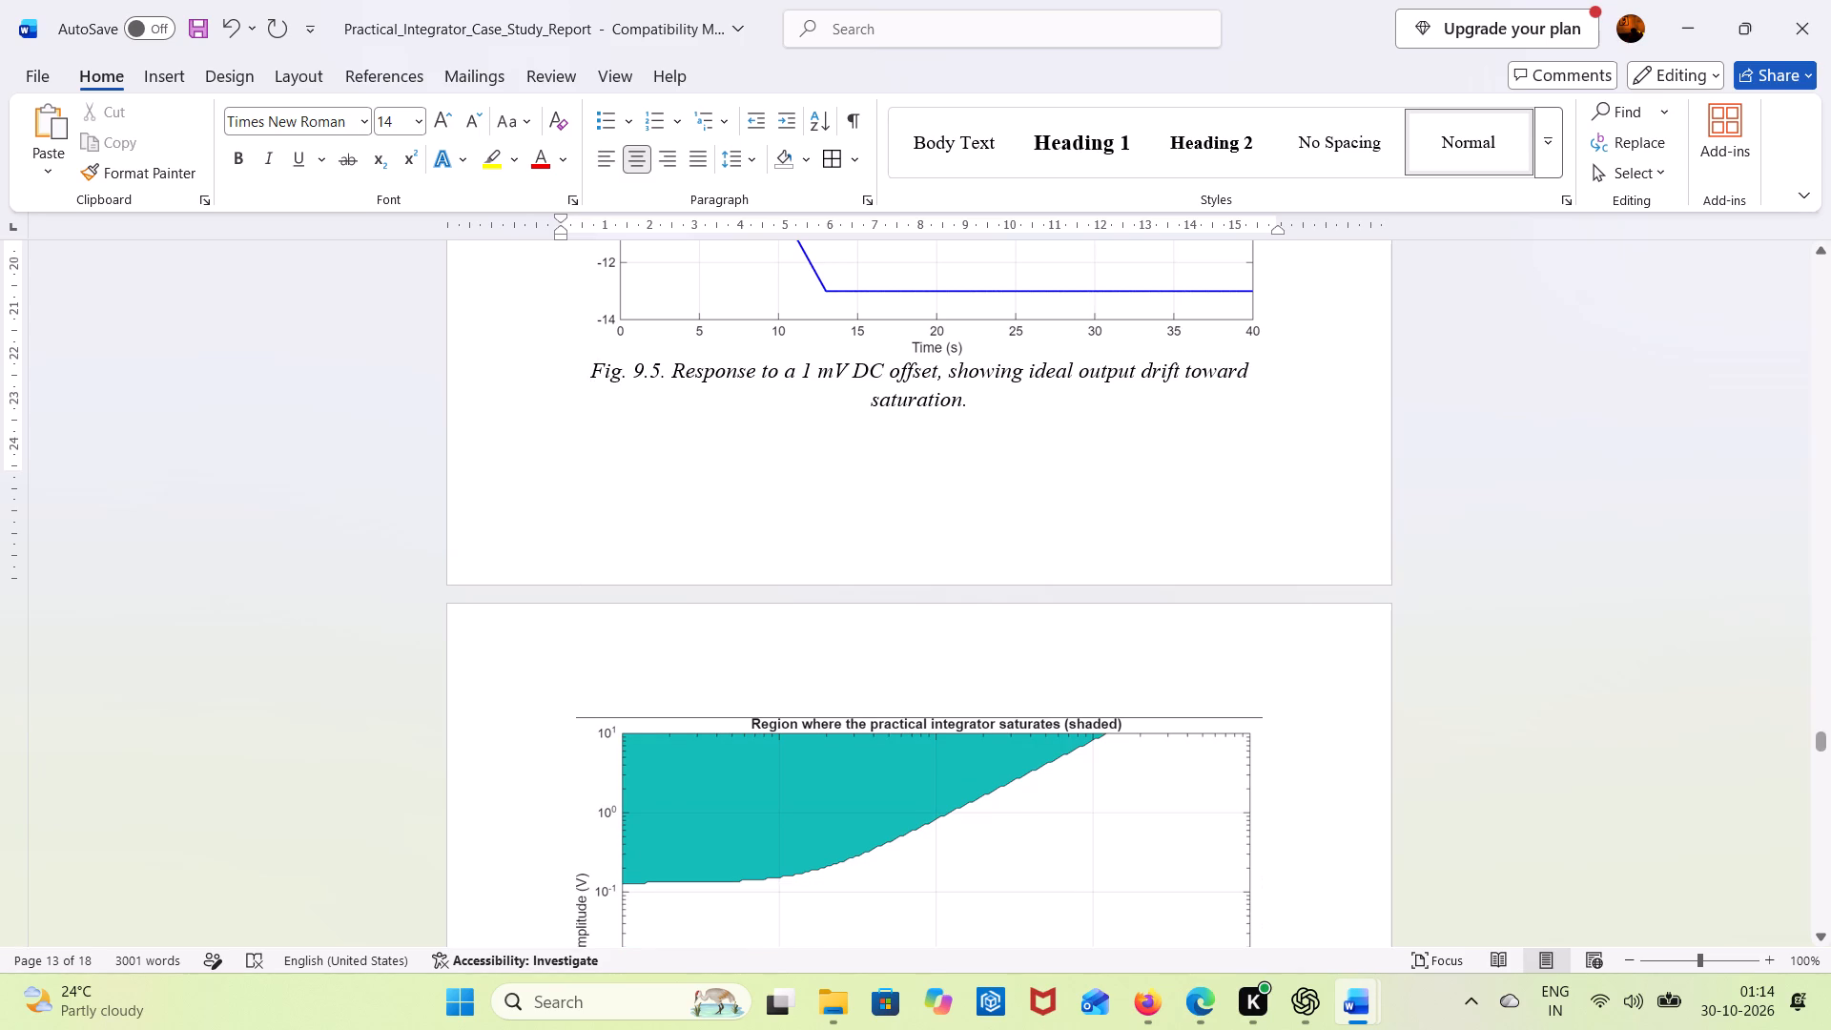
Insert two blank paragraphs between the Fig. 9.6 caption and the "10. RESULTS AND DISCUSSION" heading.
{"action": "scroll", "coordinate": [707, 878], "scroll_direction": "down", "scroll_amount": 2}
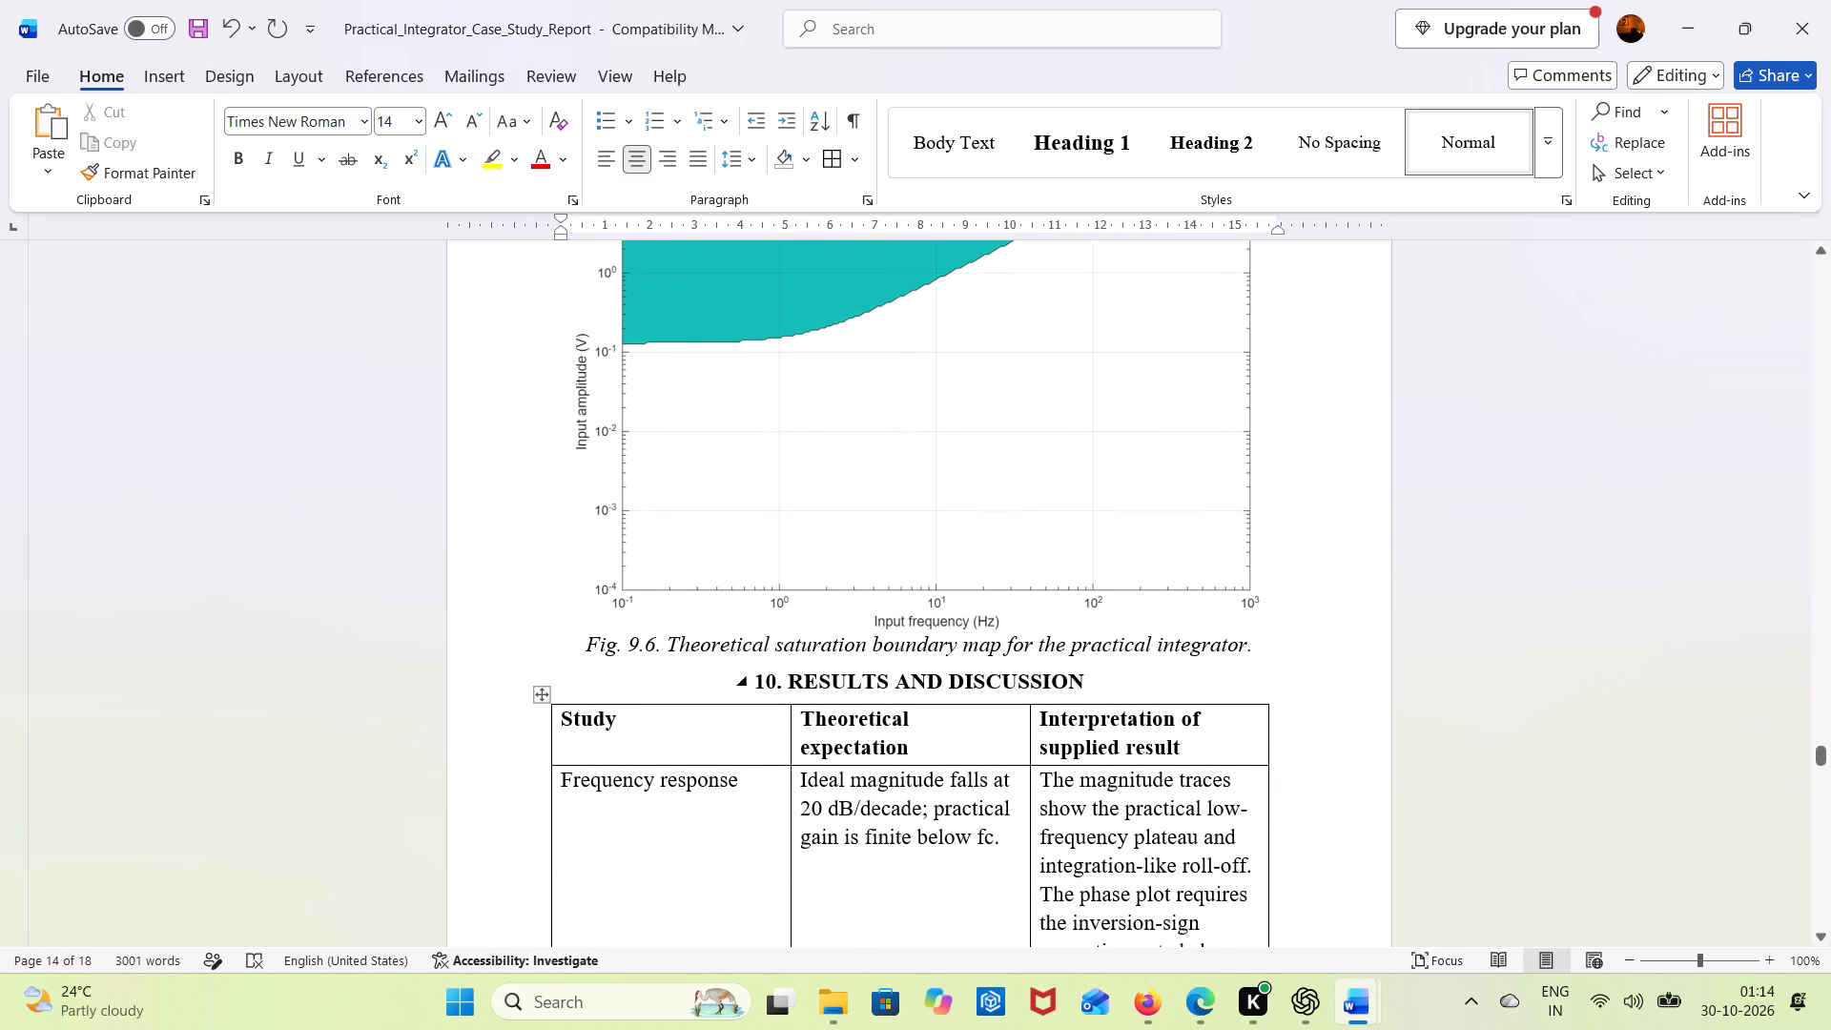
{"action": "left_click", "coordinate": [1260, 644]}
{"action": "key", "text": "Return"}
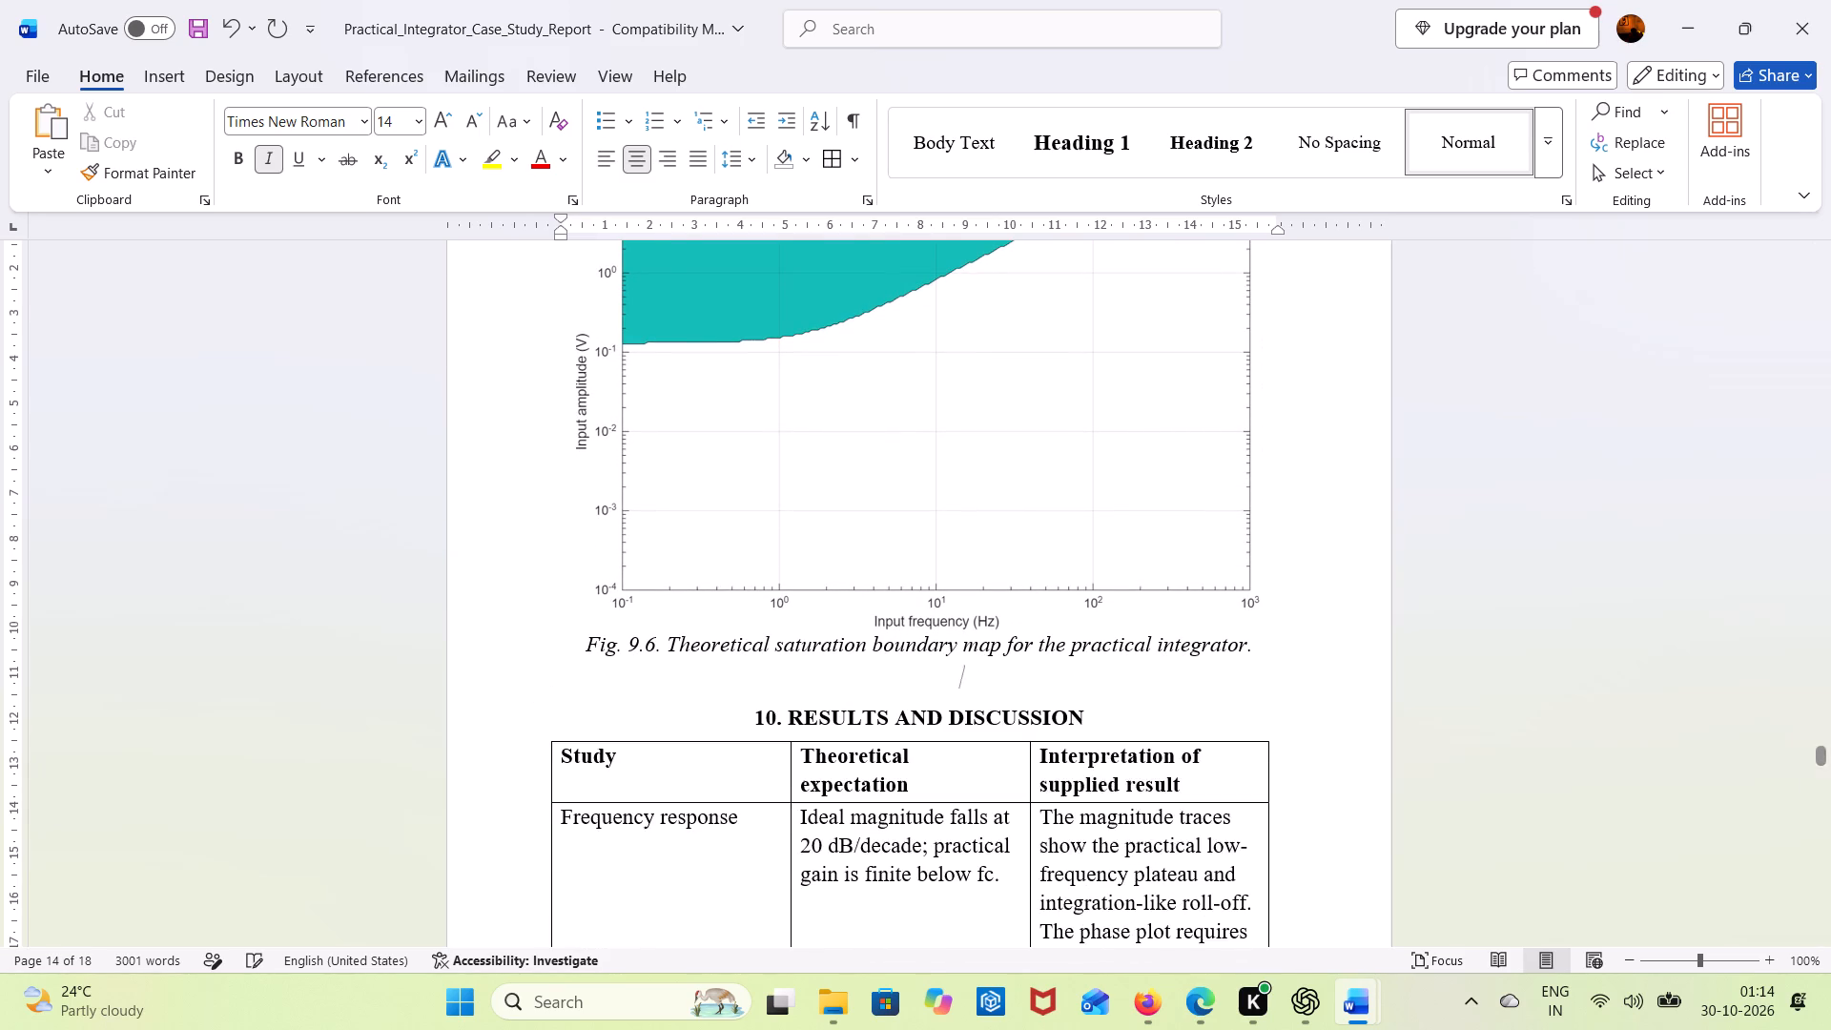
{"action": "key", "text": "Return"}
Insert two blank paragraphs above the "11. PROPOSED DESIGN / INNOVATION" heading.
{"action": "scroll", "coordinate": [1260, 644], "scroll_direction": "down", "scroll_amount": 6}
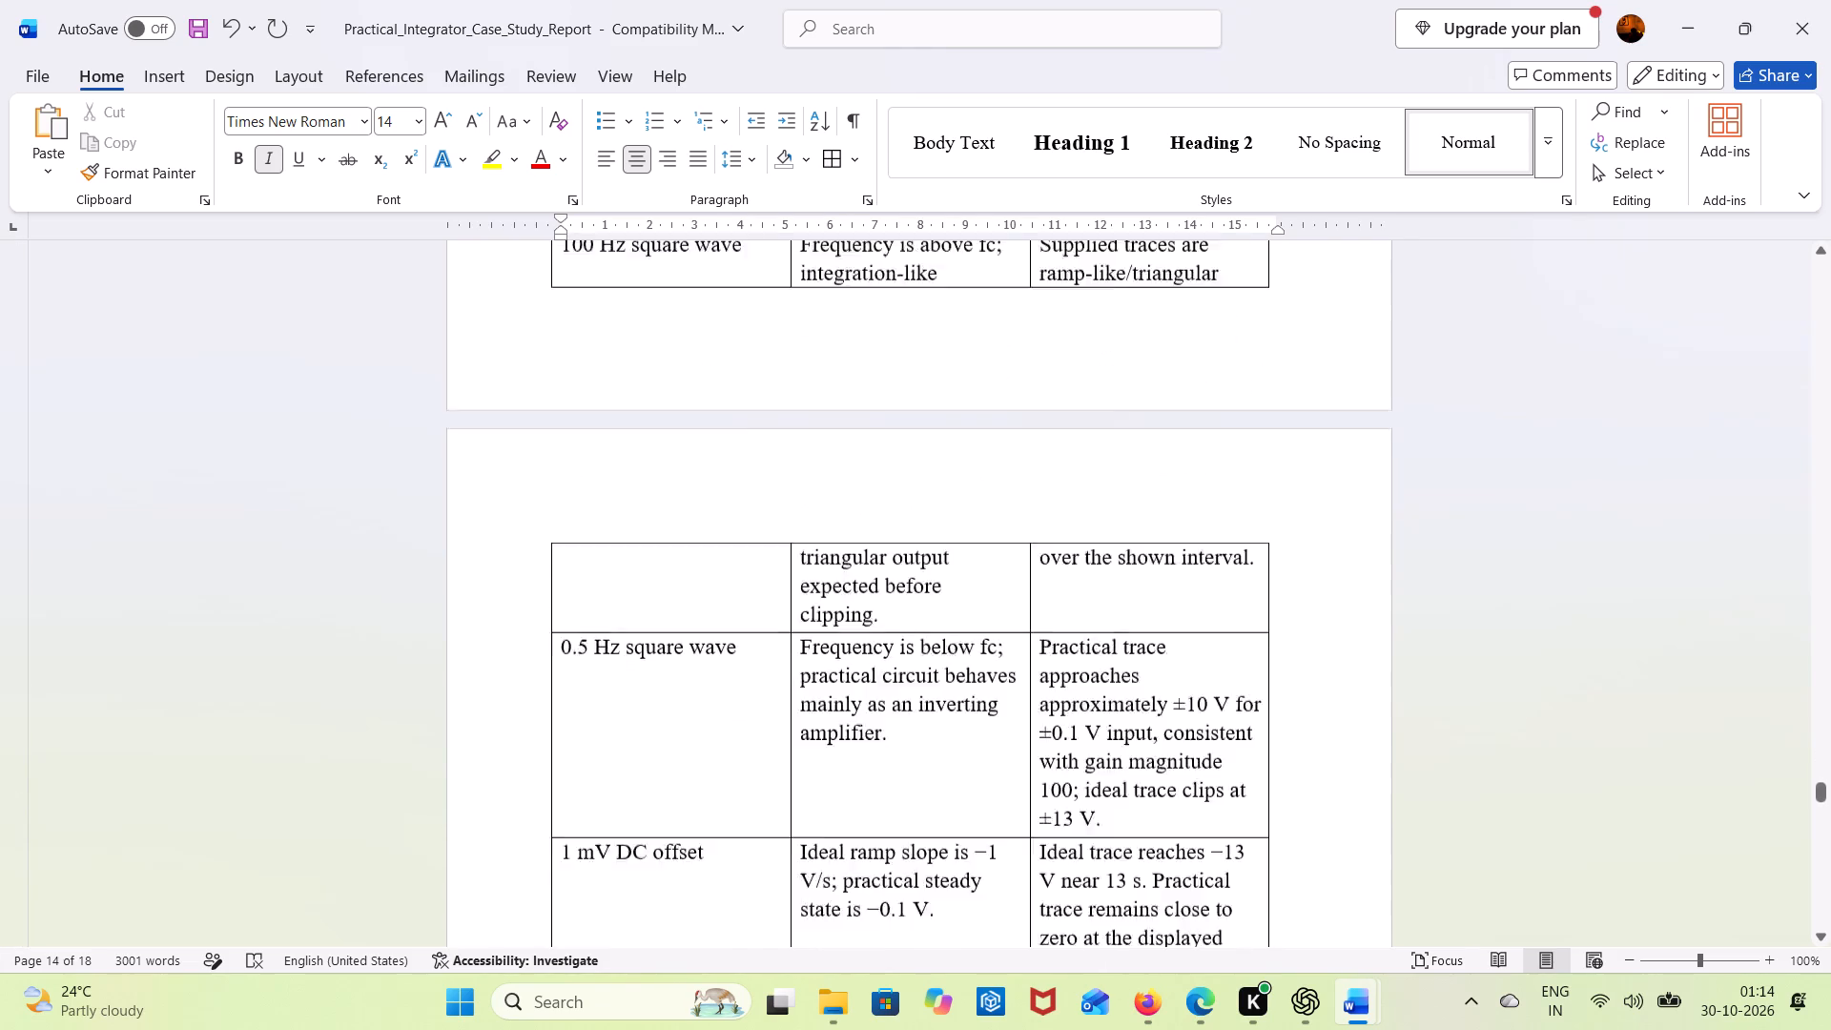
{"action": "scroll", "coordinate": [1260, 644], "scroll_direction": "down", "scroll_amount": 1}
{"action": "scroll", "coordinate": [1260, 644], "scroll_direction": "up", "scroll_amount": 1}
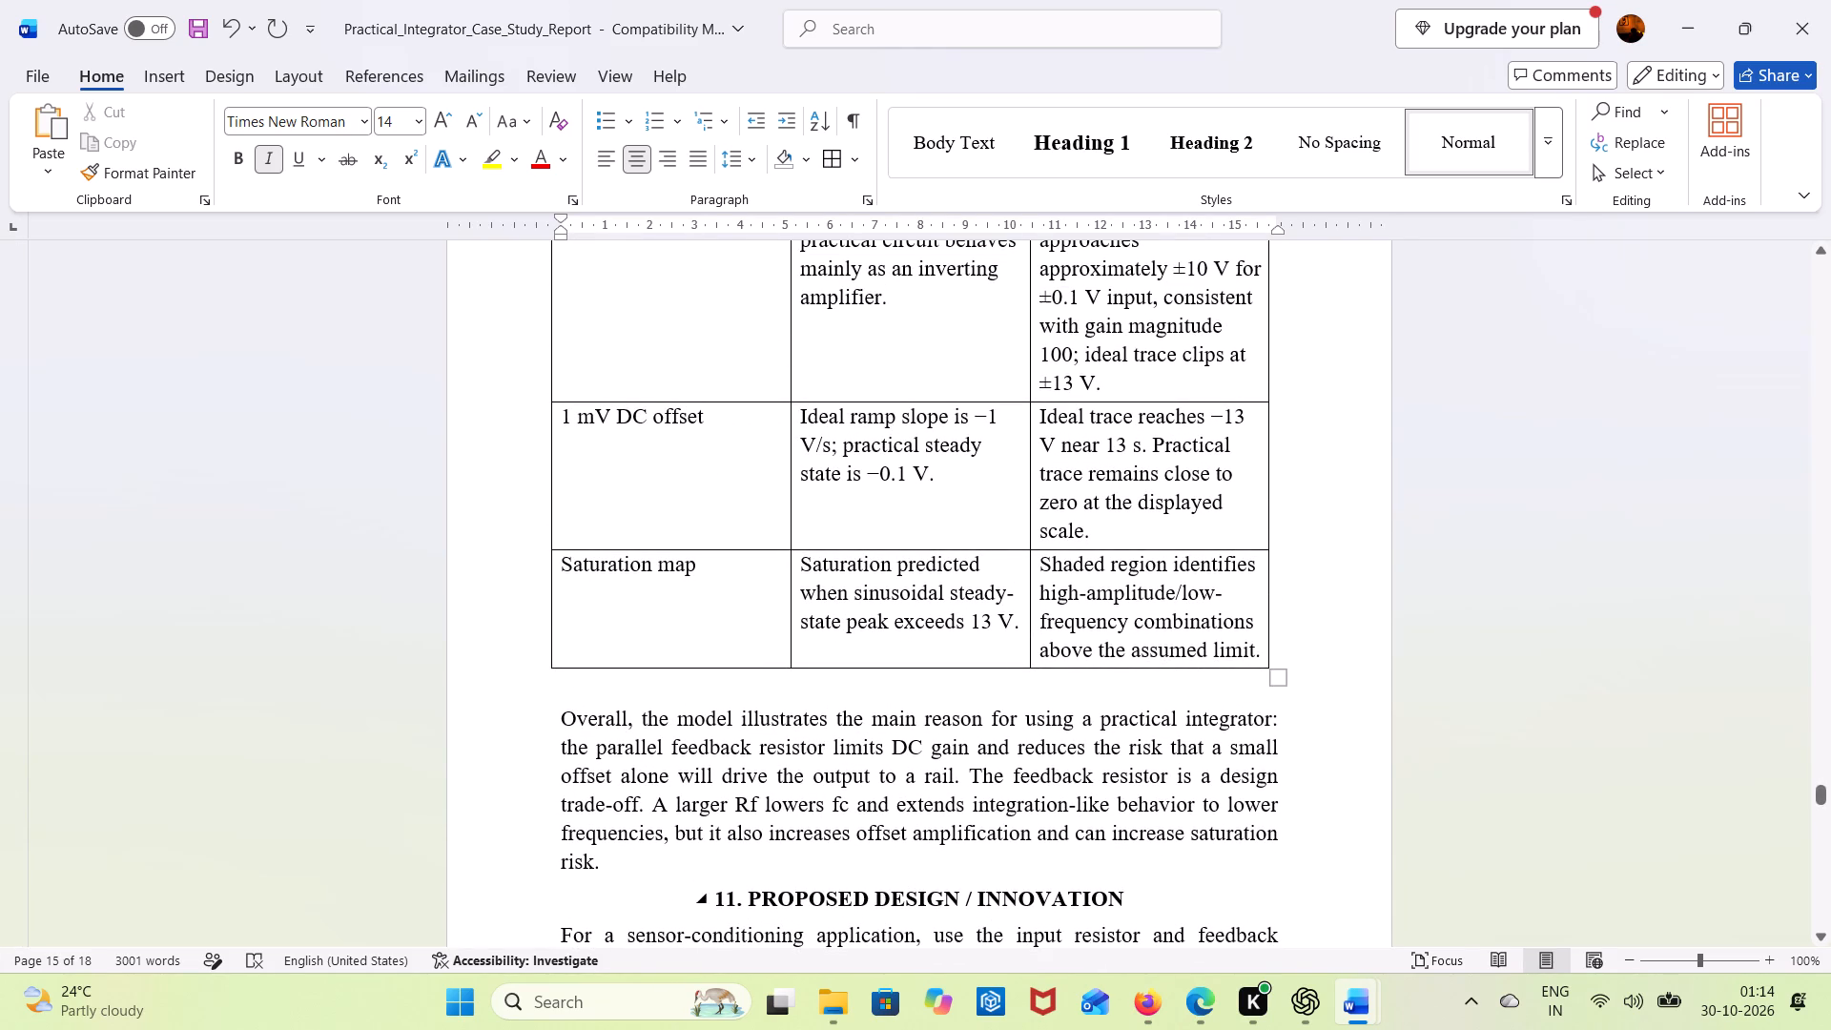
{"action": "left_click", "coordinate": [716, 906]}
{"action": "key", "text": "Return"}
{"action": "key", "text": "Return"}
Insert two blank paragraphs above each of the headings "12. ADVANTAGES AND LIMITATIONS" and "13. CONCLUSION".
{"action": "scroll", "coordinate": [716, 906], "scroll_direction": "down", "scroll_amount": 2}
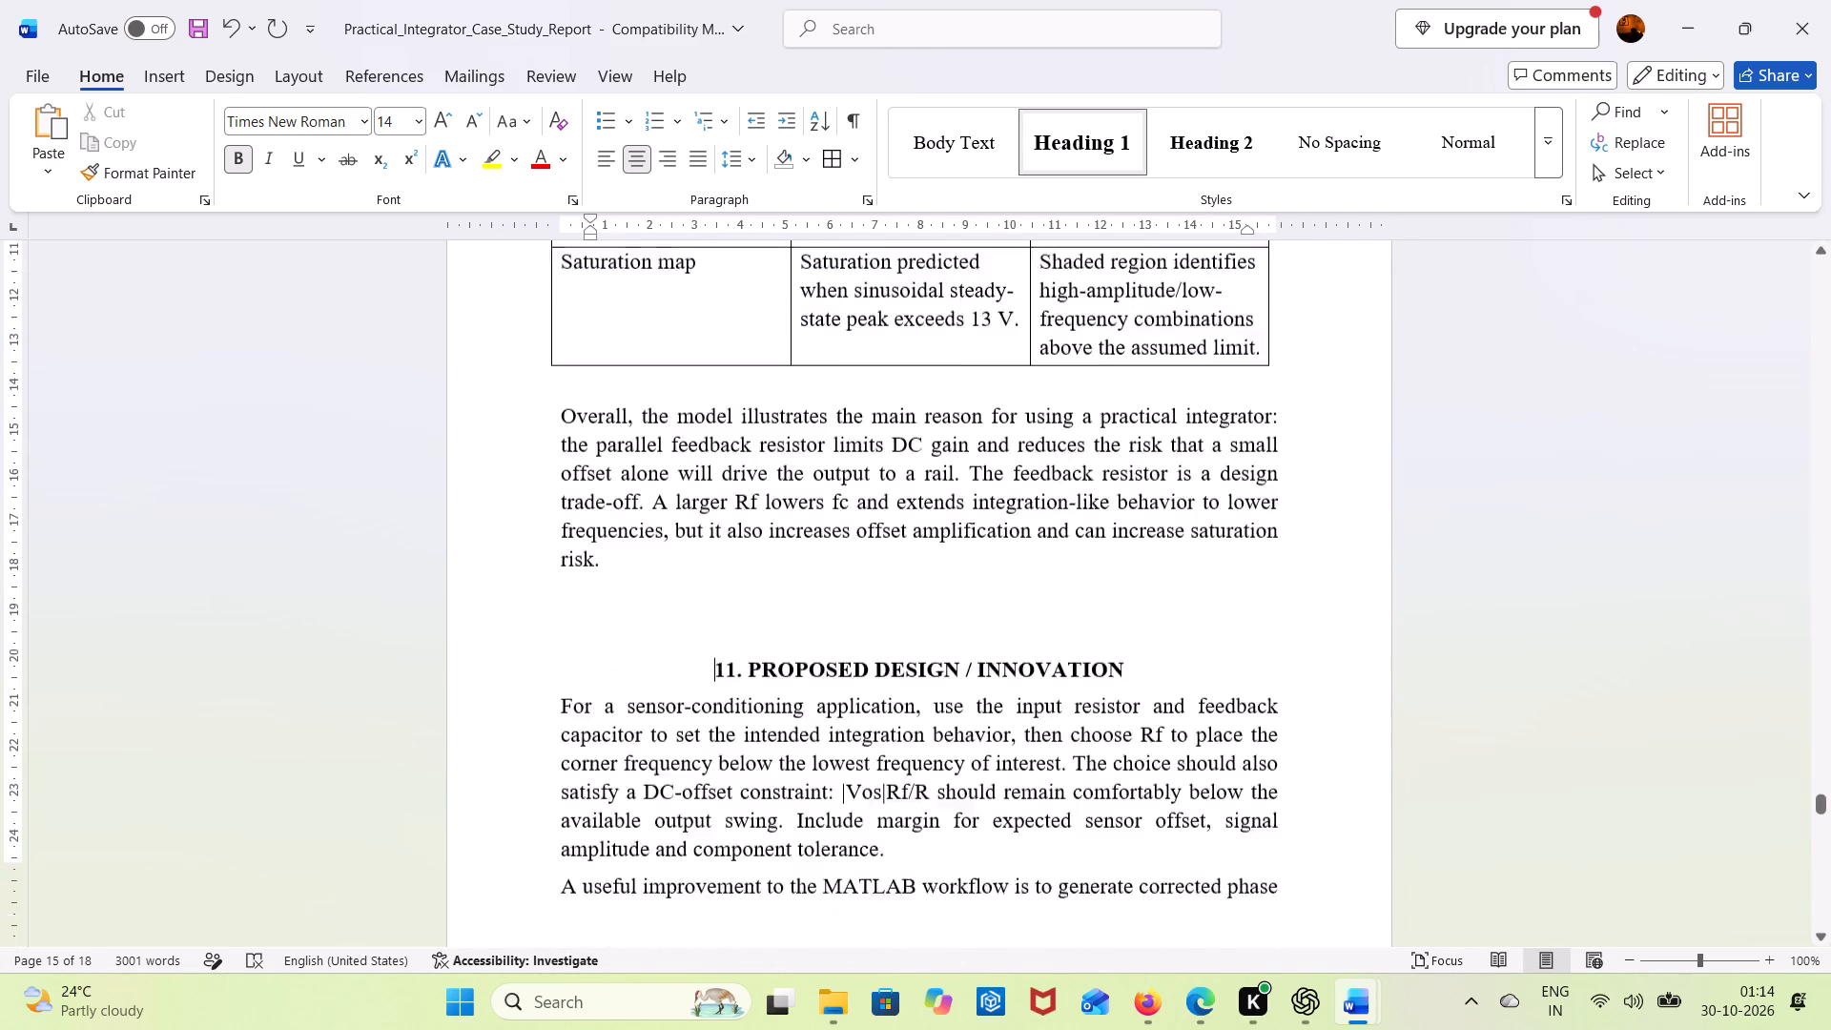
{"action": "scroll", "coordinate": [716, 906], "scroll_direction": "down", "scroll_amount": 3}
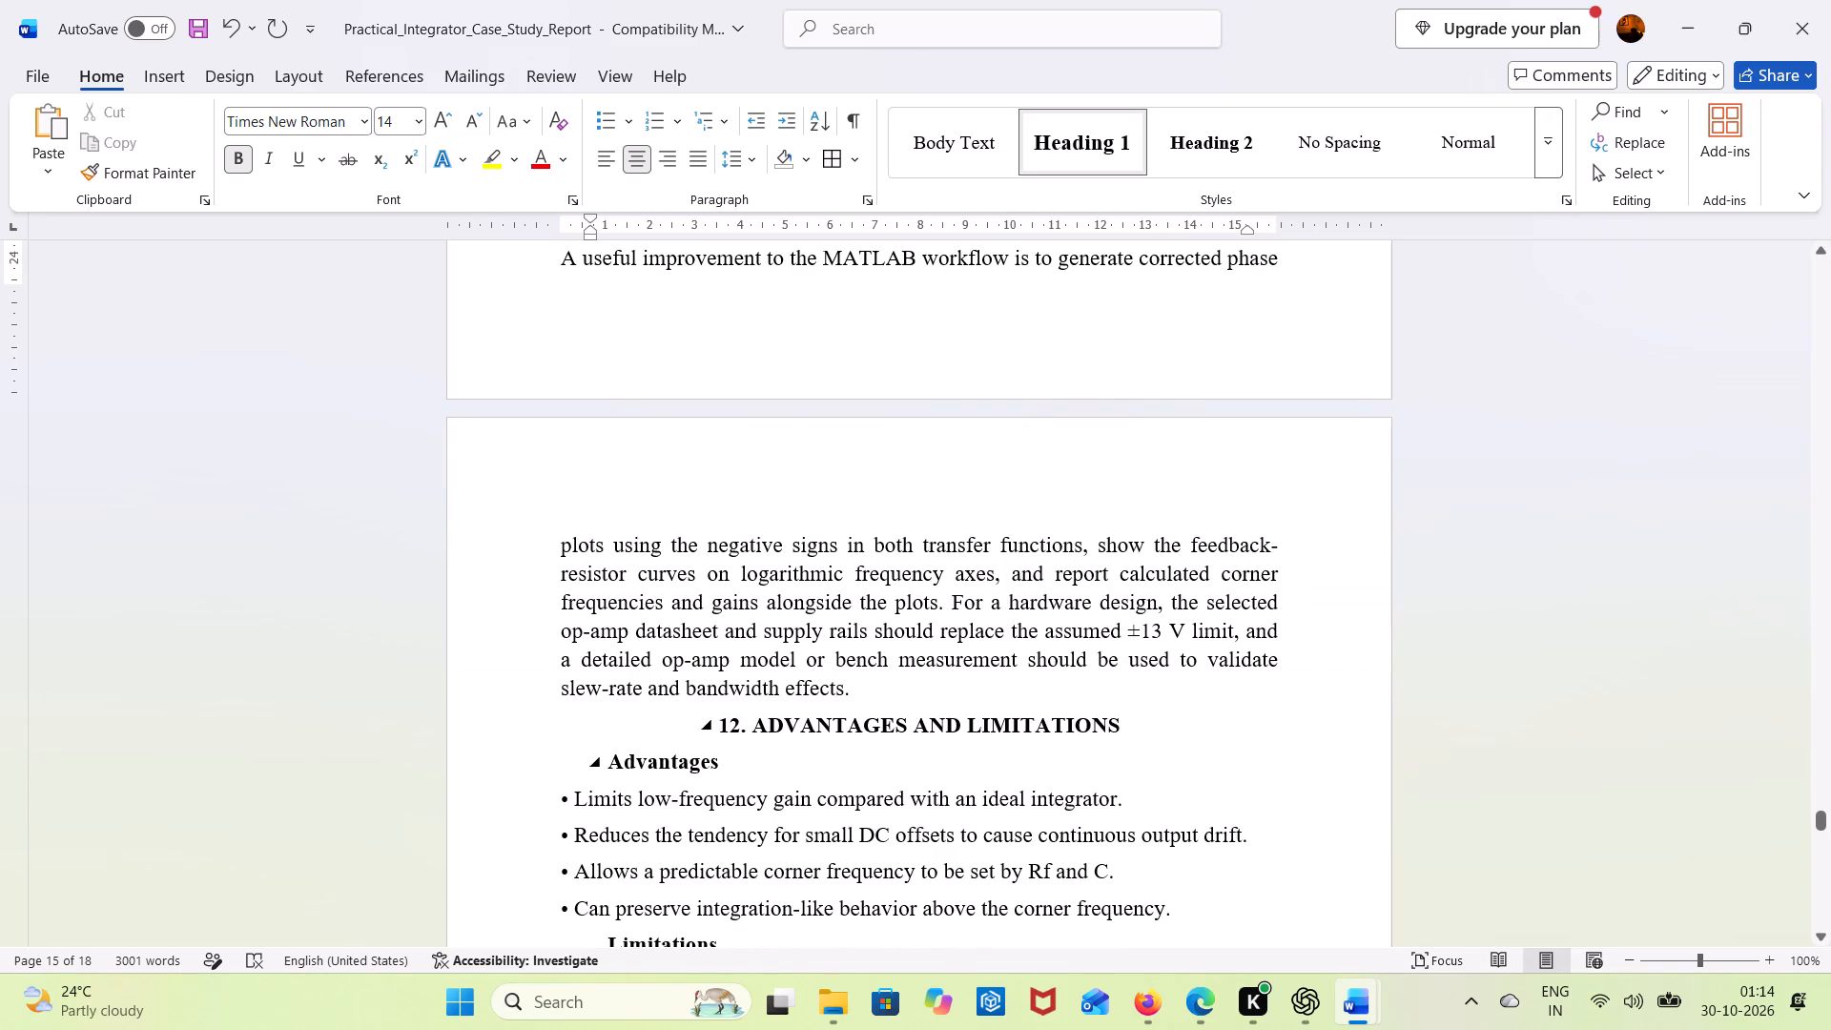
{"action": "left_click", "coordinate": [721, 724]}
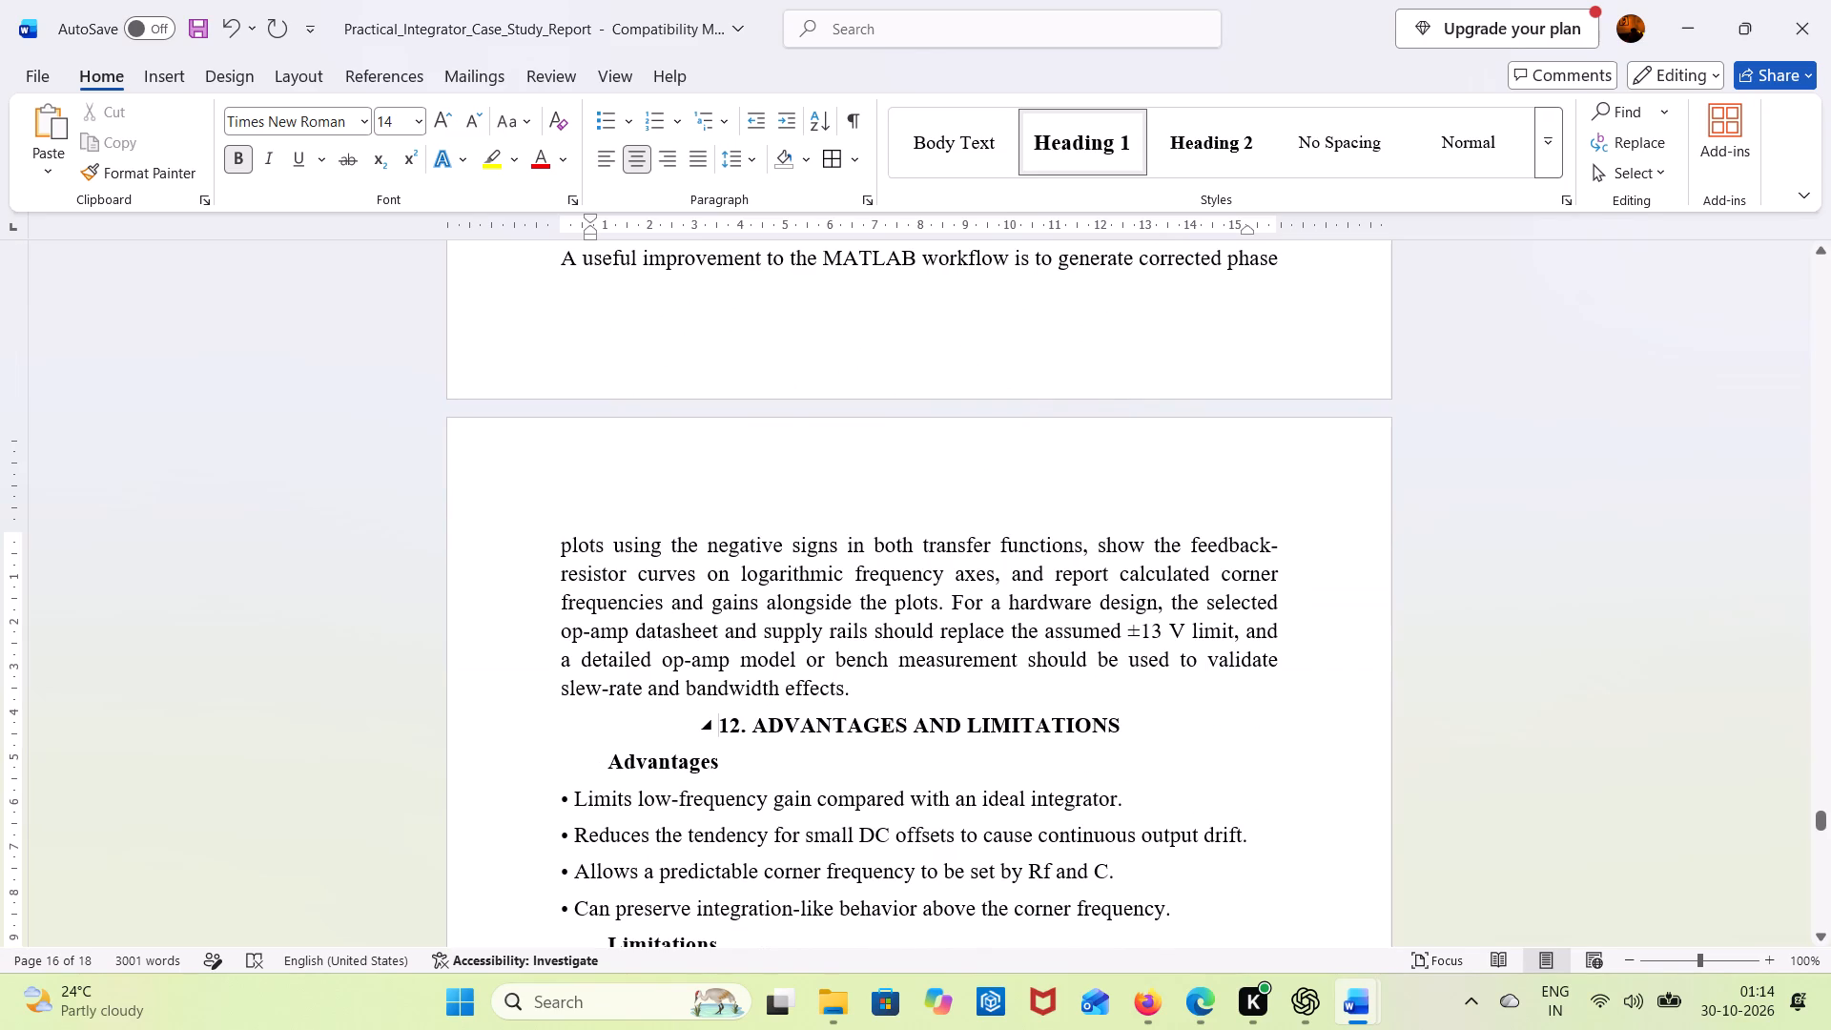
{"action": "key", "text": "Return"}
{"action": "key", "text": "Return"}
{"action": "scroll", "coordinate": [721, 724], "scroll_direction": "down", "scroll_amount": 3}
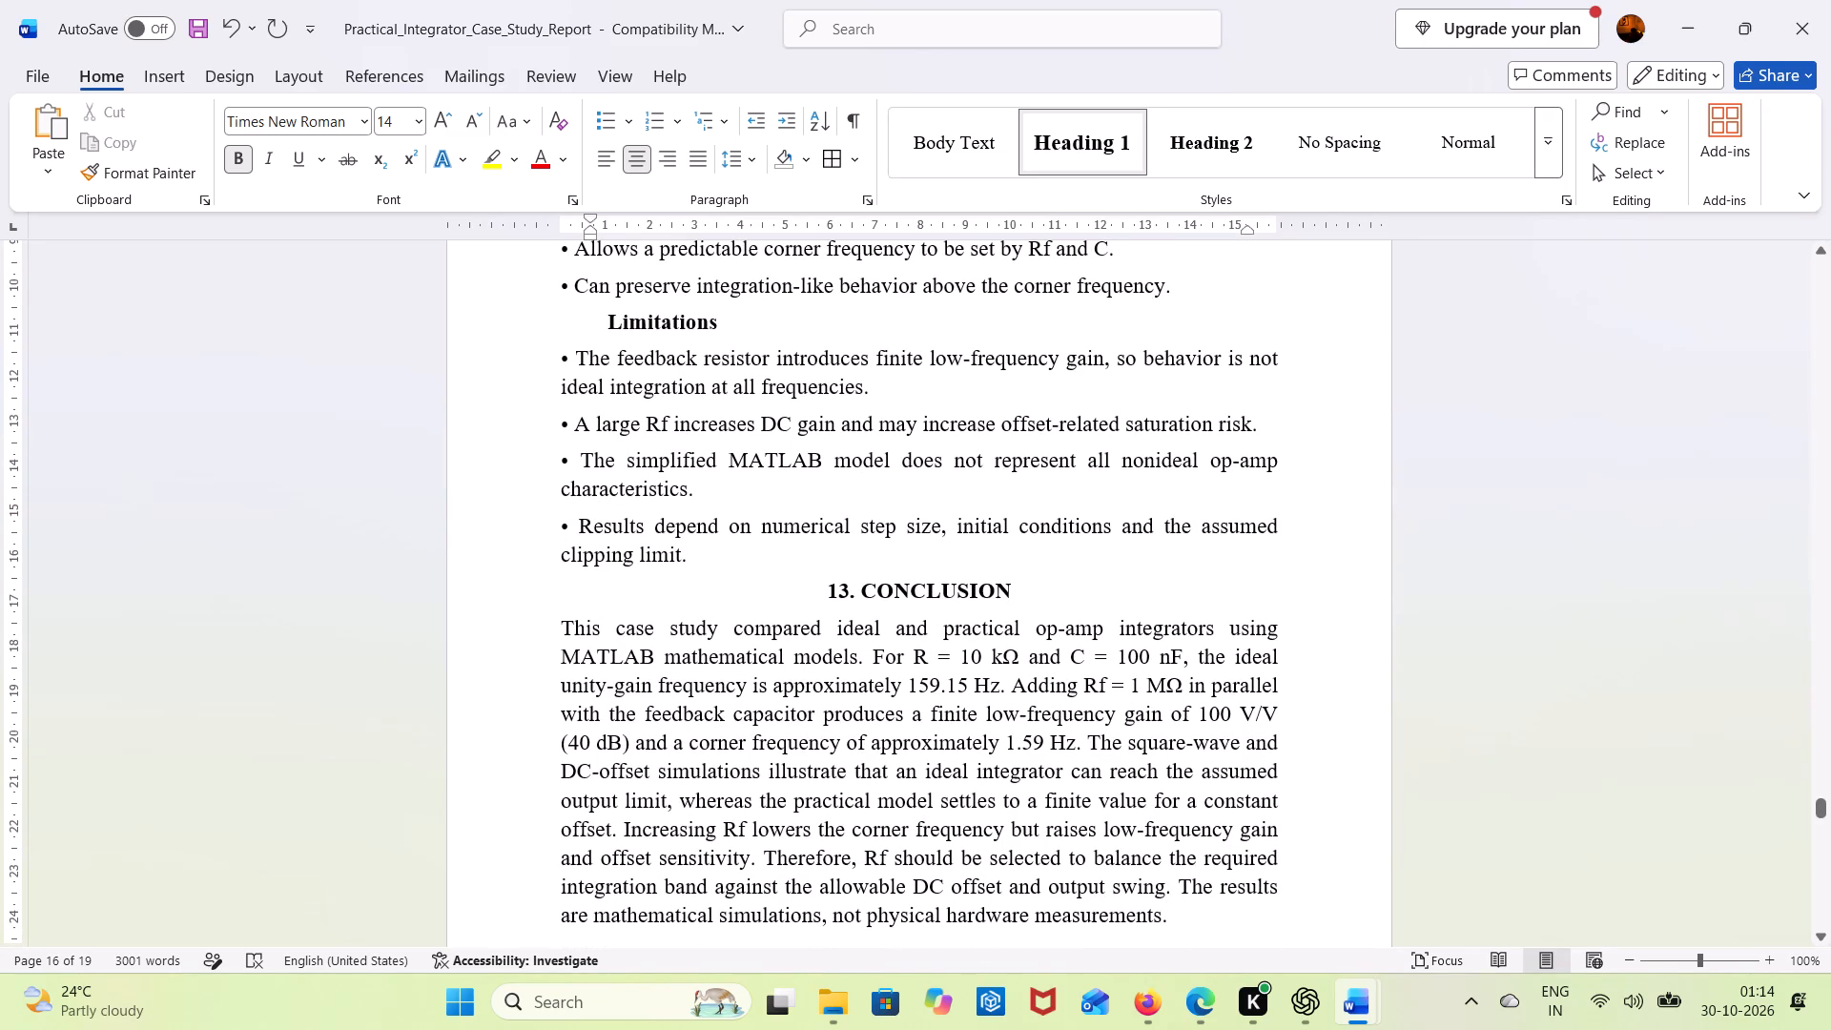
{"action": "left_click", "coordinate": [828, 594]}
{"action": "key", "text": "Return"}
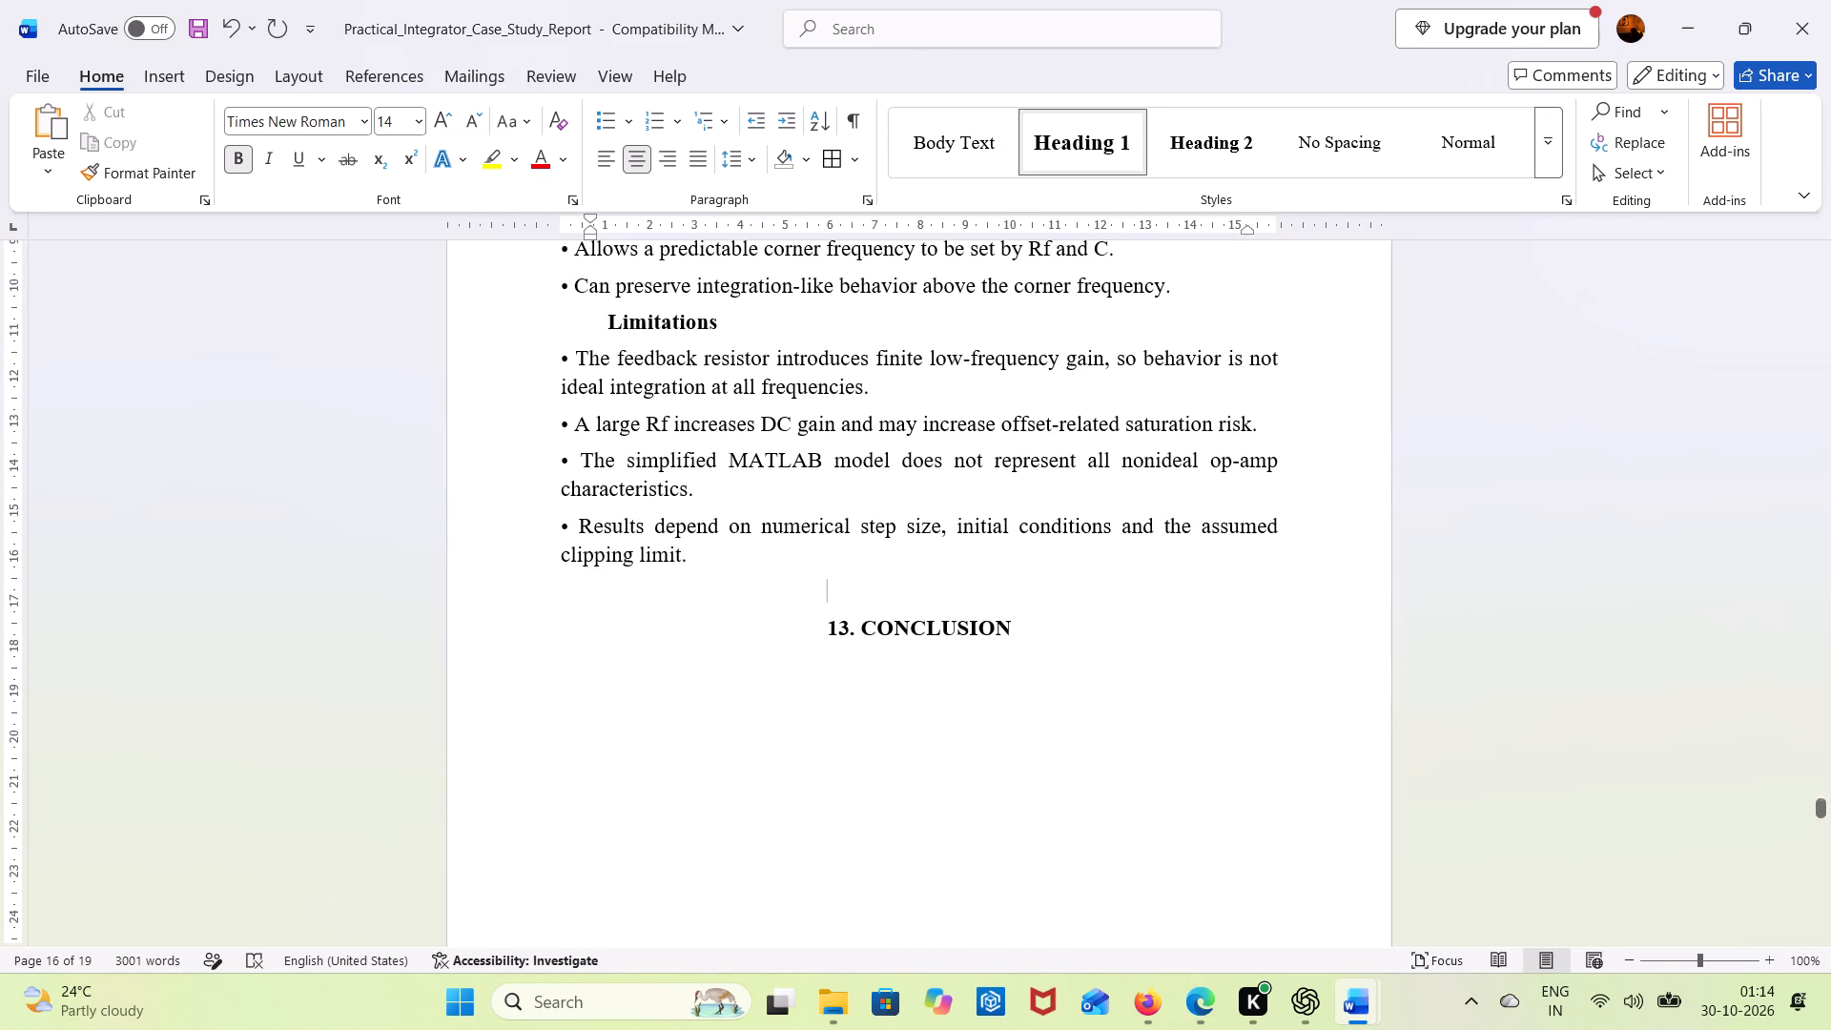
{"action": "key", "text": "Return"}
Insert two blank paragraphs above each of the headings "14. LEARNING OUTCOMES" and "15. REFERENCES".
{"action": "scroll", "coordinate": [828, 594], "scroll_direction": "down", "scroll_amount": 4}
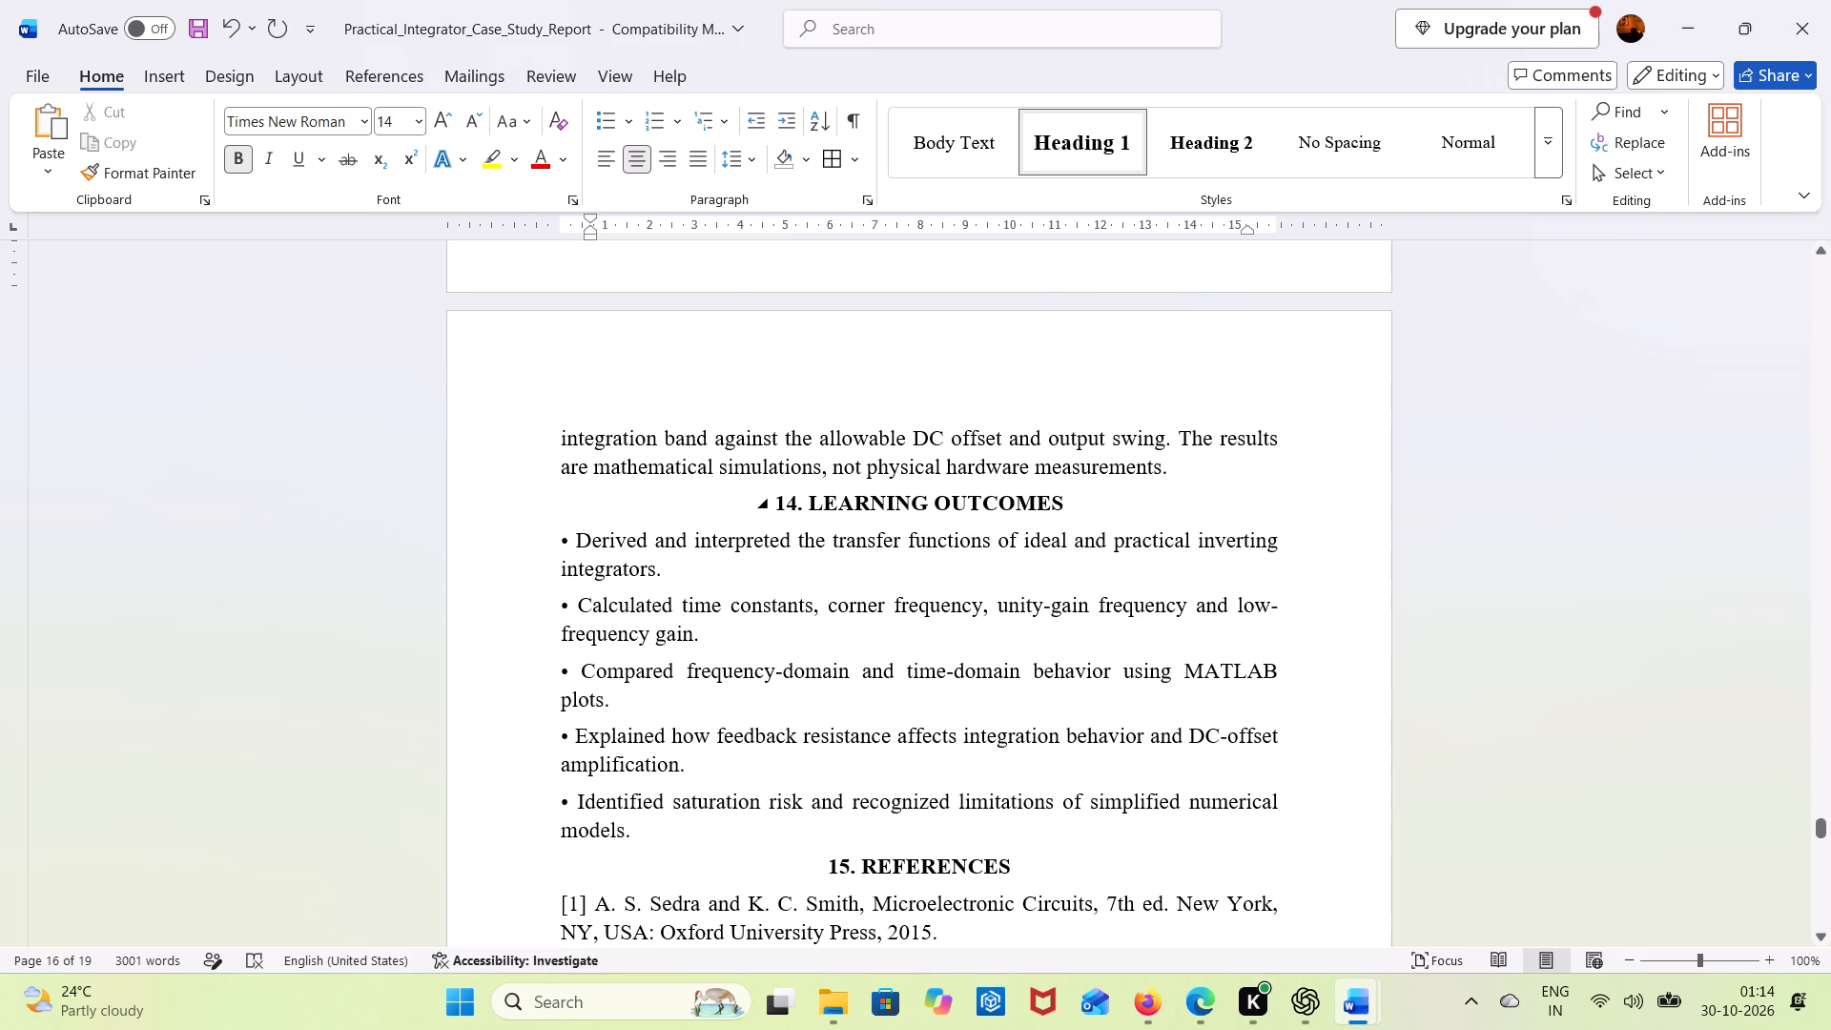
{"action": "left_click", "coordinate": [775, 503]}
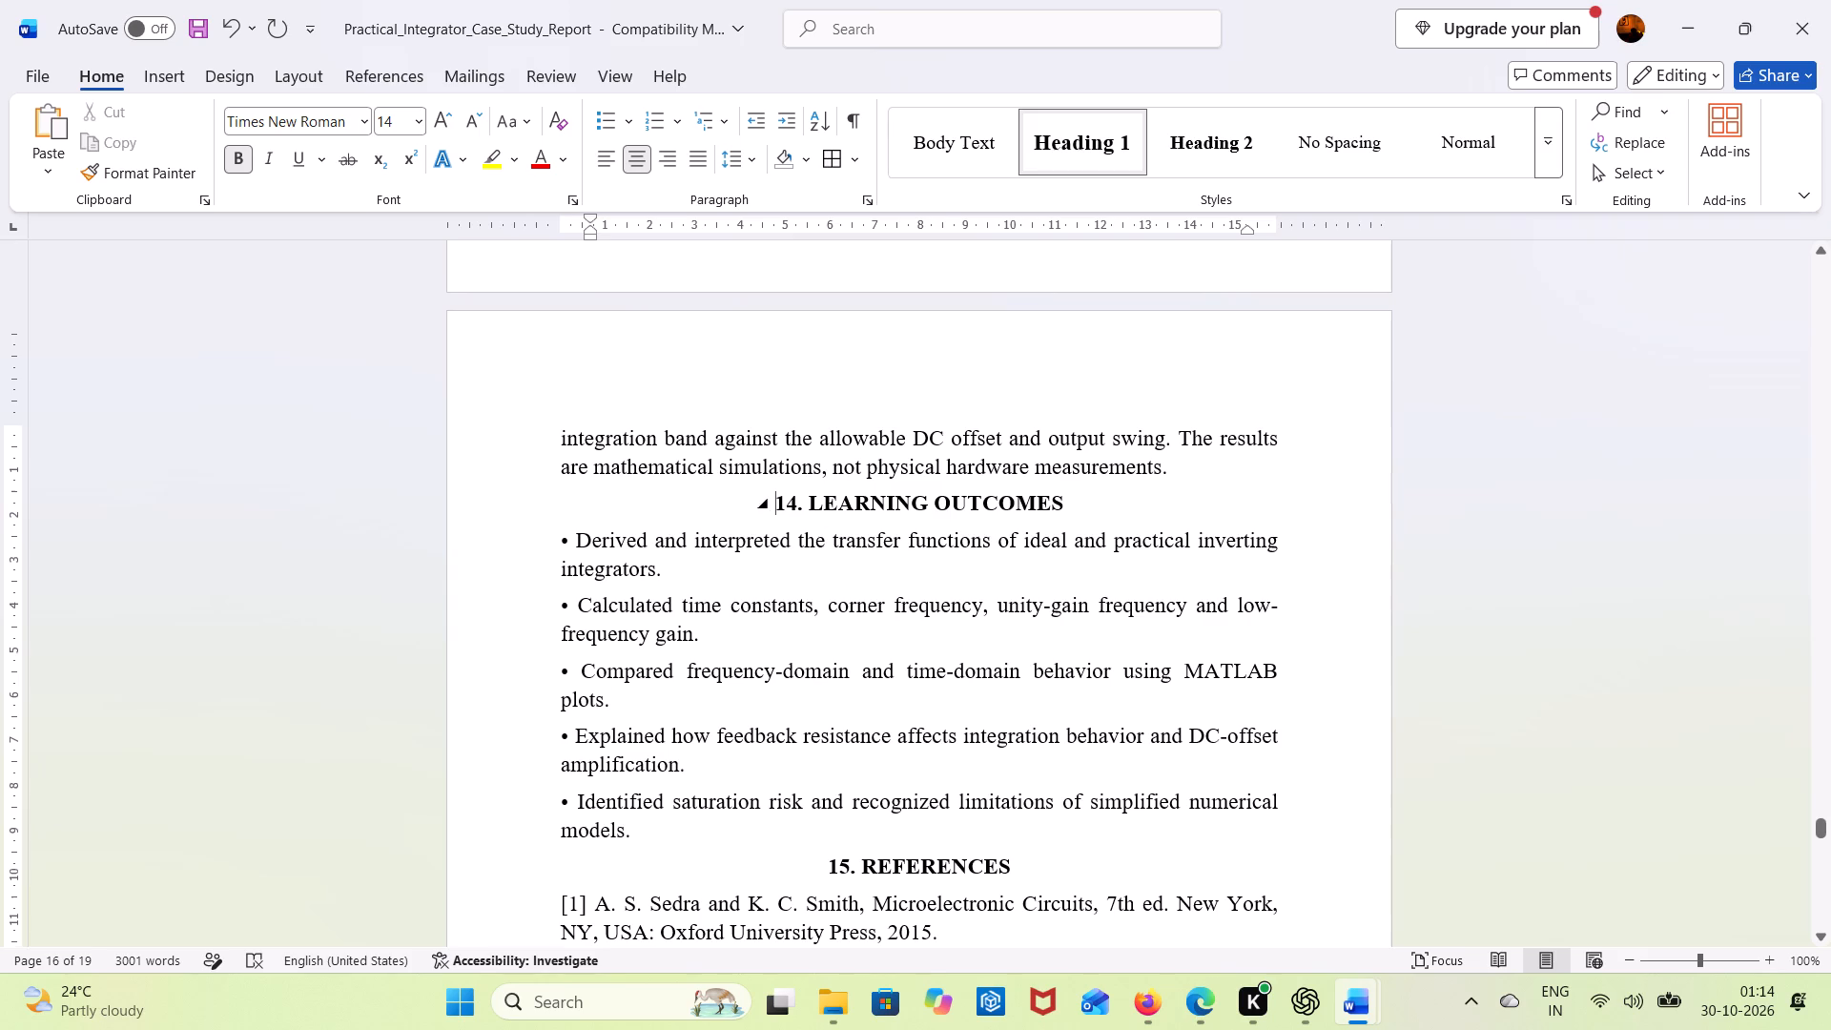
{"action": "key", "text": "Return"}
{"action": "key", "text": "Return"}
{"action": "scroll", "coordinate": [775, 503], "scroll_direction": "down", "scroll_amount": 1}
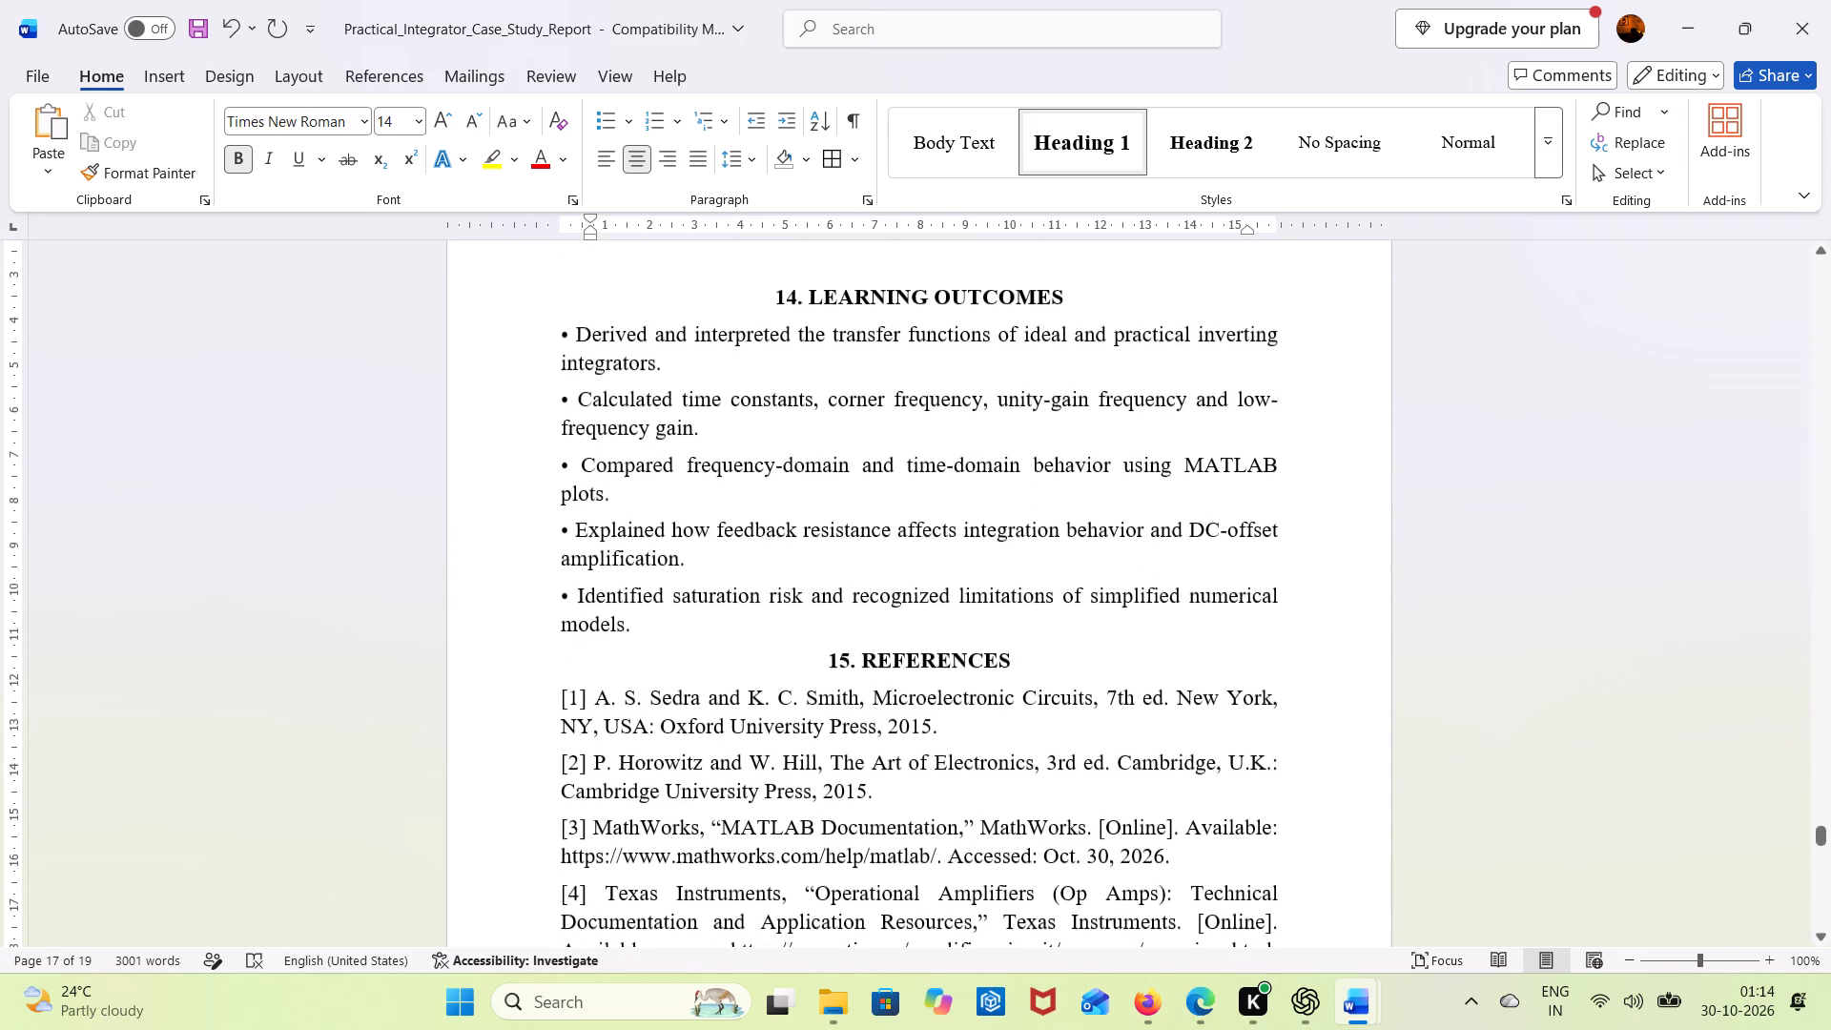
{"action": "left_click", "coordinate": [828, 654]}
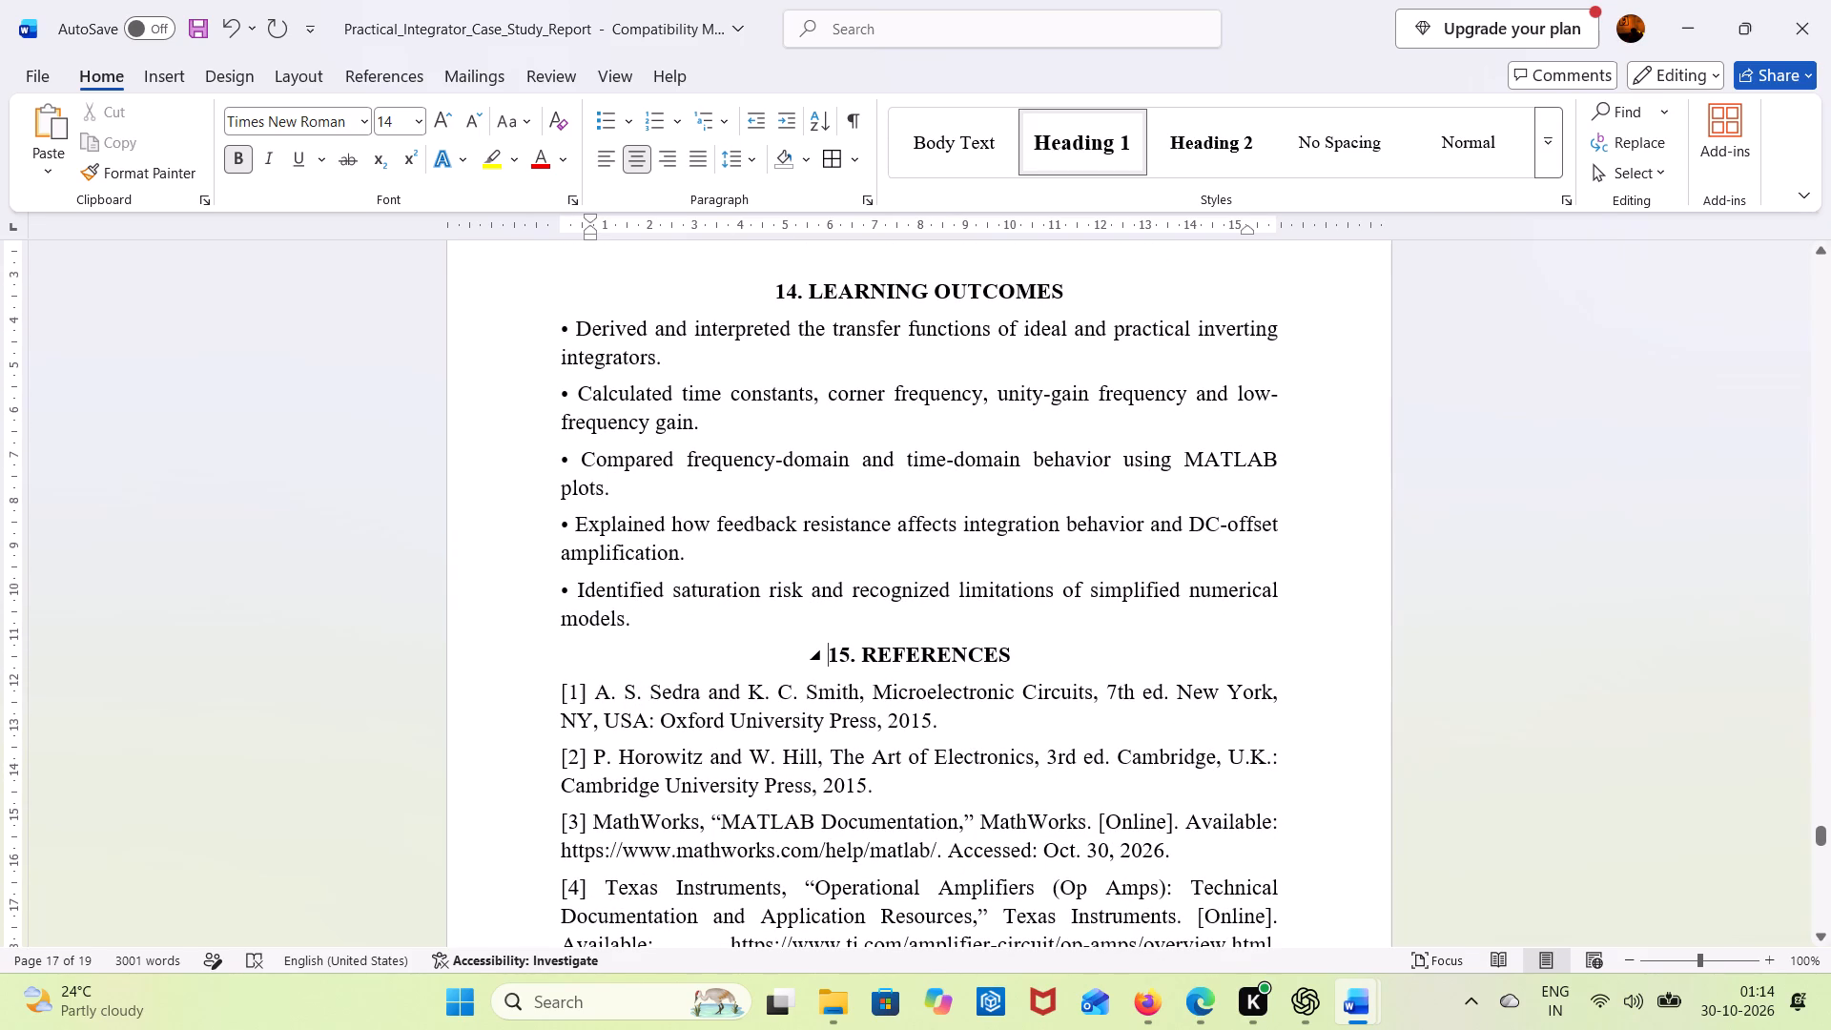
{"action": "key", "text": "Return"}
{"action": "key", "text": "Return"}
Insert two blank paragraphs above the "16. STUDENT DECLARATION" heading.
{"action": "scroll", "coordinate": [828, 654], "scroll_direction": "down", "scroll_amount": 3}
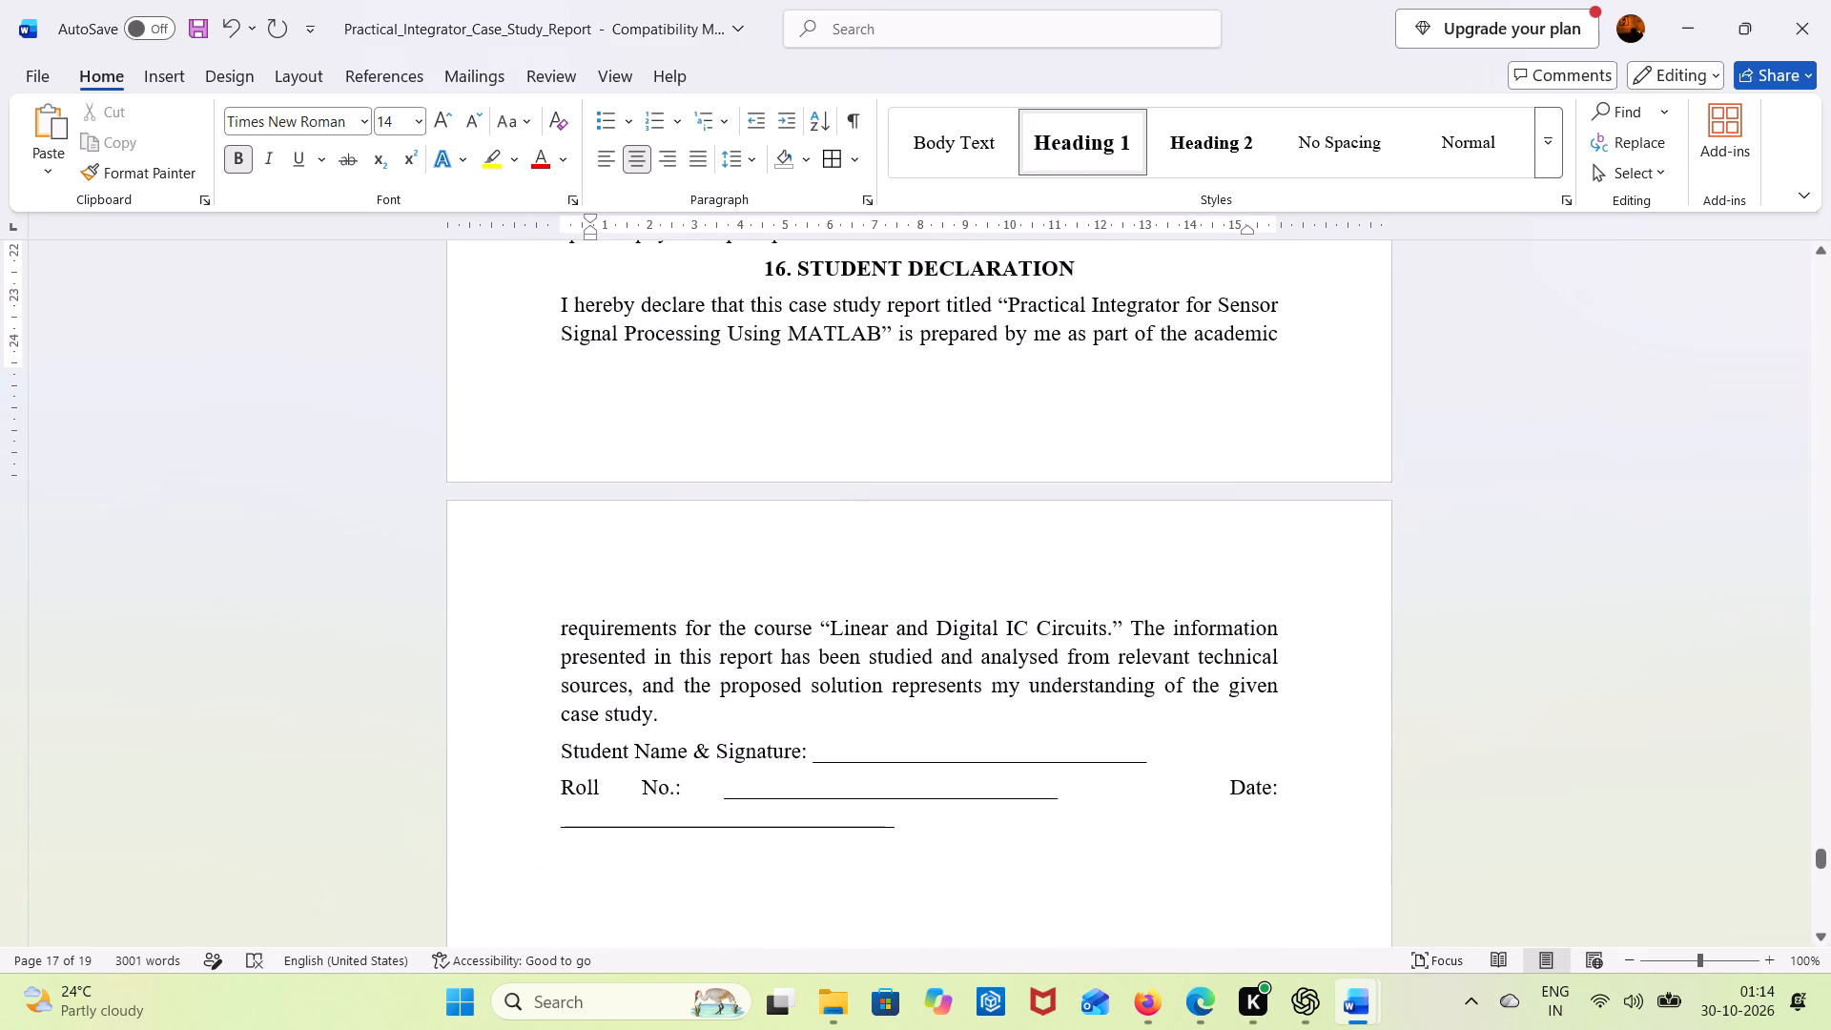
{"action": "scroll", "coordinate": [828, 654], "scroll_direction": "up", "scroll_amount": 1}
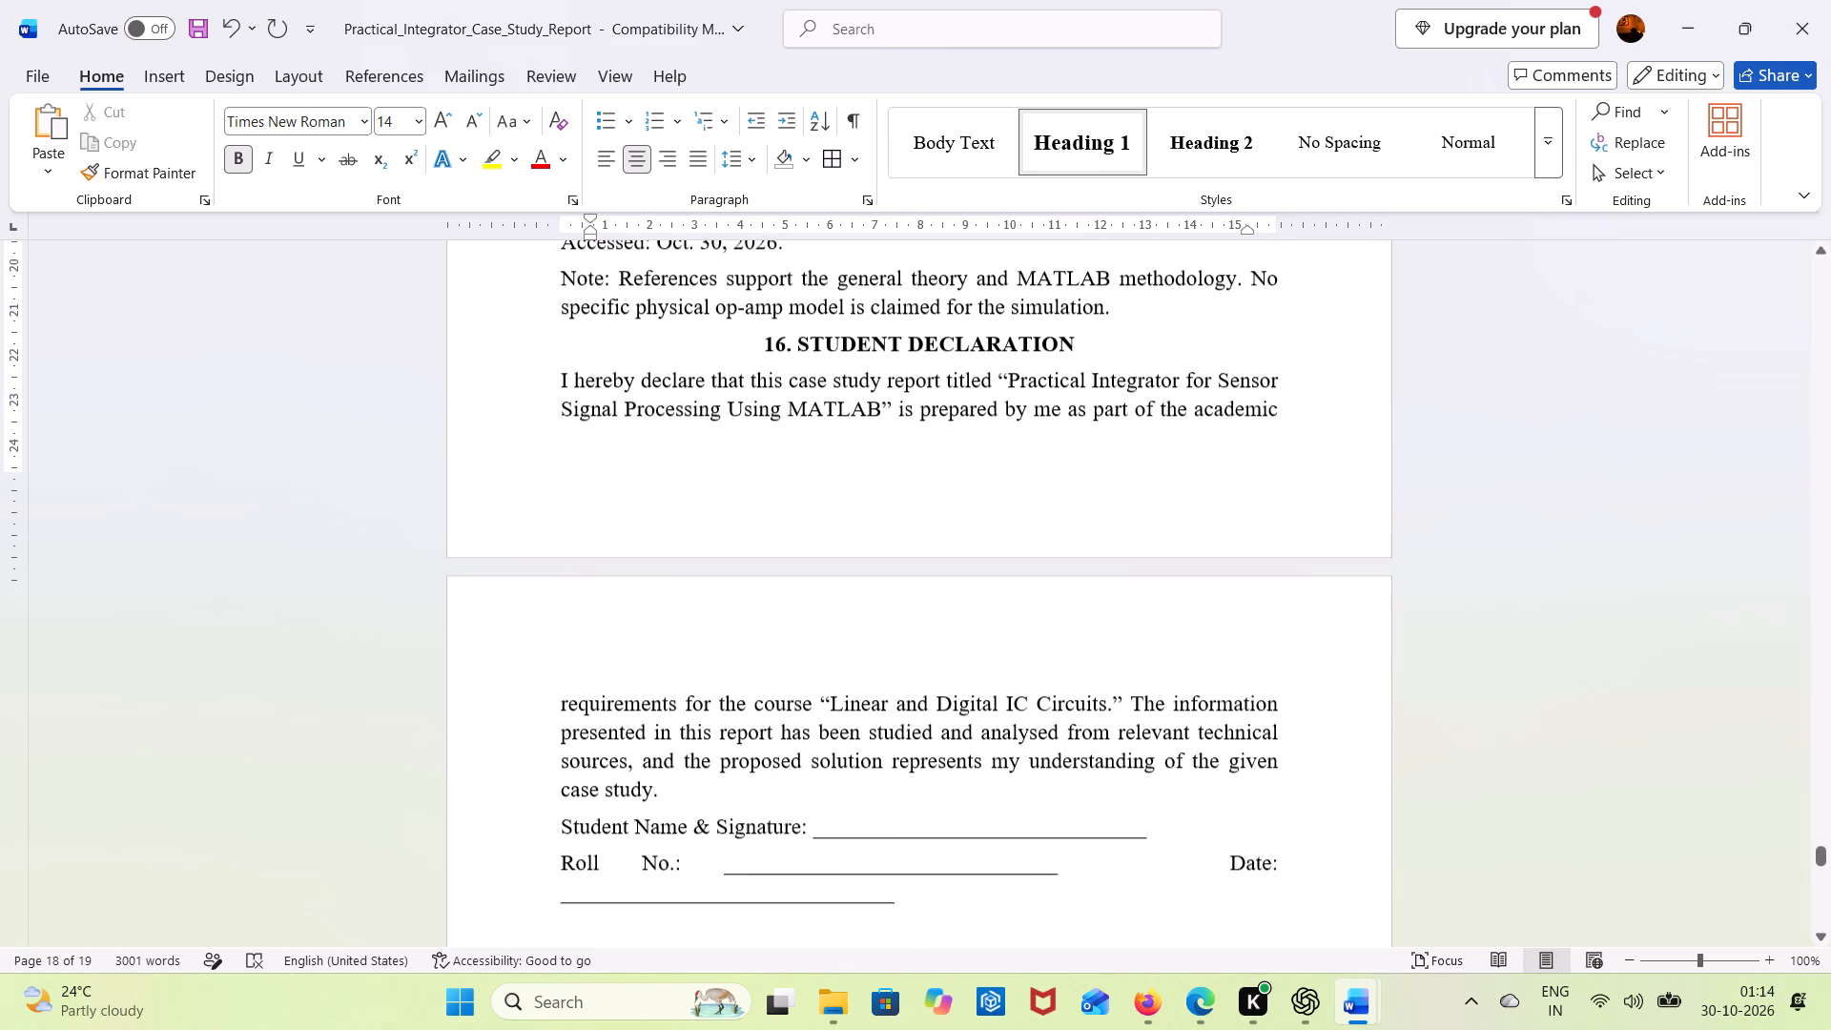
{"action": "scroll", "coordinate": [828, 654], "scroll_direction": "up", "scroll_amount": 1}
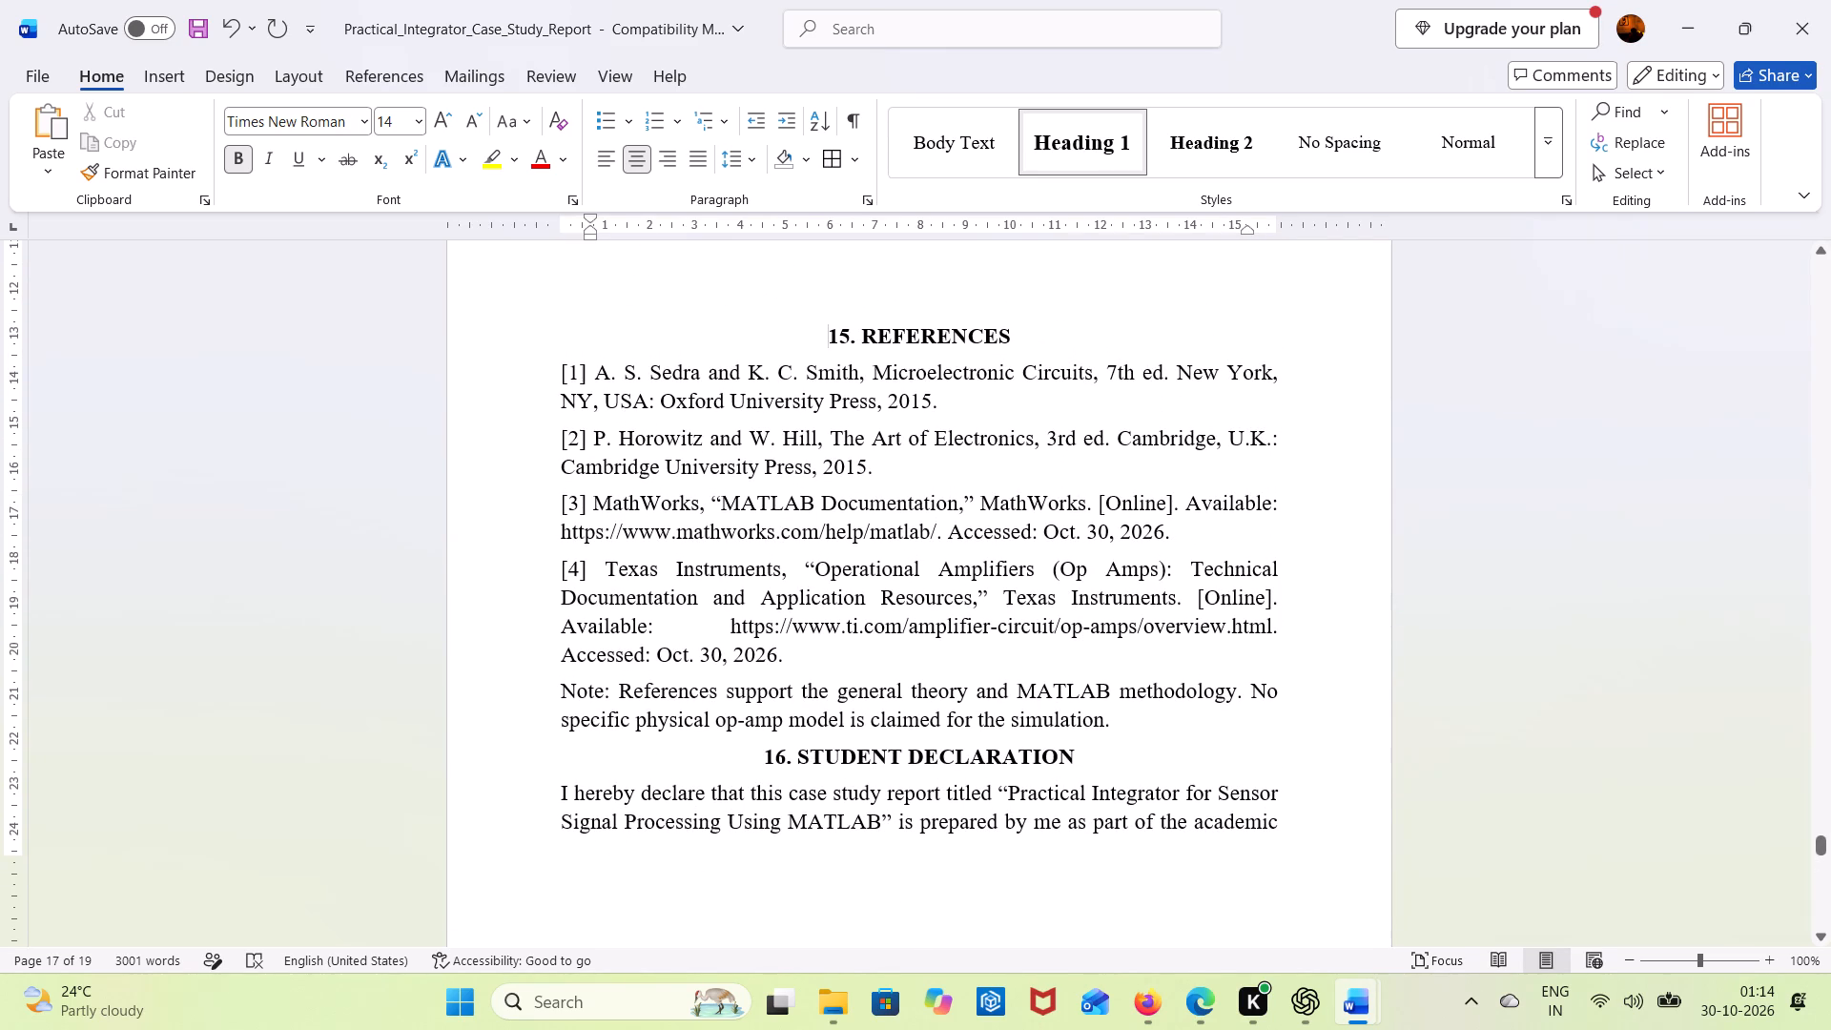
{"action": "left_click", "coordinate": [763, 757]}
{"action": "key", "text": "Return"}
{"action": "key", "text": "Return"}
{"action": "key", "text": "Return"}
{"action": "key", "text": "BackSpace"}
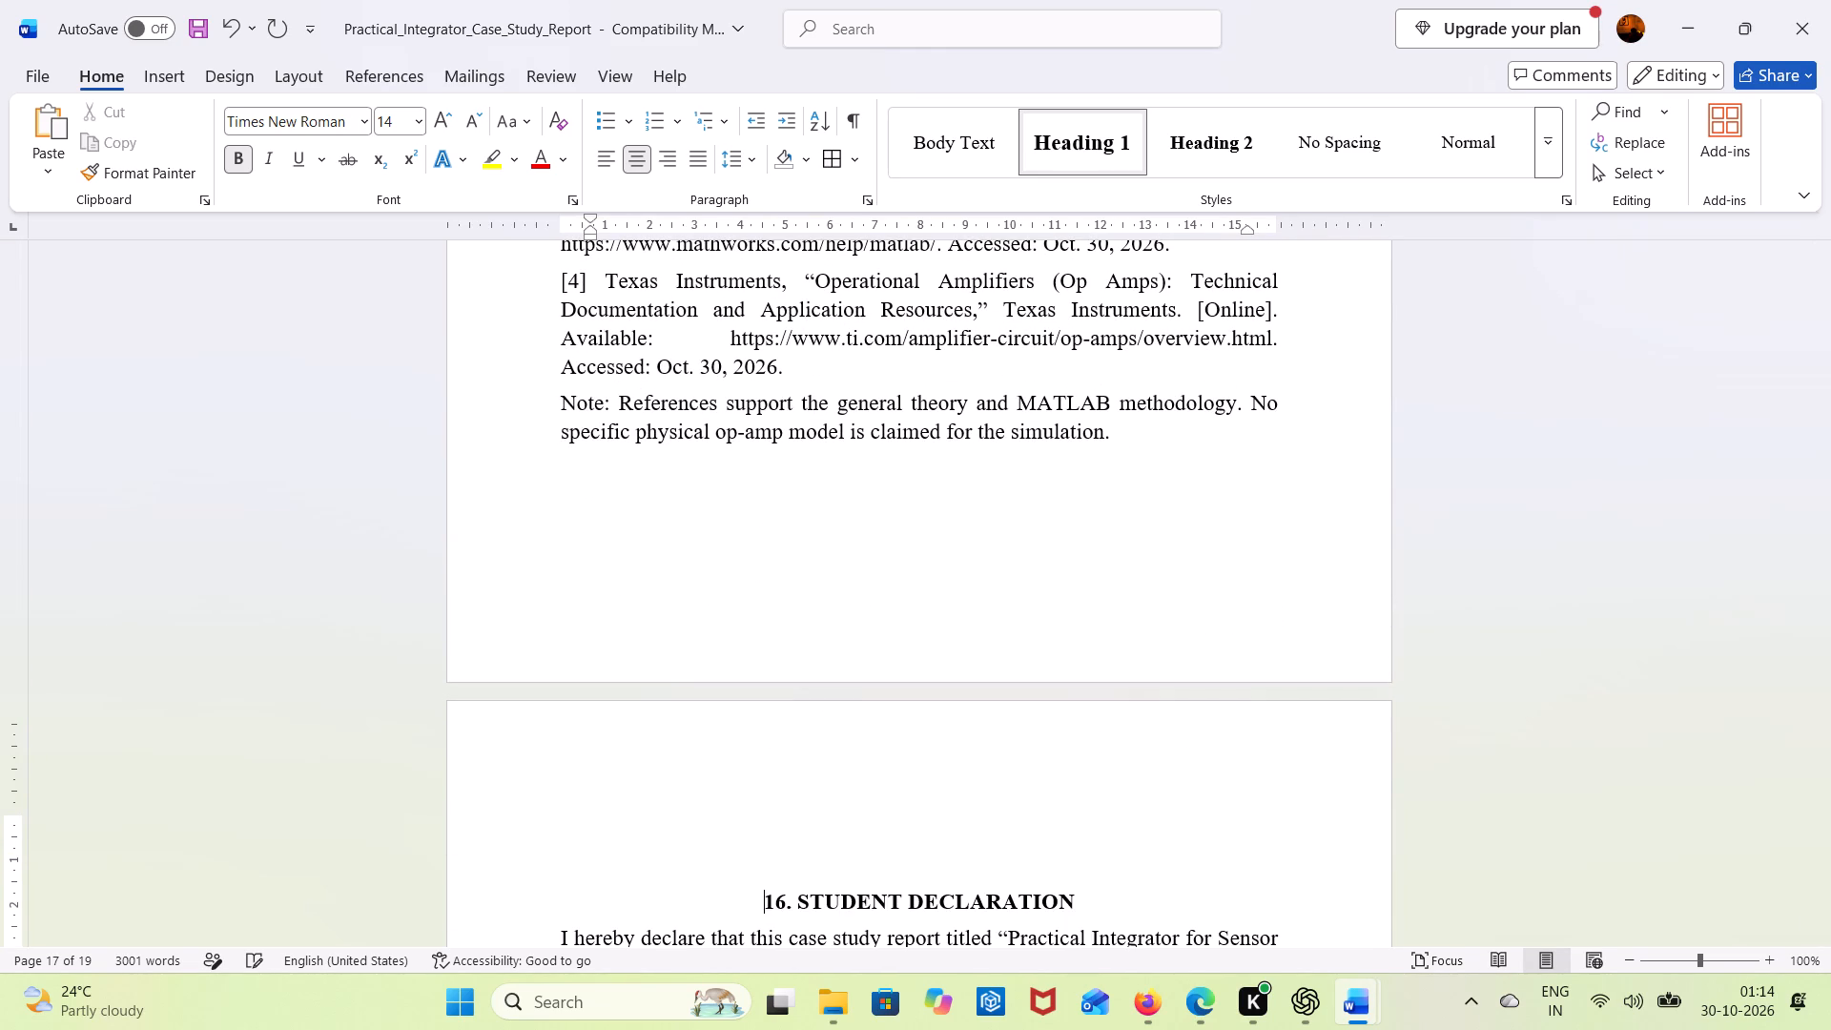
{"action": "key", "text": "BackSpace"}
{"action": "key", "text": "Return"}
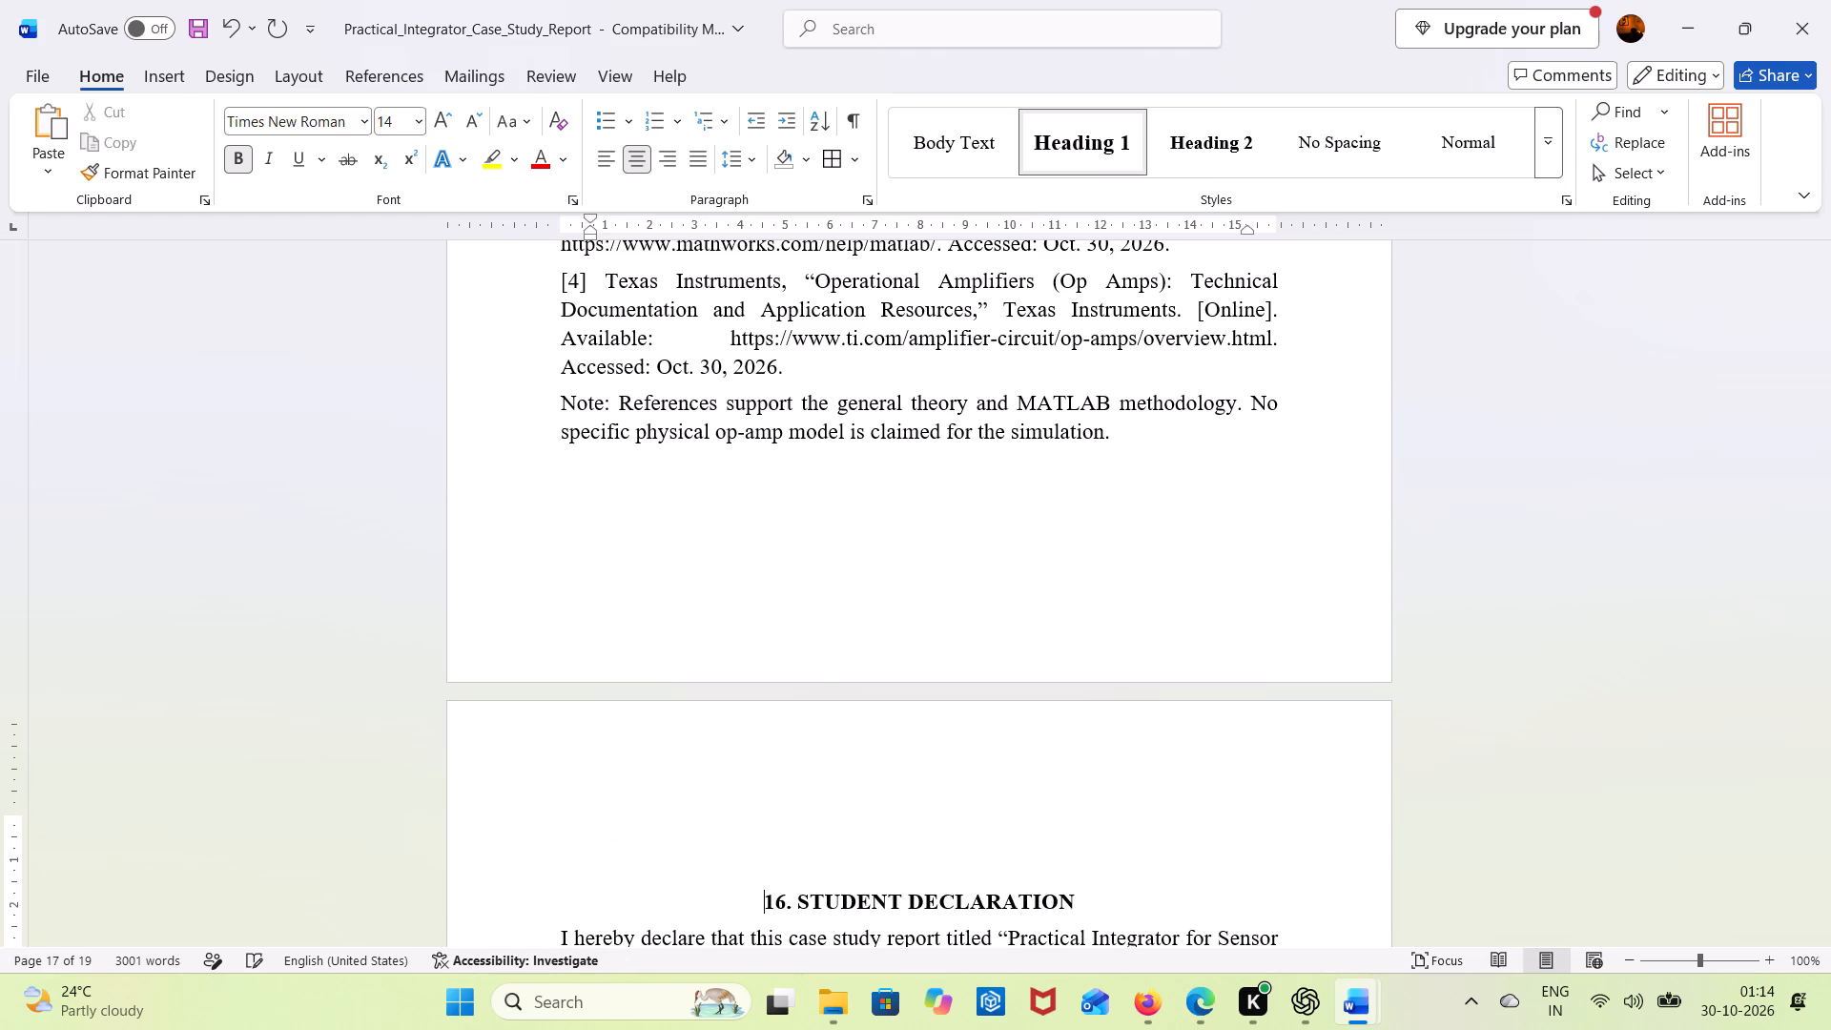
Apply all borders to the Faculty Evaluation Sheet table in the appendix, from the header row through the Total row.
{"action": "scroll", "coordinate": [763, 757], "scroll_direction": "down", "scroll_amount": 7}
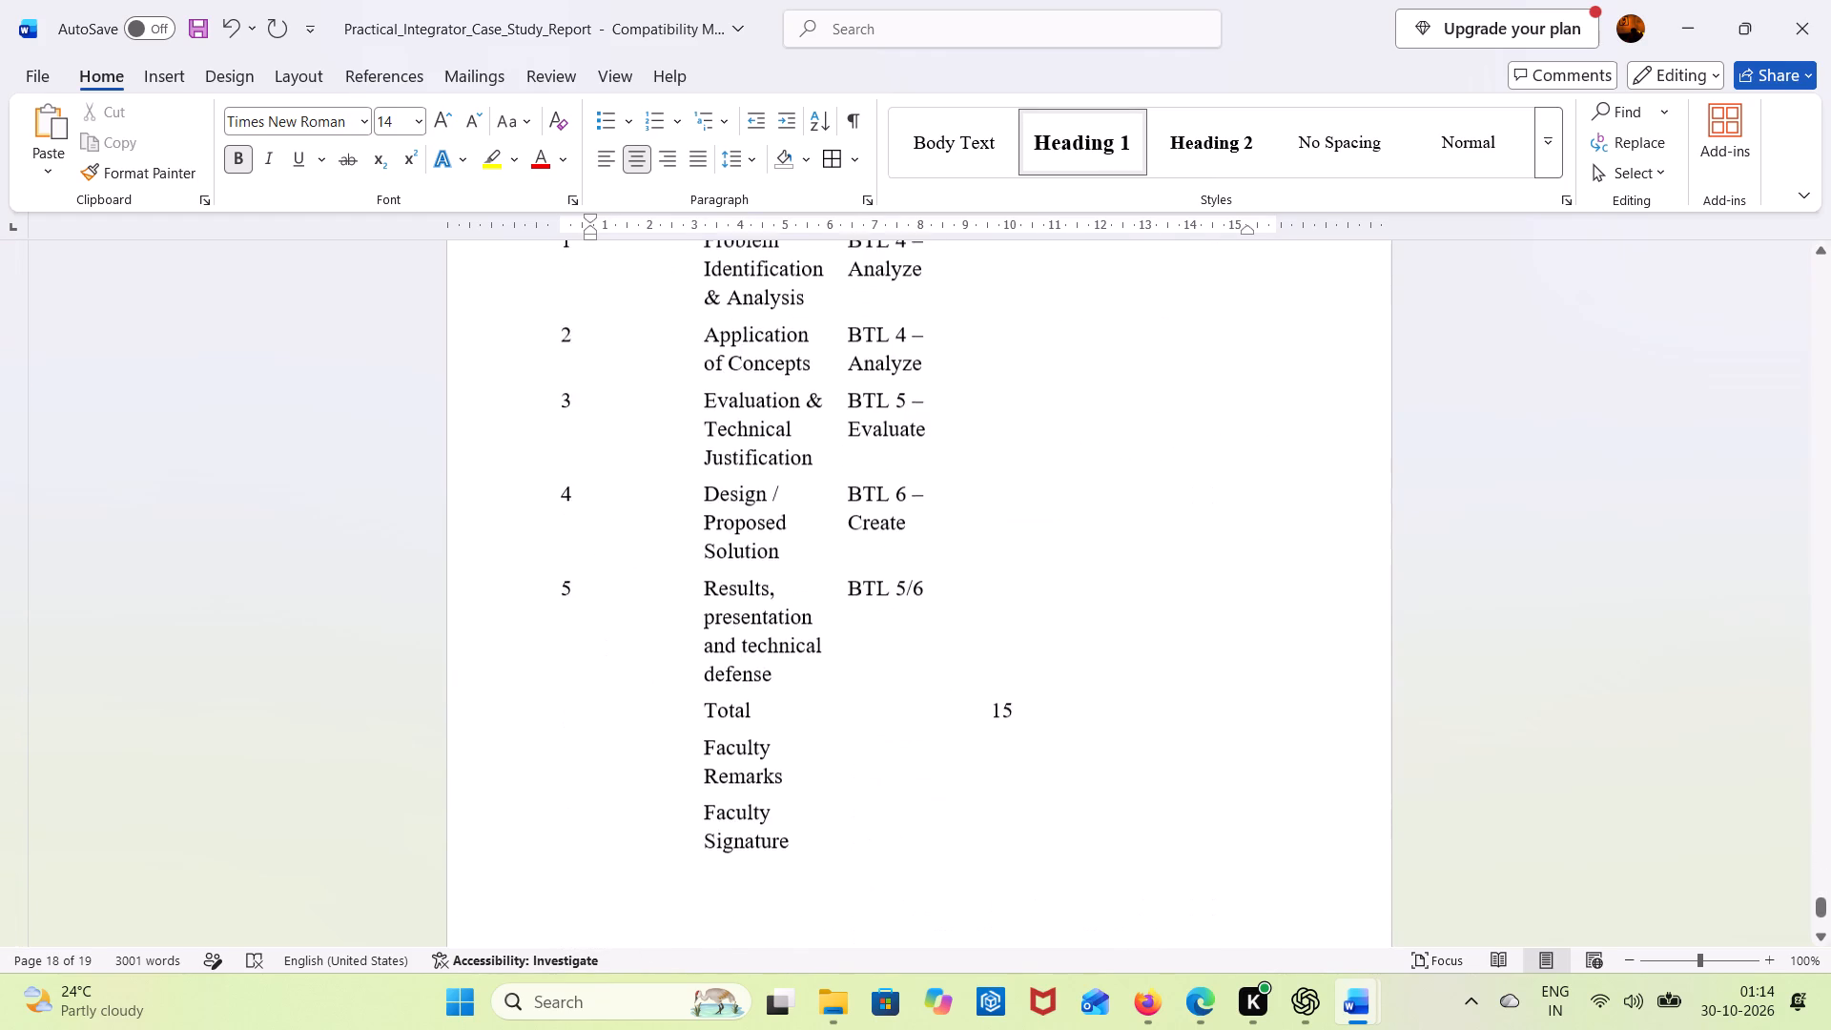
{"action": "scroll", "coordinate": [763, 757], "scroll_direction": "down", "scroll_amount": 1}
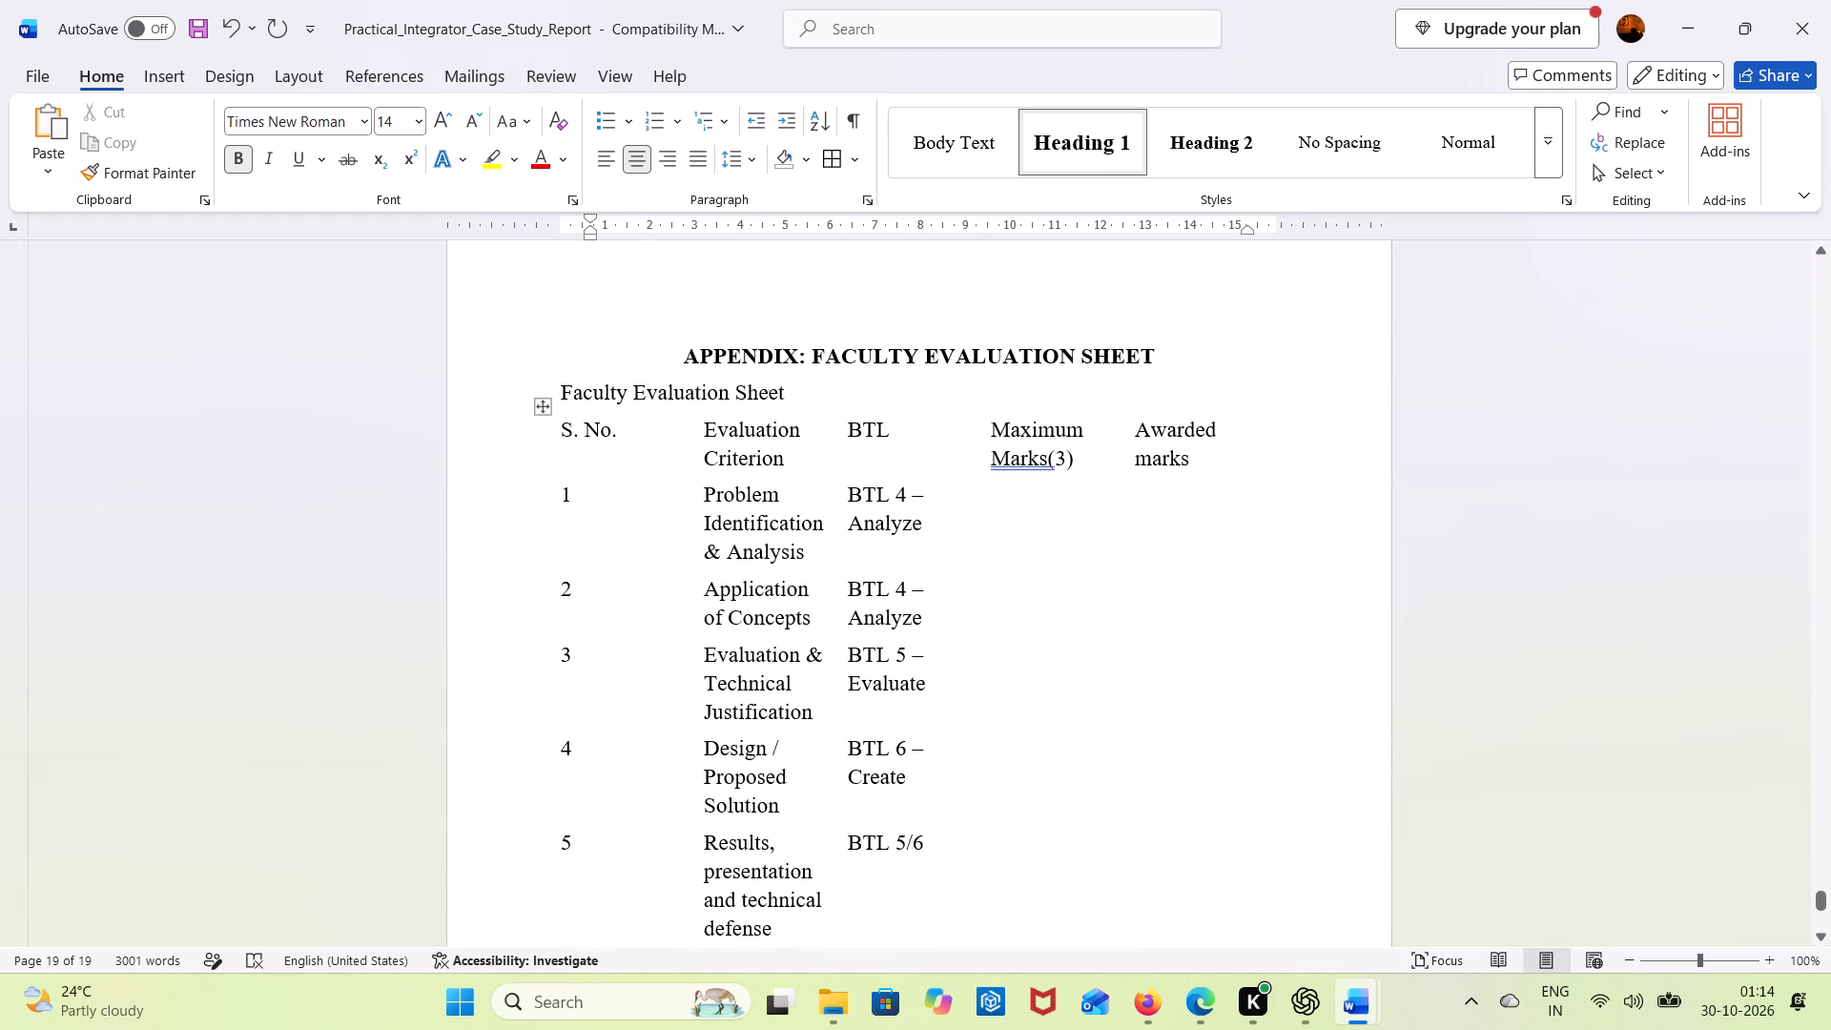
{"action": "left_click_drag", "start_coordinate": [564, 427], "coordinate": [1138, 931]}
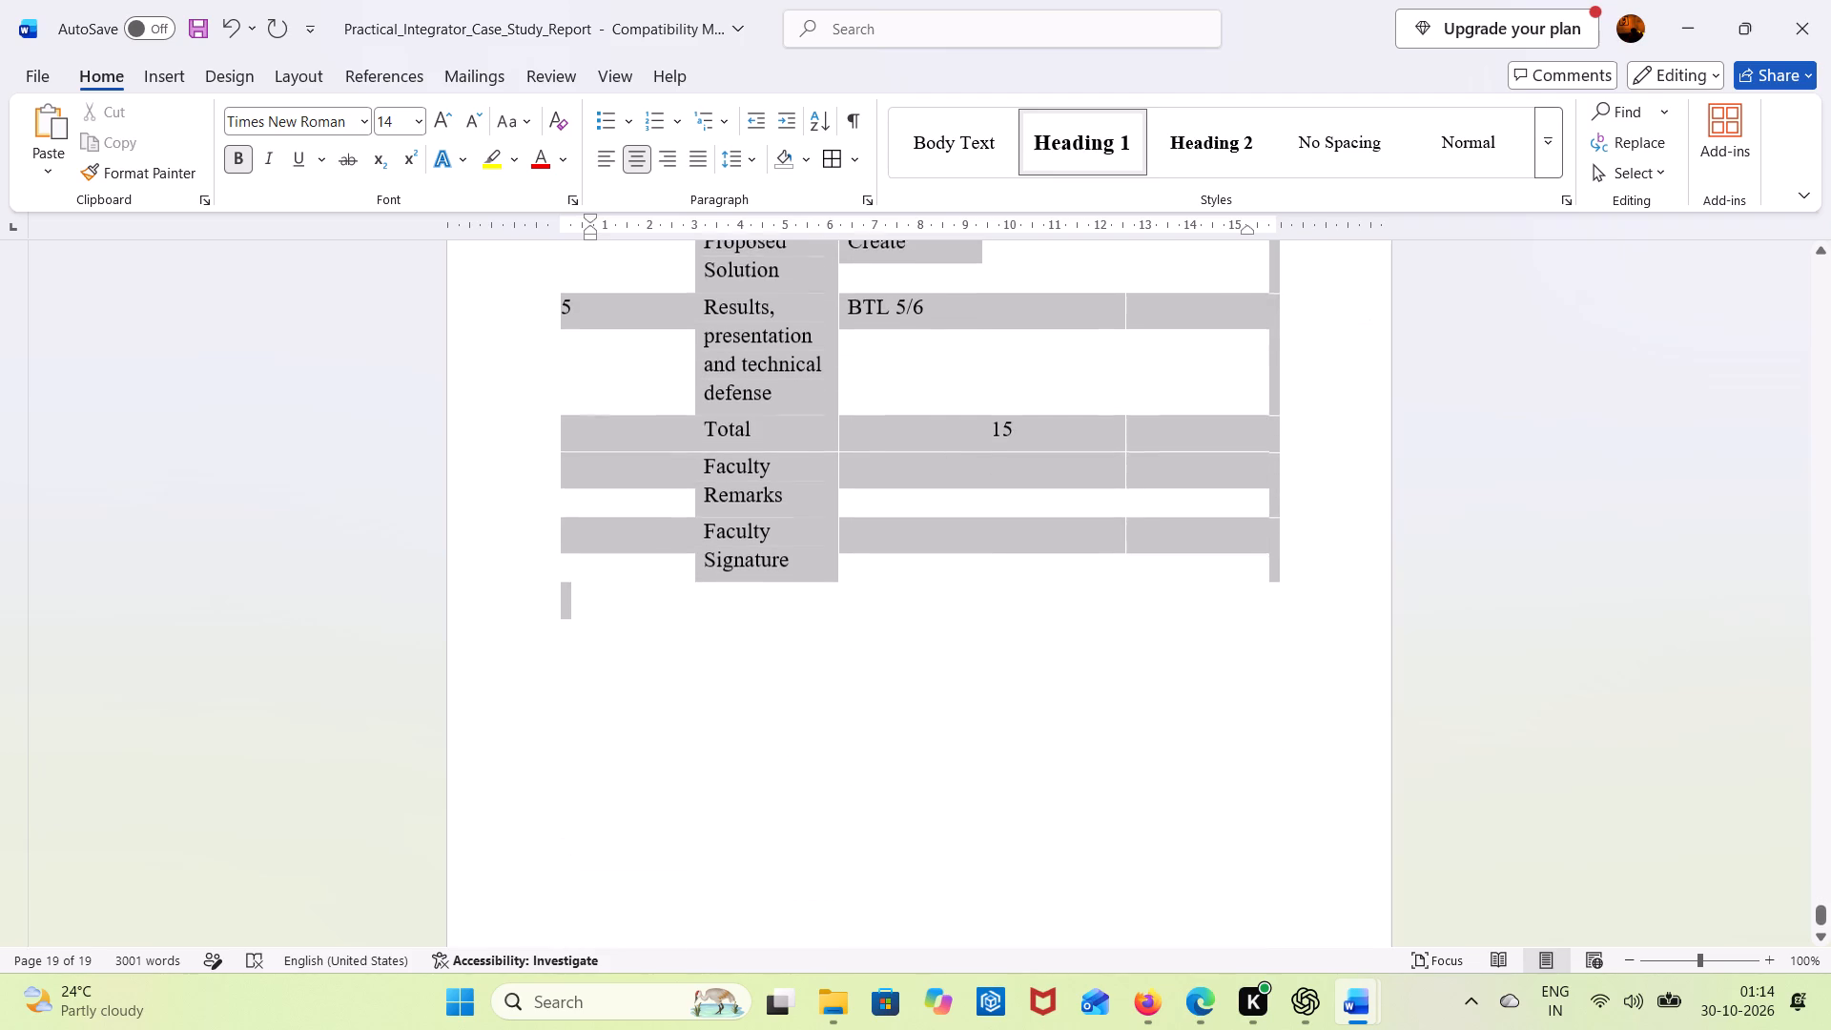
{"action": "left_click_drag", "start_coordinate": [1138, 931], "coordinate": [1183, 522]}
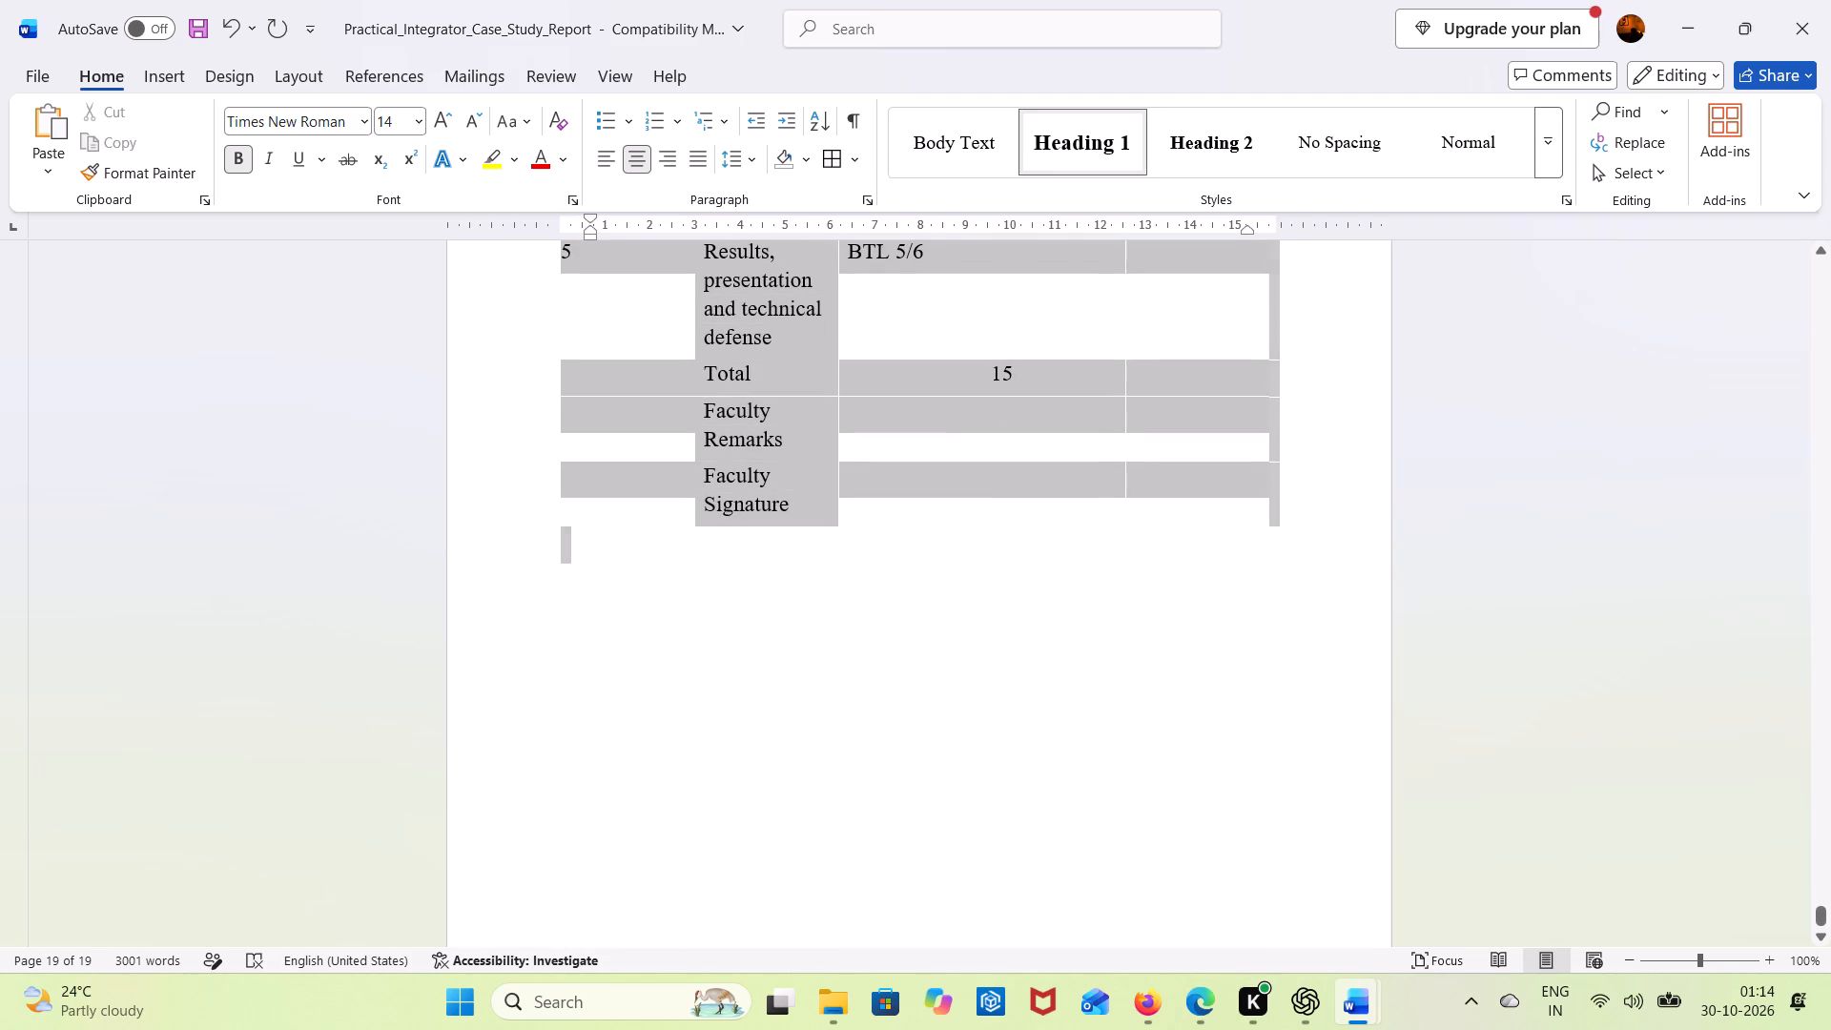
{"action": "left_click_drag", "start_coordinate": [1183, 522], "coordinate": [1112, 451]}
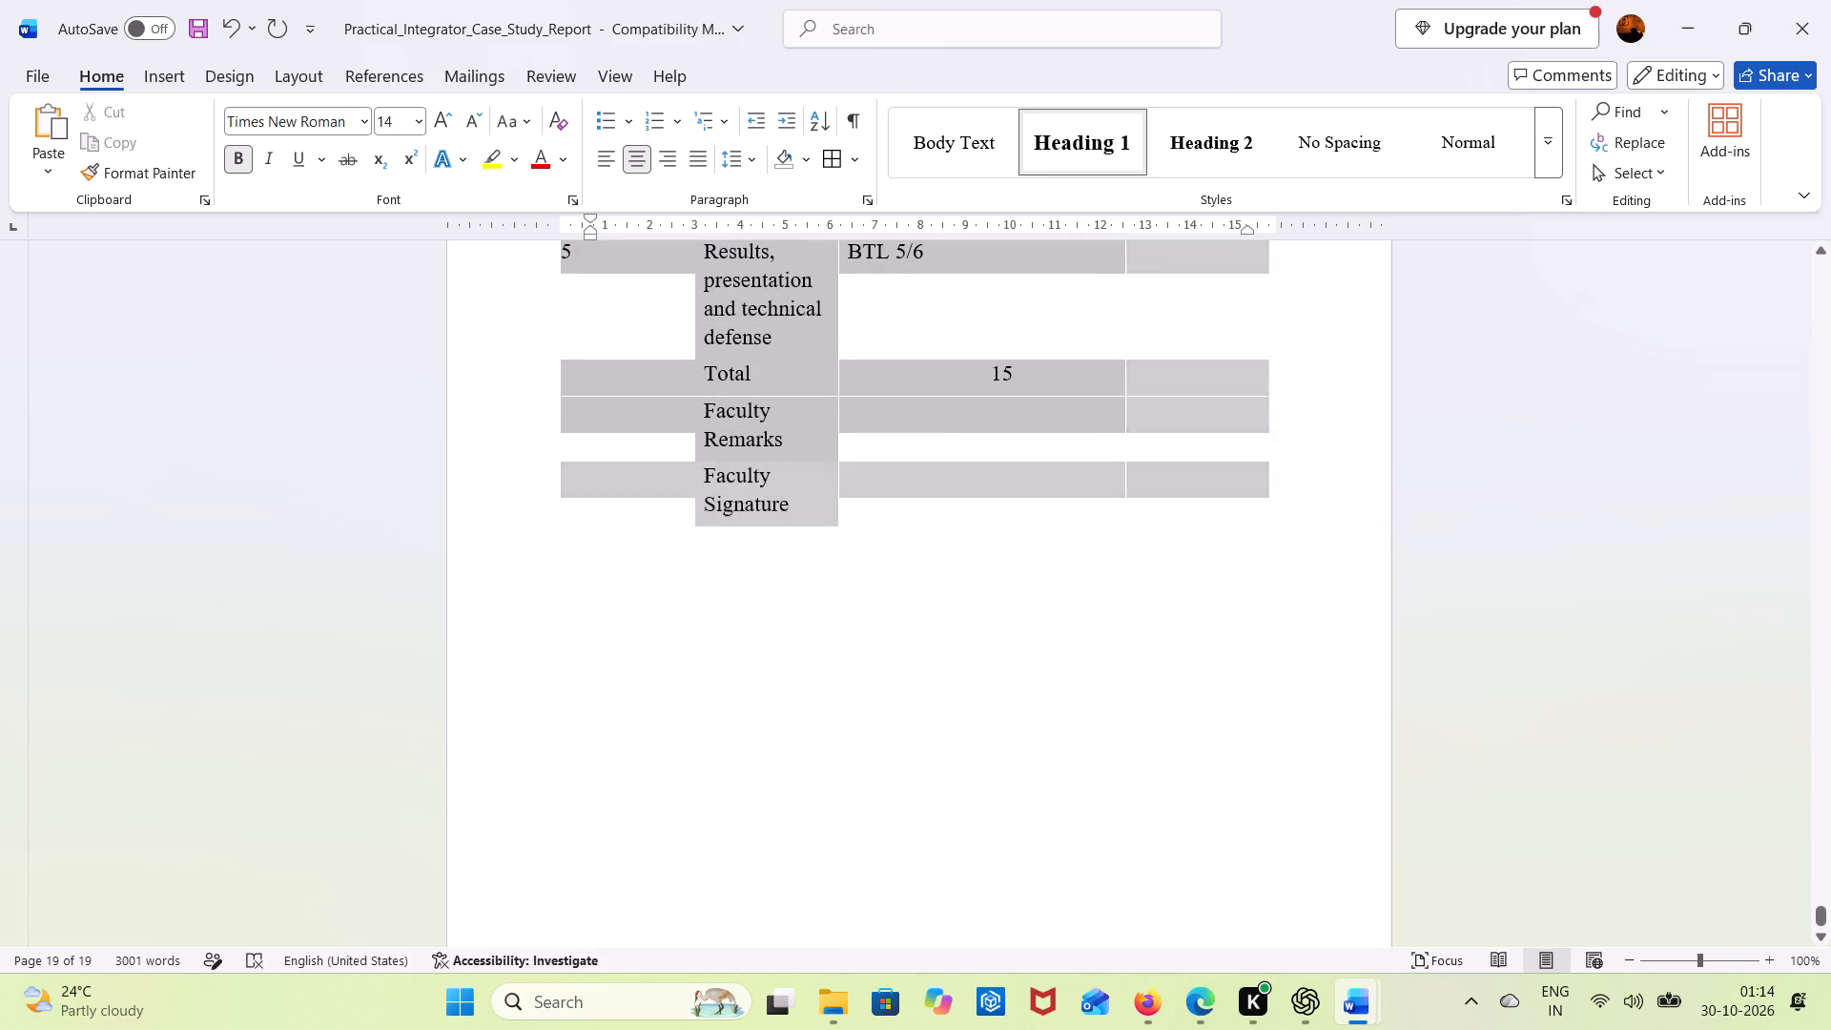
{"action": "left_click_drag", "start_coordinate": [1112, 451], "coordinate": [1144, 364]}
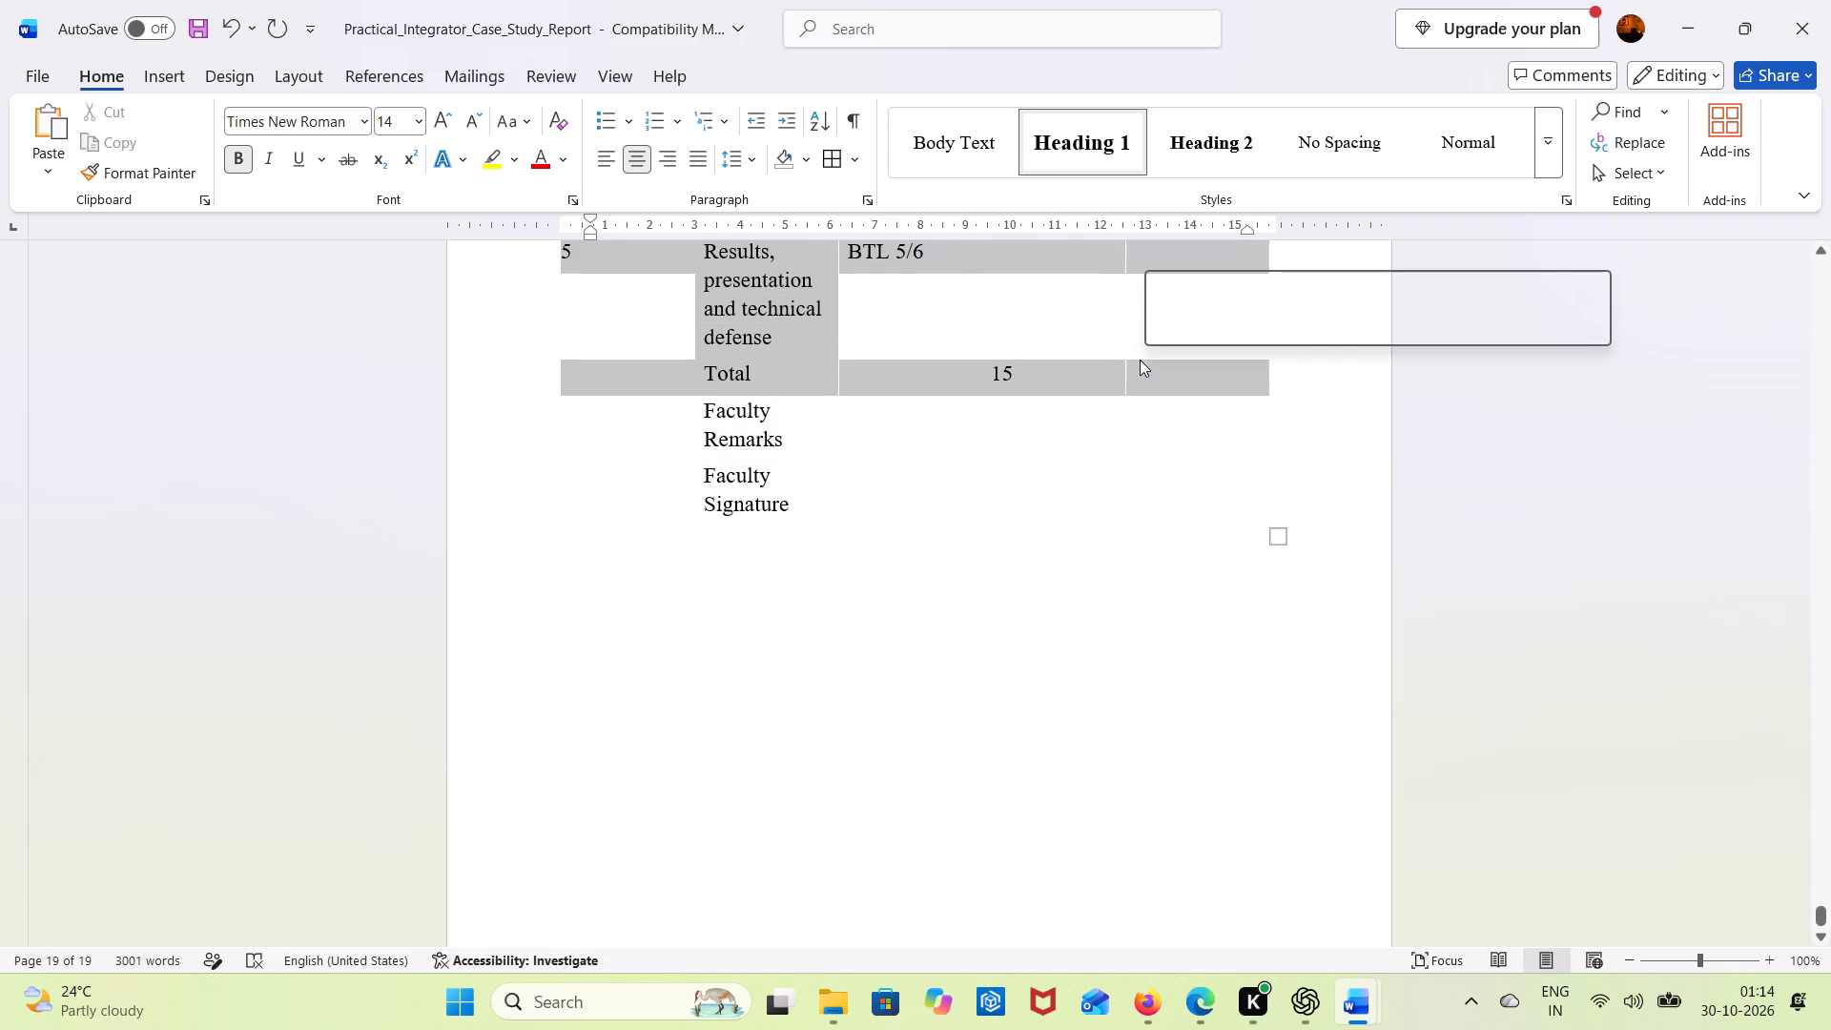
{"action": "left_click", "coordinate": [833, 168]}
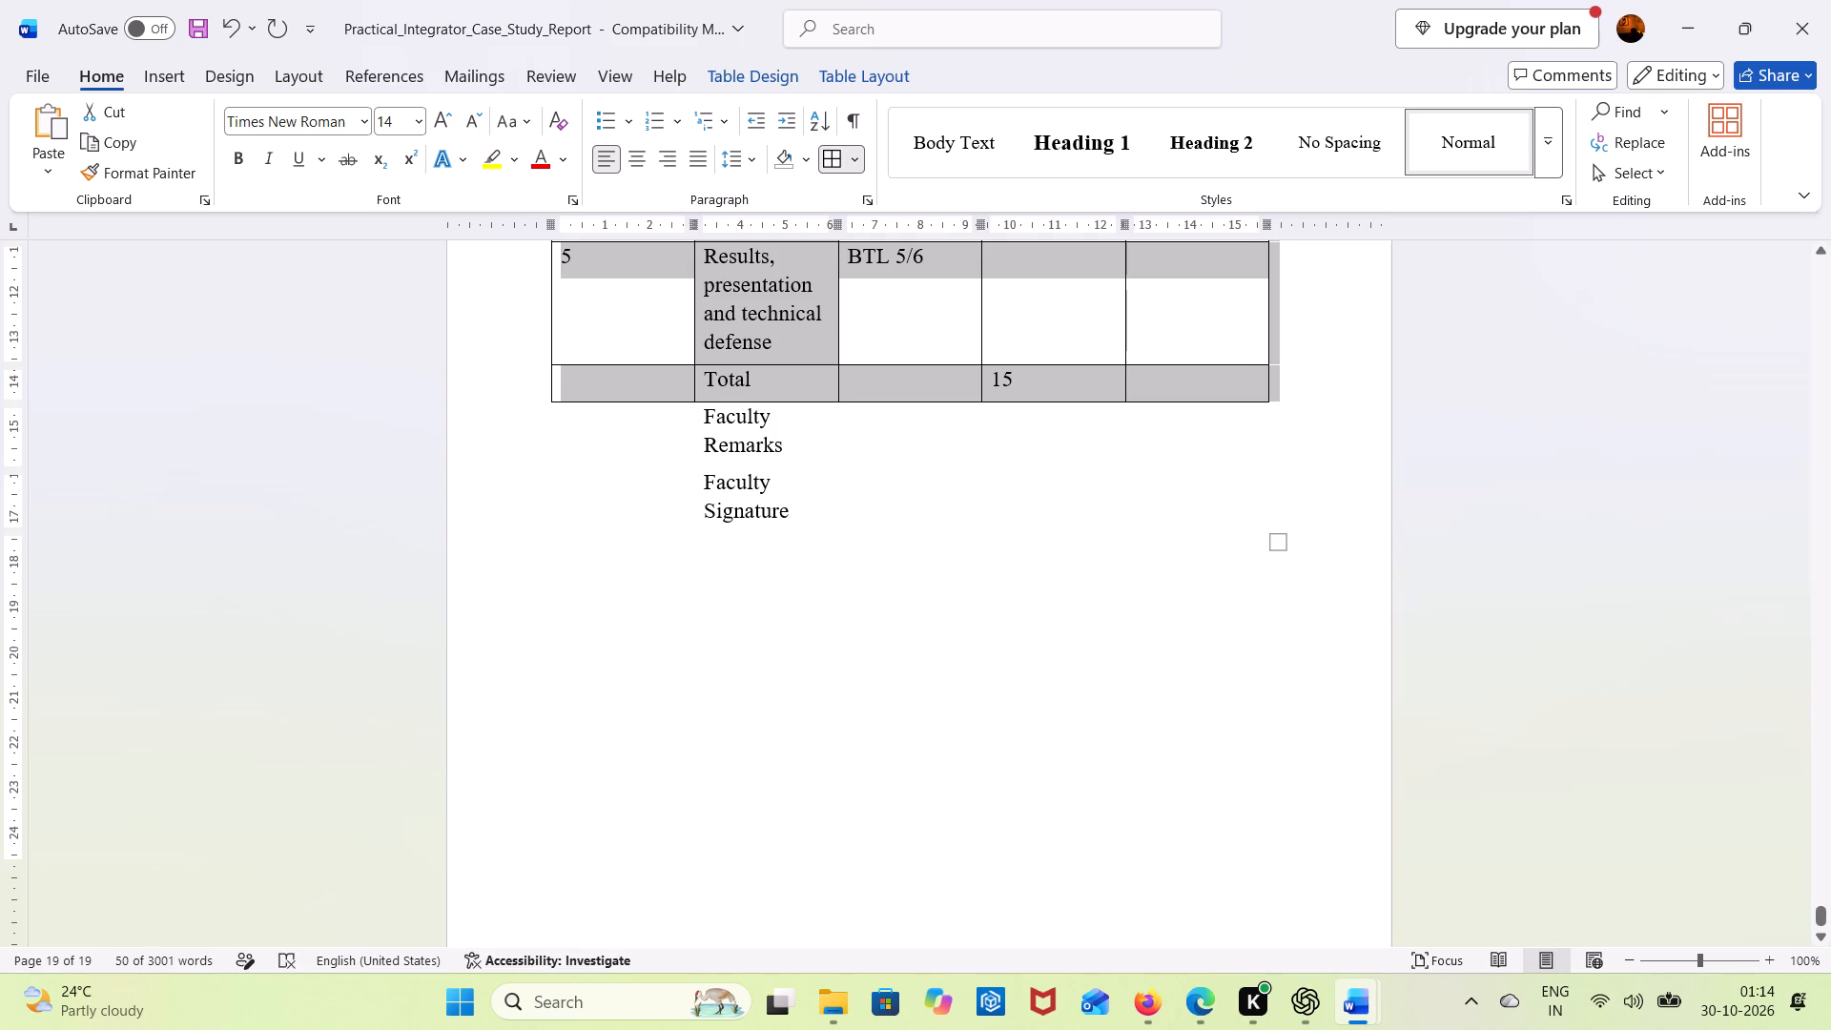
{"action": "left_click", "coordinate": [930, 668]}
Review the report's layout from the end of the appendix back through the introduction and index to the title page.
{"action": "scroll", "coordinate": [930, 668], "scroll_direction": "down", "scroll_amount": 2}
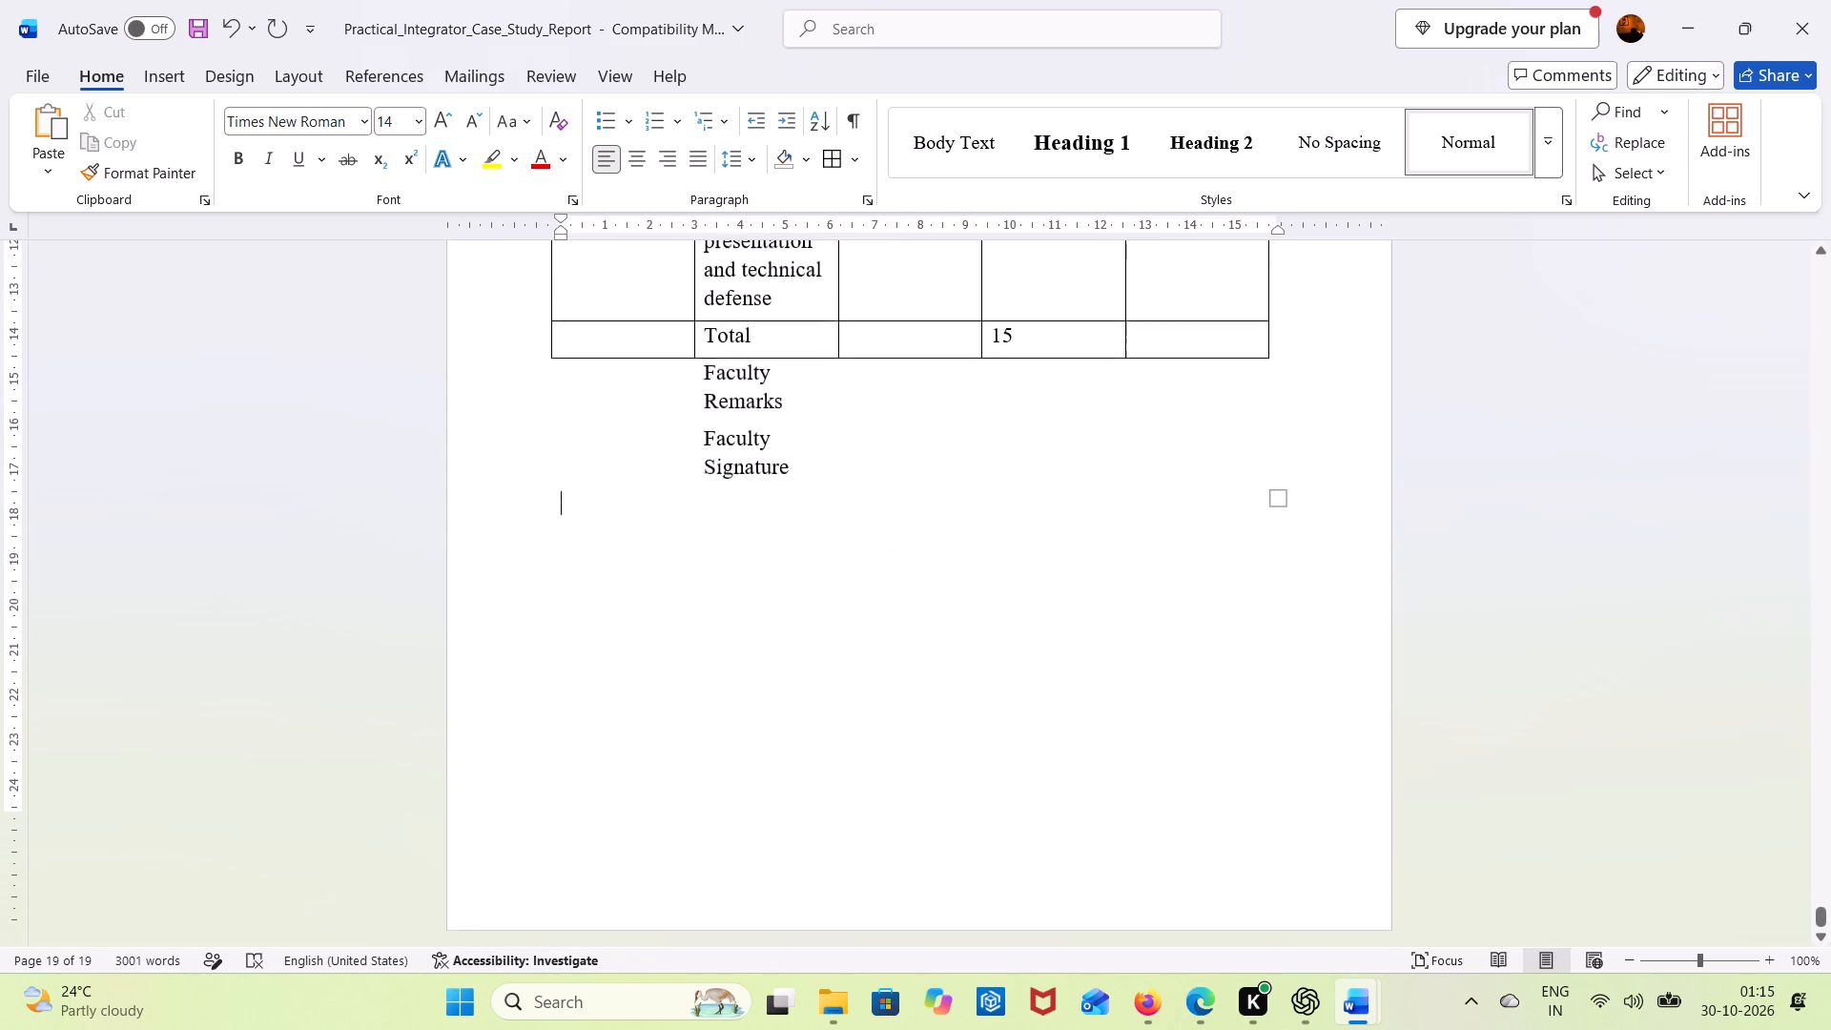
{"action": "scroll", "coordinate": [930, 668], "scroll_direction": "down", "scroll_amount": 7}
{"action": "scroll", "coordinate": [930, 668], "scroll_direction": "up", "scroll_amount": 17}
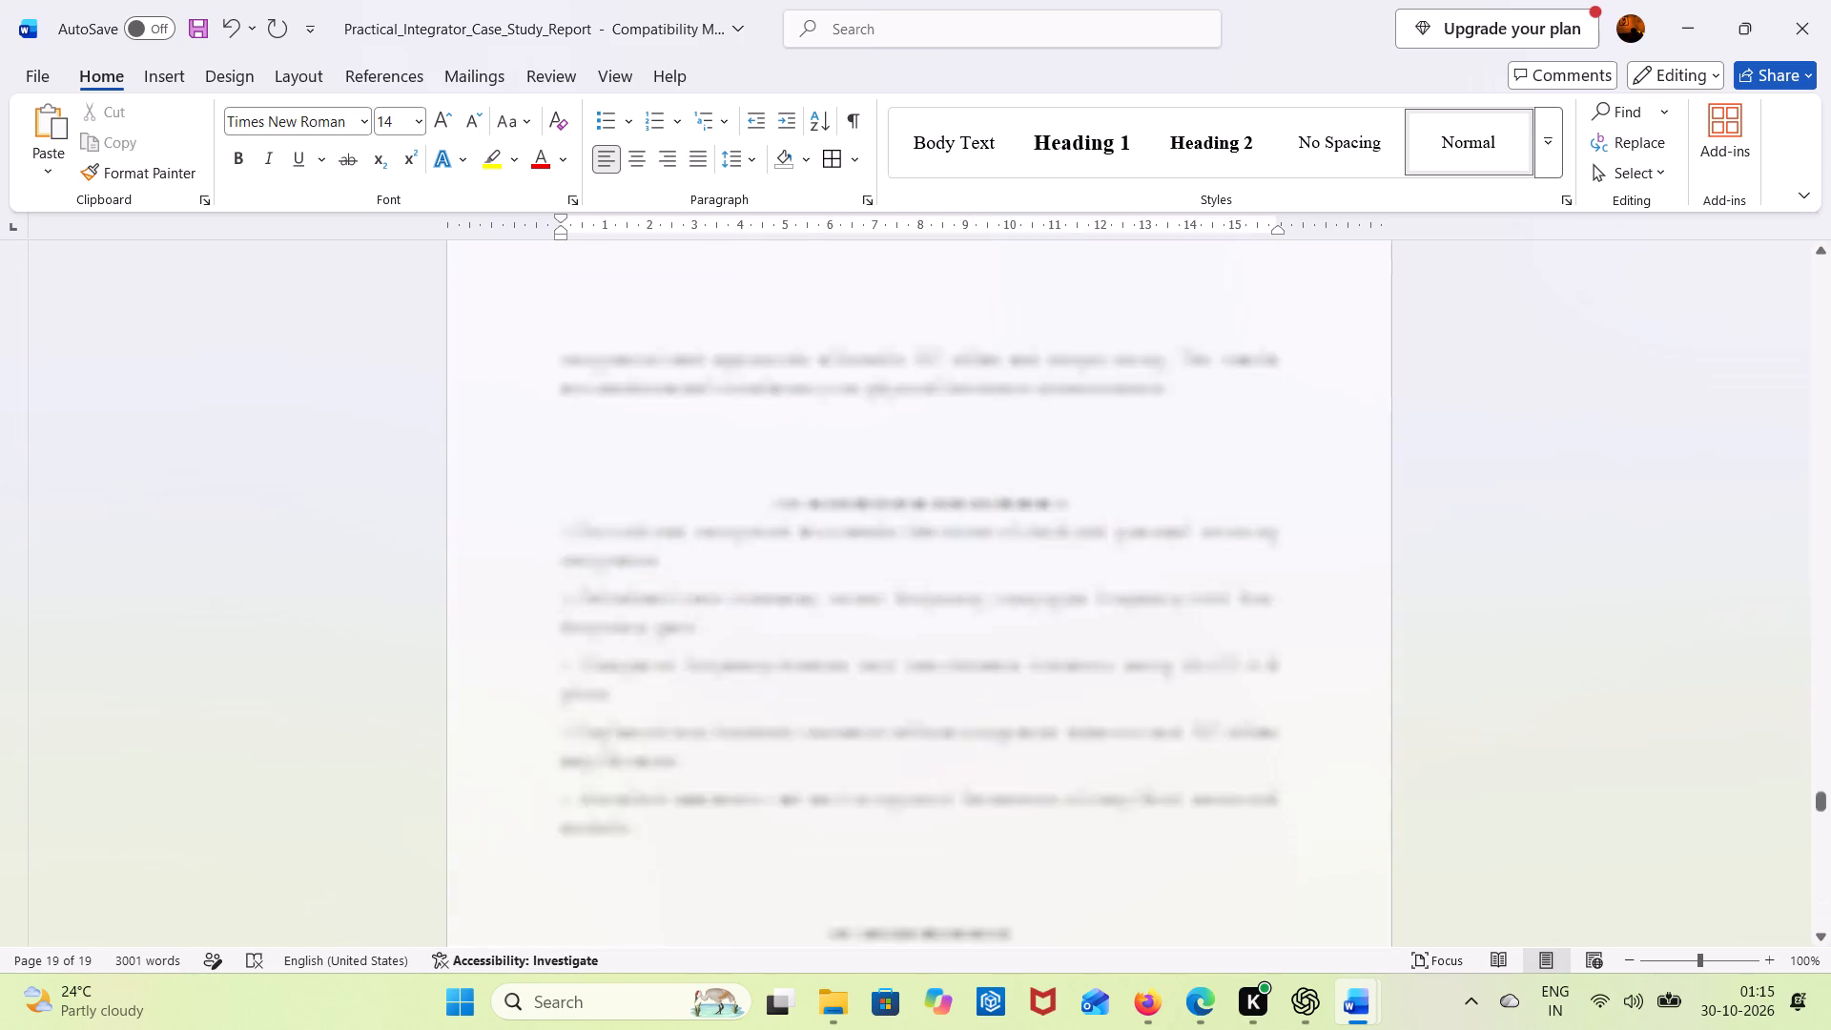
{"action": "scroll", "coordinate": [930, 668], "scroll_direction": "up", "scroll_amount": 20}
{"action": "scroll", "coordinate": [930, 668], "scroll_direction": "up", "scroll_amount": 20}
{"action": "scroll", "coordinate": [930, 668], "scroll_direction": "up", "scroll_amount": 20}
{"action": "scroll", "coordinate": [930, 668], "scroll_direction": "up", "scroll_amount": 12}
{"action": "scroll", "coordinate": [930, 668], "scroll_direction": "down", "scroll_amount": 9}
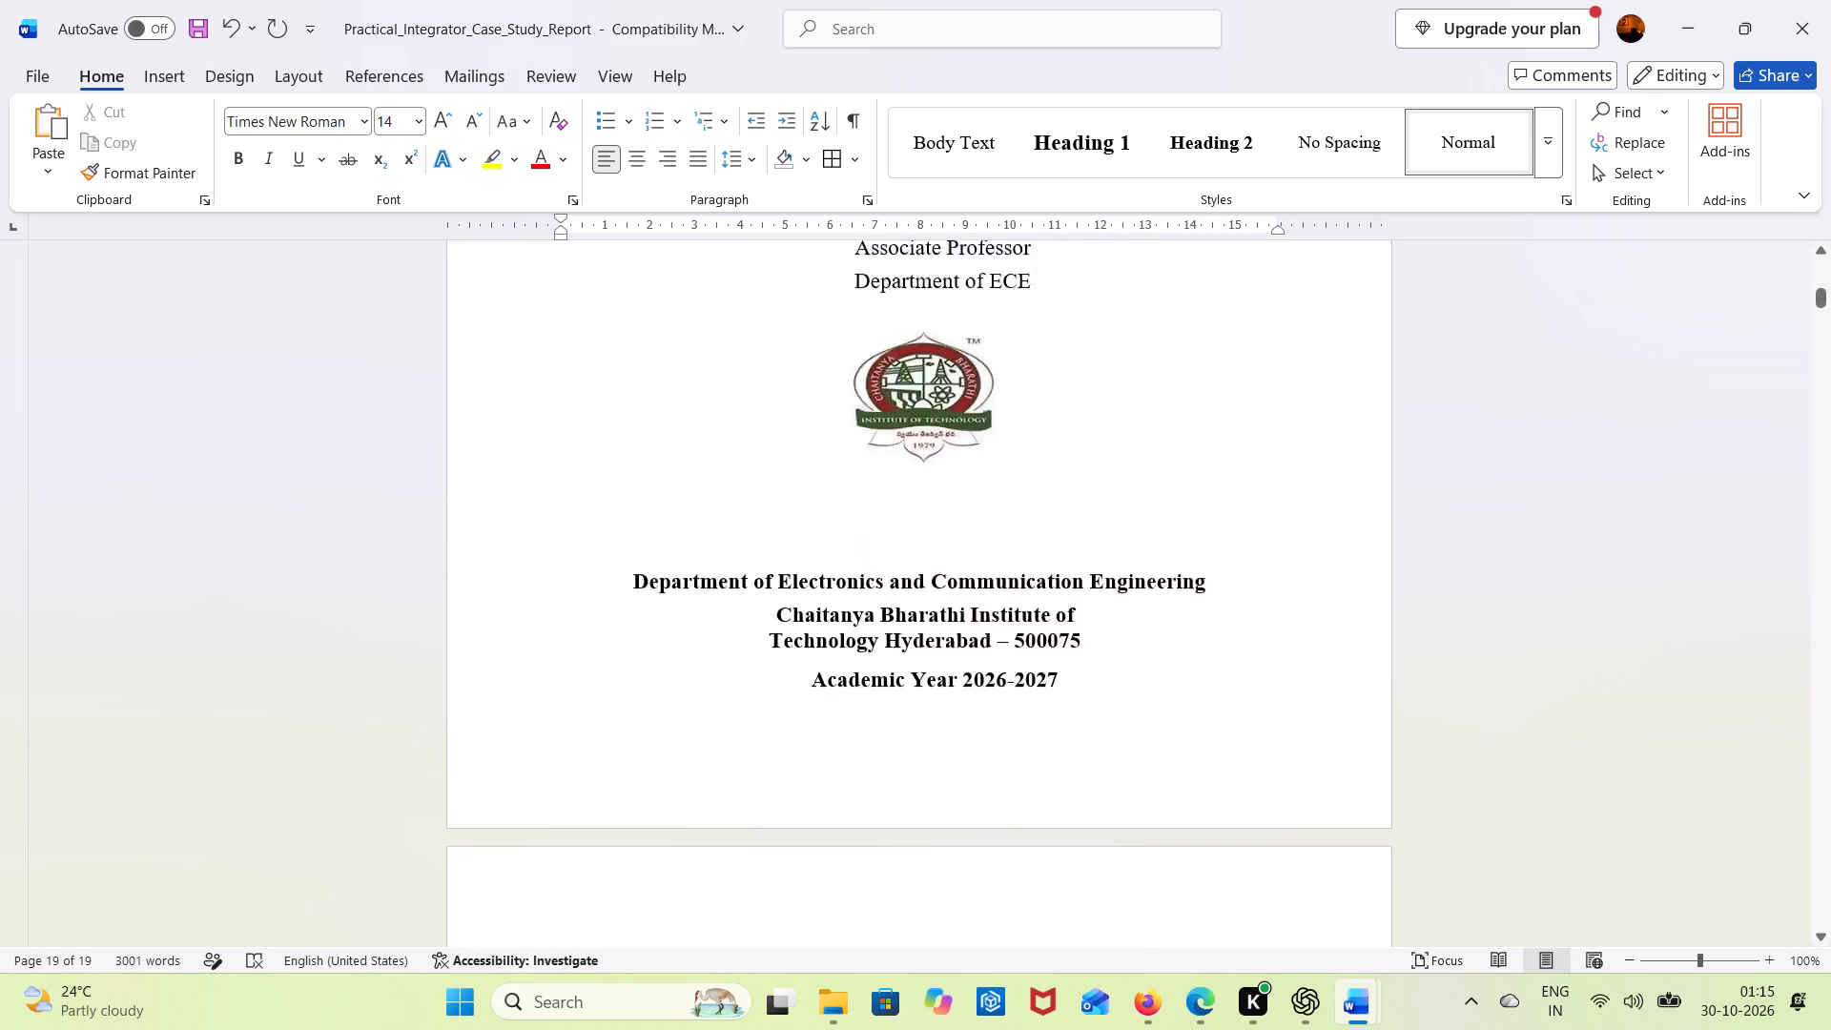
{"action": "scroll", "coordinate": [930, 668], "scroll_direction": "up", "scroll_amount": 4}
{"action": "scroll", "coordinate": [930, 668], "scroll_direction": "down", "scroll_amount": 1}
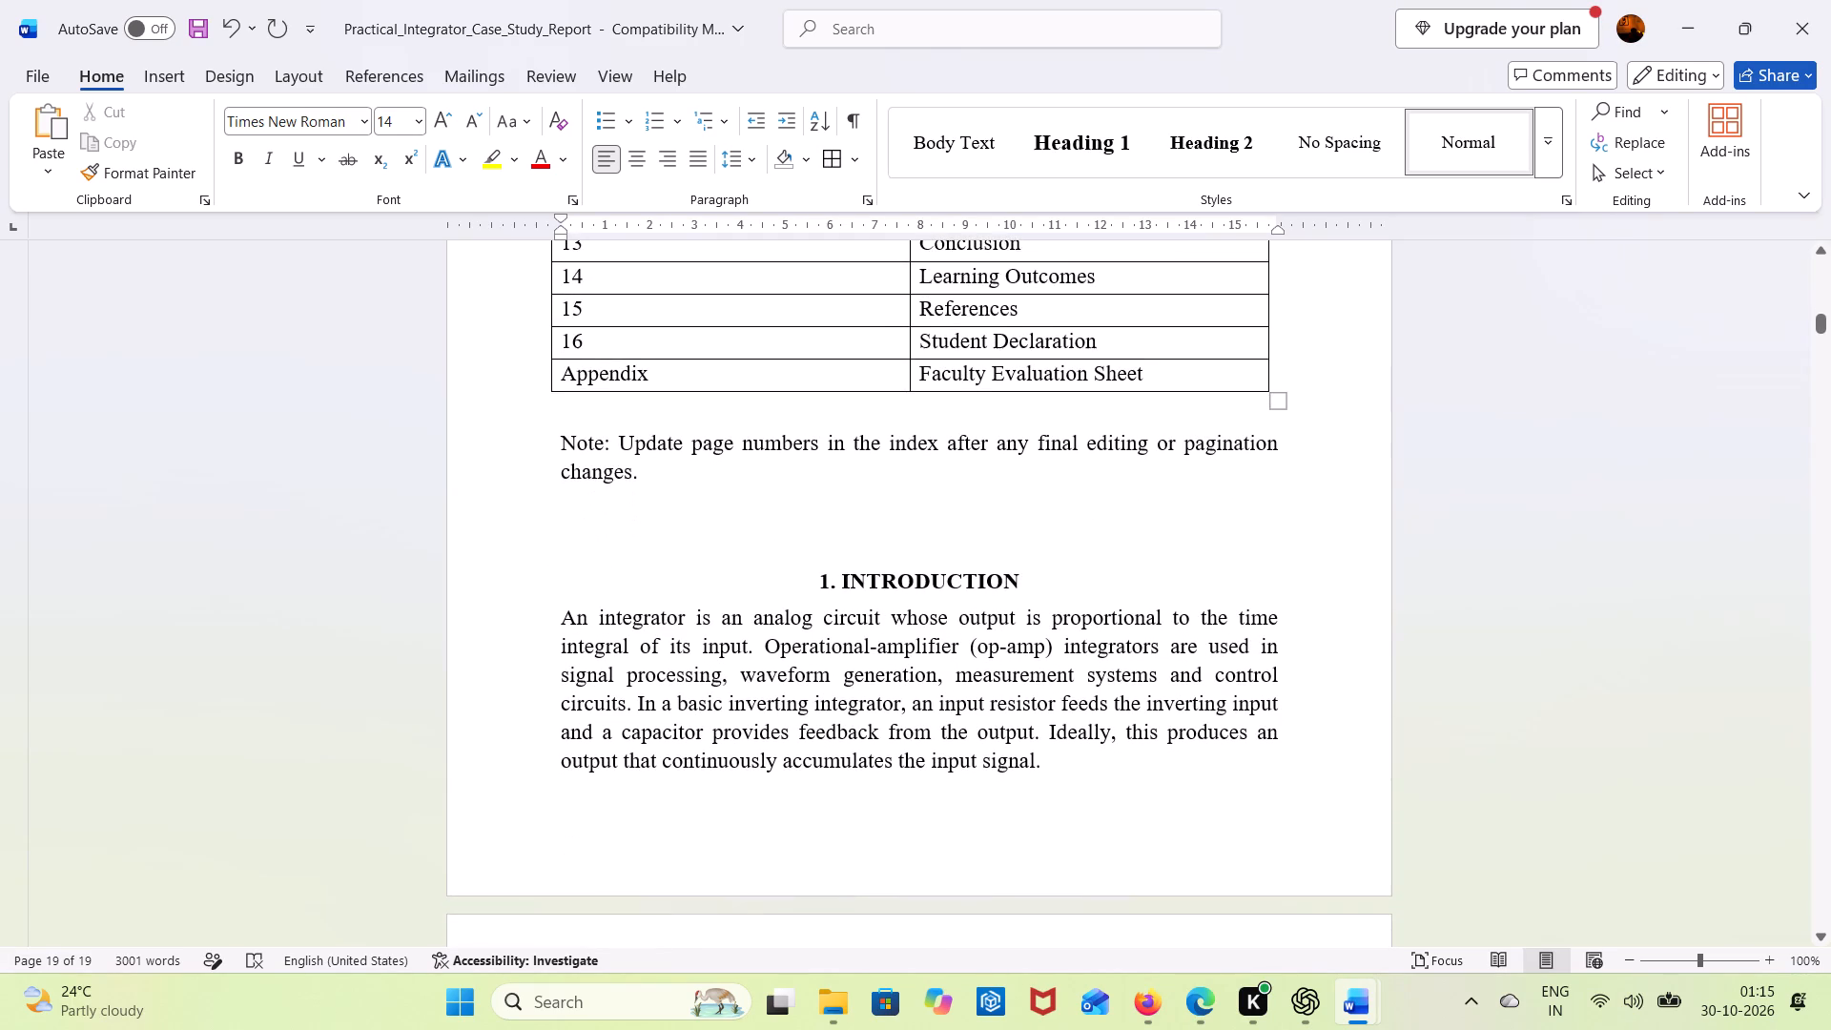
{"action": "left_click_drag", "start_coordinate": [1023, 585], "coordinate": [790, 575]}
{"action": "left_click", "coordinate": [693, 542]}
{"action": "scroll", "coordinate": [693, 542], "scroll_direction": "up", "scroll_amount": 6}
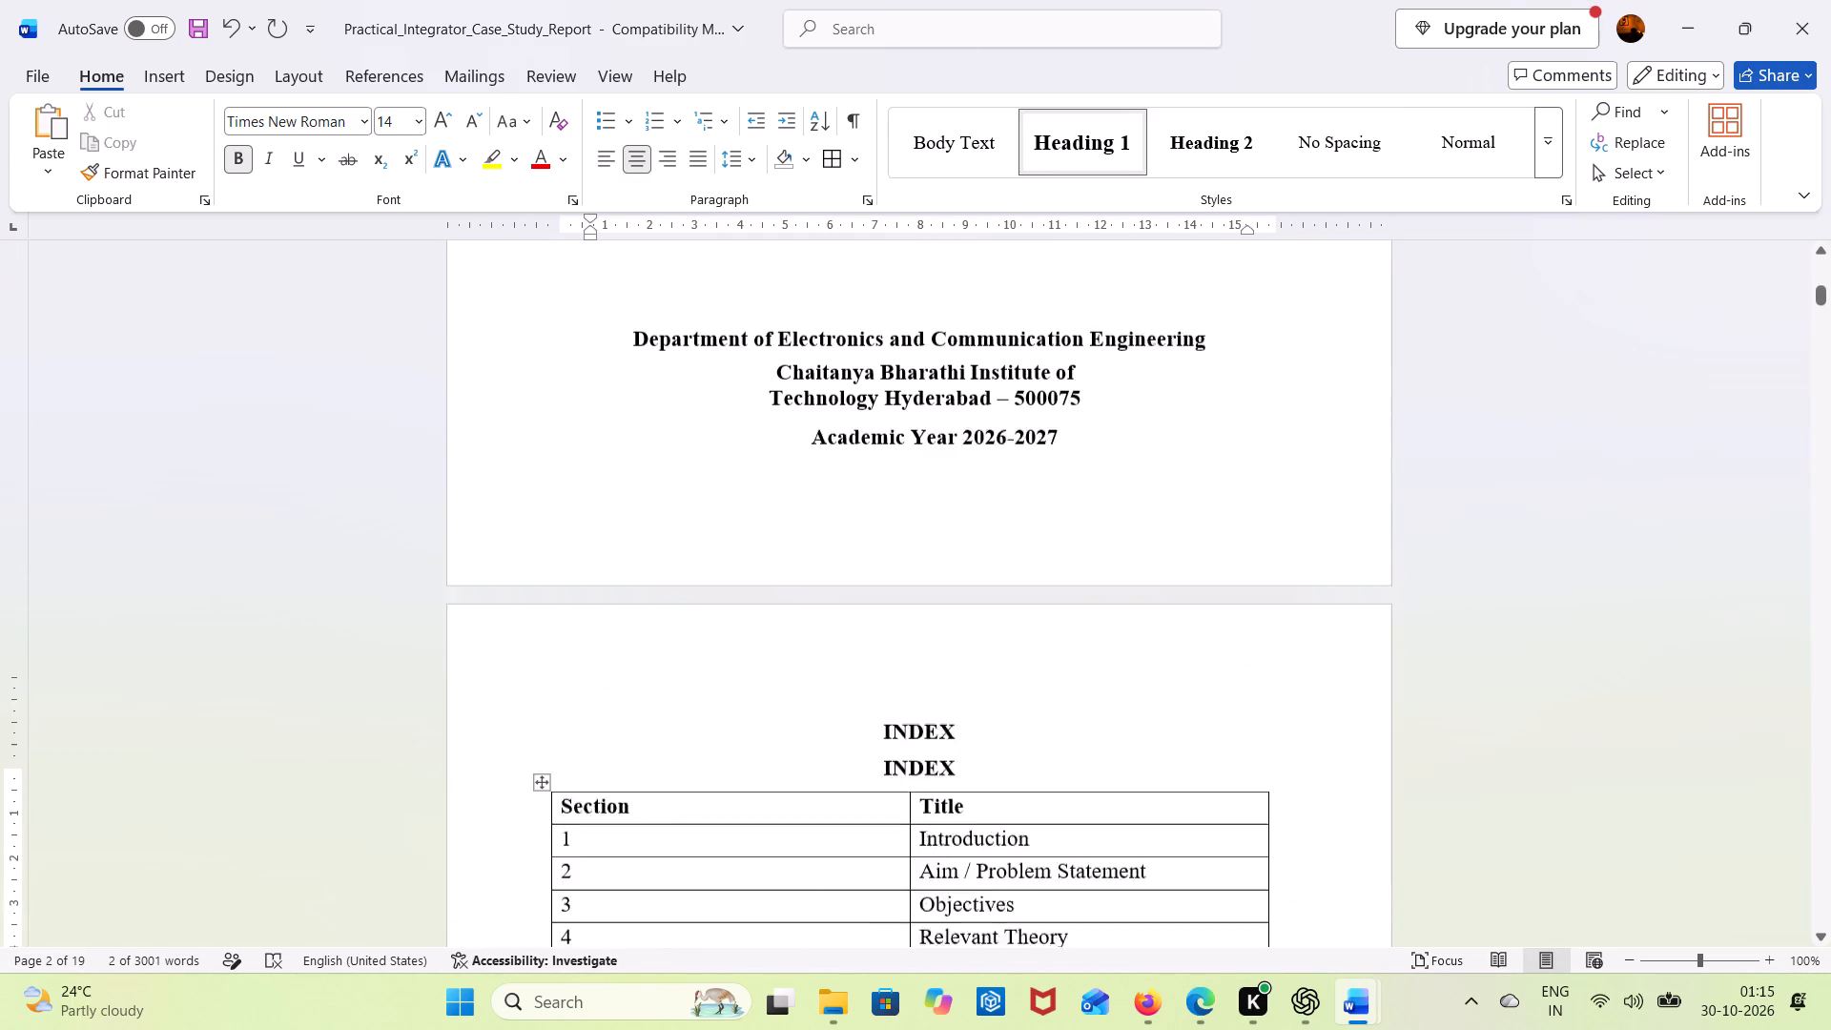
{"action": "scroll", "coordinate": [693, 542], "scroll_direction": "up", "scroll_amount": 8}
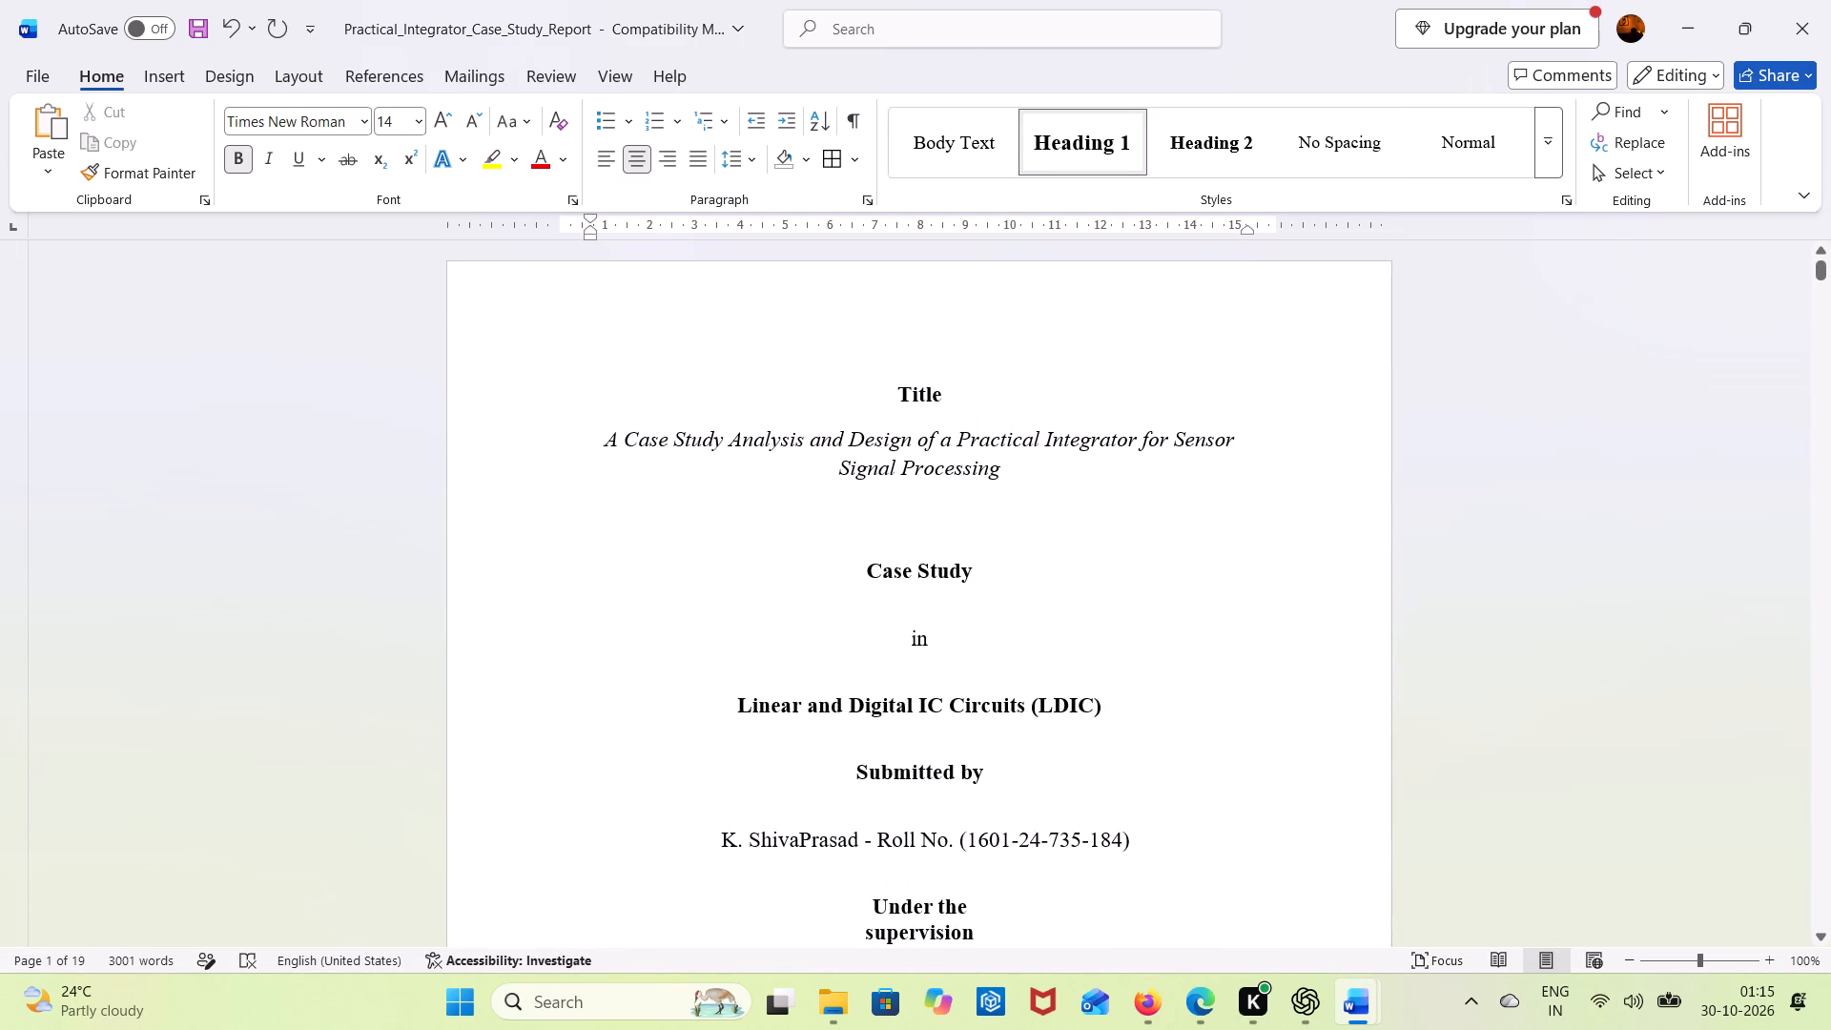
Set the font size of the "Title" heading on the title page to 16.
{"action": "left_click_drag", "start_coordinate": [944, 399], "coordinate": [902, 392]}
{"action": "left_click_drag", "start_coordinate": [902, 392], "coordinate": [871, 397]}
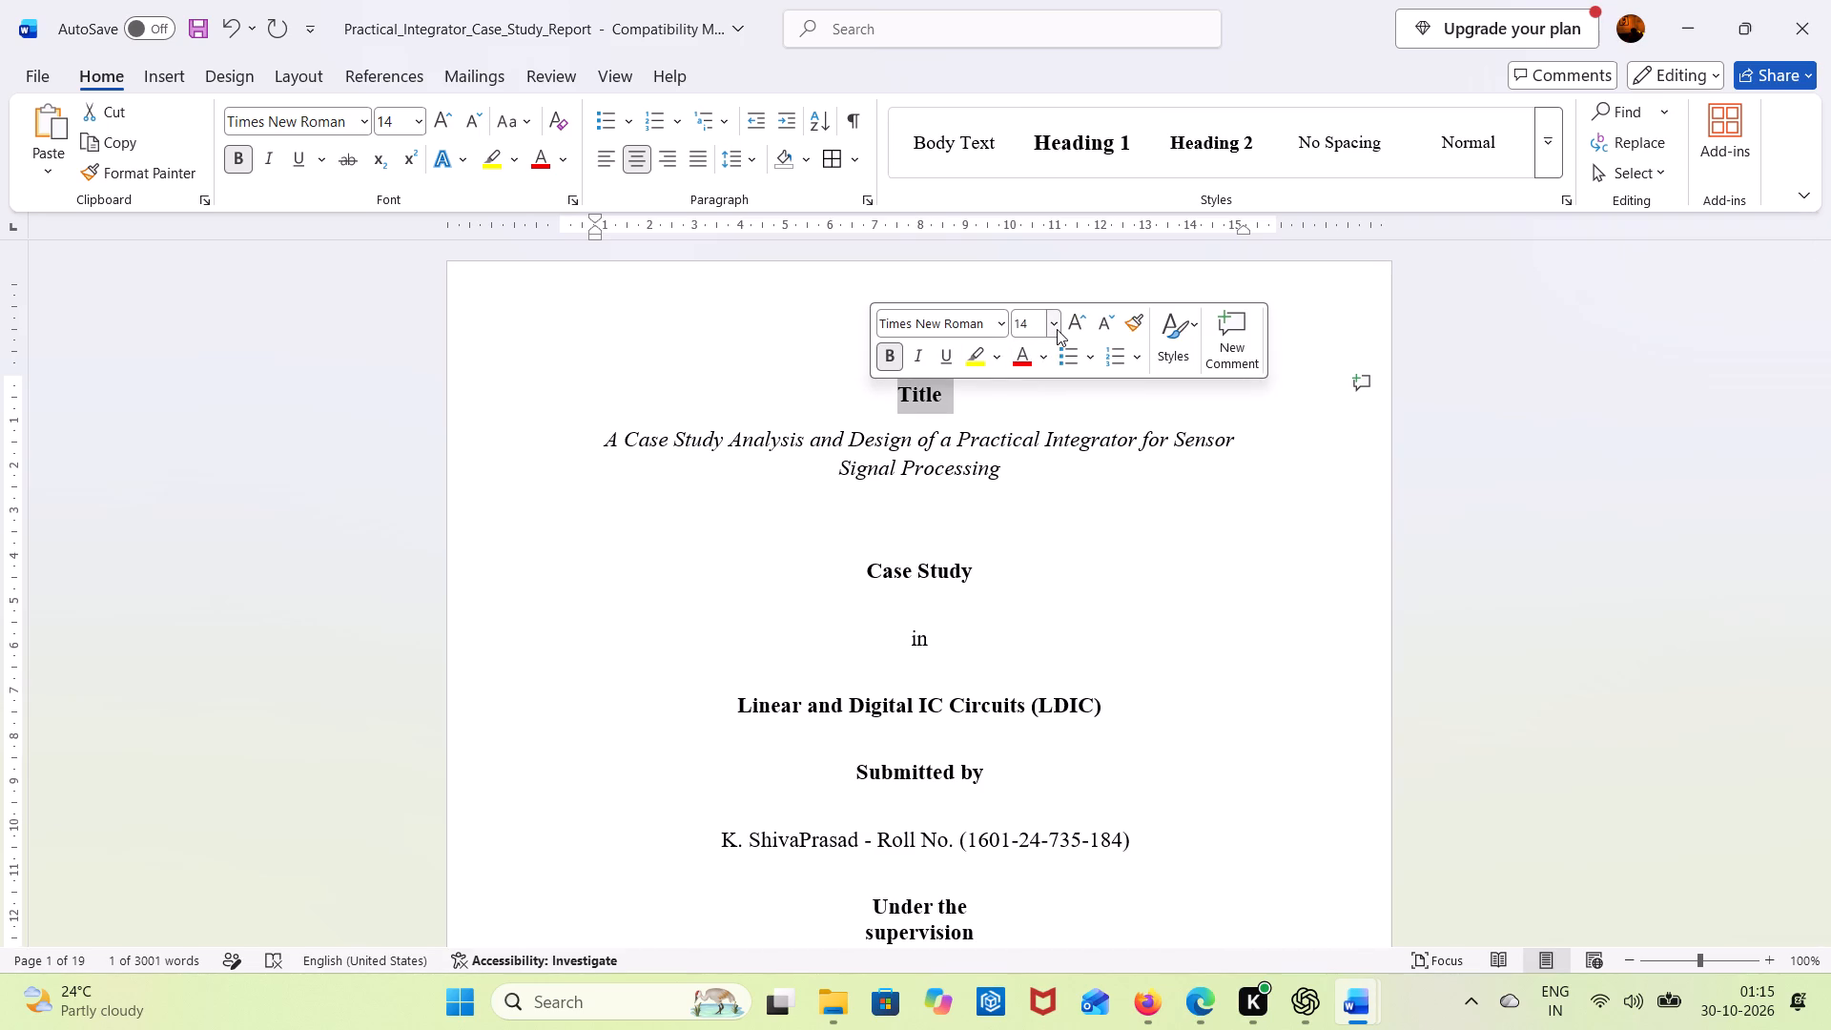
{"action": "left_click", "coordinate": [1057, 329]}
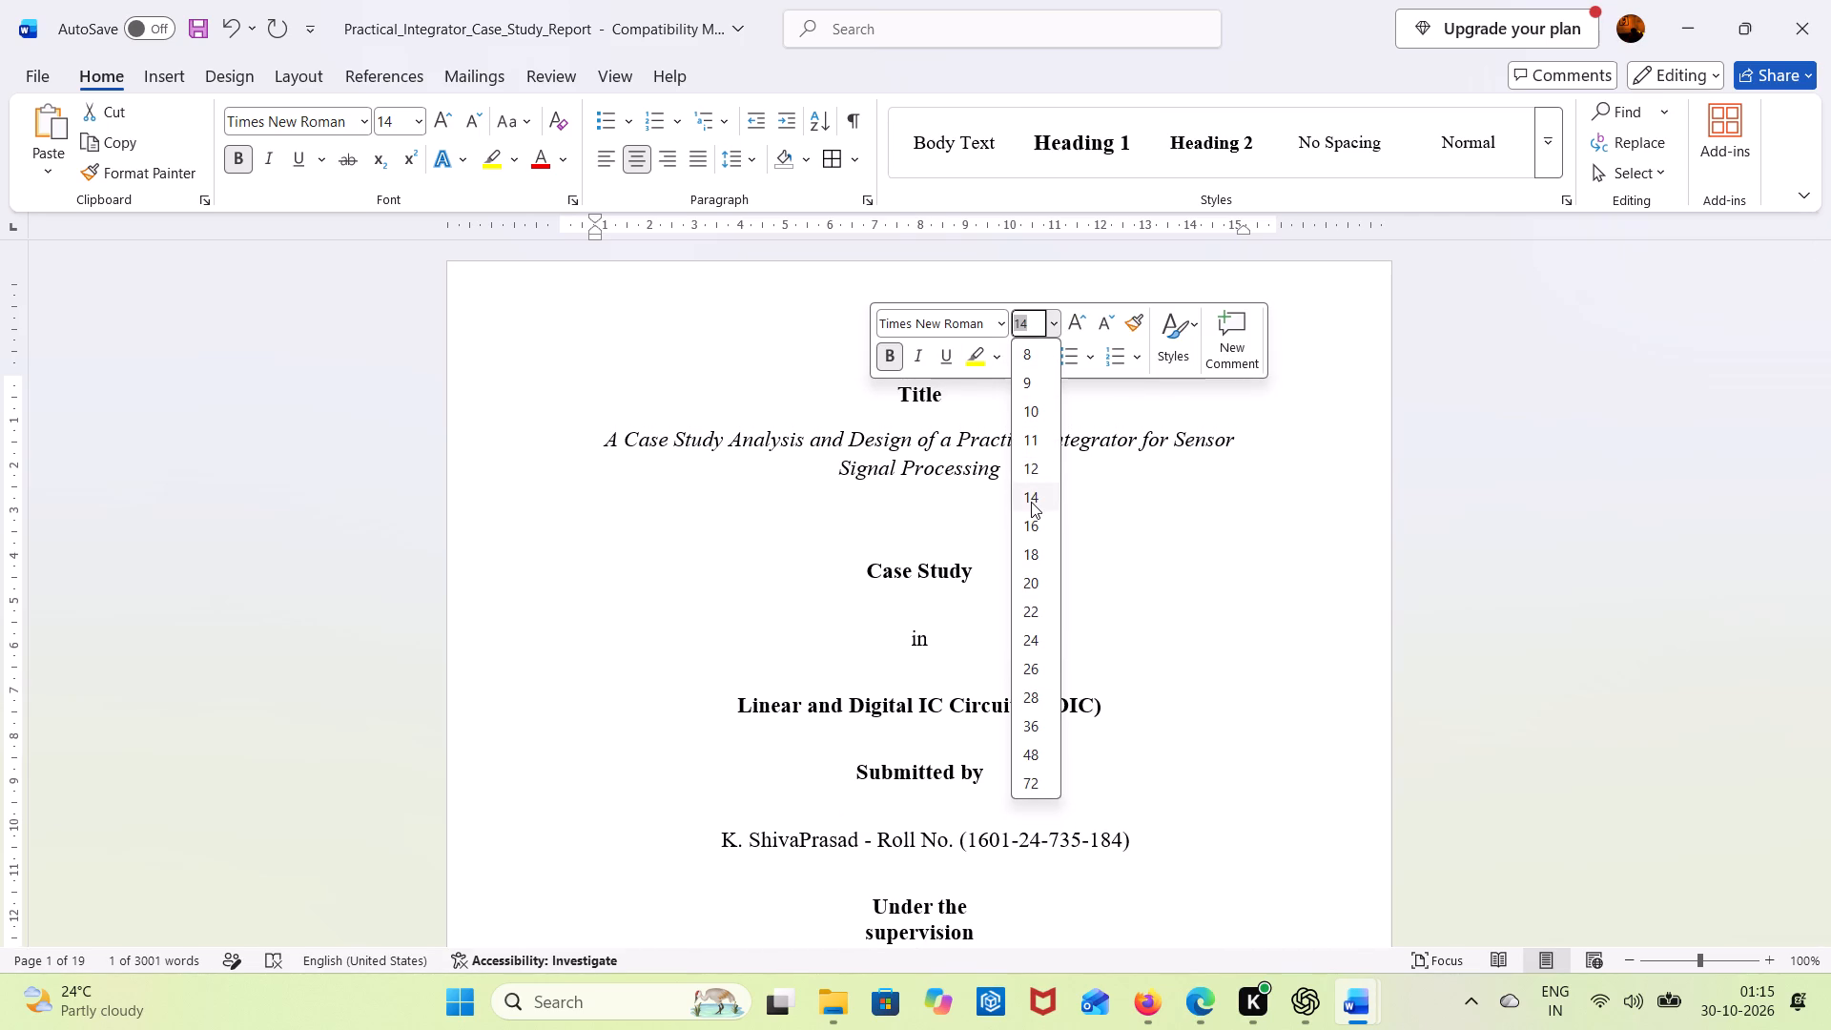
{"action": "left_click", "coordinate": [1032, 519]}
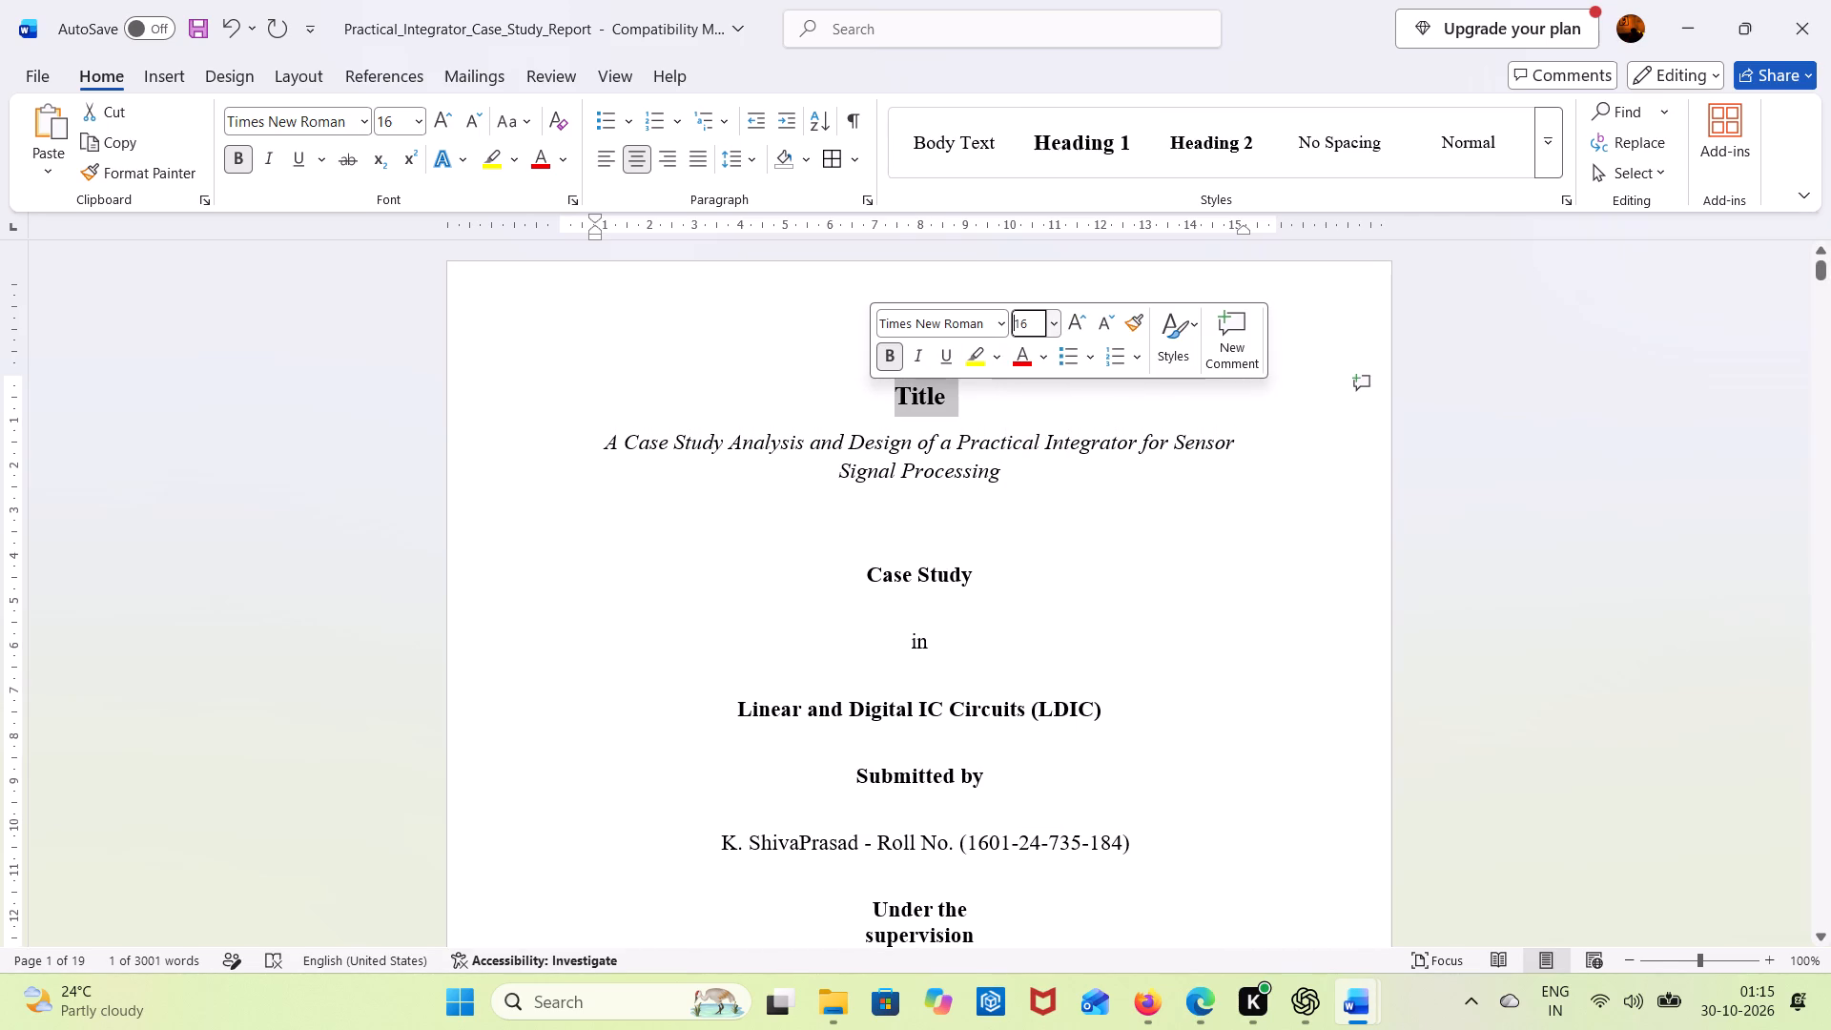
Reduce the gap above "Case Study" on the title page to a single blank paragraph.
{"action": "left_click_drag", "start_coordinate": [866, 504], "coordinate": [1011, 751]}
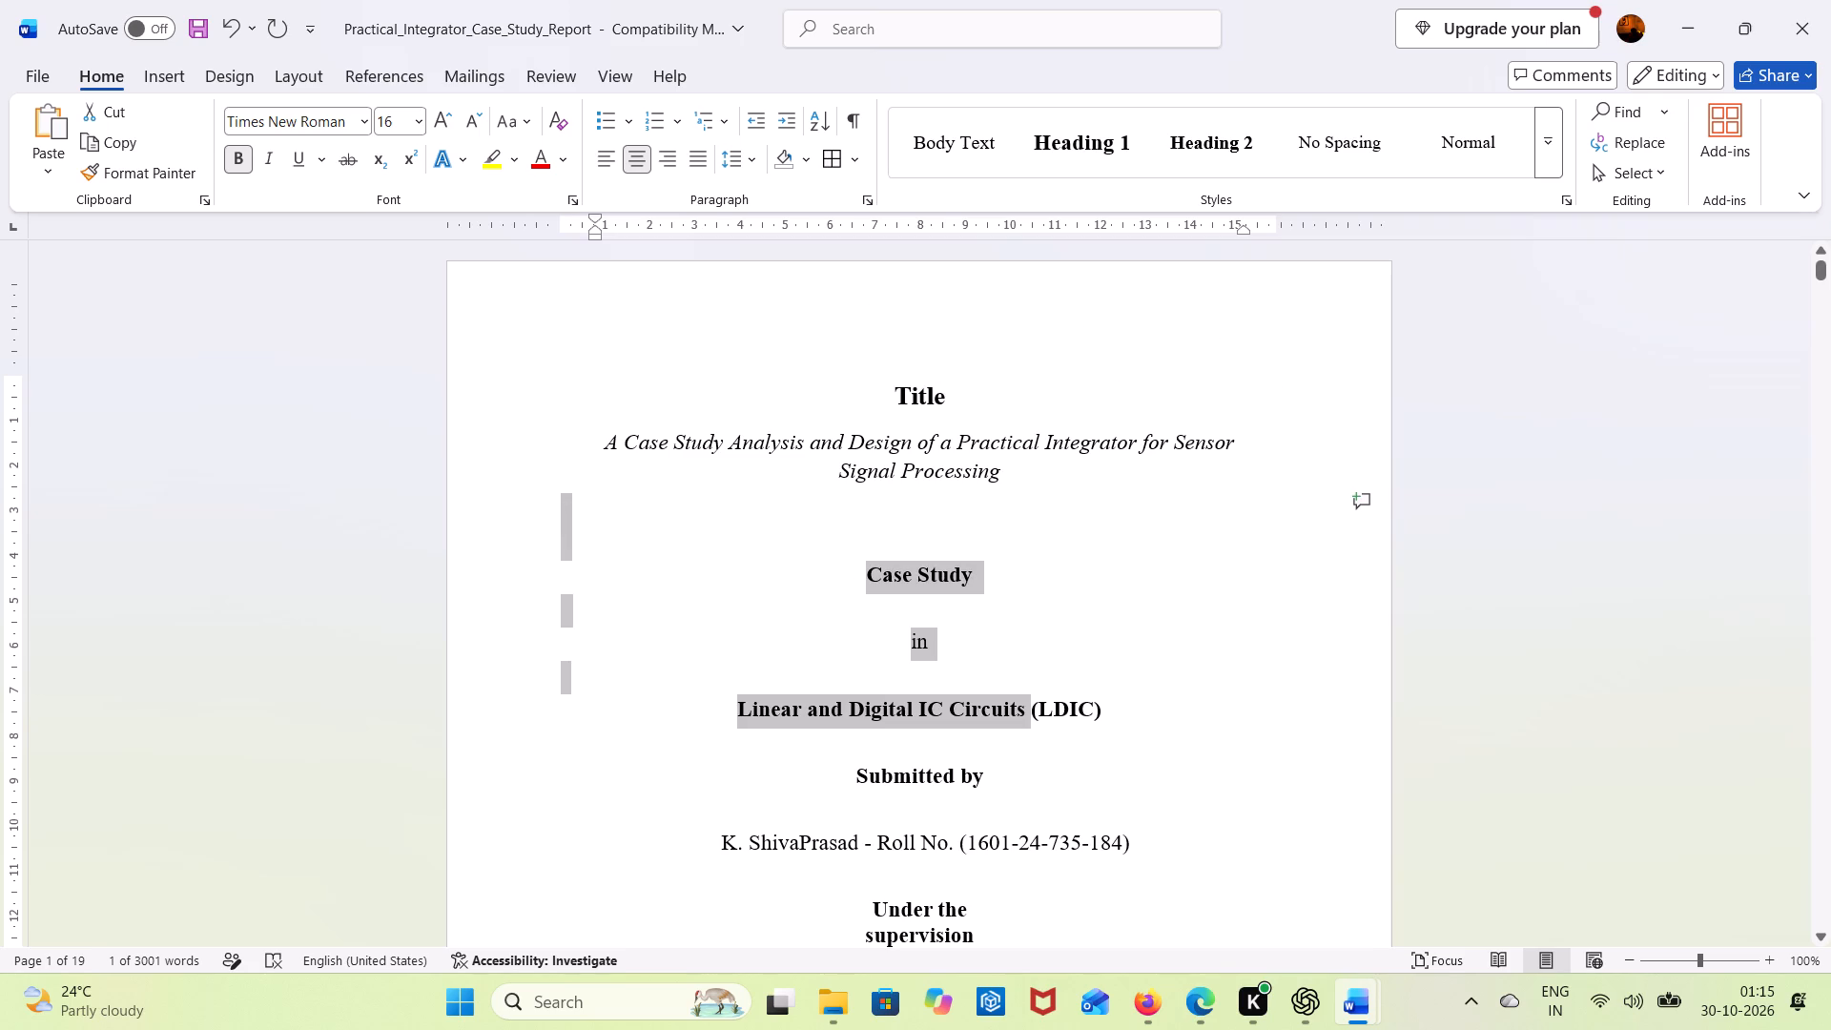
{"action": "left_click_drag", "start_coordinate": [1011, 751], "coordinate": [1092, 779]}
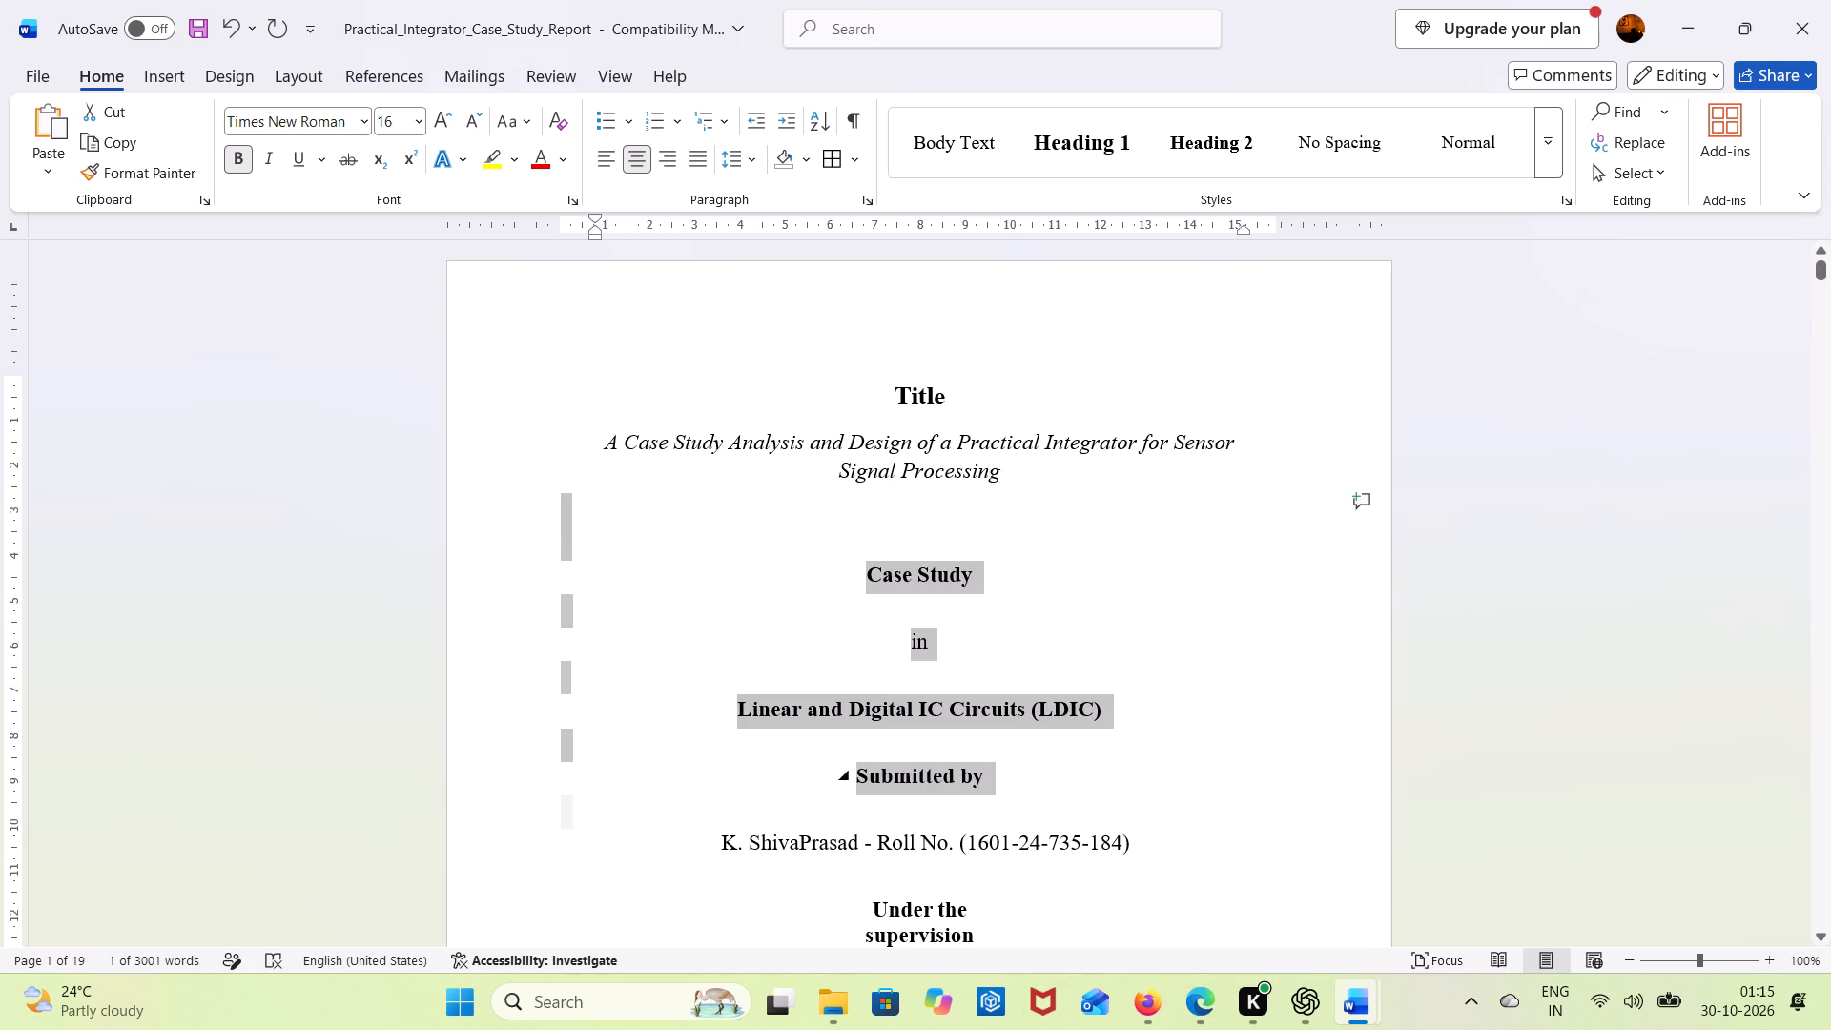
{"action": "left_click_drag", "start_coordinate": [1092, 779], "coordinate": [932, 553]}
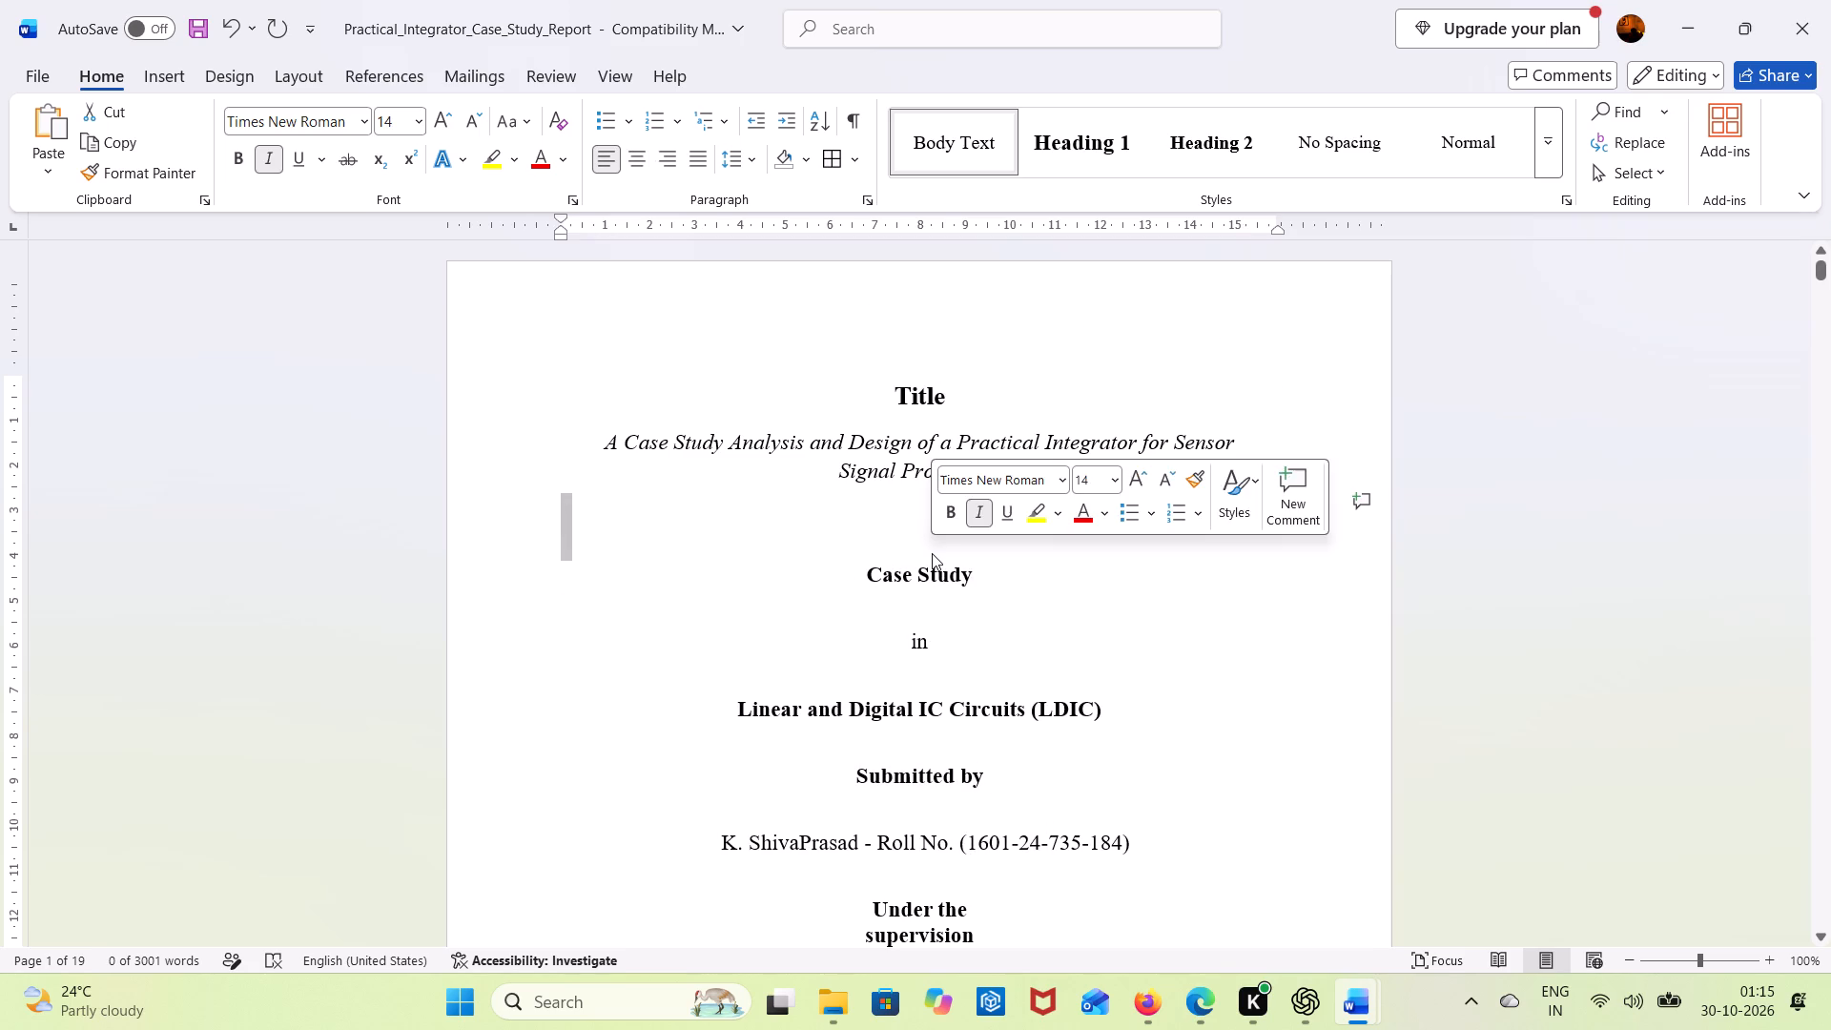
{"action": "key", "text": "BackSpace"}
{"action": "key", "text": "Return"}
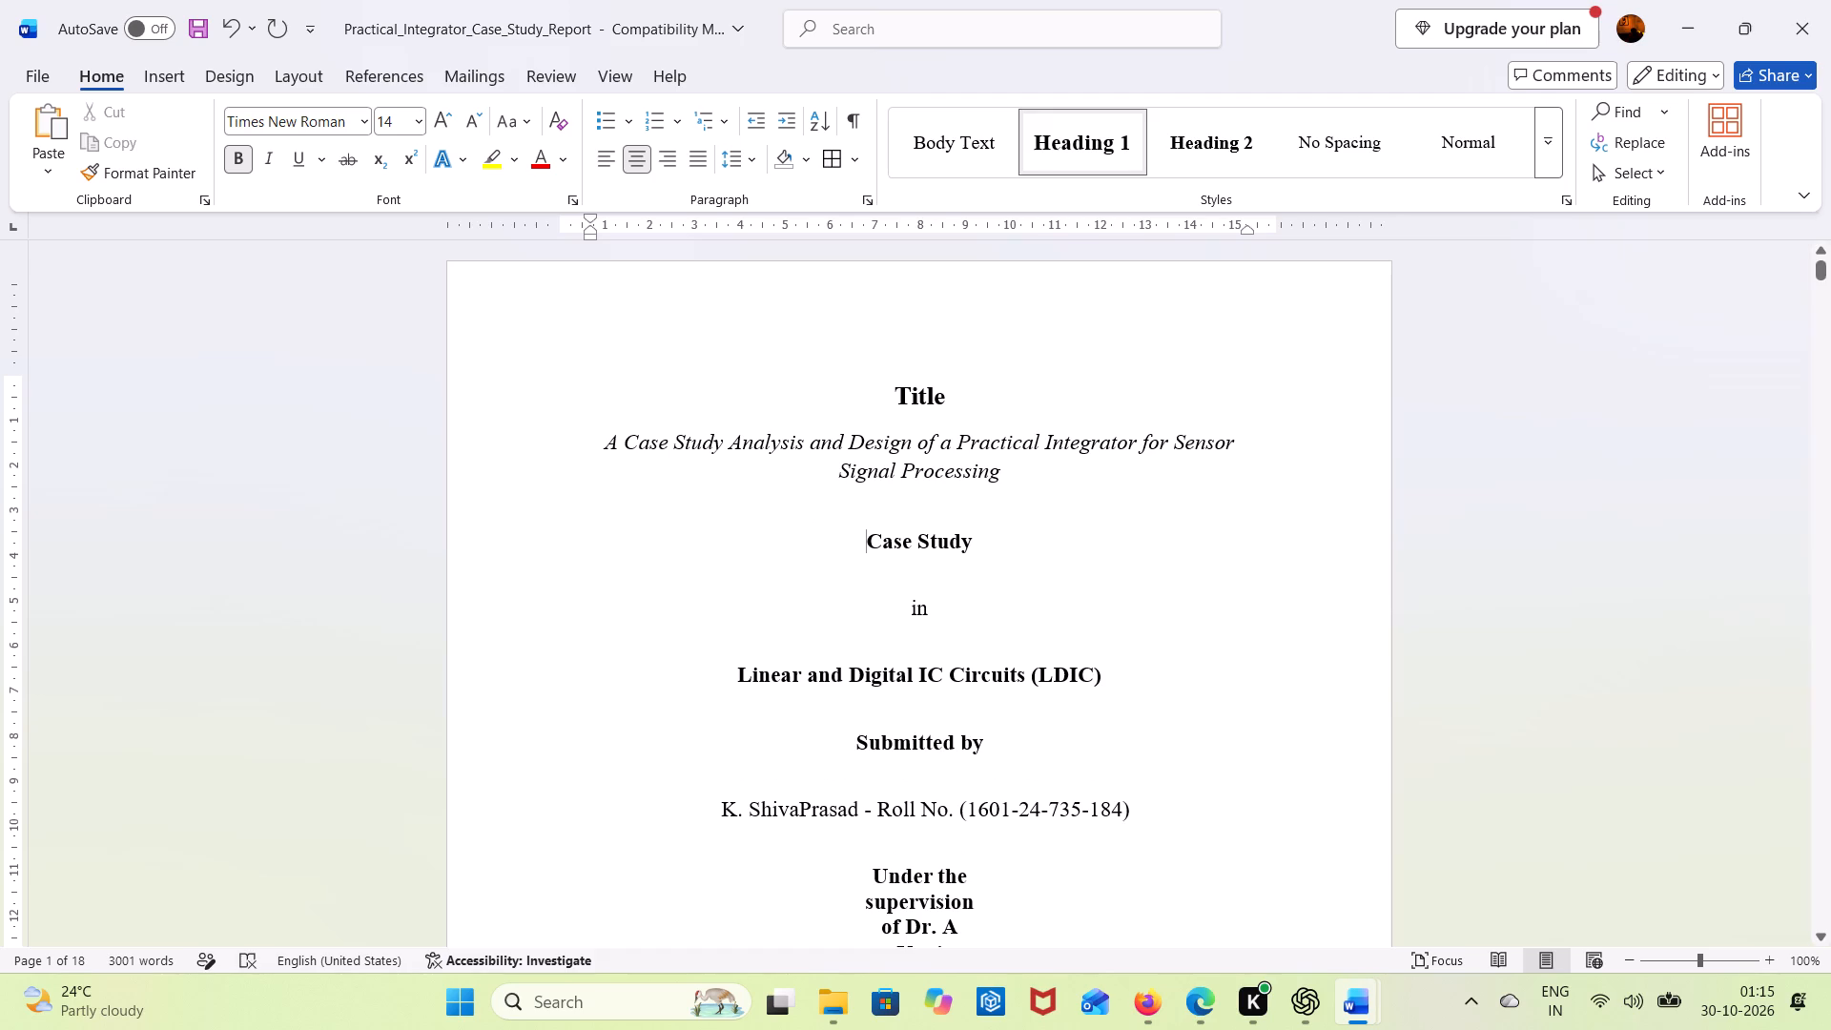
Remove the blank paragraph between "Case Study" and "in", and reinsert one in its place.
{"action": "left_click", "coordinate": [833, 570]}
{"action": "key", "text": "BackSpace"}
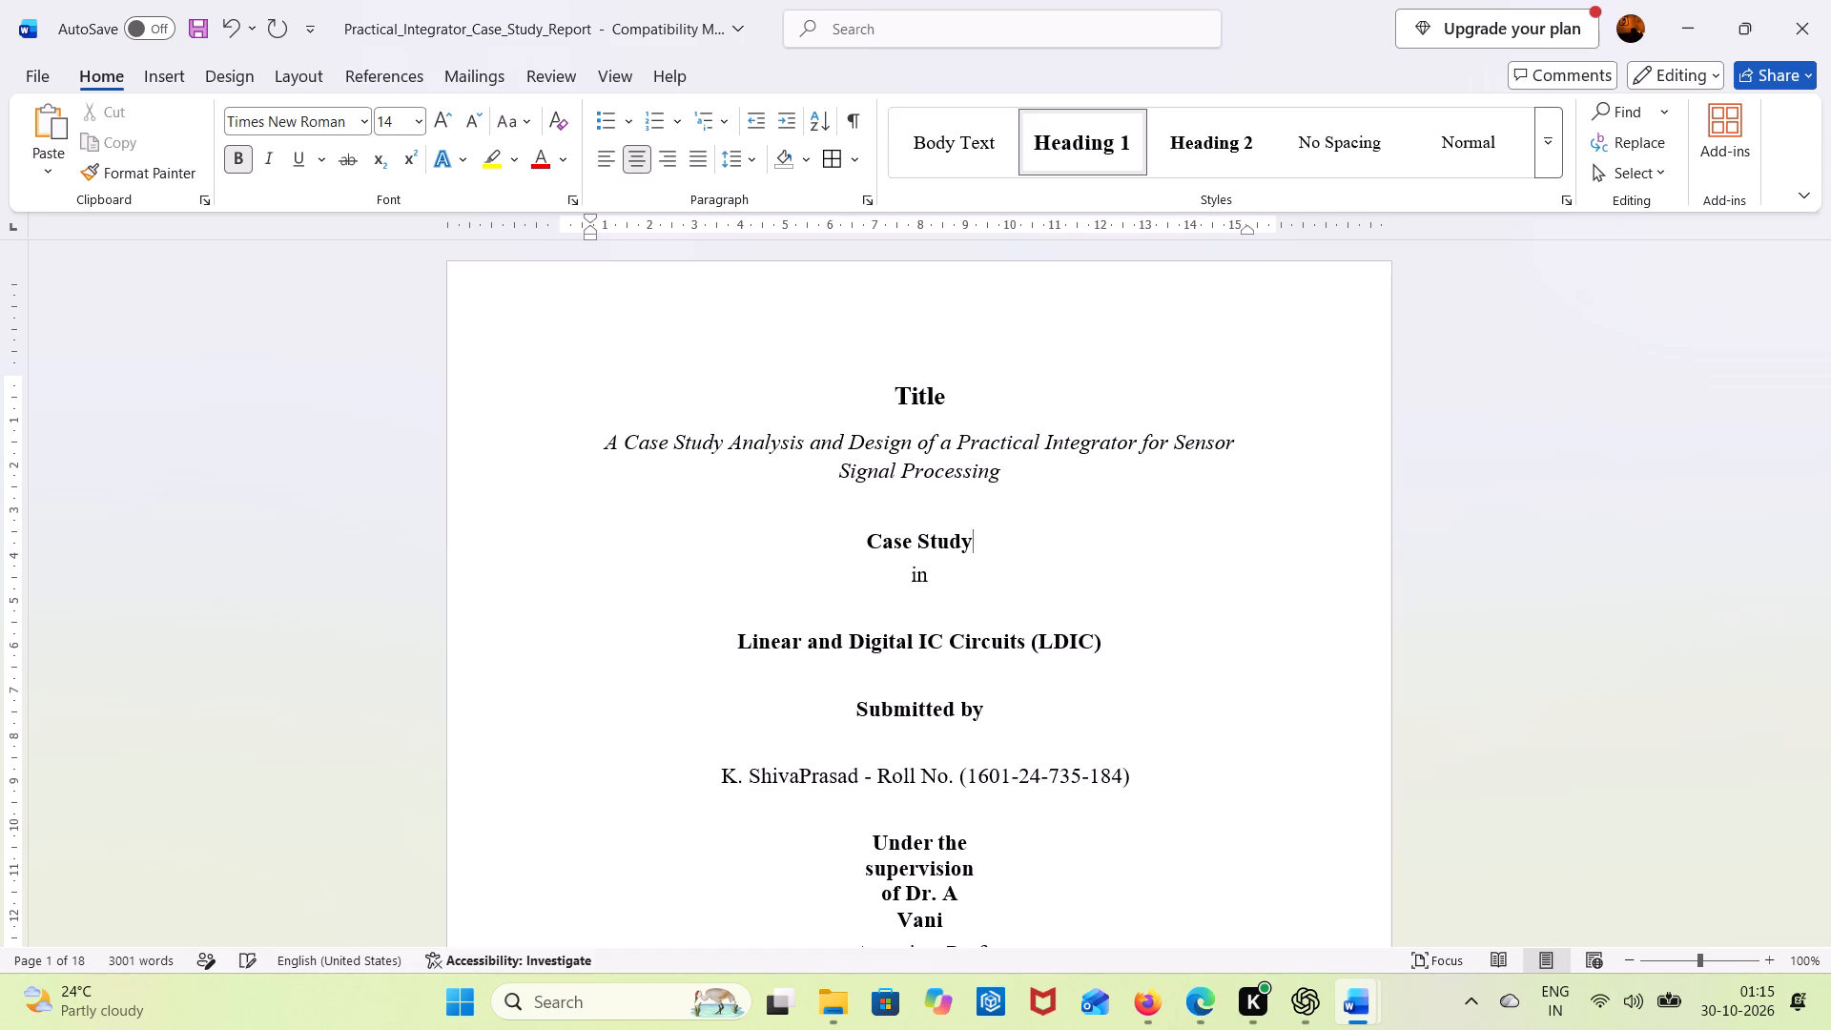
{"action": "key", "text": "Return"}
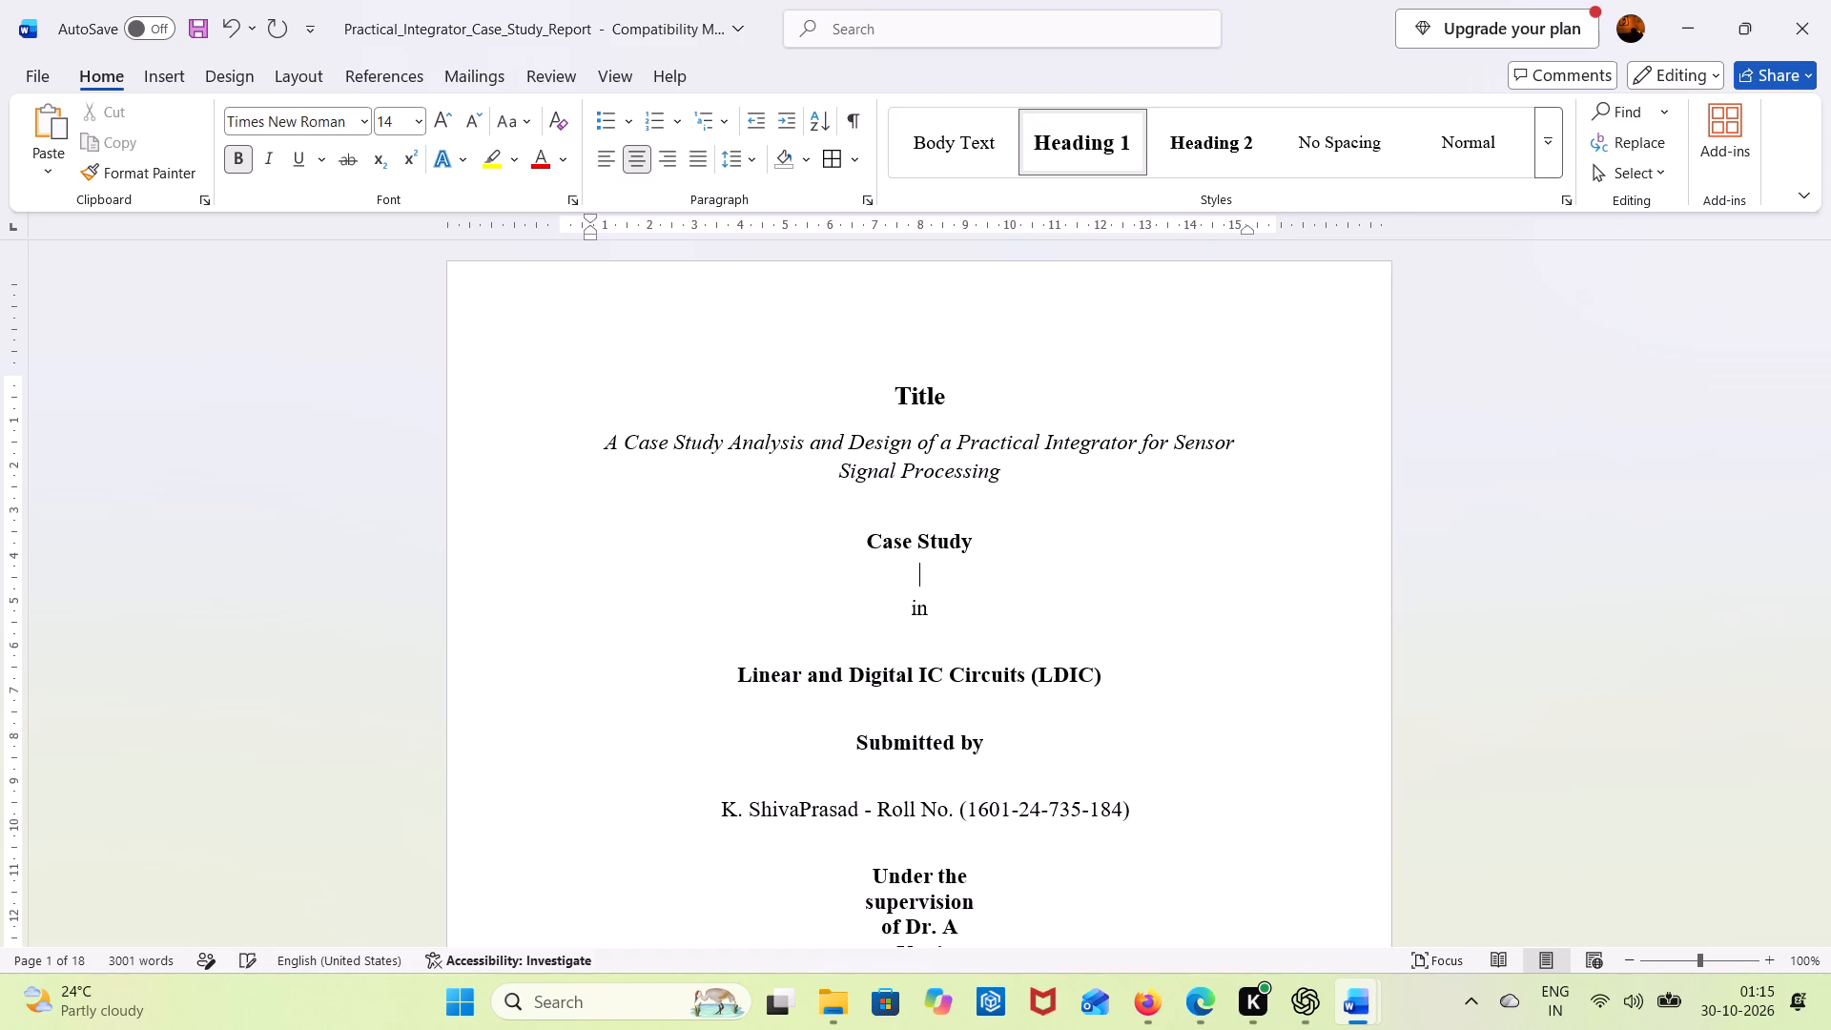
Apply 1.0 line spacing to the title page lines from "Case Study" through the student name and roll number line.
{"action": "left_click_drag", "start_coordinate": [865, 535], "coordinate": [1025, 693]}
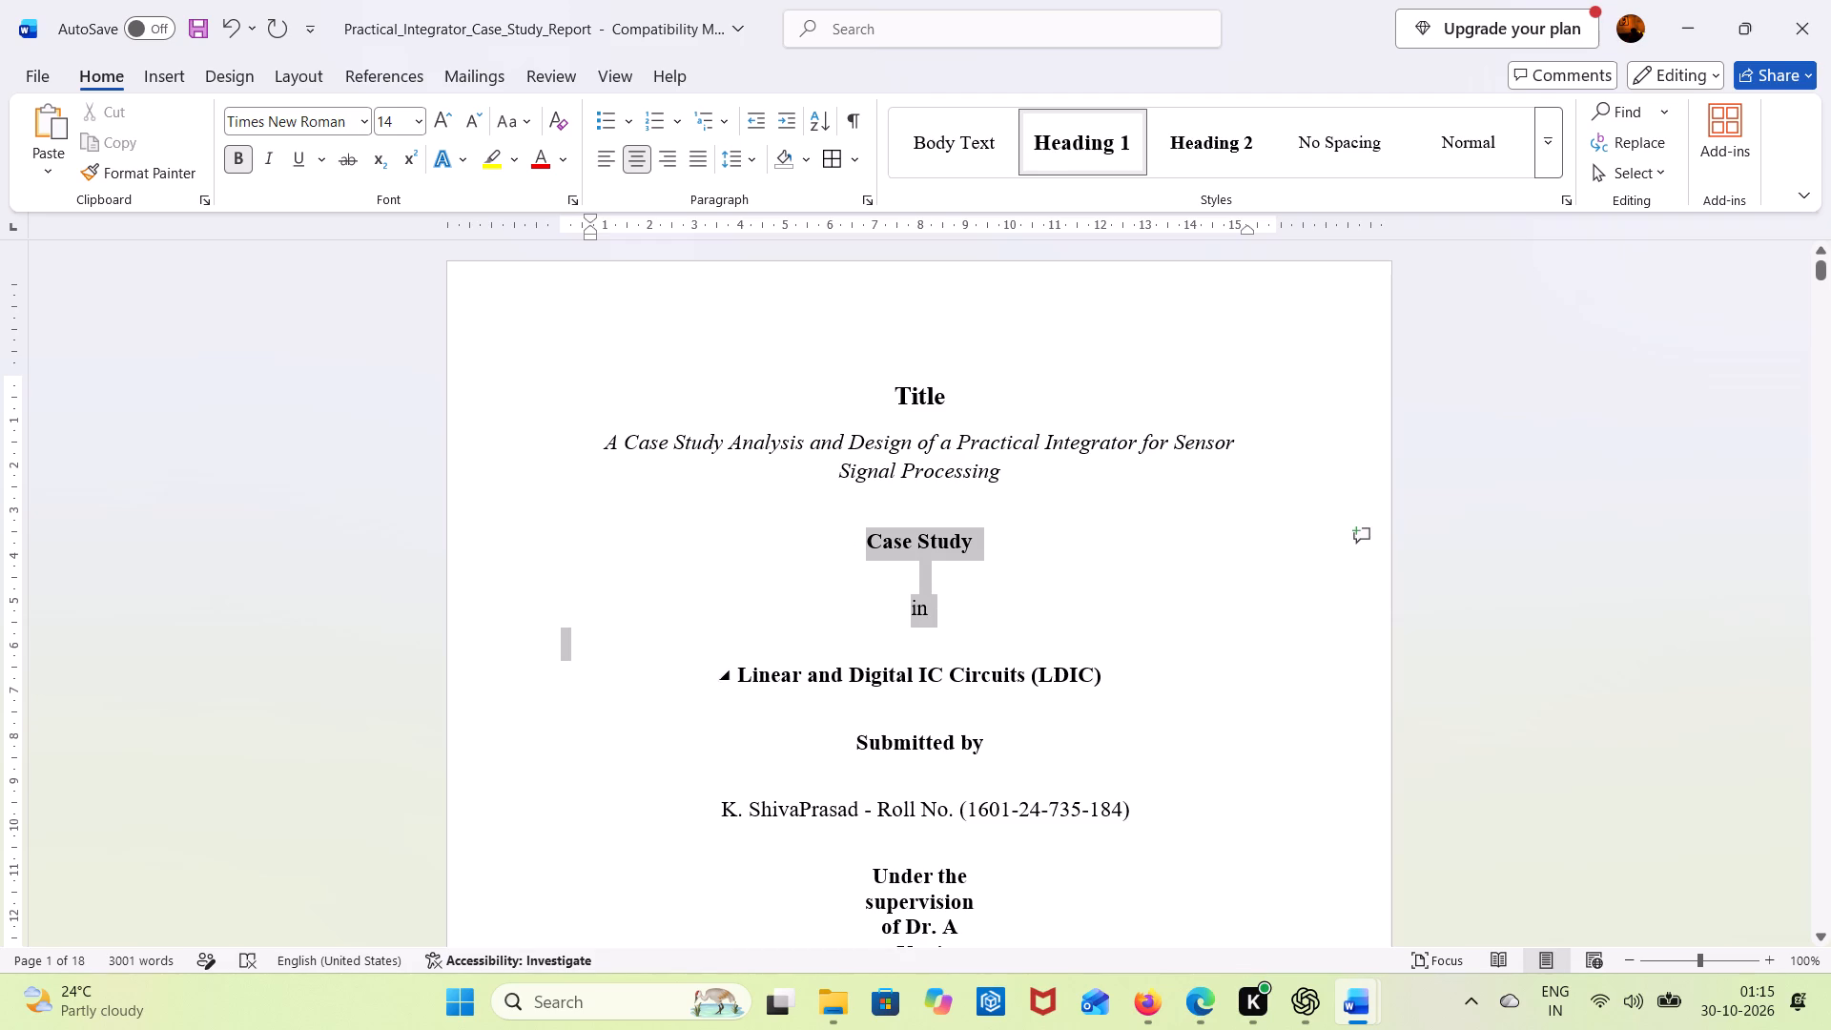
{"action": "left_click_drag", "start_coordinate": [1025, 693], "coordinate": [1046, 827]}
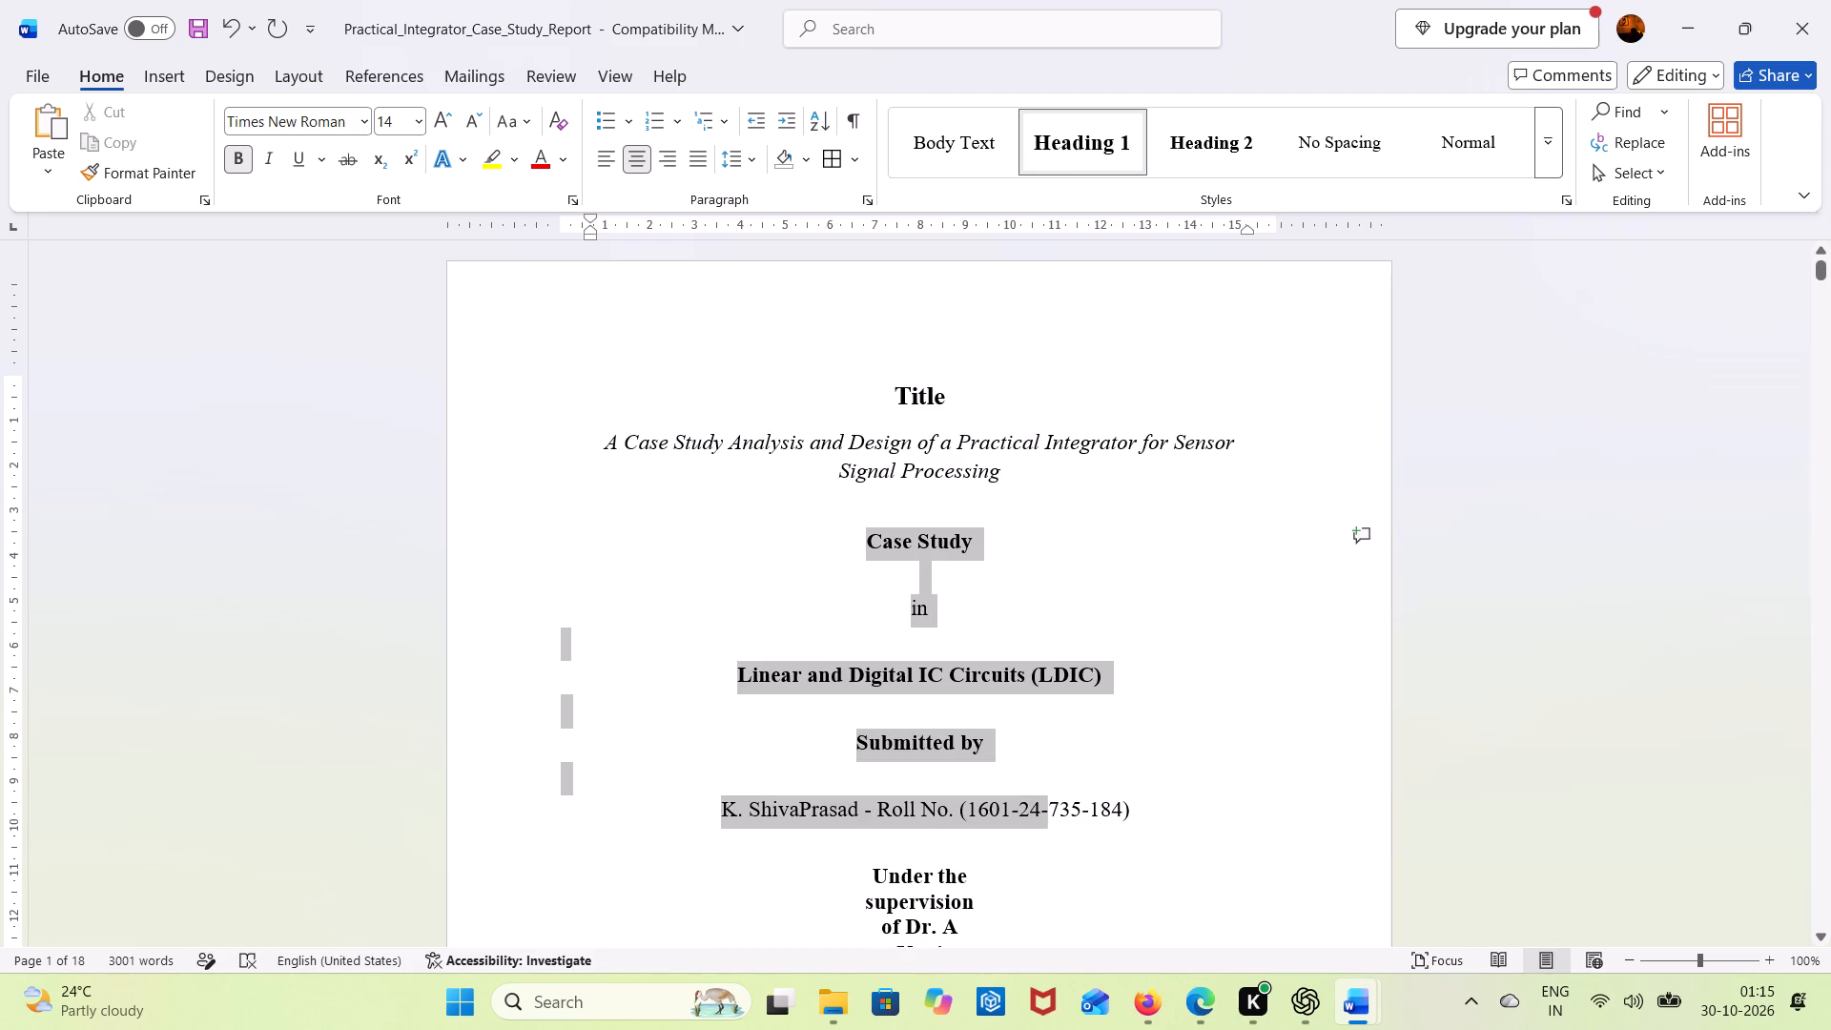
{"action": "left_click_drag", "start_coordinate": [1046, 827], "coordinate": [1321, 806]}
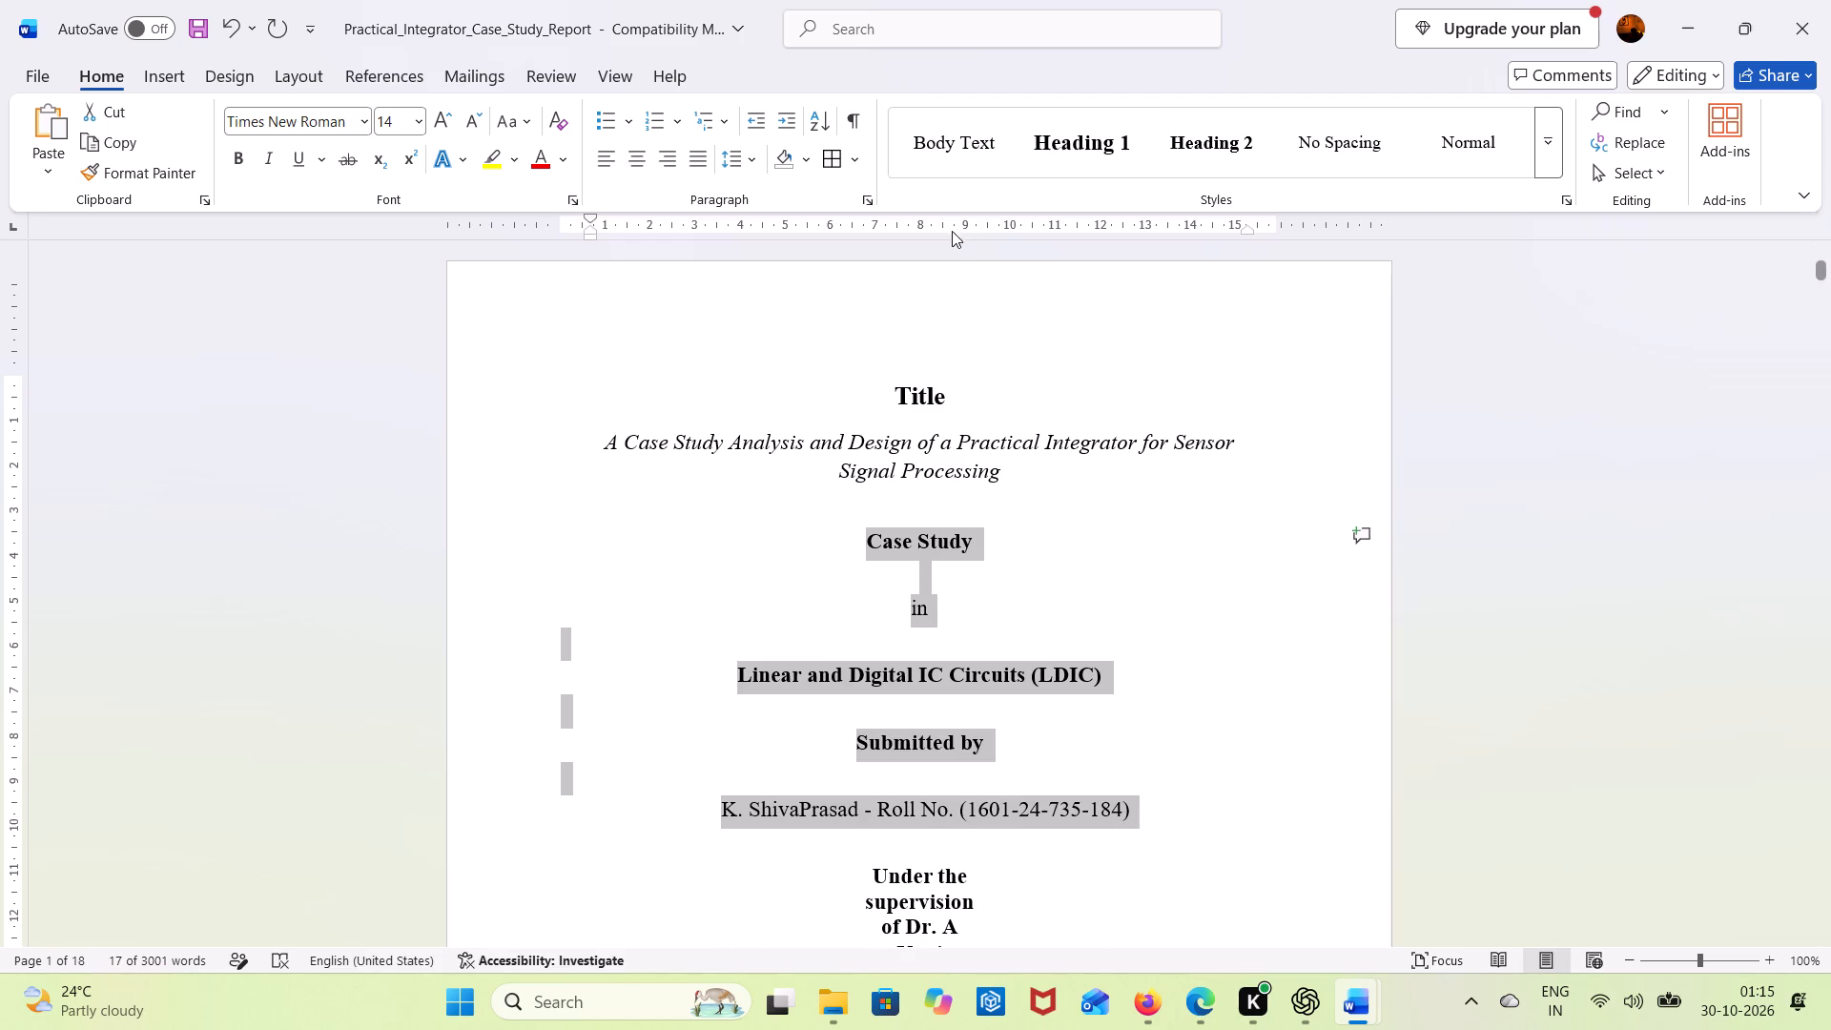
{"action": "left_click", "coordinate": [752, 159]}
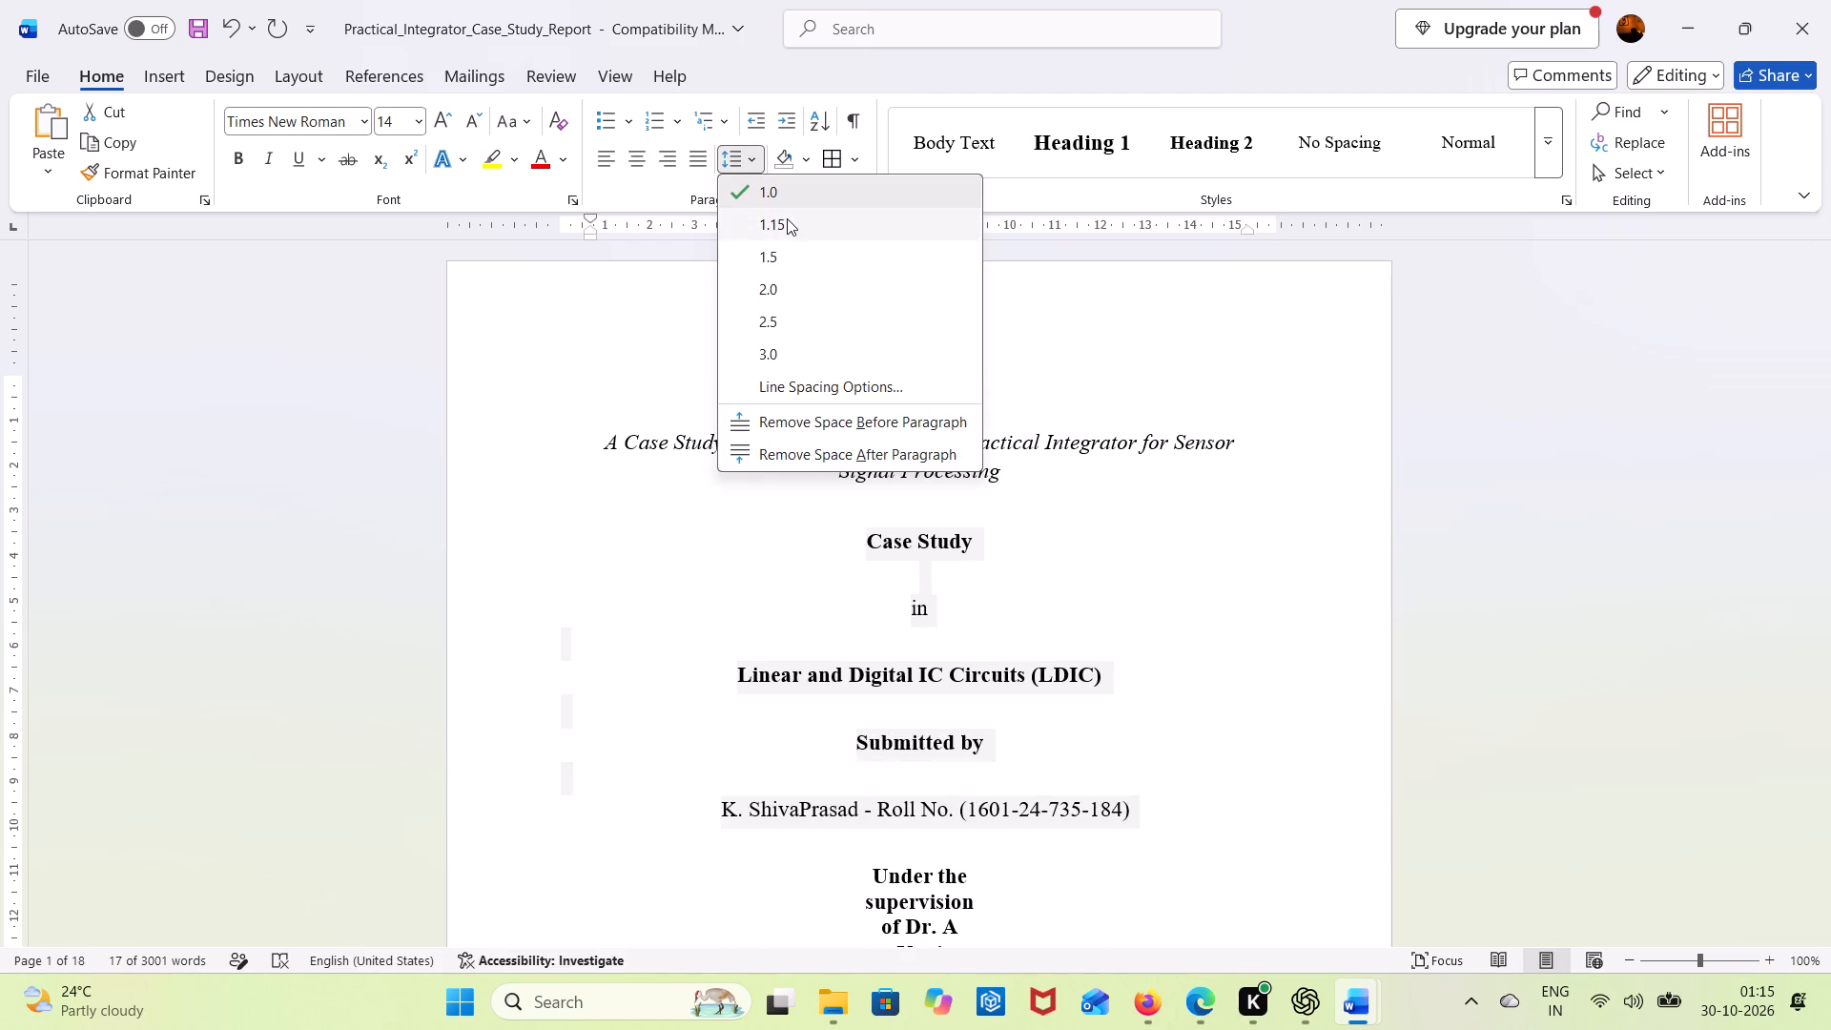
{"action": "left_click", "coordinate": [783, 200]}
{"action": "left_click", "coordinate": [984, 570]}
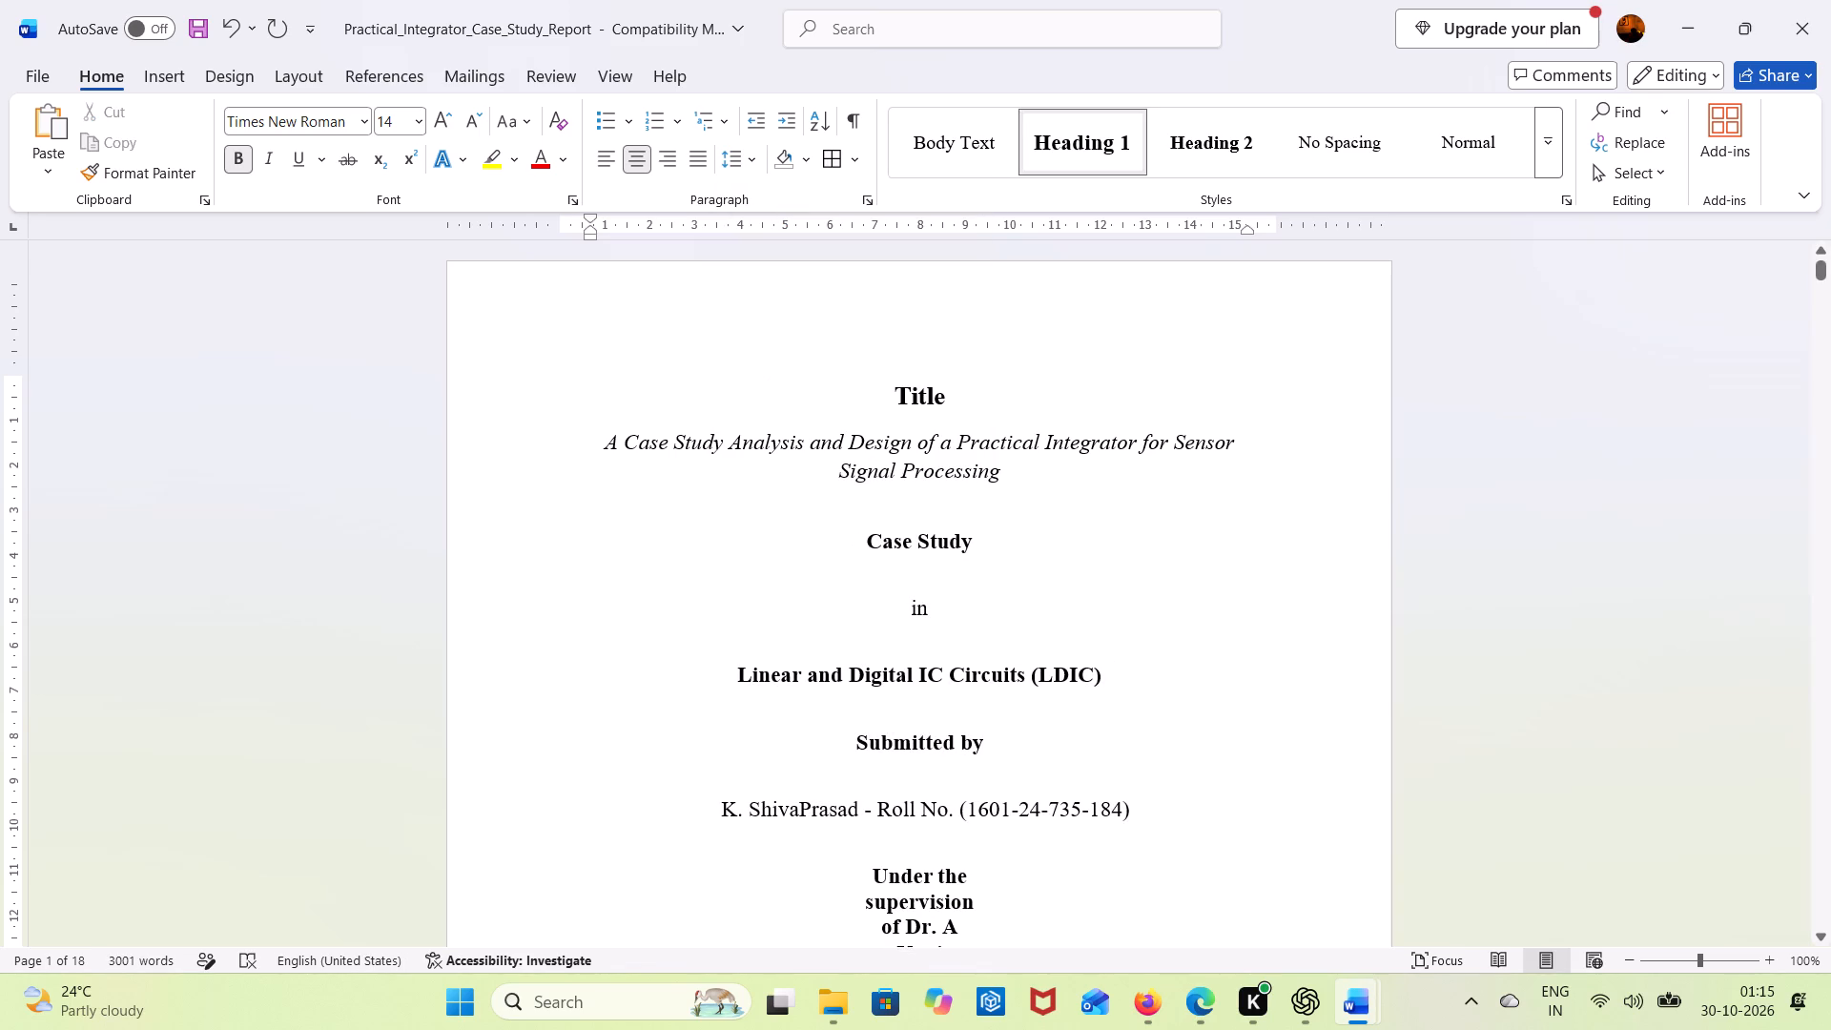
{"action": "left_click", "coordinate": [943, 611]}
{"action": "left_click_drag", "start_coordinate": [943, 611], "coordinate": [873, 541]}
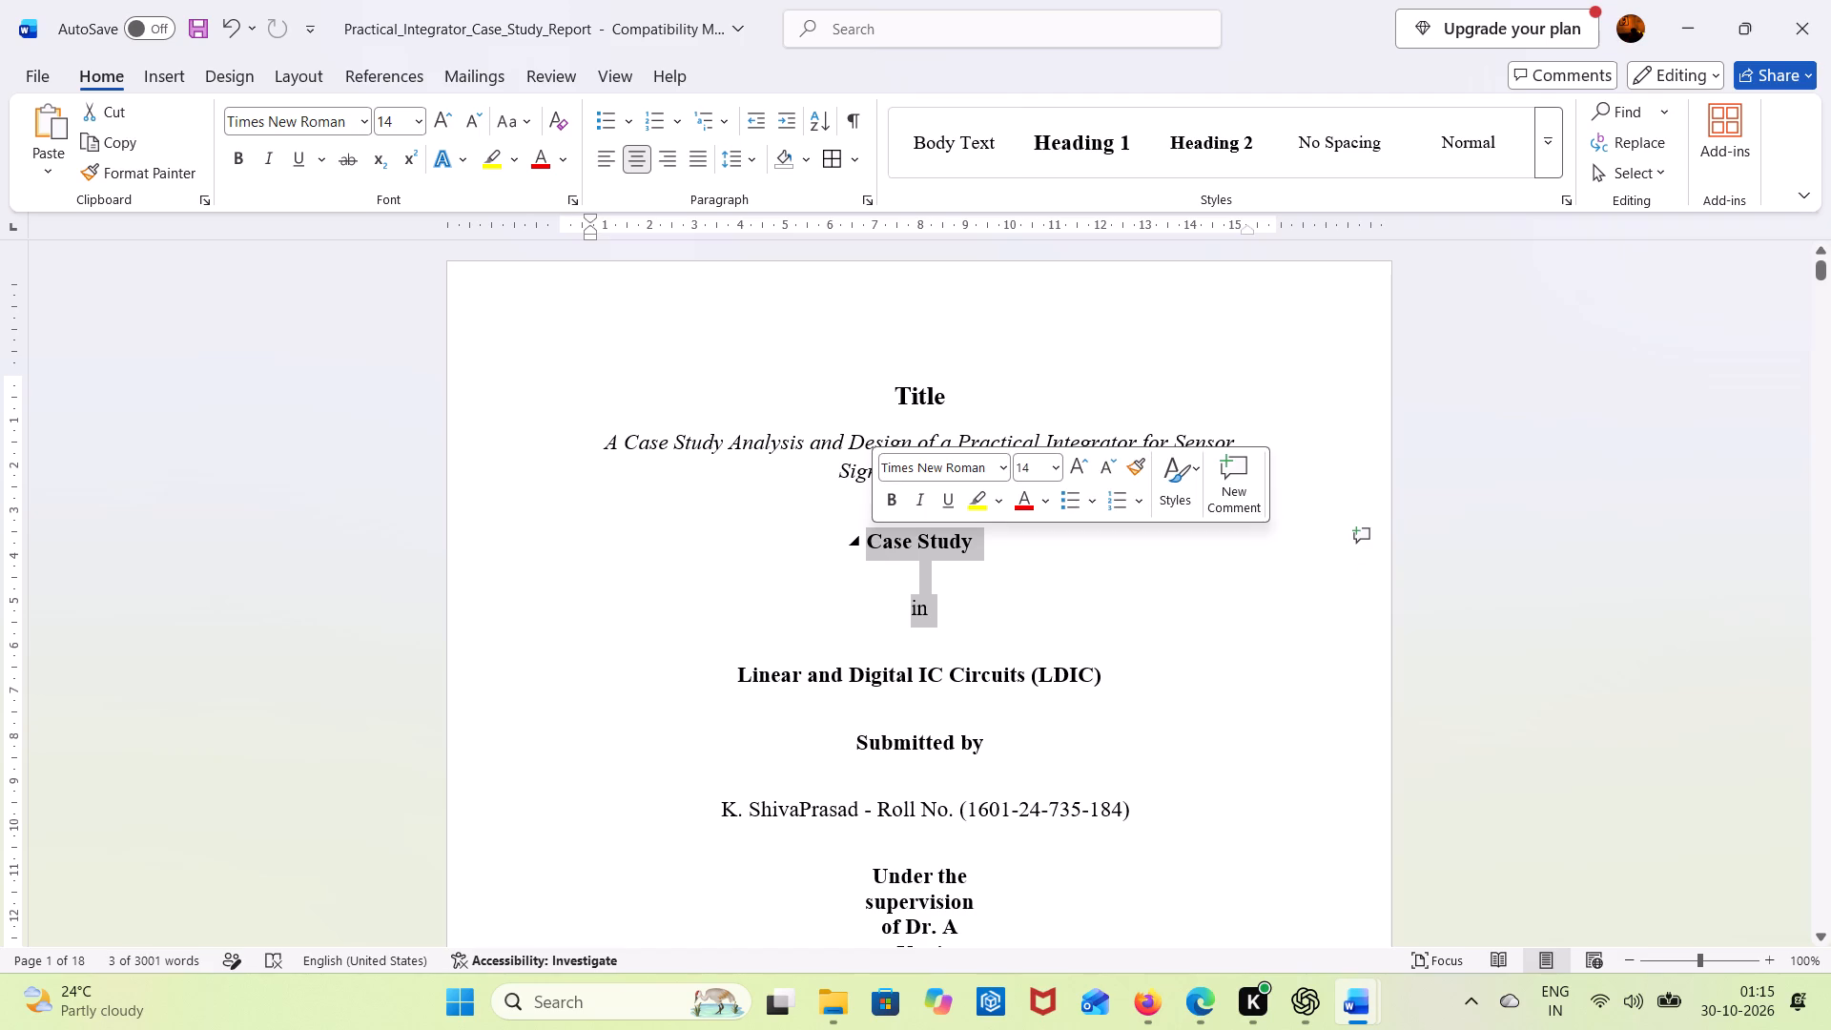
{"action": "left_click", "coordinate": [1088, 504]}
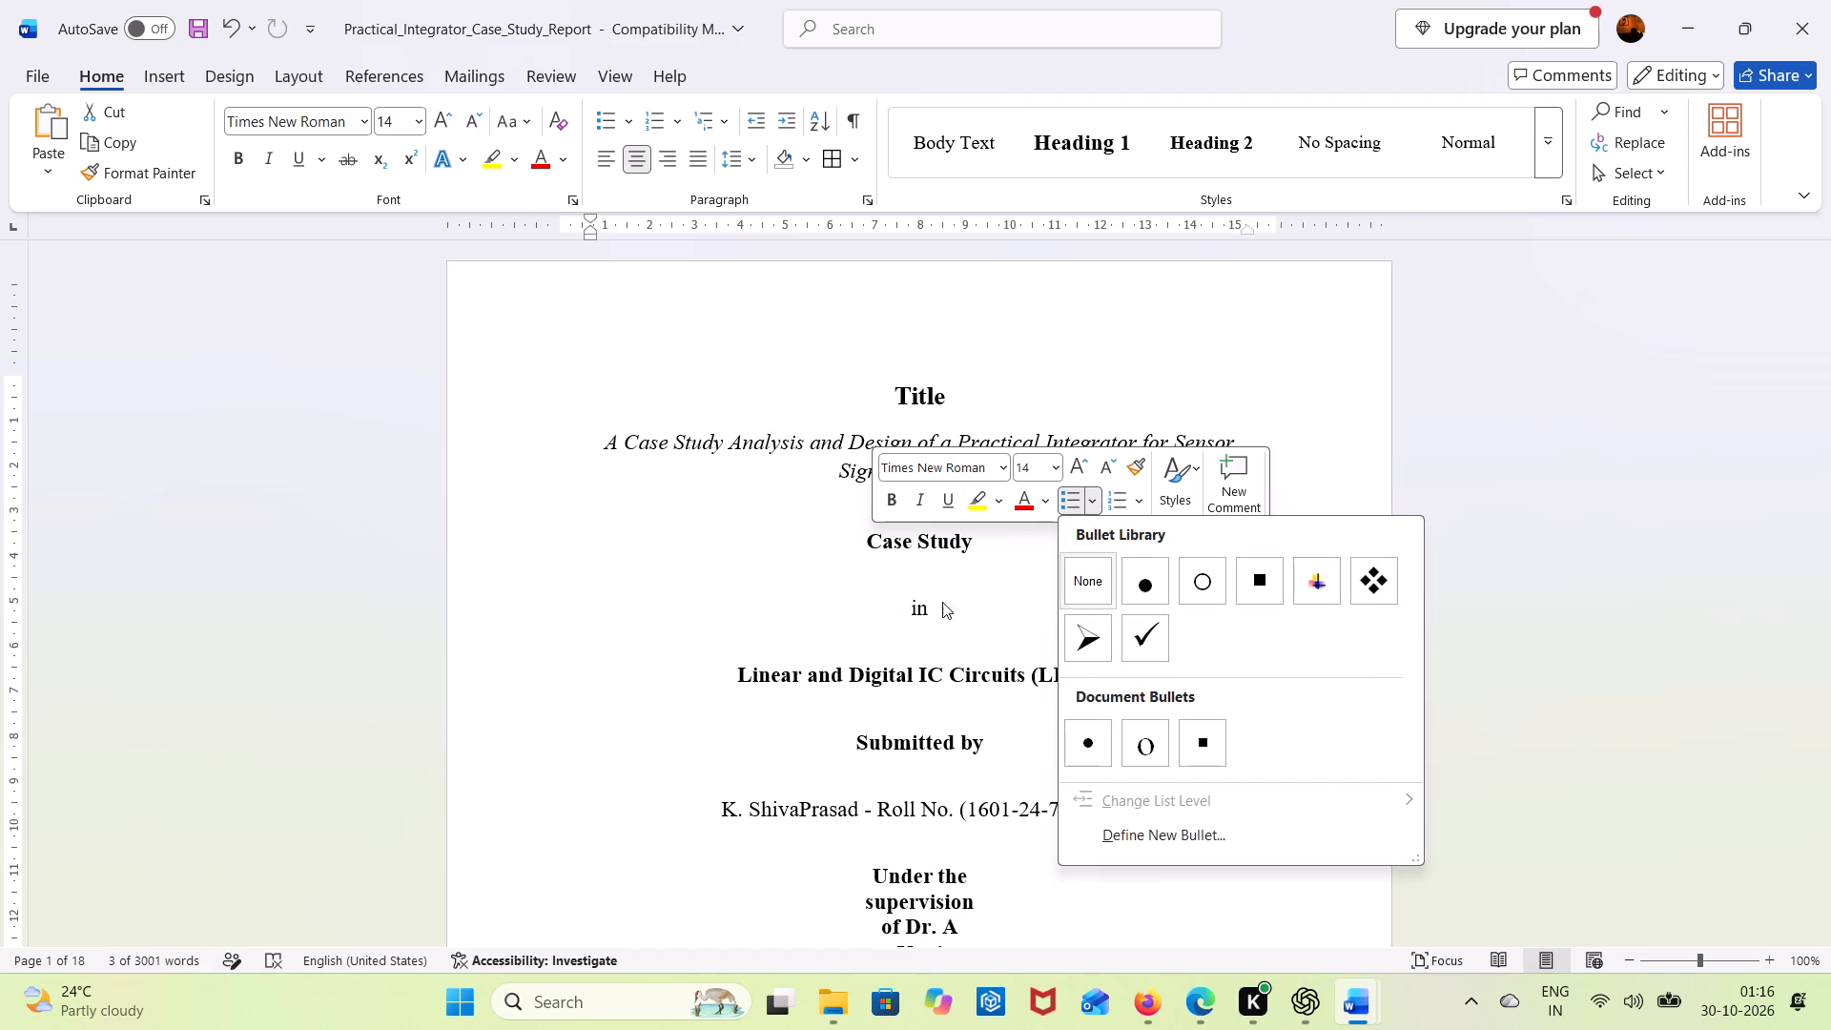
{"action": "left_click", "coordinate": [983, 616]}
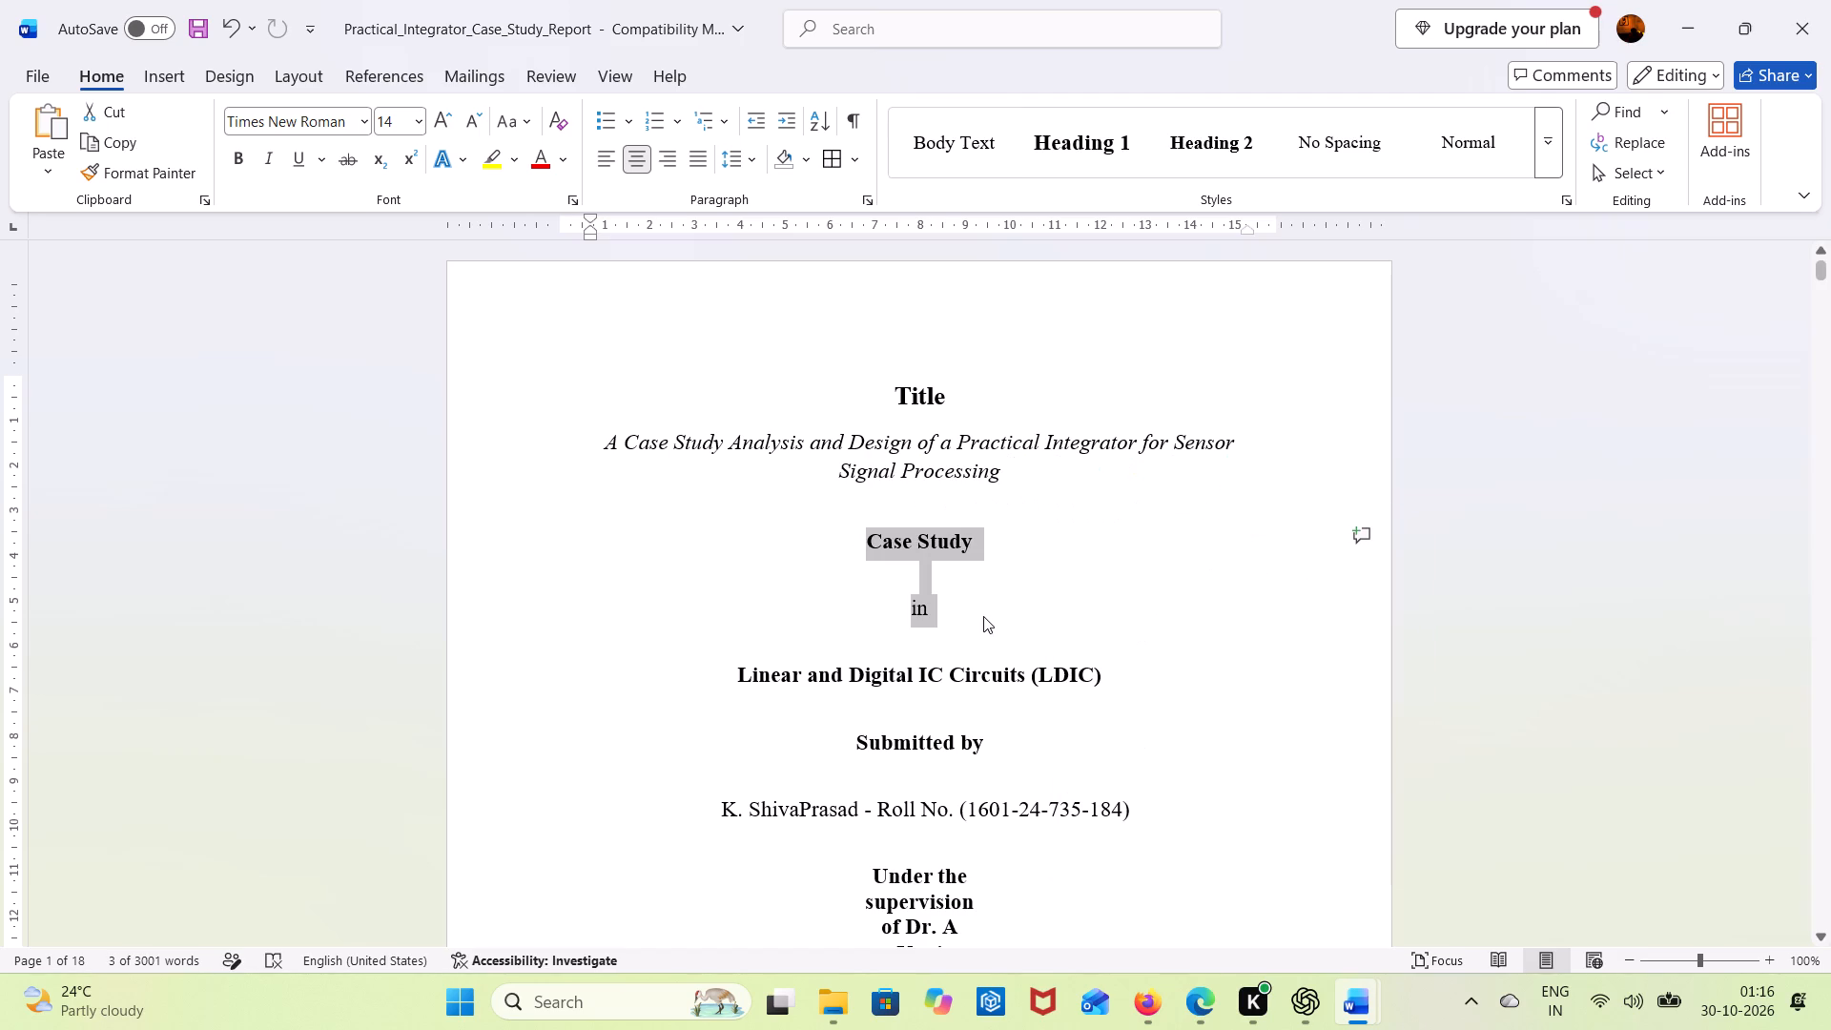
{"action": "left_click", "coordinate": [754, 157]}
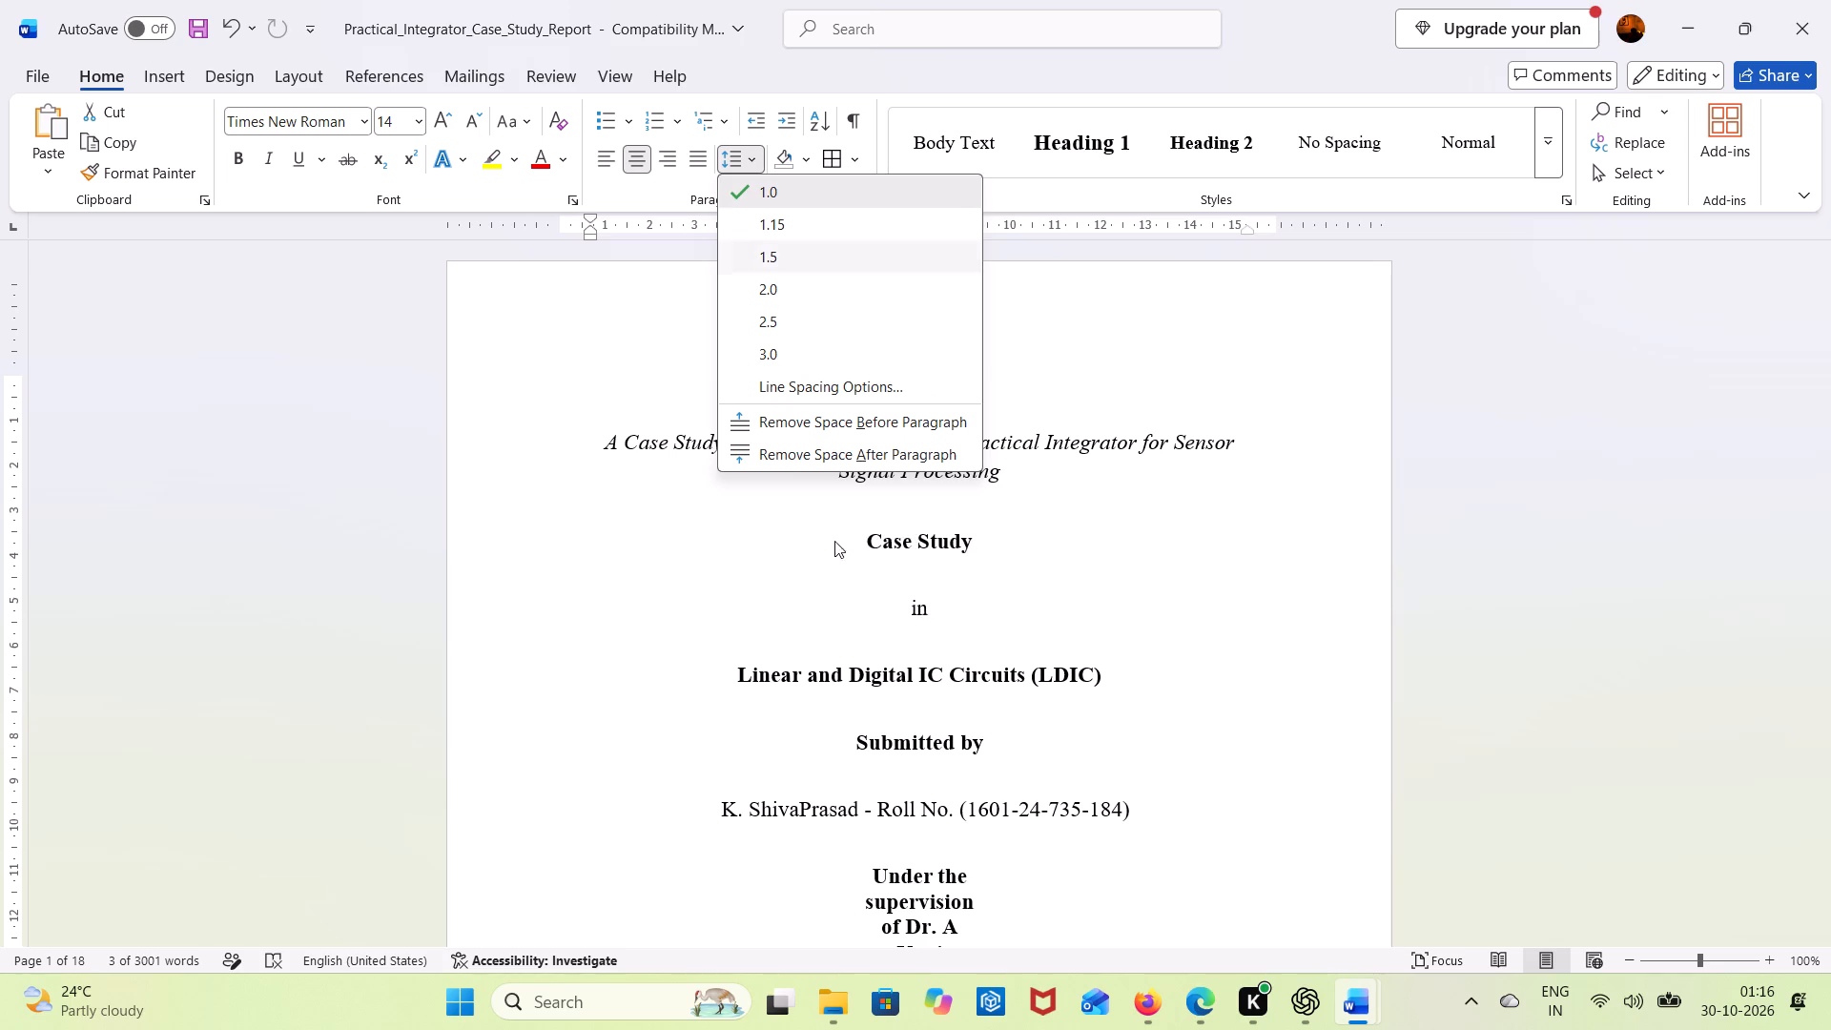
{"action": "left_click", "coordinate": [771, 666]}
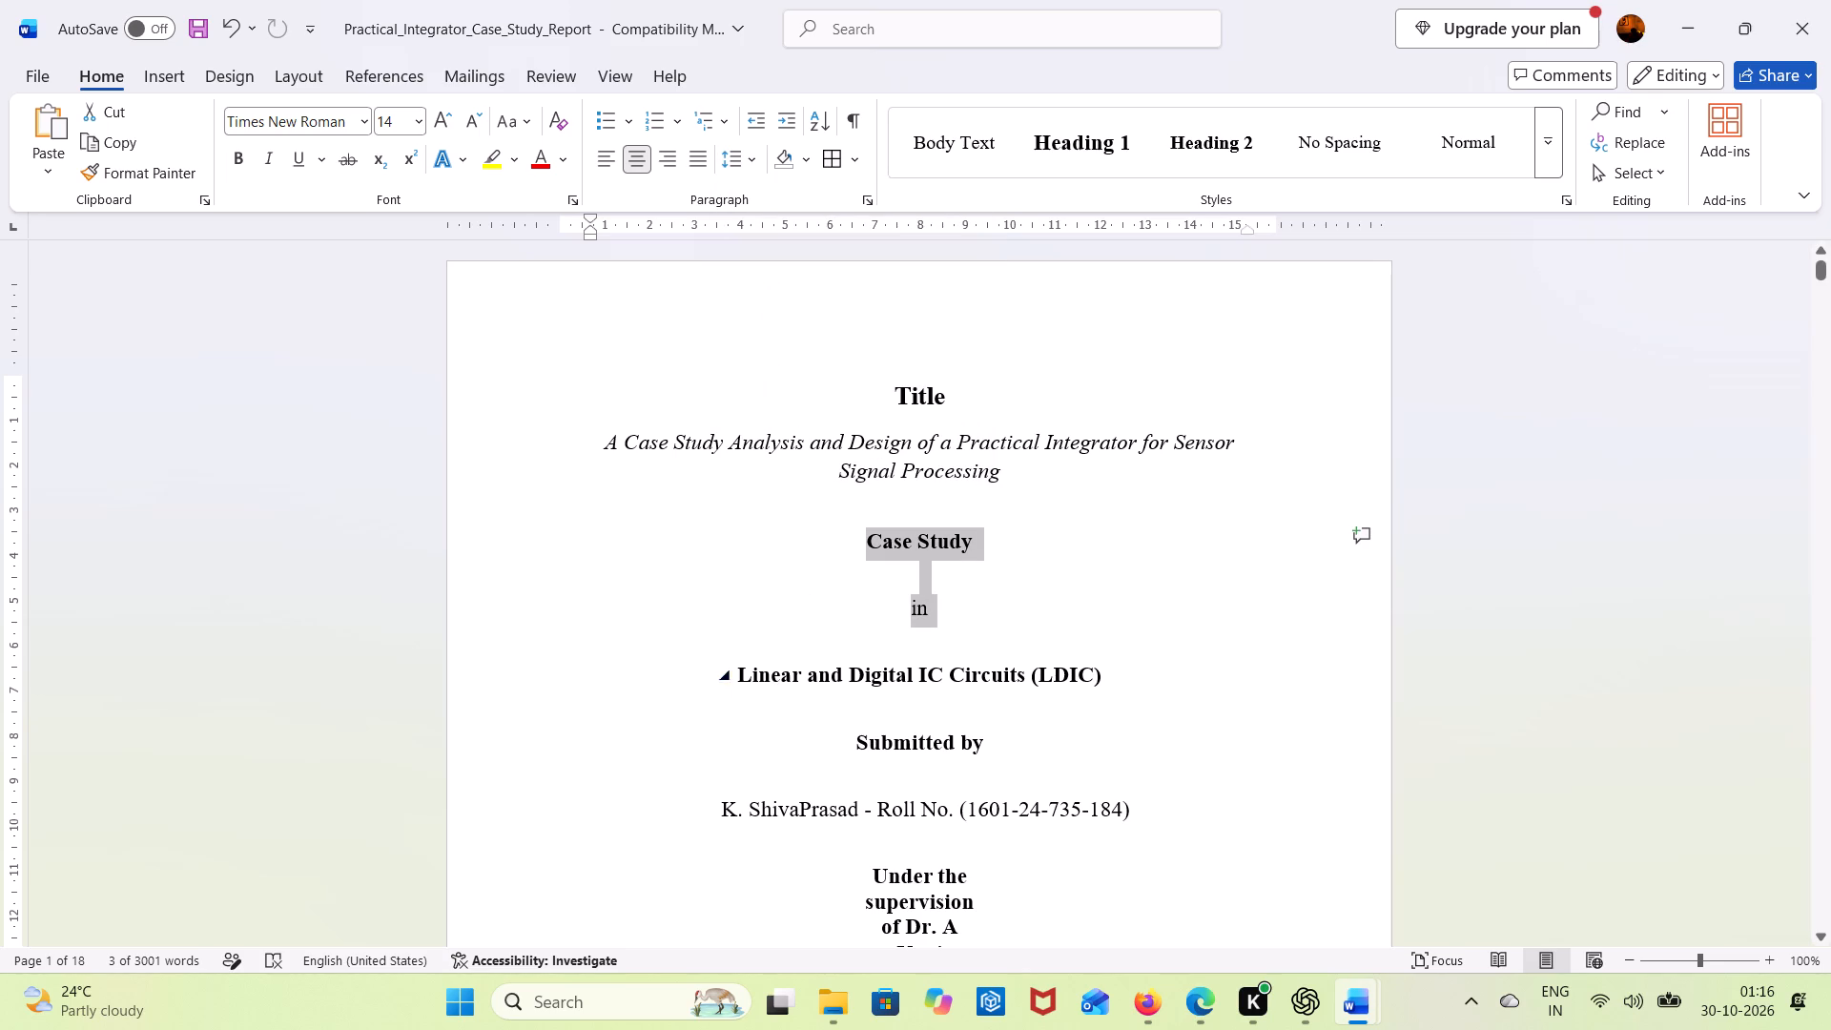
Set the department, institute and "Academic Year 2026-2027" lines at the bottom of the title page to font size 16.
{"action": "scroll", "coordinate": [826, 624], "scroll_direction": "down", "scroll_amount": 5}
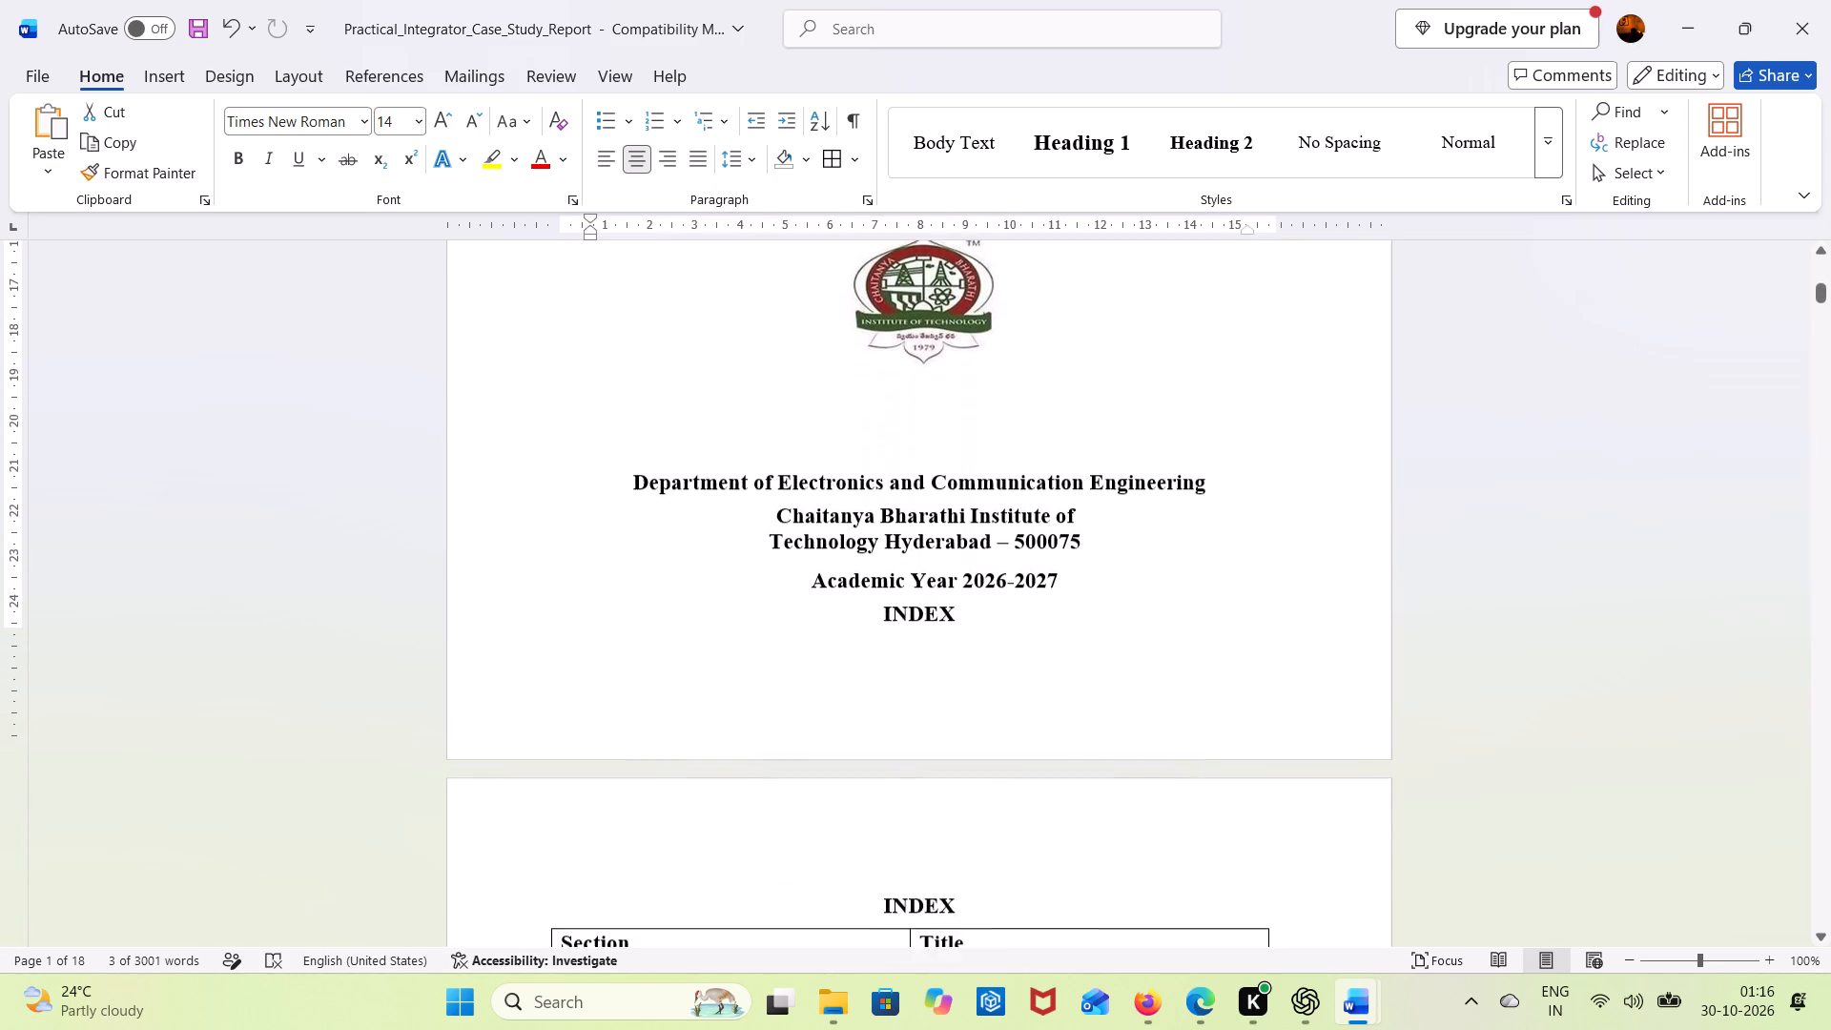
{"action": "scroll", "coordinate": [826, 624], "scroll_direction": "up", "scroll_amount": 1}
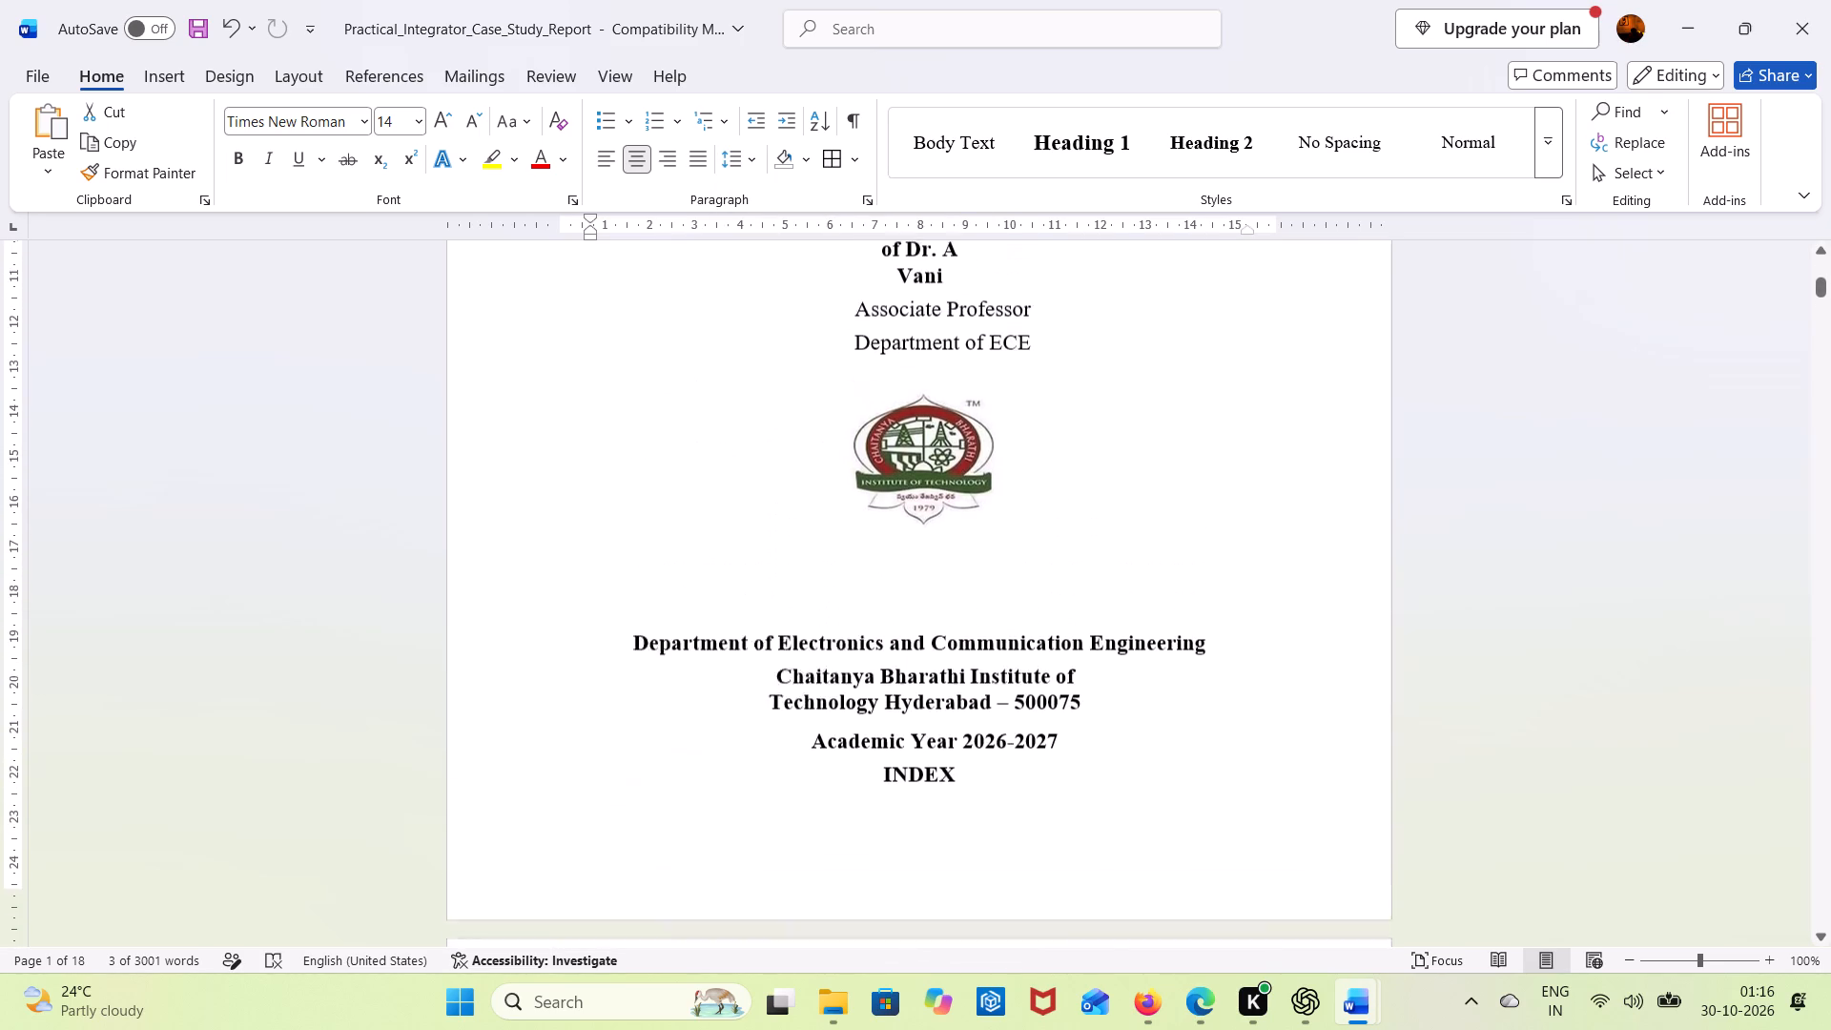
{"action": "scroll", "coordinate": [826, 624], "scroll_direction": "up", "scroll_amount": 1}
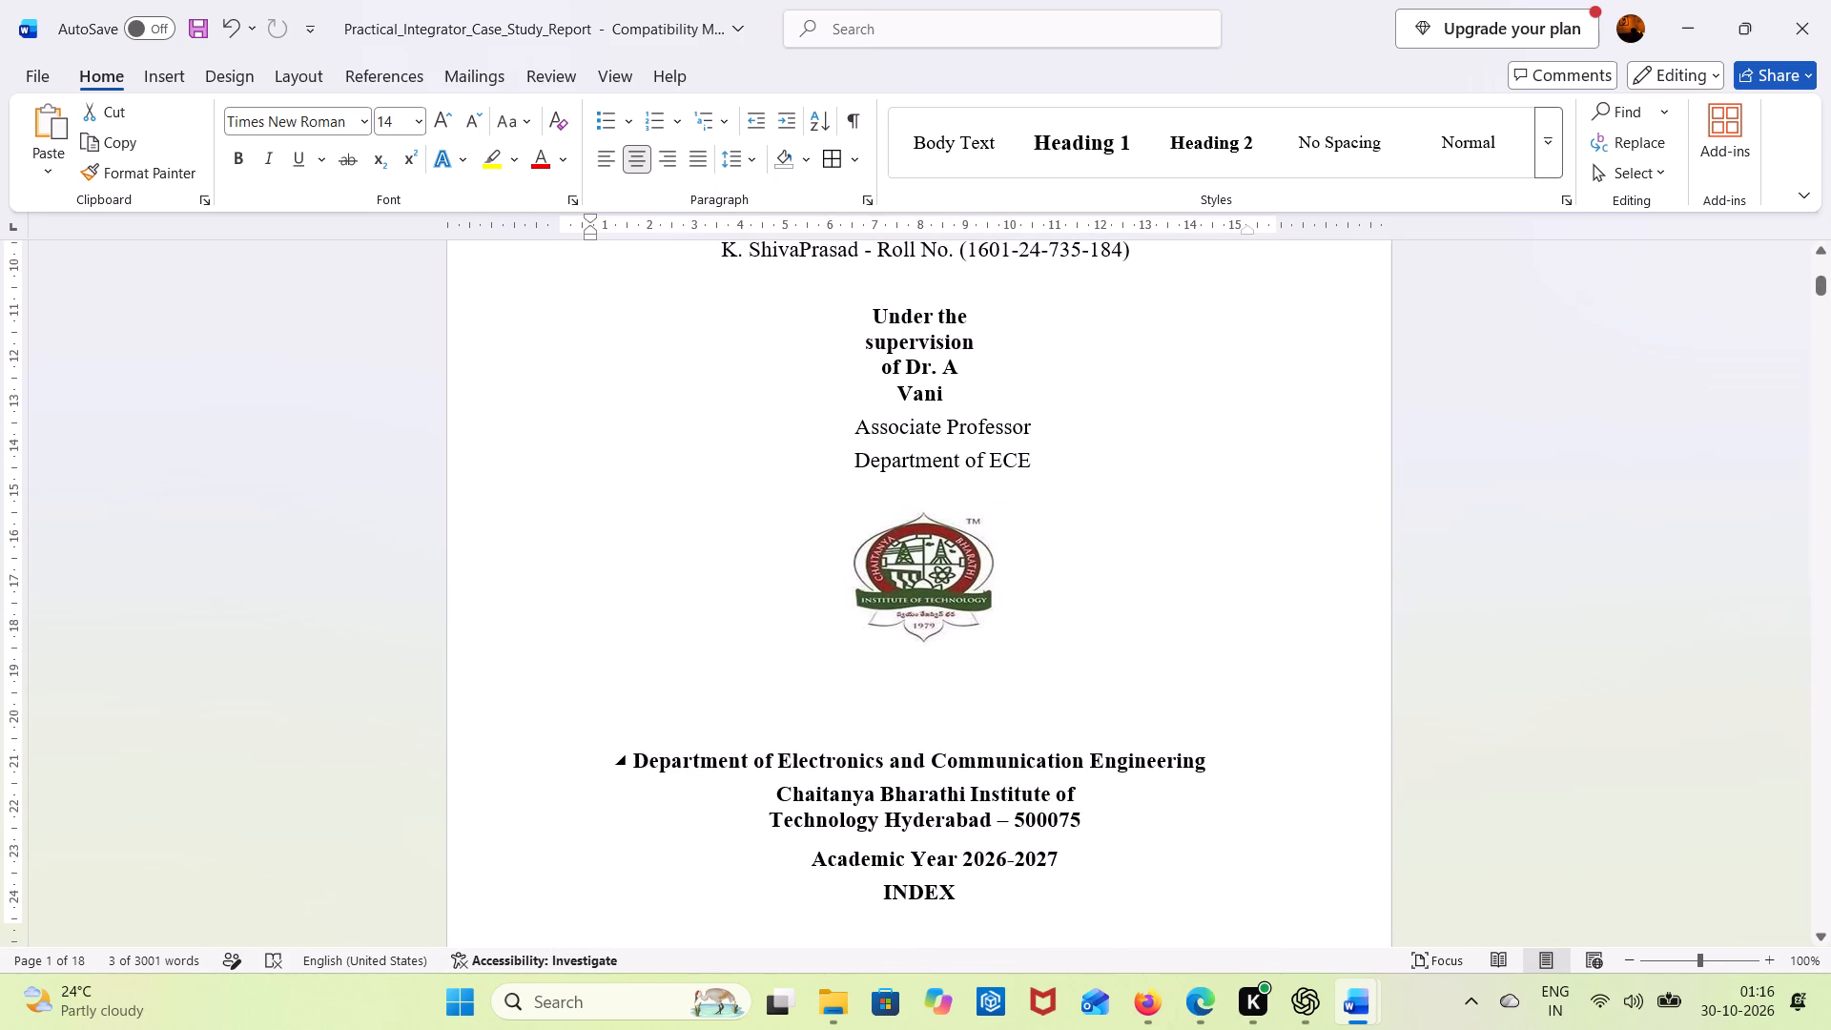
{"action": "left_click_drag", "start_coordinate": [635, 757], "coordinate": [992, 893]}
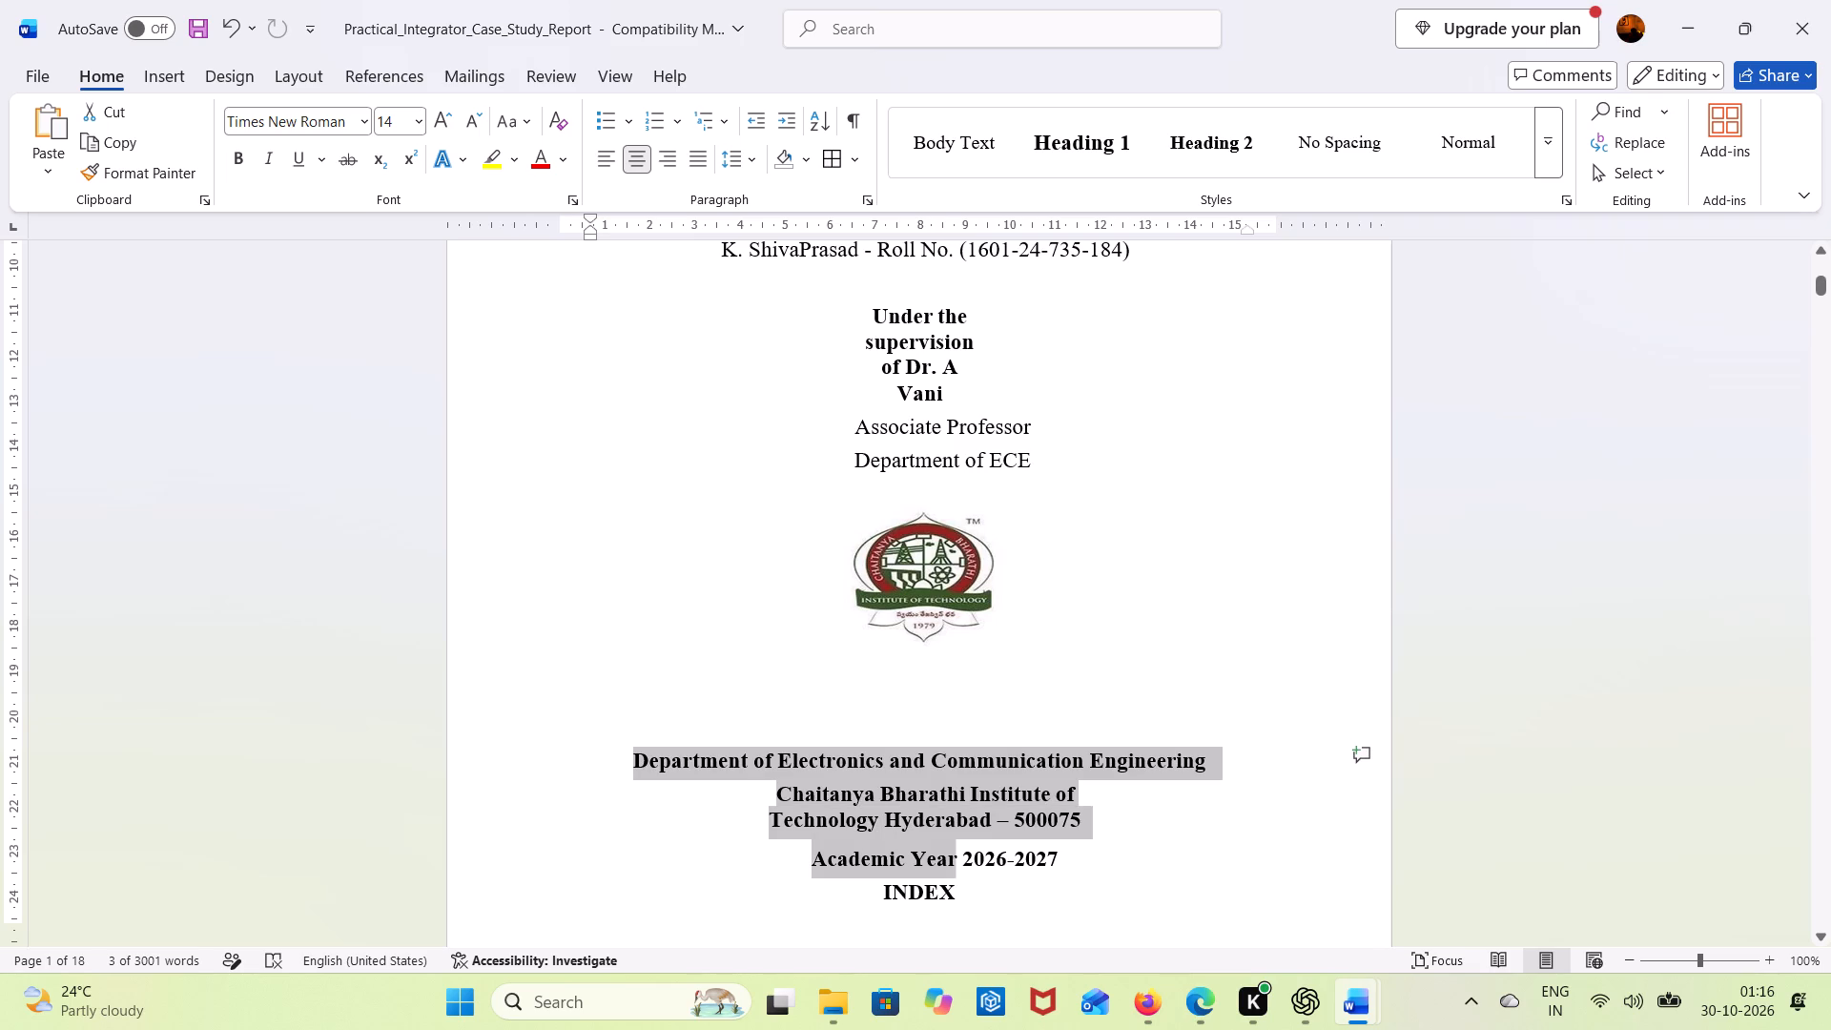
{"action": "left_click_drag", "start_coordinate": [992, 893], "coordinate": [1093, 853]}
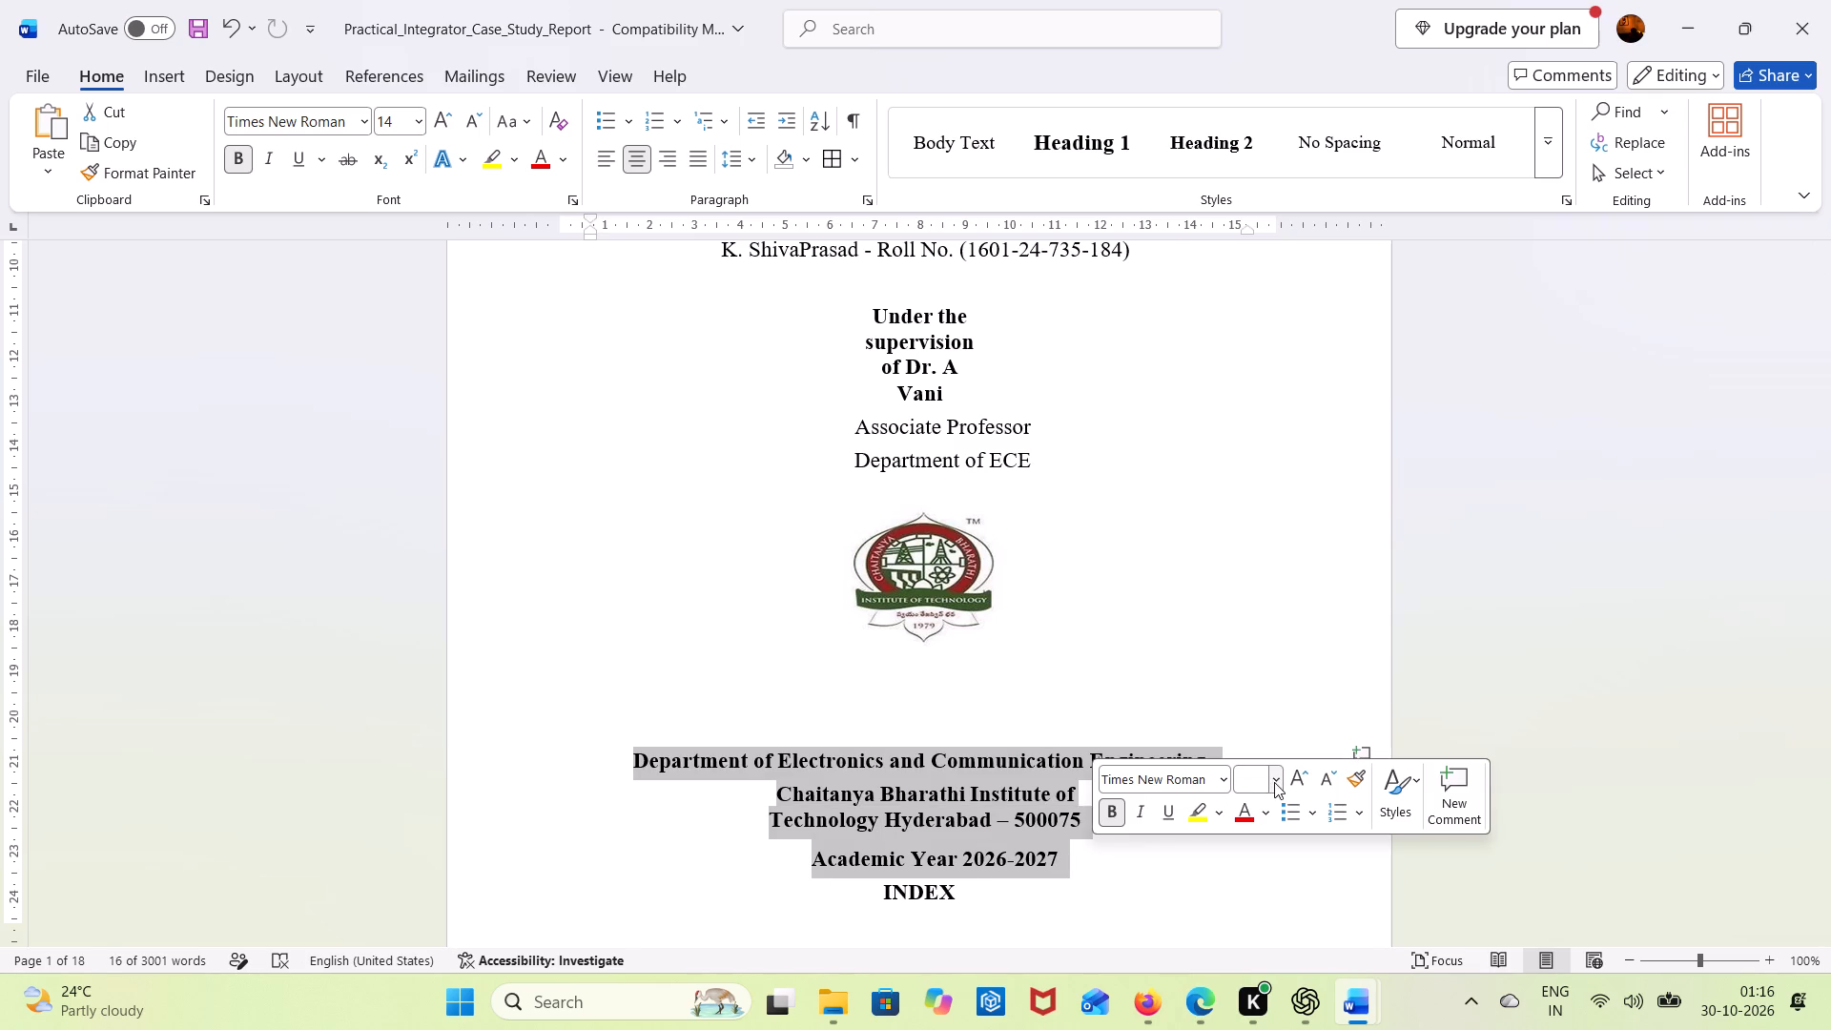
{"action": "left_click", "coordinate": [1274, 781]}
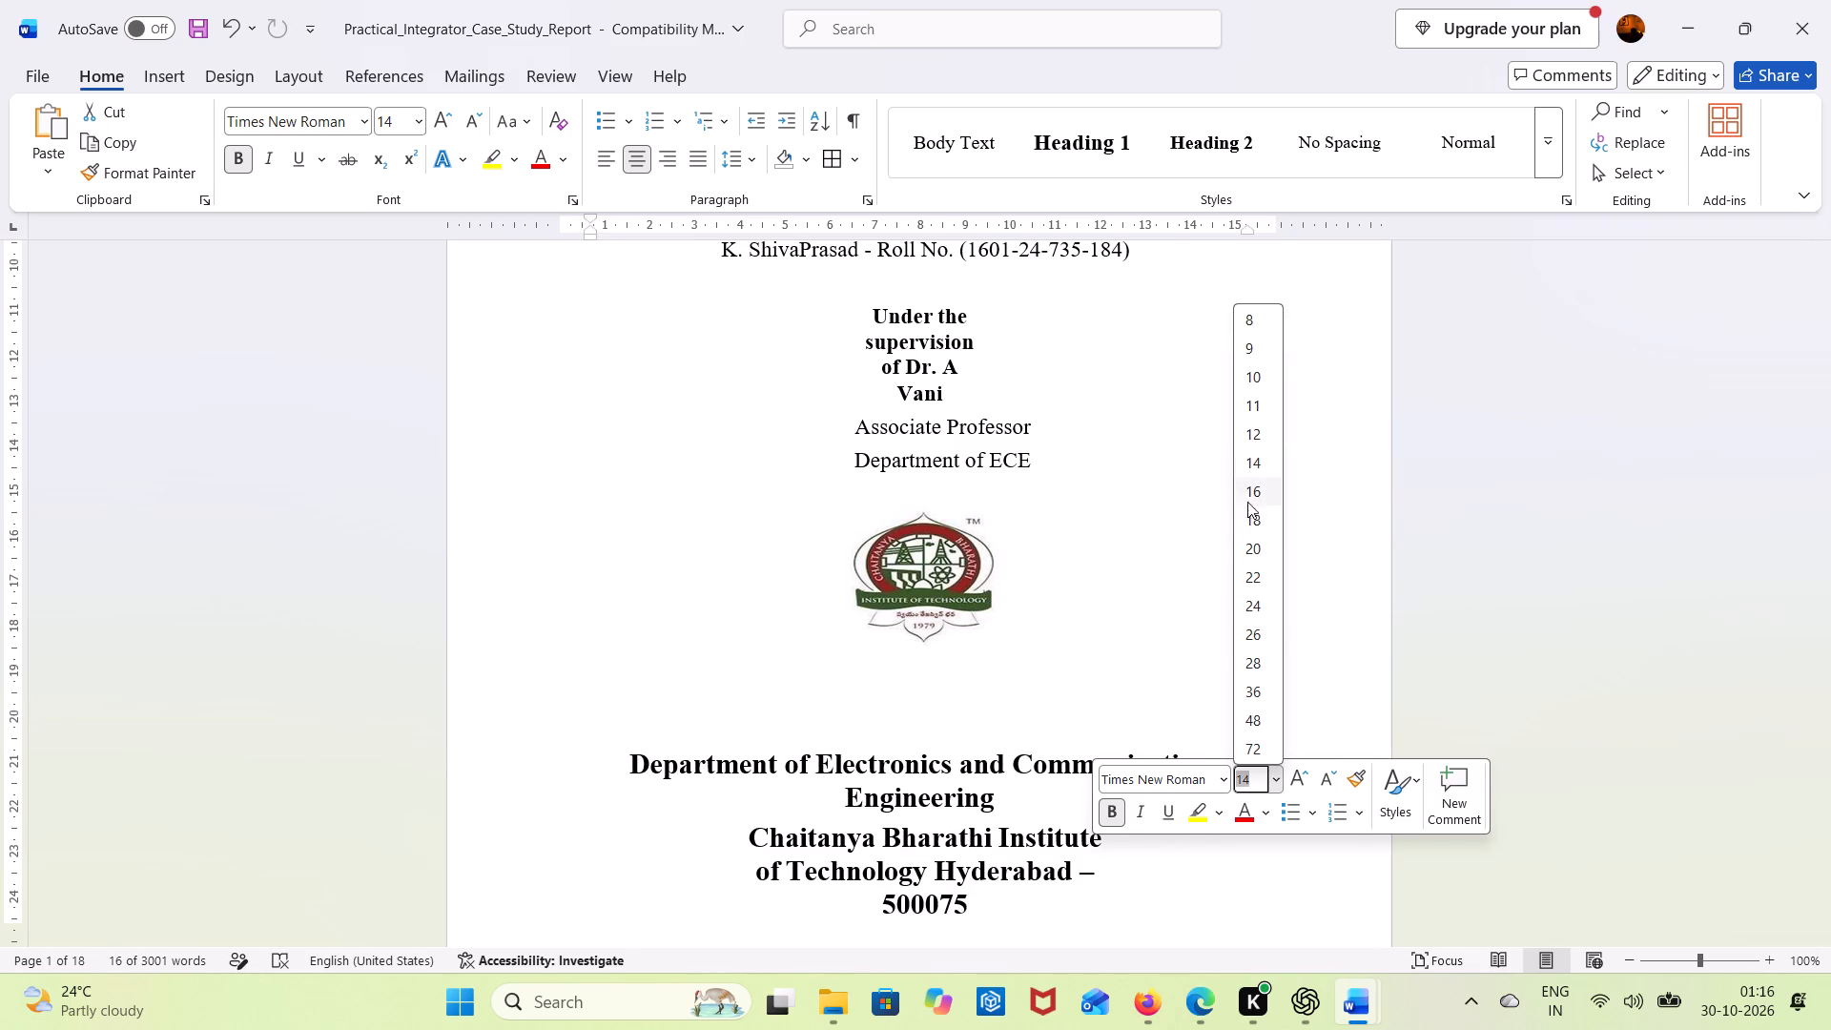
{"action": "left_click", "coordinate": [1249, 497]}
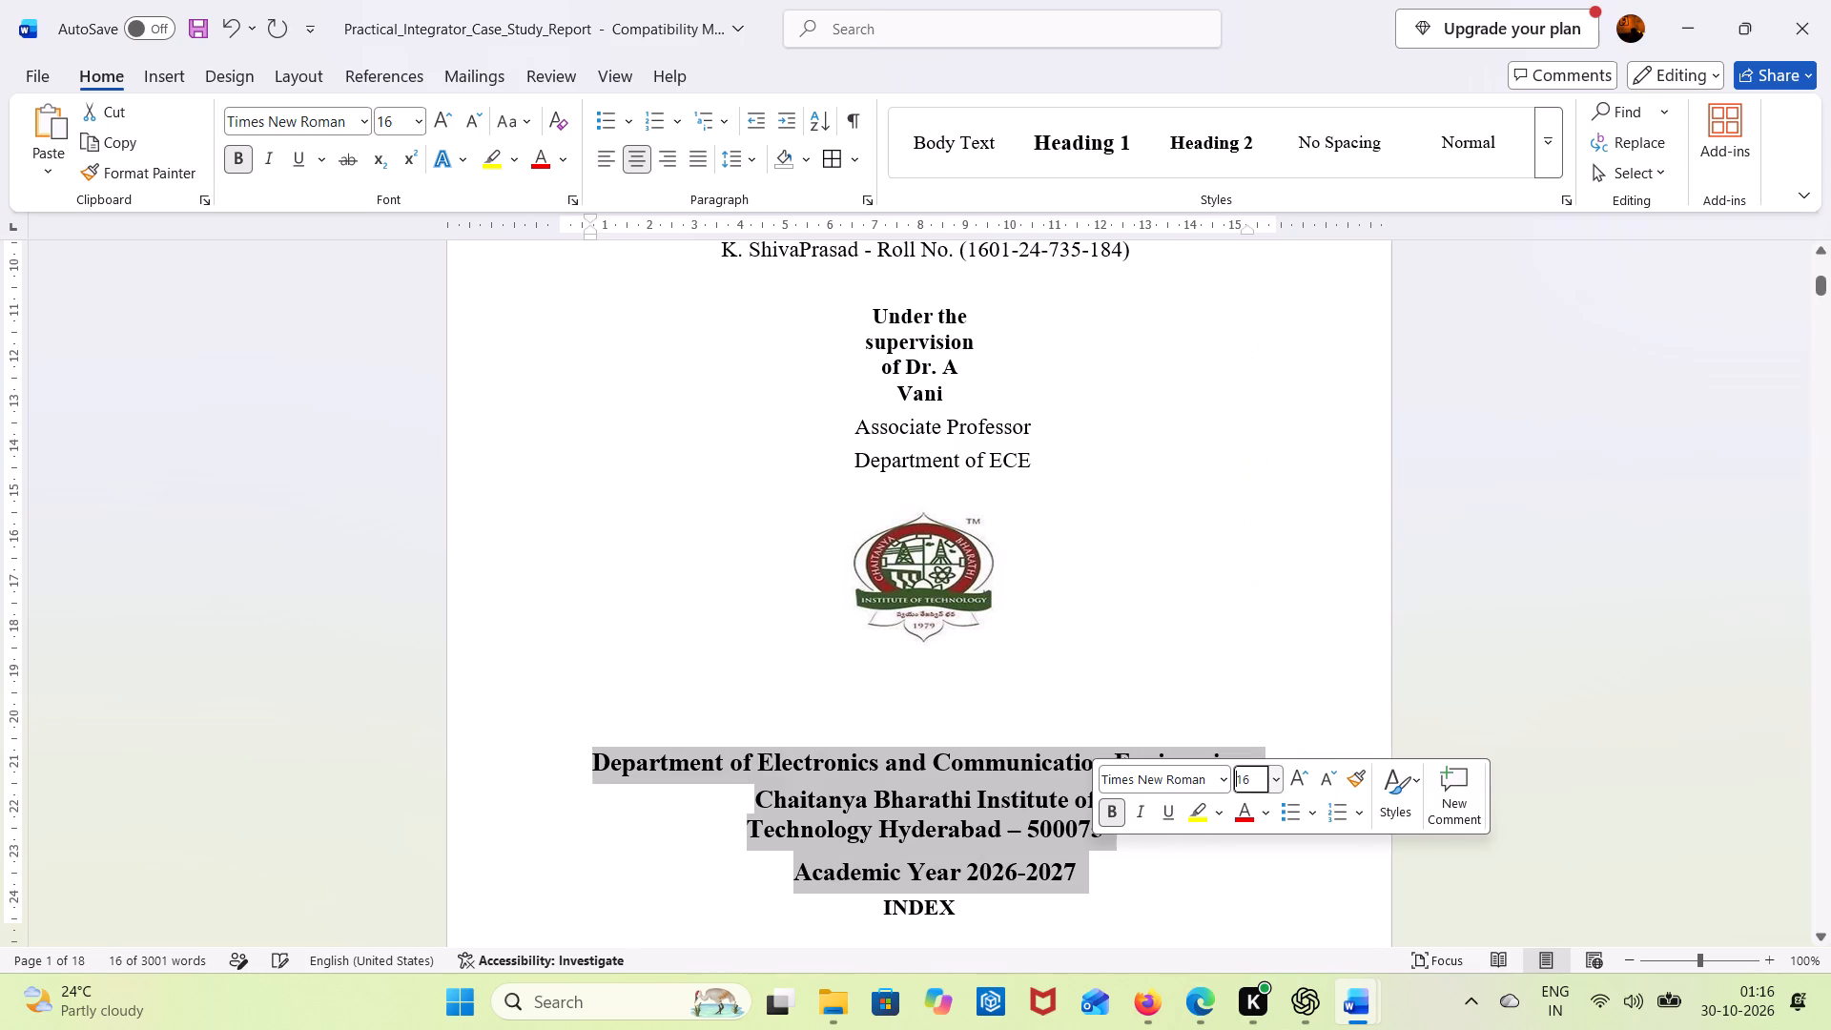
Delete the duplicate "INDEX" text beneath the academic year line, keeping only the heading above the index table.
{"action": "left_click", "coordinate": [878, 913]}
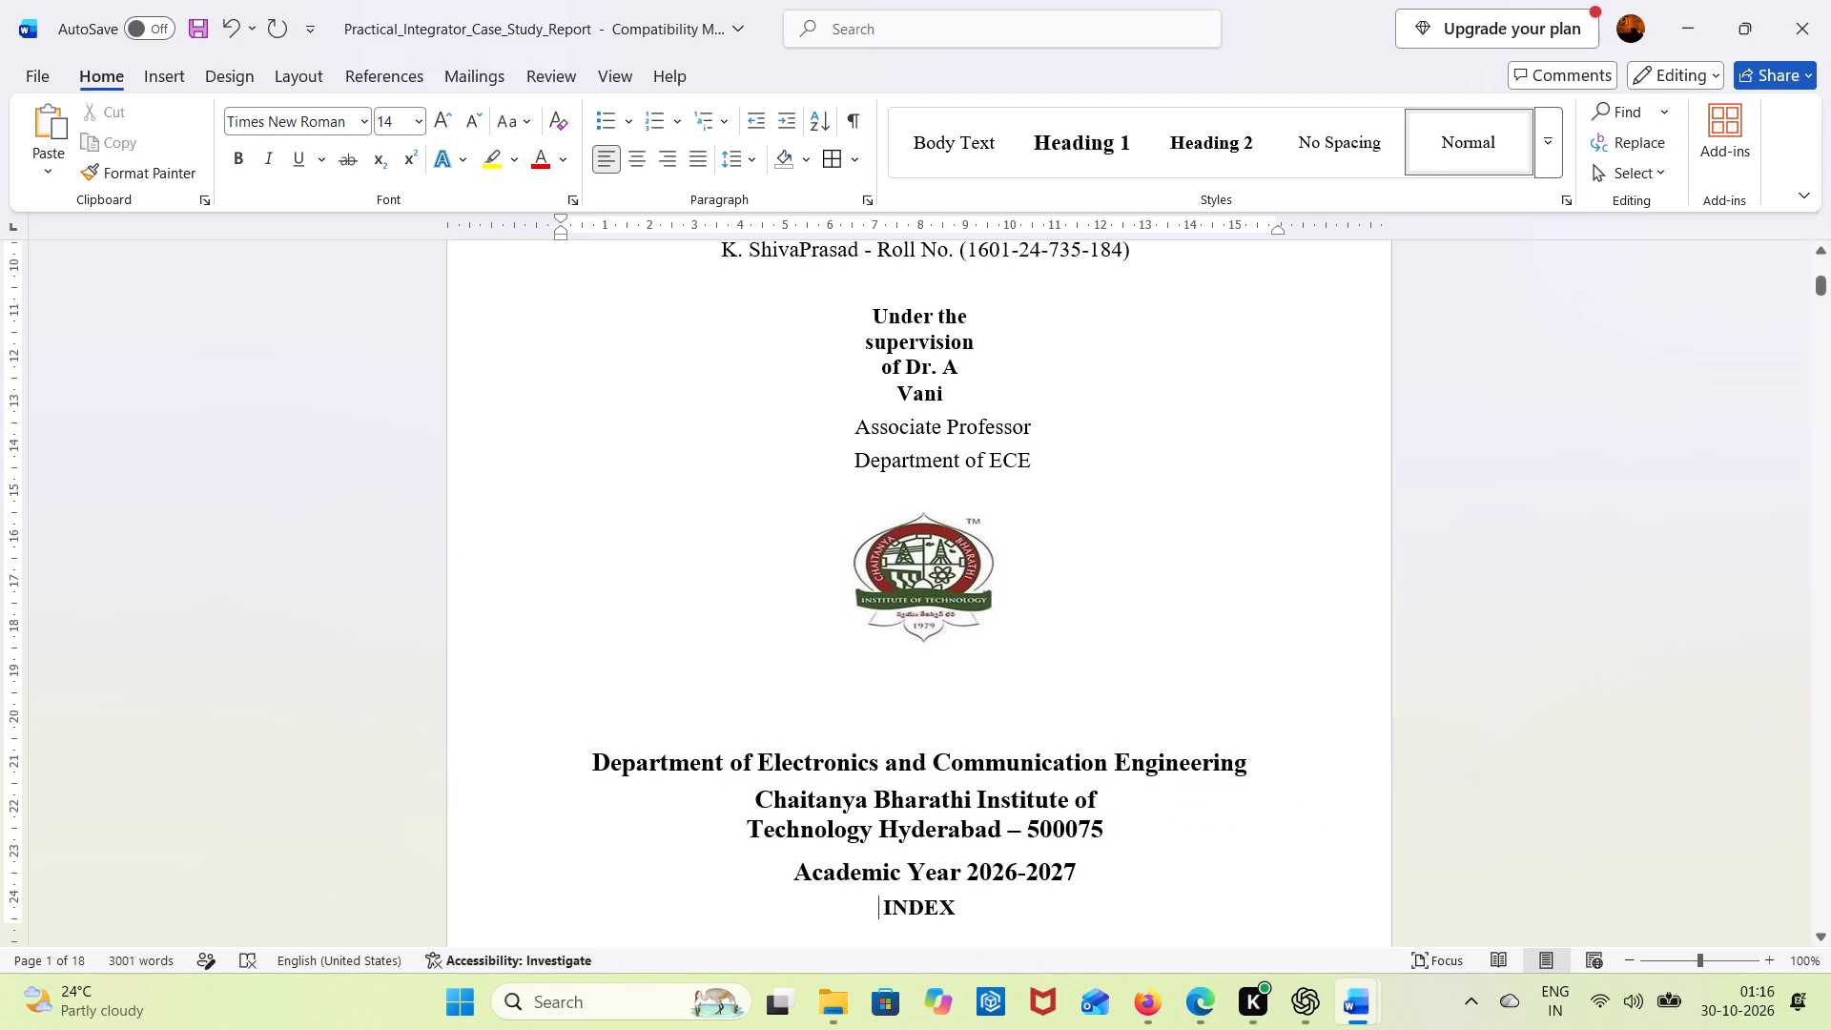
{"action": "key", "text": "Return"}
{"action": "scroll", "coordinate": [878, 913], "scroll_direction": "down", "scroll_amount": 1}
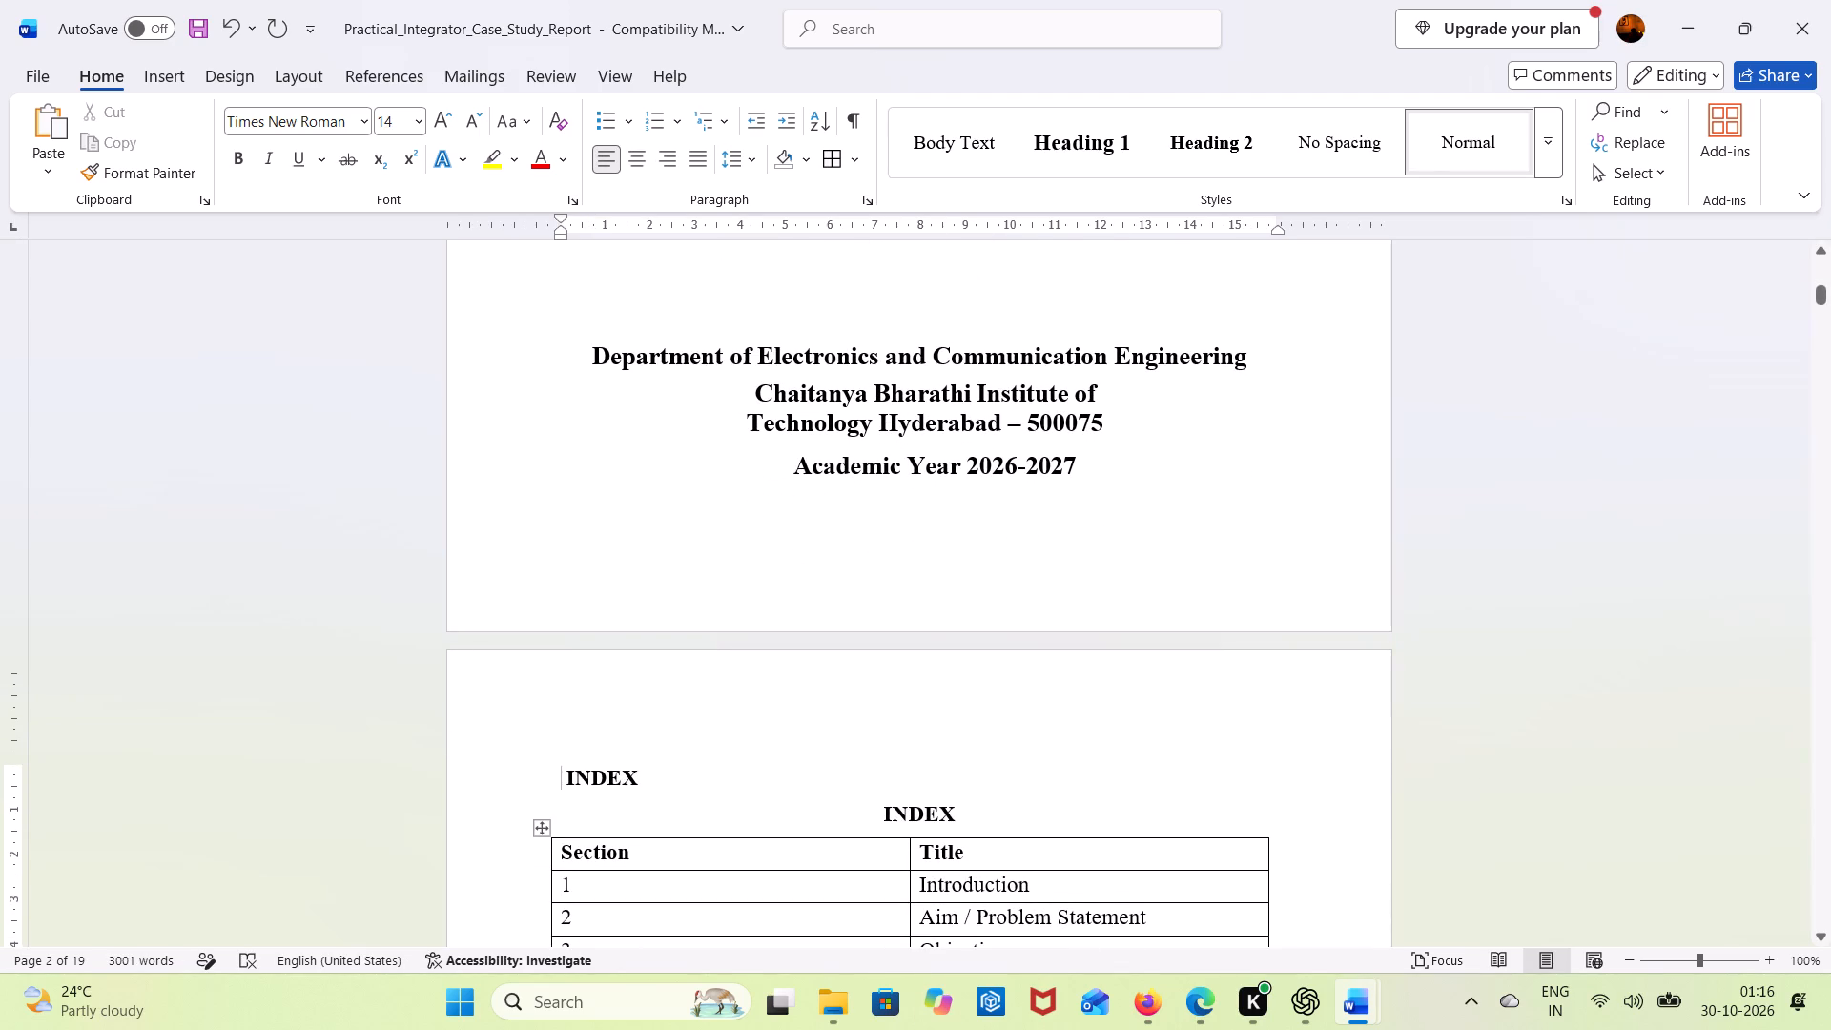
{"action": "left_click_drag", "start_coordinate": [655, 781], "coordinate": [539, 776]}
{"action": "key", "text": "BackSpace"}
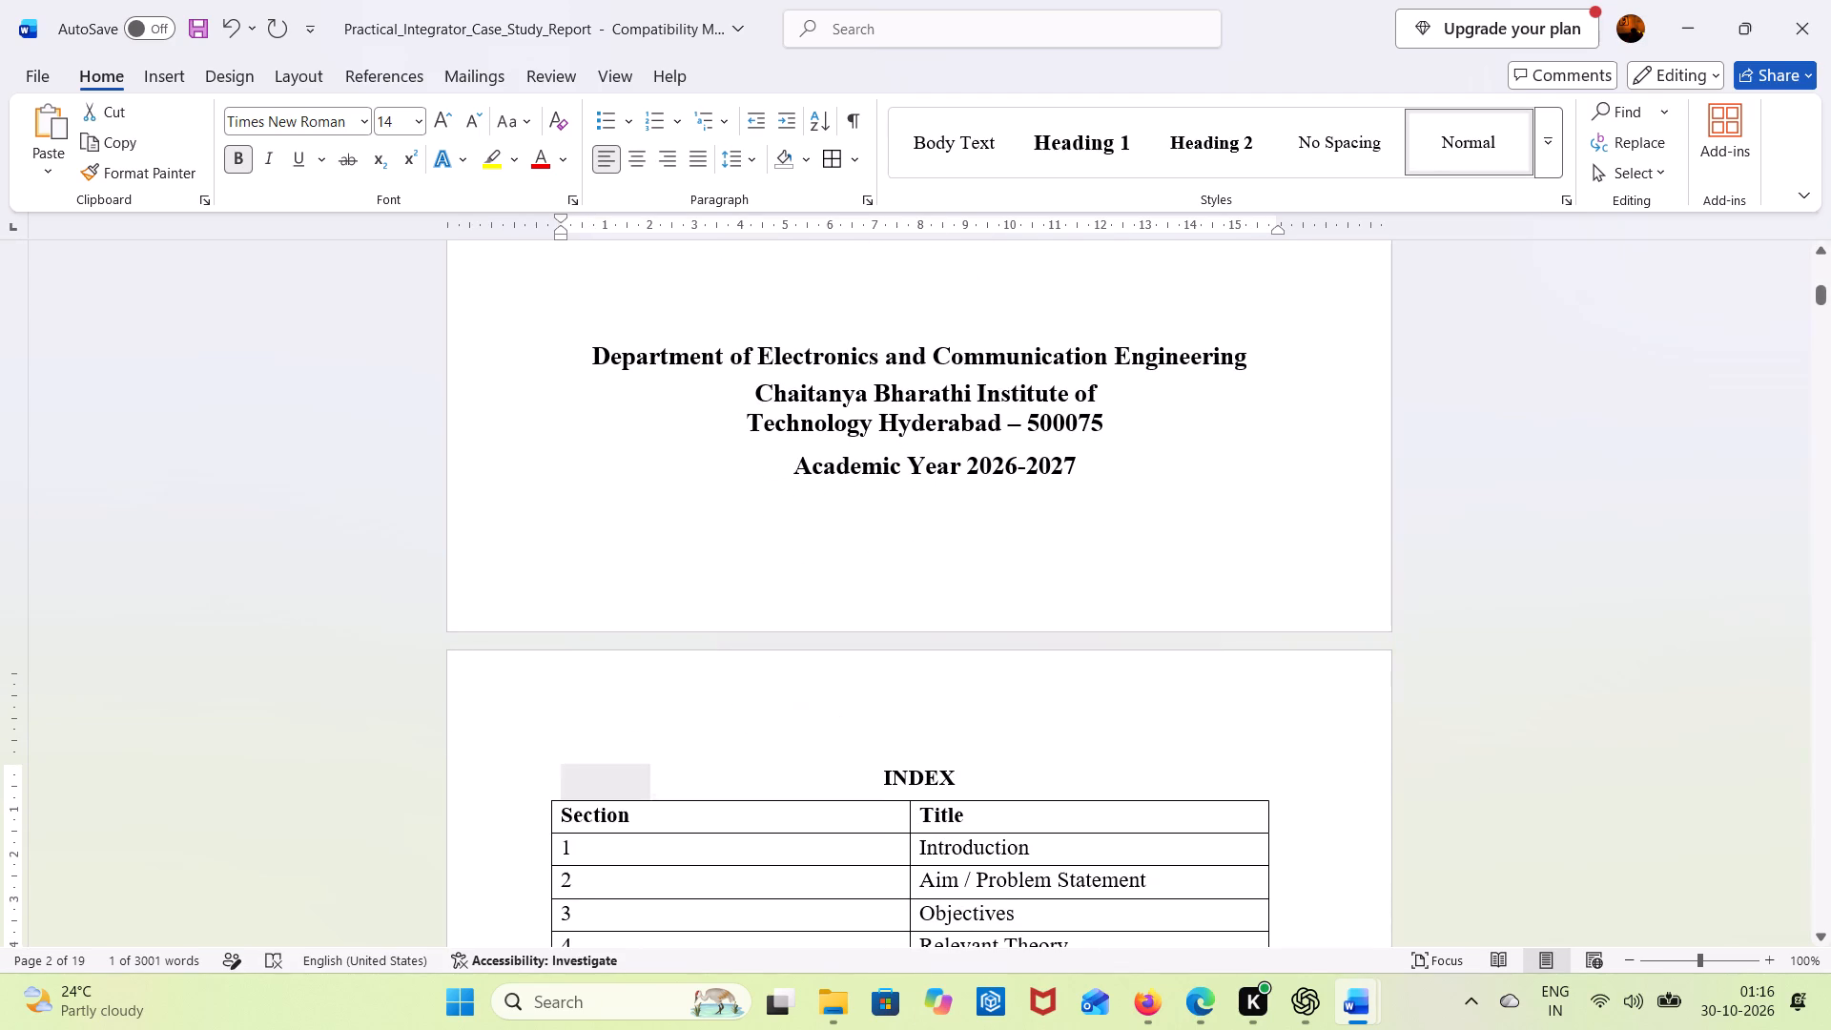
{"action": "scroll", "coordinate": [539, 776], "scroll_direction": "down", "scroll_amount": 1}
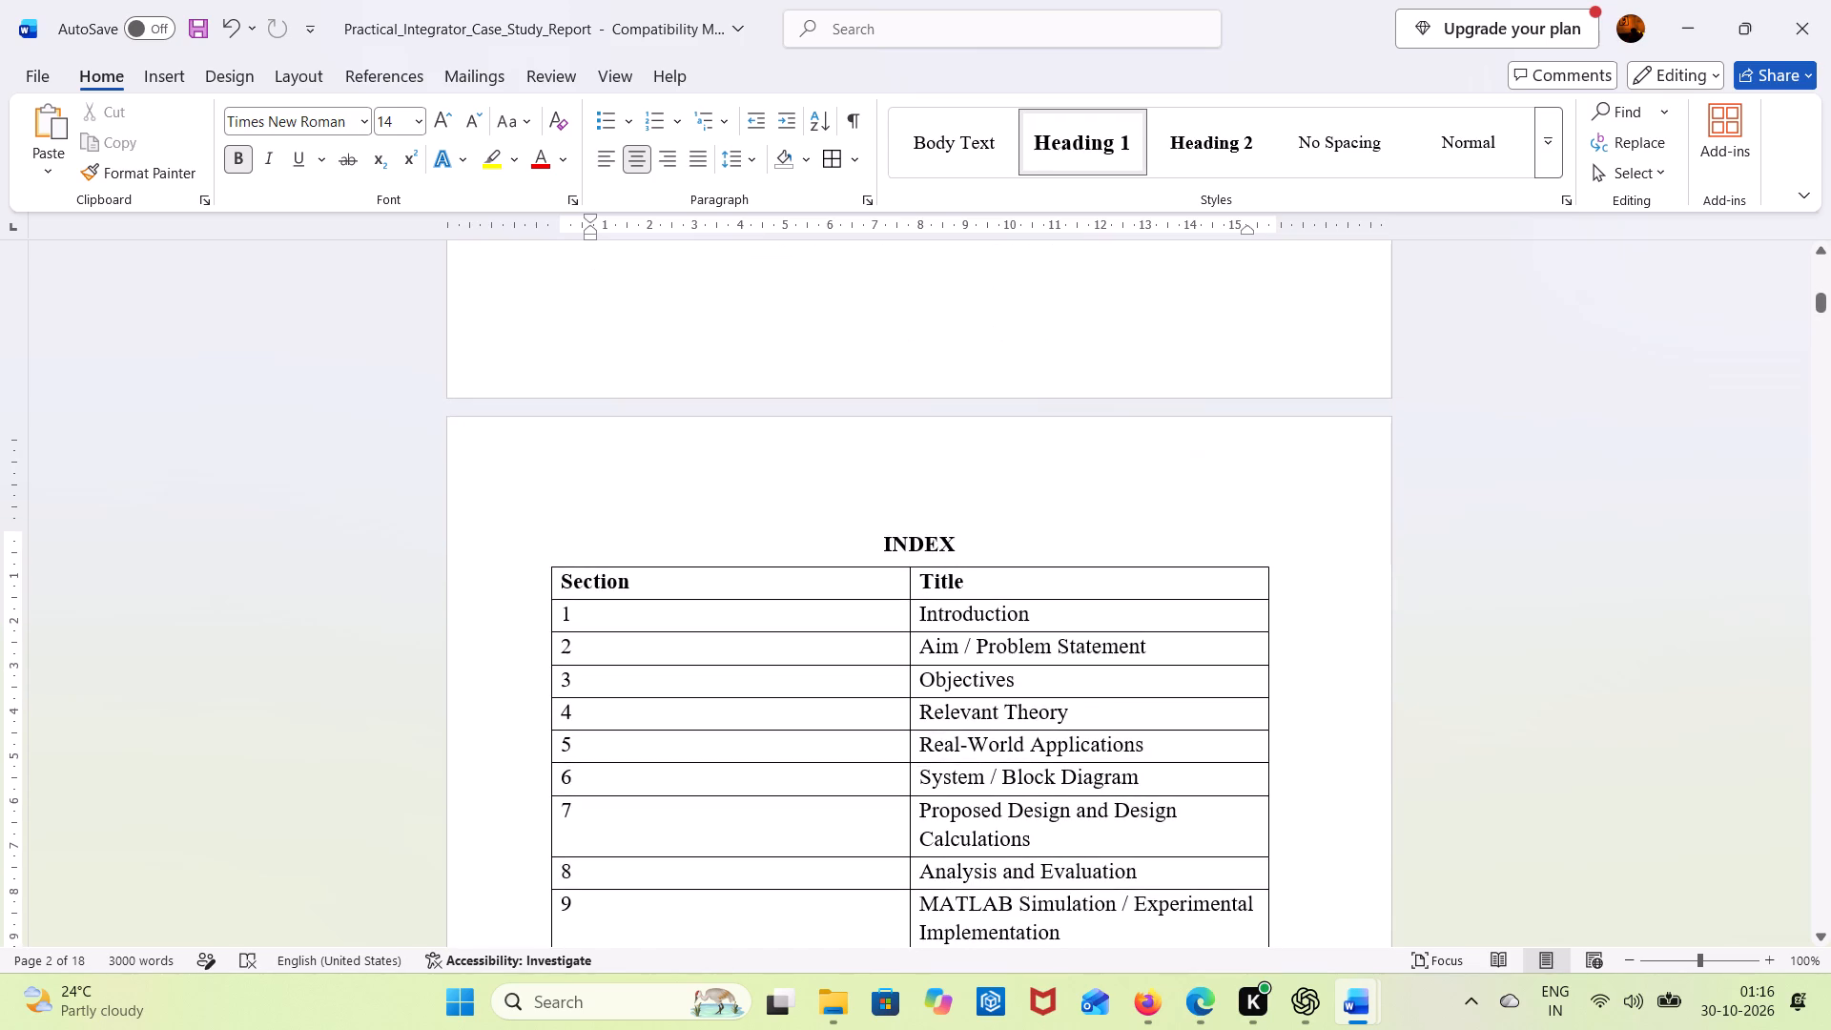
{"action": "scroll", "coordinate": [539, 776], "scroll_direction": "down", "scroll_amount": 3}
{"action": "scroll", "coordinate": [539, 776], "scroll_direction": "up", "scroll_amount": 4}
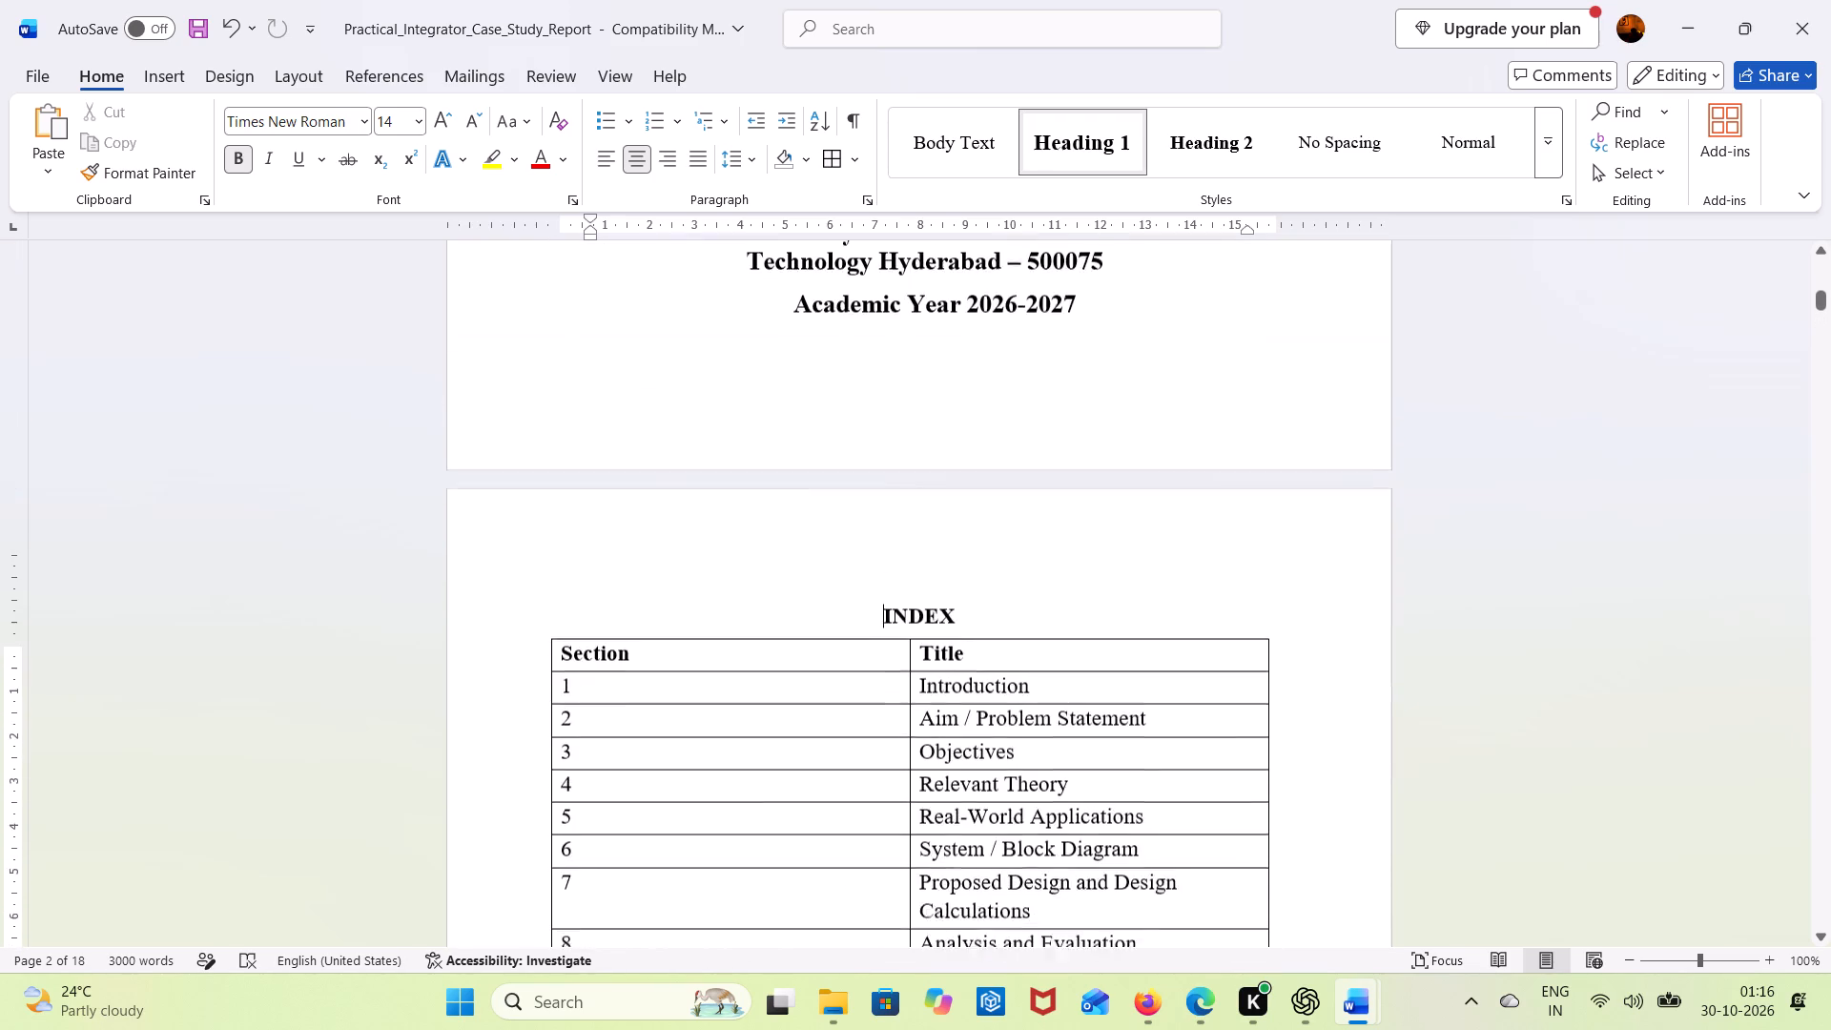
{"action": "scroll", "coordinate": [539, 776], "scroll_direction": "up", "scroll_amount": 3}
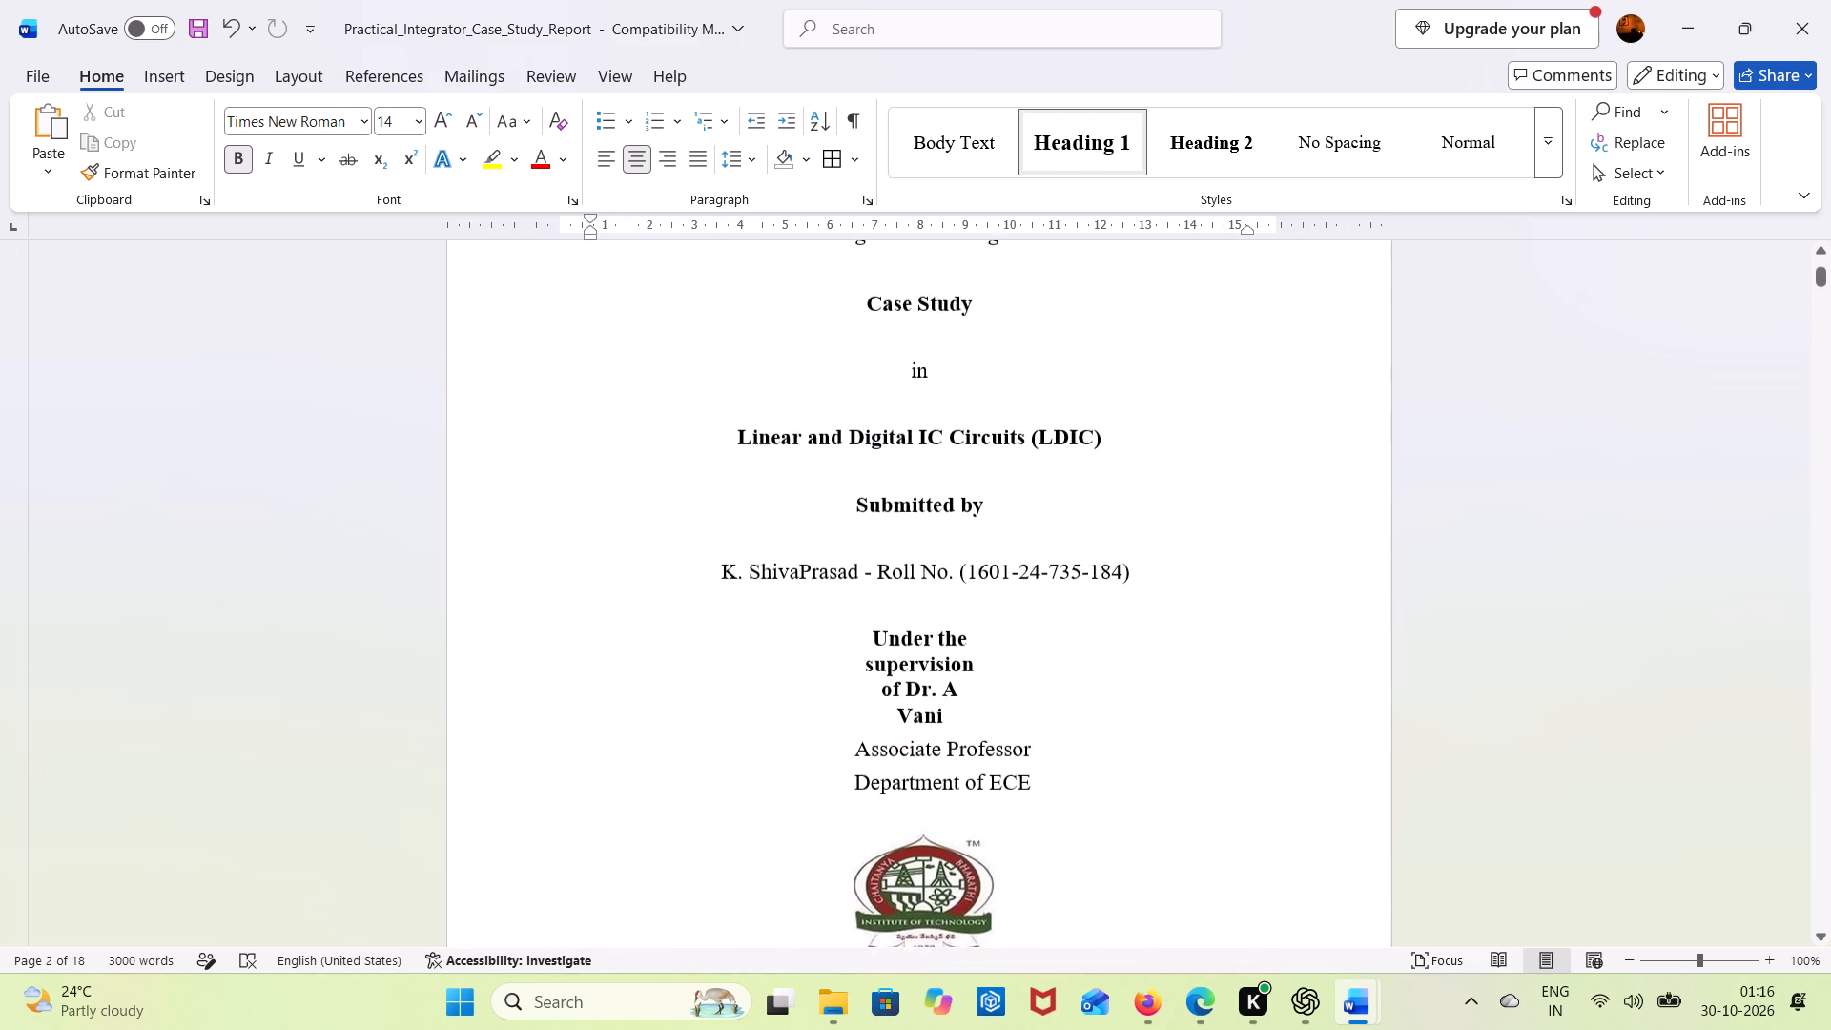
Review the title page layout from the title and subtitle down to the college emblem.
{"action": "scroll", "coordinate": [539, 776], "scroll_direction": "up", "scroll_amount": 2}
{"action": "scroll", "coordinate": [539, 776], "scroll_direction": "down", "scroll_amount": 1}
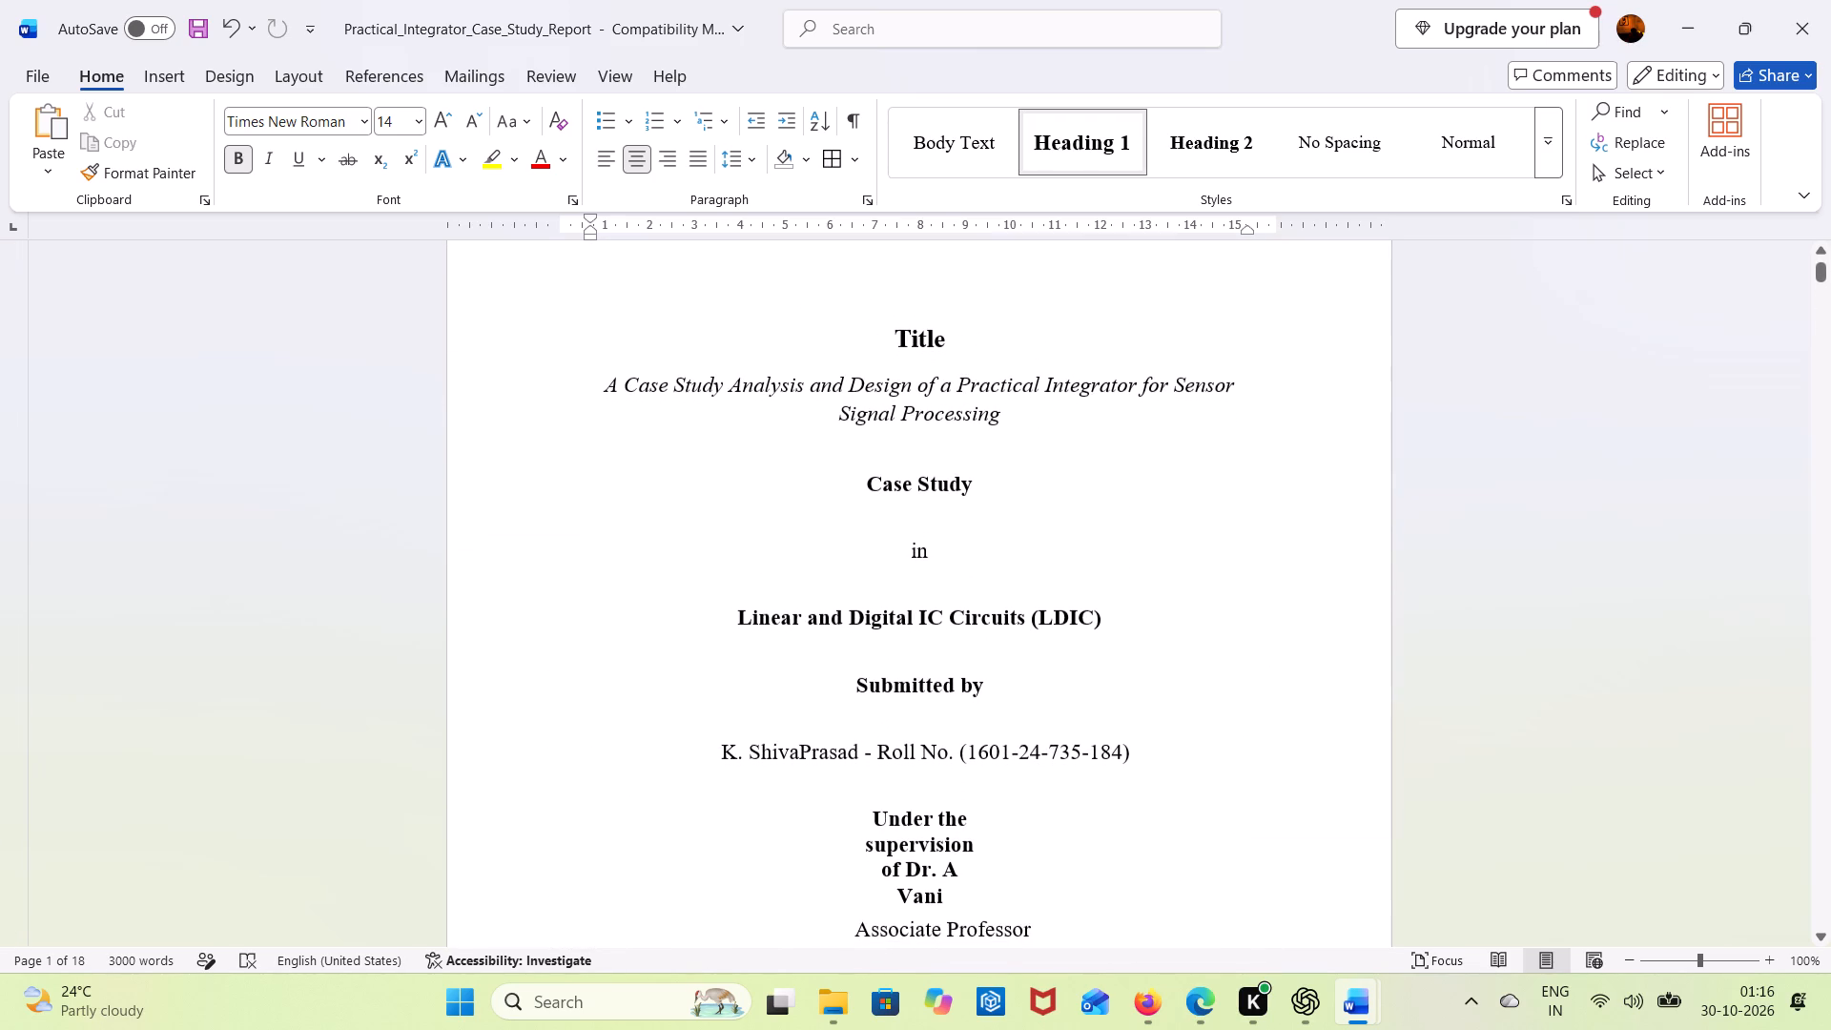
{"action": "scroll", "coordinate": [539, 776], "scroll_direction": "down", "scroll_amount": 1}
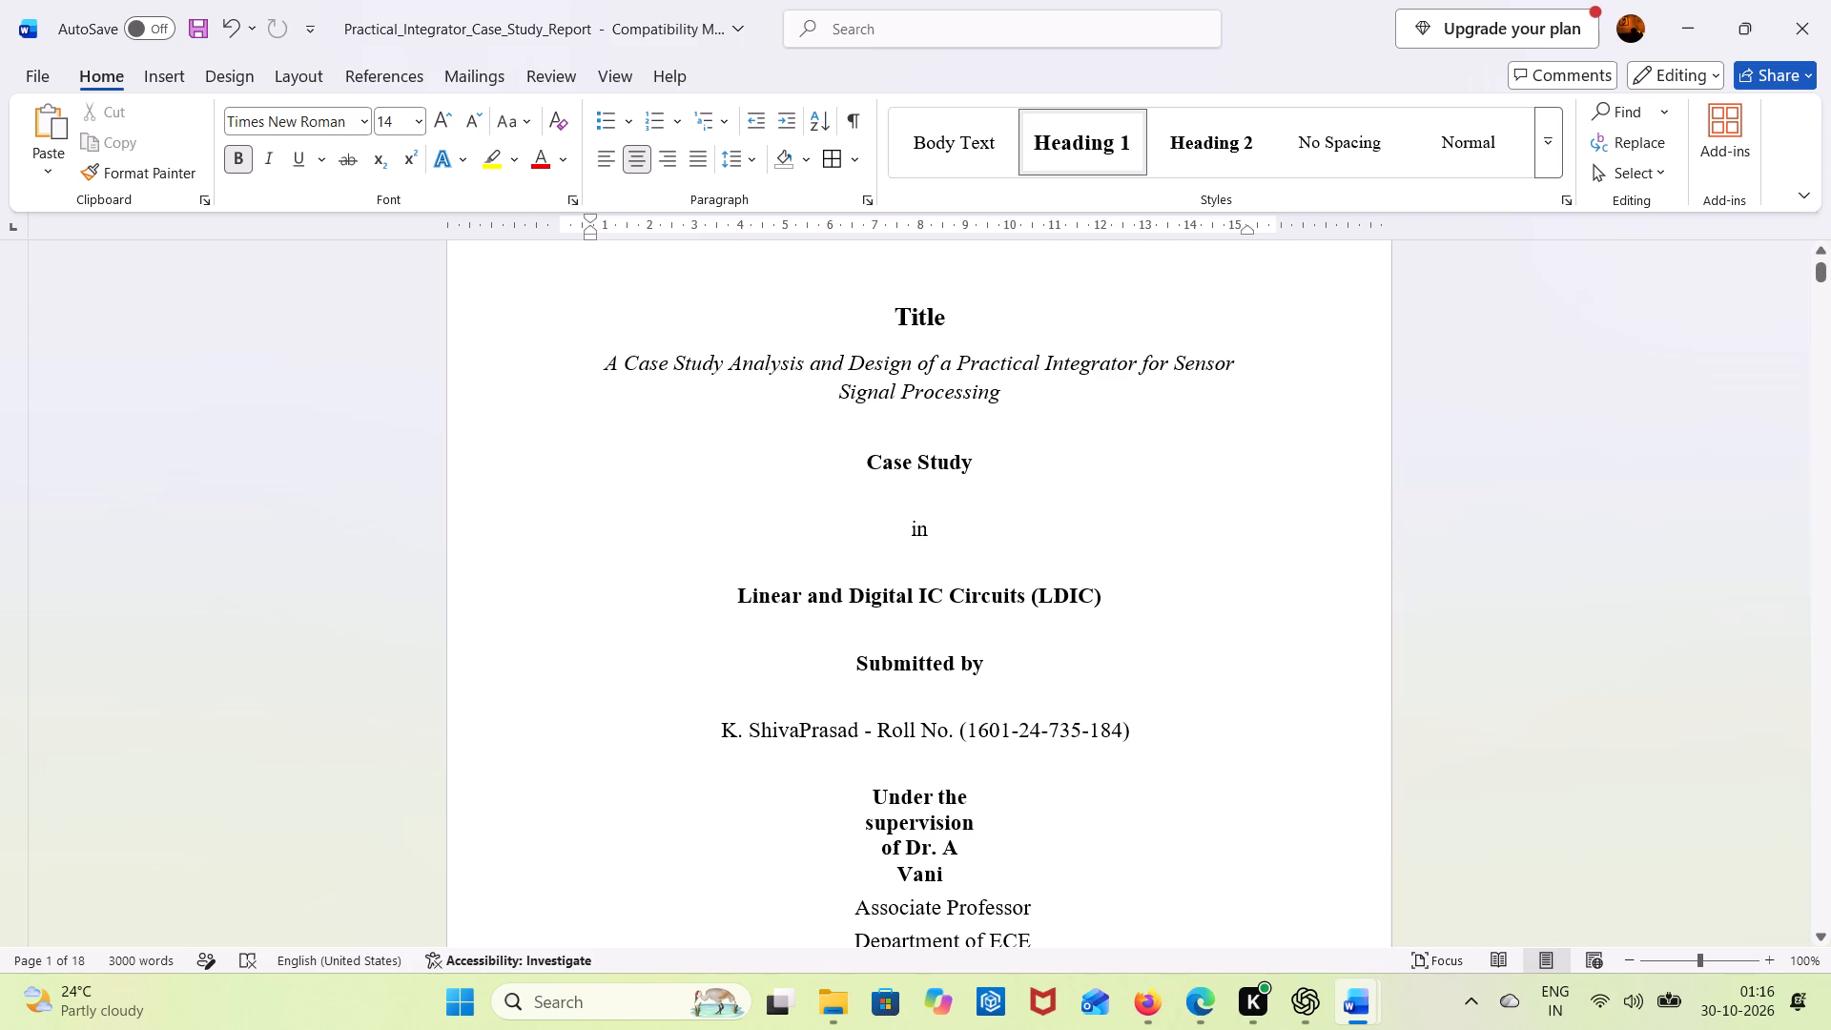
{"action": "scroll", "coordinate": [910, 380], "scroll_direction": "down", "scroll_amount": 1}
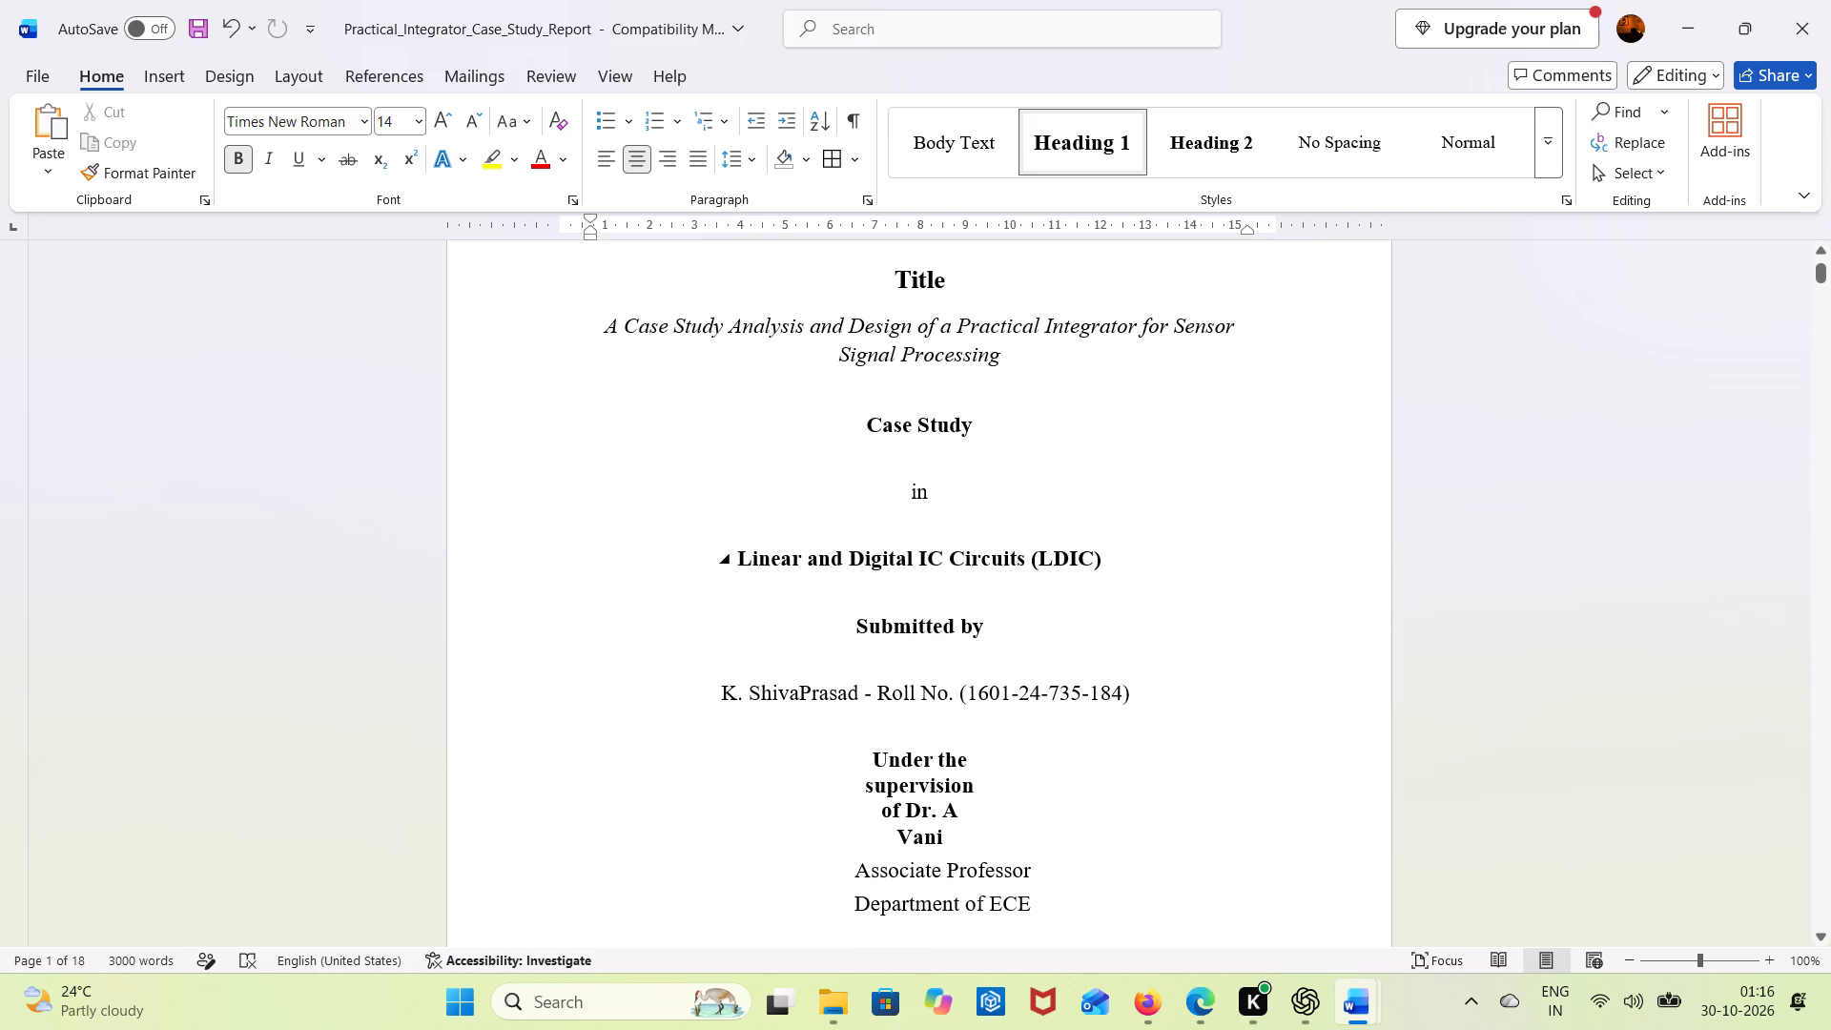
{"action": "left_click_drag", "start_coordinate": [605, 324], "coordinate": [978, 351]}
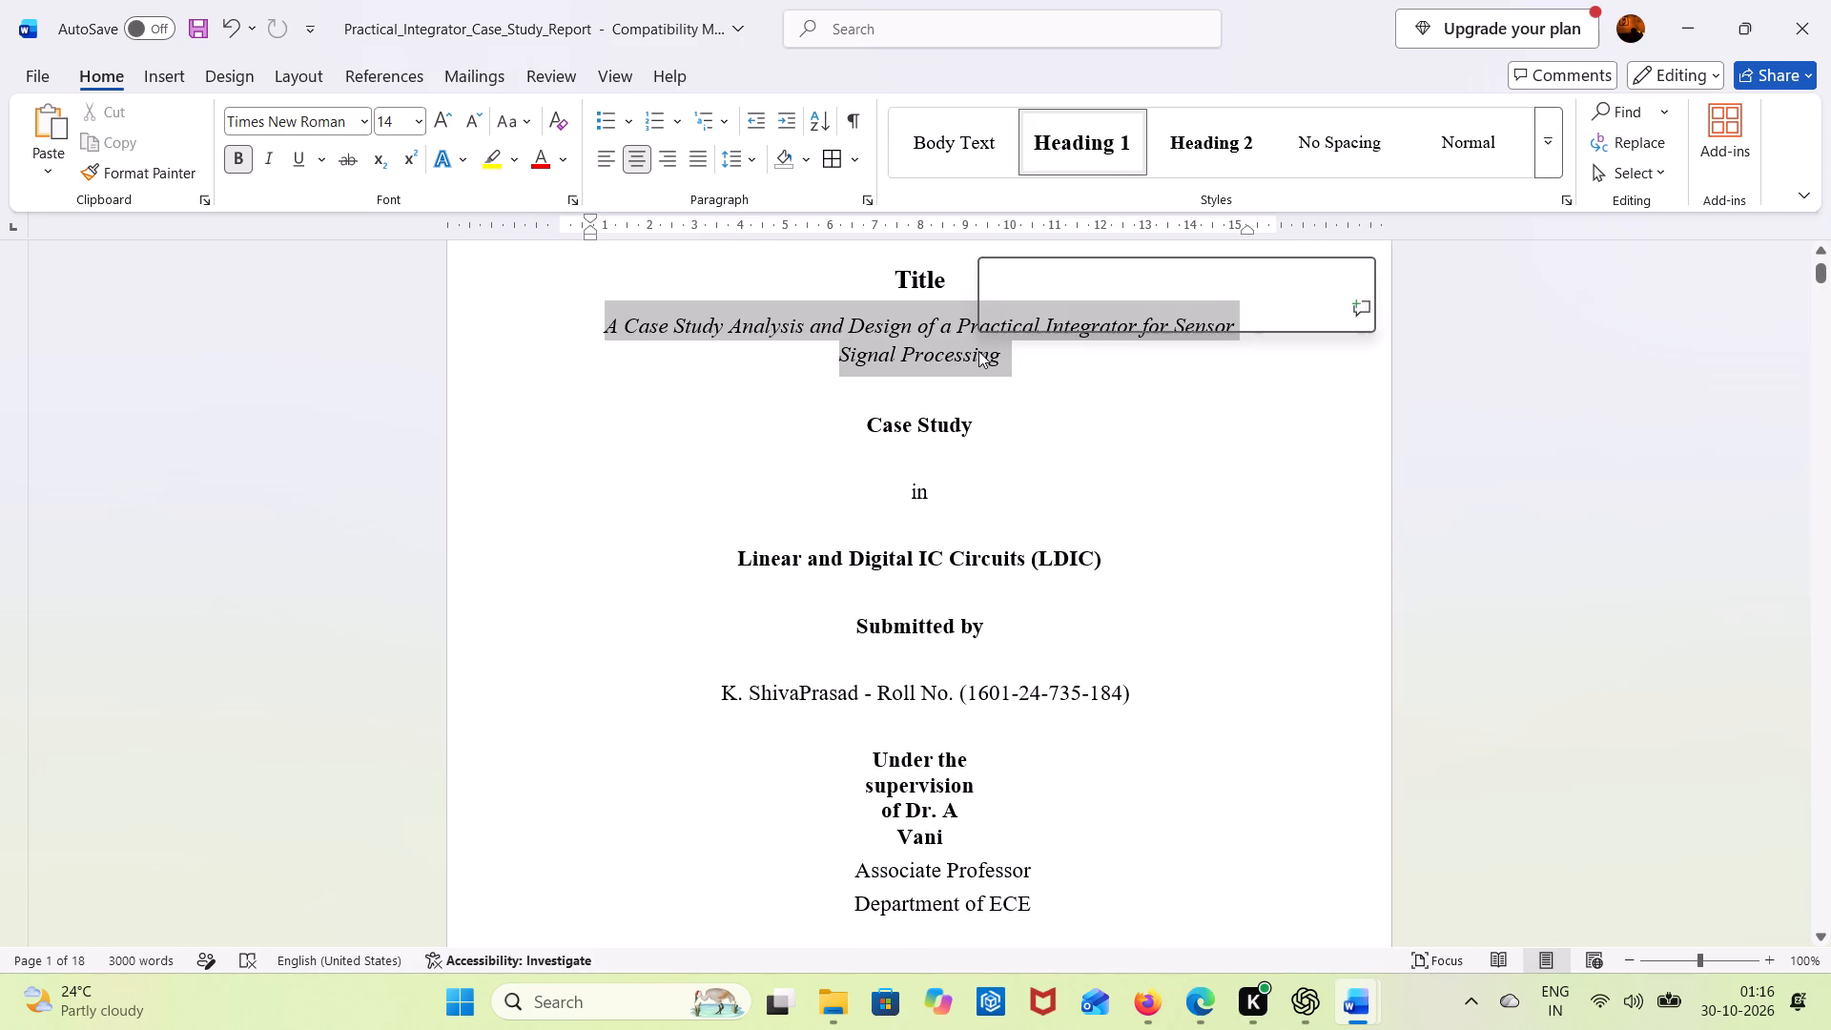
{"action": "left_click", "coordinate": [1030, 397]}
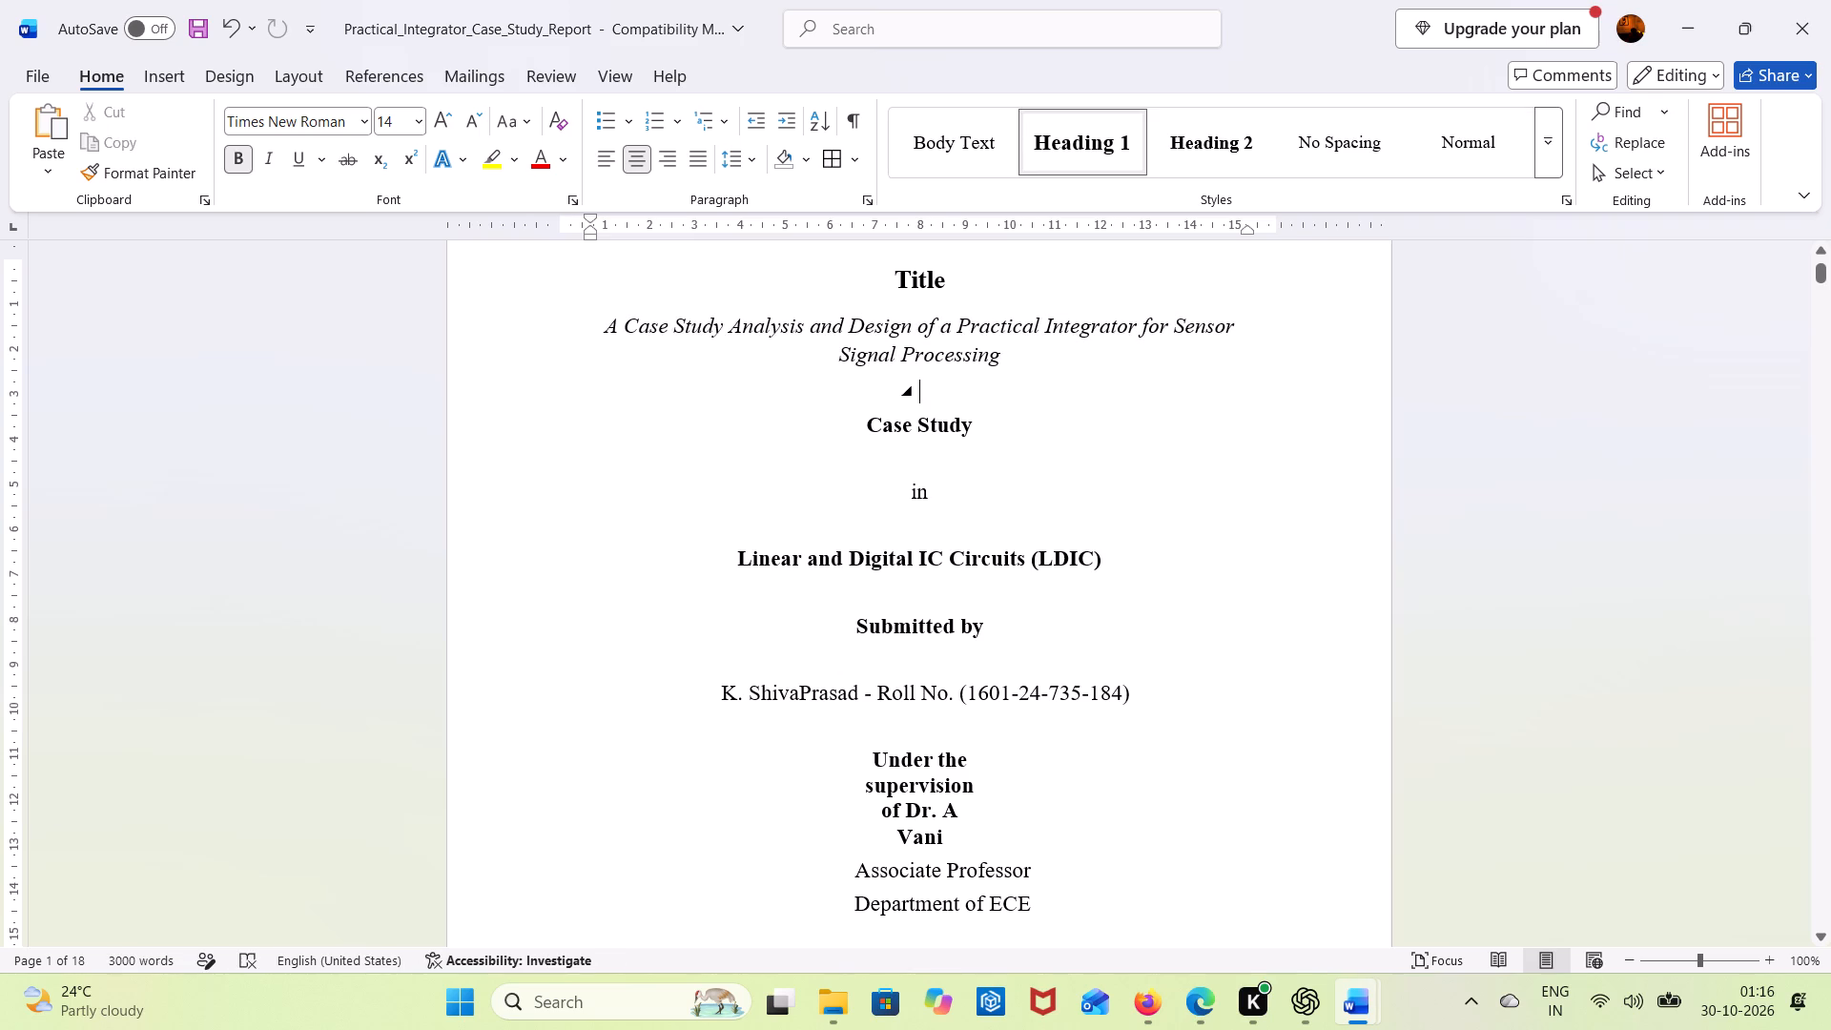
{"action": "scroll", "coordinate": [1004, 481], "scroll_direction": "down", "scroll_amount": 2}
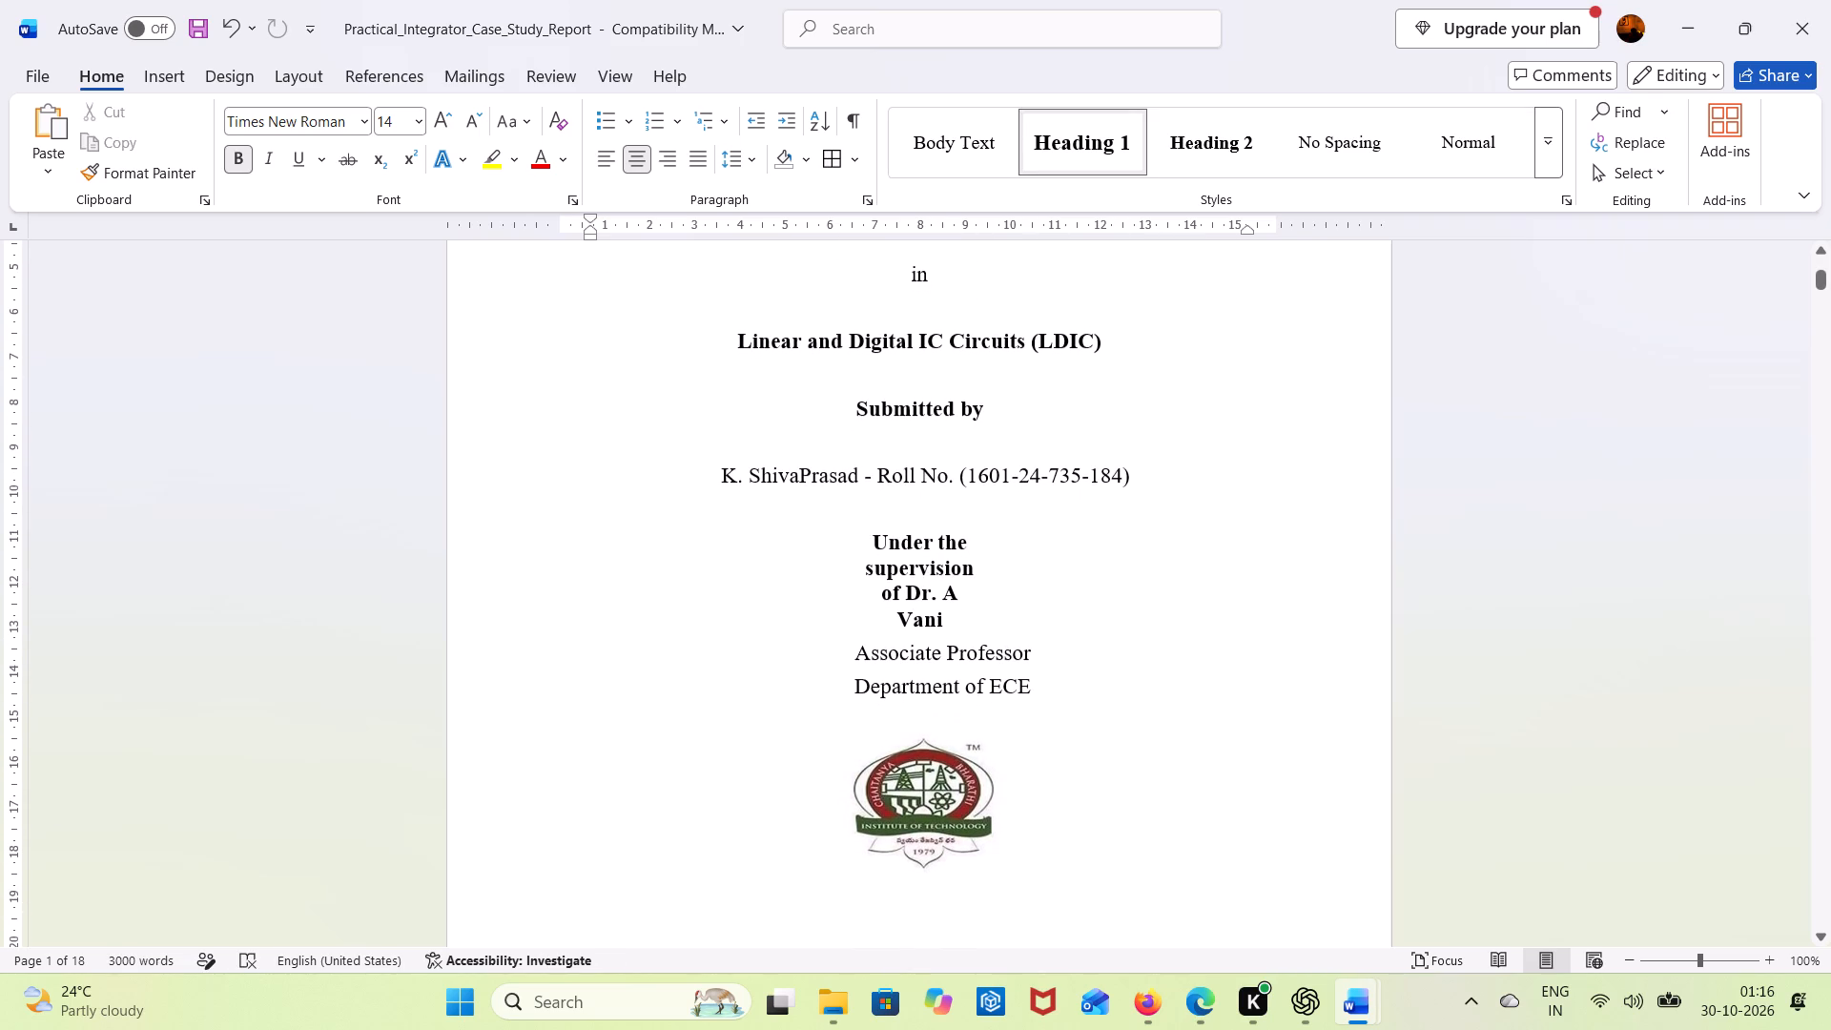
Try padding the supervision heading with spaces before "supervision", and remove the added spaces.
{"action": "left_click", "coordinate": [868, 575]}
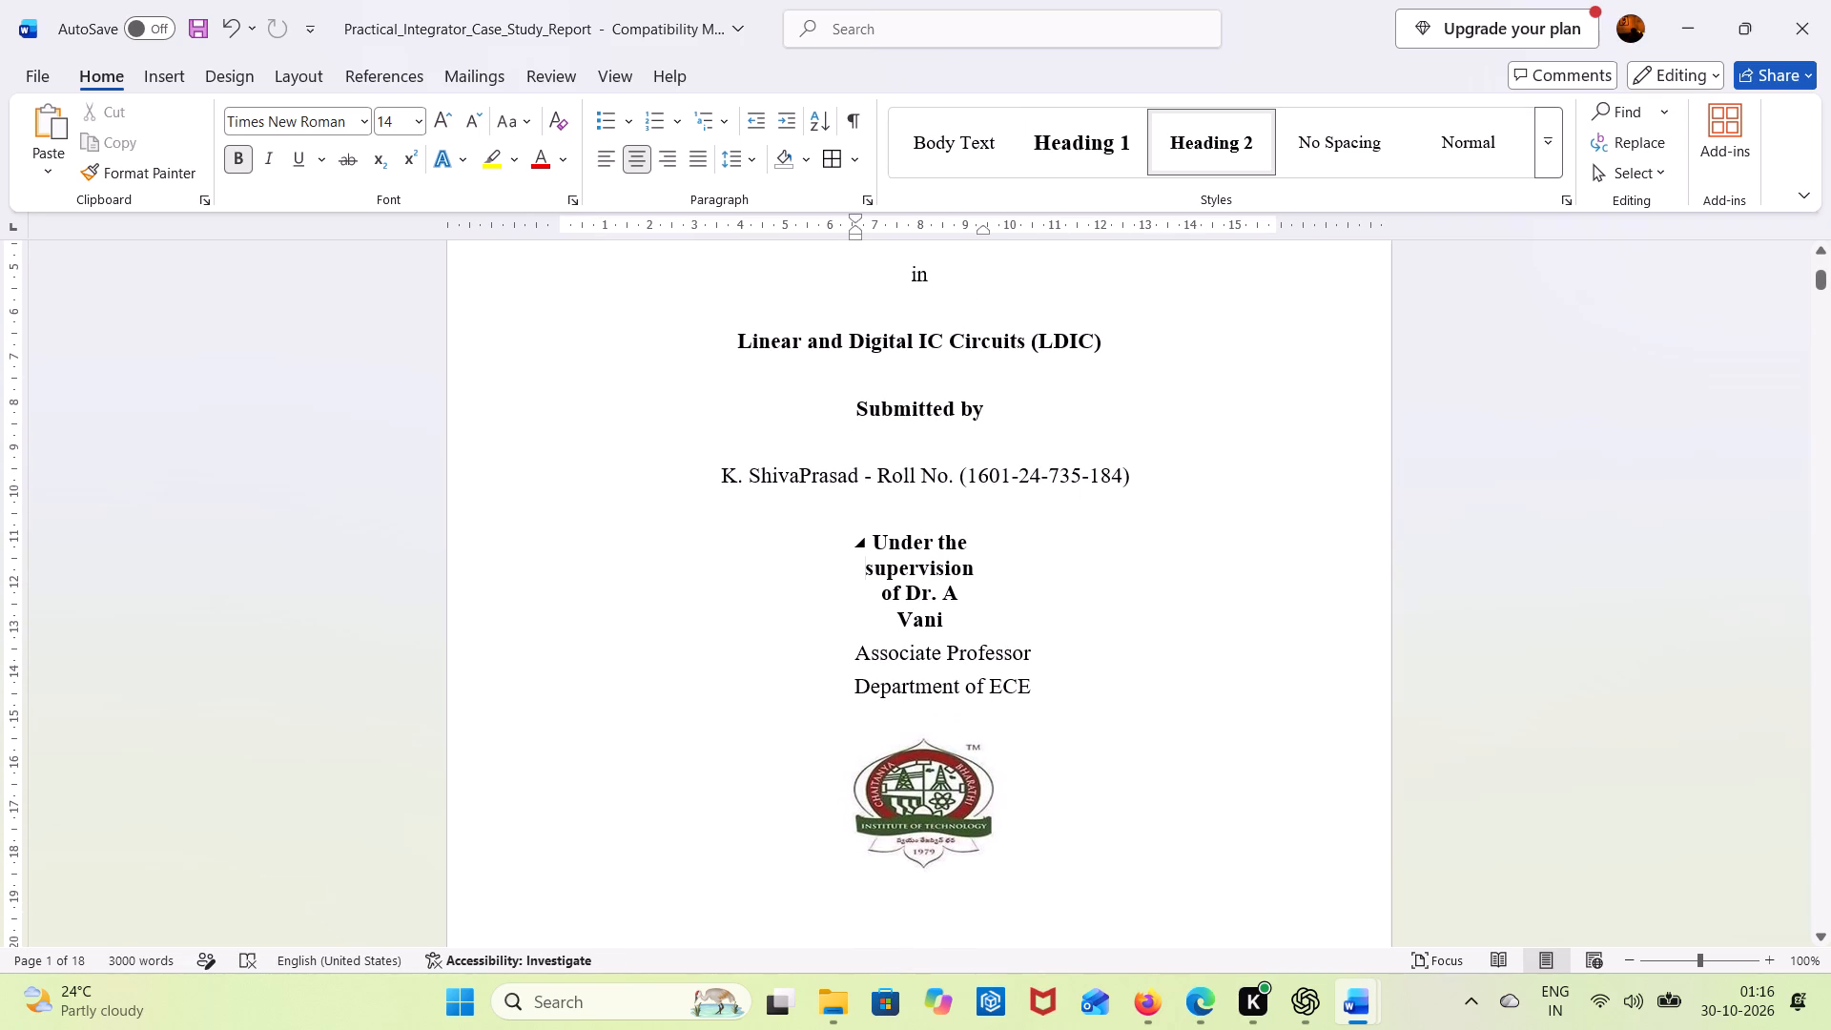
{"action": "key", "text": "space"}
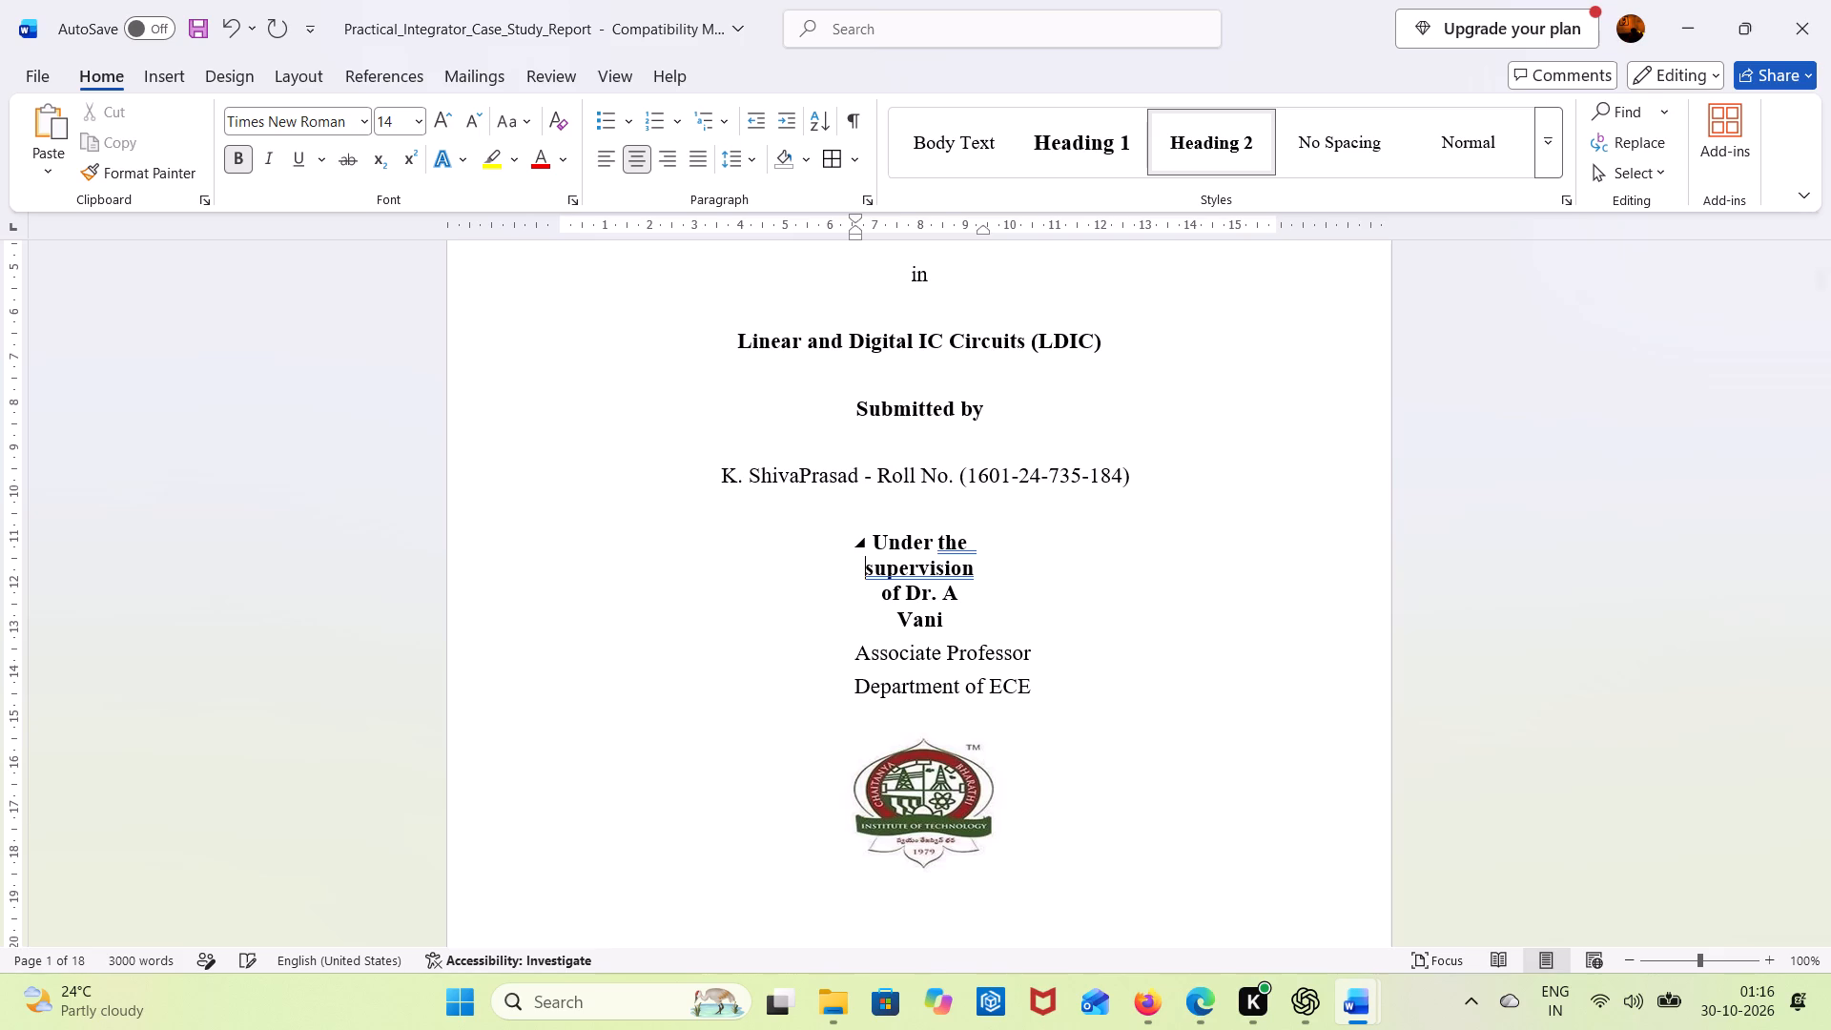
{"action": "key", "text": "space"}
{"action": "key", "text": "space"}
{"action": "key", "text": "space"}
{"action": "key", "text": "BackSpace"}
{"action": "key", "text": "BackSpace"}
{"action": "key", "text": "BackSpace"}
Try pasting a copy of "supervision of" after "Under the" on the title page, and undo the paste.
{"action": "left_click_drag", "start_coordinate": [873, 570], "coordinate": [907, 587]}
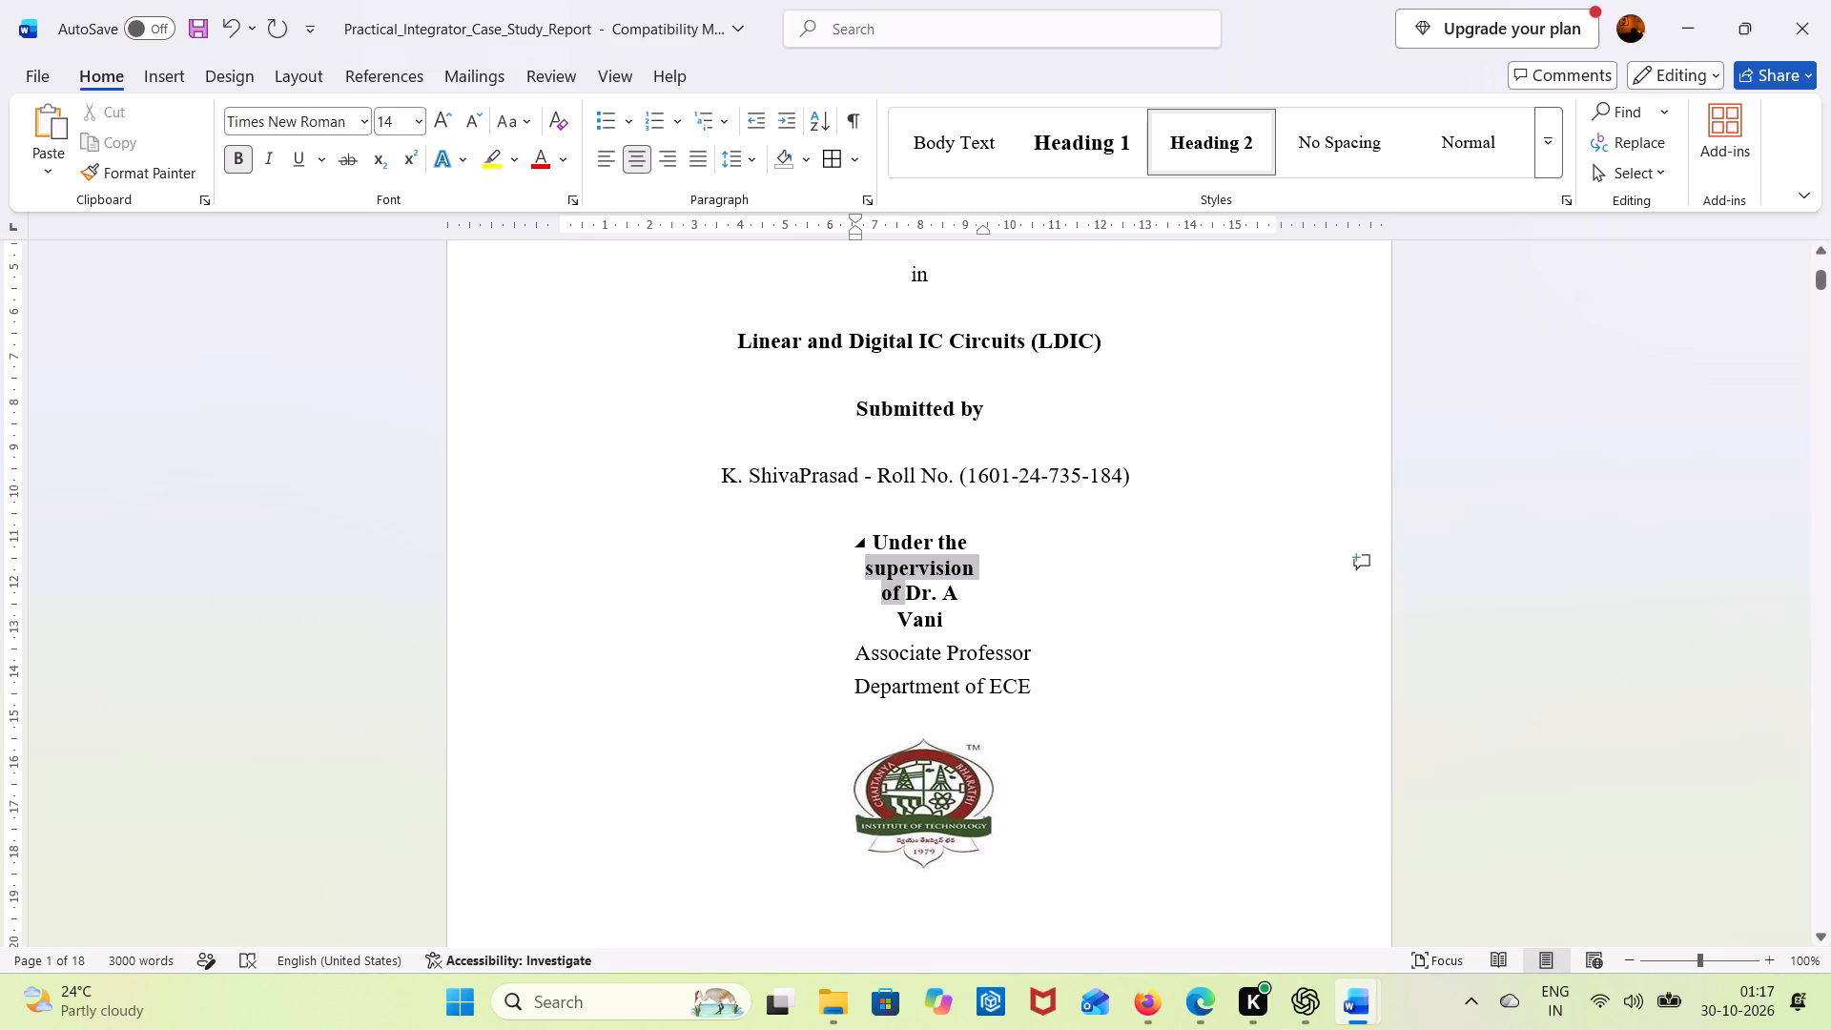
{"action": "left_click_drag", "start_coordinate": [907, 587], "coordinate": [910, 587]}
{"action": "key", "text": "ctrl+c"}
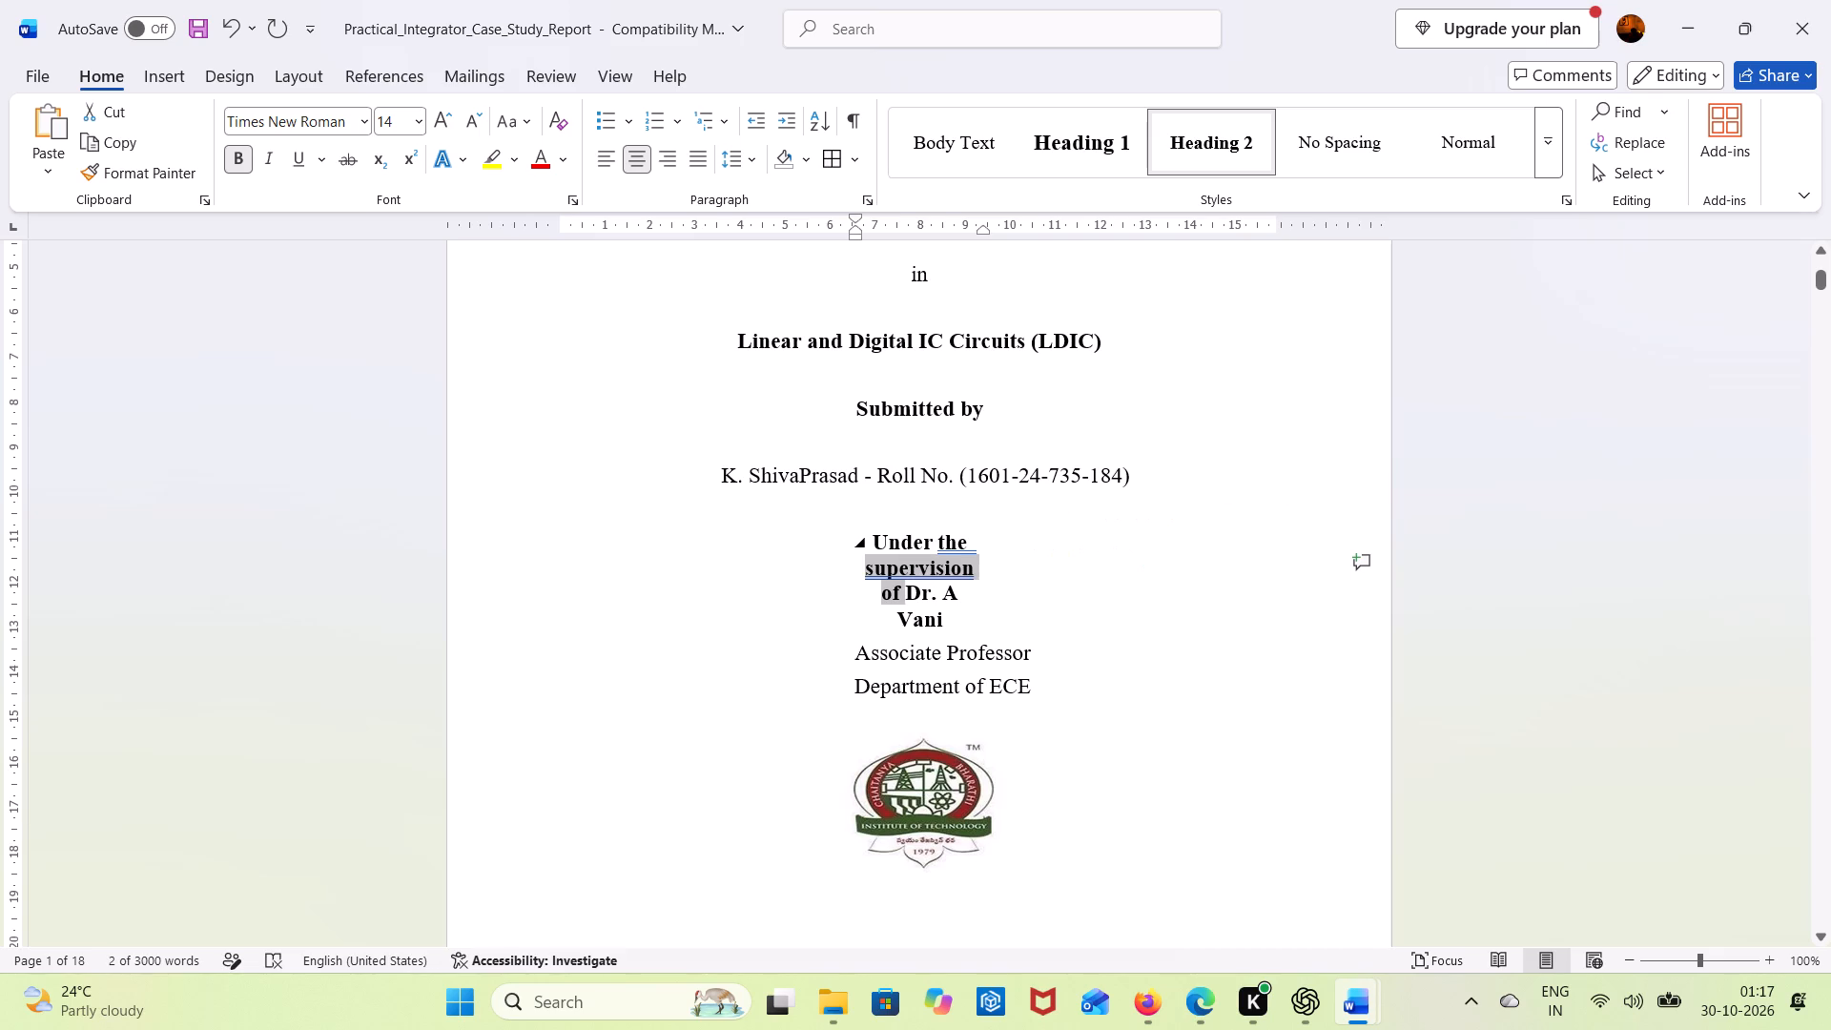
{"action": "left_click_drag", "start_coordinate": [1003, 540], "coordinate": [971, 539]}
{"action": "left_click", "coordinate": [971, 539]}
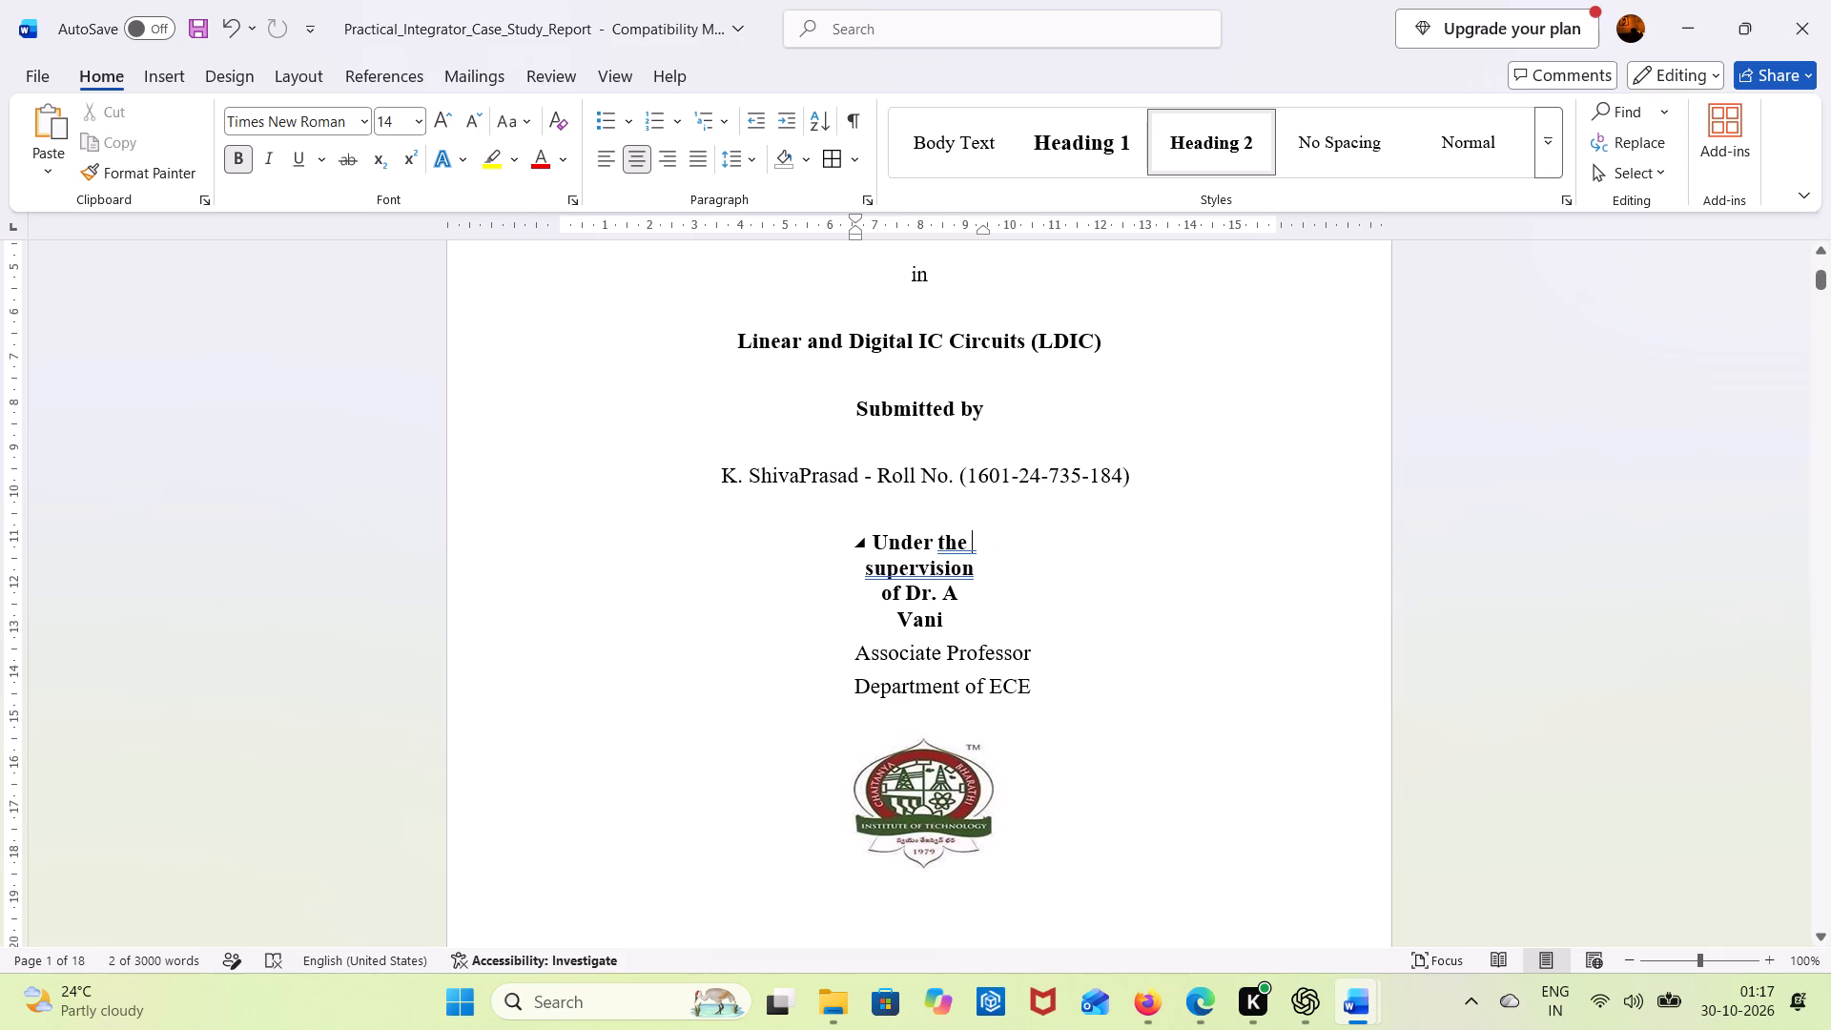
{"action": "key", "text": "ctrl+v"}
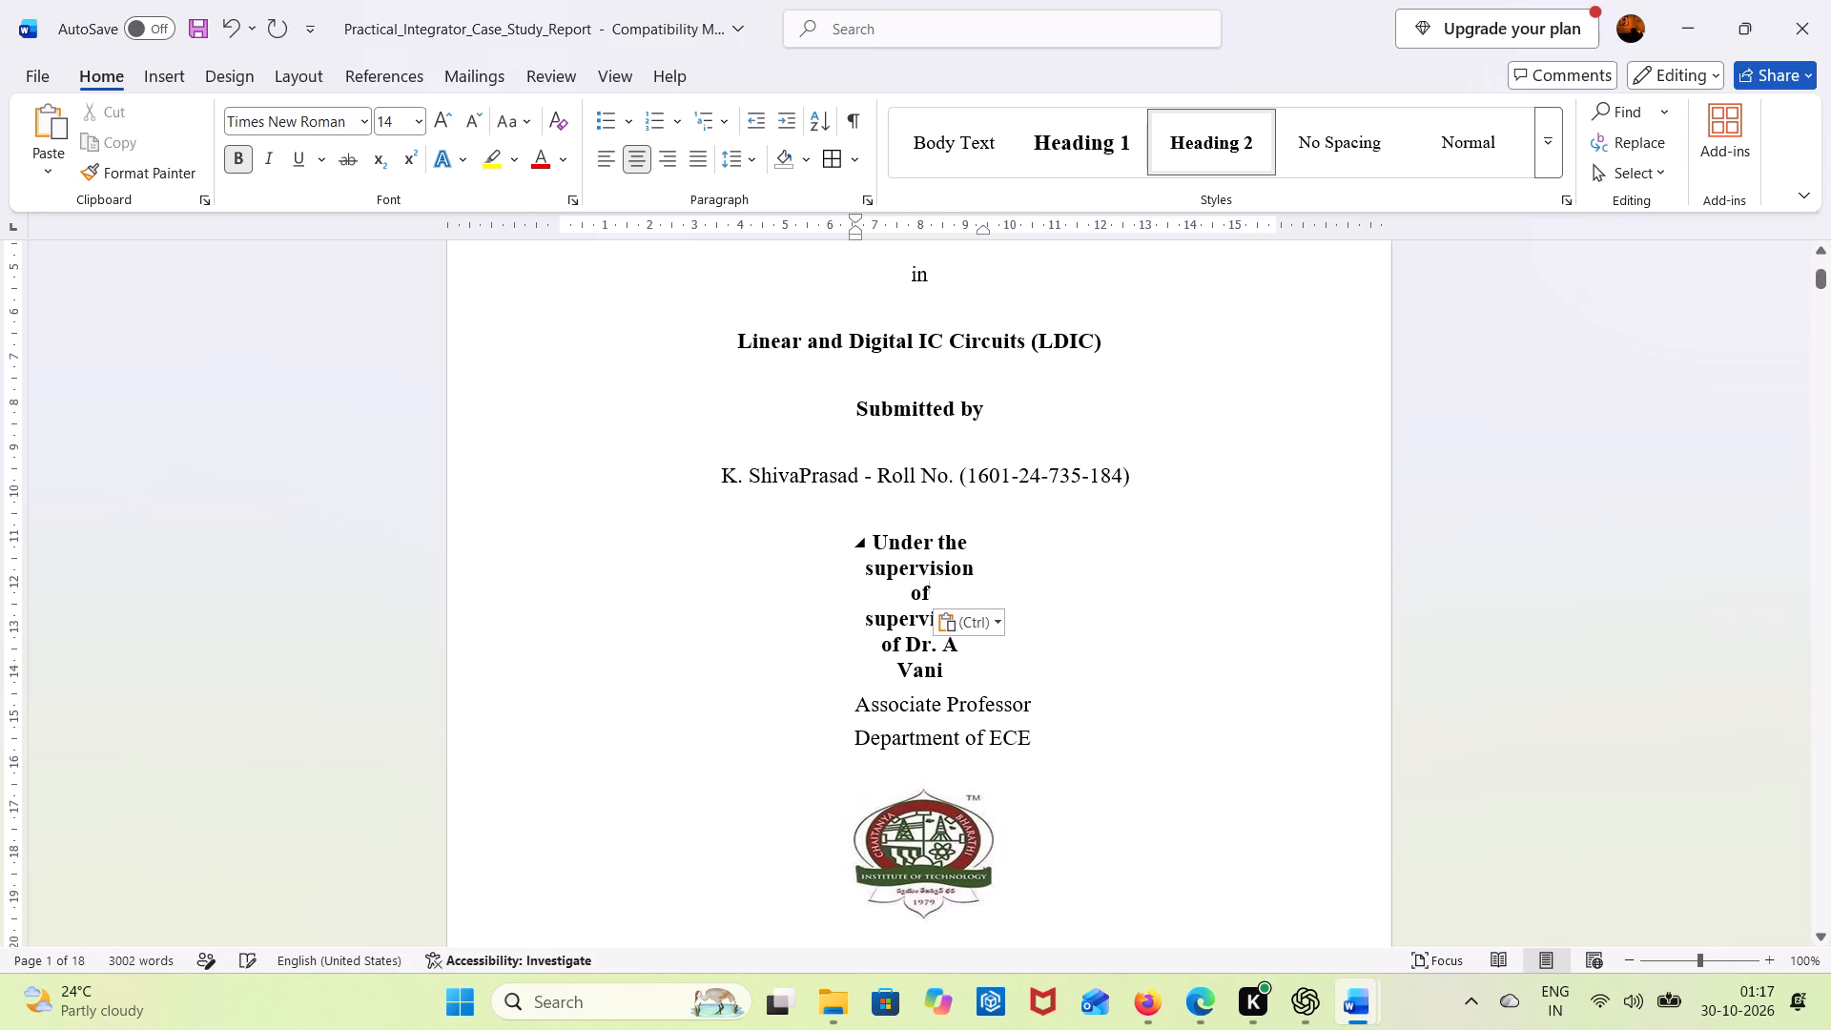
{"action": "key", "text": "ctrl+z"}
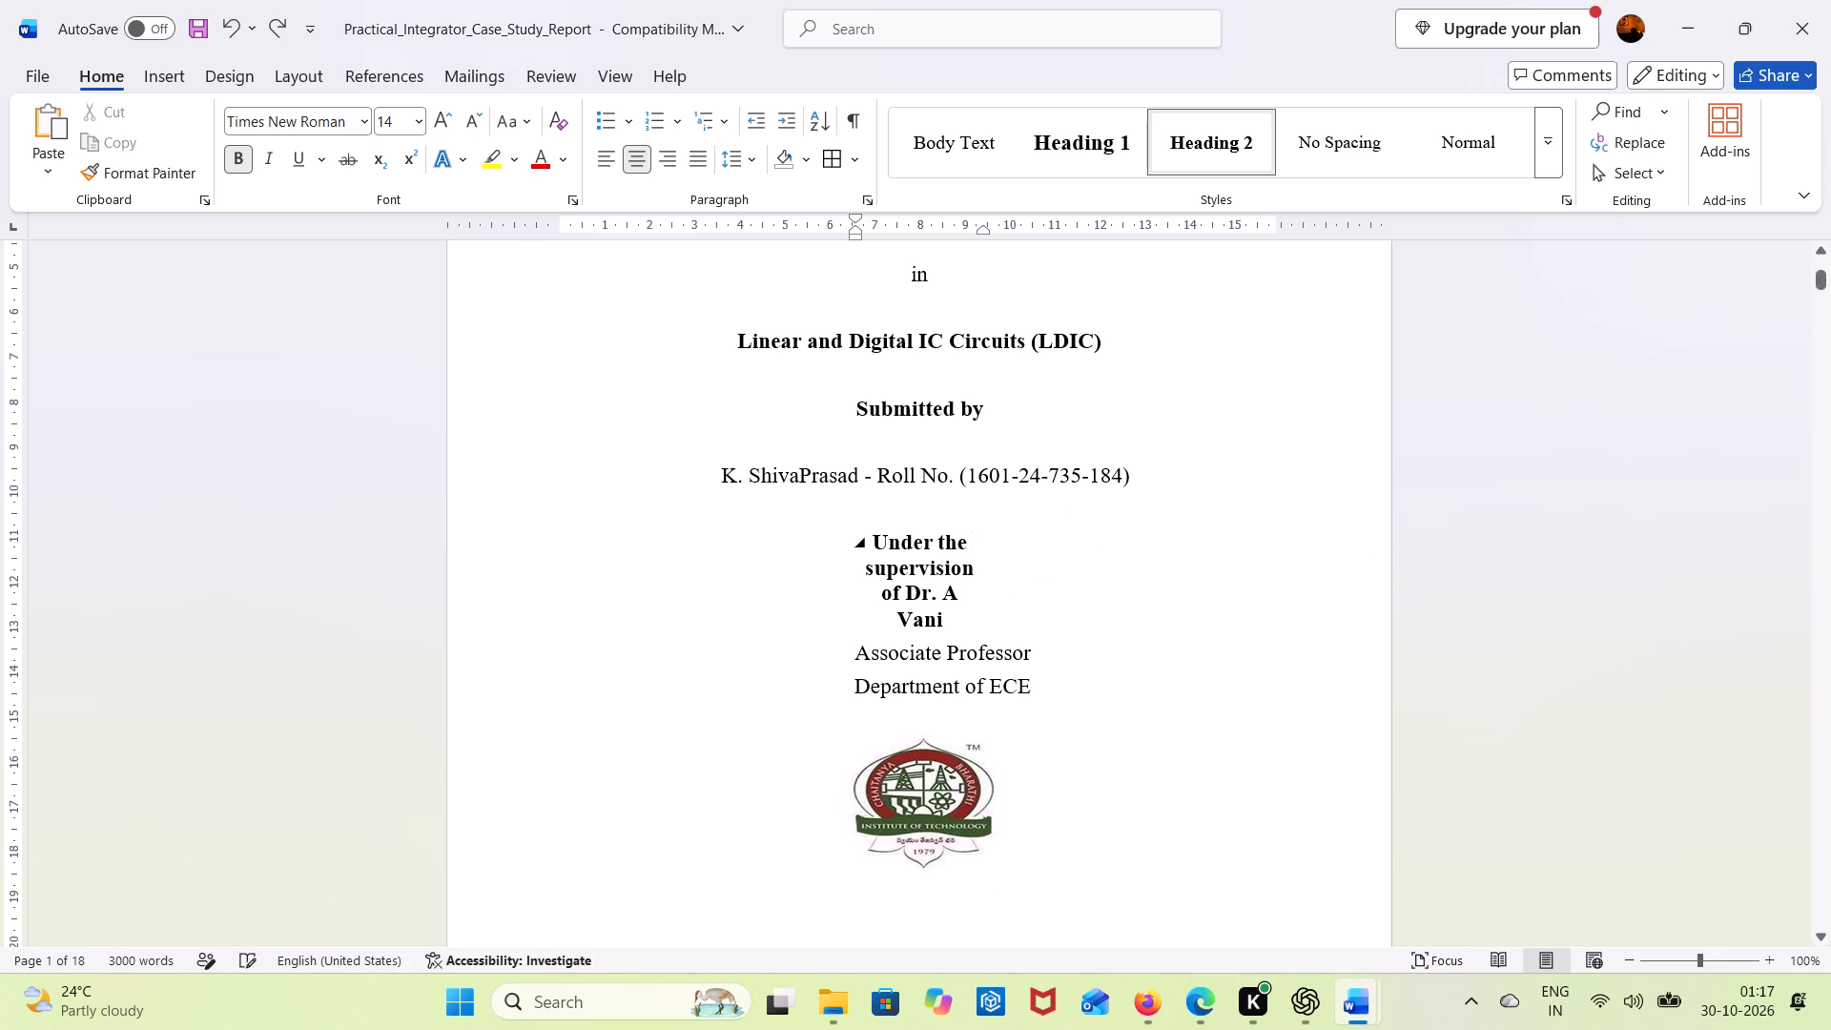
Split the supervision heading after "of" so the supervisor's name starts its own line.
{"action": "scroll", "coordinate": [1147, 814], "scroll_direction": "down", "scroll_amount": 1}
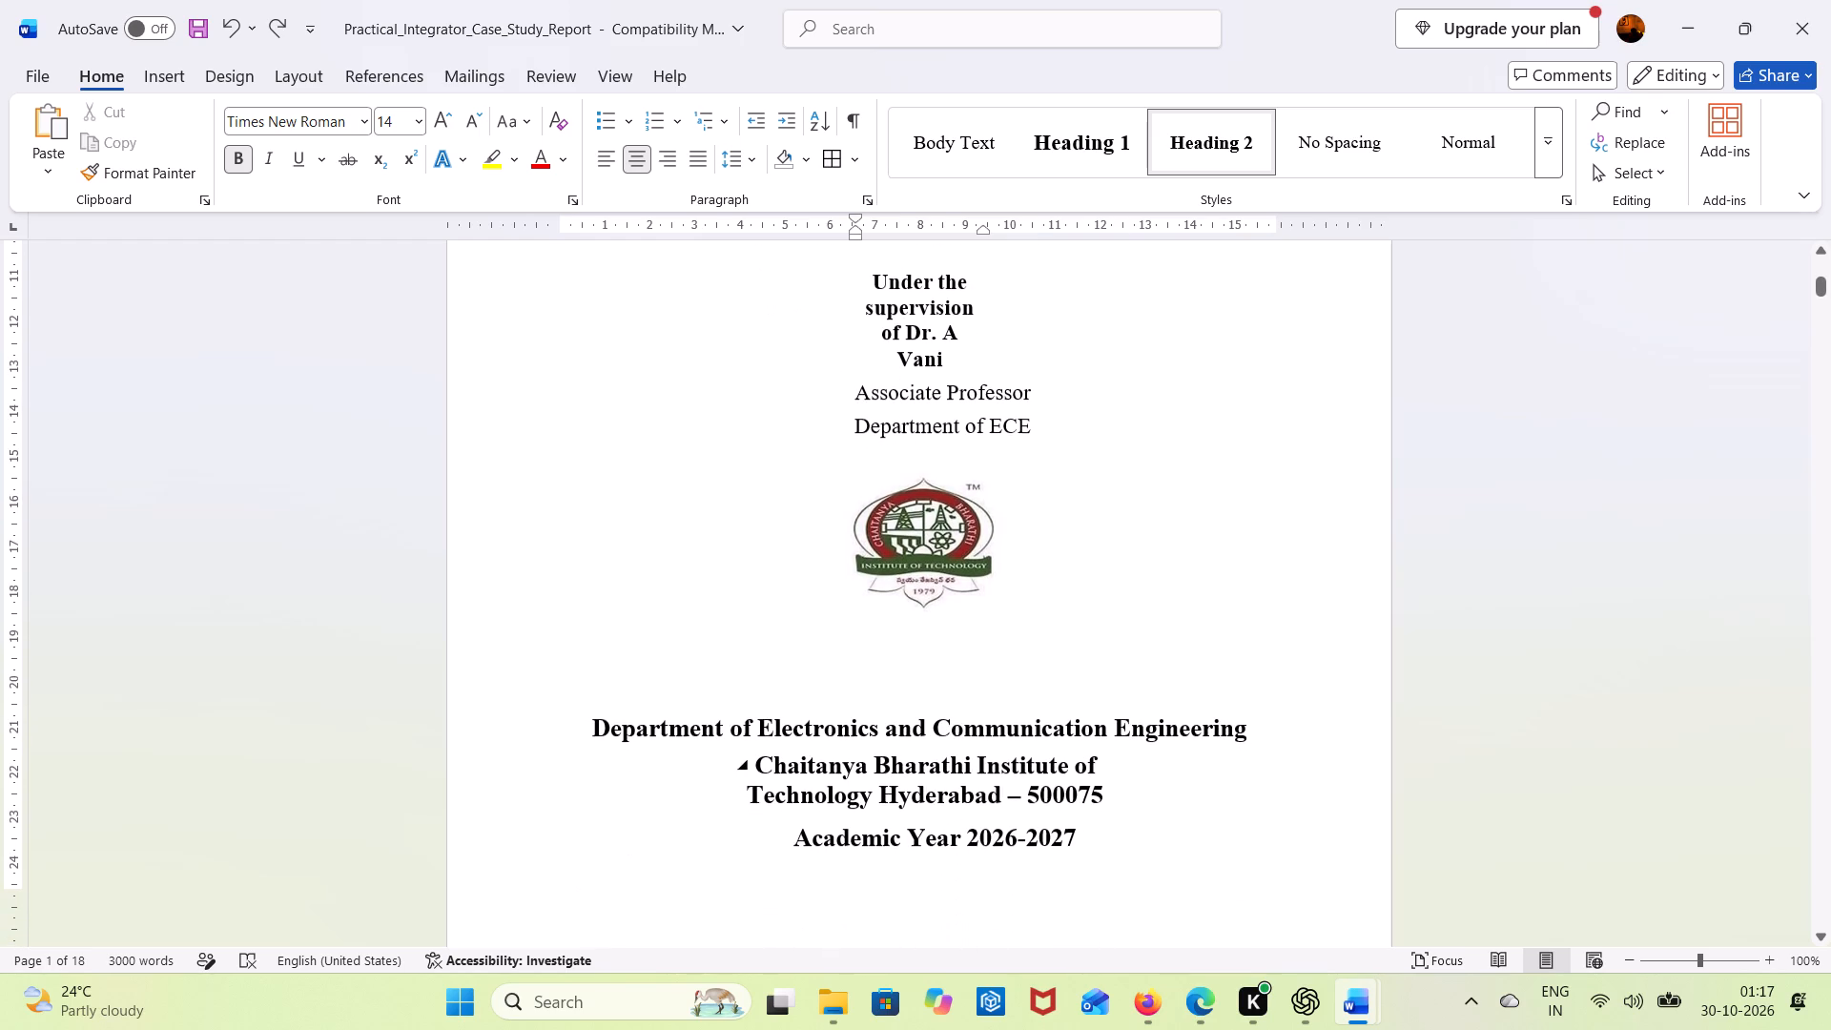
{"action": "scroll", "coordinate": [1147, 814], "scroll_direction": "down", "scroll_amount": 1}
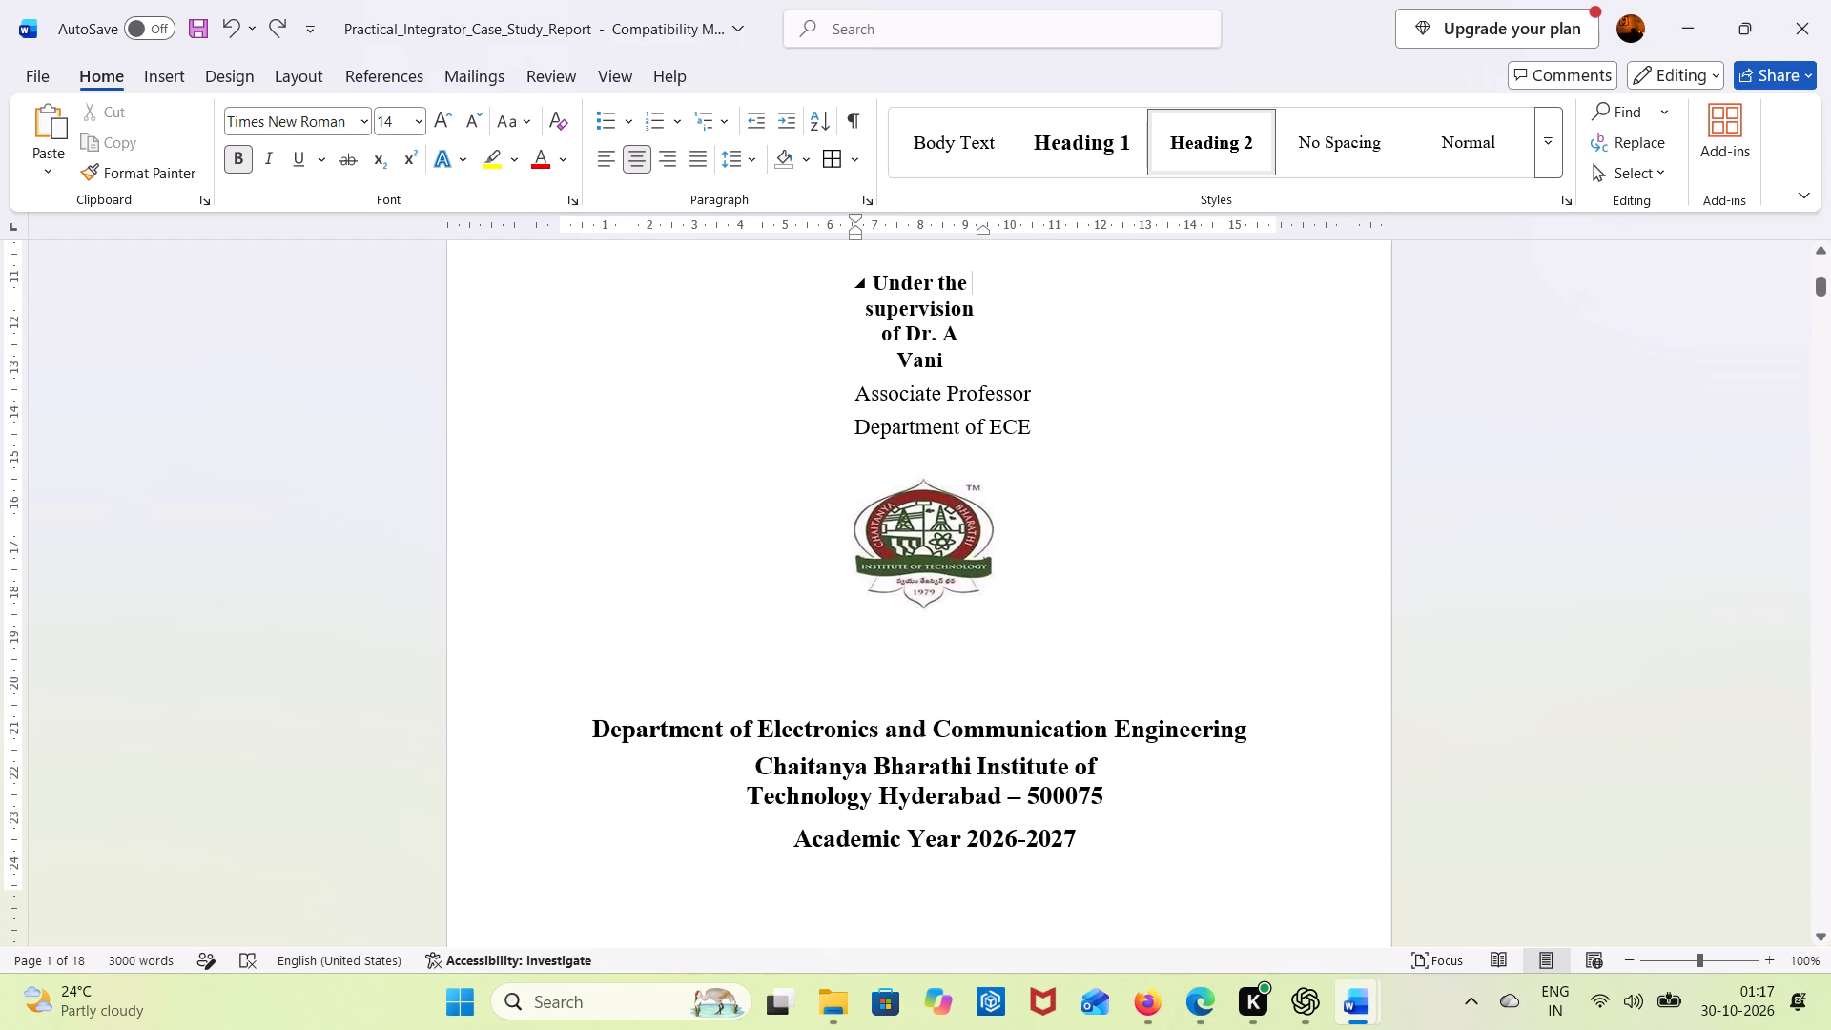
{"action": "left_click", "coordinate": [905, 329]}
{"action": "left_click", "coordinate": [899, 332]}
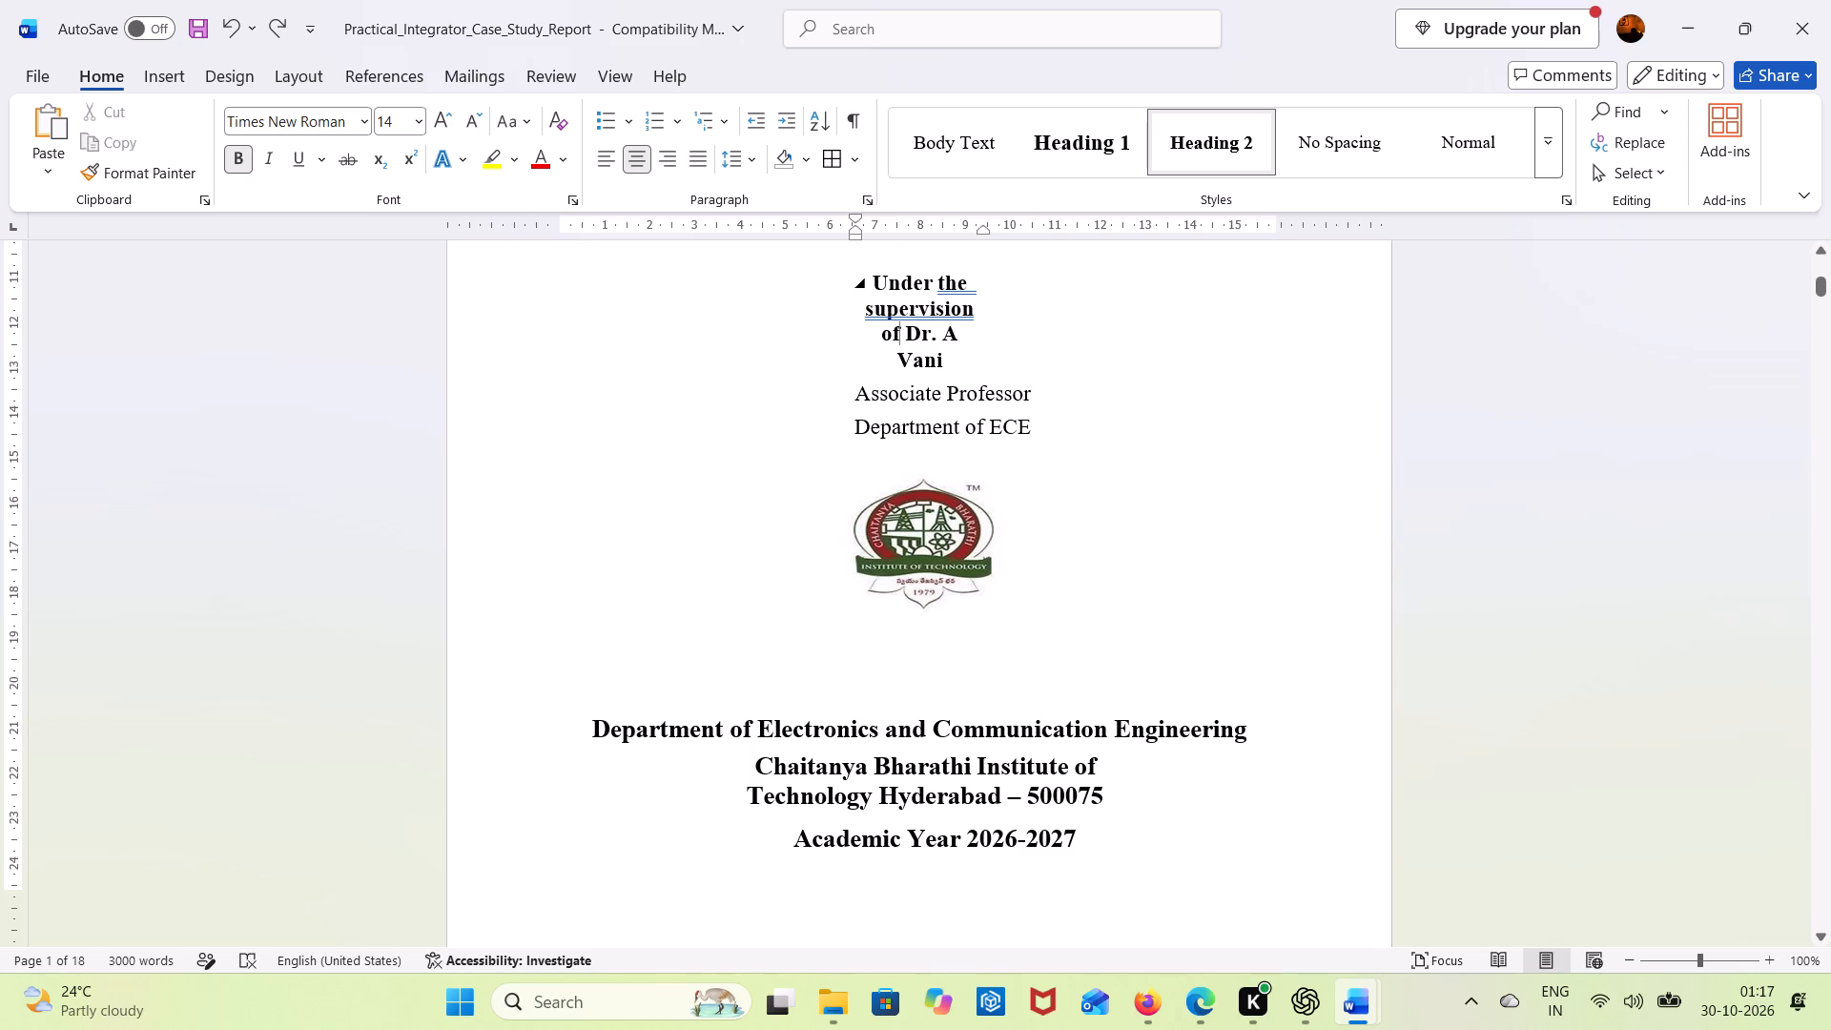
{"action": "key", "text": "Return"}
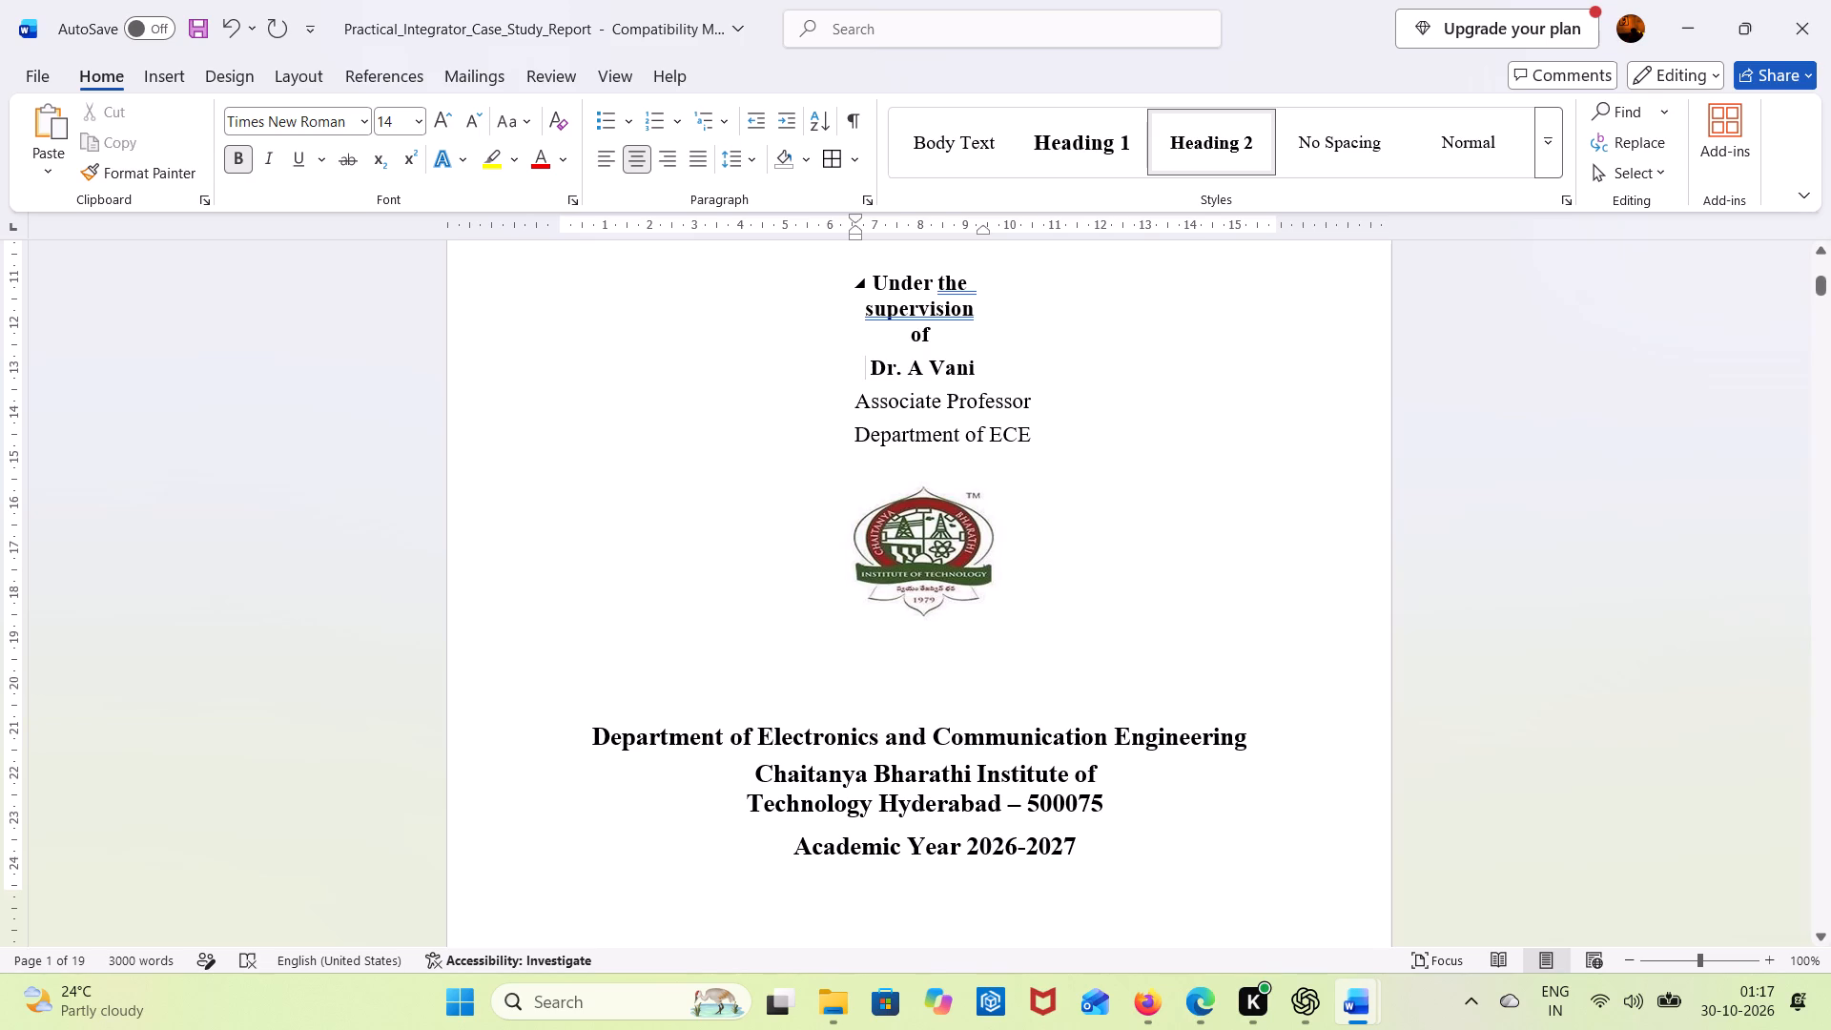
{"action": "left_click", "coordinate": [1010, 358]}
Examine the page layout and spacing from the foot of the title page through the Objectives section.
{"action": "scroll", "coordinate": [1069, 473], "scroll_direction": "down", "scroll_amount": 2}
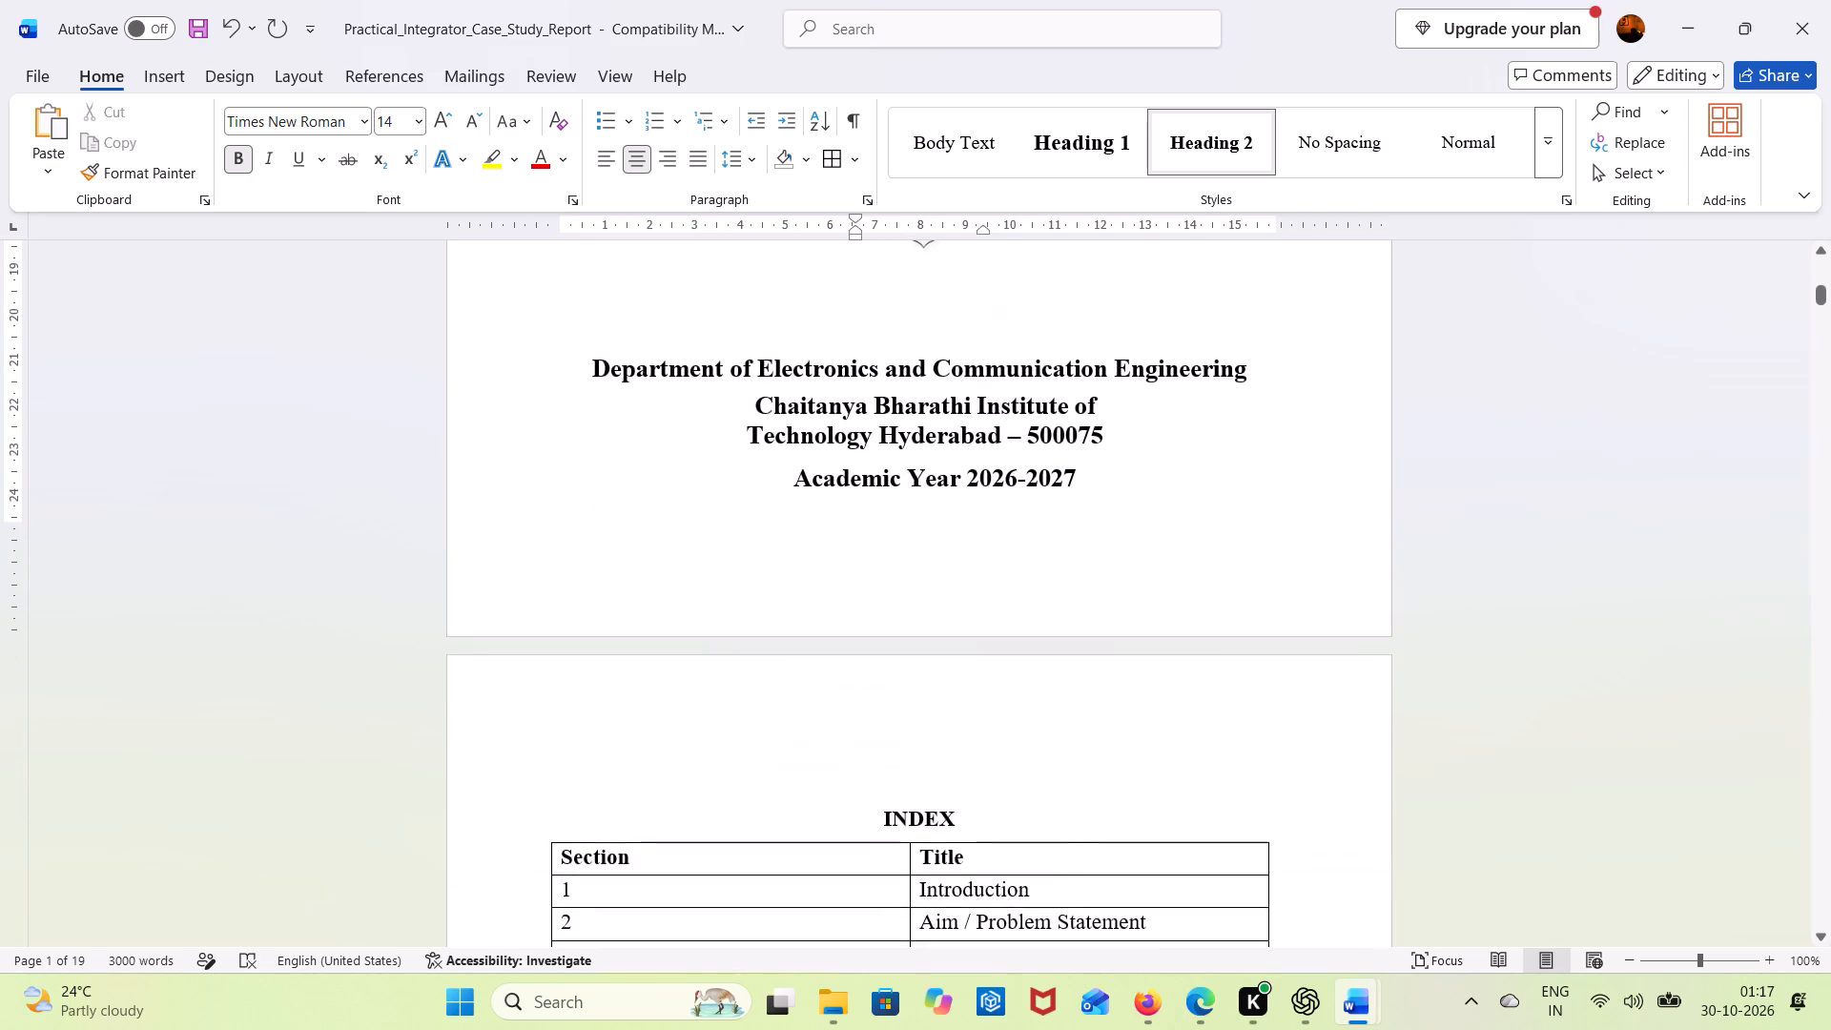
{"action": "scroll", "coordinate": [1069, 473], "scroll_direction": "down", "scroll_amount": 4}
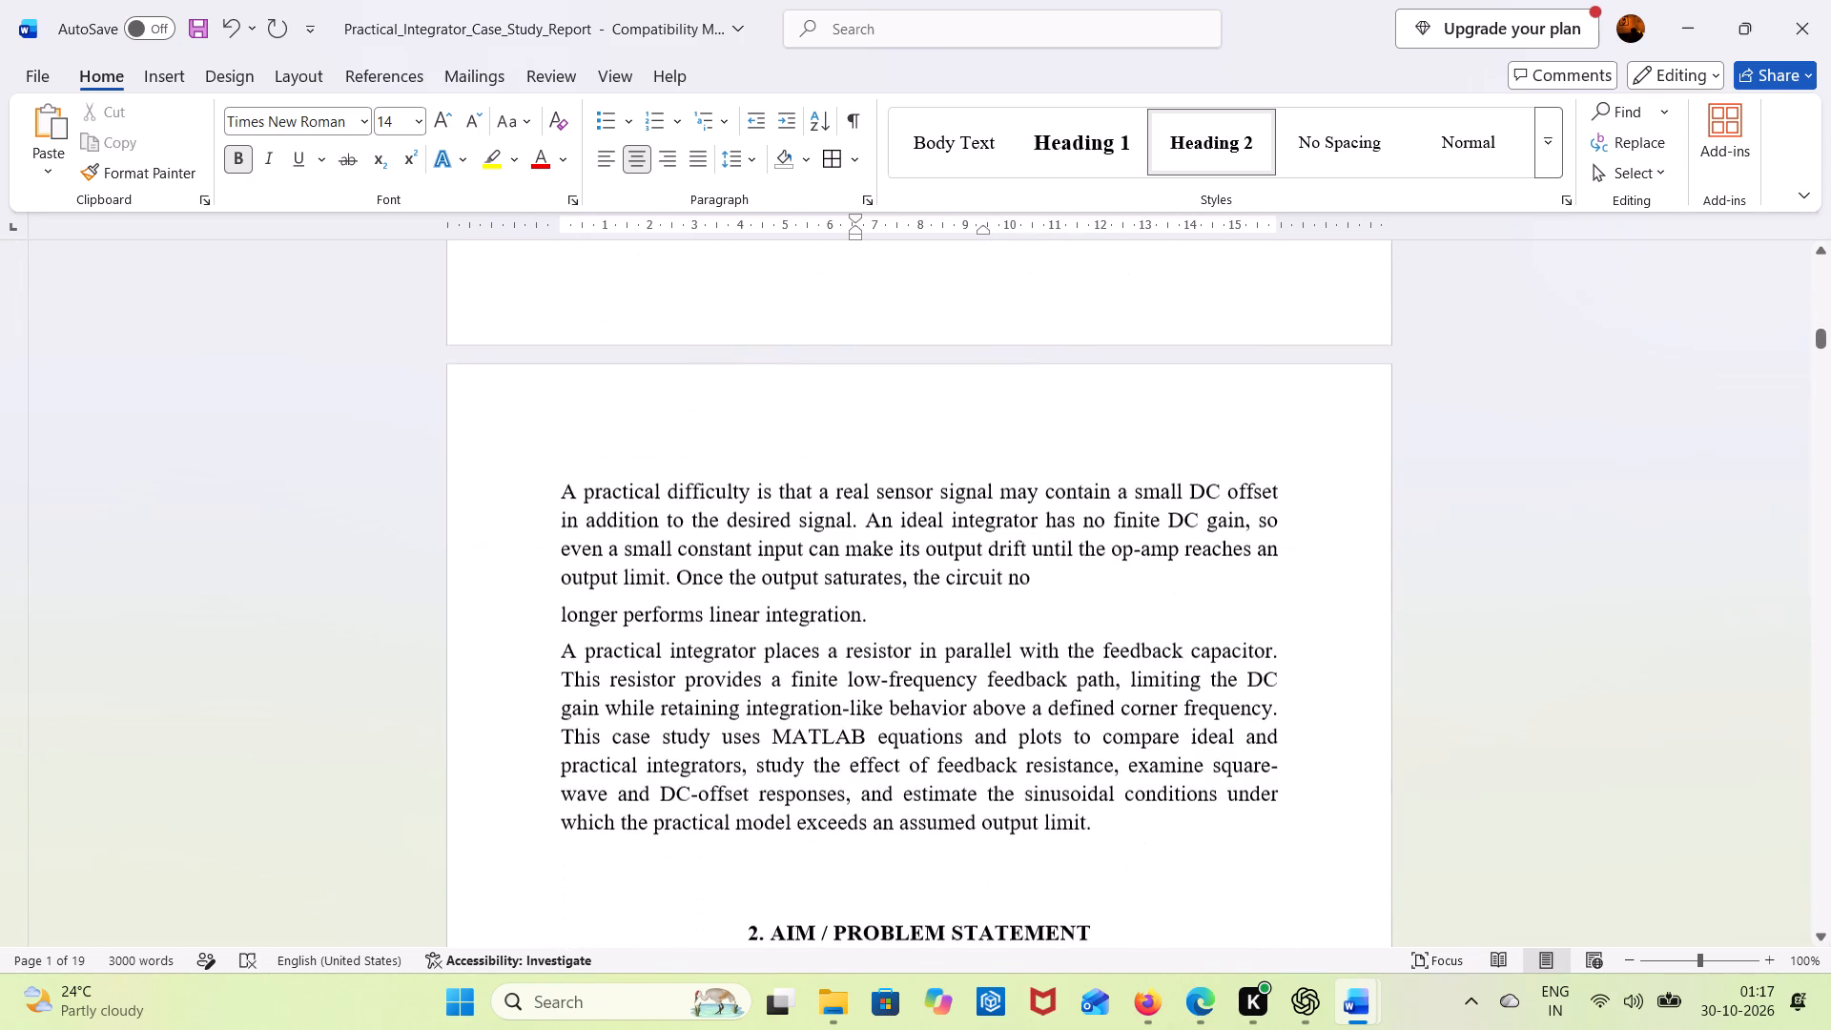
{"action": "scroll", "coordinate": [1069, 473], "scroll_direction": "down", "scroll_amount": 2}
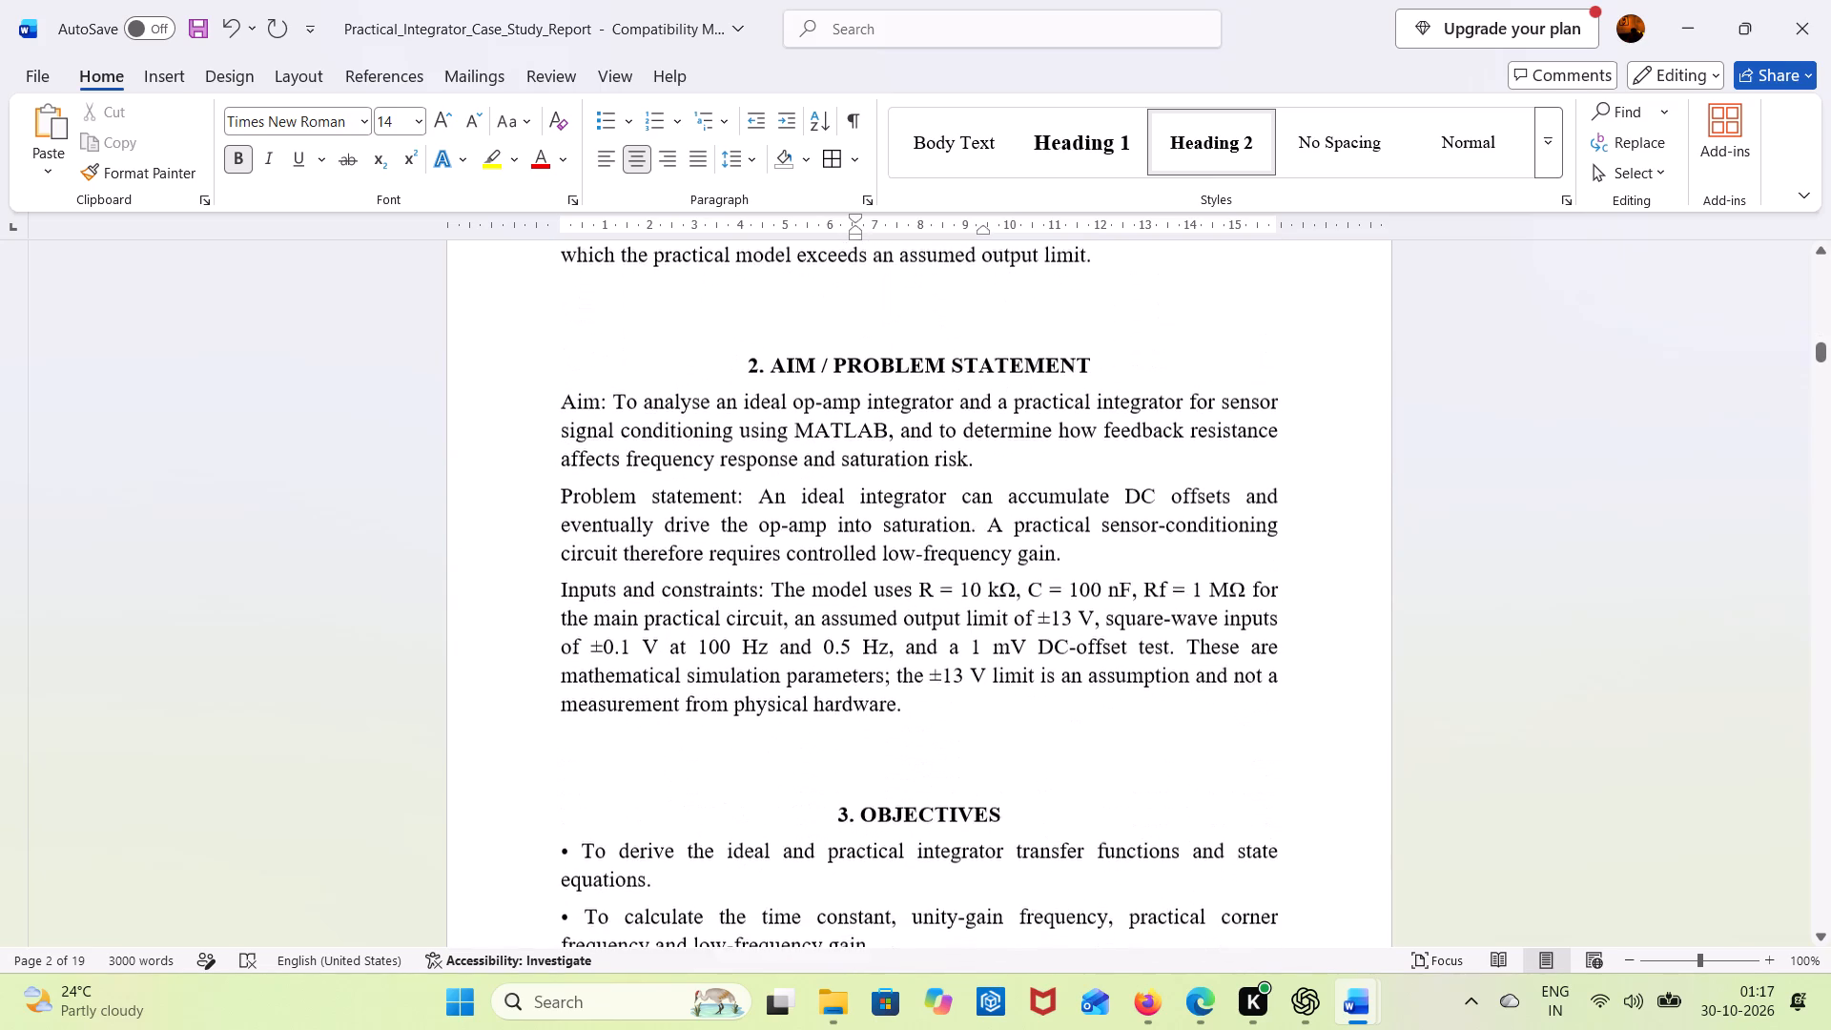
{"action": "scroll", "coordinate": [1069, 473], "scroll_direction": "down", "scroll_amount": 7}
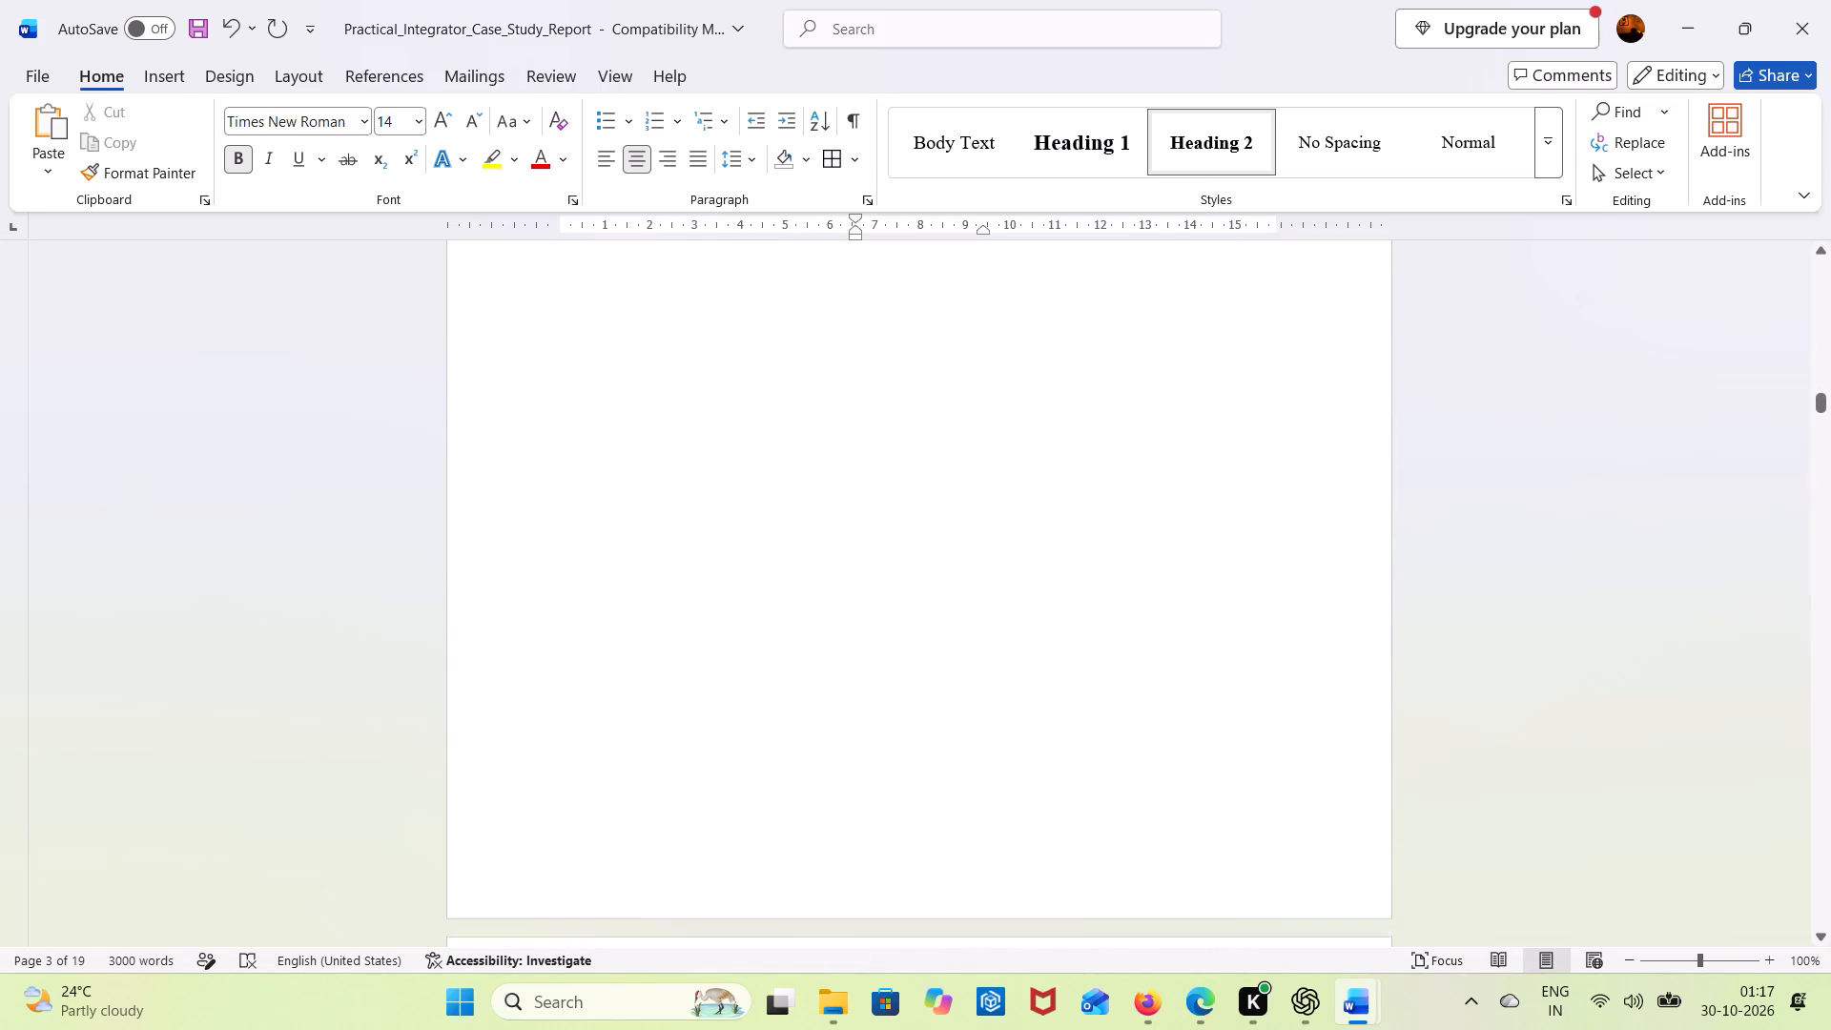
{"action": "scroll", "coordinate": [1069, 473], "scroll_direction": "down", "scroll_amount": 2}
{"action": "scroll", "coordinate": [1069, 473], "scroll_direction": "up", "scroll_amount": 6}
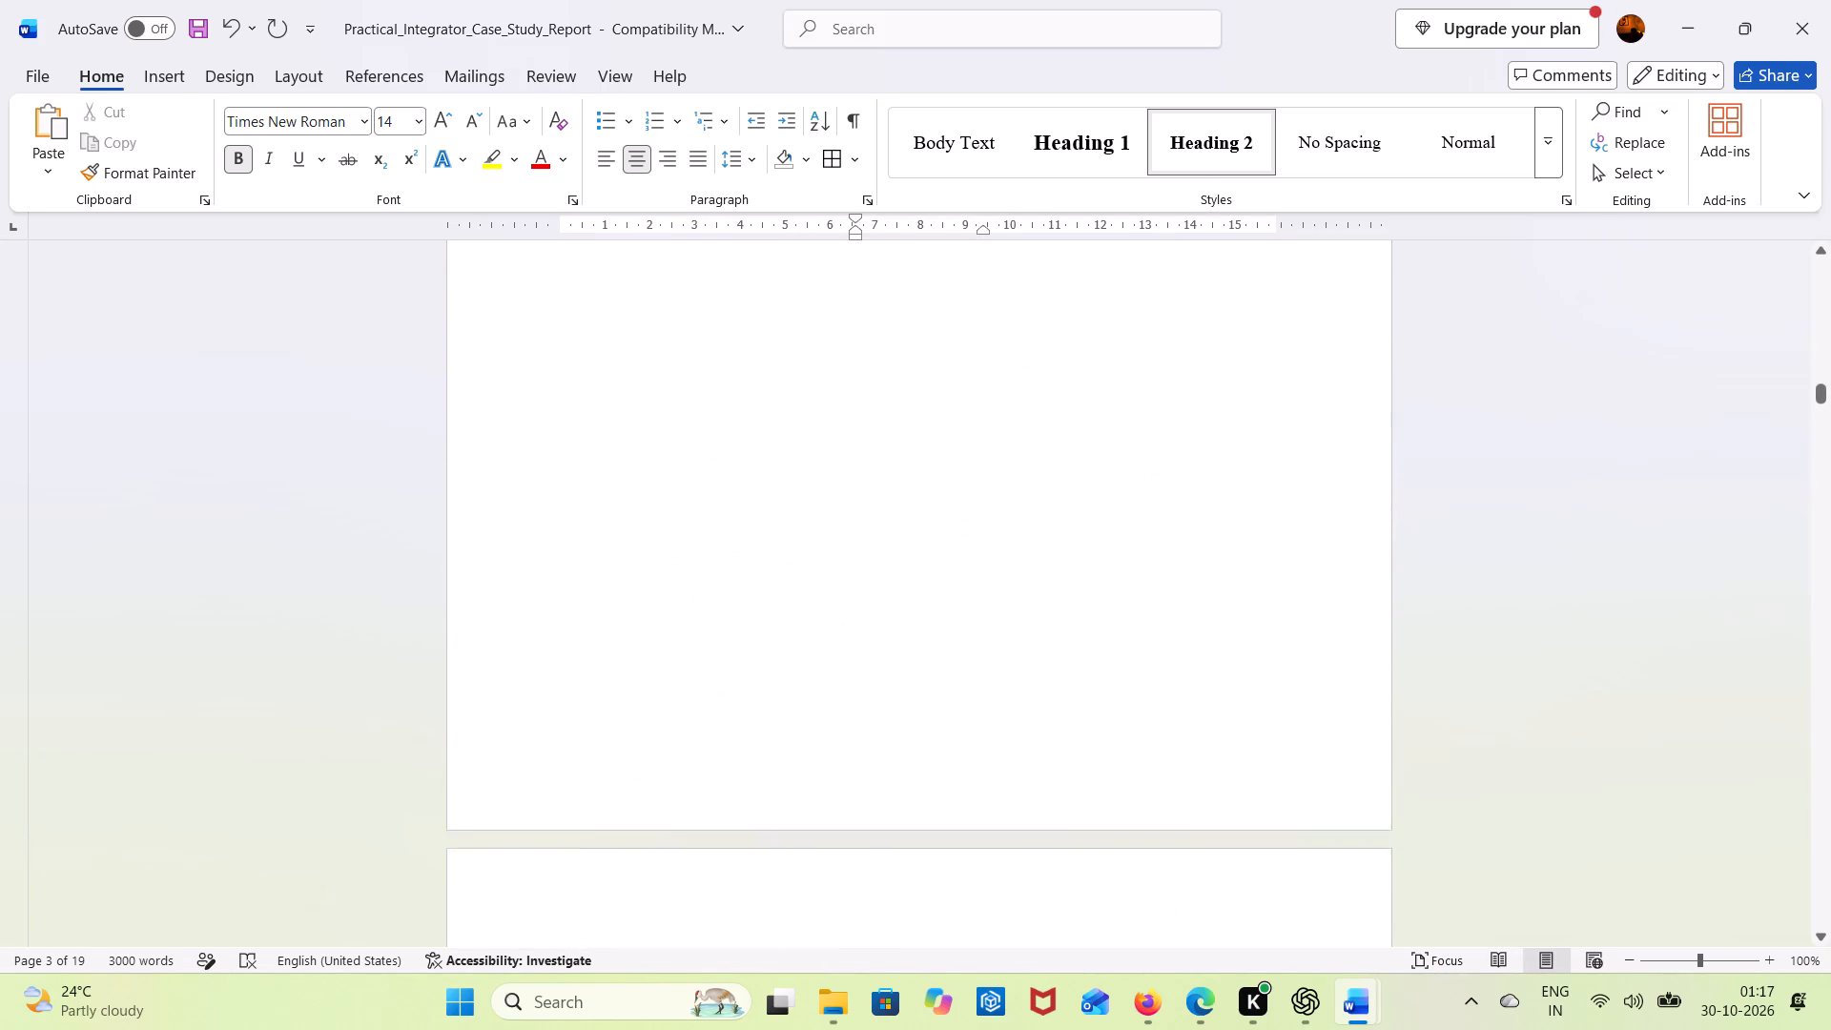
{"action": "scroll", "coordinate": [1069, 473], "scroll_direction": "up", "scroll_amount": 4}
{"action": "scroll", "coordinate": [1069, 473], "scroll_direction": "down", "scroll_amount": 5}
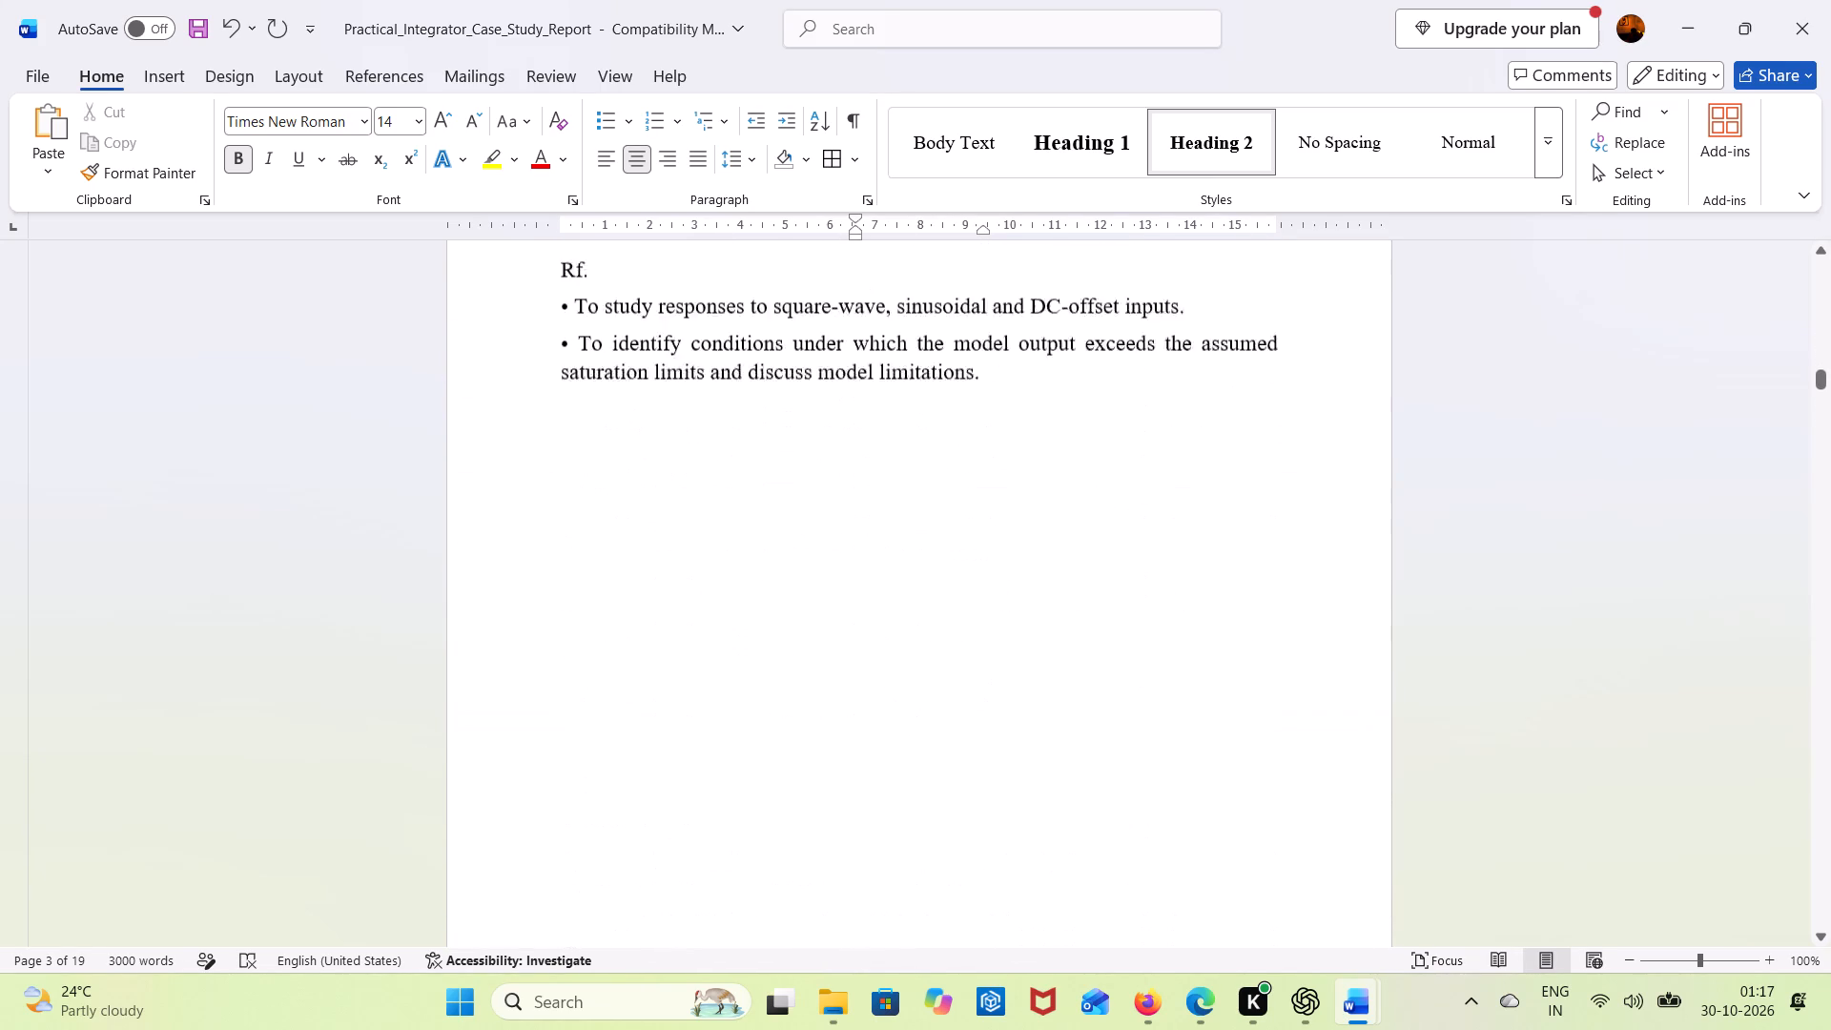
Move the insertion point past the last objective into the blank area that follows the Objectives list.
{"action": "left_click_drag", "start_coordinate": [750, 381], "coordinate": [823, 731]}
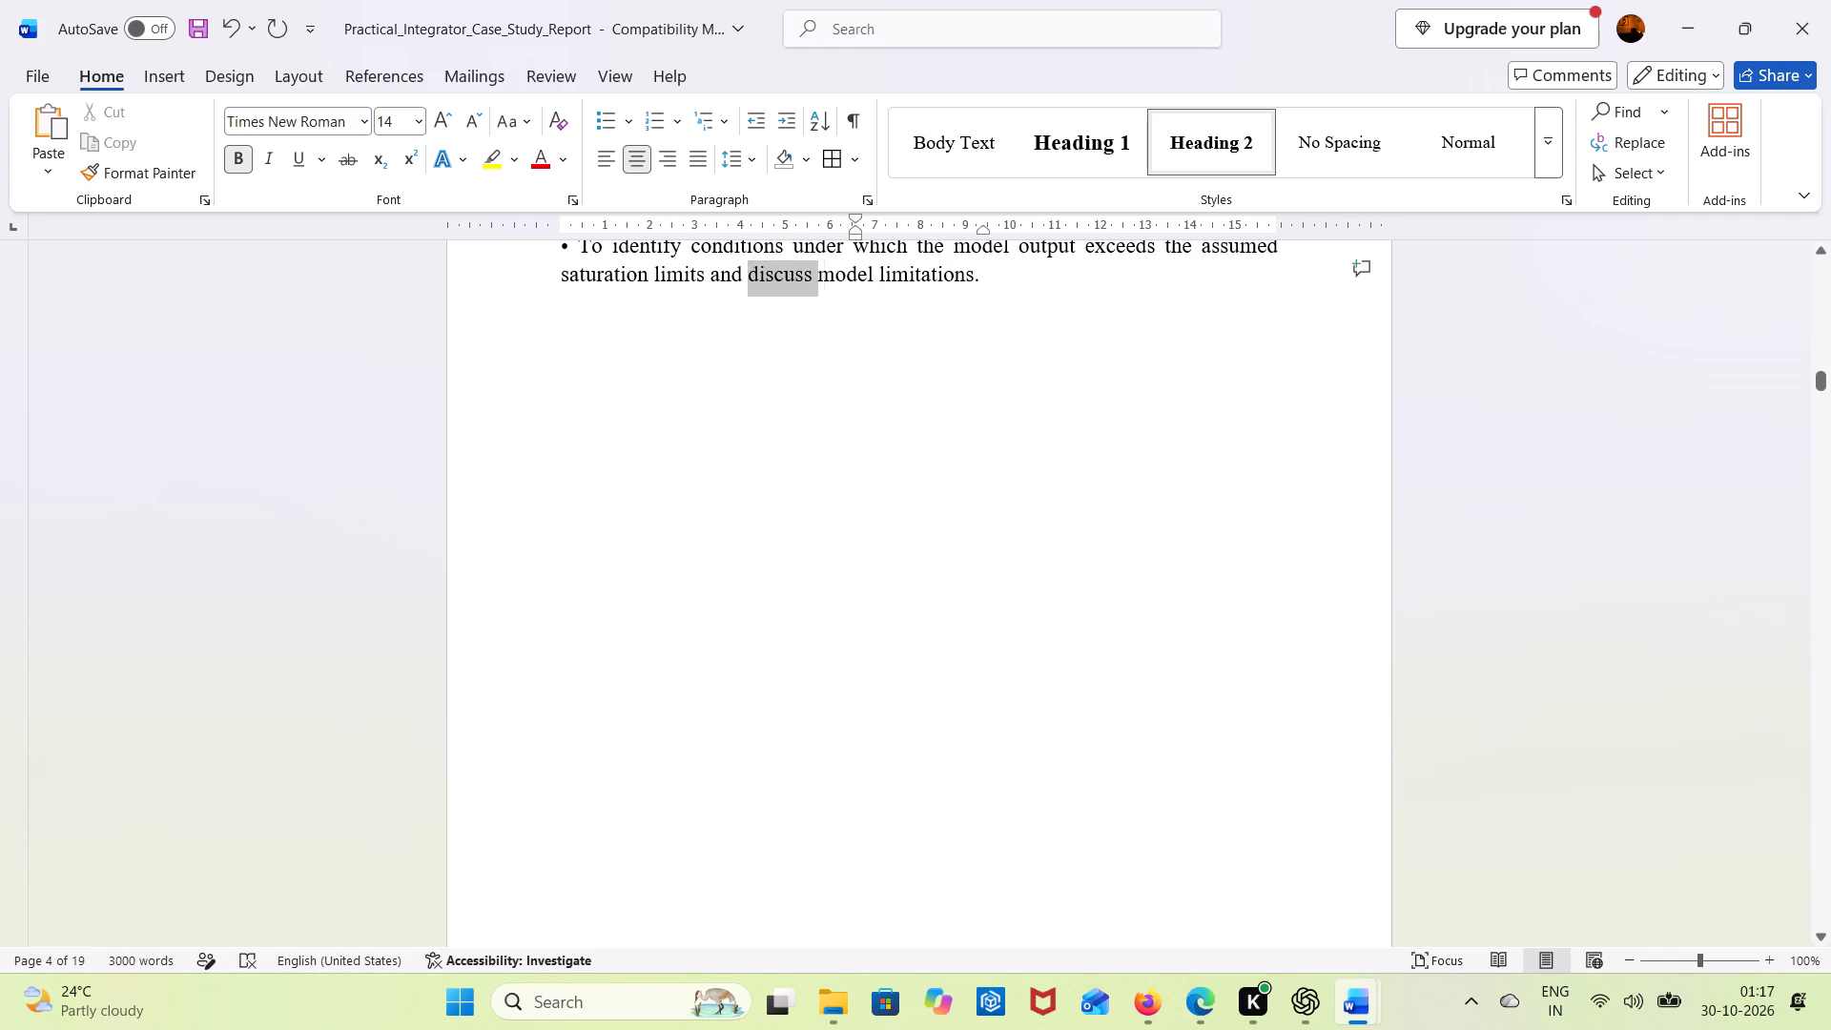
{"action": "left_click_drag", "start_coordinate": [823, 731], "coordinate": [740, 408]}
{"action": "left_click", "coordinate": [671, 360]}
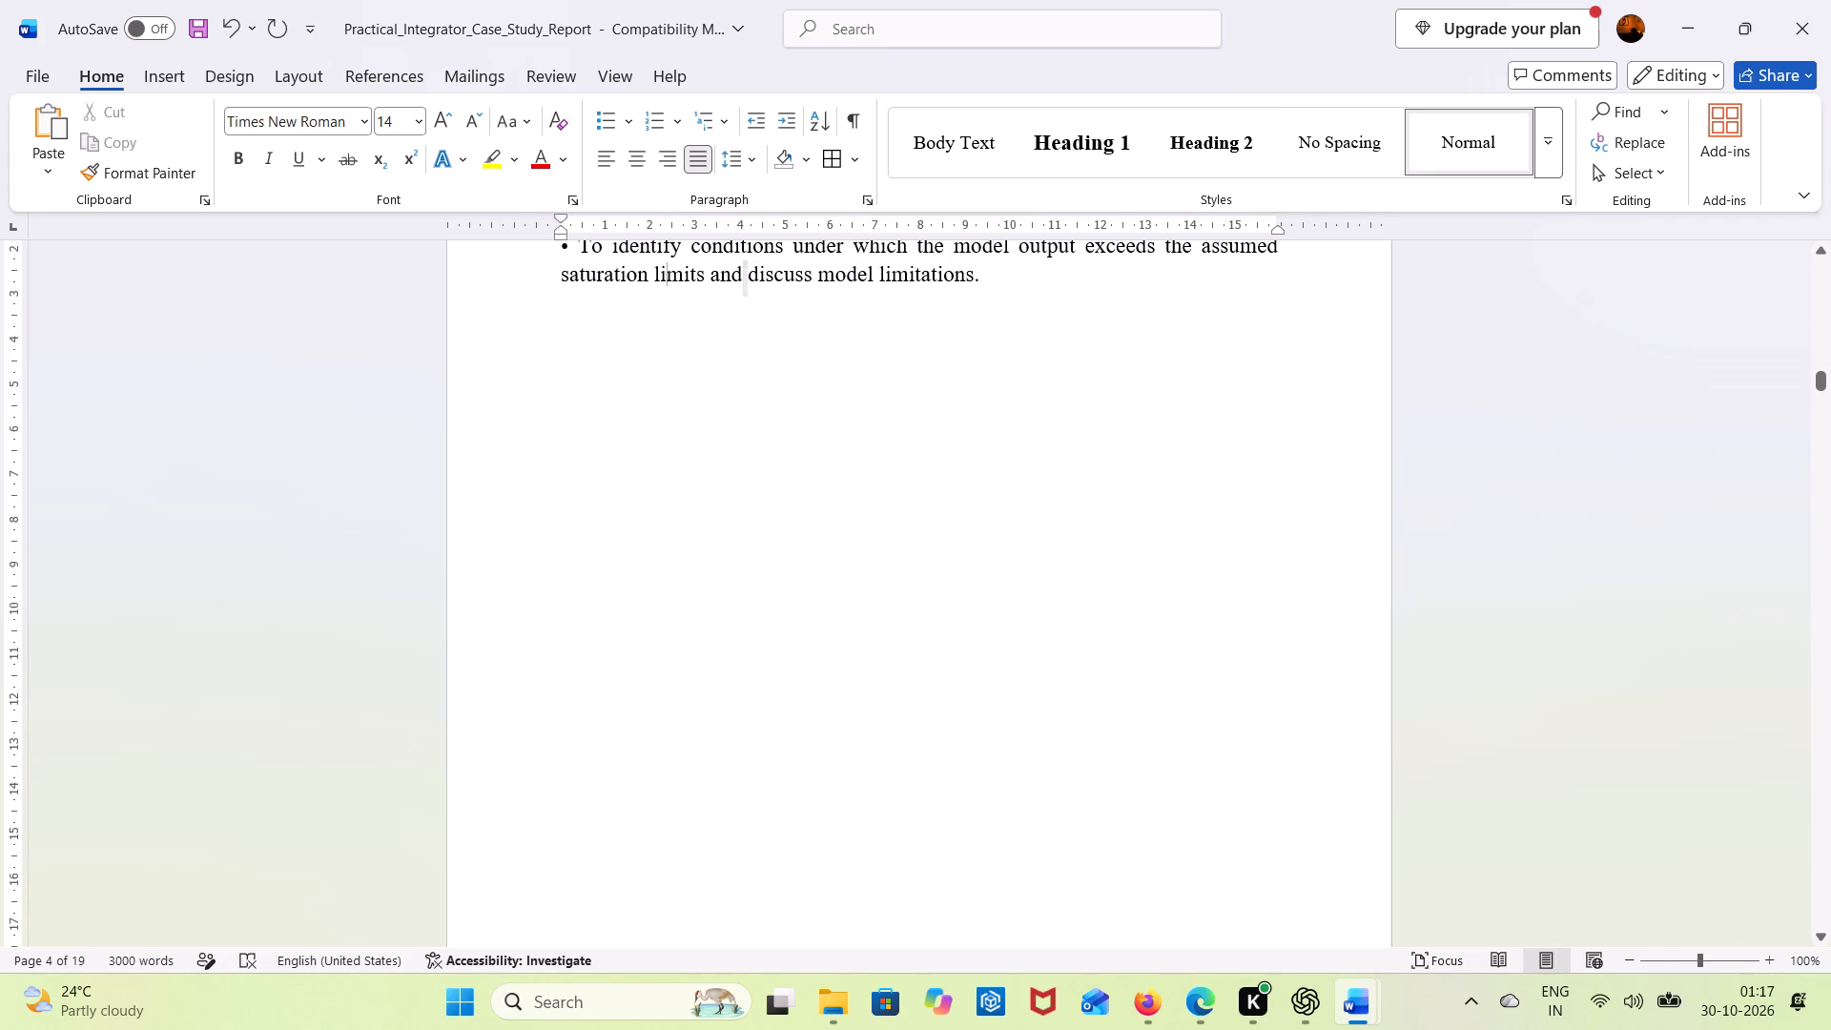
{"action": "left_click", "coordinate": [621, 349]}
{"action": "left_click", "coordinate": [581, 353]}
{"action": "key", "text": "Down"}
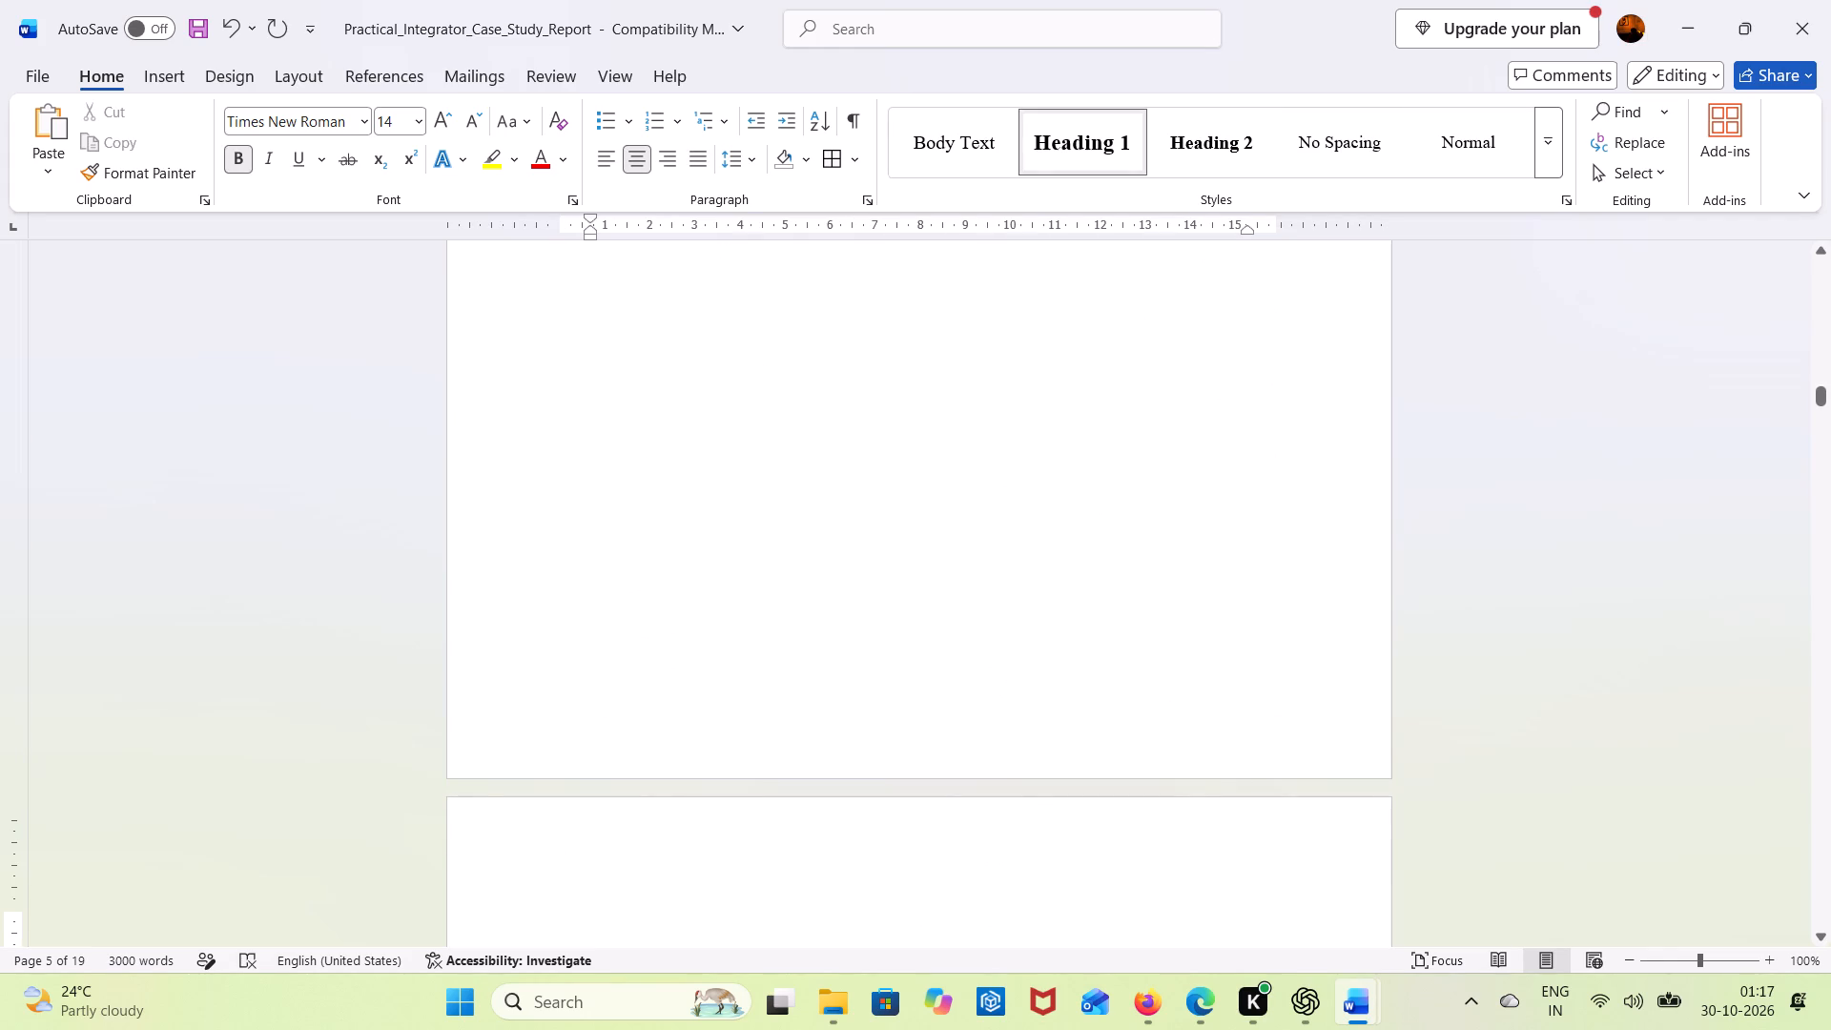
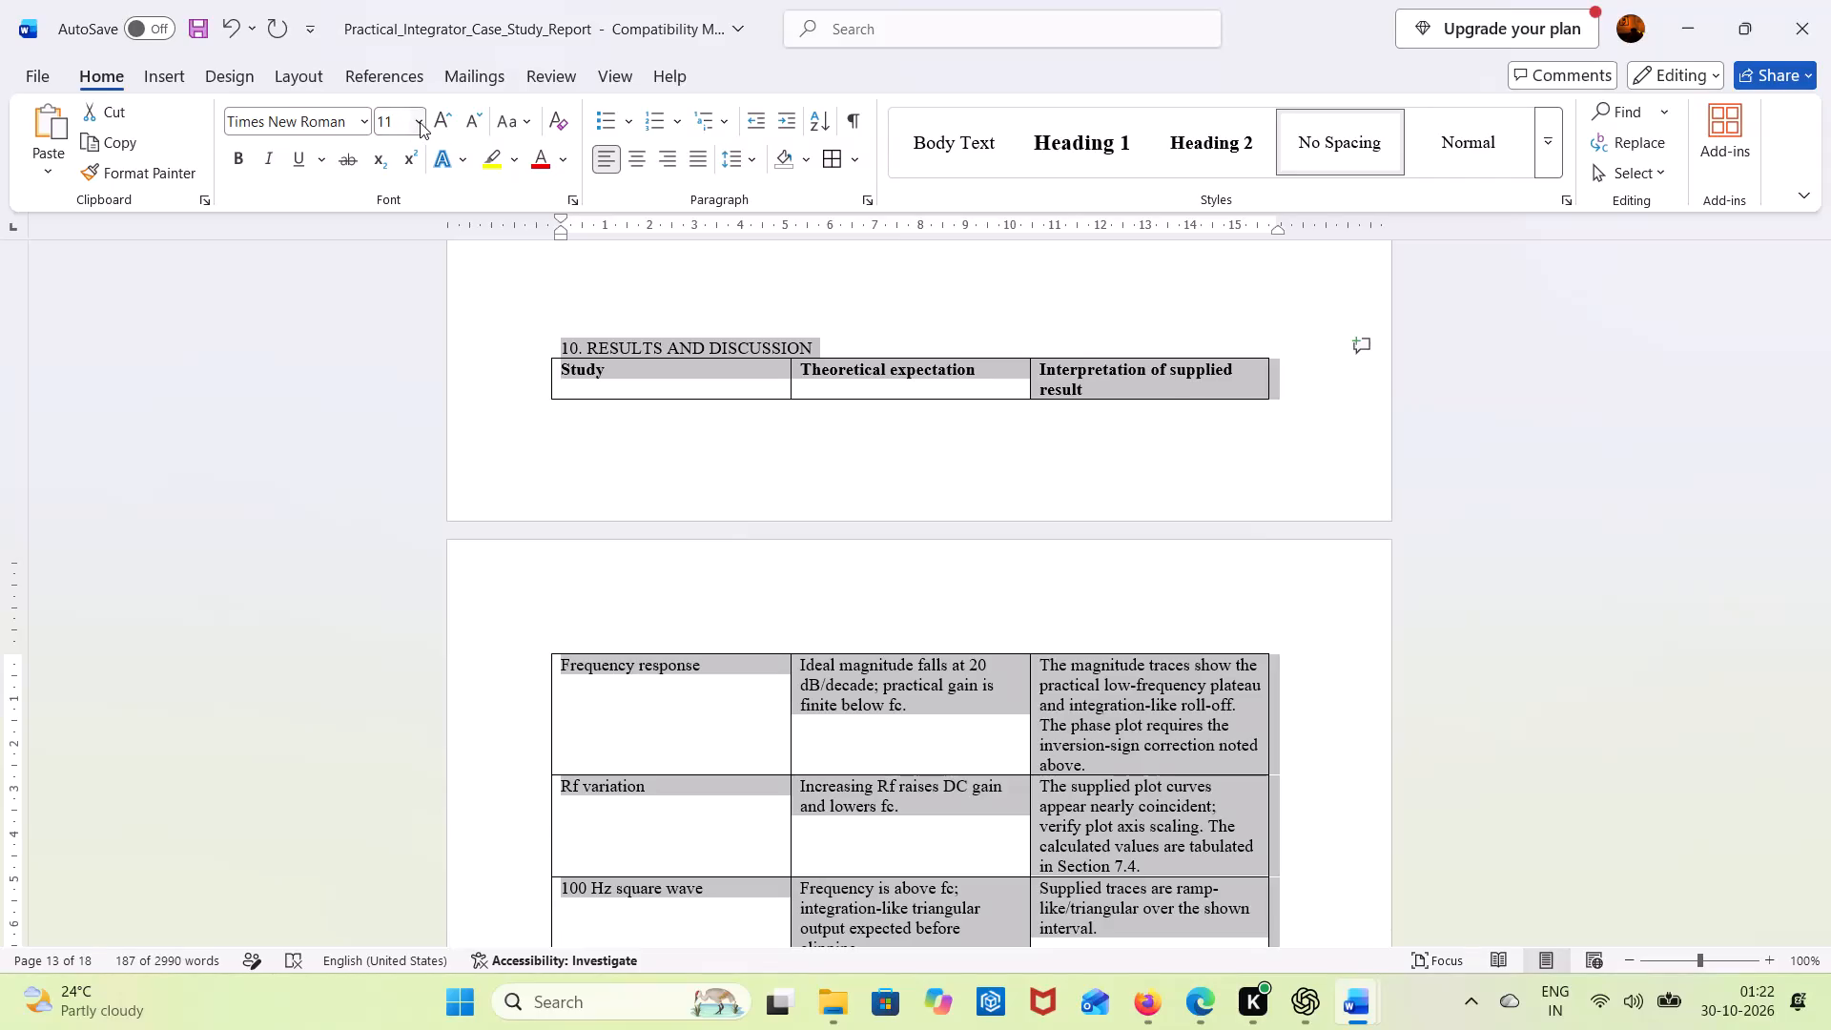
Set the font size of the selected "10. RESULTS AND DISCUSSION" heading and its table to 14.
{"action": "left_click", "coordinate": [421, 122]}
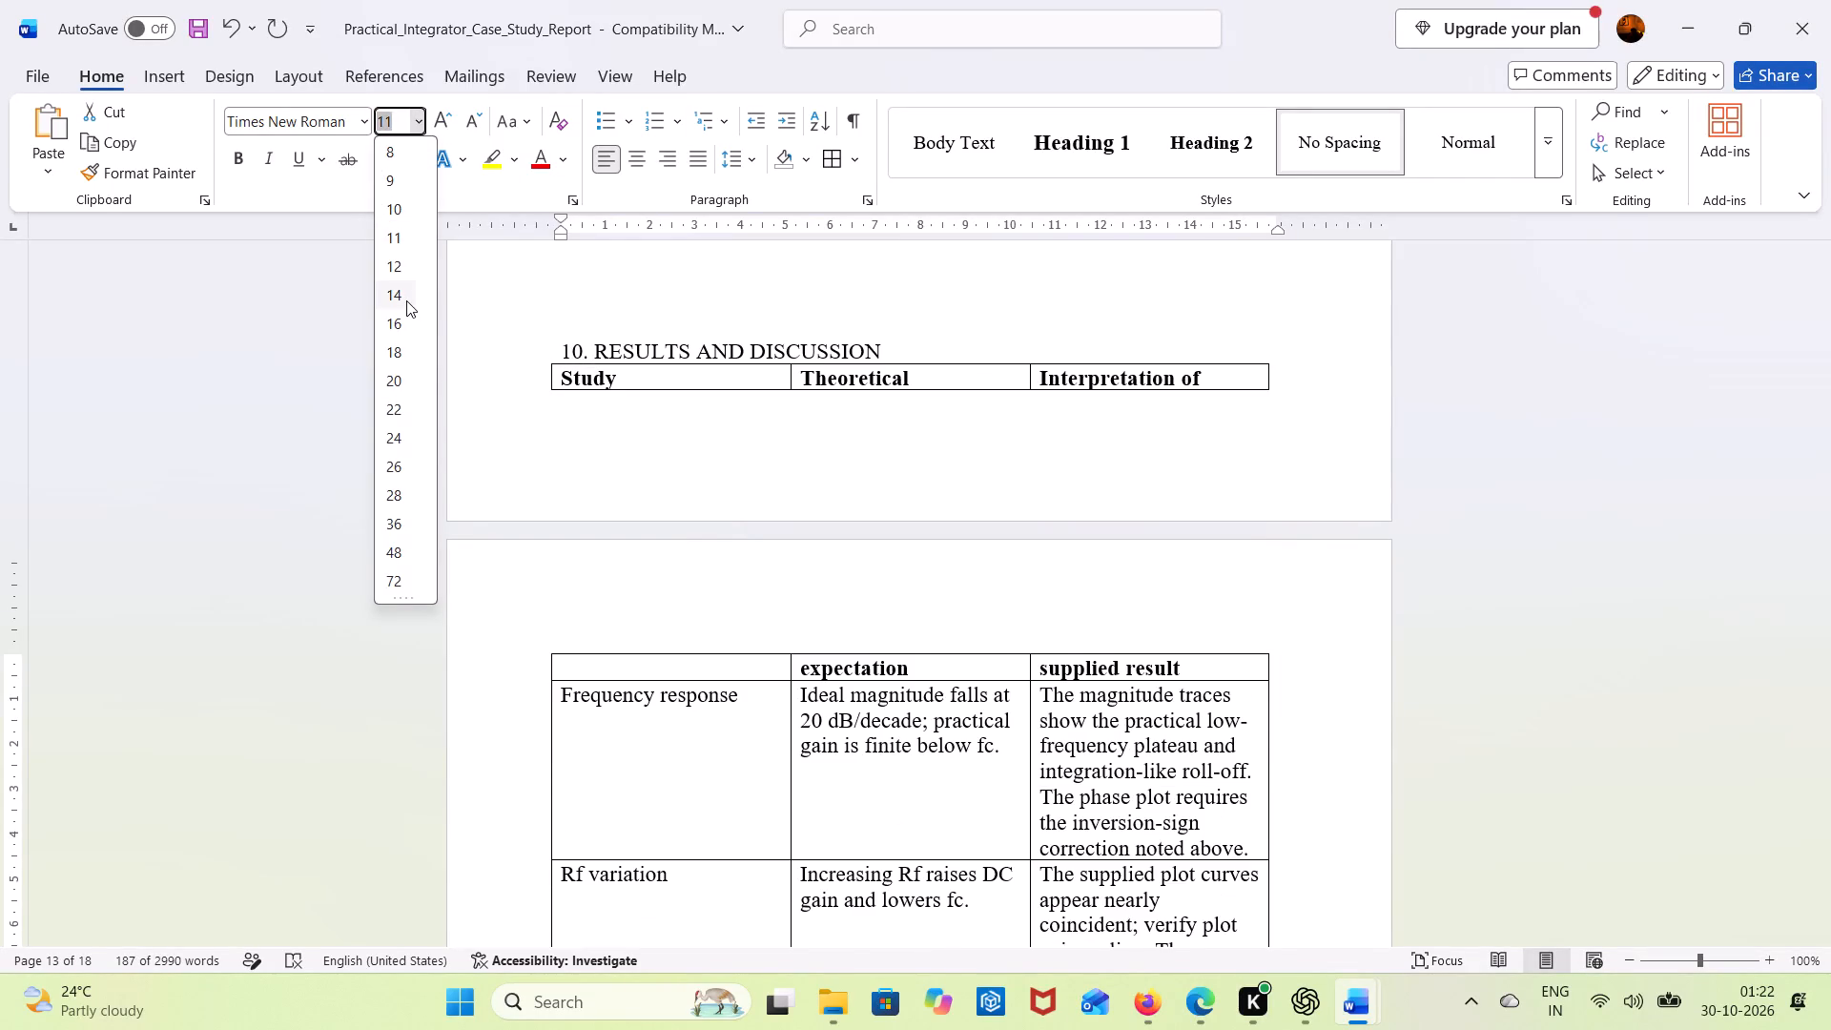
{"action": "left_click", "coordinate": [406, 300]}
Insert two blank lines above the "10. RESULTS AND DISCUSSION" heading to move it and its table to the next page.
{"action": "scroll", "coordinate": [657, 454], "scroll_direction": "up", "scroll_amount": 6}
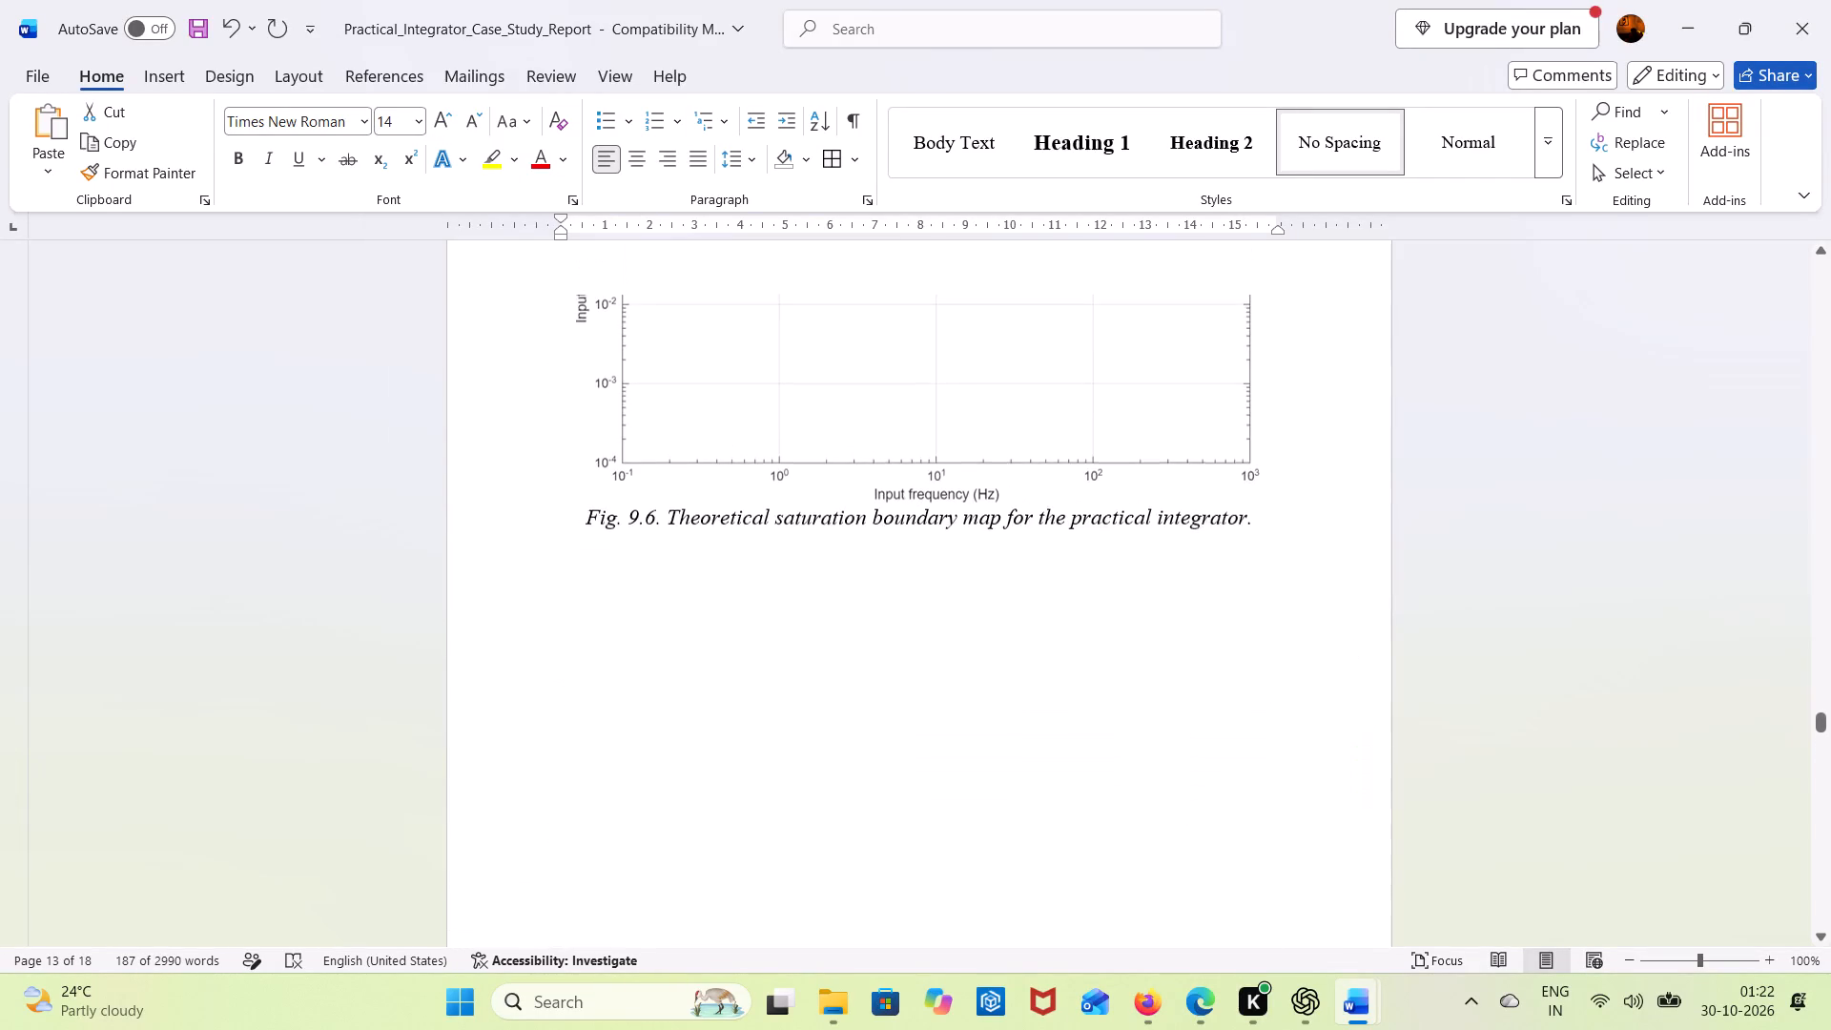
{"action": "scroll", "coordinate": [657, 454], "scroll_direction": "down", "scroll_amount": 2}
{"action": "left_click", "coordinate": [622, 554]}
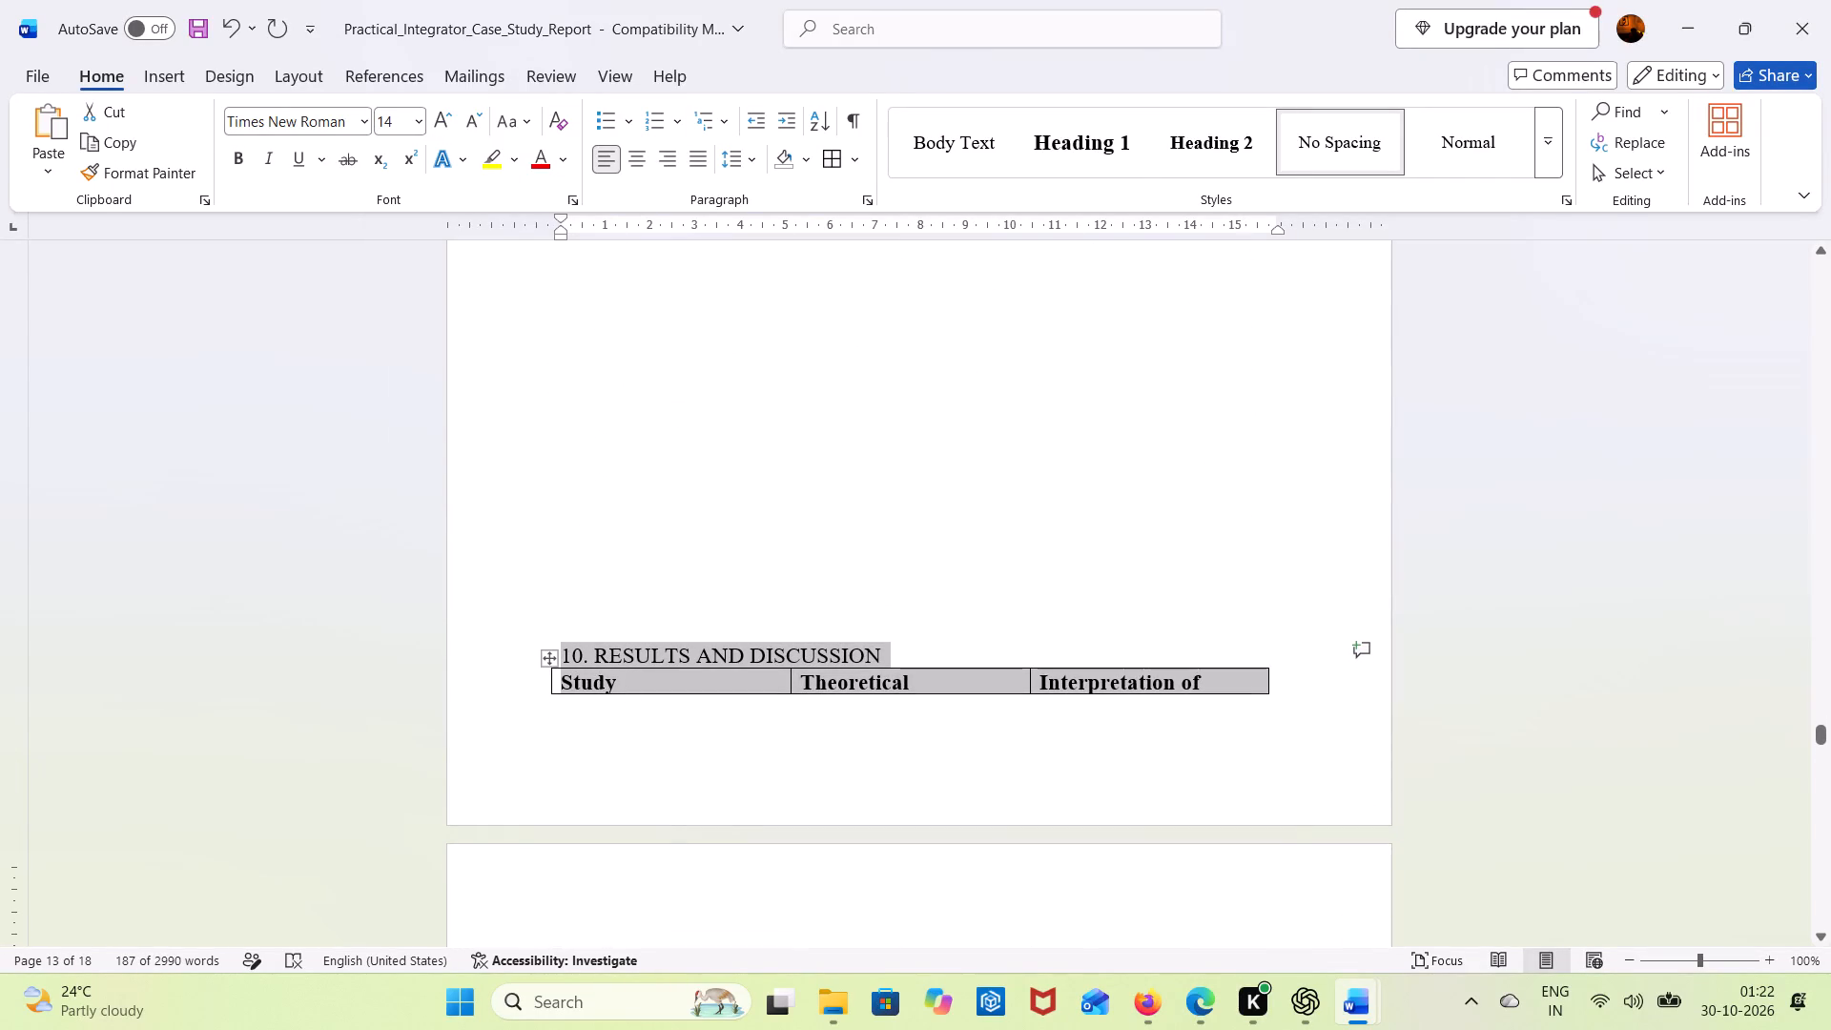
{"action": "left_click", "coordinate": [562, 651]}
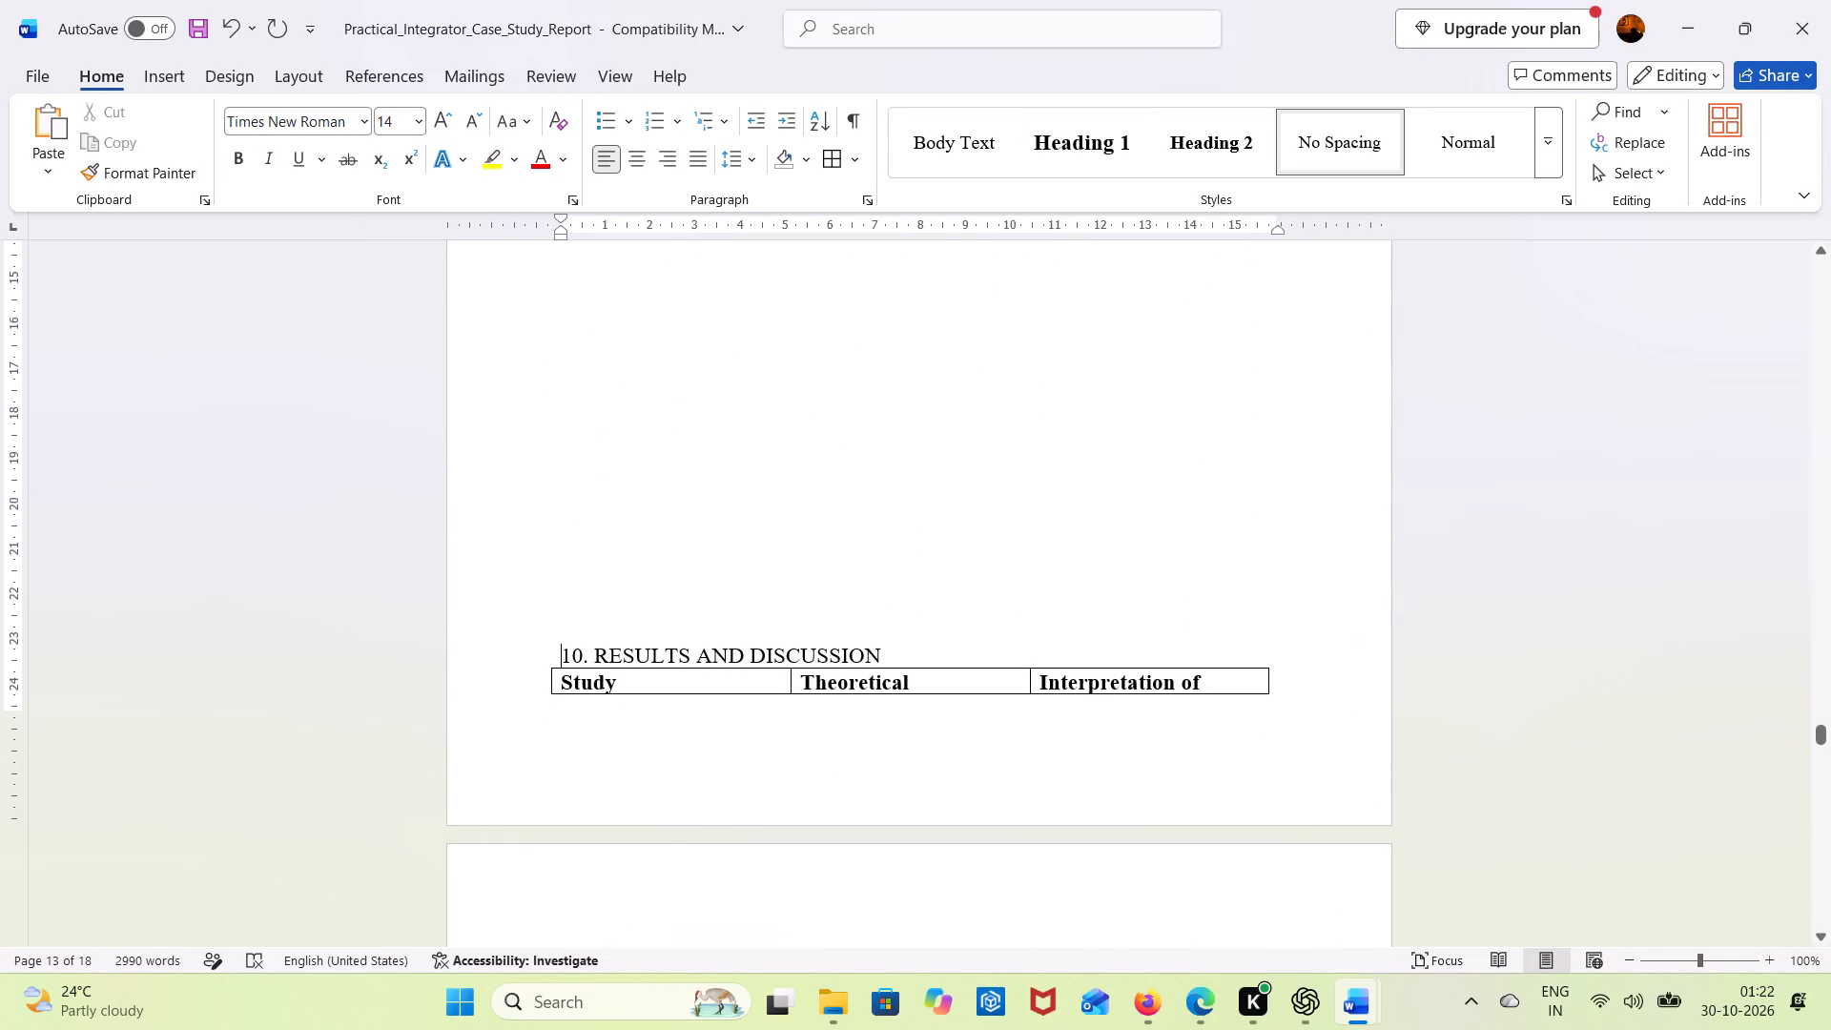
{"action": "key", "text": "Return"}
{"action": "key", "text": "Return"}
{"action": "right_click", "coordinate": [562, 651]}
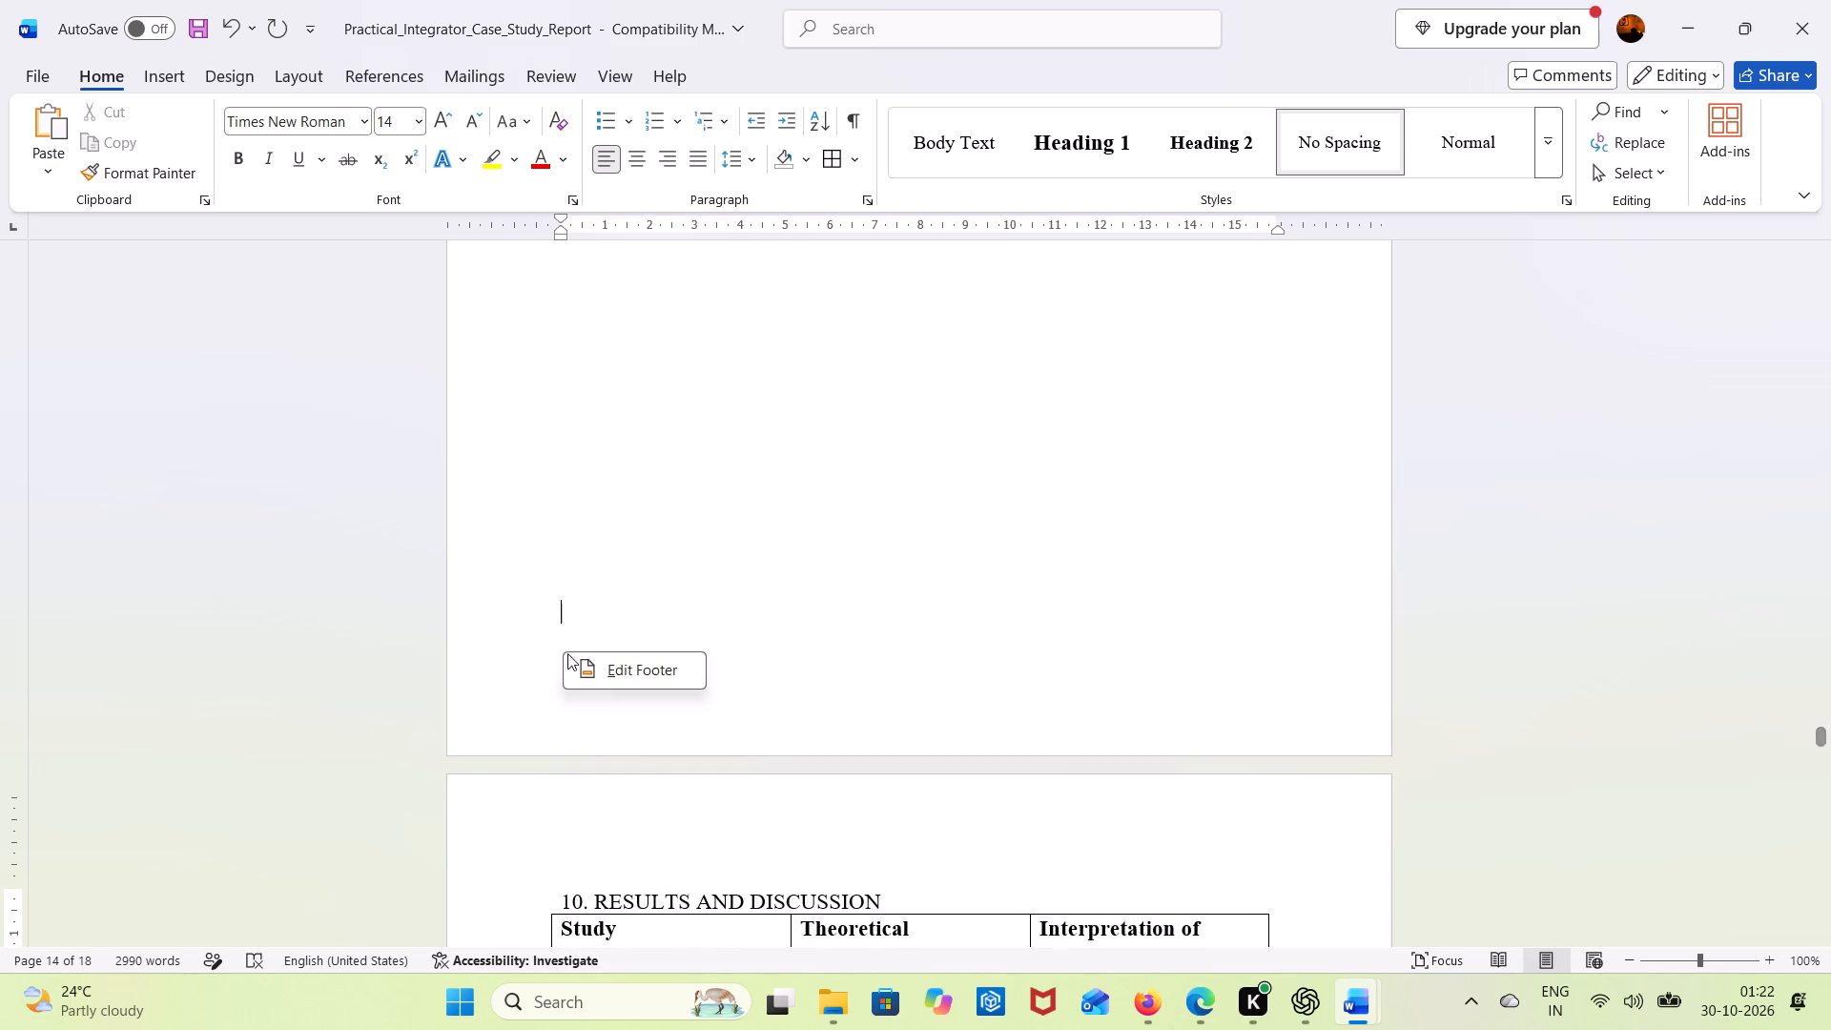
{"action": "left_click", "coordinate": [886, 886]}
Make the "10. RESULTS AND DISCUSSION" heading bold and centre it.
{"action": "left_click_drag", "start_coordinate": [894, 906], "coordinate": [582, 907]}
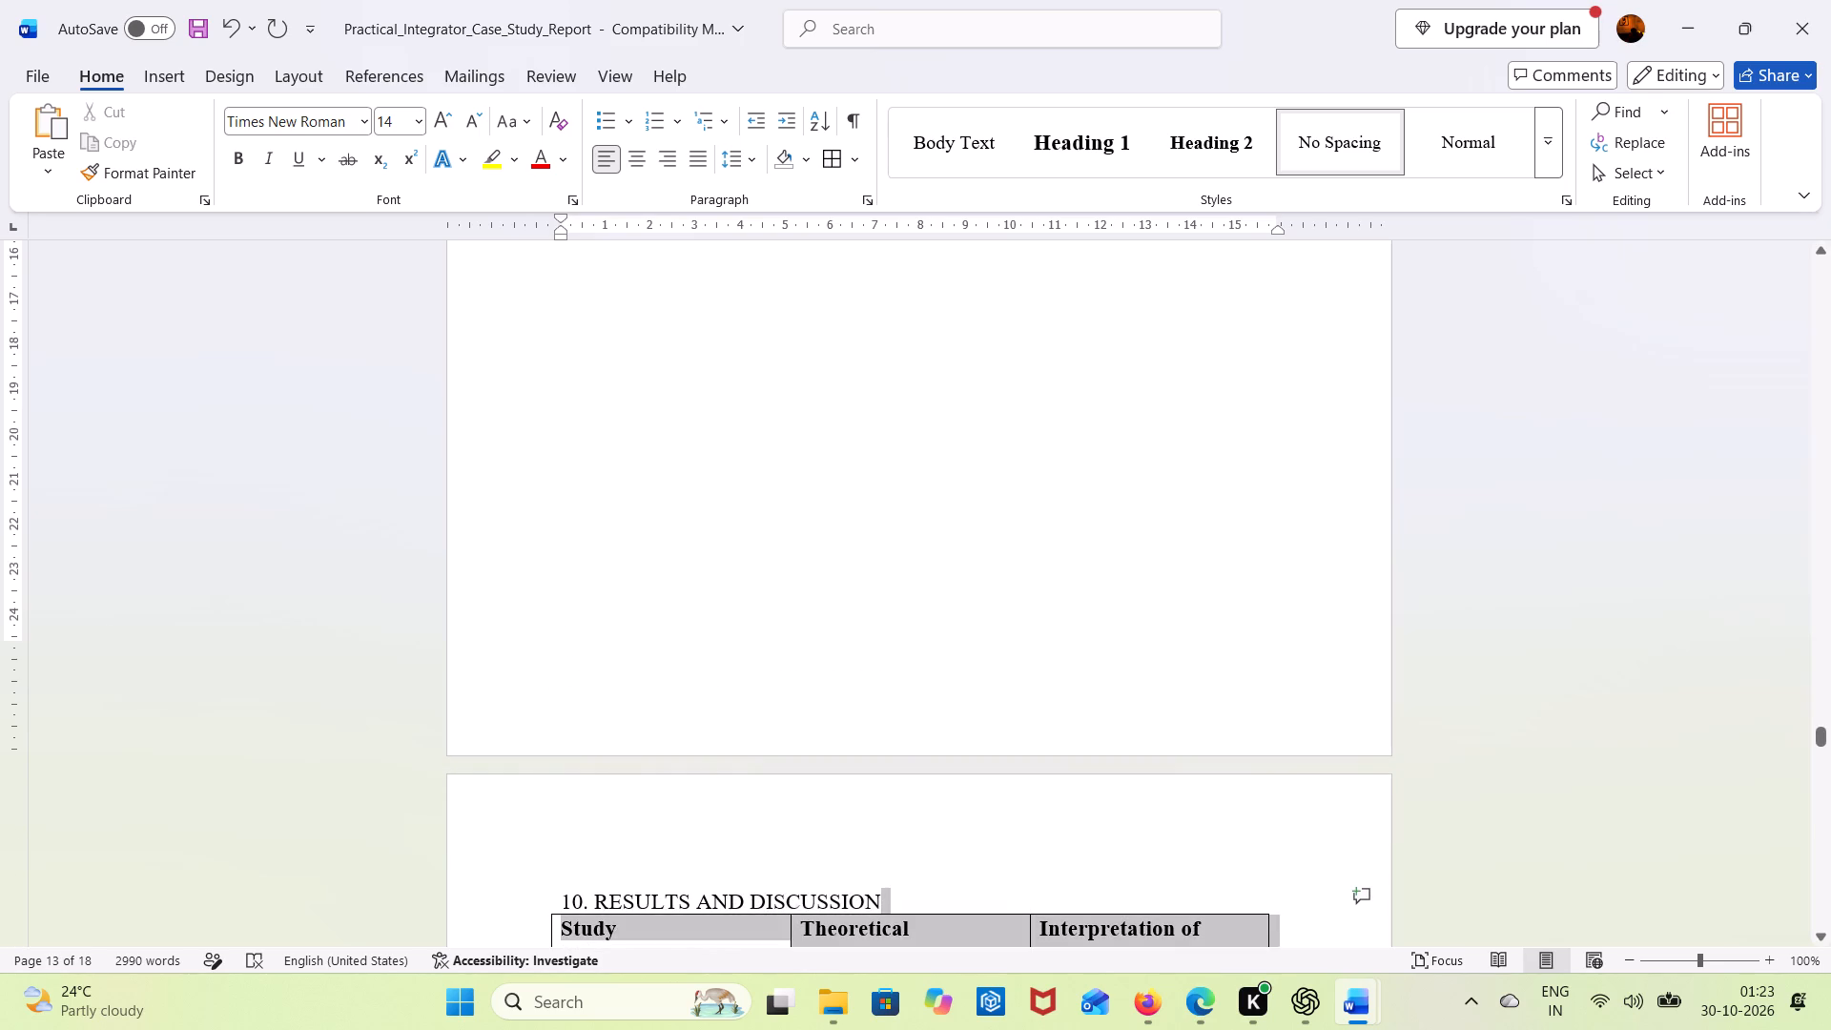
{"action": "left_click_drag", "start_coordinate": [582, 907], "coordinate": [551, 904]}
{"action": "left_click", "coordinate": [572, 871]}
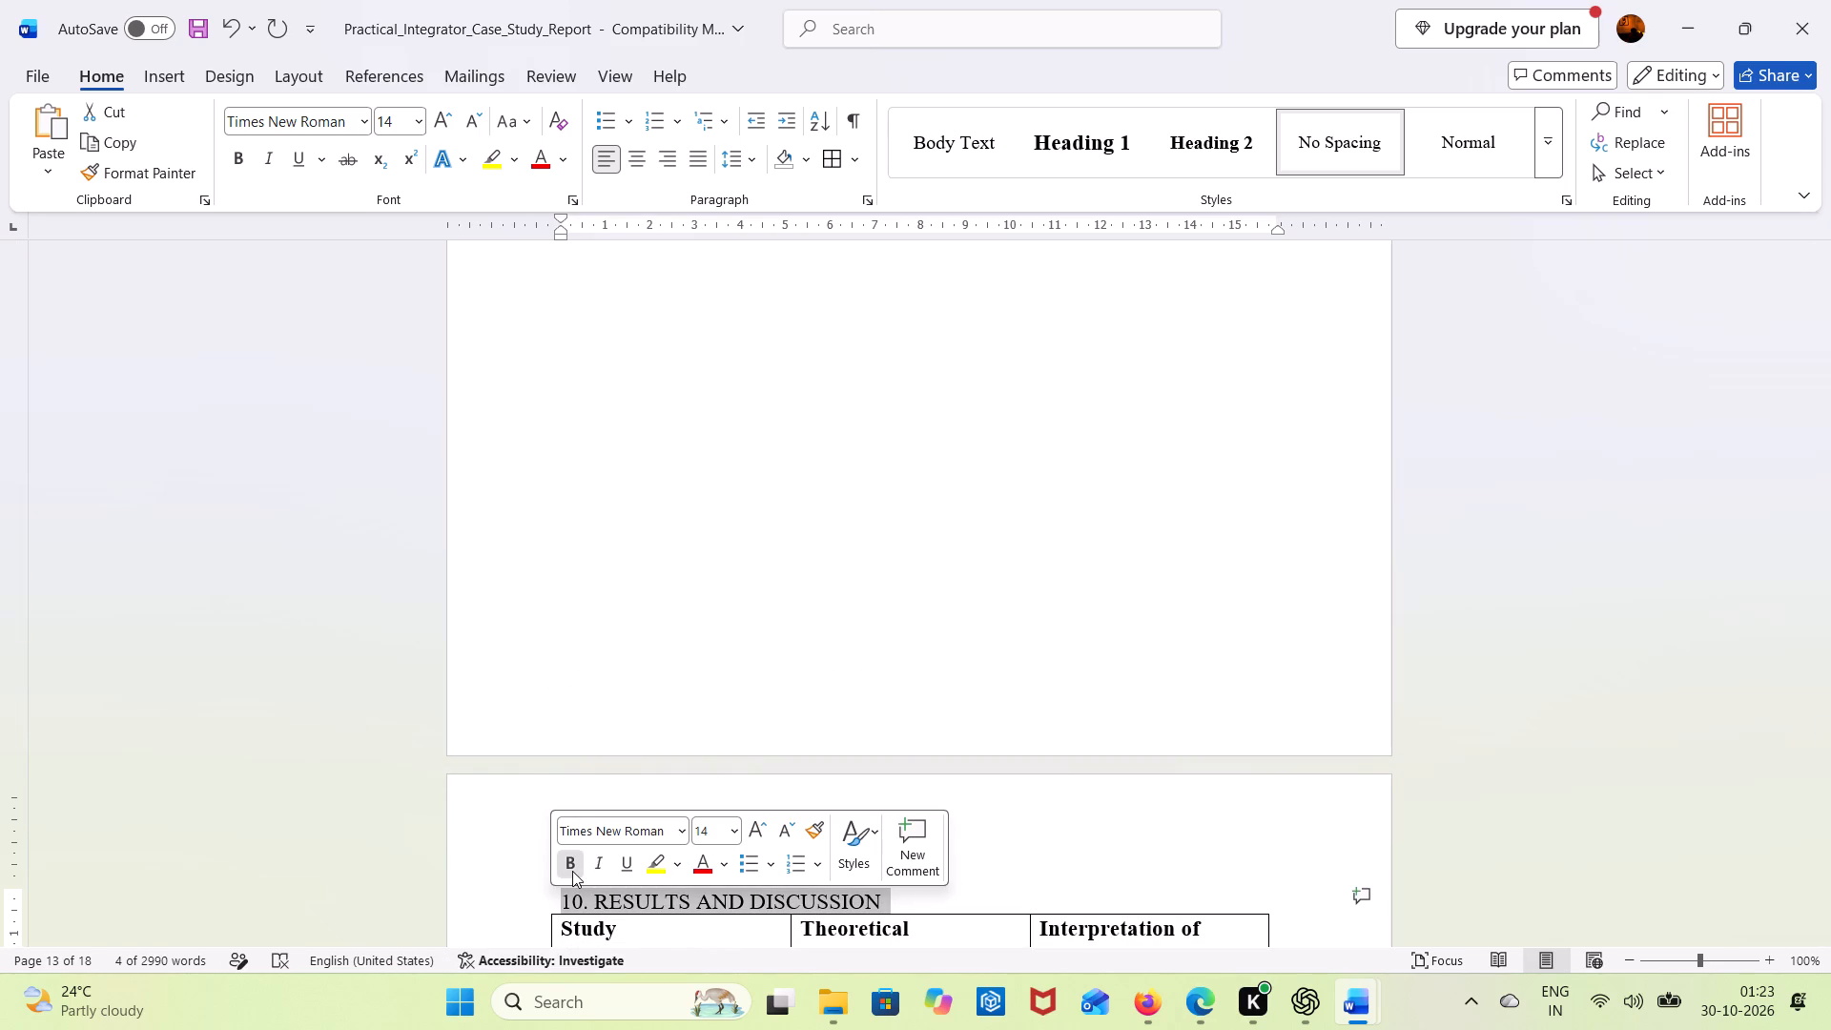
{"action": "left_click", "coordinate": [670, 157]}
{"action": "left_click", "coordinate": [647, 155]}
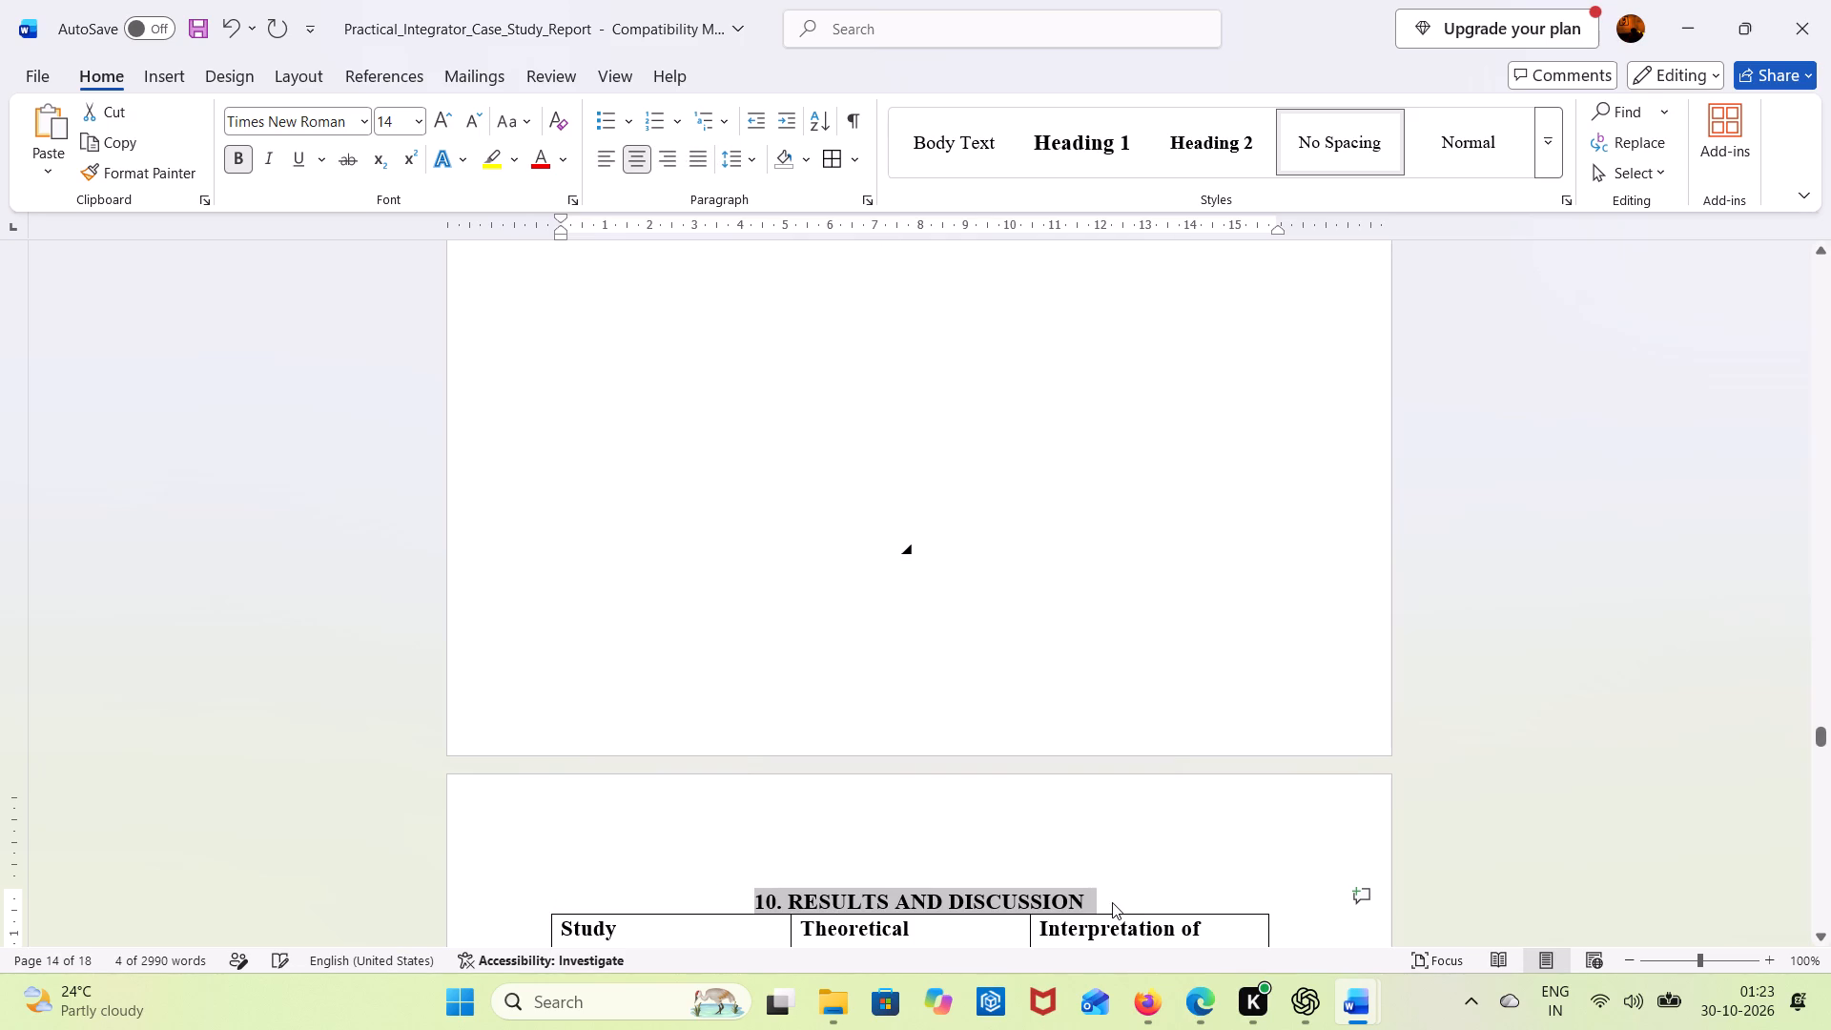
Insert a blank line between the "10. RESULTS AND DISCUSSION" heading and the table below it.
{"action": "left_click", "coordinate": [1112, 902]}
{"action": "key", "text": "Return"}
Insert two blank lines above the "15. REFERENCES" heading to move the section onto the next page.
{"action": "scroll", "coordinate": [1112, 902], "scroll_direction": "down", "scroll_amount": 2}
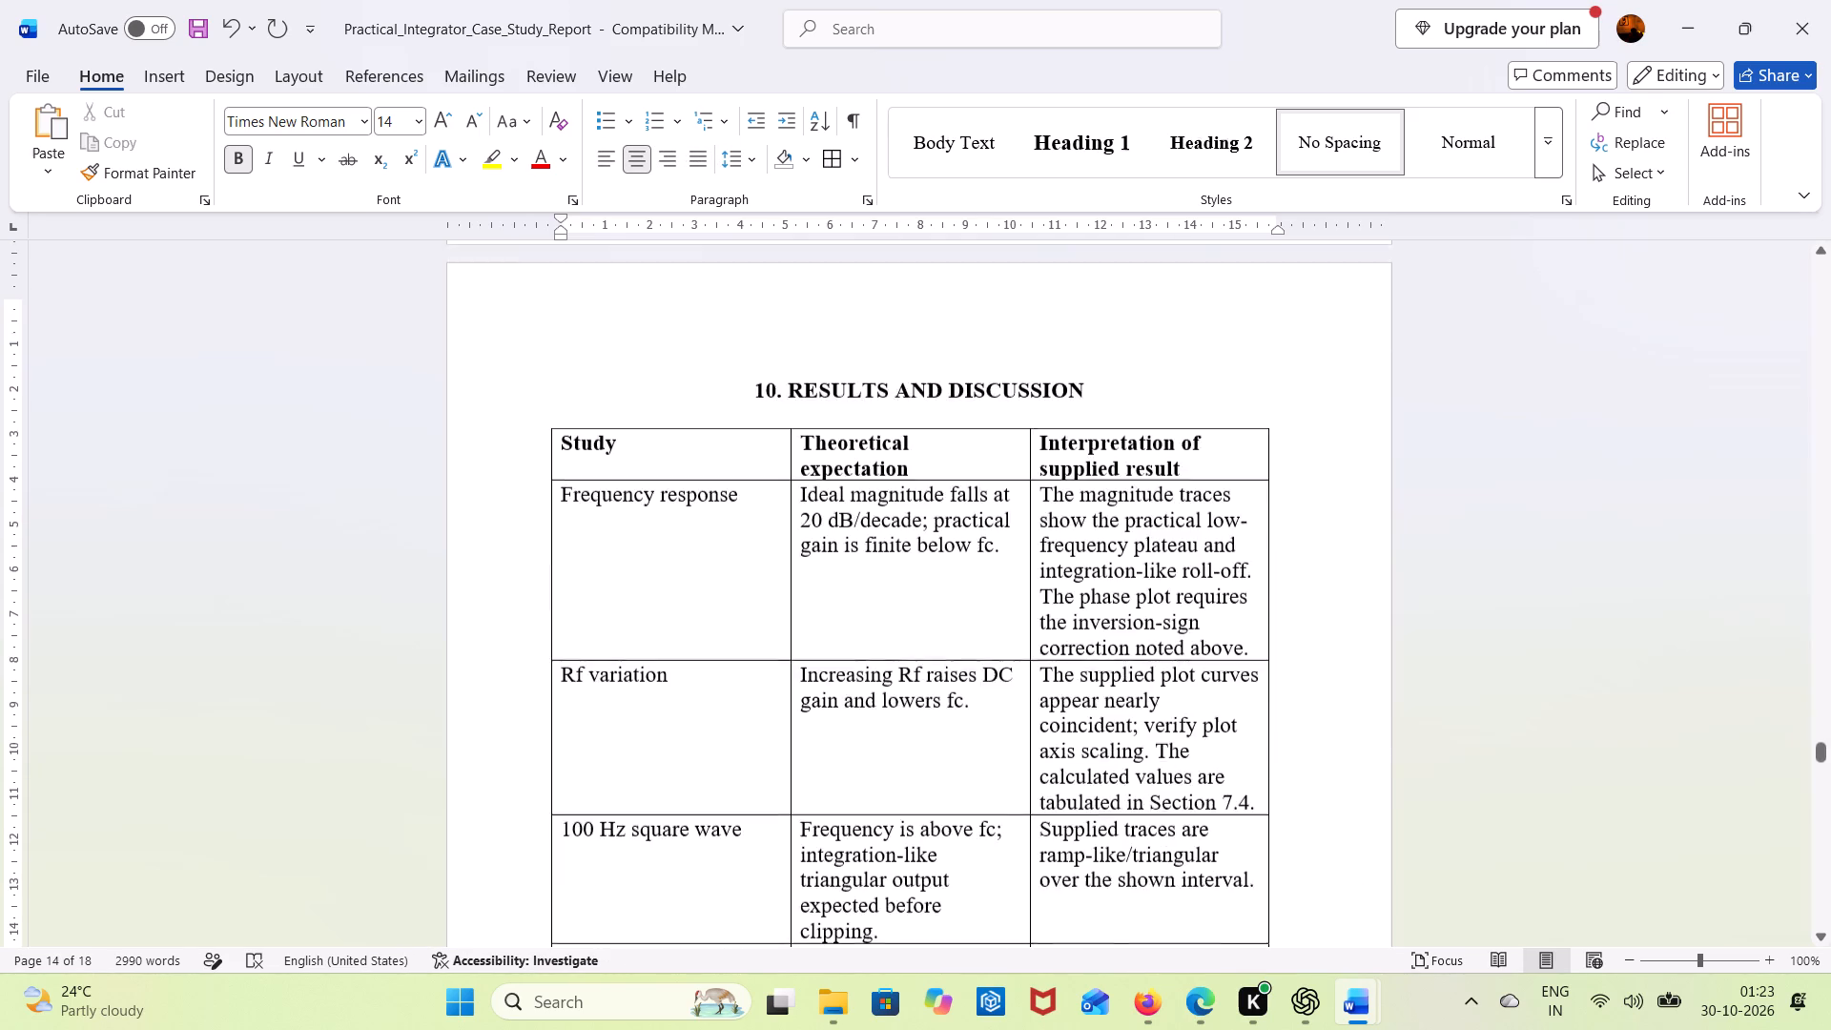
{"action": "scroll", "coordinate": [1112, 902], "scroll_direction": "down", "scroll_amount": 6}
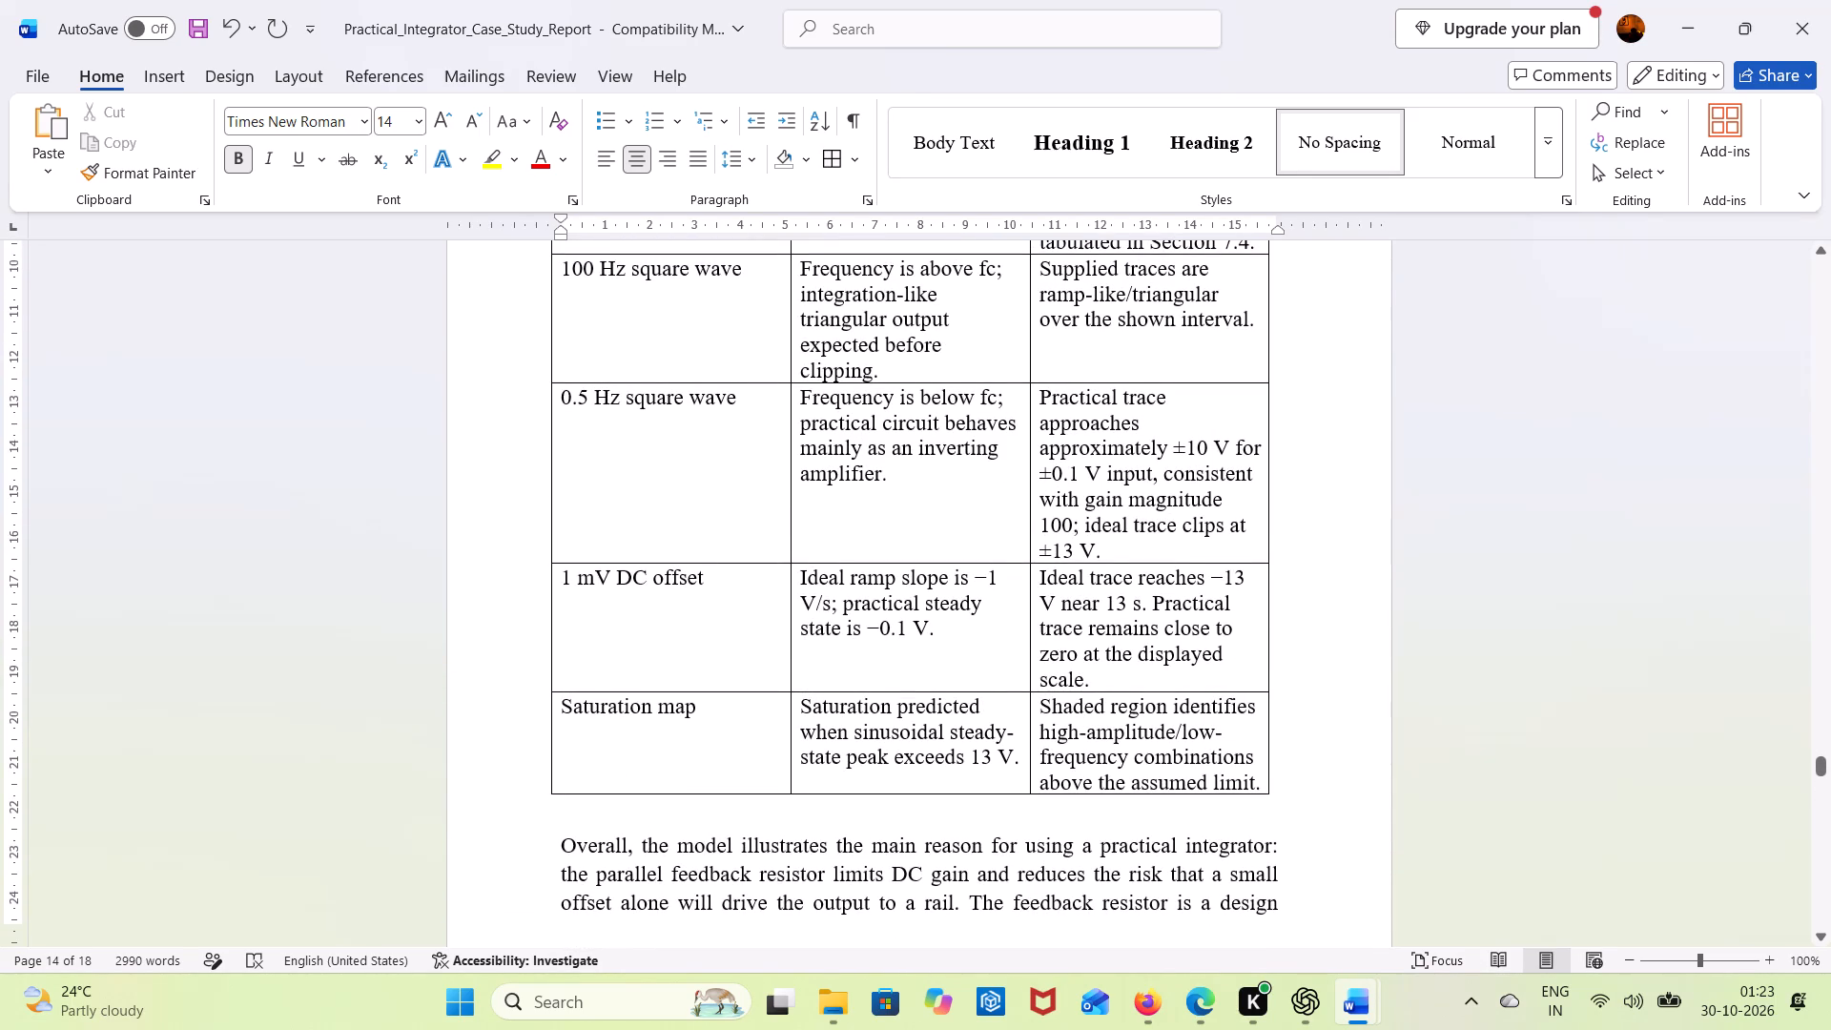
{"action": "scroll", "coordinate": [1112, 902], "scroll_direction": "down", "scroll_amount": 3}
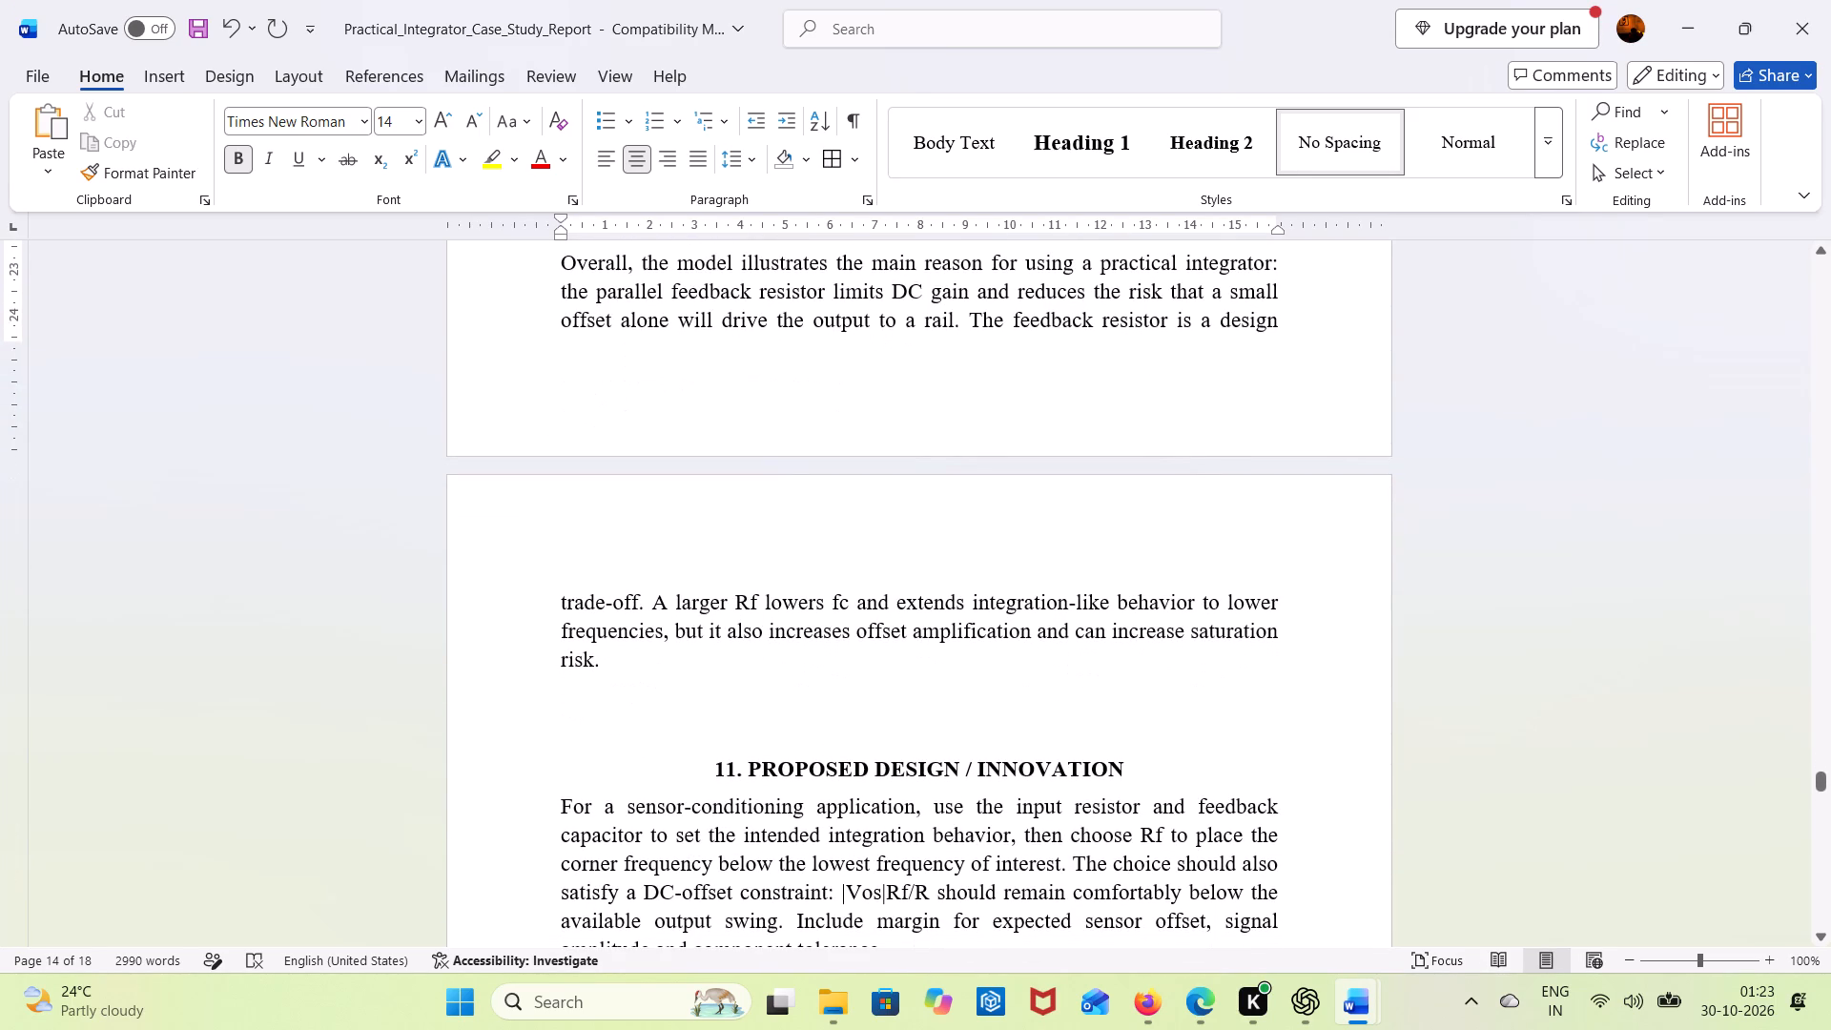
{"action": "scroll", "coordinate": [1112, 902], "scroll_direction": "down", "scroll_amount": 3}
{"action": "scroll", "coordinate": [950, 576], "scroll_direction": "down", "scroll_amount": 8}
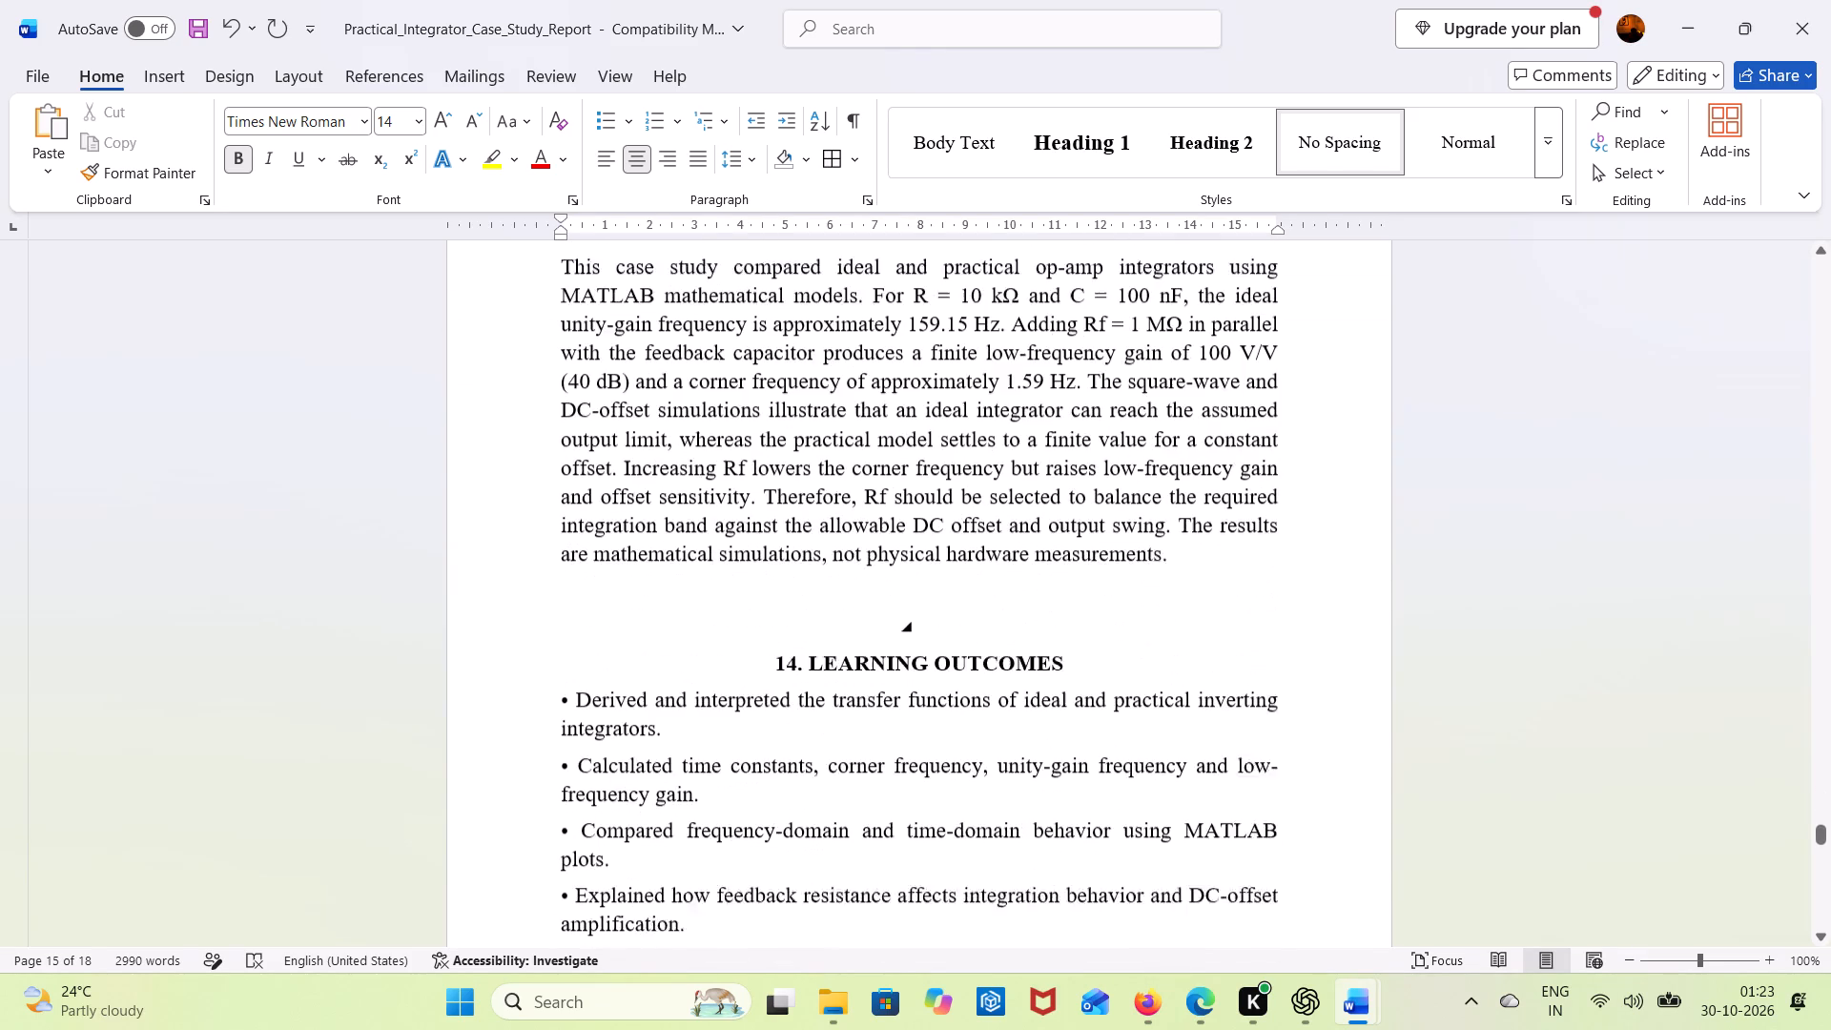
{"action": "scroll", "coordinate": [950, 576], "scroll_direction": "down", "scroll_amount": 3}
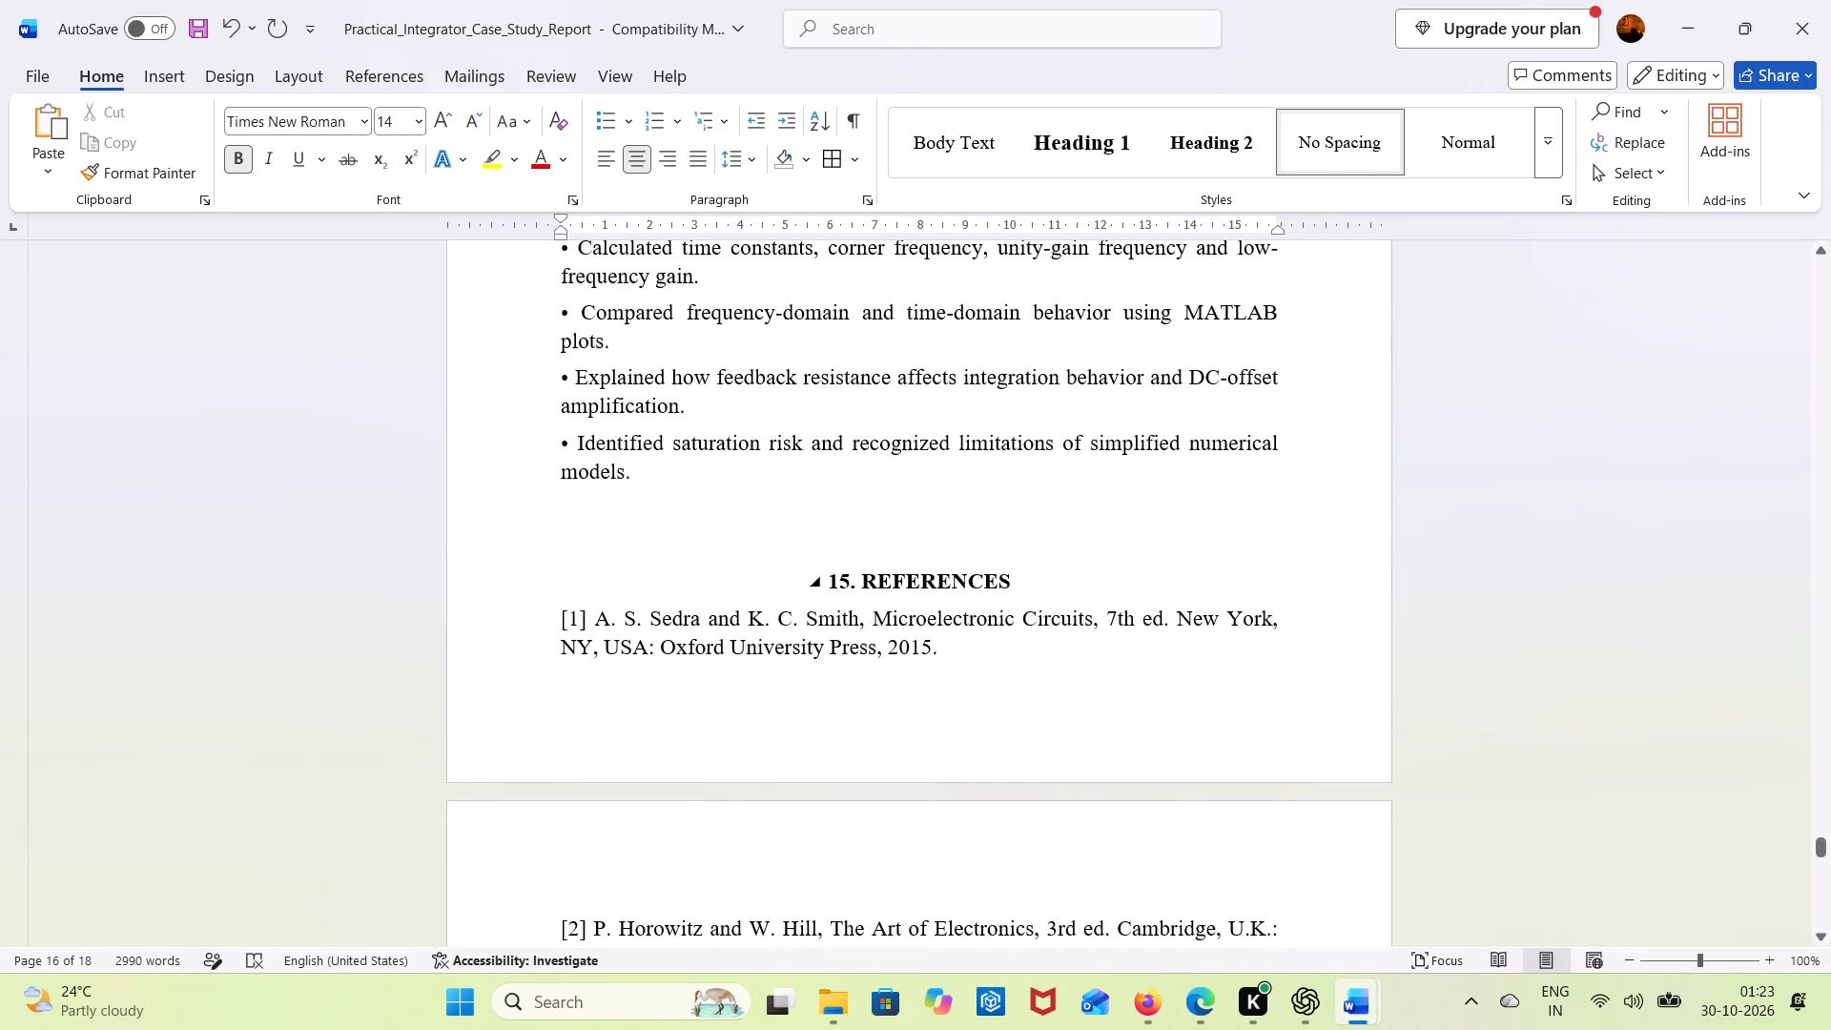
{"action": "left_click", "coordinate": [829, 581]}
{"action": "key", "text": "Return"}
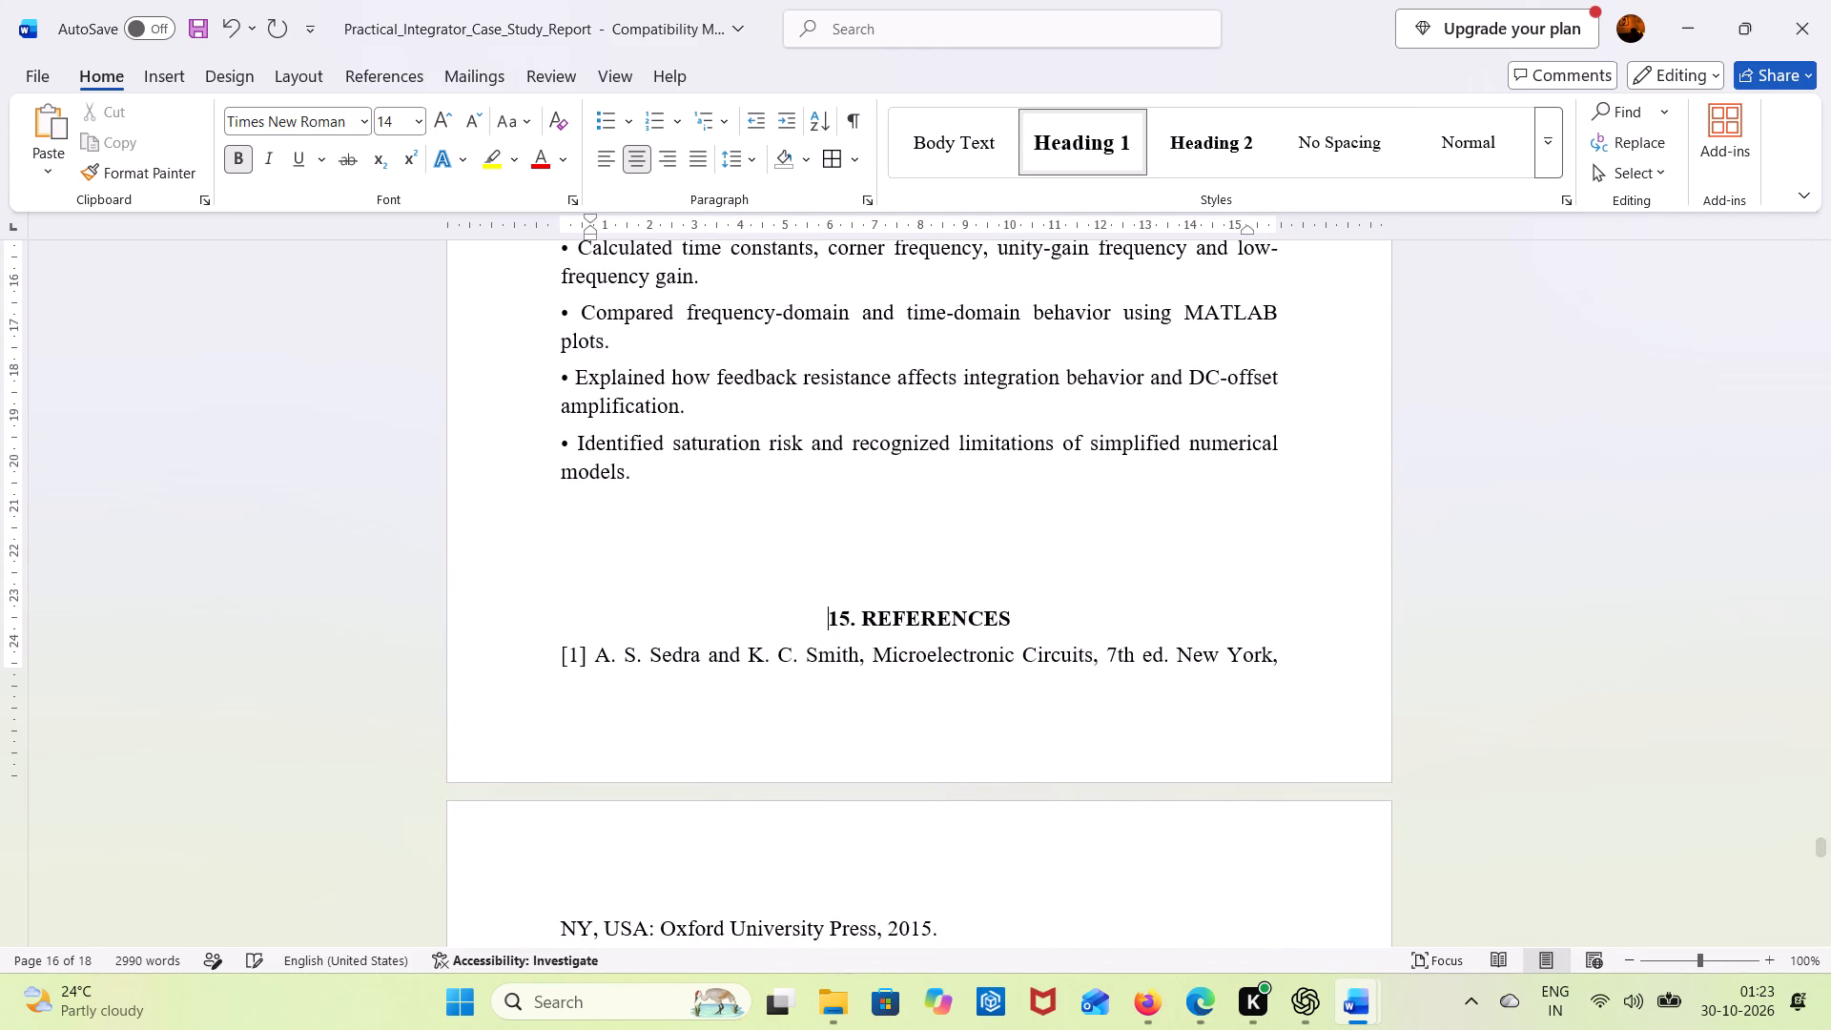
{"action": "key", "text": "Return"}
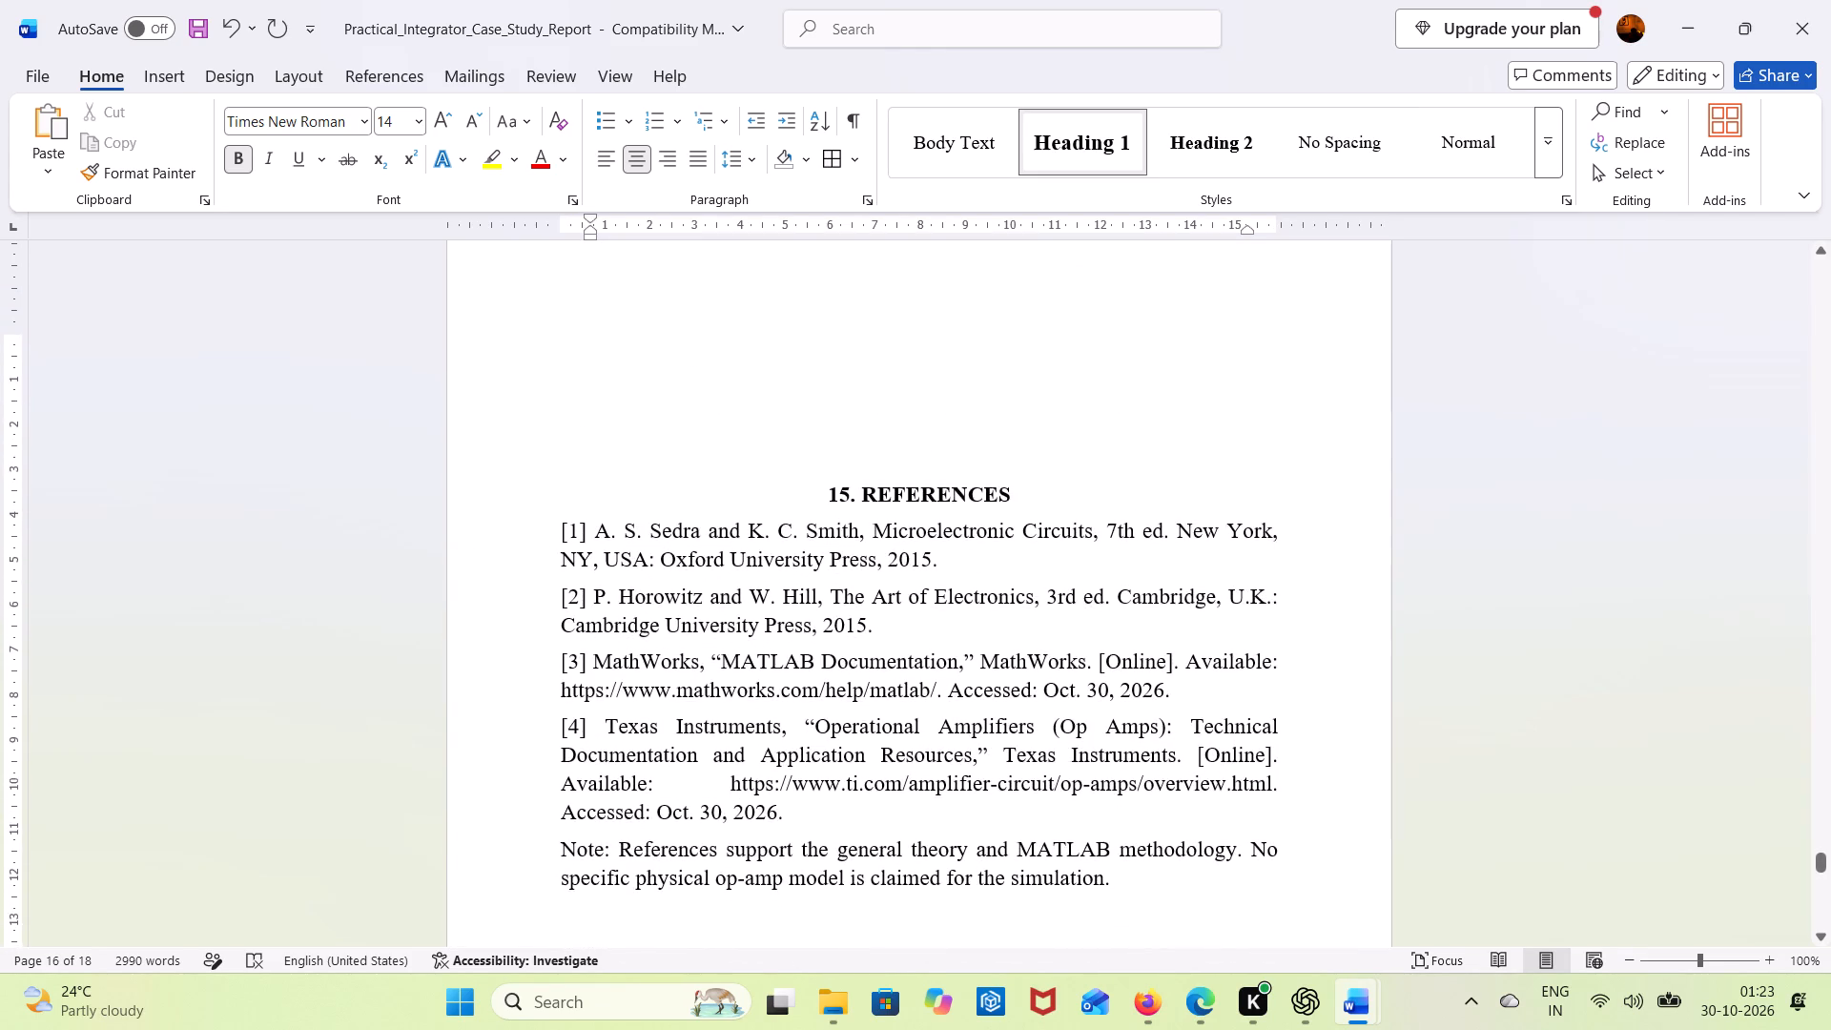
Insert two blank lines before the Limitations bullet about the simplified MATLAB model to move it to the next page.
{"action": "scroll", "coordinate": [829, 581], "scroll_direction": "up", "scroll_amount": 3}
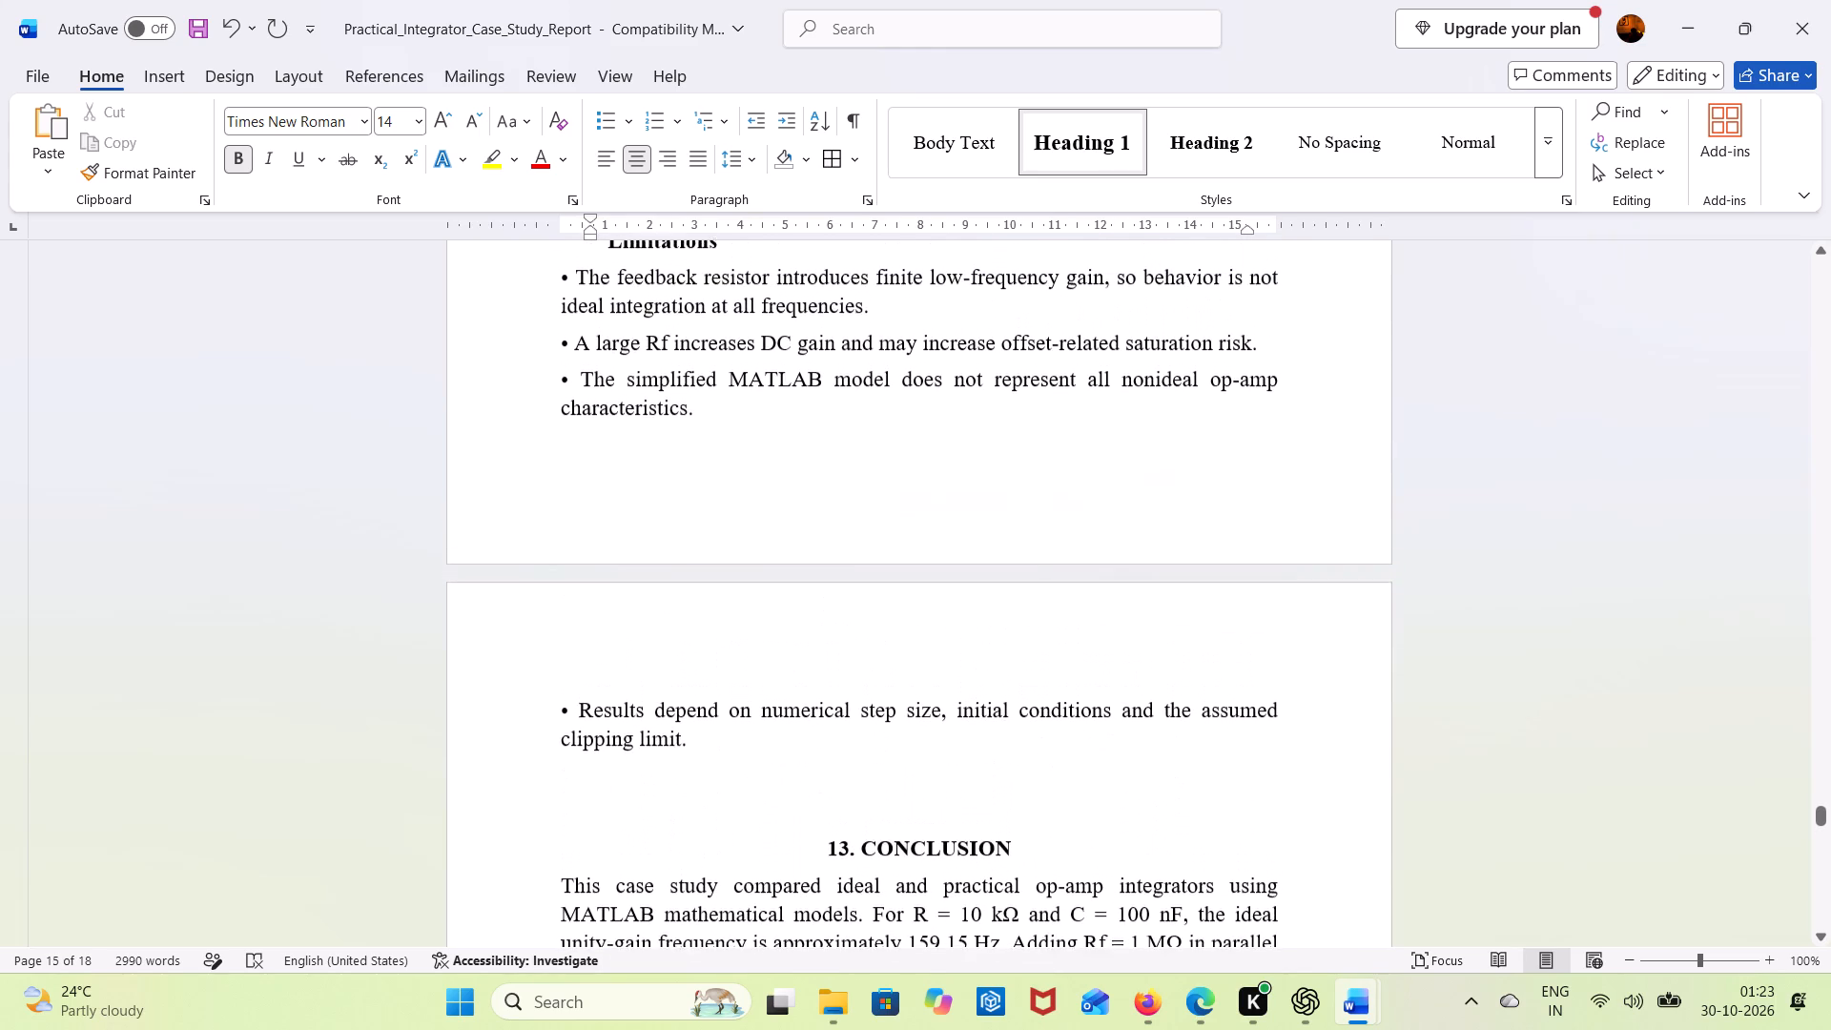
{"action": "scroll", "coordinate": [829, 581], "scroll_direction": "up", "scroll_amount": 1}
{"action": "scroll", "coordinate": [636, 453], "scroll_direction": "up", "scroll_amount": 1}
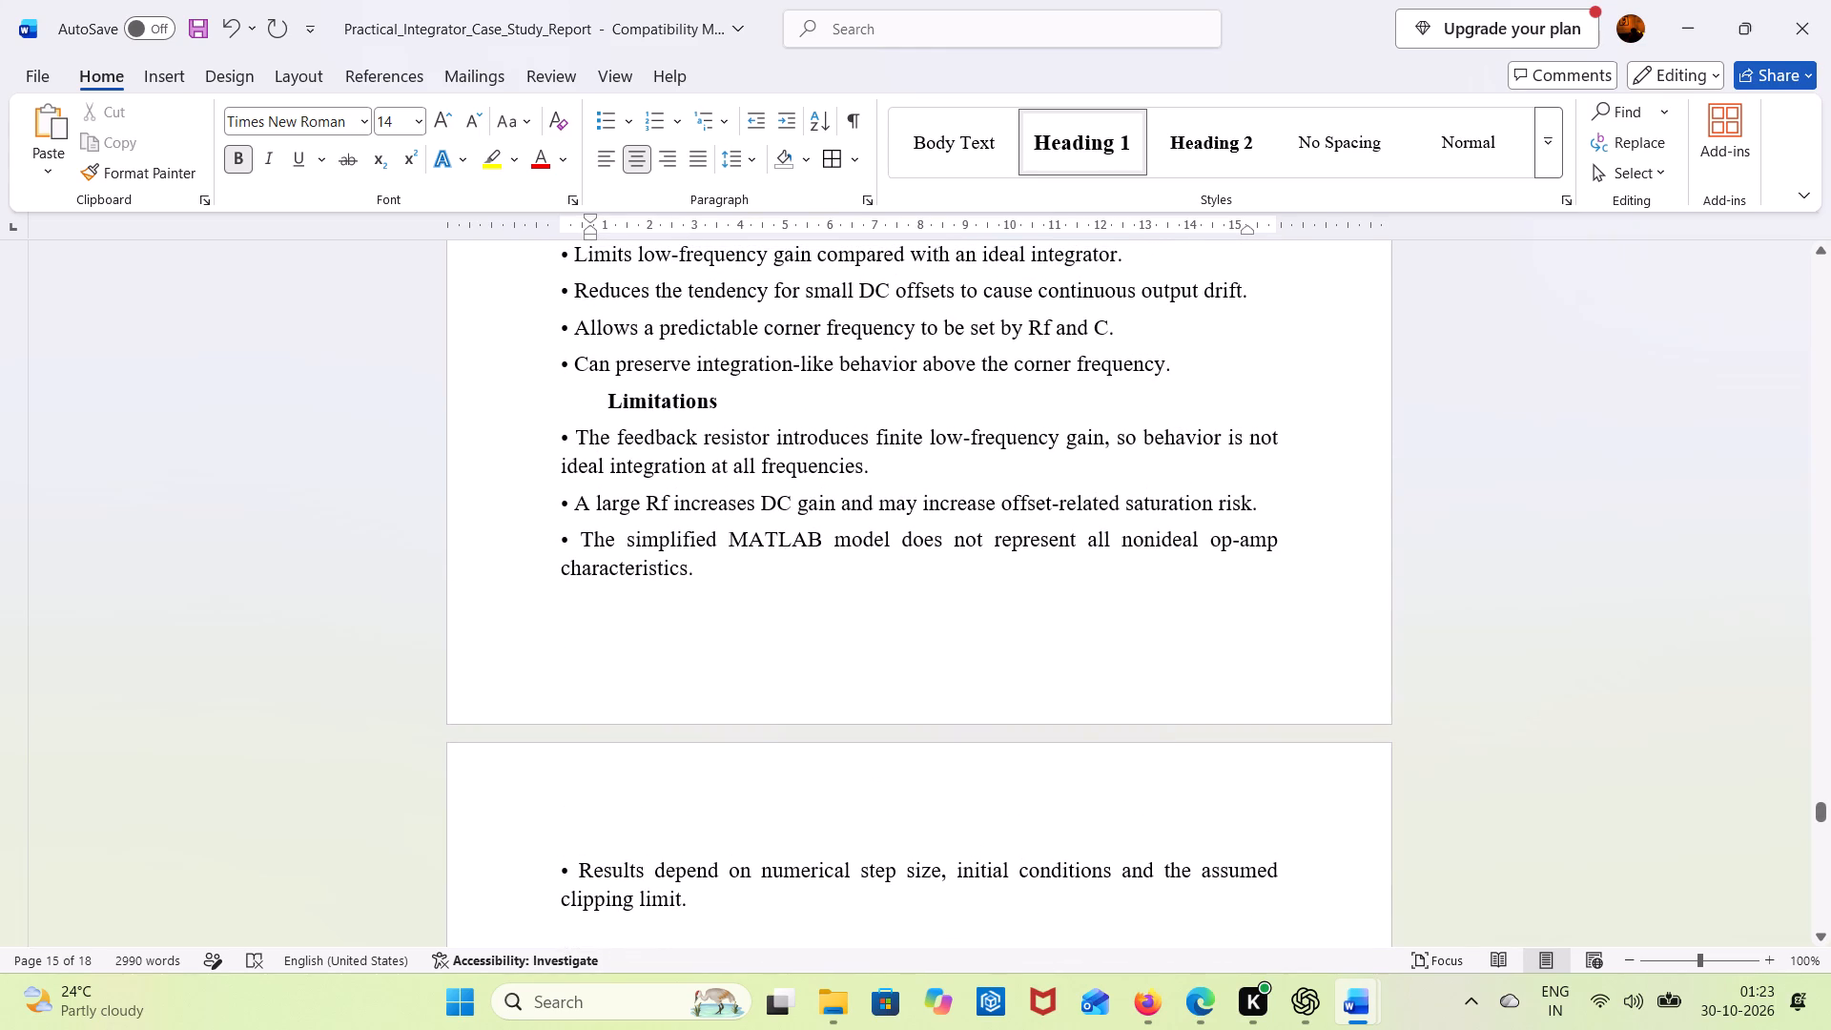
{"action": "left_click", "coordinate": [556, 545]}
{"action": "key", "text": "Return"}
{"action": "key", "text": "Return"}
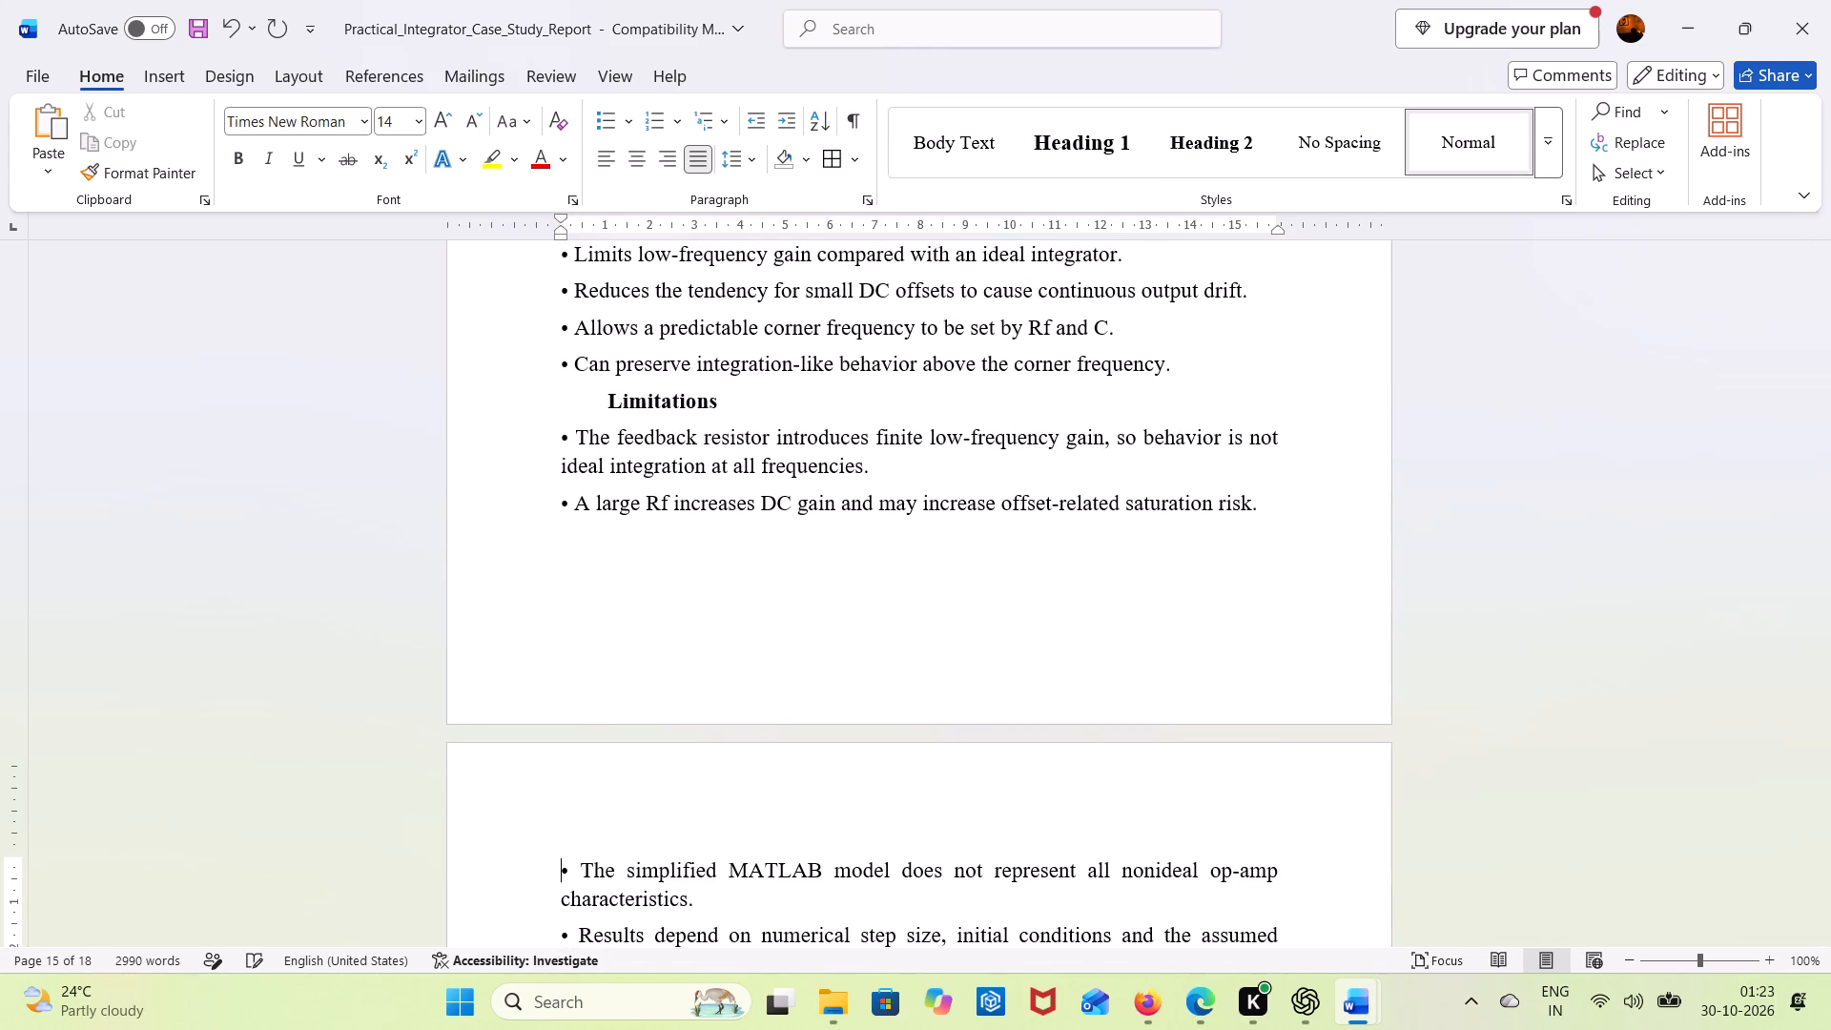
Separate the "Limitations" subheading from the Advantages bullets with a single blank line.
{"action": "left_click", "coordinate": [605, 399]}
{"action": "key", "text": "Return"}
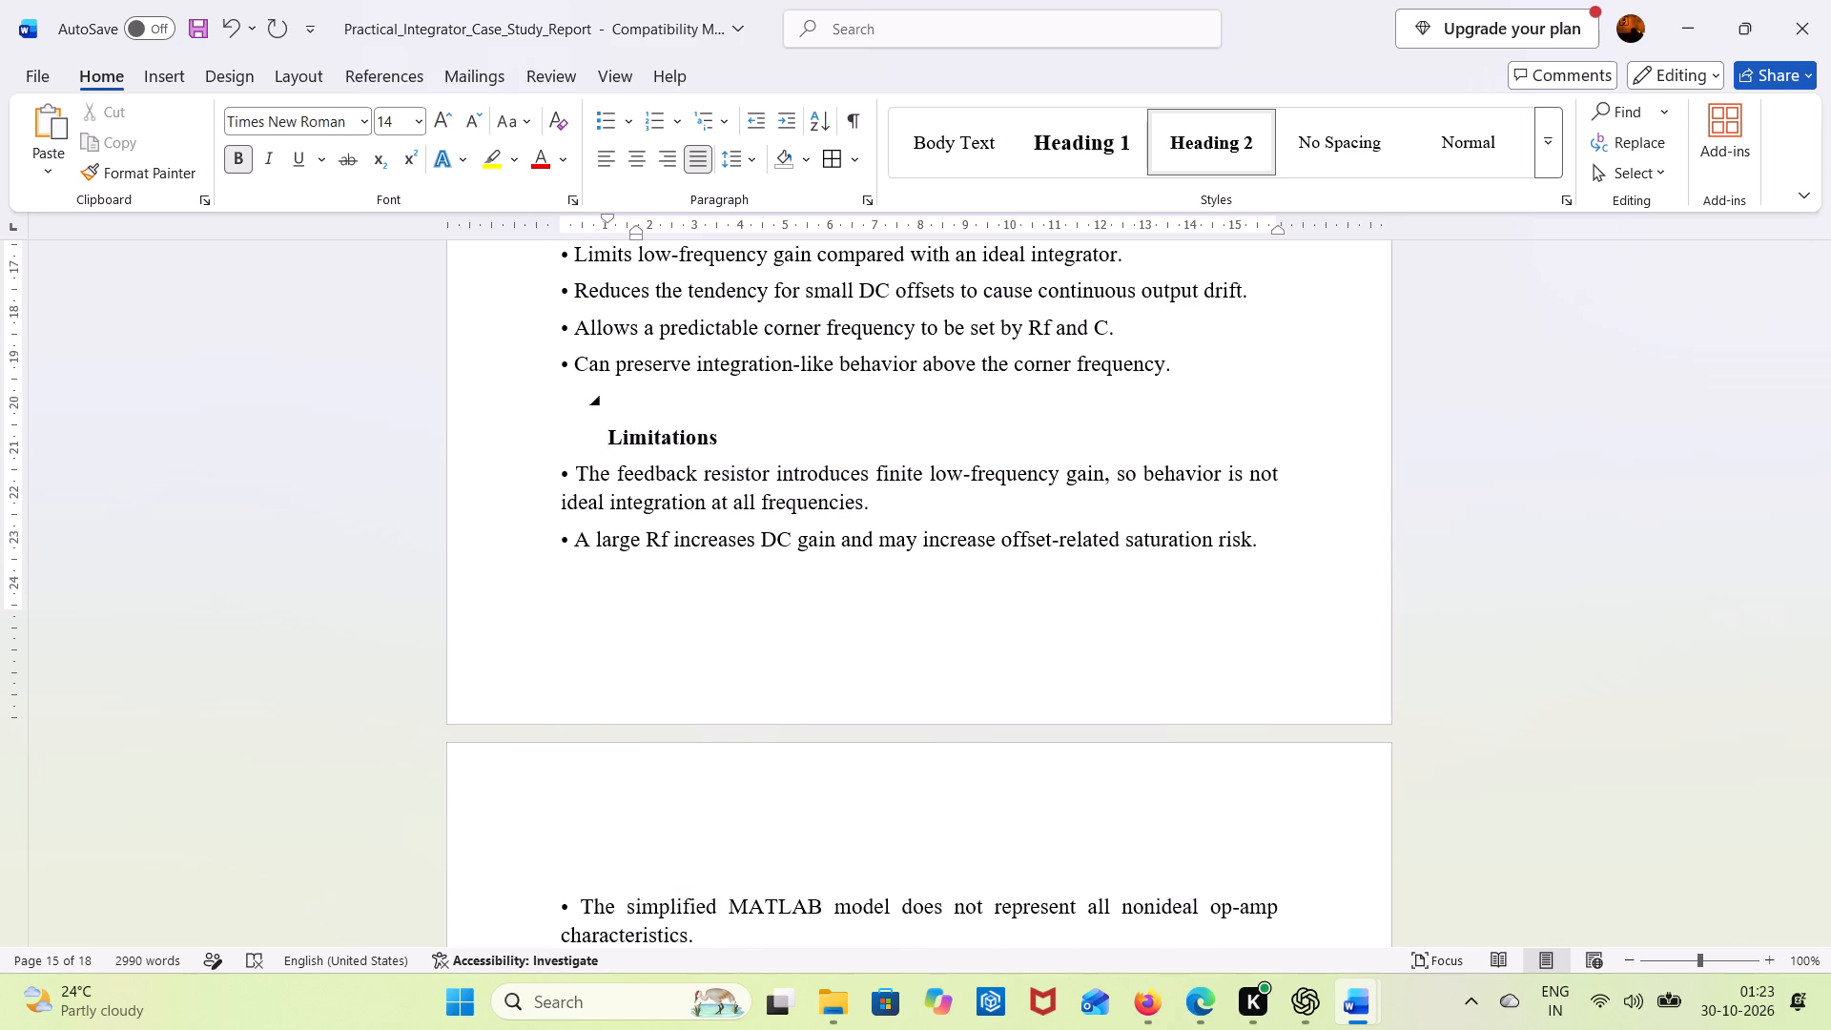
{"action": "key", "text": "Return"}
{"action": "scroll", "coordinate": [605, 399], "scroll_direction": "up", "scroll_amount": 1}
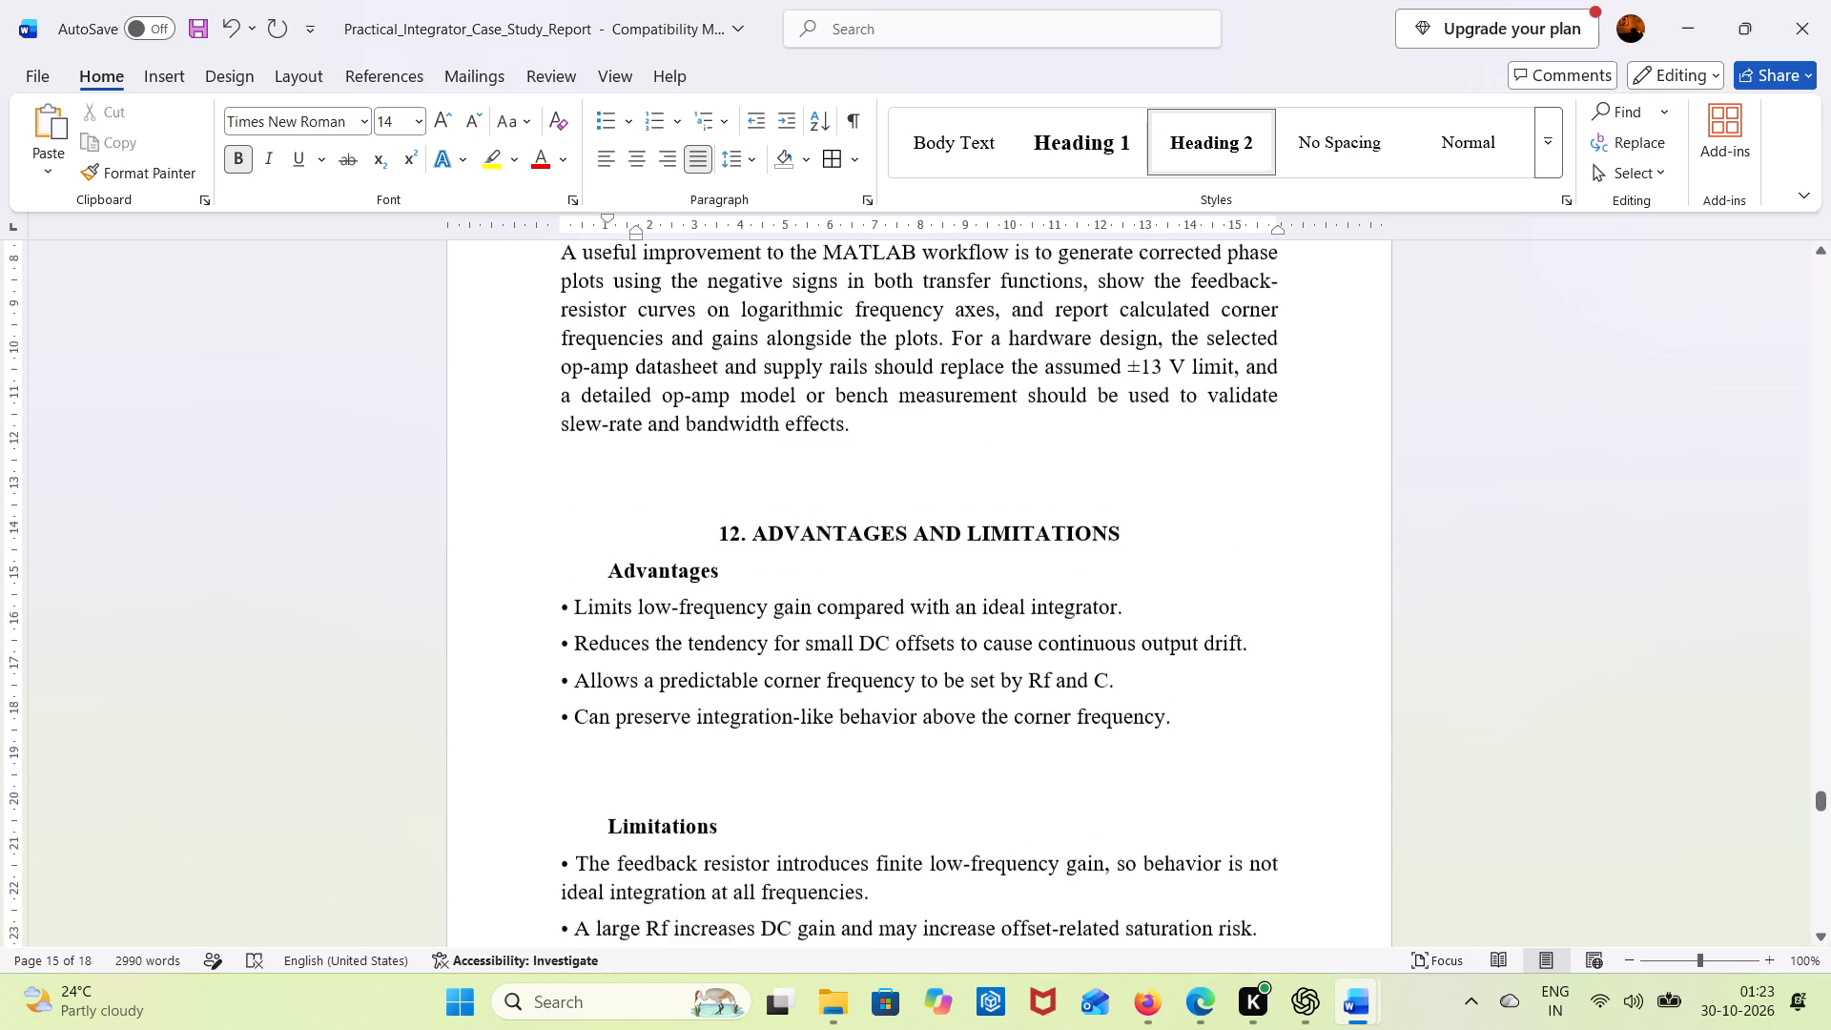
{"action": "scroll", "coordinate": [605, 399], "scroll_direction": "up", "scroll_amount": 2}
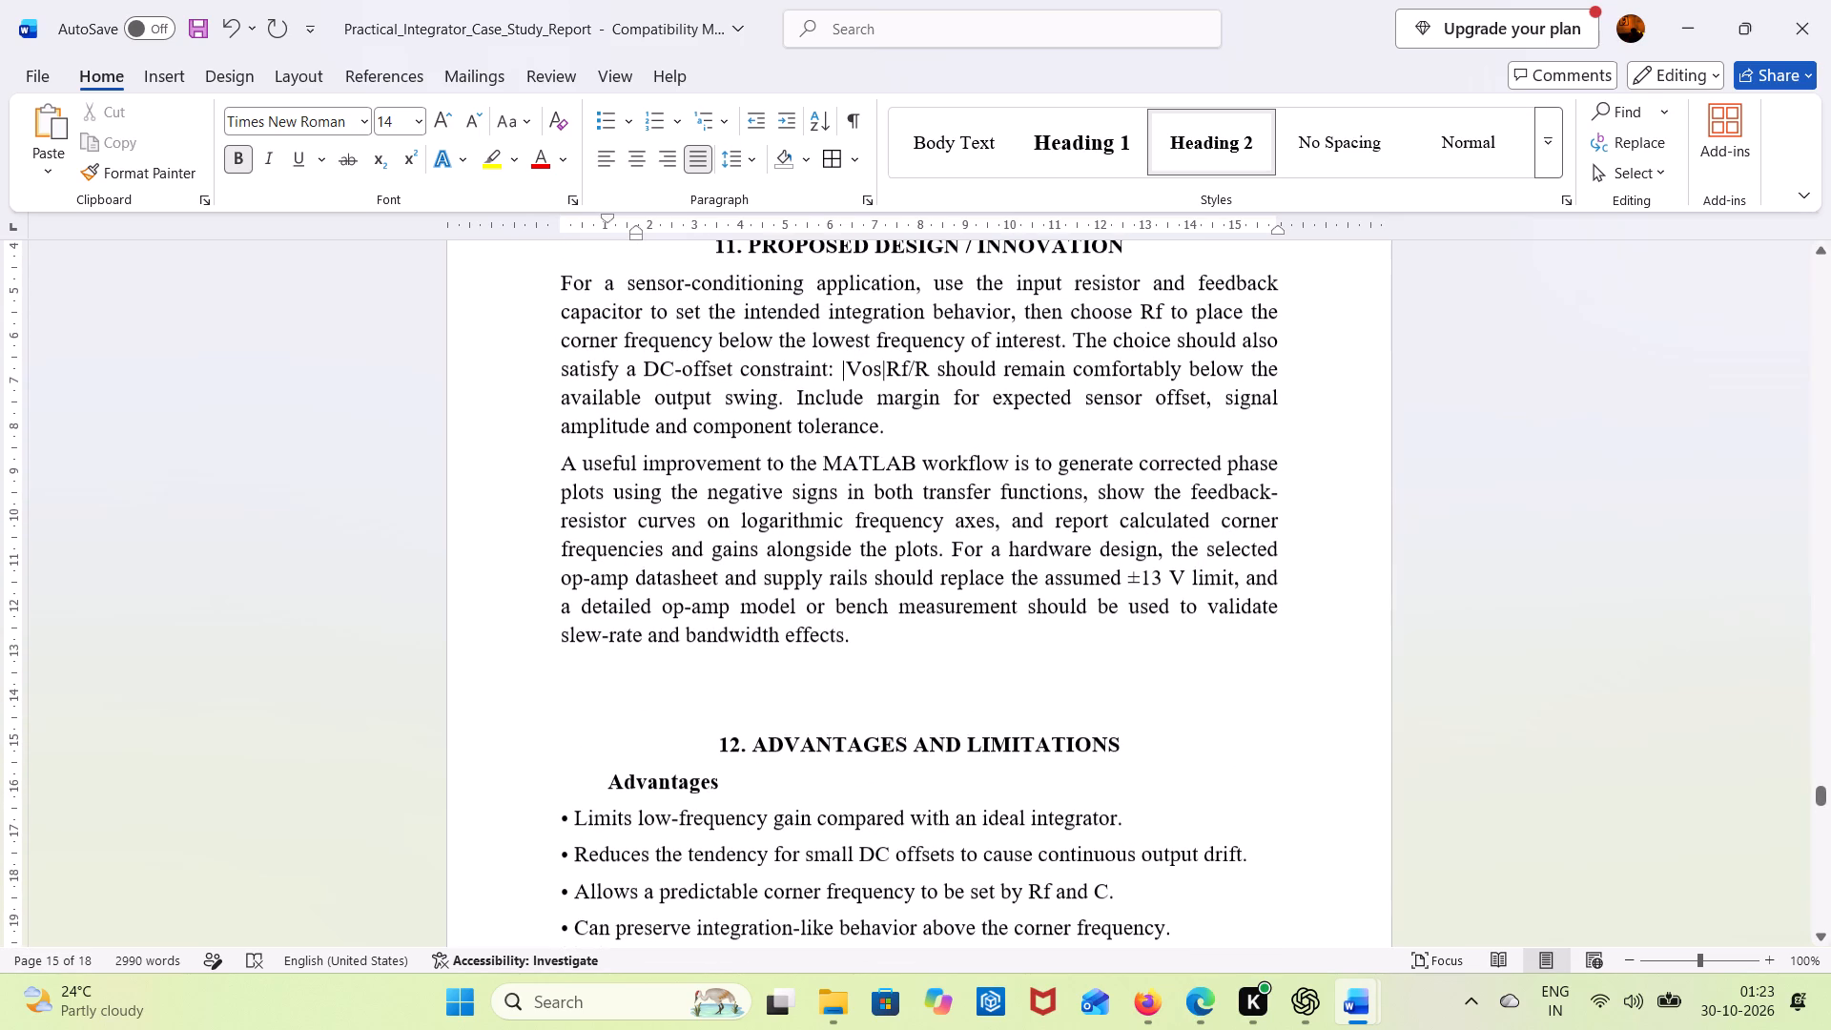
{"action": "scroll", "coordinate": [605, 399], "scroll_direction": "up", "scroll_amount": 1}
{"action": "scroll", "coordinate": [655, 750], "scroll_direction": "down", "scroll_amount": 2}
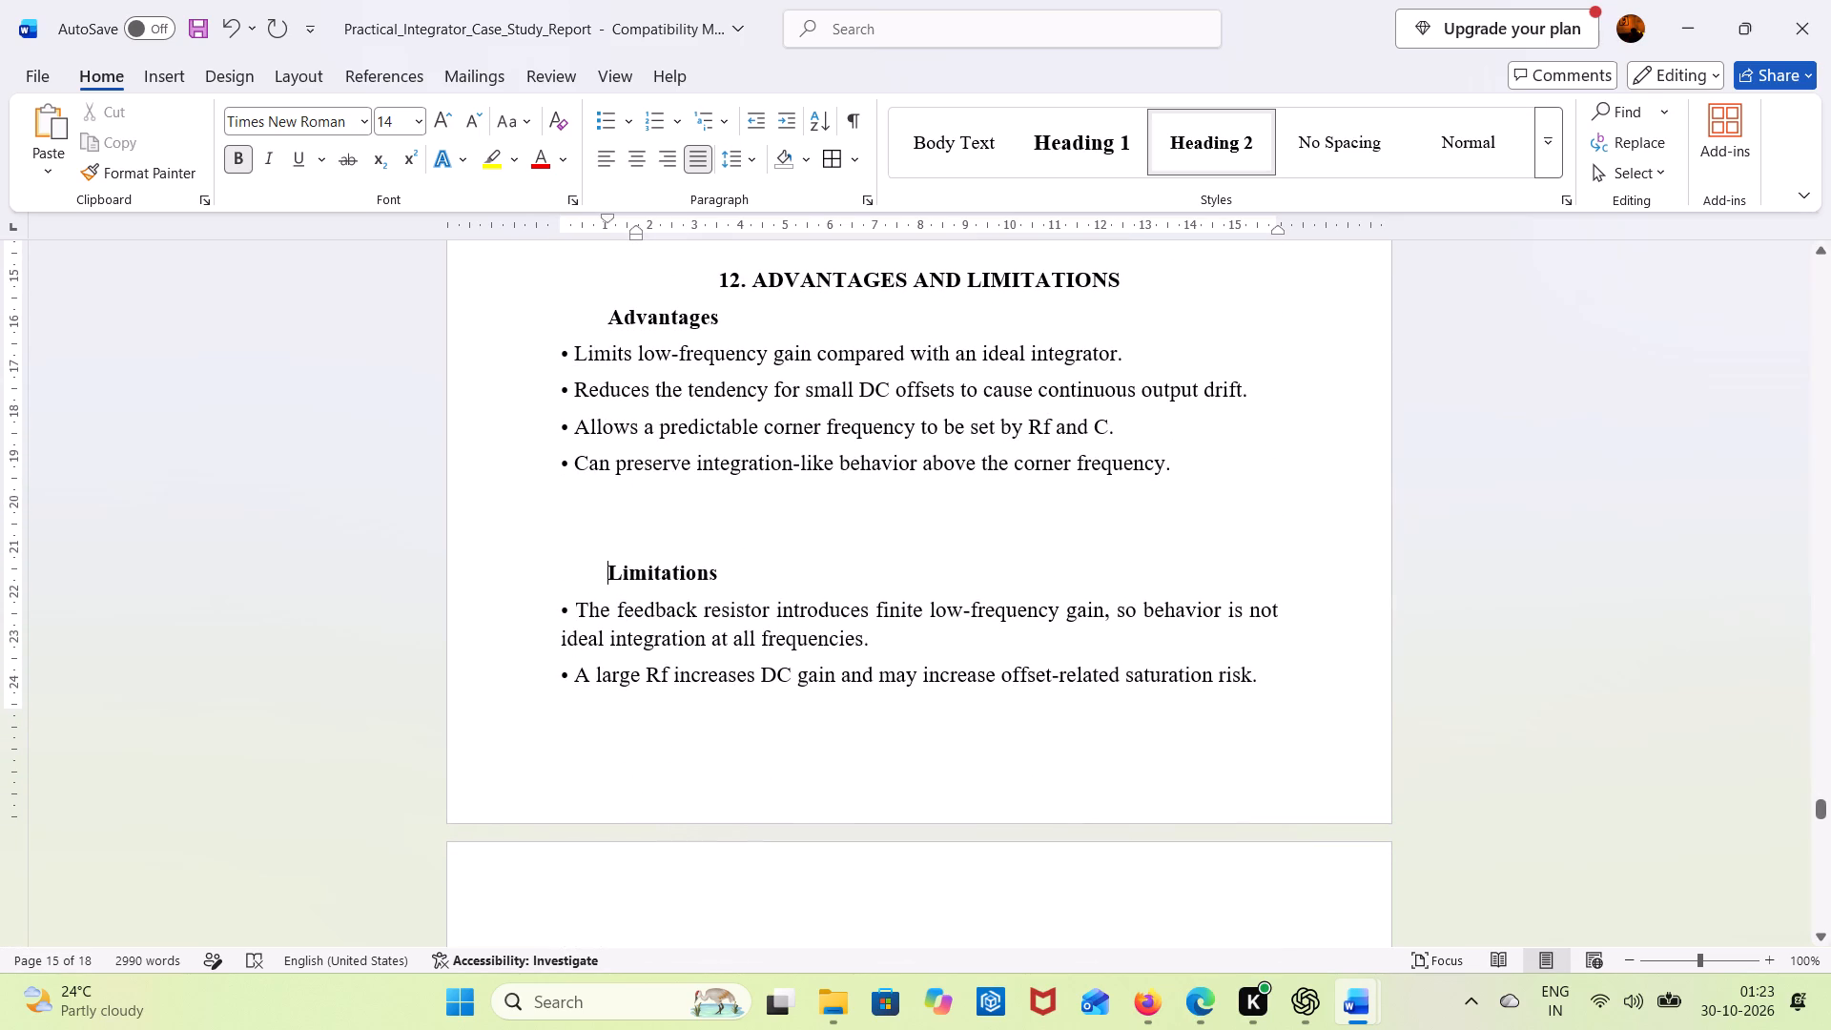
{"action": "key", "text": "BackSpace"}
Review the page layout from section 11 through the references and student declaration to the evaluation table on the last page.
{"action": "scroll", "coordinate": [655, 750], "scroll_direction": "up", "scroll_amount": 6}
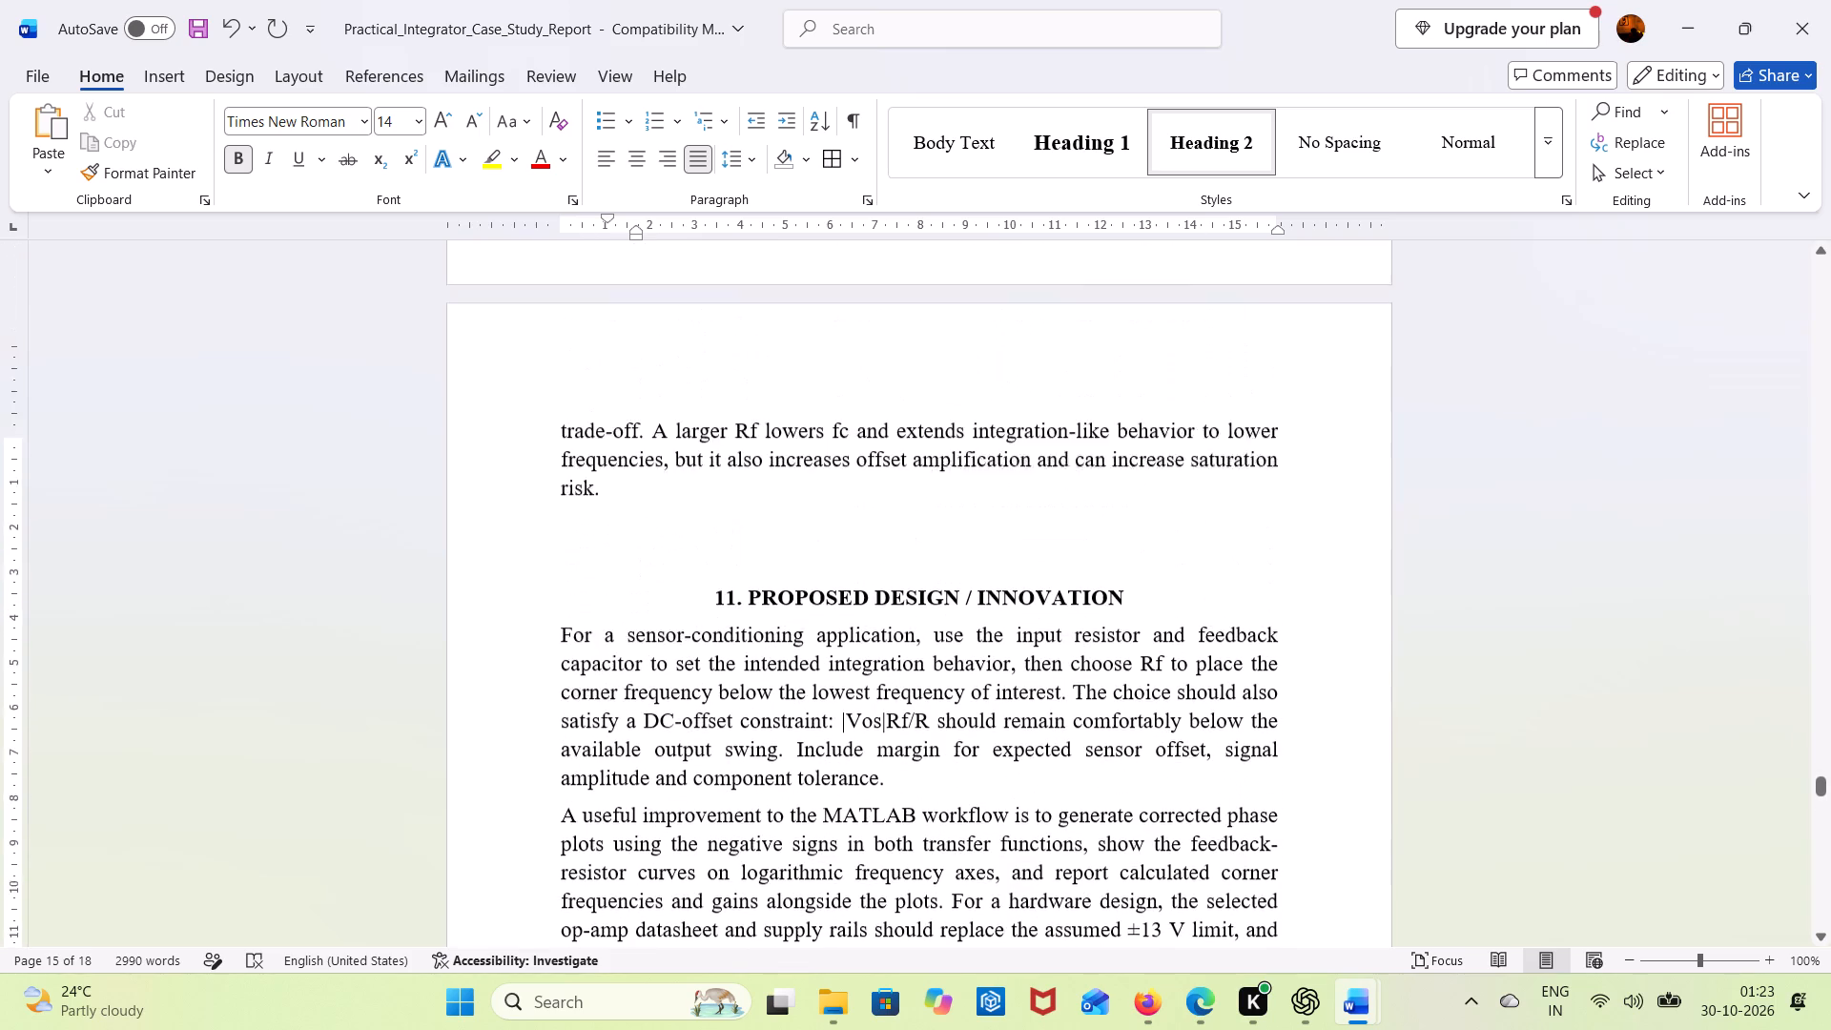
{"action": "scroll", "coordinate": [655, 750], "scroll_direction": "up", "scroll_amount": 1}
{"action": "scroll", "coordinate": [655, 750], "scroll_direction": "down", "scroll_amount": 5}
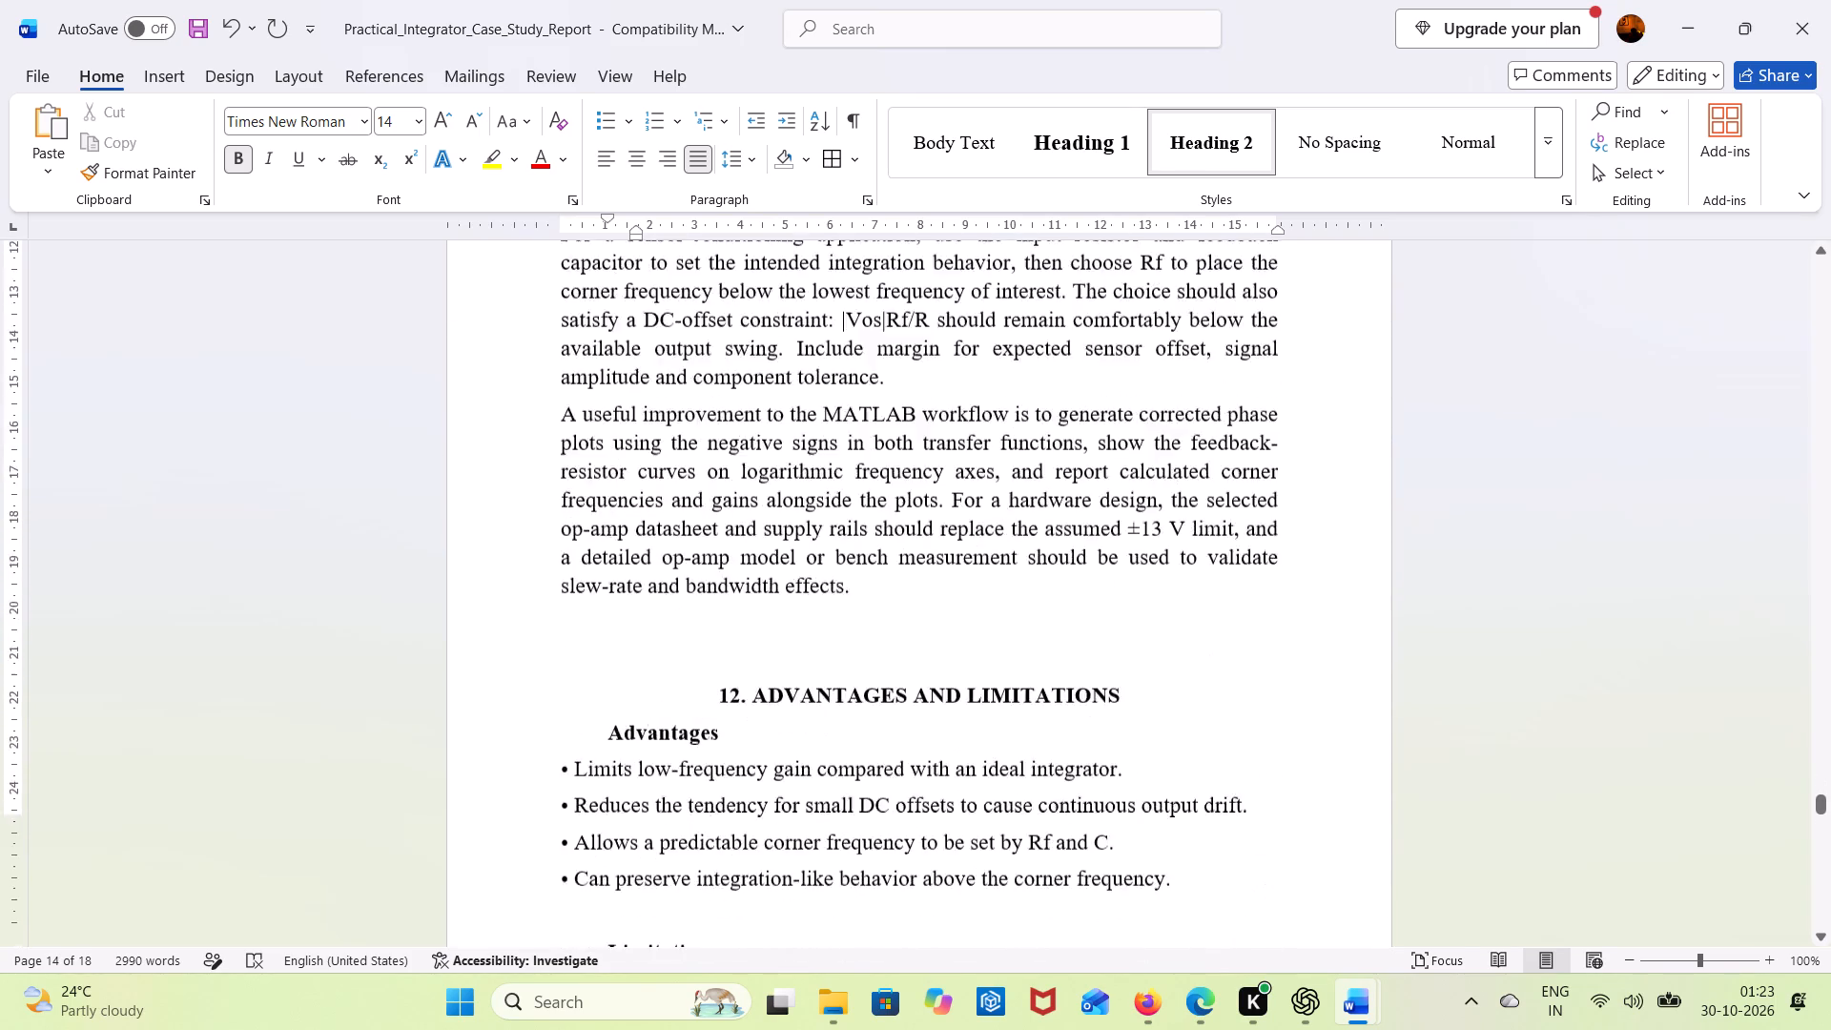
{"action": "scroll", "coordinate": [655, 750], "scroll_direction": "down", "scroll_amount": 3}
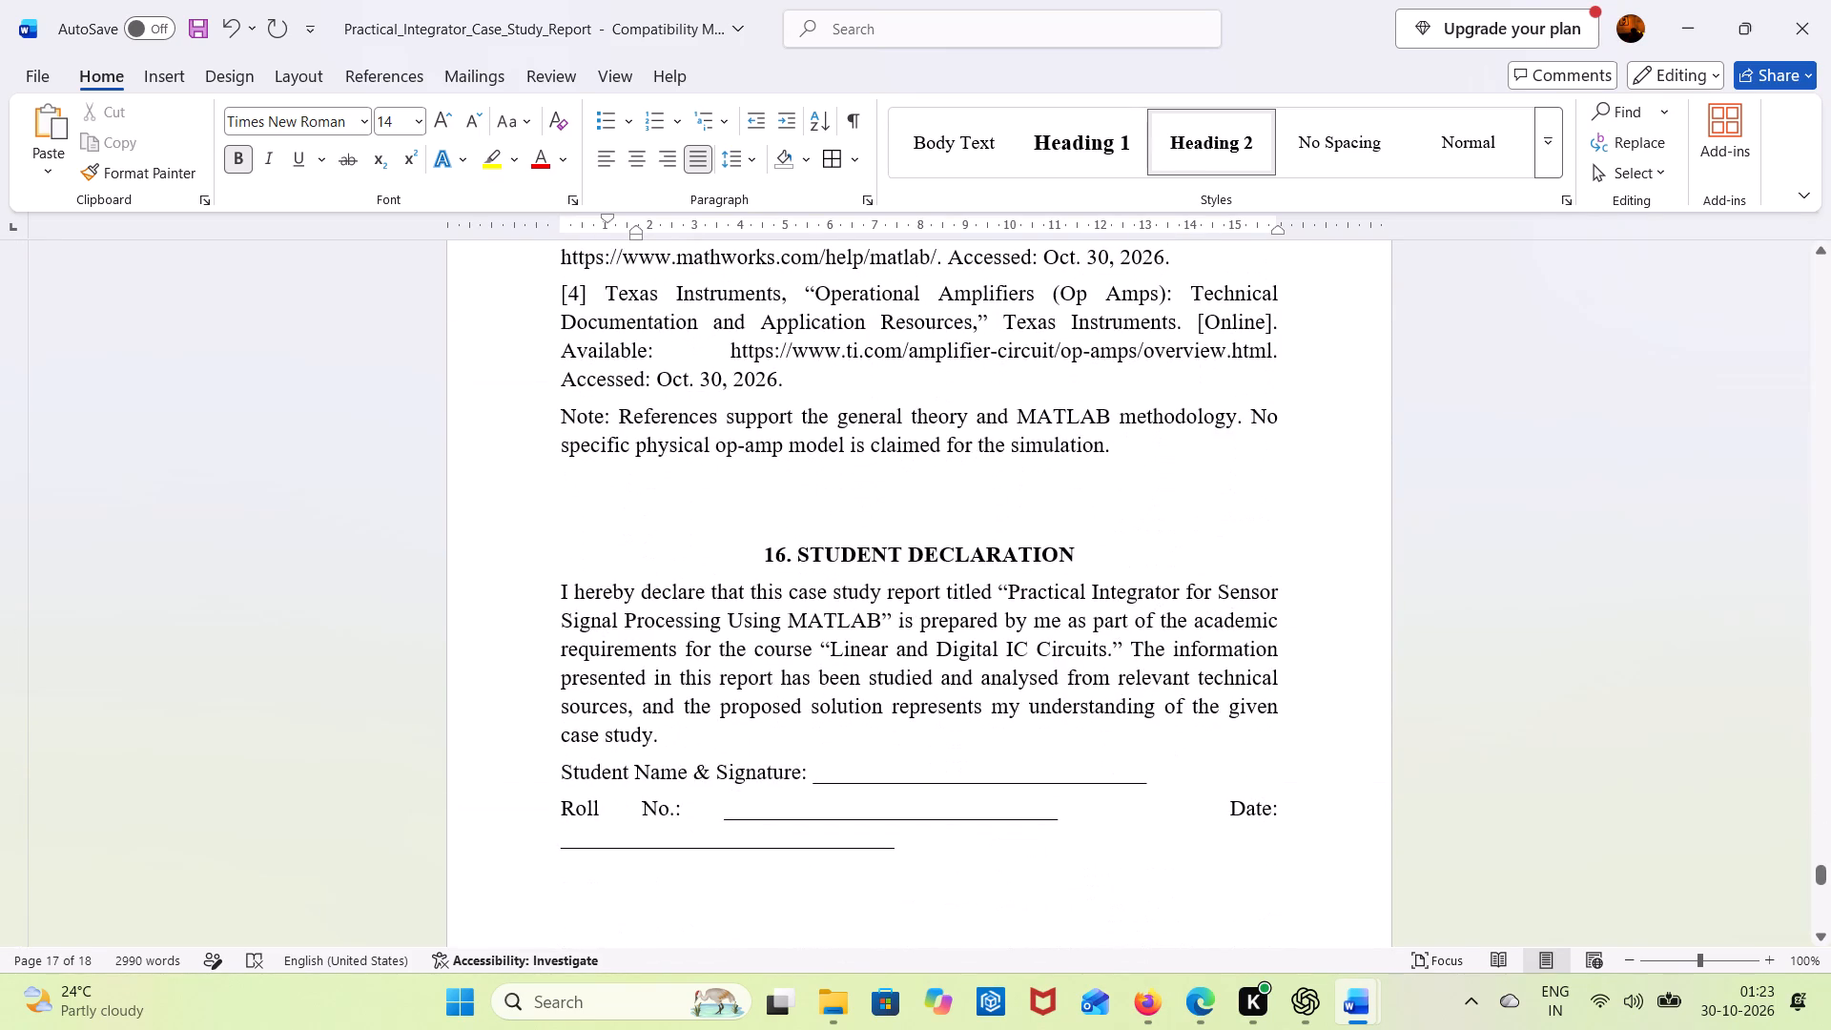
{"action": "scroll", "coordinate": [655, 750], "scroll_direction": "up", "scroll_amount": 2}
{"action": "scroll", "coordinate": [655, 750], "scroll_direction": "down", "scroll_amount": 3}
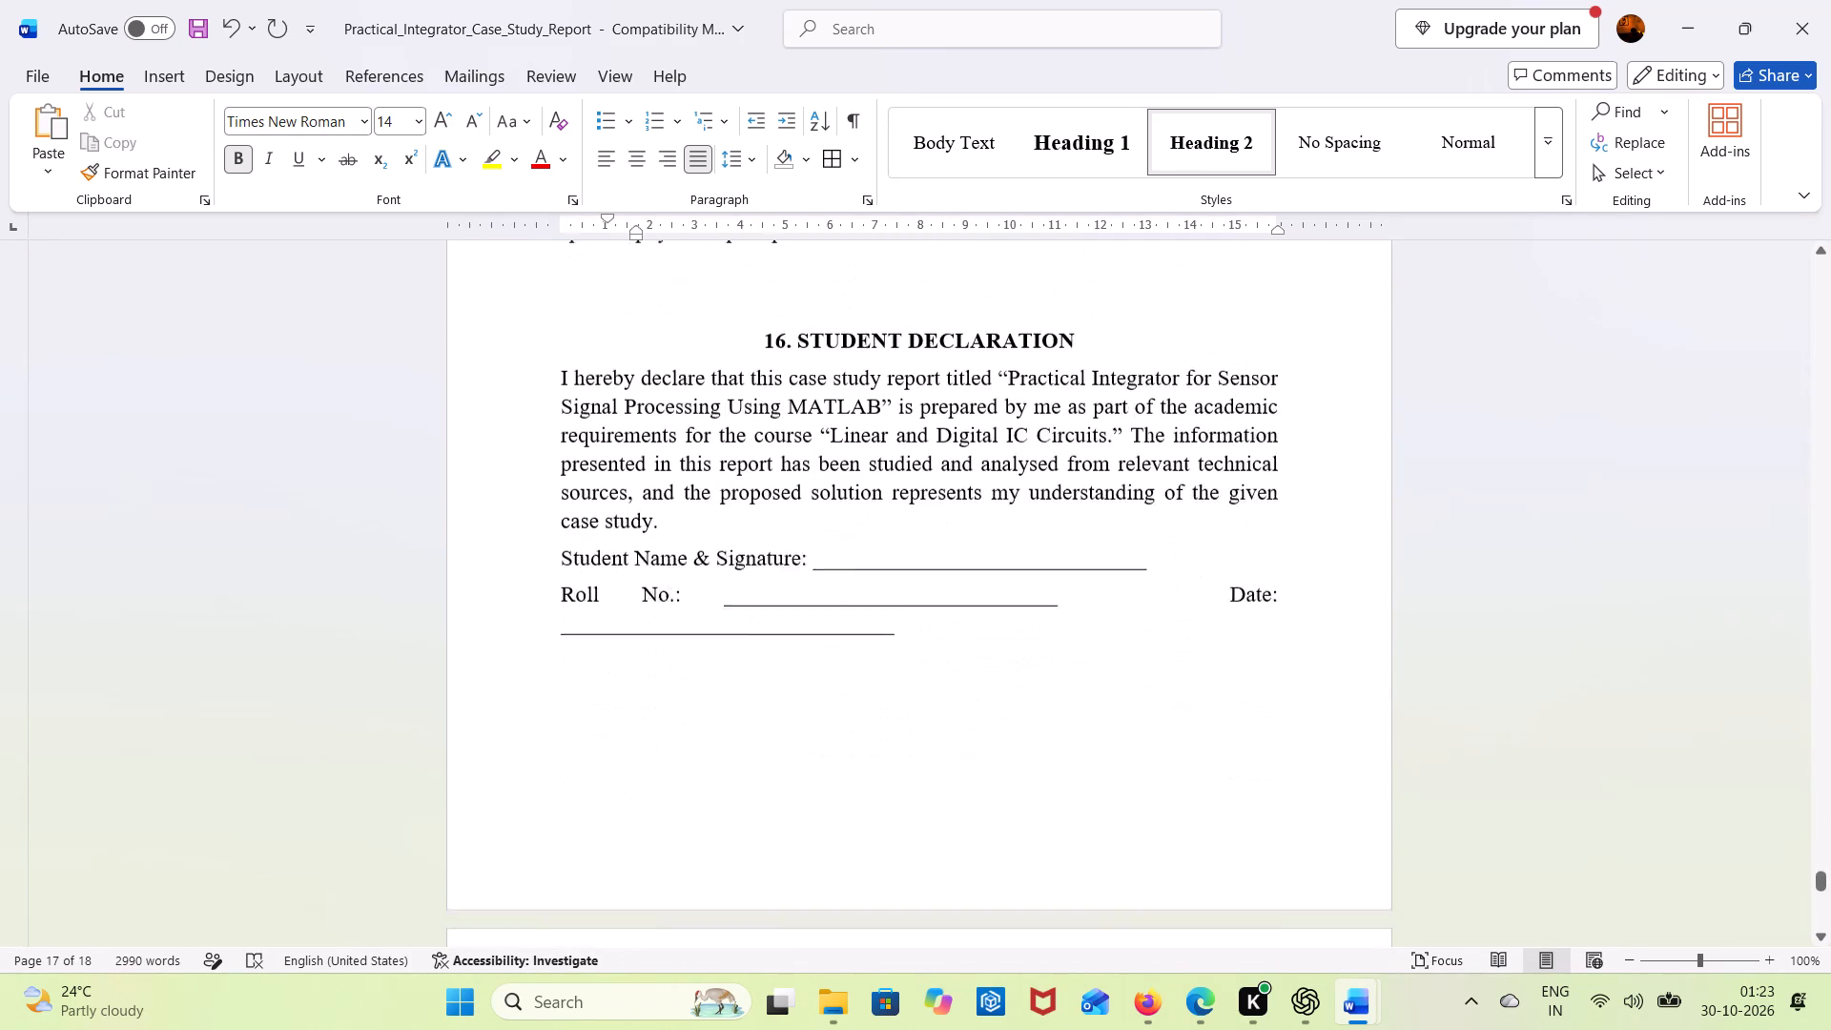
{"action": "scroll", "coordinate": [655, 750], "scroll_direction": "down", "scroll_amount": 3}
{"action": "scroll", "coordinate": [655, 750], "scroll_direction": "right", "scroll_amount": 1}
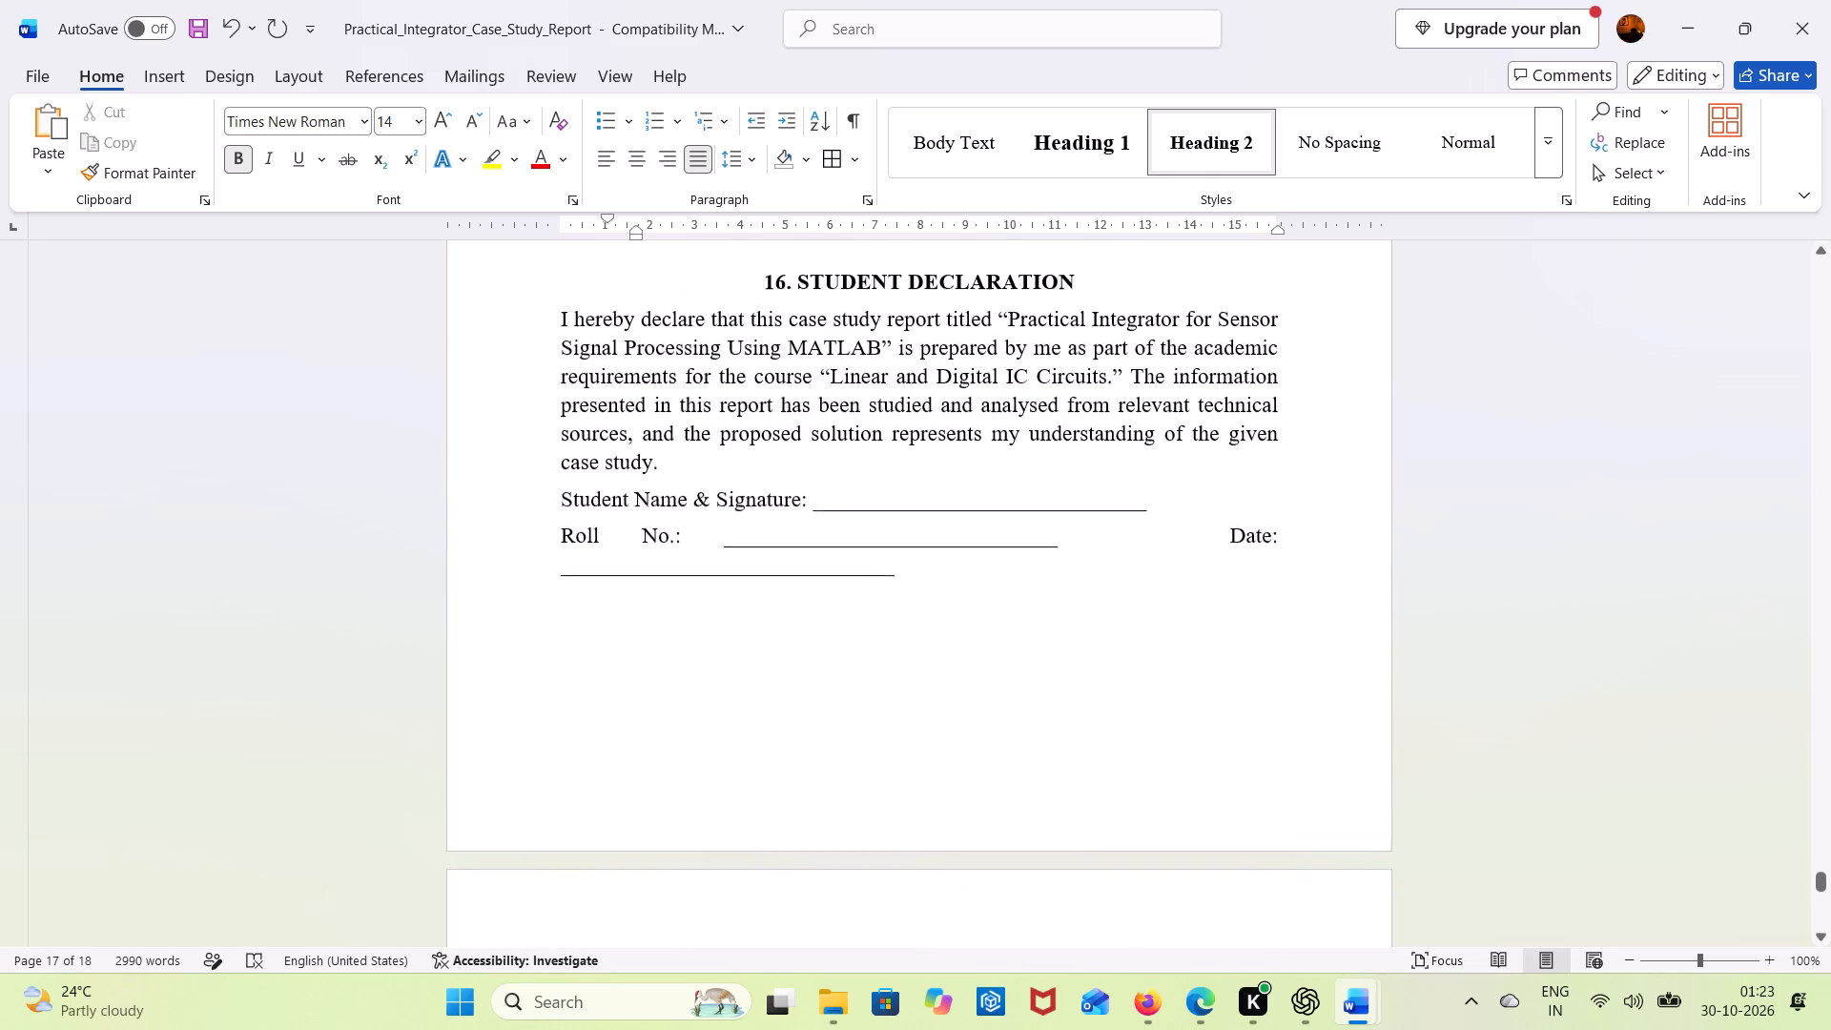
{"action": "scroll", "coordinate": [655, 750], "scroll_direction": "right", "scroll_amount": 1}
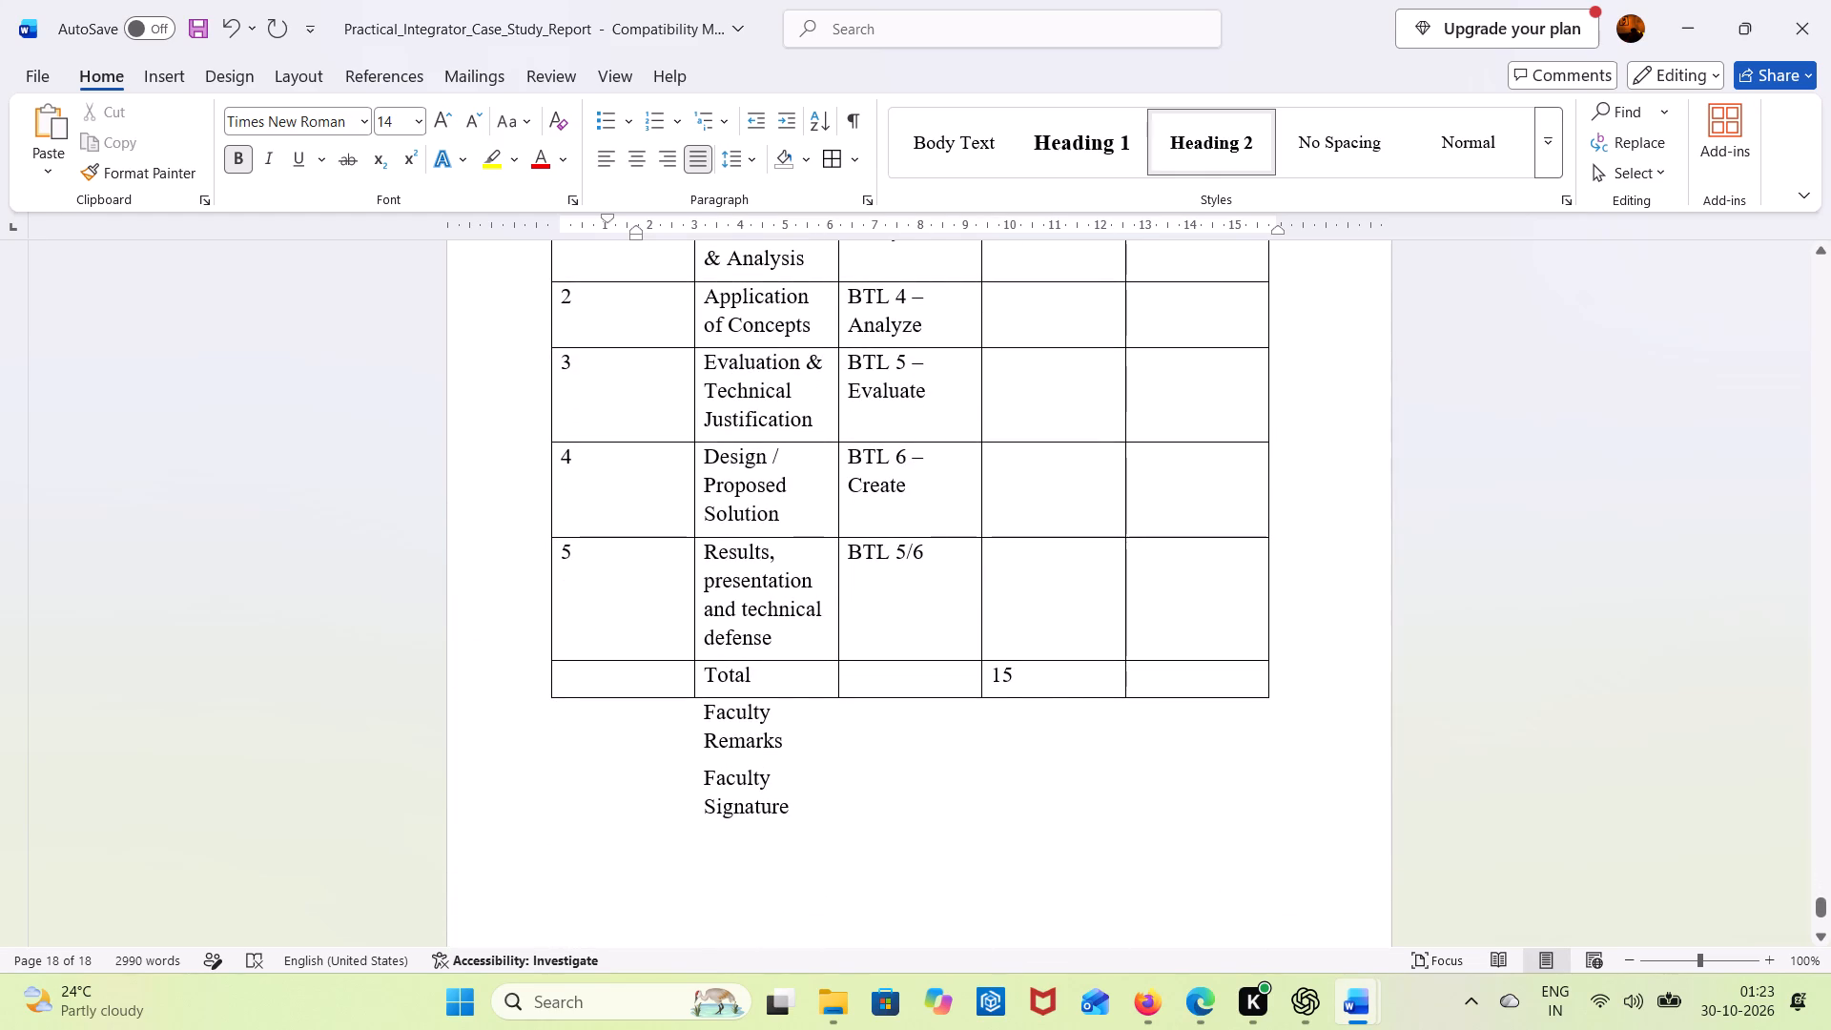
{"action": "scroll", "coordinate": [655, 750], "scroll_direction": "down", "scroll_amount": 1}
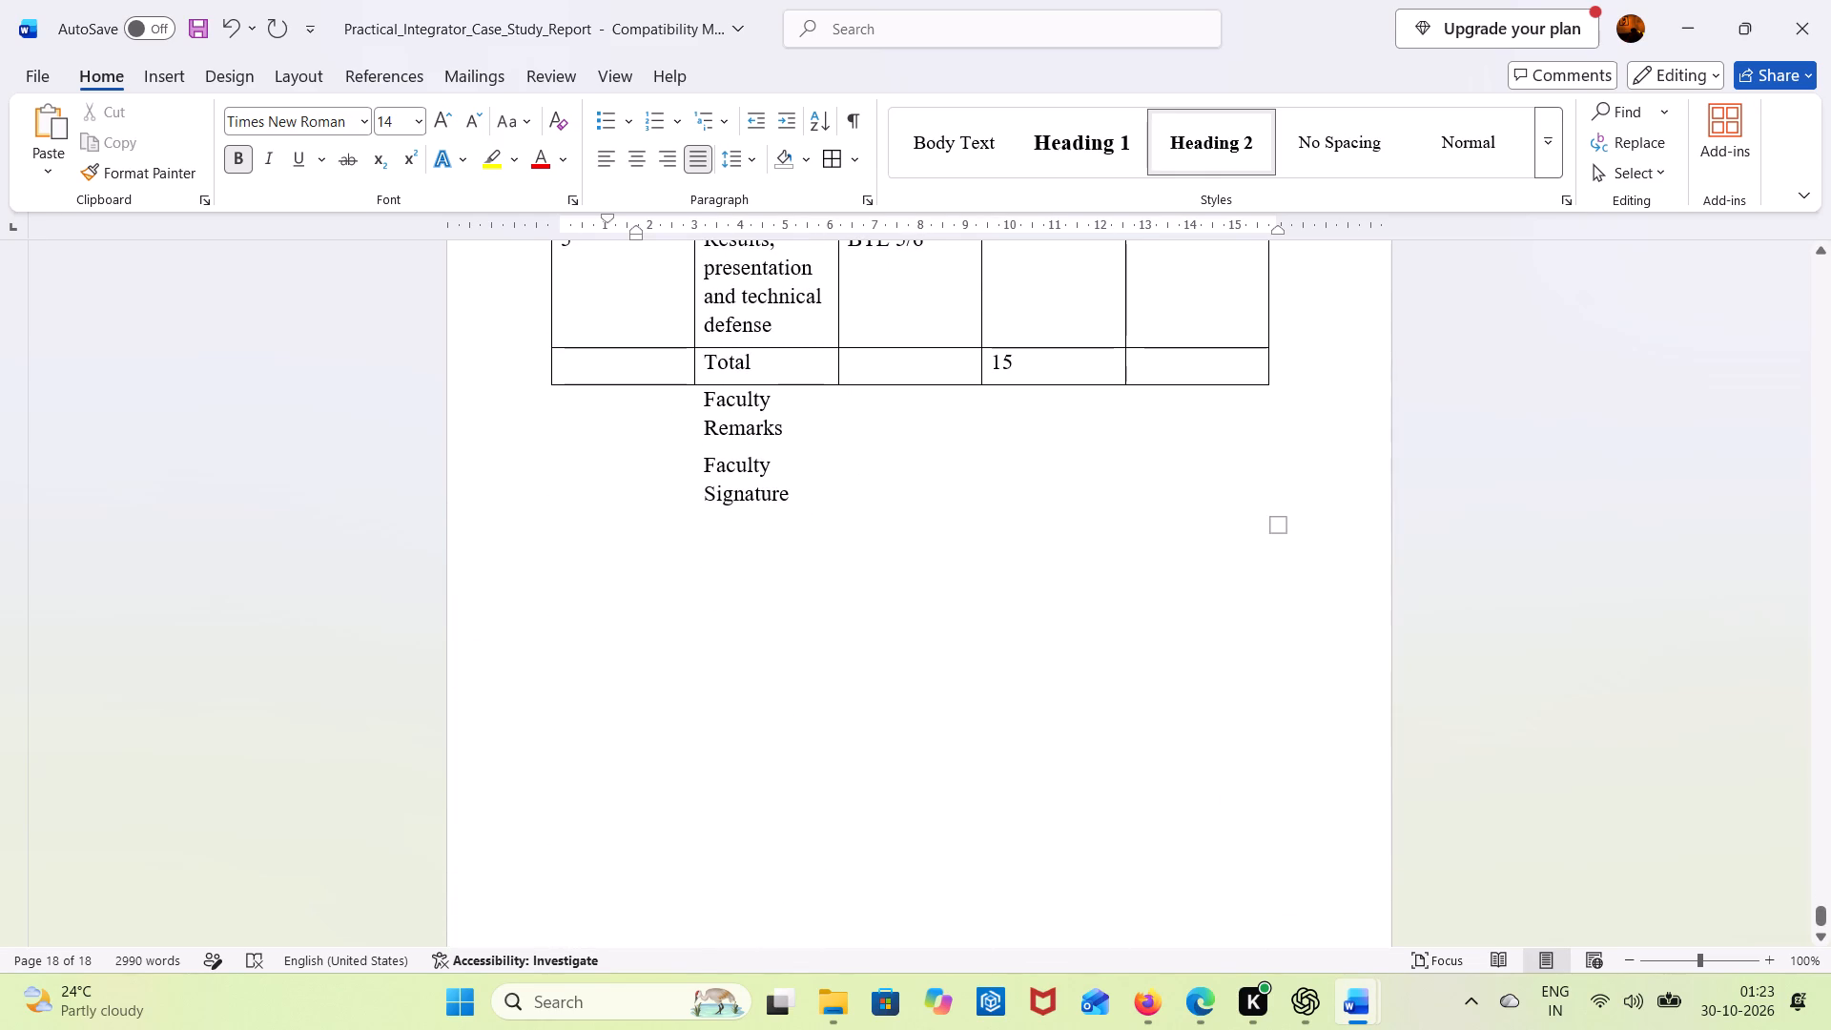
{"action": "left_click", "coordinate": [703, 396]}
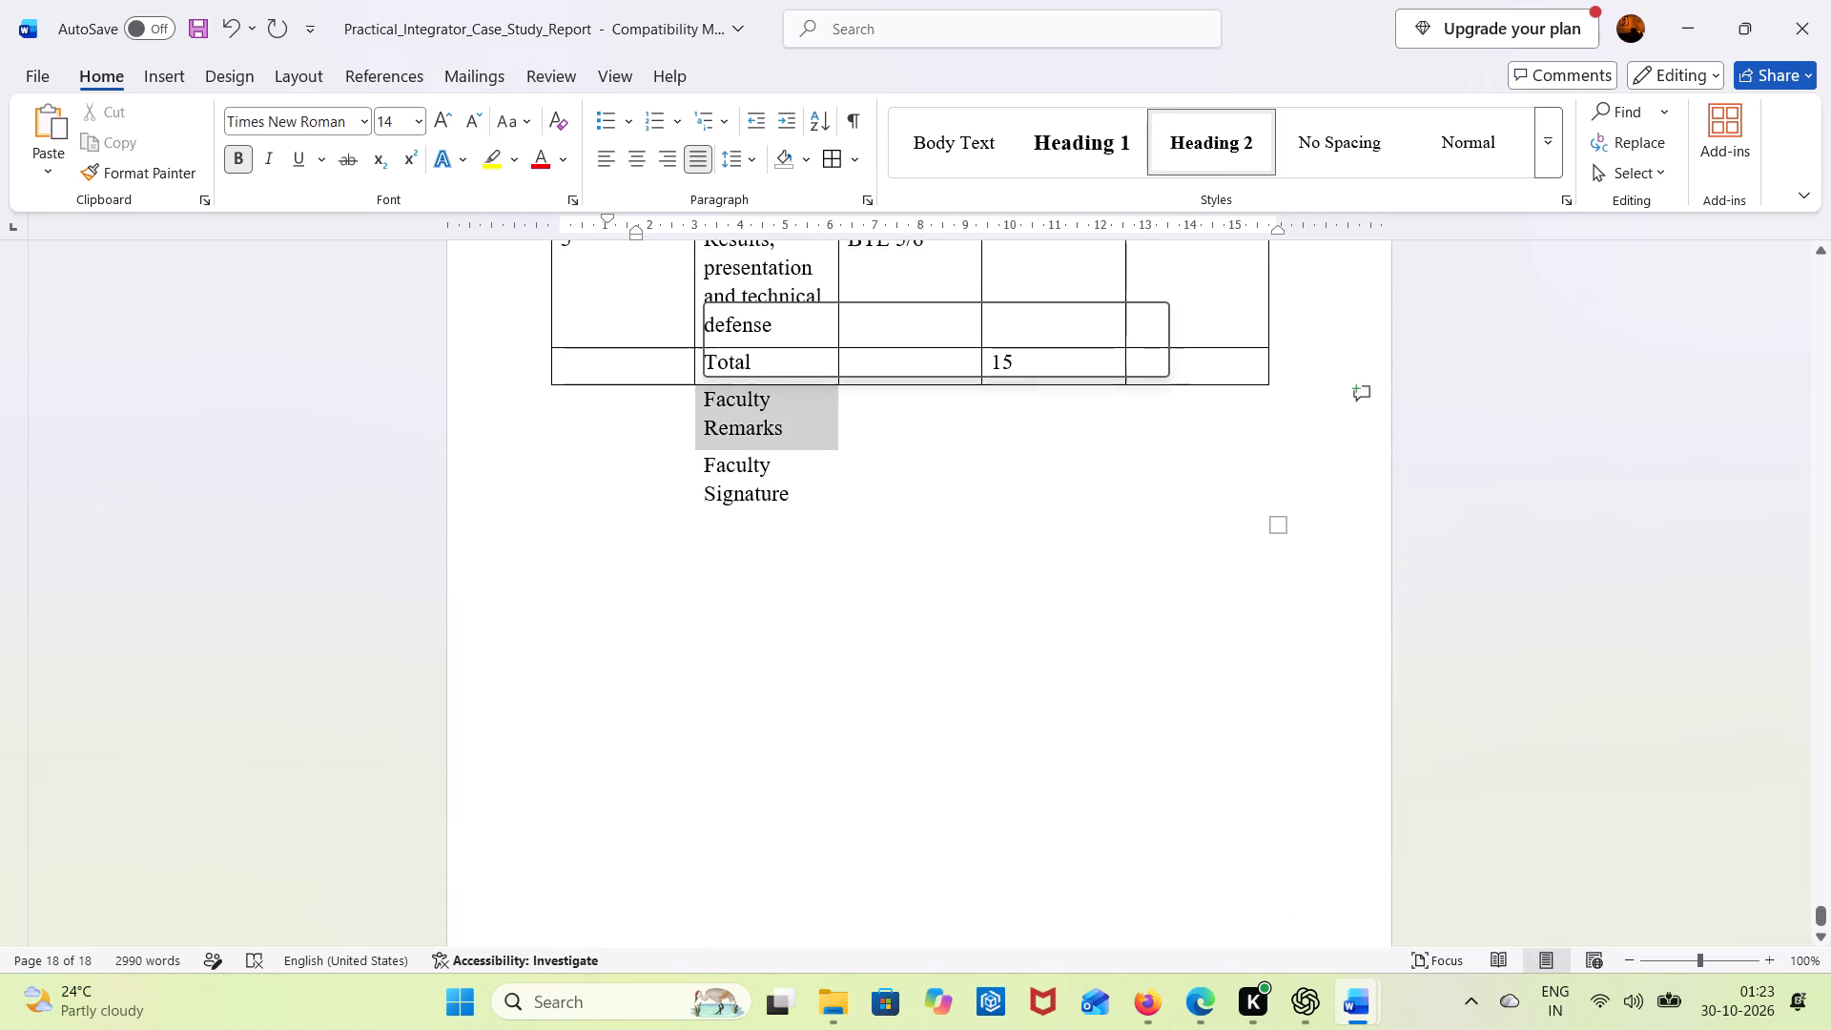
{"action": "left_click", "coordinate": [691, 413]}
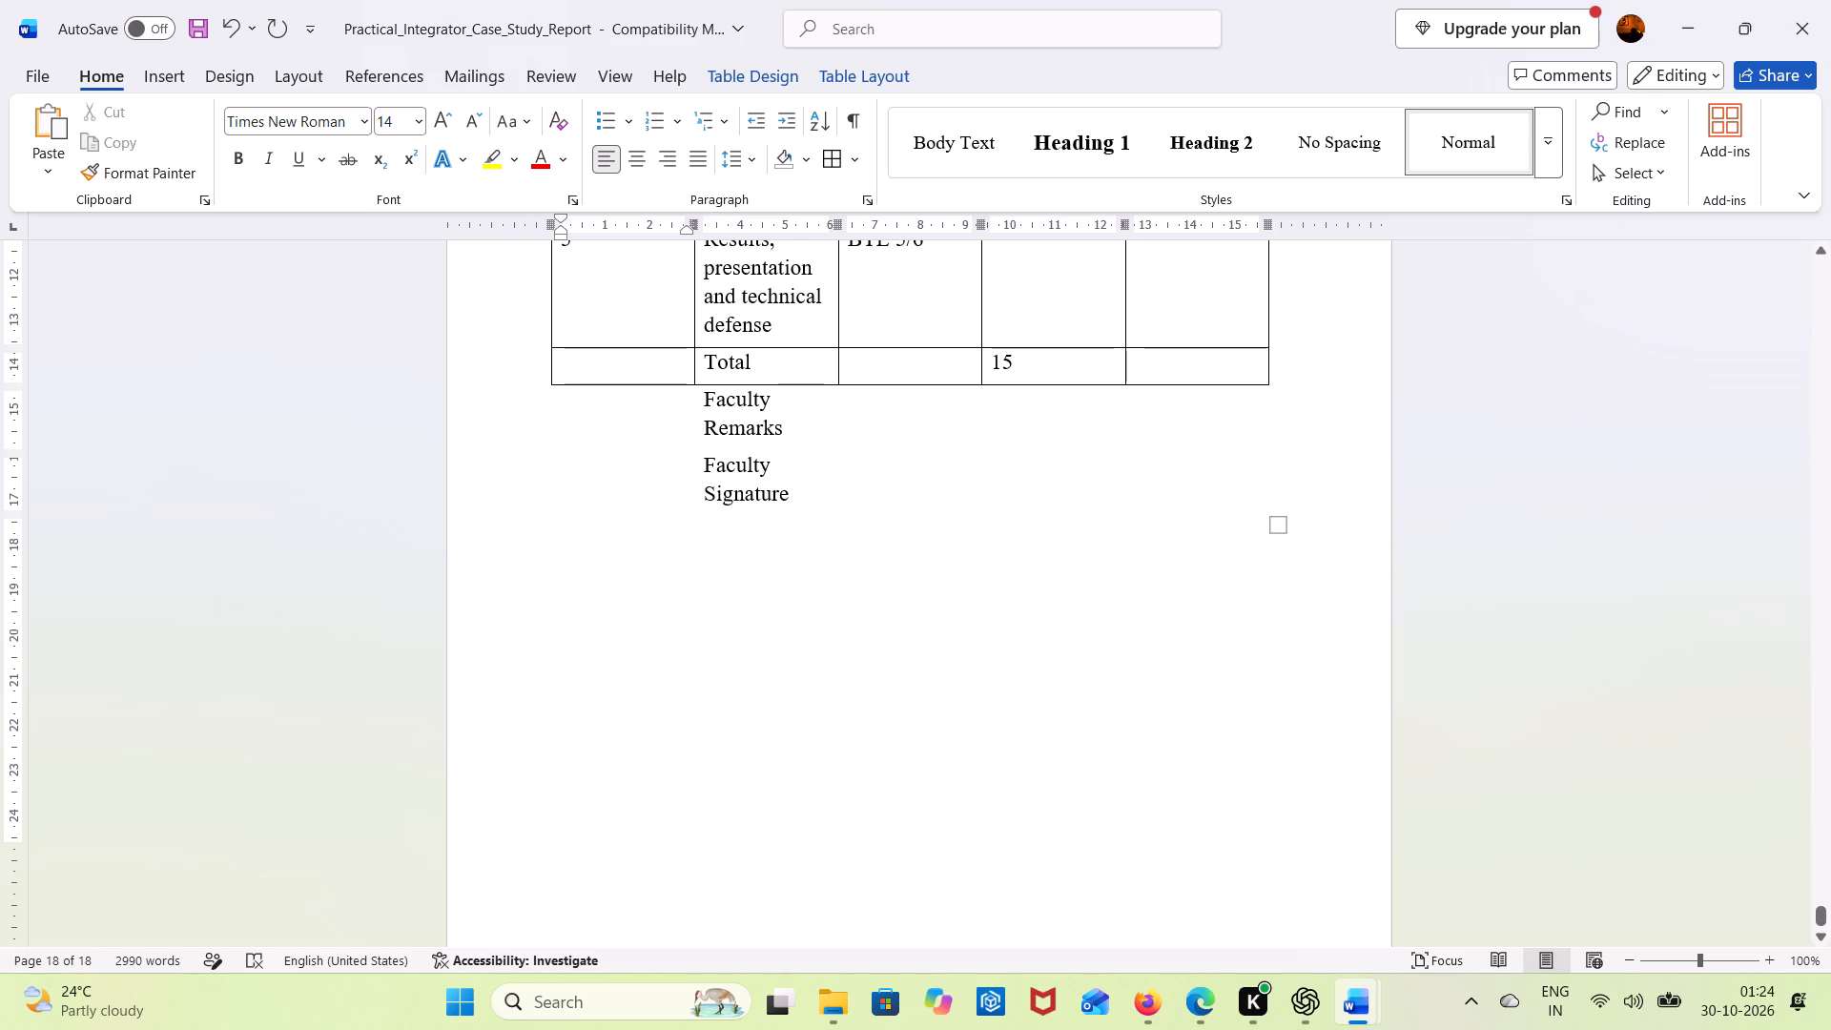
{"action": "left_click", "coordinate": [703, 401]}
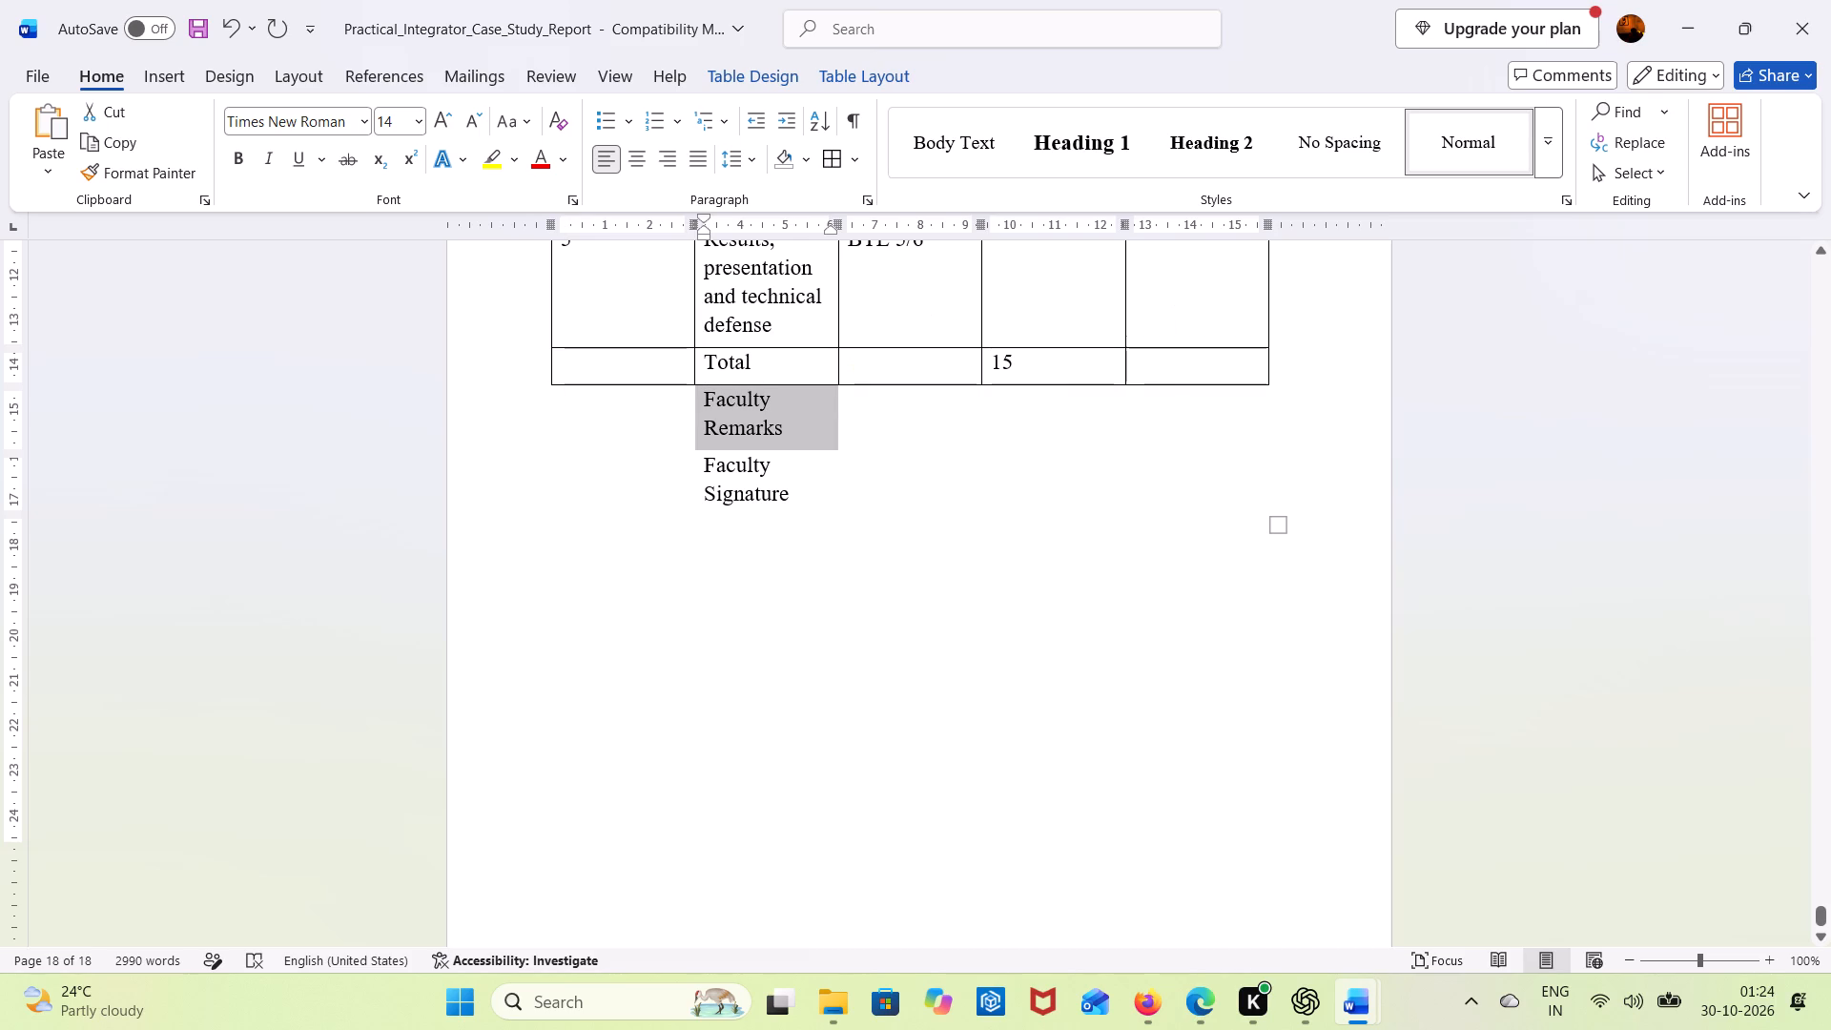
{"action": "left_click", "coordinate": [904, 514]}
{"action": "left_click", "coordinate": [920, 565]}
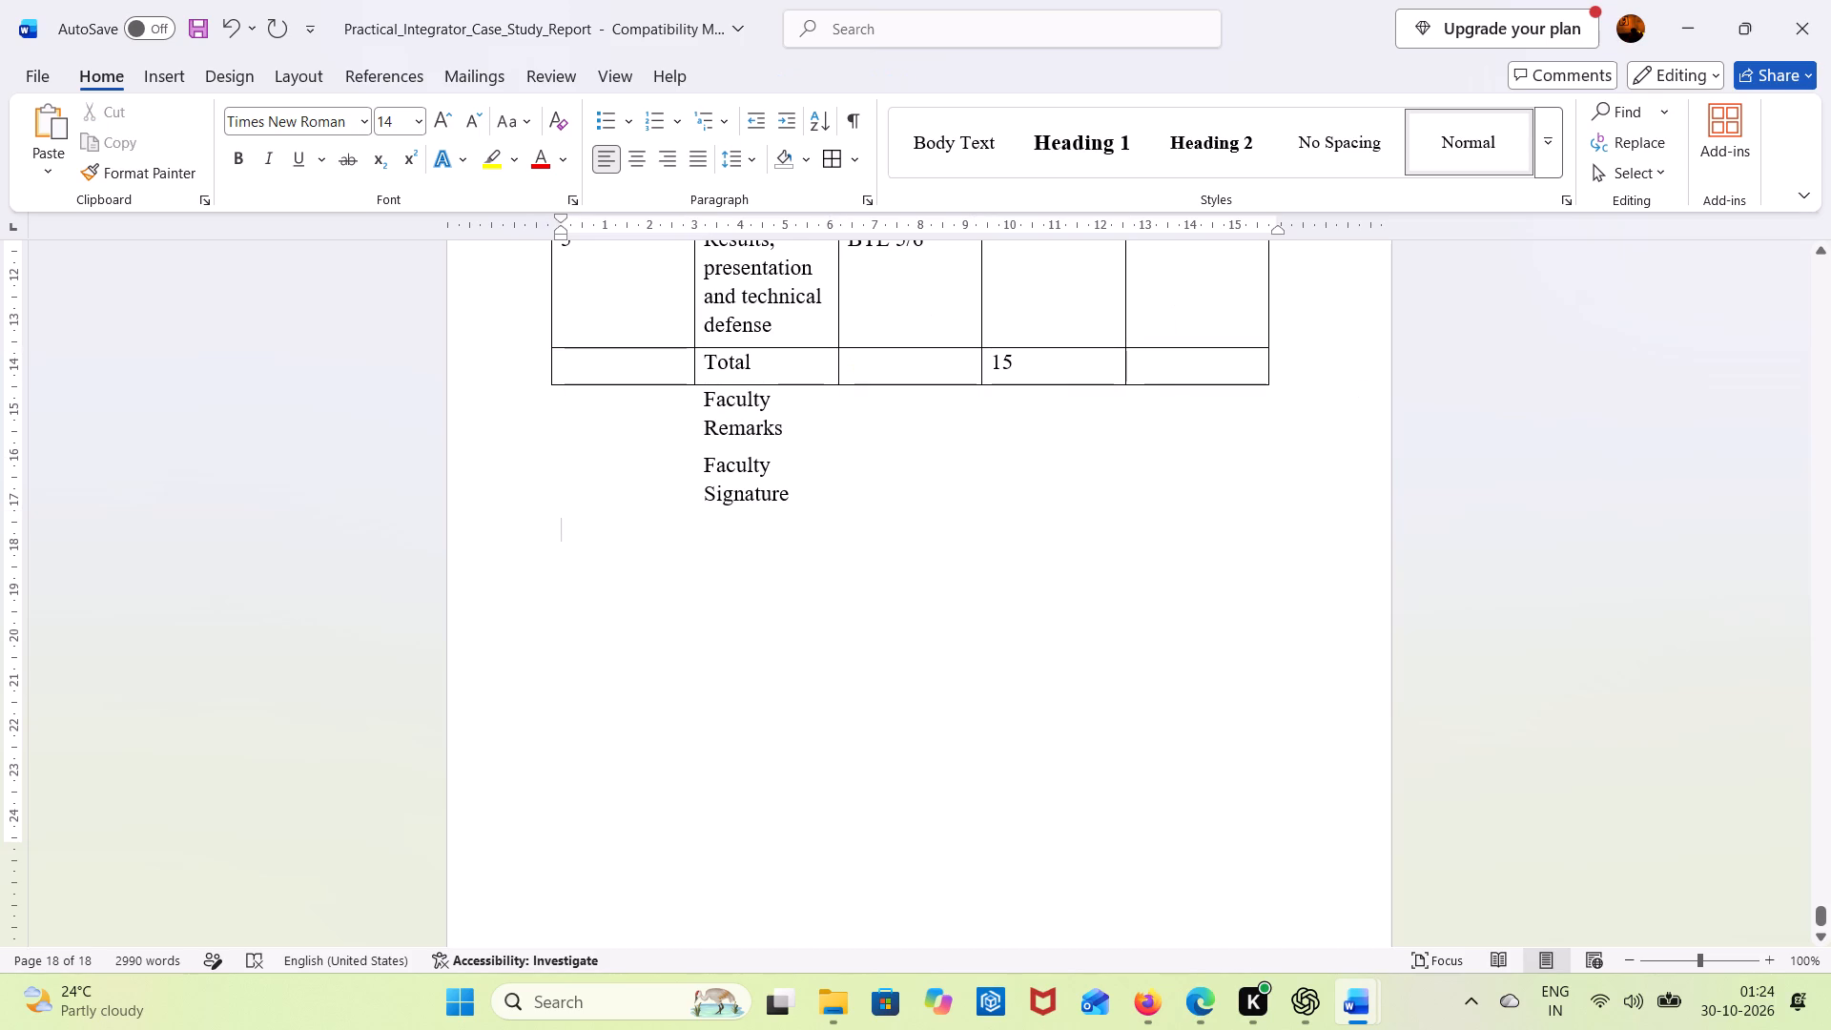
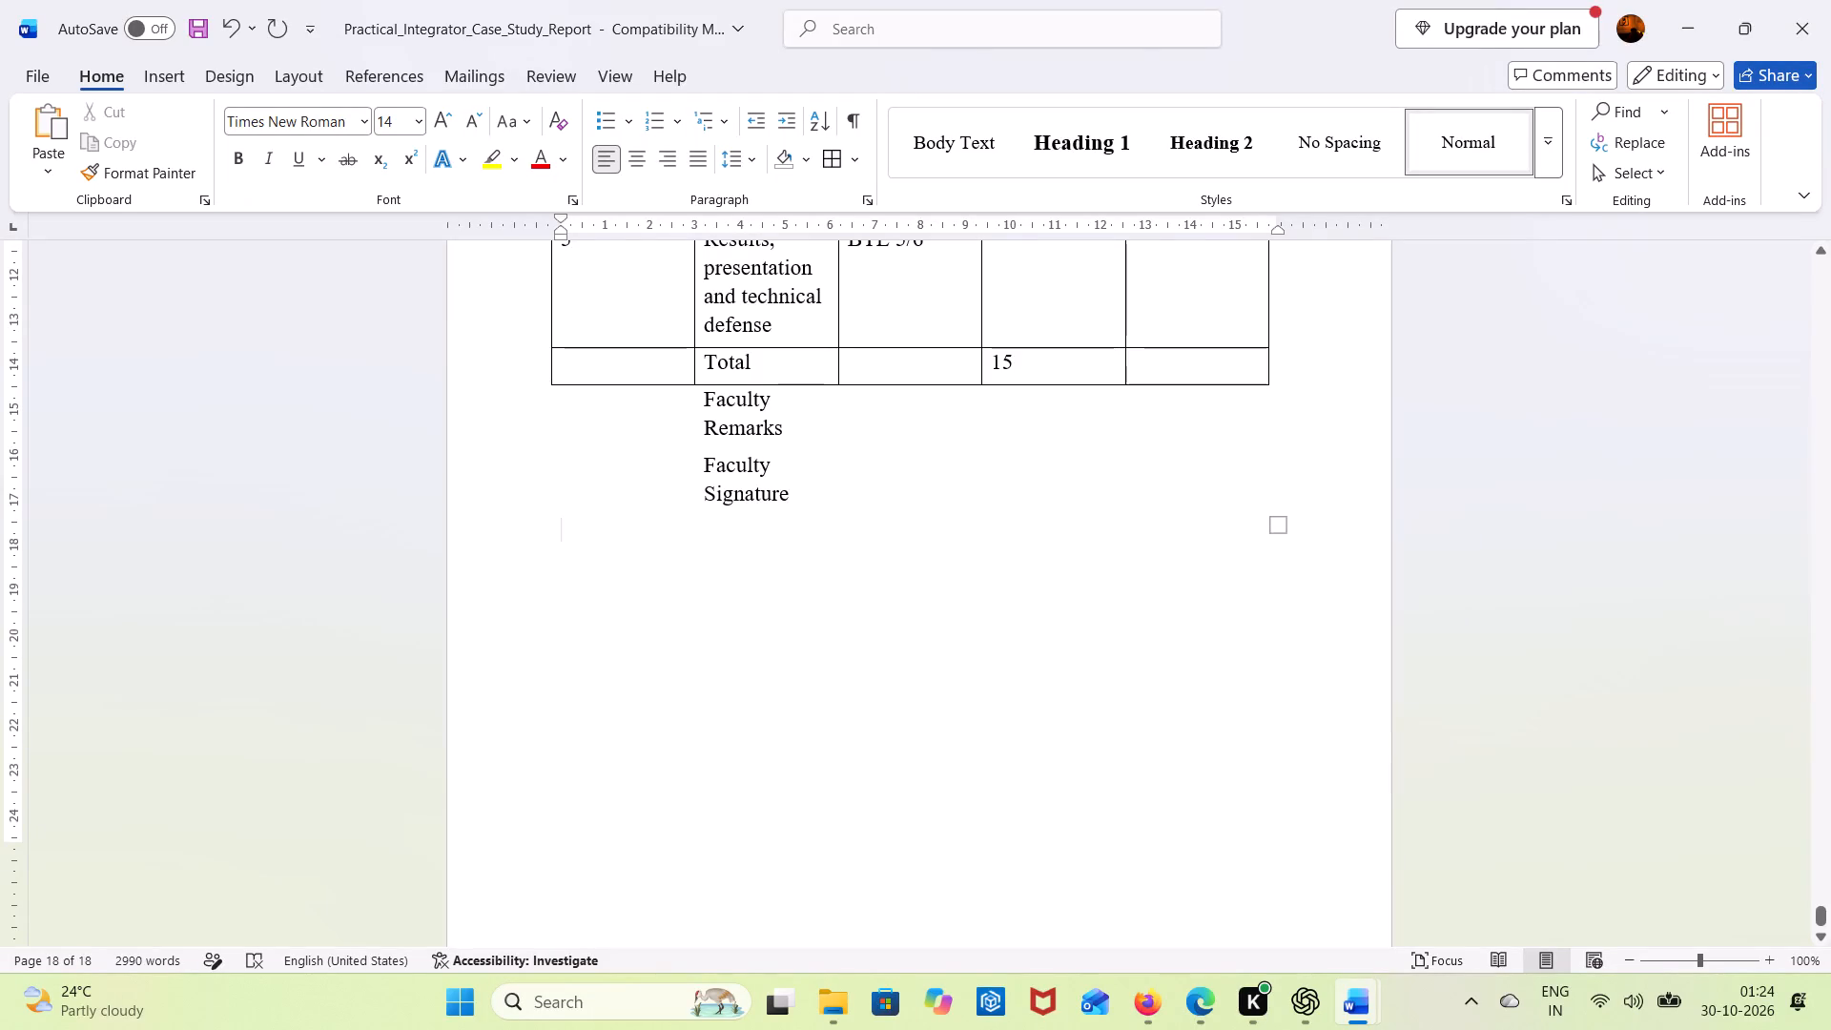
Apply all borders to the faculty evaluation table, including the Faculty Remarks and Faculty Signature rows.
{"action": "scroll", "coordinate": [564, 411], "scroll_direction": "up", "scroll_amount": 3}
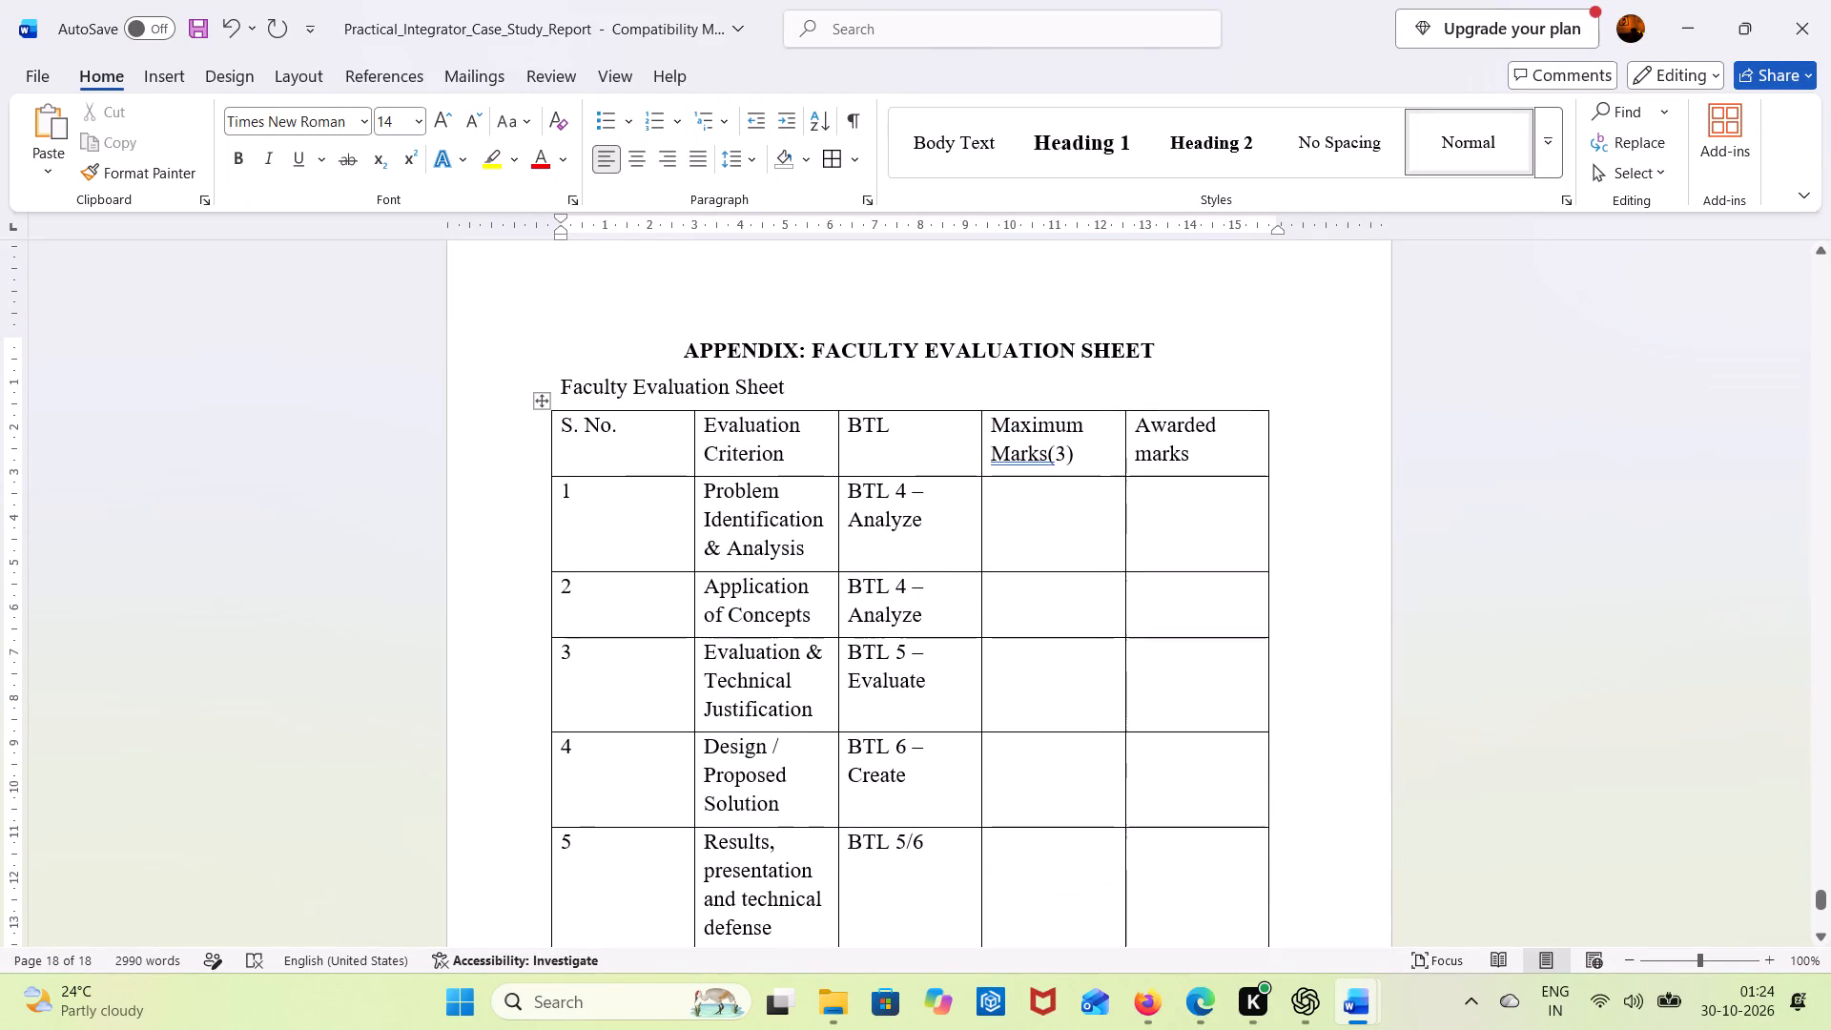
{"action": "left_click_drag", "start_coordinate": [561, 422], "coordinate": [819, 760]}
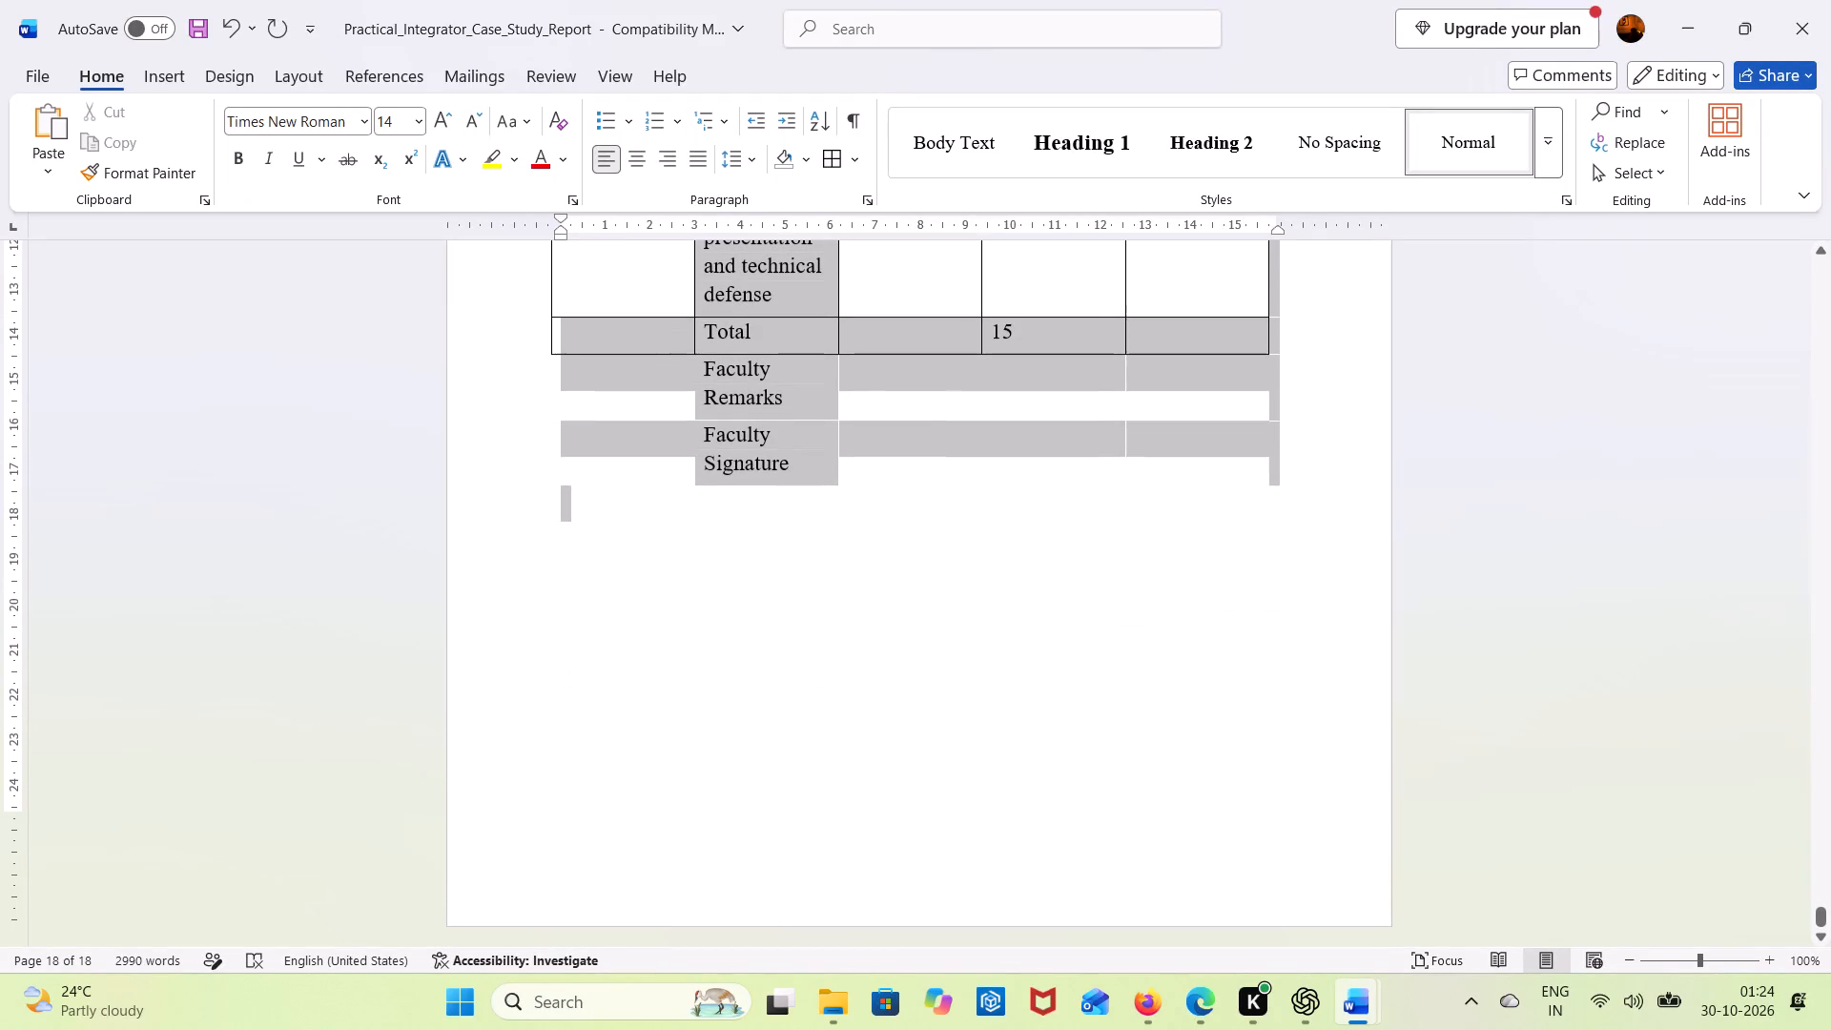
{"action": "left_click_drag", "start_coordinate": [819, 760], "coordinate": [1265, 483]}
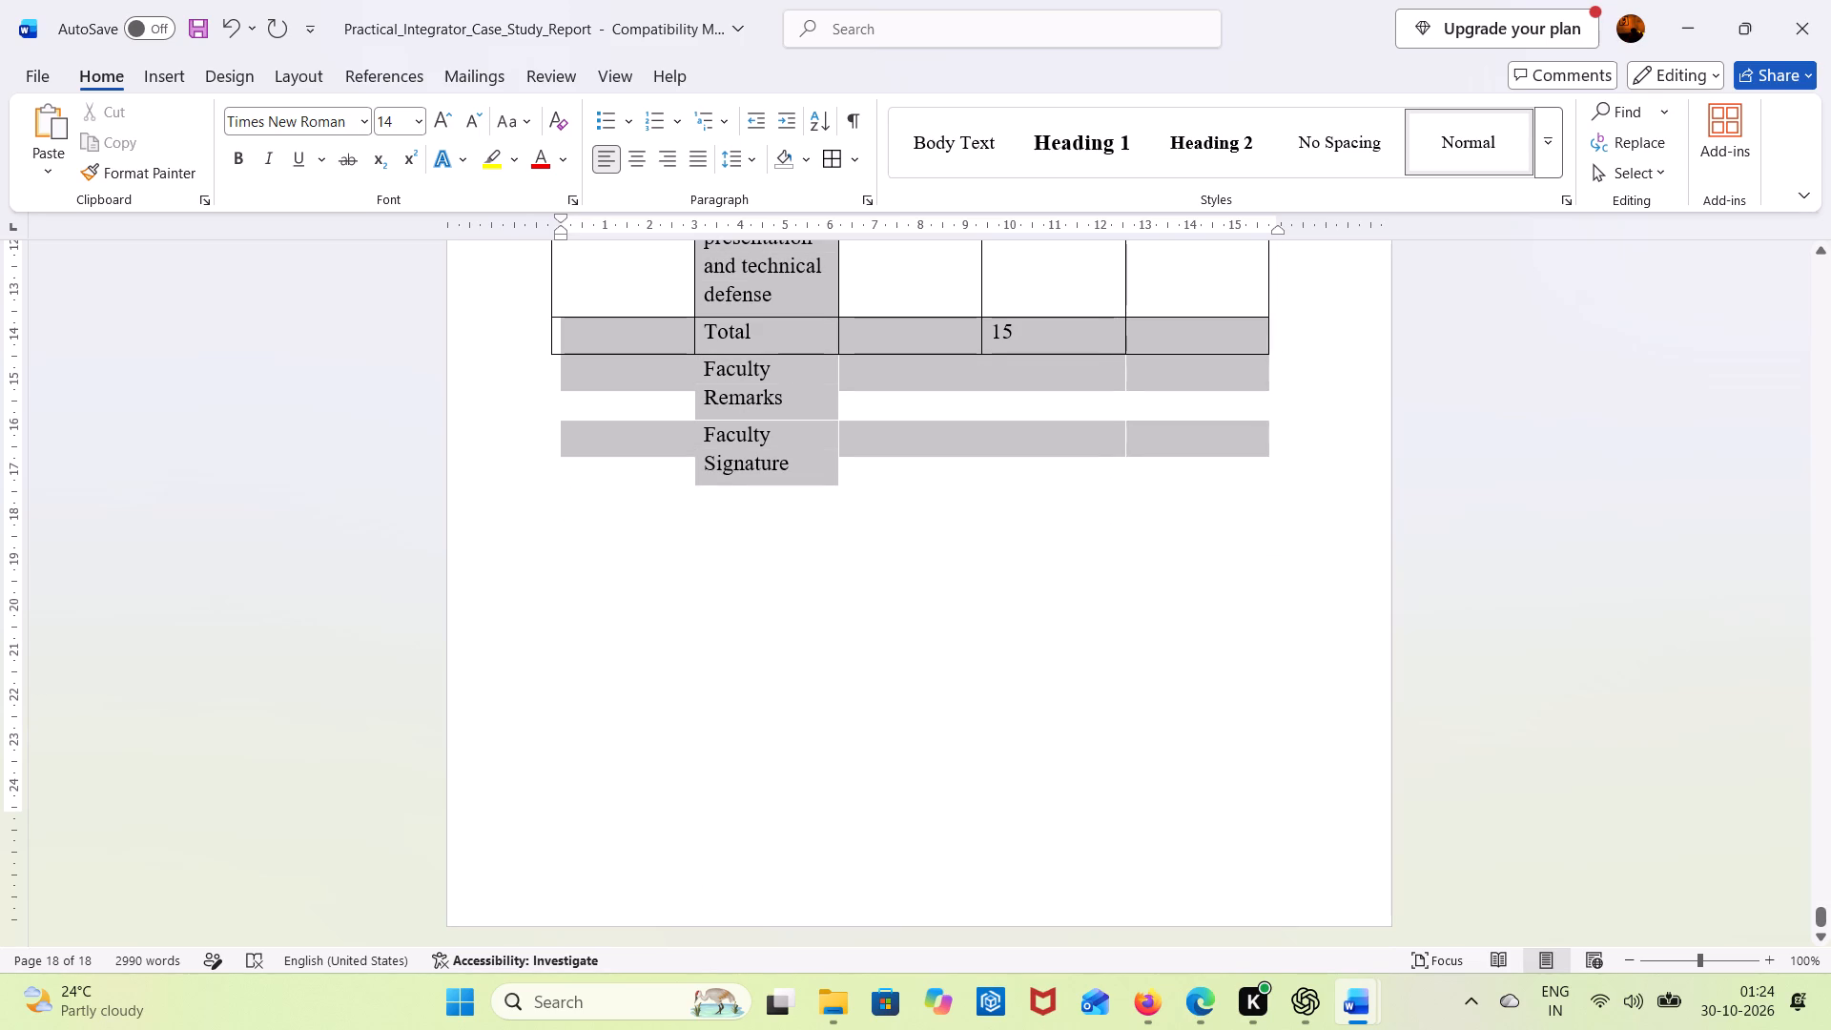
{"action": "left_click_drag", "start_coordinate": [1265, 483], "coordinate": [1268, 483]}
{"action": "left_click", "coordinate": [837, 162]}
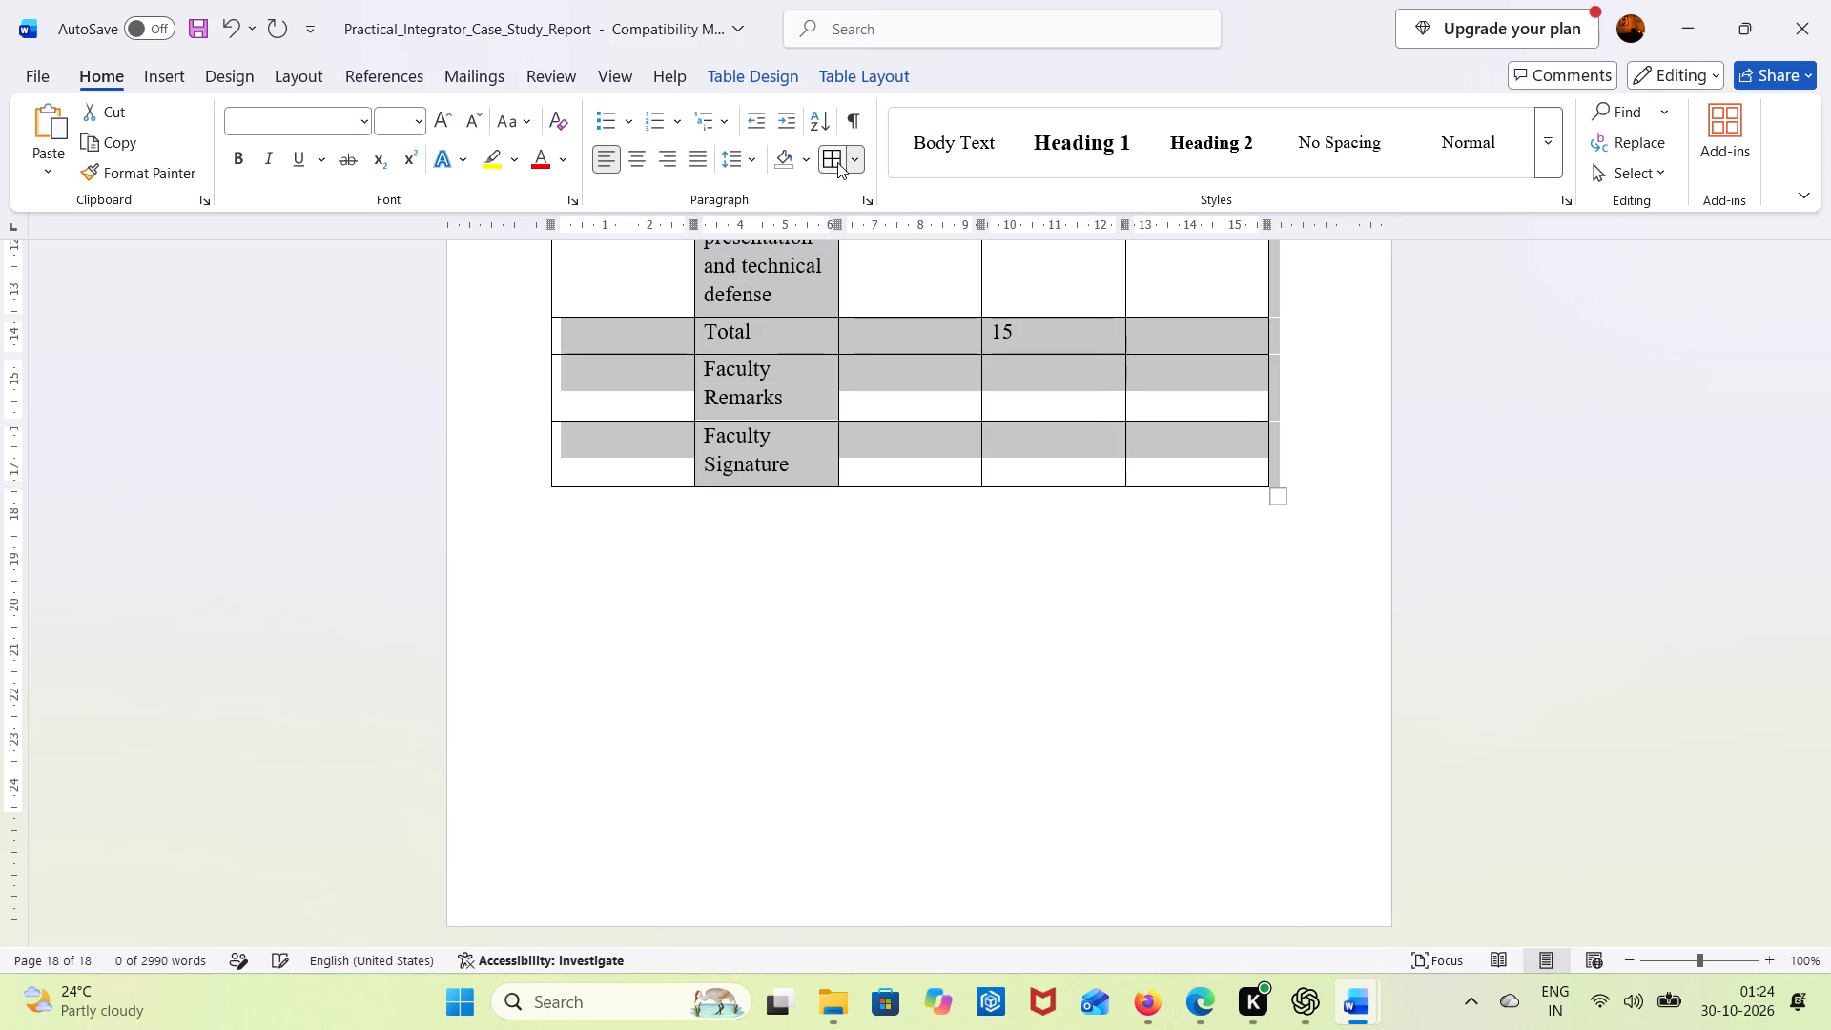
{"action": "left_click", "coordinate": [939, 605]}
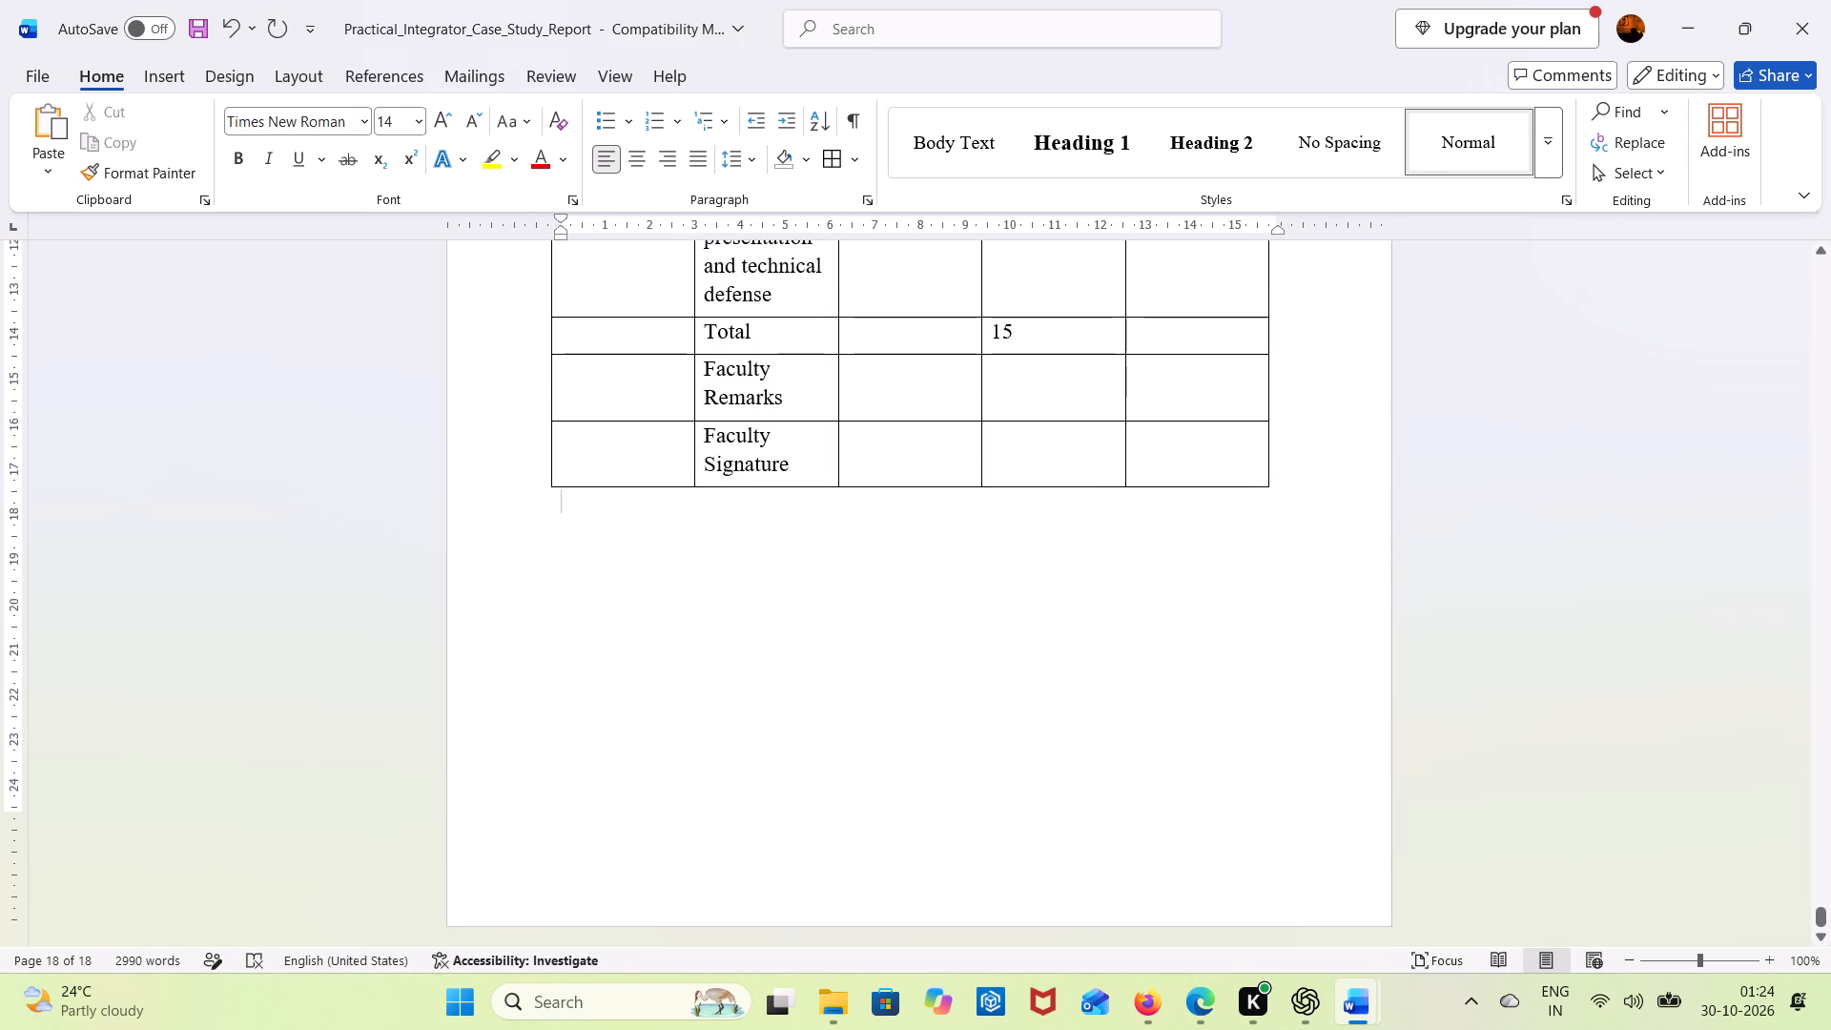
Insert a blank line below the "APPENDIX: FACULTY EVALUATION SHEET" heading.
{"action": "scroll", "coordinate": [939, 605], "scroll_direction": "up", "scroll_amount": 6}
{"action": "scroll", "coordinate": [939, 605], "scroll_direction": "down", "scroll_amount": 3}
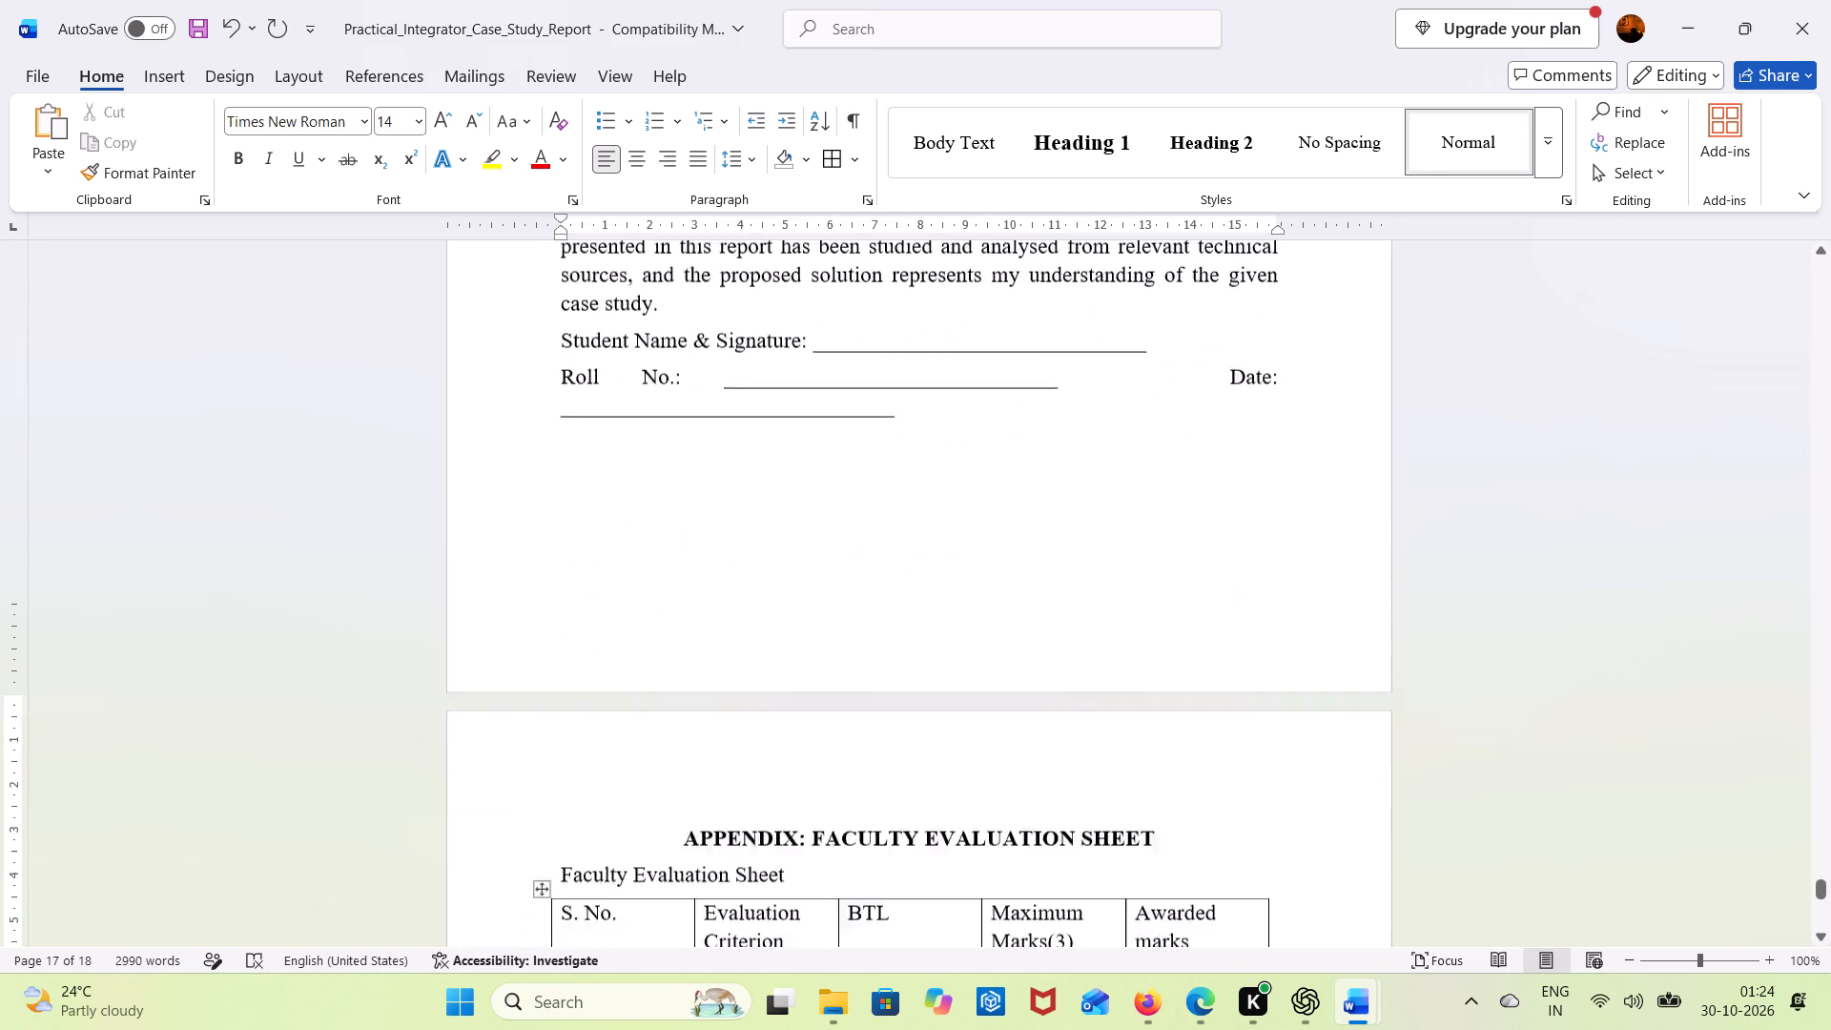
{"action": "scroll", "coordinate": [939, 605], "scroll_direction": "down", "scroll_amount": 1}
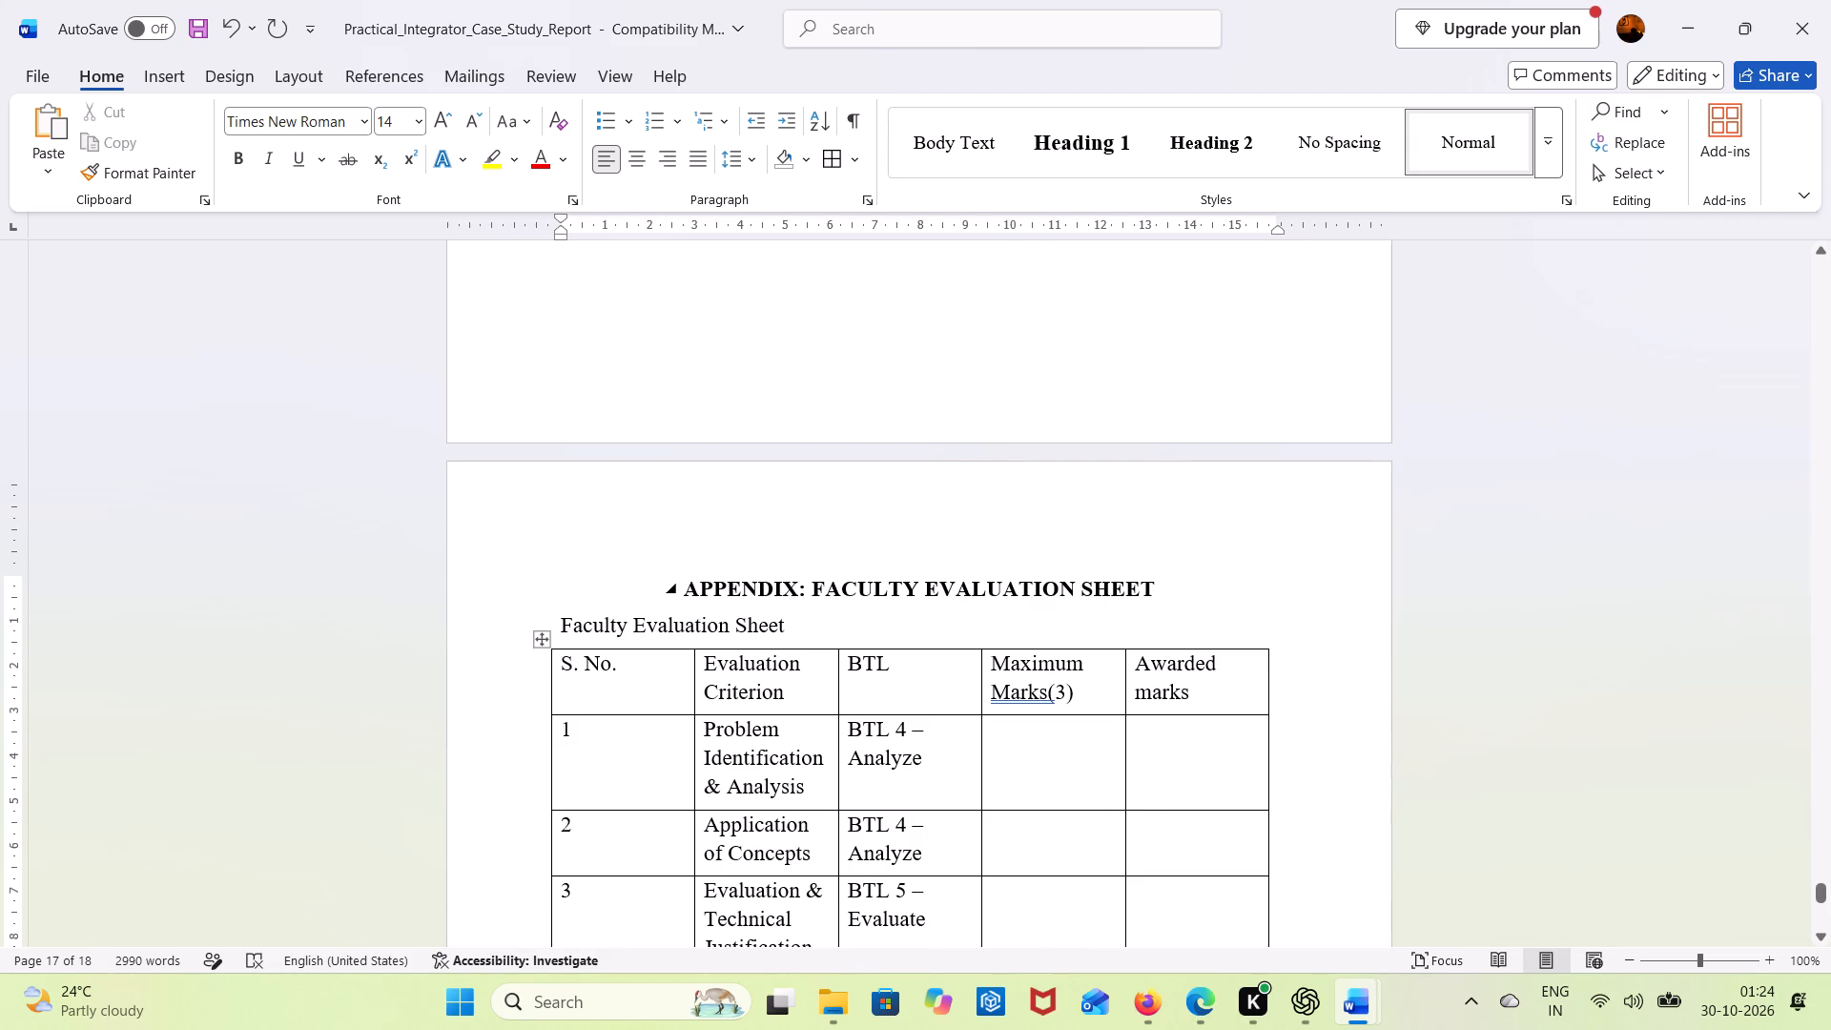
{"action": "left_click", "coordinate": [1160, 589]}
{"action": "key", "text": "Return"}
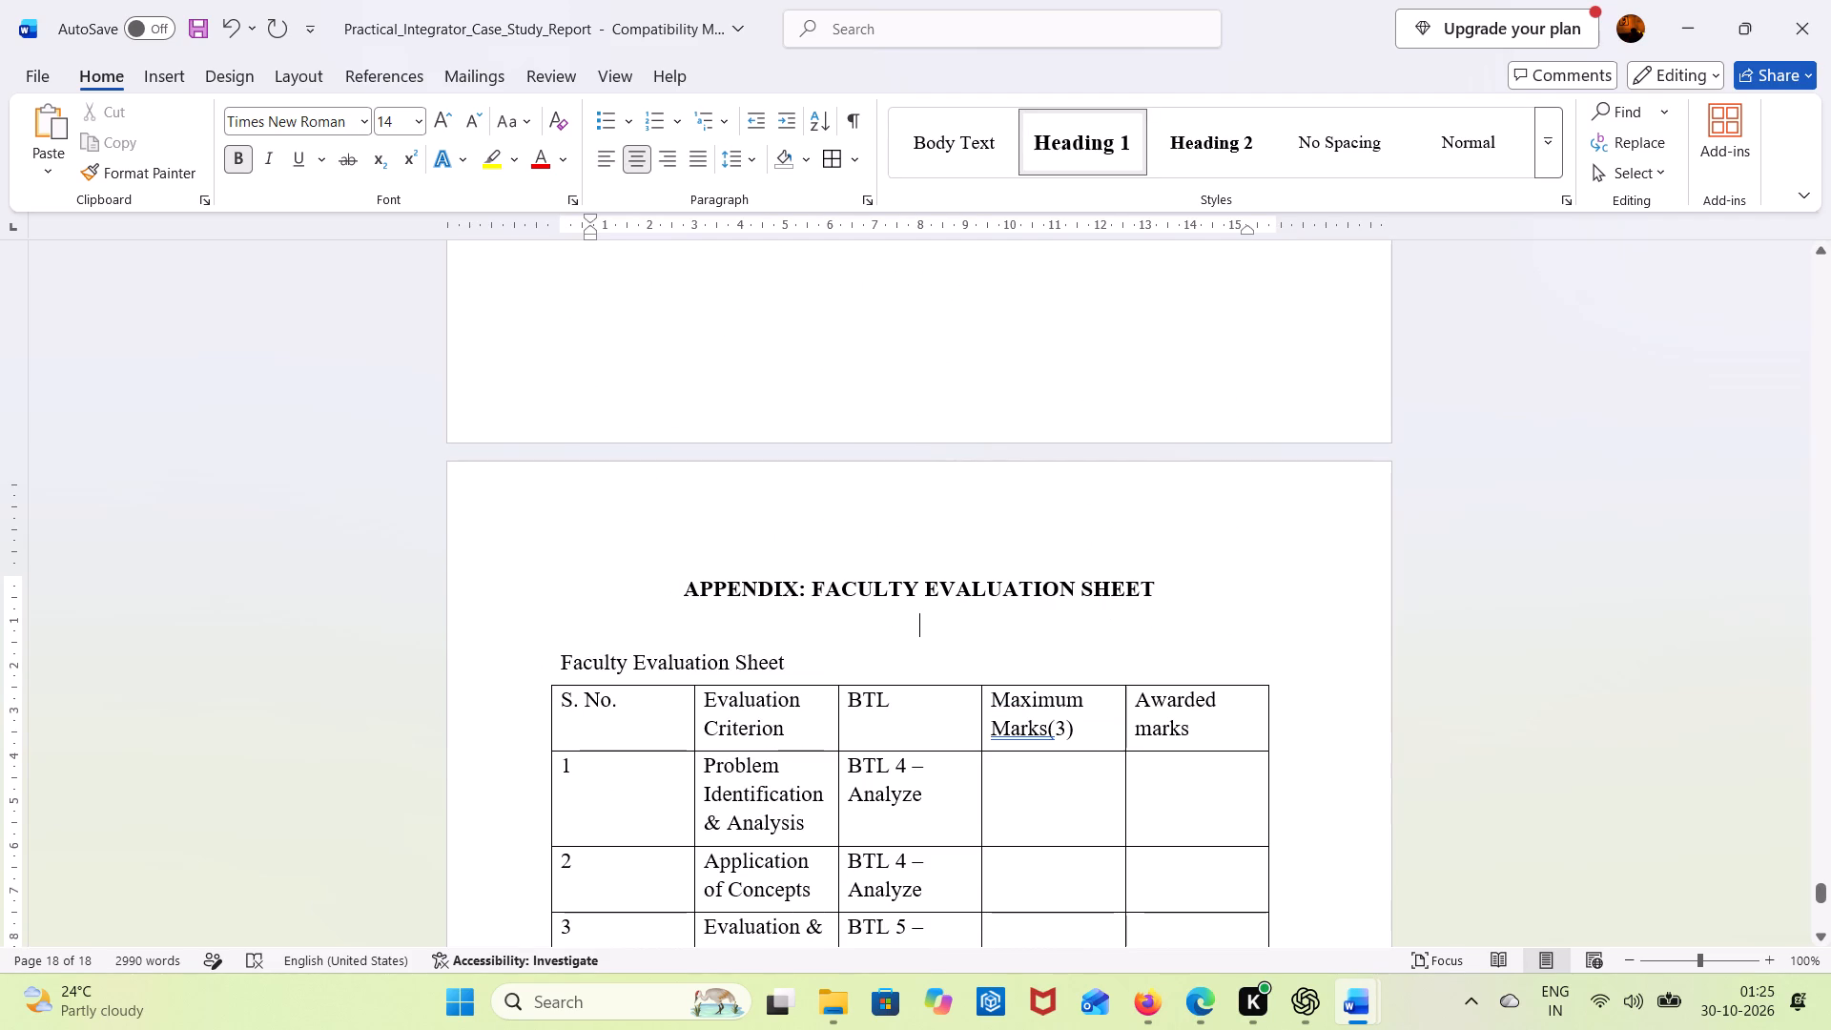
Delete "APPENDIX:" from the heading so it reads "FACULTY EVALUATION SHEET".
{"action": "scroll", "coordinate": [890, 671], "scroll_direction": "up", "scroll_amount": 1}
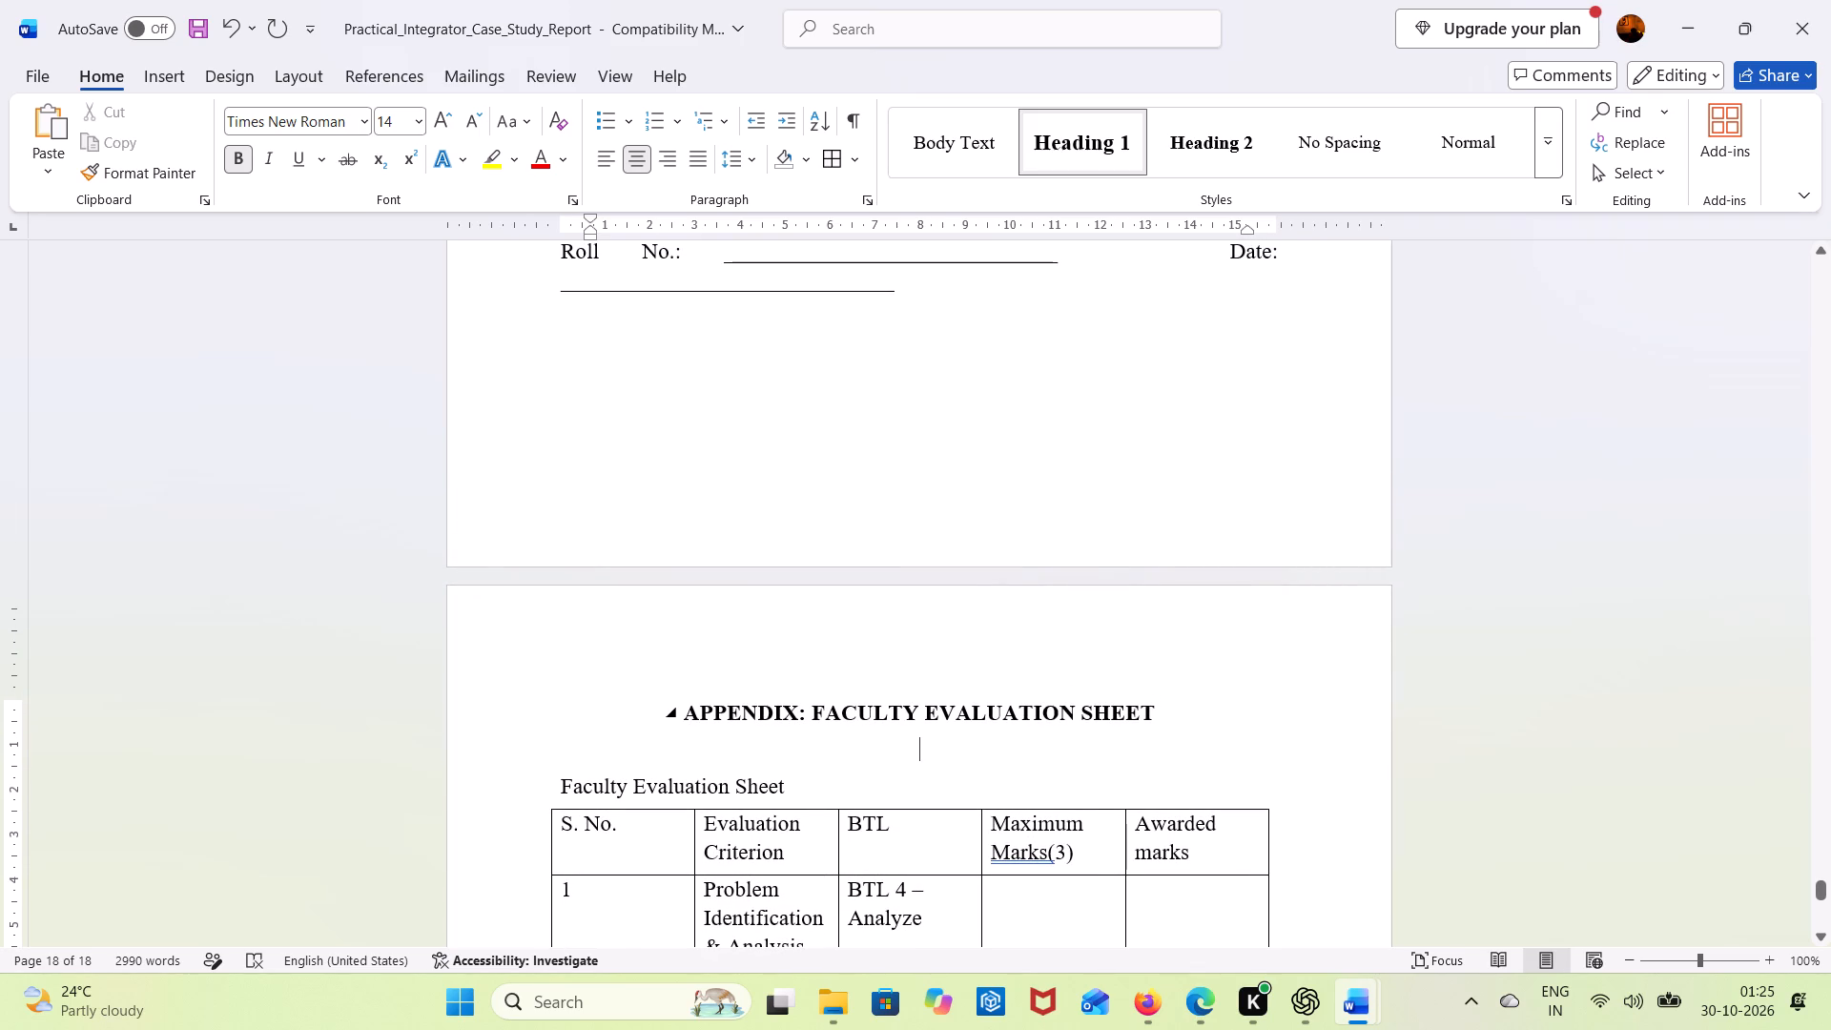
{"action": "left_click_drag", "start_coordinate": [807, 715], "coordinate": [710, 713]}
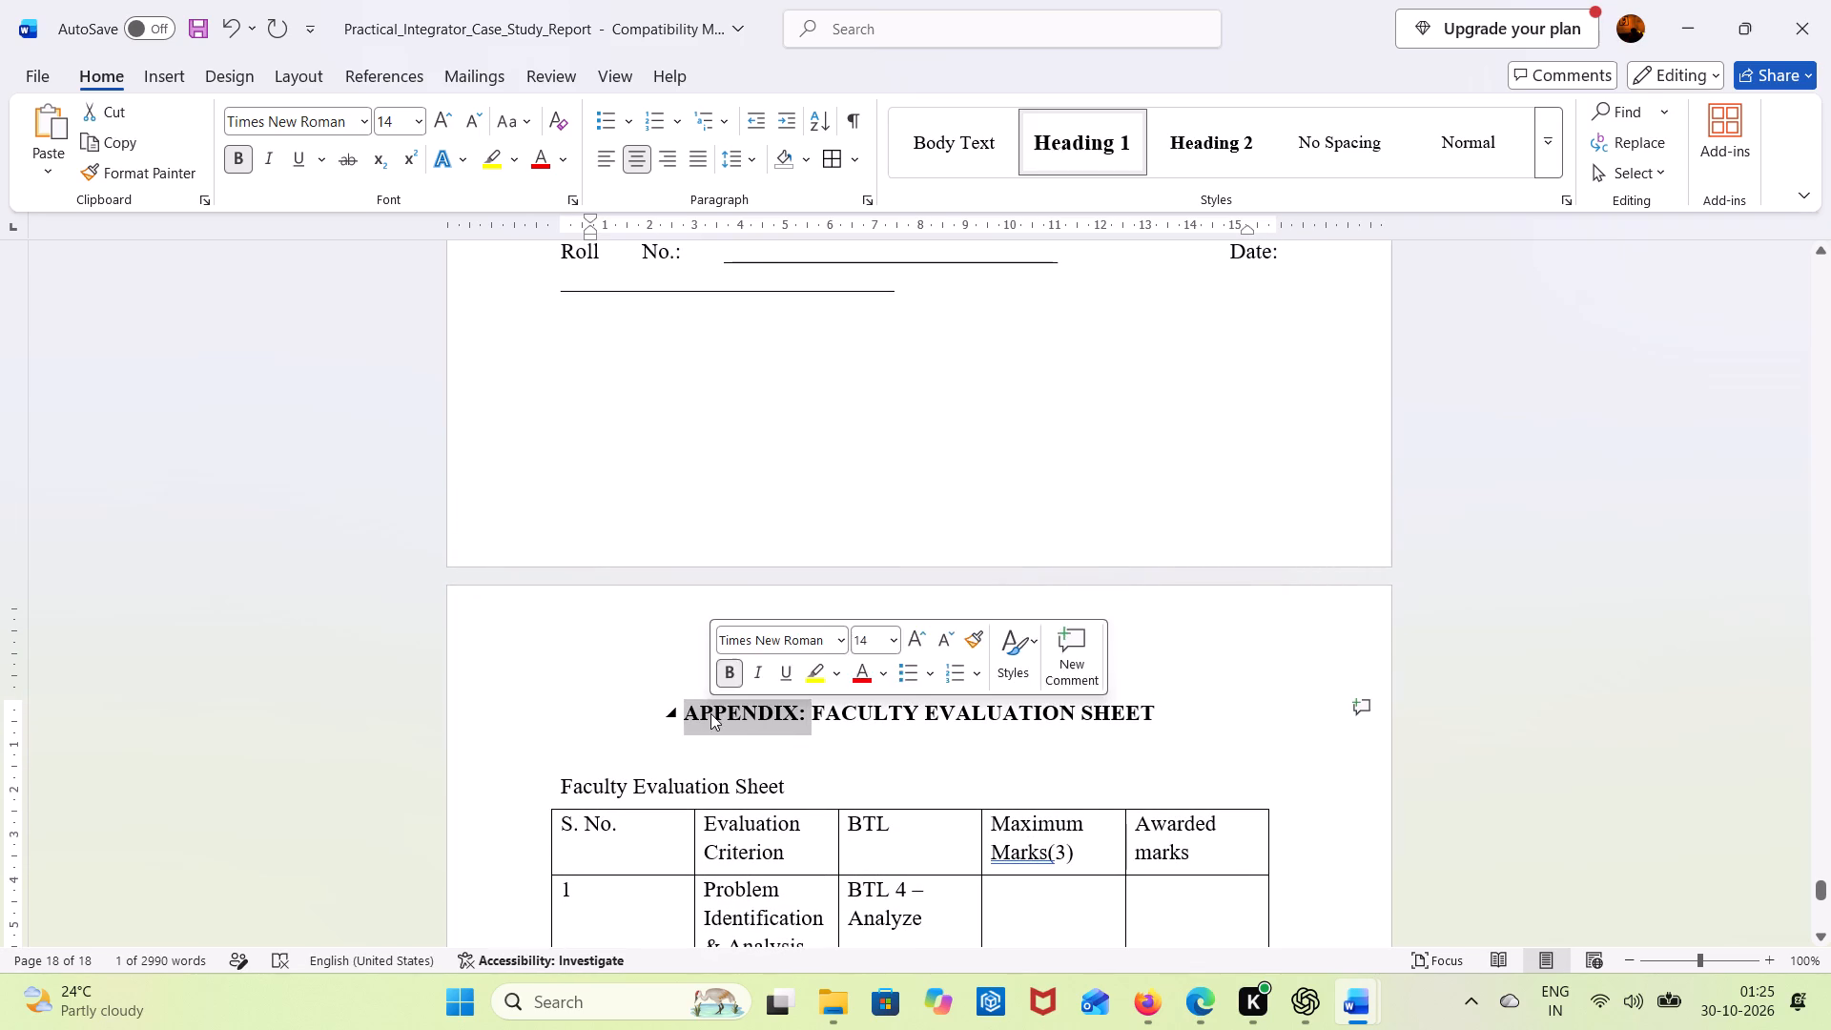
{"action": "key", "text": "BackSpace"}
Review the layout of the evaluation sheet, student declaration and references pages, and return to the title page.
{"action": "scroll", "coordinate": [710, 713], "scroll_direction": "up", "scroll_amount": 1}
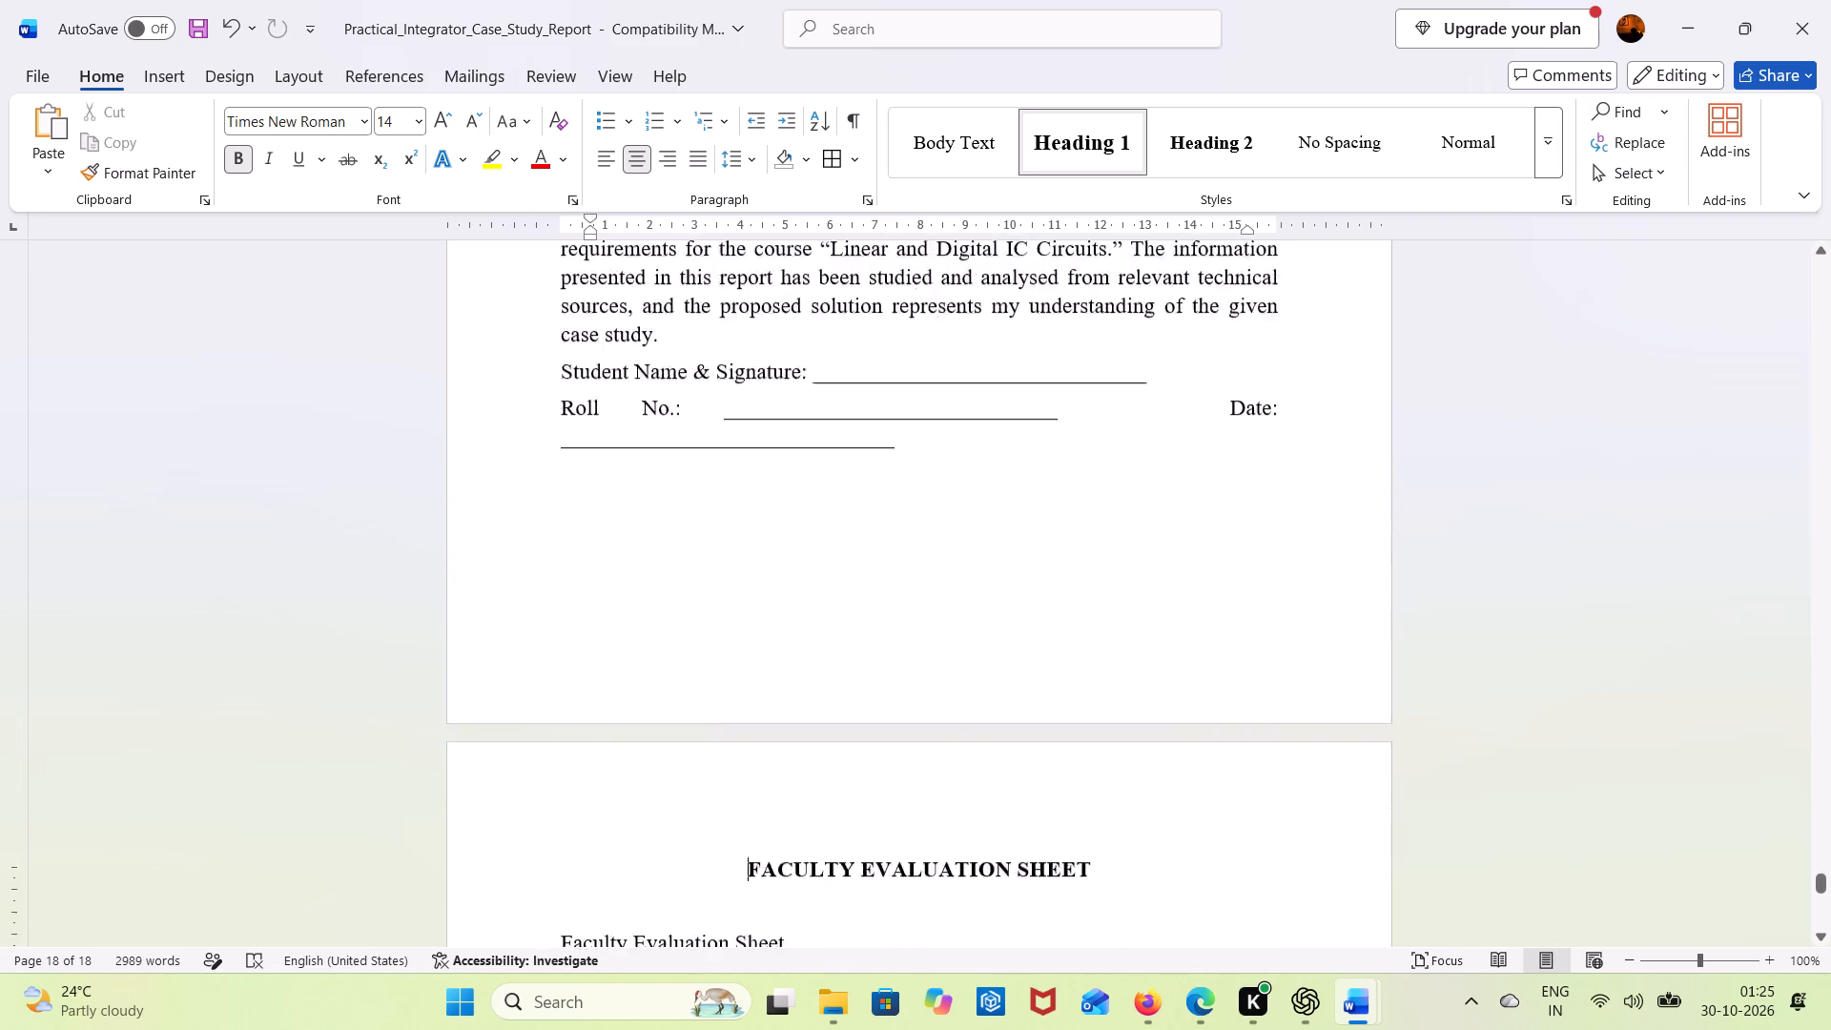
{"action": "scroll", "coordinate": [710, 713], "scroll_direction": "up", "scroll_amount": 2}
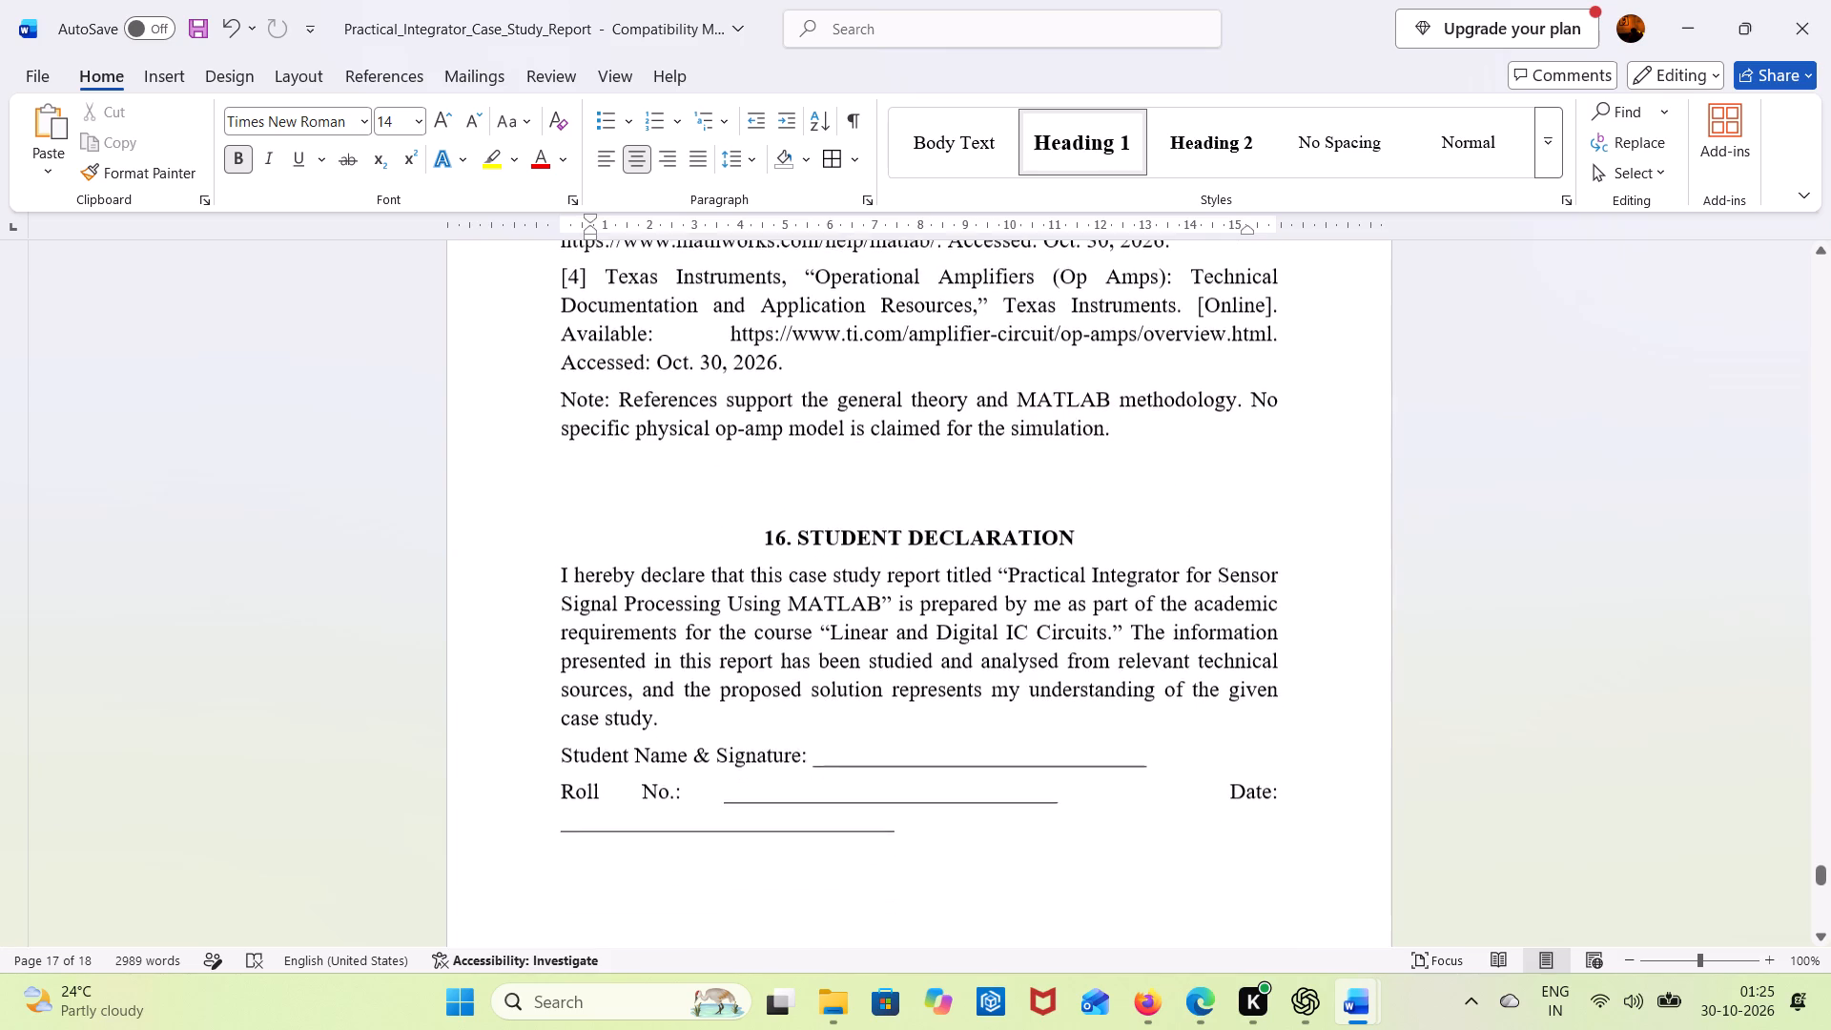
{"action": "scroll", "coordinate": [710, 713], "scroll_direction": "up", "scroll_amount": 4}
{"action": "scroll", "coordinate": [710, 713], "scroll_direction": "down", "scroll_amount": 6}
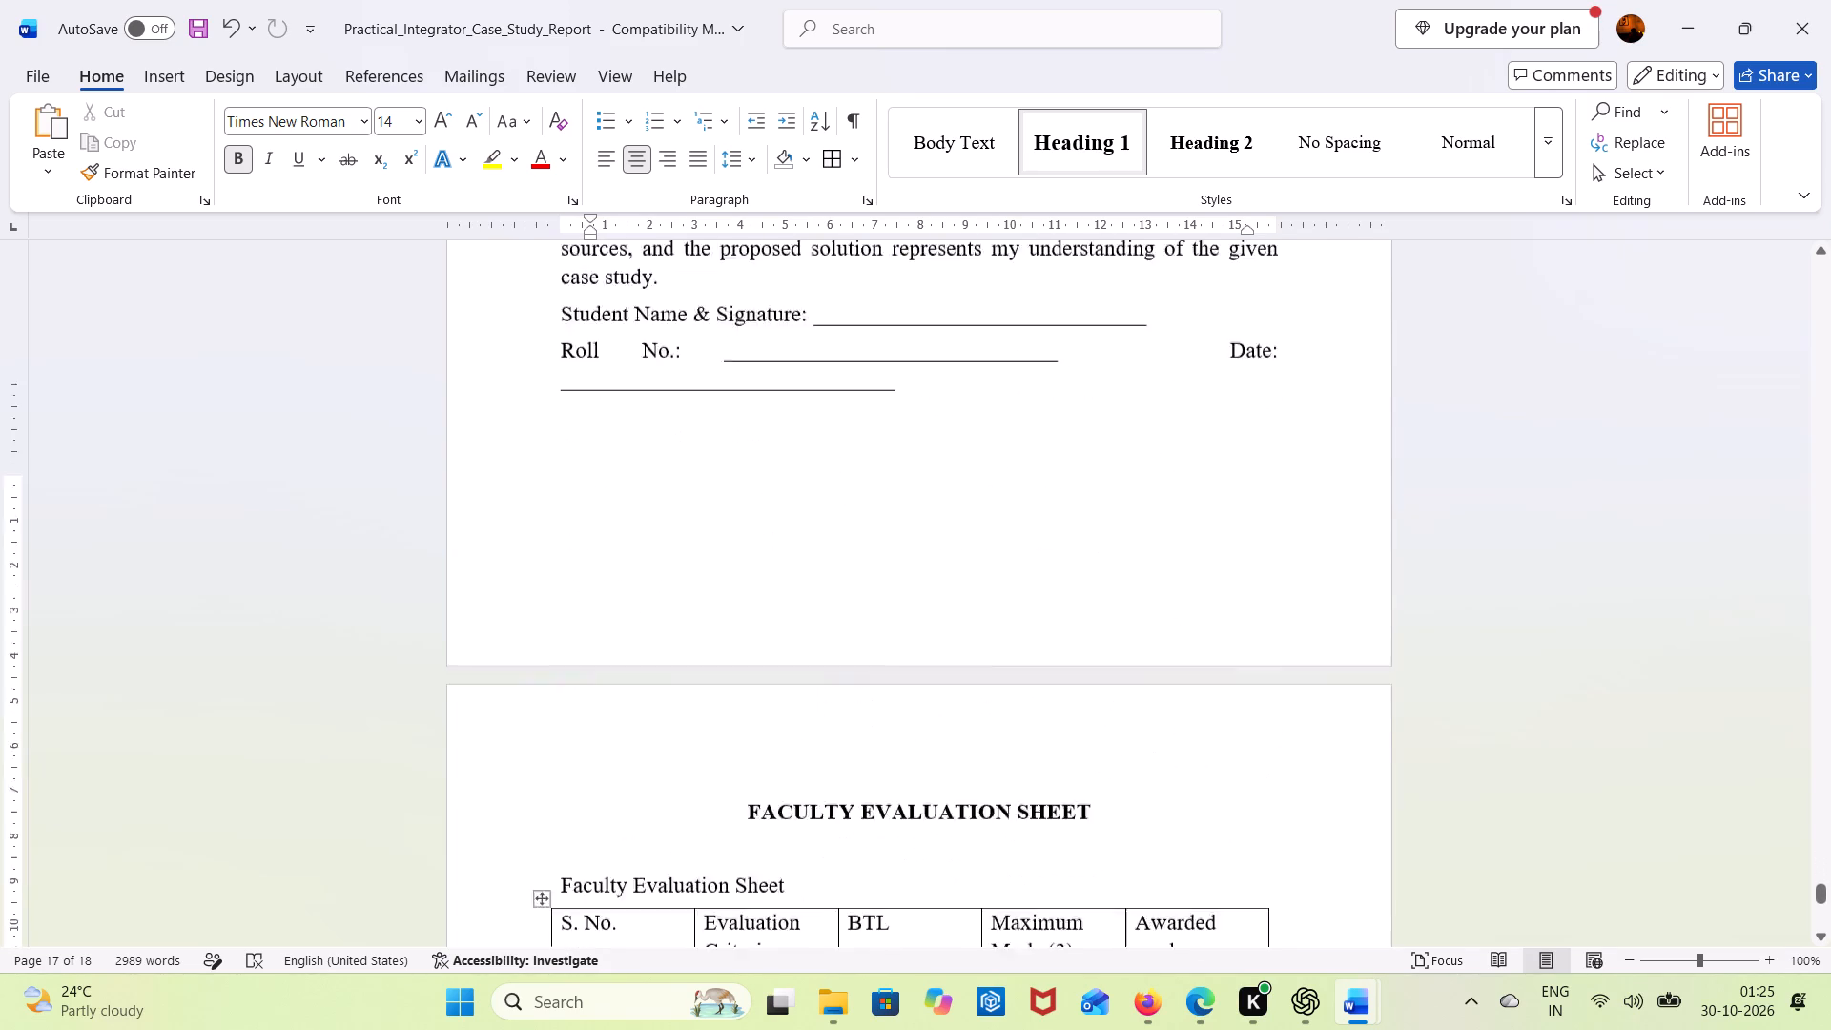
{"action": "scroll", "coordinate": [710, 713], "scroll_direction": "down", "scroll_amount": 12}
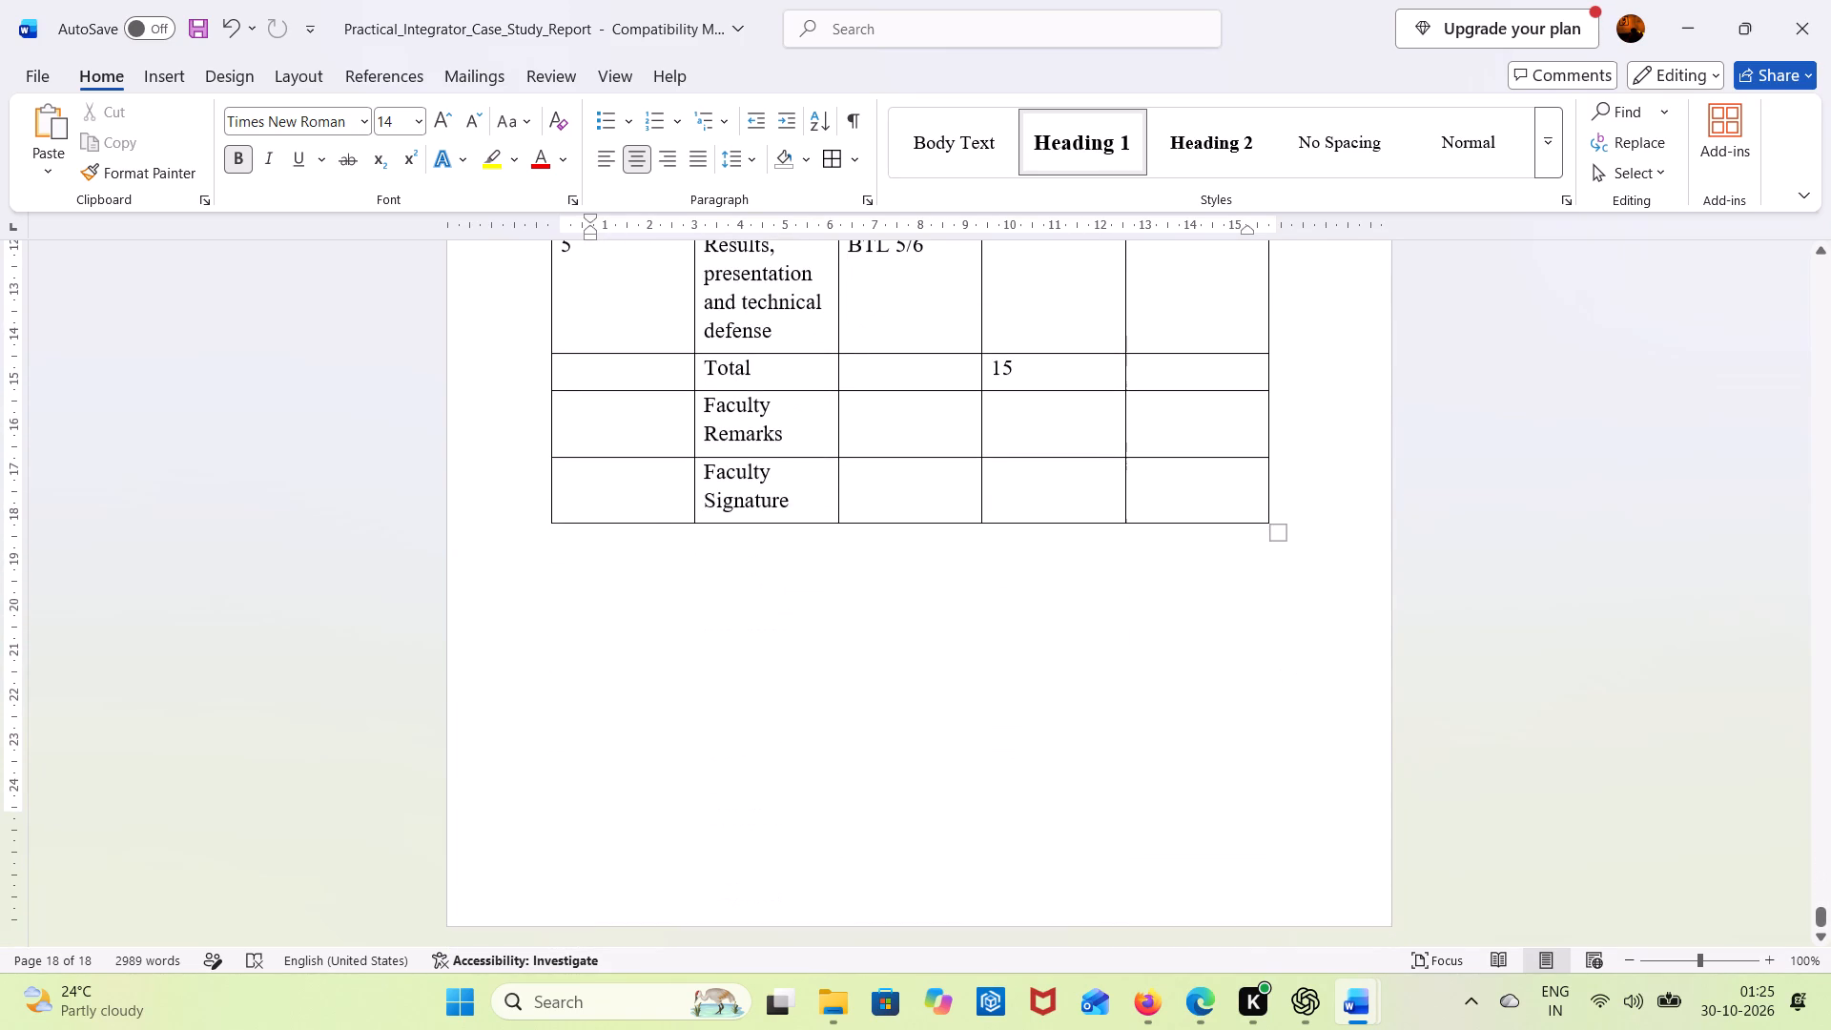
{"action": "scroll", "coordinate": [710, 713], "scroll_direction": "up", "scroll_amount": 13}
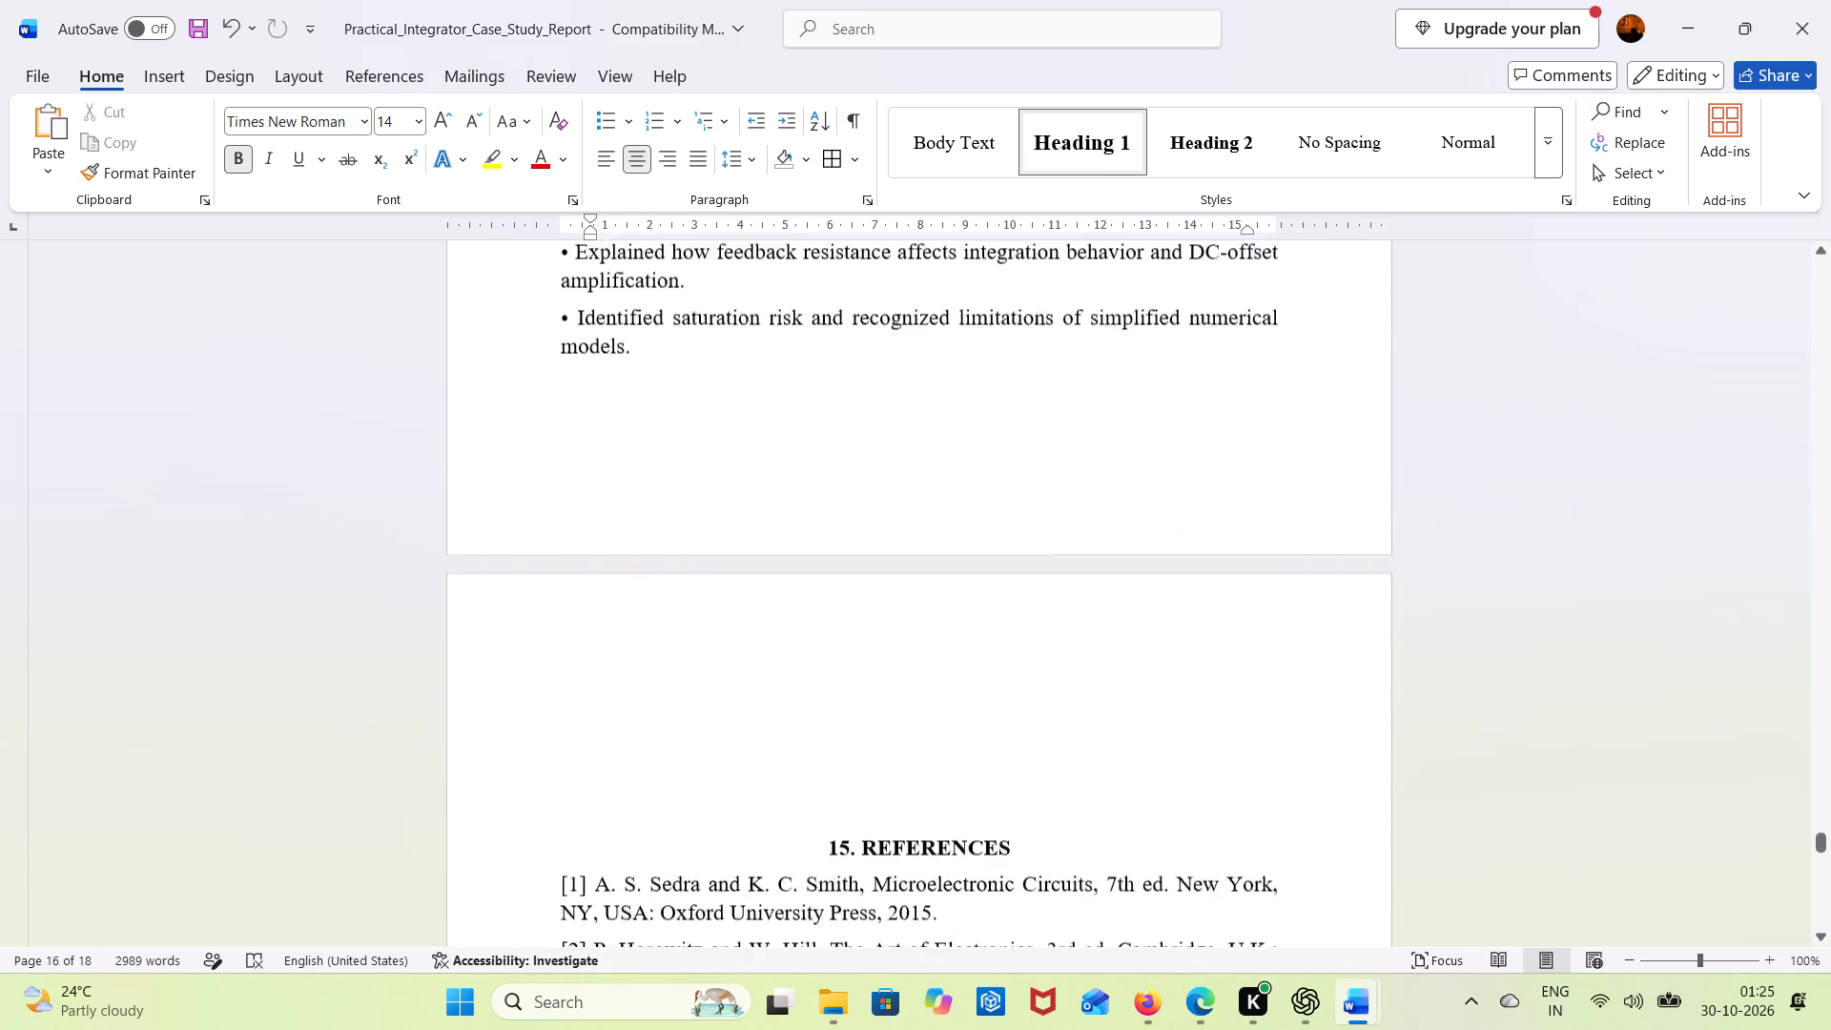
{"action": "scroll", "coordinate": [710, 713], "scroll_direction": "up", "scroll_amount": 12}
{"action": "scroll", "coordinate": [710, 713], "scroll_direction": "up", "scroll_amount": 11}
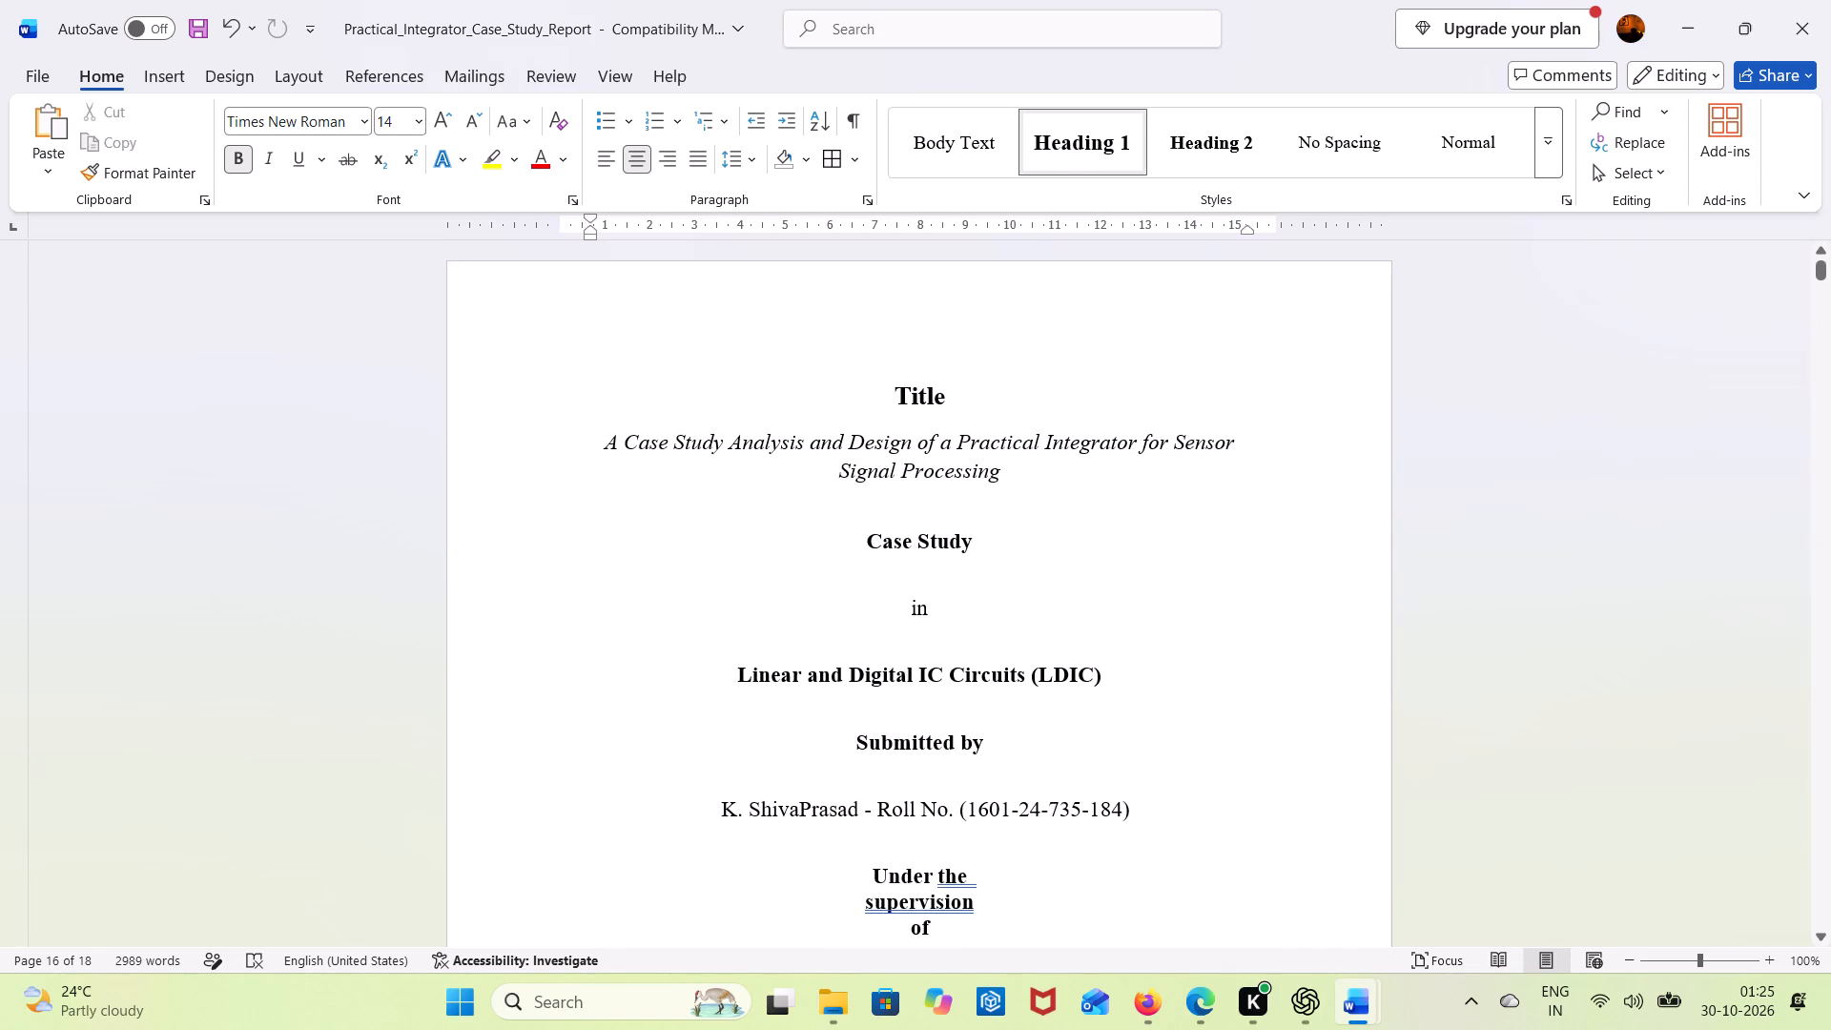
Make the two-line italic report title on the cover page bold and set its size to 16 points.
{"action": "left_click_drag", "start_coordinate": [957, 395], "coordinate": [889, 401]}
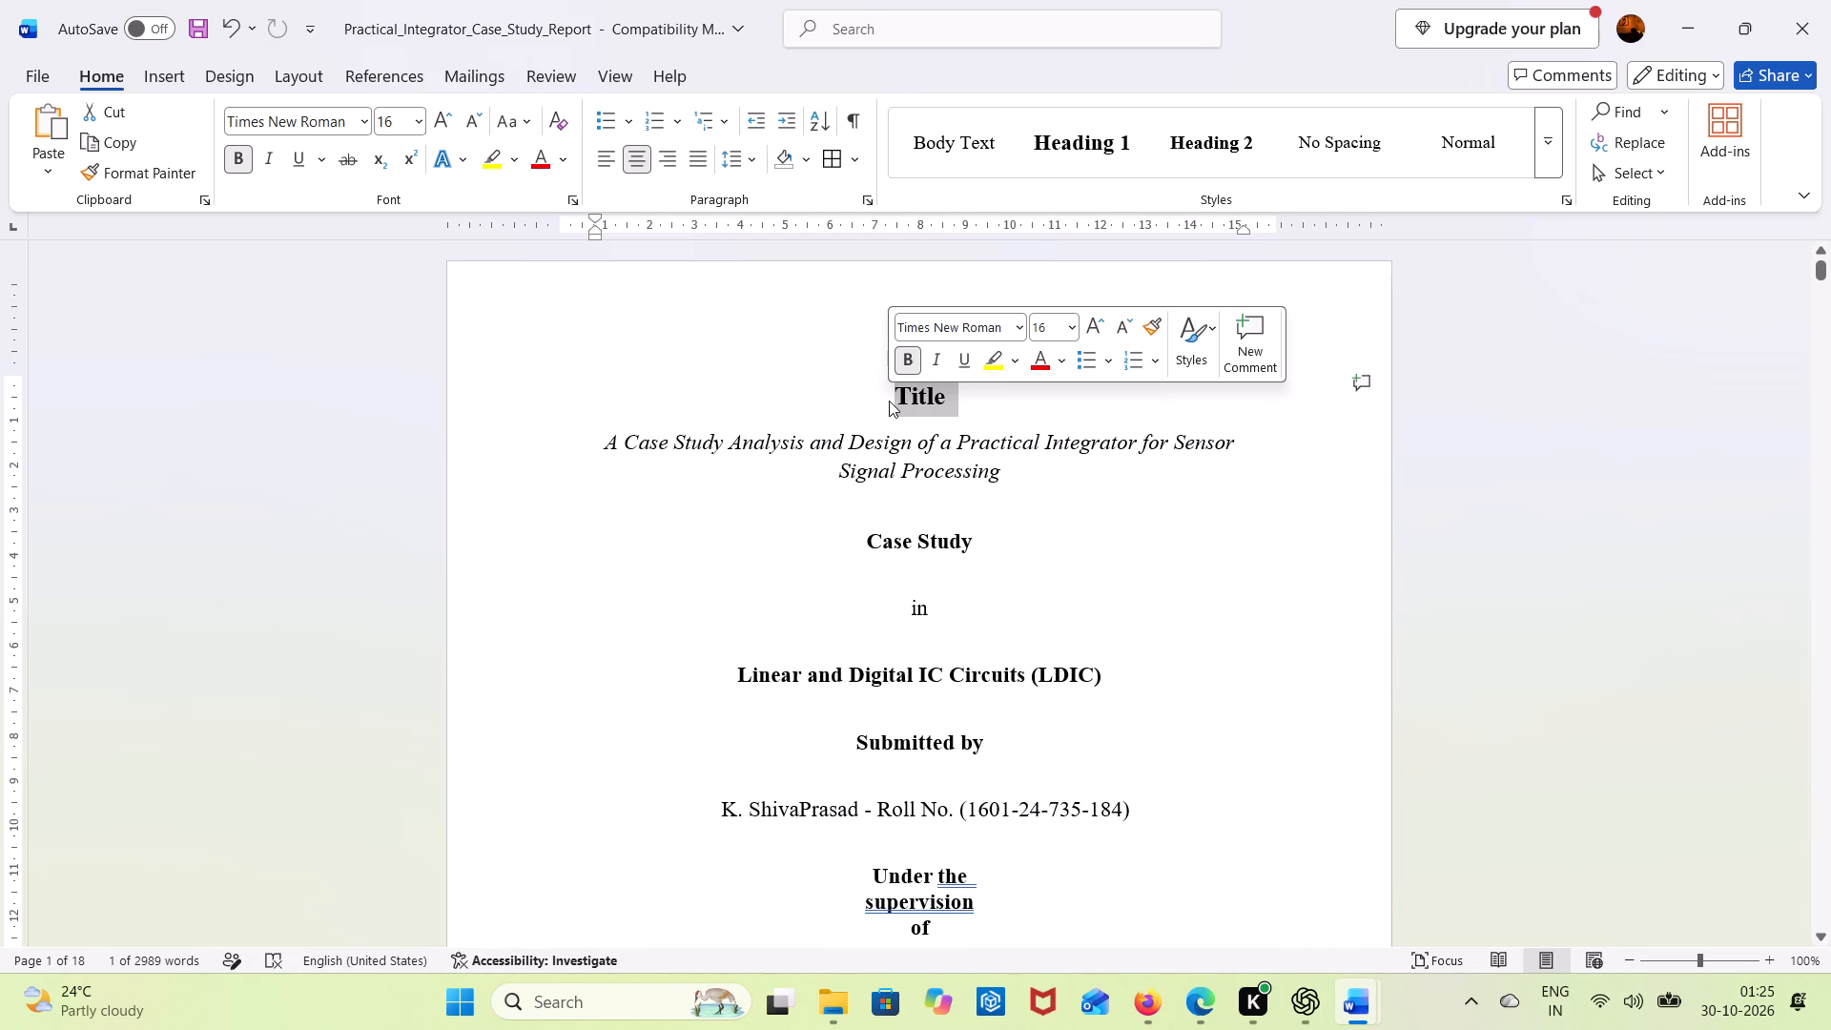
{"action": "left_click_drag", "start_coordinate": [606, 443], "coordinate": [986, 513]}
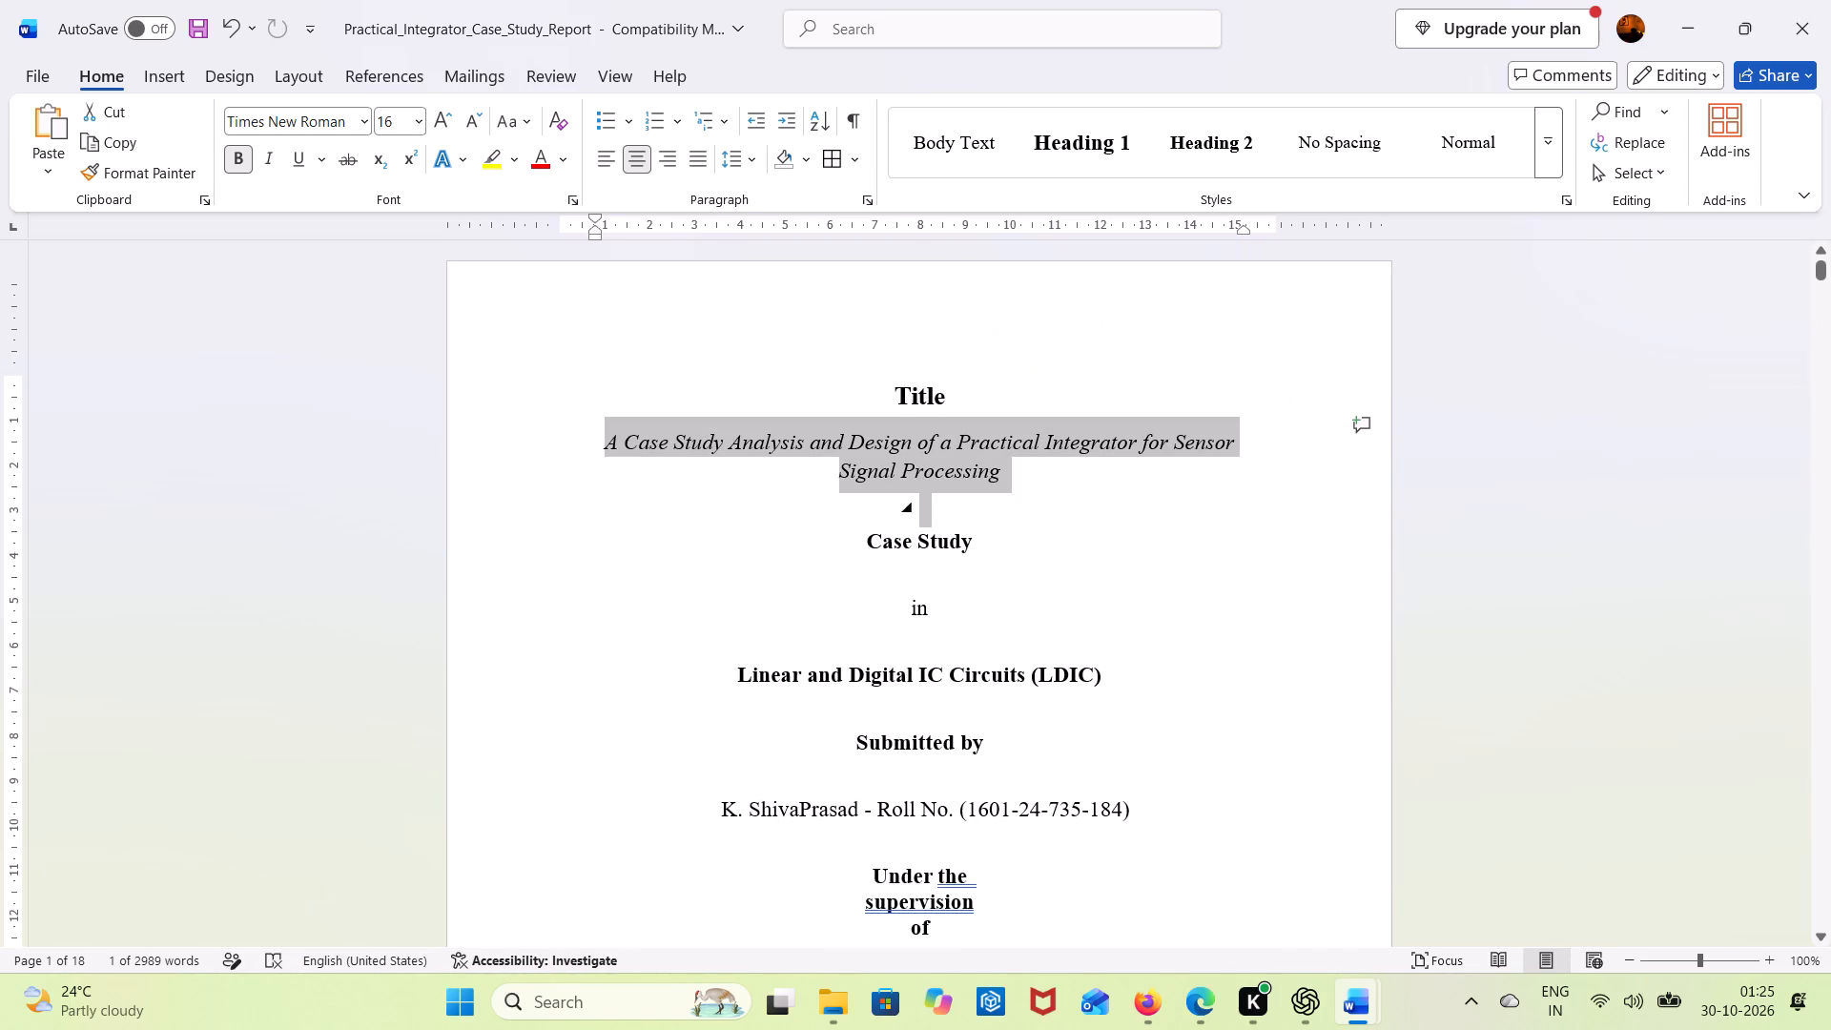
{"action": "left_click_drag", "start_coordinate": [986, 513], "coordinate": [1021, 500]}
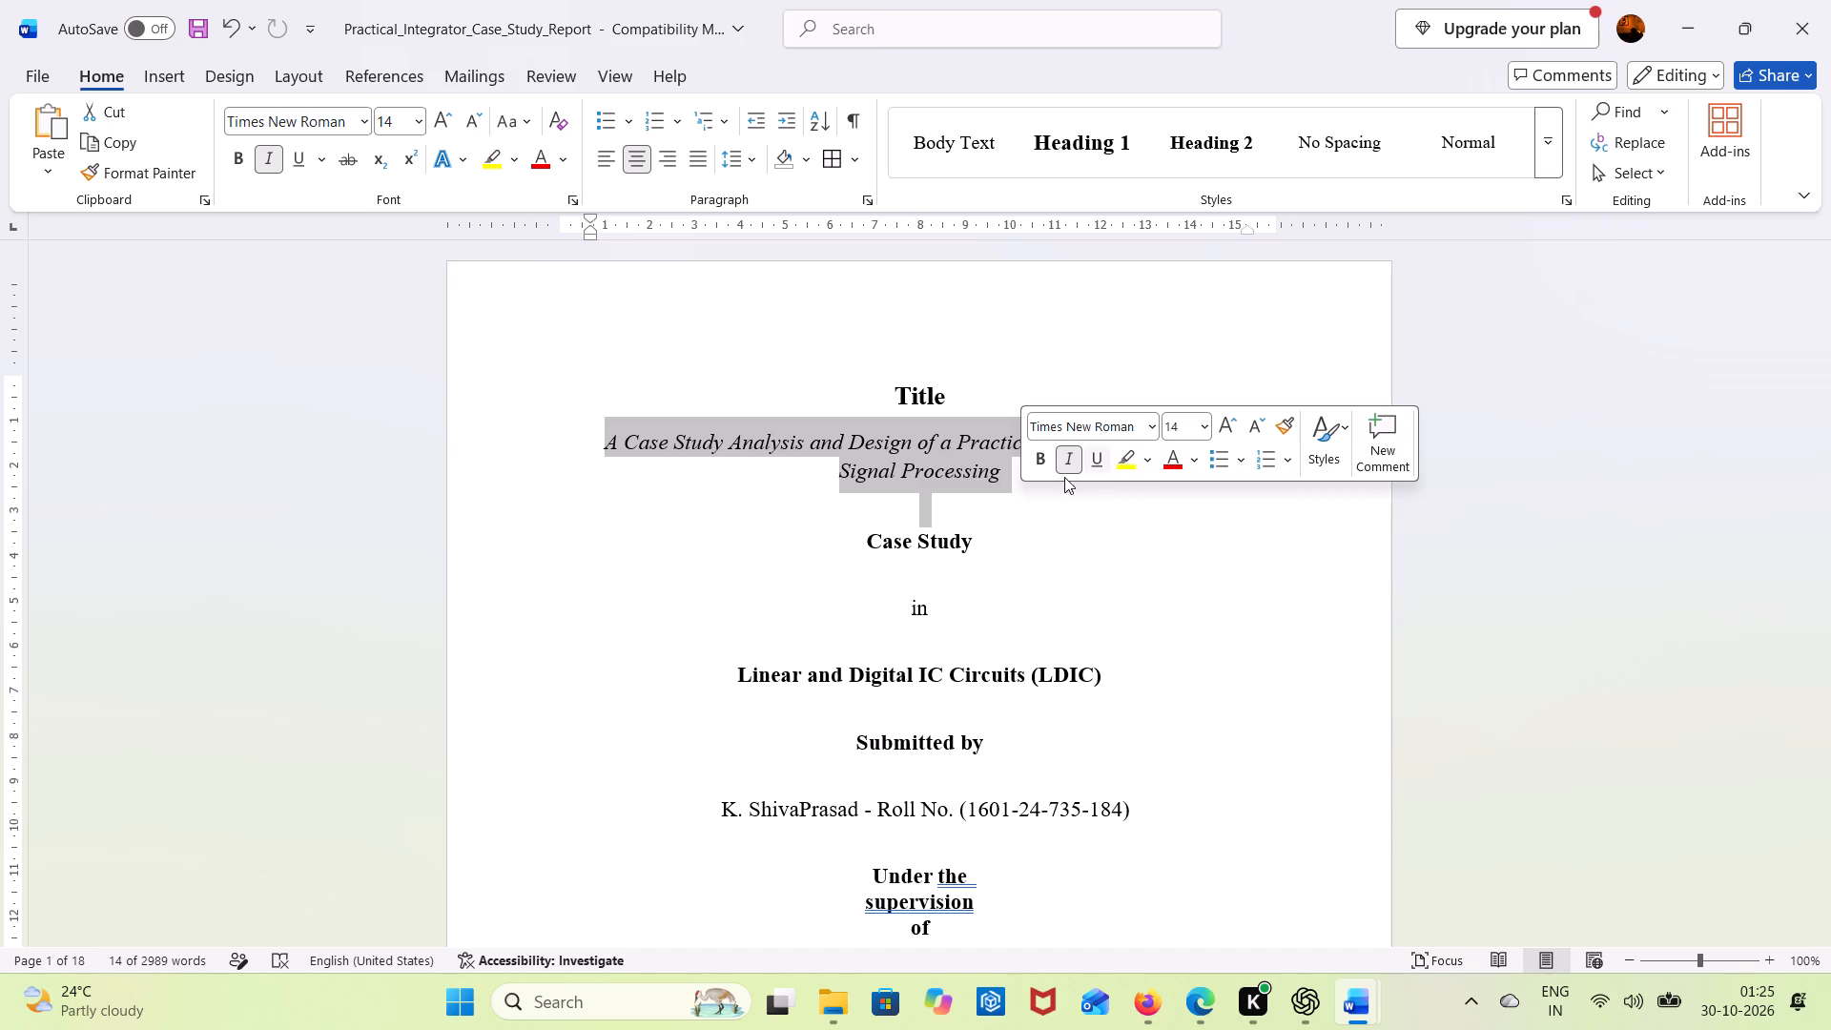
{"action": "left_click", "coordinate": [1046, 467]}
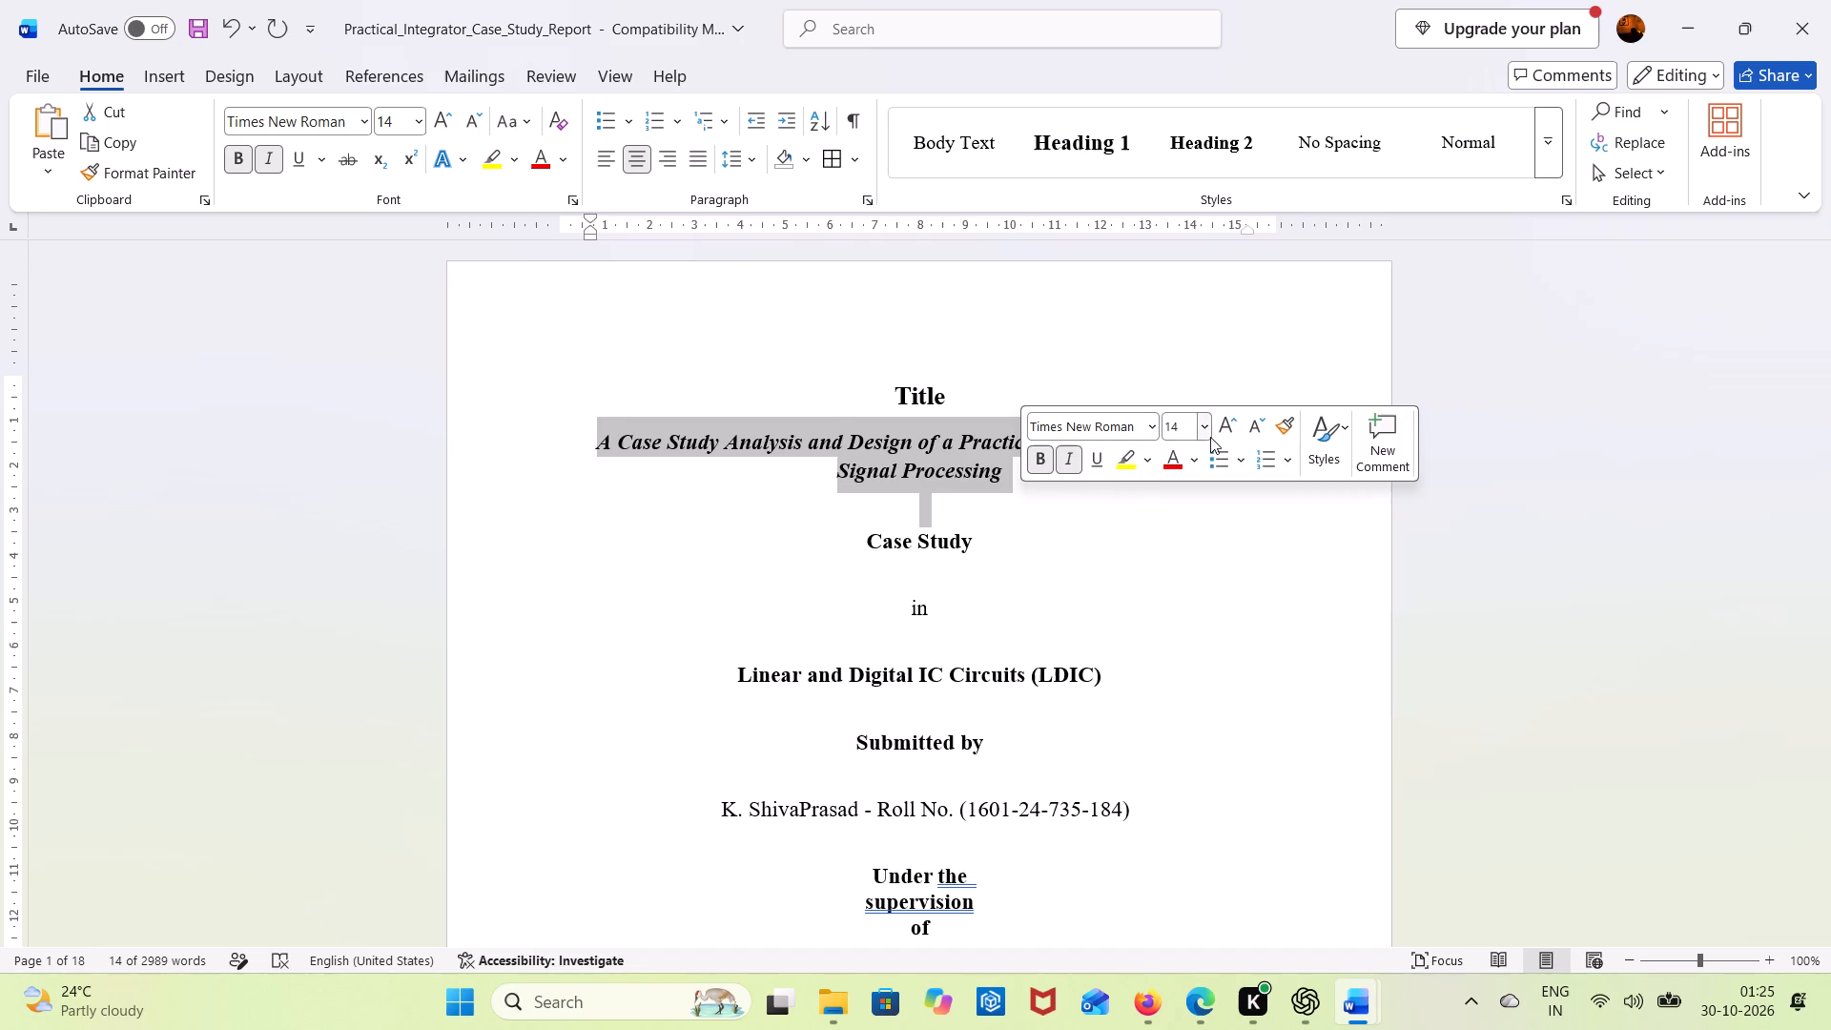
{"action": "left_click", "coordinate": [1206, 434]}
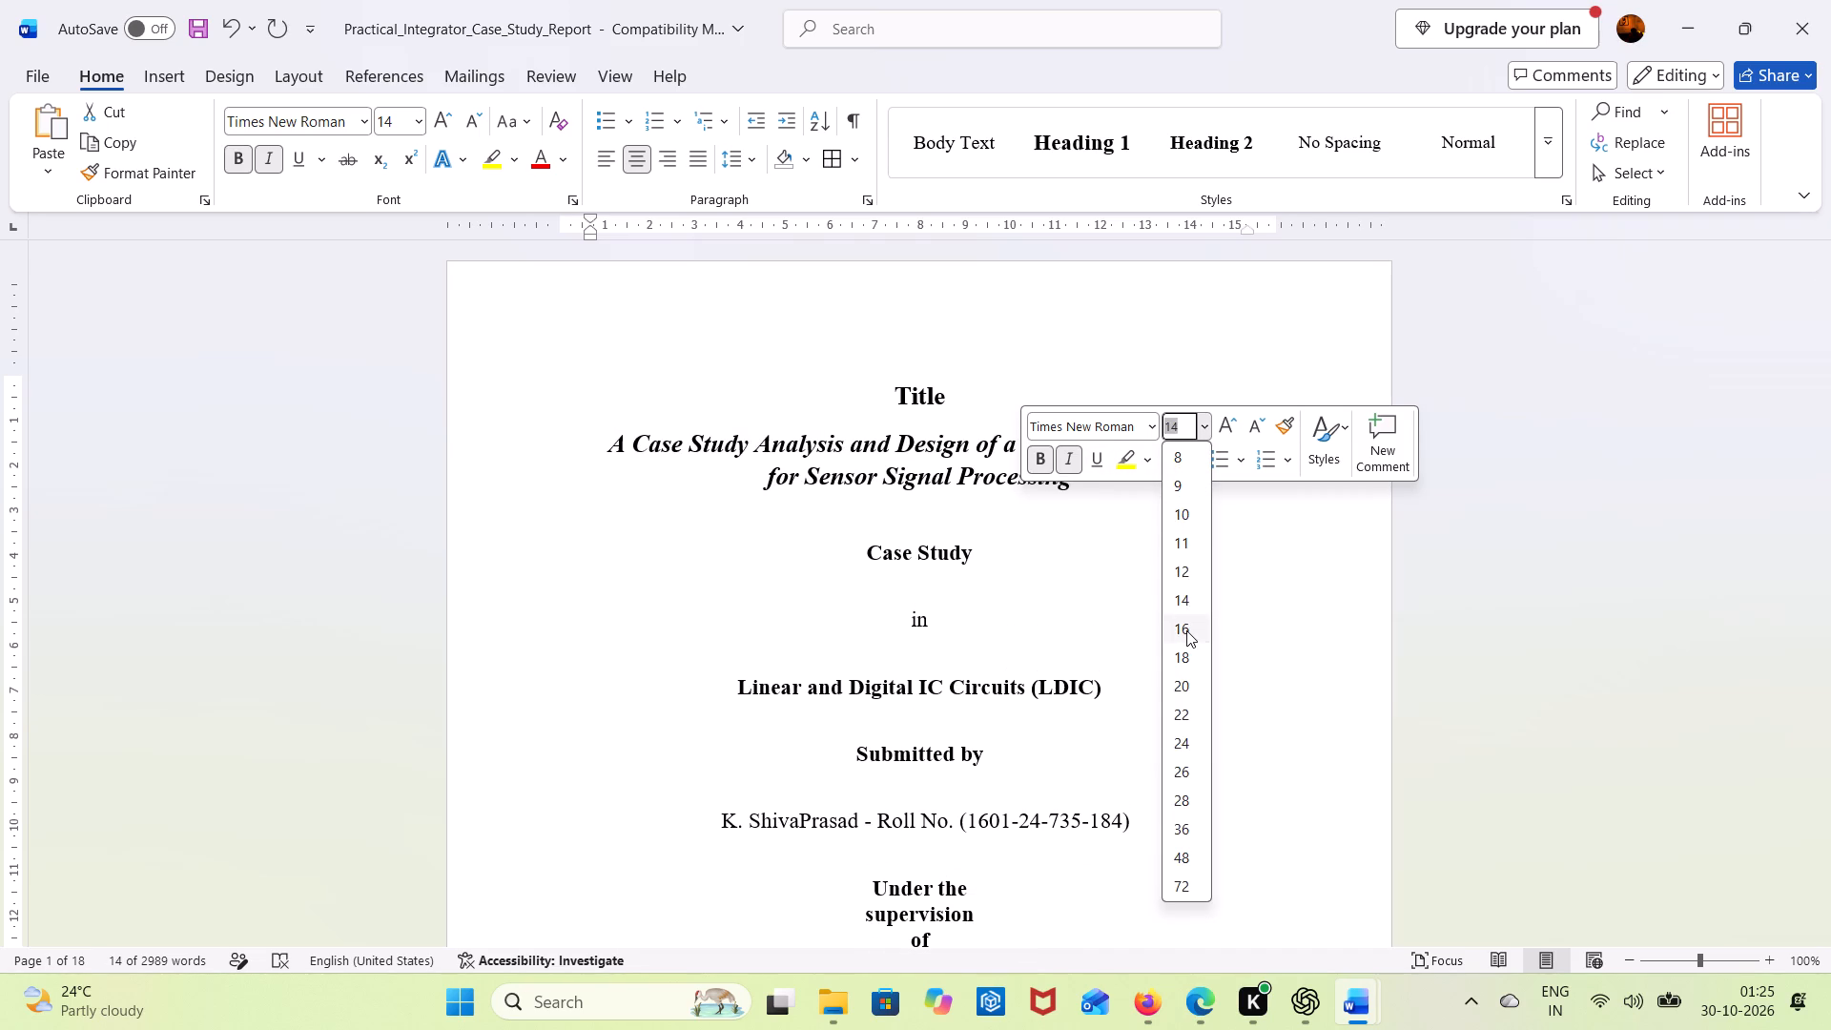
{"action": "left_click", "coordinate": [1186, 630]}
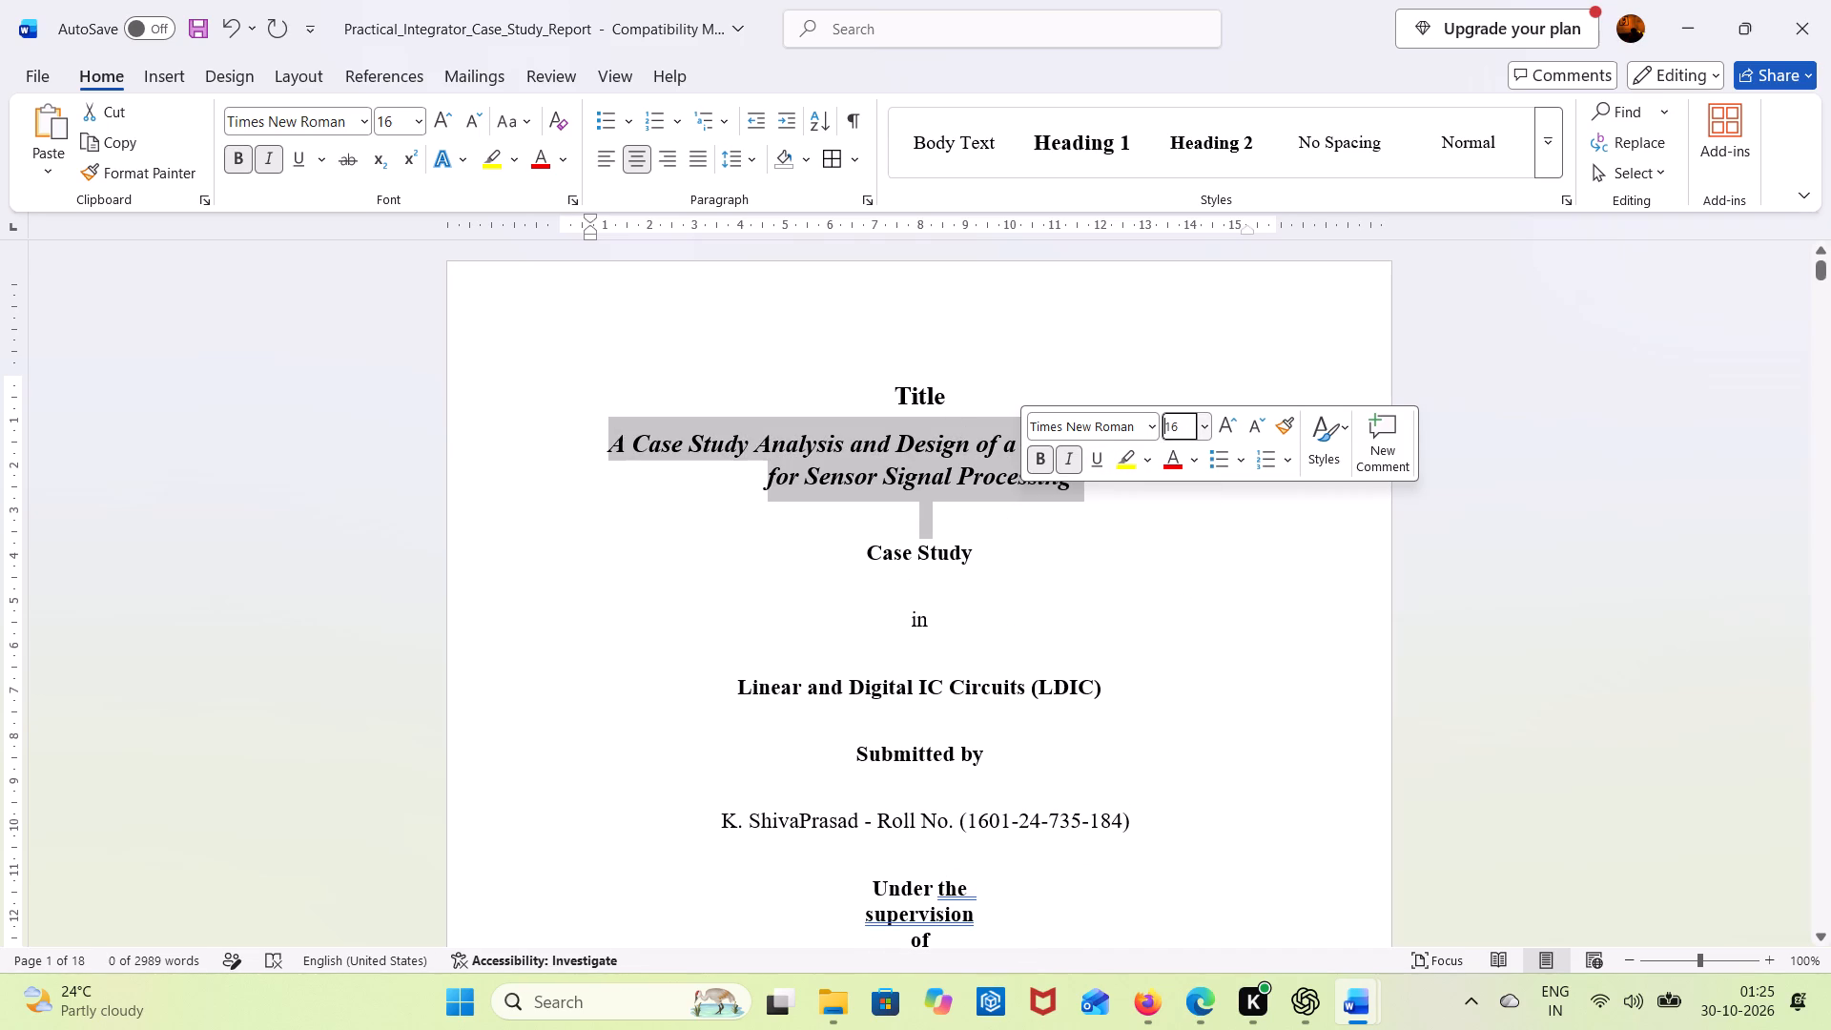
{"action": "left_click_drag", "start_coordinate": [954, 396], "coordinate": [875, 396]}
{"action": "left_click", "coordinate": [1079, 569]}
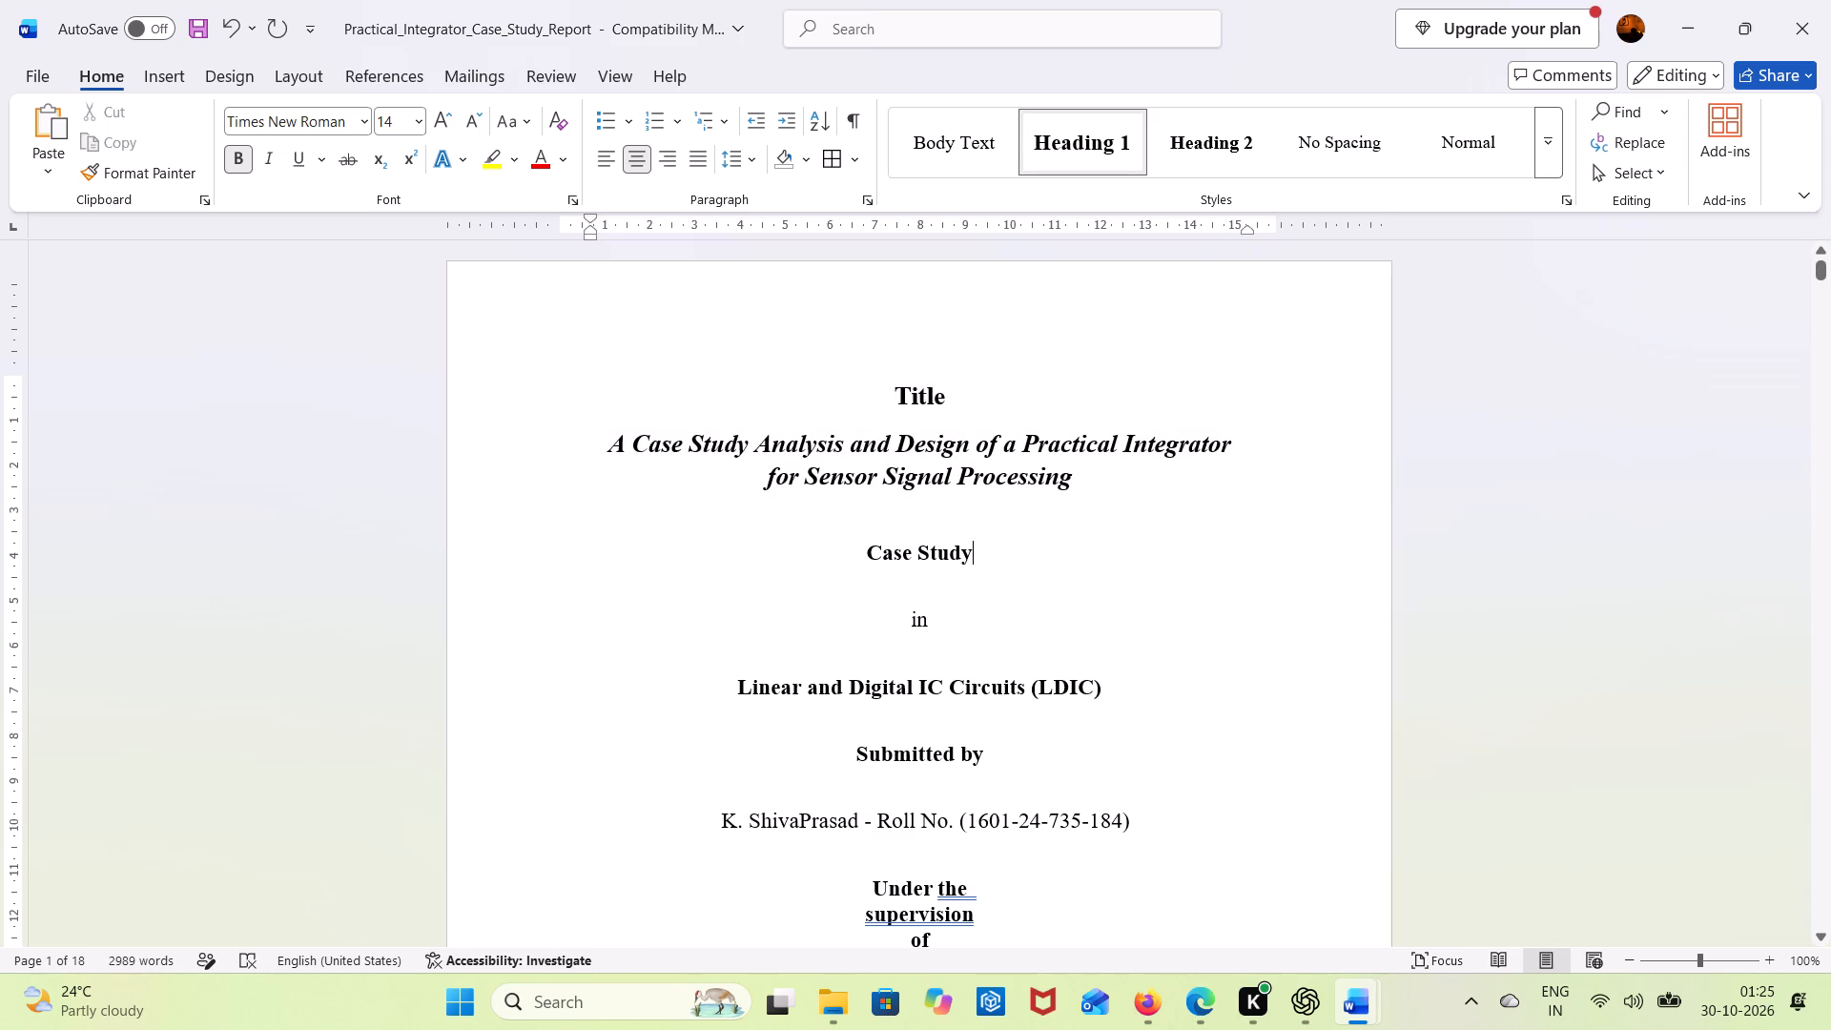
Change the font of the two-line report title on the cover page to Calibri.
{"action": "left_click_drag", "start_coordinate": [606, 441], "coordinate": [811, 473]}
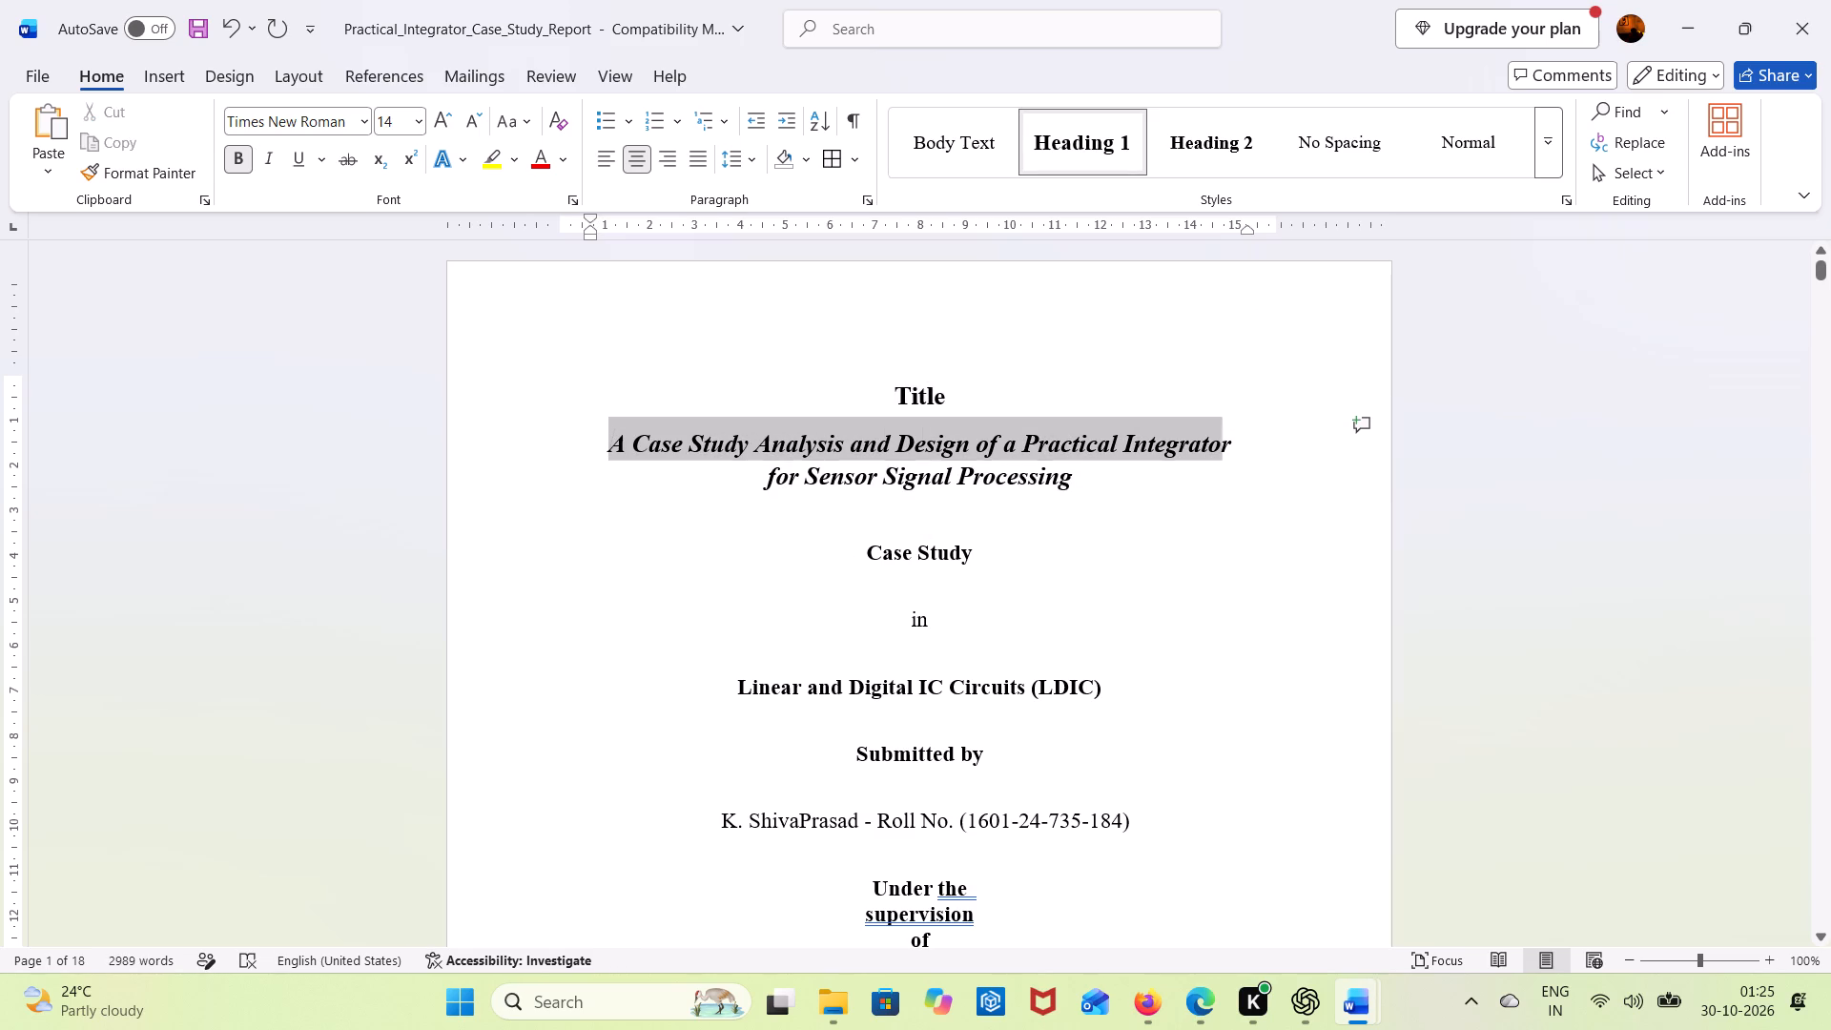
{"action": "left_click_drag", "start_coordinate": [811, 473], "coordinate": [1103, 482]}
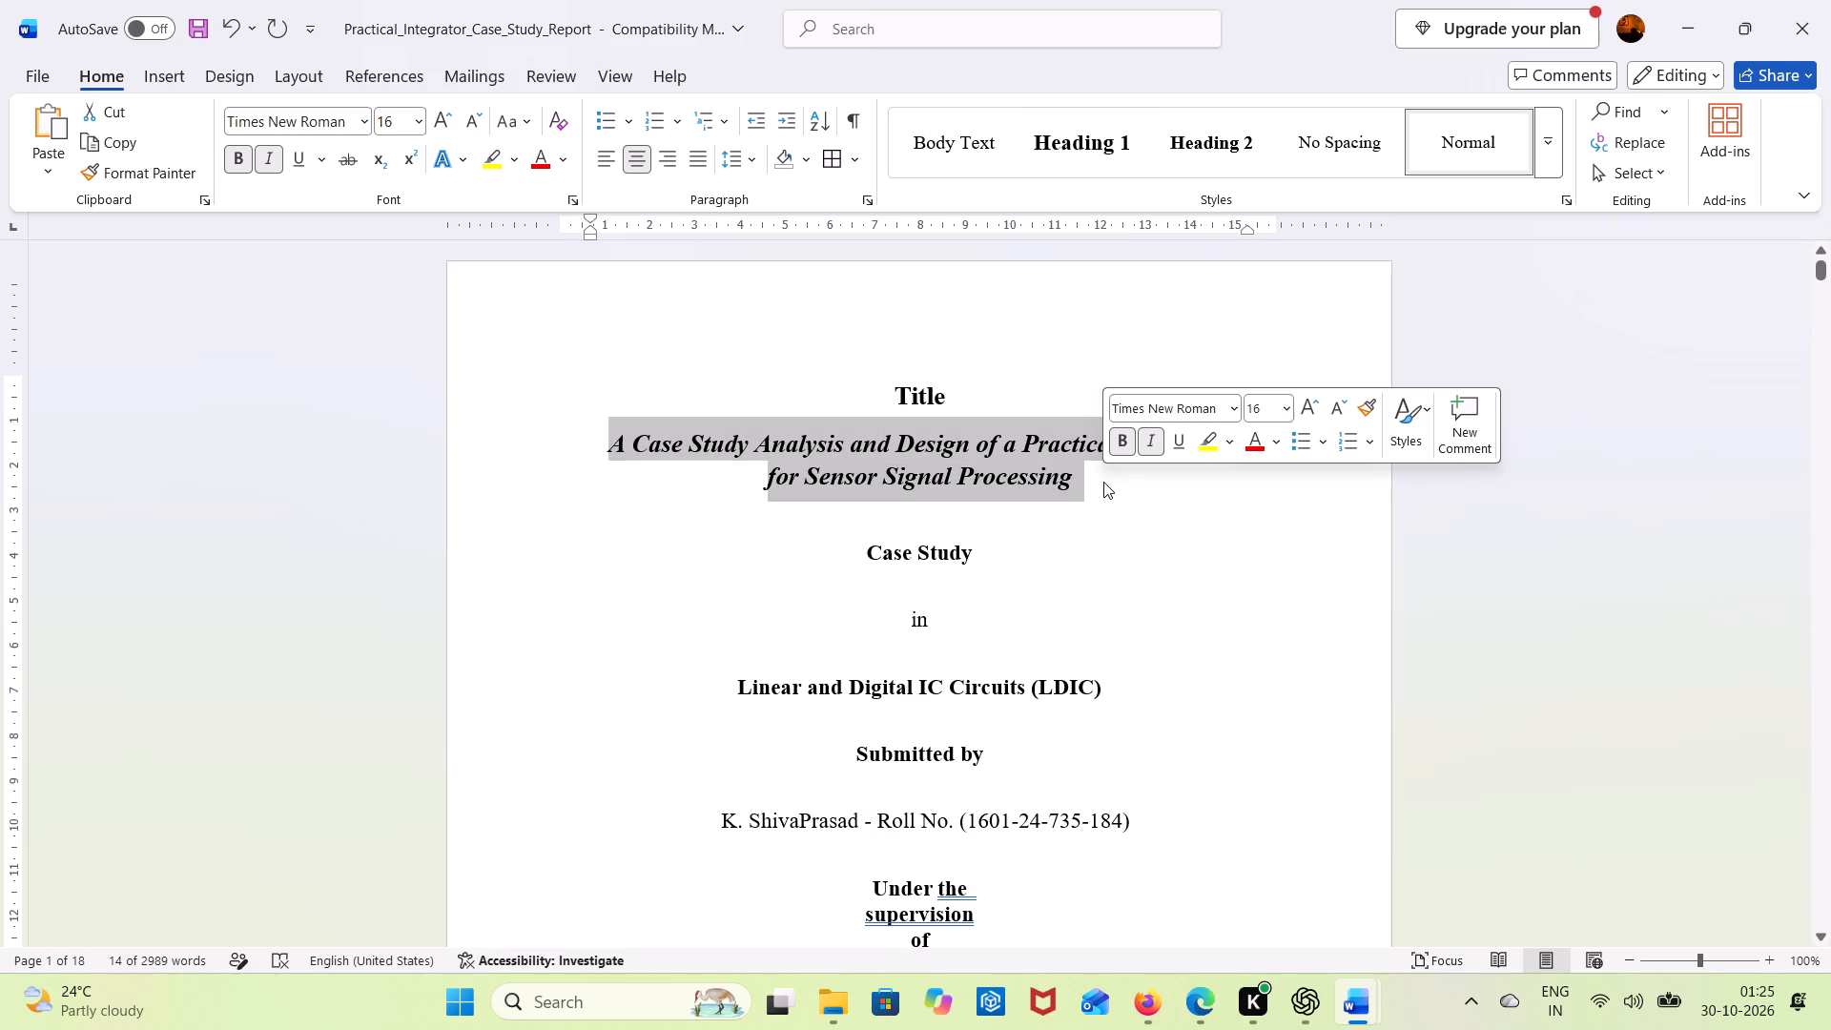
{"action": "left_click", "coordinate": [1237, 411]}
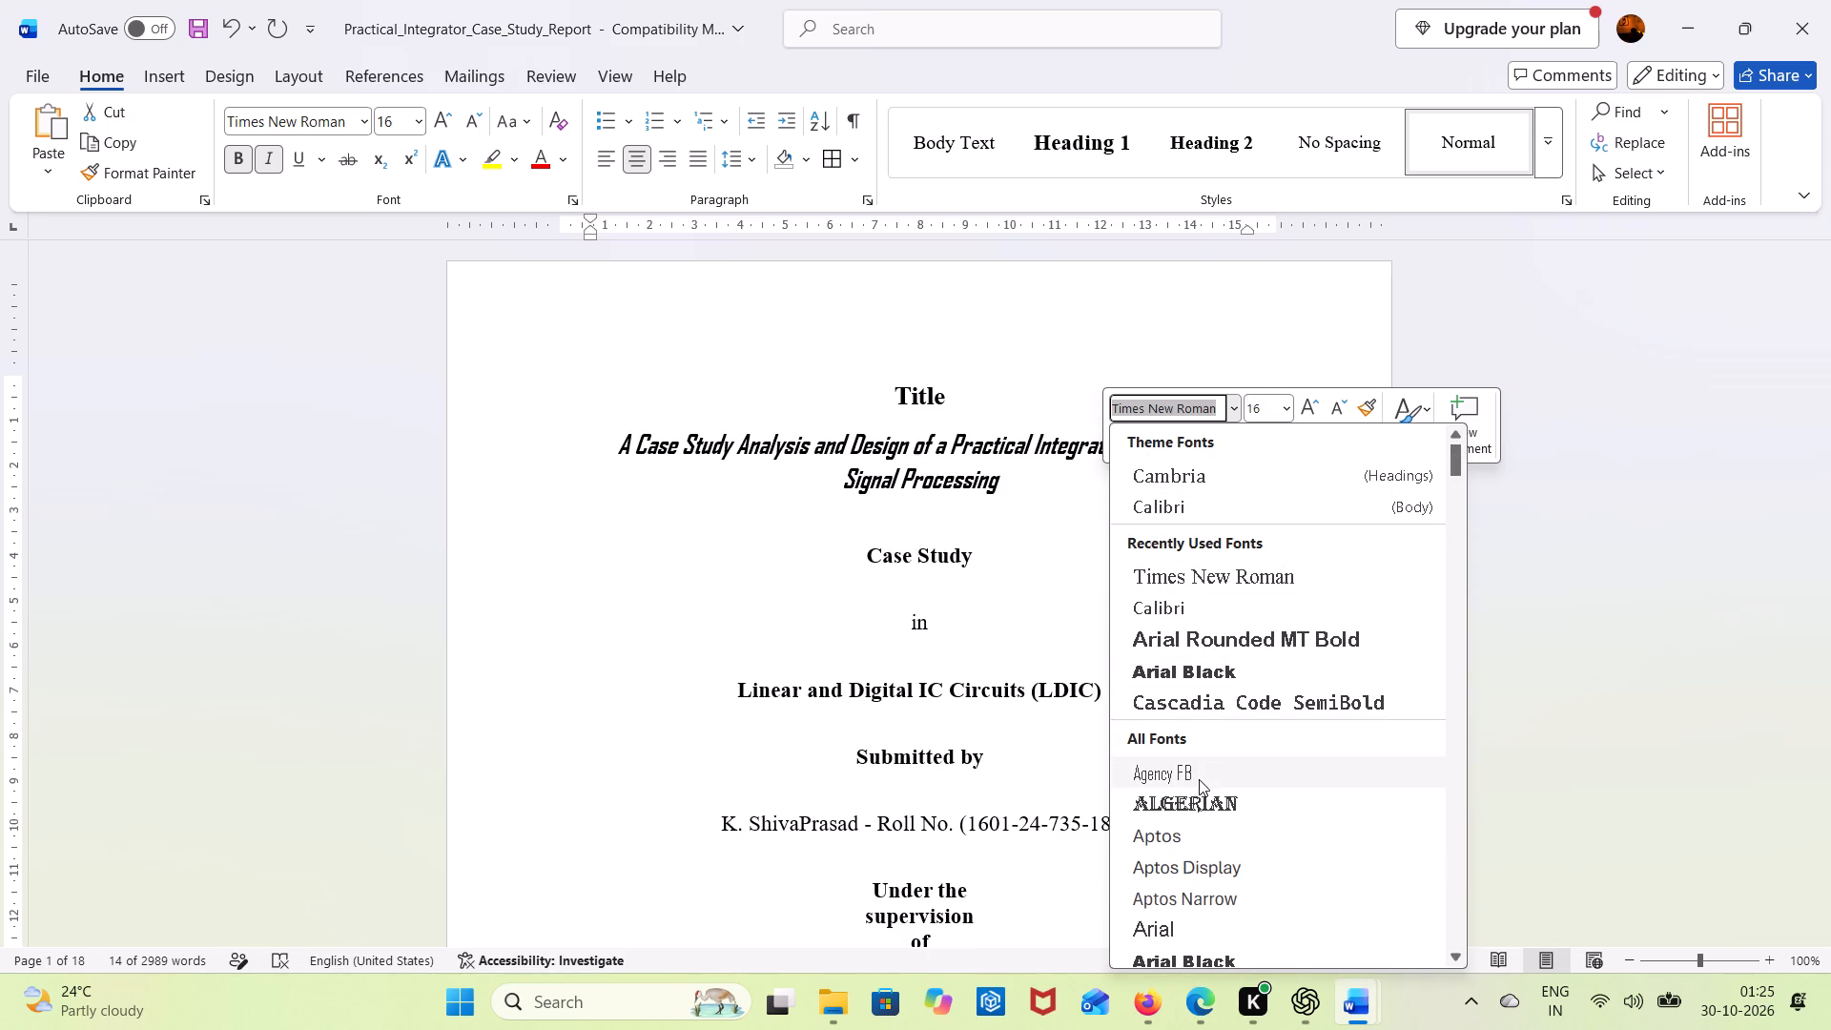
{"action": "left_click", "coordinate": [1196, 603]}
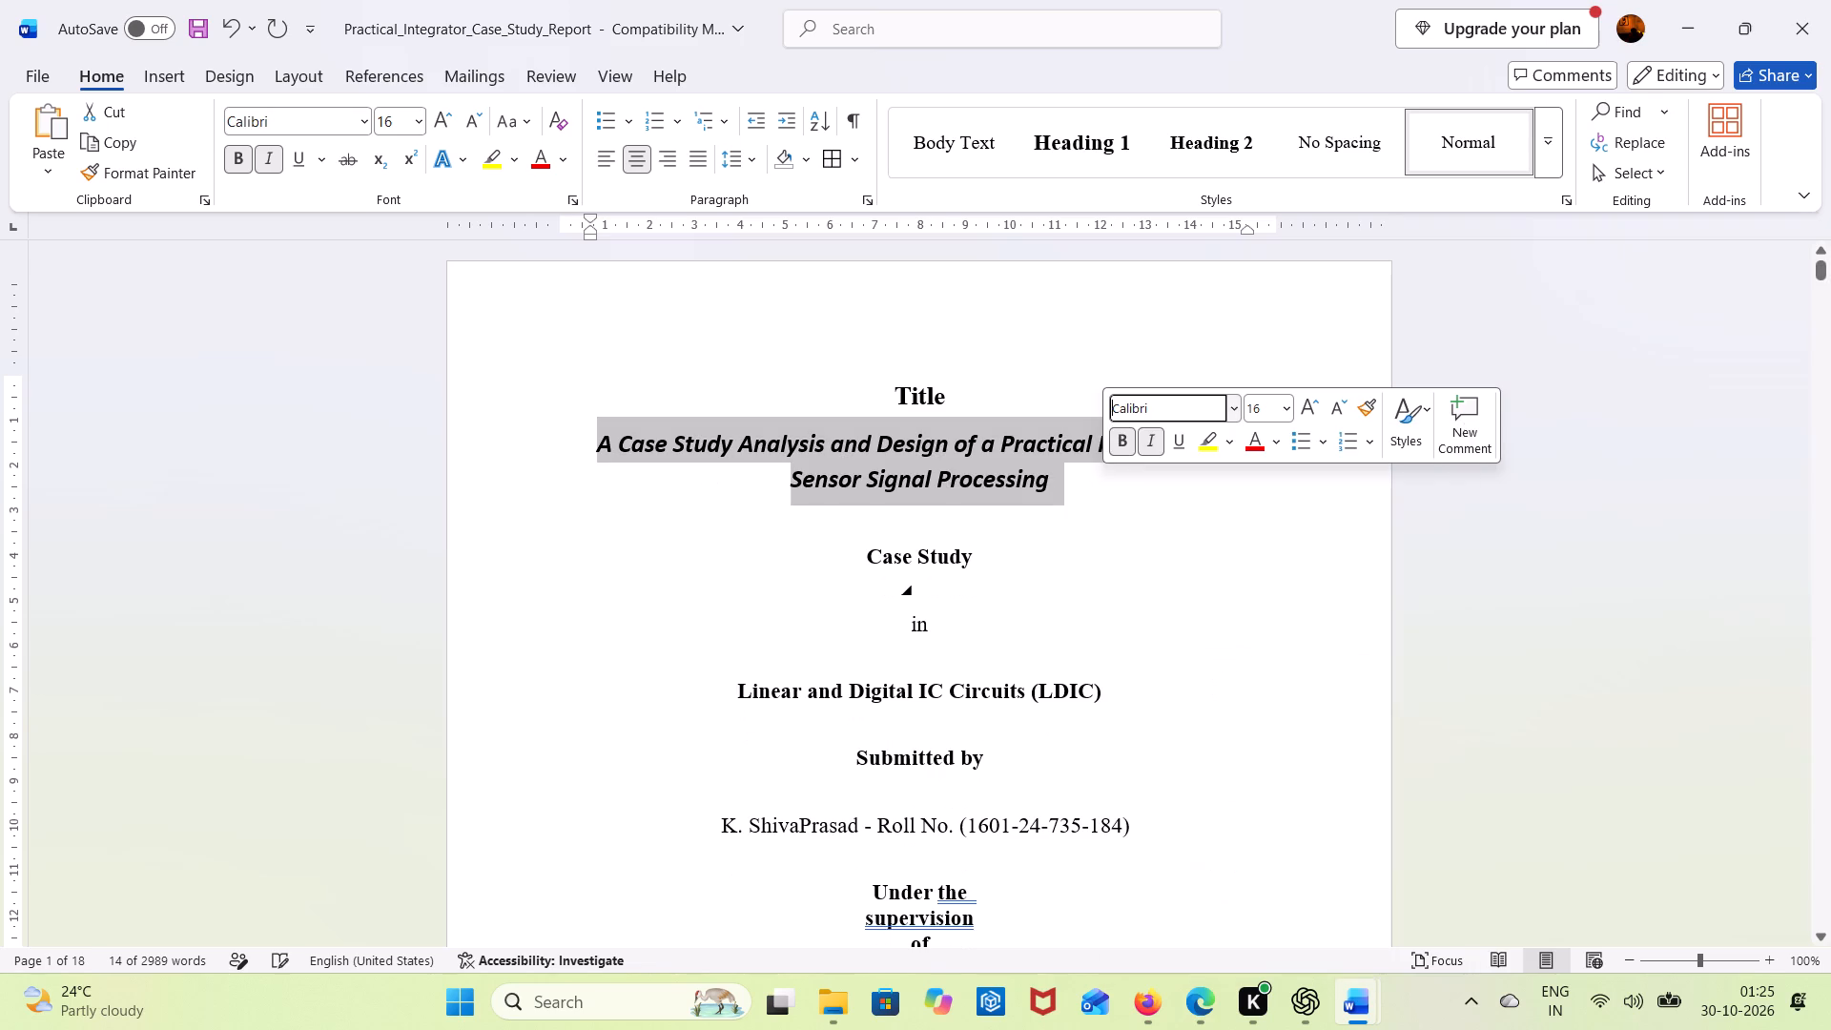
{"action": "left_click", "coordinate": [1097, 572]}
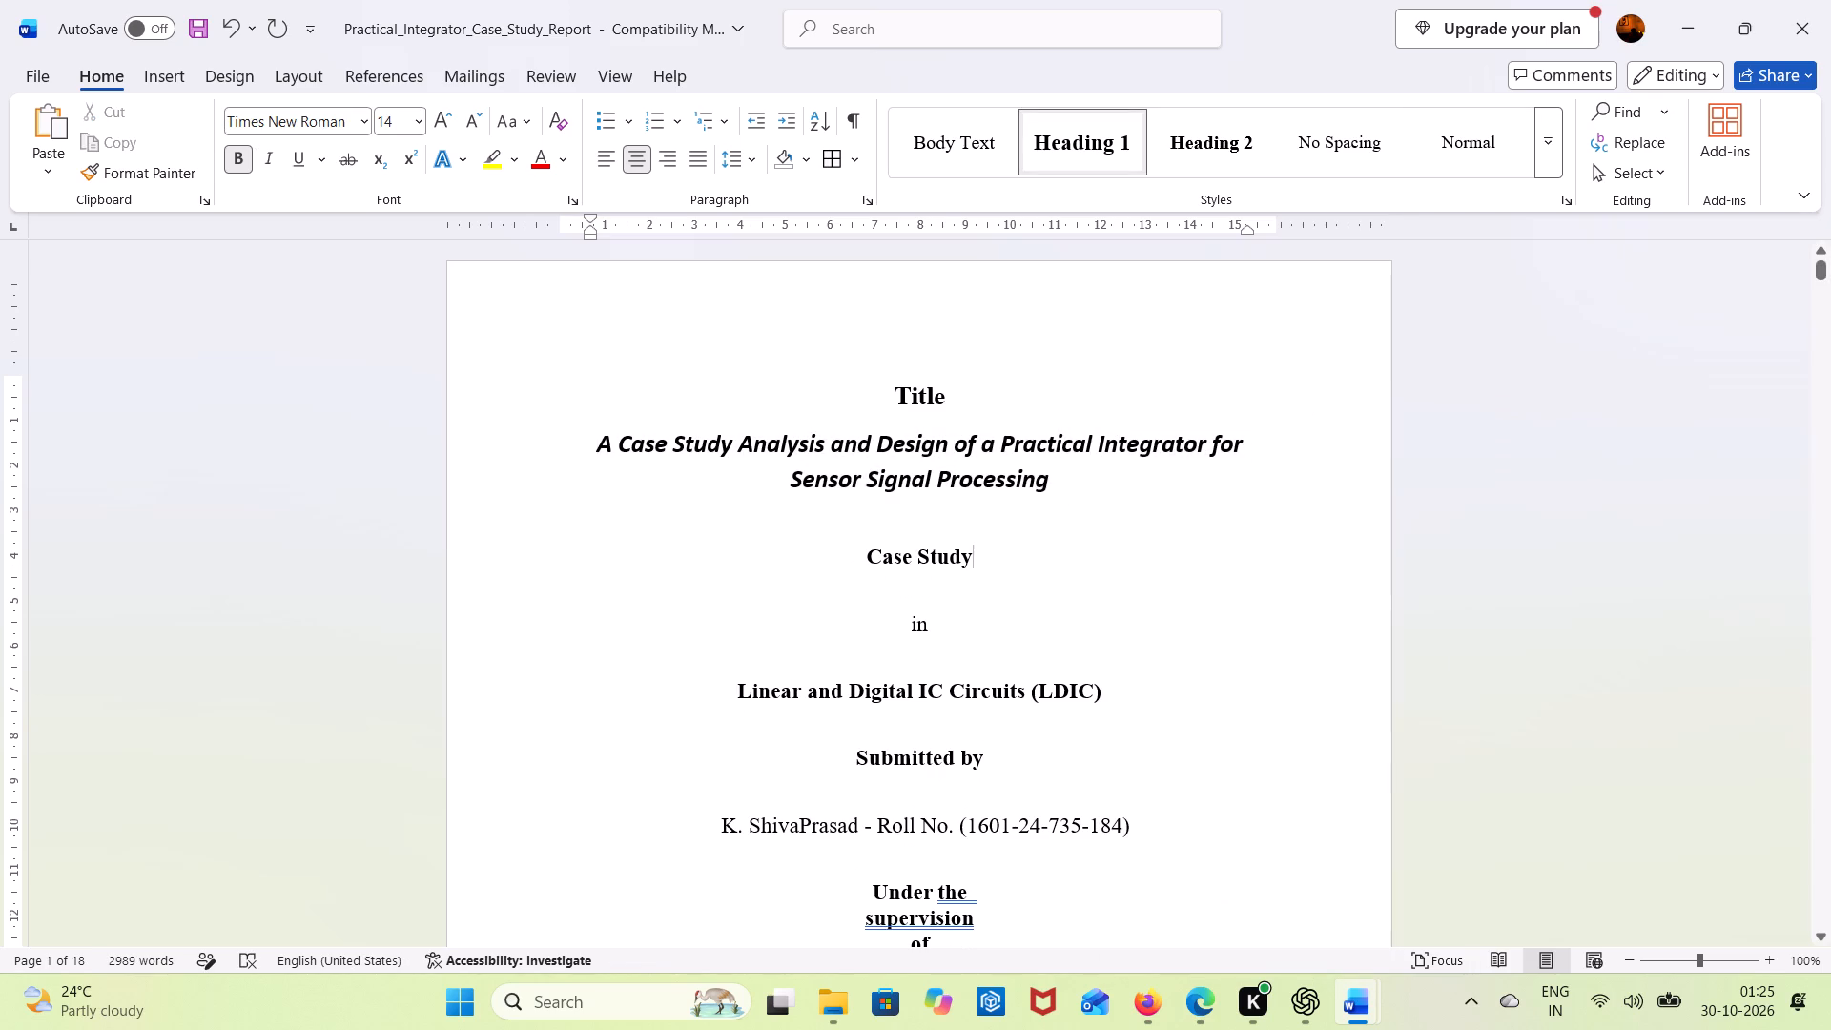
{"action": "left_click_drag", "start_coordinate": [1054, 483], "coordinate": [777, 417]}
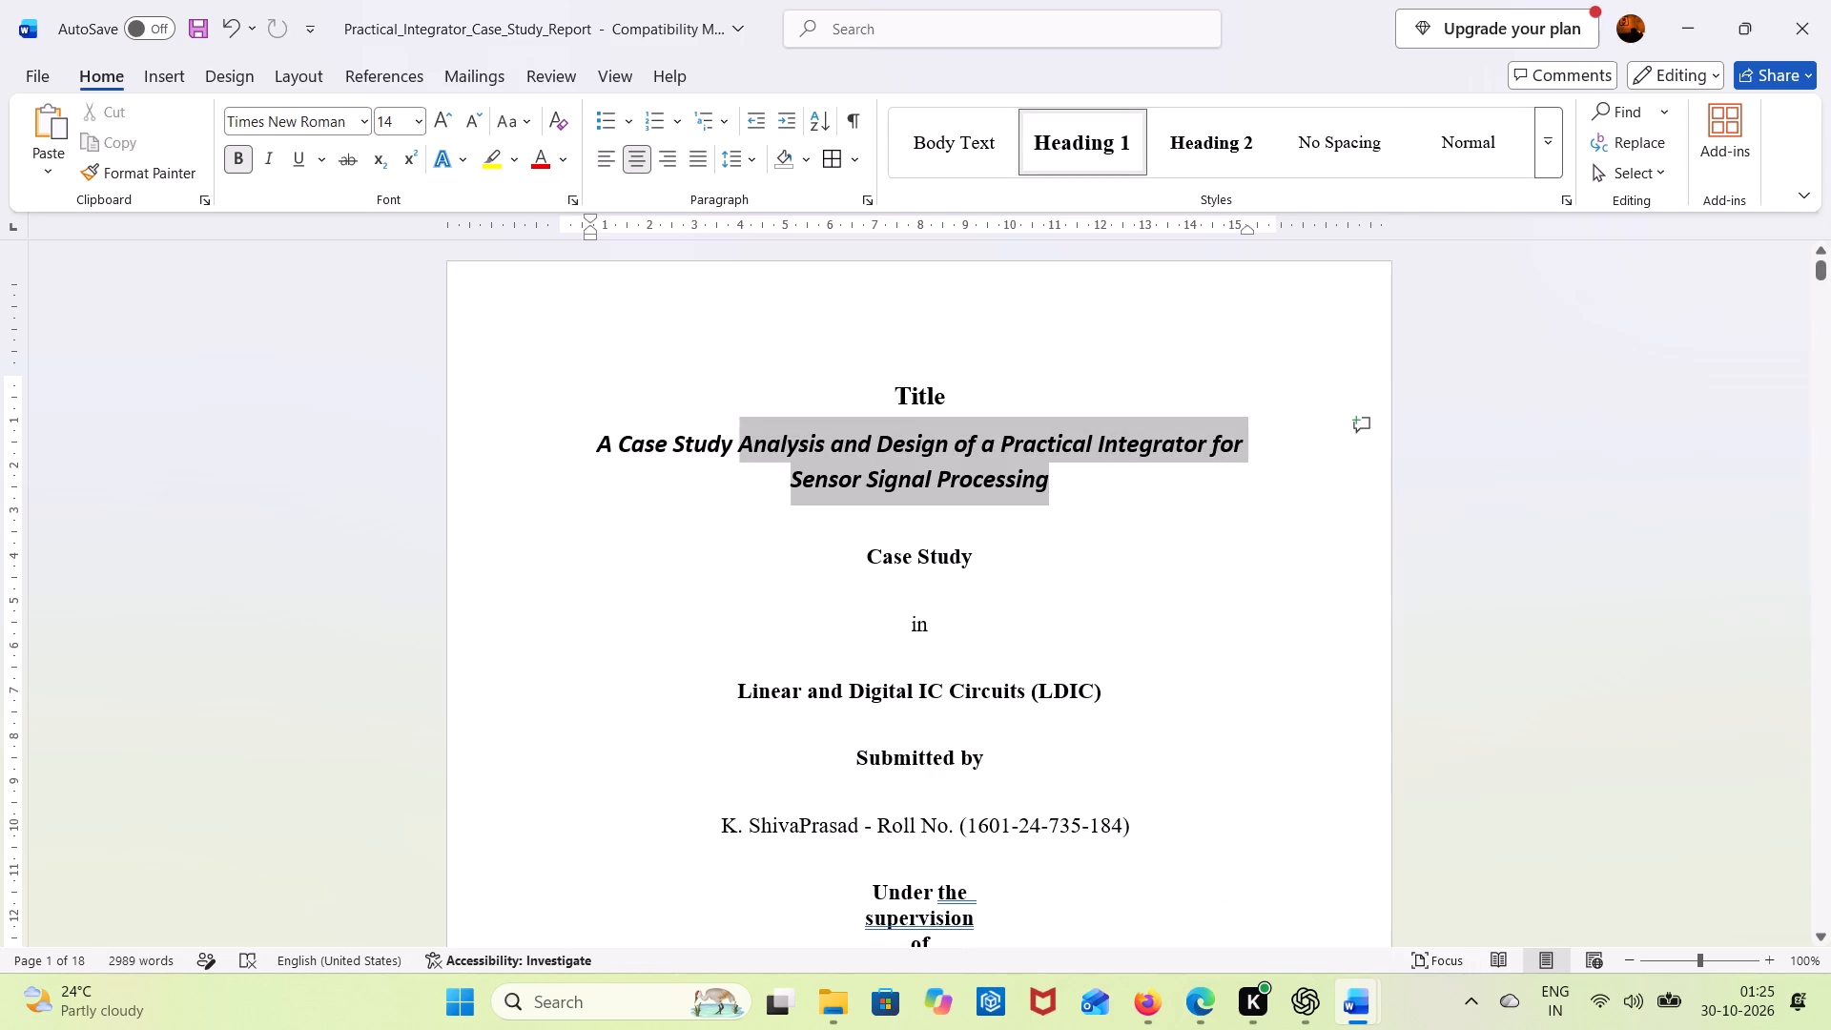
{"action": "left_click_drag", "start_coordinate": [777, 417], "coordinate": [583, 431]}
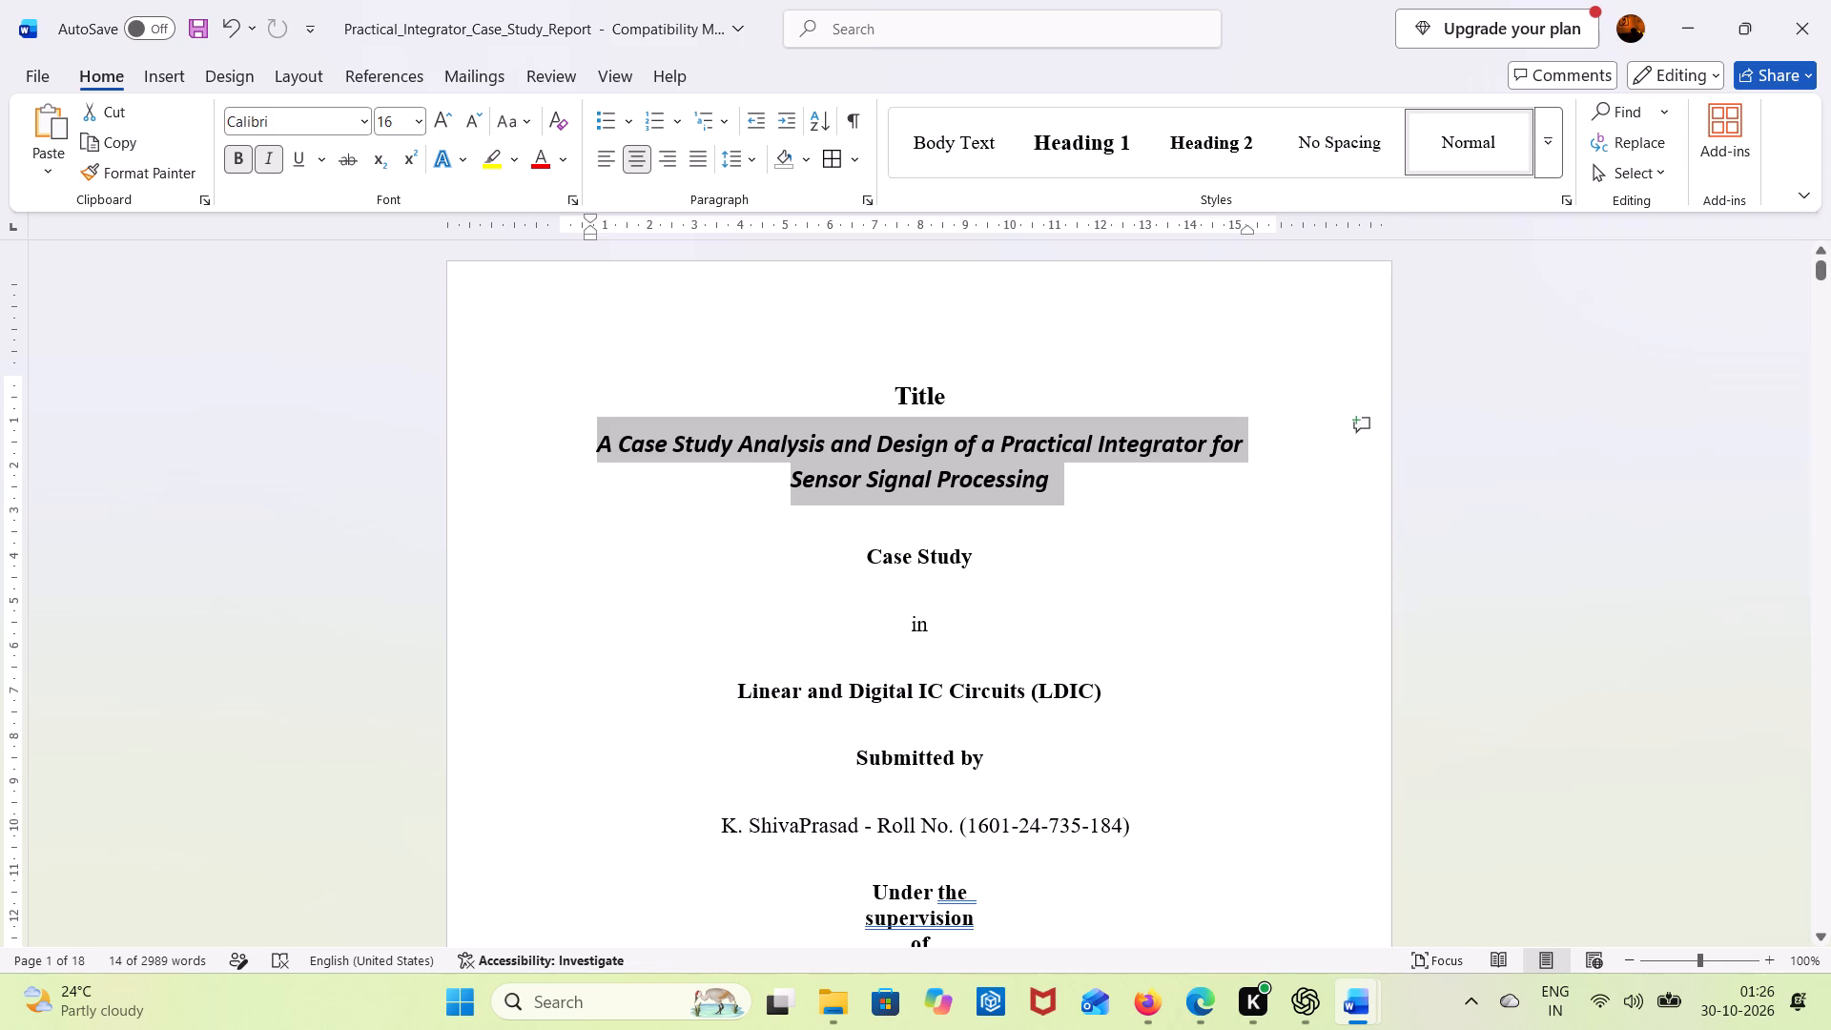
Set the "Title" label at the top of the cover page to 14 points.
{"action": "left_click_drag", "start_coordinate": [961, 399], "coordinate": [895, 396]}
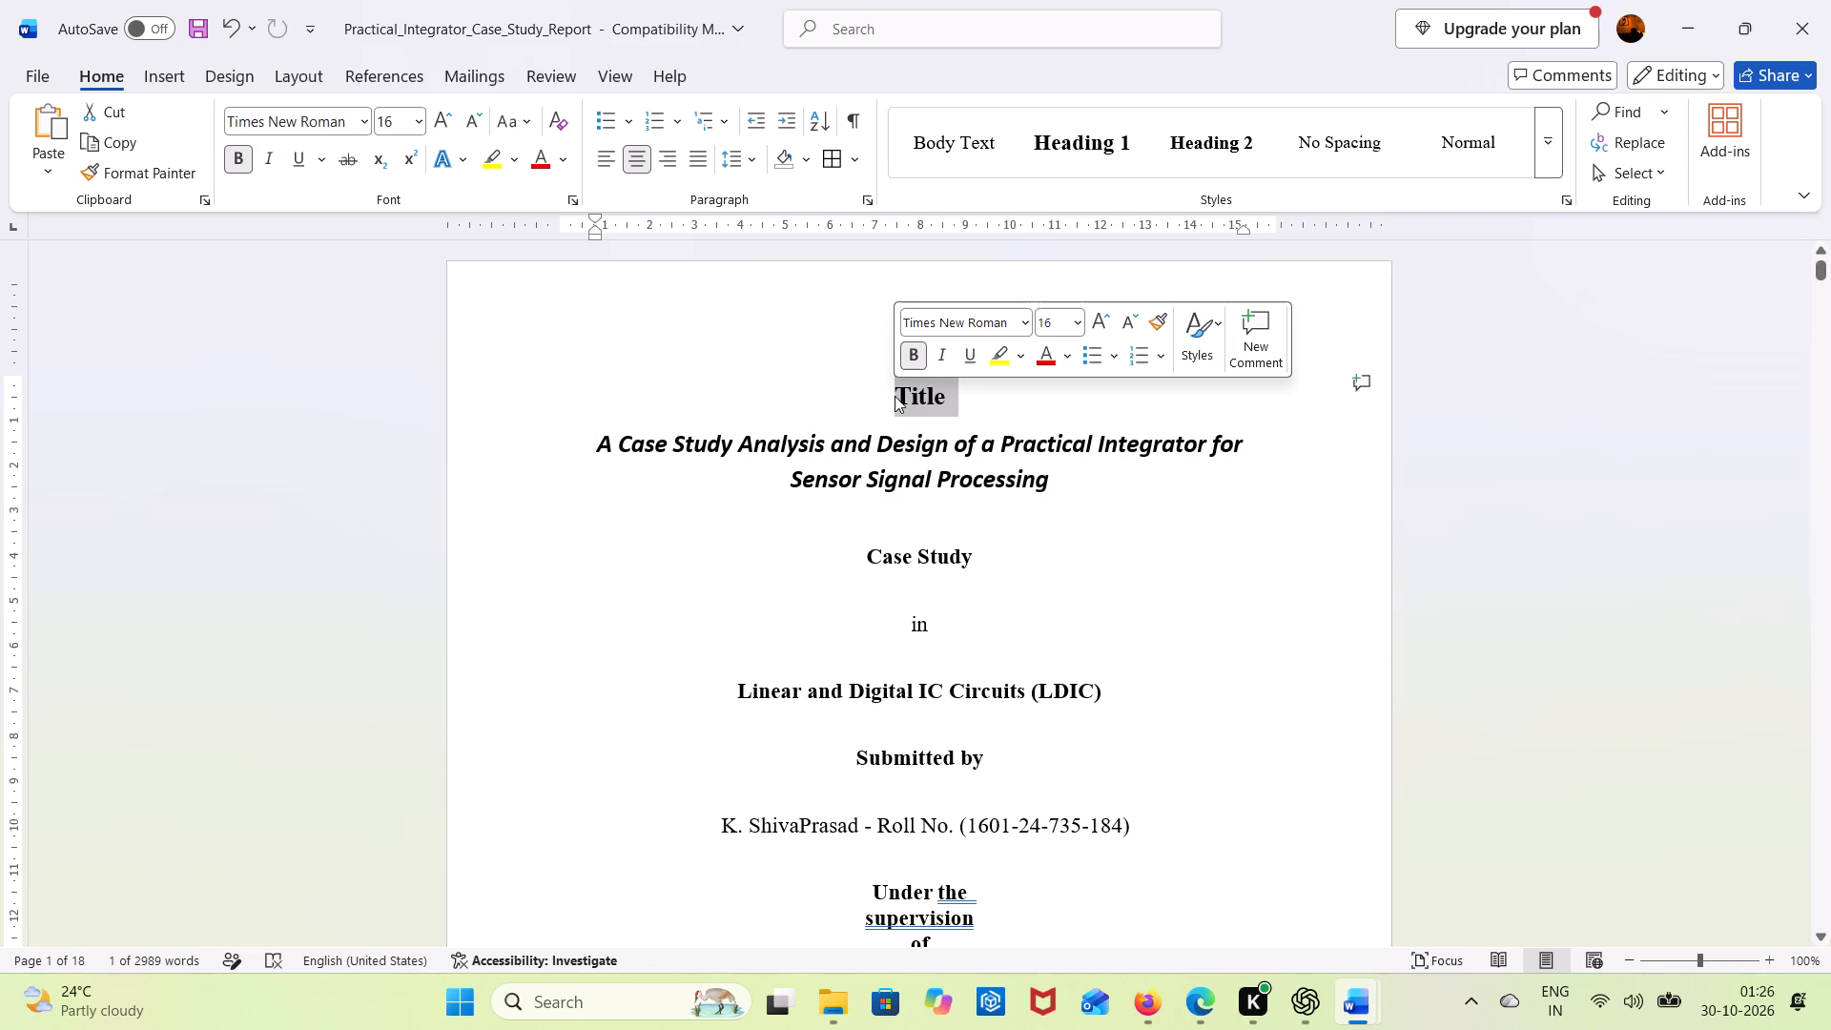
{"action": "left_click", "coordinate": [1082, 319]}
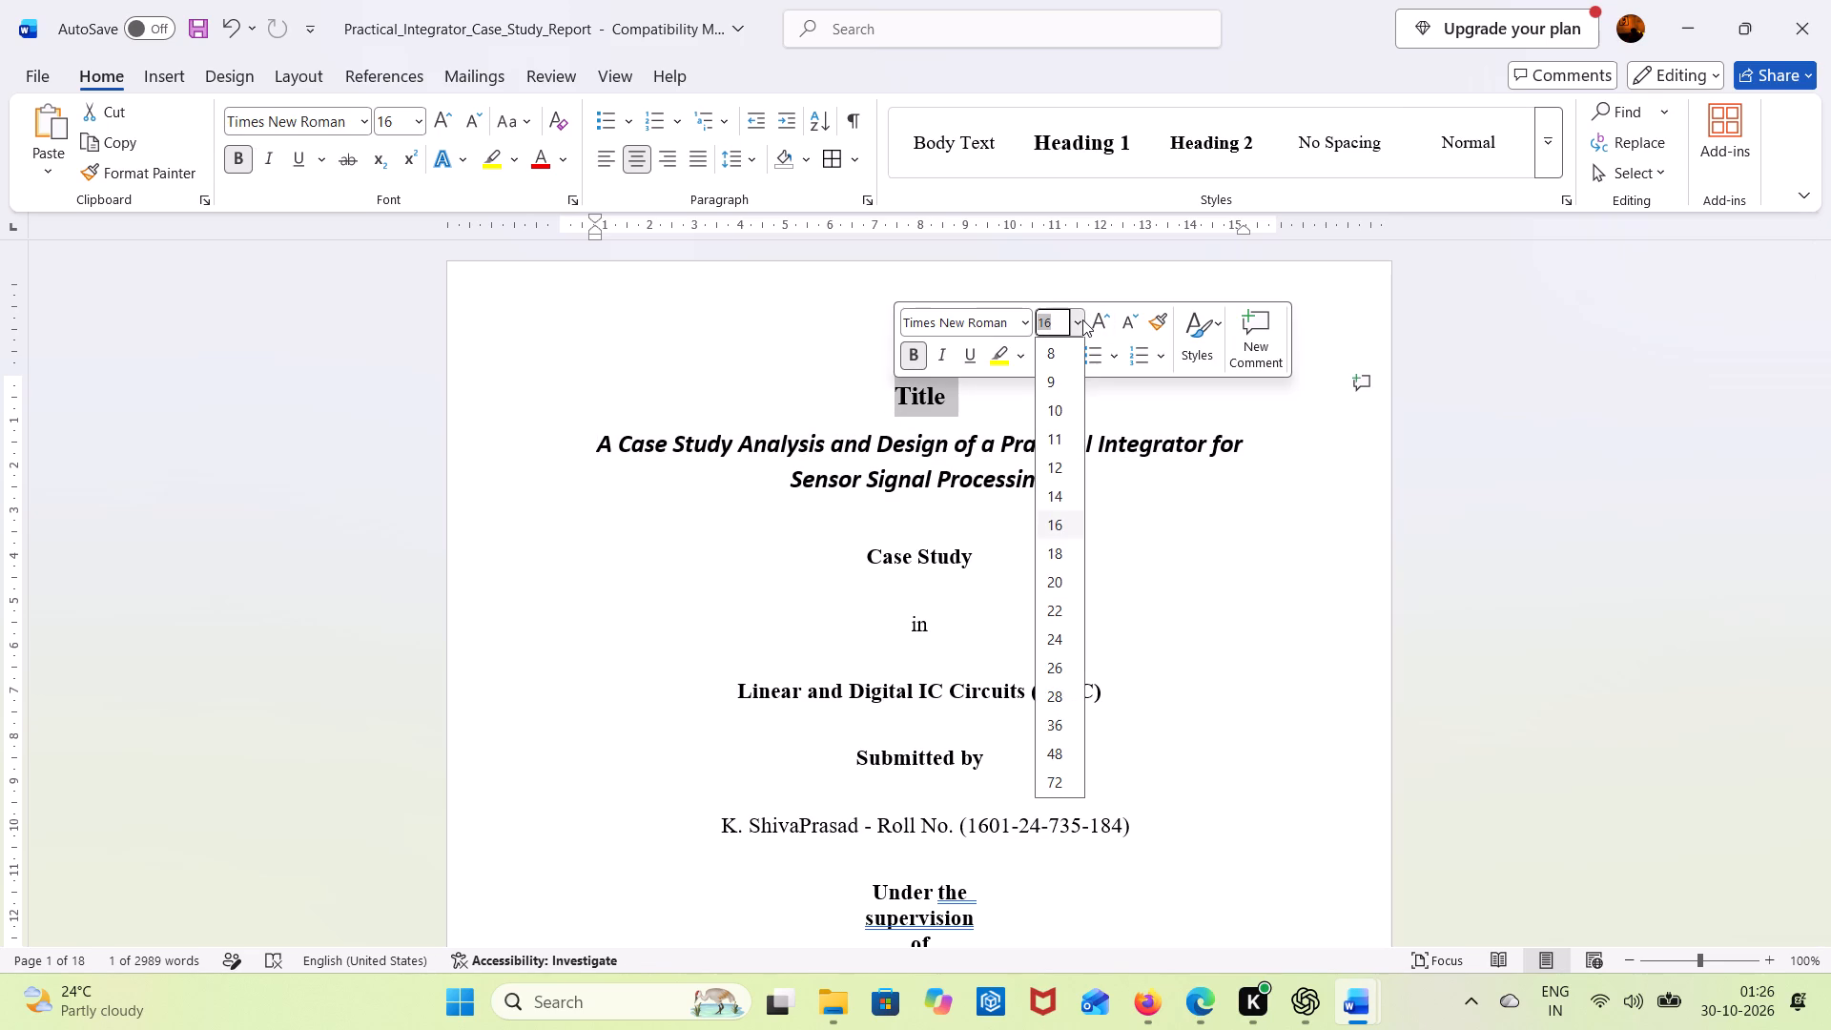
{"action": "left_click", "coordinate": [1059, 495]}
{"action": "left_click", "coordinate": [1131, 525]}
{"action": "scroll", "coordinate": [1131, 525], "scroll_direction": "down", "scroll_amount": 1}
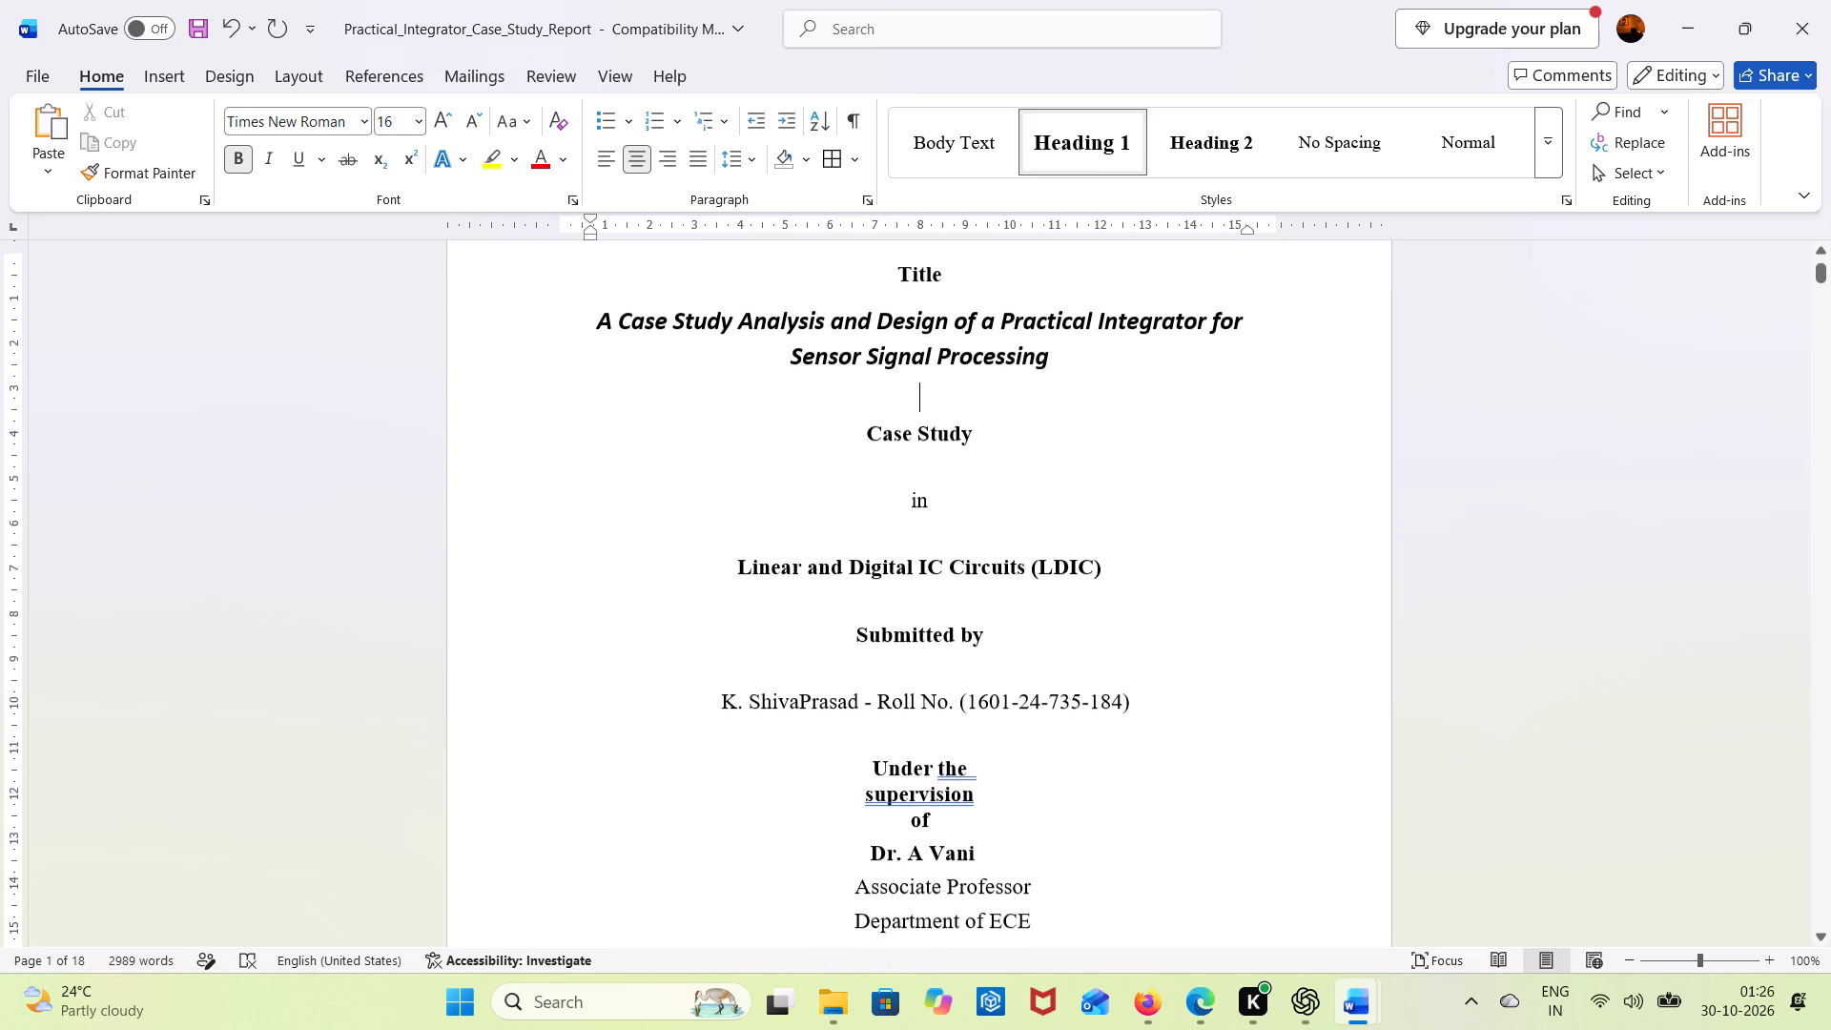
{"action": "scroll", "coordinate": [1131, 525], "scroll_direction": "down", "scroll_amount": 1}
{"action": "left_click", "coordinate": [1131, 525]}
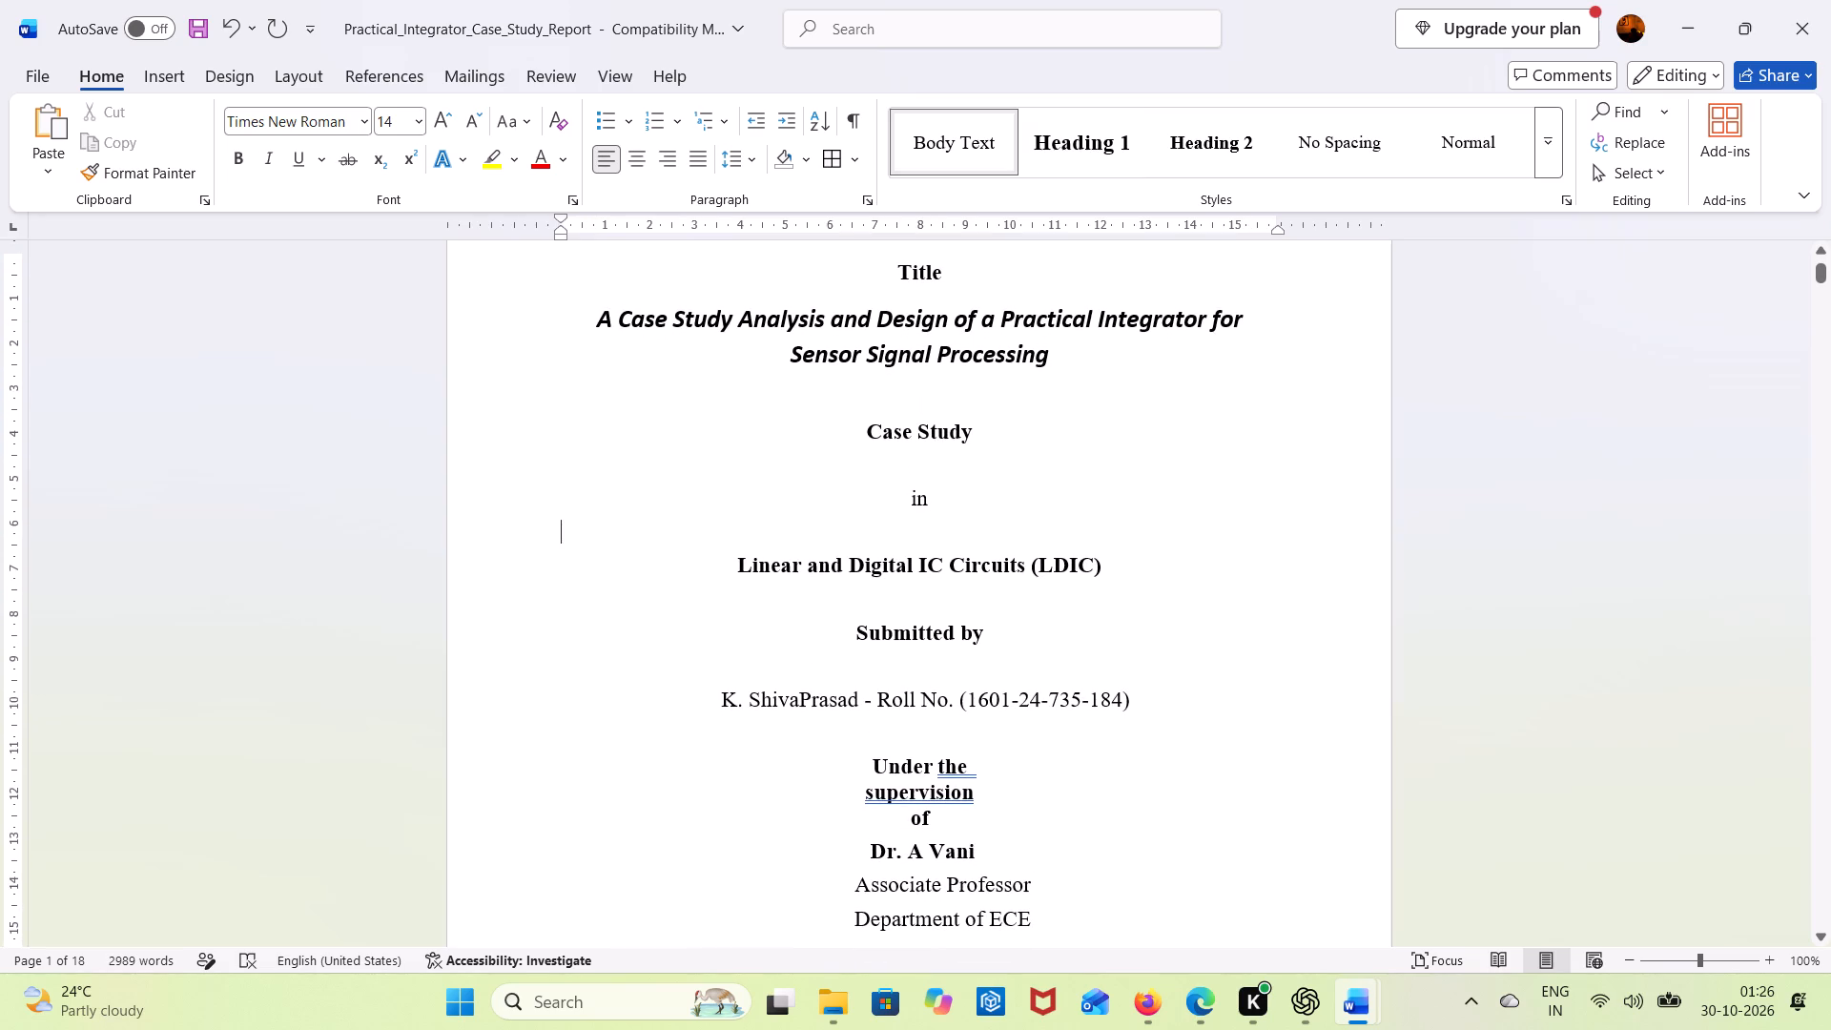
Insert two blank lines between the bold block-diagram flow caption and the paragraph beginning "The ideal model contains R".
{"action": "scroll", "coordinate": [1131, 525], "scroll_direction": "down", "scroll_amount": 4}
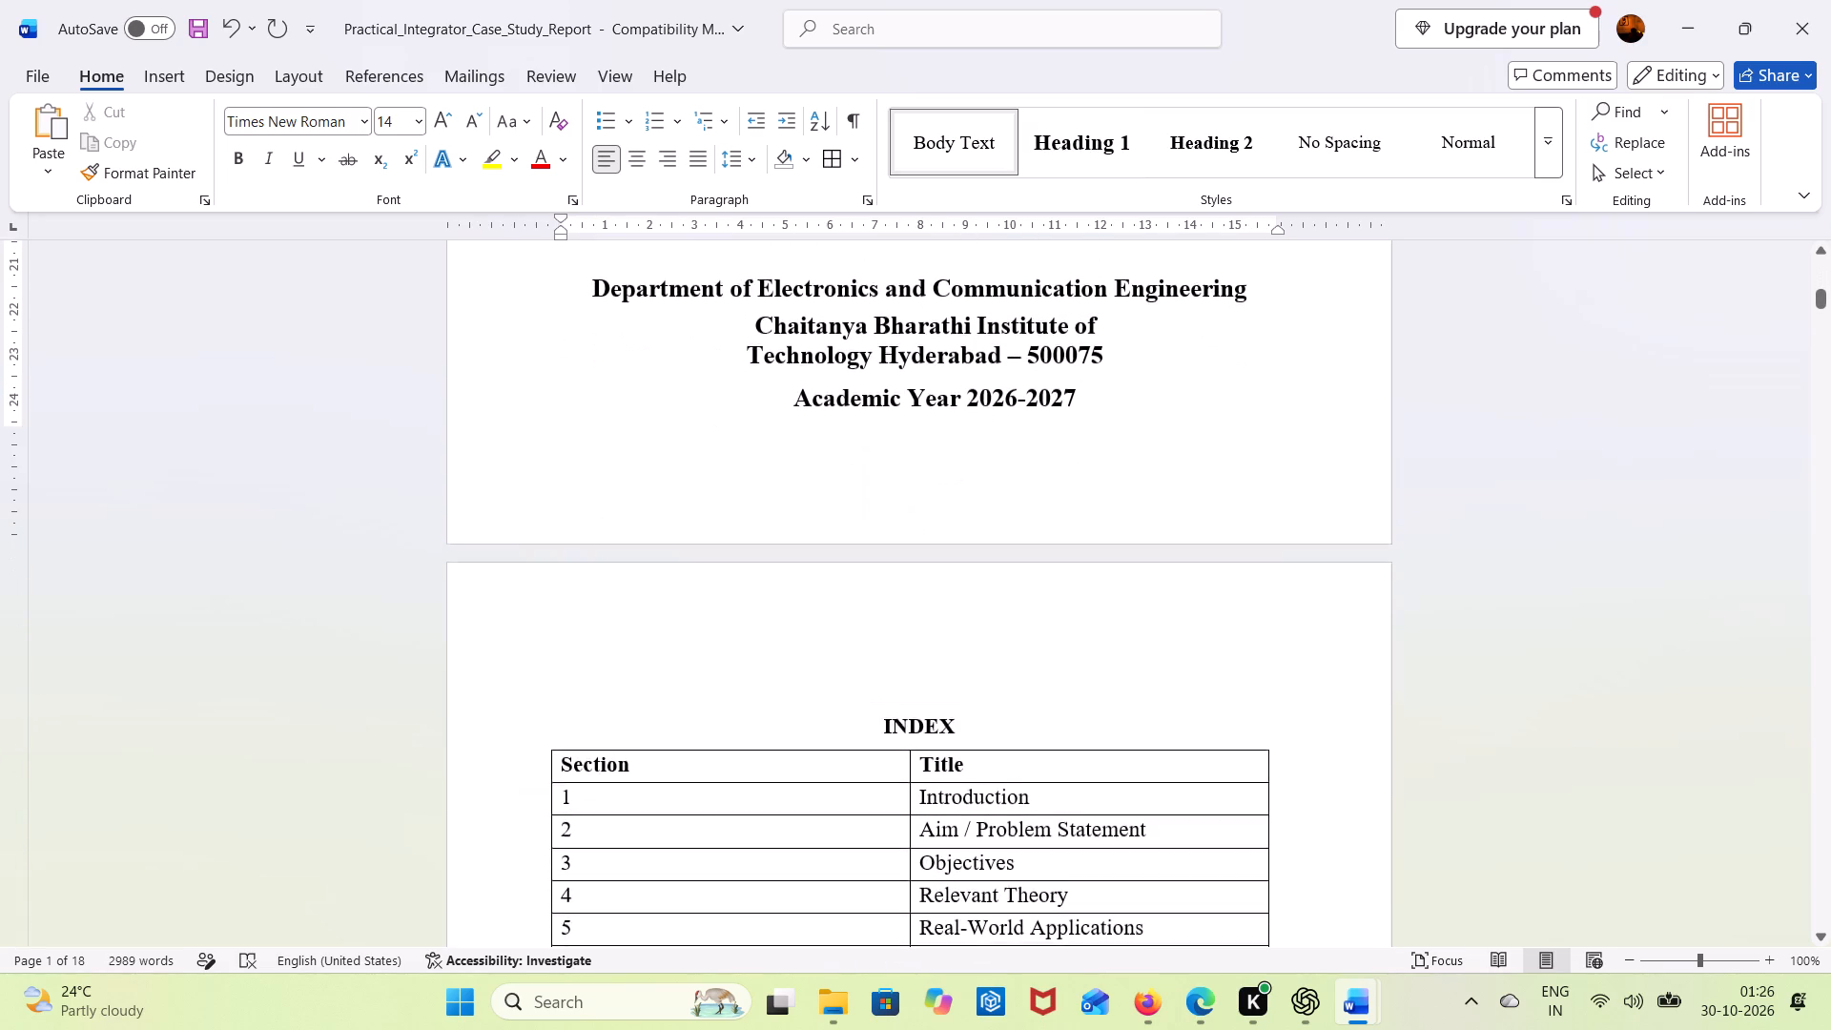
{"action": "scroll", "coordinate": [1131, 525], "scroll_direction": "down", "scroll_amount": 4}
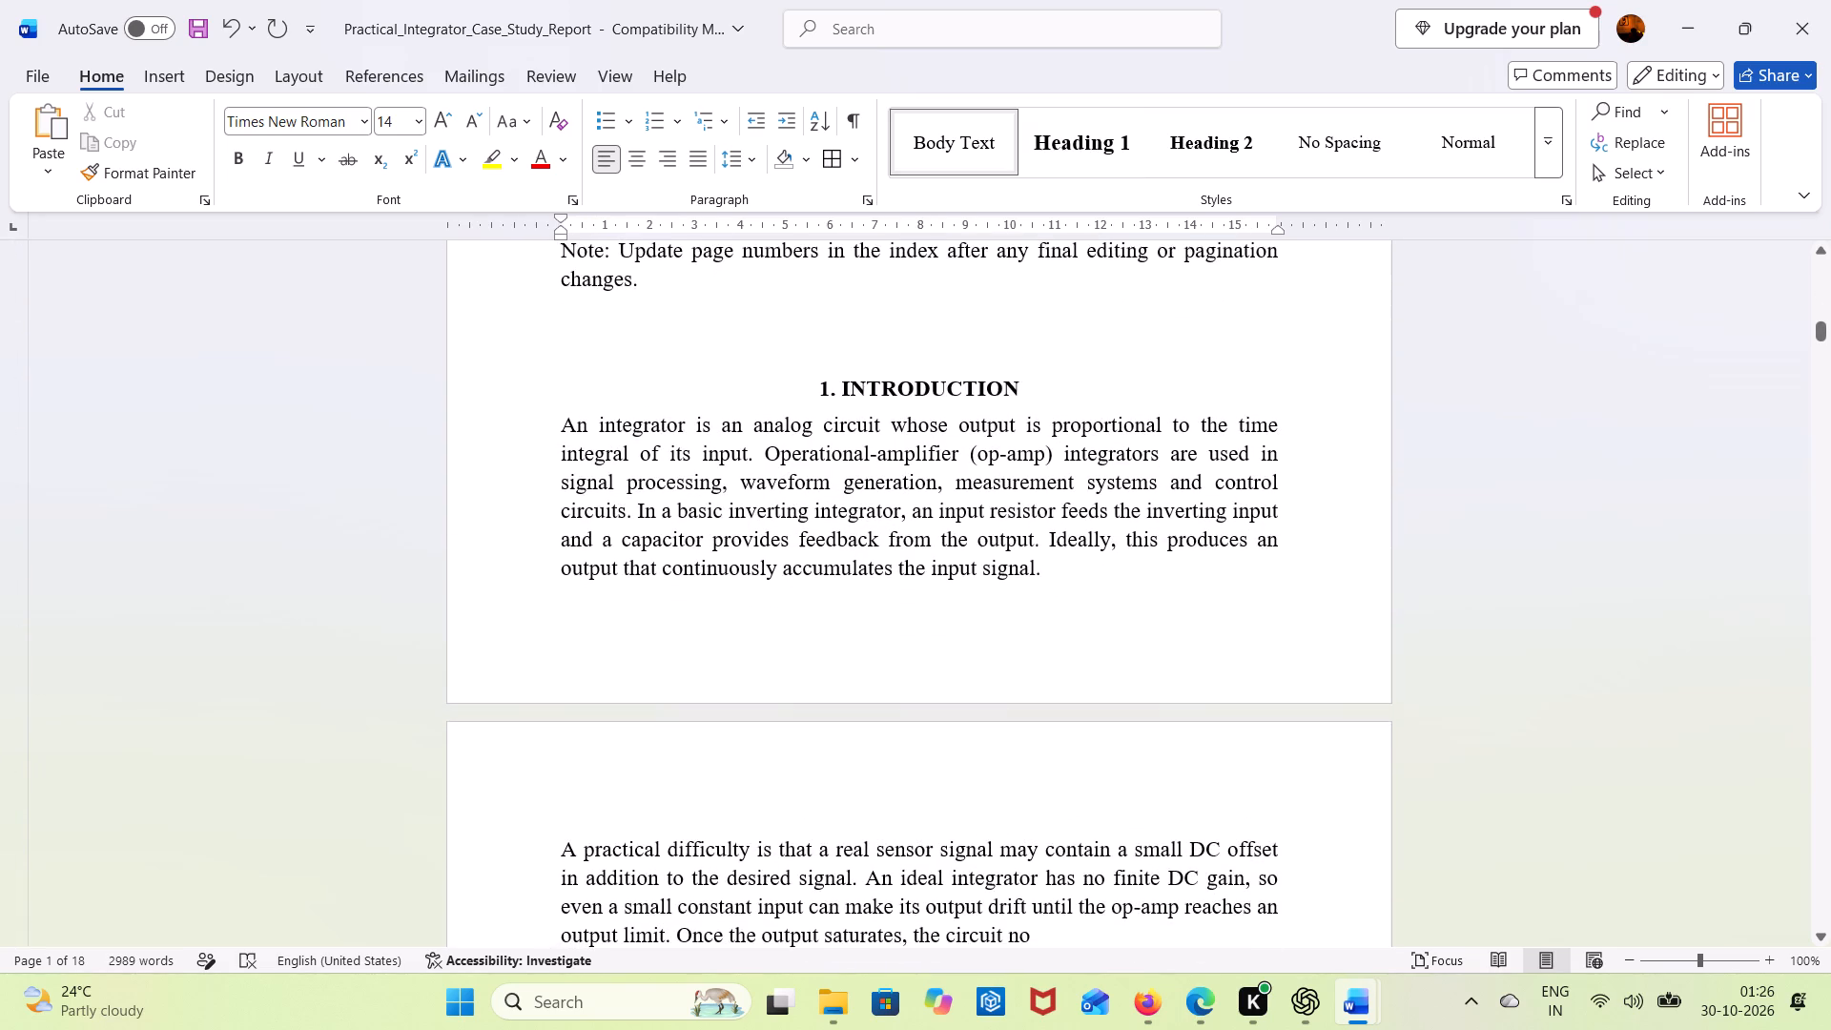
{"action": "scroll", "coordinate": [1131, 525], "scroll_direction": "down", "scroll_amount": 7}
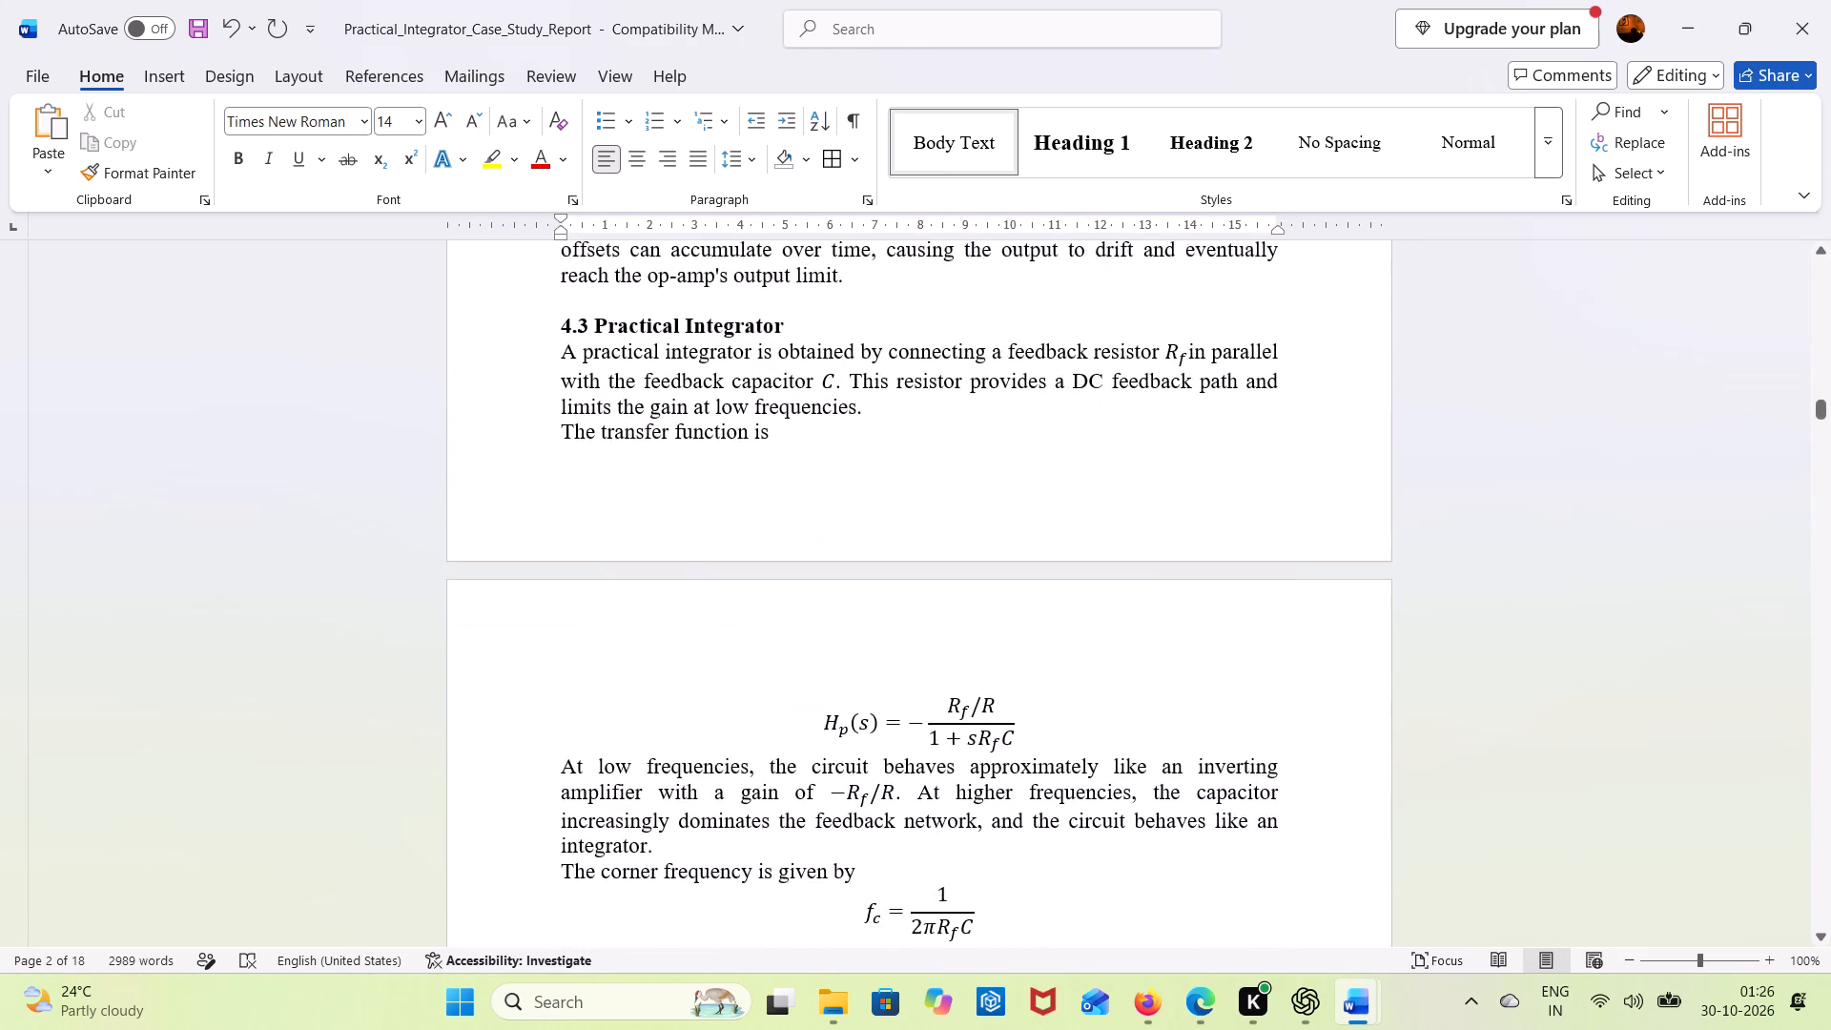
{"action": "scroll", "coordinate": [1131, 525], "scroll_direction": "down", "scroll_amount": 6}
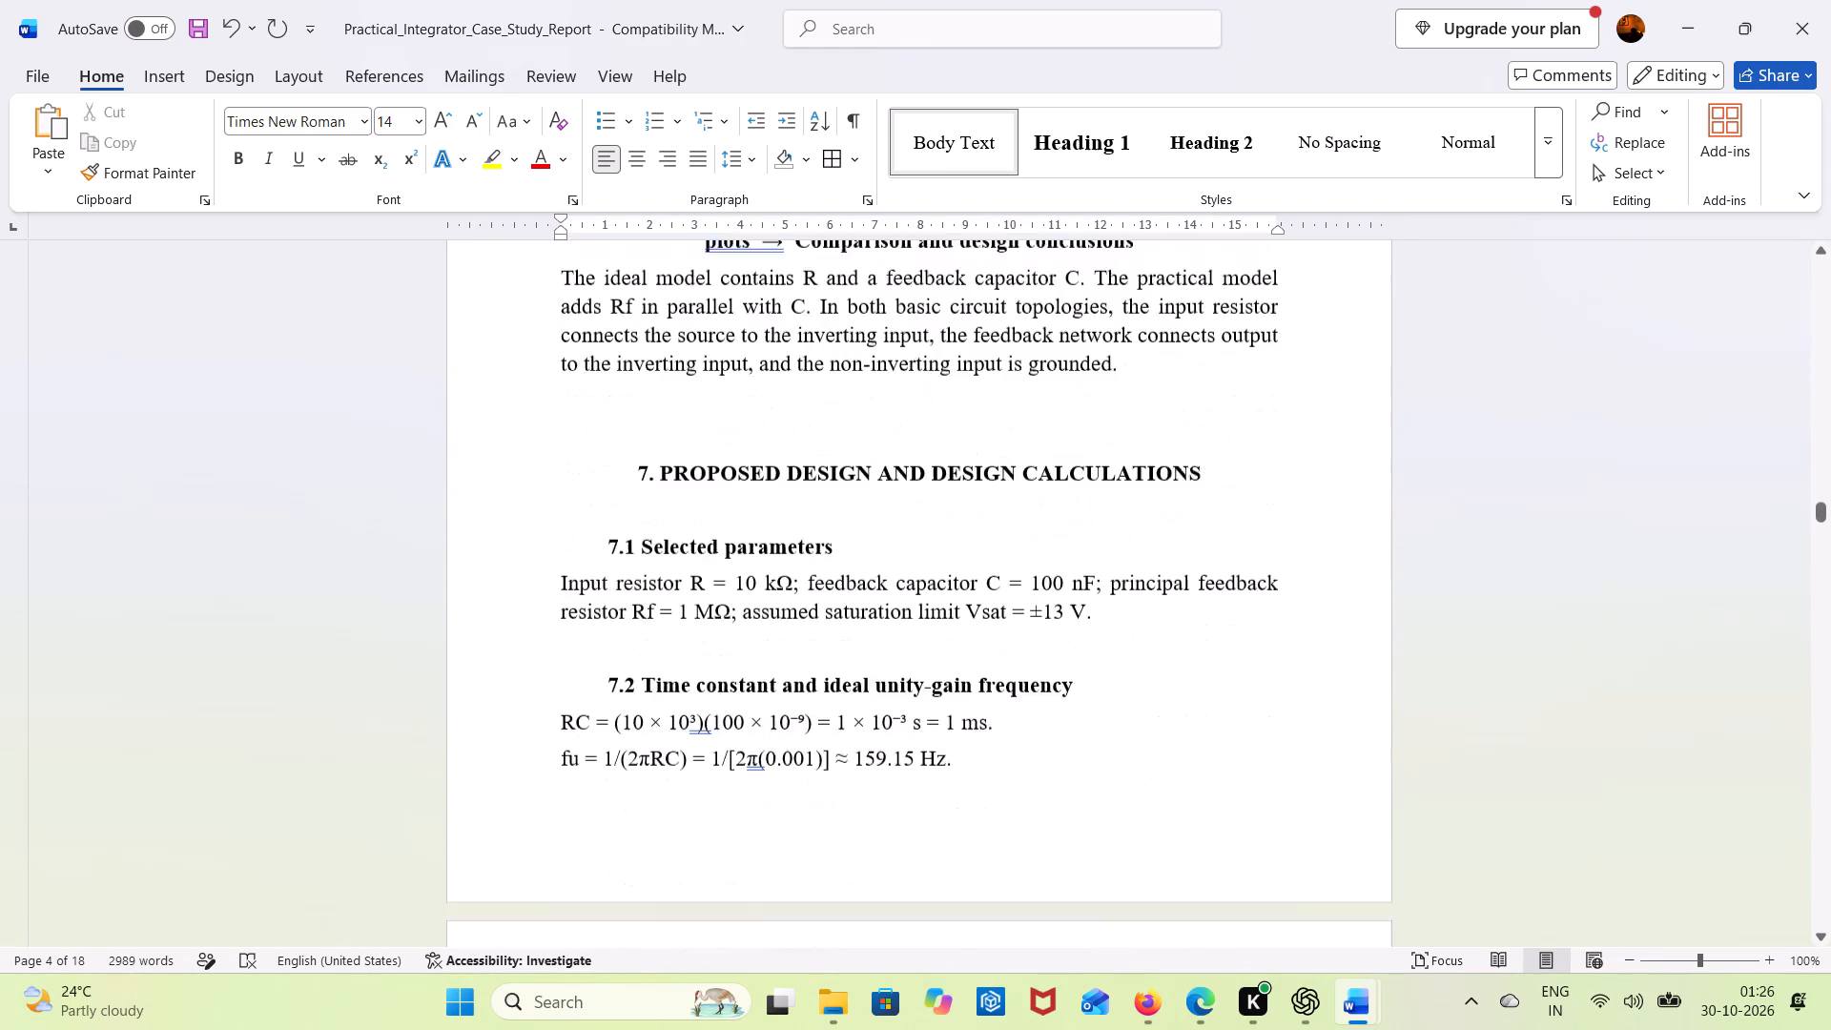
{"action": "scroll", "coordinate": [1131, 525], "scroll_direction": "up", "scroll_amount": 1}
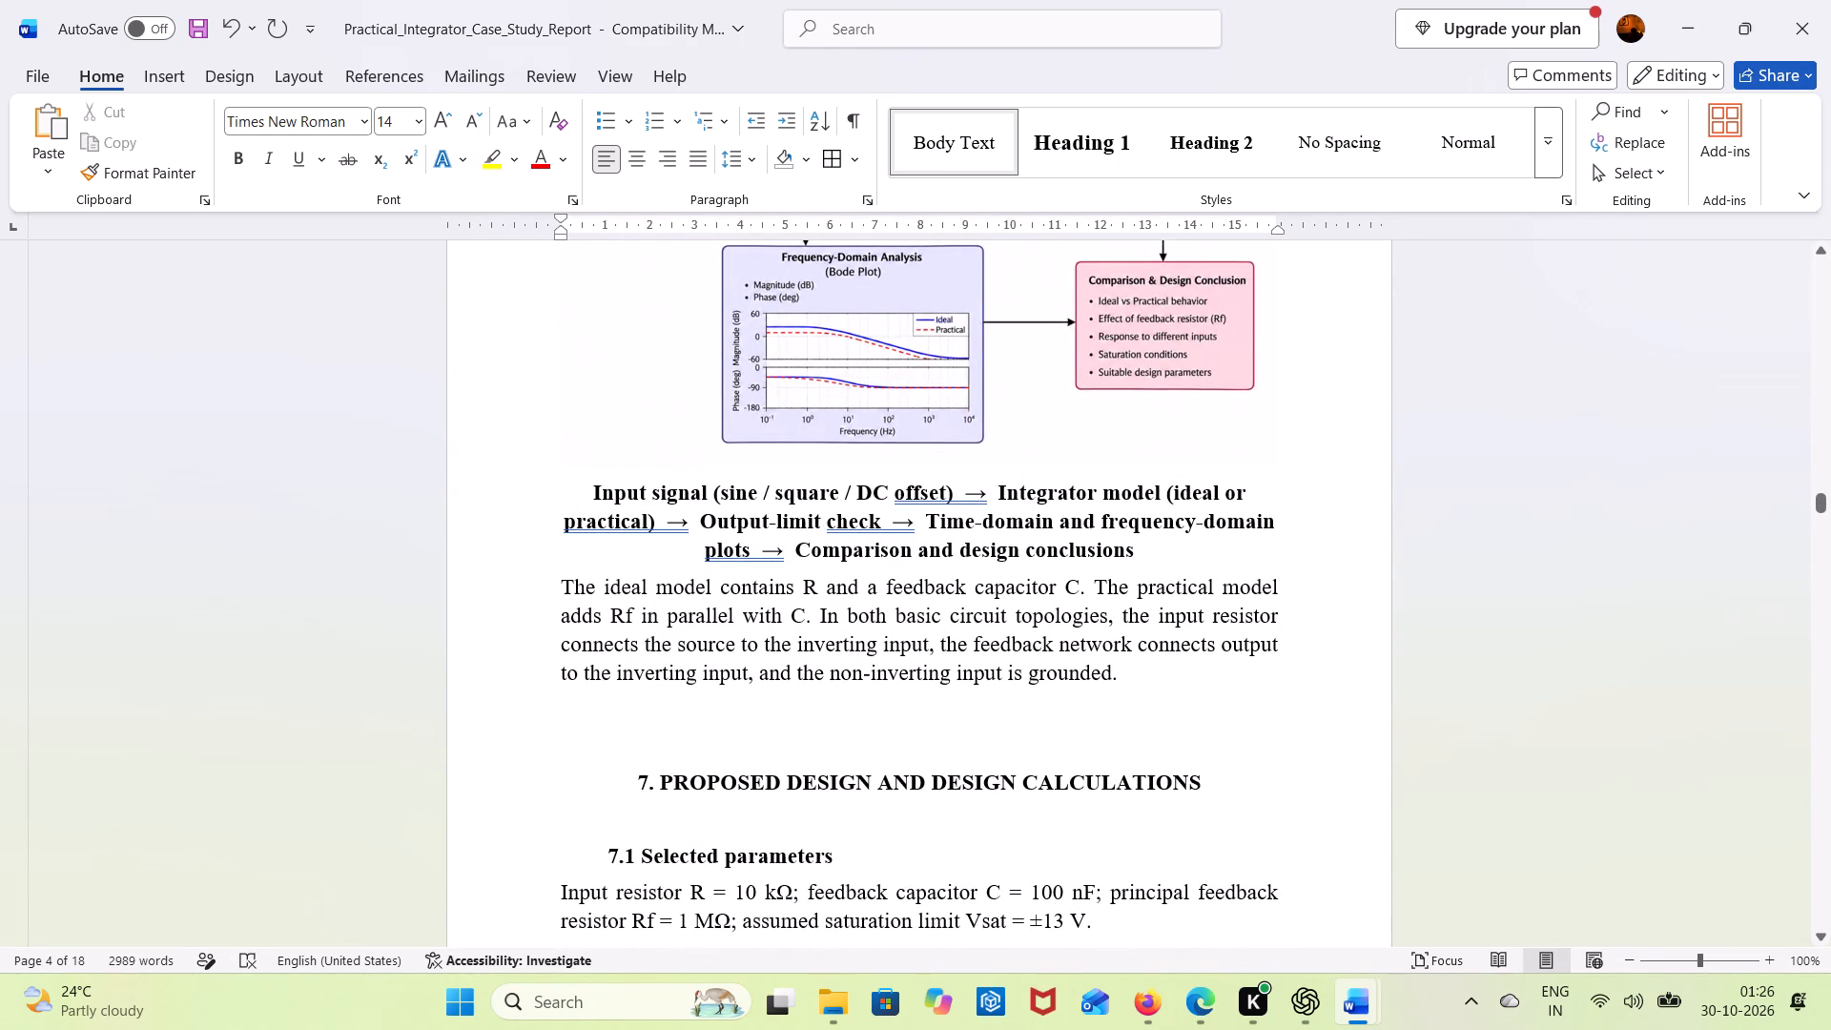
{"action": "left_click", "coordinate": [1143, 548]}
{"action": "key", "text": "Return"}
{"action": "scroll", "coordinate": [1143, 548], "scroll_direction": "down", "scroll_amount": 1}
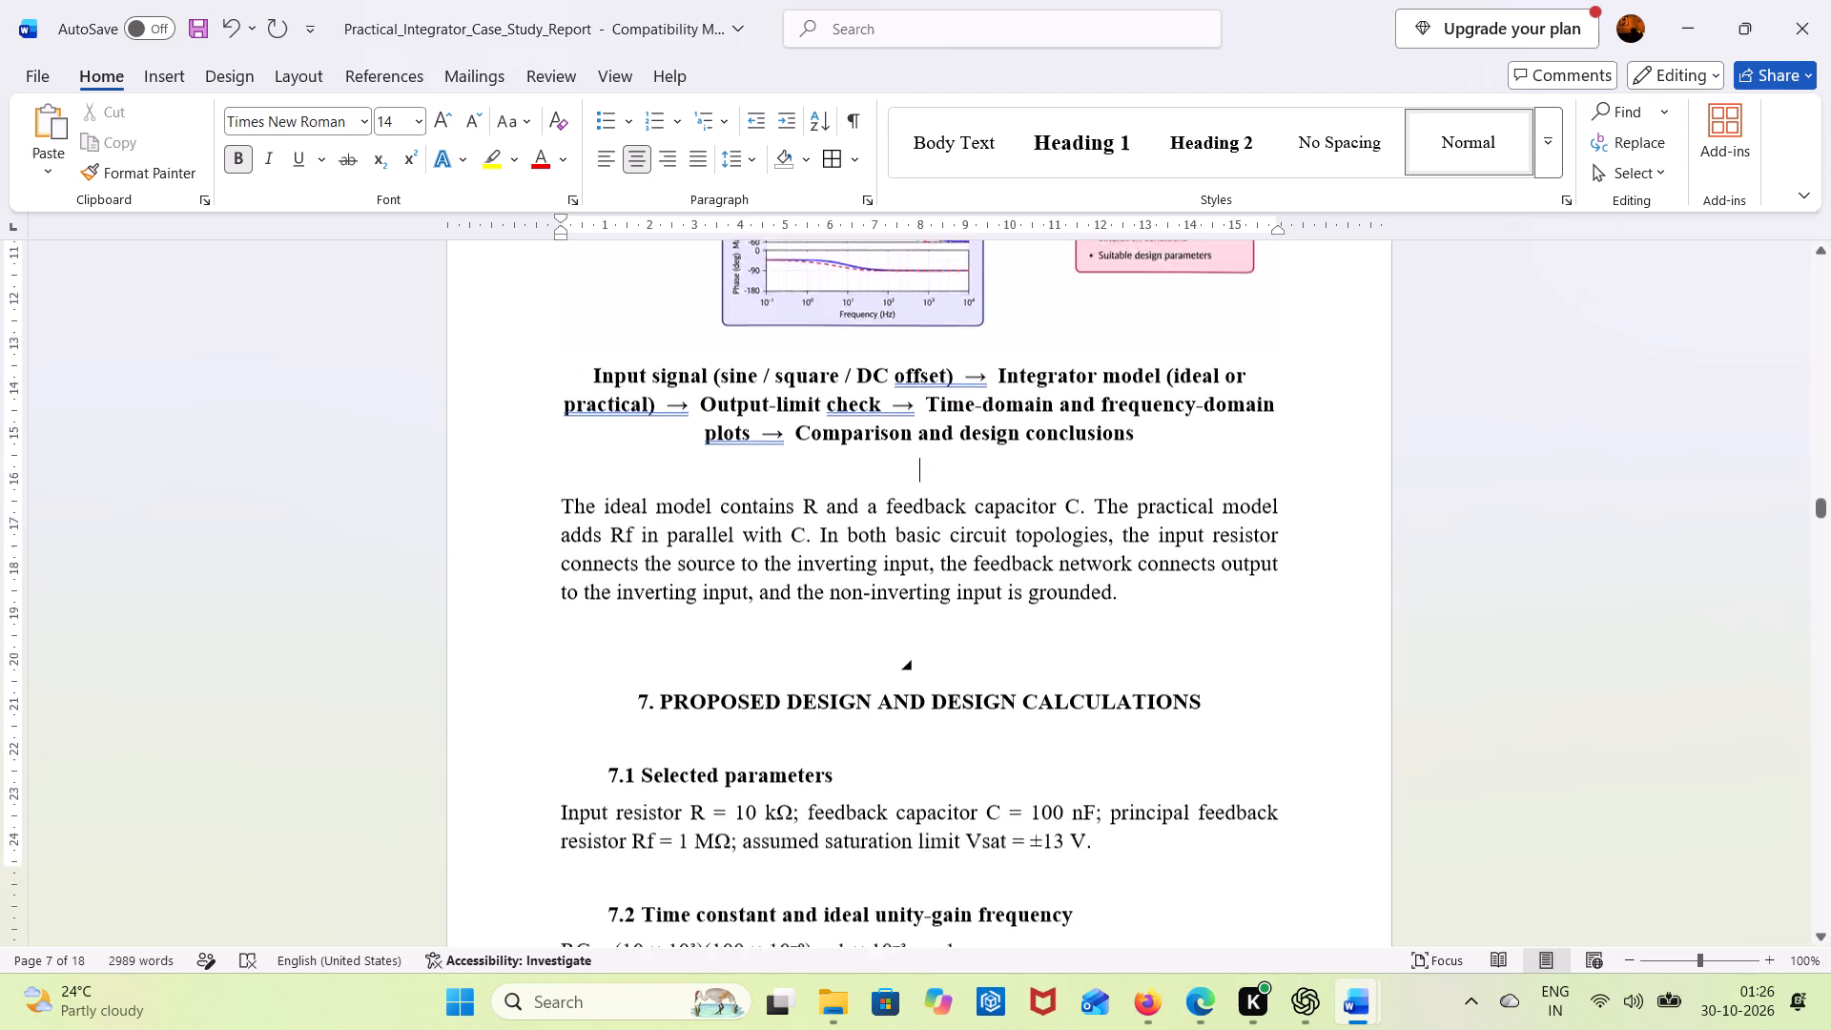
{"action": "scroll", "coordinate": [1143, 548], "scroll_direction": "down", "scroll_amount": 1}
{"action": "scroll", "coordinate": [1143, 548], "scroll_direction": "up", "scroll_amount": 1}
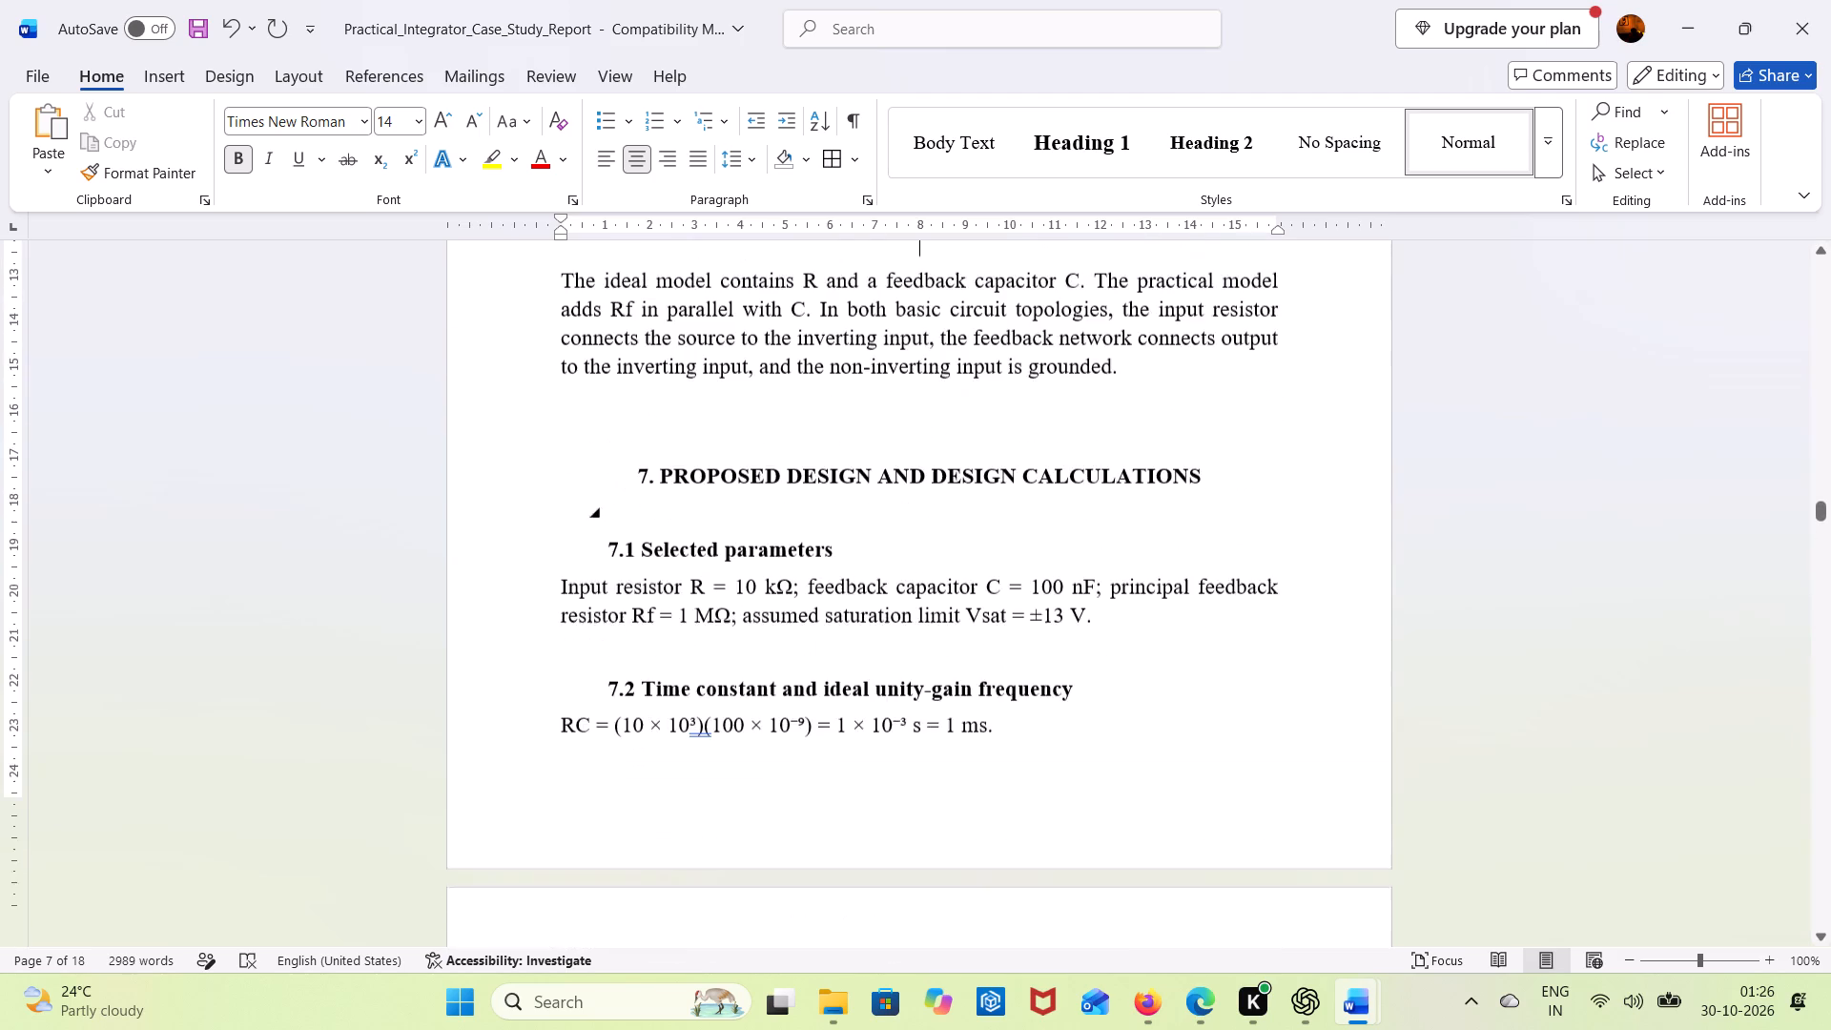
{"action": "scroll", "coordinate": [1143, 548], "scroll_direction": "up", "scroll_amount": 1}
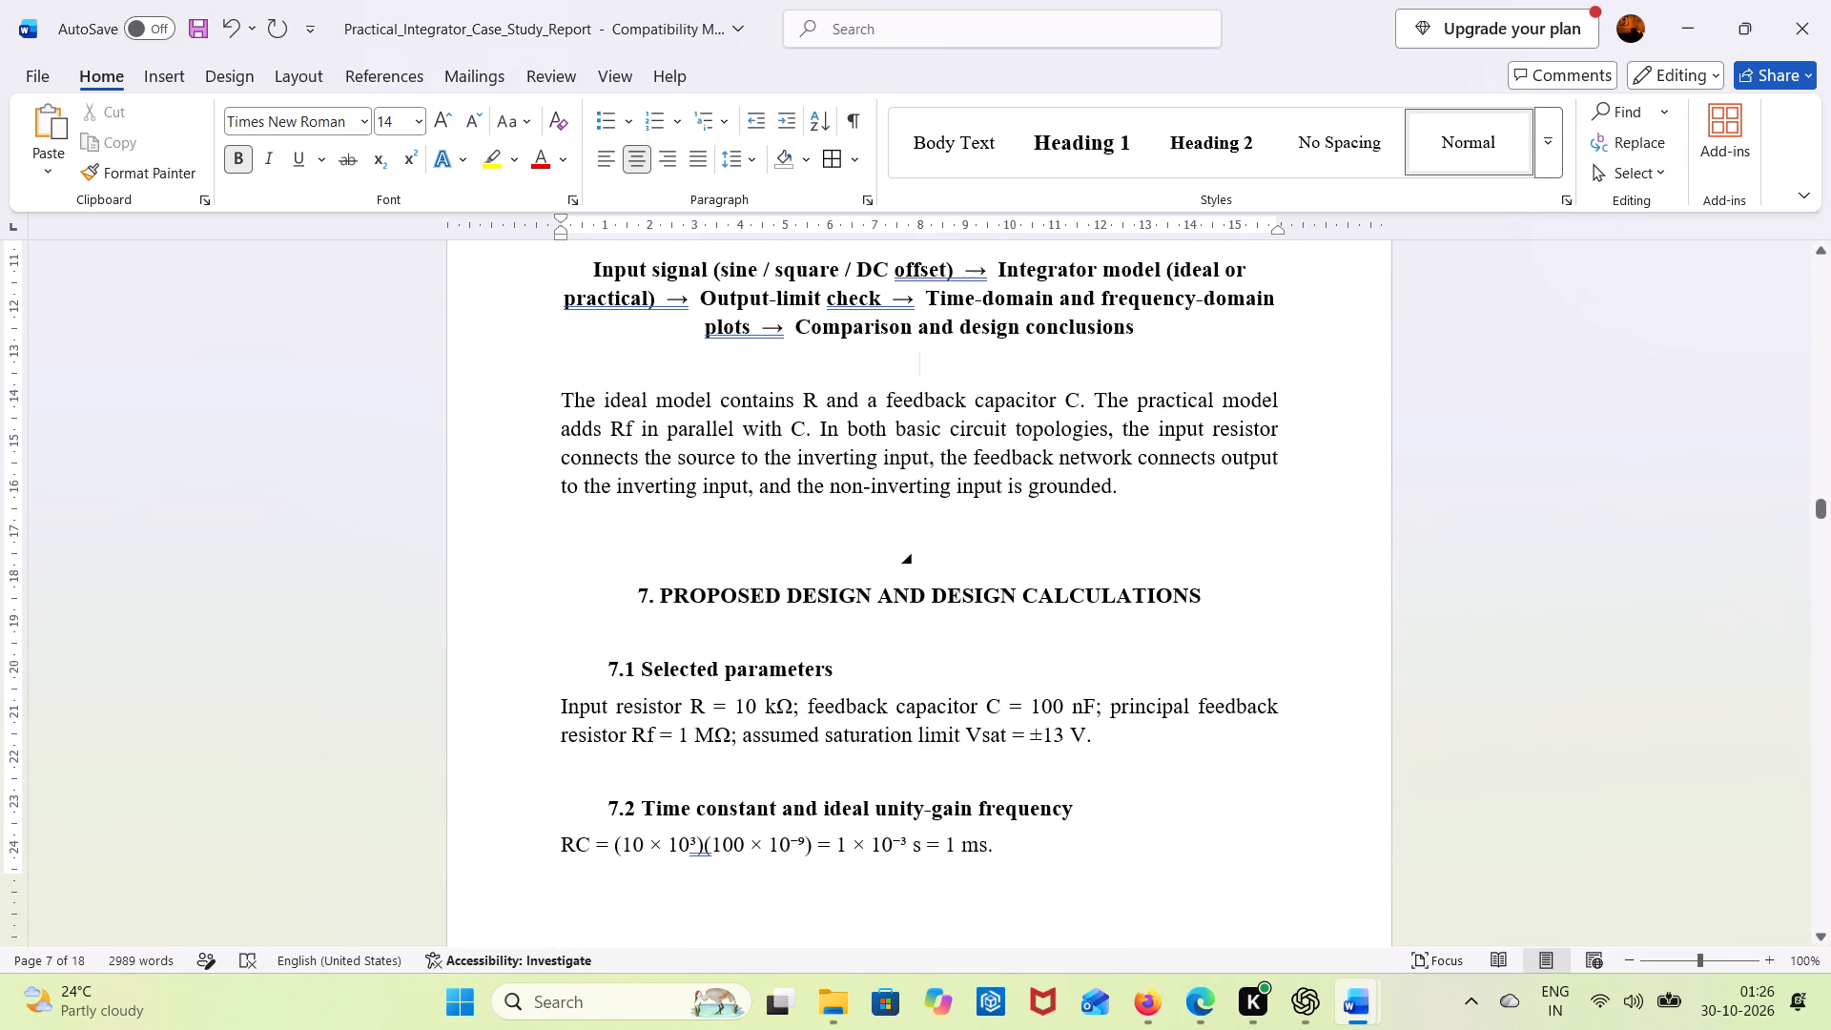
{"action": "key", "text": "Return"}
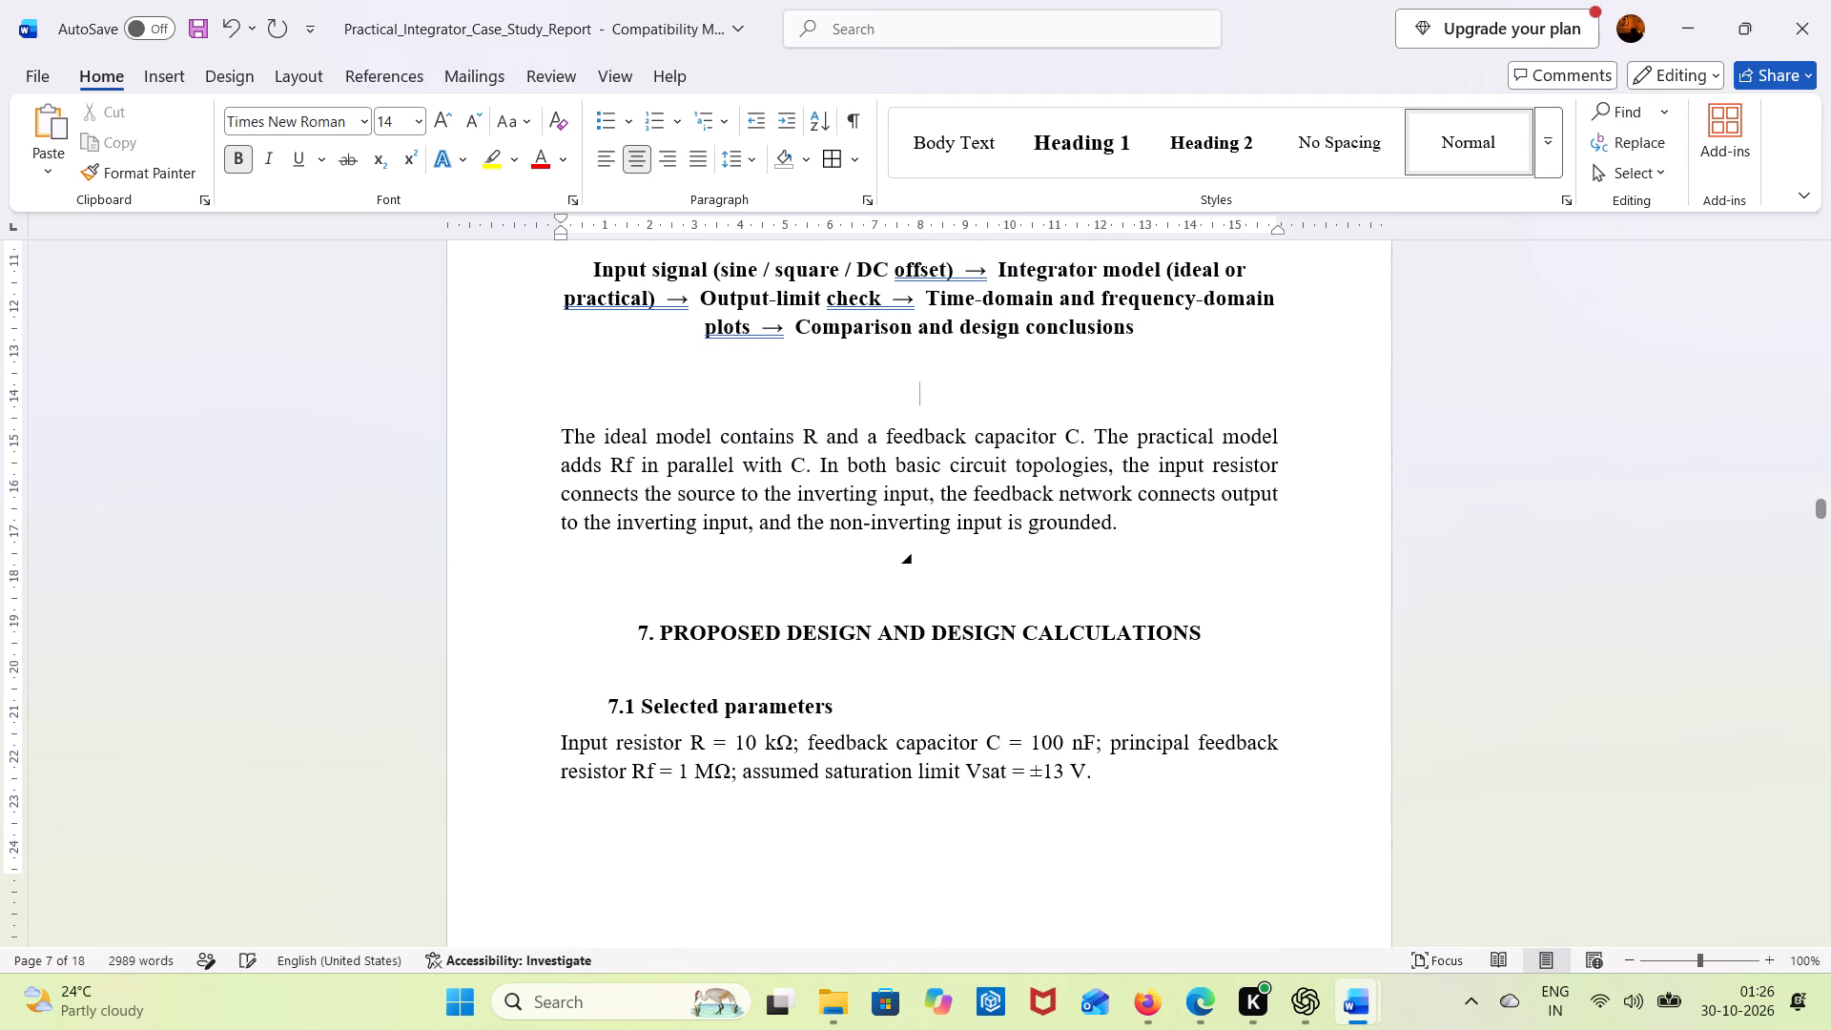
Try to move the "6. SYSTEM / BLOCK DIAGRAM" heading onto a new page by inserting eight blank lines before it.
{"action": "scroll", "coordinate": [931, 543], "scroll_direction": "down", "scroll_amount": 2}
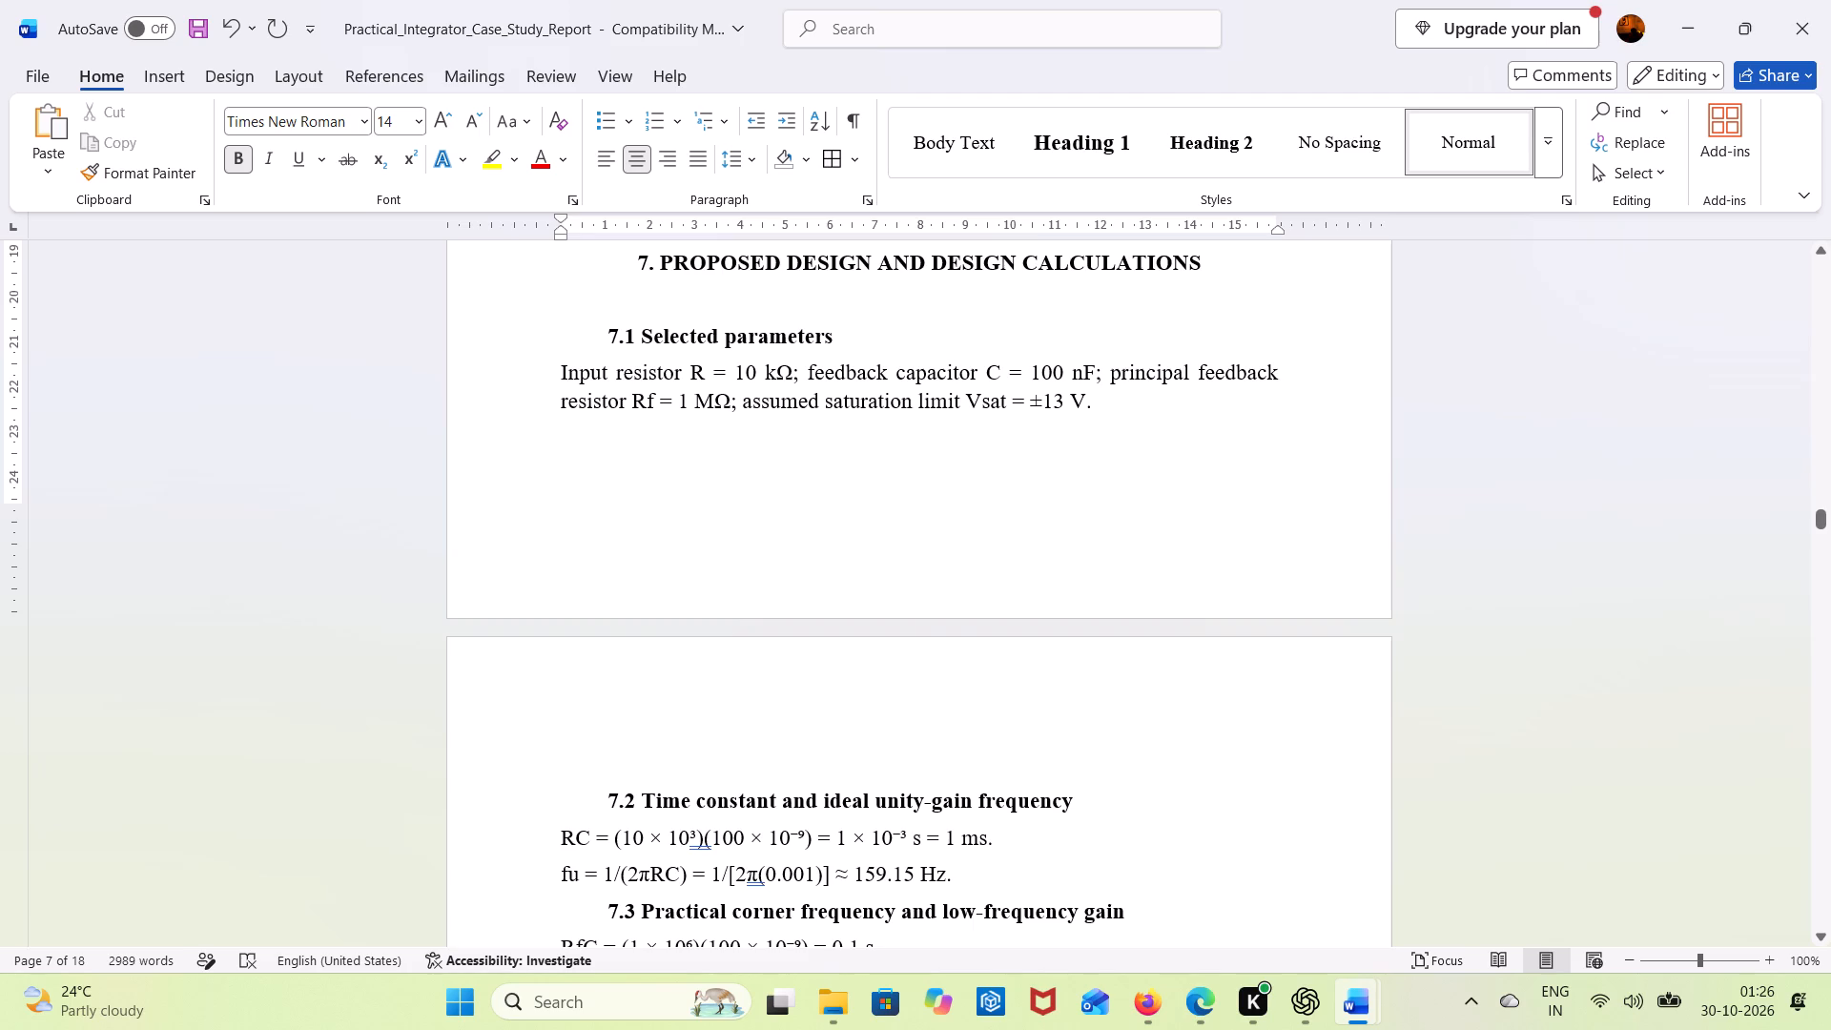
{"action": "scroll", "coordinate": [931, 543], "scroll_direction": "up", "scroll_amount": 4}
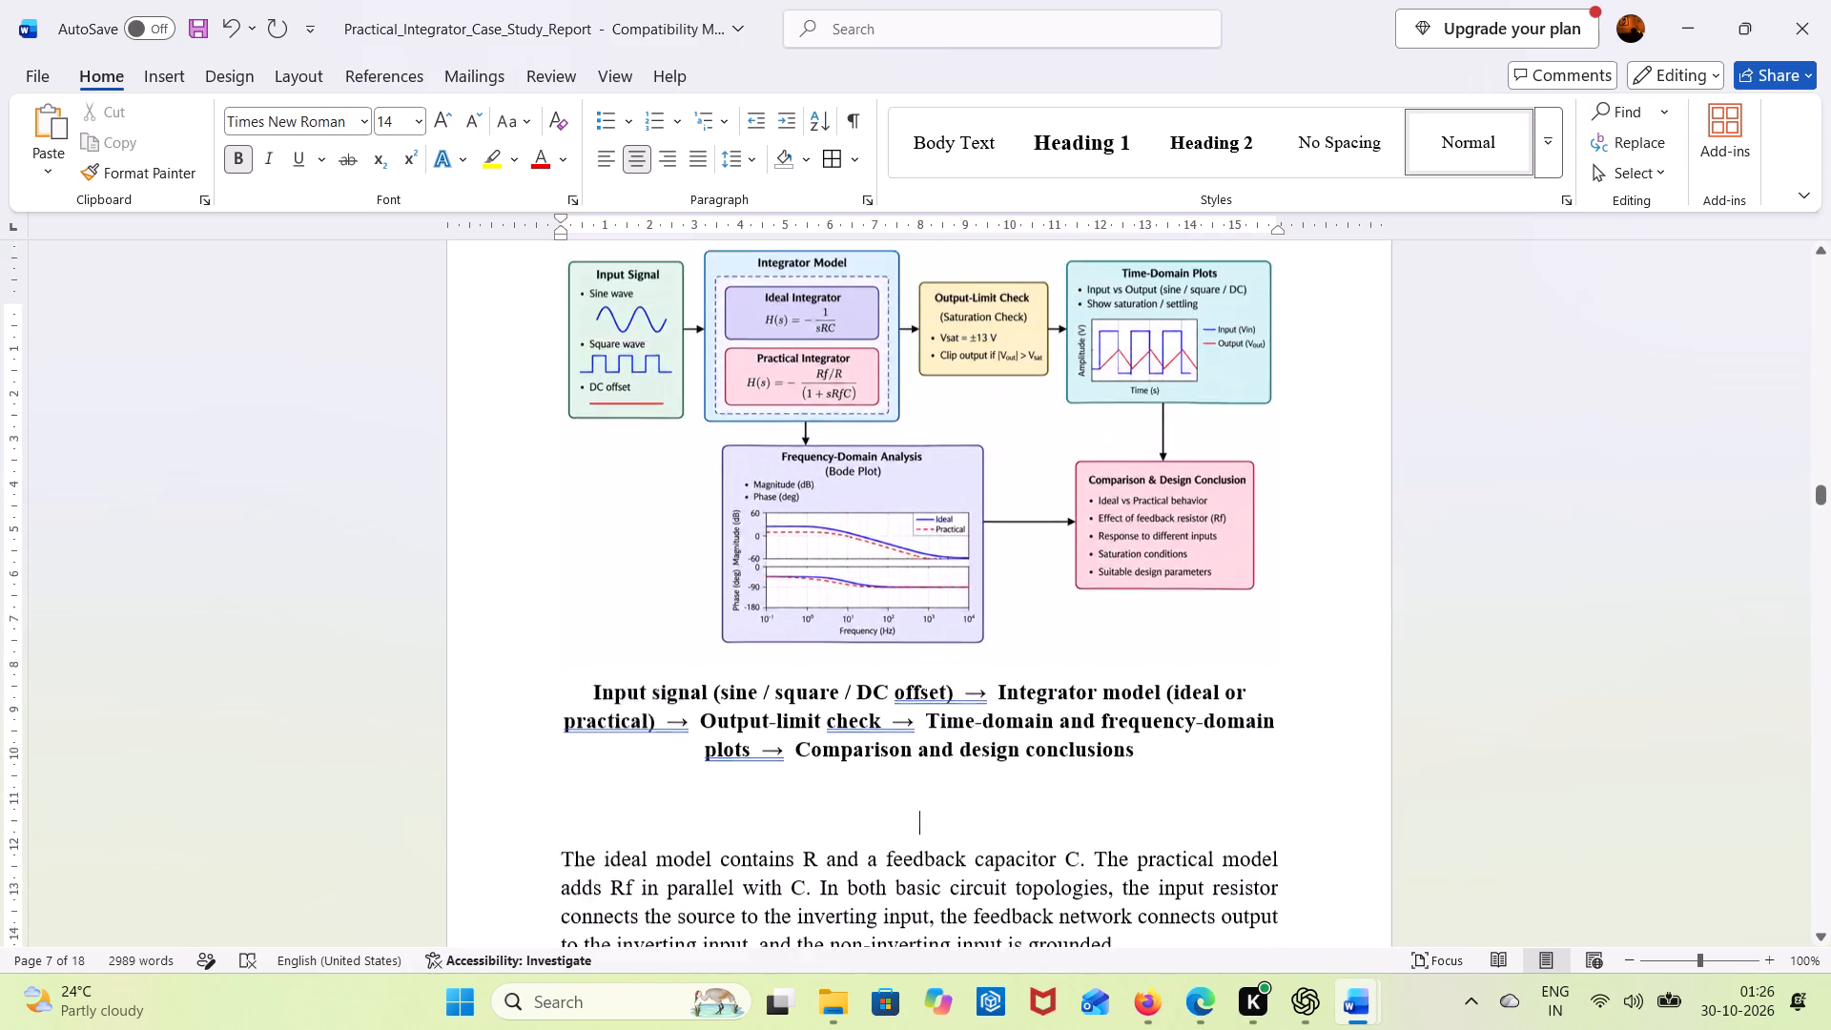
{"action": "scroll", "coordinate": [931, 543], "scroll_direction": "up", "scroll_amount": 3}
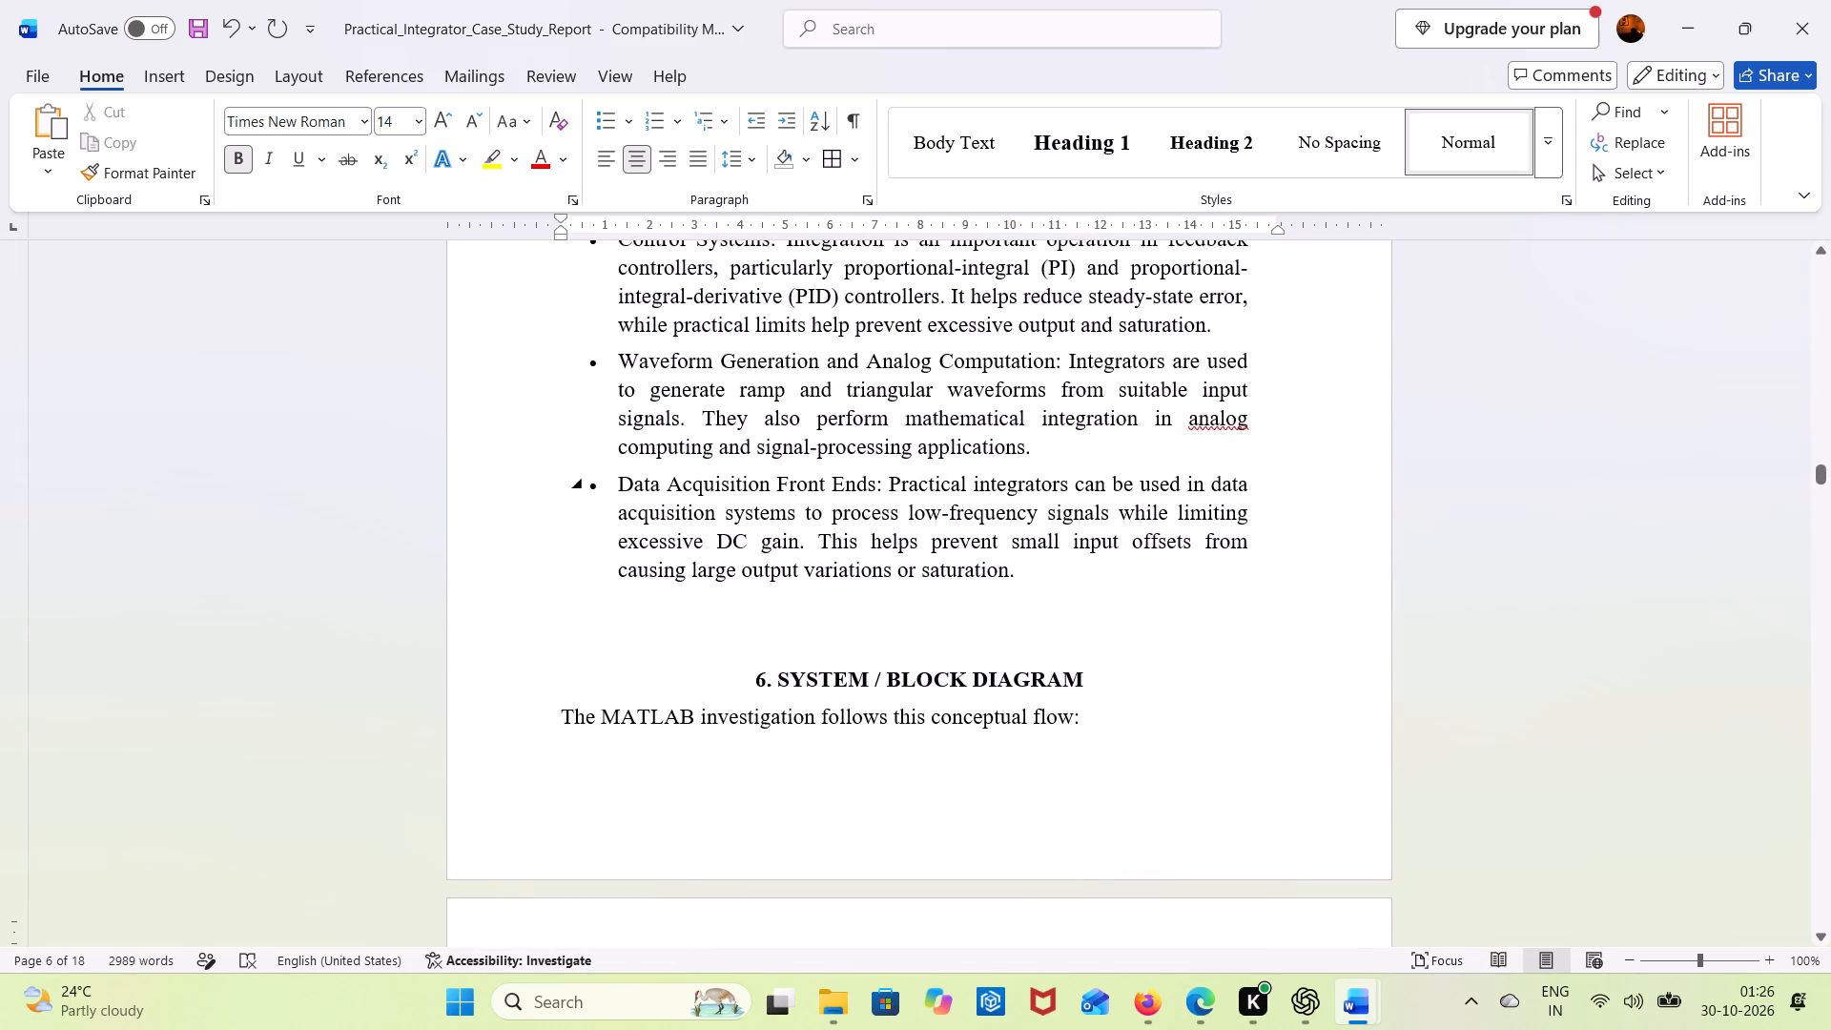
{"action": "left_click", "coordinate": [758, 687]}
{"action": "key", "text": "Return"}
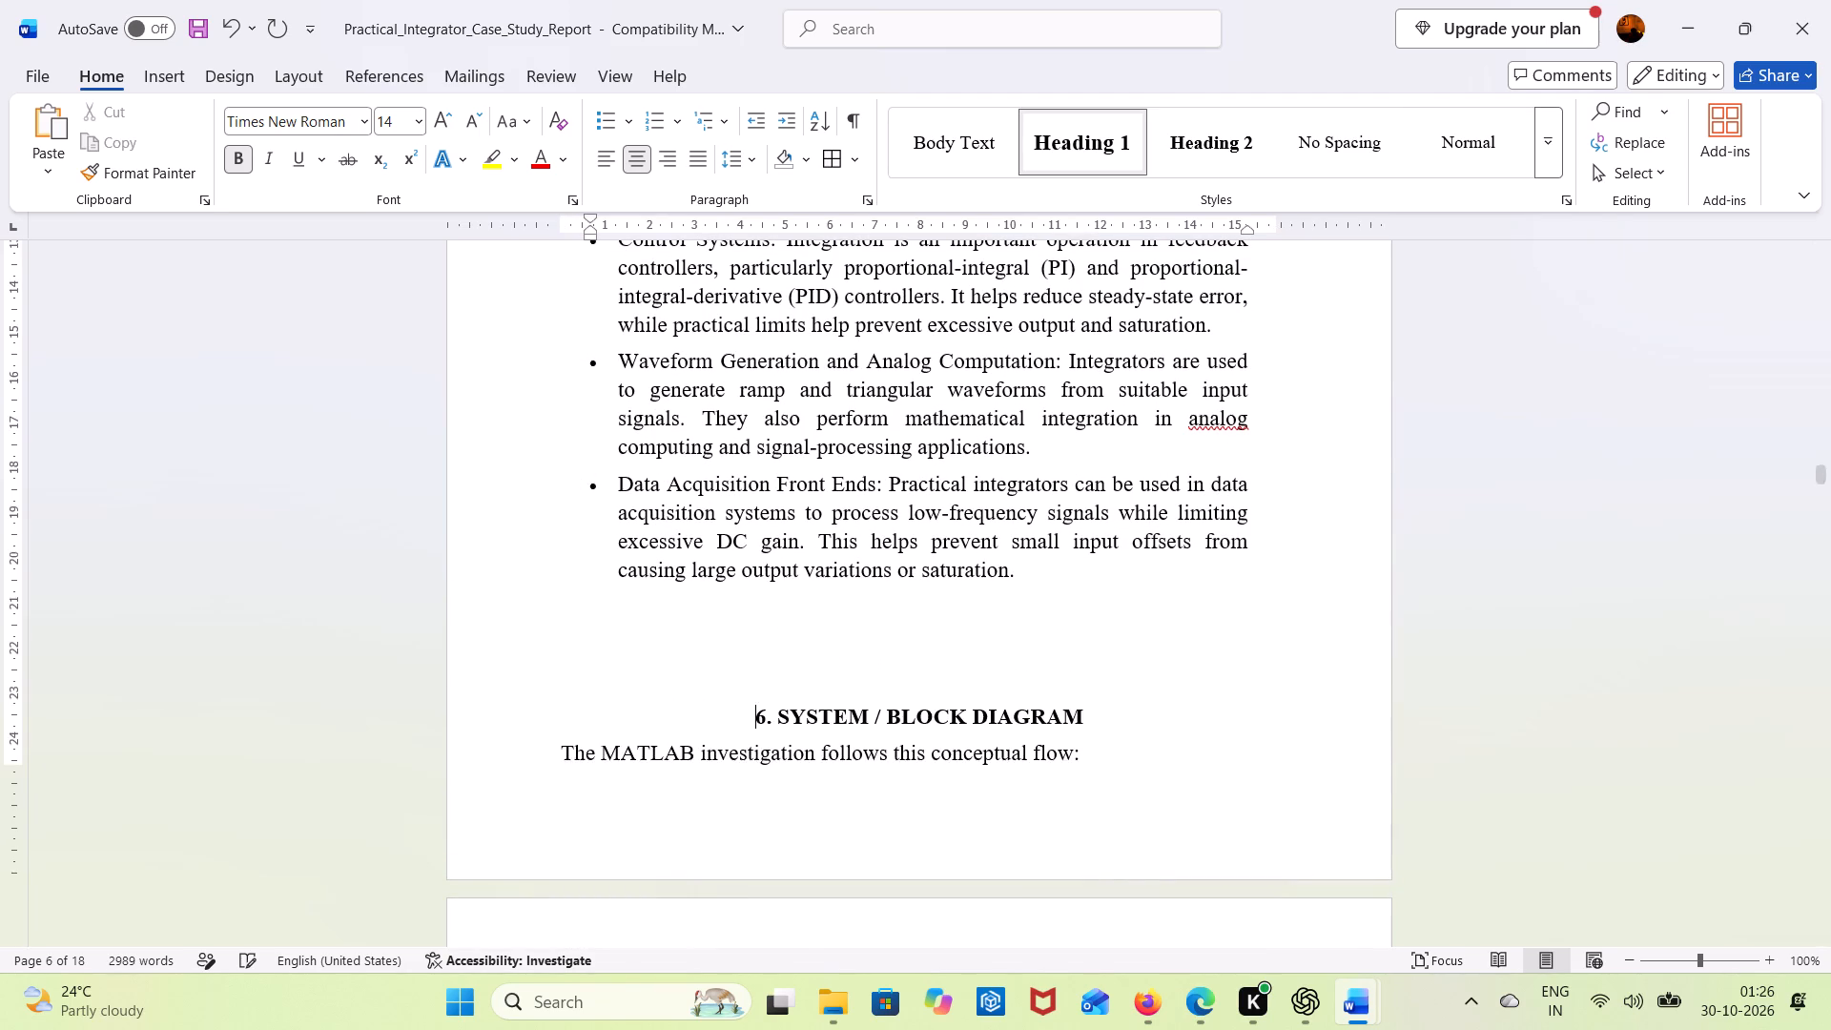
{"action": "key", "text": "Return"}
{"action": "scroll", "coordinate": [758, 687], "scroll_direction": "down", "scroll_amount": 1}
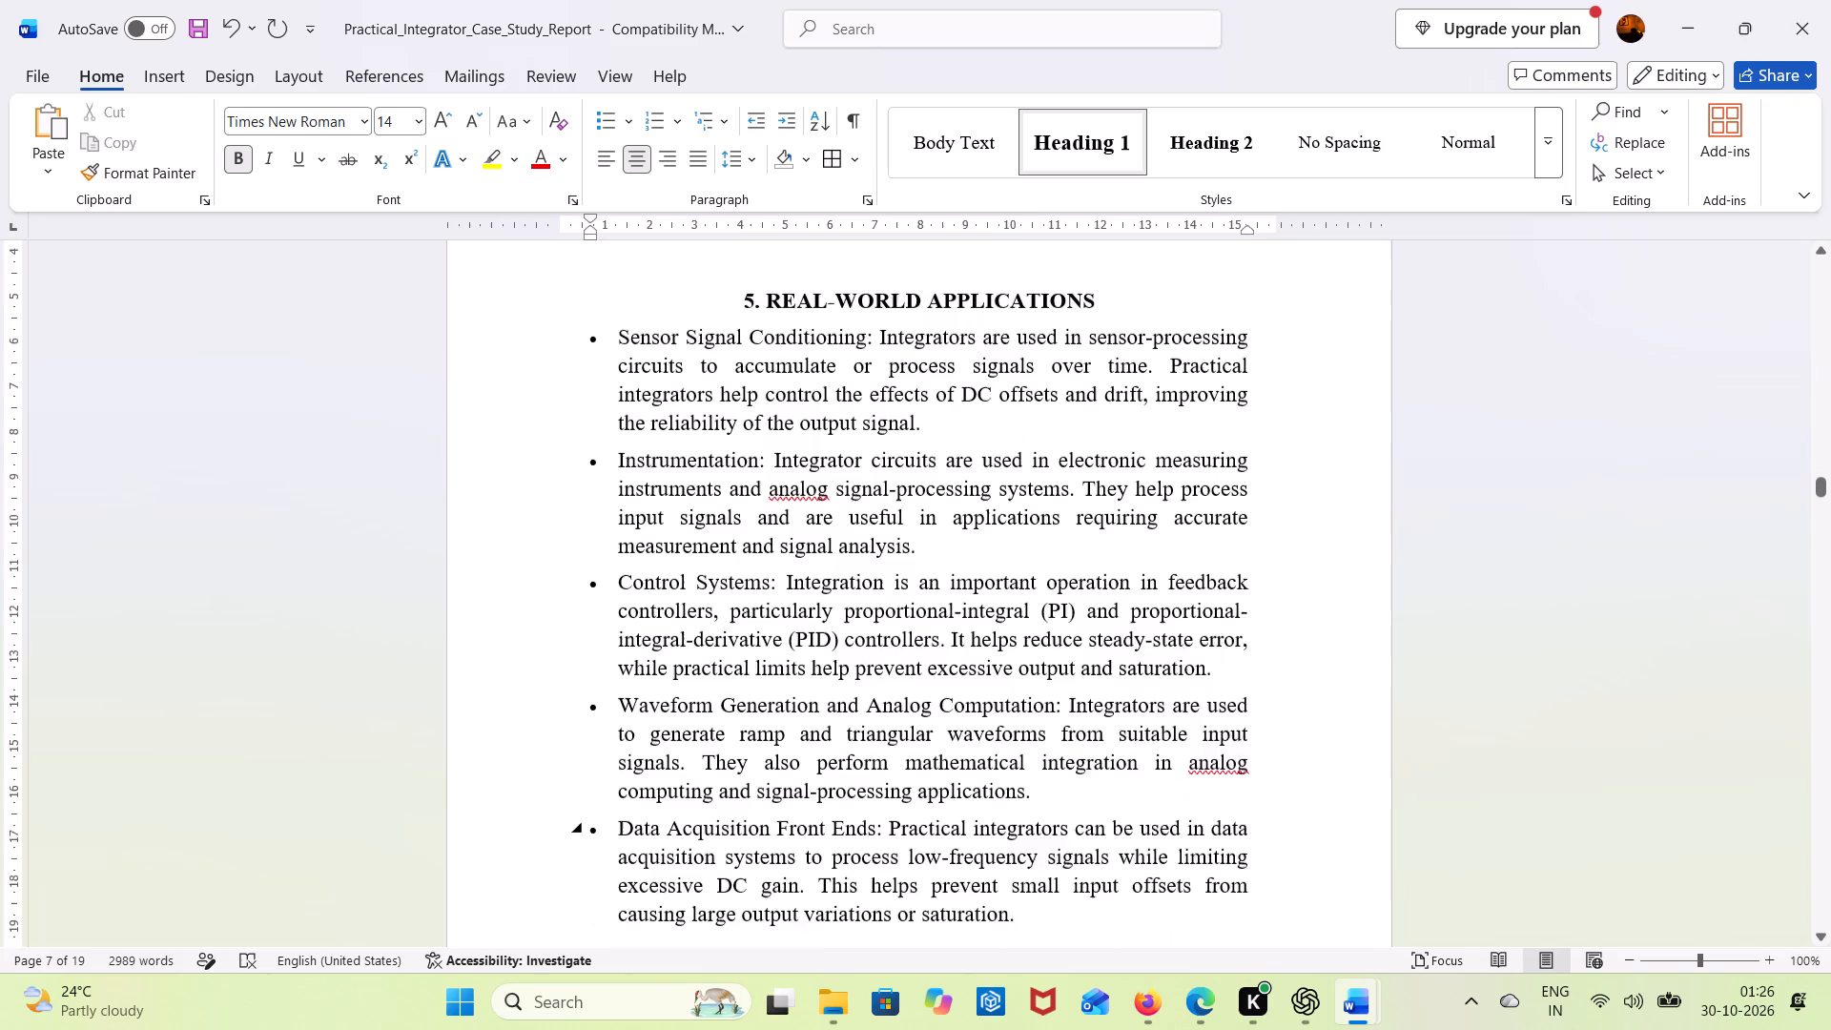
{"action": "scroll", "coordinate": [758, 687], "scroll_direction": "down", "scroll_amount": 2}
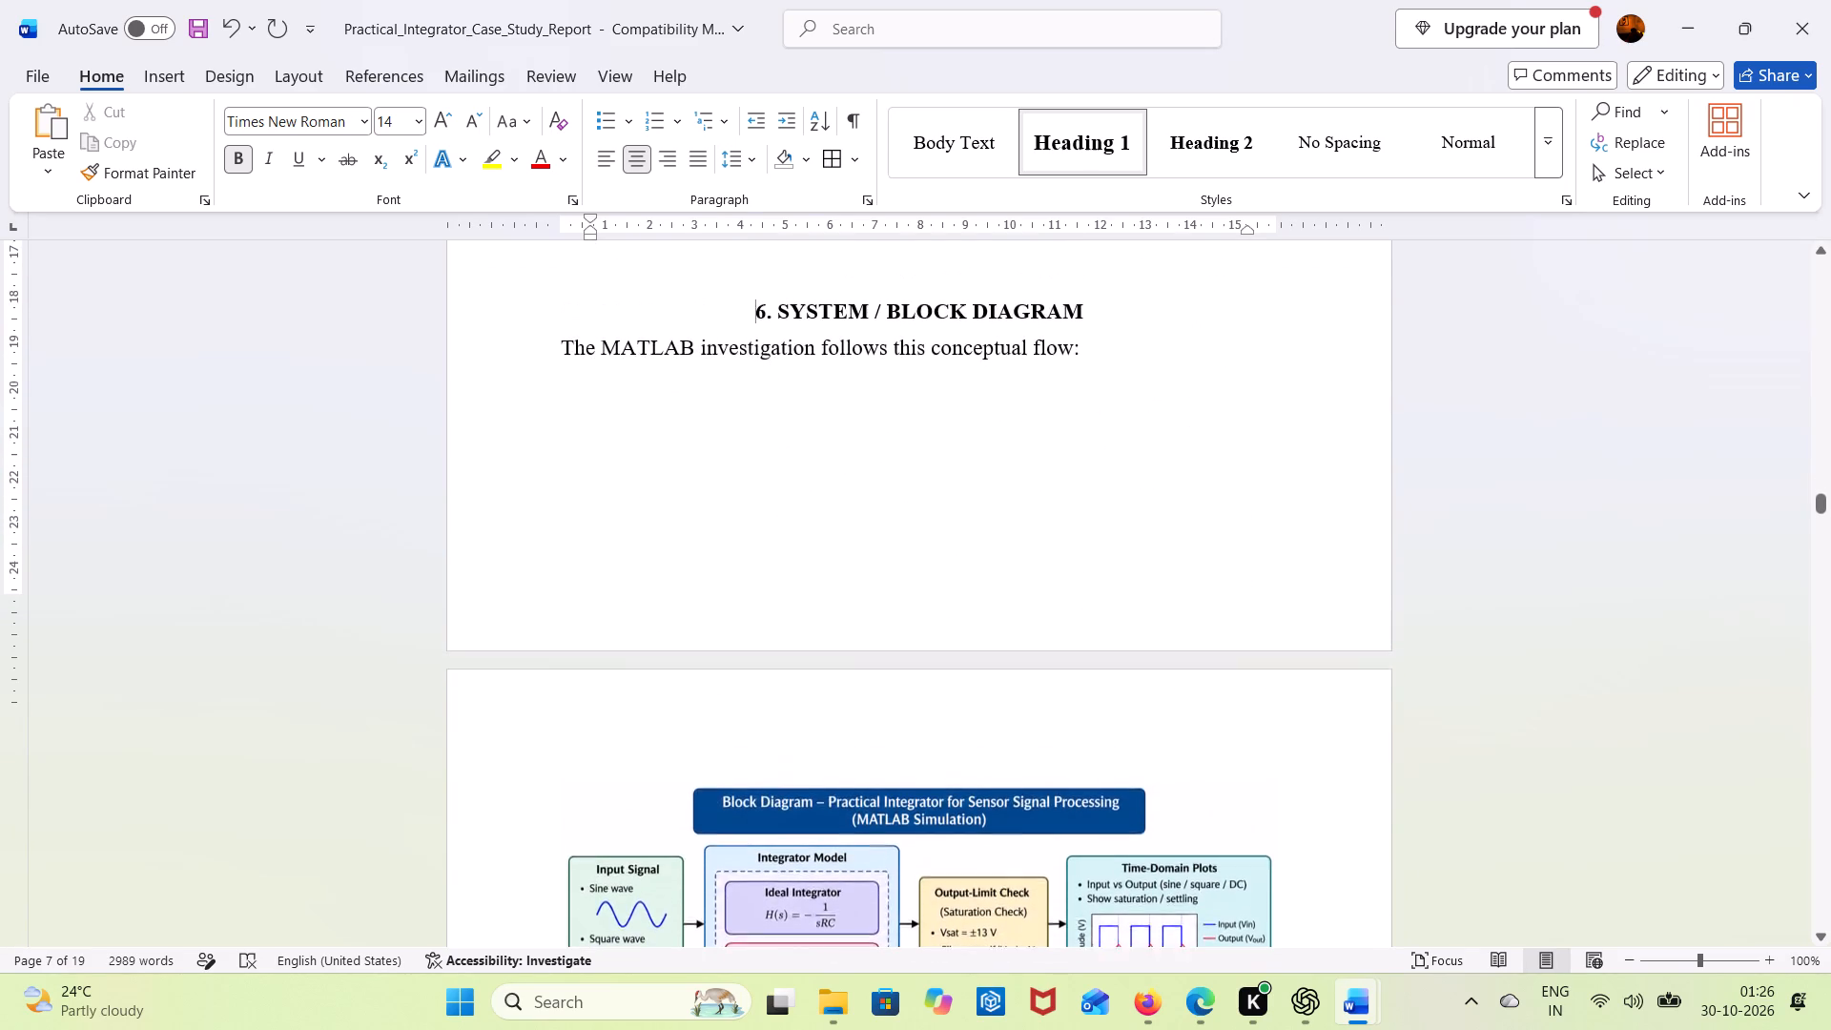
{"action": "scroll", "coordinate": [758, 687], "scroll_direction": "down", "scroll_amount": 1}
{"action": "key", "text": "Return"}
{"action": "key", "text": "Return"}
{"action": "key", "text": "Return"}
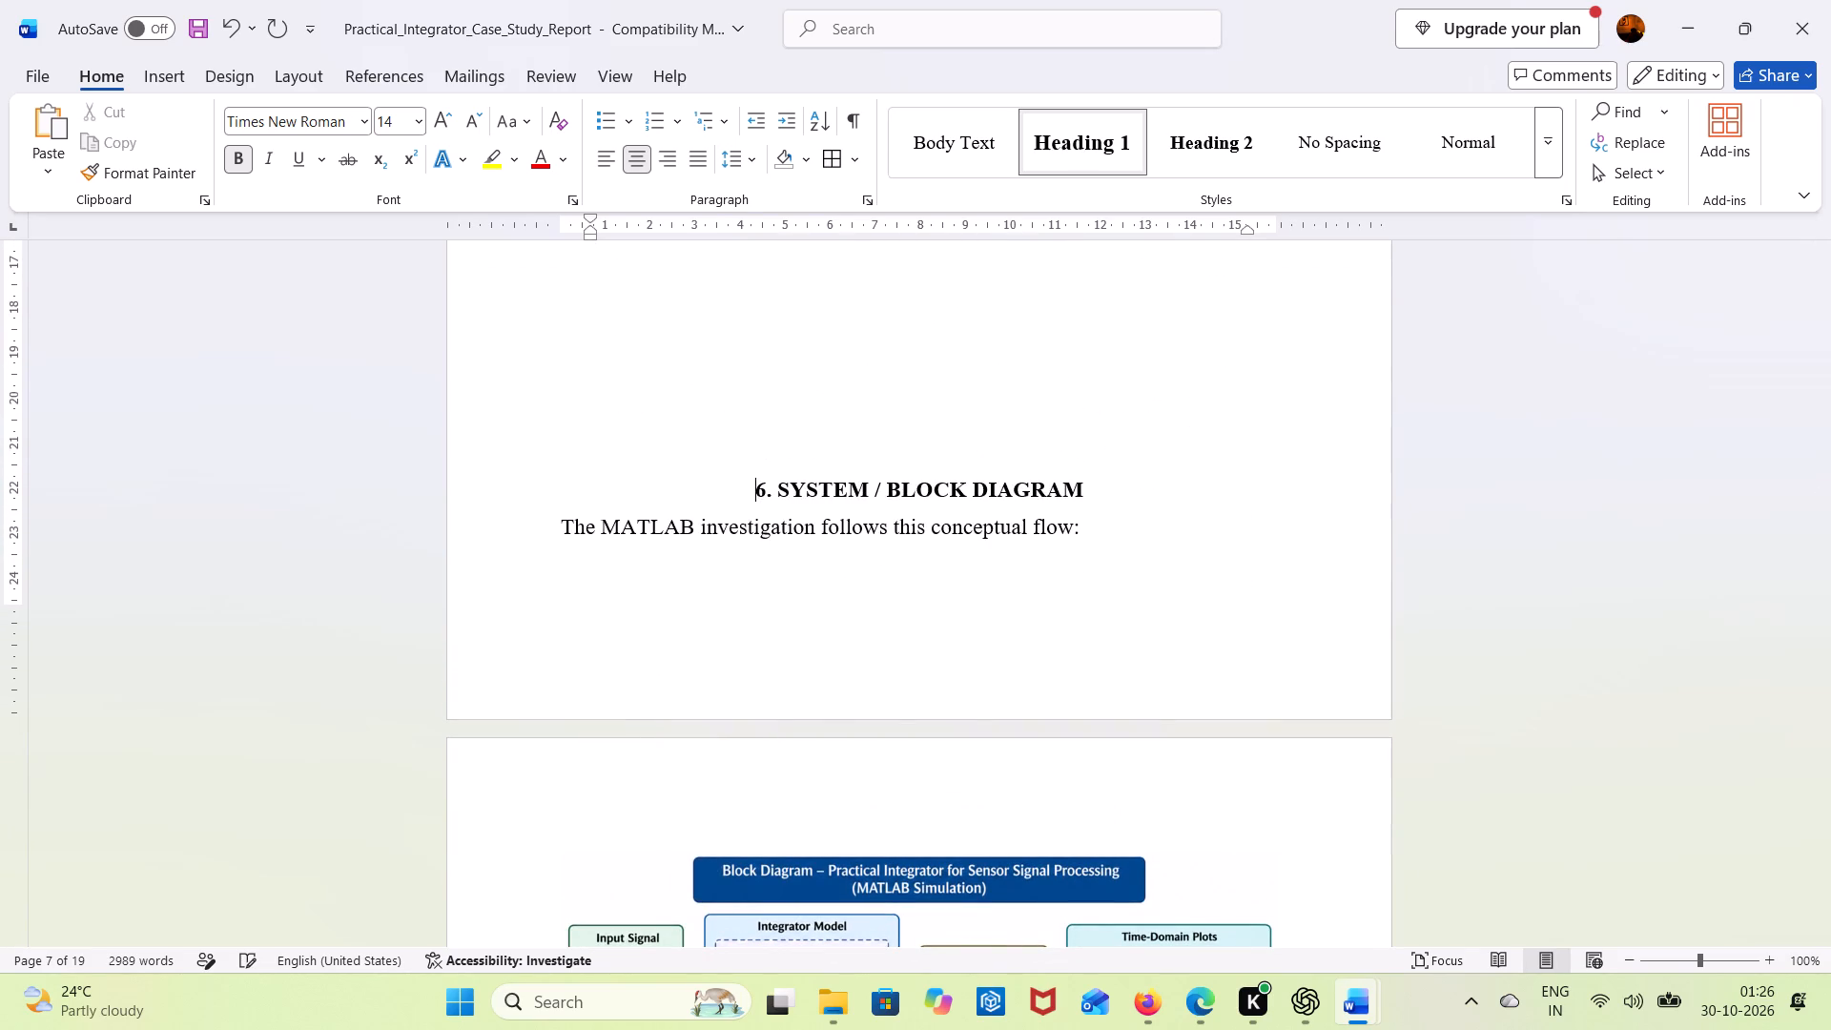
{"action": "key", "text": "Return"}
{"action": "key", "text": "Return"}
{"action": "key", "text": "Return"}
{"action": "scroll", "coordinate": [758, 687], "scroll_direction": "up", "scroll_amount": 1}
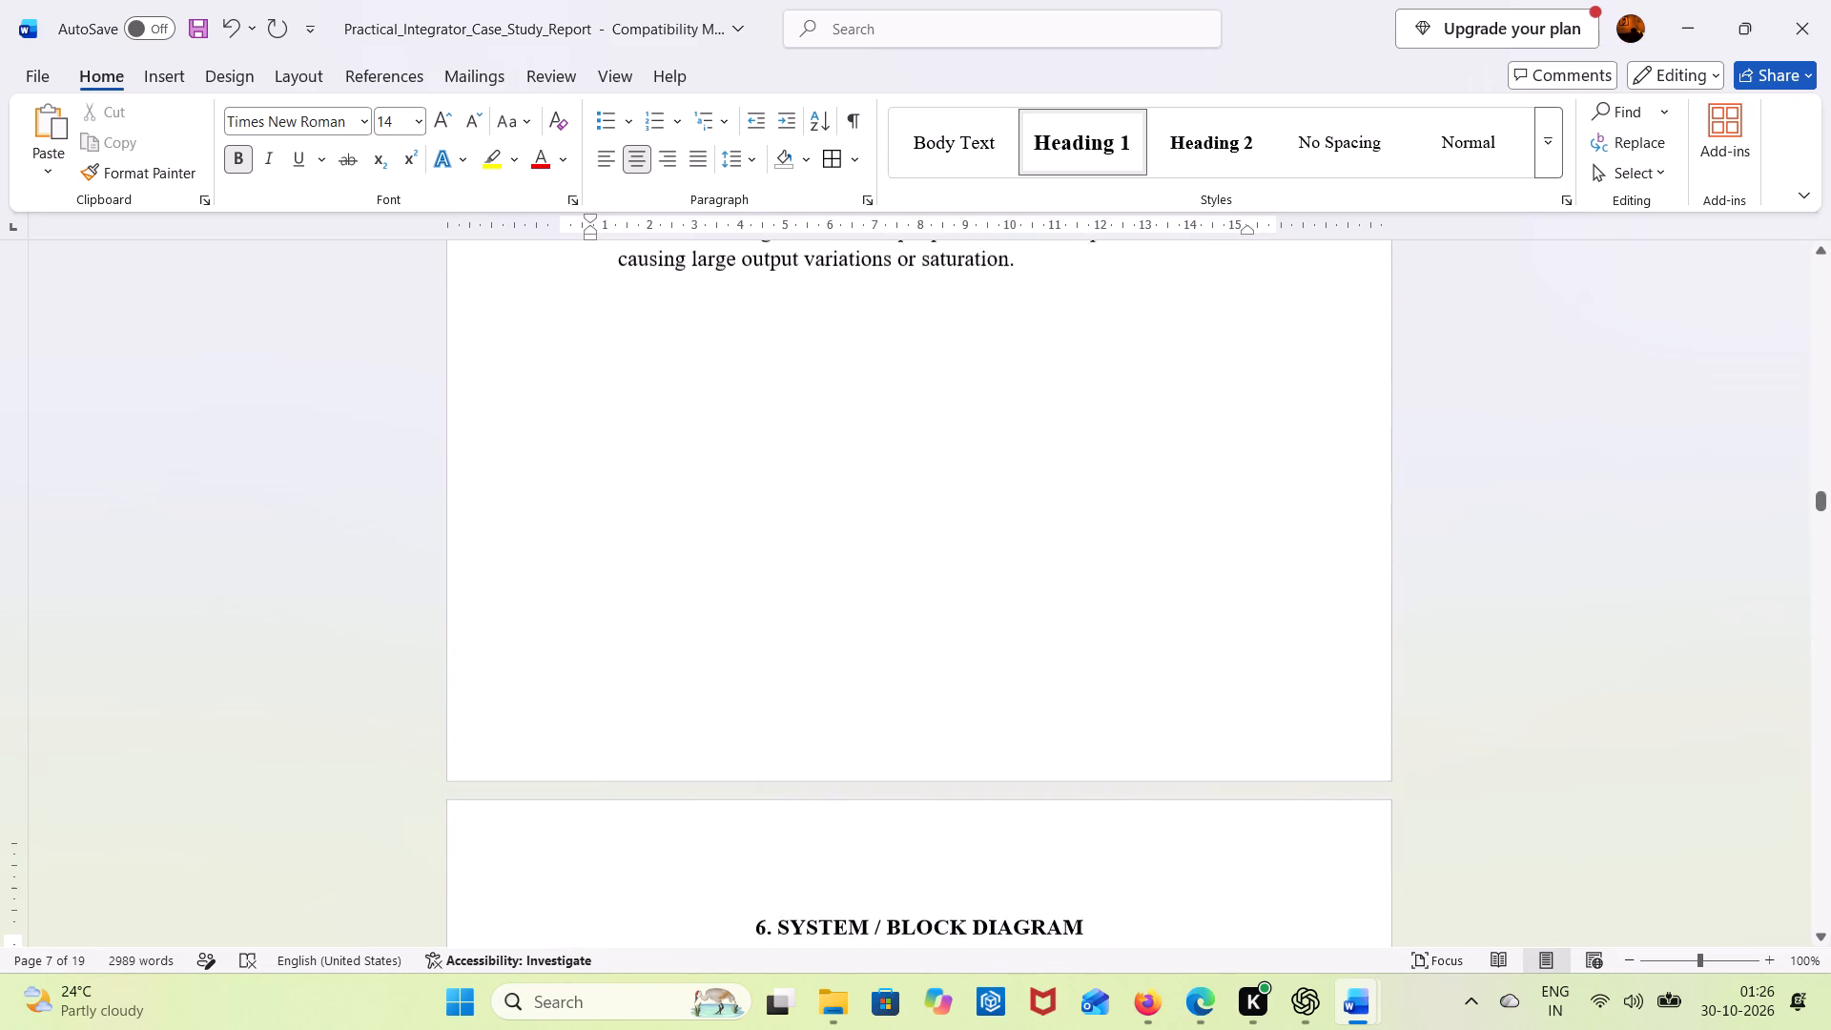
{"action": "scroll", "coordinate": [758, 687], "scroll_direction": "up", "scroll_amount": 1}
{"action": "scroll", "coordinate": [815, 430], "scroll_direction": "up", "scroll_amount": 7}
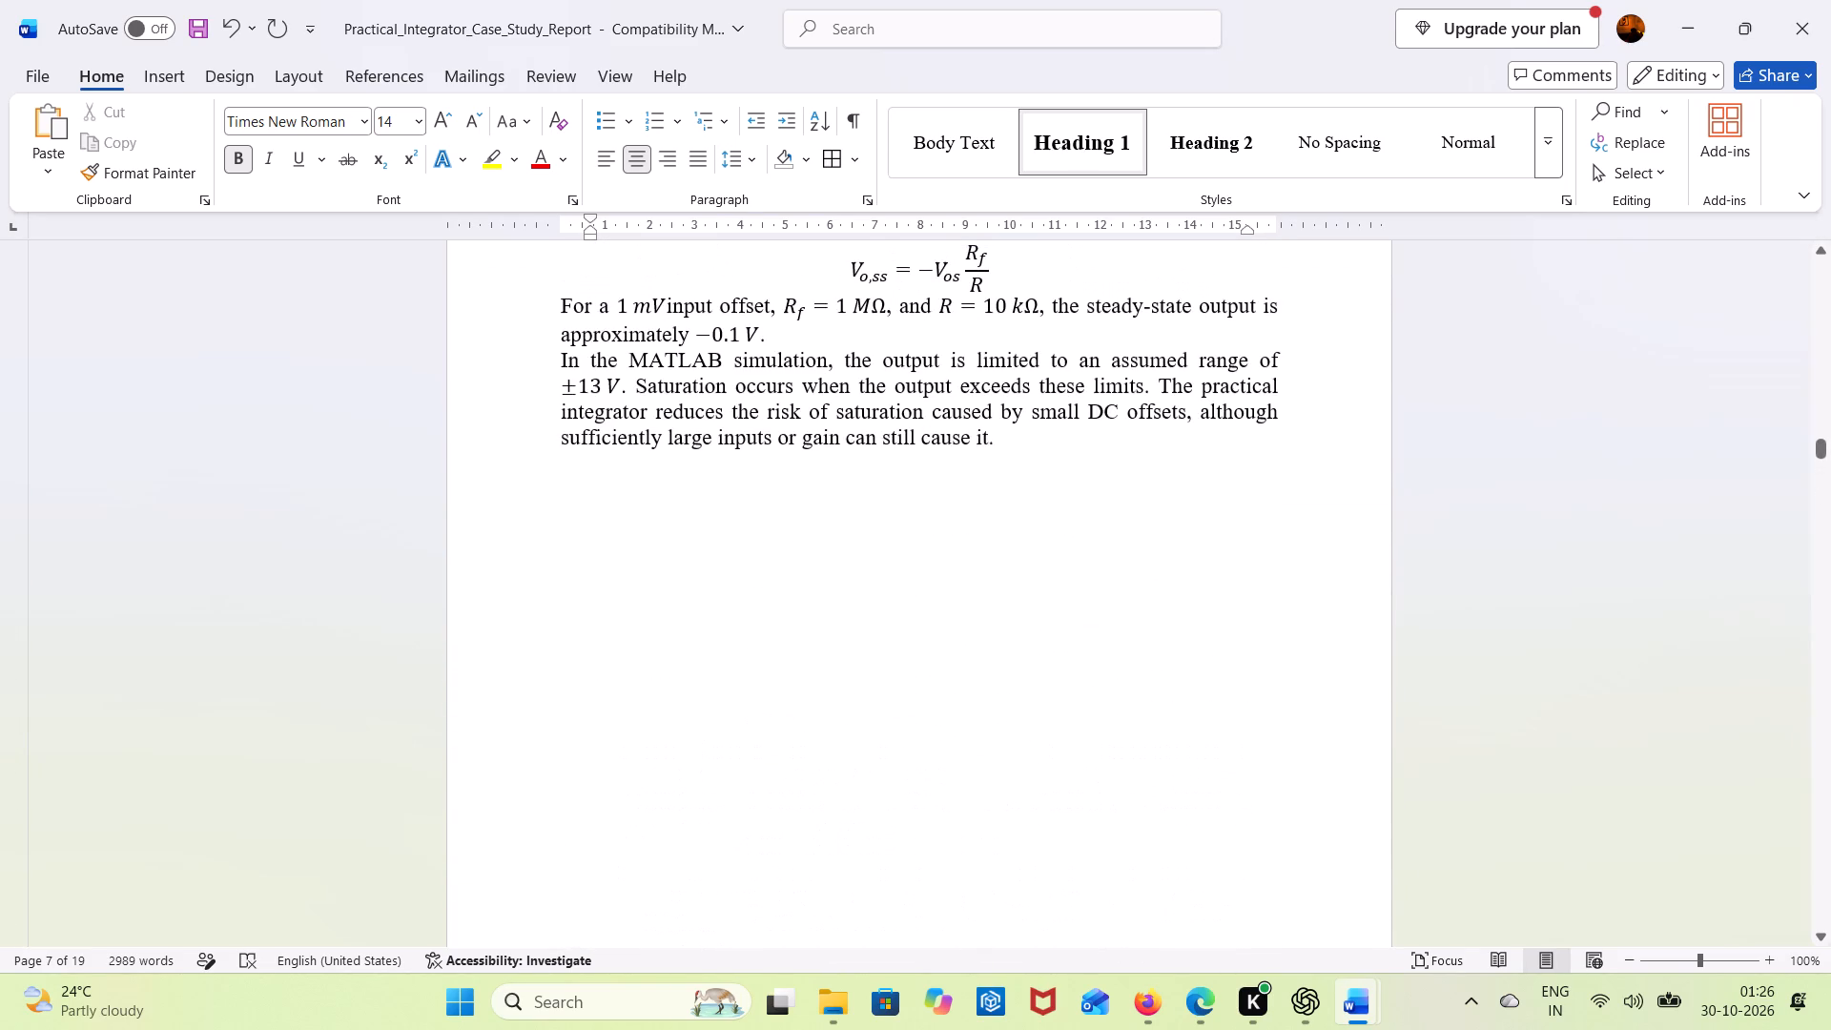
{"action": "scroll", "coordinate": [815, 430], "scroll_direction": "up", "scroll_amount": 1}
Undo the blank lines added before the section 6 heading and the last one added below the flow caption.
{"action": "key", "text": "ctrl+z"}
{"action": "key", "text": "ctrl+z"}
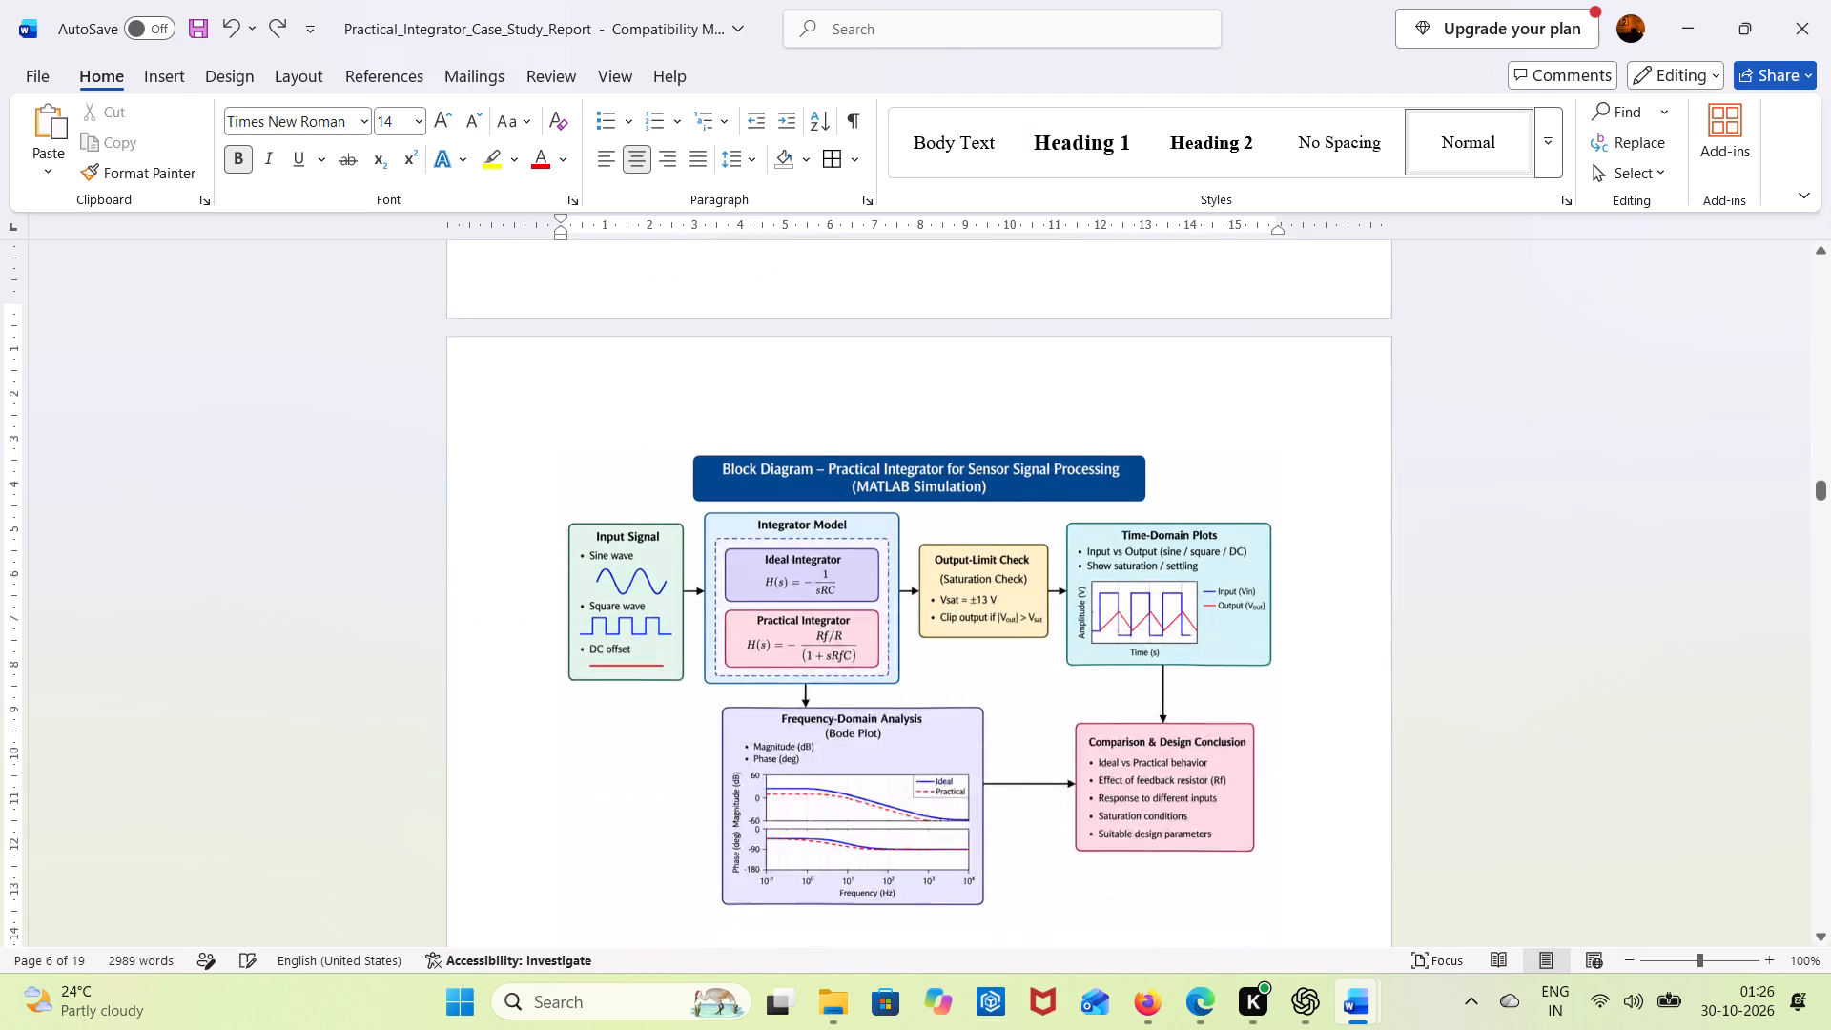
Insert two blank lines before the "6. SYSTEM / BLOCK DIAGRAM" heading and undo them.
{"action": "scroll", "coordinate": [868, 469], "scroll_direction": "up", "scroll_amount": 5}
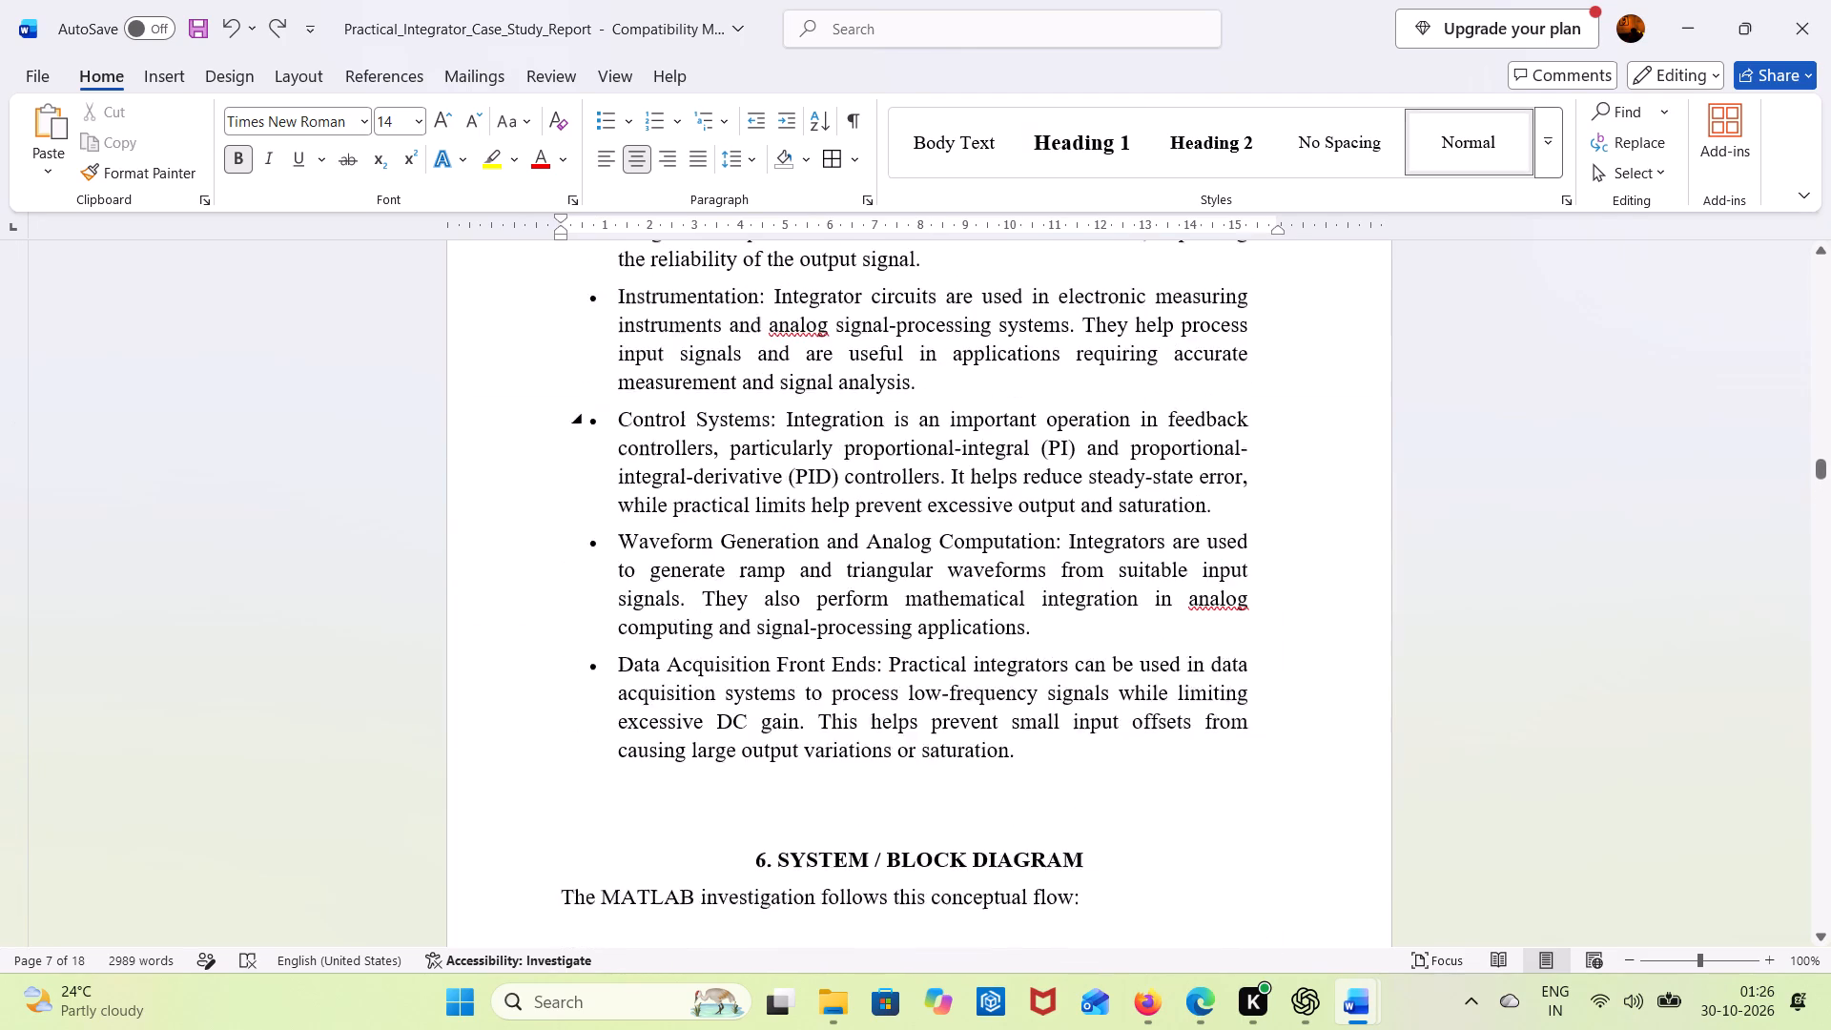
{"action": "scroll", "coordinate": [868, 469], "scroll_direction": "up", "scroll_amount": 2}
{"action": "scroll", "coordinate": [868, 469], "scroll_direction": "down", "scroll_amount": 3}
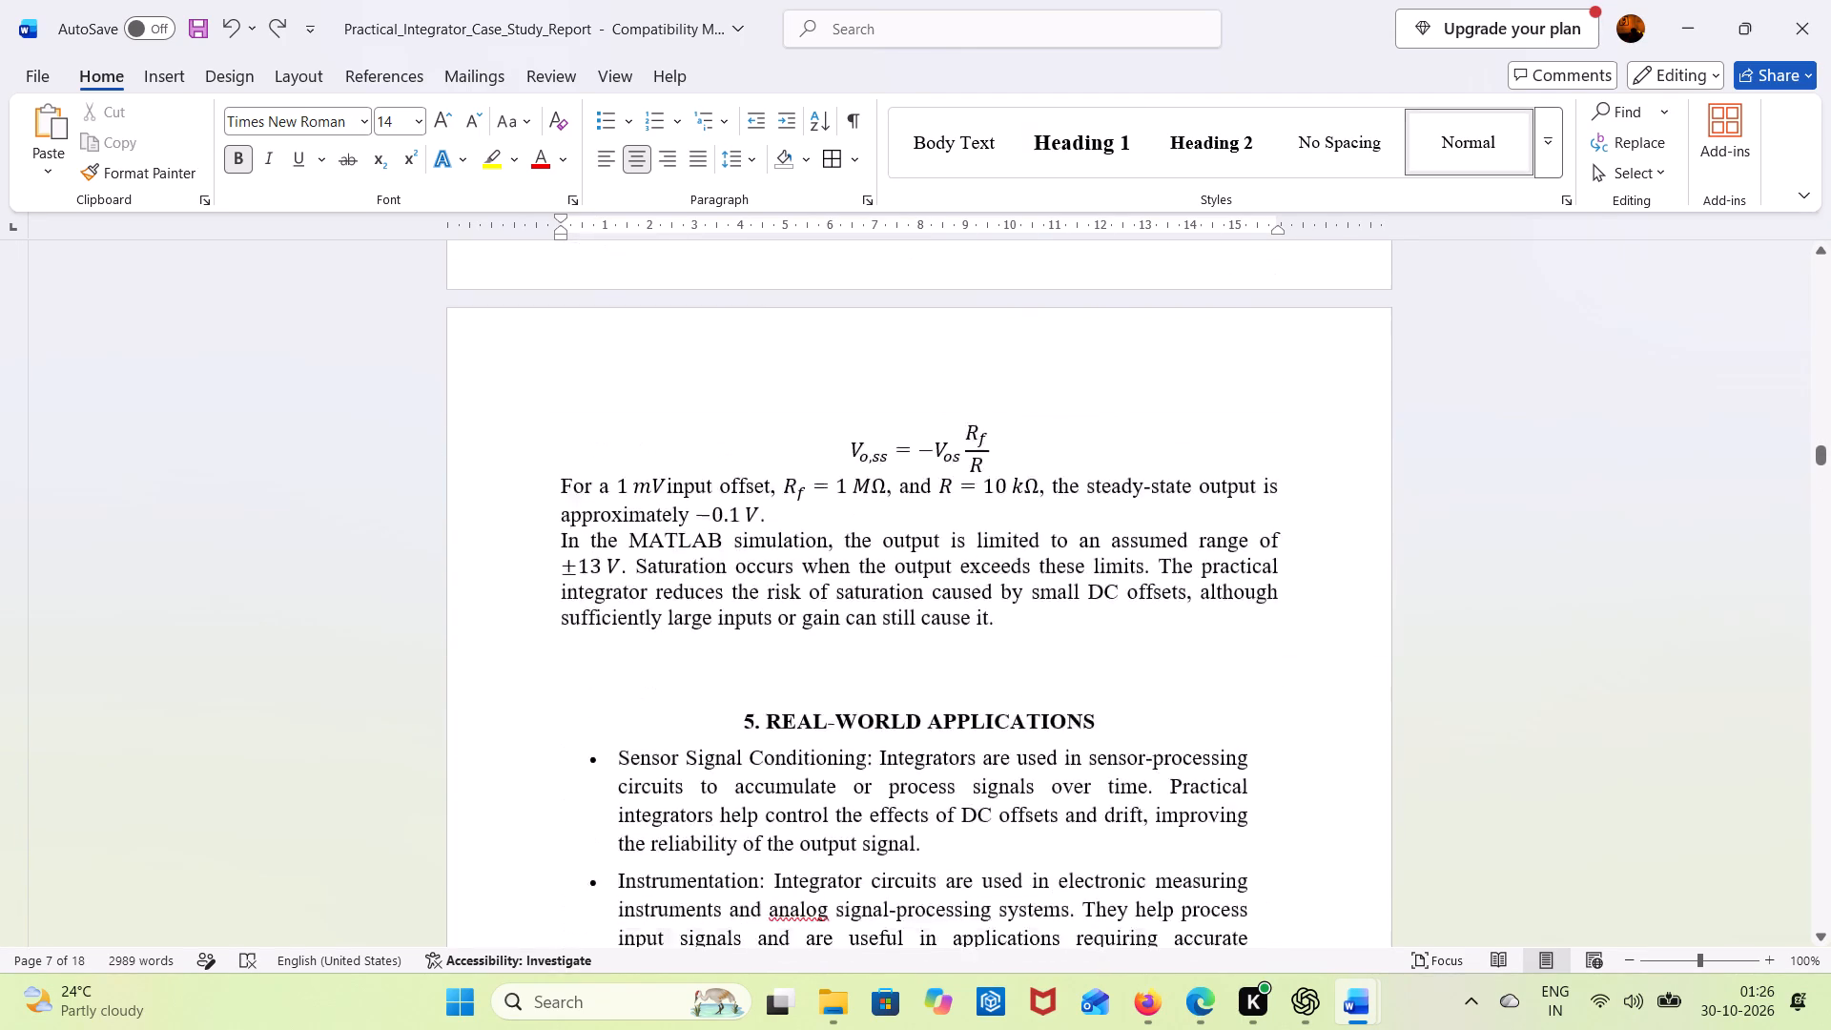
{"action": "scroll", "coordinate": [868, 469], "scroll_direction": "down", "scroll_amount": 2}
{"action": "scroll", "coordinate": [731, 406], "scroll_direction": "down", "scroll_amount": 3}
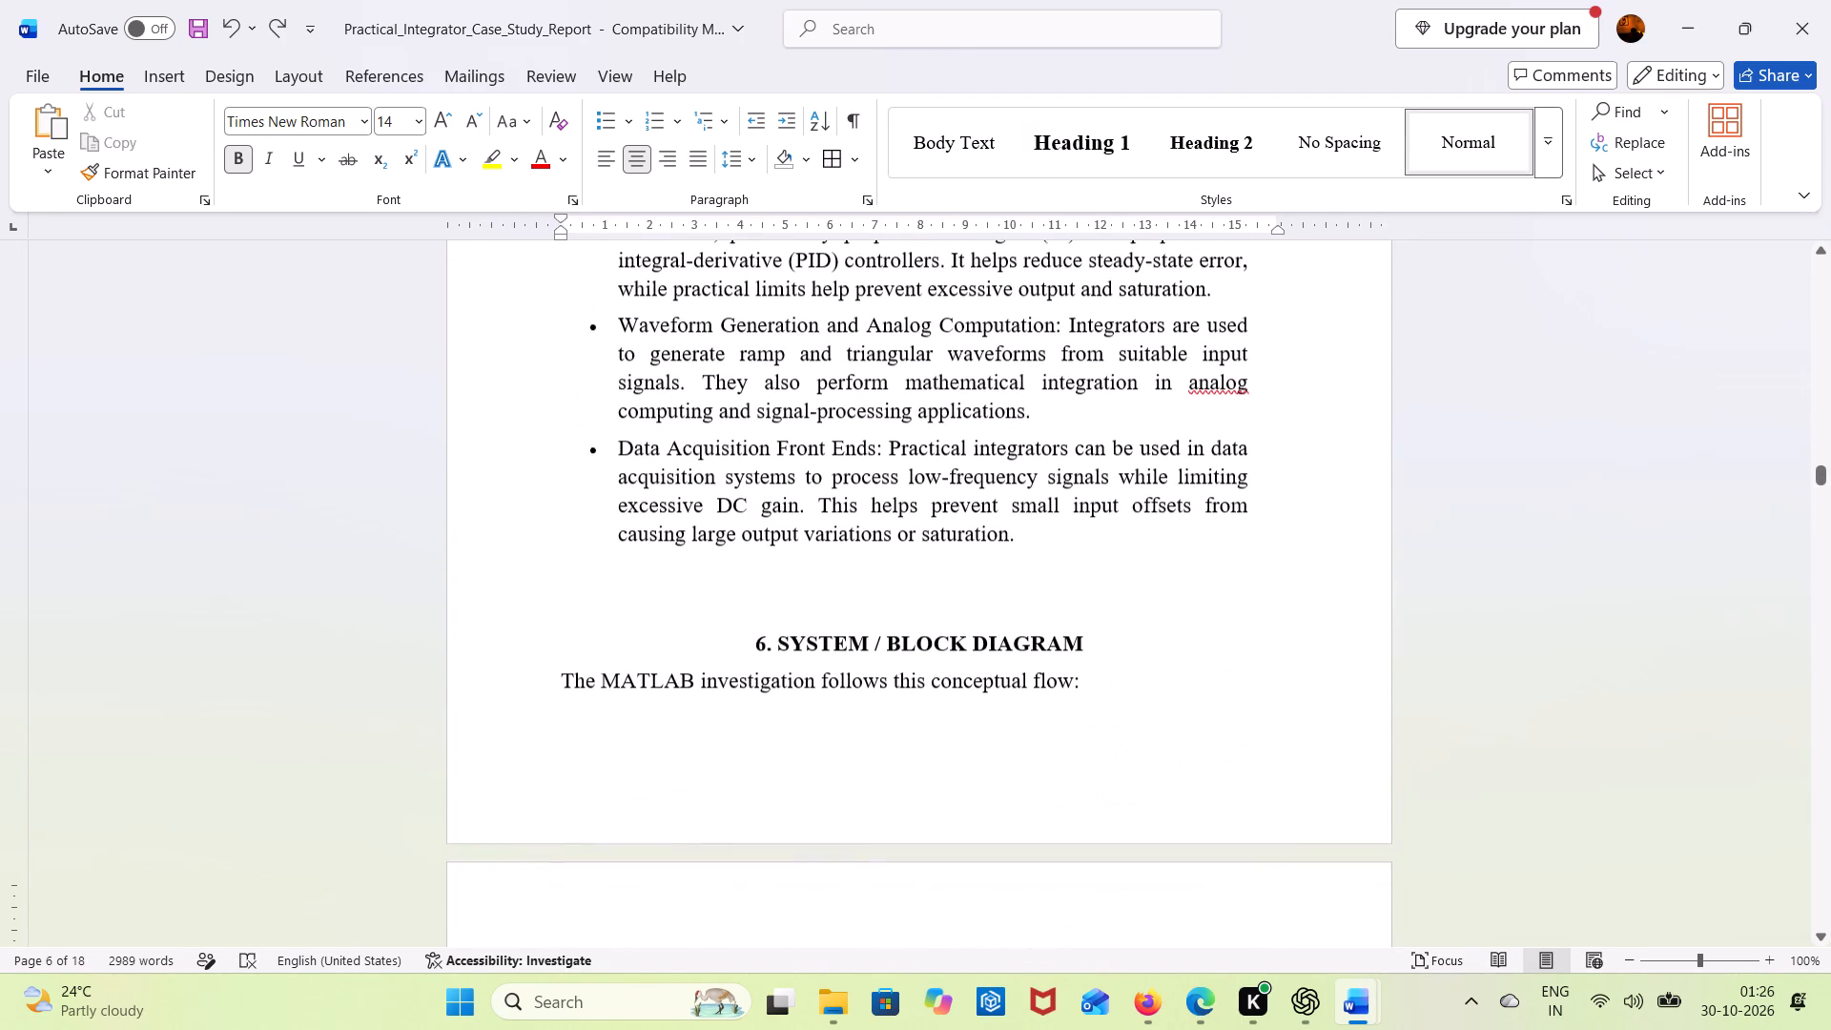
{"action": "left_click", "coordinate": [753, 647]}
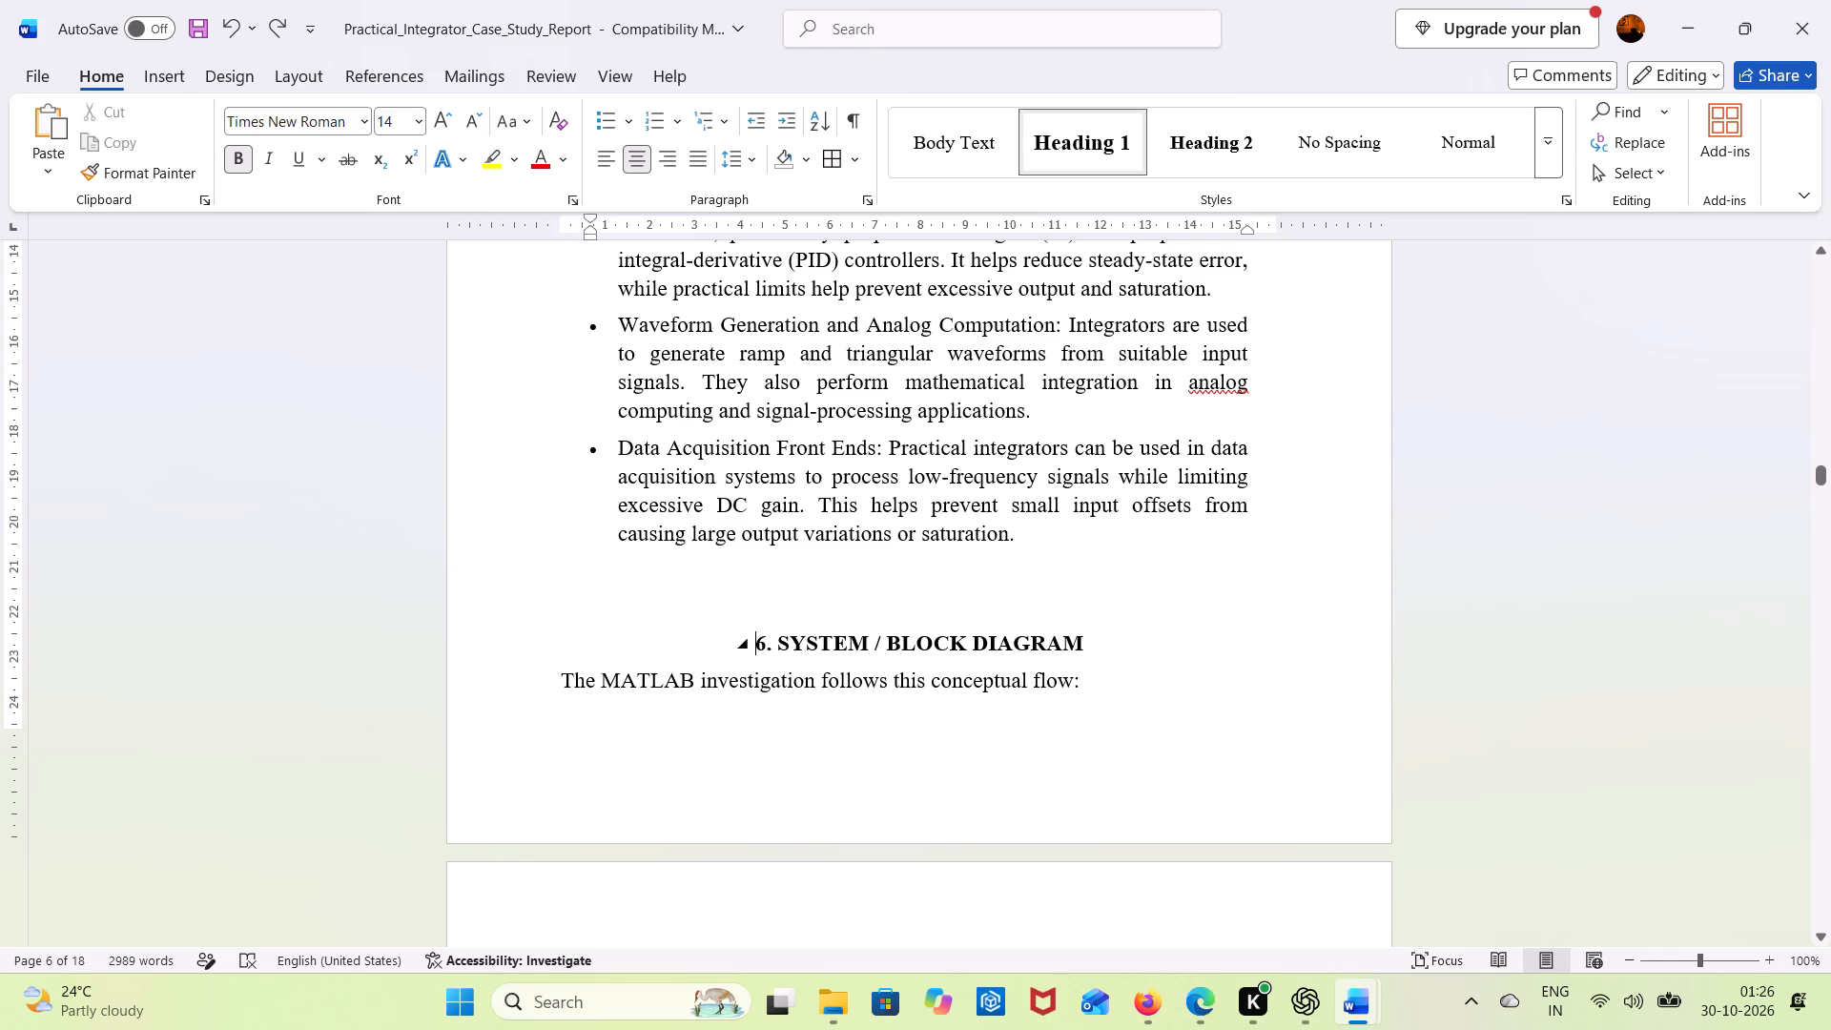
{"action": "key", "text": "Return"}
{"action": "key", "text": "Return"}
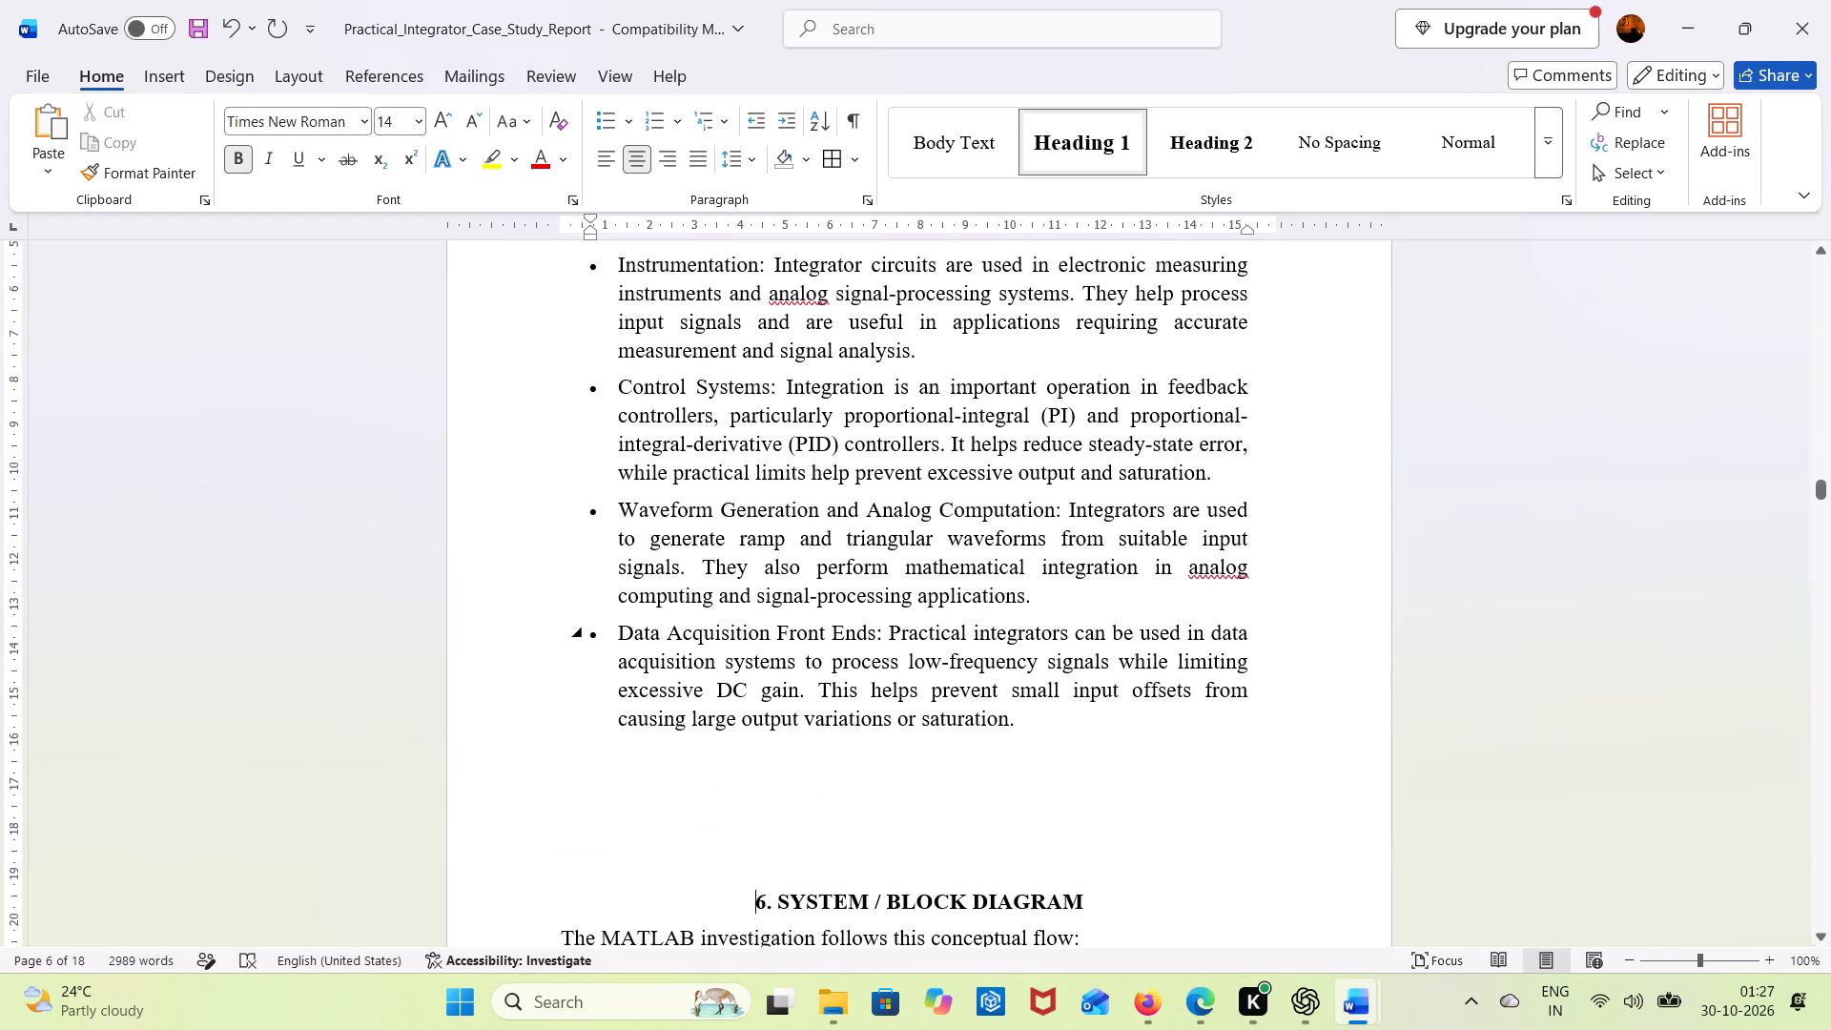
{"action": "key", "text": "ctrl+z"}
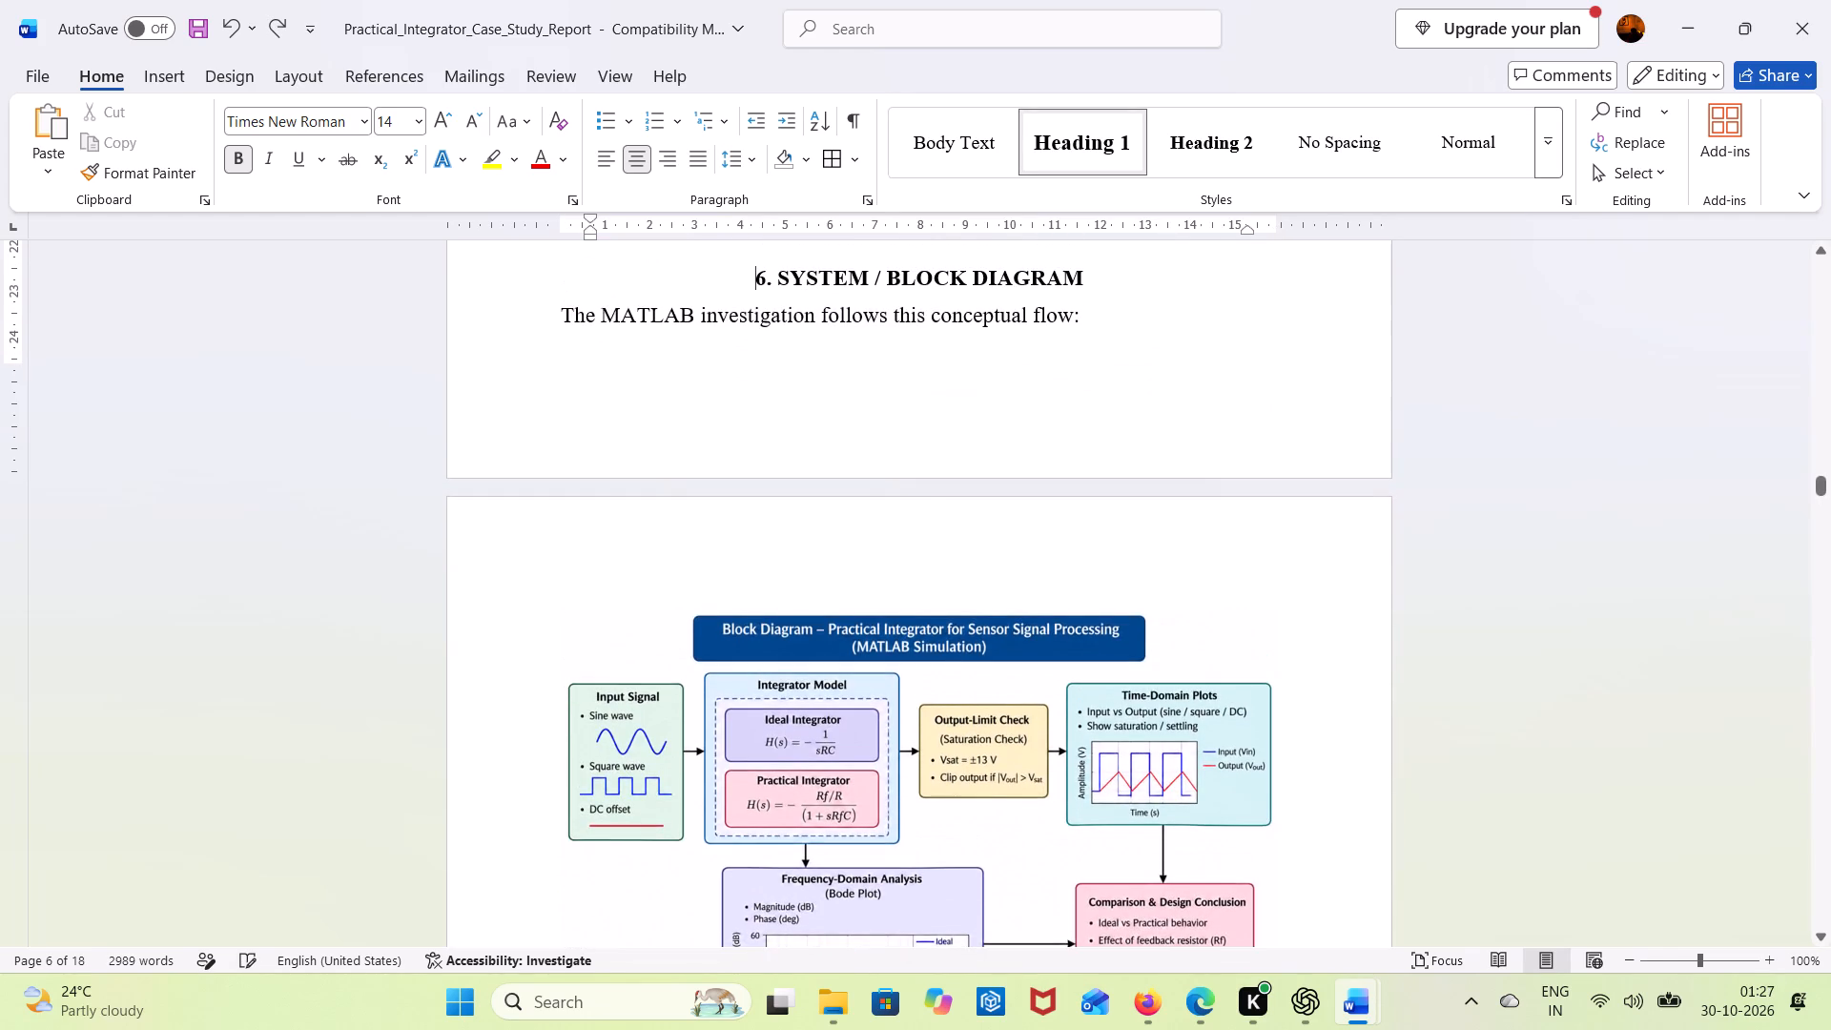
Undo the remaining blank line below the block-diagram caption and the last size change to the cover page's "Title" label.
{"action": "scroll", "coordinate": [753, 647], "scroll_direction": "up", "scroll_amount": 1}
{"action": "scroll", "coordinate": [753, 647], "scroll_direction": "down", "scroll_amount": 2}
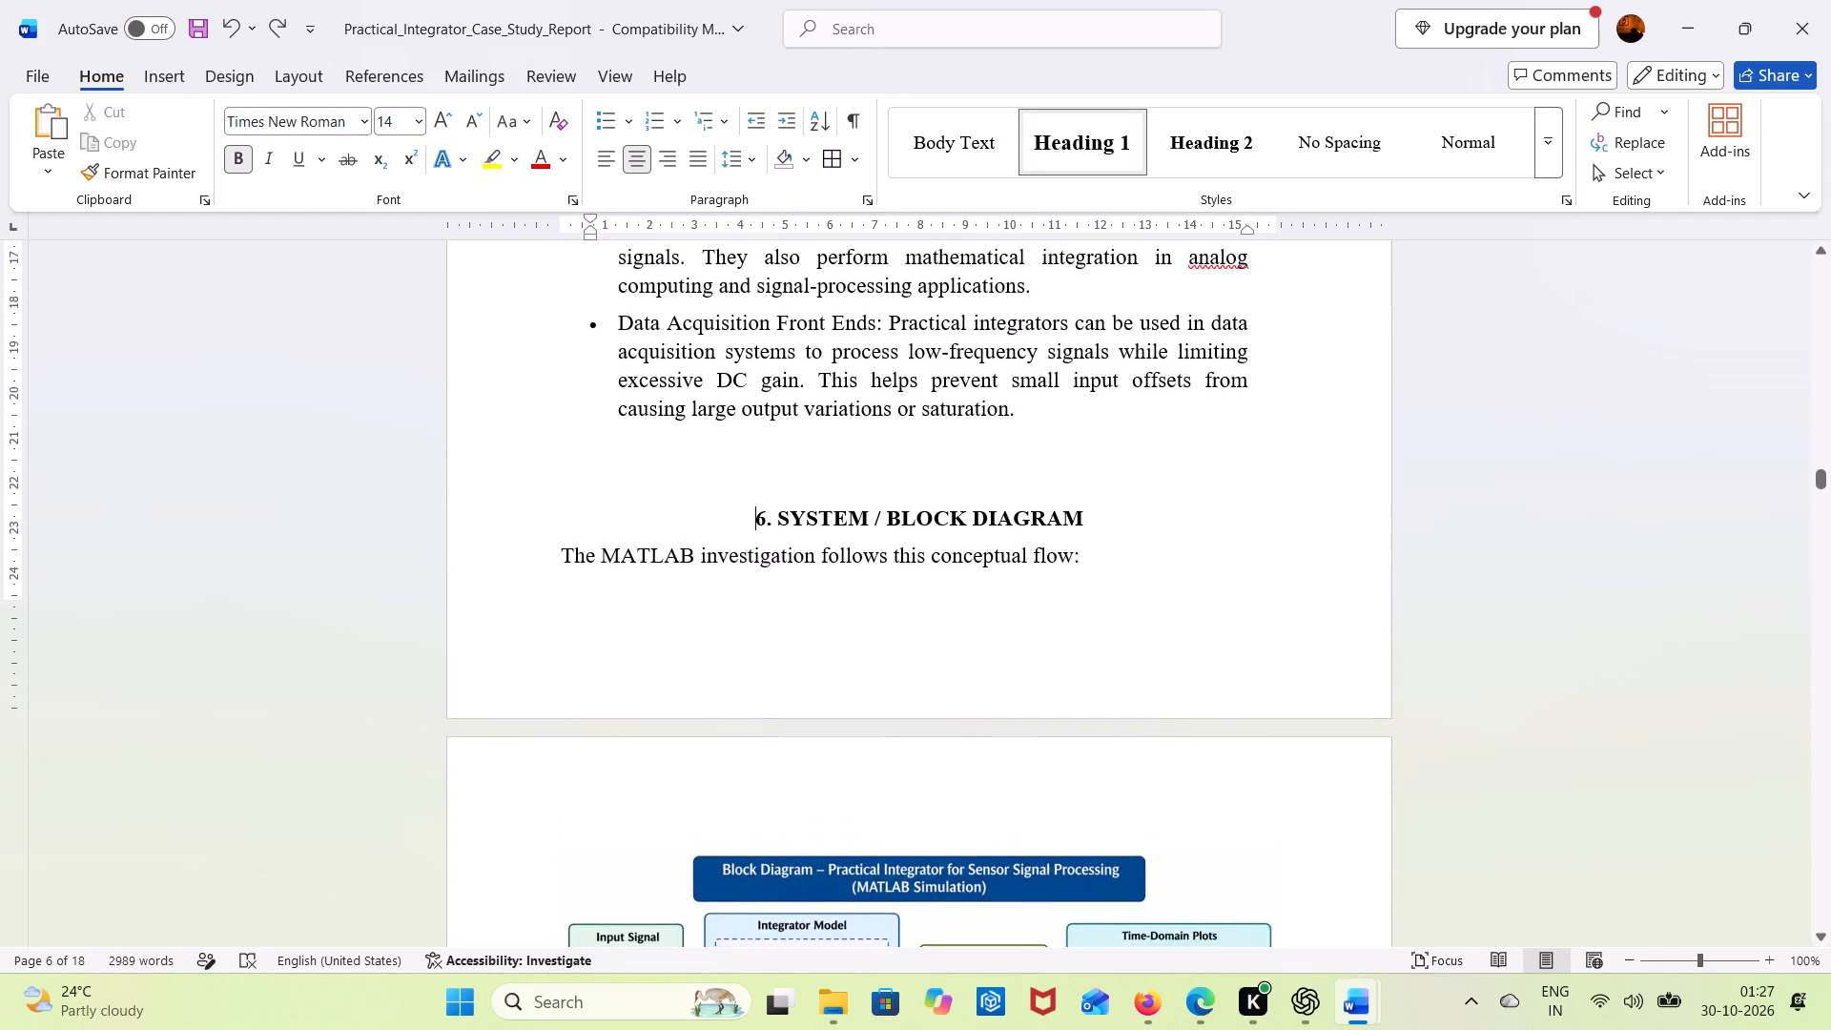
{"action": "scroll", "coordinate": [753, 647], "scroll_direction": "down", "scroll_amount": 5}
{"action": "scroll", "coordinate": [753, 647], "scroll_direction": "up", "scroll_amount": 5}
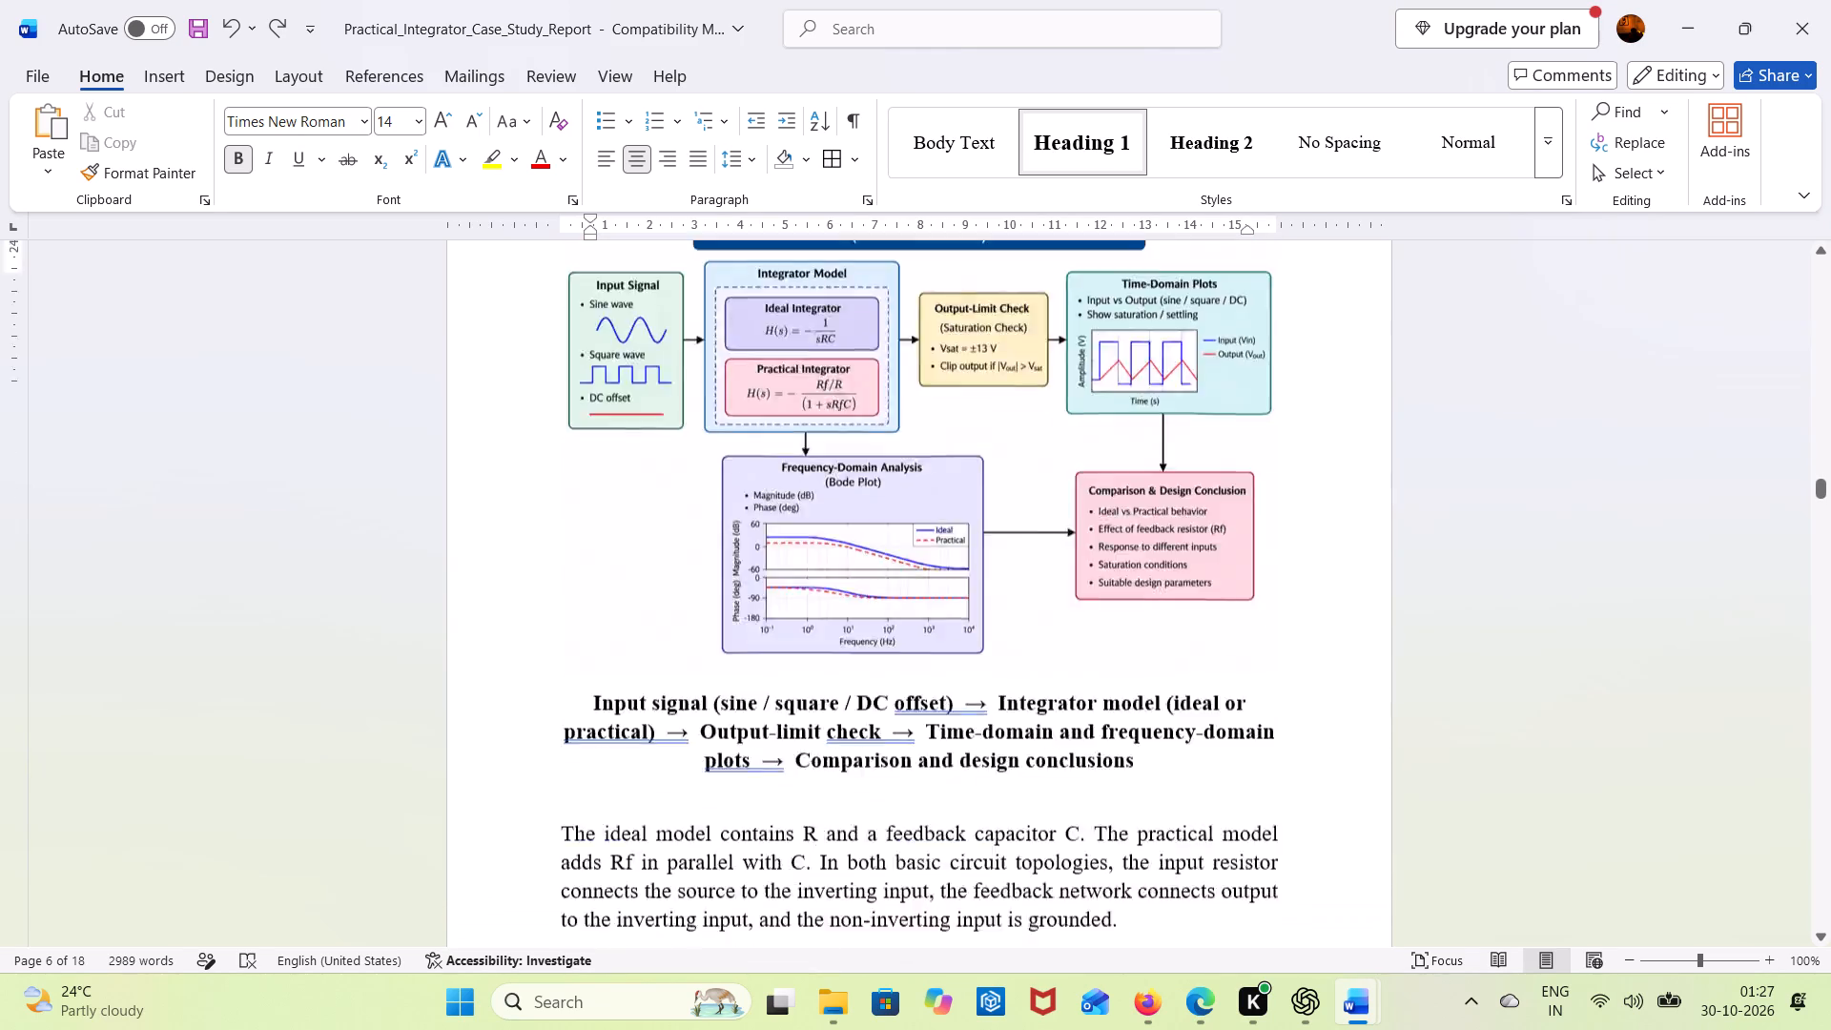
{"action": "scroll", "coordinate": [753, 647], "scroll_direction": "up", "scroll_amount": 4}
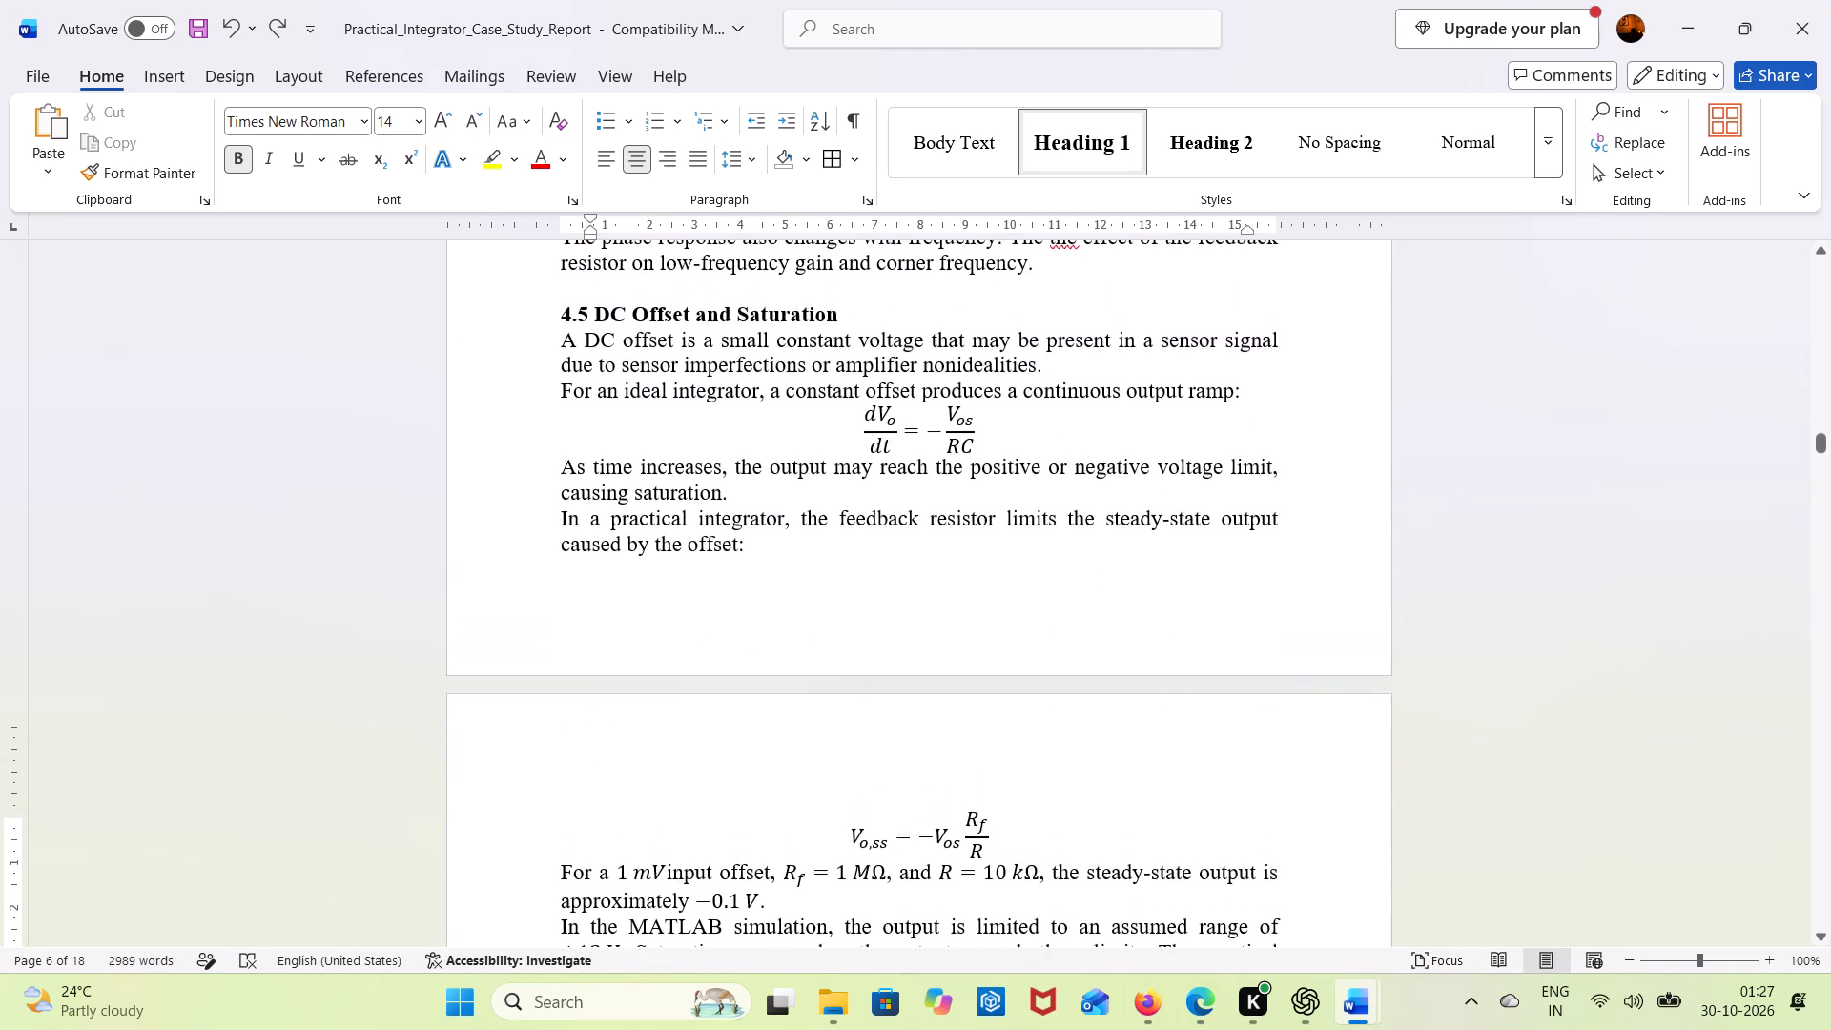
{"action": "scroll", "coordinate": [753, 647], "scroll_direction": "up", "scroll_amount": 1}
{"action": "key", "text": "ctrl+z"}
{"action": "key", "text": "ctrl+z"}
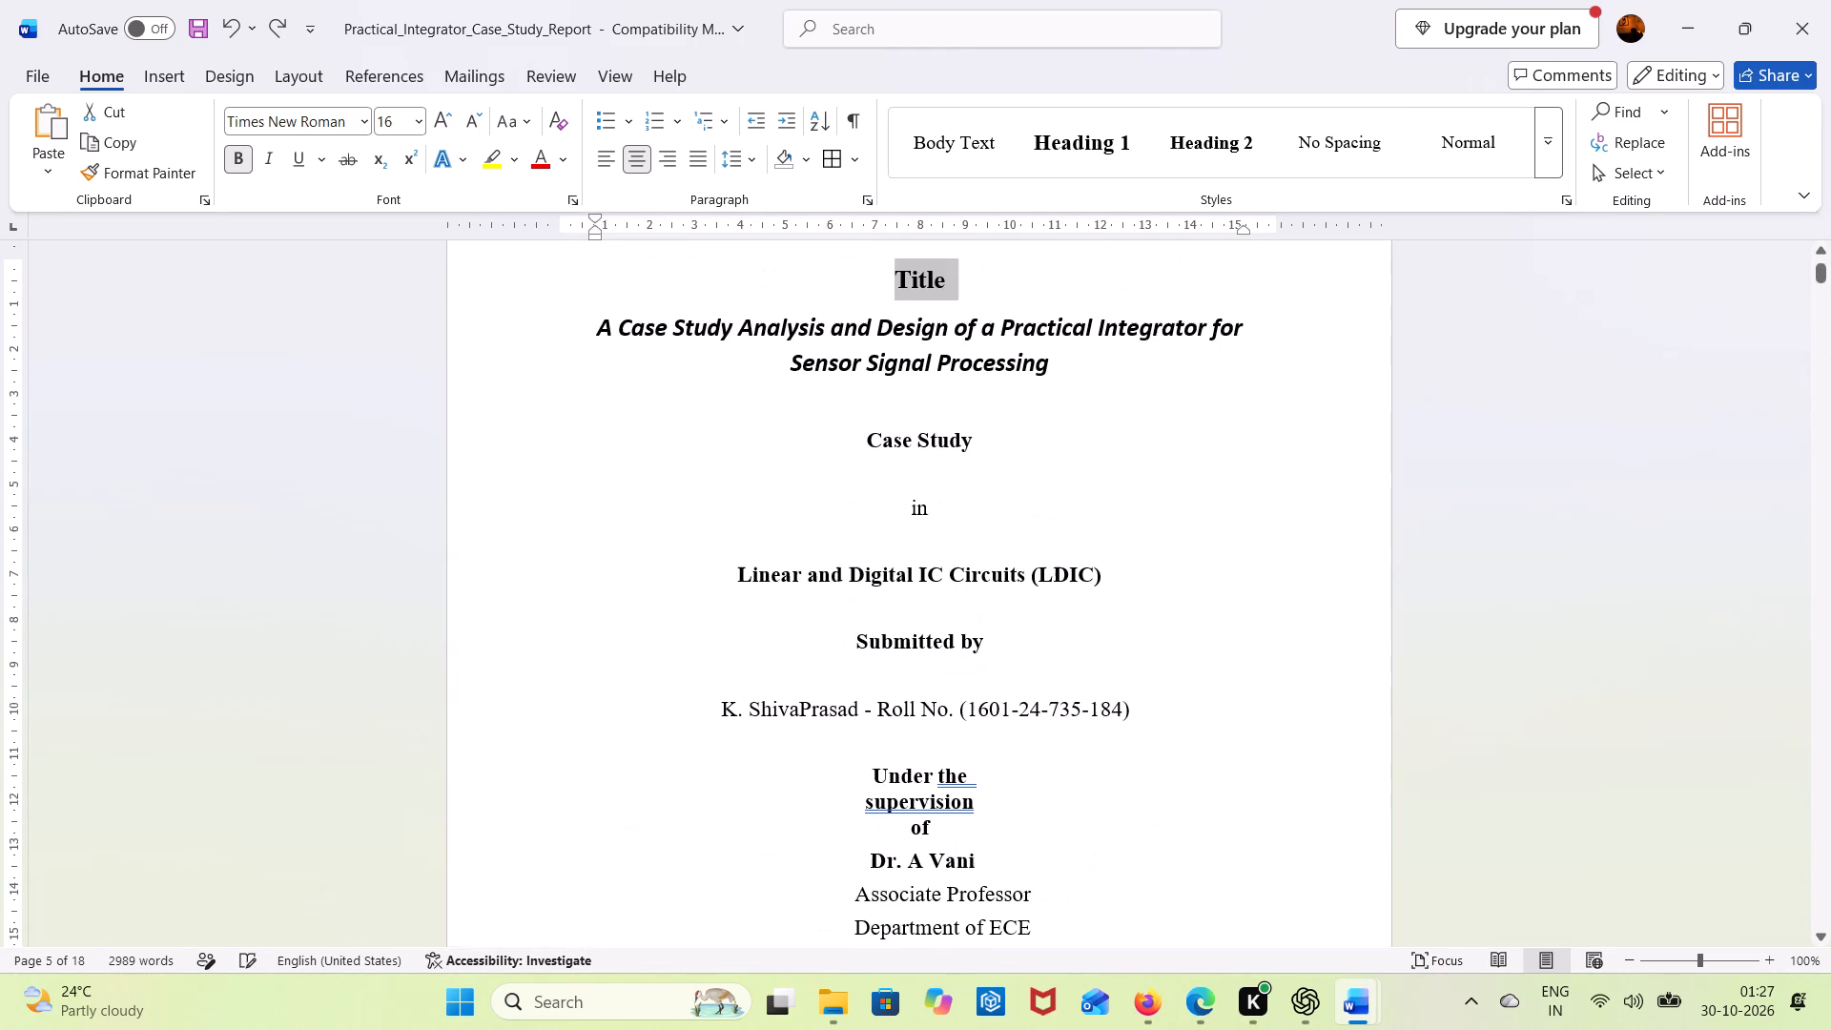
Insert two blank lines before the "6. SYSTEM / BLOCK DIAGRAM" heading and check the section 5 layout.
{"action": "left_click", "coordinate": [1381, 534]}
{"action": "scroll", "coordinate": [1264, 578], "scroll_direction": "down", "scroll_amount": 8}
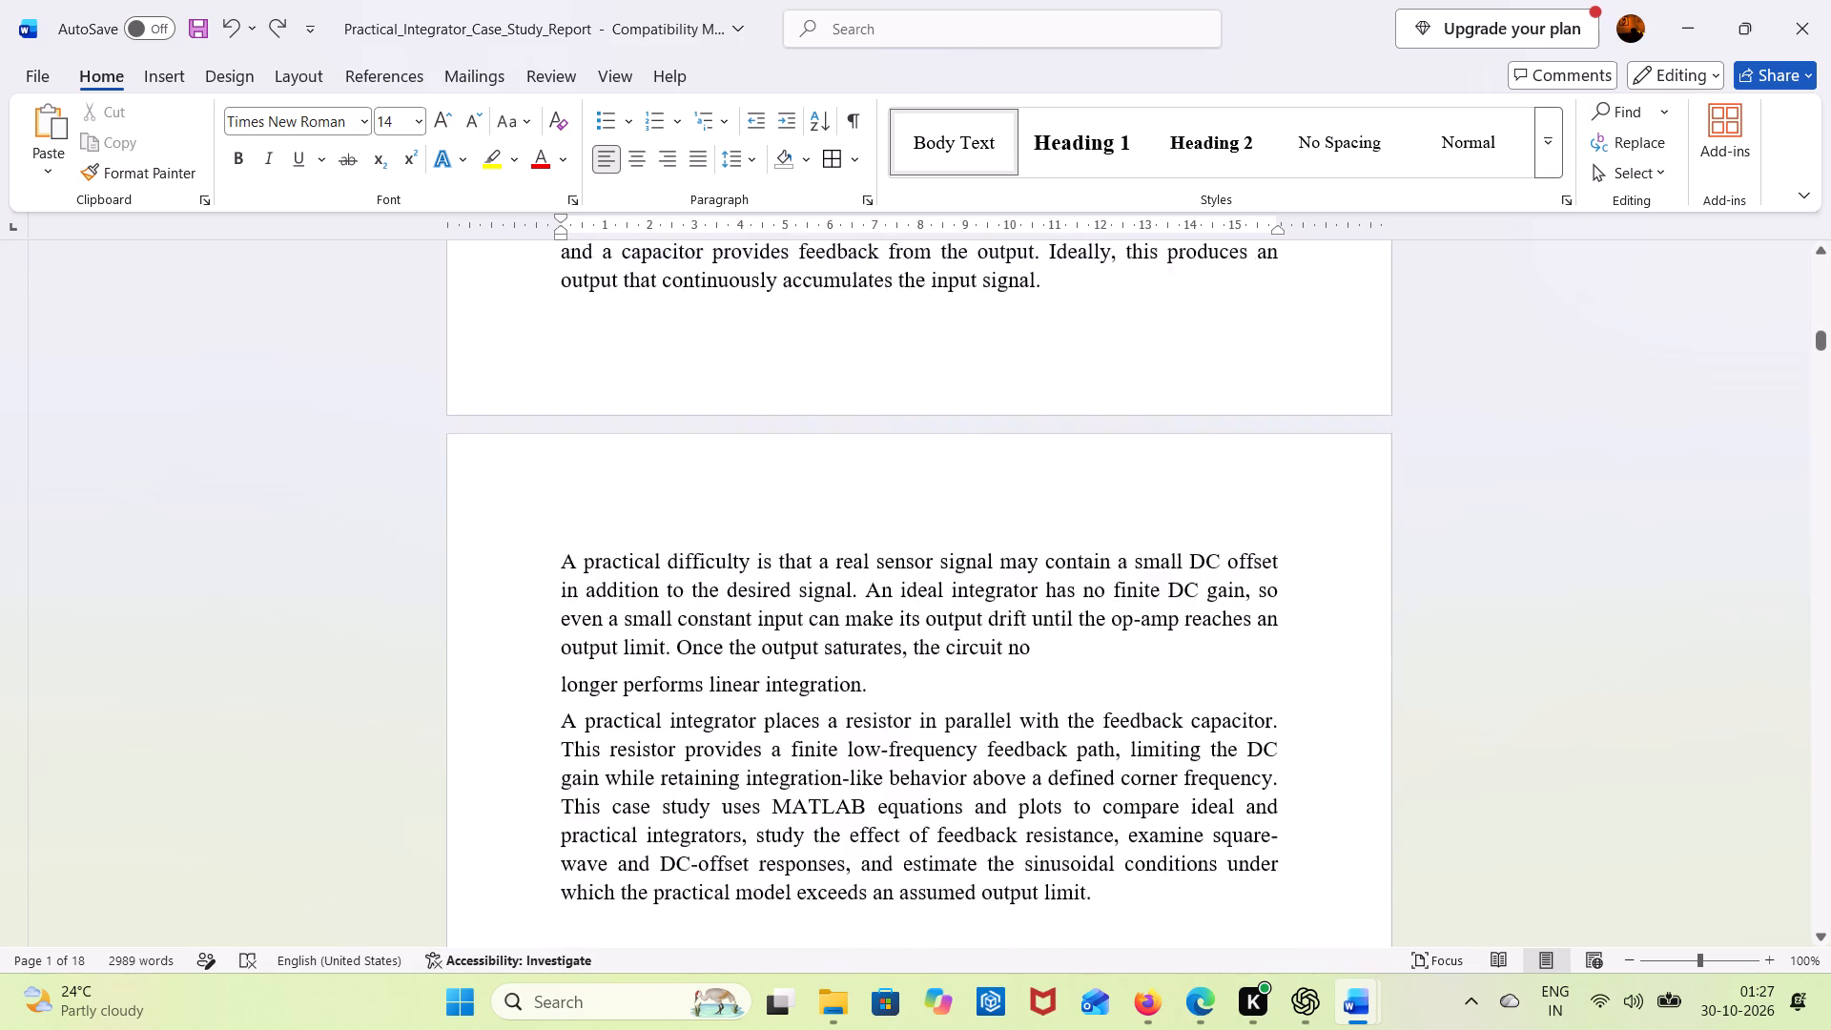
{"action": "scroll", "coordinate": [1264, 578], "scroll_direction": "down", "scroll_amount": 8}
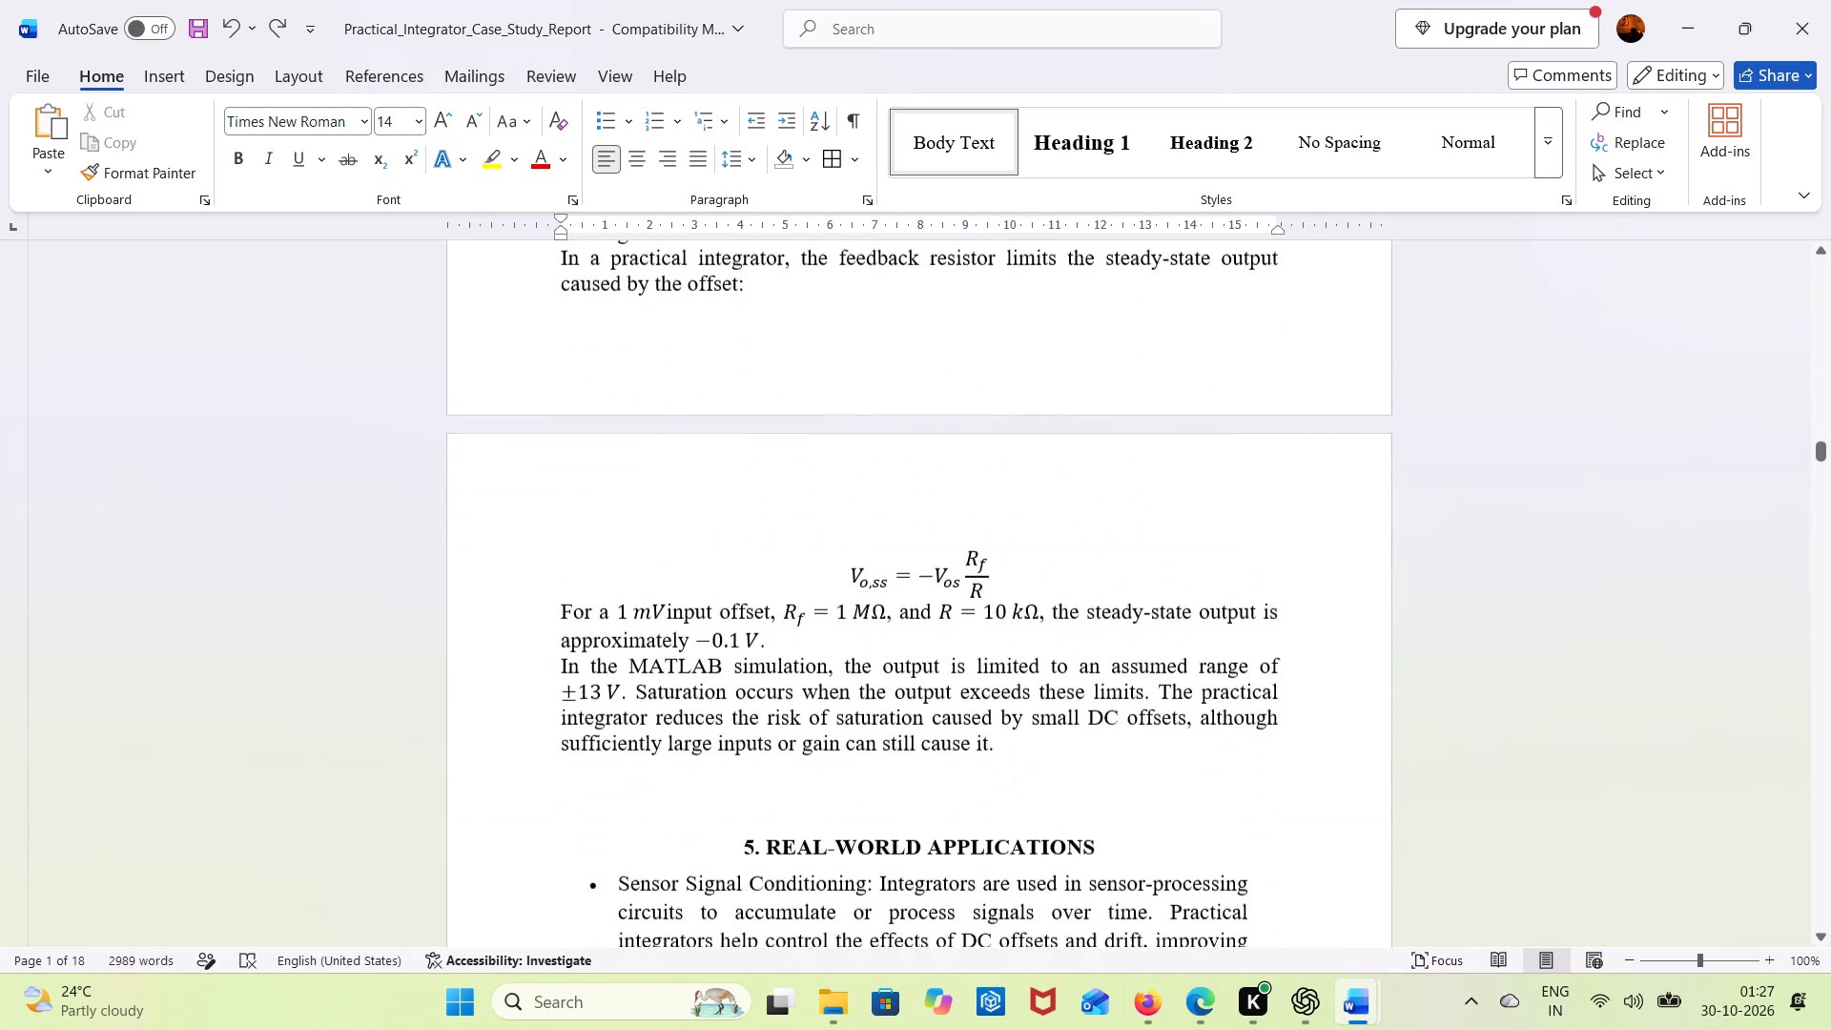
{"action": "scroll", "coordinate": [1264, 579], "scroll_direction": "down", "scroll_amount": 3}
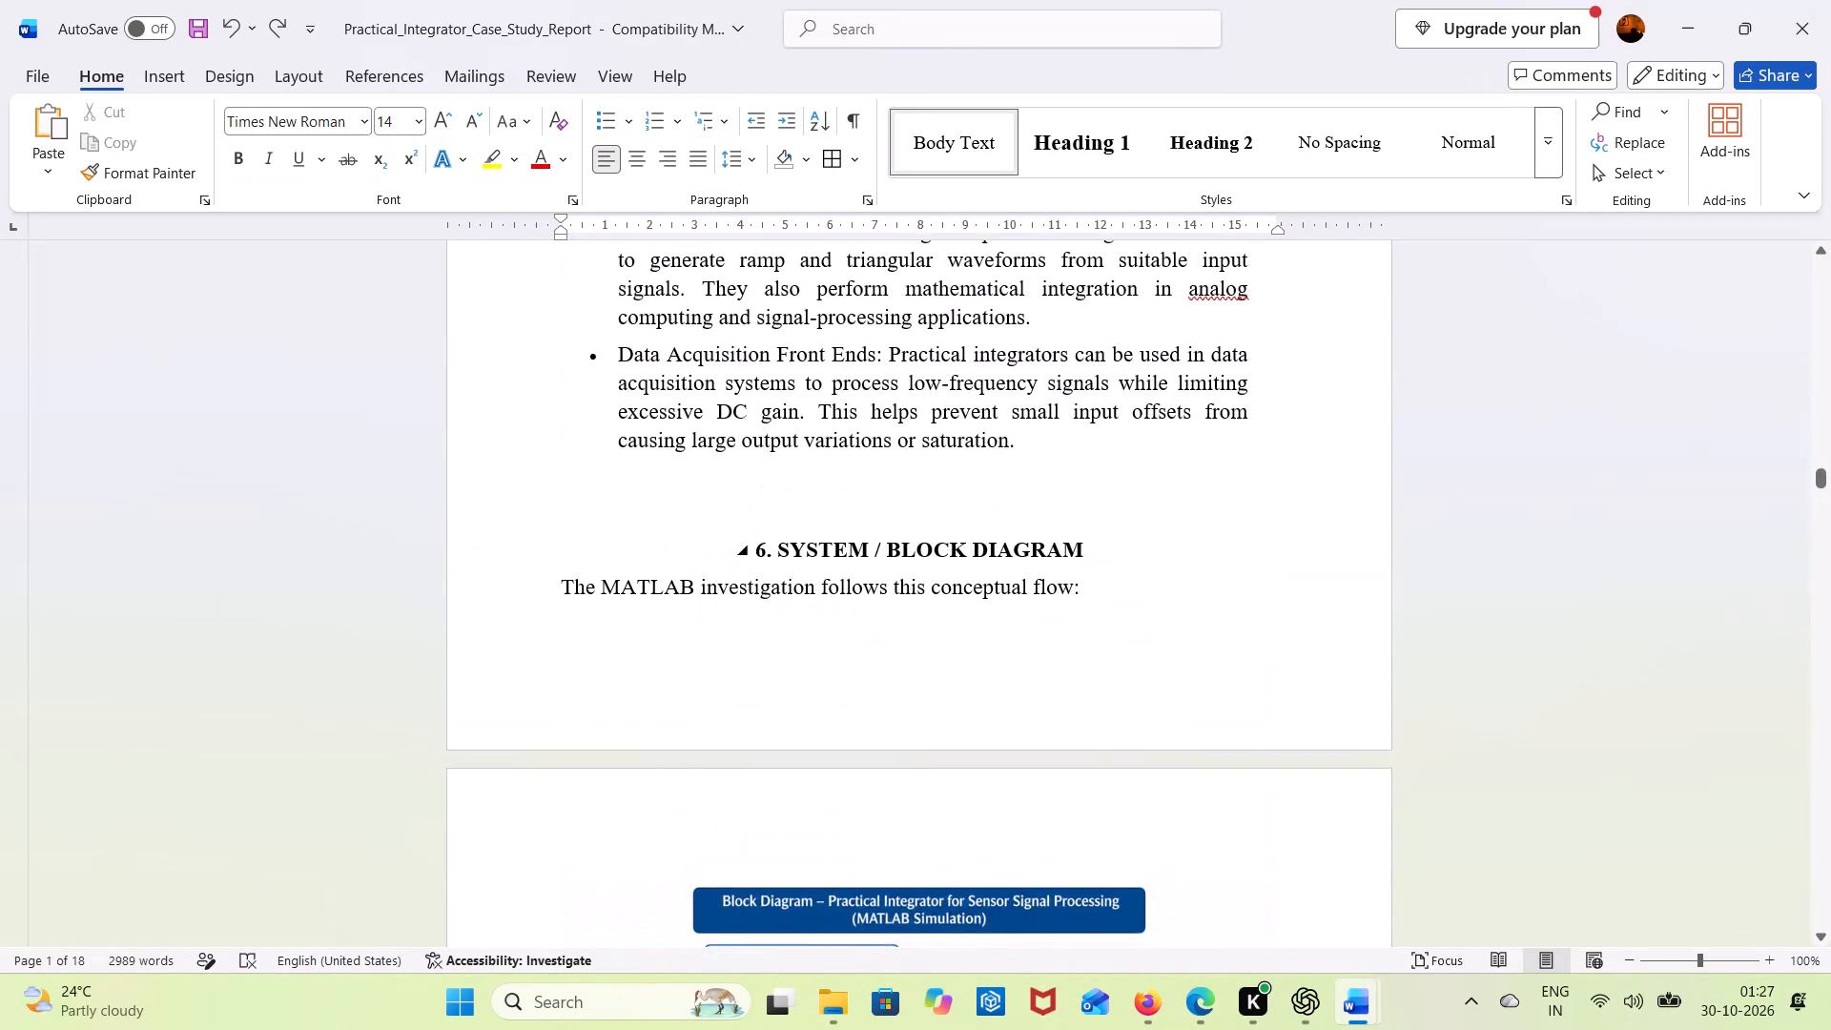
{"action": "scroll", "coordinate": [1264, 579], "scroll_direction": "down", "scroll_amount": 1}
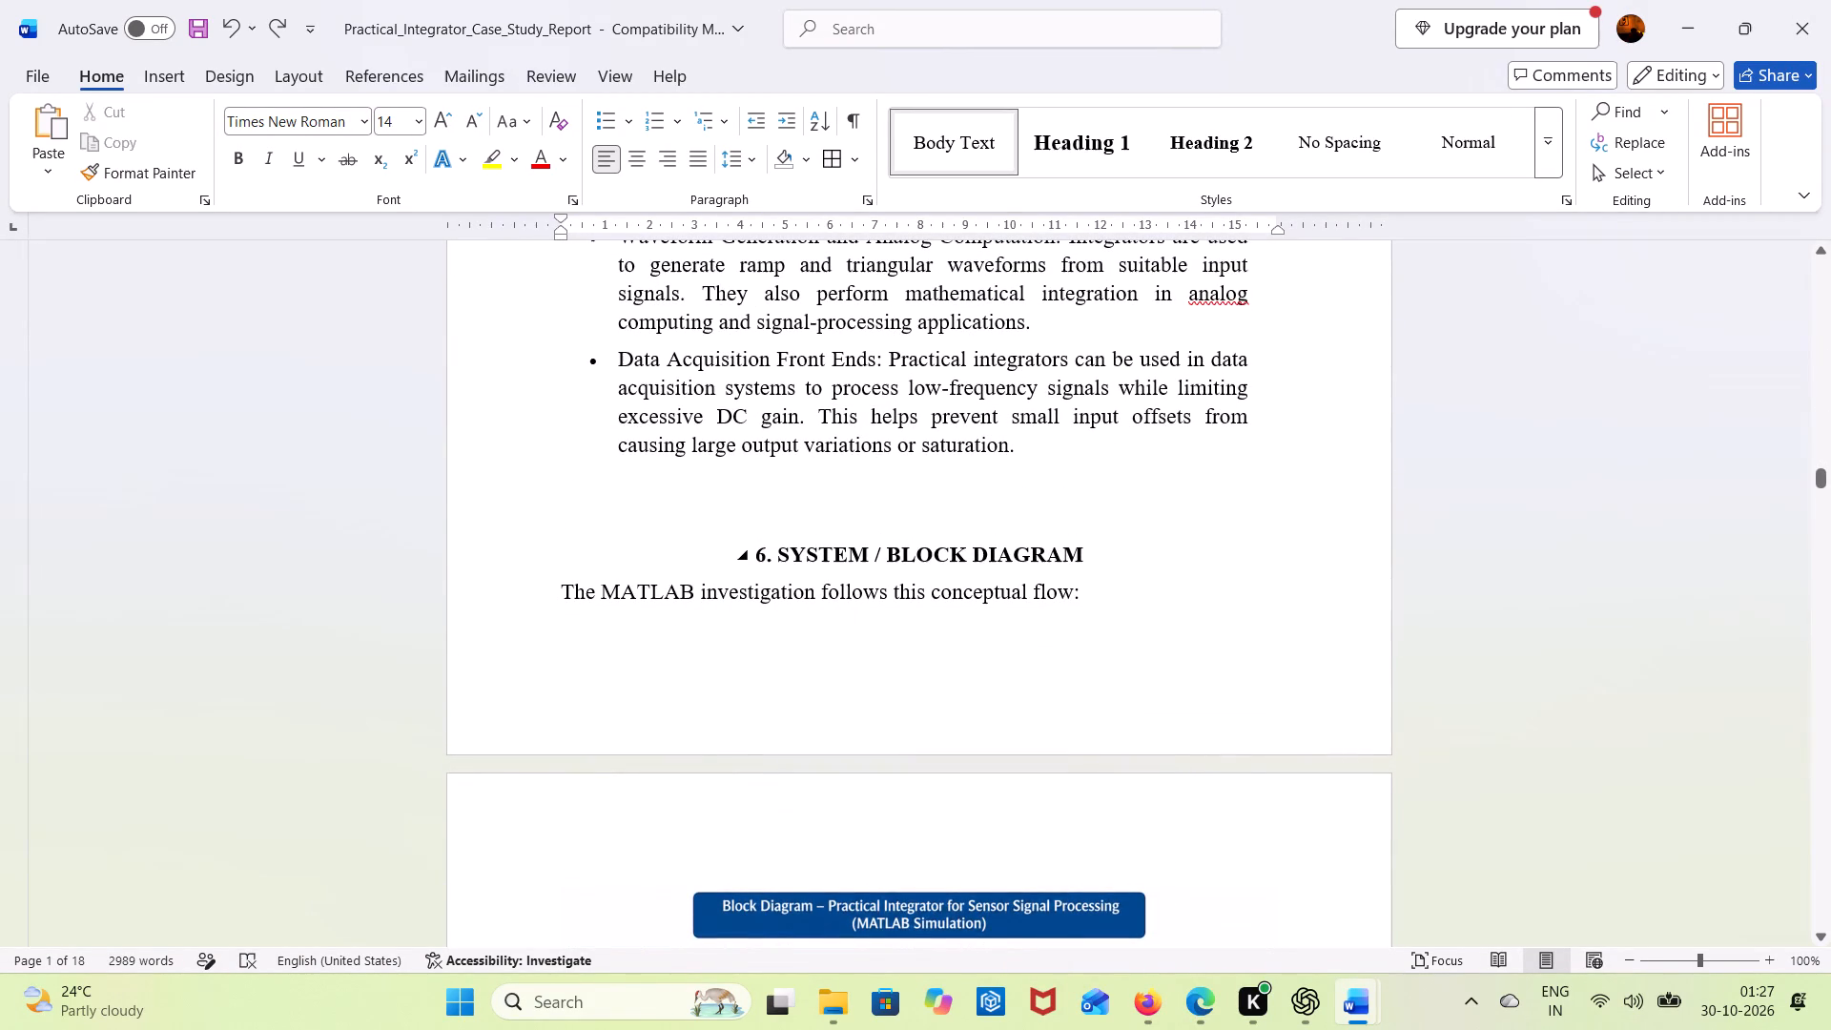
{"action": "left_click", "coordinate": [756, 552]}
{"action": "key", "text": "Return"}
{"action": "key", "text": "Return"}
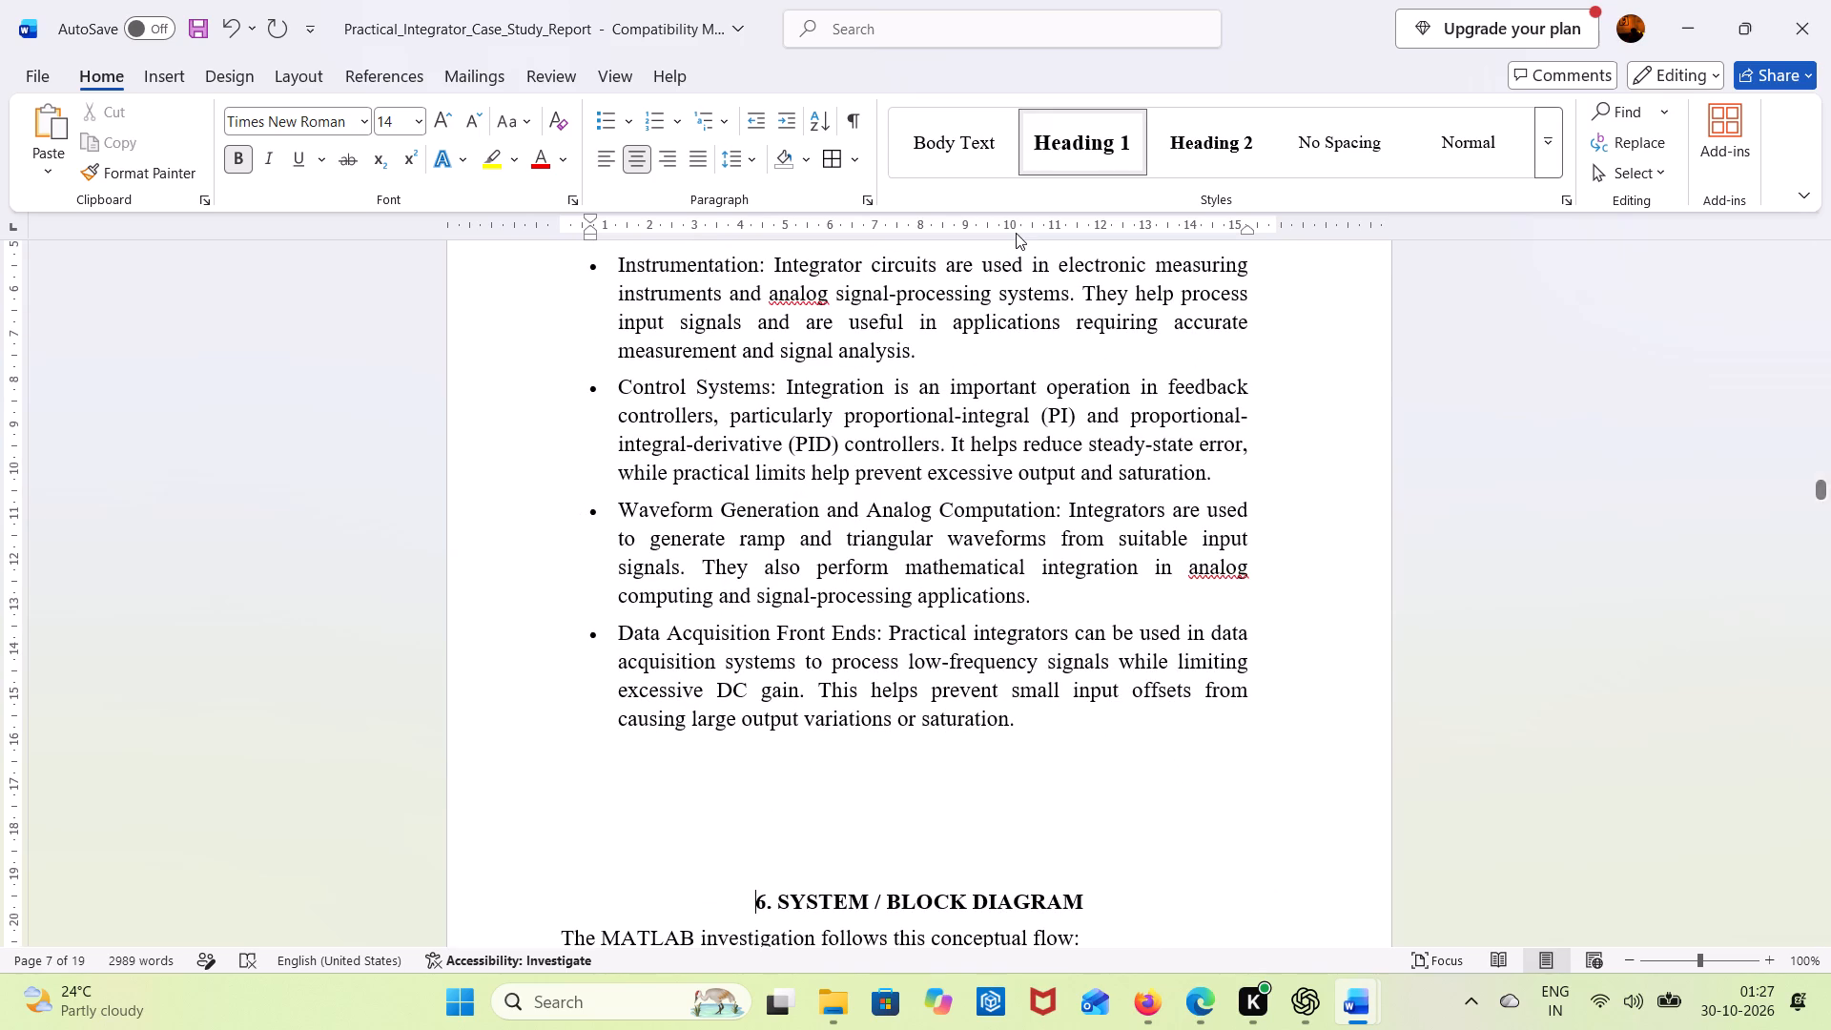
{"action": "scroll", "coordinate": [1016, 233], "scroll_direction": "up", "scroll_amount": 2}
{"action": "scroll", "coordinate": [1056, 338], "scroll_direction": "up", "scroll_amount": 3}
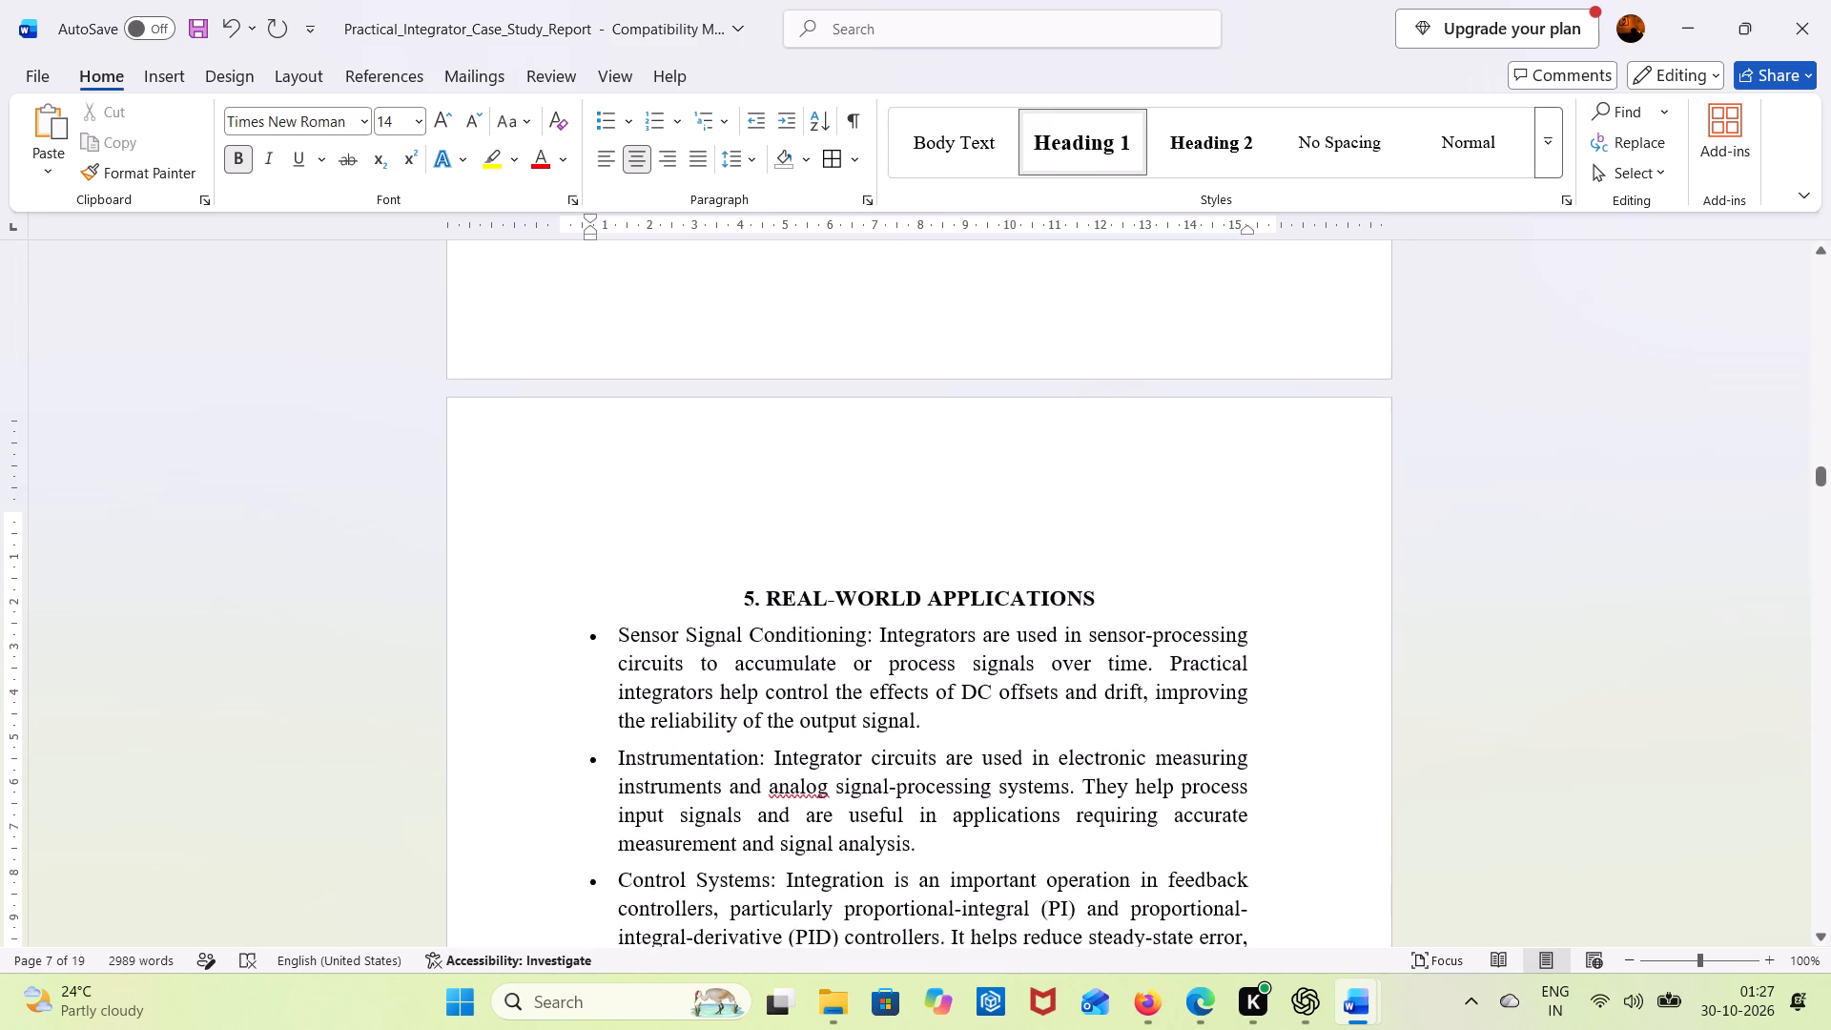
Check the layout around sections 4 and 5, and undo the last blank-line insertion before the "6. SYSTEM / BLOCK DIAGRAM" heading.
{"action": "scroll", "coordinate": [1056, 338], "scroll_direction": "up", "scroll_amount": 7}
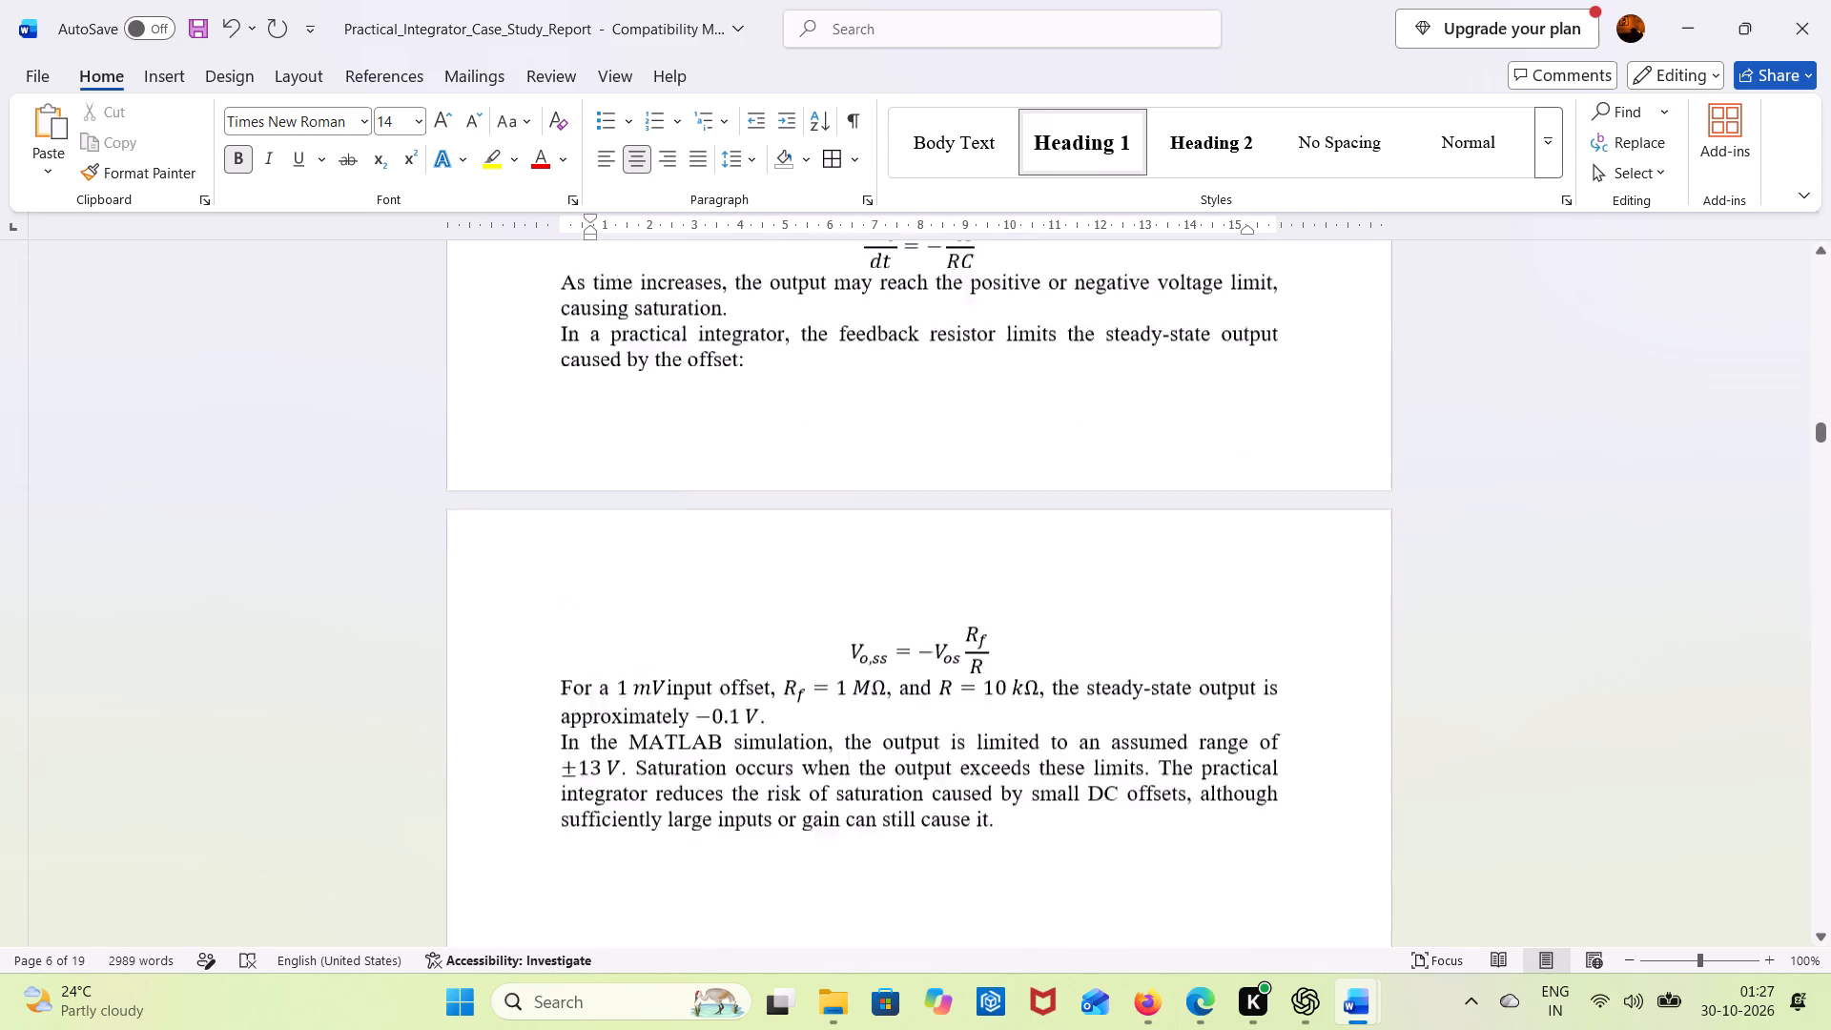
{"action": "scroll", "coordinate": [1056, 338], "scroll_direction": "up", "scroll_amount": 7}
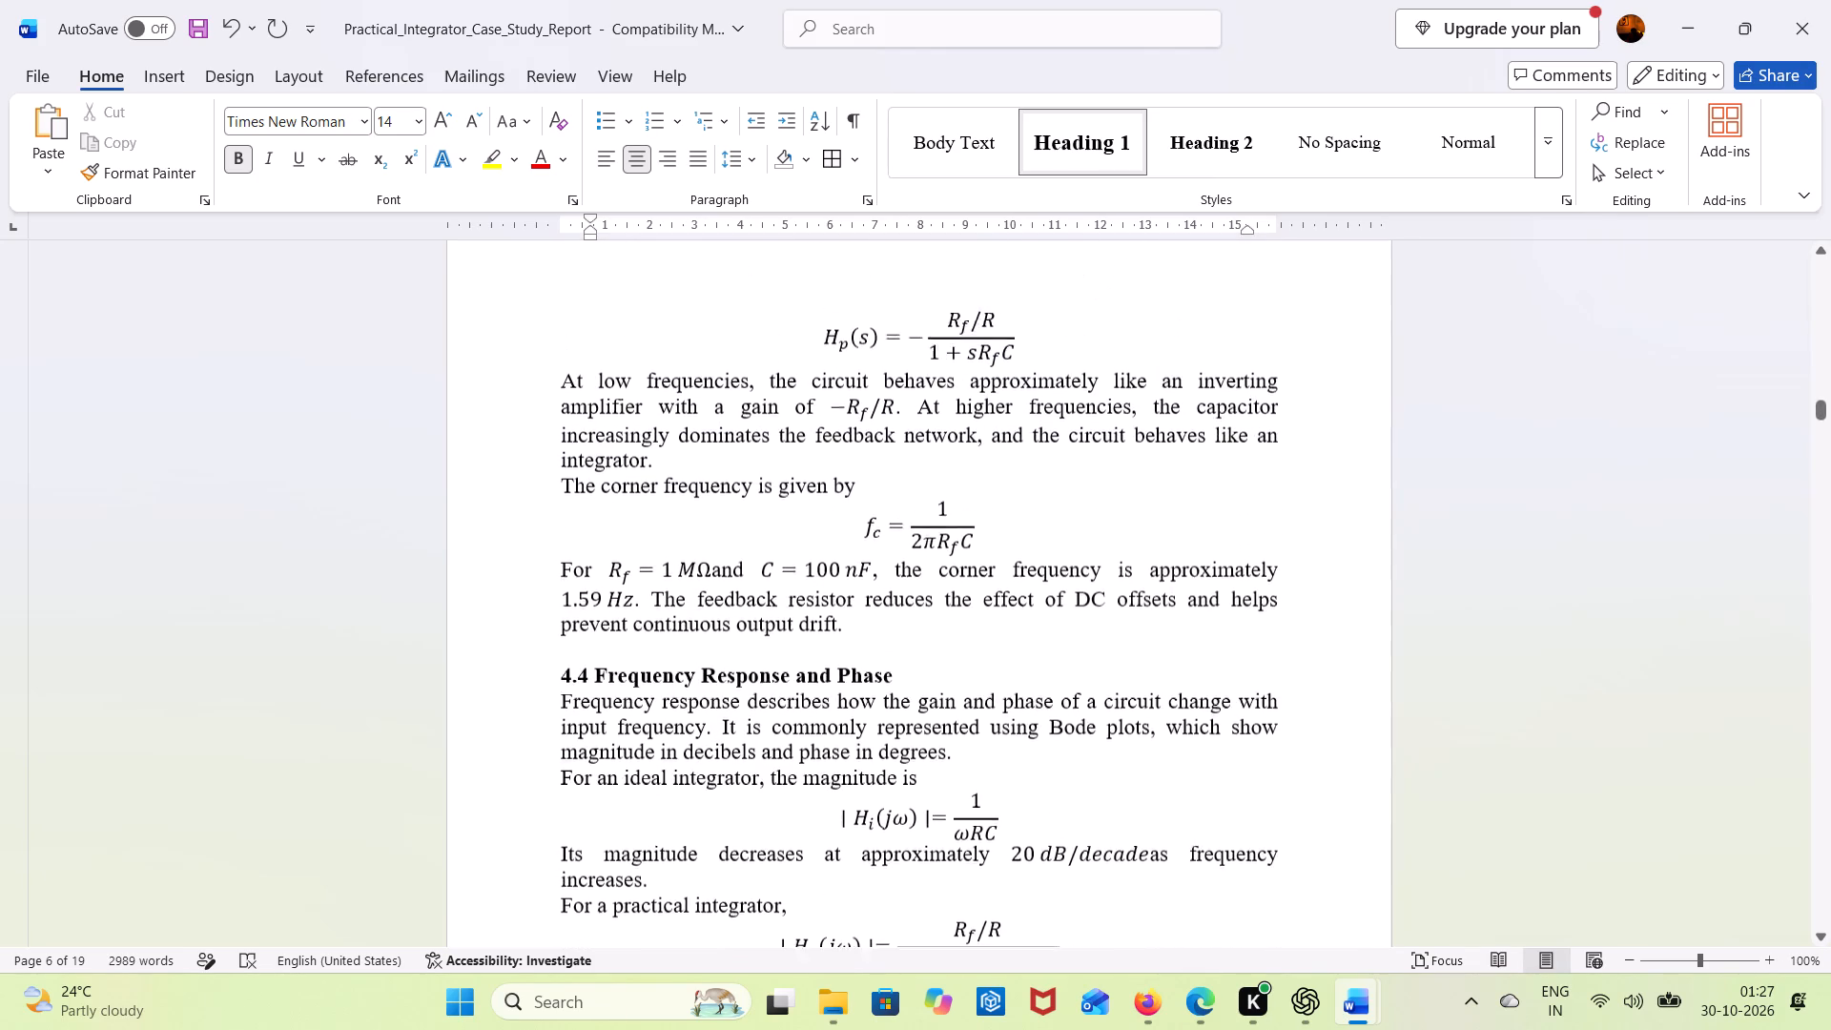
{"action": "scroll", "coordinate": [1056, 338], "scroll_direction": "up", "scroll_amount": 2}
{"action": "scroll", "coordinate": [1056, 338], "scroll_direction": "down", "scroll_amount": 8}
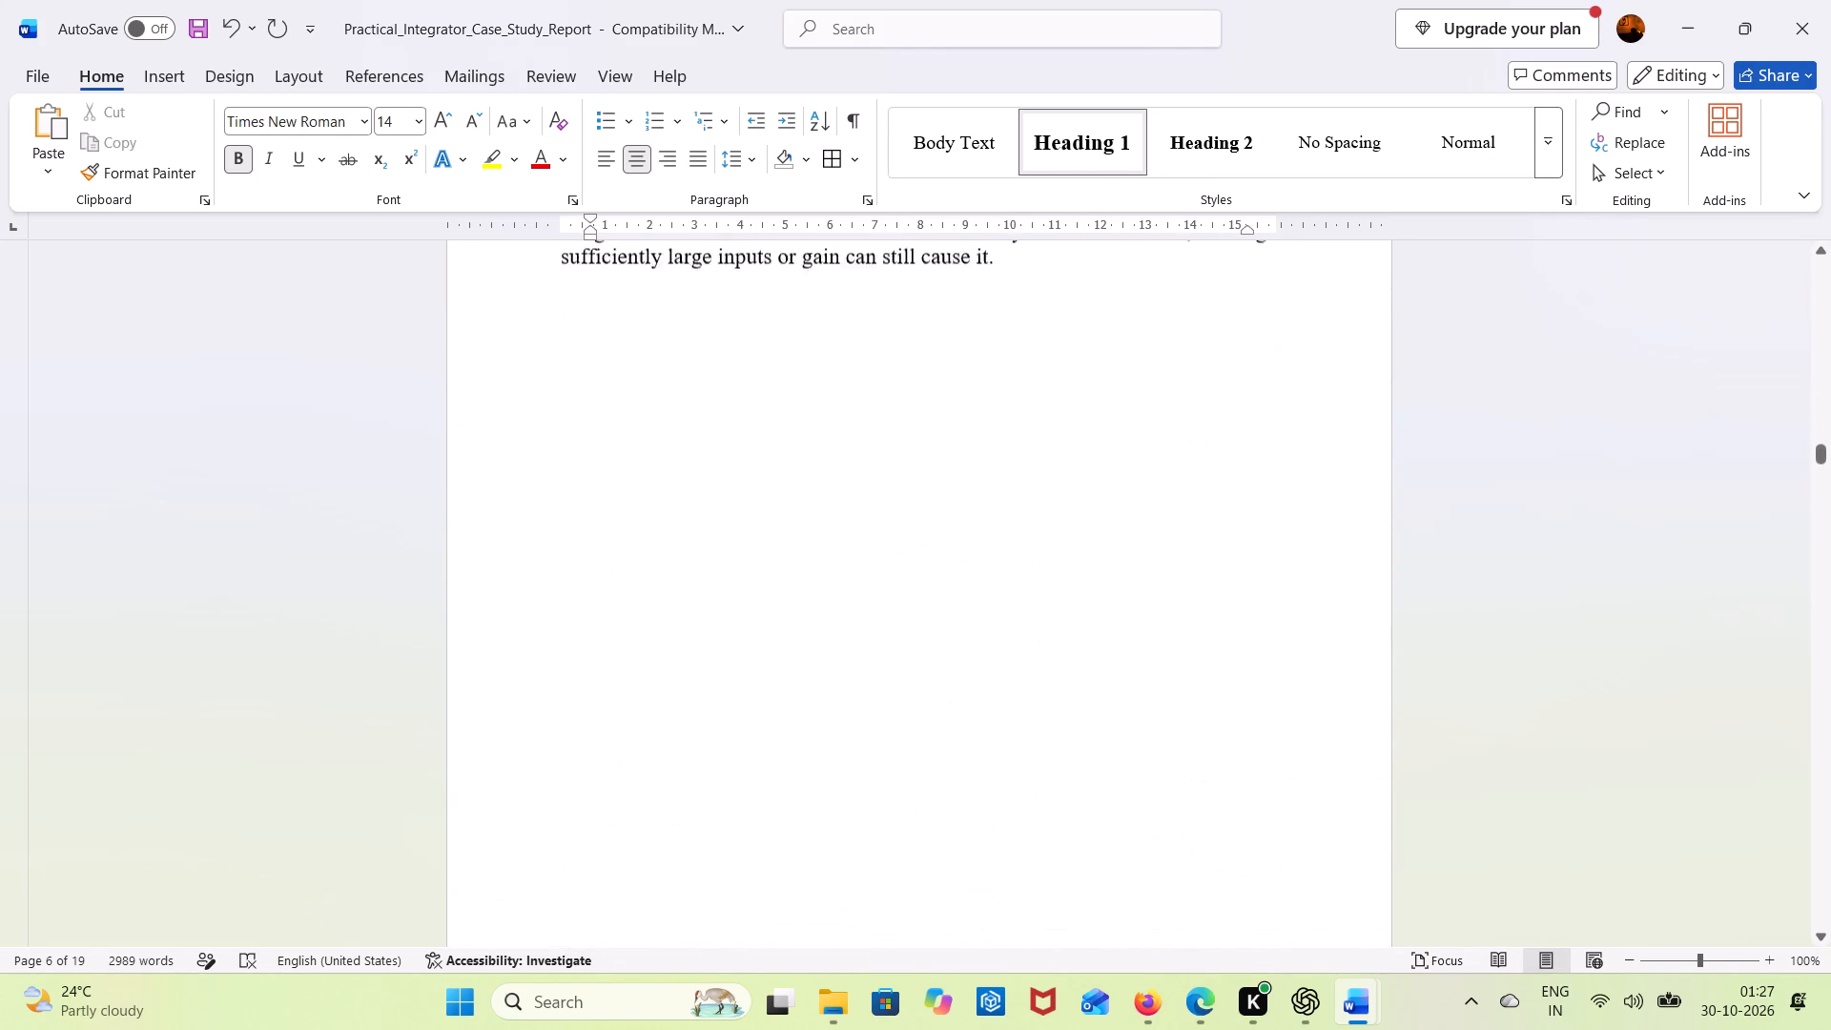
{"action": "scroll", "coordinate": [1056, 338], "scroll_direction": "down", "scroll_amount": 7}
{"action": "scroll", "coordinate": [1056, 338], "scroll_direction": "up", "scroll_amount": 6}
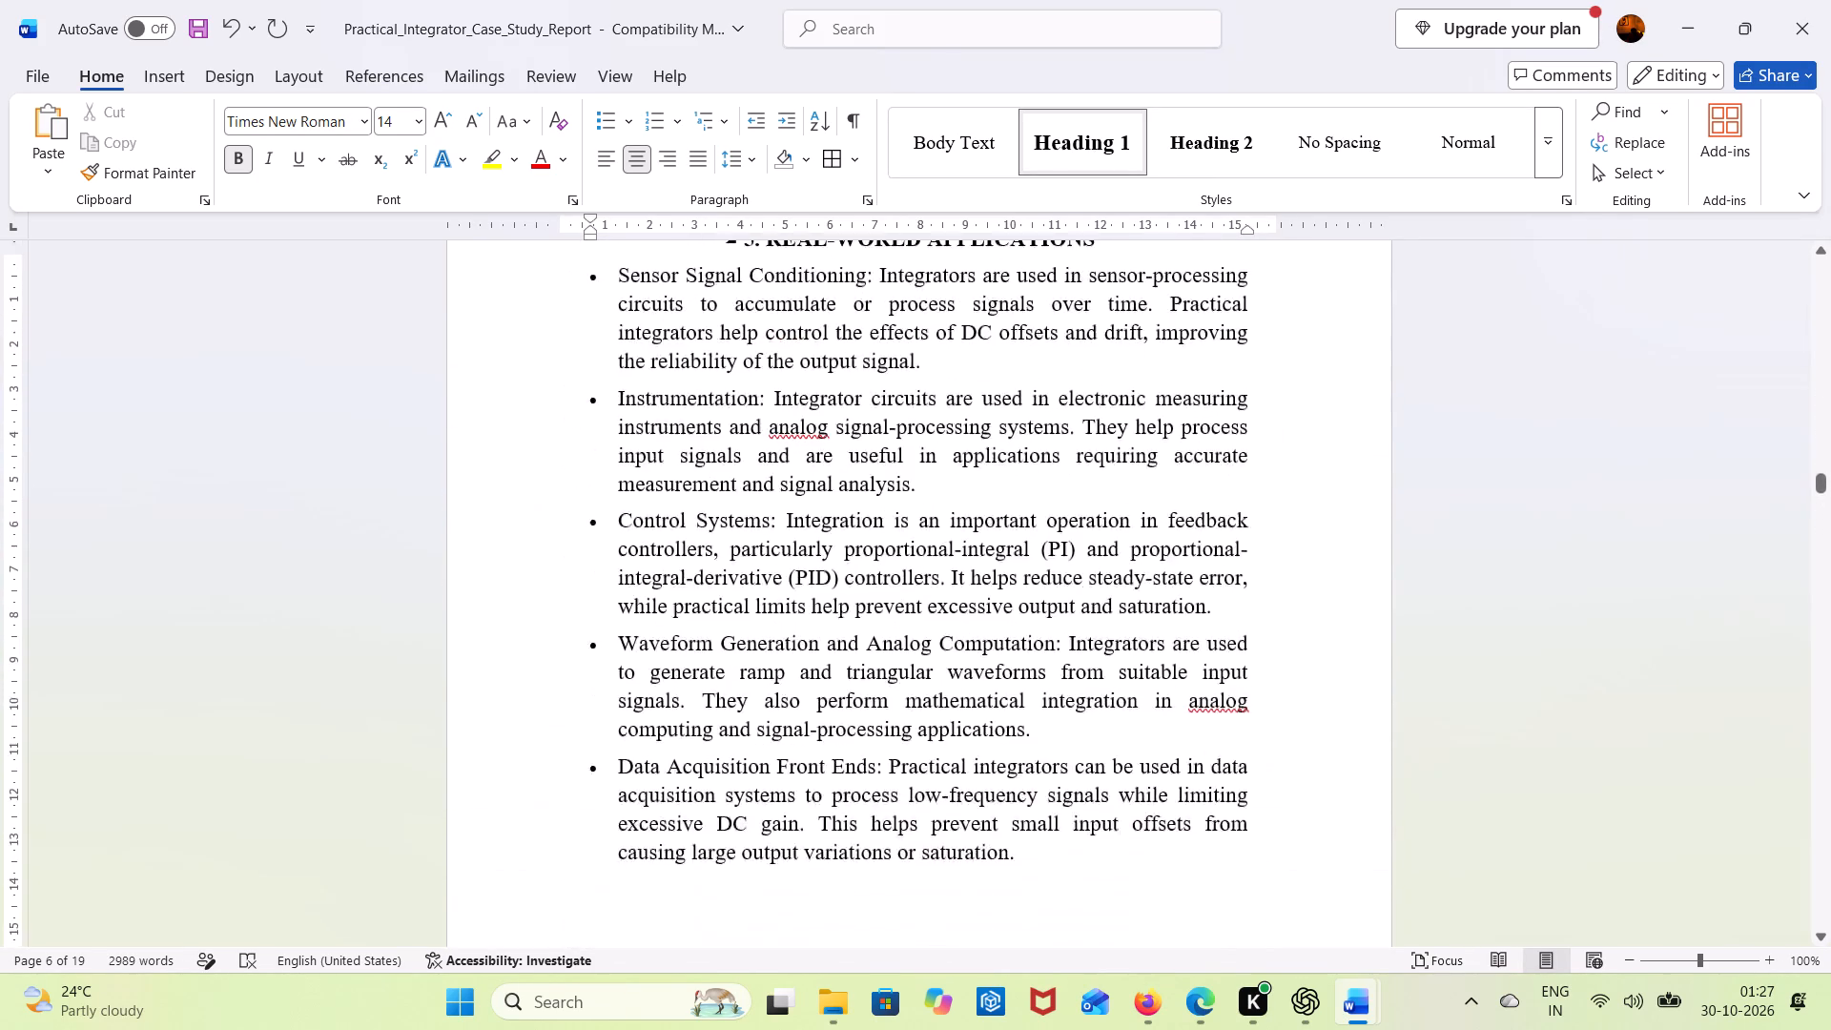
{"action": "scroll", "coordinate": [1056, 338], "scroll_direction": "up", "scroll_amount": 1}
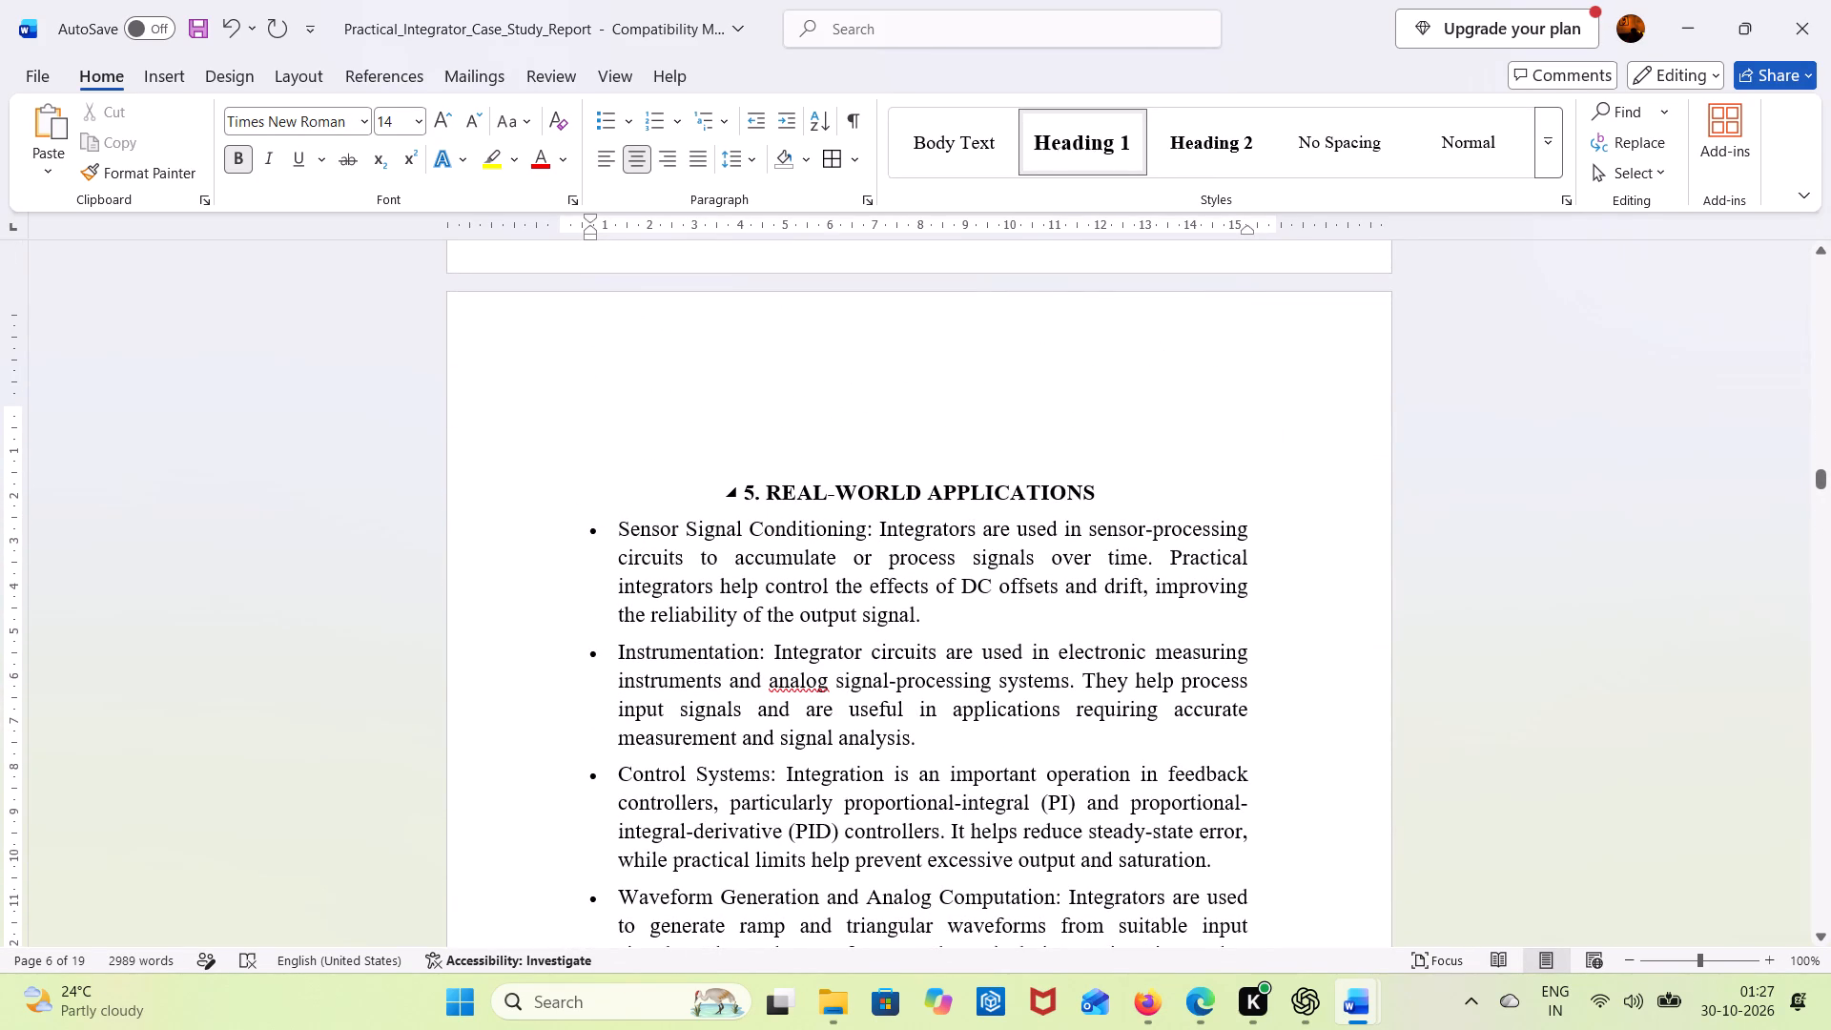
{"action": "key", "text": "ctrl+z"}
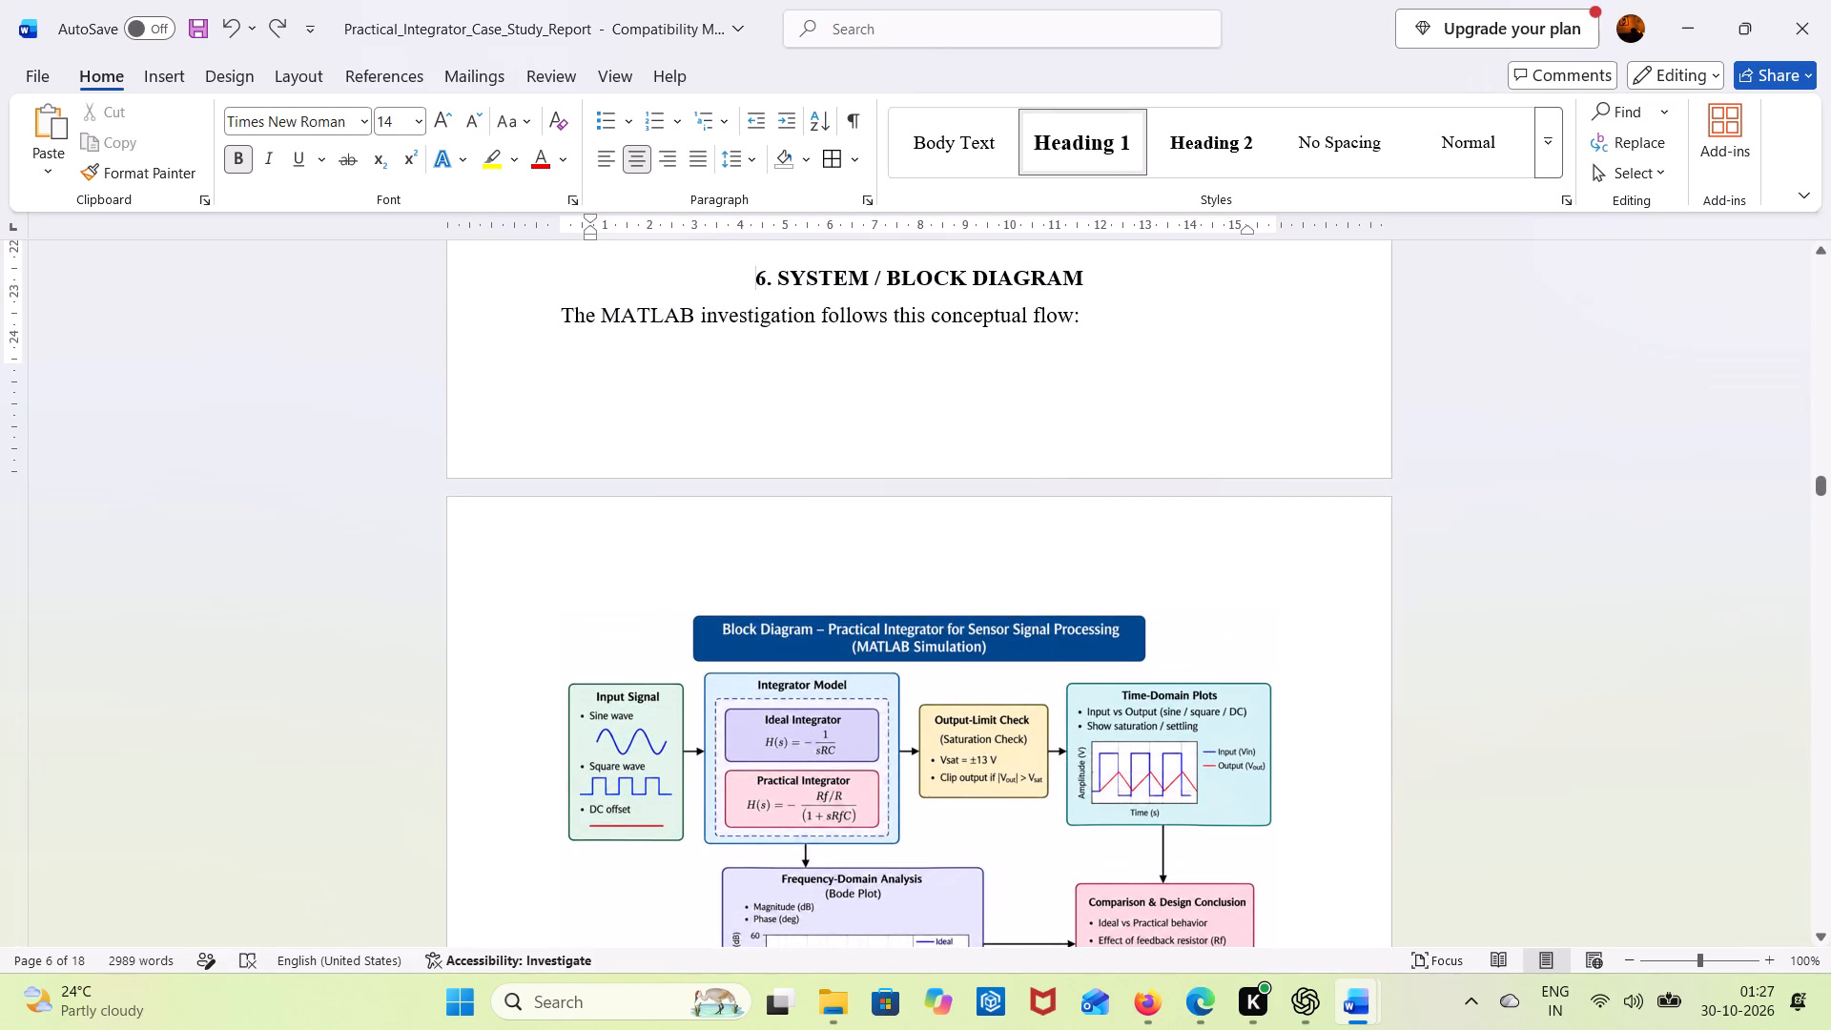
Review the layout of the report from section 6 through the Faculty Evaluation Sheet on the last page.
{"action": "scroll", "coordinate": [945, 491], "scroll_direction": "down", "scroll_amount": 5}
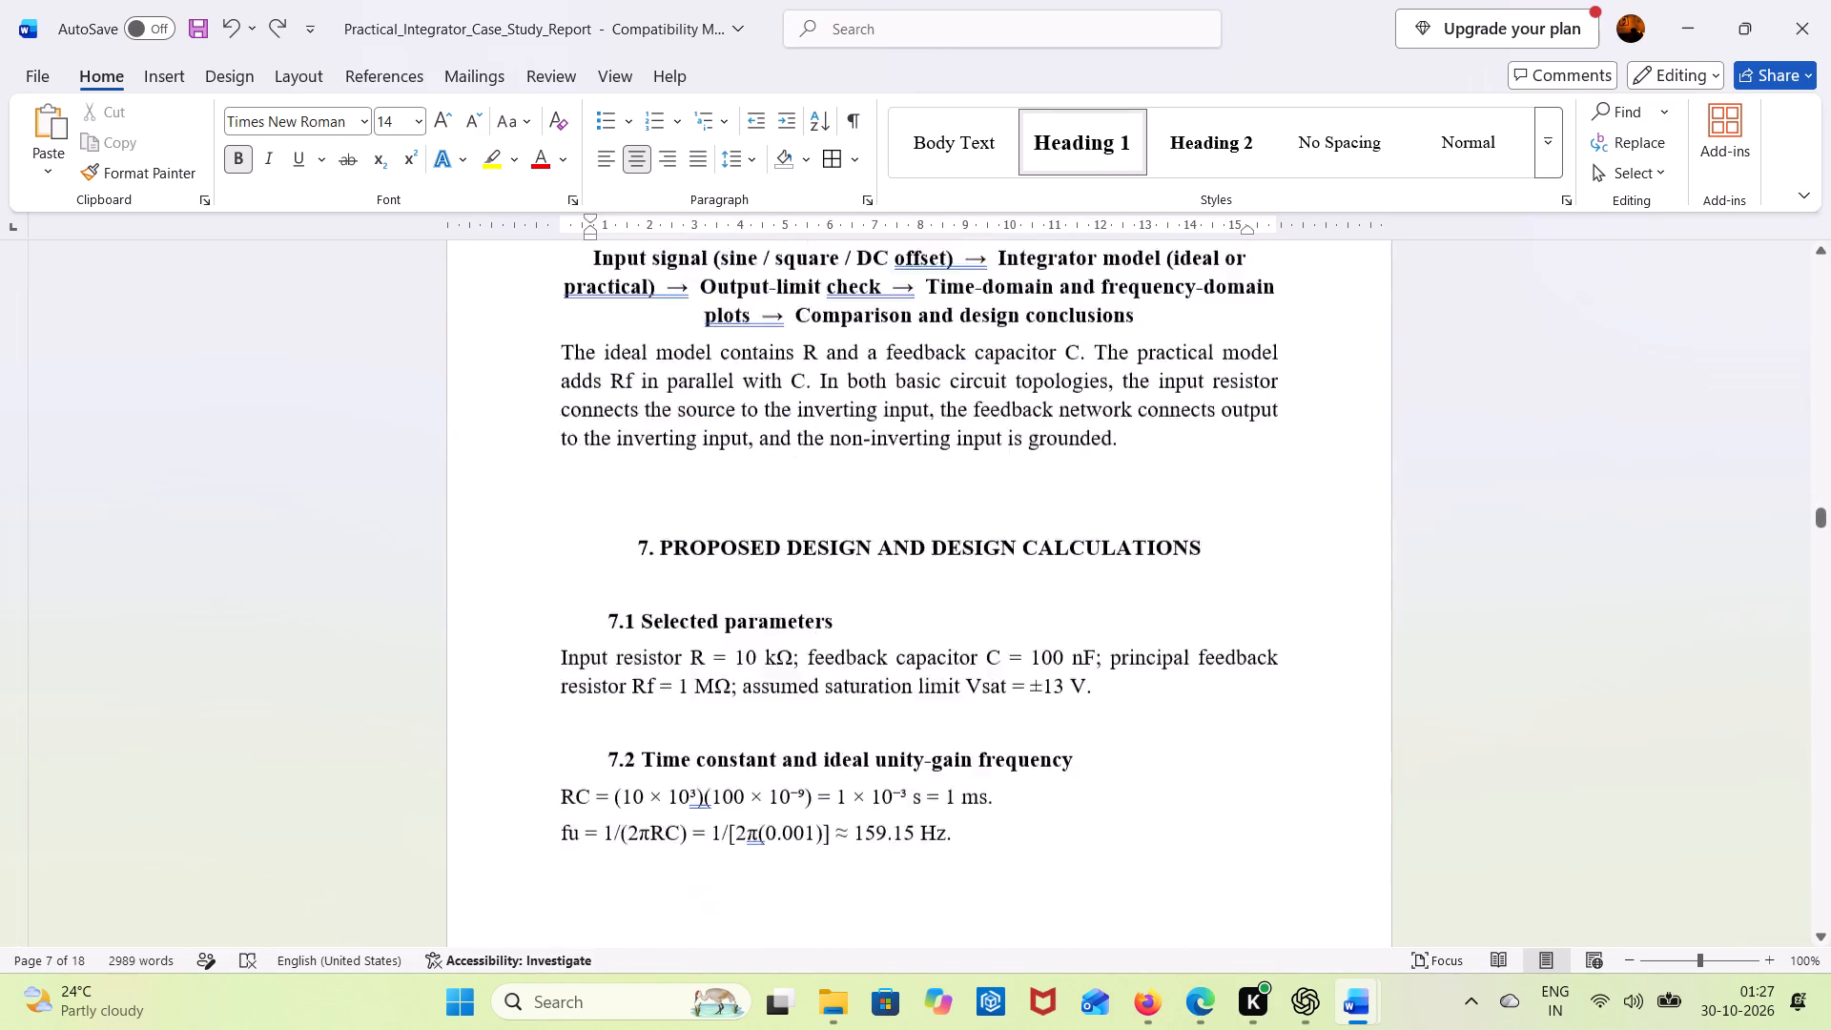
{"action": "scroll", "coordinate": [945, 491], "scroll_direction": "down", "scroll_amount": 4}
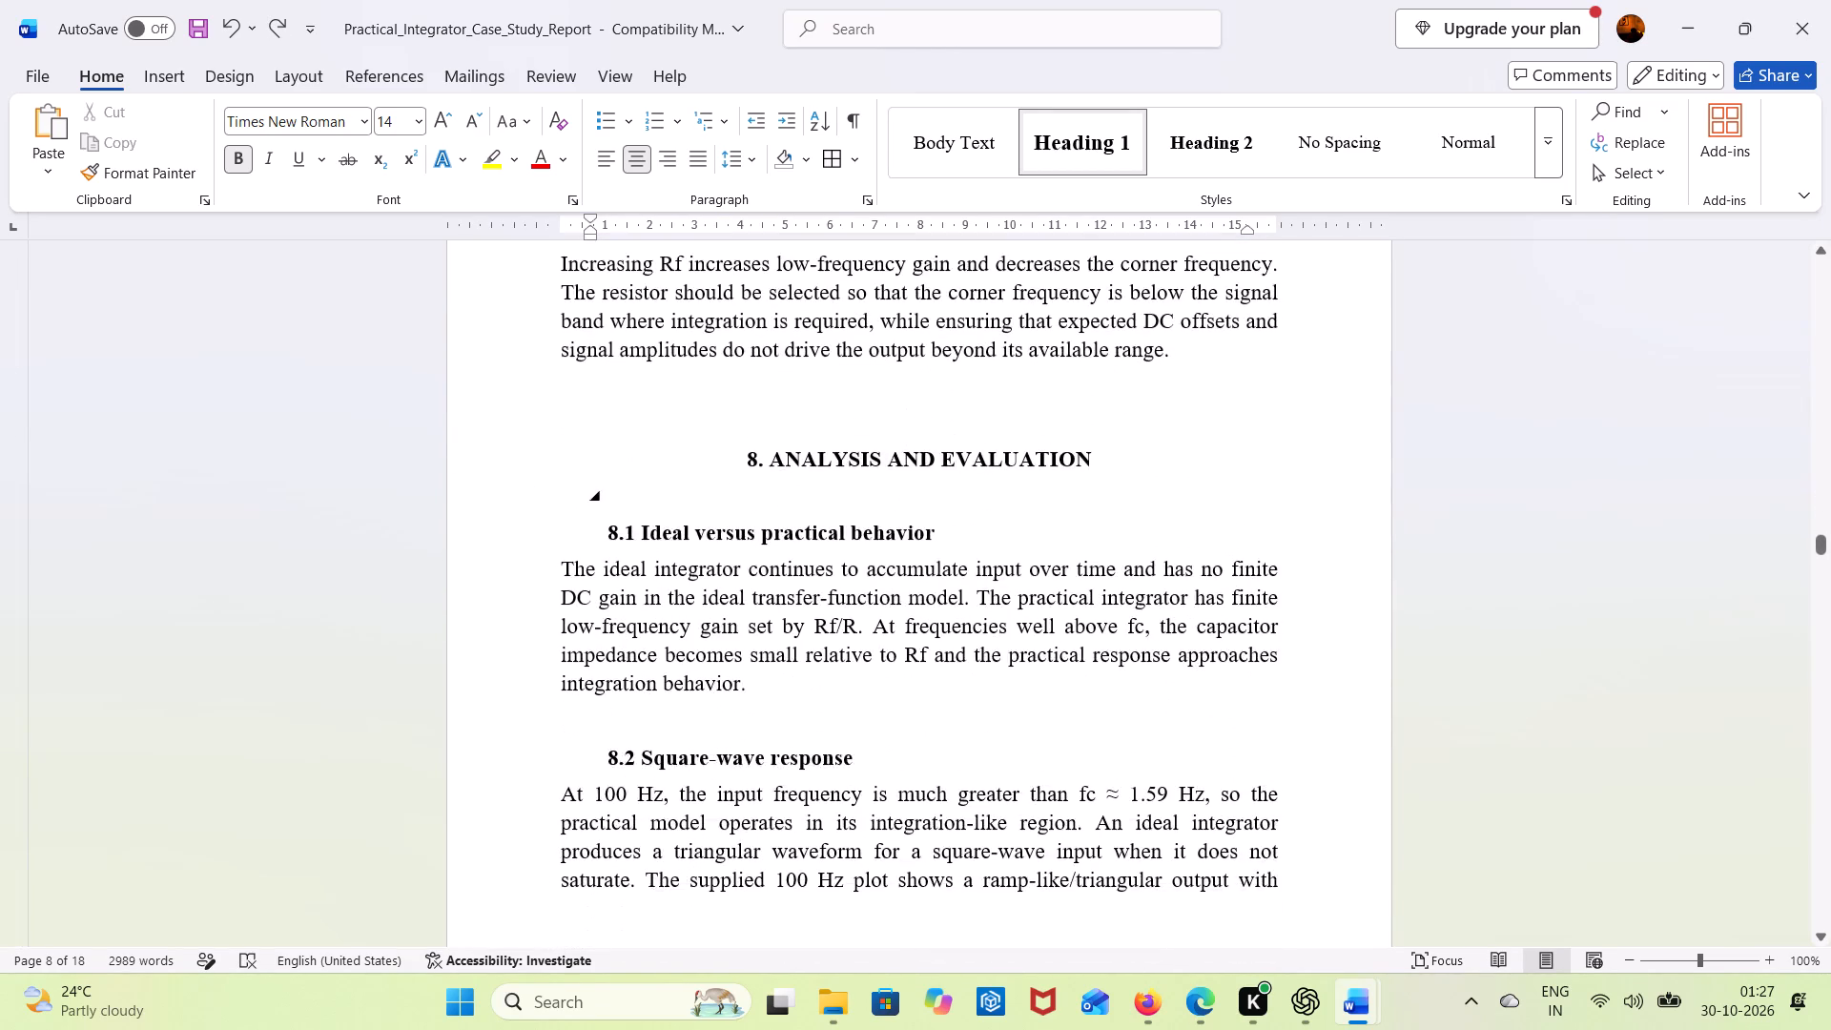
{"action": "scroll", "coordinate": [945, 491], "scroll_direction": "down", "scroll_amount": 4}
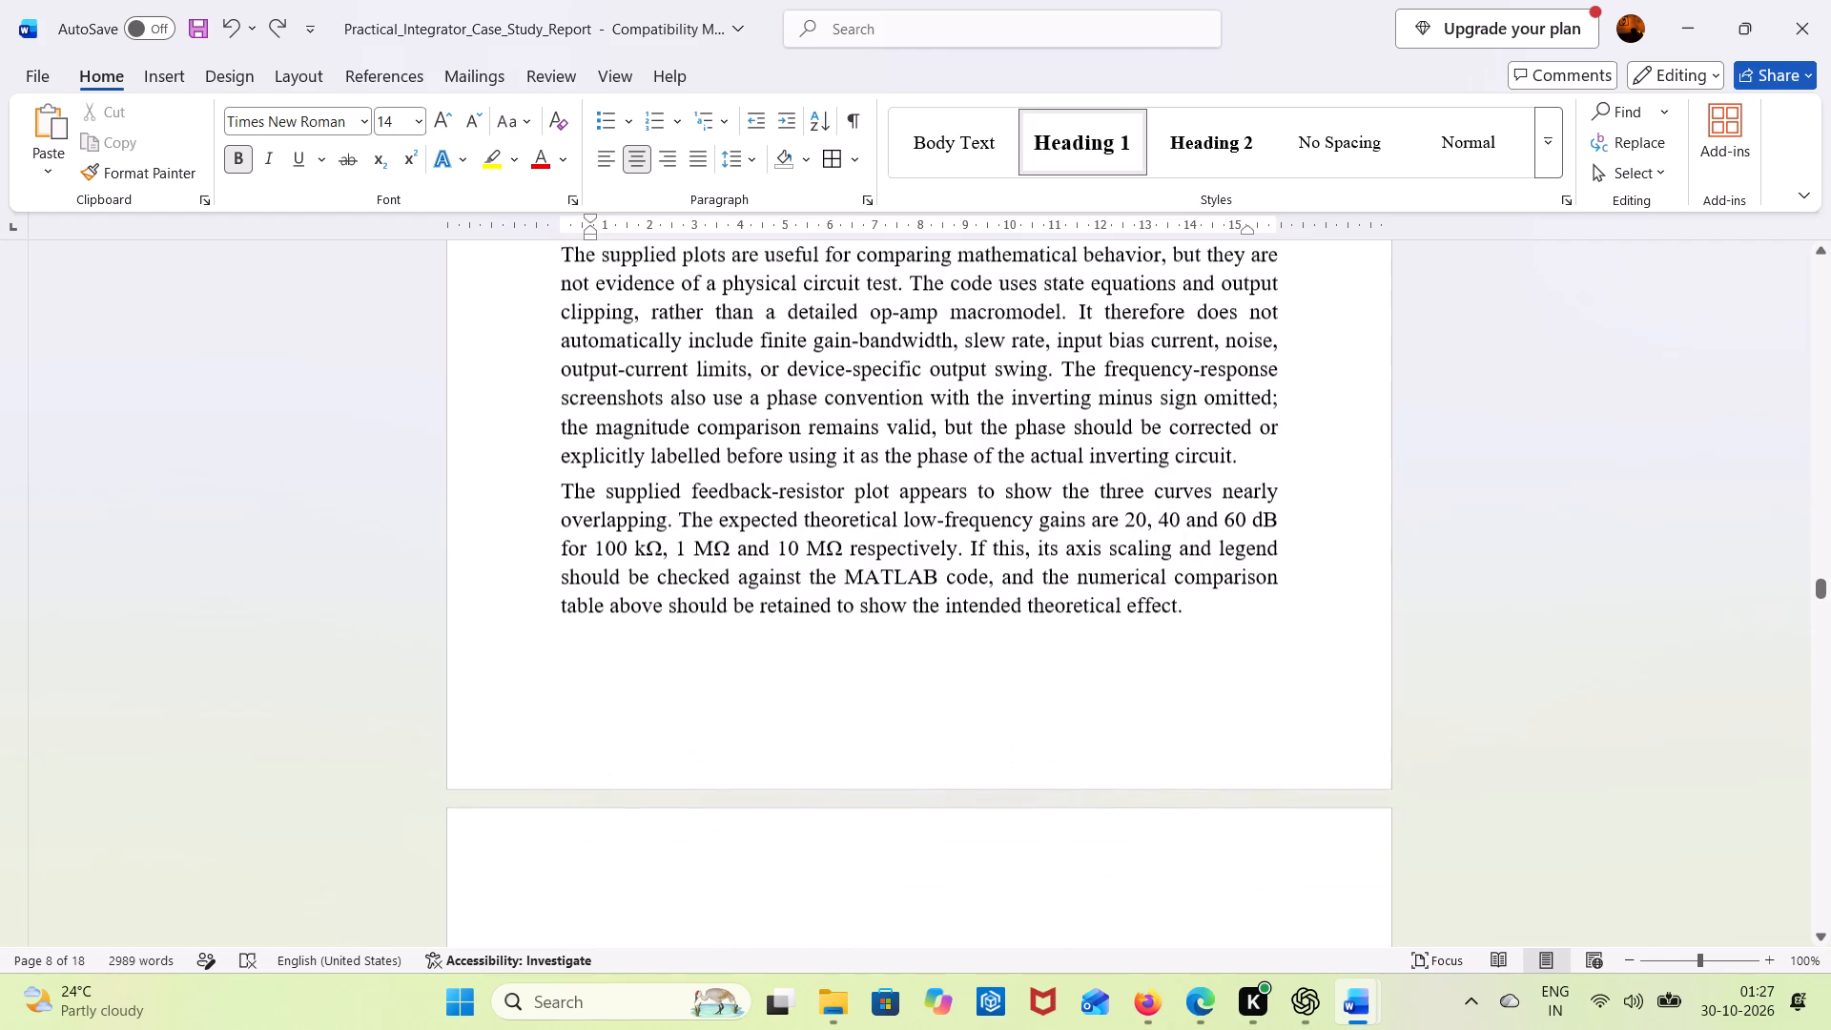
{"action": "scroll", "coordinate": [945, 491], "scroll_direction": "down", "scroll_amount": 2}
{"action": "scroll", "coordinate": [945, 491], "scroll_direction": "up", "scroll_amount": 1}
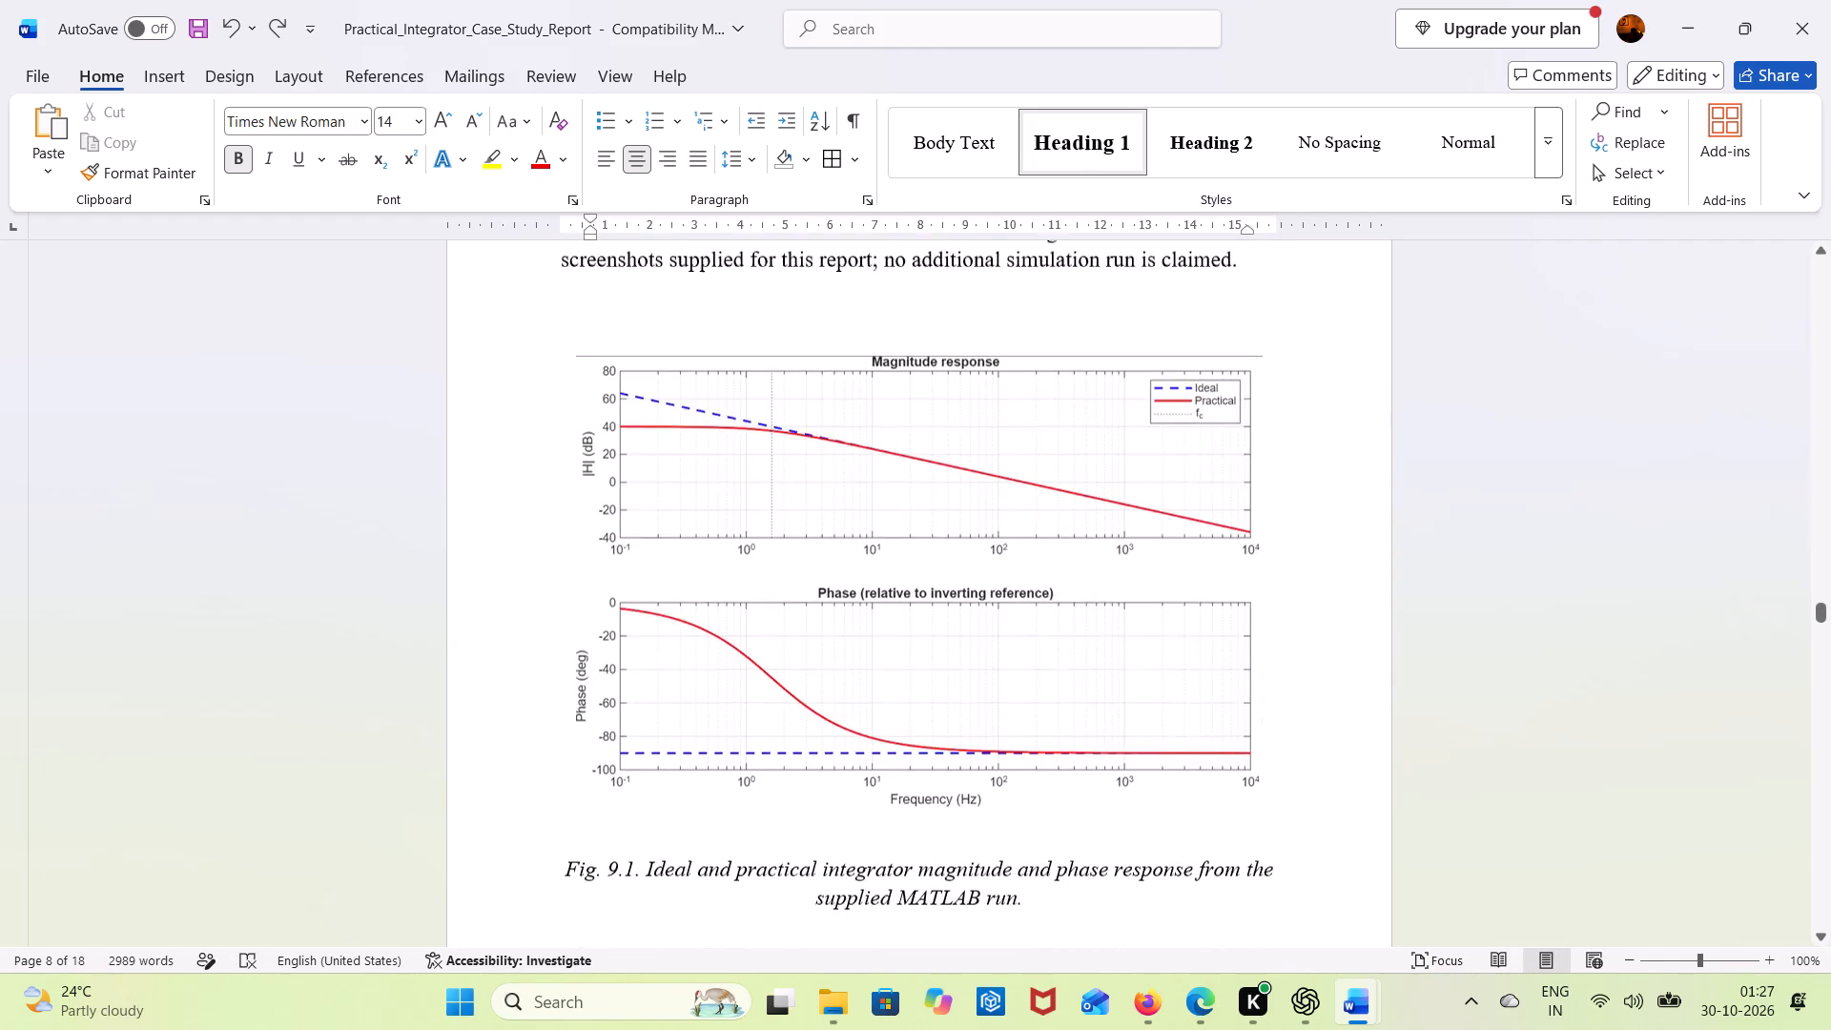
{"action": "scroll", "coordinate": [945, 491], "scroll_direction": "down", "scroll_amount": 6}
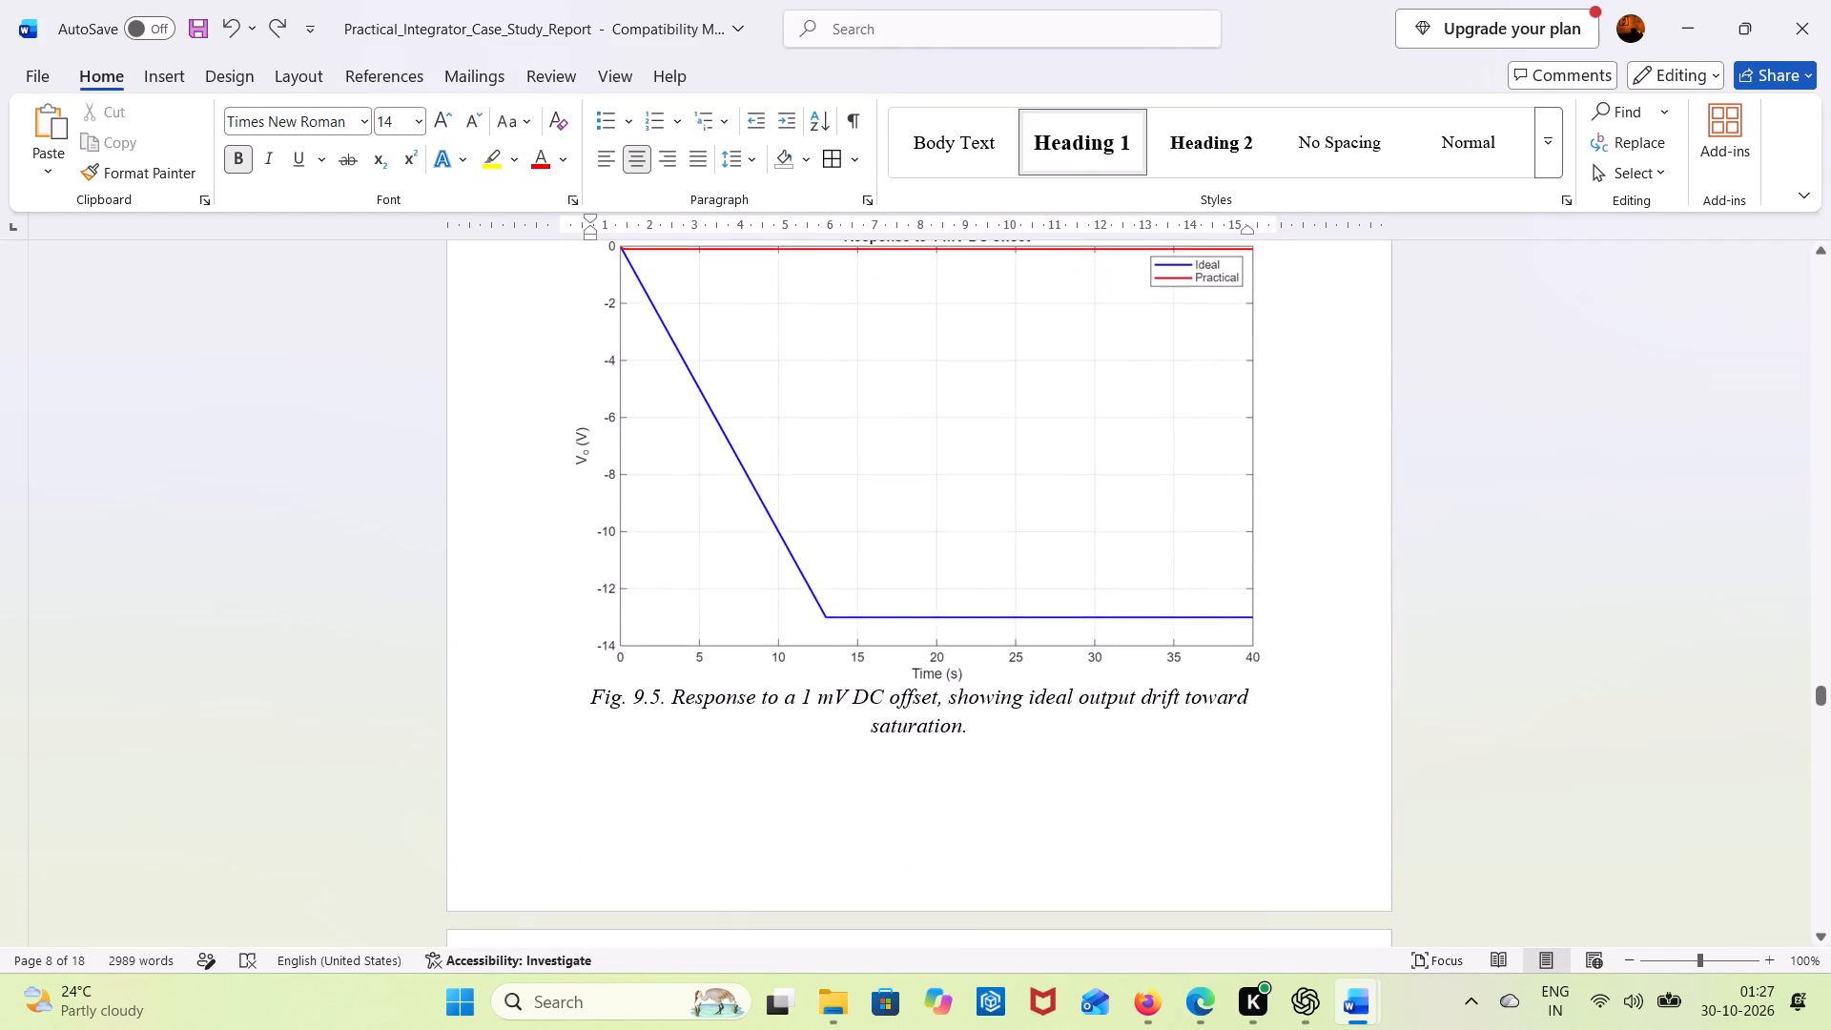
{"action": "scroll", "coordinate": [945, 491], "scroll_direction": "down", "scroll_amount": 6}
{"action": "scroll", "coordinate": [945, 491], "scroll_direction": "up", "scroll_amount": 1}
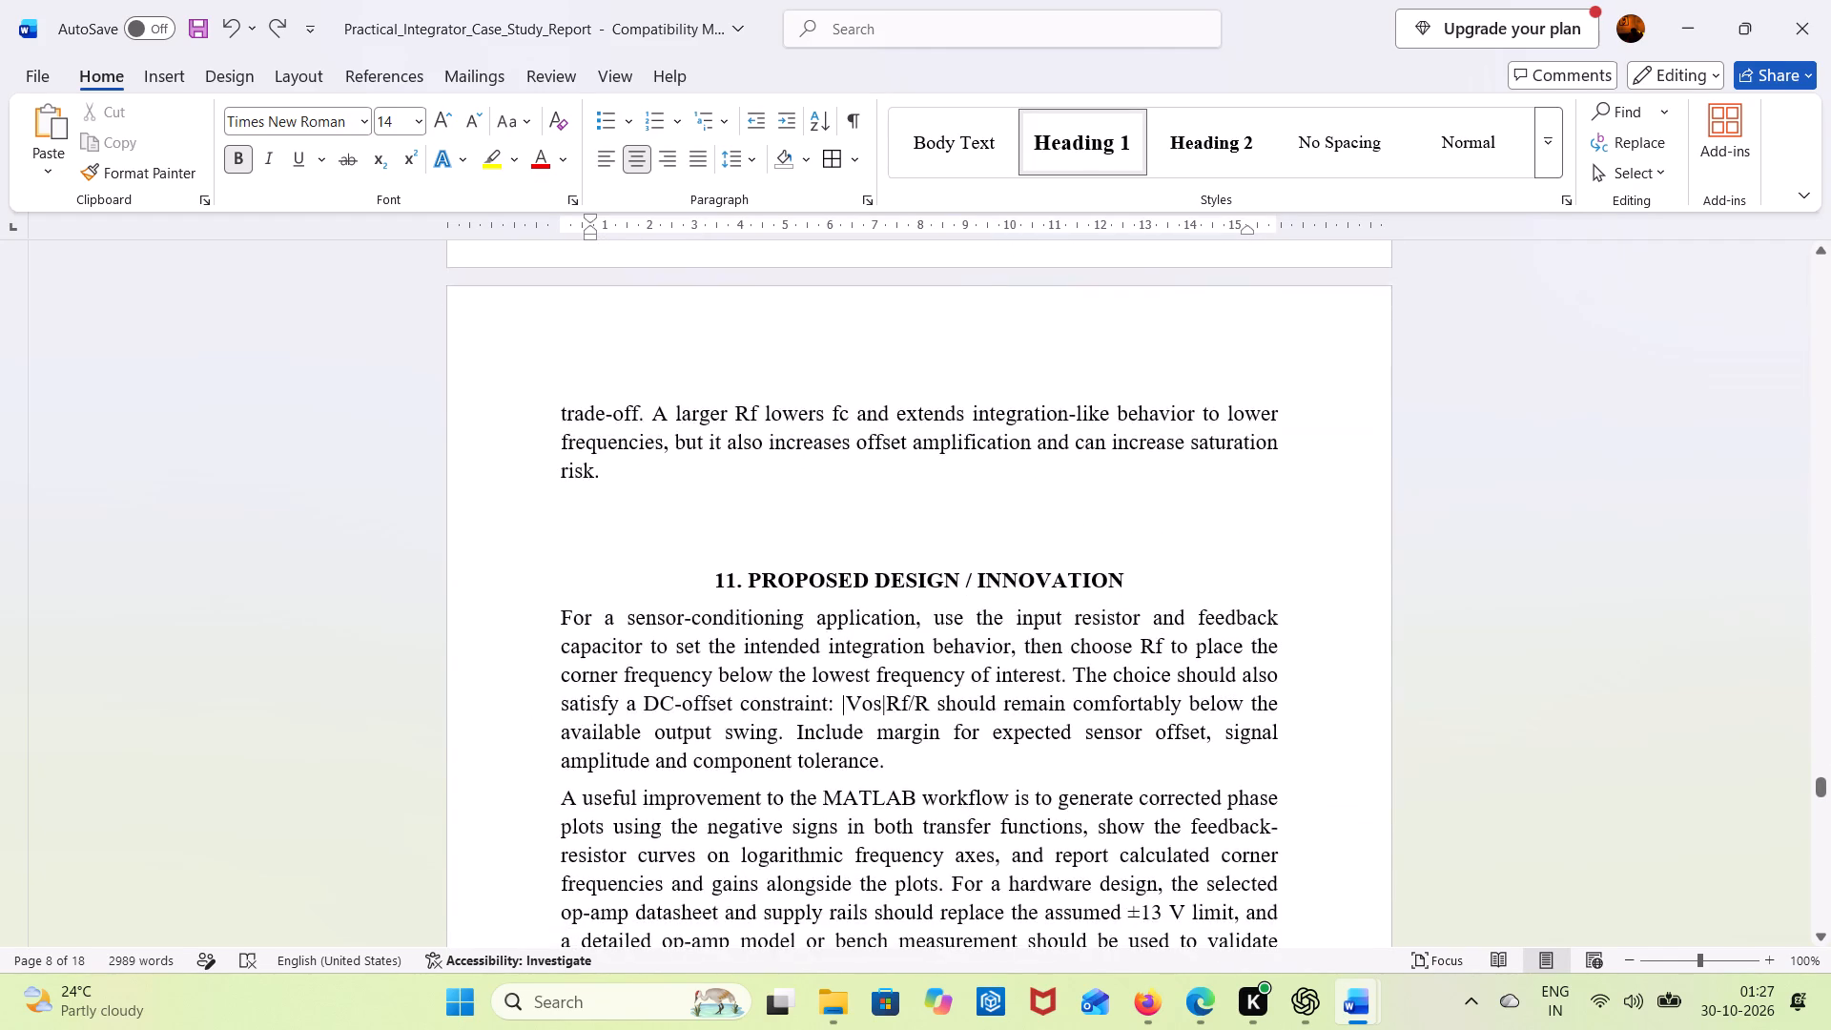
{"action": "scroll", "coordinate": [945, 491], "scroll_direction": "up", "scroll_amount": 6}
{"action": "scroll", "coordinate": [945, 491], "scroll_direction": "down", "scroll_amount": 2}
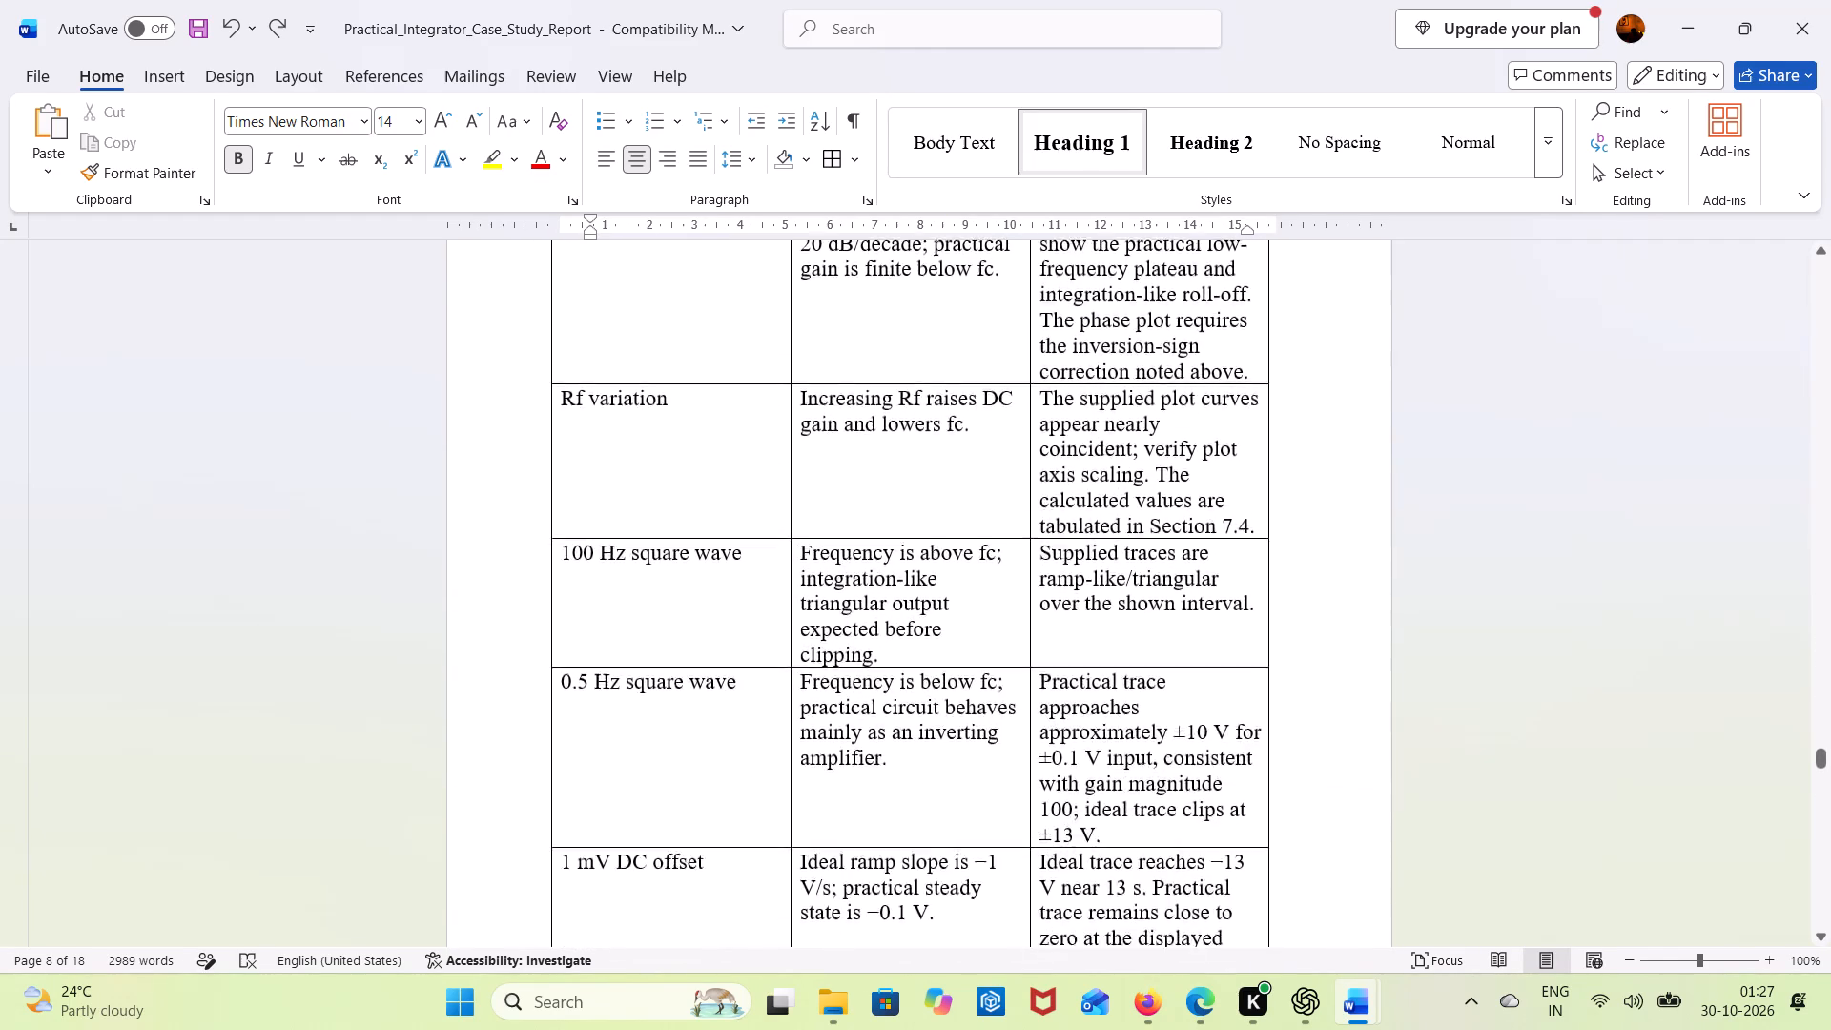
{"action": "scroll", "coordinate": [945, 491], "scroll_direction": "down", "scroll_amount": 4}
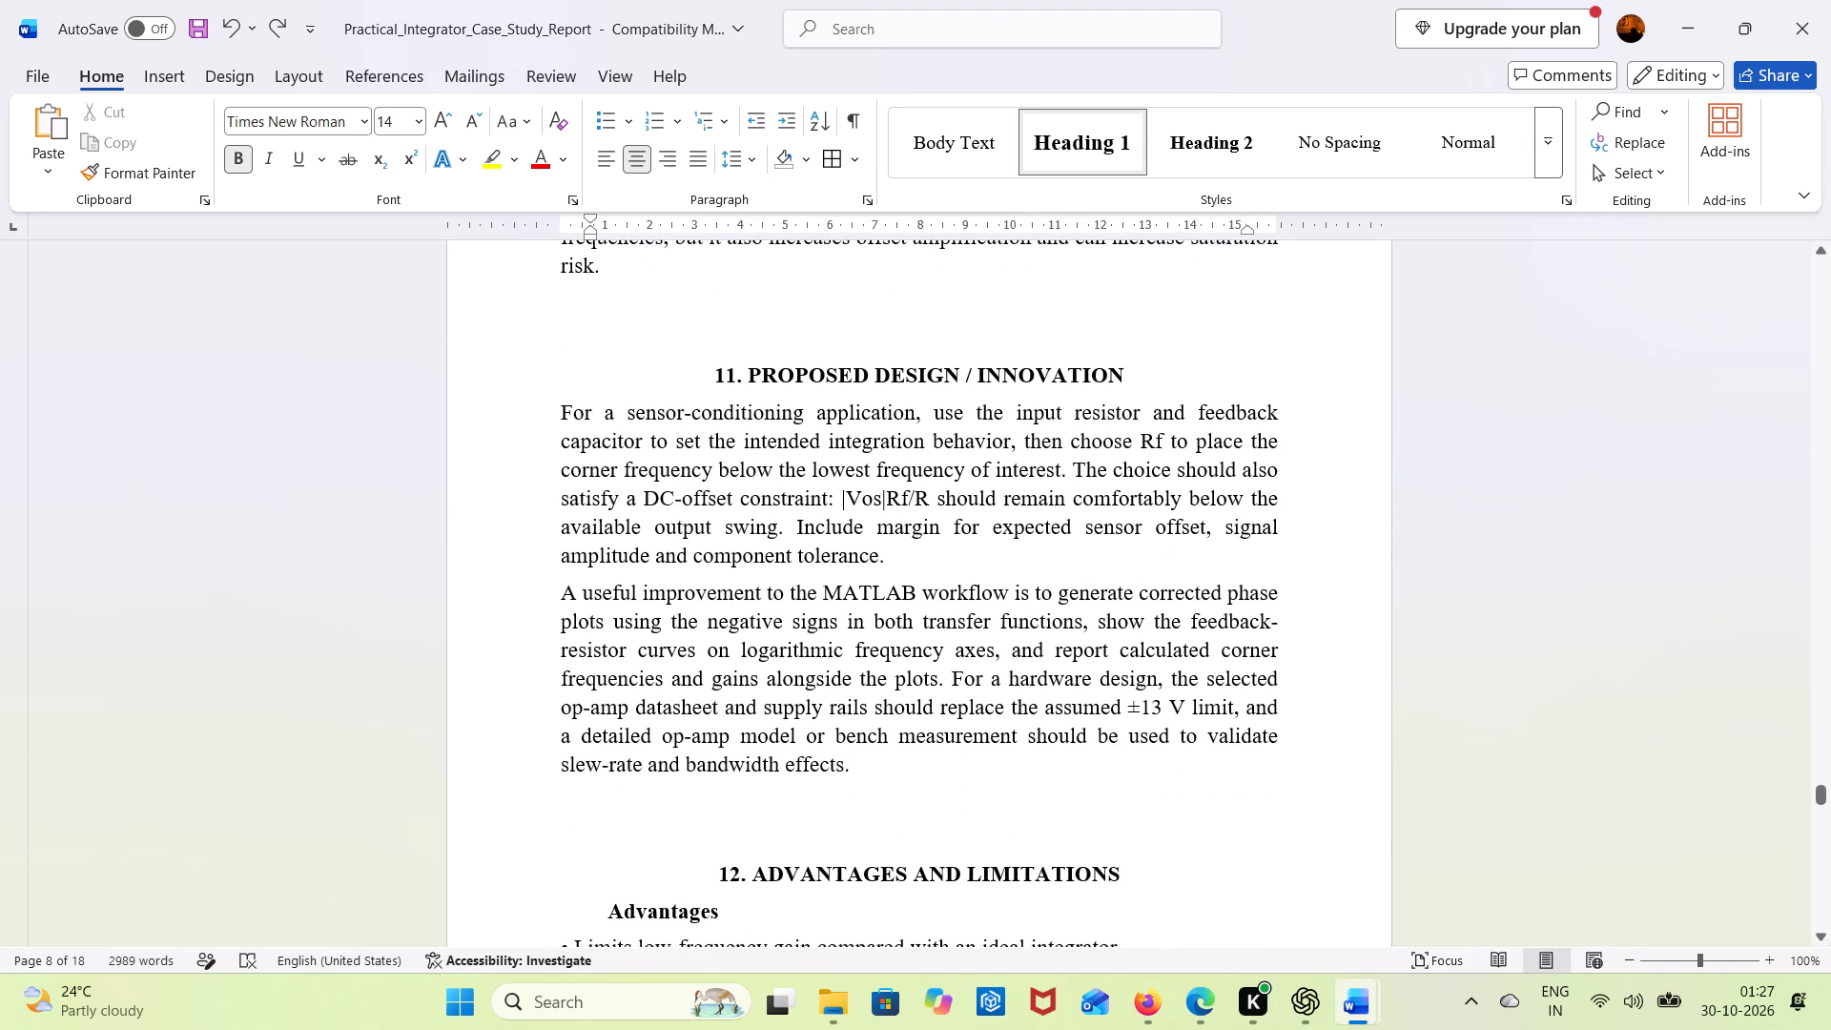
{"action": "scroll", "coordinate": [945, 491], "scroll_direction": "down", "scroll_amount": 9}
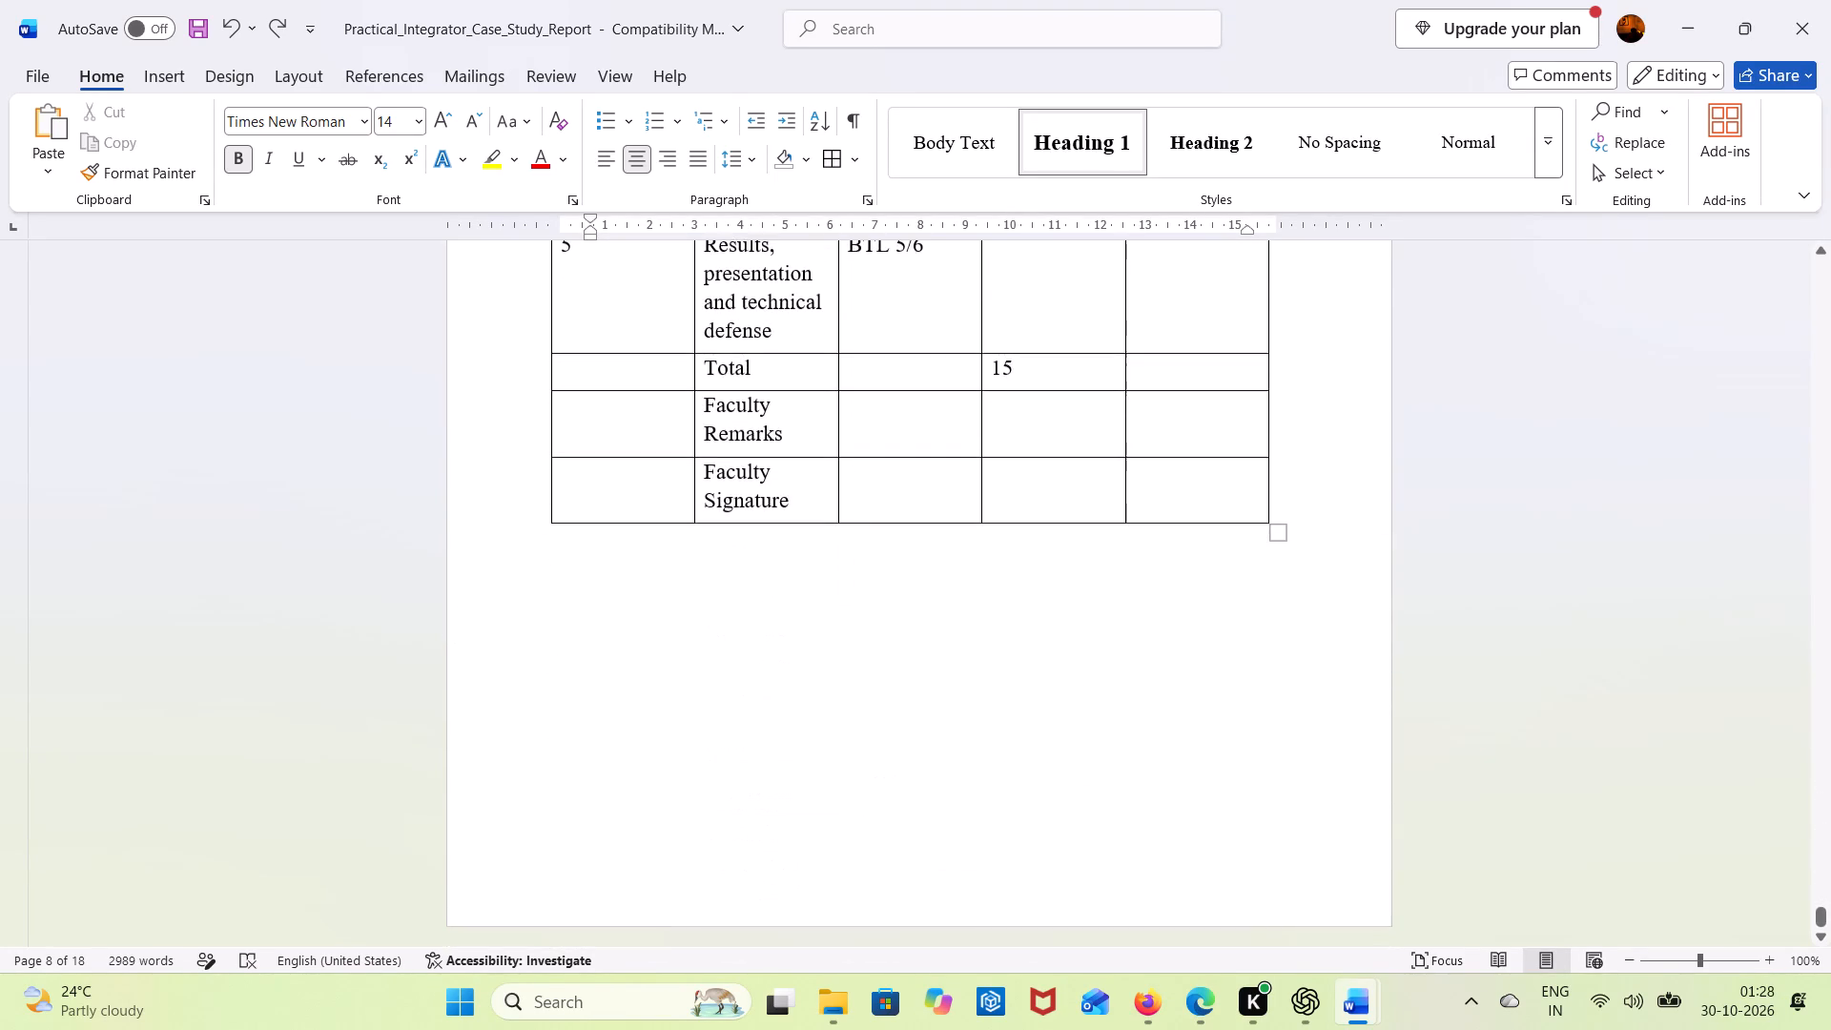
{"action": "scroll", "coordinate": [945, 491], "scroll_direction": "up", "scroll_amount": 3}
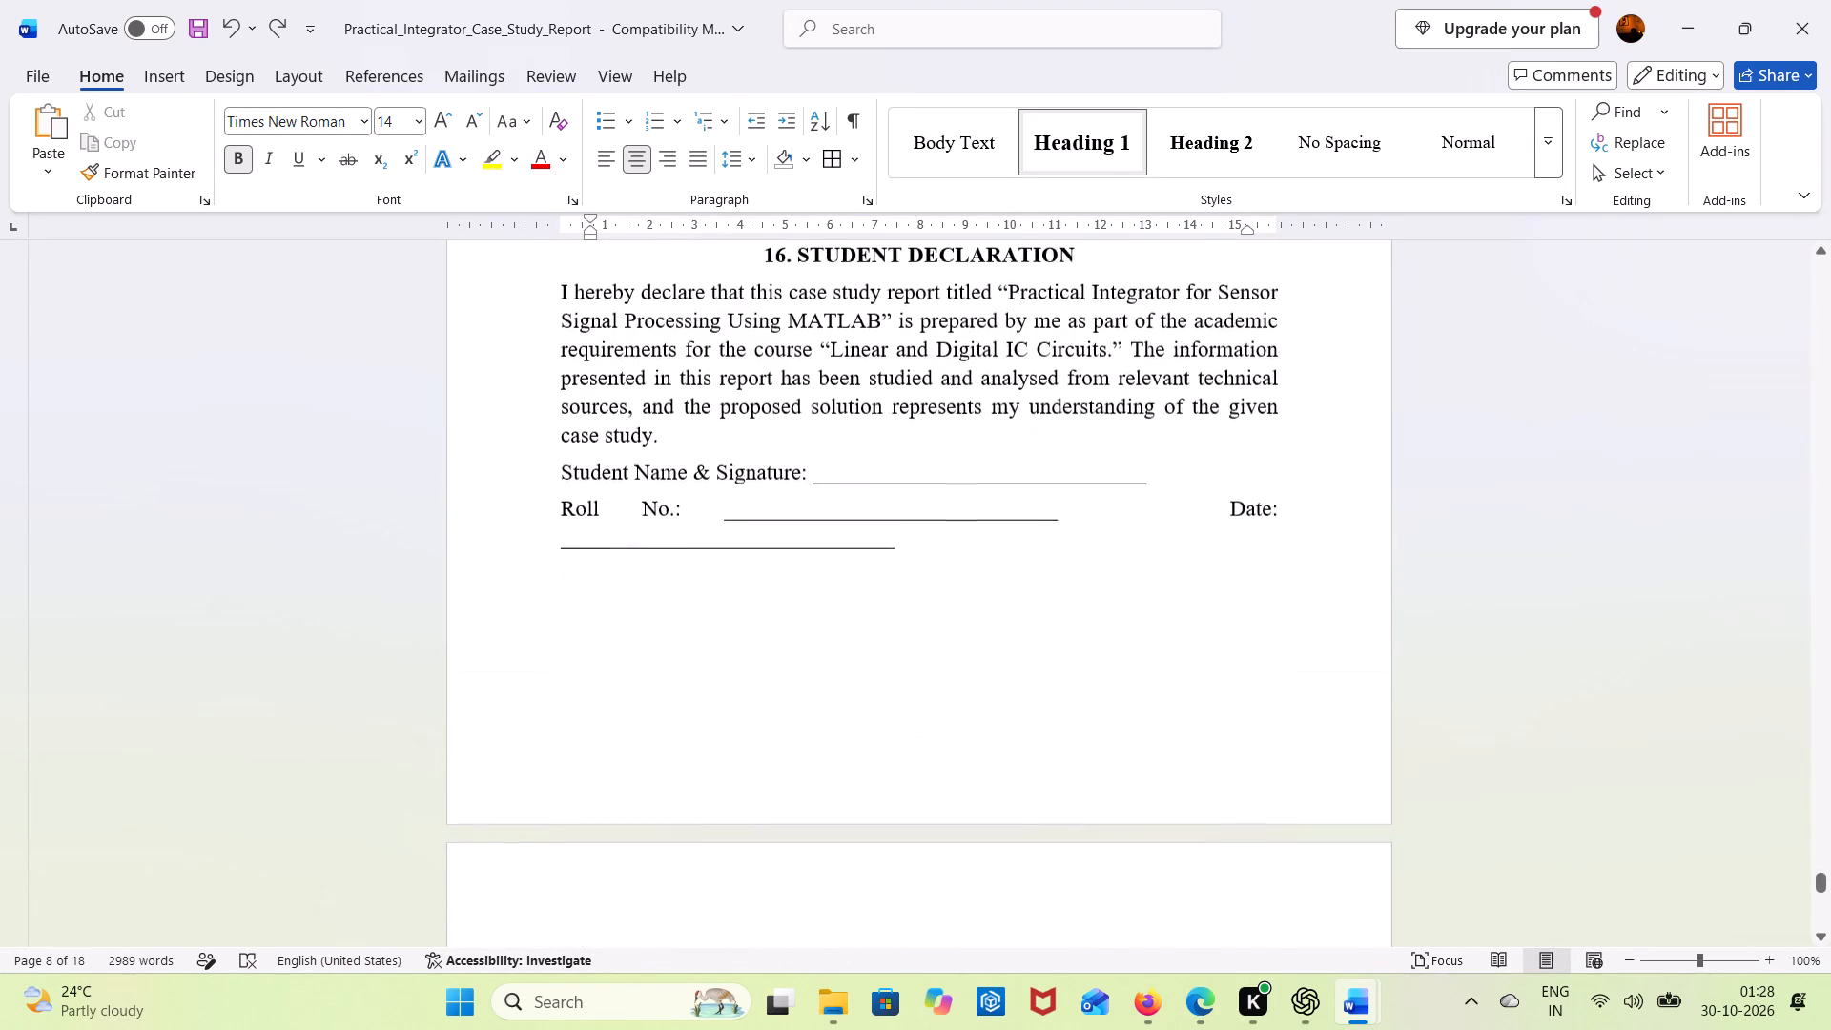
{"action": "scroll", "coordinate": [945, 491], "scroll_direction": "down", "scroll_amount": 1}
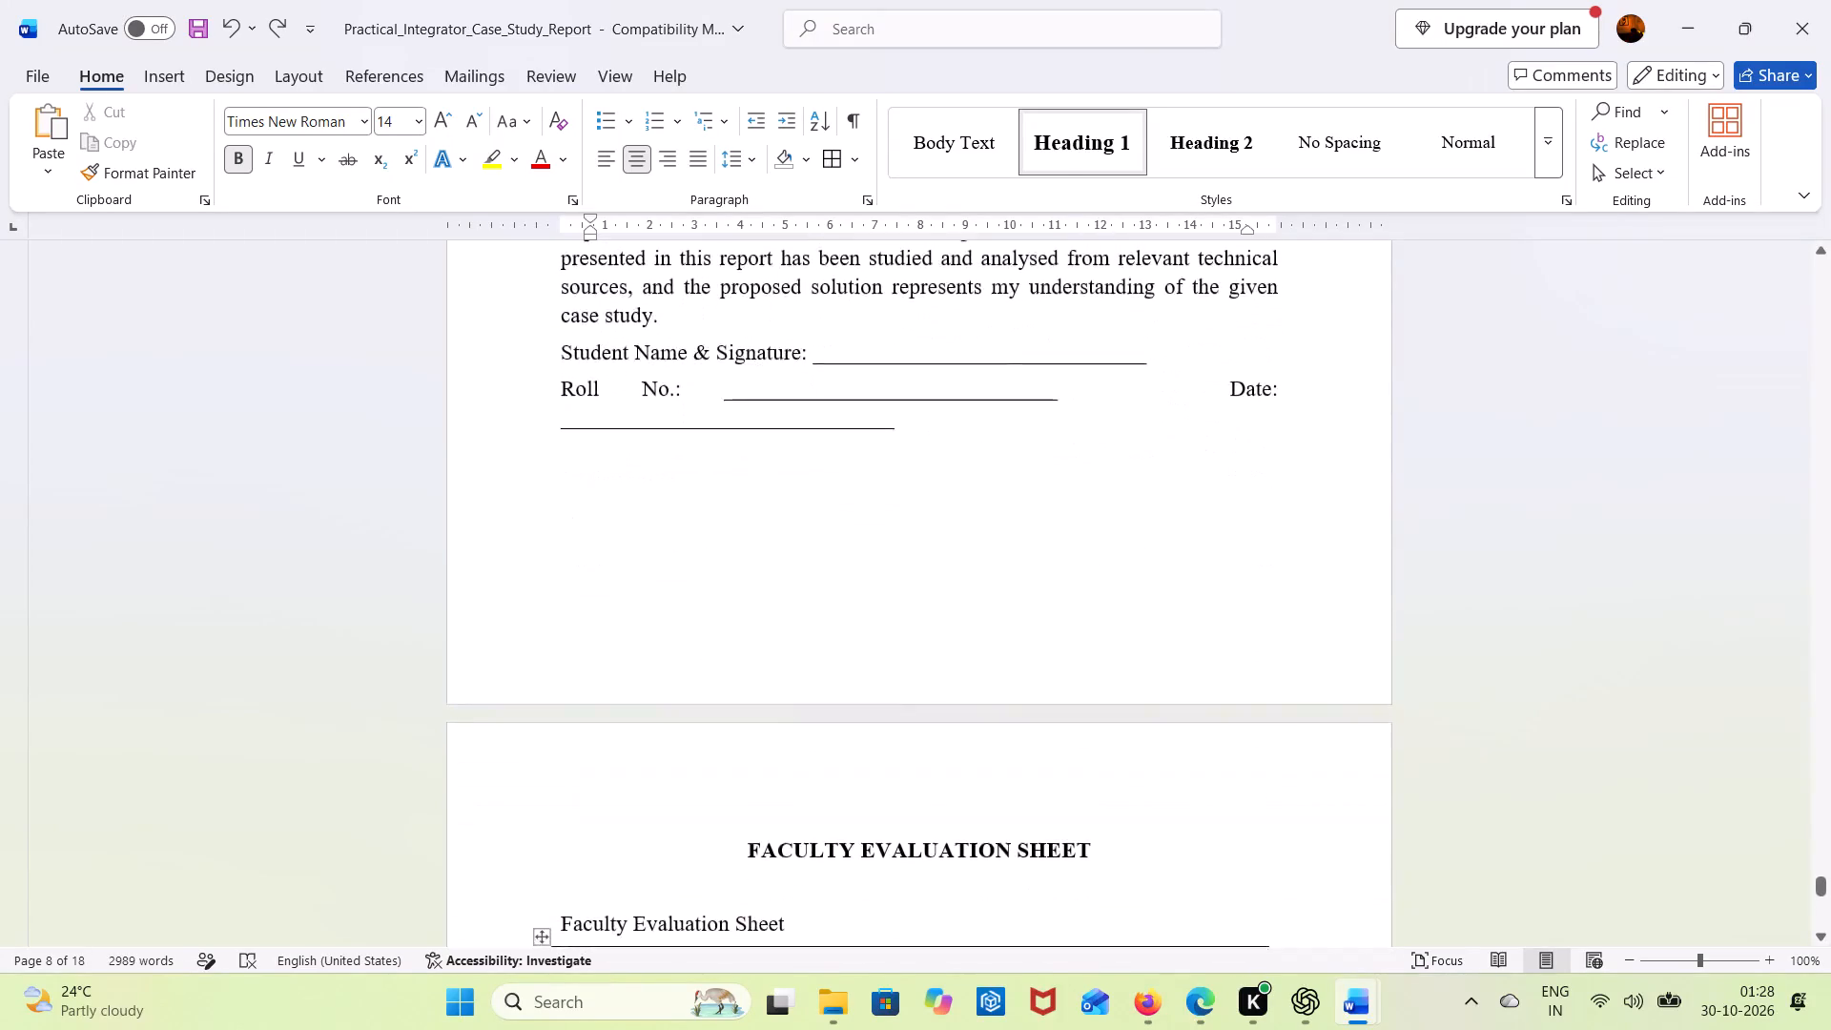
{"action": "scroll", "coordinate": [945, 491], "scroll_direction": "down", "scroll_amount": 8}
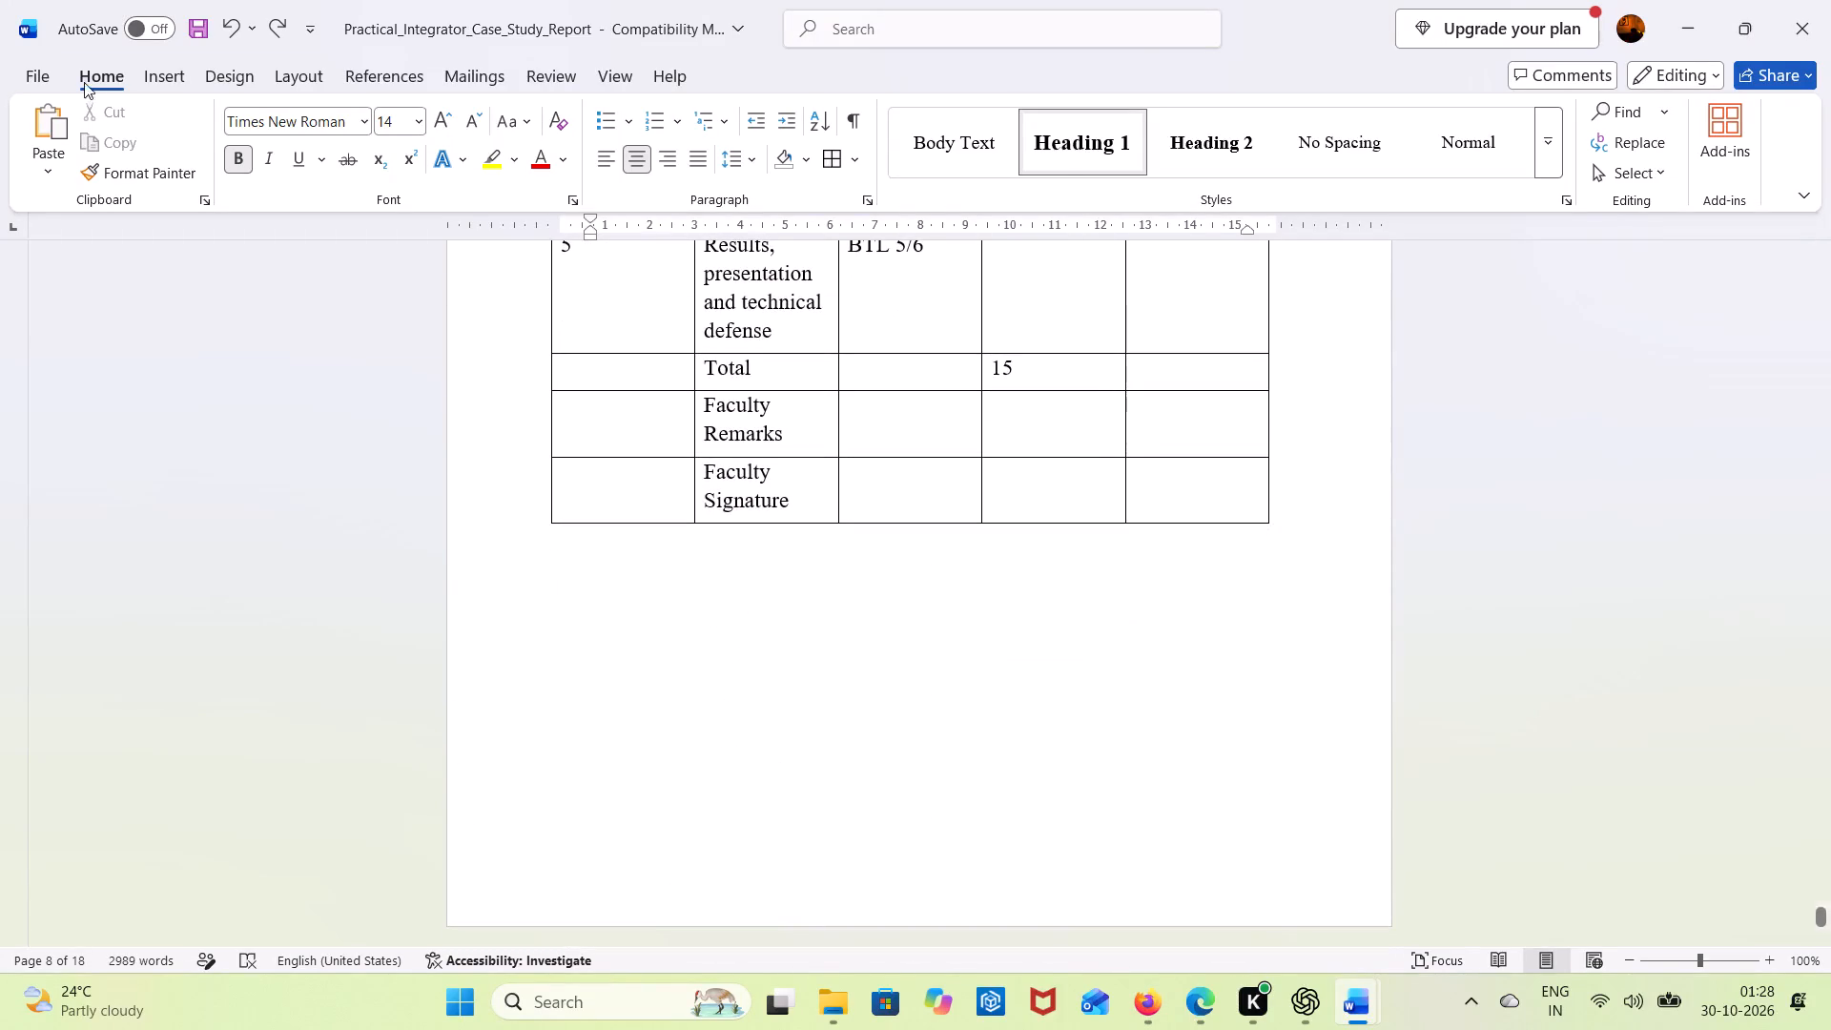
Save the report as a Word document named "ldic word case study" in the Downloads folder, accepting the upgrade to the newest file format.
{"action": "left_click", "coordinate": [30, 75]}
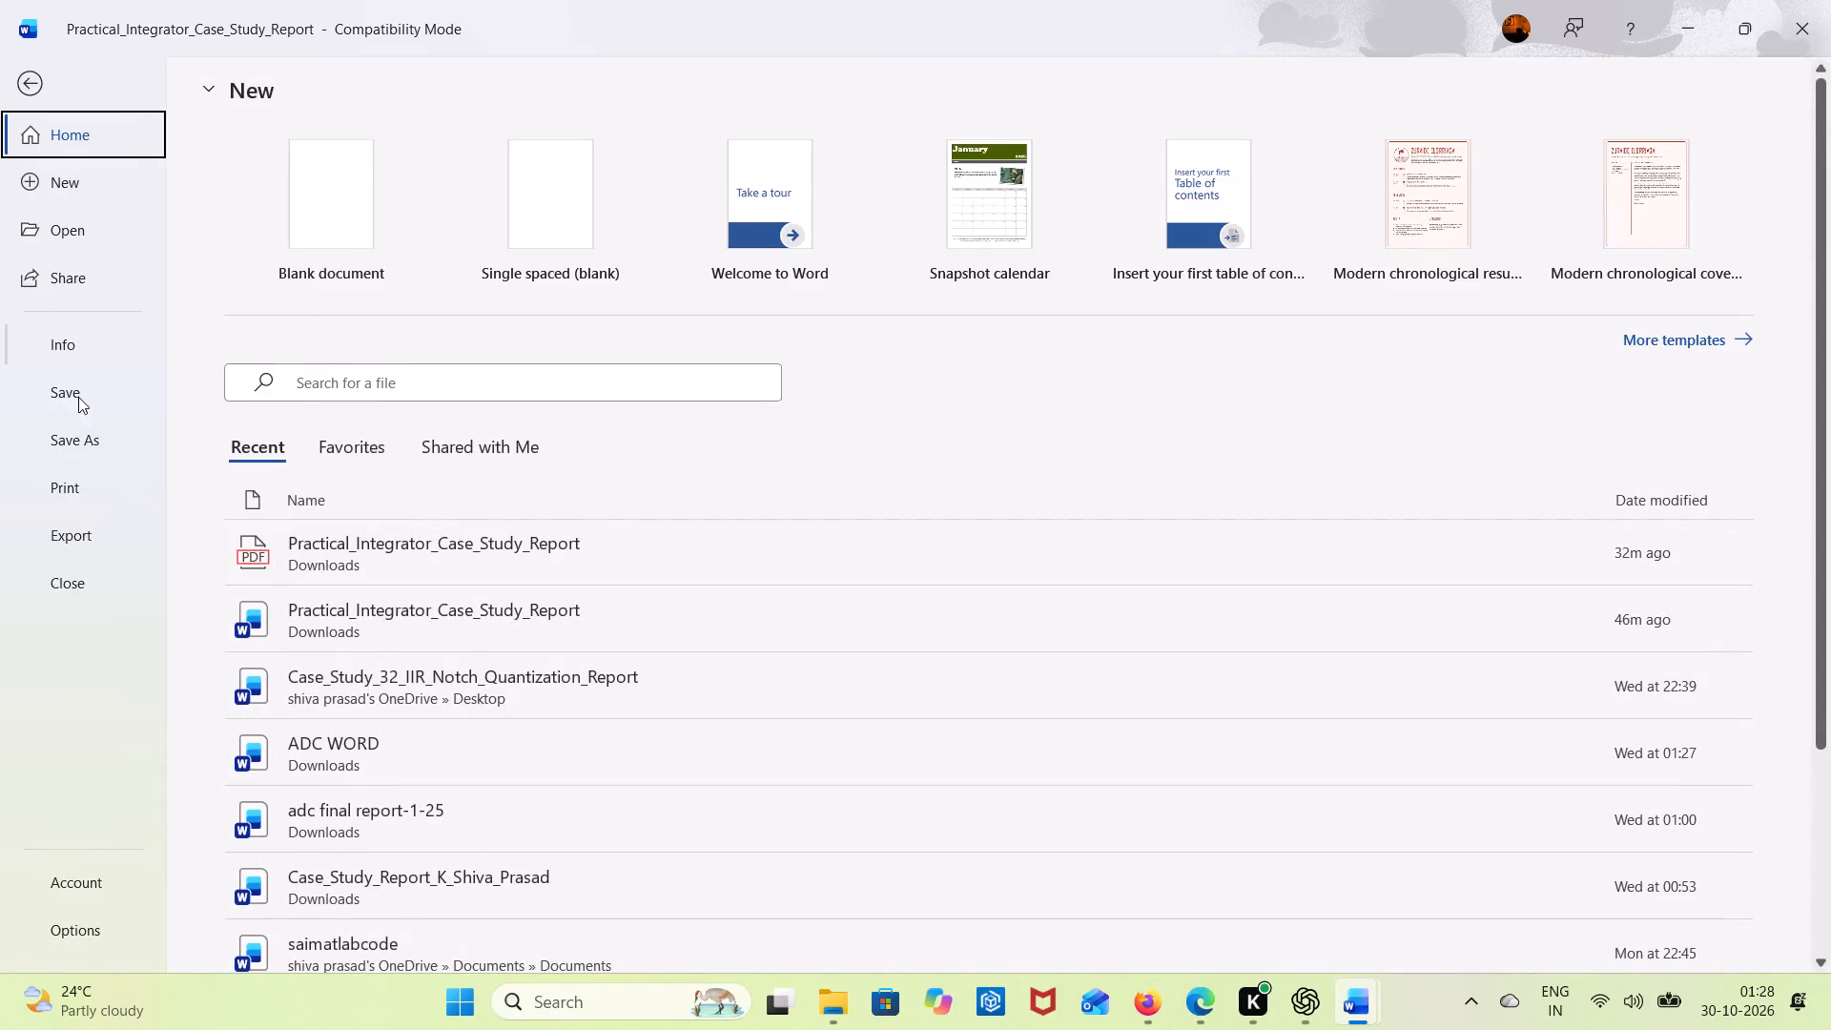
{"action": "left_click", "coordinate": [76, 428]}
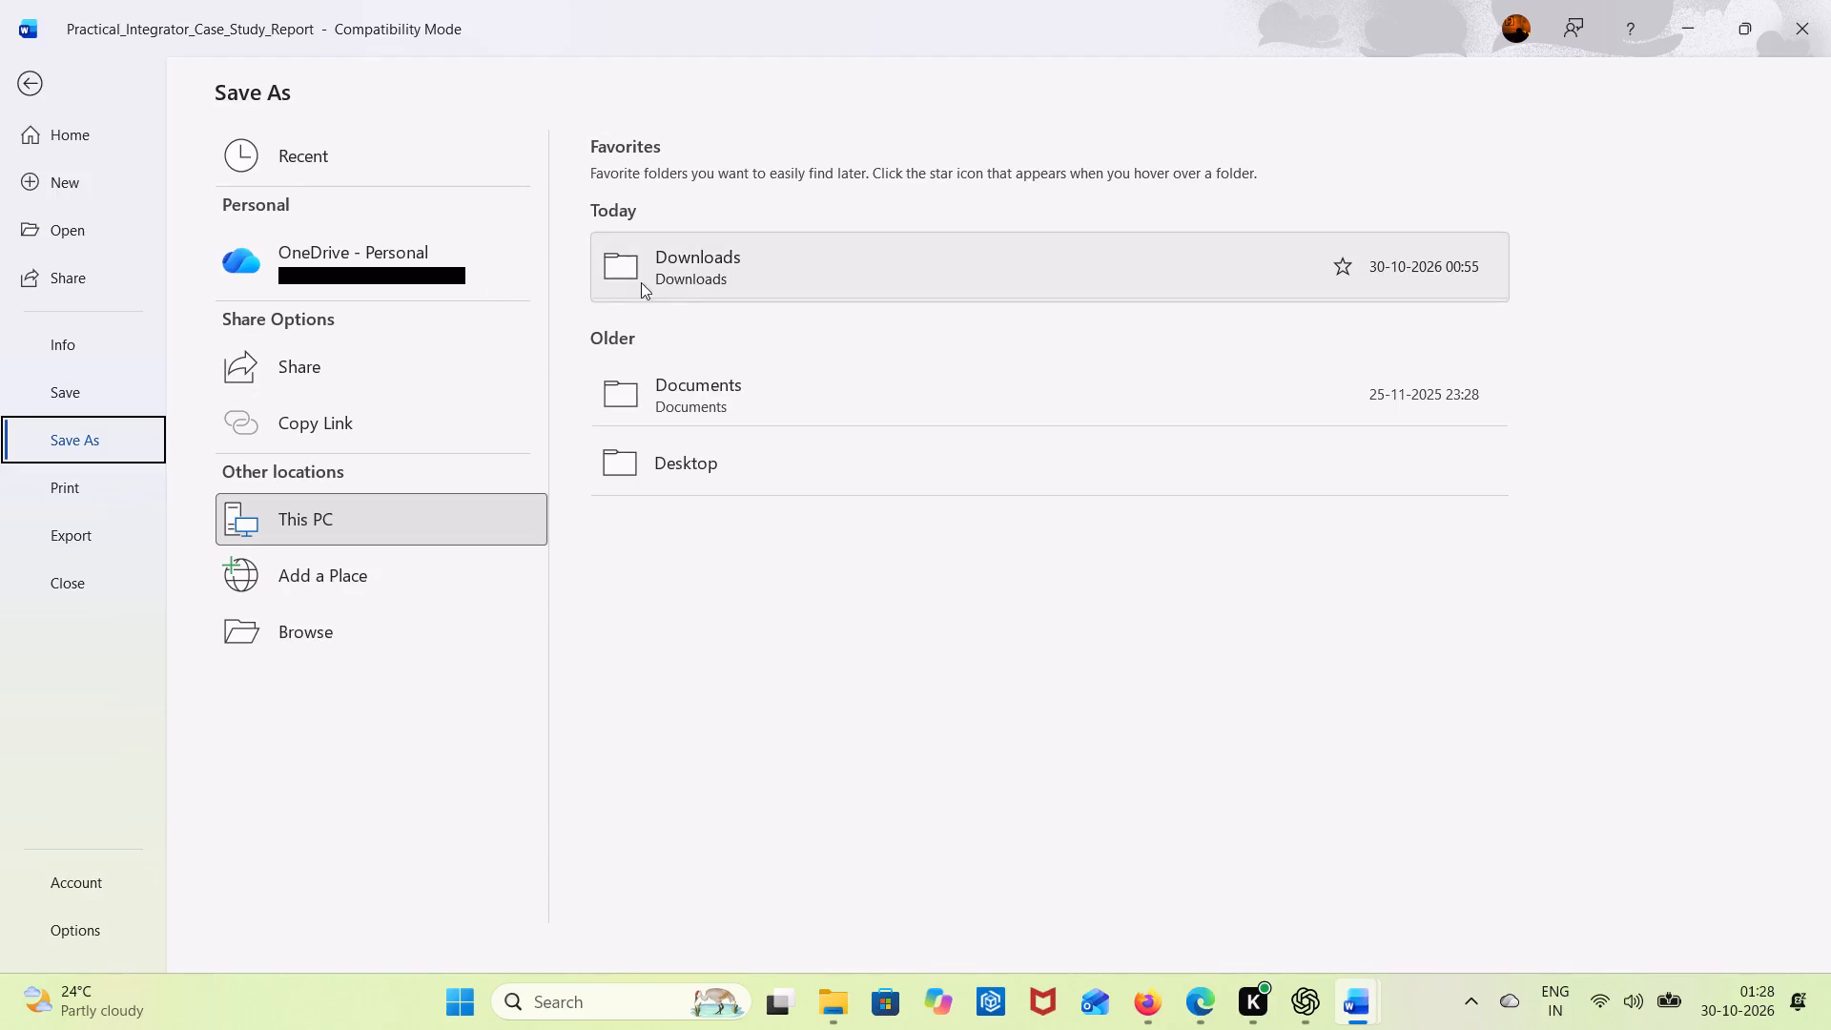
{"action": "left_click", "coordinate": [683, 287]}
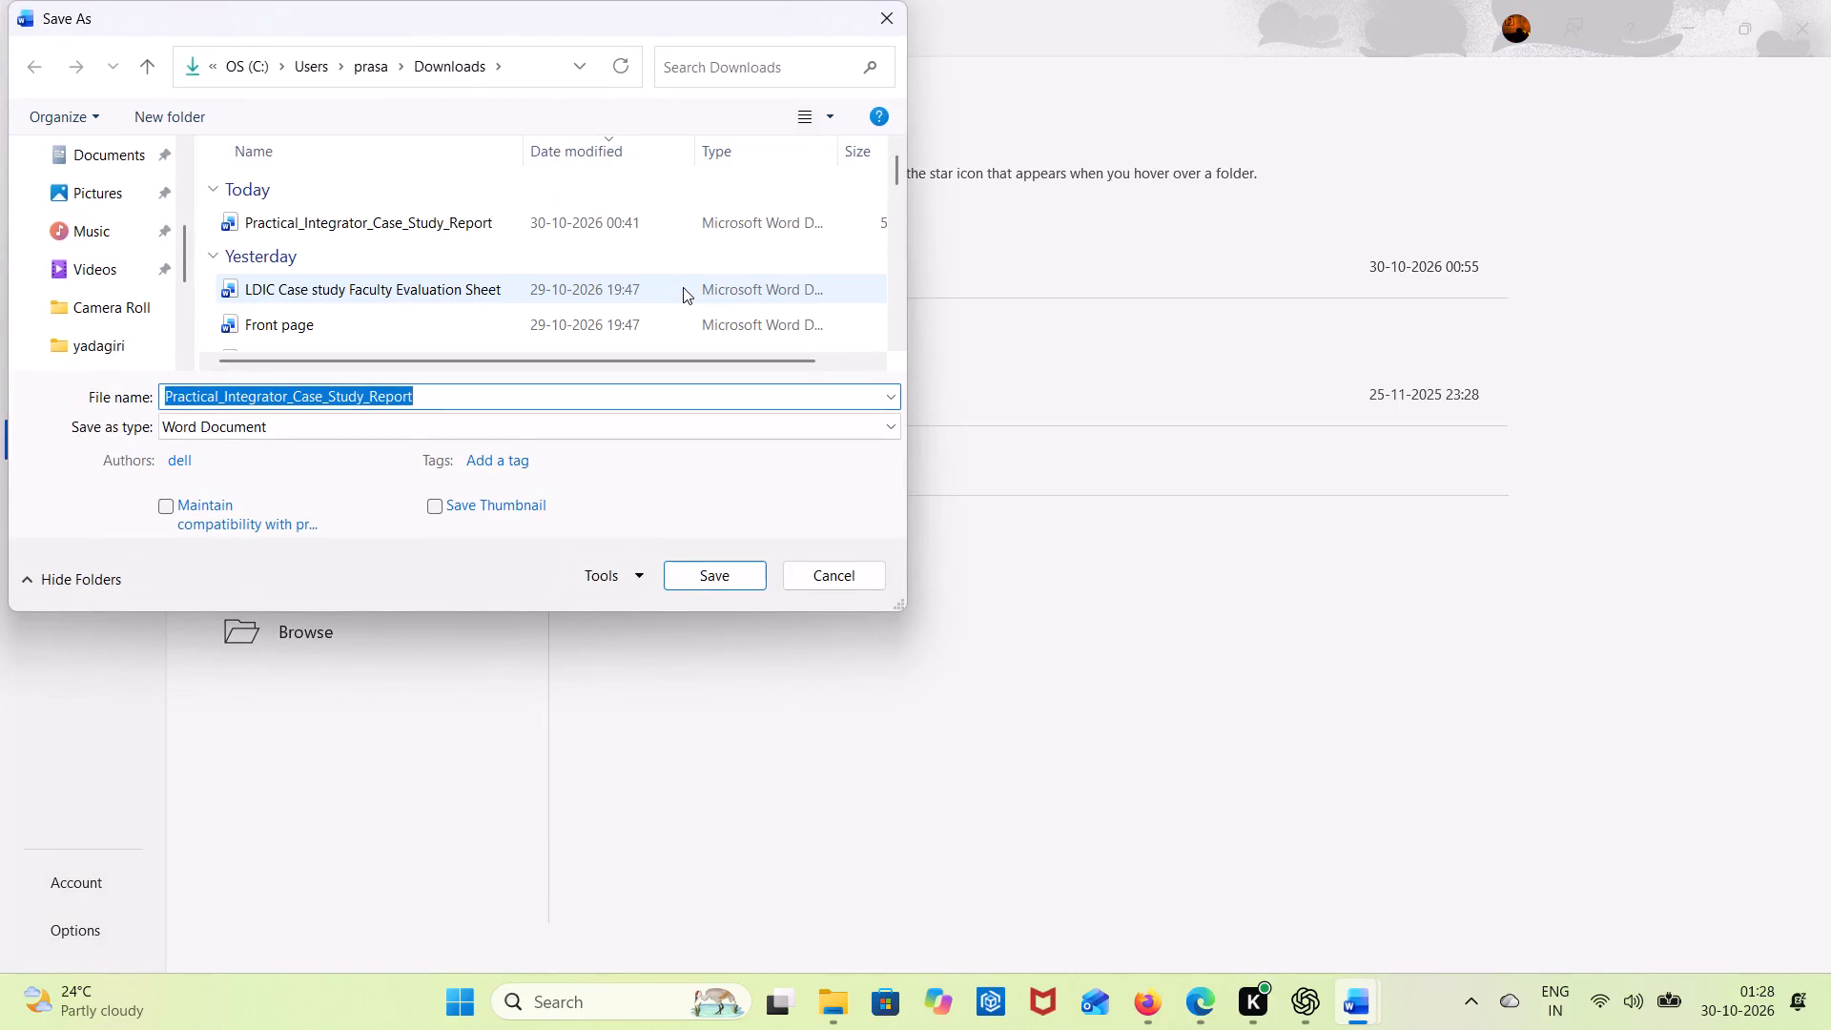
{"action": "type", "text": "ldic"}
{"action": "key", "text": "space"}
{"action": "type", "text": "word"}
{"action": "key", "text": "space"}
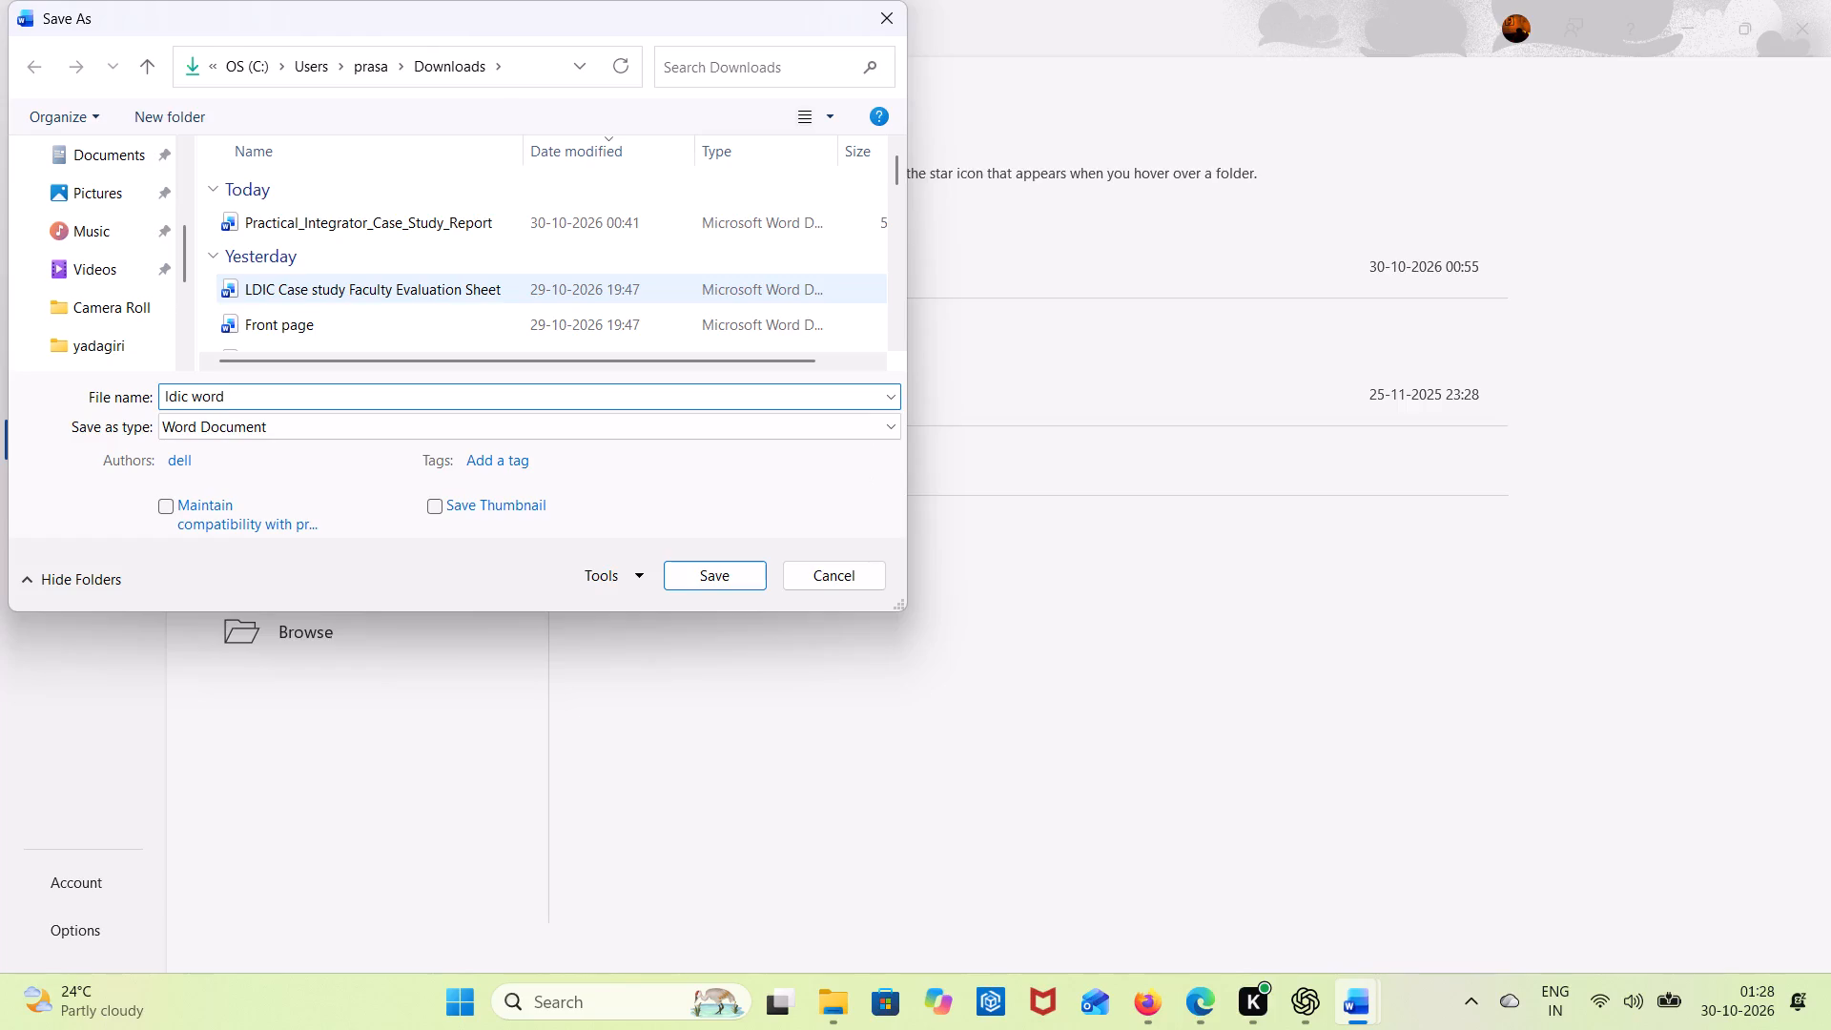
{"action": "type", "text": "case study"}
{"action": "key", "text": "Return"}
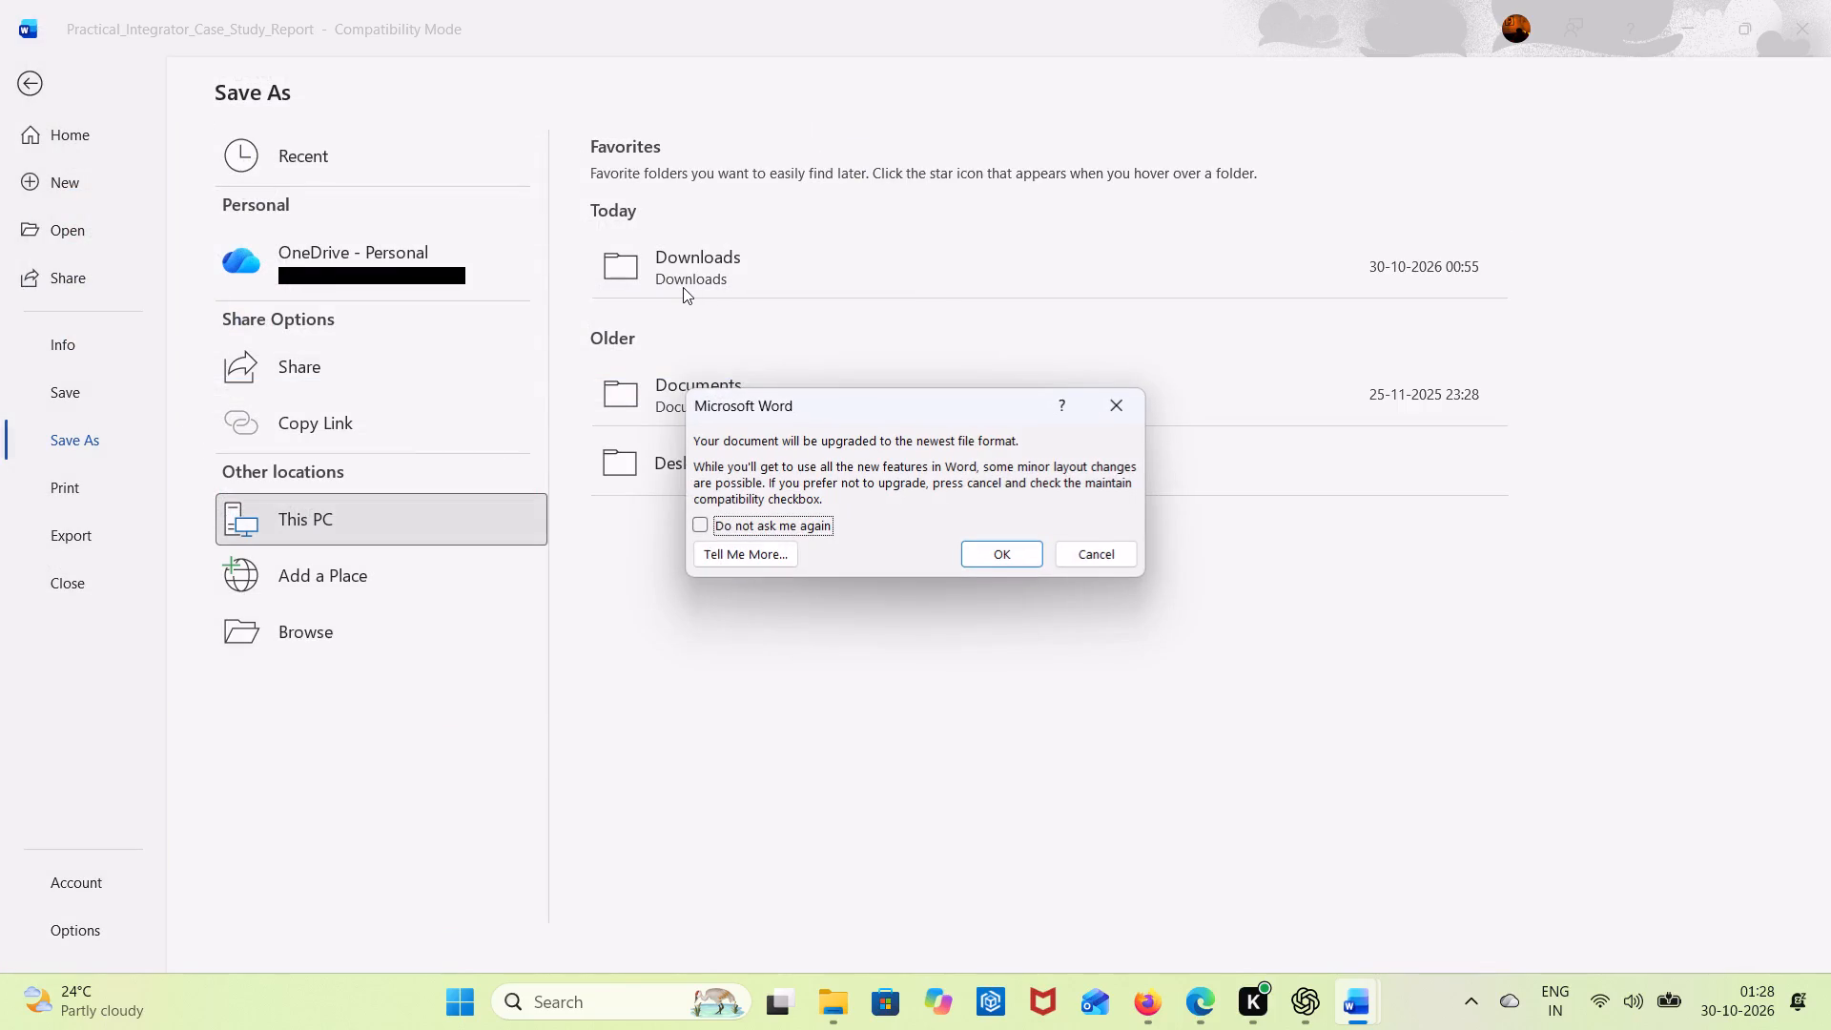
{"action": "left_click", "coordinate": [997, 552]}
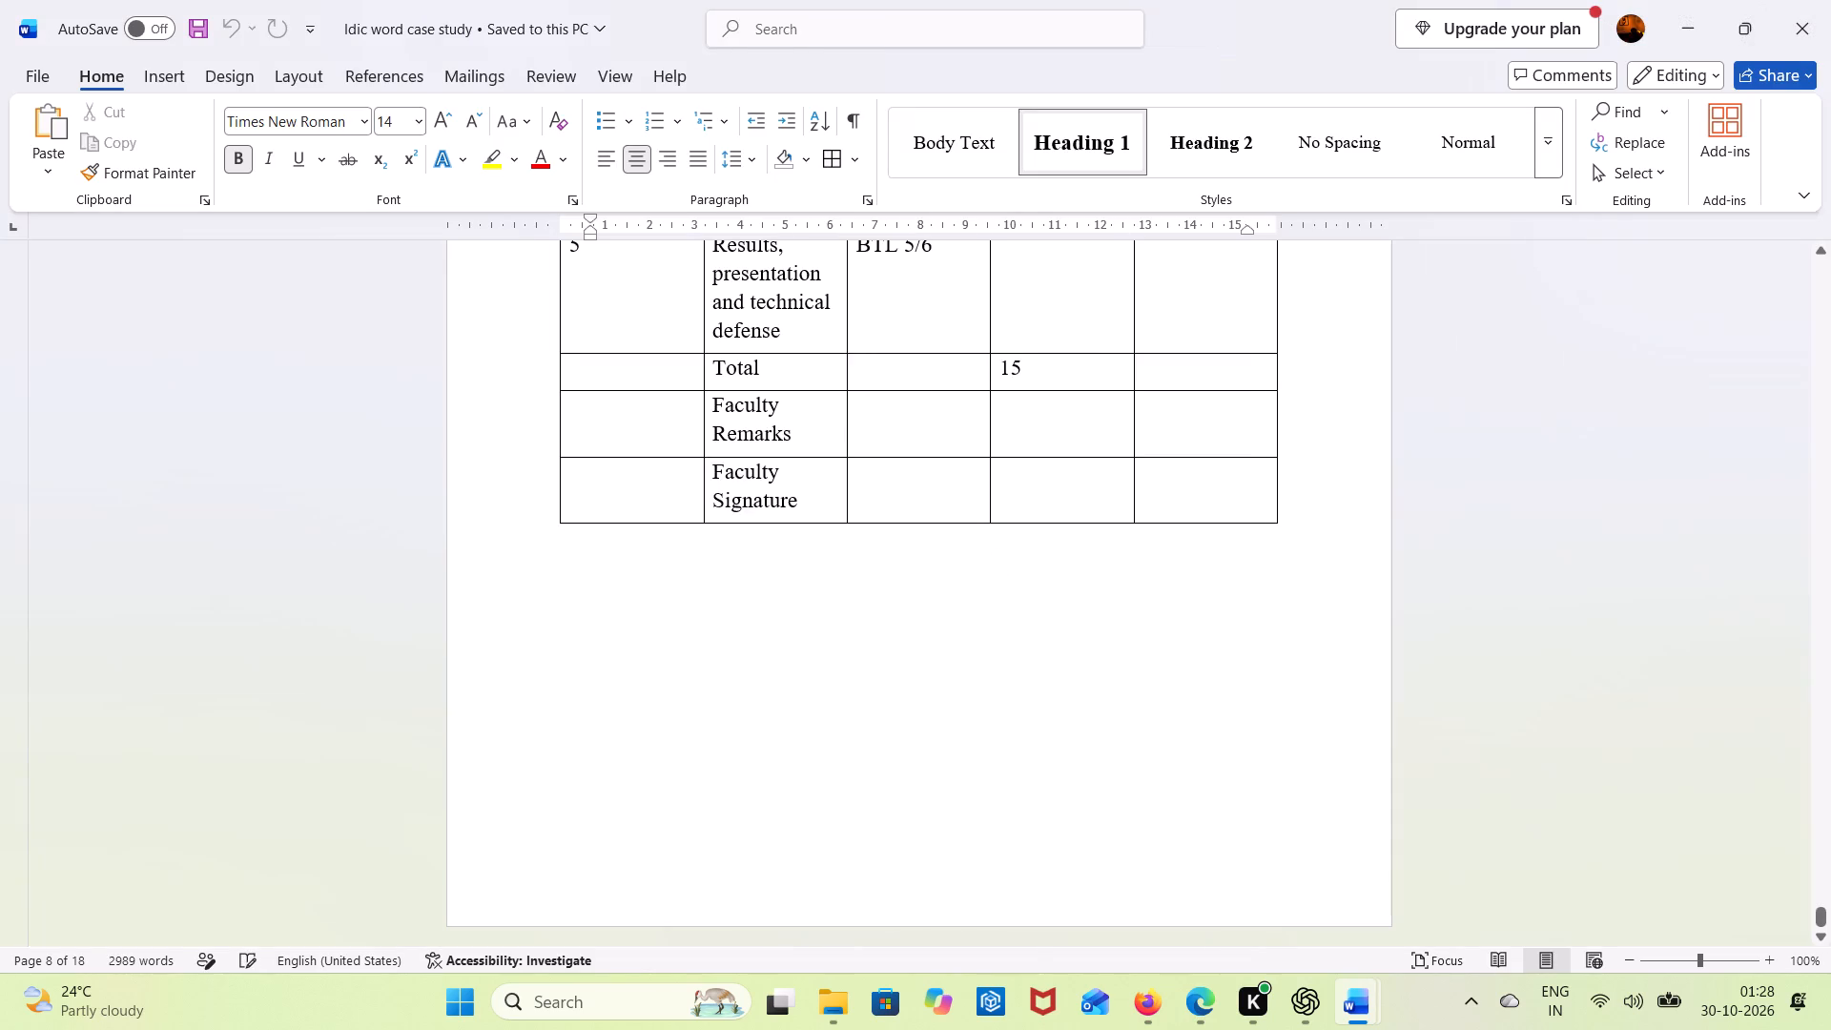
Switch to Firefox, search for "word to pdf" in a new tab and open iLovePDF's Word to PDF converter.
{"action": "left_click", "coordinate": [1153, 1019]}
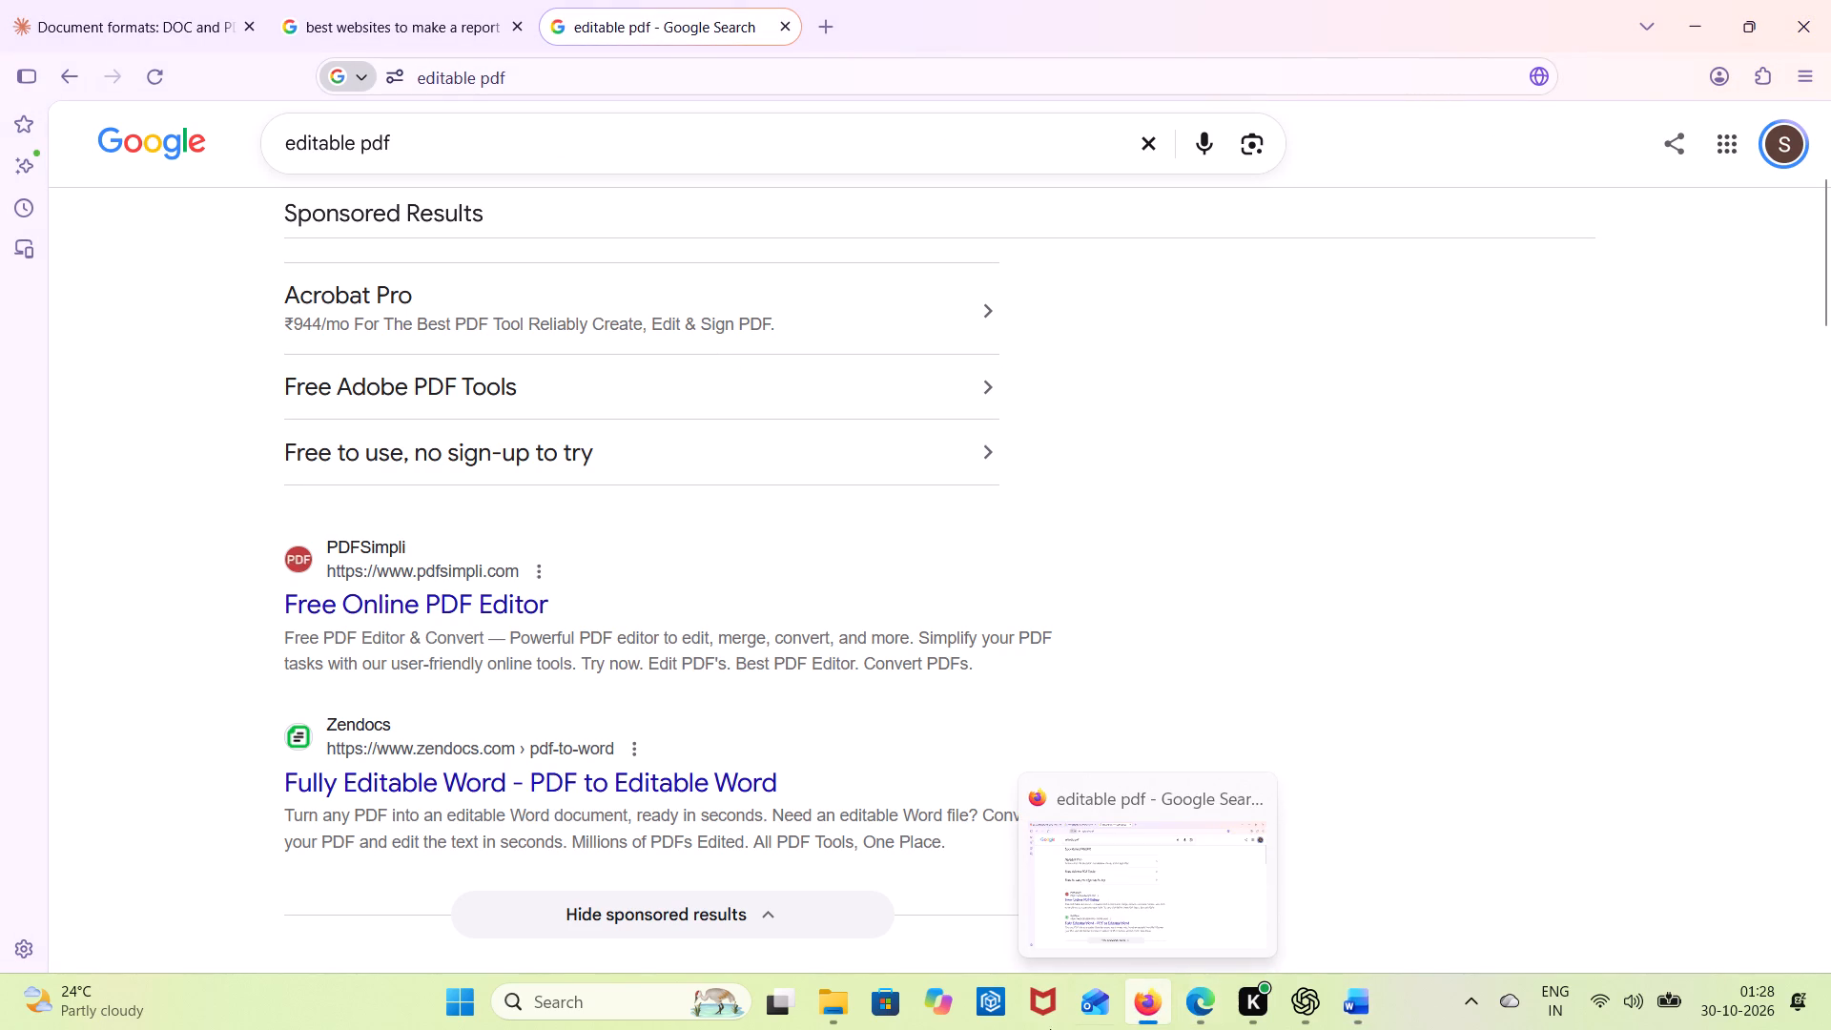
{"action": "left_click", "coordinate": [834, 1027]}
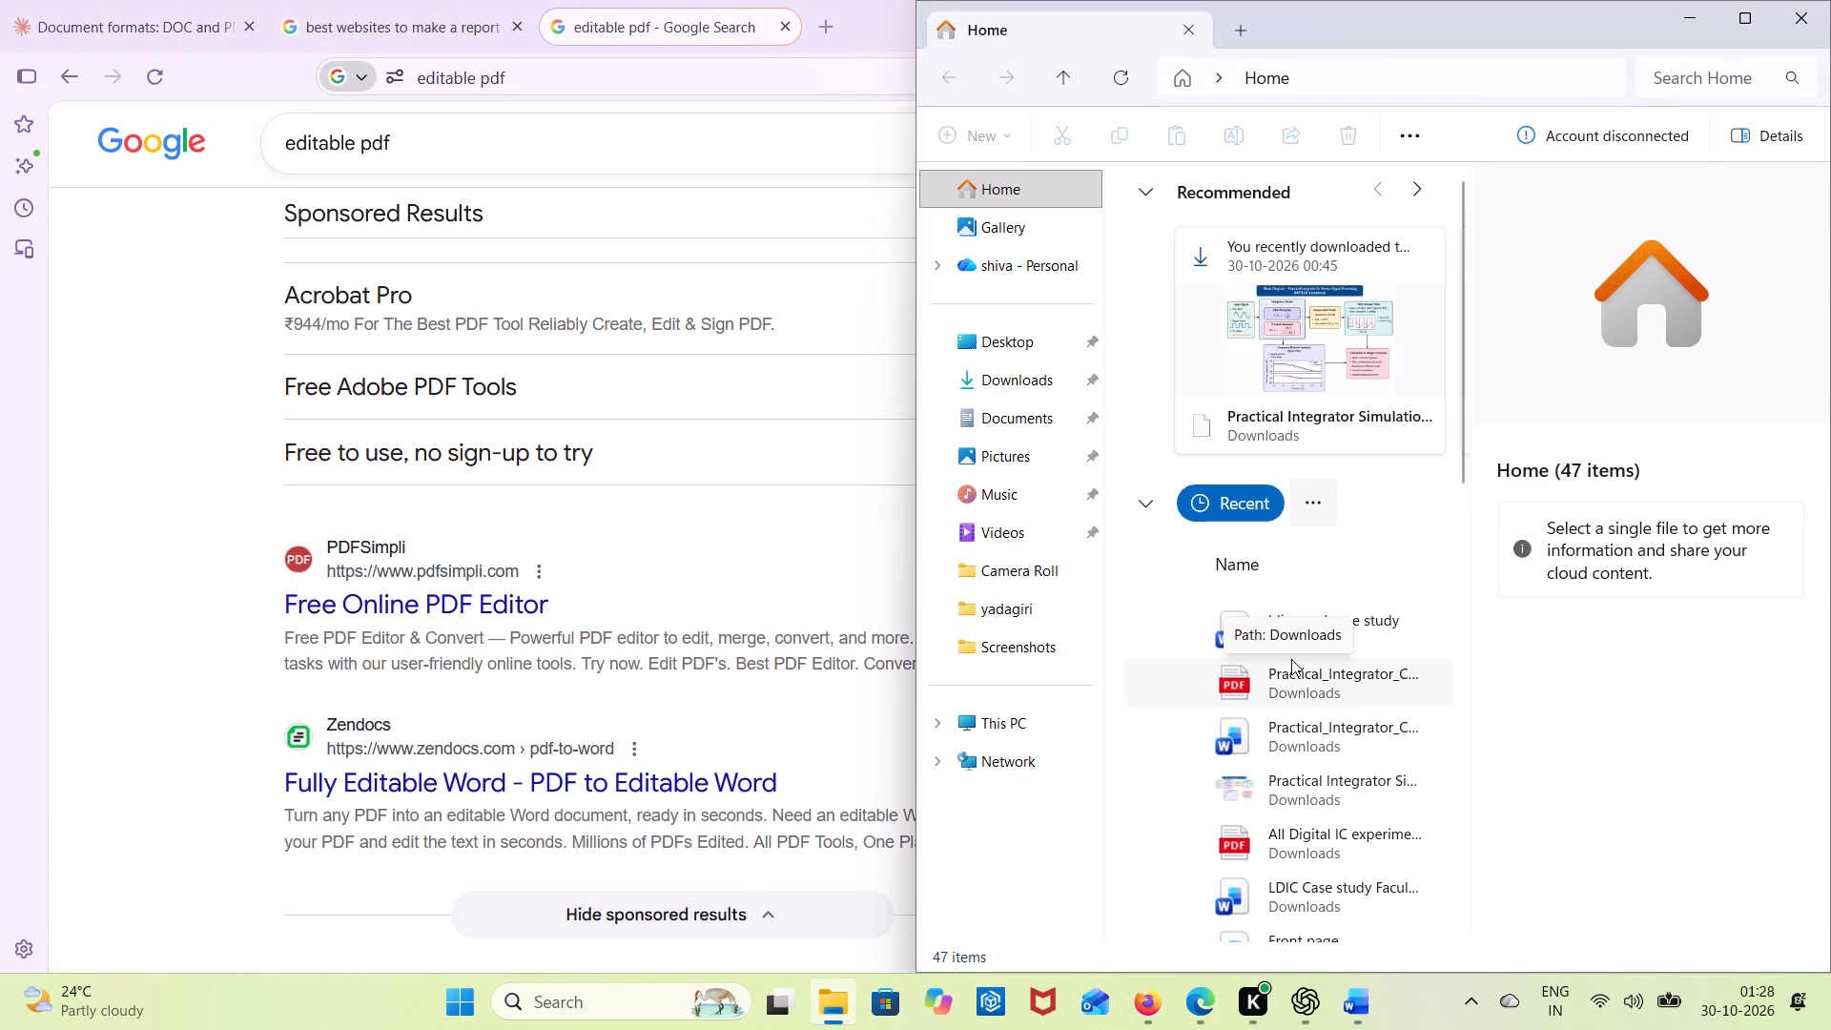
{"action": "left_click", "coordinate": [1152, 1016]}
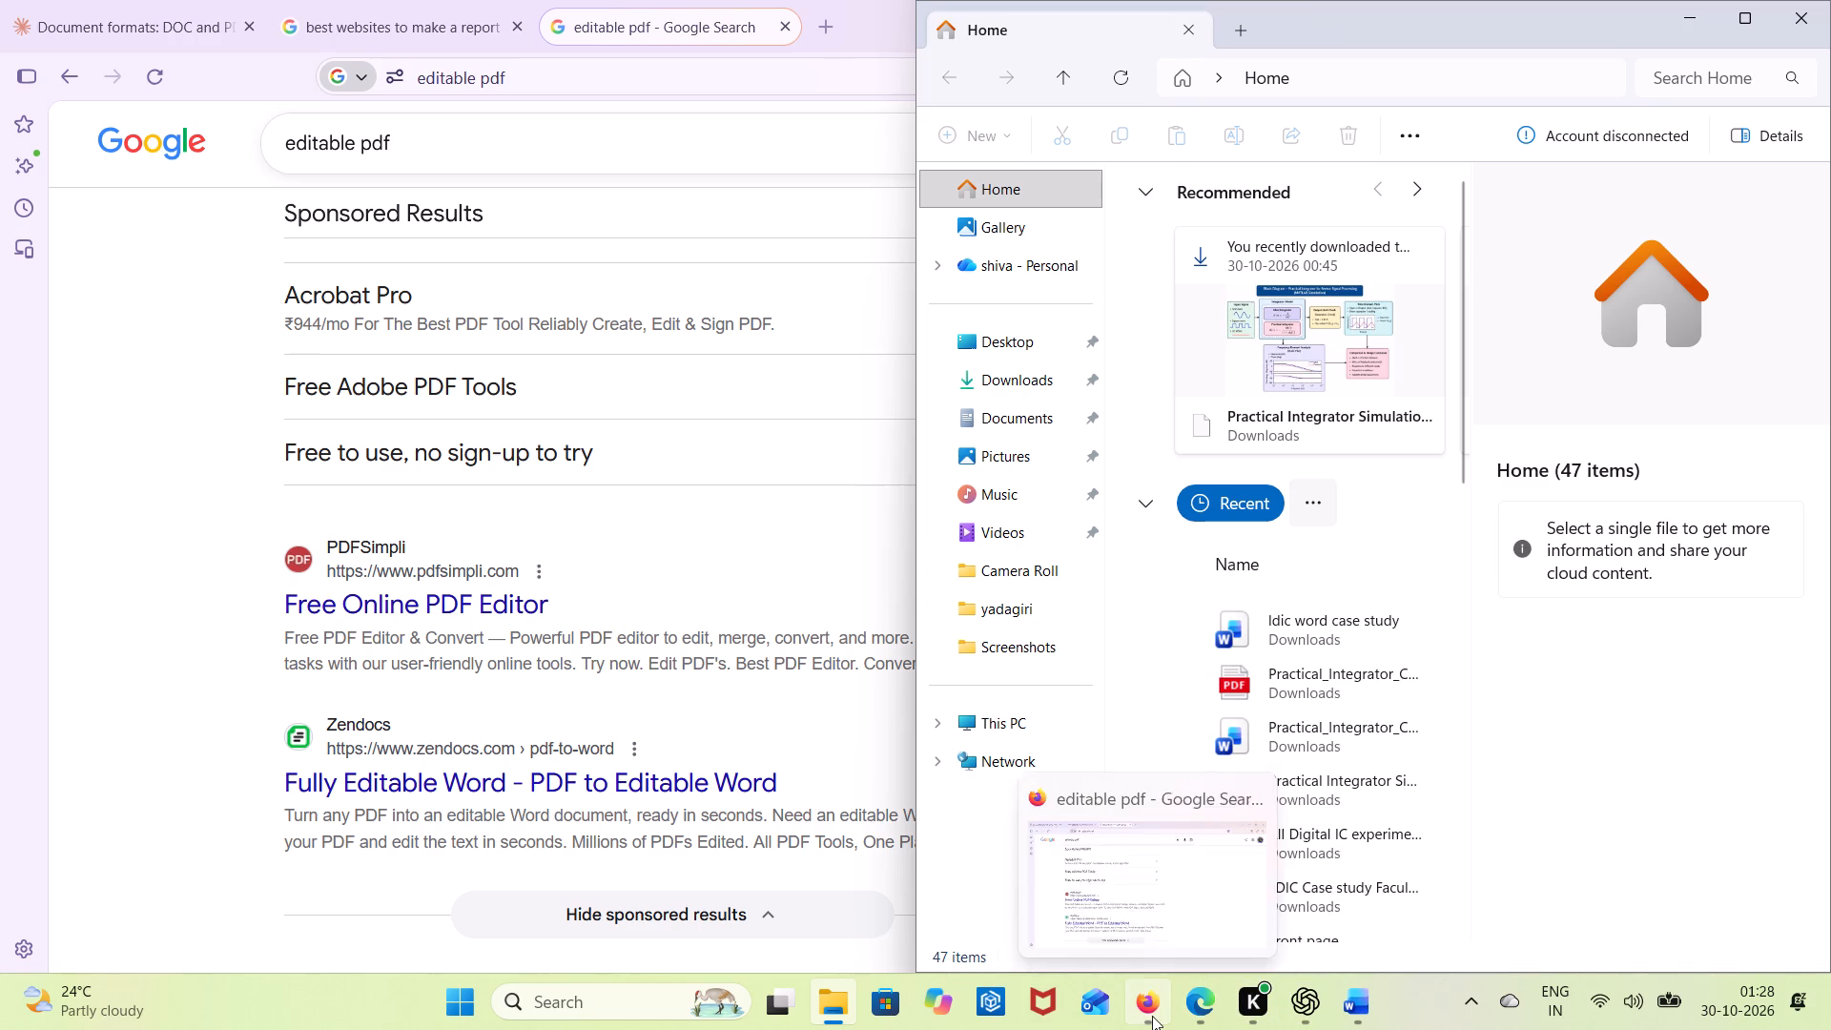
{"action": "left_click", "coordinate": [817, 9]}
{"action": "type", "text": "word to"}
{"action": "key", "text": "space"}
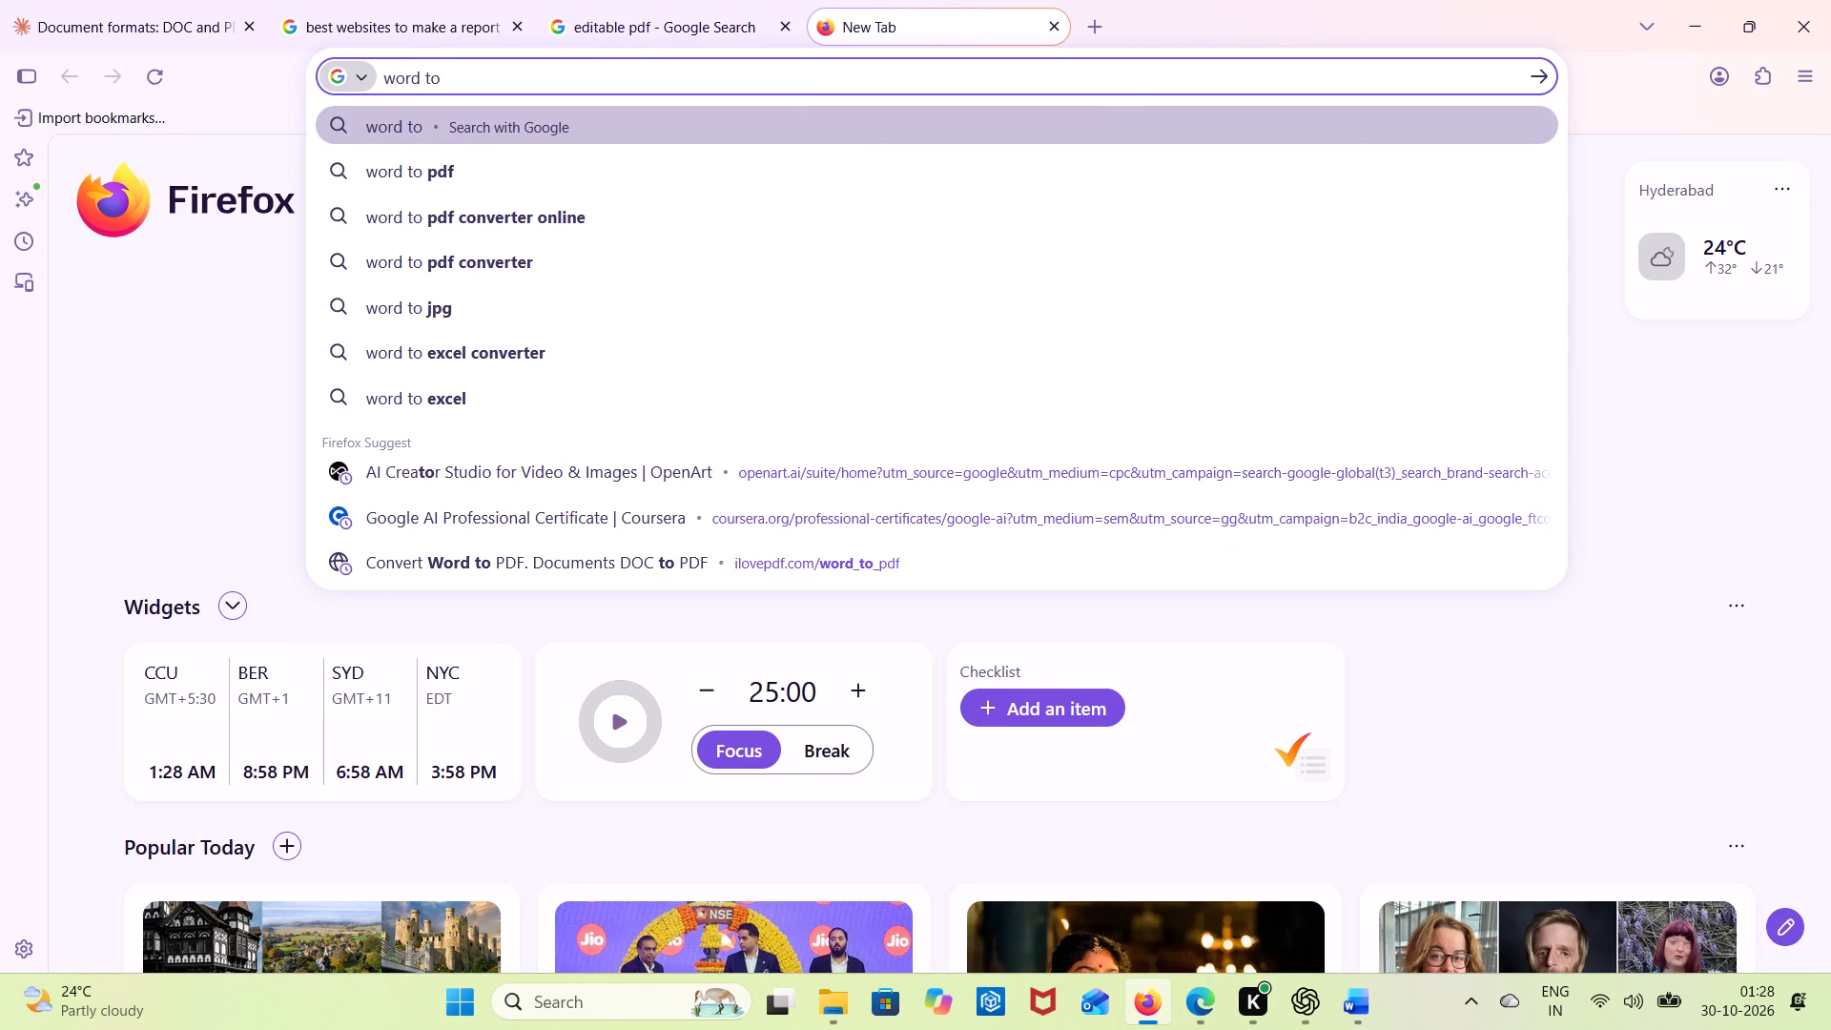
{"action": "left_click", "coordinate": [689, 174]}
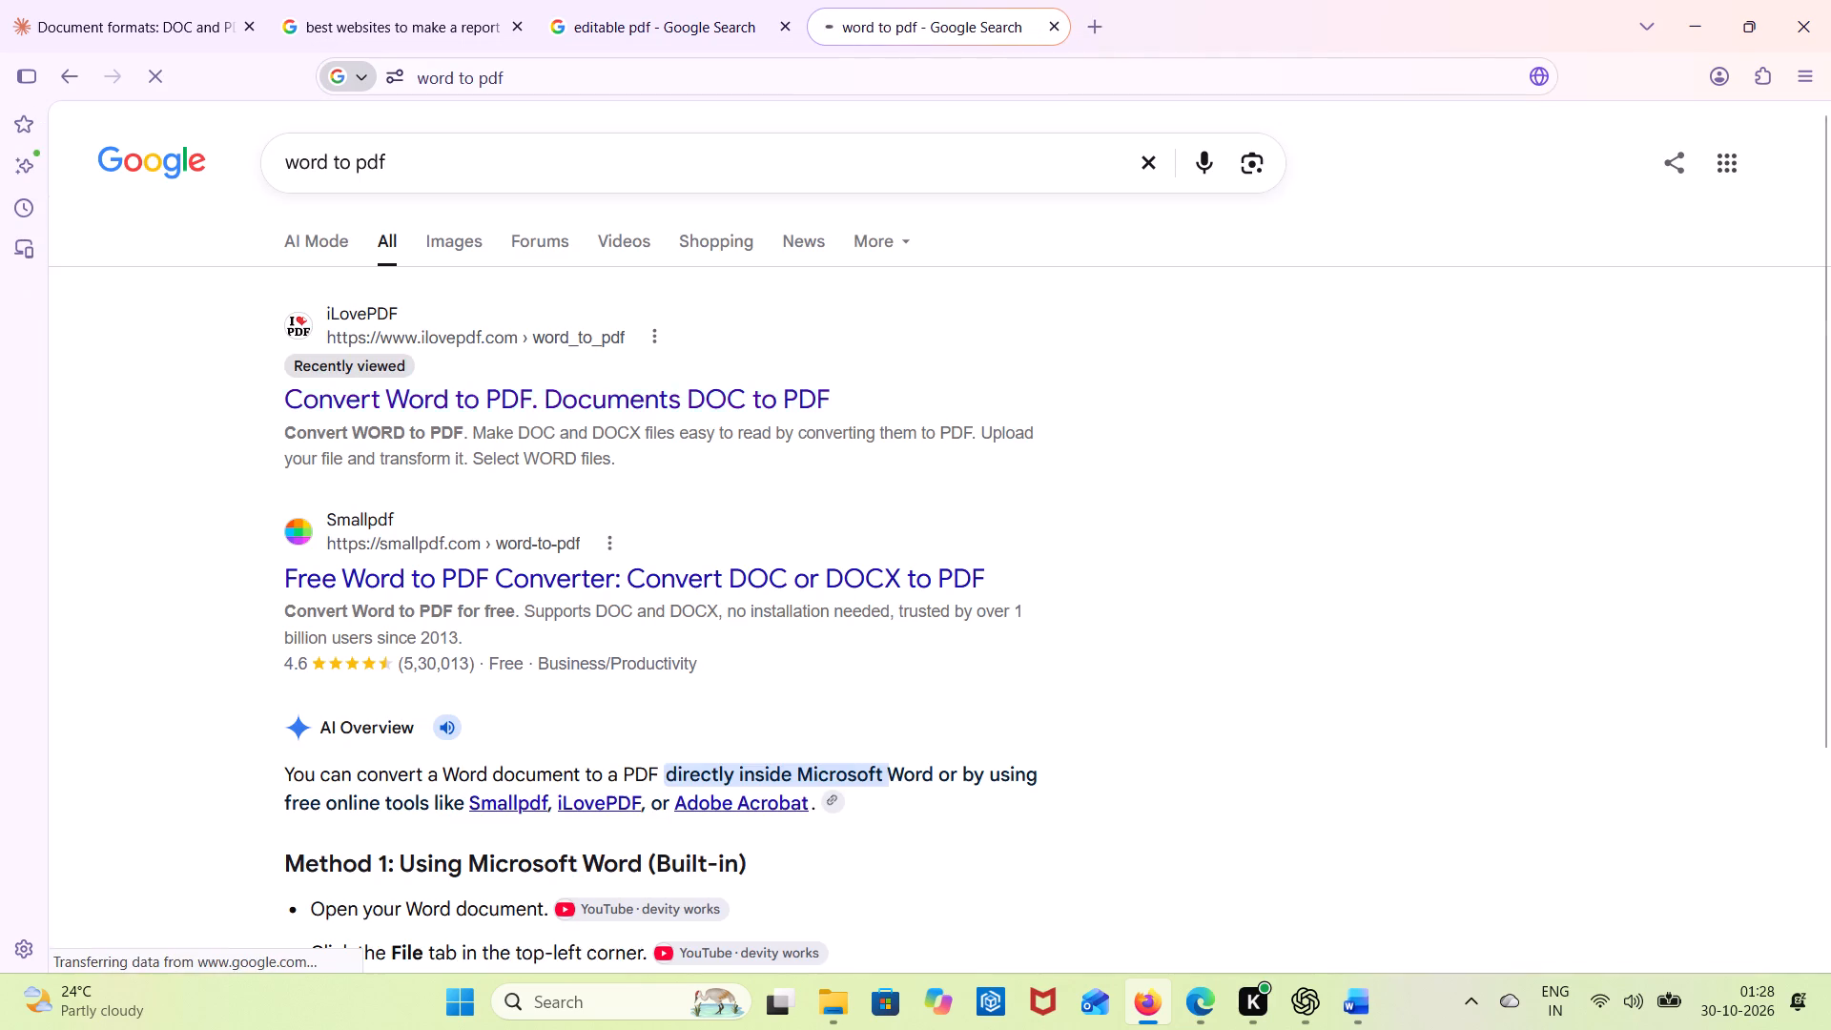
{"action": "left_click", "coordinate": [727, 402]}
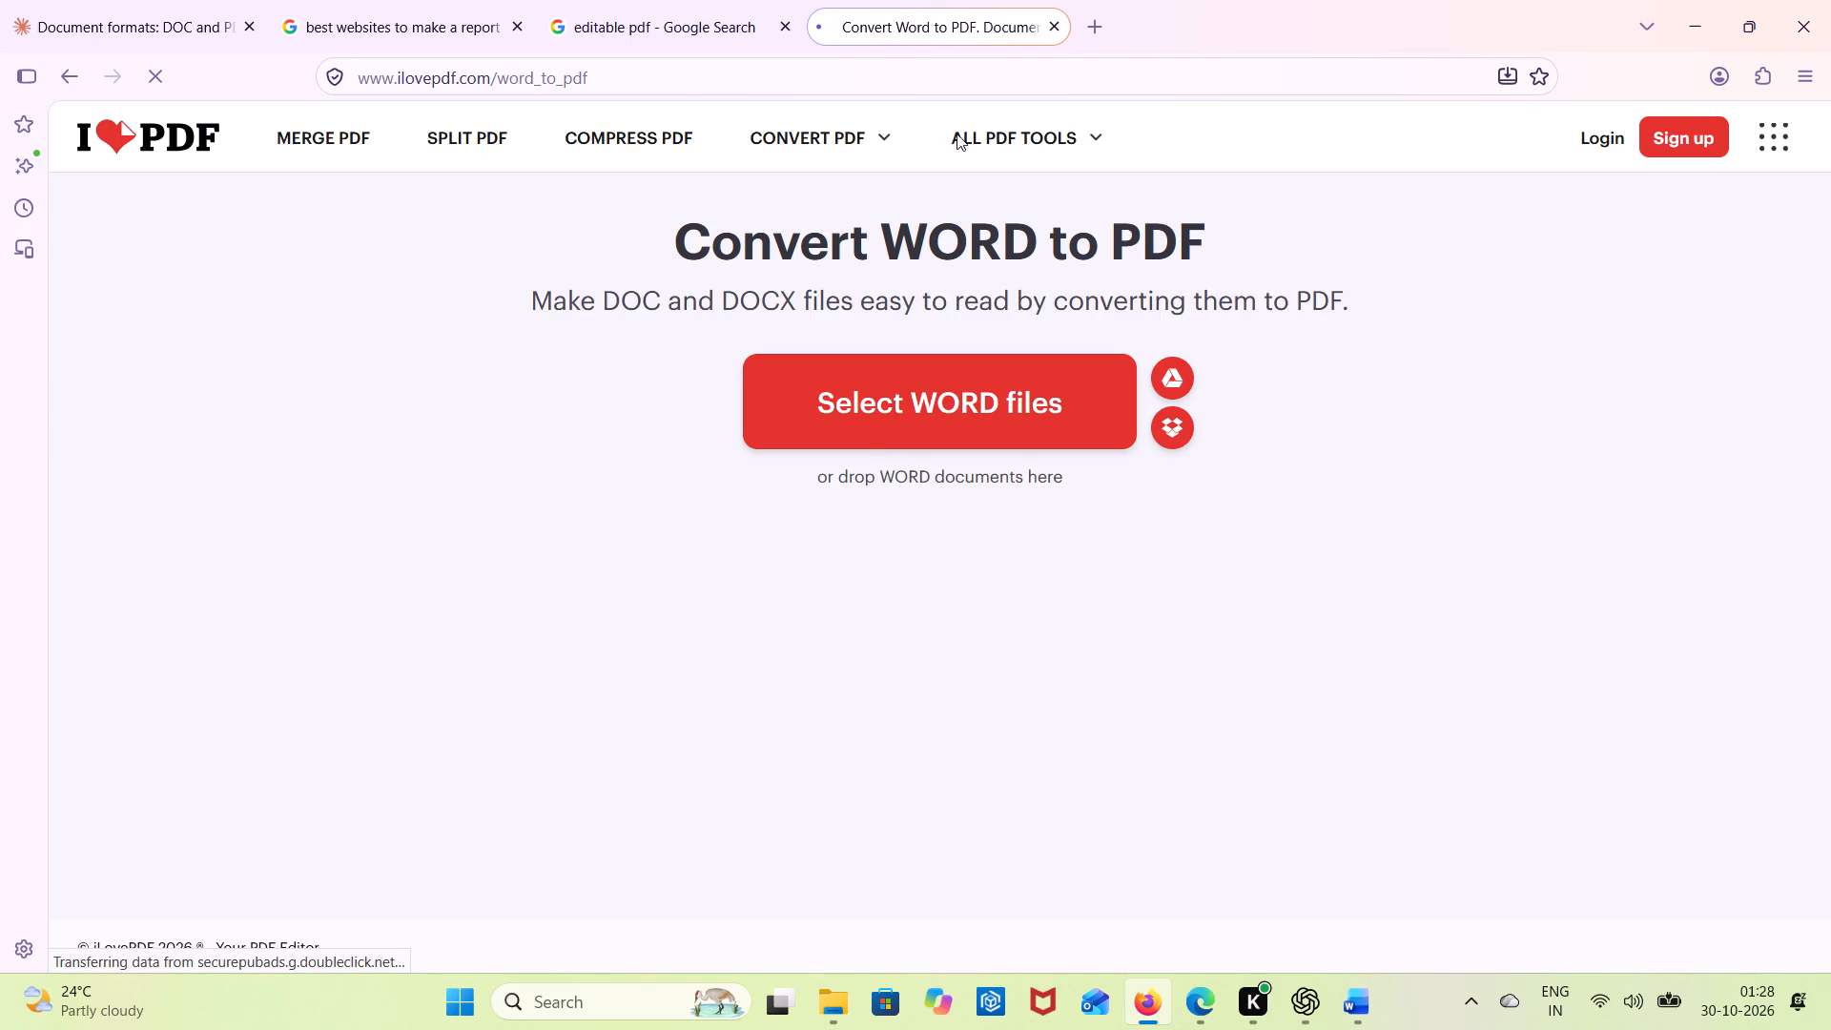
Upload the recent "ldic word case study" Word file to the converter.
{"action": "left_click", "coordinate": [990, 411]}
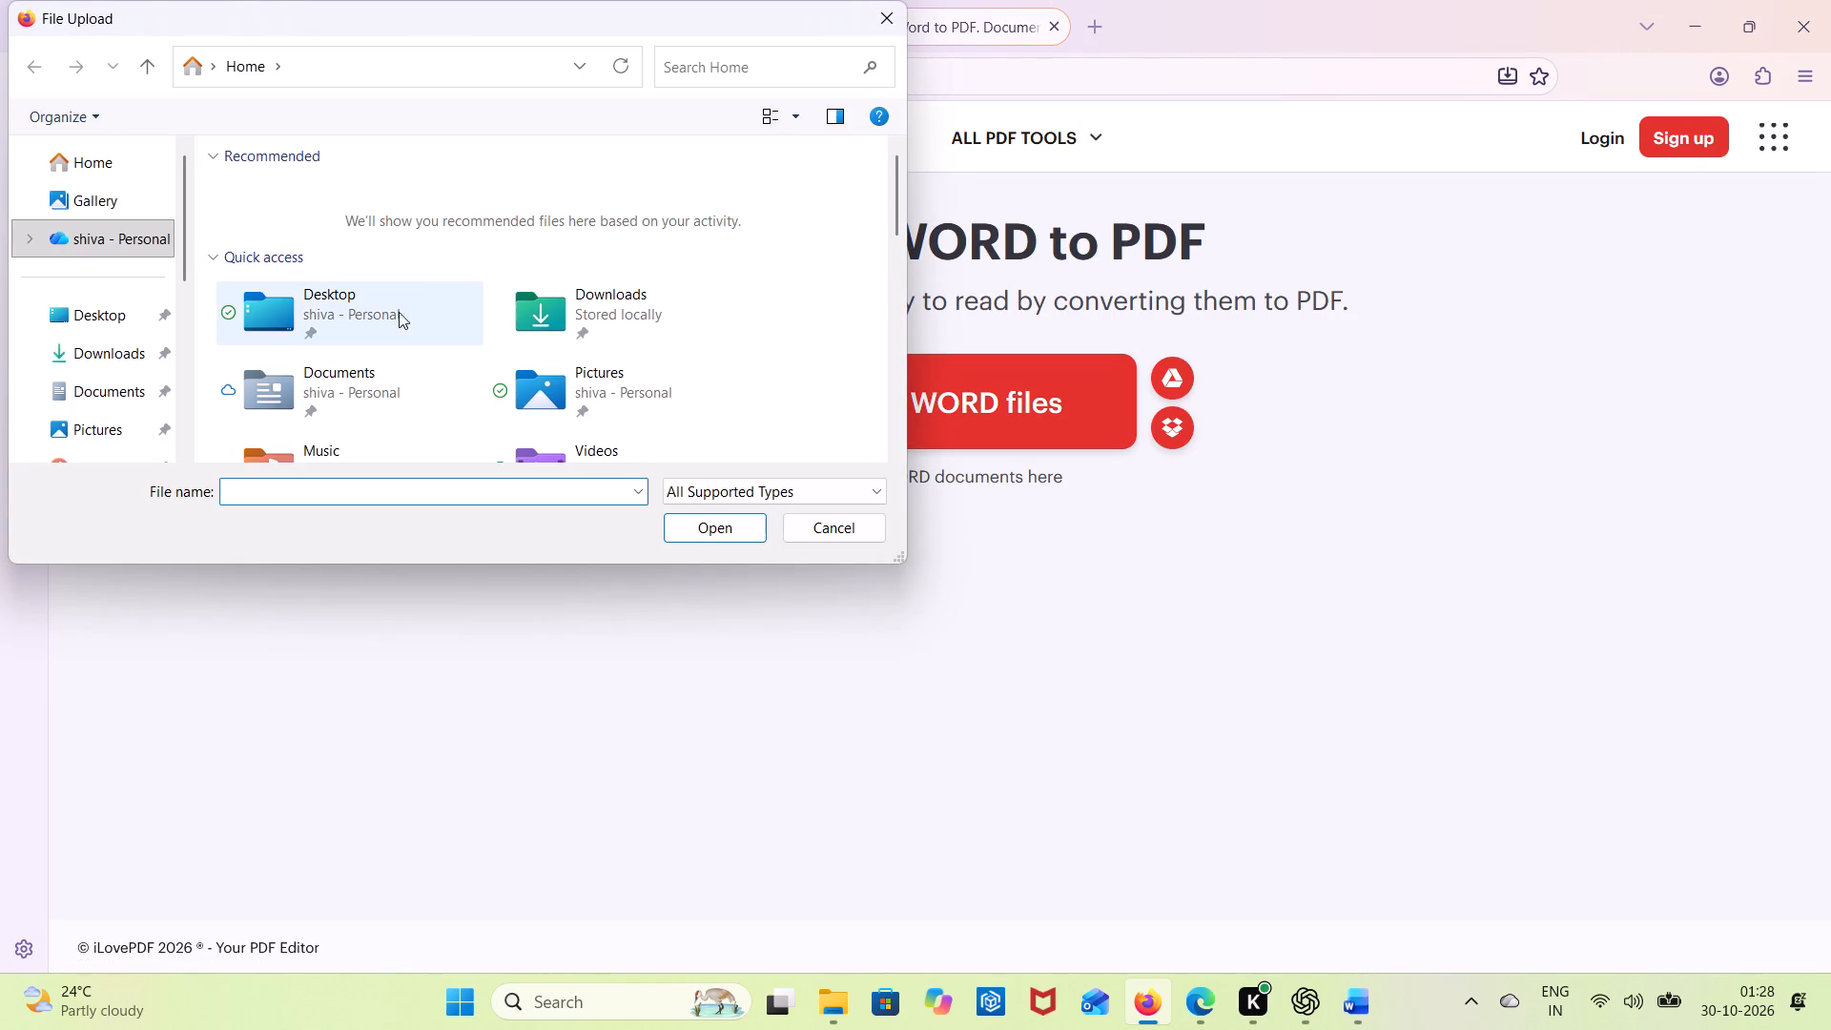
{"action": "scroll", "coordinate": [392, 336], "scroll_direction": "down", "scroll_amount": 2}
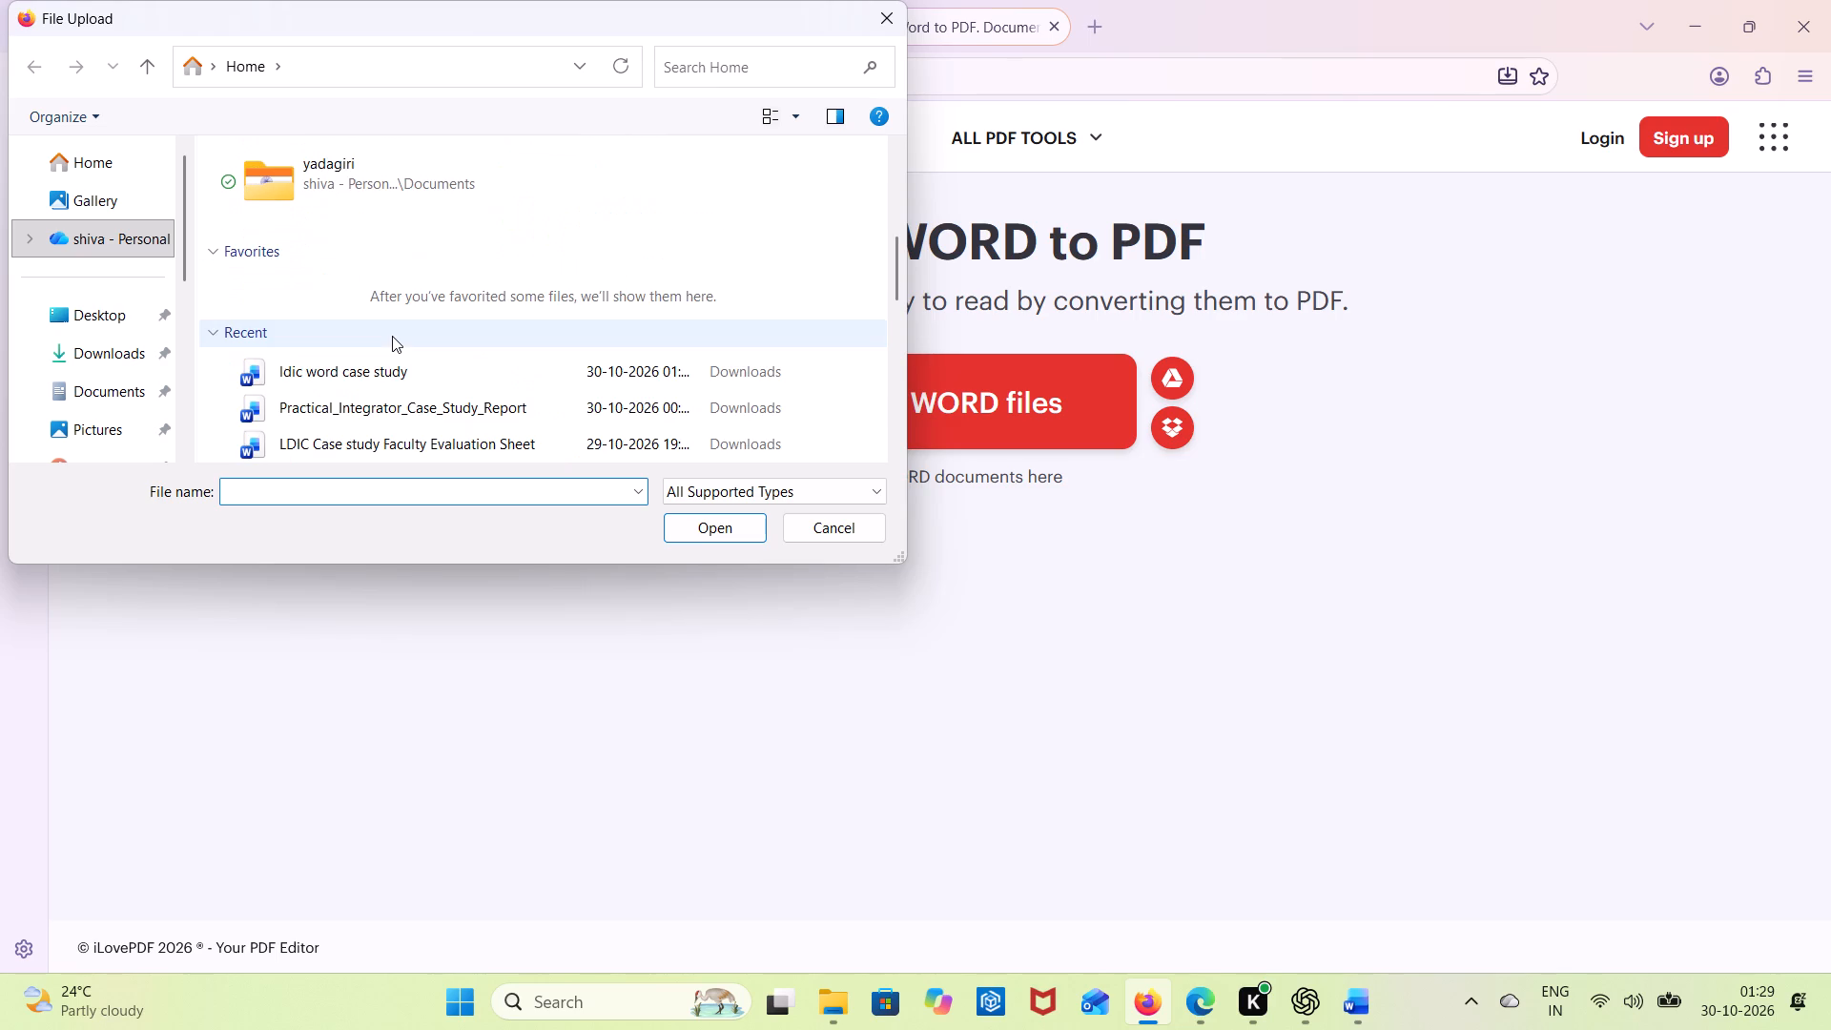
{"action": "scroll", "coordinate": [392, 336], "scroll_direction": "down", "scroll_amount": 1}
{"action": "double_click", "coordinate": [391, 380]}
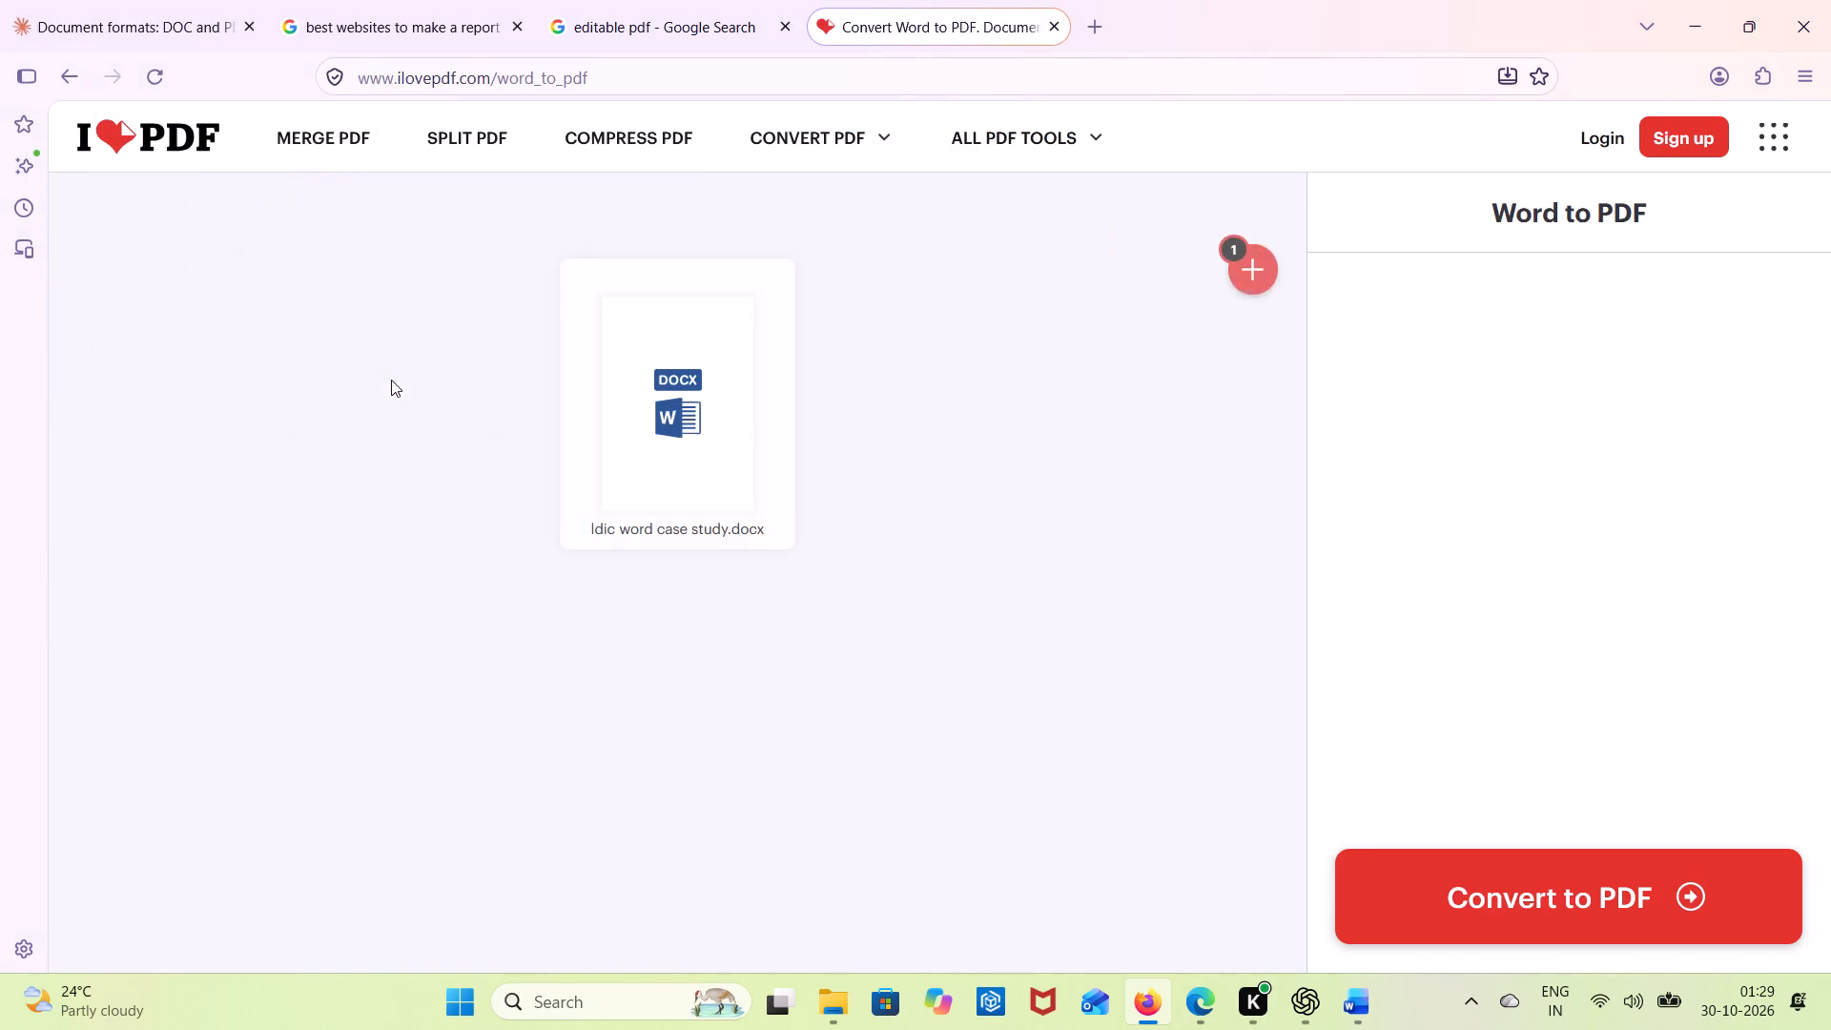
Convert the uploaded "ldic word case study.docx" to PDF and download the resulting file.
{"action": "left_click", "coordinate": [1512, 856]}
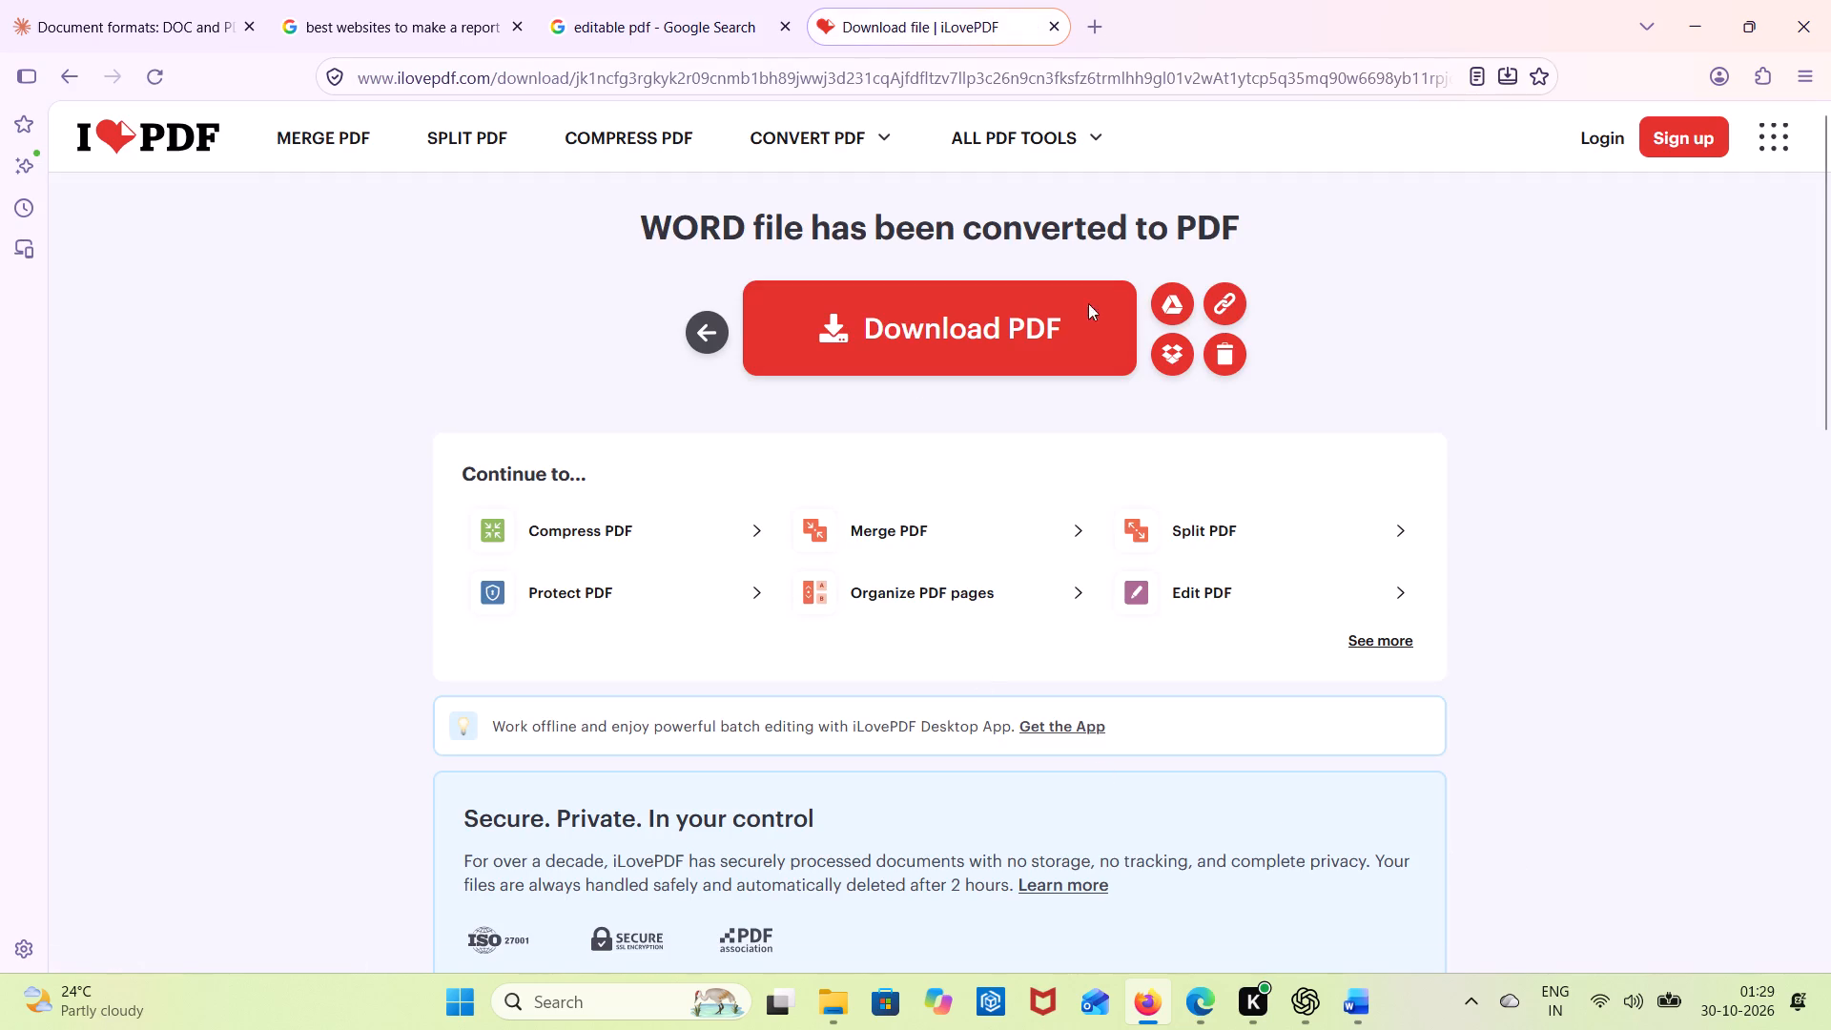
{"action": "left_click", "coordinate": [991, 333]}
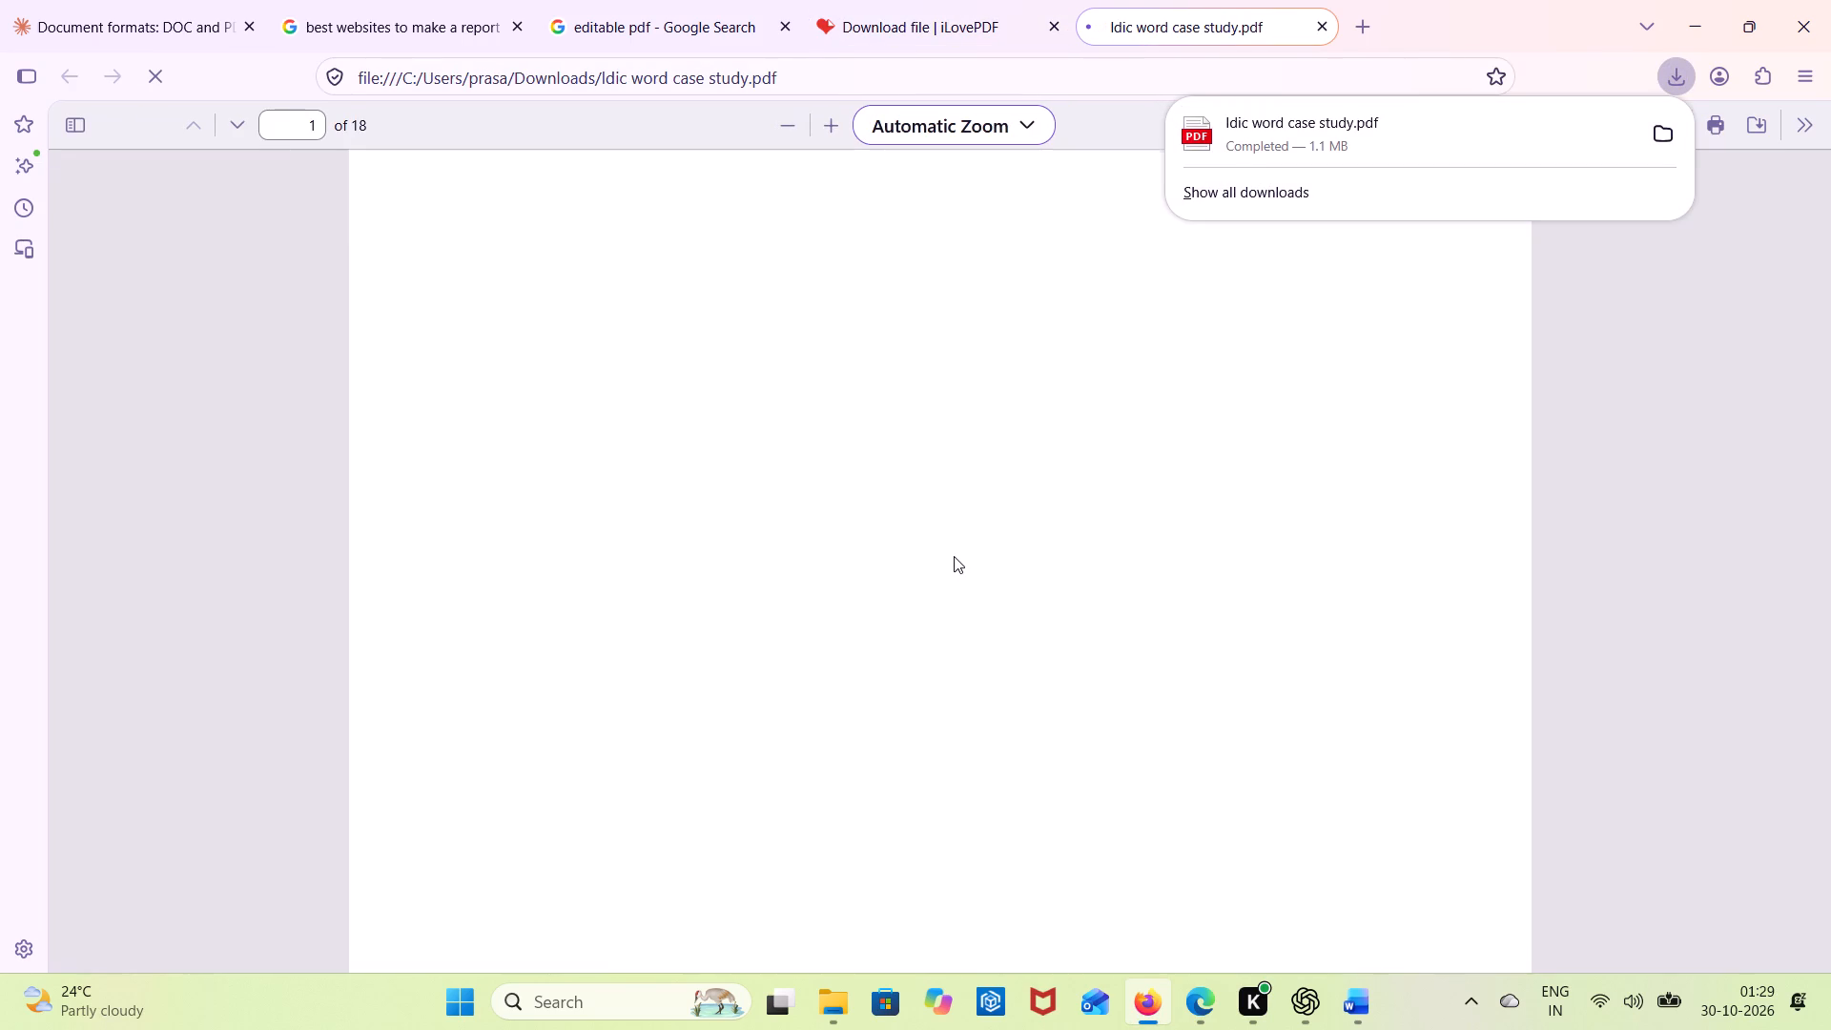
Review the converted "ldic word case study.pdf" from the cover page through the faculty evaluation sheet, checking its layout, and close it.
{"action": "scroll", "coordinate": [954, 556], "scroll_direction": "down", "scroll_amount": 5}
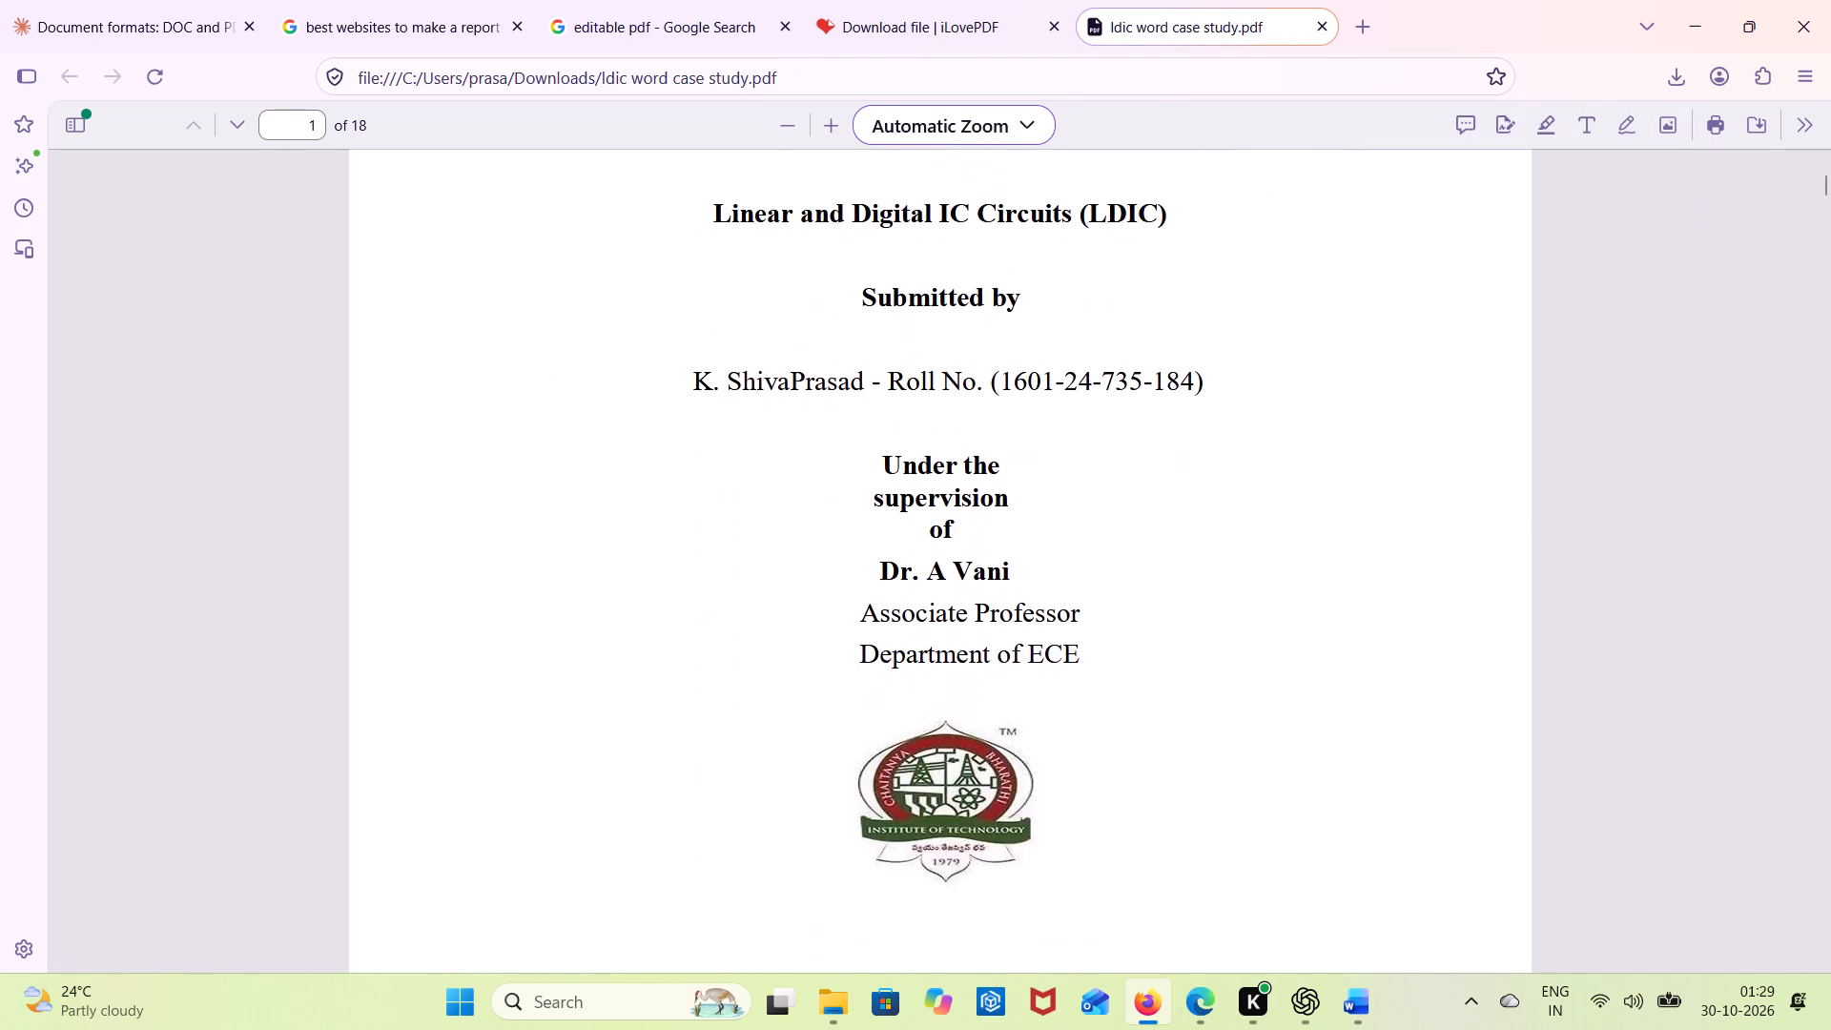
{"action": "scroll", "coordinate": [954, 556], "scroll_direction": "down", "scroll_amount": 9}
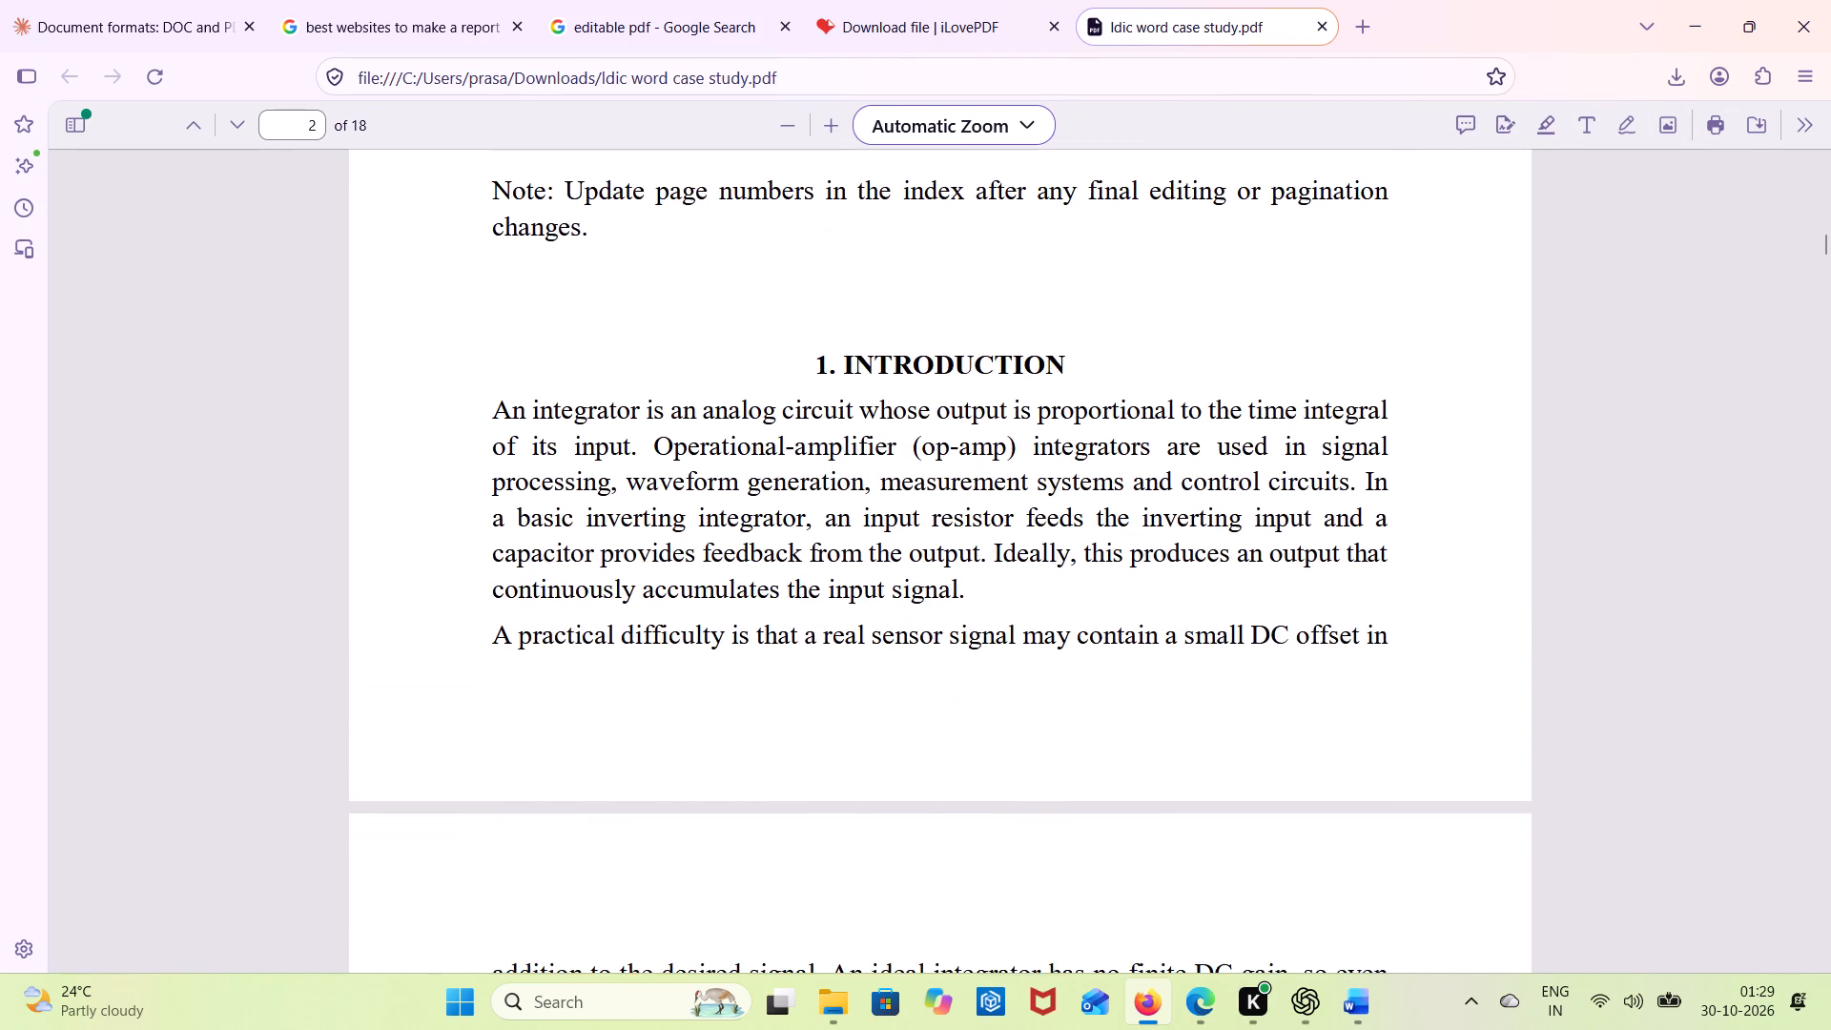
{"action": "scroll", "coordinate": [954, 556], "scroll_direction": "down", "scroll_amount": 9}
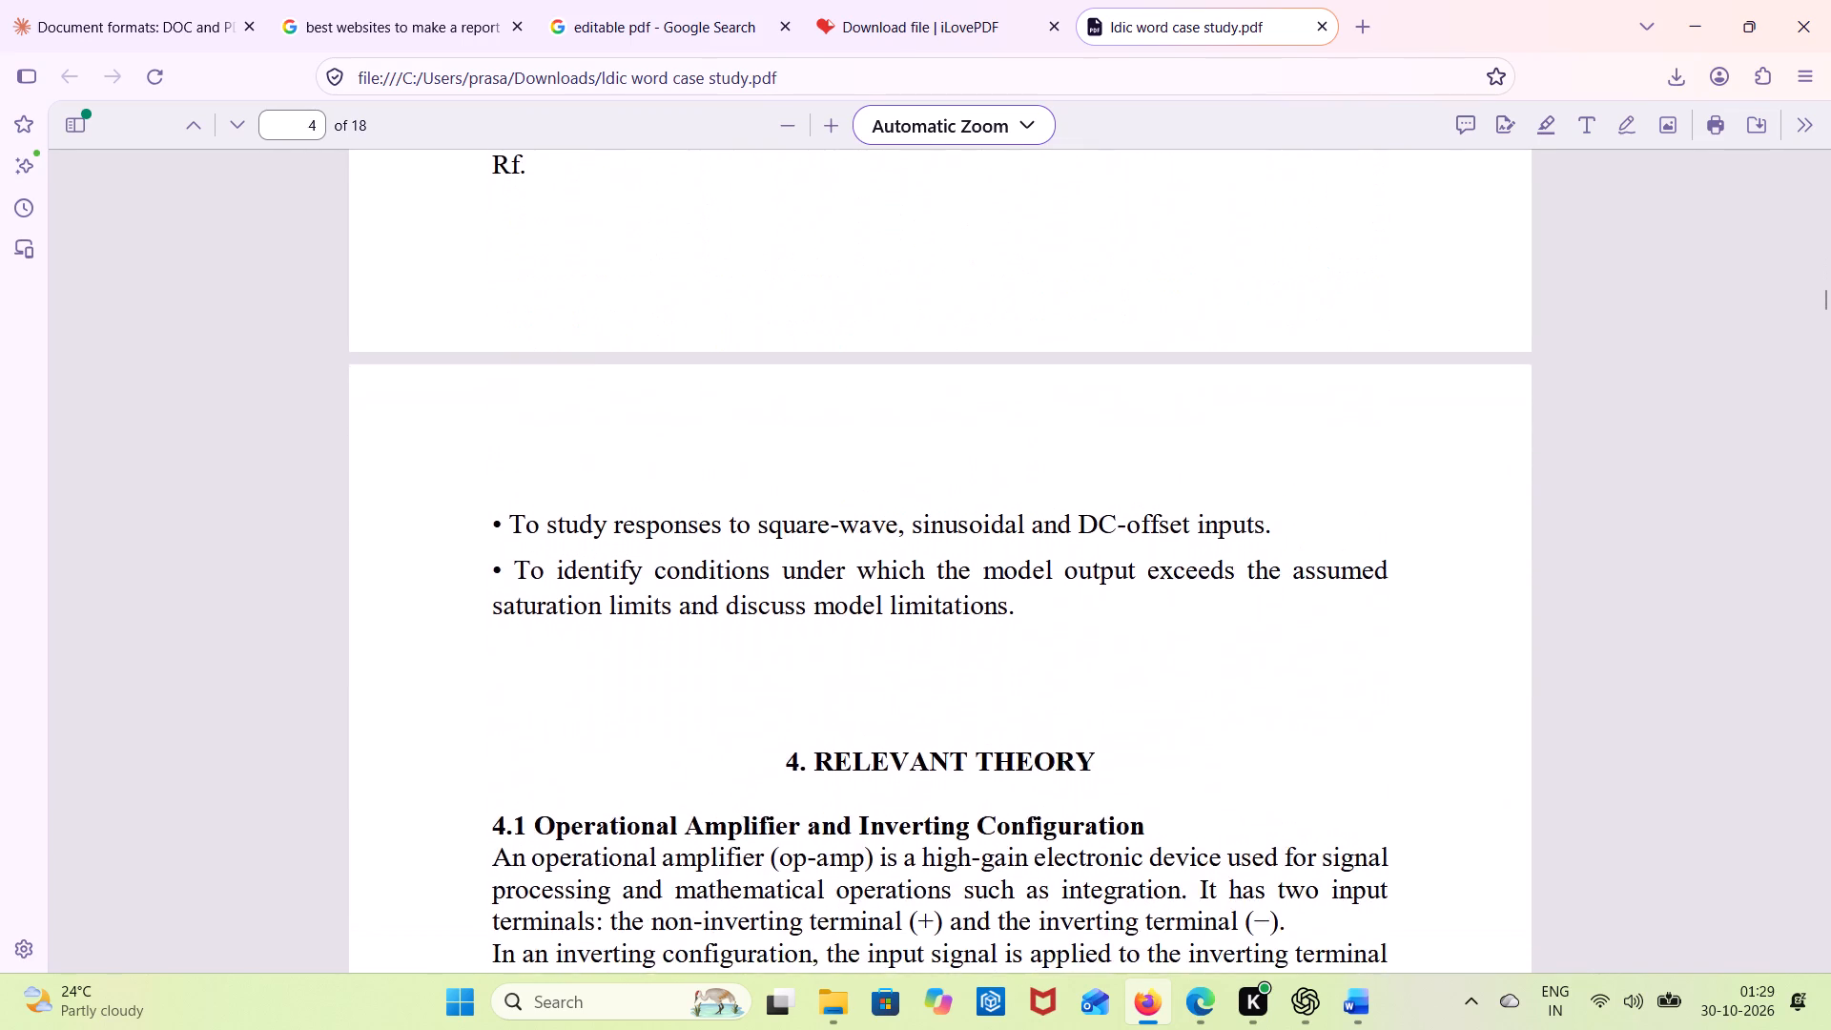
{"action": "scroll", "coordinate": [954, 556], "scroll_direction": "down", "scroll_amount": 2}
{"action": "scroll", "coordinate": [954, 556], "scroll_direction": "up", "scroll_amount": 7}
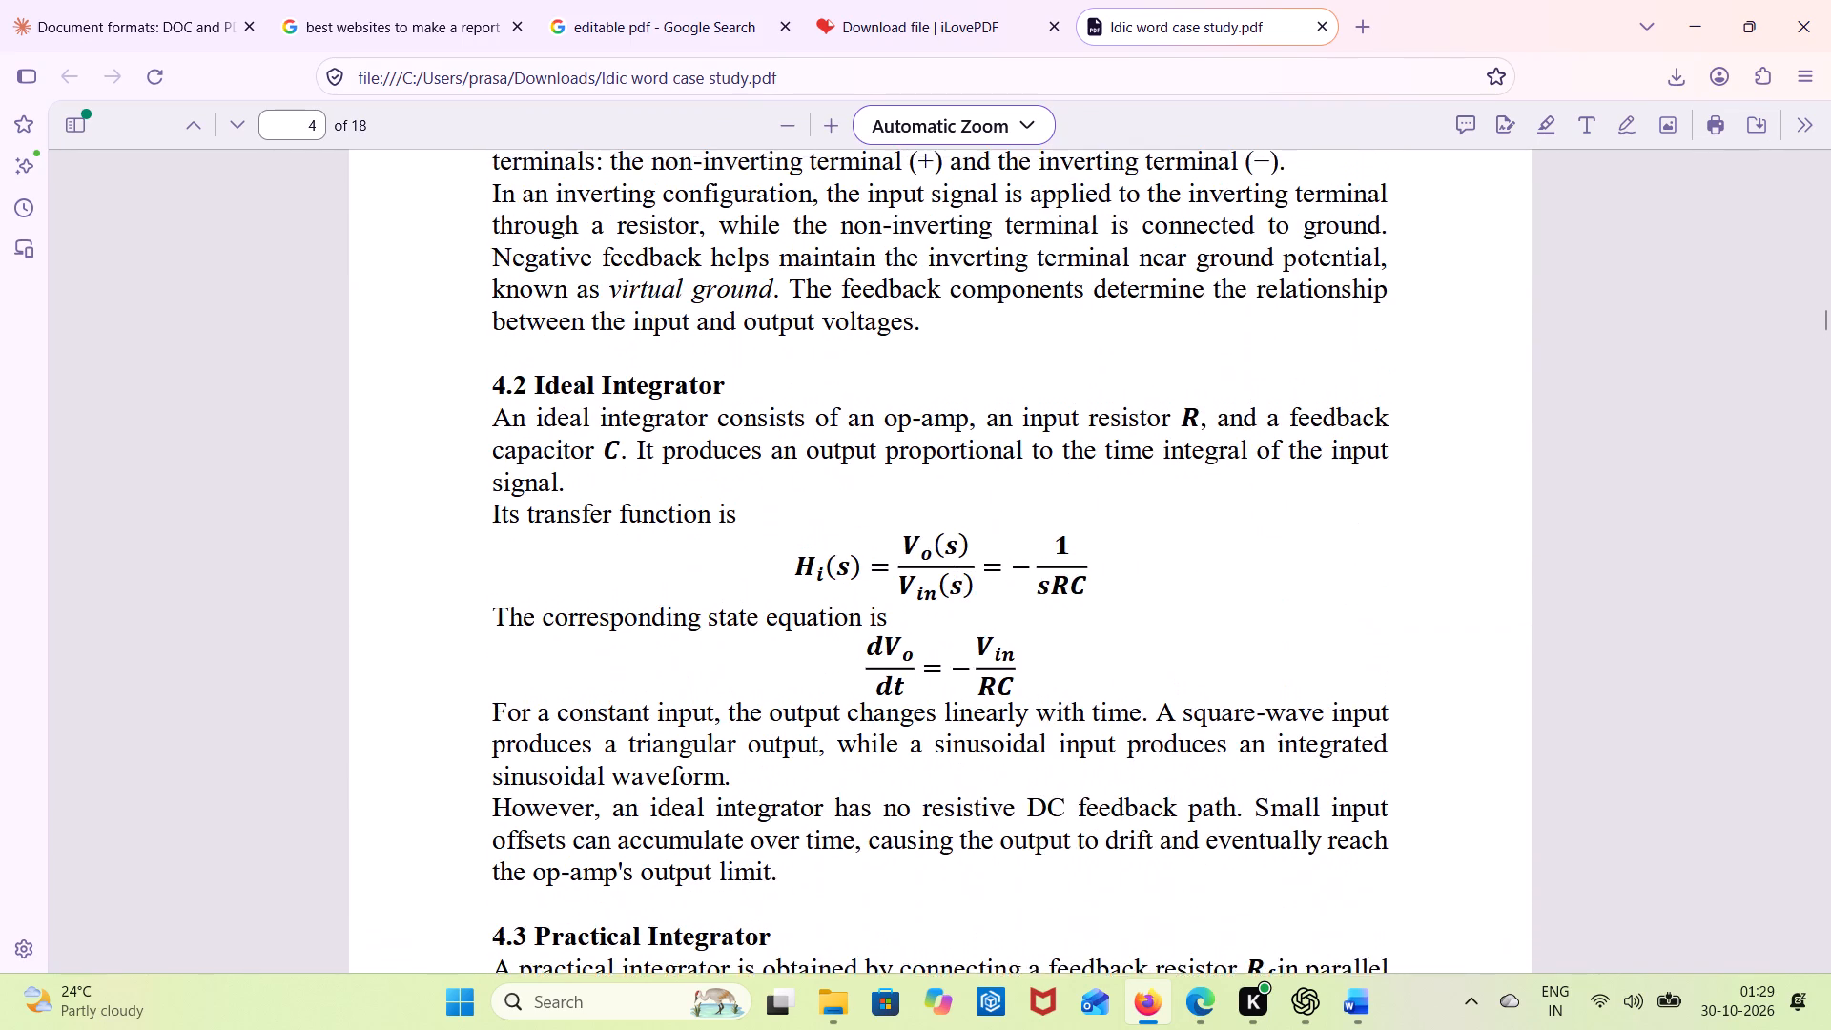
{"action": "scroll", "coordinate": [954, 556], "scroll_direction": "up", "scroll_amount": 8}
{"action": "scroll", "coordinate": [954, 556], "scroll_direction": "down", "scroll_amount": 1}
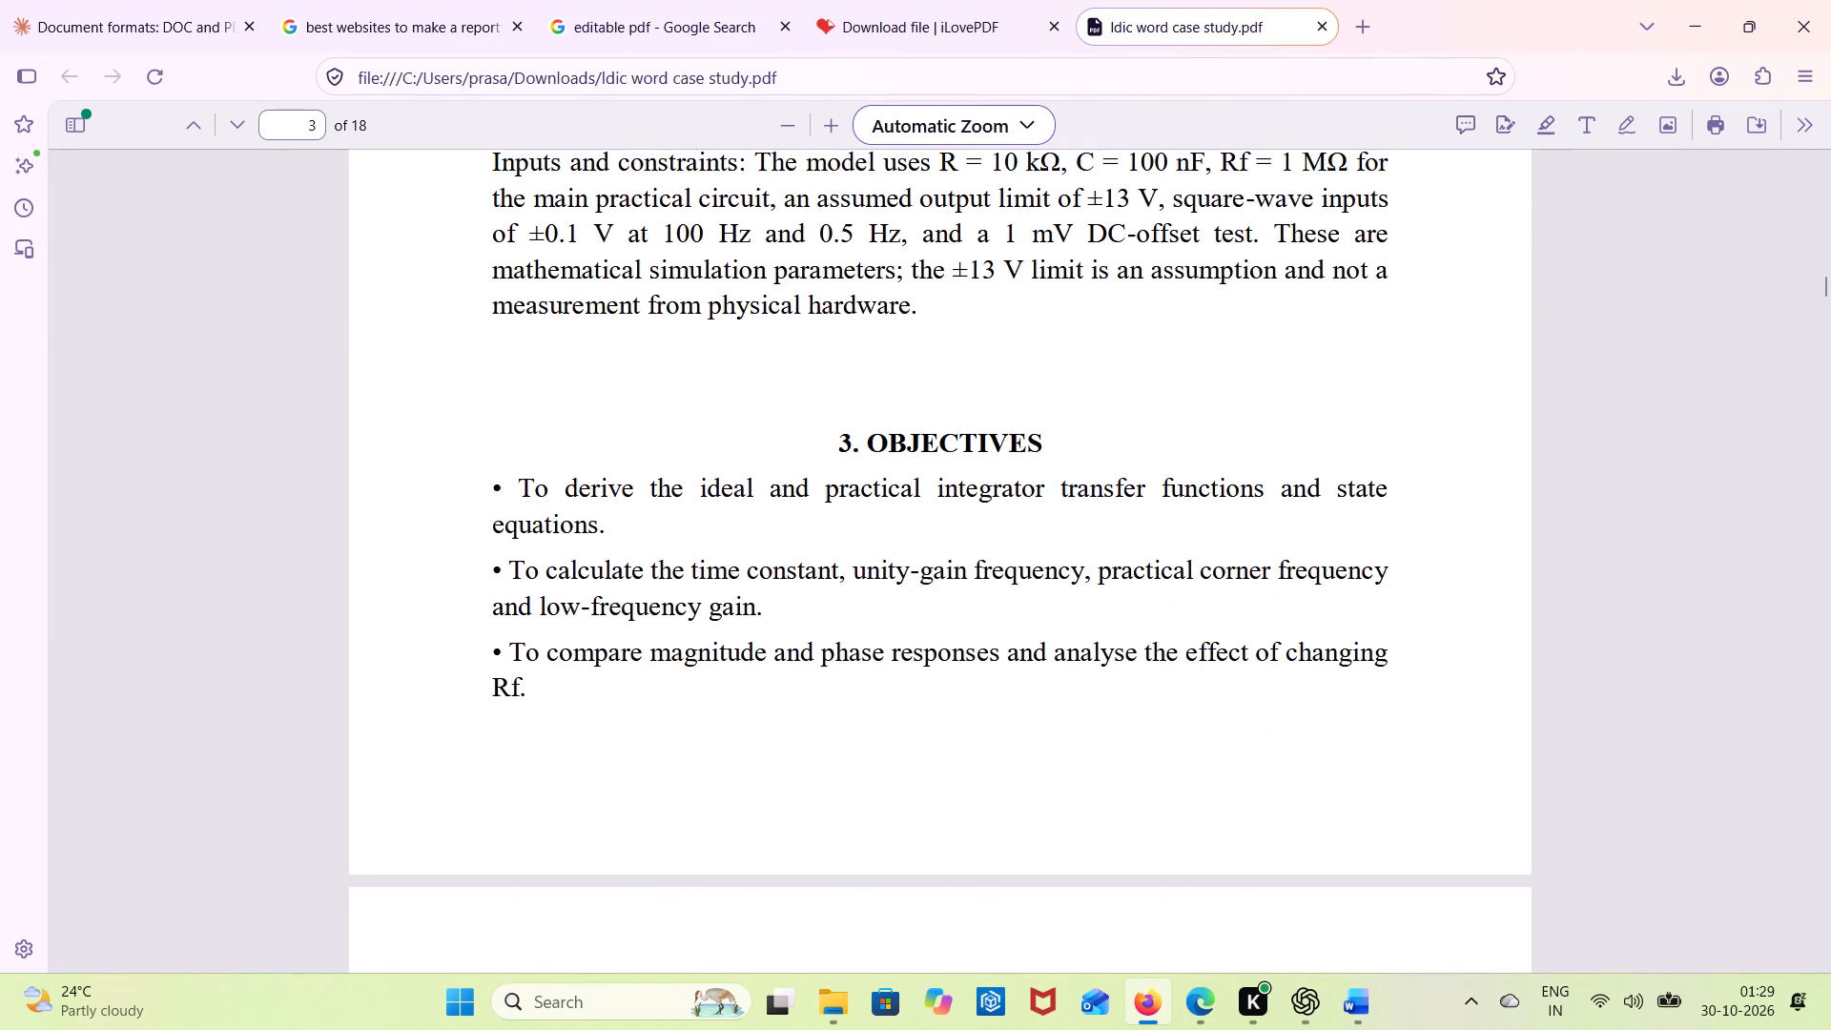
{"action": "scroll", "coordinate": [954, 556], "scroll_direction": "down", "scroll_amount": 8}
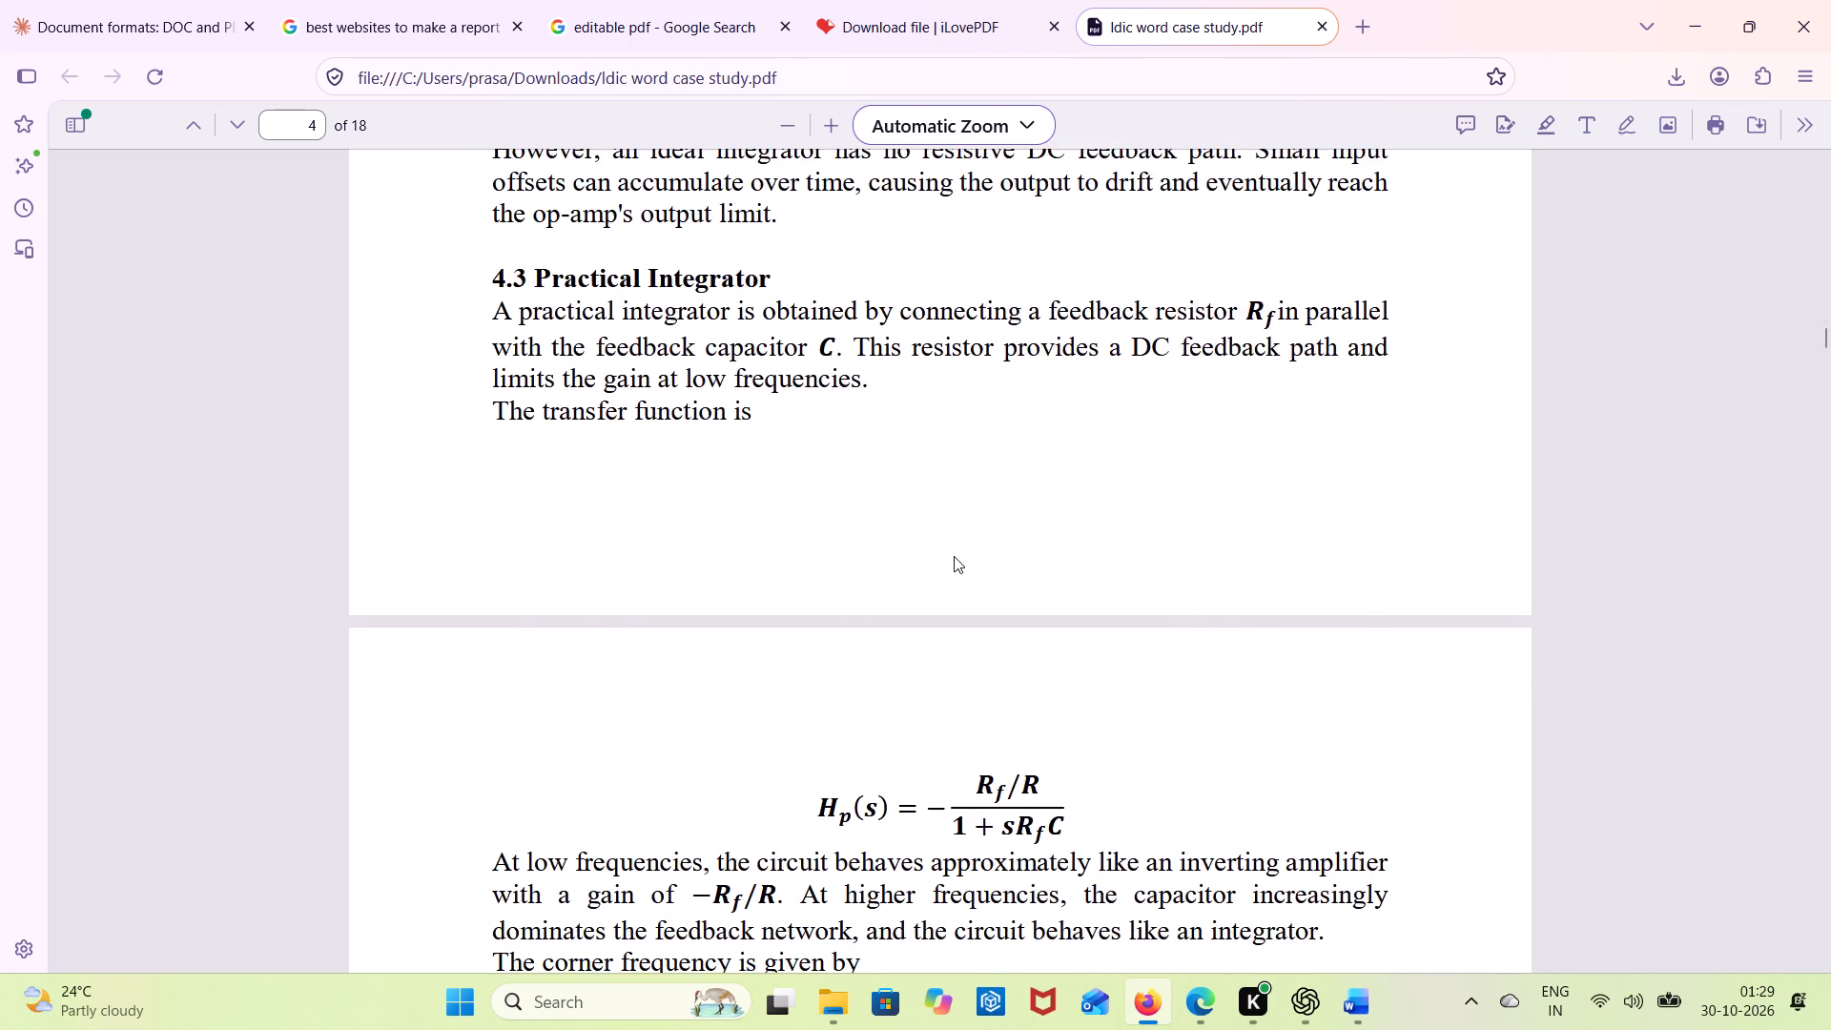
{"action": "scroll", "coordinate": [954, 556], "scroll_direction": "down", "scroll_amount": 5}
{"action": "scroll", "coordinate": [954, 556], "scroll_direction": "up", "scroll_amount": 6}
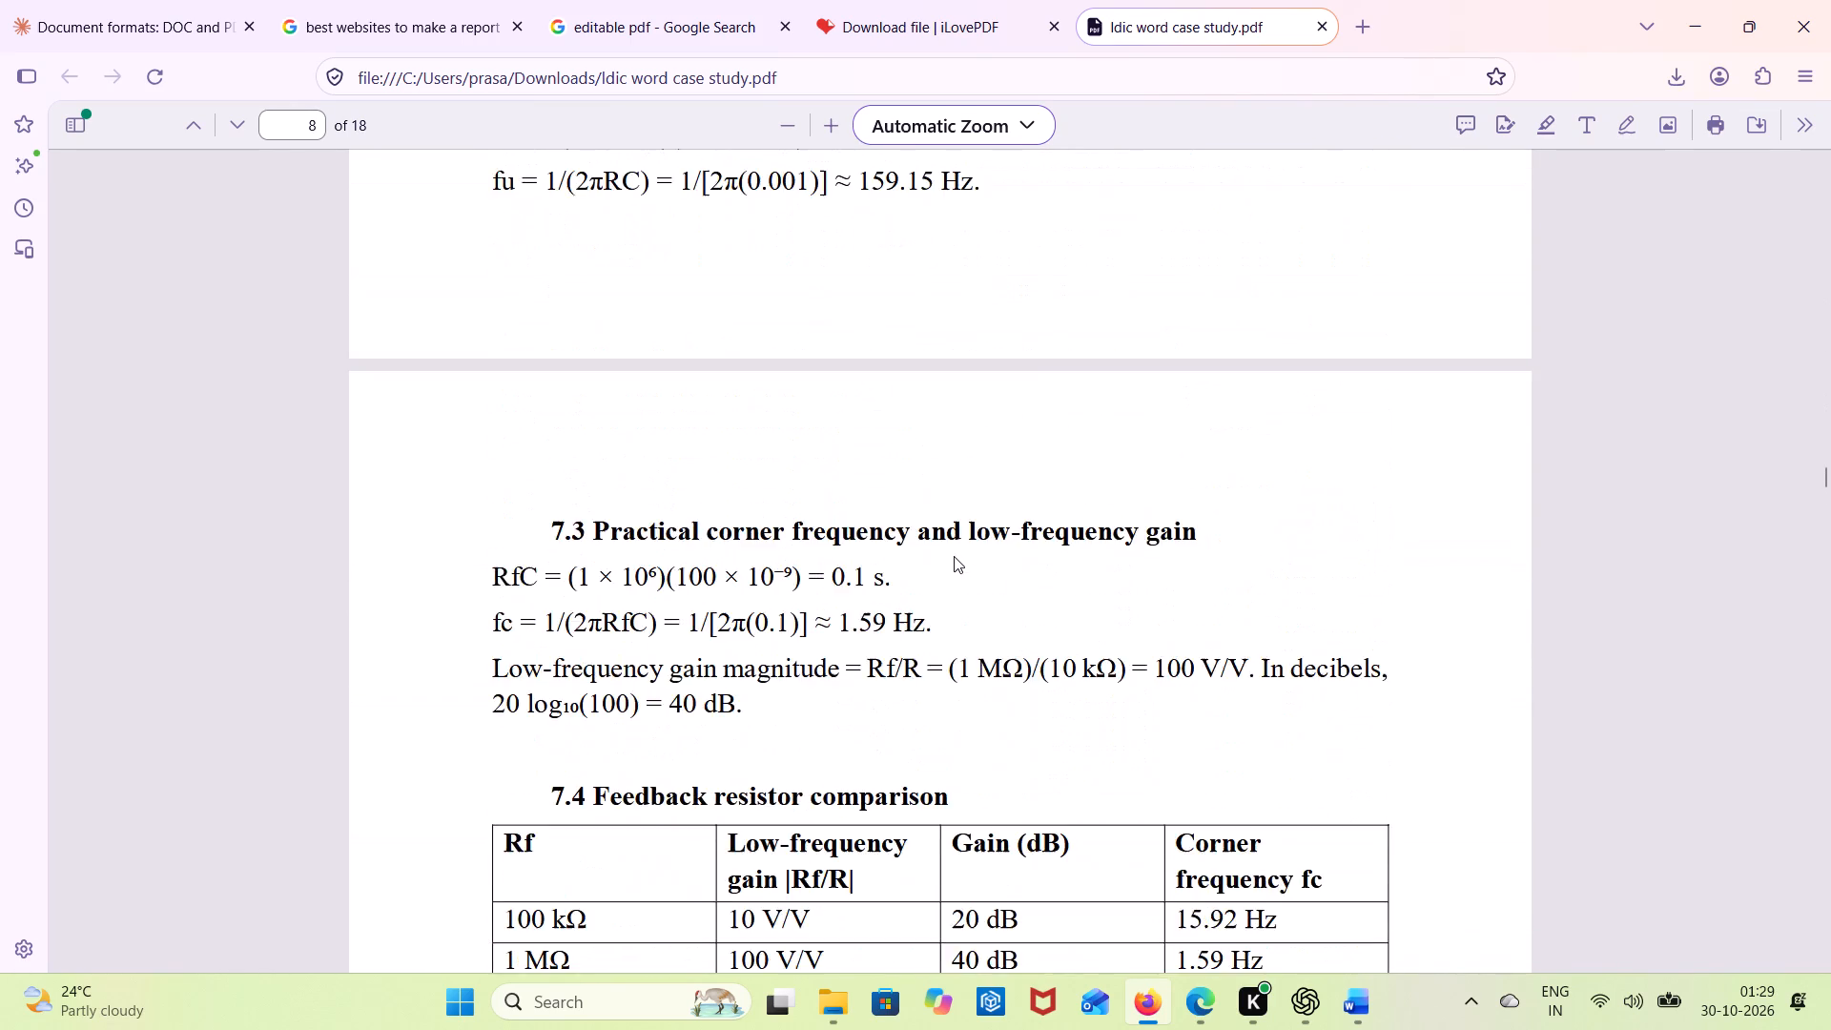
{"action": "scroll", "coordinate": [954, 556], "scroll_direction": "up", "scroll_amount": 5}
{"action": "scroll", "coordinate": [954, 556], "scroll_direction": "down", "scroll_amount": 1}
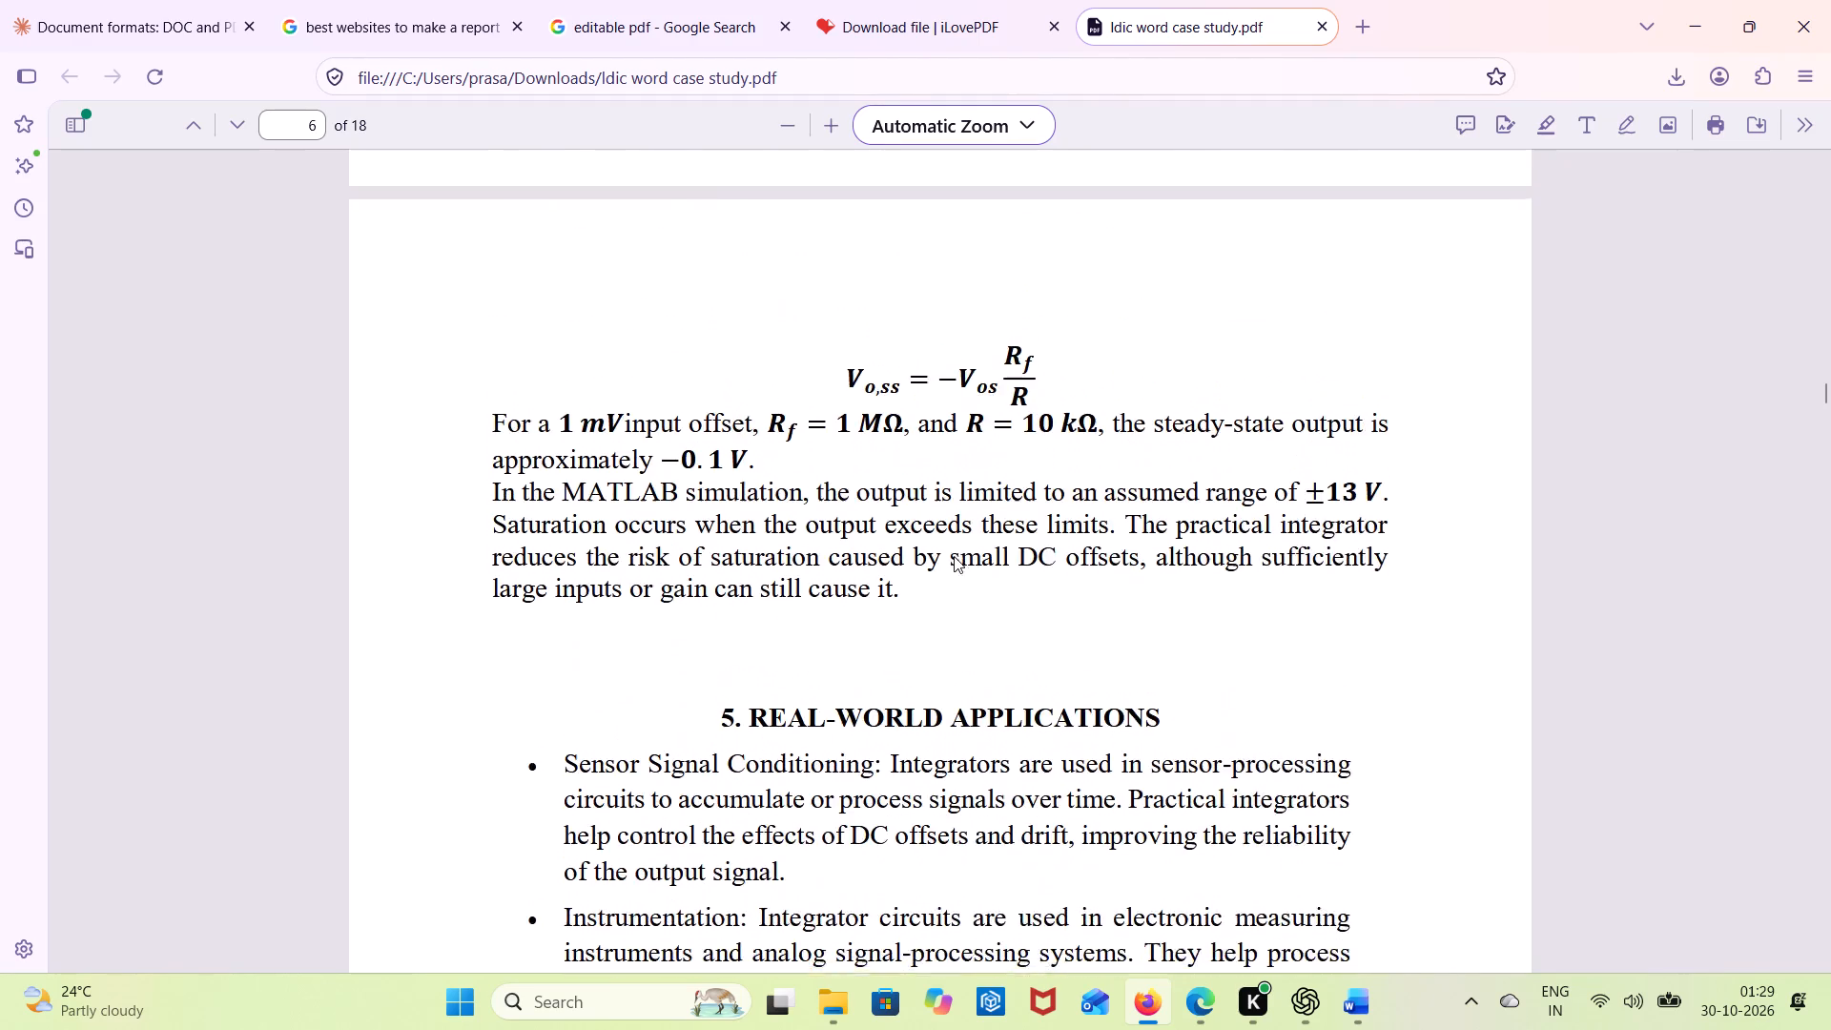
{"action": "scroll", "coordinate": [954, 556], "scroll_direction": "down", "scroll_amount": 4}
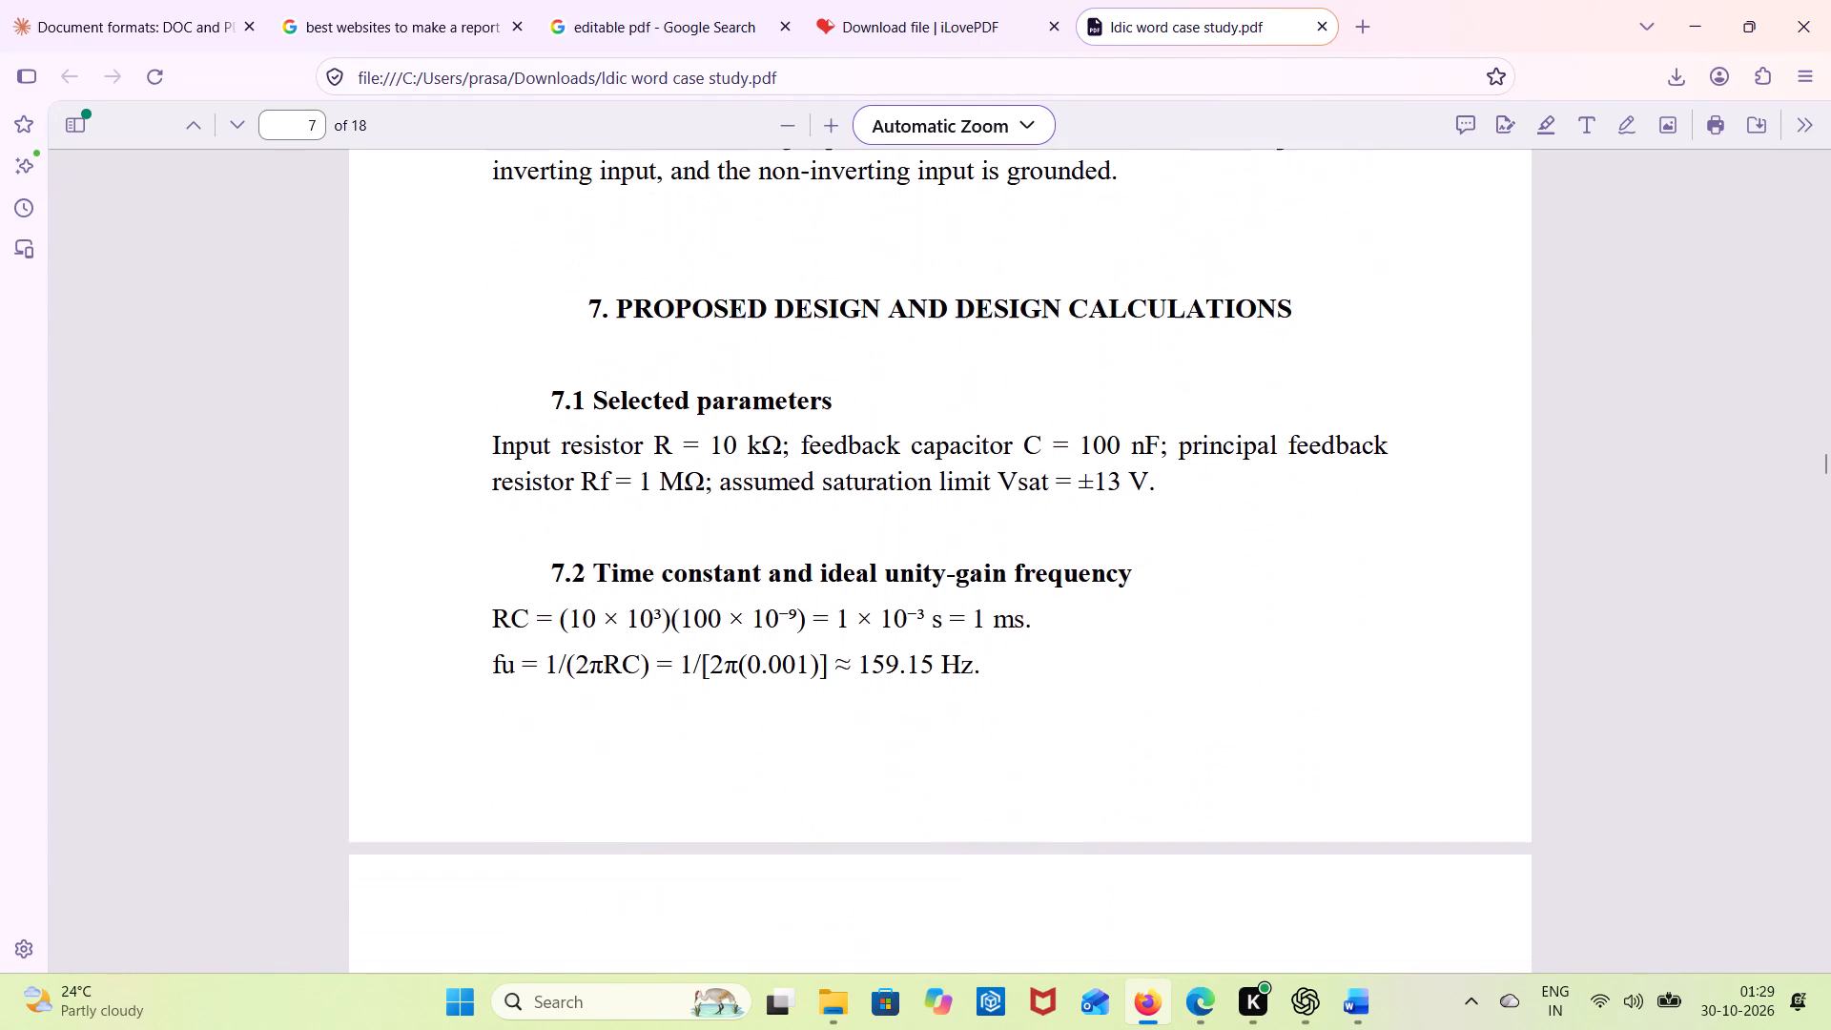
{"action": "scroll", "coordinate": [954, 556], "scroll_direction": "down", "scroll_amount": 8}
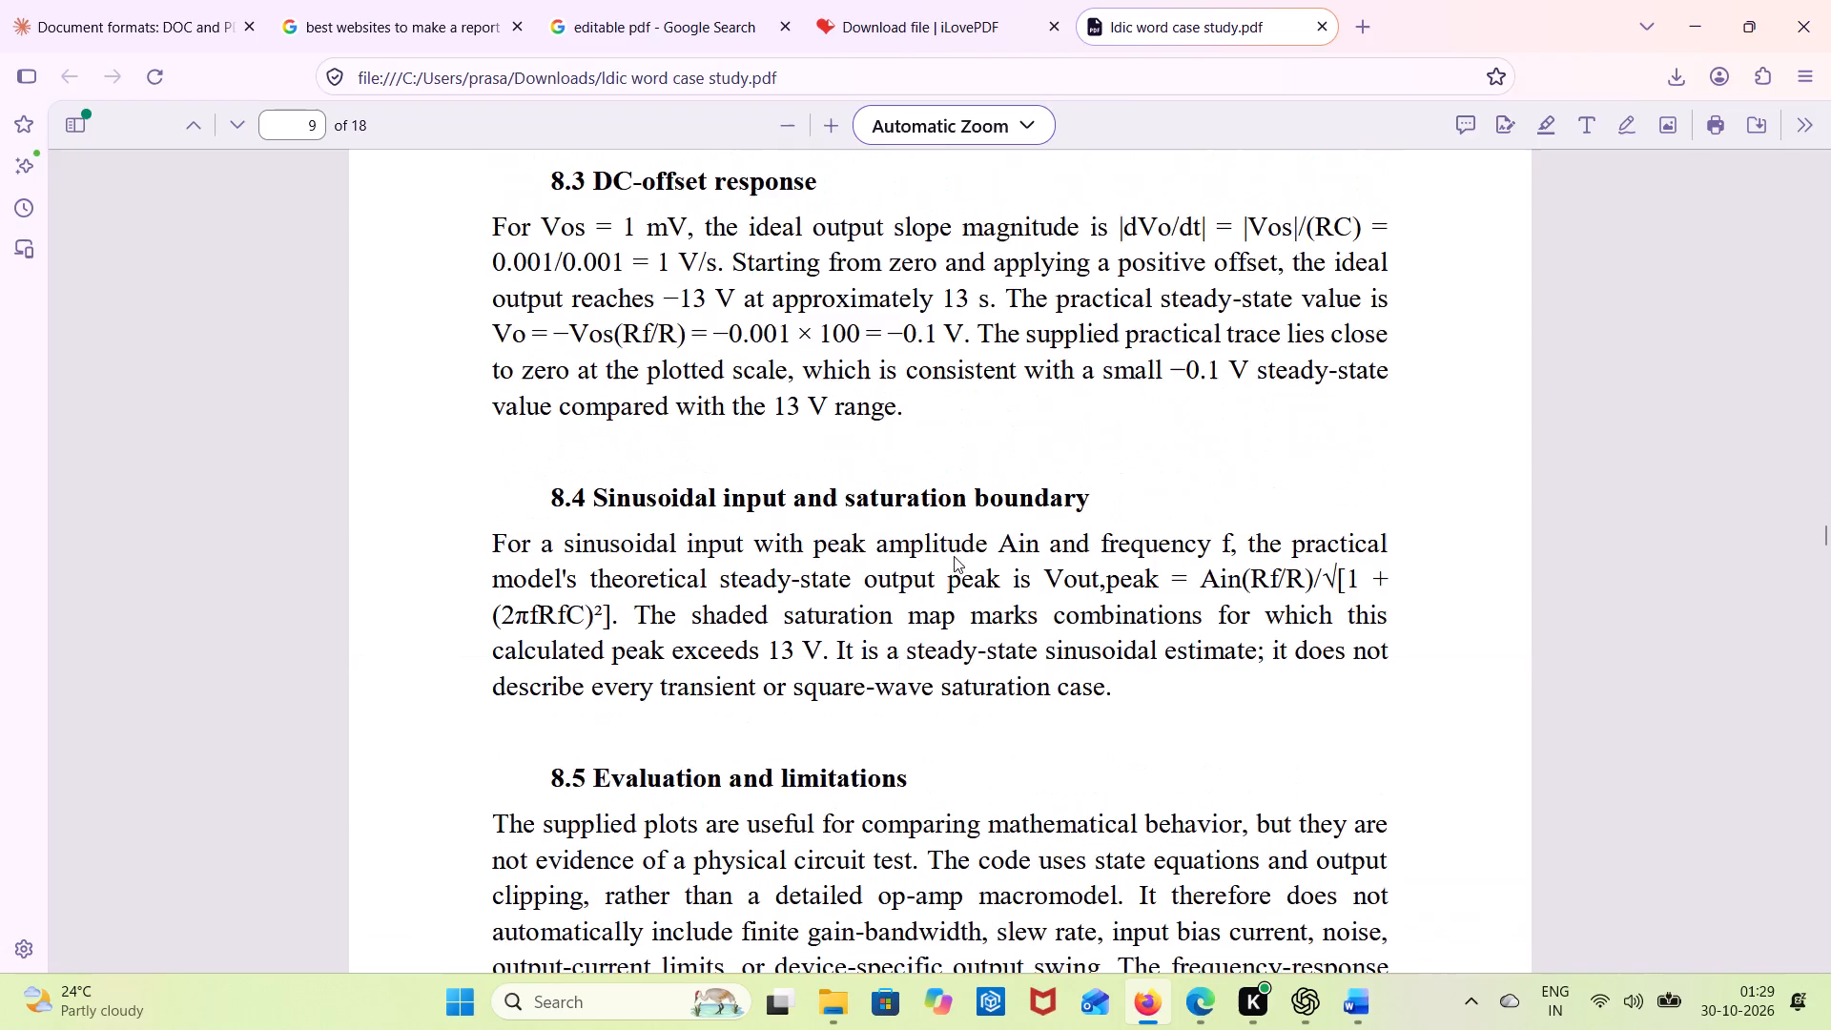
{"action": "scroll", "coordinate": [954, 556], "scroll_direction": "down", "scroll_amount": 6}
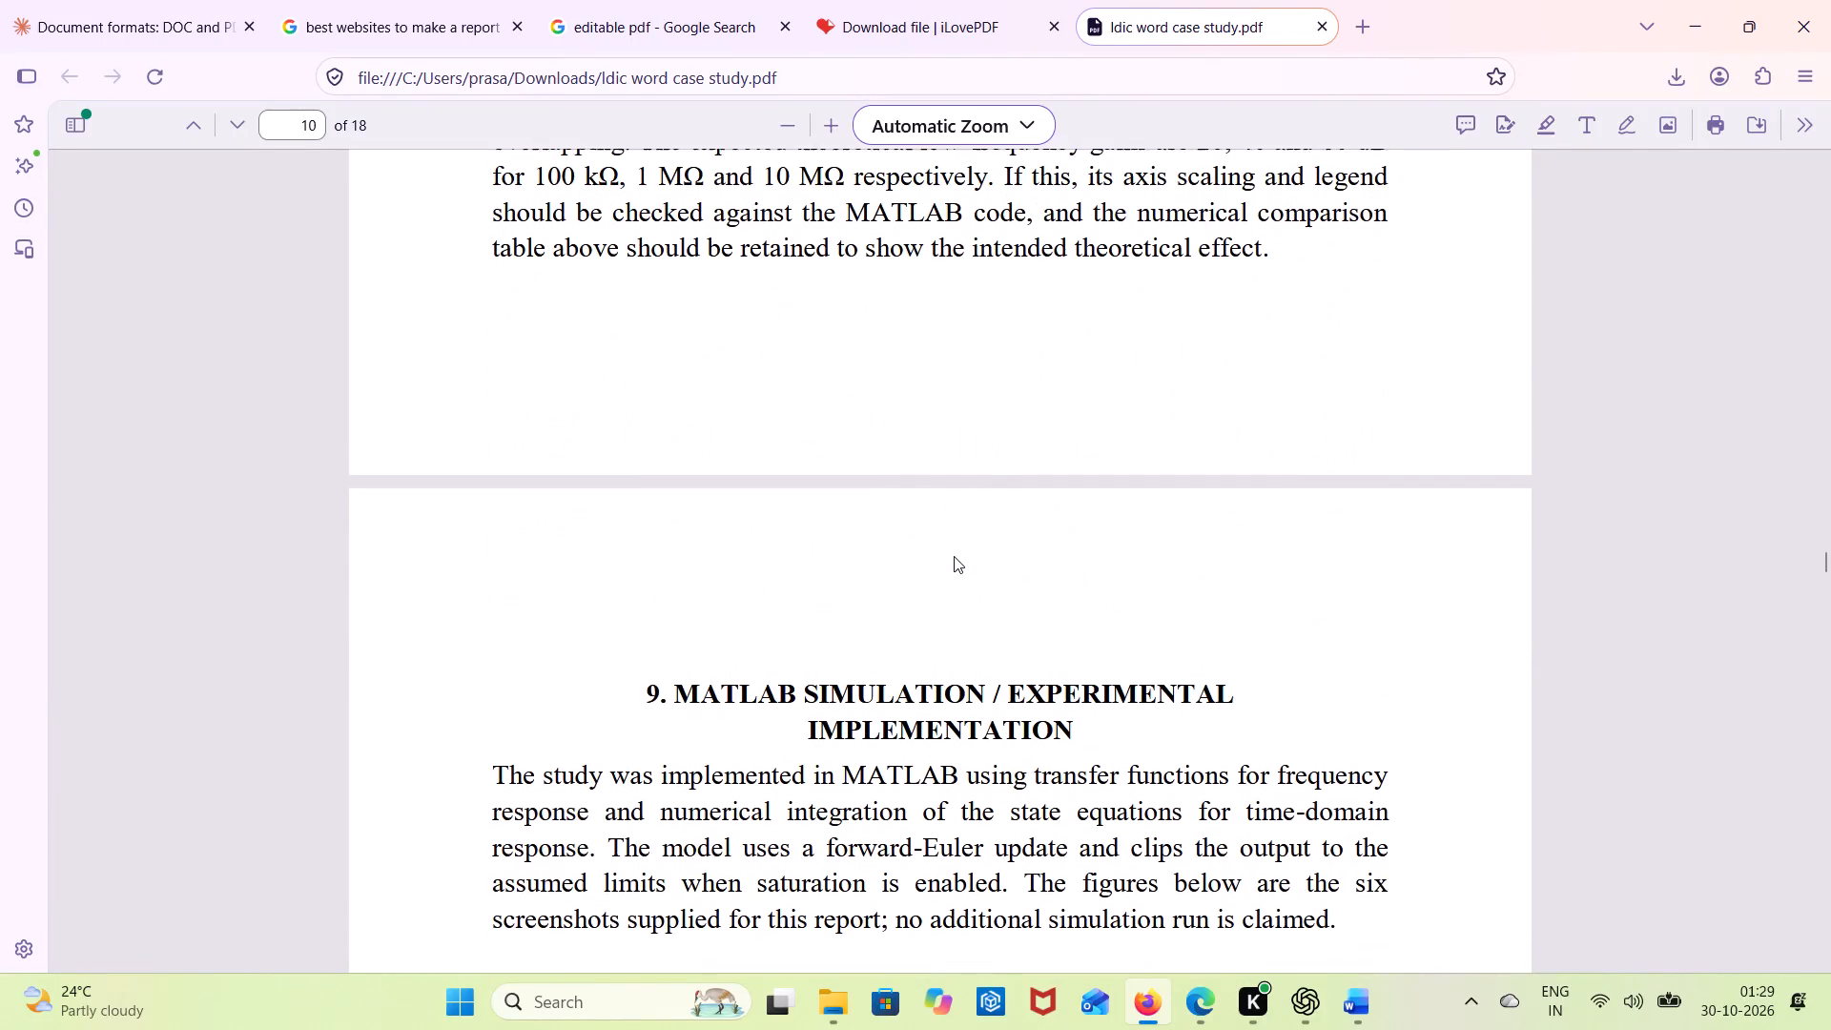
{"action": "scroll", "coordinate": [954, 556], "scroll_direction": "down", "scroll_amount": 8}
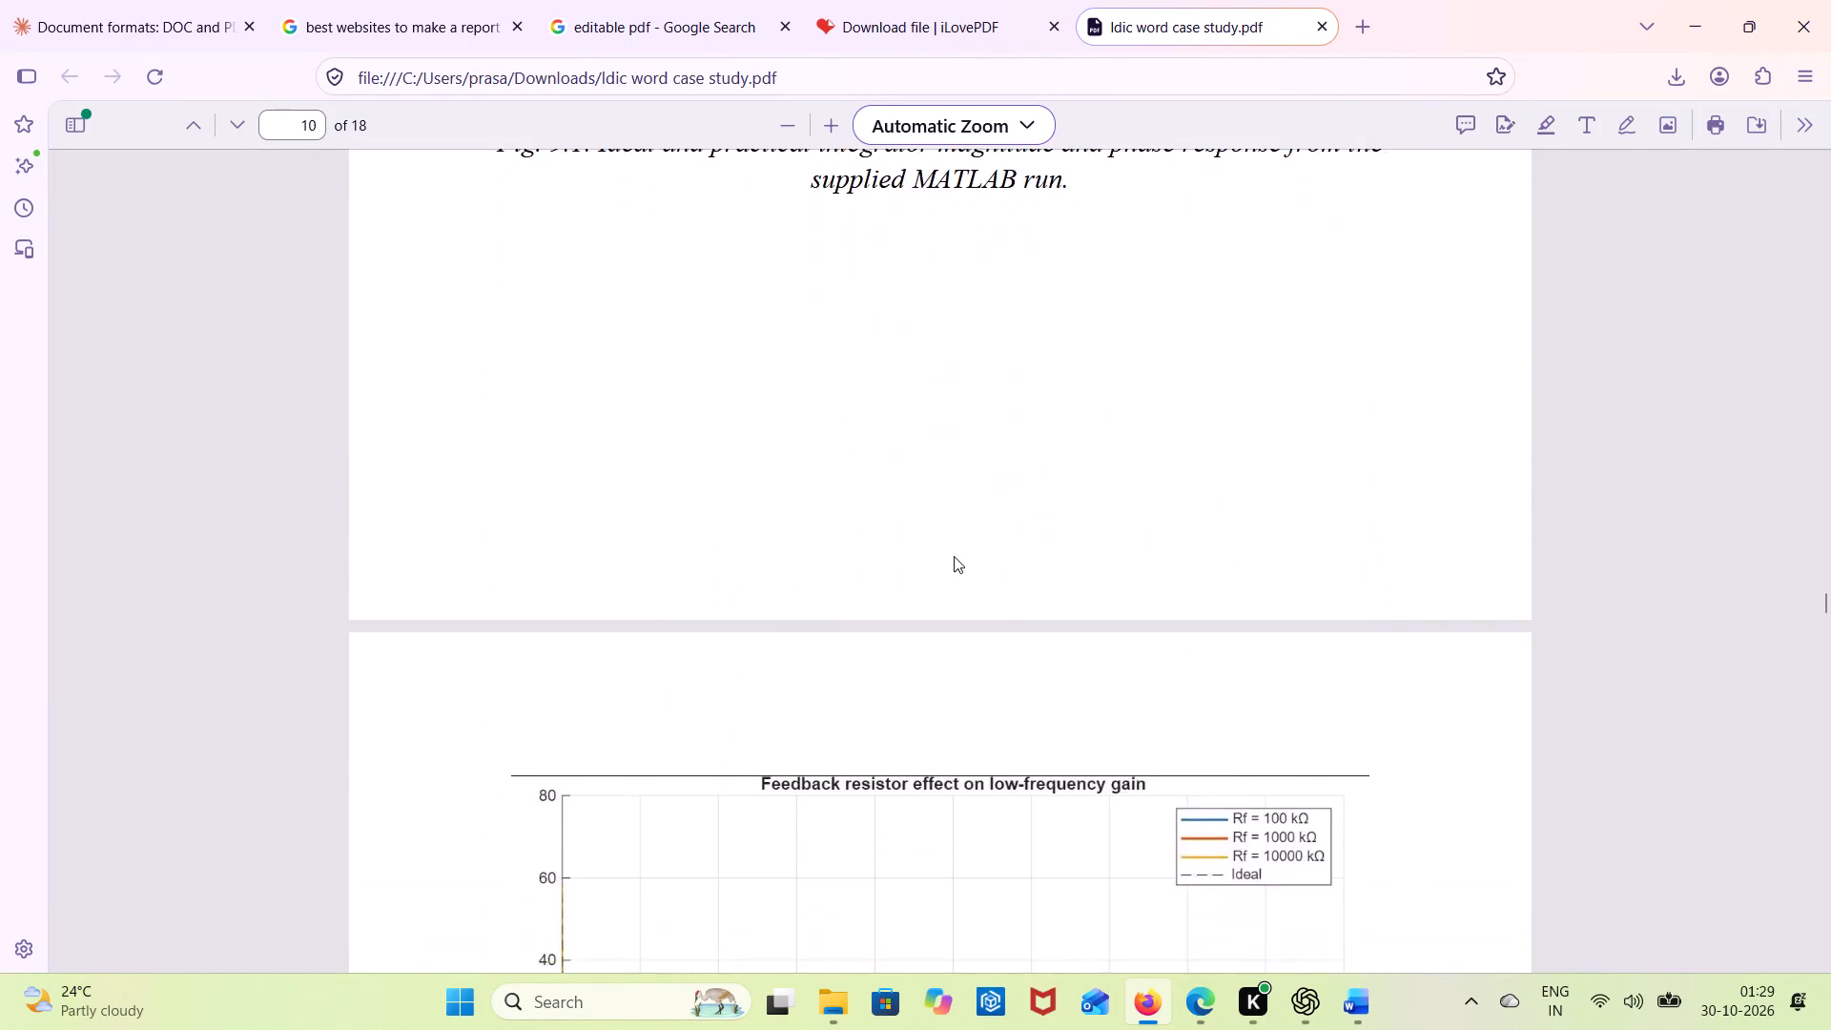
{"action": "scroll", "coordinate": [954, 556], "scroll_direction": "down", "scroll_amount": 7}
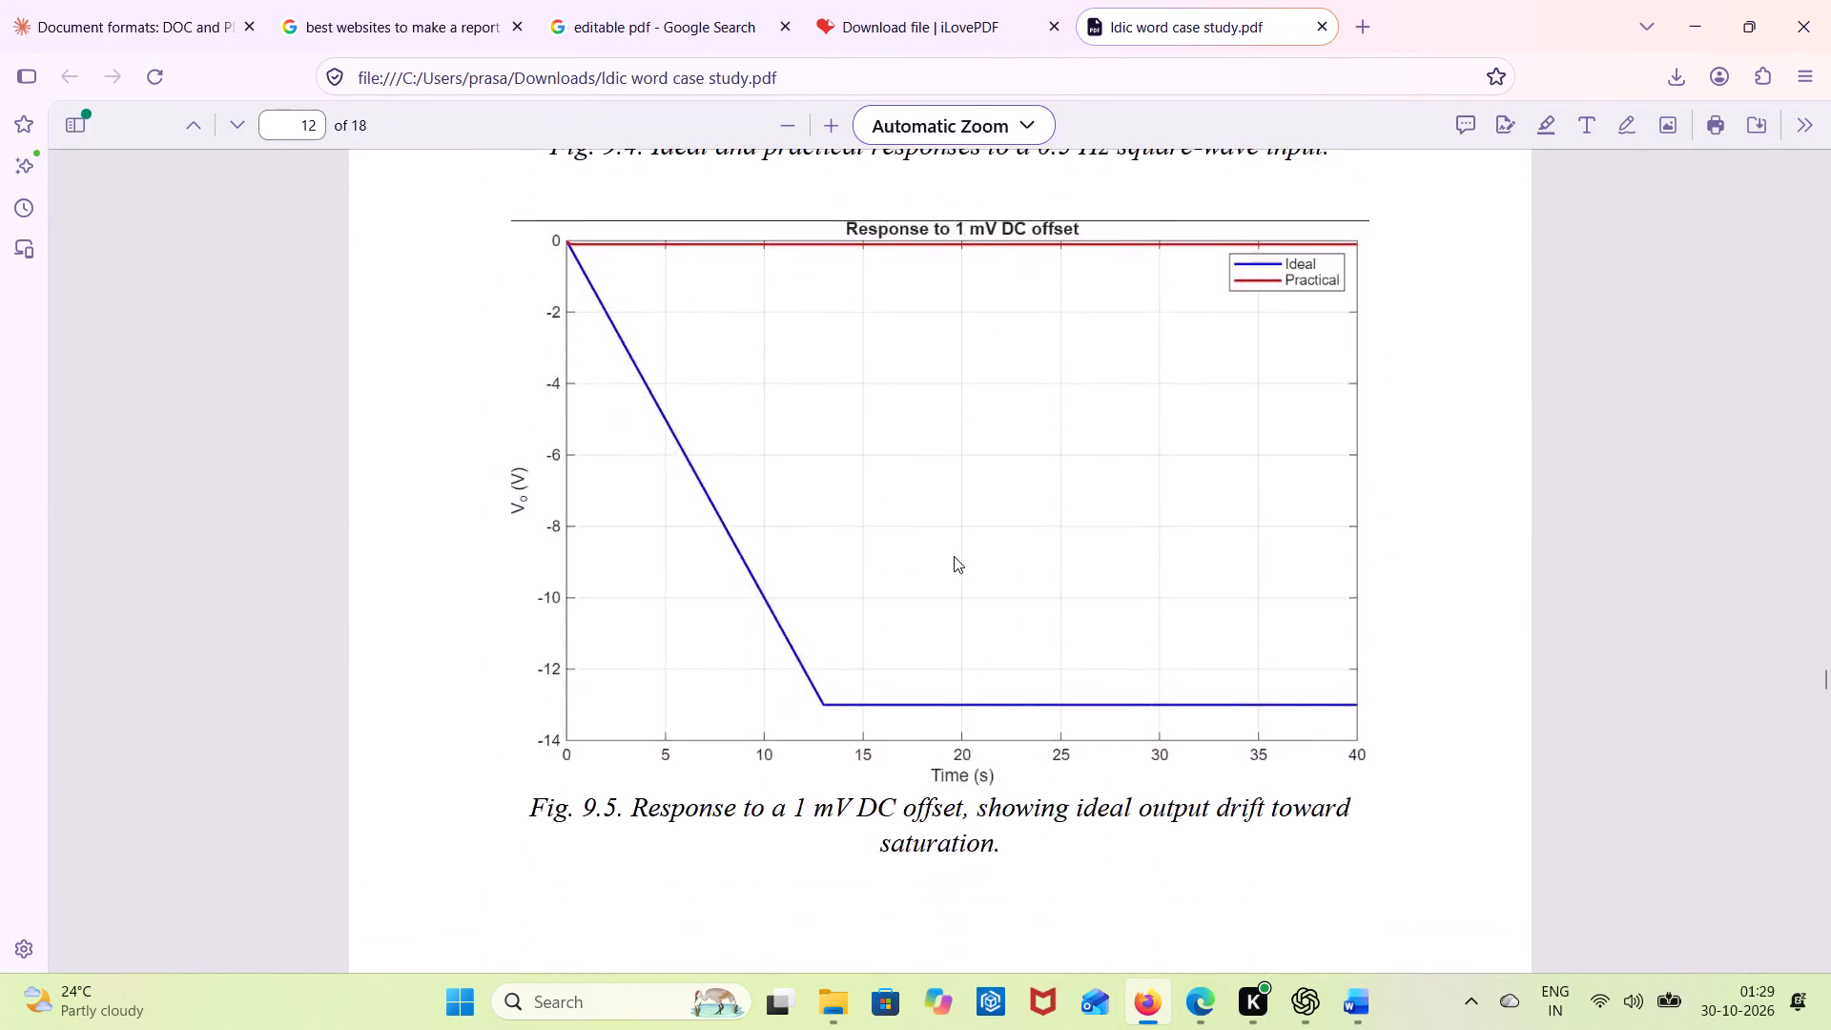
{"action": "scroll", "coordinate": [954, 556], "scroll_direction": "down", "scroll_amount": 8}
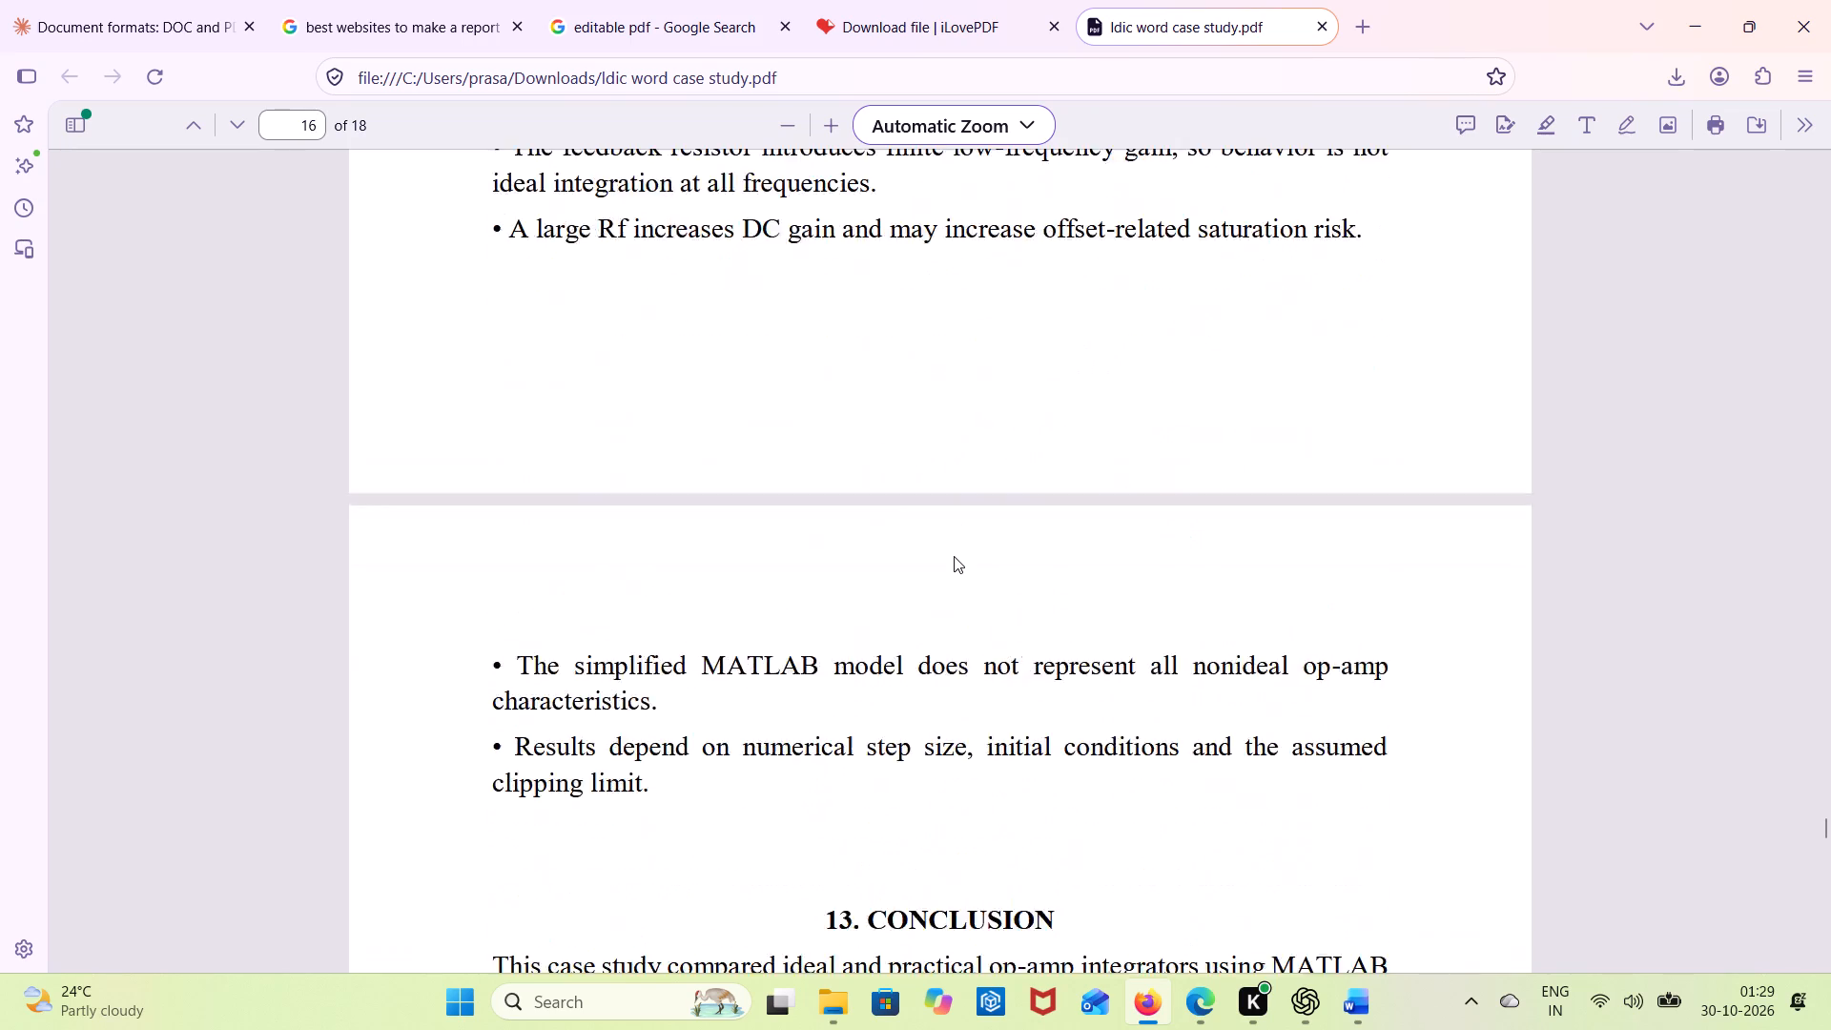
{"action": "scroll", "coordinate": [954, 556], "scroll_direction": "down", "scroll_amount": 8}
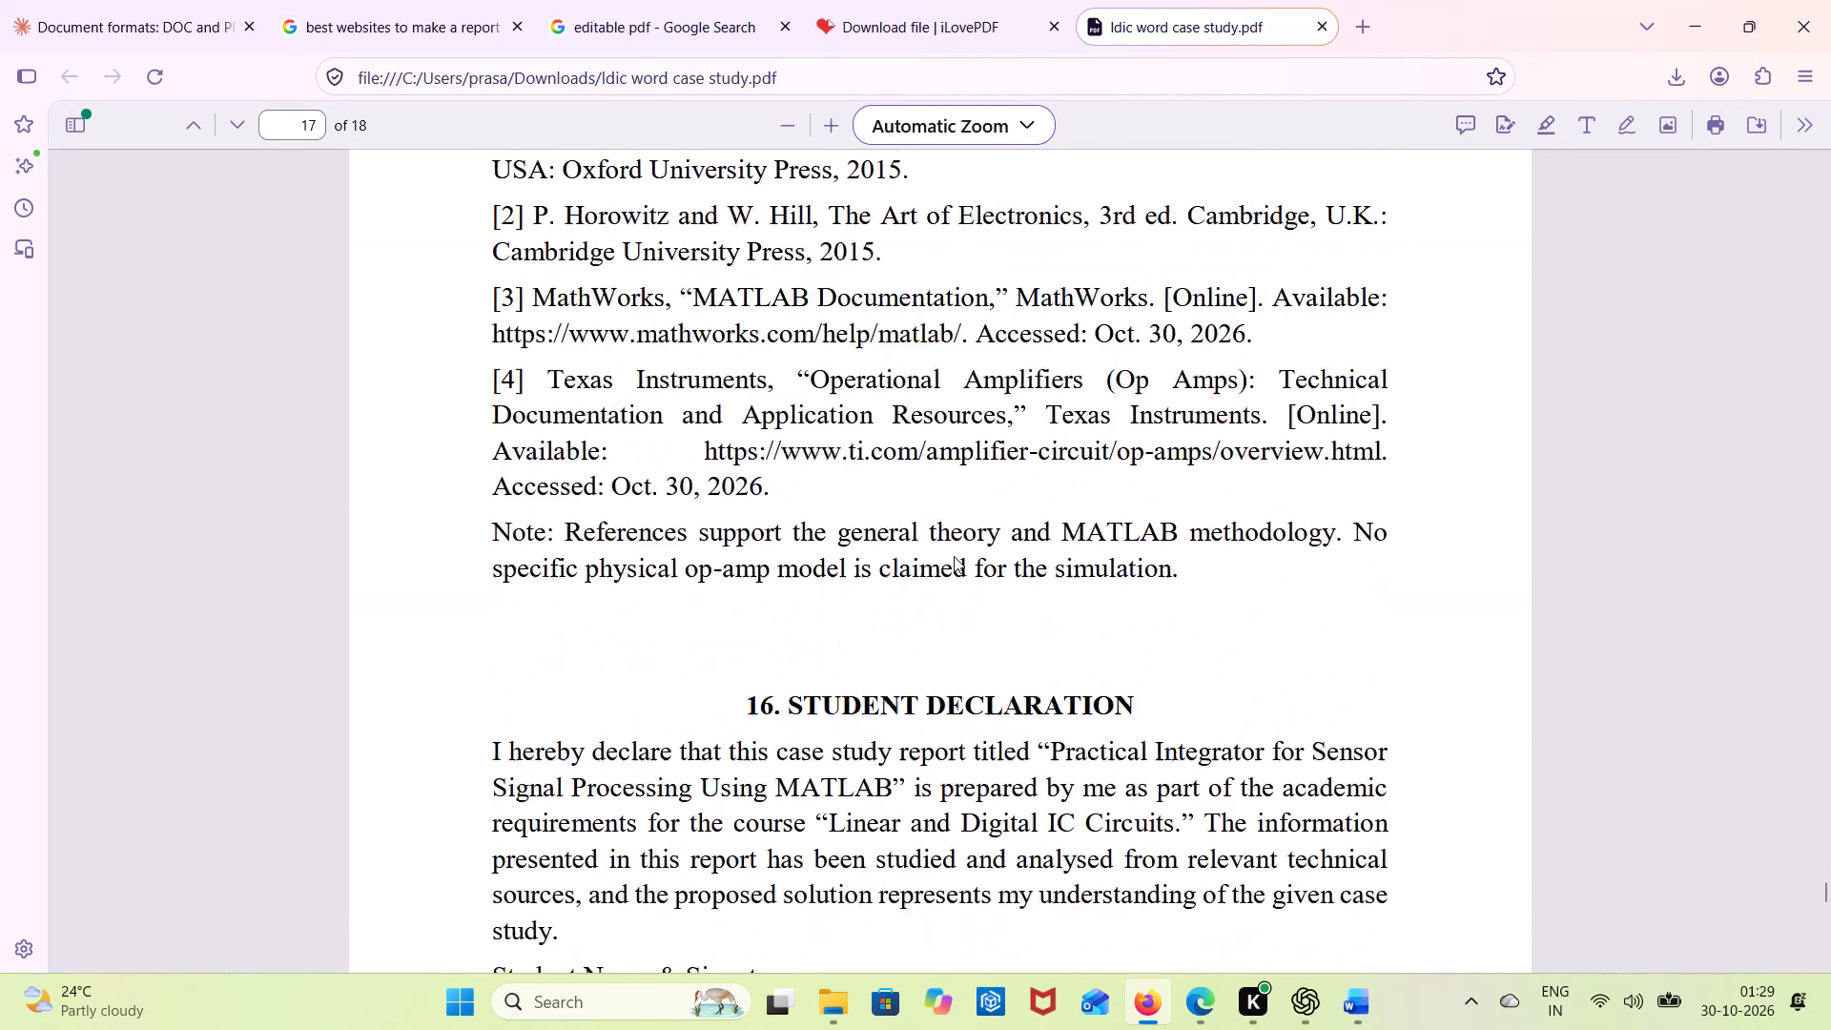
{"action": "scroll", "coordinate": [954, 556], "scroll_direction": "down", "scroll_amount": 5}
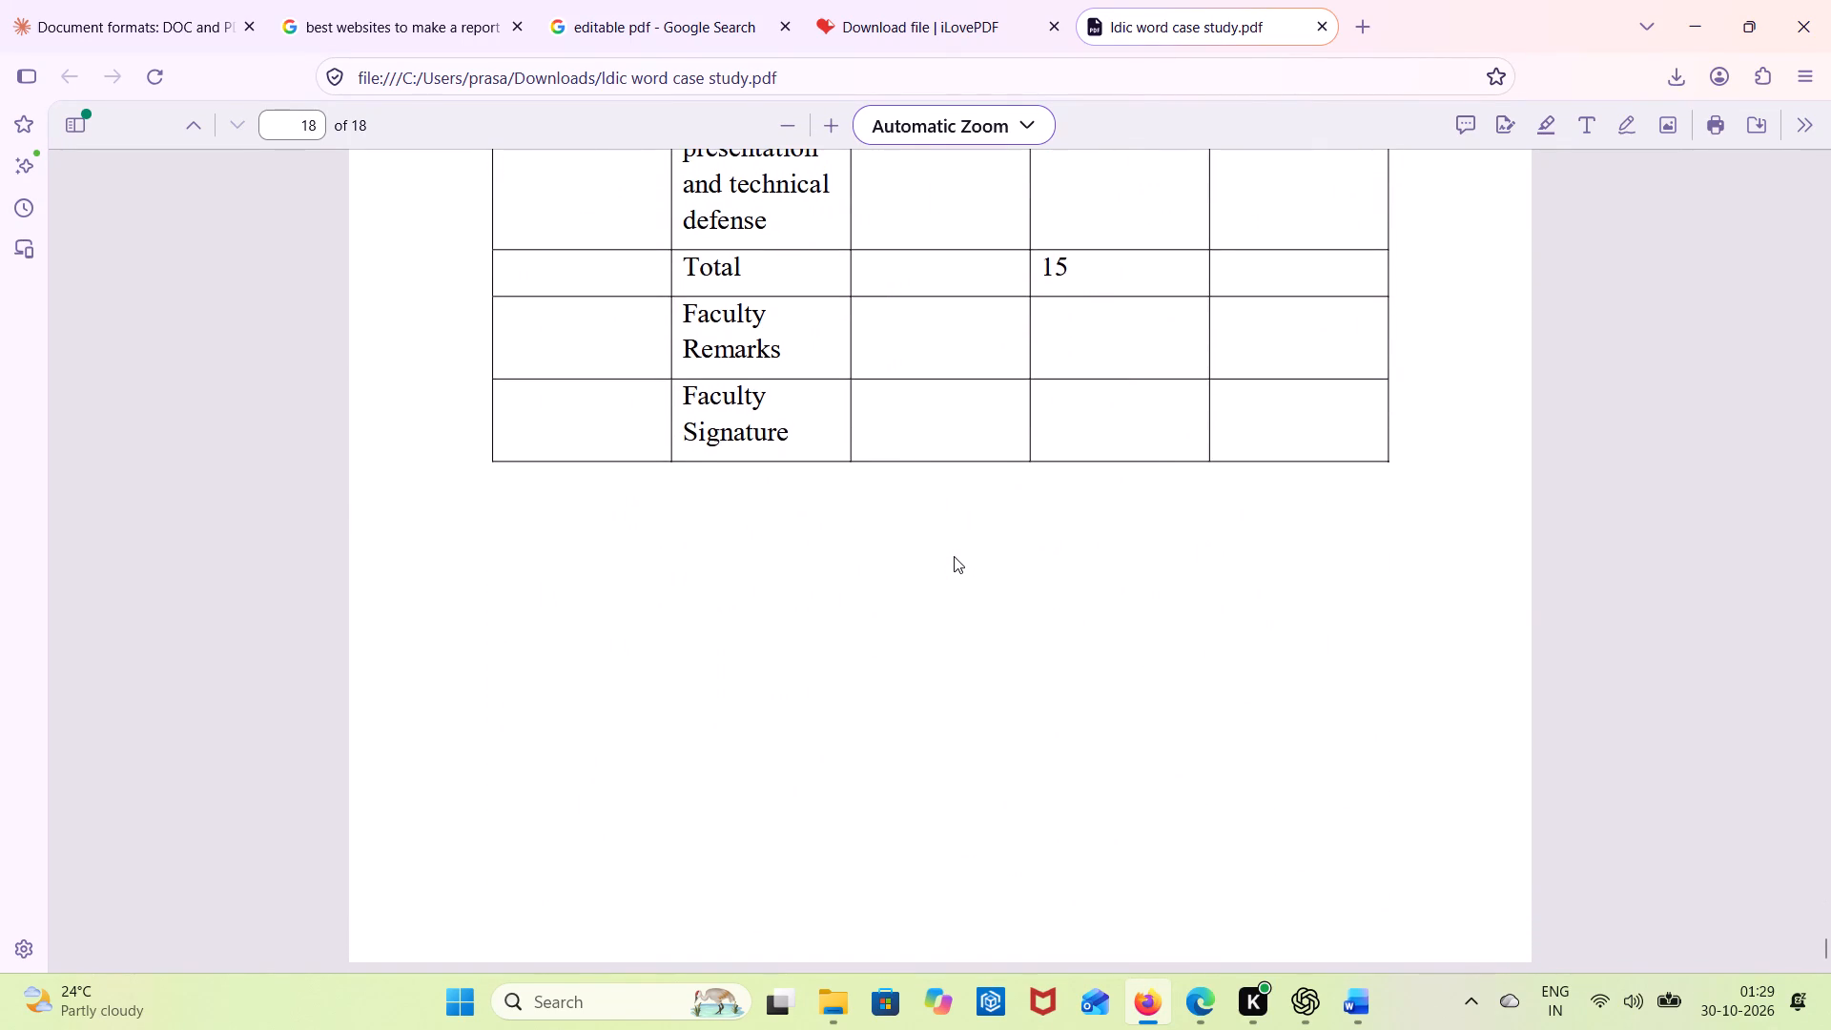
{"action": "scroll", "coordinate": [954, 556], "scroll_direction": "up", "scroll_amount": 3}
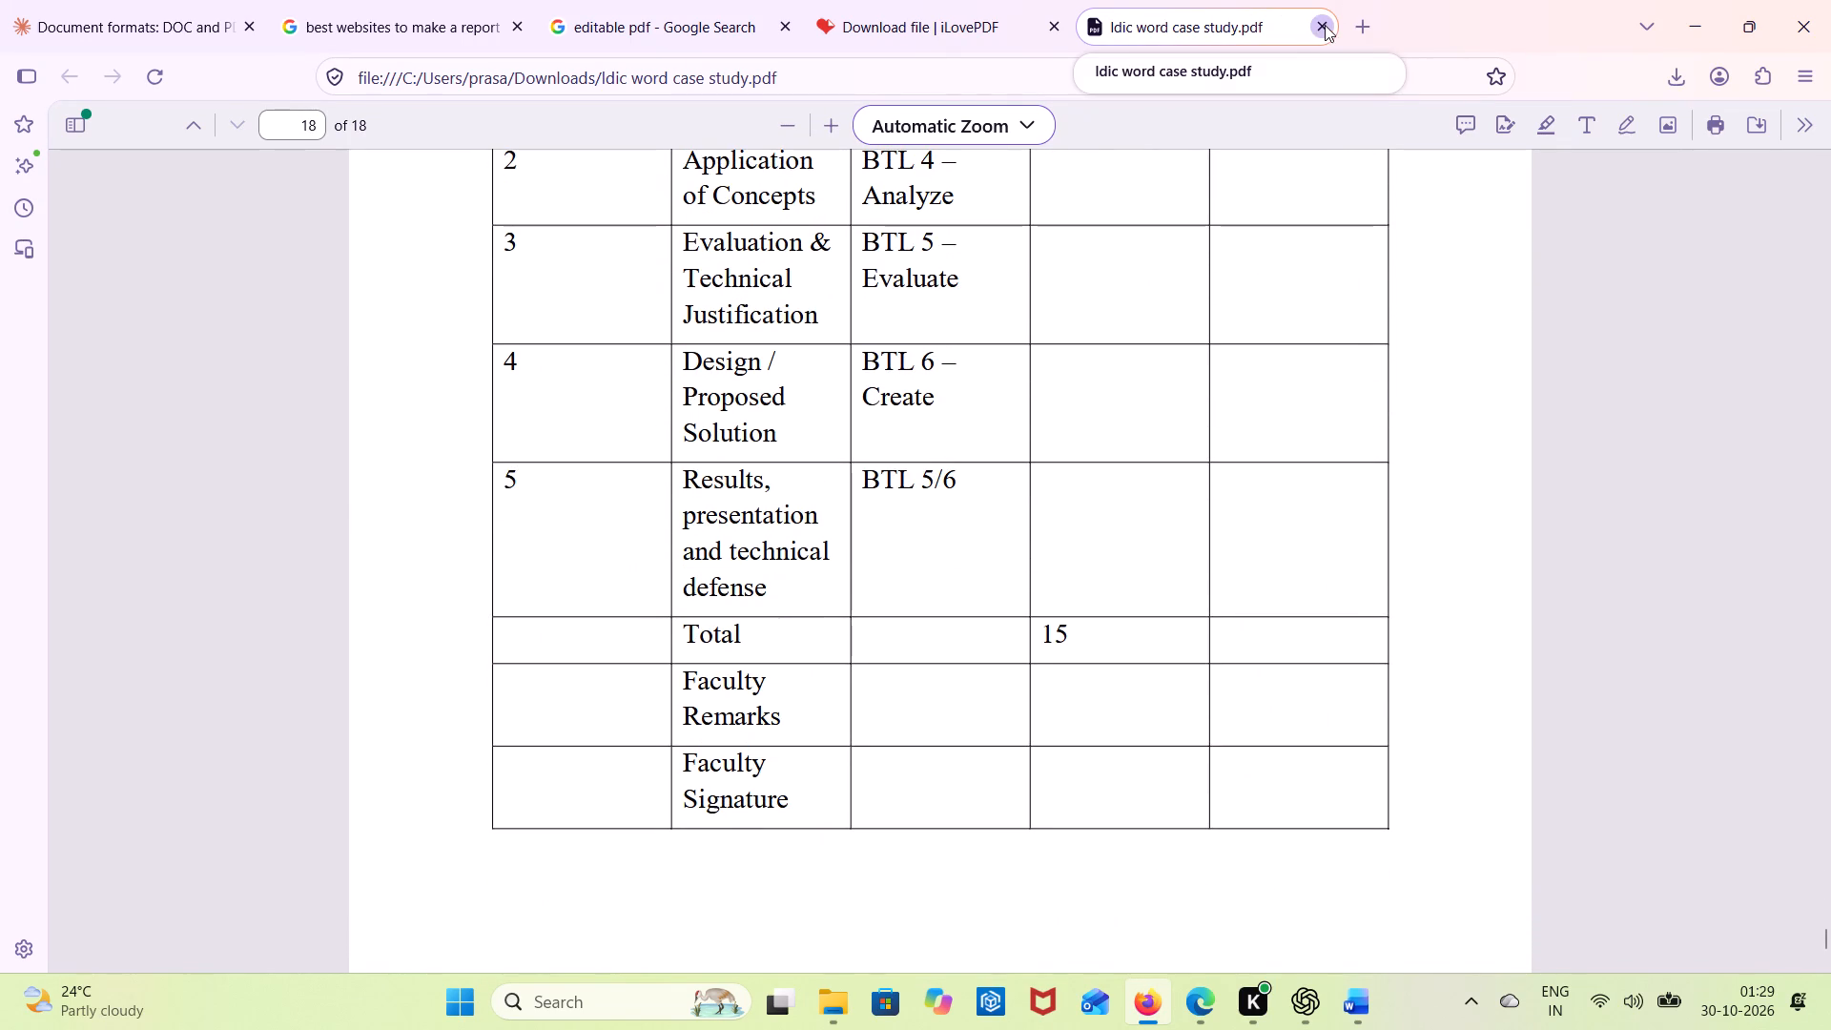
{"action": "left_click", "coordinate": [1322, 28]}
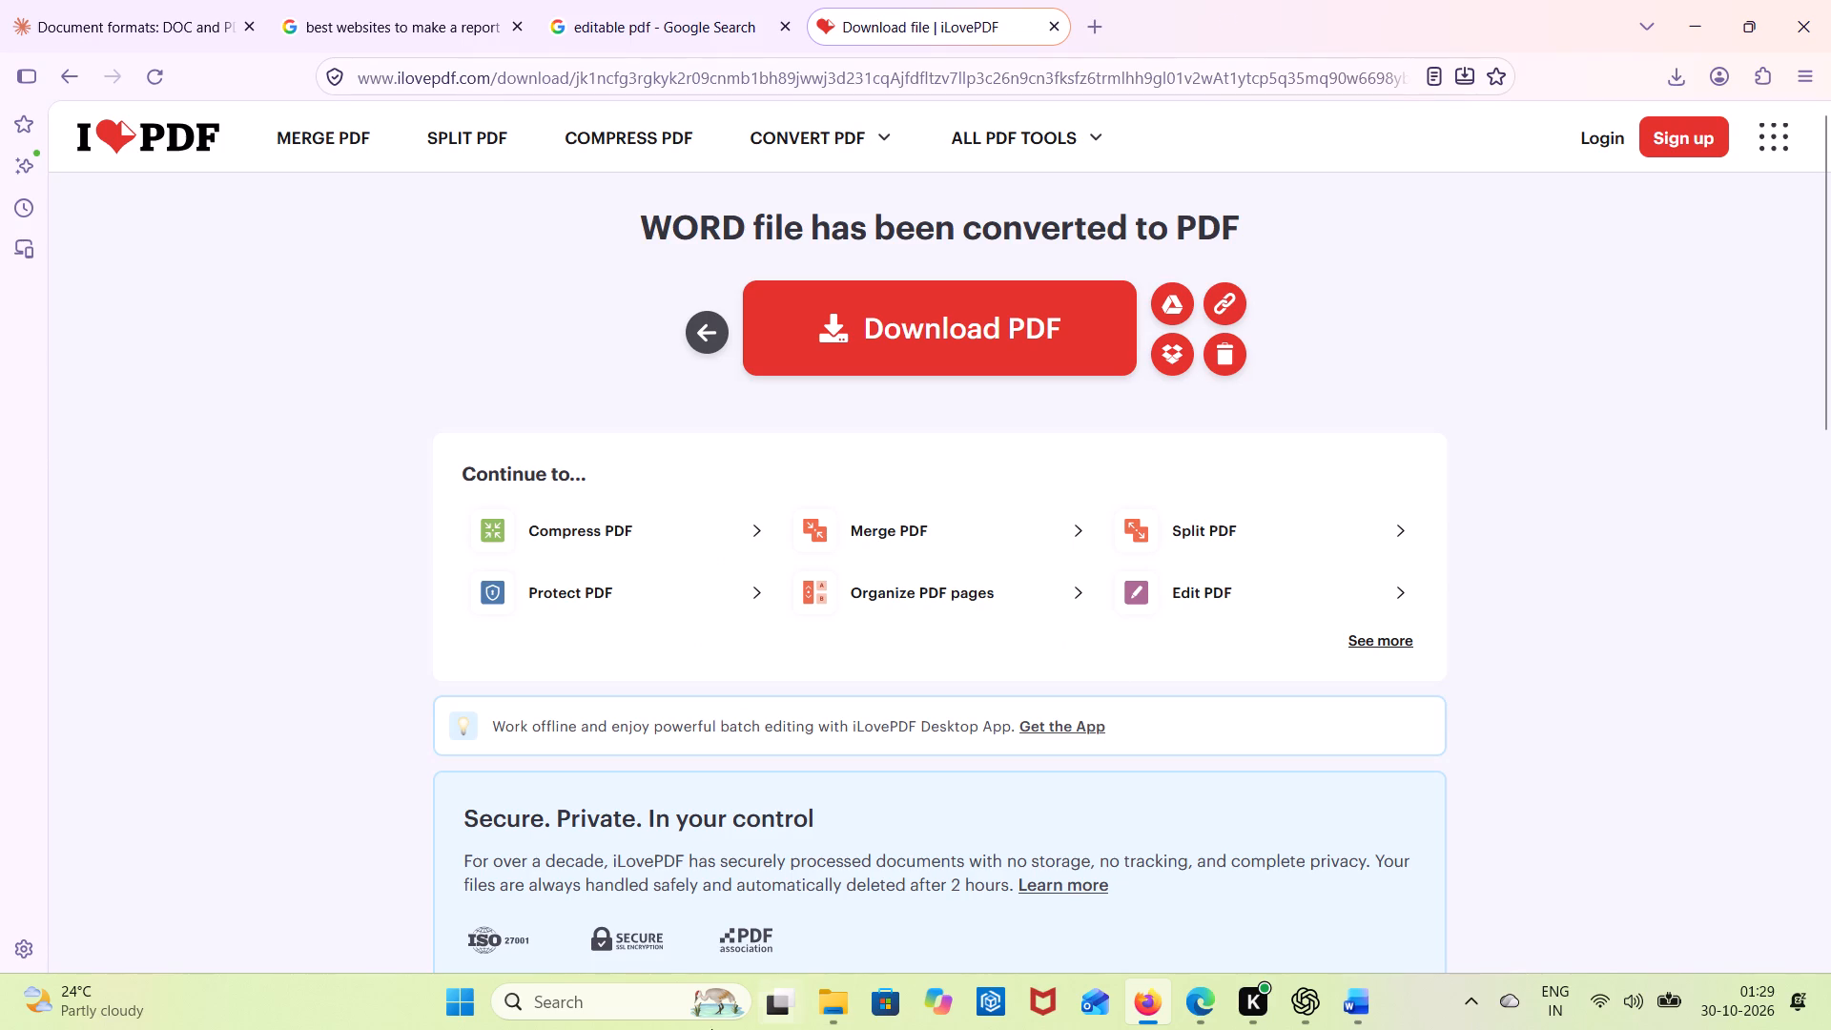
Switch to File Explorer and open the recent "ldic word case study" PDF from Downloads in Microsoft Edge.
{"action": "left_click", "coordinate": [838, 1001]}
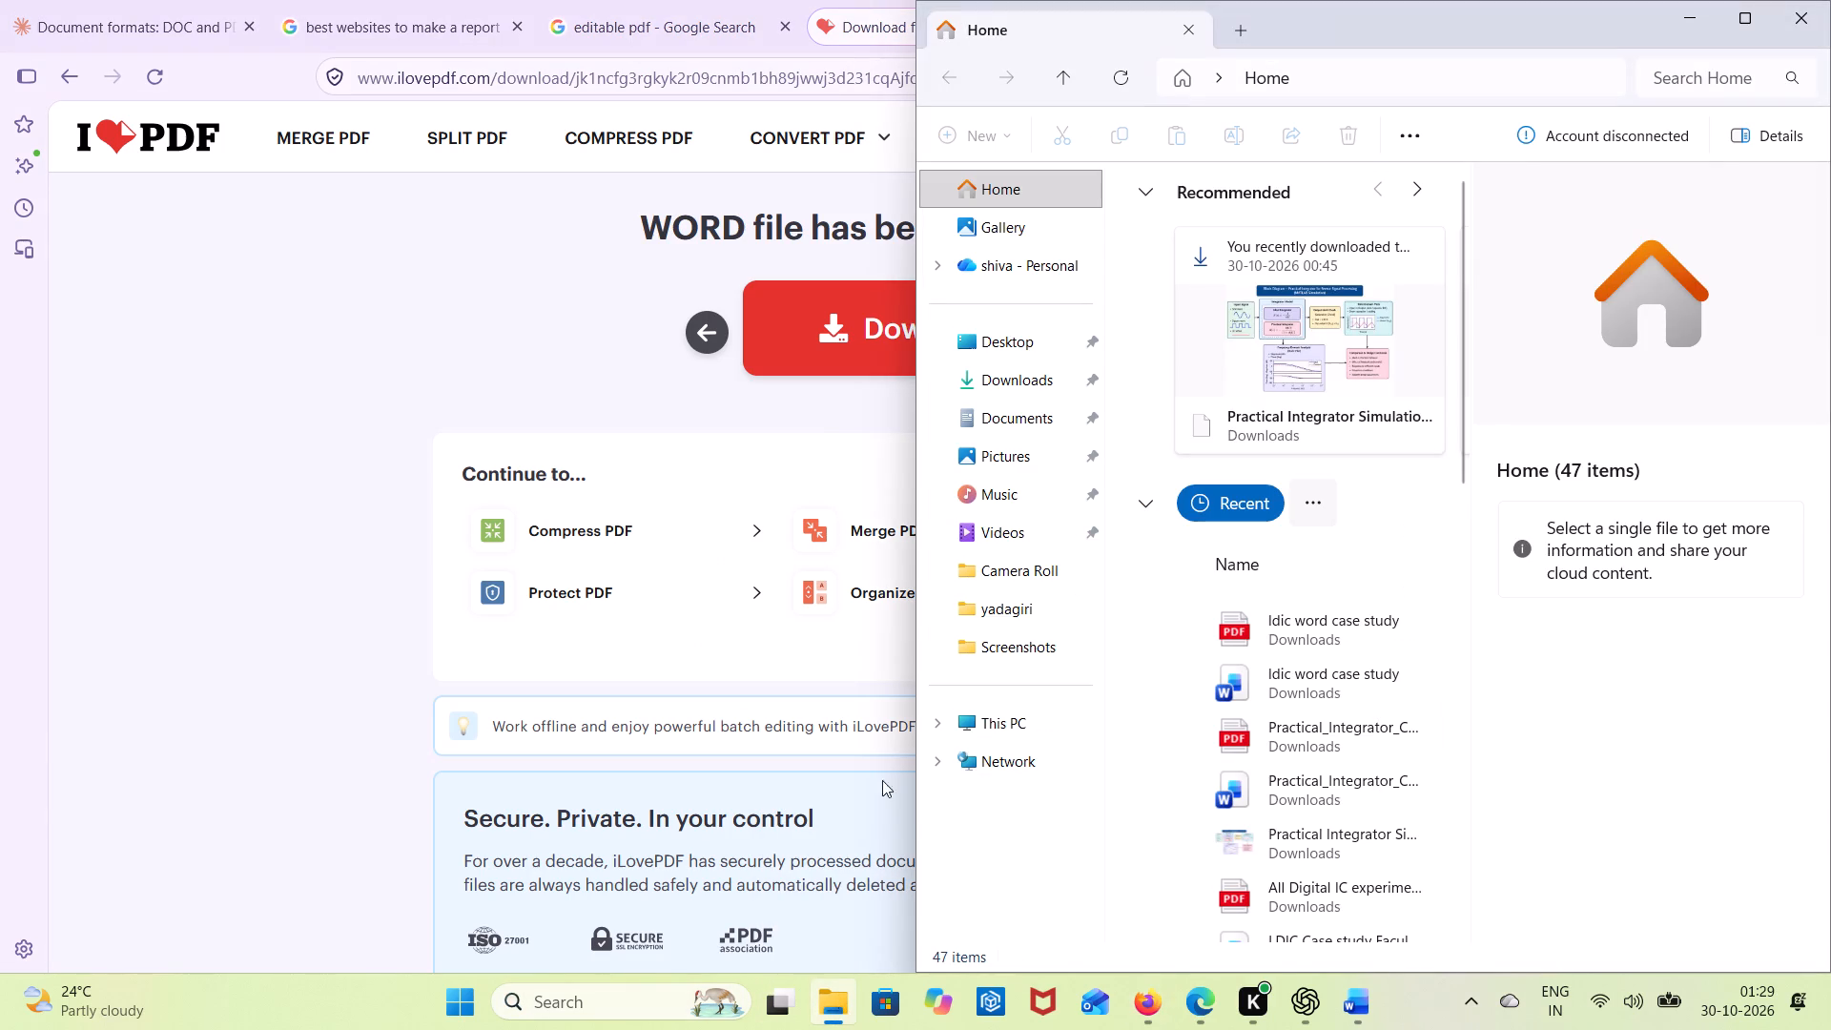
{"action": "double_click", "coordinate": [1313, 636]}
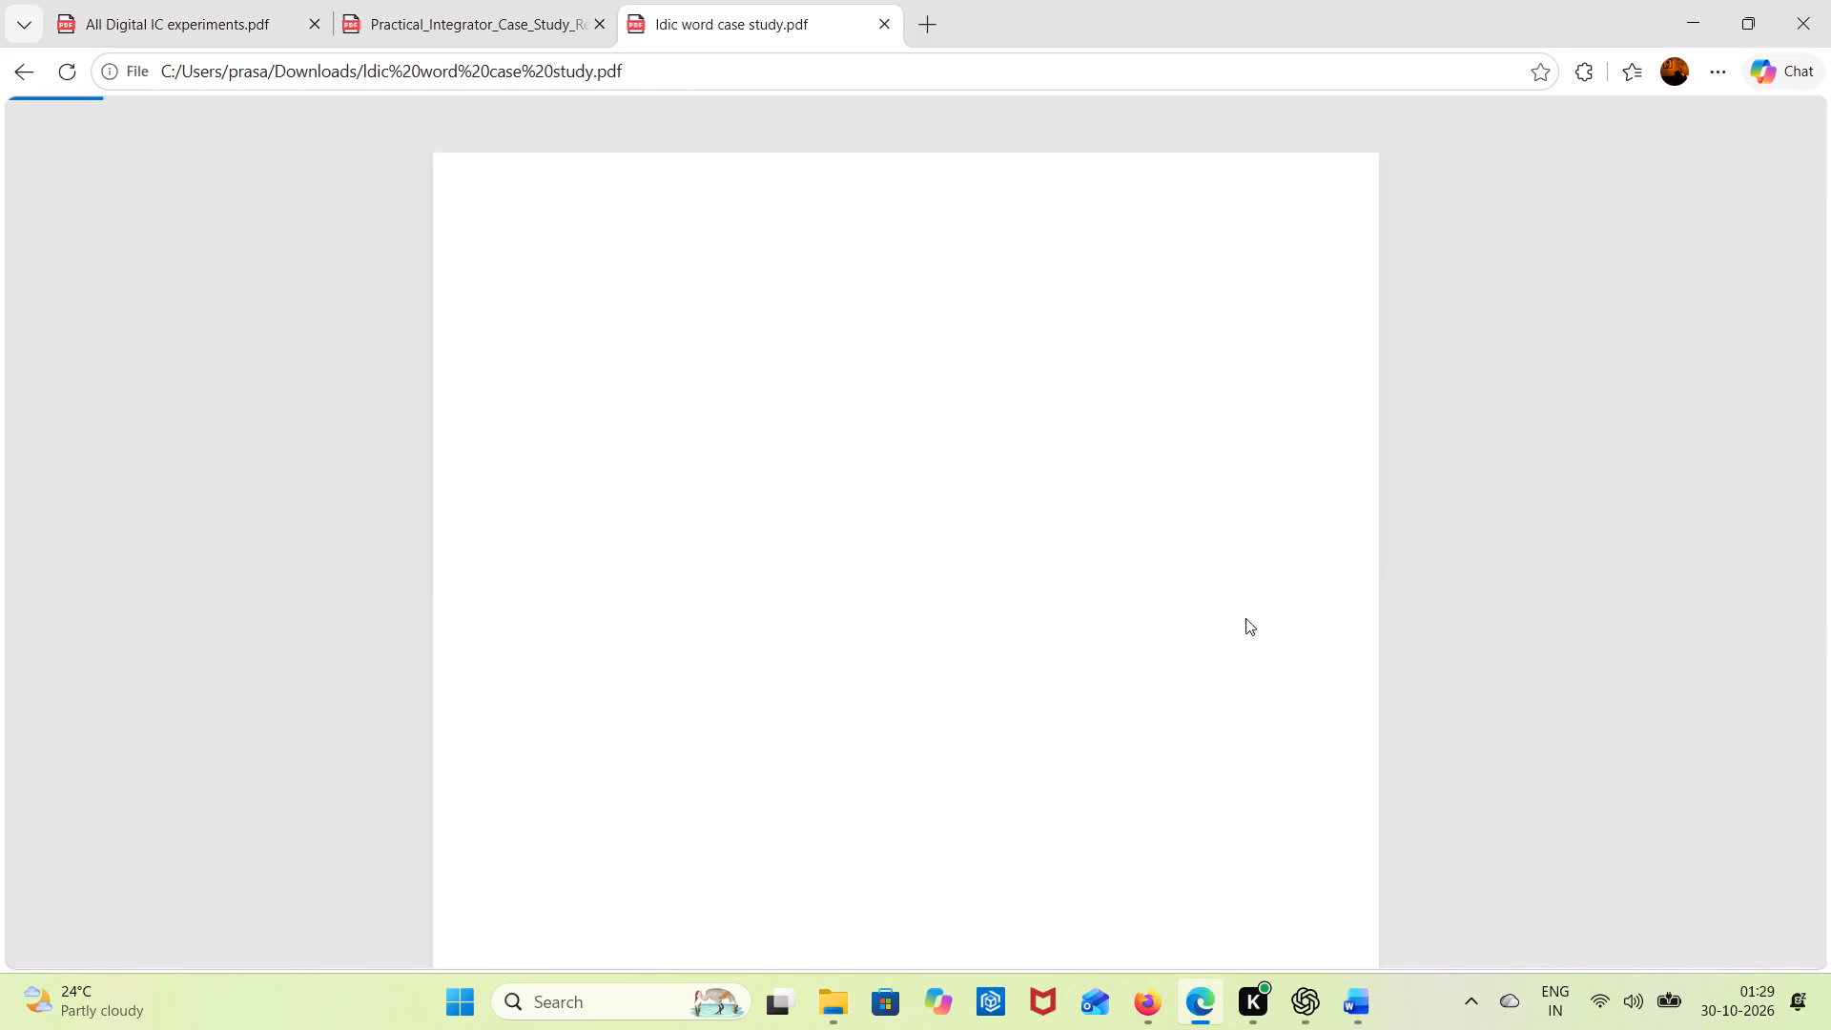
Review the opened "ldic word case study.pdf" from the cover page and index through the start of section 4, Relevant Theory.
{"action": "scroll", "coordinate": [910, 496], "scroll_direction": "down", "scroll_amount": 6}
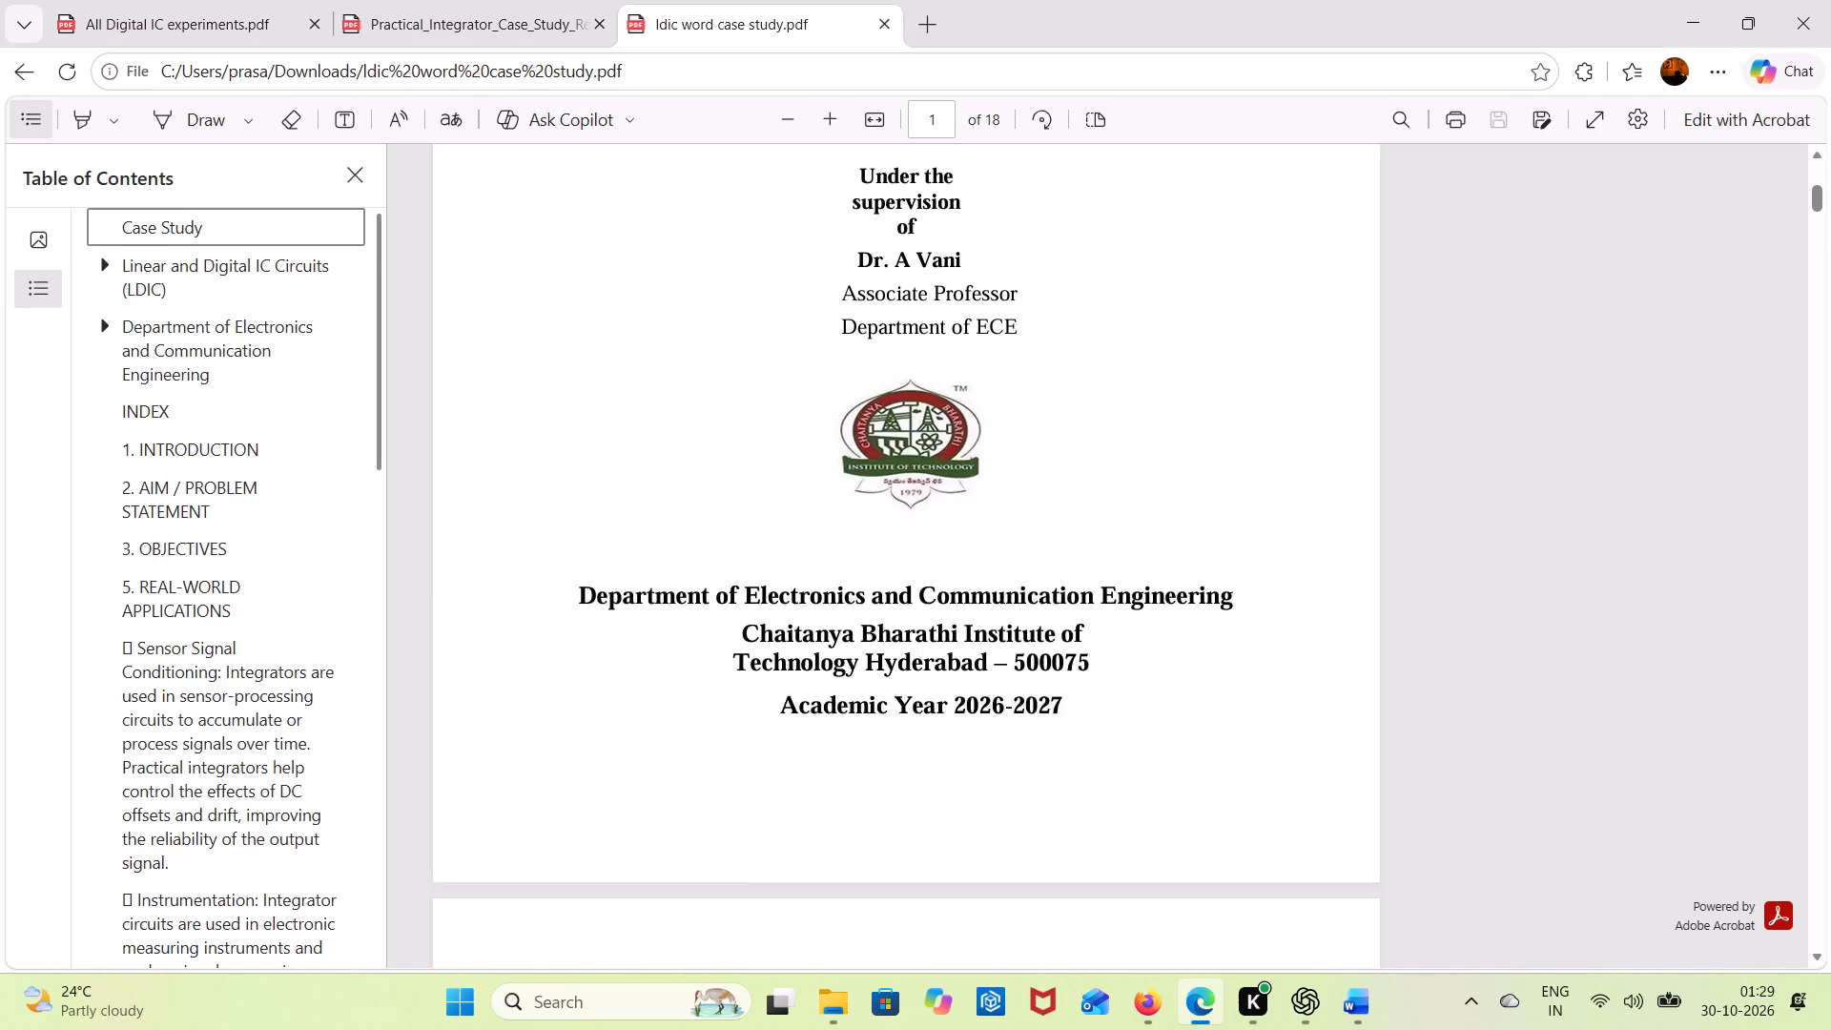
{"action": "scroll", "coordinate": [910, 496], "scroll_direction": "down", "scroll_amount": 7}
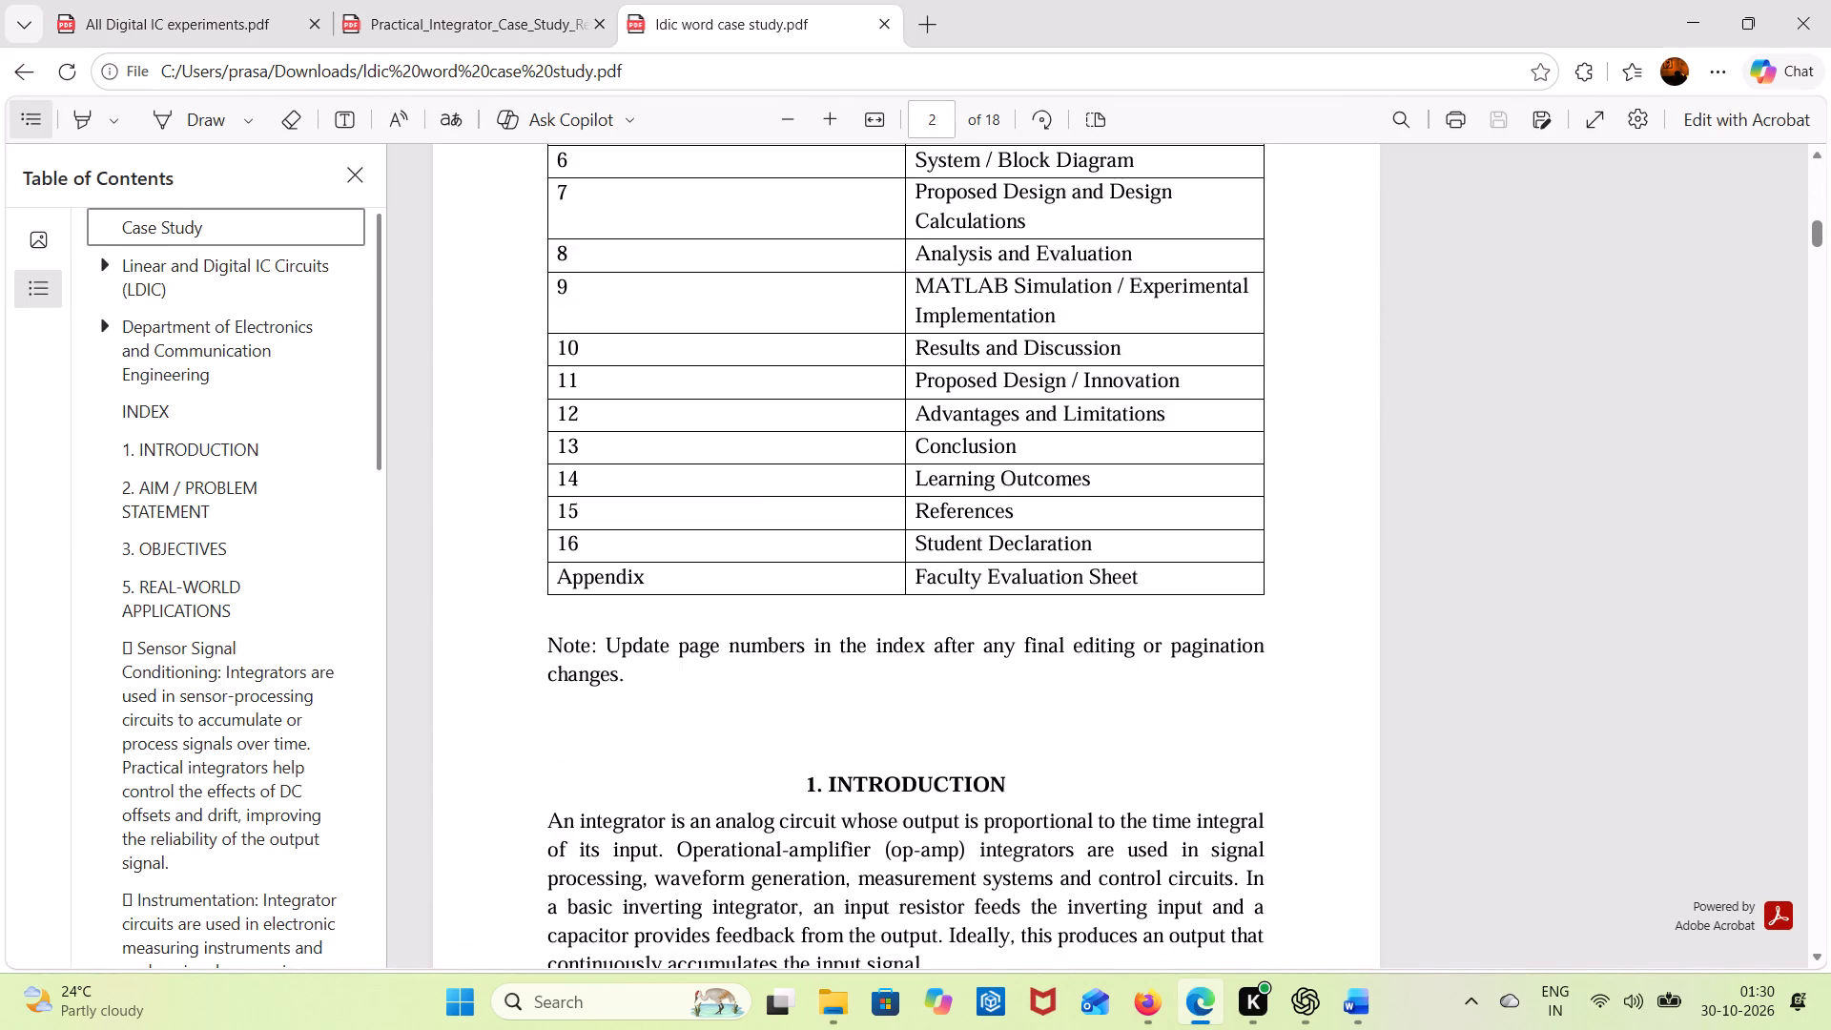
{"action": "scroll", "coordinate": [910, 496], "scroll_direction": "down", "scroll_amount": 4}
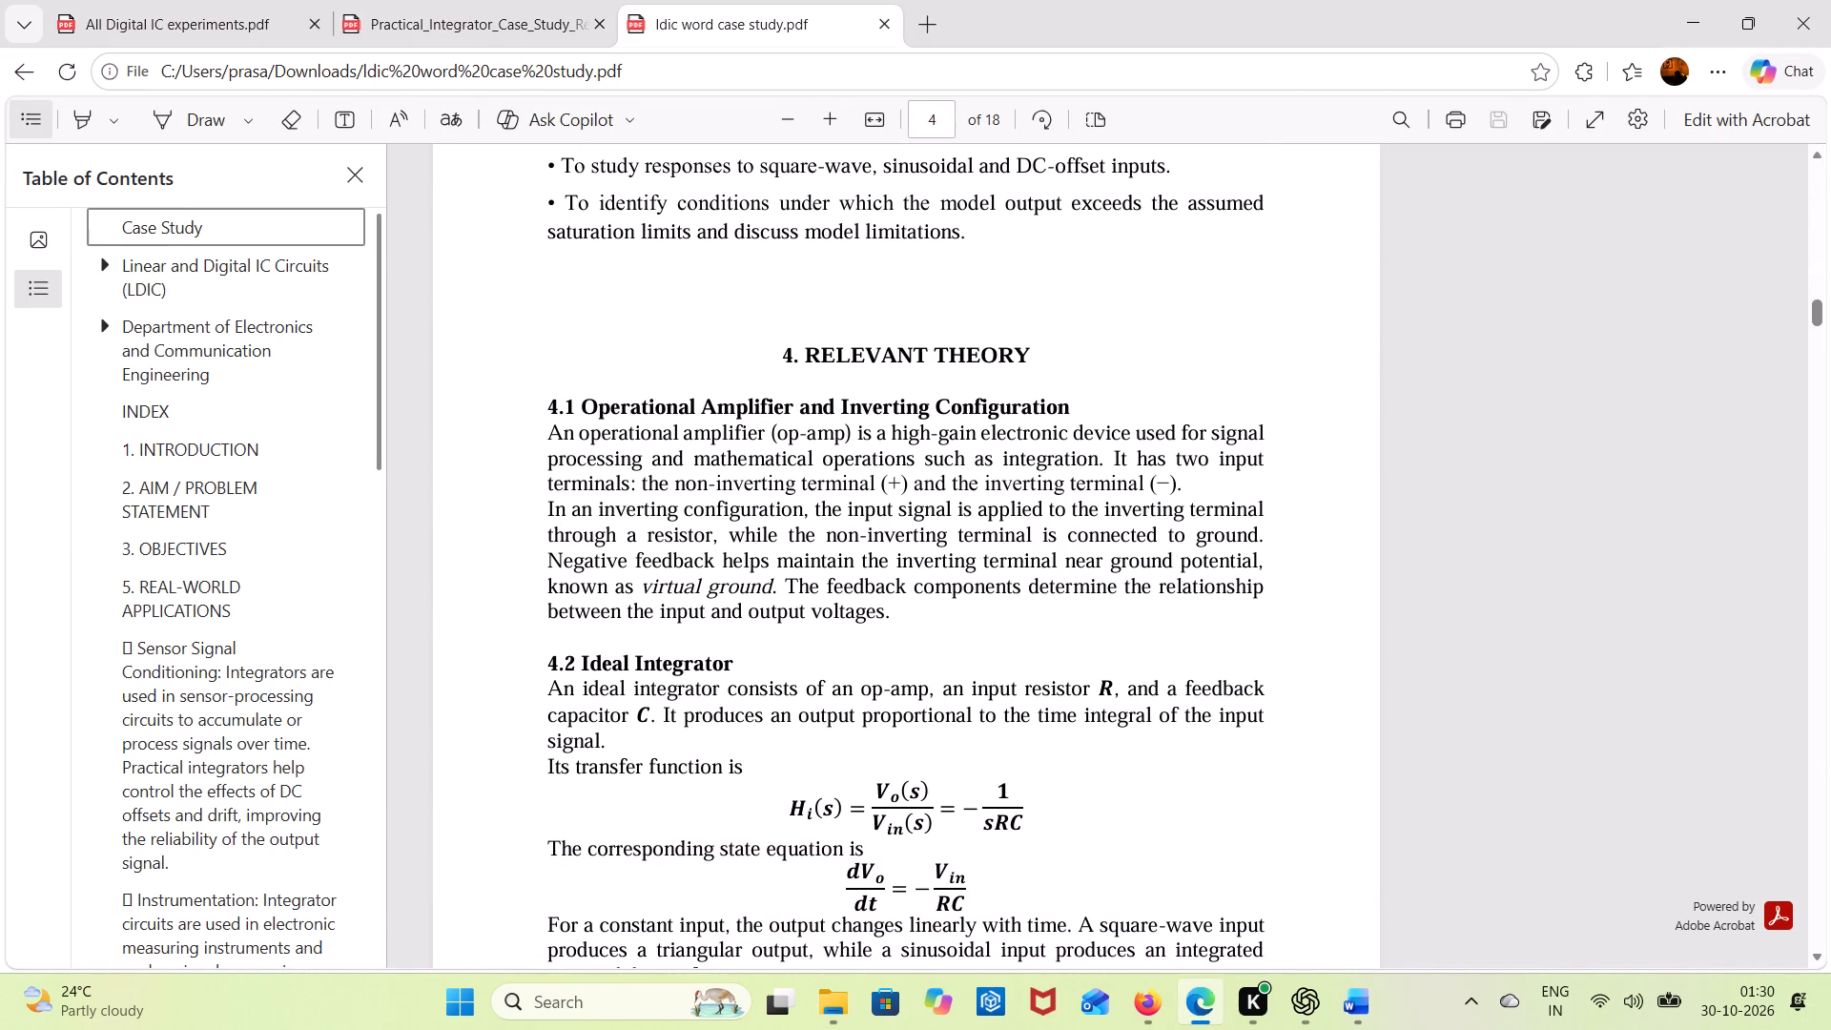
{"action": "key", "text": "Down"}
{"action": "key", "text": "Down"}
{"action": "key", "text": "Down"}
{"action": "key", "text": "Down"}
{"action": "key", "text": "Down"}
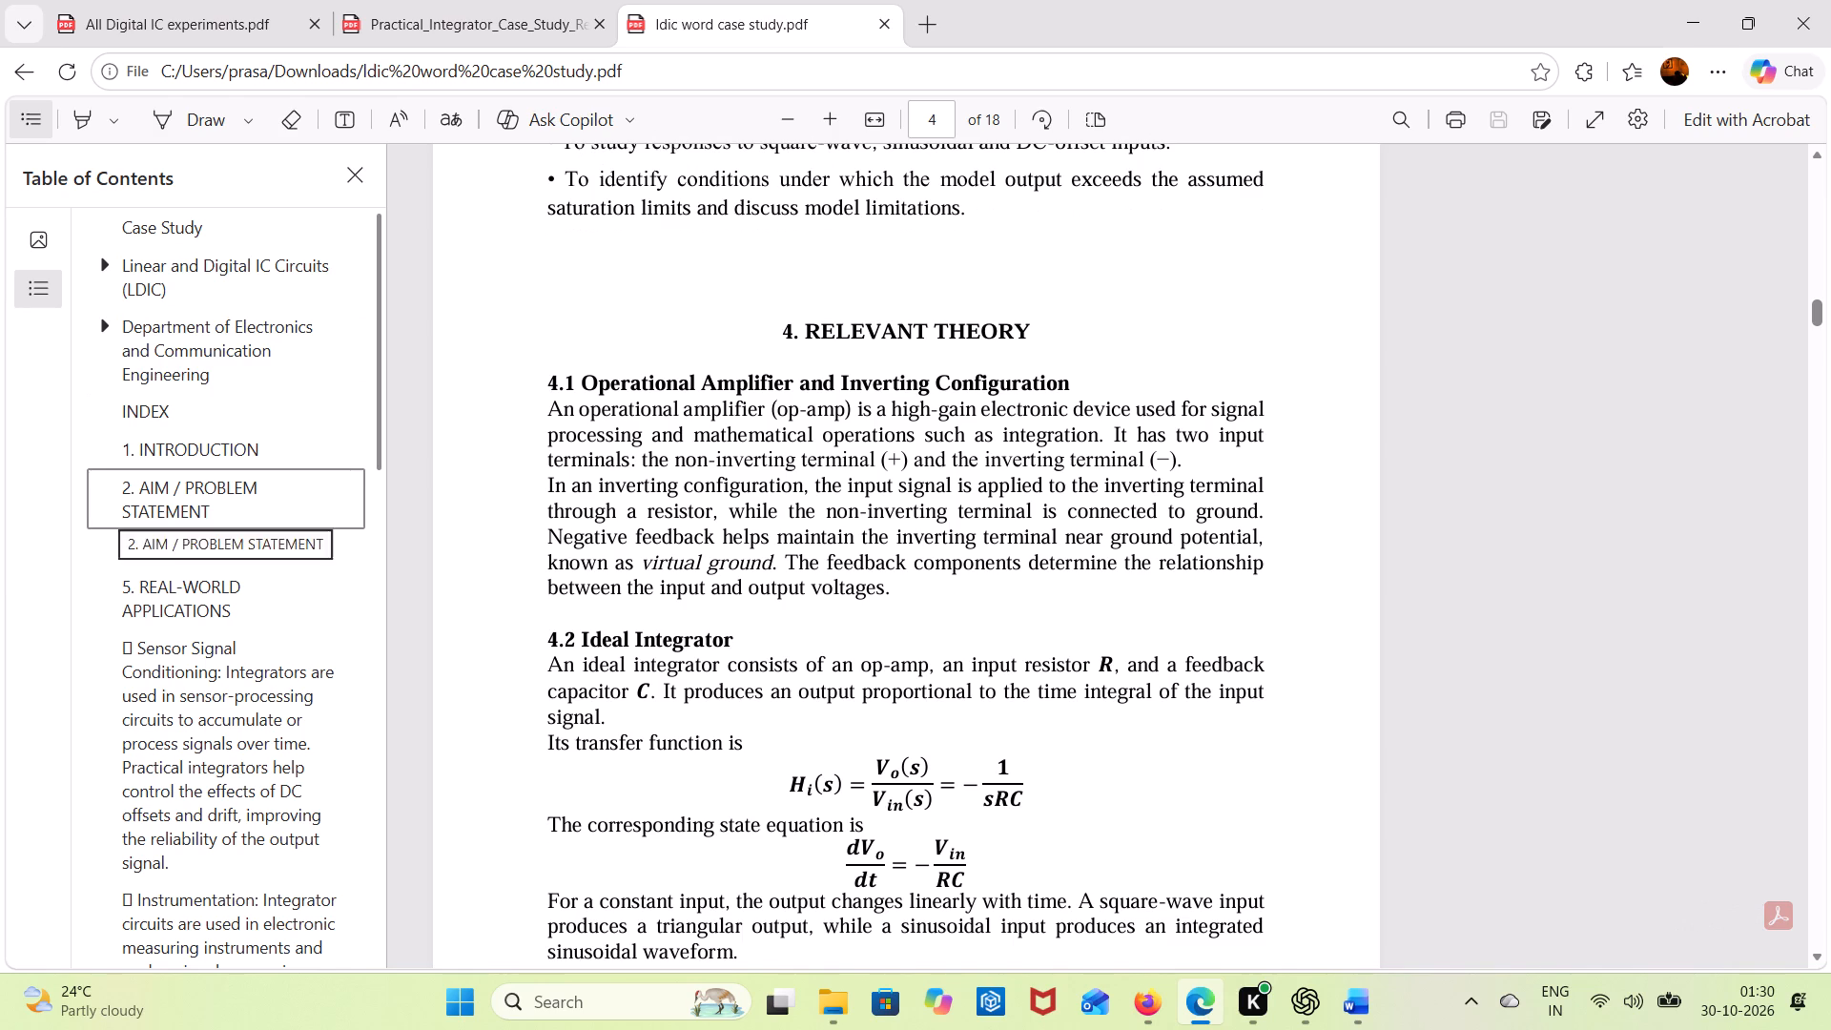
{"action": "key", "text": "Down"}
{"action": "key", "text": "Down"}
{"action": "key", "text": "Down"}
{"action": "key", "text": "Down"}
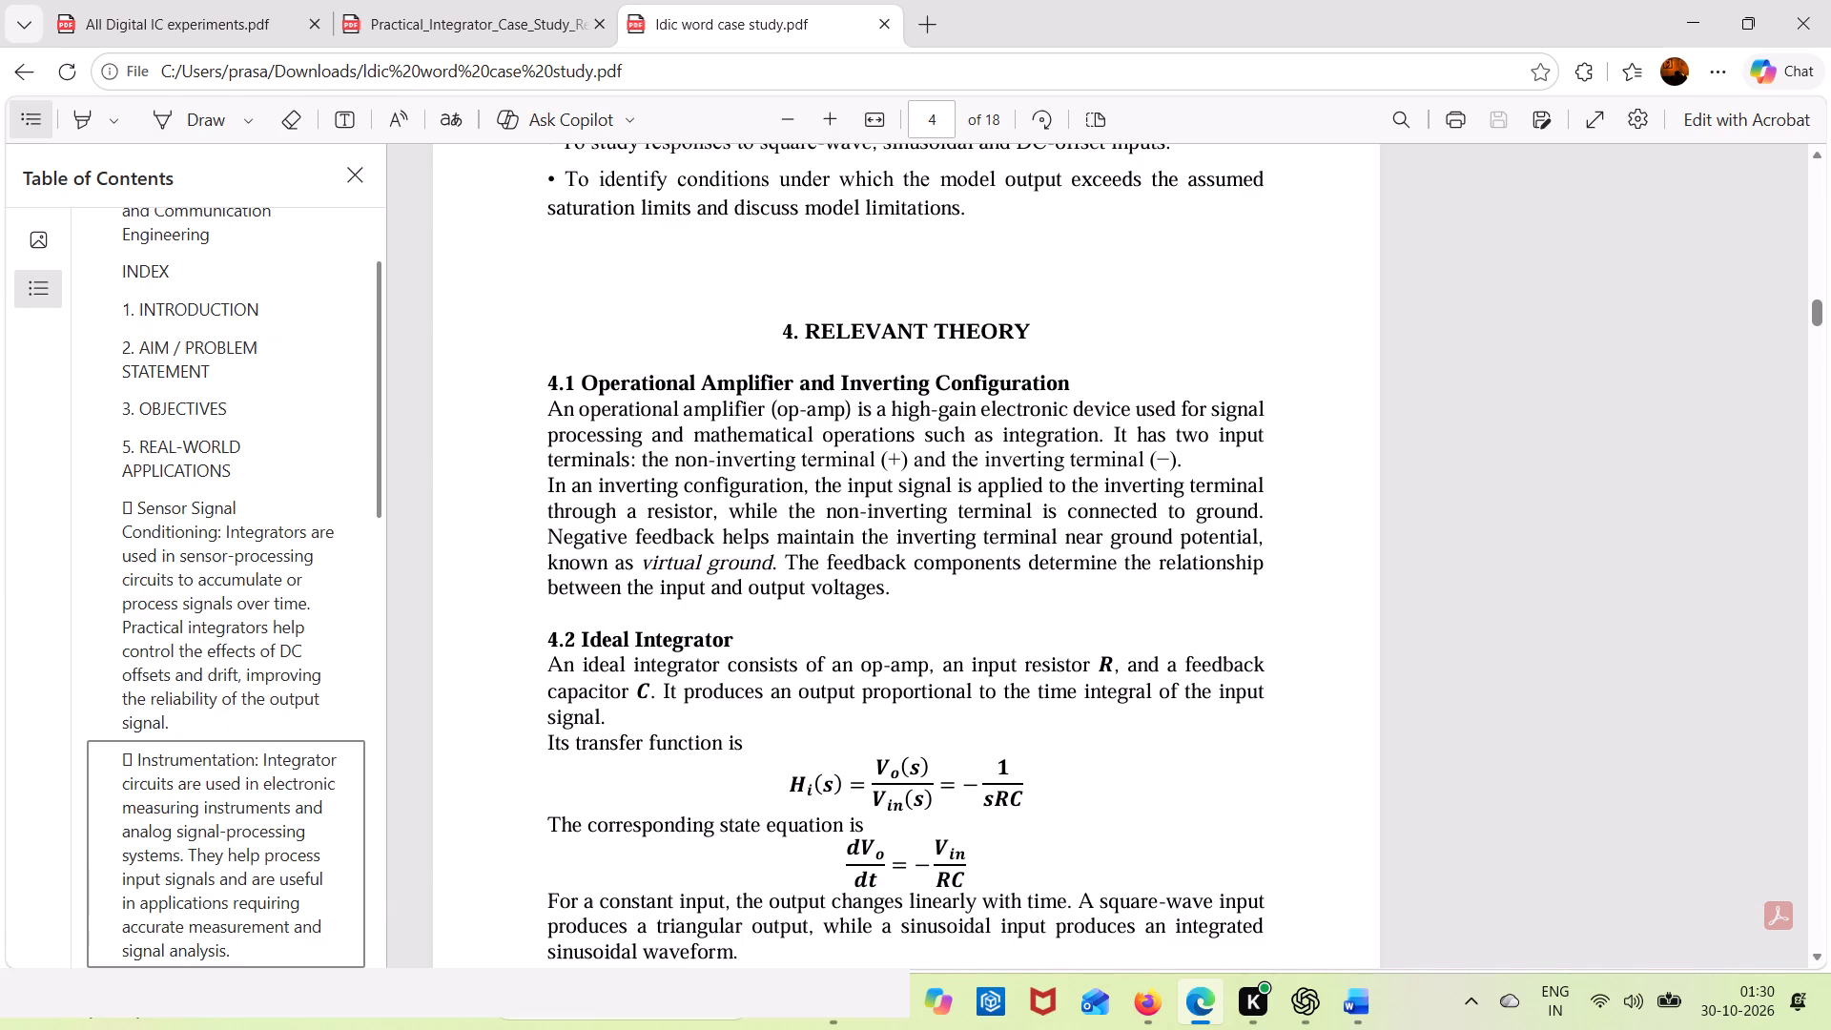
Check the PDF layout from the rest of section 4 through the design calculations and analysis to Fig. 9.1.
{"action": "scroll", "coordinate": [1006, 546], "scroll_direction": "down", "scroll_amount": 10}
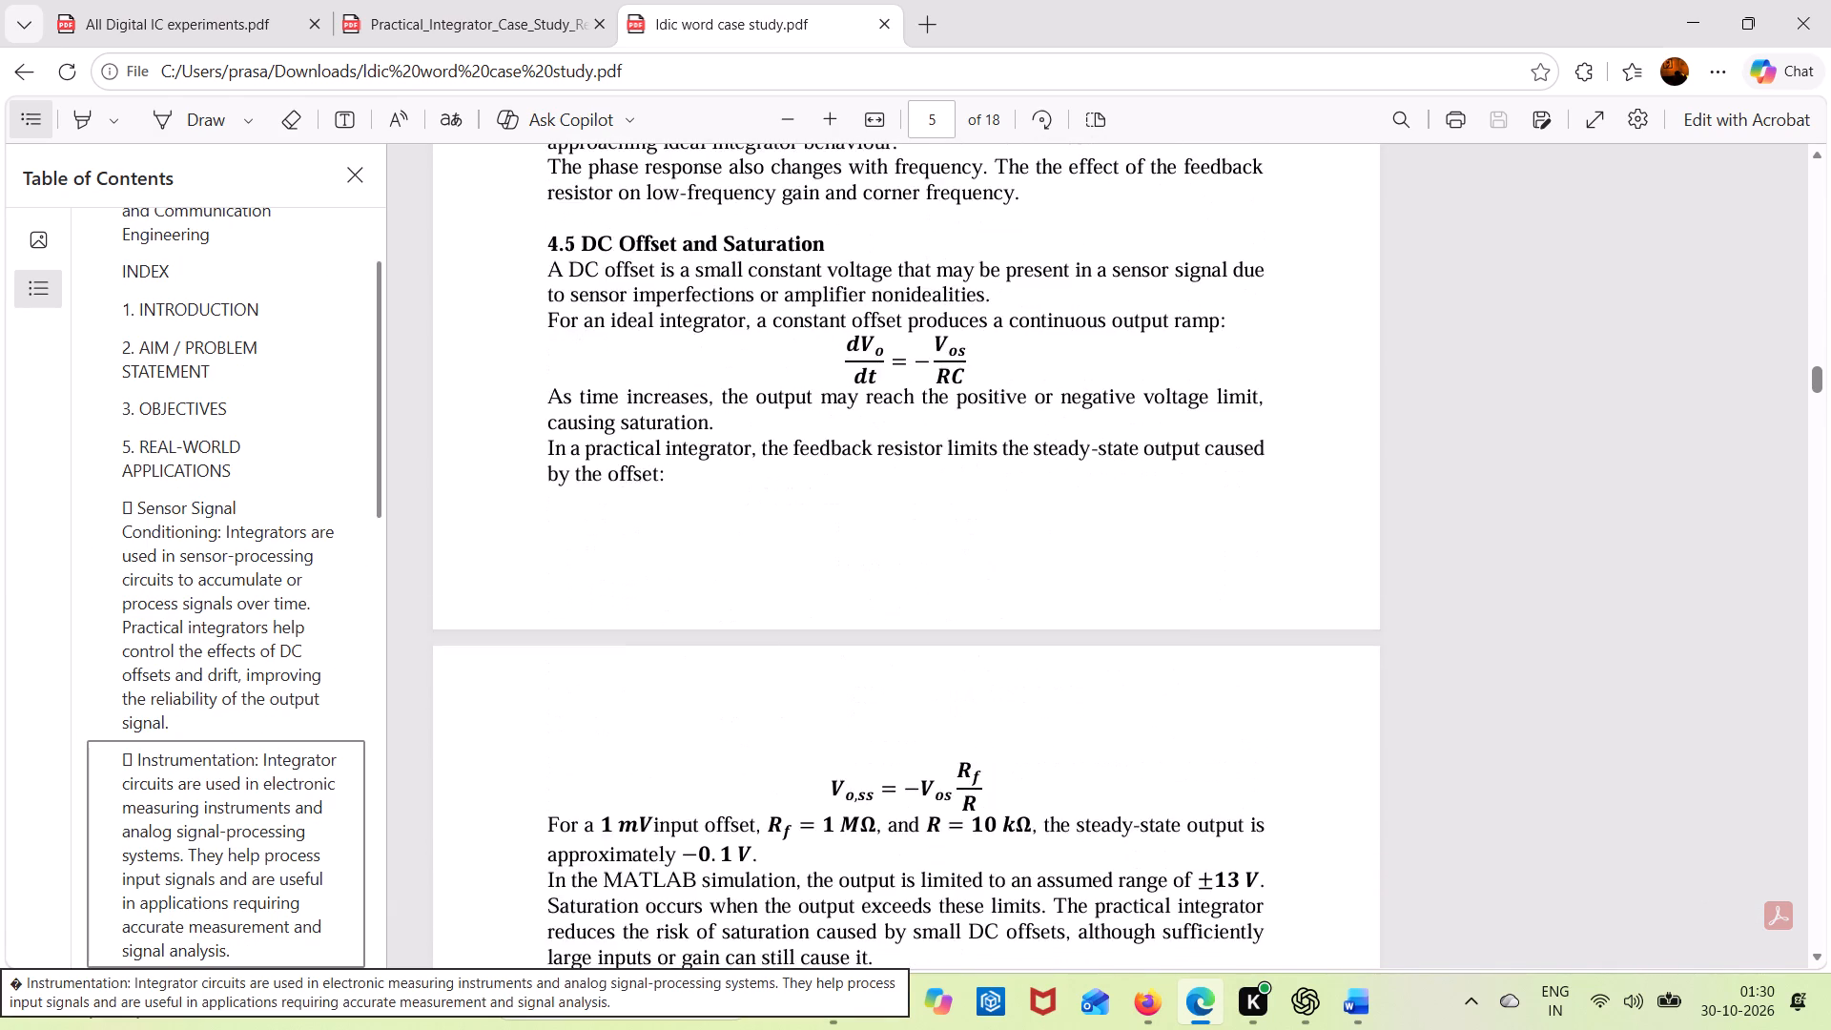
{"action": "scroll", "coordinate": [1006, 546], "scroll_direction": "down", "scroll_amount": 2}
{"action": "scroll", "coordinate": [1006, 546], "scroll_direction": "up", "scroll_amount": 3}
{"action": "scroll", "coordinate": [1006, 546], "scroll_direction": "down", "scroll_amount": 3}
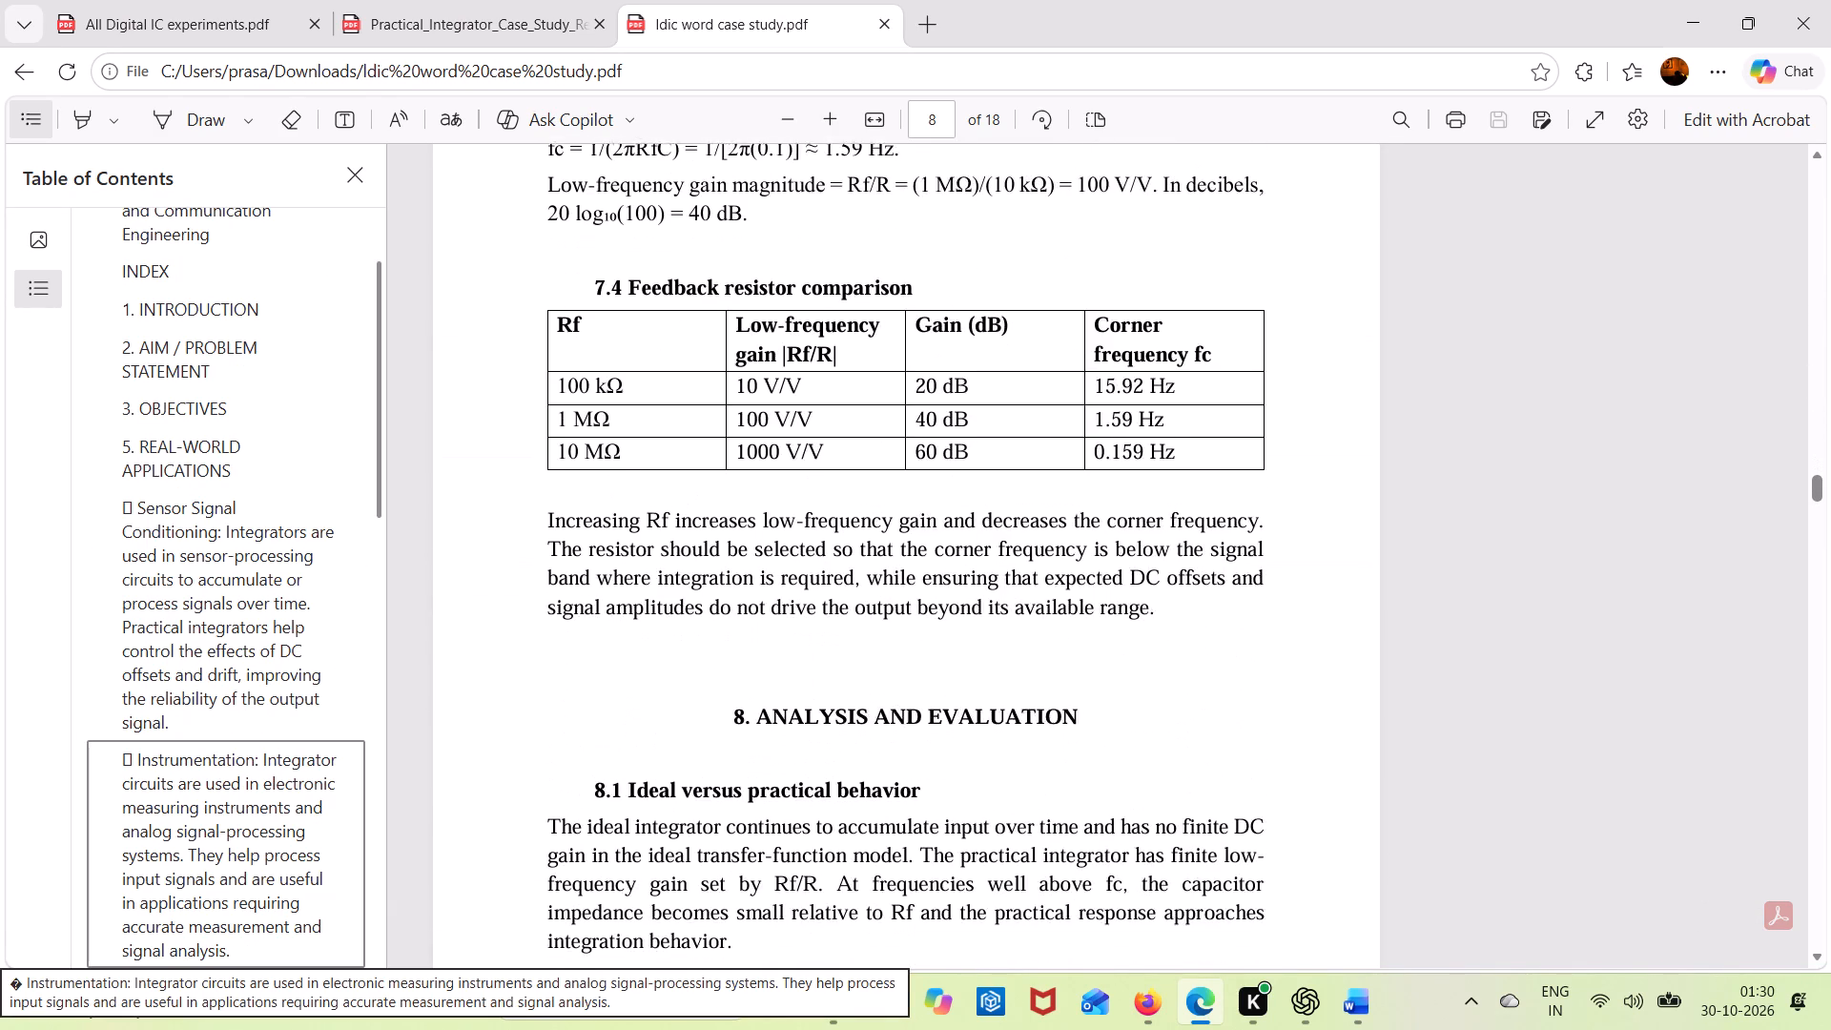
{"action": "scroll", "coordinate": [1006, 546], "scroll_direction": "down", "scroll_amount": 4}
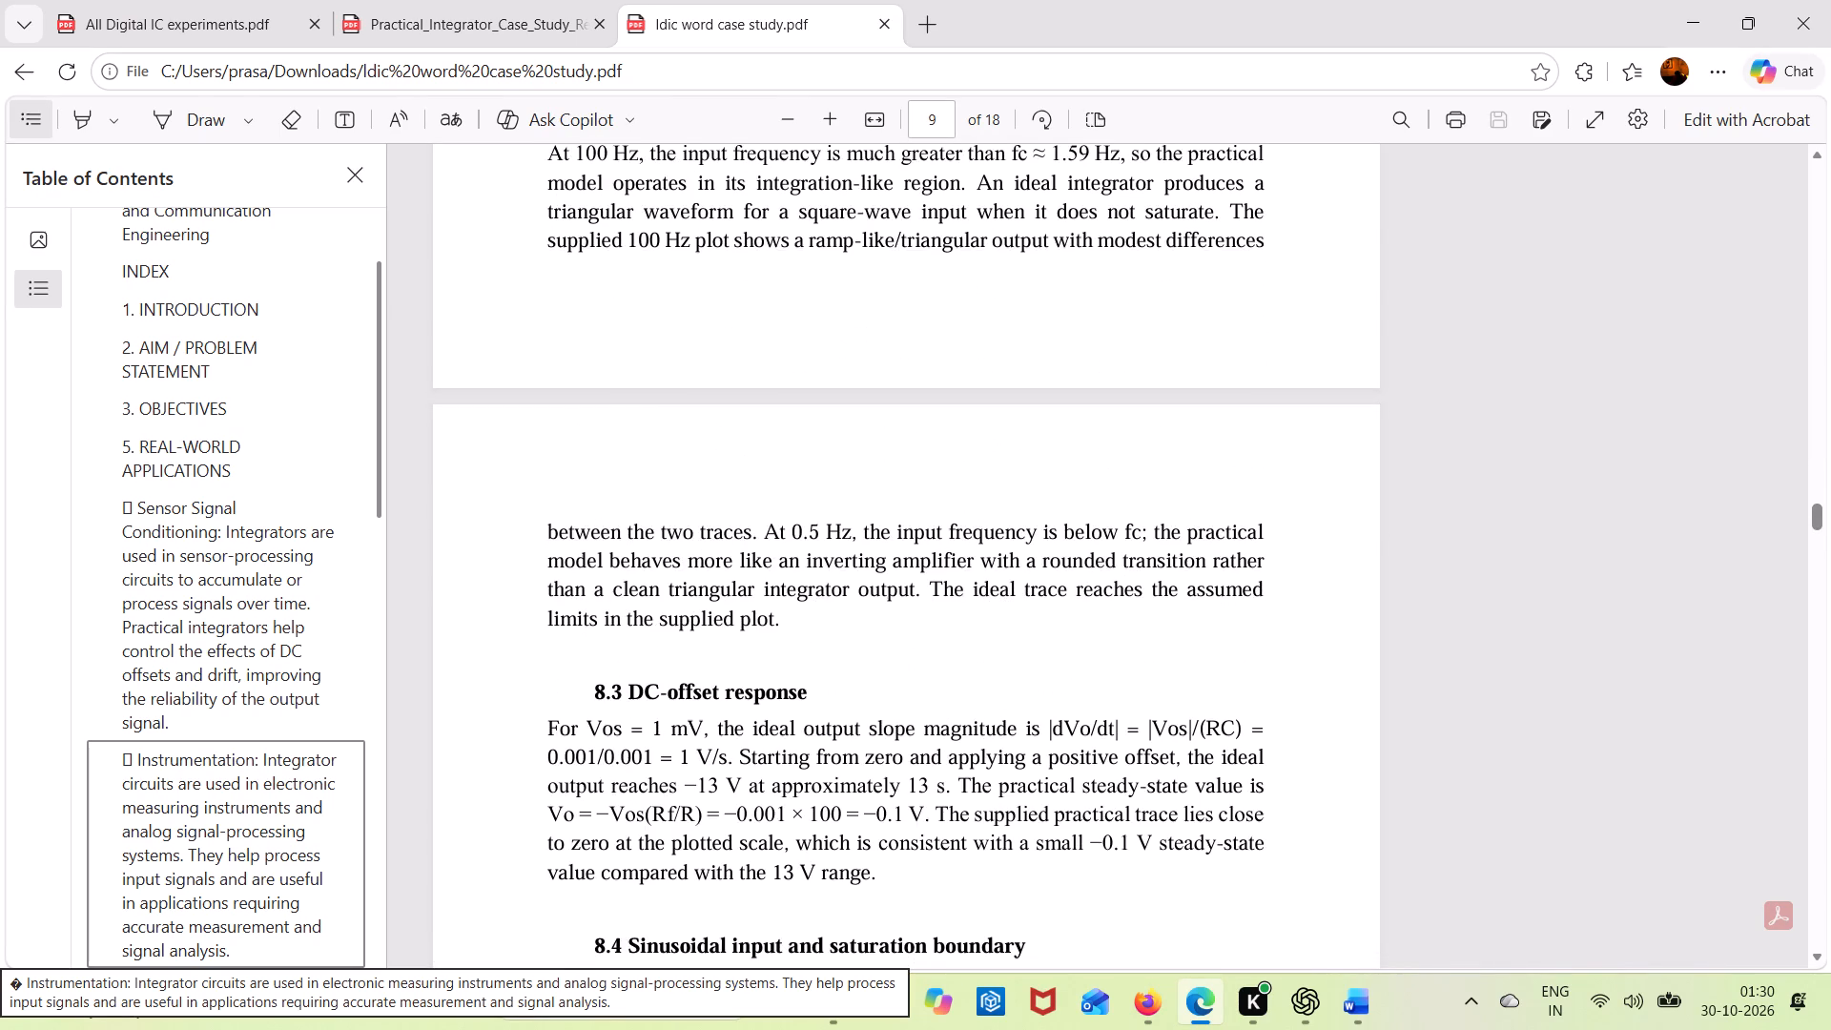
{"action": "scroll", "coordinate": [1006, 546], "scroll_direction": "down", "scroll_amount": 6}
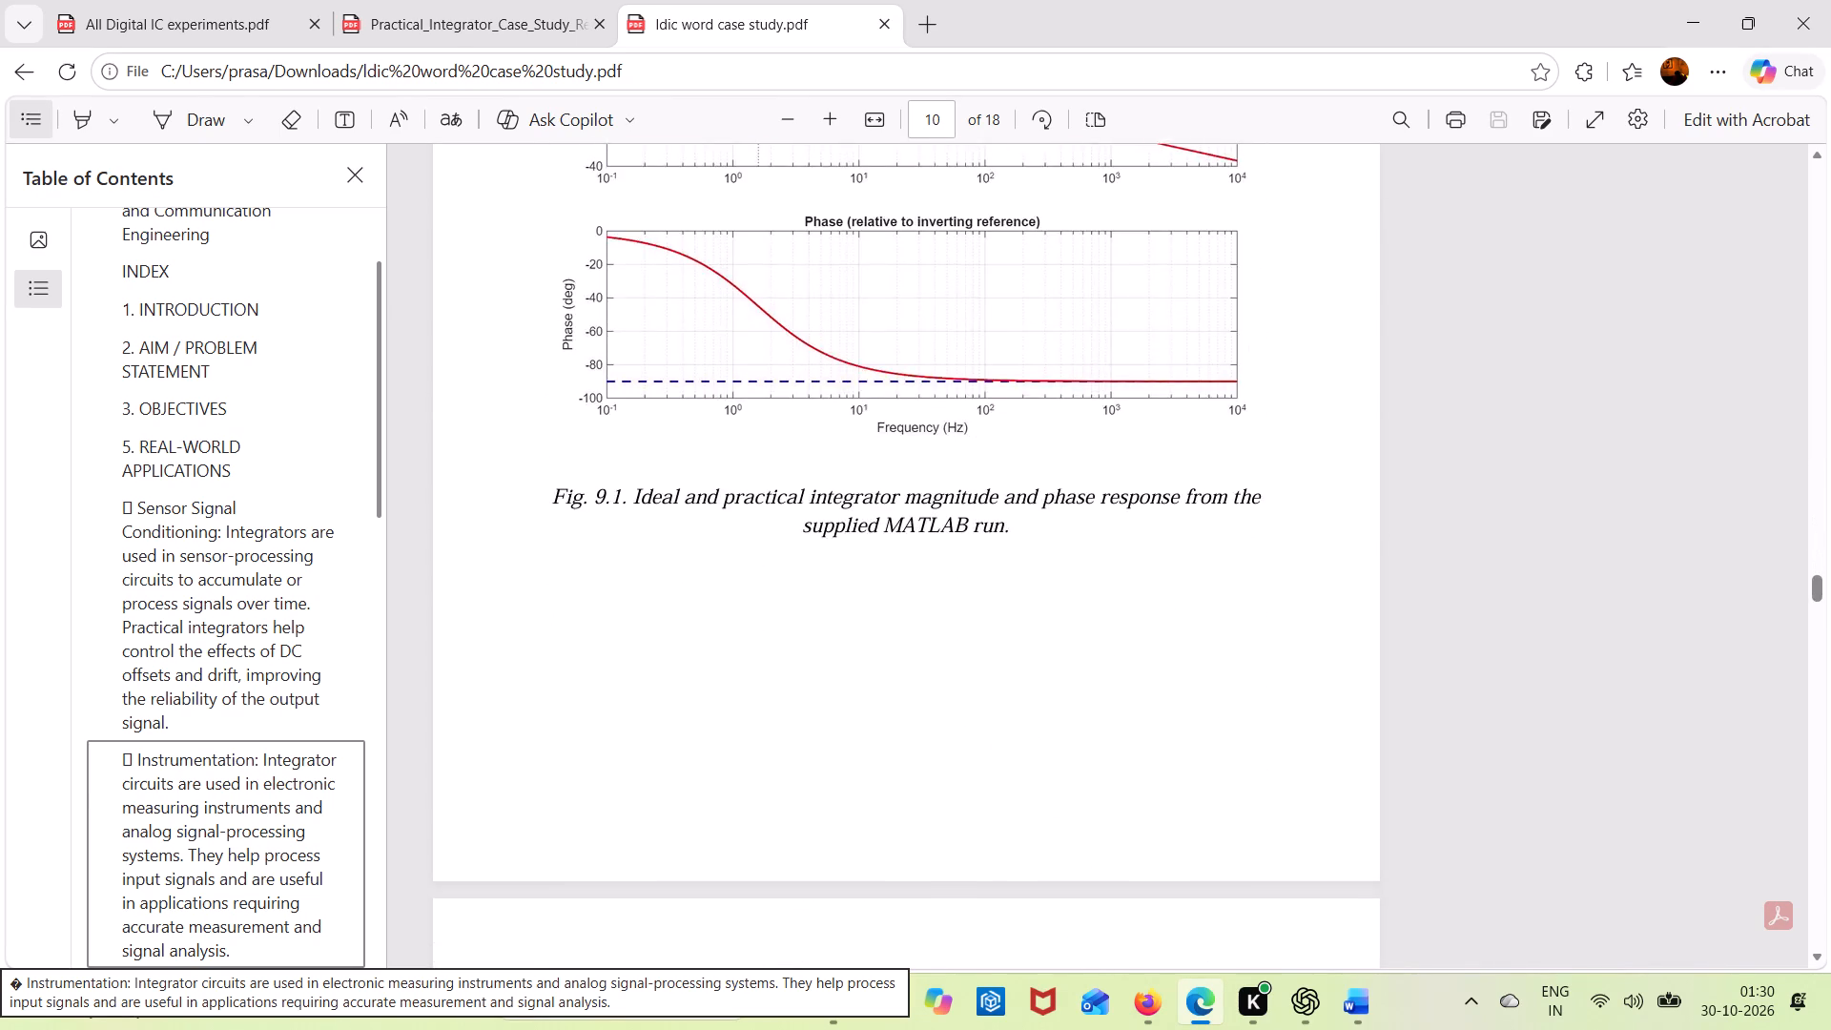
Recheck section 8, Analysis and Evaluation, and inspect the MATLAB simulation figures through Fig. 9.6.
{"action": "scroll", "coordinate": [1006, 546], "scroll_direction": "up", "scroll_amount": 1}
{"action": "scroll", "coordinate": [1006, 546], "scroll_direction": "down", "scroll_amount": 4}
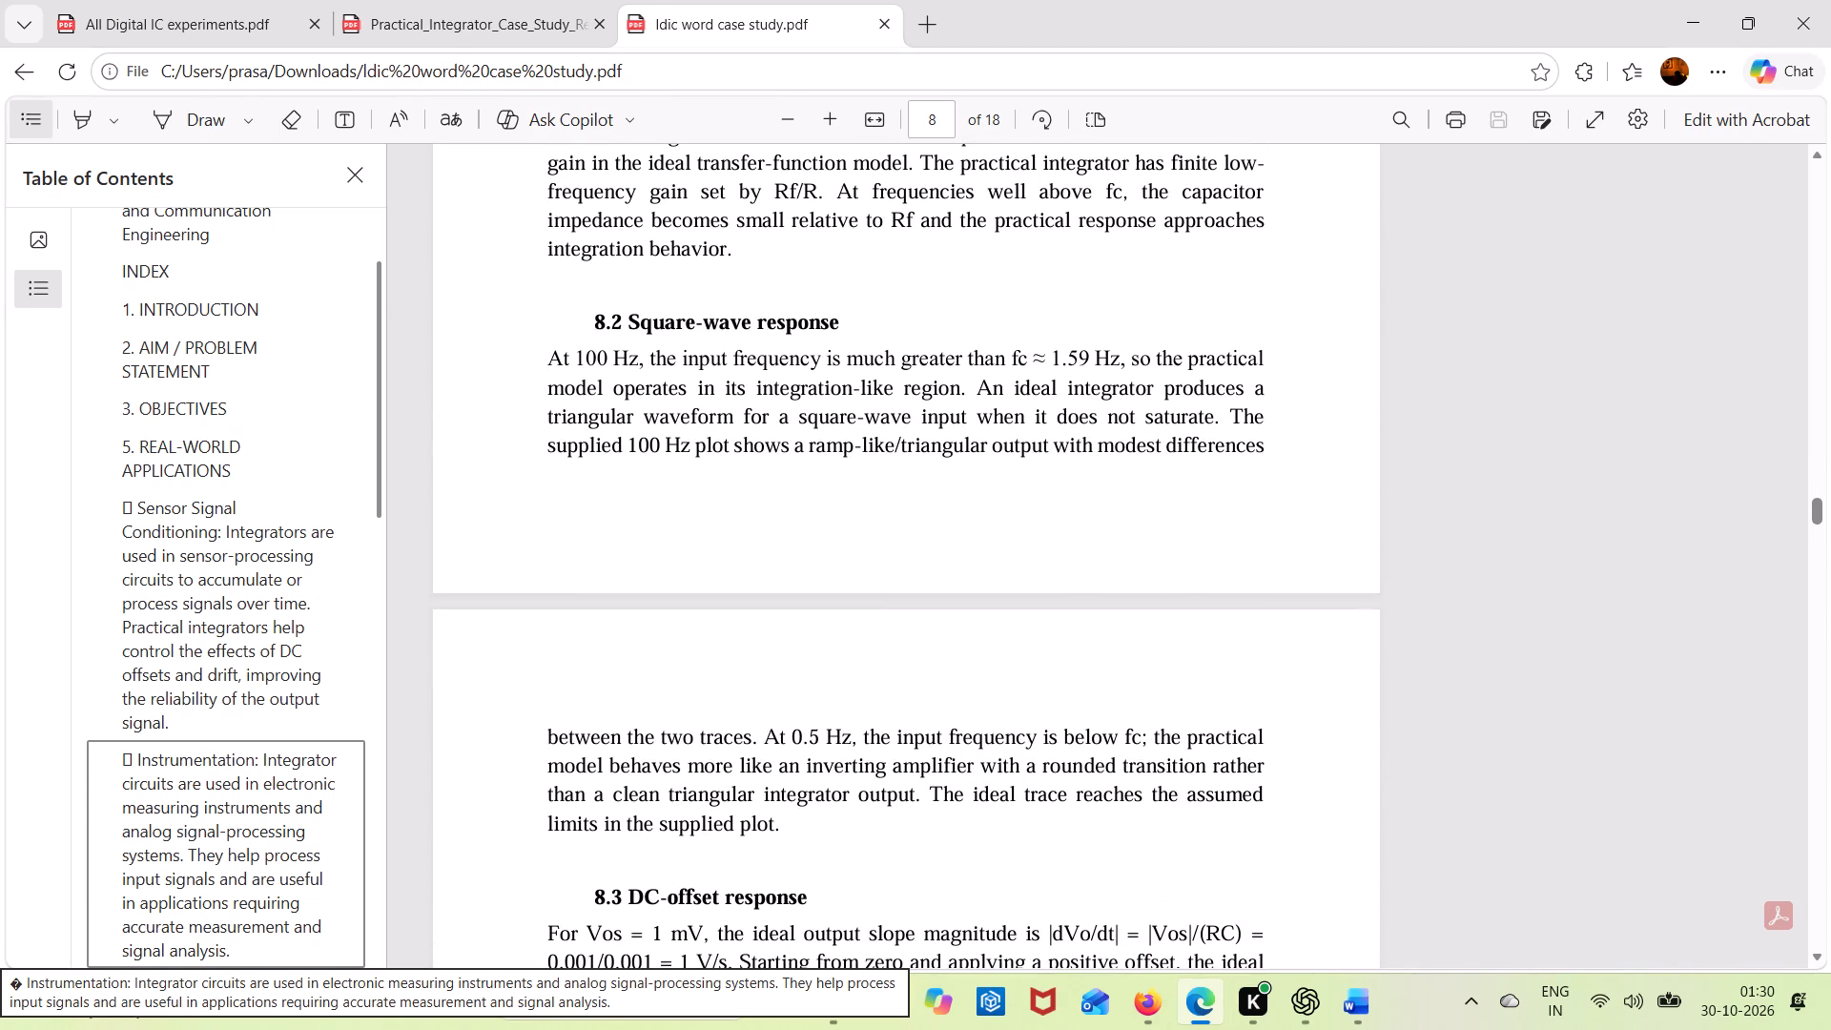
{"action": "scroll", "coordinate": [1006, 546], "scroll_direction": "down", "scroll_amount": 5}
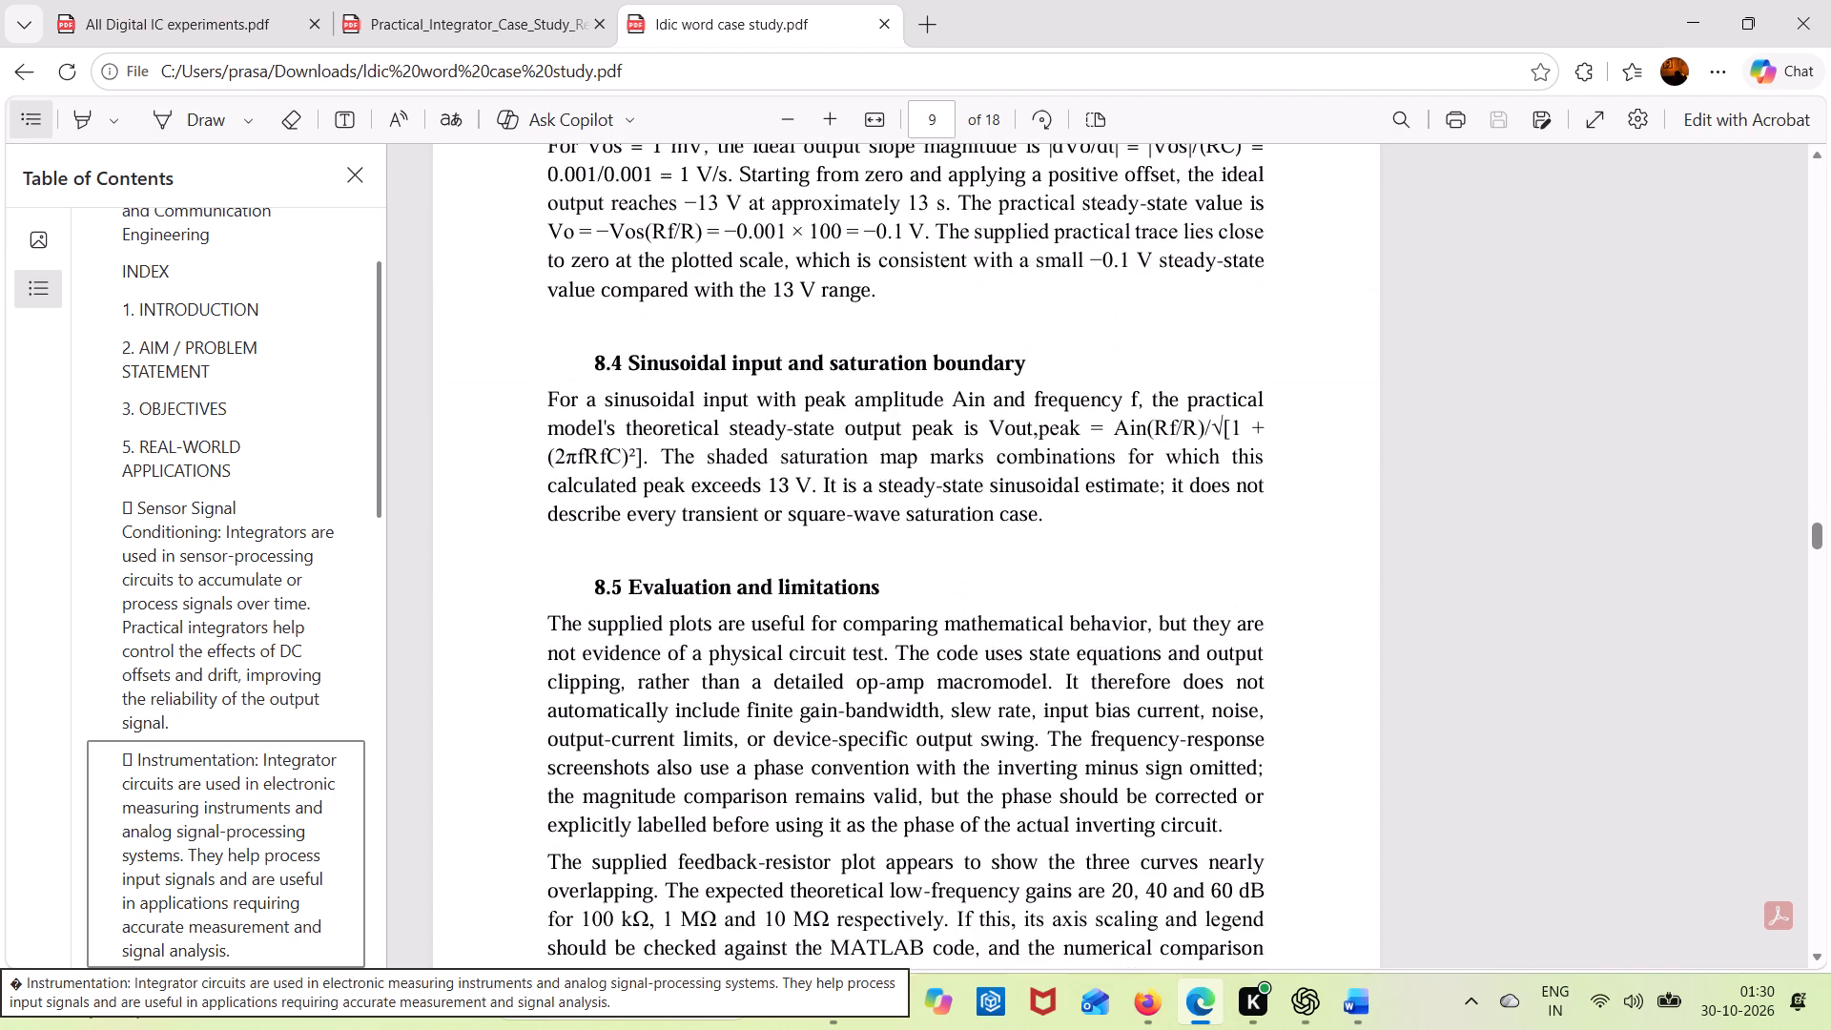
{"action": "scroll", "coordinate": [1006, 546], "scroll_direction": "down", "scroll_amount": 4}
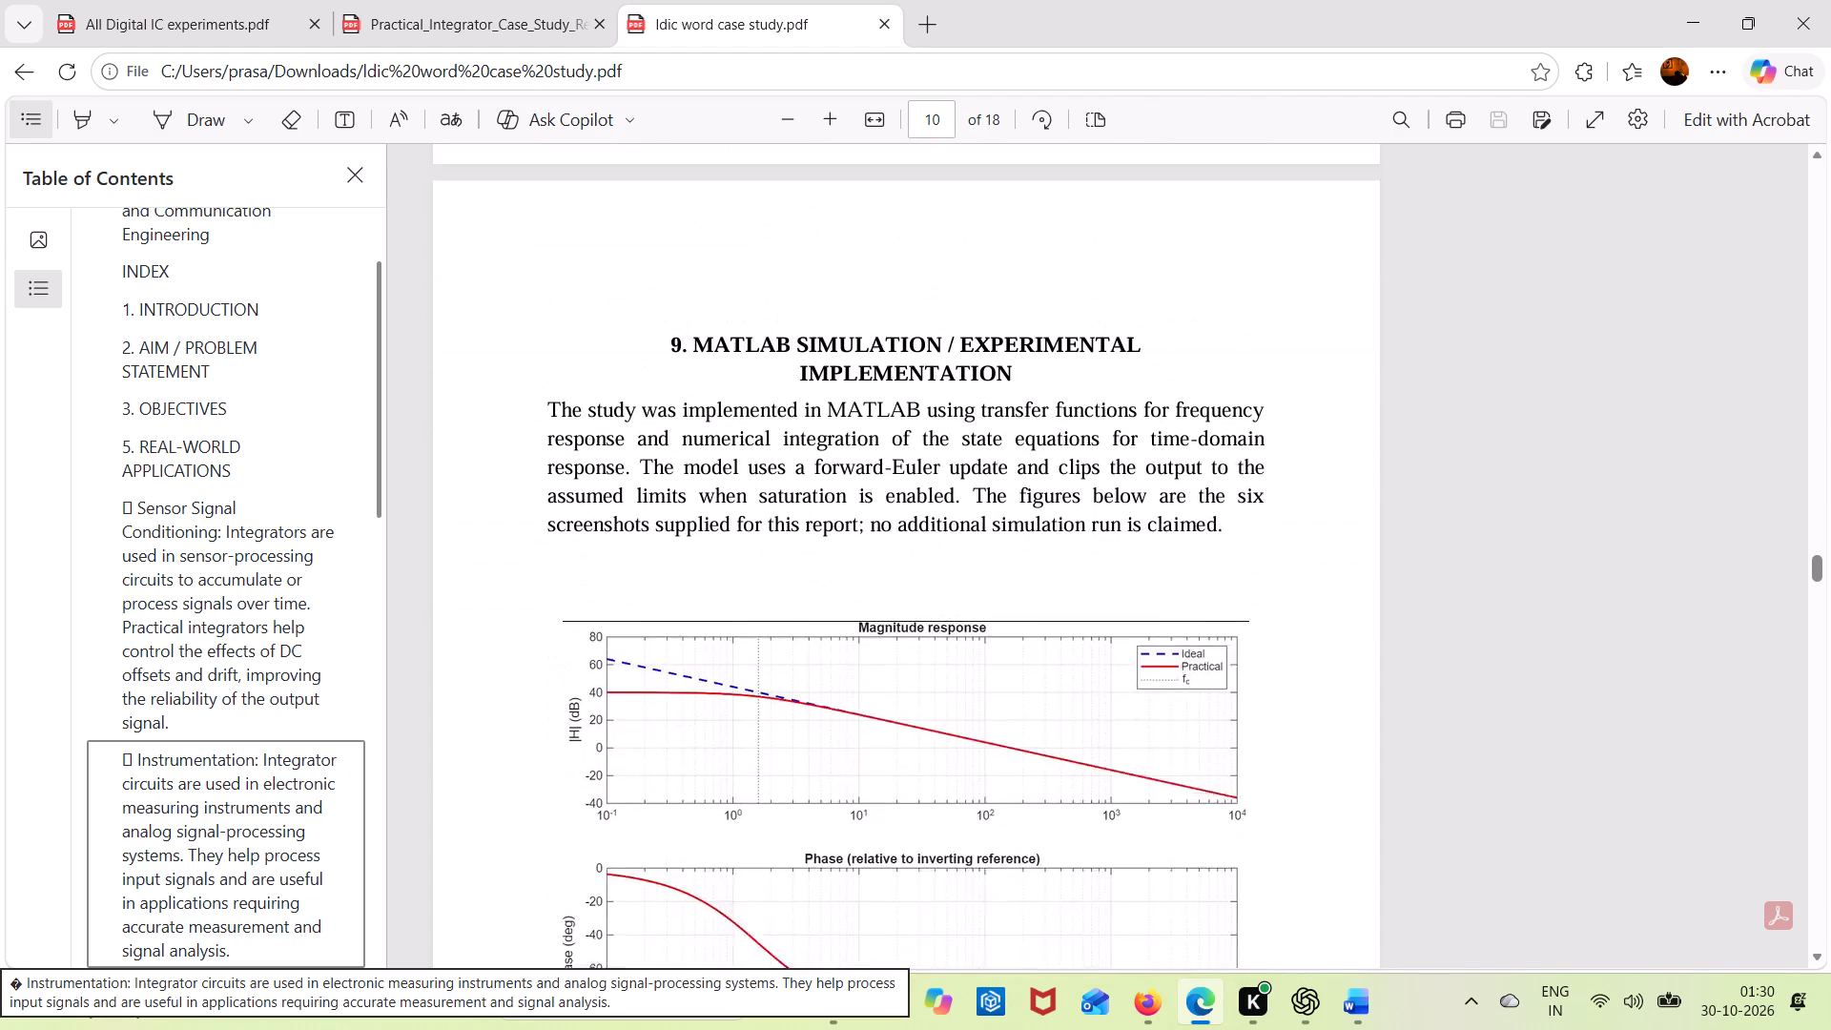
{"action": "scroll", "coordinate": [1006, 546], "scroll_direction": "down", "scroll_amount": 8}
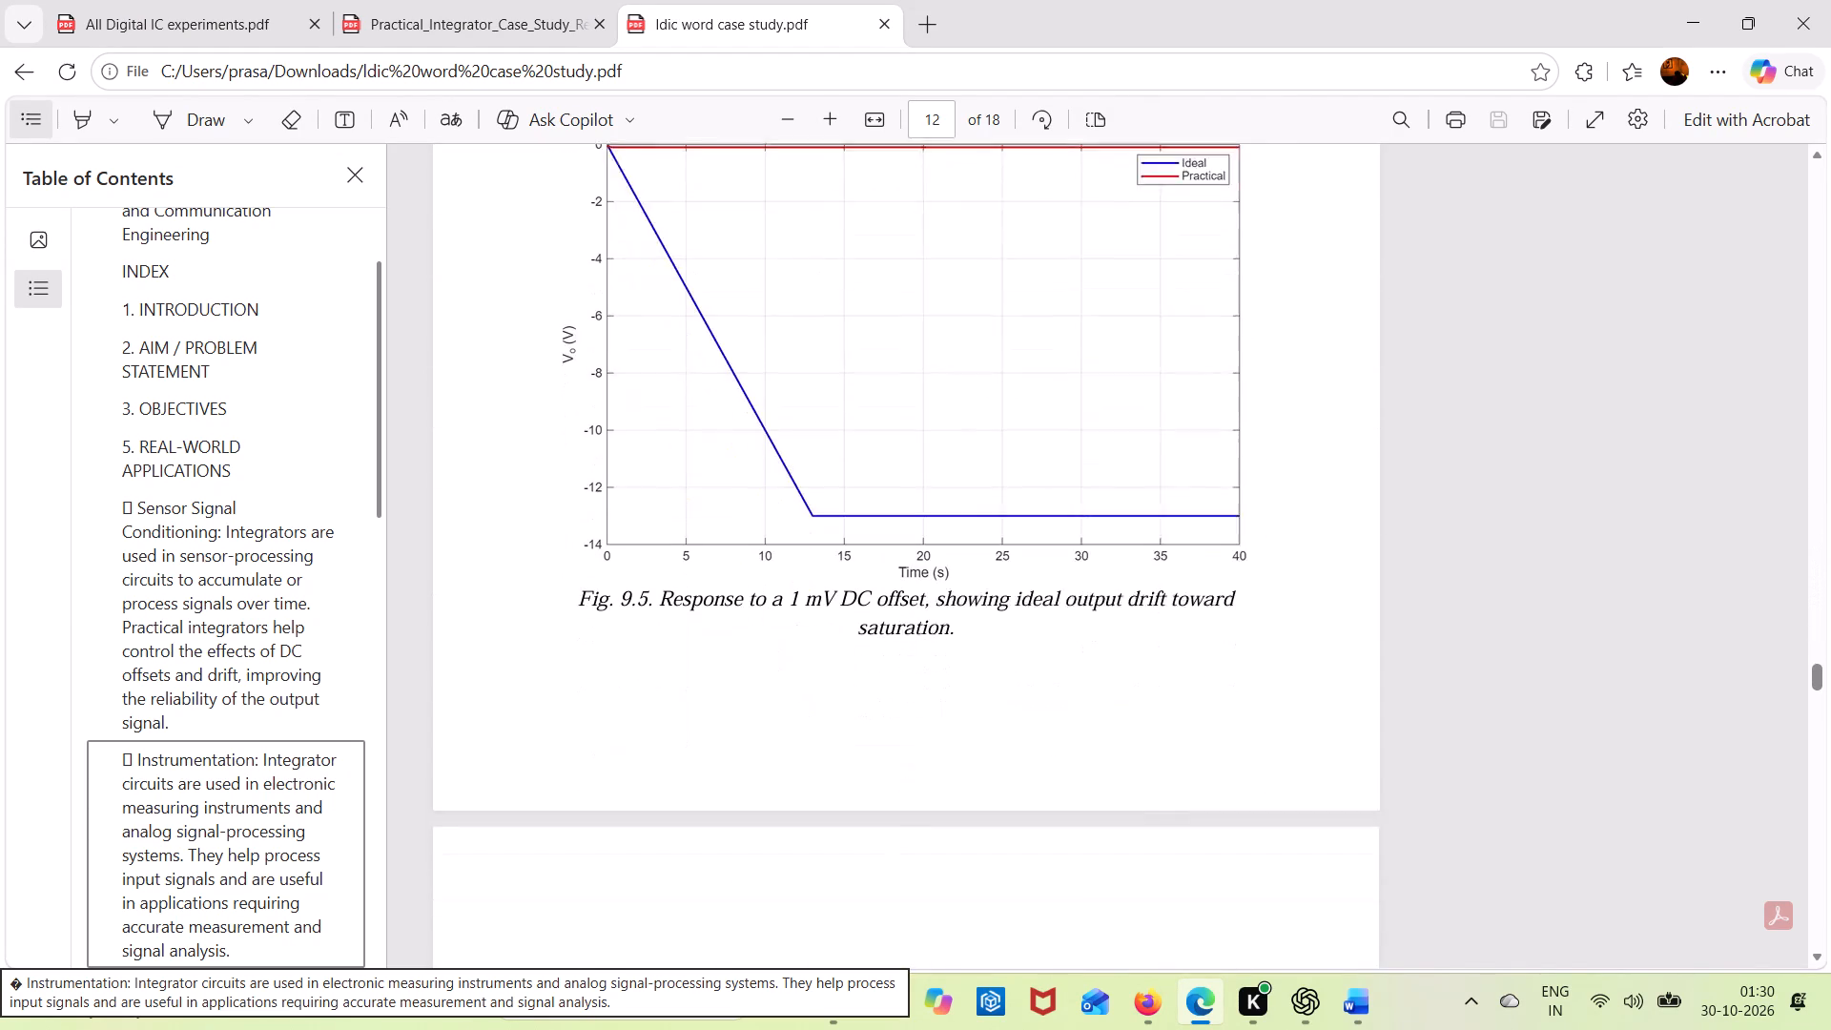
{"action": "scroll", "coordinate": [1006, 546], "scroll_direction": "down", "scroll_amount": 5}
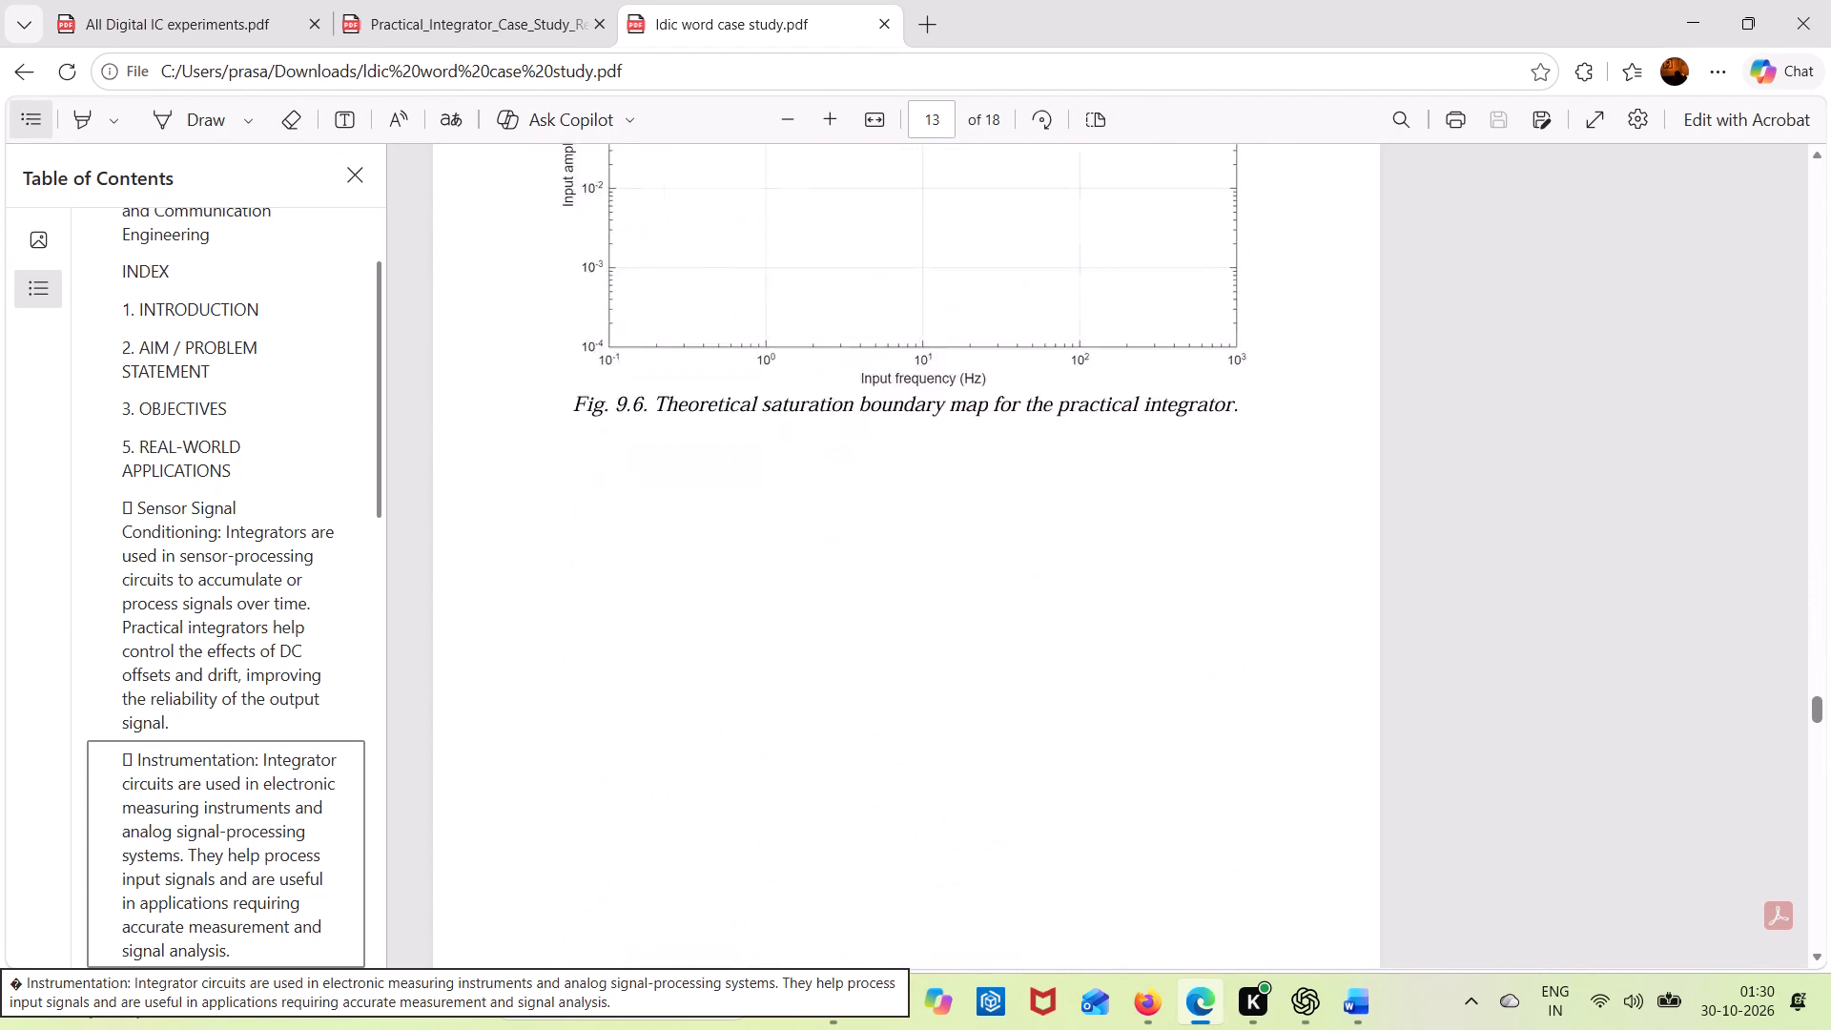
Review the remaining pages from section 11, Proposed Design / Innovation, through the references, student declaration and faculty evaluation sheet.
{"action": "scroll", "coordinate": [1006, 546], "scroll_direction": "down", "scroll_amount": 5}
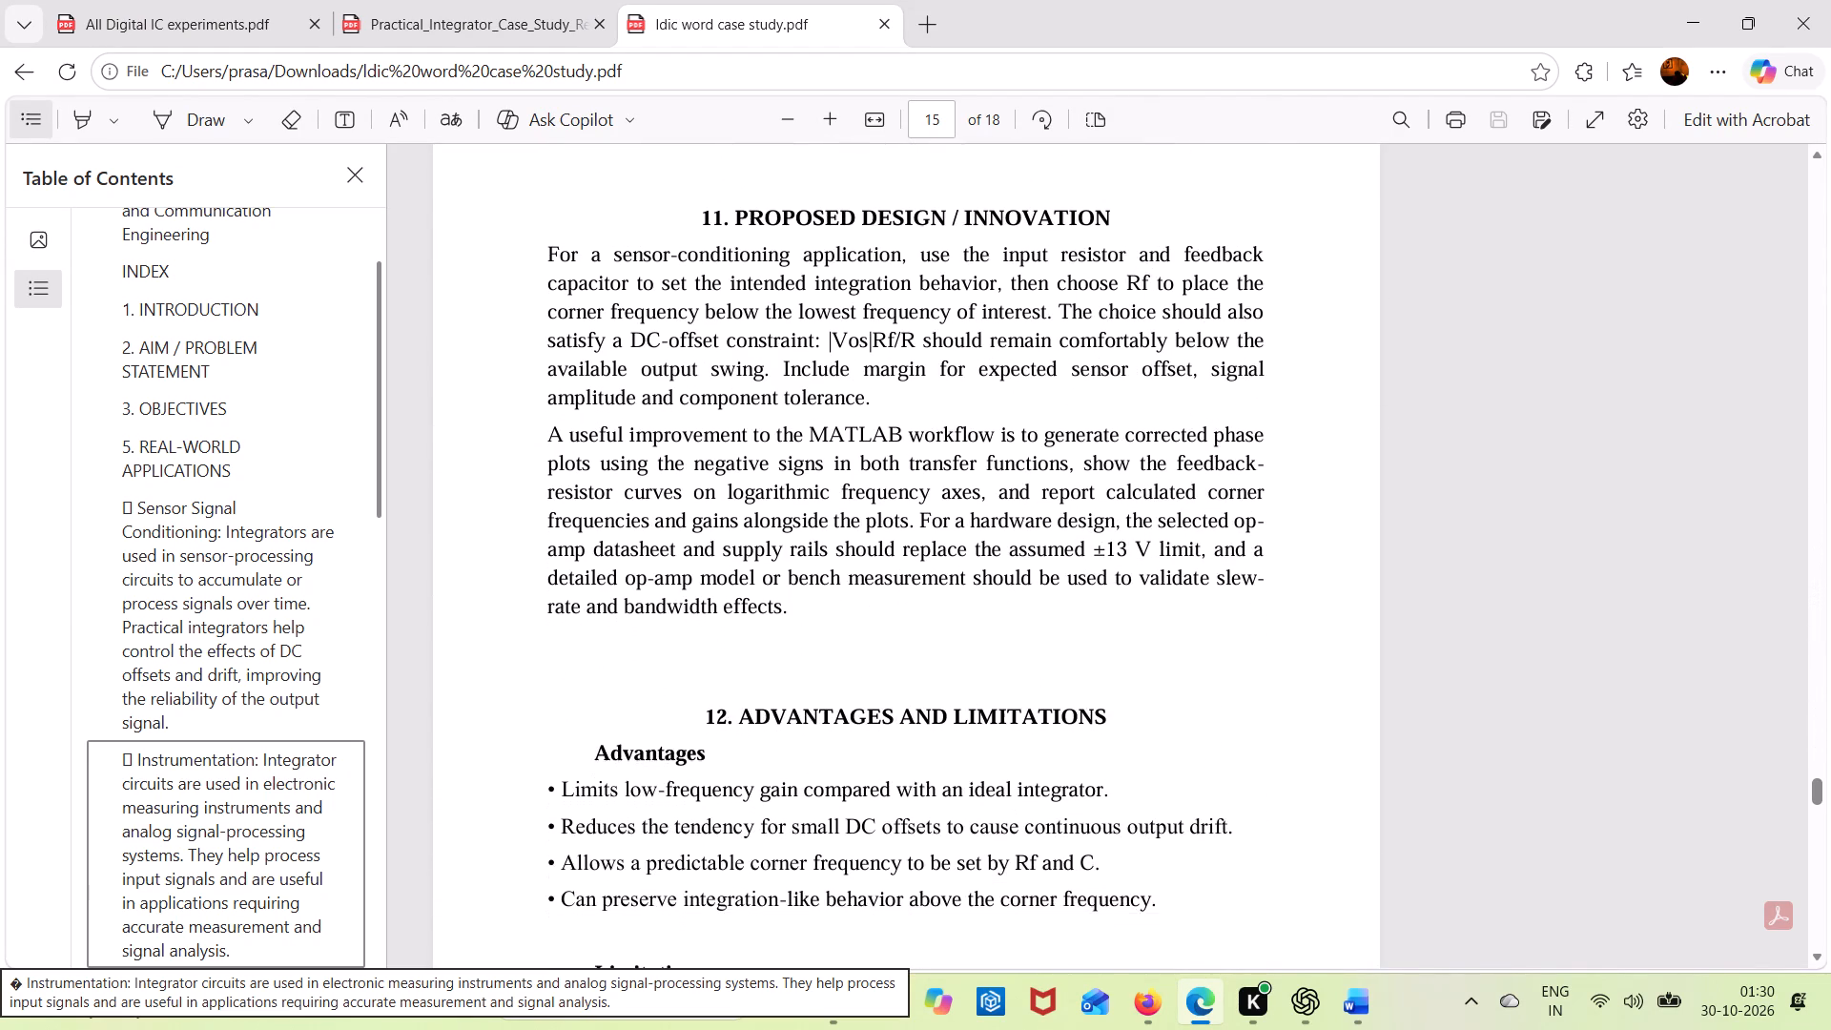
{"action": "scroll", "coordinate": [1006, 546], "scroll_direction": "down", "scroll_amount": 8}
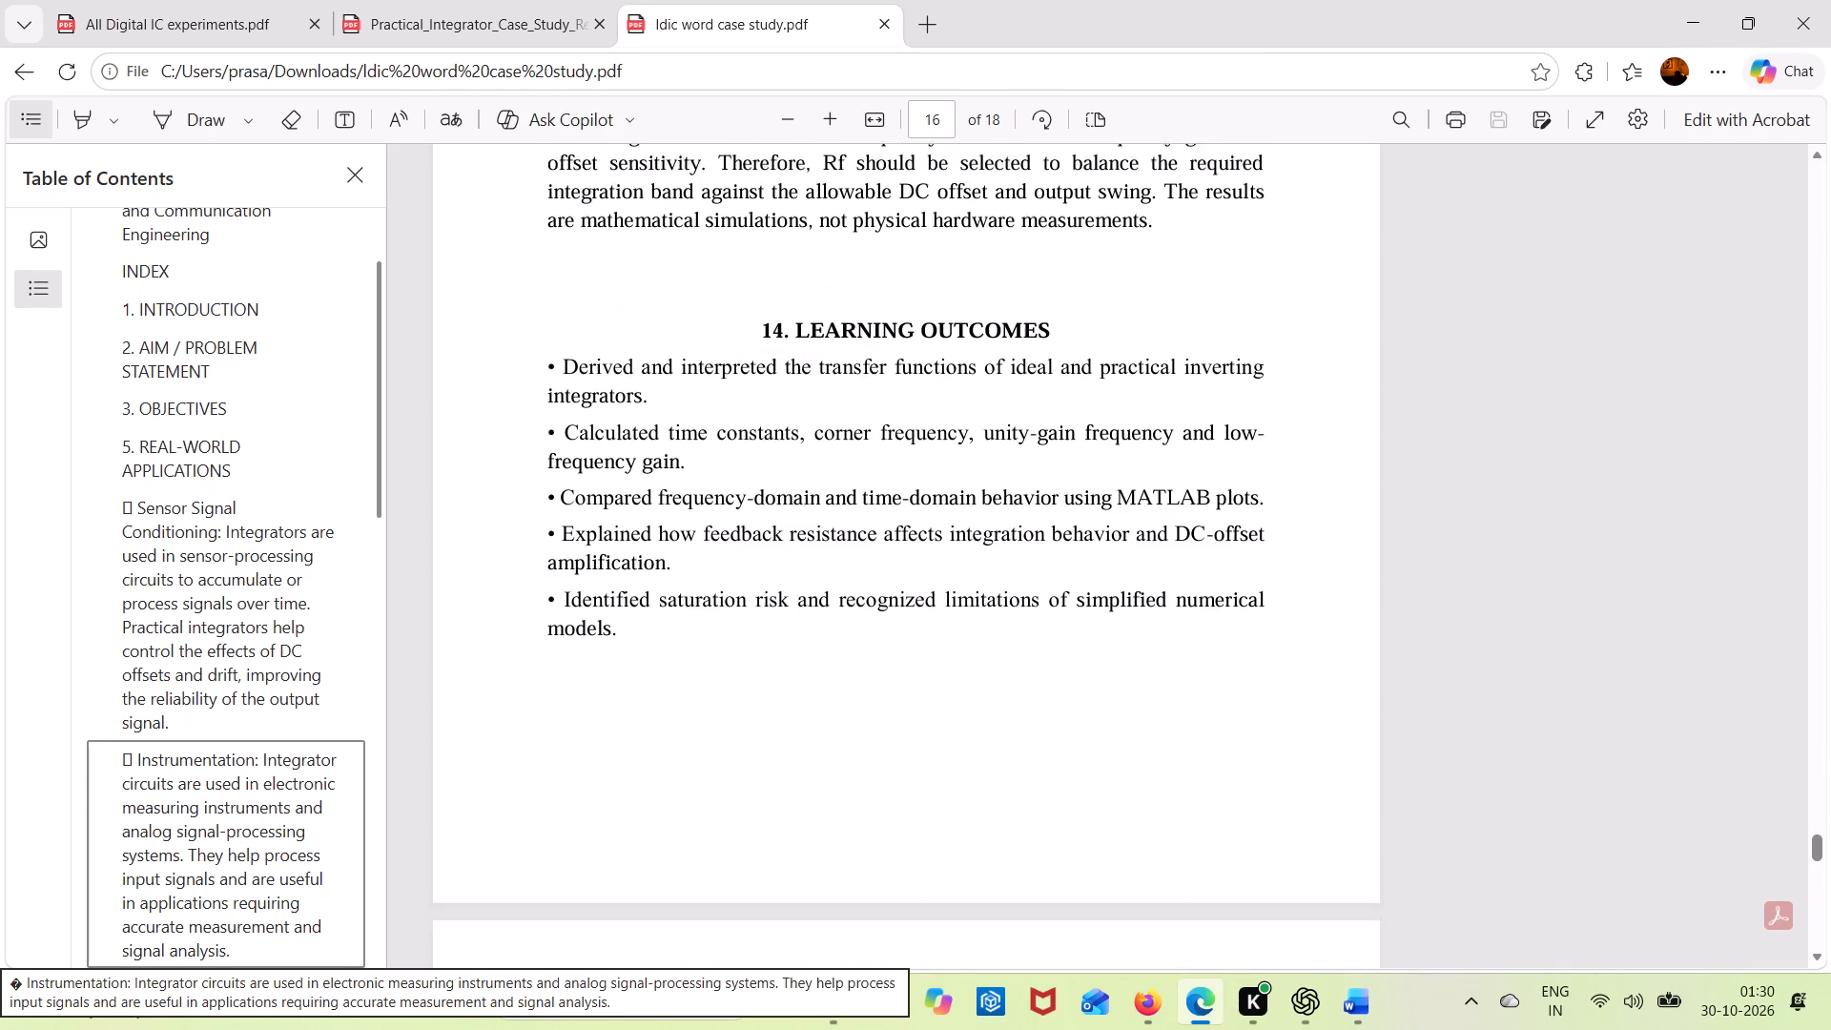
{"action": "scroll", "coordinate": [1006, 546], "scroll_direction": "down", "scroll_amount": 3}
{"action": "scroll", "coordinate": [1006, 546], "scroll_direction": "up", "scroll_amount": 5}
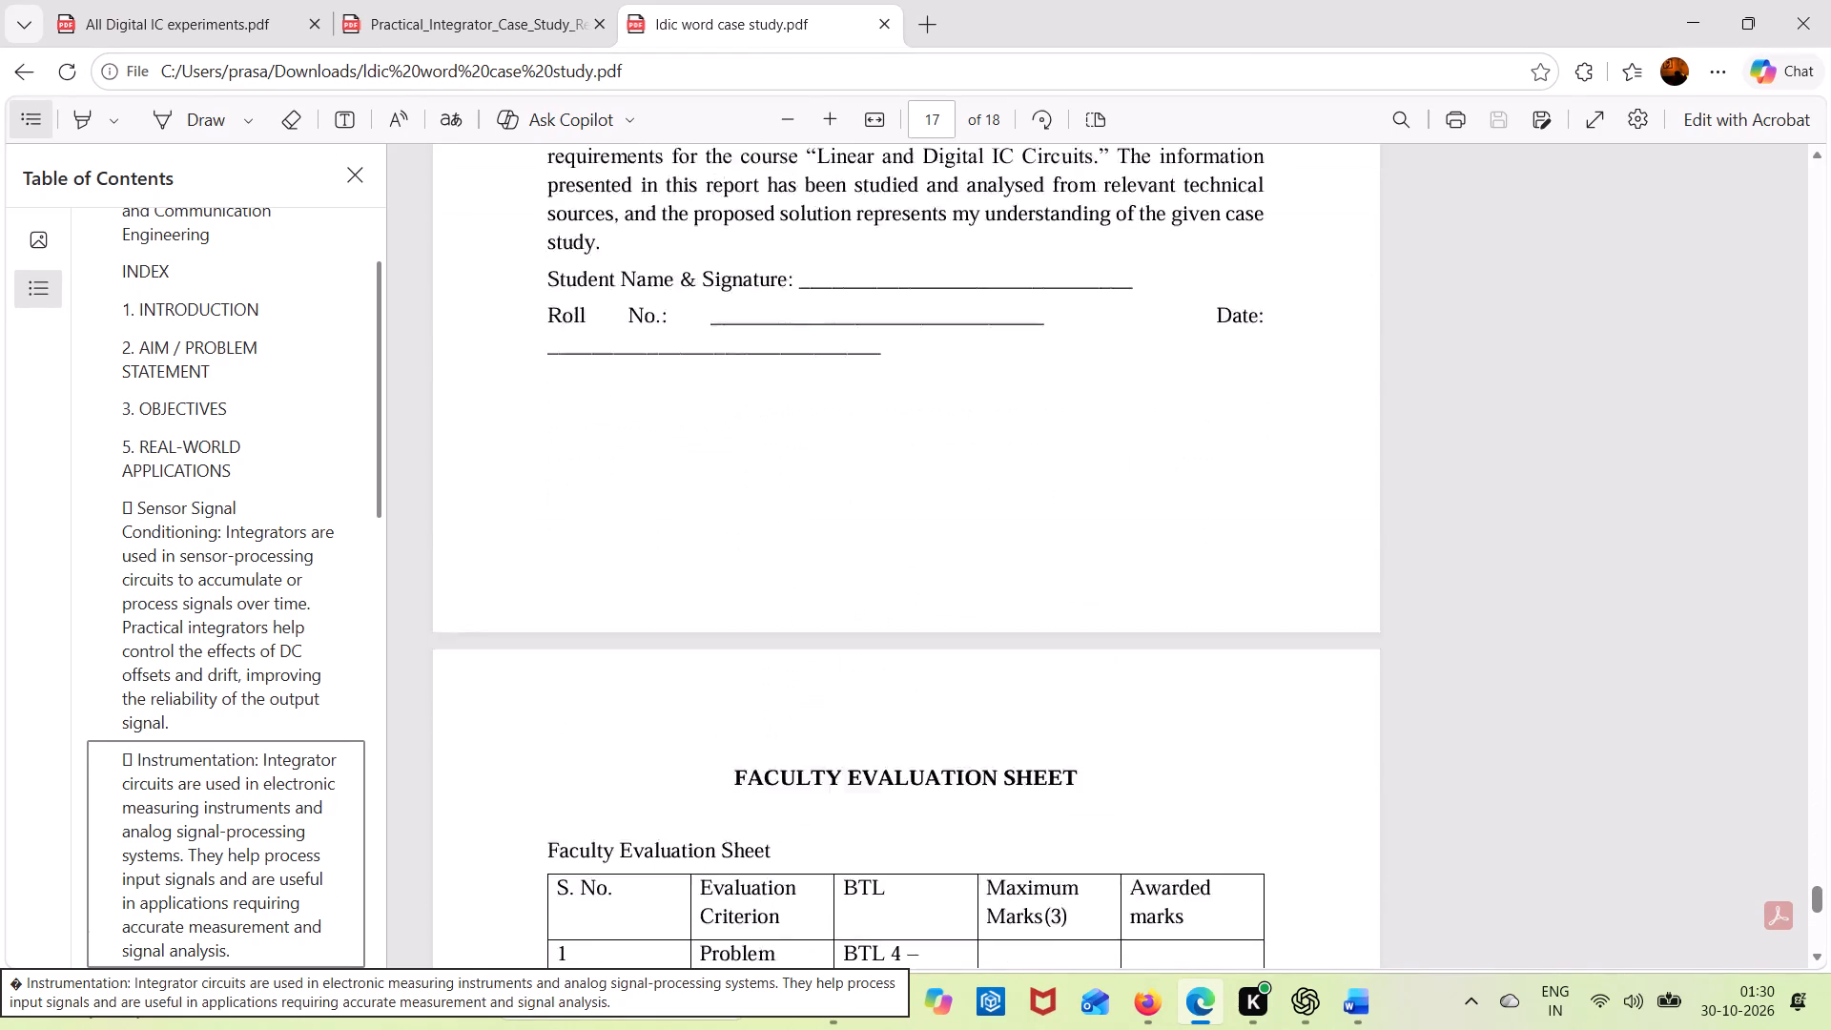
{"action": "scroll", "coordinate": [1006, 546], "scroll_direction": "up", "scroll_amount": 6}
{"action": "scroll", "coordinate": [1006, 546], "scroll_direction": "down", "scroll_amount": 1}
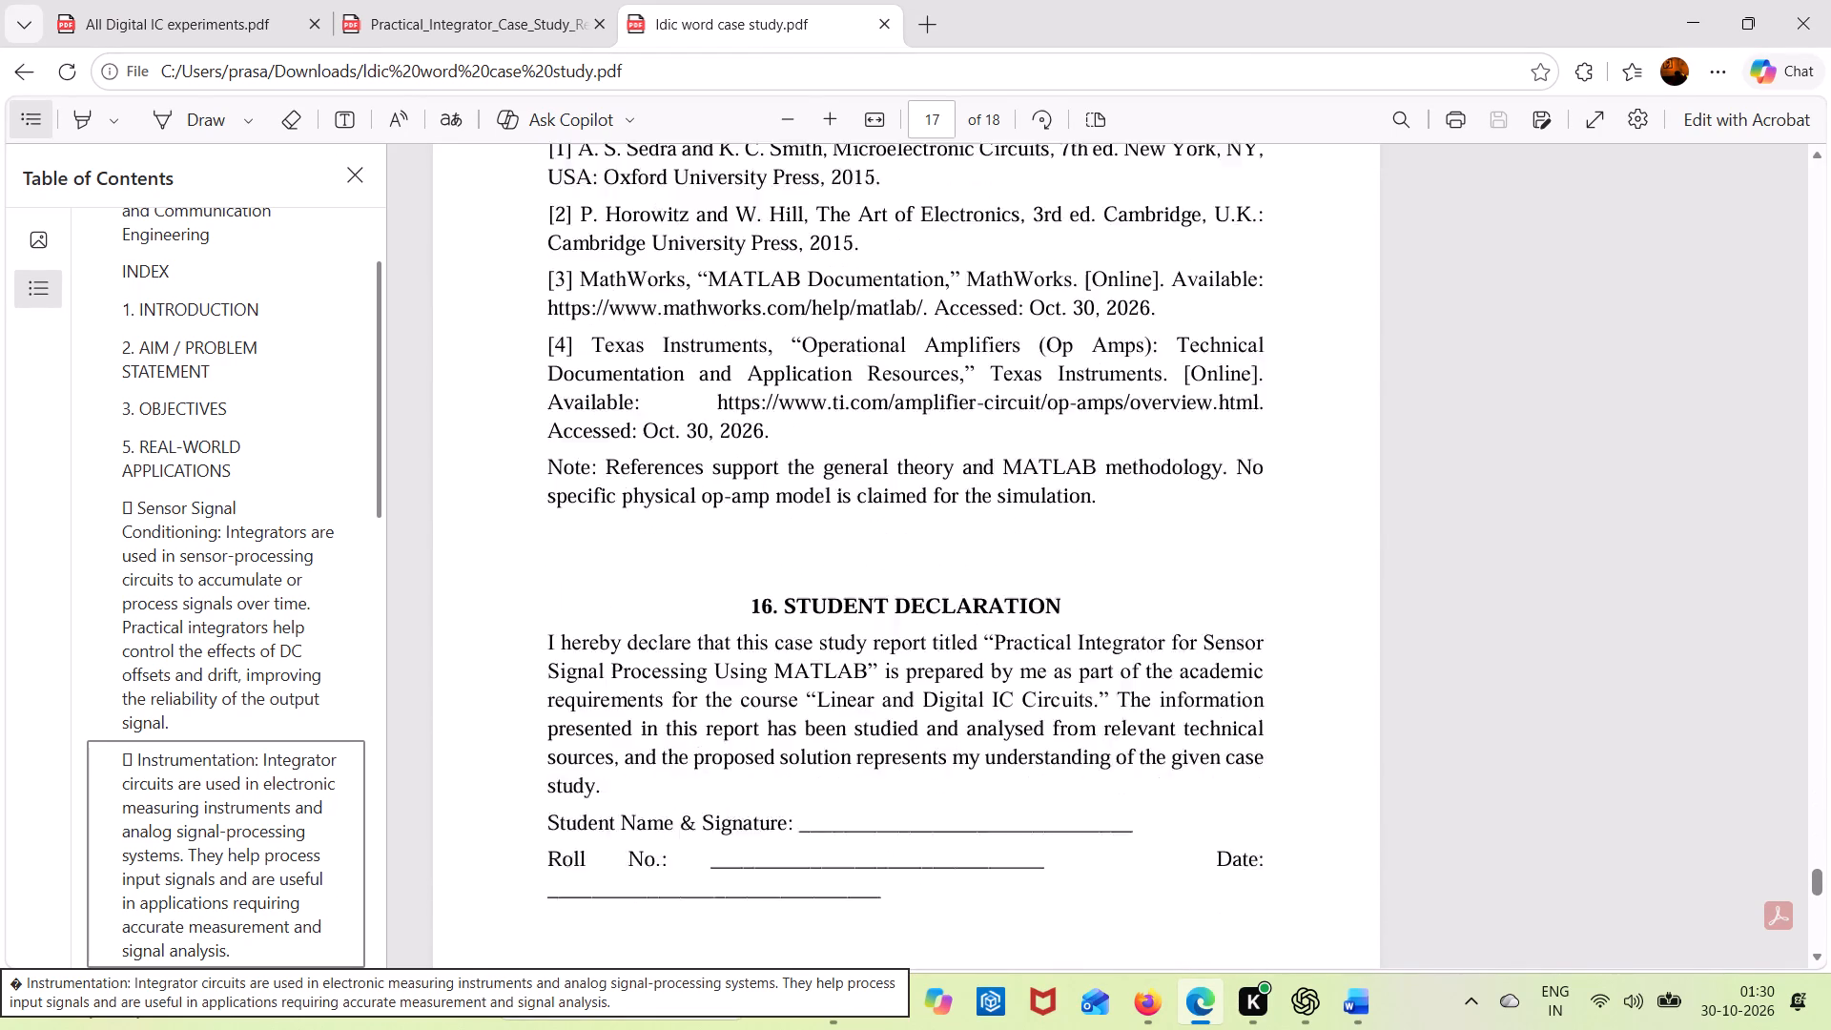
{"action": "scroll", "coordinate": [1006, 546], "scroll_direction": "down", "scroll_amount": 10}
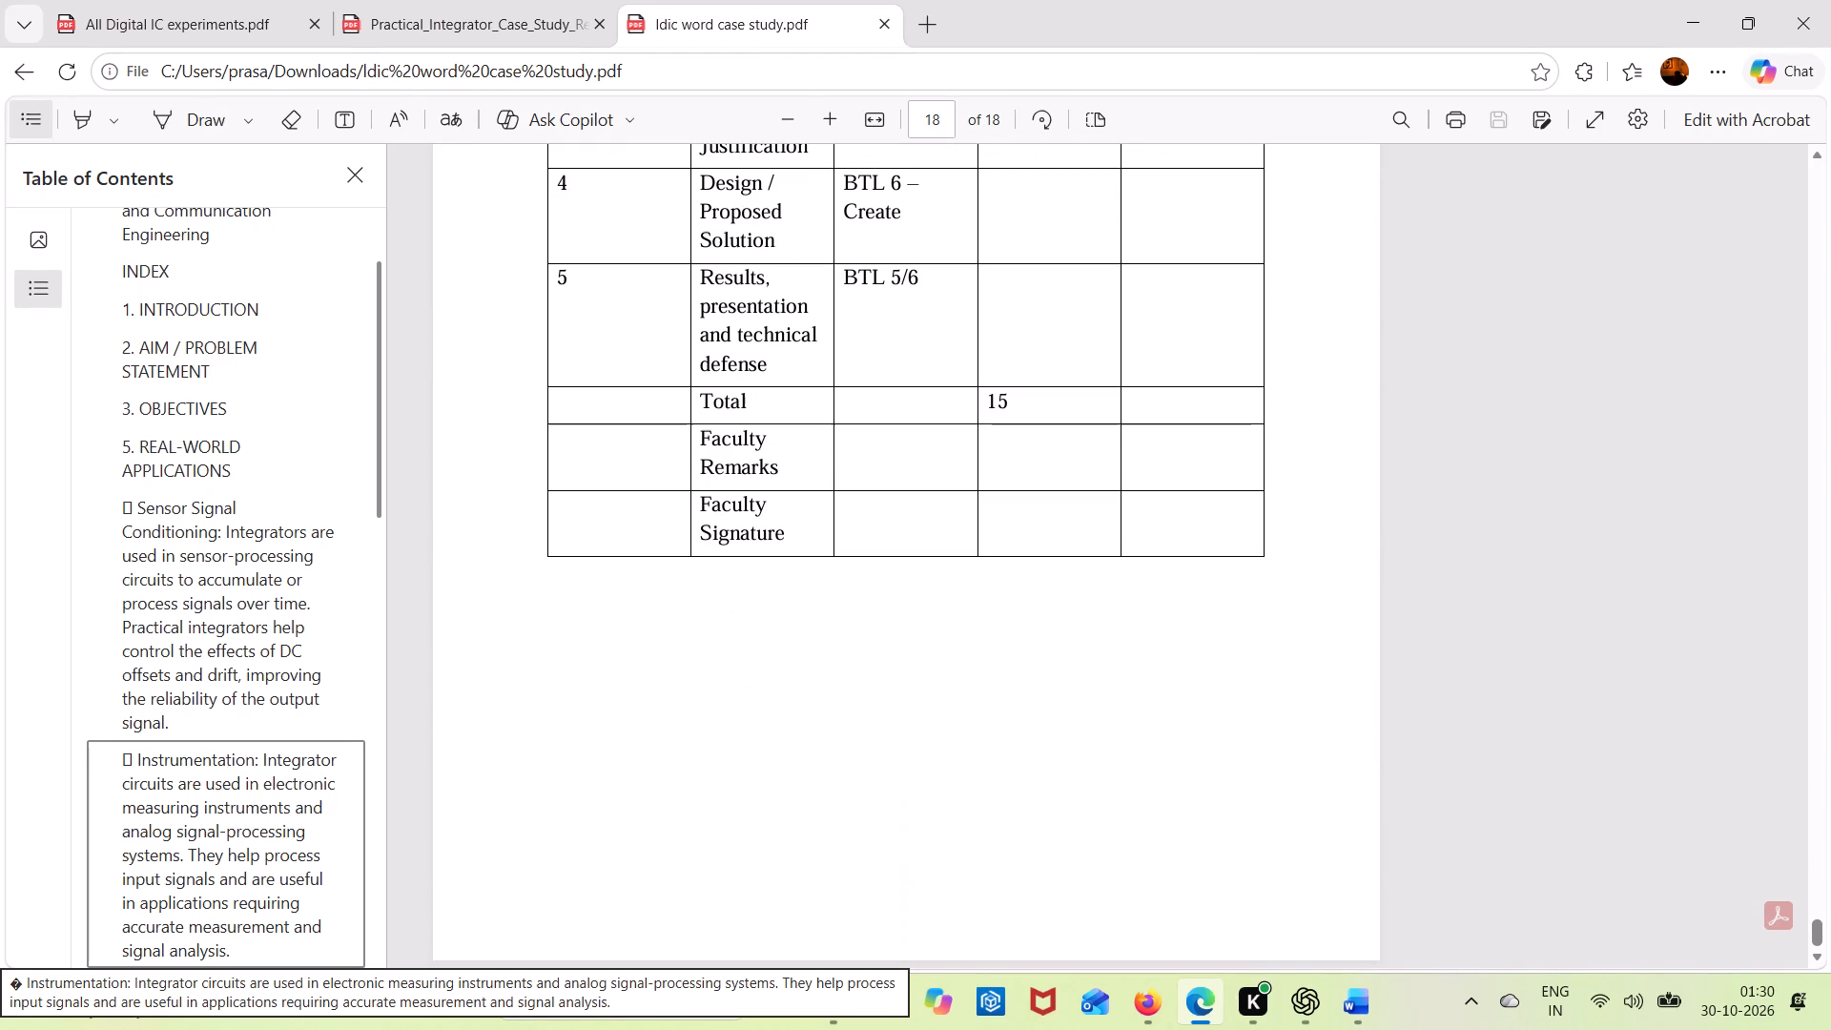
Re-examine the student declaration and the faculty evaluation sheet table on the PDF's last two pages.
{"action": "scroll", "coordinate": [916, 453], "scroll_direction": "up", "scroll_amount": 5}
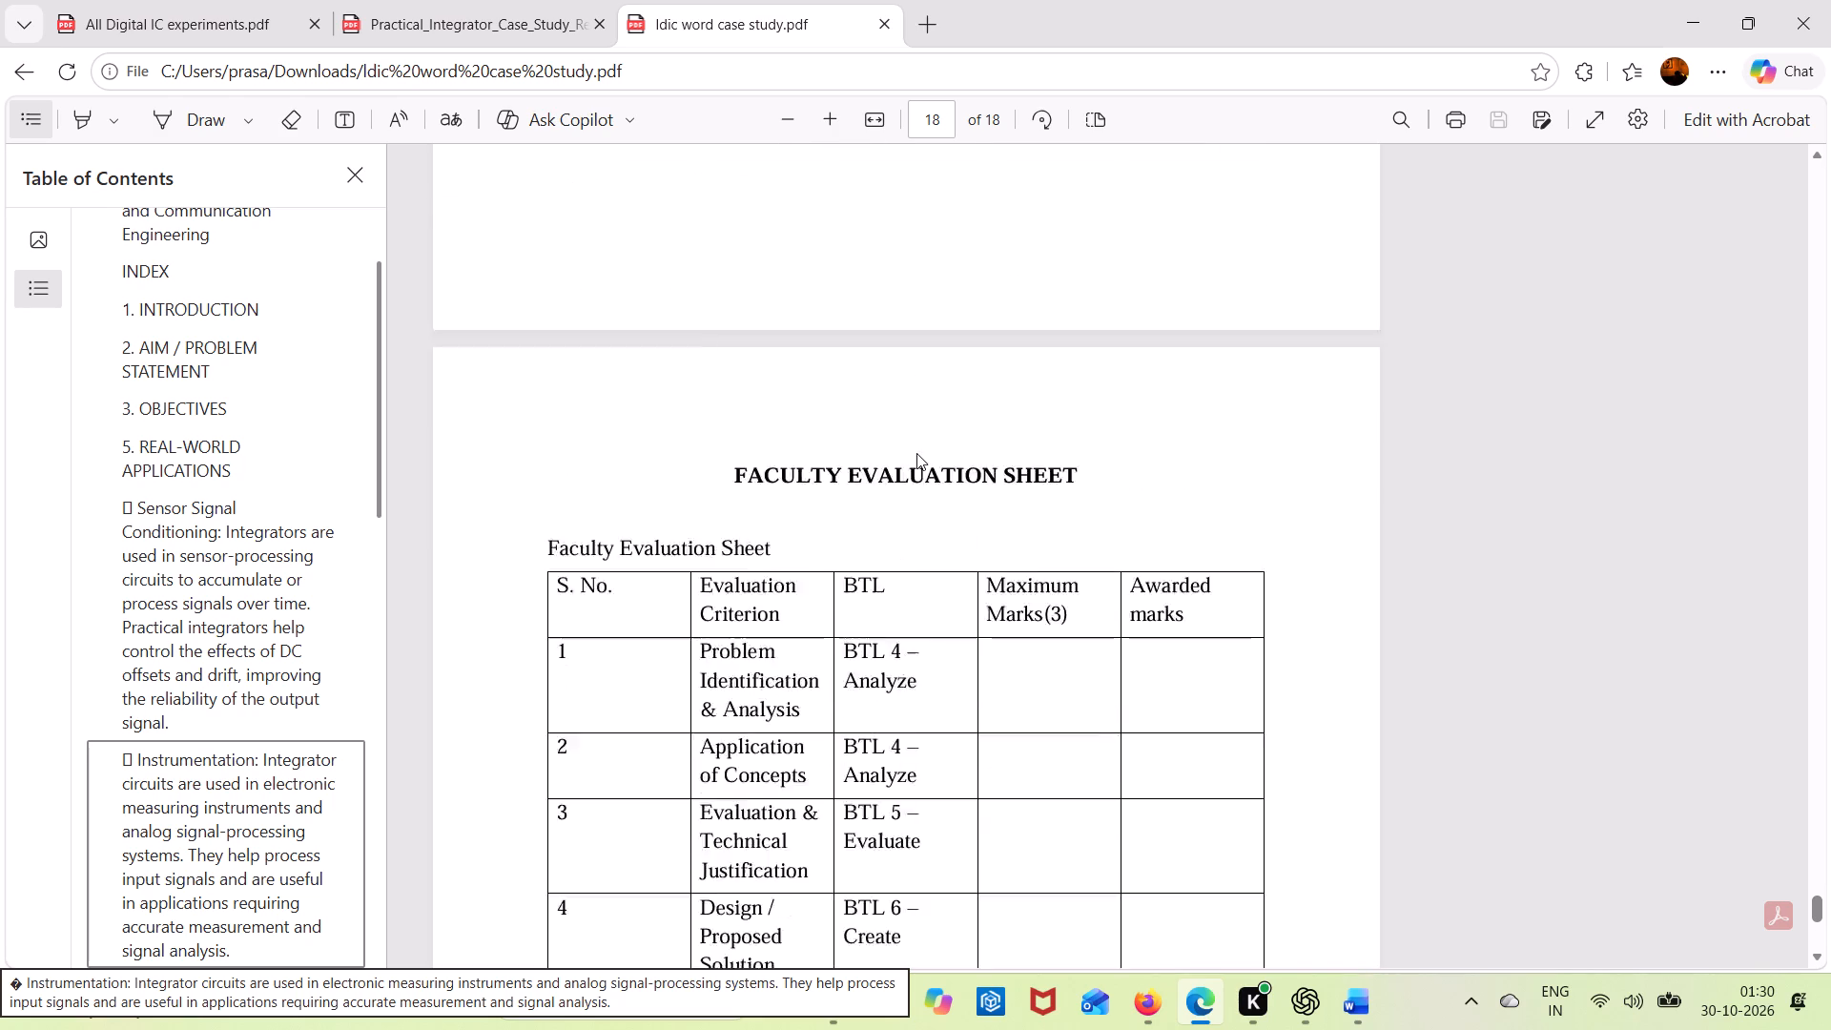
{"action": "scroll", "coordinate": [916, 453], "scroll_direction": "up", "scroll_amount": 3}
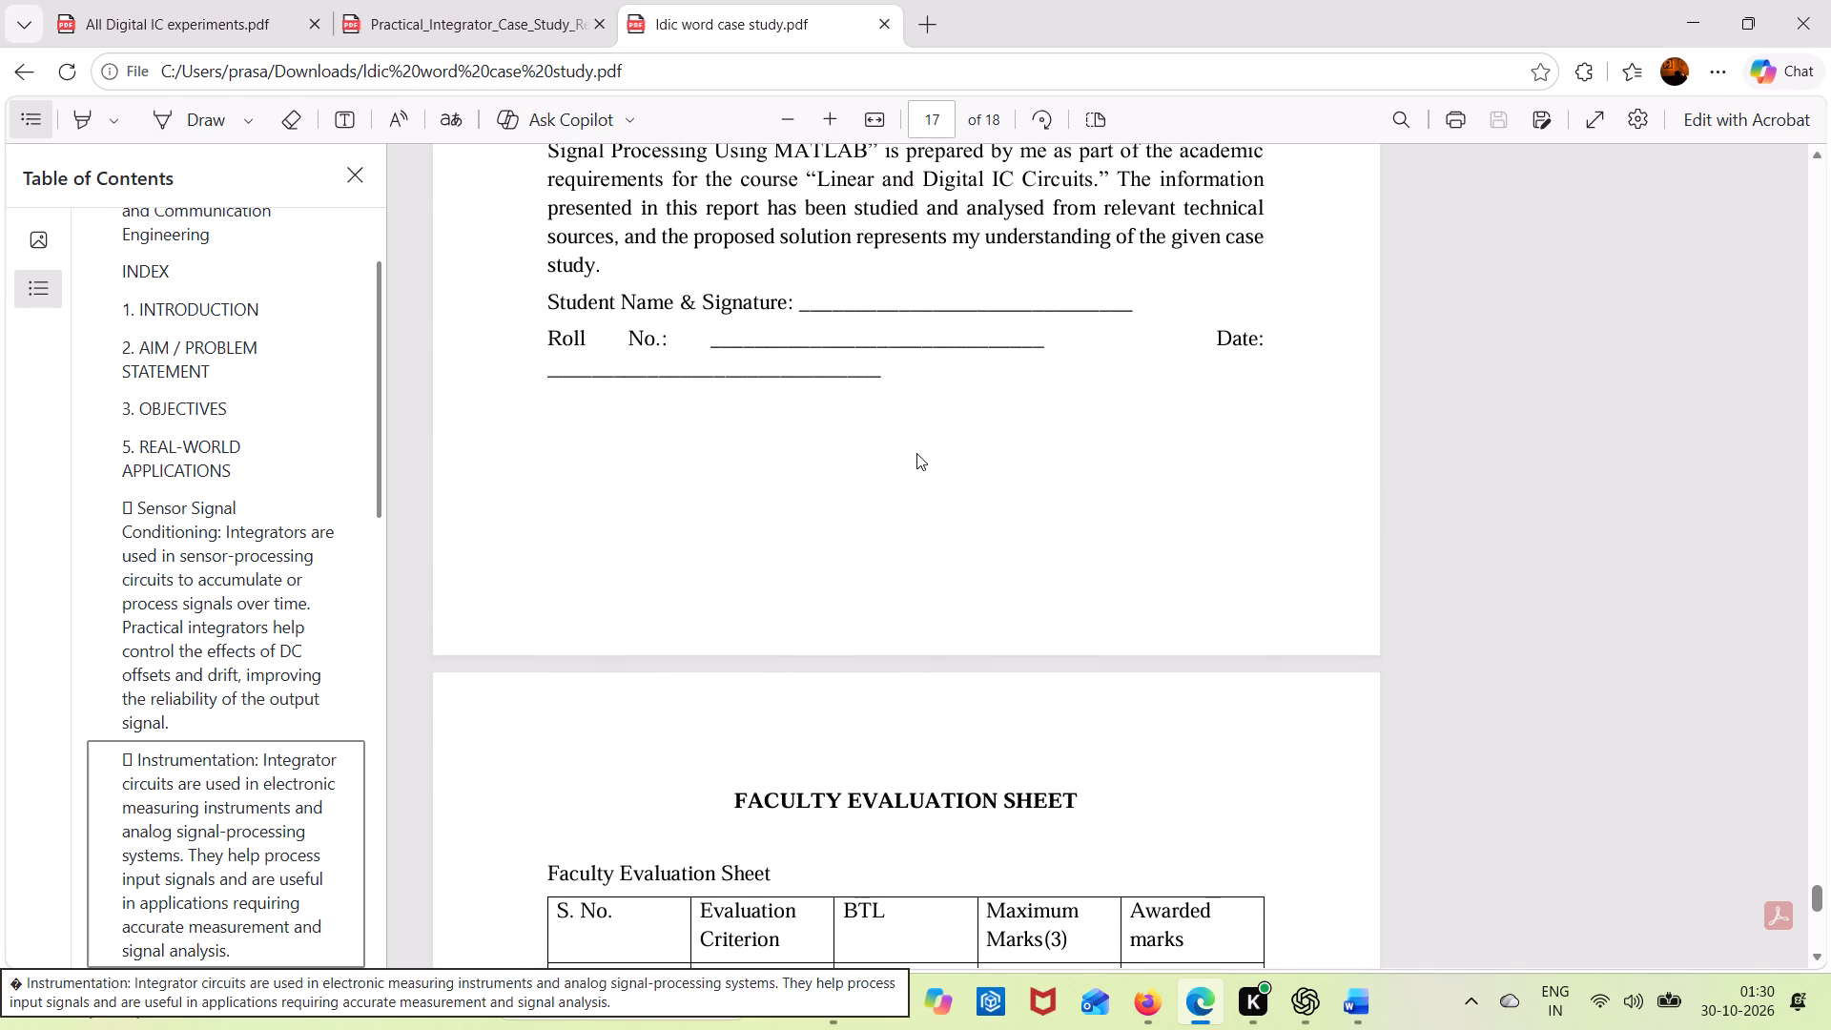
{"action": "scroll", "coordinate": [916, 453], "scroll_direction": "up", "scroll_amount": 3}
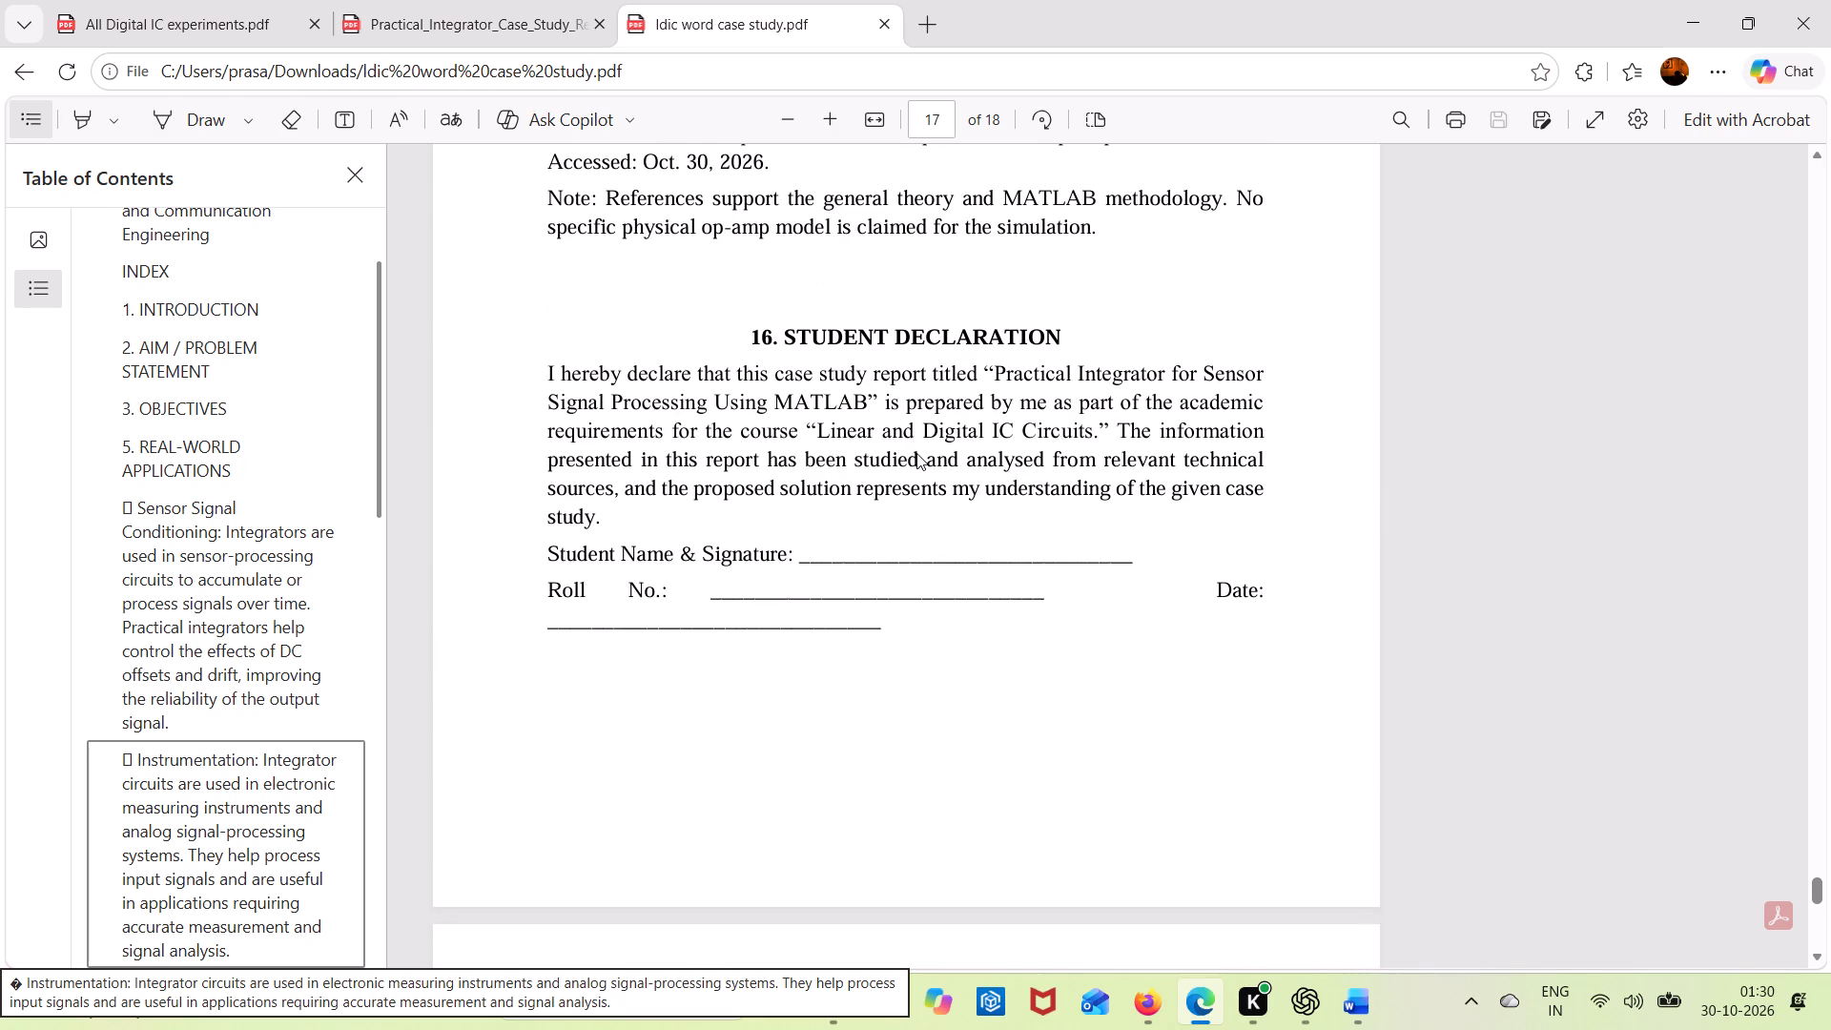
{"action": "scroll", "coordinate": [916, 453], "scroll_direction": "down", "scroll_amount": 1}
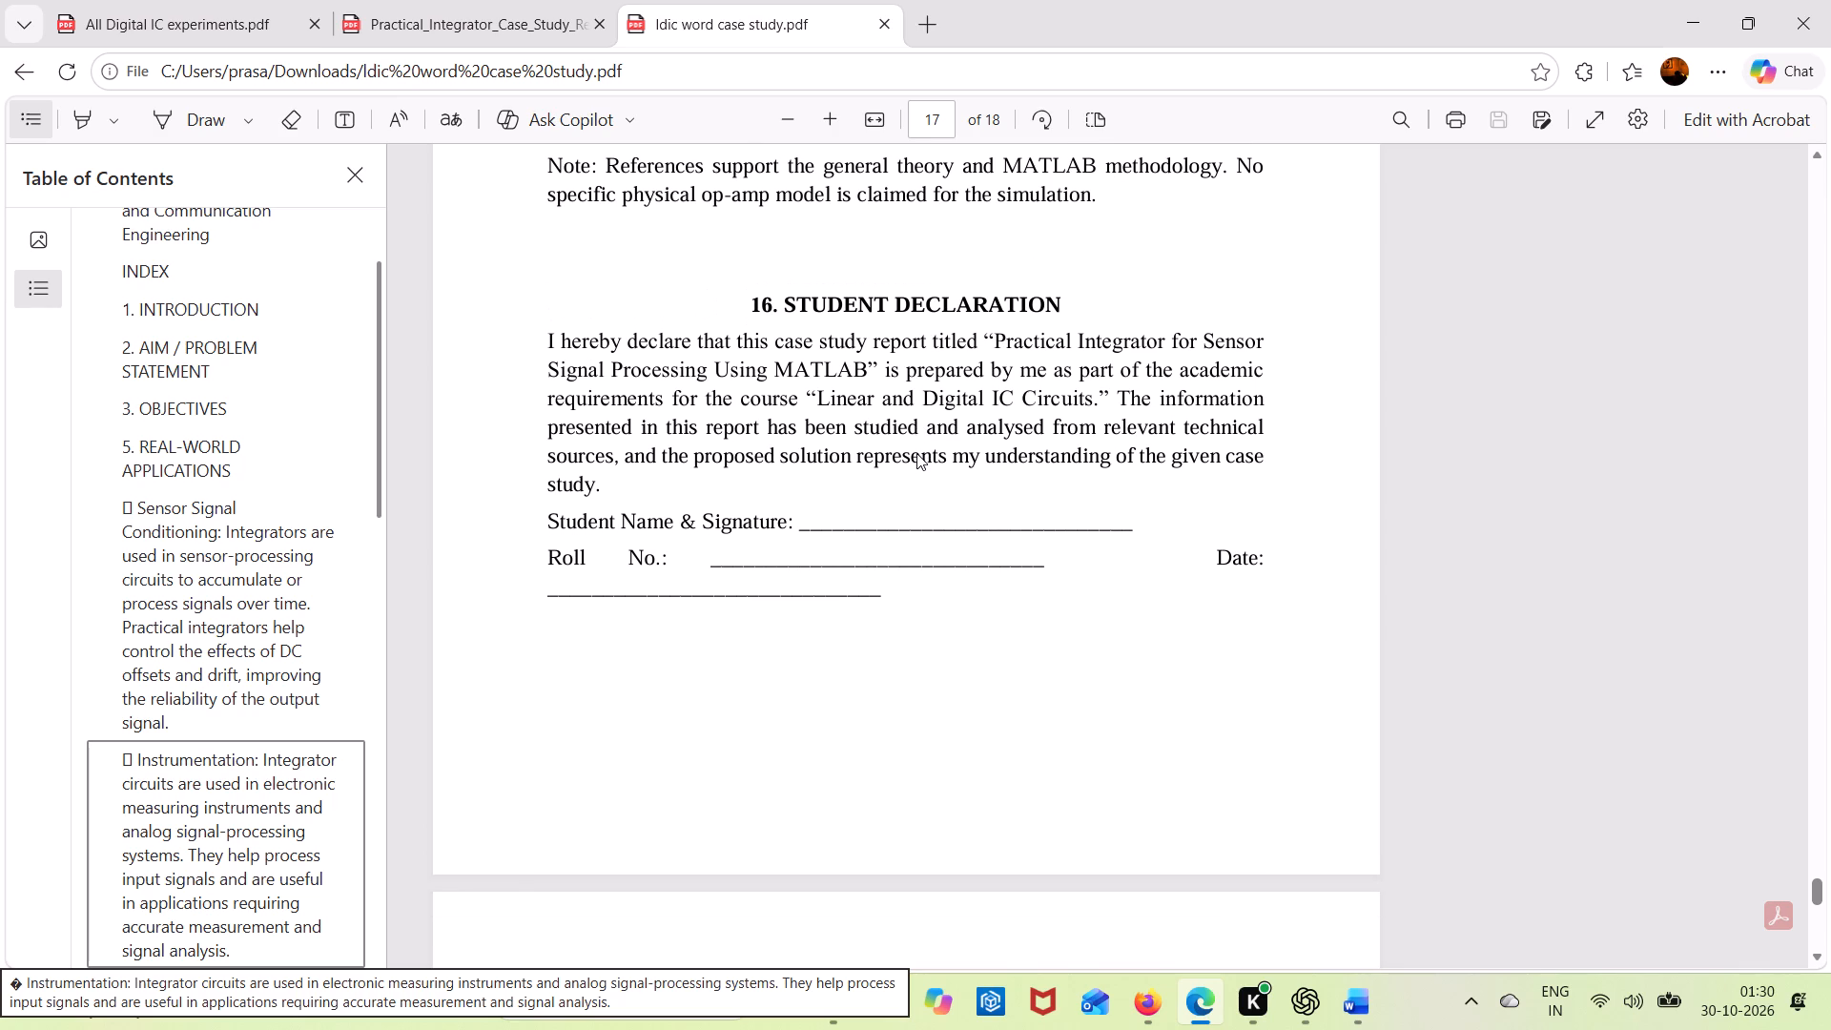
{"action": "scroll", "coordinate": [916, 453], "scroll_direction": "down", "scroll_amount": 1}
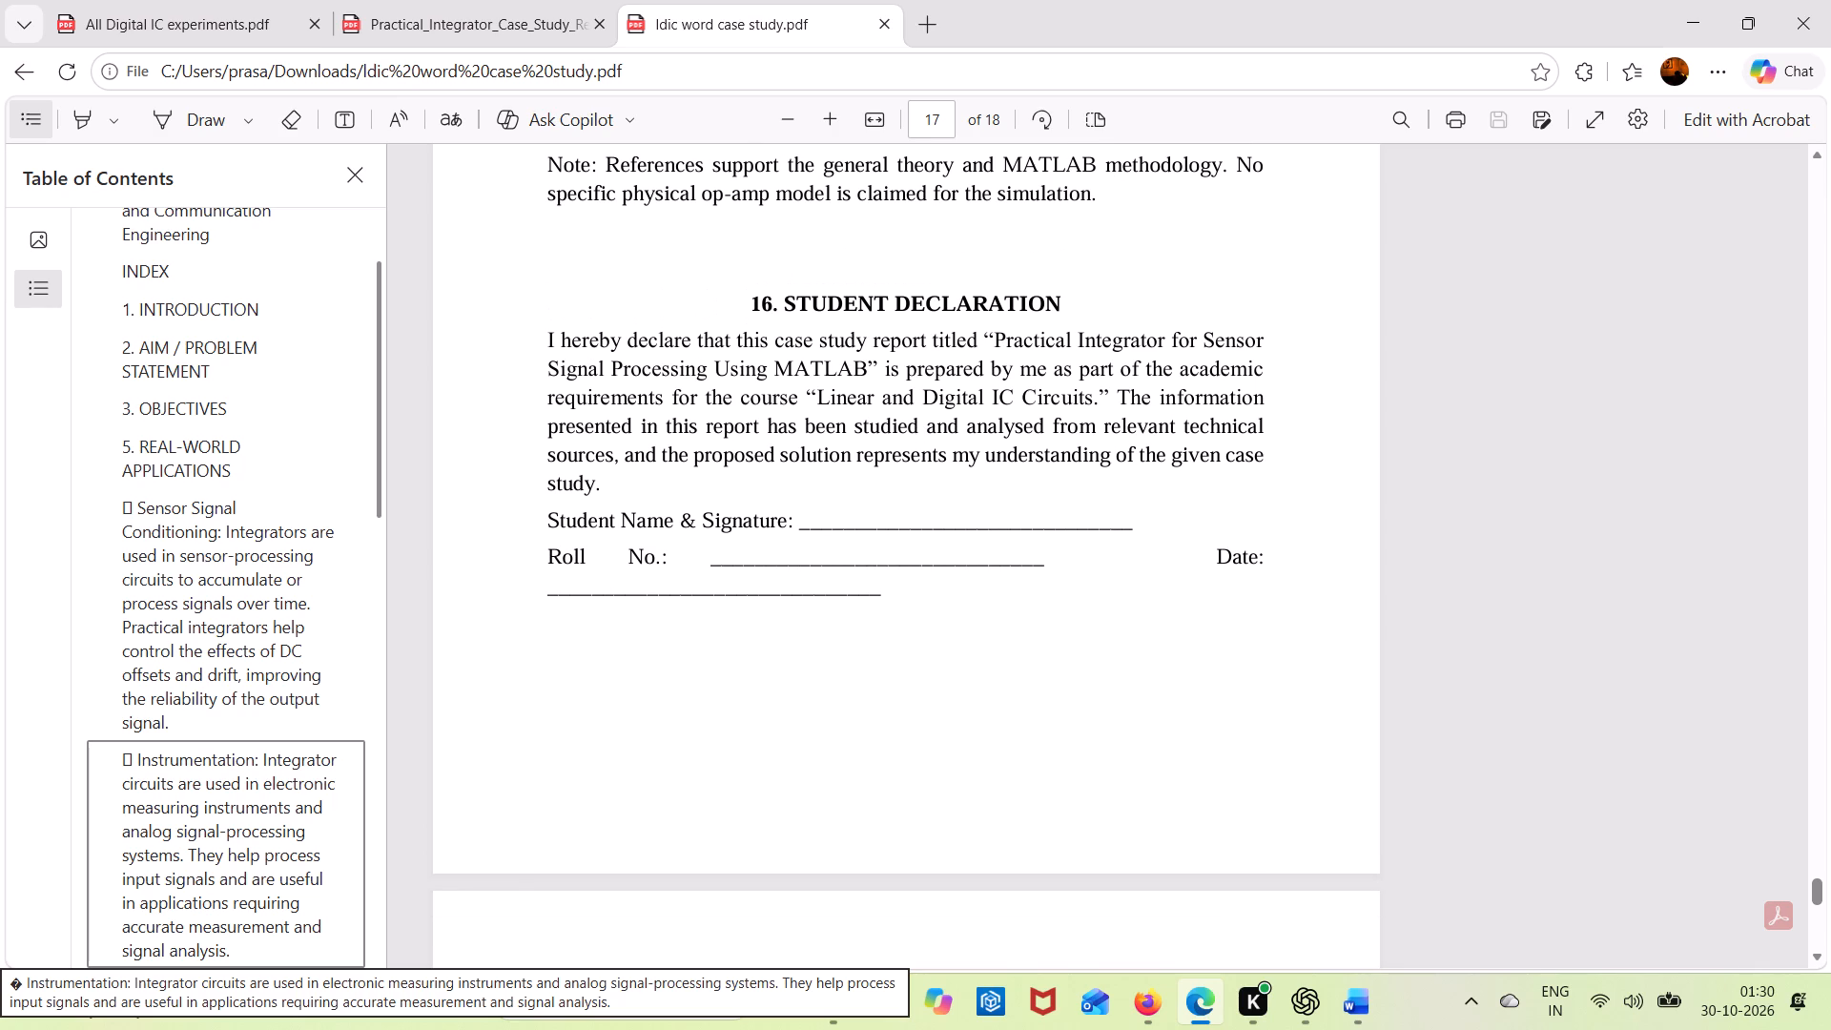
{"action": "scroll", "coordinate": [571, 318], "scroll_direction": "down", "scroll_amount": 3}
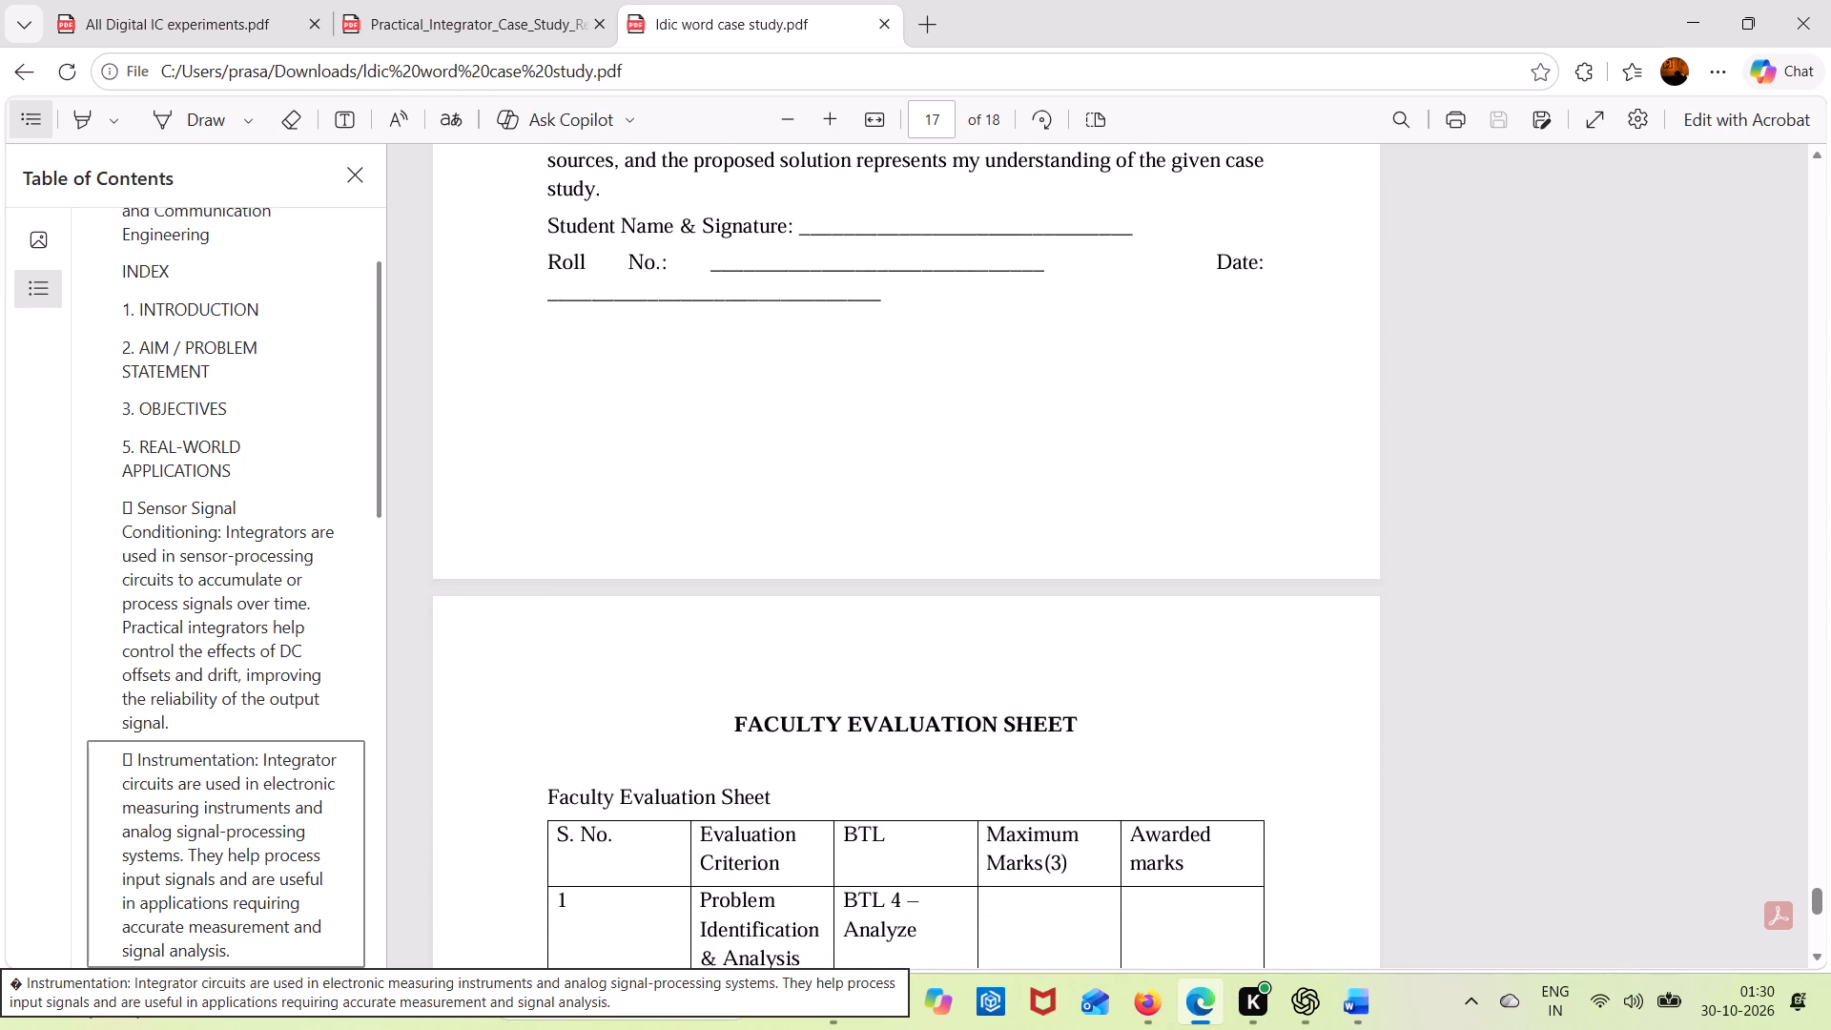
{"action": "scroll", "coordinate": [571, 318], "scroll_direction": "down", "scroll_amount": 9}
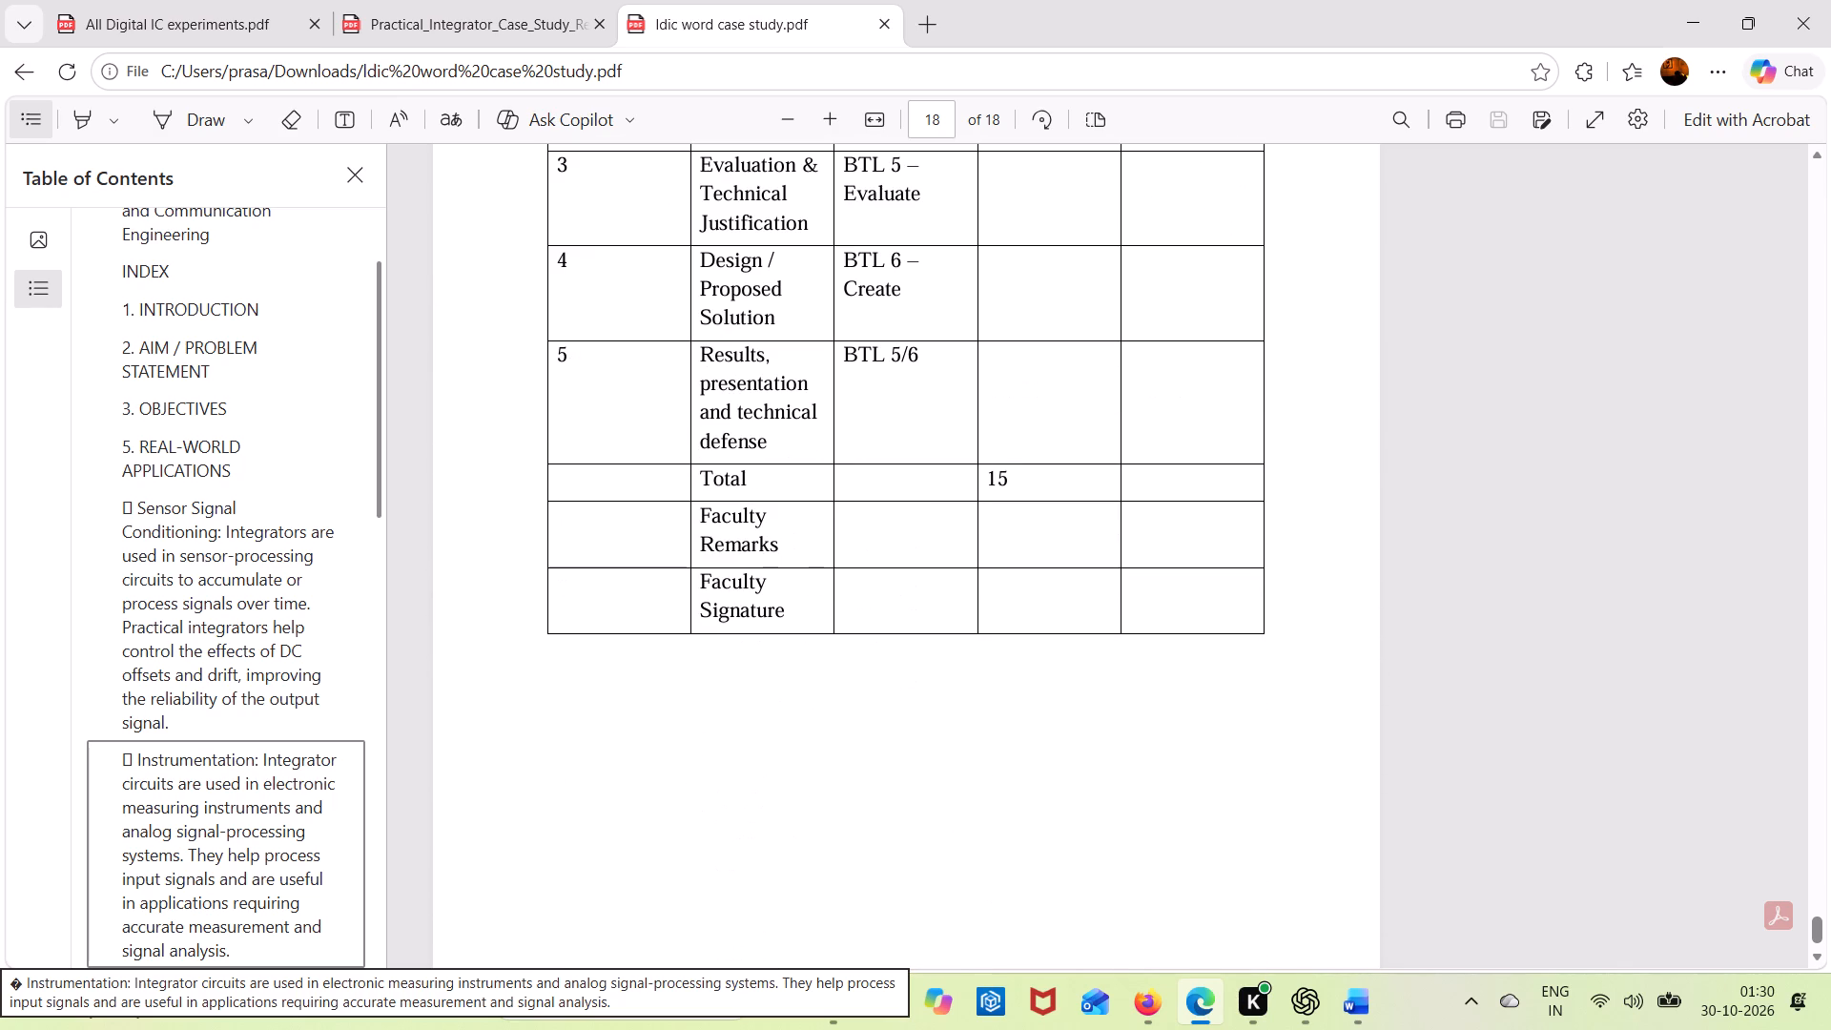
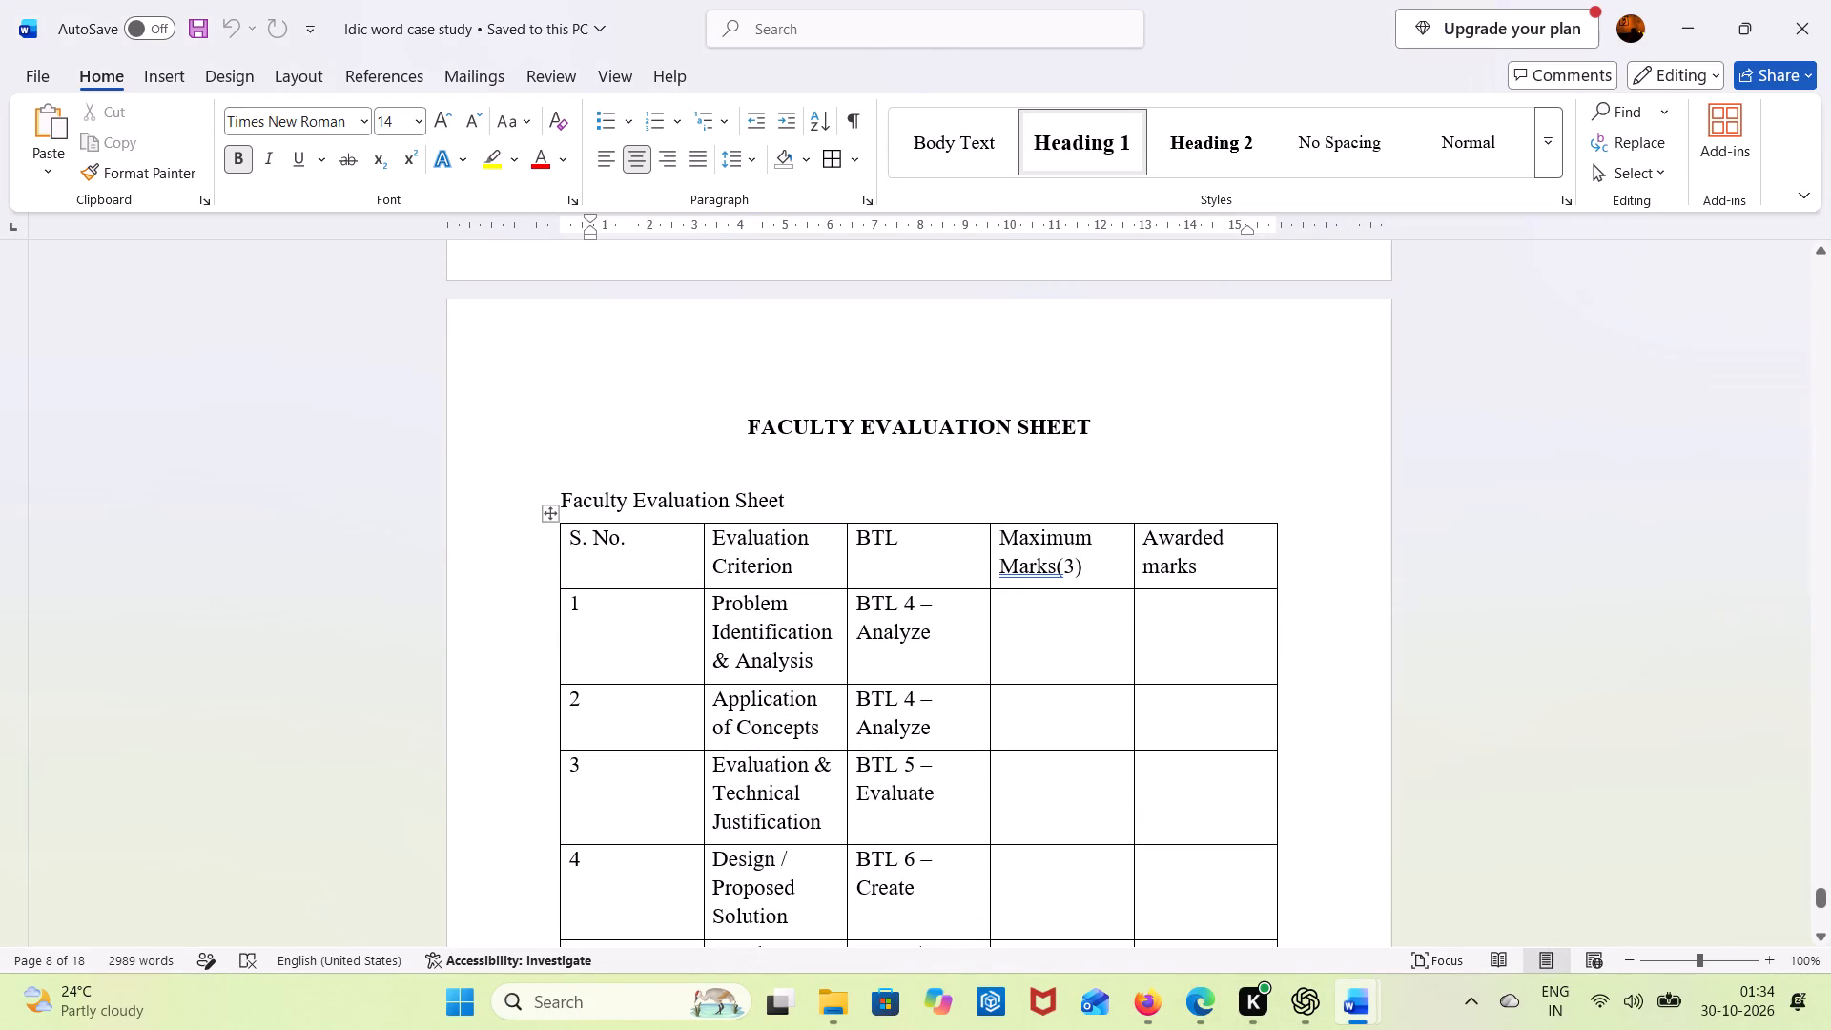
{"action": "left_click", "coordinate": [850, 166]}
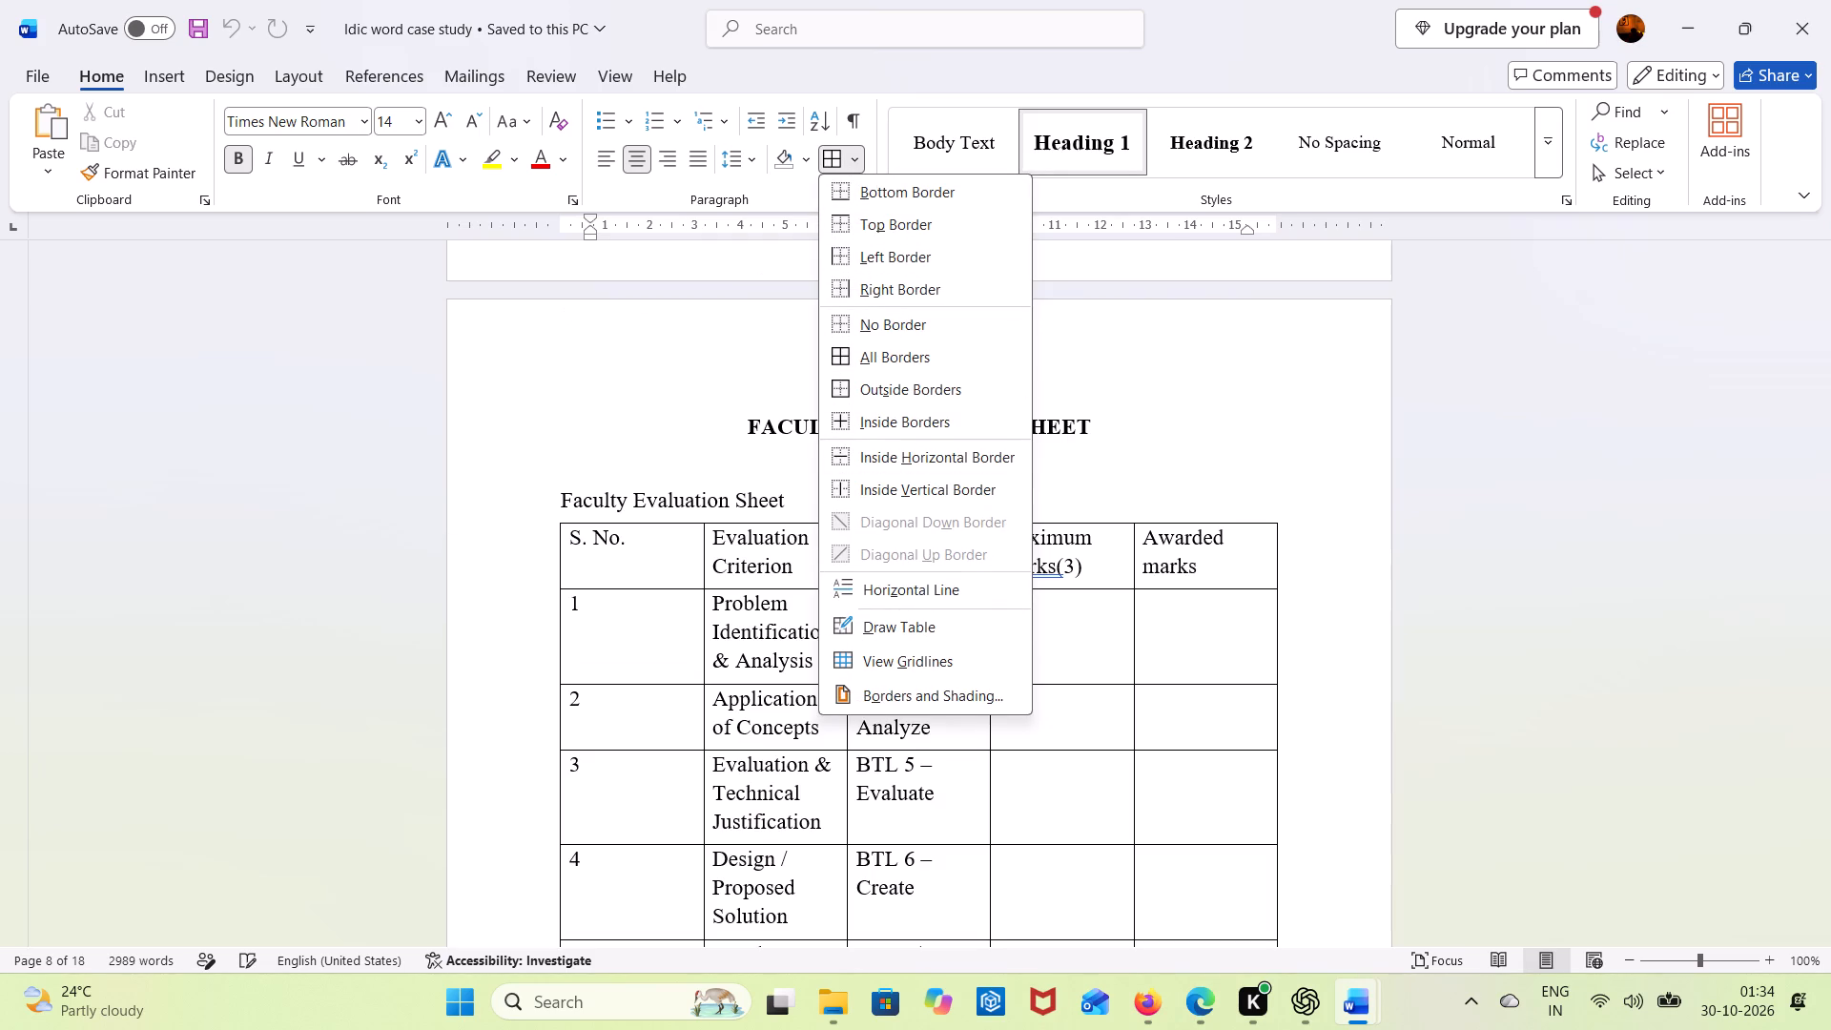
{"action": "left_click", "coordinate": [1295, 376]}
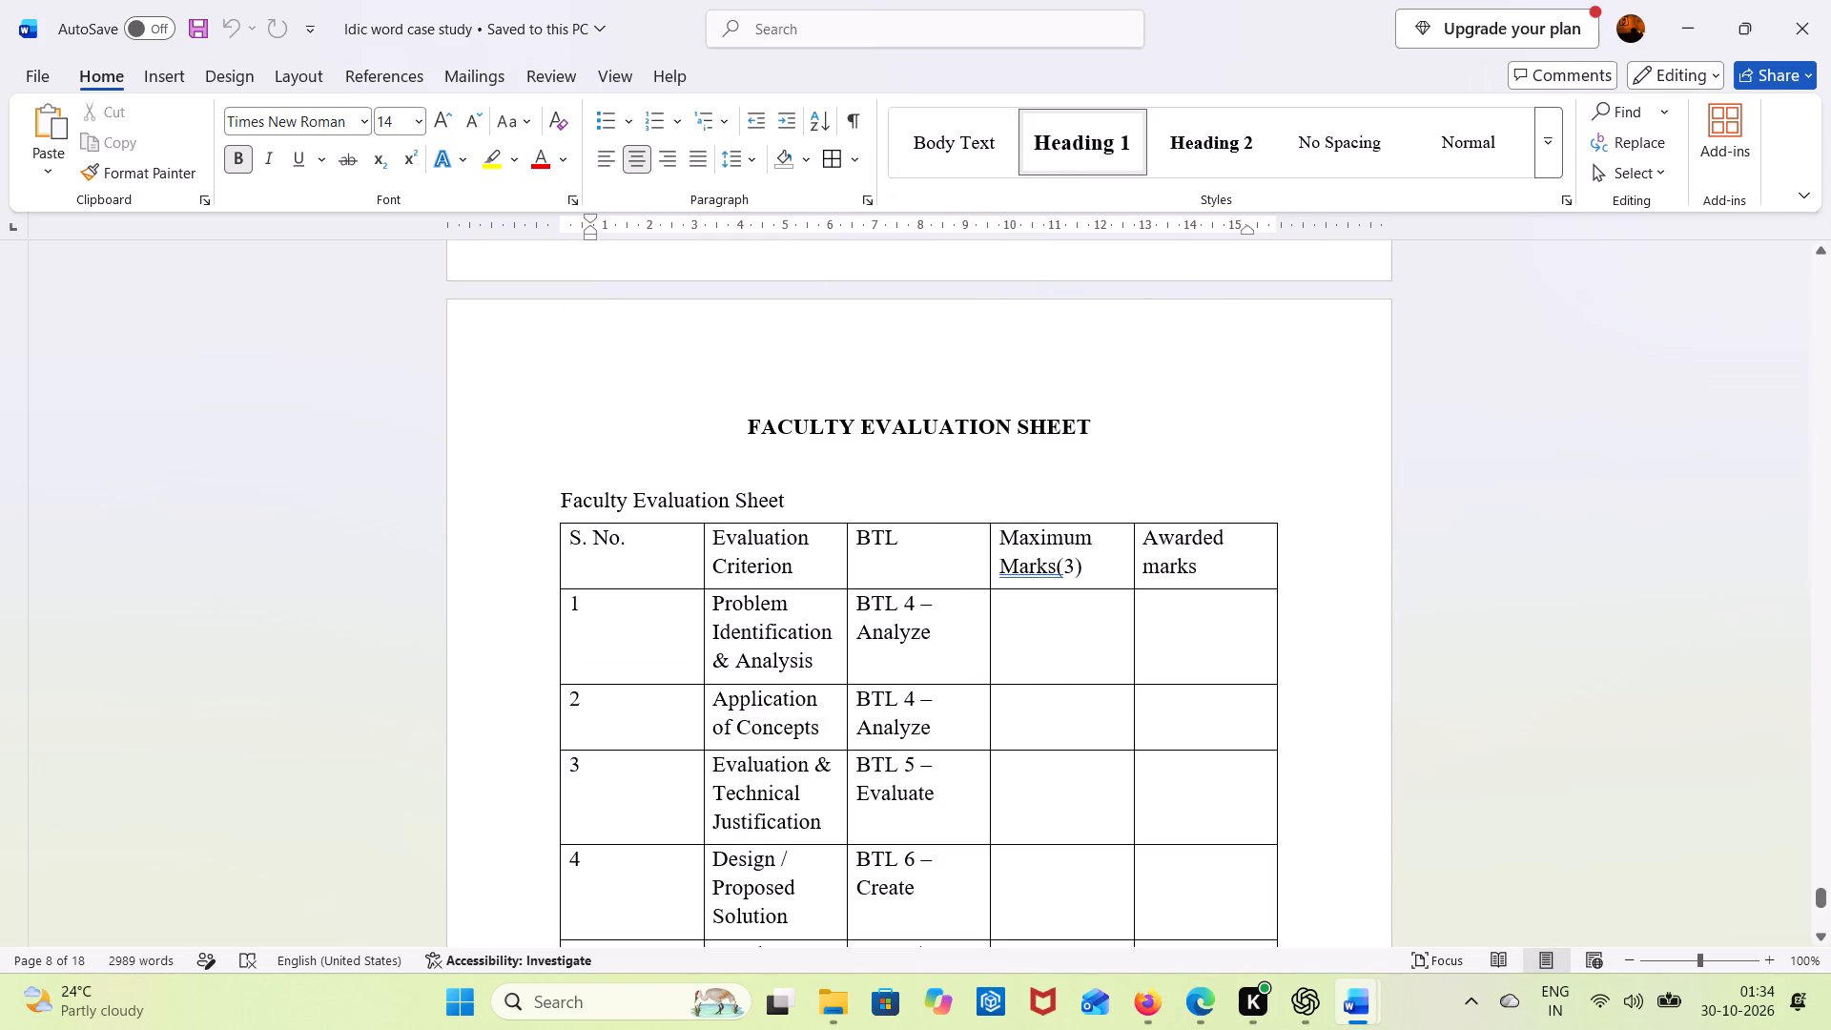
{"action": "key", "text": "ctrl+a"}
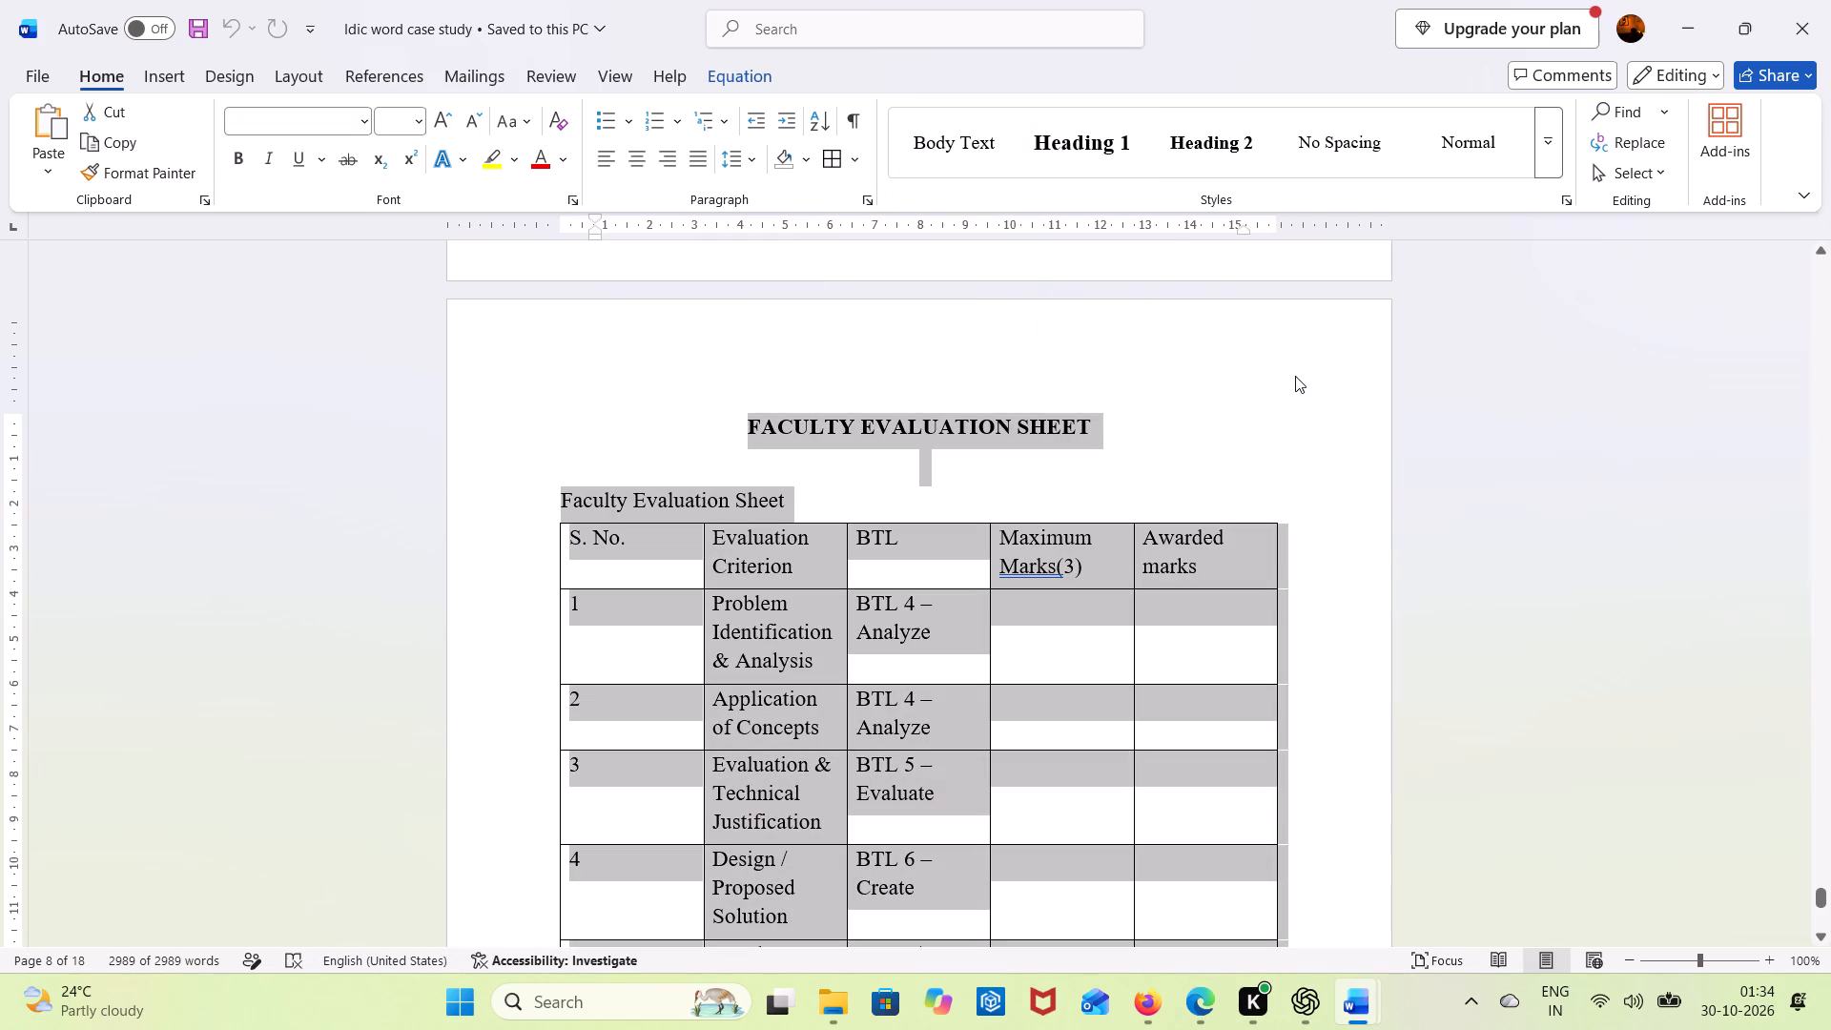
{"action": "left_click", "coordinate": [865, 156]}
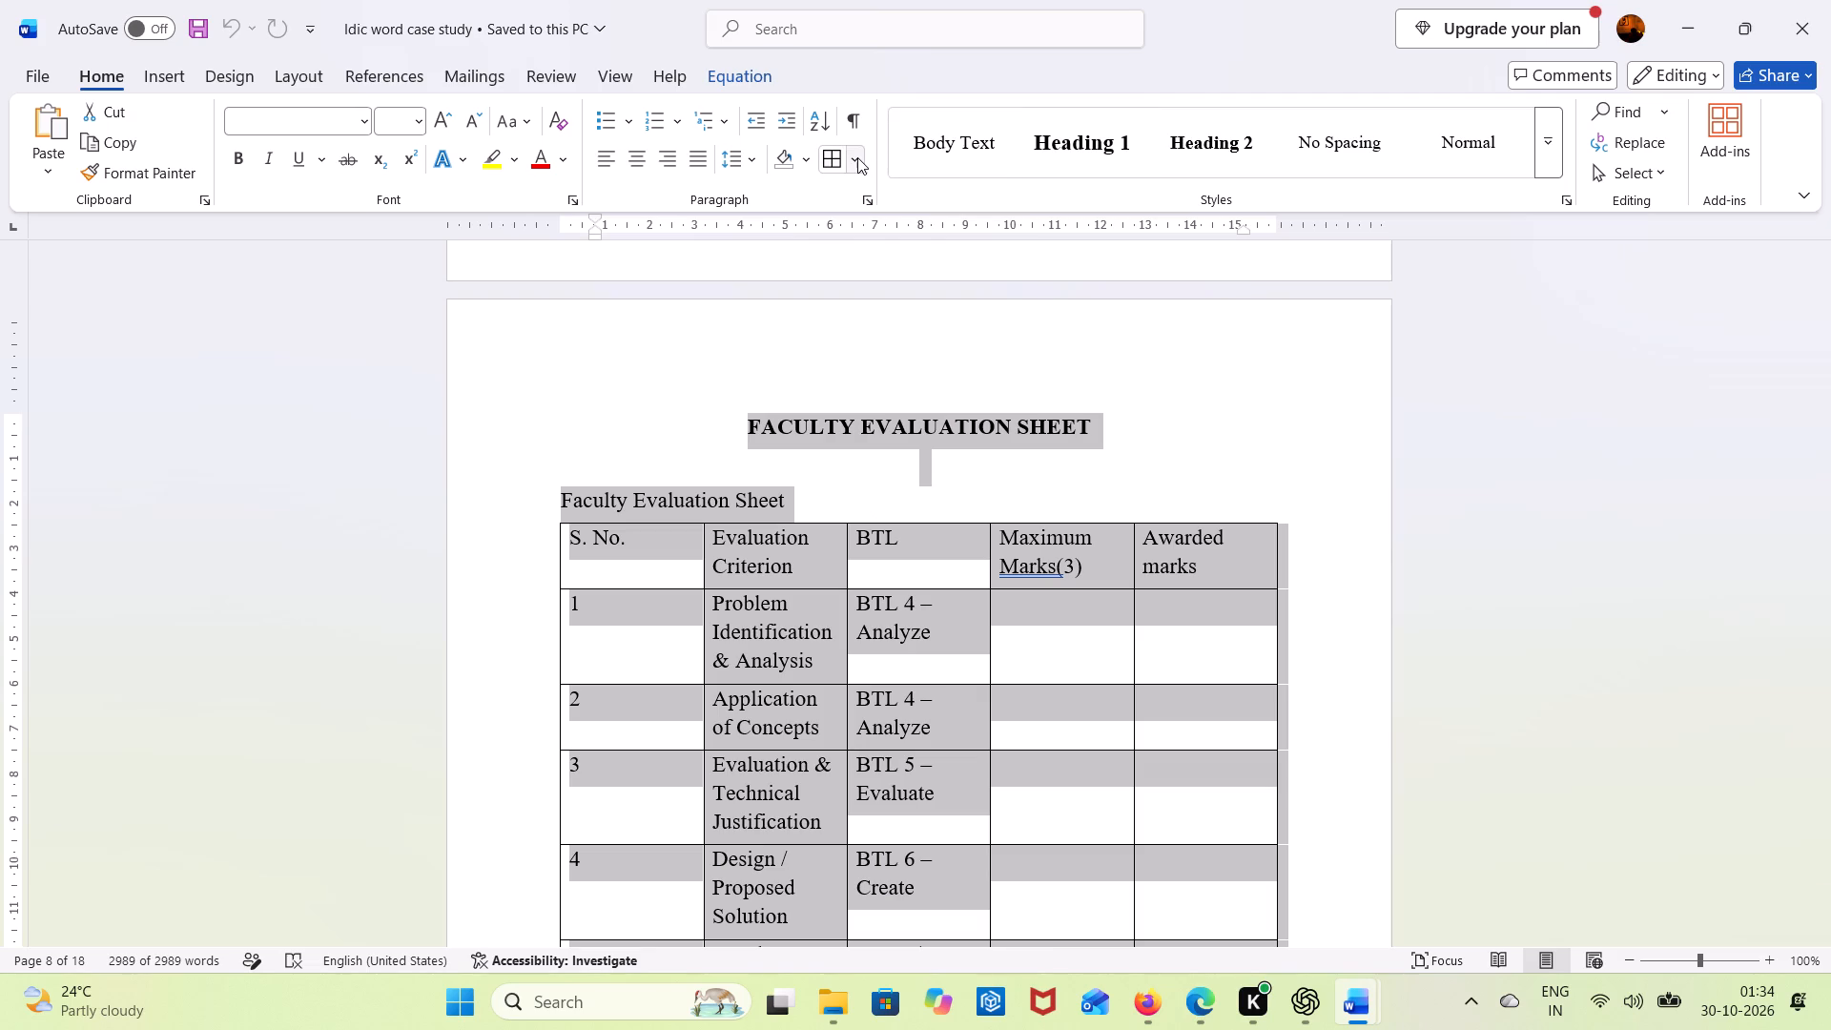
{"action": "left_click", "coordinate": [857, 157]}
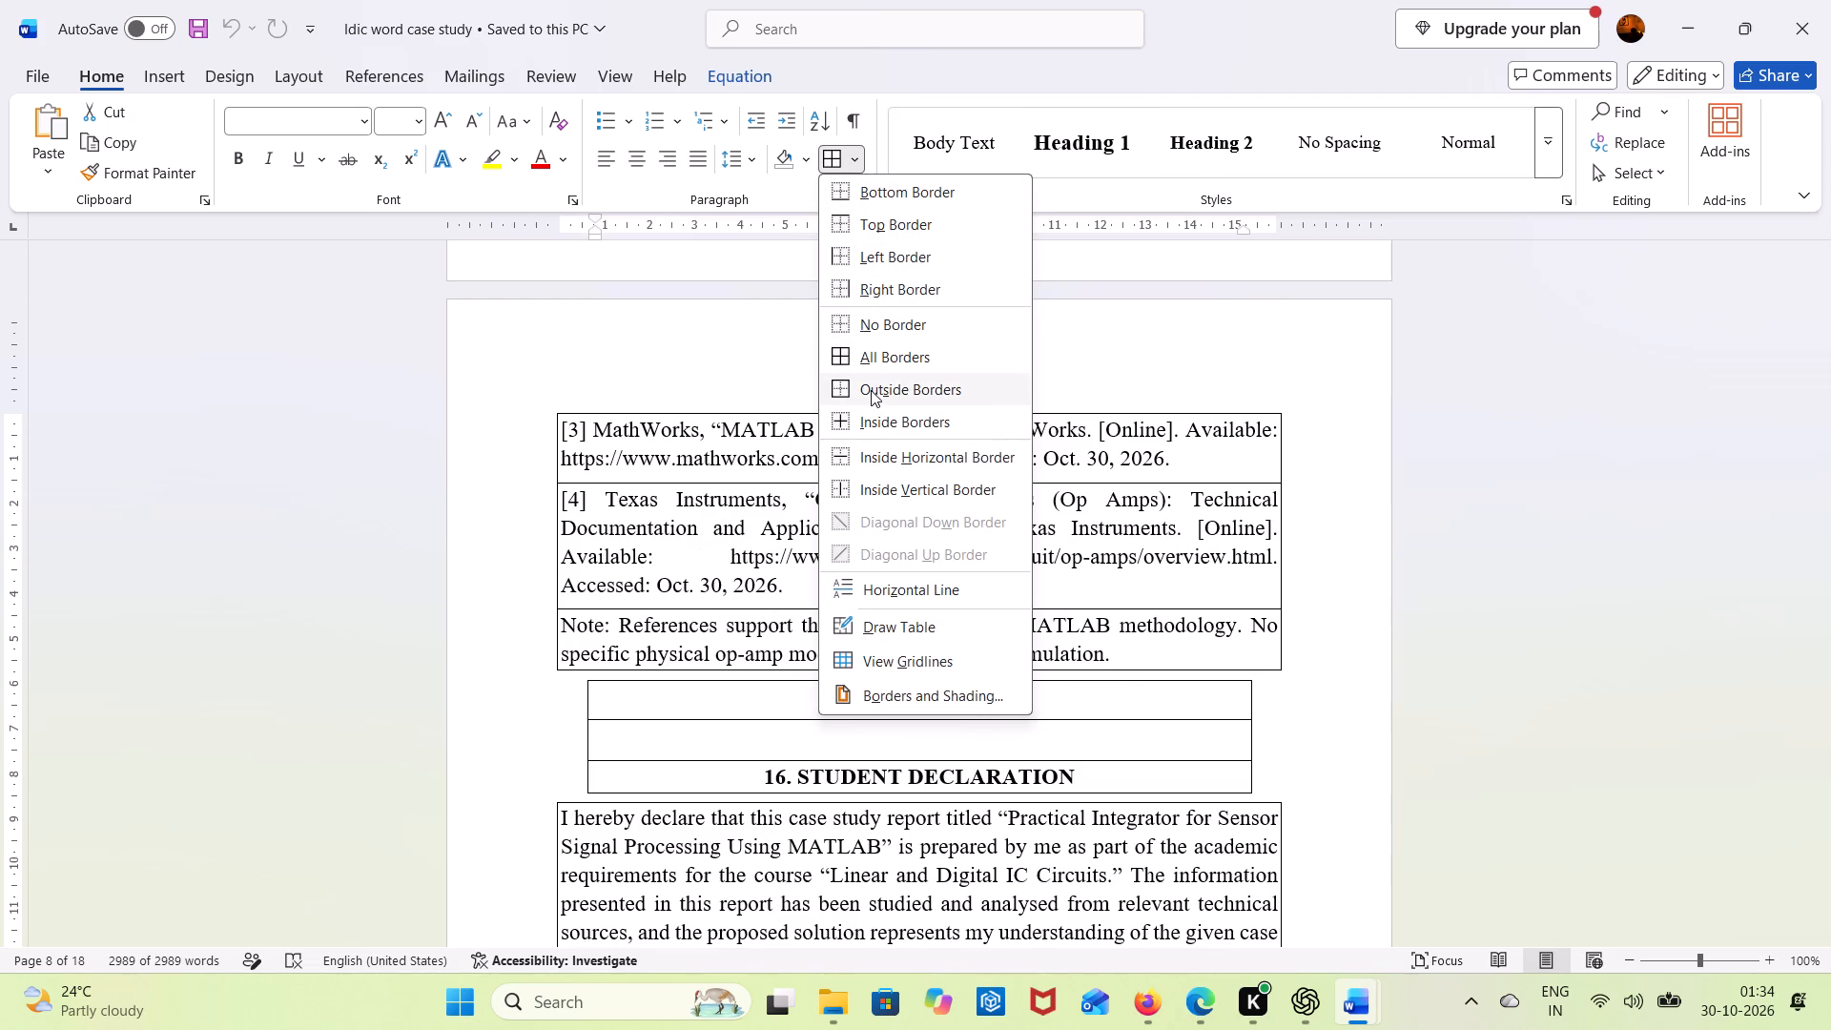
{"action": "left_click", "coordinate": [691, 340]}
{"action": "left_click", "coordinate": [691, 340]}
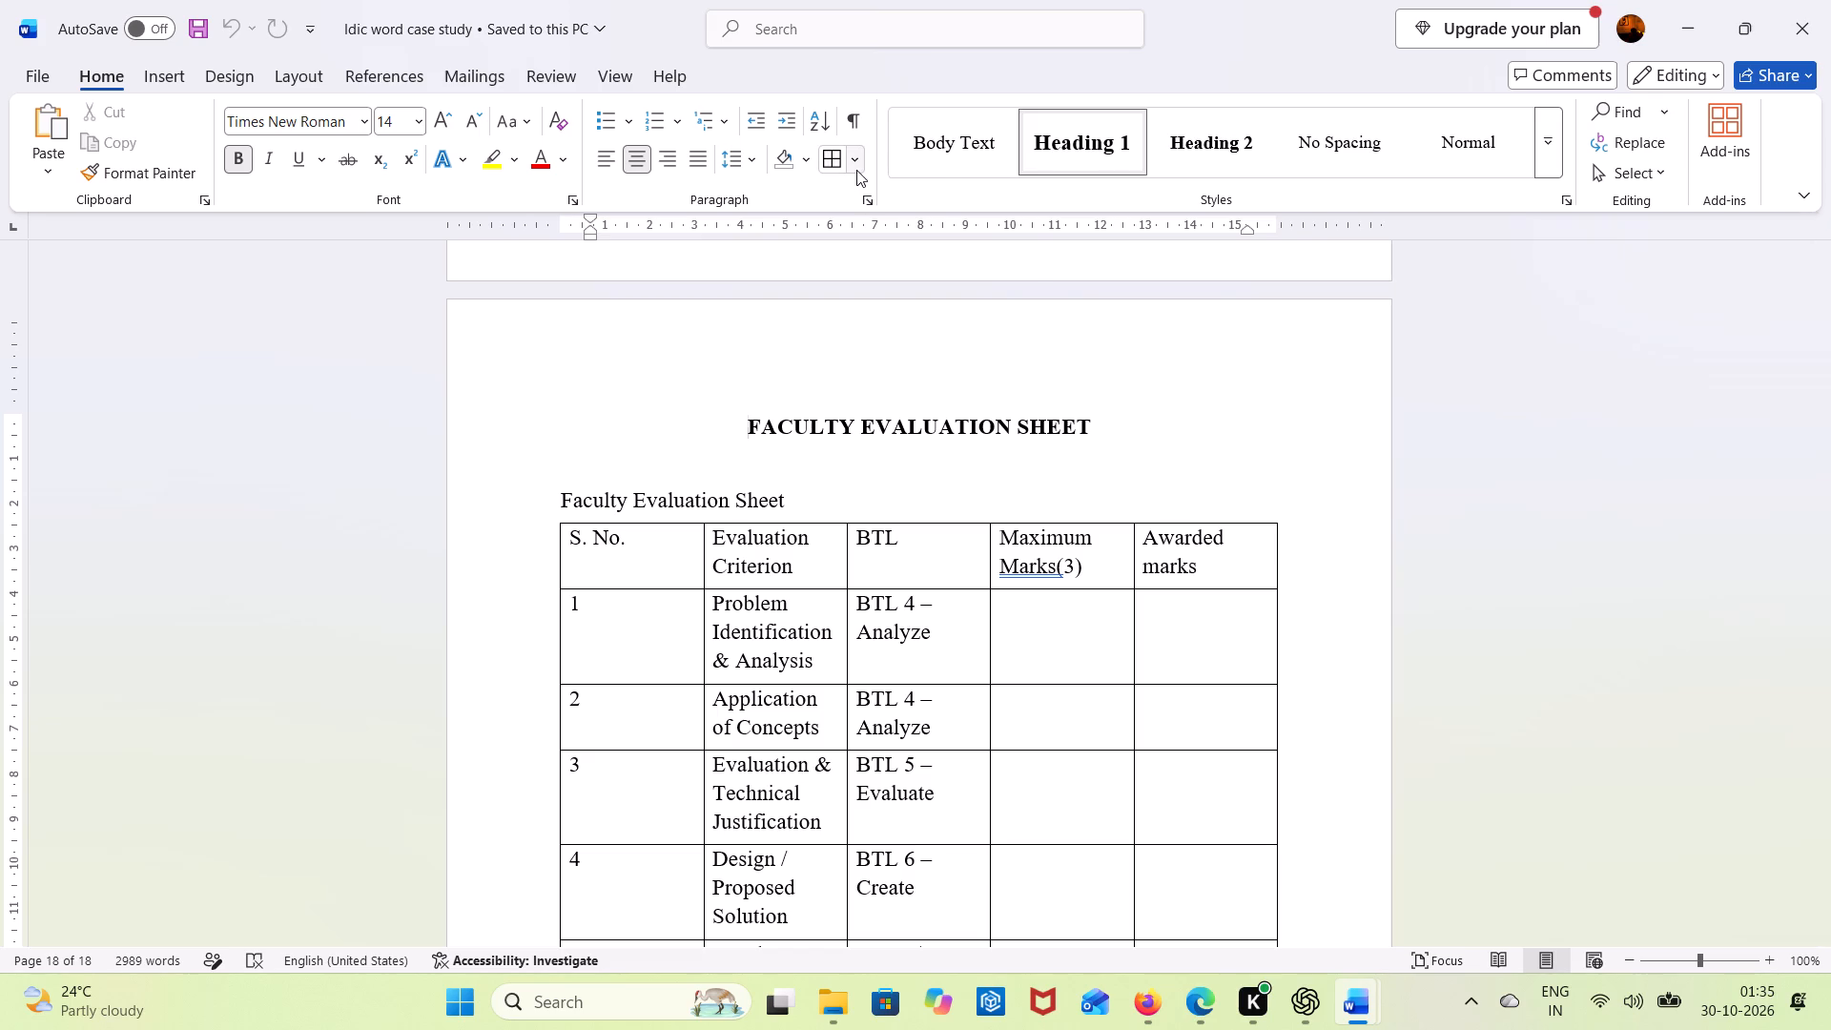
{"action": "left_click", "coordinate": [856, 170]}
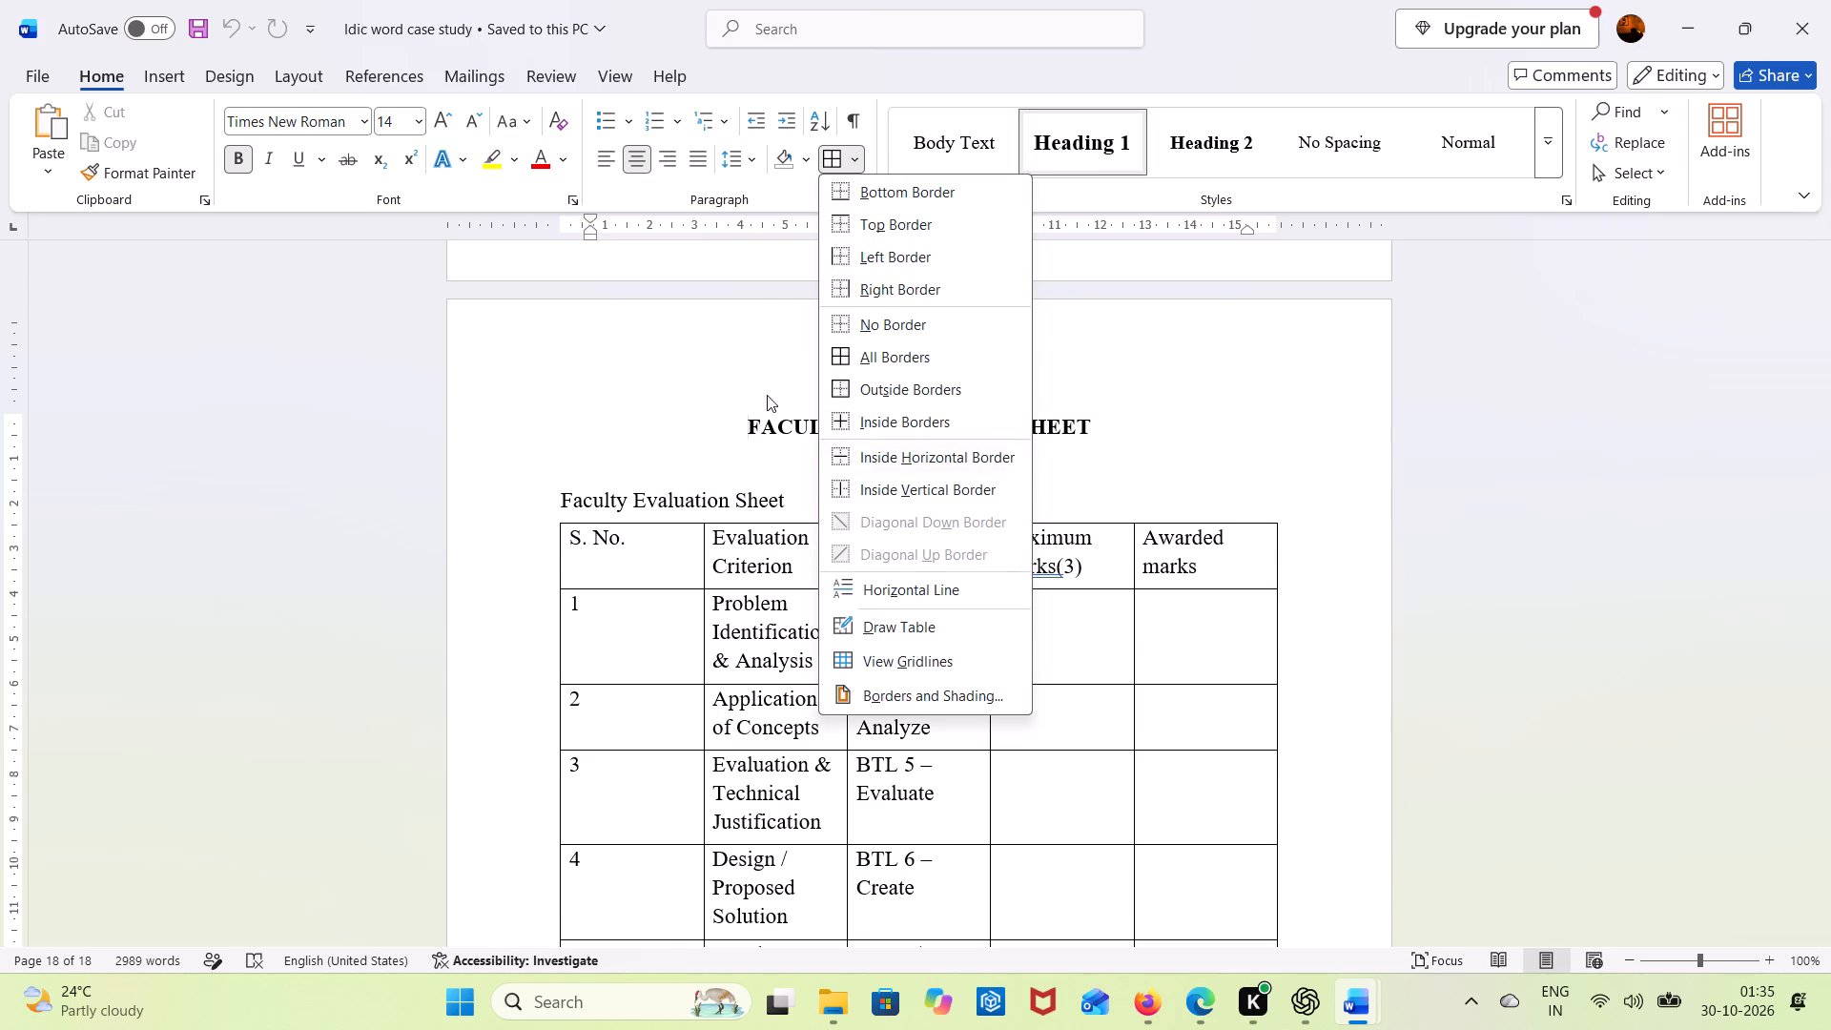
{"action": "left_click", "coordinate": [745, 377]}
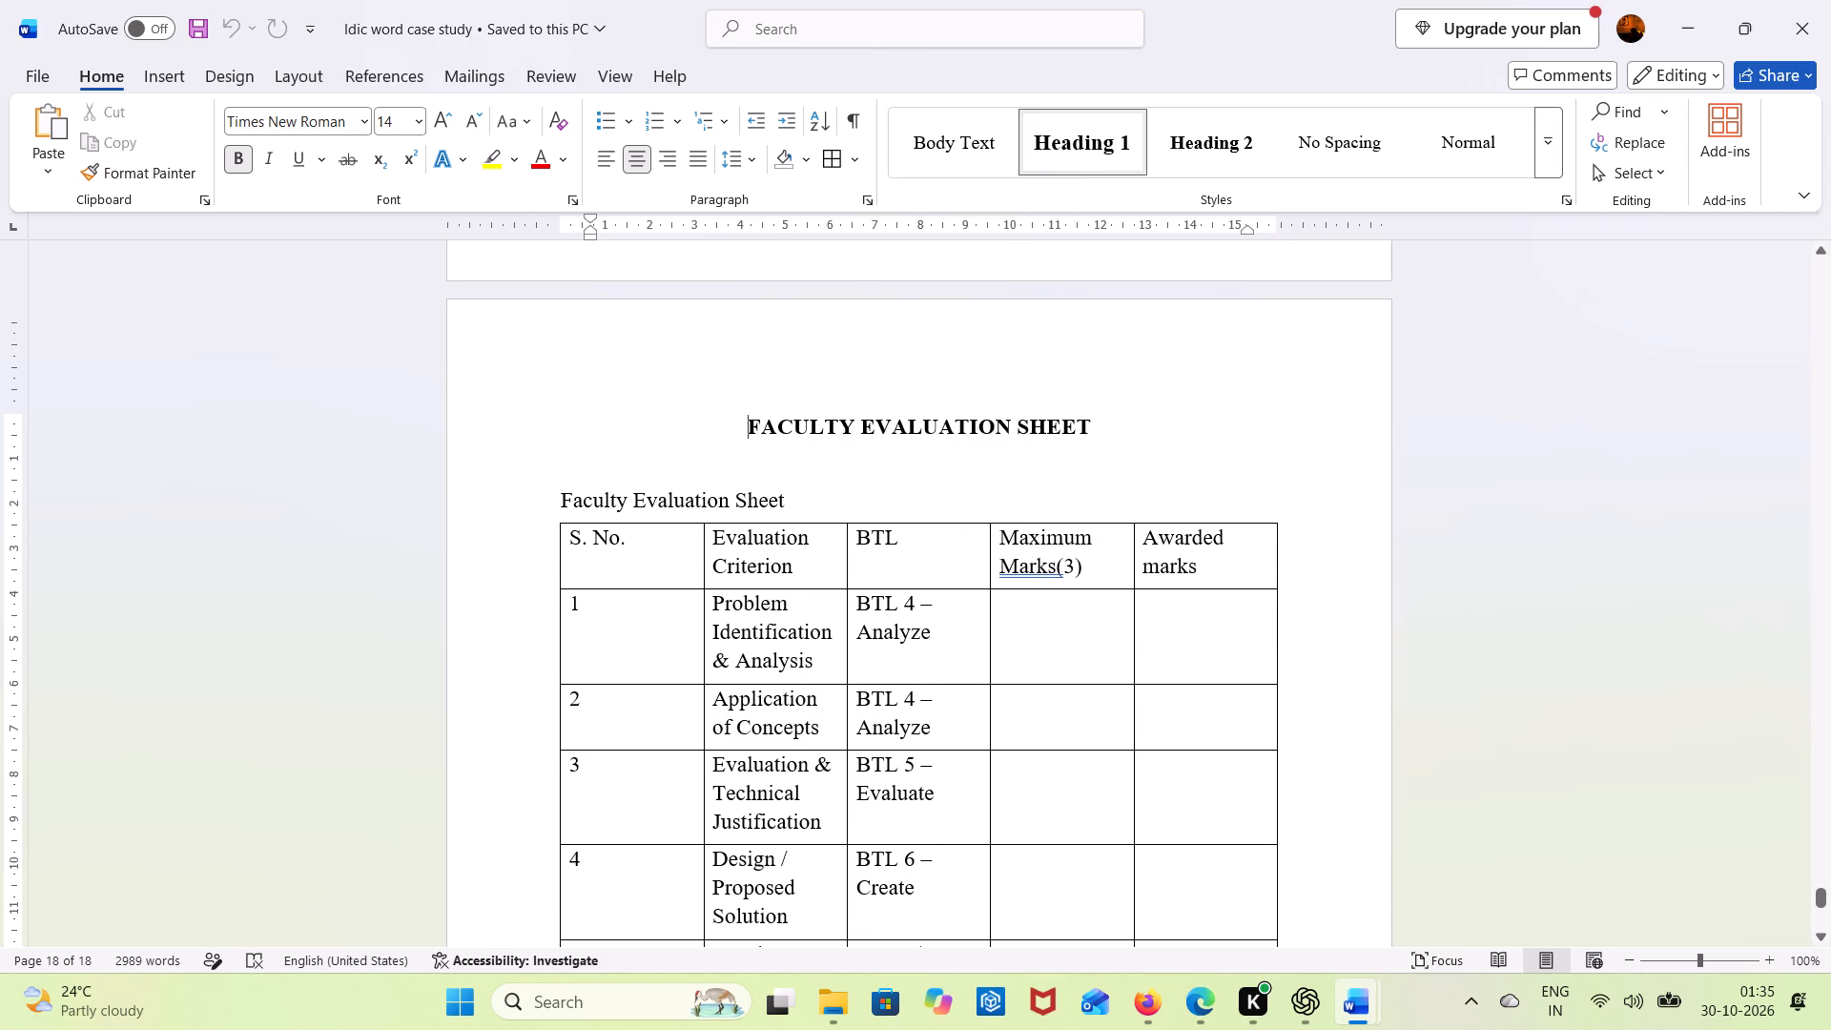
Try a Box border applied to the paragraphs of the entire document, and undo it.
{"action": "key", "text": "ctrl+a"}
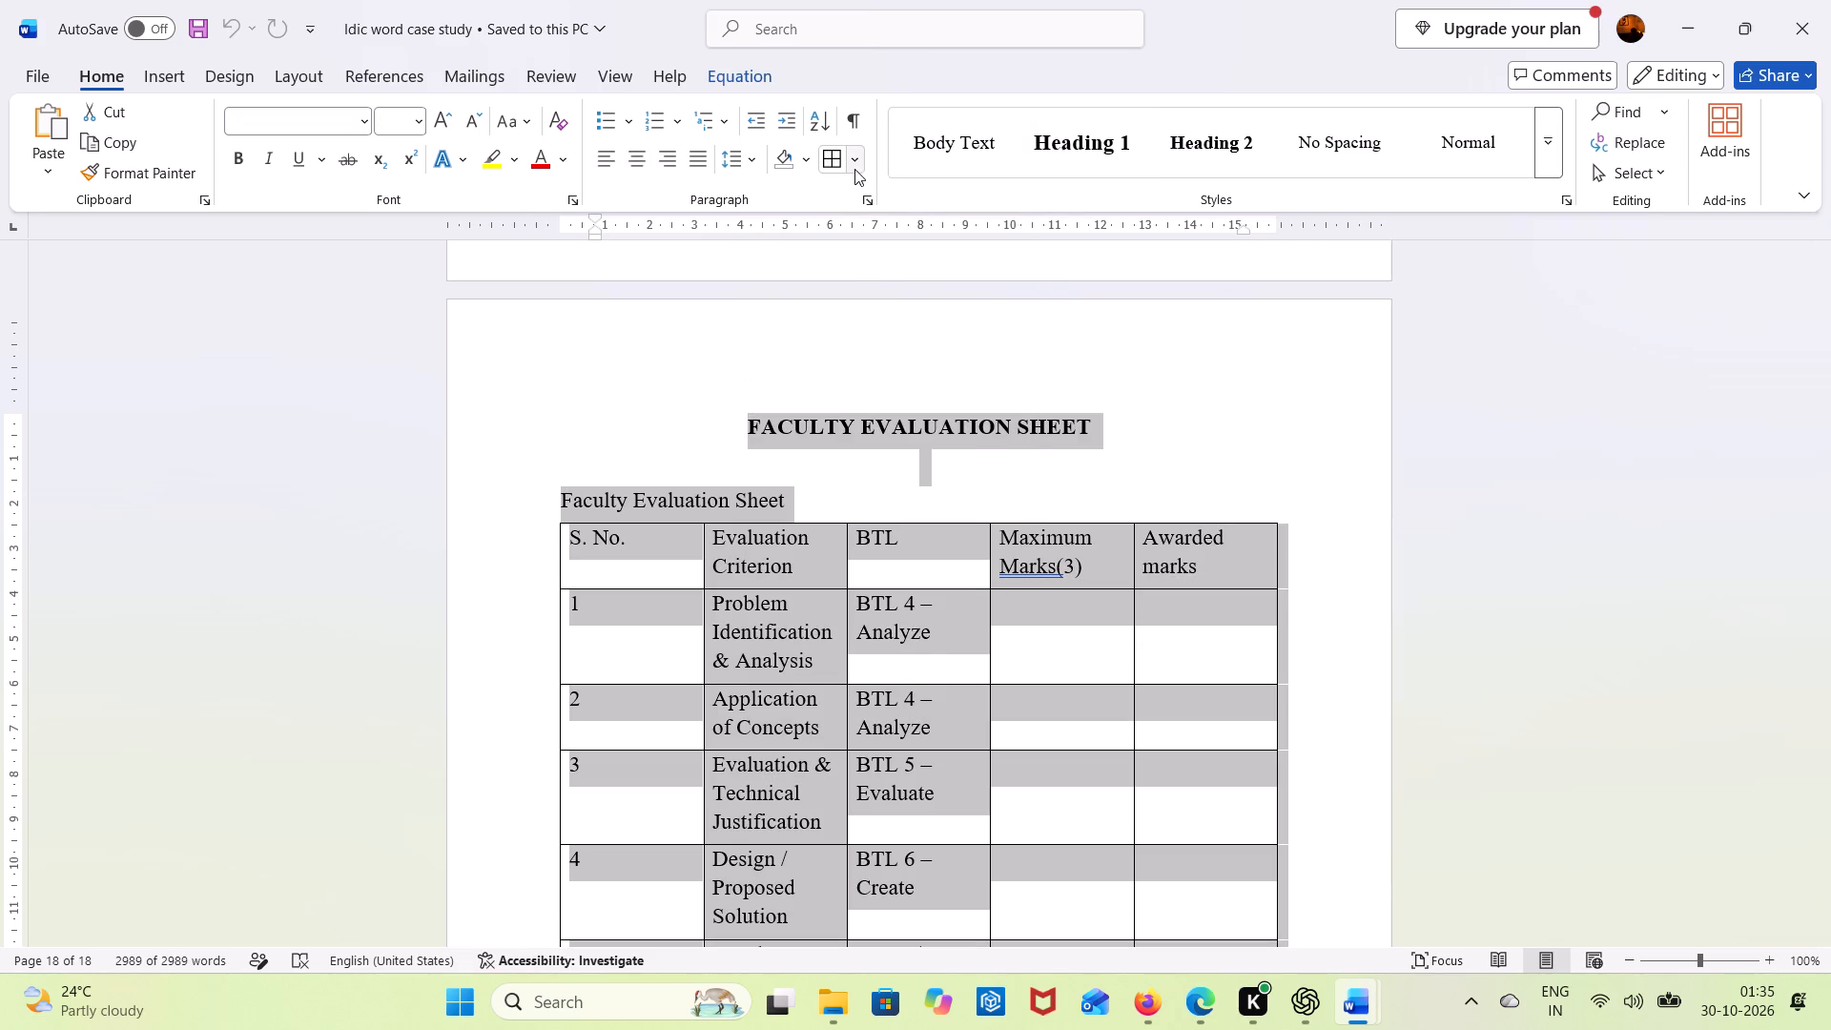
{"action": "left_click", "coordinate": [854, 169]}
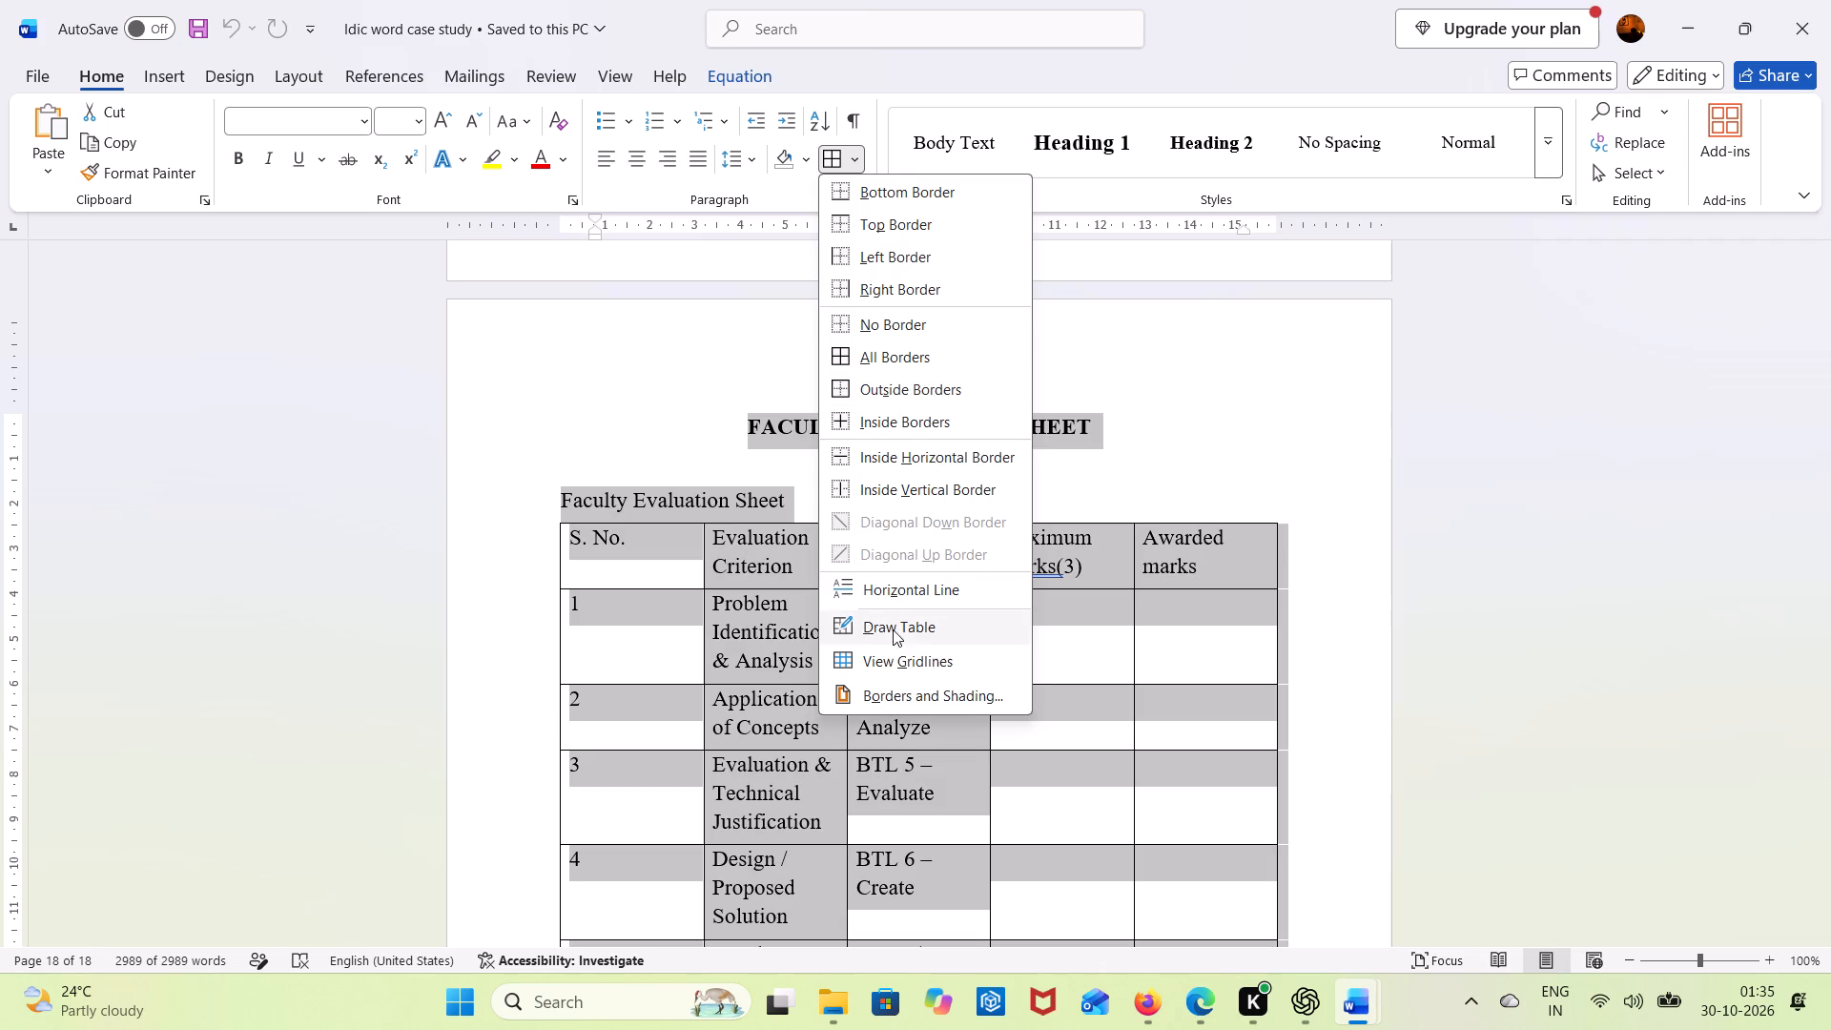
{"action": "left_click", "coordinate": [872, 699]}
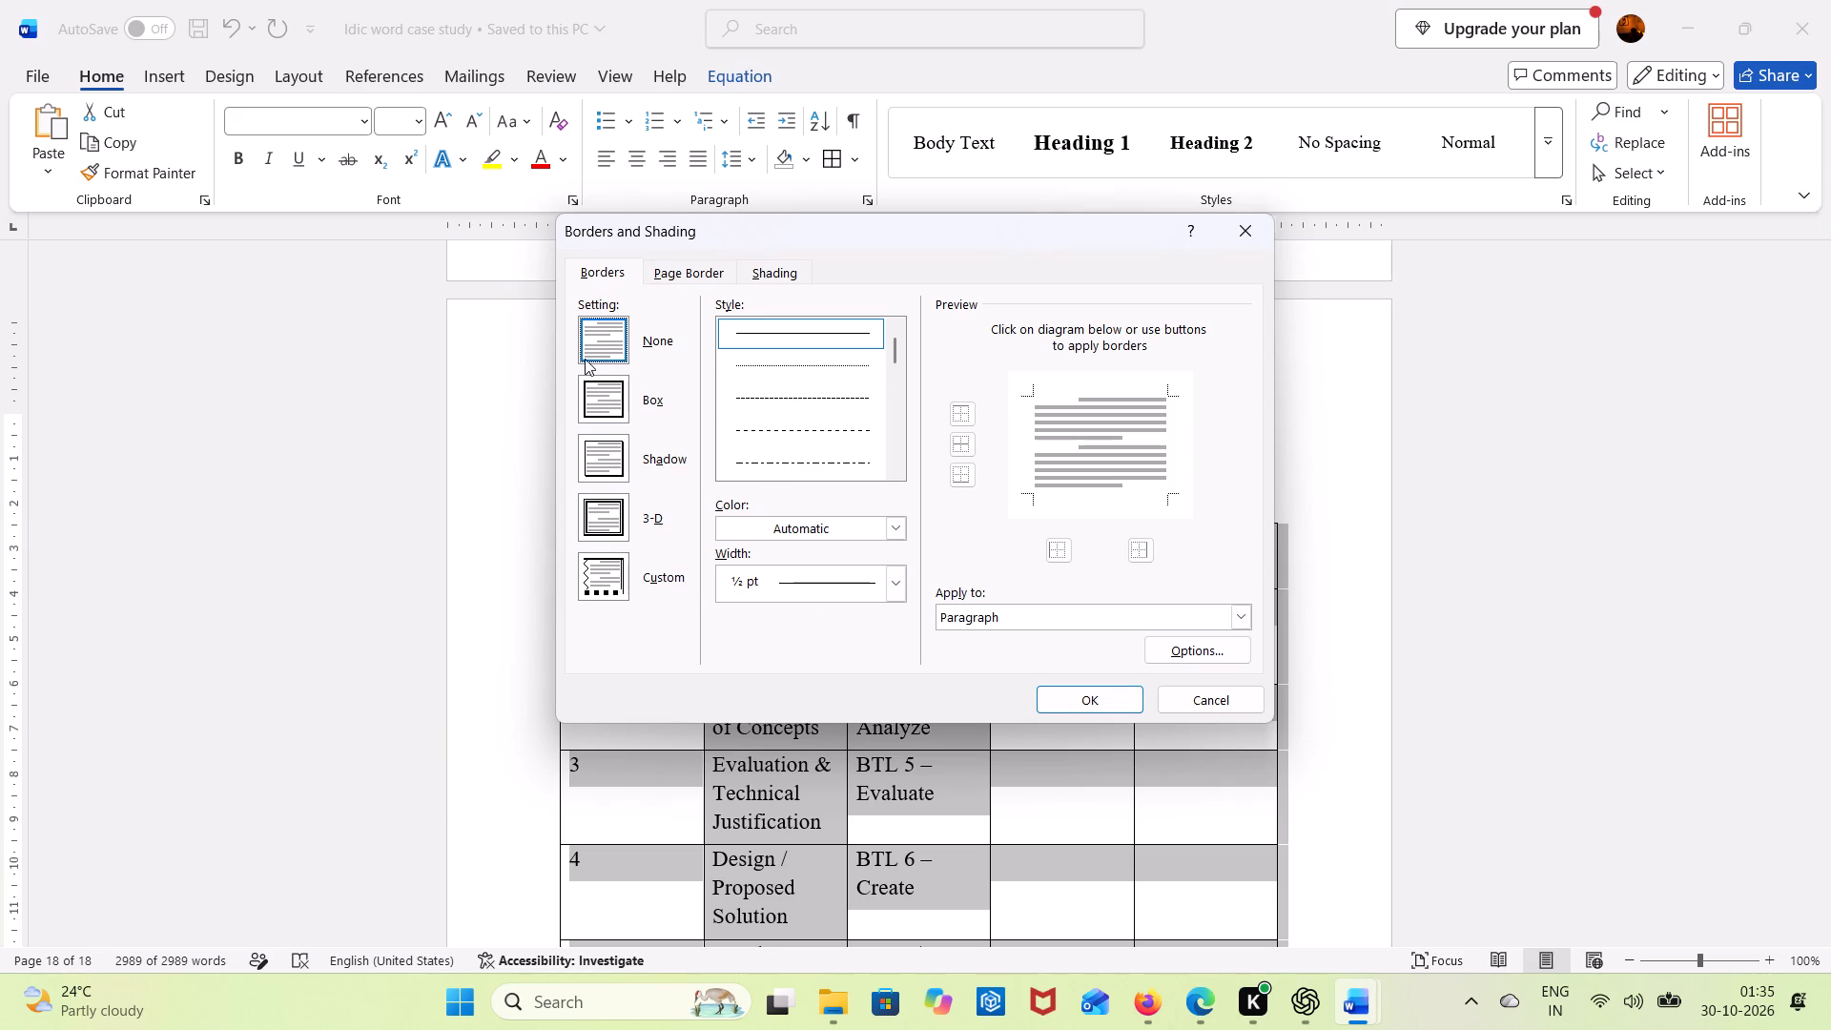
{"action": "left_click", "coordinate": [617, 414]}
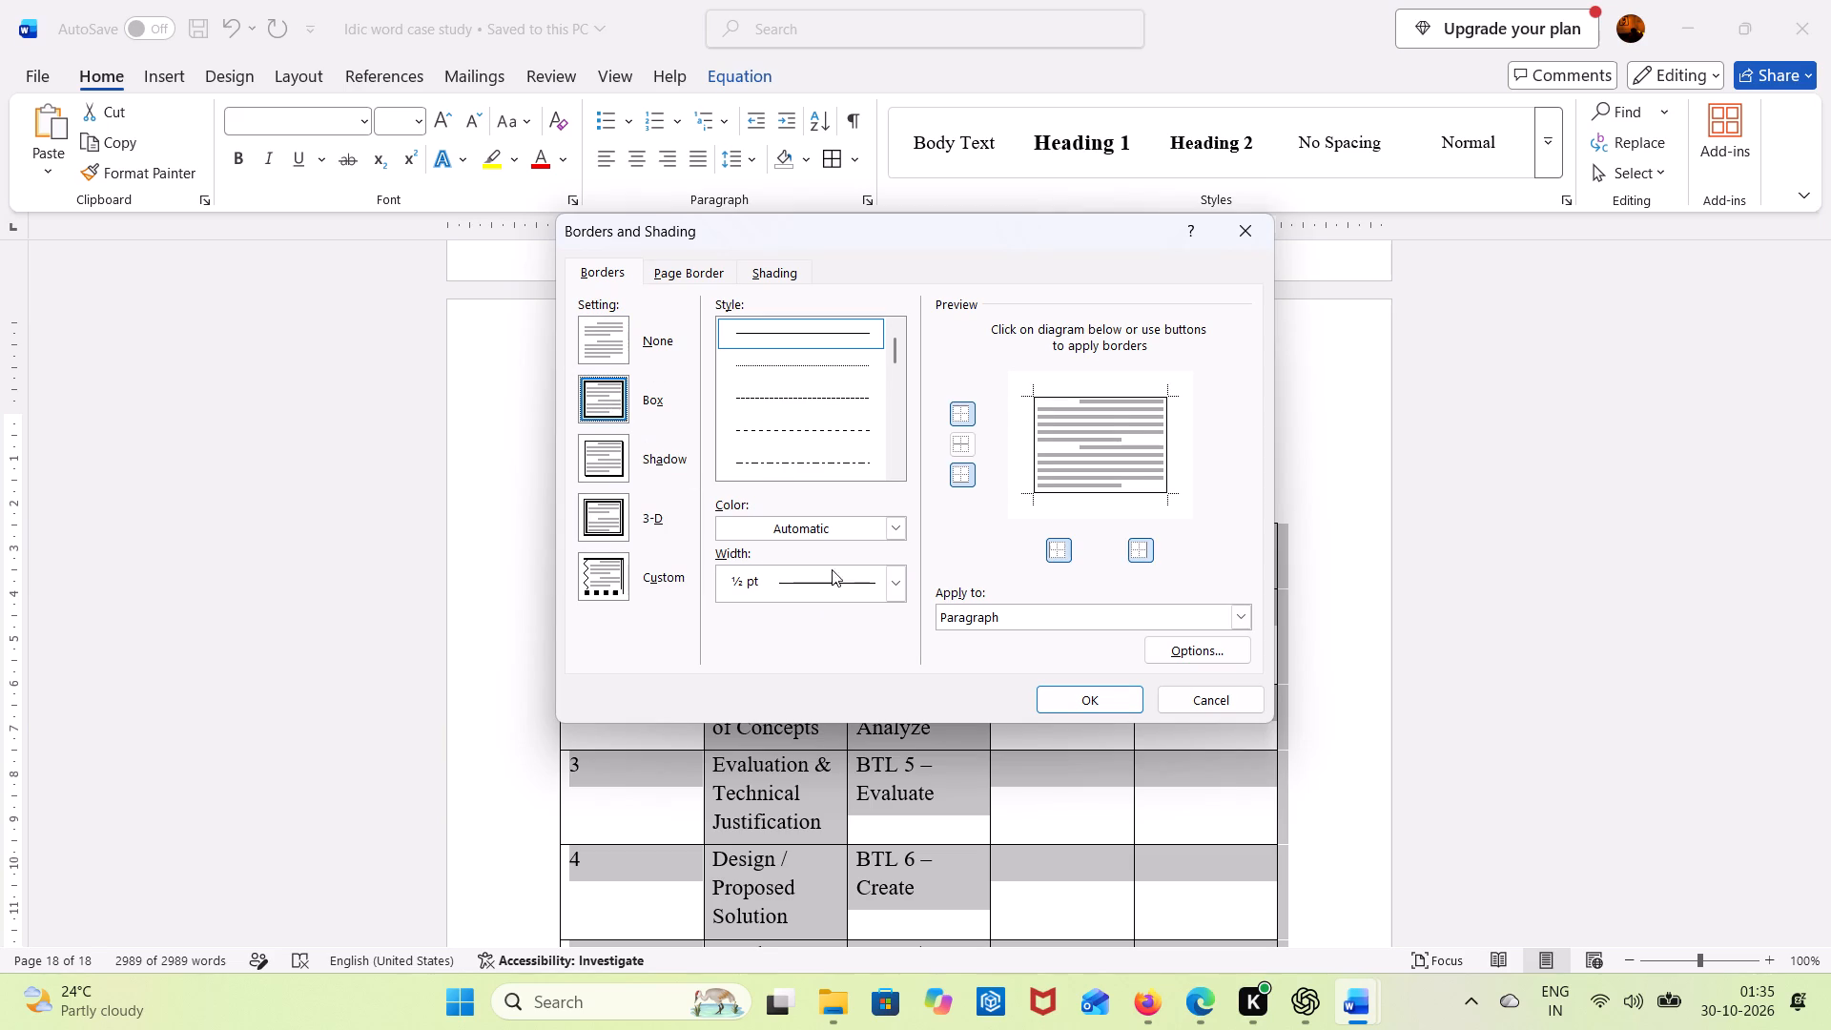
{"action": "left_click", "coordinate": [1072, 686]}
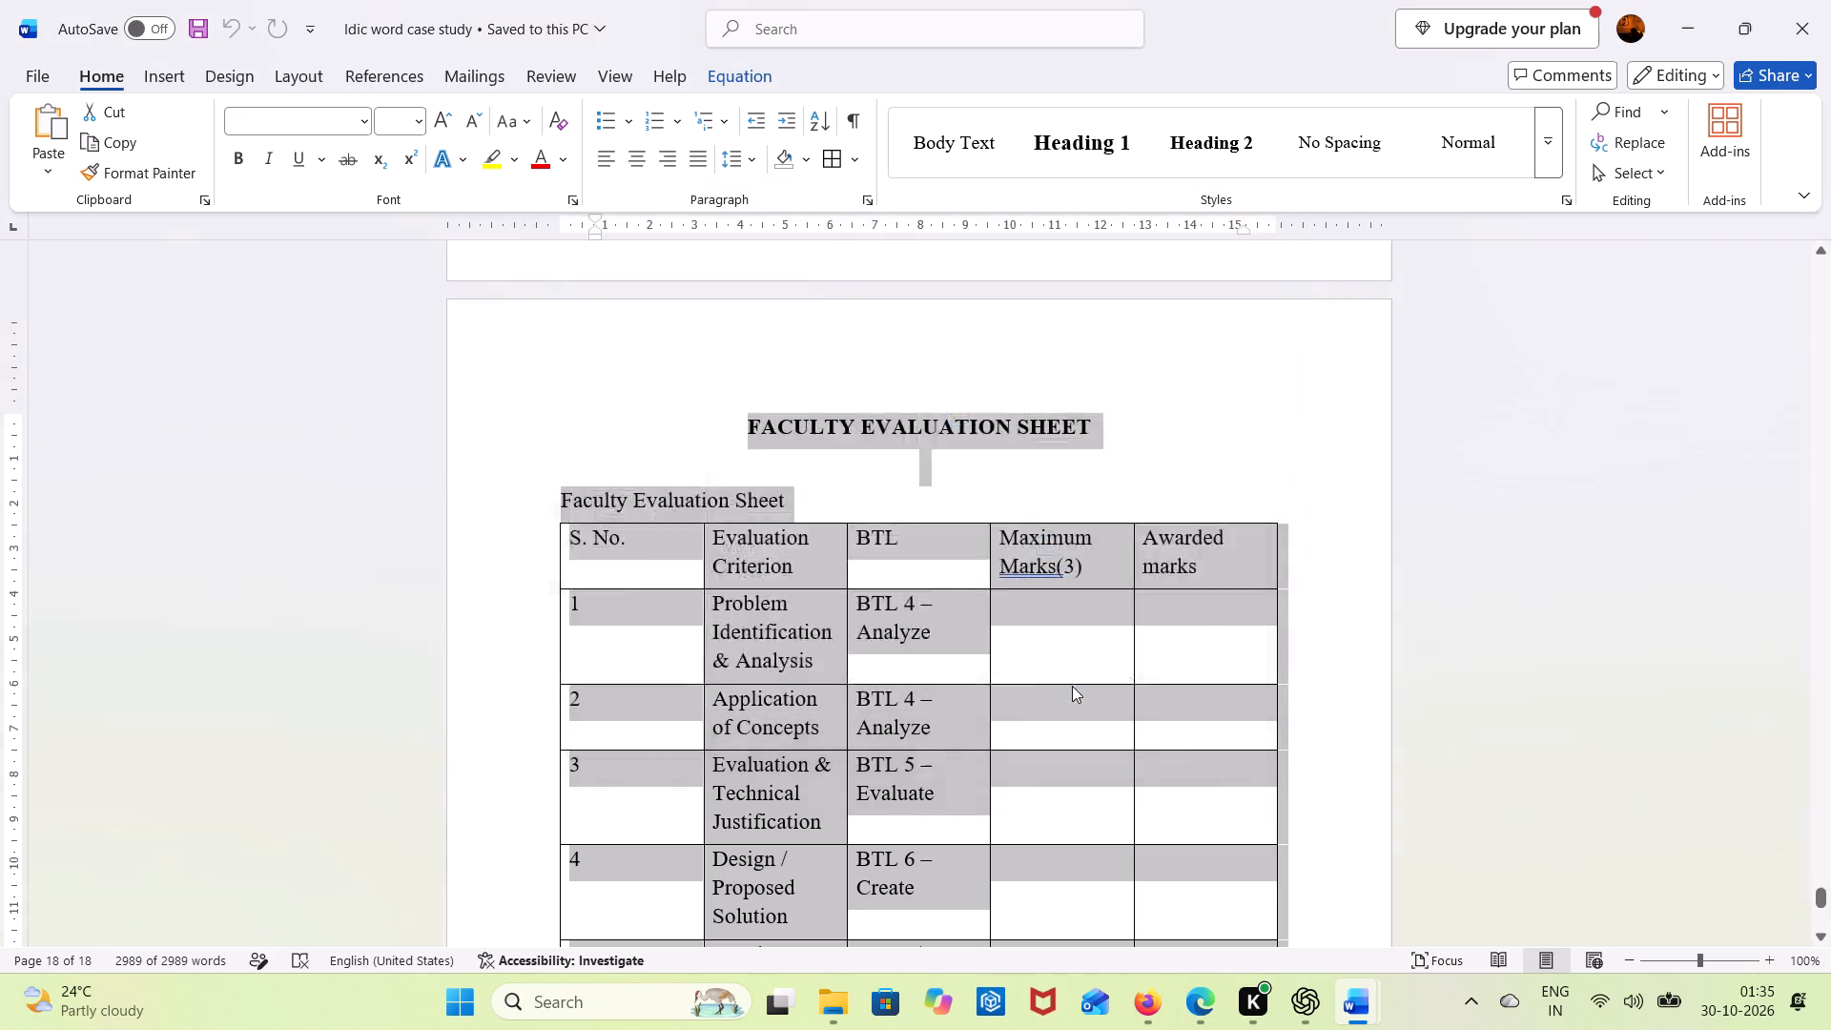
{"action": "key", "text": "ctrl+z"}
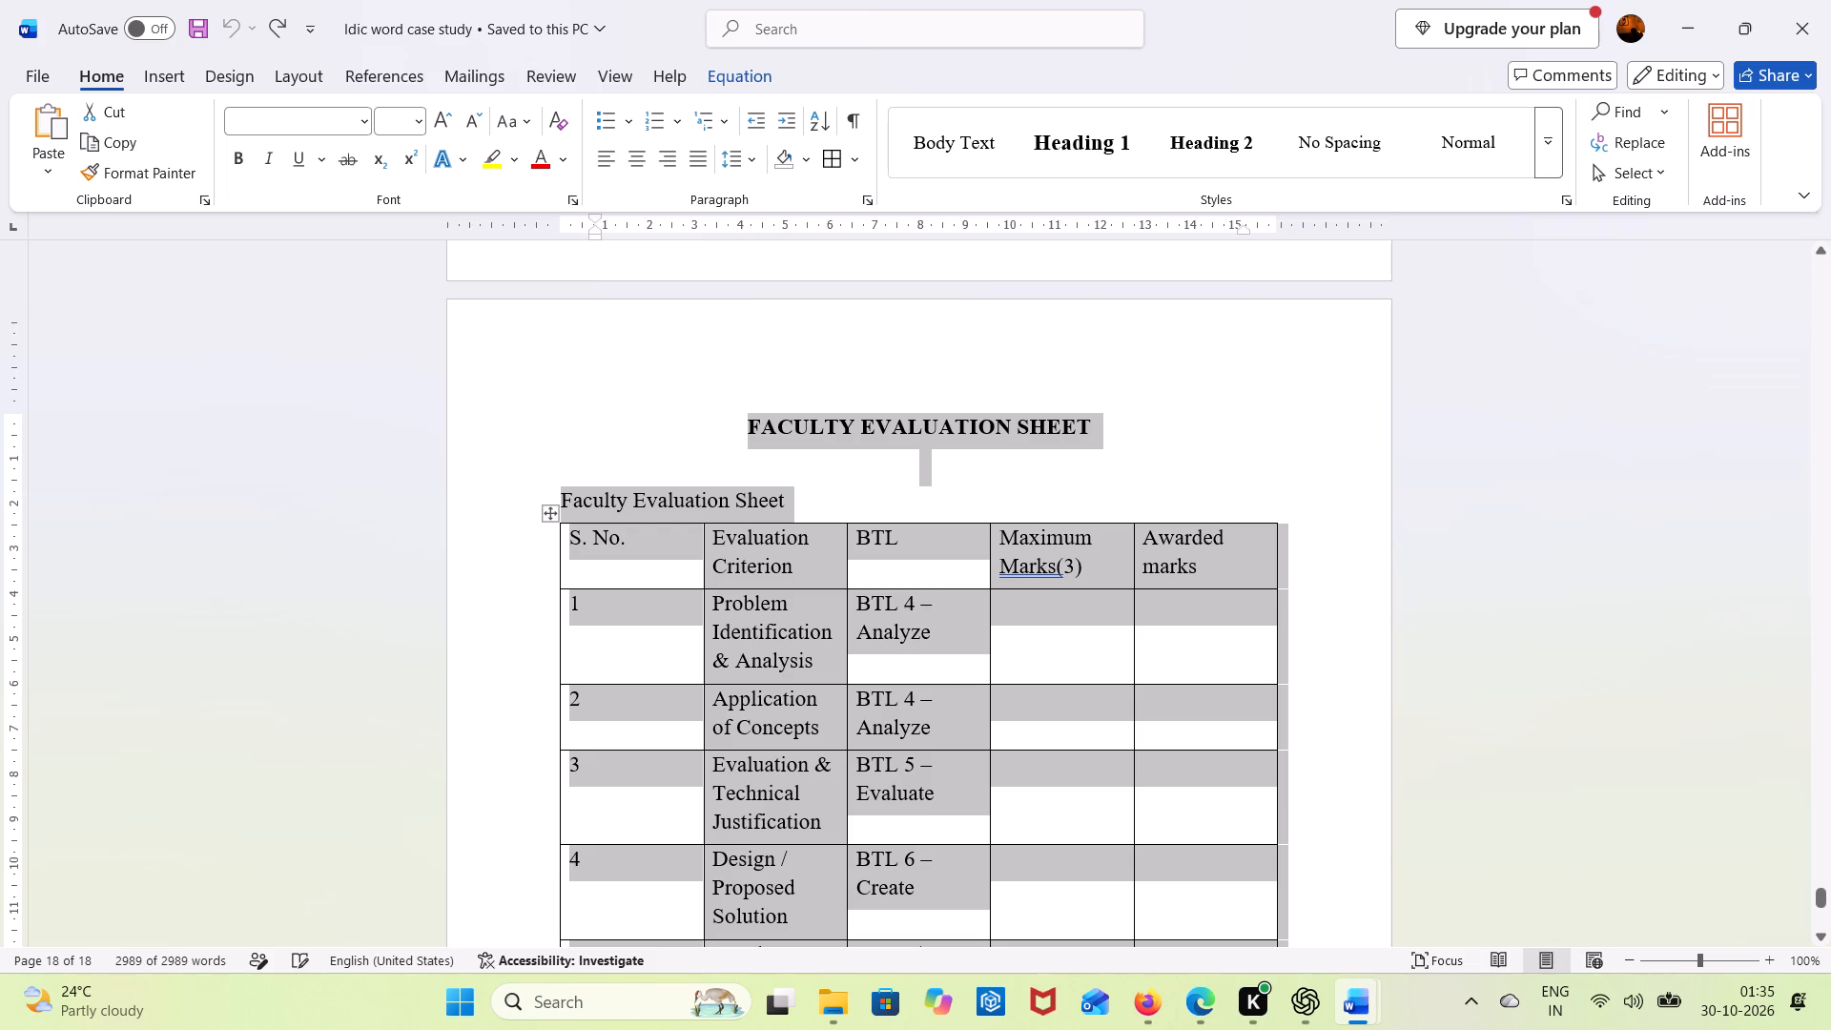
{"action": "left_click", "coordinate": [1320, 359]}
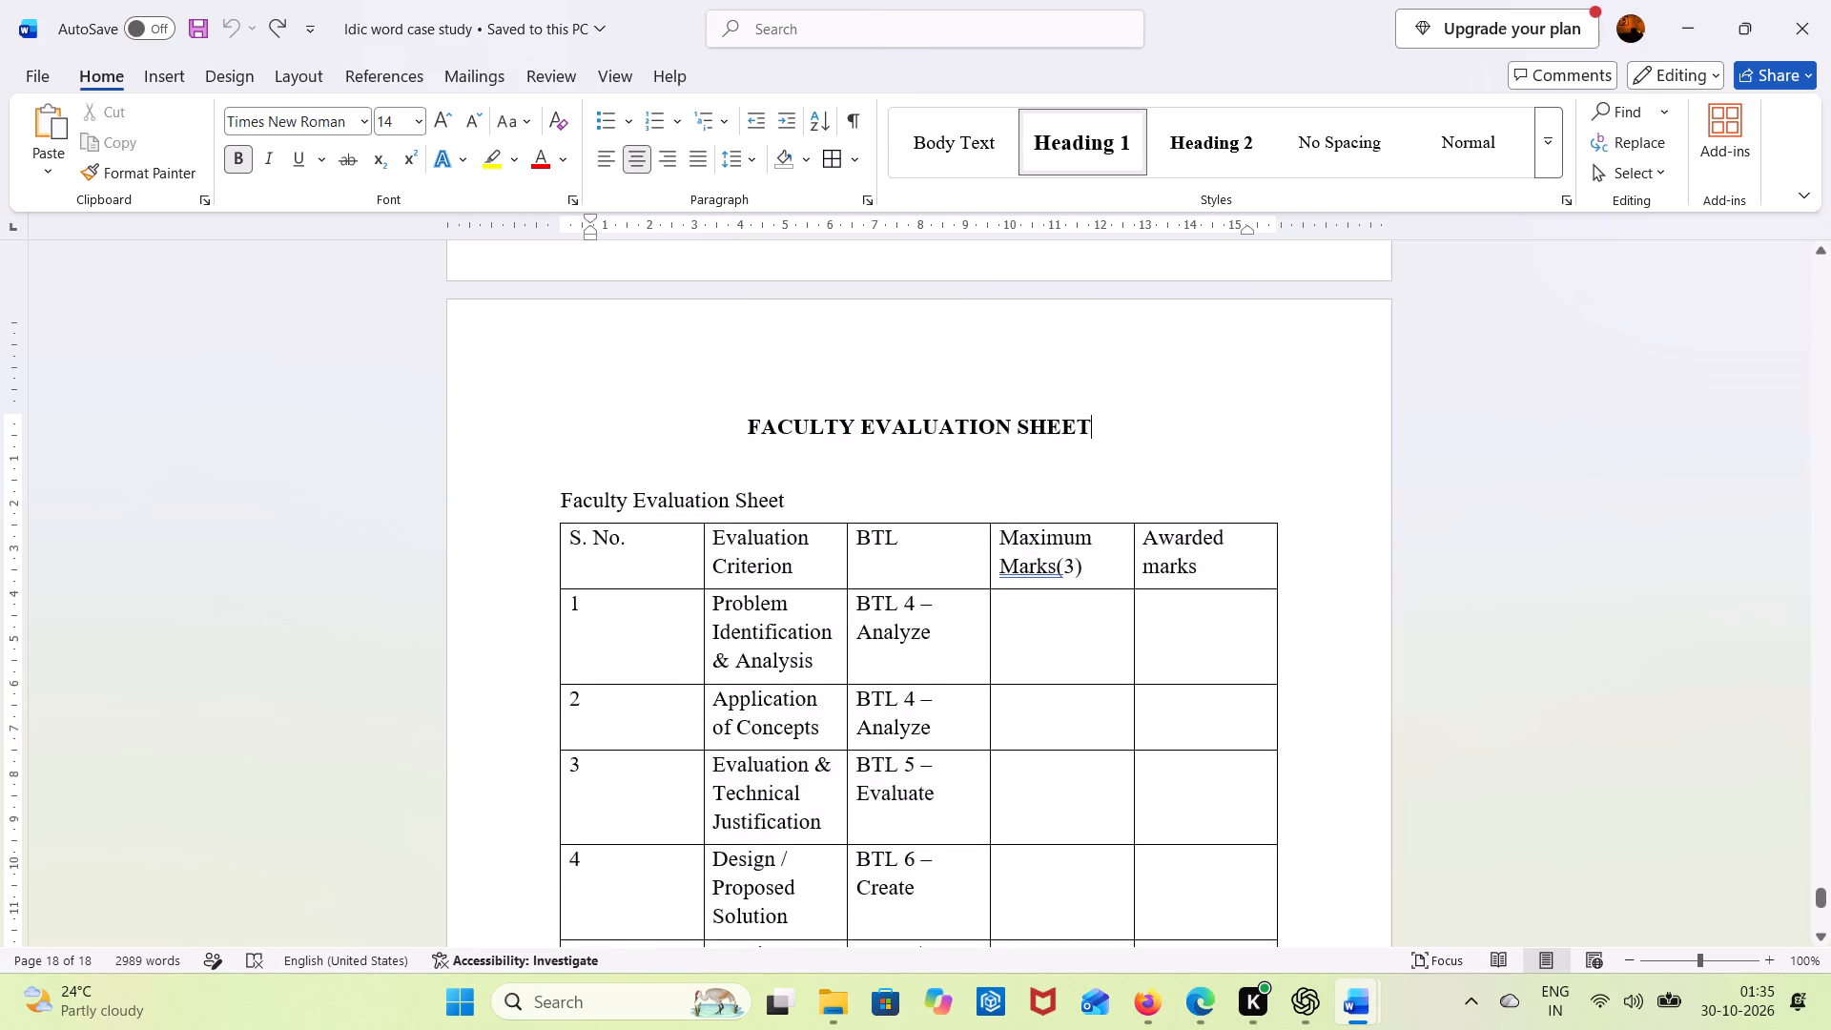
Look back through the report from the Faculty Evaluation Sheet to the plots and captions of section 9.
{"action": "scroll", "coordinate": [1320, 359], "scroll_direction": "up", "scroll_amount": 4}
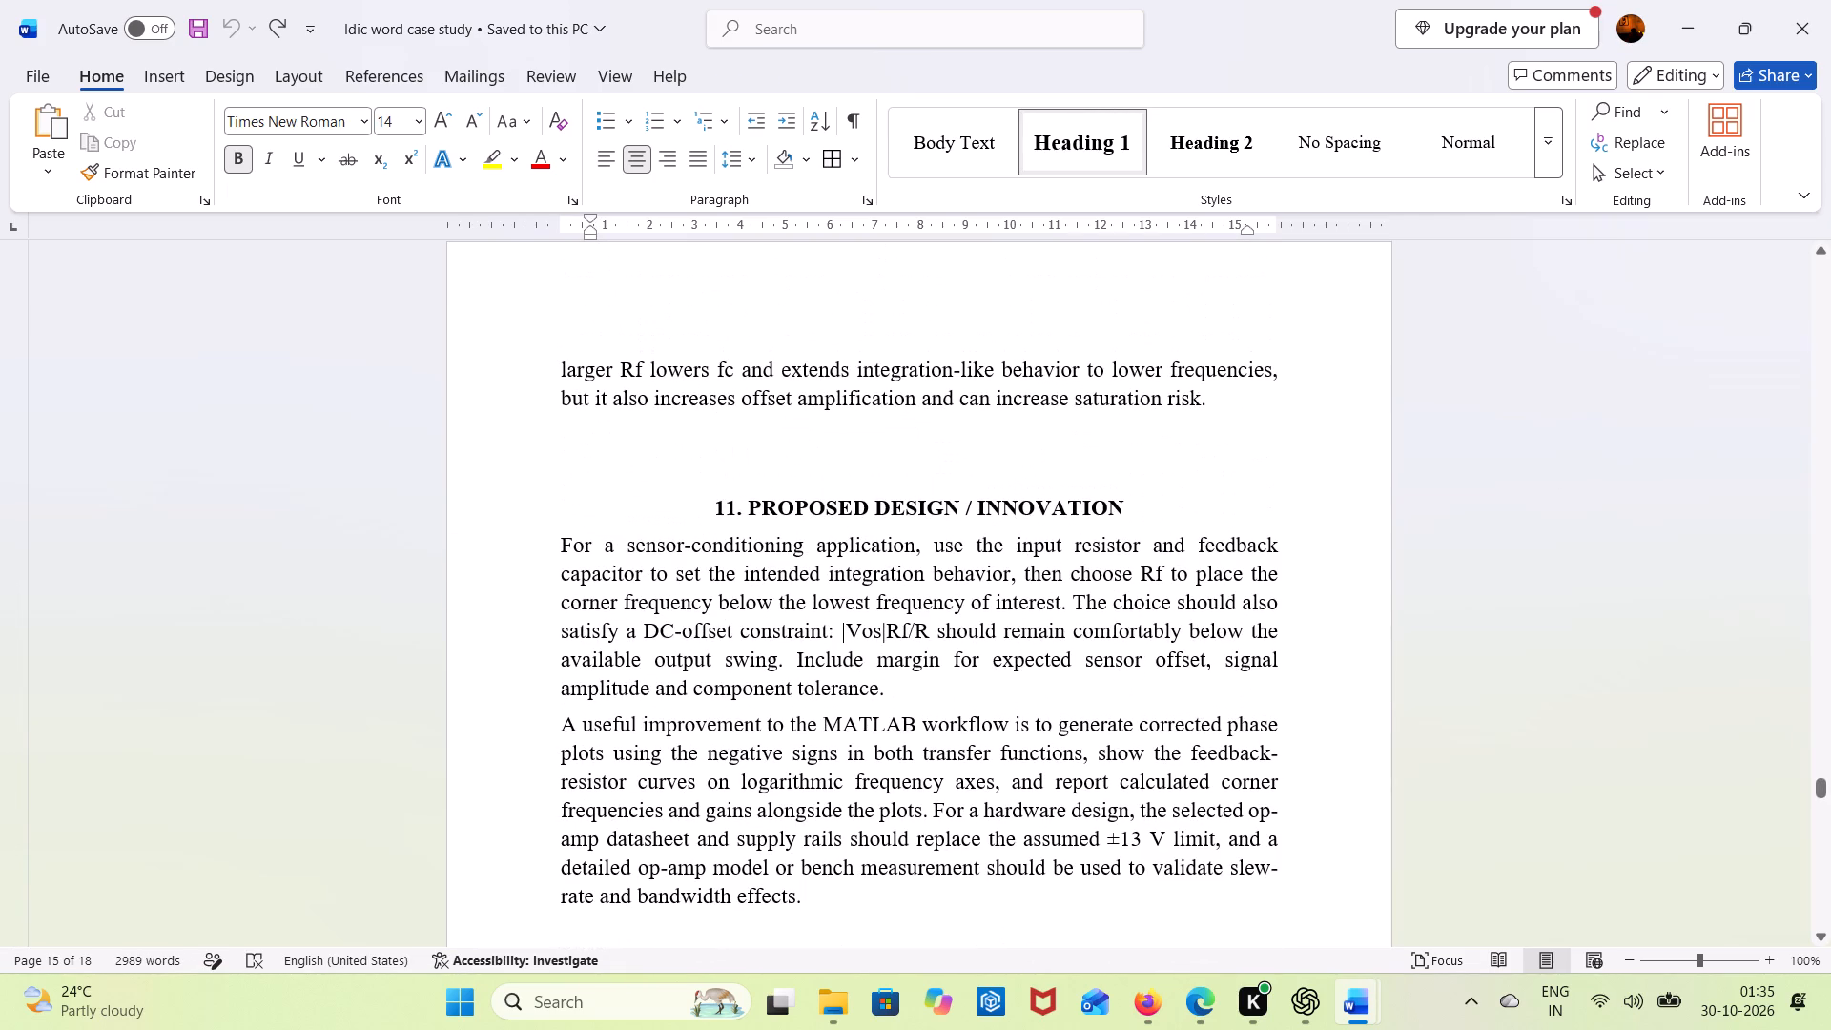
{"action": "left_click", "coordinate": [1305, 419]}
{"action": "scroll", "coordinate": [1305, 419], "scroll_direction": "up", "scroll_amount": 2}
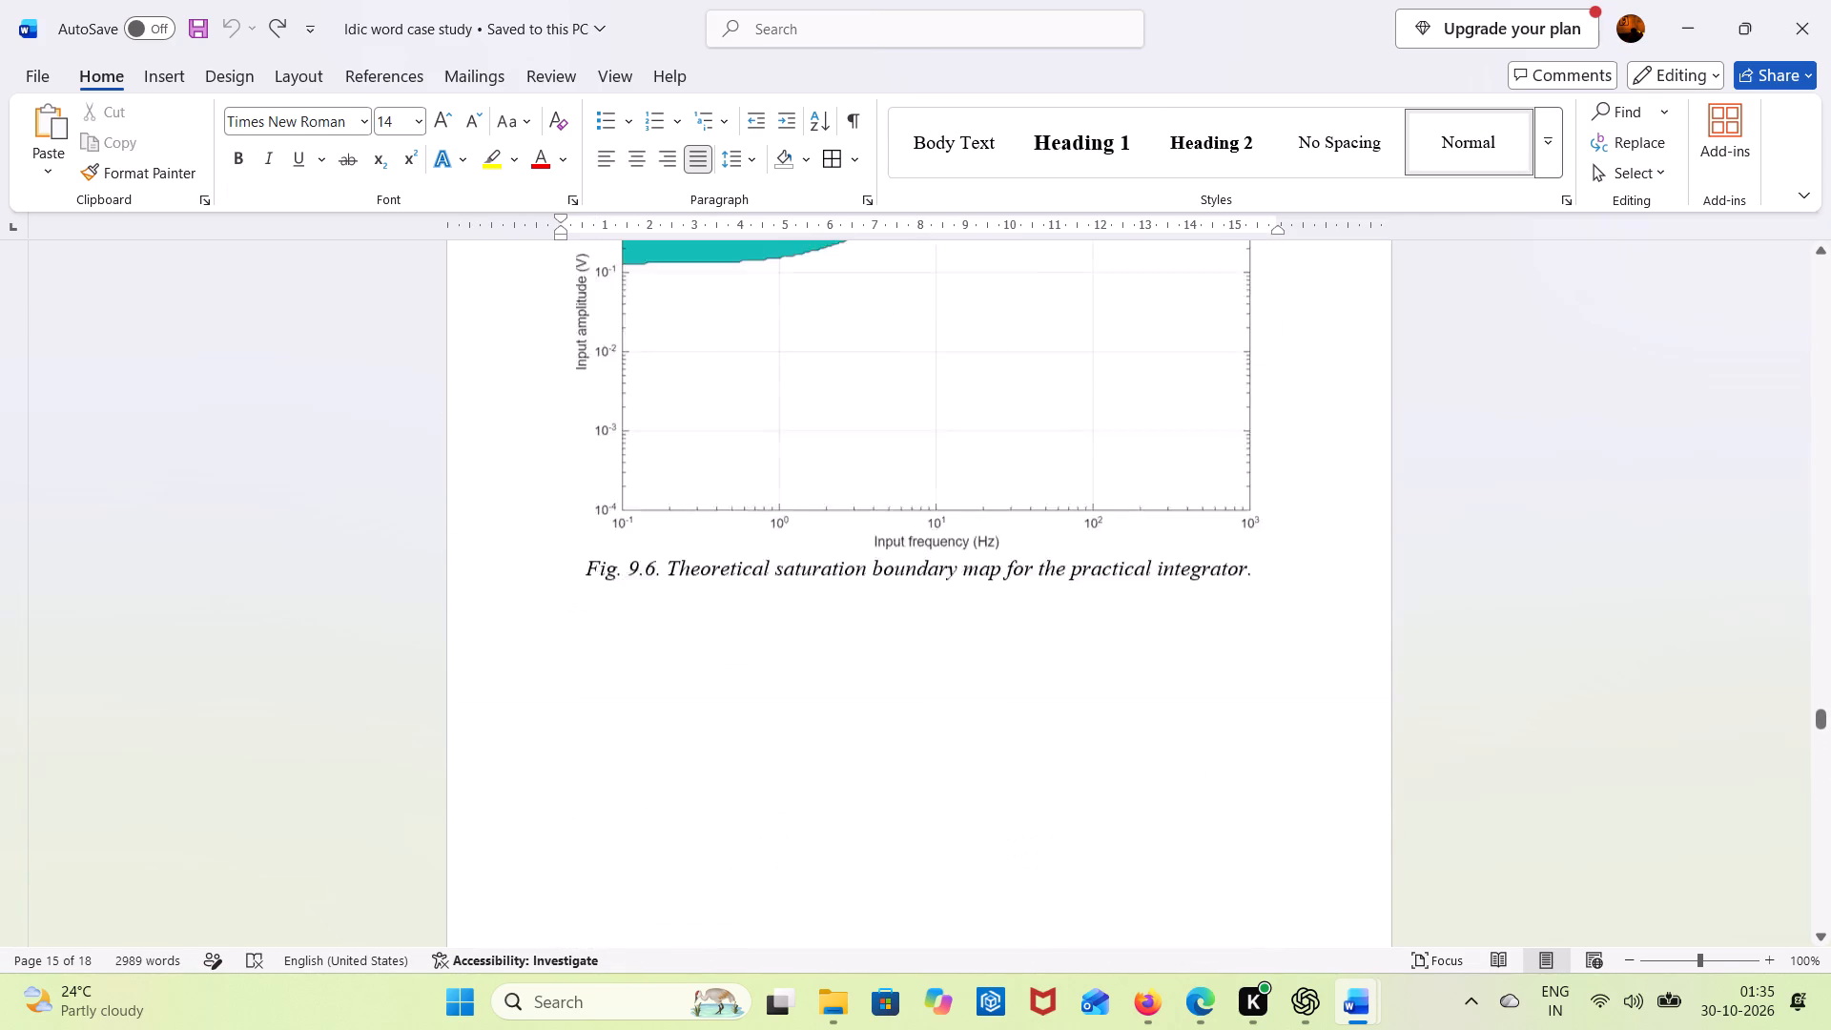
{"action": "right_click", "coordinate": [1305, 419]}
{"action": "left_click", "coordinate": [1272, 565]}
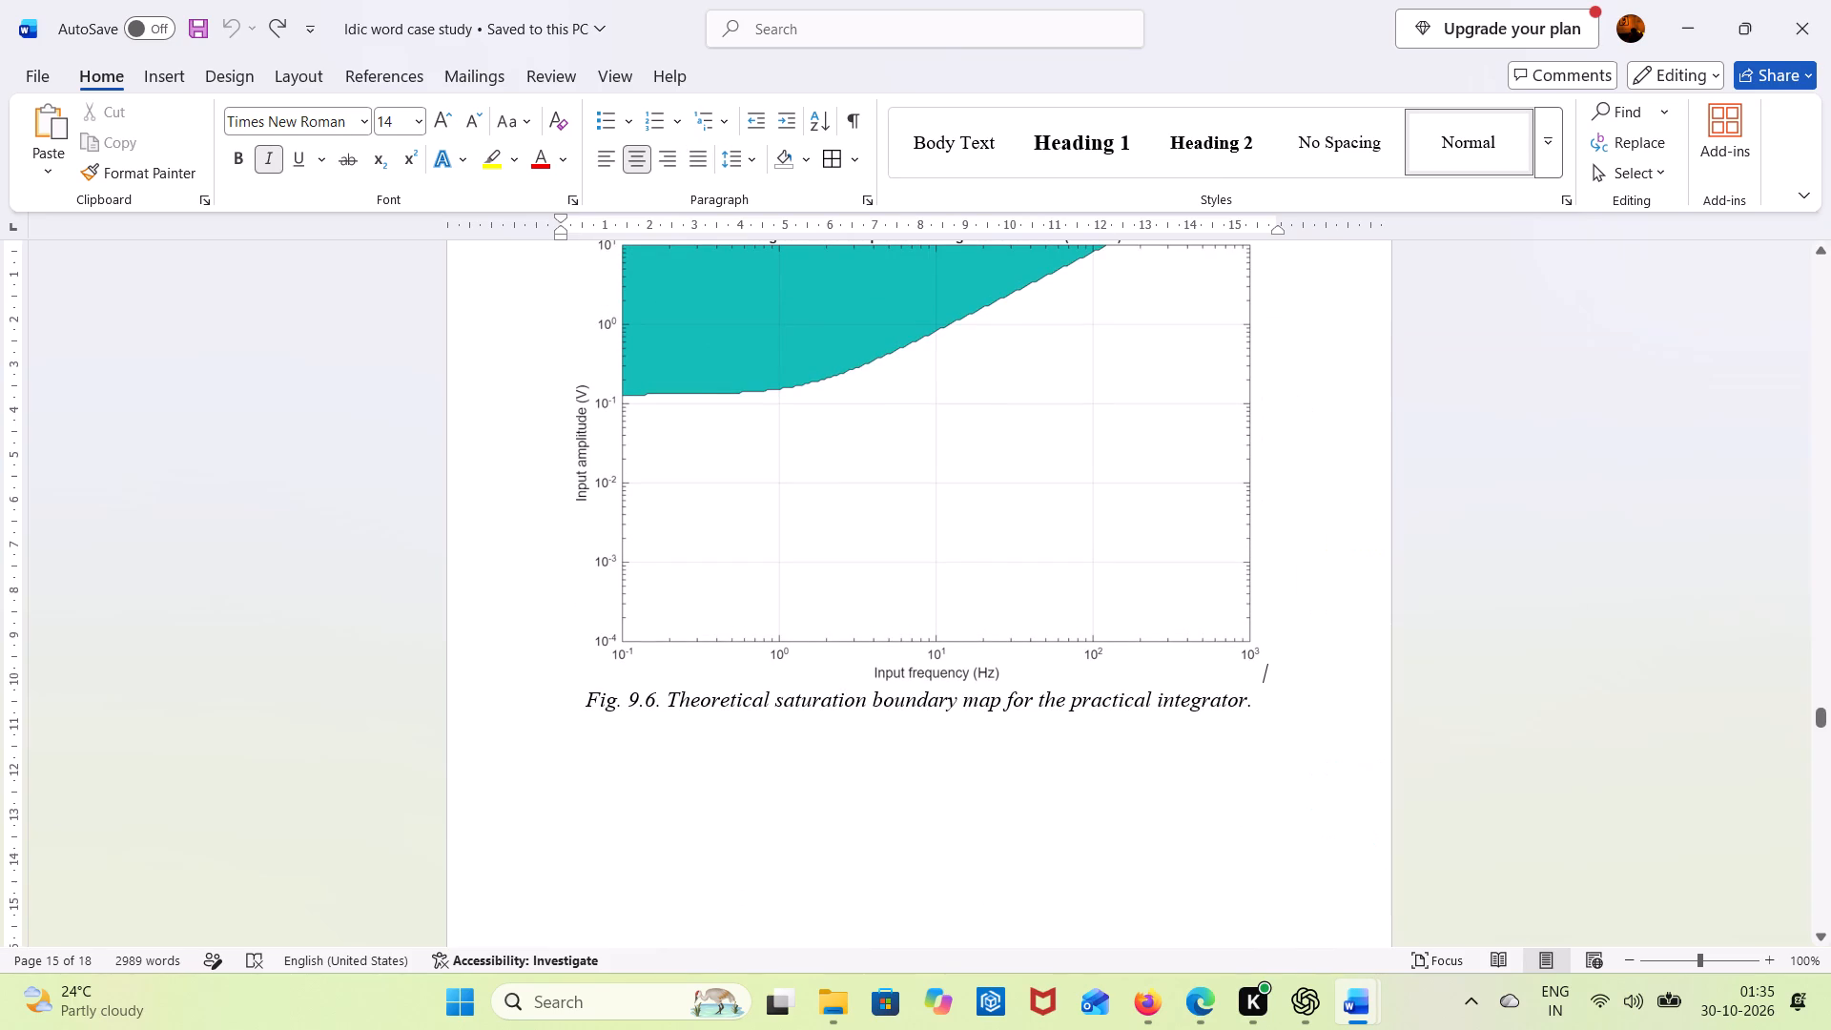
{"action": "scroll", "coordinate": [1272, 565], "scroll_direction": "up", "scroll_amount": 2}
{"action": "right_click", "coordinate": [1272, 565]}
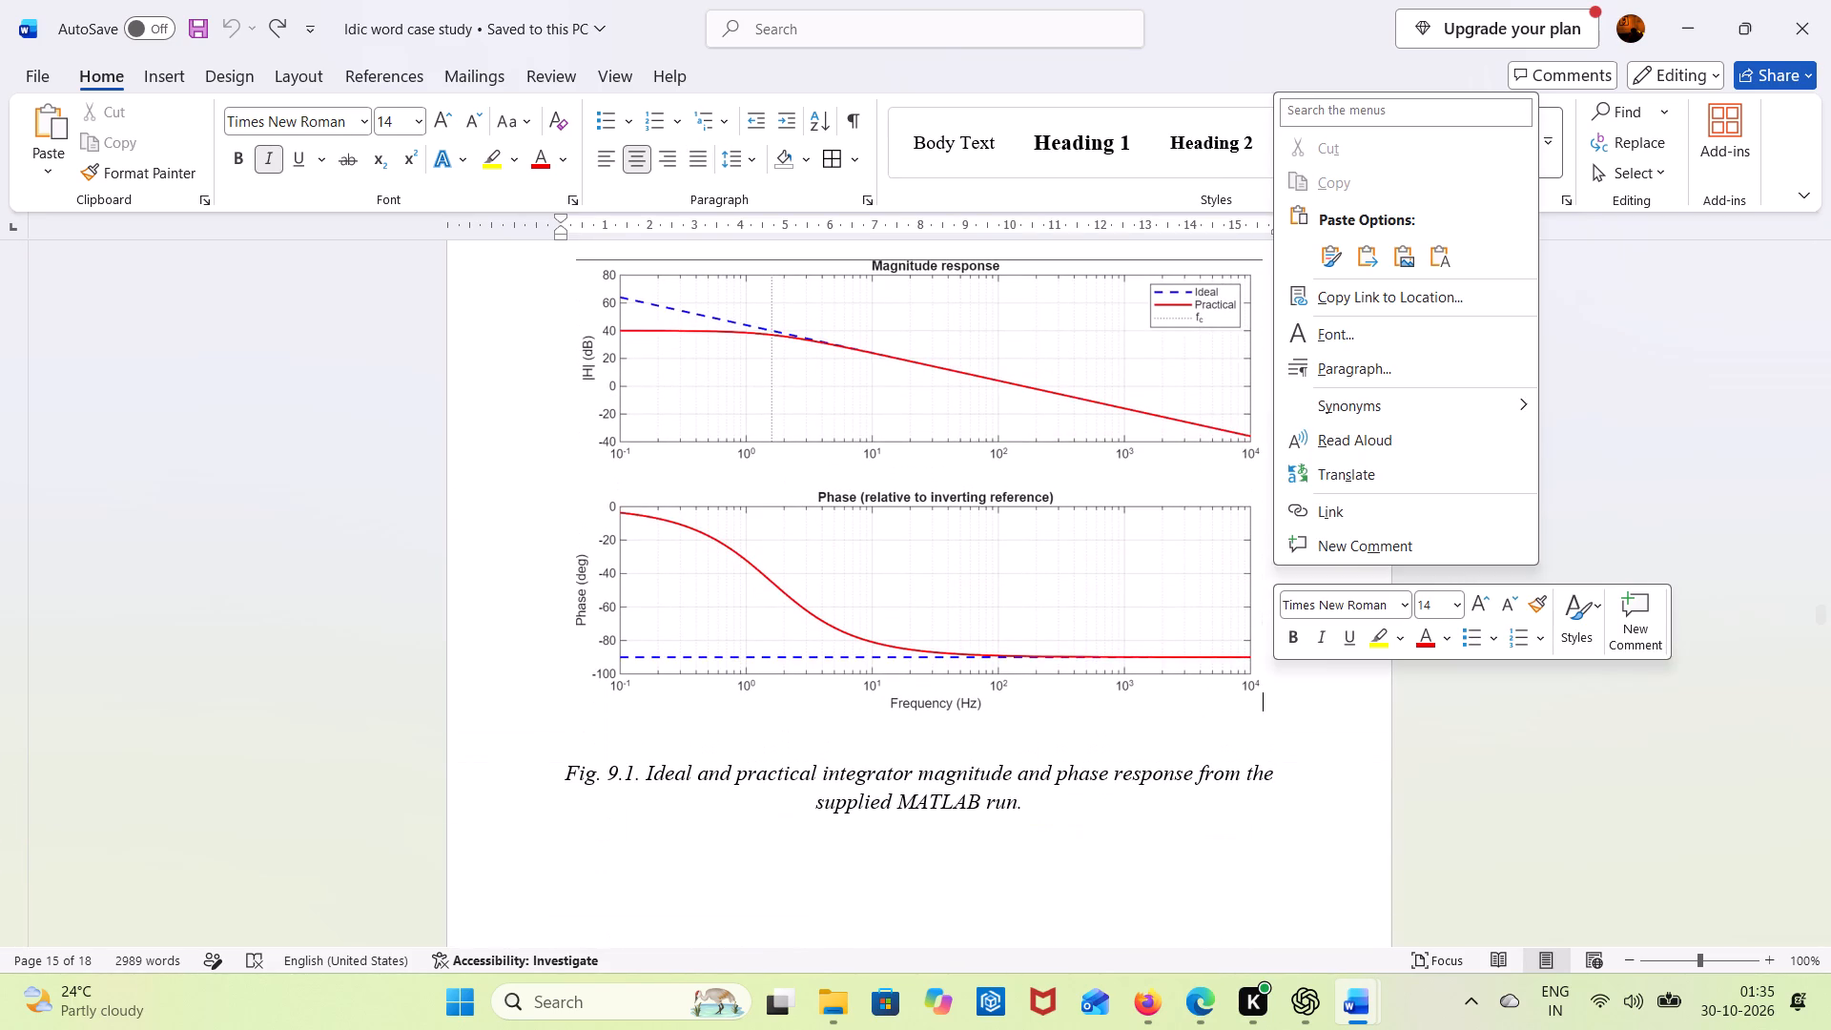
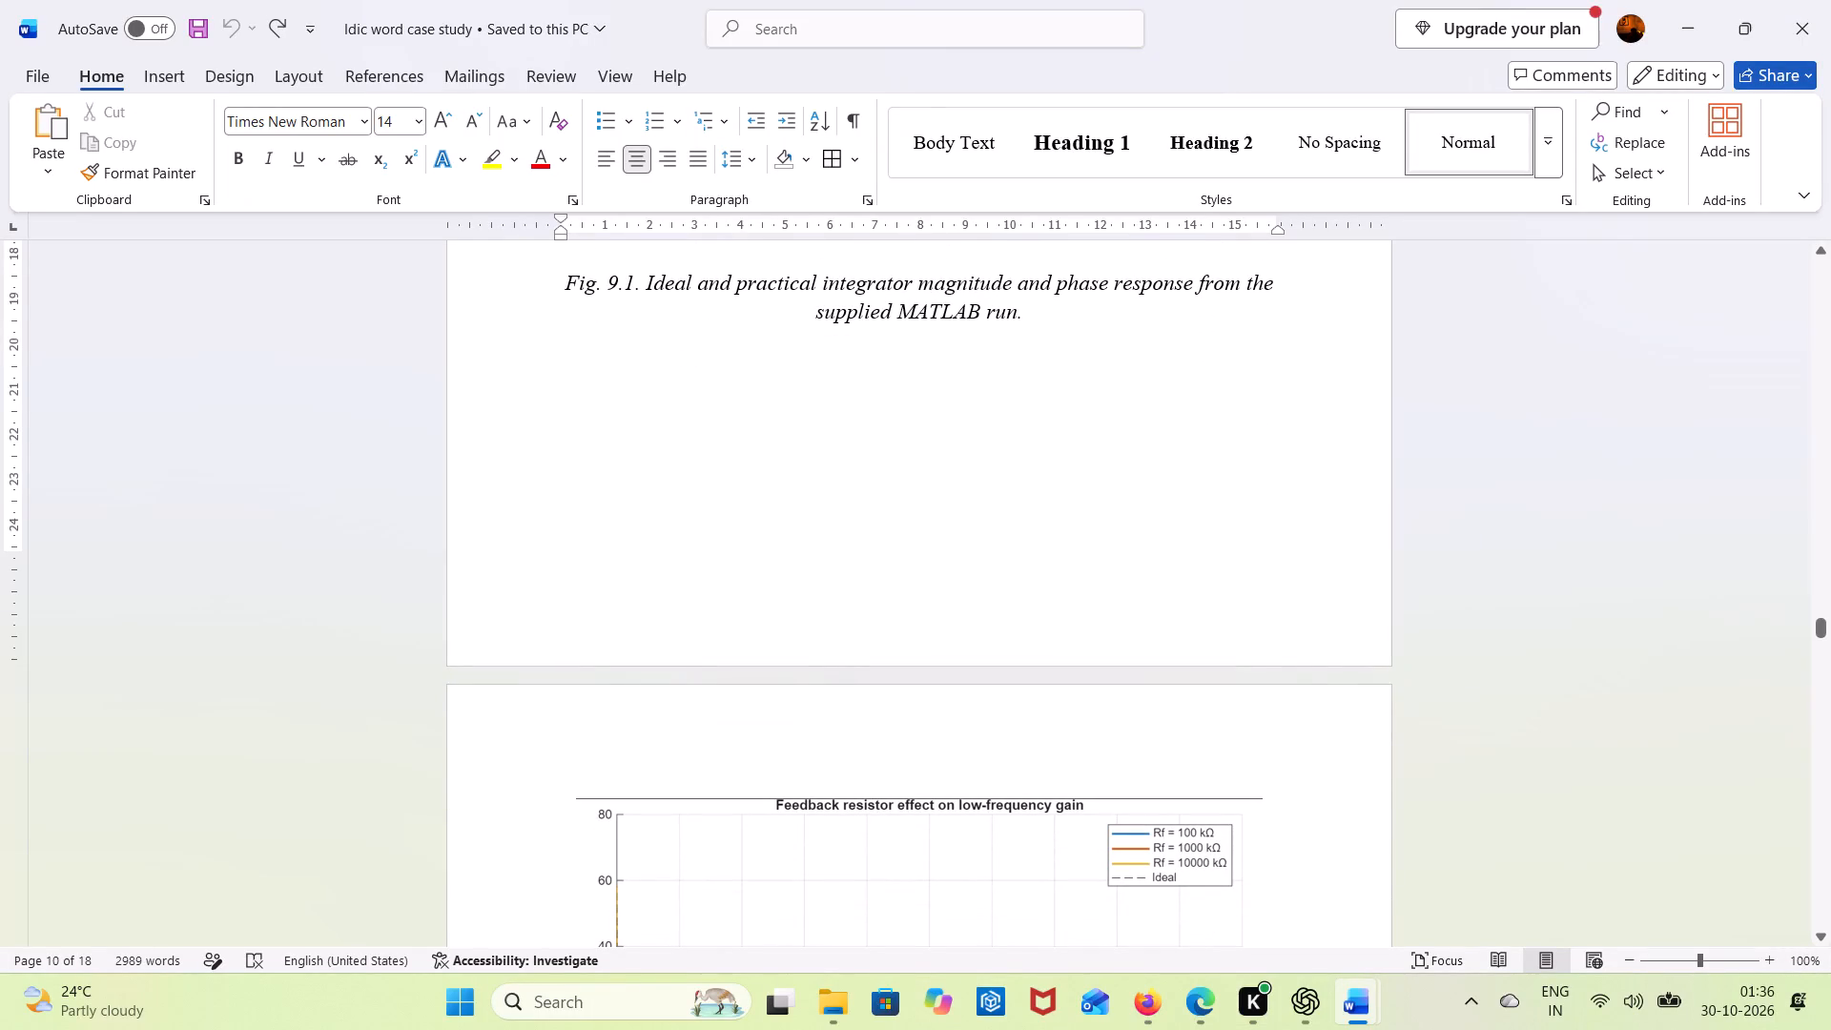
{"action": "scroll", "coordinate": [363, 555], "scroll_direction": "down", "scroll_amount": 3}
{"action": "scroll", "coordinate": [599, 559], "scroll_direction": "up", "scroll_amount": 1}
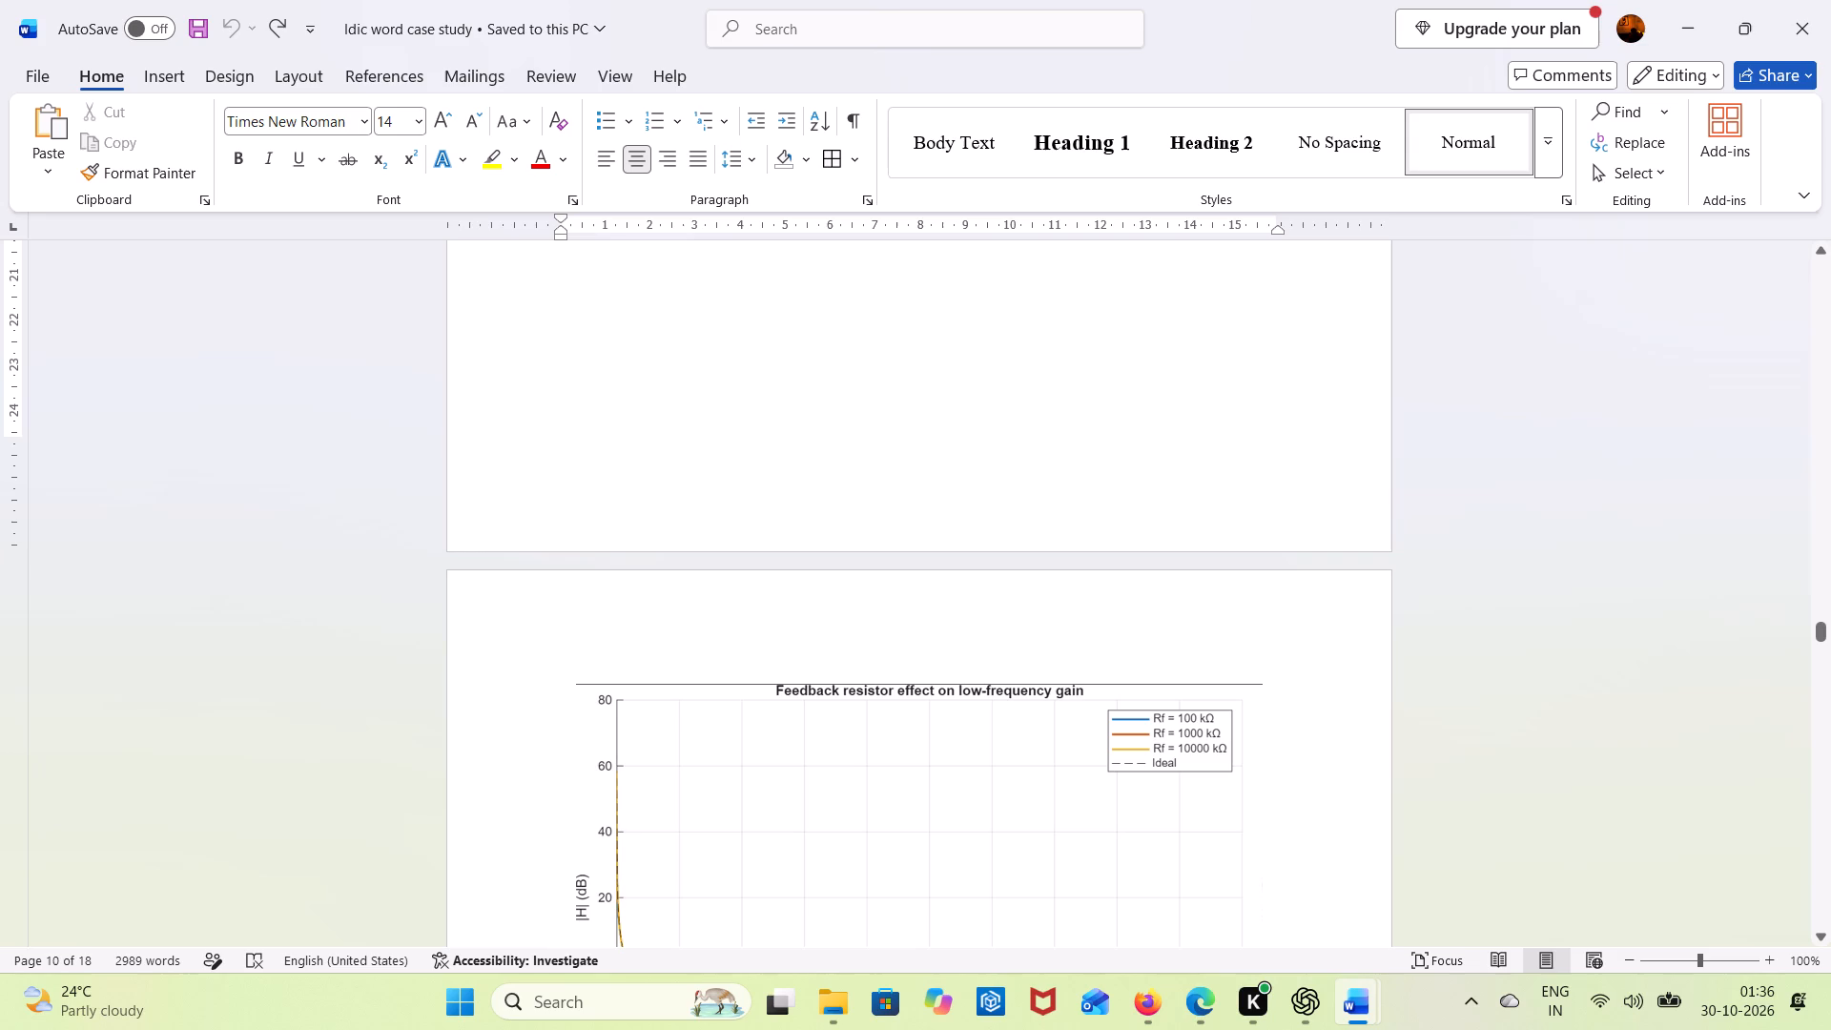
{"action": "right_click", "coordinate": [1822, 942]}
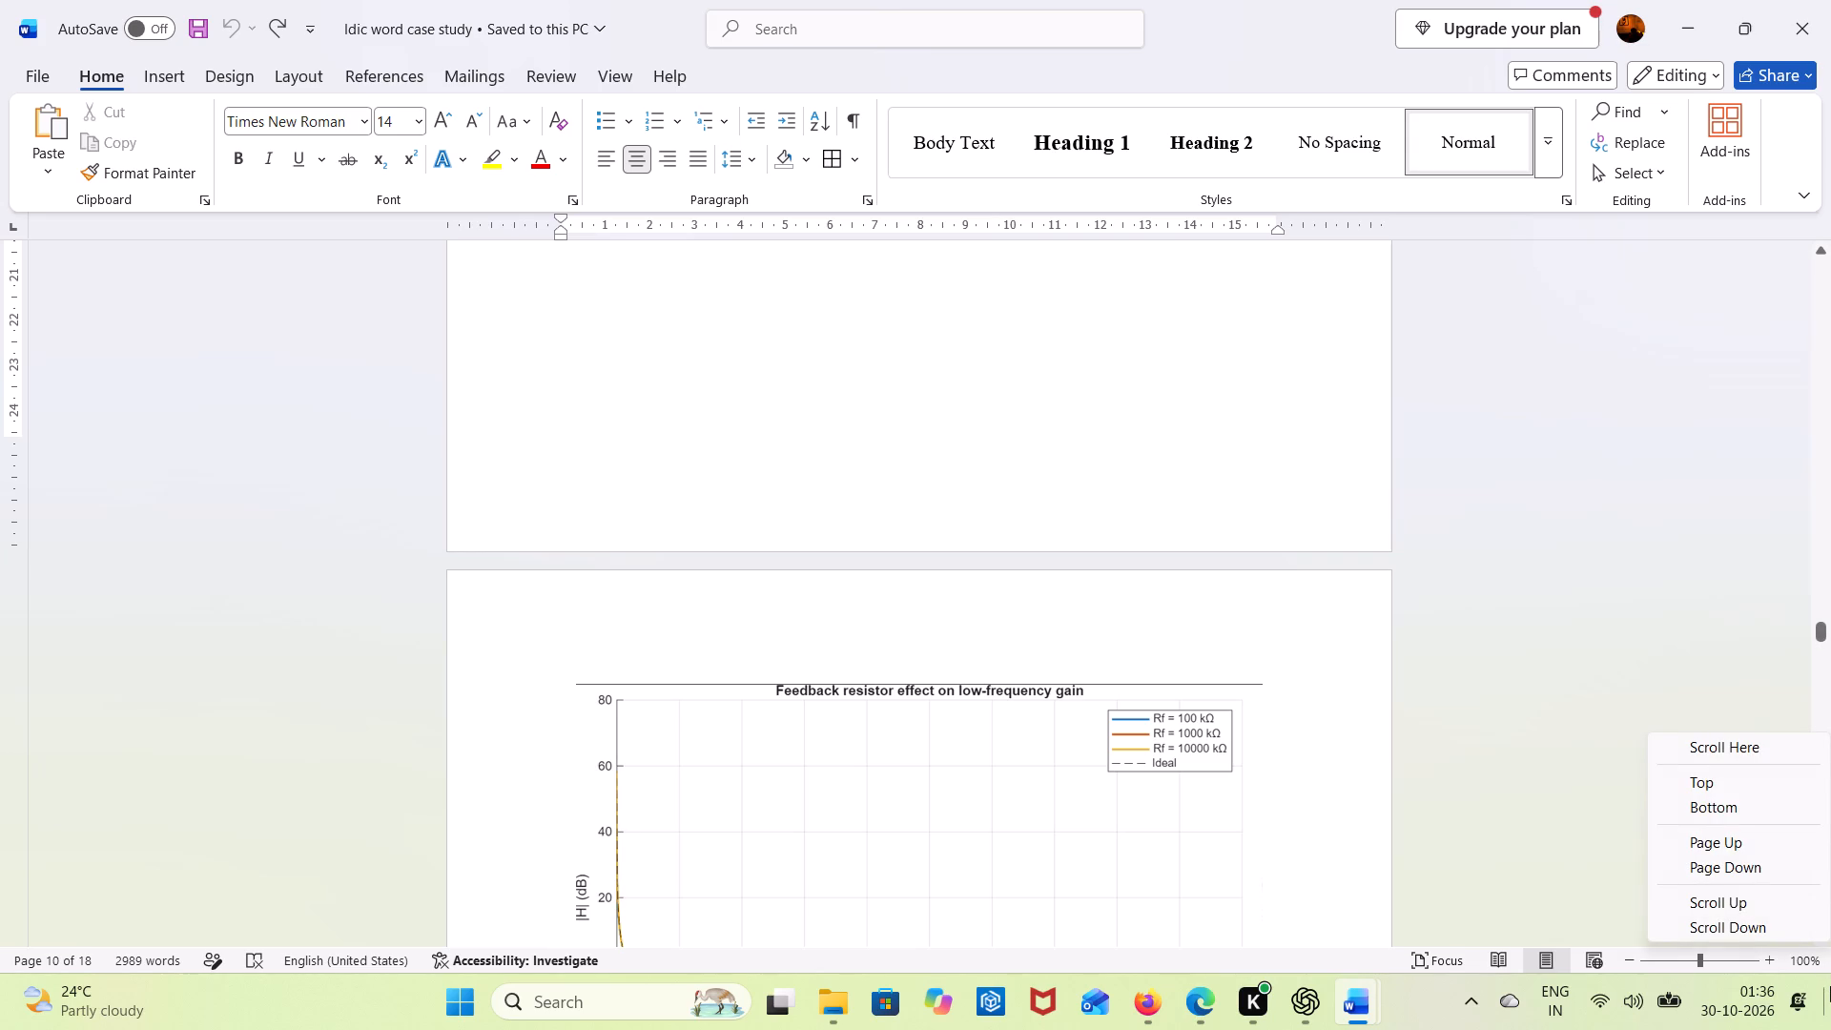
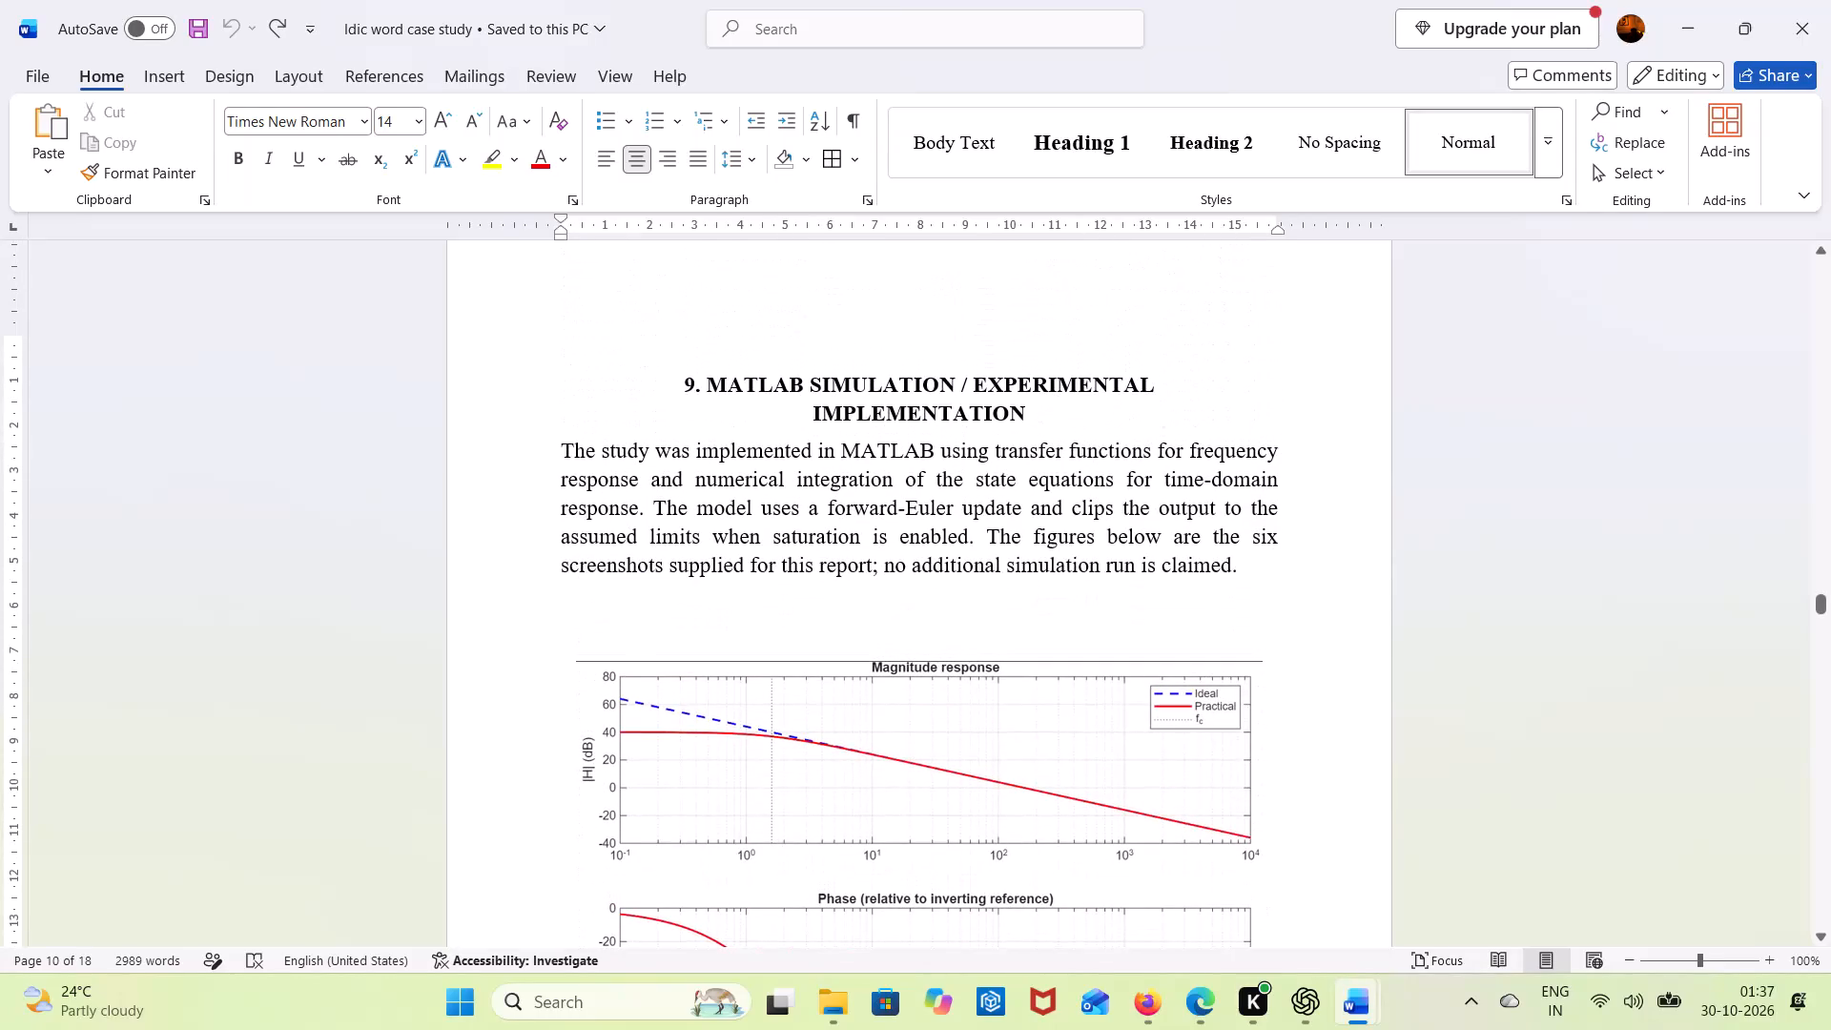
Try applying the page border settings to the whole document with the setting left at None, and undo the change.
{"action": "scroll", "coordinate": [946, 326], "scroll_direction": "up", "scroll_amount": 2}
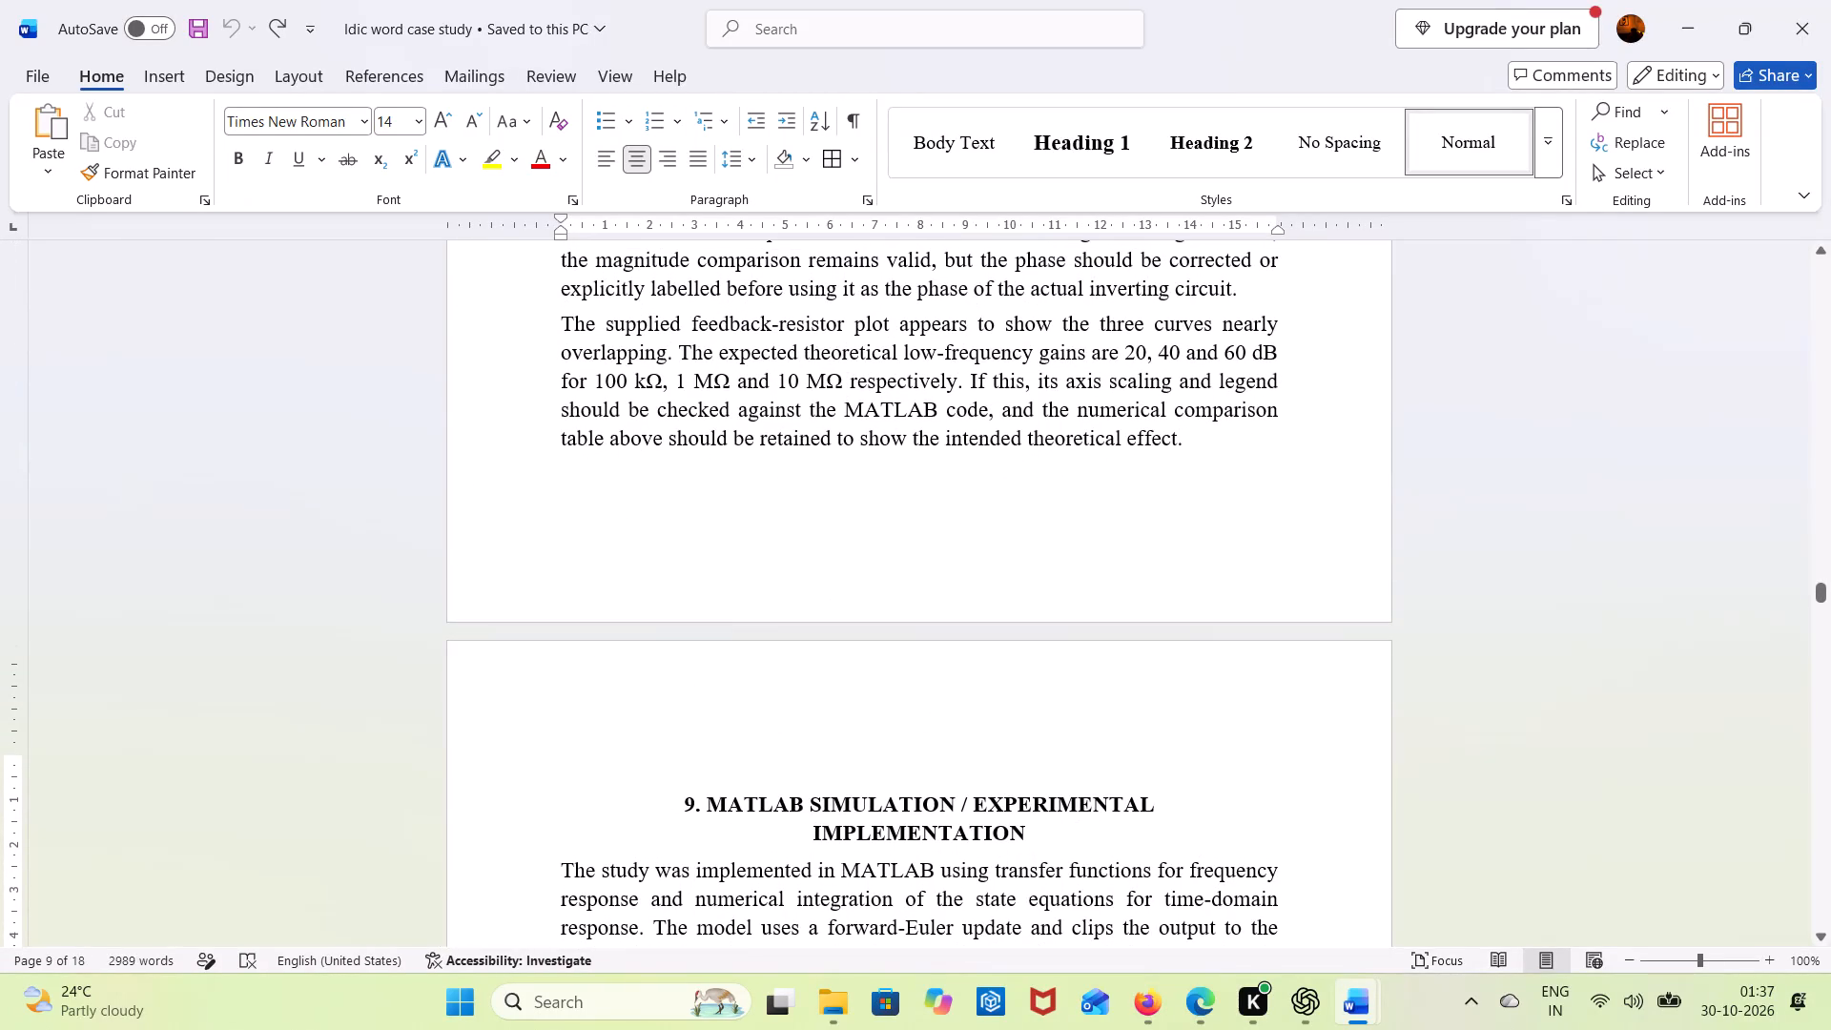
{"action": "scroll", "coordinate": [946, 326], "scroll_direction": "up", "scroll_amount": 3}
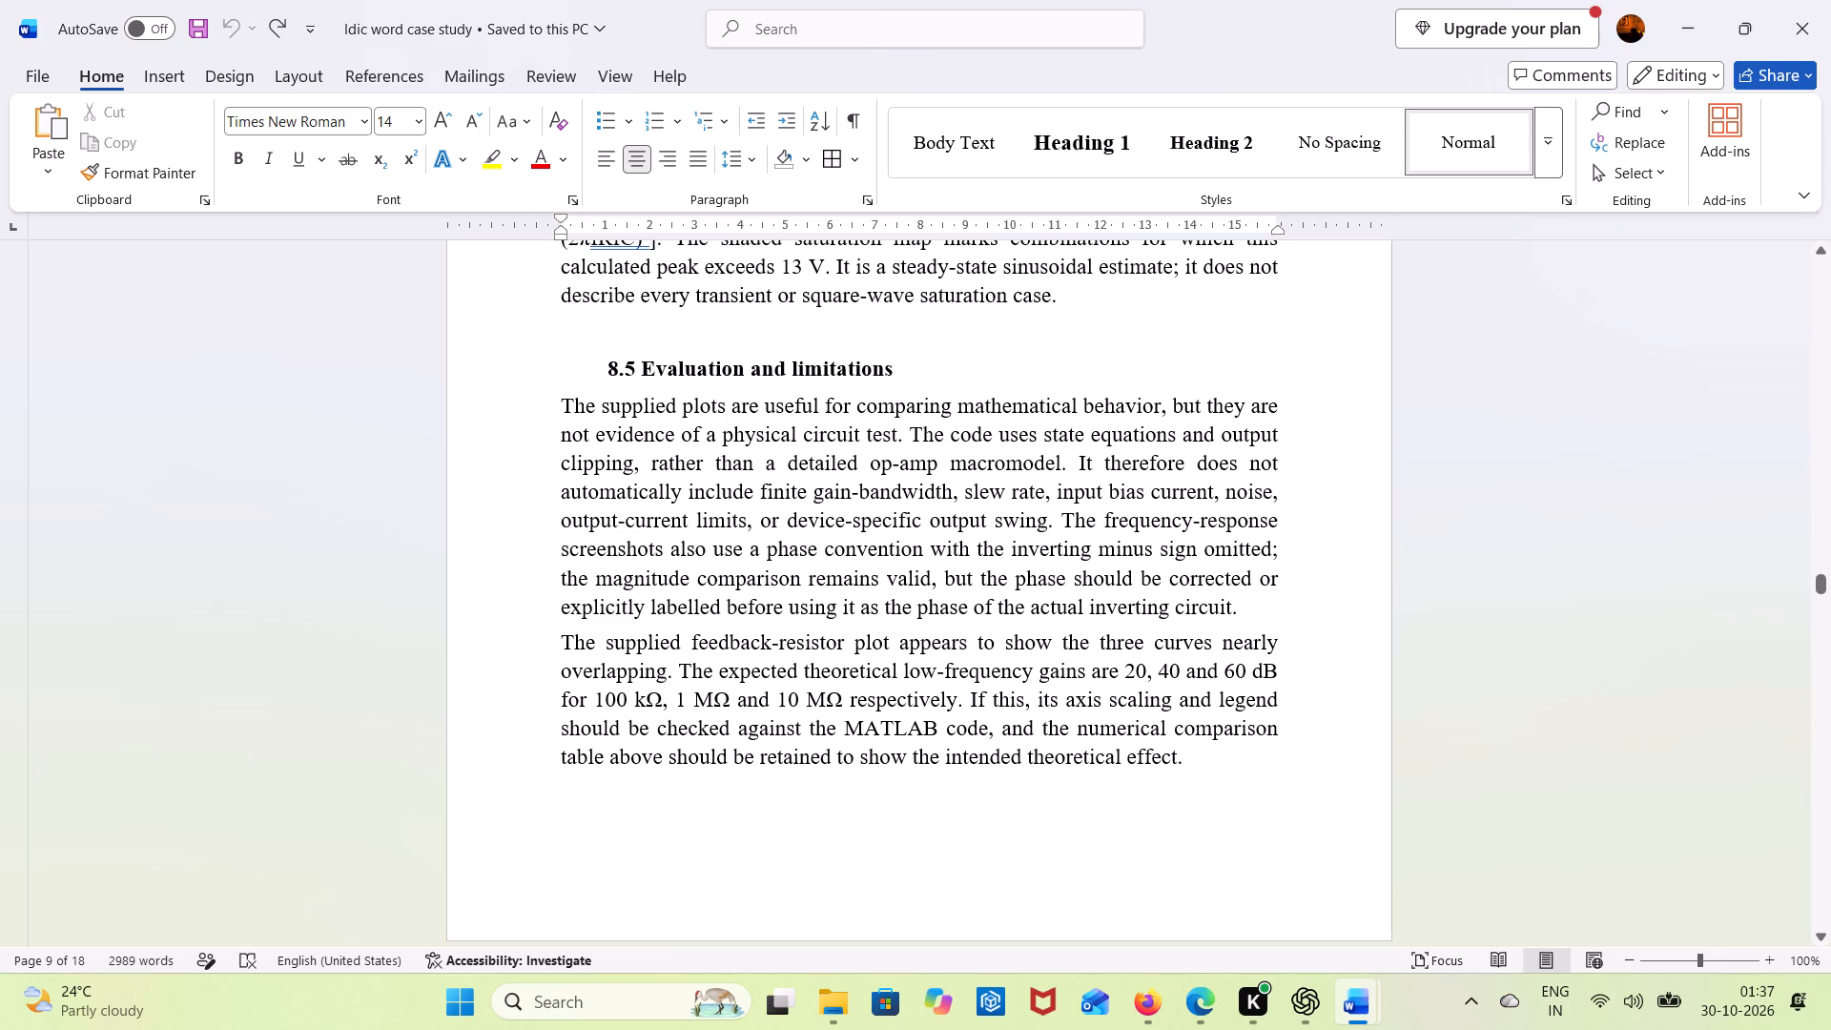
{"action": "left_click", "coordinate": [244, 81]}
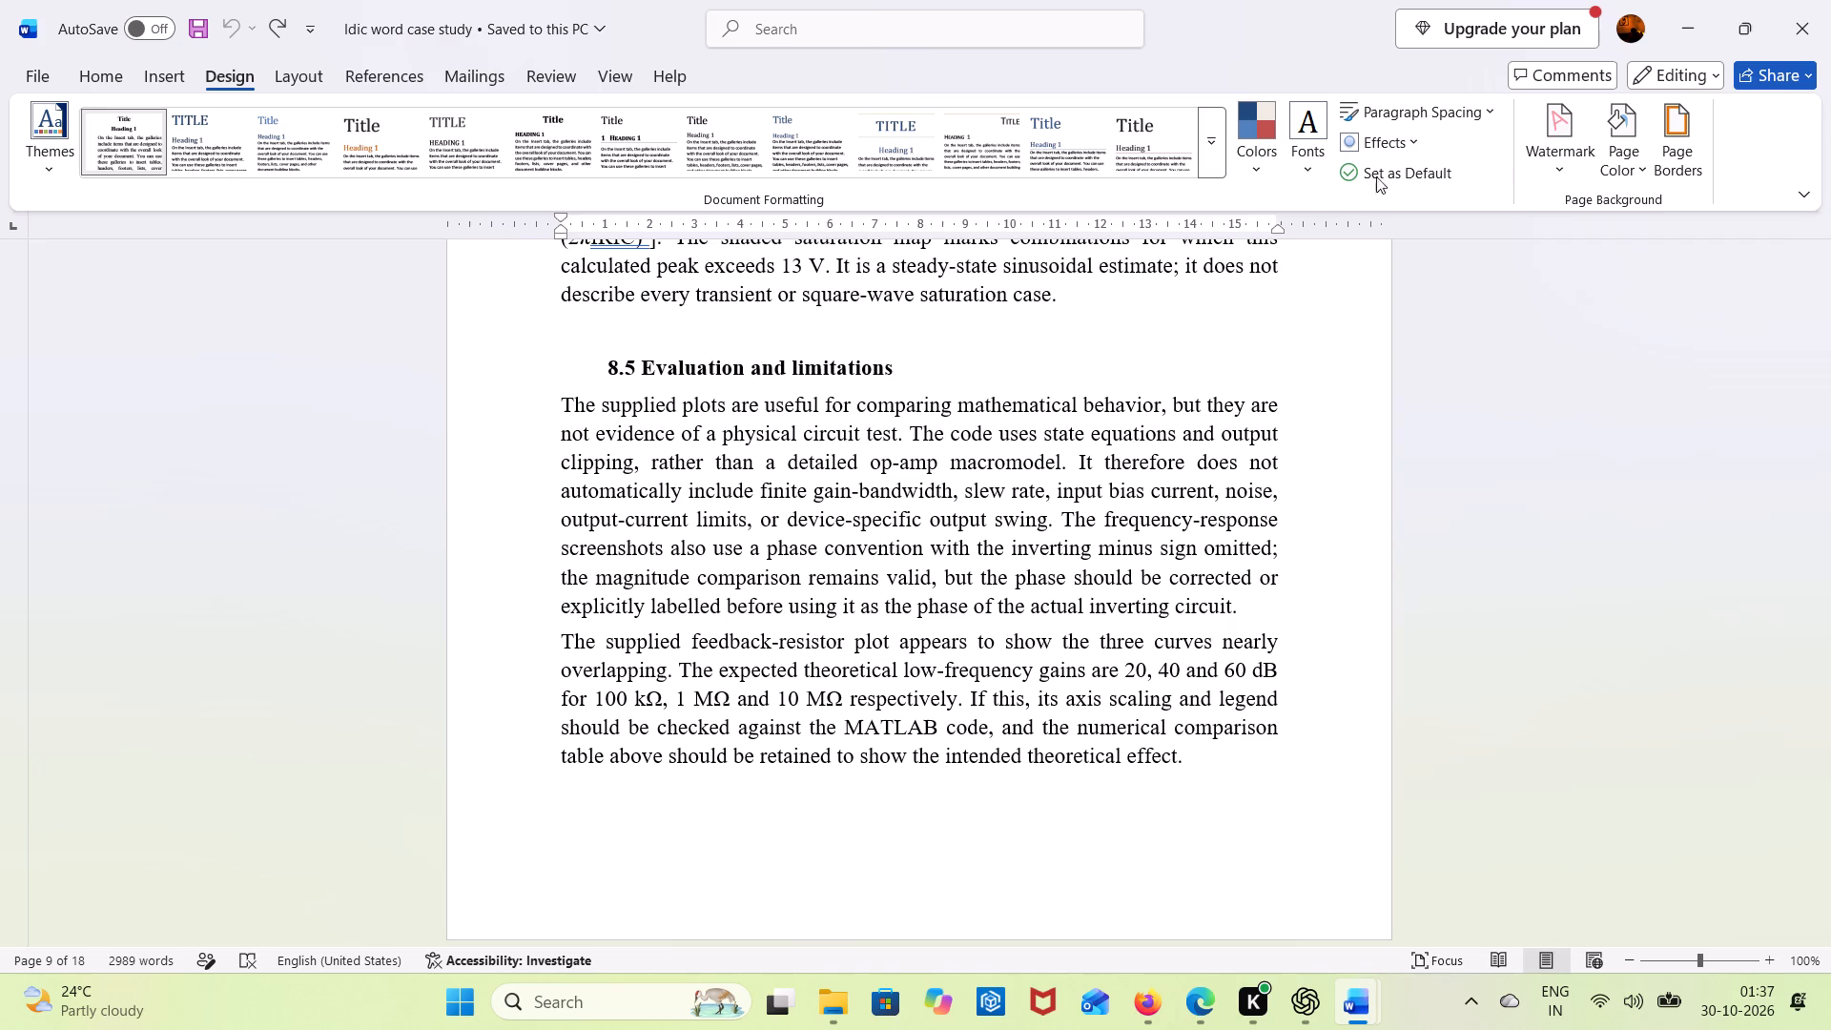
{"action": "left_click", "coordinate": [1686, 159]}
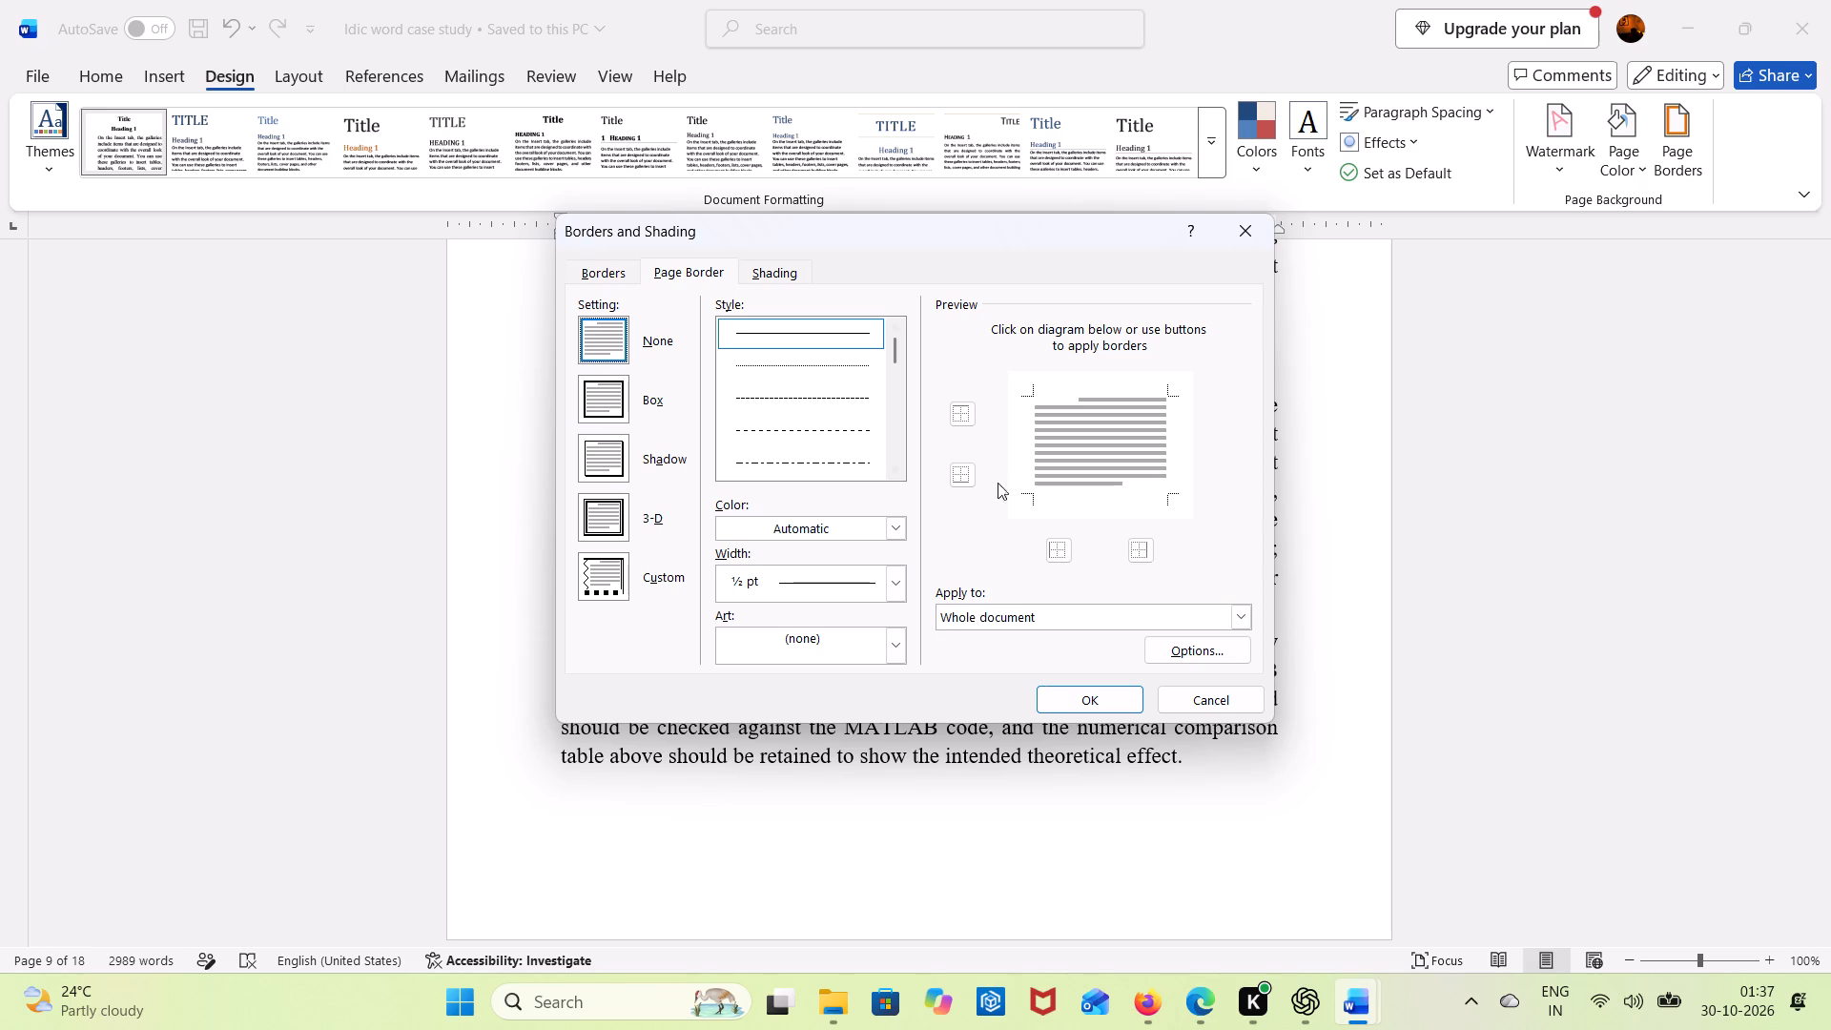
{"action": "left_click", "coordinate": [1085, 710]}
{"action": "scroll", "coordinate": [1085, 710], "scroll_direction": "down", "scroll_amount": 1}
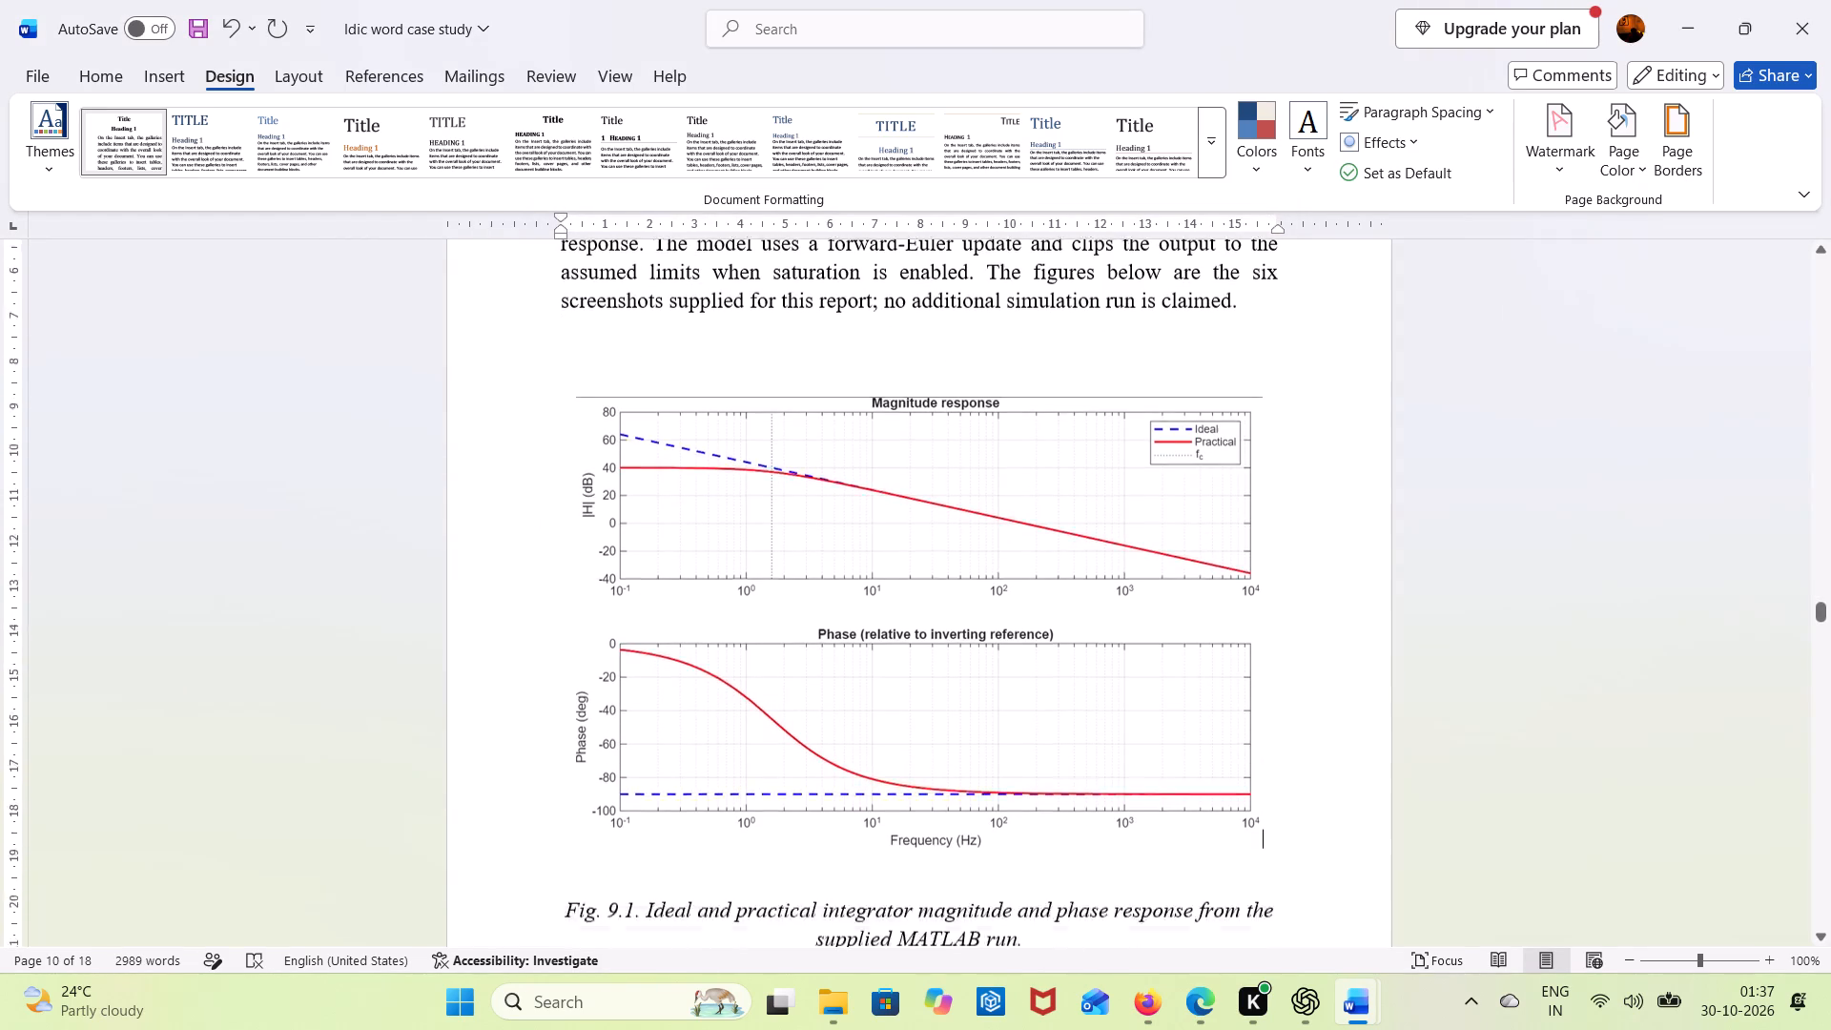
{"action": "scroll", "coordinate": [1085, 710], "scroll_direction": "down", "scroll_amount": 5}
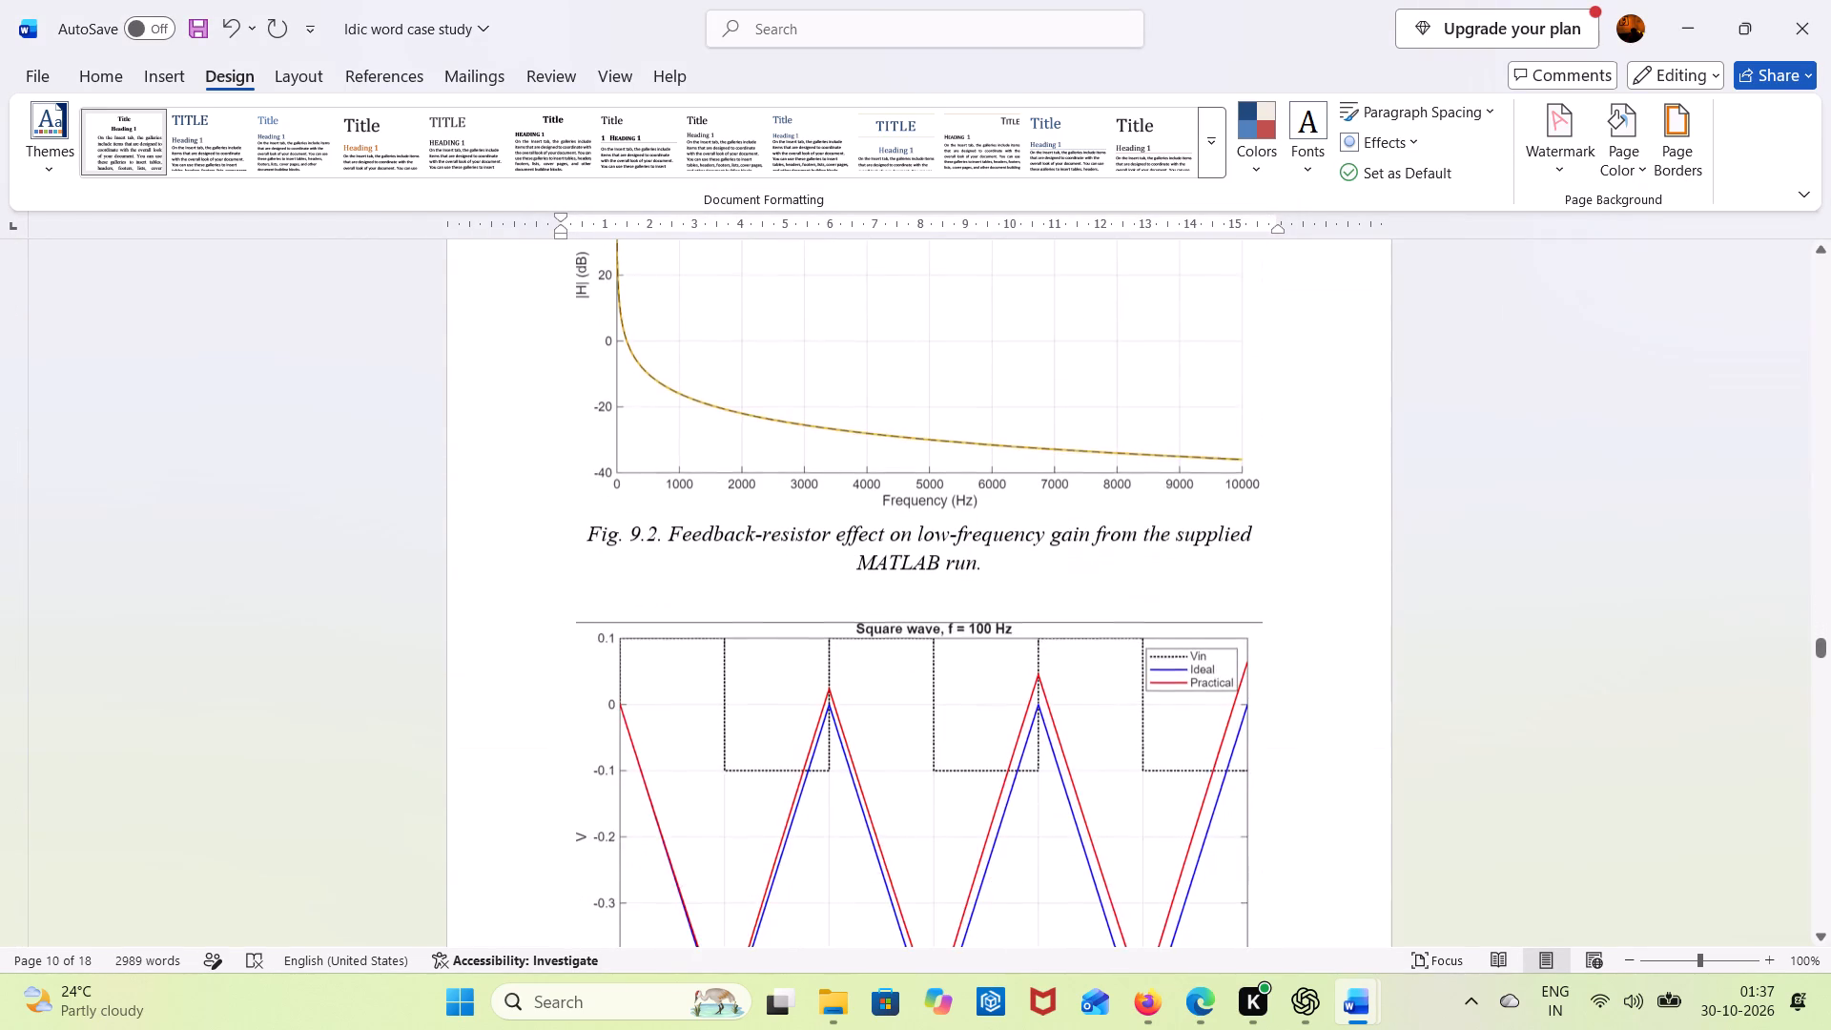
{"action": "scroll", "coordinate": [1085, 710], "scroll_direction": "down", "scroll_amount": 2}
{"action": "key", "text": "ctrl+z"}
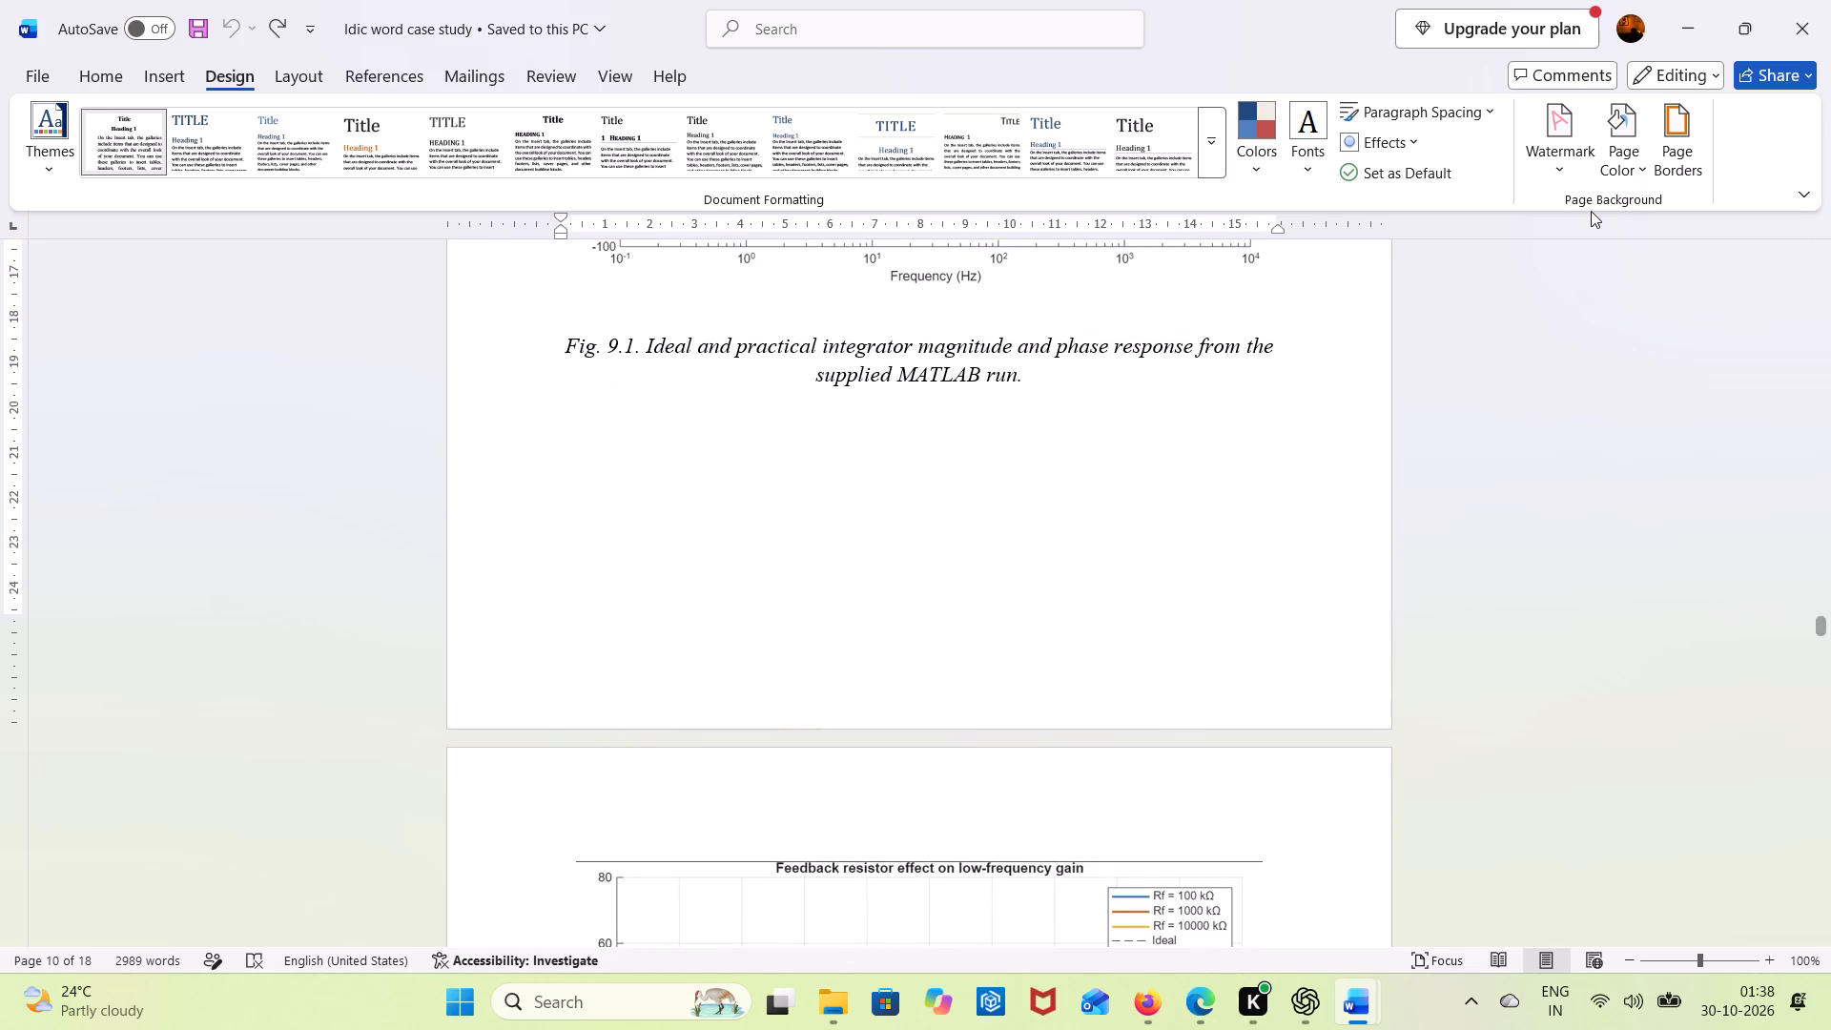
Apply a Box page border with a solid ½ pt line in automatic colour to the whole document.
{"action": "left_click", "coordinate": [1674, 168]}
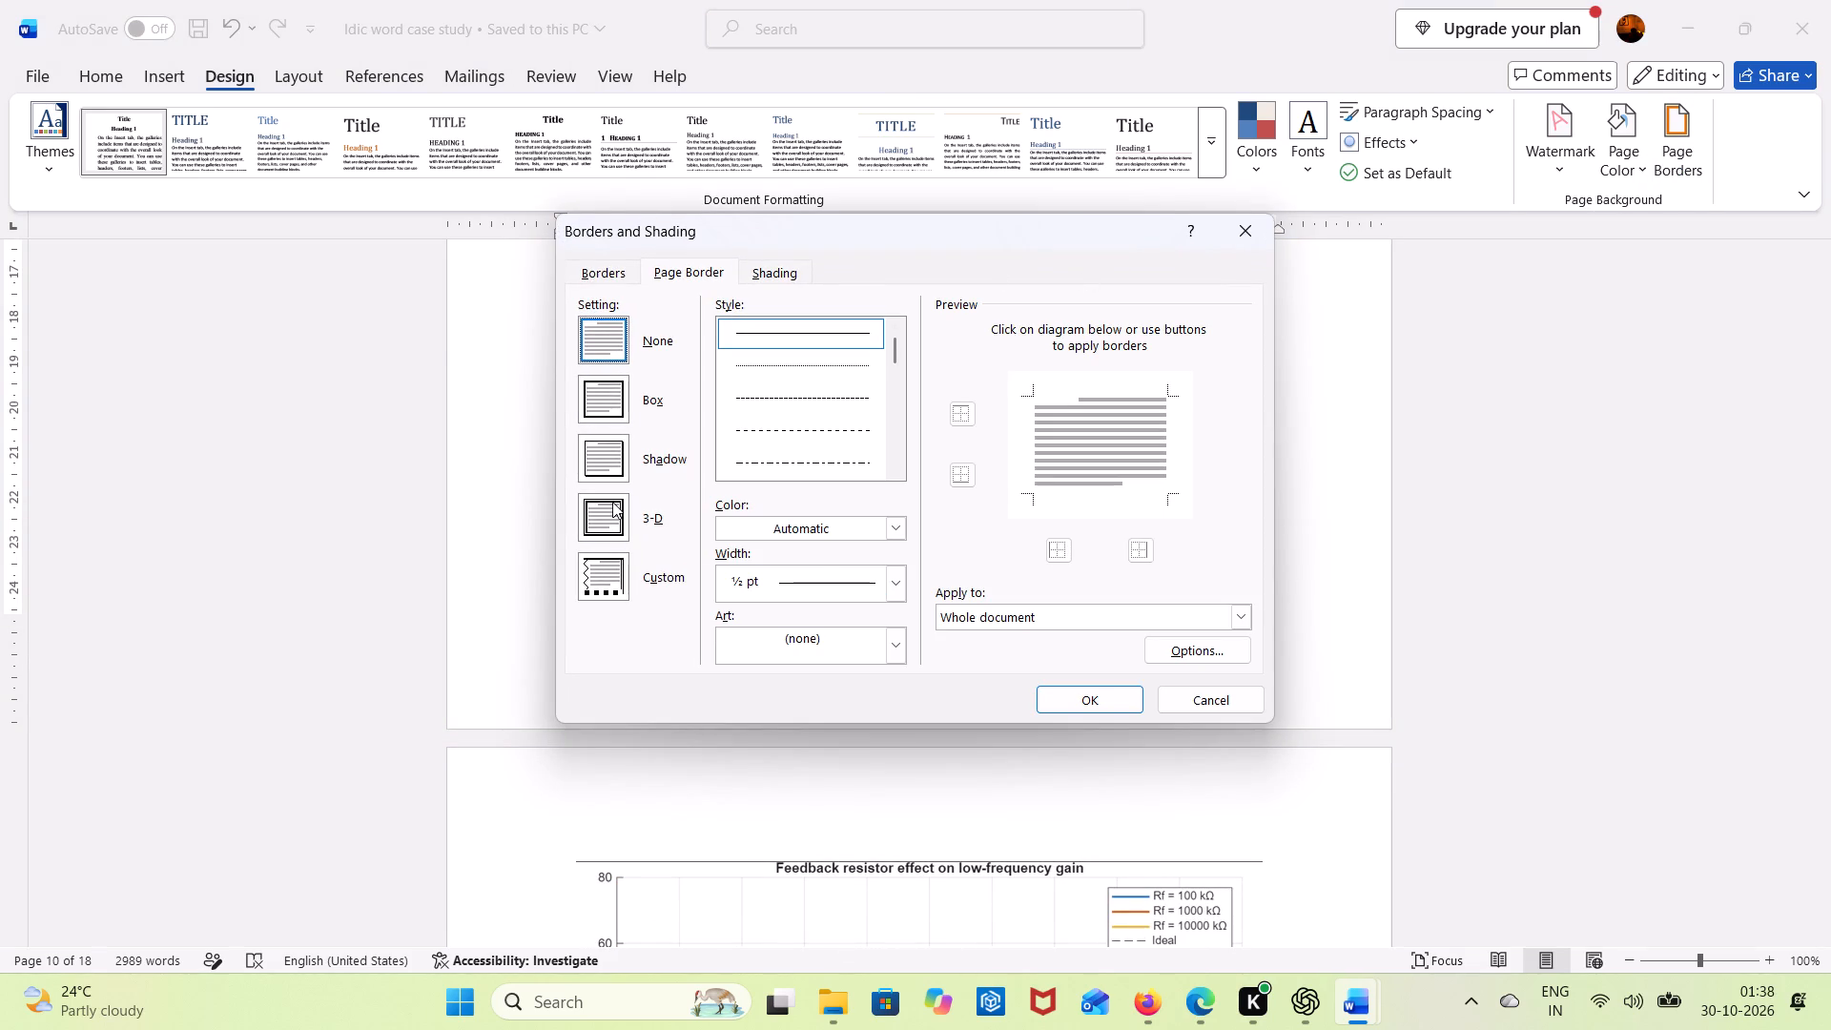
{"action": "scroll", "coordinate": [612, 502], "scroll_direction": "down", "scroll_amount": 1}
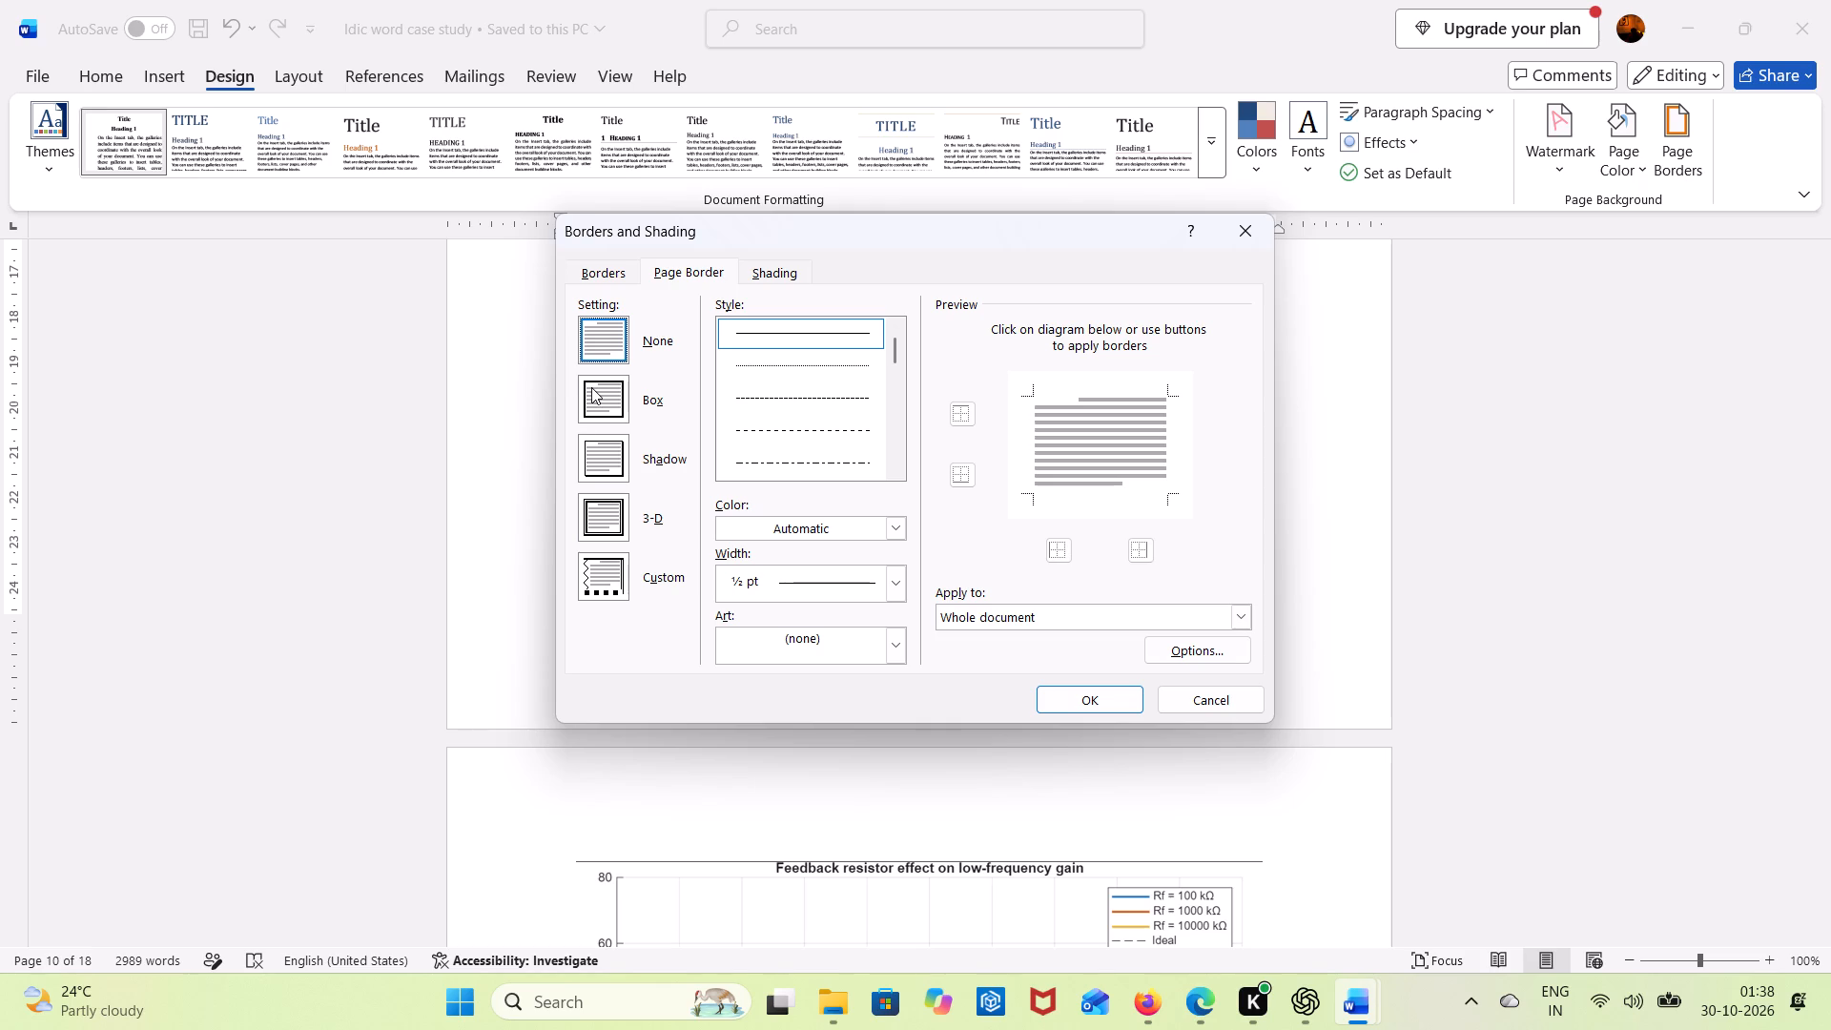
{"action": "left_click", "coordinate": [591, 387]}
{"action": "left_click", "coordinate": [1108, 711]}
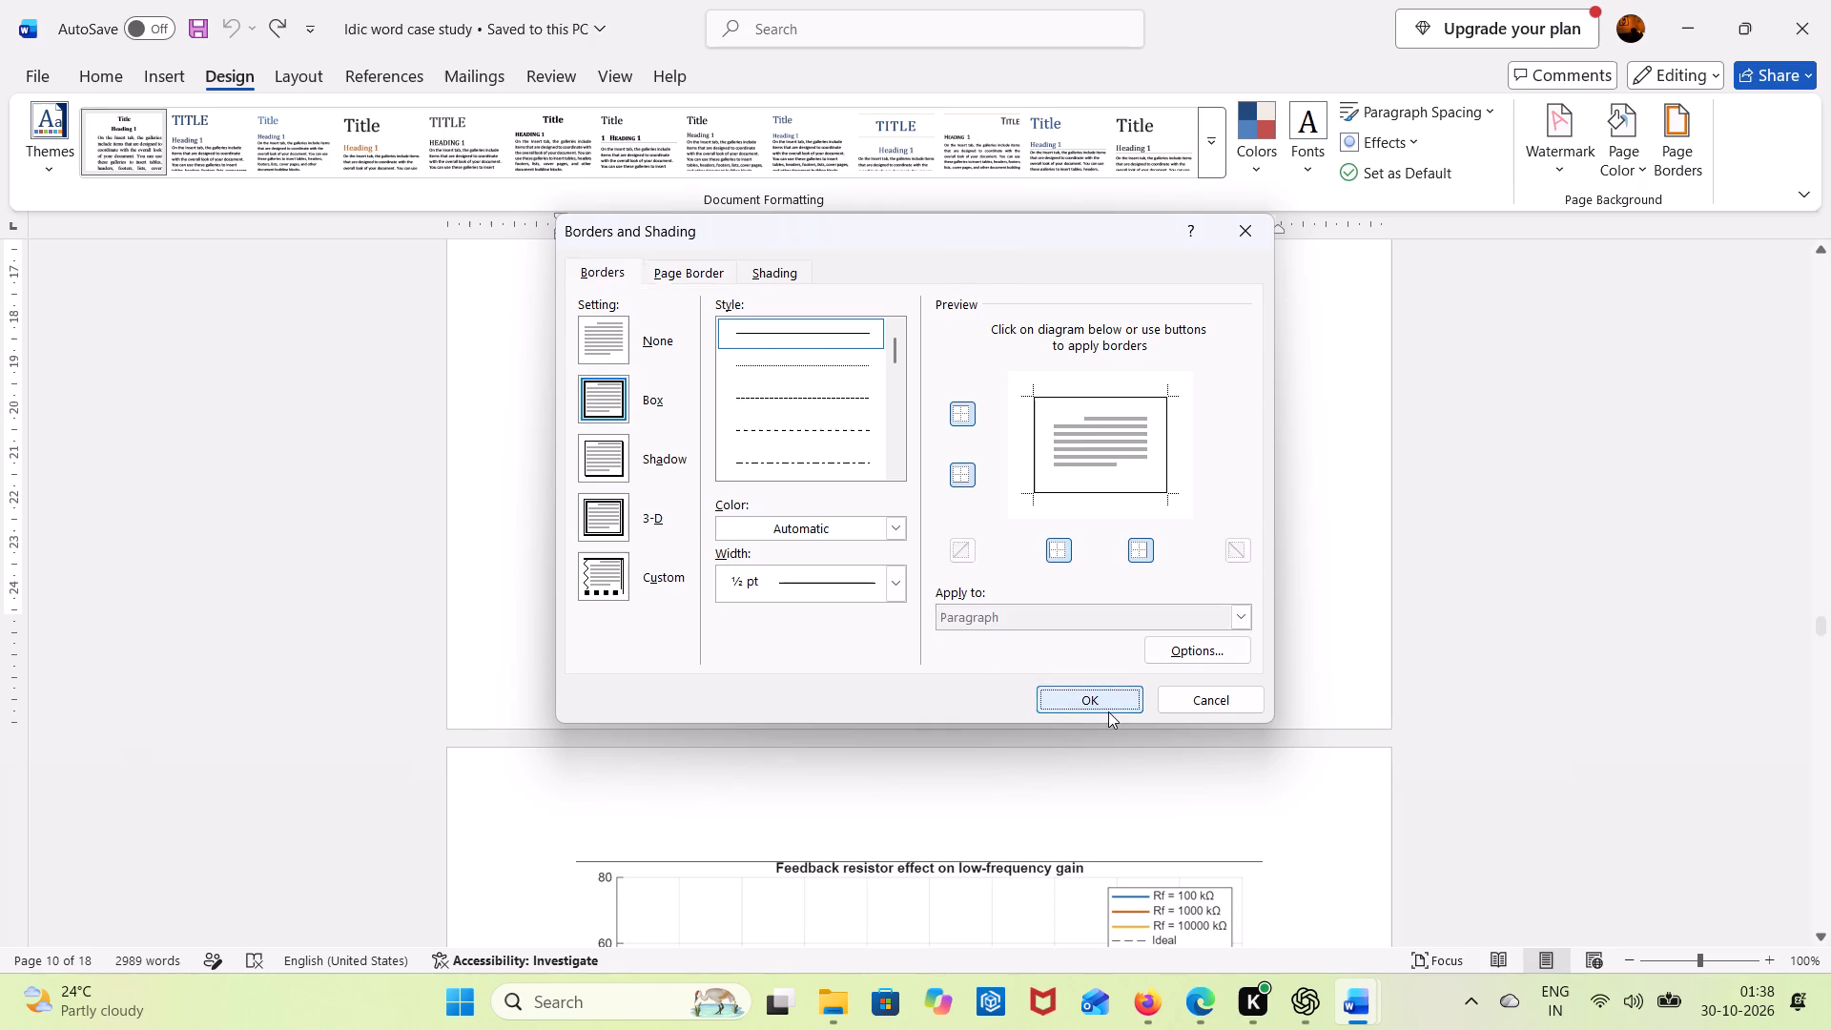
Check the page border throughout the report, from the simulation figures to the Faculty Evaluation Sheet and back up to the title page.
{"action": "scroll", "coordinate": [1108, 711], "scroll_direction": "down", "scroll_amount": 9}
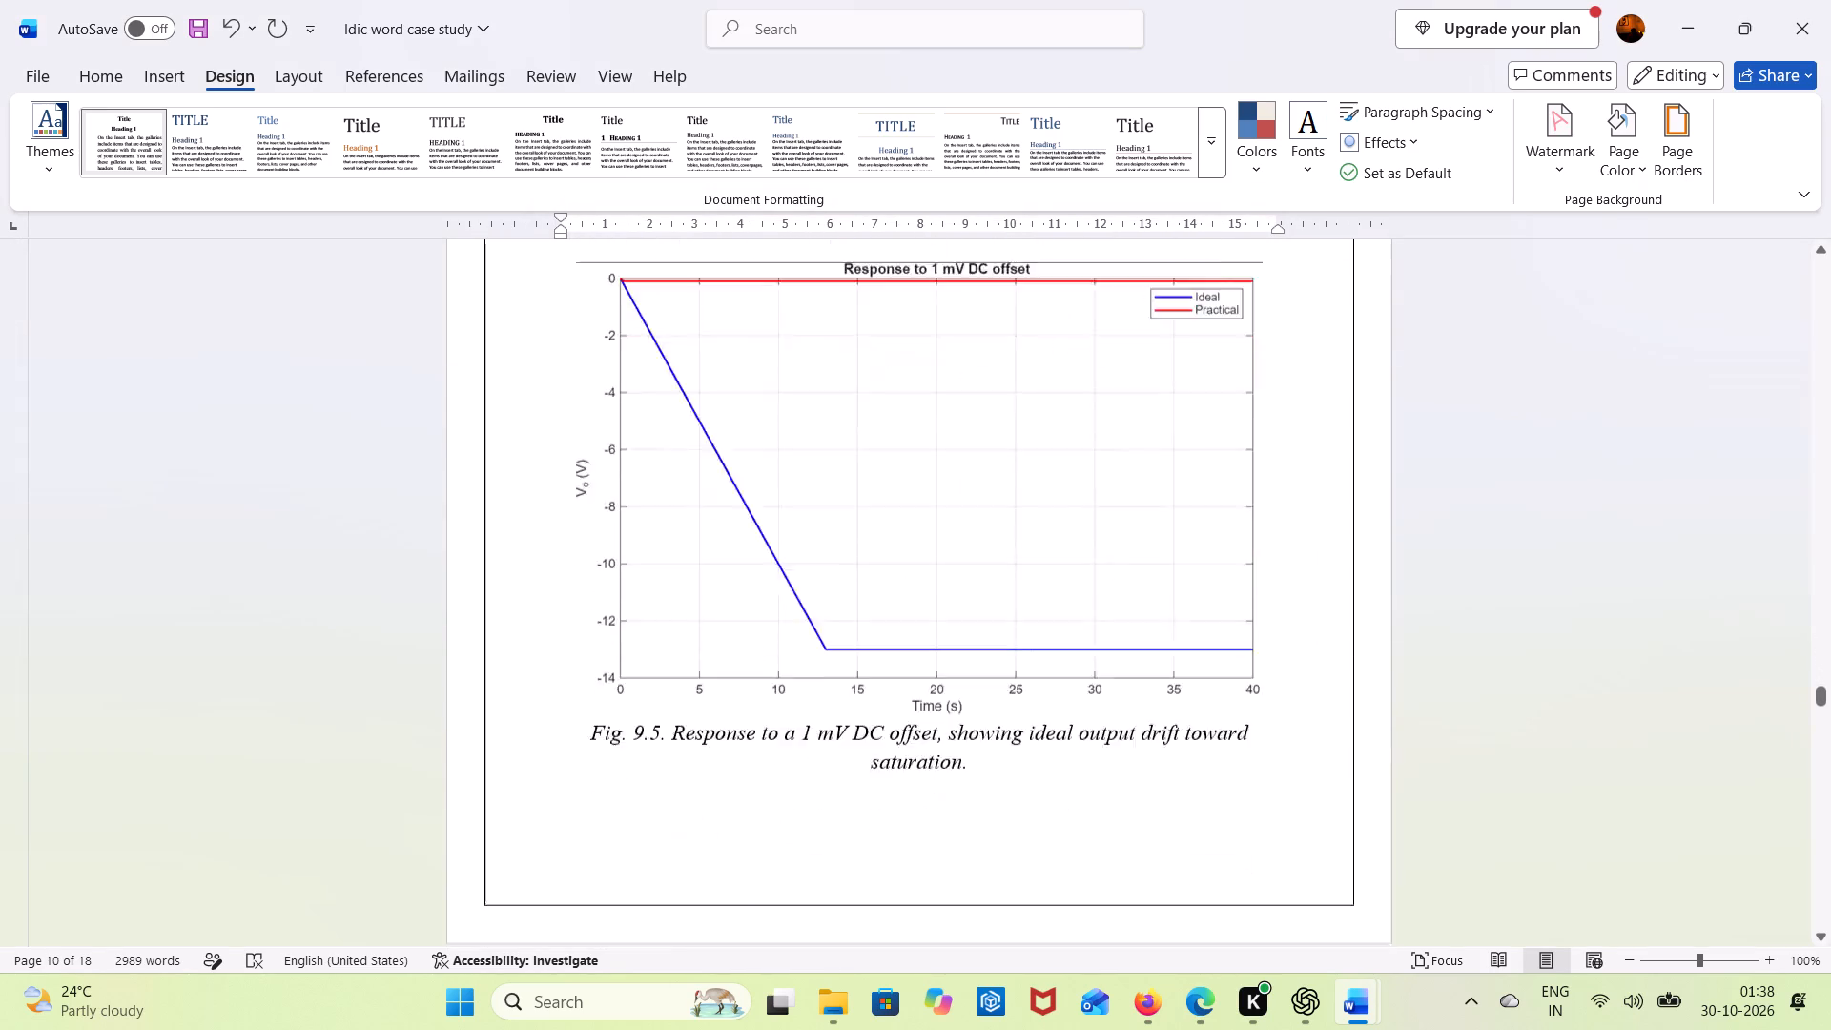
{"action": "scroll", "coordinate": [1108, 711], "scroll_direction": "down", "scroll_amount": 6}
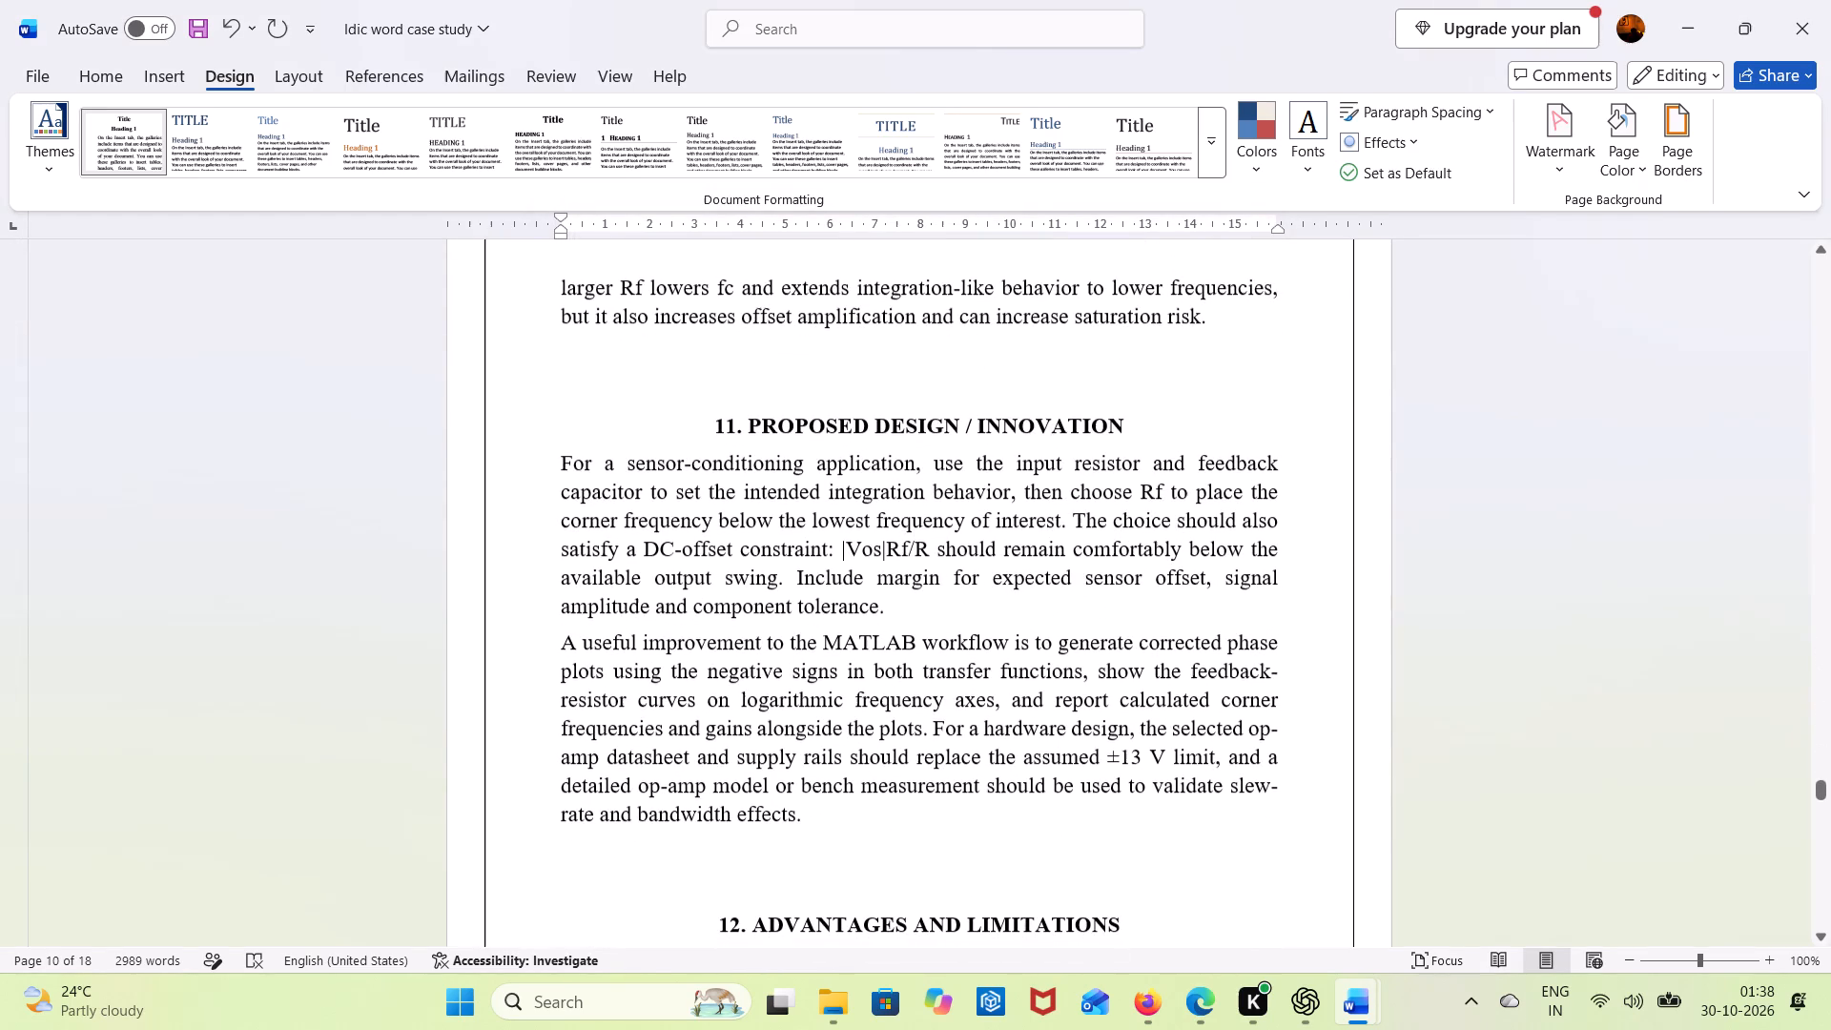
{"action": "scroll", "coordinate": [1108, 711], "scroll_direction": "down", "scroll_amount": 5}
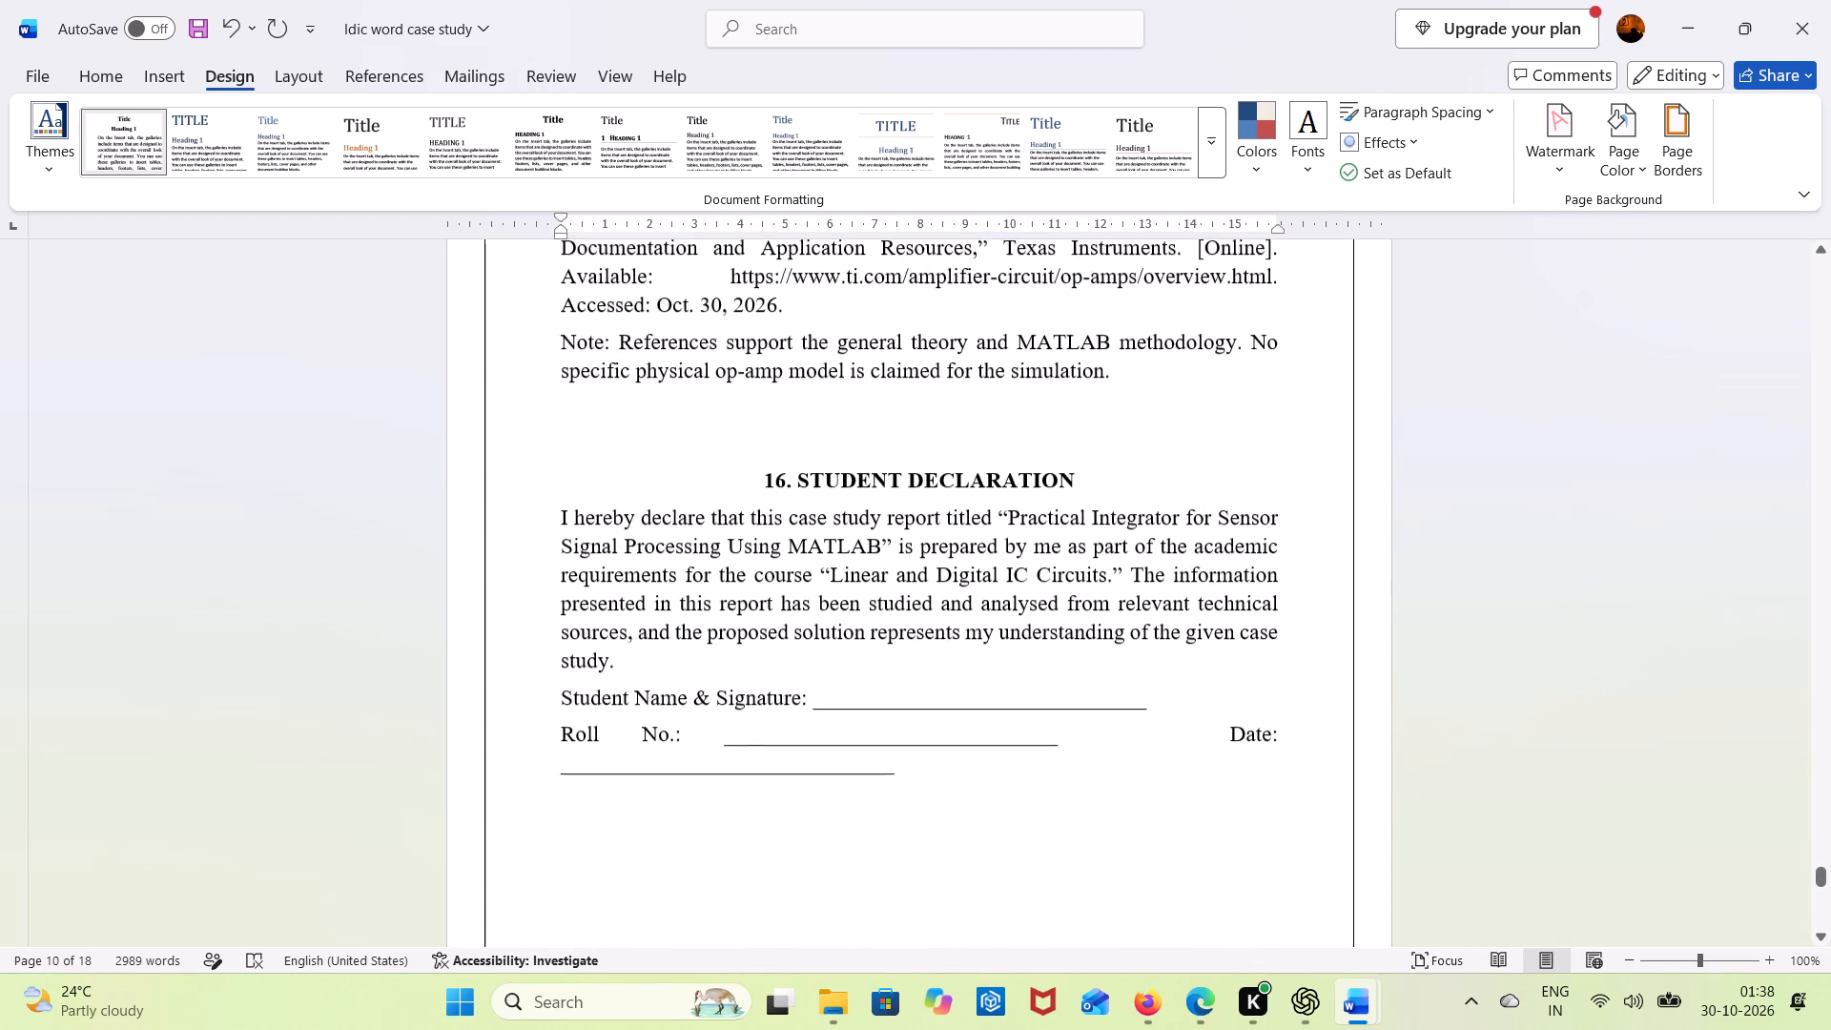
{"action": "scroll", "coordinate": [1108, 711], "scroll_direction": "down", "scroll_amount": 4}
{"action": "scroll", "coordinate": [1108, 711], "scroll_direction": "up", "scroll_amount": 4}
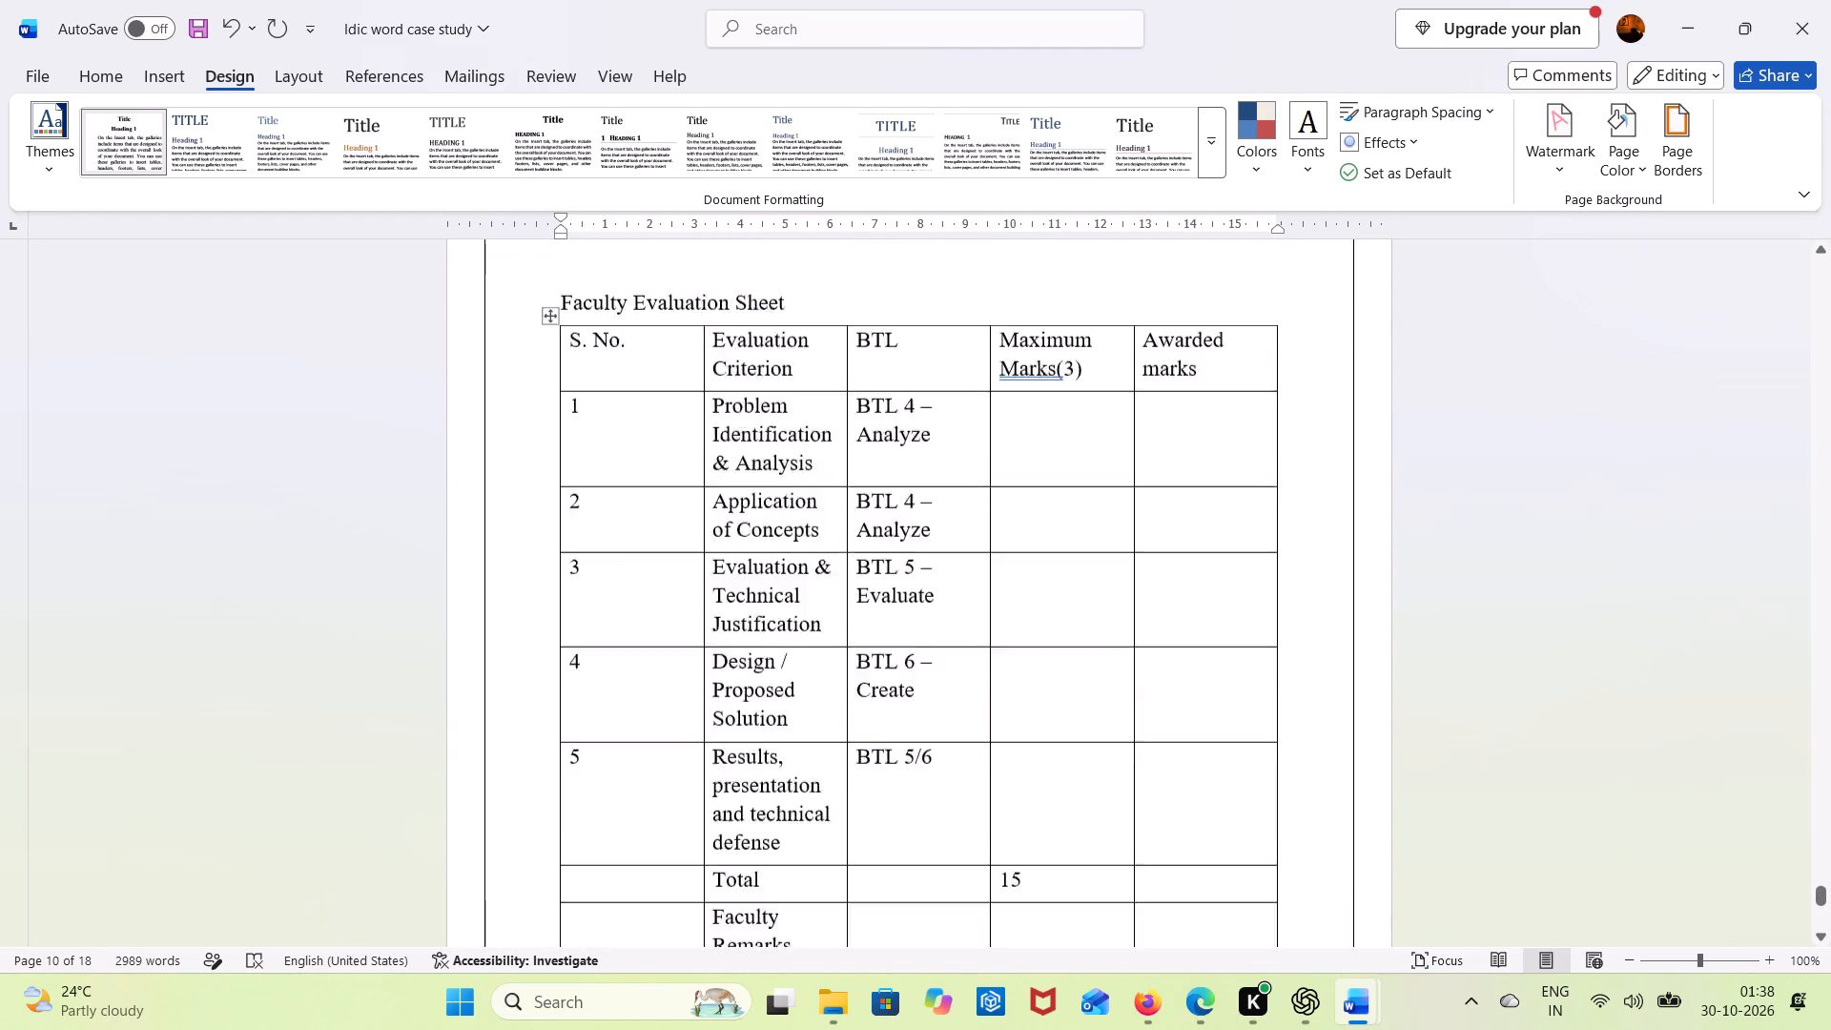
{"action": "scroll", "coordinate": [1108, 711], "scroll_direction": "up", "scroll_amount": 7}
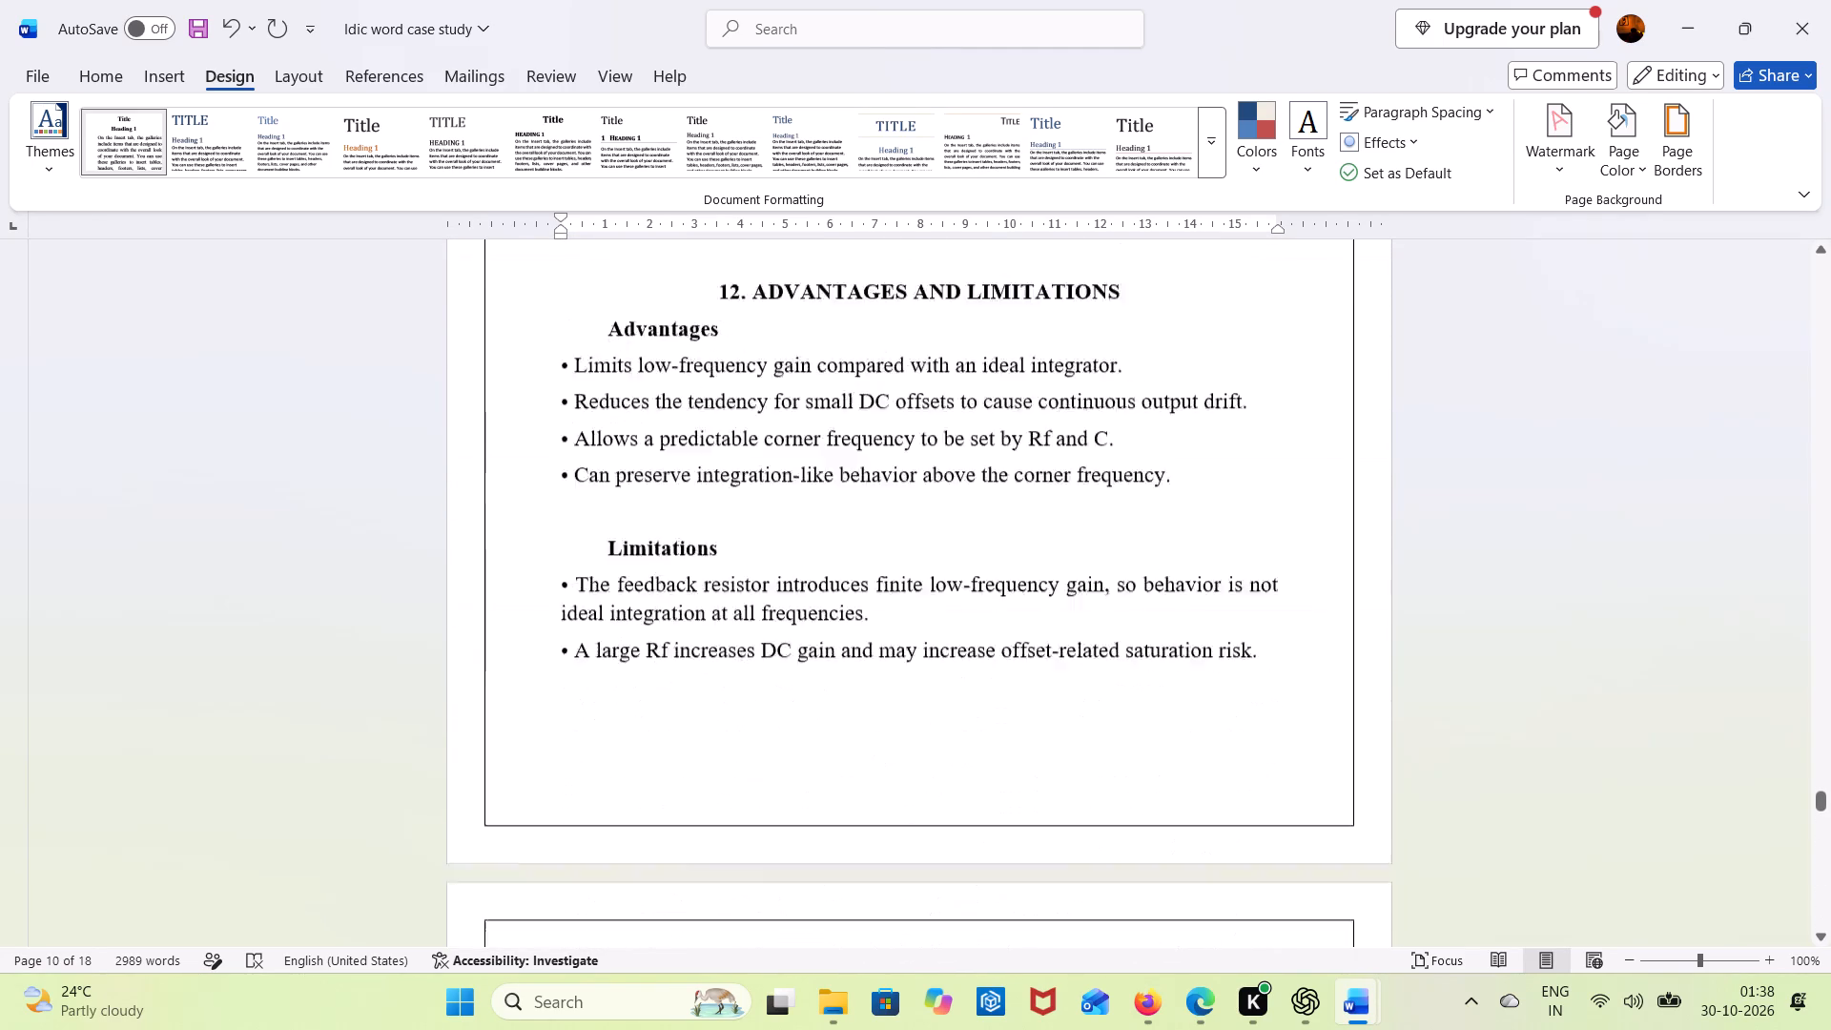
{"action": "scroll", "coordinate": [1108, 711], "scroll_direction": "up", "scroll_amount": 13}
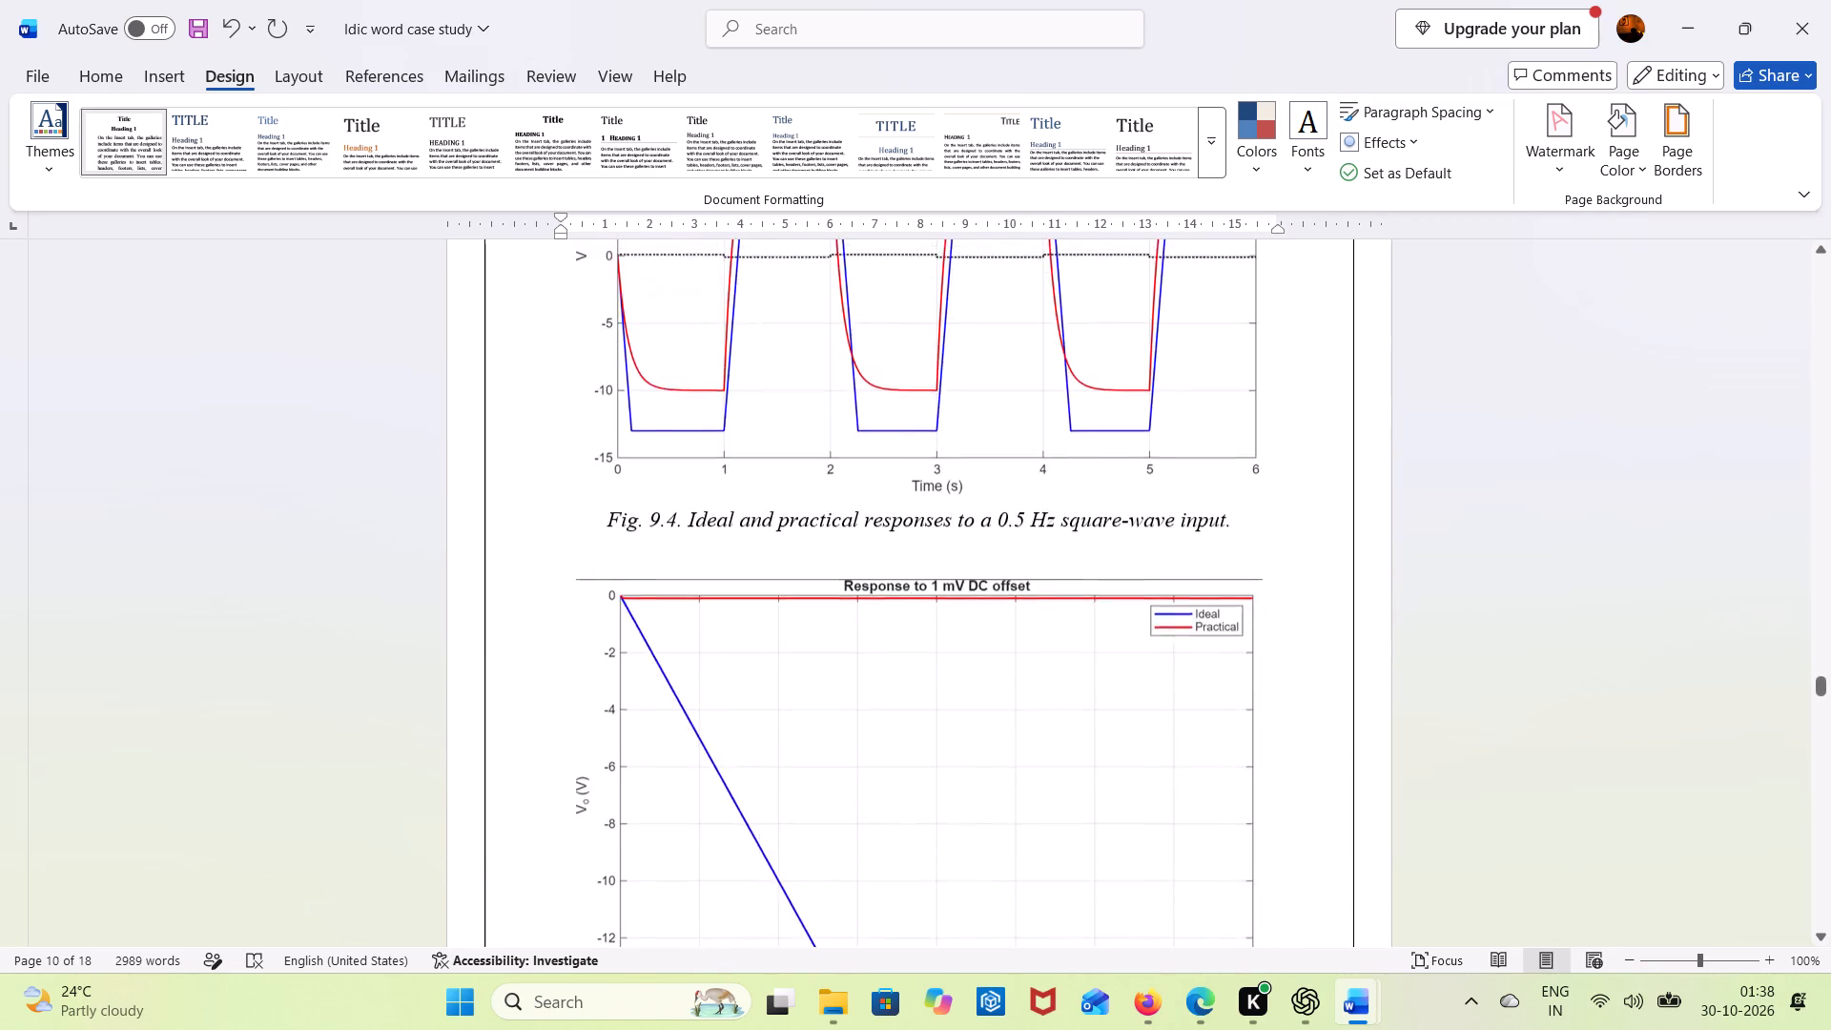
{"action": "scroll", "coordinate": [1108, 711], "scroll_direction": "up", "scroll_amount": 7}
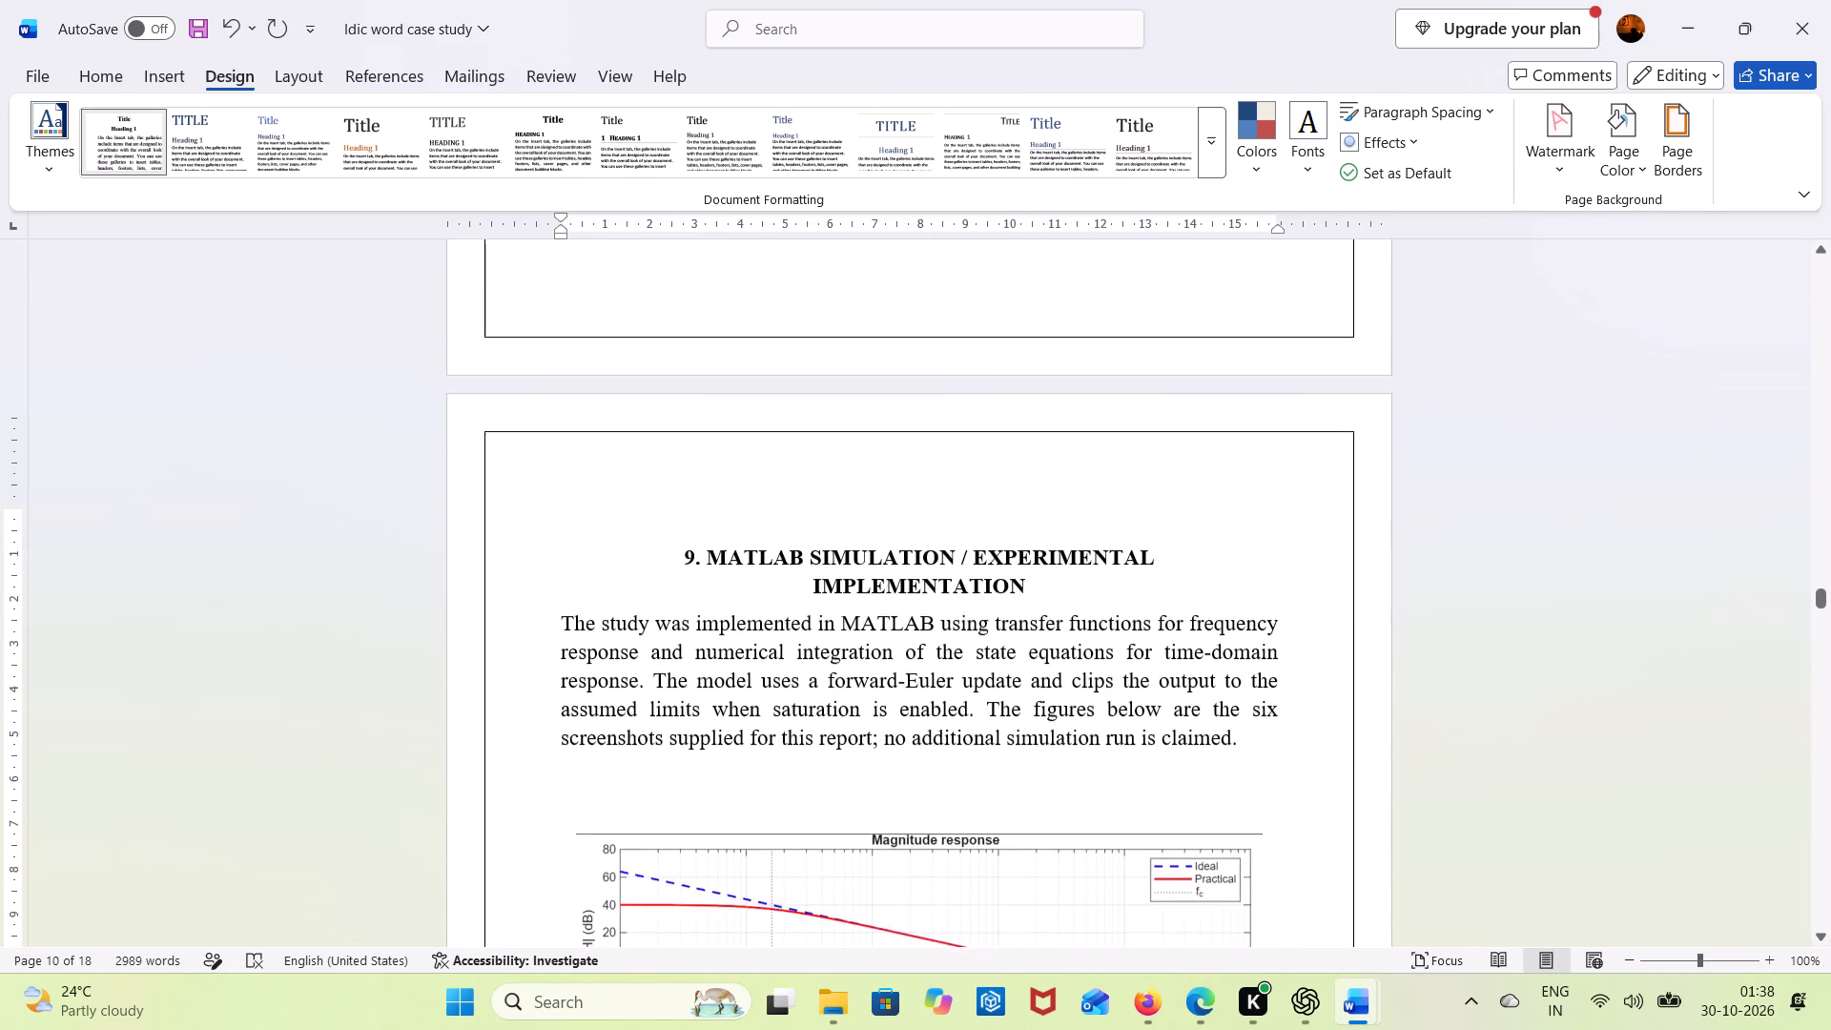
{"action": "scroll", "coordinate": [1108, 711], "scroll_direction": "up", "scroll_amount": 6}
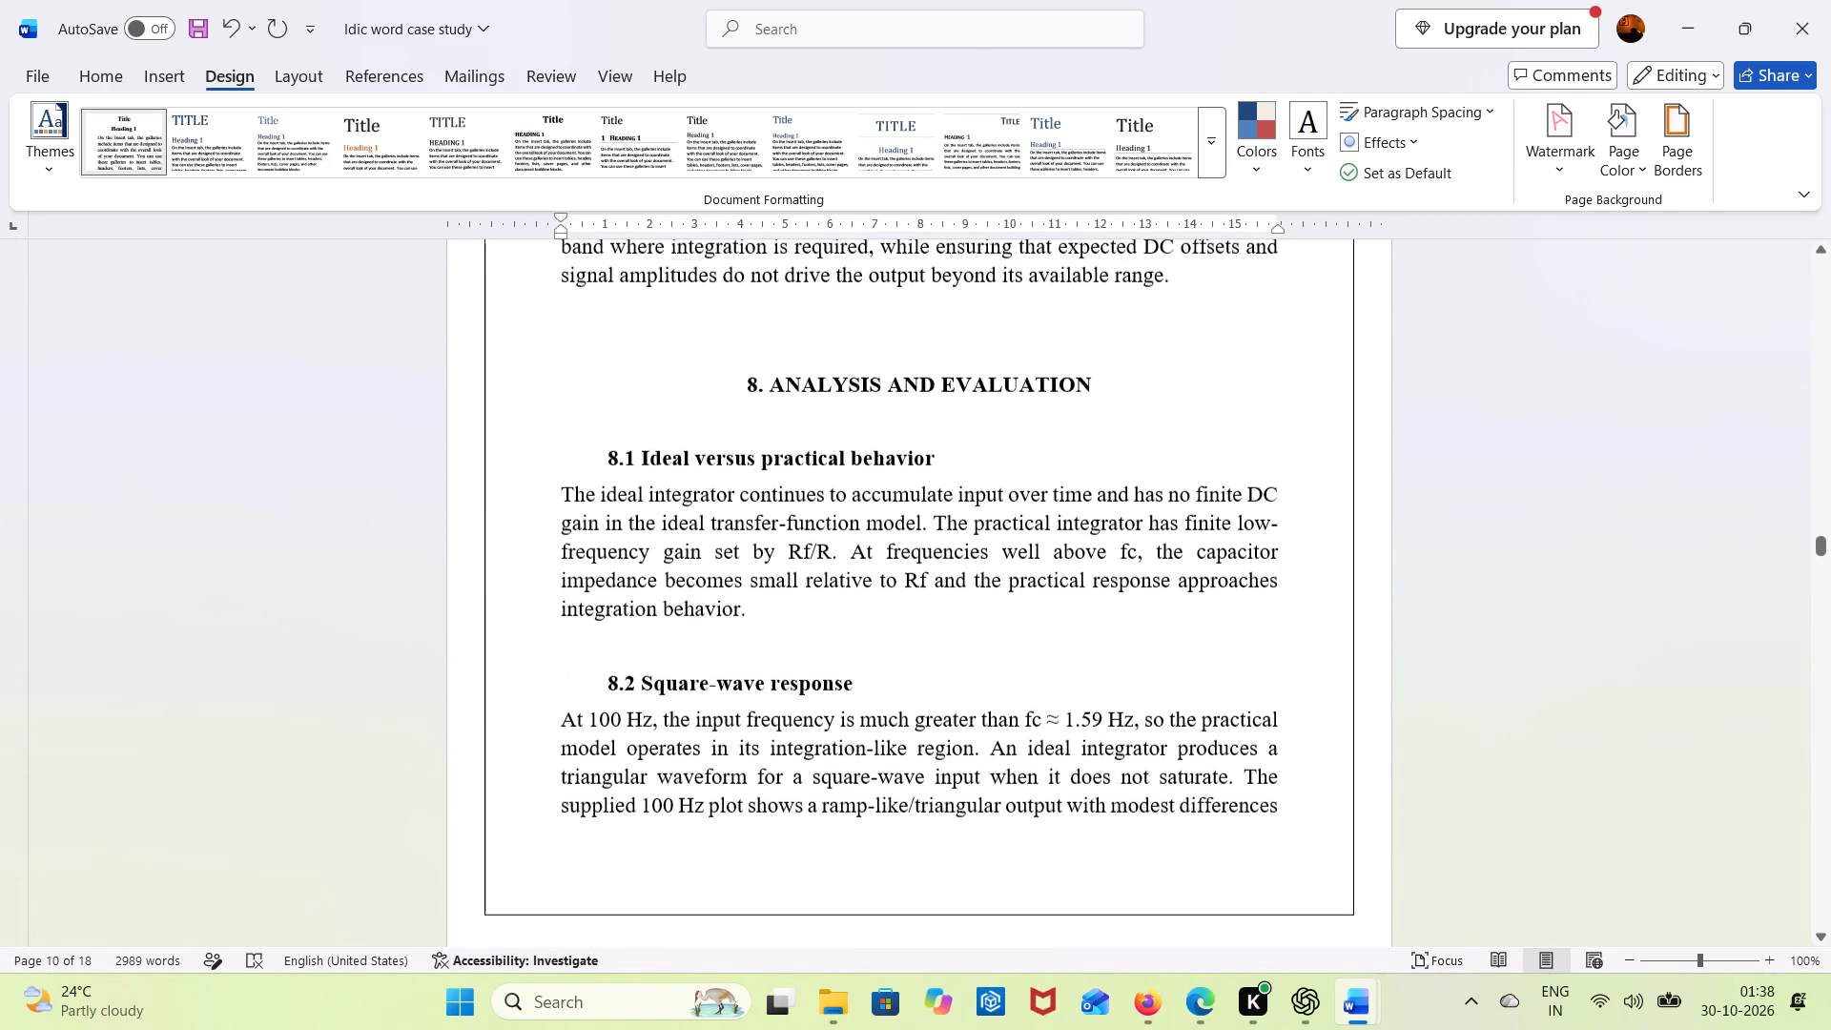
{"action": "scroll", "coordinate": [1108, 711], "scroll_direction": "up", "scroll_amount": 5}
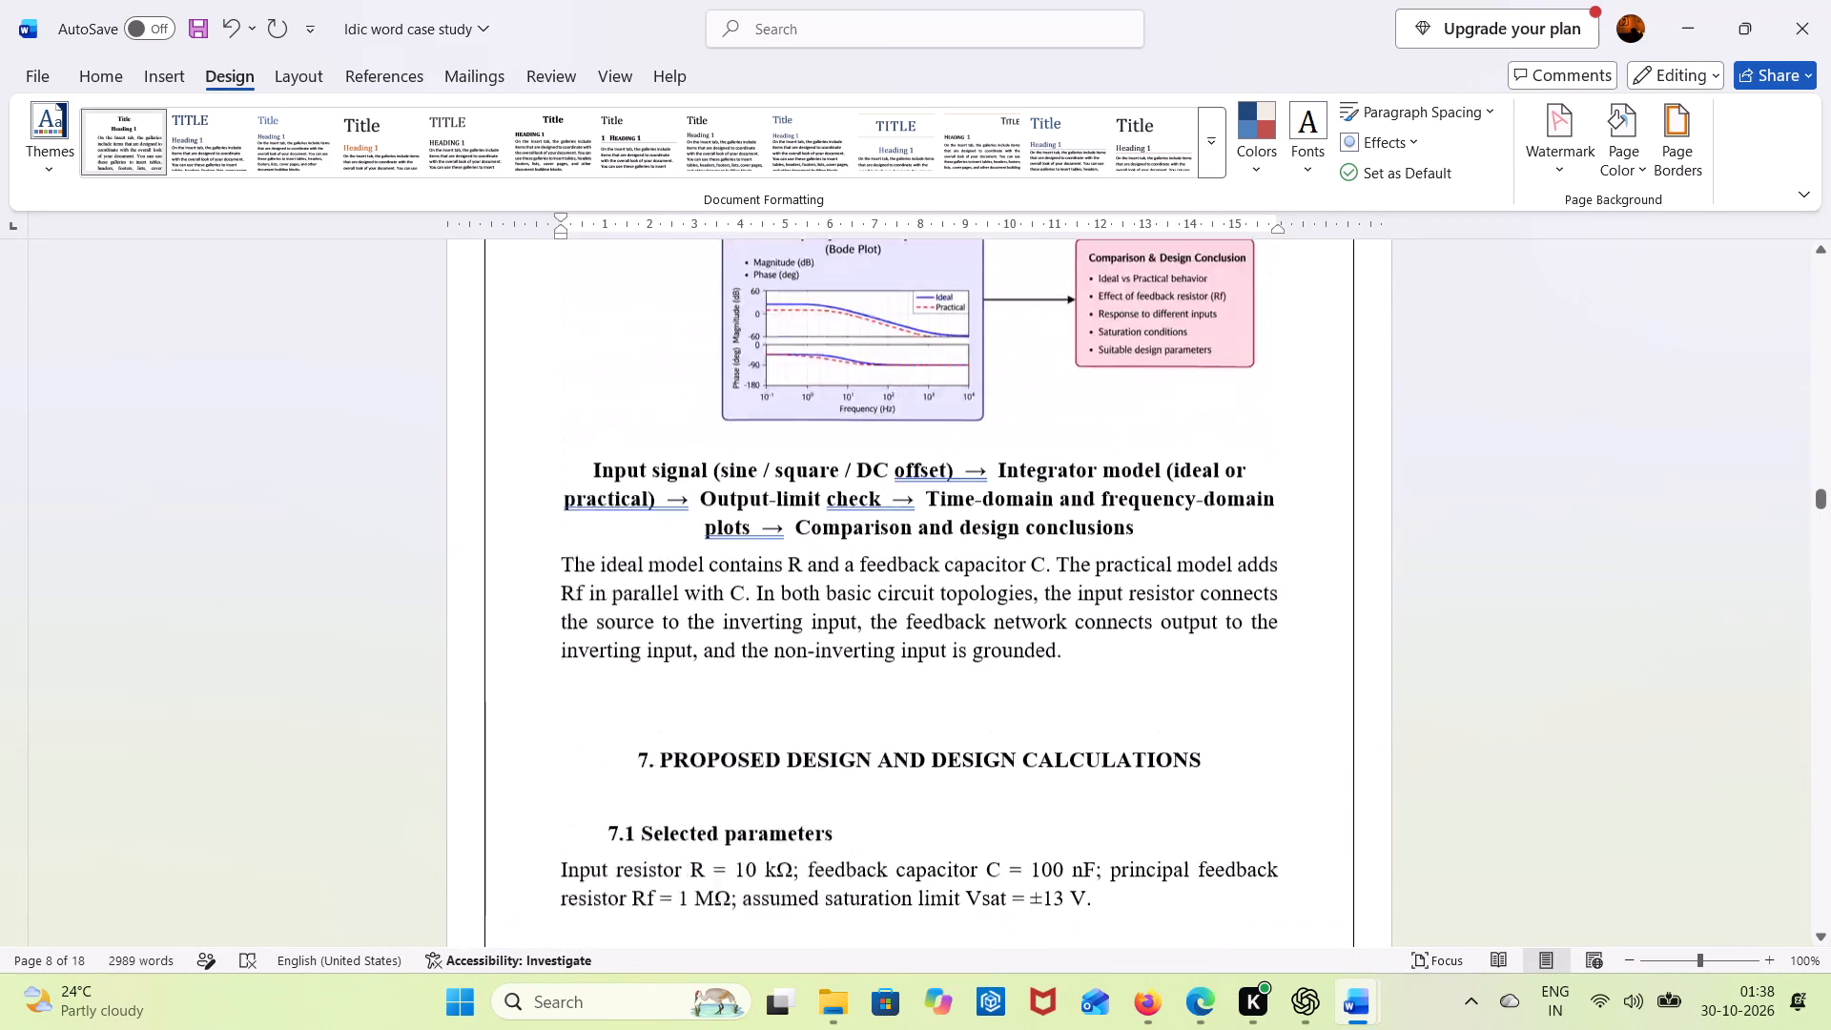
{"action": "scroll", "coordinate": [1108, 711], "scroll_direction": "up", "scroll_amount": 8}
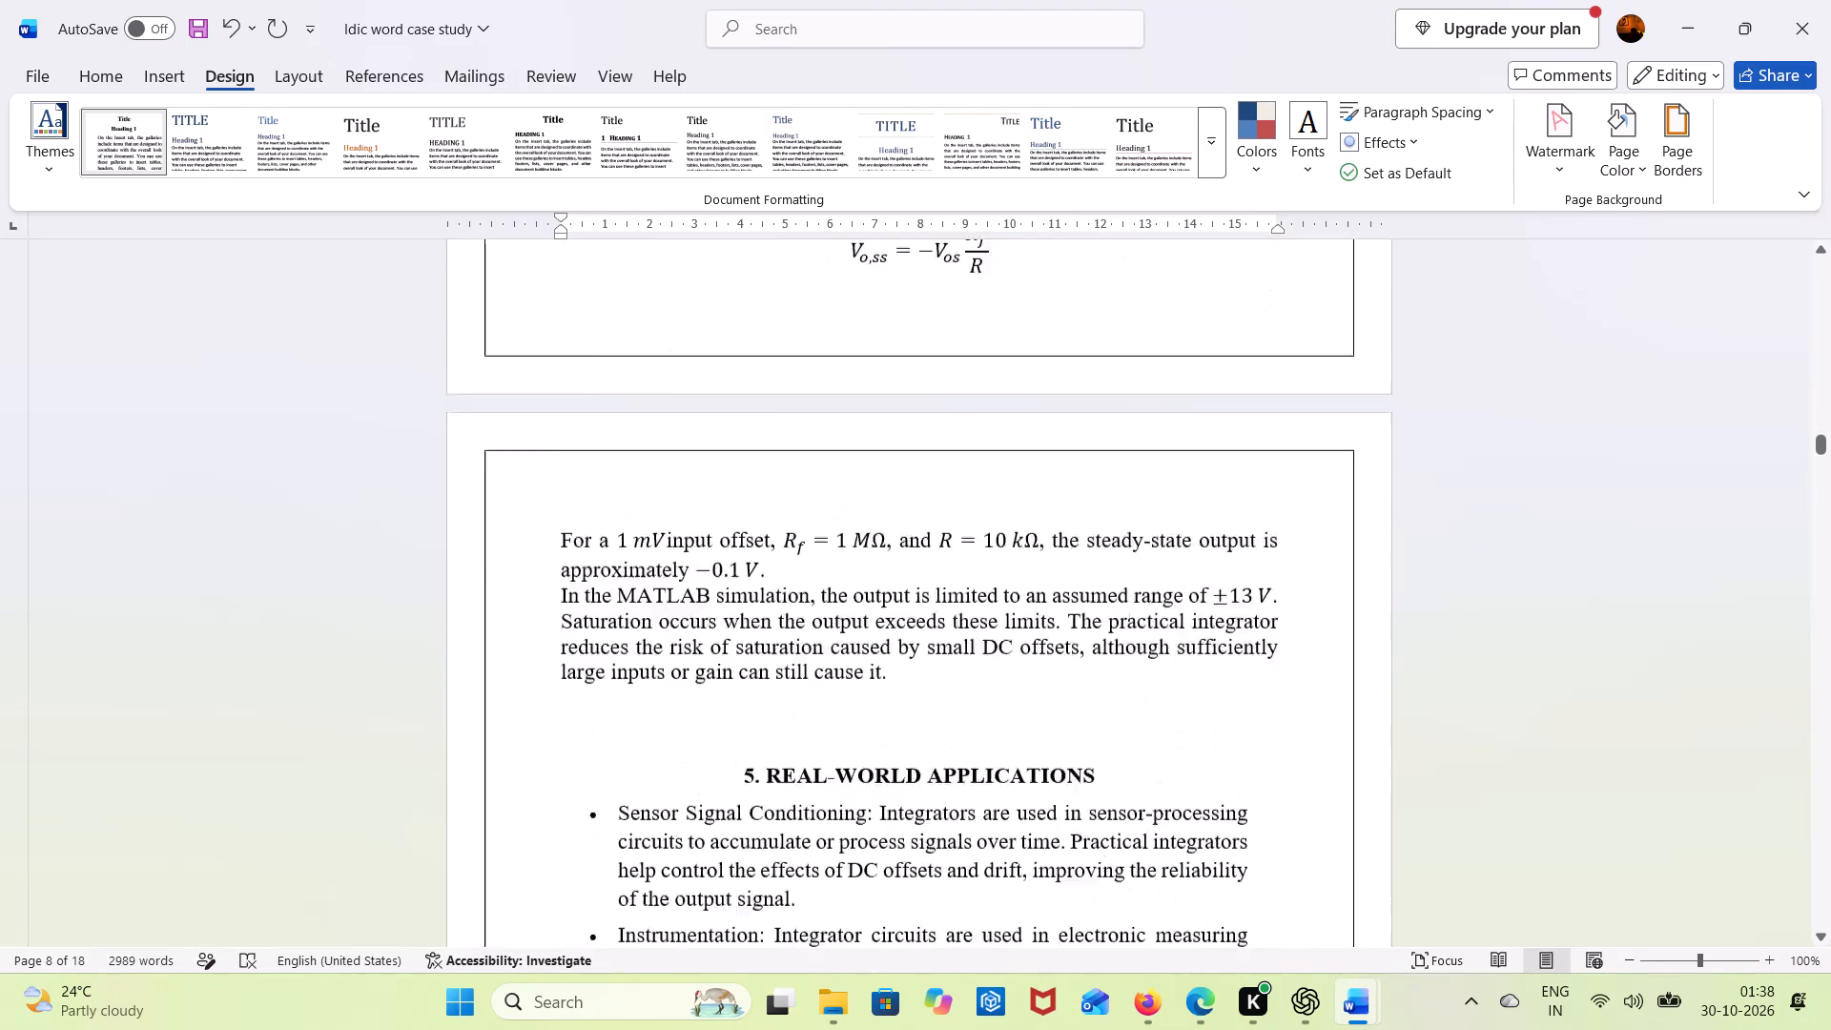
{"action": "scroll", "coordinate": [1108, 711], "scroll_direction": "up", "scroll_amount": 5}
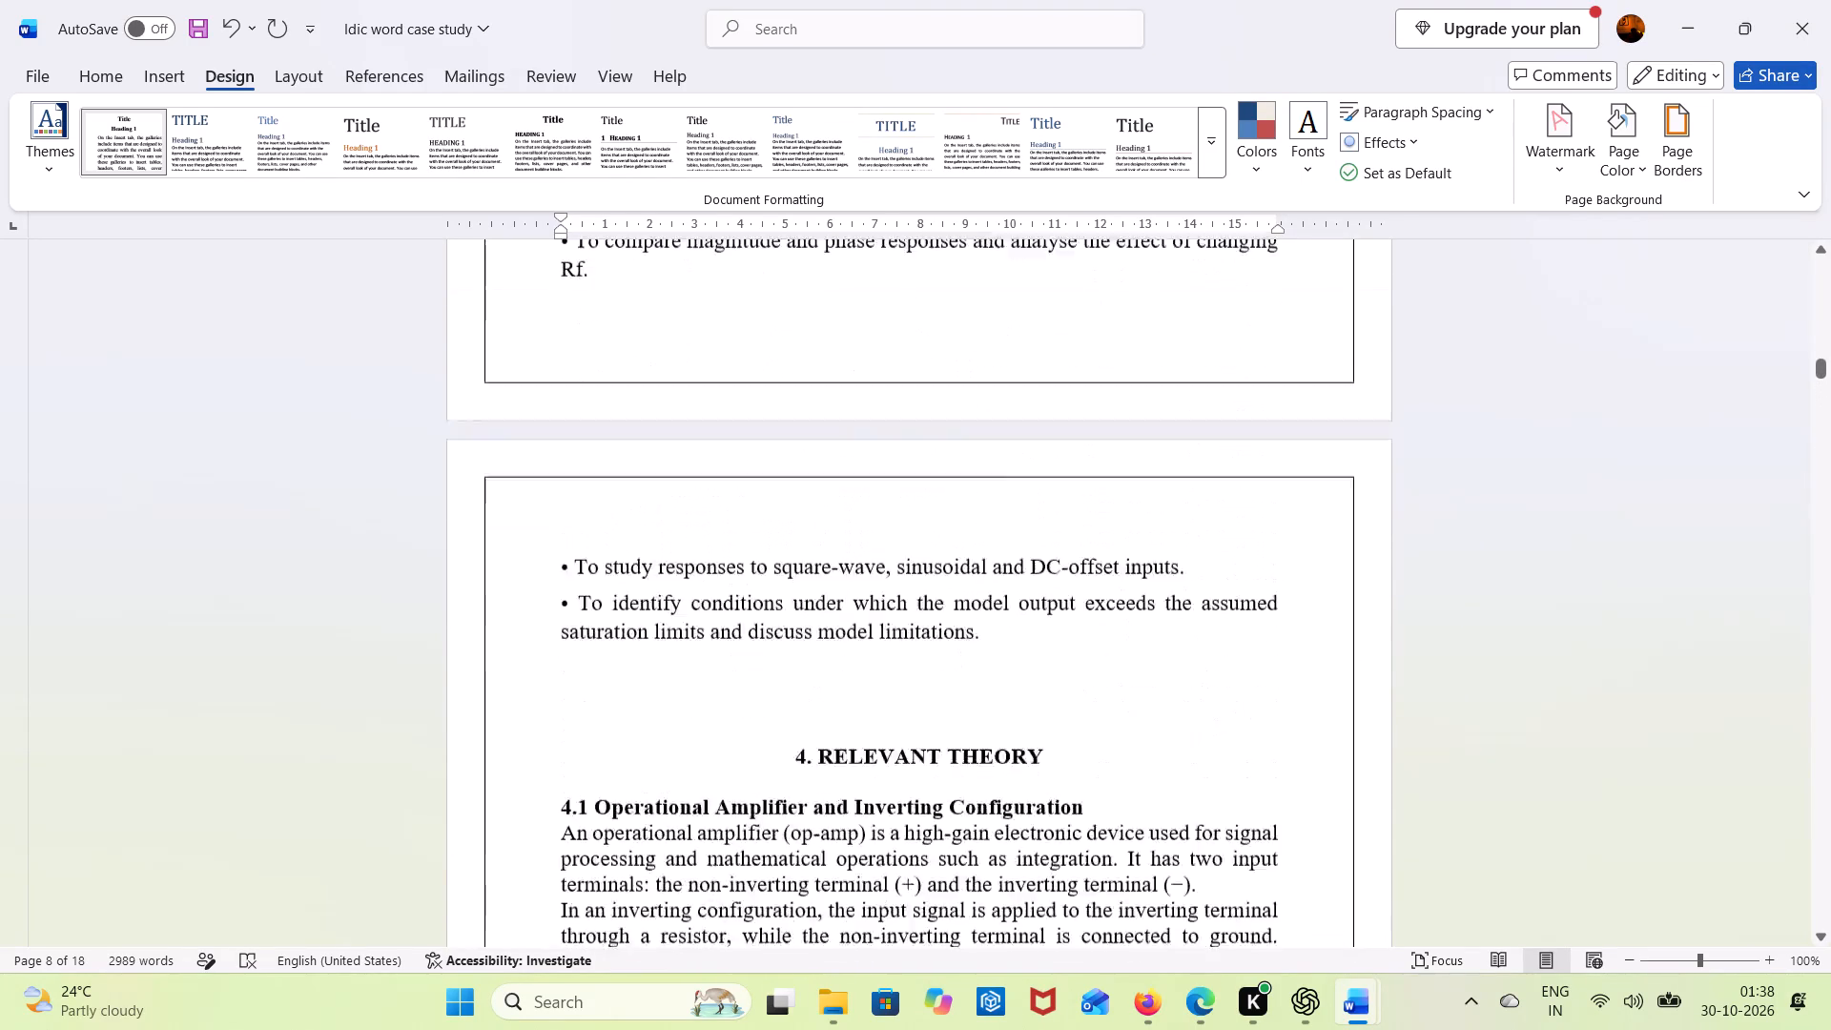
{"action": "scroll", "coordinate": [1108, 711], "scroll_direction": "up", "scroll_amount": 4}
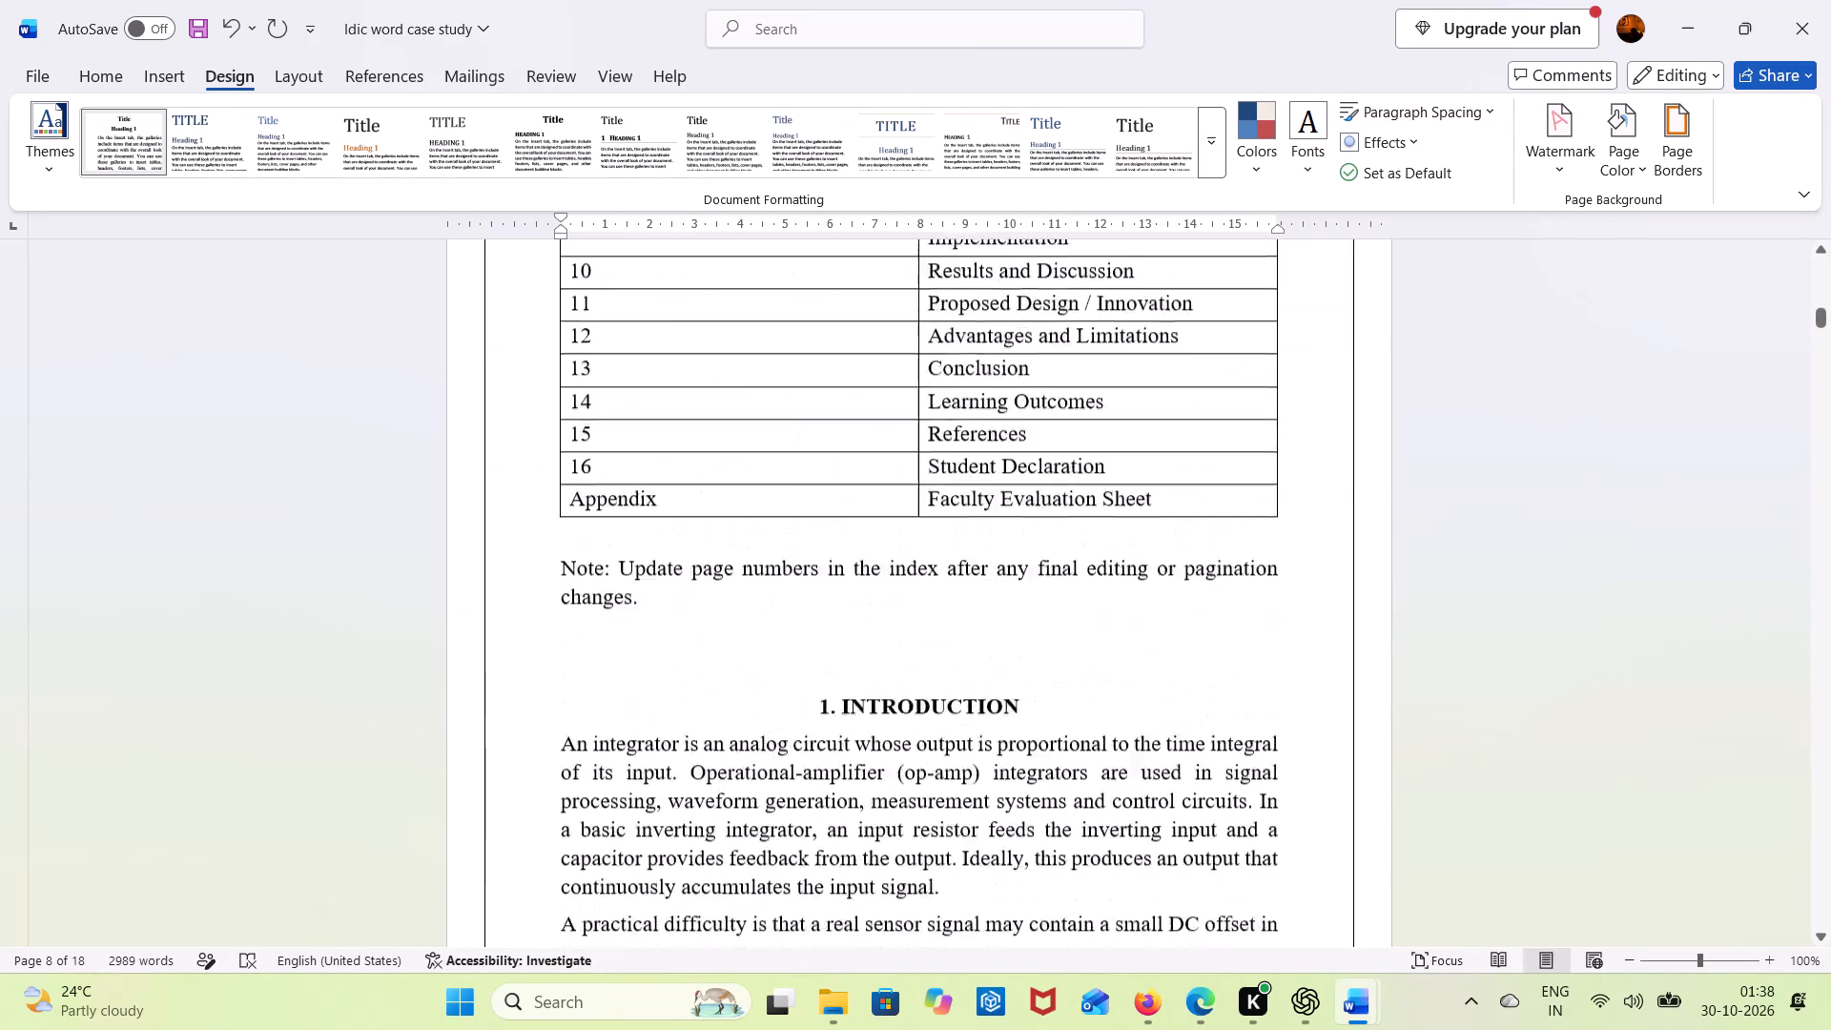
{"action": "scroll", "coordinate": [1108, 711], "scroll_direction": "up", "scroll_amount": 4}
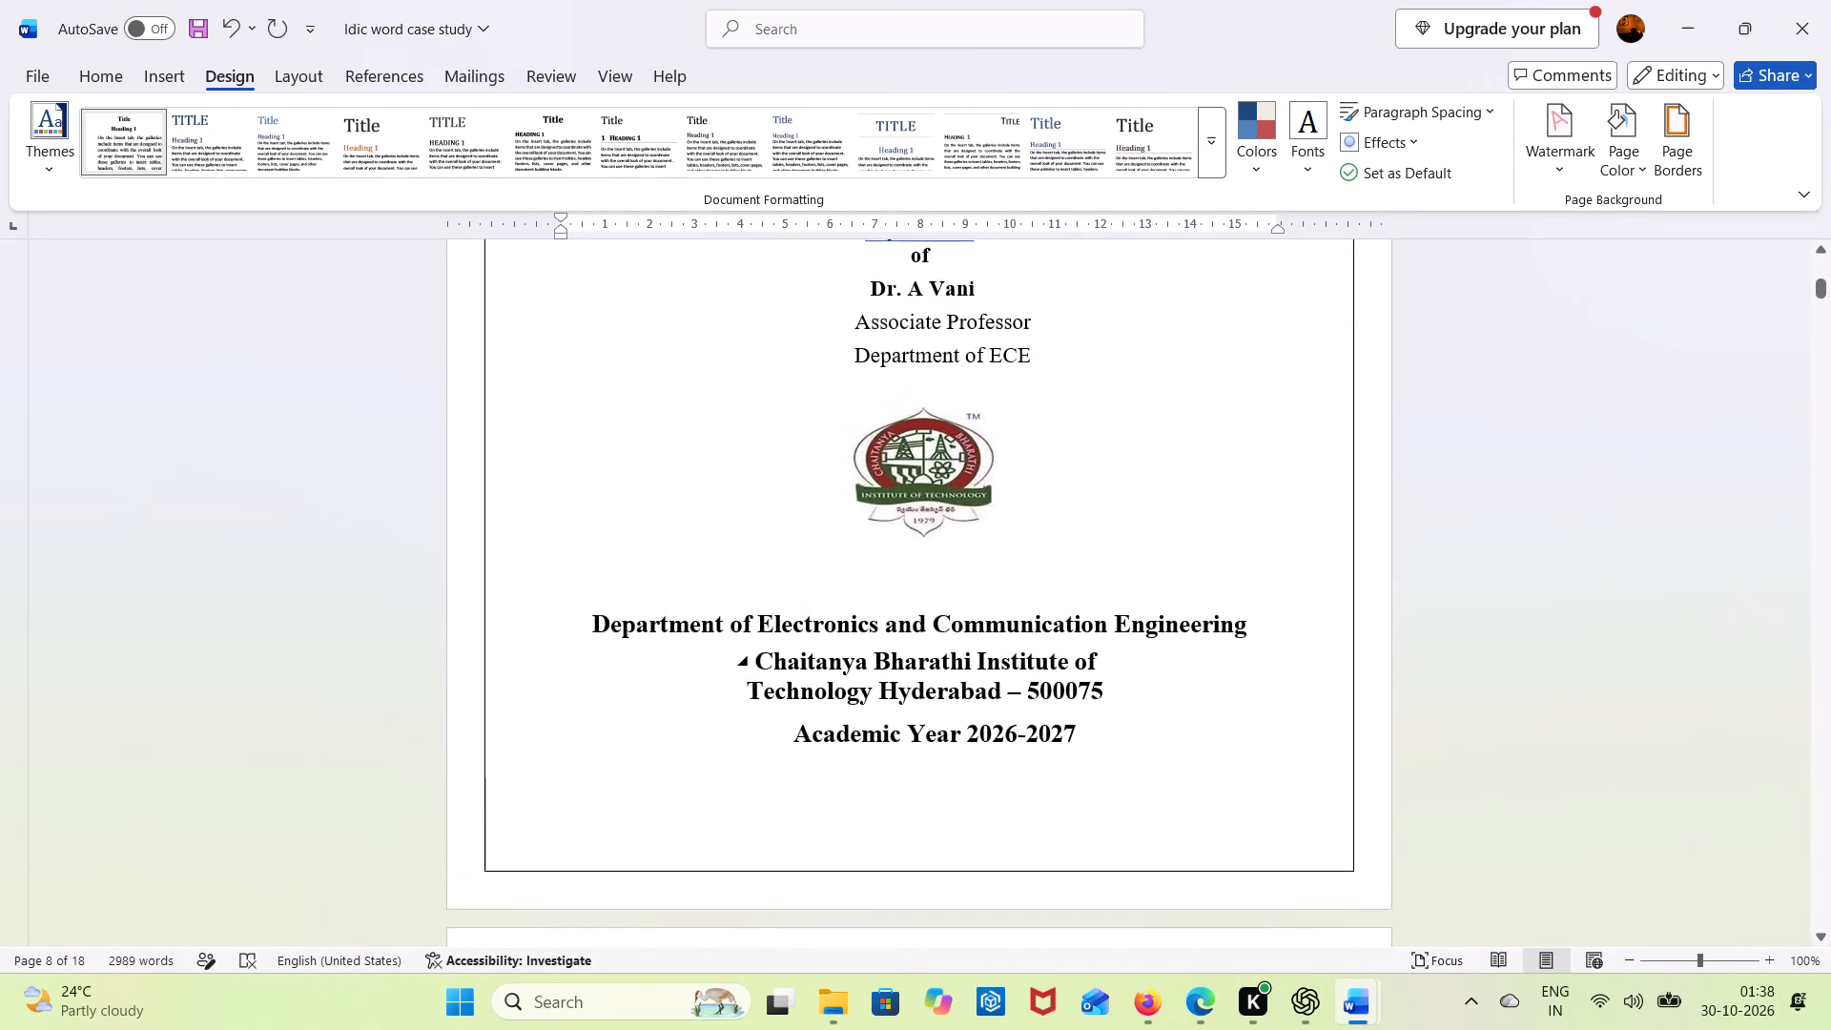
{"action": "scroll", "coordinate": [1108, 711], "scroll_direction": "up", "scroll_amount": 6}
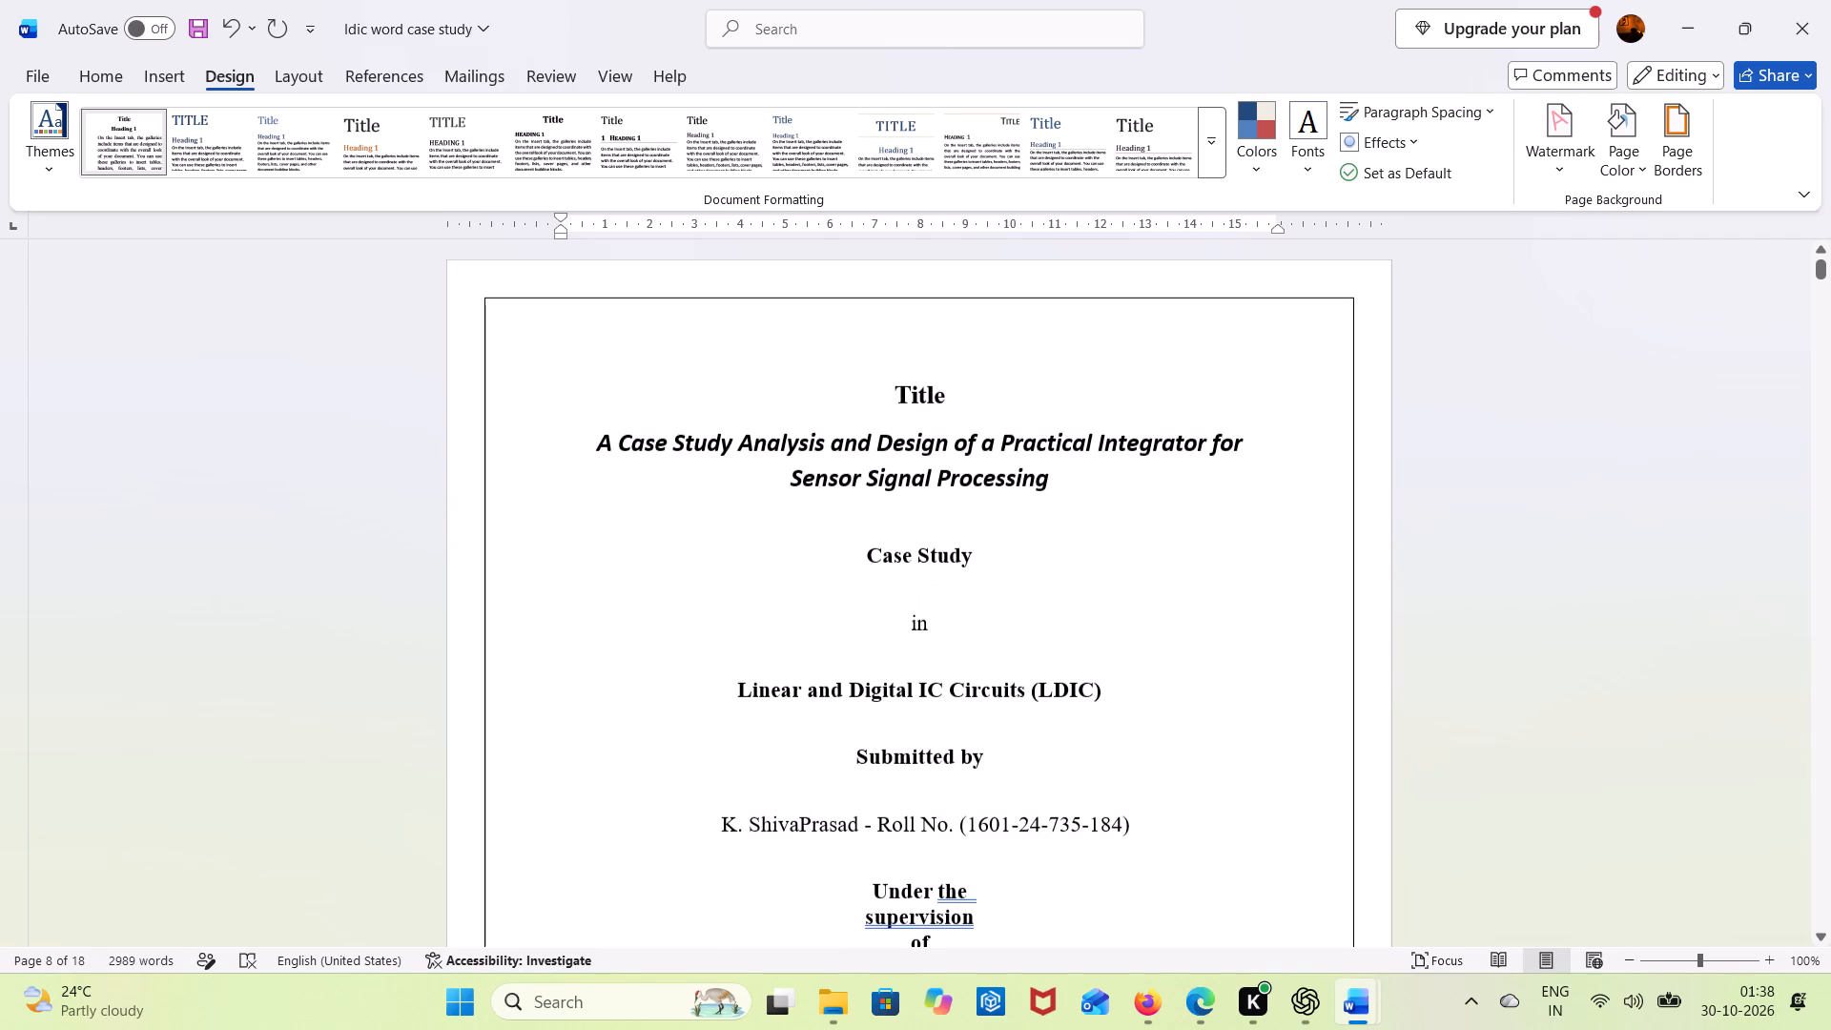
{"action": "scroll", "coordinate": [1139, 633], "scroll_direction": "down", "scroll_amount": 2}
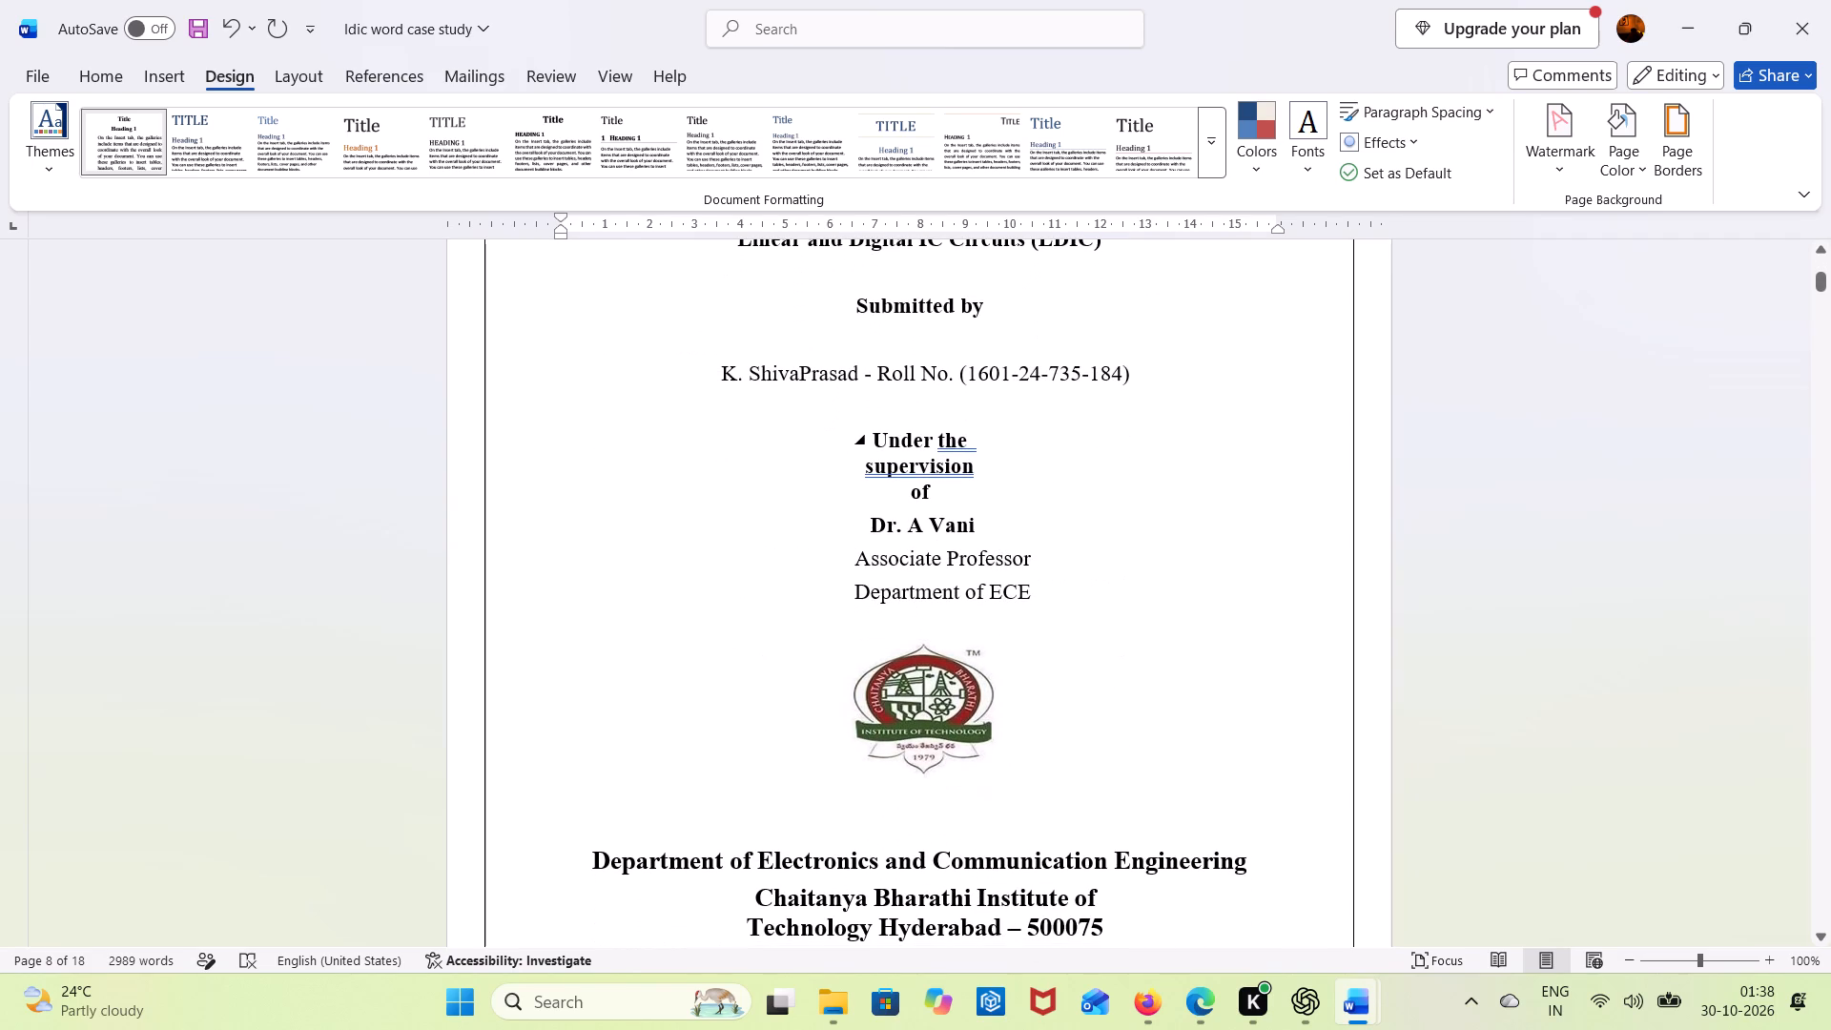
Save the case study document.
{"action": "key", "text": "ctrl+s"}
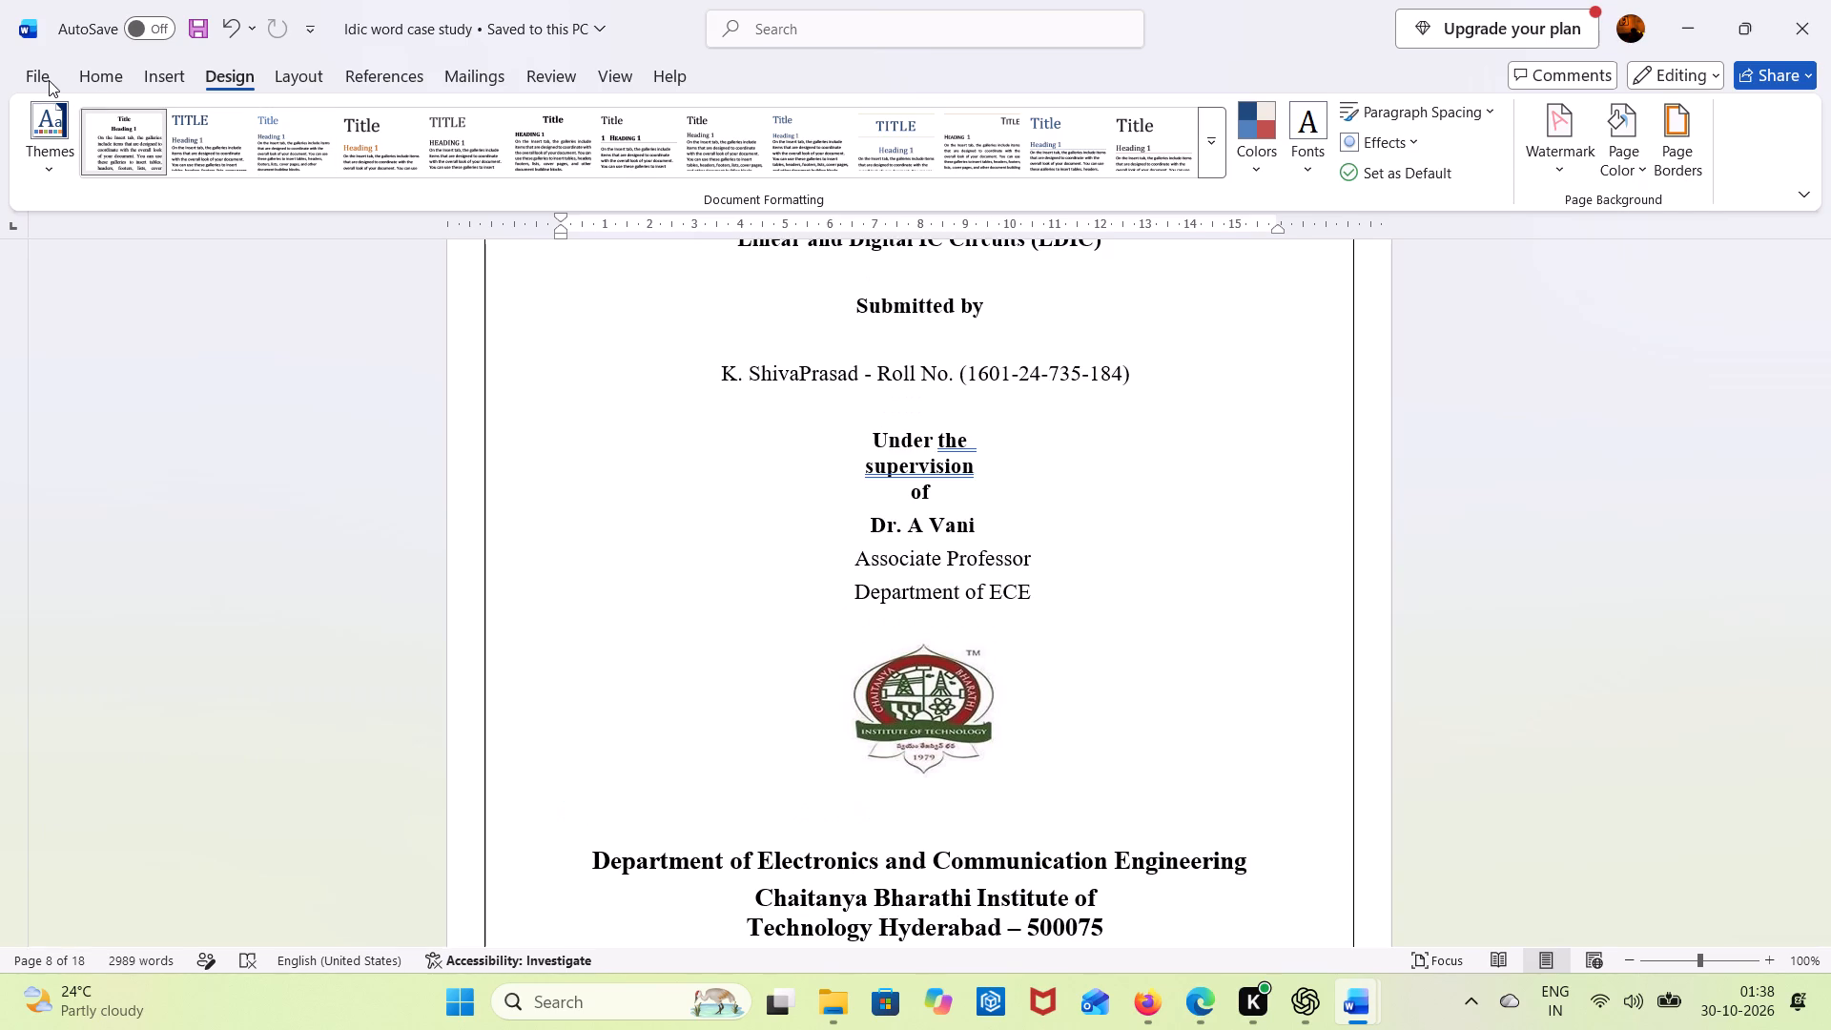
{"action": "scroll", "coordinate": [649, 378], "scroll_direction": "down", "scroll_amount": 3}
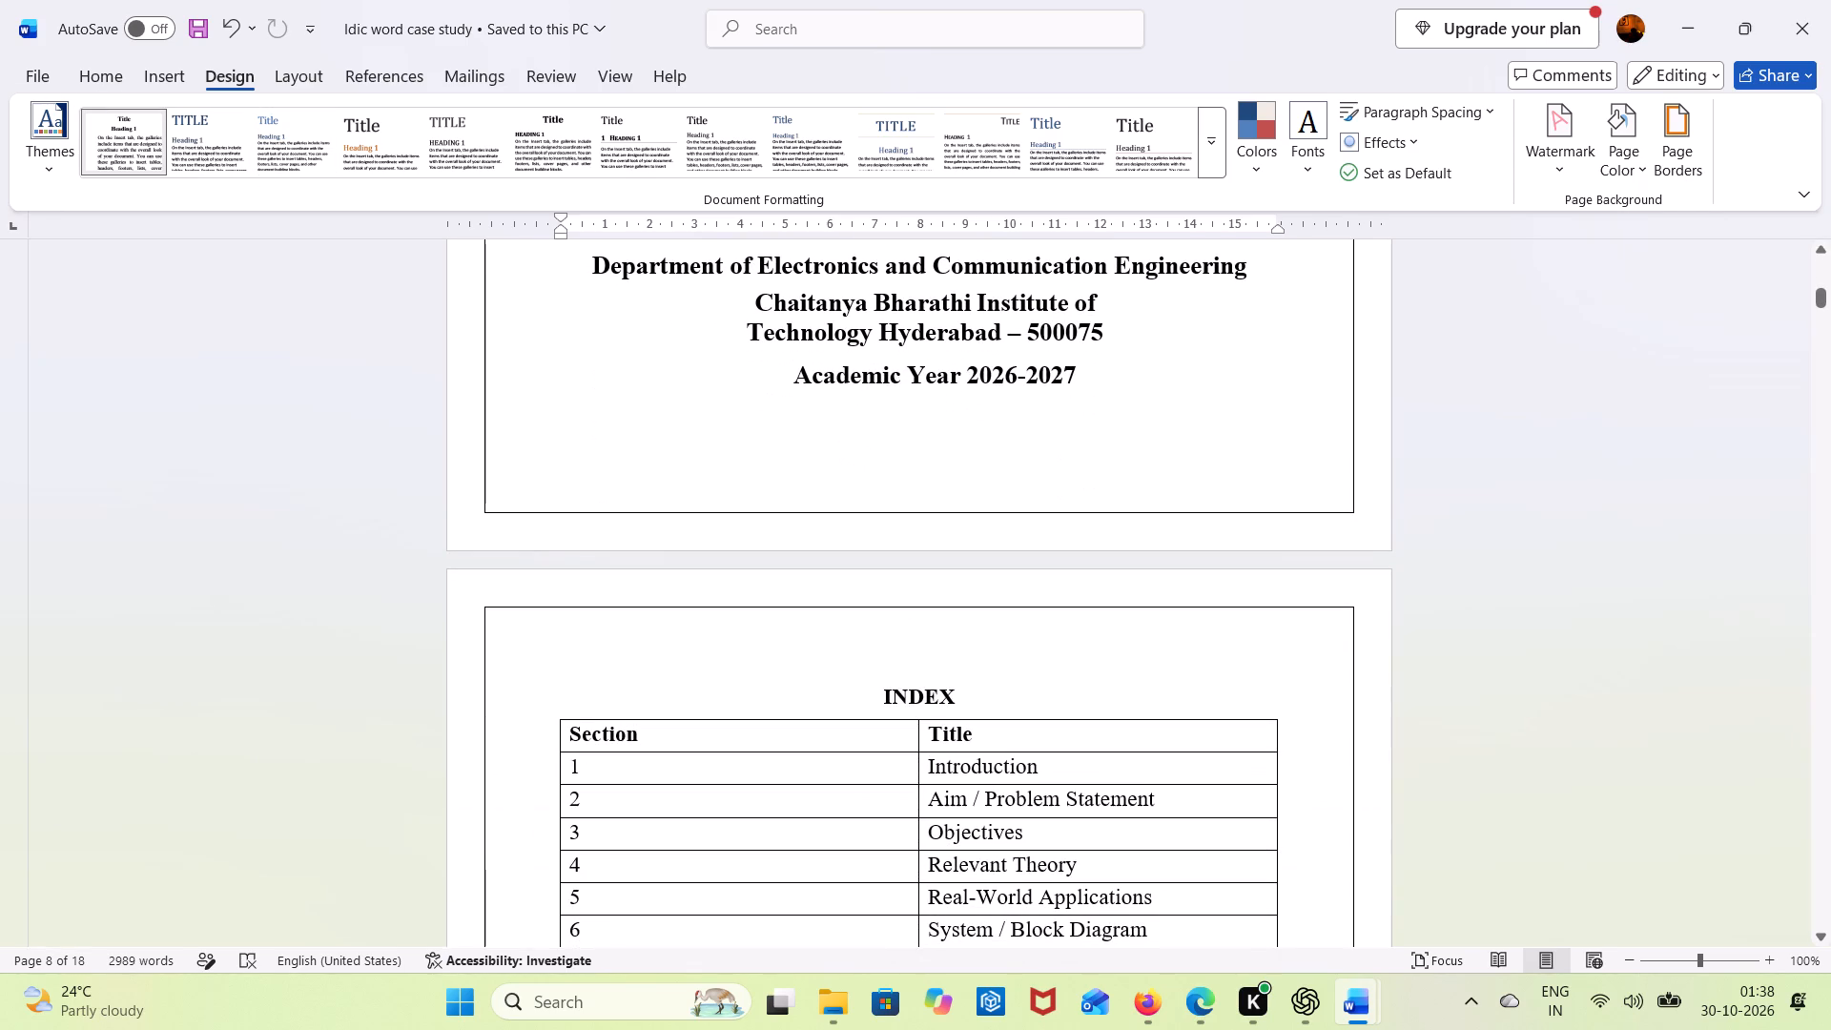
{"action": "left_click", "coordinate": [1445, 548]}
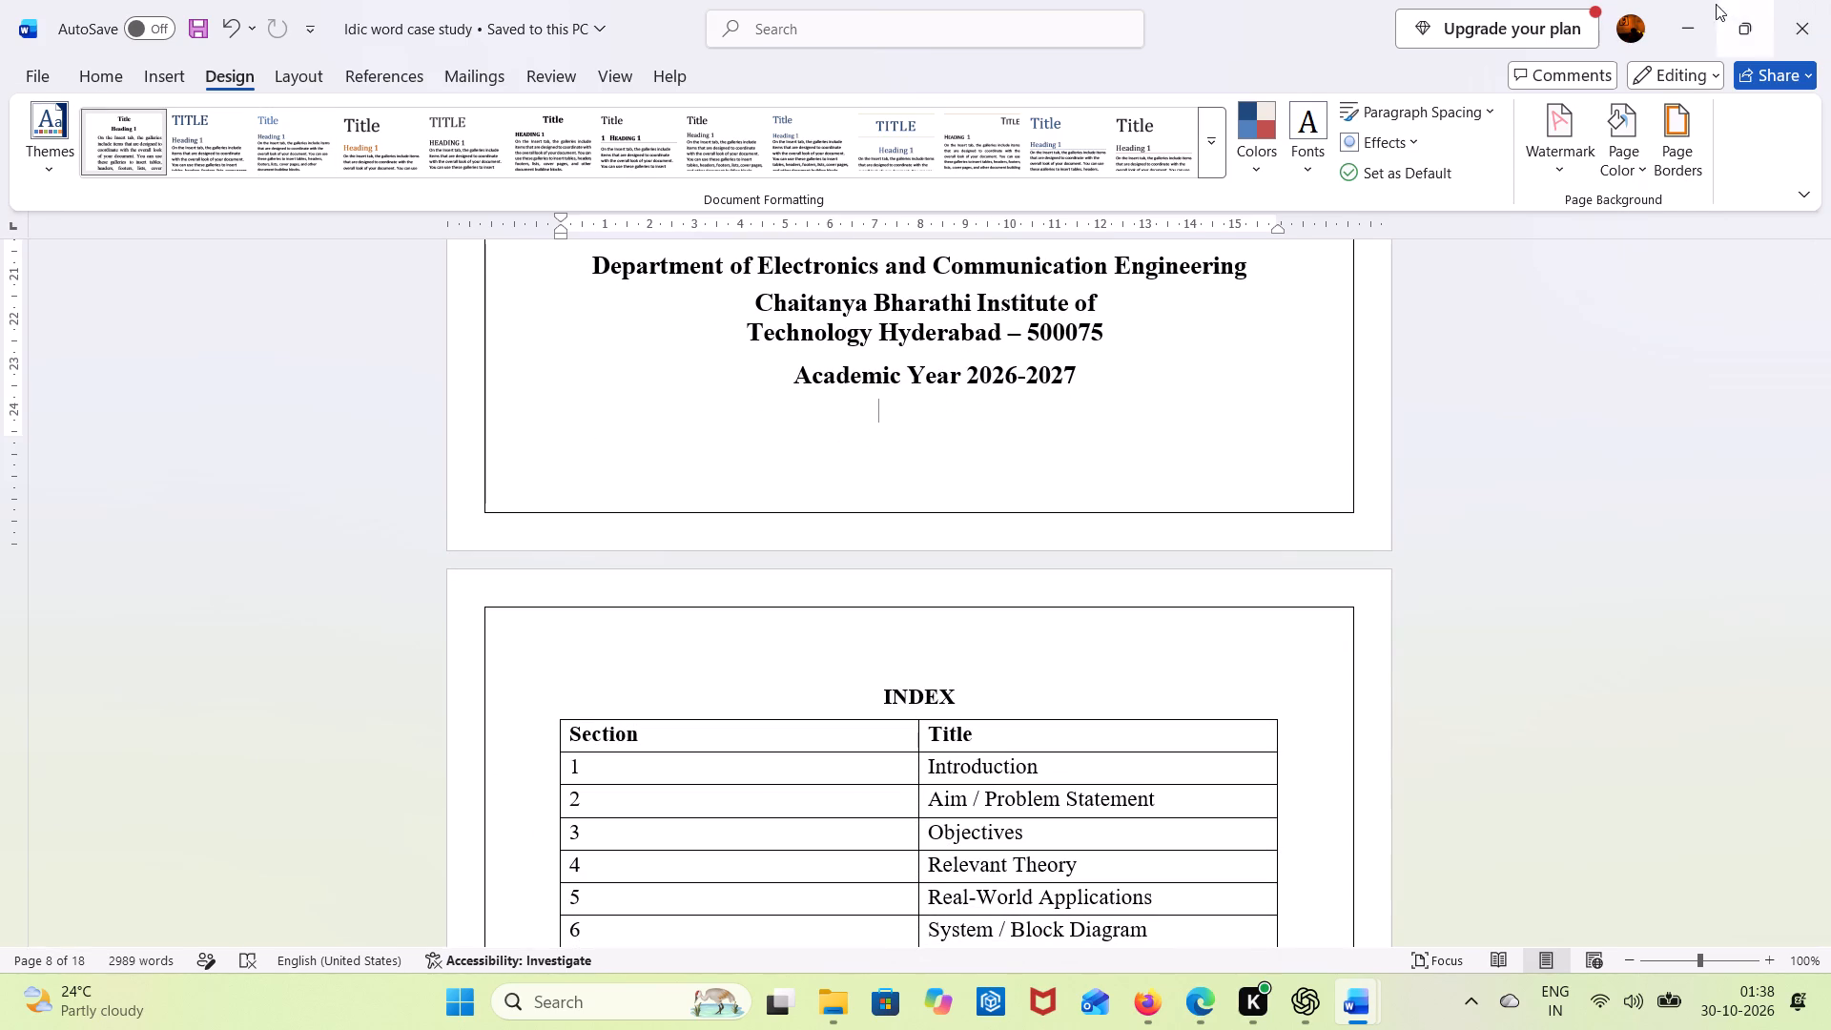
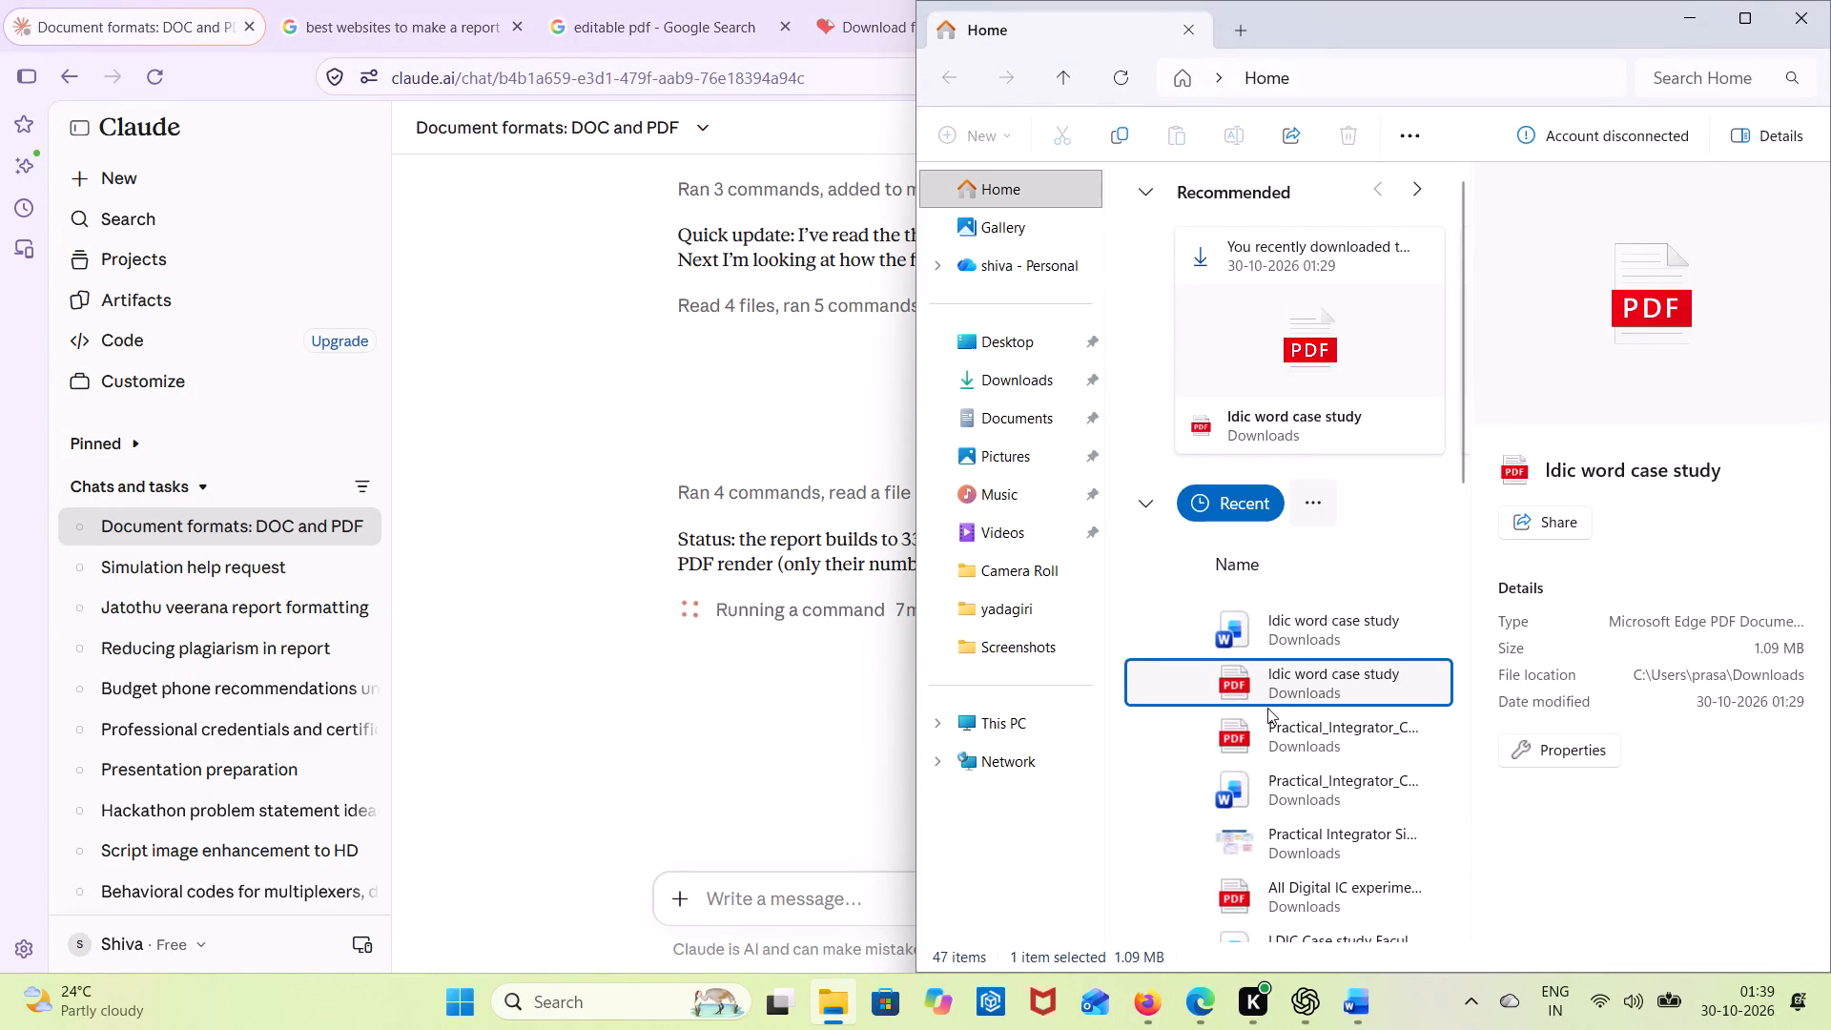
Look through the recent files in File Explorer's Home view for the ADC report.
{"action": "scroll", "coordinate": [1267, 708], "scroll_direction": "down", "scroll_amount": 3}
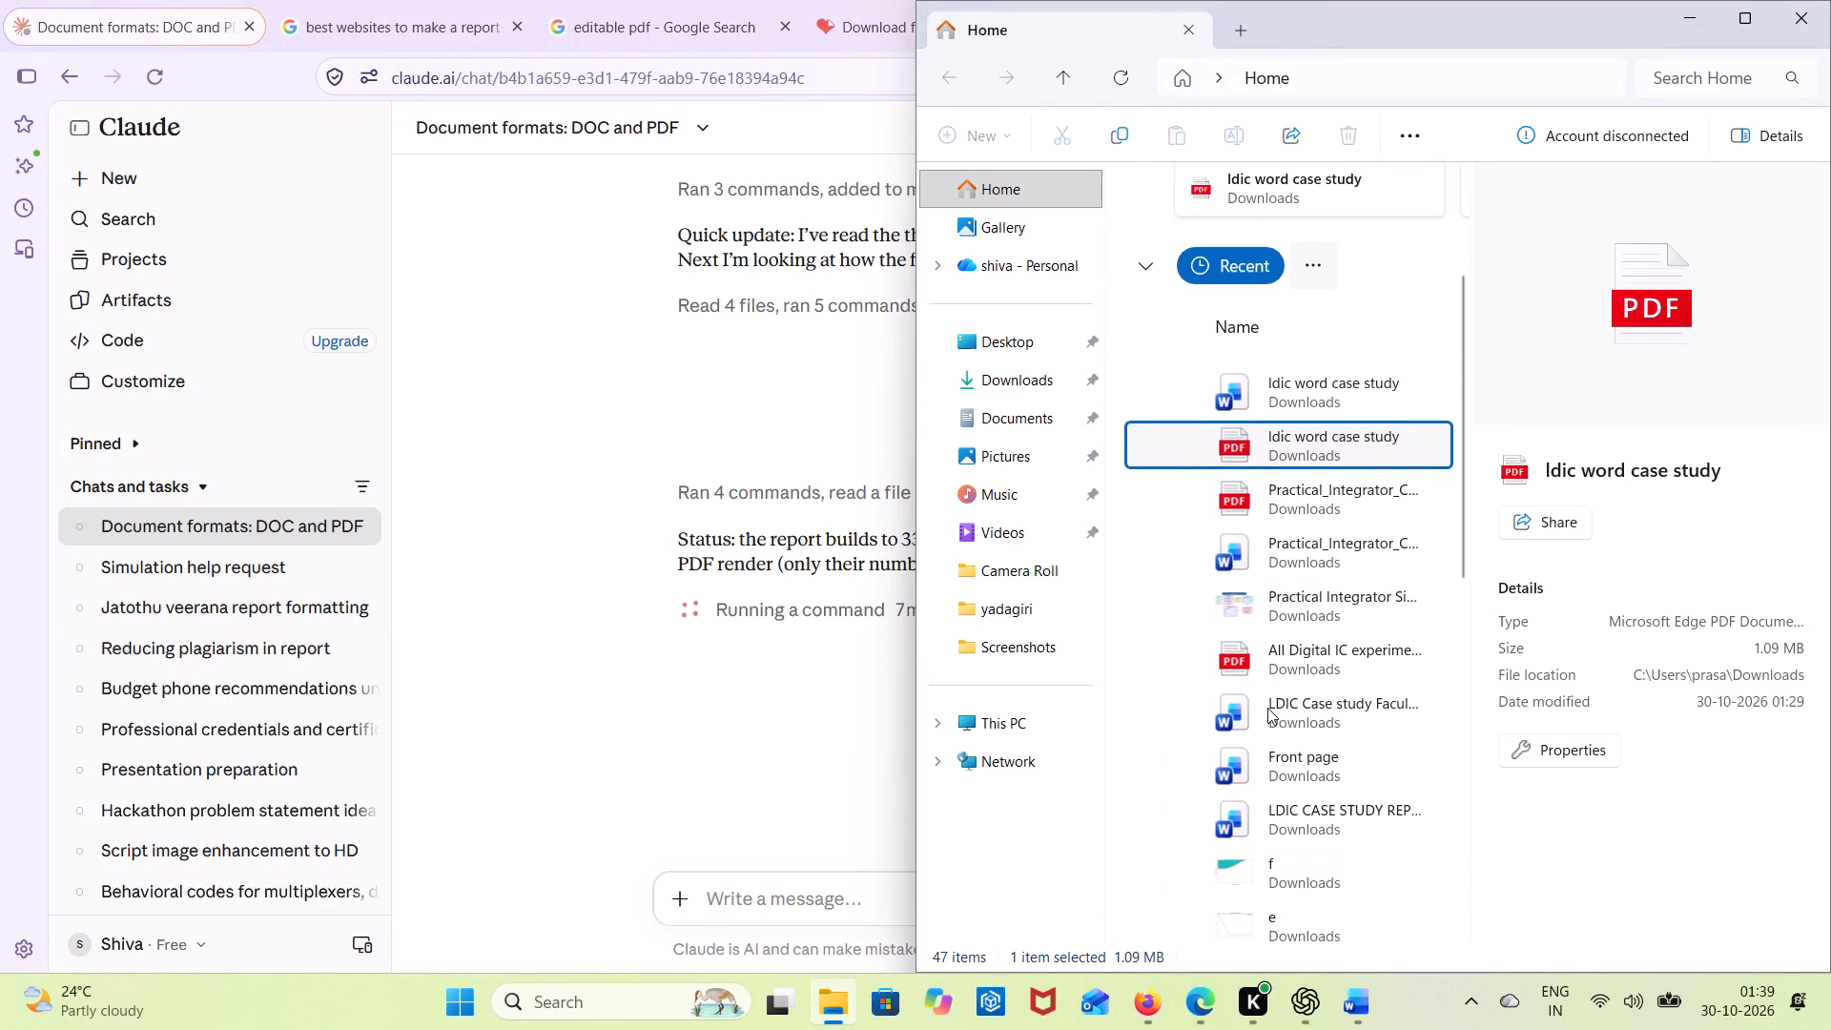
{"action": "scroll", "coordinate": [1267, 708], "scroll_direction": "down", "scroll_amount": 1}
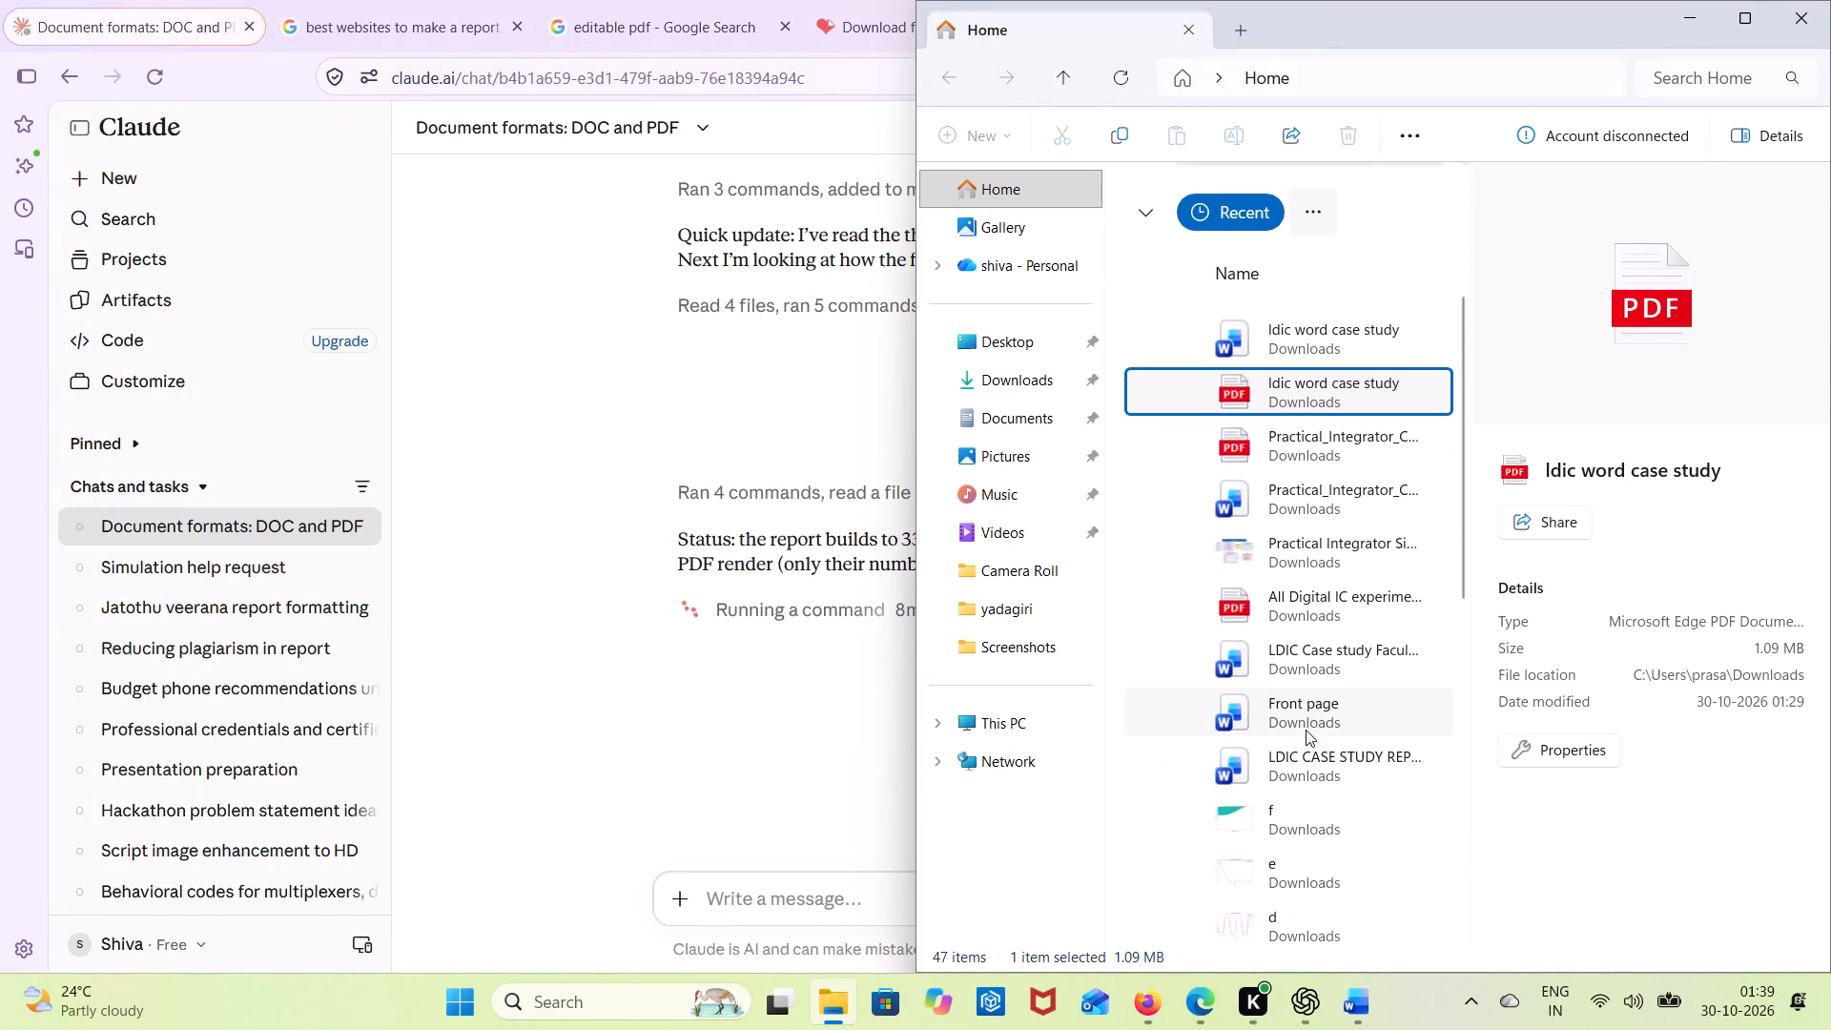
{"action": "scroll", "coordinate": [1305, 734], "scroll_direction": "down", "scroll_amount": 5}
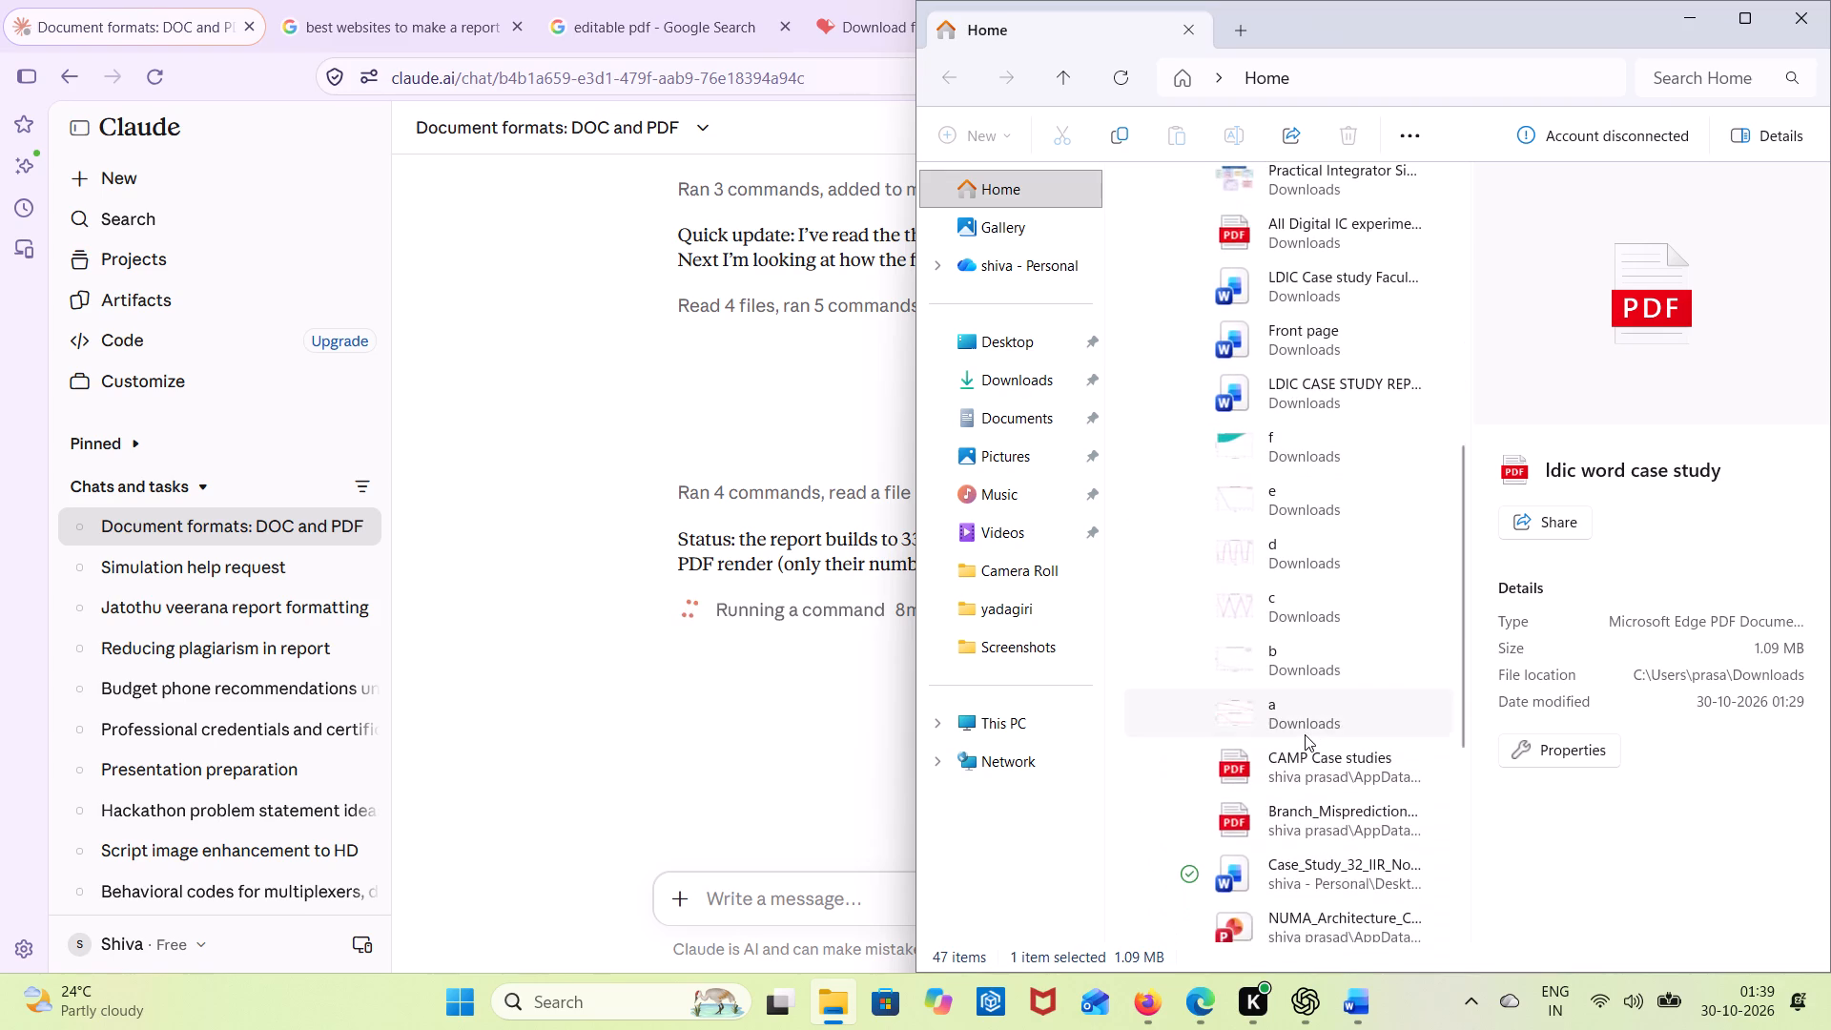
{"action": "scroll", "coordinate": [1305, 734], "scroll_direction": "down", "scroll_amount": 6}
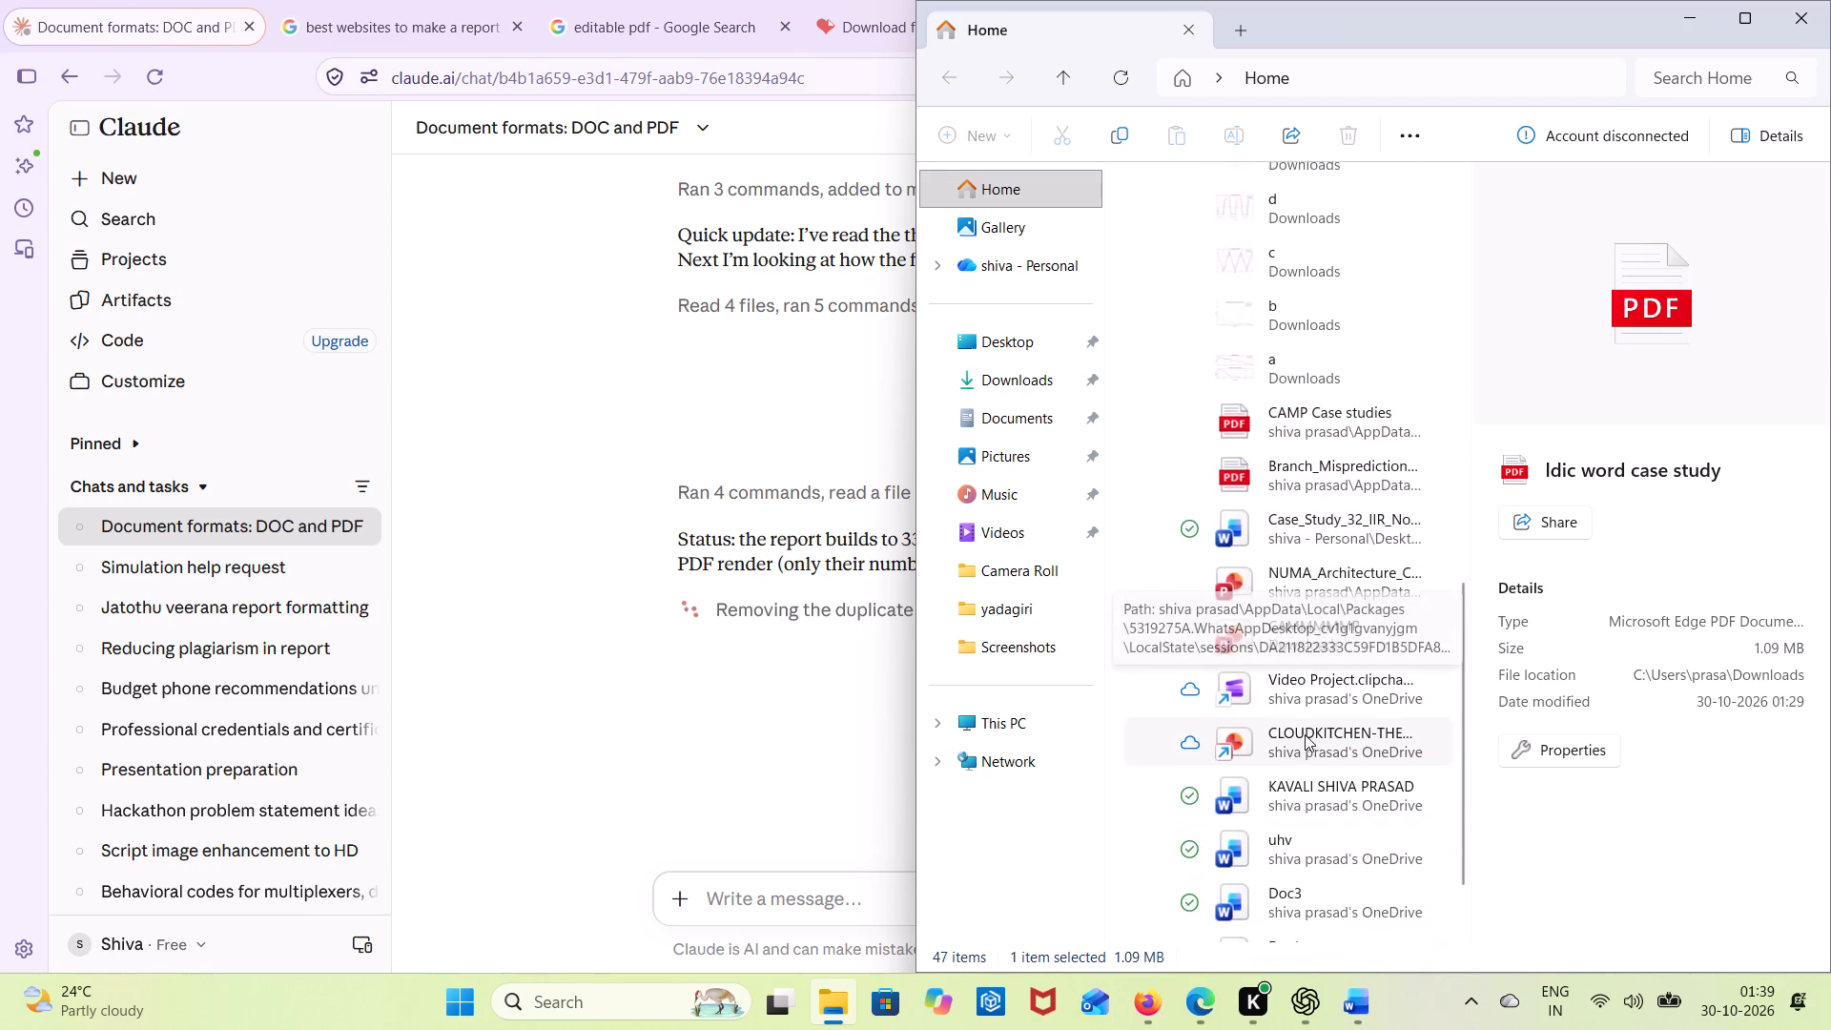
{"action": "scroll", "coordinate": [1305, 734], "scroll_direction": "down", "scroll_amount": 5}
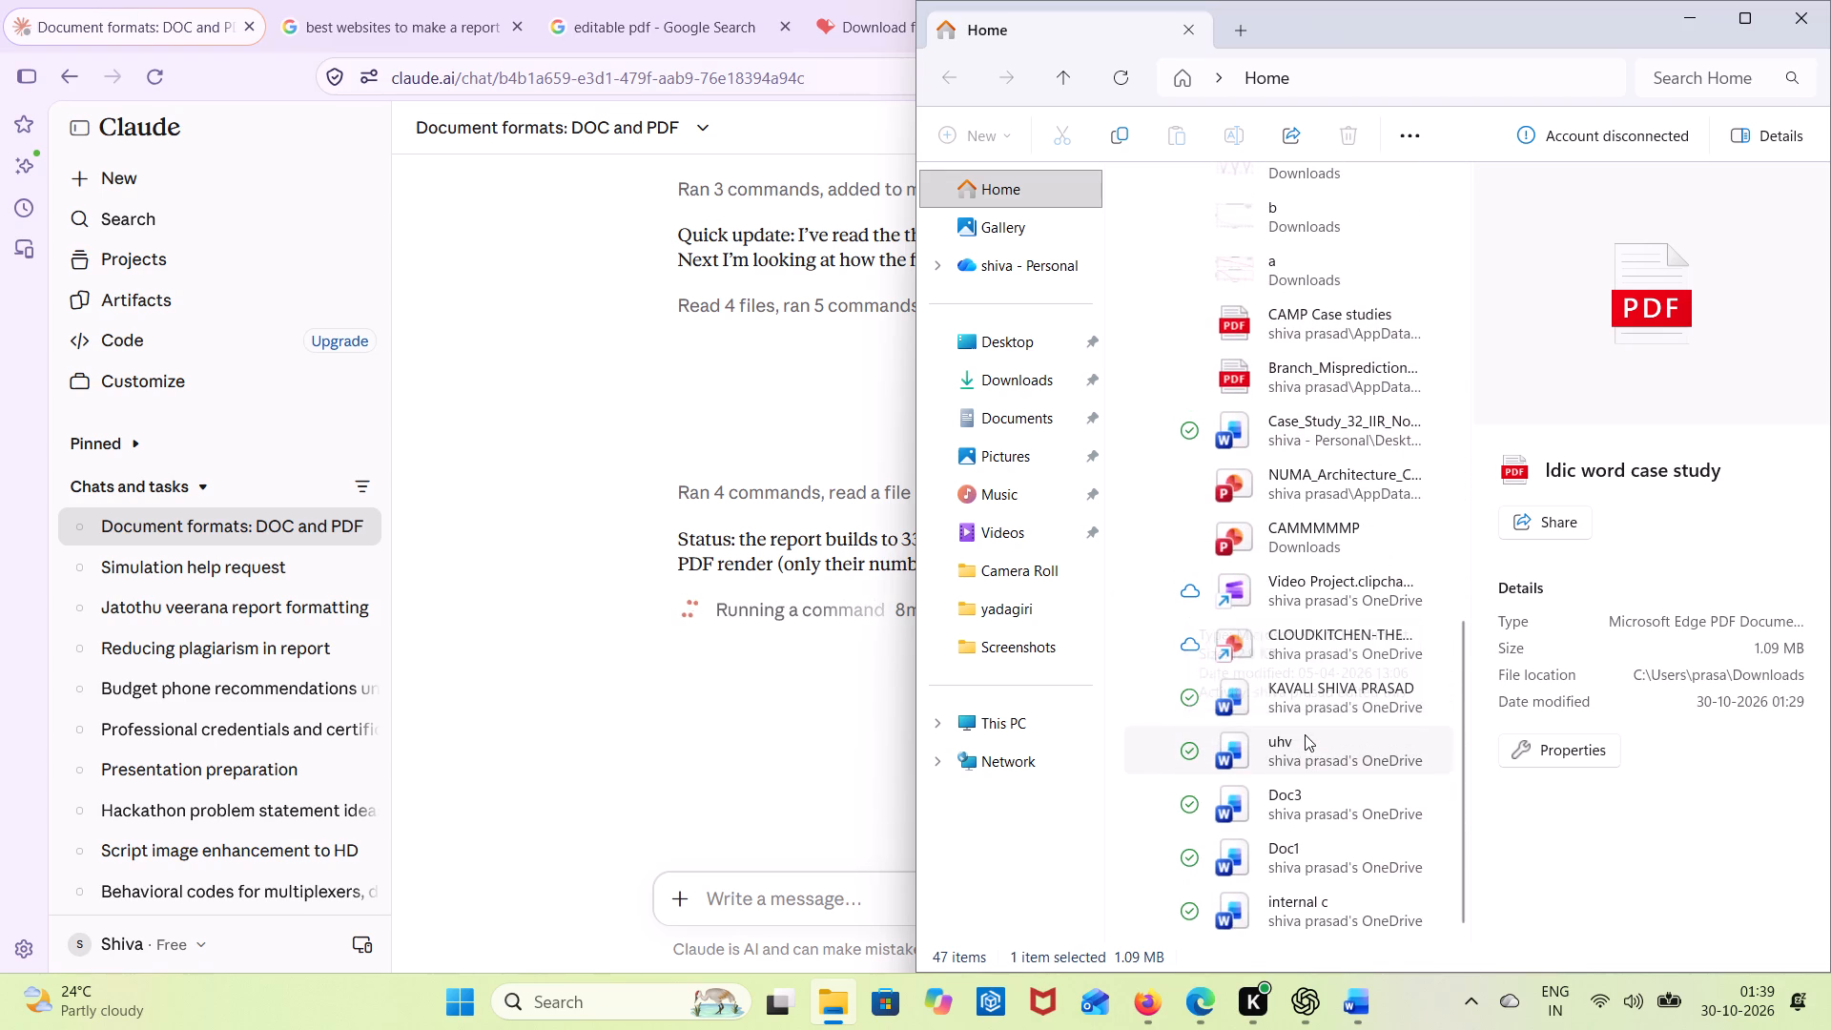
{"action": "scroll", "coordinate": [1199, 241], "scroll_direction": "up", "scroll_amount": 2}
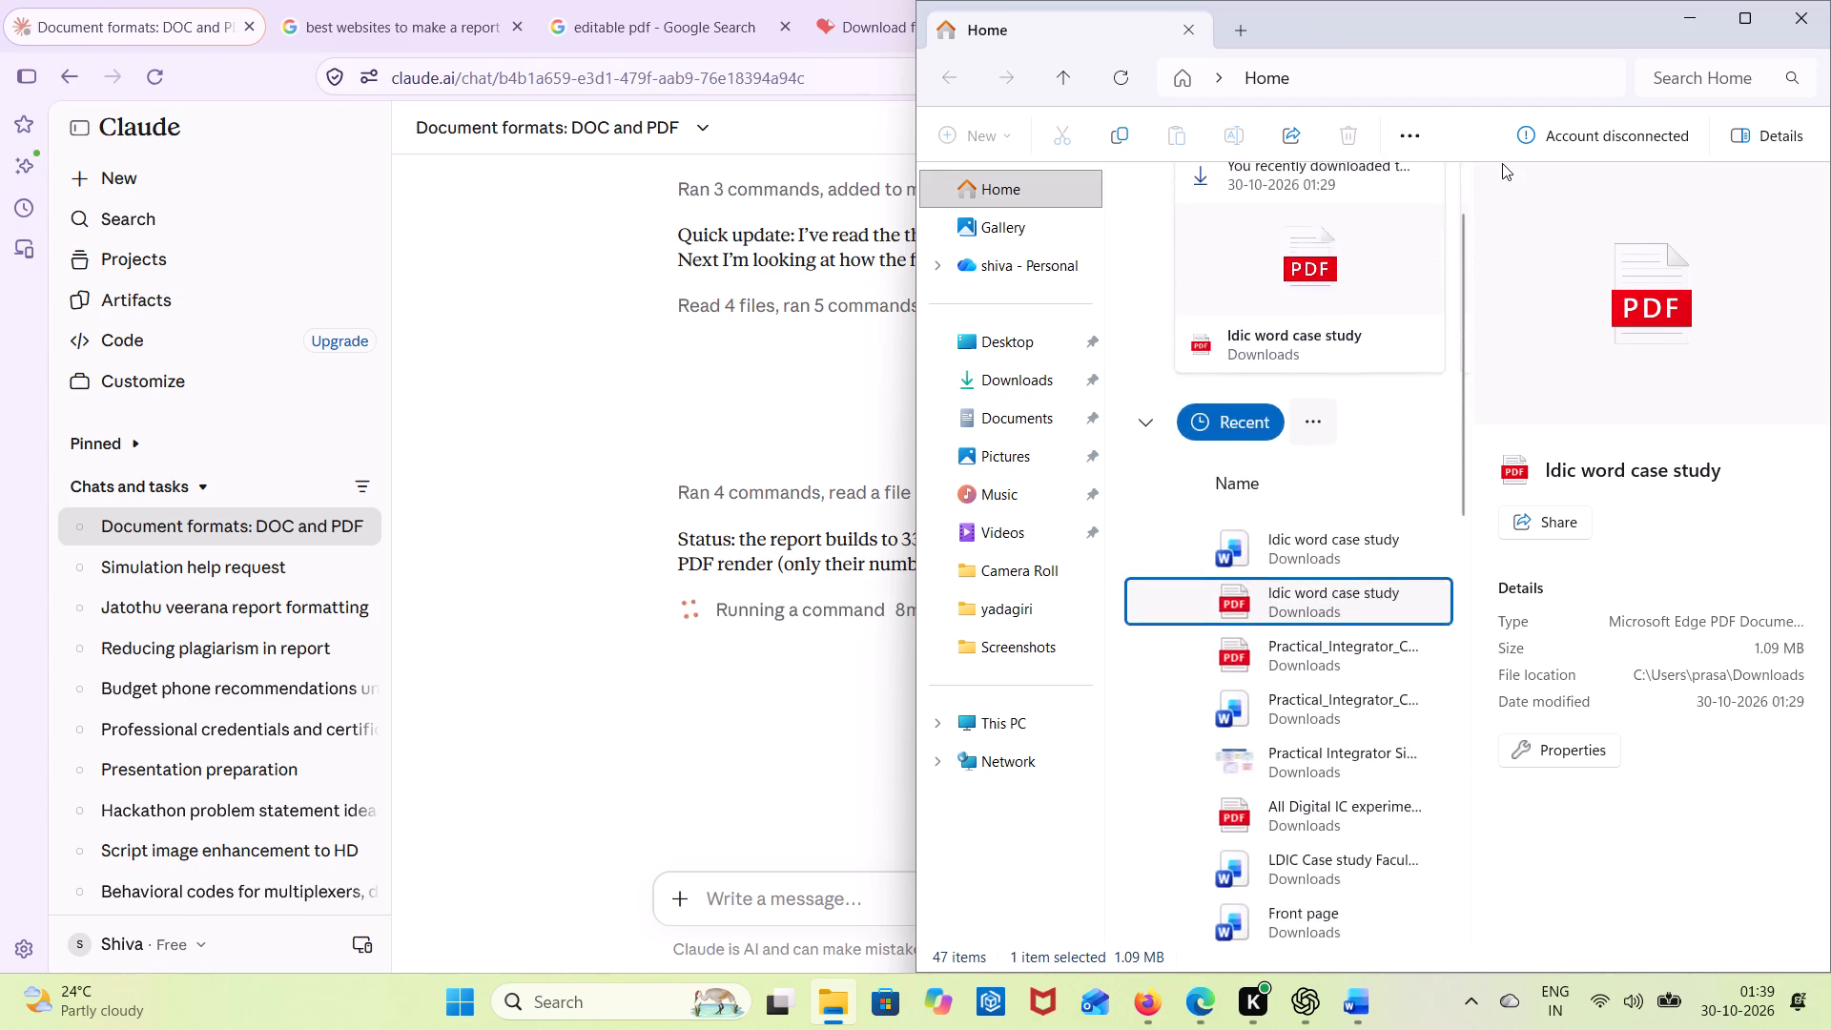
{"action": "scroll", "coordinate": [1502, 165], "scroll_direction": "up", "scroll_amount": 2}
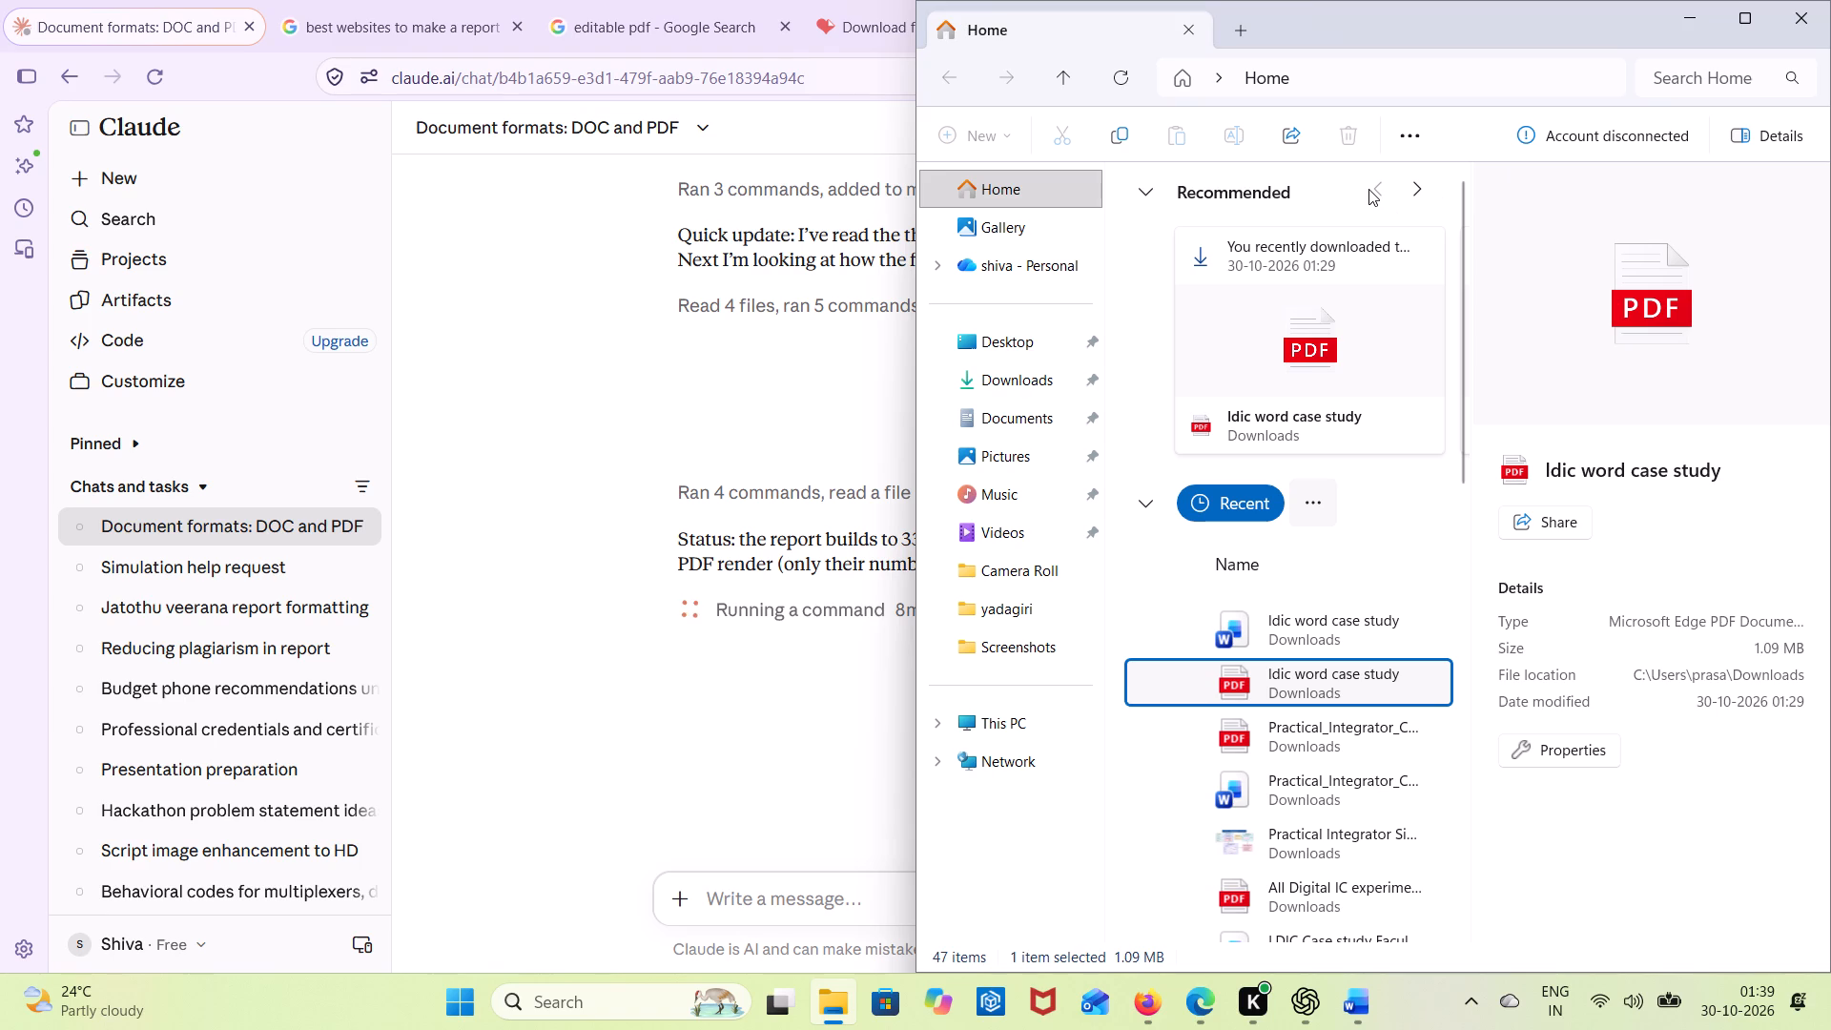
Search the files for adc, open the Word document adc final report-1-25, examine its title page and abstract layout, and minimize it.
{"action": "left_click", "coordinate": [1739, 92]}
{"action": "type", "text": "adc"}
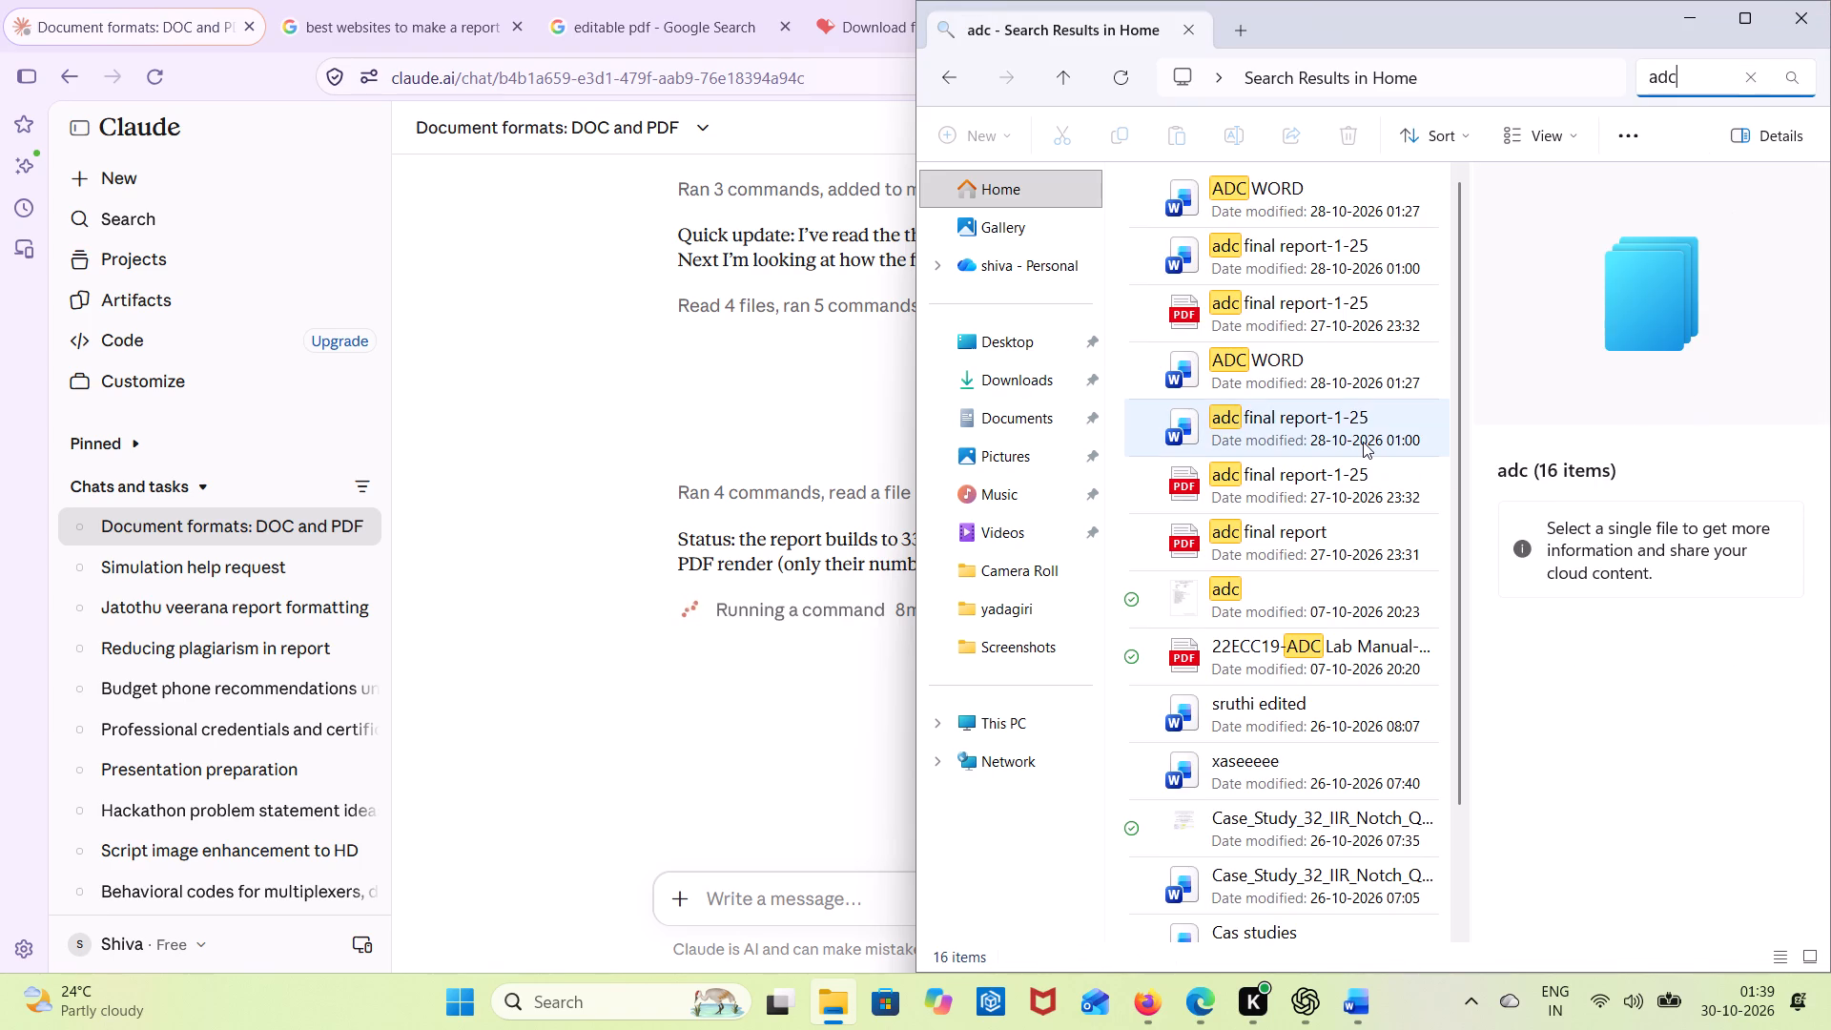
{"action": "scroll", "coordinate": [1363, 442], "scroll_direction": "up", "scroll_amount": 2}
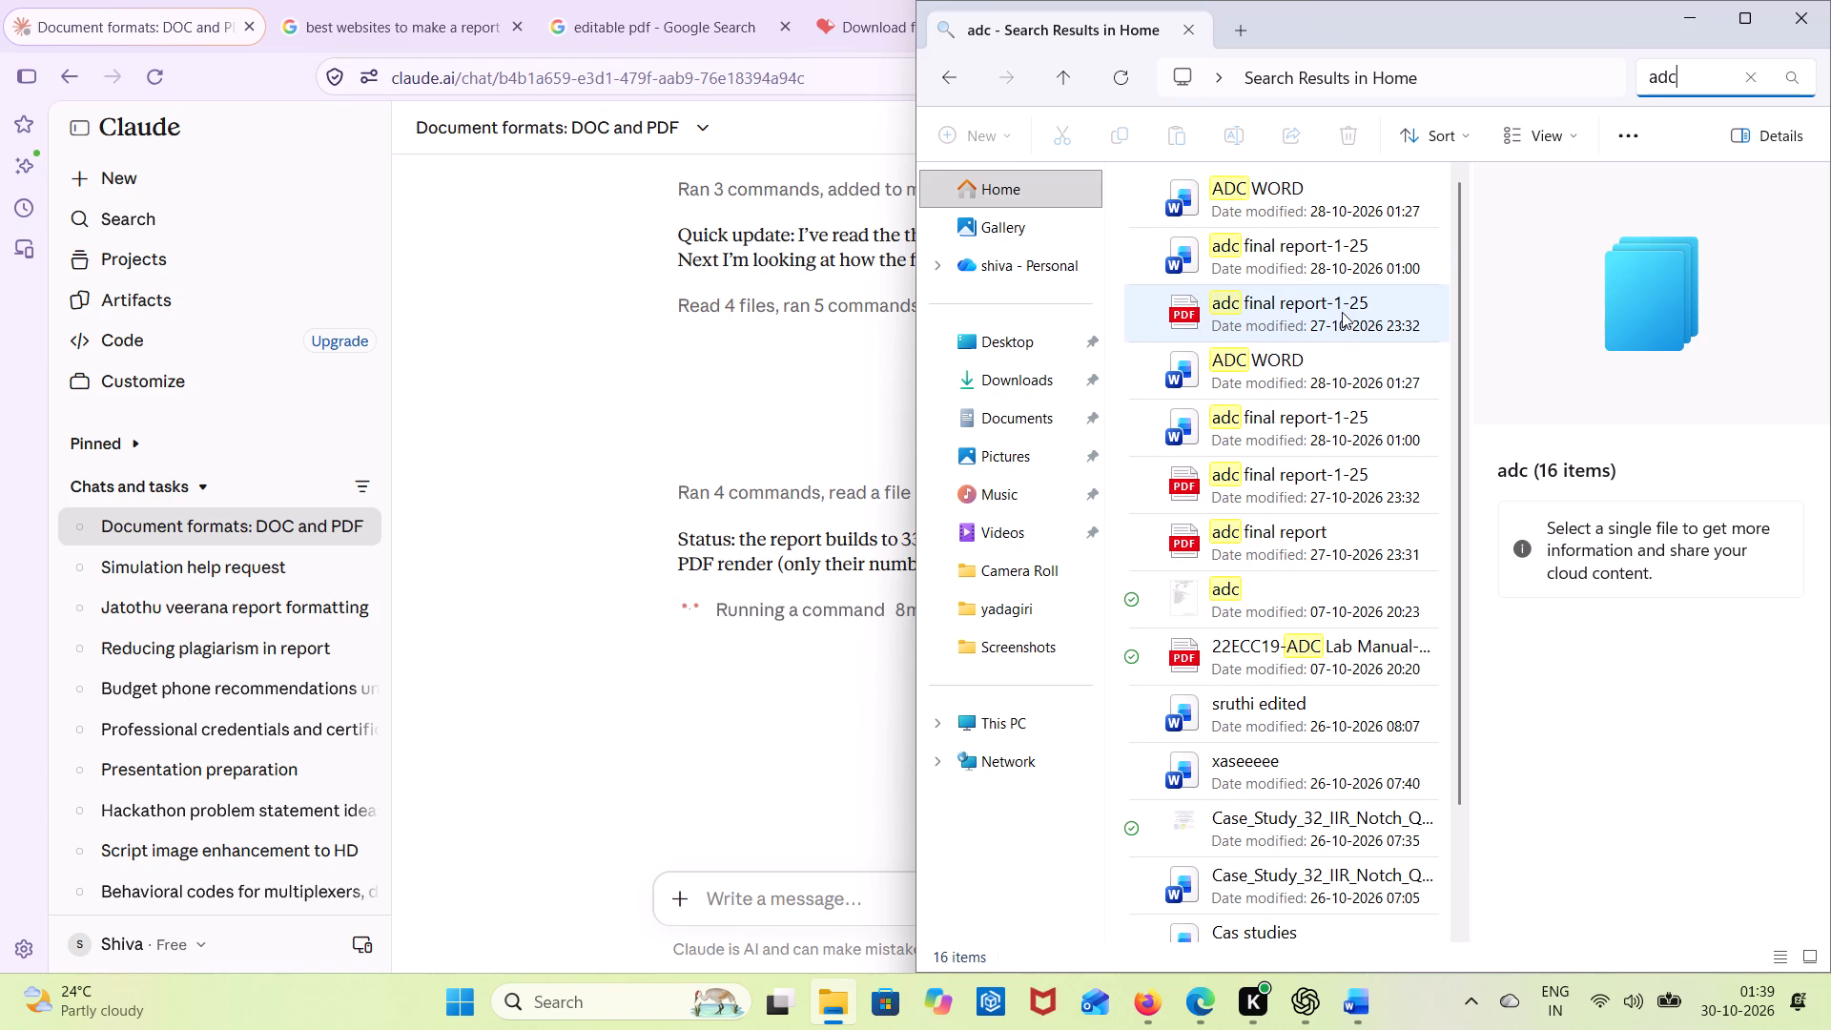
{"action": "double_click", "coordinate": [1298, 262]}
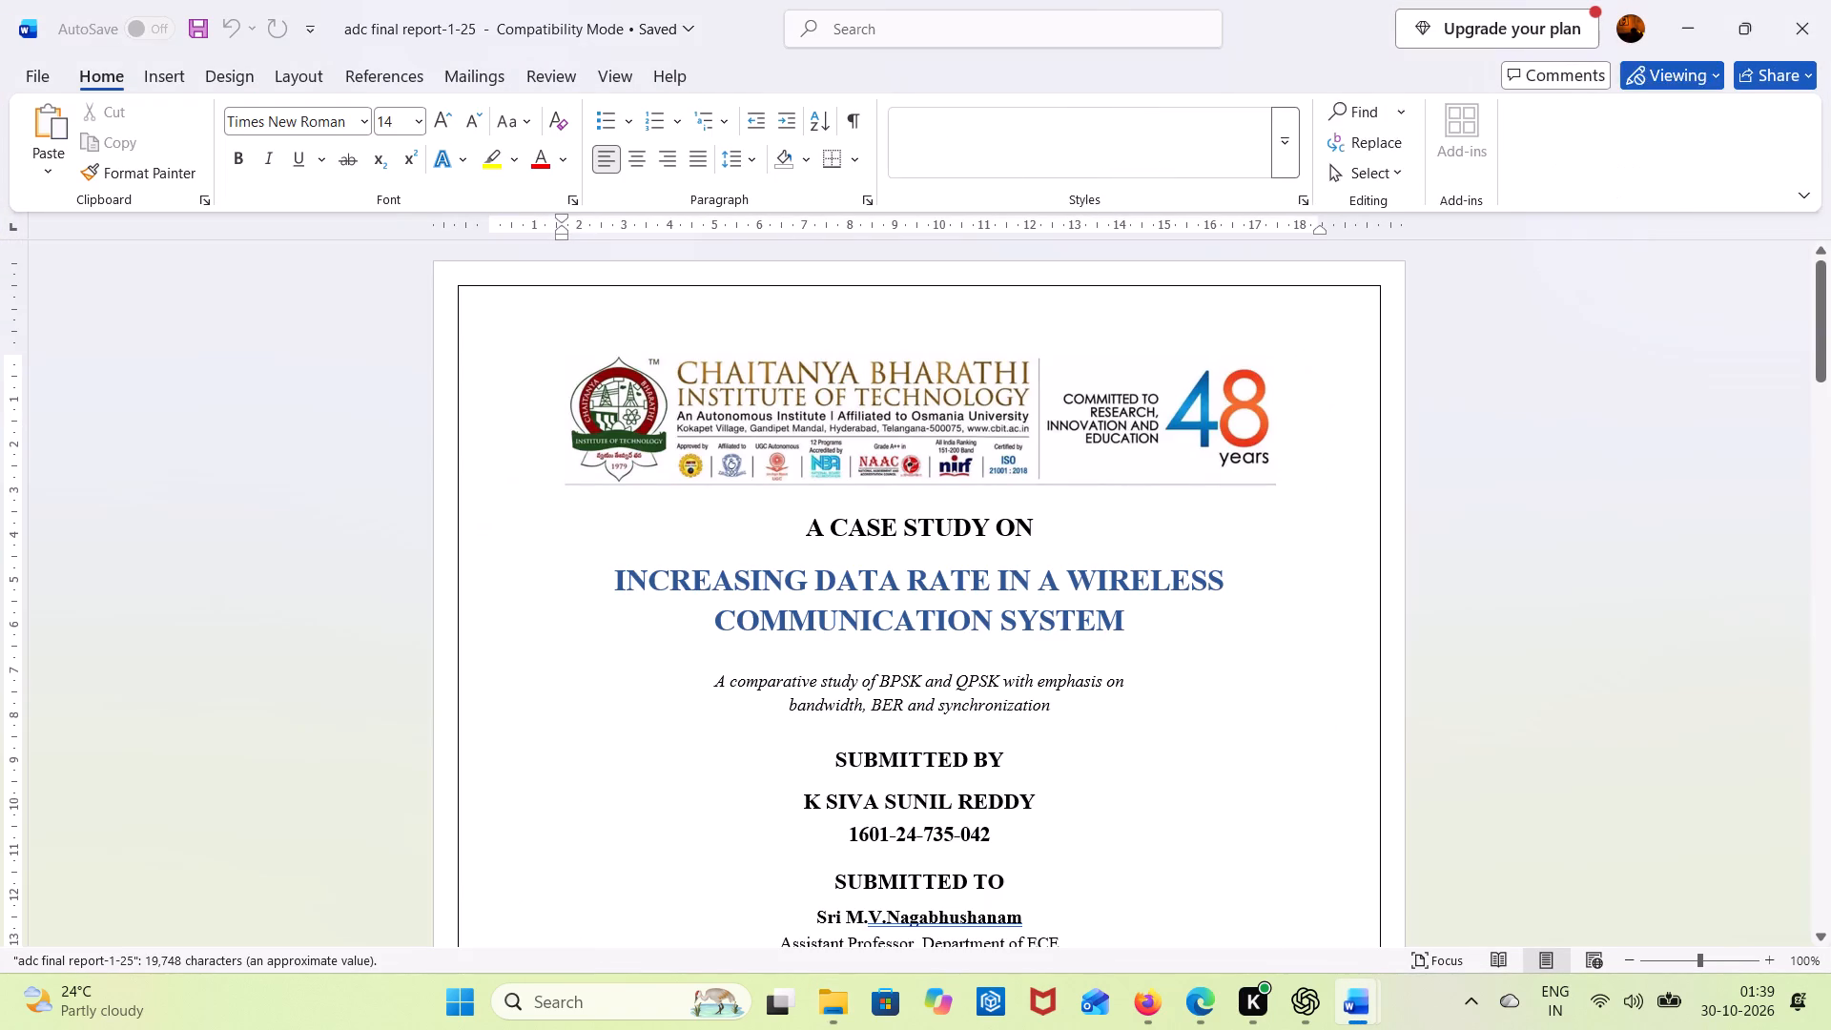
{"action": "scroll", "coordinate": [1348, 744], "scroll_direction": "down", "scroll_amount": 4}
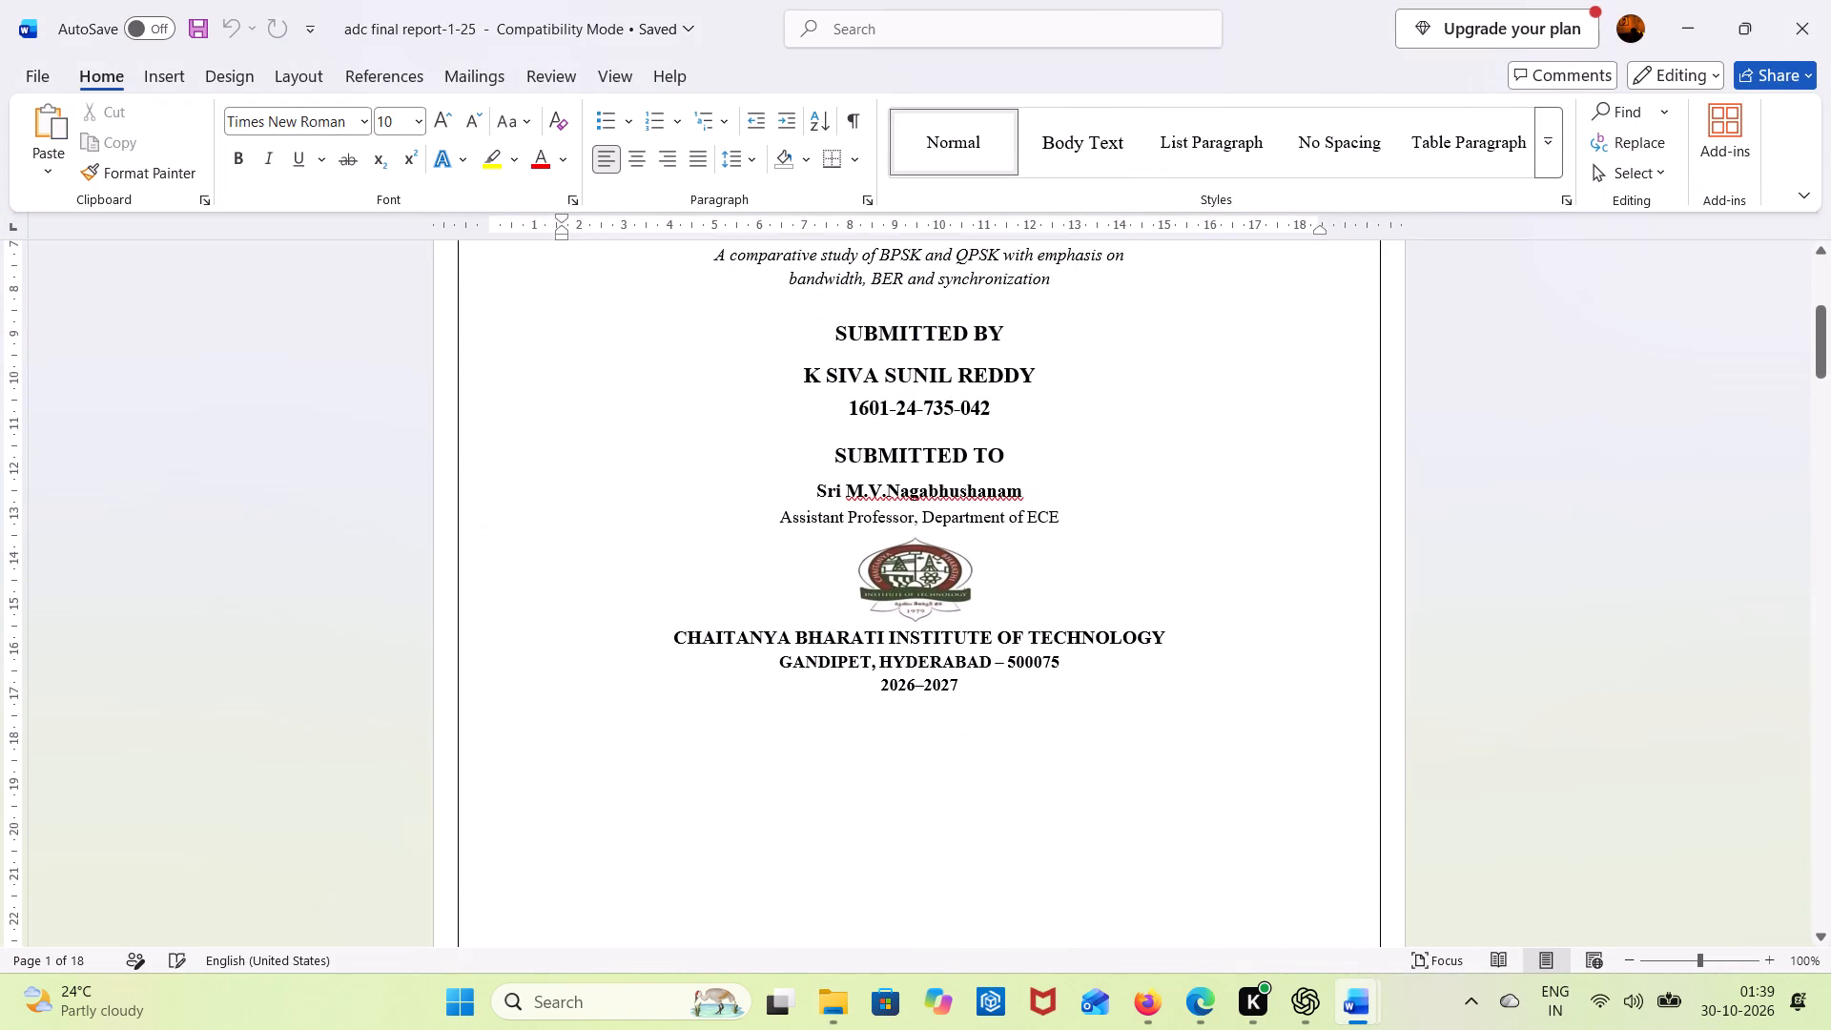
{"action": "scroll", "coordinate": [1220, 448], "scroll_direction": "down", "scroll_amount": 1}
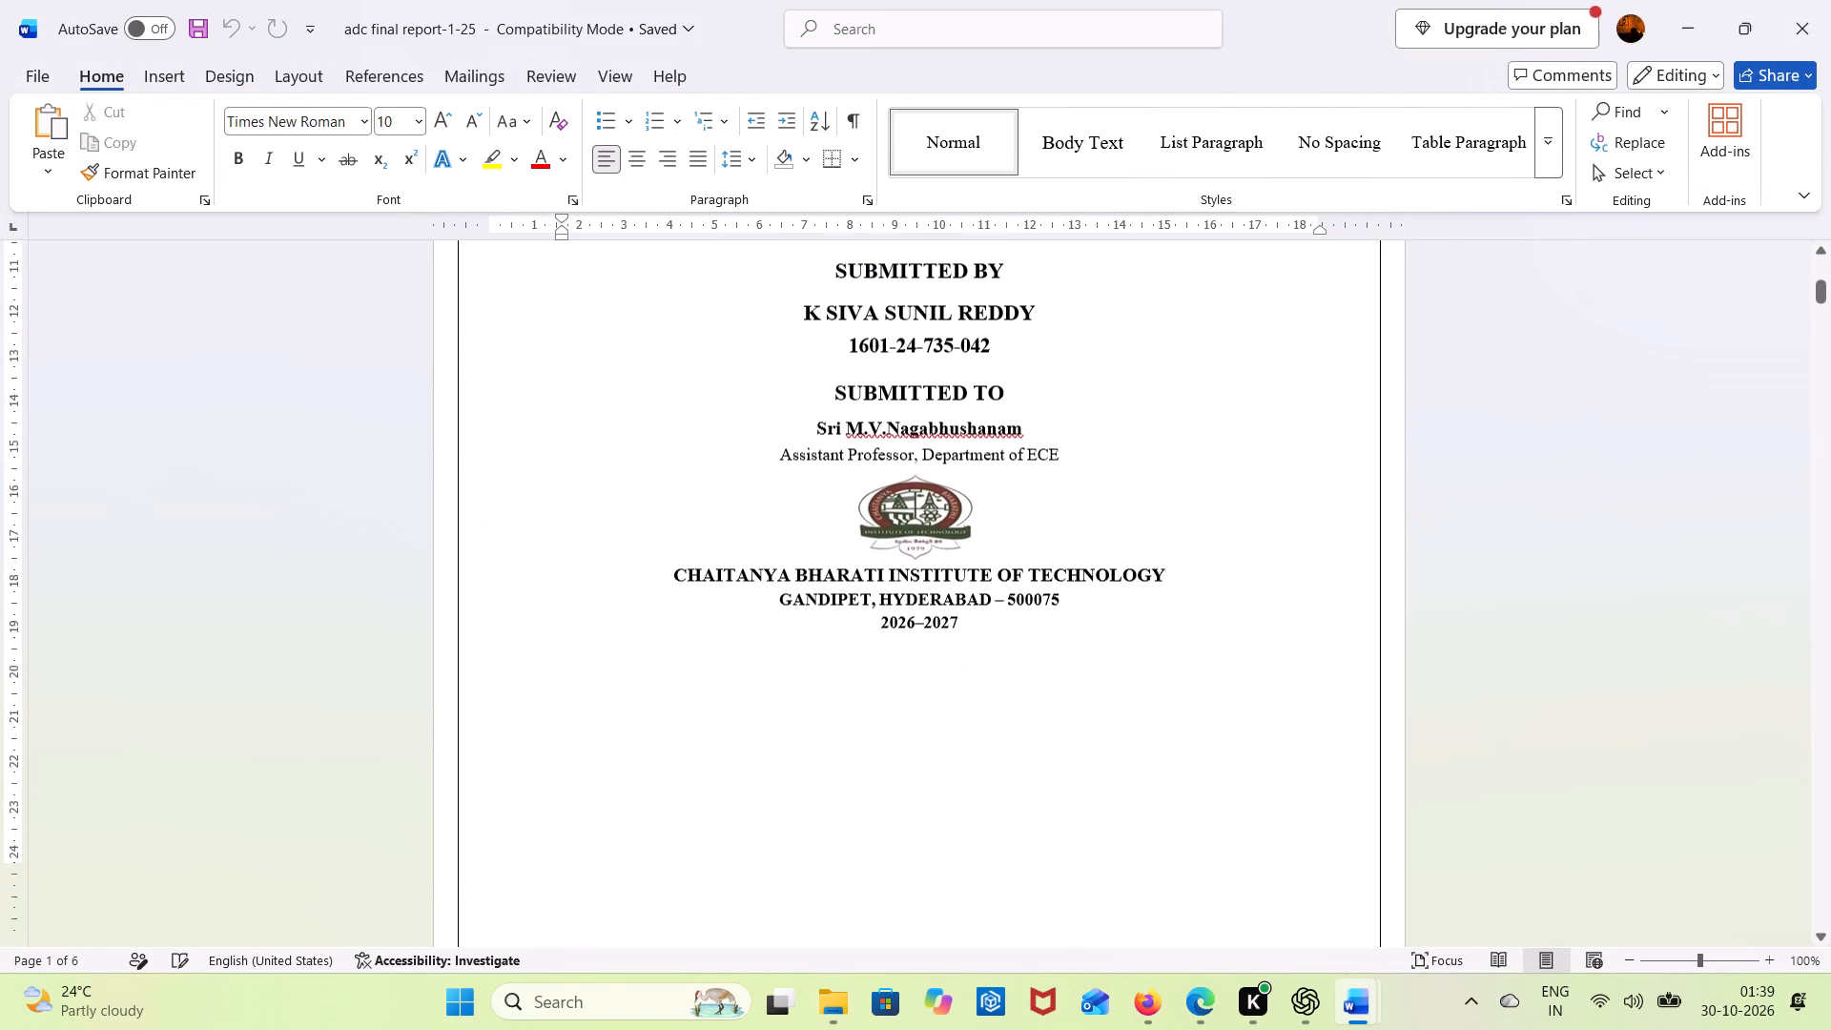
{"action": "scroll", "coordinate": [1220, 448], "scroll_direction": "down", "scroll_amount": 4}
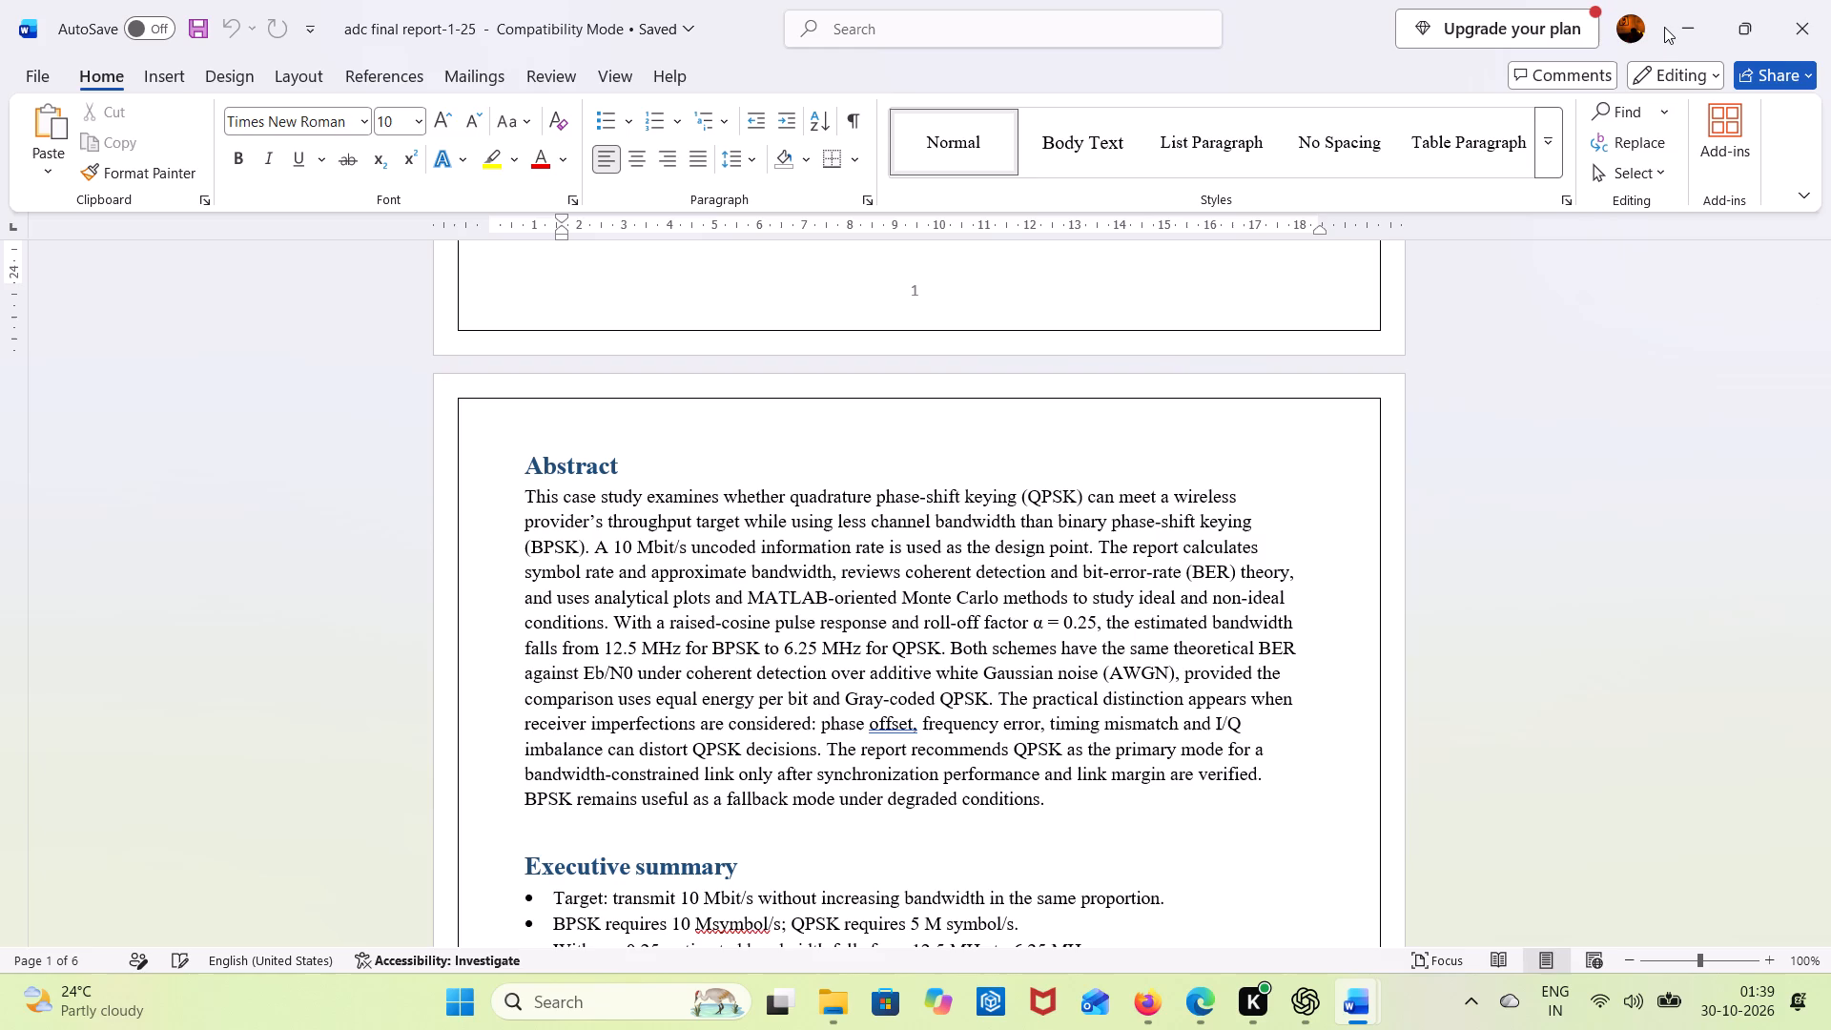
{"action": "left_click", "coordinate": [1668, 25]}
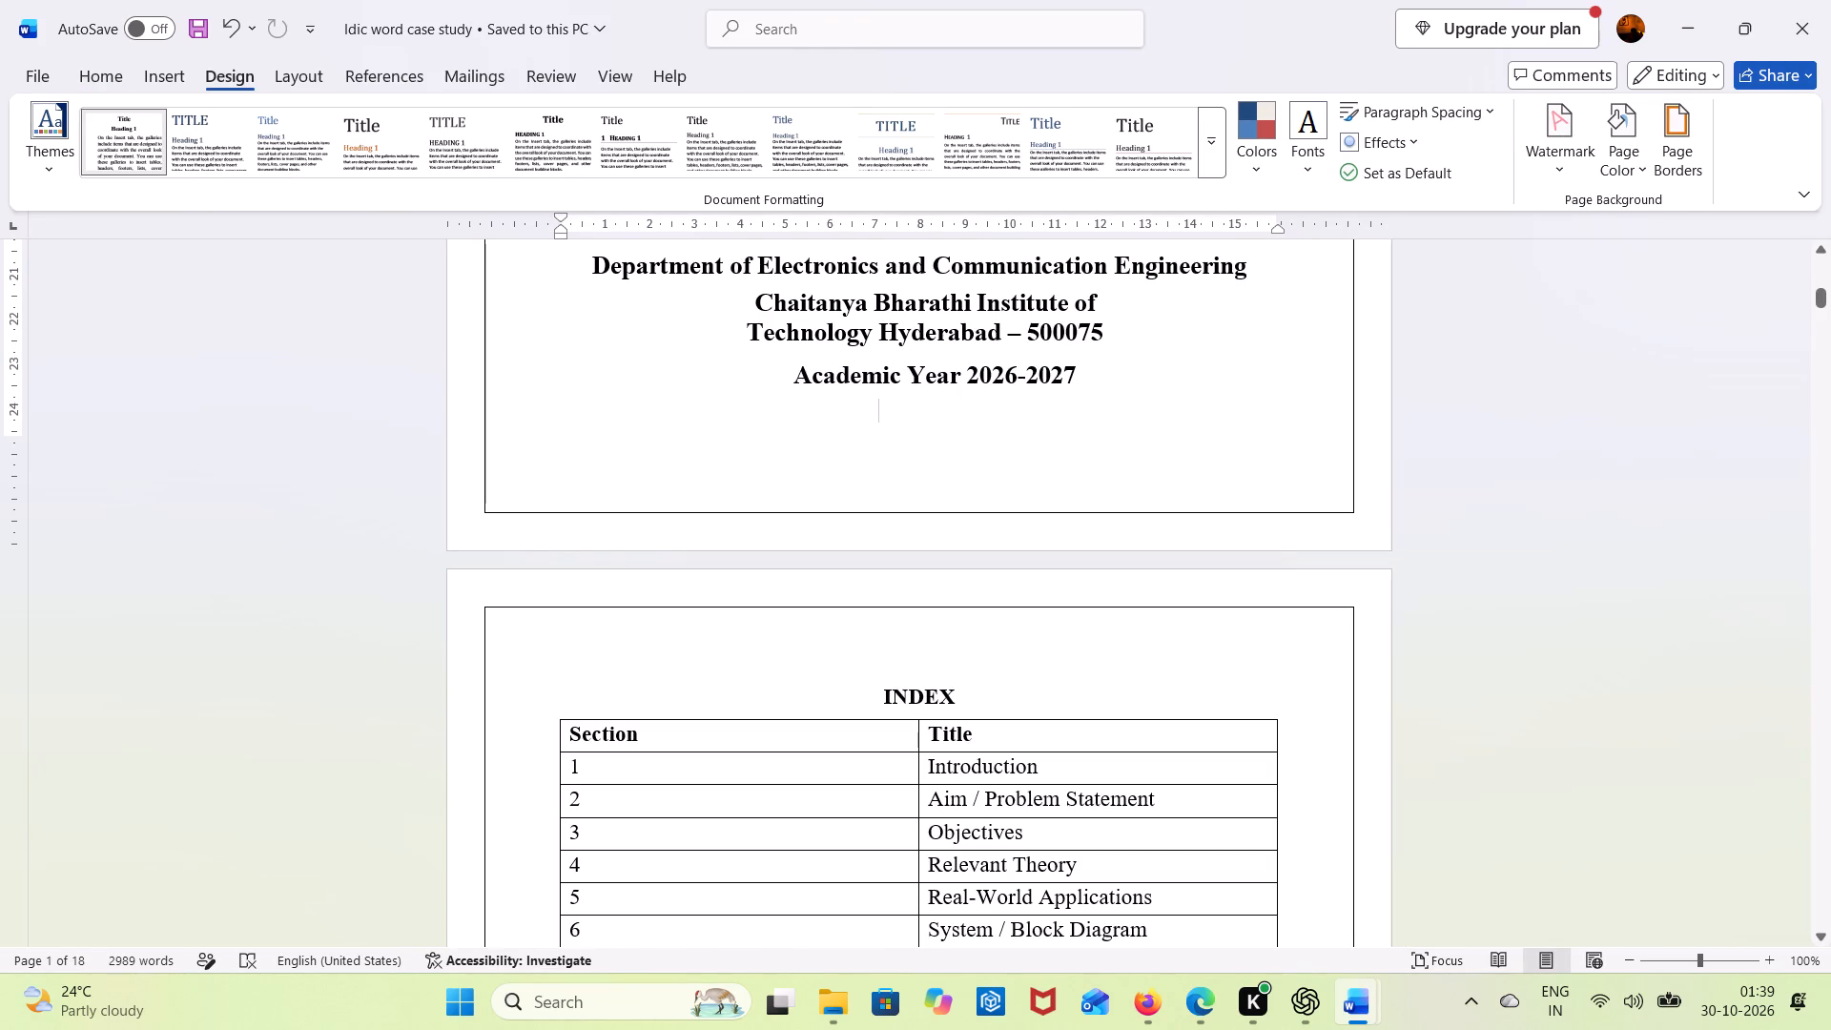
Return to File Explorer and select several of the ADC WORD and adc final report-1-25 files in the adc search results.
{"action": "left_click", "coordinate": [843, 1027]}
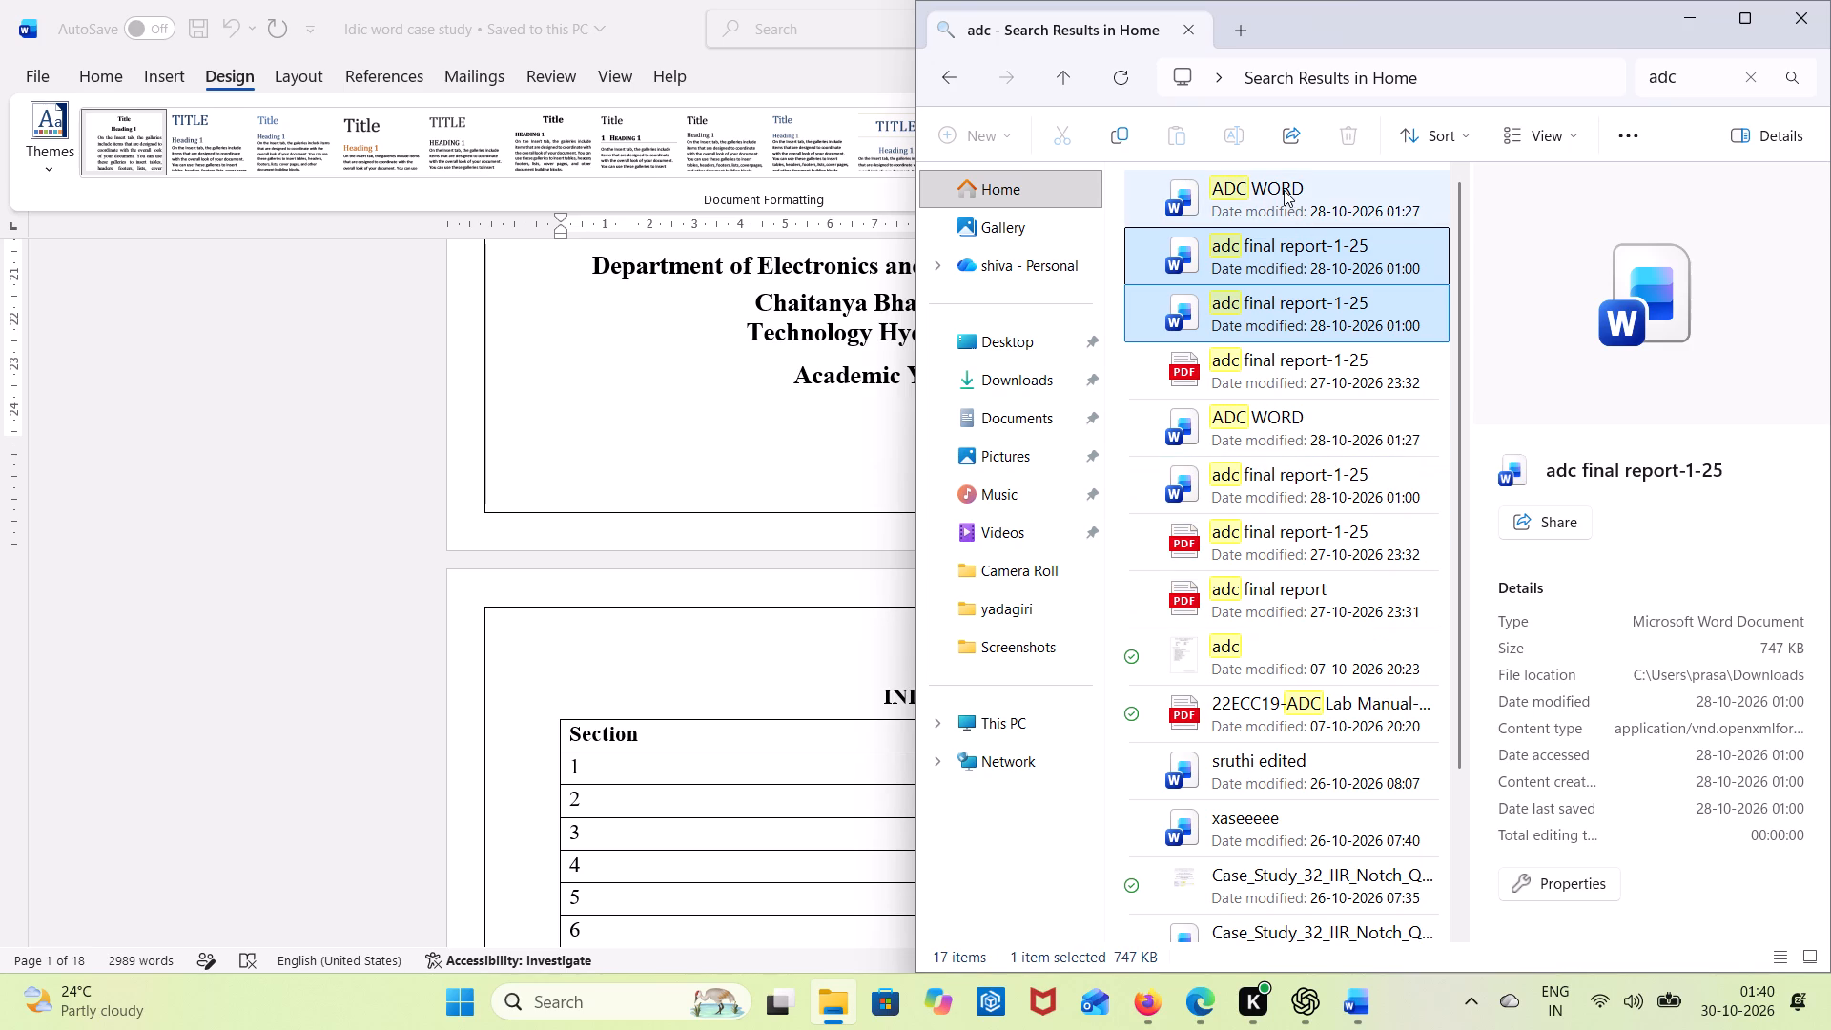
{"action": "left_click_drag", "start_coordinate": [1133, 203], "coordinate": [1278, 445]}
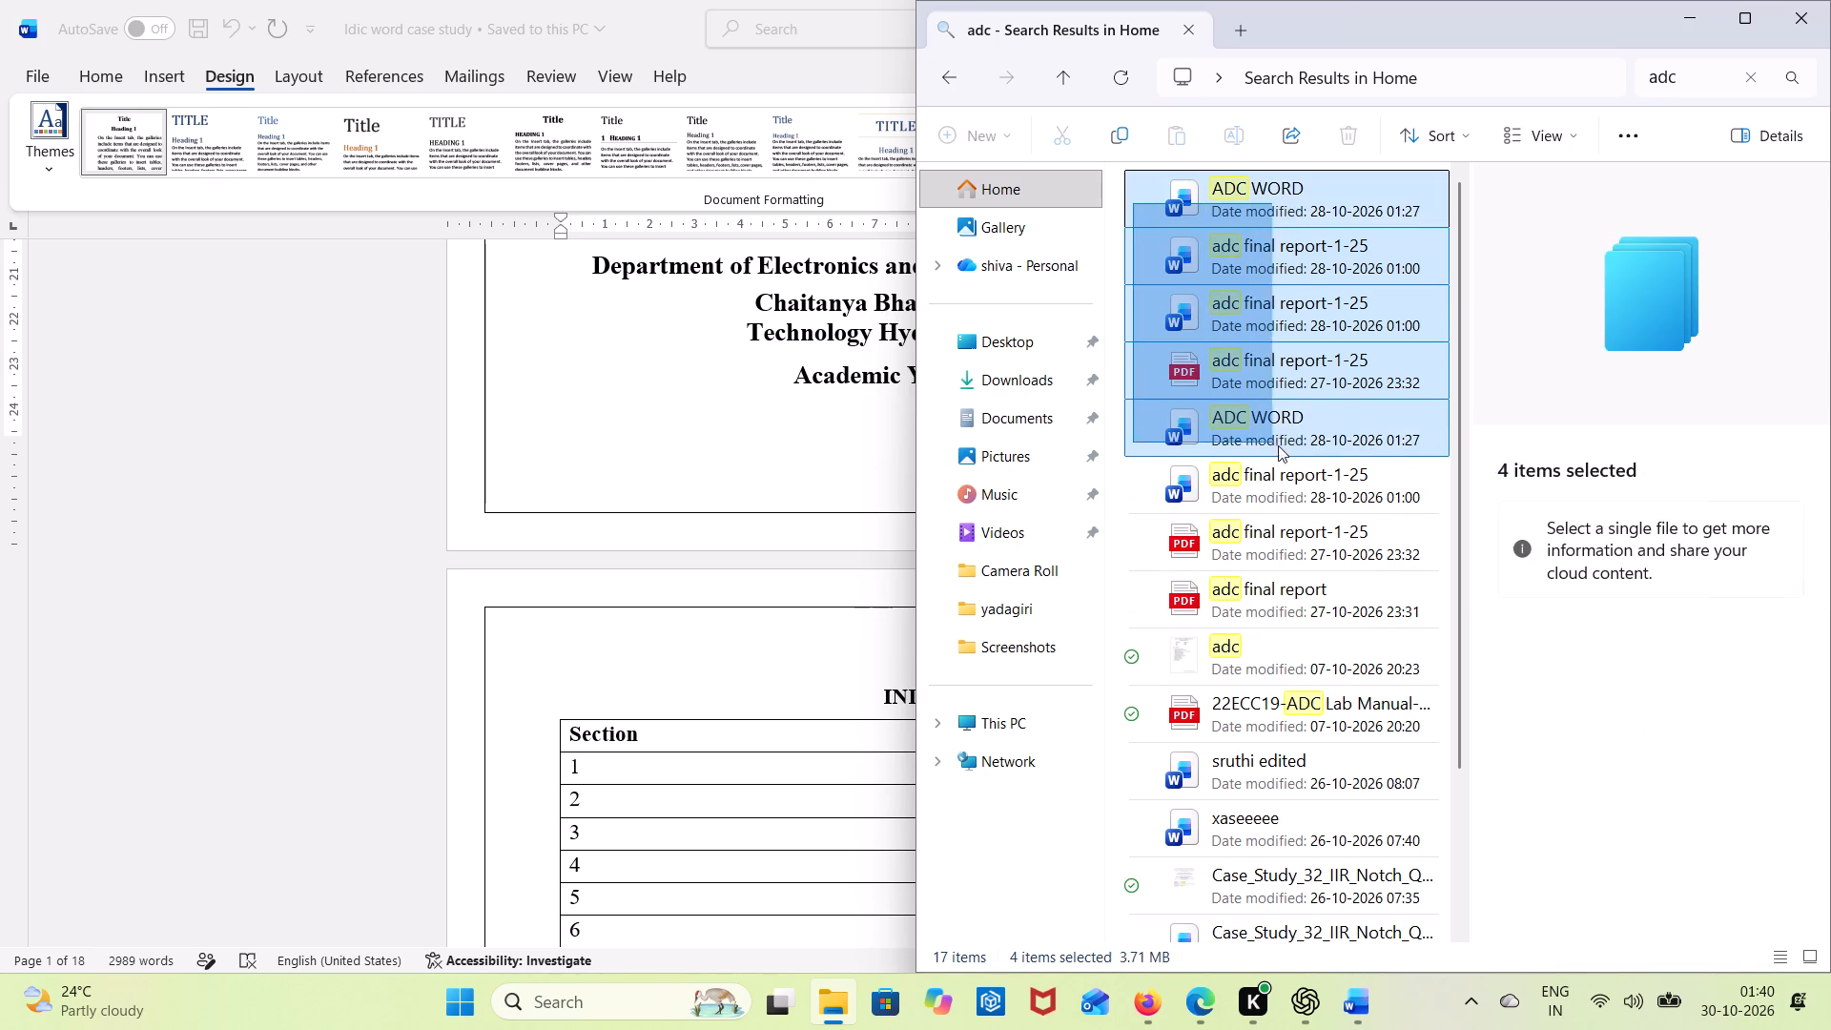
{"action": "left_click_drag", "start_coordinate": [1278, 445], "coordinate": [1427, 496]}
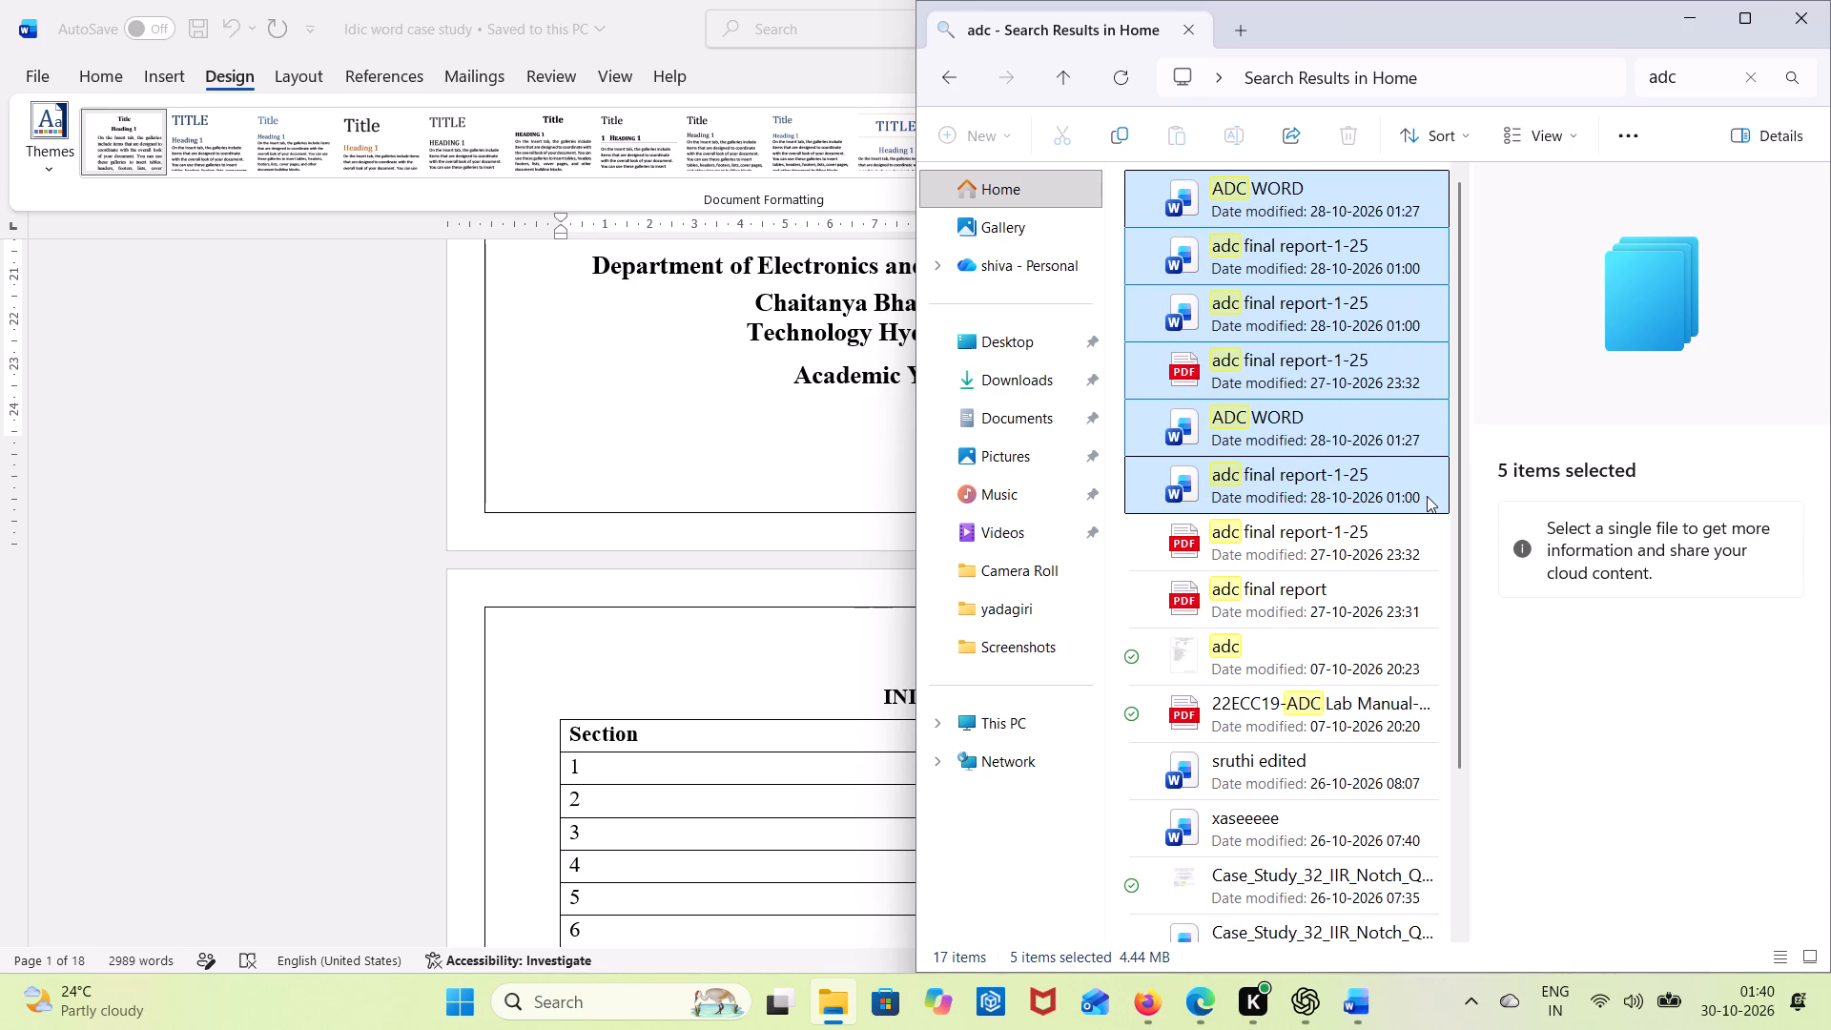
{"action": "left_click", "coordinate": [1403, 360]}
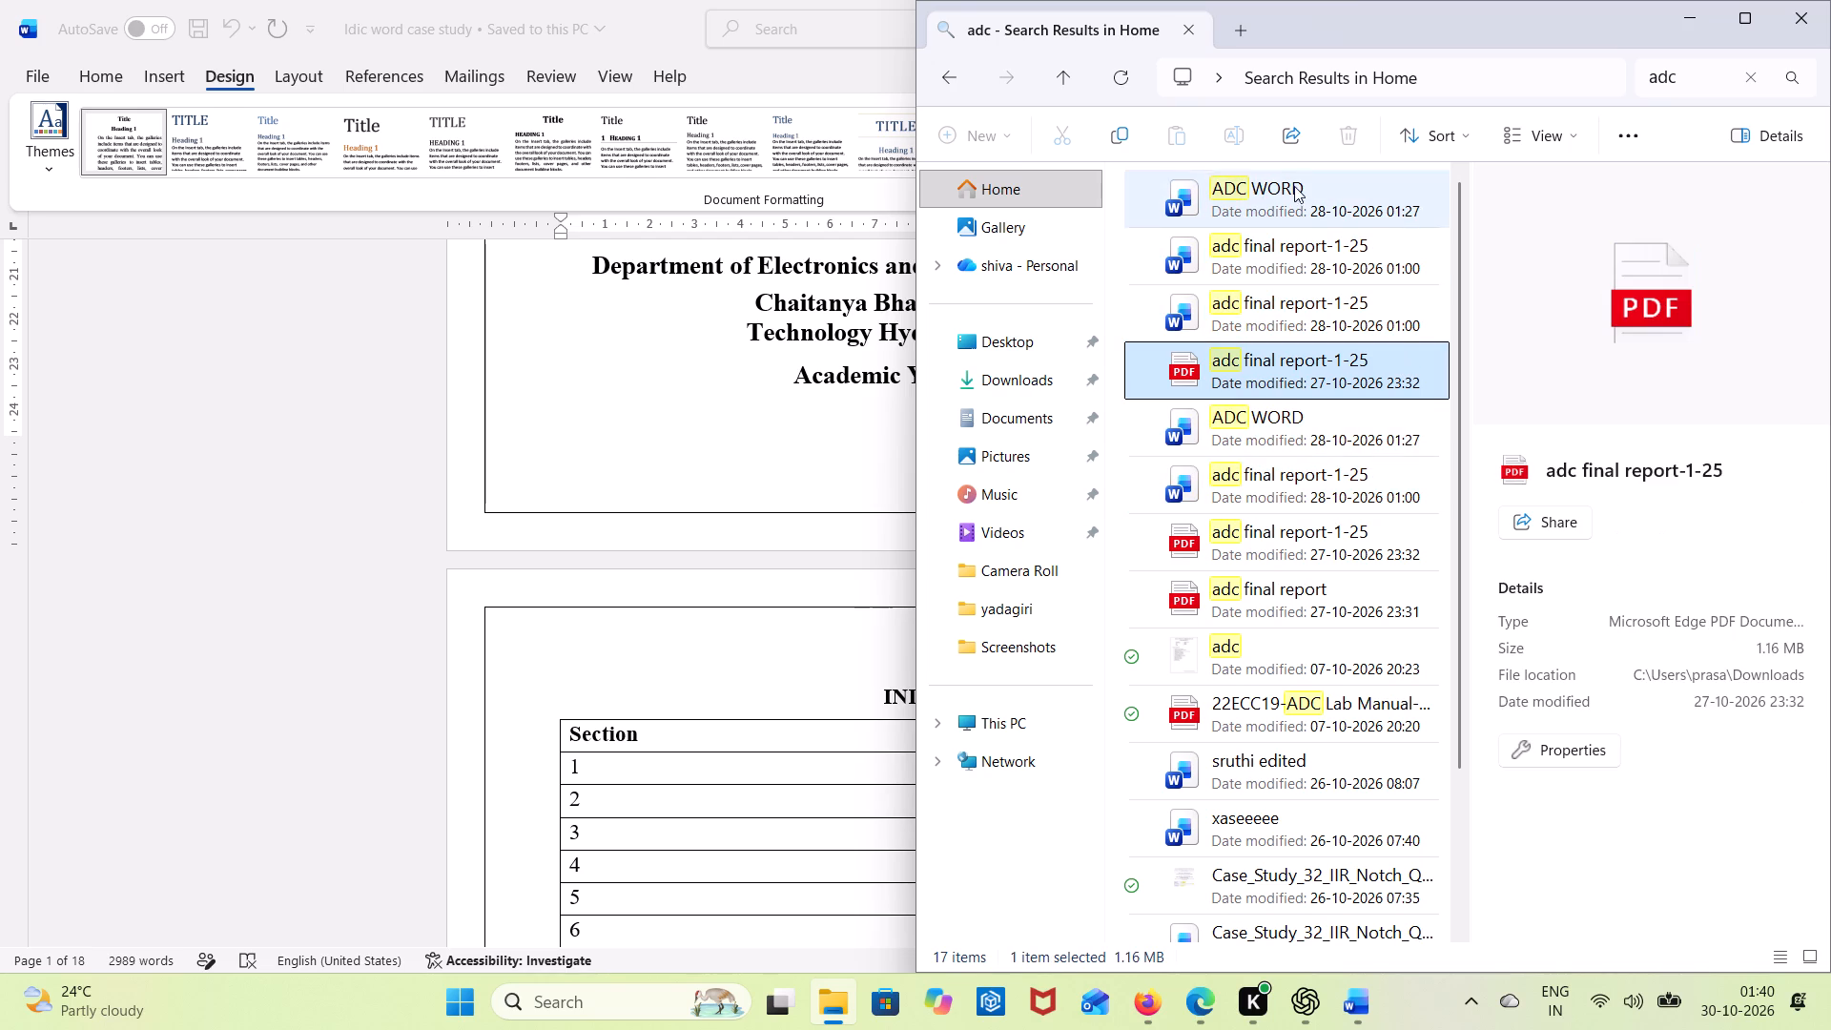
{"action": "left_click_drag", "start_coordinate": [1162, 186], "coordinate": [1304, 439], "text": "ctrl"}
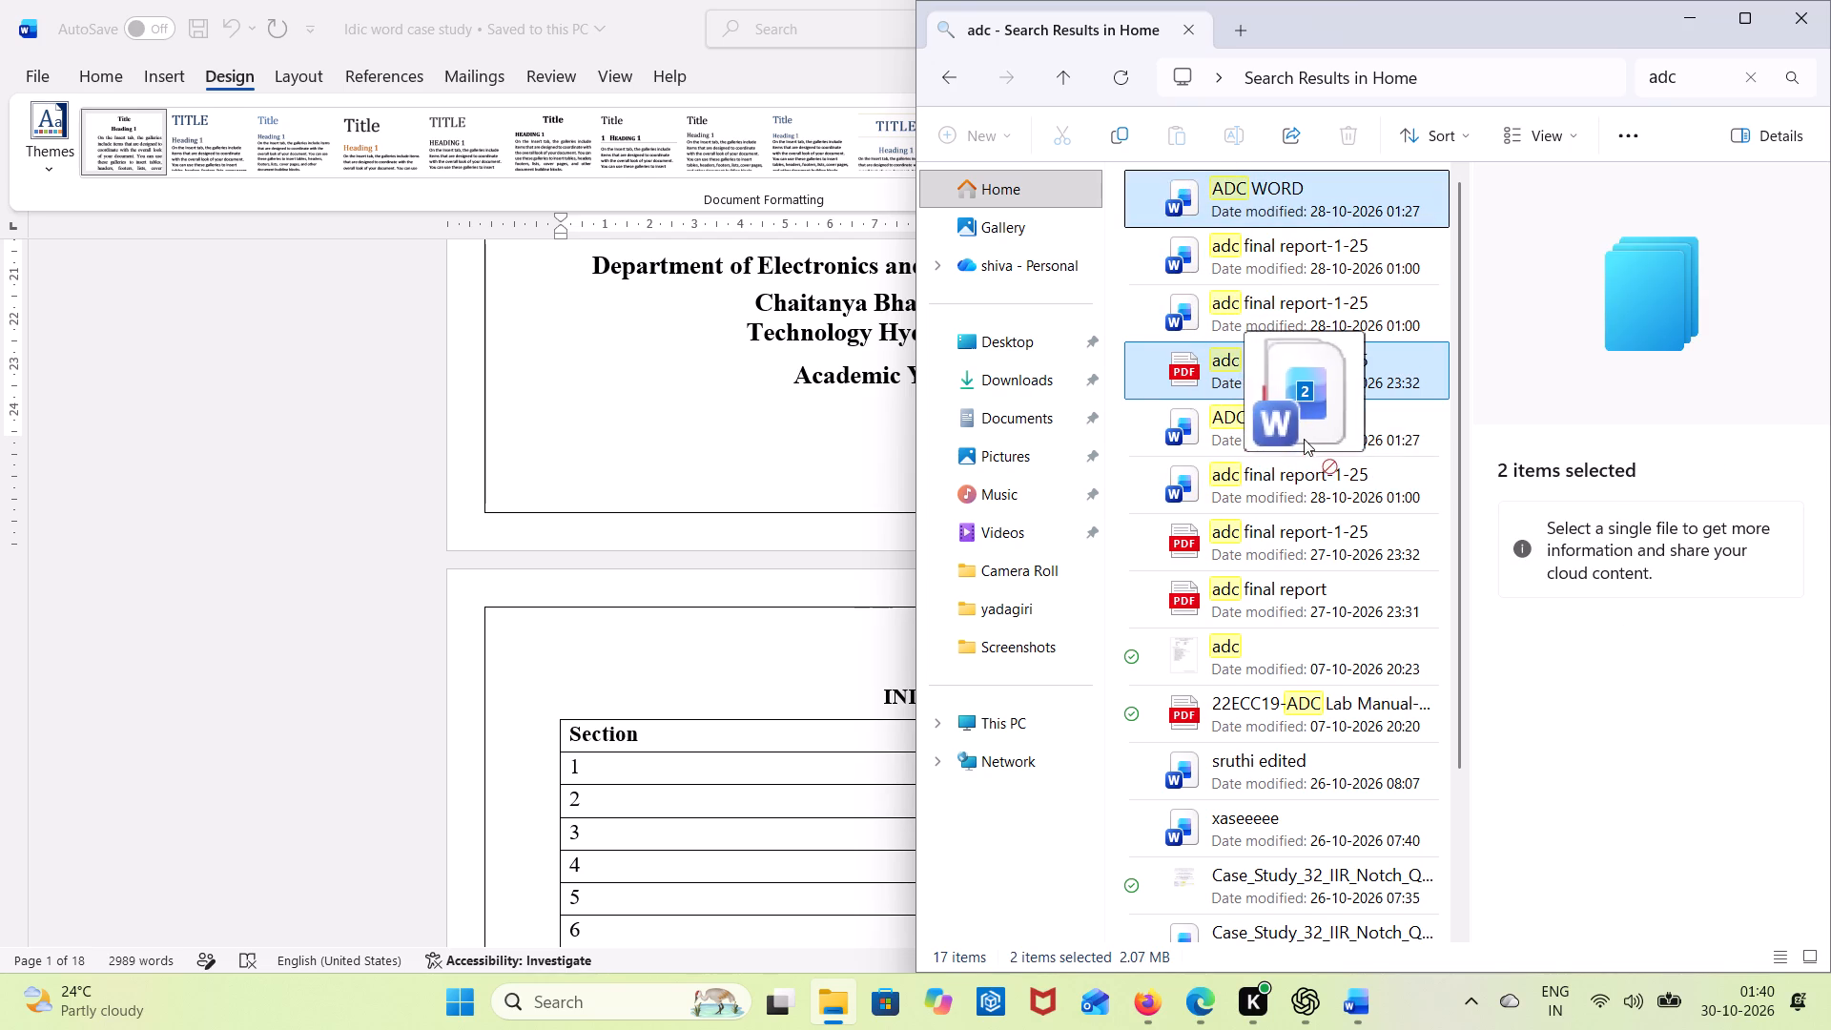
{"action": "left_click_drag", "start_coordinate": [1304, 439], "coordinate": [1142, 246], "text": "ctrl"}
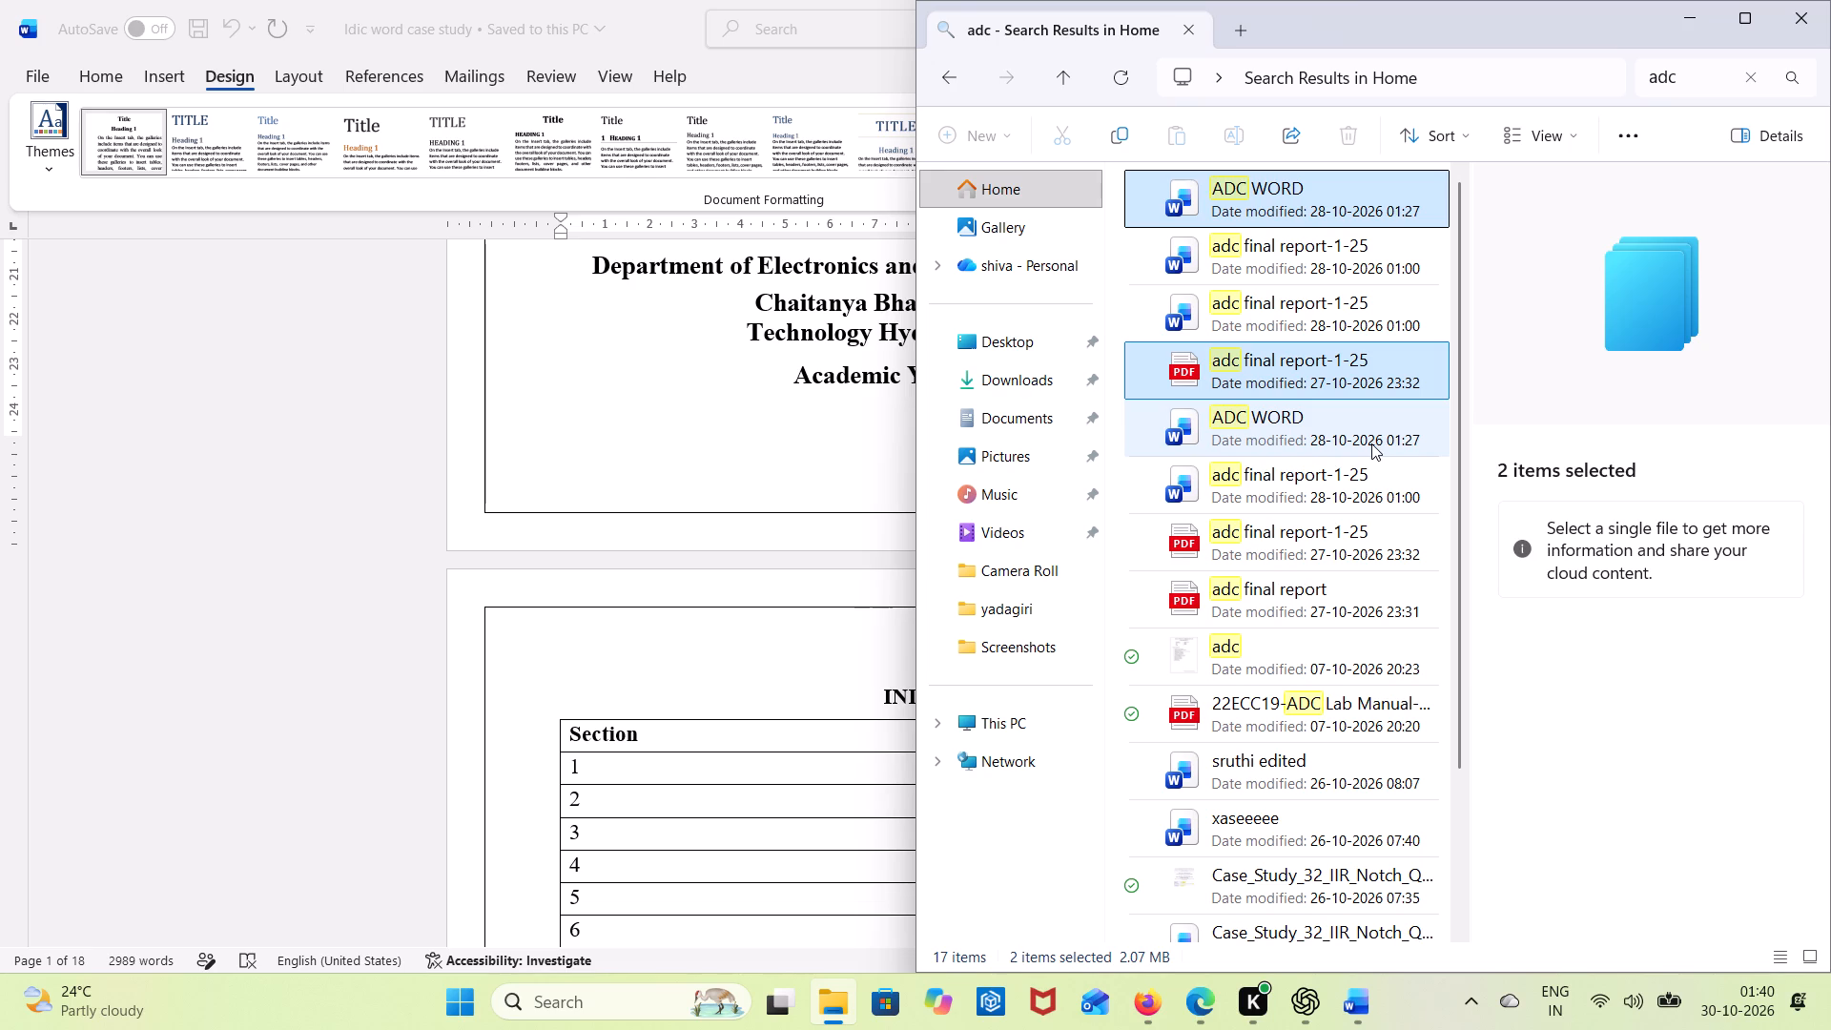
{"action": "left_click_drag", "start_coordinate": [1415, 503], "coordinate": [1407, 452], "text": "ctrl"}
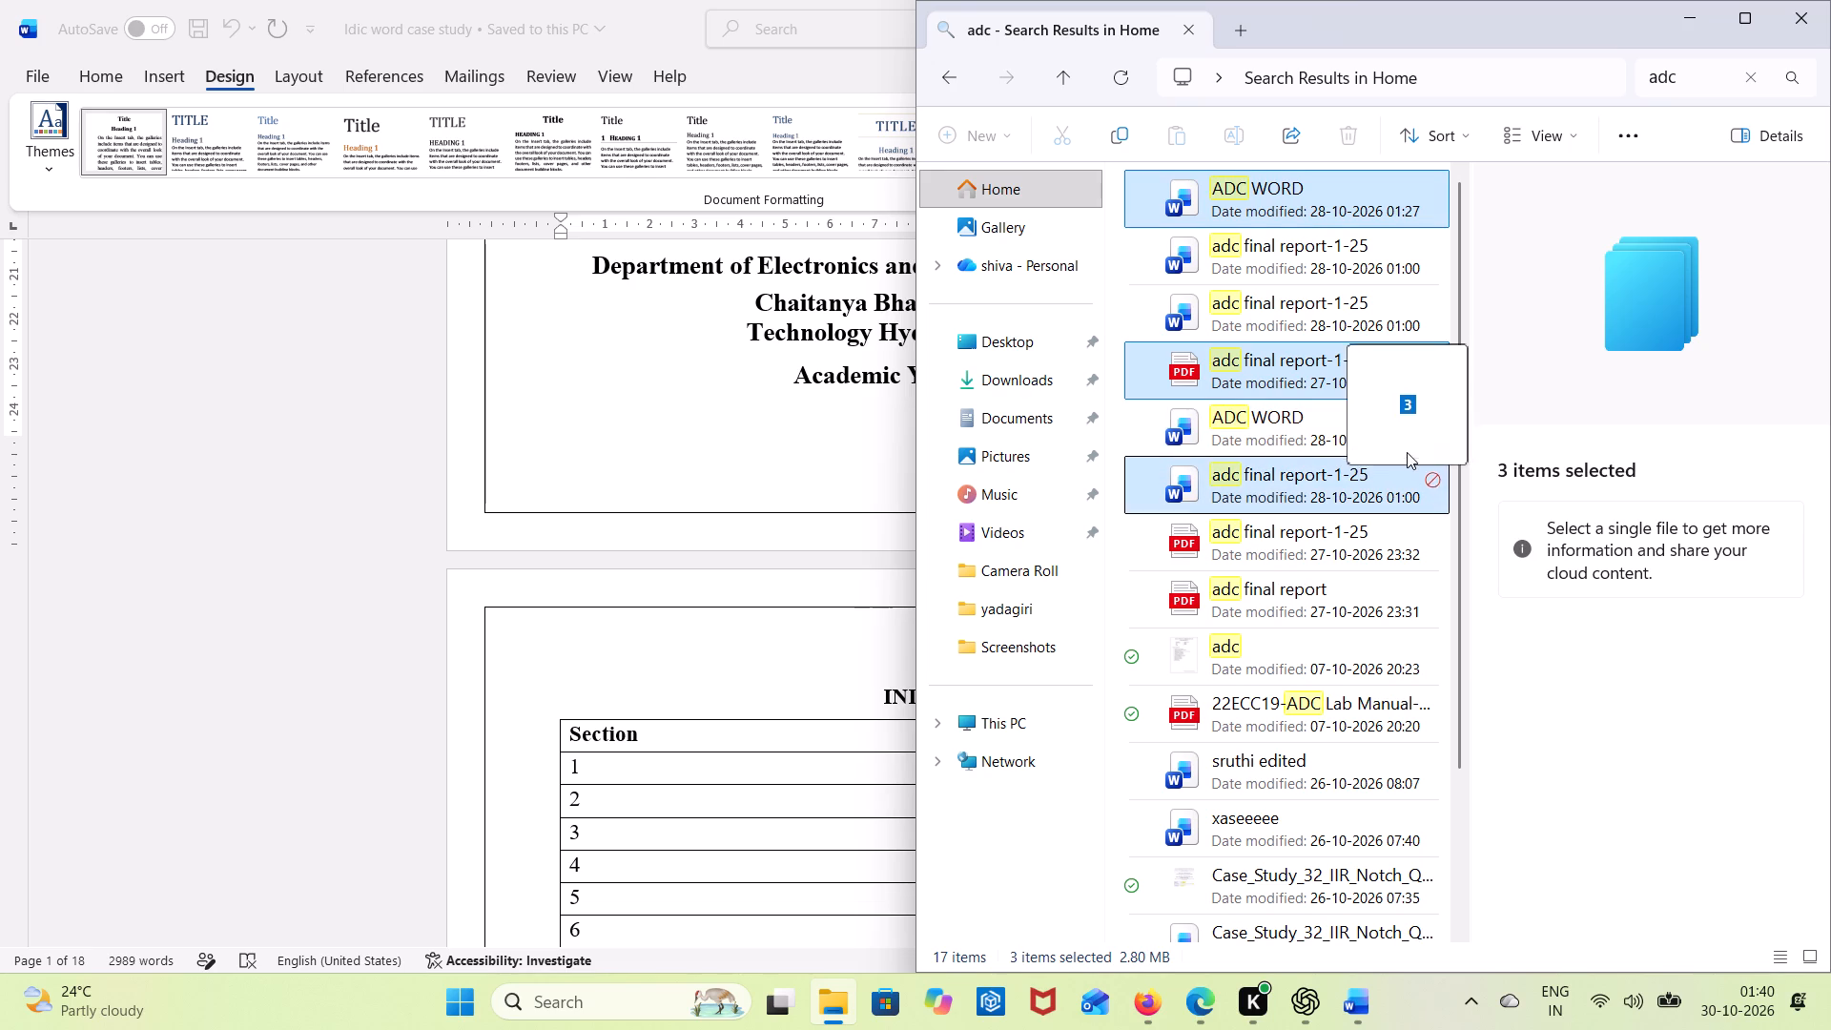
Extend the selection to the first six adc search results, from ADC WORD to adc final report-1-25, and share them through WhatsApp.
{"action": "left_click_drag", "start_coordinate": [1407, 452], "coordinate": [1406, 447], "text": "ctrl"}
{"action": "left_click", "coordinate": [1398, 439], "text": "ctrl"}
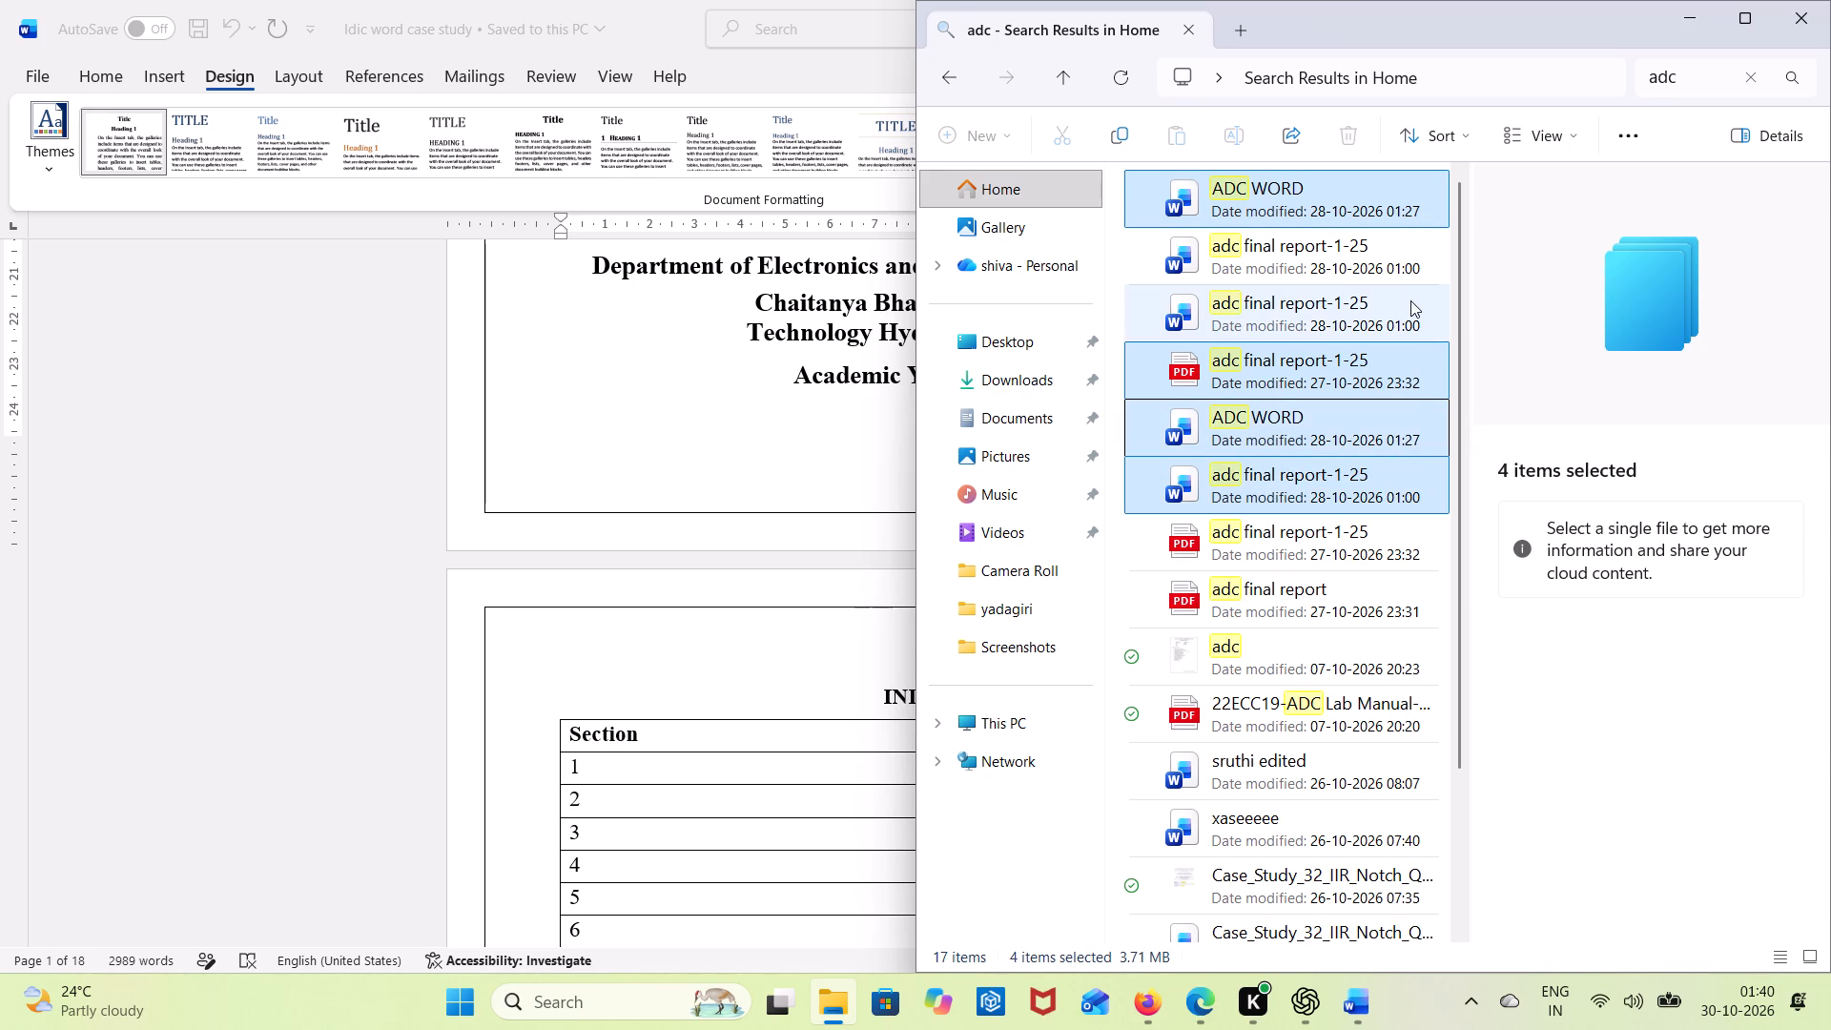
{"action": "left_click", "coordinate": [1404, 288], "text": "ctrl"}
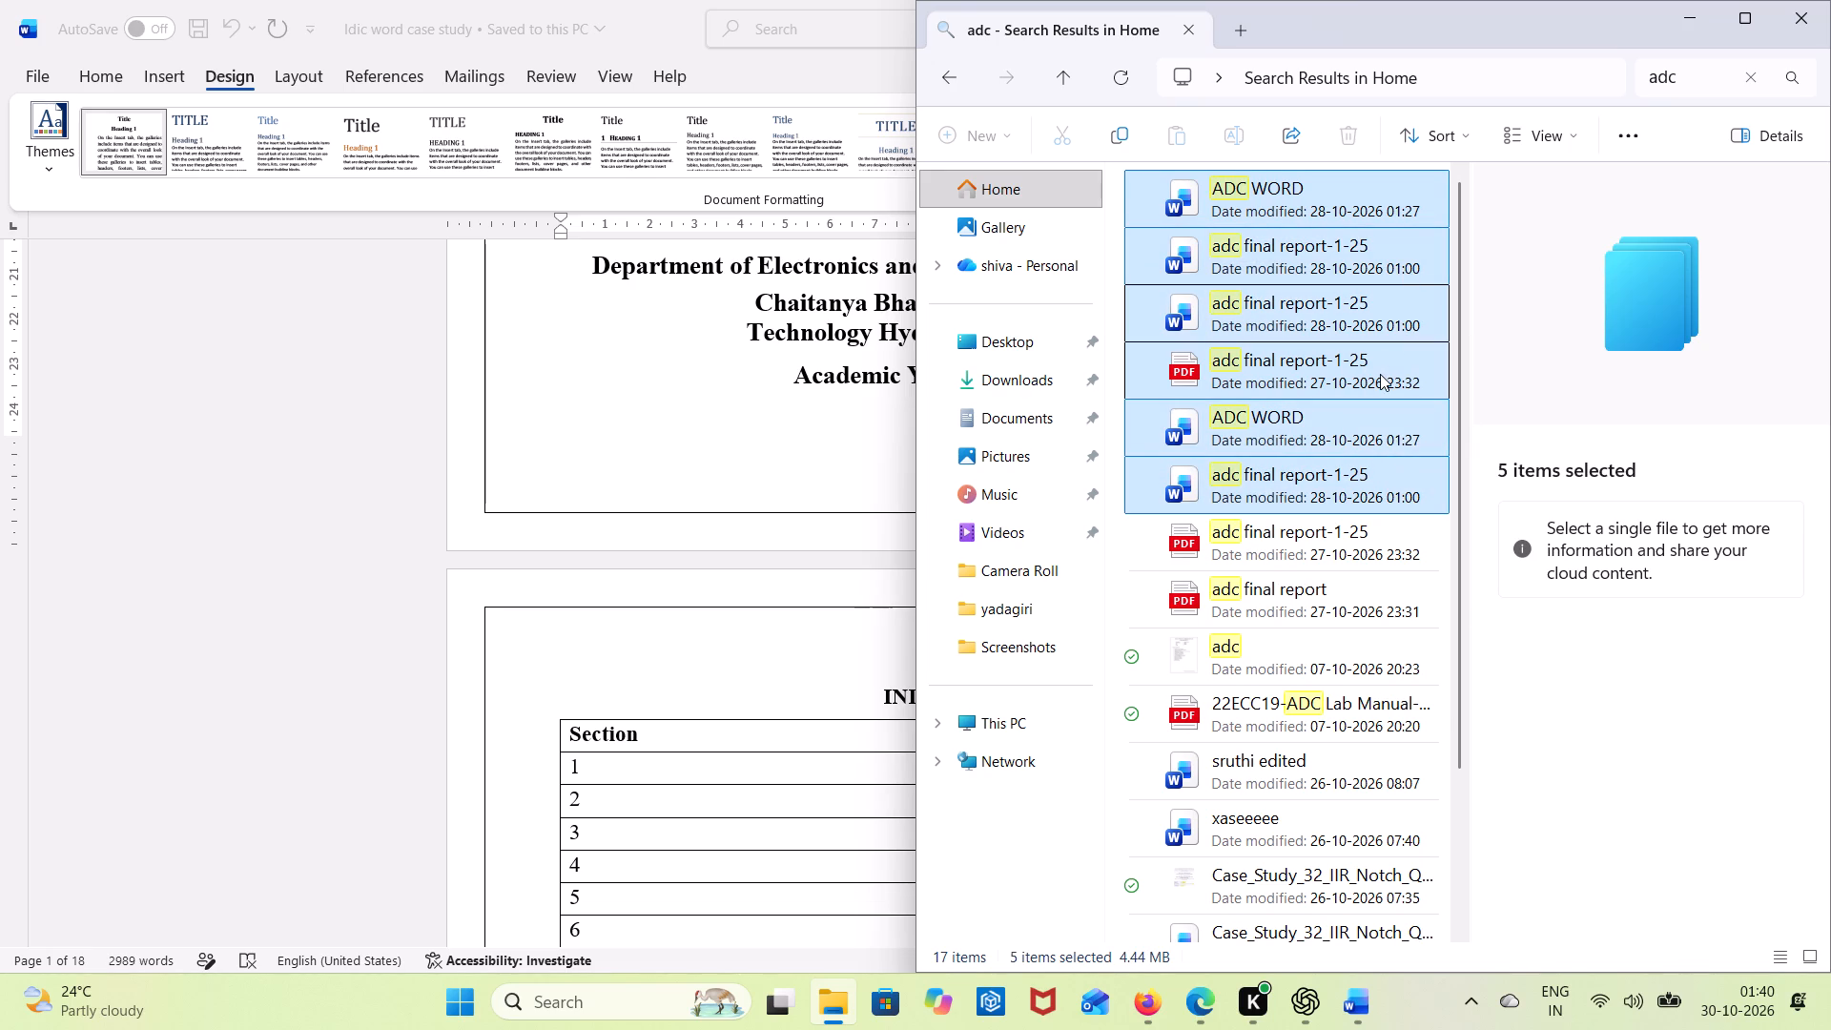
{"action": "left_click", "coordinate": [1380, 374], "text": "ctrl"}
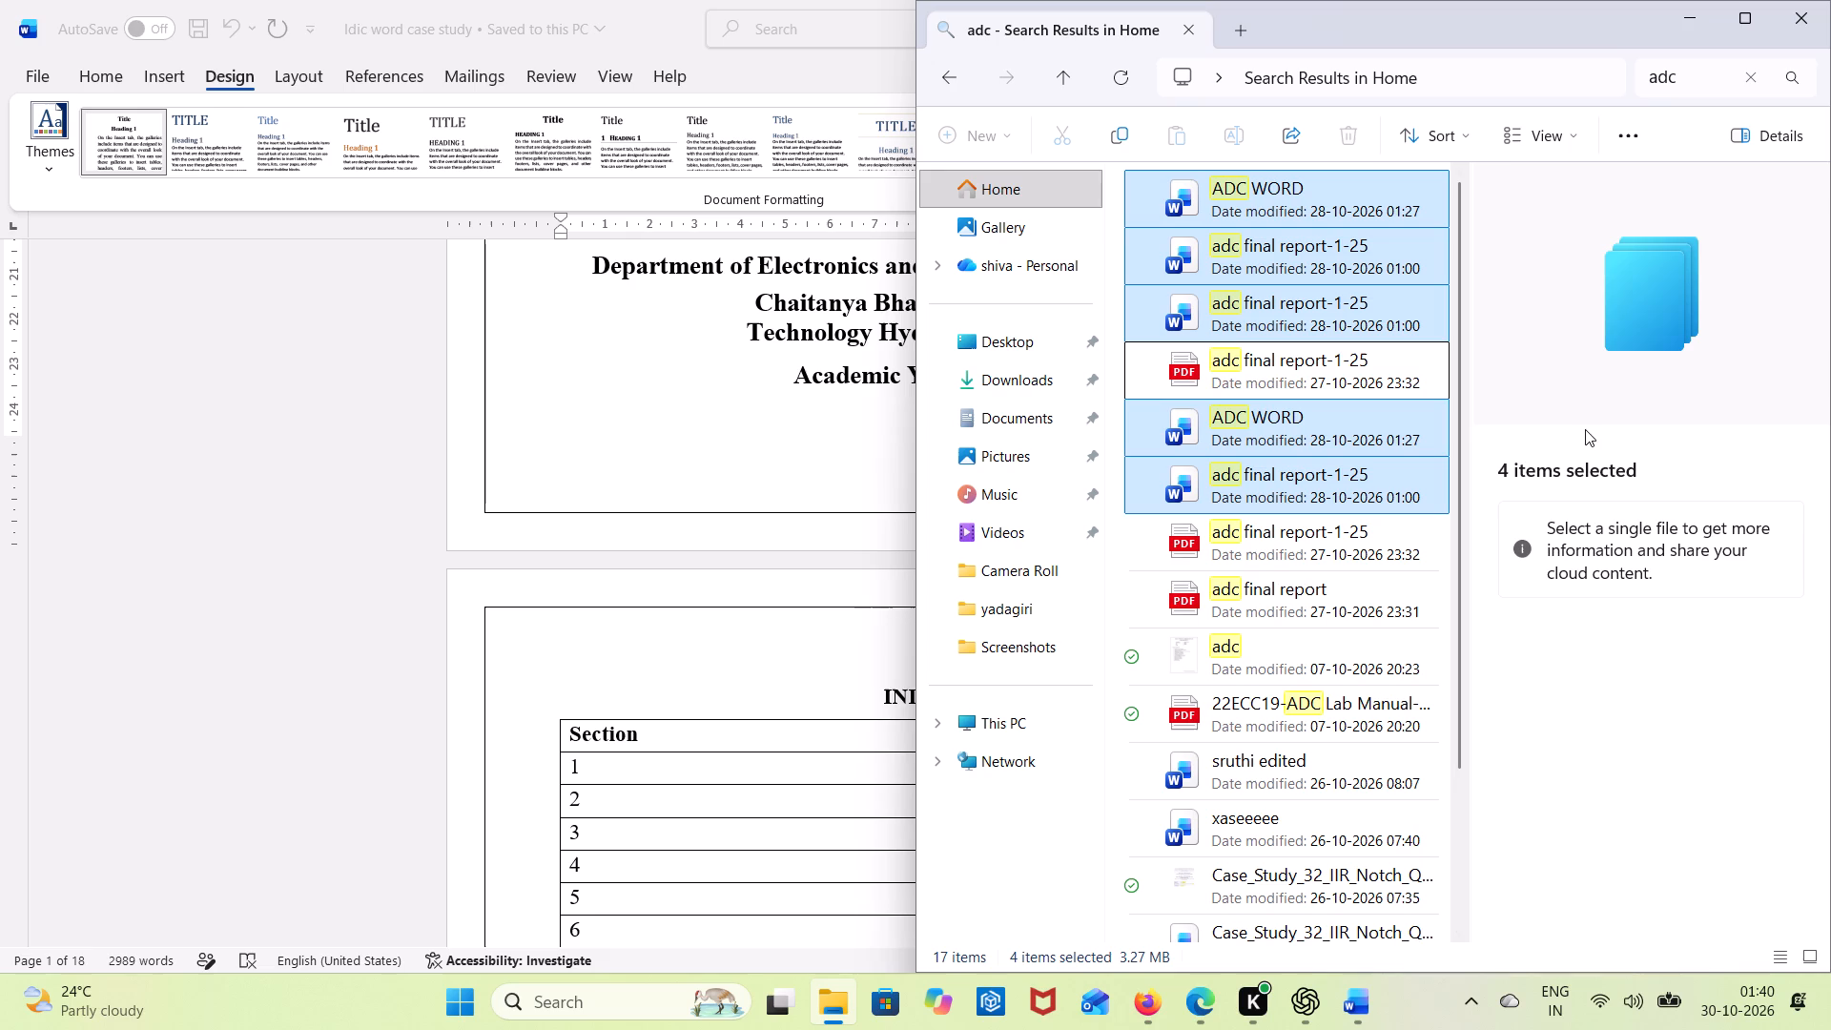
{"action": "left_click", "coordinate": [1383, 361], "text": "ctrl"}
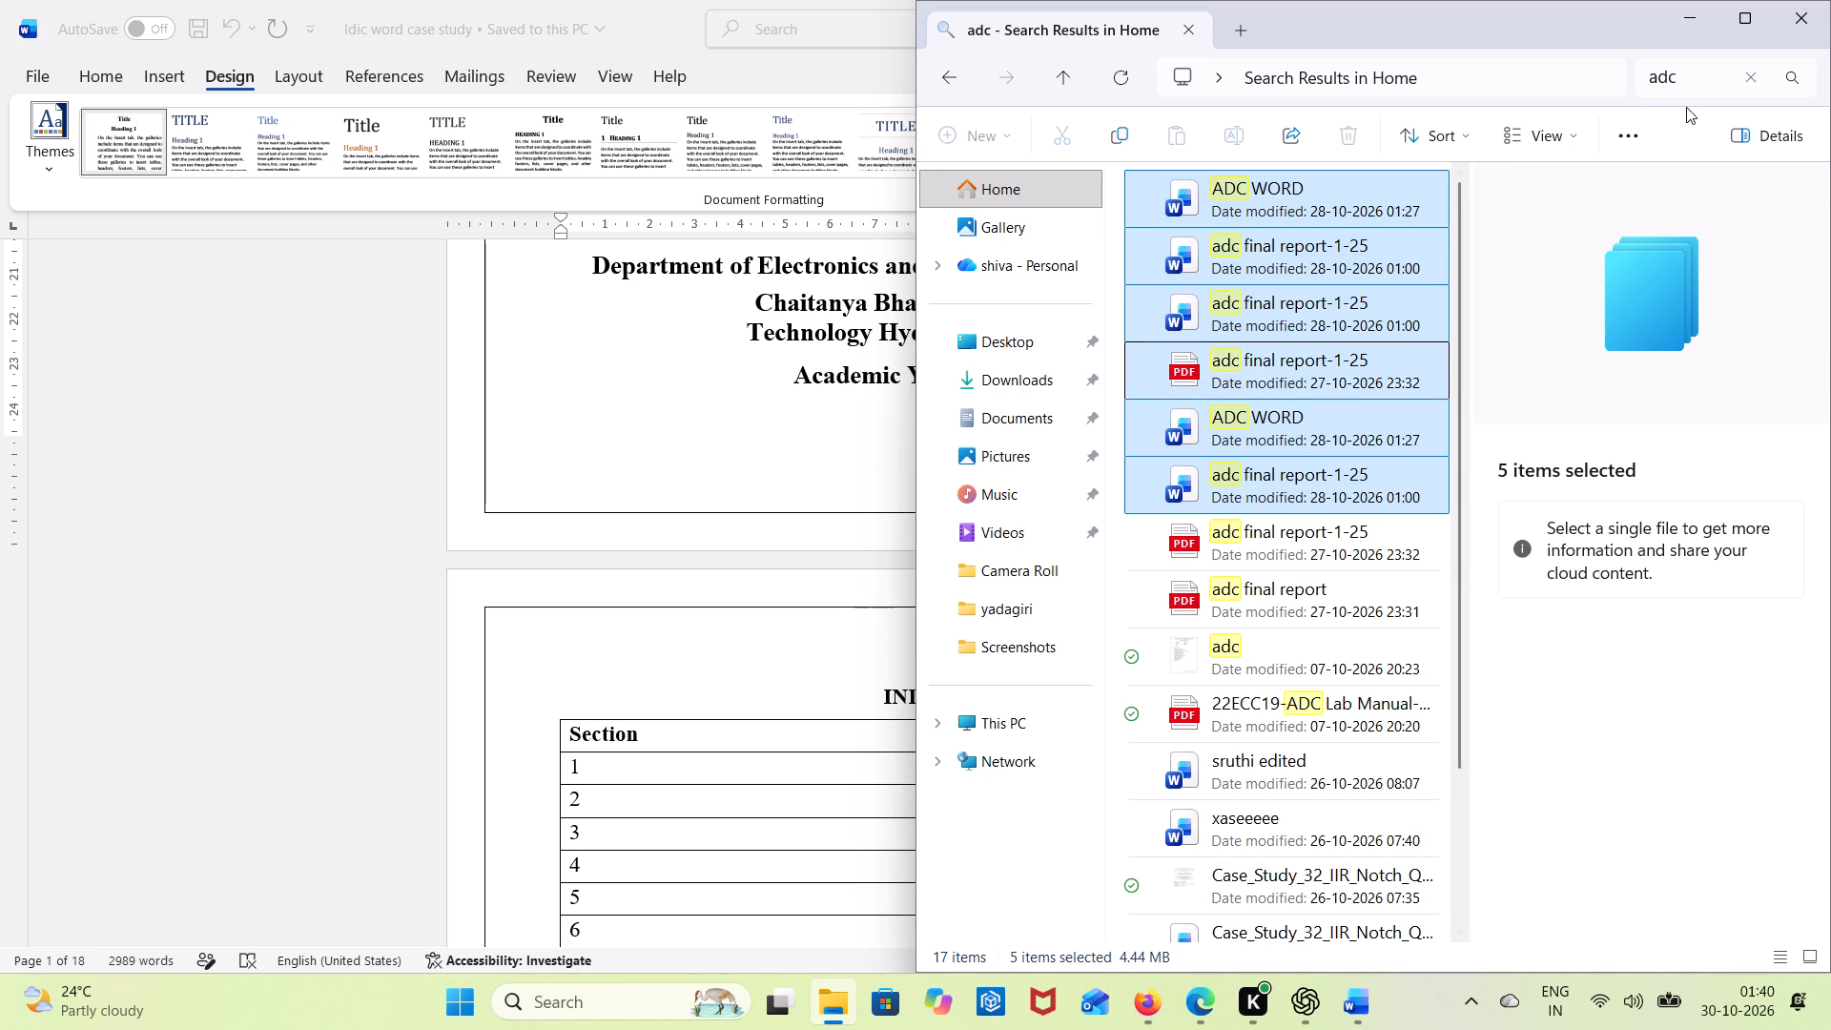
{"action": "left_click", "coordinate": [1637, 122]}
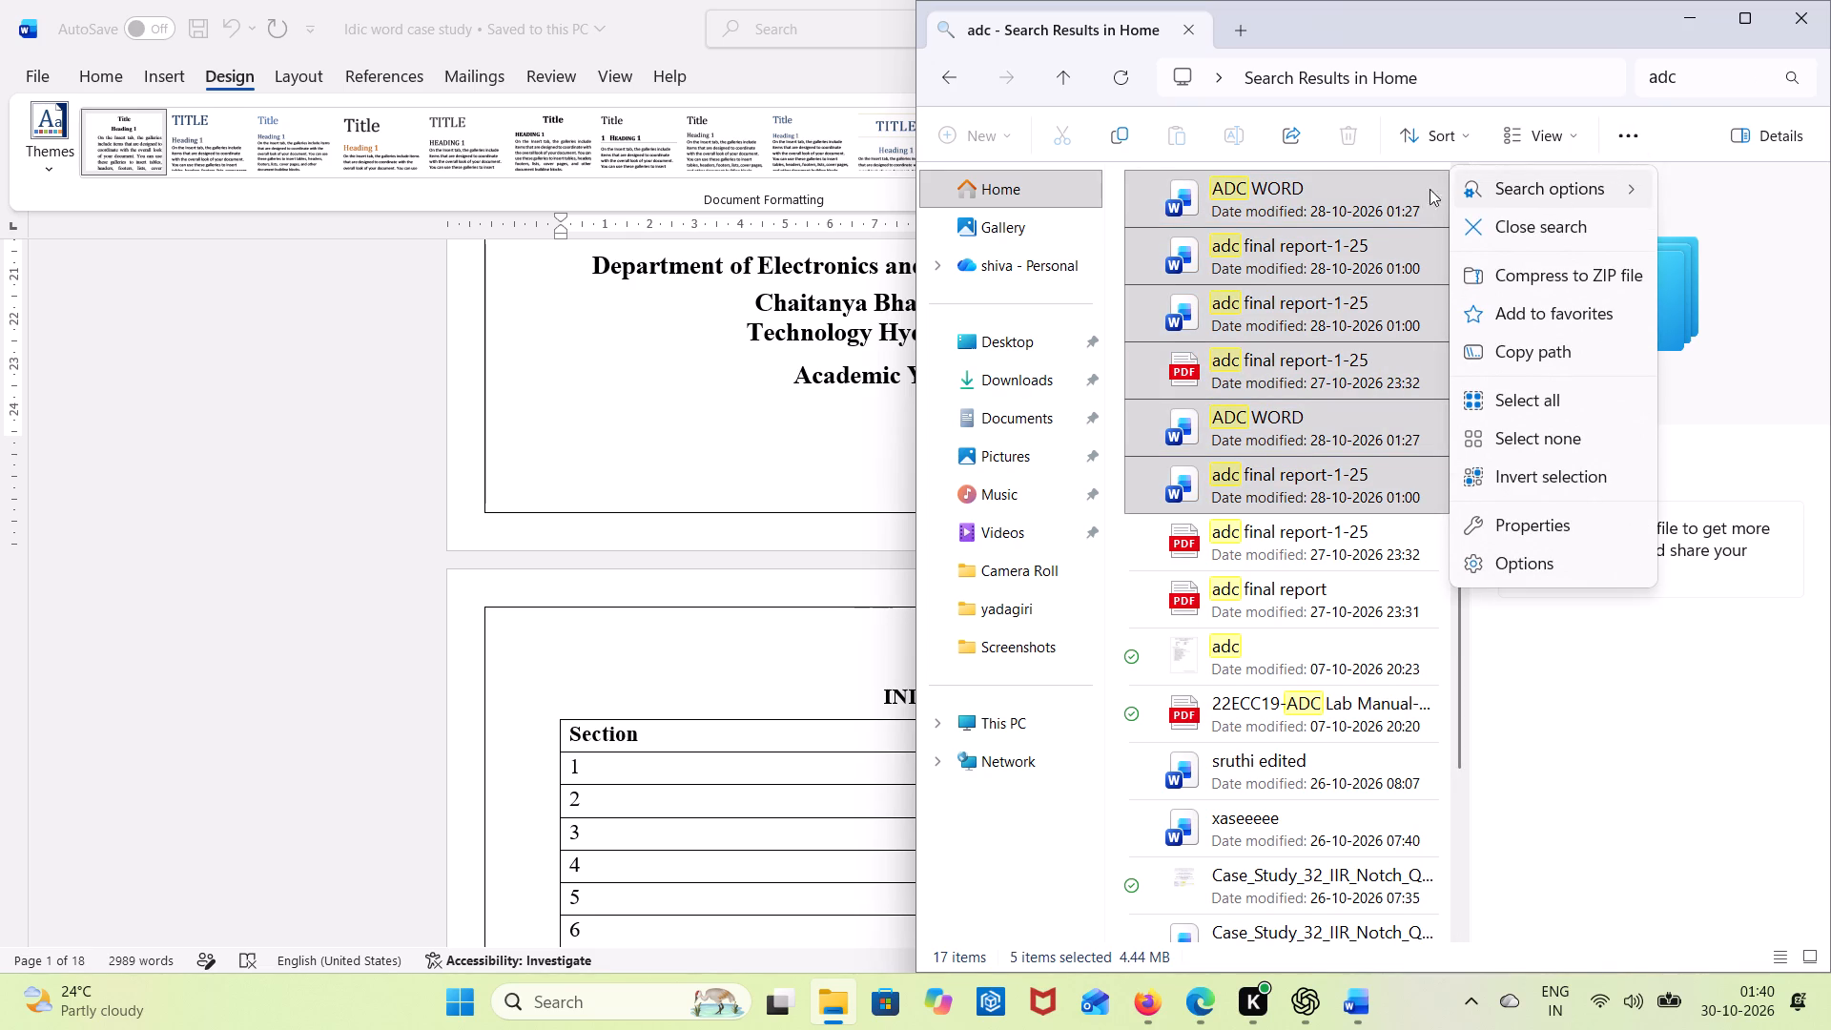
{"action": "left_click", "coordinate": [1297, 142]}
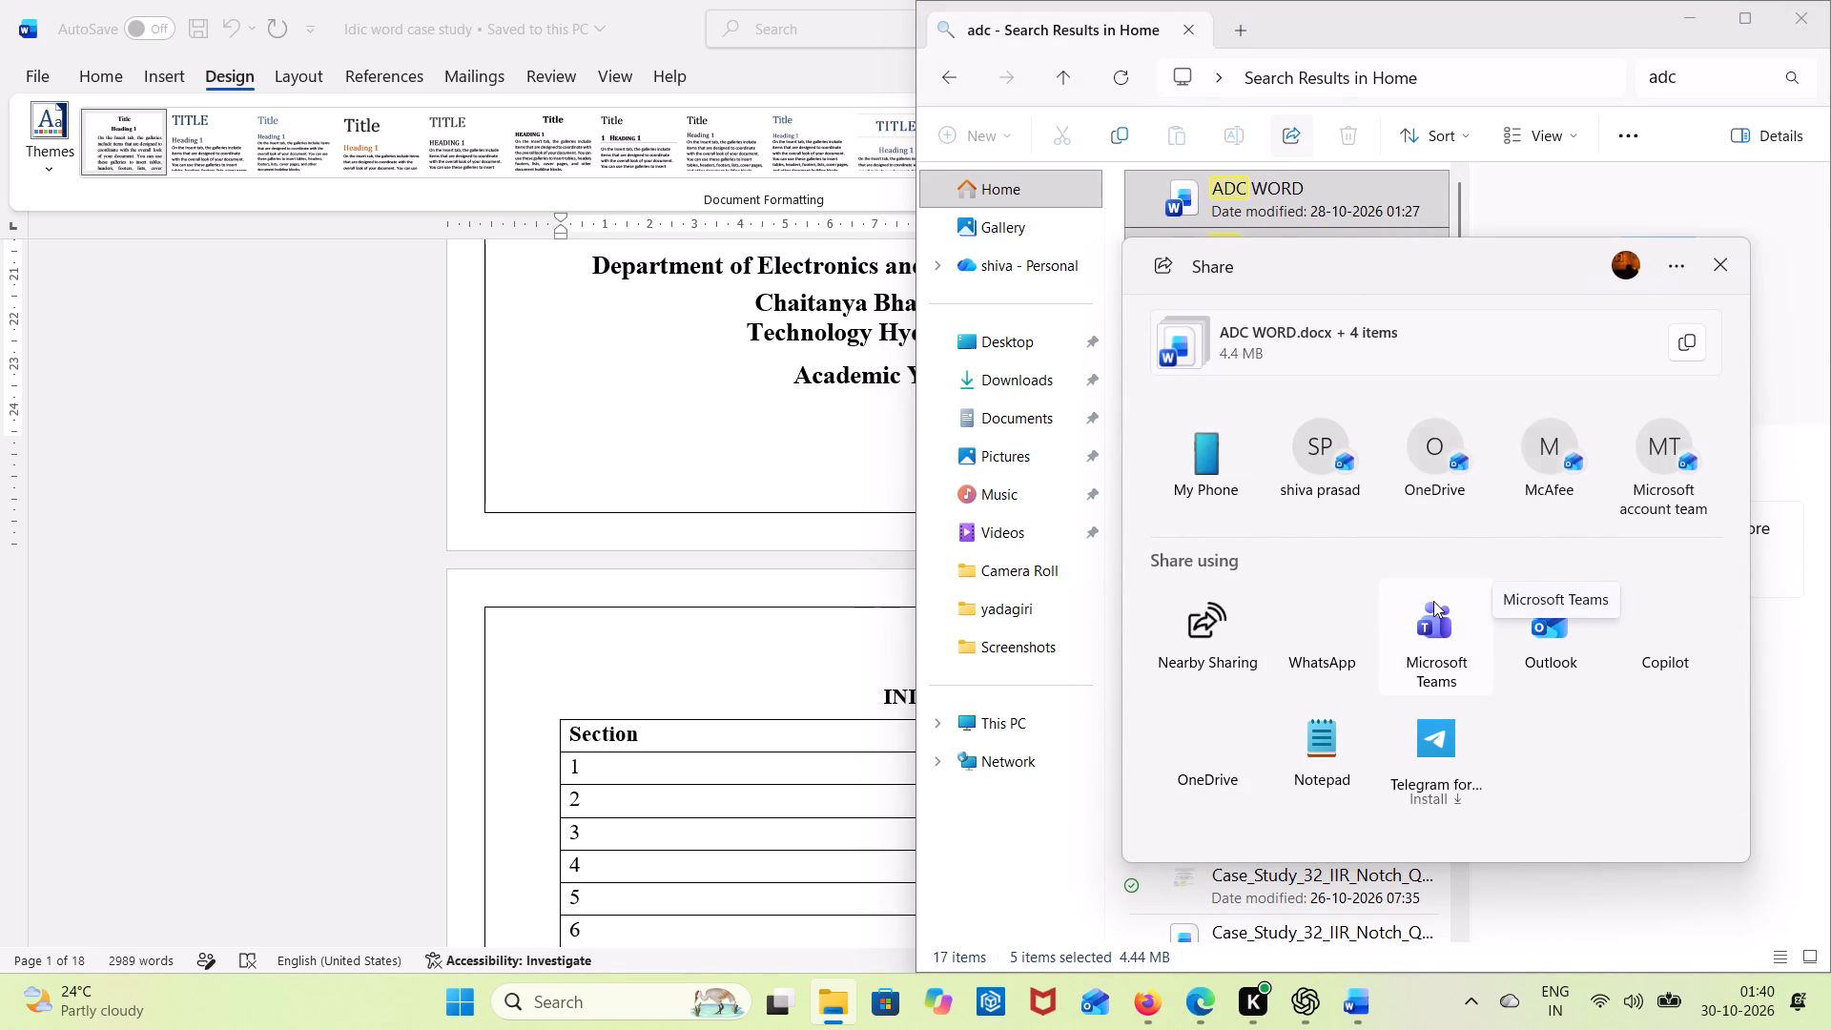
{"action": "left_click", "coordinate": [1317, 631]}
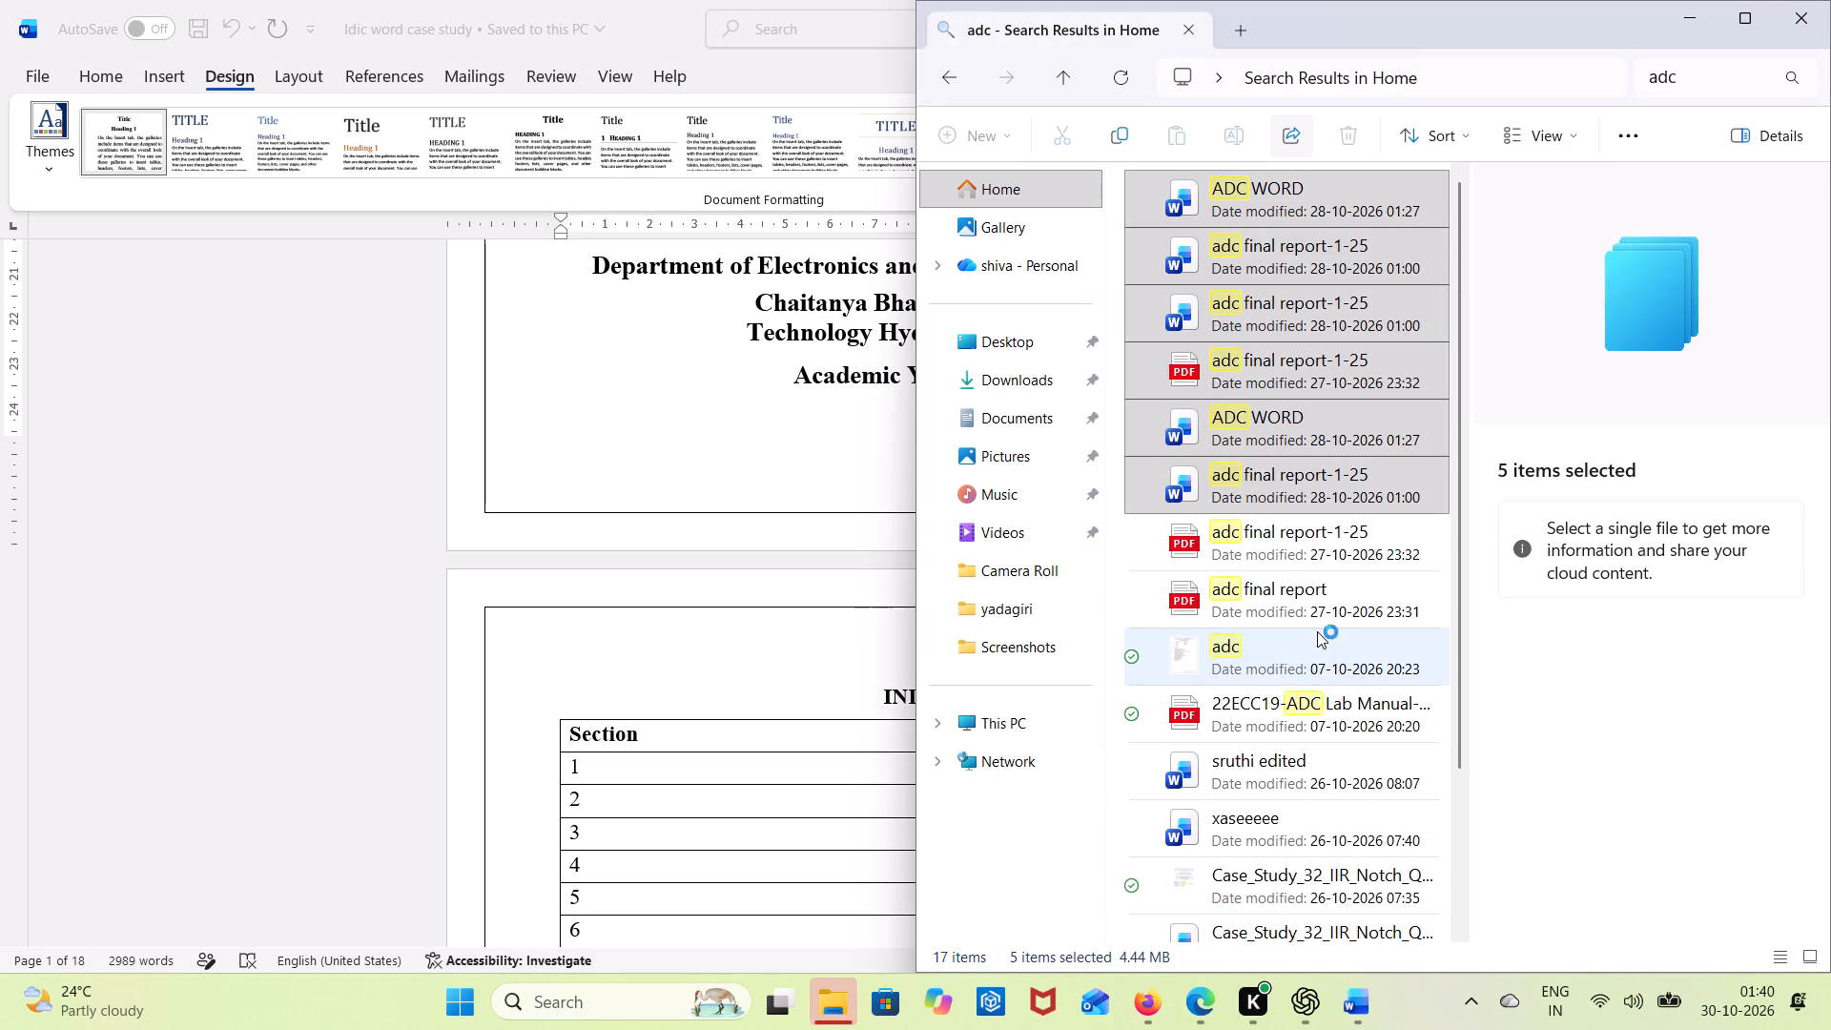
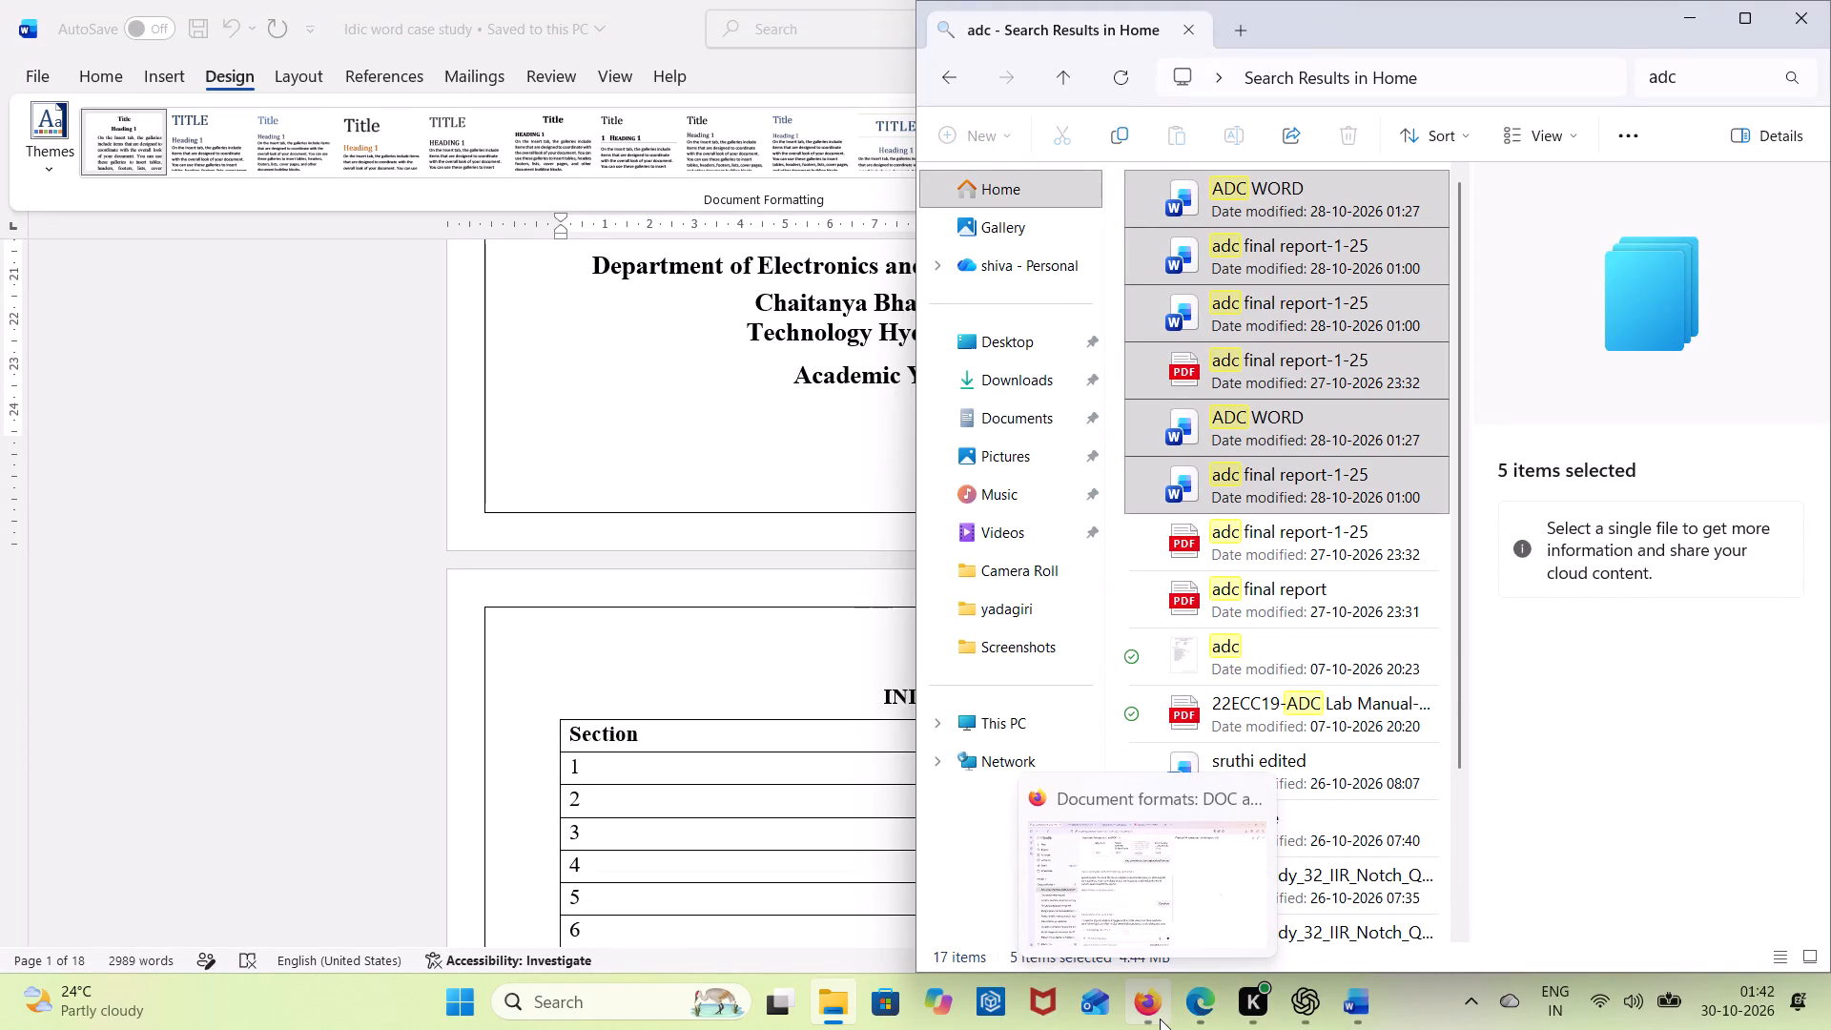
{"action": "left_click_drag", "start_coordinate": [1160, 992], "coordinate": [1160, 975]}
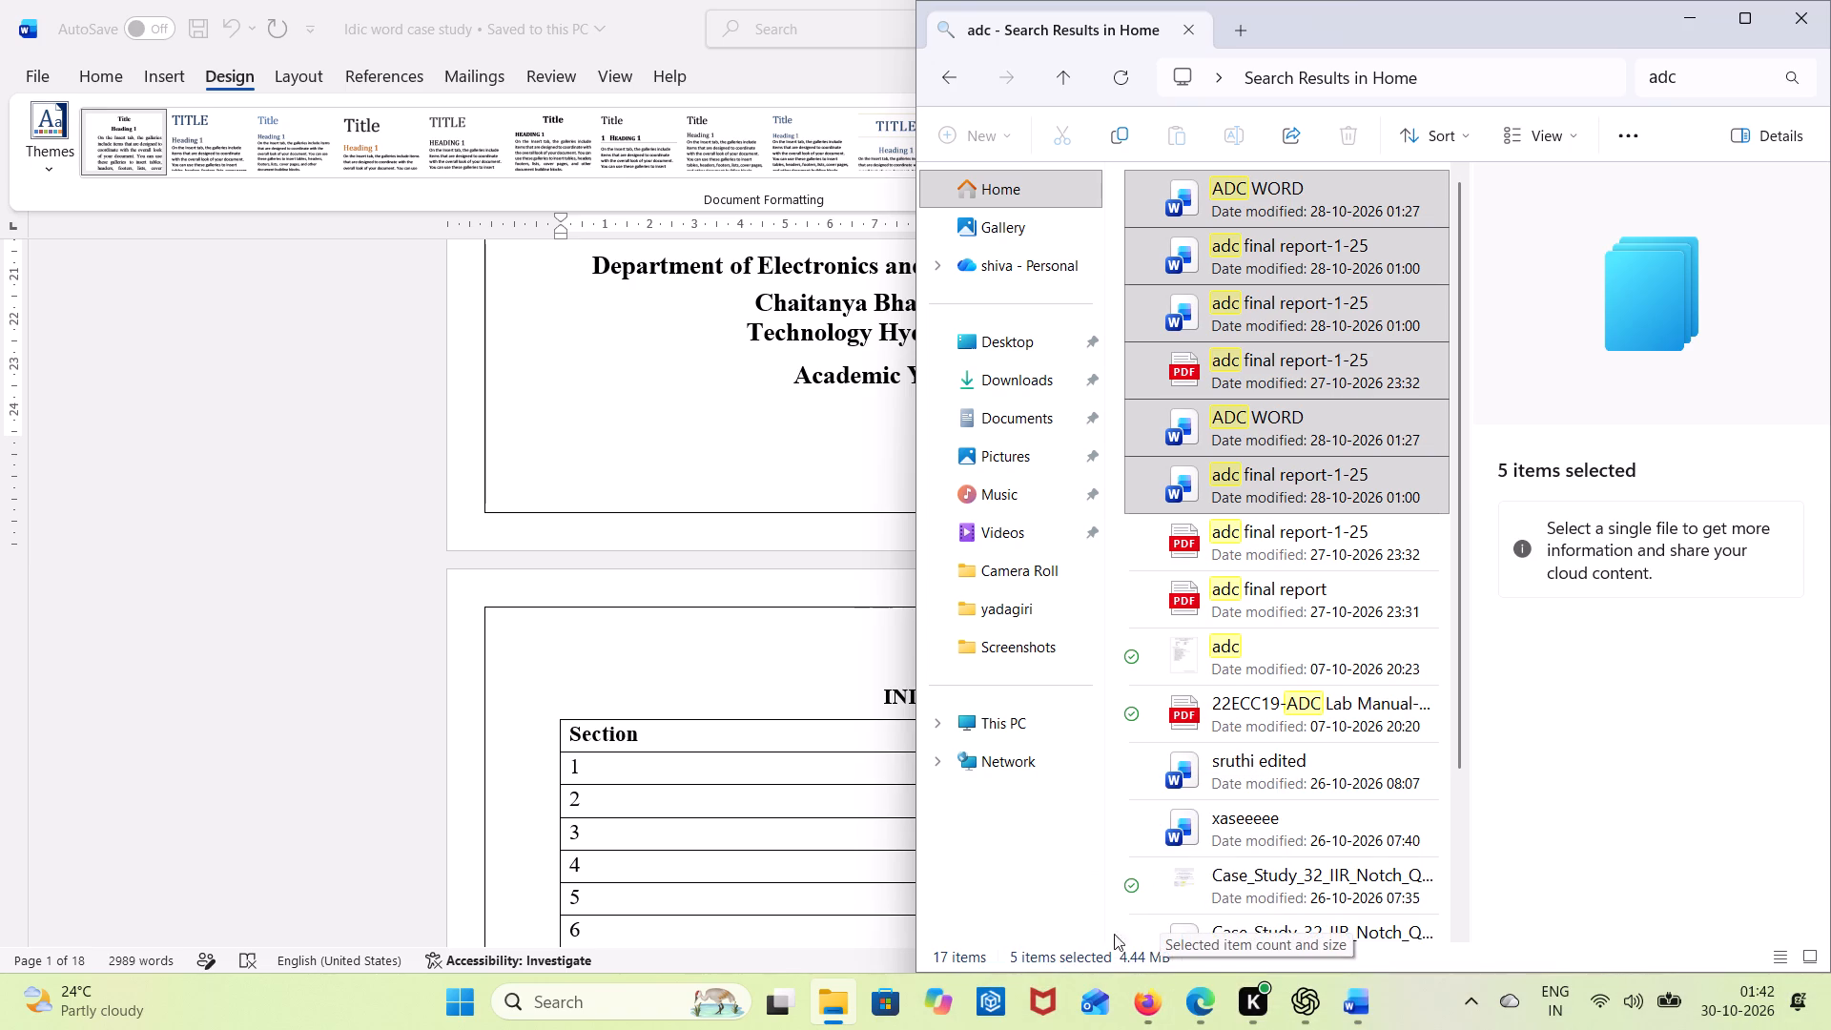
{"action": "left_click", "coordinate": [687, 556]}
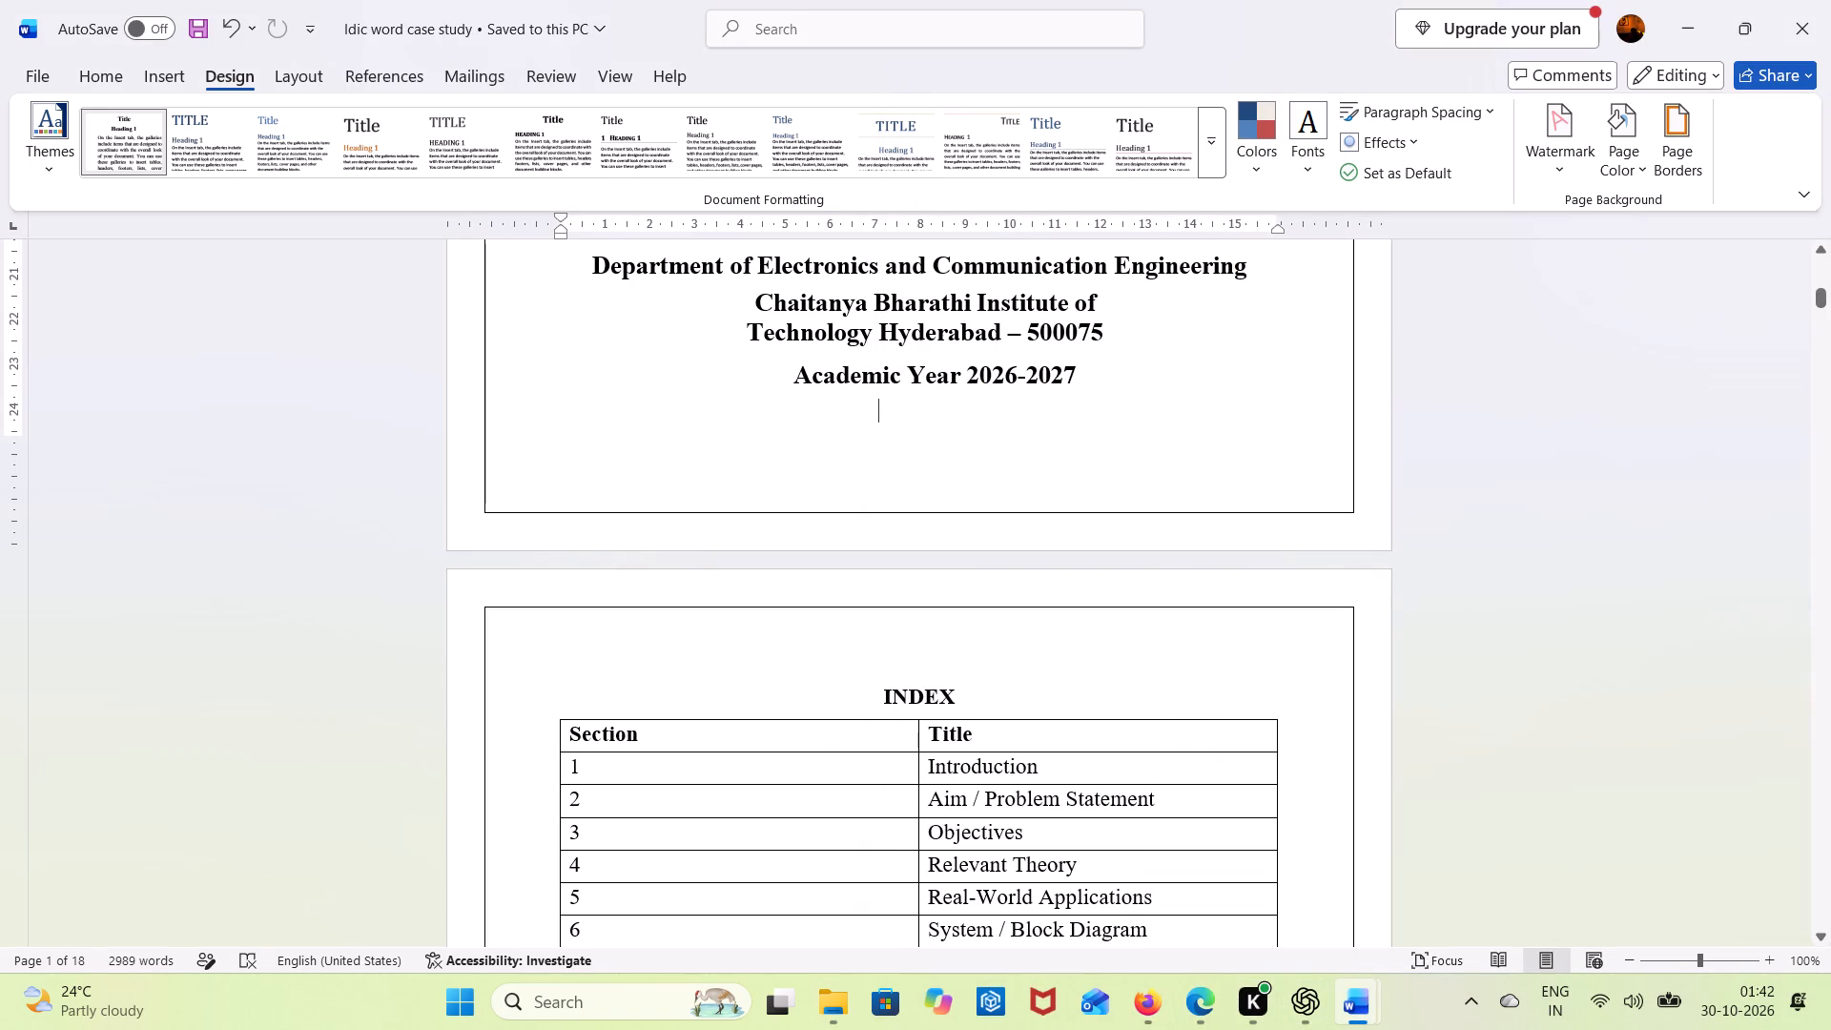
{"action": "scroll", "coordinate": [1406, 631], "scroll_direction": "down", "scroll_amount": 6}
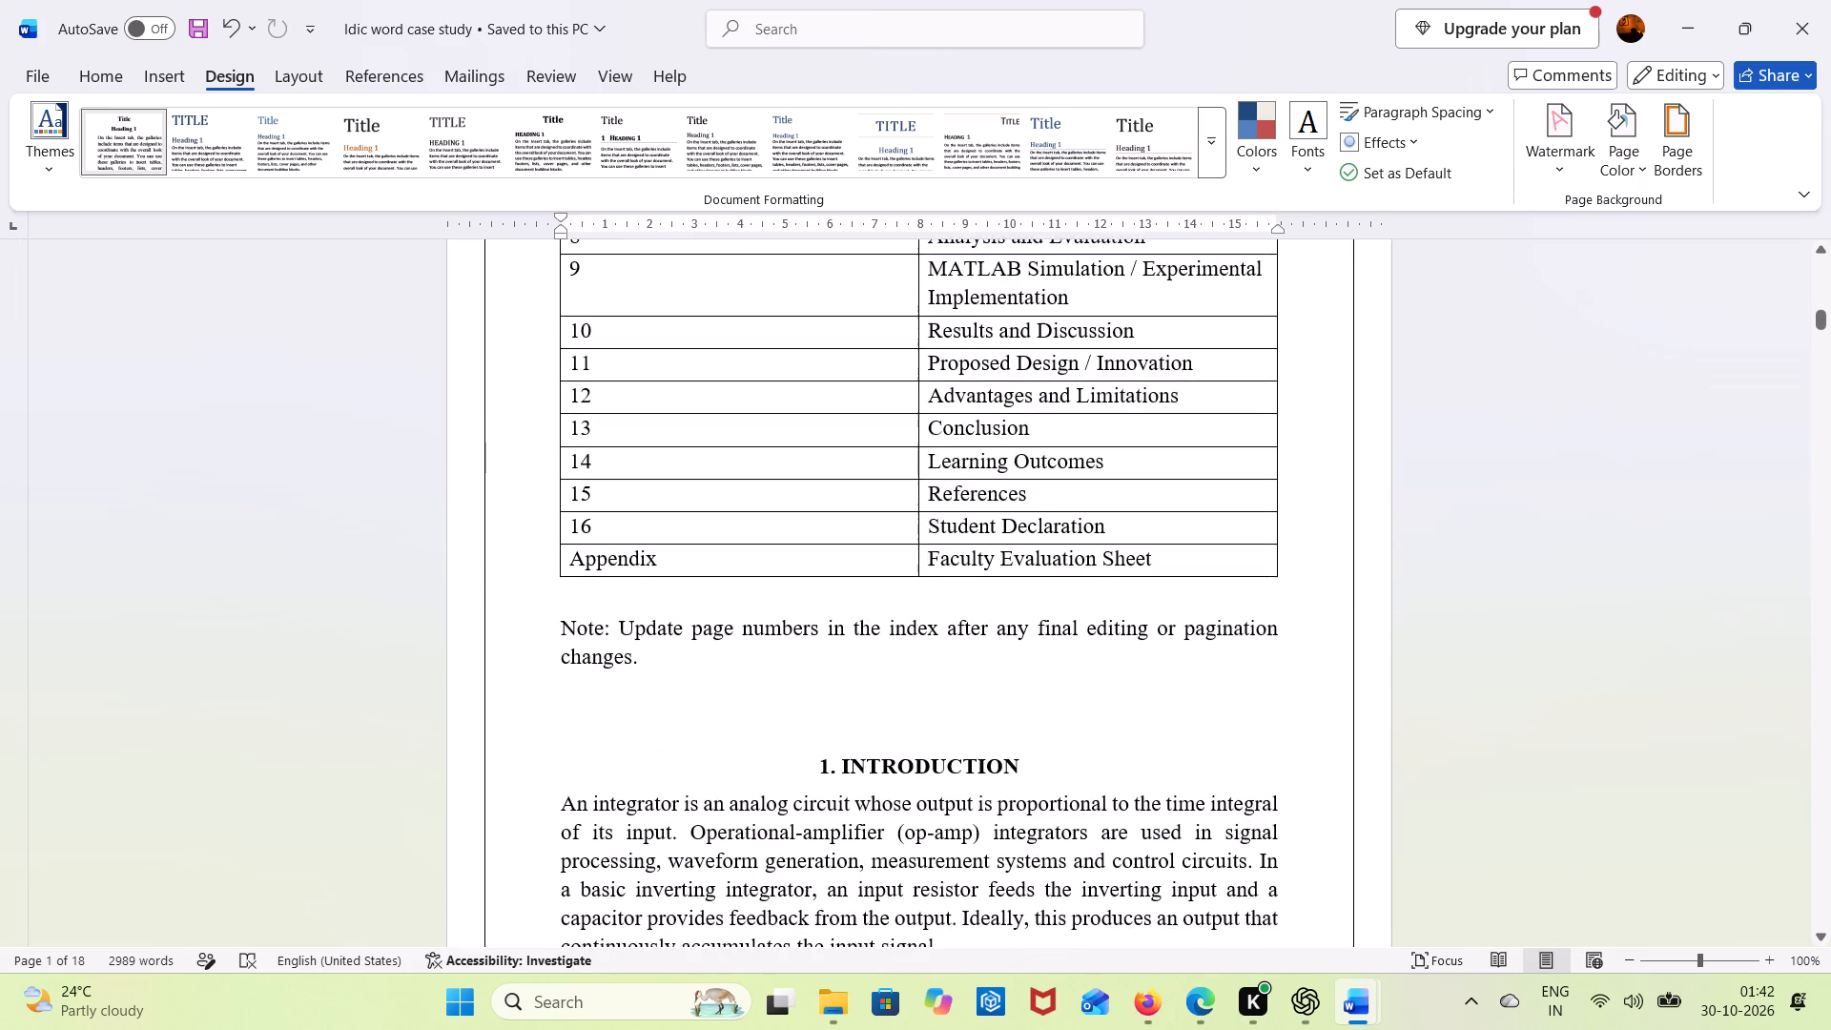
{"action": "scroll", "coordinate": [1406, 631], "scroll_direction": "down", "scroll_amount": 4}
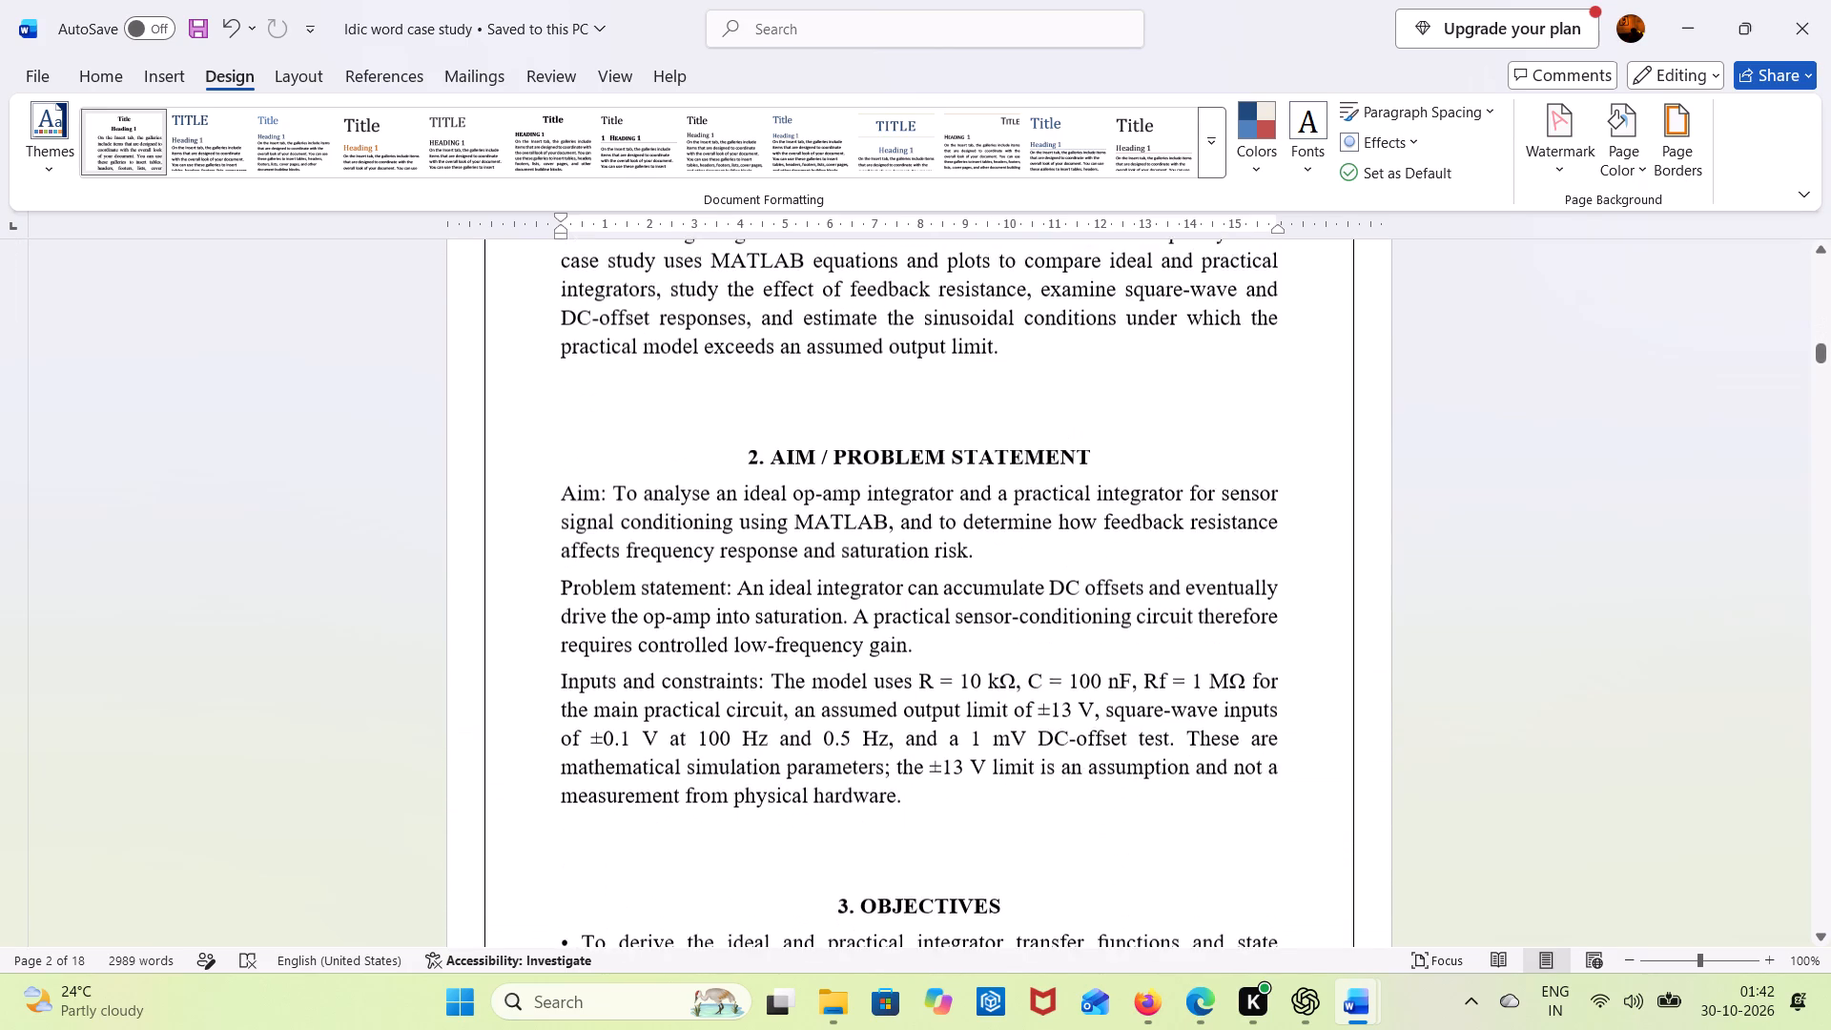